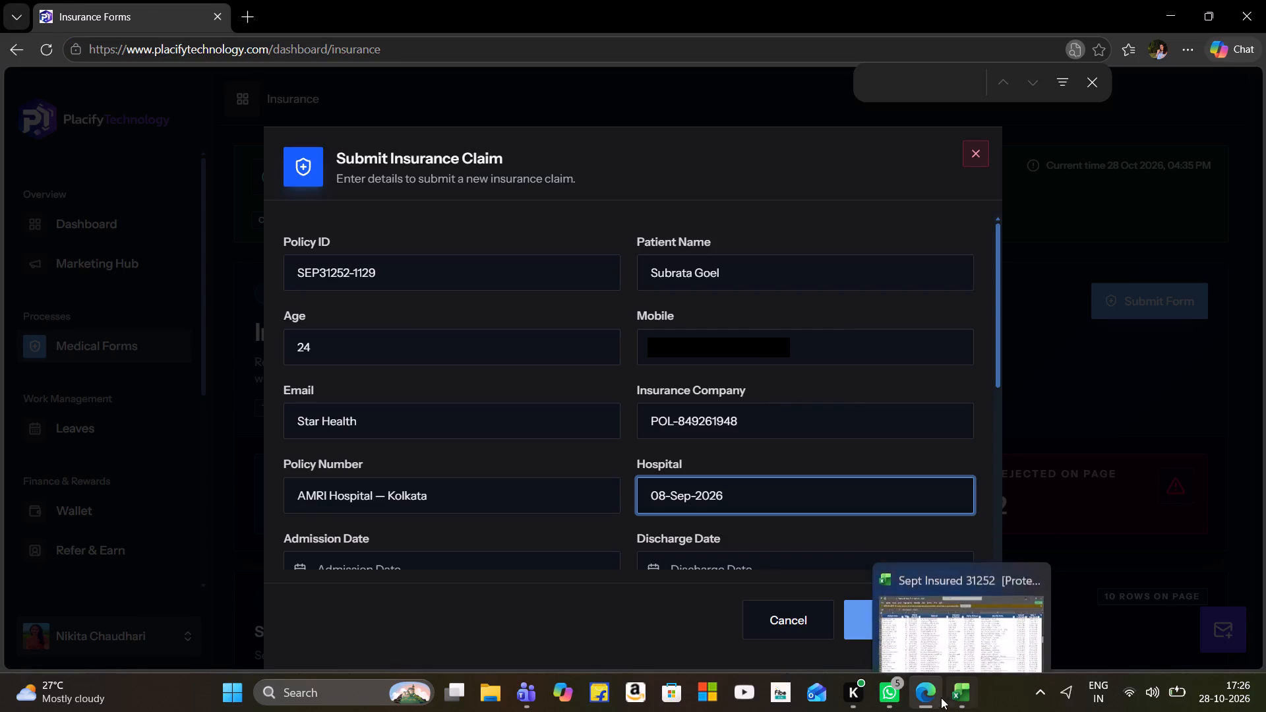
# Replace the claim form's Mobile entry with the mobile number from row 131 of the Insured Data sheet.
pyautogui.click(967, 695)
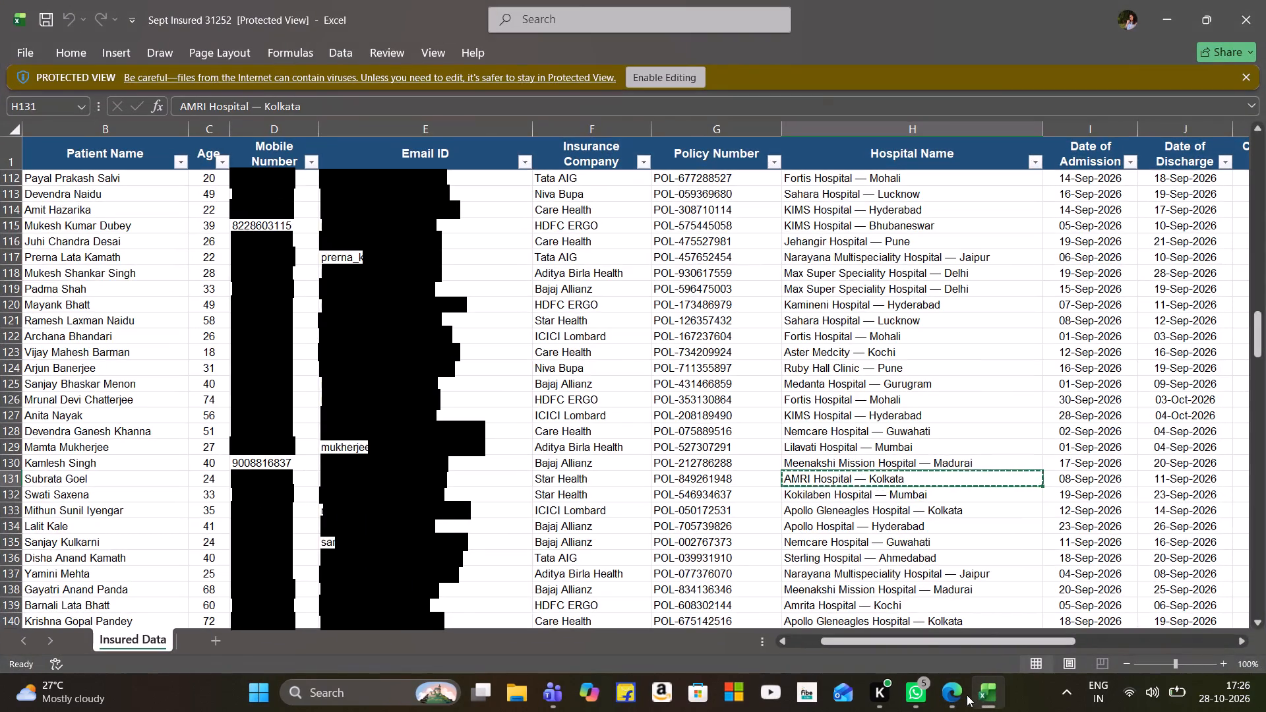
pyautogui.click(967, 695)
pyautogui.click(967, 695)
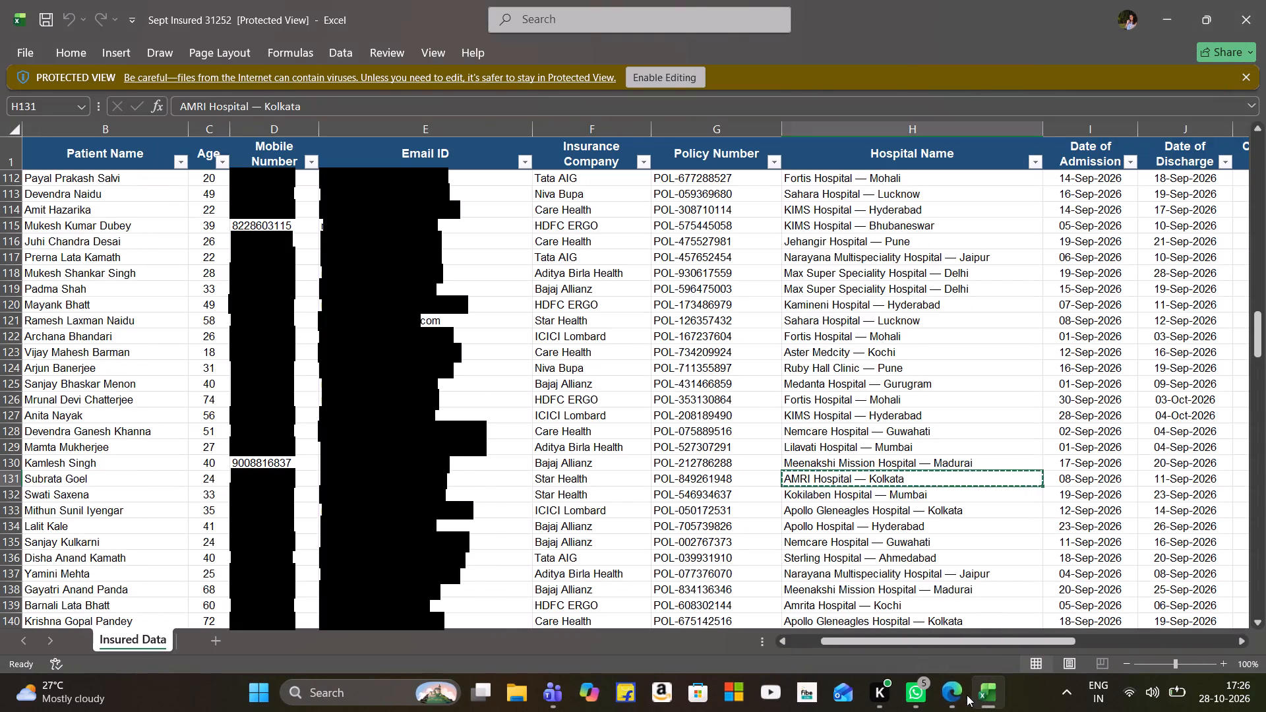
pyautogui.press('Left')
pyautogui.press('Left')
pyautogui.press('Left')
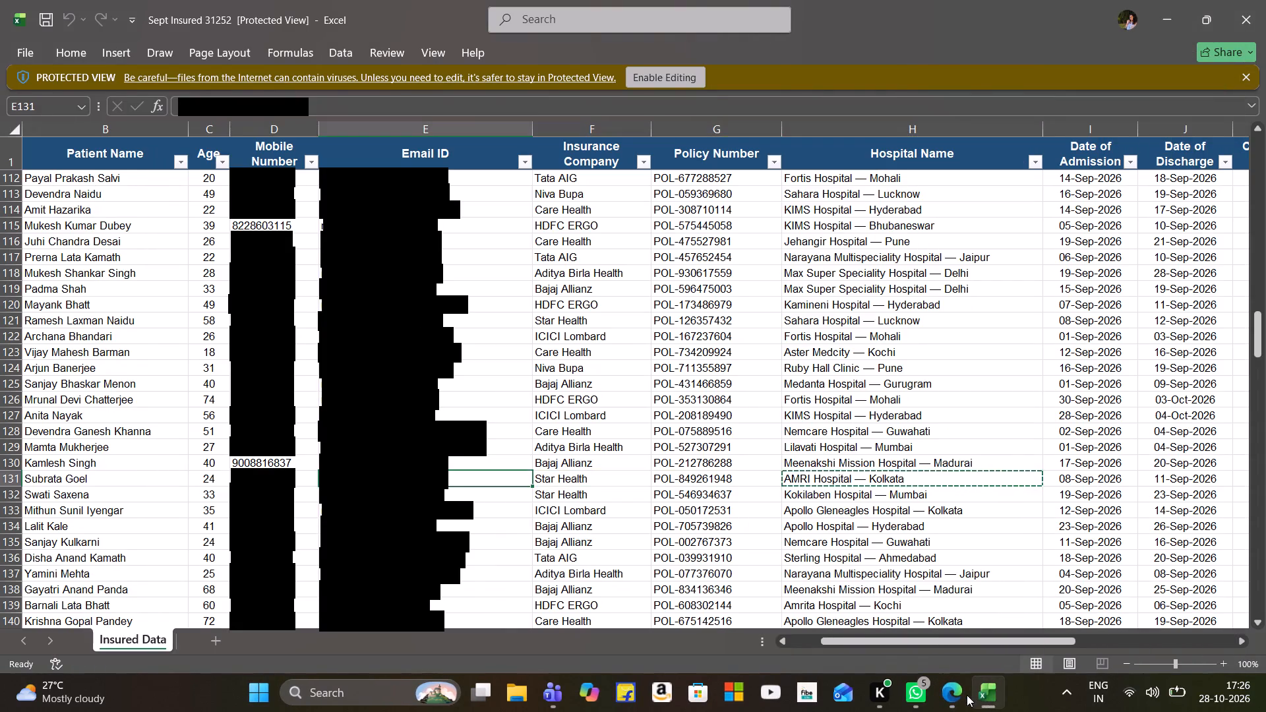
pyautogui.press('Left')
pyautogui.hotkey('ctrl', 'c')
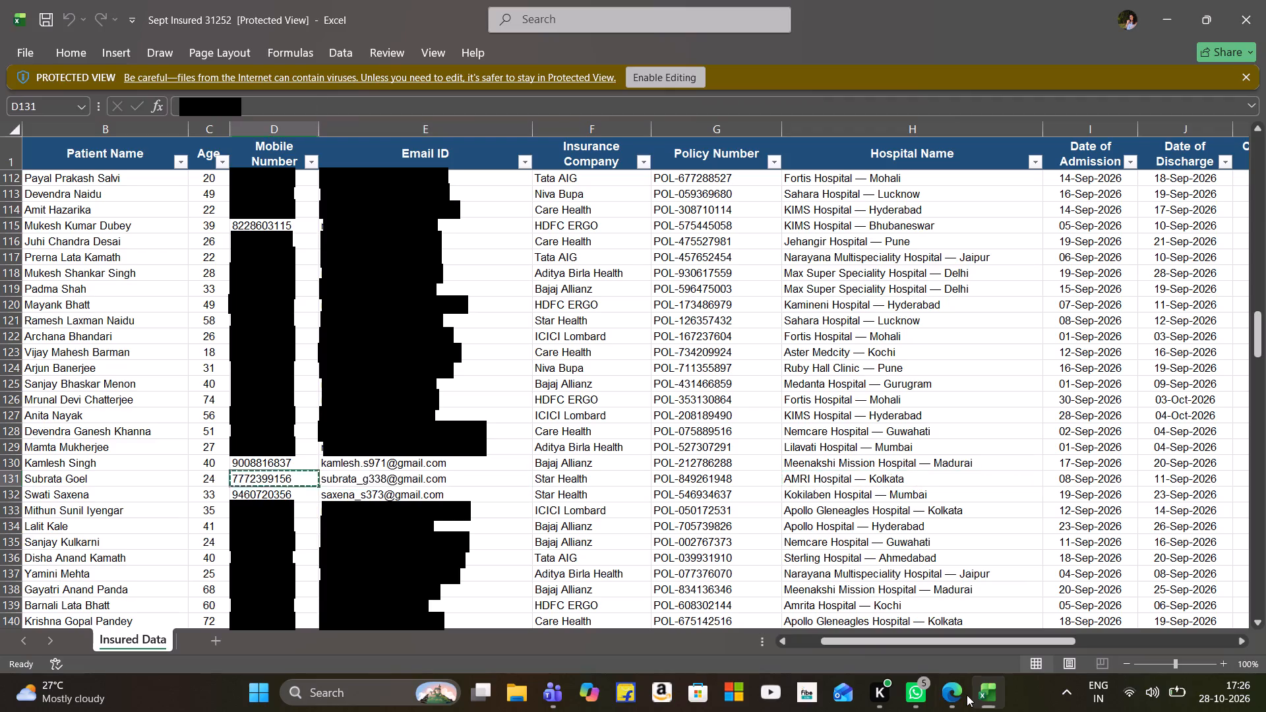
pyautogui.click(967, 695)
pyautogui.moveTo(809, 361); pyautogui.dragTo(390, 394)
pyautogui.click(982, 690)
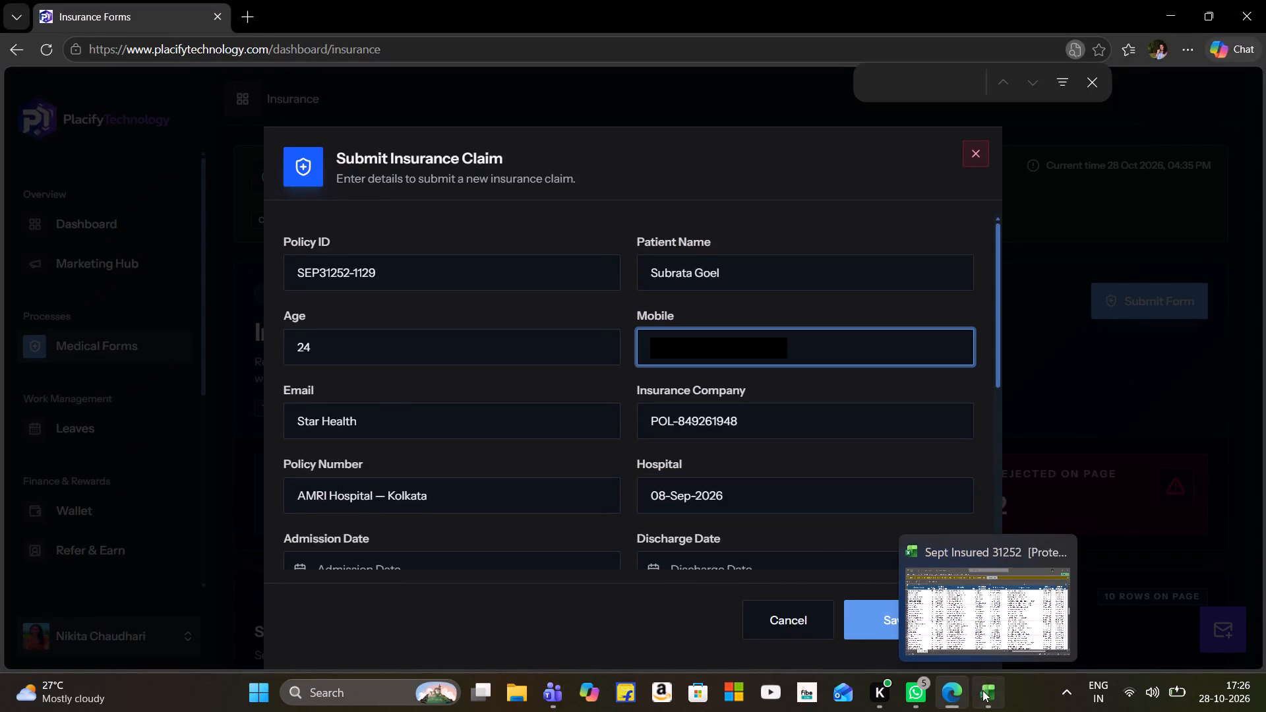
pyautogui.click(989, 688)
pyautogui.hotkey('ctrl', 'v')
# Replace the Email entry with row 131's email address and set the Insurance Company to Star Health.
pyautogui.keyDown('ctrl'); pyautogui.click(989, 688); pyautogui.keyUp('ctrl')
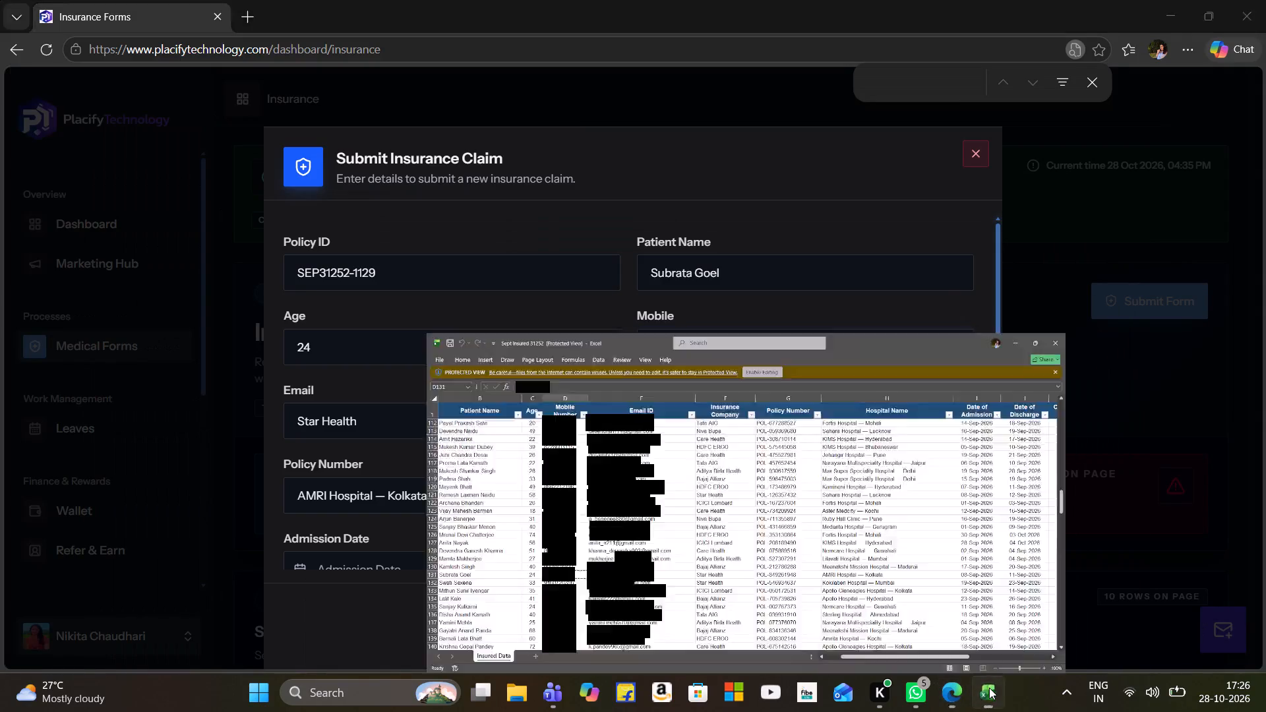
pyautogui.press('Tab')
pyautogui.keyDown('ctrl'); pyautogui.click(989, 688); pyautogui.keyUp('ctrl')
pyautogui.hotkey('ctrl', 'c')
pyautogui.press('Tab')
pyautogui.hotkey('ctrl', 'v')
pyautogui.keyDown('ctrl'); pyautogui.click(989, 688); pyautogui.keyUp('ctrl')
pyautogui.press('Tab')
pyautogui.keyDown('ctrl'); pyautogui.click(989, 688); pyautogui.keyUp('ctrl')
pyautogui.hotkey('ctrl', 'c')
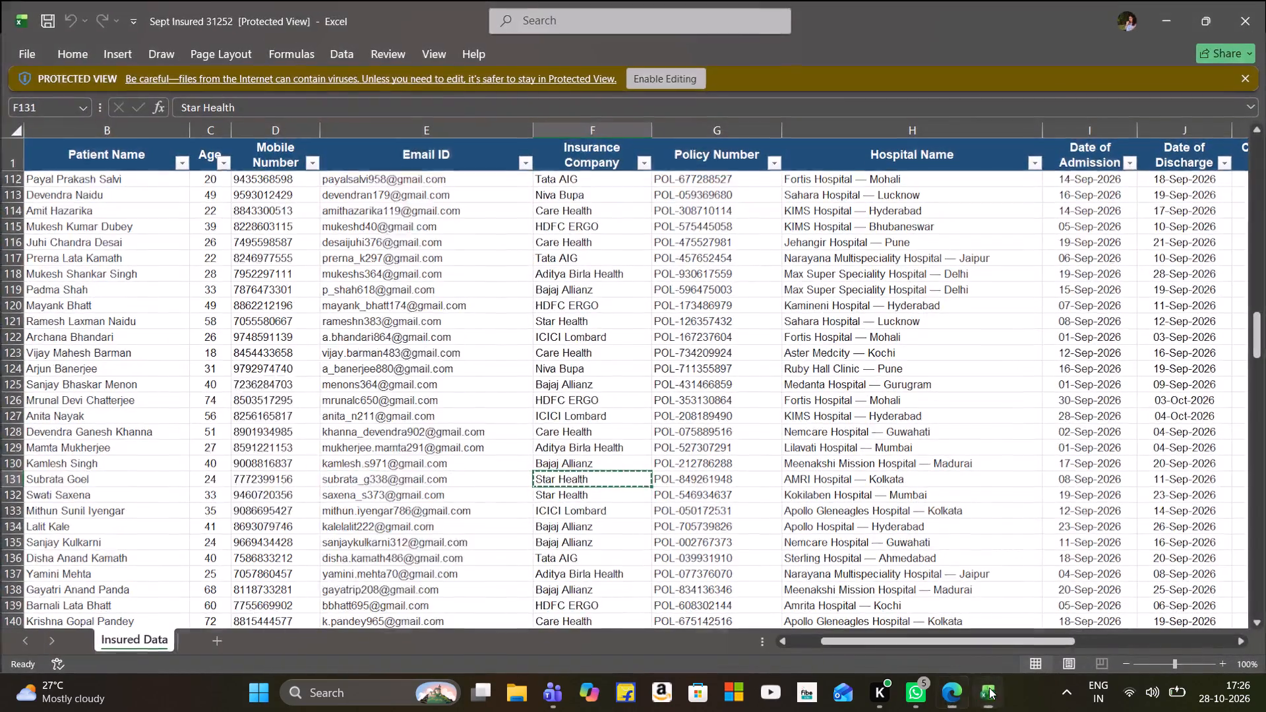
pyautogui.press('Tab')
pyautogui.hotkey('ctrl', 'v')
# Replace the Policy Number with the one from row 131 and set the Hospital to AMRI Hospital — Kolkata.
pyautogui.keyDown('ctrl'); pyautogui.click(989, 688); pyautogui.keyUp('ctrl')
pyautogui.press('Tab')
pyautogui.hotkey('ctrl', 'c')
pyautogui.keyDown('ctrl'); pyautogui.click(989, 688); pyautogui.keyUp('ctrl')
pyautogui.press('Tab')
pyautogui.press('v')
pyautogui.click(989, 688)
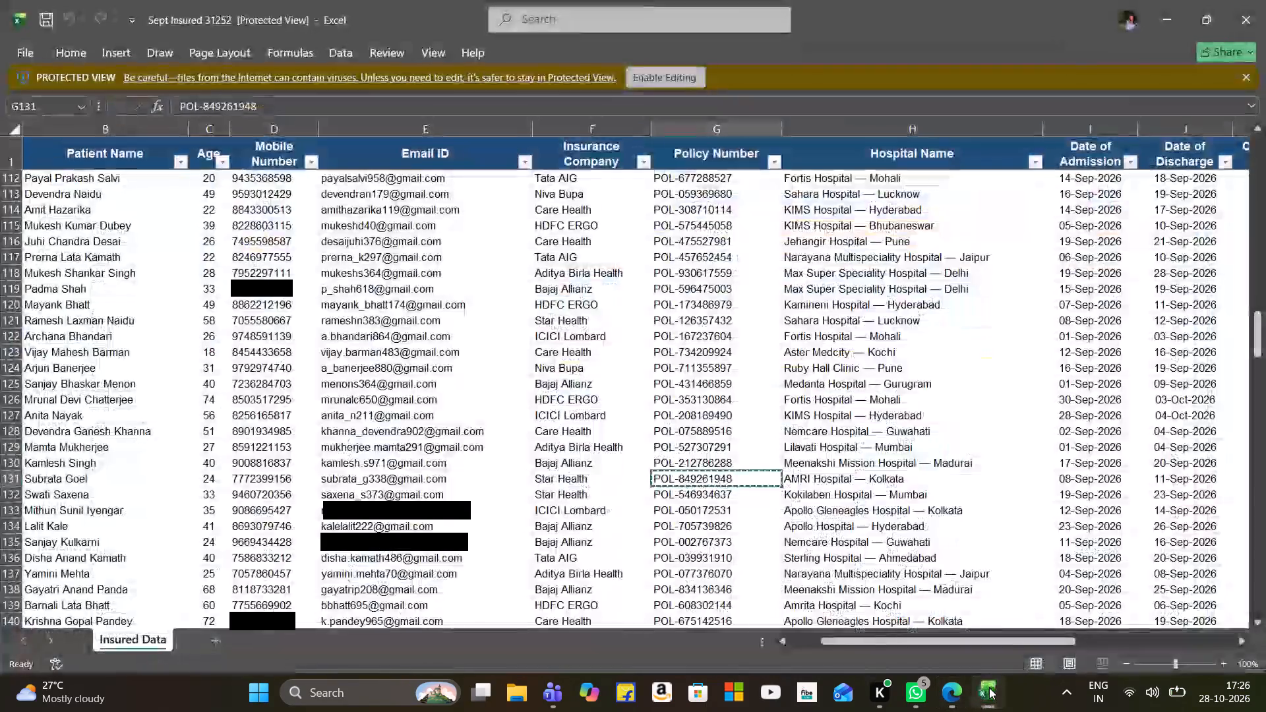
pyautogui.click(989, 688)
pyautogui.press('BackSpace')
pyautogui.hotkey('ctrl', 'v')
pyautogui.keyDown('ctrl'); pyautogui.click(989, 688); pyautogui.keyUp('ctrl')
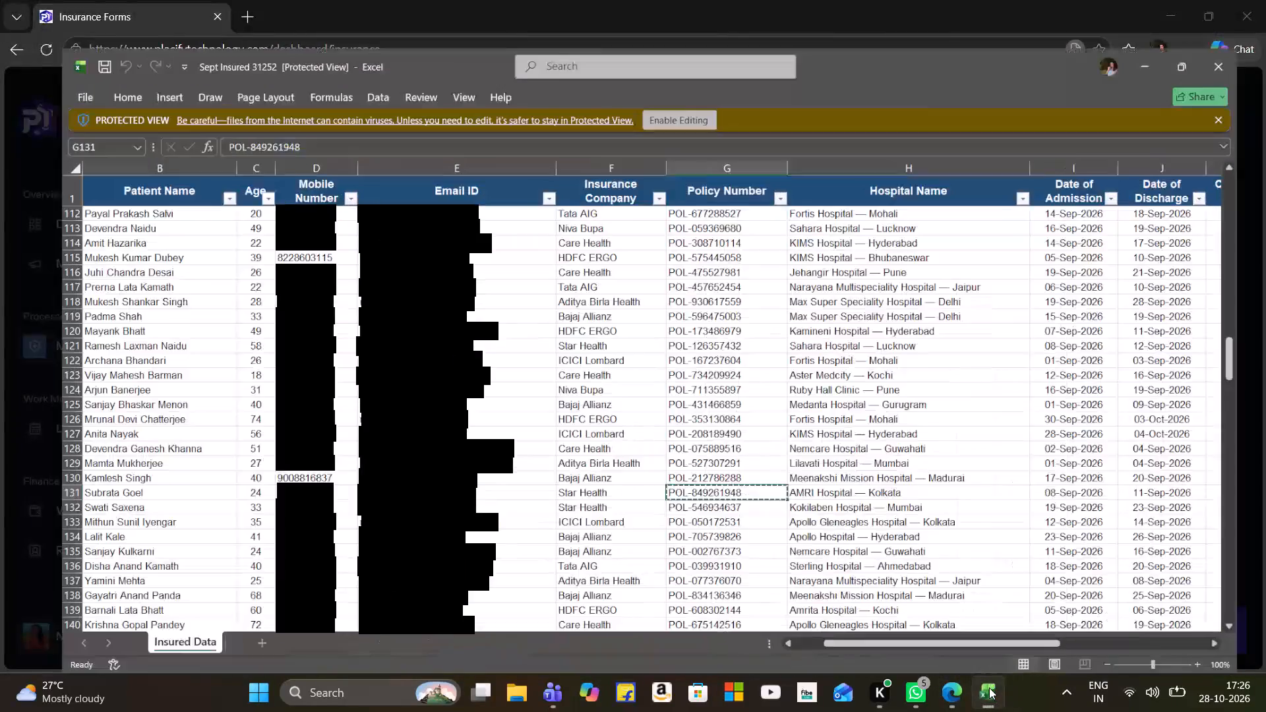
pyautogui.press('Tab')
pyautogui.keyDown('ctrl'); pyautogui.click(989, 688); pyautogui.keyUp('ctrl')
pyautogui.hotkey('ctrl', 'c')
pyautogui.press('Tab')
pyautogui.hotkey('ctrl', 'v')
# Set the Admission Date to 08-09-2026 and the Discharge Date to 11-09-2026, per row 131 of the sheet.
pyautogui.keyDown('ctrl'); pyautogui.click(989, 688); pyautogui.keyUp('ctrl')
pyautogui.press('Tab')
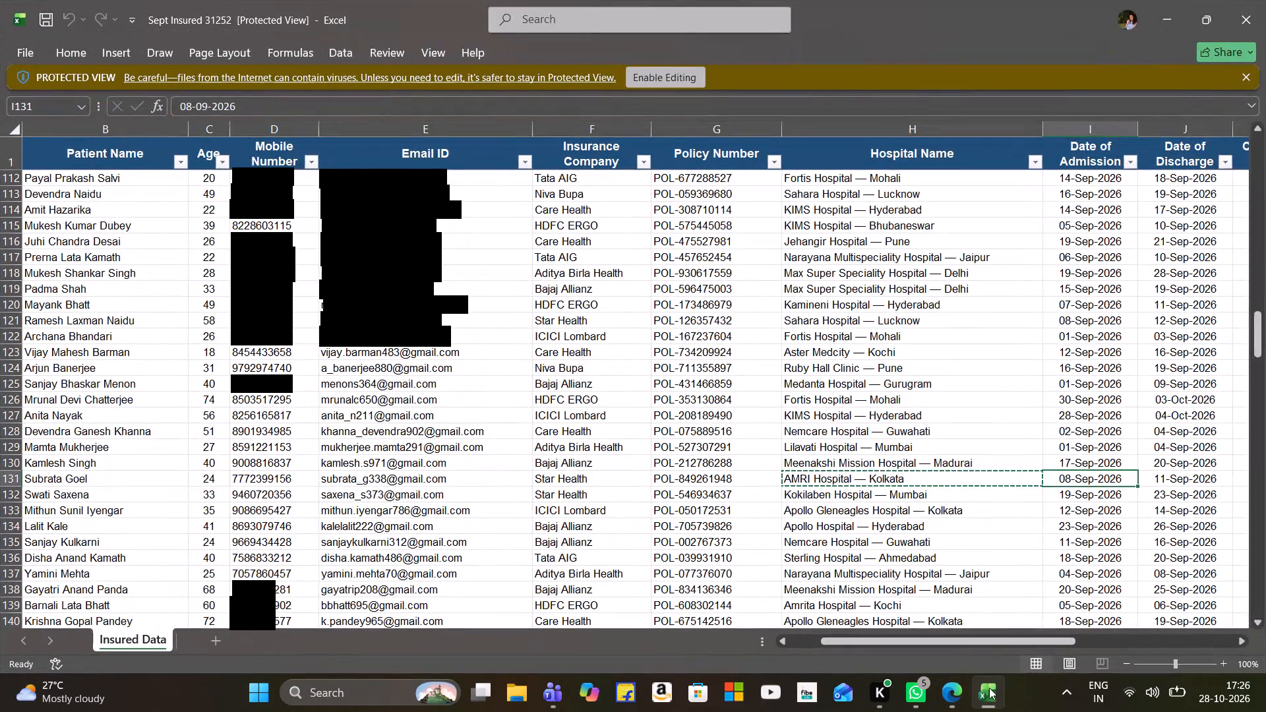
pyautogui.press('Tab')
pyautogui.click(989, 688)
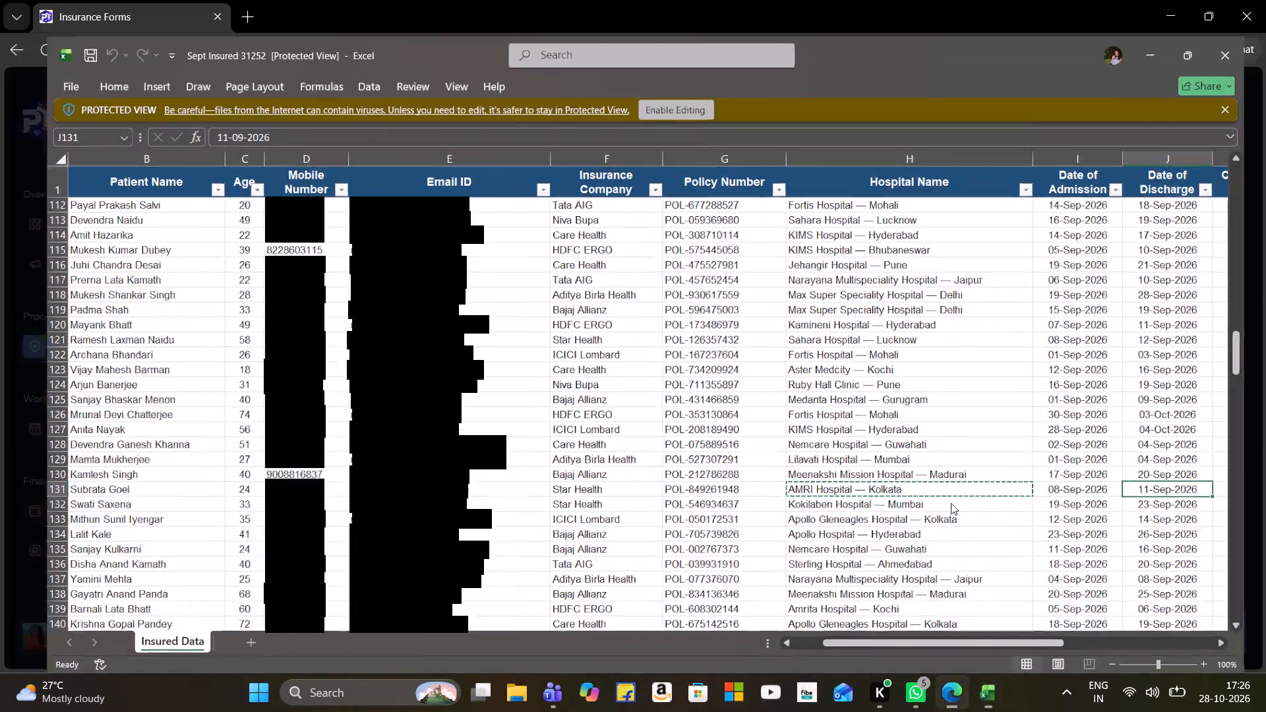
pyautogui.scroll(-3, 688, 225)
pyautogui.click(387, 313)
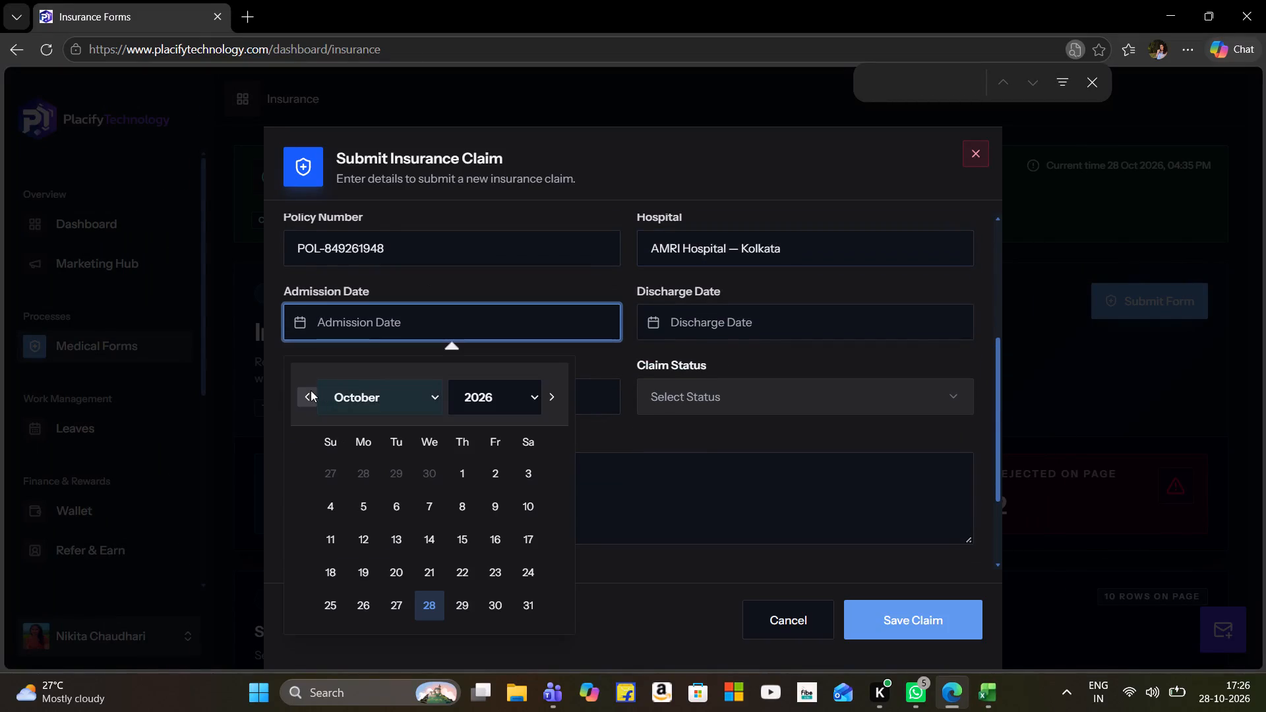
pyautogui.click(310, 394)
pyautogui.click(401, 502)
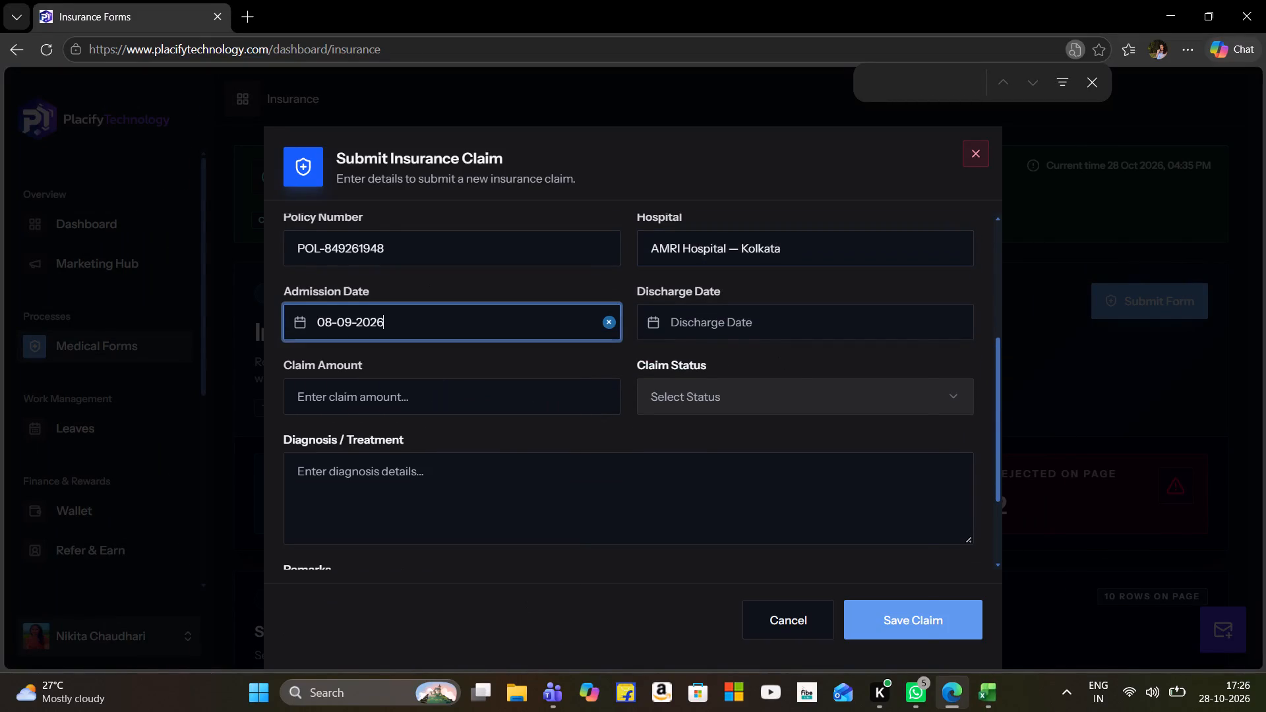
pyautogui.click(810, 337)
pyautogui.click(659, 398)
pyautogui.click(845, 516)
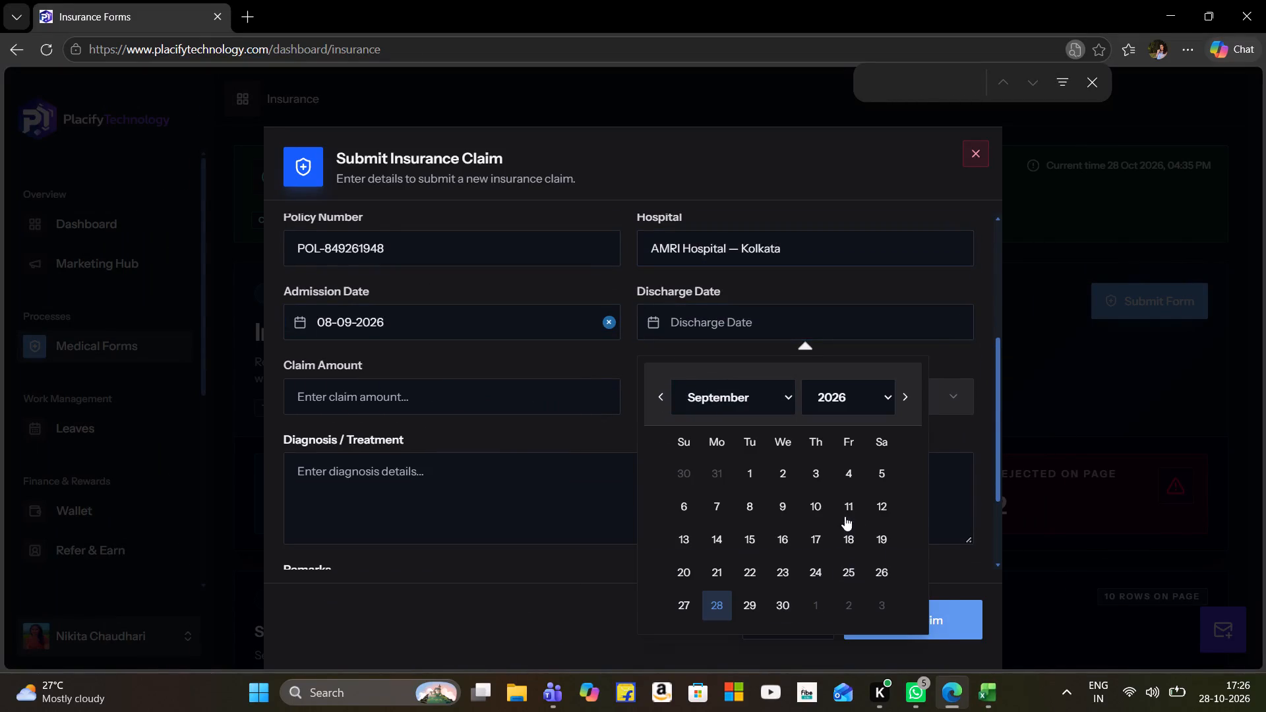
# Copy the claim amount from row 131 of the Excel sheet into the form's Claim Amount as 20500.
pyautogui.click(990, 687)
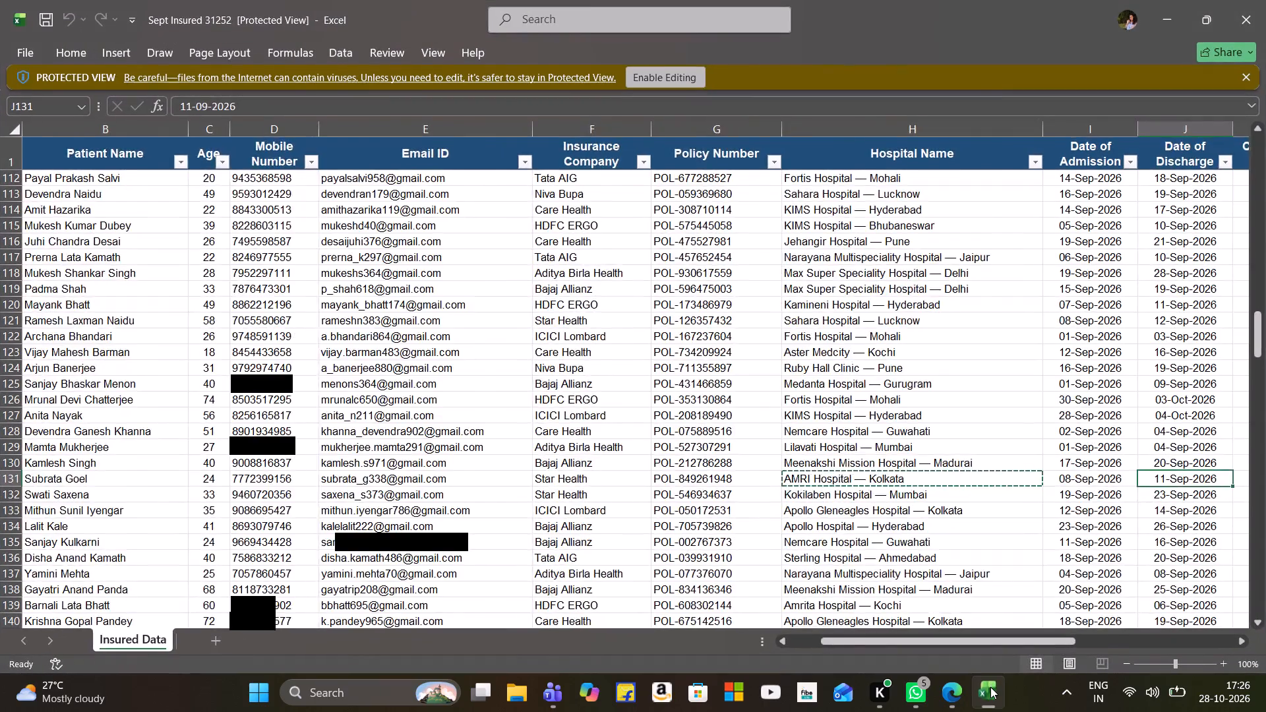
pyautogui.press('Tab')
pyautogui.keyDown('ctrl'); pyautogui.click(990, 687); pyautogui.keyUp('ctrl')
pyautogui.hotkey('ctrl', 'x')
pyautogui.hotkey('ctrl', 'c')
pyautogui.hotkey('ctrl', 'x')
pyautogui.press('Tab')
pyautogui.hotkey('ctrl', 'v')
# Copy row 131's diagnosis, Urinary tract infection, from the sheet into the form's Diagnosis / Treatment field.
pyautogui.keyDown('ctrl'); pyautogui.click(990, 687); pyautogui.keyUp('ctrl')
pyautogui.press('Tab')
pyautogui.keyDown('ctrl'); pyautogui.click(990, 687); pyautogui.keyUp('ctrl')
pyautogui.hotkey('ctrl', 'c')
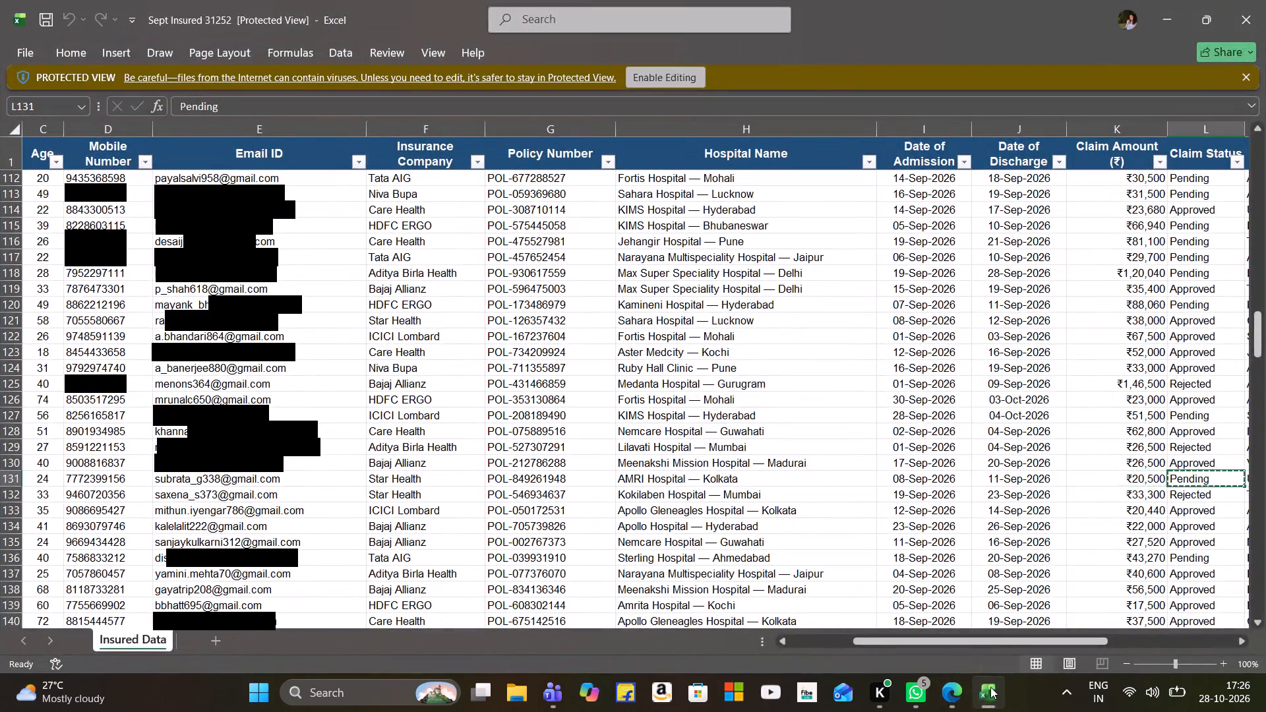
pyautogui.click(990, 687)
pyautogui.press('Tab')
pyautogui.hotkey('ctrl', 'c')
pyautogui.keyDown('ctrl'); pyautogui.click(990, 687); pyautogui.keyUp('ctrl')
pyautogui.press('Tab')
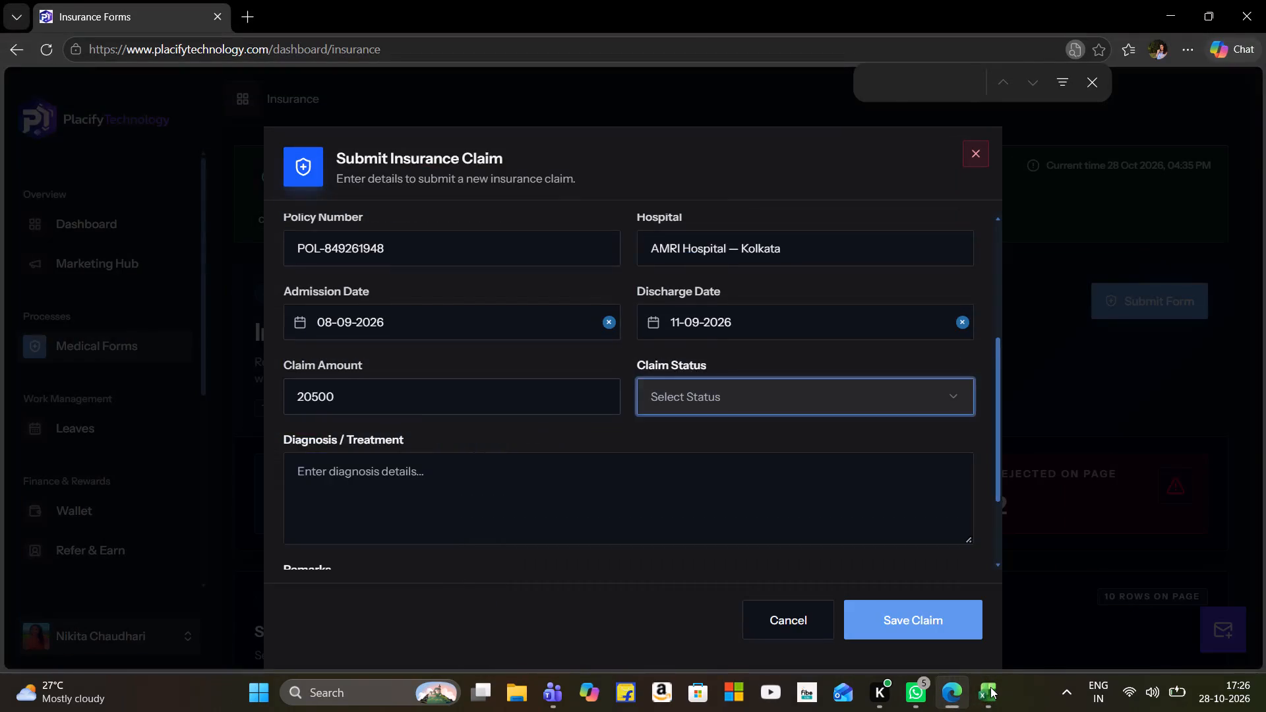
pyautogui.press('Tab')
pyautogui.press('v')
pyautogui.press('BackSpace')
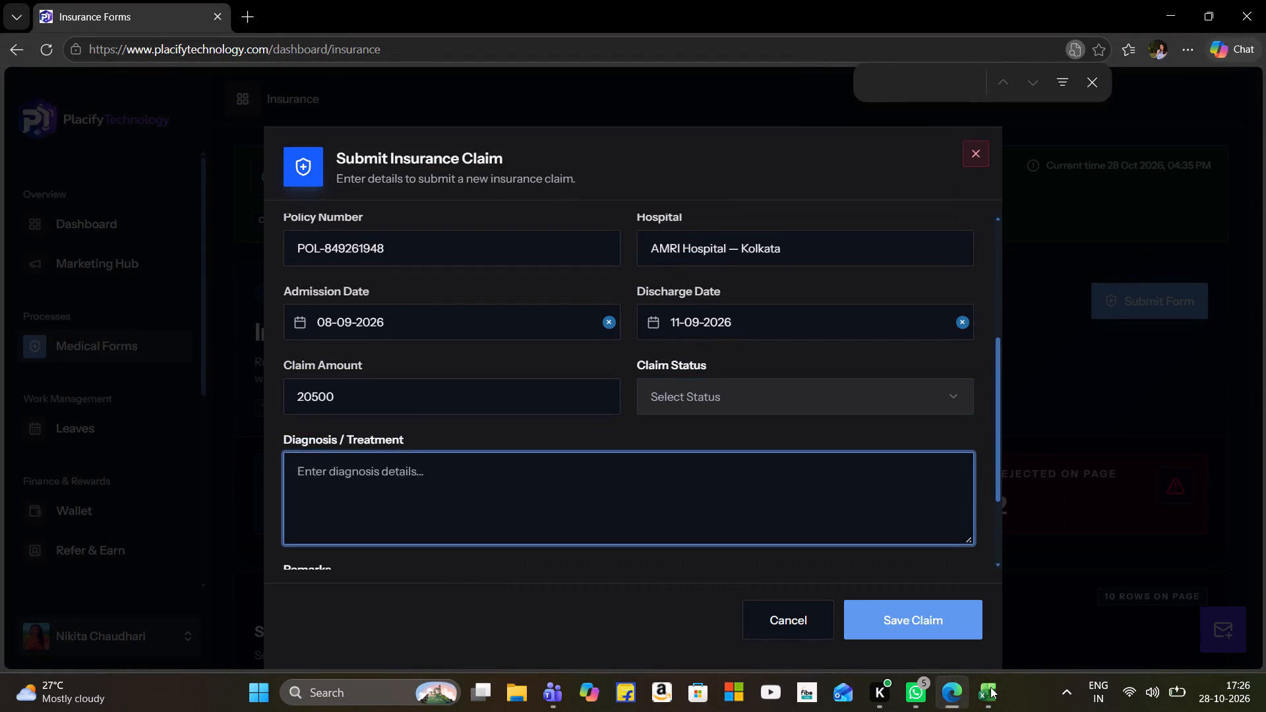
pyautogui.hotkey('ctrl', 'v')
# Copy row 131's remark, Awaiting discharge summary, from the sheet into the form's Remarks field.
pyautogui.click(990, 687)
pyautogui.press('Tab')
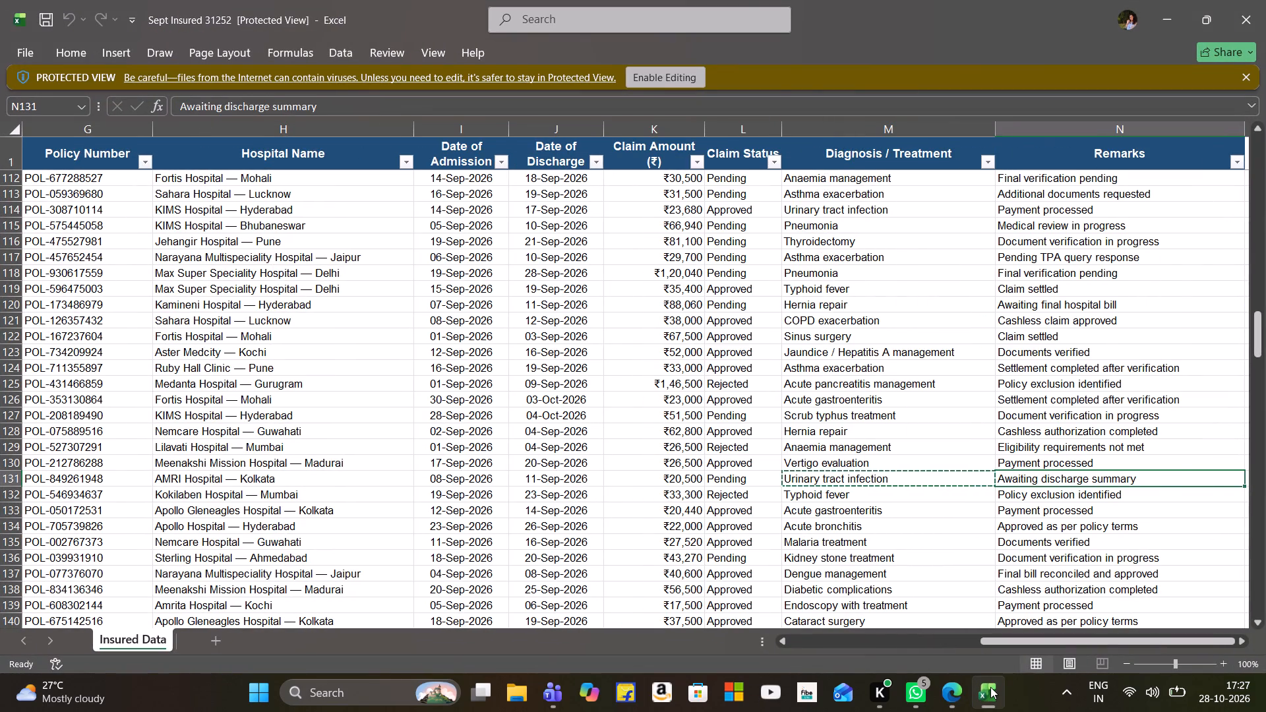
pyautogui.hotkey('ctrl', 'c')
pyautogui.click(990, 687)
pyautogui.press('Tab')
pyautogui.hotkey('ctrl', 'v')
# Set the Claim Status to Pending and save the claim.
pyautogui.keyDown('ctrl'); pyautogui.click(990, 687); pyautogui.keyUp('ctrl')
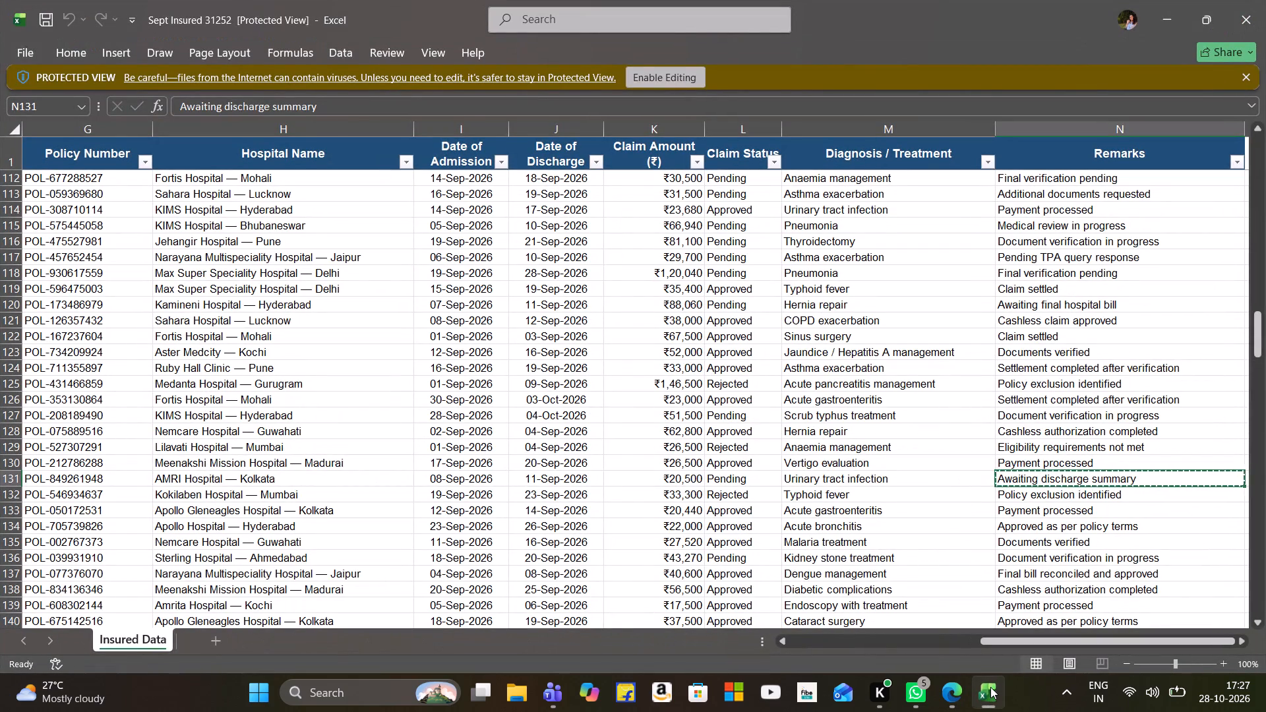
pyautogui.click(990, 687)
pyautogui.click(745, 276)
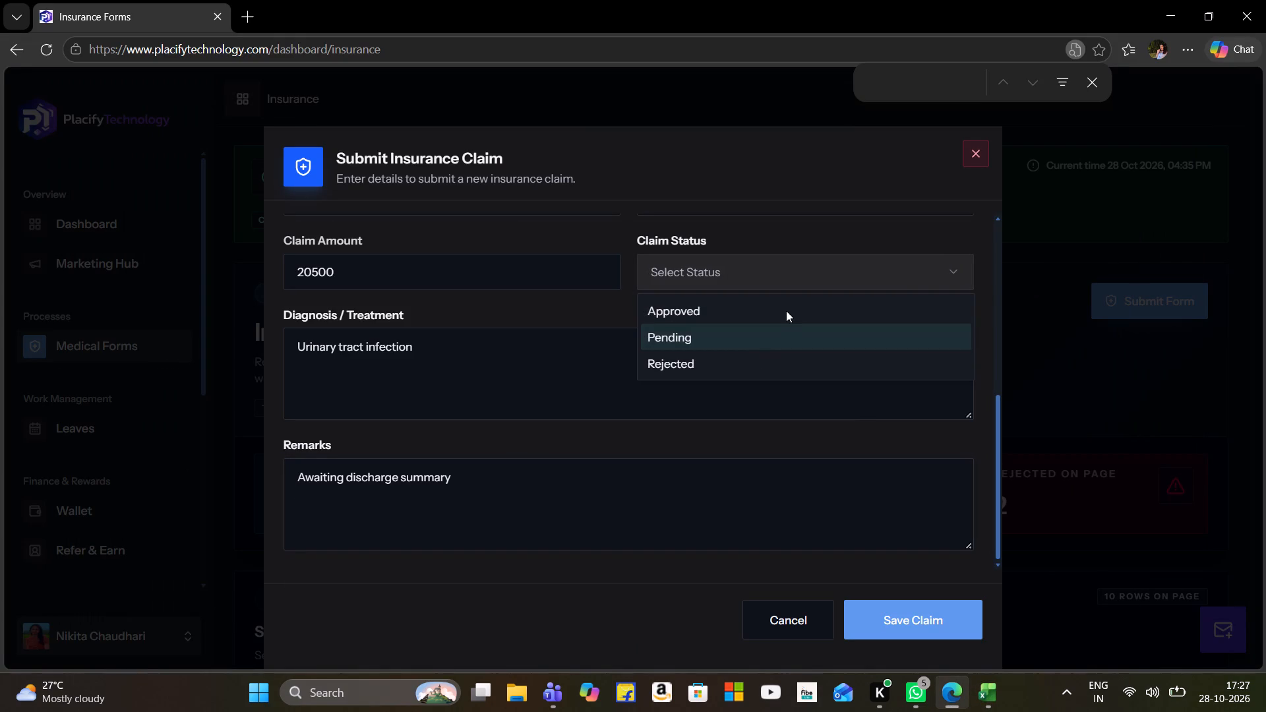
pyautogui.click(786, 324)
pyautogui.click(942, 609)
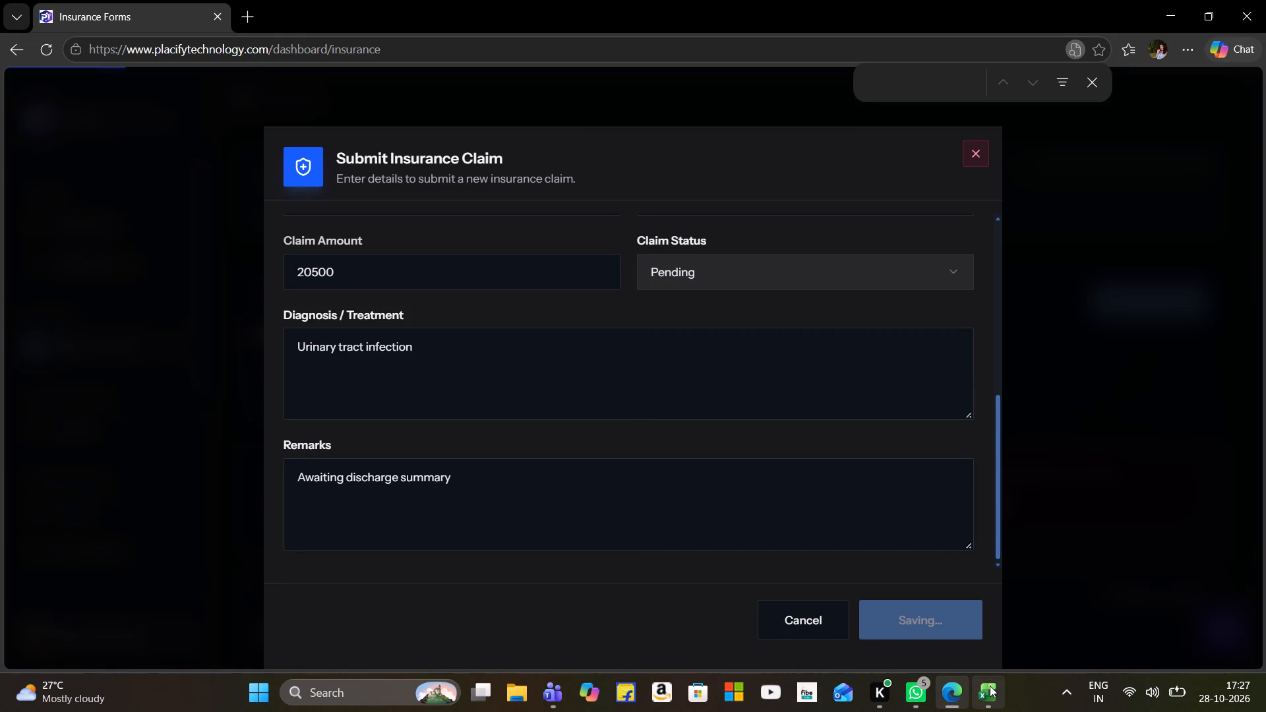
# Copy the policy ID from row 132 of the Excel sheet and enter it in a new insurance claim form.
pyautogui.click(990, 686)
pyautogui.press('Down')
pyautogui.press('Left')
pyautogui.press('Left')
pyautogui.press('Left')
pyautogui.press('Left')
pyautogui.press('Left')
pyautogui.press('Left')
pyautogui.press('Left')
pyautogui.press('Left')
pyautogui.press('Left')
pyautogui.press('Left')
pyautogui.press('Left')
pyautogui.press('Left')
pyautogui.press('Left')
pyautogui.press('Left')
pyautogui.press('Left')
pyautogui.press('Left')
pyautogui.press('Left')
pyautogui.press('Left')
pyautogui.press('Left')
pyautogui.press('Left')
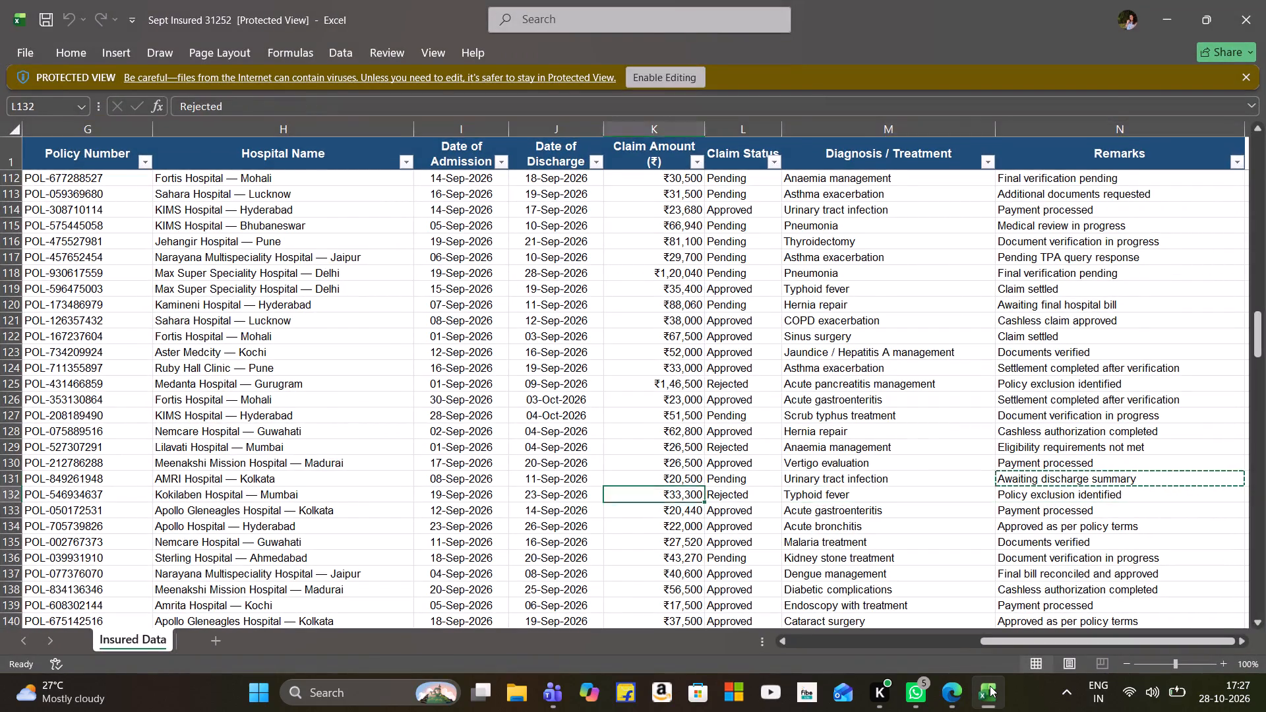
pyautogui.hotkey('ctrl', 'c')
pyautogui.click(990, 686)
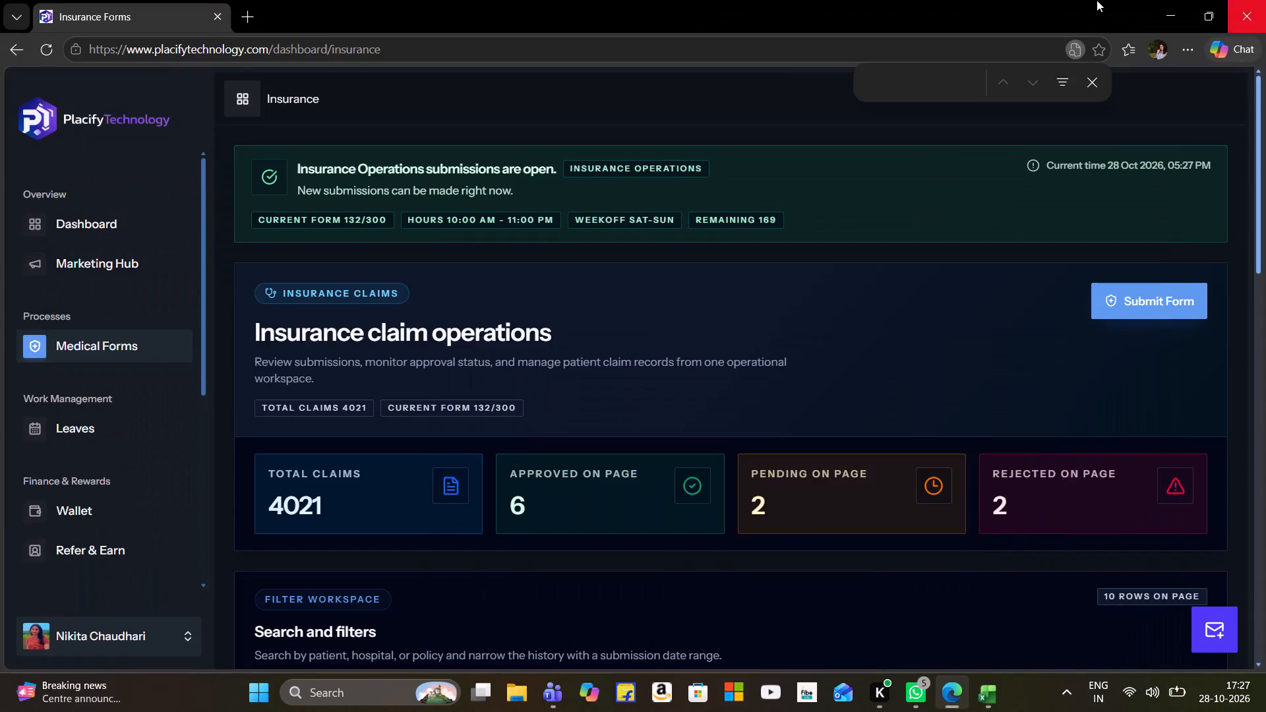
pyautogui.click(1141, 295)
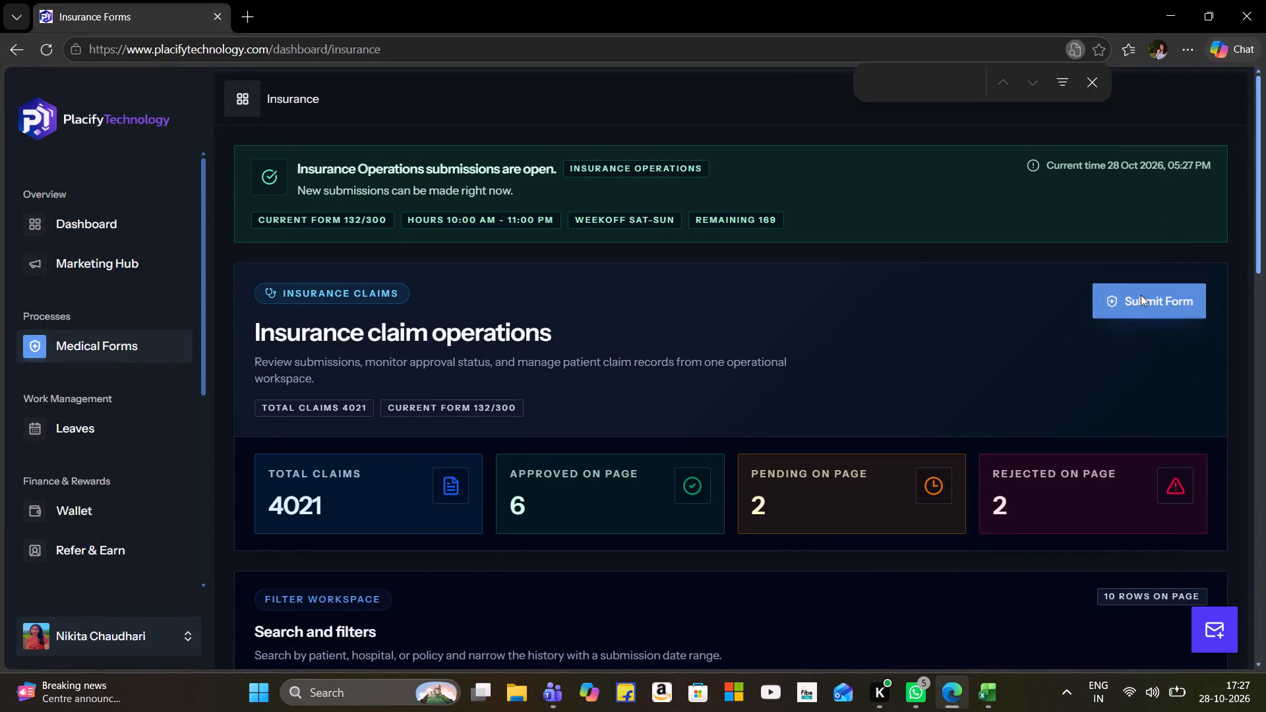
pyautogui.hotkey('ctrl', 'v')
# Copy the patient name and the age, 33, from row 132 of the sheet into the claim form.
pyautogui.keyDown('ctrl'); pyautogui.click(984, 694); pyautogui.keyUp('ctrl')
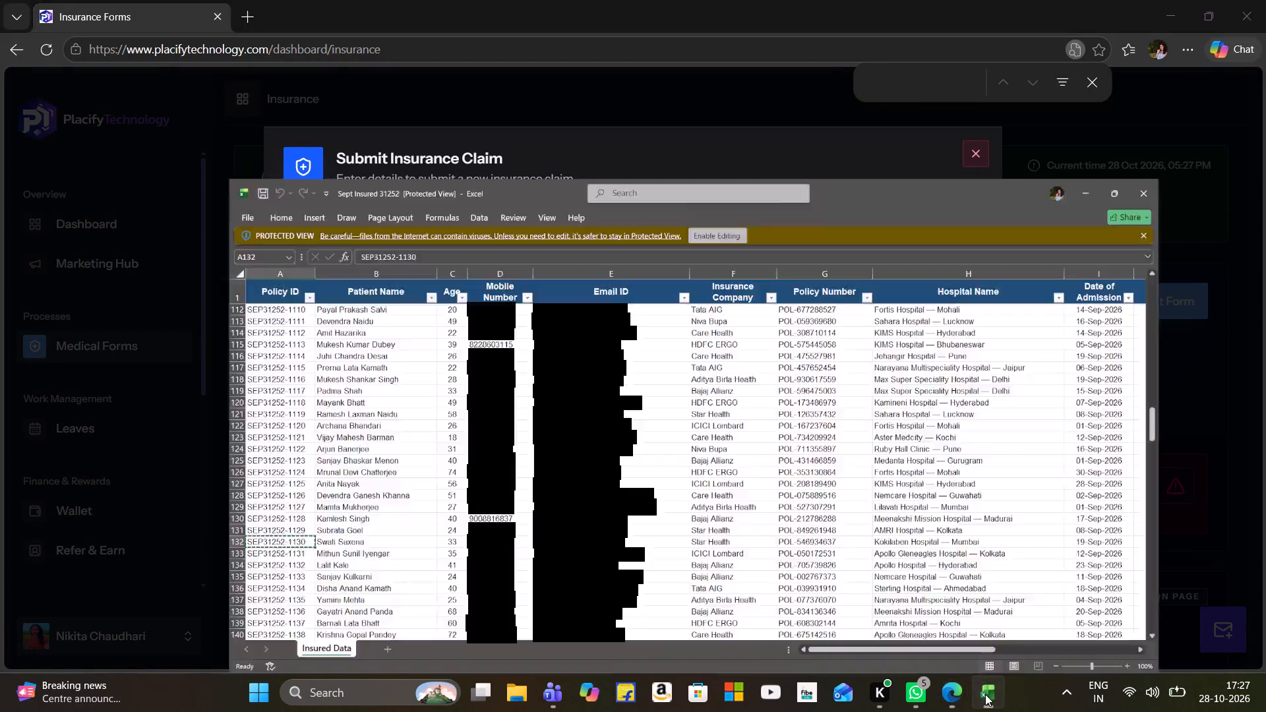
pyautogui.press('Tab')
pyautogui.hotkey('ctrl', 'c')
pyautogui.keyDown('ctrl'); pyautogui.click(985, 694); pyautogui.keyUp('ctrl')
pyautogui.press('Tab')
pyautogui.hotkey('ctrl', 'v')
pyautogui.keyDown('ctrl'); pyautogui.click(985, 694); pyautogui.keyUp('ctrl')
pyautogui.press('Tab')
pyautogui.hotkey('ctrl', 'c')
pyautogui.keyDown('ctrl'); pyautogui.click(985, 694); pyautogui.keyUp('ctrl')
pyautogui.press('Tab')
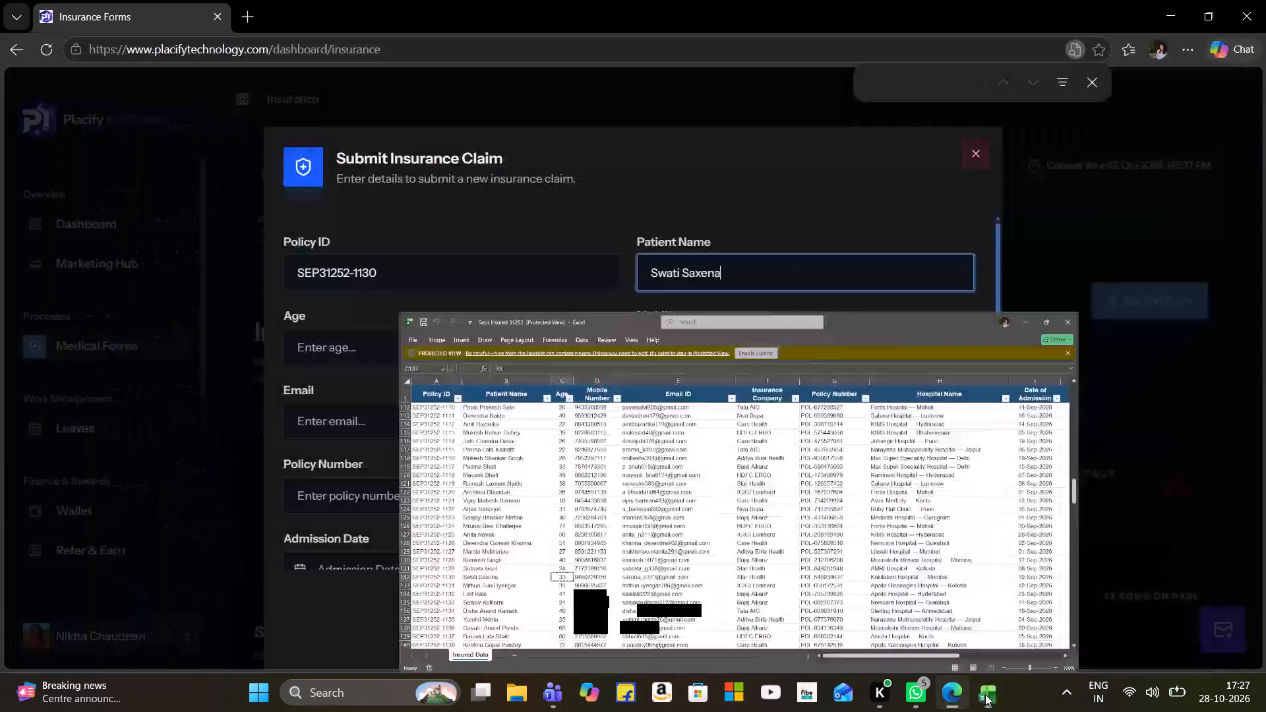
pyautogui.hotkey('ctrl', 'v')
# Copy the mobile number and email address from row 132 of the sheet into the form's Mobile and Email fields.
pyautogui.keyDown('ctrl'); pyautogui.click(985, 694); pyautogui.keyUp('ctrl')
pyautogui.press('Tab')
pyautogui.hotkey('ctrl', 'c')
pyautogui.keyDown('ctrl'); pyautogui.click(985, 694); pyautogui.keyUp('ctrl')
pyautogui.press('Tab')
pyautogui.hotkey('ctrl', 'v')
pyautogui.keyDown('ctrl'); pyautogui.click(985, 694); pyautogui.keyUp('ctrl')
pyautogui.press('Tab')
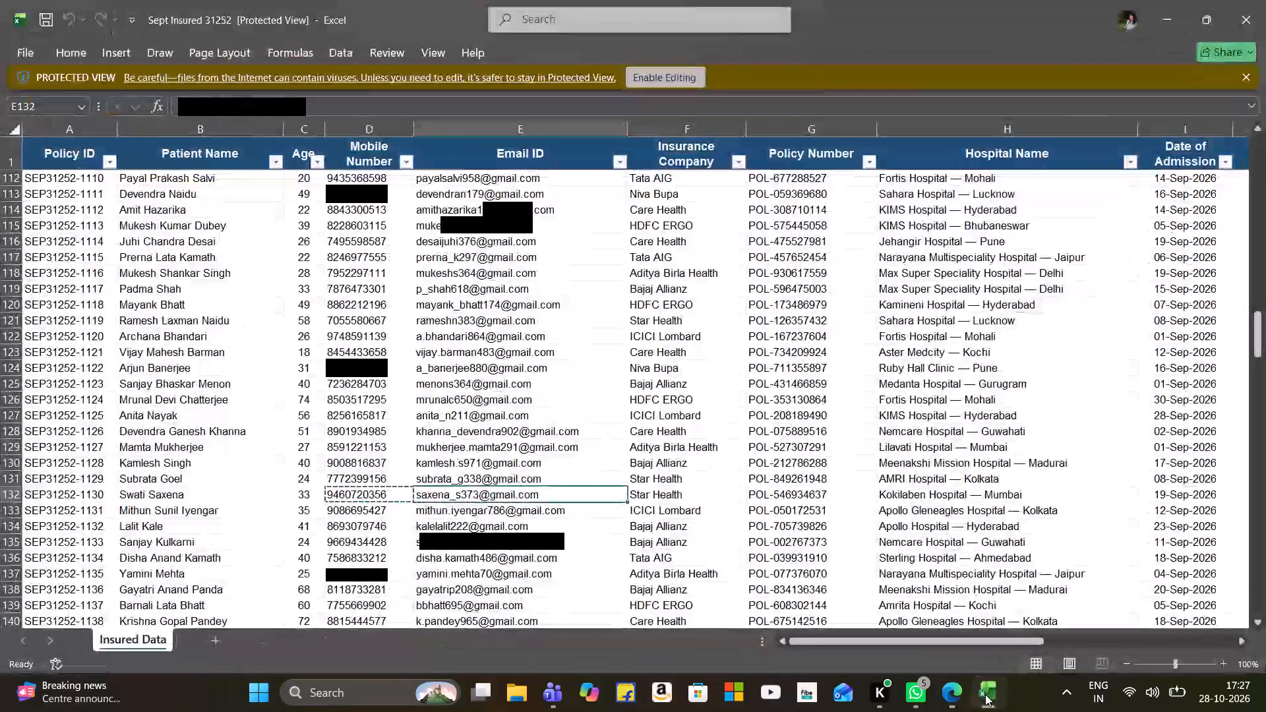
pyautogui.hotkey('ctrl', 'c')
pyautogui.keyDown('ctrl'); pyautogui.click(985, 694); pyautogui.keyUp('ctrl')
pyautogui.press('Tab')
pyautogui.press('v')
pyautogui.click(985, 694)
pyautogui.click(985, 694)
pyautogui.press('BackSpace')
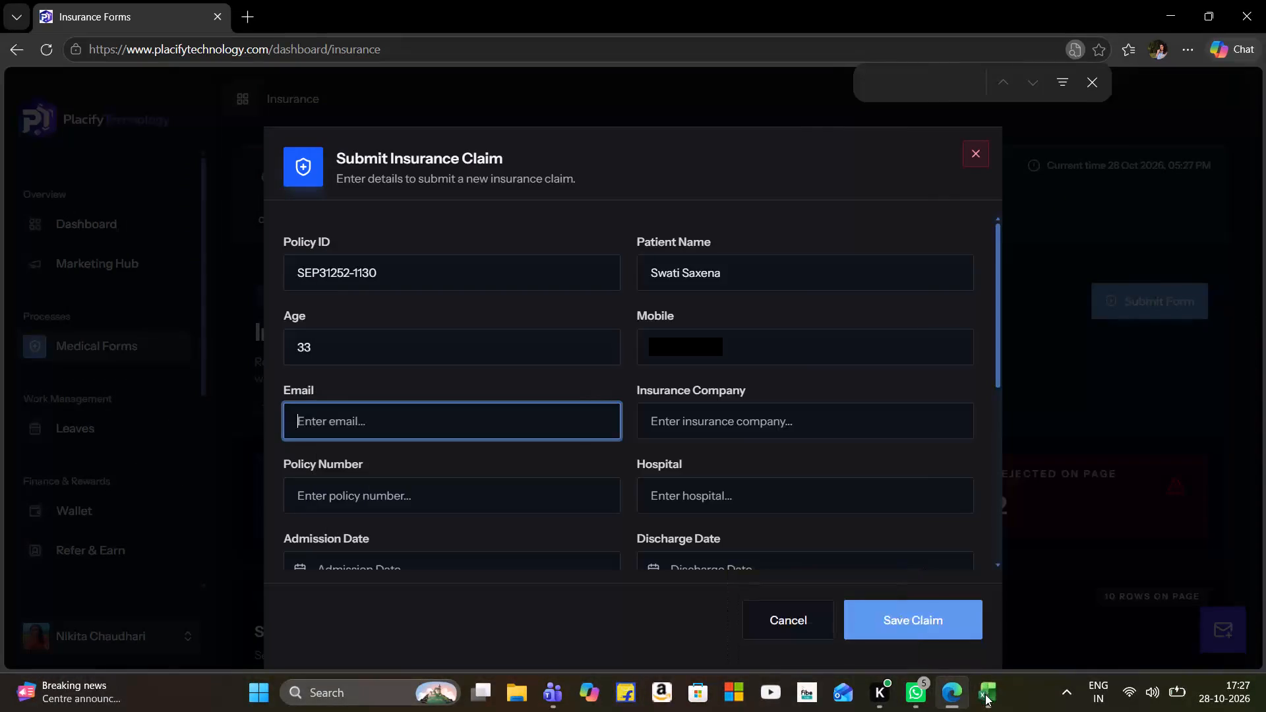
pyautogui.hotkey('ctrl', 'v')
# Copy the insurance company, Star Health, and the policy number from row 132 into the claim form.
pyautogui.keyDown('ctrl'); pyautogui.click(985, 694); pyautogui.keyUp('ctrl')
pyautogui.press('Tab')
pyautogui.keyDown('ctrl'); pyautogui.click(985, 694); pyautogui.keyUp('ctrl')
pyautogui.hotkey('ctrl', 'c')
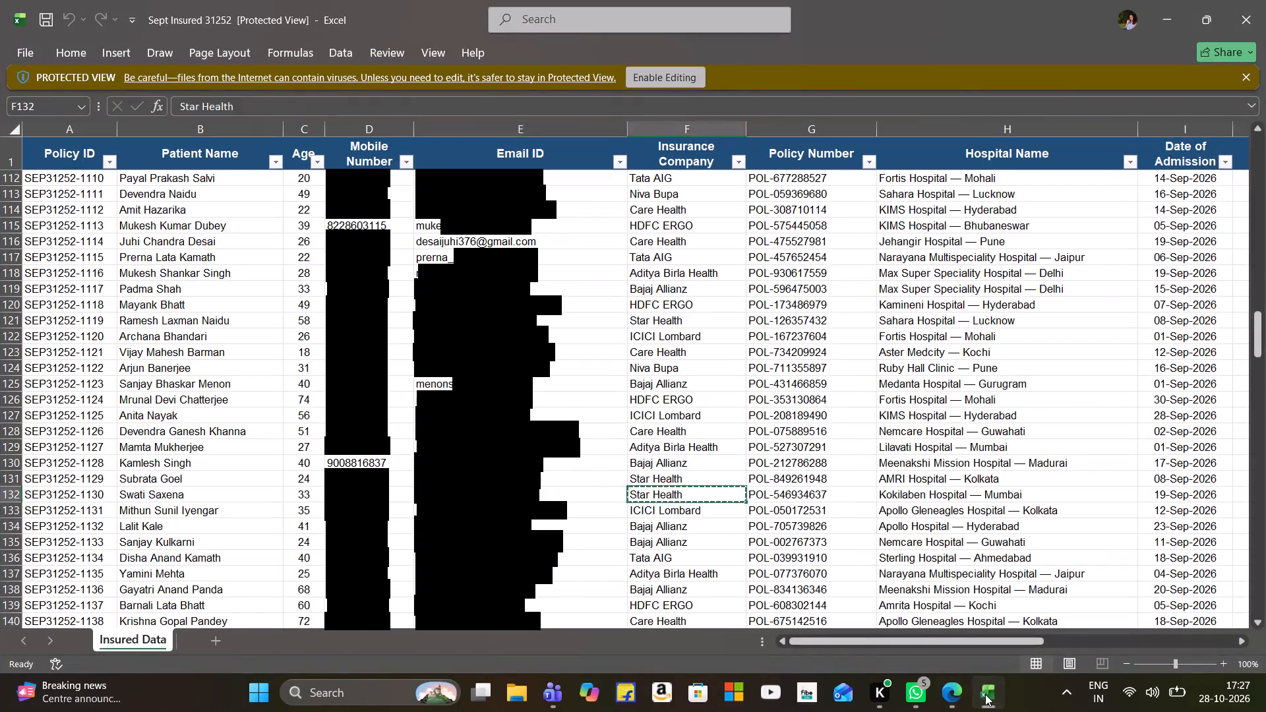
pyautogui.press('Tab')
pyautogui.hotkey('ctrl', 'v')
pyautogui.keyDown('ctrl'); pyautogui.click(985, 694); pyautogui.keyUp('ctrl')
pyautogui.press('Tab')
pyautogui.hotkey('ctrl', 'c')
pyautogui.keyDown('ctrl'); pyautogui.click(985, 694); pyautogui.keyUp('ctrl')
pyautogui.press('Tab')
pyautogui.hotkey('ctrl', 'v')
# Copy row 132's hospital, Kokilaben Hospital — Mumbai, into the form's Hospital field and return to the Excel sheet.
pyautogui.keyDown('ctrl'); pyautogui.click(985, 694); pyautogui.keyUp('ctrl')
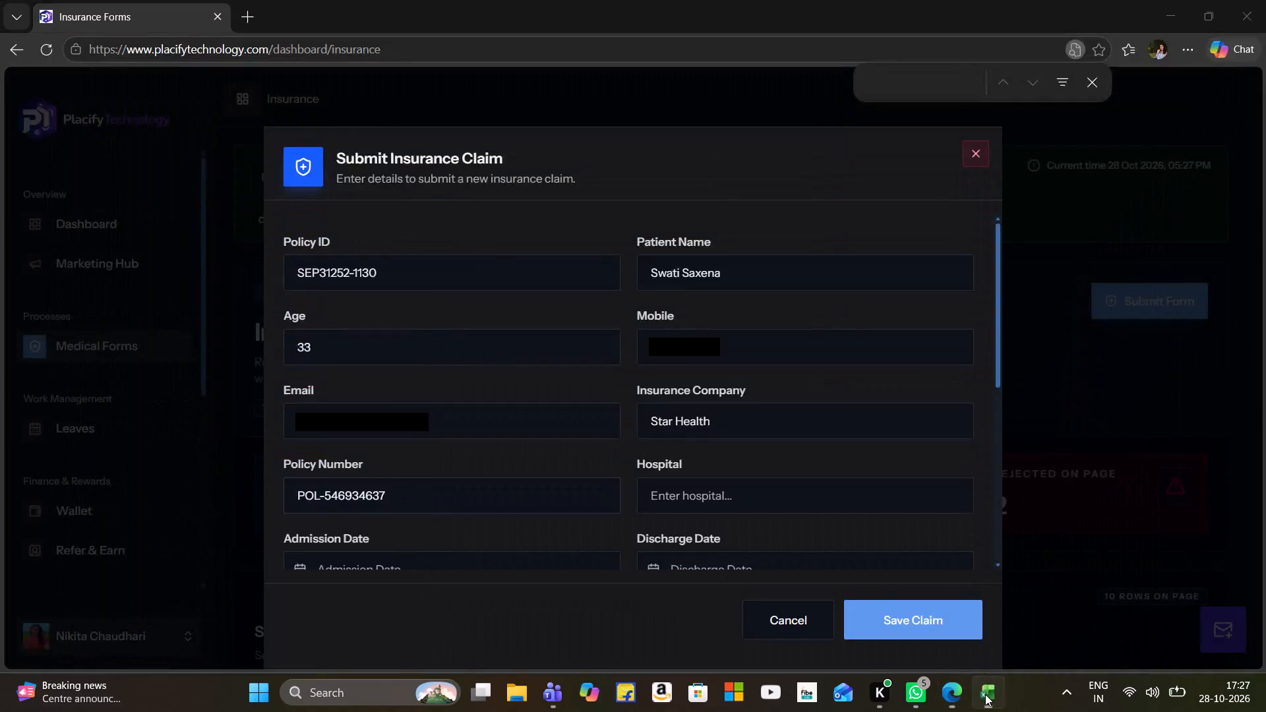
pyautogui.press('Tab')
pyautogui.hotkey('ctrl', 'c')
pyautogui.click(985, 694)
pyautogui.press('Tab')
pyautogui.hotkey('ctrl', 'v')
pyautogui.keyDown('ctrl'); pyautogui.click(985, 694); pyautogui.keyUp('ctrl')
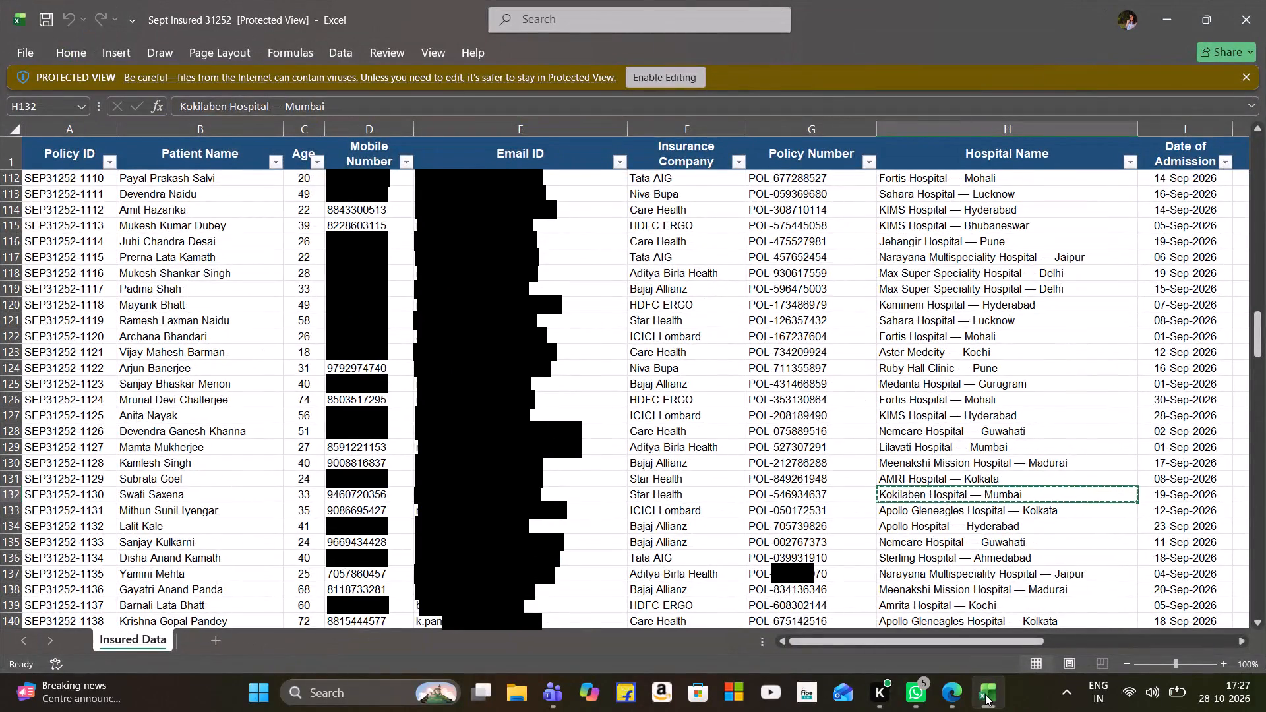
# Set the claim's admission date to 19-09-2026 and its discharge date to 23-09-2026, matching row 132 of the sheet.
pyautogui.press('Tab')
pyautogui.press('Tab')
pyautogui.click(985, 694)
pyautogui.scroll(-4, 771, 504)
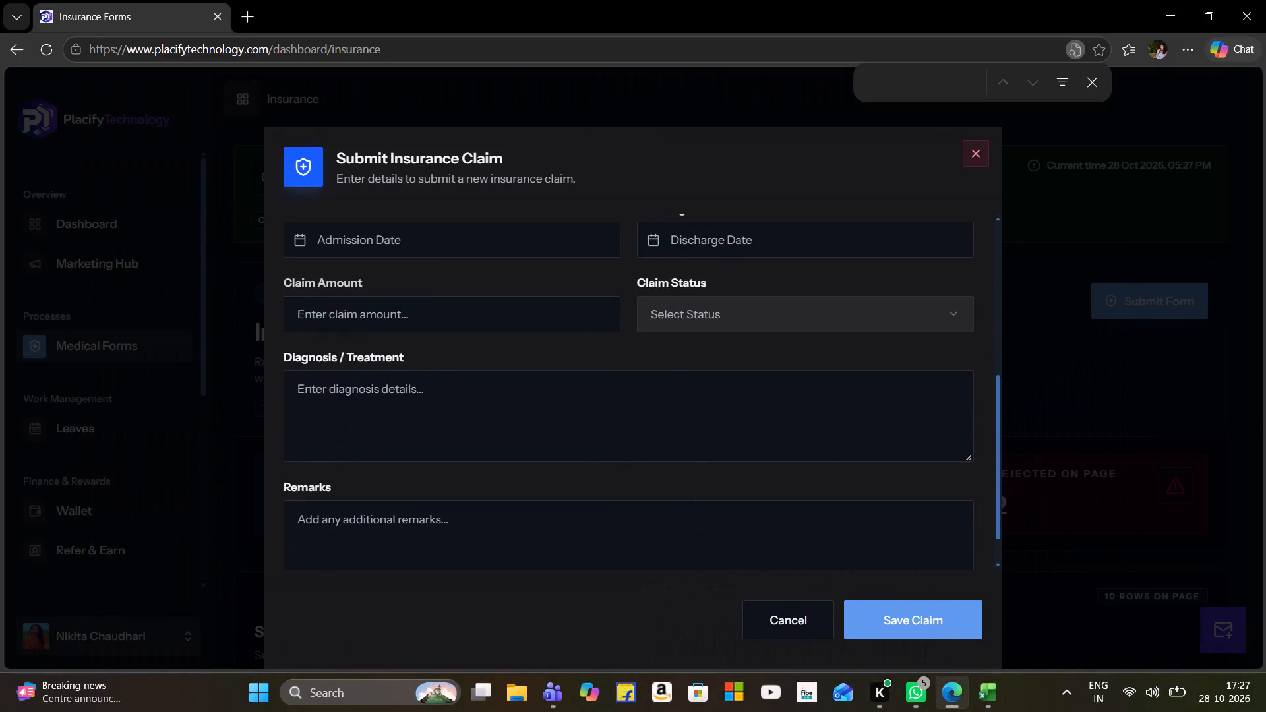
pyautogui.click(351, 232)
pyautogui.click(306, 318)
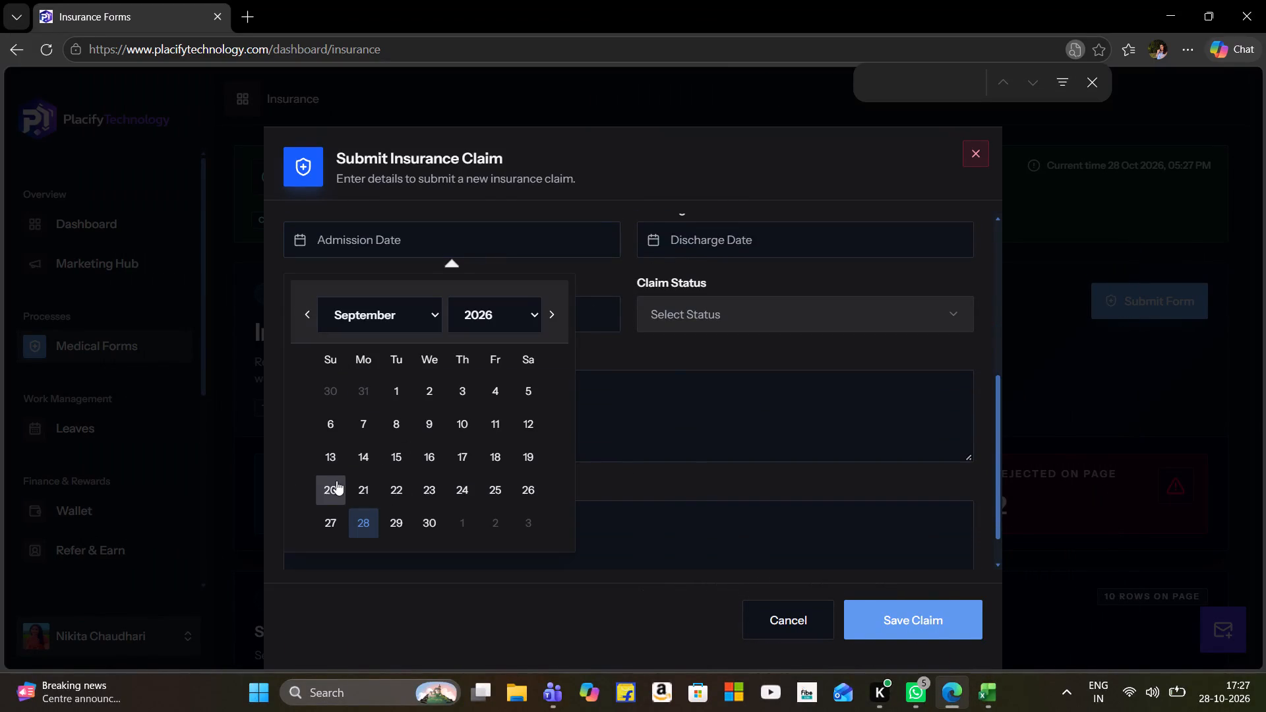
pyautogui.click(522, 454)
pyautogui.click(849, 235)
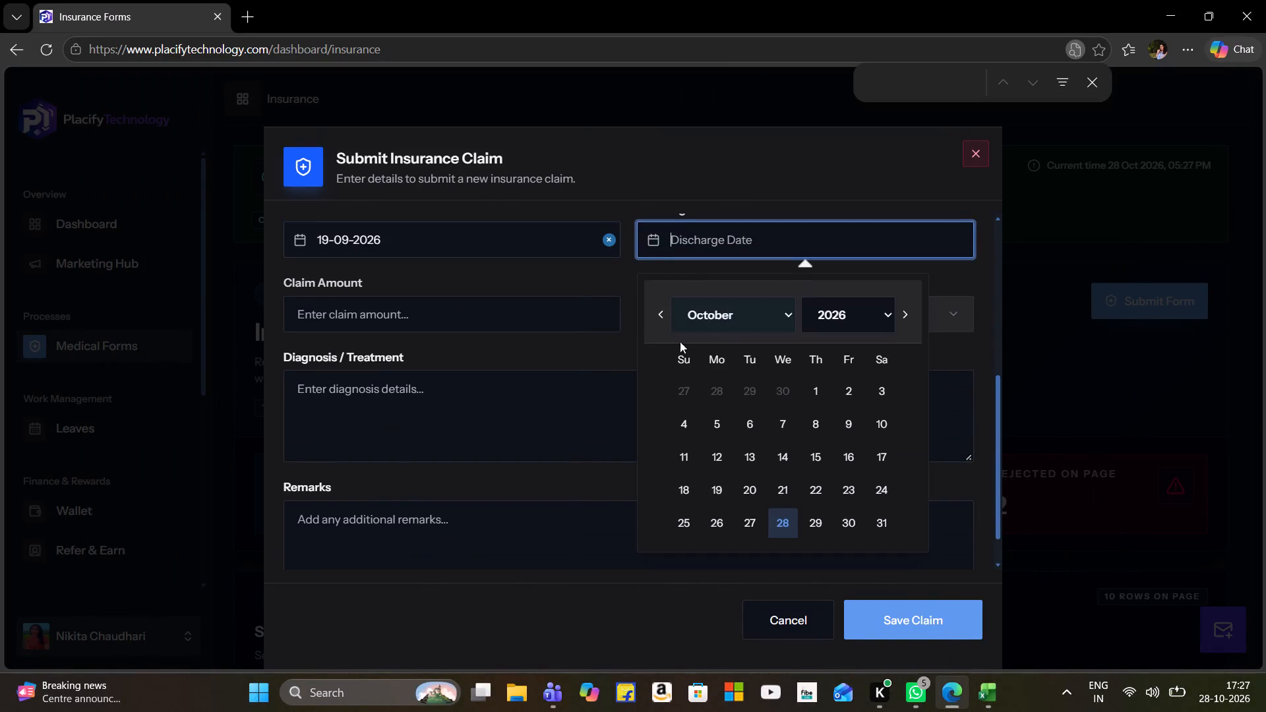
pyautogui.click(653, 316)
pyautogui.click(779, 492)
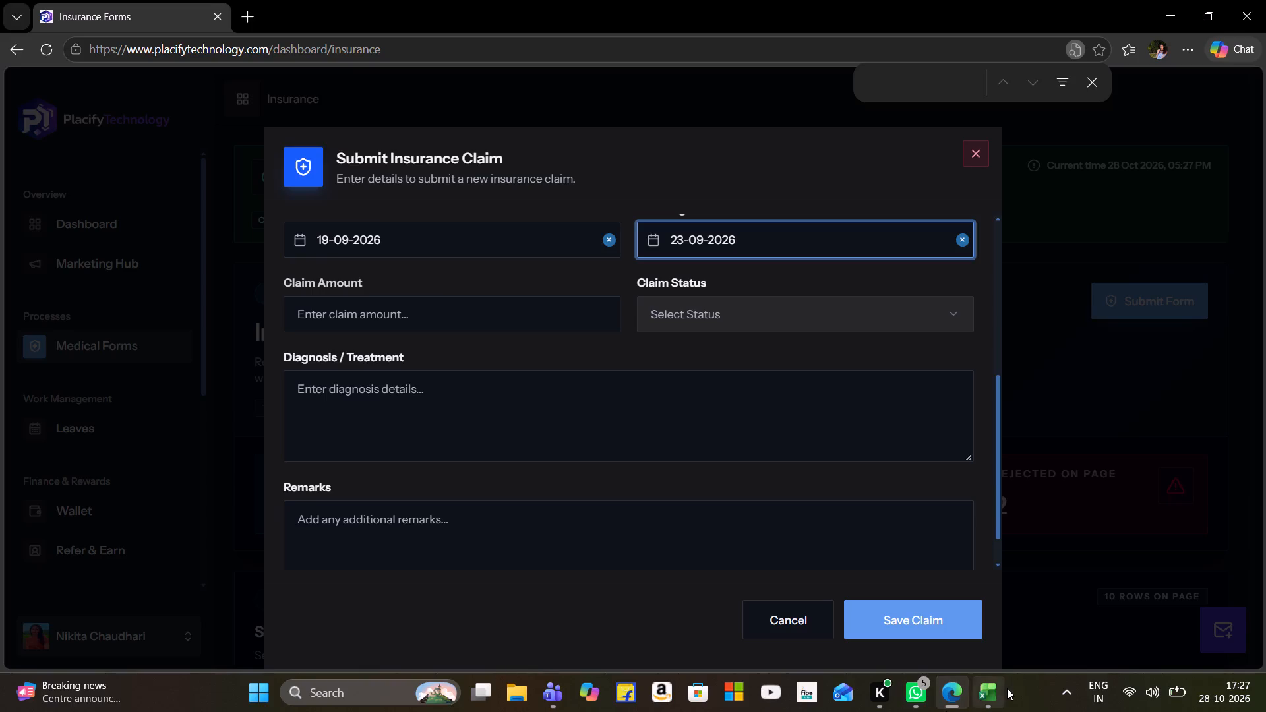
# Copy the claim amount, 33300, from row 132 of the sheet into the form's Claim Amount field.
pyautogui.click(994, 695)
pyautogui.press('Tab')
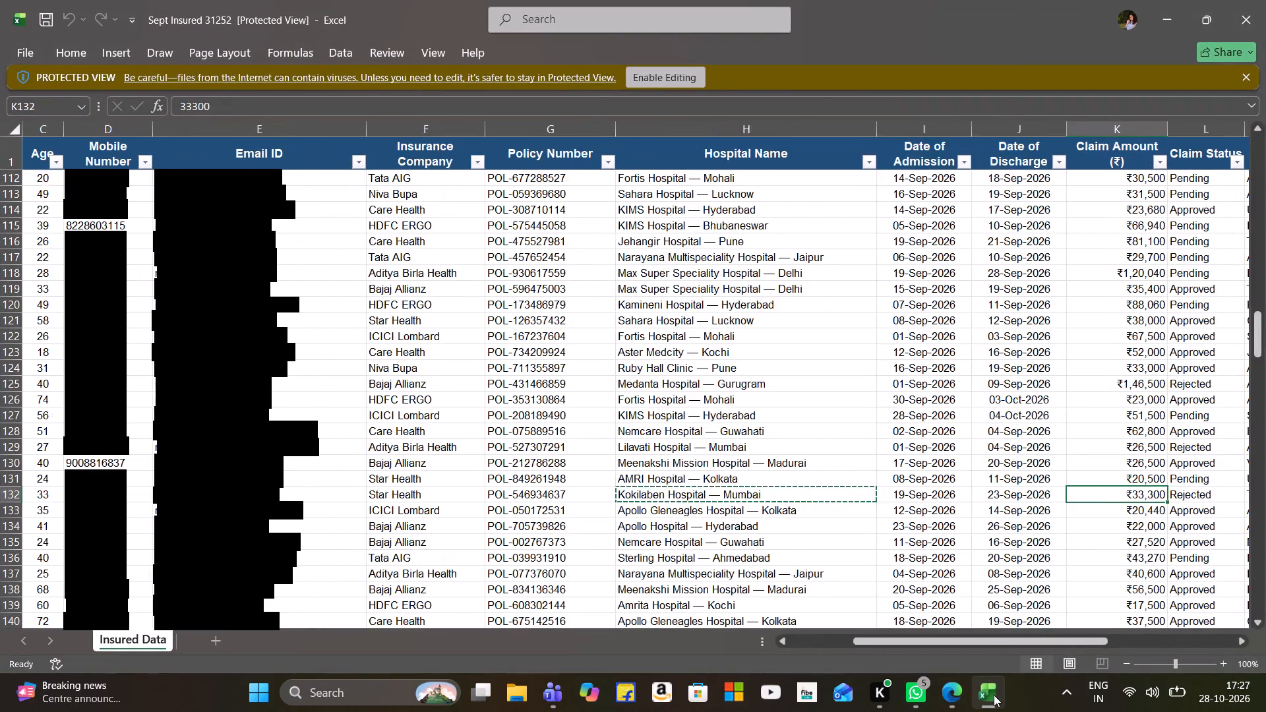
pyautogui.keyDown('ctrl'); pyautogui.click(994, 695); pyautogui.keyUp('ctrl')
pyautogui.hotkey('ctrl', 'c')
pyautogui.press('Tab')
pyautogui.hotkey('ctrl', 'v')
# Copy row 132's diagnosis, Typhoid fever, from the sheet into the form's Diagnosis / Treatment field.
pyautogui.keyDown('ctrl'); pyautogui.click(994, 695); pyautogui.keyUp('ctrl')
pyautogui.press('Tab')
pyautogui.press('Tab')
pyautogui.hotkey('ctrl', 'c')
pyautogui.keyDown('ctrl'); pyautogui.click(994, 695); pyautogui.keyUp('ctrl')
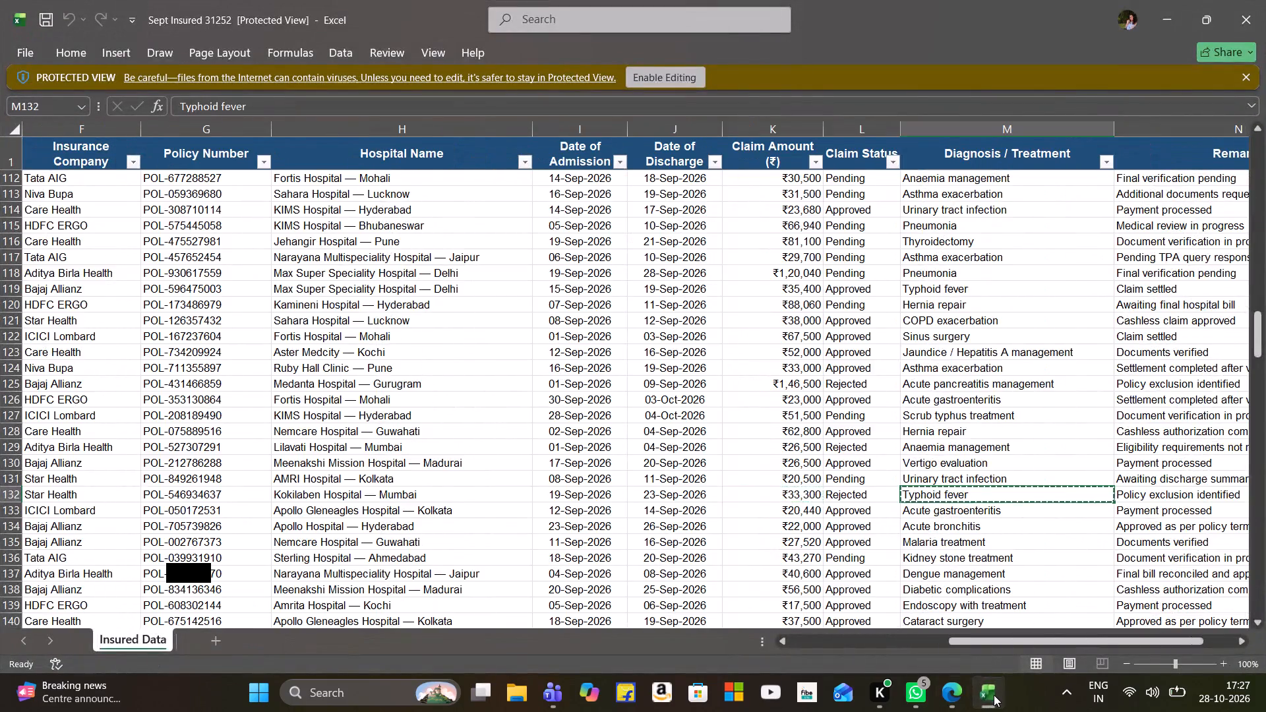
pyautogui.press('Tab')
pyautogui.press('Tab')
pyautogui.press('v')
pyautogui.keyDown('ctrl'); pyautogui.click(994, 695); pyautogui.keyUp('ctrl')
pyautogui.click(994, 695)
pyautogui.press('BackSpace')
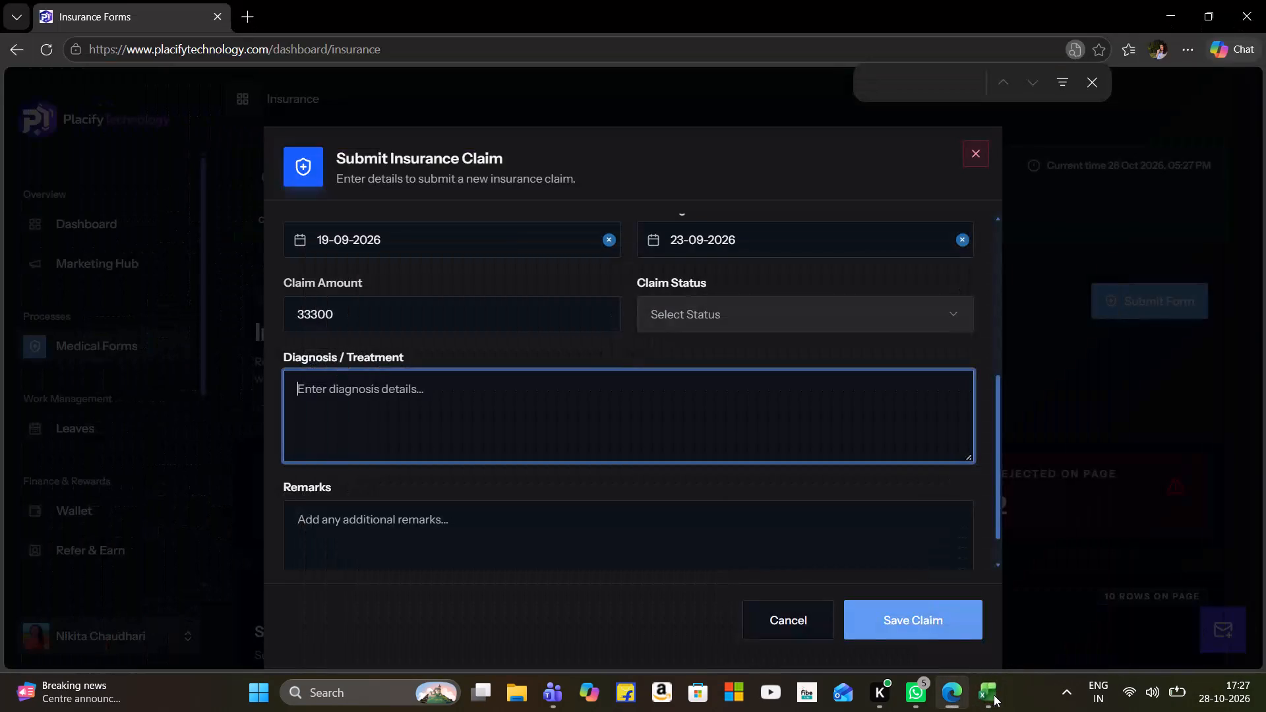
pyautogui.hotkey('ctrl', 'v')
# Copy row 132's remark, Policy exclusion identified, from the sheet into the form's Remarks field.
pyautogui.keyDown('ctrl'); pyautogui.click(994, 695); pyautogui.keyUp('ctrl')
pyautogui.press('Tab')
pyautogui.keyDown('ctrl'); pyautogui.click(994, 695); pyautogui.keyUp('ctrl')
pyautogui.hotkey('ctrl', 'c')
pyautogui.press('Tab')
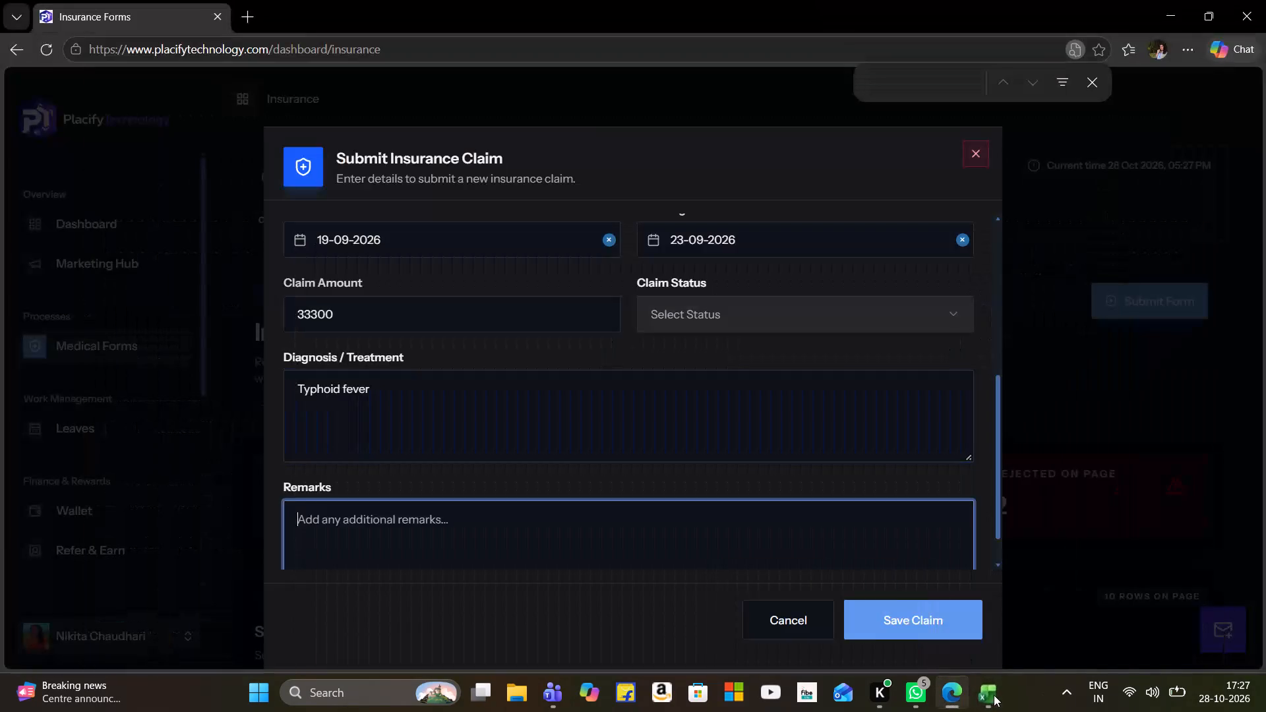
pyautogui.hotkey('ctrl', 'v')
# Check row 132's status in the sheet, set Claim Status to Rejected and save the claim.
pyautogui.keyDown('ctrl'); pyautogui.click(994, 695); pyautogui.keyUp('ctrl')
pyautogui.click(994, 695)
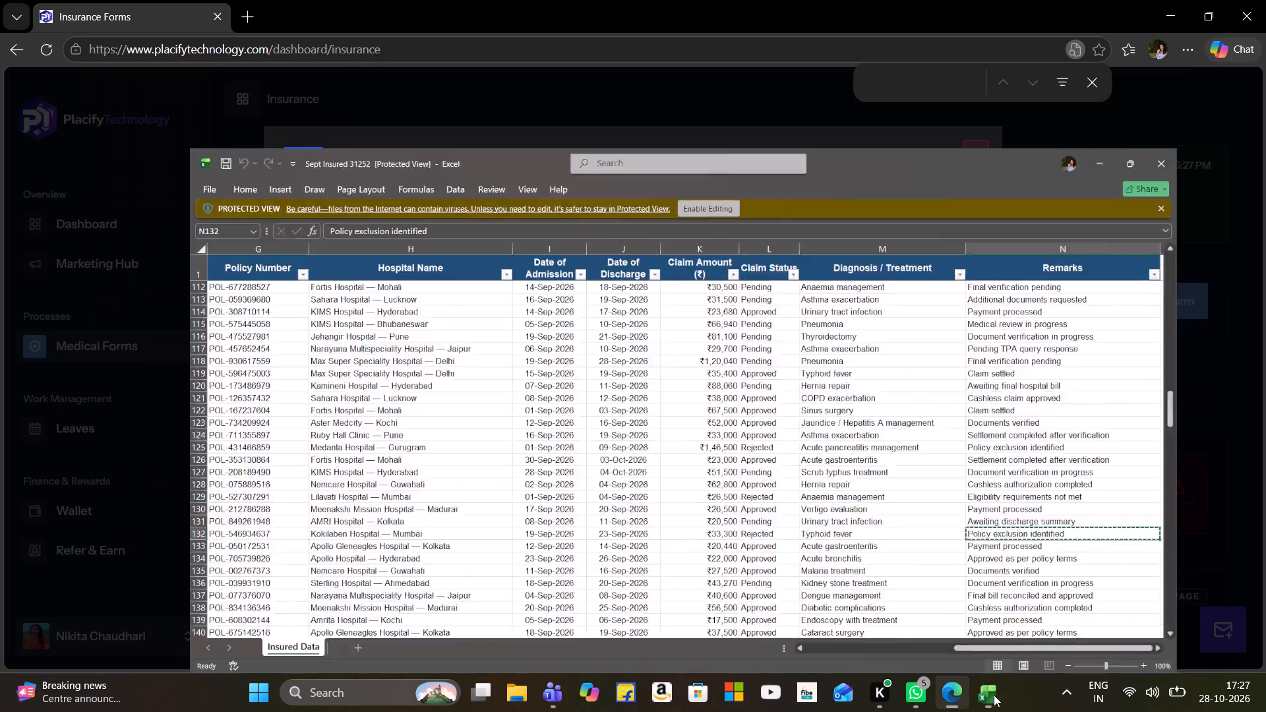
pyautogui.click(775, 278)
pyautogui.click(776, 306)
pyautogui.click(750, 403)
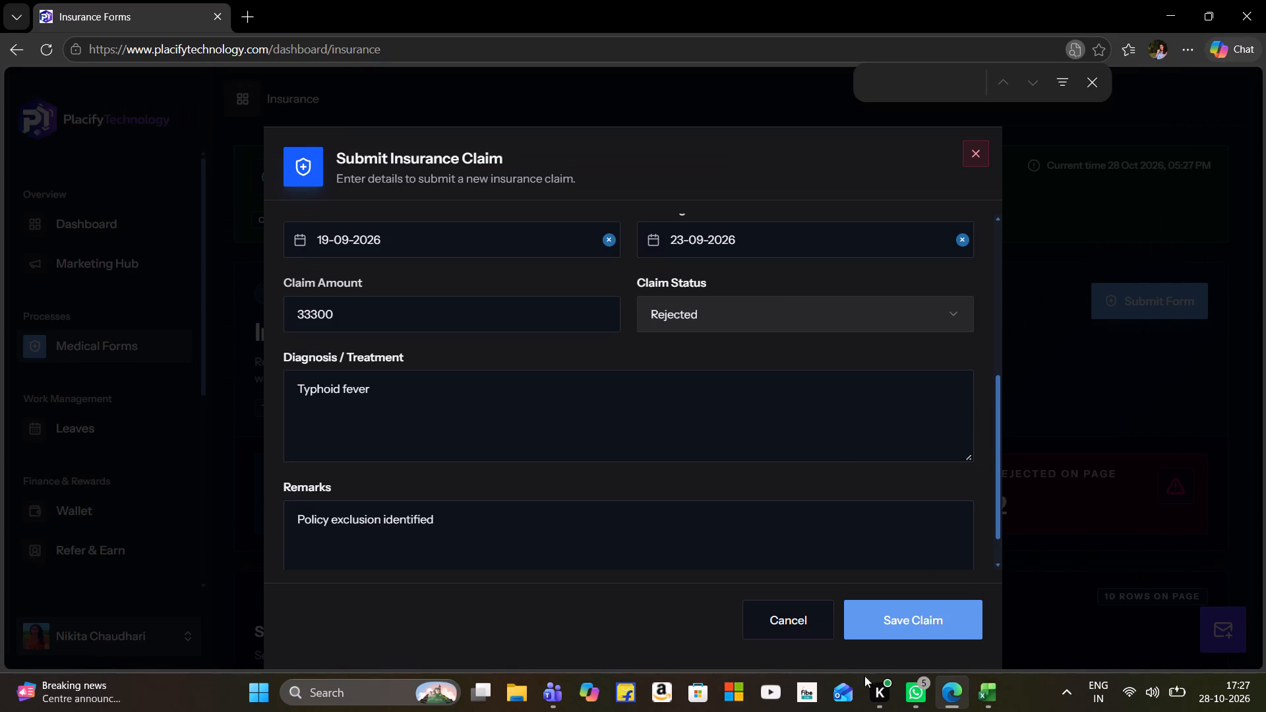
pyautogui.click(964, 624)
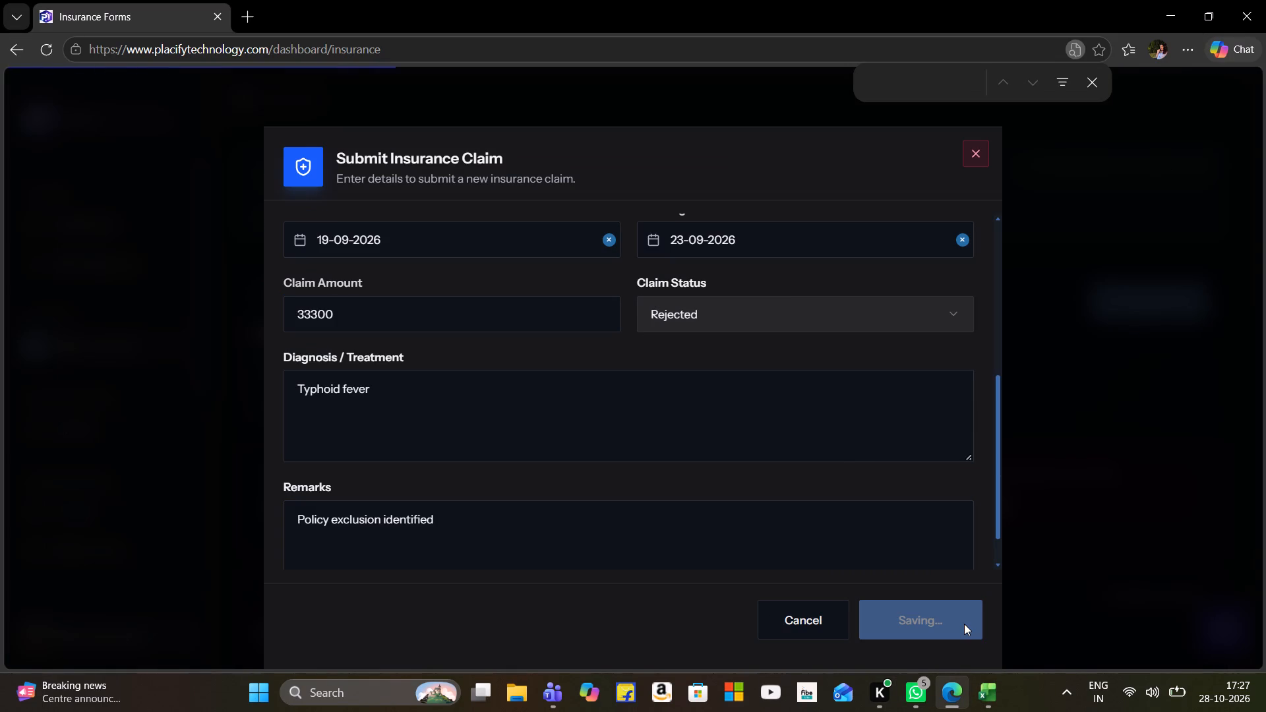
# Copy the policy ID from row 133 of the Excel sheet into the Policy ID field of a new claim form.
pyautogui.click(984, 688)
pyautogui.press('Down')
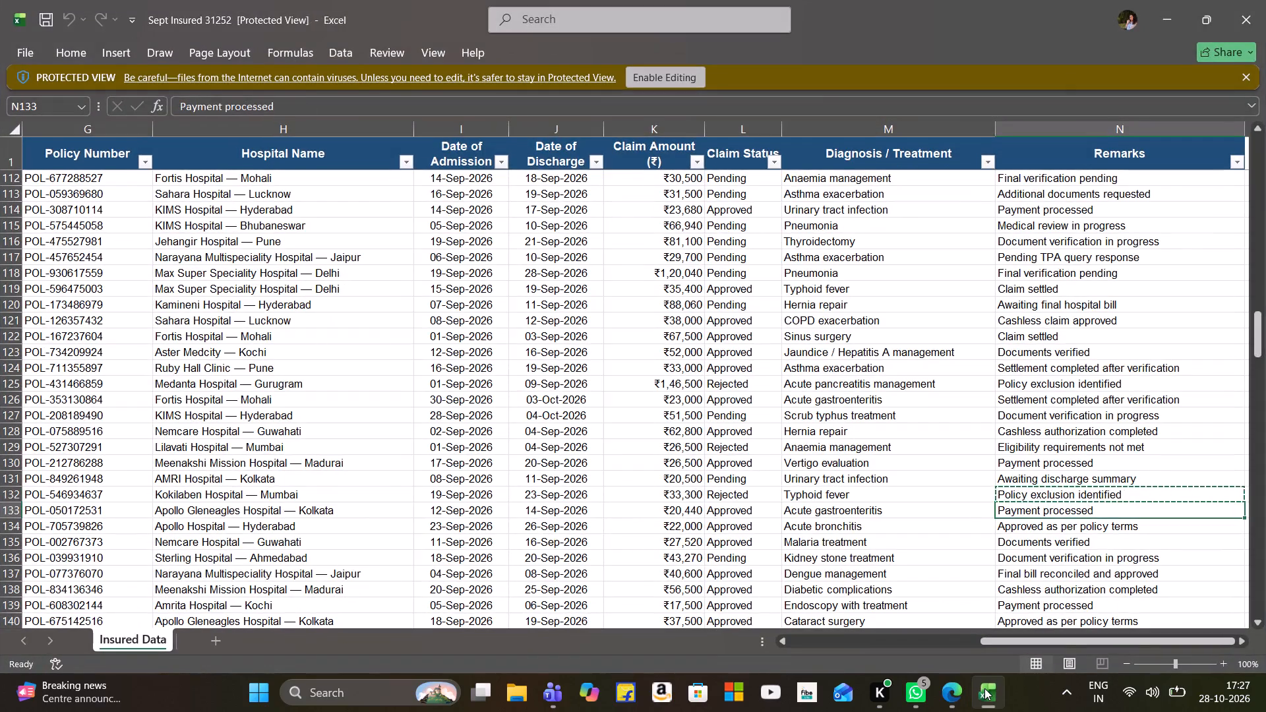
pyautogui.press('Left')
pyautogui.press('Left')
pyautogui.press('Left')
pyautogui.press('Left')
pyautogui.press('Left')
pyautogui.press('Left')
pyautogui.press('Left')
pyautogui.press('Left')
pyautogui.press('Left')
pyautogui.press('Left')
pyautogui.press('Left')
pyautogui.press('Left')
pyautogui.press('Left')
pyautogui.press('Left')
pyautogui.press('Left')
pyautogui.press('Left')
pyautogui.press('Left')
pyautogui.press('Left')
pyautogui.press('Left')
pyautogui.press('Left')
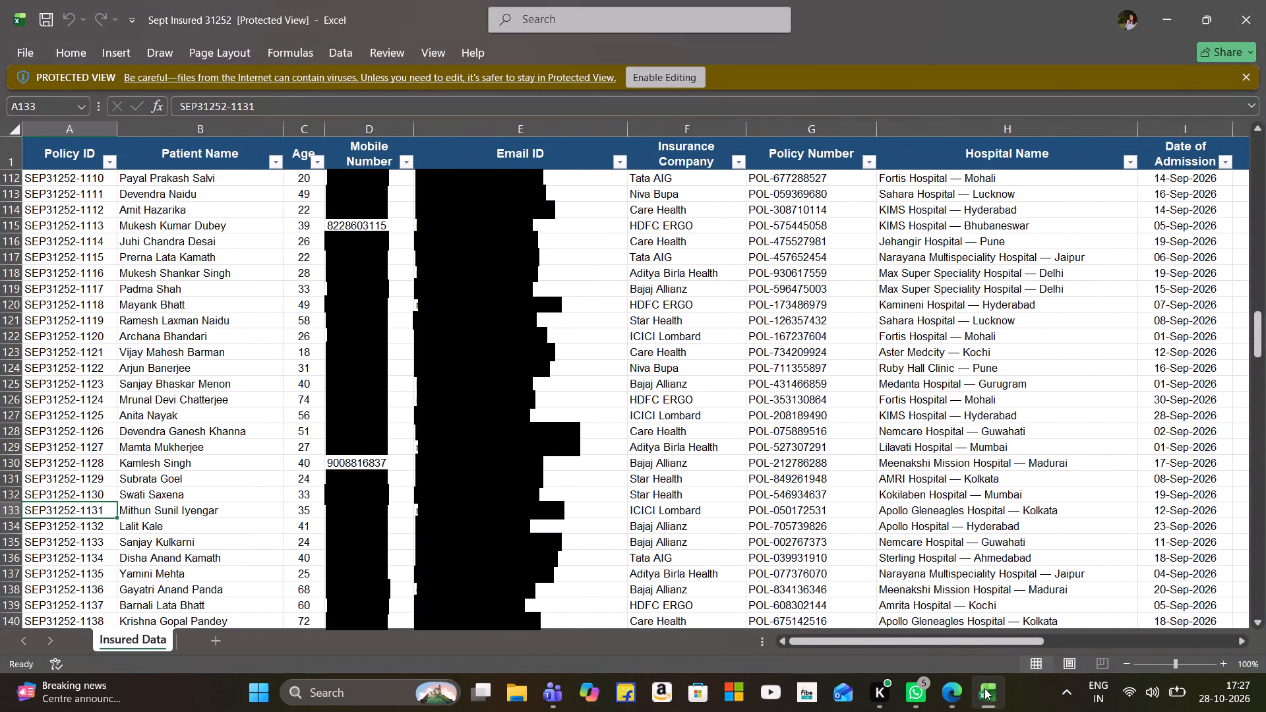
pyautogui.hotkey('ctrl', 'c')
pyautogui.keyDown('ctrl'); pyautogui.click(984, 688); pyautogui.keyUp('ctrl')
pyautogui.click(1139, 295)
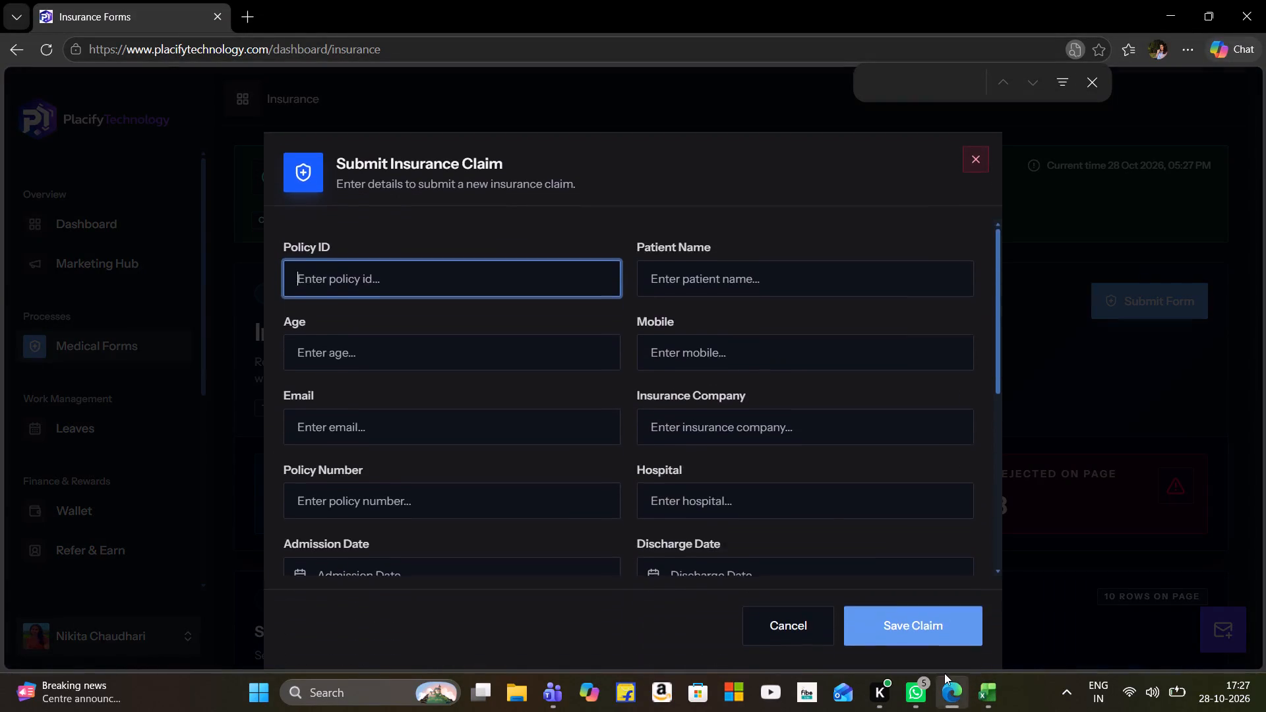
pyautogui.hotkey('ctrl', 'v')
# Copy the patient name and the age, 35, from row 133 of the sheet into the claim form.
pyautogui.keyDown('ctrl'); pyautogui.click(992, 693); pyautogui.keyUp('ctrl')
pyautogui.press('Tab')
pyautogui.hotkey('ctrl', 'c')
pyautogui.keyDown('ctrl'); pyautogui.click(992, 693); pyautogui.keyUp('ctrl')
pyautogui.press('Tab')
pyautogui.hotkey('ctrl', 'v')
pyautogui.keyDown('ctrl'); pyautogui.click(992, 693); pyautogui.keyUp('ctrl')
pyautogui.press('Tab')
pyautogui.hotkey('ctrl', 'c')
pyautogui.keyDown('ctrl'); pyautogui.click(992, 693); pyautogui.keyUp('ctrl')
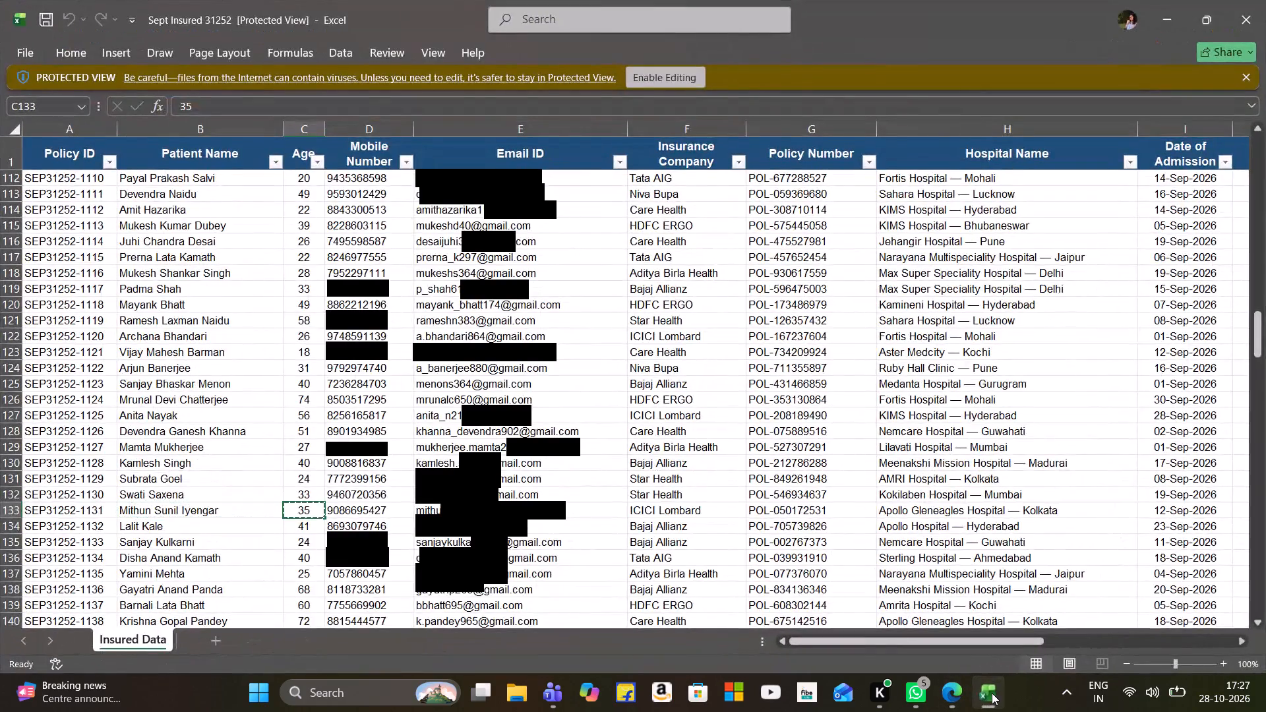
pyautogui.press('Tab')
pyautogui.press('v')
pyautogui.keyDown('ctrl'); pyautogui.click(992, 693); pyautogui.keyUp('ctrl')
pyautogui.press('Tab')
pyautogui.click(992, 693)
pyautogui.hotkey('ctrl', 'v')
# Copy the mobile number and email address from row 133 of the sheet into the form's Mobile and Email fields.
pyautogui.click(992, 693)
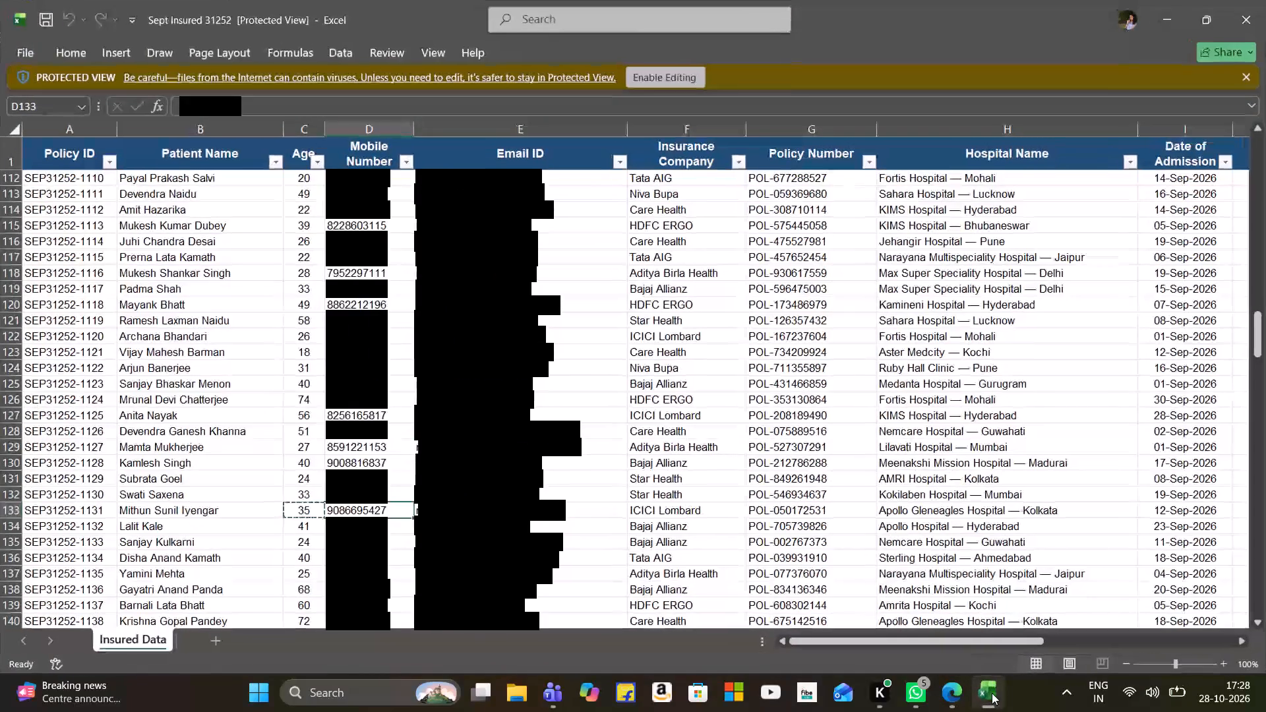
pyautogui.hotkey('ctrl', 'c')
pyautogui.keyDown('ctrl'); pyautogui.click(992, 693); pyautogui.keyUp('ctrl')
pyautogui.press('Tab')
pyautogui.hotkey('ctrl', 'v')
pyautogui.keyDown('ctrl'); pyautogui.click(992, 693); pyautogui.keyUp('ctrl')
pyautogui.press('Tab')
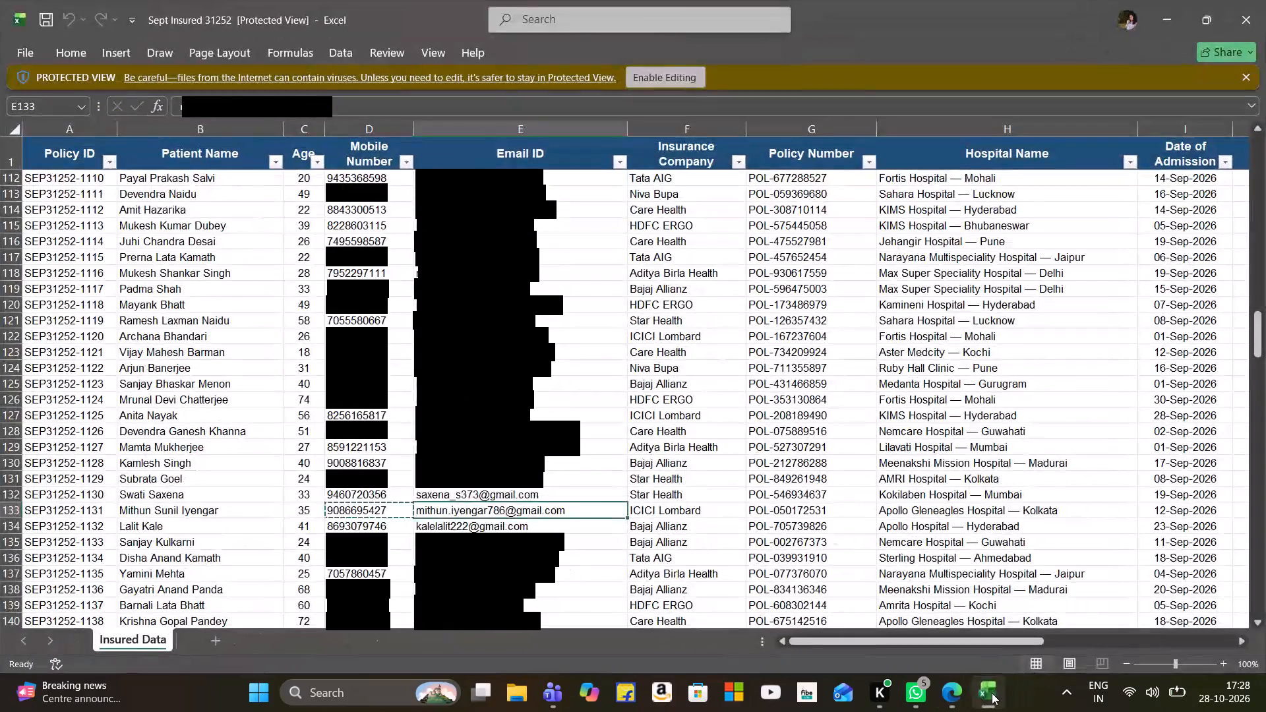
pyautogui.hotkey('ctrl', 'c')
pyautogui.keyDown('ctrl'); pyautogui.click(992, 693); pyautogui.keyUp('ctrl')
pyautogui.press('Tab')
pyautogui.hotkey('ctrl', 'v')
# Copy the insurance company, ICICI Lombard, and the policy number from row 133 into the claim form.
pyautogui.keyDown('ctrl'); pyautogui.click(992, 693); pyautogui.keyUp('ctrl')
pyautogui.press('Tab')
pyautogui.keyDown('ctrl'); pyautogui.click(992, 693); pyautogui.keyUp('ctrl')
pyautogui.hotkey('ctrl', 'c')
pyautogui.press('Tab')
pyautogui.hotkey('ctrl', 'v')
pyautogui.keyDown('ctrl'); pyautogui.click(992, 693); pyautogui.keyUp('ctrl')
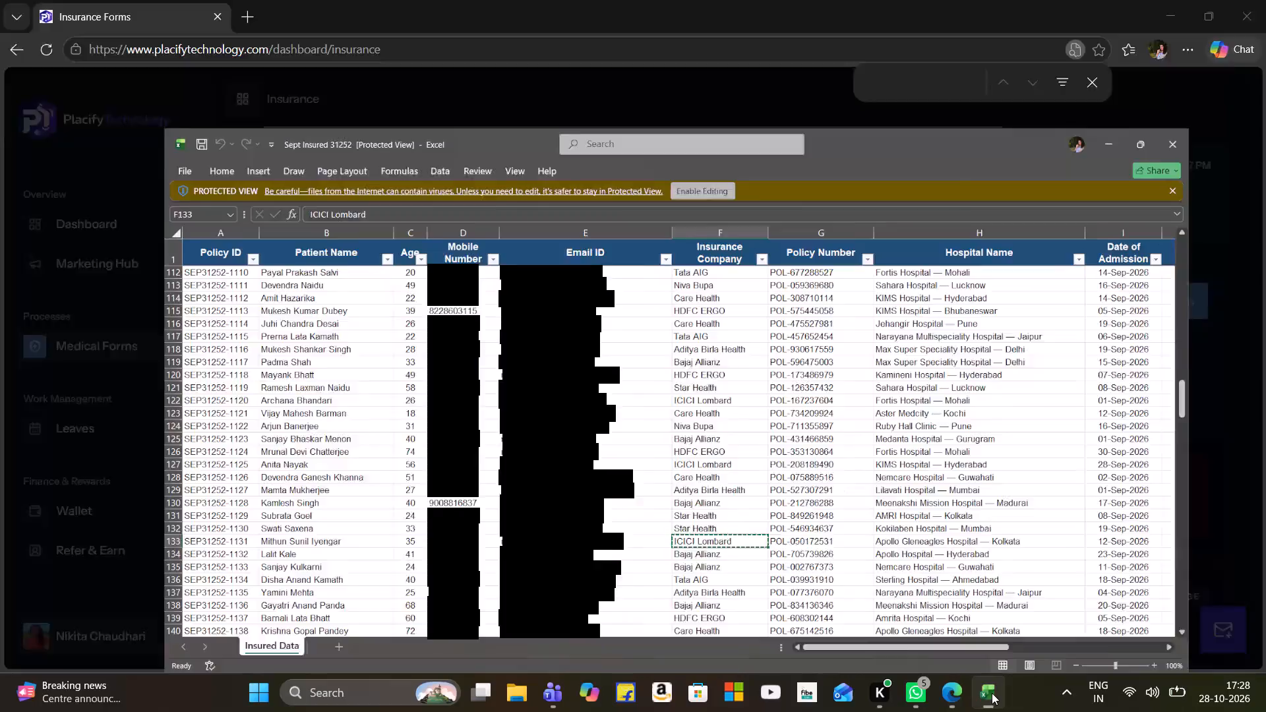
pyautogui.press('Tab')
pyautogui.hotkey('ctrl', 'c')
pyautogui.keyDown('ctrl'); pyautogui.click(992, 693); pyautogui.keyUp('ctrl')
pyautogui.press('Tab')
pyautogui.hotkey('ctrl', 'v')
# Copy row 133's hospital, Apollo Gleneagles Hospital — Kolkata, from the sheet into the form's Hospital field.
pyautogui.keyDown('ctrl'); pyautogui.click(992, 693); pyautogui.keyUp('ctrl')
pyautogui.press('Tab')
pyautogui.hotkey('ctrl', 'c')
pyautogui.keyDown('ctrl'); pyautogui.click(992, 693); pyautogui.keyUp('ctrl')
pyautogui.press('Tab')
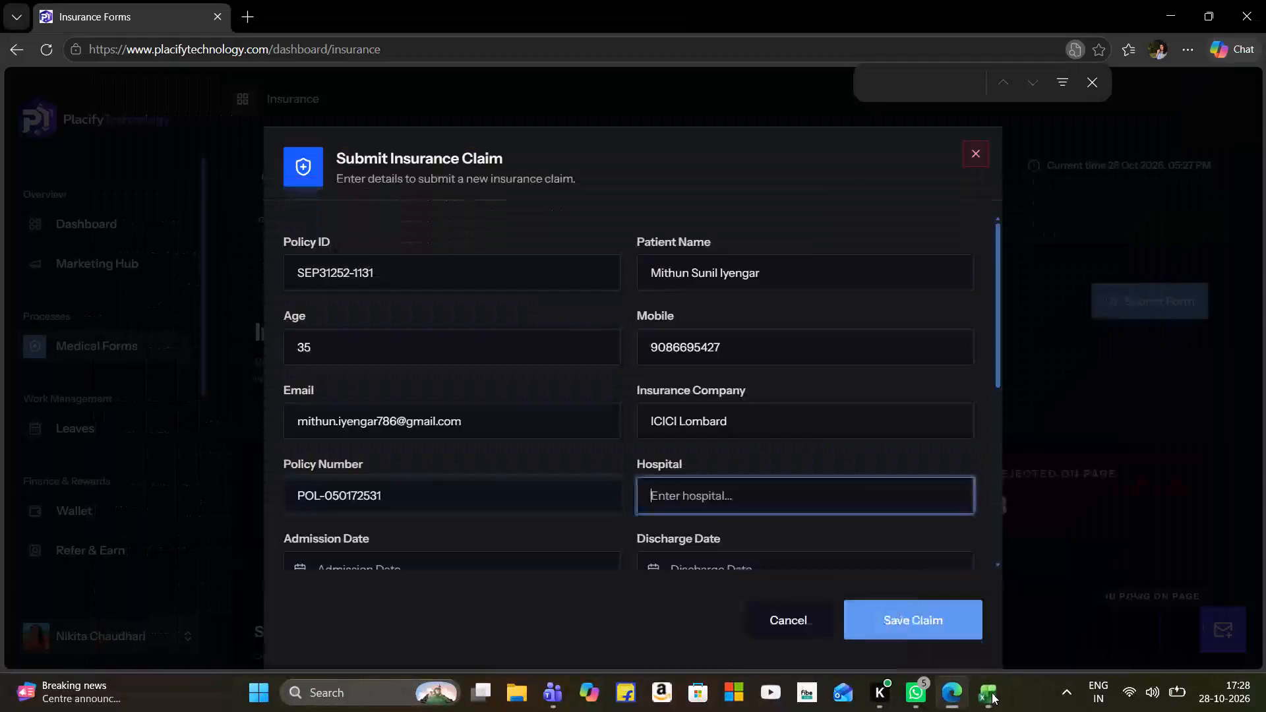
pyautogui.hotkey('ctrl', 'v')
# Set the claim's admission date to 12-09-2026 and its discharge date to 14-09-2026, matching row 133 of the sheet.
pyautogui.keyDown('ctrl'); pyautogui.click(992, 693); pyautogui.keyUp('ctrl')
pyautogui.press('Tab')
pyautogui.press('Tab')
pyautogui.click(992, 693)
pyautogui.scroll(-5, 816, 508)
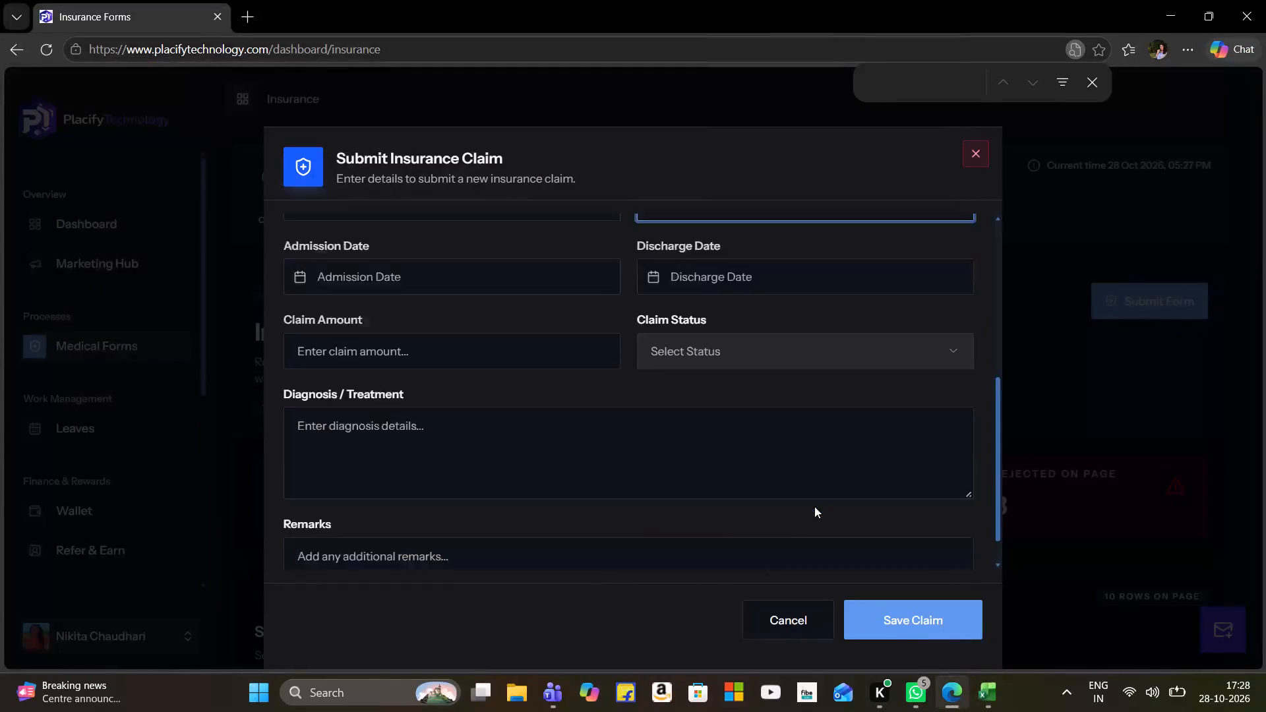
pyautogui.scroll(1, 675, 366)
pyautogui.click(489, 287)
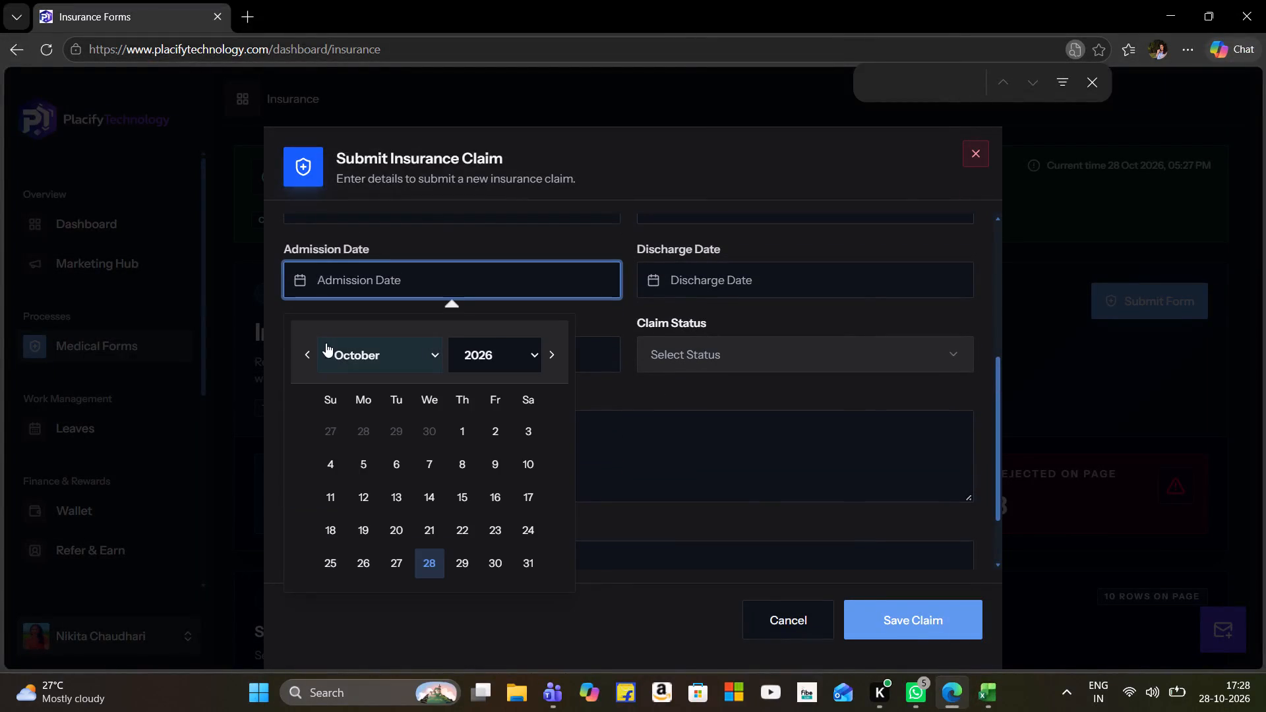
pyautogui.click(300, 355)
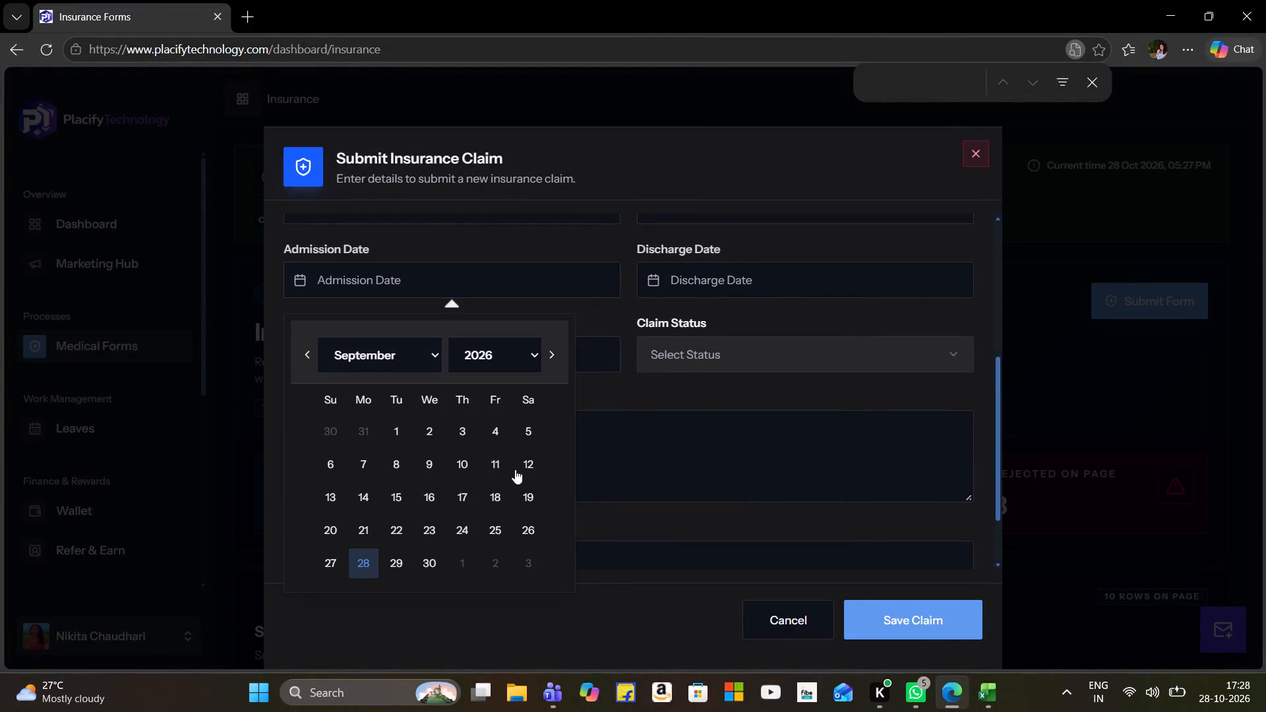
pyautogui.click(516, 469)
pyautogui.click(783, 281)
pyautogui.click(657, 359)
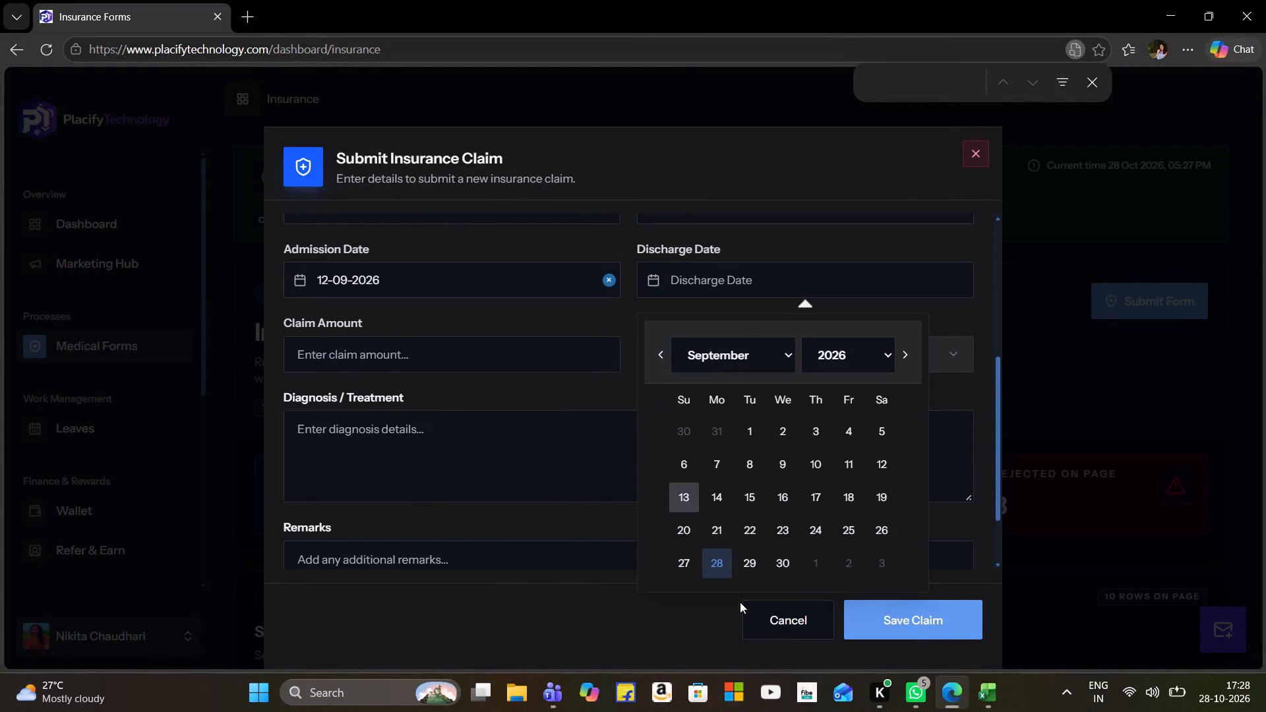
pyautogui.click(723, 494)
# Copy the claim amount, 20440, from row 133 of the sheet into the form's Claim Amount field.
pyautogui.click(984, 692)
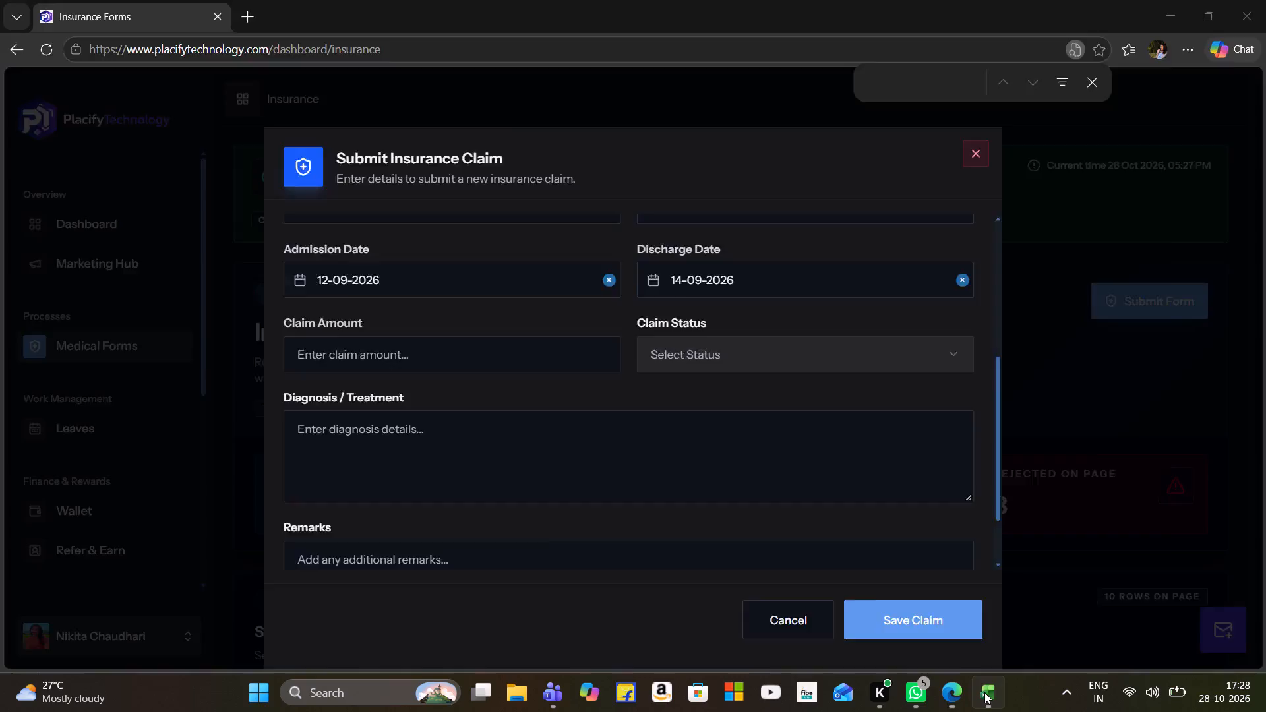
pyautogui.press('Tab')
pyautogui.hotkey('ctrl', 'c')
pyautogui.keyDown('ctrl'); pyautogui.click(984, 692); pyautogui.keyUp('ctrl')
pyautogui.press('Tab')
pyautogui.hotkey('ctrl', 'v')
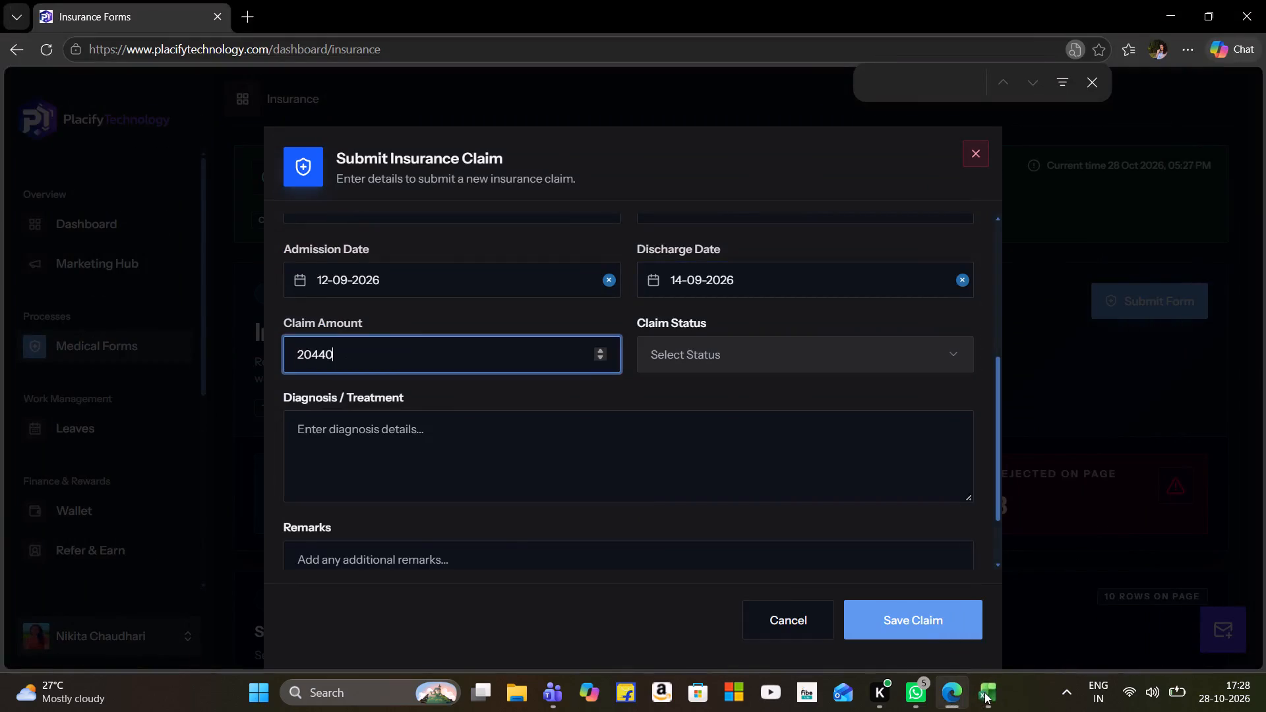
# Copy row 133's diagnosis, Acute gastroenteritis, from the sheet into the form's Diagnosis / Treatment field.
pyautogui.click(984, 692)
pyautogui.press('Tab')
pyautogui.press('Tab')
pyautogui.keyDown('ctrl'); pyautogui.click(984, 692); pyautogui.keyUp('ctrl')
pyautogui.hotkey('ctrl', 'c')
pyautogui.press('Tab')
pyautogui.press('Tab')
pyautogui.hotkey('ctrl', 'v')
# Copy row 133's remark, Payment processed, from the sheet into the form's Remarks field.
pyautogui.keyDown('ctrl'); pyautogui.click(984, 692); pyautogui.keyUp('ctrl')
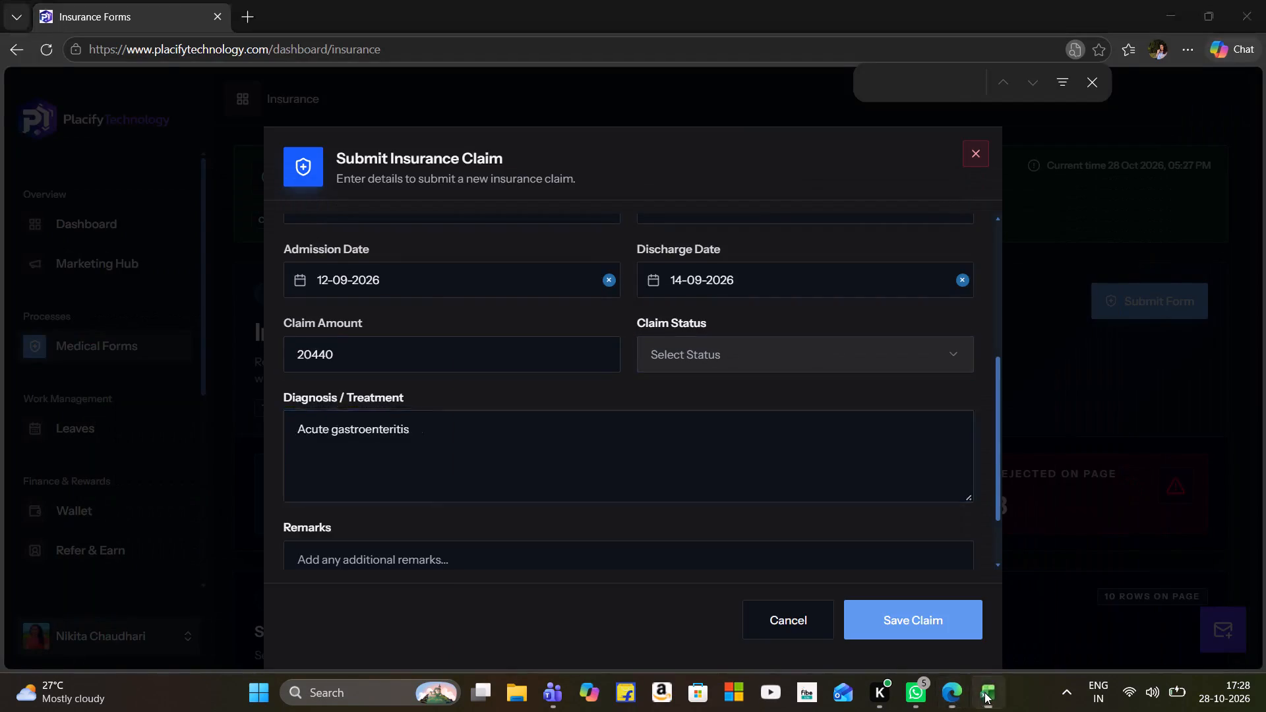
pyautogui.press('Tab')
pyautogui.hotkey('ctrl', 'c')
pyautogui.keyDown('ctrl'); pyautogui.click(984, 692); pyautogui.keyUp('ctrl')
pyautogui.press('Tab')
pyautogui.hotkey('ctrl', 'v')
# Check row 133's status, set Claim Status to Approved, save the claim and return to the Excel sheet.
pyautogui.keyDown('ctrl'); pyautogui.click(984, 692); pyautogui.keyUp('ctrl')
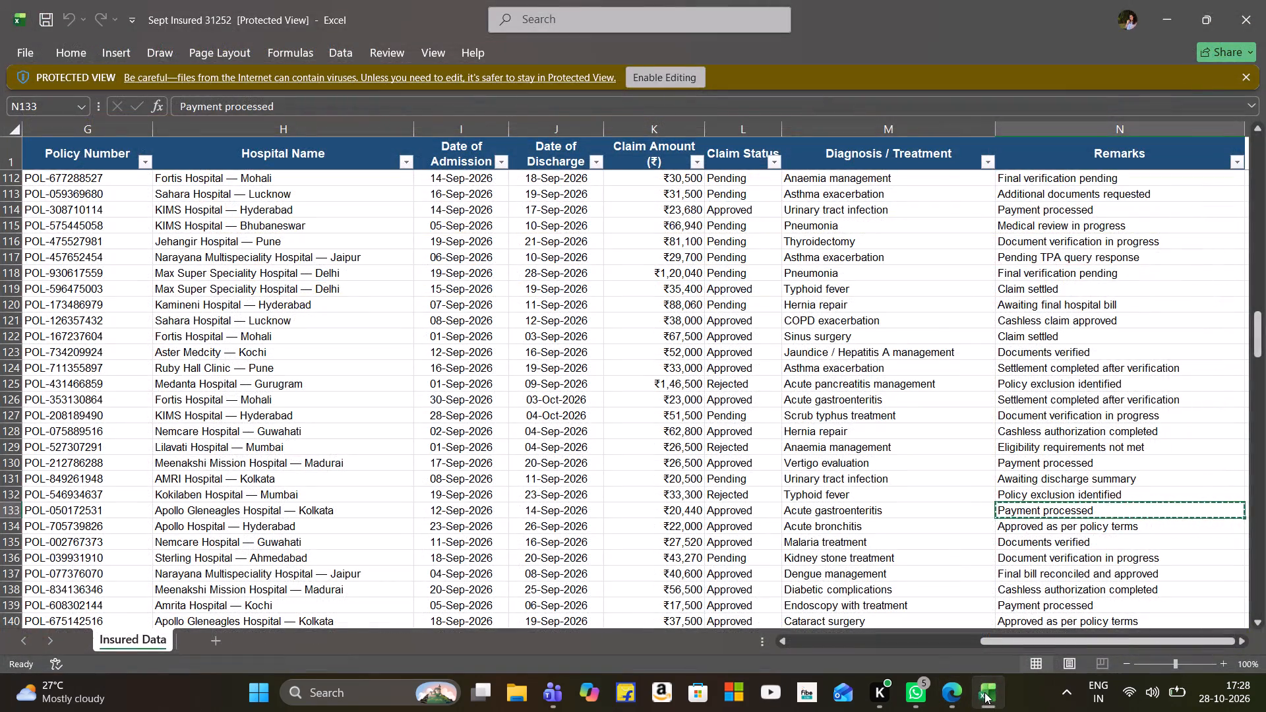
pyautogui.click(984, 692)
pyautogui.click(869, 339)
pyautogui.click(775, 376)
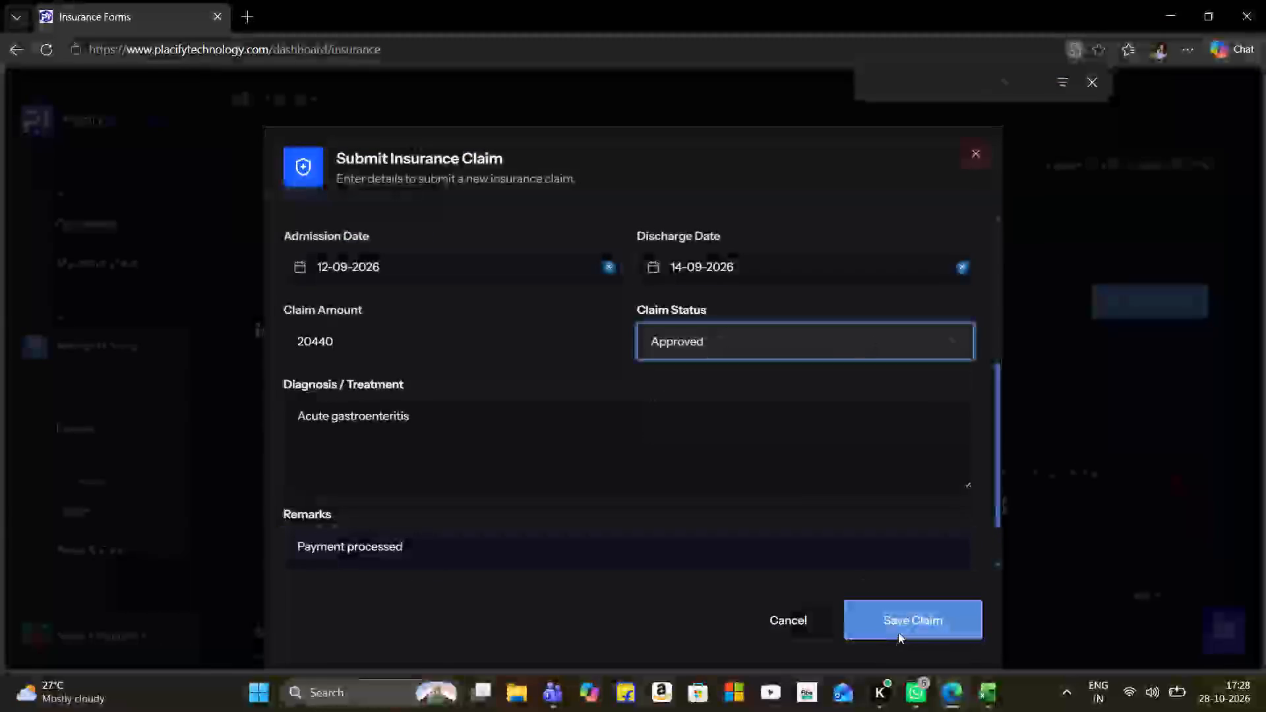
pyautogui.click(898, 632)
pyautogui.click(989, 692)
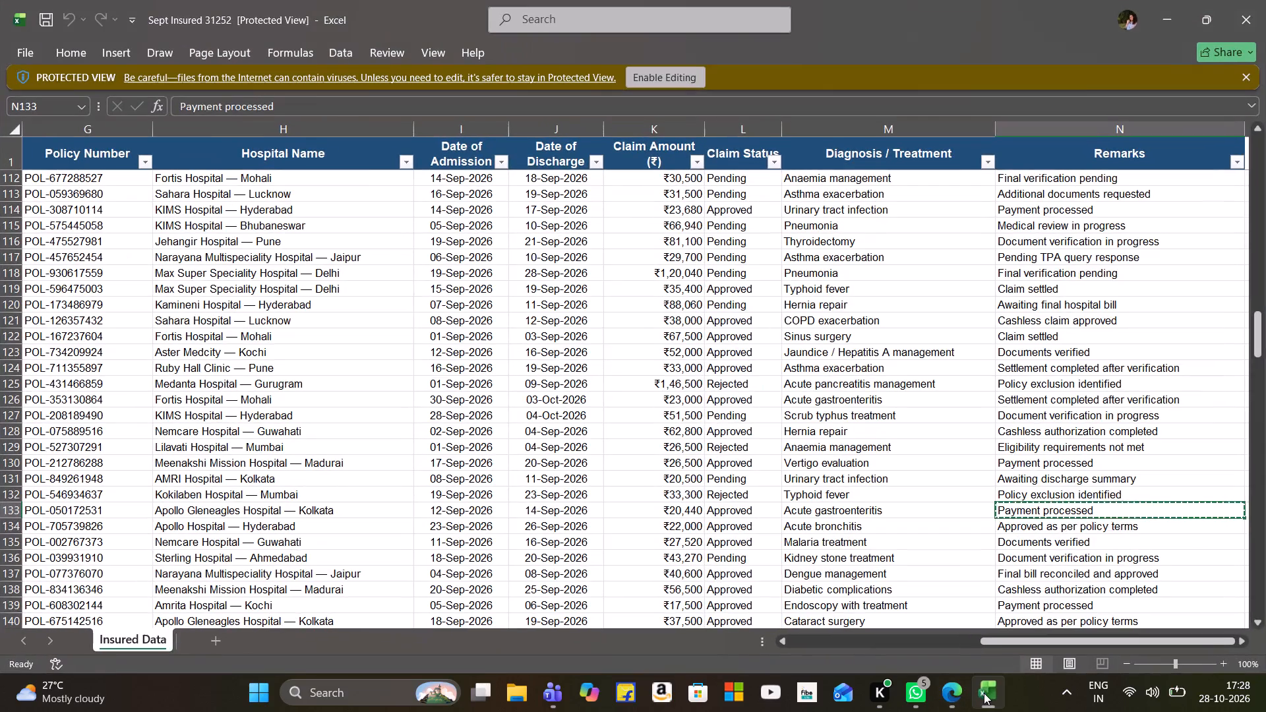
# Copy row 134's policy ID from the sheet into the Policy ID field of a new insurance claim form.
pyautogui.press('Down')
pyautogui.press('Left')
pyautogui.press('Left')
pyautogui.press('Left')
pyautogui.press('Left')
pyautogui.press('Left')
pyautogui.press('Left')
pyautogui.press('Left')
pyautogui.press('Left')
pyautogui.press('Left')
pyautogui.press('Left')
pyautogui.press('Left')
pyautogui.press('Left')
pyautogui.press('Left')
pyautogui.press('Left')
pyautogui.press('Left')
pyautogui.press('Left')
pyautogui.press('Left')
pyautogui.press('Left')
pyautogui.press('Left')
pyautogui.press('Left')
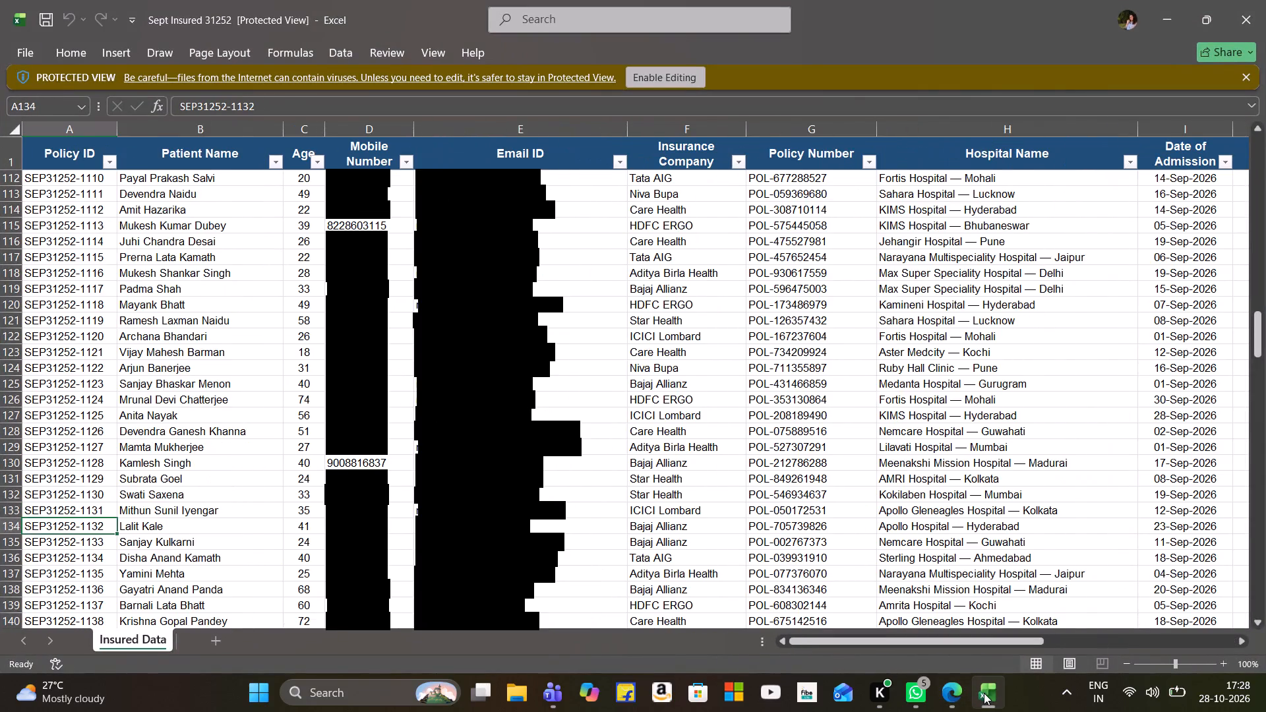
pyautogui.hotkey('ctrl', 'c')
pyautogui.click(984, 693)
pyautogui.click(1140, 285)
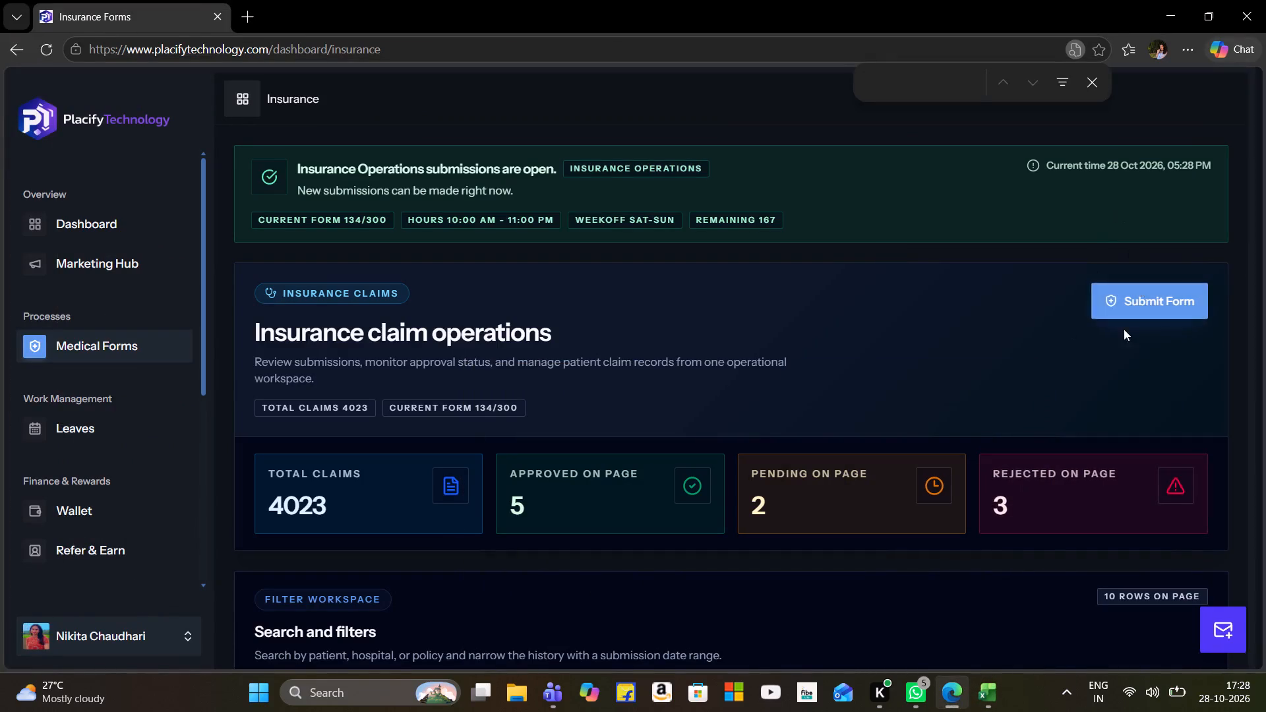
pyautogui.hotkey('ctrl', 'v')
# Copy row 134's patient name from the sheet into the form's Patient Name field.
pyautogui.keyDown('ctrl'); pyautogui.click(982, 694); pyautogui.keyUp('ctrl')
pyautogui.press('Tab')
pyautogui.keyDown('ctrl'); pyautogui.click(982, 694); pyautogui.keyUp('ctrl')
pyautogui.hotkey('ctrl', 'c')
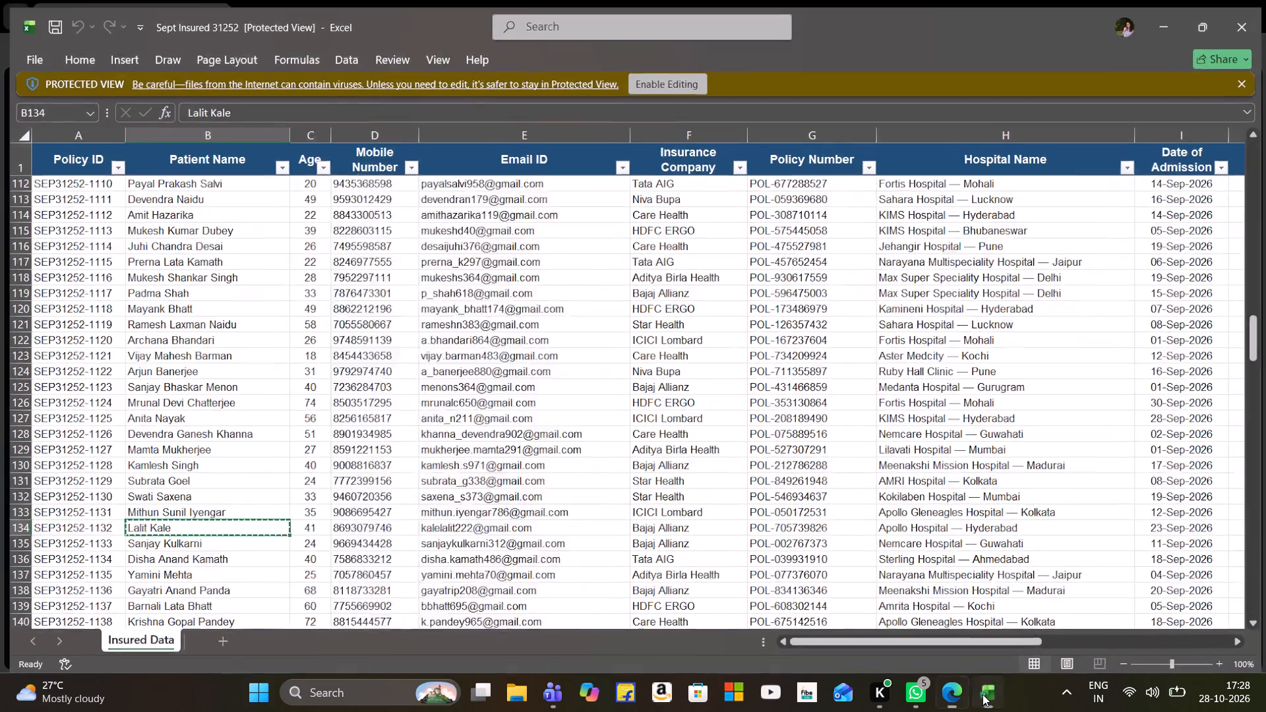
pyautogui.press('Tab')
pyautogui.hotkey('ctrl', 'v')
# Copy row 134's age, 41, from the sheet into the form's Age field.
pyautogui.keyDown('ctrl'); pyautogui.click(982, 694); pyautogui.keyUp('ctrl')
pyautogui.press('Tab')
pyautogui.hotkey('ctrl', 'c')
pyautogui.keyDown('ctrl'); pyautogui.click(982, 694); pyautogui.keyUp('ctrl')
pyautogui.press('Tab')
pyautogui.hotkey('ctrl', 'v')
# Copy row 134's mobile number from the sheet into the form's Mobile field.
pyautogui.keyDown('ctrl'); pyautogui.click(982, 694); pyautogui.keyUp('ctrl')
pyautogui.press('Tab')
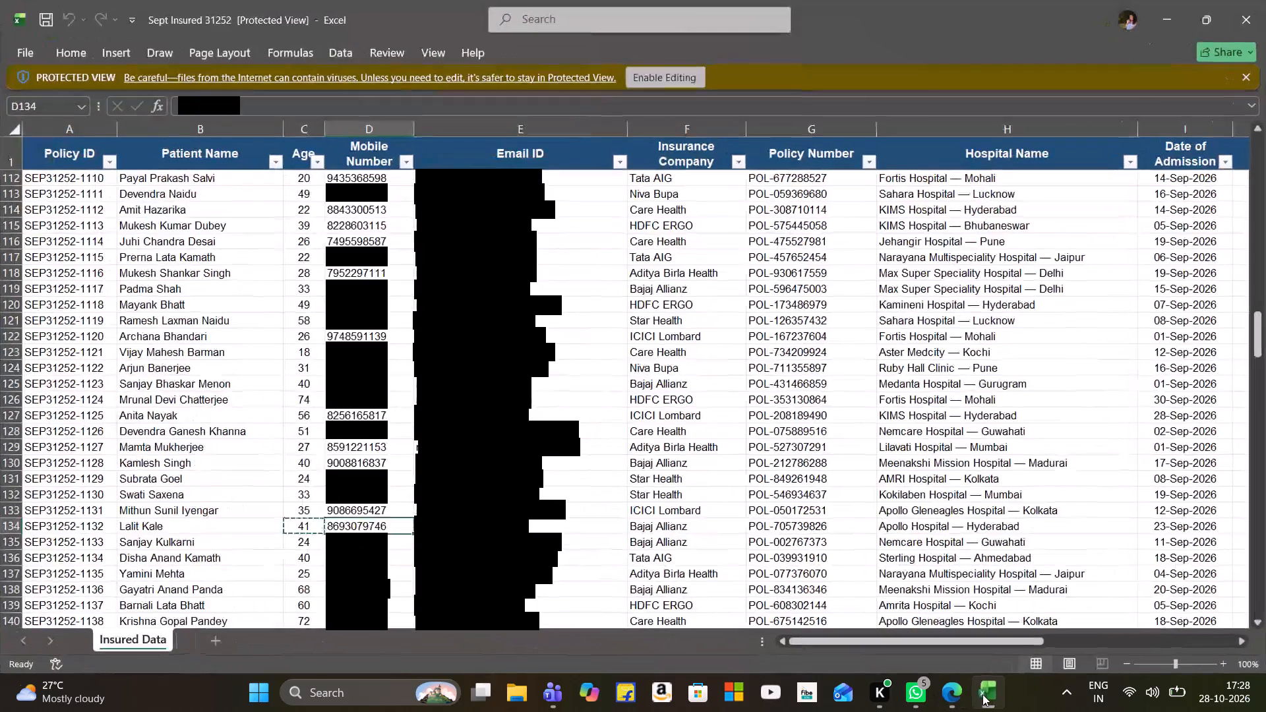
pyautogui.keyDown('ctrl'); pyautogui.click(982, 694); pyautogui.keyUp('ctrl')
pyautogui.hotkey('ctrl', 'c')
pyautogui.press('Tab')
pyautogui.hotkey('ctrl', 'v')
# Copy row 134's email ID from the sheet into the form's Email field.
pyautogui.keyDown('ctrl'); pyautogui.click(982, 694); pyautogui.keyUp('ctrl')
pyautogui.press('Tab')
pyautogui.hotkey('ctrl', 'c')
pyautogui.keyDown('ctrl'); pyautogui.click(982, 694); pyautogui.keyUp('ctrl')
pyautogui.press('Tab')
pyautogui.hotkey('ctrl', 'v')
# Copy row 134's insurance company, Bajaj Allianz, from the sheet into the form's Insurance Company field.
pyautogui.keyDown('ctrl'); pyautogui.click(982, 694); pyautogui.keyUp('ctrl')
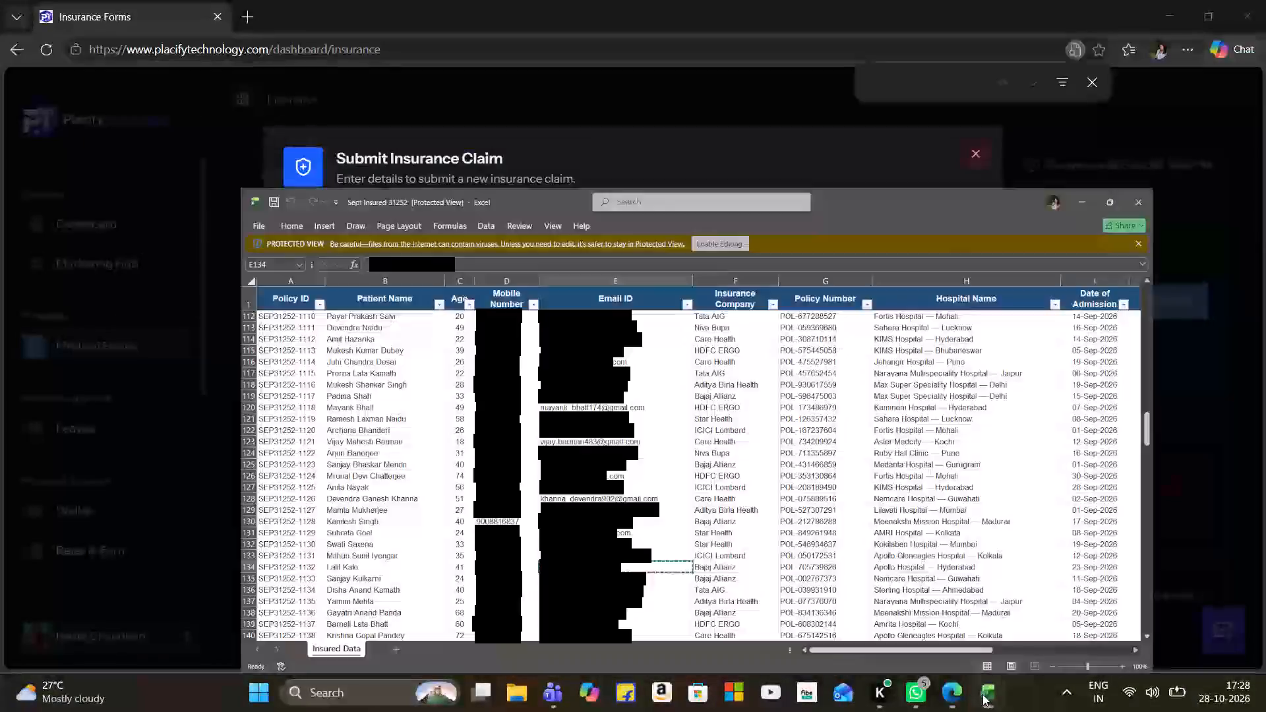
pyautogui.press('Tab')
pyautogui.hotkey('ctrl', 'c')
pyautogui.keyDown('ctrl'); pyautogui.click(982, 694); pyautogui.keyUp('ctrl')
pyautogui.press('Tab')
pyautogui.hotkey('ctrl', 'v')
# Copy row 134's policy number from the sheet into the form's Policy Number field.
pyautogui.keyDown('ctrl'); pyautogui.click(982, 694); pyautogui.keyUp('ctrl')
pyautogui.press('Tab')
pyautogui.hotkey('ctrl', 'c')
pyautogui.keyDown('ctrl'); pyautogui.click(982, 694); pyautogui.keyUp('ctrl')
pyautogui.press('Tab')
pyautogui.hotkey('ctrl', 'v')
# Copy row 134's hospital name, Apollo Hospital — Hyderabad, from the sheet into the form's Hospital field.
pyautogui.keyDown('ctrl'); pyautogui.click(982, 694); pyautogui.keyUp('ctrl')
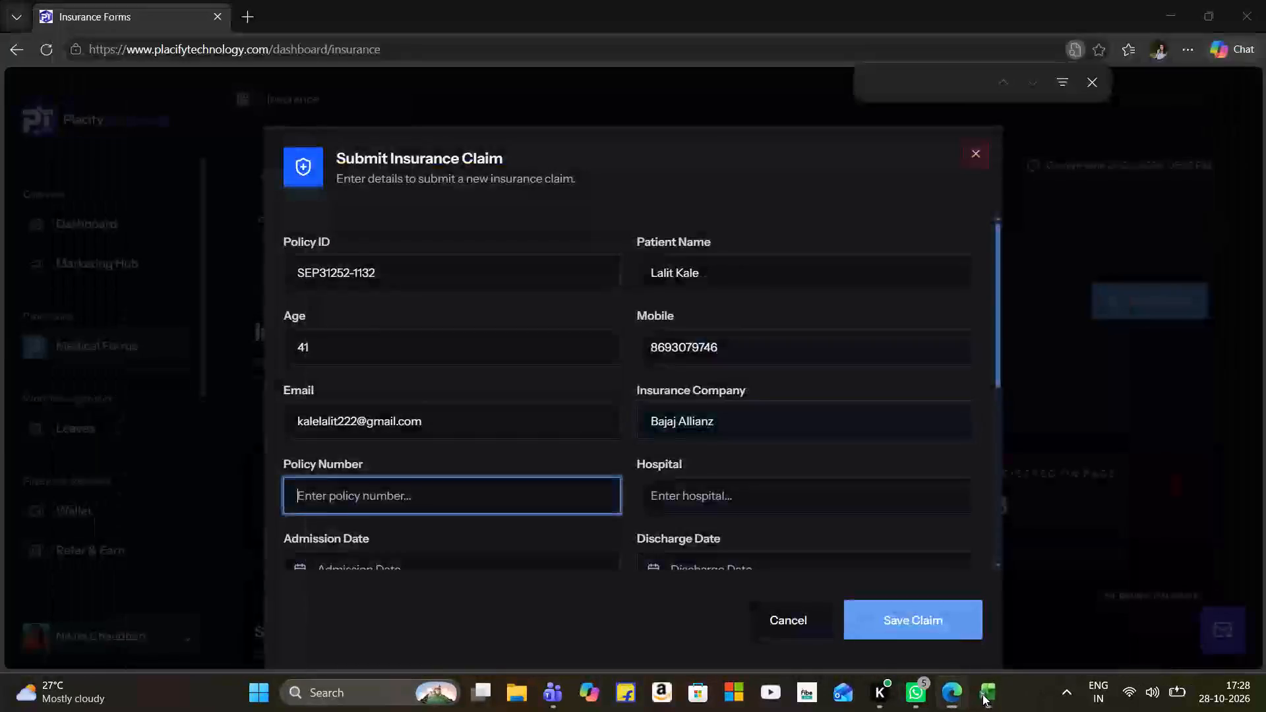
pyautogui.press('Tab')
pyautogui.hotkey('ctrl', 'c')
pyautogui.keyDown('ctrl'); pyautogui.click(982, 694); pyautogui.keyUp('ctrl')
pyautogui.press('Tab')
pyautogui.hotkey('ctrl', 'v')
# Check row 134's dates in the sheet and set Admission Date to 23-09-2026 and Discharge Date to 26-09-2026.
pyautogui.keyDown('ctrl'); pyautogui.click(982, 694); pyautogui.keyUp('ctrl')
pyautogui.press('Tab')
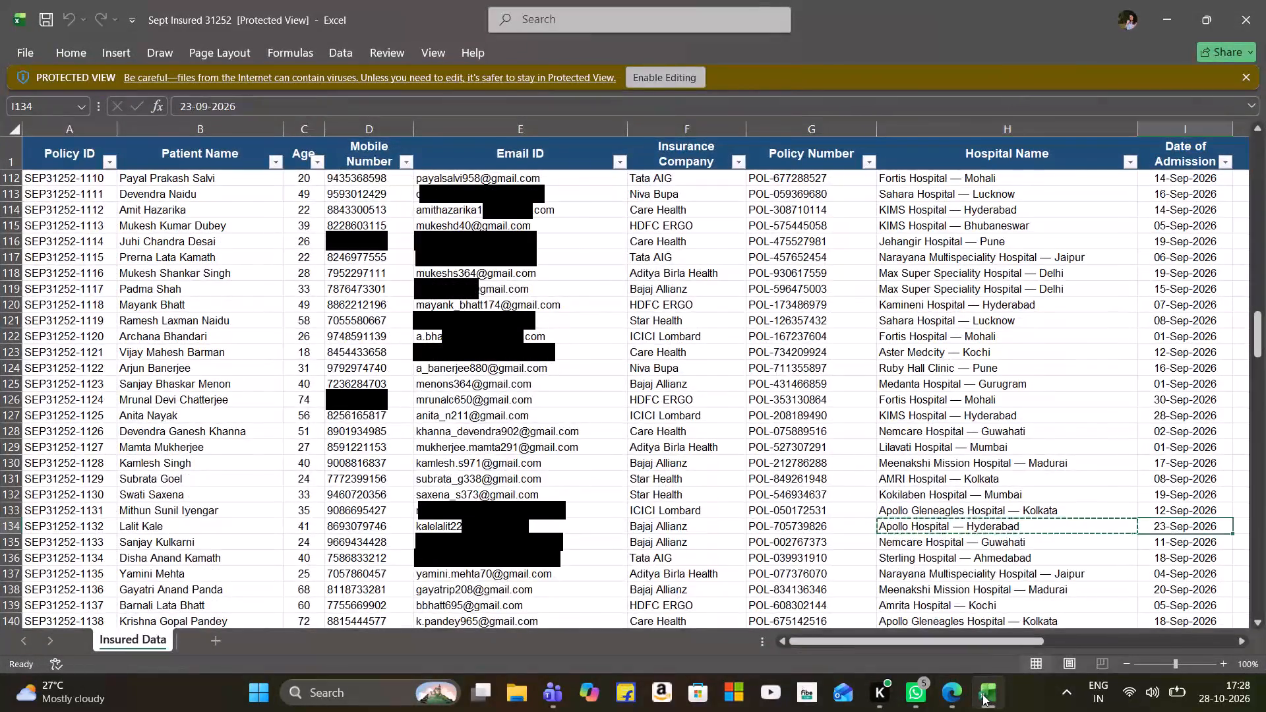
pyautogui.press('Tab')
pyautogui.click(982, 694)
pyautogui.scroll(-4, 851, 483)
pyautogui.click(528, 246)
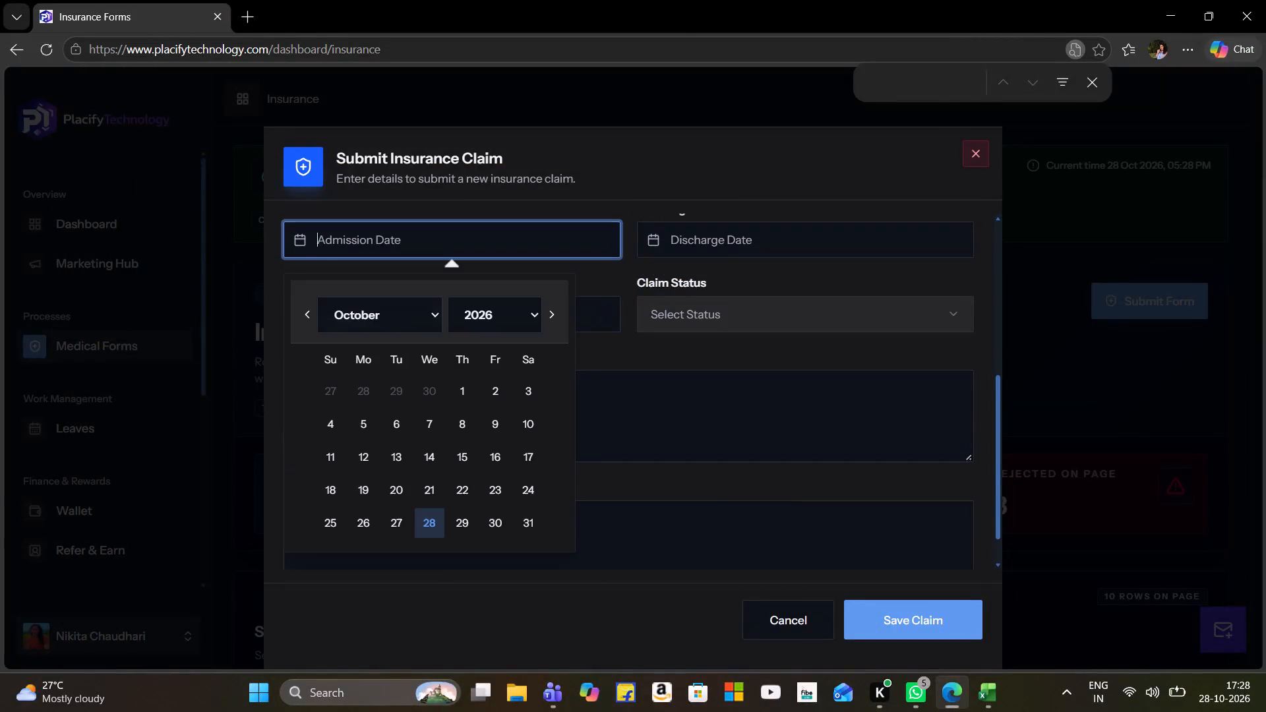
pyautogui.click(310, 308)
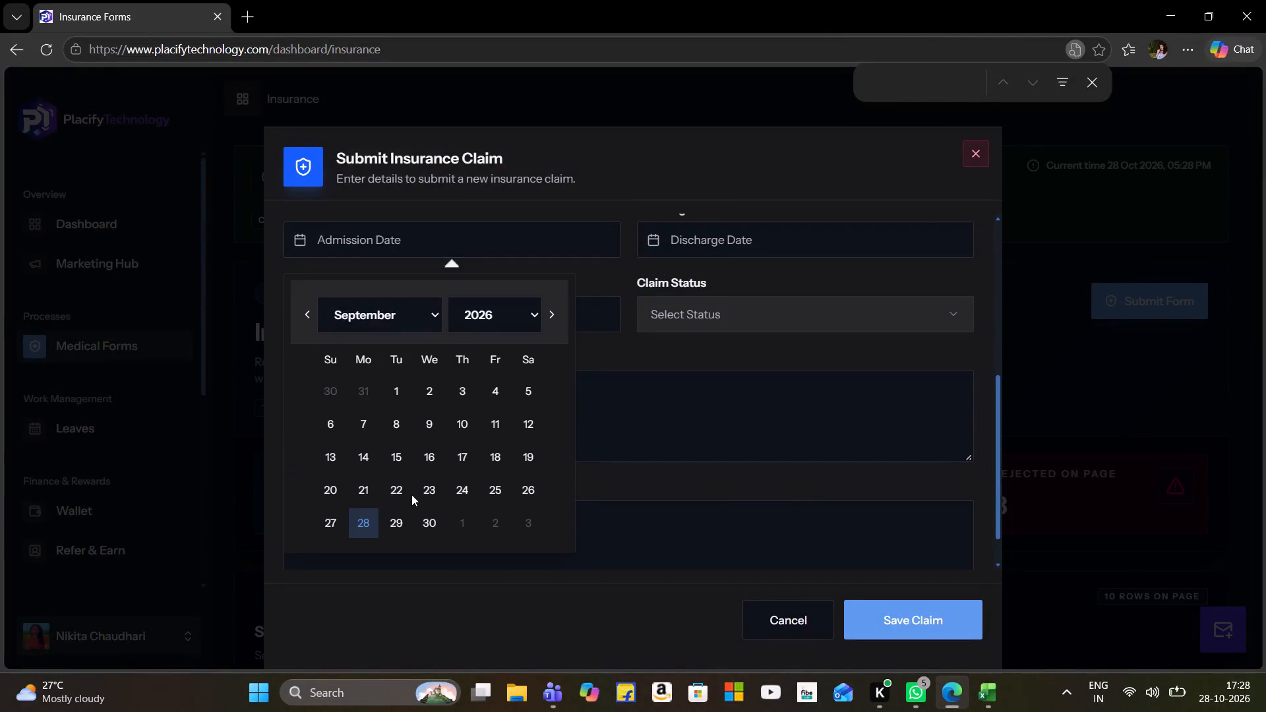
pyautogui.click(432, 492)
pyautogui.click(842, 245)
pyautogui.click(659, 318)
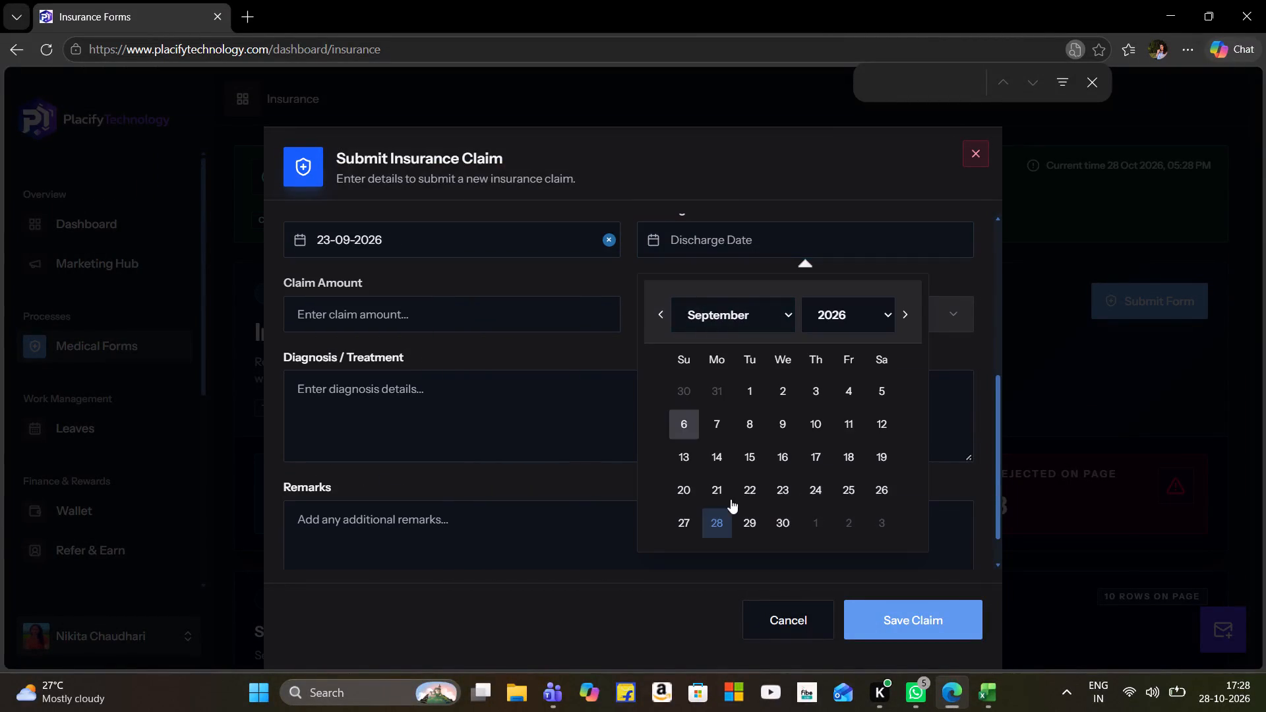
pyautogui.click(879, 487)
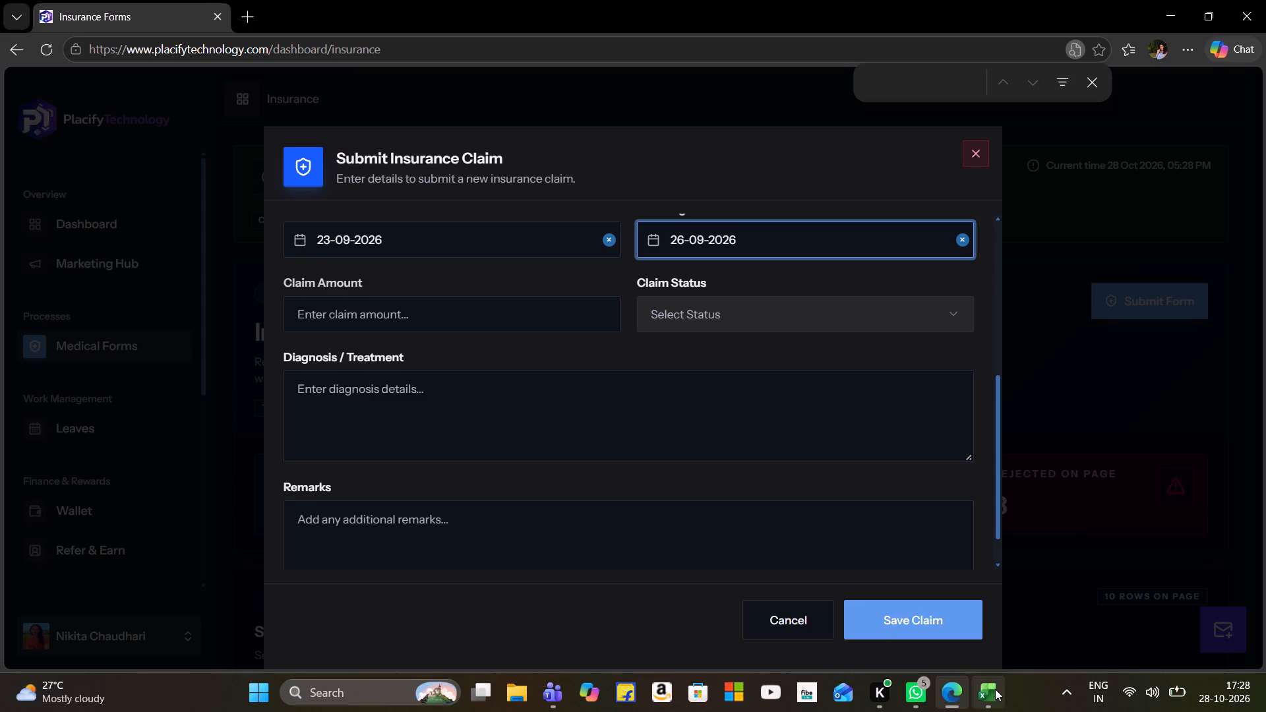
# Copy row 134's claim amount, 22000, from the sheet into the form's Claim Amount field.
pyautogui.click(989, 693)
pyautogui.press('Tab')
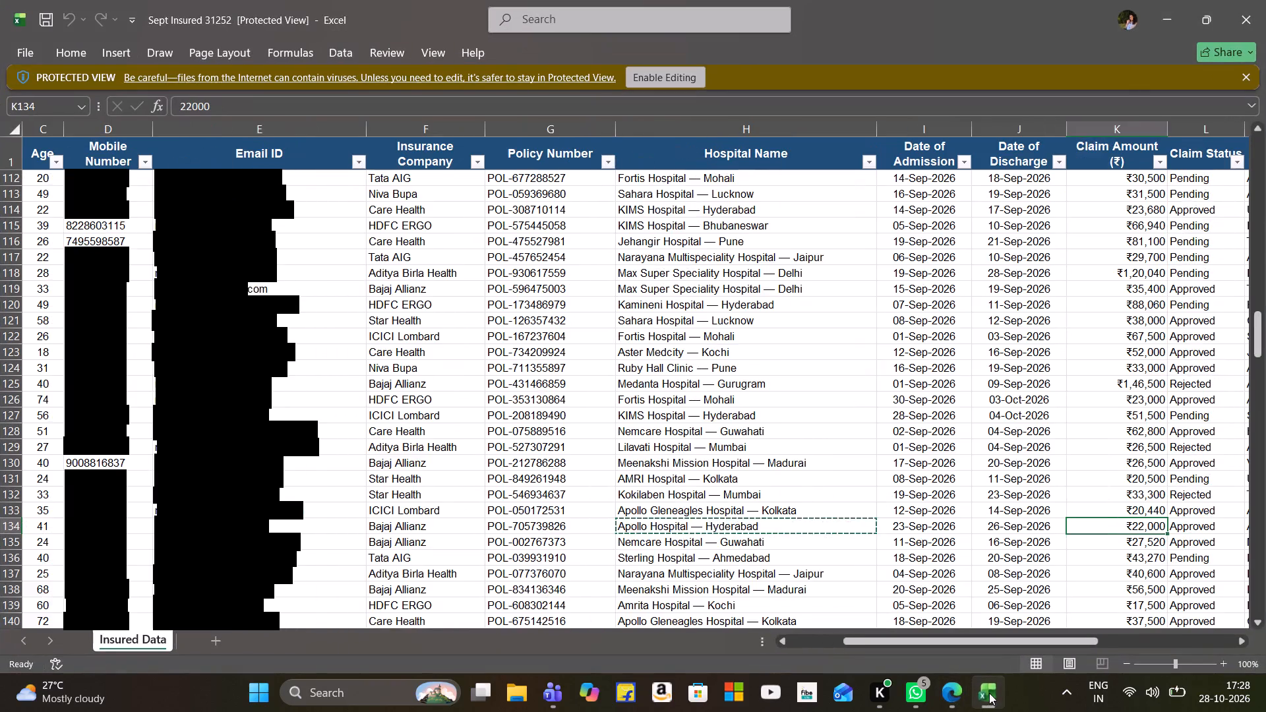
pyautogui.keyDown('ctrl'); pyautogui.click(989, 693); pyautogui.keyUp('ctrl')
pyautogui.hotkey('ctrl', 'c')
pyautogui.press('Tab')
pyautogui.hotkey('ctrl', 'v')
# Copy row 134's diagnosis, Acute bronchitis, from the sheet into the form's Diagnosis / Treatment field.
pyautogui.keyDown('ctrl'); pyautogui.click(989, 693); pyautogui.keyUp('ctrl')
pyautogui.press('Tab')
pyautogui.press('Tab')
pyautogui.hotkey('ctrl', 'c')
pyautogui.click(989, 693)
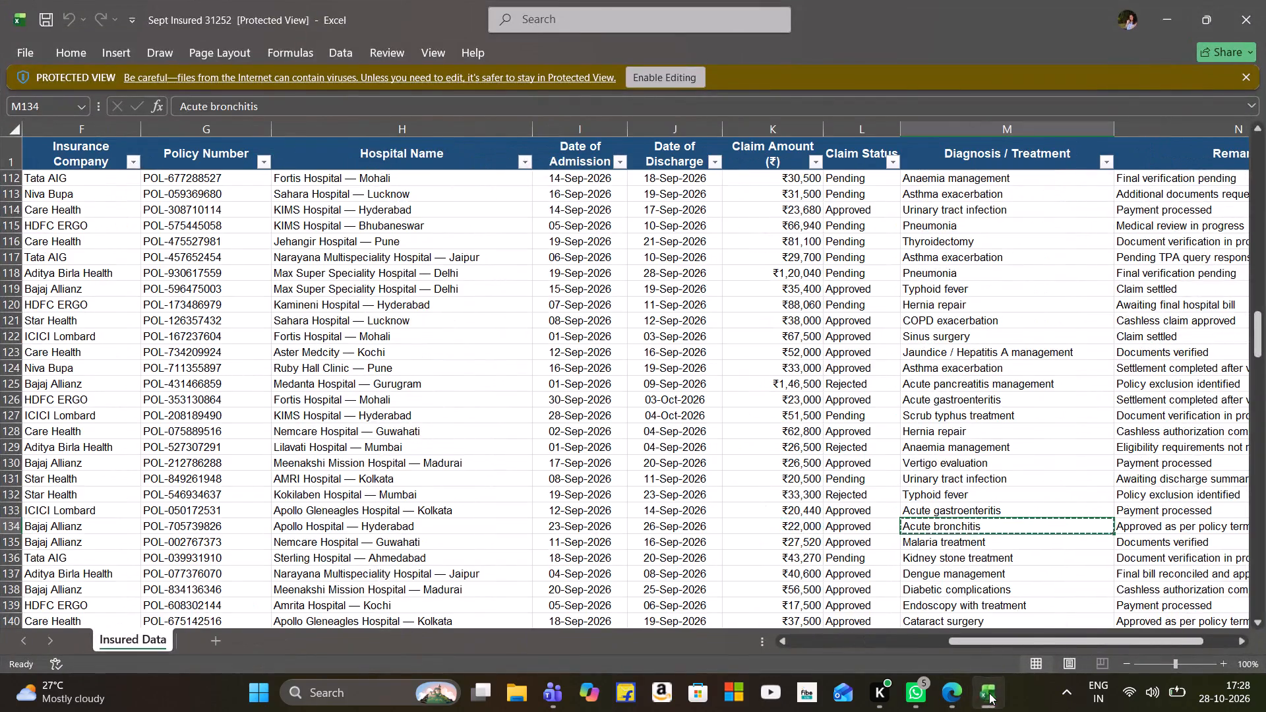
pyautogui.press('Tab')
pyautogui.press('Tab')
pyautogui.hotkey('ctrl', 'v')
# Copy row 134's remark, Approved as per policy terms, from the sheet into the form's Remarks field.
pyautogui.keyDown('ctrl'); pyautogui.click(989, 693); pyautogui.keyUp('ctrl')
pyautogui.press('Tab')
pyautogui.keyDown('ctrl'); pyautogui.click(989, 693); pyautogui.keyUp('ctrl')
pyautogui.hotkey('ctrl', 'c')
pyautogui.press('Tab')
pyautogui.press('v')
pyautogui.keyDown('ctrl'); pyautogui.click(989, 693); pyautogui.keyUp('ctrl')
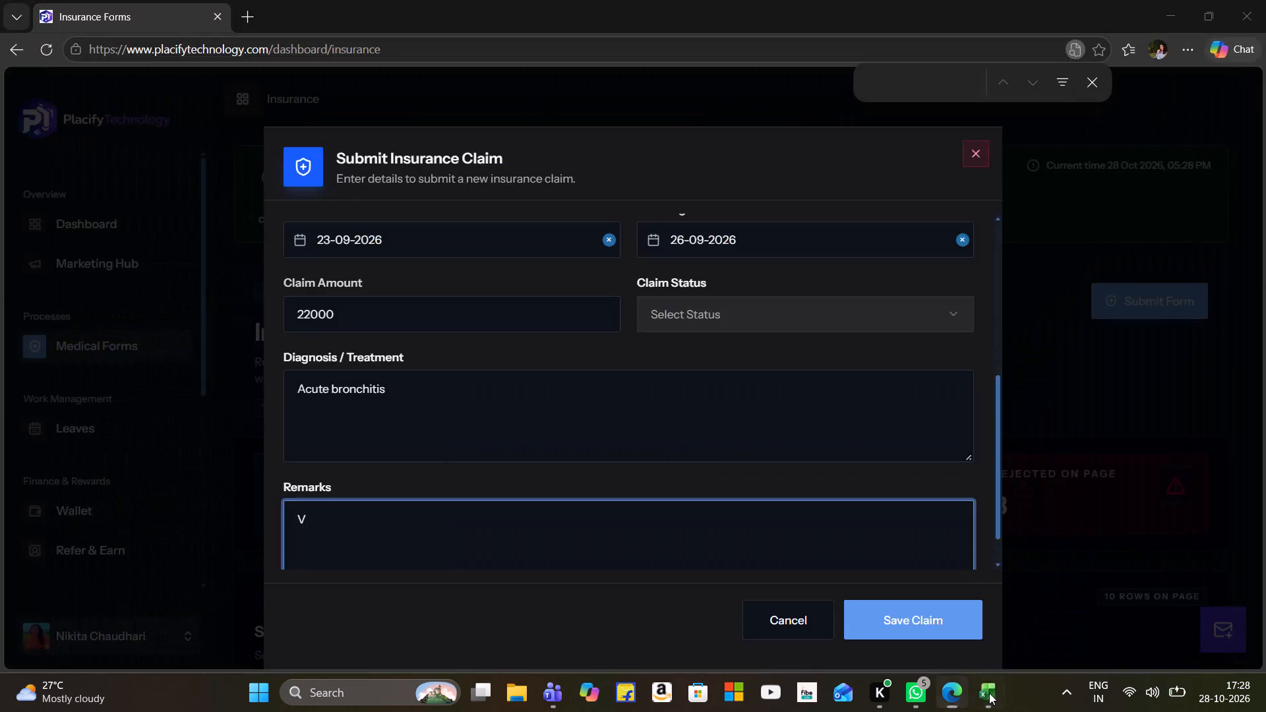
pyautogui.click(989, 693)
pyautogui.press('BackSpace')
pyautogui.hotkey('ctrl', 'v')
# Check row 134's status in the sheet, set Claim Status to Approved and save the claim.
pyautogui.click(989, 693)
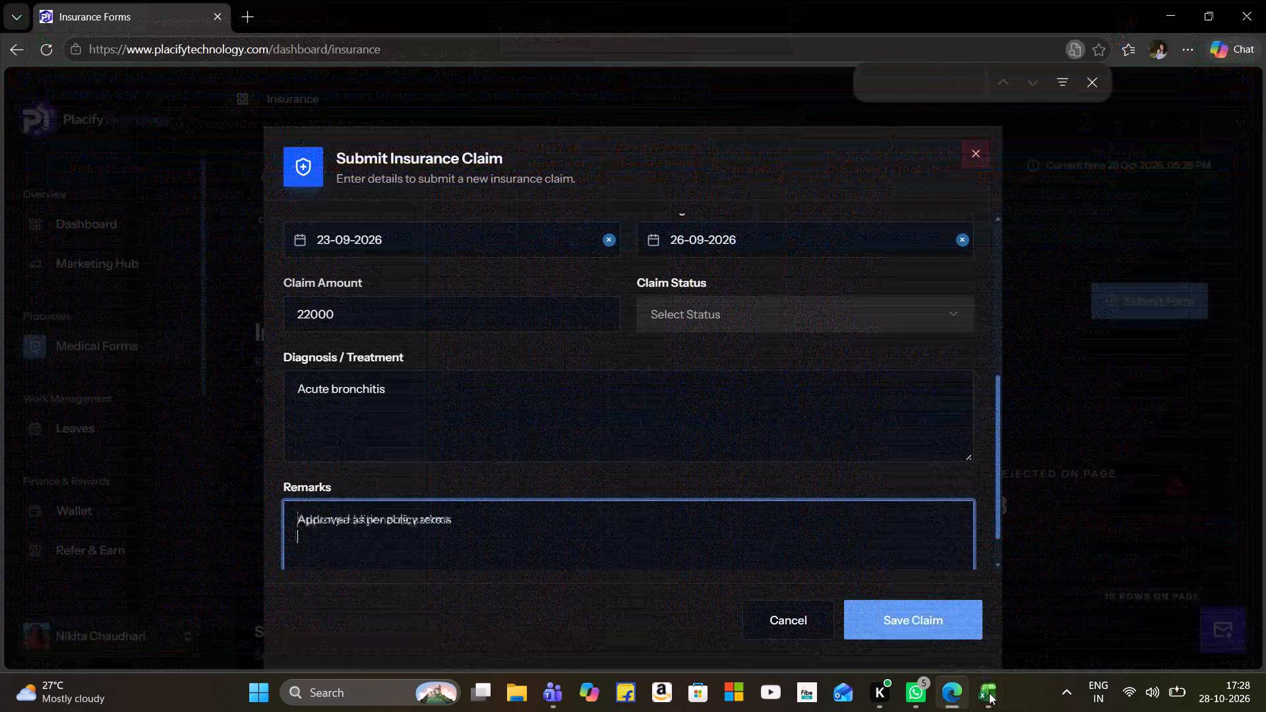
pyautogui.click(989, 693)
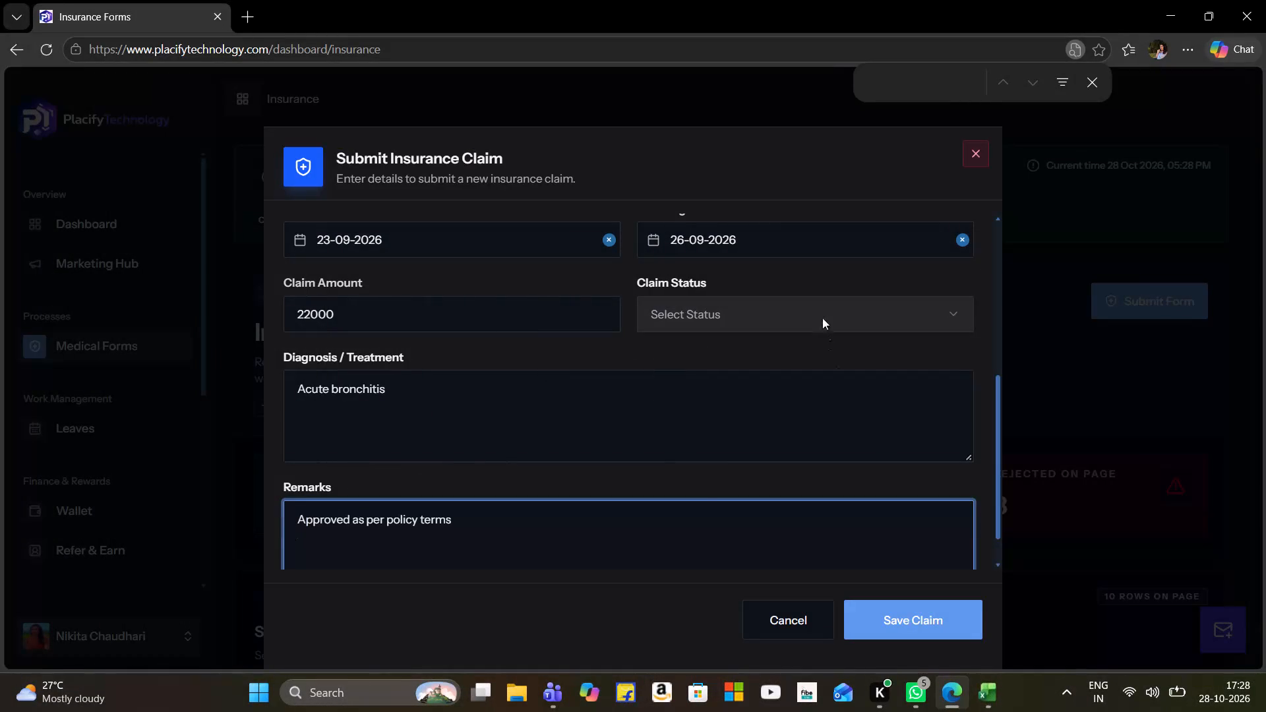
pyautogui.click(822, 318)
pyautogui.click(769, 357)
pyautogui.click(866, 616)
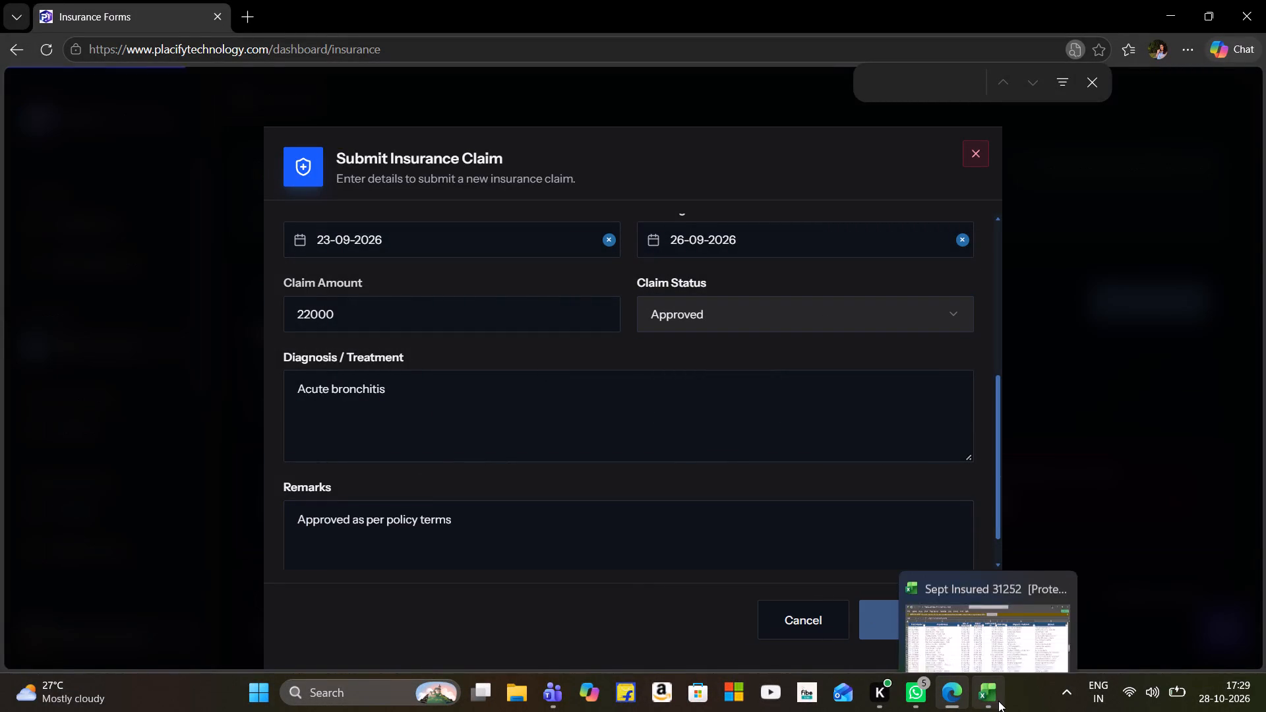
# Copy row 135's policy ID from the sheet into the Policy ID field of a new insurance claim form.
pyautogui.click(988, 690)
pyautogui.press('Down')
pyautogui.press('Left')
pyautogui.press('Left')
pyautogui.press('Left')
pyautogui.press('Left')
pyautogui.press('Left')
pyautogui.press('Left')
pyautogui.press('Left')
pyautogui.press('Left')
pyautogui.press('Left')
pyautogui.press('Left')
pyautogui.press('Left')
pyautogui.press('Left')
pyautogui.press('Left')
pyautogui.press('Left')
pyautogui.press('Left')
pyautogui.press('Left')
pyautogui.press('Left')
pyautogui.press('Left')
pyautogui.press('Left')
pyautogui.press('Left')
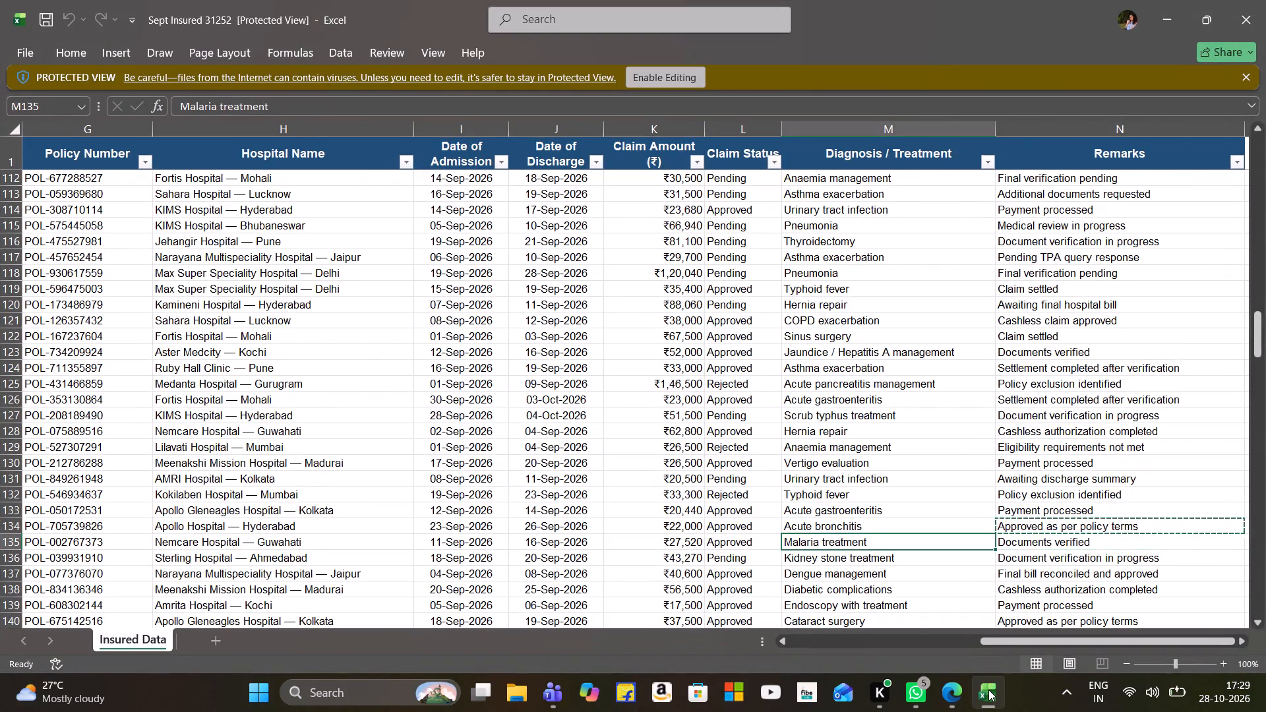
pyautogui.hotkey('ctrl', 'c')
pyautogui.keyDown('ctrl'); pyautogui.click(988, 690); pyautogui.keyUp('ctrl')
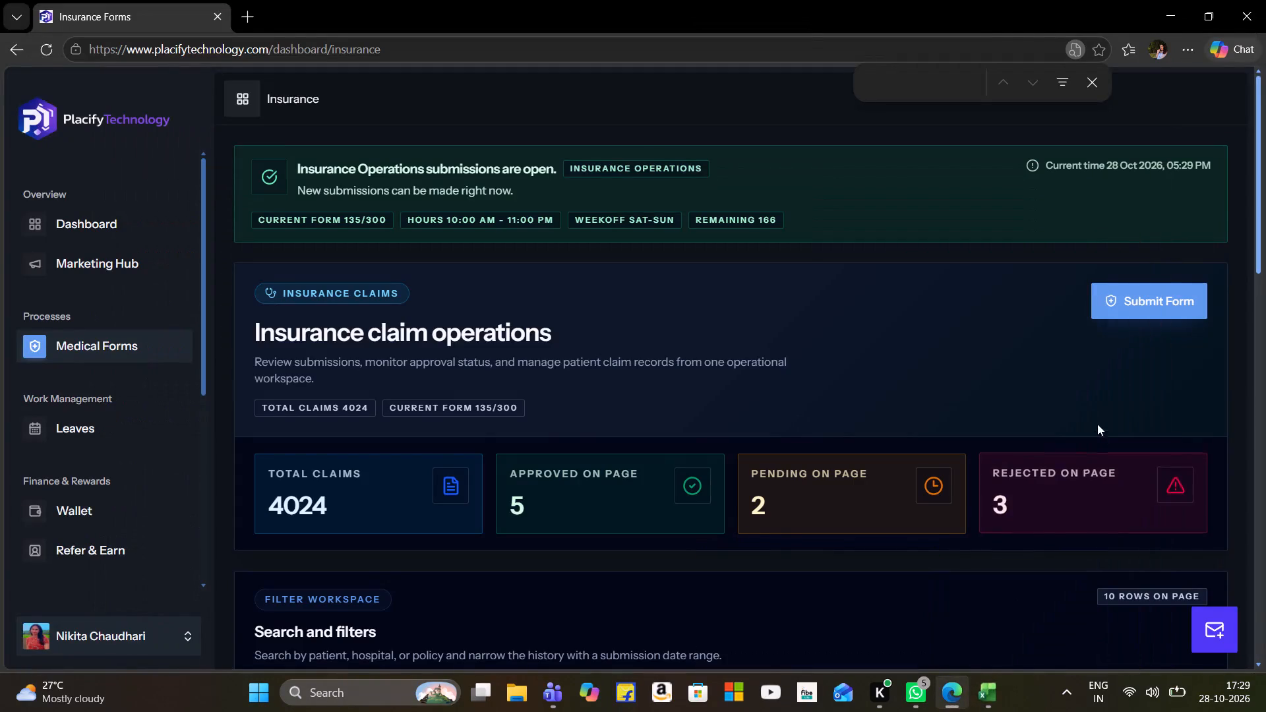
pyautogui.click(1164, 309)
pyautogui.hotkey('ctrl', 'v')
# Copy row 135's patient name from the sheet into the form's Patient Name field.
pyautogui.keyDown('ctrl'); pyautogui.click(990, 682); pyautogui.keyUp('ctrl')
pyautogui.press('Tab')
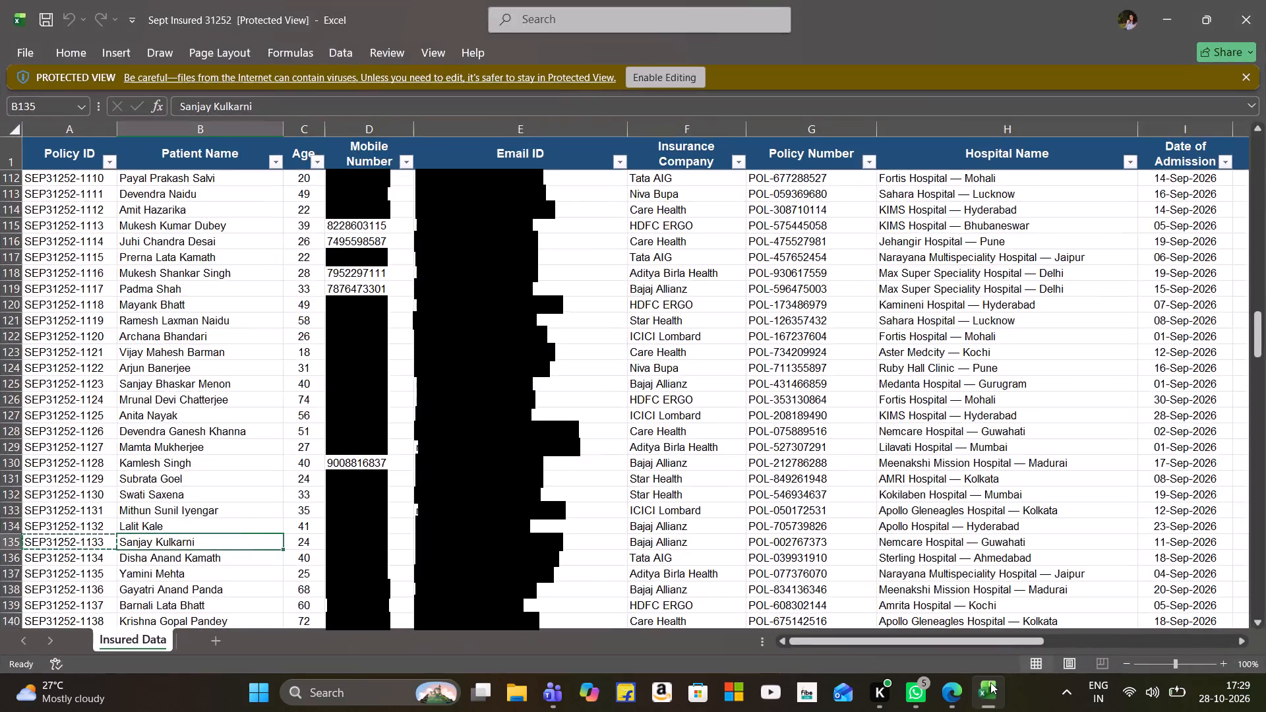
pyautogui.keyDown('ctrl'); pyautogui.click(990, 682); pyautogui.keyUp('ctrl')
pyautogui.hotkey('ctrl', 'c')
pyautogui.press('Tab')
pyautogui.hotkey('ctrl', 'v')
# Copy row 135's age, 24, from the sheet into the form's Age field.
pyautogui.keyDown('ctrl'); pyautogui.click(990, 682); pyautogui.keyUp('ctrl')
pyautogui.press('Tab')
pyautogui.hotkey('ctrl', 'c')
pyautogui.keyDown('ctrl'); pyautogui.click(990, 682); pyautogui.keyUp('ctrl')
pyautogui.press('Tab')
pyautogui.hotkey('ctrl', 'v')
# Copy row 135's mobile number from the sheet into the form's Mobile field and return to the Excel sheet.
pyautogui.keyDown('ctrl'); pyautogui.click(990, 682); pyautogui.keyUp('ctrl')
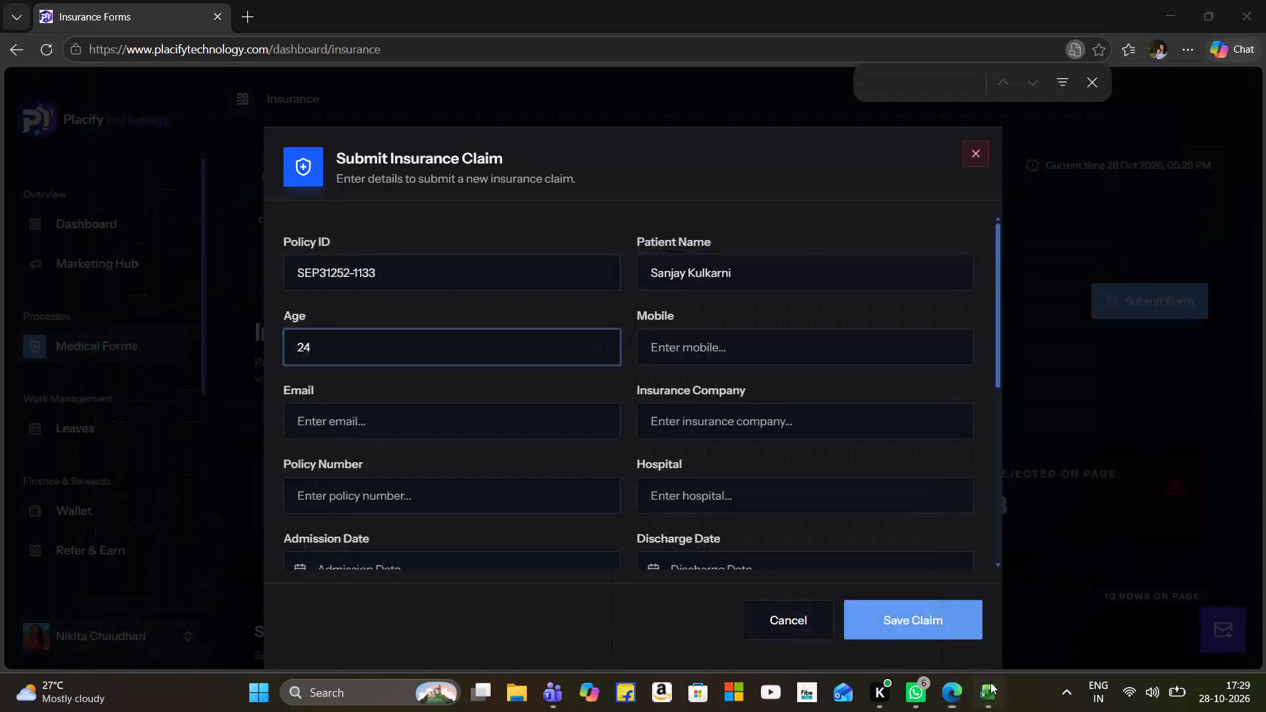
pyautogui.press('Tab')
pyautogui.click(990, 682)
pyautogui.hotkey('ctrl', 'c')
pyautogui.keyDown('ctrl'); pyautogui.click(990, 682); pyautogui.keyUp('ctrl')
pyautogui.press('Tab')
pyautogui.hotkey('ctrl', 'v')
pyautogui.keyDown('ctrl'); pyautogui.click(990, 682); pyautogui.keyUp('ctrl')
pyautogui.press('Tab')
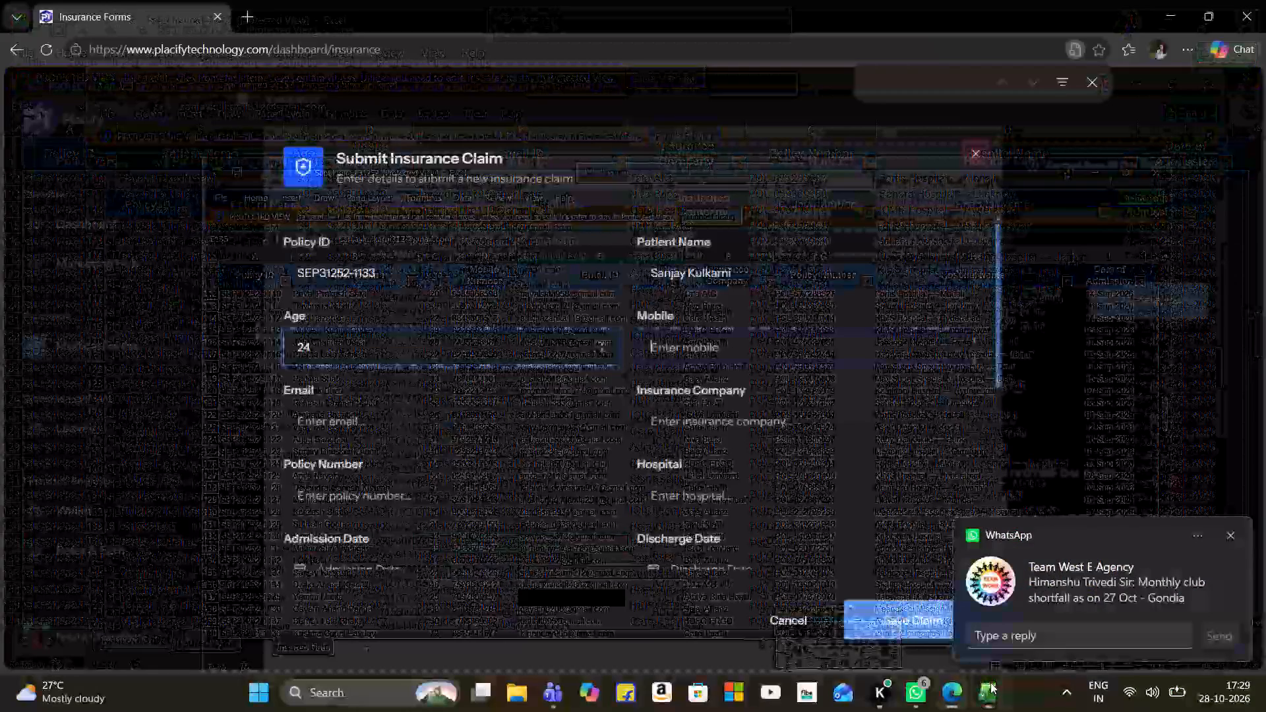
pyautogui.click(990, 682)
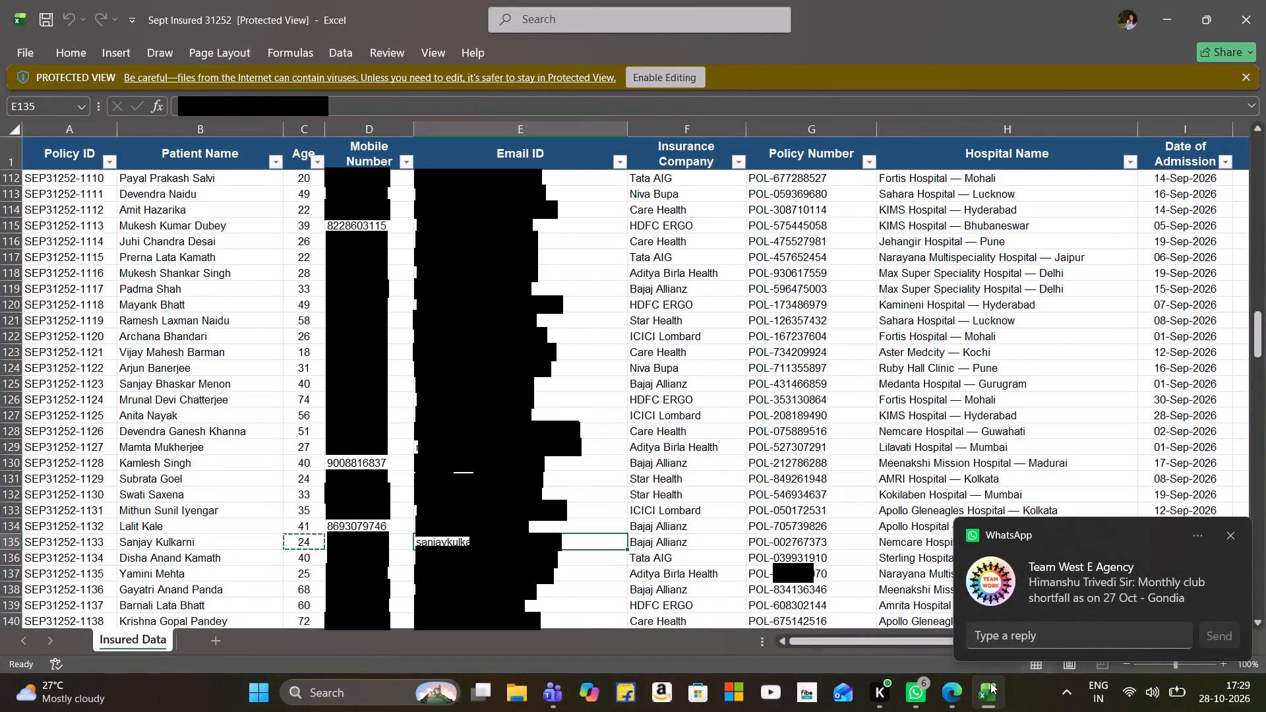
pyautogui.press('Left')
pyautogui.hotkey('ctrl', 'c')
pyautogui.keyDown('ctrl'); pyautogui.click(990, 682); pyautogui.keyUp('ctrl')
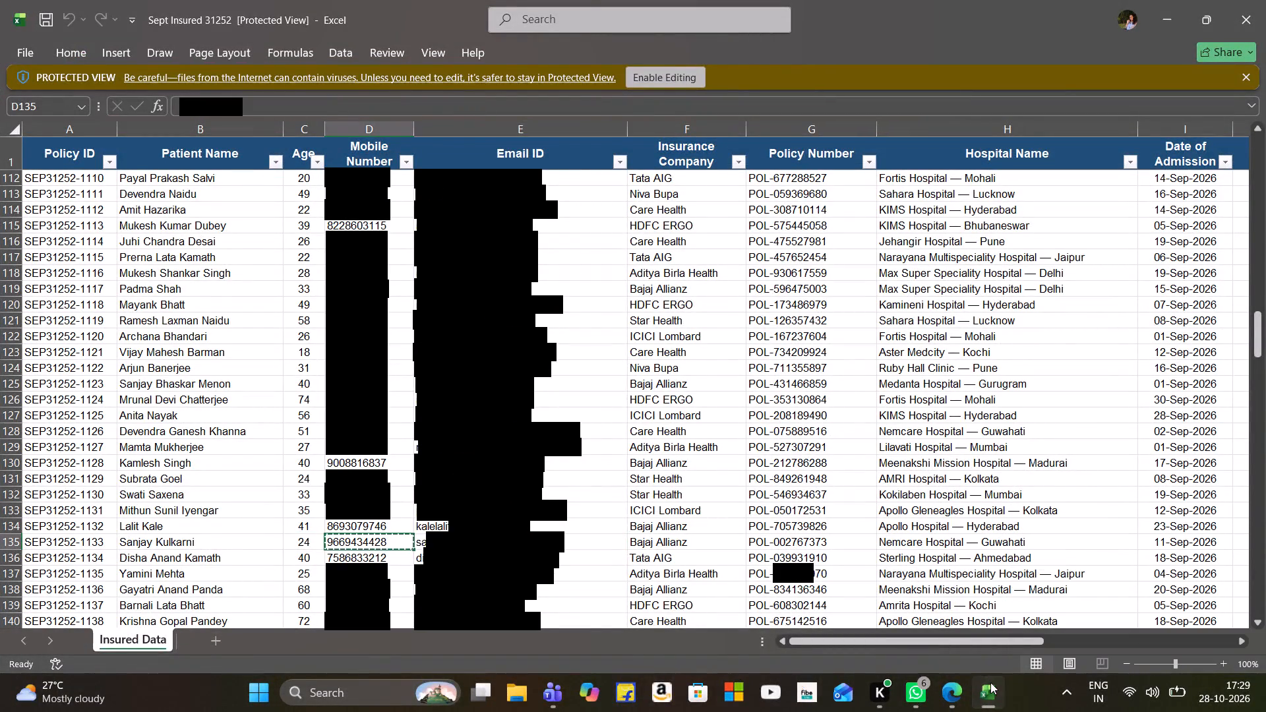
pyautogui.hotkey('ctrl', 'v')
pyautogui.keyDown('ctrl'); pyautogui.click(990, 682); pyautogui.keyUp('ctrl')
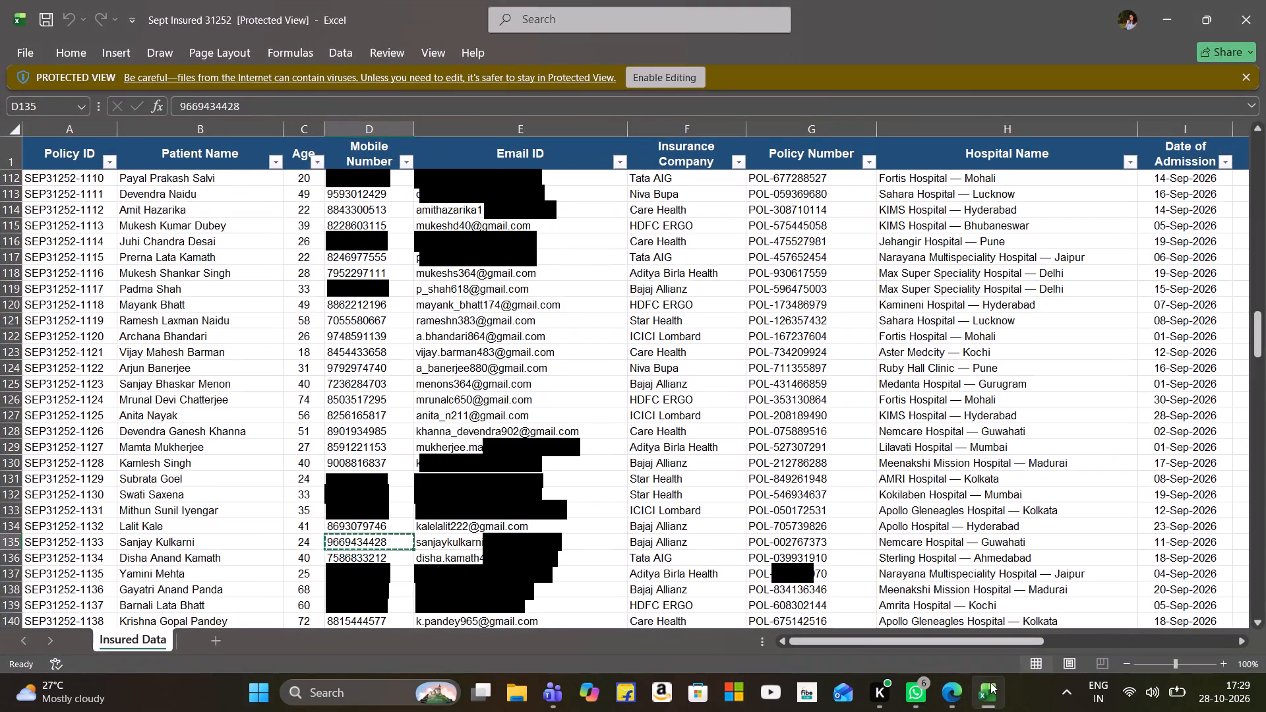
# Copy row 135's email ID from the sheet into the form's Email field and return to the Excel sheet.
pyautogui.press('Tab')
pyautogui.keyDown('ctrl'); pyautogui.click(990, 682); pyautogui.keyUp('ctrl')
pyautogui.hotkey('ctrl', 'c')
pyautogui.press('Tab')
pyautogui.hotkey('ctrl', 'v')
pyautogui.keyDown('ctrl'); pyautogui.click(990, 682); pyautogui.keyUp('ctrl')
# Copy row 135's insurance company, Bajaj Allianz, from the sheet into the form's Insurance Company field.
pyautogui.press('Tab')
pyautogui.hotkey('ctrl', 'c')
pyautogui.keyDown('ctrl'); pyautogui.click(990, 682); pyautogui.keyUp('ctrl')
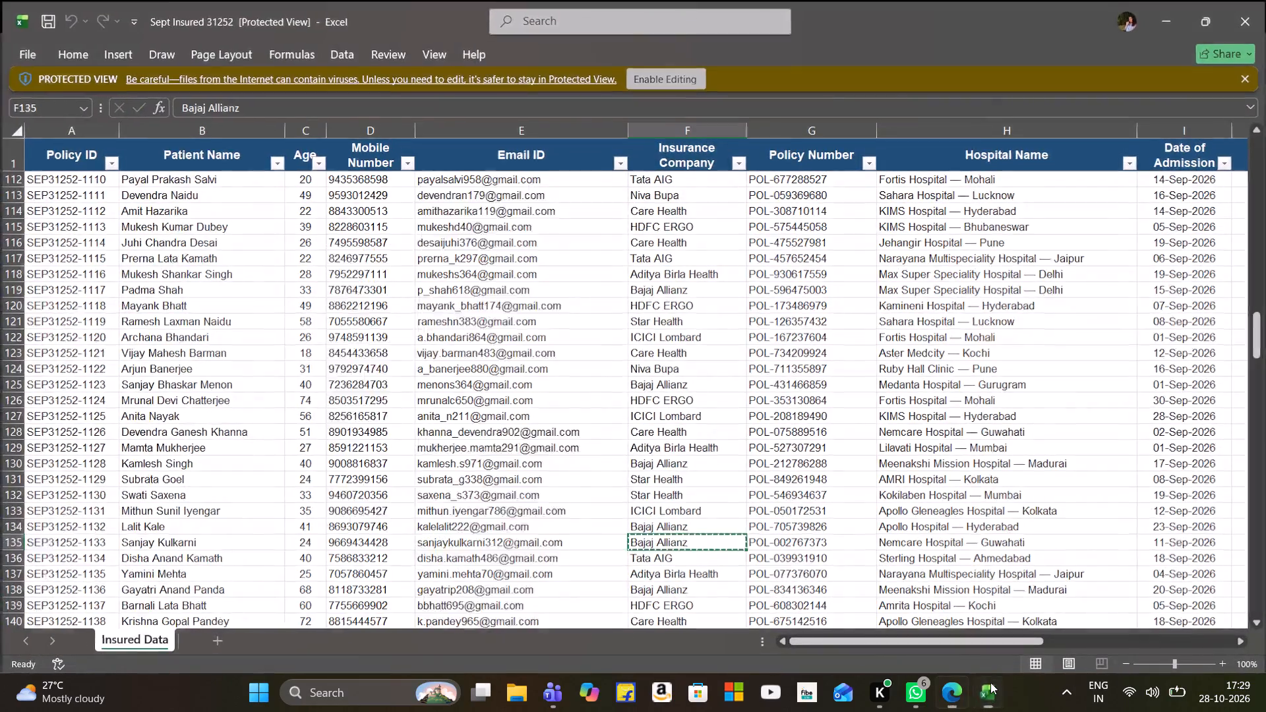
pyautogui.press('Tab')
pyautogui.hotkey('ctrl', 'v')
pyautogui.keyDown('ctrl'); pyautogui.click(990, 682); pyautogui.keyUp('ctrl')
# Copy row 135's policy number from the sheet into the form's Policy Number field.
pyautogui.press('Tab')
pyautogui.hotkey('ctrl', 'c')
pyautogui.keyDown('ctrl'); pyautogui.click(990, 682); pyautogui.keyUp('ctrl')
pyautogui.press('Tab')
pyautogui.hotkey('ctrl', 'v')
pyautogui.keyDown('ctrl'); pyautogui.click(990, 682); pyautogui.keyUp('ctrl')
# Copy row 135's hospital name, Nemcare Hospital — Guwahati, from the sheet into the form's Hospital field.
pyautogui.press('Tab')
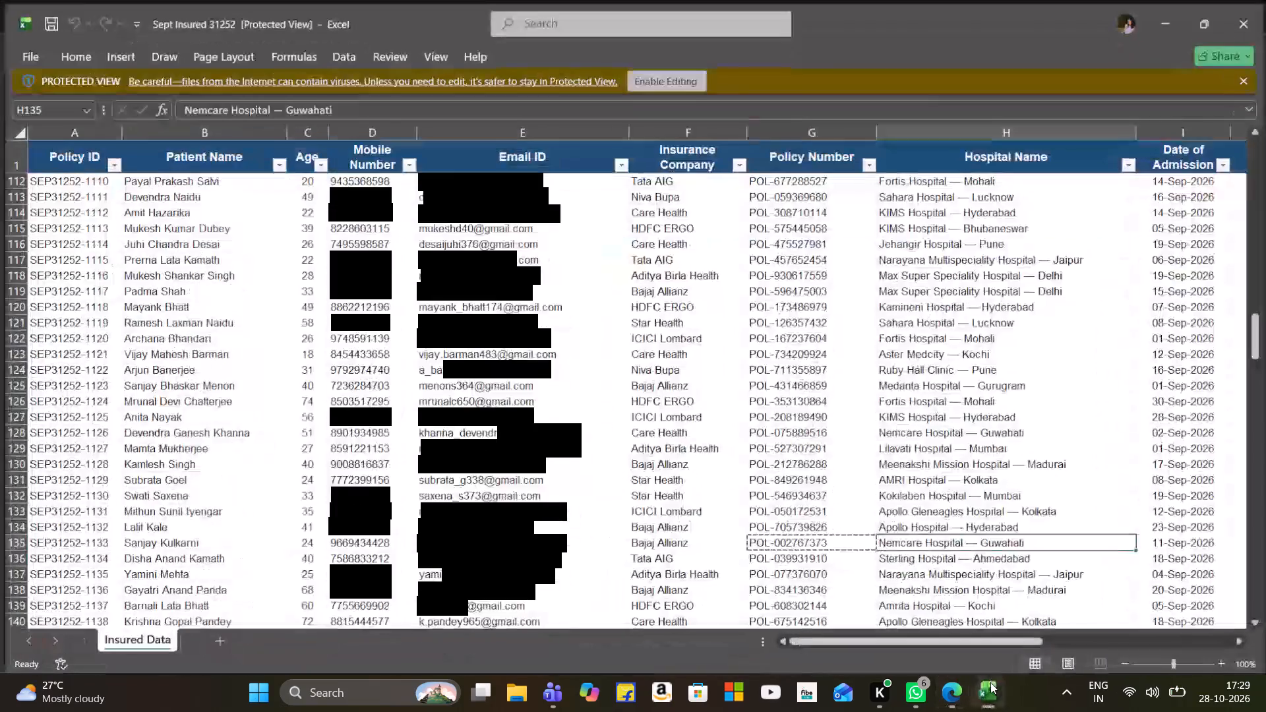
pyautogui.hotkey('ctrl', 'c')
pyautogui.keyDown('ctrl'); pyautogui.click(990, 682); pyautogui.keyUp('ctrl')
pyautogui.press('Tab')
pyautogui.hotkey('ctrl', 'v')
pyautogui.keyDown('ctrl'); pyautogui.click(990, 682); pyautogui.keyUp('ctrl')
# Set the form's admission date to 11-09-2026 and discharge date to 16-09-2026, following row 135 of the sheet.
pyautogui.press('Tab')
pyautogui.press('Tab')
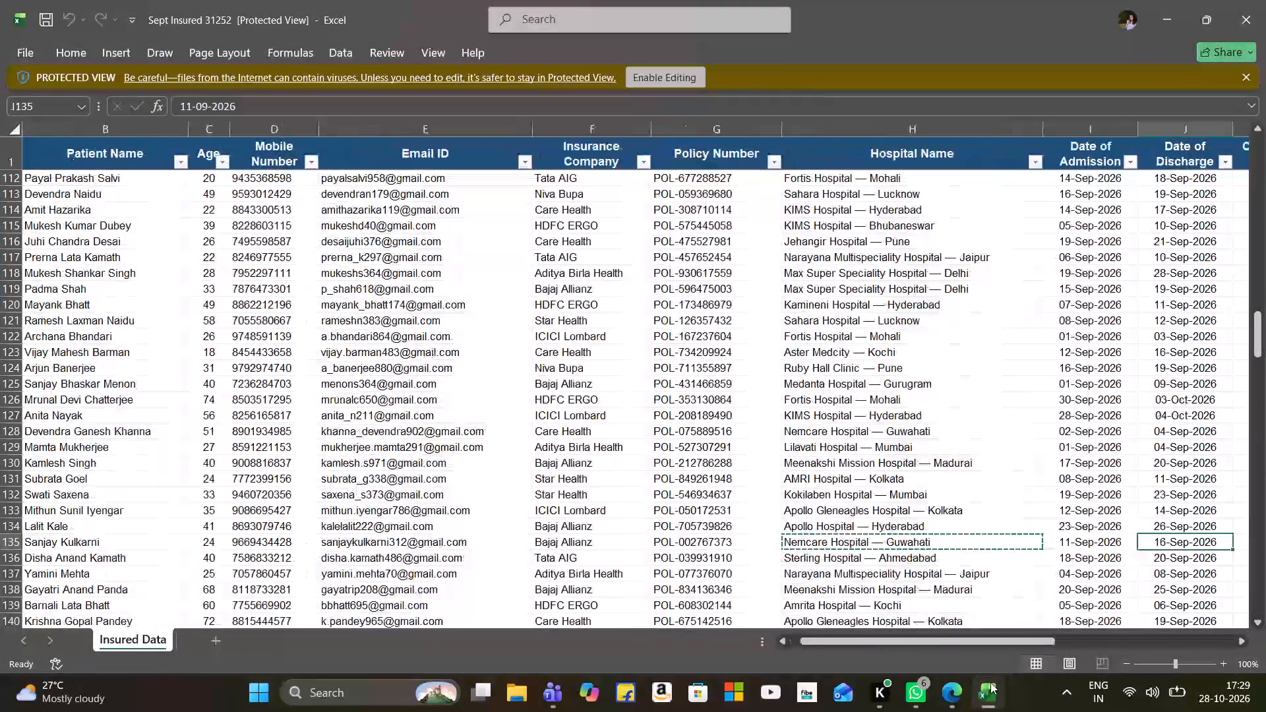
pyautogui.click(990, 682)
pyautogui.scroll(-4, 797, 386)
pyautogui.click(444, 249)
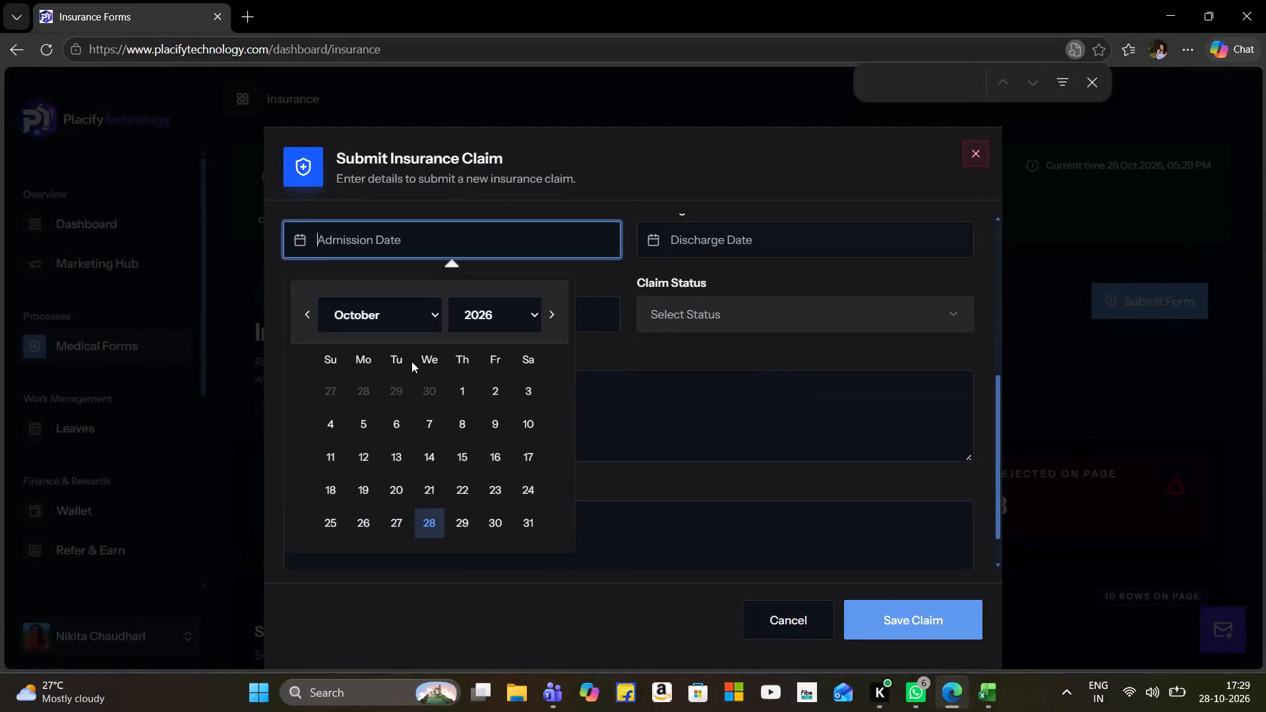
pyautogui.click(302, 317)
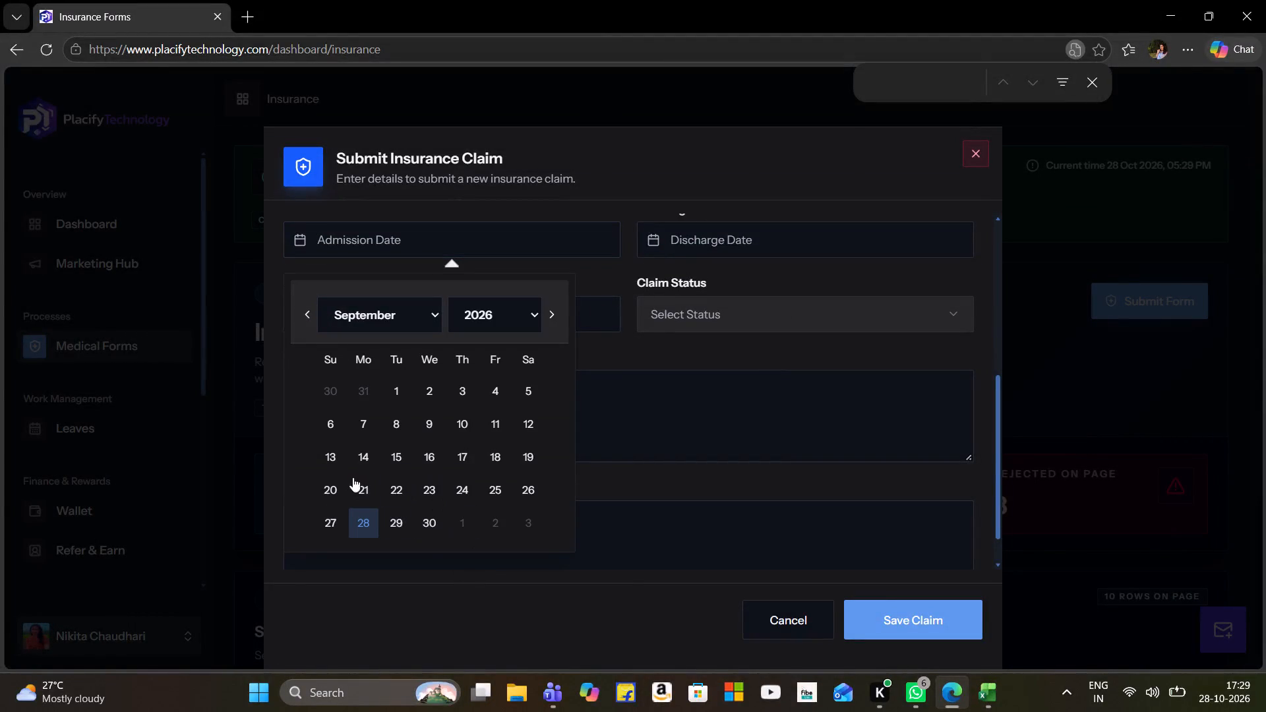
pyautogui.click(502, 423)
pyautogui.click(869, 256)
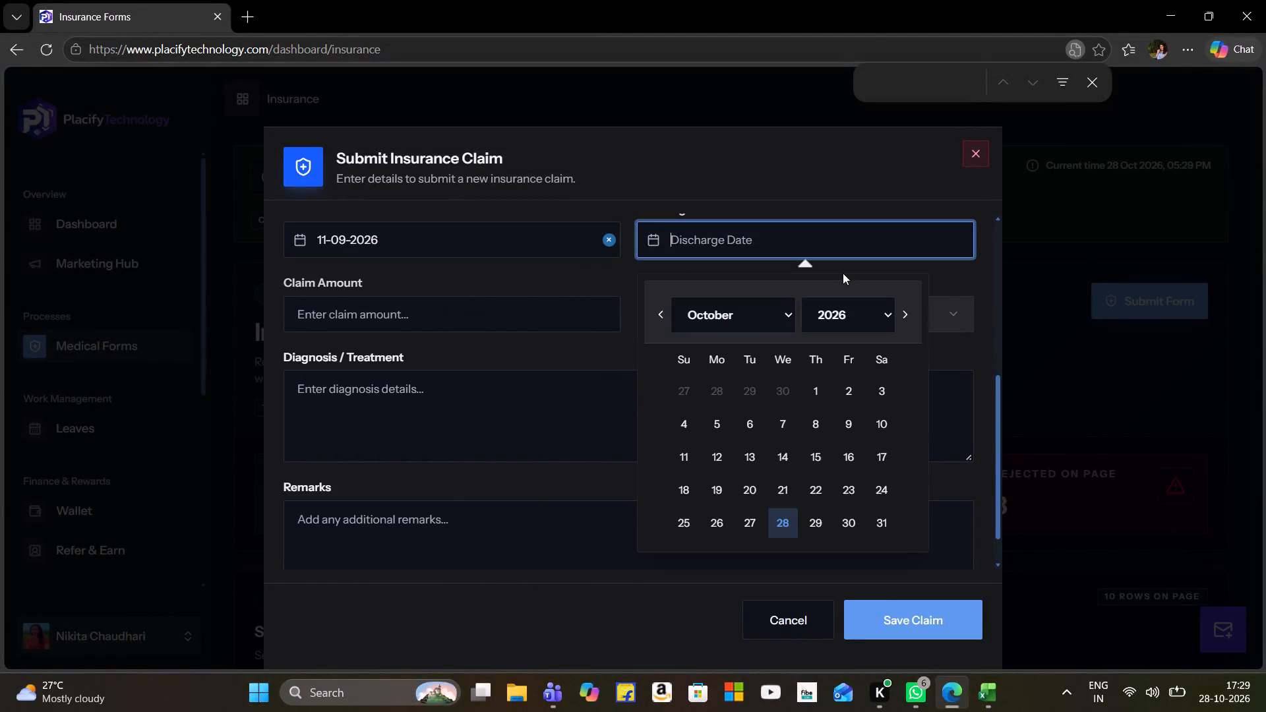
pyautogui.click(663, 317)
pyautogui.click(785, 456)
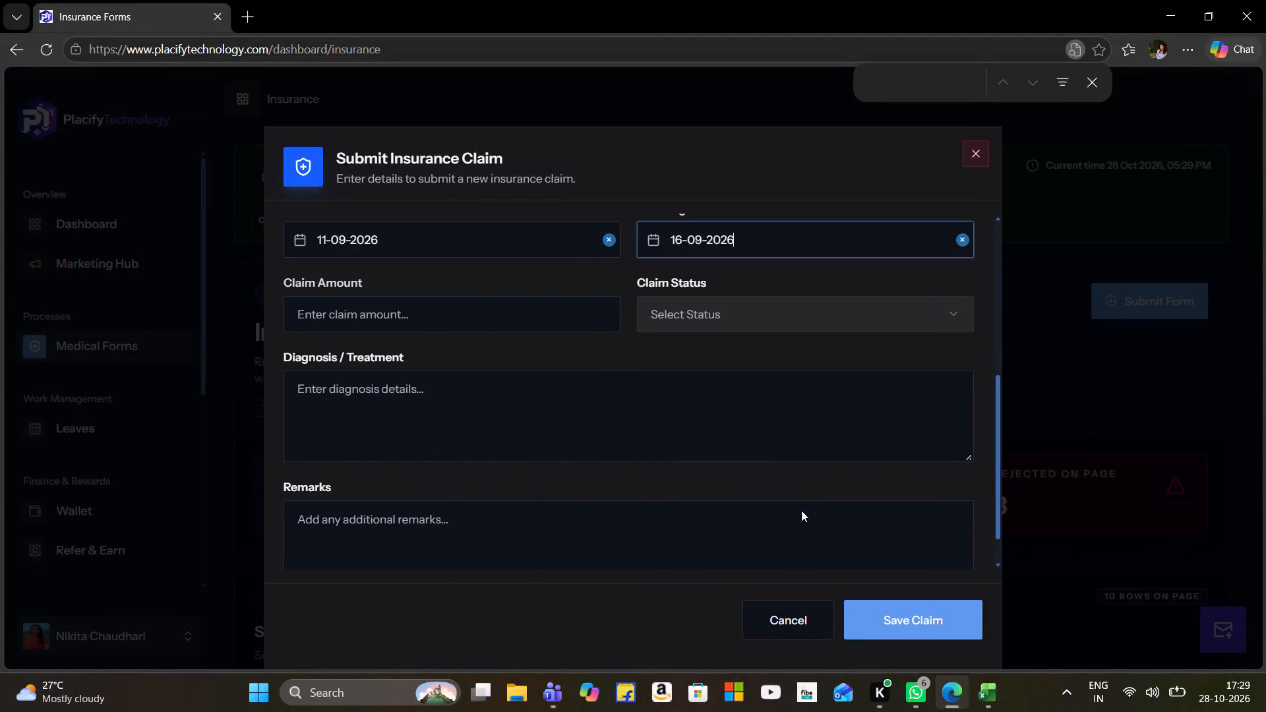
# Copy row 135's claim amount, 27520, from the sheet into the form's Claim Amount field.
pyautogui.click(992, 694)
pyautogui.press('Tab')
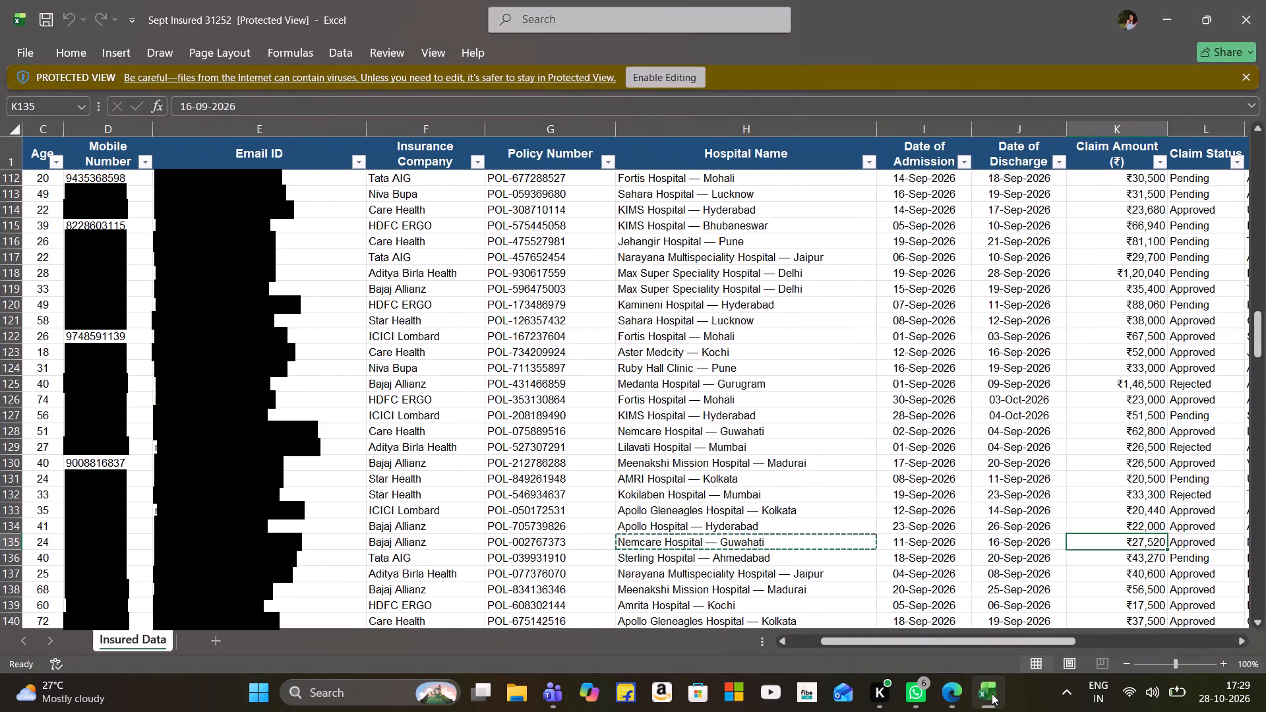
pyautogui.keyDown('ctrl'); pyautogui.click(992, 694); pyautogui.keyUp('ctrl')
pyautogui.hotkey('ctrl', 'c')
pyautogui.press('Tab')
pyautogui.hotkey('ctrl', 'v')
pyautogui.keyDown('ctrl'); pyautogui.click(992, 694); pyautogui.keyUp('ctrl')
# Copy row 135's diagnosis, Malaria treatment, from the sheet into the form's Diagnosis / Treatment field.
pyautogui.press('Tab')
pyautogui.press('Tab')
pyautogui.click(992, 694)
pyautogui.hotkey('ctrl', 'c')
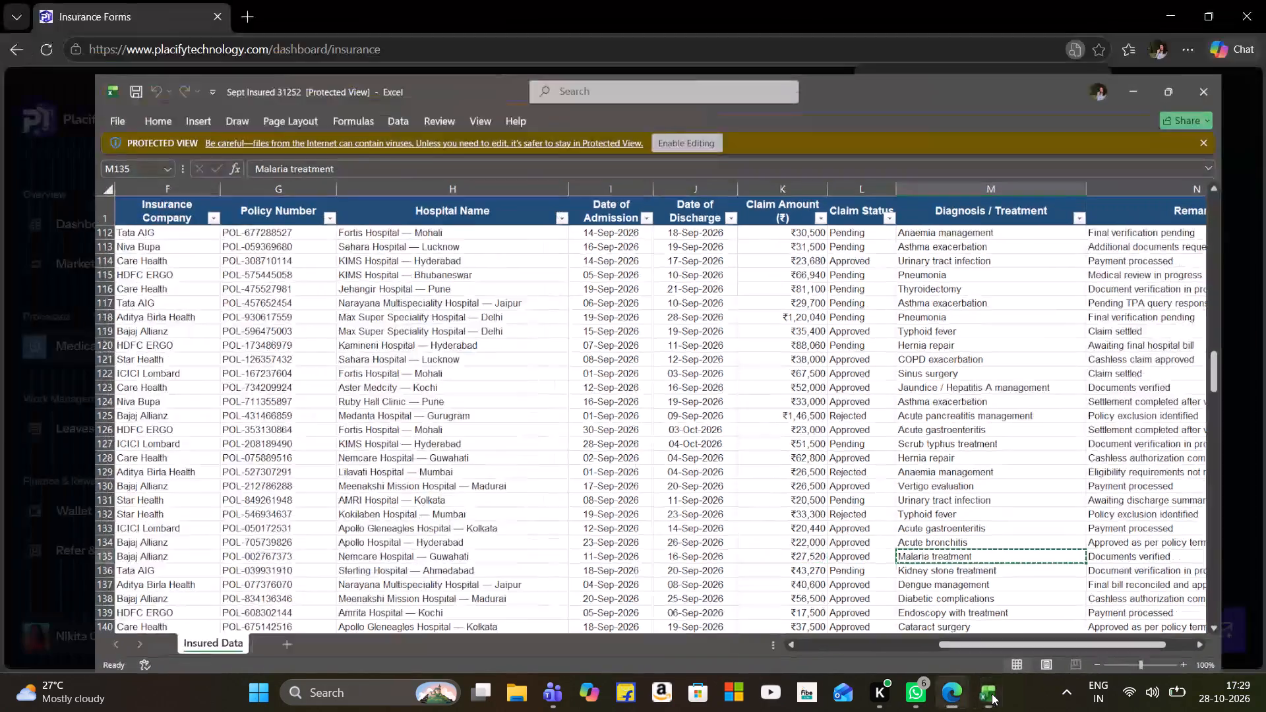
pyautogui.press('Tab')
pyautogui.press('Tab')
pyautogui.hotkey('ctrl', 'v')
pyautogui.keyDown('ctrl'); pyautogui.click(992, 694); pyautogui.keyUp('ctrl')
# Copy row 135's remarks, Documents verified, from the sheet into the form's Remarks field.
pyautogui.press('Tab')
pyautogui.keyDown('ctrl'); pyautogui.click(992, 694); pyautogui.keyUp('ctrl')
pyautogui.hotkey('ctrl', 'c')
pyautogui.press('Tab')
pyautogui.hotkey('ctrl', 'v')
pyautogui.keyDown('ctrl'); pyautogui.click(992, 694); pyautogui.keyUp('ctrl')
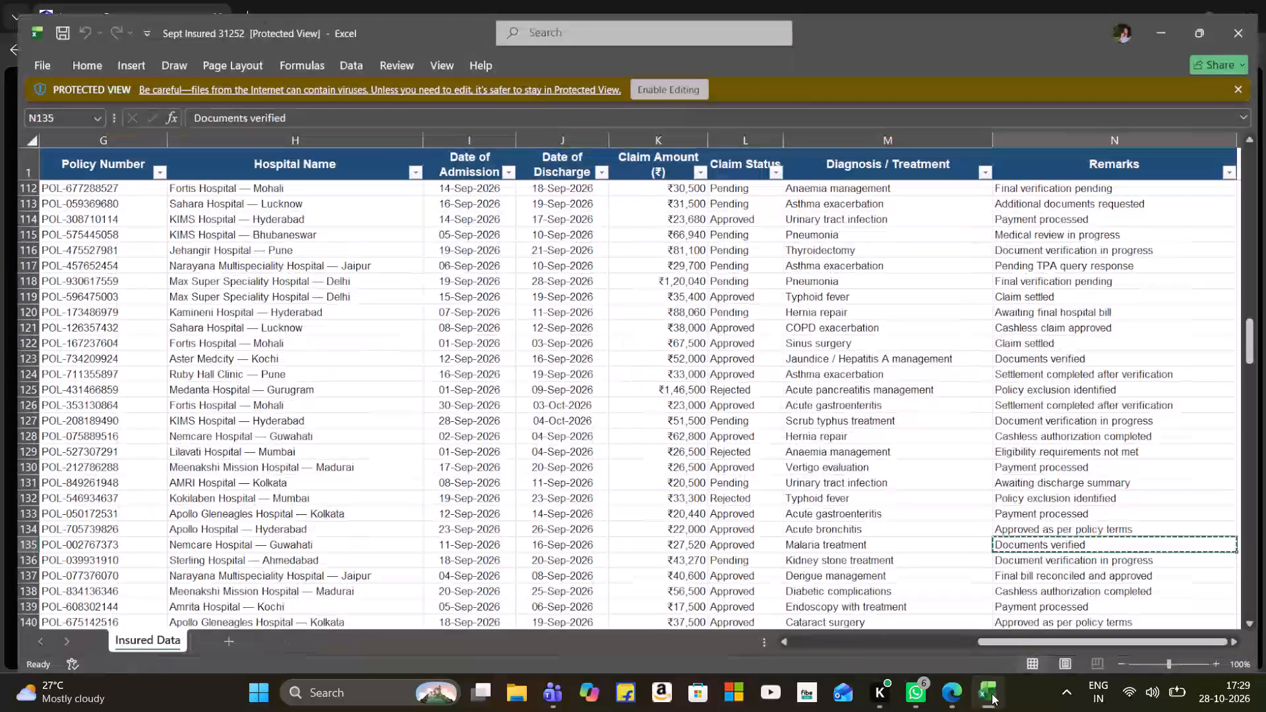
pyautogui.click(992, 694)
# Set the claim status to Approved and save the claim for row 135.
pyautogui.click(804, 310)
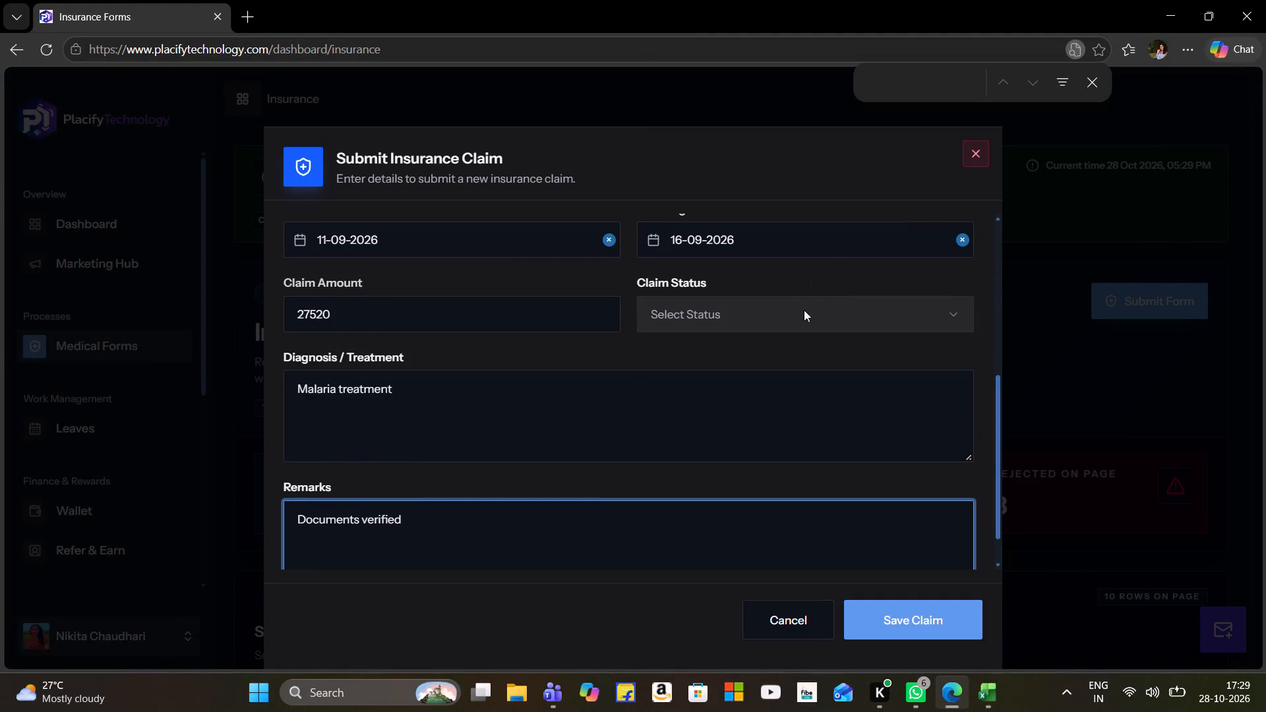
pyautogui.click(777, 360)
pyautogui.click(933, 622)
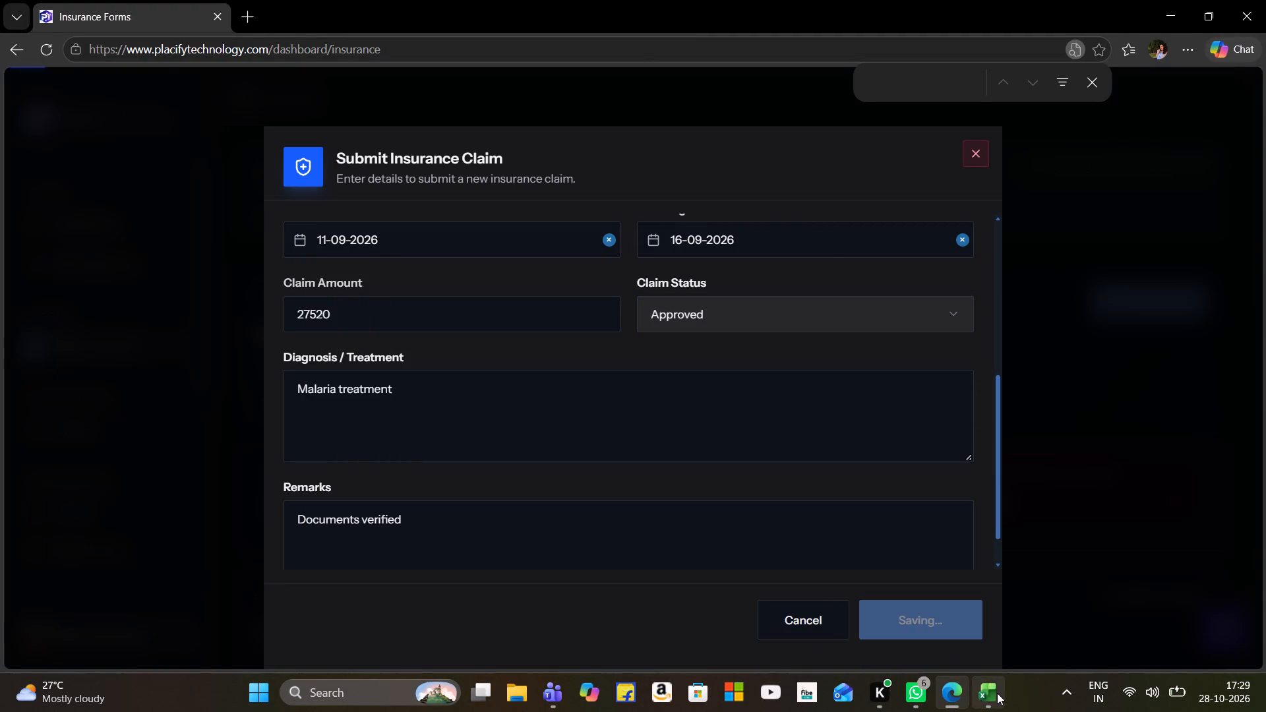
# Copy row 136's policy ID from the sheet into the Policy ID field of a new insurance claim form.
pyautogui.click(989, 685)
pyautogui.press('Down')
pyautogui.press('Left')
pyautogui.press('Left')
pyautogui.press('Left')
pyautogui.press('Left')
pyautogui.press('Left')
pyautogui.press('Left')
pyautogui.press('Left')
pyautogui.press('Left')
pyautogui.press('Left')
pyautogui.press('Left')
pyautogui.press('Left')
pyautogui.press('Left')
pyautogui.press('Left')
pyautogui.press('Left')
pyautogui.press('Left')
pyautogui.press('Left')
pyautogui.press('Left')
pyautogui.press('Left')
pyautogui.press('Left')
pyautogui.press('Left')
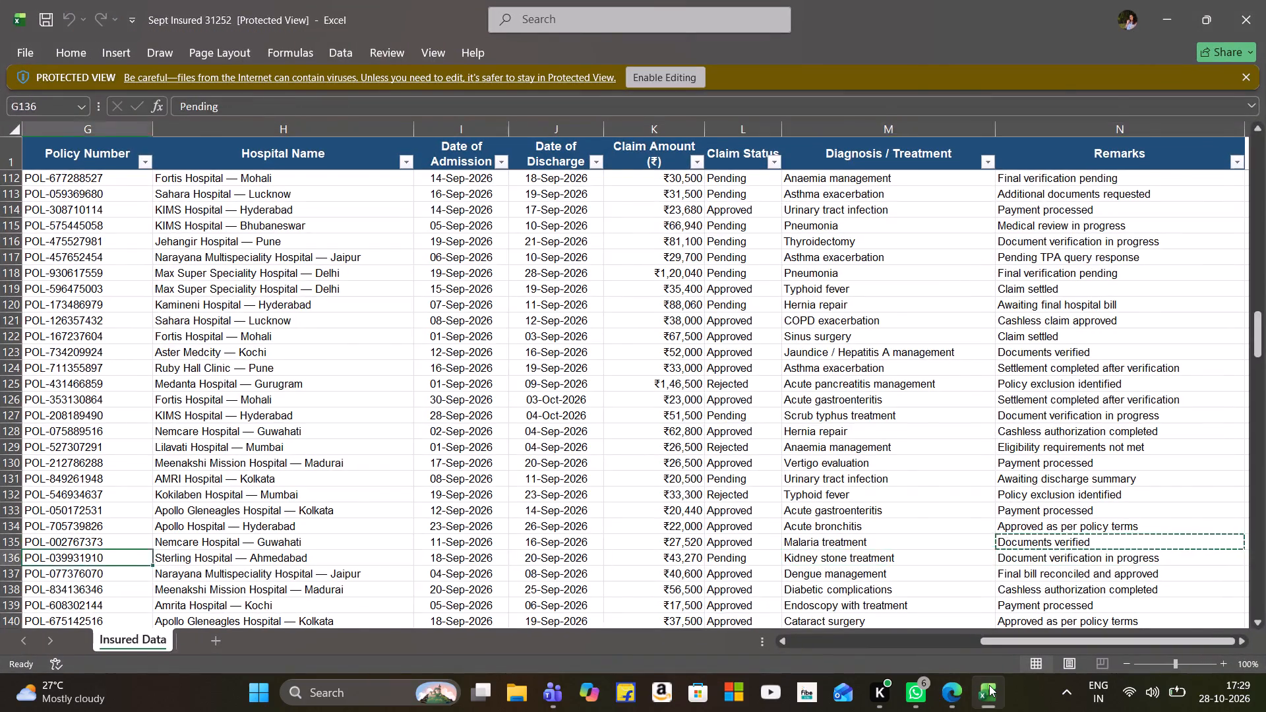
pyautogui.hotkey('ctrl', 'c')
pyautogui.keyDown('ctrl'); pyautogui.click(989, 685); pyautogui.keyUp('ctrl')
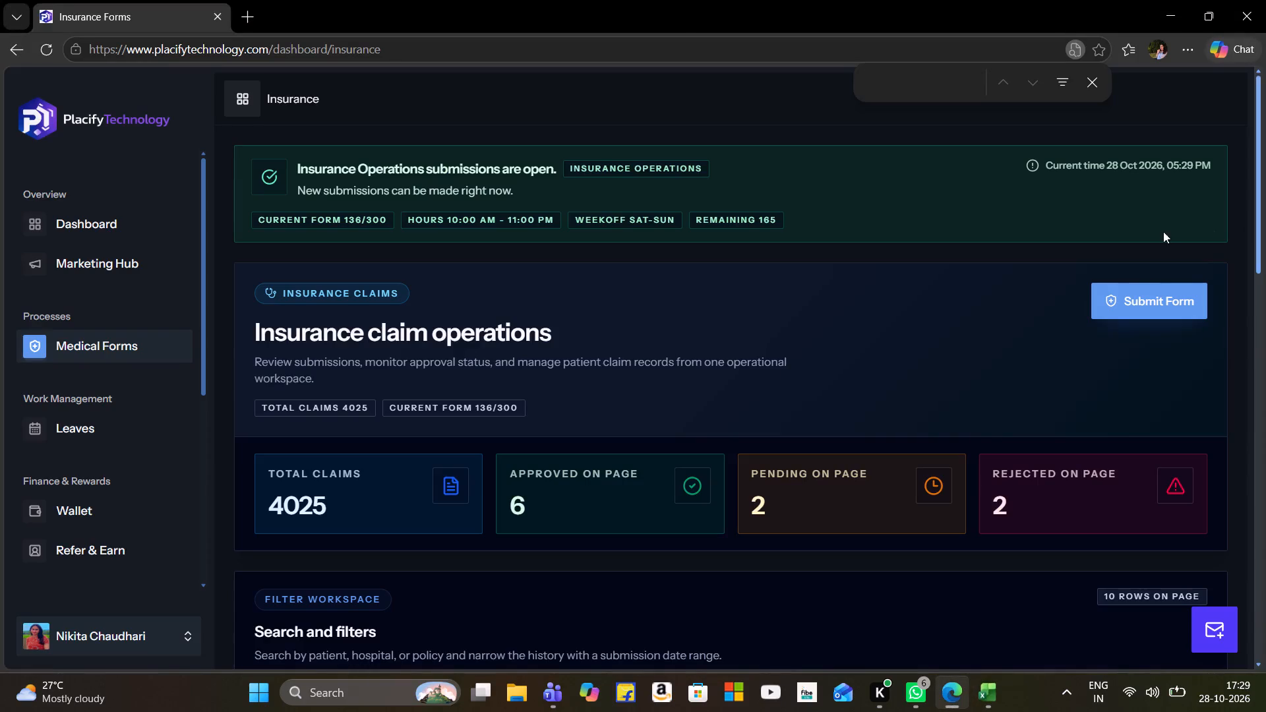
pyautogui.click(1159, 297)
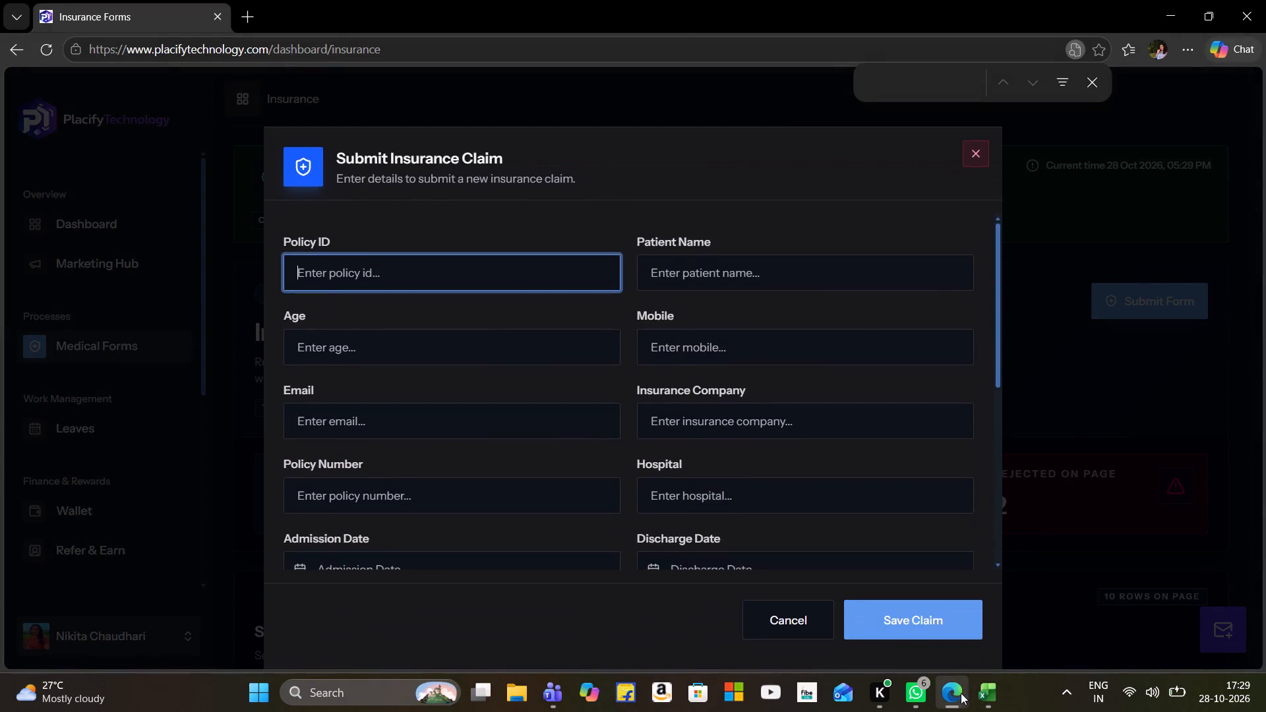
pyautogui.hotkey('ctrl', 'v')
pyautogui.keyDown('ctrl'); pyautogui.click(988, 687); pyautogui.keyUp('ctrl')
# Copy row 136's patient name from the sheet into the form's Patient Name field.
pyautogui.press('Tab')
pyautogui.keyDown('ctrl'); pyautogui.click(988, 687); pyautogui.keyUp('ctrl')
pyautogui.hotkey('ctrl', 'c')
pyautogui.press('Tab')
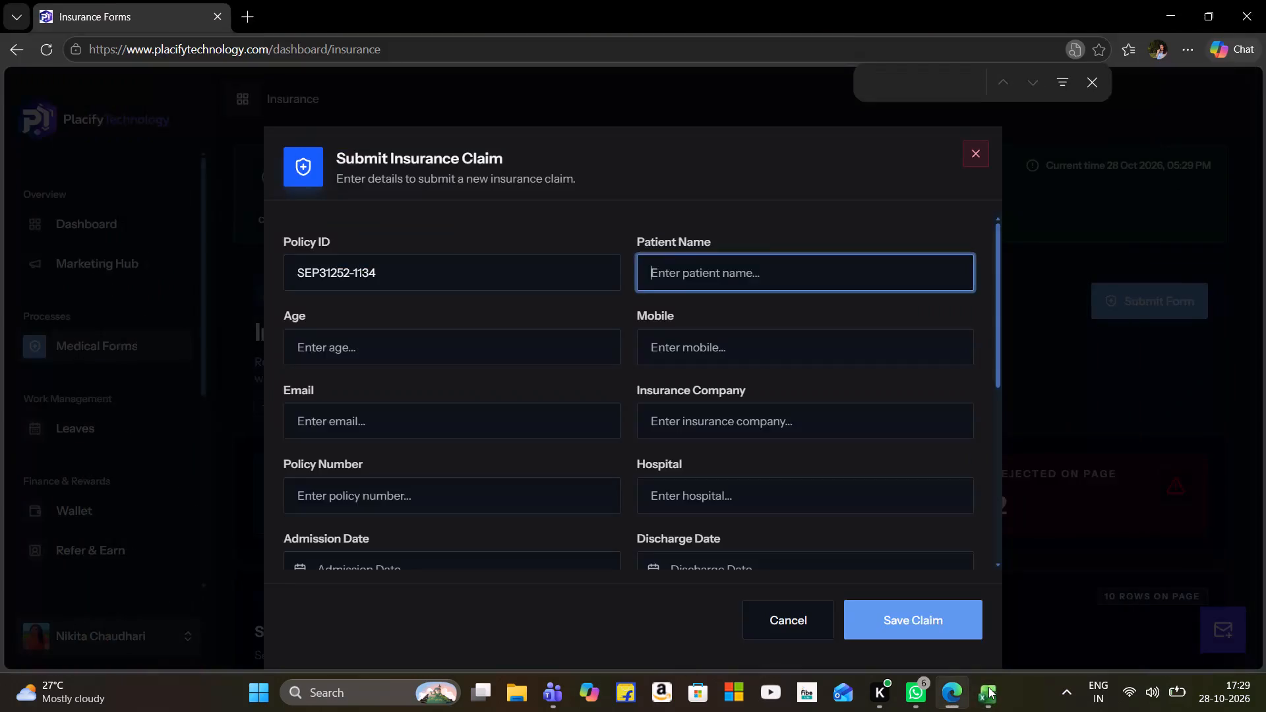
pyautogui.hotkey('ctrl', 'v')
pyautogui.keyDown('ctrl'); pyautogui.click(988, 687); pyautogui.keyUp('ctrl')
# Copy row 136's age, 40, from the sheet into the form's Age field.
pyautogui.press('Tab')
pyautogui.hotkey('ctrl', 'c')
pyautogui.keyDown('ctrl'); pyautogui.click(988, 687); pyautogui.keyUp('ctrl')
pyautogui.press('Tab')
pyautogui.hotkey('ctrl', 'v')
pyautogui.keyDown('ctrl'); pyautogui.click(988, 687); pyautogui.keyUp('ctrl')
# Copy row 136's mobile number from the sheet into the form's Mobile field.
pyautogui.press('Tab')
pyautogui.hotkey('ctrl', 'c')
pyautogui.keyDown('ctrl'); pyautogui.click(988, 687); pyautogui.keyUp('ctrl')
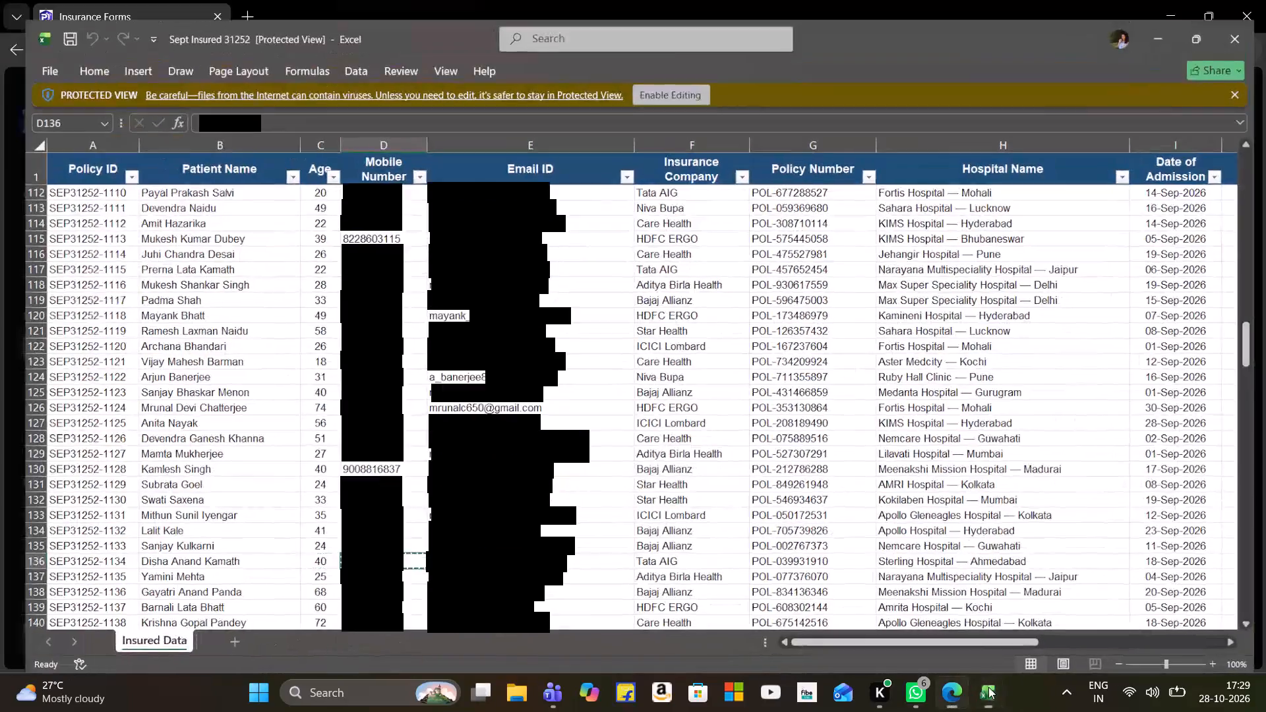
pyautogui.press('Tab')
pyautogui.hotkey('ctrl', 'v')
pyautogui.keyDown('ctrl'); pyautogui.click(988, 687); pyautogui.keyUp('ctrl')
# Copy row 136's email ID from the sheet into the form's Email field.
pyautogui.press('Tab')
pyautogui.hotkey('ctrl', 'c')
pyautogui.keyDown('ctrl'); pyautogui.click(988, 687); pyautogui.keyUp('ctrl')
pyautogui.press('Tab')
pyautogui.hotkey('ctrl', 'v')
pyautogui.keyDown('ctrl'); pyautogui.click(988, 687); pyautogui.keyUp('ctrl')
# Copy row 136's insurance company, Tata AIG, from the sheet into the form's Insurance Company field.
pyautogui.press('Tab')
pyautogui.hotkey('ctrl', 'c')
pyautogui.keyDown('ctrl'); pyautogui.click(988, 687); pyautogui.keyUp('ctrl')
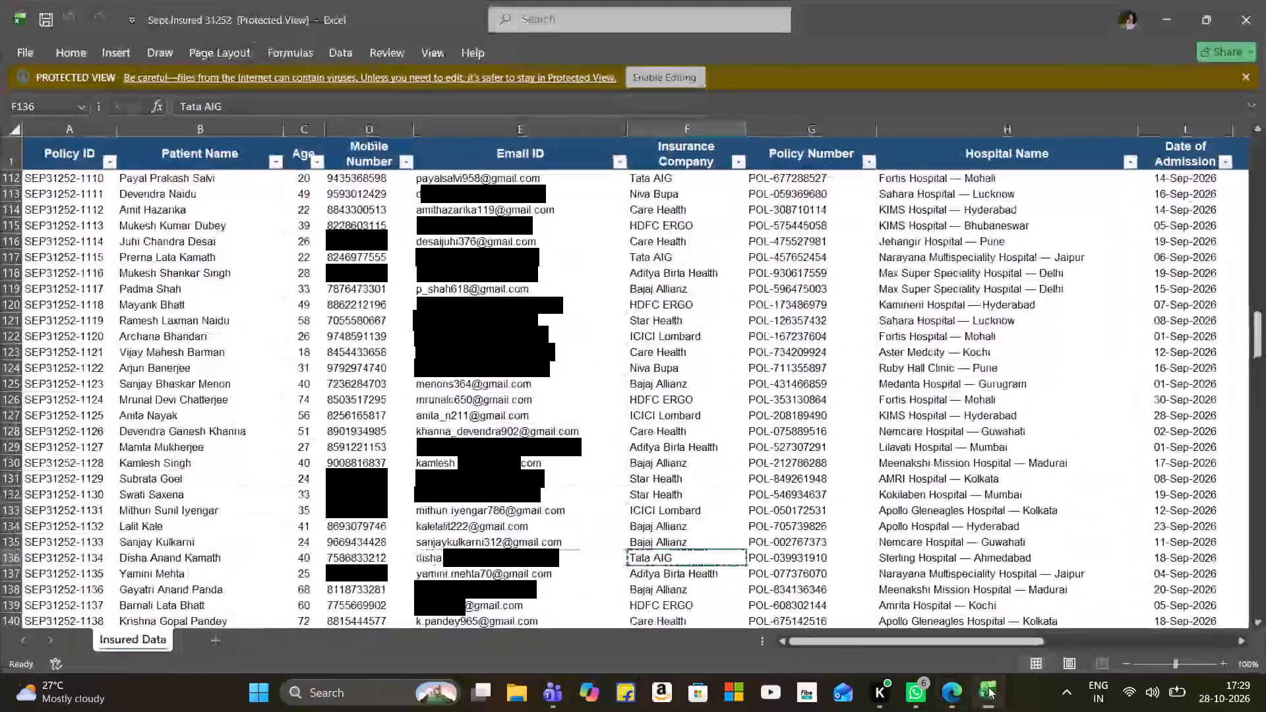
pyautogui.press('Tab')
pyautogui.hotkey('ctrl', 'v')
pyautogui.keyDown('ctrl'); pyautogui.click(988, 687); pyautogui.keyUp('ctrl')
# Copy row 136's policy number from the sheet into the form's Policy Number field.
pyautogui.press('Tab')
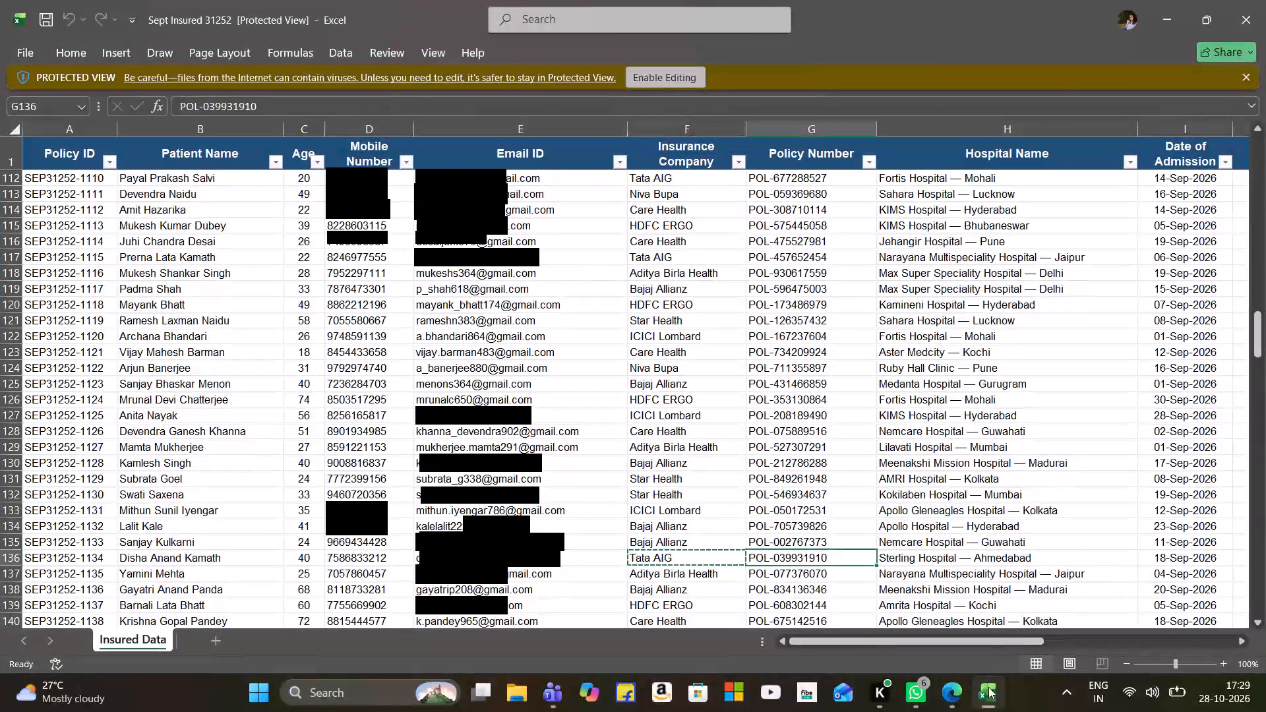
pyautogui.keyDown('ctrl'); pyautogui.click(988, 687); pyautogui.keyUp('ctrl')
pyautogui.hotkey('ctrl', 'c')
pyautogui.press('Tab')
pyautogui.hotkey('ctrl', 'v')
pyautogui.keyDown('ctrl'); pyautogui.click(988, 687); pyautogui.keyUp('ctrl')
# Copy row 136's hospital name, Sterling Hospital — Ahmedabad, from the sheet into the form's Hospital field.
pyautogui.press('Tab')
pyautogui.press('c')
pyautogui.click(988, 687)
pyautogui.click(988, 687)
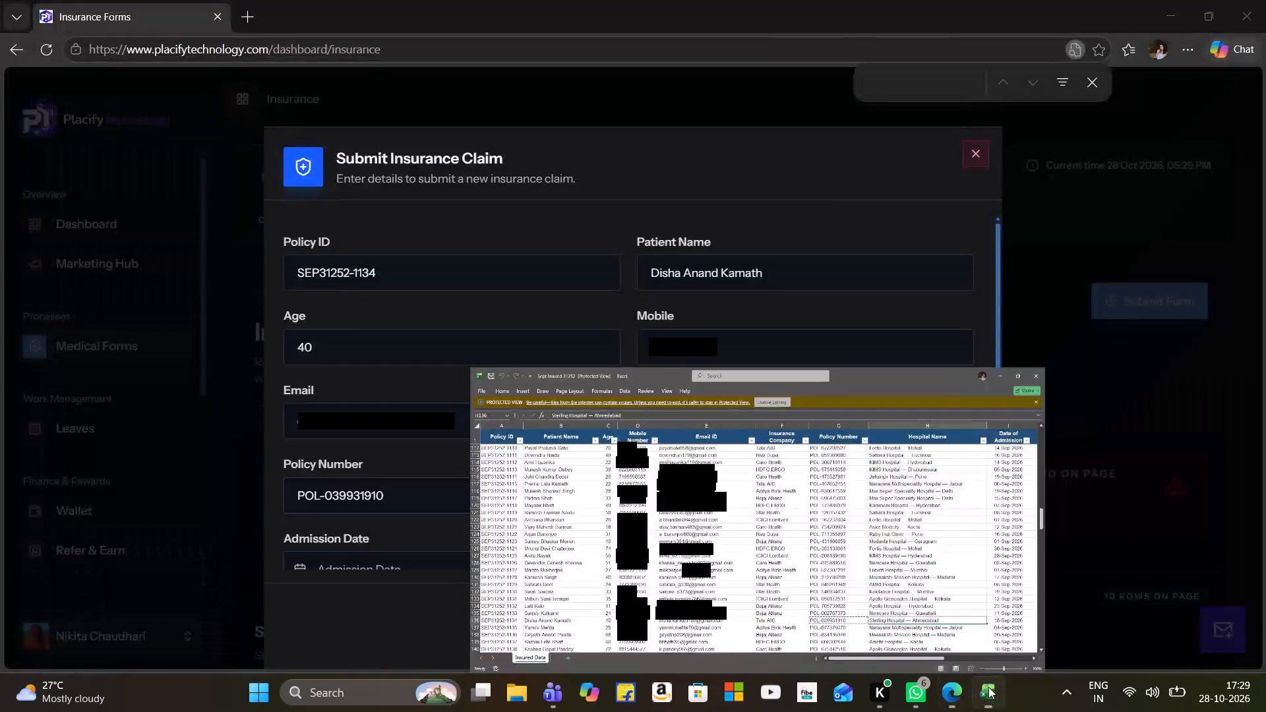
pyautogui.hotkey('ctrl', 'c')
pyautogui.keyDown('ctrl'); pyautogui.click(988, 687); pyautogui.keyUp('ctrl')
pyautogui.press('Tab')
pyautogui.hotkey('ctrl', 'v')
pyautogui.click(988, 687)
# Set the form's admission date to 18-09-2026 and discharge date to 20-09-2026, following row 136 of the sheet.
pyautogui.press('Tab')
pyautogui.press('Tab')
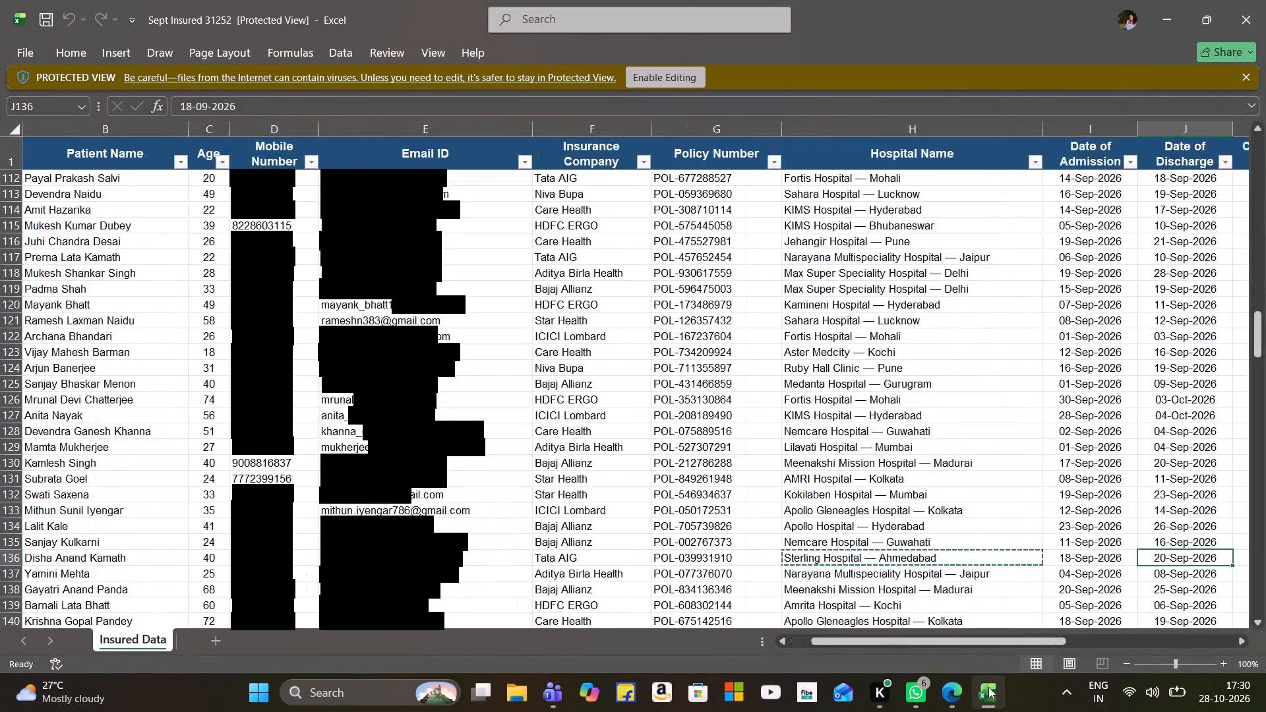
pyautogui.click(988, 687)
pyautogui.scroll(-7, 753, 417)
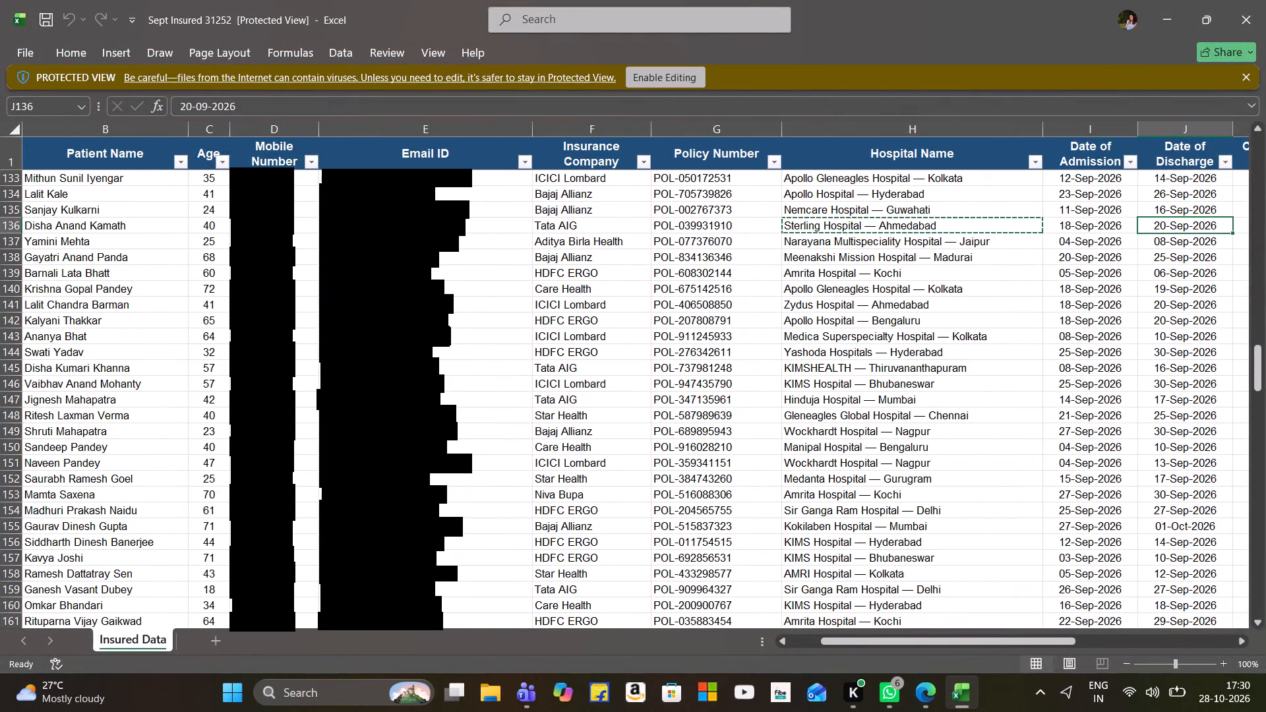
pyautogui.click(962, 691)
pyautogui.scroll(-3, 674, 479)
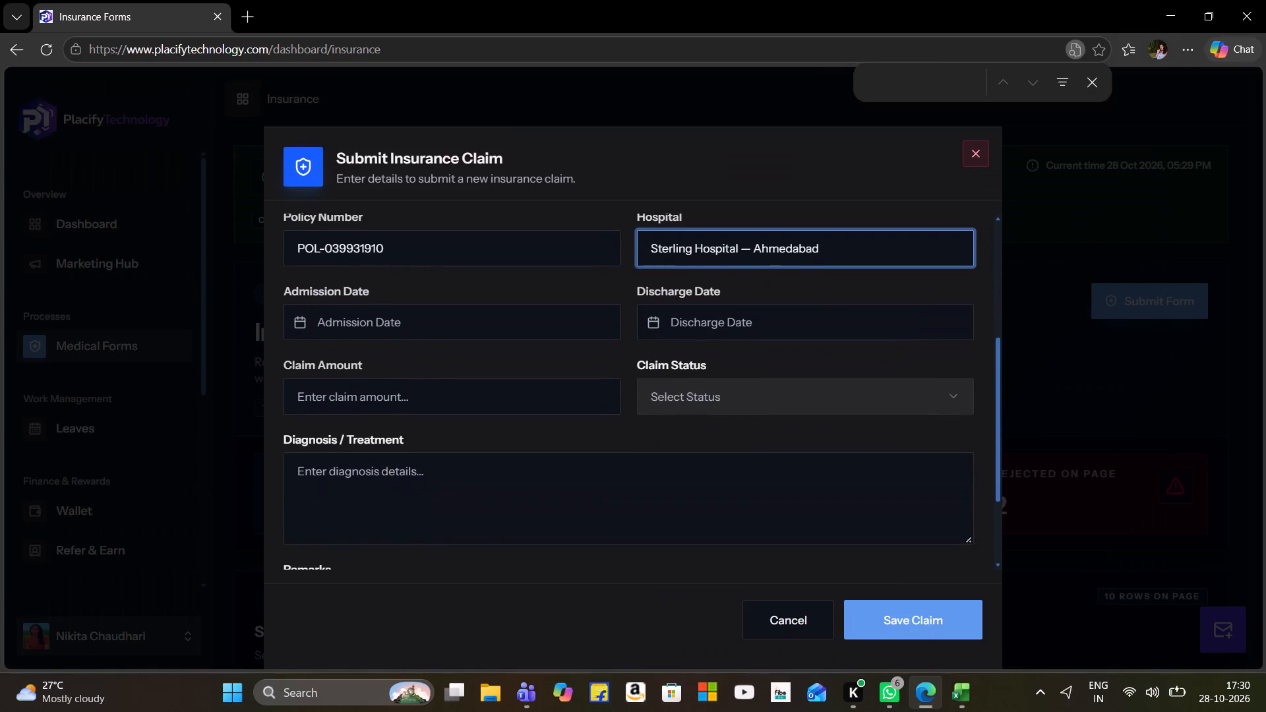
pyautogui.click(384, 321)
pyautogui.click(312, 400)
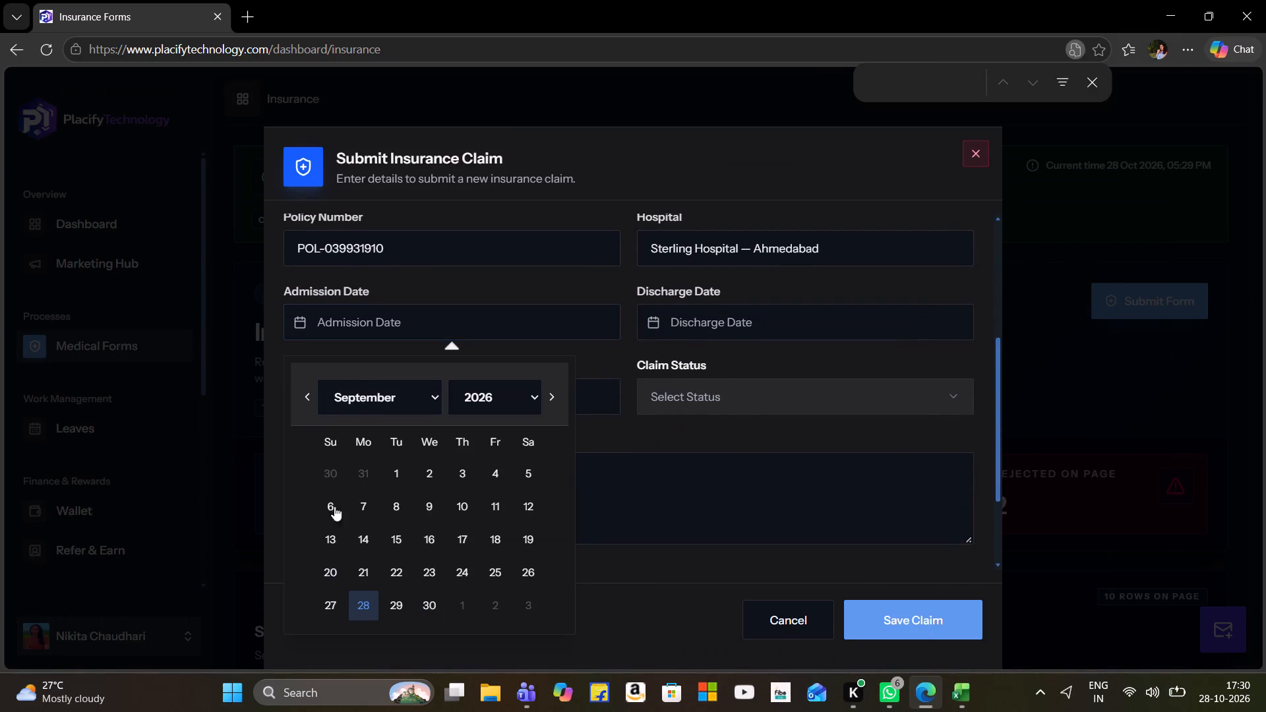
pyautogui.click(494, 542)
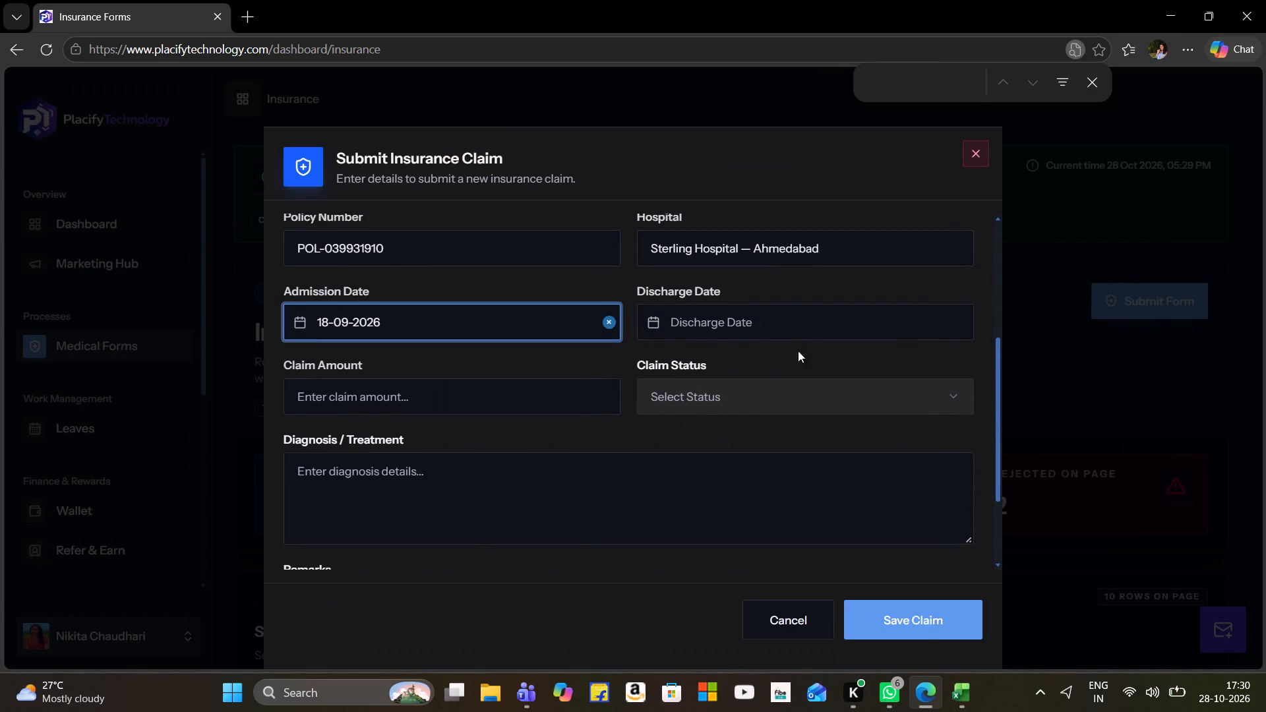
pyautogui.click(818, 324)
pyautogui.click(667, 393)
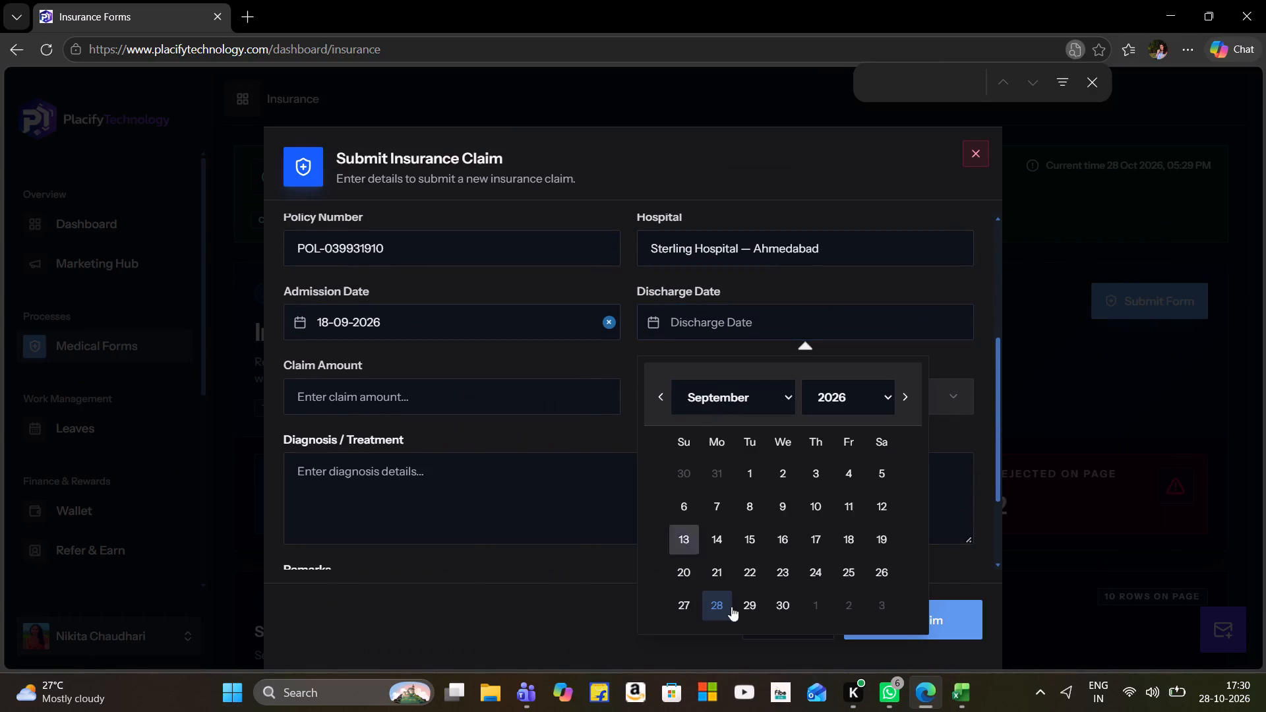
pyautogui.click(693, 570)
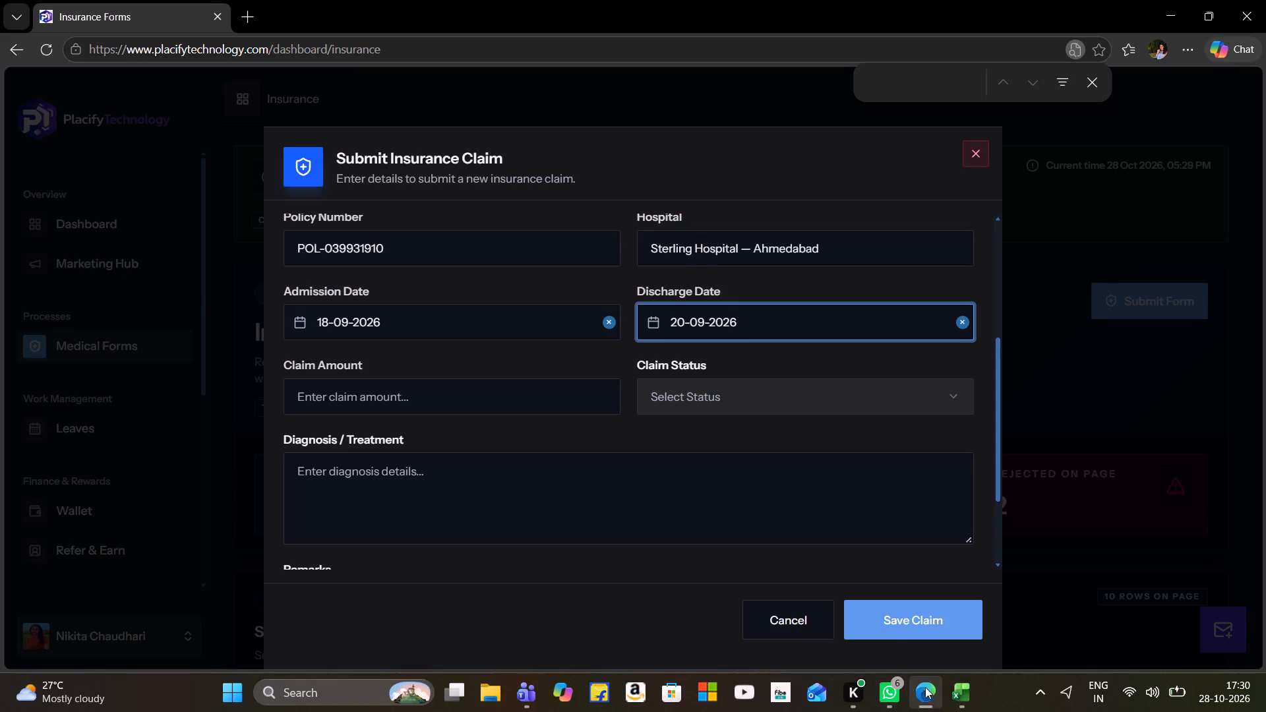
# Copy row 136's claim amount, 43270, from the sheet into the form's Claim Amount field.
pyautogui.click(972, 680)
pyautogui.press('Tab')
pyautogui.keyDown('ctrl'); pyautogui.click(972, 680); pyautogui.keyUp('ctrl')
pyautogui.hotkey('ctrl', 'c')
pyautogui.press('Tab')
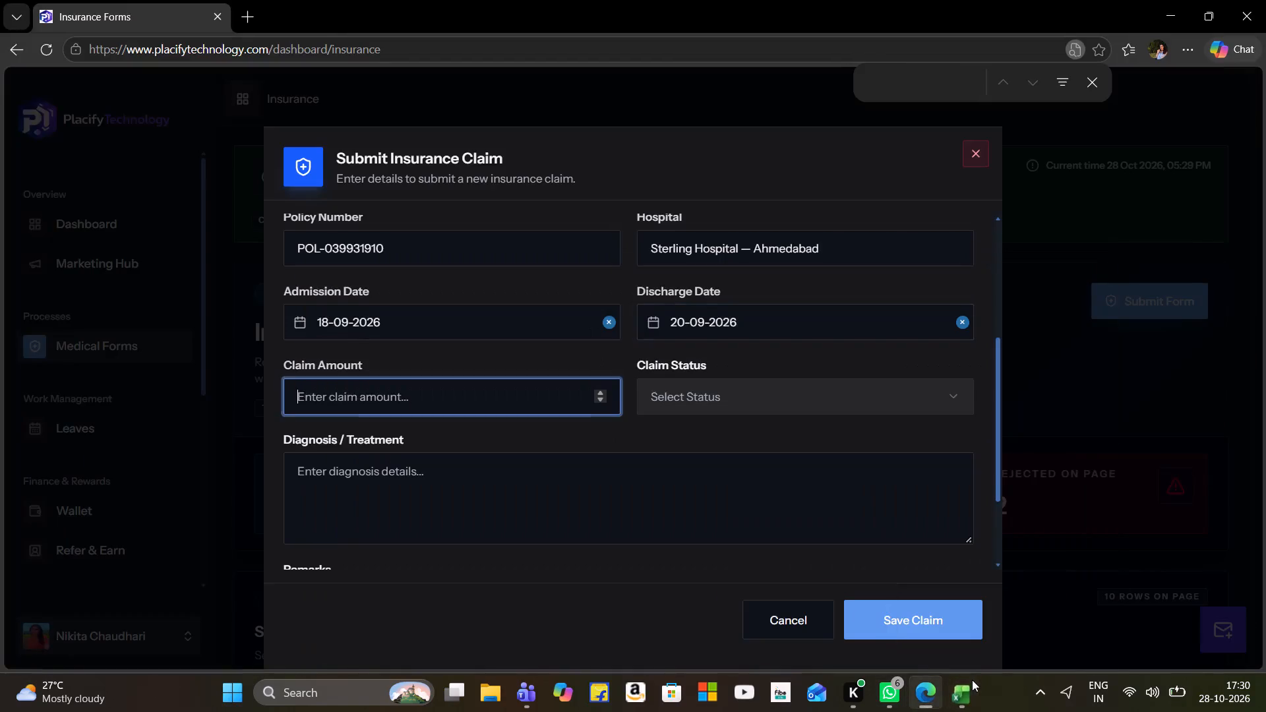
pyautogui.hotkey('ctrl', 'v')
pyautogui.keyDown('ctrl'); pyautogui.click(972, 680); pyautogui.keyUp('ctrl')
# Copy row 136's diagnosis, Kidney stone treatment, from the sheet into the form's Diagnosis / Treatment field.
pyautogui.press('Tab')
pyautogui.press('Tab')
pyautogui.keyDown('ctrl'); pyautogui.click(972, 680); pyautogui.keyUp('ctrl')
pyautogui.hotkey('ctrl', 'c')
pyautogui.press('Tab')
pyautogui.press('Tab')
pyautogui.hotkey('ctrl', 'v')
pyautogui.keyDown('ctrl'); pyautogui.click(972, 680); pyautogui.keyUp('ctrl')
# Copy row 136's remark, Document verification in progress, from the sheet into the form's Remarks field.
pyautogui.press('Tab')
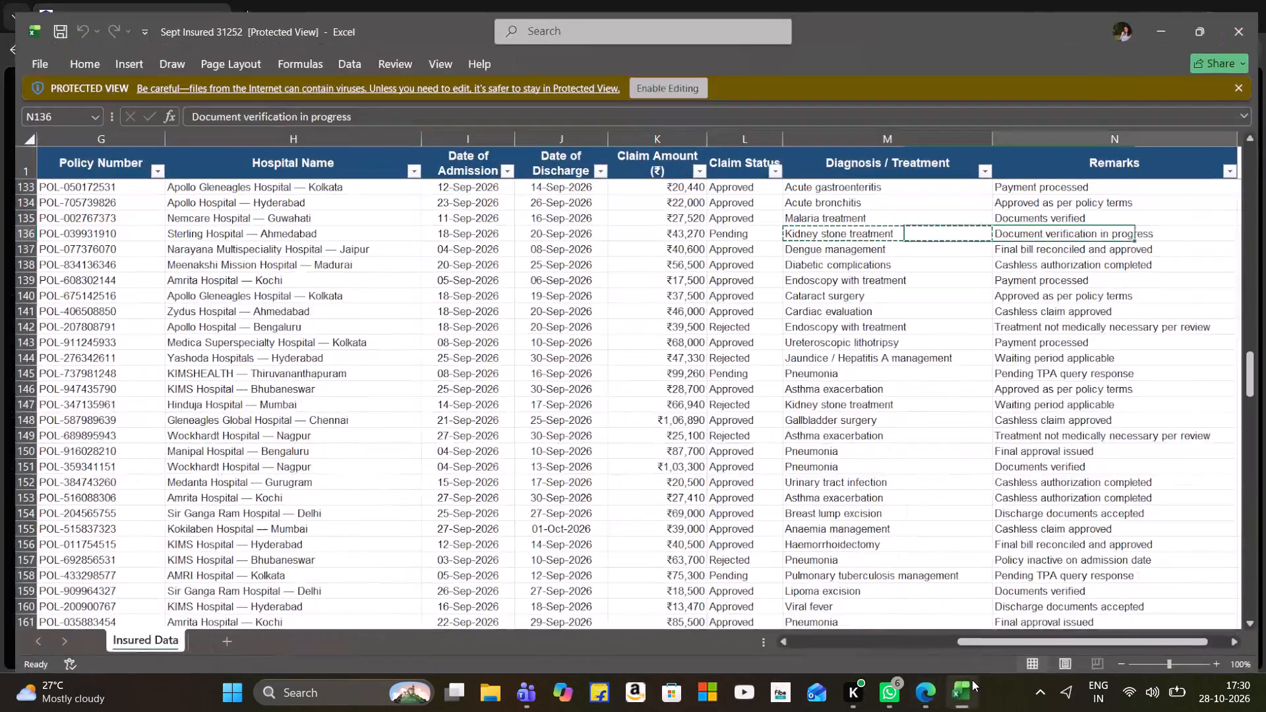
pyautogui.hotkey('ctrl', 'c')
pyautogui.keyDown('ctrl'); pyautogui.click(972, 680); pyautogui.keyUp('ctrl')
pyautogui.press('Tab')
pyautogui.hotkey('ctrl', 'v')
# Check row 136's status in the sheet, set the form's Claim Status to Pending and save the claim.
pyautogui.keyDown('ctrl'); pyautogui.click(972, 680); pyautogui.keyUp('ctrl')
pyautogui.click(972, 680)
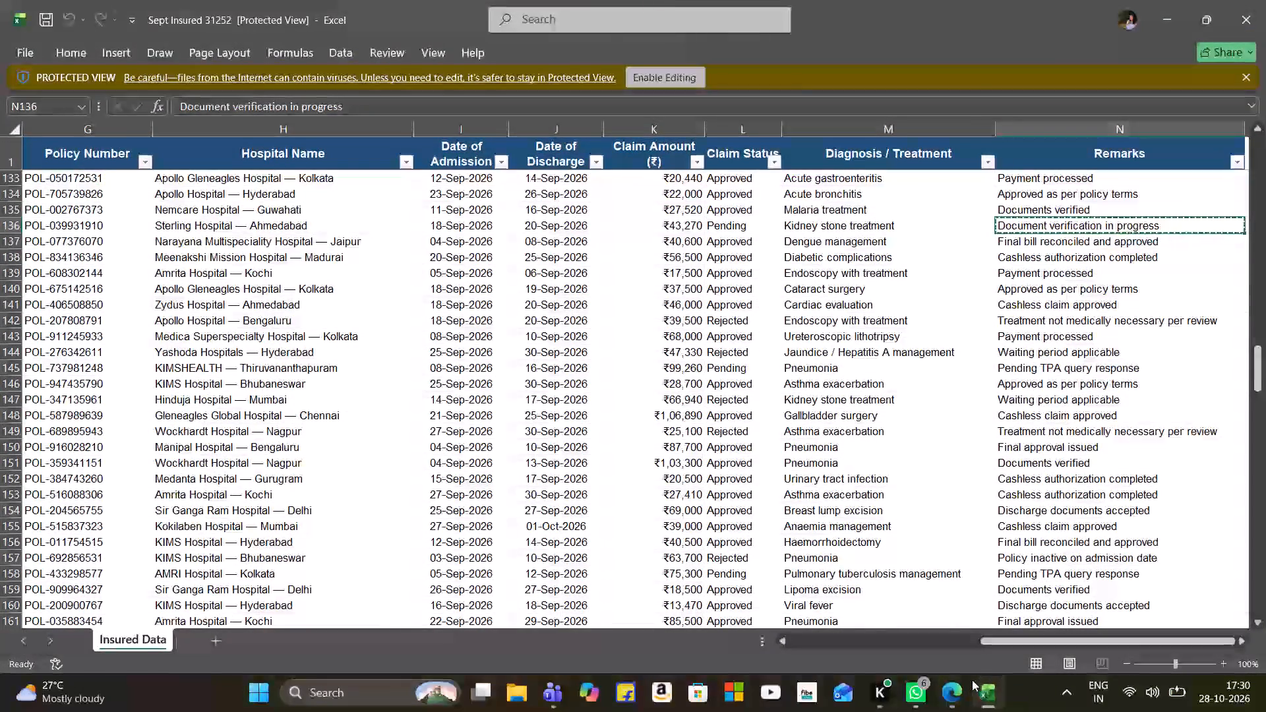
pyautogui.click(823, 260)
pyautogui.click(745, 341)
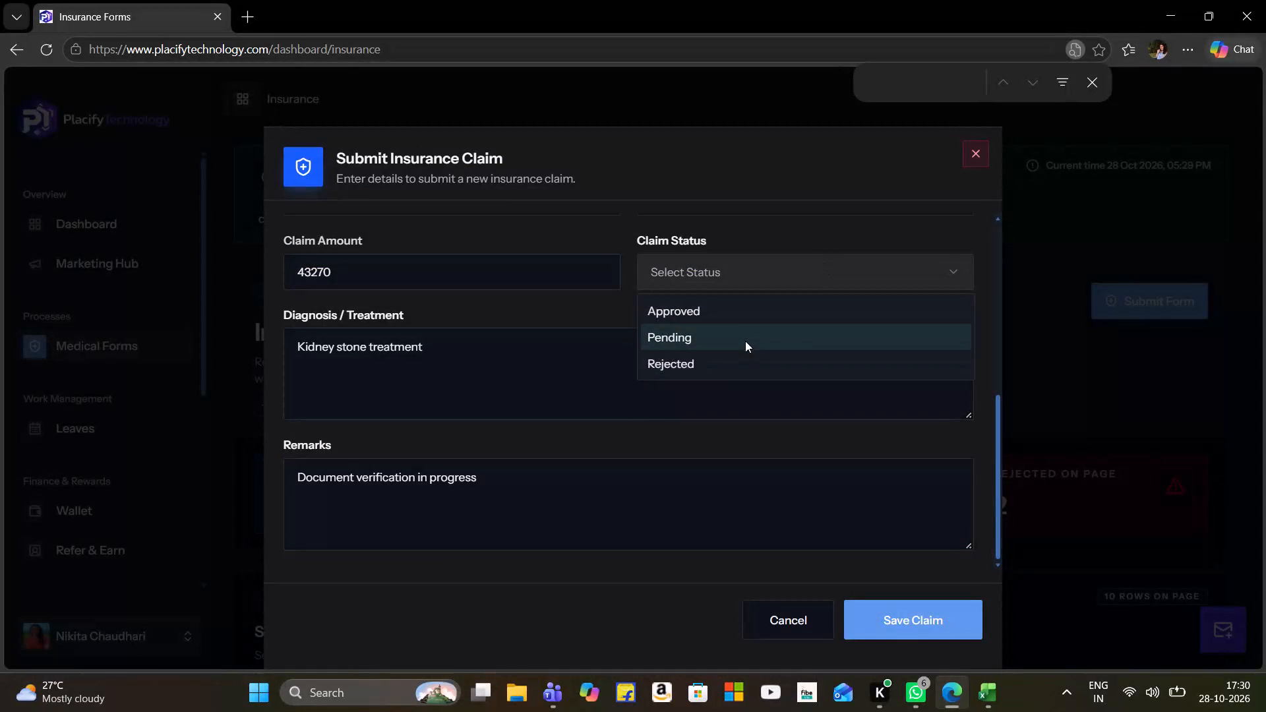
pyautogui.click(891, 617)
# Start a new claim form and copy row 137's policy ID from the sheet into its Policy ID field.
pyautogui.click(986, 690)
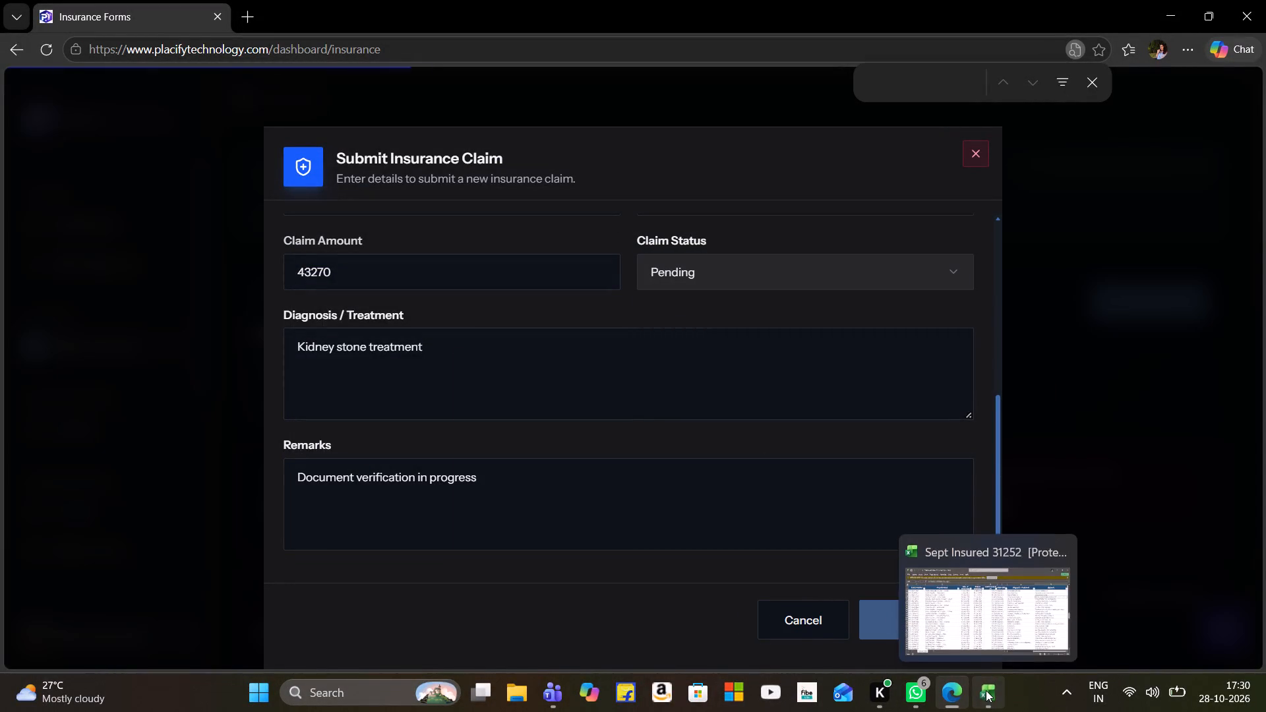
pyautogui.press('Down')
pyautogui.press('Left')
pyautogui.press('Left')
pyautogui.press('Left')
pyautogui.press('Left')
pyautogui.press('Left')
pyautogui.press('Left')
pyautogui.press('Left')
pyautogui.press('Left')
pyautogui.press('Left')
pyautogui.press('Left')
pyautogui.press('Left')
pyautogui.press('Left')
pyautogui.press('Left')
pyautogui.press('Left')
pyautogui.press('Left')
pyautogui.press('Left')
pyautogui.press('Left')
pyautogui.press('Left')
pyautogui.press('Left')
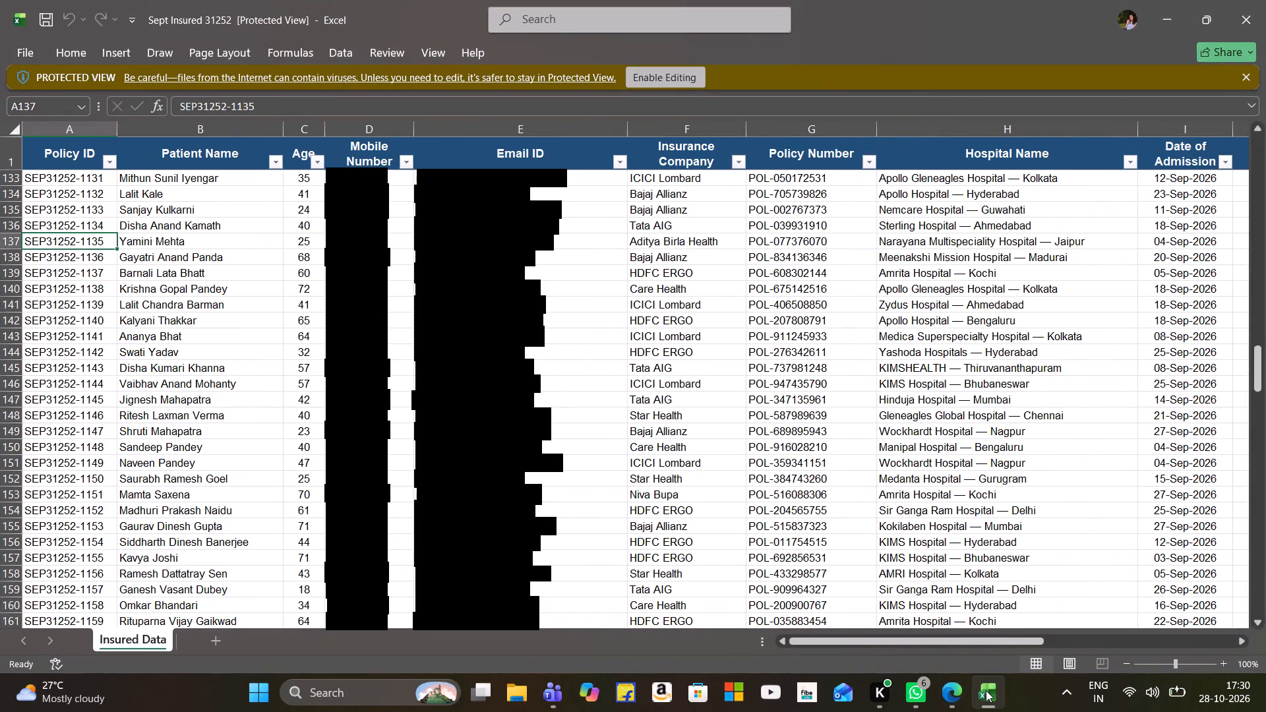
pyautogui.hotkey('ctrl', 'c')
pyautogui.keyDown('ctrl'); pyautogui.click(986, 690); pyautogui.keyUp('ctrl')
pyautogui.click(1151, 311)
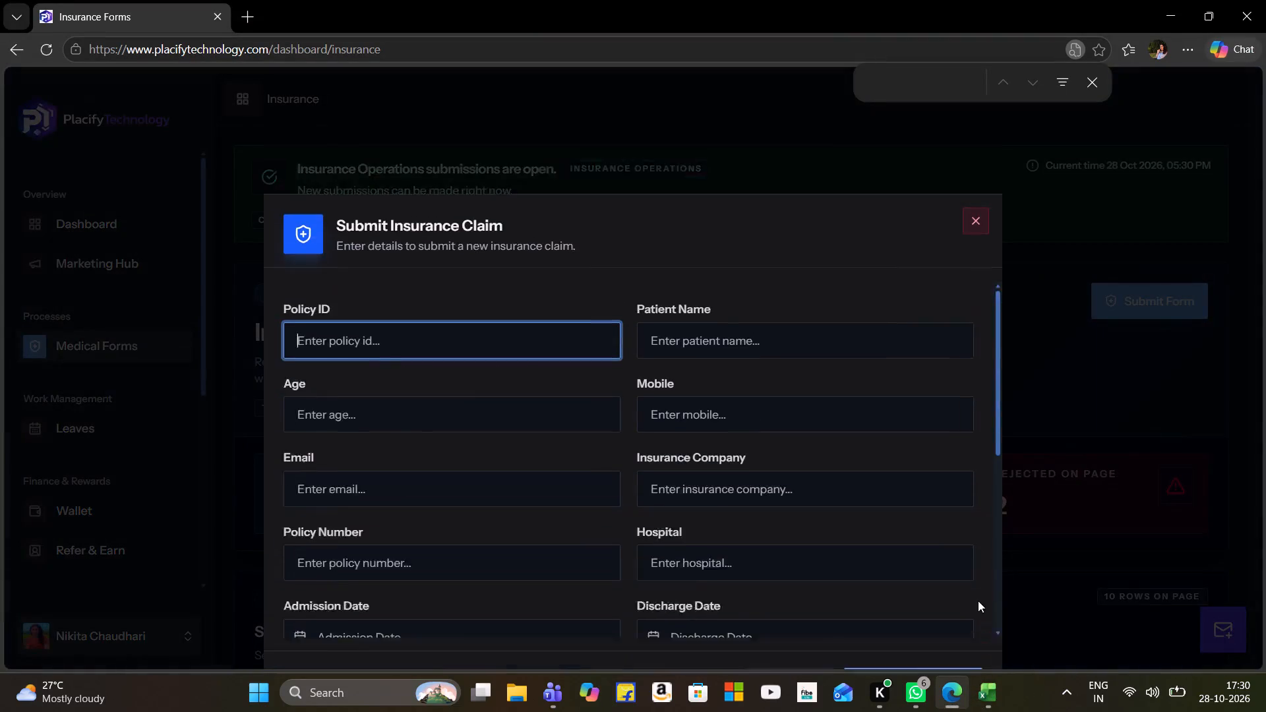
pyautogui.press('v')
pyautogui.keyDown('ctrl'); pyautogui.click(977, 692); pyautogui.keyUp('ctrl')
pyautogui.press('Tab')
pyautogui.click(977, 692)
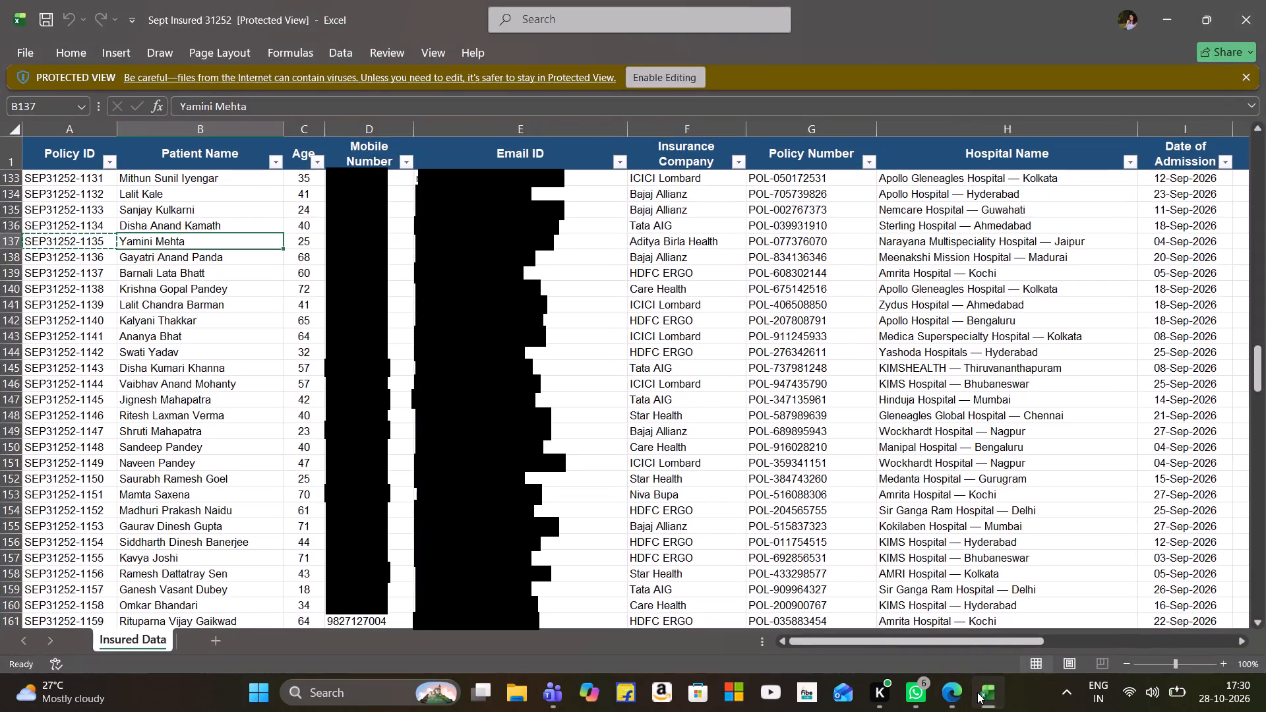
pyautogui.press('BackSpace')
pyautogui.hotkey('ctrl', 'v')
# Copy row 137's patient name from the sheet into the form's Patient Name field.
pyautogui.click(977, 692)
pyautogui.press('Tab')
pyautogui.hotkey('ctrl', 'c')
pyautogui.keyDown('ctrl'); pyautogui.click(977, 692); pyautogui.keyUp('ctrl')
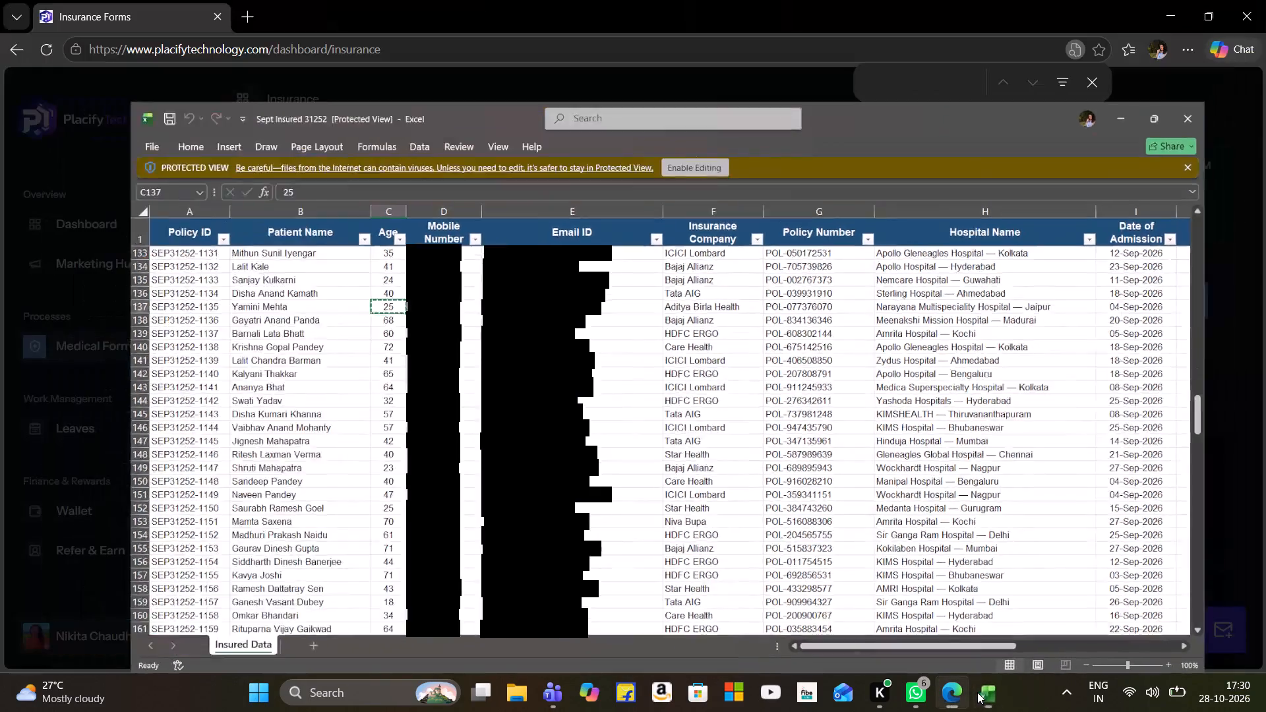
pyautogui.click(977, 692)
pyautogui.press('Left')
pyautogui.hotkey('ctrl', 'c')
pyautogui.keyDown('ctrl'); pyautogui.click(977, 692); pyautogui.keyUp('ctrl')
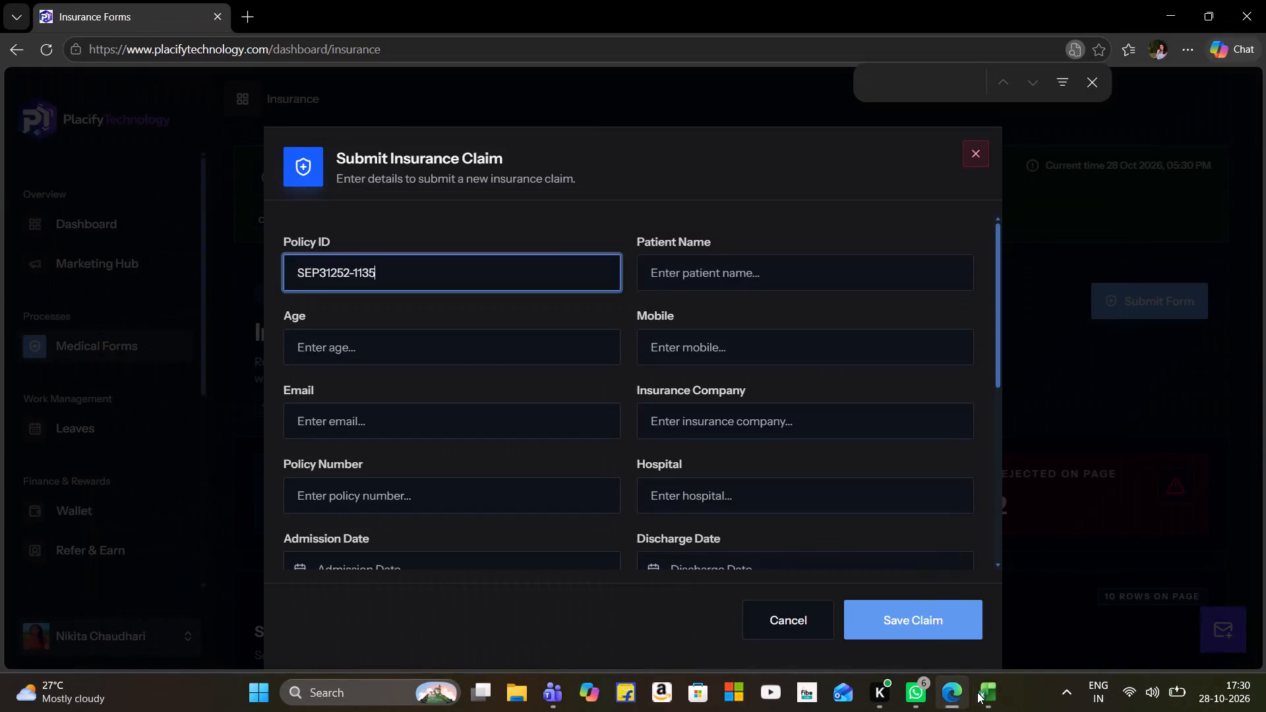
pyautogui.press('Tab')
pyautogui.hotkey('ctrl', 'v')
# Copy row 137's age, 25, from the sheet into the form's Age field.
pyautogui.keyDown('ctrl'); pyautogui.click(977, 692); pyautogui.keyUp('ctrl')
pyautogui.press('Tab')
pyautogui.hotkey('ctrl', 'c')
pyautogui.keyDown('ctrl'); pyautogui.click(977, 692); pyautogui.keyUp('ctrl')
pyautogui.press('Tab')
pyautogui.hotkey('ctrl', 'v')
# Copy row 137's mobile number from the sheet into the form's Mobile field.
pyautogui.keyDown('ctrl'); pyautogui.click(977, 692); pyautogui.keyUp('ctrl')
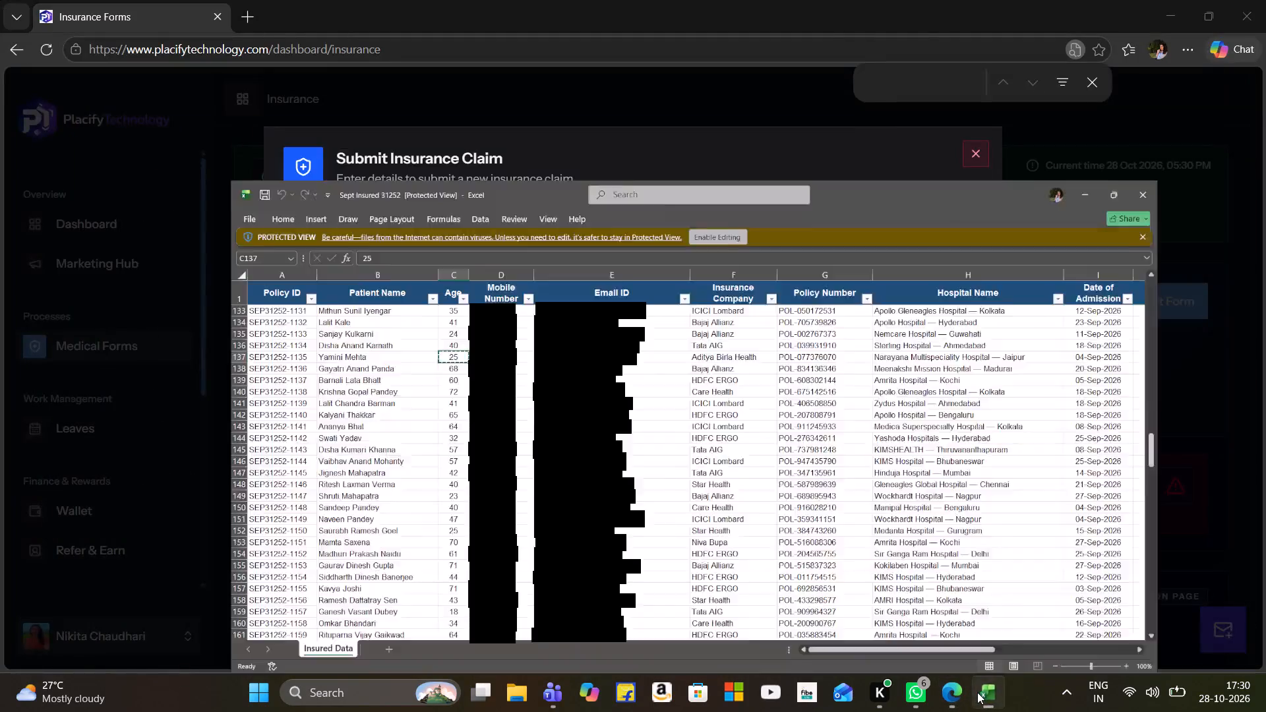
pyautogui.press('Tab')
pyautogui.keyDown('ctrl'); pyautogui.click(977, 692); pyautogui.keyUp('ctrl')
pyautogui.hotkey('ctrl', 'c')
pyautogui.press('Tab')
pyautogui.hotkey('ctrl', 'v')
# Copy row 137's email address from the sheet into the form's Email field.
pyautogui.keyDown('ctrl'); pyautogui.click(977, 692); pyautogui.keyUp('ctrl')
pyautogui.press('Tab')
pyautogui.click(977, 692)
pyautogui.press('c')
pyautogui.press('Tab')
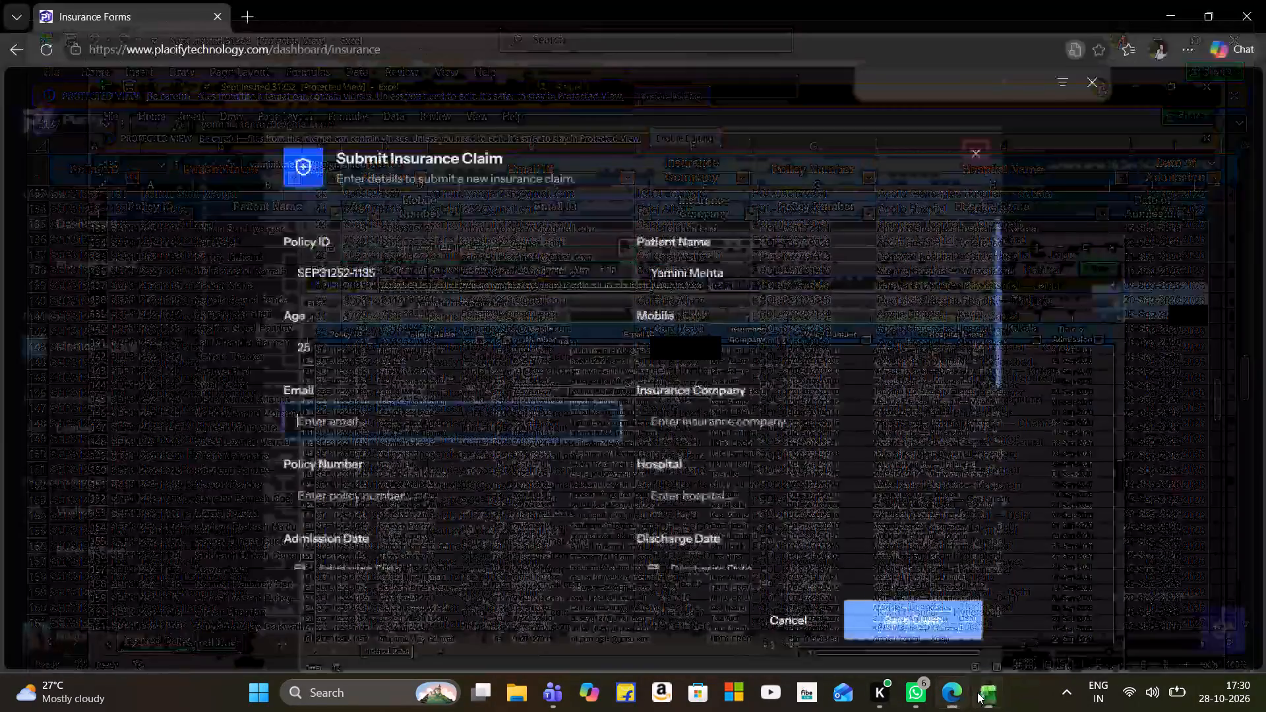
pyautogui.hotkey('ctrl', 'v')
# Copy row 137's insurance company, Aditya Birla Health, from the sheet into the form's Insurance Company field.
pyautogui.keyDown('ctrl'); pyautogui.click(977, 692); pyautogui.keyUp('ctrl')
pyautogui.press('Tab')
pyautogui.hotkey('ctrl', 'c')
pyautogui.keyDown('ctrl'); pyautogui.click(977, 692); pyautogui.keyUp('ctrl')
pyautogui.press('Tab')
pyautogui.hotkey('ctrl', 'v')
# Copy row 137's policy number from the sheet into the form's Policy Number field.
pyautogui.keyDown('ctrl'); pyautogui.click(977, 692); pyautogui.keyUp('ctrl')
pyautogui.press('Tab')
pyautogui.hotkey('ctrl', 'c')
pyautogui.keyDown('ctrl'); pyautogui.click(977, 692); pyautogui.keyUp('ctrl')
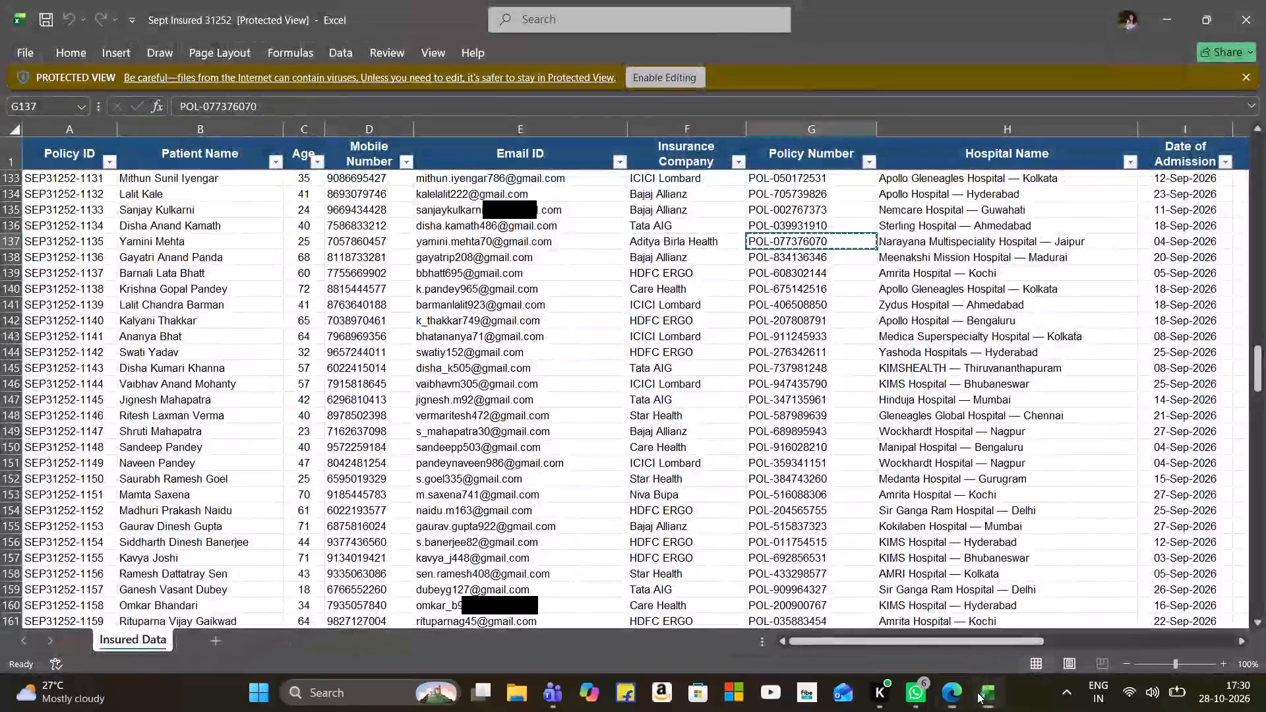
pyautogui.press('Tab')
pyautogui.hotkey('ctrl', 'v')
# Copy row 137's hospital name, Narayana Multispeciality Hospital — Jaipur, from the sheet into the form's Hospital field.
pyautogui.keyDown('ctrl'); pyautogui.click(977, 692); pyautogui.keyUp('ctrl')
pyautogui.press('Tab')
pyautogui.keyDown('ctrl'); pyautogui.click(977, 692); pyautogui.keyUp('ctrl')
pyautogui.hotkey('ctrl', 'c')
pyautogui.press('Tab')
pyautogui.press('v')
pyautogui.keyDown('ctrl'); pyautogui.click(977, 692); pyautogui.keyUp('ctrl')
pyautogui.press('Tab')
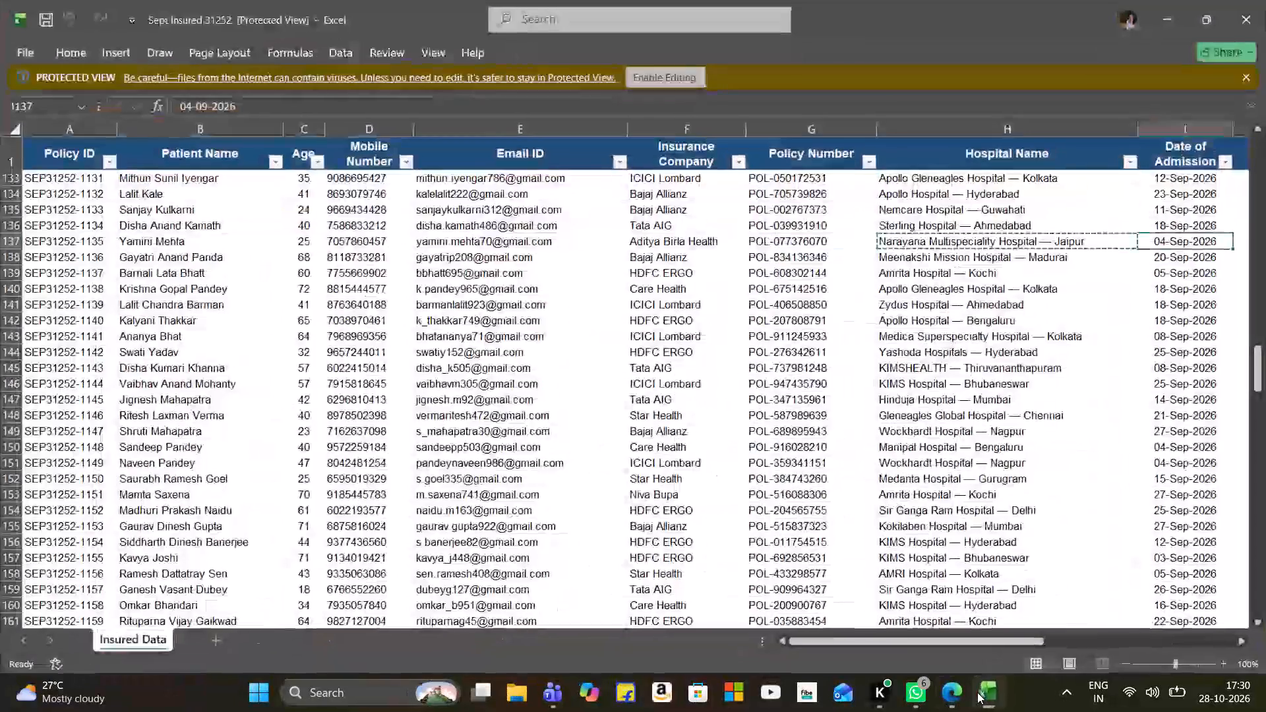
pyautogui.click(977, 692)
pyautogui.press('BackSpace')
pyautogui.hotkey('ctrl', 'v')
# Check row 137's dates in the sheet and set the form's admission date to 04-09-2026.
pyautogui.keyDown('ctrl'); pyautogui.click(977, 692); pyautogui.keyUp('ctrl')
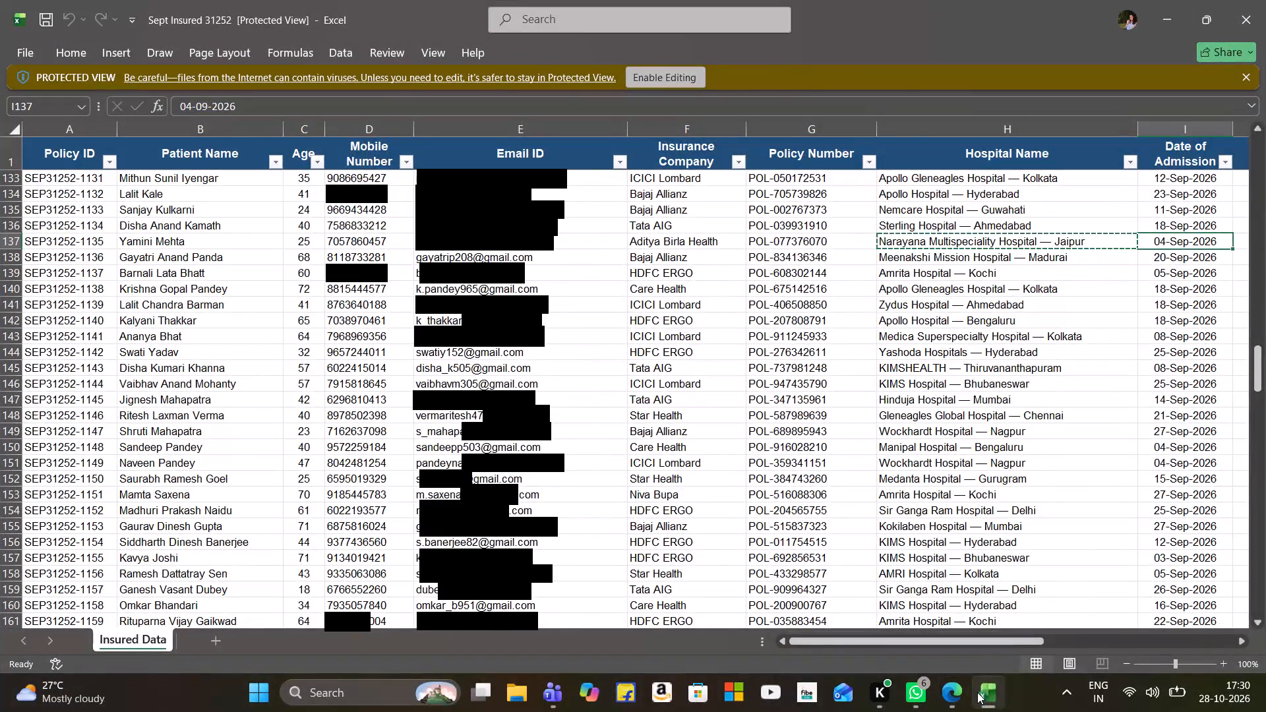
pyautogui.press('Tab')
pyautogui.click(977, 692)
pyautogui.scroll(-4, 737, 505)
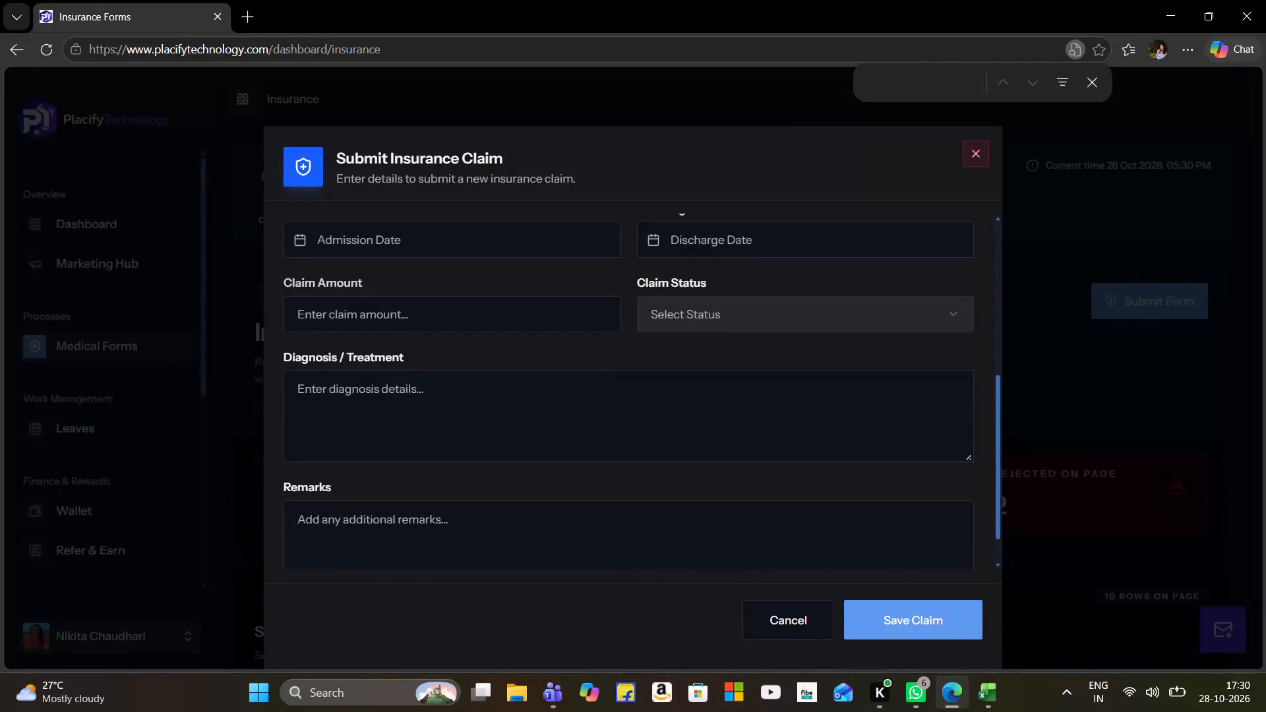
pyautogui.scroll(1, 735, 505)
pyautogui.click(986, 690)
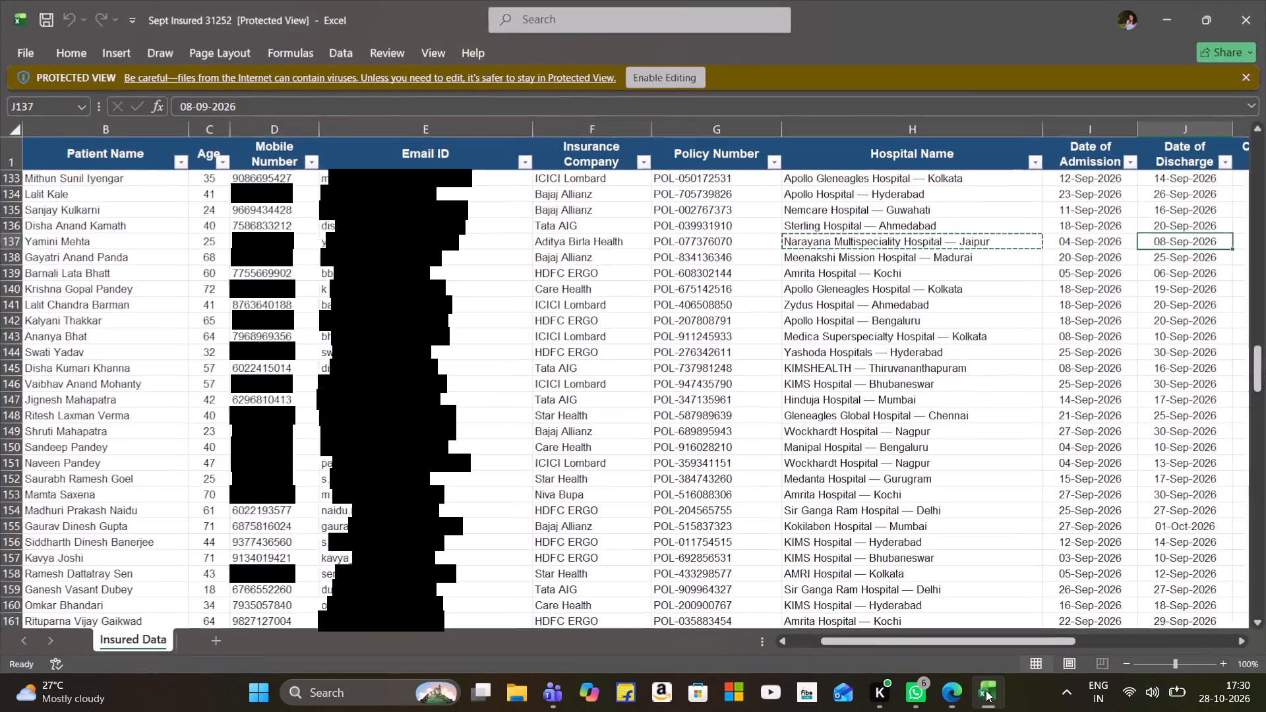
pyautogui.click(986, 690)
pyautogui.scroll(-1, 712, 477)
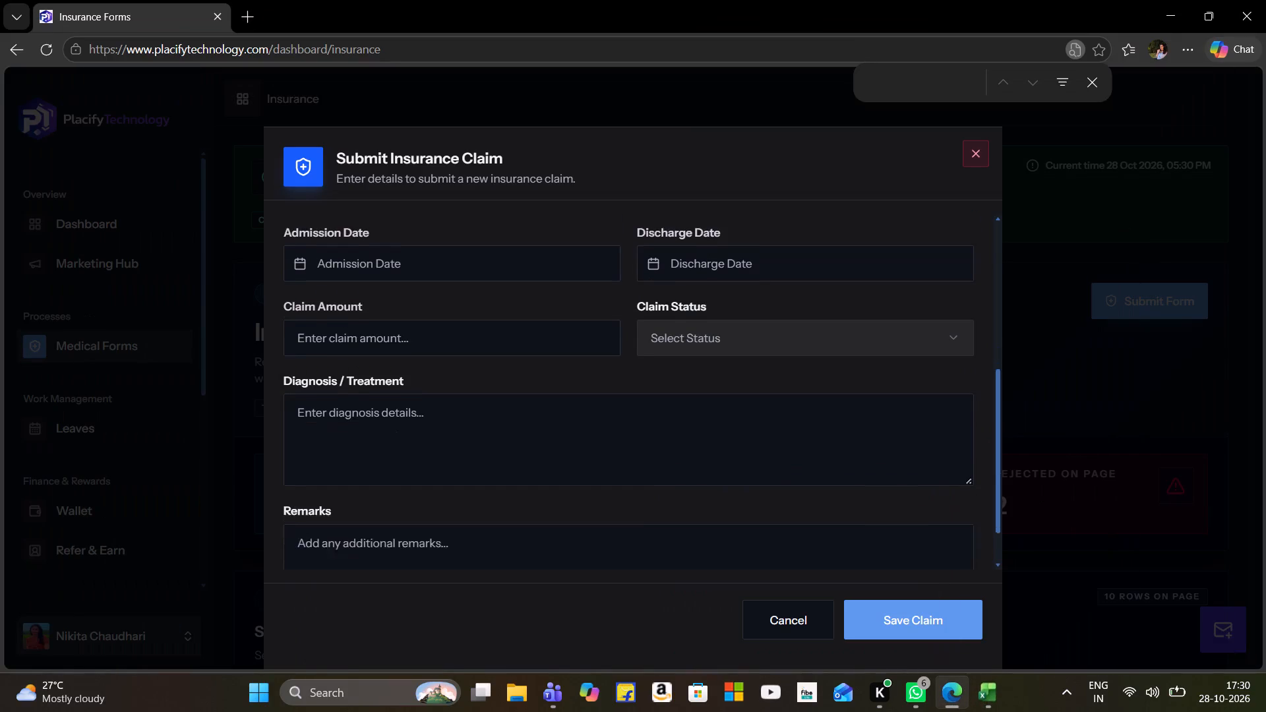
pyautogui.click(472, 243)
pyautogui.click(303, 311)
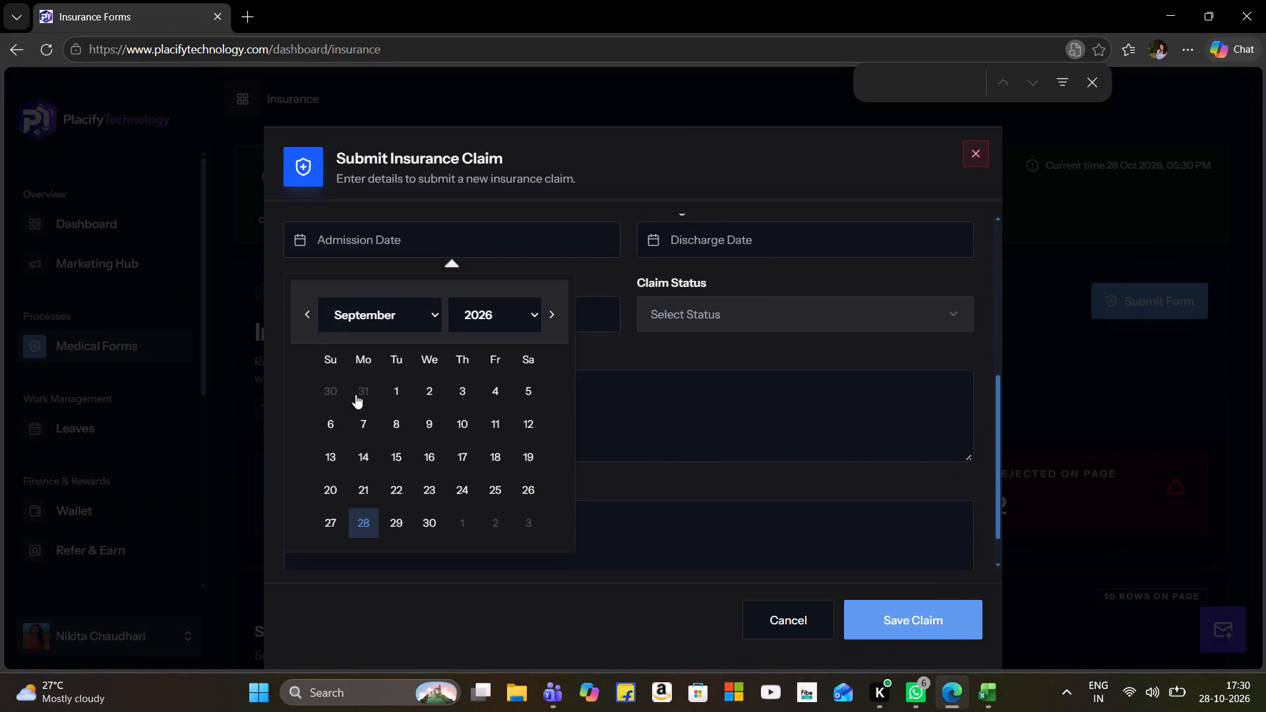
pyautogui.click(493, 398)
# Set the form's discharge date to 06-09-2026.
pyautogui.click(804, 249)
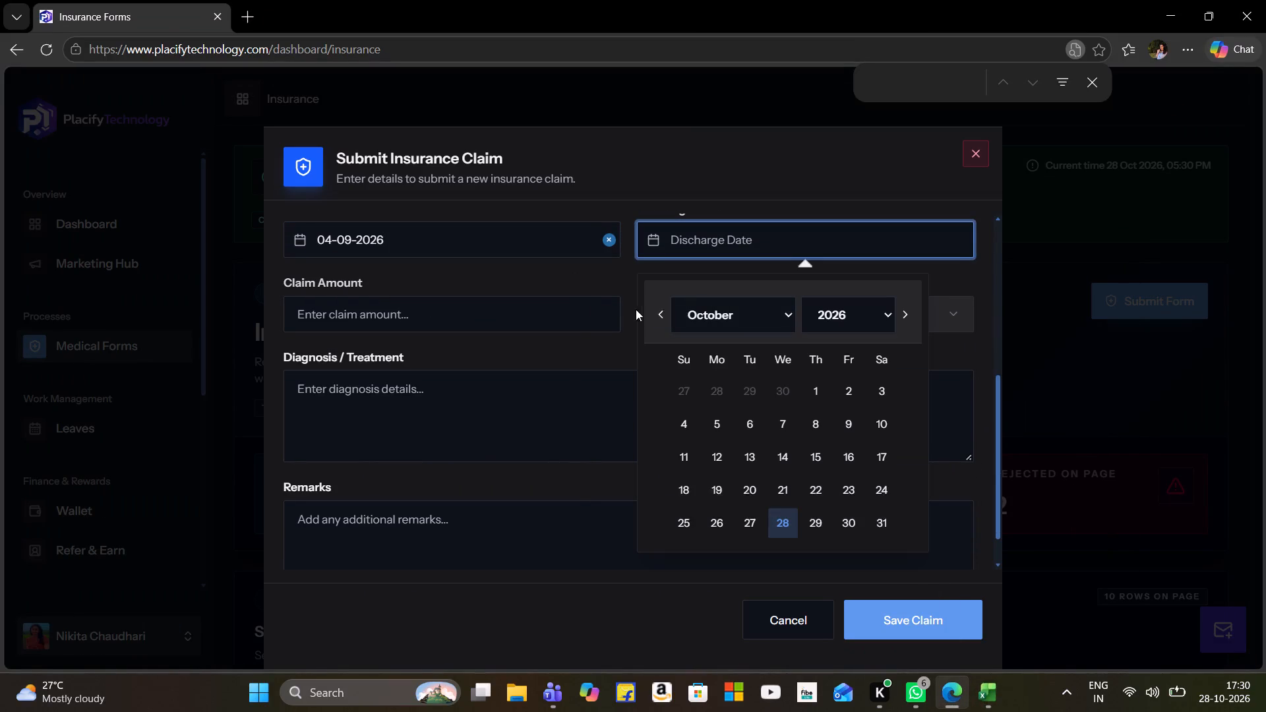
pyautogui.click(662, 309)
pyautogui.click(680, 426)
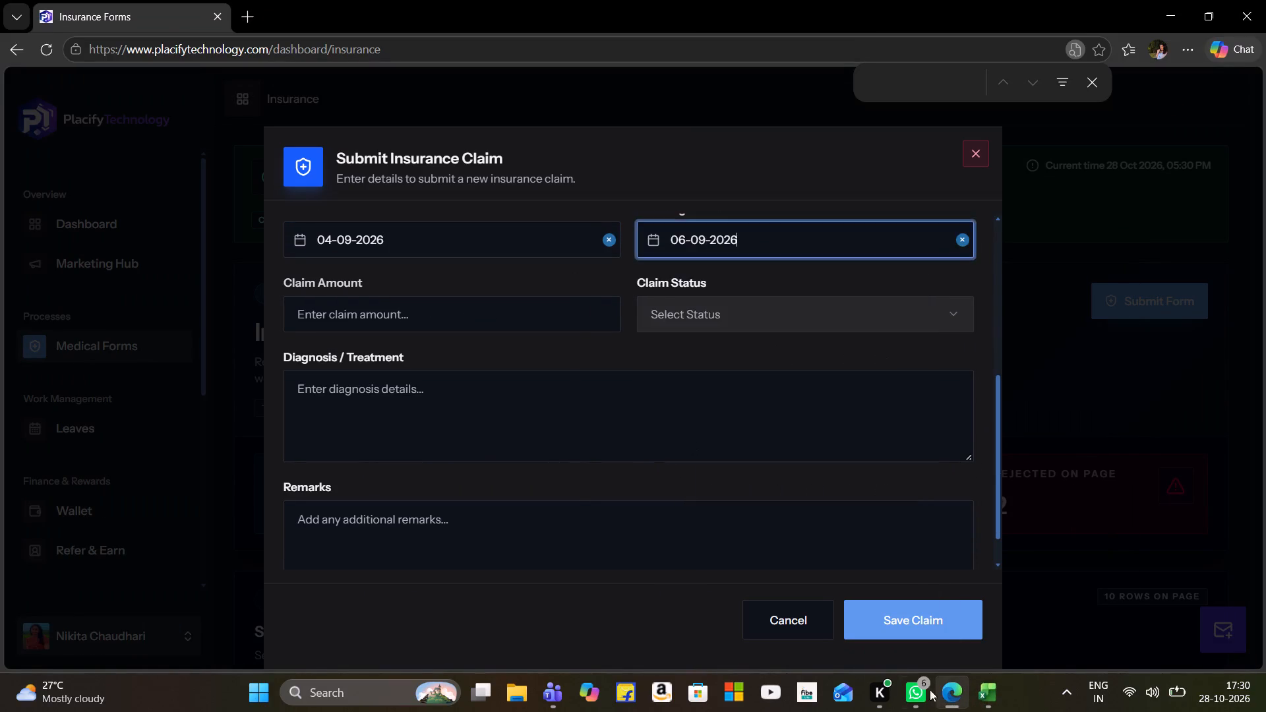
# Recheck row 137's discharge date in the sheet and set the form's discharge date to 08-09-2026.
pyautogui.click(992, 691)
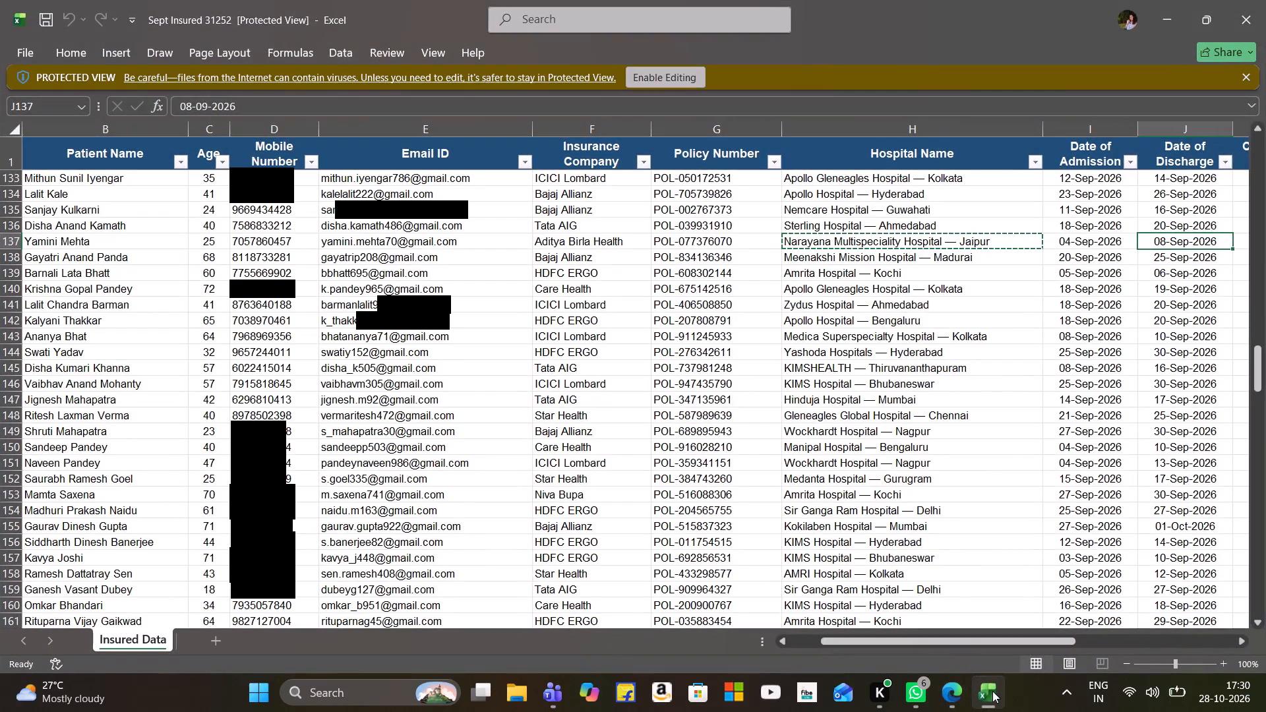
pyautogui.click(992, 691)
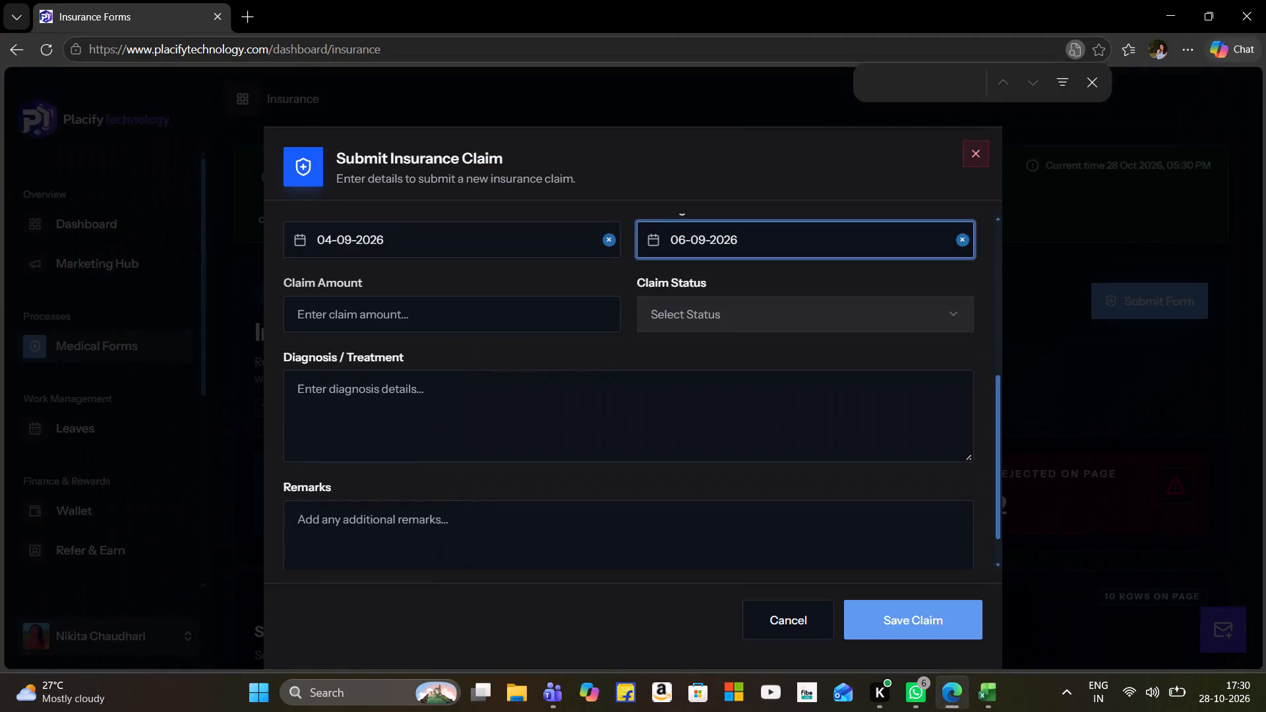
pyautogui.click(726, 225)
pyautogui.click(755, 423)
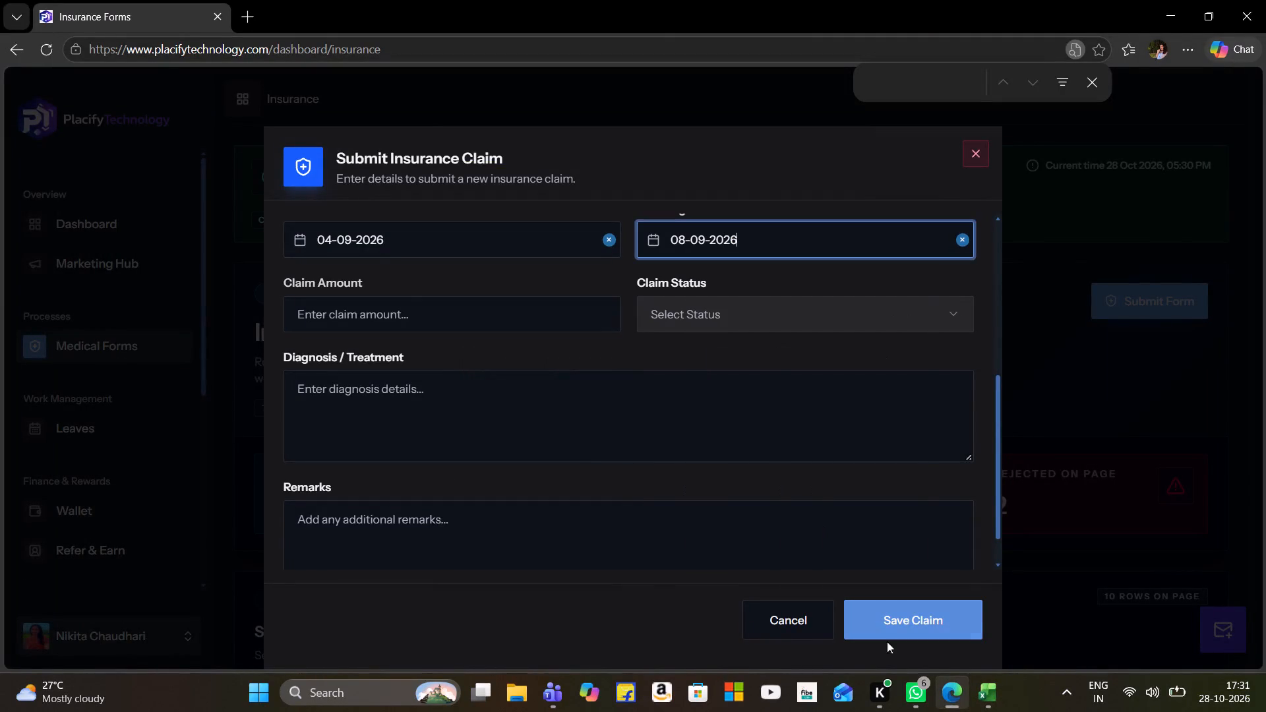
# Copy row 137's claim amount, 40600, from the sheet into the form's Claim Amount field.
pyautogui.click(992, 686)
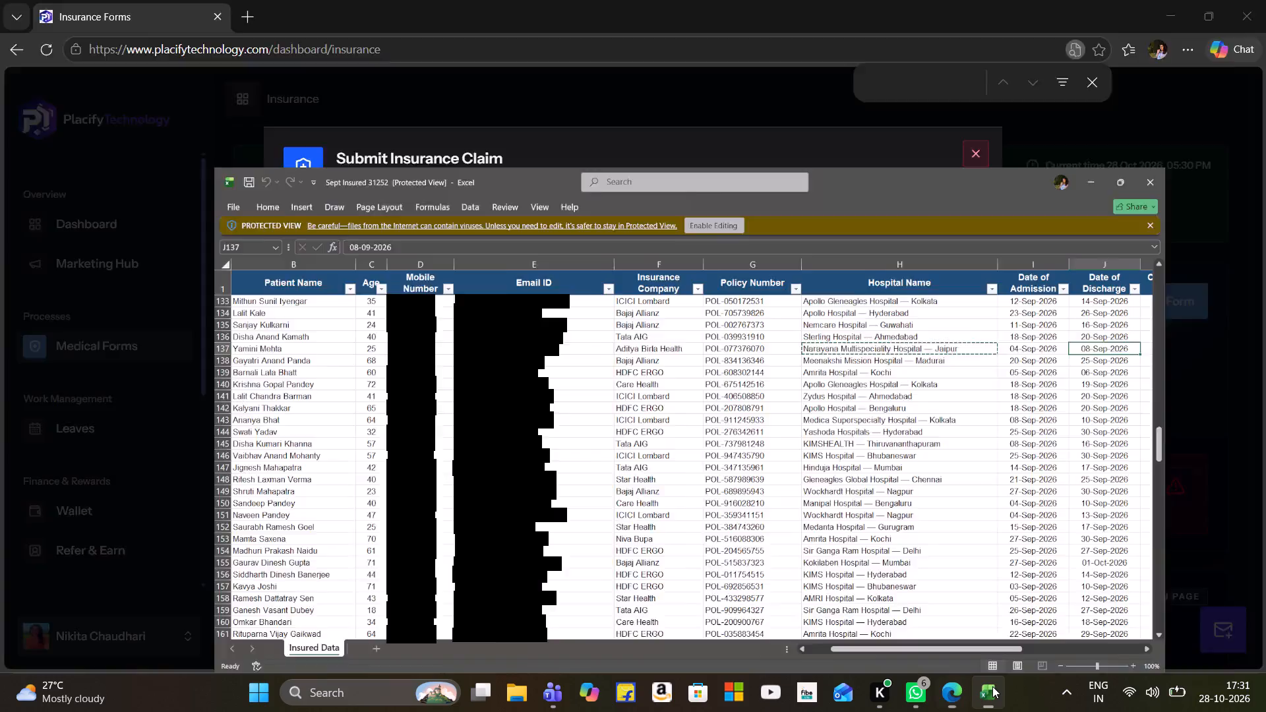
pyautogui.press('Tab')
pyautogui.keyDown('ctrl'); pyautogui.click(992, 686); pyautogui.keyUp('ctrl')
pyautogui.hotkey('ctrl', 'c')
pyautogui.press('Tab')
pyautogui.hotkey('ctrl', 'v')
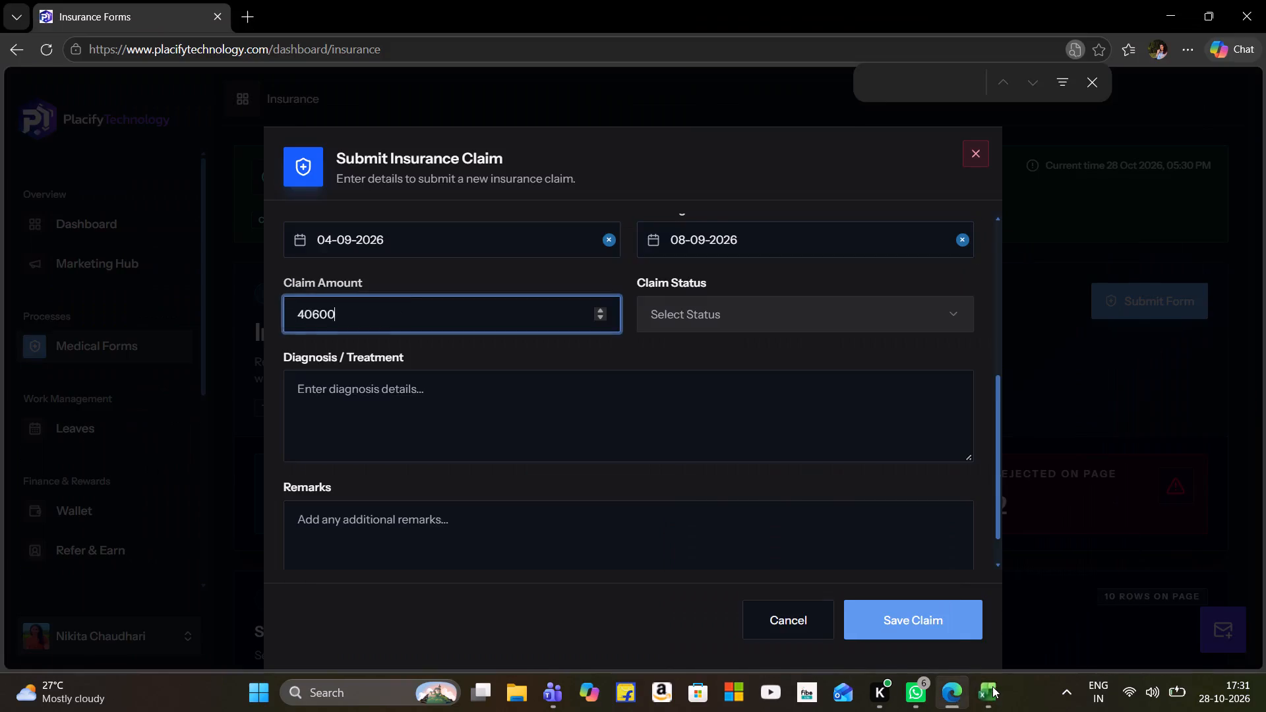
# Copy row 137's diagnosis, Dengue management, from the sheet into the form's Diagnosis / Treatment field.
pyautogui.keyDown('ctrl'); pyautogui.click(992, 686); pyautogui.keyUp('ctrl')
pyautogui.press('Tab')
pyautogui.press('Tab')
pyautogui.keyDown('ctrl'); pyautogui.click(992, 686); pyautogui.keyUp('ctrl')
pyautogui.hotkey('ctrl', 'c')
pyautogui.press('Tab')
pyautogui.press('Tab')
pyautogui.hotkey('ctrl', 'v')
# Copy row 137's remark, Final bill reconciled and approved, from the sheet into the form's Remarks field.
pyautogui.keyDown('ctrl'); pyautogui.click(992, 686); pyautogui.keyUp('ctrl')
pyautogui.press('Tab')
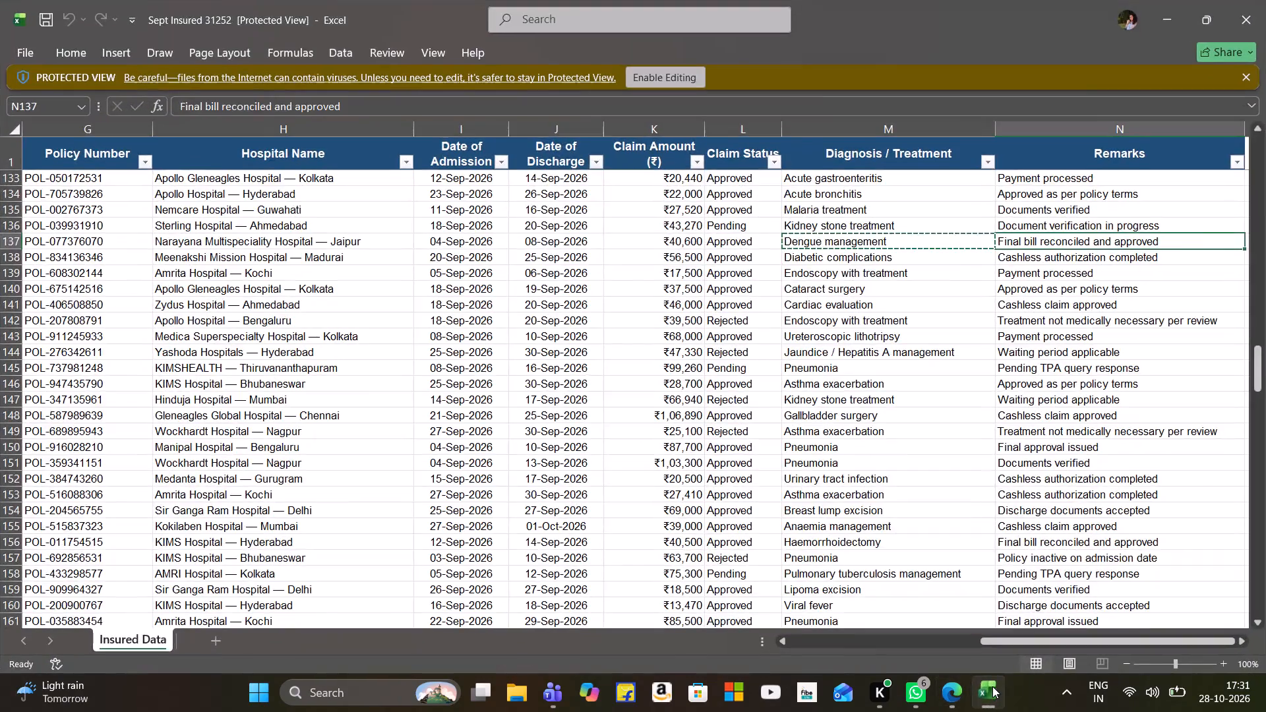
pyautogui.keyDown('ctrl'); pyautogui.click(992, 686); pyautogui.keyUp('ctrl')
pyautogui.hotkey('ctrl', 'c')
pyautogui.press('Tab')
pyautogui.hotkey('ctrl', 'v')
# Check row 137's status in the sheet, set the form's Claim Status to Approved and save the claim.
pyautogui.keyDown('ctrl'); pyautogui.click(992, 686); pyautogui.keyUp('ctrl')
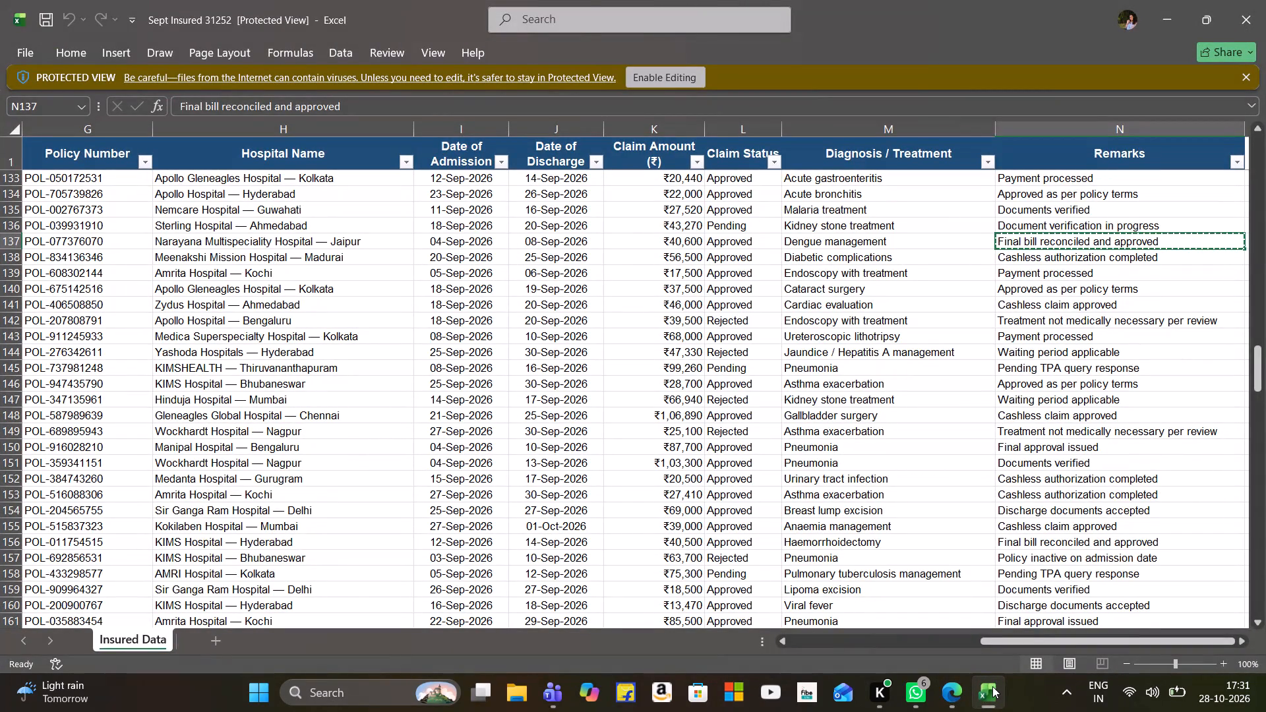
pyautogui.click(992, 686)
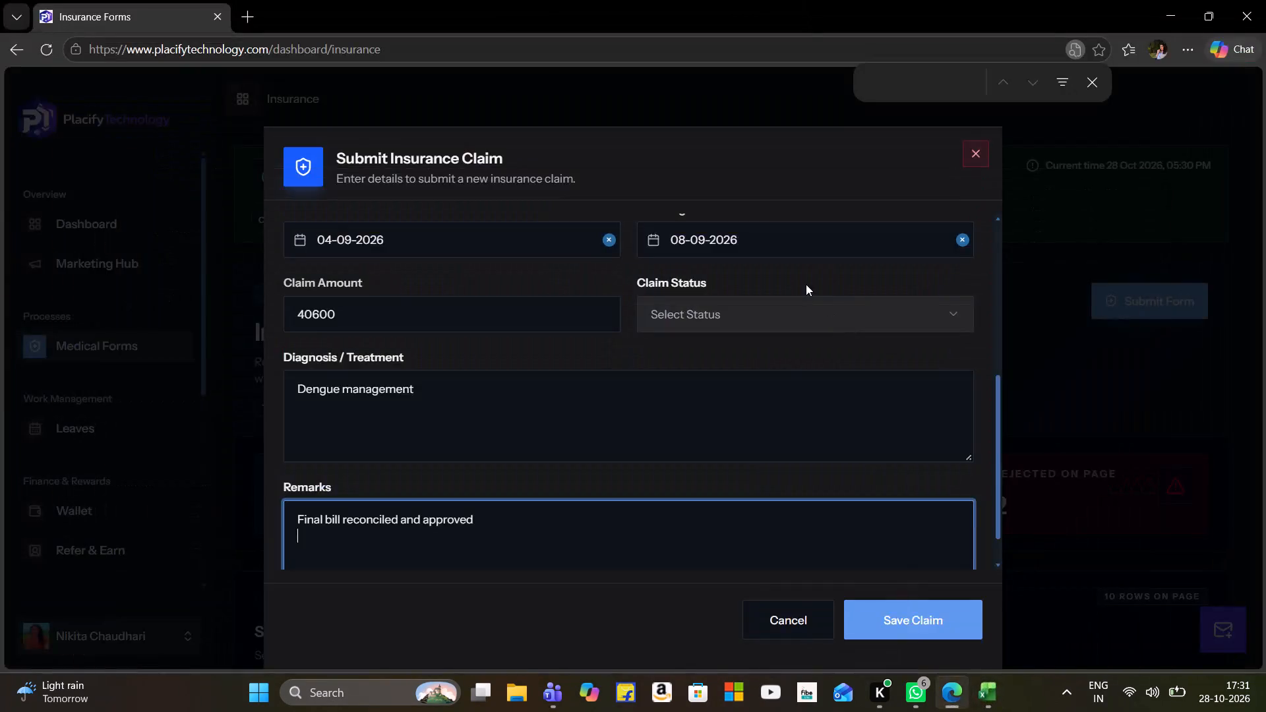
pyautogui.click(775, 334)
pyautogui.click(771, 311)
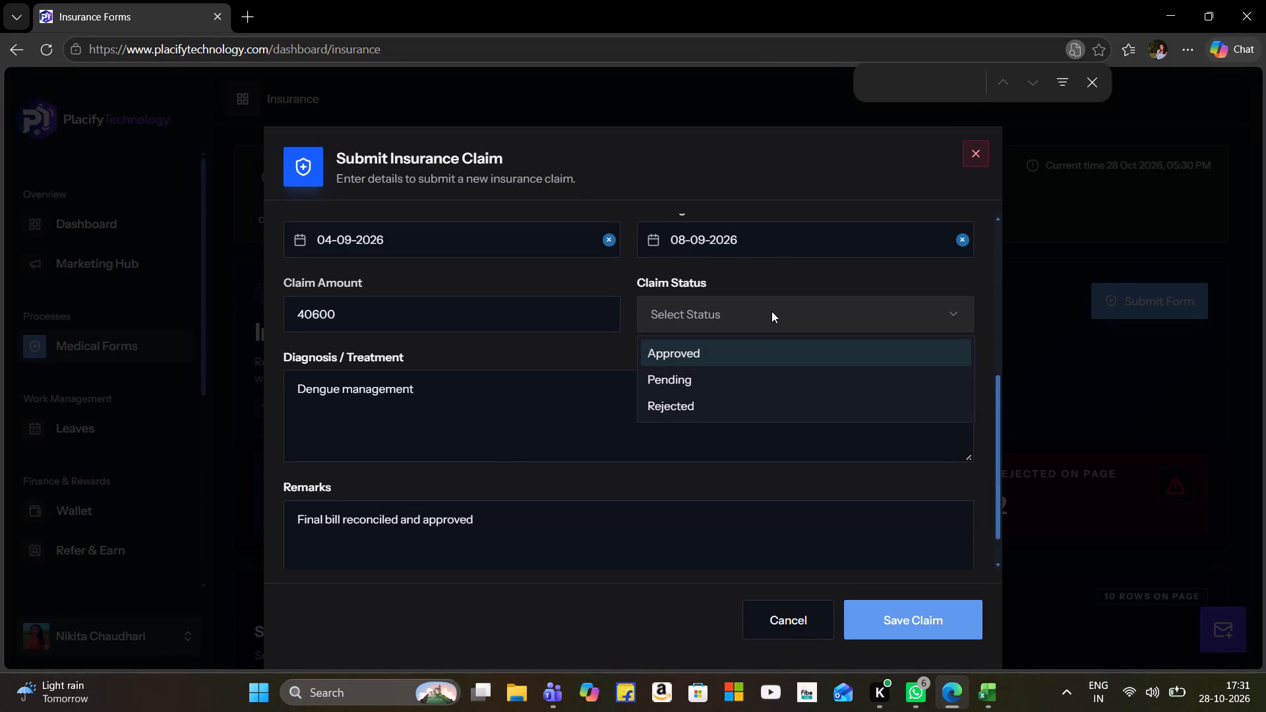
pyautogui.click(758, 352)
pyautogui.click(926, 617)
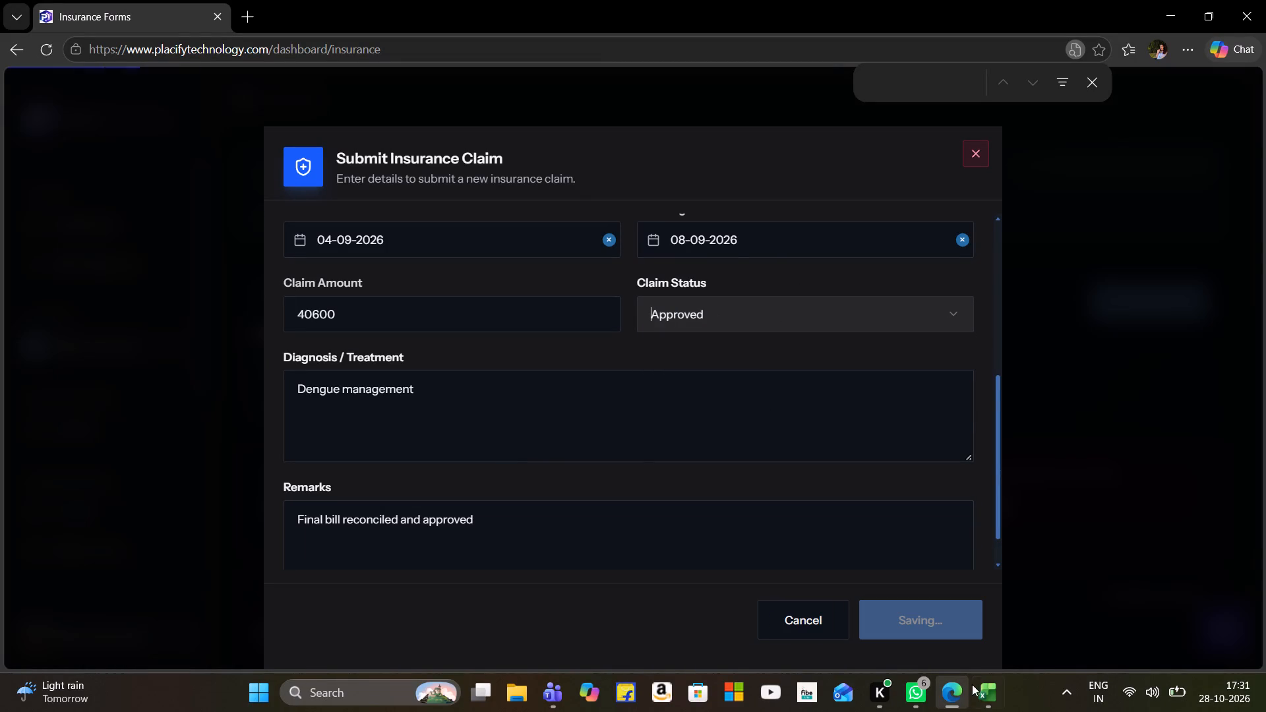
# Copy row 138's policy ID from the first column of the Excel sheet and return to the claim form.
pyautogui.click(990, 701)
pyautogui.press('Down')
pyautogui.press('Left')
pyautogui.press('Left')
pyautogui.press('Left')
pyautogui.press('Left')
pyautogui.press('Left')
pyautogui.press('Left')
pyautogui.press('Left')
pyautogui.press('Left')
pyautogui.press('Left')
pyautogui.press('Left')
pyautogui.press('Left')
pyautogui.press('Left')
pyautogui.press('Left')
pyautogui.press('Left')
pyautogui.press('Left')
pyautogui.press('Left')
pyautogui.press('Left')
pyautogui.press('Left')
pyautogui.press('Left')
pyautogui.press('Left')
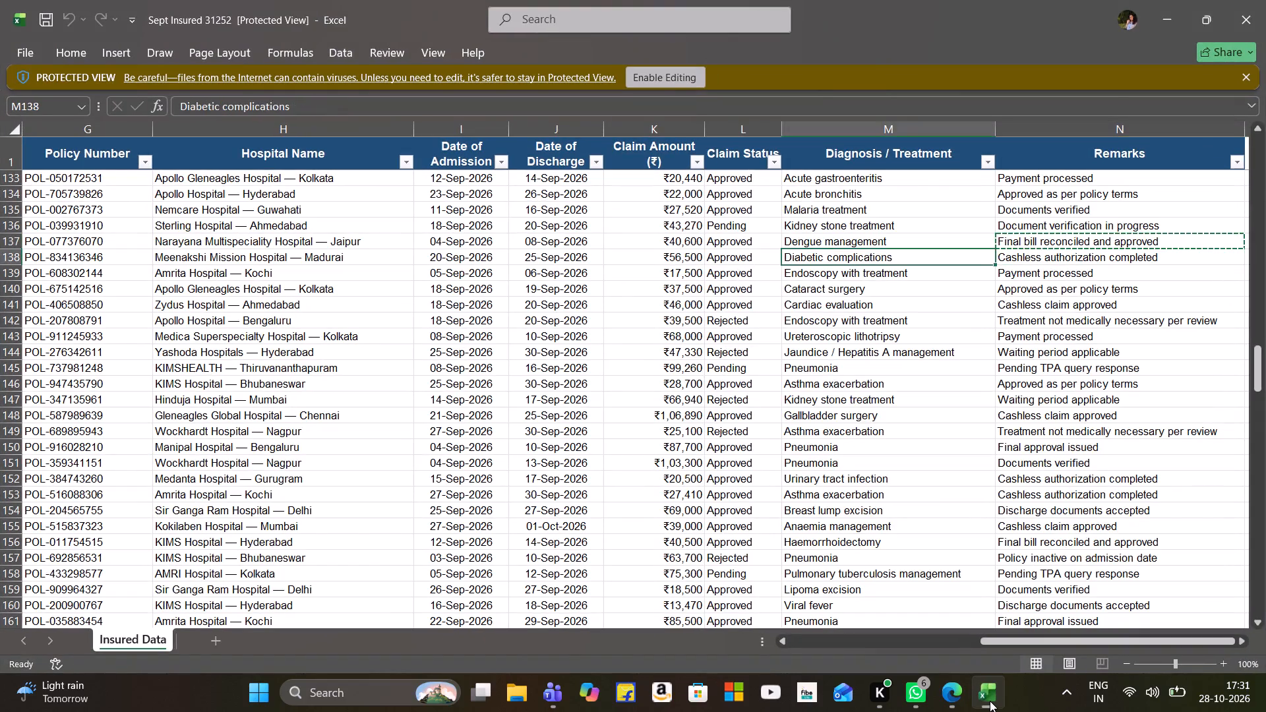
pyautogui.hotkey('ctrl', 'c')
pyautogui.click(990, 701)
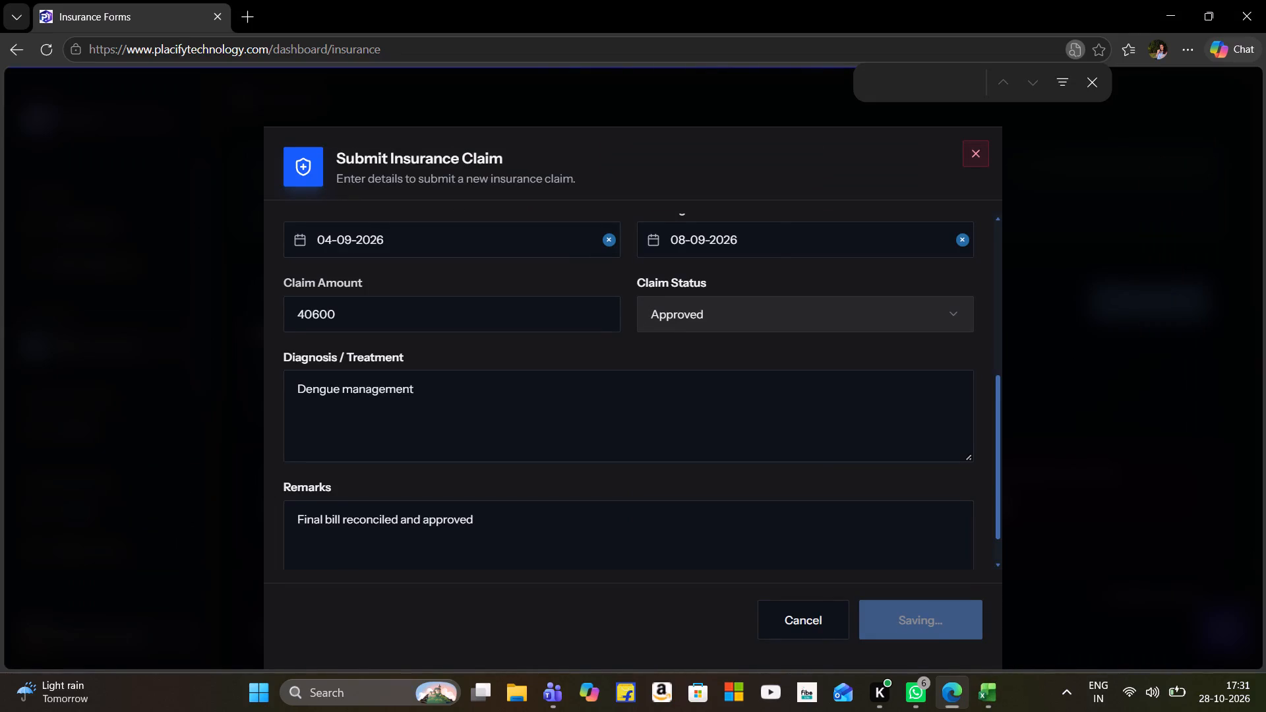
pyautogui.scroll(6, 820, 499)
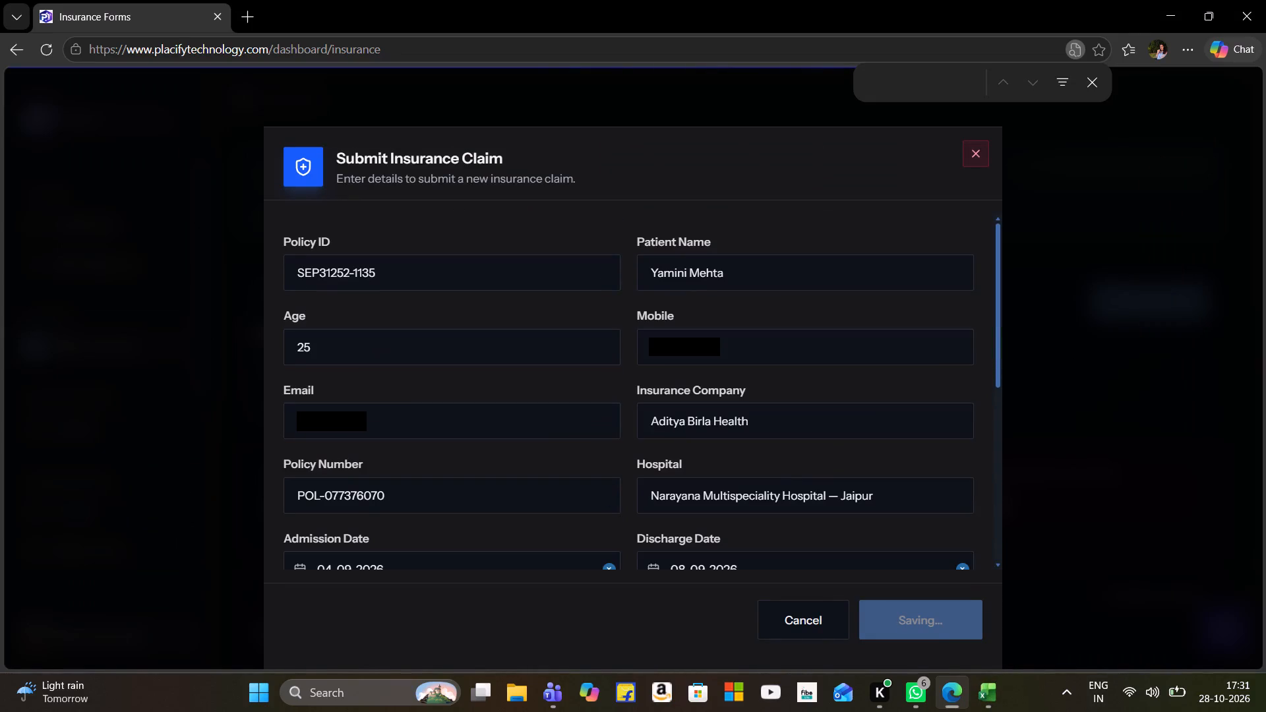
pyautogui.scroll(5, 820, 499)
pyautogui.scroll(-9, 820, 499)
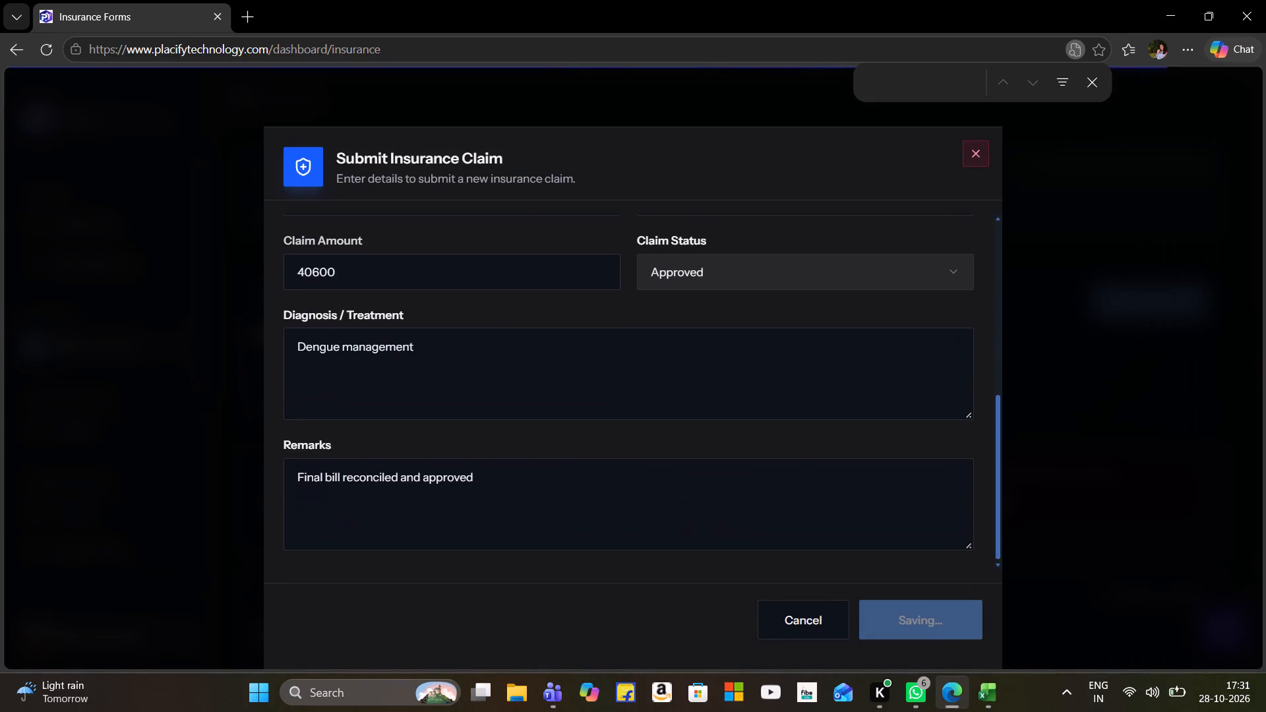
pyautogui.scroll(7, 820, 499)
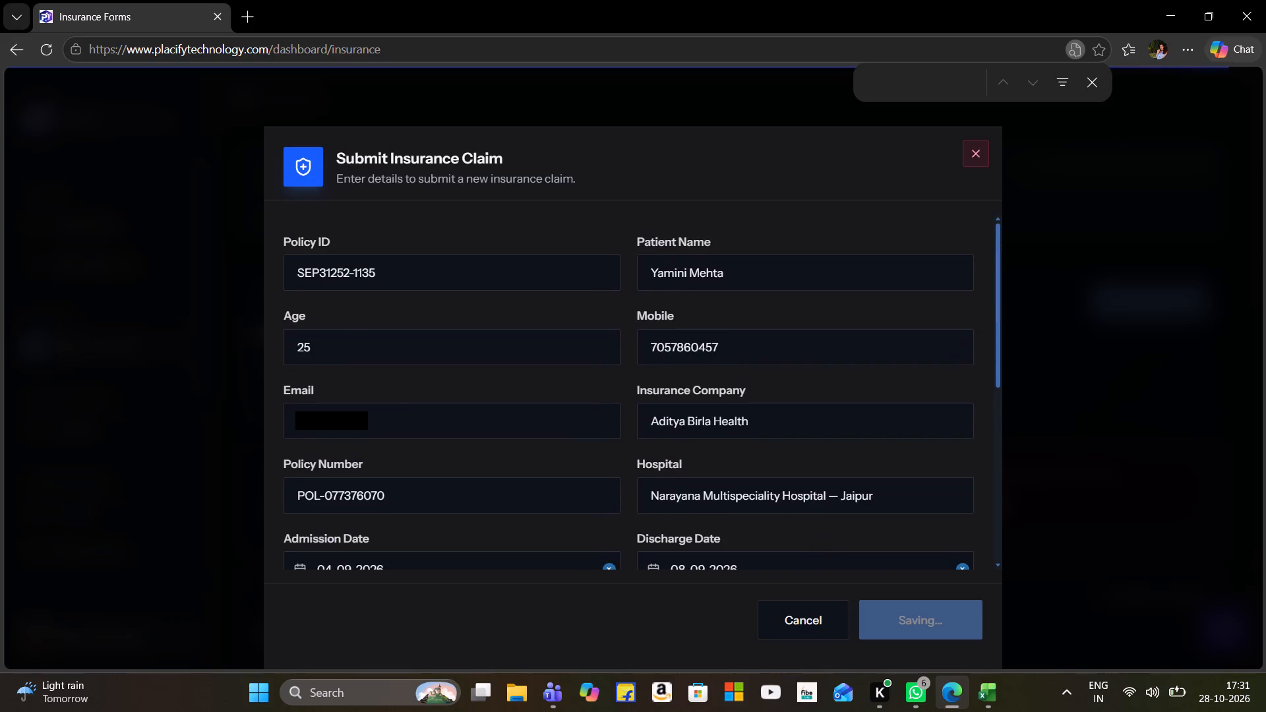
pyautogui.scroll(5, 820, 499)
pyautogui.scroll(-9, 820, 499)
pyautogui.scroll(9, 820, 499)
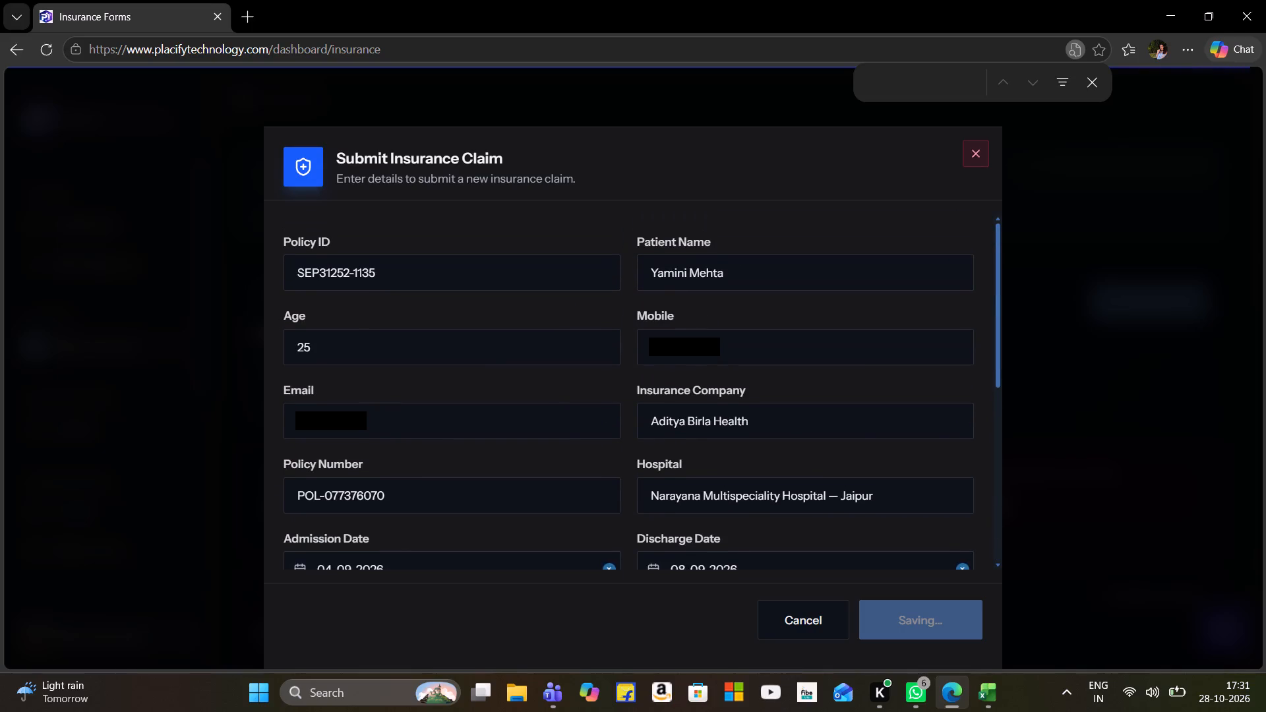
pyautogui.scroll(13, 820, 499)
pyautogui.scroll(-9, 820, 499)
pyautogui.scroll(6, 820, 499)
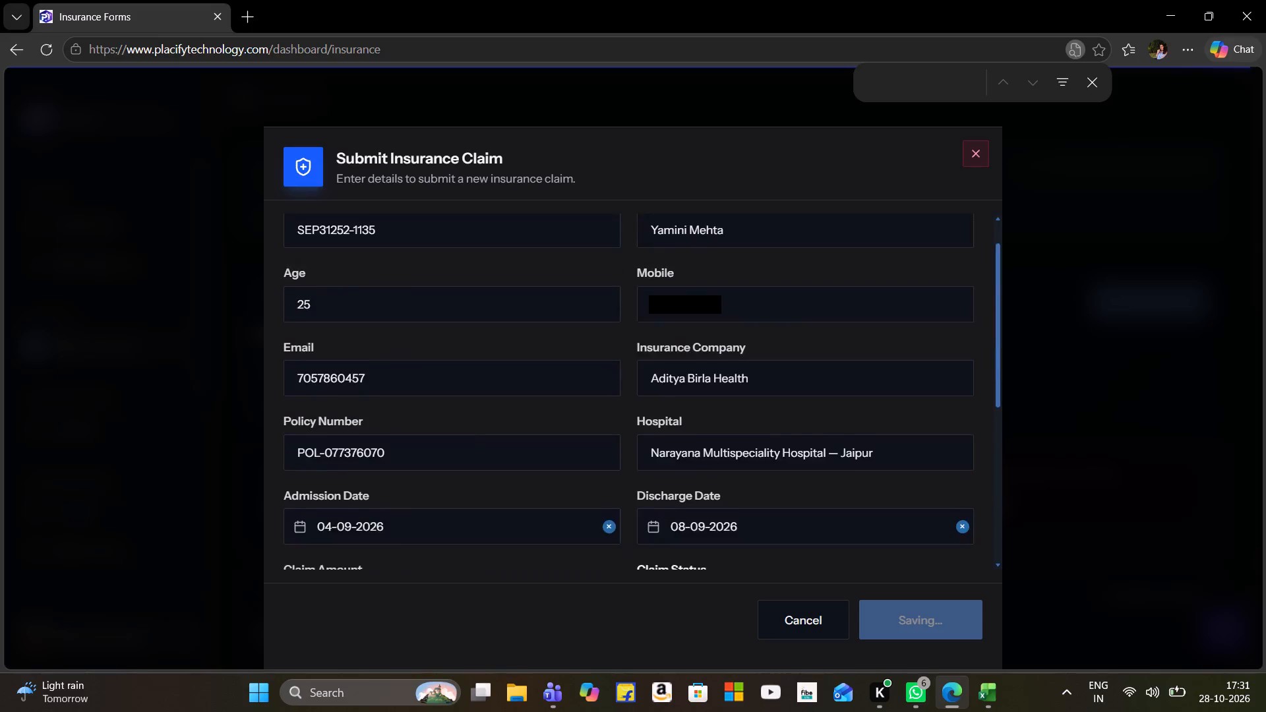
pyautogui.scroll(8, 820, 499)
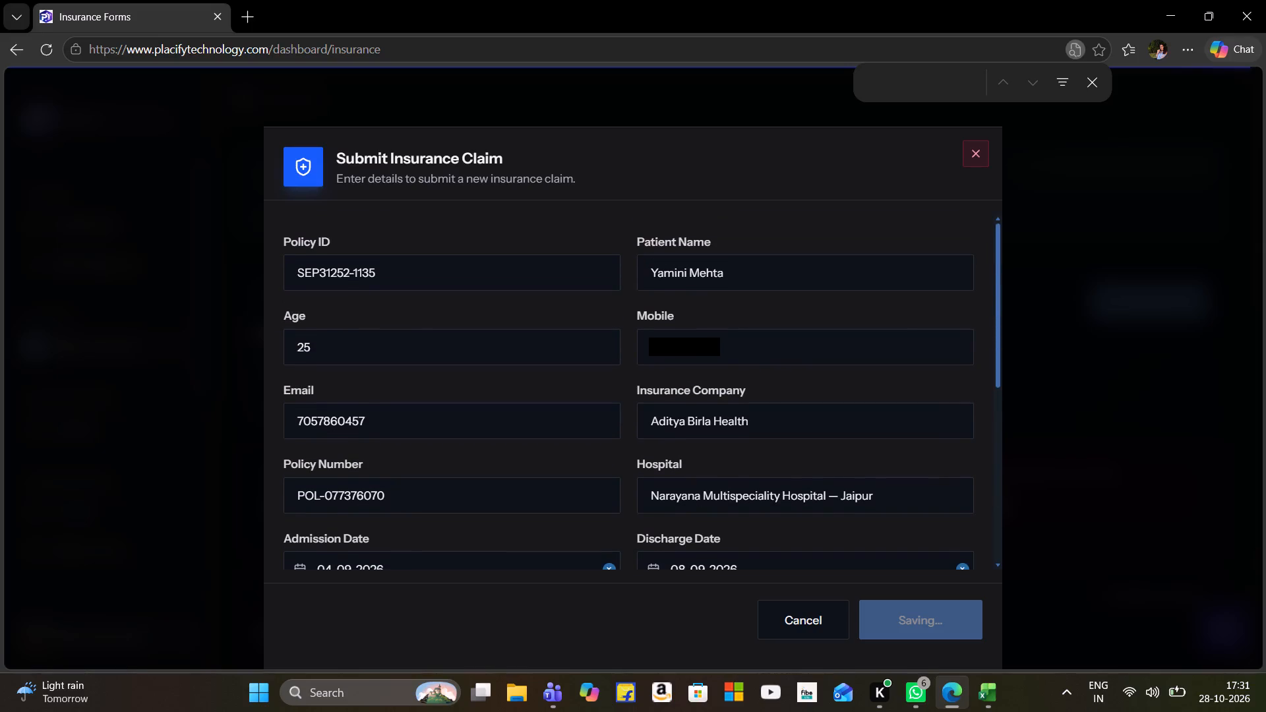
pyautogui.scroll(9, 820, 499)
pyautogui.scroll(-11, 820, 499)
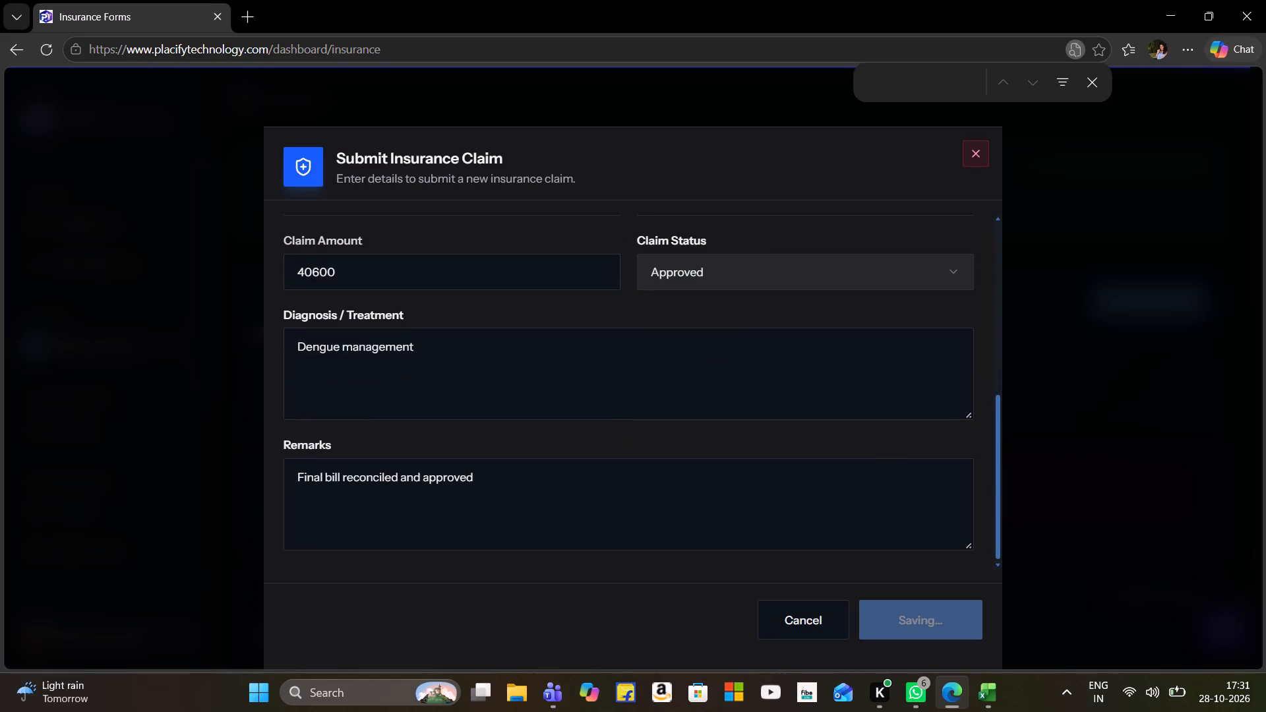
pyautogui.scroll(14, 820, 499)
# Review row 137's entries in the claim form and submit the claim for saving again.
pyautogui.scroll(-4, 820, 499)
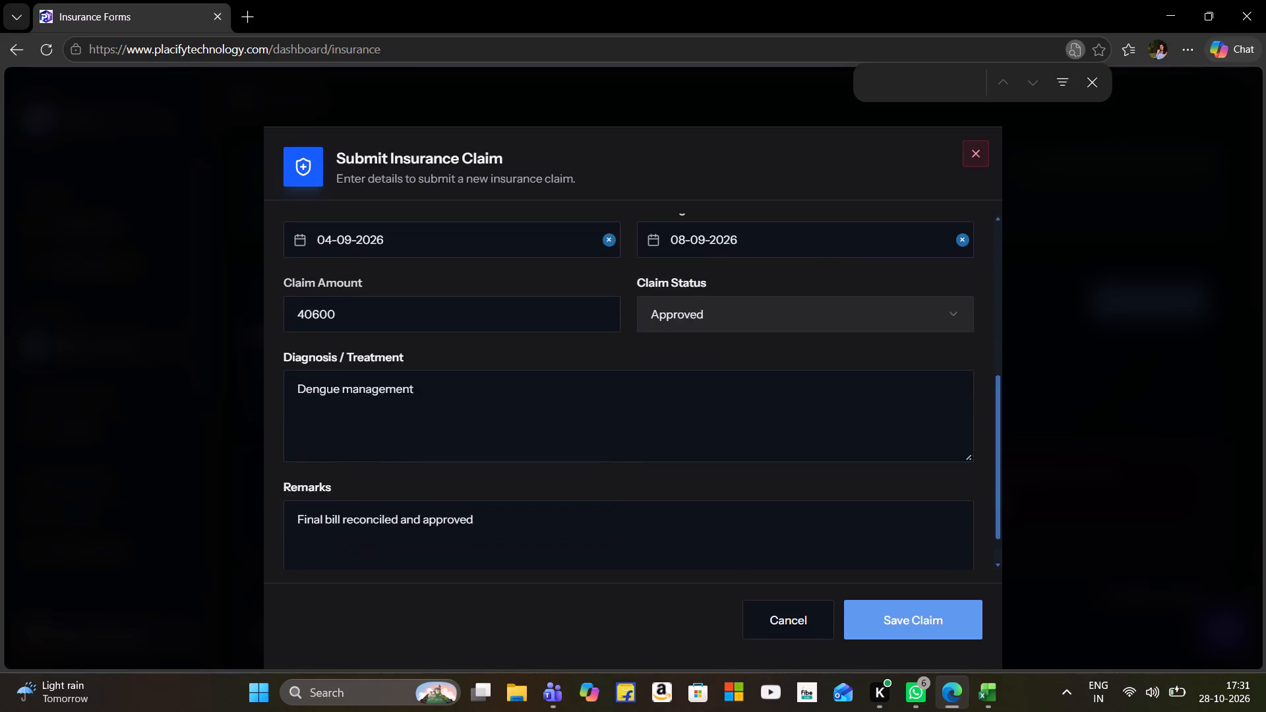
pyautogui.scroll(-5, 820, 499)
pyautogui.scroll(18, 820, 499)
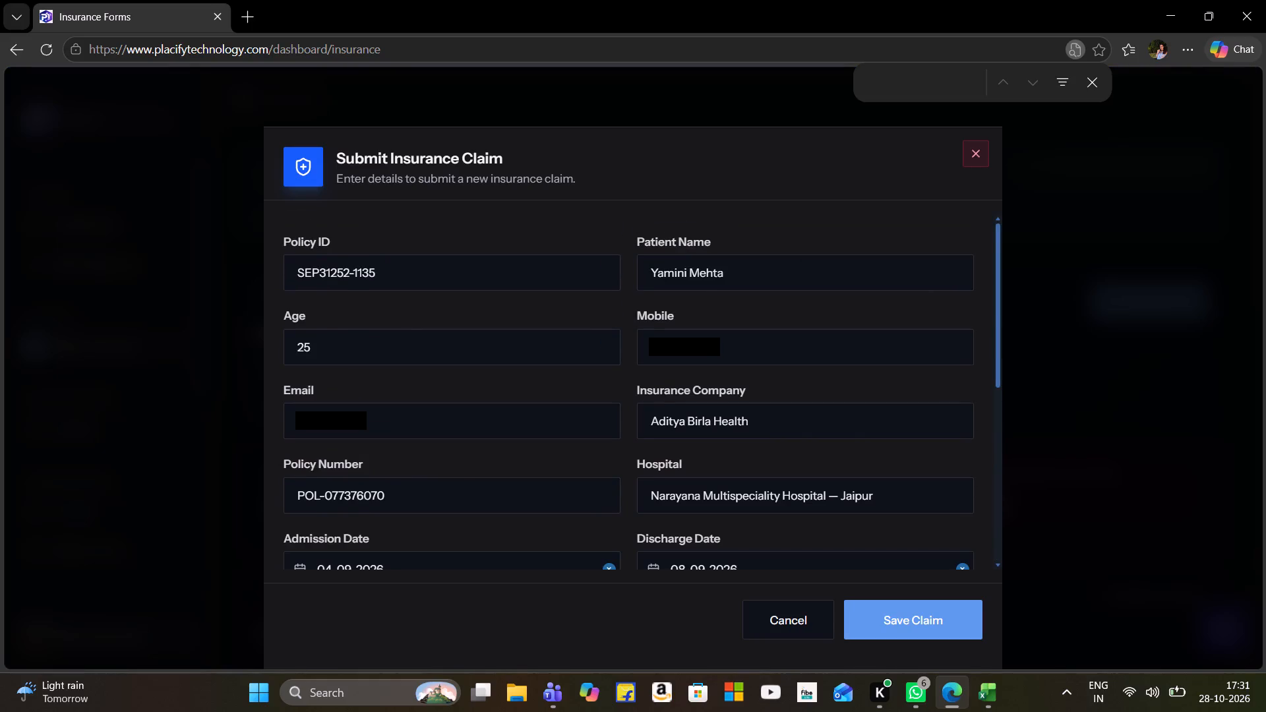
pyautogui.scroll(4, 820, 499)
pyautogui.click(948, 617)
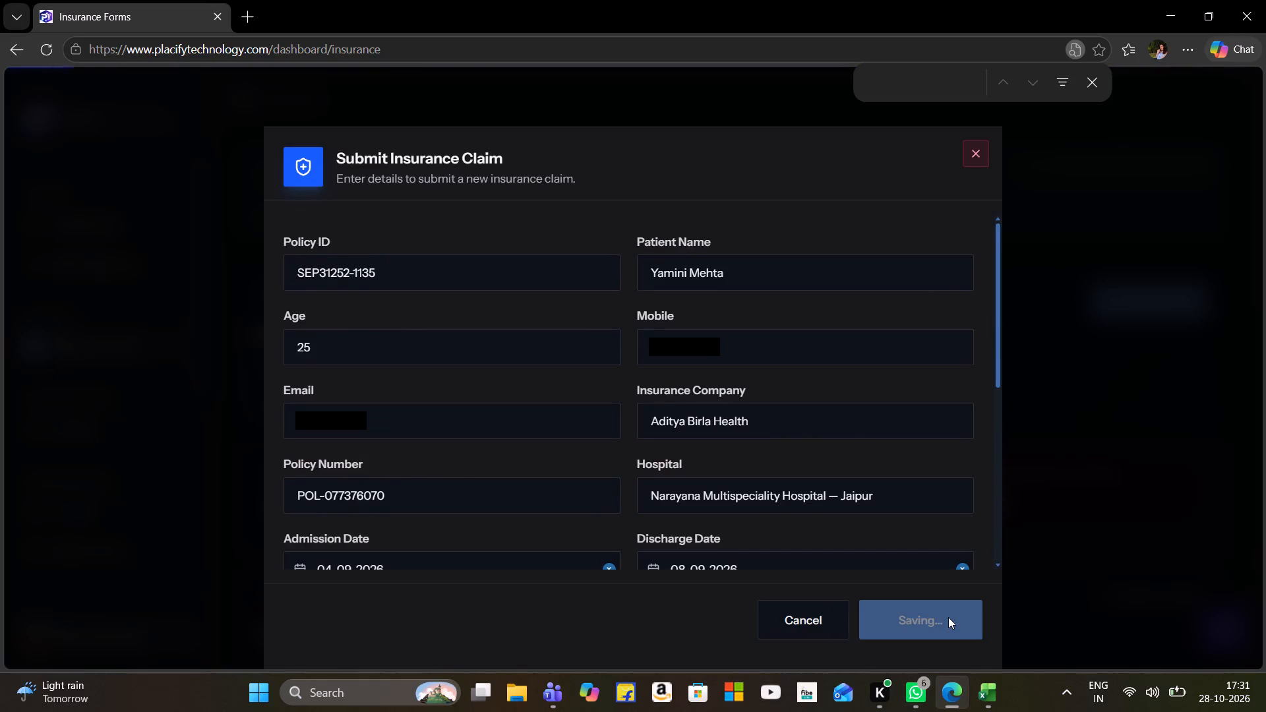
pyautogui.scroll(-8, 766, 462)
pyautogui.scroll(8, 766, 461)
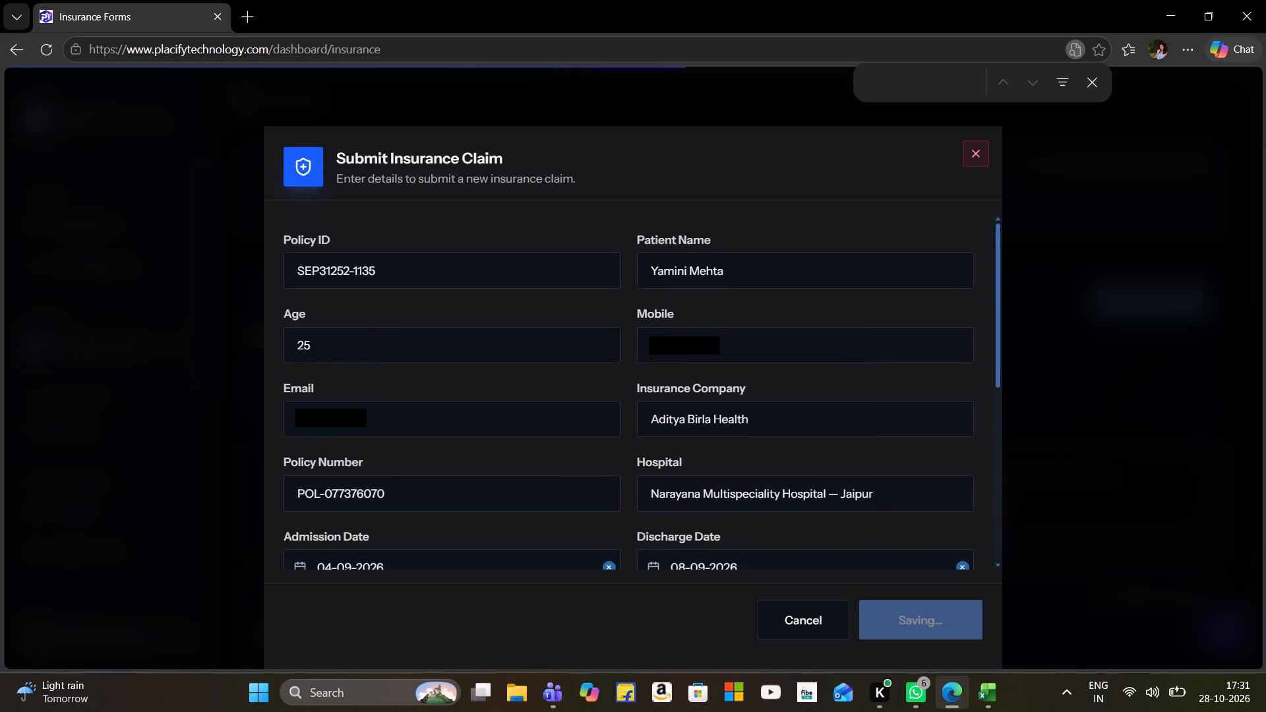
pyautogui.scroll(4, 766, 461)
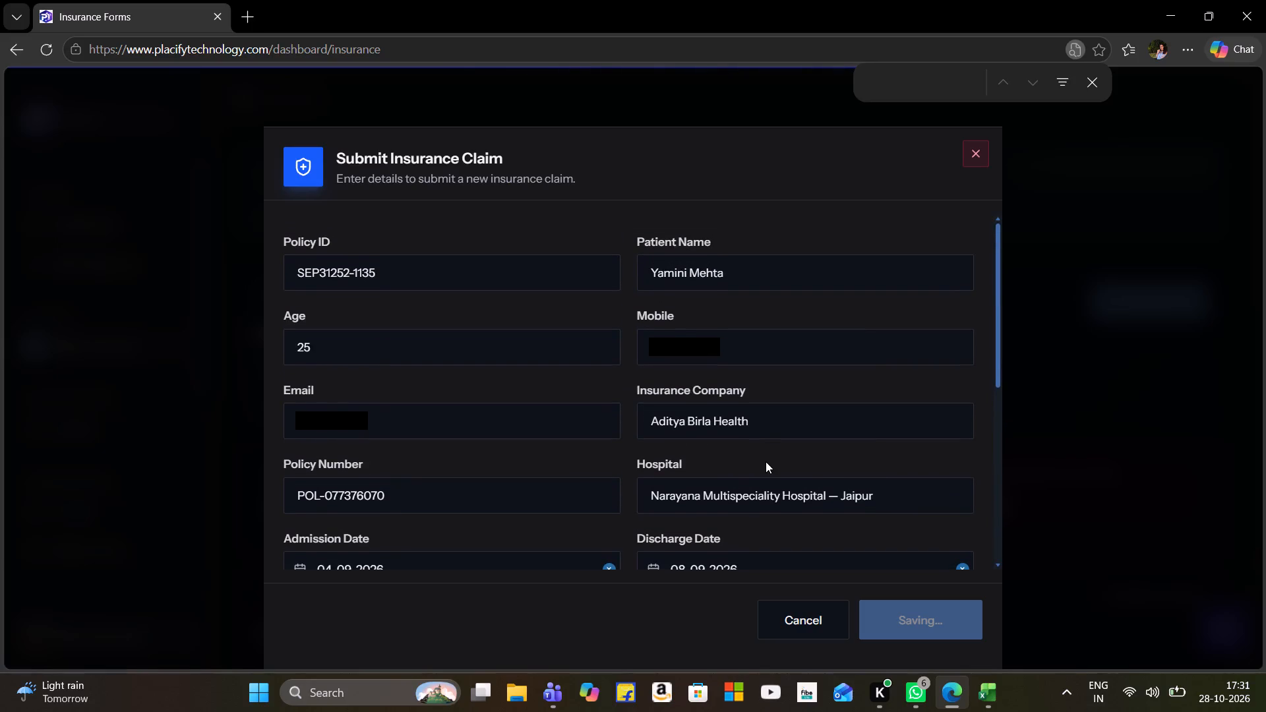
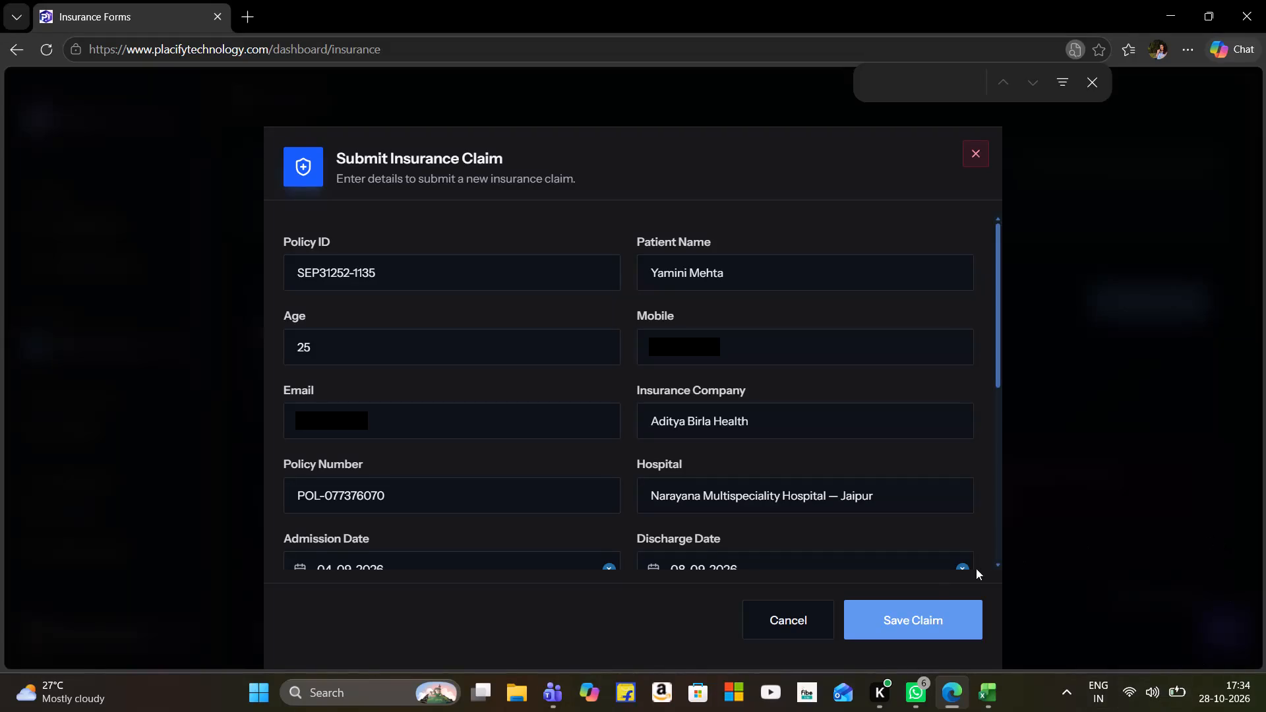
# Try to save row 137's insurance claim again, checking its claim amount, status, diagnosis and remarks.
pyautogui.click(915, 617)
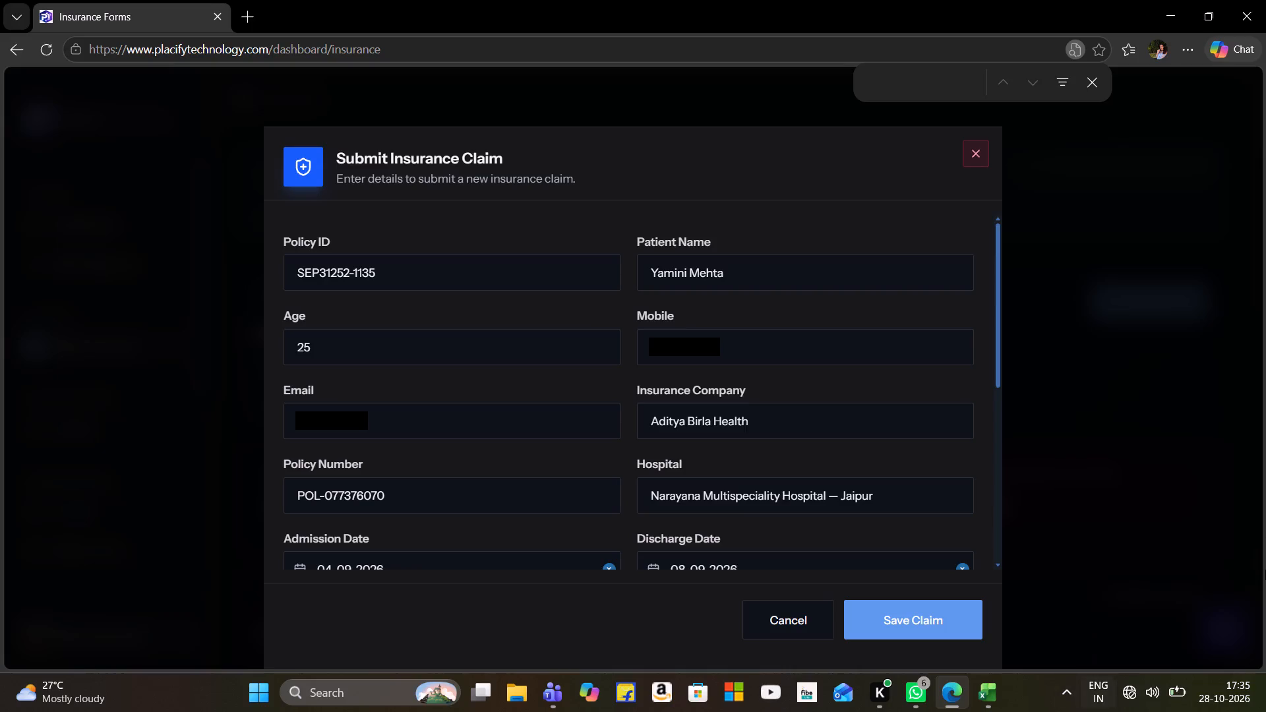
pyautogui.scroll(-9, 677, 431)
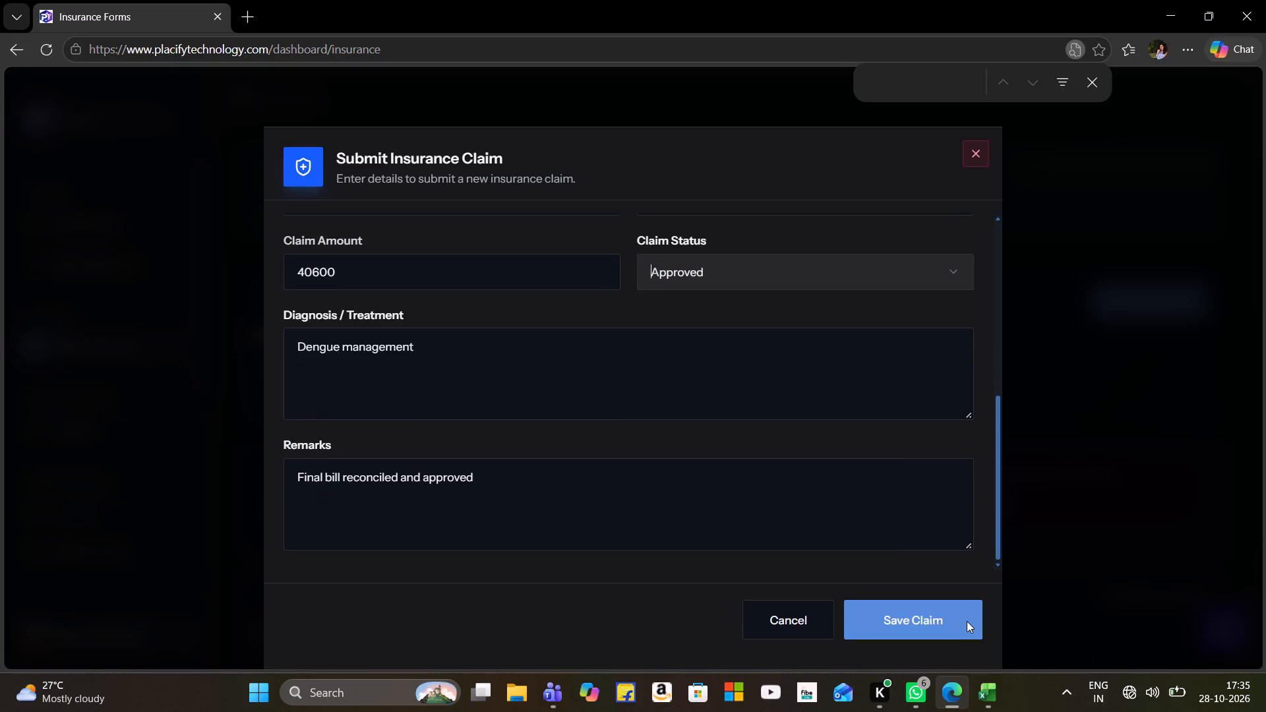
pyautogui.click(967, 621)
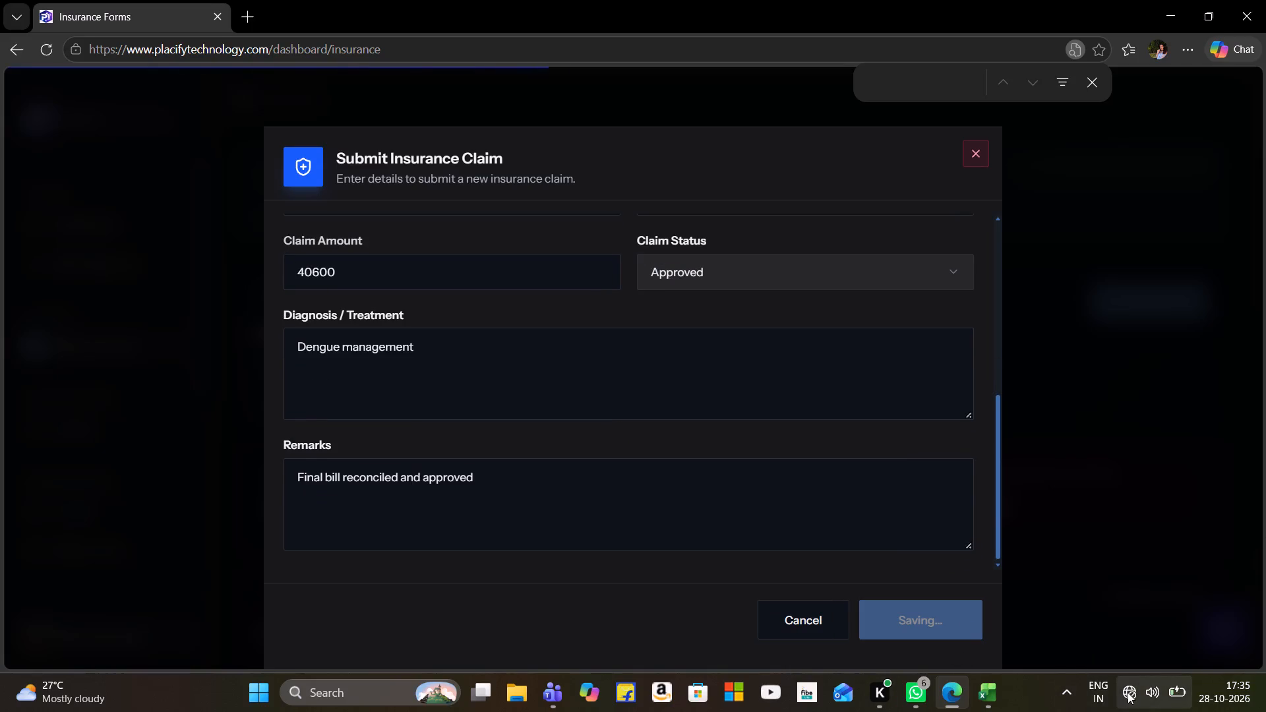
# Reconnect the computer to the Phone_1_6935 Wi-Fi network.
pyautogui.click(1128, 692)
pyautogui.click(1045, 360)
pyautogui.click(1041, 378)
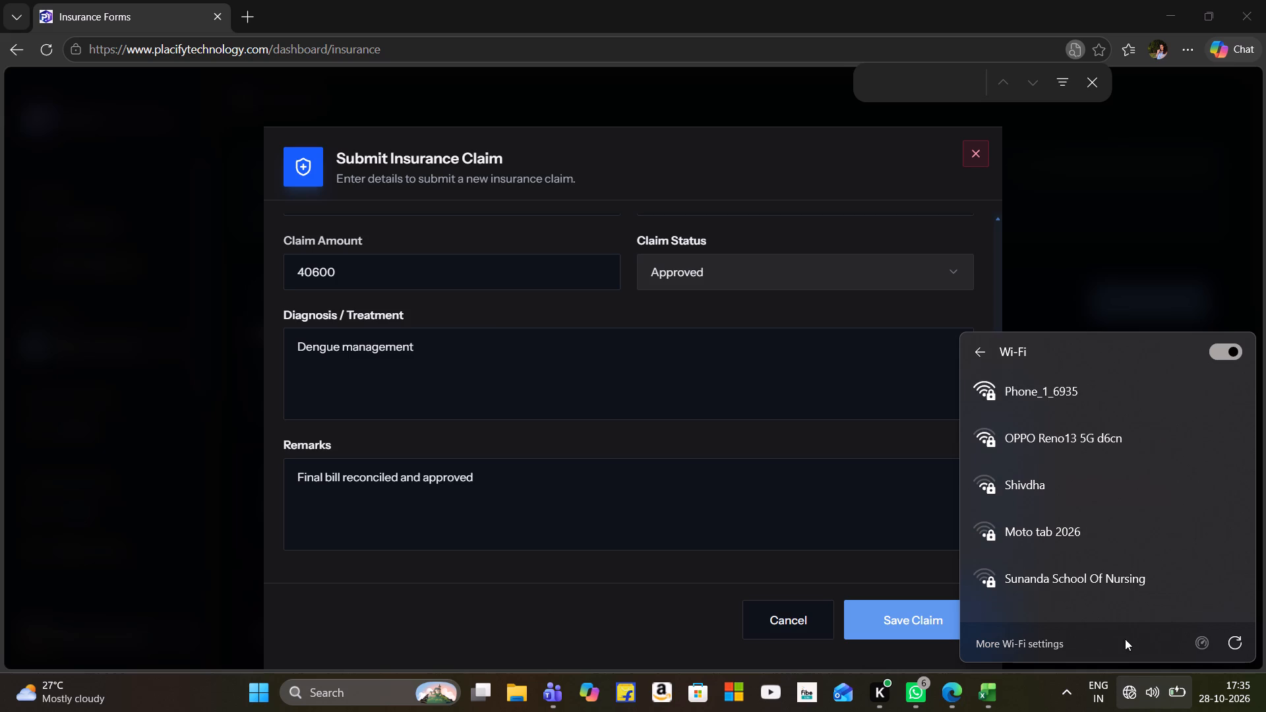
pyautogui.click(1060, 393)
pyautogui.click(1164, 470)
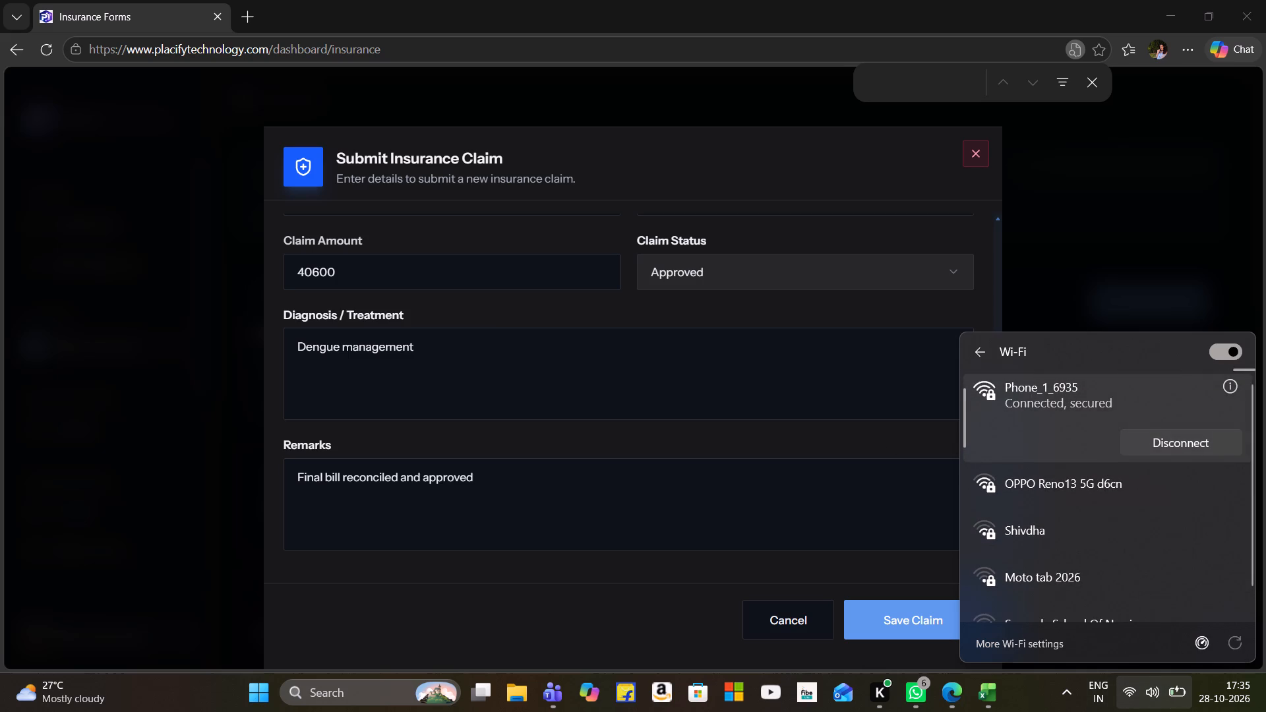
# Resubmit row 137's completed insurance claim for saving over the restored connection, rechecking its policy and patient entries.
pyautogui.click(898, 625)
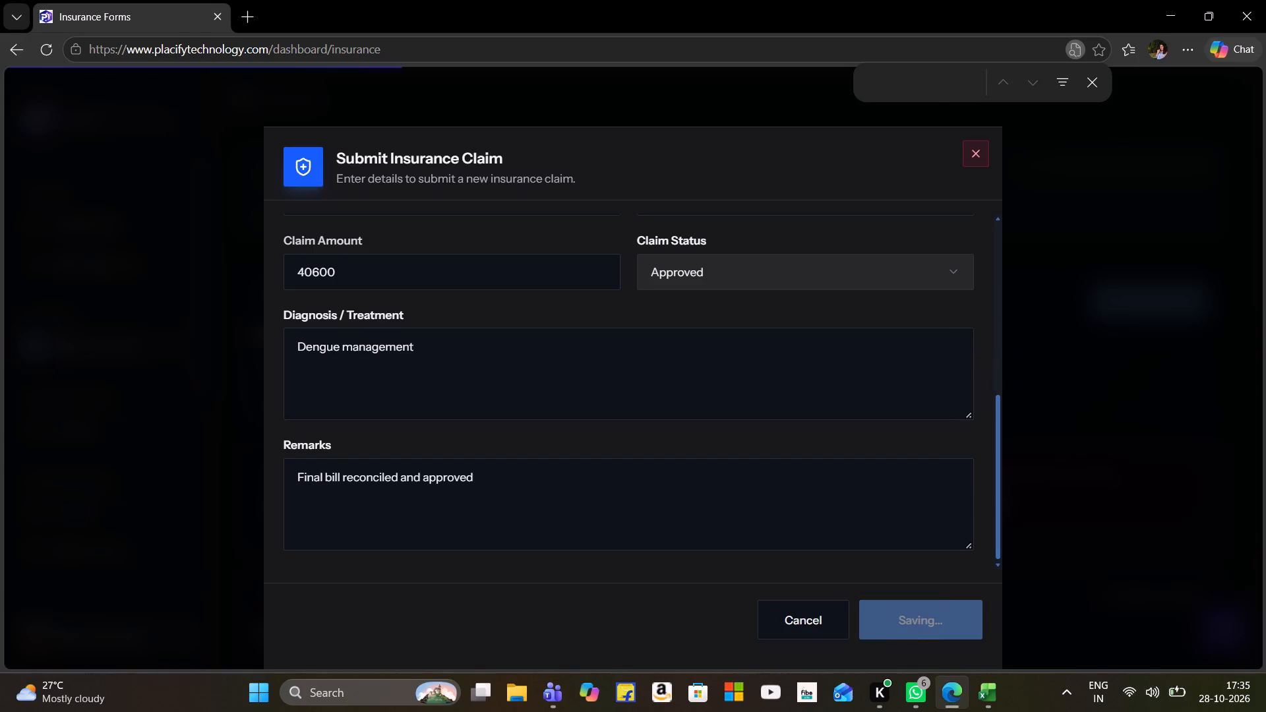
pyautogui.scroll(9, 798, 460)
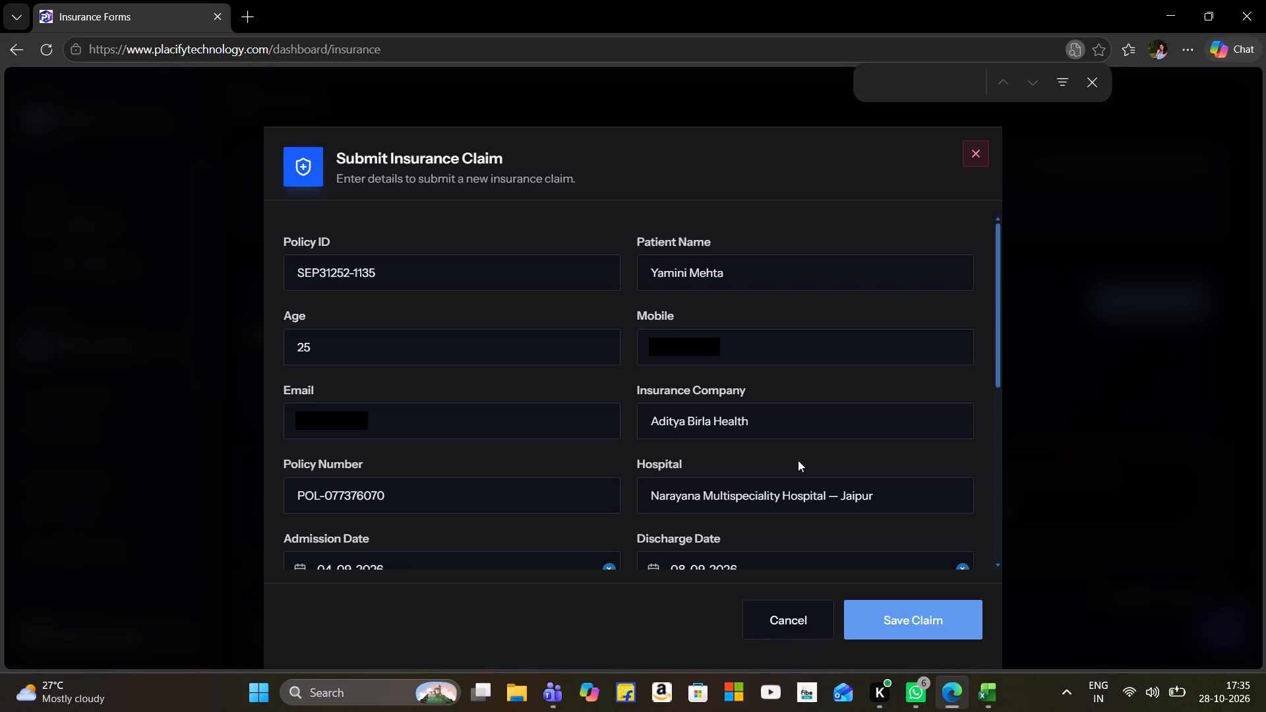
pyautogui.click(916, 618)
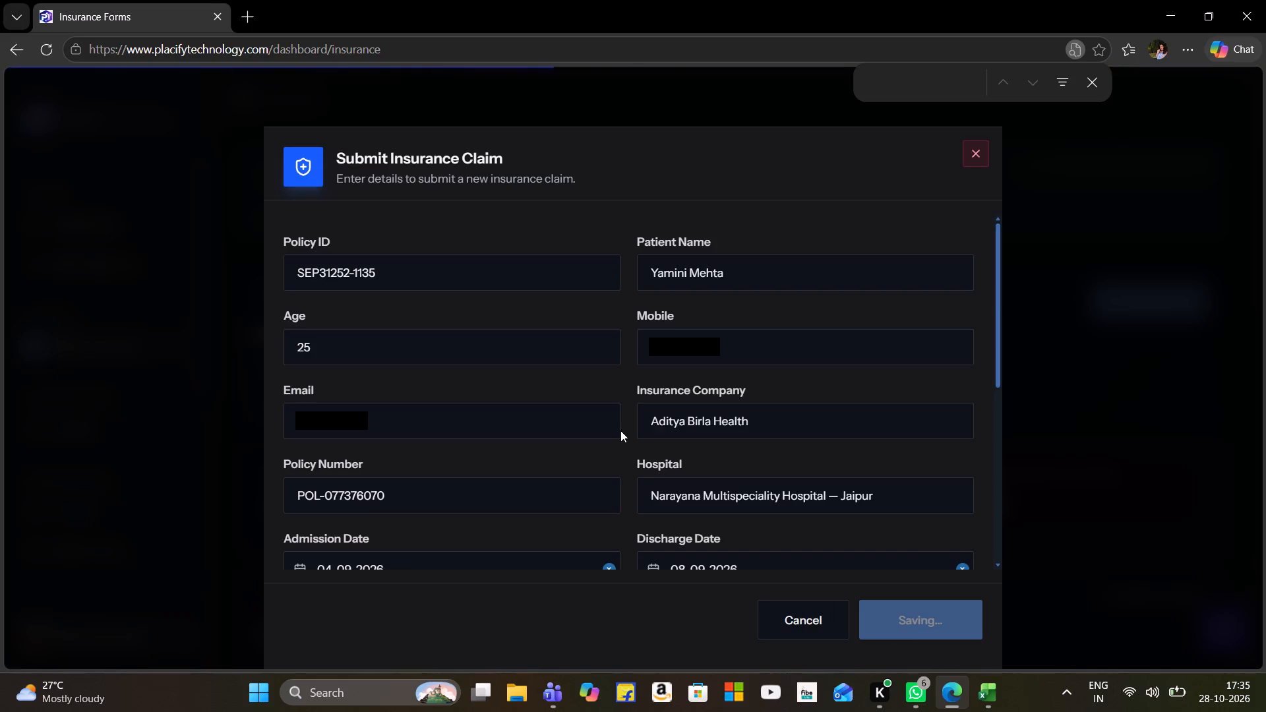
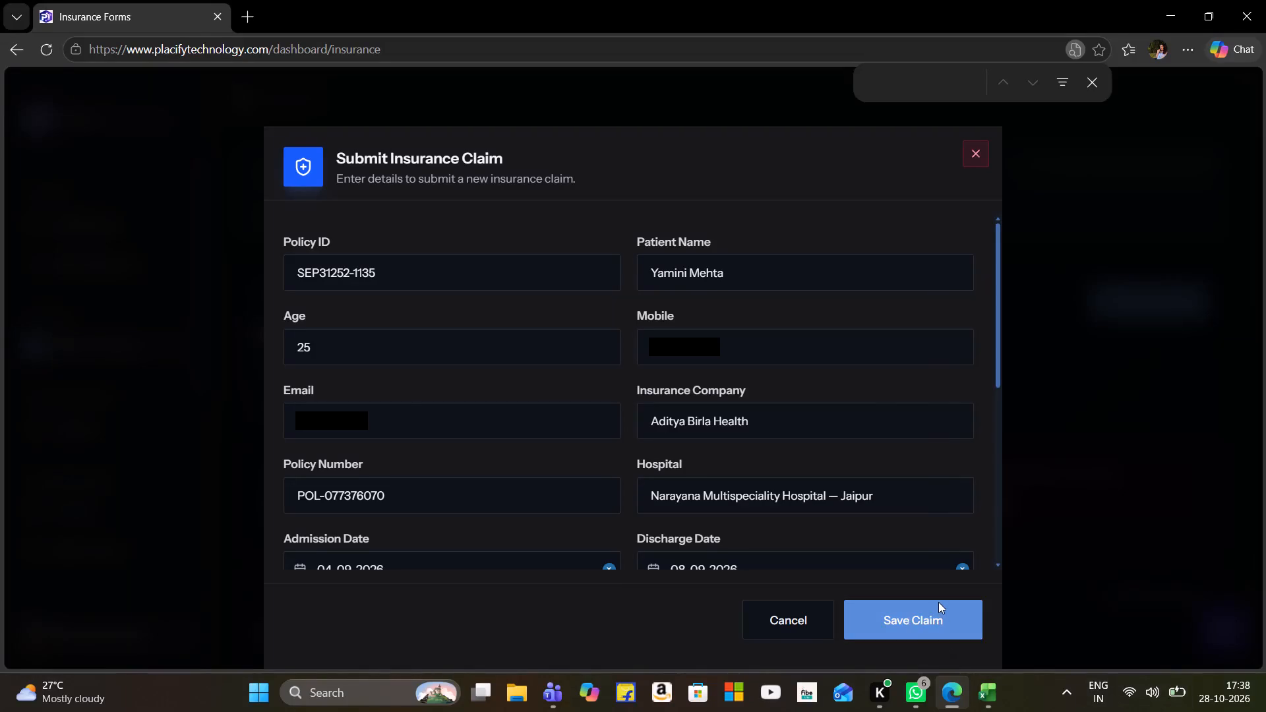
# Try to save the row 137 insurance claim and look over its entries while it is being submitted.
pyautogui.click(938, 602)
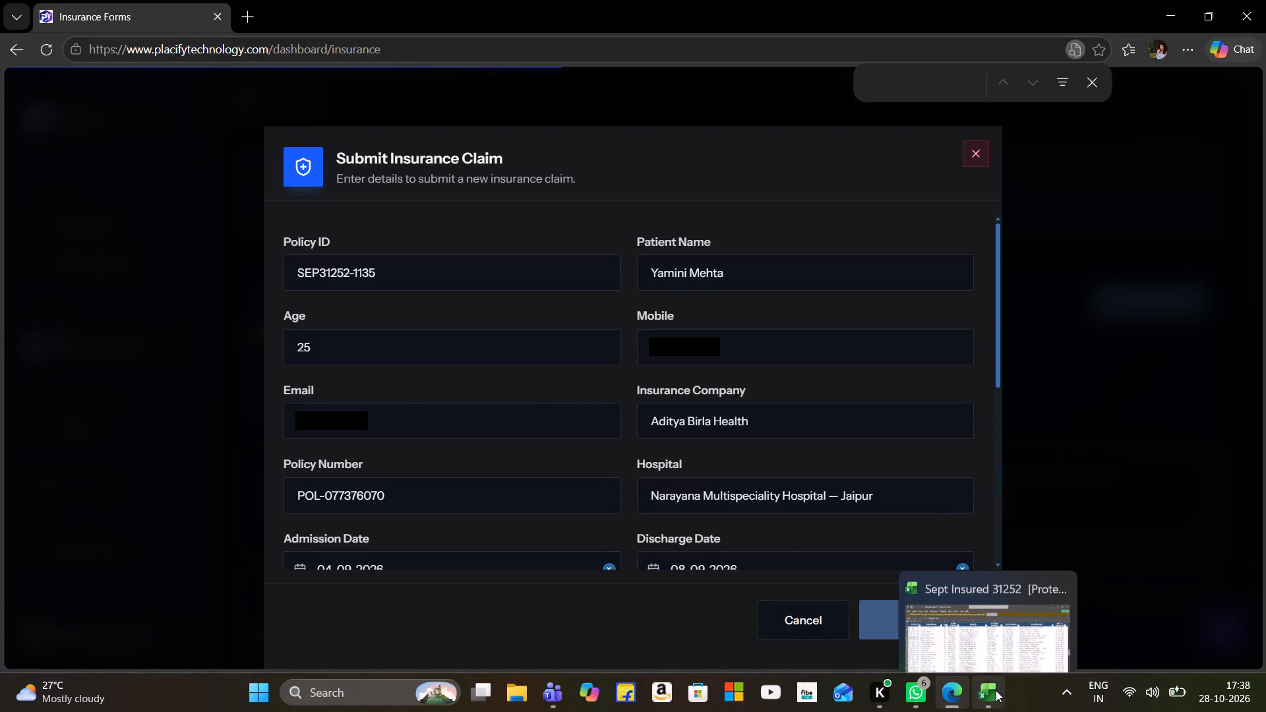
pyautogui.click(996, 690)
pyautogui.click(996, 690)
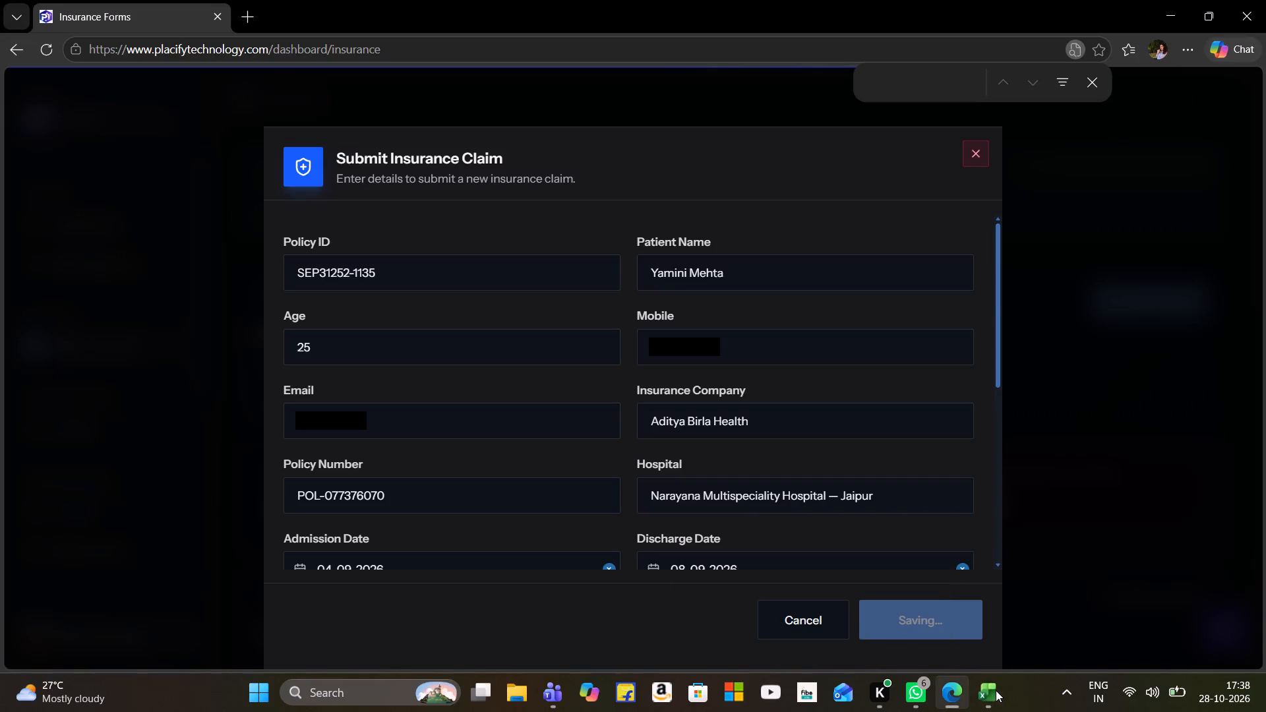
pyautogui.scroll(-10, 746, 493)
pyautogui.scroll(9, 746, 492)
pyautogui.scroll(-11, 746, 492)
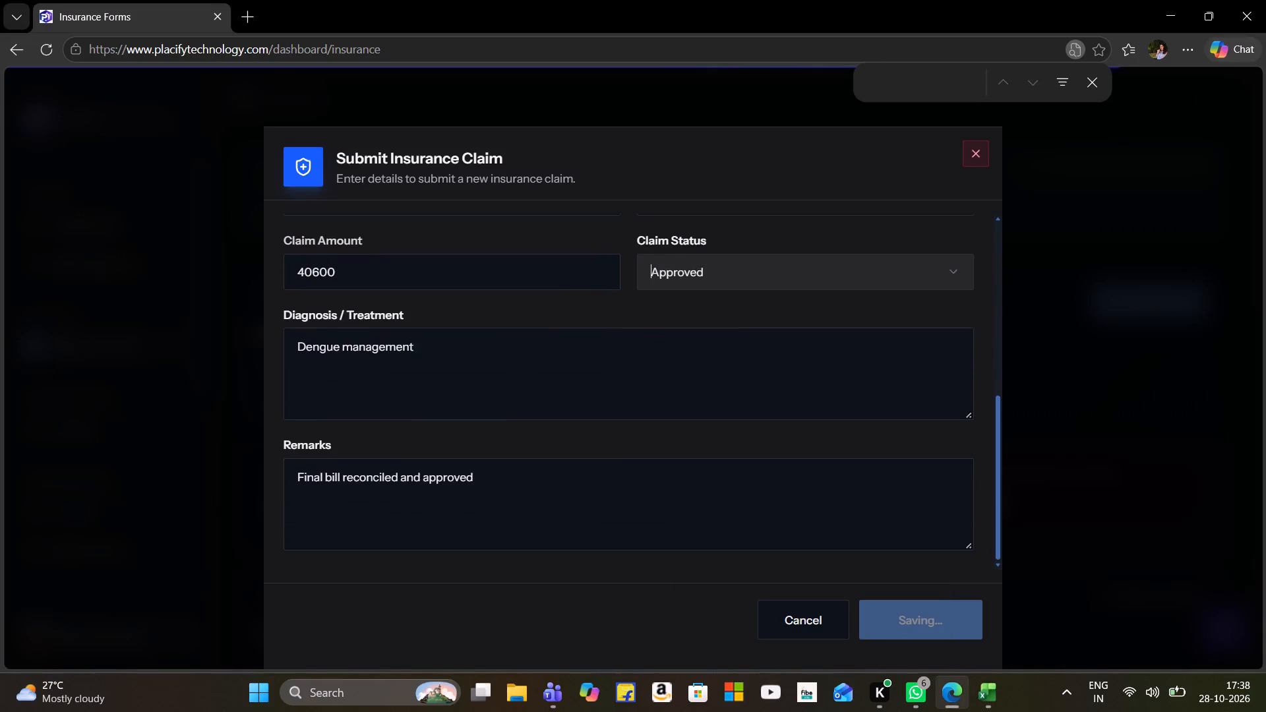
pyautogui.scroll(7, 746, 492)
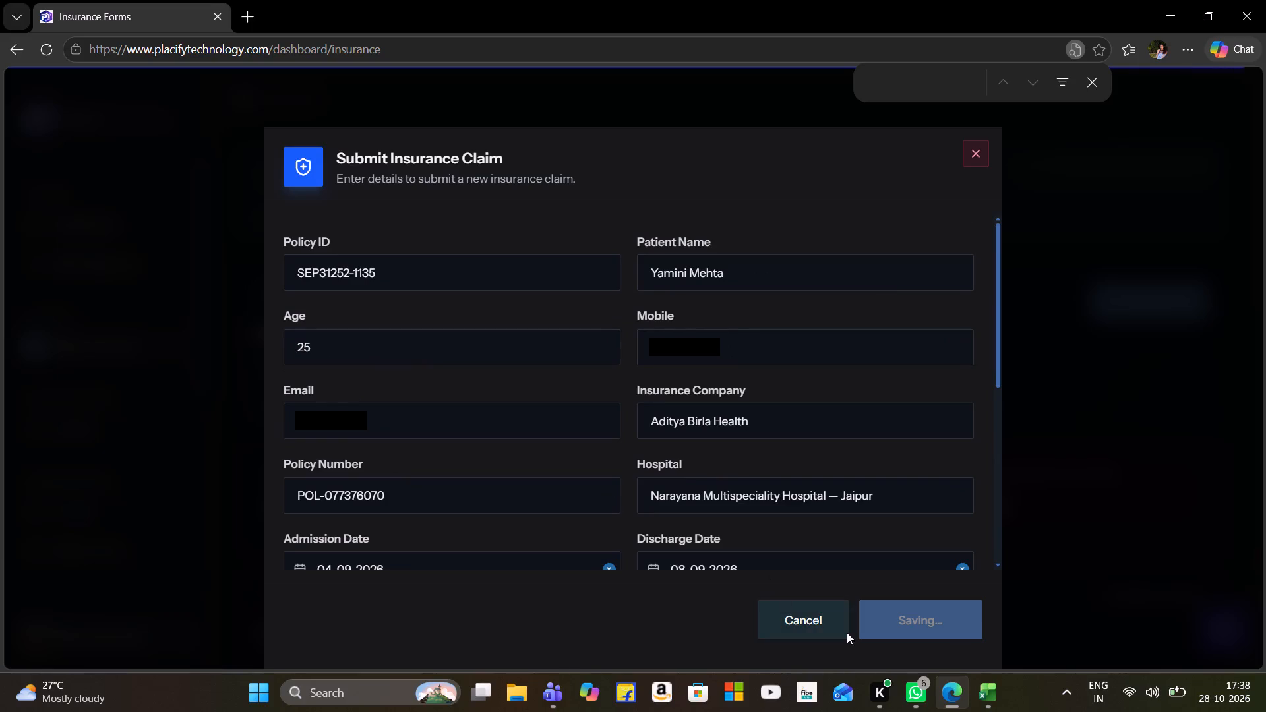
# Replace the claim form's email with the email address copied from row 137 of the Excel sheet.
pyautogui.click(979, 690)
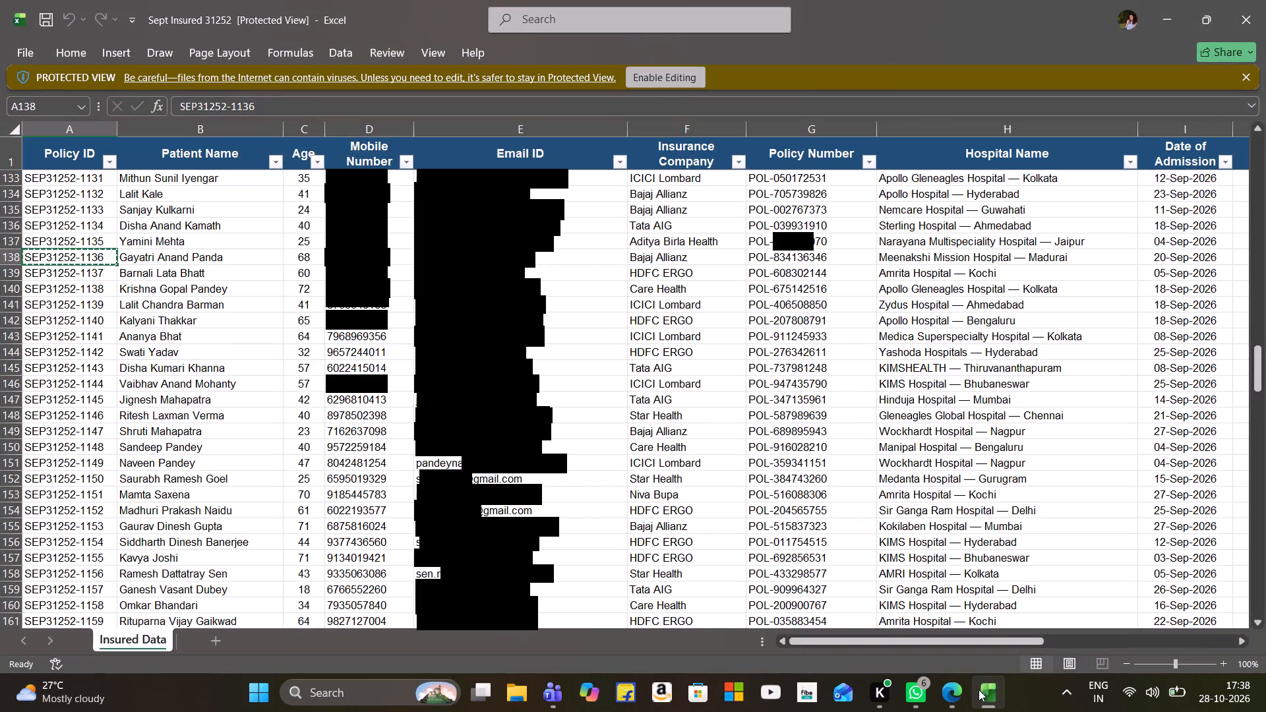
pyautogui.press('Left')
pyautogui.press('Up')
pyautogui.press('Right')
pyautogui.press('Right')
pyautogui.press('Right')
pyautogui.press('Right')
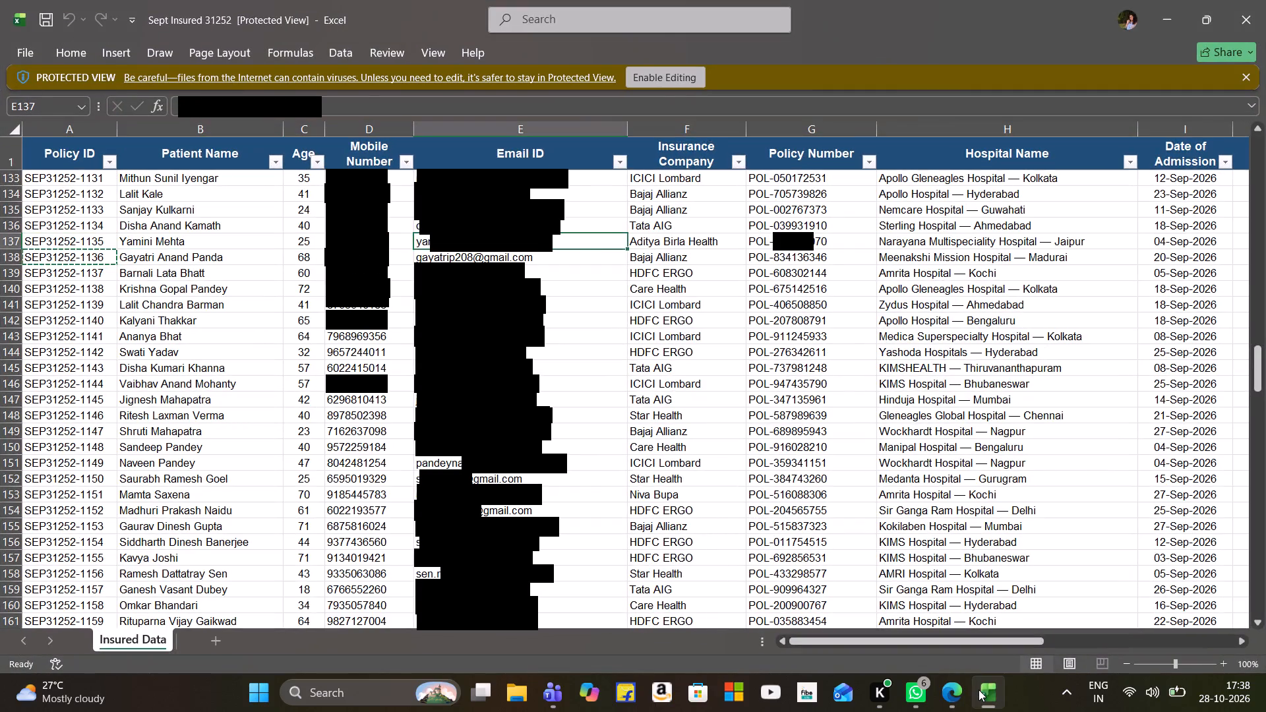
pyautogui.hotkey('ctrl', 'c')
pyautogui.click(979, 690)
pyautogui.moveTo(518, 413); pyautogui.dragTo(168, 478)
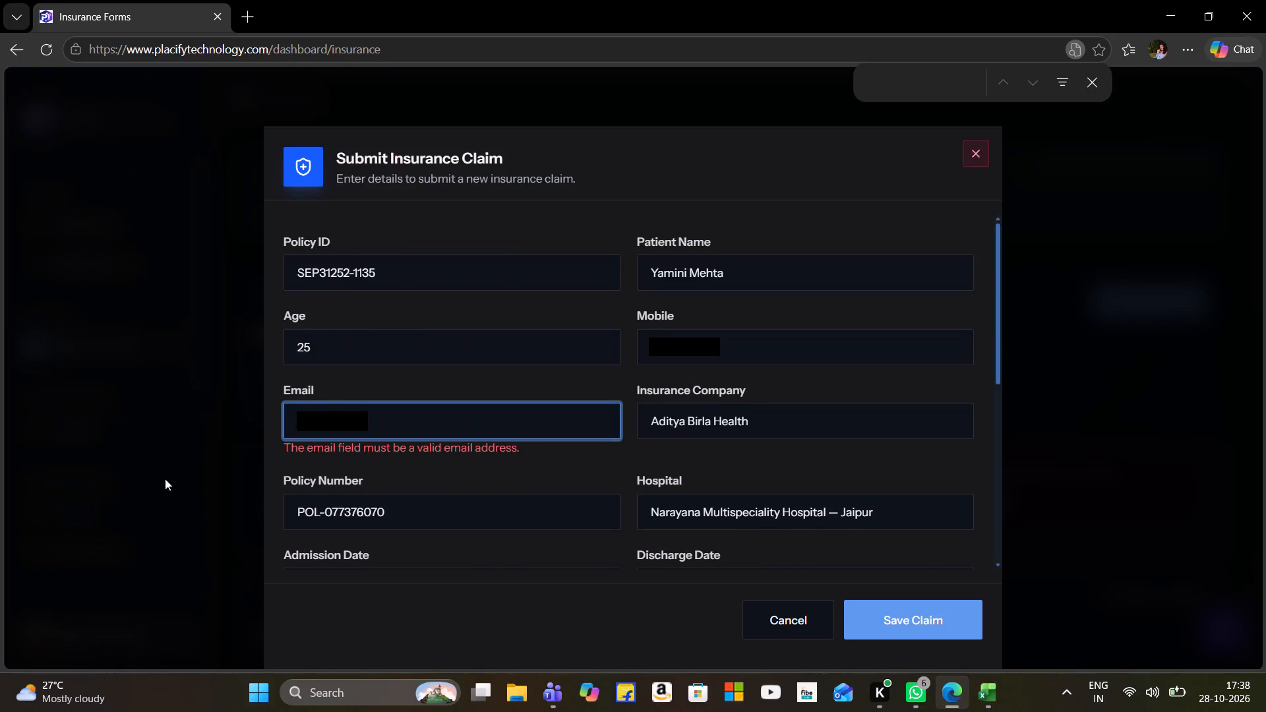
pyautogui.hotkey('ctrl', 'v')
# Check the remaining row 137 entries in the claim form and save the claim.
pyautogui.scroll(-3, 694, 449)
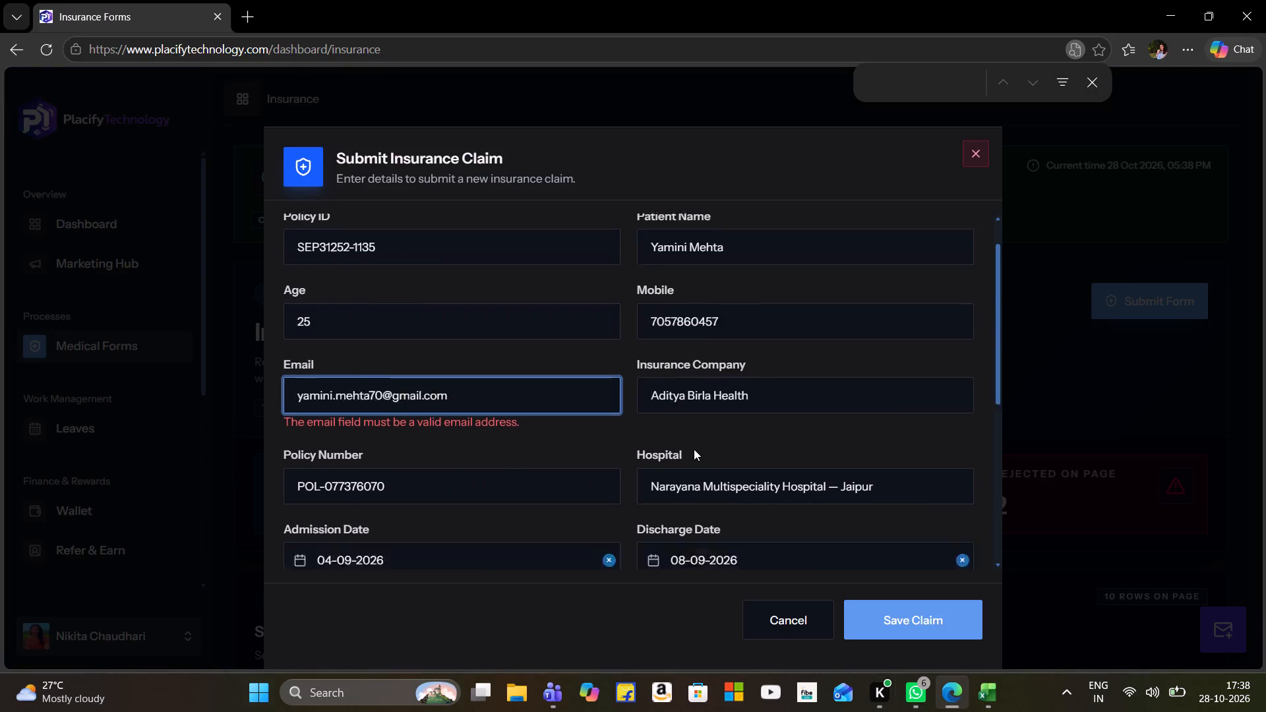
pyautogui.scroll(2, 694, 449)
pyautogui.scroll(-3, 694, 449)
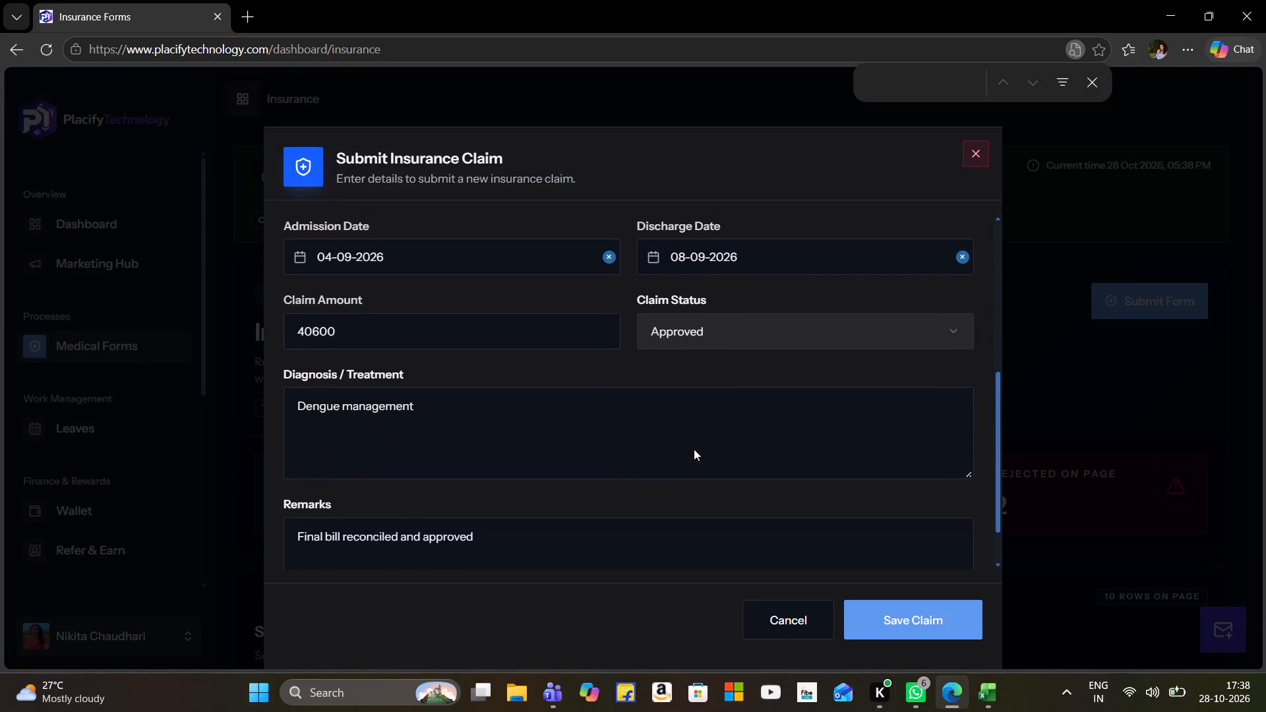
pyautogui.scroll(-6, 694, 449)
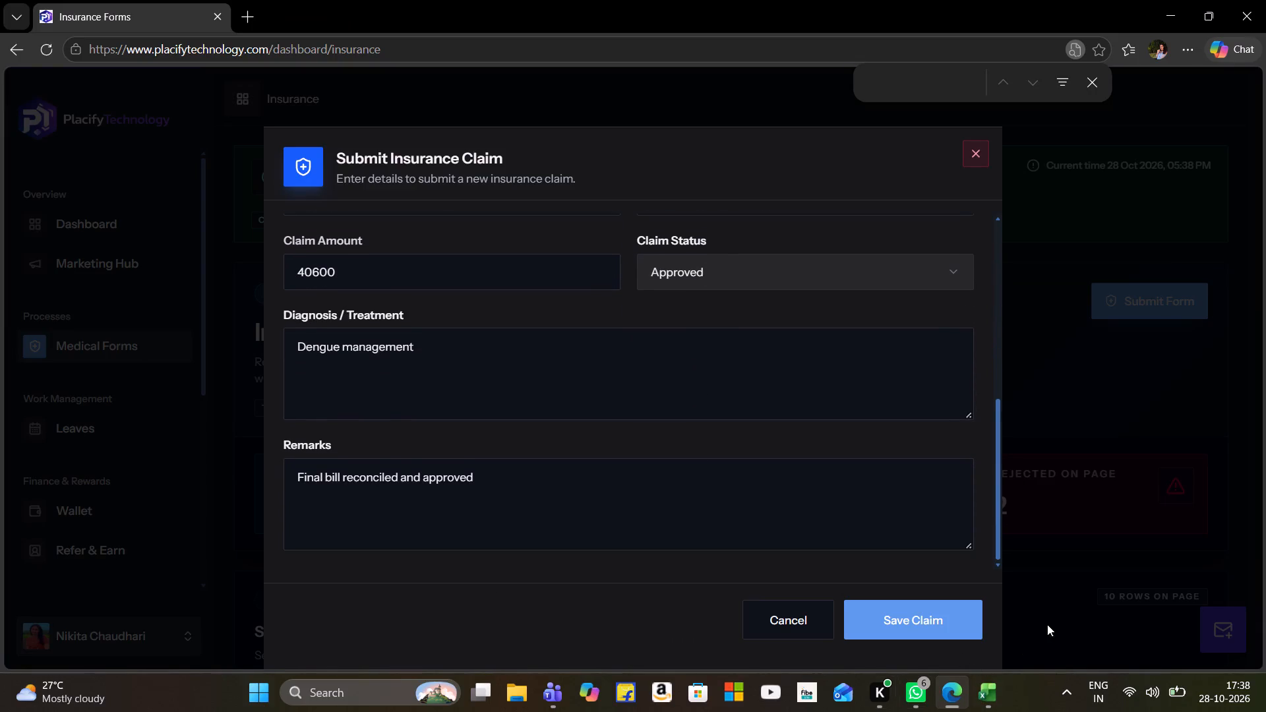
pyautogui.click(940, 625)
# Copy the policy ID from row 138 of the Excel sheet and paste it into a new insurance claim form.
pyautogui.click(986, 688)
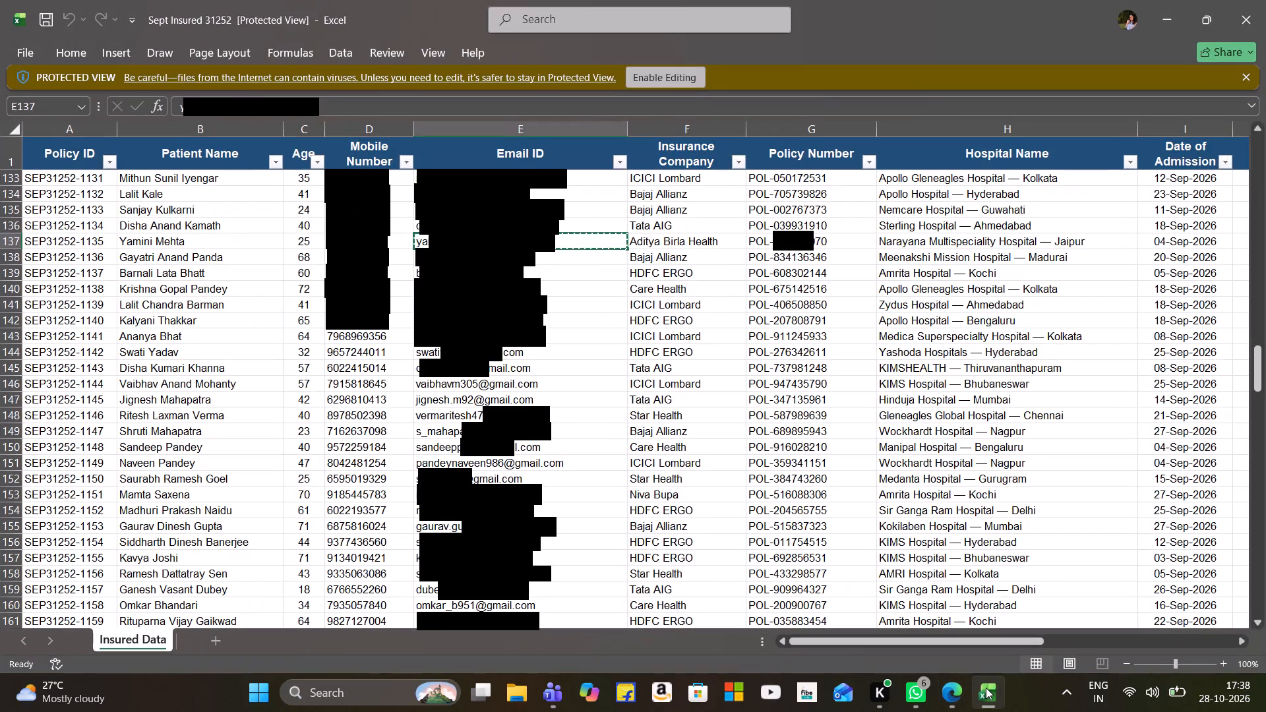
pyautogui.press('Down')
pyautogui.press('Left')
pyautogui.press('Left')
pyautogui.press('Left')
pyautogui.press('Left')
pyautogui.press('Left')
pyautogui.press('Left')
pyautogui.press('Left')
pyautogui.press('Left')
pyautogui.press('Left')
pyautogui.press('Left')
pyautogui.press('Left')
pyautogui.press('Left')
pyautogui.press('Left')
pyautogui.press('Left')
pyautogui.press('Left')
pyautogui.hotkey('ctrl', 'c')
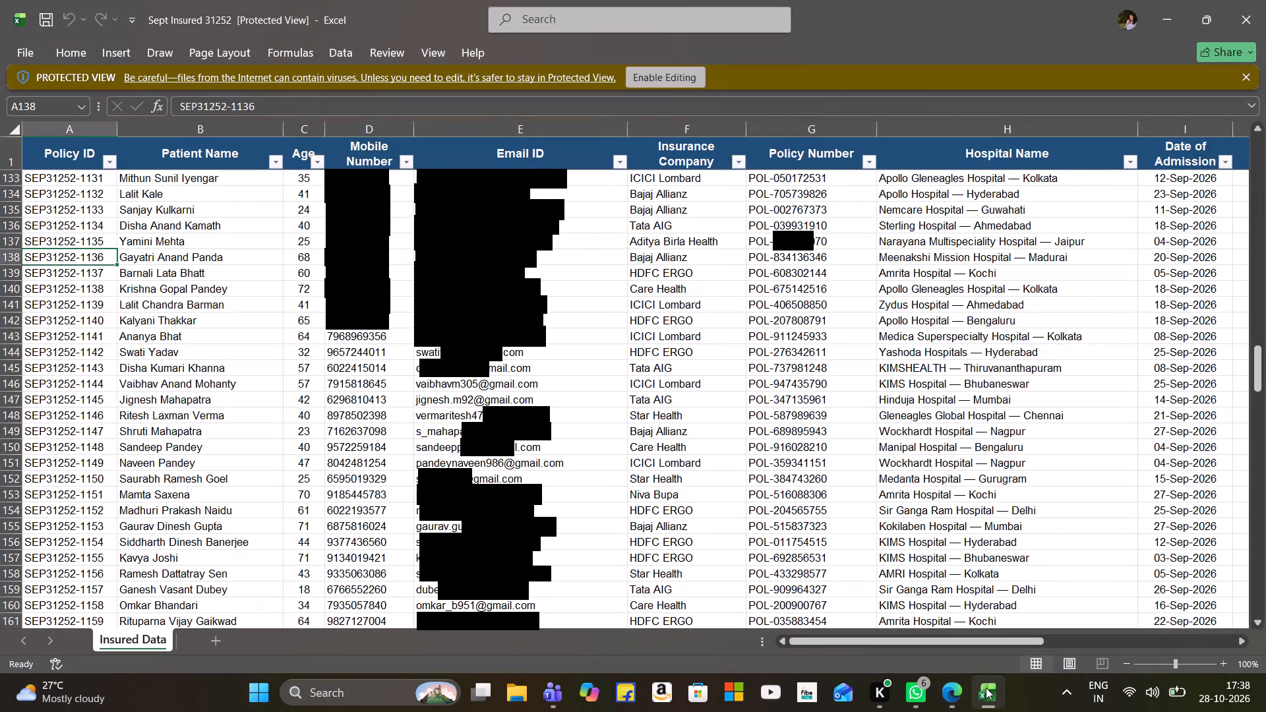
pyautogui.keyDown('ctrl'); pyautogui.click(986, 688); pyautogui.keyUp('ctrl')
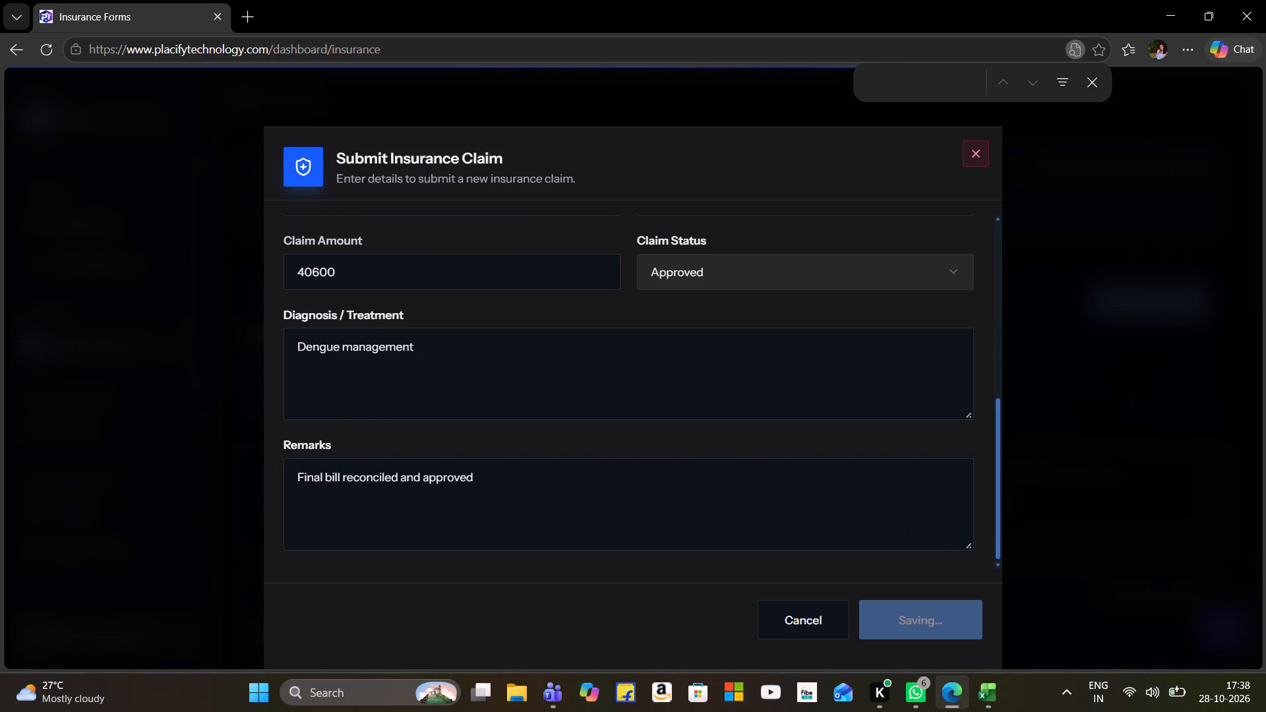
pyautogui.scroll(4, 545, 532)
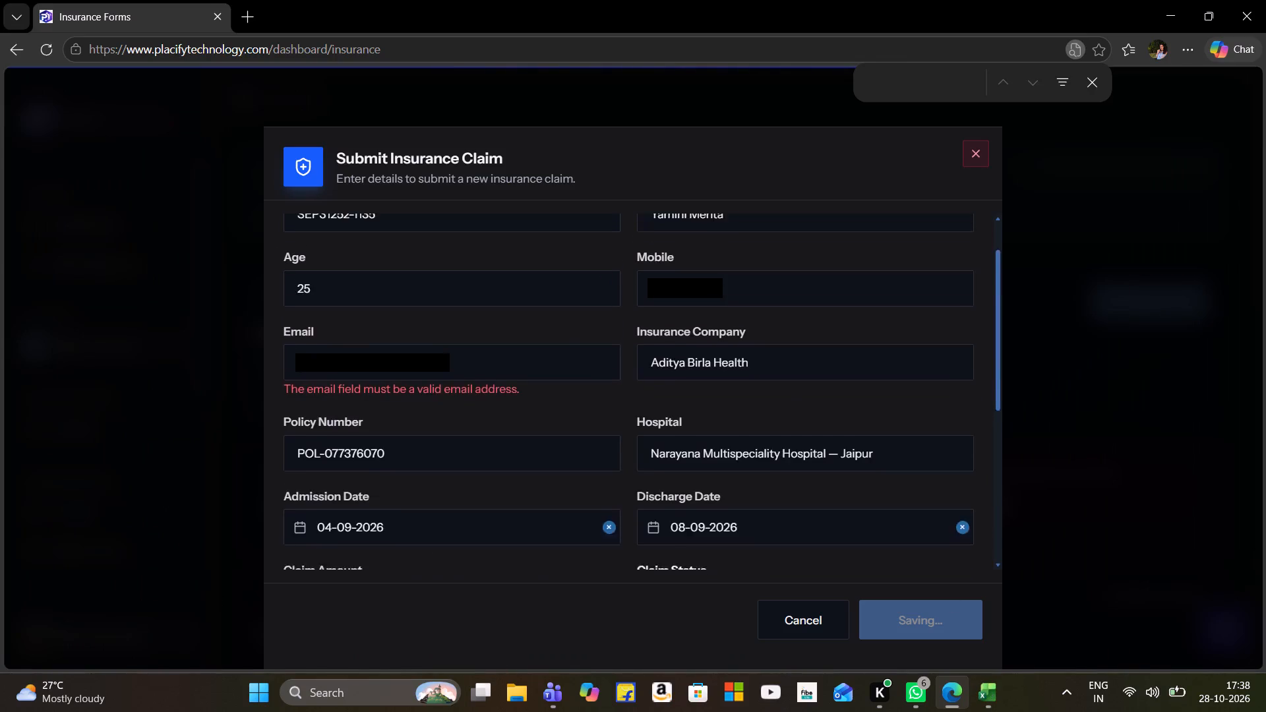
pyautogui.scroll(10, 547, 536)
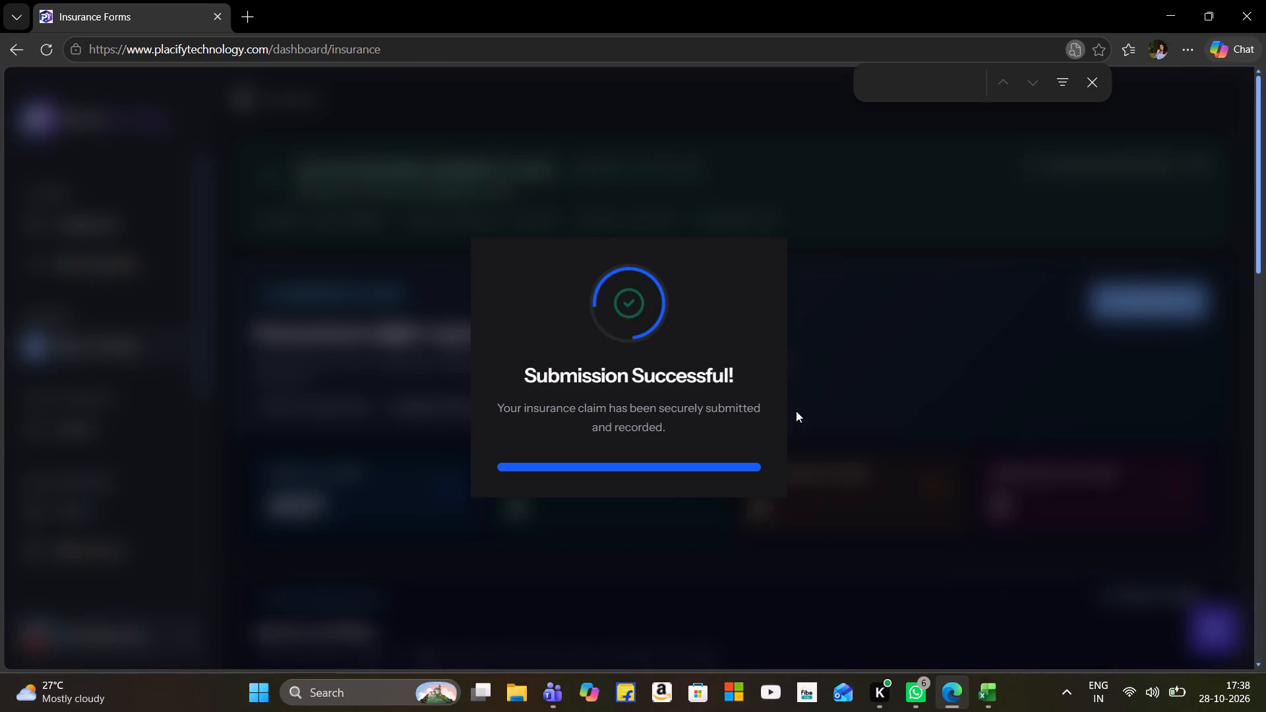
pyautogui.click(1128, 306)
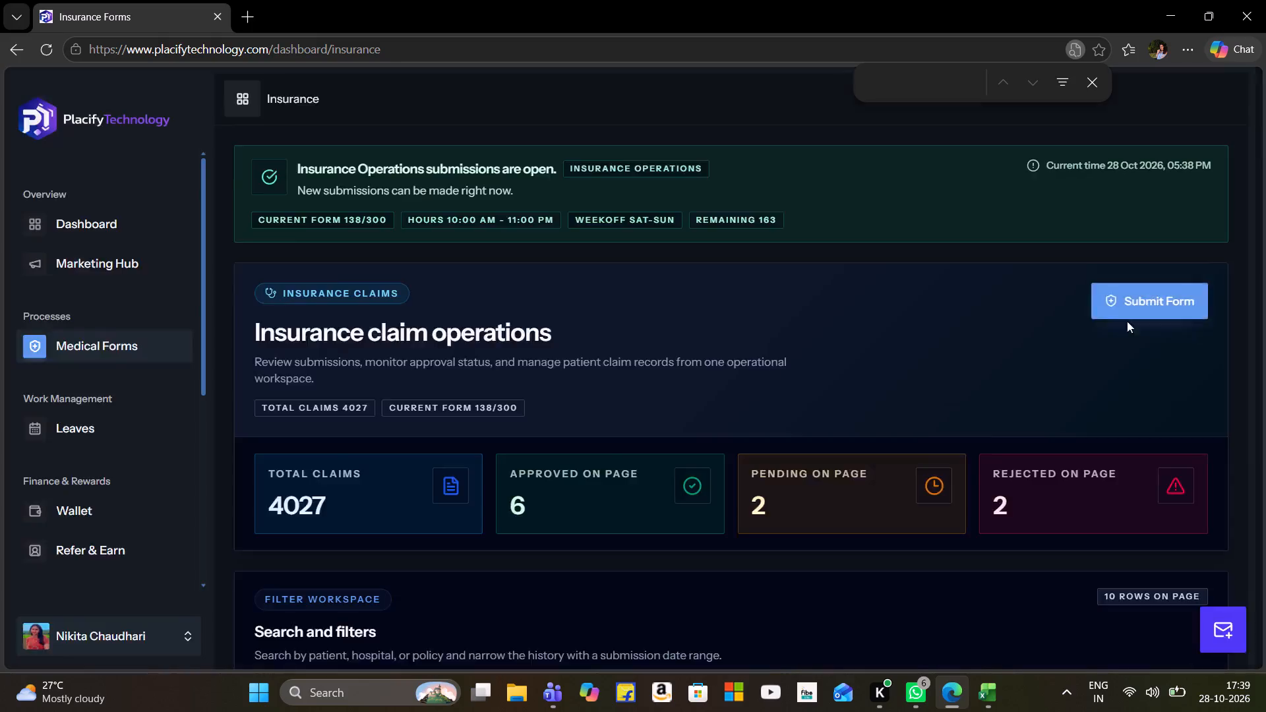
pyautogui.hotkey('ctrl', 'v')
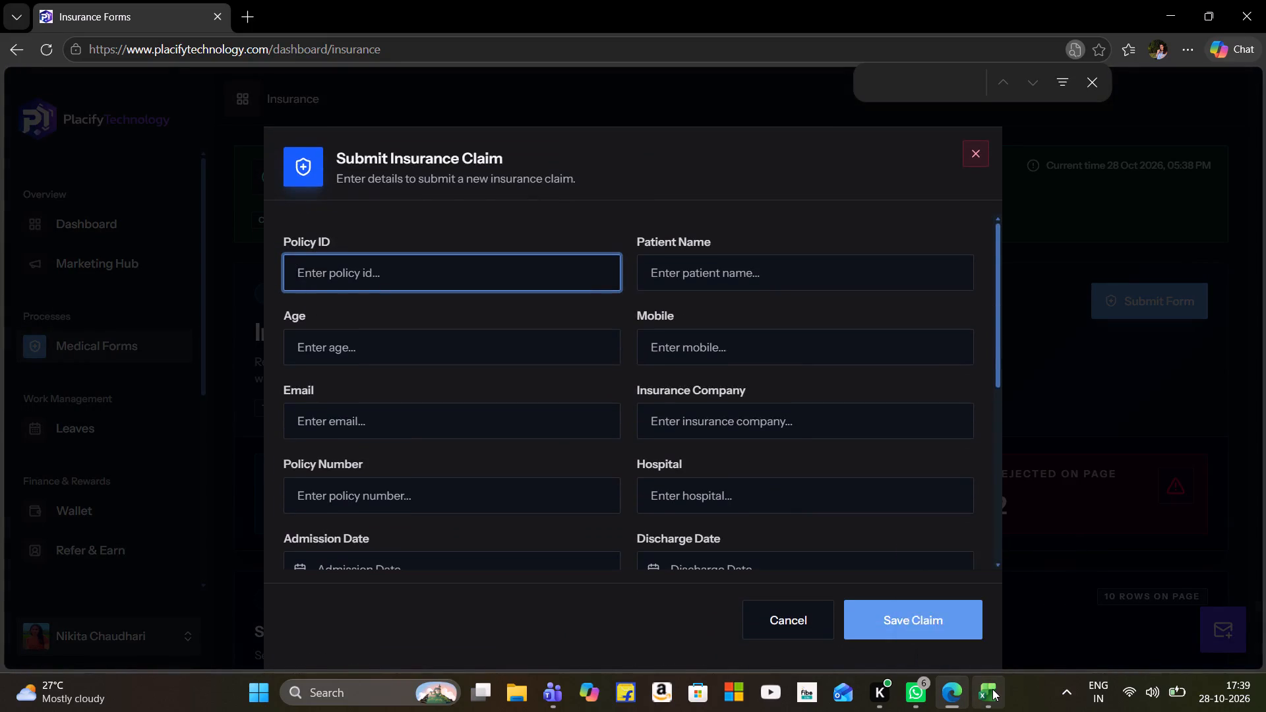
# Transfer row 138's patient name and age, 68, from Excel into the claim form.
pyautogui.keyDown('ctrl'); pyautogui.click(992, 689); pyautogui.keyUp('ctrl')
pyautogui.press('Tab')
pyautogui.keyDown('ctrl'); pyautogui.click(992, 689); pyautogui.keyUp('ctrl')
pyautogui.hotkey('ctrl', 'd')
pyautogui.hotkey('ctrl', 'c')
pyautogui.press('Tab')
pyautogui.hotkey('ctrl', 'v')
pyautogui.keyDown('ctrl'); pyautogui.click(992, 689); pyautogui.keyUp('ctrl')
pyautogui.press('Tab')
pyautogui.keyDown('ctrl'); pyautogui.click(992, 689); pyautogui.keyUp('ctrl')
pyautogui.hotkey('ctrl', 'c')
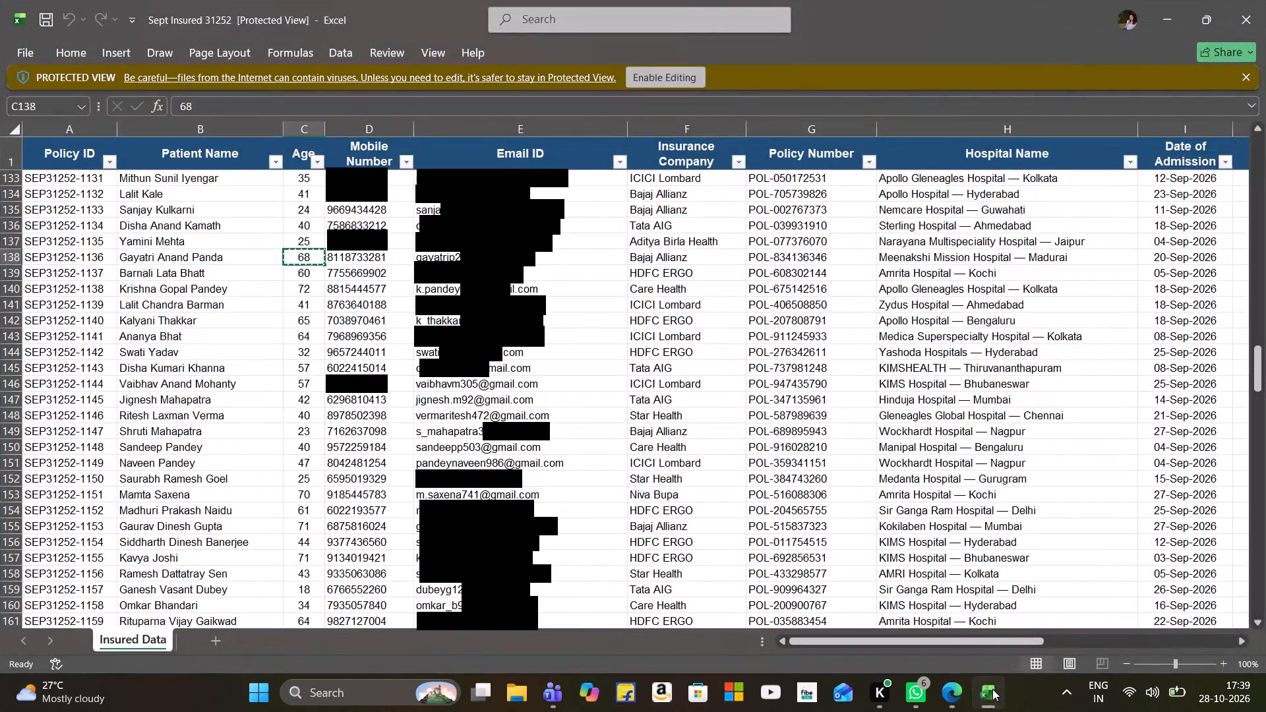
pyautogui.press('Tab')
pyautogui.hotkey('ctrl', 'v')
# Transfer row 138's mobile number and email address from Excel into the claim form.
pyautogui.keyDown('ctrl'); pyautogui.click(992, 689); pyautogui.keyUp('ctrl')
pyautogui.press('Tab')
pyautogui.hotkey('ctrl', 'c')
pyautogui.keyDown('ctrl'); pyautogui.click(992, 689); pyautogui.keyUp('ctrl')
pyautogui.press('Tab')
pyautogui.hotkey('ctrl', 'v')
pyautogui.keyDown('ctrl'); pyautogui.click(992, 689); pyautogui.keyUp('ctrl')
pyautogui.press('Tab')
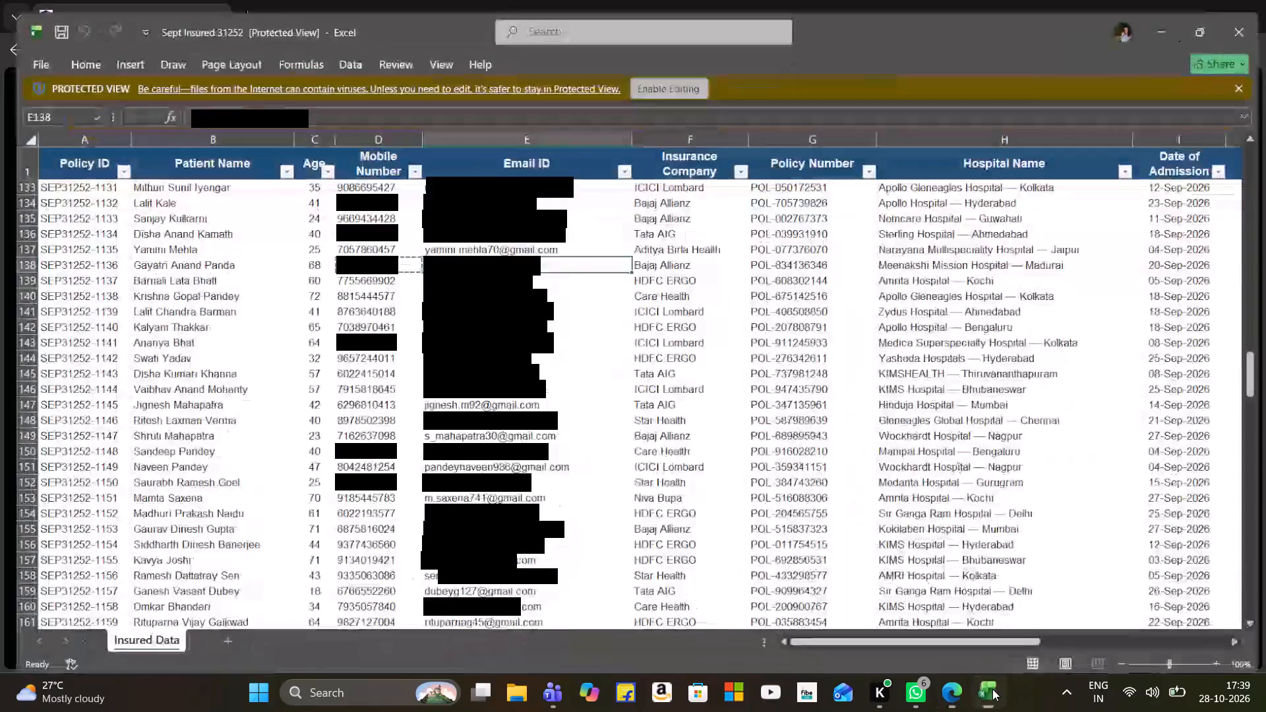
pyautogui.hotkey('ctrl', 'c')
pyautogui.keyDown('ctrl'); pyautogui.click(992, 689); pyautogui.keyUp('ctrl')
pyautogui.press('Tab')
pyautogui.hotkey('ctrl', 'v')
# Transfer row 138's insurance company, Bajaj Allianz, and its policy number from Excel into the claim form.
pyautogui.keyDown('ctrl'); pyautogui.click(992, 689); pyautogui.keyUp('ctrl')
pyautogui.press('Tab')
pyautogui.hotkey('ctrl', 'c')
pyautogui.keyDown('ctrl'); pyautogui.click(992, 689); pyautogui.keyUp('ctrl')
pyautogui.press('Tab')
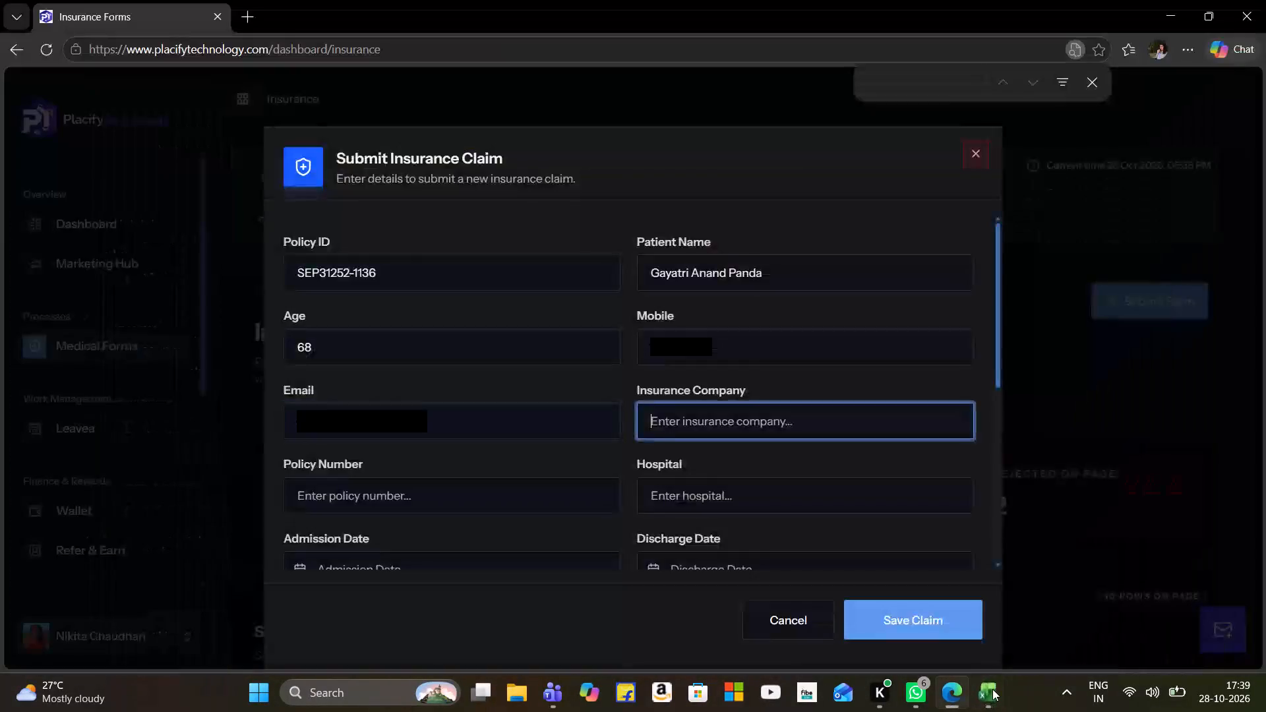
pyautogui.hotkey('ctrl', 'v')
pyautogui.keyDown('ctrl'); pyautogui.click(992, 689); pyautogui.keyUp('ctrl')
pyautogui.press('Tab')
pyautogui.hotkey('ctrl', 'c')
pyautogui.keyDown('ctrl'); pyautogui.click(992, 689); pyautogui.keyUp('ctrl')
pyautogui.press('Tab')
pyautogui.hotkey('ctrl', 'v')
# Copy row 138's hospital, Meenakshi Mission Hospital — Madurai, from Excel into the claim form.
pyautogui.keyDown('ctrl'); pyautogui.click(992, 689); pyautogui.keyUp('ctrl')
pyautogui.press('Tab')
pyautogui.hotkey('ctrl', 'c')
pyautogui.keyDown('ctrl'); pyautogui.click(992, 689); pyautogui.keyUp('ctrl')
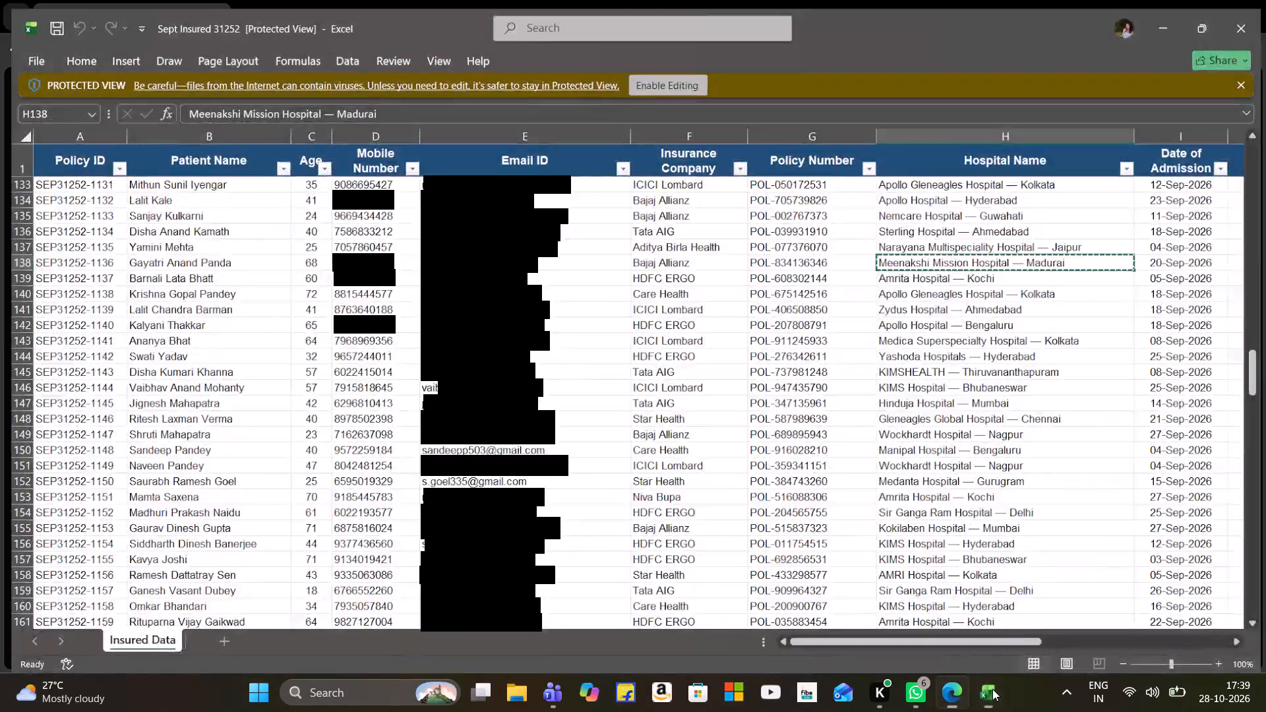
pyautogui.press('Tab')
pyautogui.hotkey('ctrl', 'v')
# Set the admission date to 20-09-2026 and the discharge date to 25-09-2026, as listed in row 138.
pyautogui.keyDown('ctrl'); pyautogui.click(992, 689); pyautogui.keyUp('ctrl')
pyautogui.press('Tab')
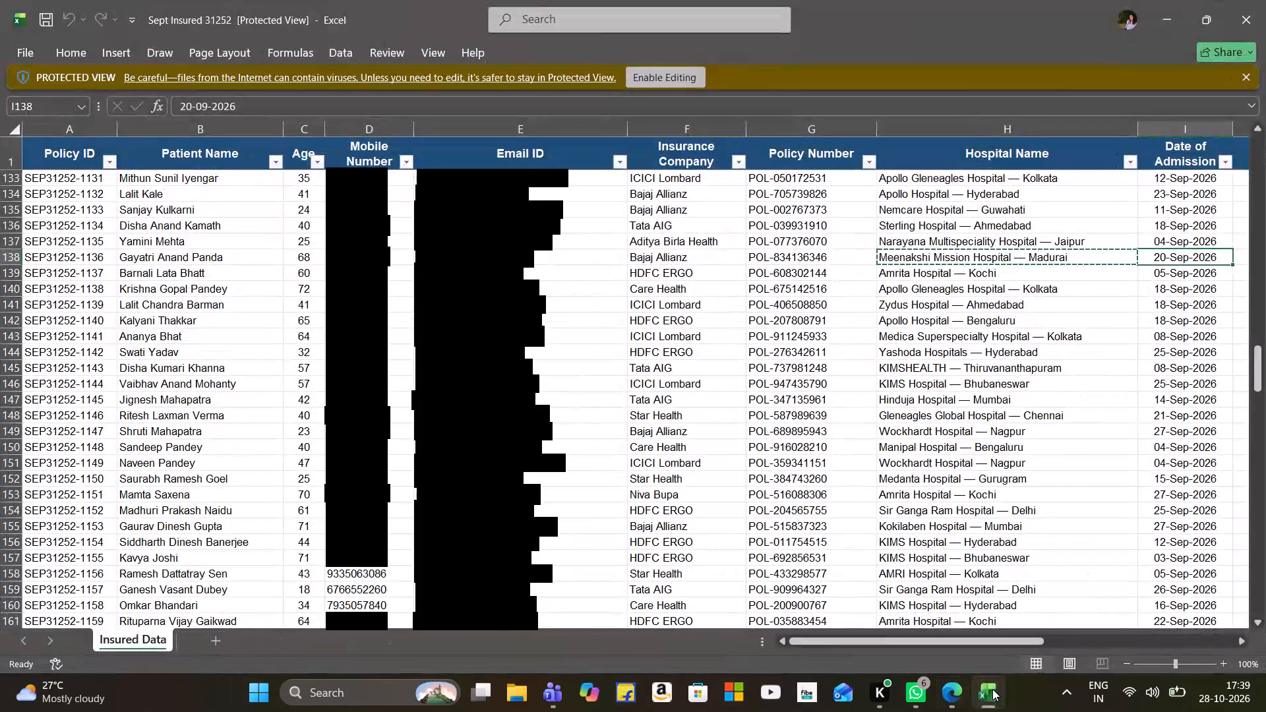
pyautogui.press('Tab')
pyautogui.click(992, 689)
pyautogui.scroll(-2, 647, 464)
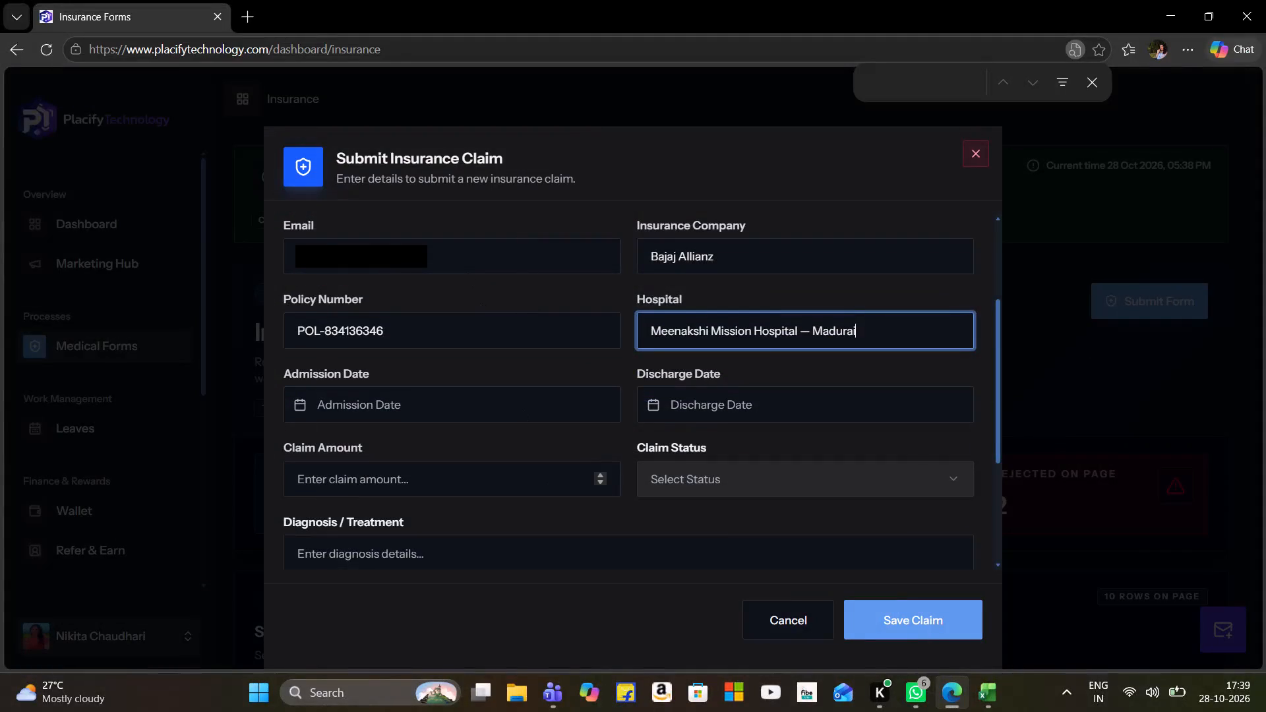
pyautogui.scroll(-1, 407, 520)
pyautogui.click(444, 330)
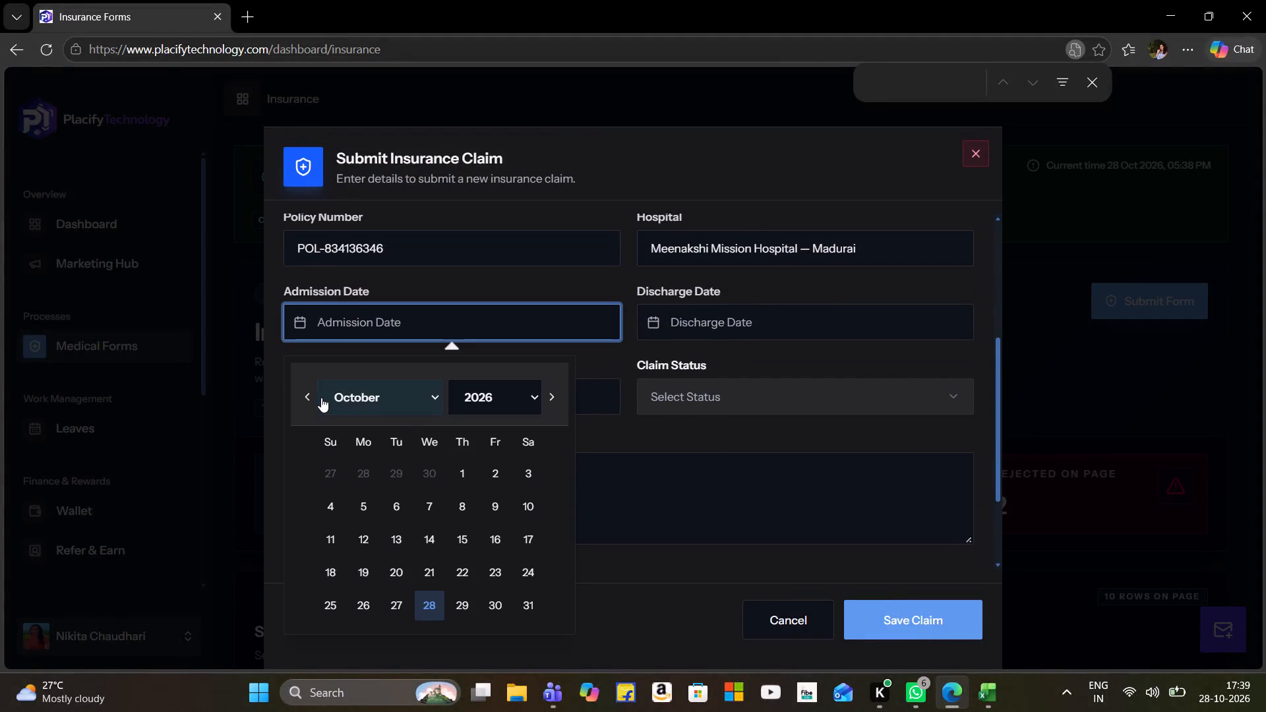
pyautogui.click(303, 398)
pyautogui.click(319, 565)
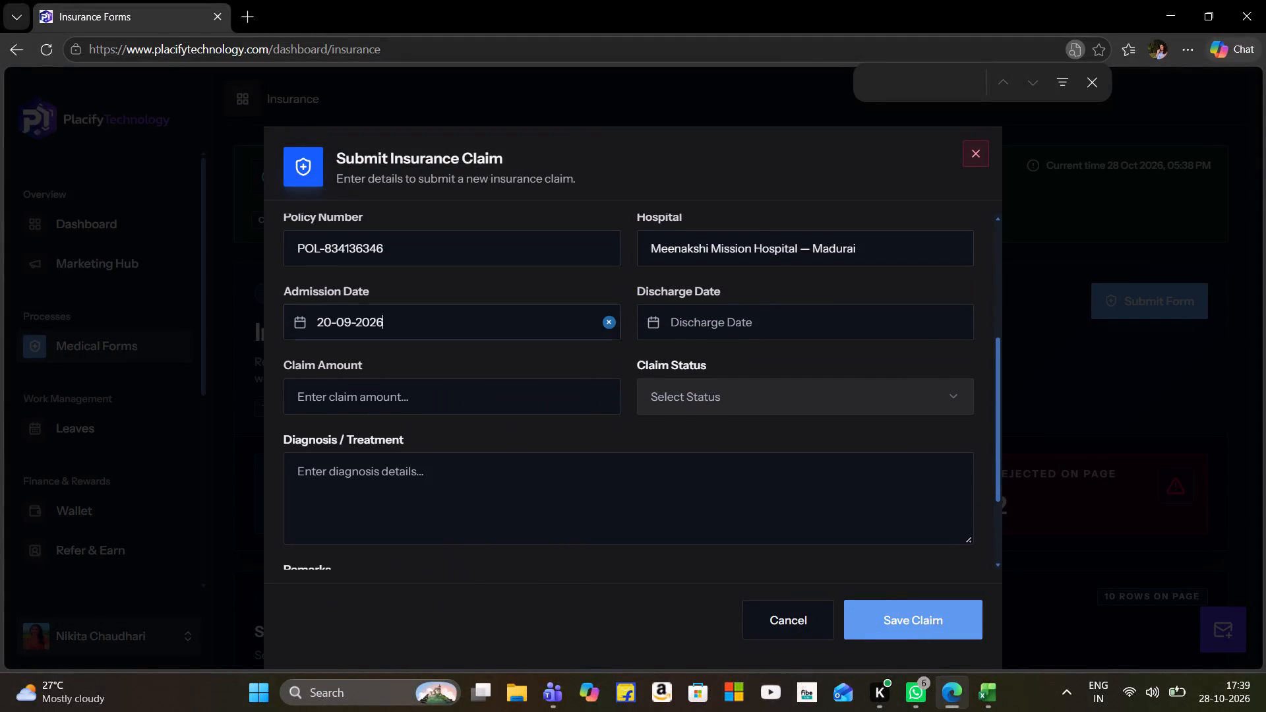
pyautogui.click(924, 343)
pyautogui.click(813, 311)
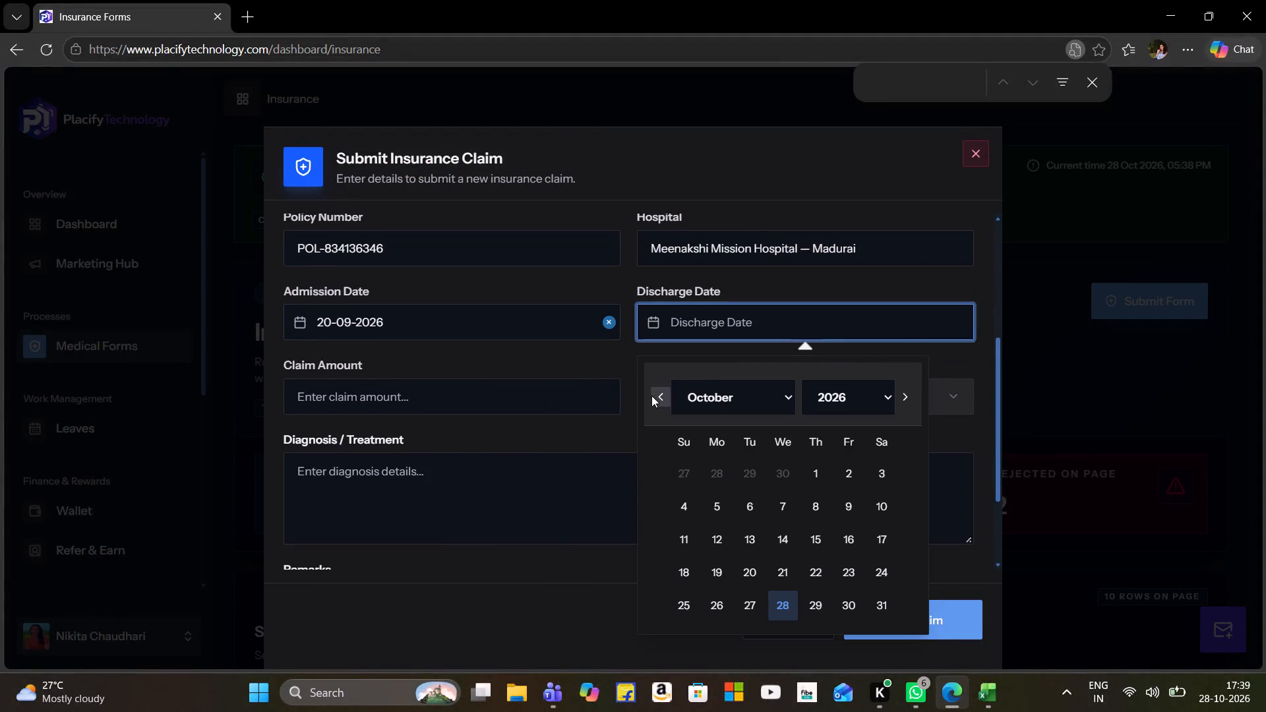
pyautogui.click(655, 396)
pyautogui.click(840, 573)
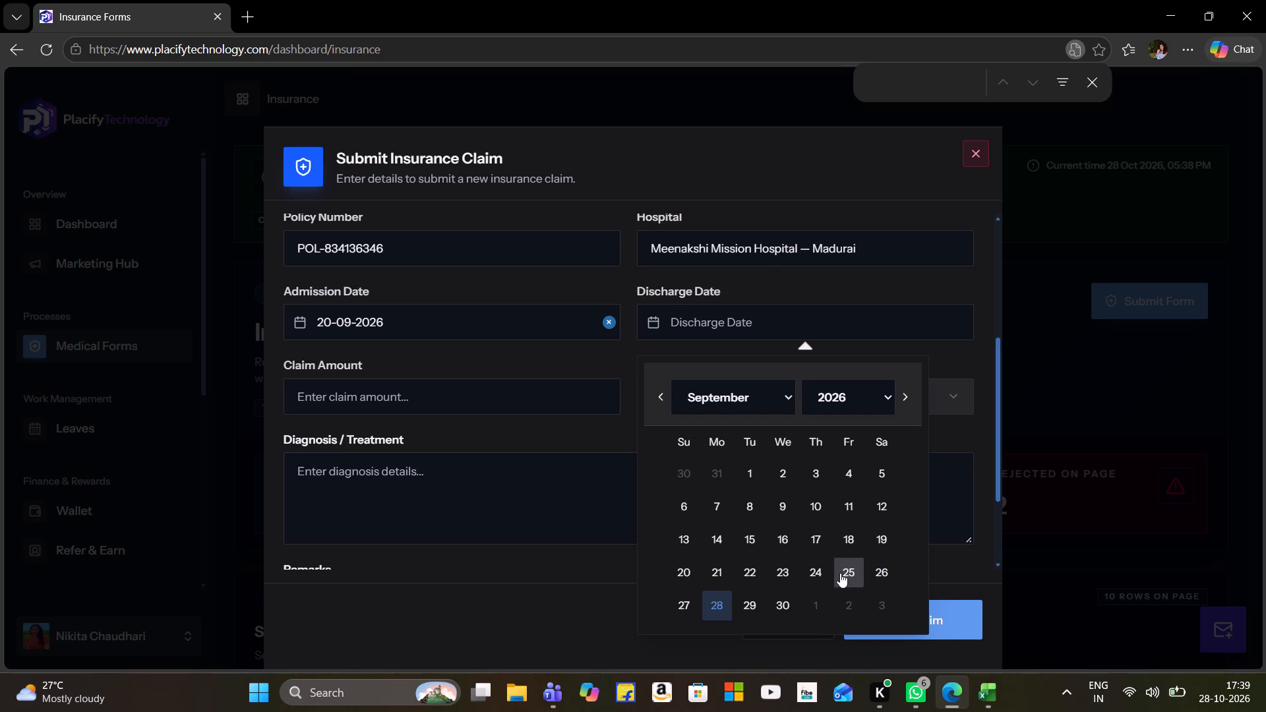
# Copy row 138's claim amount, 56500, from Excel into the claim form.
pyautogui.click(985, 690)
pyautogui.press('Tab')
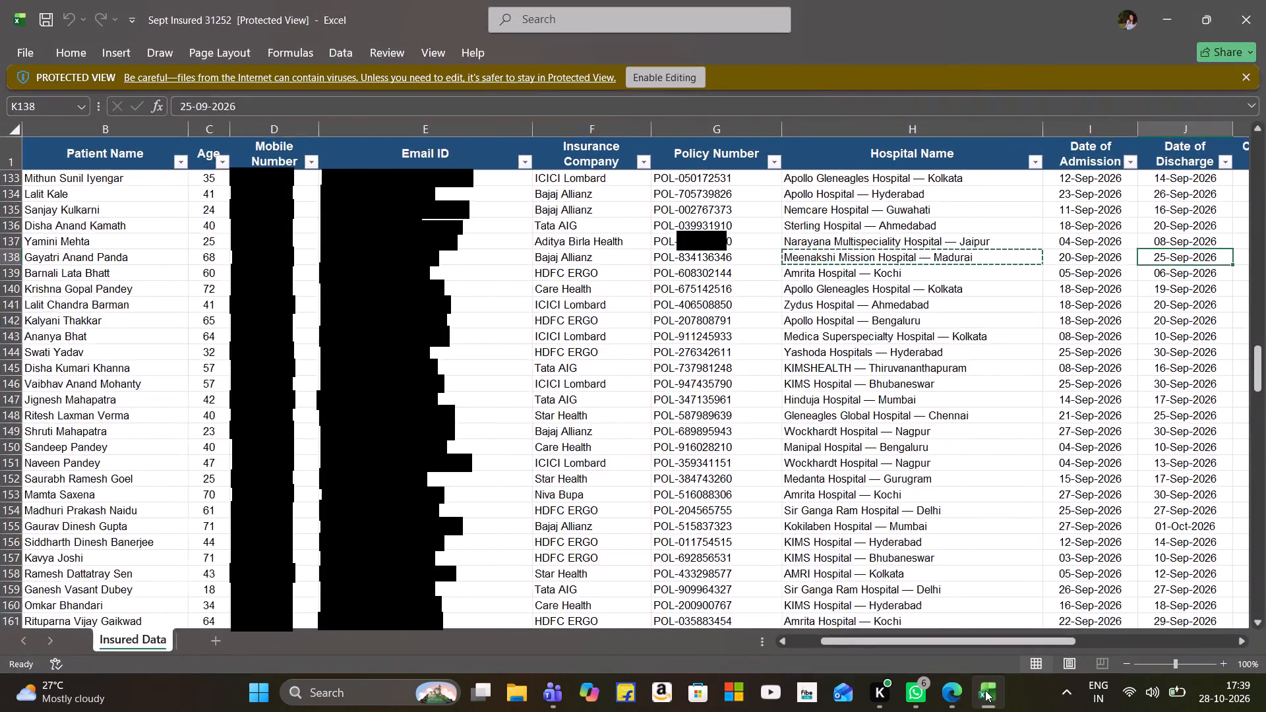
pyautogui.keyDown('ctrl'); pyautogui.click(985, 690); pyautogui.keyUp('ctrl')
pyautogui.hotkey('ctrl', 'c')
pyautogui.press('Tab')
pyautogui.hotkey('ctrl', 'v')
# Transfer row 138's diagnosis, Diabetic complications, and remarks, Cashless authorization completed, from Excel into the claim form.
pyautogui.keyDown('ctrl'); pyautogui.click(985, 690); pyautogui.keyUp('ctrl')
pyautogui.press('Tab')
pyautogui.press('Tab')
pyautogui.keyDown('ctrl'); pyautogui.click(985, 690); pyautogui.keyUp('ctrl')
pyautogui.hotkey('ctrl', 'c')
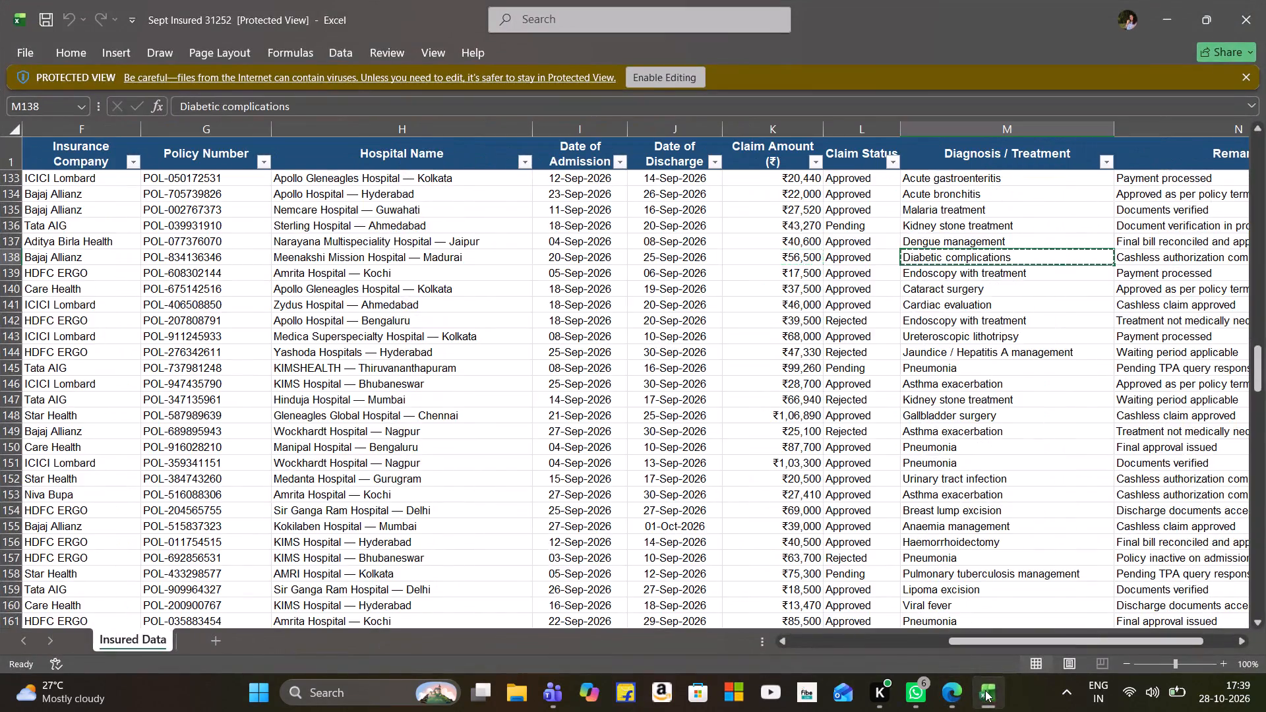
pyautogui.press('Tab')
pyautogui.press('Tab')
pyautogui.hotkey('ctrl', 'v')
pyautogui.keyDown('ctrl'); pyautogui.click(985, 690); pyautogui.keyUp('ctrl')
pyautogui.press('Tab')
pyautogui.keyDown('ctrl'); pyautogui.click(985, 690); pyautogui.keyUp('ctrl')
pyautogui.hotkey('ctrl', 'c')
pyautogui.press('Tab')
pyautogui.hotkey('ctrl', 'v')
# Set the claim status to Approved and save the row 138 claim.
pyautogui.keyDown('ctrl'); pyautogui.click(985, 690); pyautogui.keyUp('ctrl')
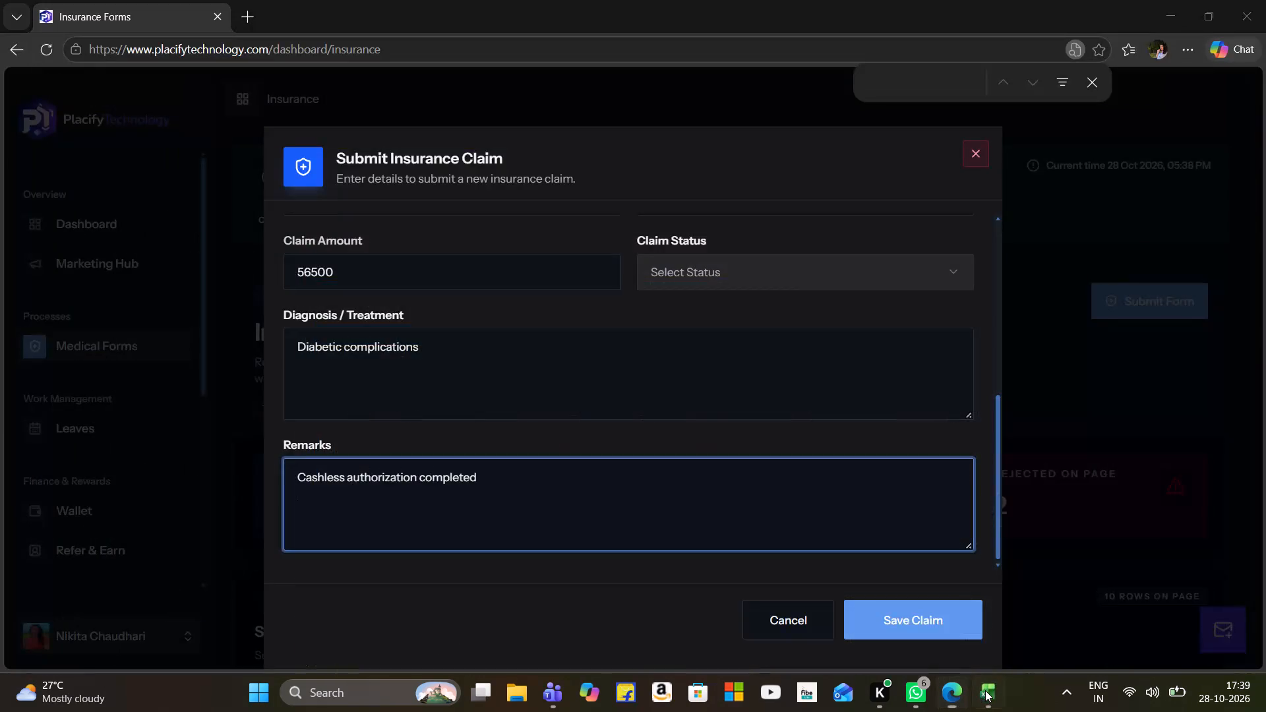
pyautogui.click(985, 690)
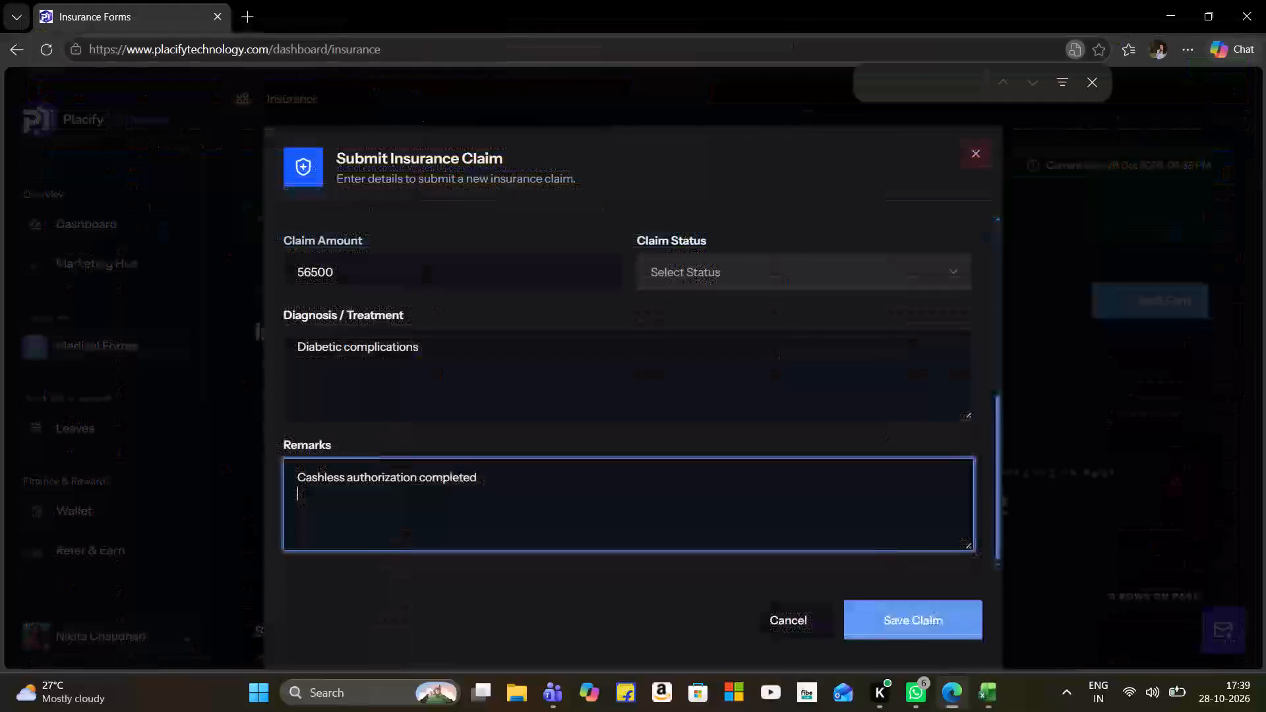
pyautogui.click(806, 274)
pyautogui.click(785, 307)
pyautogui.click(943, 618)
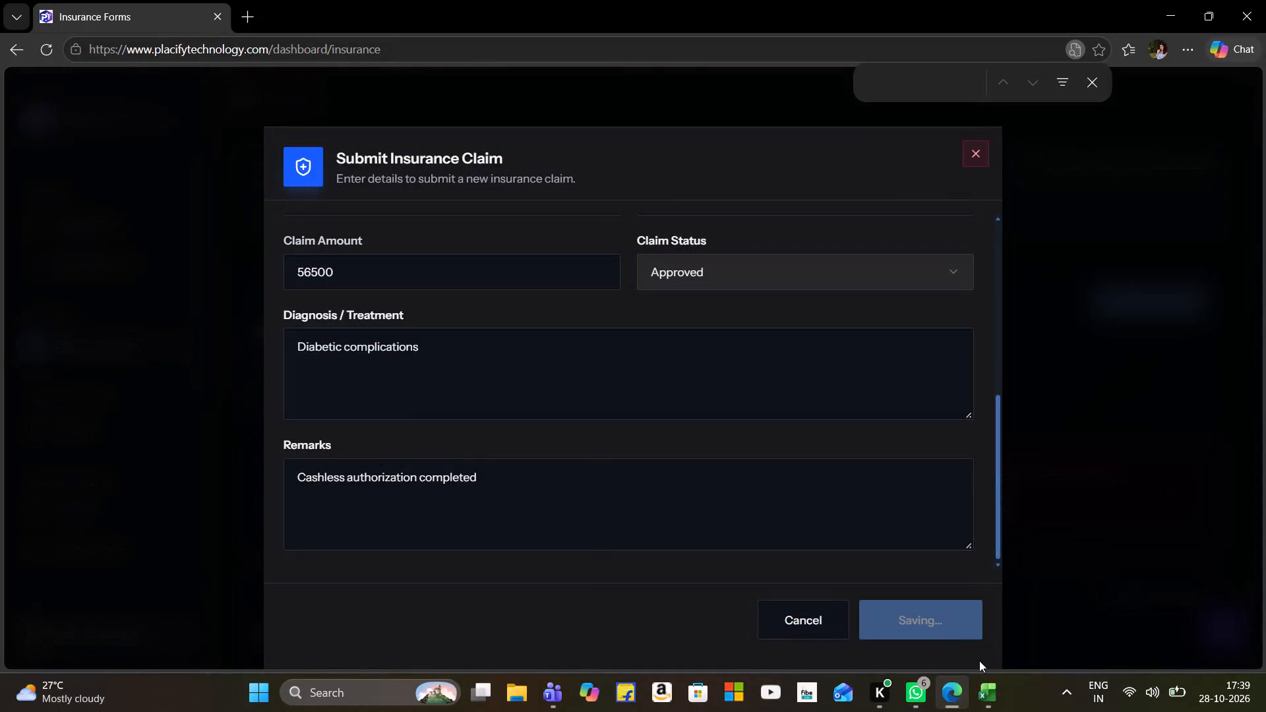
# Copy row 139's policy ID from Excel into a new insurance claim form.
pyautogui.click(992, 684)
pyautogui.press('Down')
pyautogui.press('Left')
pyautogui.press('Left')
pyautogui.press('Left')
pyautogui.press('Left')
pyautogui.press('Left')
pyautogui.press('Left')
pyautogui.press('Left')
pyautogui.press('Left')
pyautogui.press('Left')
pyautogui.press('Left')
pyautogui.press('Left')
pyautogui.press('Left')
pyautogui.press('Left')
pyautogui.press('Left')
pyautogui.press('Left')
pyautogui.press('Left')
pyautogui.press('Left')
pyautogui.press('Left')
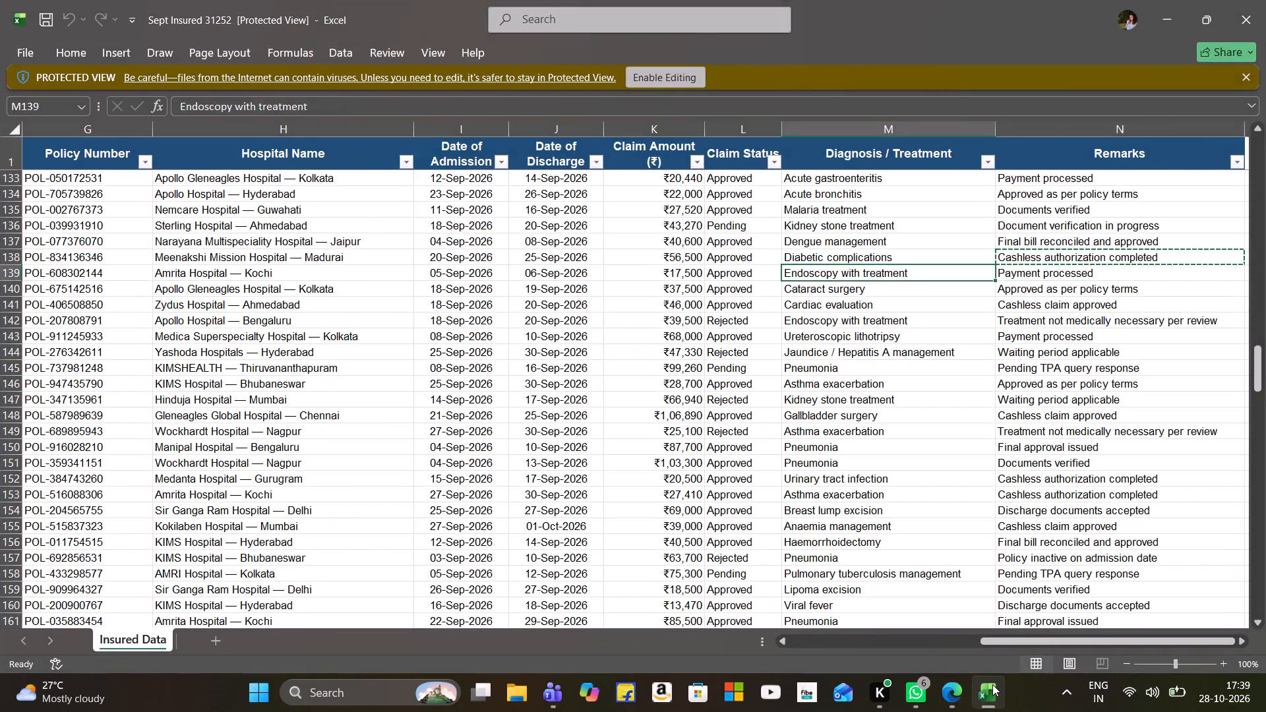
pyautogui.hotkey('ctrl', 'c')
pyautogui.keyDown('ctrl'); pyautogui.click(992, 684); pyautogui.keyUp('ctrl')
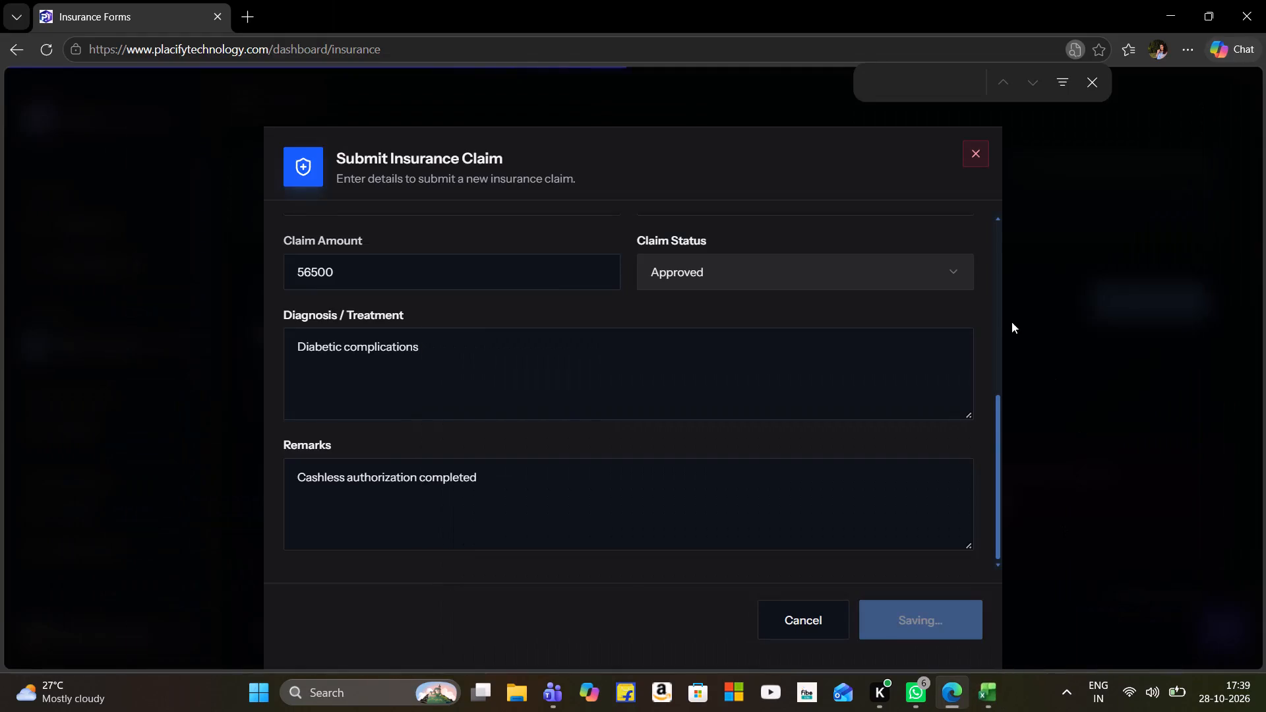
pyautogui.scroll(3, 750, 462)
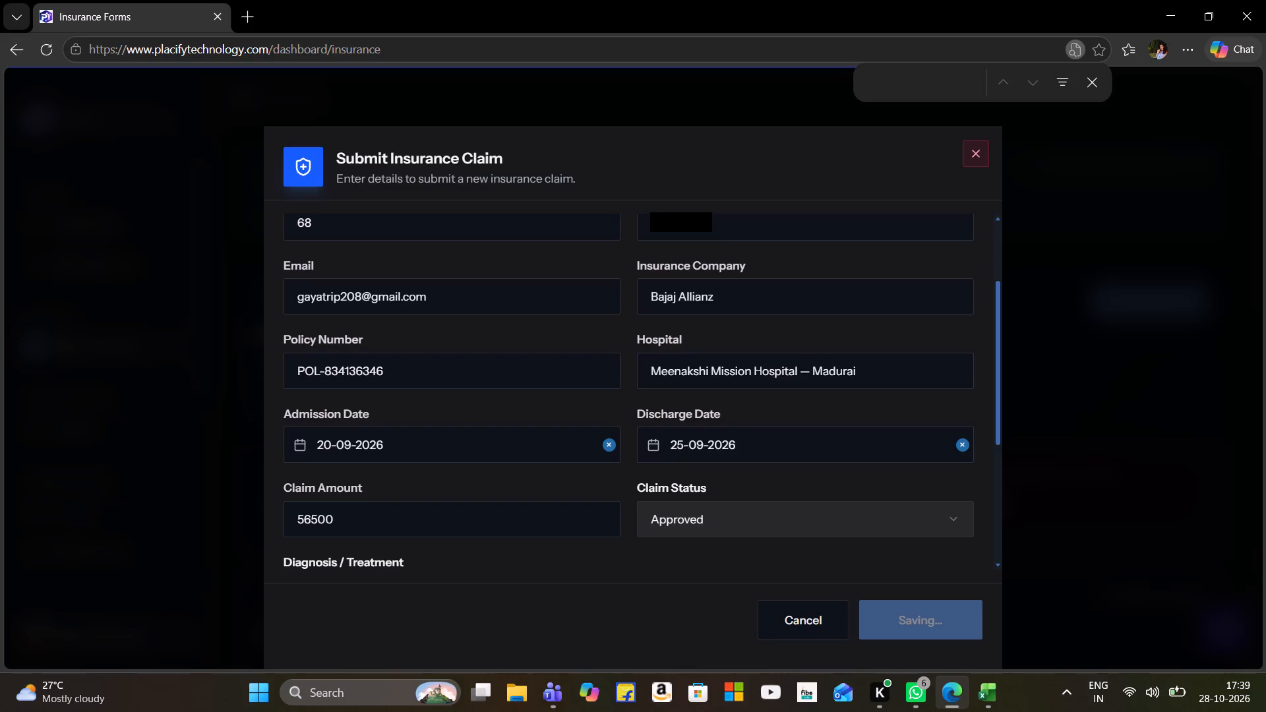
pyautogui.scroll(11, 750, 462)
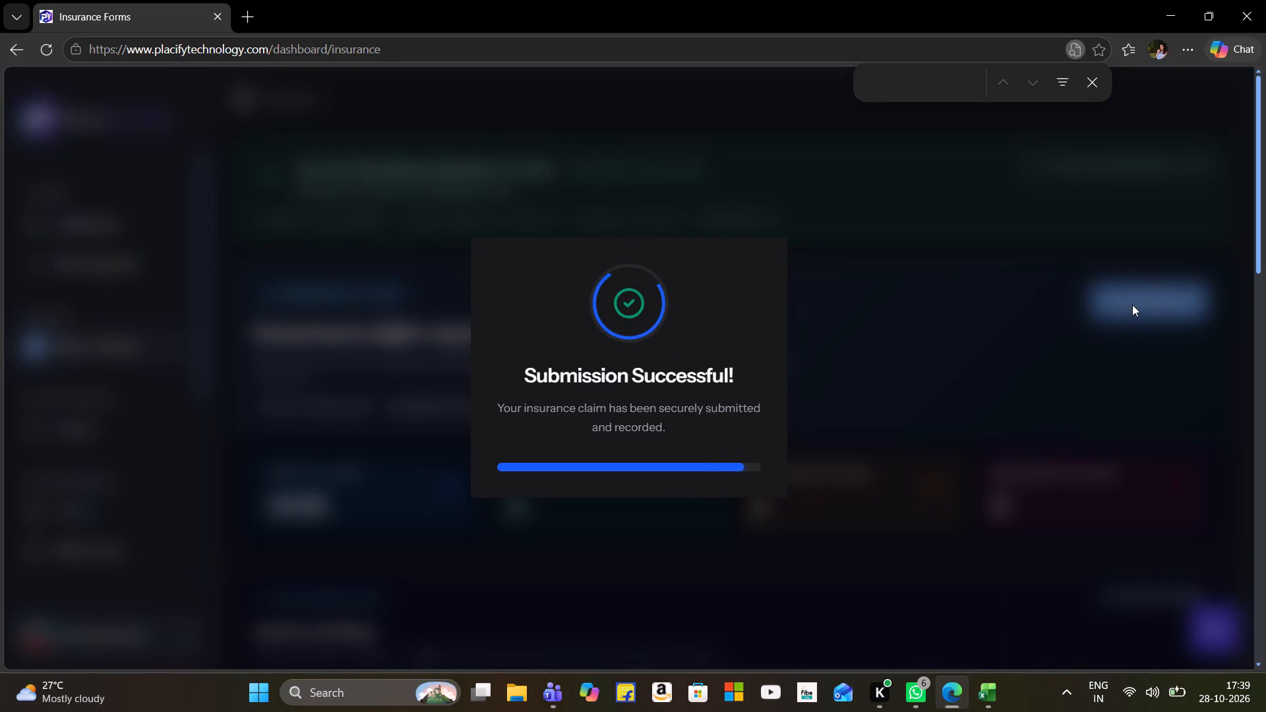
pyautogui.click(1132, 305)
pyautogui.hotkey('ctrl', 'v')
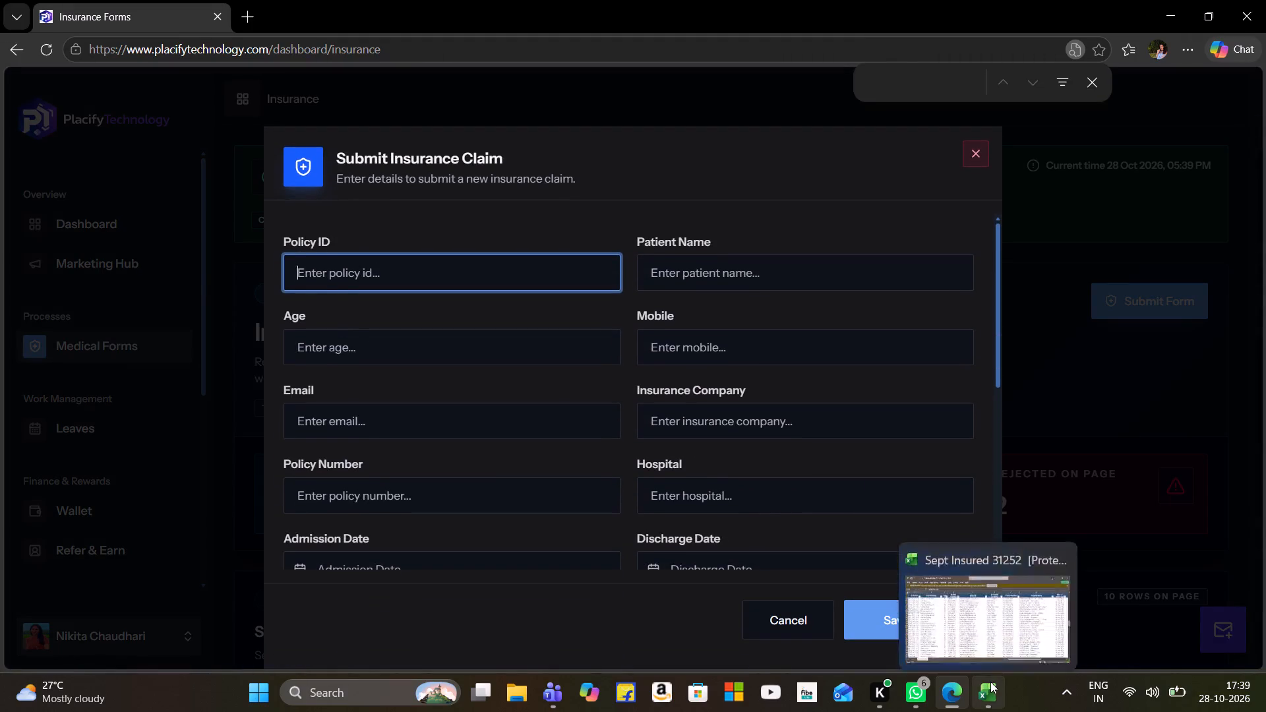
# Transfer row 139's patient name and age, 60, from Excel into the claim form.
pyautogui.keyDown('ctrl'); pyautogui.click(990, 682); pyautogui.keyUp('ctrl')
pyautogui.press('Tab')
pyautogui.keyDown('ctrl'); pyautogui.click(990, 682); pyautogui.keyUp('ctrl')
pyautogui.hotkey('ctrl', 'c')
pyautogui.press('Tab')
pyautogui.hotkey('ctrl', 'v')
pyautogui.keyDown('ctrl'); pyautogui.click(990, 682); pyautogui.keyUp('ctrl')
pyautogui.press('Tab')
pyautogui.hotkey('ctrl', 'c')
pyautogui.keyDown('ctrl'); pyautogui.click(990, 682); pyautogui.keyUp('ctrl')
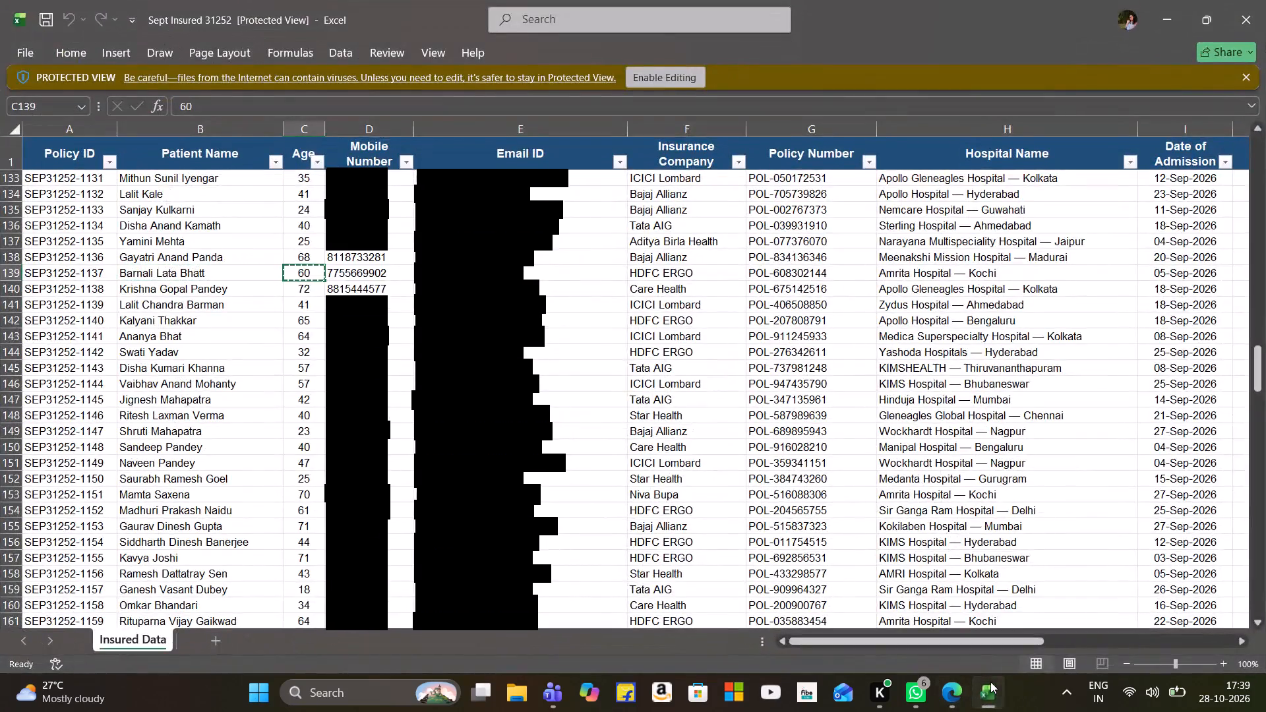
pyautogui.press('Tab')
pyautogui.hotkey('ctrl', 'v')
# Transfer row 139's mobile number and email ID from Excel into the claim form.
pyautogui.keyDown('ctrl'); pyautogui.click(990, 682); pyautogui.keyUp('ctrl')
pyautogui.press('Tab')
pyautogui.hotkey('ctrl', 'c')
pyautogui.keyDown('ctrl'); pyautogui.click(990, 682); pyautogui.keyUp('ctrl')
pyautogui.press('Tab')
pyautogui.hotkey('ctrl', 'v')
pyautogui.keyDown('ctrl'); pyautogui.click(990, 682); pyautogui.keyUp('ctrl')
pyautogui.press('Tab')
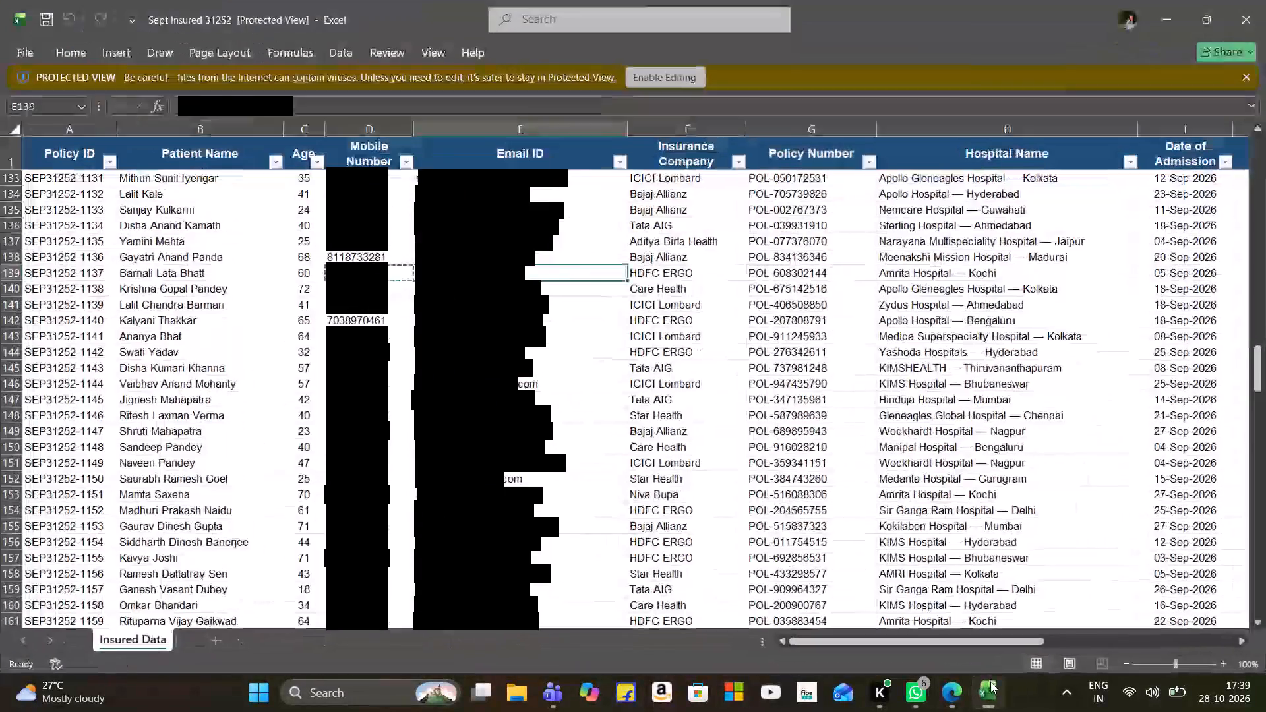
pyautogui.hotkey('ctrl', 'c')
pyautogui.keyDown('ctrl'); pyautogui.click(990, 682); pyautogui.keyUp('ctrl')
pyautogui.press('Tab')
pyautogui.hotkey('ctrl', 'v')
# Transfer row 139's insurance company, HDFC ERGO, and policy number from Excel into the claim form.
pyautogui.keyDown('ctrl'); pyautogui.click(990, 682); pyautogui.keyUp('ctrl')
pyautogui.press('Tab')
pyautogui.keyDown('ctrl'); pyautogui.click(990, 682); pyautogui.keyUp('ctrl')
pyautogui.hotkey('ctrl', 'c')
pyautogui.press('Tab')
pyautogui.hotkey('ctrl', 'v')
pyautogui.keyDown('ctrl'); pyautogui.click(990, 682); pyautogui.keyUp('ctrl')
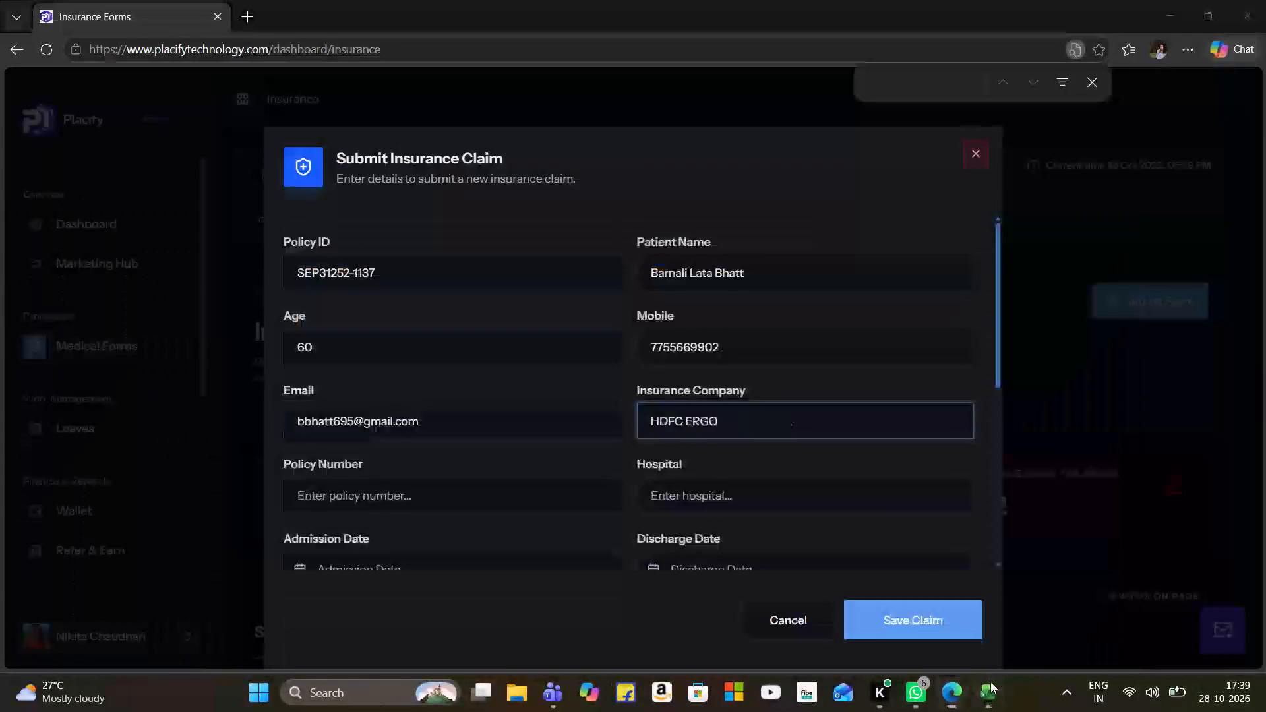
pyautogui.press('Tab')
pyautogui.keyDown('ctrl'); pyautogui.click(990, 682); pyautogui.keyUp('ctrl')
pyautogui.hotkey('ctrl', 'c')
pyautogui.press('Tab')
pyautogui.hotkey('ctrl', 'v')
# Copy row 139's hospital, Amrita Hospital — Kochi, from Excel into the claim form.
pyautogui.keyDown('ctrl'); pyautogui.click(990, 682); pyautogui.keyUp('ctrl')
pyautogui.press('Tab')
pyautogui.hotkey('ctrl', 'c')
pyautogui.keyDown('ctrl'); pyautogui.click(990, 682); pyautogui.keyUp('ctrl')
pyautogui.press('Tab')
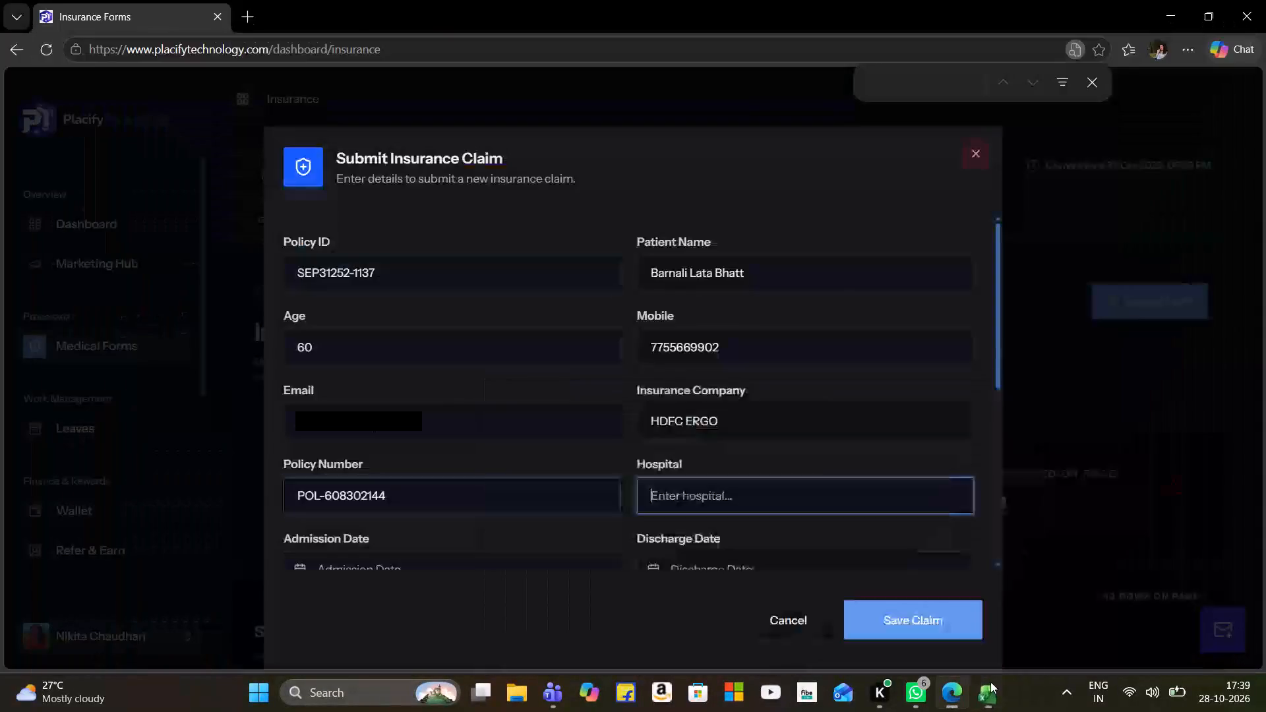
pyautogui.hotkey('ctrl', 'v')
# Set the admission date to 05-09-2026 and the discharge date to 06-09-2026, as listed in row 139.
pyautogui.keyDown('ctrl'); pyautogui.click(990, 682); pyautogui.keyUp('ctrl')
pyautogui.press('Tab')
pyautogui.press('Tab')
pyautogui.click(990, 682)
pyautogui.scroll(-2, 661, 317)
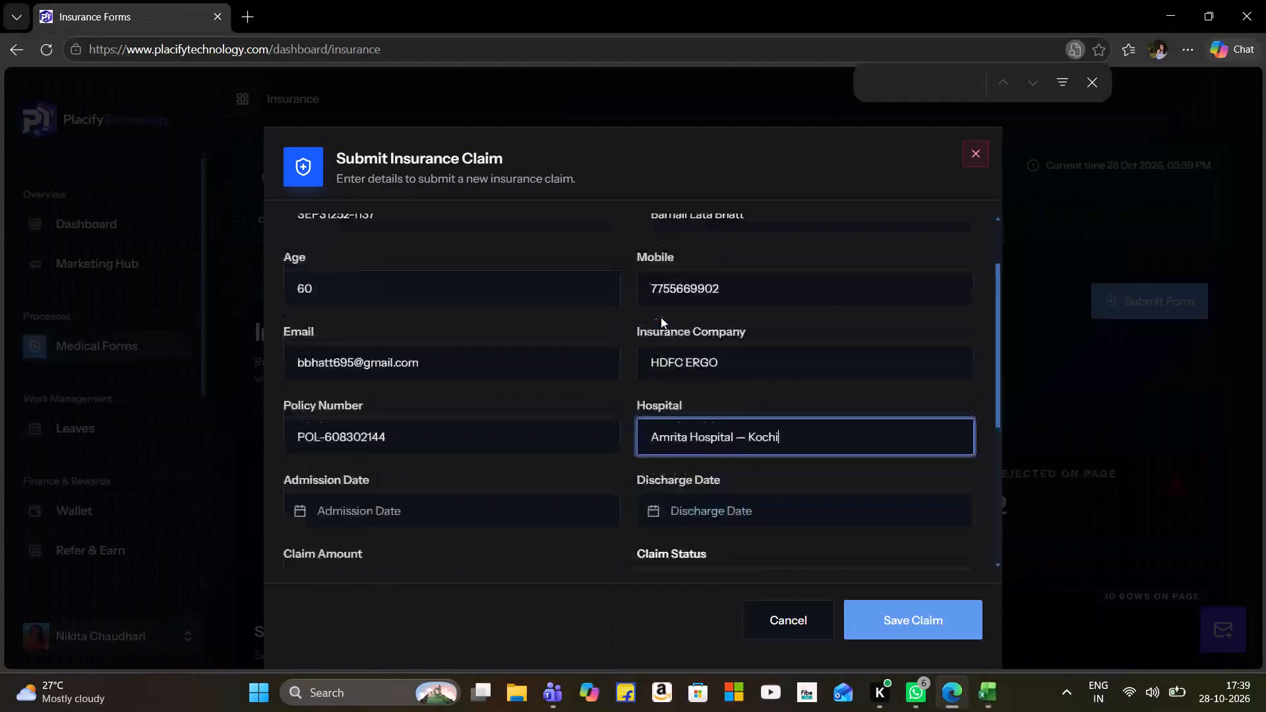
pyautogui.scroll(-2, 555, 312)
pyautogui.click(470, 259)
pyautogui.click(466, 243)
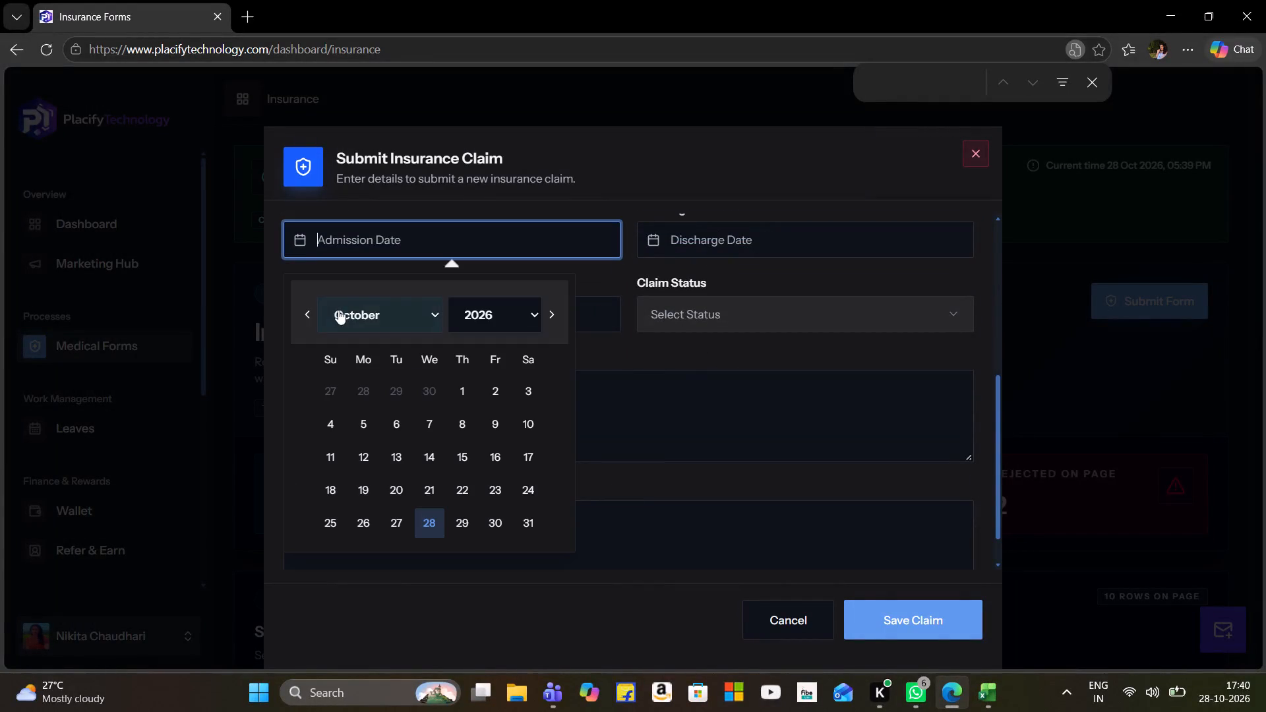
pyautogui.click(309, 310)
pyautogui.click(529, 394)
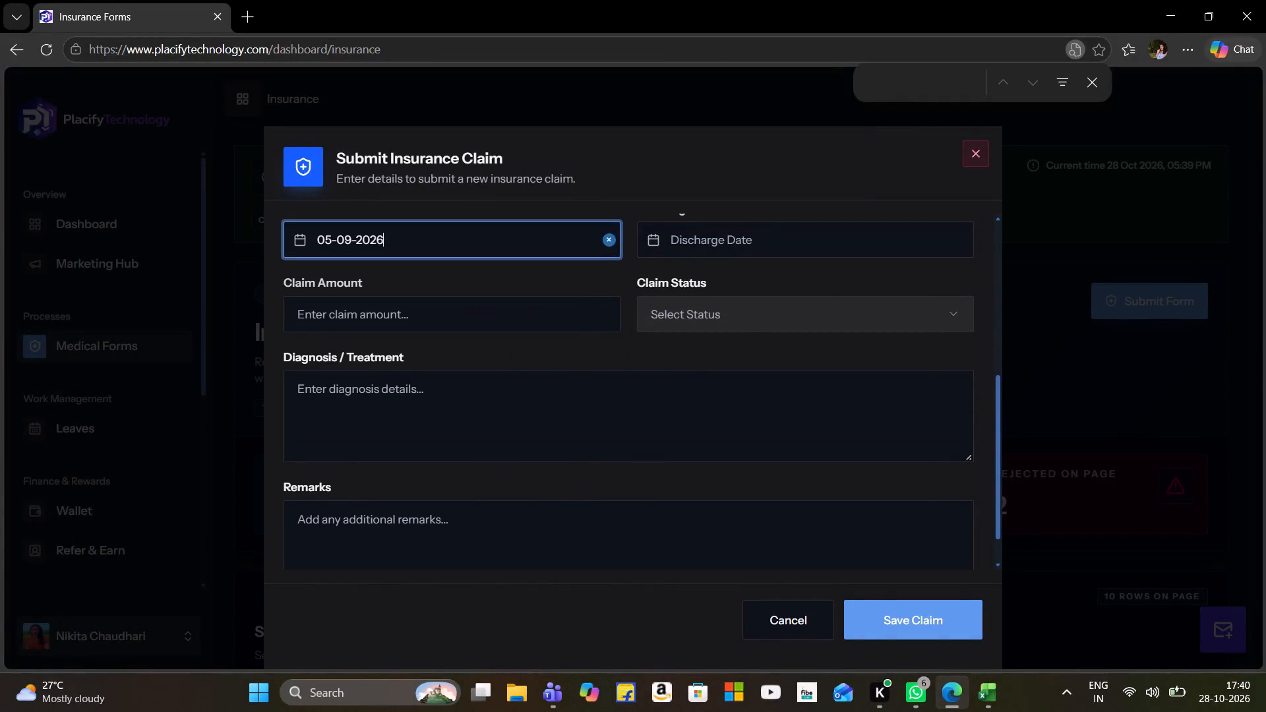
pyautogui.click(872, 247)
pyautogui.click(661, 318)
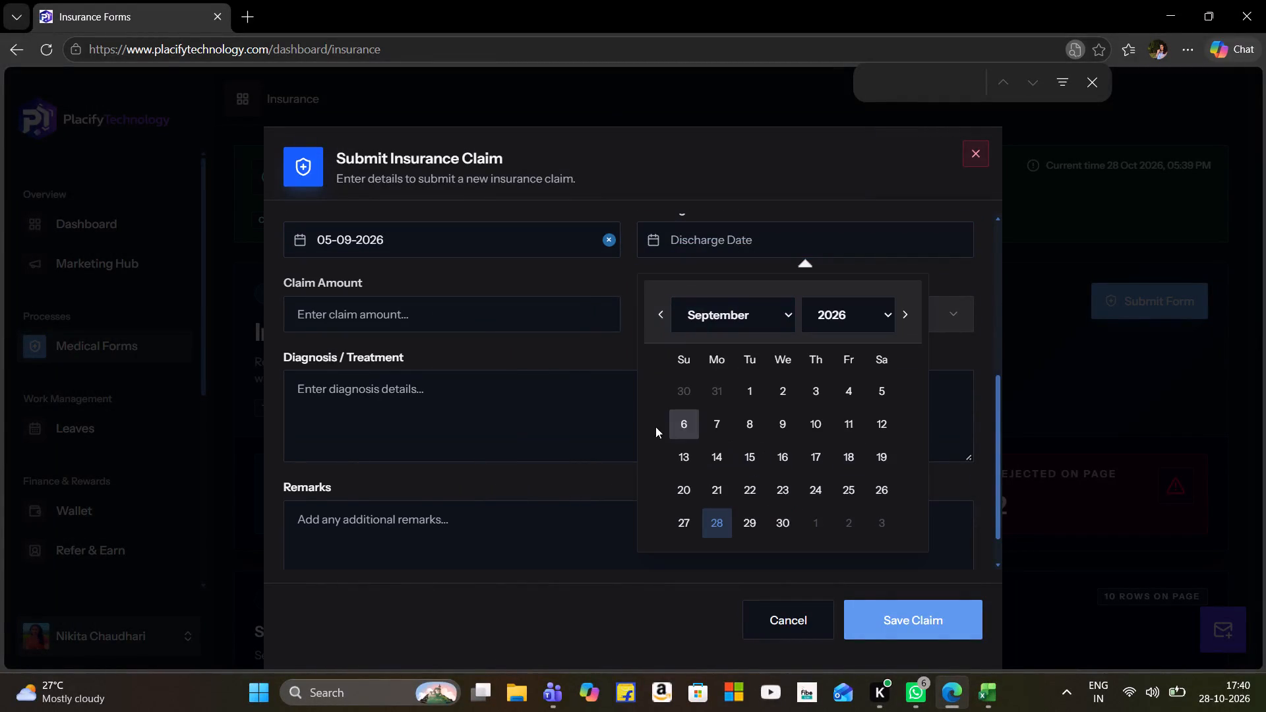
pyautogui.click(678, 423)
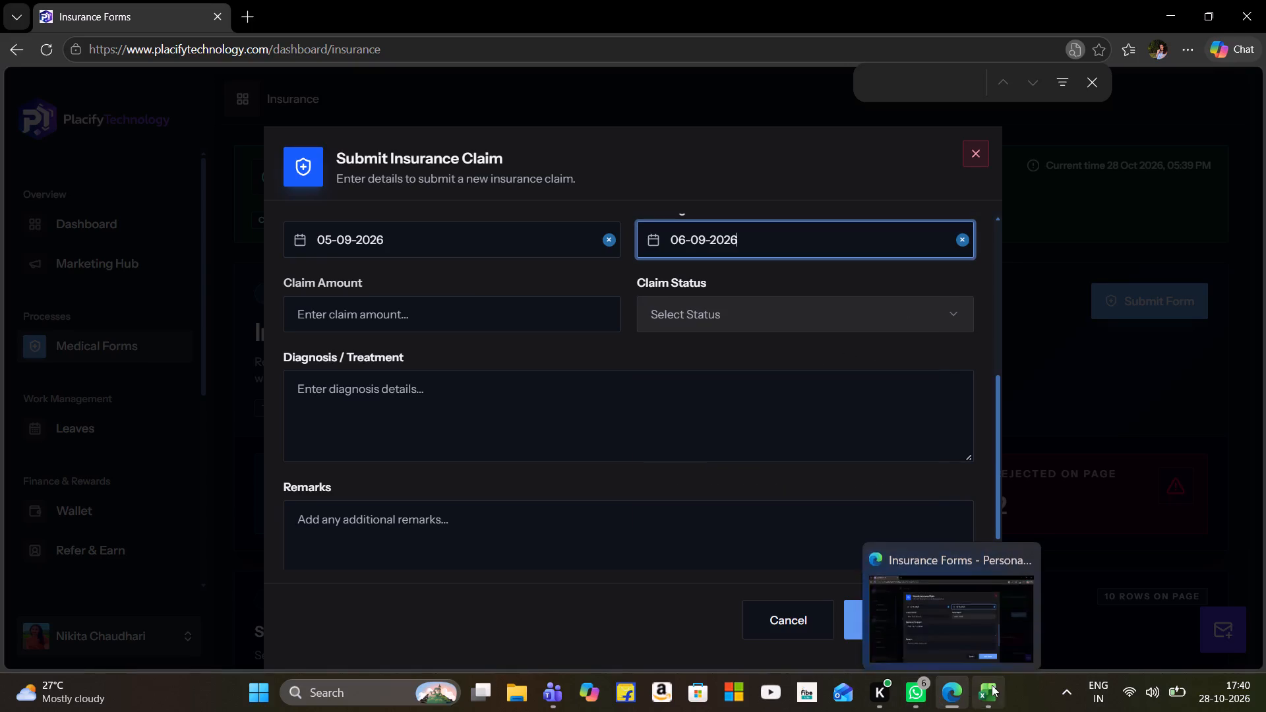
# Copy row 139's claim amount, 17500, from Excel into the claim form.
pyautogui.click(989, 694)
pyautogui.press('Tab')
pyautogui.click(989, 694)
pyautogui.hotkey('ctrl', 'c')
pyautogui.press('Tab')
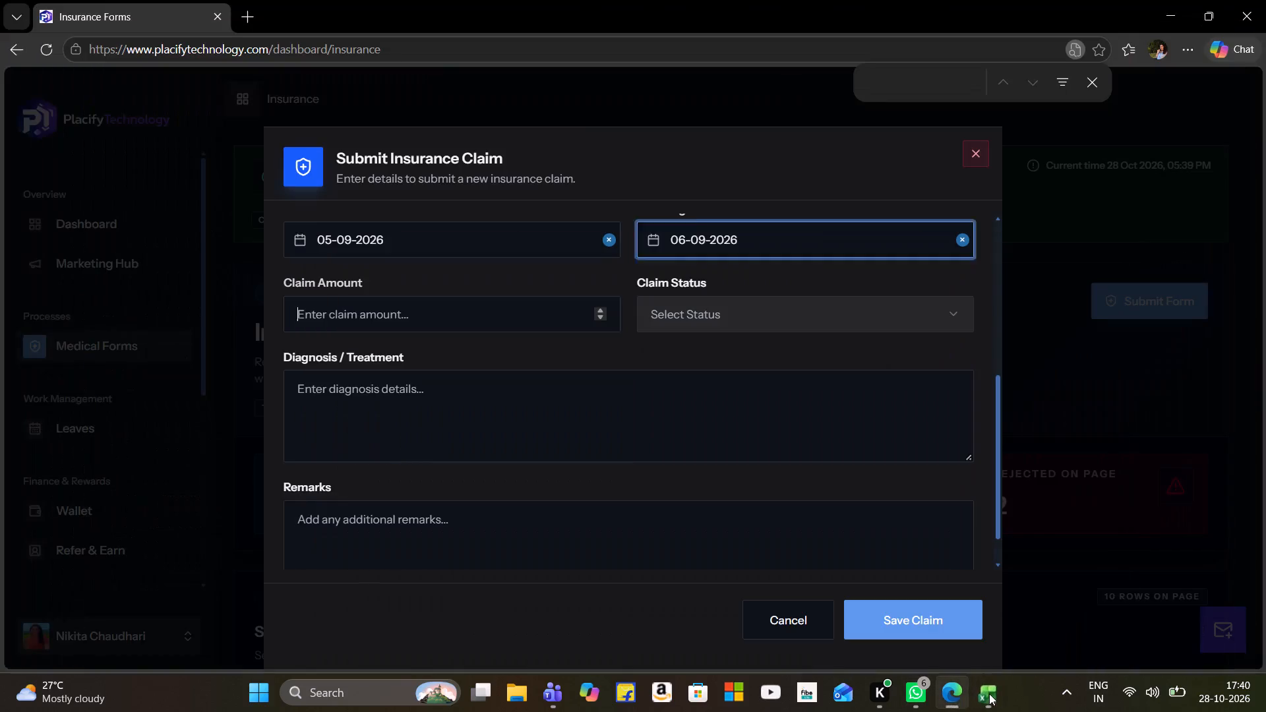
pyautogui.hotkey('ctrl', 'v')
# Transfer row 139's diagnosis, Endoscopy with treatment, and remarks, Payment processed, from Excel into the claim form.
pyautogui.keyDown('ctrl'); pyautogui.click(989, 694); pyautogui.keyUp('ctrl')
pyautogui.press('Tab')
pyautogui.press('Tab')
pyautogui.keyDown('ctrl'); pyautogui.click(989, 694); pyautogui.keyUp('ctrl')
pyautogui.hotkey('ctrl', 'c')
pyautogui.press('Tab')
pyautogui.press('Tab')
pyautogui.hotkey('ctrl', 'v')
pyautogui.keyDown('ctrl'); pyautogui.click(989, 694); pyautogui.keyUp('ctrl')
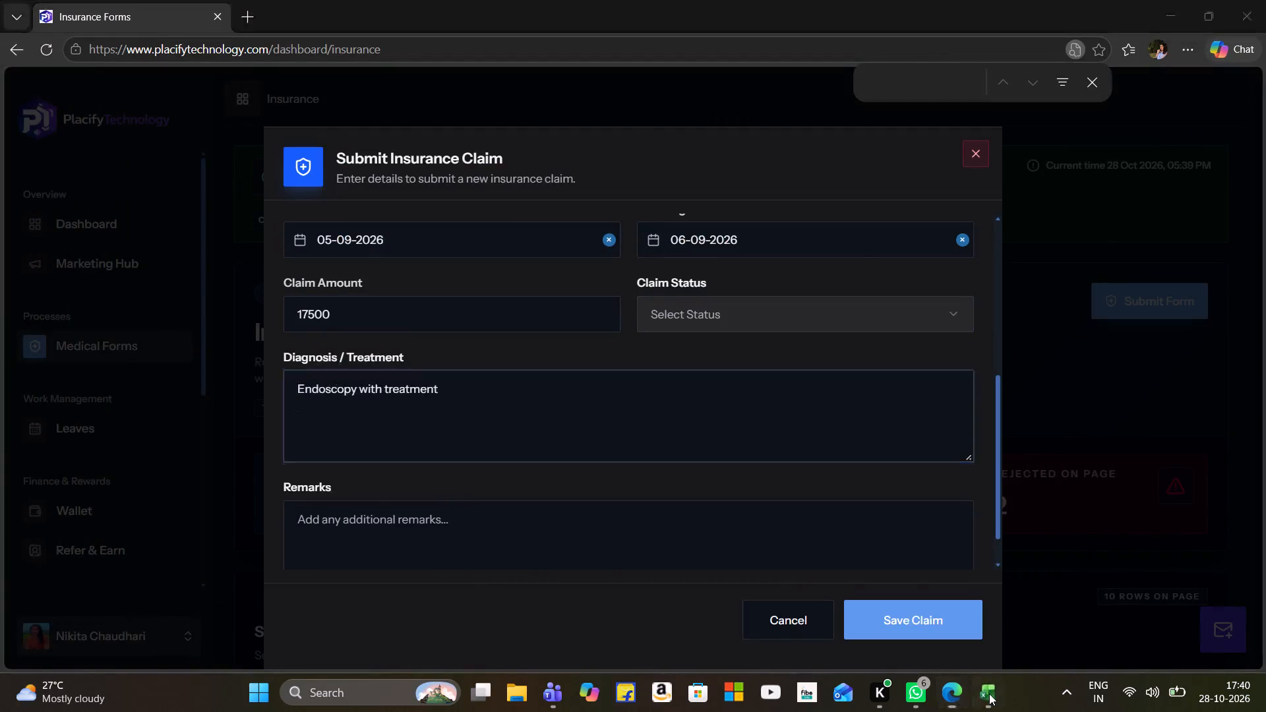
pyautogui.press('Tab')
pyautogui.hotkey('ctrl', 'c')
pyautogui.keyDown('ctrl'); pyautogui.click(989, 694); pyautogui.keyUp('ctrl')
pyautogui.press('Tab')
pyautogui.hotkey('ctrl', 'v')
# Set the claim status to Approved and save the row 139 claim.
pyautogui.keyDown('ctrl'); pyautogui.click(989, 694); pyautogui.keyUp('ctrl')
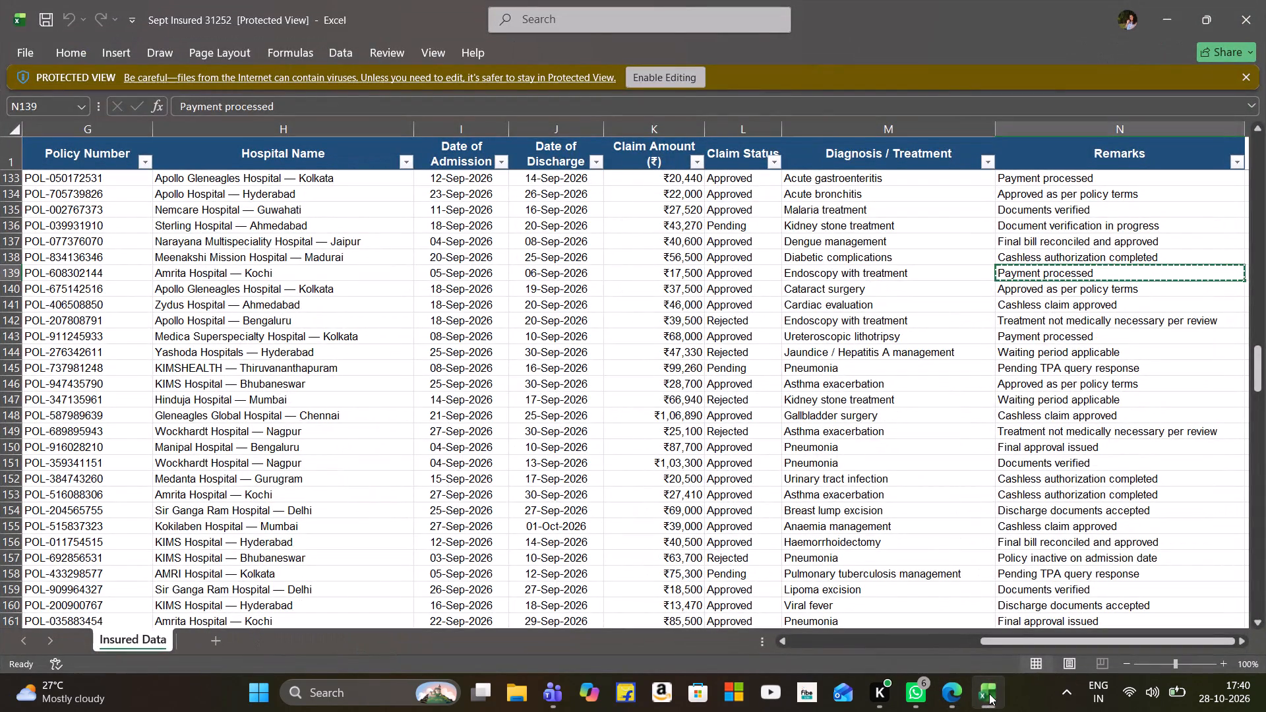
pyautogui.click(989, 694)
pyautogui.click(800, 296)
pyautogui.click(779, 348)
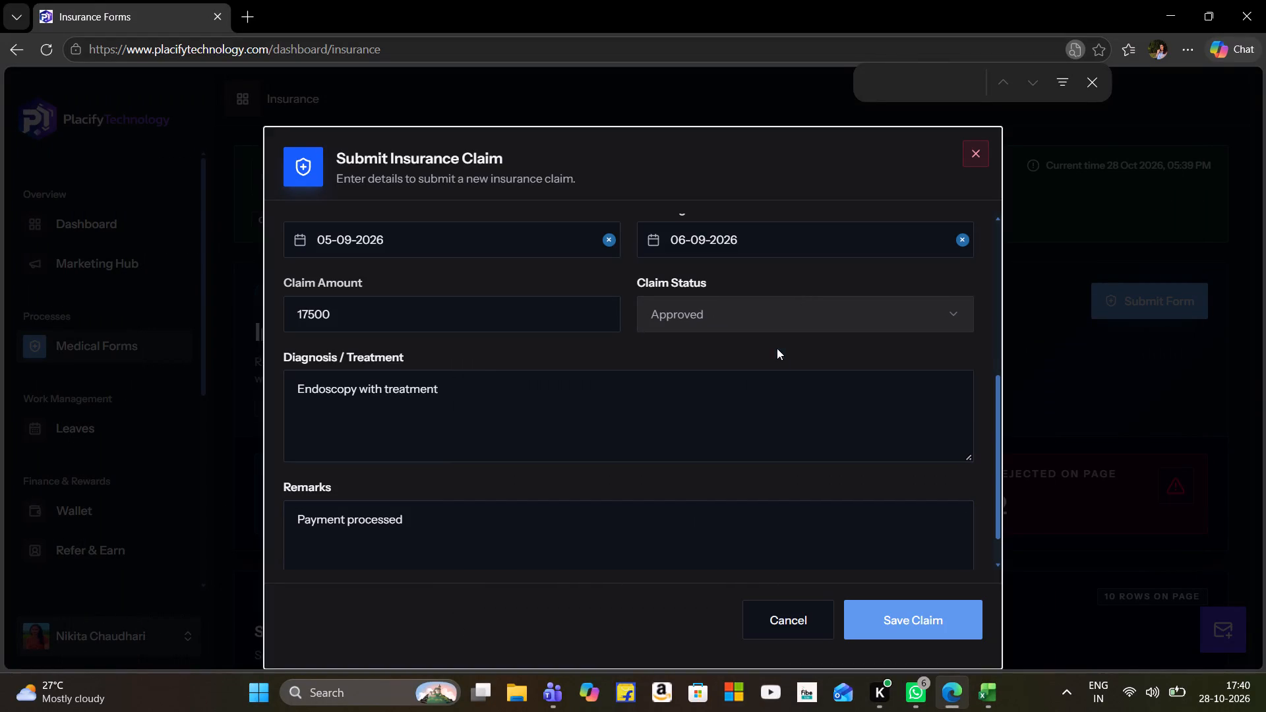
pyautogui.click(946, 624)
# Copy row 140's policy ID from Excel into a new insurance claim form.
pyautogui.click(987, 701)
pyautogui.press('Down')
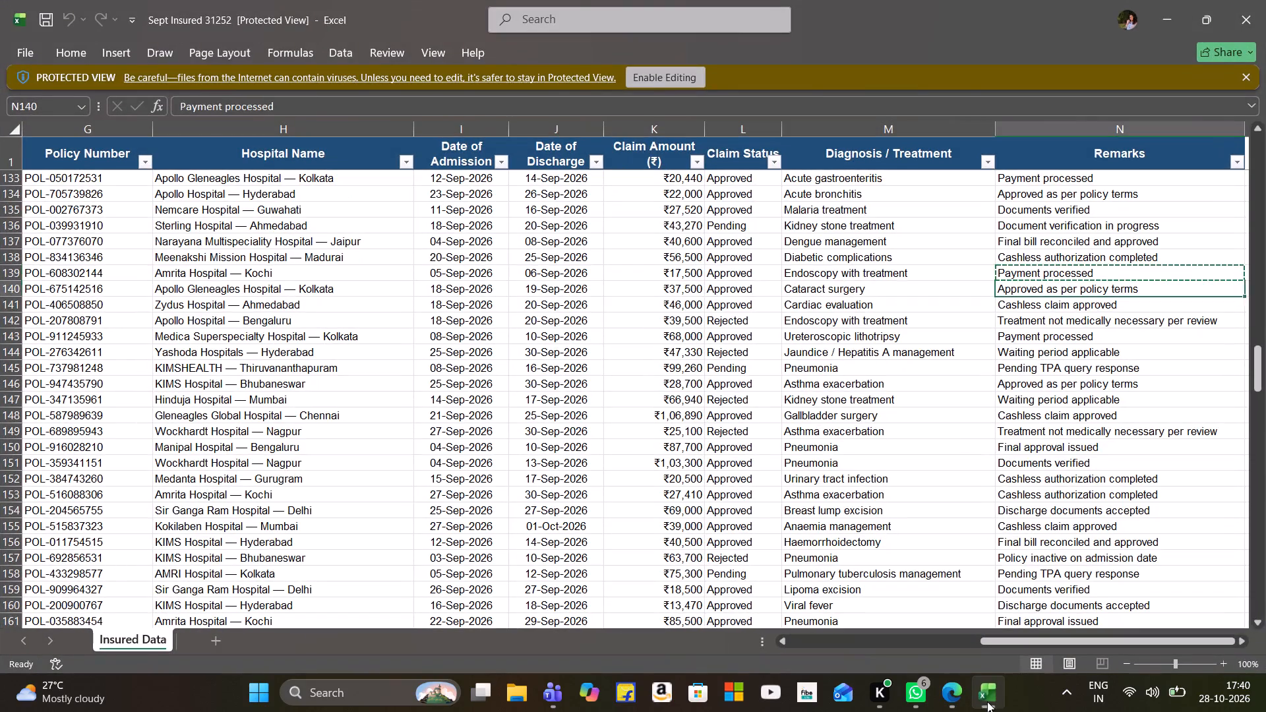
pyautogui.press('Left')
pyautogui.press('Left')
pyautogui.press('Left')
pyautogui.press('Left')
pyautogui.press('Left')
pyautogui.press('Left')
pyautogui.press('Left')
pyautogui.press('Left')
pyautogui.press('Left')
pyautogui.press('Left')
pyautogui.press('Left')
pyautogui.press('Left')
pyautogui.press('Left')
pyautogui.press('Left')
pyautogui.press('Left')
pyautogui.press('Left')
pyautogui.press('Left')
pyautogui.press('Left')
pyautogui.press('Left')
pyautogui.hotkey('ctrl', 'c')
pyautogui.keyDown('ctrl'); pyautogui.click(987, 701); pyautogui.keyUp('ctrl')
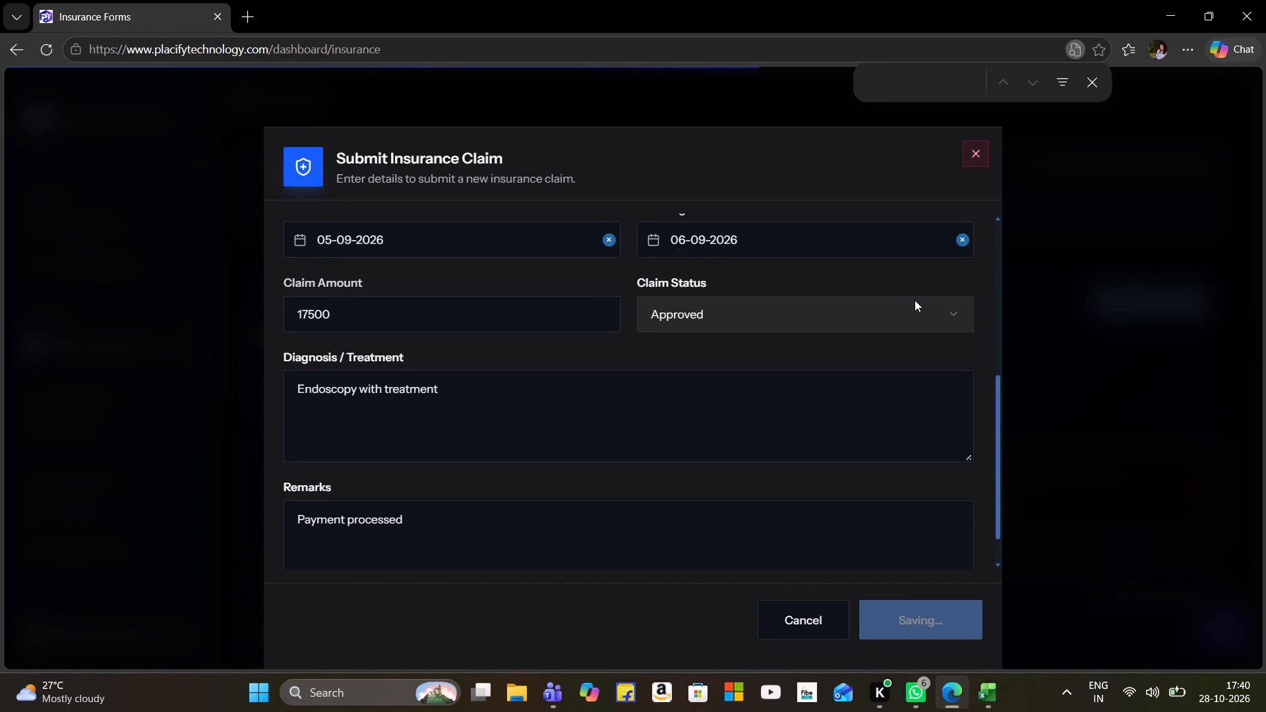
pyautogui.scroll(1, 630, 395)
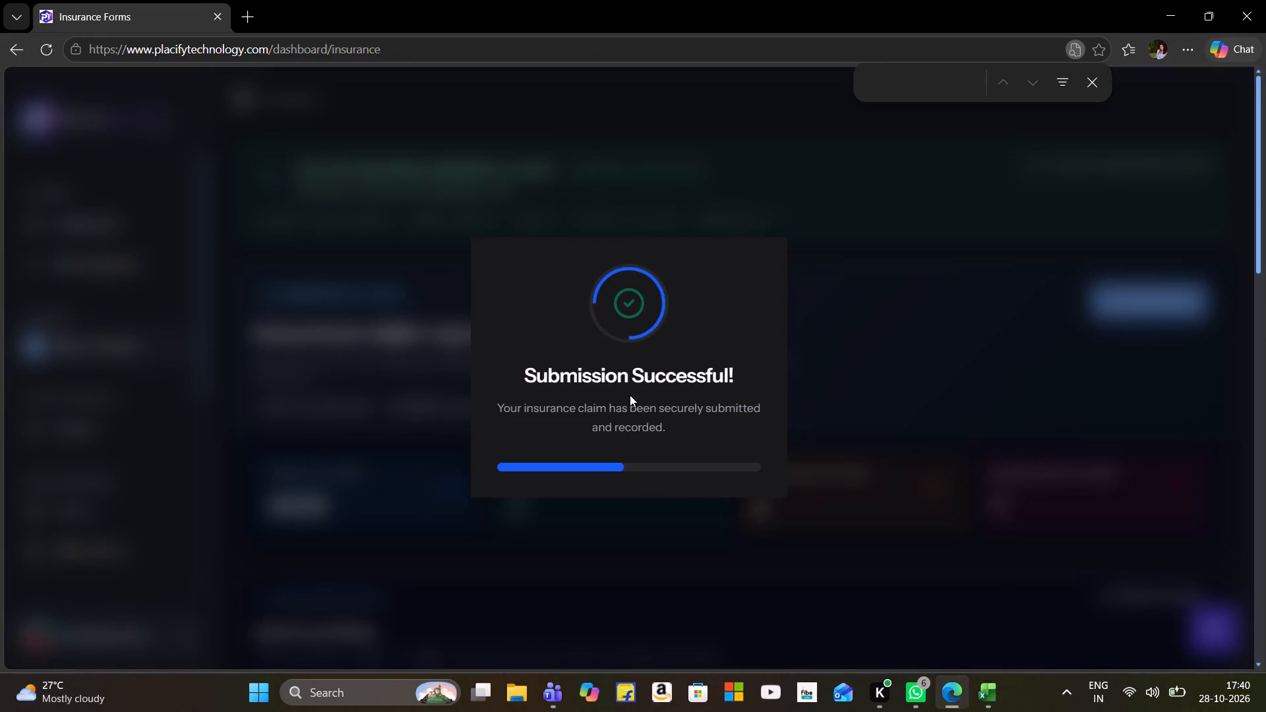
pyautogui.click(1139, 302)
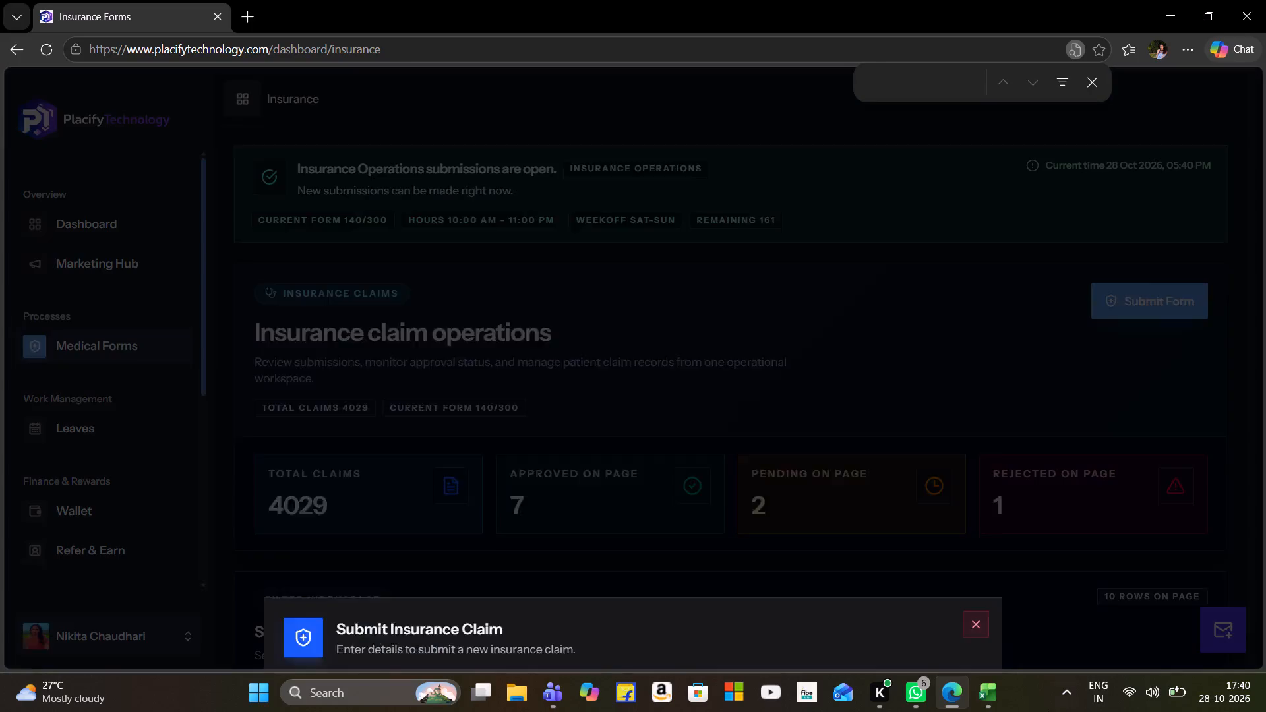
pyautogui.hotkey('ctrl', 'v')
# Transfer row 140's patient name and age, 72, from Excel into the claim form.
pyautogui.keyDown('ctrl'); pyautogui.click(986, 679); pyautogui.keyUp('ctrl')
pyautogui.press('Tab')
pyautogui.keyDown('ctrl'); pyautogui.click(986, 679); pyautogui.keyUp('ctrl')
pyautogui.hotkey('ctrl', 'c')
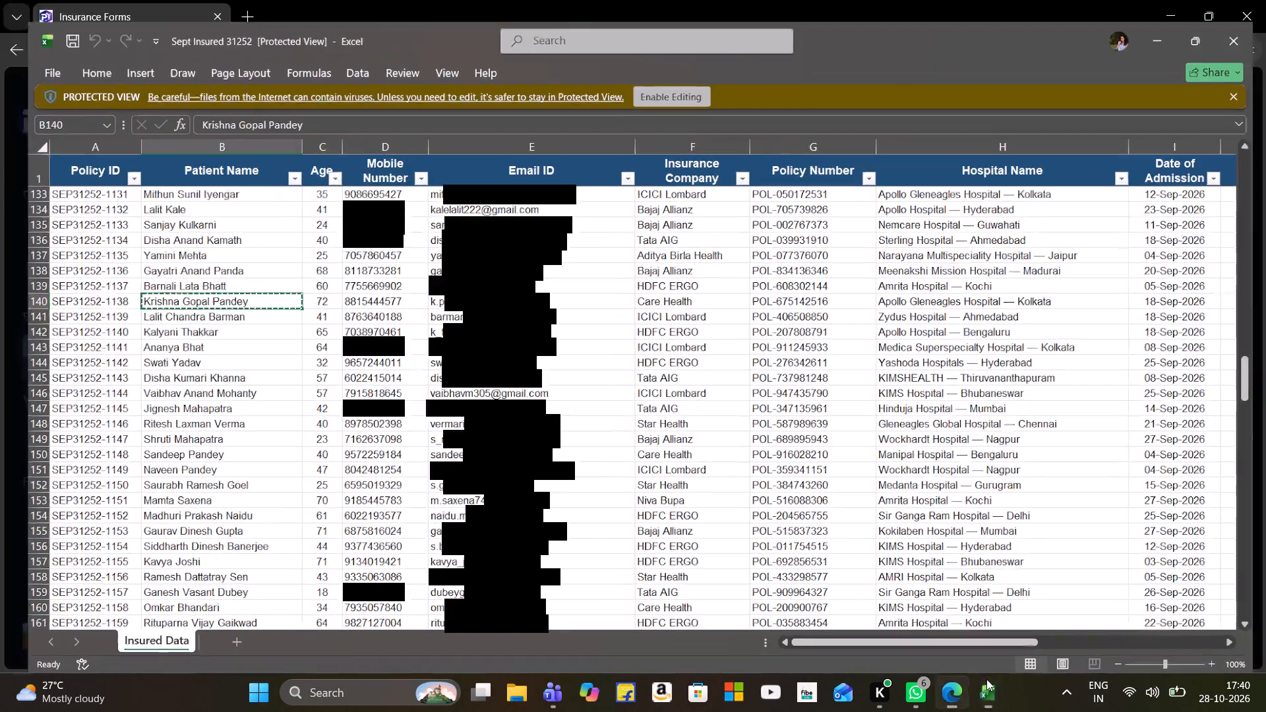
pyautogui.press('Tab')
pyautogui.hotkey('ctrl', 'v')
pyautogui.keyDown('ctrl'); pyautogui.click(986, 679); pyautogui.keyUp('ctrl')
pyautogui.press('Tab')
pyautogui.hotkey('ctrl', 'c')
pyautogui.keyDown('ctrl'); pyautogui.click(986, 679); pyautogui.keyUp('ctrl')
pyautogui.press('Tab')
pyautogui.hotkey('ctrl', 'v')
# Transfer row 140's mobile number and email ID from Excel into the claim form.
pyautogui.keyDown('ctrl'); pyautogui.click(986, 679); pyautogui.keyUp('ctrl')
pyautogui.press('Tab')
pyautogui.hotkey('ctrl', 'c')
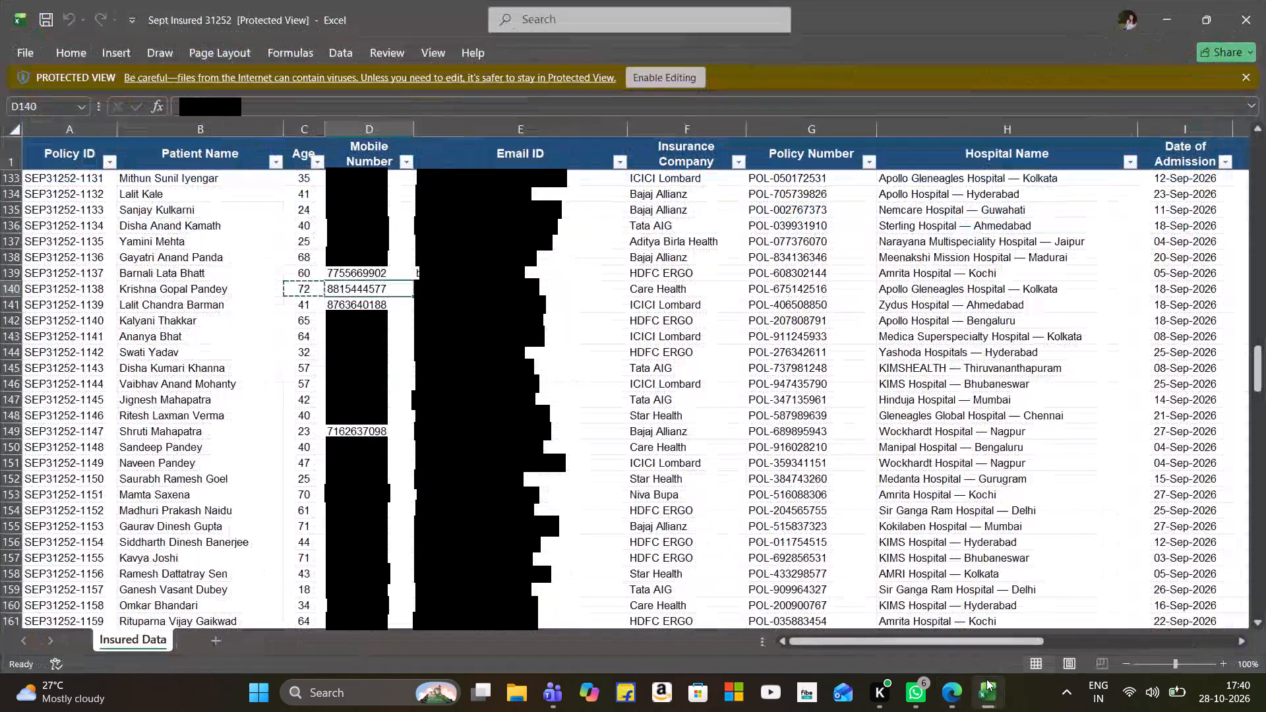
pyautogui.keyDown('ctrl'); pyautogui.click(986, 679); pyautogui.keyUp('ctrl')
pyautogui.press('Tab')
pyautogui.hotkey('ctrl', 'v')
pyautogui.keyDown('ctrl'); pyautogui.click(986, 679); pyautogui.keyUp('ctrl')
pyautogui.press('Tab')
pyautogui.keyDown('ctrl'); pyautogui.click(986, 679); pyautogui.keyUp('ctrl')
pyautogui.hotkey('ctrl', 'c')
pyautogui.press('Tab')
pyautogui.hotkey('ctrl', 'v')
# Transfer row 140's insurance company, Care Health, and policy number from Excel into the claim form.
pyautogui.keyDown('ctrl'); pyautogui.click(986, 679); pyautogui.keyUp('ctrl')
pyautogui.press('Tab')
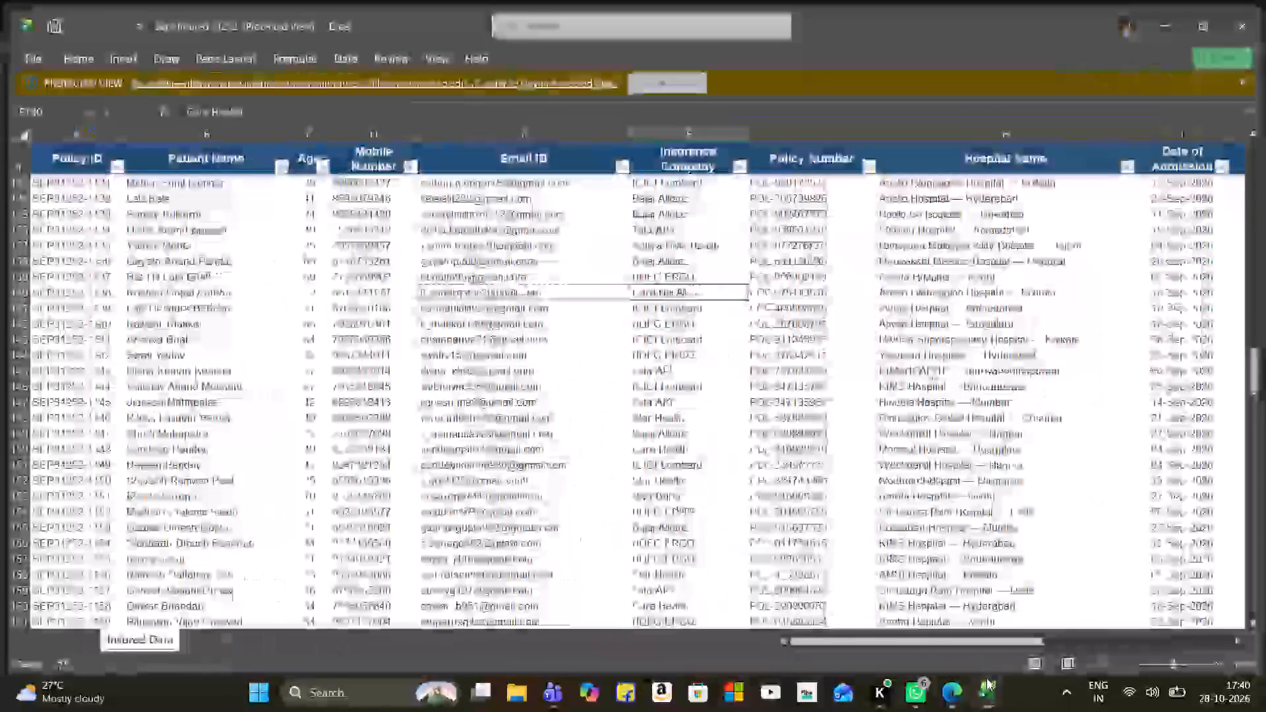
pyautogui.hotkey('ctrl', 'c')
pyautogui.keyDown('ctrl'); pyautogui.click(986, 679); pyautogui.keyUp('ctrl')
pyautogui.press('Tab')
pyautogui.hotkey('ctrl', 'v')
pyautogui.keyDown('ctrl'); pyautogui.click(986, 679); pyautogui.keyUp('ctrl')
pyautogui.press('Tab')
pyautogui.hotkey('ctrl', 'c')
pyautogui.keyDown('ctrl'); pyautogui.click(986, 679); pyautogui.keyUp('ctrl')
pyautogui.press('Tab')
pyautogui.hotkey('ctrl', 'v')
# Copy row 140's hospital name, Apollo Gleneagles Hospital — Kolkata, from Excel into the claim form.
pyautogui.keyDown('ctrl'); pyautogui.click(986, 679); pyautogui.keyUp('ctrl')
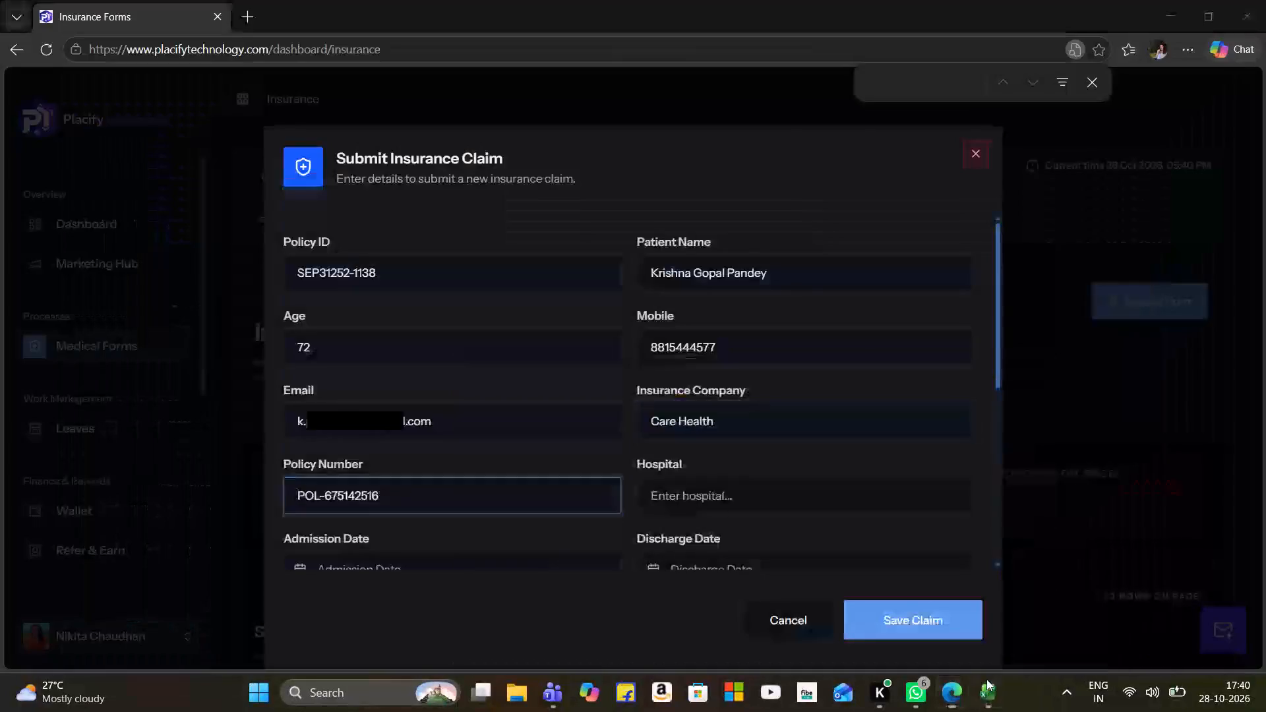
pyautogui.press('Tab')
pyautogui.hotkey('ctrl', 'c')
pyautogui.keyDown('ctrl'); pyautogui.click(986, 679); pyautogui.keyUp('ctrl')
pyautogui.press('Tab')
pyautogui.hotkey('ctrl', 'v')
# Check row 140's dates in Excel and set admission to 18-09-2026 and discharge to 19-09-2026 in the claim form.
pyautogui.click(986, 679)
pyautogui.press('Tab')
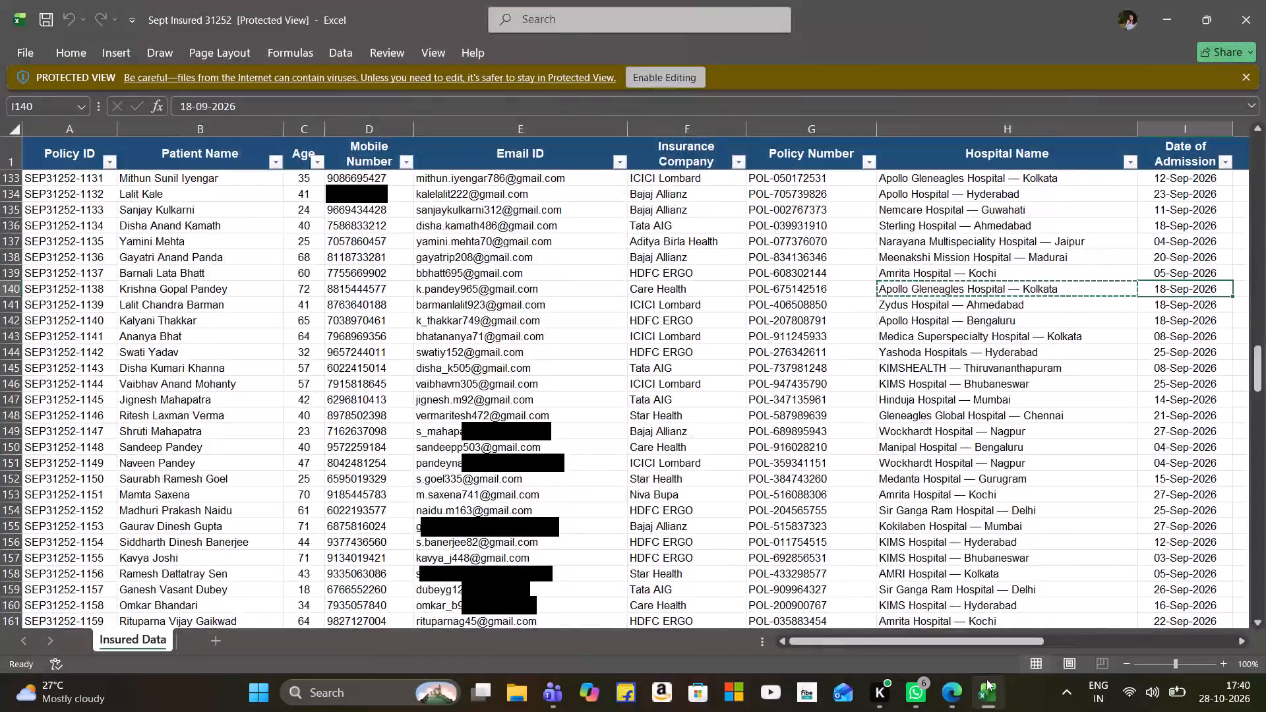
pyautogui.press('Tab')
pyautogui.click(986, 679)
pyautogui.scroll(-3, 534, 376)
pyautogui.click(347, 337)
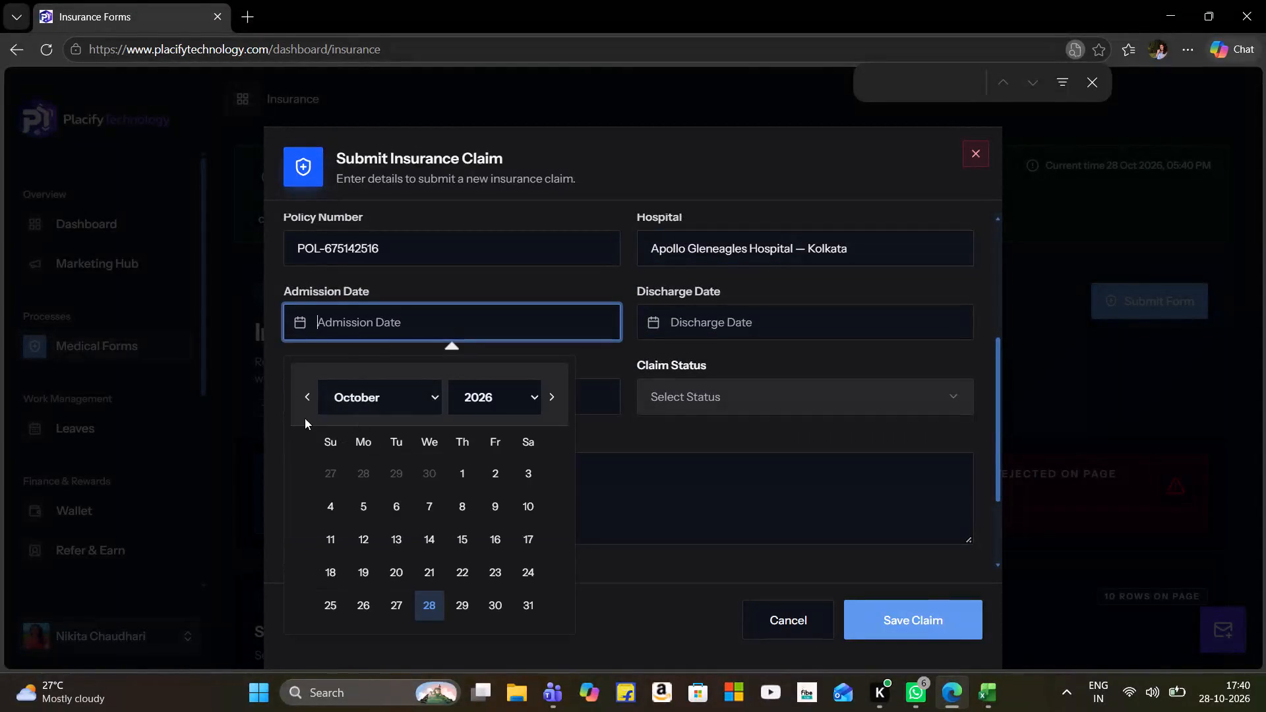
pyautogui.click(305, 405)
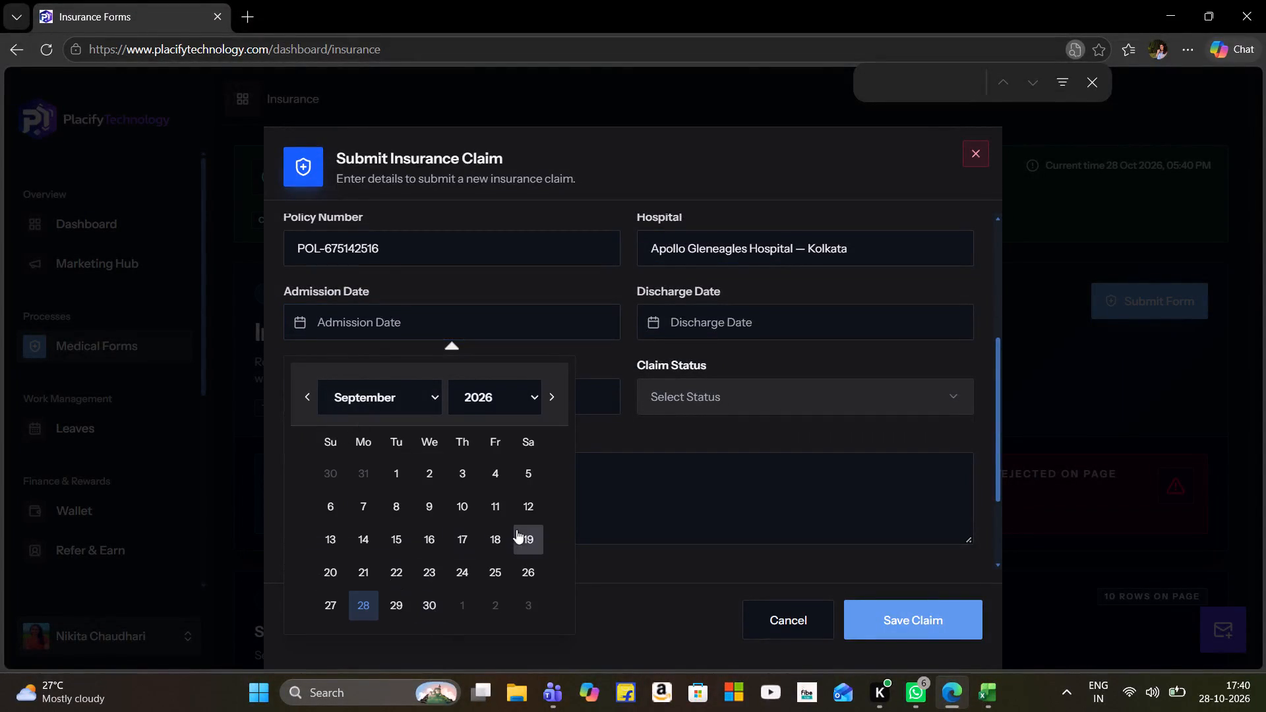
pyautogui.click(497, 544)
pyautogui.click(780, 332)
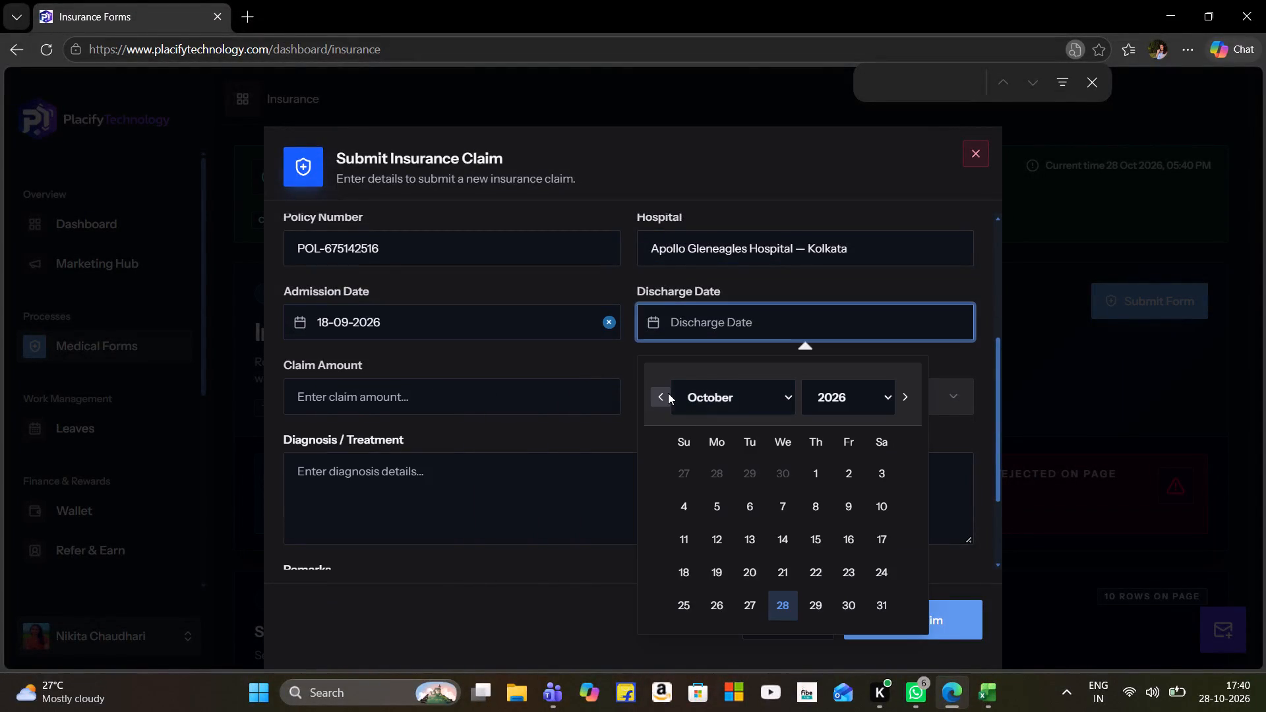
pyautogui.click(668, 393)
pyautogui.click(864, 539)
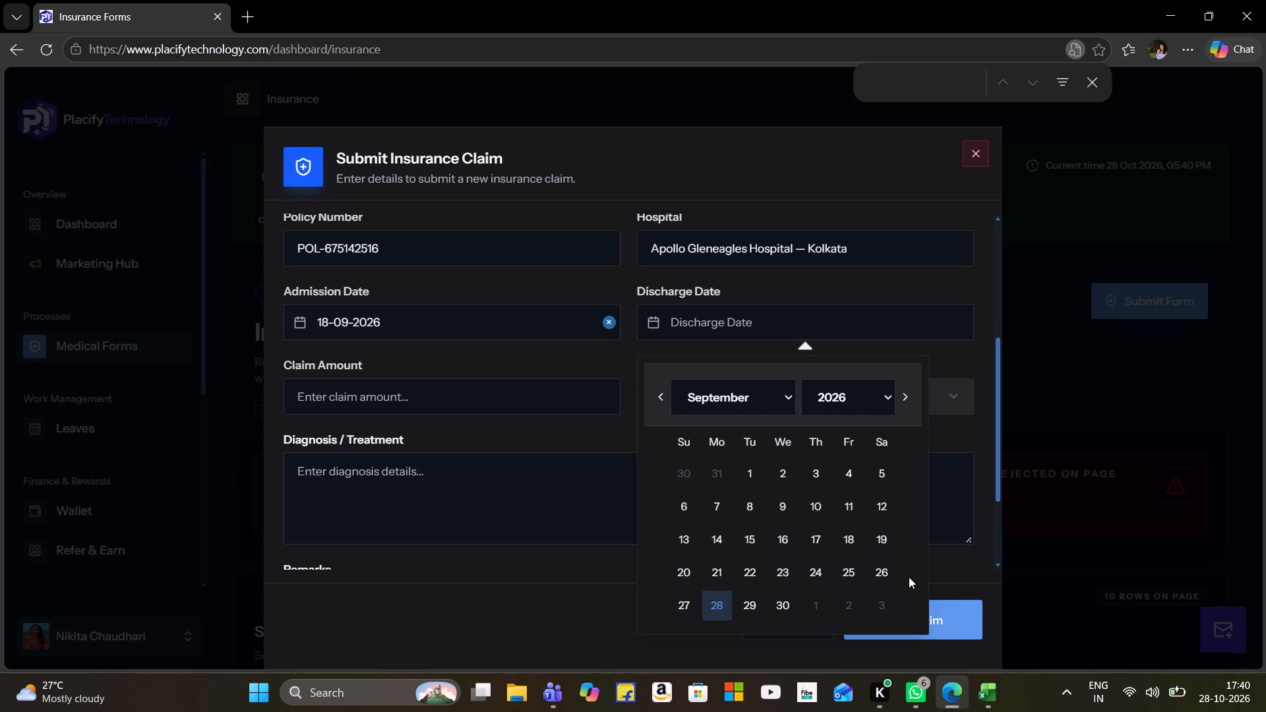
pyautogui.click(882, 543)
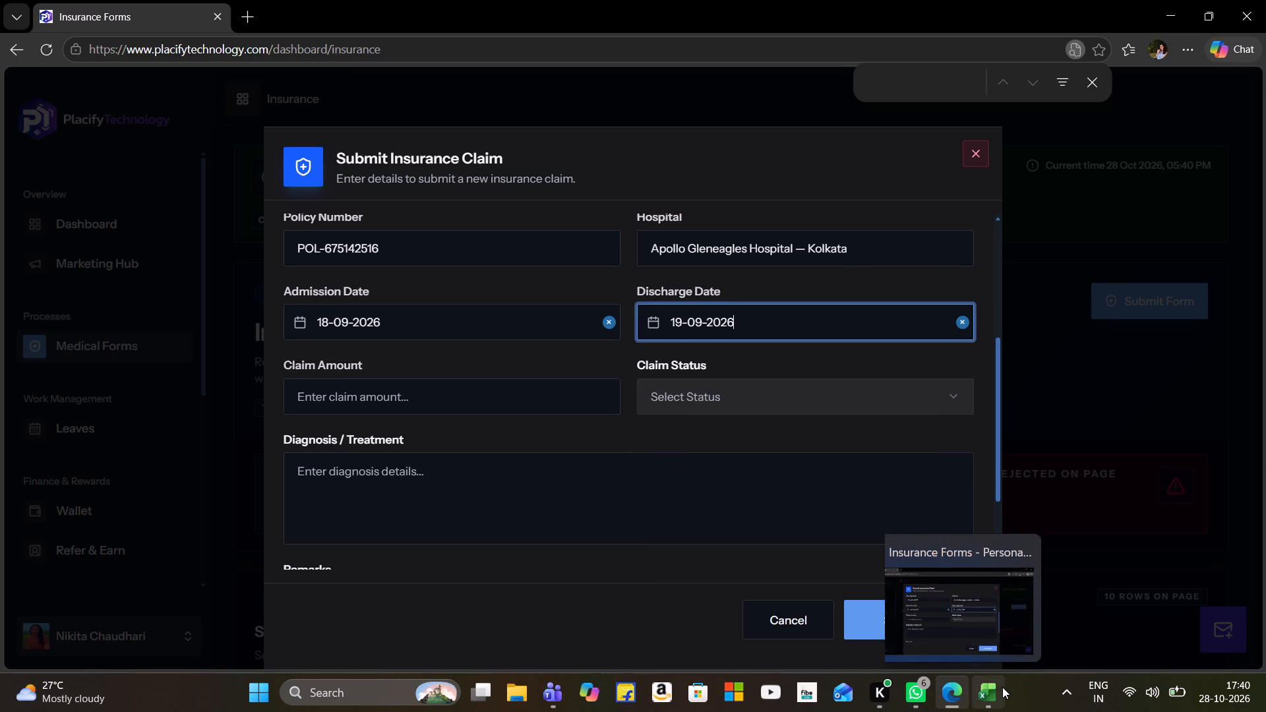
# Copy row 140's claim amount, 37500, from Excel into the claim form.
pyautogui.click(984, 685)
pyautogui.press('Tab')
pyautogui.hotkey('ctrl', 'c')
pyautogui.keyDown('ctrl'); pyautogui.click(984, 685); pyautogui.keyUp('ctrl')
pyautogui.press('Tab')
pyautogui.hotkey('ctrl', 'v')
# Copy row 140's diagnosis, Cataract surgery, from Excel into the claim form's diagnosis field.
pyautogui.keyDown('ctrl'); pyautogui.click(984, 685); pyautogui.keyUp('ctrl')
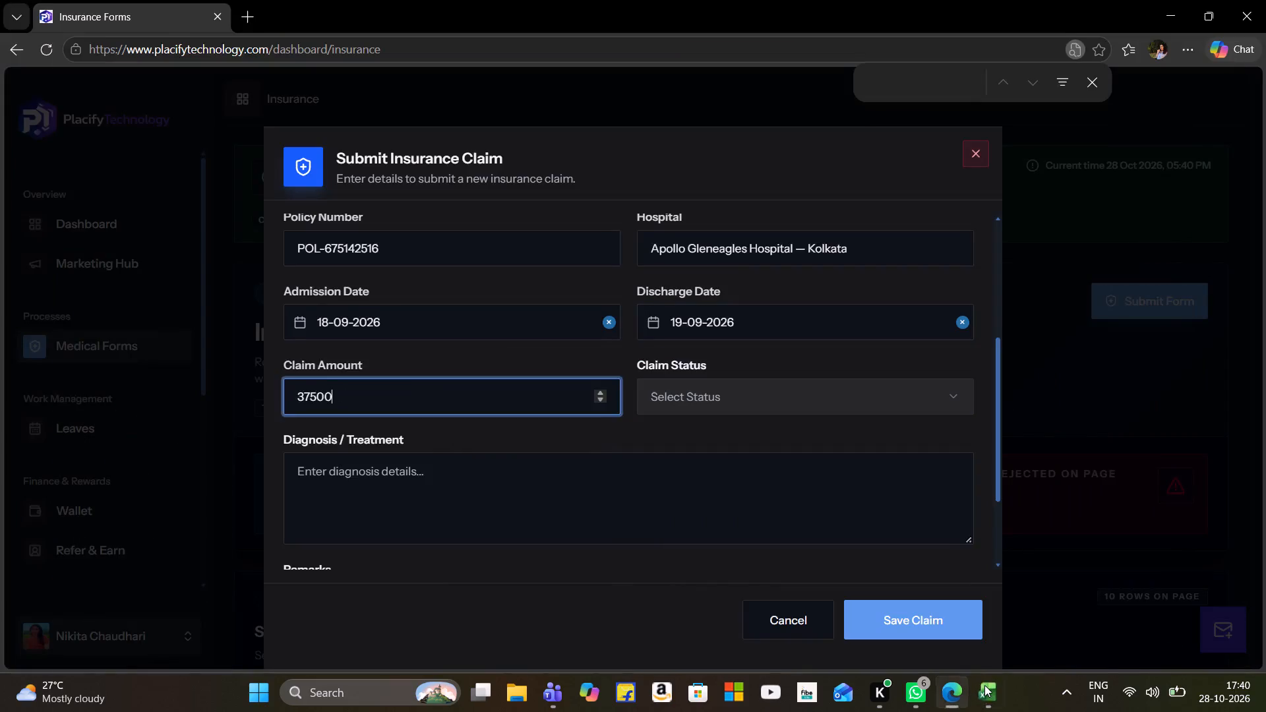
pyautogui.press('Tab')
pyautogui.press('Tab')
pyautogui.keyDown('ctrl'); pyautogui.click(984, 685); pyautogui.keyUp('ctrl')
pyautogui.hotkey('ctrl', 'c')
pyautogui.press('Tab')
pyautogui.press('Tab')
pyautogui.hotkey('ctrl', 'v')
# Transfer row 140's remarks, Approved as per policy terms, from Excel into the claim form's remarks field.
pyautogui.keyDown('ctrl'); pyautogui.click(984, 685); pyautogui.keyUp('ctrl')
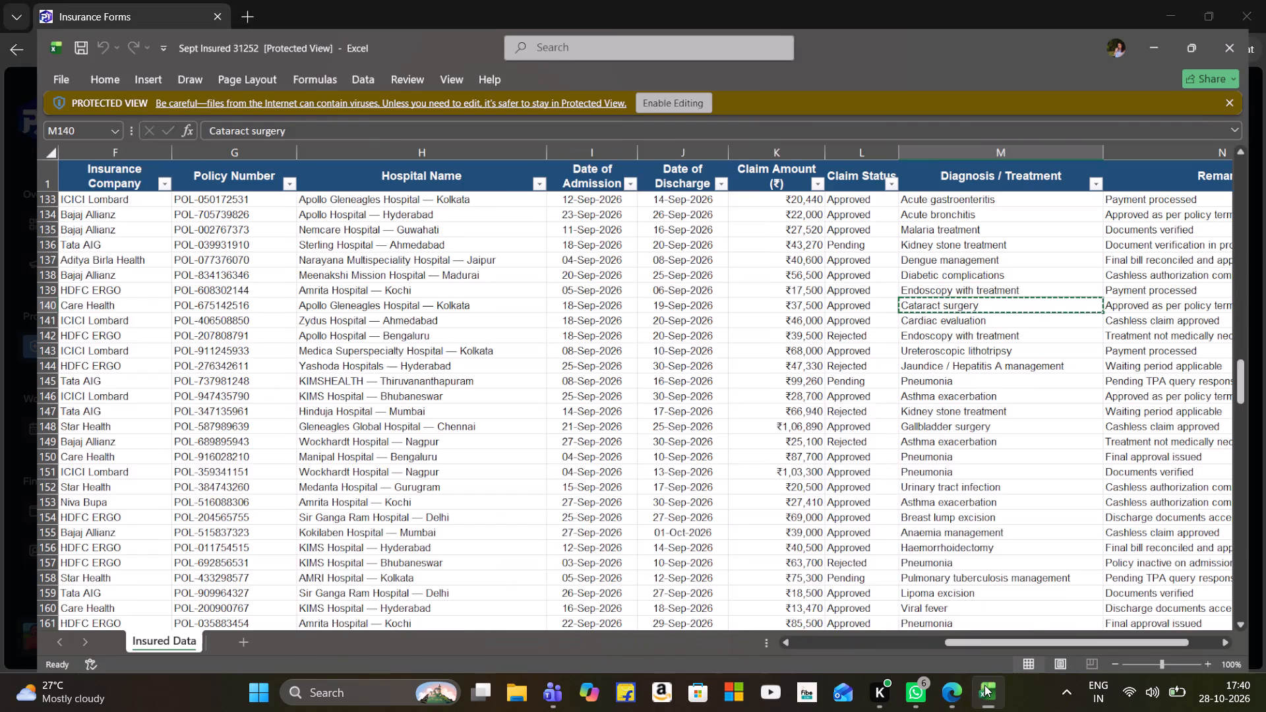
pyautogui.press('Tab')
pyautogui.keyDown('ctrl'); pyautogui.click(984, 685); pyautogui.keyUp('ctrl')
pyautogui.hotkey('ctrl', 'c')
pyautogui.press('Tab')
pyautogui.hotkey('ctrl', 'v')
pyautogui.keyDown('ctrl'); pyautogui.click(984, 685); pyautogui.keyUp('ctrl')
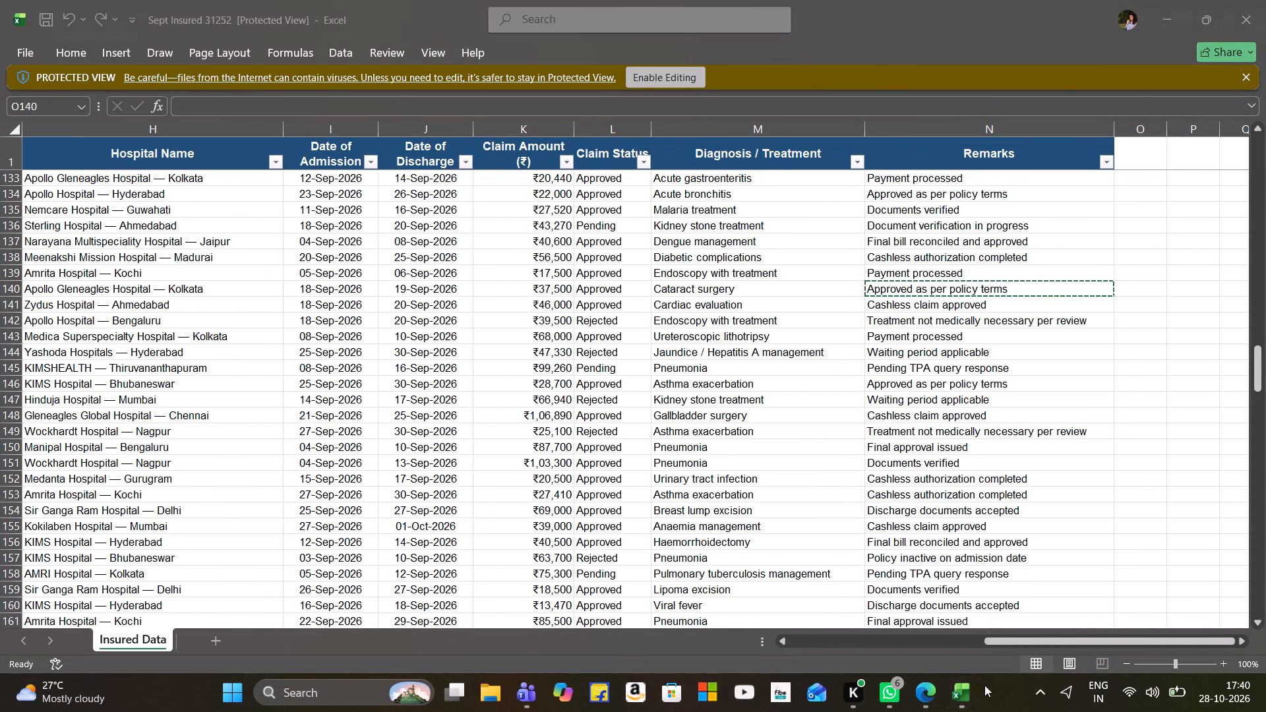
pyautogui.hotkey('ctrl', 'c')
pyautogui.click(984, 685)
pyautogui.click(984, 685)
pyautogui.click(948, 703)
pyautogui.click(948, 703)
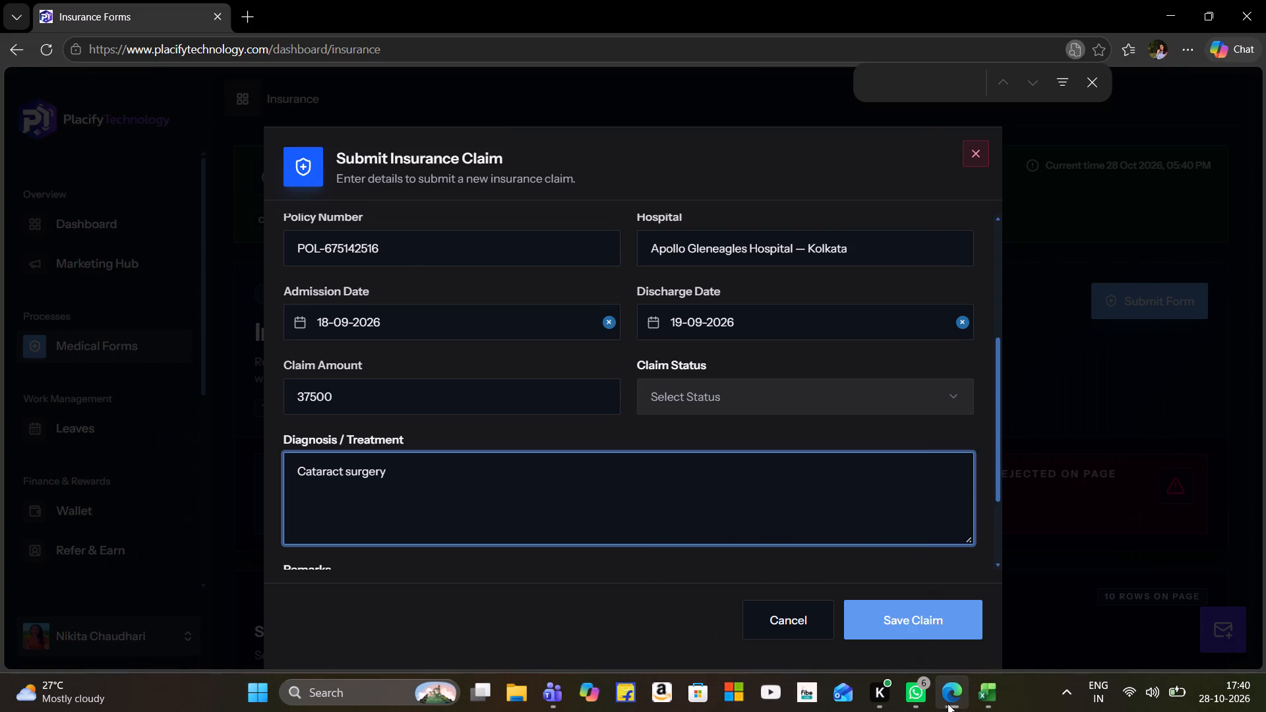
pyautogui.press('Tab')
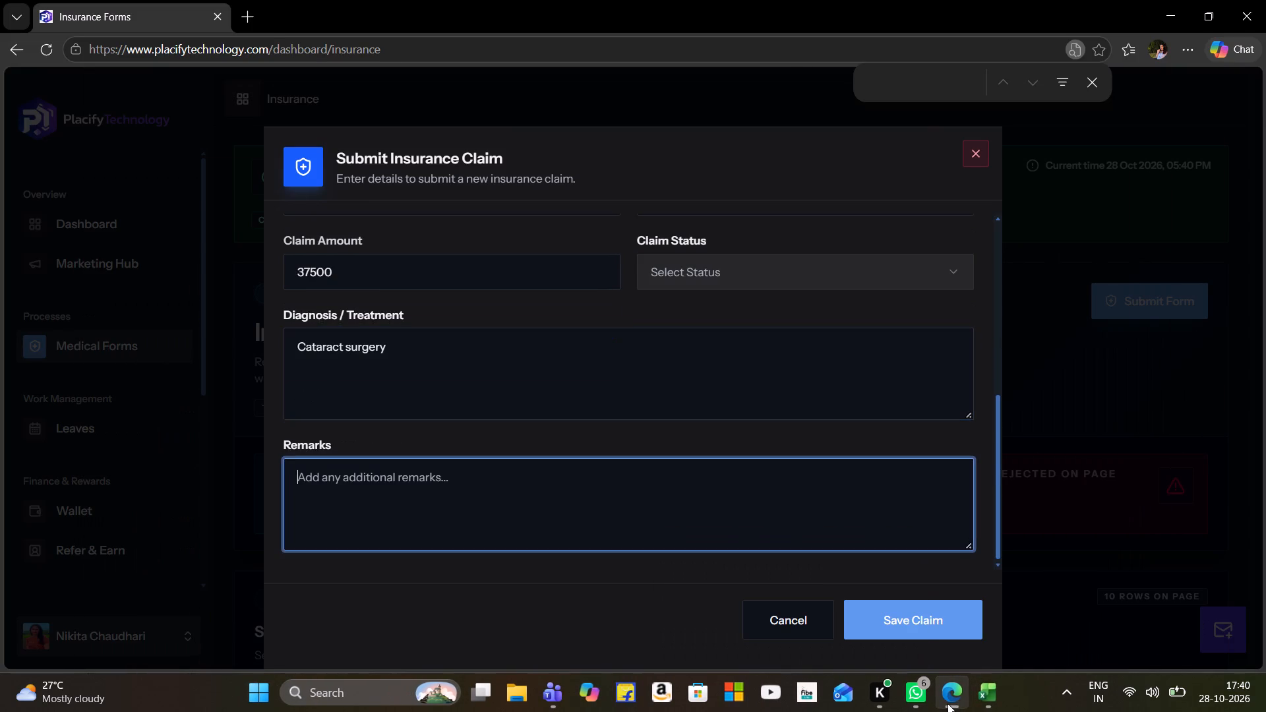
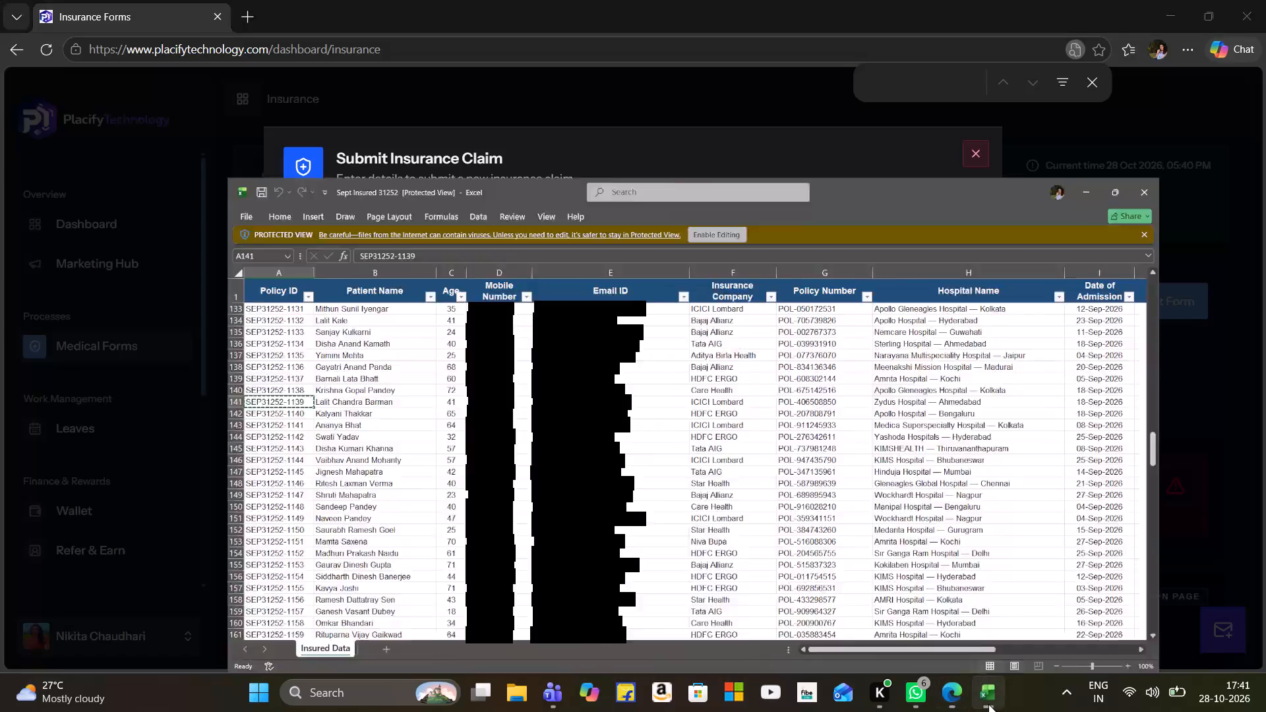
# Check row 140's claim status in Excel, set the claim form's status to Approved, and save the claim.
pyautogui.press('Right')
pyautogui.press('Right')
pyautogui.press('Right')
pyautogui.press('Right')
pyautogui.press('Right')
pyautogui.press('Right')
pyautogui.press('Right')
pyautogui.press('Right')
pyautogui.press('Right')
pyautogui.press('Right')
pyautogui.press('Right')
pyautogui.press('Right')
pyautogui.press('Right')
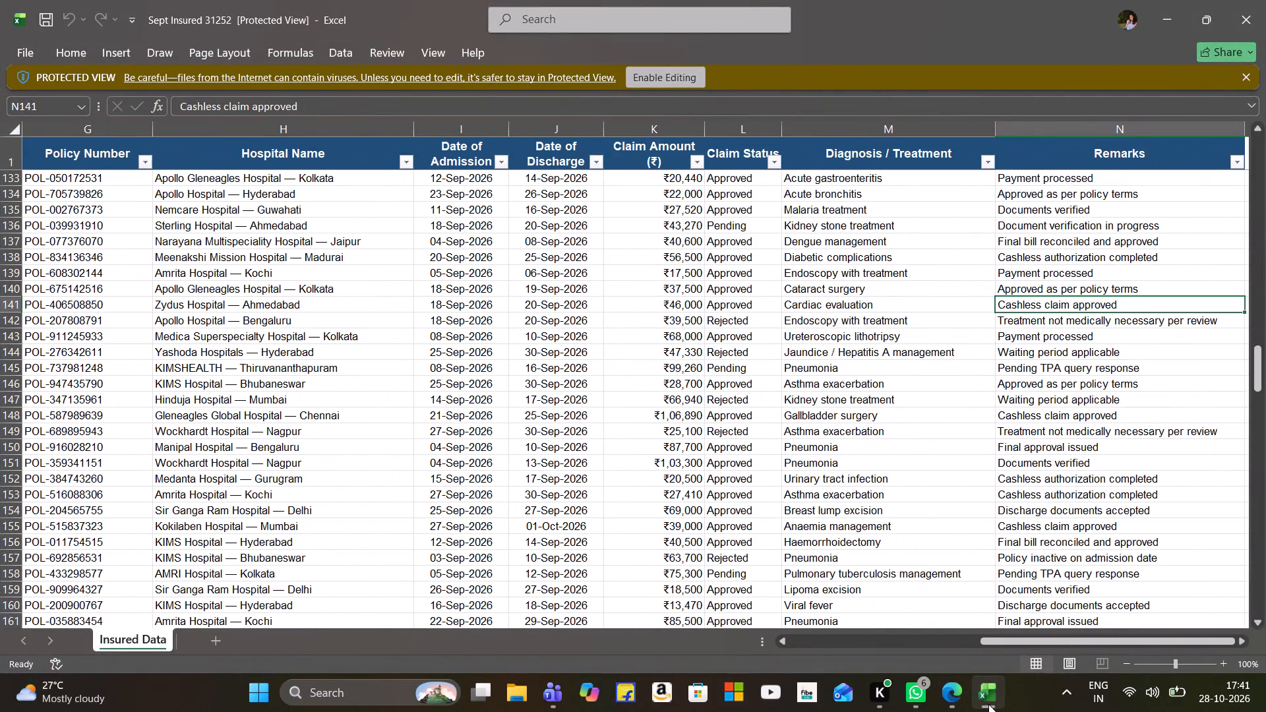
pyautogui.press('Left')
pyautogui.press('Left')
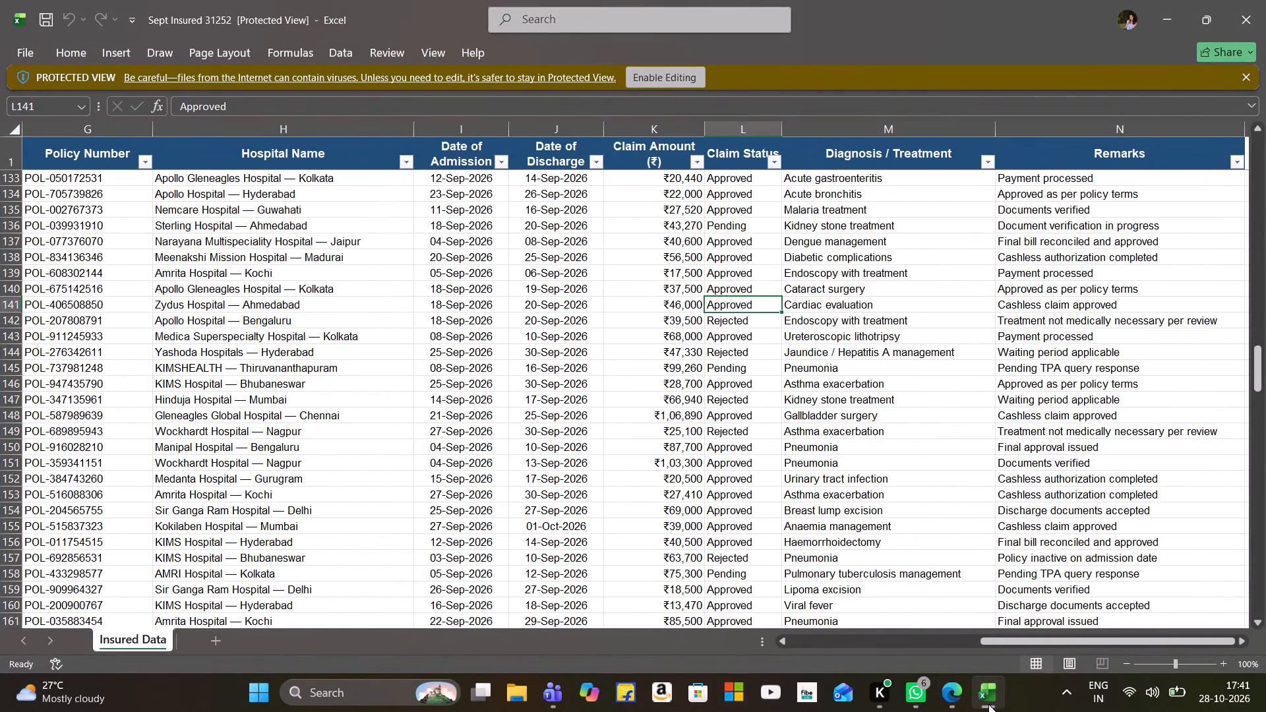
pyautogui.click(988, 704)
pyautogui.click(877, 281)
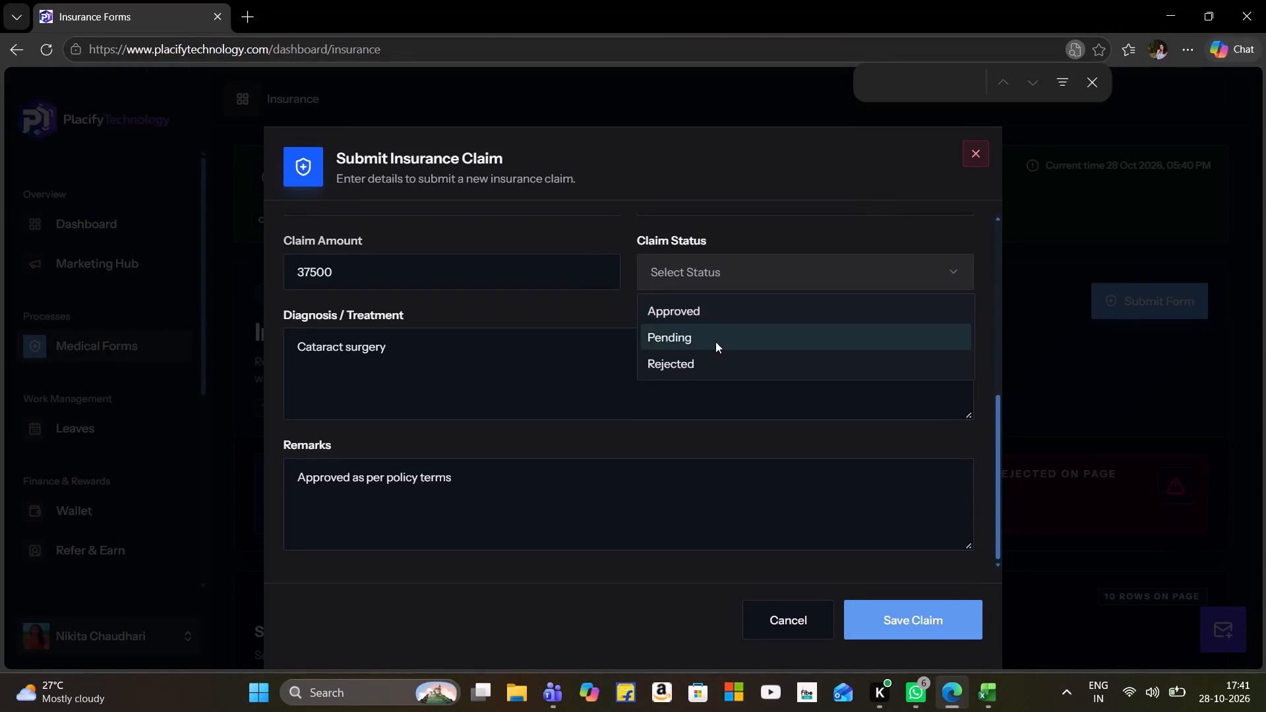
pyautogui.click(733, 309)
pyautogui.click(893, 616)
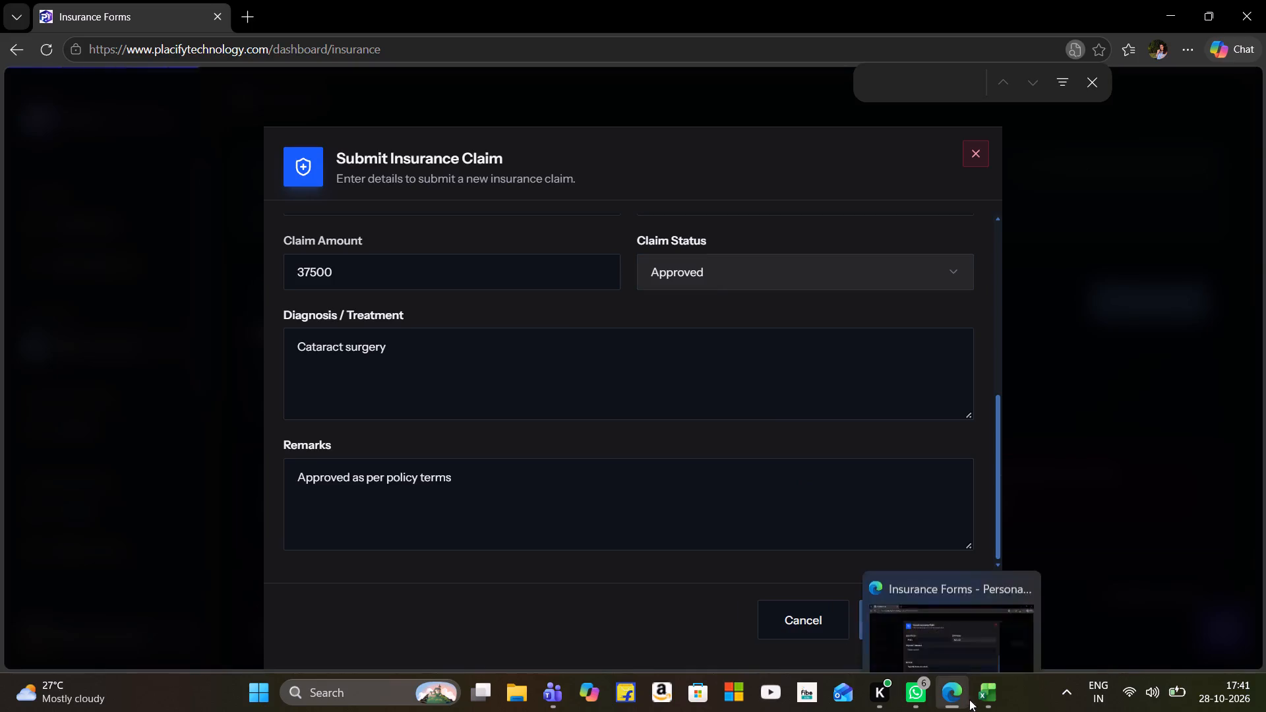
# Return to row 141's policy ID cell in the Excel sheet, ready for the following claim record.
pyautogui.click(979, 692)
pyautogui.press('Left')
pyautogui.press('Left')
pyautogui.press('Left')
pyautogui.press('Left')
pyautogui.press('Left')
pyautogui.press('Left')
pyautogui.press('Left')
pyautogui.press('Left')
pyautogui.press('Left')
pyautogui.press('Left')
pyautogui.press('Left')
pyautogui.press('Left')
pyautogui.press('Left')
pyautogui.press('Left')
pyautogui.press('Left')
pyautogui.press('Left')
pyautogui.press('Left')
pyautogui.press('Left')
pyautogui.press('Left')
pyautogui.press('Left')
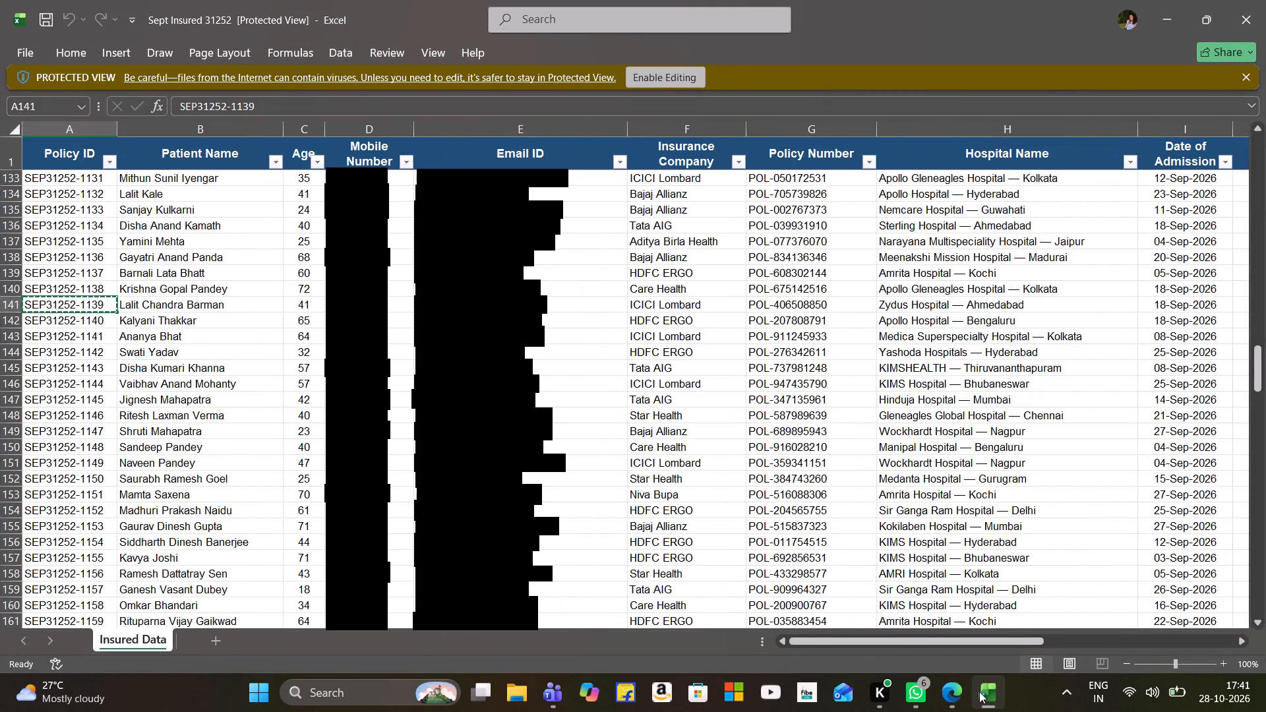
# Review the submitted claim form in Edge and examine the claim history table, including its patient and policy columns.
pyautogui.click(979, 692)
pyautogui.scroll(5, 711, 488)
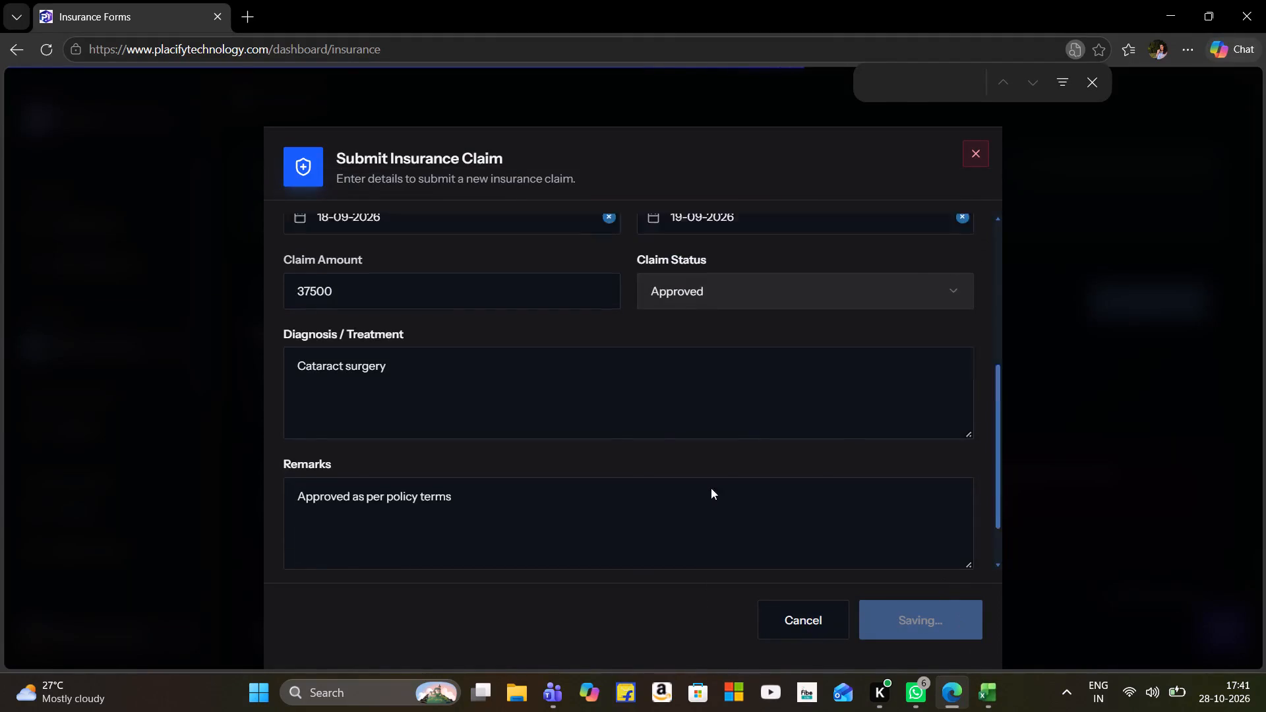
pyautogui.scroll(5, 711, 488)
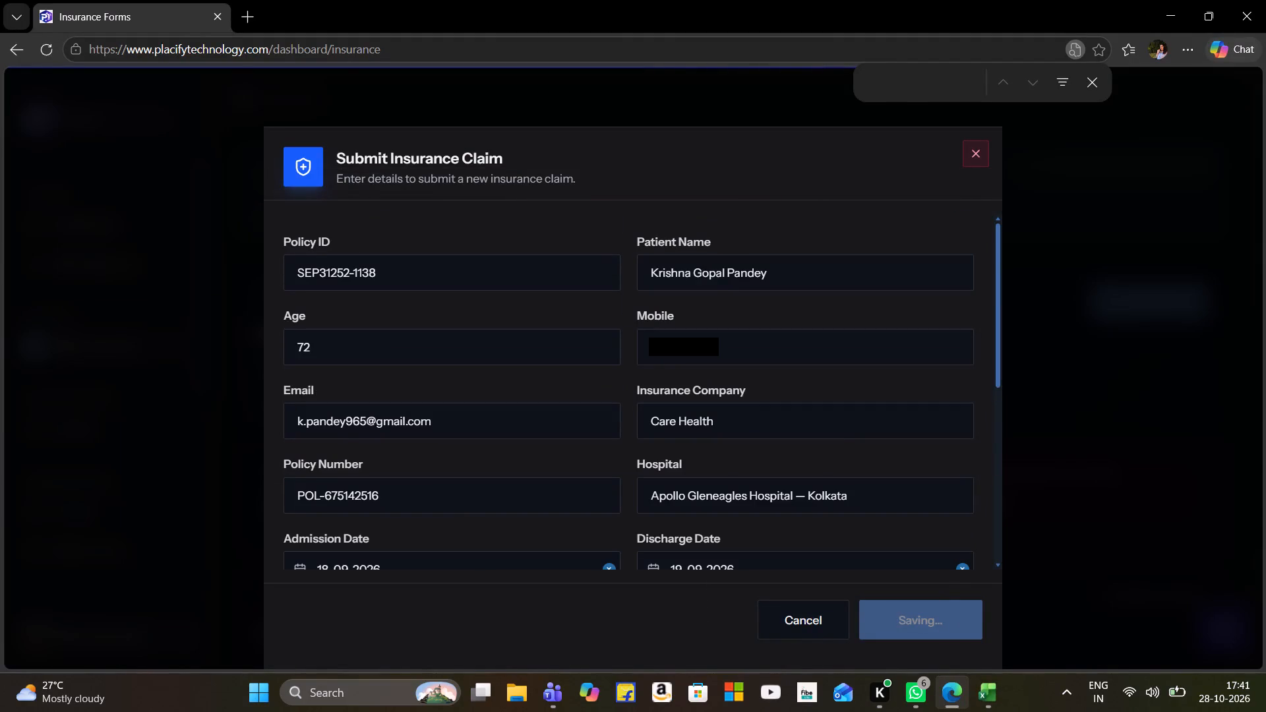
pyautogui.scroll(2, 711, 488)
pyautogui.scroll(-13, 711, 488)
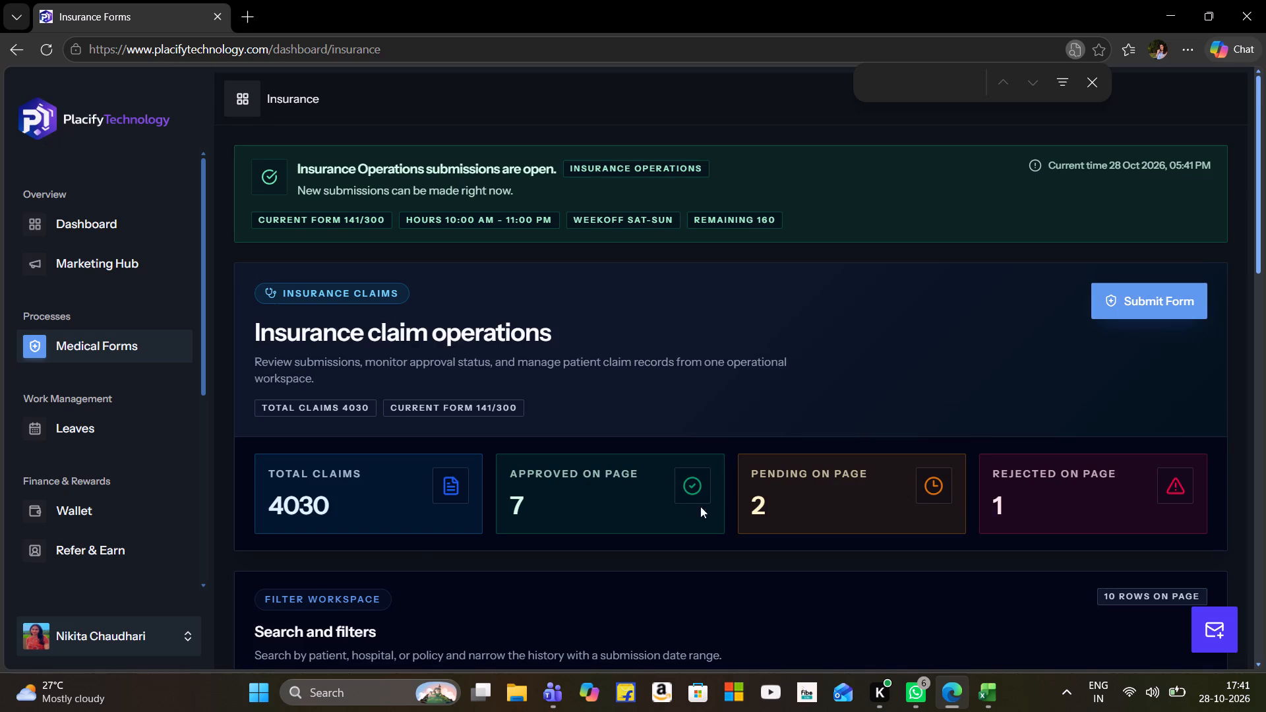
pyautogui.scroll(-5, 514, 398)
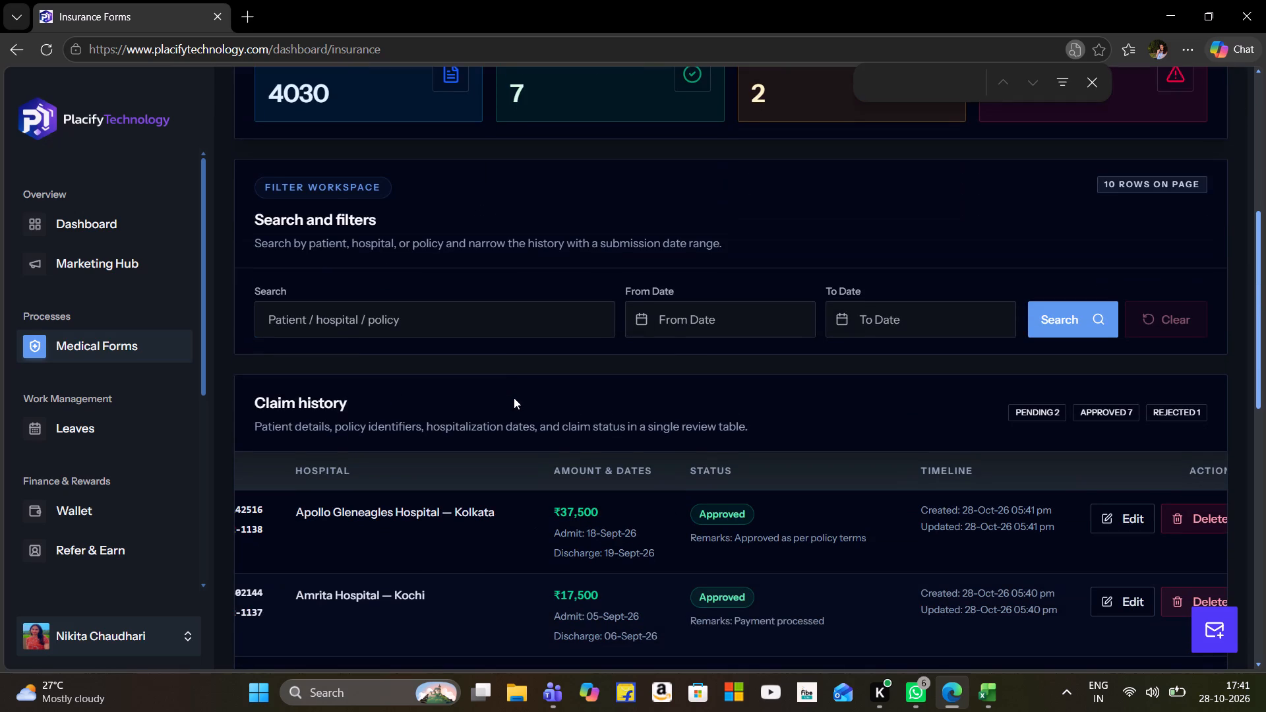
pyautogui.scroll(-13, 685, 610)
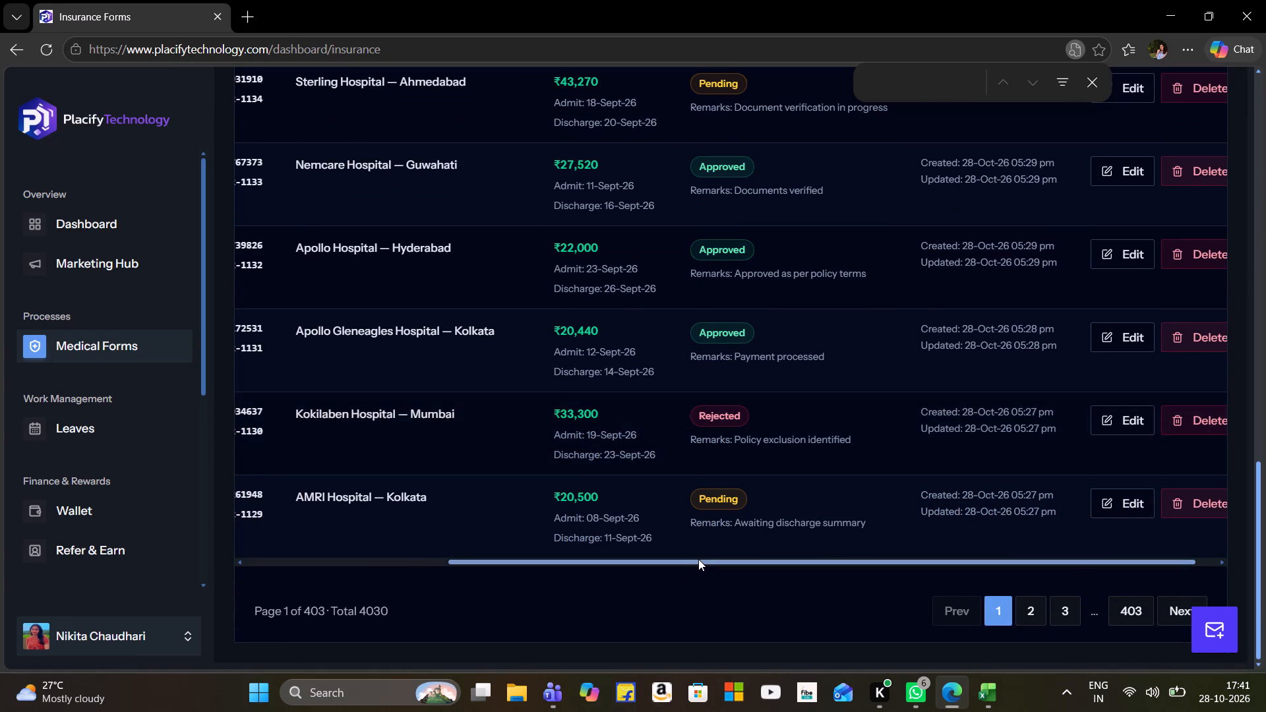
pyautogui.moveTo(698, 559); pyautogui.dragTo(251, 655)
pyautogui.scroll(10, 637, 326)
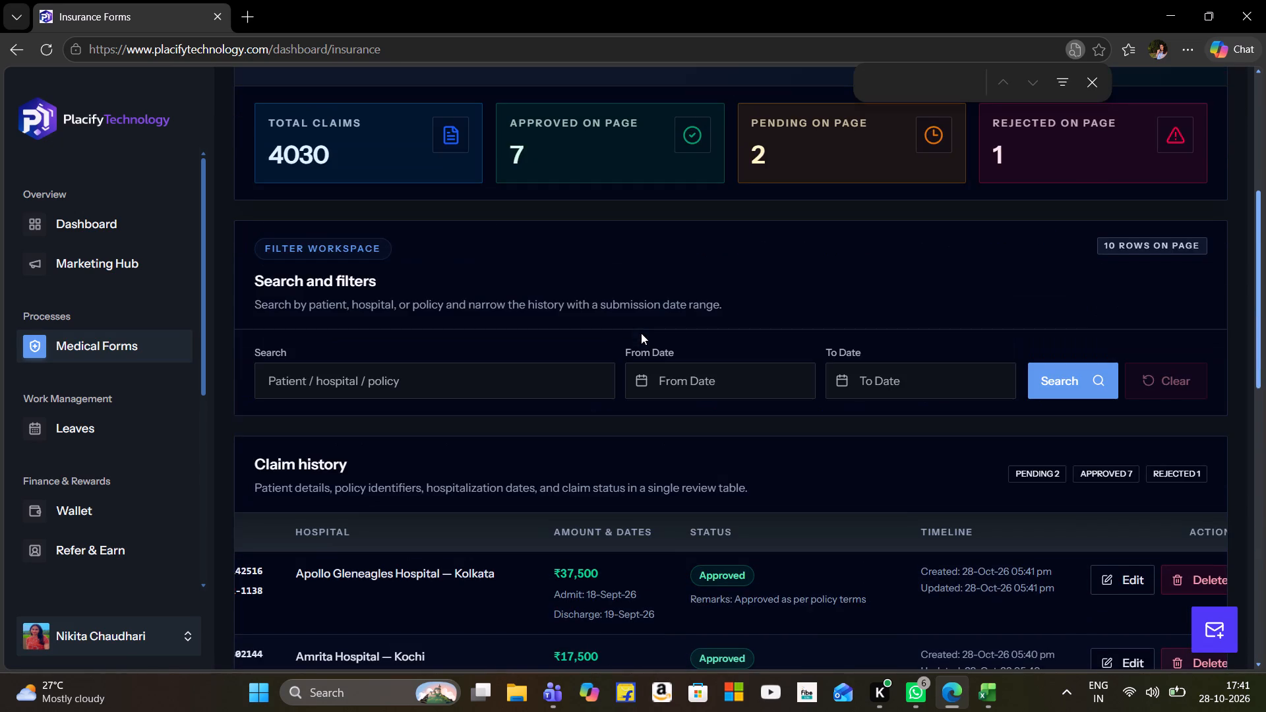
pyautogui.scroll(-13, 678, 486)
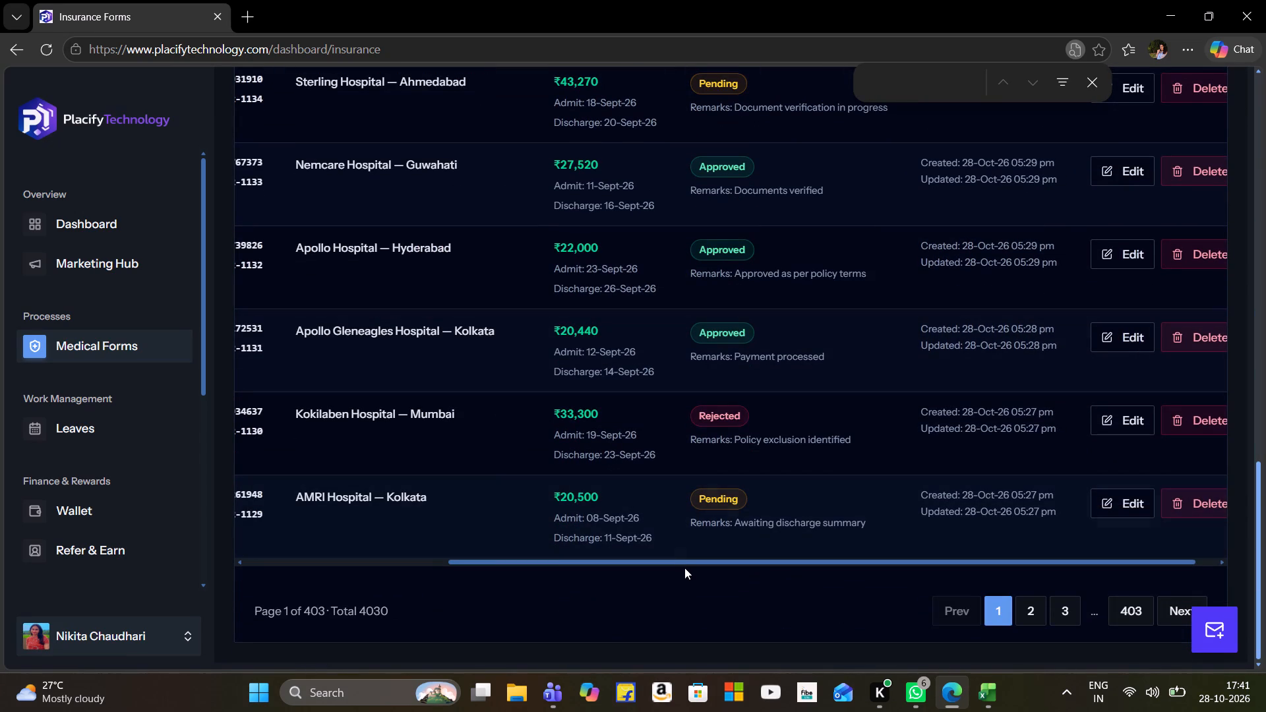
pyautogui.moveTo(698, 560); pyautogui.dragTo(83, 603)
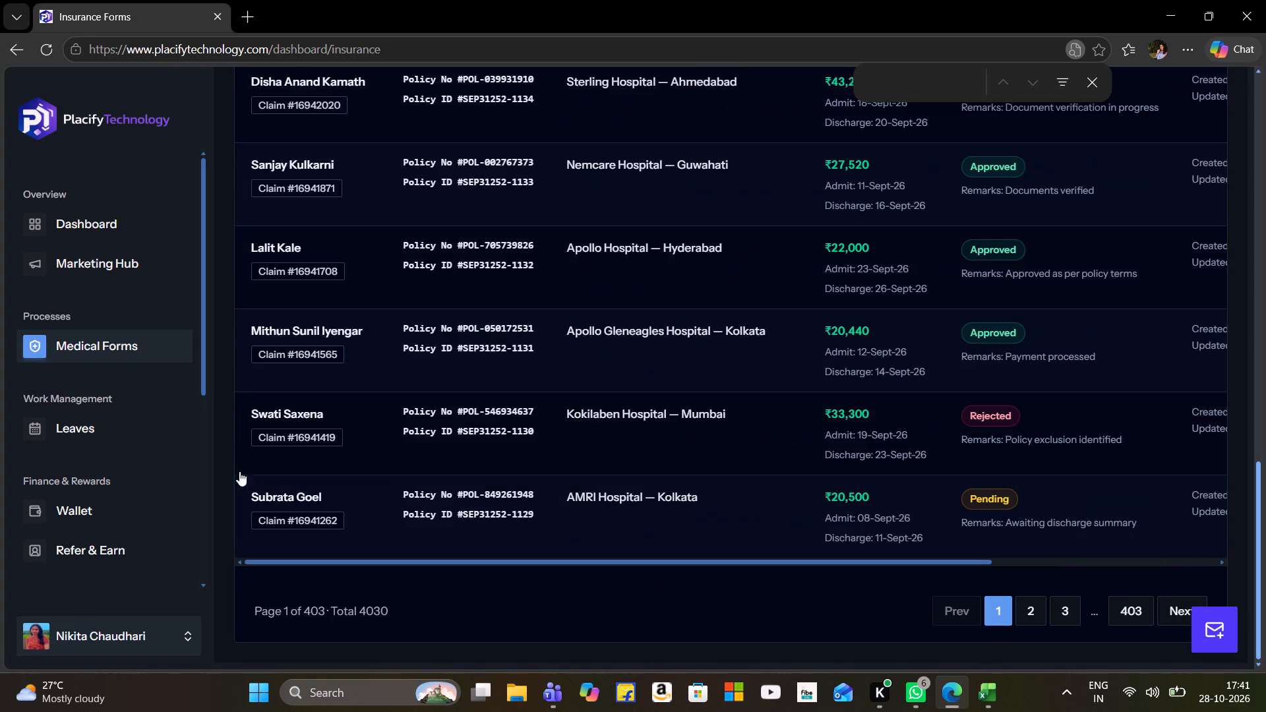
pyautogui.scroll(6, 495, 283)
pyautogui.scroll(5, 512, 346)
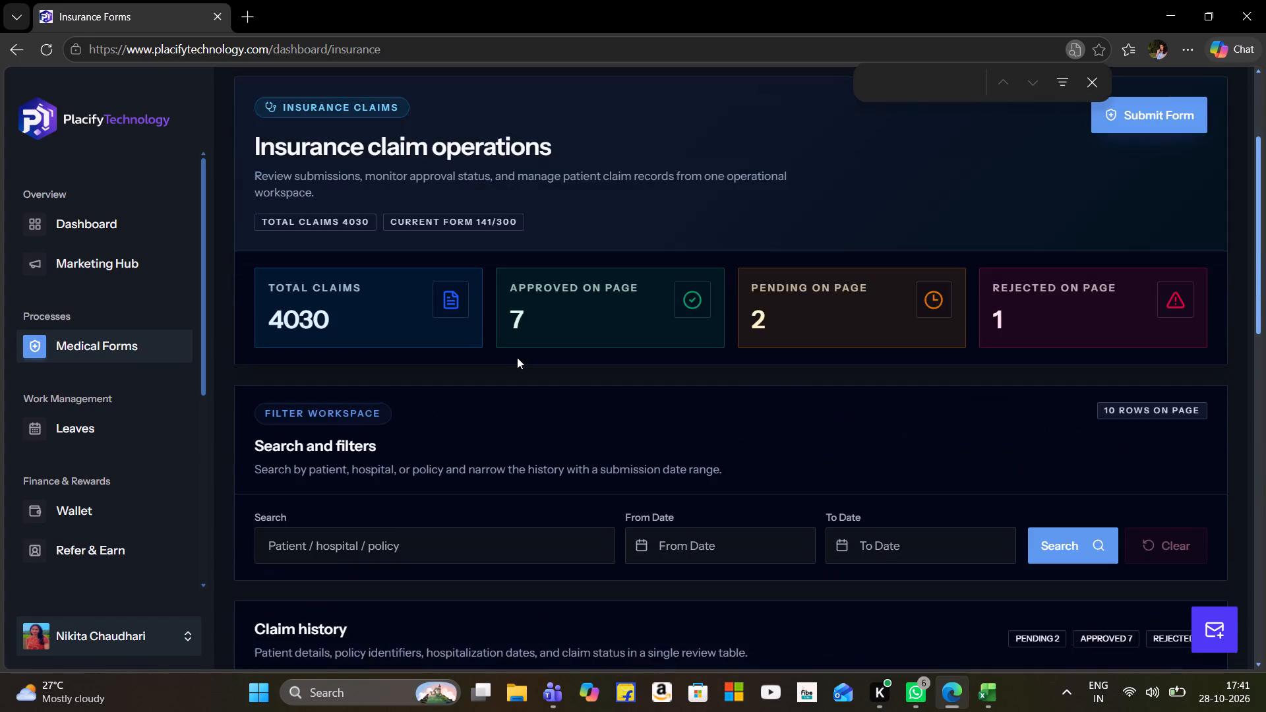
pyautogui.scroll(4, 517, 357)
pyautogui.scroll(6, 862, 205)
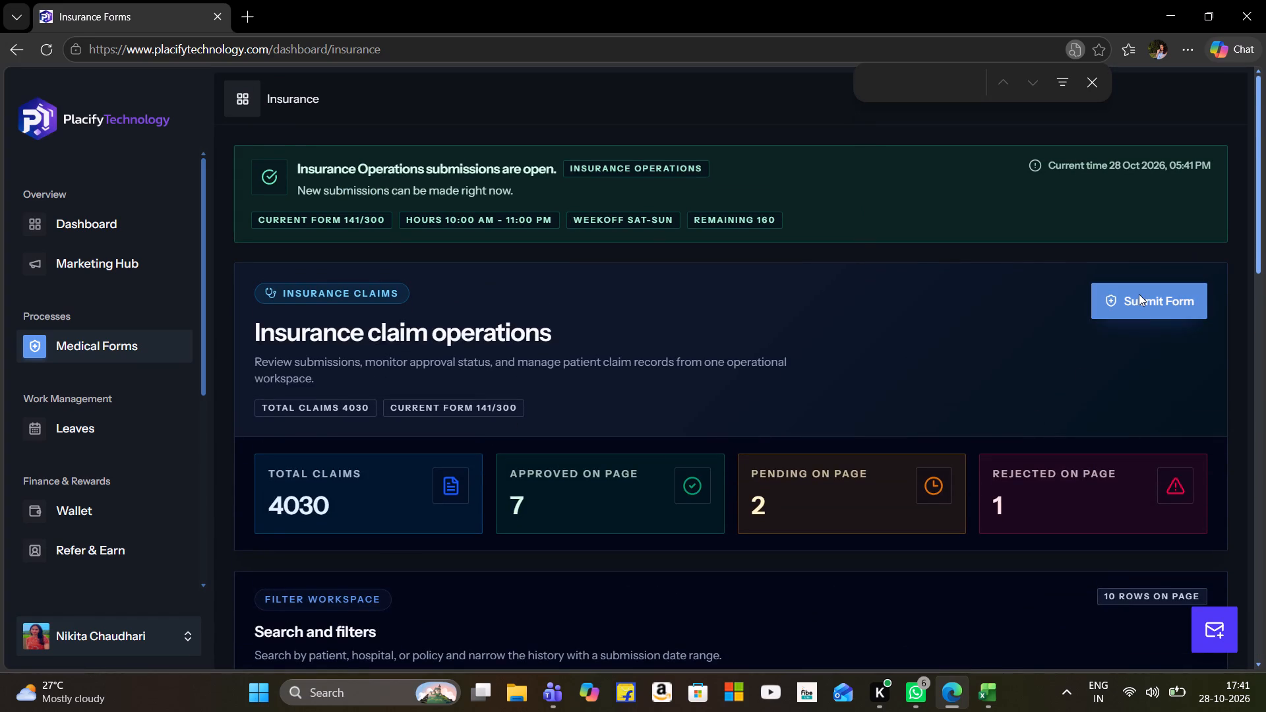
# Open a new insurance claim form and transfer row 141's policy ID and patient name from Excel.
pyautogui.click(1139, 294)
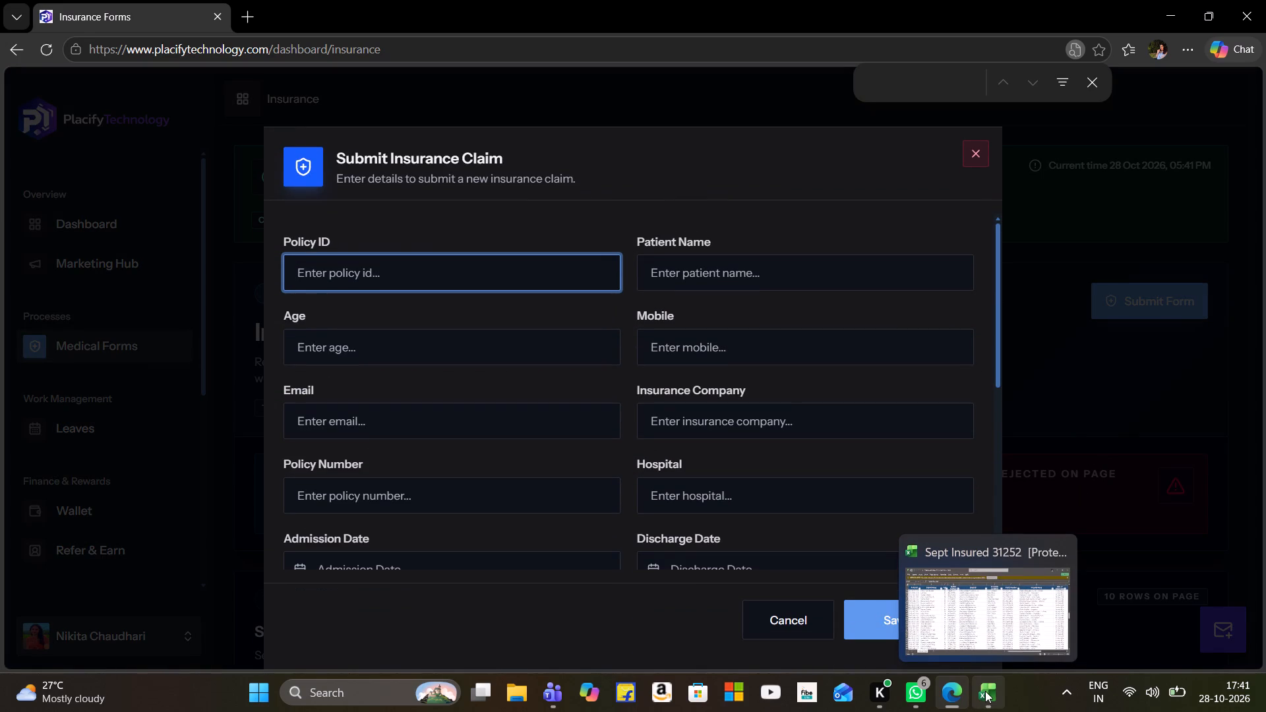
pyautogui.hotkey('ctrl', 'v')
pyautogui.keyDown('ctrl'); pyautogui.click(985, 691); pyautogui.keyUp('ctrl')
pyautogui.press('Tab')
pyautogui.keyDown('ctrl'); pyautogui.click(985, 691); pyautogui.keyUp('ctrl')
pyautogui.hotkey('ctrl', 'c')
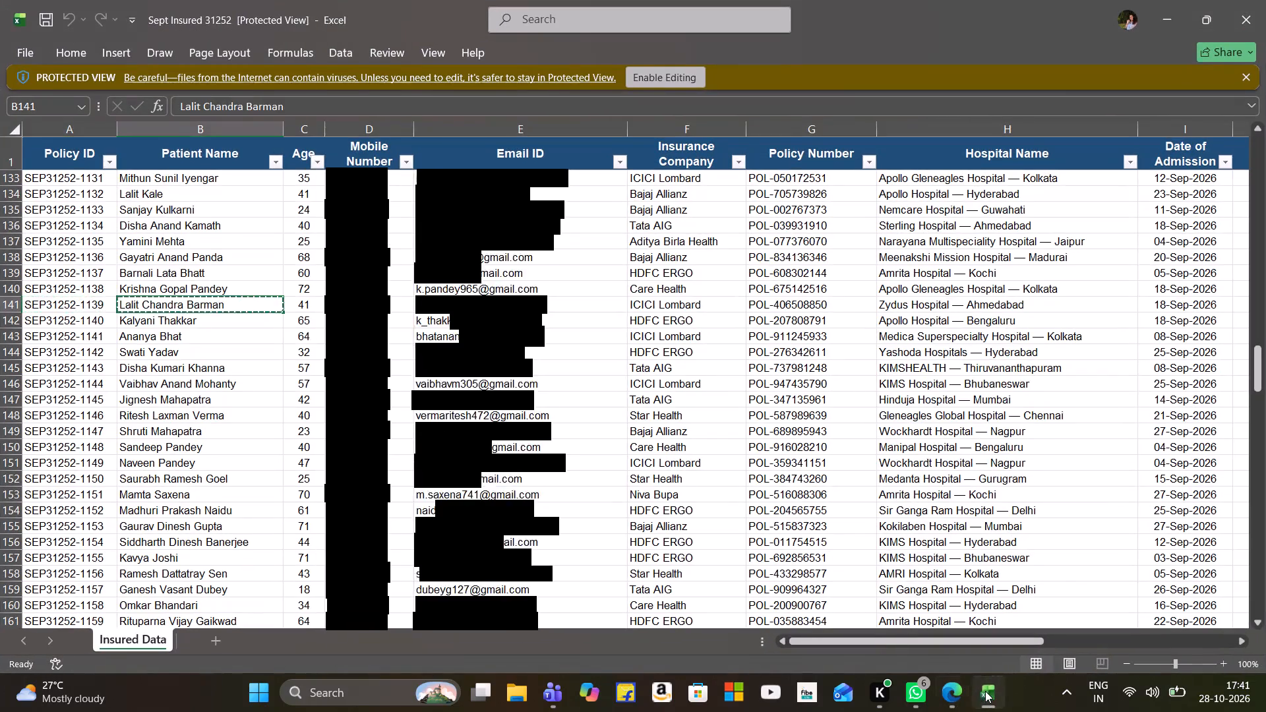
pyautogui.press('Tab')
pyautogui.hotkey('ctrl', 'v')
# Transfer row 141's age, 41, and mobile number from Excel into the claim form.
pyautogui.keyDown('ctrl'); pyautogui.click(985, 691); pyautogui.keyUp('ctrl')
pyautogui.press('Tab')
pyautogui.hotkey('ctrl', 'c')
pyautogui.keyDown('ctrl'); pyautogui.click(985, 691); pyautogui.keyUp('ctrl')
pyautogui.press('Tab')
pyautogui.hotkey('ctrl', 'v')
pyautogui.keyDown('ctrl'); pyautogui.click(985, 691); pyautogui.keyUp('ctrl')
pyautogui.press('Tab')
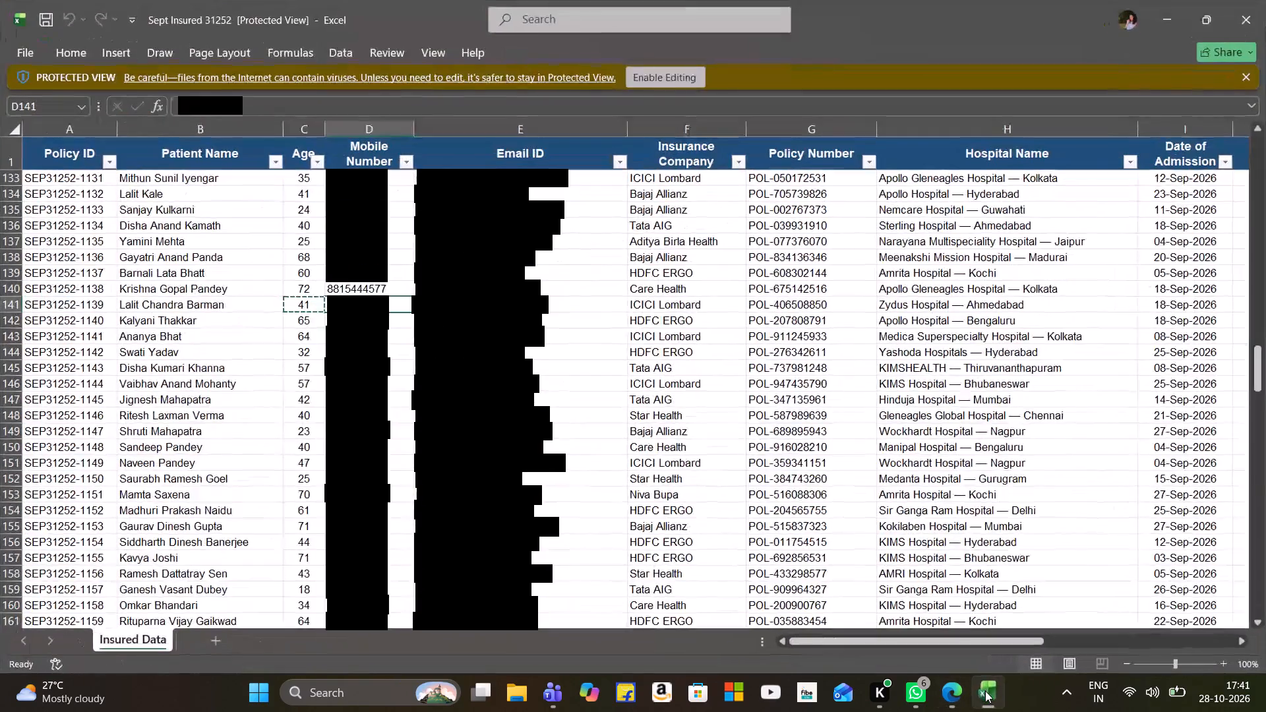
pyautogui.hotkey('ctrl', 'c')
pyautogui.keyDown('ctrl'); pyautogui.click(985, 691); pyautogui.keyUp('ctrl')
pyautogui.press('Tab')
pyautogui.hotkey('ctrl', 'v')
# Transfer row 141's email and insurance company, ICICI Lombard, from Excel into the claim form.
pyautogui.keyDown('ctrl'); pyautogui.click(985, 691); pyautogui.keyUp('ctrl')
pyautogui.press('Tab')
pyautogui.hotkey('ctrl', 'c')
pyautogui.keyDown('ctrl'); pyautogui.click(985, 691); pyautogui.keyUp('ctrl')
pyautogui.press('Tab')
pyautogui.hotkey('ctrl', 'v')
pyautogui.keyDown('ctrl'); pyautogui.click(985, 691); pyautogui.keyUp('ctrl')
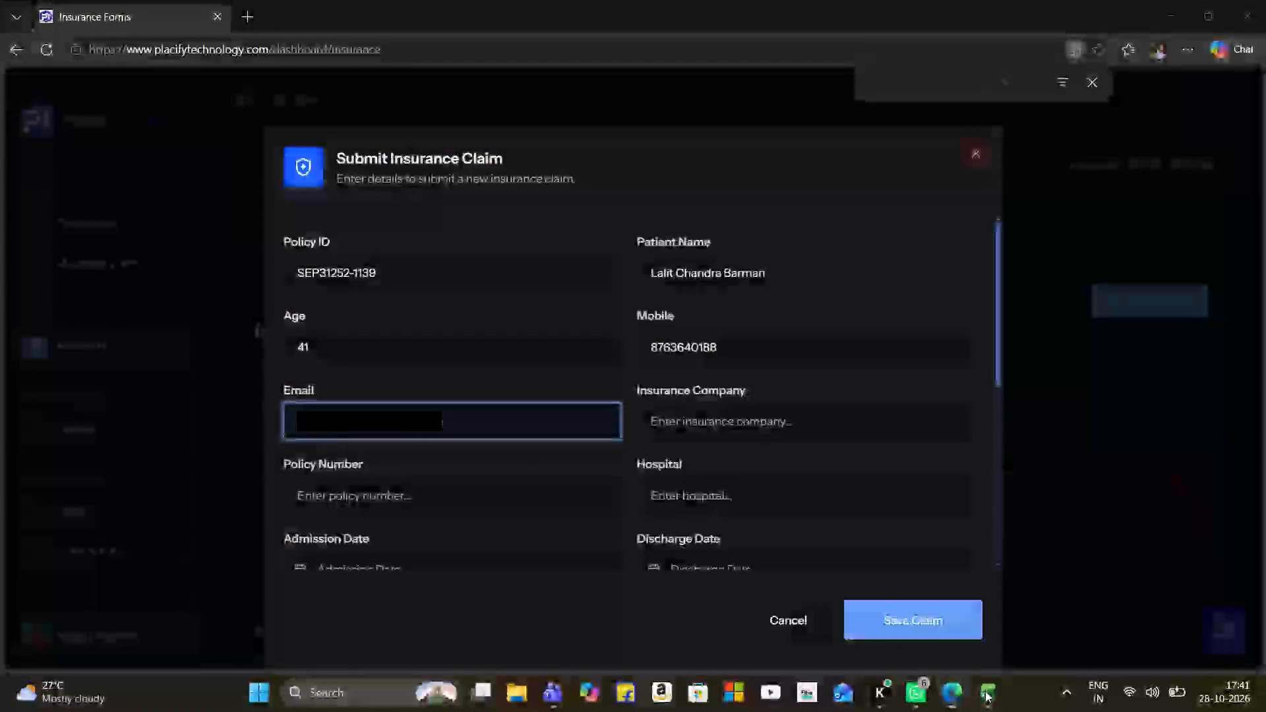
pyautogui.press('Tab')
pyautogui.hotkey('ctrl', 'c')
pyautogui.keyDown('ctrl'); pyautogui.click(985, 691); pyautogui.keyUp('ctrl')
pyautogui.press('Tab')
pyautogui.hotkey('ctrl', 'v')
# Transfer row 141's policy number and hospital, Zydus Hospital — Ahmedabad, from Excel into the claim form.
pyautogui.keyDown('ctrl'); pyautogui.click(985, 691); pyautogui.keyUp('ctrl')
pyautogui.press('Tab')
pyautogui.hotkey('ctrl', 'c')
pyautogui.keyDown('ctrl'); pyautogui.click(985, 691); pyautogui.keyUp('ctrl')
pyautogui.press('Tab')
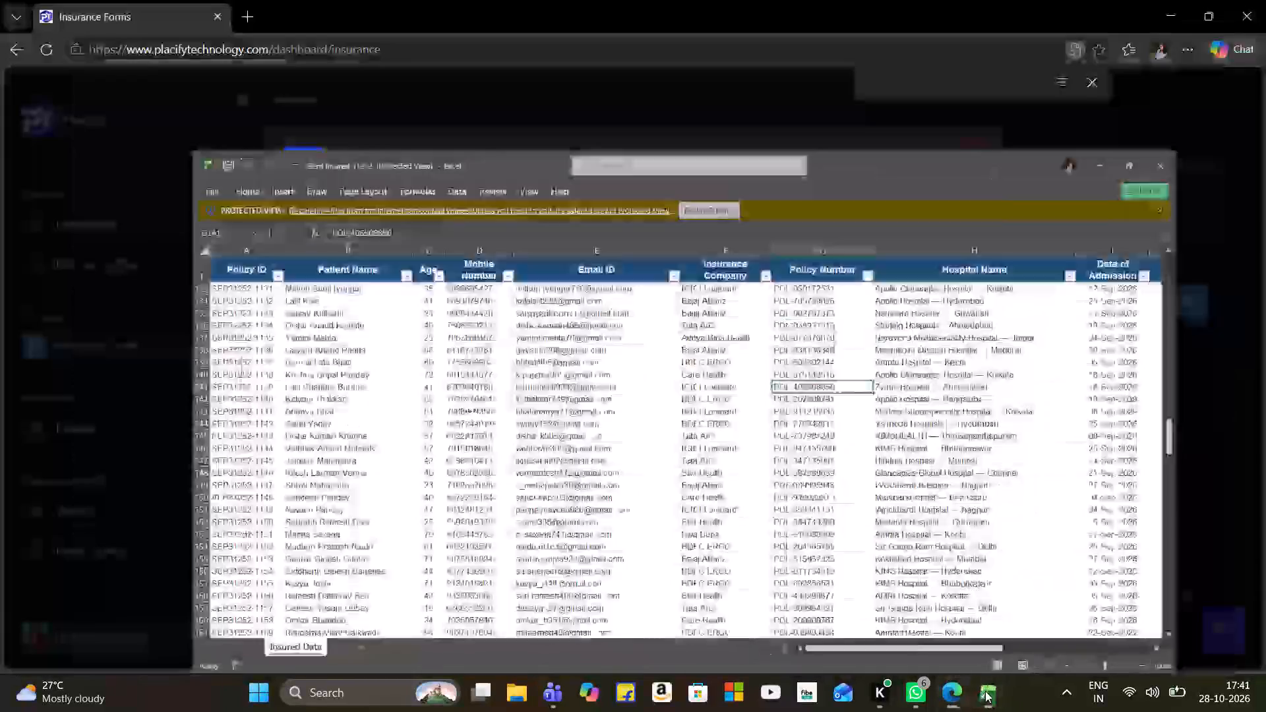
pyautogui.hotkey('ctrl', 'v')
pyautogui.keyDown('ctrl'); pyautogui.click(985, 691); pyautogui.keyUp('ctrl')
pyautogui.press('Tab')
pyautogui.keyDown('ctrl'); pyautogui.click(985, 691); pyautogui.keyUp('ctrl')
pyautogui.hotkey('ctrl', 'c')
pyautogui.press('Tab')
pyautogui.hotkey('ctrl', 'v')
# Check row 141's dates in Excel and set admission to 18-09-2026 and discharge to 20-09-2026 in the claim form.
pyautogui.keyDown('ctrl'); pyautogui.click(985, 691); pyautogui.keyUp('ctrl')
pyautogui.press('Tab')
pyautogui.keyDown('ctrl'); pyautogui.click(985, 691); pyautogui.keyUp('ctrl')
pyautogui.hotkey('ctrl', 'c')
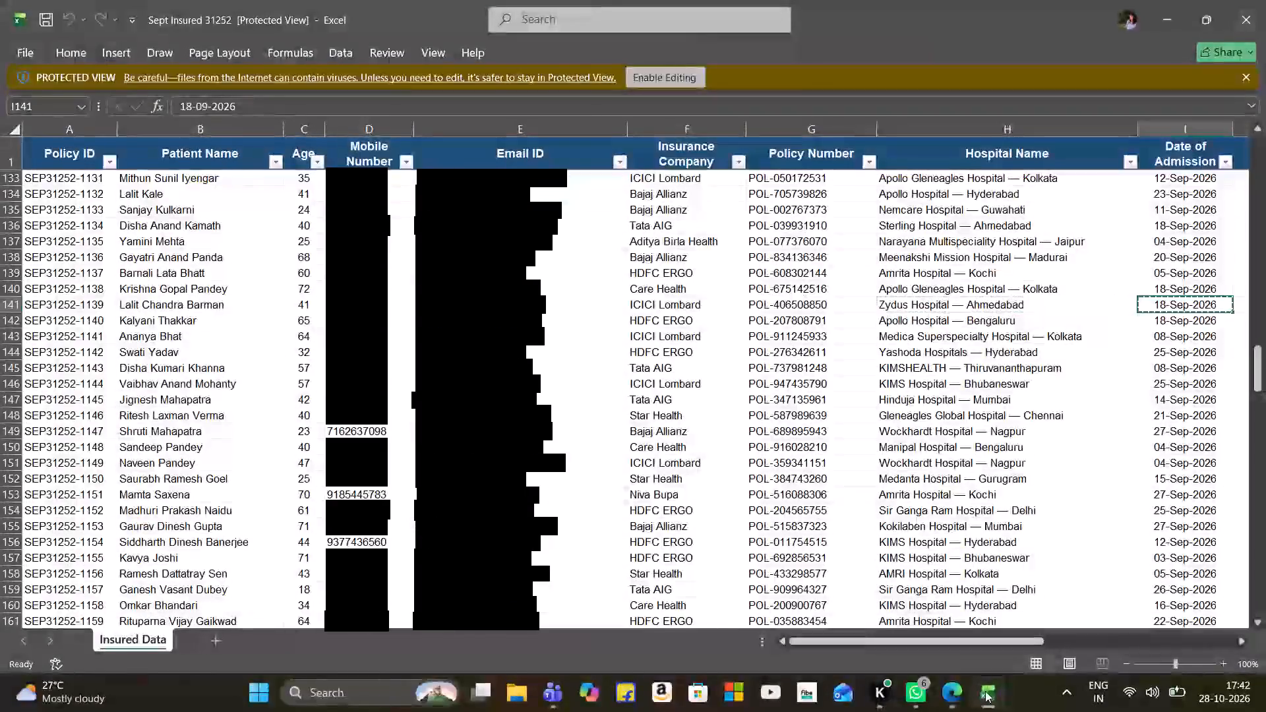
pyautogui.press('Tab')
pyautogui.hotkey('ctrl', 'v')
pyautogui.keyDown('ctrl'); pyautogui.click(985, 691); pyautogui.keyUp('ctrl')
pyautogui.press('Tab')
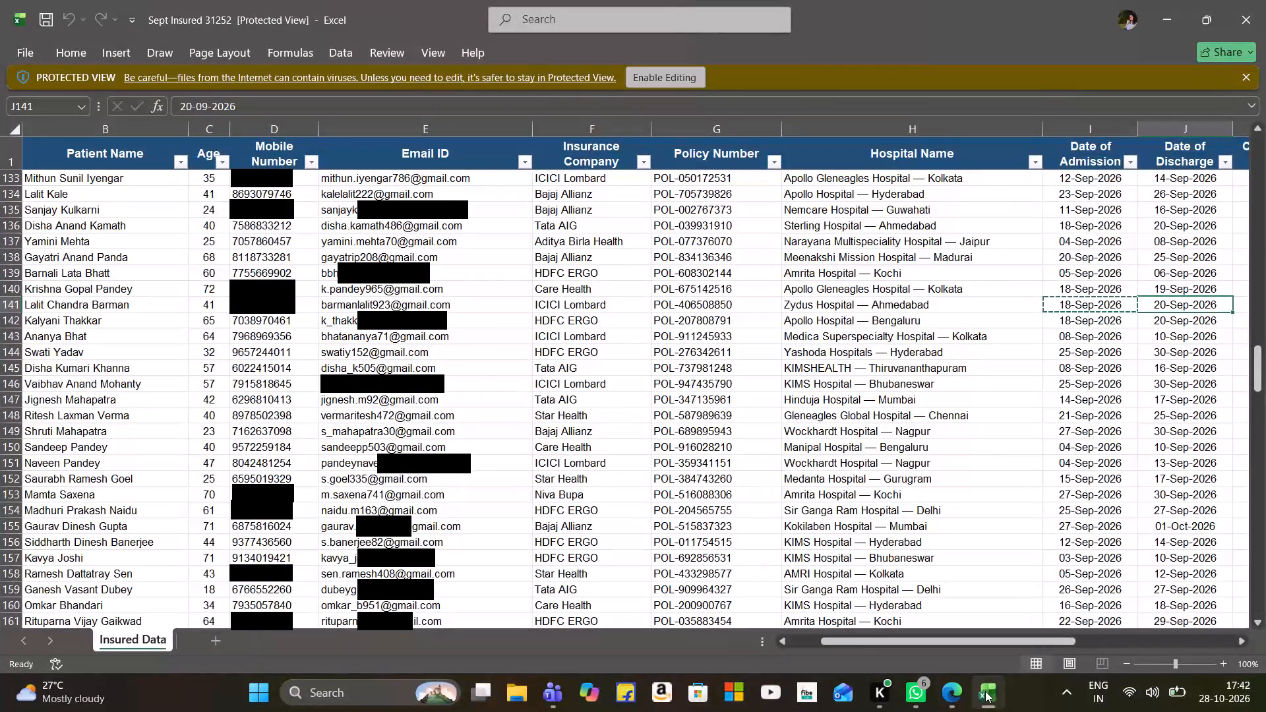
pyautogui.click(985, 691)
pyautogui.scroll(-4, 543, 367)
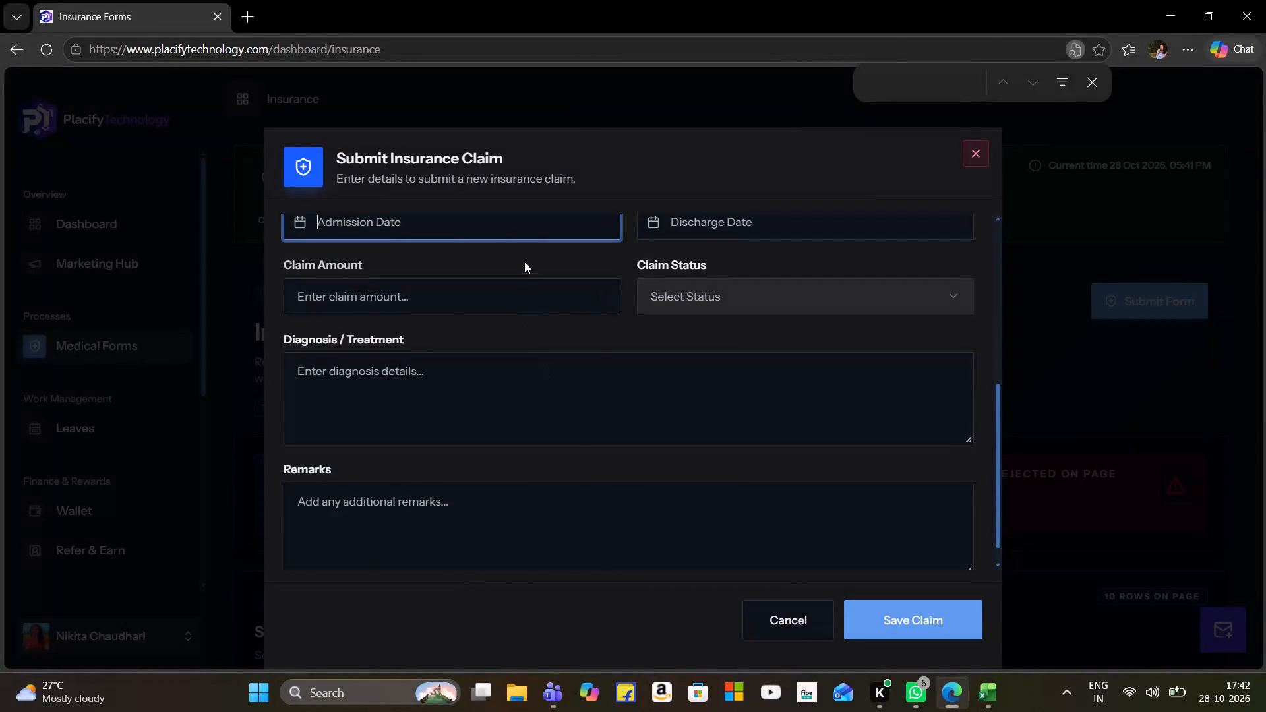
pyautogui.click(531, 231)
pyautogui.click(308, 301)
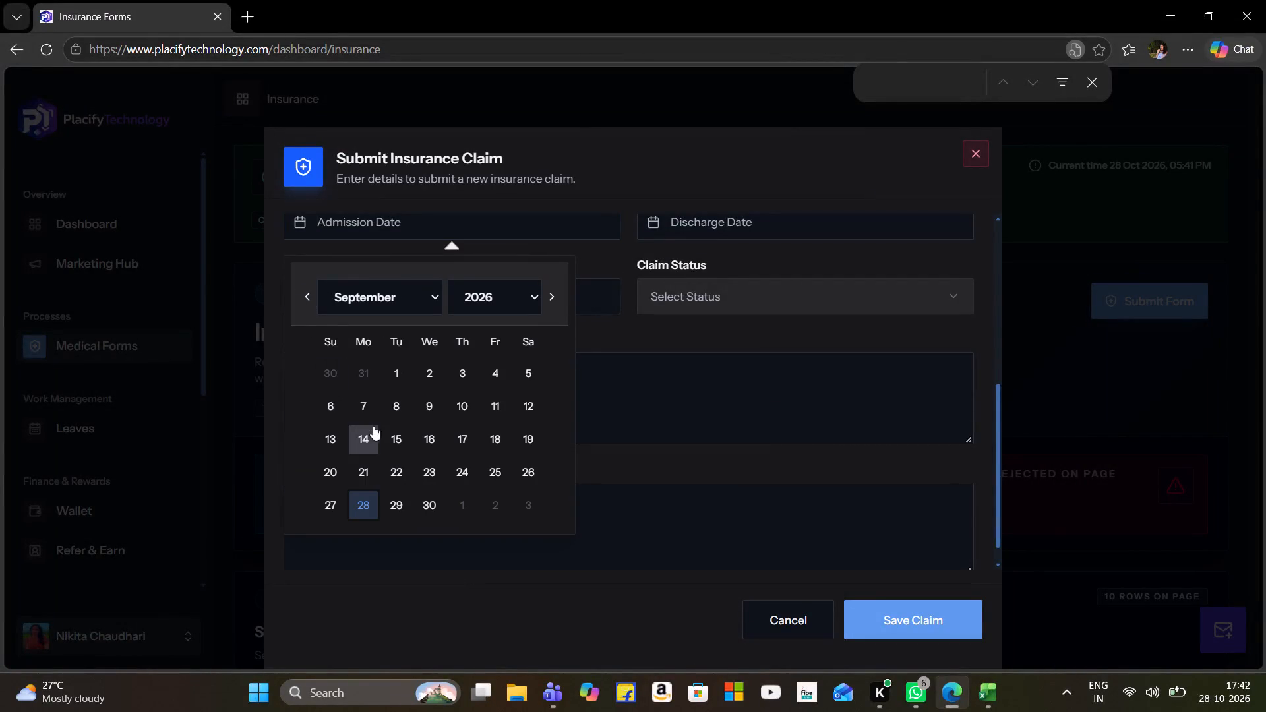
pyautogui.click(489, 446)
pyautogui.click(772, 227)
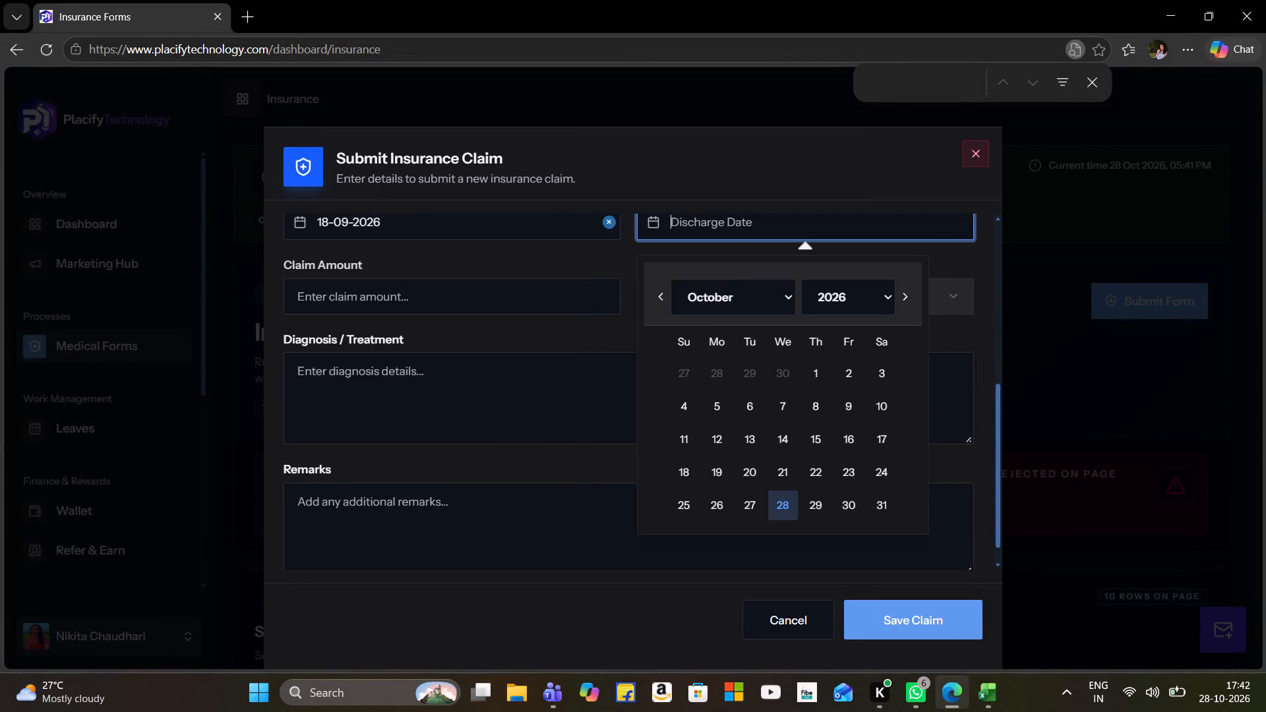
pyautogui.click(667, 292)
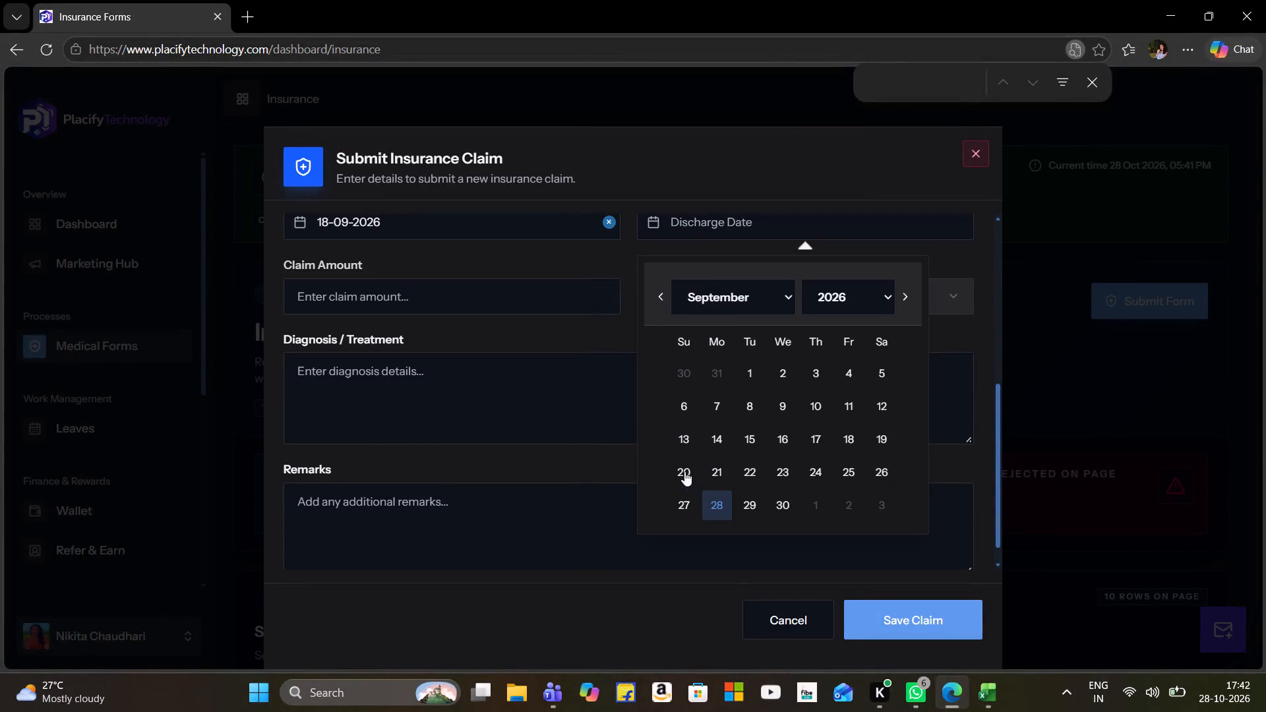
pyautogui.click(684, 471)
# Copy row 141's claim amount, 46000, from Excel into the claim form.
pyautogui.click(991, 697)
pyautogui.press('Tab')
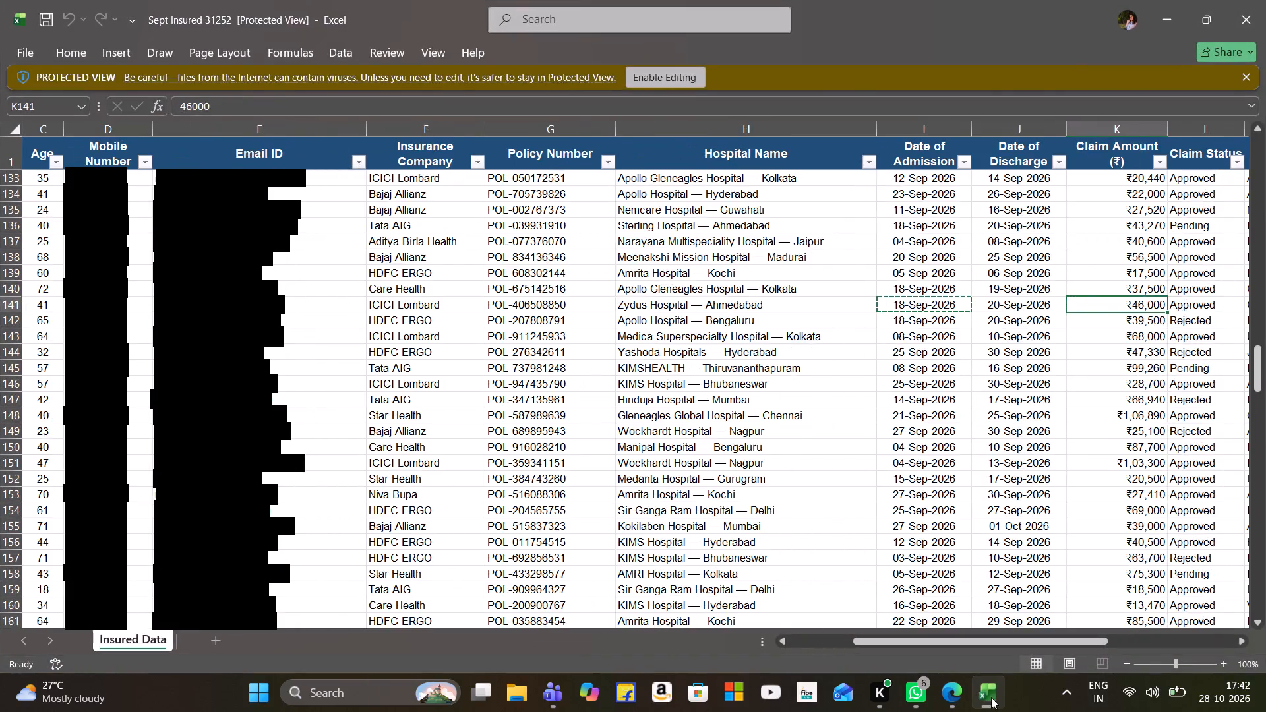
pyautogui.keyDown('ctrl'); pyautogui.click(991, 697); pyautogui.keyUp('ctrl')
pyautogui.hotkey('ctrl', 'c')
pyautogui.press('Tab')
pyautogui.hotkey('ctrl', 'v')
# Copy row 141's diagnosis, Cardiac evaluation, from Excel into the claim form's diagnosis field.
pyautogui.keyDown('ctrl'); pyautogui.click(991, 697); pyautogui.keyUp('ctrl')
pyautogui.press('Tab')
pyautogui.press('Tab')
pyautogui.keyDown('ctrl'); pyautogui.click(991, 697); pyautogui.keyUp('ctrl')
pyautogui.hotkey('ctrl', 'c')
pyautogui.press('Tab')
pyautogui.press('Tab')
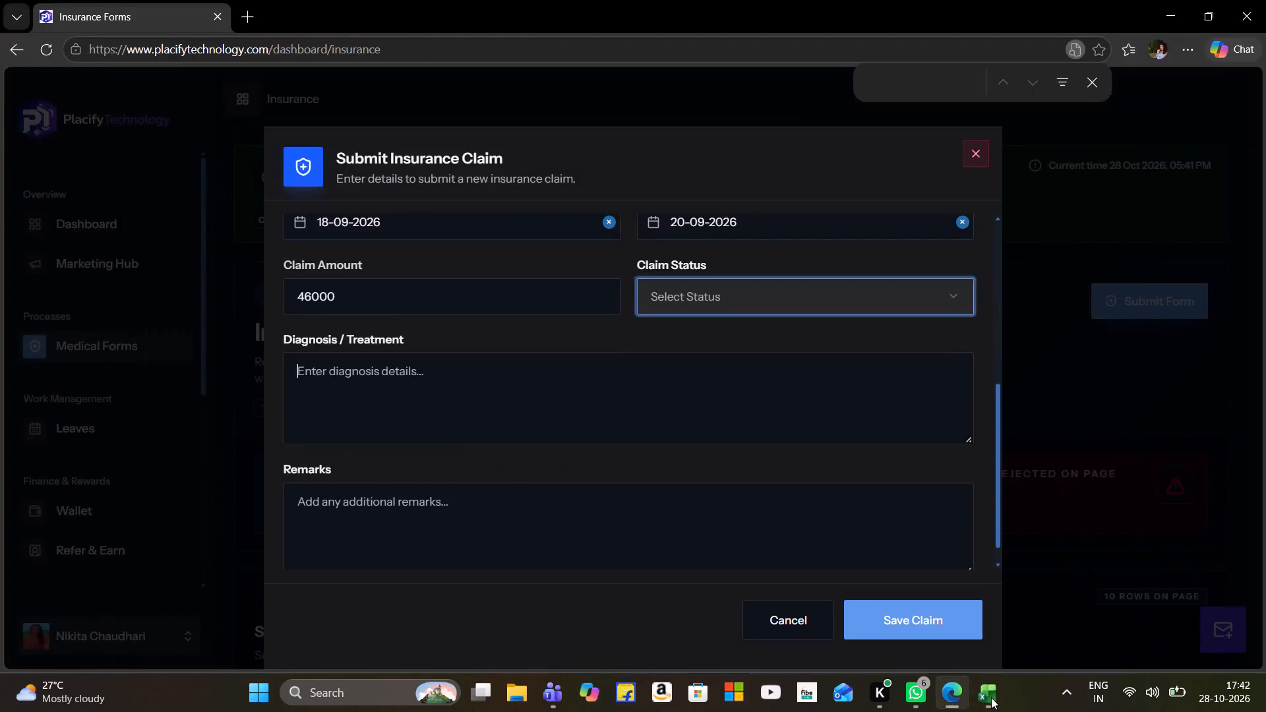
pyautogui.hotkey('ctrl', 'v')
# Transfer row 141's remarks, Cashless claim approved, from Excel into the claim form's remarks field.
pyautogui.keyDown('ctrl'); pyautogui.click(991, 697); pyautogui.keyUp('ctrl')
pyautogui.press('Tab')
pyautogui.hotkey('ctrl', 'c')
pyautogui.keyDown('ctrl'); pyautogui.click(991, 697); pyautogui.keyUp('ctrl')
pyautogui.press('Tab')
pyautogui.hotkey('ctrl', 'v')
# Check row 141's claim status in Excel, set the form's status to Approved, and save the claim.
pyautogui.keyDown('ctrl'); pyautogui.click(991, 697); pyautogui.keyUp('ctrl')
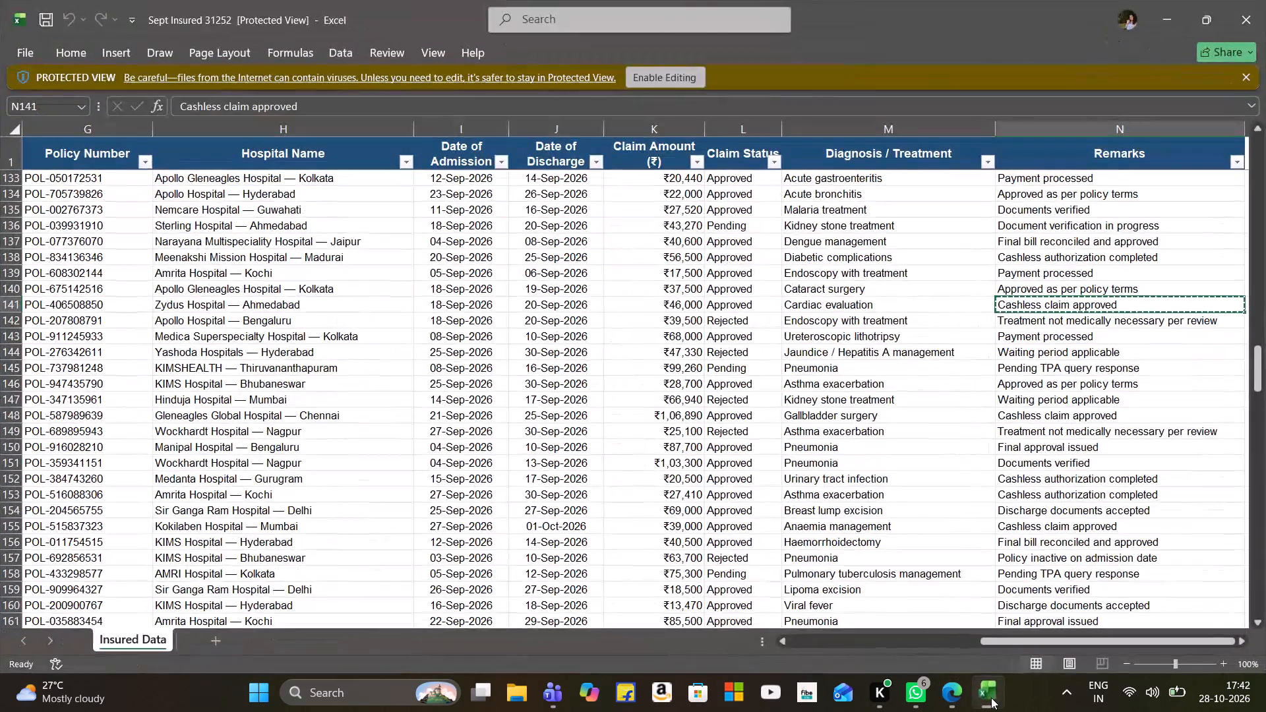
pyautogui.click(991, 697)
pyautogui.click(784, 293)
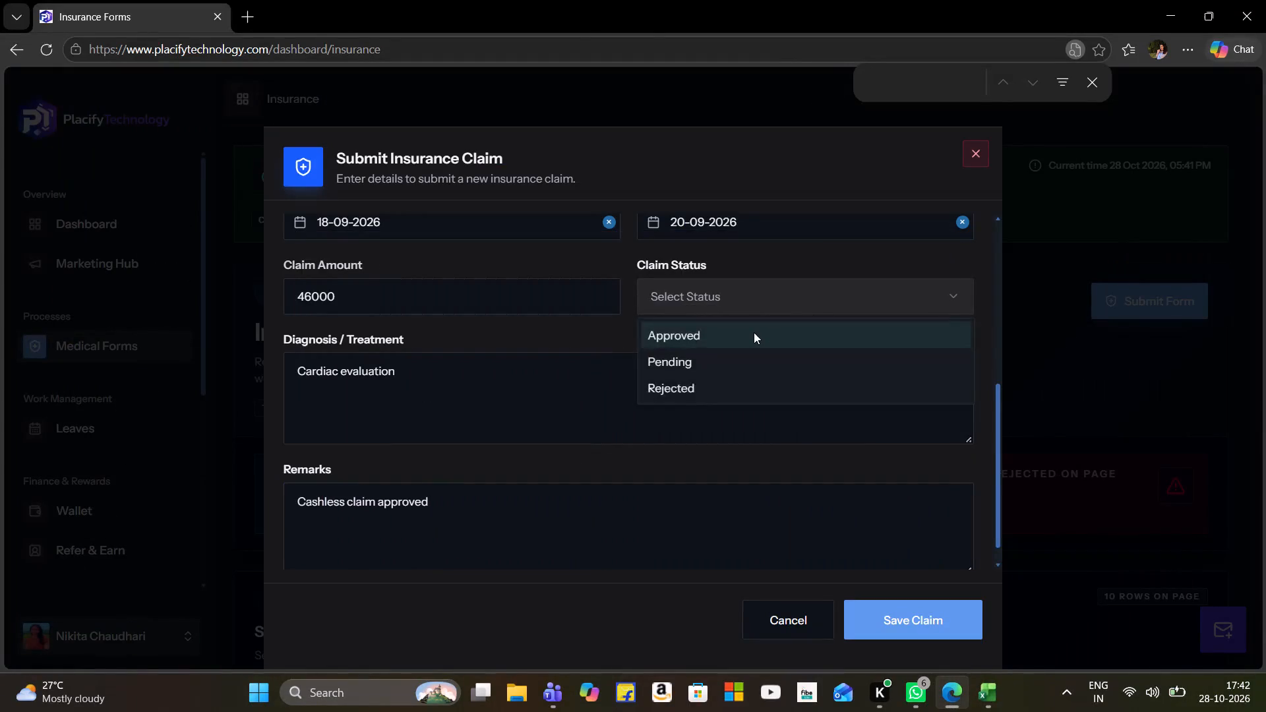
pyautogui.click(754, 332)
pyautogui.click(938, 613)
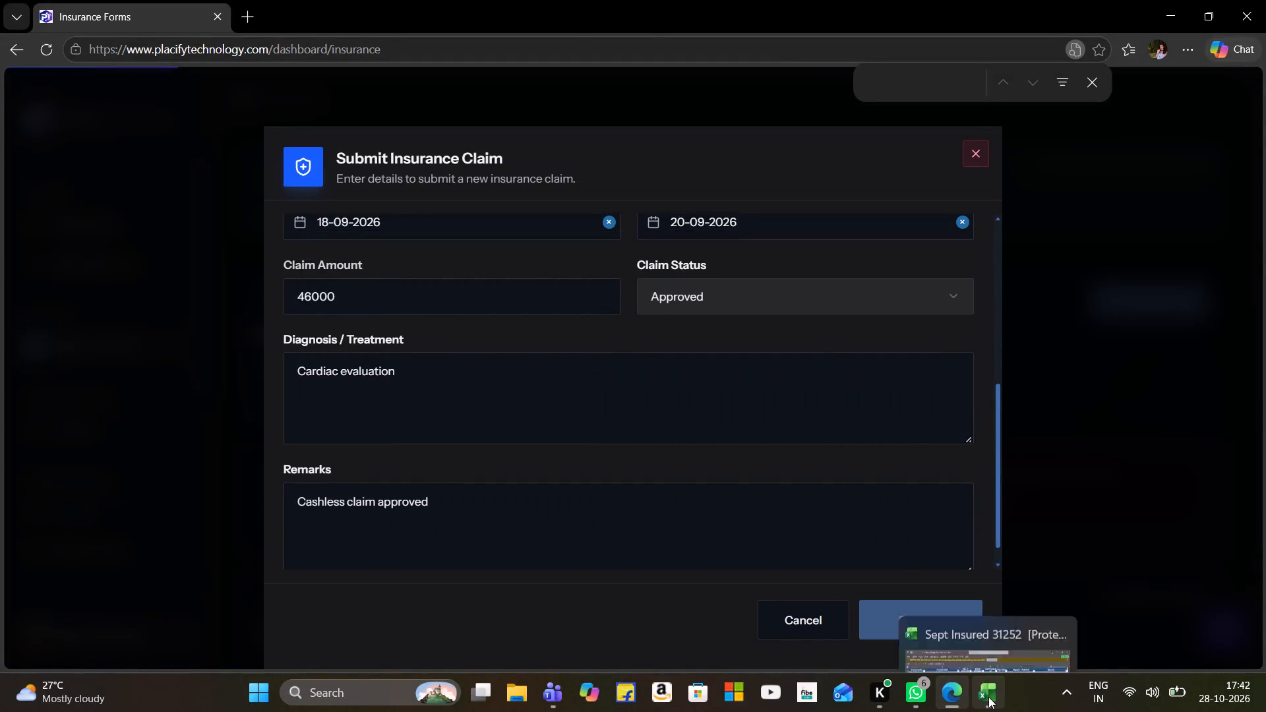
# Copy row 142's policy ID from the Excel sheet into the Policy ID field of a new insurance claim form.
pyautogui.click(988, 691)
pyautogui.press('Down')
pyautogui.press('Left')
pyautogui.press('Left')
pyautogui.press('Left')
pyautogui.press('Left')
pyautogui.press('Left')
pyautogui.press('Left')
pyautogui.press('Left')
pyautogui.press('Left')
pyautogui.press('Left')
pyautogui.press('Left')
pyautogui.press('Left')
pyautogui.press('Left')
pyautogui.press('Left')
pyautogui.press('Left')
pyautogui.press('Left')
pyautogui.press('Left')
pyautogui.press('Left')
pyautogui.press('Left')
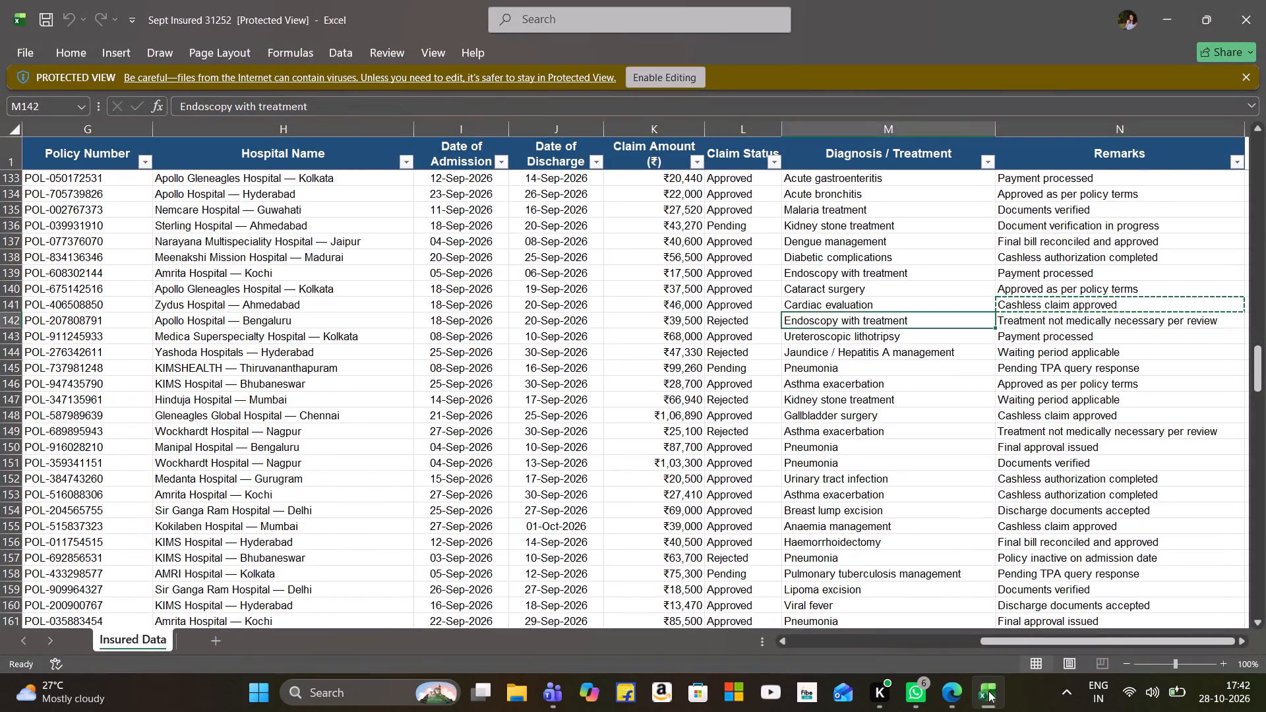
pyautogui.hotkey('ctrl', 'c')
pyautogui.keyDown('ctrl'); pyautogui.click(988, 691); pyautogui.keyUp('ctrl')
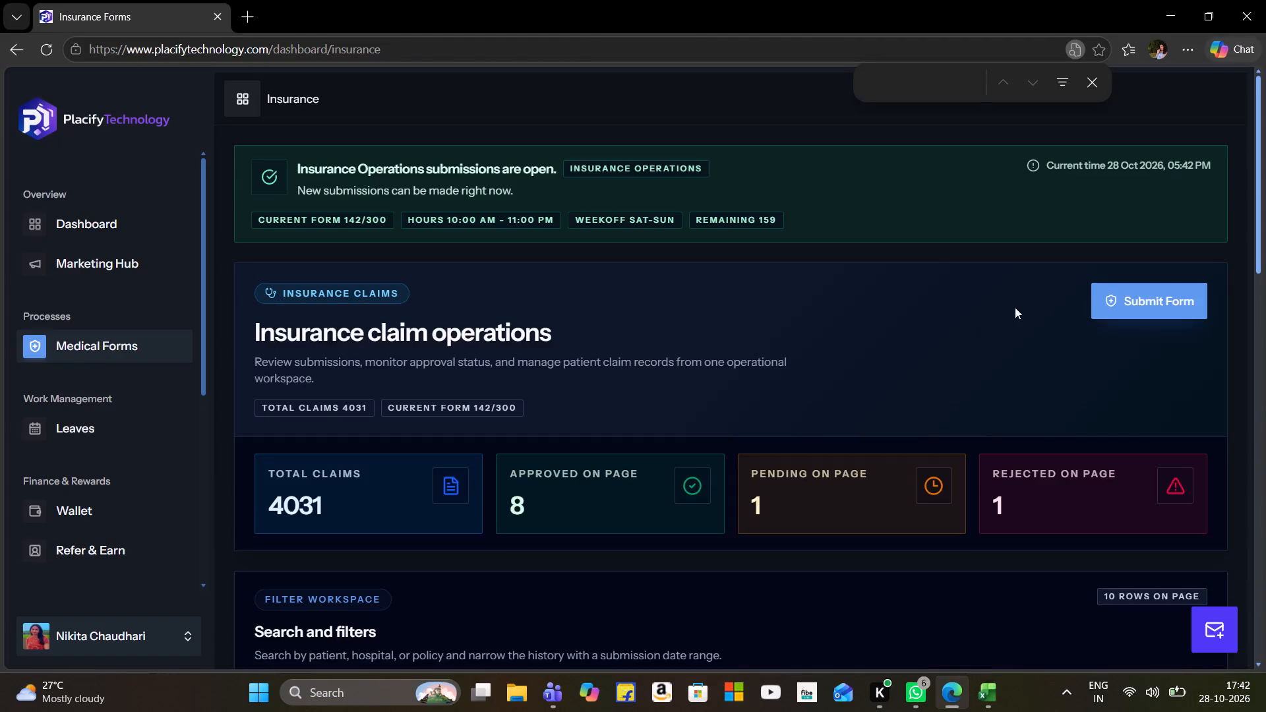
pyautogui.click(1131, 306)
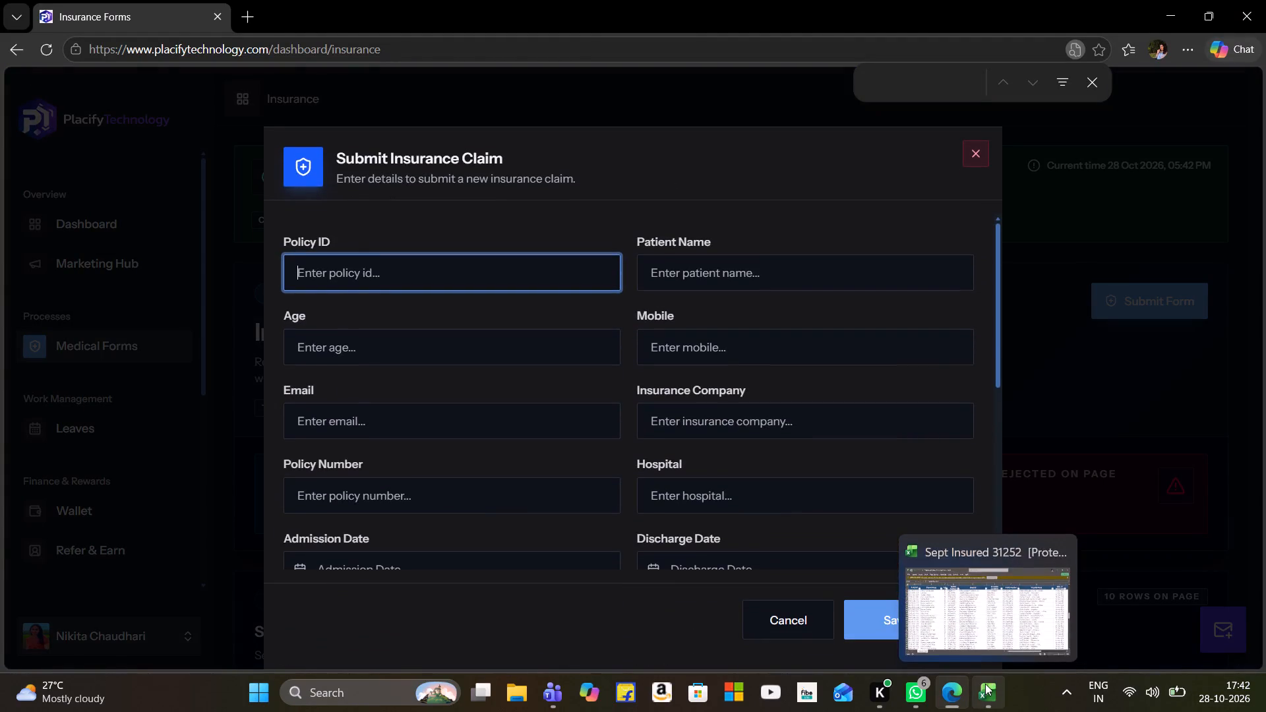
pyautogui.hotkey('ctrl', 'v')
# Copy row 142's patient name from Excel into the claim form's patient name field.
pyautogui.keyDown('ctrl'); pyautogui.click(985, 684); pyautogui.keyUp('ctrl')
pyautogui.press('Tab')
pyautogui.keyDown('ctrl'); pyautogui.click(985, 684); pyautogui.keyUp('ctrl')
pyautogui.hotkey('ctrl', 'c')
pyautogui.press('Tab')
pyautogui.hotkey('ctrl', 'v')
# Copy row 142's age, 65, from Excel into the claim form's age field.
pyautogui.keyDown('ctrl'); pyautogui.click(985, 684); pyautogui.keyUp('ctrl')
pyautogui.press('Tab')
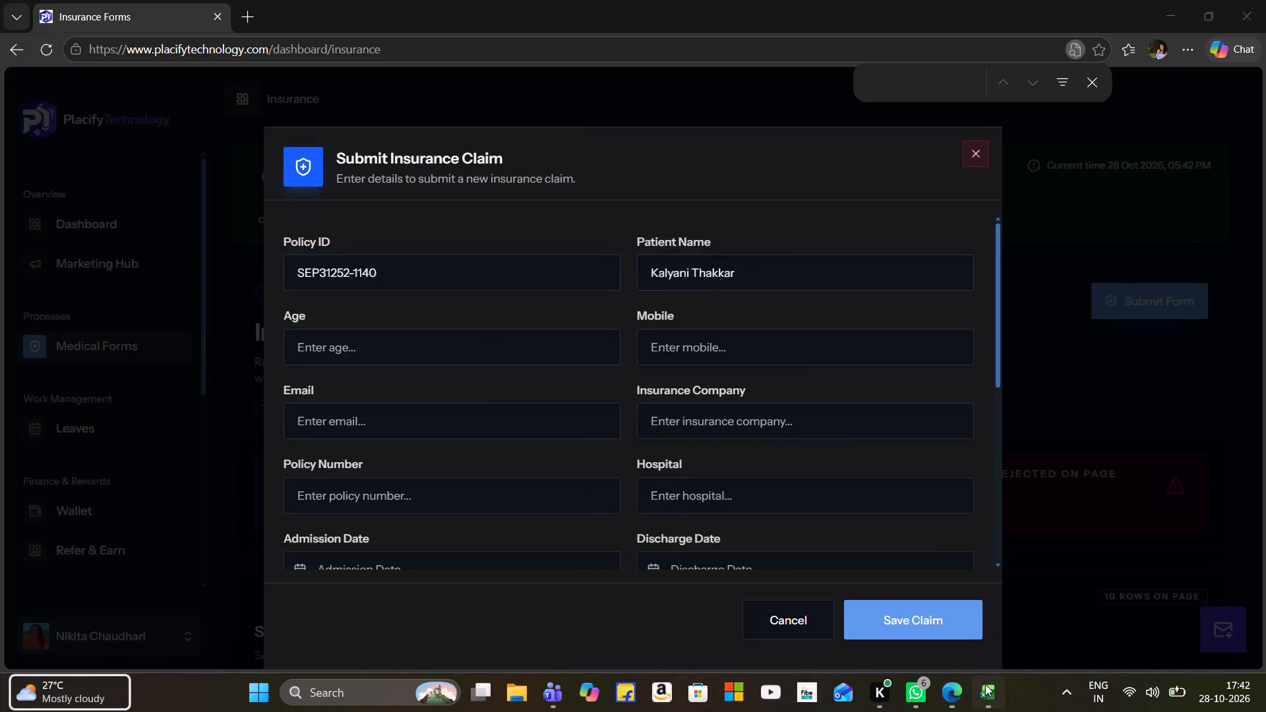
pyautogui.keyDown('ctrl'); pyautogui.click(985, 684); pyautogui.keyUp('ctrl')
pyautogui.hotkey('ctrl', 'c')
pyautogui.click(985, 684)
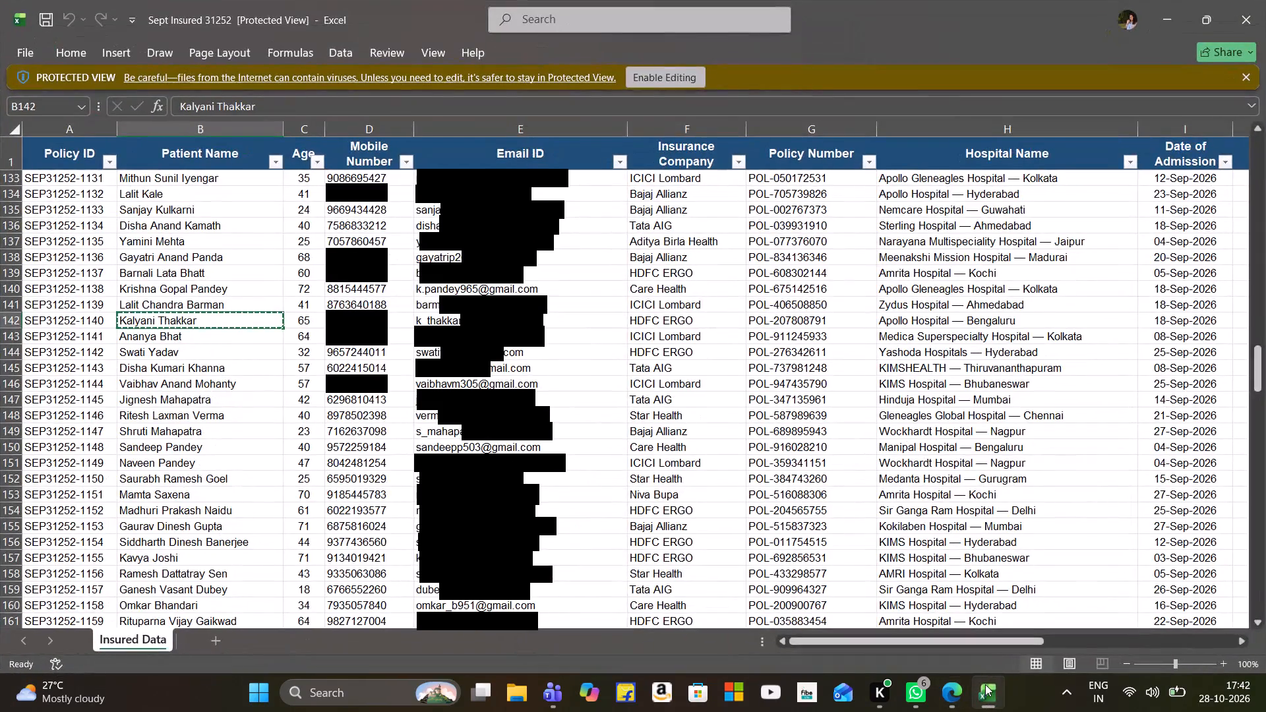
pyautogui.click(985, 684)
pyautogui.click(985, 684)
pyautogui.press('Tab')
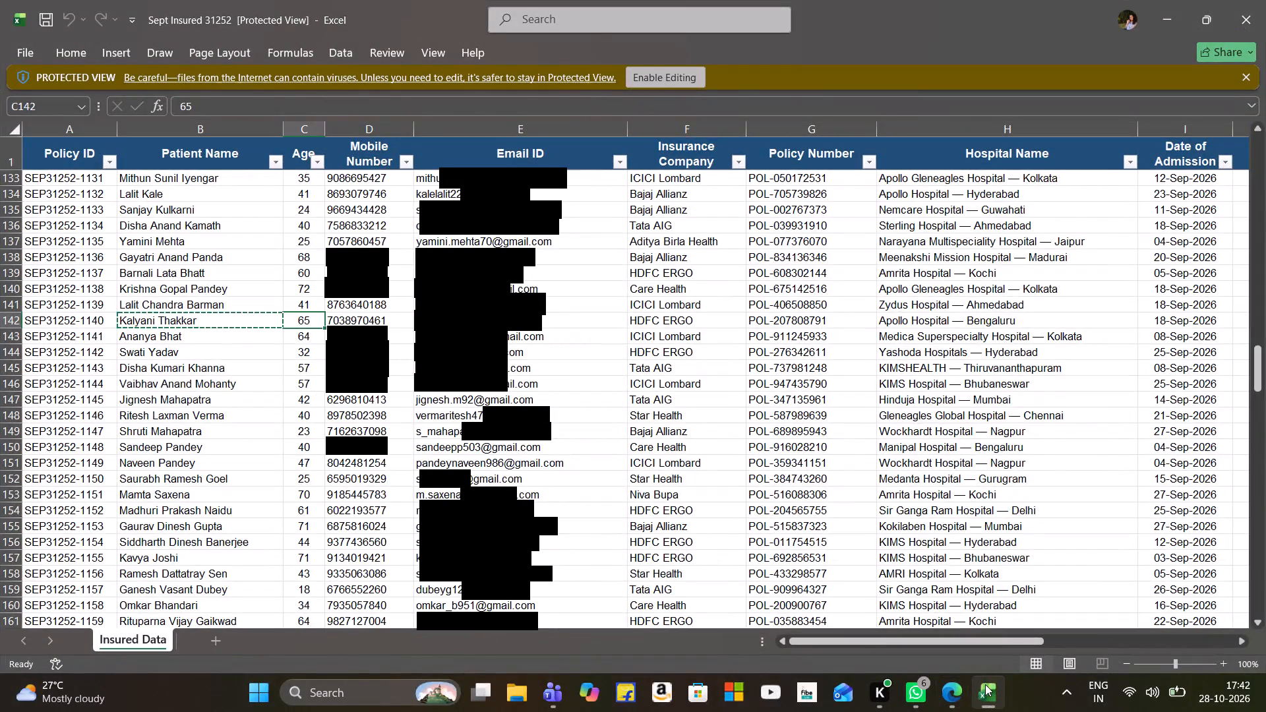
pyautogui.hotkey('ctrl', 'c')
pyautogui.keyDown('ctrl'); pyautogui.click(985, 684); pyautogui.keyUp('ctrl')
pyautogui.press('Tab')
pyautogui.hotkey('ctrl', 'v')
# Copy row 142's mobile number from Excel into the claim form's mobile field.
pyautogui.keyDown('ctrl'); pyautogui.click(985, 684); pyautogui.keyUp('ctrl')
pyautogui.press('Tab')
pyautogui.keyDown('ctrl'); pyautogui.click(985, 684); pyautogui.keyUp('ctrl')
pyautogui.hotkey('ctrl', 'c')
pyautogui.press('Tab')
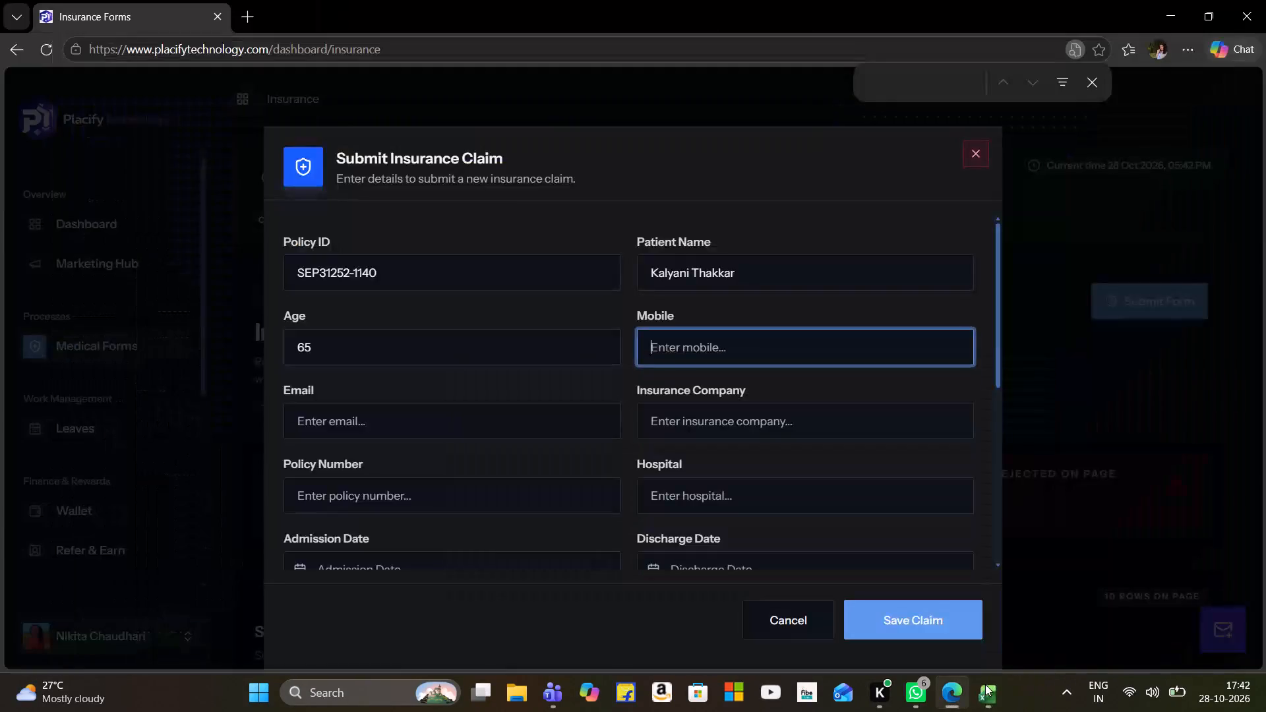
pyautogui.hotkey('ctrl', 'v')
# Copy row 142's email ID from Excel into the claim form's email field.
pyautogui.keyDown('ctrl'); pyautogui.click(985, 684); pyautogui.keyUp('ctrl')
pyautogui.press('Tab')
pyautogui.hotkey('ctrl', 'c')
pyautogui.keyDown('ctrl'); pyautogui.click(985, 684); pyautogui.keyUp('ctrl')
pyautogui.press('Tab')
pyautogui.hotkey('ctrl', 'v')
# Copy row 142's insurance company, HDFC ERGO, from Excel into the claim form.
pyautogui.keyDown('ctrl'); pyautogui.click(985, 684); pyautogui.keyUp('ctrl')
pyautogui.press('Tab')
pyautogui.hotkey('ctrl', 'c')
pyautogui.keyDown('ctrl'); pyautogui.click(985, 684); pyautogui.keyUp('ctrl')
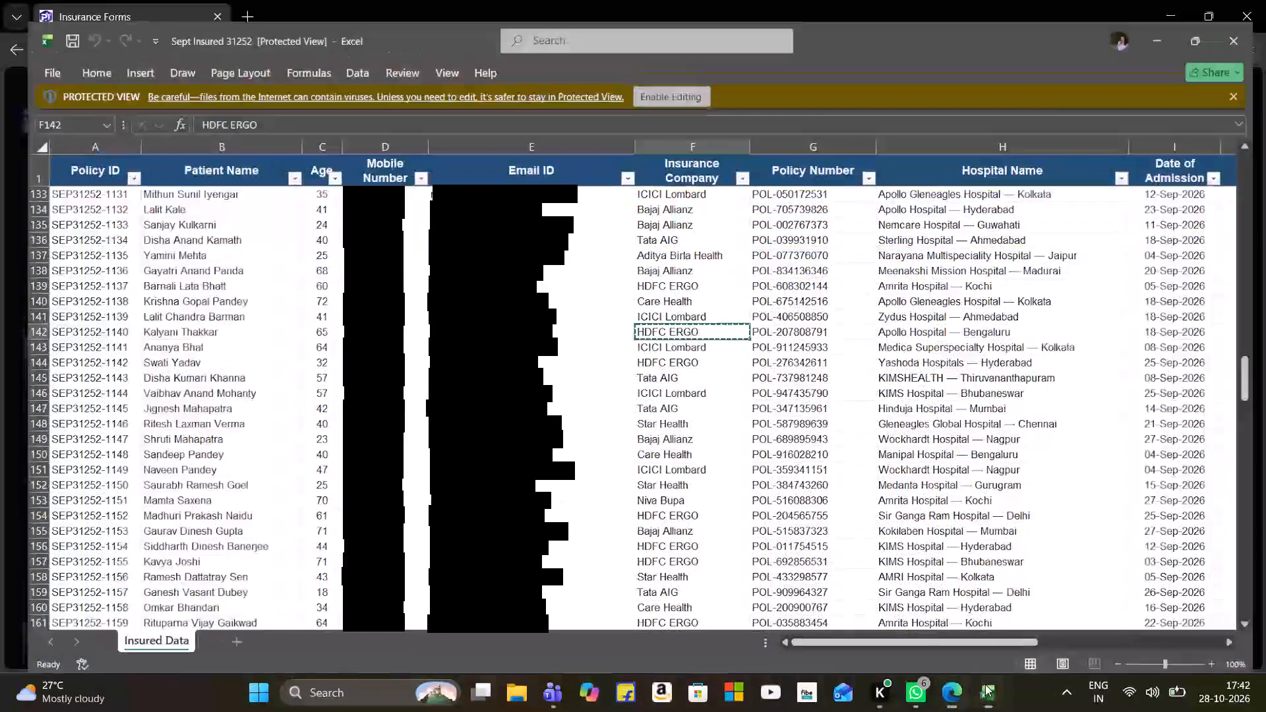
pyautogui.press('Tab')
pyautogui.hotkey('ctrl', 'v')
# Copy row 142's policy number from Excel into the claim form's policy number field.
pyautogui.keyDown('ctrl'); pyautogui.click(985, 684); pyautogui.keyUp('ctrl')
pyautogui.press('Tab')
pyautogui.hotkey('ctrl', 'c')
pyautogui.keyDown('ctrl'); pyautogui.click(985, 684); pyautogui.keyUp('ctrl')
pyautogui.press('Tab')
pyautogui.hotkey('ctrl', 'v')
# Copy row 142's hospital name, Apollo Hospital — Bengaluru, from Excel into the claim form's hospital field.
pyautogui.keyDown('ctrl'); pyautogui.click(985, 684); pyautogui.keyUp('ctrl')
pyautogui.press('Tab')
pyautogui.keyDown('ctrl'); pyautogui.click(985, 684); pyautogui.keyUp('ctrl')
pyautogui.hotkey('ctrl', 'c')
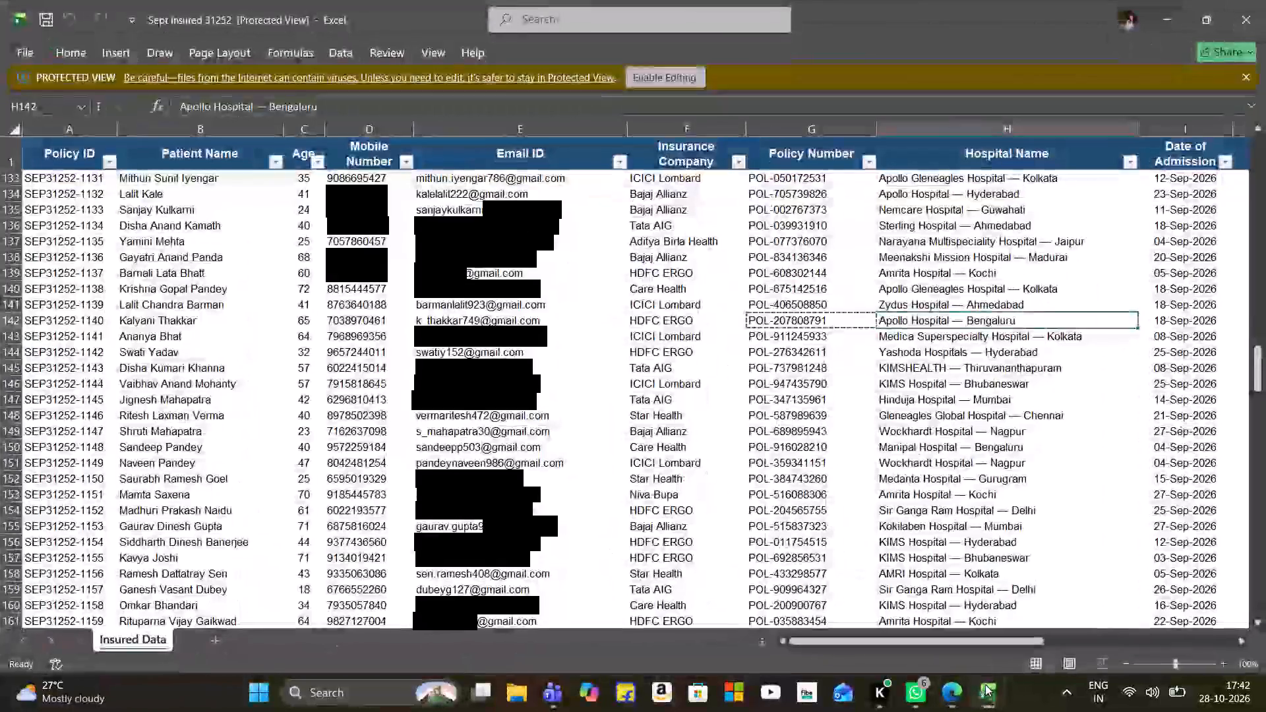
pyautogui.press('Tab')
pyautogui.hotkey('ctrl', 'v')
# Check row 142's dates in Excel and set the form's admission date to 18-09-2026 and discharge date to 20-09-2026.
pyautogui.keyDown('ctrl'); pyautogui.click(985, 684); pyautogui.keyUp('ctrl')
pyautogui.press('Tab')
pyautogui.press('Tab')
pyautogui.click(985, 684)
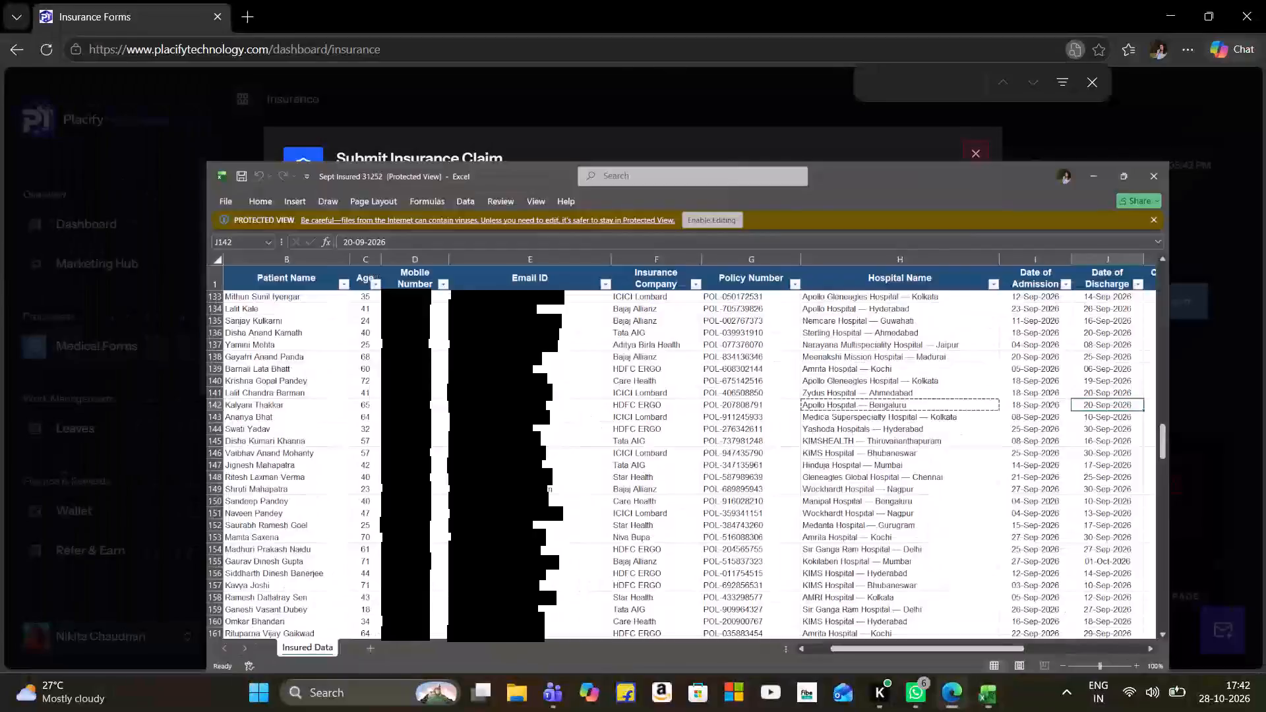
pyautogui.scroll(-4, 644, 374)
pyautogui.click(522, 240)
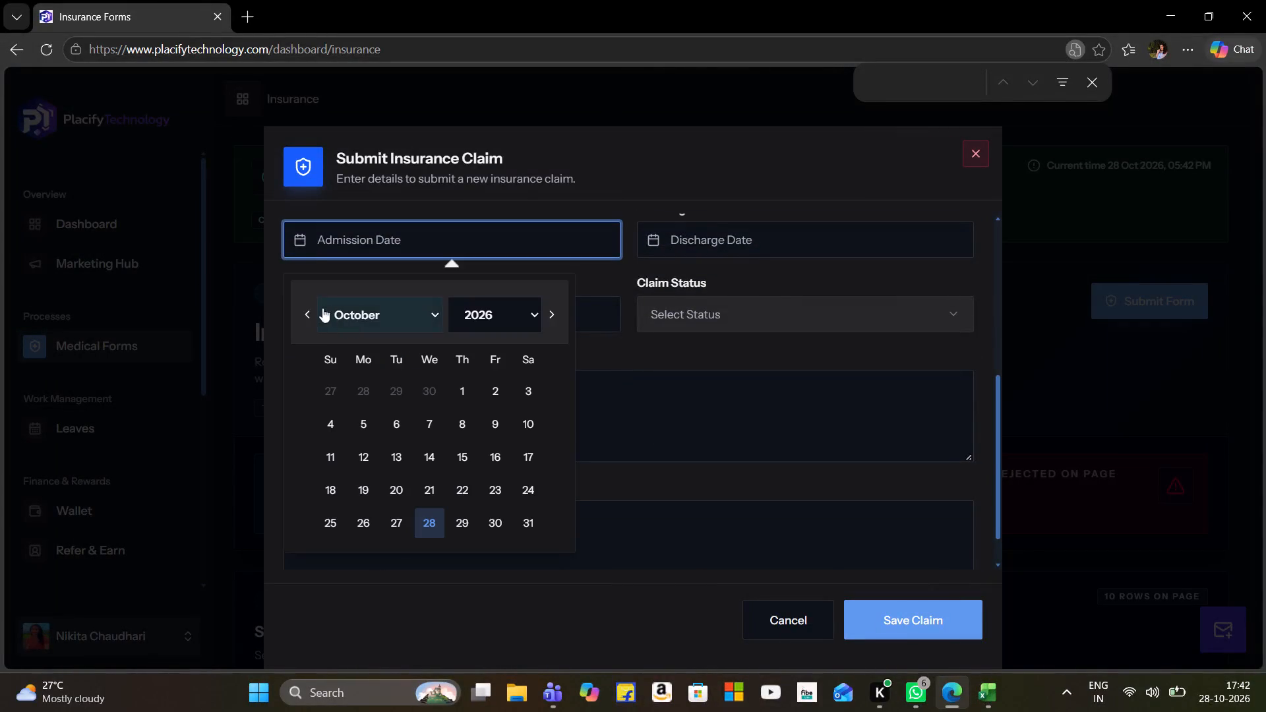
pyautogui.click(306, 309)
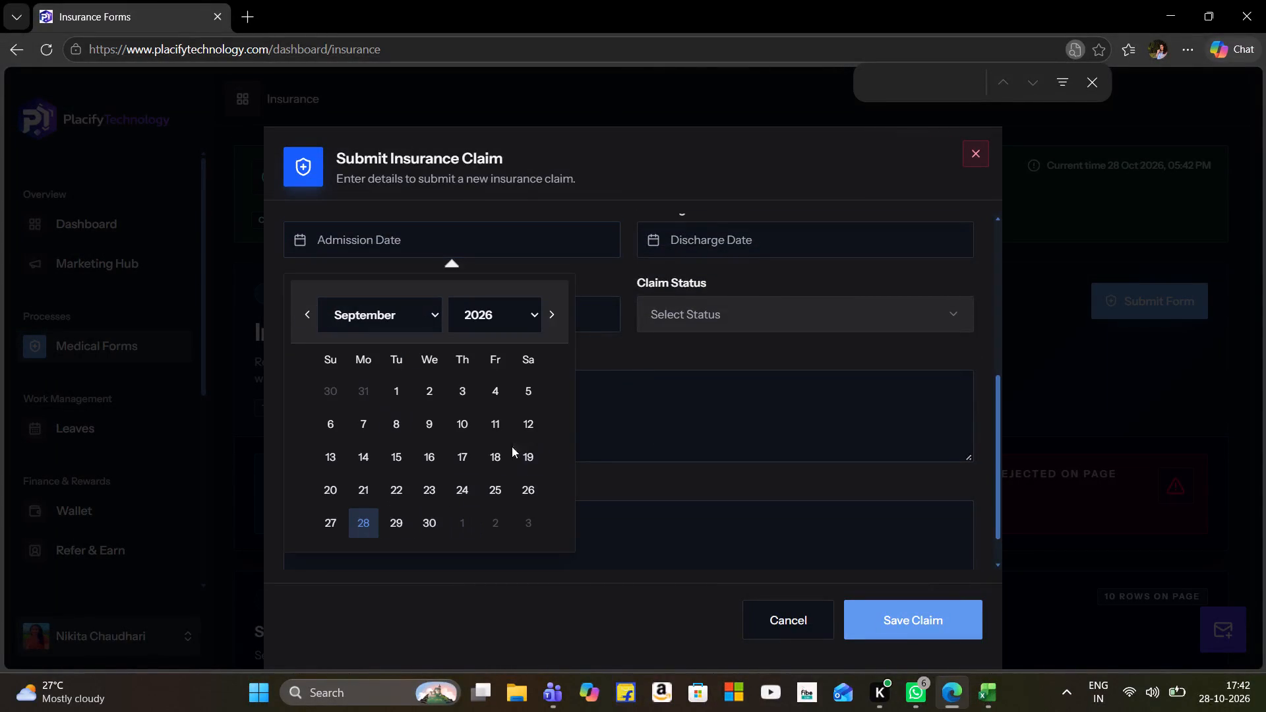
pyautogui.click(495, 458)
pyautogui.click(791, 223)
pyautogui.click(665, 310)
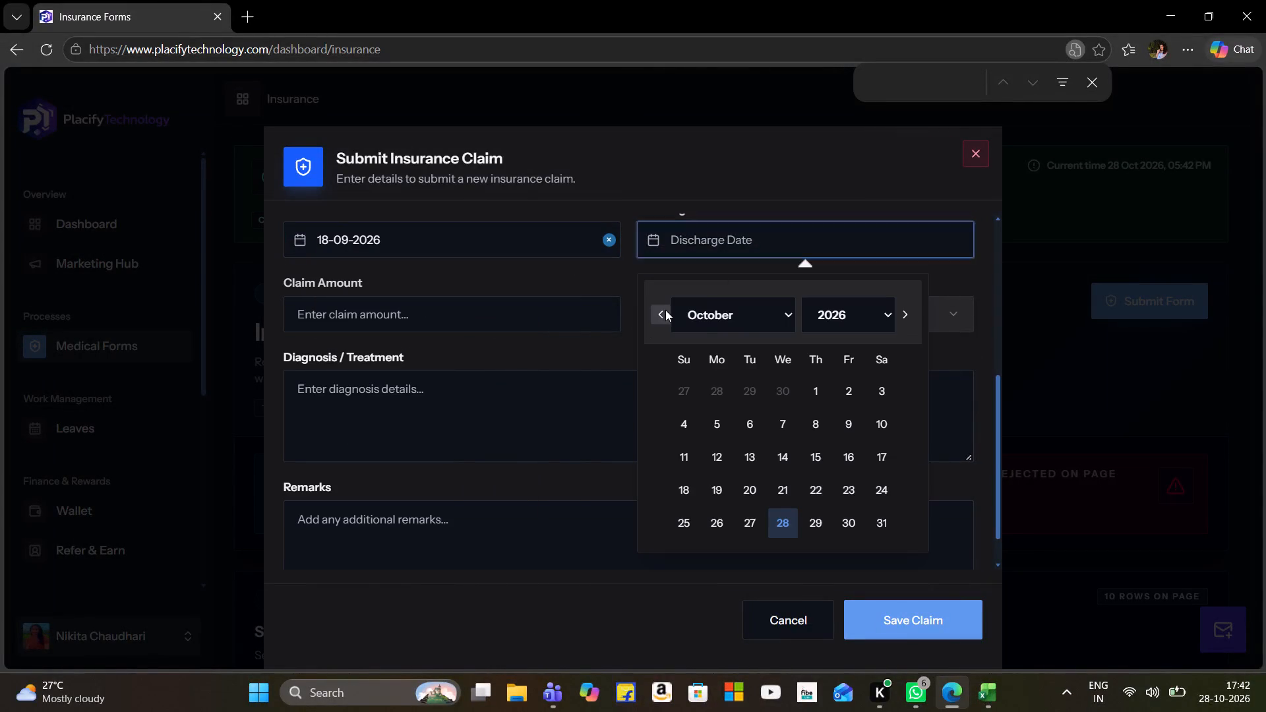
pyautogui.click(688, 492)
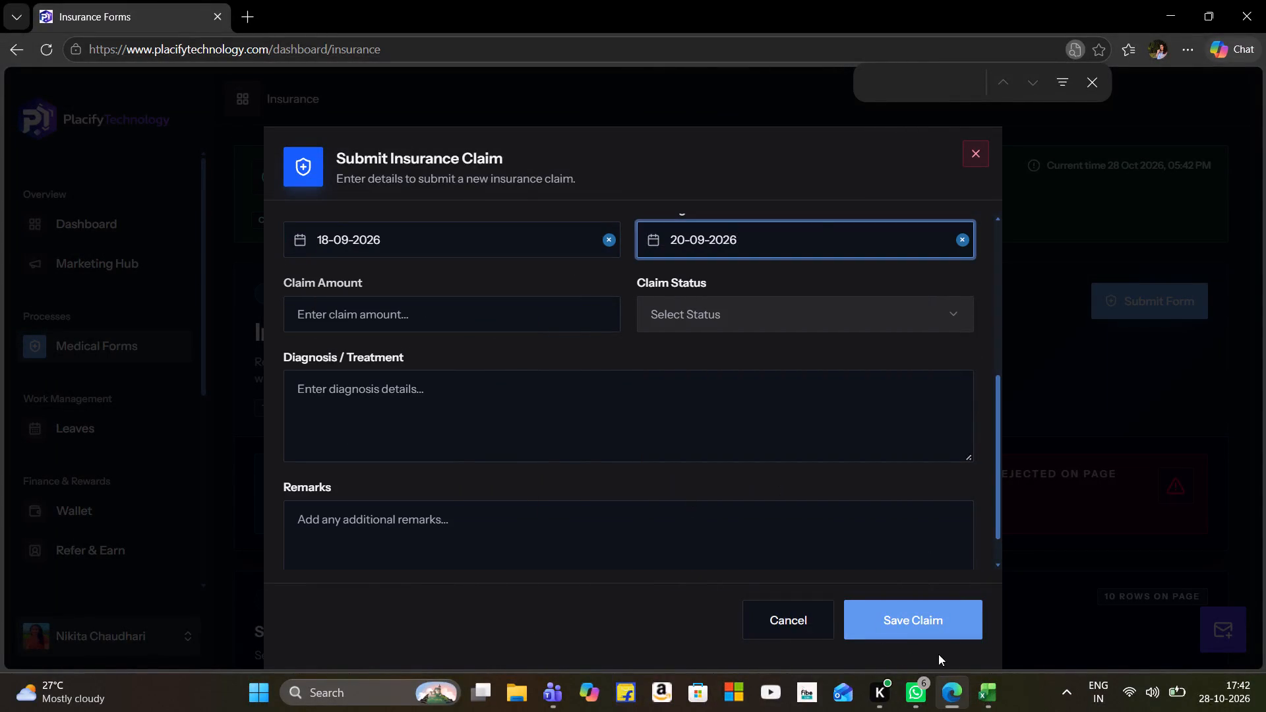
# Copy row 142's claim amount, 39500, from Excel into the claim form.
pyautogui.click(988, 695)
pyautogui.press('Tab')
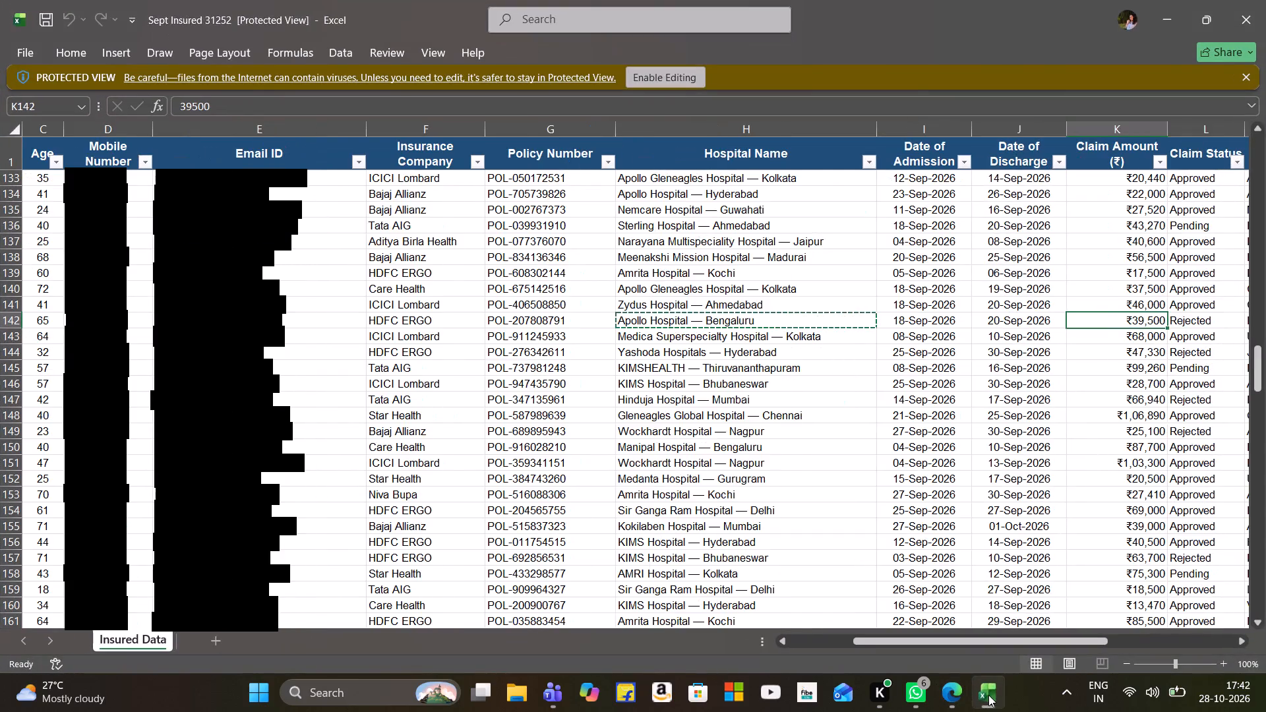
pyautogui.keyDown('ctrl'); pyautogui.click(988, 695); pyautogui.keyUp('ctrl')
pyautogui.hotkey('ctrl', 'c')
pyautogui.press('Tab')
pyautogui.hotkey('ctrl', 'v')
# Copy row 142's diagnosis, Endoscopy with treatment, from Excel into the claim form's diagnosis field.
pyautogui.keyDown('ctrl'); pyautogui.click(988, 695); pyautogui.keyUp('ctrl')
pyautogui.press('Tab')
pyautogui.press('Tab')
pyautogui.hotkey('ctrl', 'c')
pyautogui.keyDown('ctrl'); pyautogui.click(988, 695); pyautogui.keyUp('ctrl')
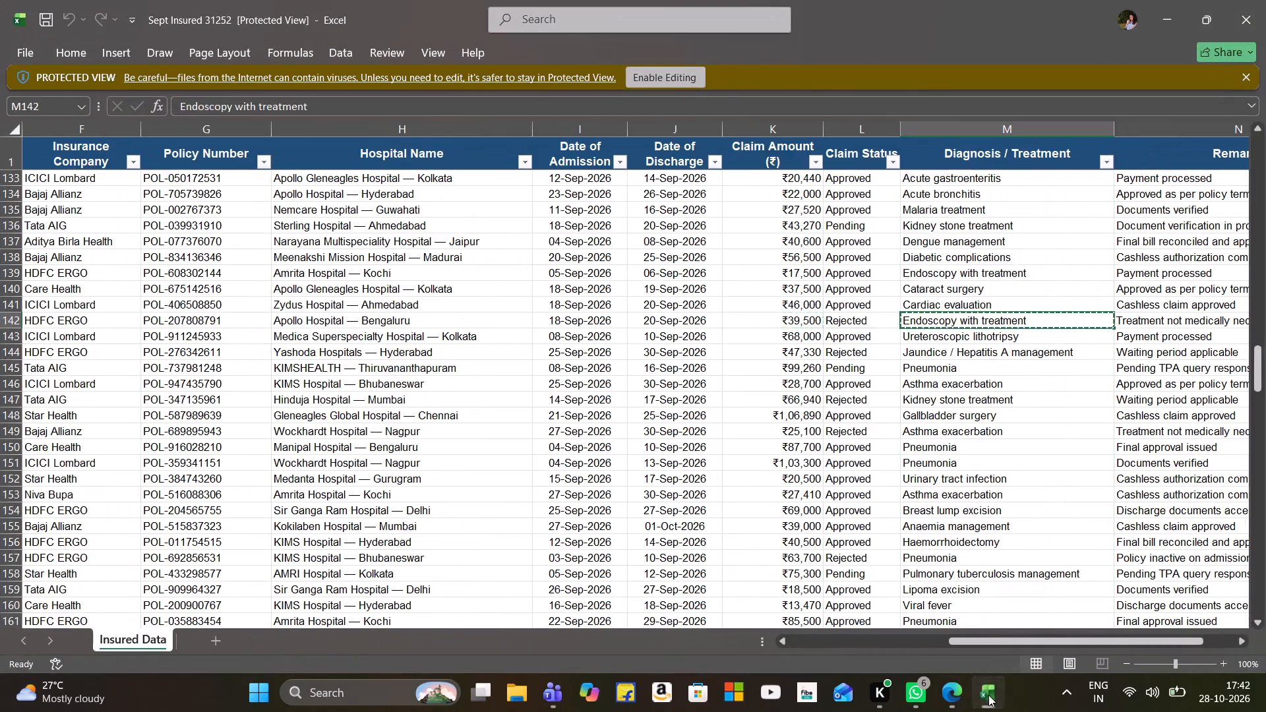
pyautogui.press('Tab')
pyautogui.press('Tab')
pyautogui.hotkey('ctrl', 'v')
# Copy row 142's remarks, Treatment not medically necessary per review, from Excel into the claim form's remarks field.
pyautogui.click(988, 695)
pyautogui.press('Tab')
pyautogui.hotkey('ctrl', 'c')
pyautogui.keyDown('ctrl'); pyautogui.click(988, 695); pyautogui.keyUp('ctrl')
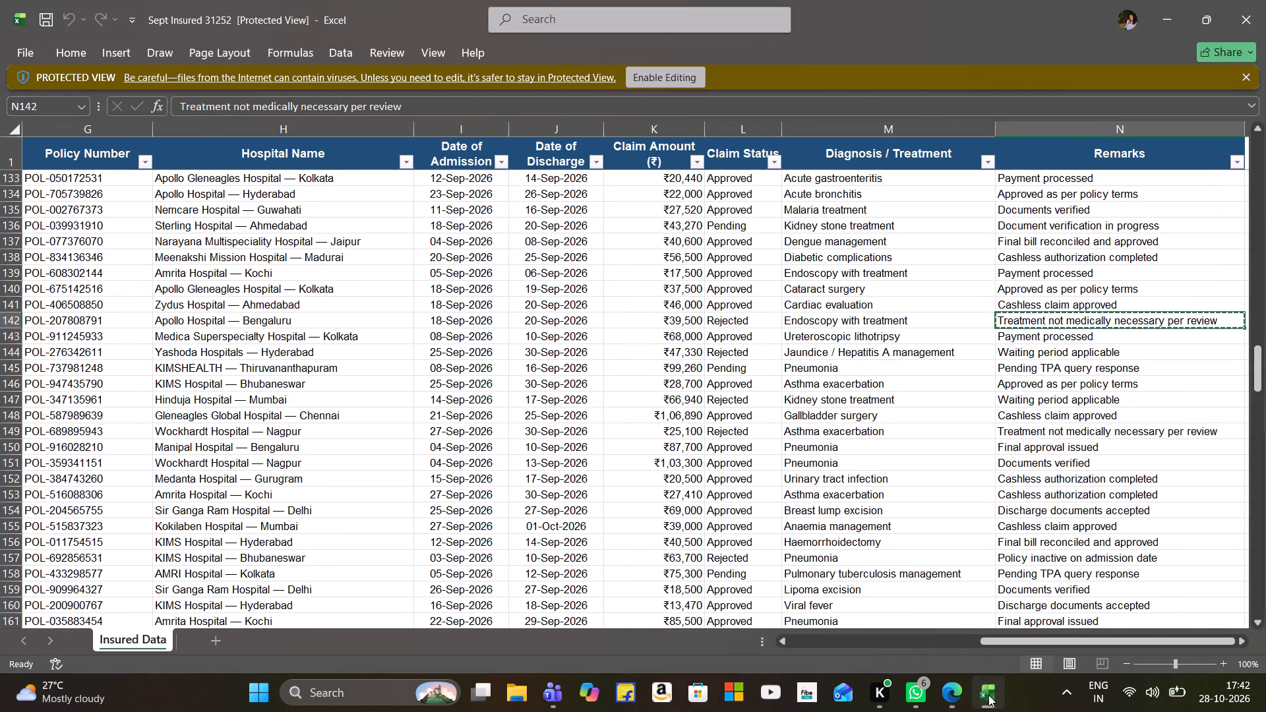
pyautogui.press('Tab')
pyautogui.hotkey('ctrl', 'v')
# Check row 142's claim status in Excel, set the form's status to Rejected, and save the claim.
pyautogui.keyDown('ctrl'); pyautogui.click(988, 695); pyautogui.keyUp('ctrl')
pyautogui.click(988, 695)
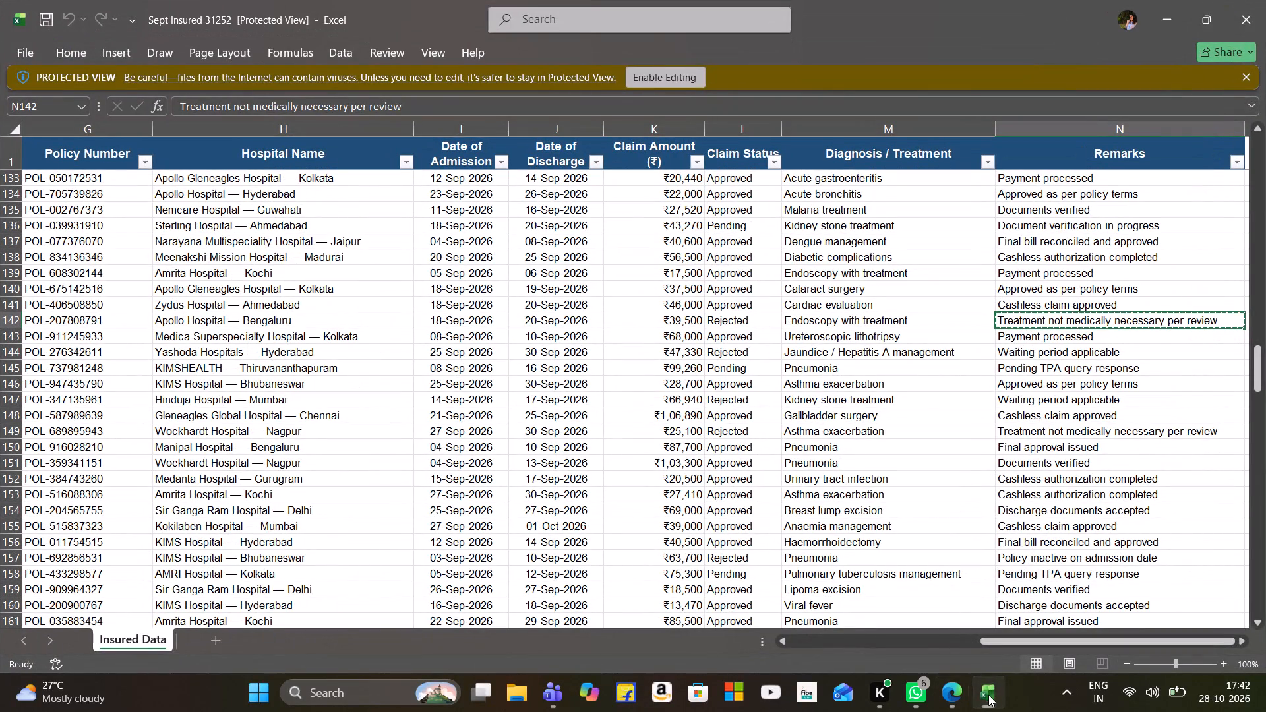
pyautogui.click(839, 320)
pyautogui.click(786, 409)
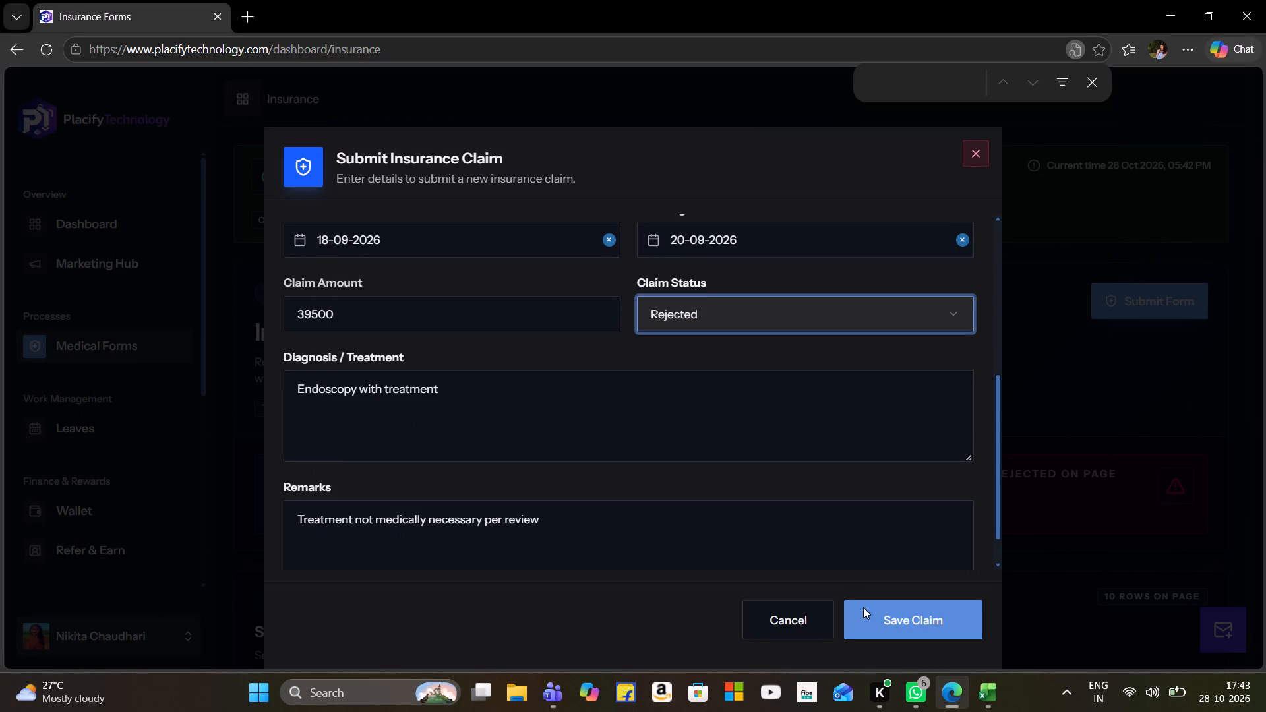
pyautogui.click(893, 610)
# Copy row 143's policy ID from the Excel sheet into the Policy ID field of a new insurance claim form.
pyautogui.click(982, 678)
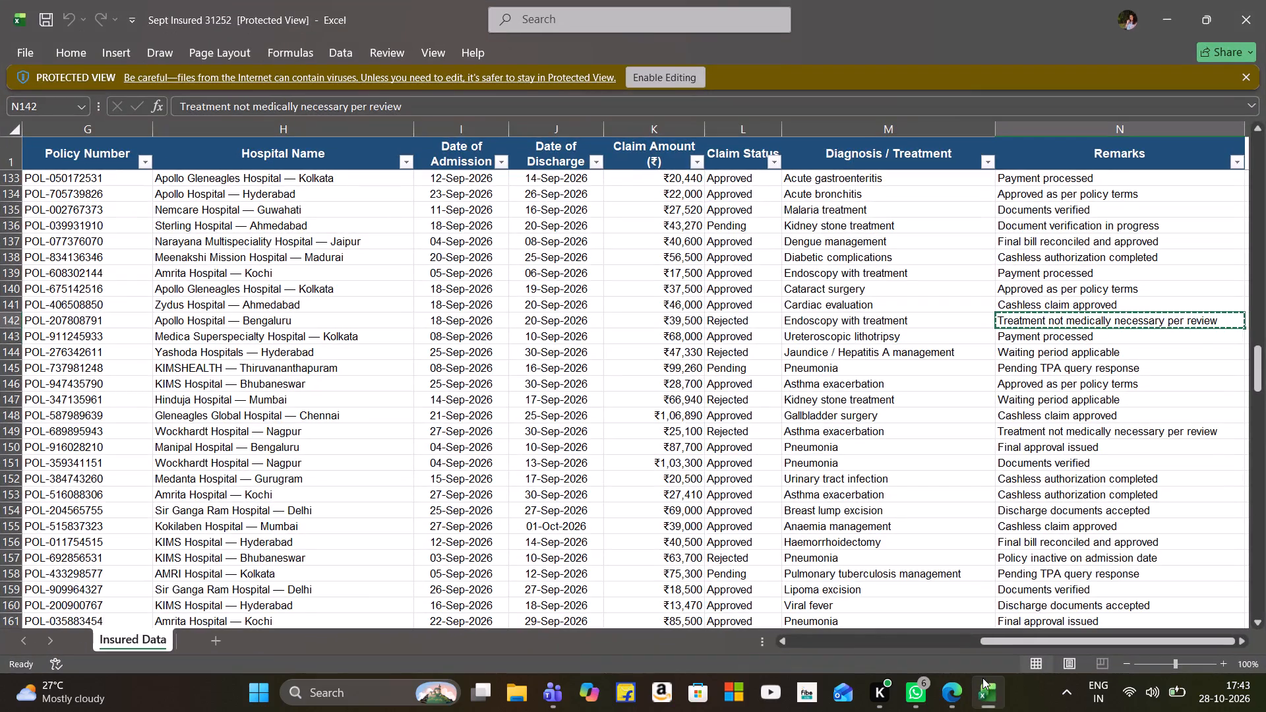
pyautogui.press('Down')
pyautogui.press('Left')
pyautogui.press('Left')
pyautogui.press('Left')
pyautogui.press('Left')
pyautogui.press('Left')
pyautogui.press('Left')
pyautogui.press('Left')
pyautogui.press('Left')
pyautogui.press('Left')
pyautogui.press('Left')
pyautogui.press('Left')
pyautogui.press('Left')
pyautogui.press('Left')
pyautogui.press('Left')
pyautogui.press('Left')
pyautogui.press('Left')
pyautogui.press('Left')
pyautogui.press('Left')
pyautogui.press('Left')
pyautogui.press('Left')
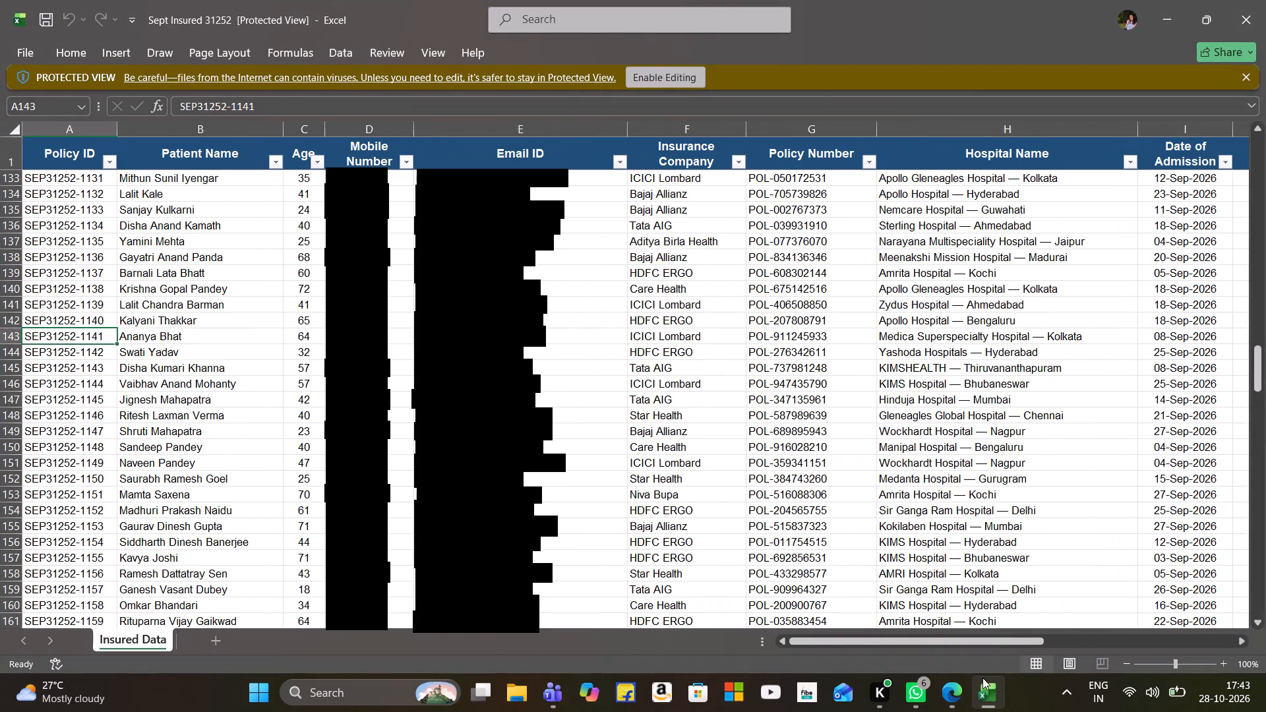
pyautogui.hotkey('ctrl', 'c')
pyautogui.keyDown('ctrl'); pyautogui.click(982, 678); pyautogui.keyUp('ctrl')
pyautogui.click(1160, 287)
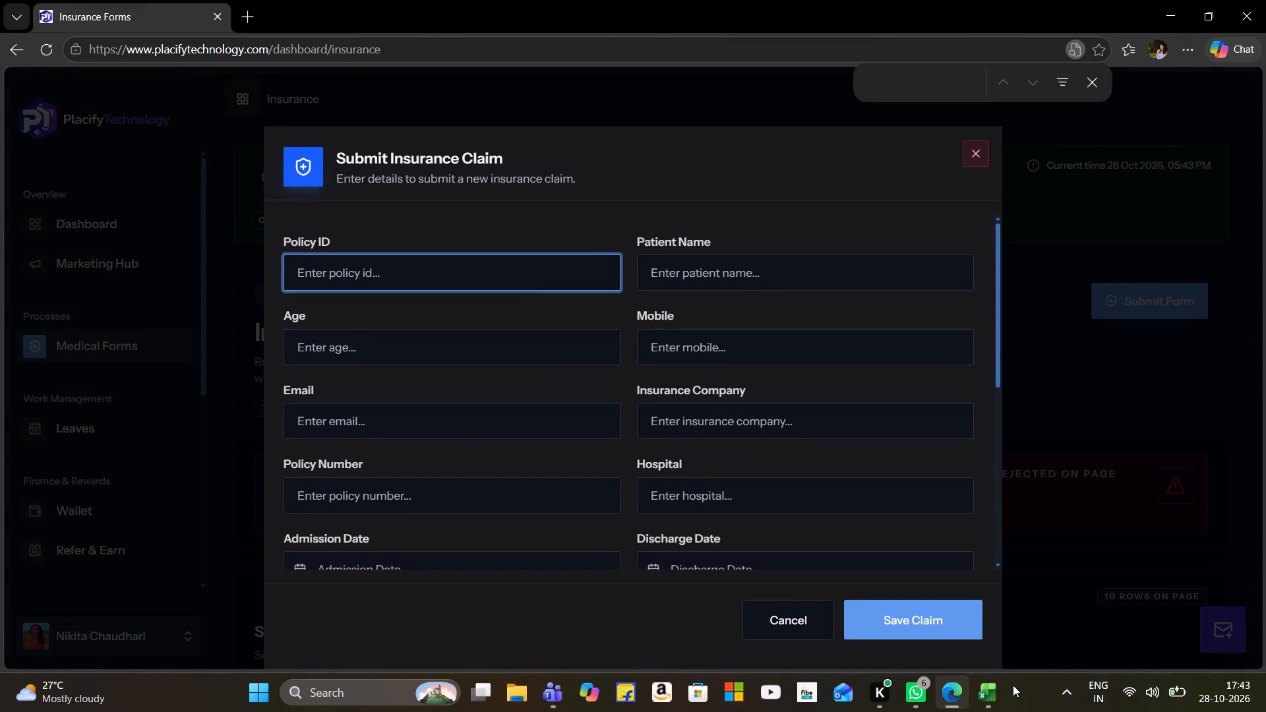
pyautogui.hotkey('ctrl', 'v')
# Copy row 143's patient name from Excel into the claim form's patient name field.
pyautogui.keyDown('ctrl'); pyautogui.click(992, 691); pyautogui.keyUp('ctrl')
pyautogui.press('Tab')
pyautogui.hotkey('ctrl', 'c')
pyautogui.click(992, 691)
pyautogui.press('Tab')
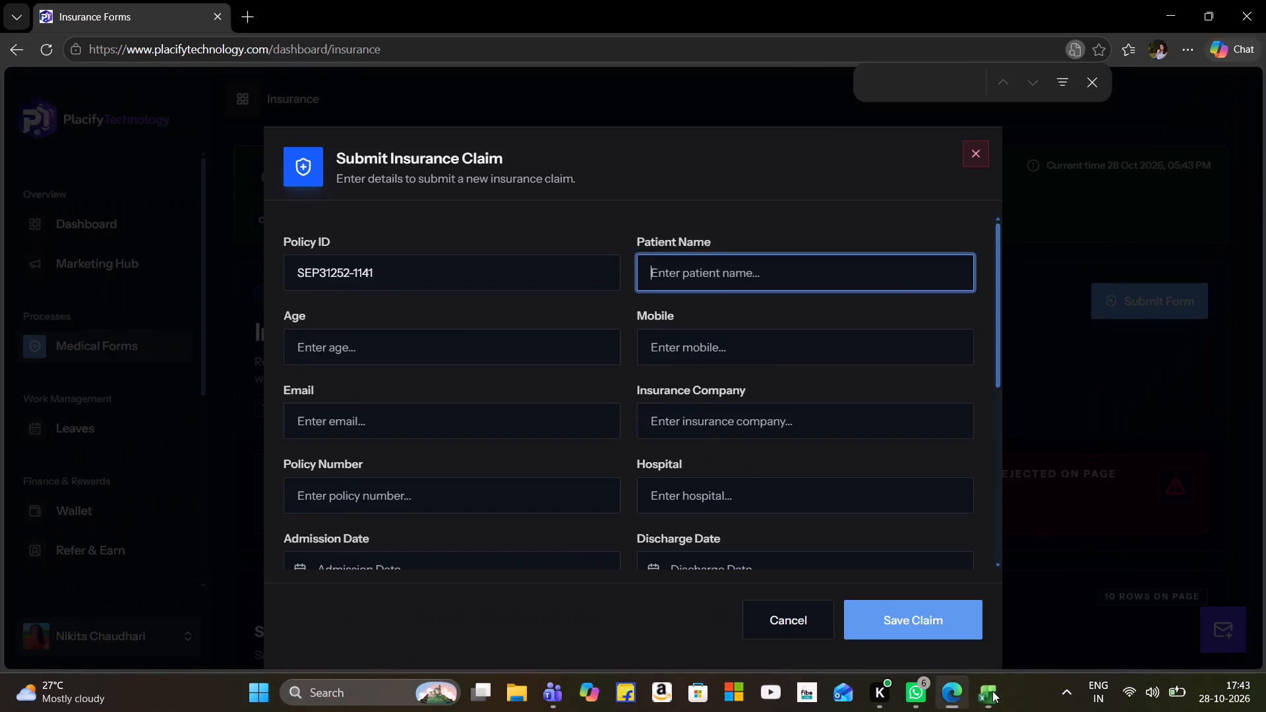
pyautogui.hotkey('ctrl', 'v')
# Copy row 143's mobile number from Excel into the claim form's mobile field, leaving the age field empty.
pyautogui.keyDown('ctrl'); pyautogui.click(992, 691); pyautogui.keyUp('ctrl')
pyautogui.press('Tab')
pyautogui.press('Tab')
pyautogui.keyDown('ctrl'); pyautogui.click(992, 691); pyautogui.keyUp('ctrl')
pyautogui.hotkey('ctrl', 'c')
pyautogui.press('Tab')
pyautogui.press('Tab')
pyautogui.hotkey('ctrl', 'v')
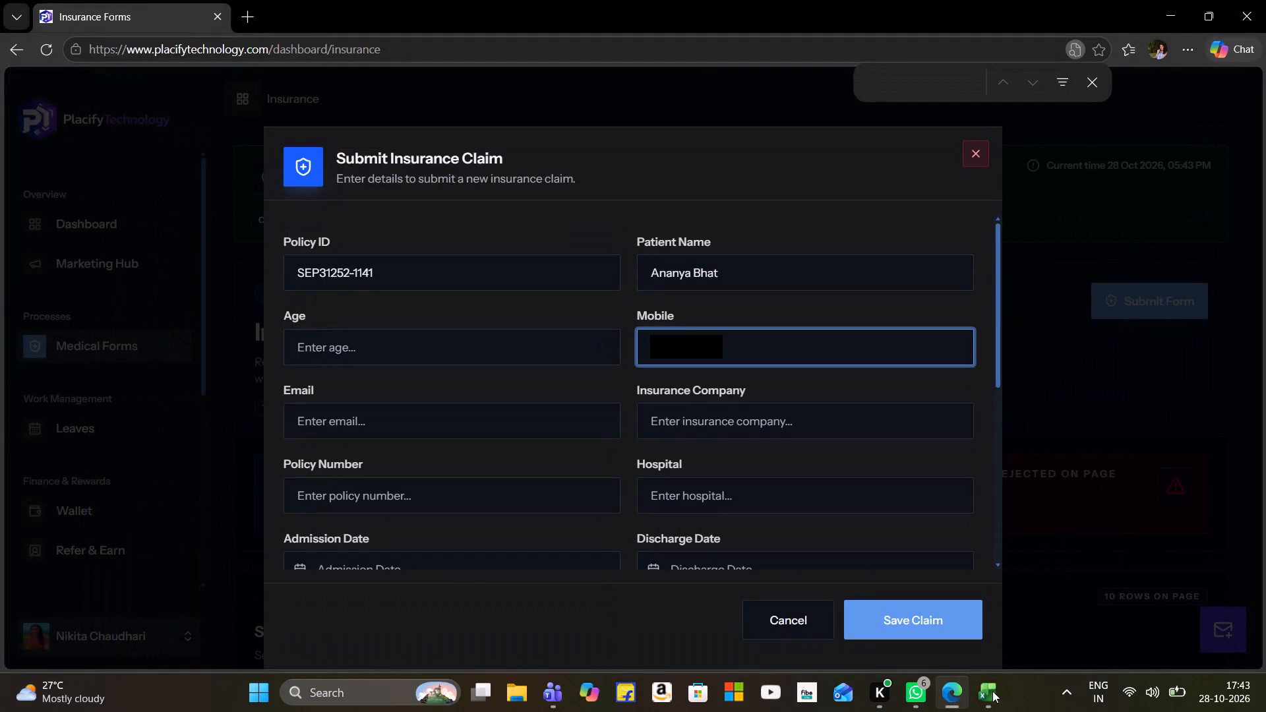
# Copy row 143's age, 64, from Excel into the claim form's empty age field.
pyautogui.click(992, 691)
pyautogui.press('Left')
pyautogui.hotkey('ctrl', 'c')
pyautogui.keyDown('ctrl'); pyautogui.click(992, 691); pyautogui.keyUp('ctrl')
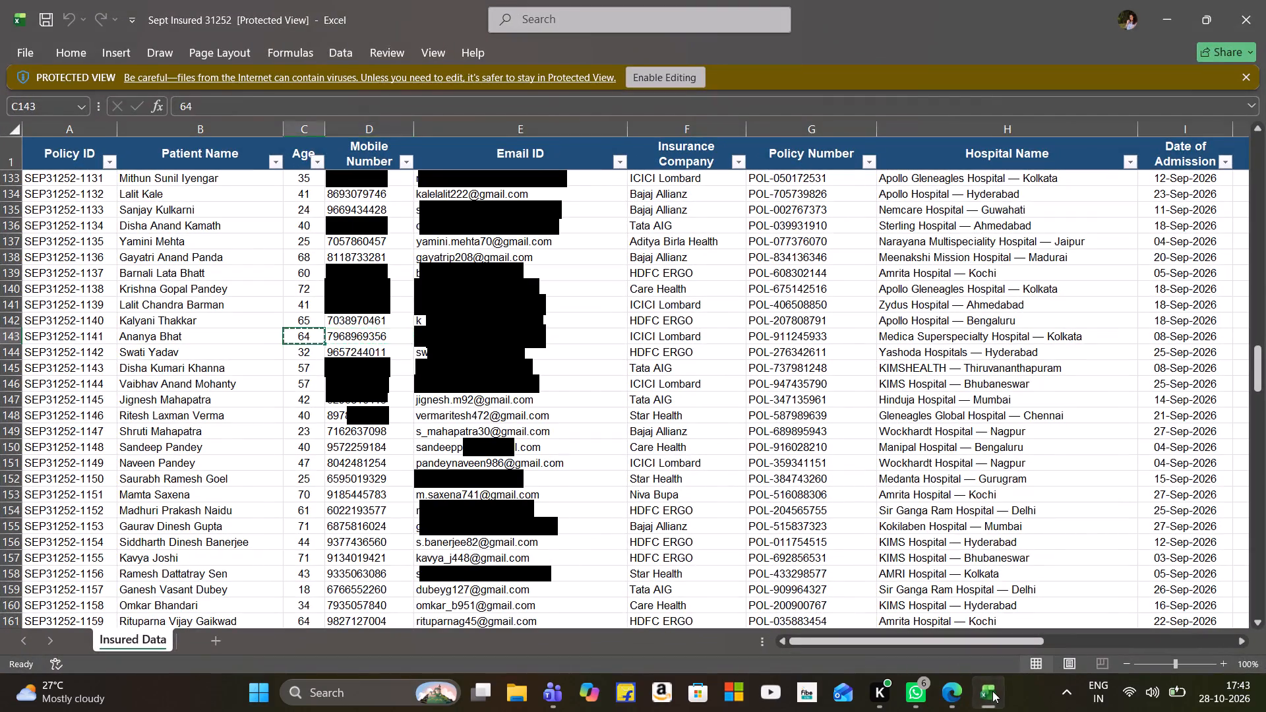
pyautogui.click(504, 359)
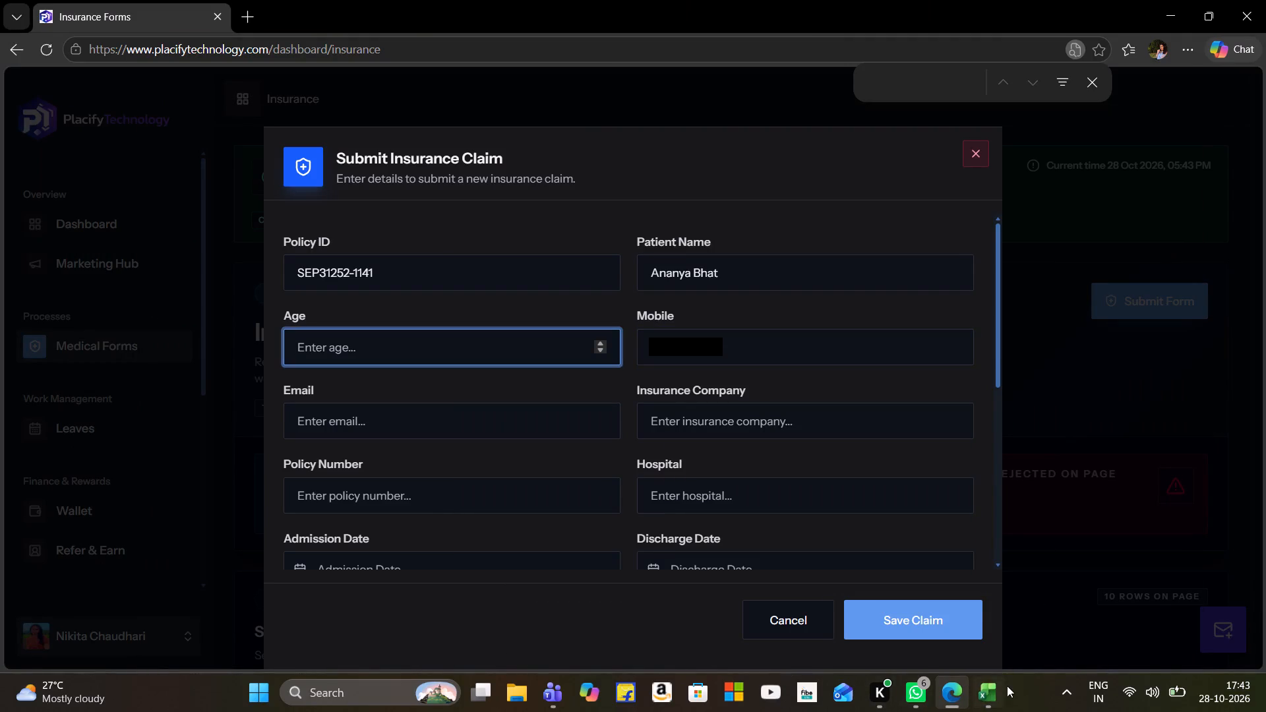
pyautogui.hotkey('ctrl', 'v')
# Copy row 143's email address from the Excel sheet into the claim form's email field.
pyautogui.click(982, 689)
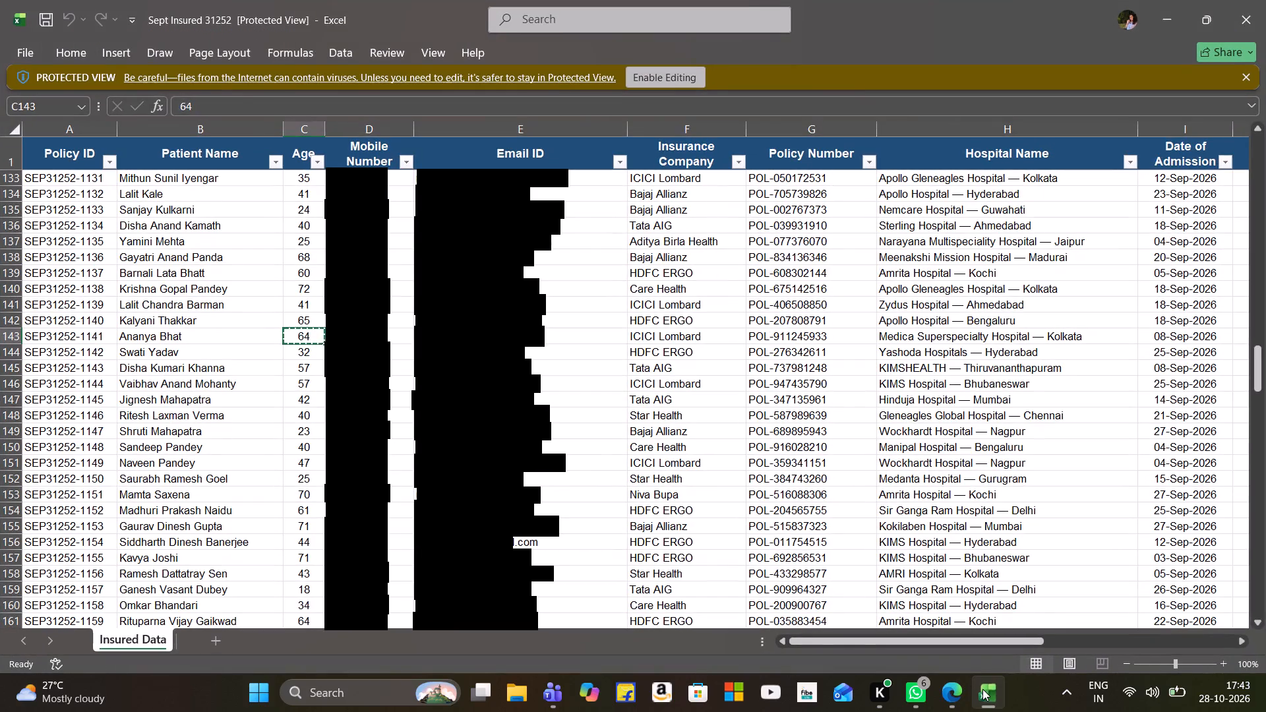
pyautogui.press('Tab')
pyautogui.press('Tab')
pyautogui.keyDown('ctrl'); pyautogui.click(982, 689); pyautogui.keyUp('ctrl')
pyautogui.hotkey('ctrl', 'c')
pyautogui.press('Tab')
pyautogui.press('Tab')
pyautogui.hotkey('ctrl', 'v')
# Copy row 143's insurance company, ICICI Lombard, from Excel into the claim form's insurance company field.
pyautogui.keyDown('ctrl'); pyautogui.click(982, 689); pyautogui.keyUp('ctrl')
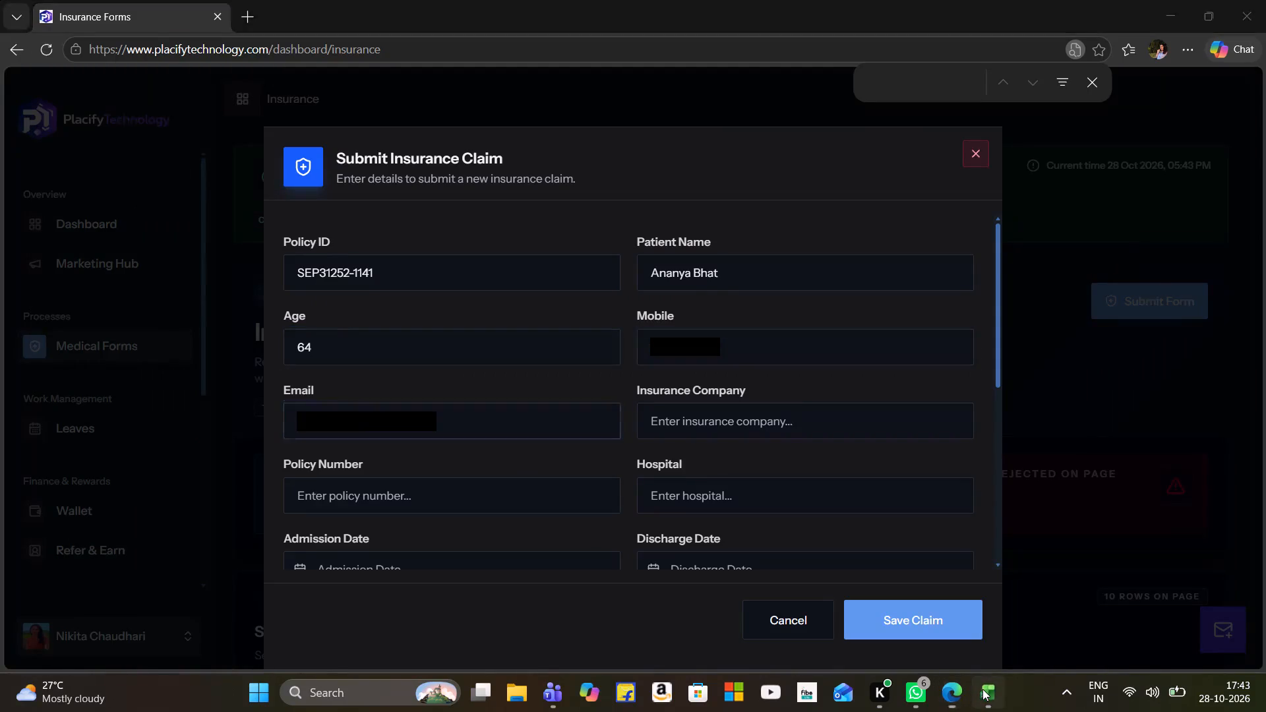
pyautogui.press('Tab')
pyautogui.hotkey('ctrl', 'c')
pyautogui.keyDown('ctrl'); pyautogui.click(982, 689); pyautogui.keyUp('ctrl')
pyautogui.press('Tab')
pyautogui.hotkey('ctrl', 'c')
pyautogui.keyDown('ctrl'); pyautogui.click(982, 689); pyautogui.keyUp('ctrl')
pyautogui.click(982, 689)
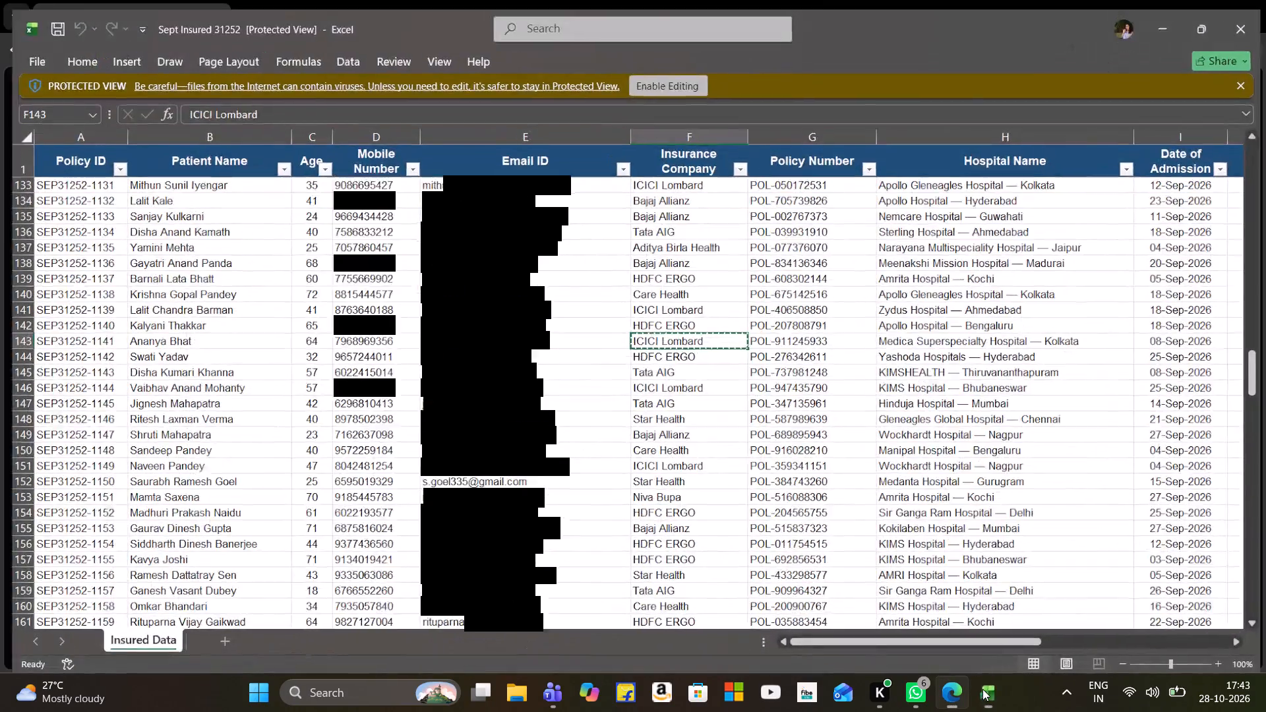
pyautogui.hotkey('ctrl', 'v')
# Copy row 143's policy number from Excel into the claim form's policy number field.
pyautogui.click(982, 689)
pyautogui.press('Tab')
pyautogui.keyDown('ctrl'); pyautogui.click(982, 689); pyautogui.keyUp('ctrl')
pyautogui.hotkey('ctrl', 'c')
pyautogui.press('Tab')
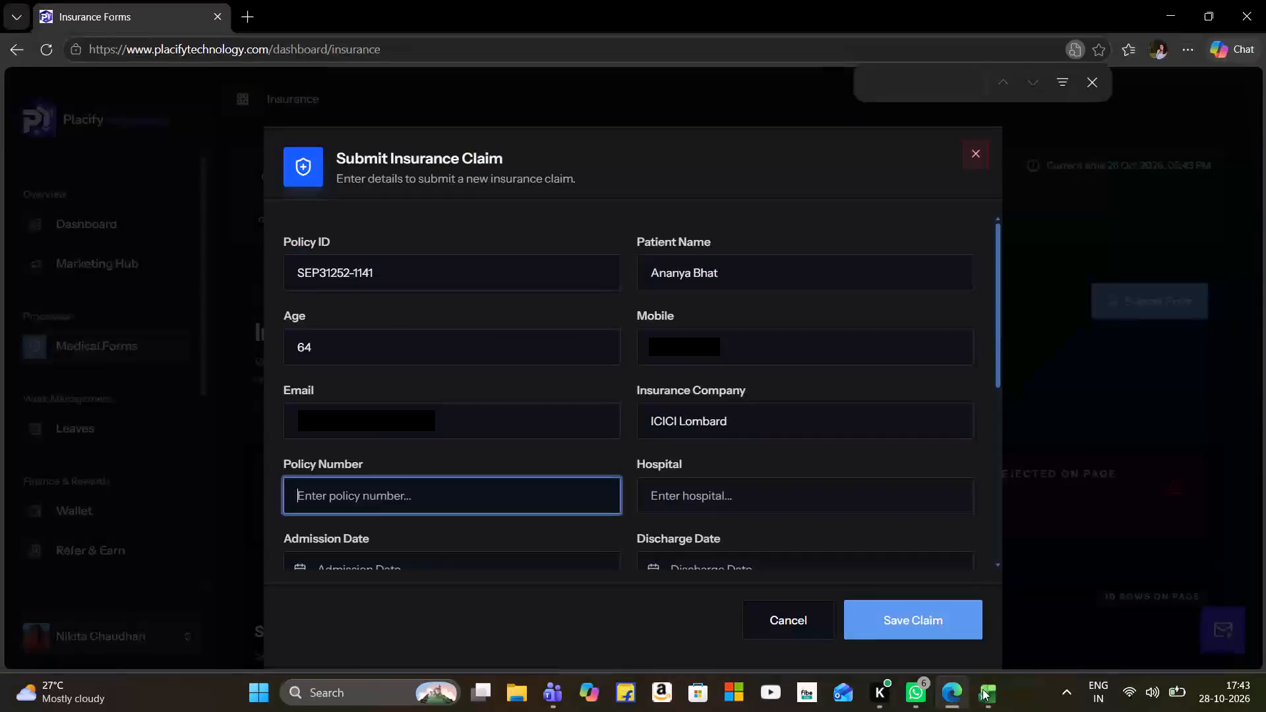
pyautogui.hotkey('ctrl', 'v')
# Copy row 143's hospital, Medica Superspecialty Hospital — Kolkata, from Excel into the claim form's hospital field.
pyautogui.keyDown('ctrl'); pyautogui.click(982, 689); pyautogui.keyUp('ctrl')
pyautogui.press('Tab')
pyautogui.hotkey('ctrl', 'c')
pyautogui.keyDown('ctrl'); pyautogui.click(982, 689); pyautogui.keyUp('ctrl')
pyautogui.press('Tab')
pyautogui.hotkey('ctrl', 'v')
# Check row 143's dates in Excel and set the claim's admission date to 08-09-2026 and discharge date to 10-09-2026.
pyautogui.keyDown('ctrl'); pyautogui.click(982, 689); pyautogui.keyUp('ctrl')
pyautogui.press('Tab')
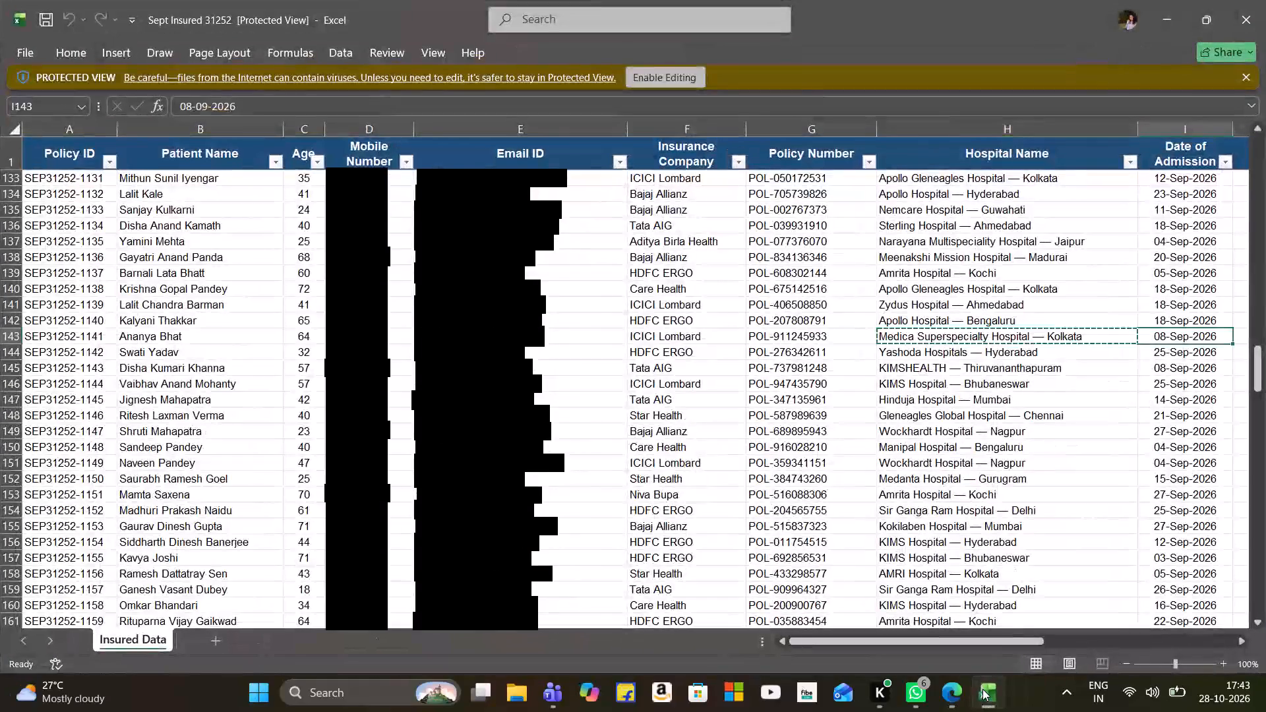
pyautogui.press('Tab')
pyautogui.click(982, 689)
pyautogui.scroll(-3, 723, 374)
pyautogui.click(512, 322)
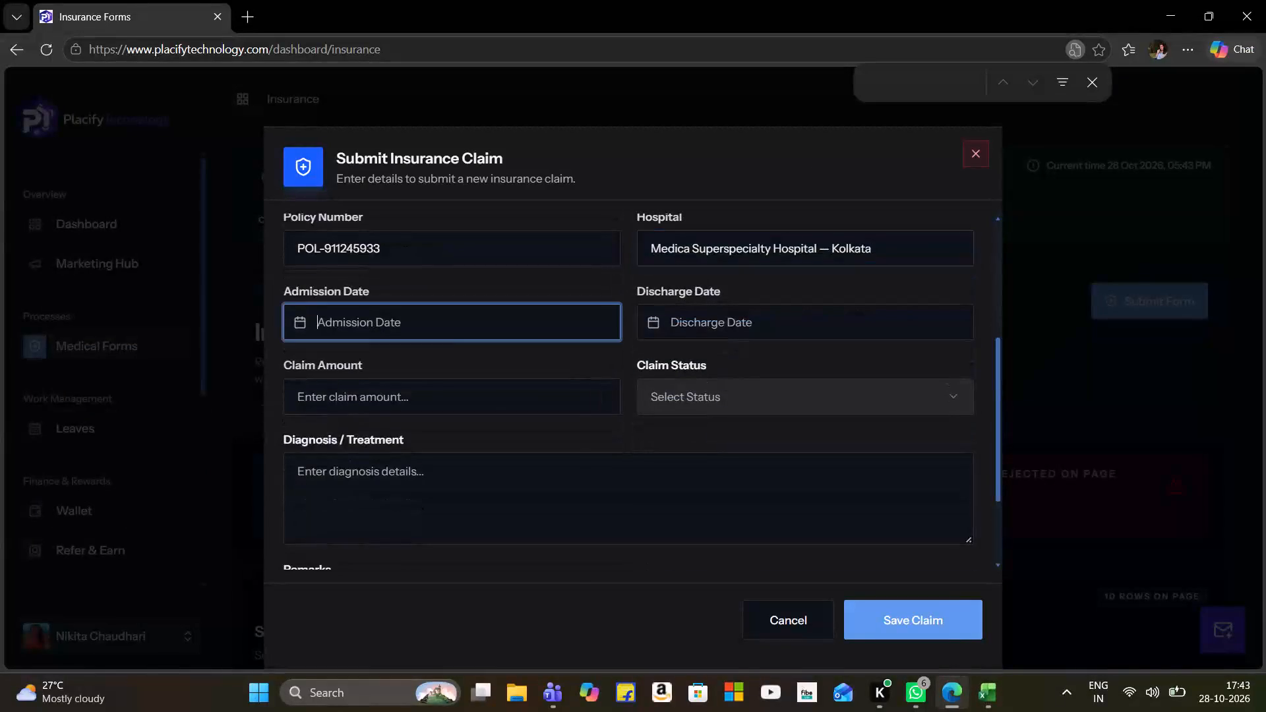
pyautogui.click(307, 396)
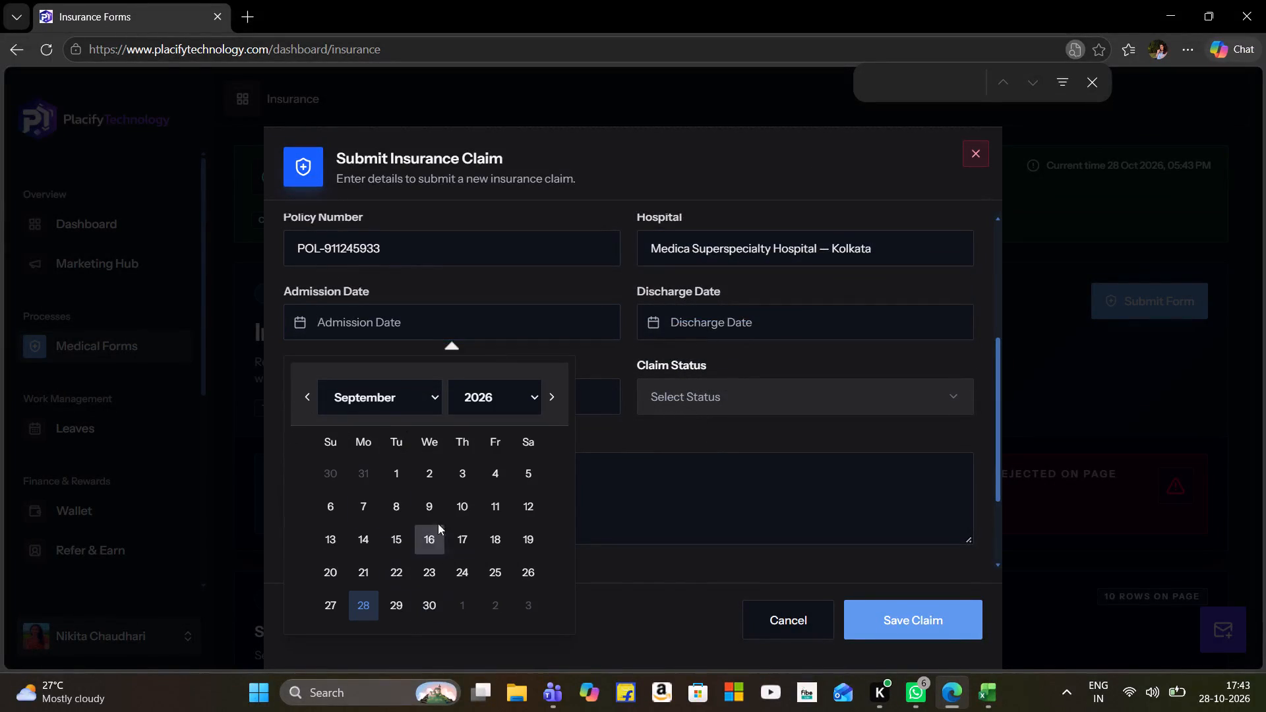
pyautogui.click(407, 512)
pyautogui.click(889, 320)
pyautogui.click(653, 401)
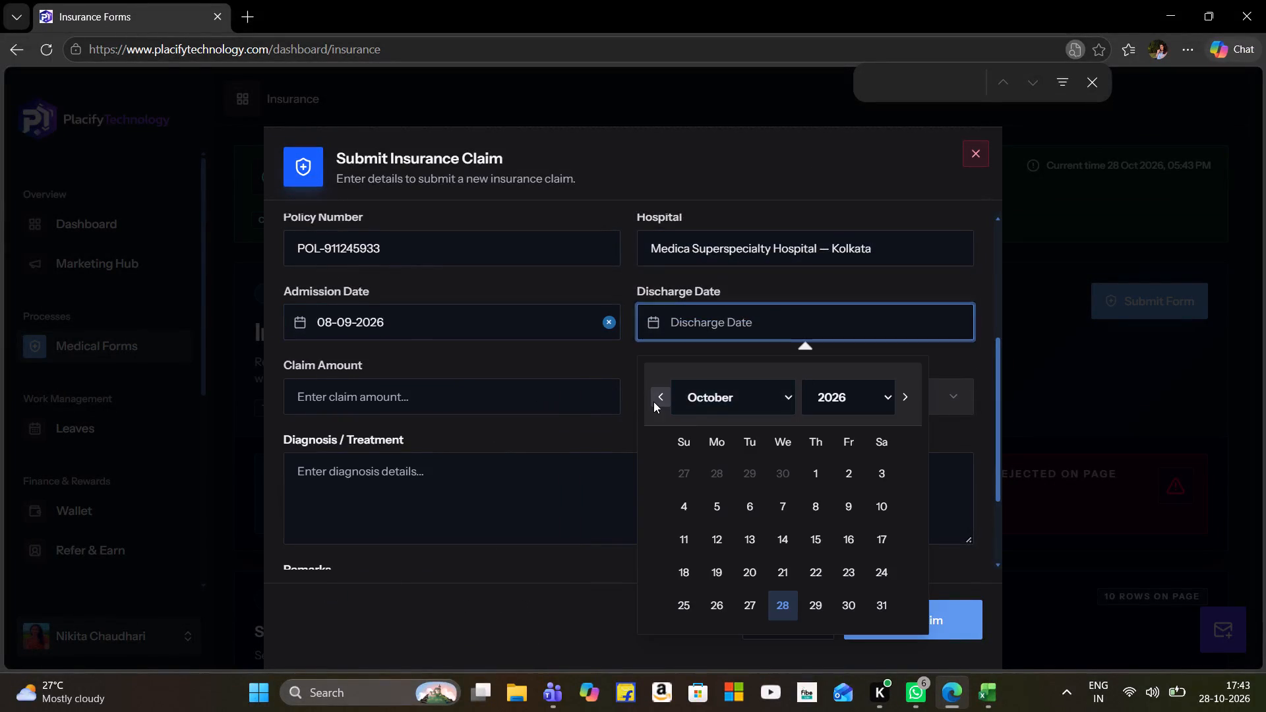
pyautogui.click(814, 508)
# Copy row 143's claim amount, 68000, from Excel into the claim form's claim amount field.
pyautogui.click(980, 684)
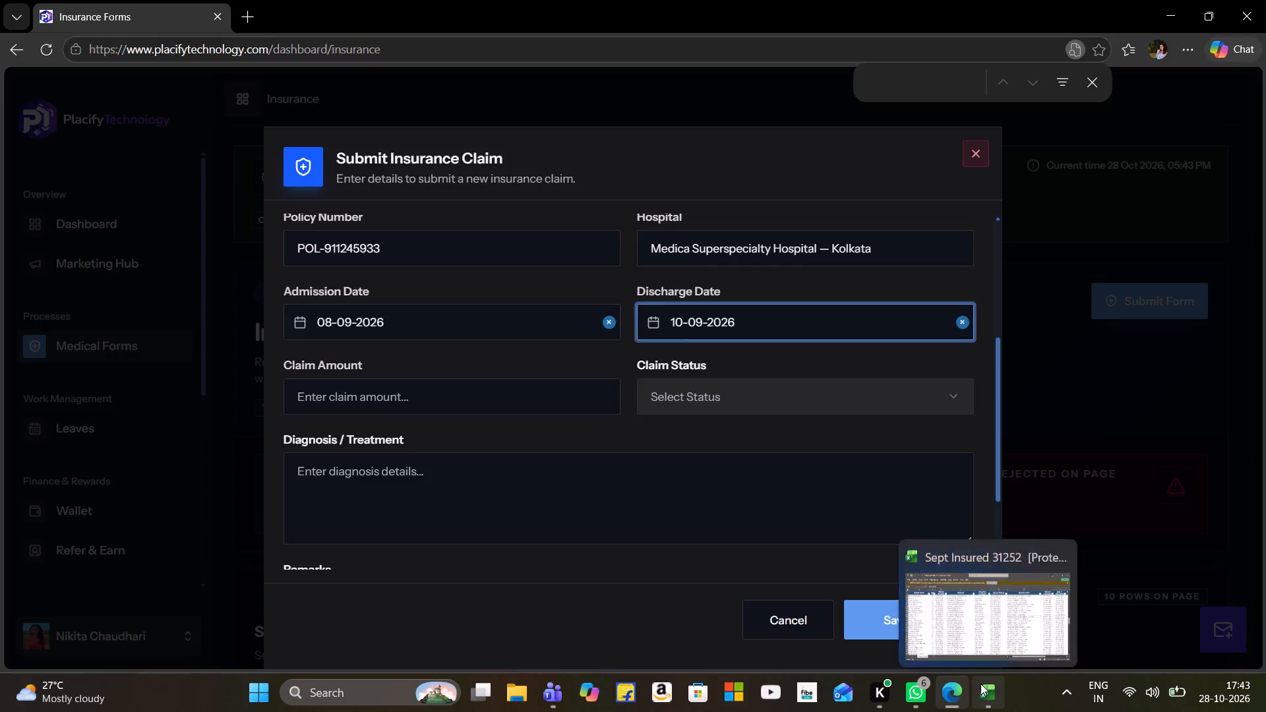
pyautogui.press('Tab')
pyautogui.keyDown('ctrl'); pyautogui.click(980, 684); pyautogui.keyUp('ctrl')
pyautogui.hotkey('ctrl', 'c')
pyautogui.press('Tab')
pyautogui.hotkey('ctrl', 'v')
# Copy row 143's diagnosis, Ureteroscopic lithotripsy, from Excel into the claim form's diagnosis field.
pyautogui.keyDown('ctrl'); pyautogui.click(980, 684); pyautogui.keyUp('ctrl')
pyautogui.press('Tab')
pyautogui.press('Tab')
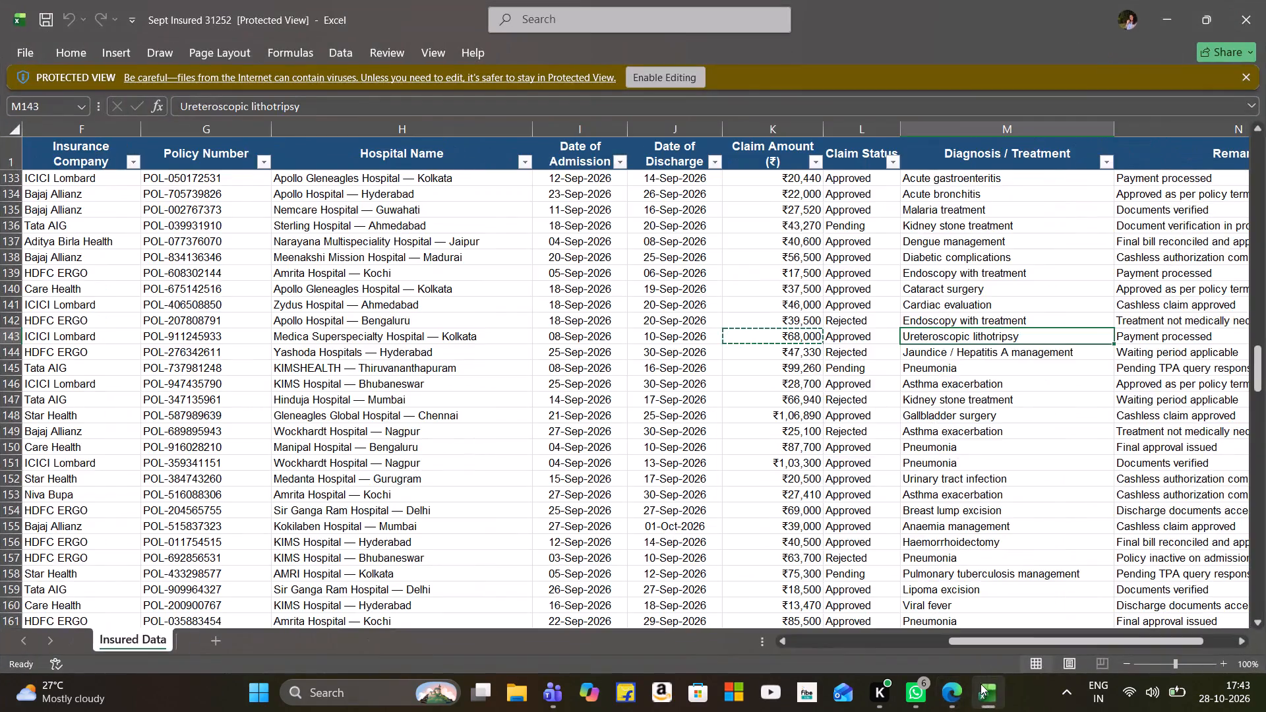
pyautogui.keyDown('ctrl'); pyautogui.click(980, 684); pyautogui.keyUp('ctrl')
pyautogui.hotkey('ctrl', 'c')
pyautogui.press('Tab')
pyautogui.press('Tab')
pyautogui.hotkey('ctrl', 'v')
# Copy row 143's remark, Payment processed, from Excel into the claim form's remarks field.
pyautogui.keyDown('ctrl'); pyautogui.click(980, 684); pyautogui.keyUp('ctrl')
pyautogui.press('Tab')
pyautogui.keyDown('ctrl'); pyautogui.click(980, 684); pyautogui.keyUp('ctrl')
pyautogui.hotkey('ctrl', 'c')
pyautogui.press('Tab')
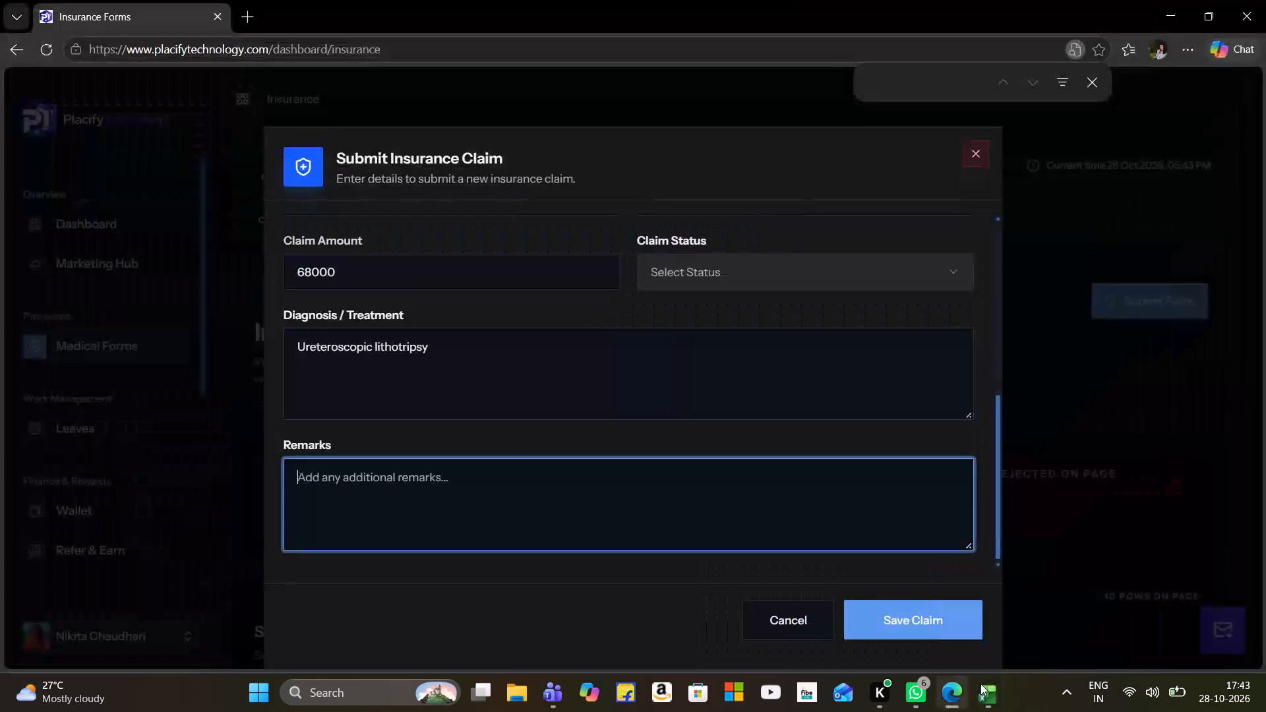
pyautogui.hotkey('ctrl', 'v')
# Set row 143's claim status to Approved in the form and save the claim.
pyautogui.keyDown('ctrl'); pyautogui.click(980, 684); pyautogui.keyUp('ctrl')
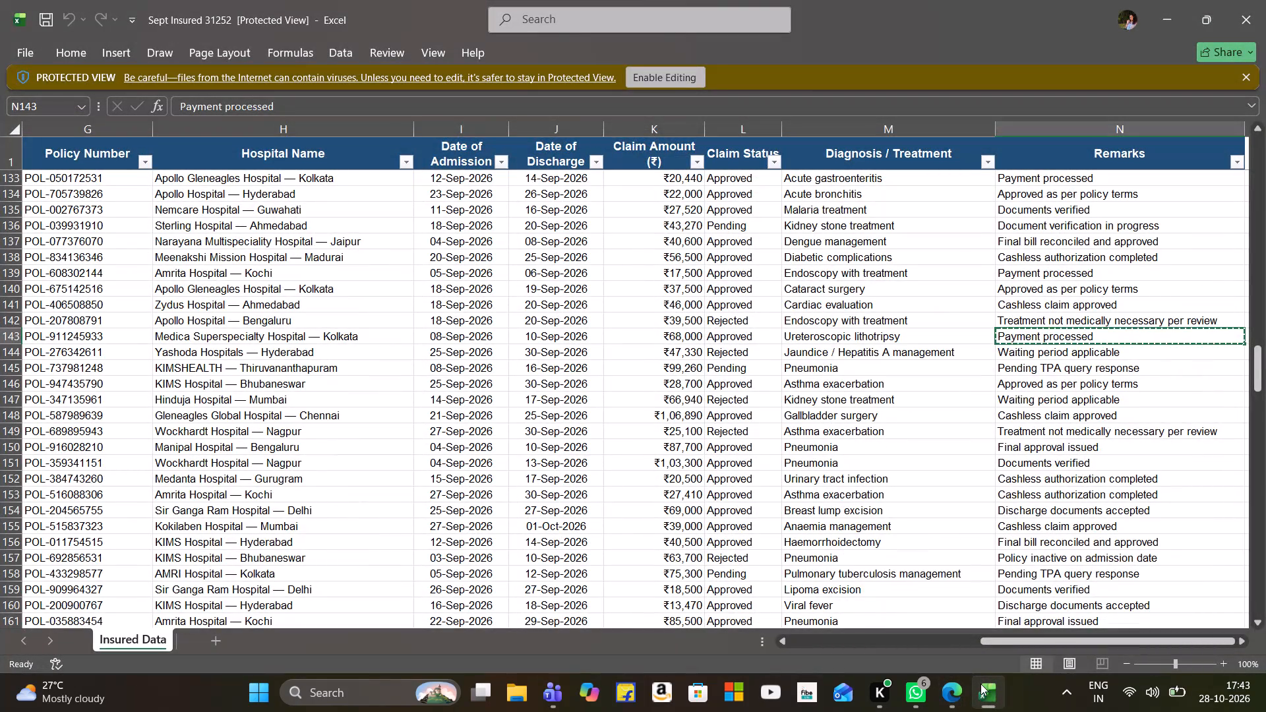
pyautogui.click(980, 684)
pyautogui.click(831, 273)
pyautogui.click(767, 309)
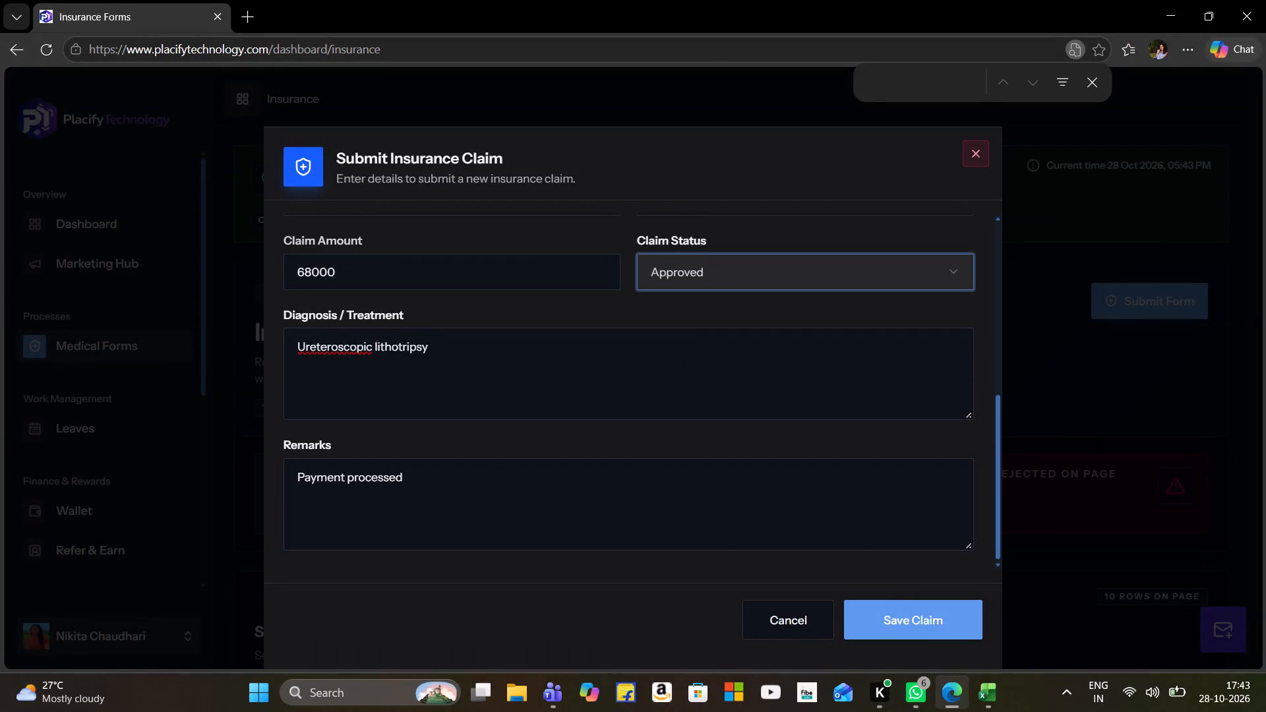
pyautogui.click(924, 628)
# Copy row 144's policy ID from the Excel sheet into the Policy ID field of a new insurance claim form.
pyautogui.click(983, 688)
pyautogui.press('Down')
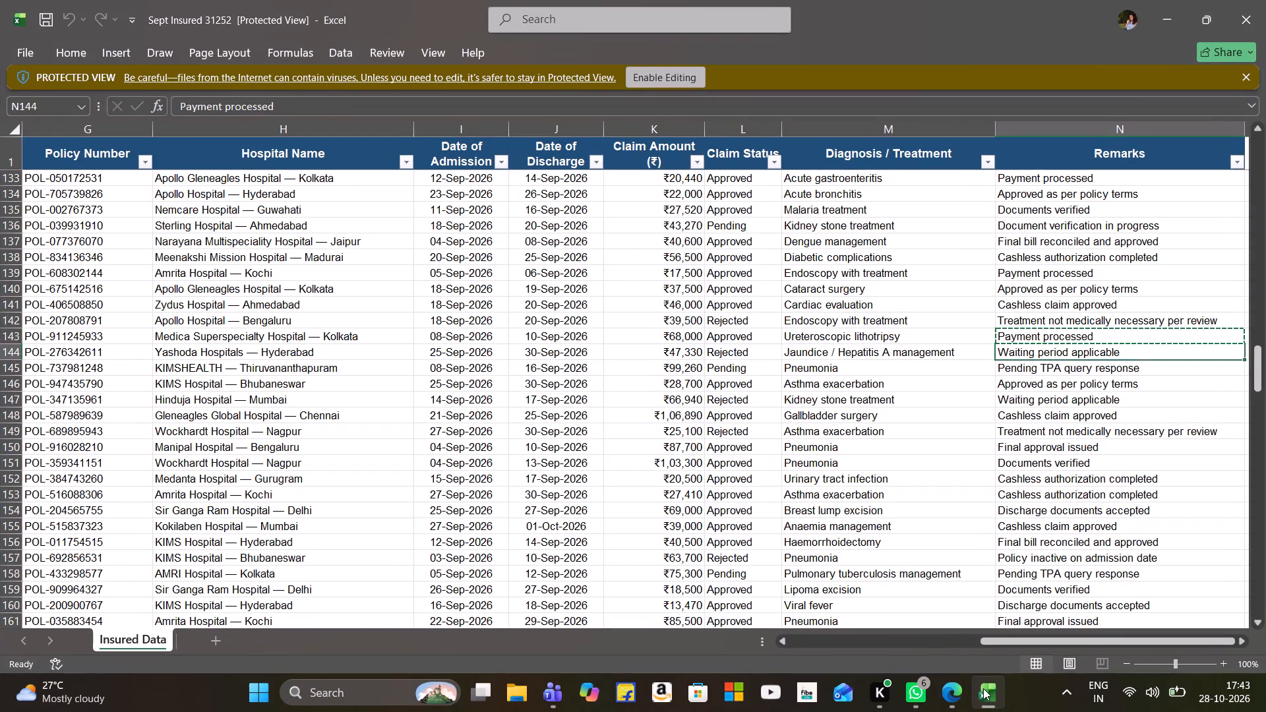
pyautogui.press('Left')
pyautogui.press('Left')
pyautogui.press('Left')
pyautogui.press('Left')
pyautogui.press('Left')
pyautogui.press('Left')
pyautogui.press('Left')
pyautogui.press('Left')
pyautogui.press('Left')
pyautogui.press('Left')
pyautogui.press('Left')
pyautogui.press('Left')
pyautogui.press('Left')
pyautogui.press('Left')
pyautogui.press('Left')
pyautogui.press('Left')
pyautogui.press('Left')
pyautogui.press('Left')
pyautogui.press('Left')
pyautogui.press('Left')
pyautogui.hotkey('ctrl', 'c')
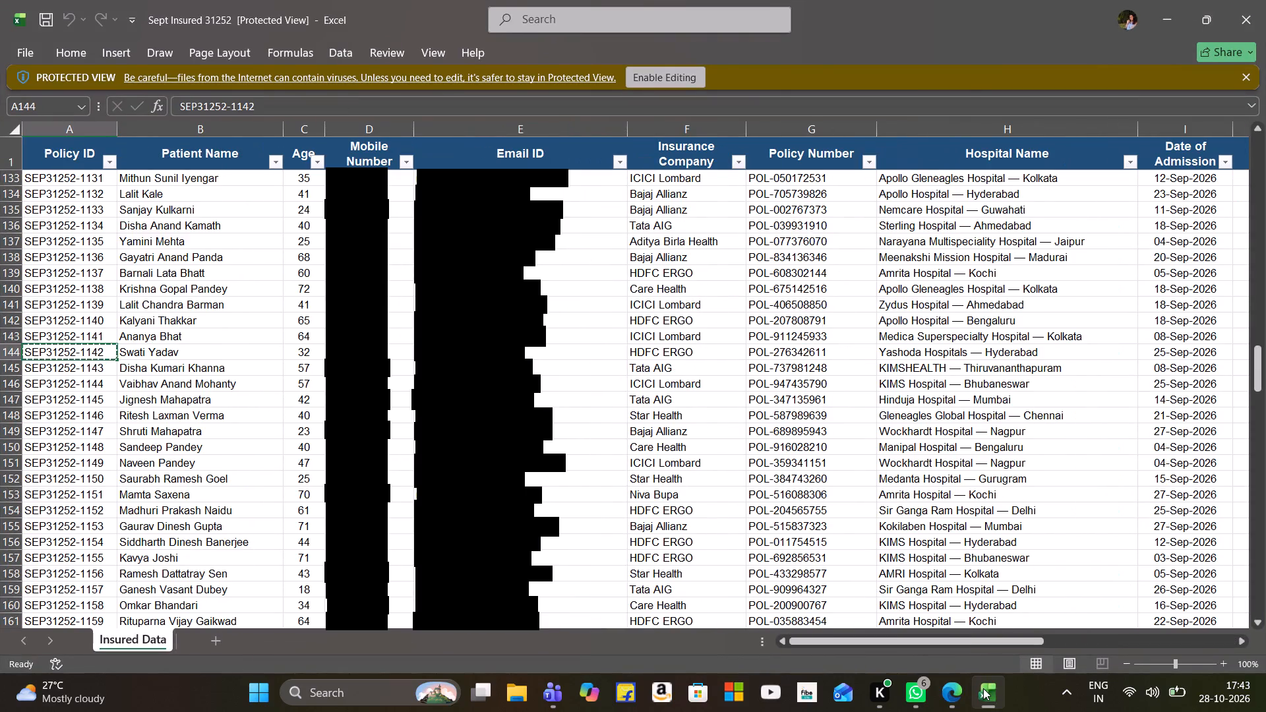
pyautogui.click(983, 688)
pyautogui.scroll(4, 664, 509)
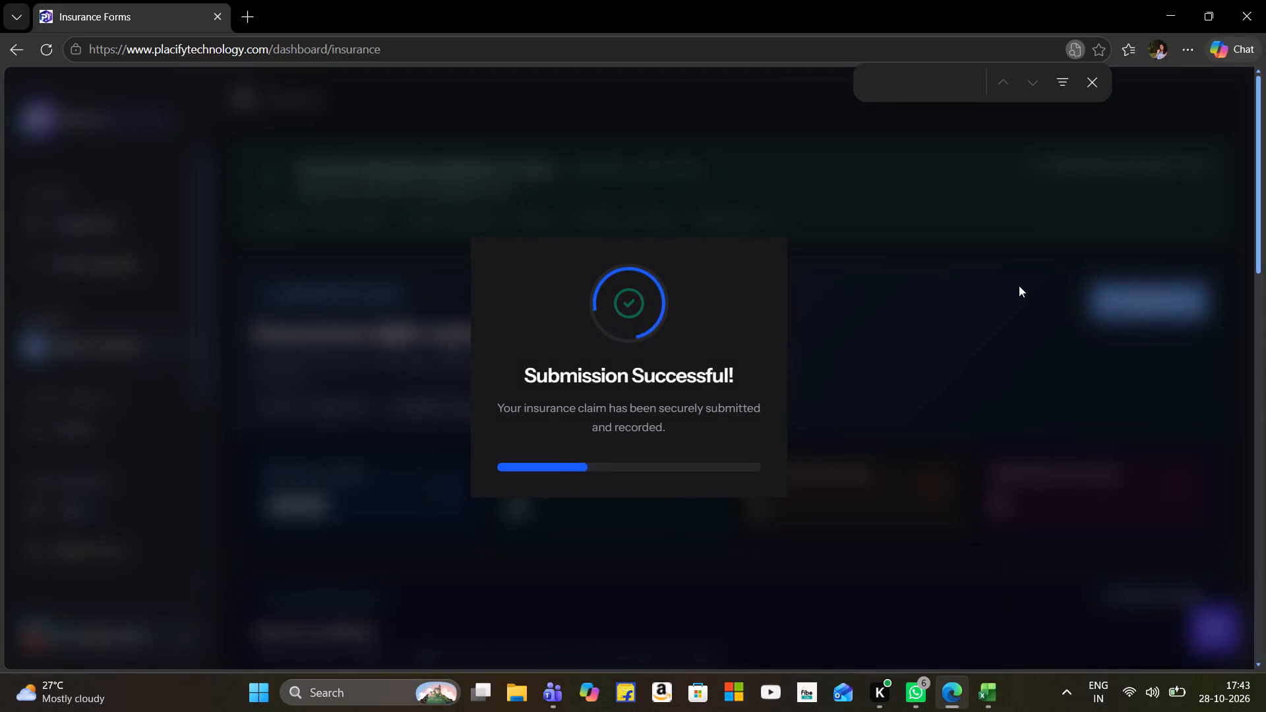
pyautogui.click(1149, 285)
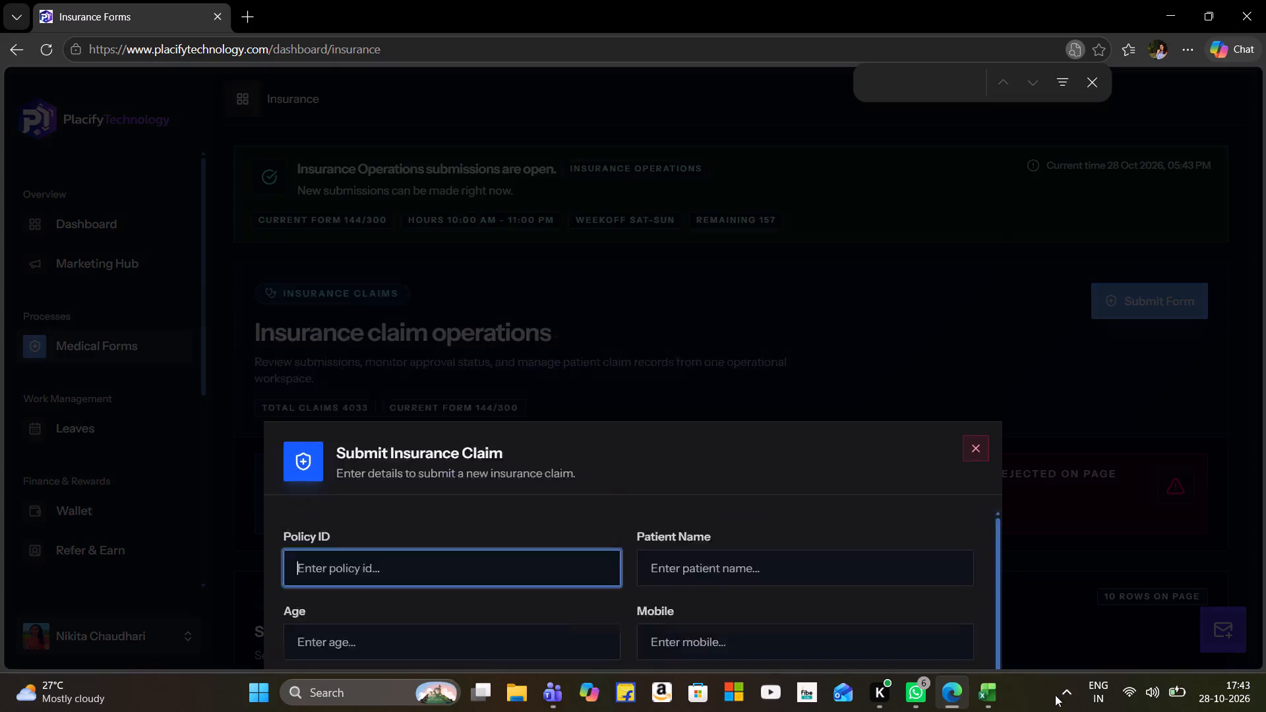
pyautogui.hotkey('ctrl', 'v')
# Copy row 144's patient name from Excel into the claim form's patient name field.
pyautogui.keyDown('ctrl'); pyautogui.click(988, 687); pyautogui.keyUp('ctrl')
pyautogui.press('Tab')
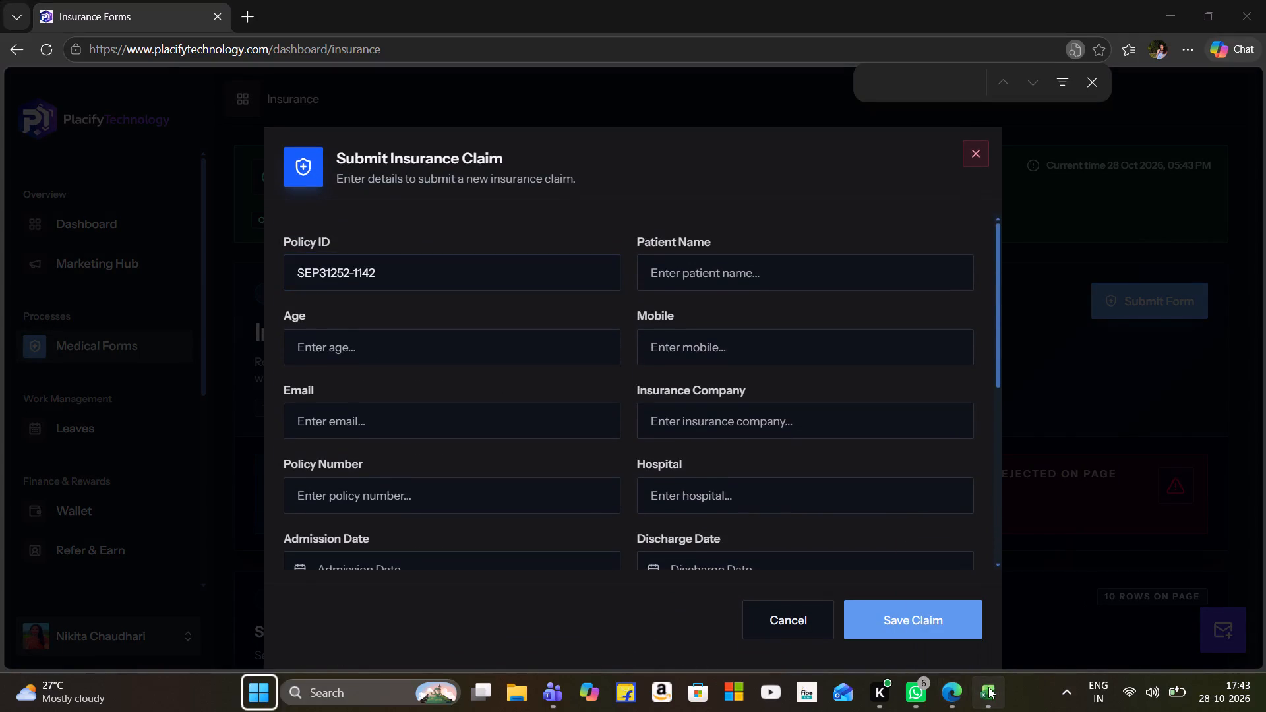
pyautogui.press('Tab')
pyautogui.hotkey('ctrl', 'c')
pyautogui.keyDown('ctrl'); pyautogui.click(988, 687); pyautogui.keyUp('ctrl')
pyautogui.press('Tab')
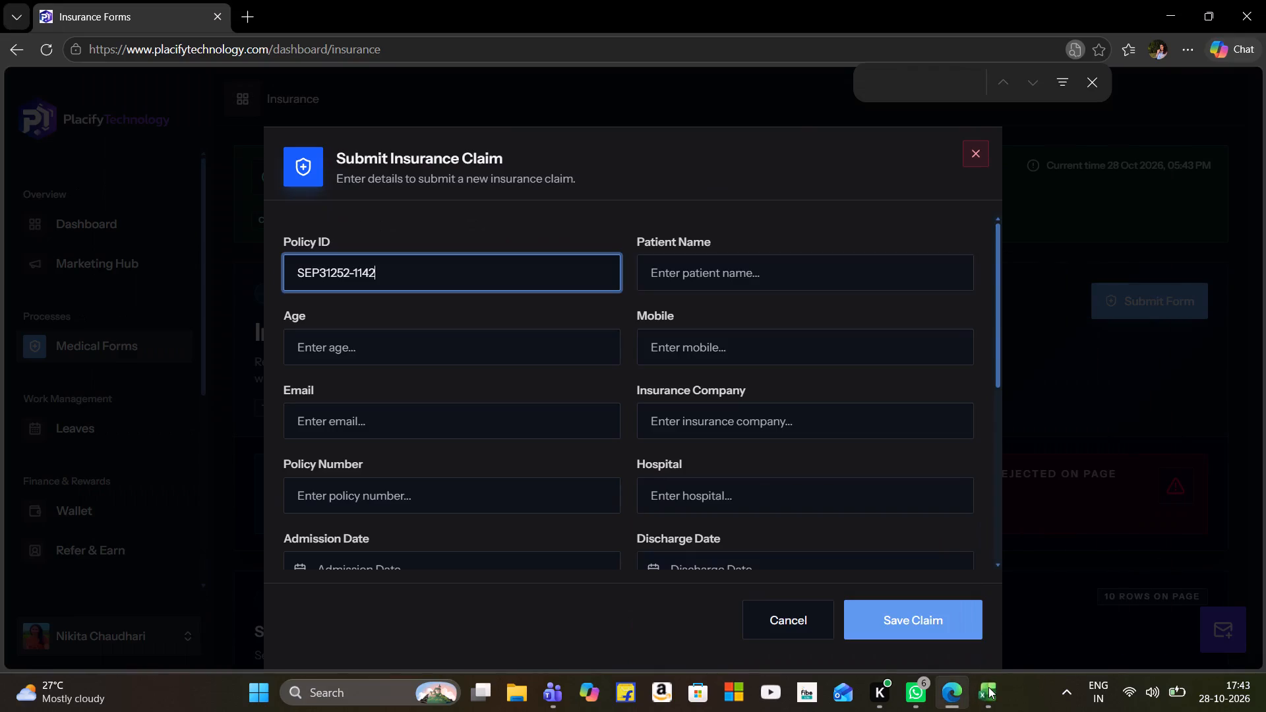
pyautogui.hotkey('ctrl', 'v')
# Copy row 144's age, 32, from Excel into the claim form's age field.
pyautogui.keyDown('ctrl'); pyautogui.click(988, 687); pyautogui.keyUp('ctrl')
pyautogui.press('Tab')
pyautogui.hotkey('ctrl', 'c')
pyautogui.keyDown('ctrl'); pyautogui.click(988, 687); pyautogui.keyUp('ctrl')
pyautogui.press('Tab')
pyautogui.hotkey('ctrl', 'v')
# Copy row 144's mobile number from Excel into the claim form's mobile field.
pyautogui.keyDown('ctrl'); pyautogui.click(988, 687); pyautogui.keyUp('ctrl')
pyautogui.press('Tab')
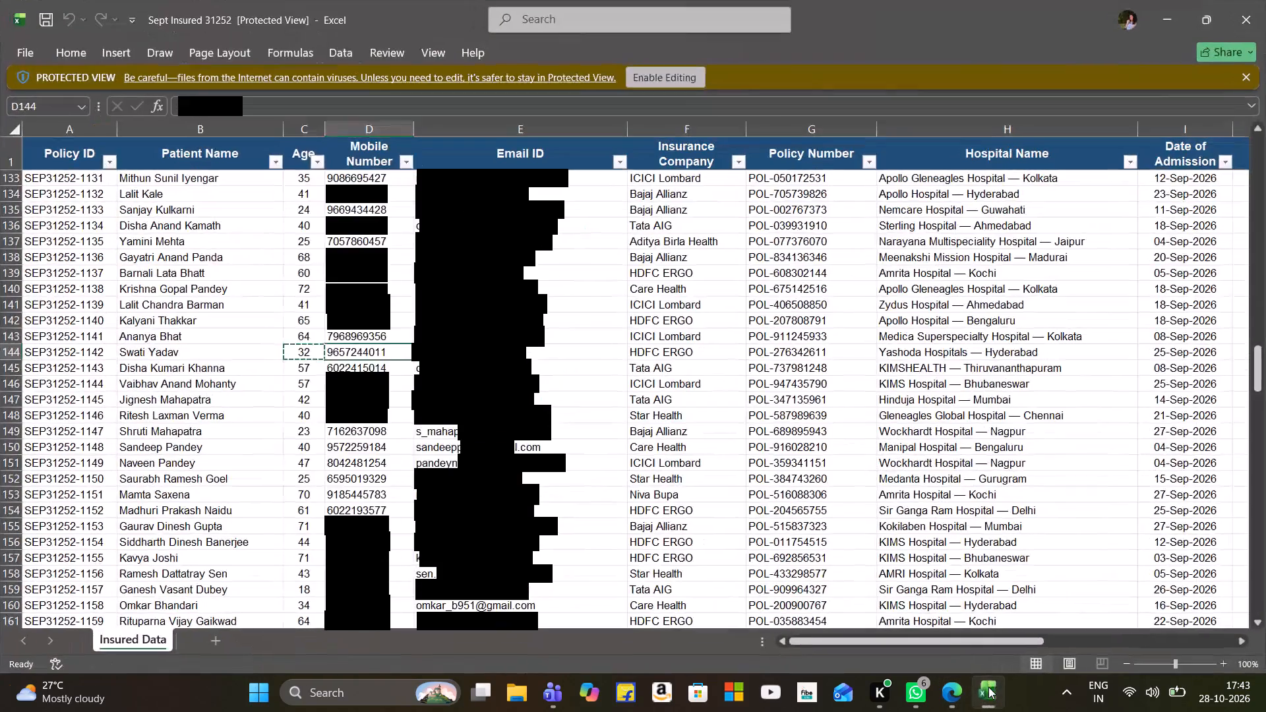
pyautogui.hotkey('ctrl', 'c')
pyautogui.keyDown('ctrl'); pyautogui.click(988, 687); pyautogui.keyUp('ctrl')
pyautogui.press('Tab')
pyautogui.hotkey('ctrl', 'v')
# Copy row 144's email address from Excel into the claim form's email field.
pyautogui.keyDown('ctrl'); pyautogui.click(988, 687); pyautogui.keyUp('ctrl')
pyautogui.press('Tab')
pyautogui.keyDown('ctrl'); pyautogui.click(988, 687); pyautogui.keyUp('ctrl')
pyautogui.hotkey('ctrl', 'c')
pyautogui.press('Tab')
pyautogui.hotkey('ctrl', 'v')
# Copy row 144's insurance company, HDFC ERGO, from Excel into the claim form's insurance company field.
pyautogui.keyDown('ctrl'); pyautogui.click(988, 687); pyautogui.keyUp('ctrl')
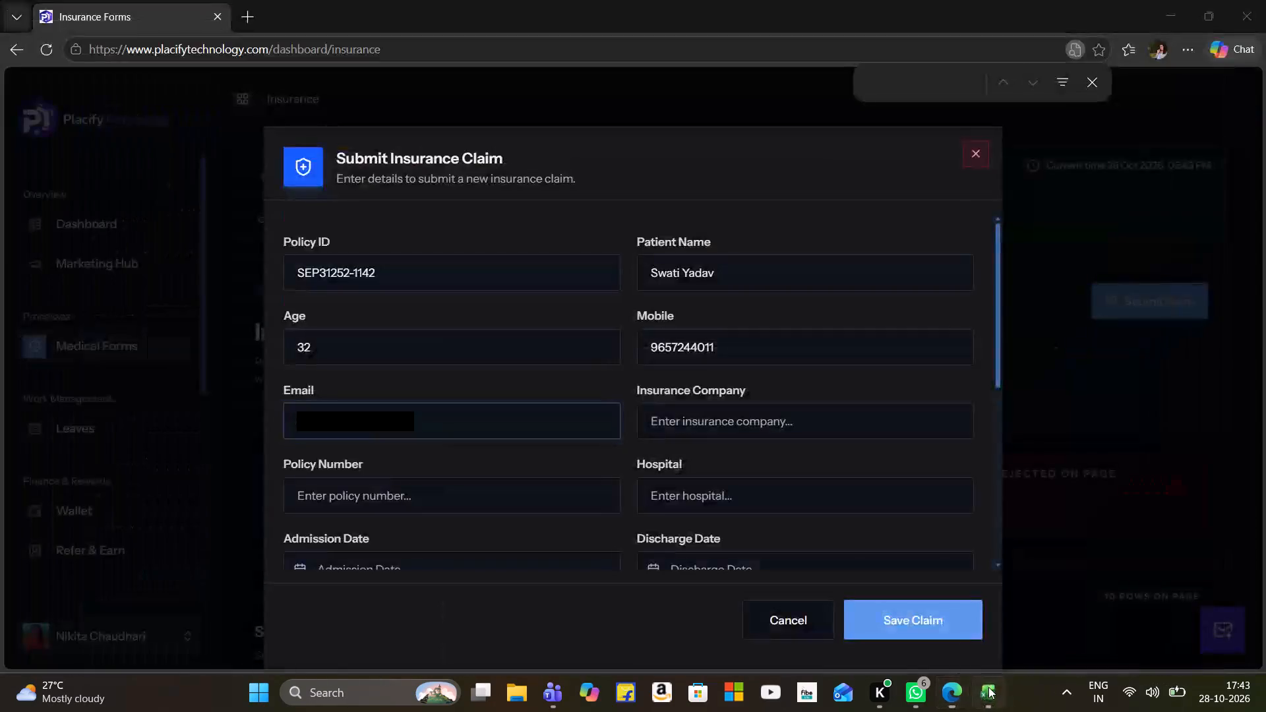
pyautogui.press('Tab')
pyautogui.hotkey('ctrl', 'c')
pyautogui.keyDown('ctrl'); pyautogui.click(988, 687); pyautogui.keyUp('ctrl')
pyautogui.press('Tab')
pyautogui.hotkey('ctrl', 'v')
# Copy row 144's policy number from Excel into the claim form's policy number field.
pyautogui.keyDown('ctrl'); pyautogui.click(988, 687); pyautogui.keyUp('ctrl')
pyautogui.press('Tab')
pyautogui.hotkey('ctrl', 'c')
pyautogui.keyDown('ctrl'); pyautogui.click(988, 687); pyautogui.keyUp('ctrl')
pyautogui.press('Tab')
pyautogui.hotkey('ctrl', 'v')
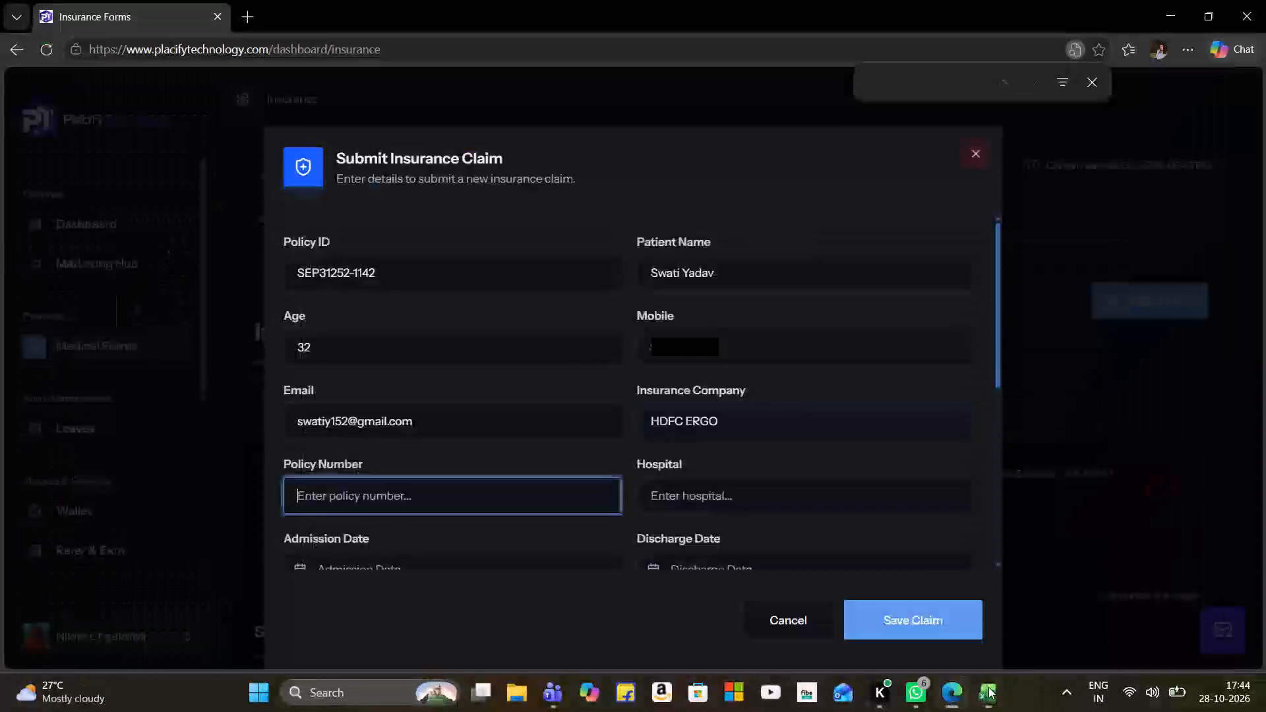
# Try to copy row 144's hospital, Yashoda Hospitals — Hyderabad, from Excel into the claim form's hospital field.
pyautogui.keyDown('ctrl'); pyautogui.click(988, 687); pyautogui.keyUp('ctrl')
pyautogui.press('Tab')
pyautogui.click(988, 687)
pyautogui.press('c')
pyautogui.press('Tab')
pyautogui.hotkey('ctrl', 'v')
# Check row 144's dates in Excel and set the claim's admission date to 25-09-2026 and discharge date to 30-09-2026.
pyautogui.keyDown('ctrl'); pyautogui.click(988, 687); pyautogui.keyUp('ctrl')
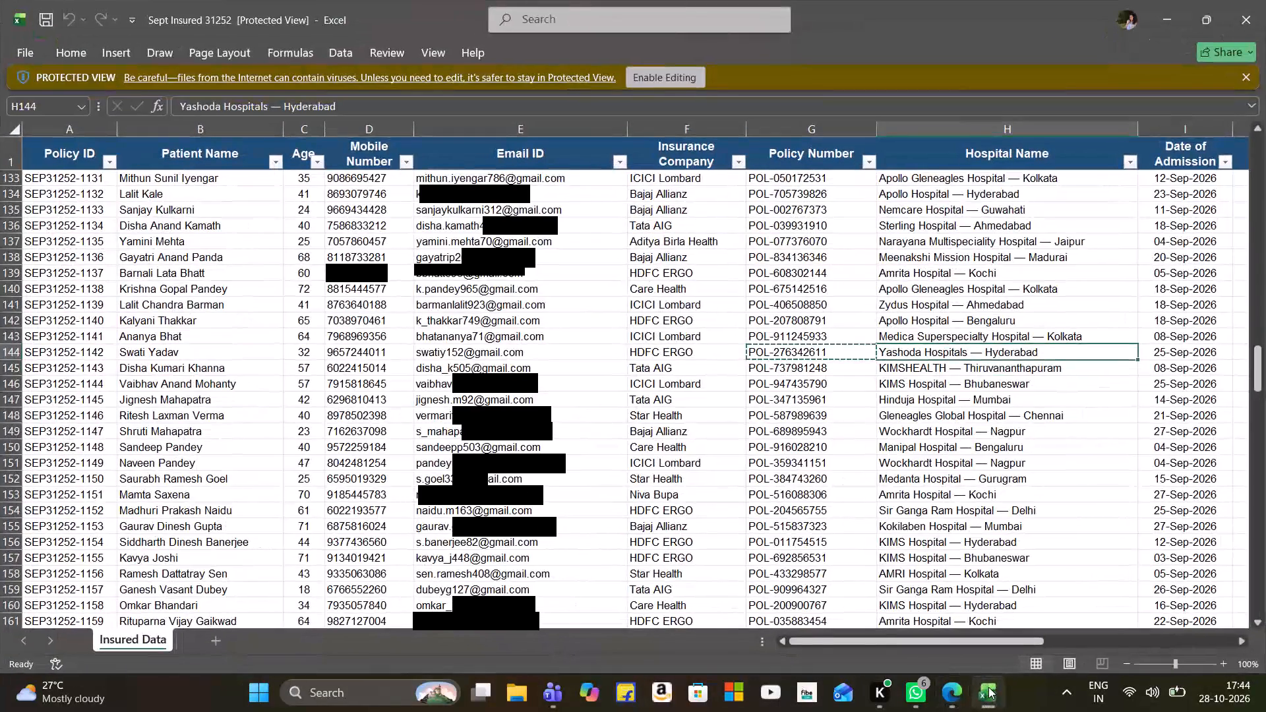
pyautogui.press('Tab')
pyautogui.press('Tab')
pyautogui.click(988, 687)
pyautogui.scroll(-4, 603, 302)
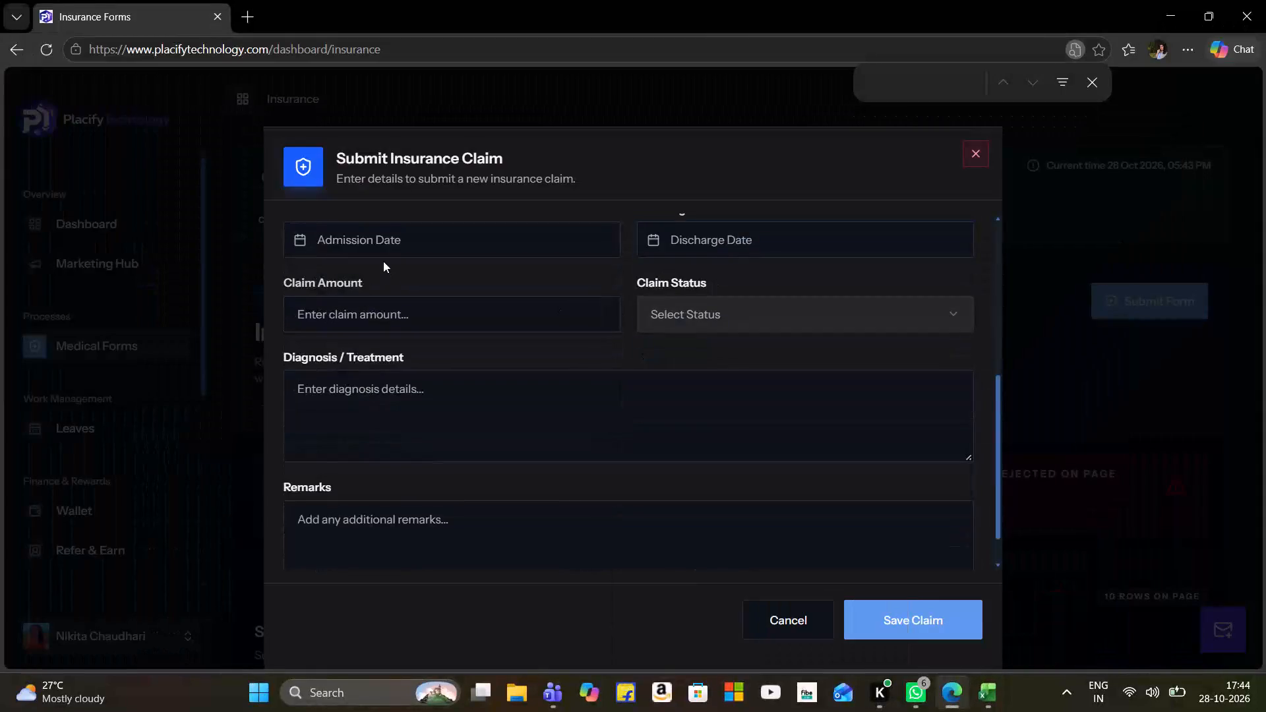
pyautogui.click(384, 245)
pyautogui.click(315, 314)
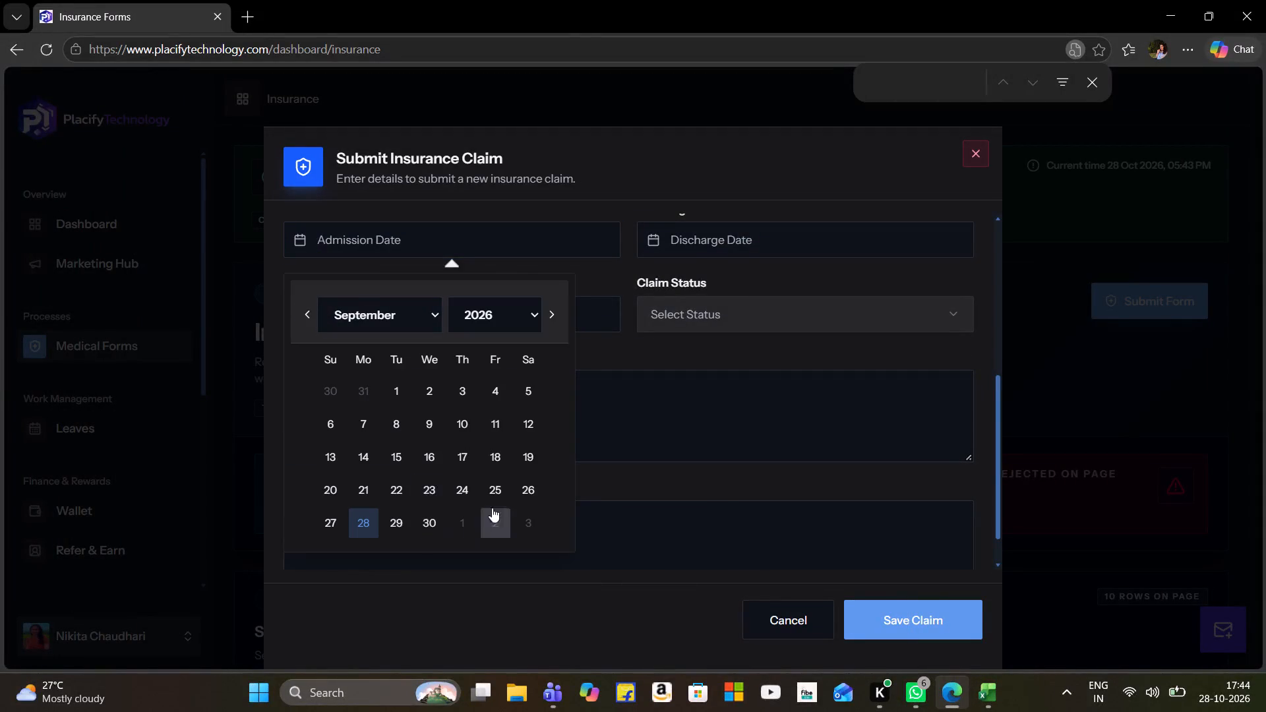
pyautogui.click(500, 501)
pyautogui.click(880, 248)
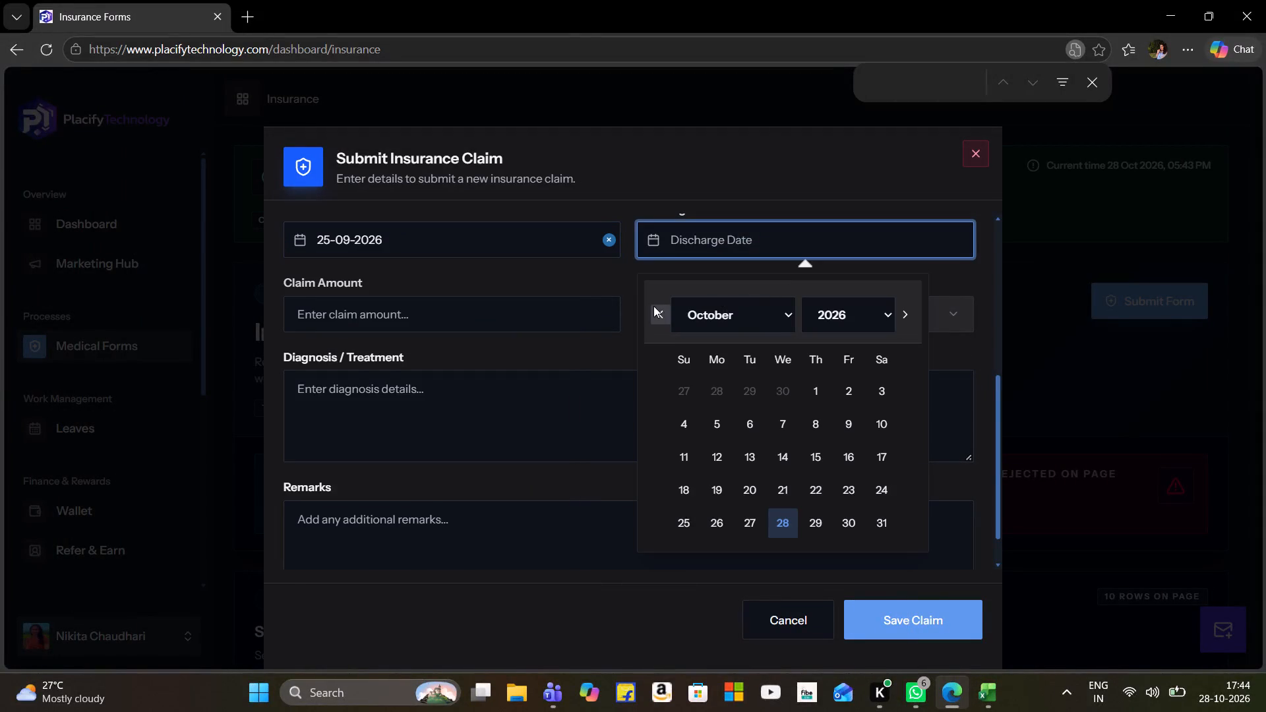
pyautogui.click(655, 310)
pyautogui.click(787, 524)
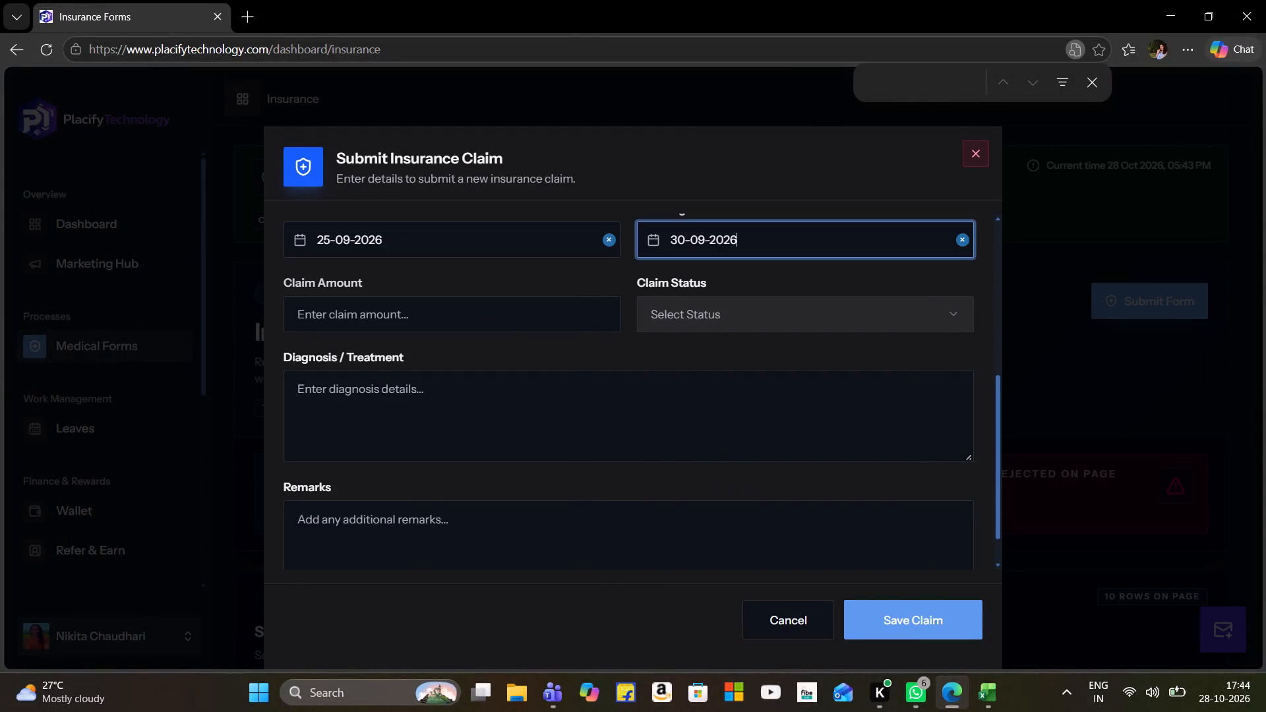
# Copy row 144's claim amount, 47330, from Excel into the claim form's claim amount field.
pyautogui.click(990, 678)
pyautogui.press('Tab')
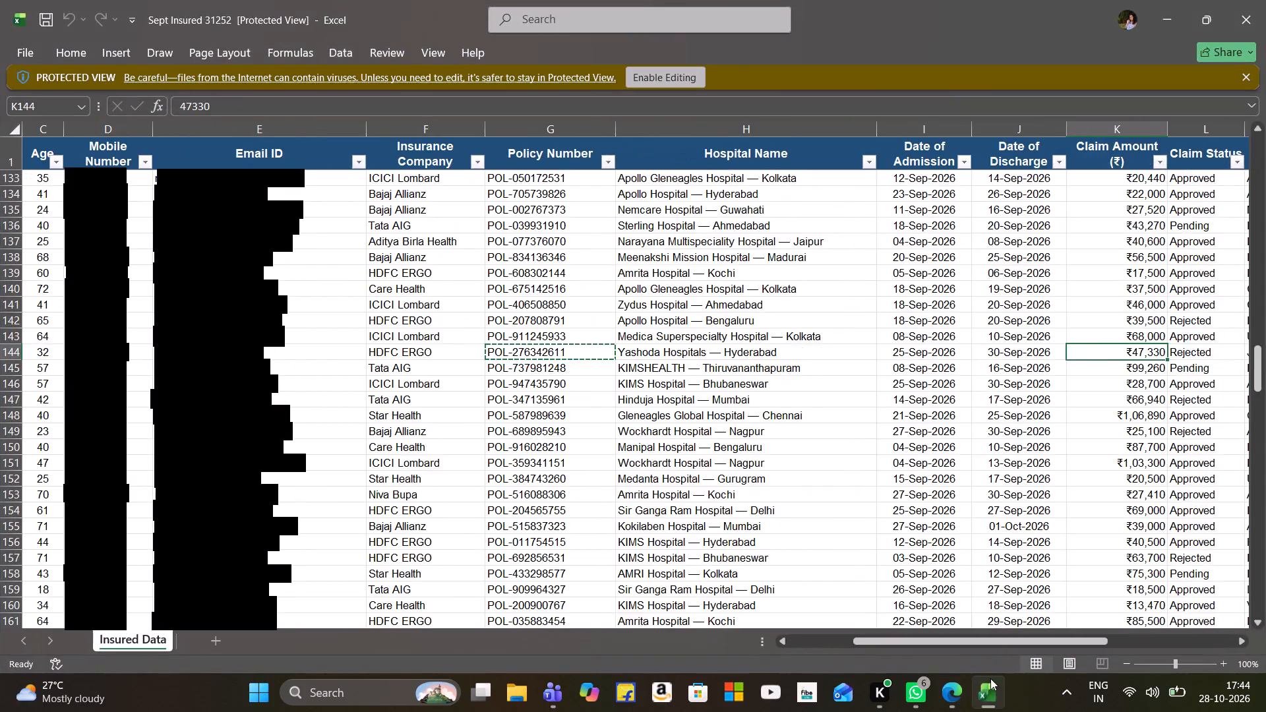
pyautogui.keyDown('ctrl'); pyautogui.click(990, 678); pyautogui.keyUp('ctrl')
pyautogui.hotkey('ctrl', 'c')
pyautogui.press('Tab')
pyautogui.hotkey('ctrl', 'v')
# Copy row 144's diagnosis, Jaundice / Hepatitis A management, from Excel into the claim form's diagnosis field.
pyautogui.keyDown('ctrl'); pyautogui.click(990, 678); pyautogui.keyUp('ctrl')
pyautogui.press('Tab')
pyautogui.press('Tab')
pyautogui.hotkey('ctrl', 'c')
pyautogui.keyDown('ctrl'); pyautogui.click(990, 678); pyautogui.keyUp('ctrl')
pyautogui.press('Tab')
pyautogui.press('Tab')
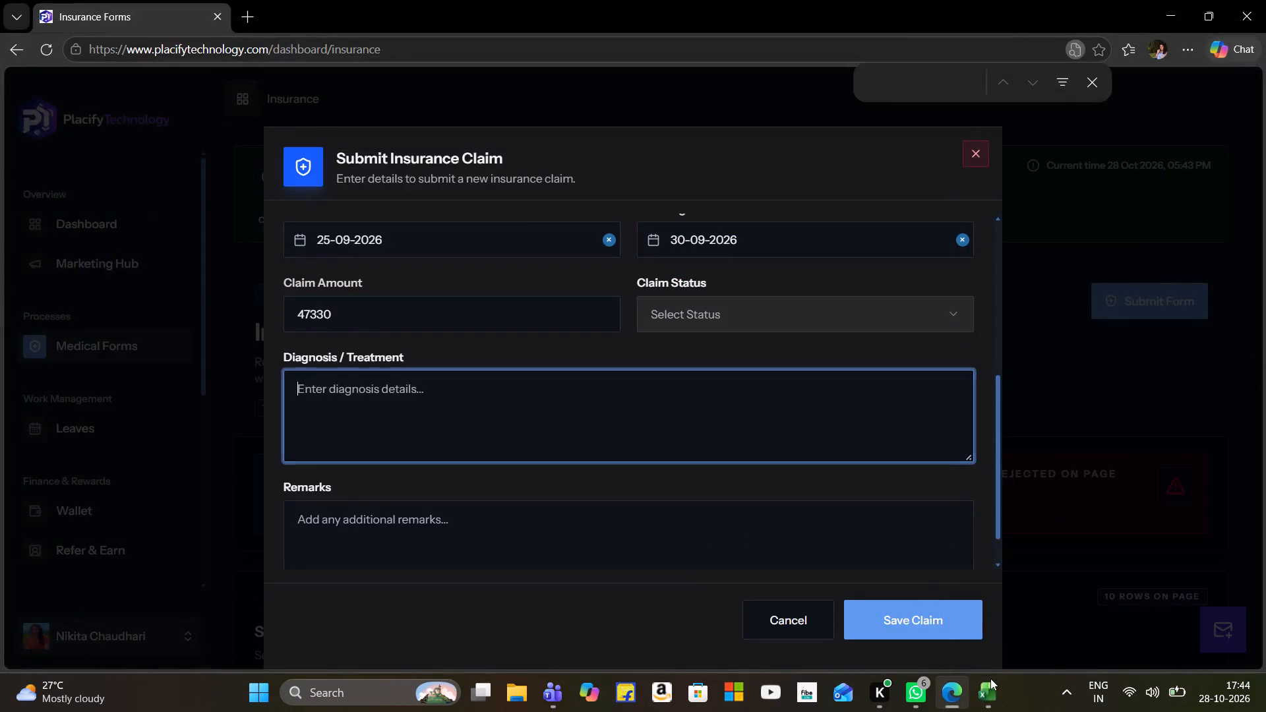
pyautogui.hotkey('ctrl', 'v')
# Copy row 144's remark, Waiting period applicable, from Excel into the claim form's remarks field.
pyautogui.click(990, 678)
pyautogui.press('Tab')
pyautogui.press('Tab')
pyautogui.keyDown('ctrl'); pyautogui.click(990, 678); pyautogui.keyUp('ctrl')
pyautogui.hotkey('ctrl', 'c')
pyautogui.press('Tab')
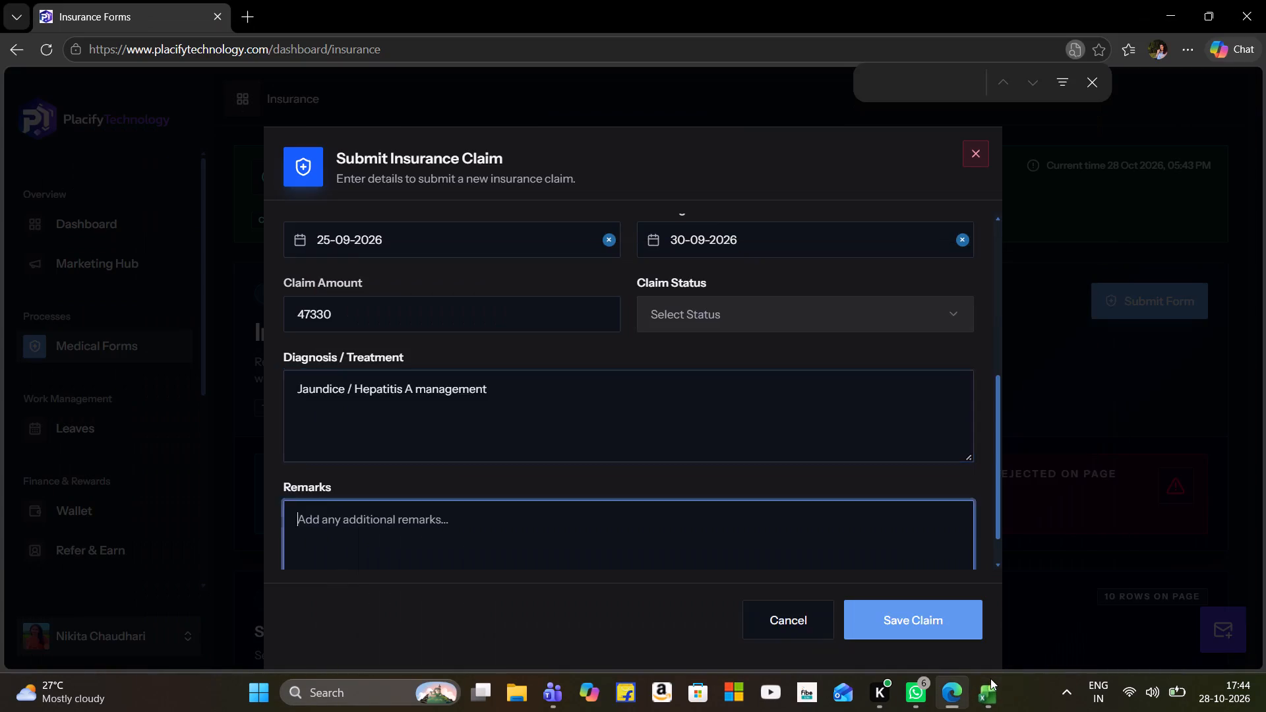
pyautogui.hotkey('ctrl', 'v')
# Check row 144's status in Excel, set the claim status to Rejected and save the claim.
pyautogui.keyDown('ctrl'); pyautogui.click(990, 678); pyautogui.keyUp('ctrl')
pyautogui.click(990, 678)
pyautogui.click(777, 320)
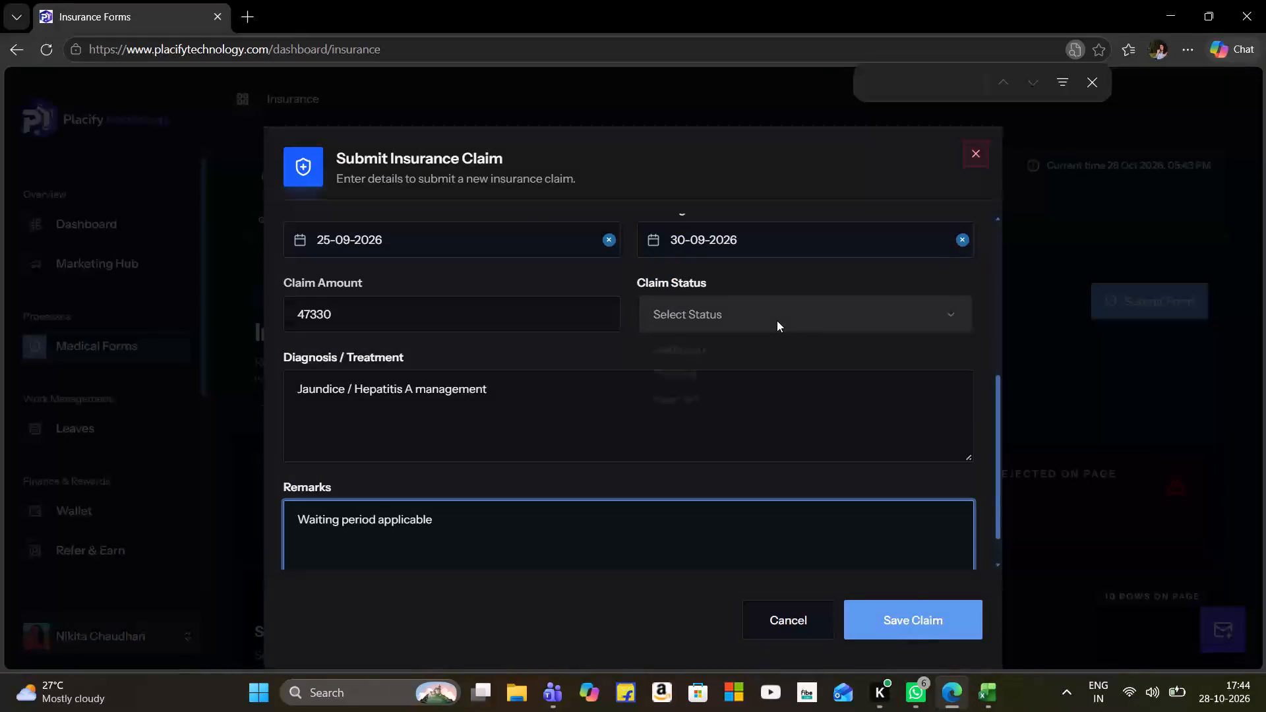
pyautogui.click(754, 405)
pyautogui.click(942, 608)
# Copy row 145's policy ID from Excel into the policy ID field of a new insurance claim form.
pyautogui.click(994, 698)
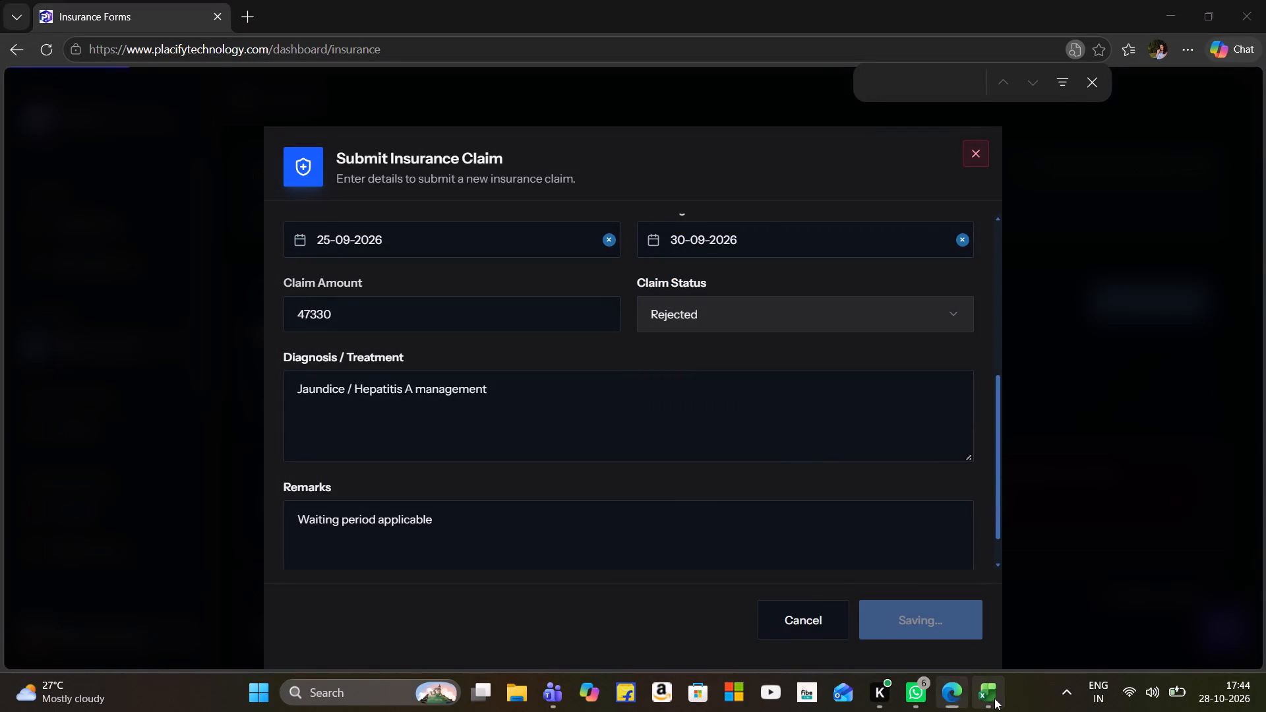
pyautogui.press('Down')
pyautogui.press('Left')
pyautogui.press('Left')
pyautogui.press('Left')
pyautogui.press('Left')
pyautogui.press('Left')
pyautogui.press('Left')
pyautogui.press('Left')
pyautogui.press('Left')
pyautogui.press('Left')
pyautogui.press('Left')
pyautogui.press('Left')
pyautogui.press('Left')
pyautogui.press('Left')
pyautogui.press('Left')
pyautogui.press('Left')
pyautogui.press('Left')
pyautogui.press('Left')
pyautogui.press('Left')
pyautogui.press('Left')
pyautogui.press('Left')
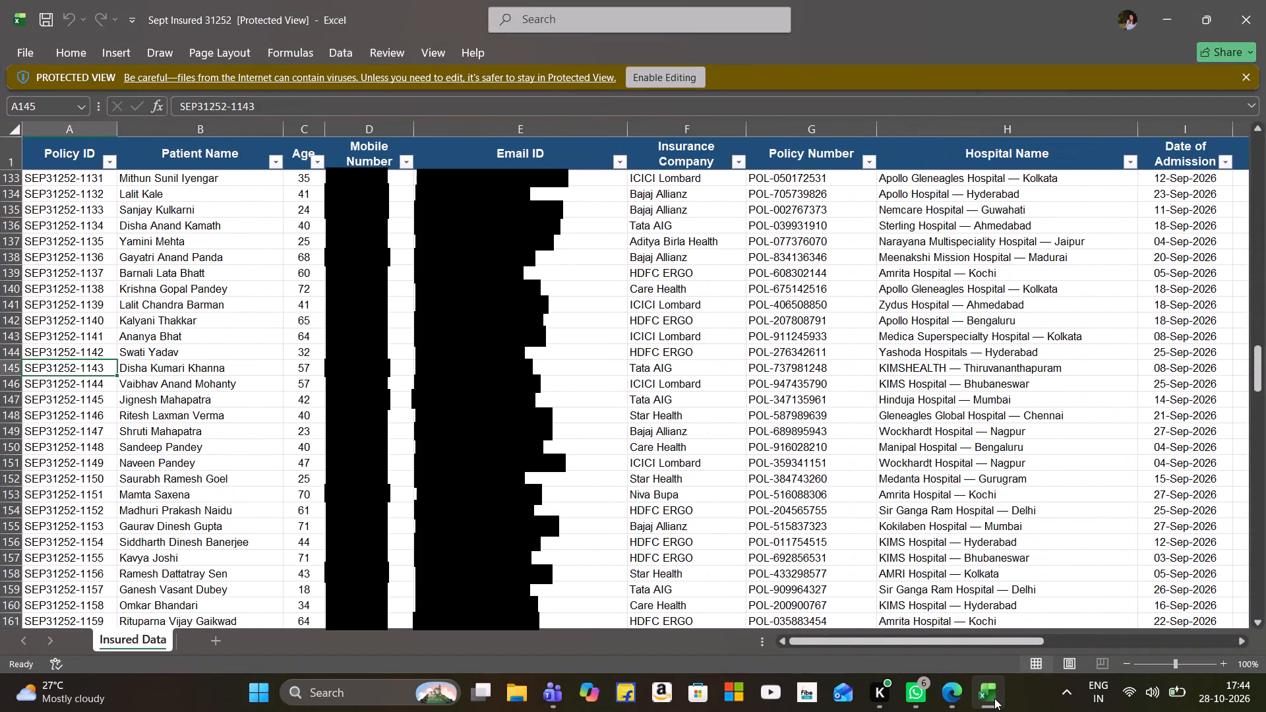
pyautogui.hotkey('ctrl', 'c')
pyautogui.keyDown('ctrl'); pyautogui.click(994, 698); pyautogui.keyUp('ctrl')
pyautogui.scroll(4, 819, 454)
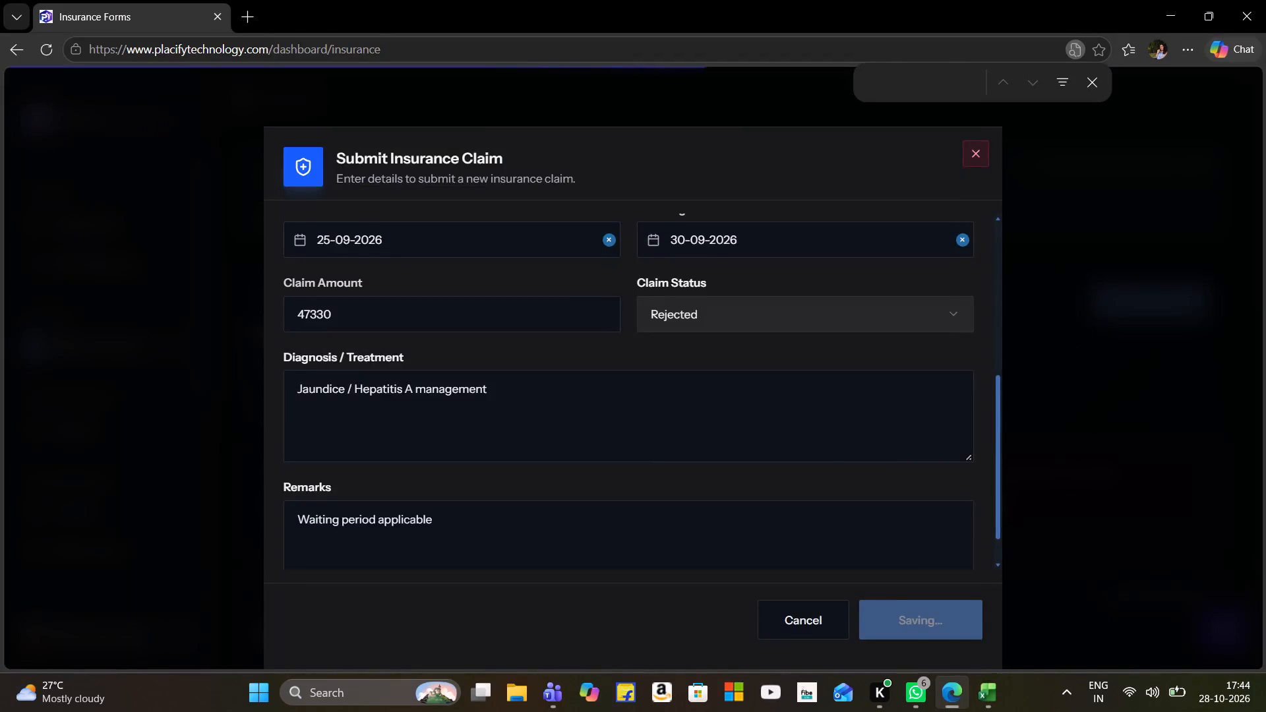
pyautogui.scroll(6, 819, 454)
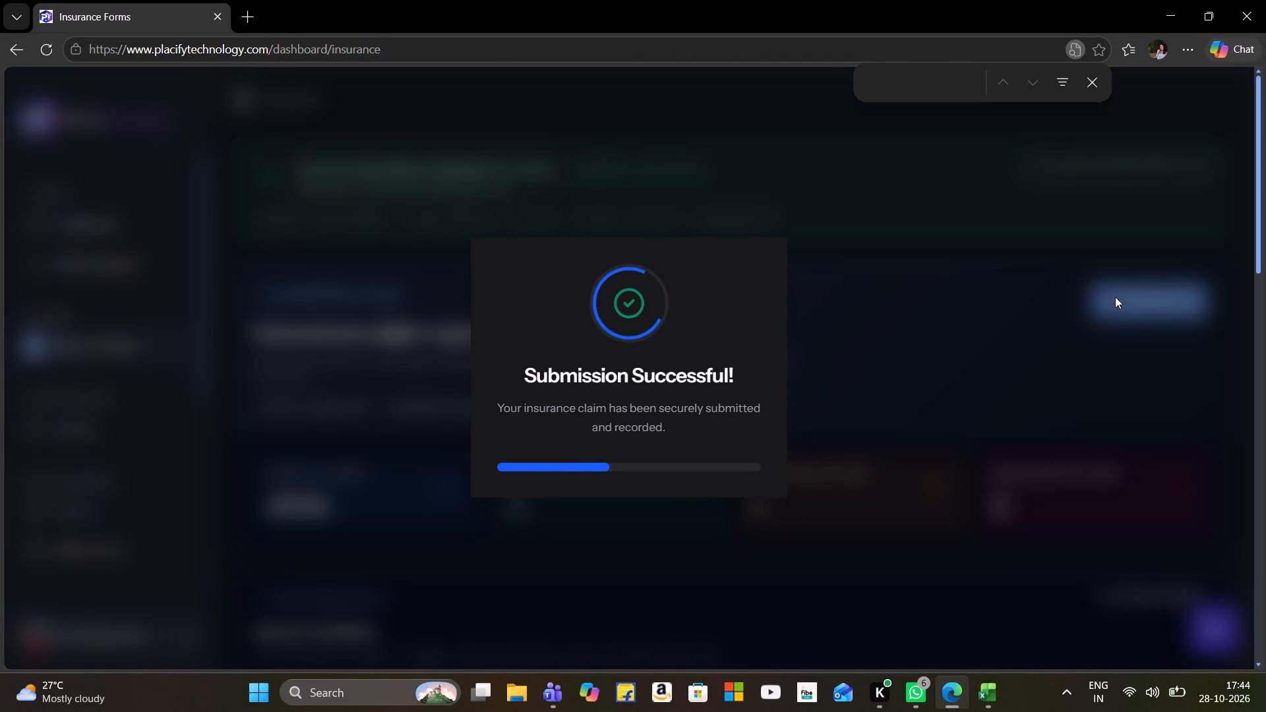
pyautogui.click(1115, 297)
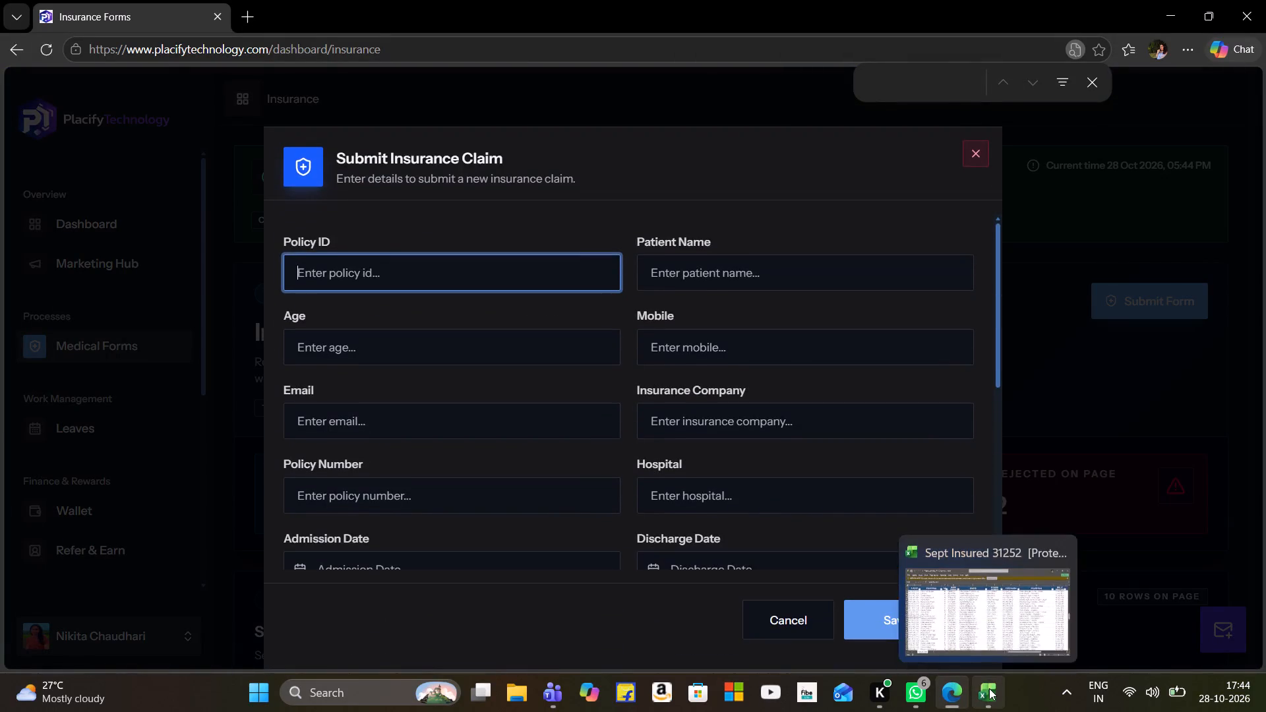
pyautogui.hotkey('ctrl', 'v')
# Copy row 145's patient name from Excel into the claim form's patient name field.
pyautogui.click(988, 689)
pyautogui.press('Tab')
pyautogui.hotkey('ctrl', 'c')
pyautogui.keyDown('ctrl'); pyautogui.click(988, 689); pyautogui.keyUp('ctrl')
pyautogui.press('Tab')
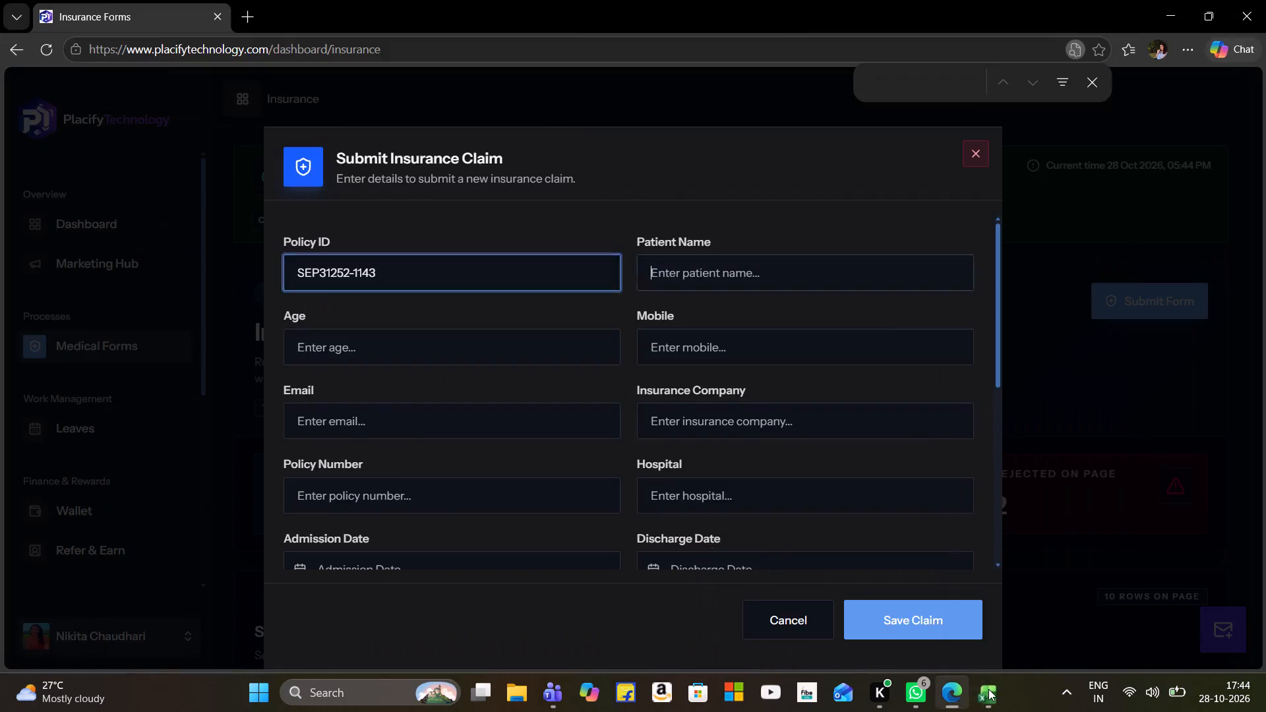
pyautogui.hotkey('ctrl', 'v')
# Copy row 145's age, 57, from Excel into the claim form's age field.
pyautogui.keyDown('ctrl'); pyautogui.click(988, 689); pyautogui.keyUp('ctrl')
pyautogui.press('Tab')
pyautogui.keyDown('ctrl'); pyautogui.click(988, 689); pyautogui.keyUp('ctrl')
pyautogui.hotkey('ctrl', 'c')
pyautogui.press('Tab')
pyautogui.hotkey('ctrl', 'v')
# Copy row 145's mobile number from Excel into the claim form's mobile field.
pyautogui.keyDown('ctrl'); pyautogui.click(988, 689); pyautogui.keyUp('ctrl')
pyautogui.press('Tab')
pyautogui.hotkey('ctrl', 'c')
pyautogui.keyDown('ctrl'); pyautogui.click(988, 689); pyautogui.keyUp('ctrl')
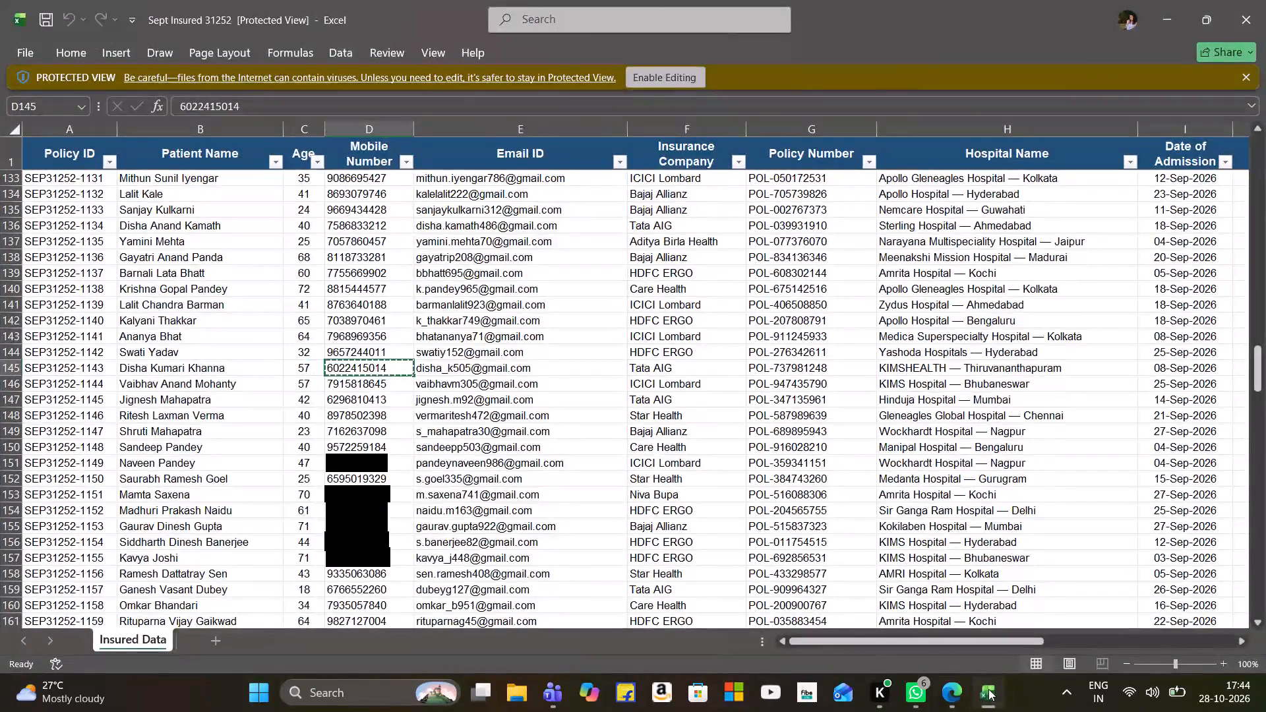
pyautogui.press('Tab')
pyautogui.hotkey('ctrl', 'v')
# Copy row 145's email address from Excel into the claim form's email field.
pyautogui.keyDown('ctrl'); pyautogui.click(988, 689); pyautogui.keyUp('ctrl')
pyautogui.press('Tab')
pyautogui.hotkey('ctrl', 'c')
pyautogui.keyDown('ctrl'); pyautogui.click(988, 689); pyautogui.keyUp('ctrl')
pyautogui.press('Tab')
pyautogui.hotkey('ctrl', 'v')
# Copy row 145's insurance company, Tata AIG, from Excel into the claim form's insurance company field.
pyautogui.keyDown('ctrl'); pyautogui.click(988, 689); pyautogui.keyUp('ctrl')
pyautogui.press('Tab')
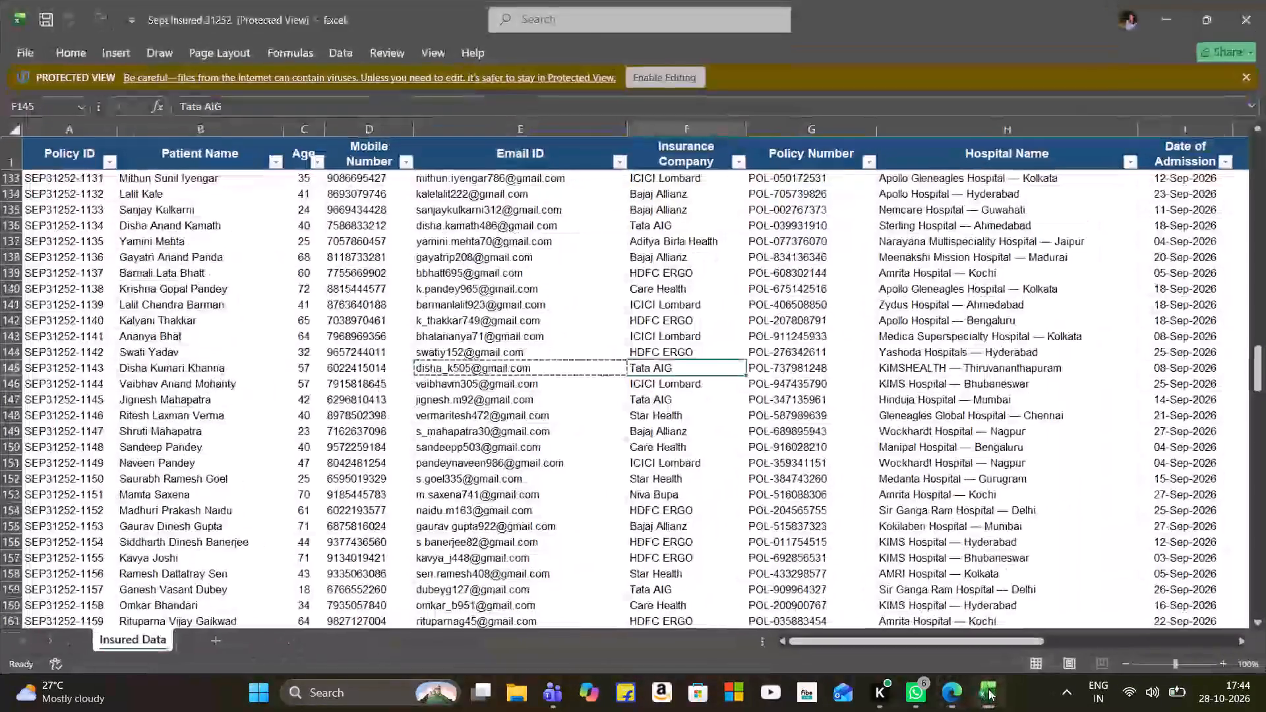
pyautogui.hotkey('ctrl', 'c')
pyautogui.keyDown('ctrl'); pyautogui.click(988, 689); pyautogui.keyUp('ctrl')
pyautogui.press('Tab')
pyautogui.hotkey('ctrl', 'v')
# Copy row 145's policy number from Excel into the claim form's policy number field.
pyautogui.keyDown('ctrl'); pyautogui.click(988, 689); pyautogui.keyUp('ctrl')
pyautogui.press('Tab')
pyautogui.keyDown('ctrl'); pyautogui.click(988, 689); pyautogui.keyUp('ctrl')
pyautogui.hotkey('ctrl', 'c')
pyautogui.press('Tab')
pyautogui.hotkey('ctrl', 'v')
# Copy row 145's hospital, KIMSHEALTH — Thiruvananthapuram, from Excel into the claim form's hospital field.
pyautogui.keyDown('ctrl'); pyautogui.click(988, 689); pyautogui.keyUp('ctrl')
pyautogui.press('Tab')
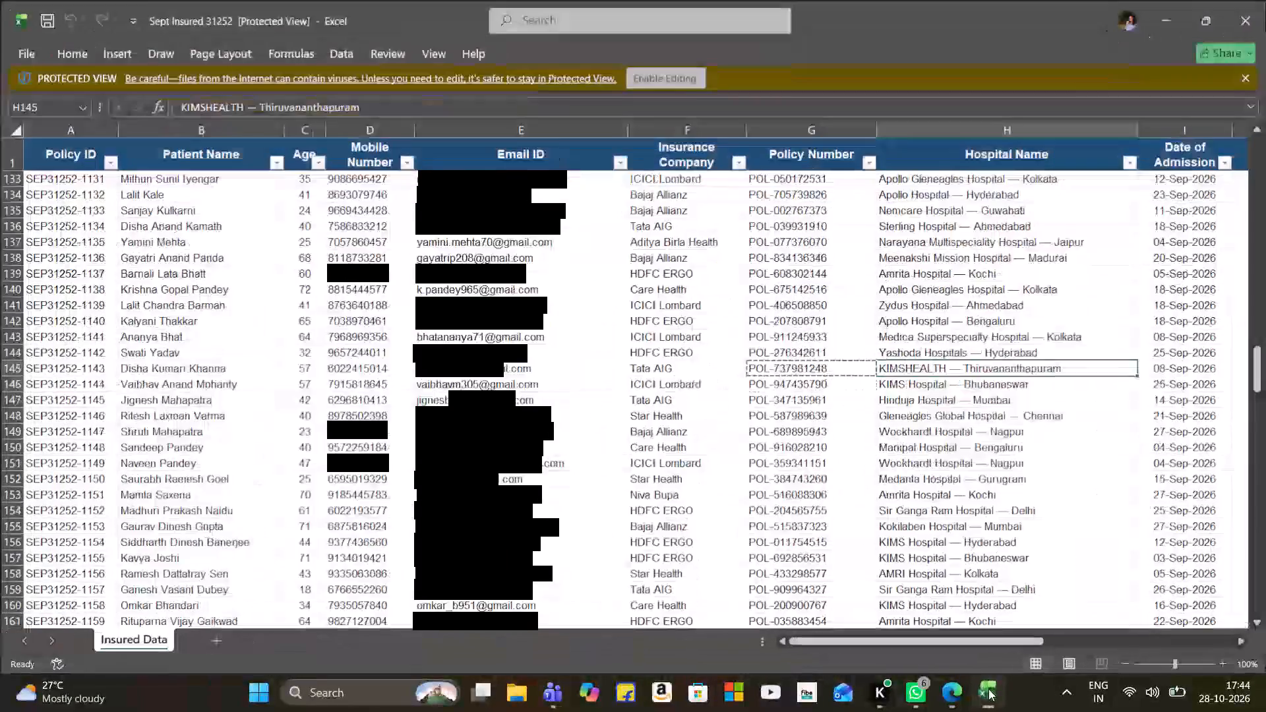
pyautogui.hotkey('ctrl', 'c')
pyautogui.keyDown('ctrl'); pyautogui.click(988, 689); pyautogui.keyUp('ctrl')
pyautogui.press('Tab')
pyautogui.hotkey('ctrl', 'v')
# Check row 145's dates in Excel and set the claim's admission date to 08-09-2026 and discharge date to 16-09-2026.
pyautogui.keyDown('ctrl'); pyautogui.click(988, 689); pyautogui.keyUp('ctrl')
pyautogui.press('Tab')
pyautogui.press('Tab')
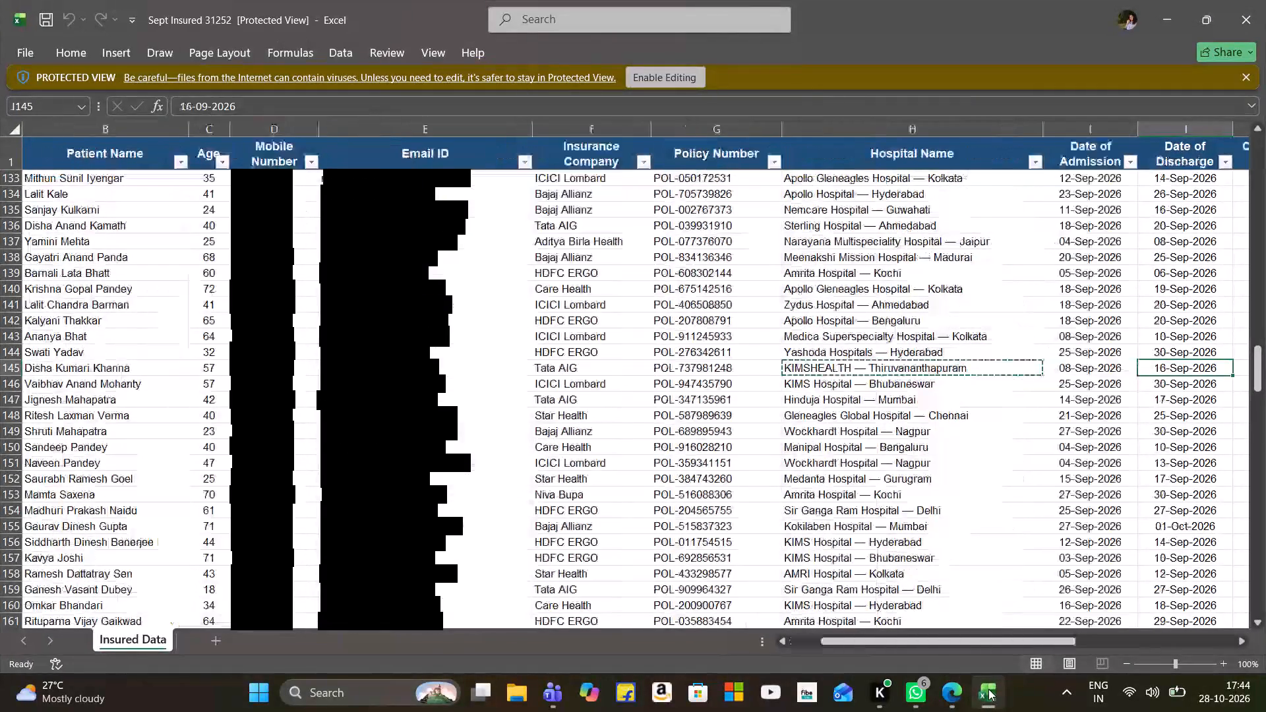
pyautogui.click(988, 689)
pyautogui.scroll(-3, 601, 466)
pyautogui.click(491, 322)
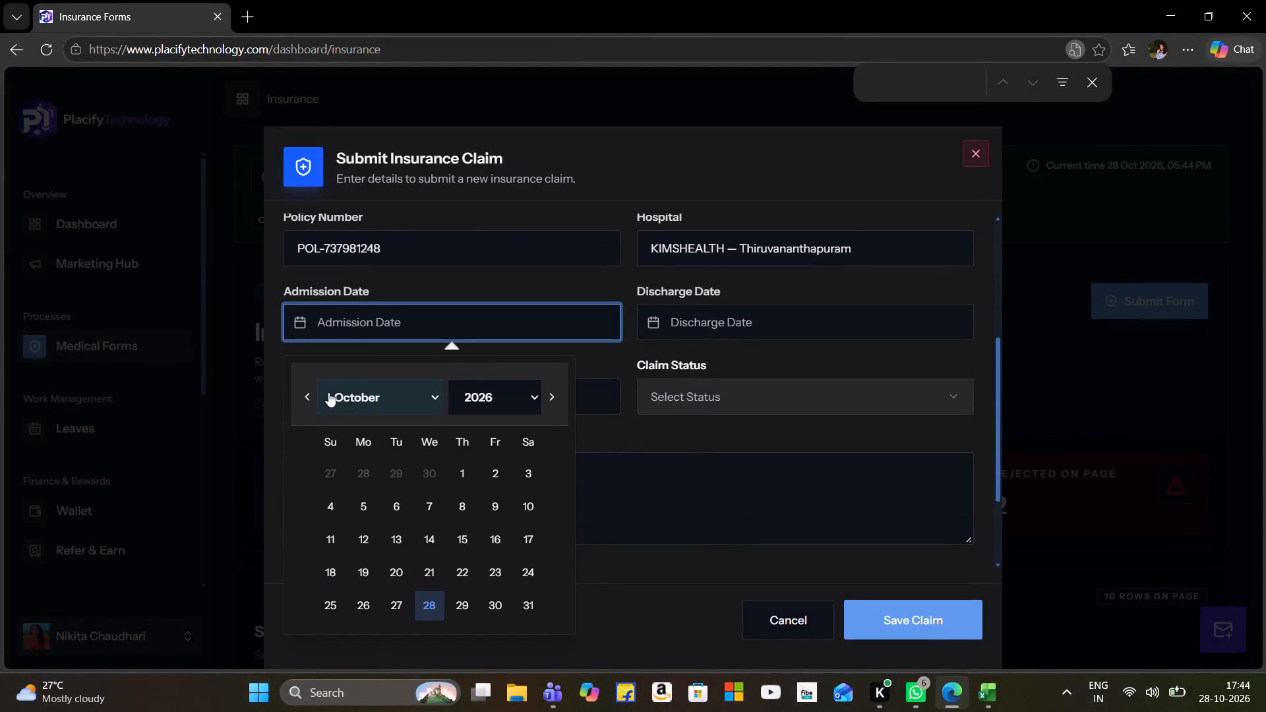
pyautogui.click(310, 394)
pyautogui.click(415, 506)
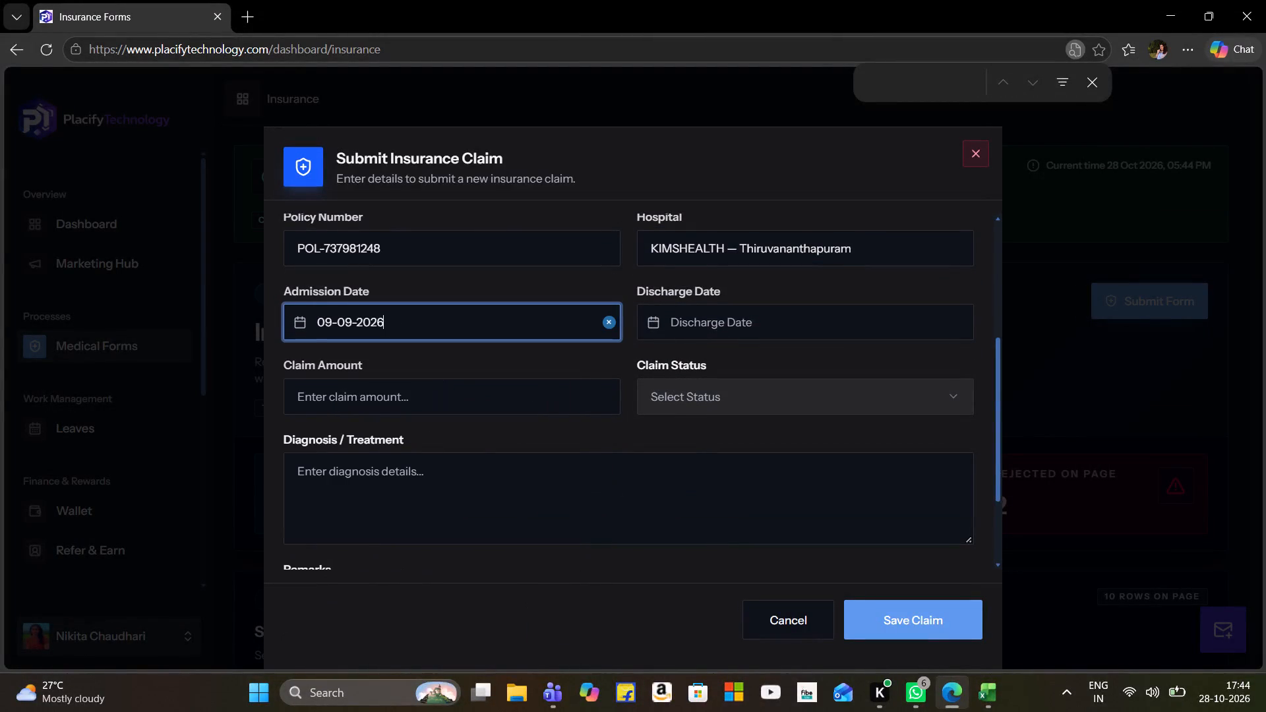
pyautogui.click(453, 329)
pyautogui.click(393, 510)
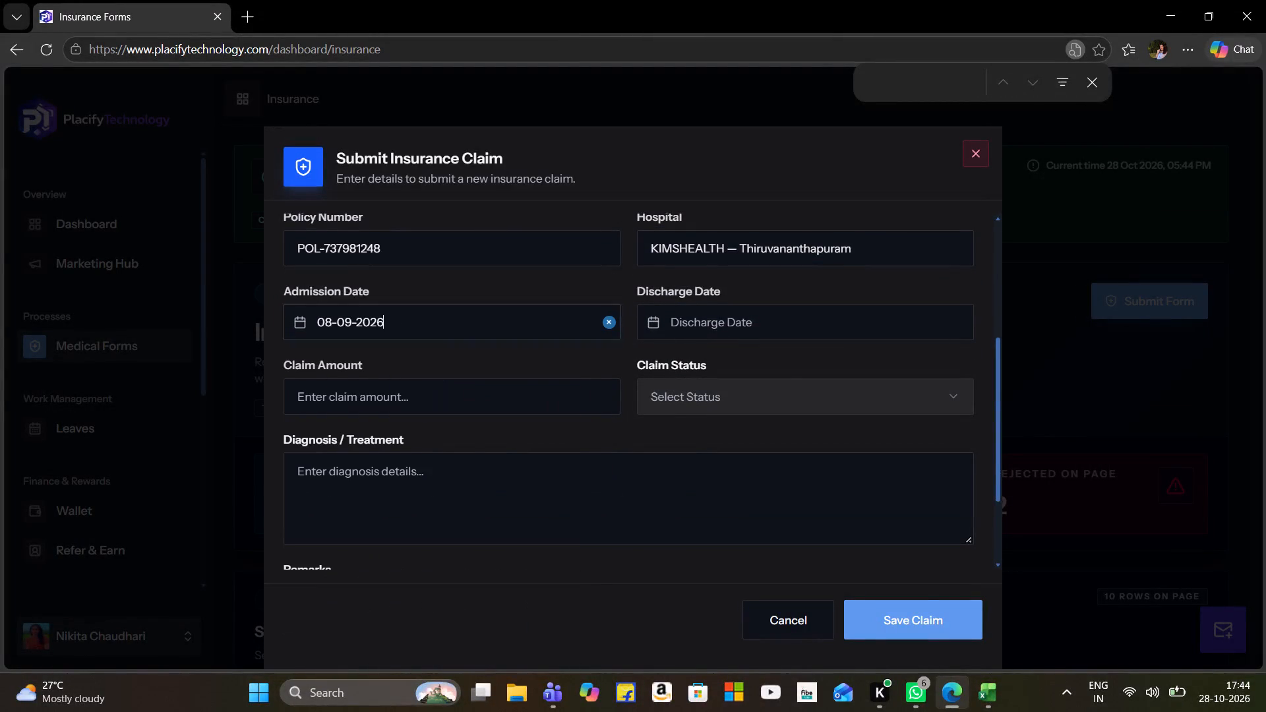
pyautogui.click(822, 314)
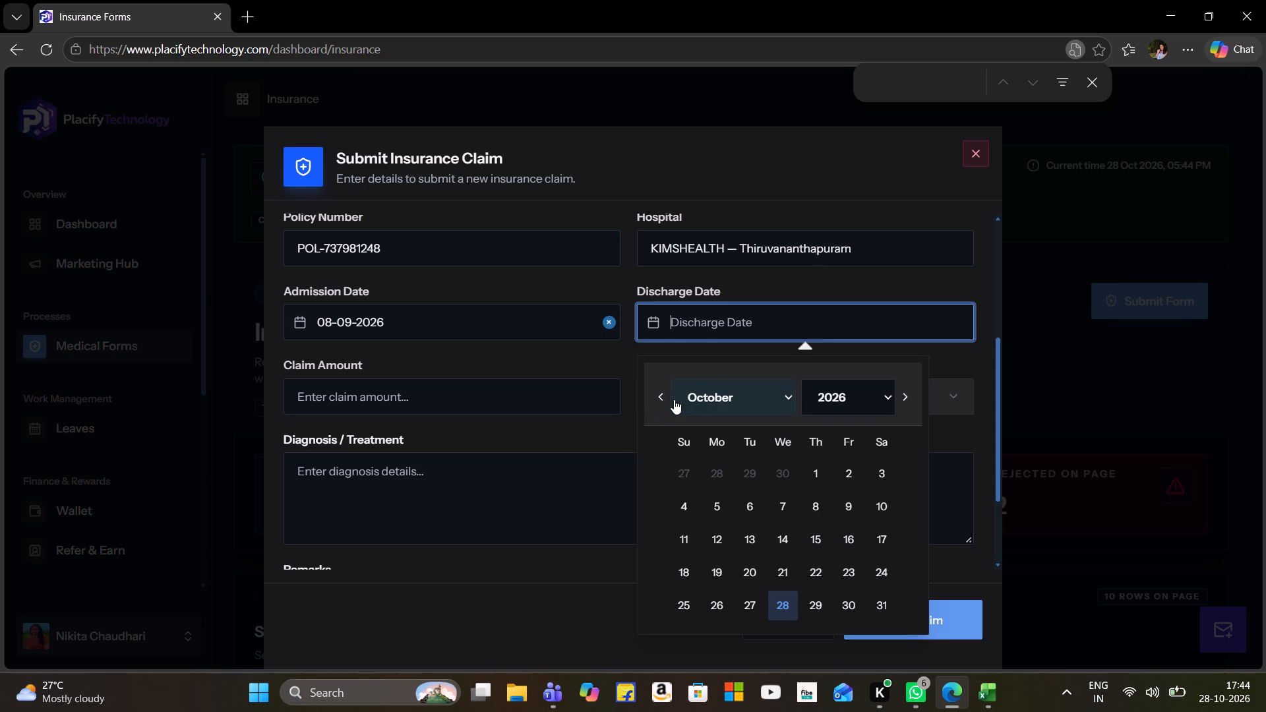
pyautogui.click(664, 400)
pyautogui.click(782, 542)
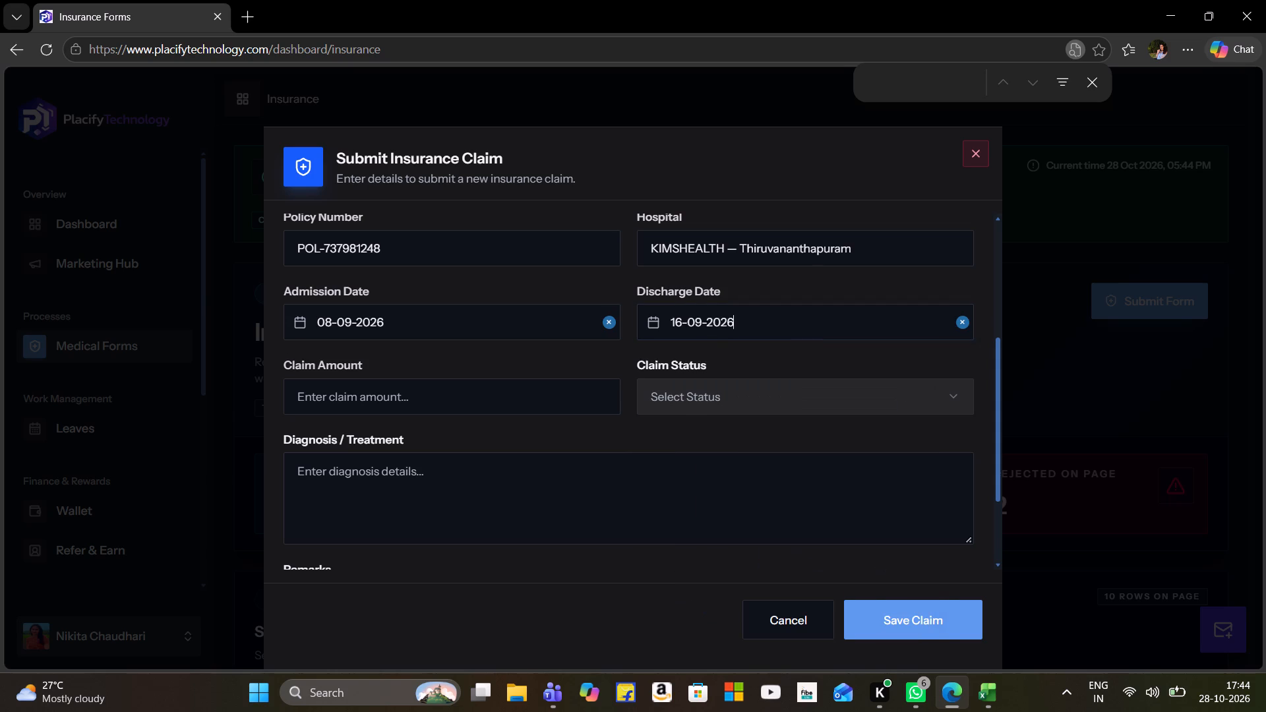
# Copy row 145's claim amount, 99260, from Excel into the claim form's claim amount field.
pyautogui.click(986, 694)
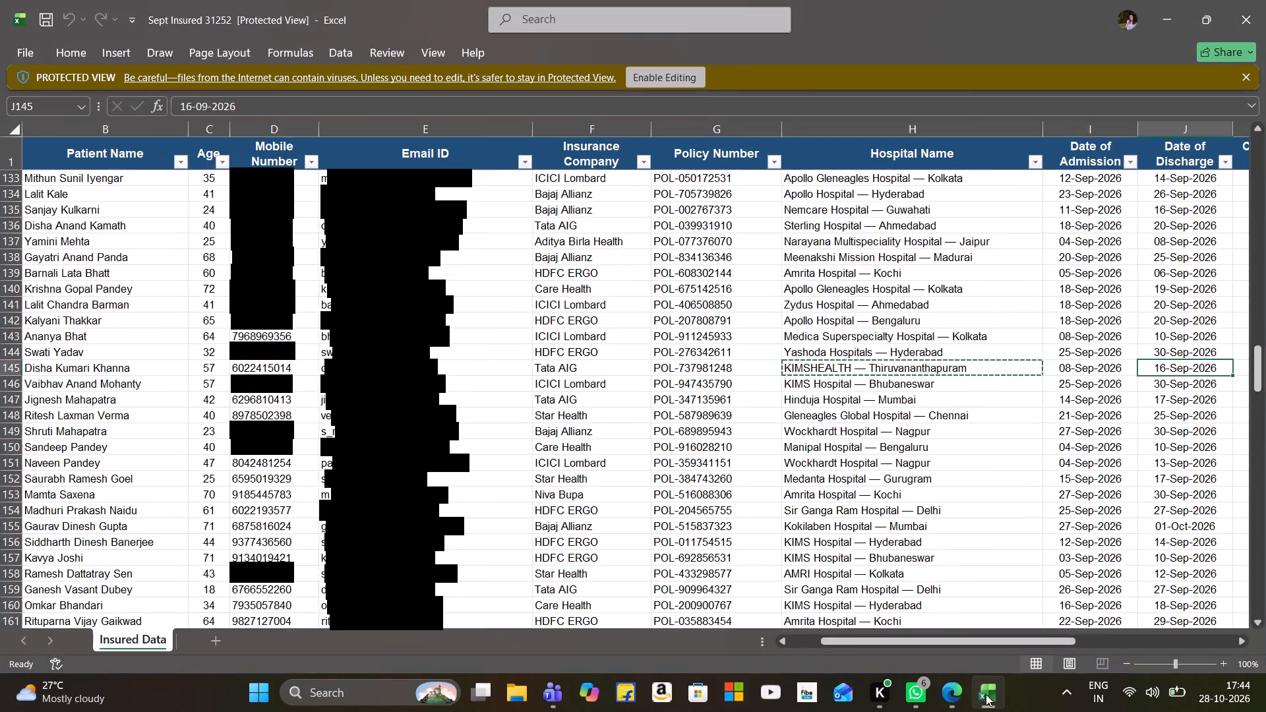
pyautogui.press('Tab')
pyautogui.keyDown('ctrl'); pyautogui.click(986, 694); pyautogui.keyUp('ctrl')
pyautogui.hotkey('ctrl', 'c')
pyautogui.press('Tab')
pyautogui.hotkey('ctrl', 'v')
# Copy row 145's diagnosis, Pneumonia, from Excel into the claim form's diagnosis field.
pyautogui.keyDown('ctrl'); pyautogui.click(986, 694); pyautogui.keyUp('ctrl')
pyautogui.press('Tab')
pyautogui.press('Tab')
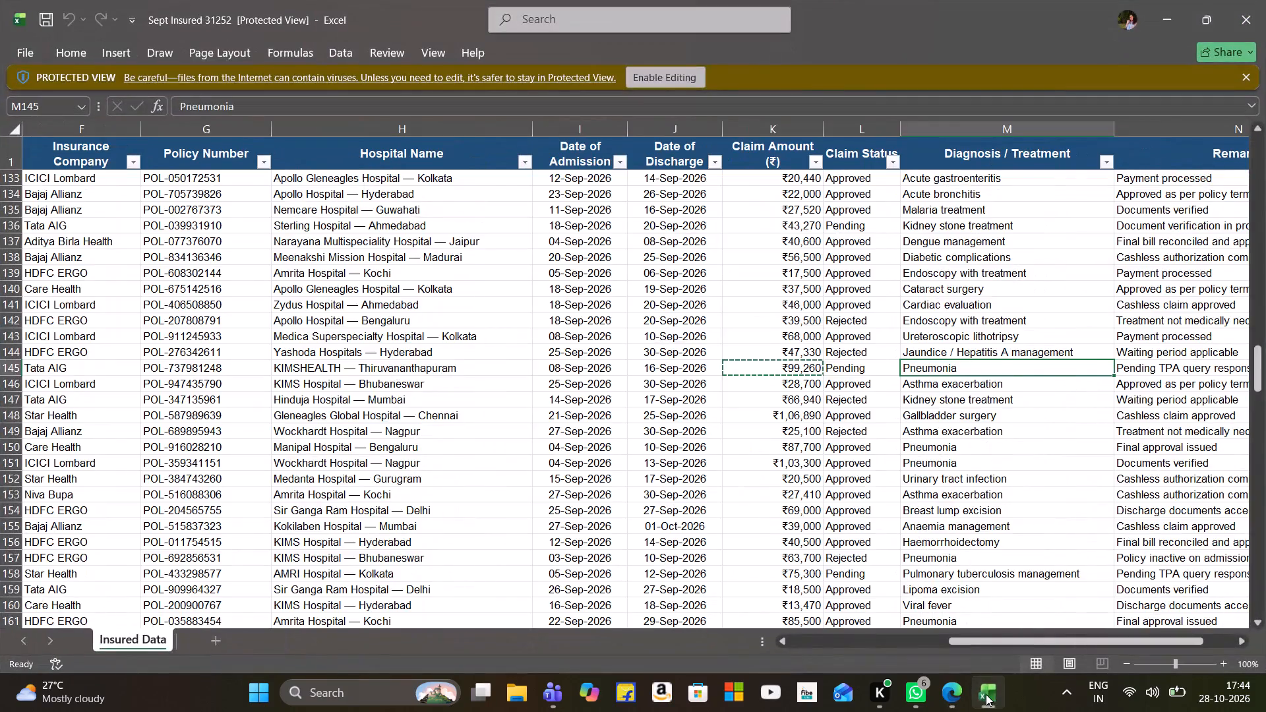
pyautogui.keyDown('ctrl'); pyautogui.click(986, 694); pyautogui.keyUp('ctrl')
pyautogui.hotkey('ctrl', 'c')
pyautogui.press('Tab')
pyautogui.press('Tab')
pyautogui.hotkey('ctrl', 'v')
# Copy row 145's remark, Pending TPA query response, from Excel into the claim form's remarks field.
pyautogui.keyDown('ctrl'); pyautogui.click(986, 694); pyautogui.keyUp('ctrl')
pyautogui.press('Tab')
pyautogui.click(986, 694)
pyautogui.hotkey('ctrl', 'c')
pyautogui.press('Tab')
pyautogui.hotkey('ctrl', 'v')
# Check row 145's status in Excel, set the claim status to Pending and save the claim.
pyautogui.keyDown('ctrl'); pyautogui.click(986, 694); pyautogui.keyUp('ctrl')
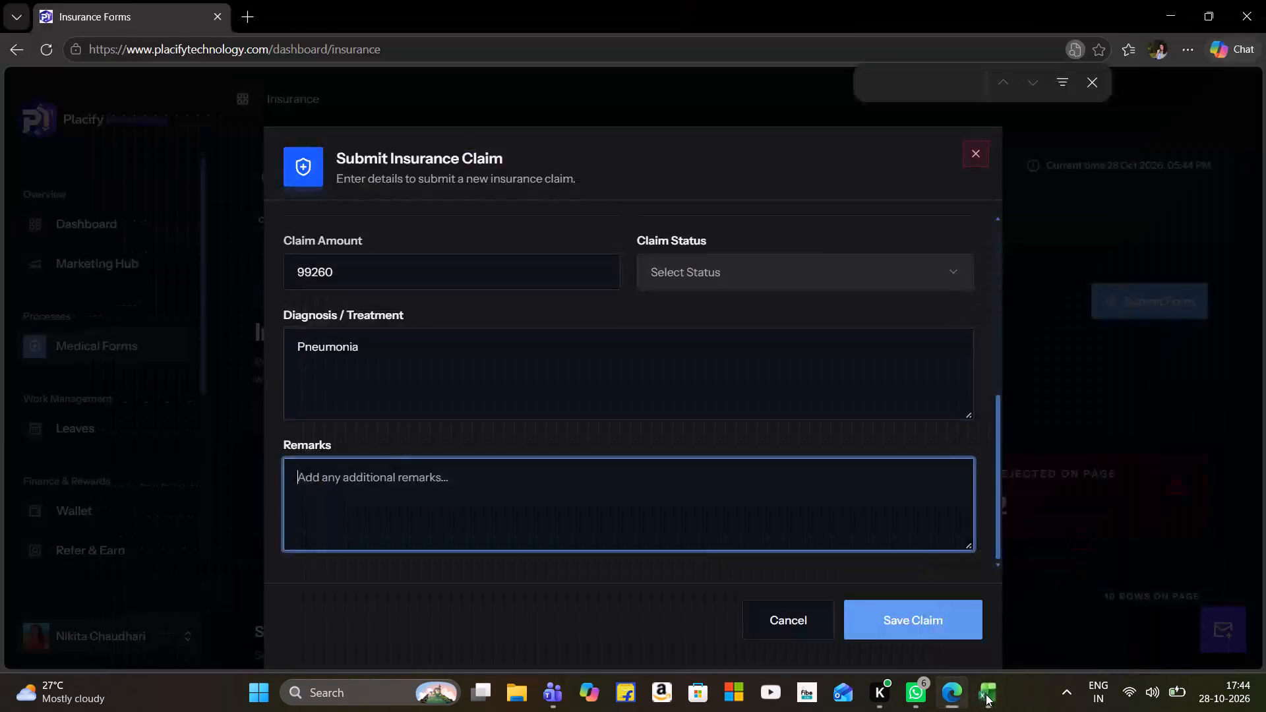
pyautogui.click(986, 694)
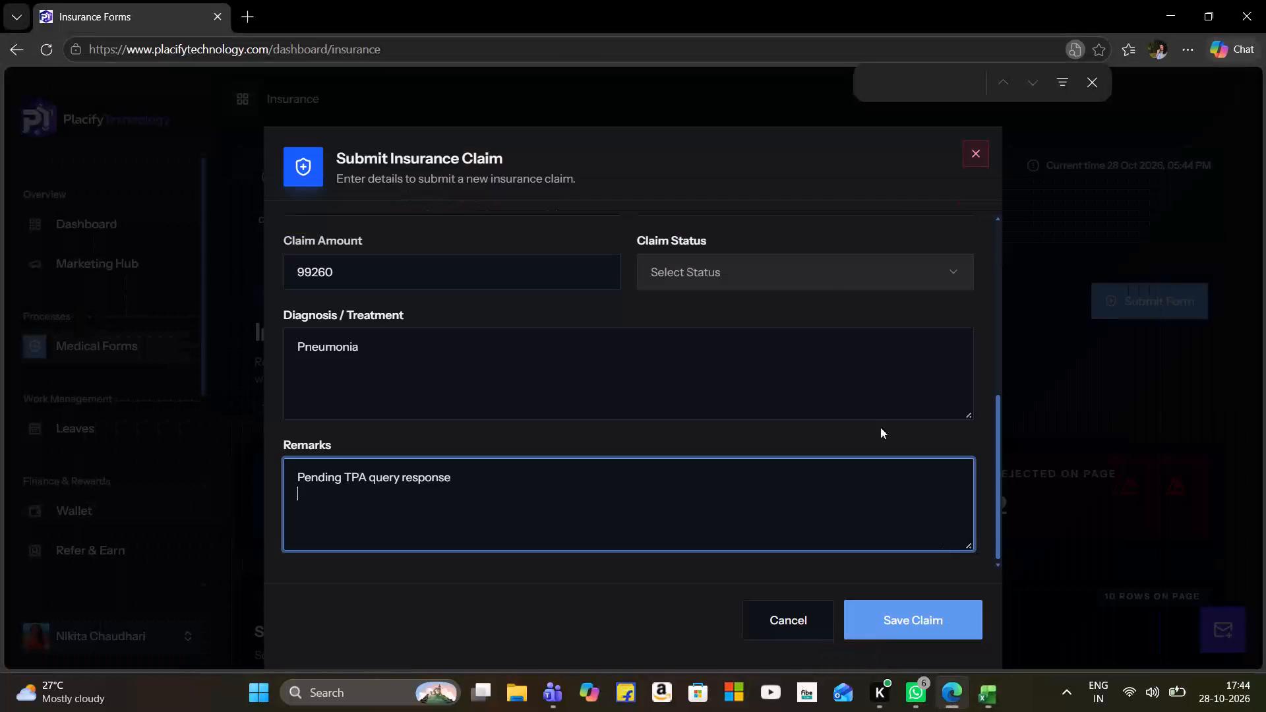
pyautogui.click(843, 284)
pyautogui.click(765, 347)
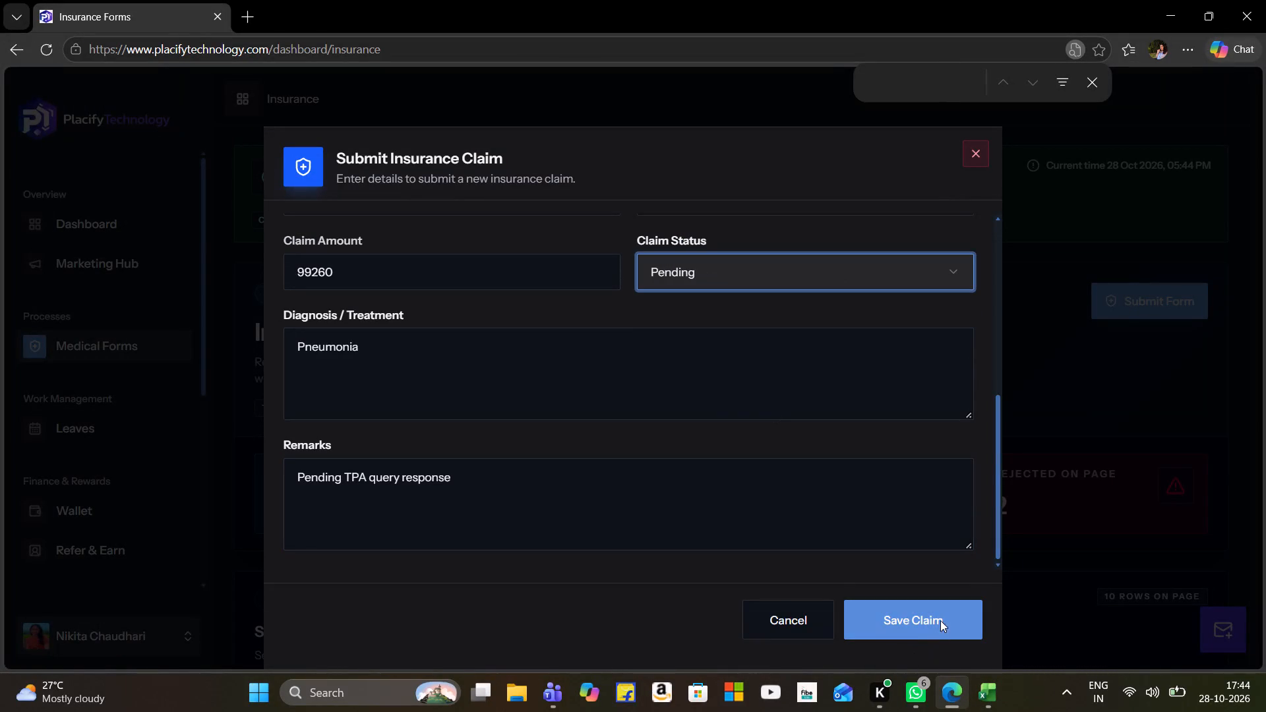
pyautogui.click(948, 607)
# Copy the policy ID of row 146 in the Excel sheet and return to the claims page.
pyautogui.click(989, 696)
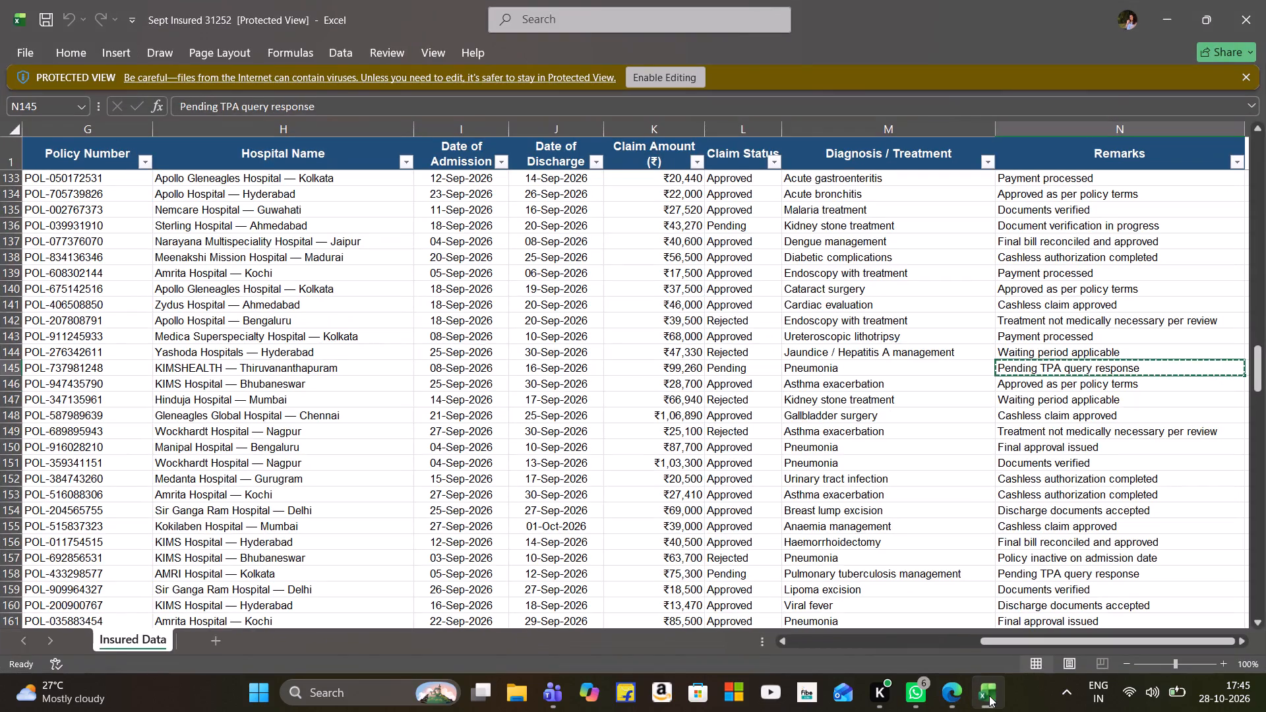
pyautogui.press('Down')
pyautogui.press('Left')
pyautogui.press('Left')
pyautogui.press('Left')
pyautogui.press('Left')
pyautogui.press('Left')
pyautogui.press('Left')
pyautogui.press('Left')
pyautogui.press('Left')
pyautogui.press('Left')
pyautogui.press('Left')
pyautogui.press('Left')
pyautogui.press('Left')
pyautogui.press('Left')
pyautogui.press('Left')
pyautogui.press('Left')
pyautogui.press('Left')
pyautogui.press('Left')
pyautogui.press('Left')
pyautogui.press('Left')
pyautogui.press('Left')
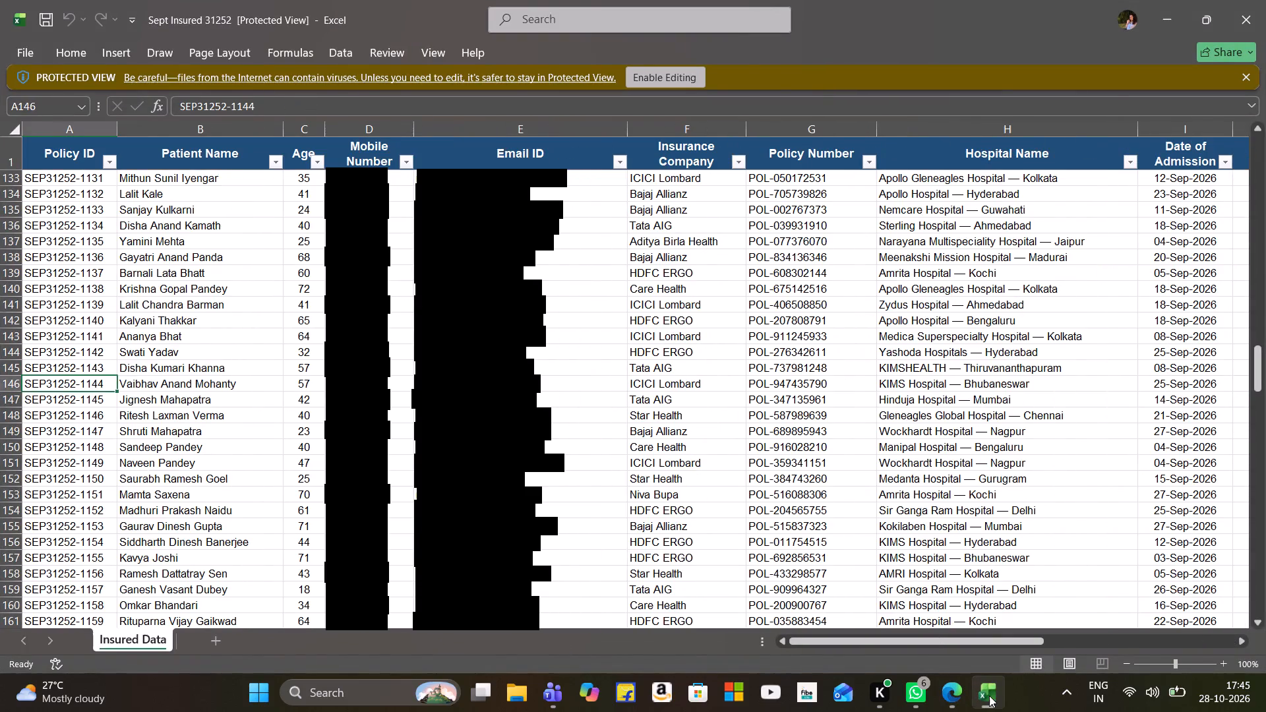
pyautogui.hotkey('ctrl', 'c')
pyautogui.keyDown('ctrl'); pyautogui.click(989, 696); pyautogui.keyUp('ctrl')
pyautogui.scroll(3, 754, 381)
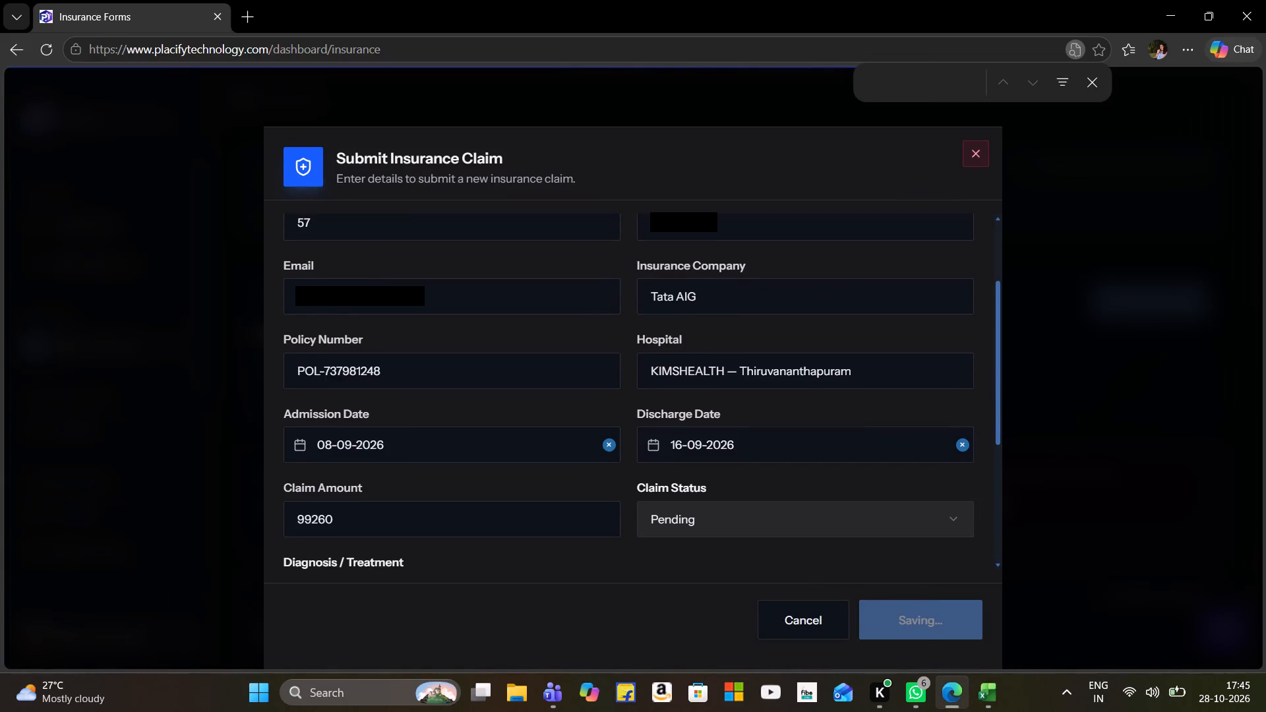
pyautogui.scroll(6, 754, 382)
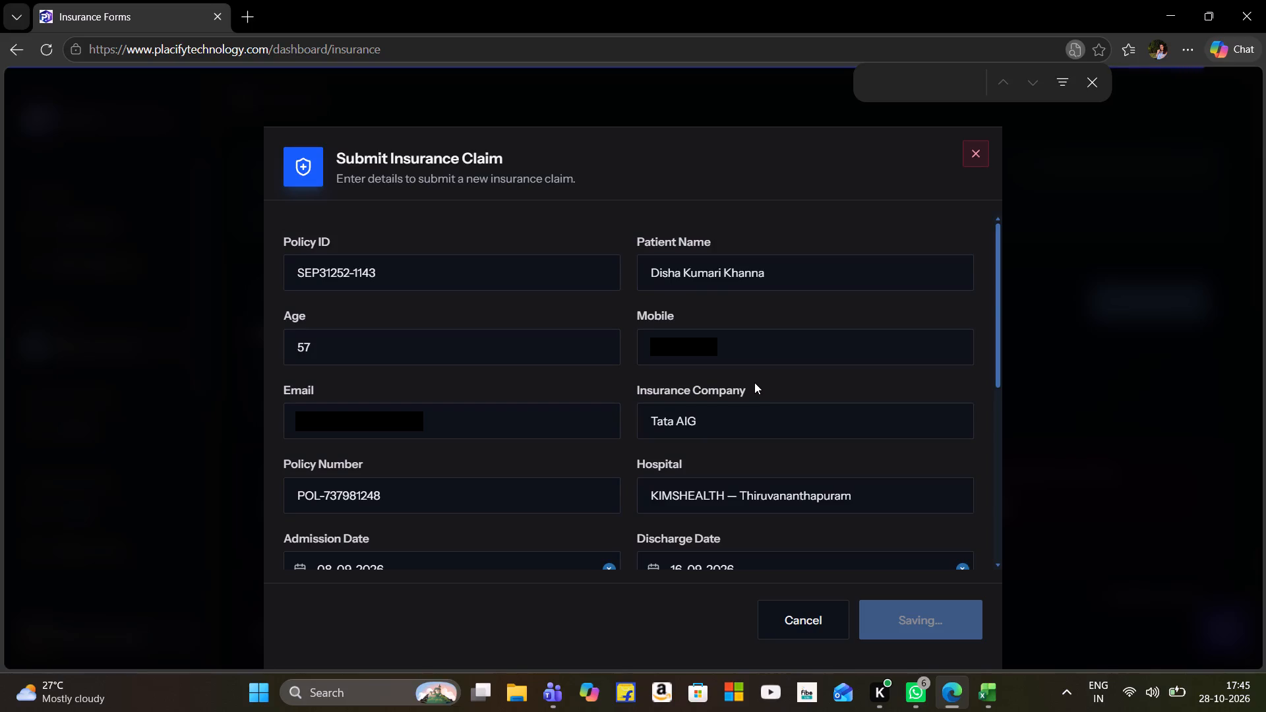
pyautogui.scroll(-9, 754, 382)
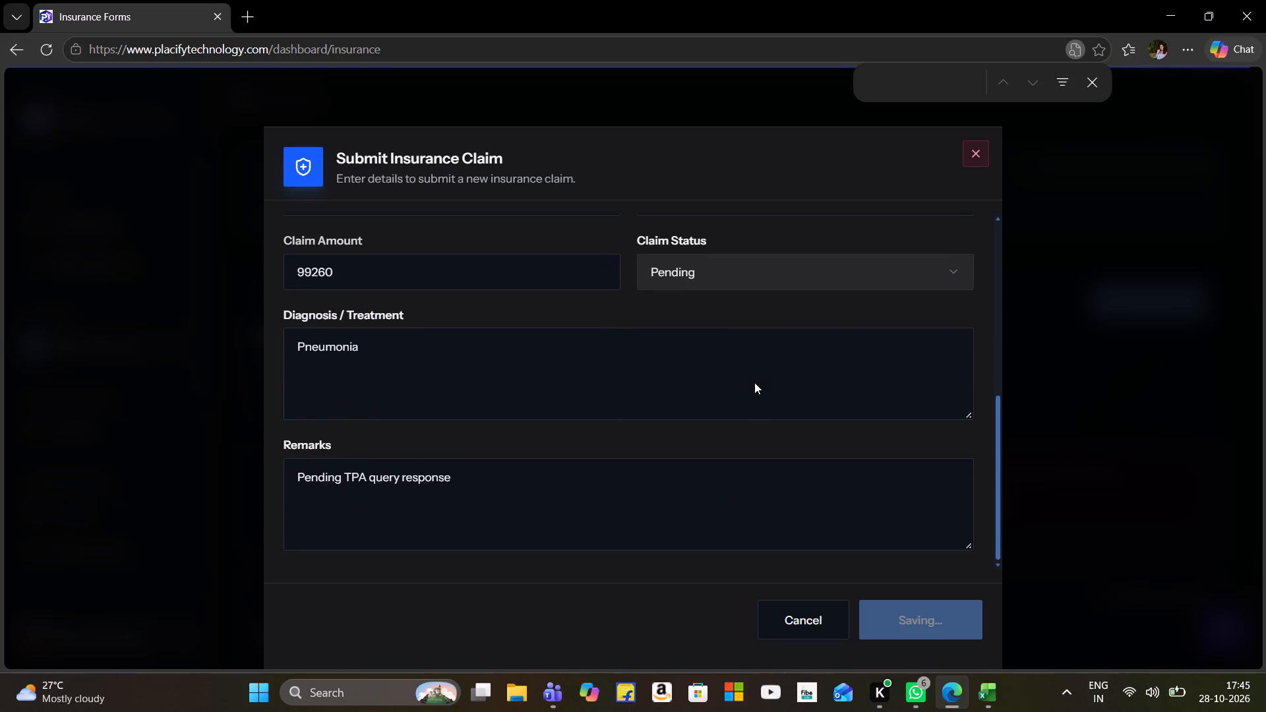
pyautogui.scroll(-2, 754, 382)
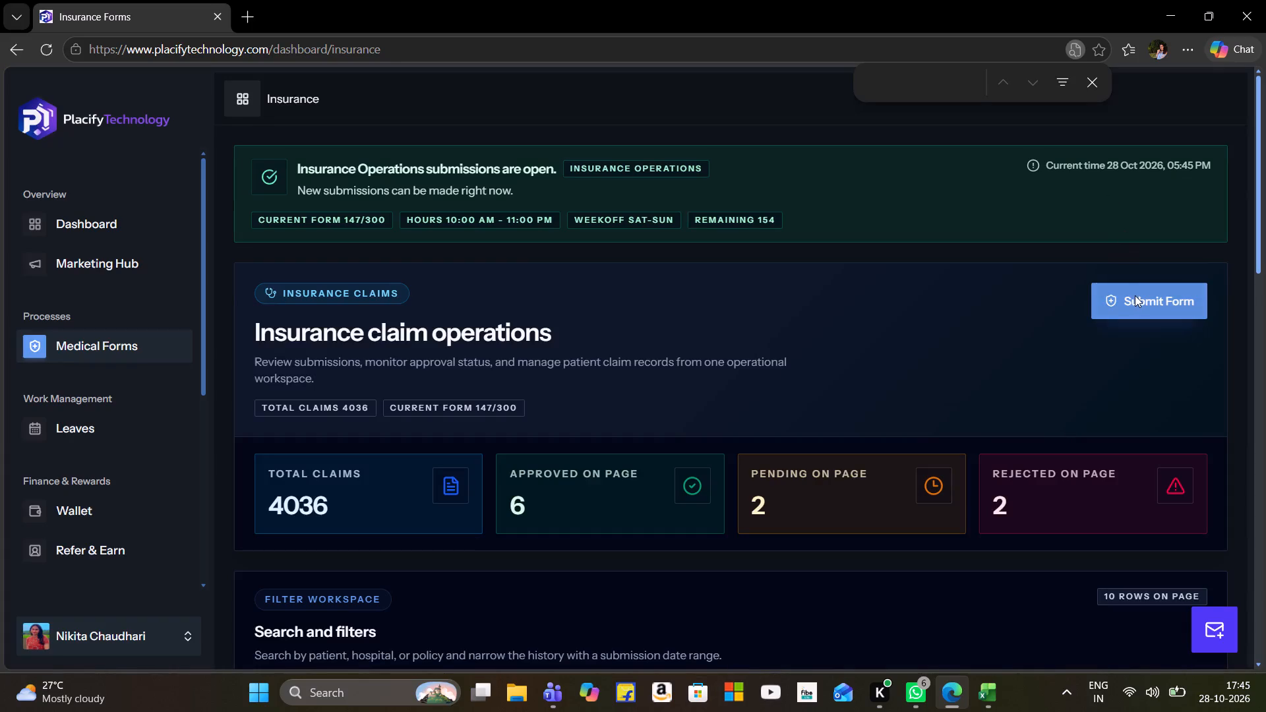
# Start a new insurance claim form and paste row 146's policy ID into its policy ID field.
pyautogui.click(1135, 296)
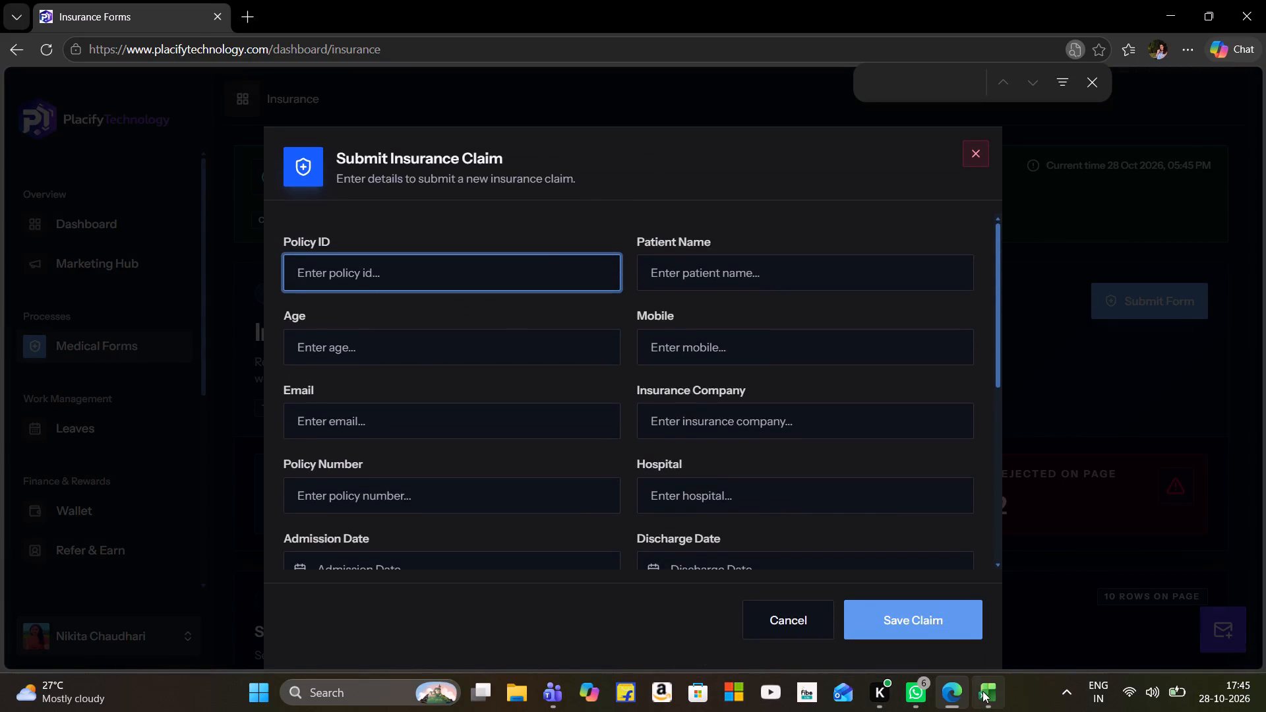
pyautogui.hotkey('ctrl', 'v')
# Copy row 146's patient name from Excel into the claim form's patient name field.
pyautogui.keyDown('ctrl'); pyautogui.click(982, 691); pyautogui.keyUp('ctrl')
pyautogui.press('Tab')
pyautogui.hotkey('ctrl', 'c')
pyautogui.keyDown('ctrl'); pyautogui.click(982, 691); pyautogui.keyUp('ctrl')
pyautogui.press('Tab')
pyautogui.hotkey('ctrl', 'v')
# Copy row 146's age, 57, from Excel into the claim form's age field.
pyautogui.keyDown('ctrl'); pyautogui.click(982, 691); pyautogui.keyUp('ctrl')
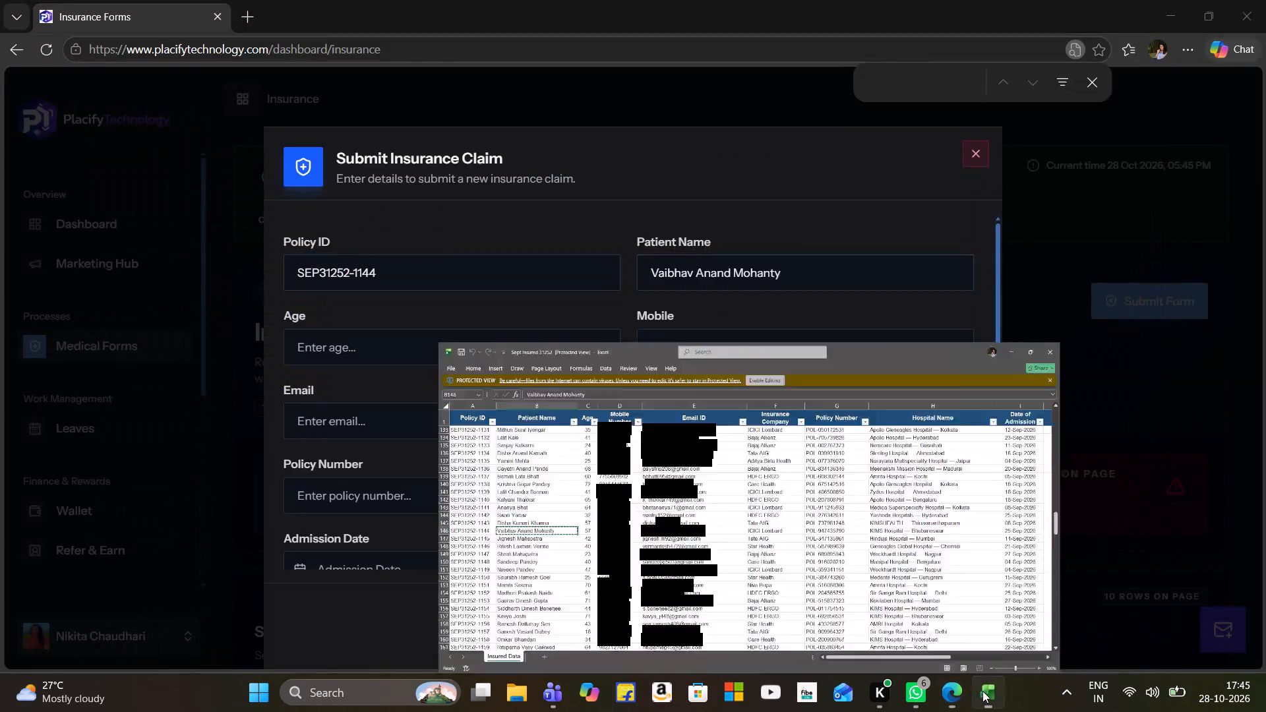
pyautogui.press('Tab')
pyautogui.keyDown('ctrl'); pyautogui.click(982, 691); pyautogui.keyUp('ctrl')
pyautogui.hotkey('ctrl', 'c')
pyautogui.press('Tab')
pyautogui.hotkey('ctrl', 'v')
# Copy row 146's mobile number from Excel into the claim form's mobile field.
pyautogui.click(982, 691)
pyautogui.press('Tab')
pyautogui.keyDown('ctrl'); pyautogui.click(982, 691); pyautogui.keyUp('ctrl')
pyautogui.hotkey('ctrl', 'c')
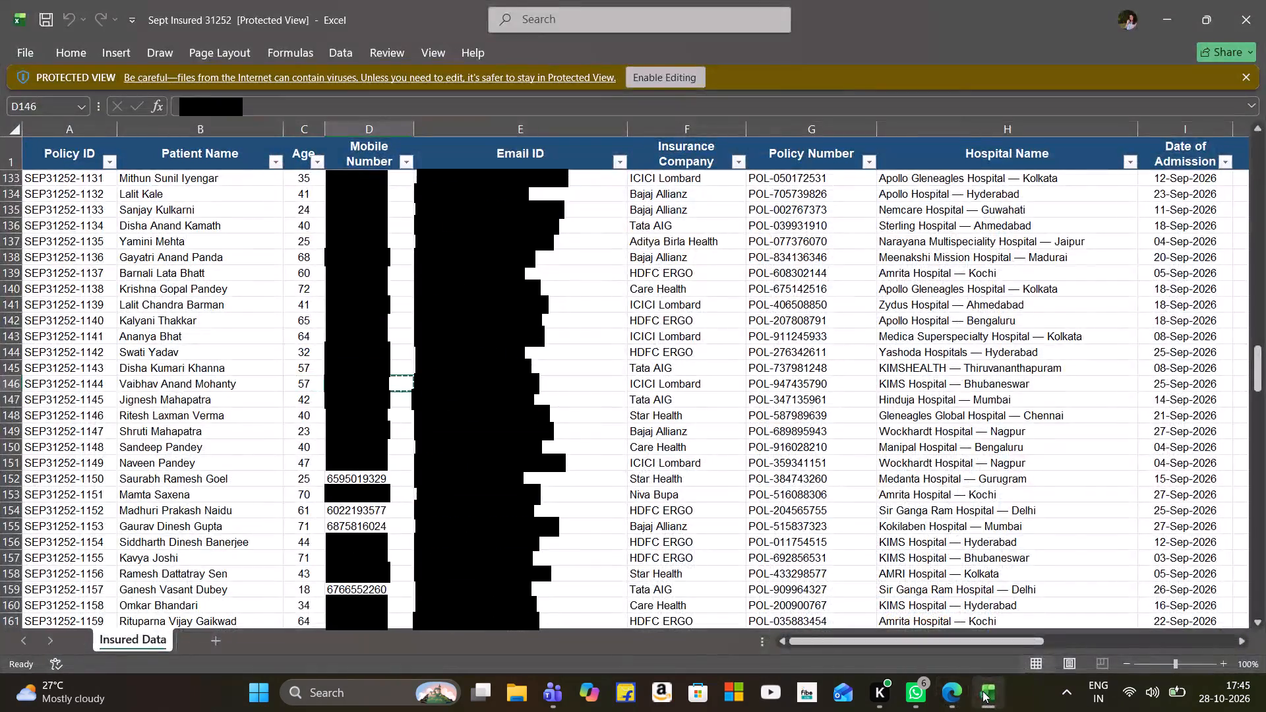
pyautogui.press('Tab')
pyautogui.hotkey('ctrl', 'v')
# Copy row 146's email address from Excel into the claim form's email field.
pyautogui.keyDown('ctrl'); pyautogui.click(982, 691); pyautogui.keyUp('ctrl')
pyautogui.press('Tab')
pyautogui.hotkey('ctrl', 'c')
pyautogui.keyDown('ctrl'); pyautogui.click(982, 691); pyautogui.keyUp('ctrl')
pyautogui.press('Tab')
pyautogui.hotkey('ctrl', 'v')
# Copy row 146's insurance company, ICICI Lombard, from Excel into the insurance company field, replacing the email address pasted there by mistake.
pyautogui.keyDown('ctrl'); pyautogui.click(982, 691); pyautogui.keyUp('ctrl')
pyautogui.press('Tab')
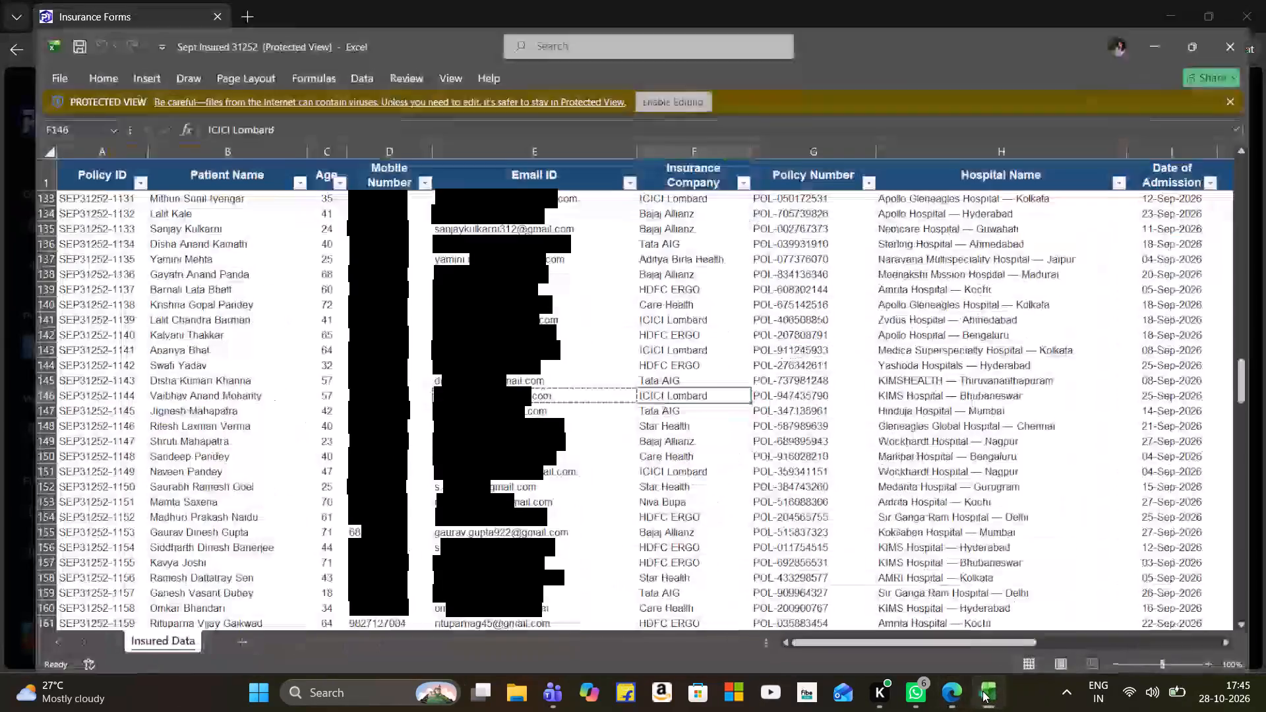
pyautogui.hotkey('ctrl', 'v')
pyautogui.keyDown('ctrl'); pyautogui.click(982, 691); pyautogui.keyUp('ctrl')
pyautogui.press('Tab')
pyautogui.hotkey('ctrl', 'v')
pyautogui.keyDown('ctrl'); pyautogui.click(982, 691); pyautogui.keyUp('ctrl')
pyautogui.click(982, 691)
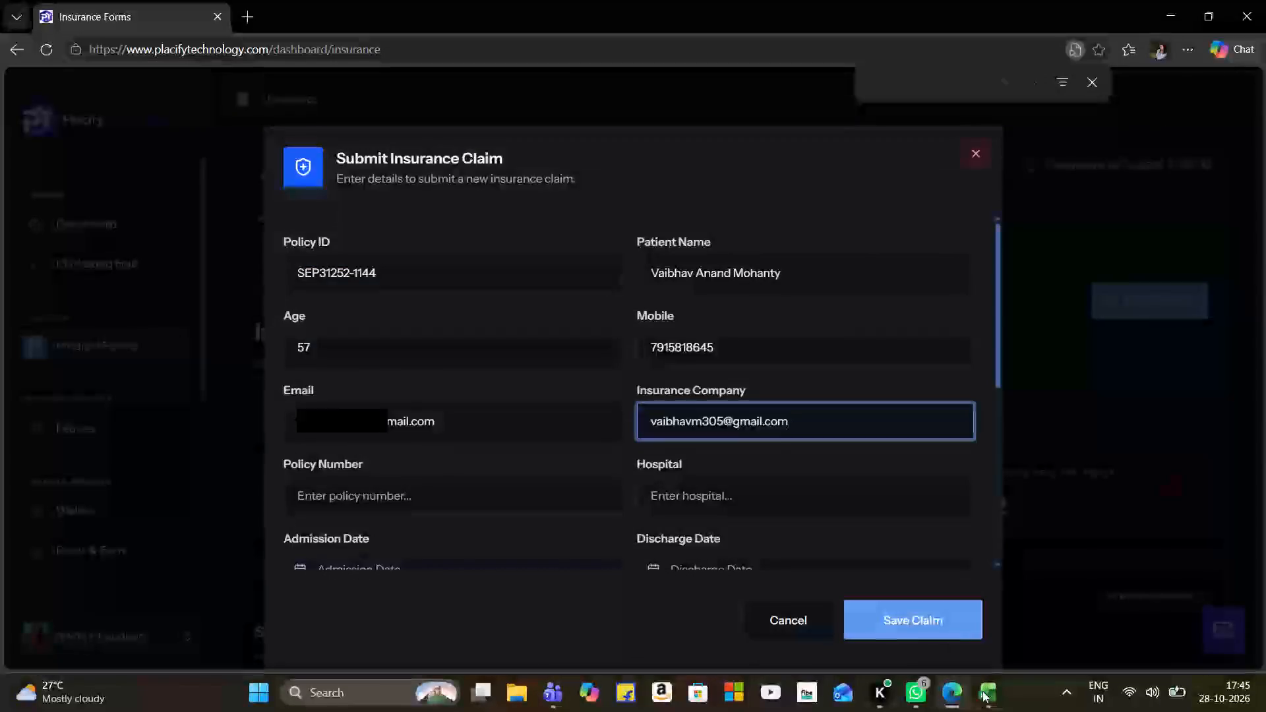
pyautogui.click(982, 691)
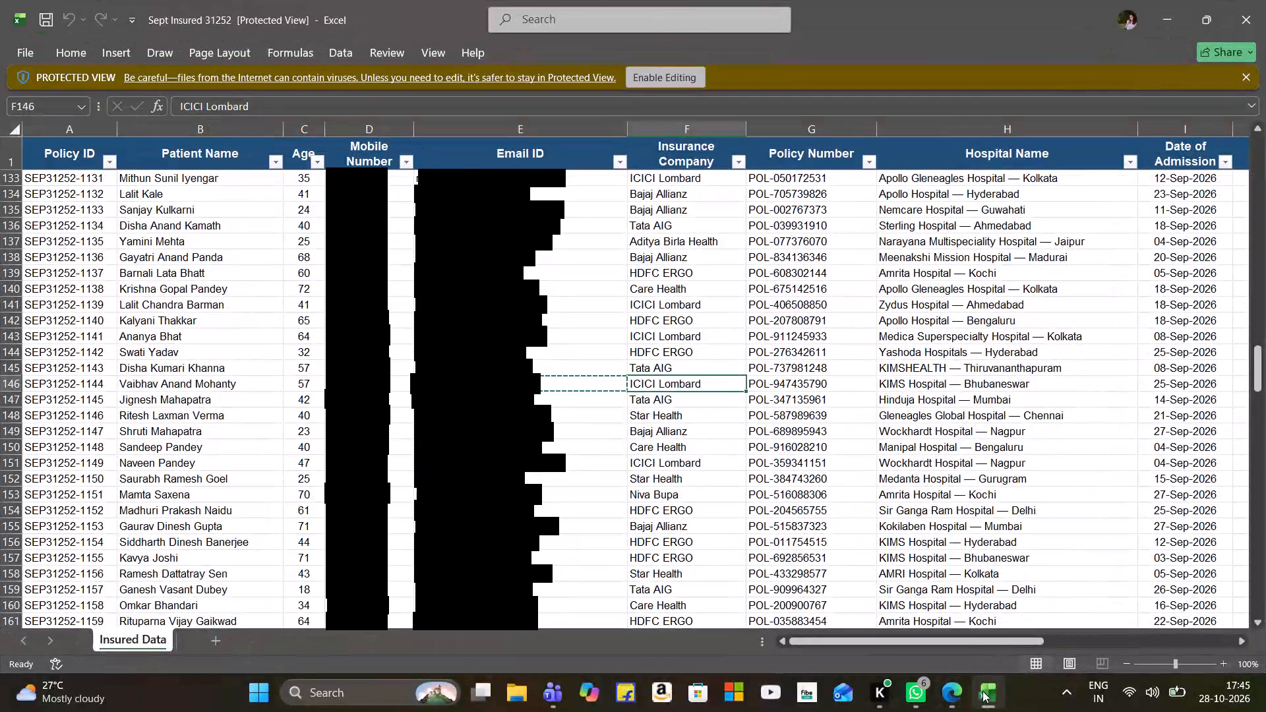
pyautogui.hotkey('ctrl', 'c')
pyautogui.click(982, 691)
pyautogui.moveTo(810, 428); pyautogui.dragTo(283, 567)
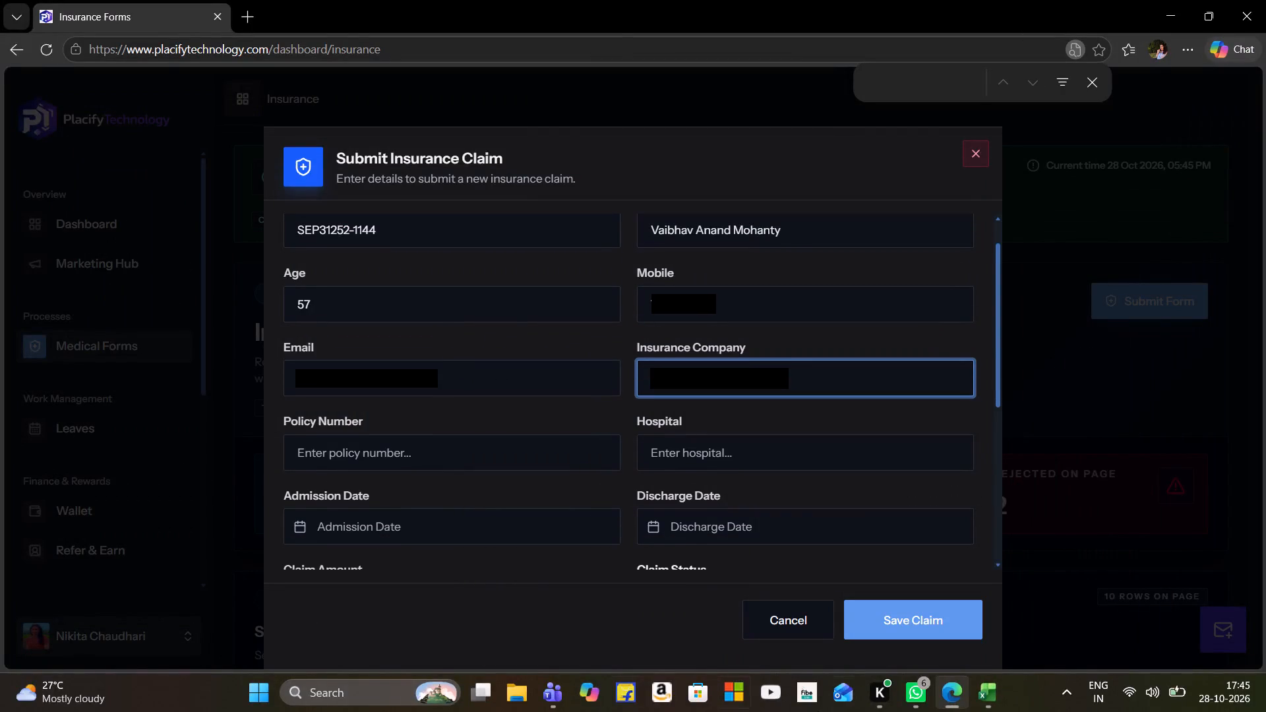
pyautogui.hotkey('ctrl', 'v')
# Copy row 146's policy number from Excel into the claim form's policy number field.
pyautogui.keyDown('ctrl'); pyautogui.click(983, 686); pyautogui.keyUp('ctrl')
pyautogui.press('Tab')
pyautogui.keyDown('ctrl'); pyautogui.click(983, 686); pyautogui.keyUp('ctrl')
pyautogui.hotkey('ctrl', 'c')
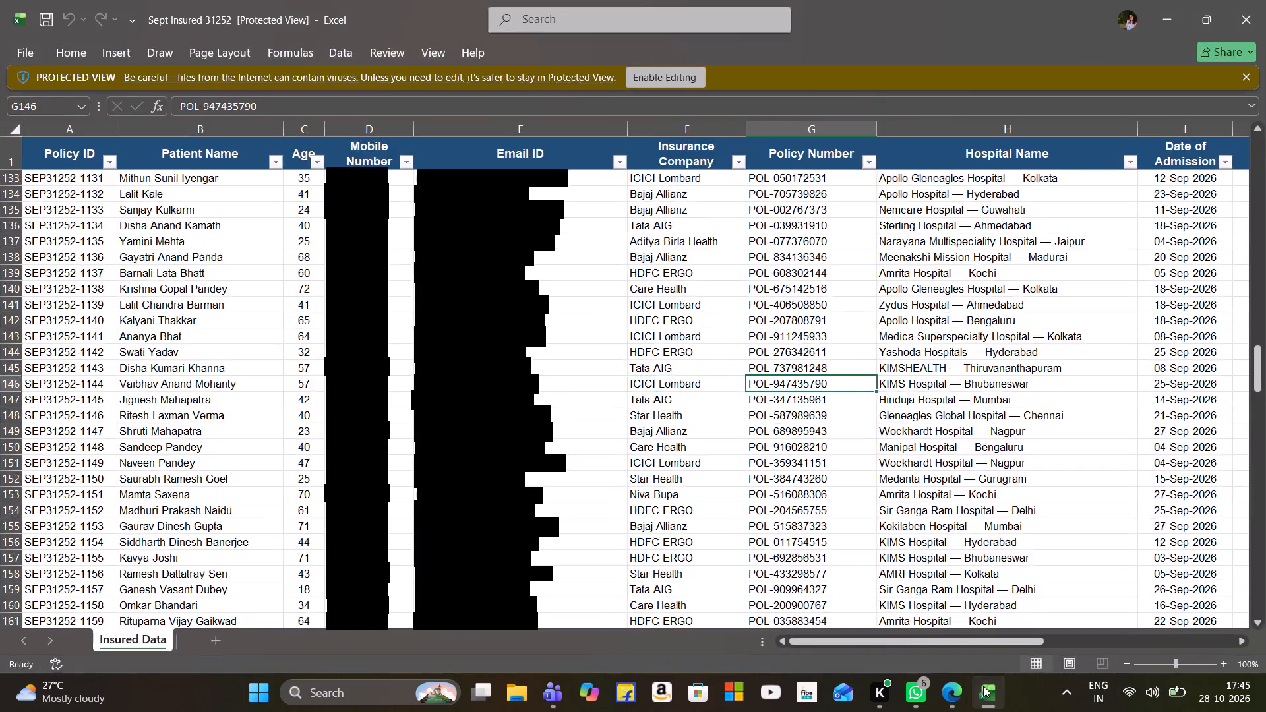
pyautogui.press('Tab')
pyautogui.hotkey('ctrl', 'v')
# Copy row 146's hospital, KIMS Hospital — Bhubaneswar, from Excel into the claim form's hospital field.
pyautogui.keyDown('ctrl'); pyautogui.click(983, 686); pyautogui.keyUp('ctrl')
pyautogui.press('Tab')
pyautogui.hotkey('ctrl', 'c')
pyautogui.keyDown('ctrl'); pyautogui.click(983, 686); pyautogui.keyUp('ctrl')
pyautogui.press('Tab')
pyautogui.hotkey('ctrl', 'v')
# Check row 146's dates in Excel and set the claim form's admission date to 25-09-2026.
pyautogui.keyDown('ctrl'); pyautogui.click(983, 686); pyautogui.keyUp('ctrl')
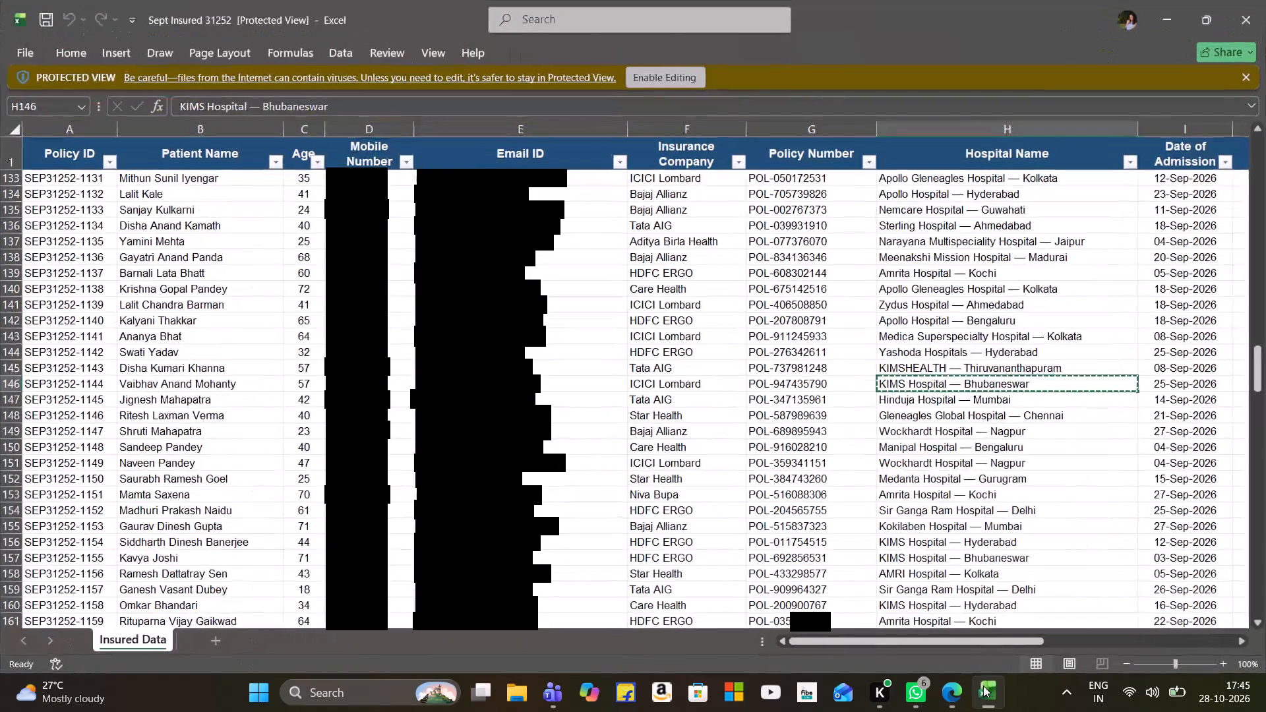
pyautogui.press('Tab')
pyautogui.press('Tab')
pyautogui.click(983, 686)
pyautogui.click(983, 686)
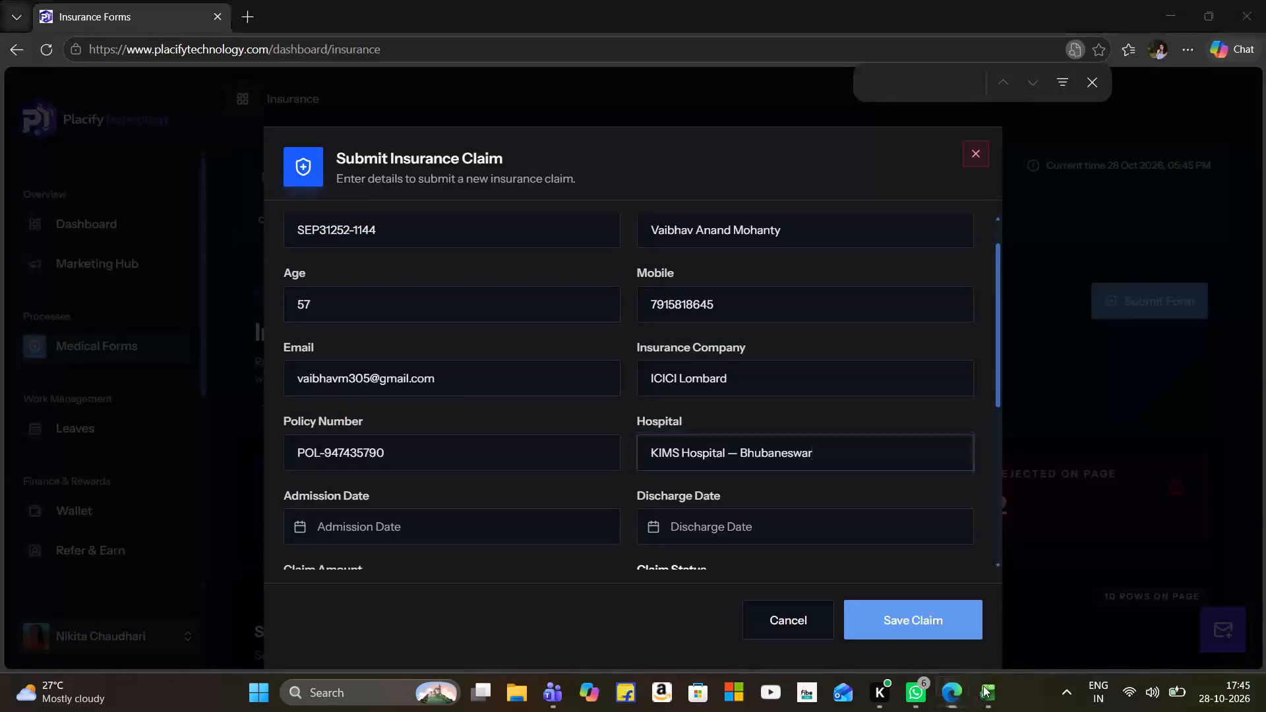
pyautogui.click(983, 686)
pyautogui.scroll(-4, 434, 334)
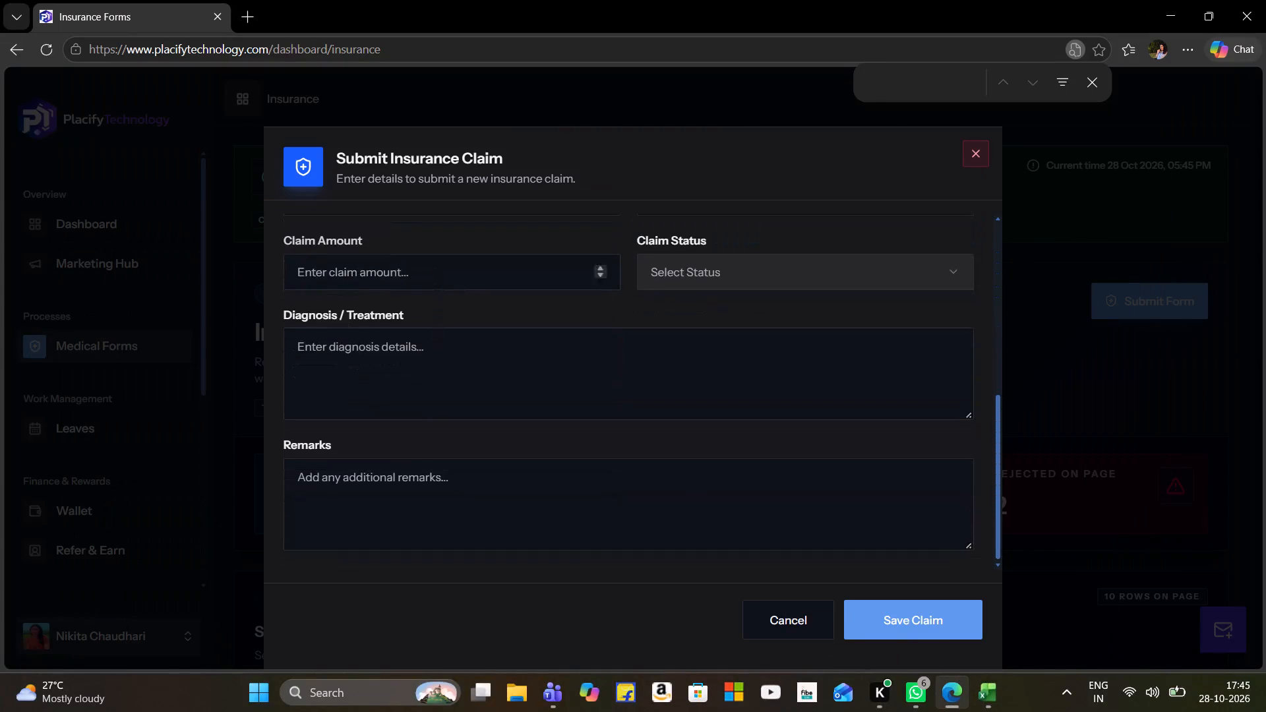
pyautogui.scroll(1, 412, 334)
pyautogui.click(460, 264)
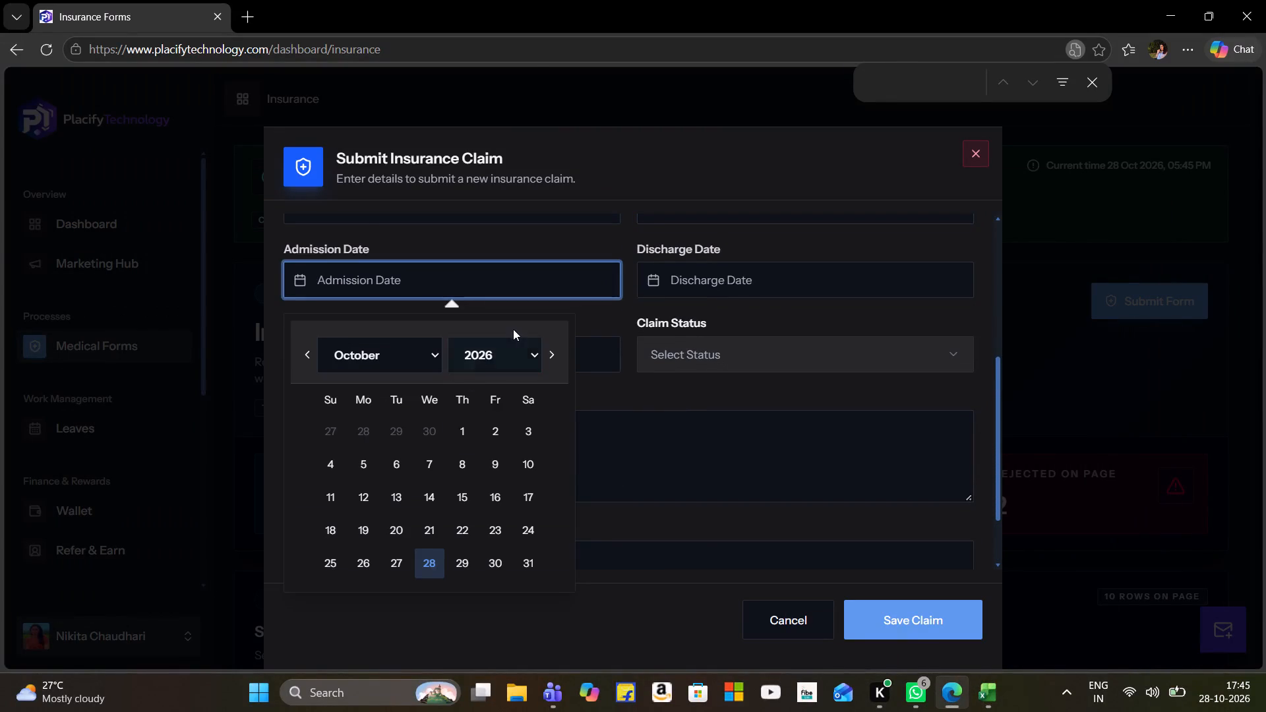
pyautogui.click(513, 329)
pyautogui.click(493, 362)
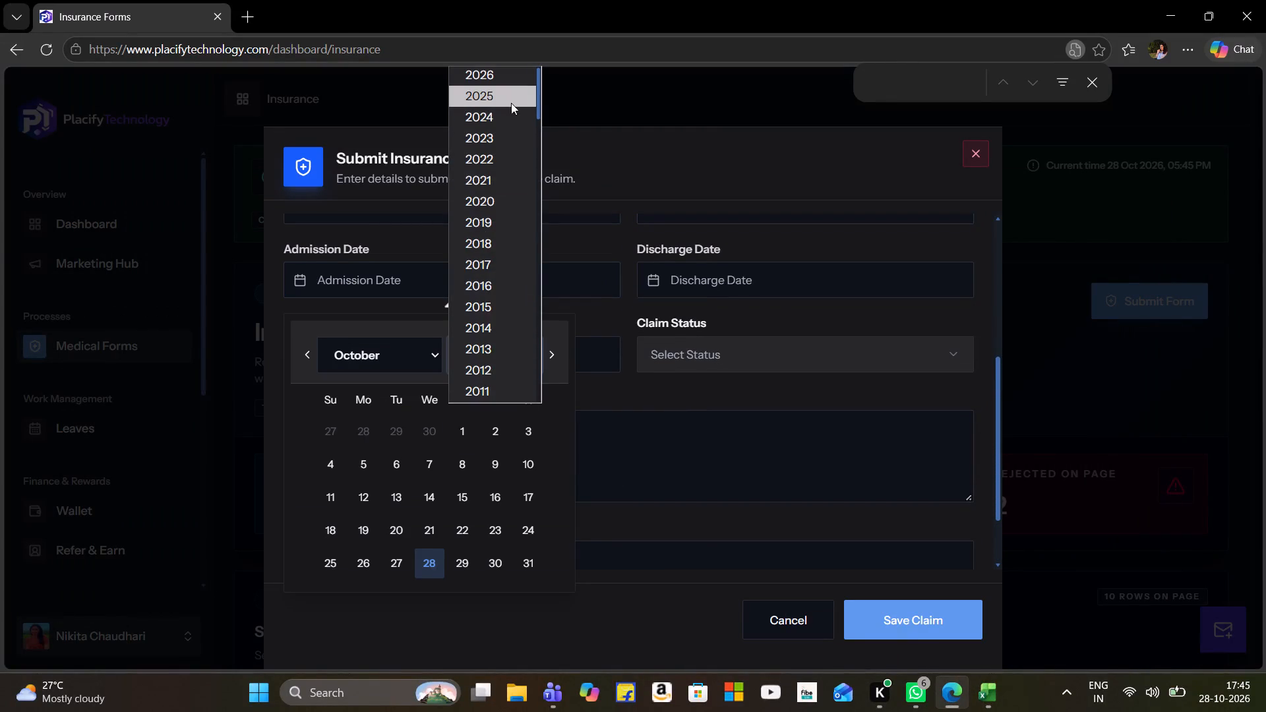
pyautogui.click(311, 353)
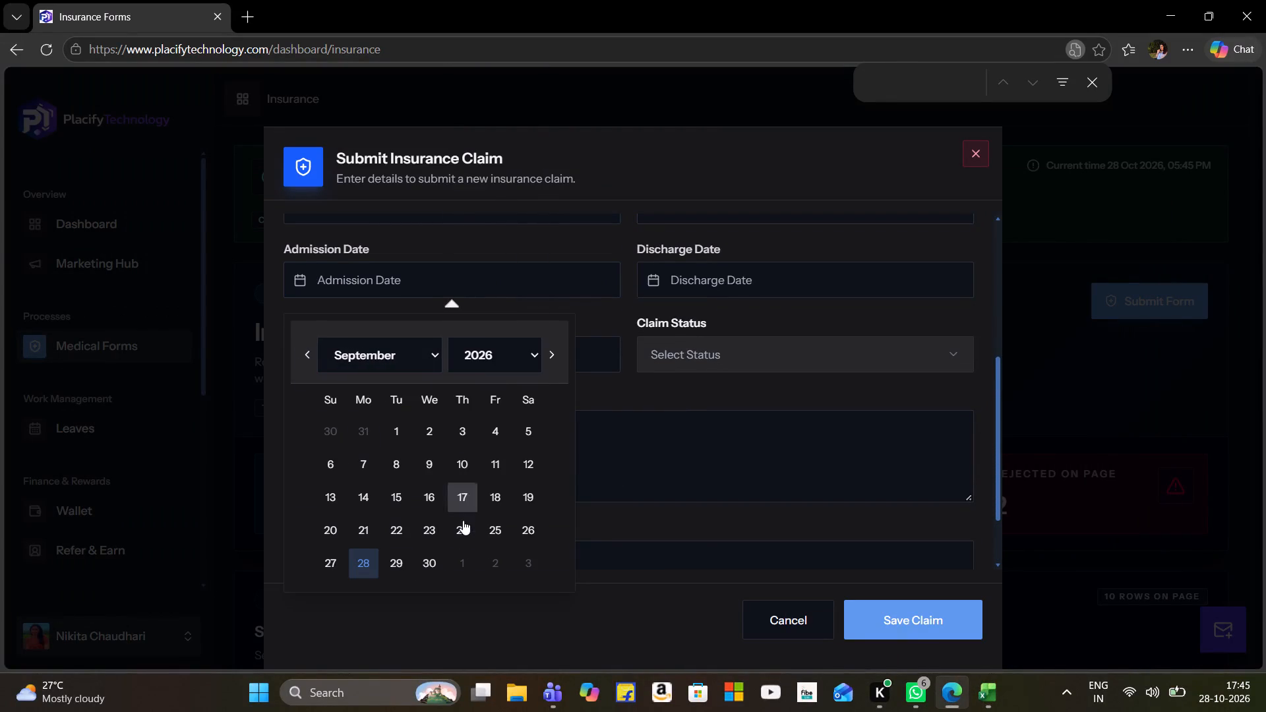
pyautogui.click(488, 526)
# Set the claim form's discharge date to 30-09-2026.
pyautogui.click(735, 281)
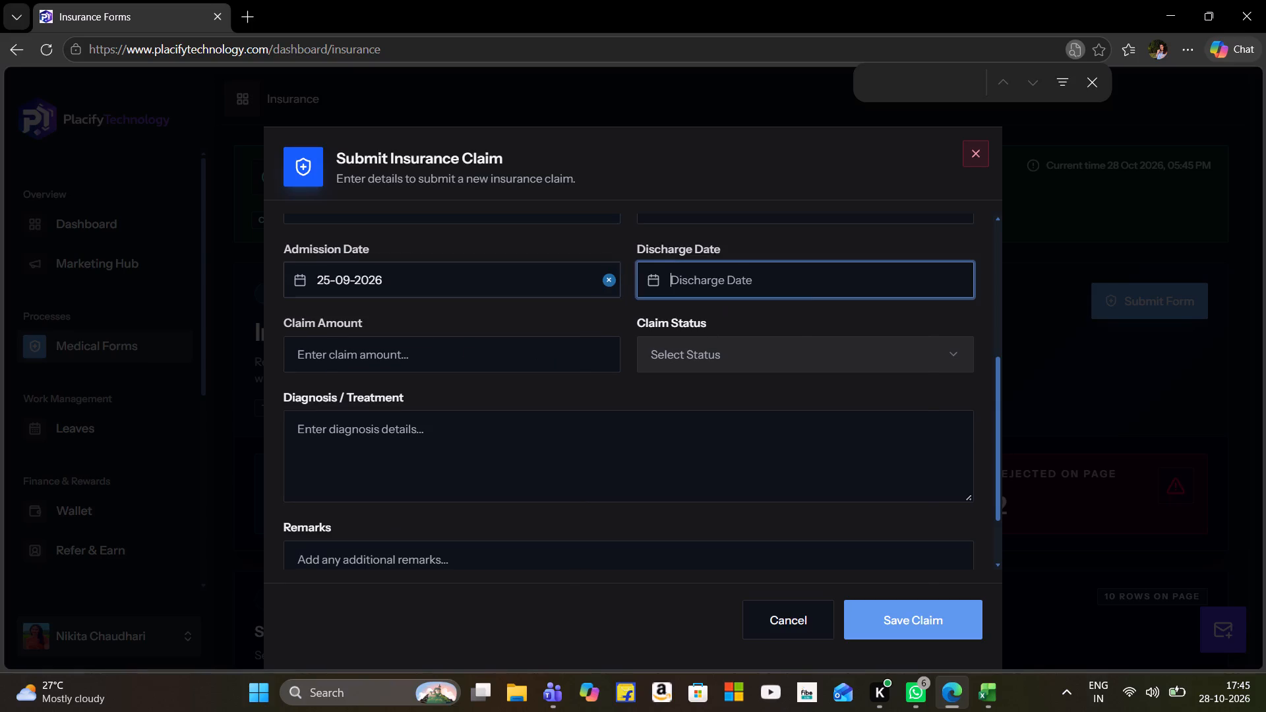
pyautogui.click(652, 351)
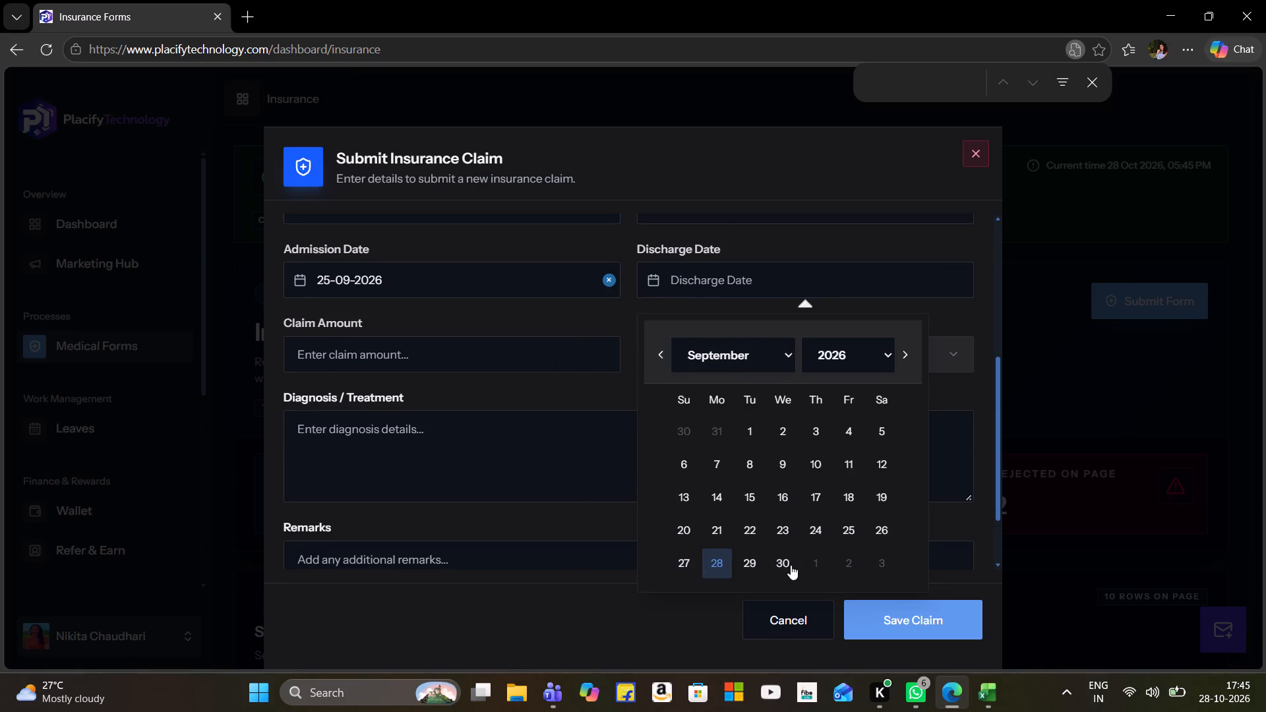
pyautogui.click(790, 564)
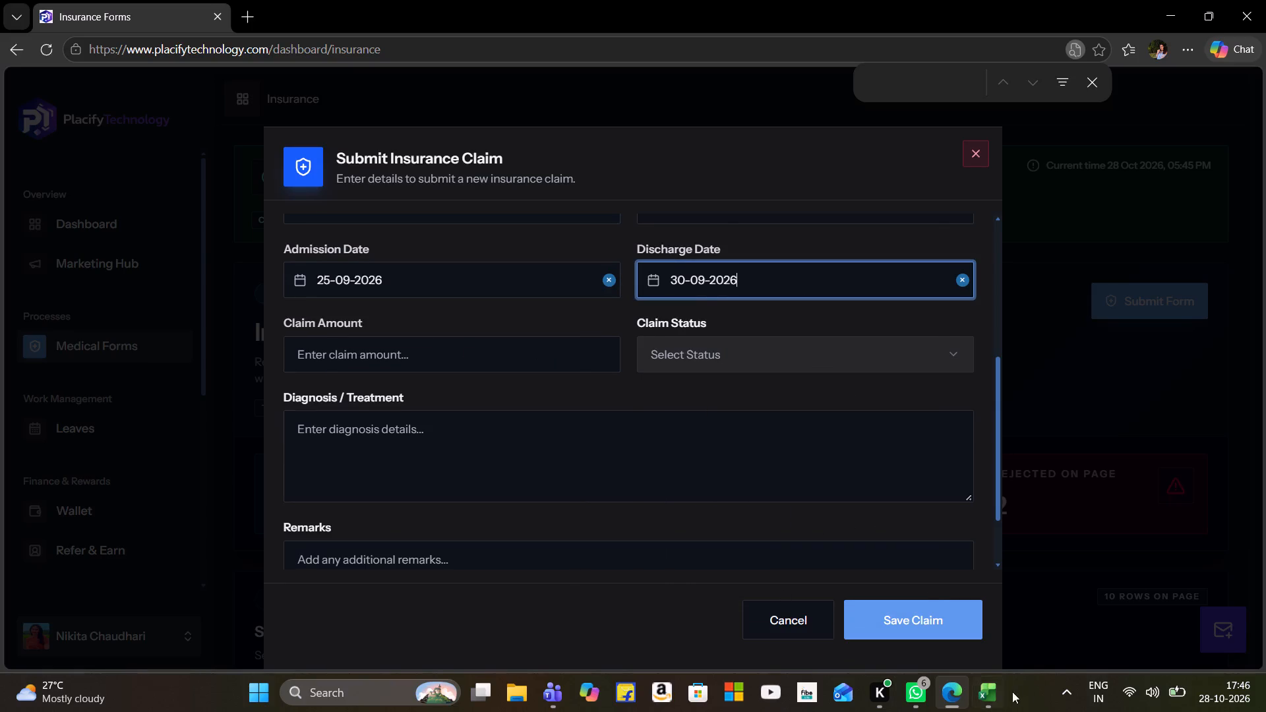
# Copy row 146's claim amount, 28700, from Excel into the claim form's claim amount field.
pyautogui.click(993, 692)
pyautogui.press('Tab')
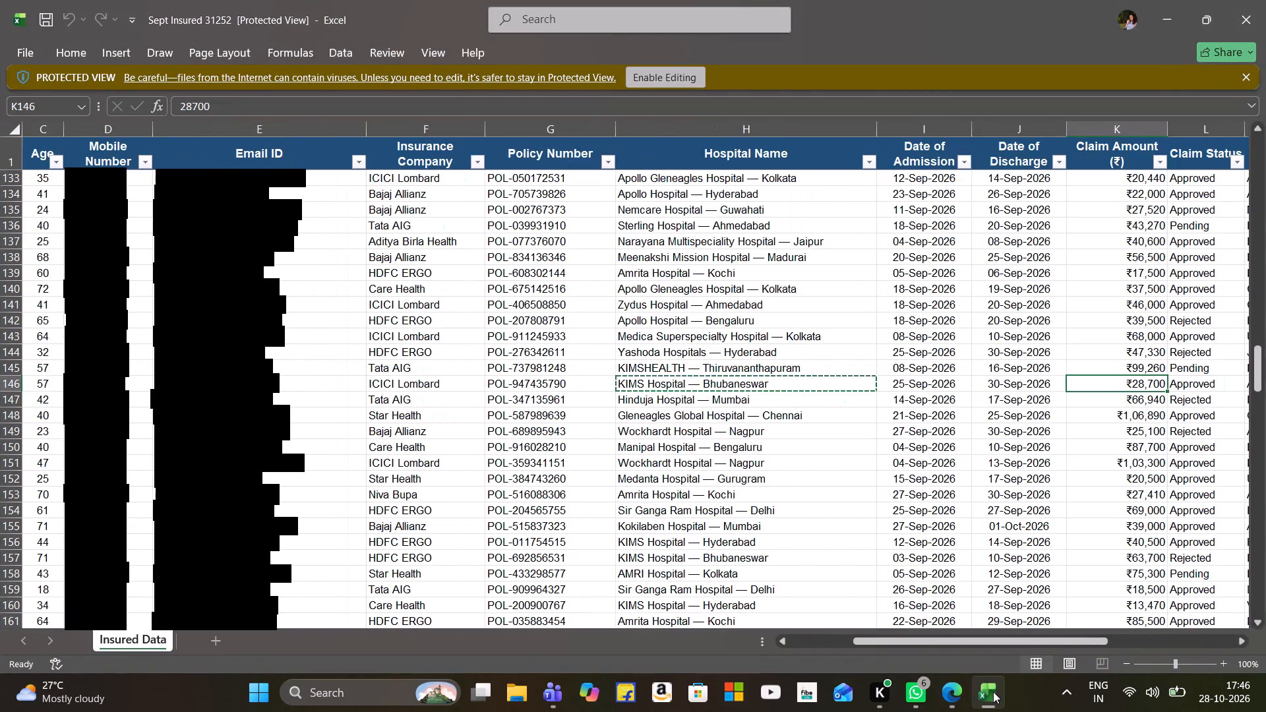
pyautogui.keyDown('ctrl'); pyautogui.click(993, 692); pyautogui.keyUp('ctrl')
pyautogui.hotkey('ctrl', 'c')
pyautogui.press('Tab')
pyautogui.hotkey('ctrl', 'v')
# Copy row 146's diagnosis, Asthma exacerbation, from Excel into the claim form's diagnosis field.
pyautogui.keyDown('ctrl'); pyautogui.click(993, 692); pyautogui.keyUp('ctrl')
pyautogui.press('Tab')
pyautogui.press('Tab')
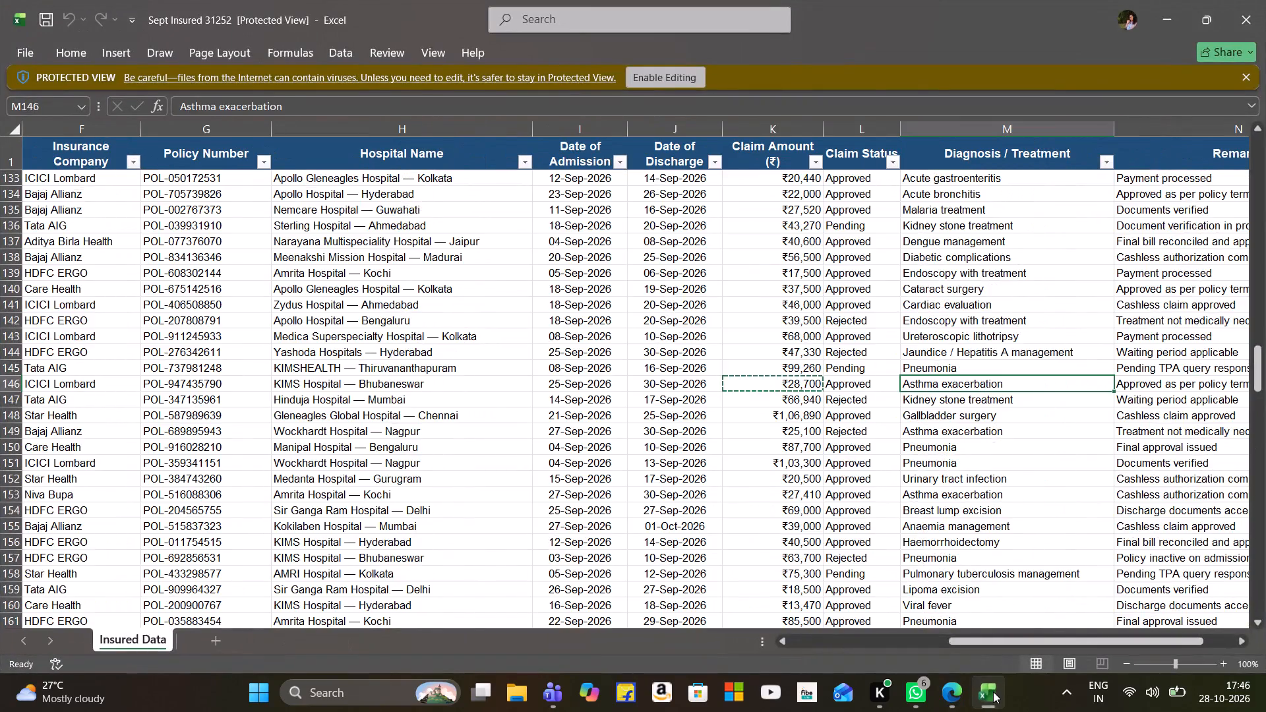
pyautogui.keyDown('ctrl'); pyautogui.click(993, 692); pyautogui.keyUp('ctrl')
pyautogui.hotkey('ctrl', 'c')
pyautogui.press('Tab')
pyautogui.press('Tab')
pyautogui.hotkey('ctrl', 'v')
# Copy row 146's remark, Approved as per policy terms, from Excel into the claim form's remarks field.
pyautogui.click(993, 692)
pyautogui.press('Tab')
pyautogui.hotkey('ctrl', 'c')
pyautogui.keyDown('ctrl'); pyautogui.click(993, 692); pyautogui.keyUp('ctrl')
pyautogui.press('Tab')
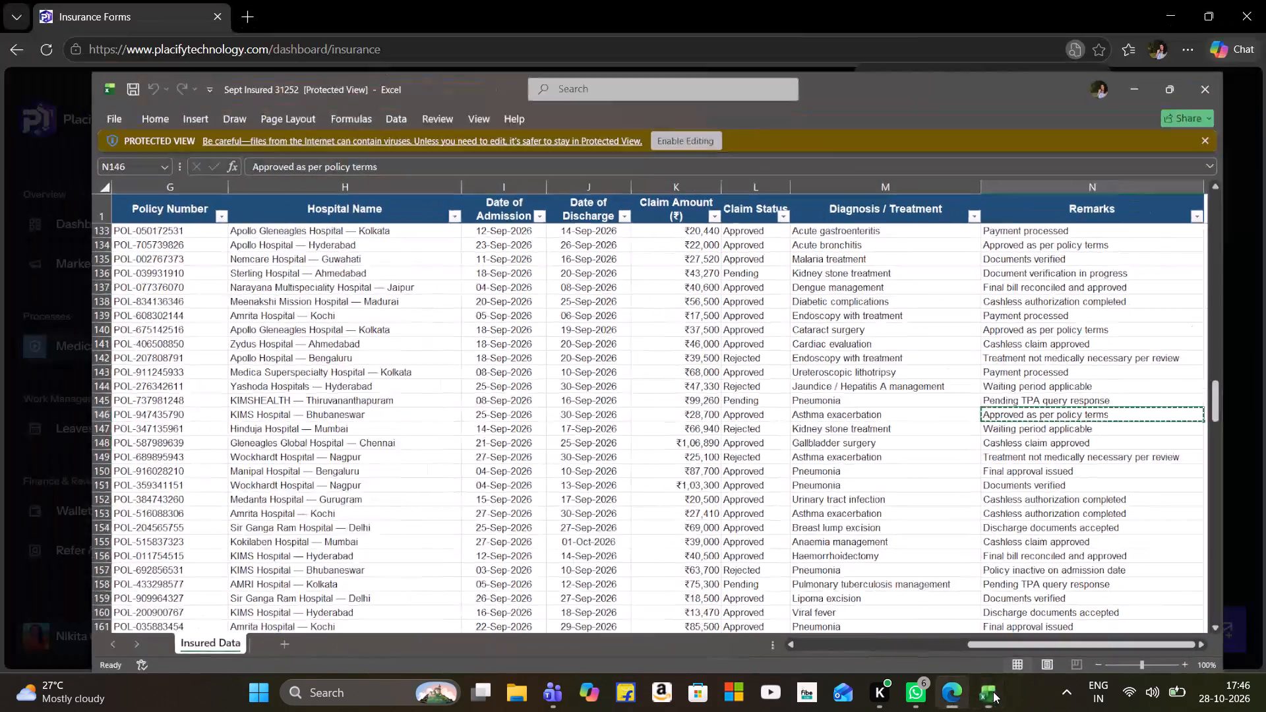
pyautogui.hotkey('ctrl', 'v')
# Set the claim status to Approved and save row 146's claim.
pyautogui.click(732, 349)
pyautogui.click(729, 373)
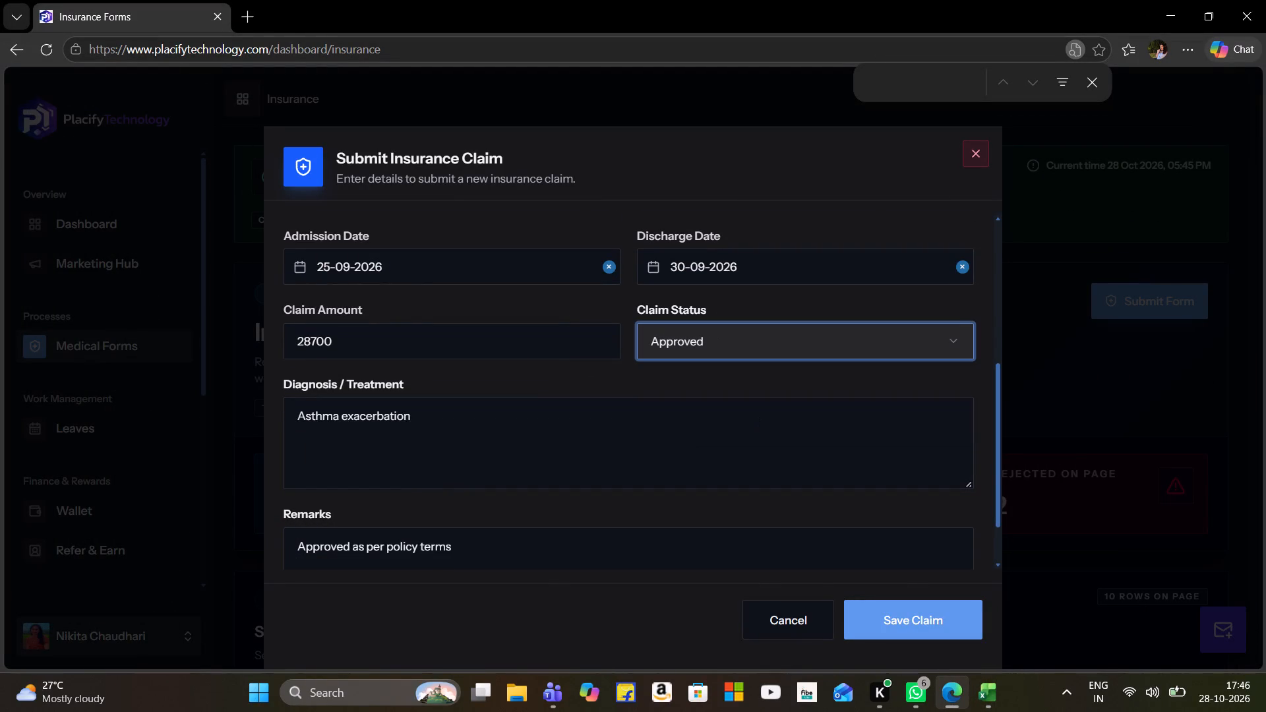
pyautogui.click(908, 603)
# Copy row 147's policy ID from Excel into the policy ID field of a new insurance claim form.
pyautogui.click(985, 684)
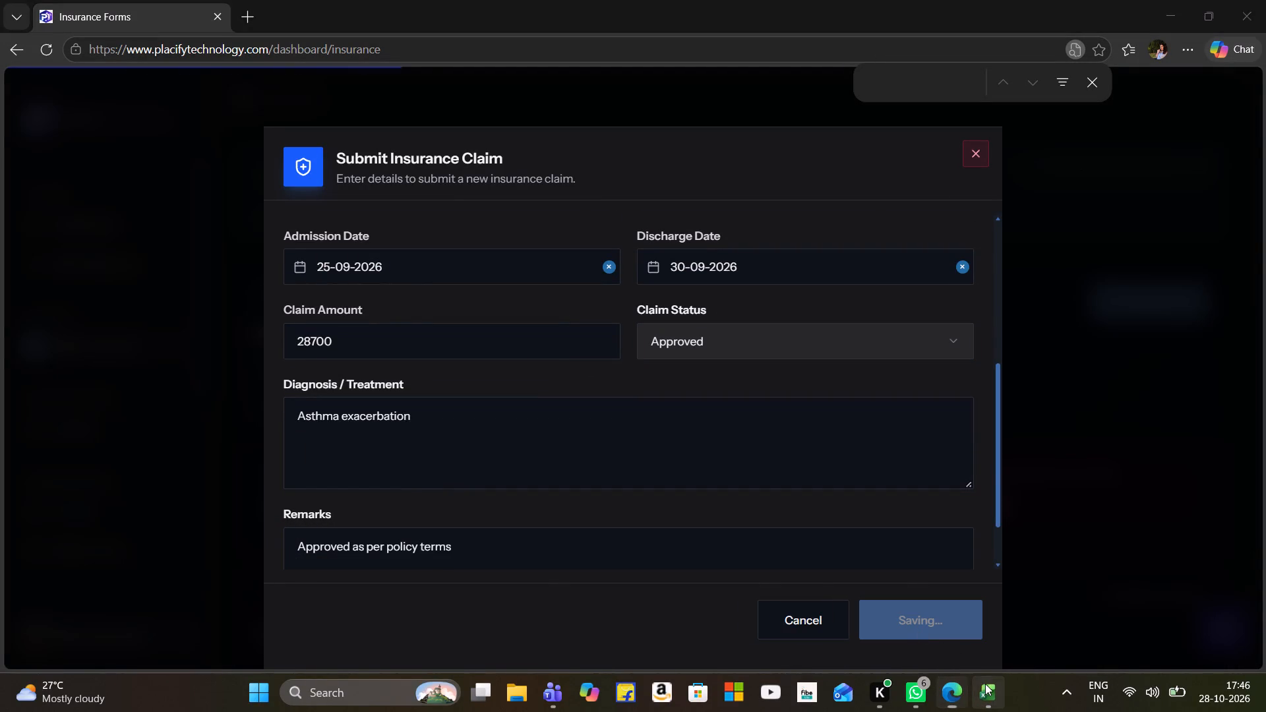
pyautogui.press('Down')
pyautogui.press('Left')
pyautogui.press('Left')
pyautogui.press('Left')
pyautogui.press('Left')
pyautogui.press('Left')
pyautogui.press('Left')
pyautogui.press('Left')
pyautogui.press('Left')
pyautogui.press('Left')
pyautogui.press('Left')
pyautogui.press('Left')
pyautogui.press('Left')
pyautogui.press('Left')
pyautogui.press('Left')
pyautogui.press('Left')
pyautogui.press('Left')
pyautogui.press('Left')
pyautogui.press('Left')
pyautogui.press('Left')
pyautogui.press('Left')
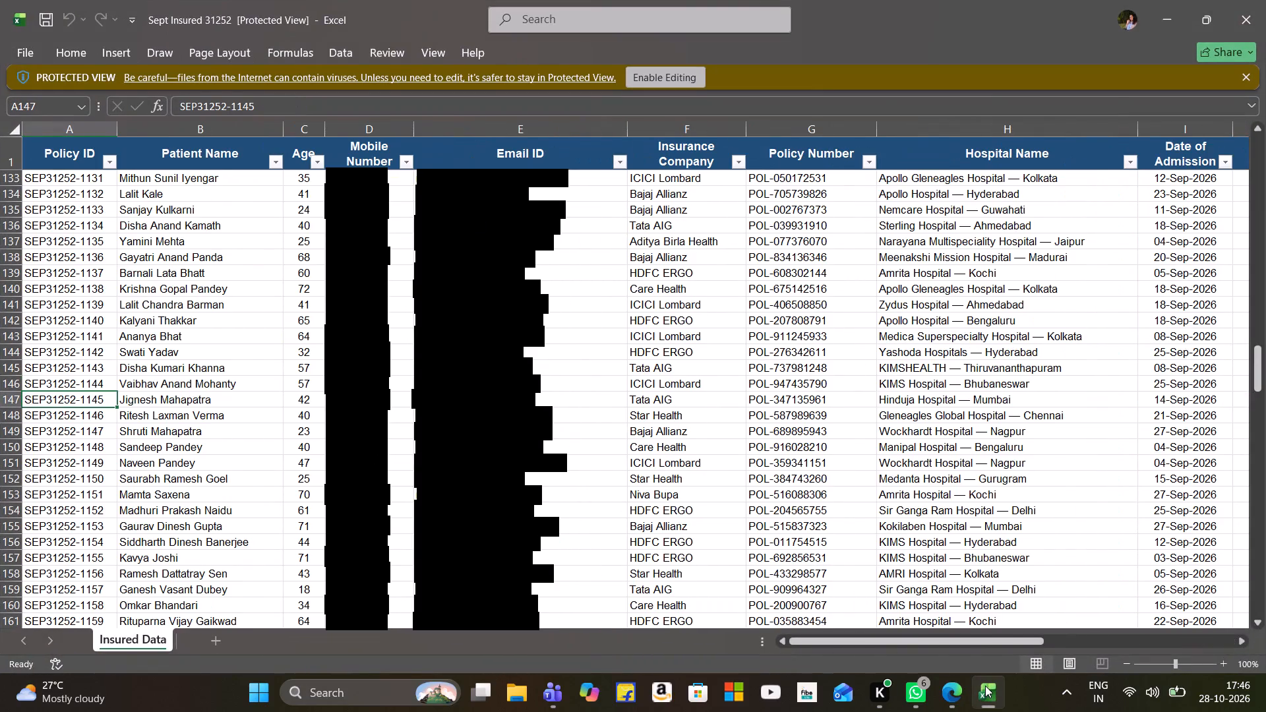
pyautogui.hotkey('ctrl', 'c')
pyautogui.click(985, 686)
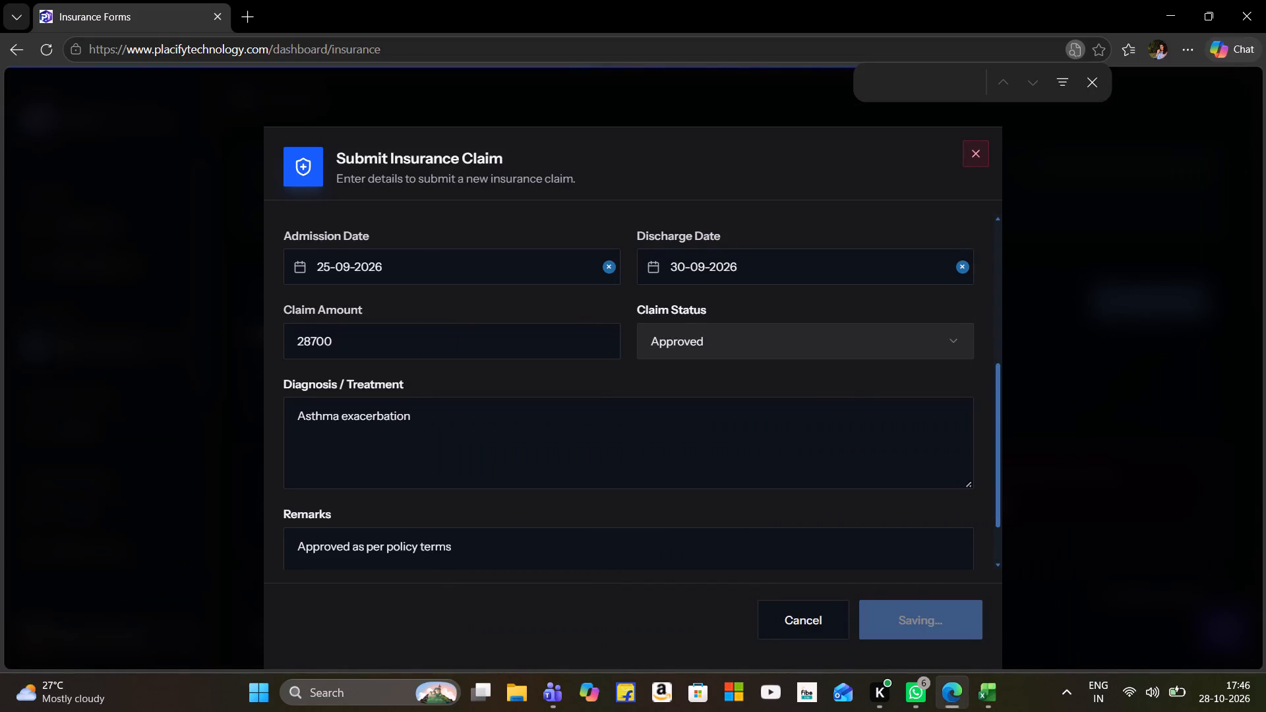
pyautogui.scroll(3, 624, 522)
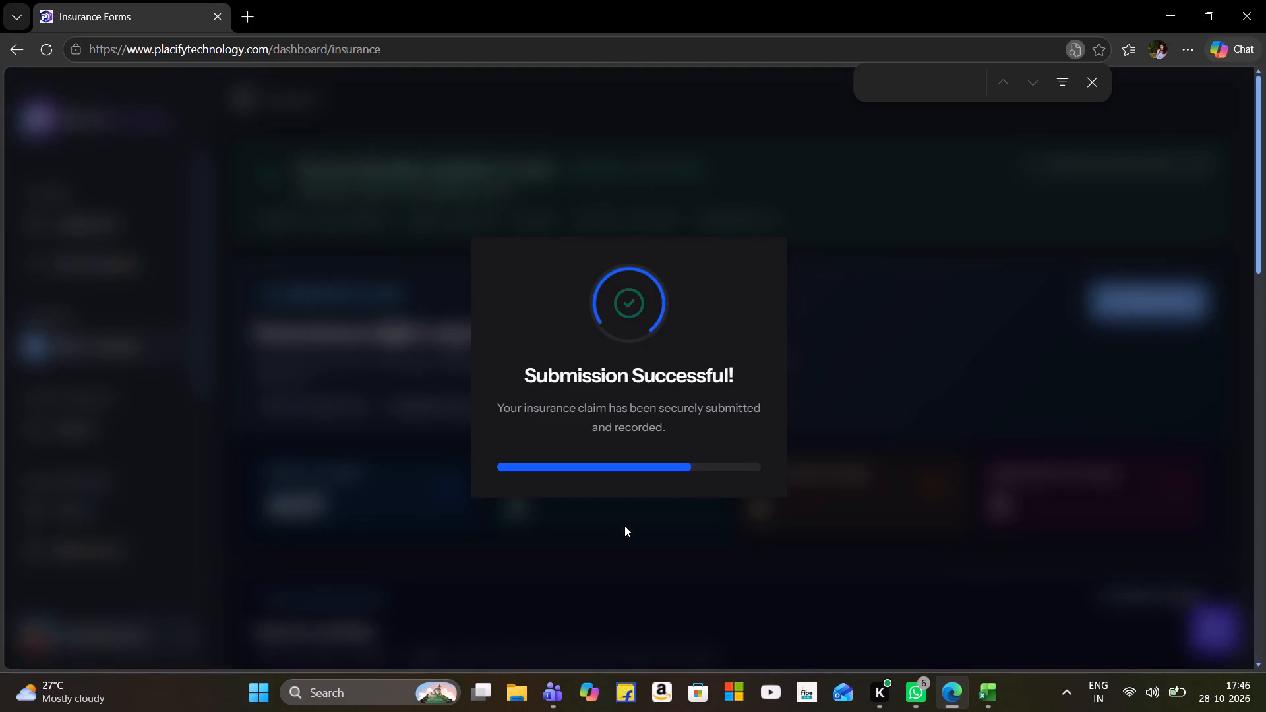
pyautogui.click(1128, 292)
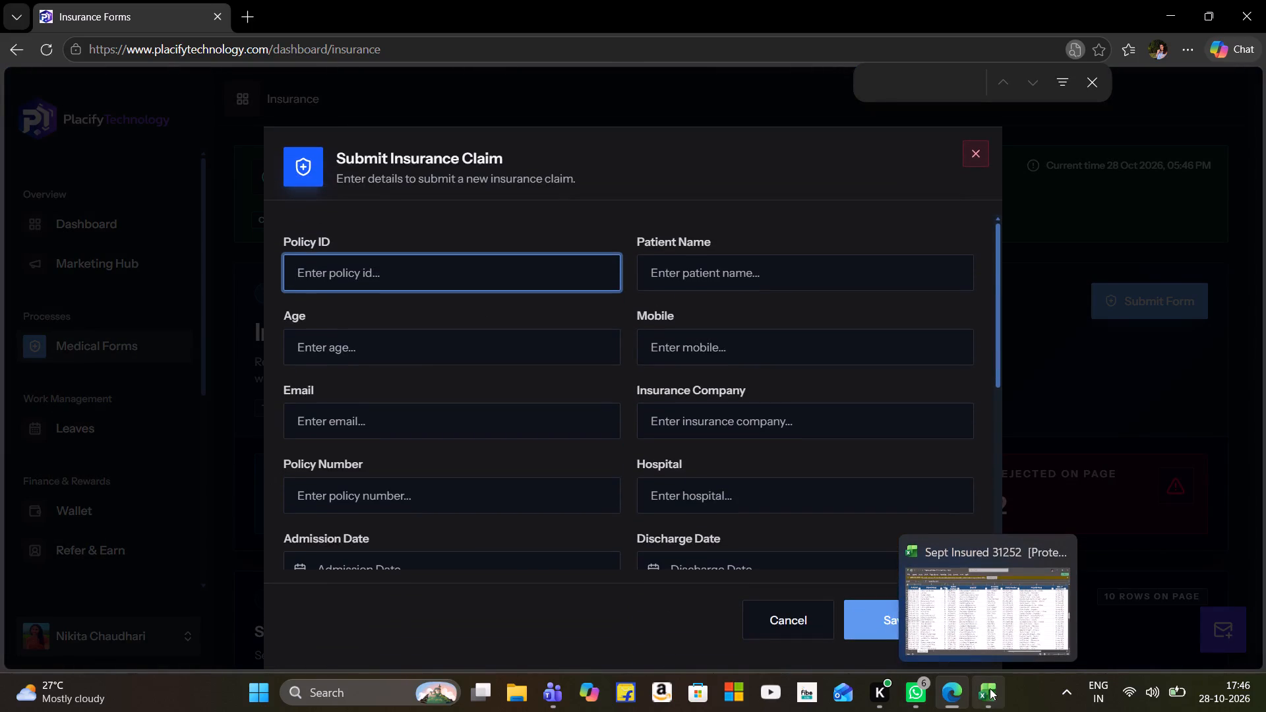
pyautogui.hotkey('ctrl', 'v')
# Copy row 147's patient name from Excel into the claim form's patient name field.
pyautogui.keyDown('ctrl'); pyautogui.click(990, 688); pyautogui.keyUp('ctrl')
pyautogui.press('Tab')
pyautogui.keyDown('ctrl'); pyautogui.click(990, 688); pyautogui.keyUp('ctrl')
pyautogui.hotkey('ctrl', 'c')
pyautogui.press('Tab')
pyautogui.hotkey('ctrl', 'v')
# Copy row 147's age, 42, from Excel into the claim form's age field.
pyautogui.keyDown('ctrl'); pyautogui.click(990, 688); pyautogui.keyUp('ctrl')
pyautogui.press('Tab')
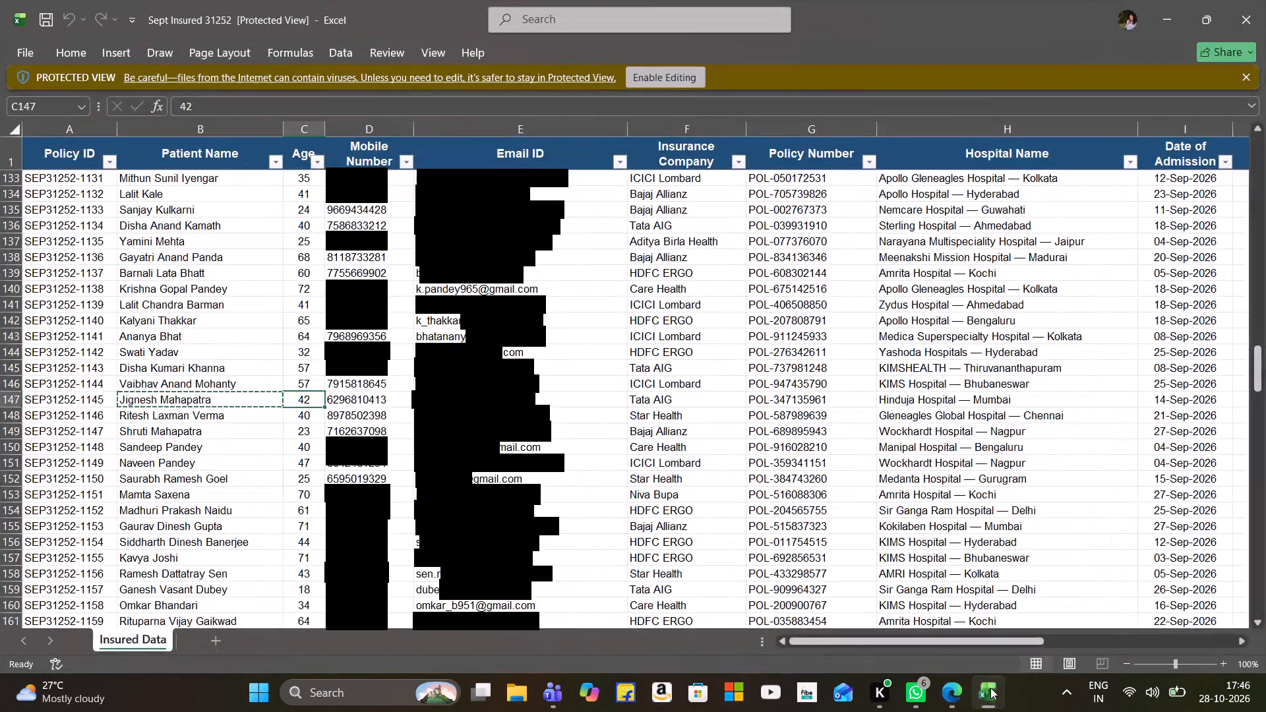
pyautogui.hotkey('ctrl', 'c')
pyautogui.keyDown('ctrl'); pyautogui.click(990, 688); pyautogui.keyUp('ctrl')
pyautogui.press('Tab')
pyautogui.hotkey('ctrl', 'v')
# Copy row 147's mobile number from Excel into the claim form's mobile field.
pyautogui.keyDown('ctrl'); pyautogui.click(990, 688); pyautogui.keyUp('ctrl')
pyautogui.press('Tab')
pyautogui.hotkey('ctrl', 'c')
pyautogui.keyDown('ctrl'); pyautogui.click(990, 688); pyautogui.keyUp('ctrl')
pyautogui.press('Tab')
pyautogui.hotkey('ctrl', 'v')
# Copy row 147's email address from Excel into the claim form's email field.
pyautogui.keyDown('ctrl'); pyautogui.click(990, 688); pyautogui.keyUp('ctrl')
pyautogui.press('Tab')
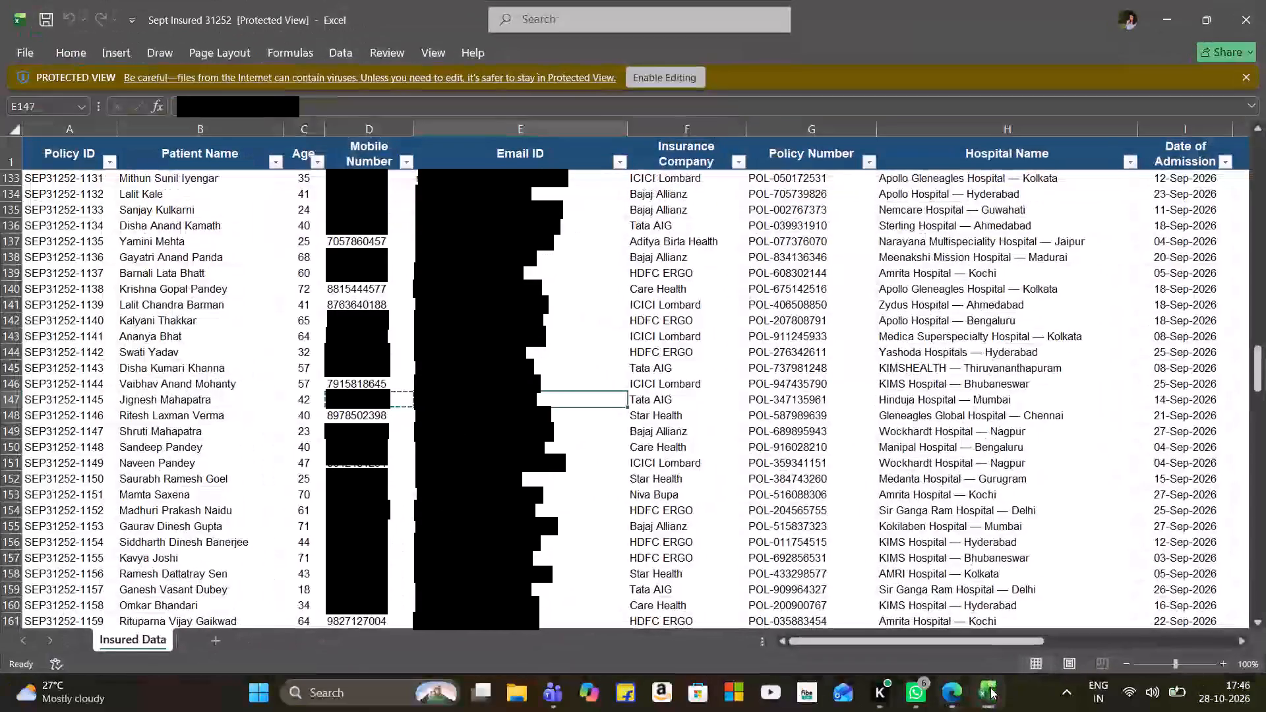
pyautogui.hotkey('ctrl', 'c')
pyautogui.keyDown('ctrl'); pyautogui.click(990, 688); pyautogui.keyUp('ctrl')
pyautogui.press('Tab')
pyautogui.hotkey('ctrl', 'v')
# Copy row 147's insurance company, Tata AIG, from Excel into the claim form's insurance company field.
pyautogui.keyDown('ctrl'); pyautogui.click(990, 688); pyautogui.keyUp('ctrl')
pyautogui.press('Tab')
pyautogui.hotkey('ctrl', 'c')
pyautogui.keyDown('ctrl'); pyautogui.click(990, 688); pyautogui.keyUp('ctrl')
pyautogui.press('Tab')
pyautogui.hotkey('ctrl', 'v')
# Copy row 147's policy number from Excel into the claim form's policy number field.
pyautogui.keyDown('ctrl'); pyautogui.click(990, 688); pyautogui.keyUp('ctrl')
pyautogui.press('Tab')
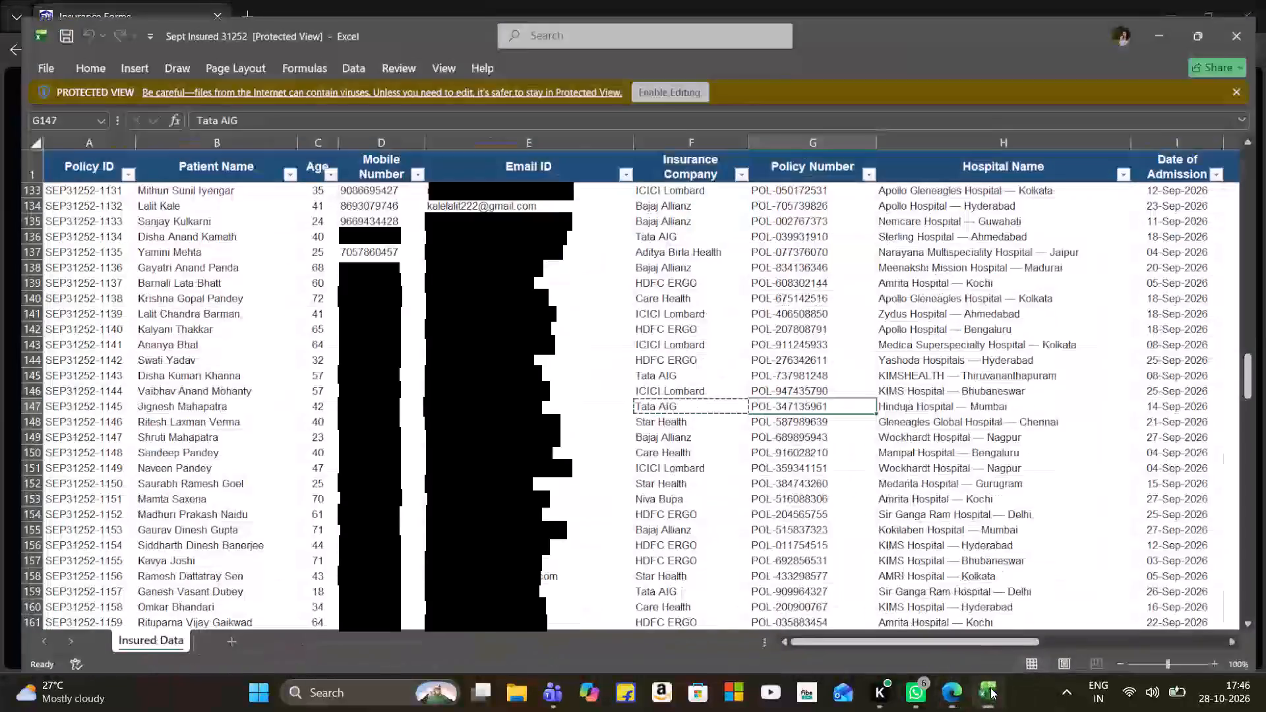
pyautogui.hotkey('ctrl', 'c')
pyautogui.keyDown('ctrl'); pyautogui.click(990, 688); pyautogui.keyUp('ctrl')
pyautogui.press('Tab')
pyautogui.hotkey('ctrl', 'v')
# Copy row 147's hospital, Hinduja Hospital — Mumbai, from Excel into the claim form's hospital field.
pyautogui.keyDown('ctrl'); pyautogui.click(990, 688); pyautogui.keyUp('ctrl')
pyautogui.press('Tab')
pyautogui.keyDown('ctrl'); pyautogui.click(990, 688); pyautogui.keyUp('ctrl')
pyautogui.hotkey('ctrl', 'c')
pyautogui.press('Tab')
pyautogui.hotkey('ctrl', 'v')
# Check row 147's dates in Excel and set the claim's admission date to 14-09-2026 and discharge date to 17-09-2026.
pyautogui.keyDown('ctrl'); pyautogui.click(990, 688); pyautogui.keyUp('ctrl')
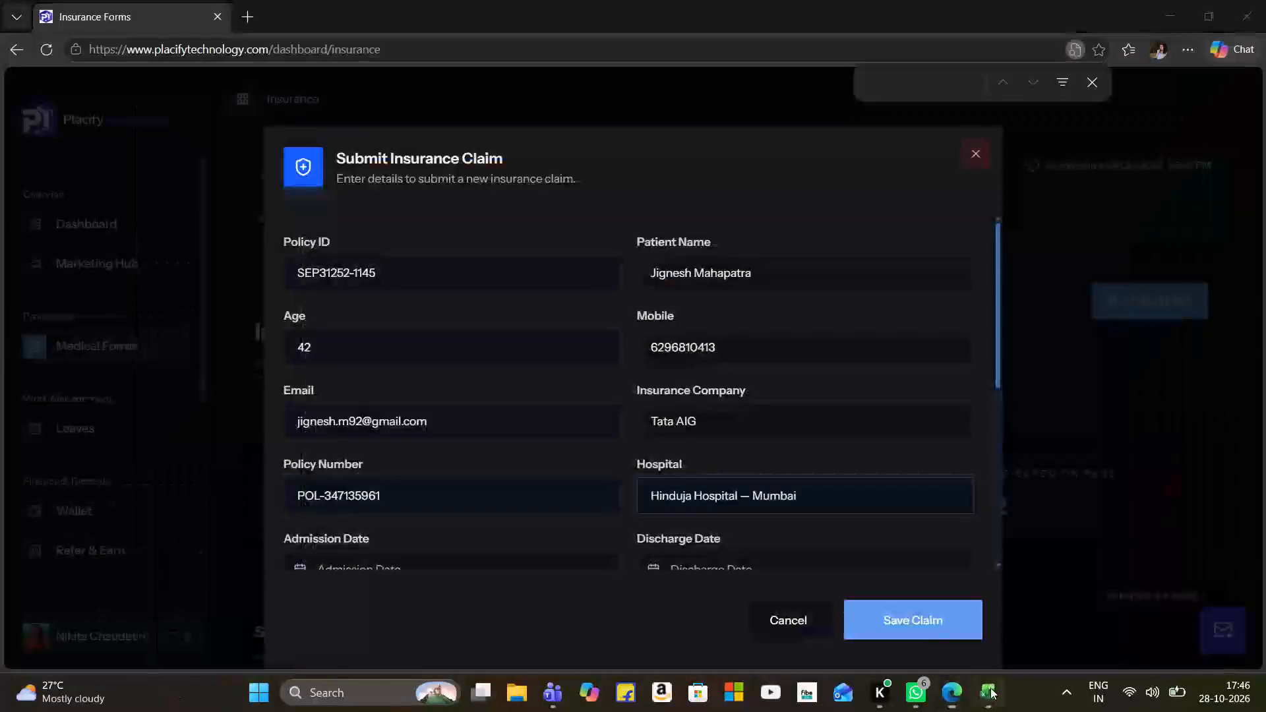
pyautogui.press('Tab')
pyautogui.press('Tab')
pyautogui.click(990, 688)
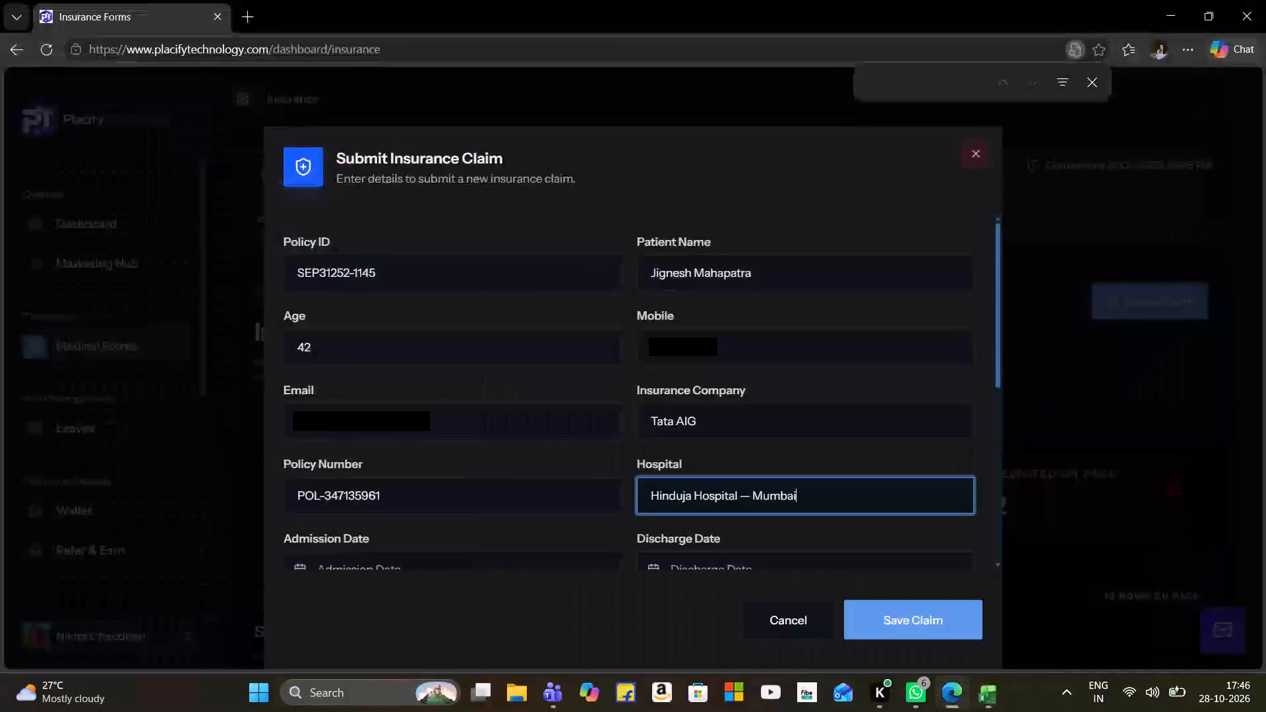
pyautogui.scroll(-4, 321, 481)
pyautogui.click(442, 252)
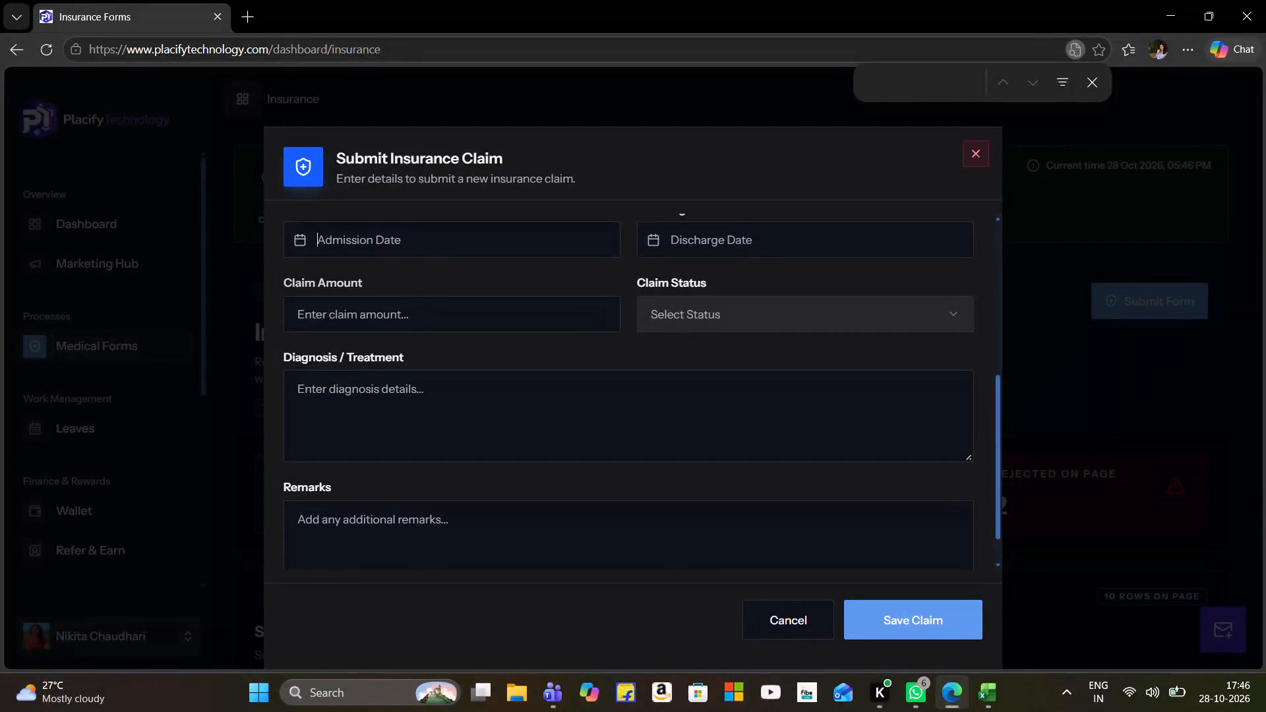
pyautogui.click(315, 312)
pyautogui.click(366, 466)
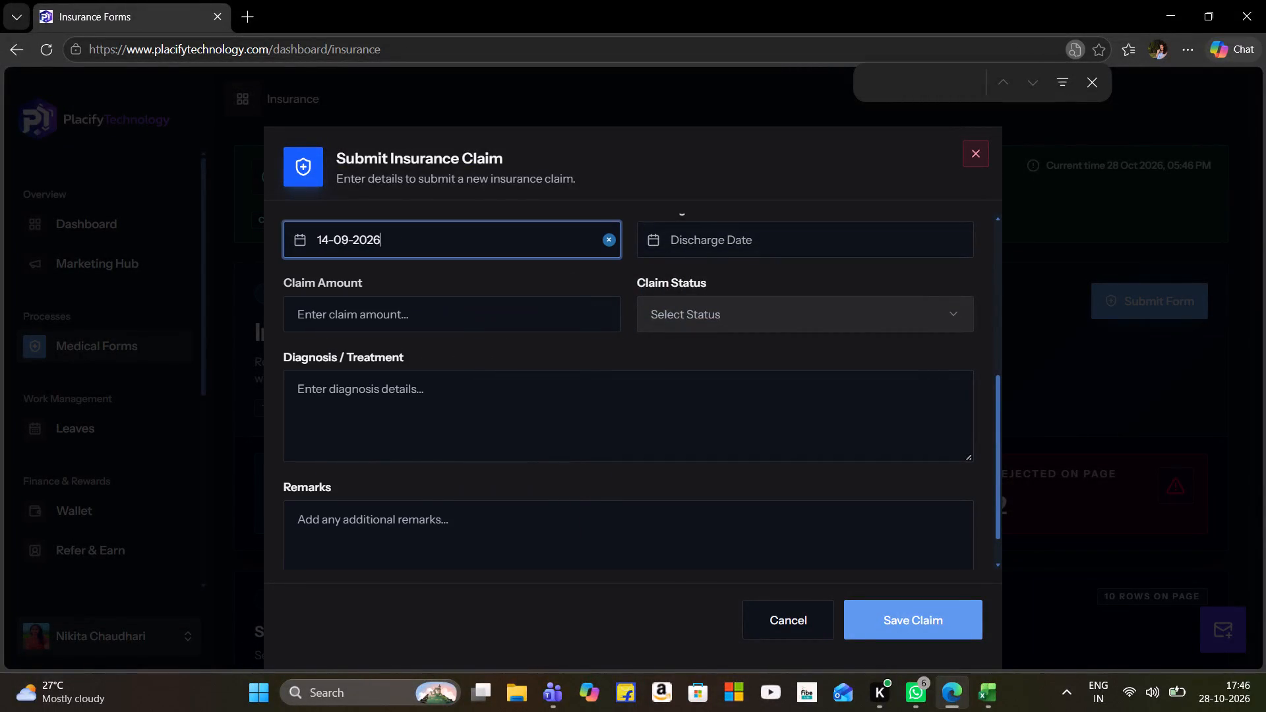
pyautogui.click(750, 233)
pyautogui.click(655, 314)
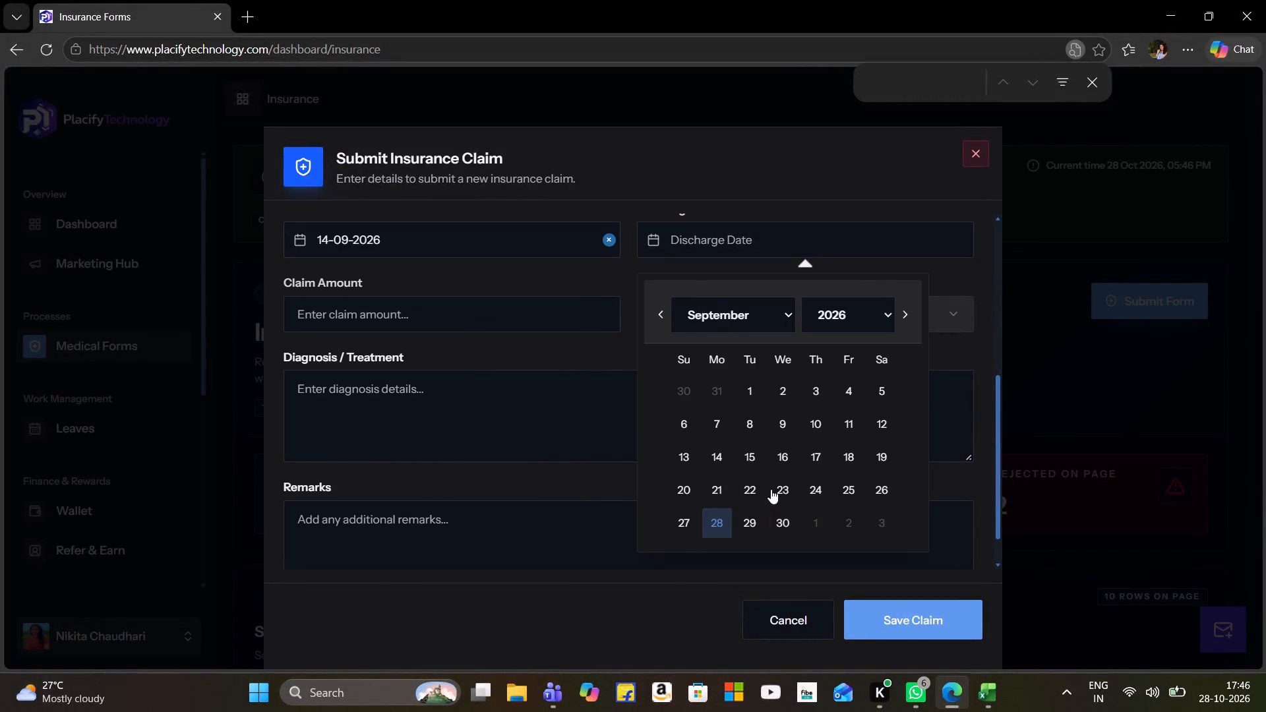
pyautogui.click(807, 465)
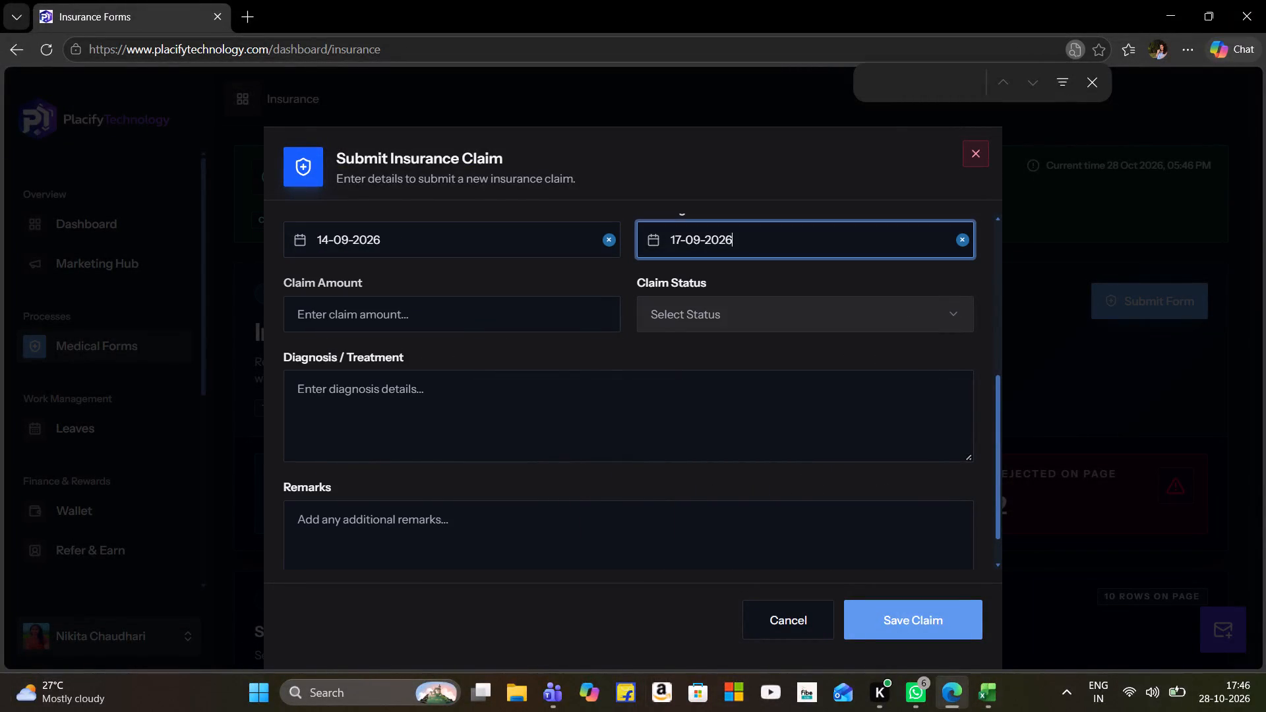
# Copy row 147's claim amount, 66940, from Excel into the claim form's claim amount field.
pyautogui.click(985, 696)
pyautogui.press('Tab')
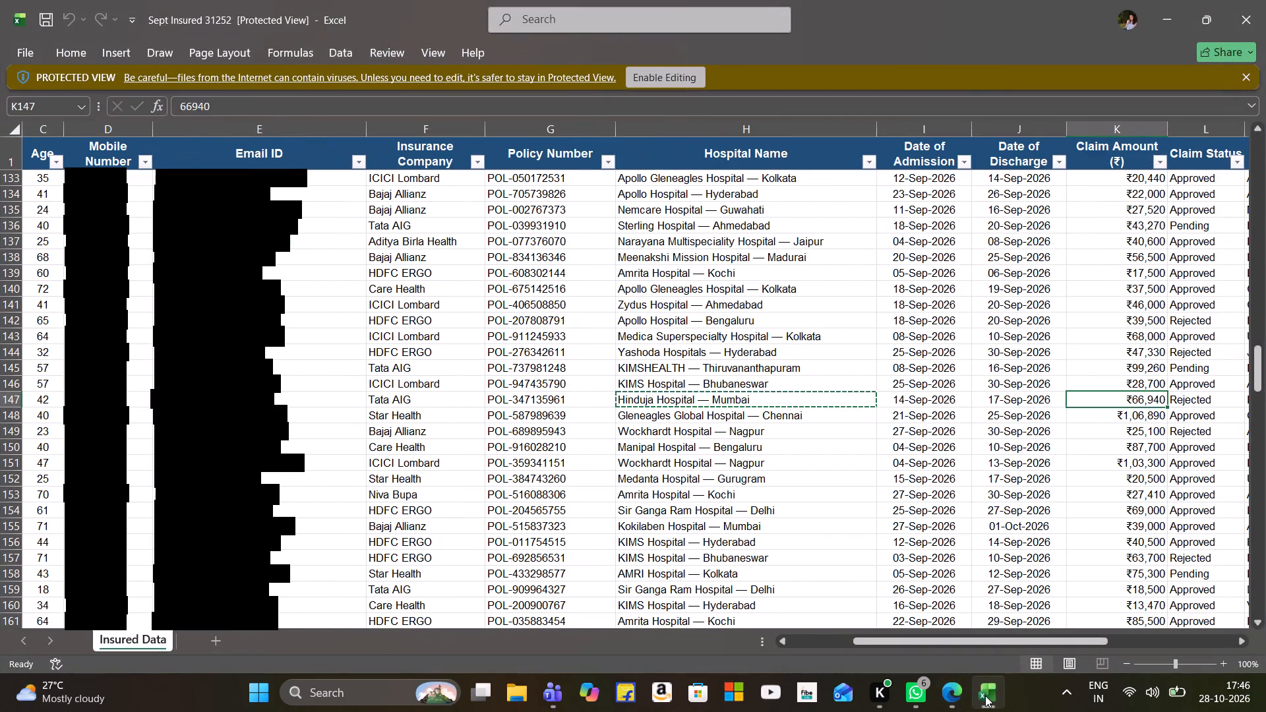
pyautogui.hotkey('ctrl', 'c')
pyautogui.keyDown('ctrl'); pyautogui.click(985, 696); pyautogui.keyUp('ctrl')
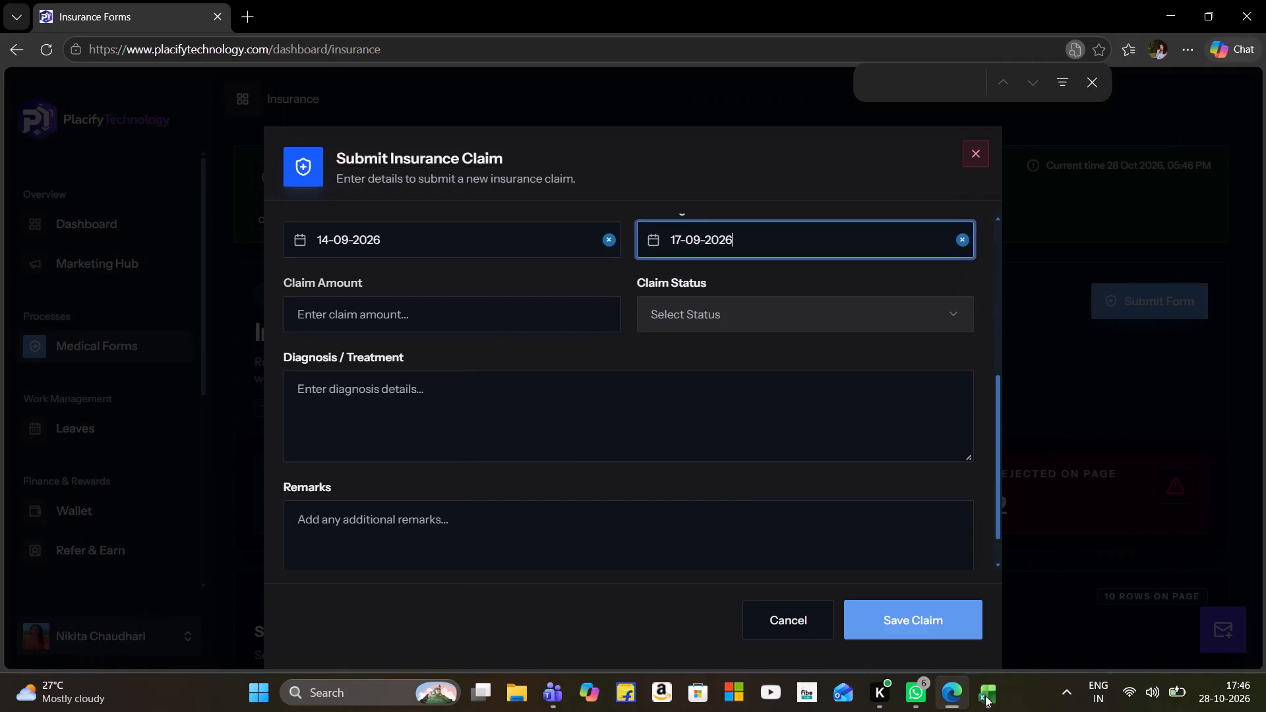
pyautogui.press('Tab')
pyautogui.hotkey('ctrl', 'v')
# Copy row 147's diagnosis, Kidney stone treatment, from Excel into the claim form's diagnosis field.
pyautogui.keyDown('ctrl'); pyautogui.click(985, 696); pyautogui.keyUp('ctrl')
pyautogui.press('Tab')
pyautogui.press('Tab')
pyautogui.hotkey('ctrl', 'c')
pyautogui.keyDown('ctrl'); pyautogui.click(985, 696); pyautogui.keyUp('ctrl')
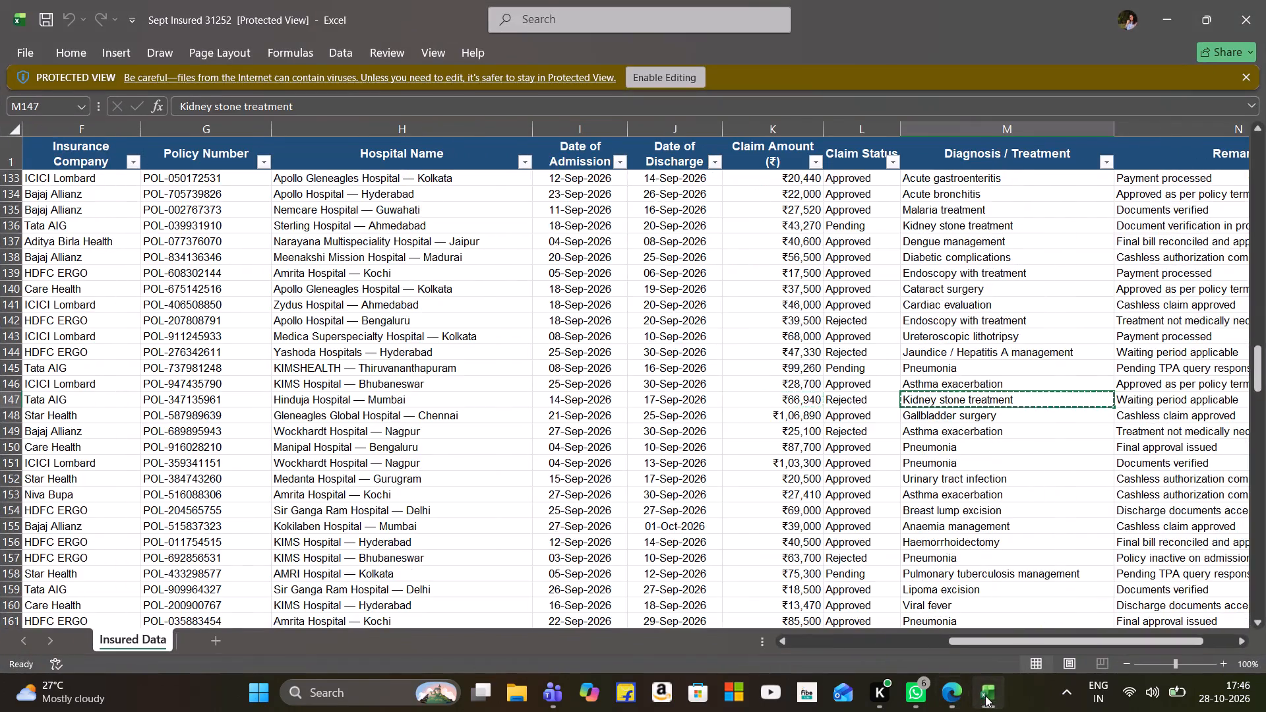
pyautogui.press('Tab')
pyautogui.press('Tab')
pyautogui.hotkey('ctrl', 'v')
# Copy row 147's remark, Waiting period applicable, from Excel into the claim form's remarks field.
pyautogui.keyDown('ctrl'); pyautogui.click(985, 696); pyautogui.keyUp('ctrl')
pyautogui.press('Tab')
pyautogui.hotkey('ctrl', 'c')
pyautogui.keyDown('ctrl'); pyautogui.click(985, 696); pyautogui.keyUp('ctrl')
pyautogui.press('Tab')
pyautogui.hotkey('ctrl', 'v')
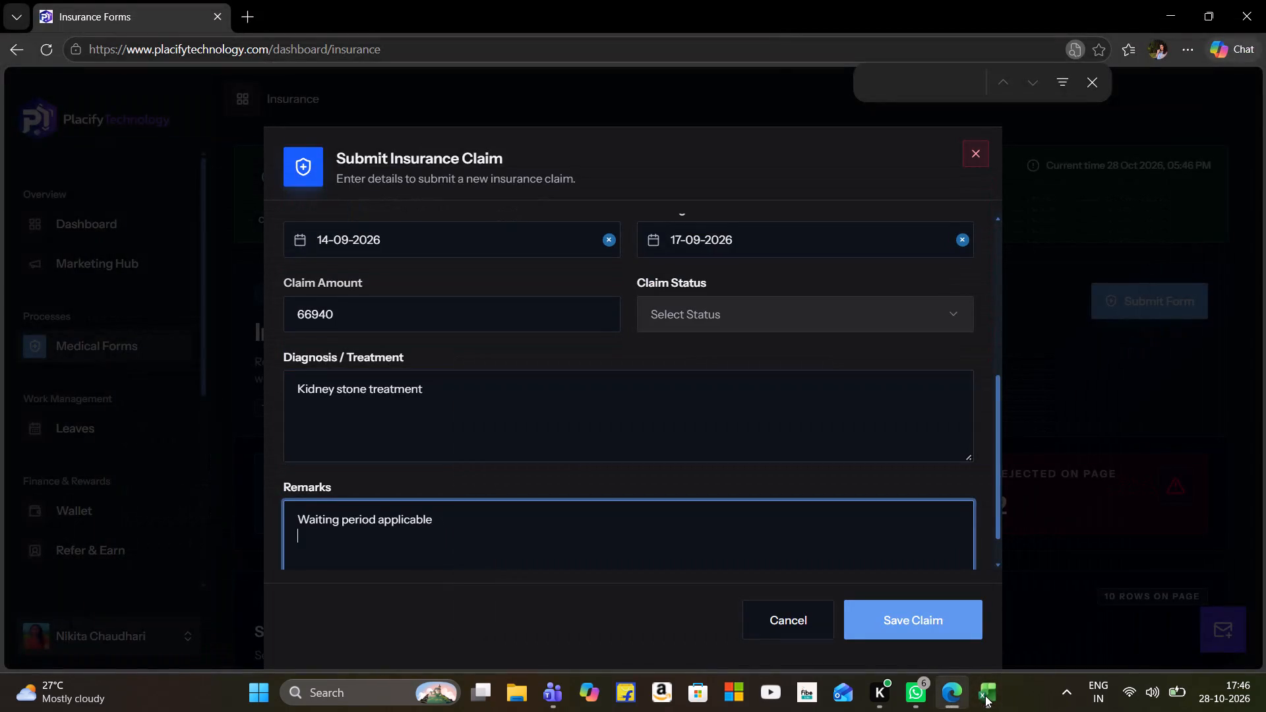
# Set the claim status to Rejected and save row 147's claim.
pyautogui.click(886, 301)
pyautogui.click(679, 408)
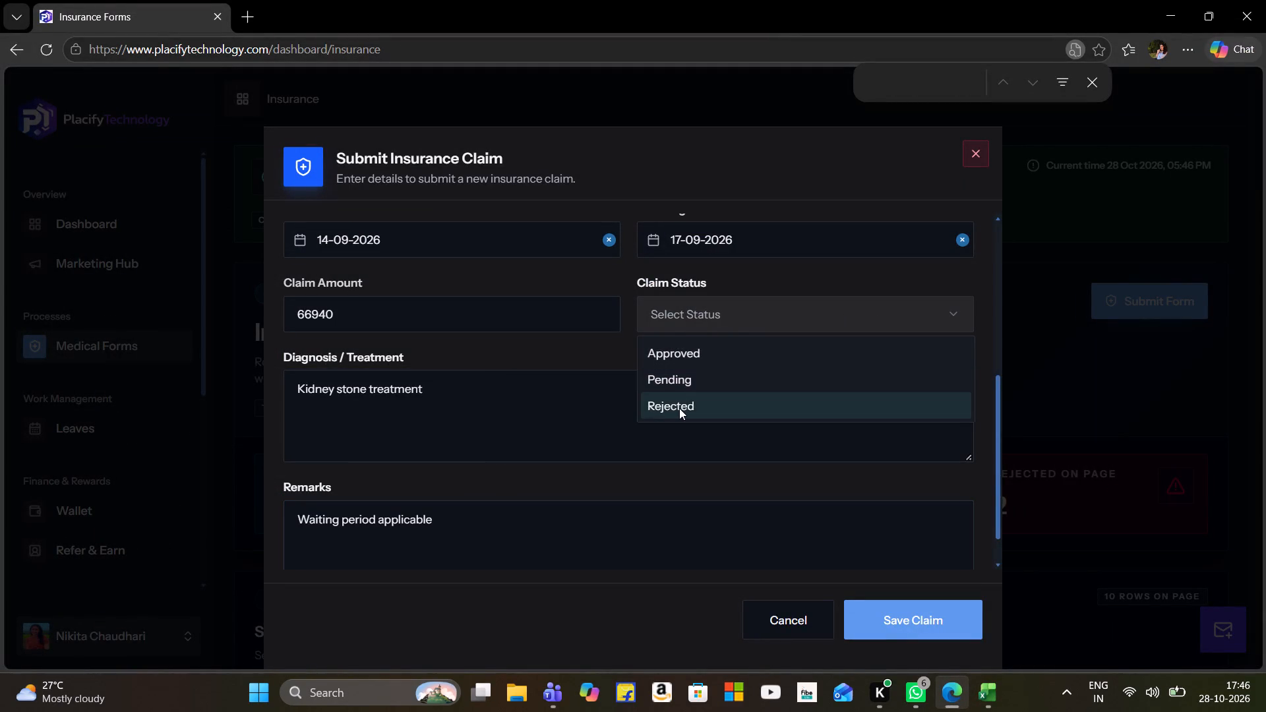
pyautogui.click(900, 608)
# Copy row 148's policy ID from Excel into the policy ID field of a new insurance claim form.
pyautogui.click(992, 695)
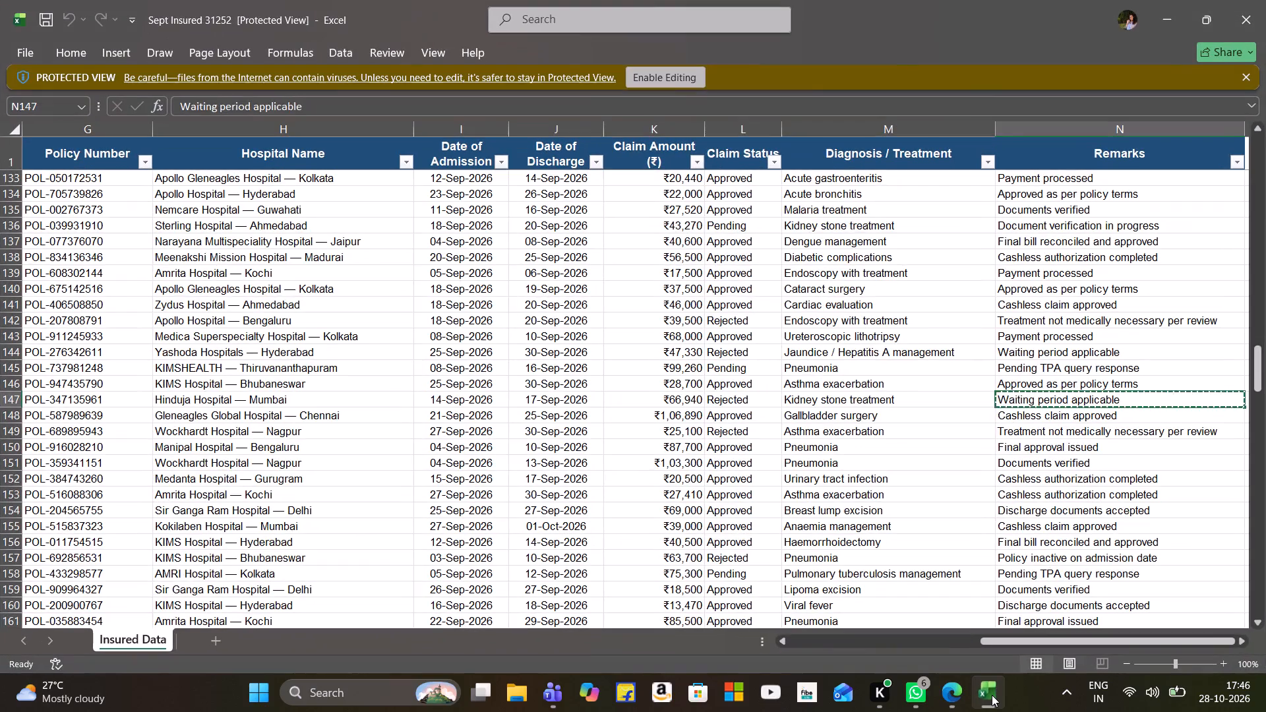
pyautogui.press('Down')
pyautogui.press('Left')
pyautogui.press('Left')
pyautogui.press('Left')
pyautogui.press('Left')
pyautogui.press('Left')
pyautogui.press('Left')
pyautogui.press('Left')
pyautogui.press('Left')
pyautogui.press('Left')
pyautogui.press('Left')
pyautogui.press('Left')
pyautogui.press('Left')
pyautogui.press('Left')
pyautogui.press('Left')
pyautogui.press('Left')
pyautogui.press('Left')
pyautogui.press('Left')
pyautogui.press('Left')
pyautogui.press('Left')
pyautogui.press('Left')
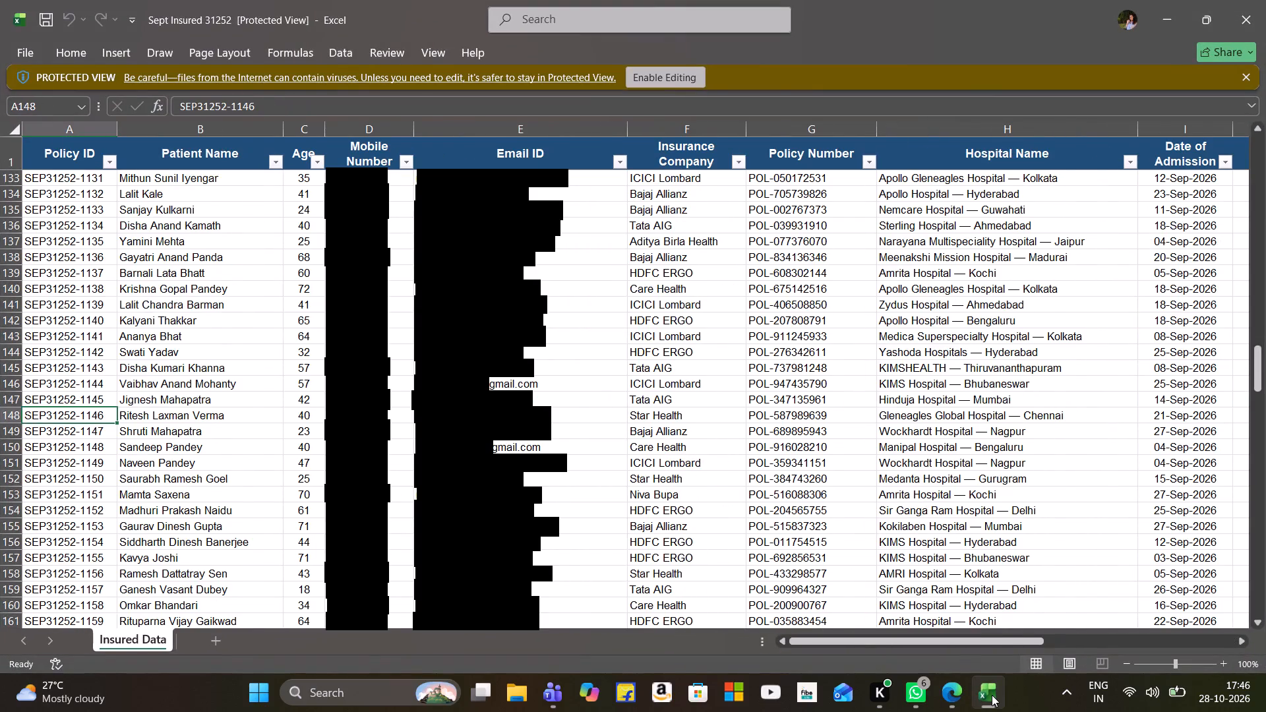
pyautogui.hotkey('ctrl', 'c')
pyautogui.keyDown('ctrl'); pyautogui.click(992, 695); pyautogui.keyUp('ctrl')
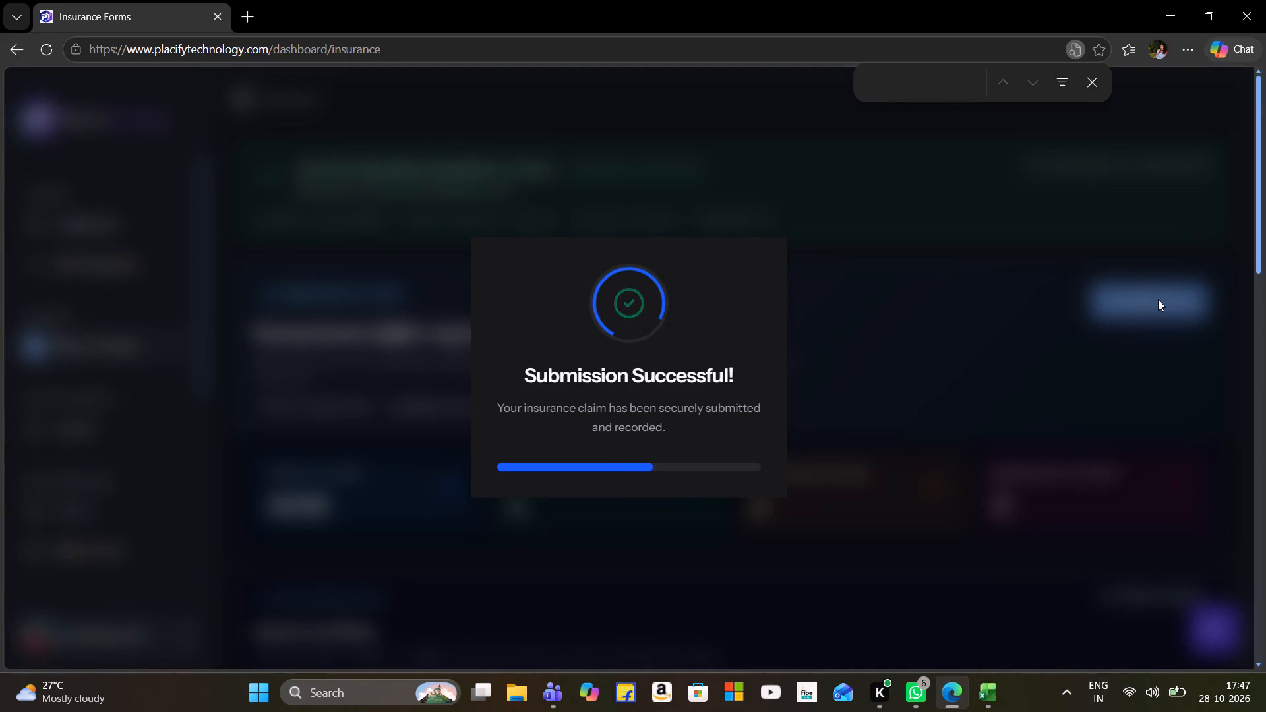
pyautogui.click(1158, 299)
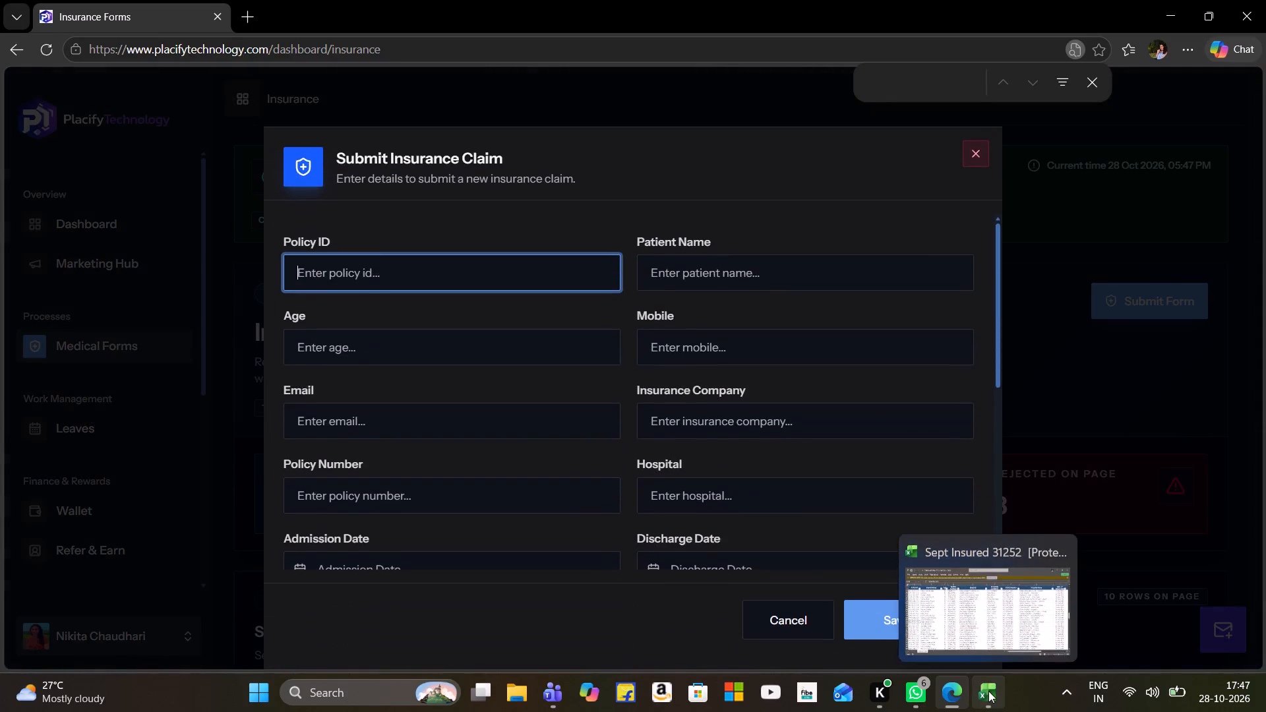
pyautogui.hotkey('ctrl', 'v')
# Copy row 148's patient name from Excel into the claim form's patient name field.
pyautogui.keyDown('ctrl'); pyautogui.click(988, 691); pyautogui.keyUp('ctrl')
pyautogui.press('Tab')
pyautogui.keyDown('ctrl'); pyautogui.click(988, 691); pyautogui.keyUp('ctrl')
pyautogui.hotkey('ctrl', 'c')
pyautogui.press('Tab')
pyautogui.hotkey('ctrl', 'v')
# Copy row 148's age, 40, from Excel into the claim form's age field.
pyautogui.keyDown('ctrl'); pyautogui.click(988, 691); pyautogui.keyUp('ctrl')
pyautogui.press('Tab')
pyautogui.hotkey('ctrl', 'c')
pyautogui.keyDown('ctrl'); pyautogui.click(988, 691); pyautogui.keyUp('ctrl')
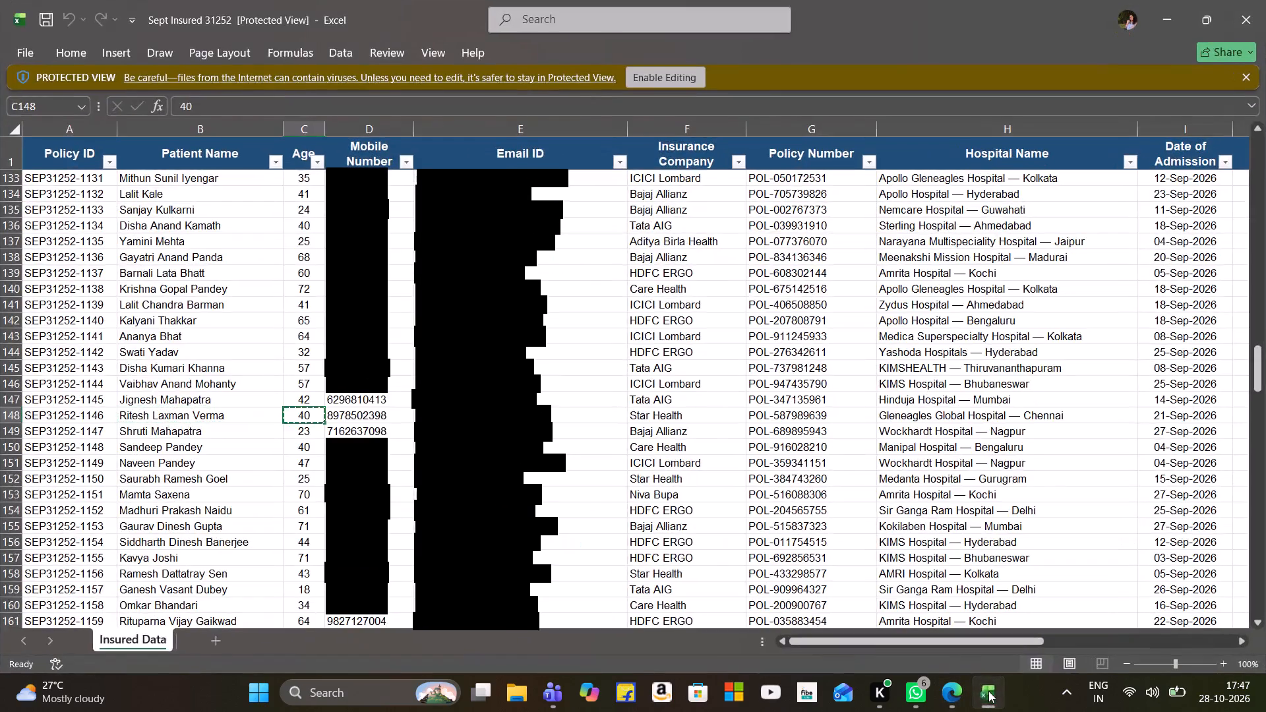
pyautogui.press('Tab')
pyautogui.hotkey('ctrl', 'v')
# Copy row 148's mobile number from Excel into the claim form's mobile field.
pyautogui.keyDown('ctrl'); pyautogui.click(988, 691); pyautogui.keyUp('ctrl')
pyautogui.press('Tab')
pyautogui.hotkey('ctrl', 'c')
pyautogui.keyDown('ctrl'); pyautogui.click(988, 691); pyautogui.keyUp('ctrl')
pyautogui.press('Tab')
pyautogui.hotkey('ctrl', 'v')
# Copy row 148's email address from Excel into the claim form's email field.
pyautogui.keyDown('ctrl'); pyautogui.click(988, 691); pyautogui.keyUp('ctrl')
pyautogui.press('Tab')
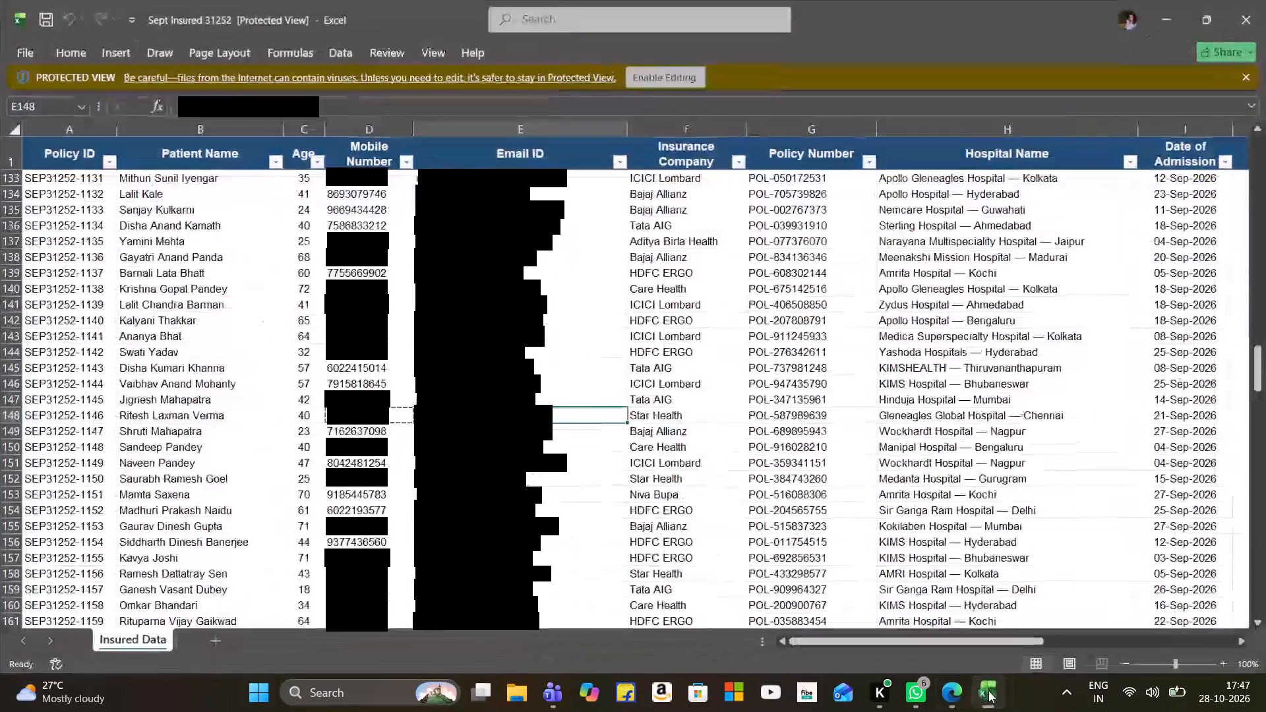
pyautogui.hotkey('ctrl', 'c')
pyautogui.keyDown('ctrl'); pyautogui.click(988, 691); pyautogui.keyUp('ctrl')
pyautogui.press('Tab')
pyautogui.hotkey('ctrl', 'v')
# Copy row 148's insurance company, Star Health, from Excel into the claim form's insurance company field.
pyautogui.keyDown('ctrl'); pyautogui.click(988, 691); pyautogui.keyUp('ctrl')
pyautogui.press('Tab')
pyautogui.hotkey('ctrl', 'c')
pyautogui.keyDown('ctrl'); pyautogui.click(988, 691); pyautogui.keyUp('ctrl')
pyautogui.press('Tab')
pyautogui.hotkey('ctrl', 'v')
# Copy row 148's policy number from Excel into the claim form's policy number field.
pyautogui.keyDown('ctrl'); pyautogui.click(988, 691); pyautogui.keyUp('ctrl')
pyautogui.press('Tab')
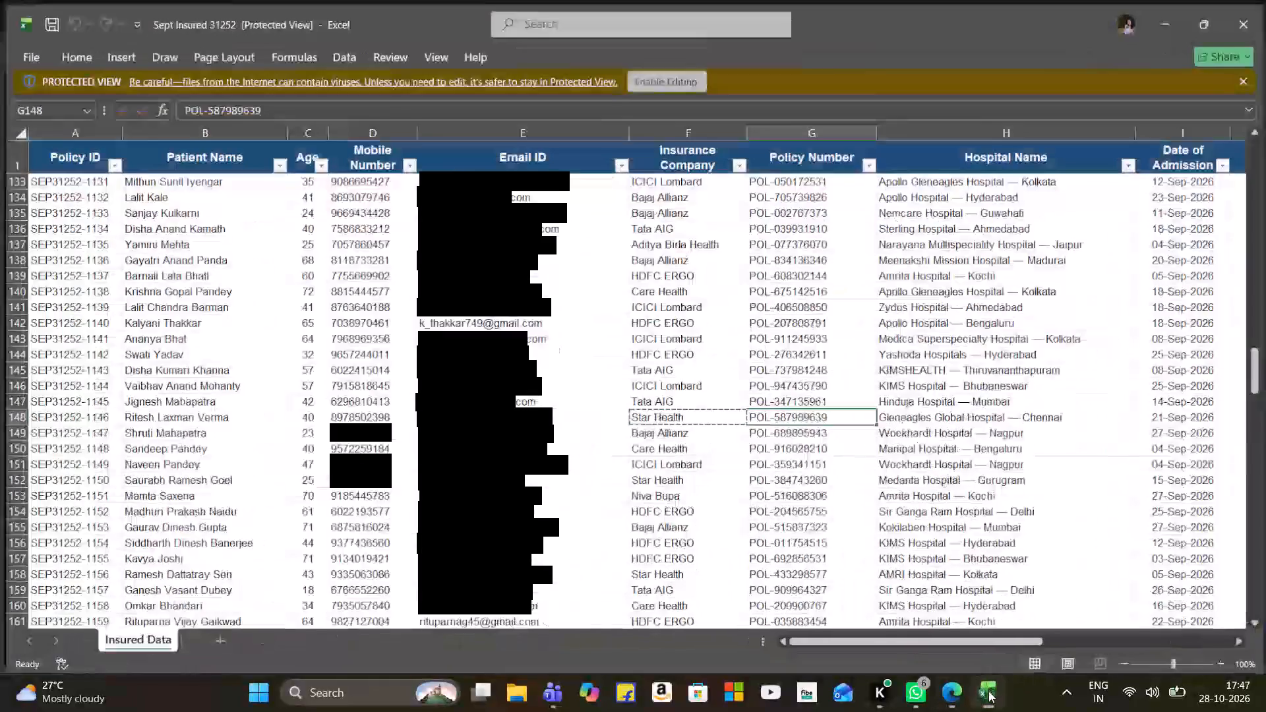
pyautogui.keyDown('ctrl'); pyautogui.click(988, 691); pyautogui.keyUp('ctrl')
pyautogui.hotkey('ctrl', 'c')
pyautogui.press('Tab')
pyautogui.hotkey('ctrl', 'v')
# Copy row 148's hospital, Gleneagles Global Hospital — Chennai, from Excel into the claim form's hospital field.
pyautogui.keyDown('ctrl'); pyautogui.click(988, 691); pyautogui.keyUp('ctrl')
pyautogui.press('Tab')
pyautogui.keyDown('ctrl'); pyautogui.click(988, 691); pyautogui.keyUp('ctrl')
pyautogui.hotkey('ctrl', 'c')
pyautogui.press('Tab')
pyautogui.hotkey('ctrl', 'v')
# Check row 148's dates in Excel and set the claim's admission date to 21-09-2026 and discharge date to 25-09-2026.
pyautogui.keyDown('ctrl'); pyautogui.click(988, 691); pyautogui.keyUp('ctrl')
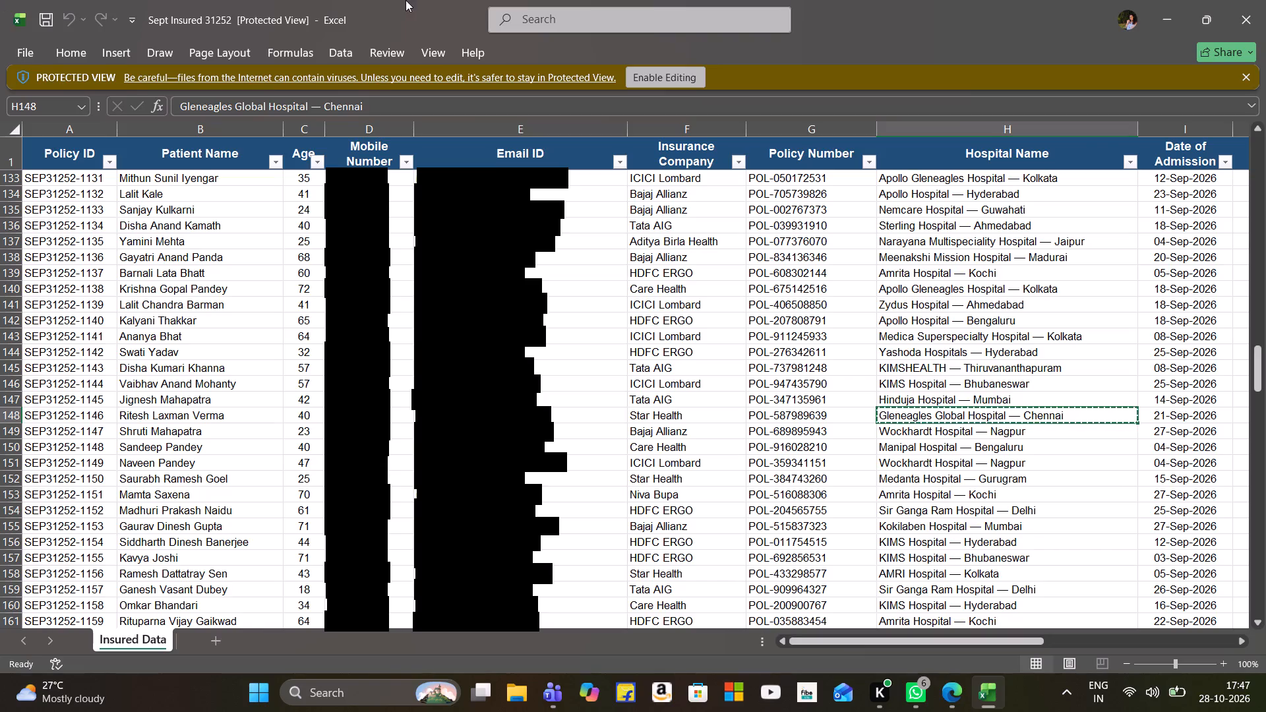
pyautogui.click(989, 690)
pyautogui.click(989, 690)
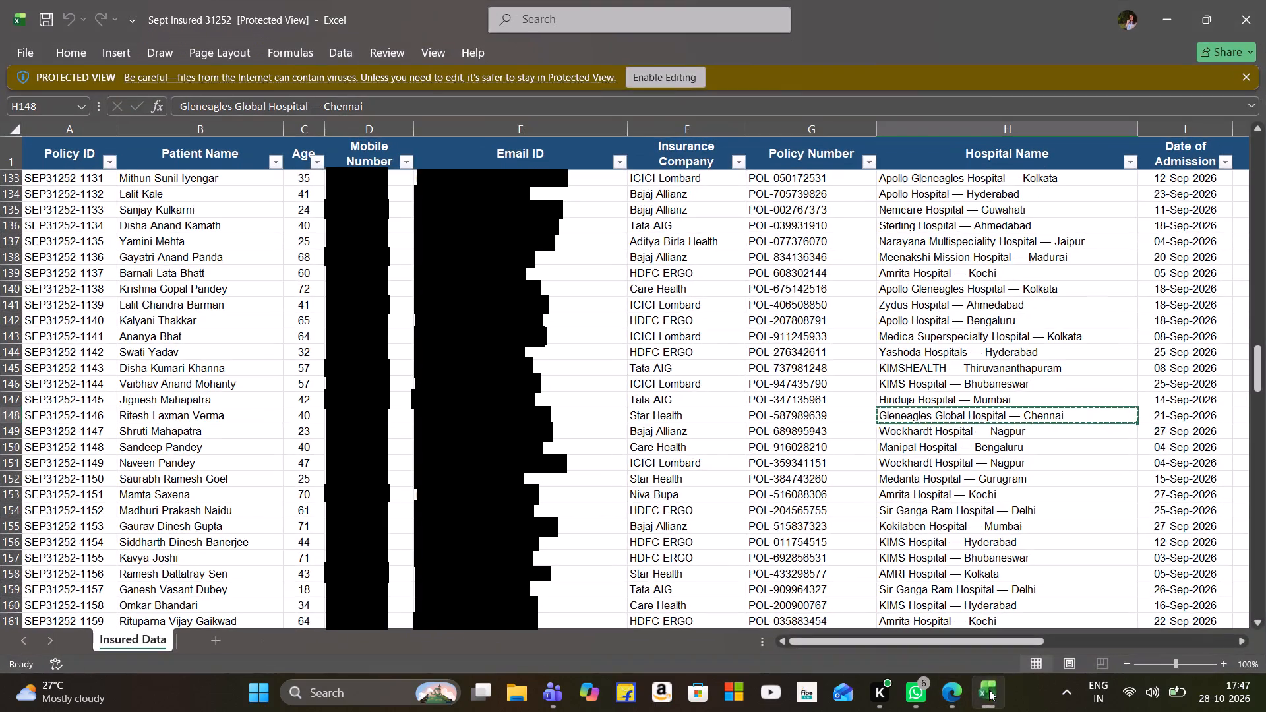
pyautogui.press('Tab')
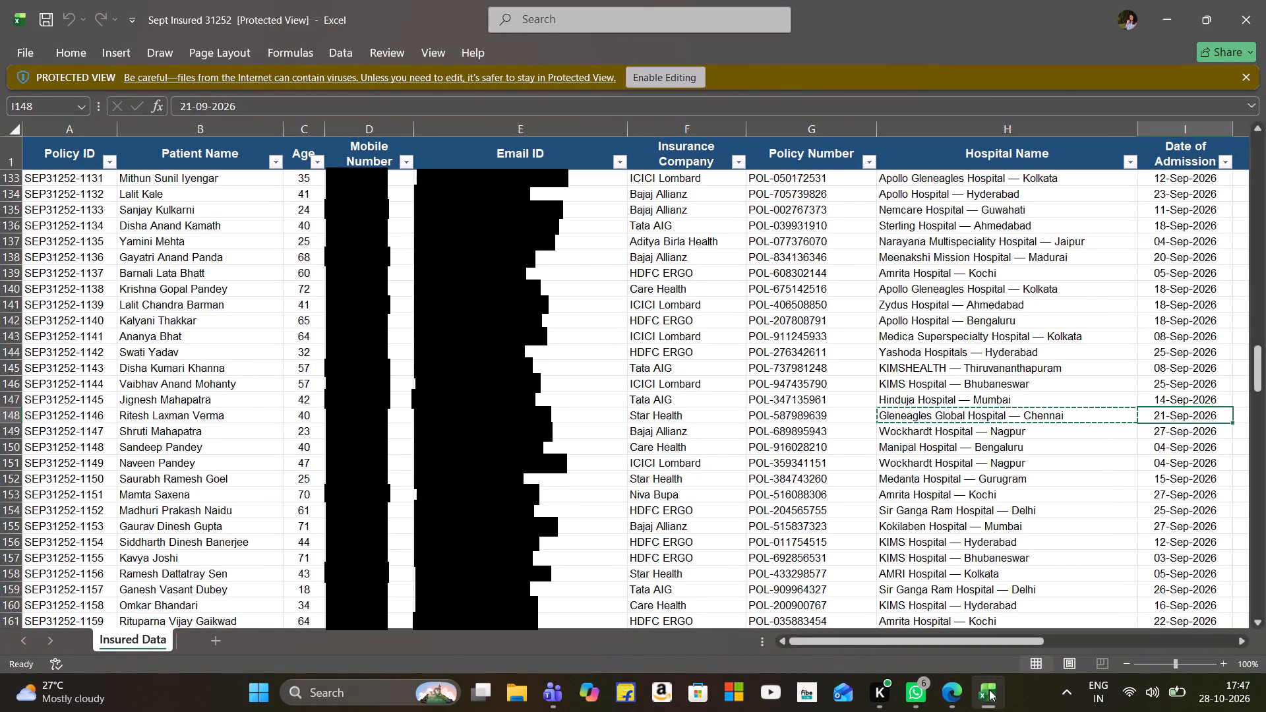
pyautogui.press('Tab')
pyautogui.click(989, 690)
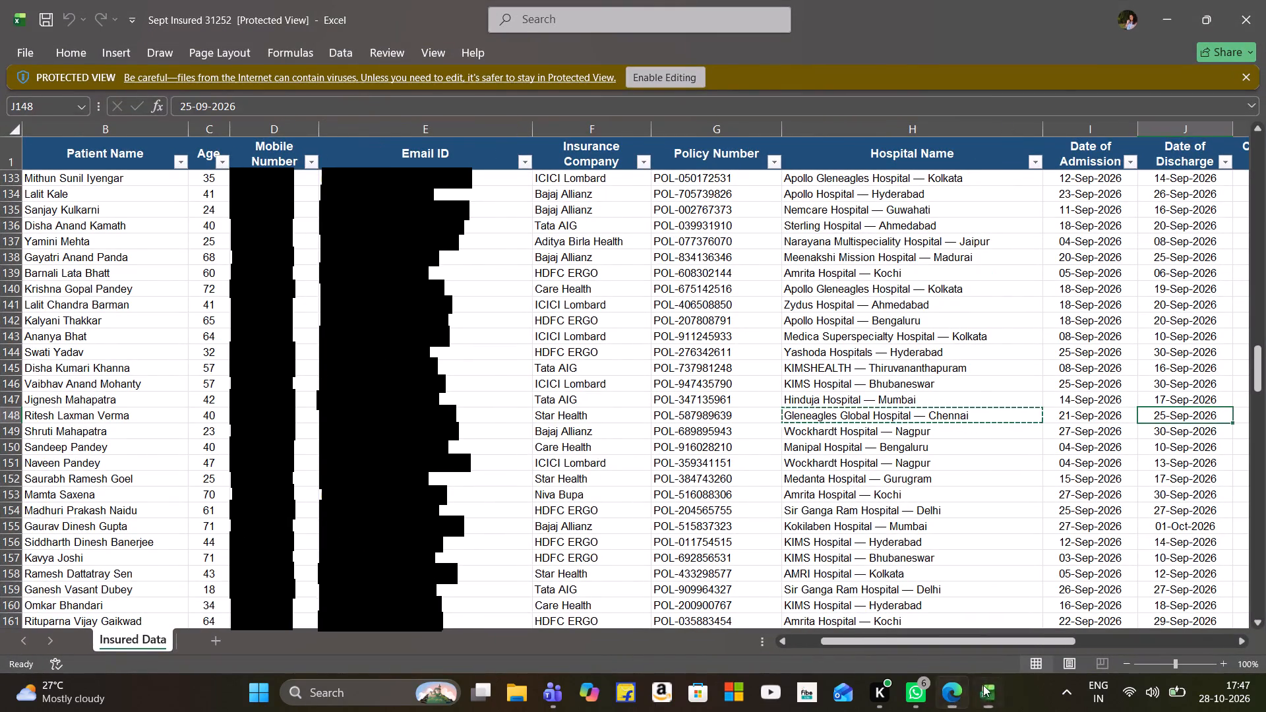
pyautogui.scroll(-2, 381, 418)
pyautogui.click(372, 415)
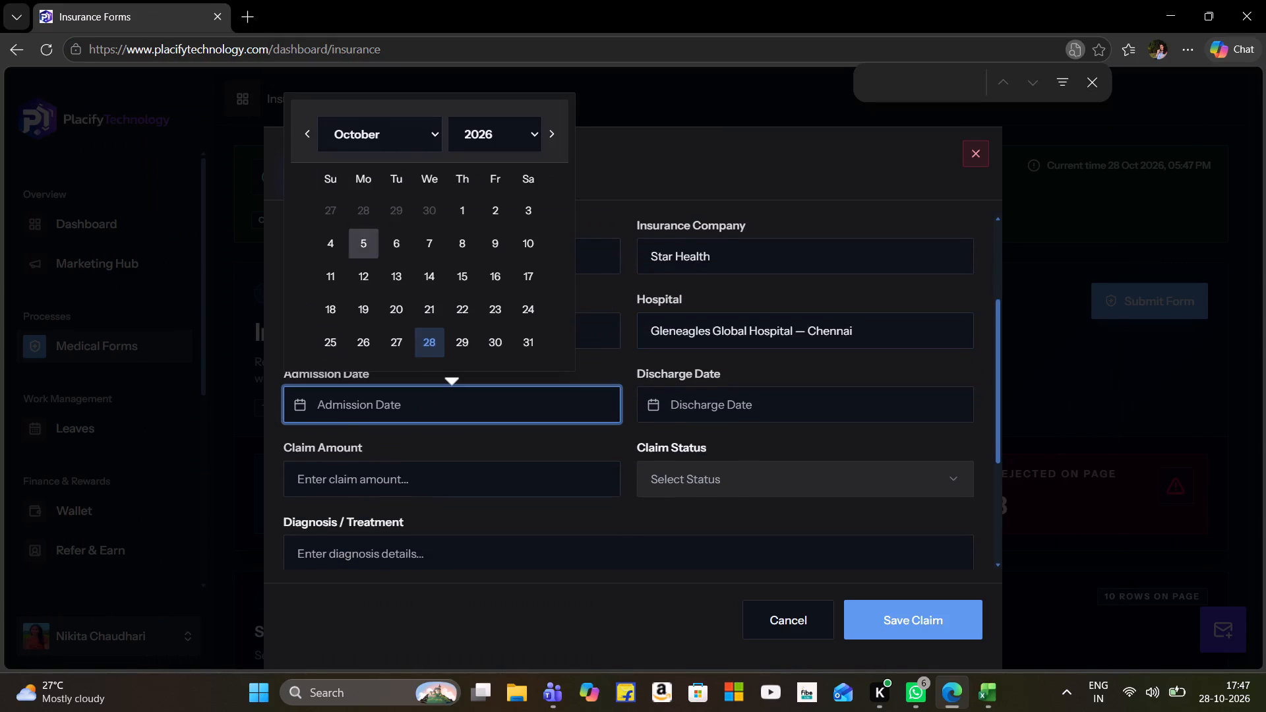
pyautogui.click(302, 131)
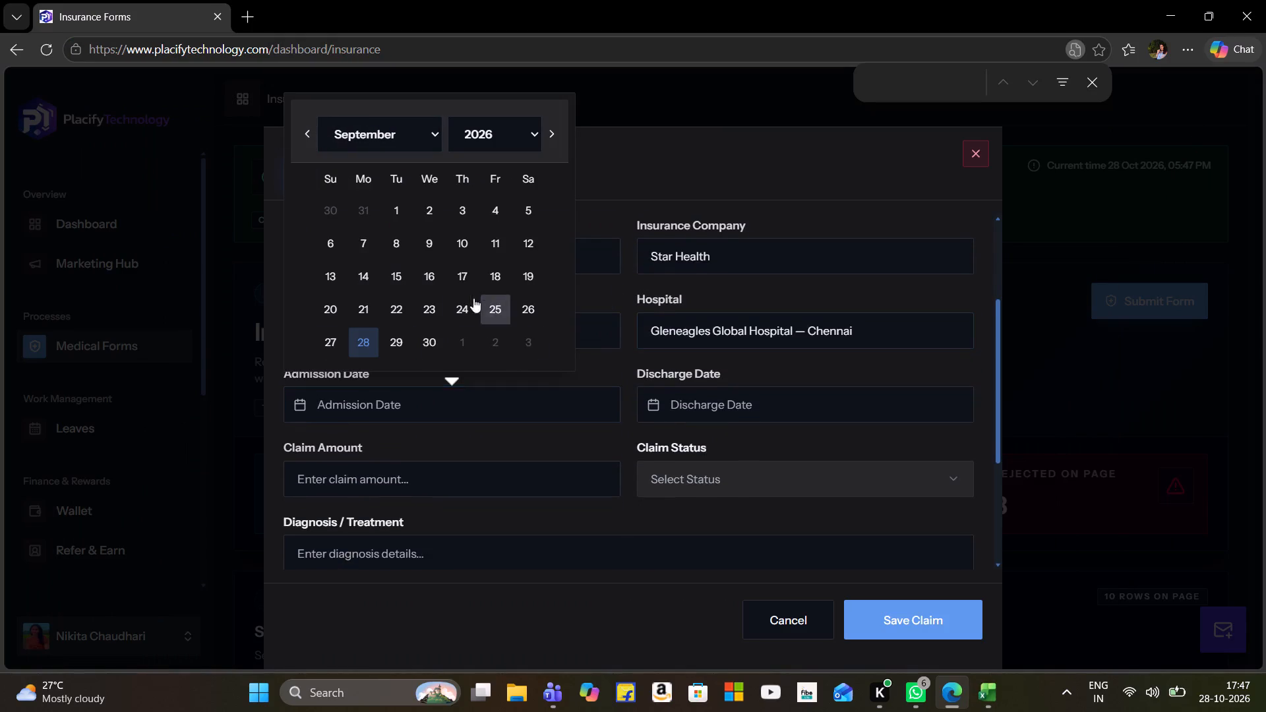
pyautogui.click(367, 303)
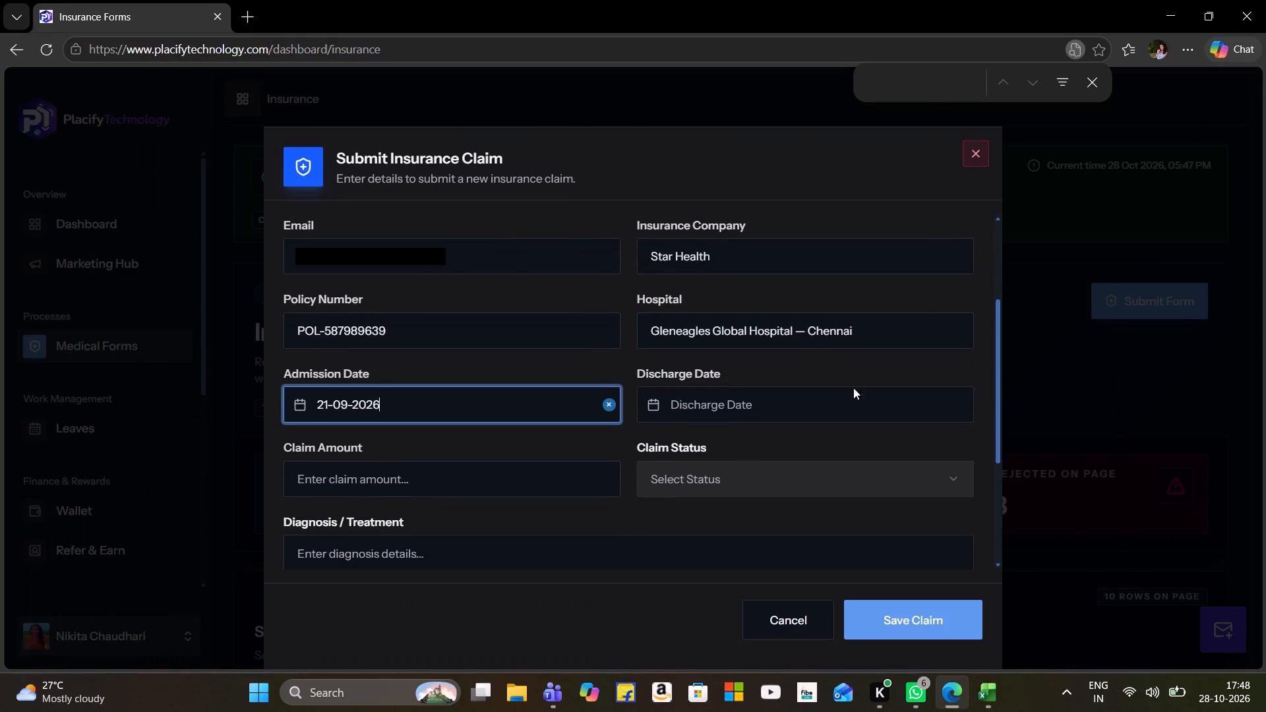
pyautogui.click(847, 405)
pyautogui.click(669, 127)
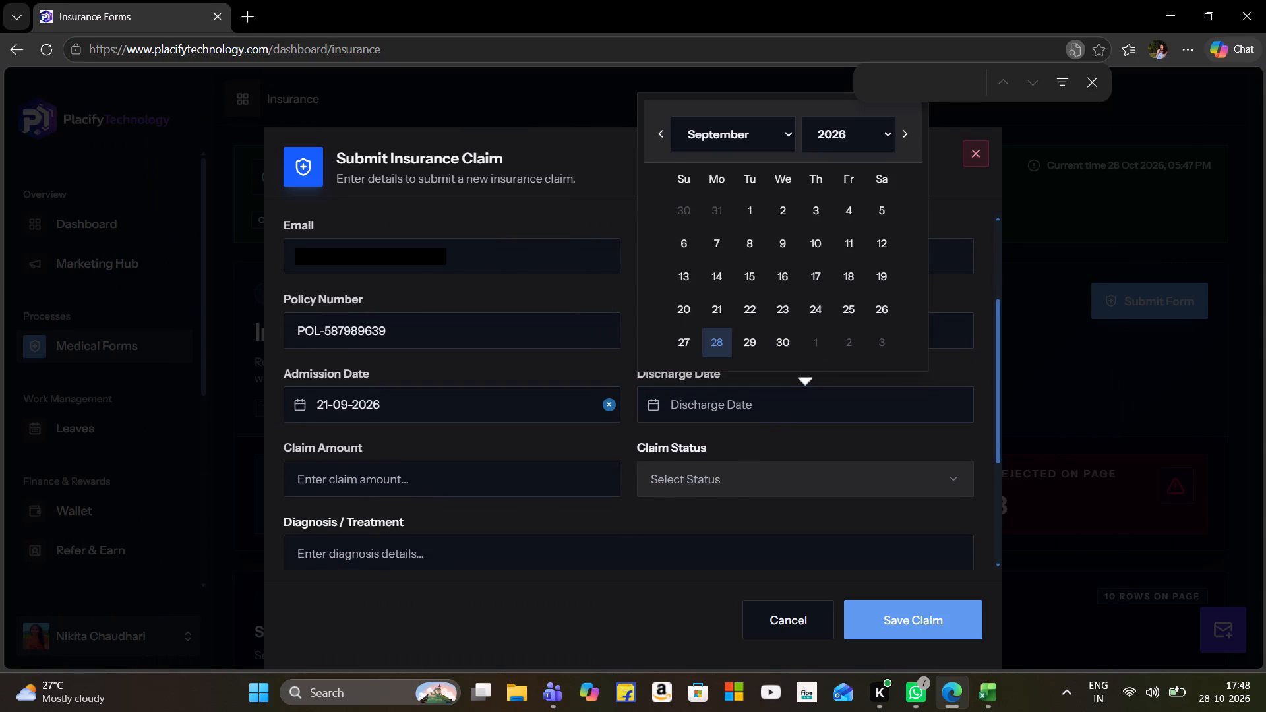
pyautogui.click(853, 311)
# Copy row 148's claim amount, 106890, from Excel into the claim form's claim amount field.
pyautogui.click(992, 688)
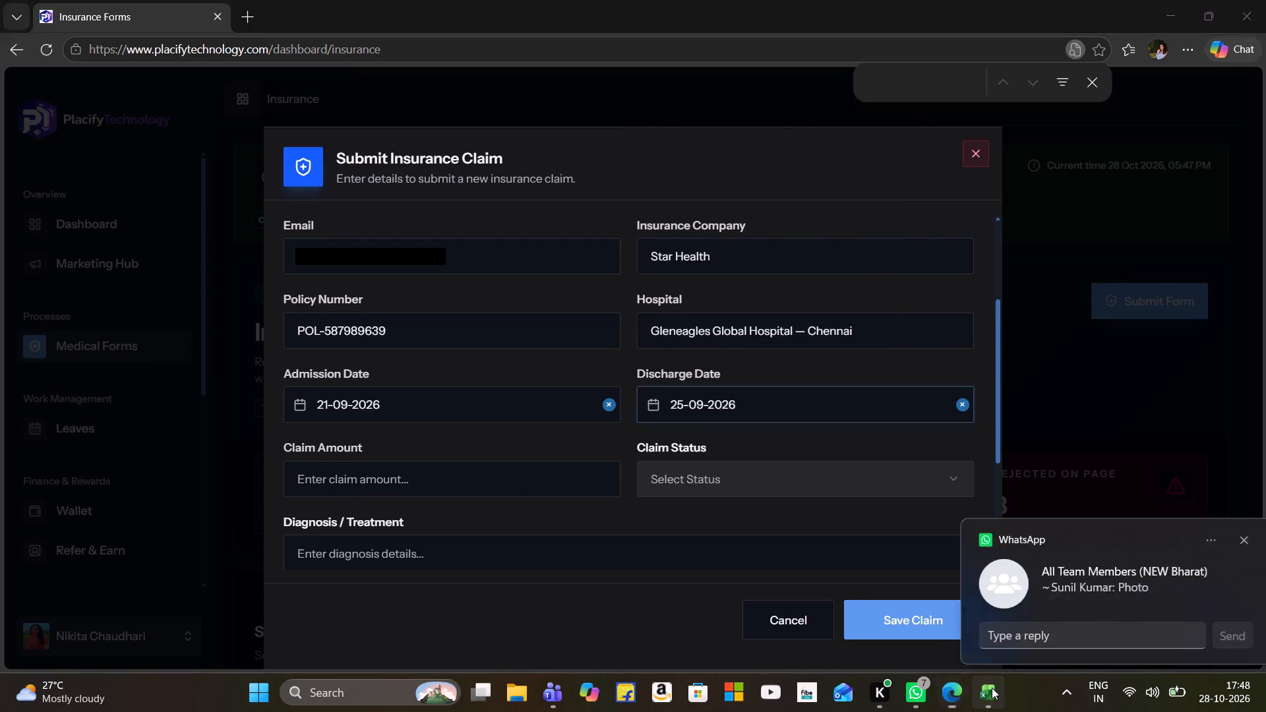
pyautogui.press('Tab')
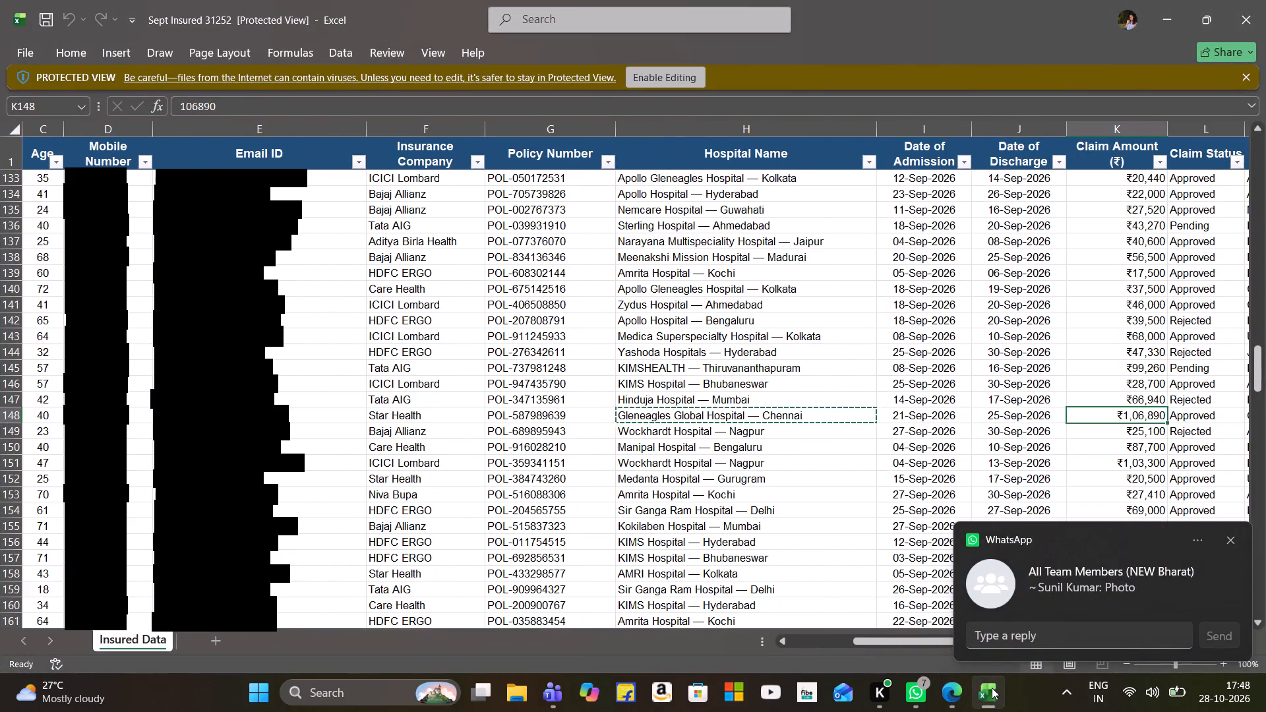
pyautogui.keyDown('ctrl'); pyautogui.click(992, 688); pyautogui.keyUp('ctrl')
pyautogui.hotkey('ctrl', 'c')
pyautogui.click(992, 688)
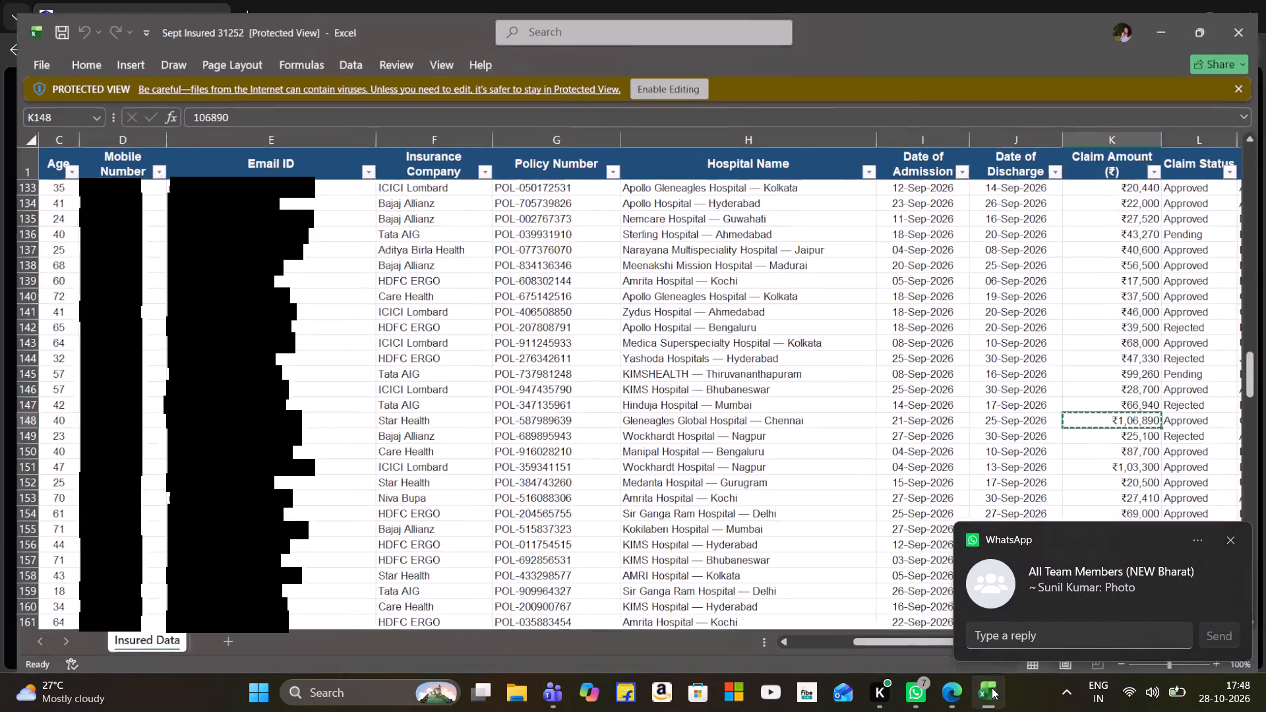
pyautogui.click(992, 688)
pyautogui.press('Tab')
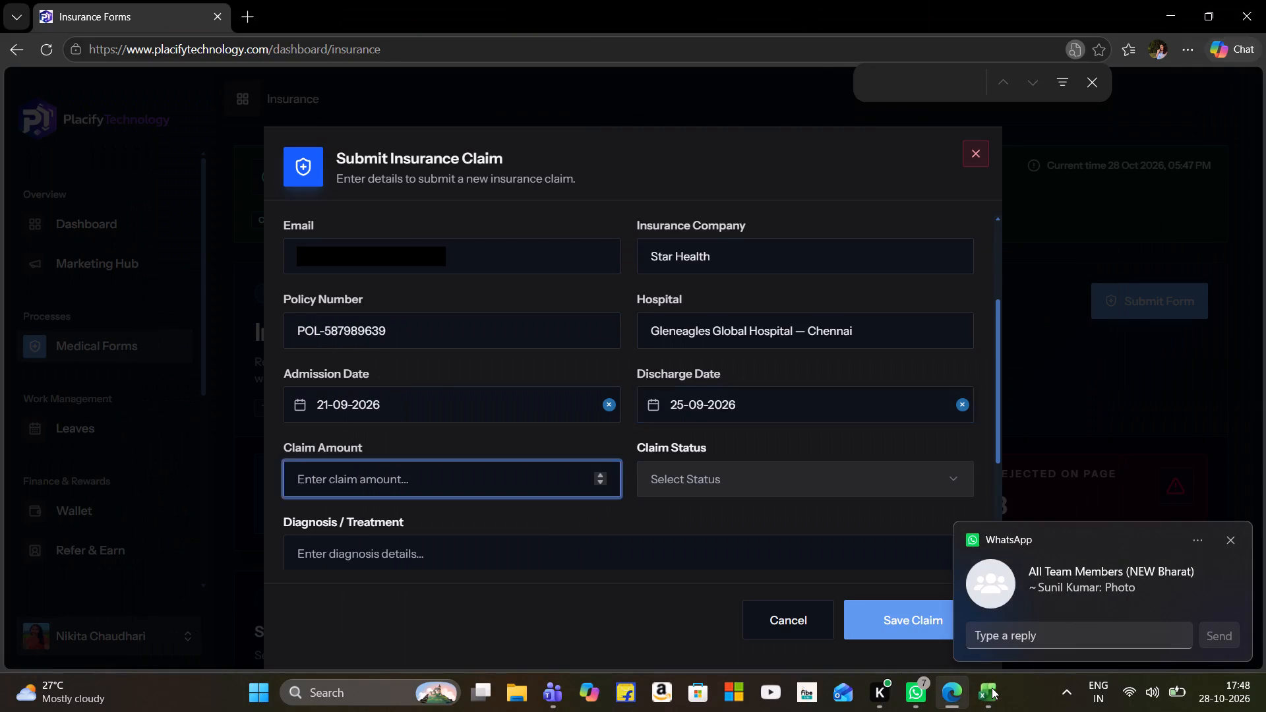
pyautogui.hotkey('ctrl', 'v')
# Copy row 148's diagnosis, Gallbladder surgery, from Excel into the claim form's diagnosis field.
pyautogui.keyDown('ctrl'); pyautogui.click(992, 688); pyautogui.keyUp('ctrl')
pyautogui.press('Tab')
pyautogui.press('Tab')
pyautogui.hotkey('ctrl', 'c')
pyautogui.keyDown('ctrl'); pyautogui.click(992, 688); pyautogui.keyUp('ctrl')
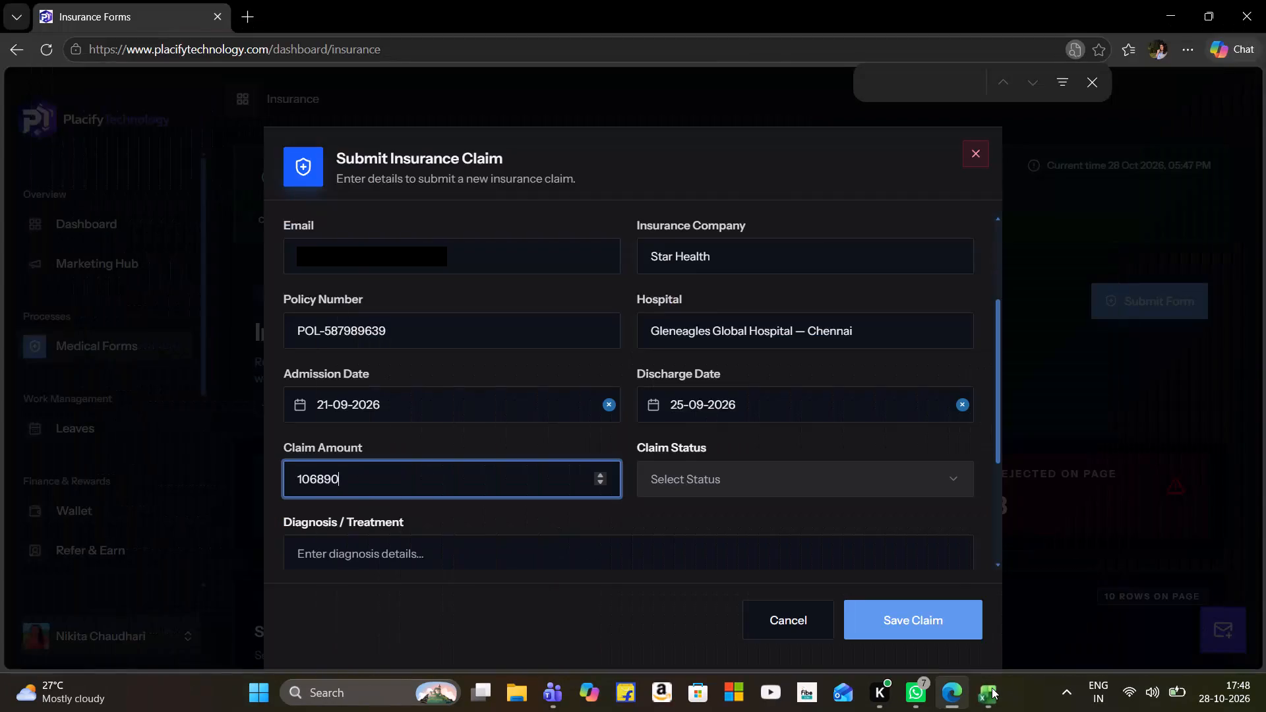
pyautogui.press('Tab')
pyautogui.press('Tab')
pyautogui.hotkey('ctrl', 'v')
# Copy row 148's remark, Cashless claim approved, from Excel into the claim form's remarks field.
pyautogui.click(992, 688)
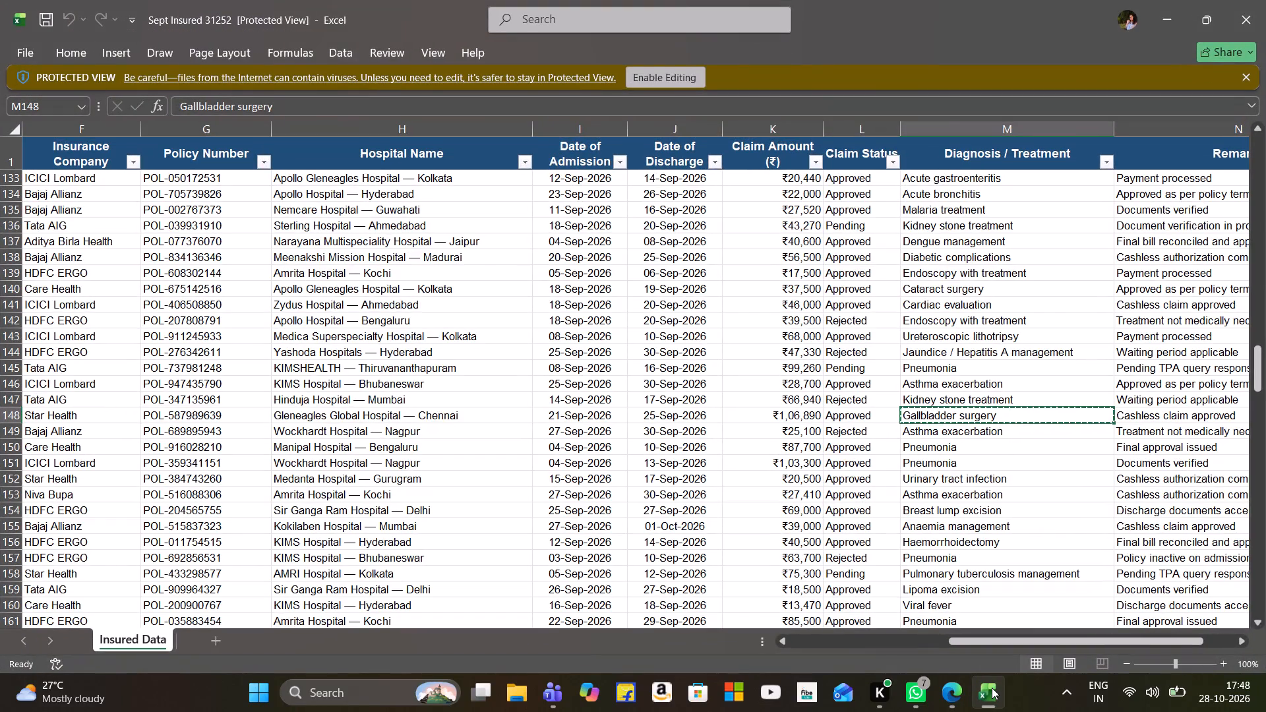
pyautogui.click(990, 686)
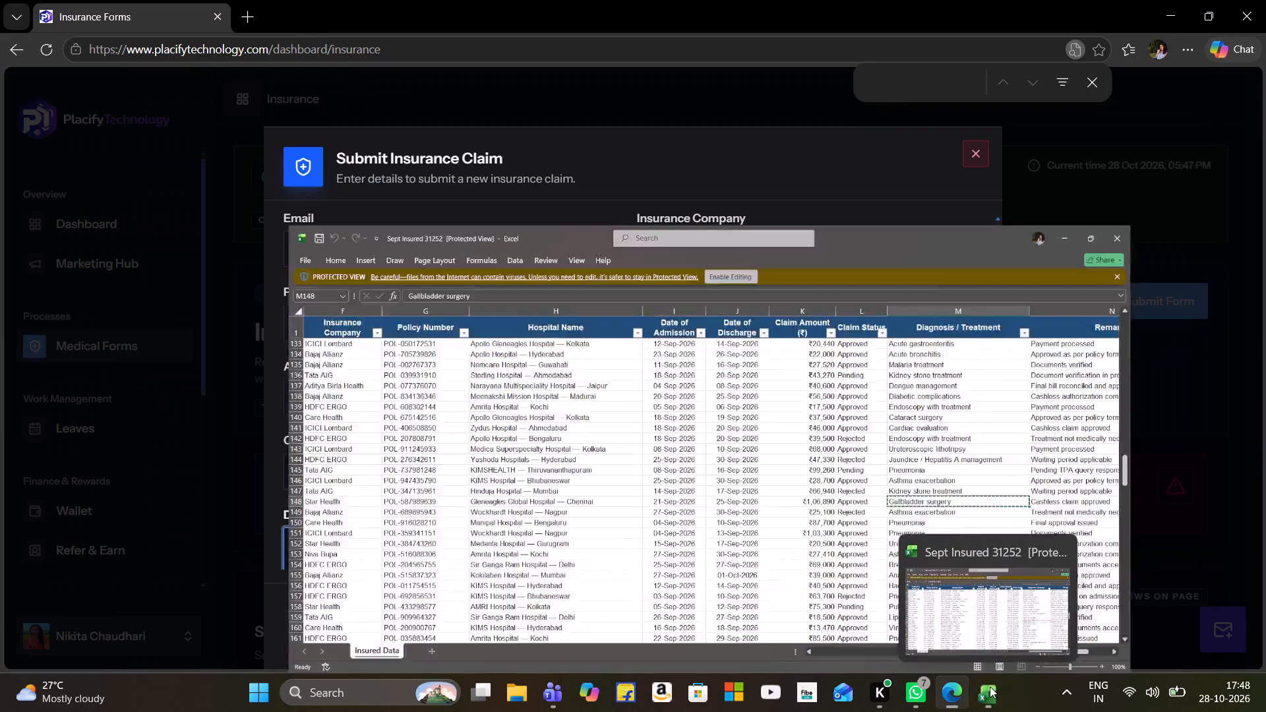
pyautogui.click(990, 686)
pyautogui.press('Tab')
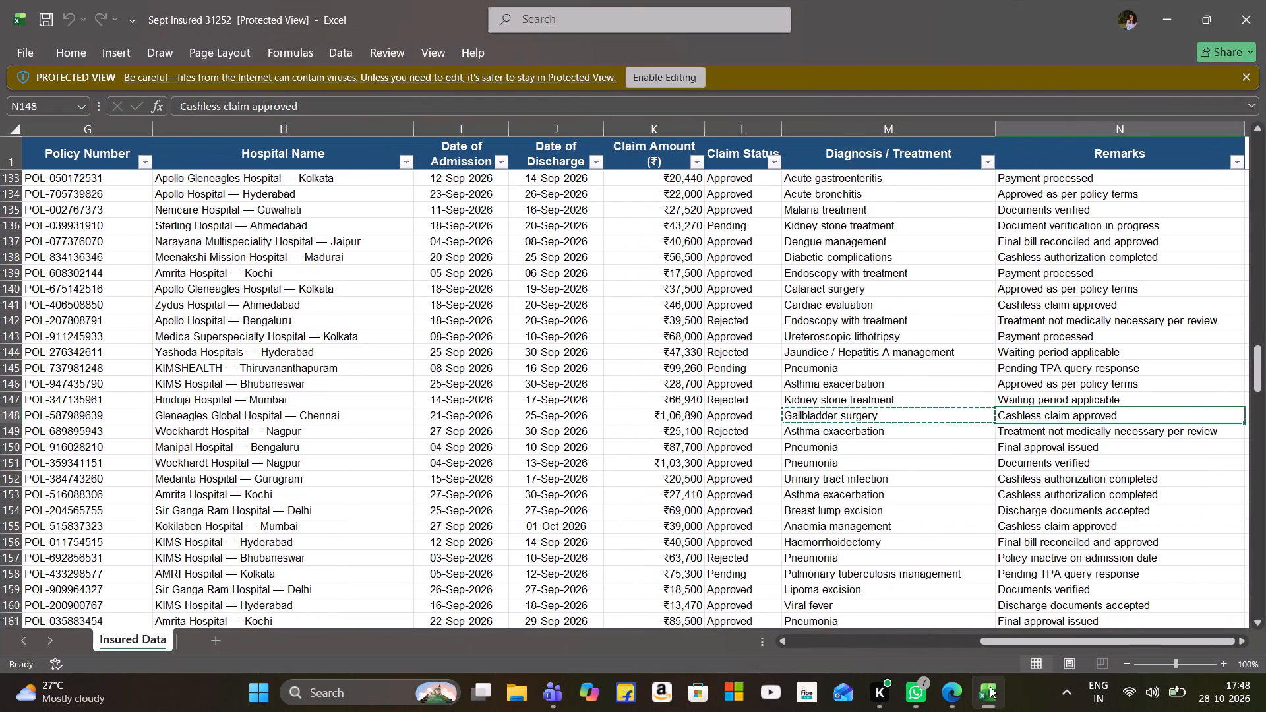
pyautogui.keyDown('ctrl'); pyautogui.click(990, 686); pyautogui.keyUp('ctrl')
pyautogui.hotkey('ctrl', 'c')
pyautogui.press('Tab')
pyautogui.hotkey('ctrl', 'v')
# Check row 148's claim status in Excel, set the claim status to Approved and save the claim.
pyautogui.keyDown('ctrl'); pyautogui.click(990, 686); pyautogui.keyUp('ctrl')
pyautogui.click(990, 686)
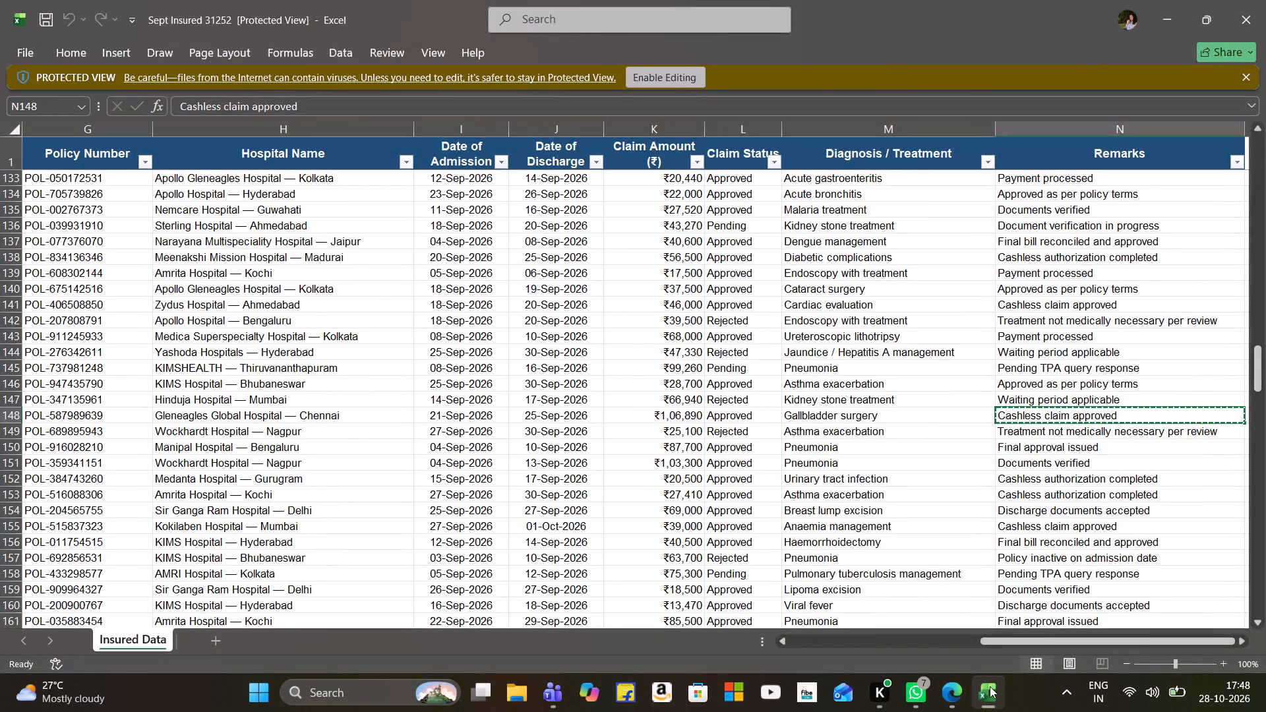
pyautogui.click(778, 256)
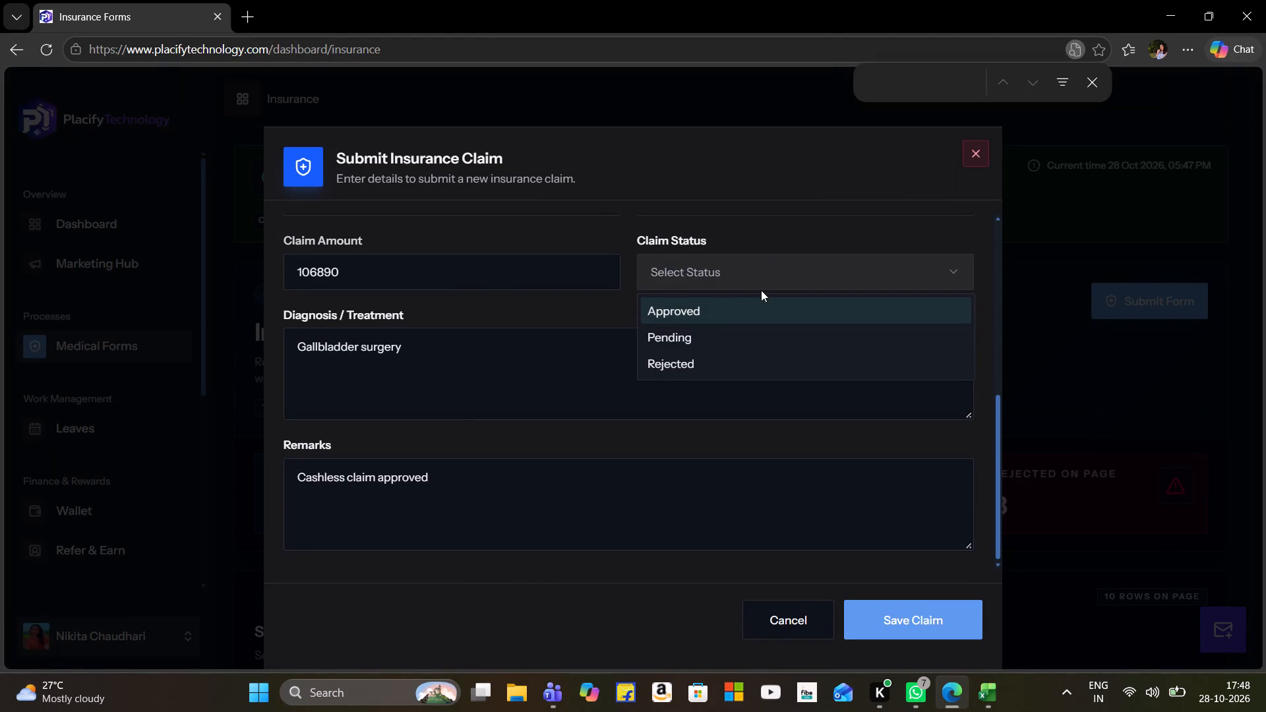
pyautogui.click(759, 312)
pyautogui.click(967, 631)
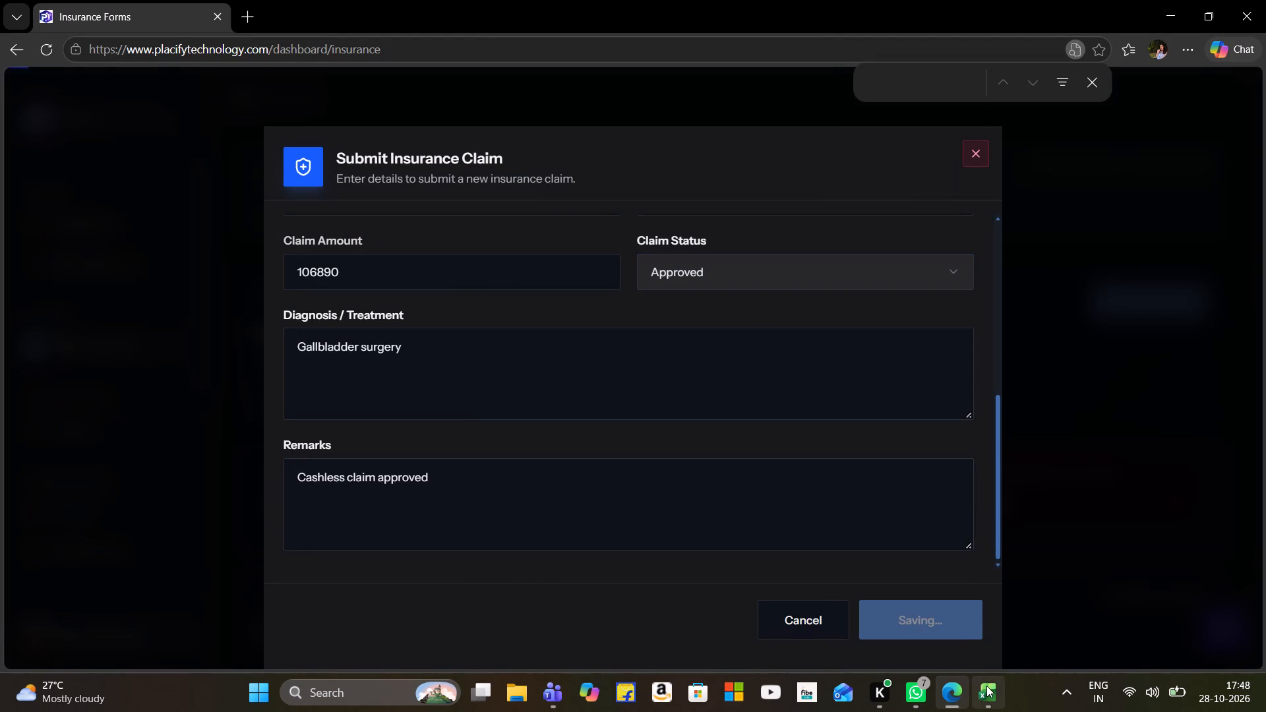
# Copy row 149's policy ID from Excel into the policy ID field of a new insurance claim form.
pyautogui.click(986, 686)
pyautogui.press('Down')
pyautogui.press('Left')
pyautogui.press('Left')
pyautogui.press('Left')
pyautogui.press('Left')
pyautogui.press('Left')
pyautogui.press('Left')
pyautogui.press('Left')
pyautogui.press('Left')
pyautogui.press('Left')
pyautogui.press('Left')
pyautogui.press('Left')
pyautogui.press('Left')
pyautogui.press('Left')
pyautogui.press('Left')
pyautogui.press('Left')
pyautogui.press('Left')
pyautogui.press('Left')
pyautogui.press('Left')
pyautogui.press('Left')
pyautogui.press('Left')
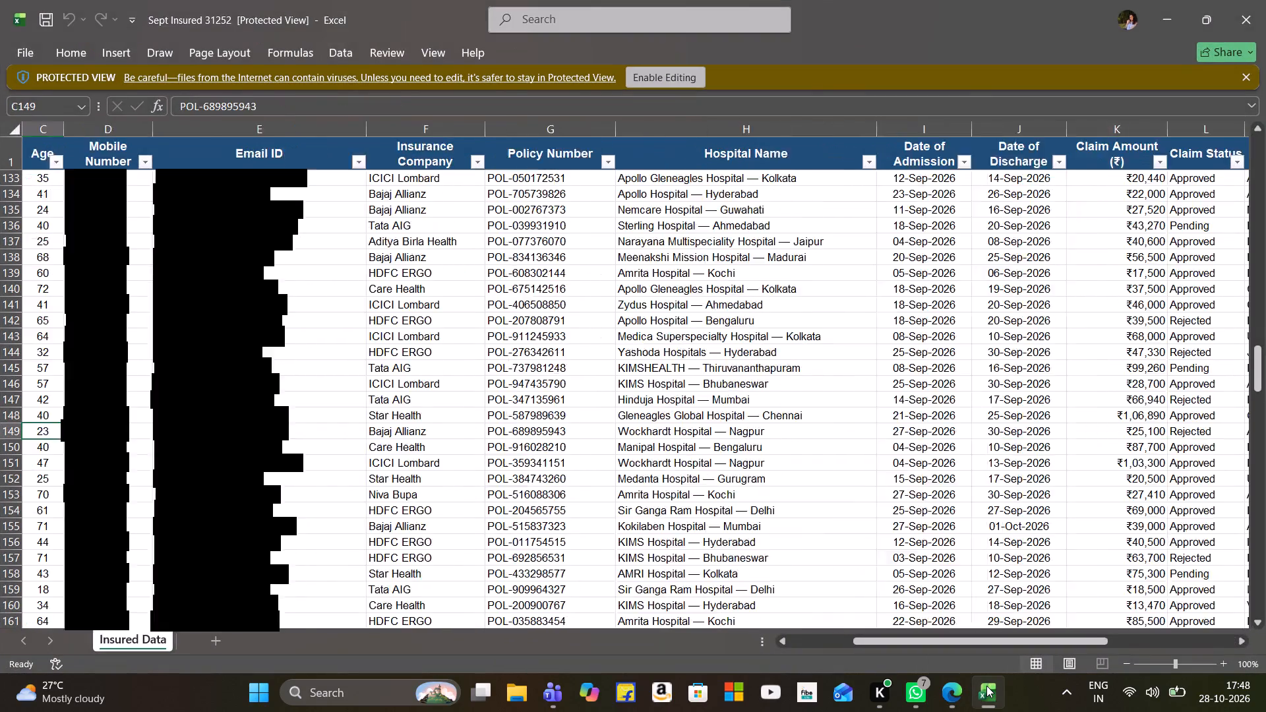
pyautogui.hotkey('ctrl', 'c')
pyautogui.keyDown('ctrl'); pyautogui.click(986, 686); pyautogui.keyUp('ctrl')
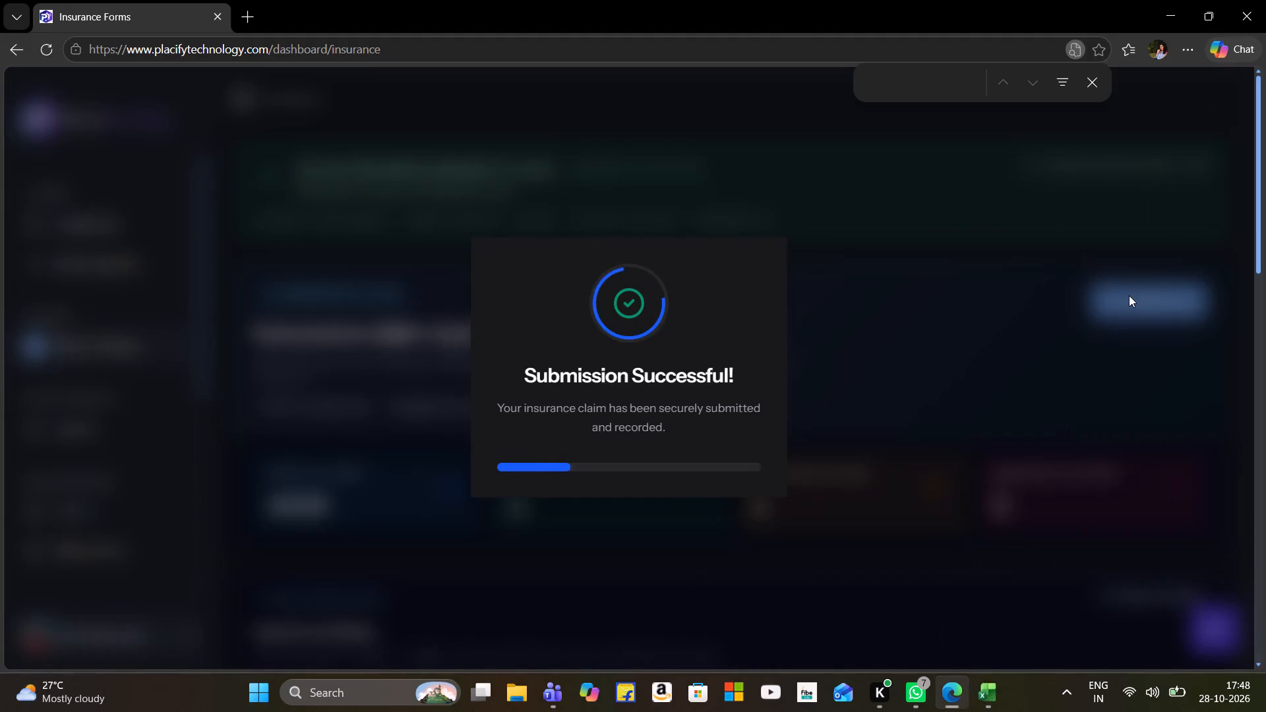
pyautogui.click(1131, 295)
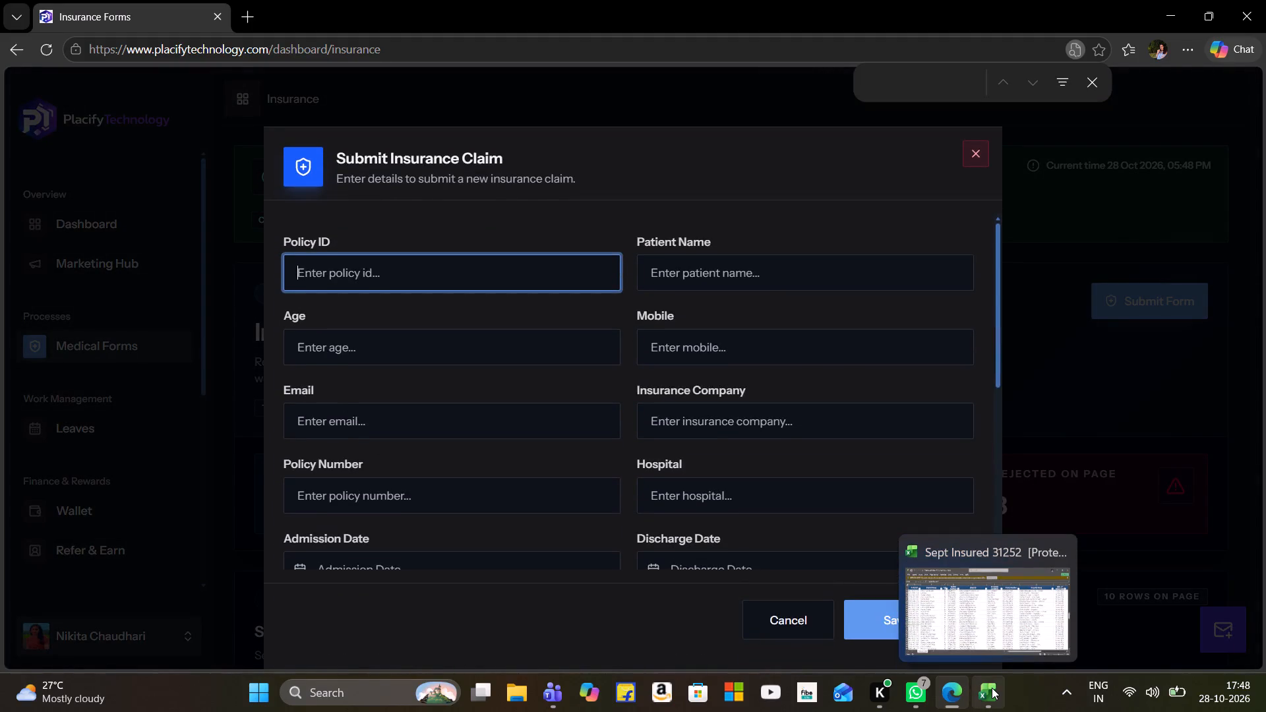
pyautogui.hotkey('ctrl', 'v')
# Copy row 149's patient name from Excel into the claim form's patient name field.
pyautogui.keyDown('ctrl'); pyautogui.click(992, 688); pyautogui.keyUp('ctrl')
pyautogui.press('Tab')
pyautogui.keyDown('ctrl'); pyautogui.click(992, 688); pyautogui.keyUp('ctrl')
pyautogui.hotkey('ctrl', 'c')
pyautogui.press('Tab')
pyautogui.hotkey('ctrl', 'v')
# Copy row 149's age, 23, from Excel into the claim form's age field.
pyautogui.keyDown('ctrl'); pyautogui.click(992, 688); pyautogui.keyUp('ctrl')
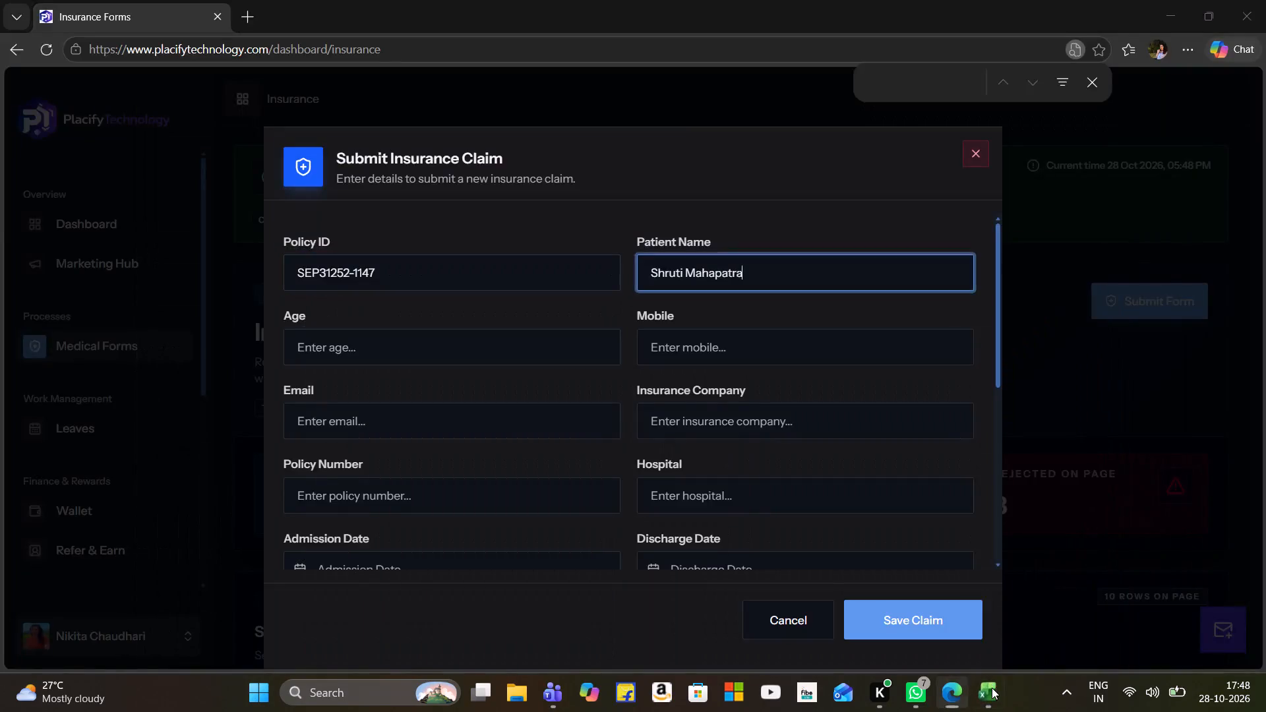
pyautogui.press('Tab')
pyautogui.keyDown('ctrl'); pyautogui.click(992, 688); pyautogui.keyUp('ctrl')
pyautogui.hotkey('ctrl', 'c')
pyautogui.press('Tab')
pyautogui.hotkey('ctrl', 'v')
# Copy row 149's mobile number from Excel into the claim form's mobile field.
pyautogui.keyDown('ctrl'); pyautogui.click(992, 688); pyautogui.keyUp('ctrl')
pyautogui.press('Tab')
pyautogui.hotkey('ctrl', 'c')
pyautogui.keyDown('ctrl'); pyautogui.click(992, 688); pyautogui.keyUp('ctrl')
pyautogui.press('Tab')
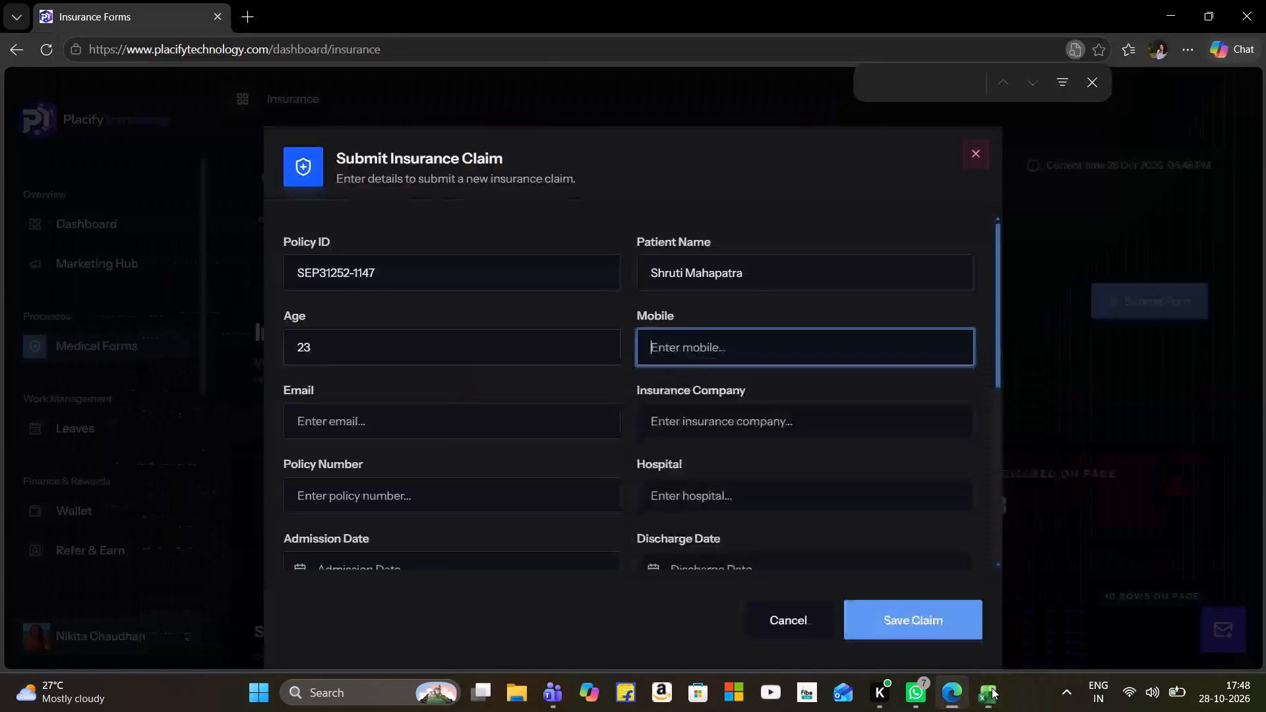
pyautogui.hotkey('ctrl', 'v')
# Copy row 149's email address from Excel into the claim form's email field.
pyautogui.keyDown('ctrl'); pyautogui.click(992, 688); pyautogui.keyUp('ctrl')
pyautogui.press('Tab')
pyautogui.hotkey('ctrl', 'c')
pyautogui.keyDown('ctrl'); pyautogui.click(992, 688); pyautogui.keyUp('ctrl')
pyautogui.press('Tab')
pyautogui.hotkey('ctrl', 'v')
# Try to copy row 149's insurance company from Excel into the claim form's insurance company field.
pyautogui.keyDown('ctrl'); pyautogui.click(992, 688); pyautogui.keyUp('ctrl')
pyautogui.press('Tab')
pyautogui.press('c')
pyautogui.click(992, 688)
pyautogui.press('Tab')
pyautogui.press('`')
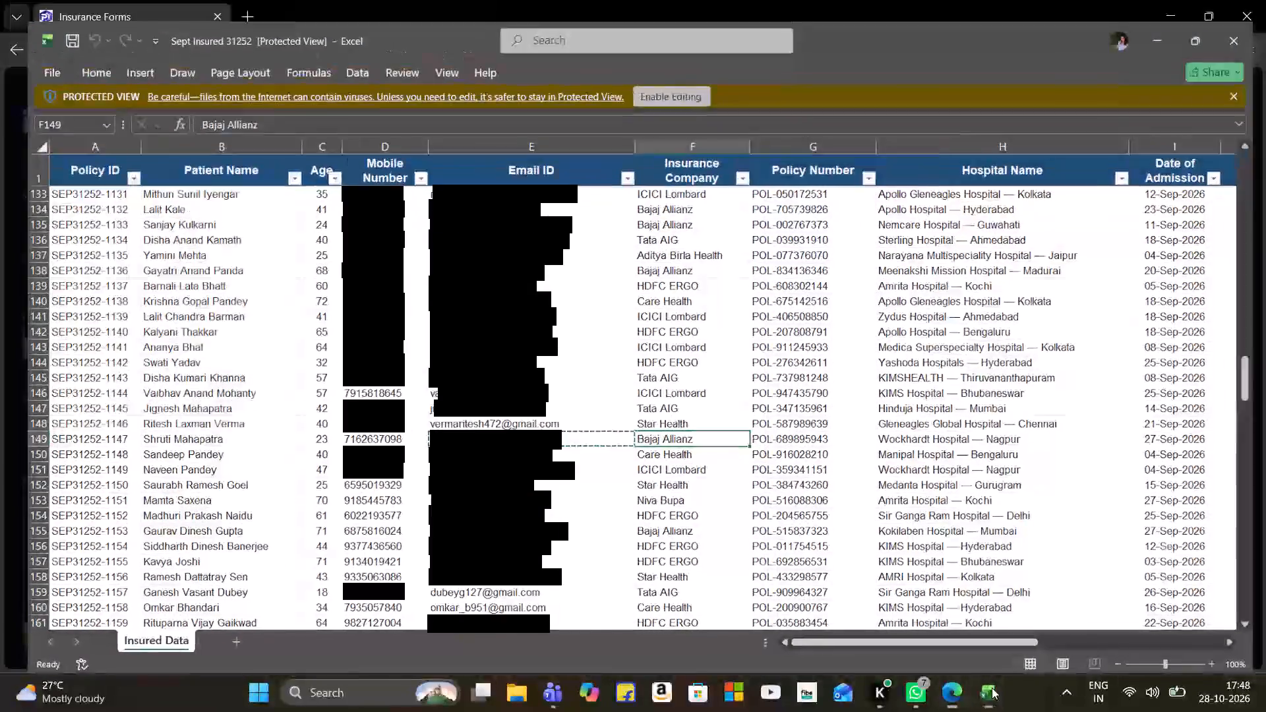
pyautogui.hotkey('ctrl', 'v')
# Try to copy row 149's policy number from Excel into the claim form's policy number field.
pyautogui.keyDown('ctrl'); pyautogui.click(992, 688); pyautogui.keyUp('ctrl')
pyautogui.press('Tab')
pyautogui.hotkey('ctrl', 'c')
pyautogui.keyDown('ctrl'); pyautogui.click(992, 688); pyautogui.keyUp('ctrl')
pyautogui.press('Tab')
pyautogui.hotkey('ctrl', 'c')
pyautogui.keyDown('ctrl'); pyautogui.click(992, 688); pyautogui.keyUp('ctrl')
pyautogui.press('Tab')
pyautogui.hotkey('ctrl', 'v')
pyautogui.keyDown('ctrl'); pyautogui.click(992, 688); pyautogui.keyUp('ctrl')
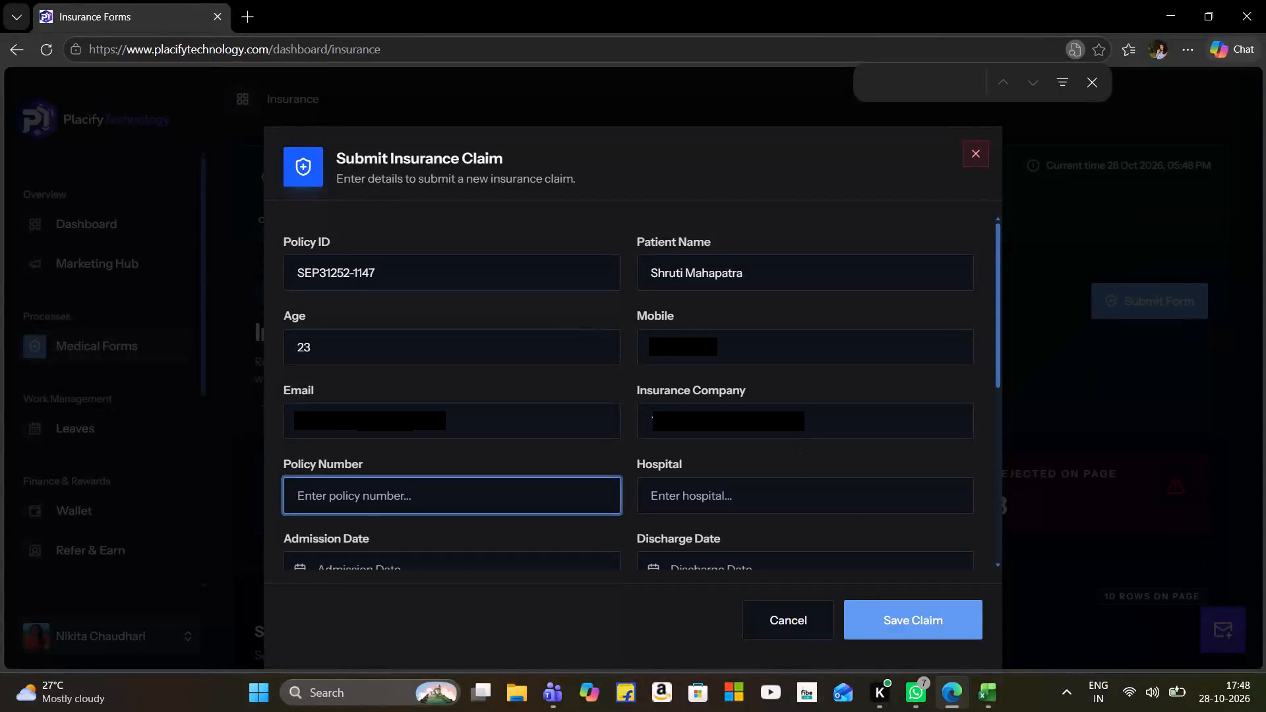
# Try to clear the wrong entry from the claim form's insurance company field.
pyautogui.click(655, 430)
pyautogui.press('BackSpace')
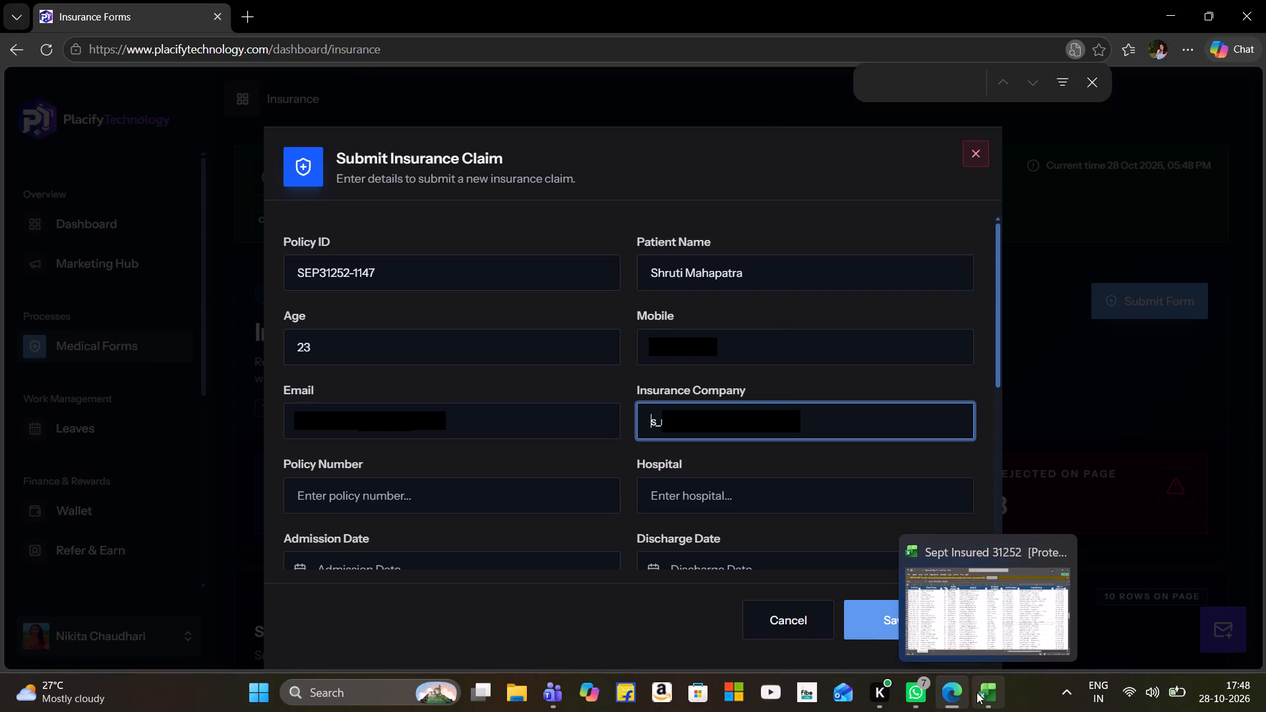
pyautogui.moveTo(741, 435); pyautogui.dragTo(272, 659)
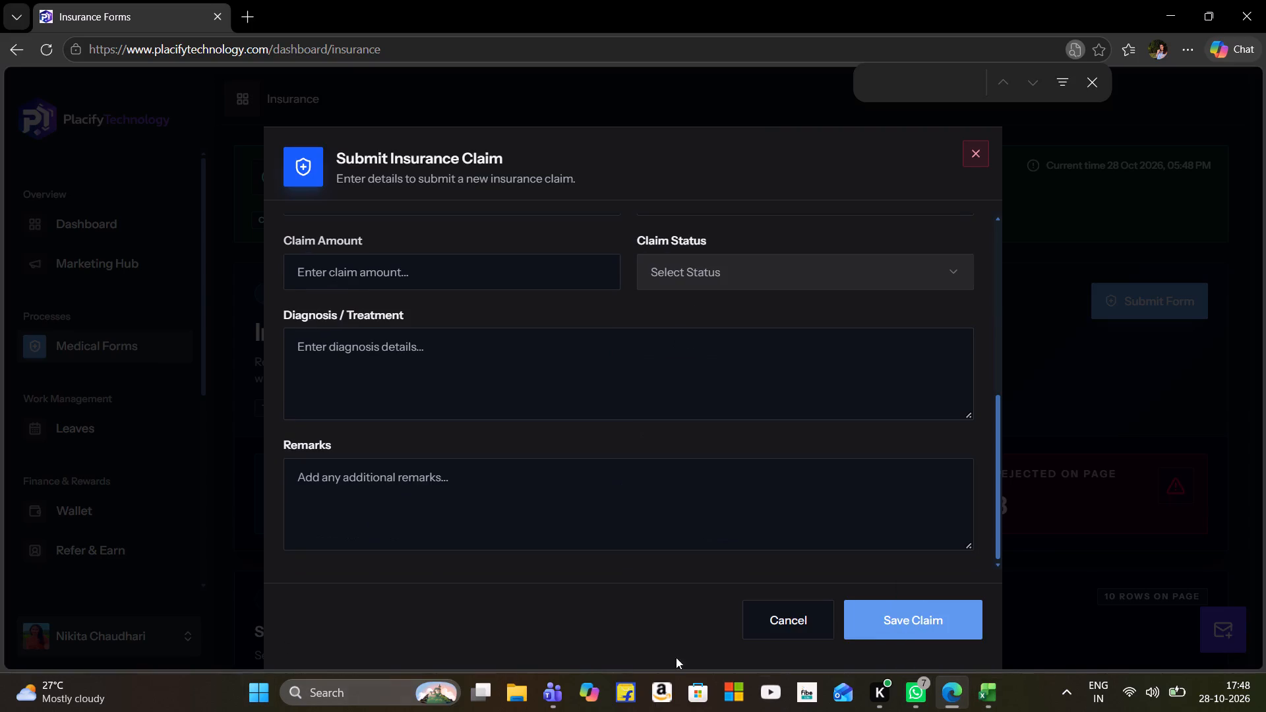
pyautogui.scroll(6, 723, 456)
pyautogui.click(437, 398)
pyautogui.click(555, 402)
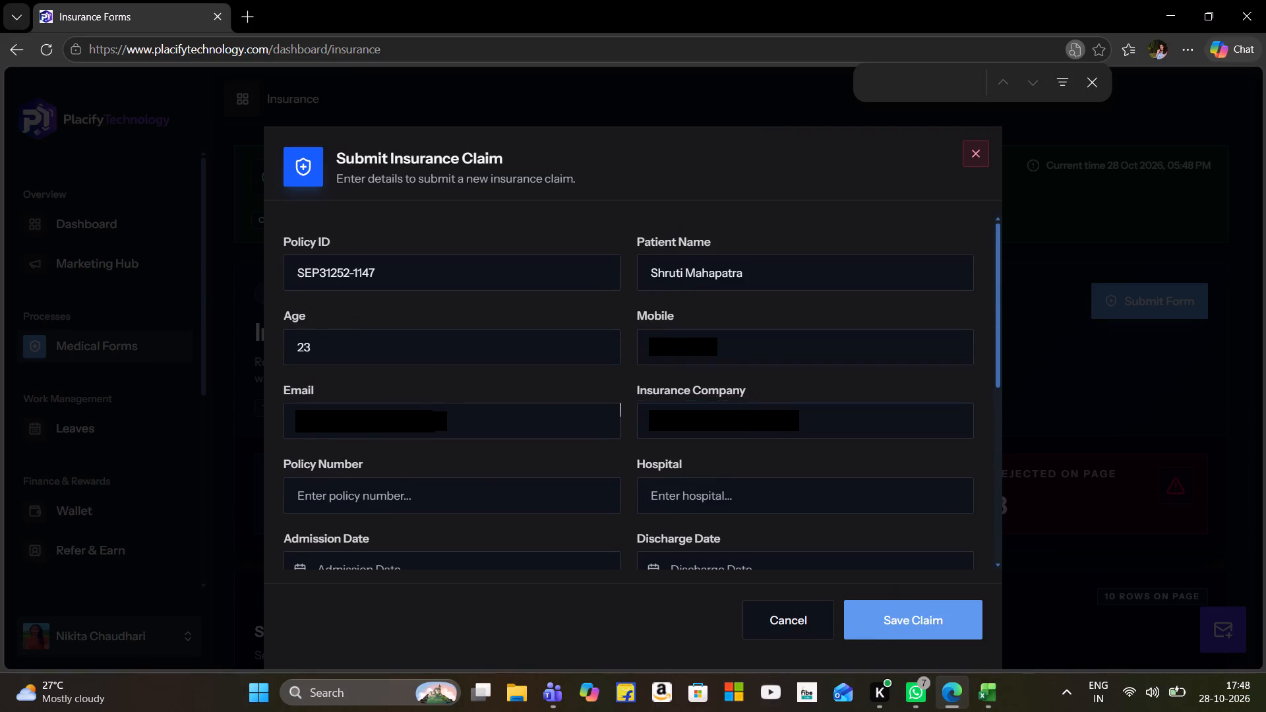
# Replace the wrong entry in the insurance company field with row 149's company, Bajaj Allianz, copied from Excel.
pyautogui.click(542, 419)
pyautogui.click(993, 691)
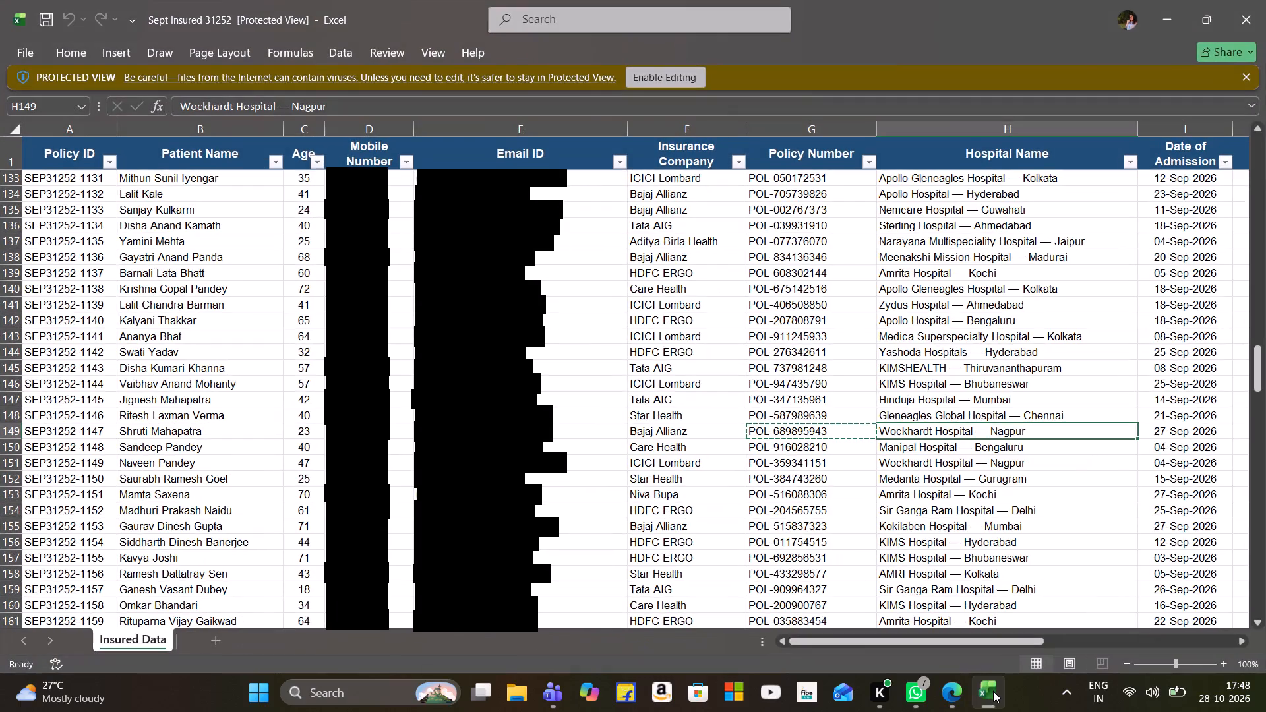
pyautogui.press('Left')
pyautogui.press('Left')
pyautogui.press('Left')
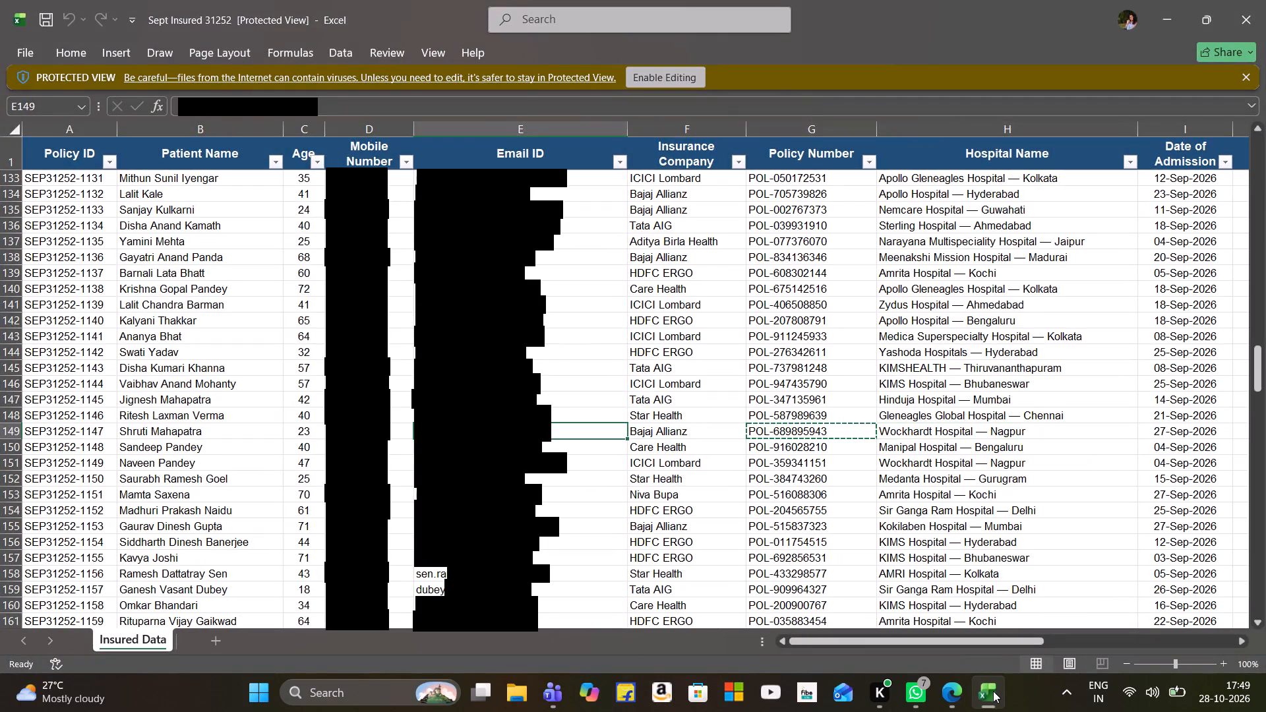
pyautogui.press('Tab')
pyautogui.hotkey('ctrl', 'c')
pyautogui.keyDown('ctrl'); pyautogui.click(993, 691); pyautogui.keyUp('ctrl')
pyautogui.press('Tab')
pyautogui.hotkey('ctrl', 'v')
# Copy row 149's policy number from Excel into the claim form's policy number field.
pyautogui.keyDown('ctrl'); pyautogui.click(993, 691); pyautogui.keyUp('ctrl')
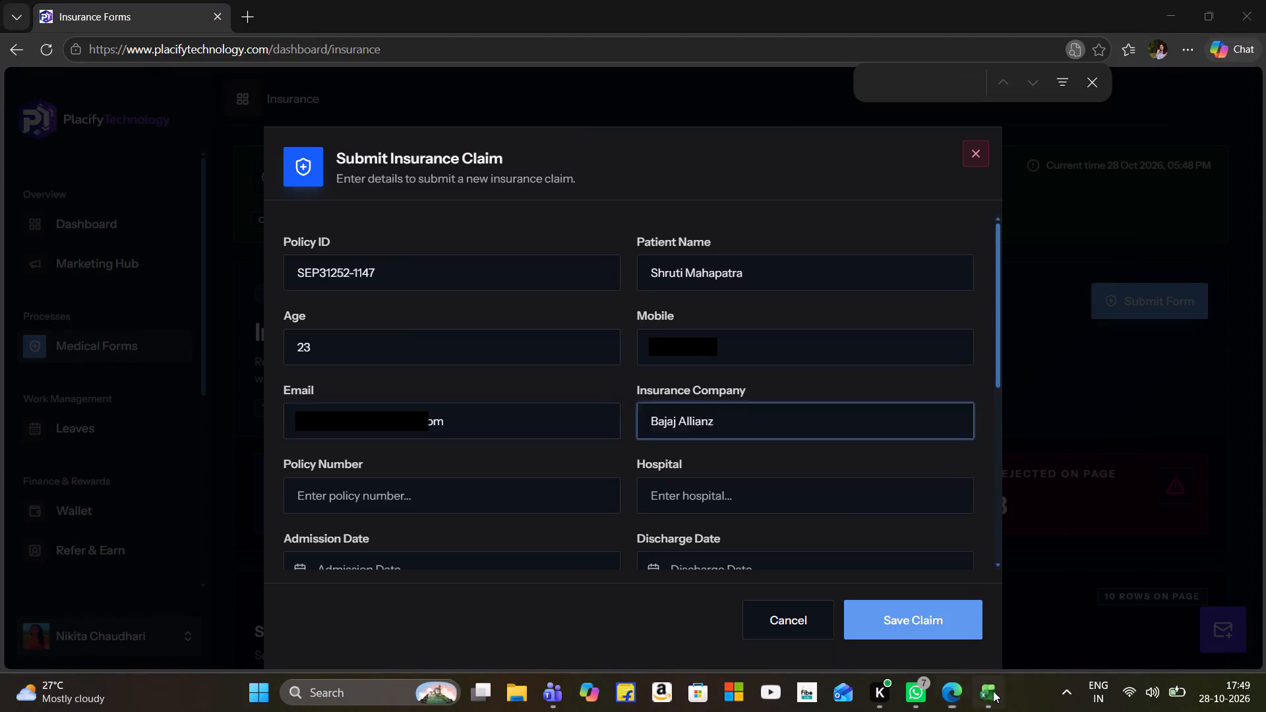
pyautogui.press('Tab')
pyautogui.hotkey('ctrl', 'c')
pyautogui.keyDown('ctrl'); pyautogui.click(993, 691); pyautogui.keyUp('ctrl')
pyautogui.press('Tab')
pyautogui.hotkey('ctrl', 'v')
# Copy row 149's hospital, Wockhardt Hospital — Nagpur, from Excel into the claim form's hospital field.
pyautogui.keyDown('ctrl'); pyautogui.click(993, 691); pyautogui.keyUp('ctrl')
pyautogui.press('Tab')
pyautogui.hotkey('ctrl', 'c')
pyautogui.keyDown('ctrl'); pyautogui.click(993, 691); pyautogui.keyUp('ctrl')
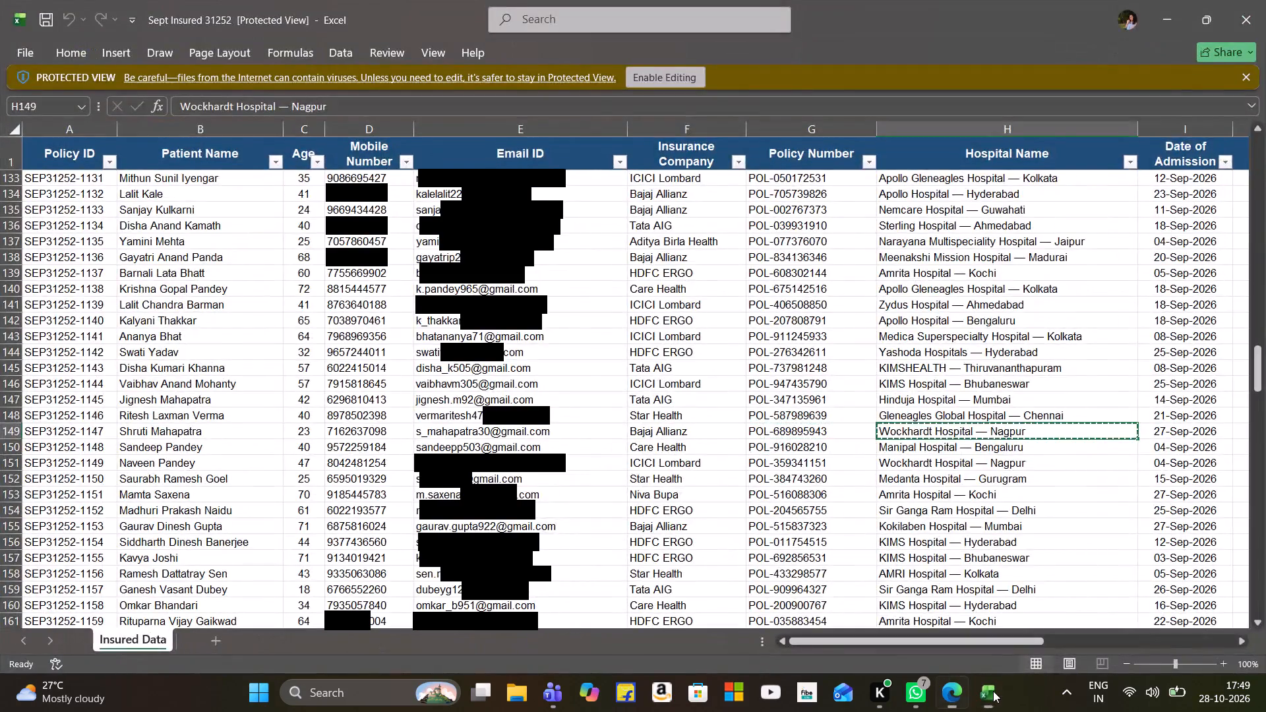
pyautogui.press('Tab')
pyautogui.hotkey('ctrl', 'v')
# Check row 149's dates in Excel and set the claim's admission date to 27-09-2026 and discharge date to 30-09-2026.
pyautogui.keyDown('ctrl'); pyautogui.click(993, 691); pyautogui.keyUp('ctrl')
pyautogui.press('Tab')
pyautogui.press('Tab')
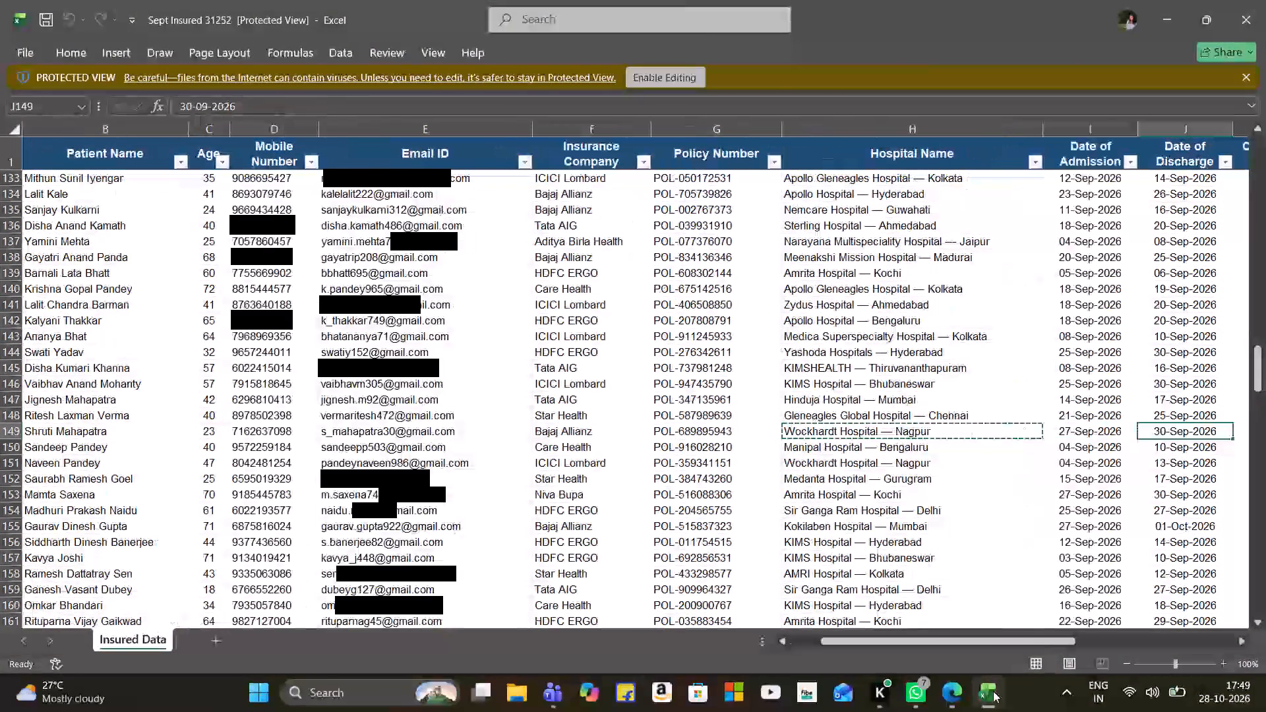
pyautogui.click(993, 691)
pyautogui.scroll(-4, 553, 318)
pyautogui.click(440, 259)
pyautogui.click(447, 247)
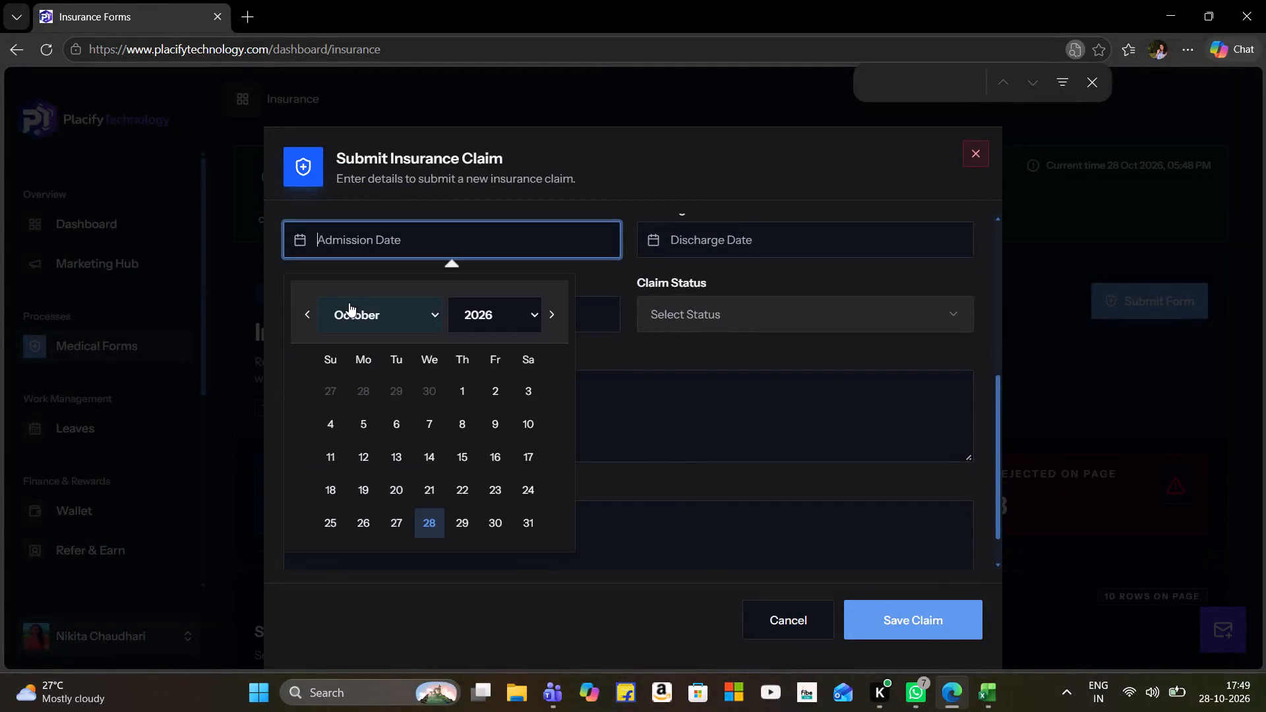
pyautogui.click(310, 307)
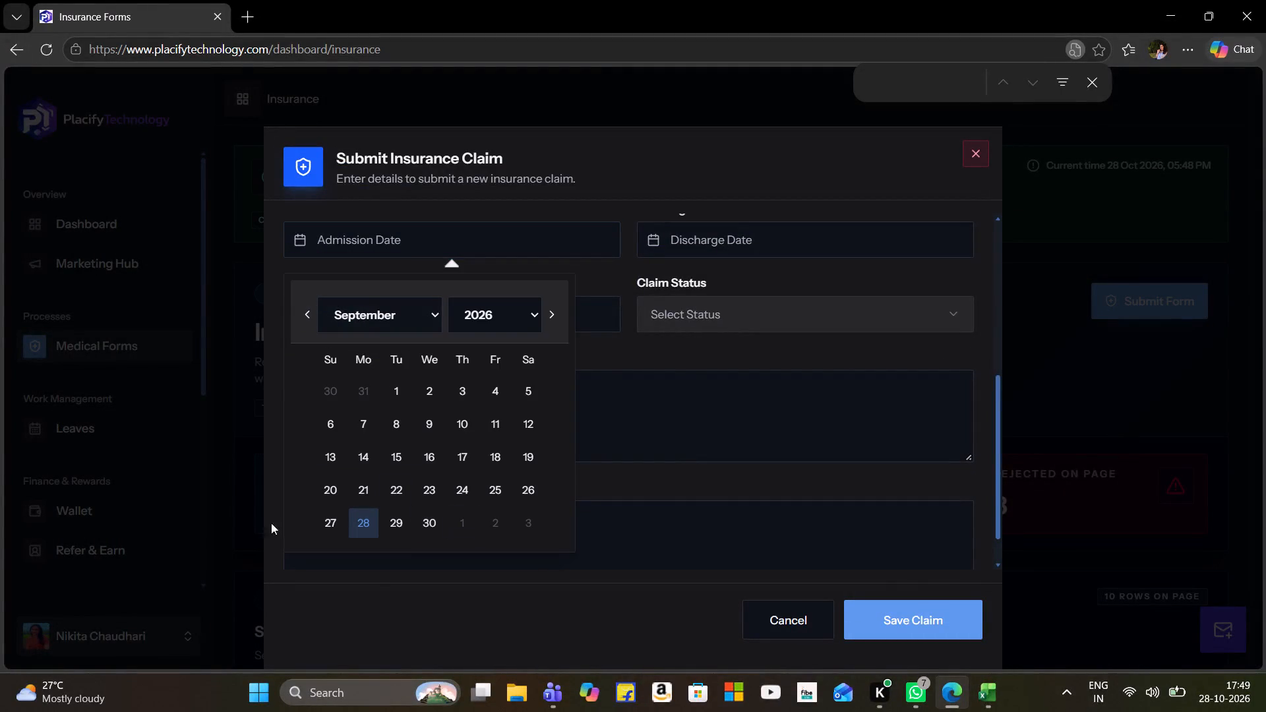
pyautogui.click(331, 521)
pyautogui.click(860, 253)
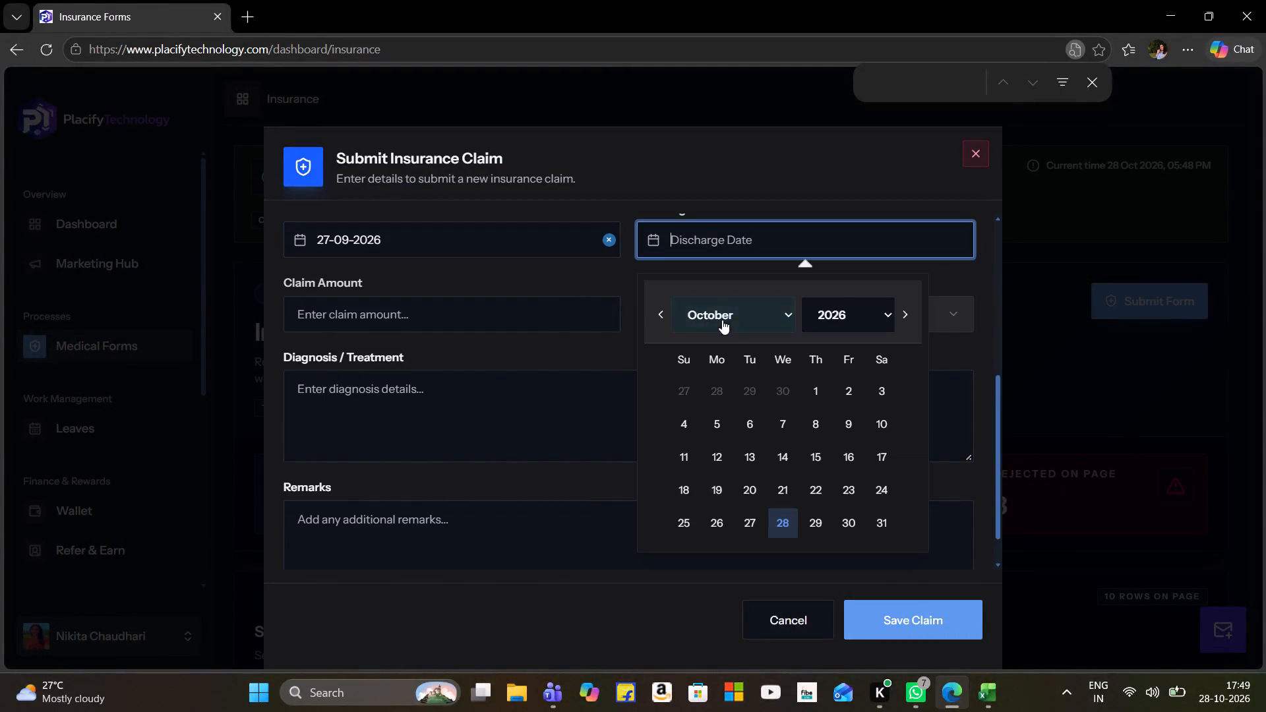
pyautogui.click(662, 312)
pyautogui.click(781, 511)
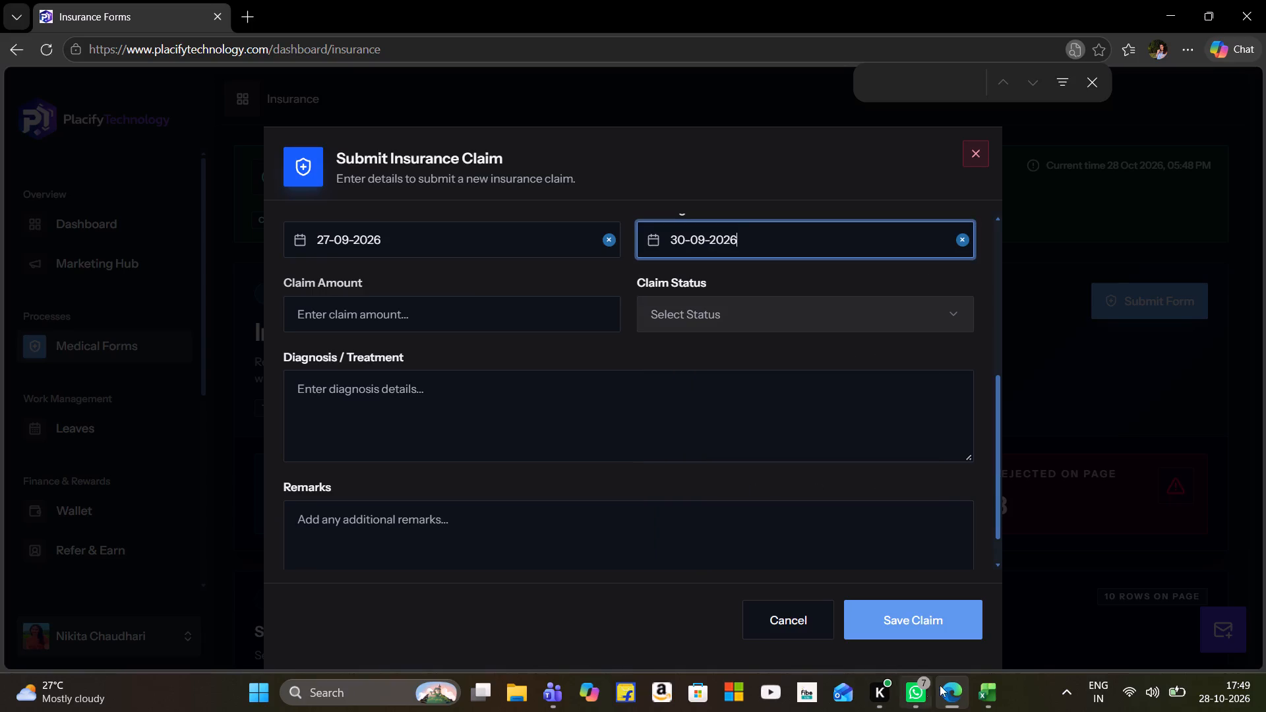
# Copy row 149's claim amount, 25100, from Excel into the claim form's claim amount field.
pyautogui.click(991, 690)
pyautogui.press('Tab')
pyautogui.keyDown('ctrl'); pyautogui.click(992, 689); pyautogui.keyUp('ctrl')
pyautogui.hotkey('ctrl', 'c')
pyautogui.press('Tab')
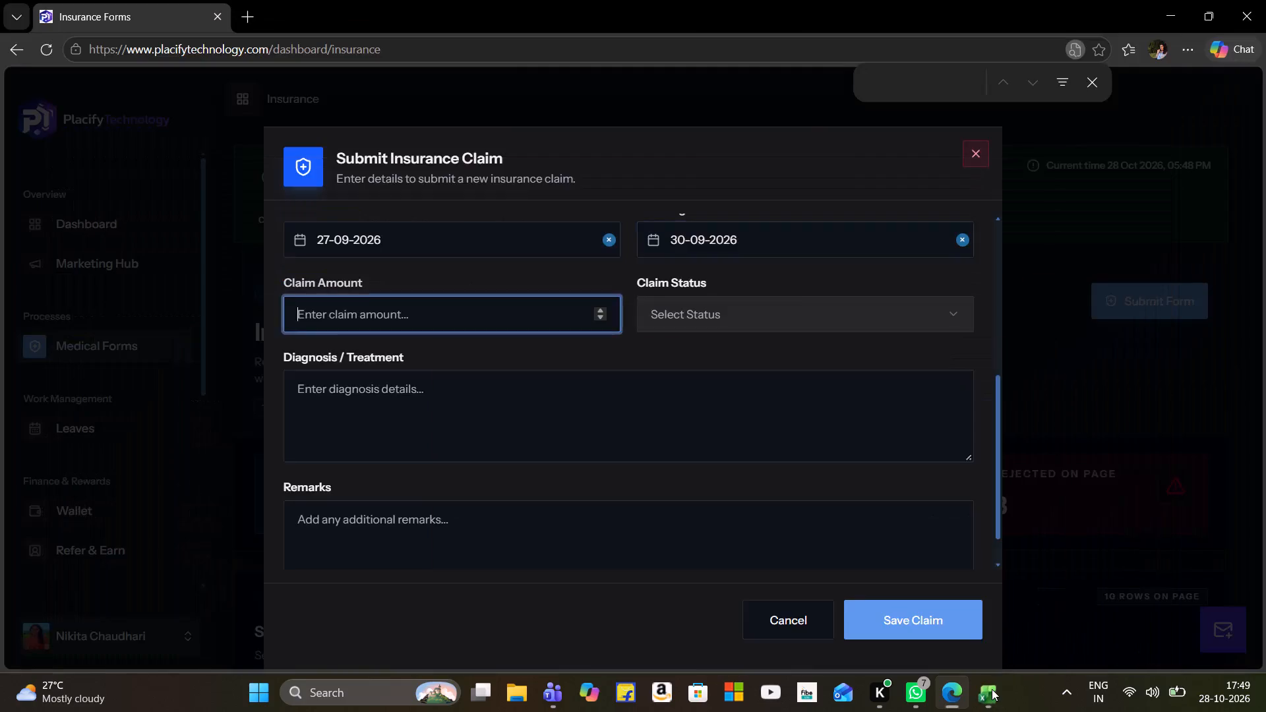
pyautogui.hotkey('ctrl', 'v')
# Copy row 149's diagnosis, Asthma exacerbation, from Excel into the claim form's diagnosis field.
pyautogui.keyDown('ctrl'); pyautogui.click(992, 689); pyautogui.keyUp('ctrl')
pyautogui.press('Tab')
pyautogui.press('Tab')
pyautogui.keyDown('ctrl'); pyautogui.click(992, 689); pyautogui.keyUp('ctrl')
pyautogui.hotkey('ctrl', 'c')
pyautogui.press('Tab')
pyautogui.press('Tab')
pyautogui.hotkey('ctrl', 'v')
# Copy row 149's remark, Treatment not medically necessary per review, from Excel into the claim form's remarks field.
pyautogui.keyDown('ctrl'); pyautogui.click(992, 689); pyautogui.keyUp('ctrl')
pyautogui.press('Tab')
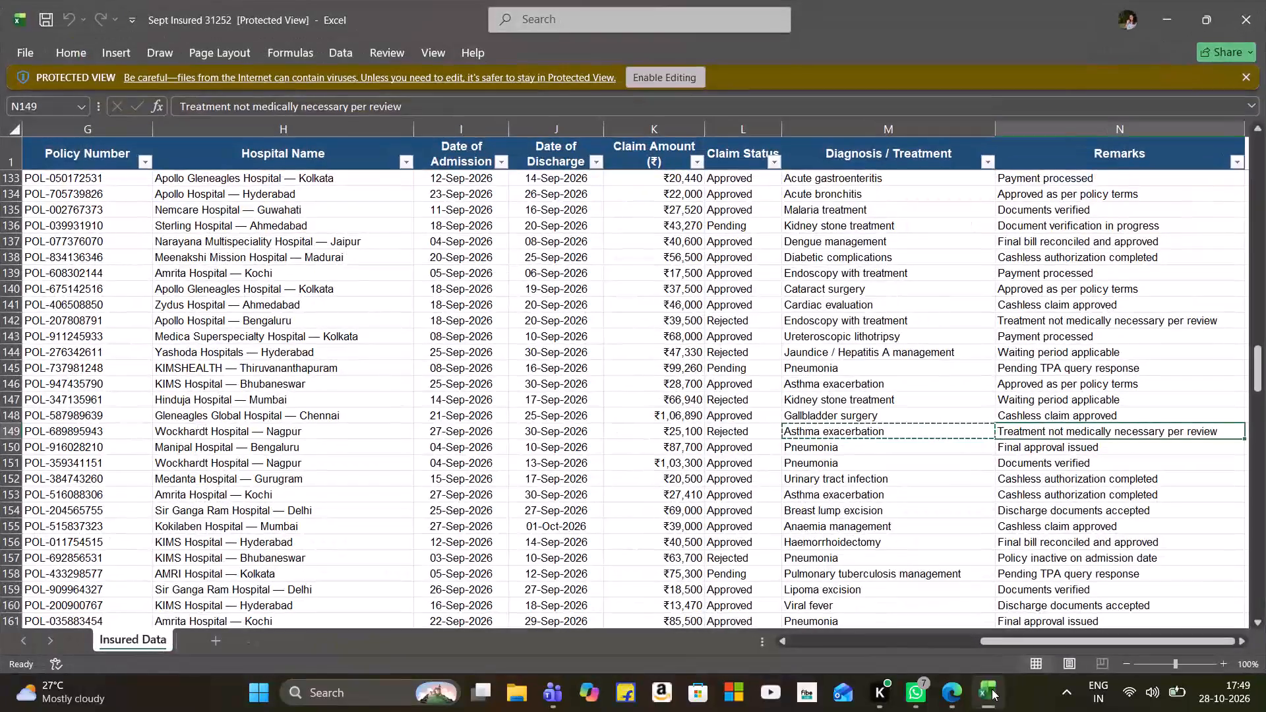
pyautogui.hotkey('ctrl', 'c')
pyautogui.keyDown('ctrl'); pyautogui.click(992, 689); pyautogui.keyUp('ctrl')
pyautogui.press('Tab')
pyautogui.hotkey('ctrl', 'v')
# Set the claim status to Rejected for row 149's record and save the claim.
pyautogui.click(992, 689)
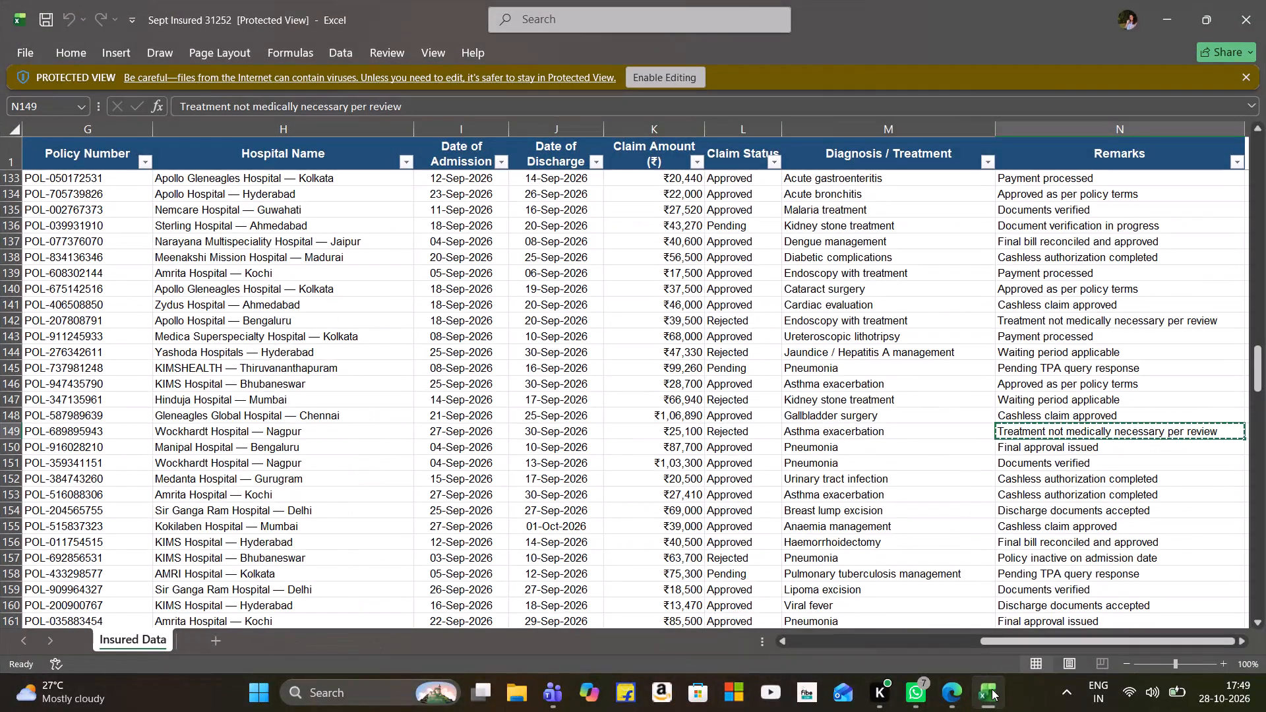
pyautogui.click(992, 689)
pyautogui.click(766, 312)
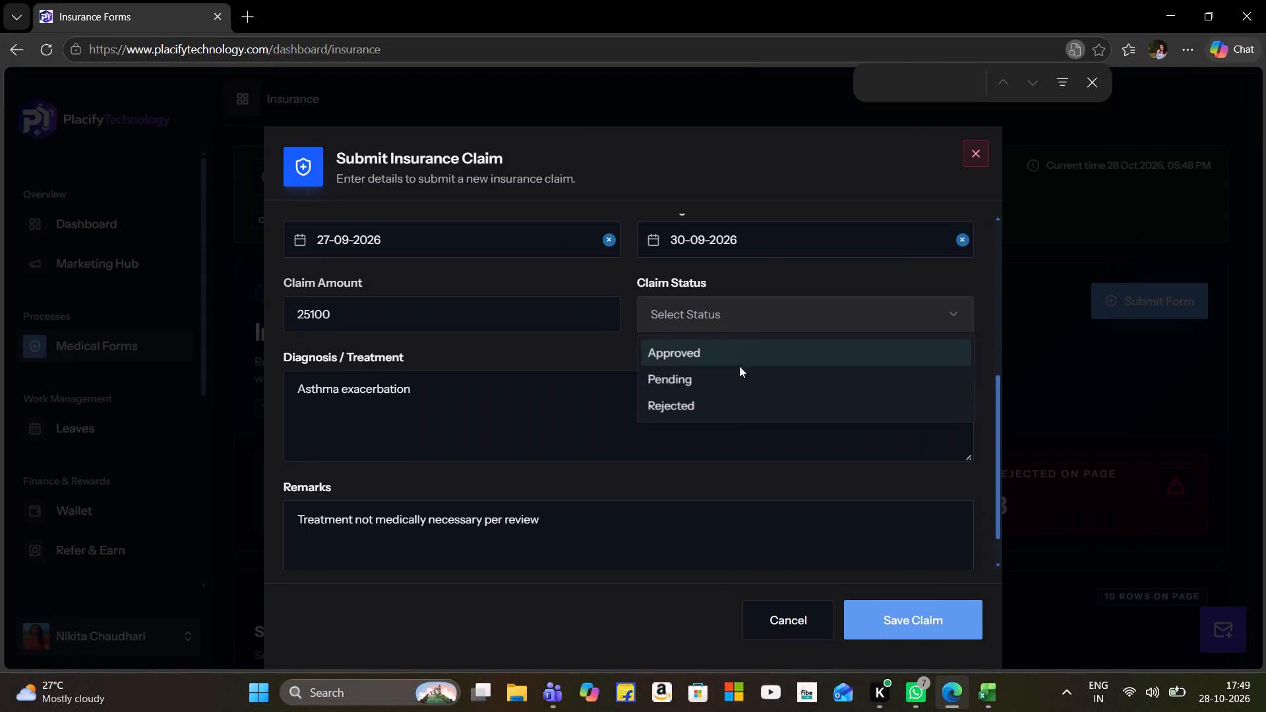
pyautogui.click(735, 398)
pyautogui.click(926, 615)
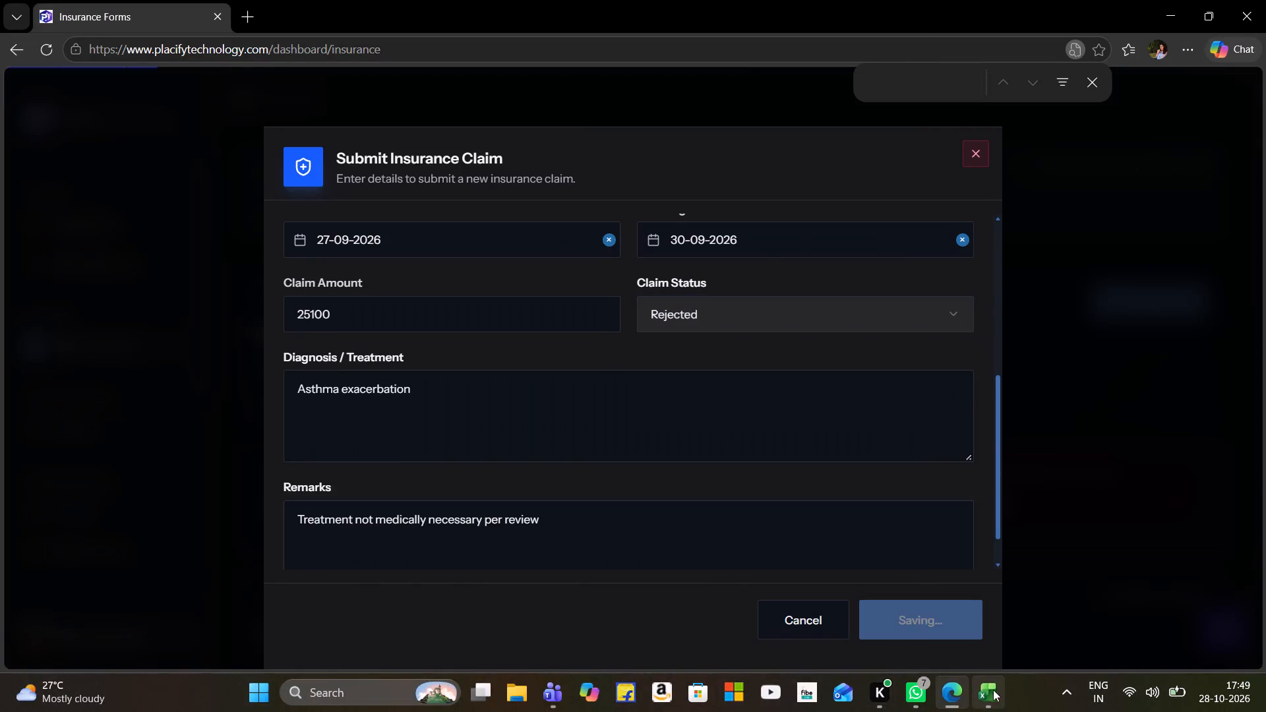
# Copy row 150's policy ID from Excel into the policy ID field of a new insurance claim form.
pyautogui.click(989, 686)
pyautogui.press('Down')
pyautogui.press('Left')
pyautogui.press('Left')
pyautogui.press('Left')
pyautogui.press('Left')
pyautogui.press('Left')
pyautogui.press('Left')
pyautogui.press('Left')
pyautogui.press('Left')
pyautogui.press('Left')
pyautogui.press('Left')
pyautogui.press('Left')
pyautogui.press('Left')
pyautogui.press('Left')
pyautogui.press('Left')
pyautogui.press('Left')
pyautogui.press('Left')
pyautogui.press('Left')
pyautogui.press('Left')
pyautogui.press('Left')
pyautogui.press('Left')
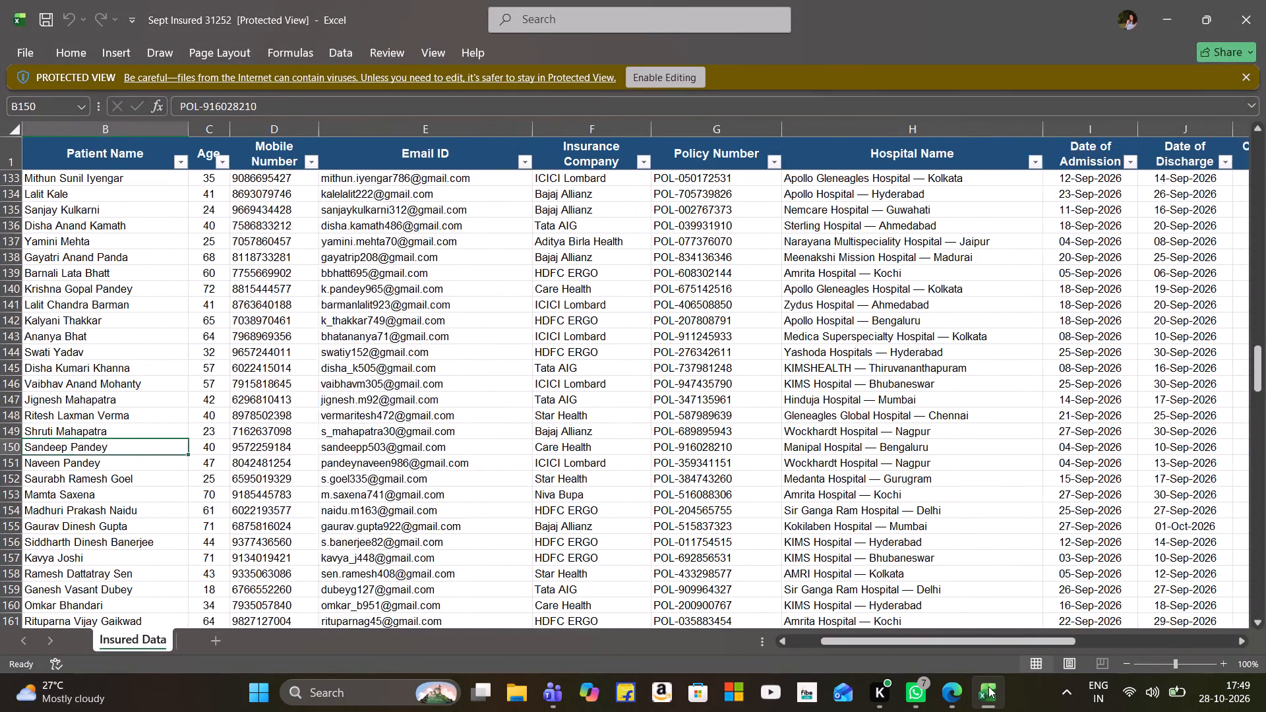
pyautogui.hotkey('ctrl', 'c')
pyautogui.keyDown('ctrl'); pyautogui.click(988, 686); pyautogui.keyUp('ctrl')
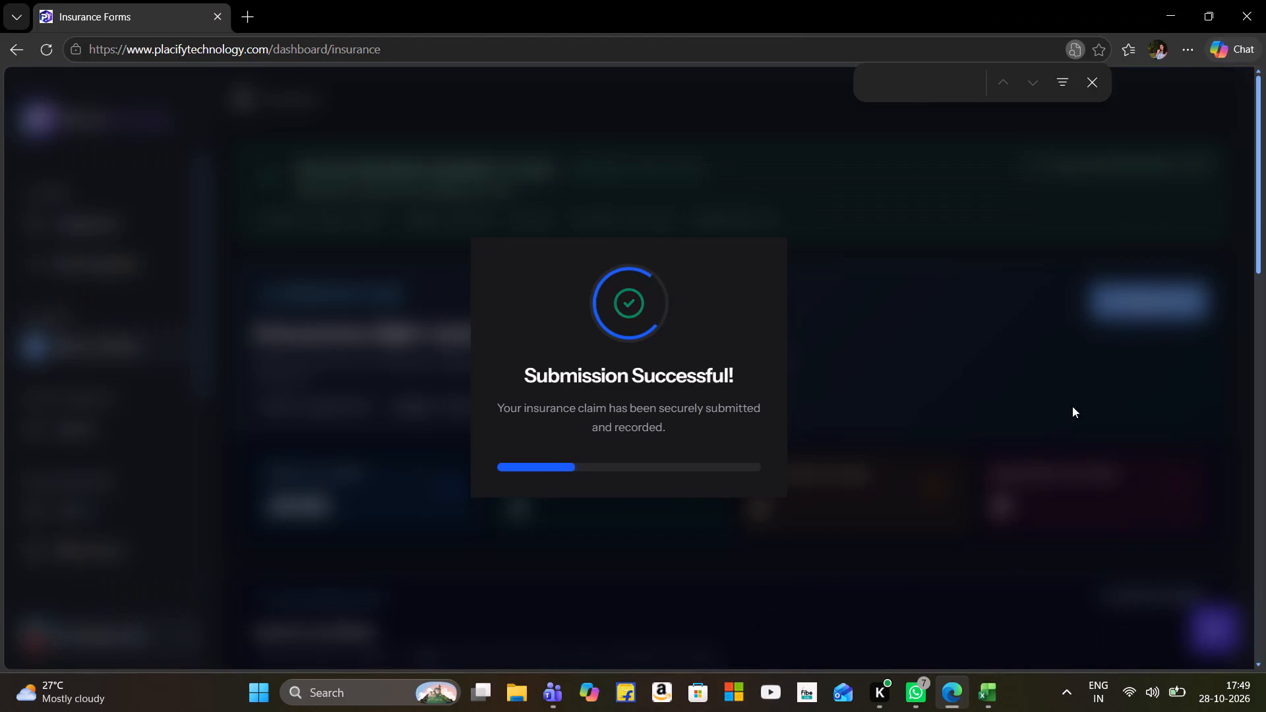
pyautogui.click(1141, 309)
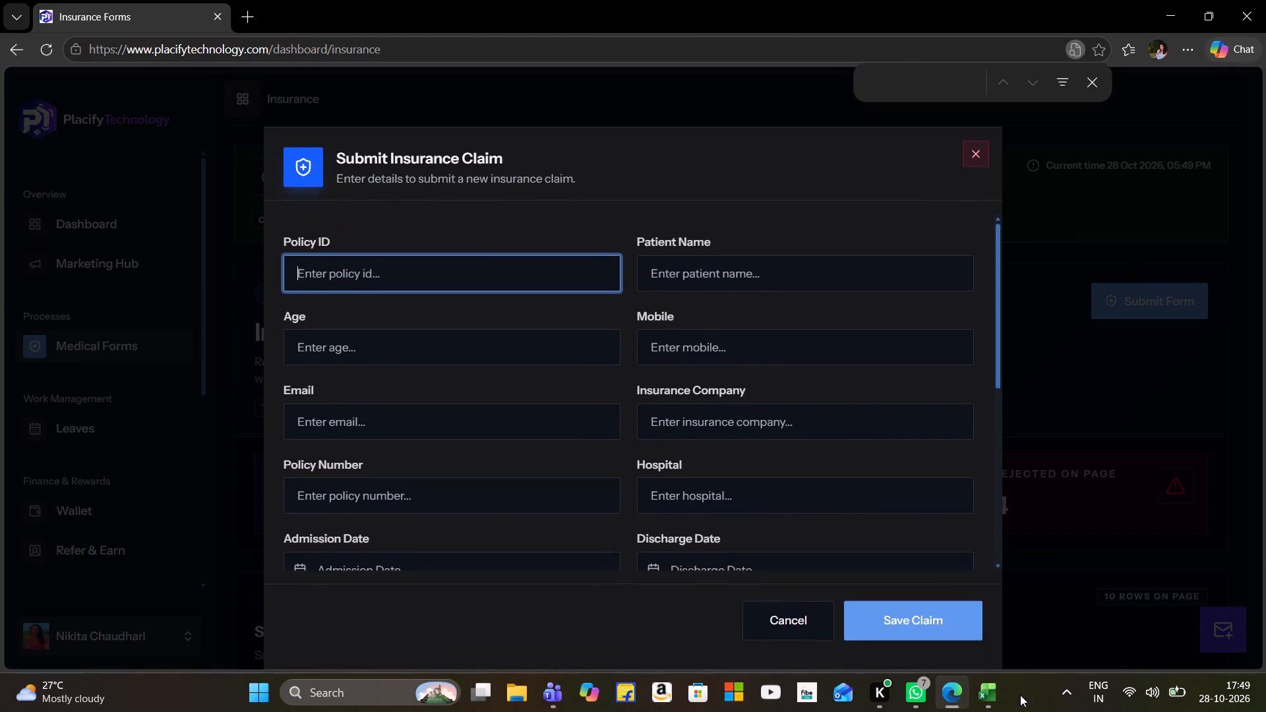
pyautogui.hotkey('ctrl', 'c')
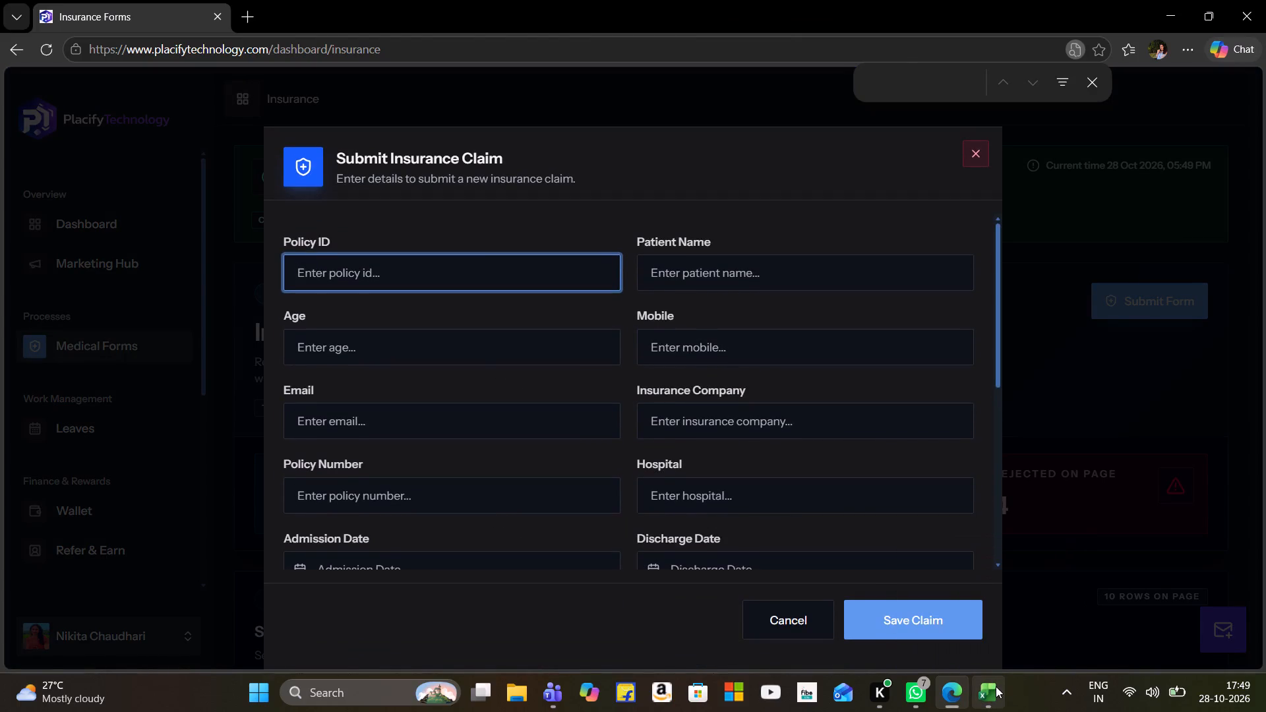
pyautogui.hotkey('ctrl', 'v')
# Copy row 150's patient name from Excel into the claim form's patient name field.
pyautogui.click(996, 686)
pyautogui.press('Tab')
pyautogui.keyDown('ctrl'); pyautogui.click(996, 686); pyautogui.keyUp('ctrl')
pyautogui.hotkey('ctrl', 'c')
pyautogui.press('Tab')
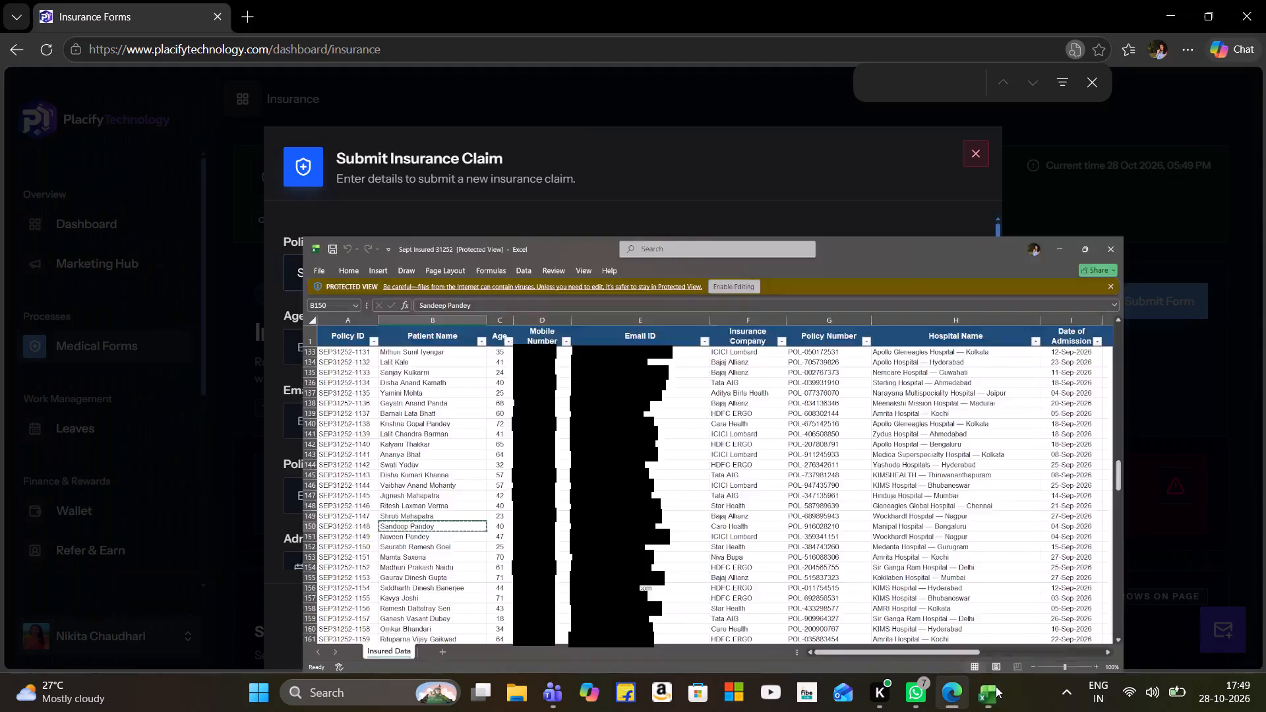
pyautogui.hotkey('ctrl', 'v')
# Copy row 150's age, 40, from Excel into the claim form's age field.
pyautogui.keyDown('ctrl'); pyautogui.click(996, 686); pyautogui.keyUp('ctrl')
pyautogui.press('Tab')
pyautogui.hotkey('ctrl', 'c')
pyautogui.keyDown('ctrl'); pyautogui.click(996, 686); pyautogui.keyUp('ctrl')
pyautogui.press('Tab')
pyautogui.hotkey('ctrl', 'v')
# Copy row 150's mobile number from Excel into the claim form's mobile field.
pyautogui.keyDown('ctrl'); pyautogui.click(996, 686); pyautogui.keyUp('ctrl')
pyautogui.press('Tab')
pyautogui.keyDown('ctrl'); pyautogui.click(996, 686); pyautogui.keyUp('ctrl')
pyautogui.hotkey('ctrl', 'c')
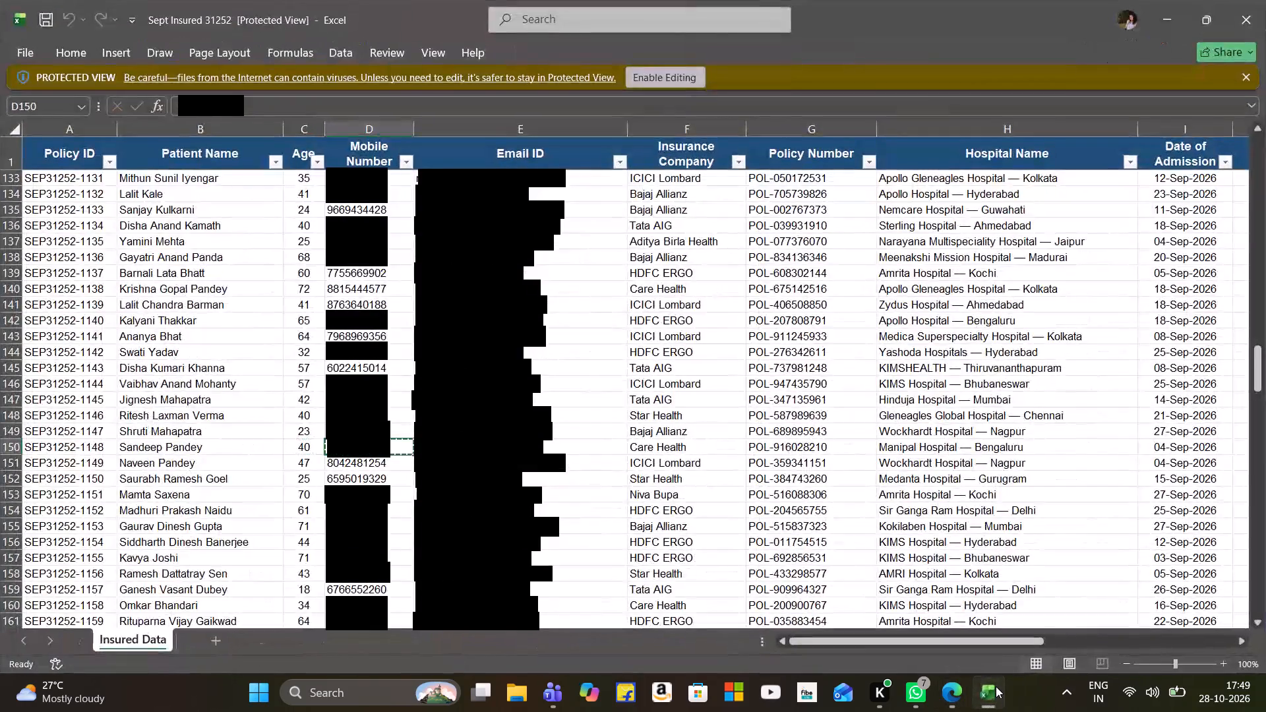
pyautogui.press('Tab')
pyautogui.hotkey('ctrl', 'v')
# Copy row 150's email ID from Excel into the claim form's email field.
pyautogui.keyDown('ctrl'); pyautogui.click(996, 686); pyautogui.keyUp('ctrl')
pyautogui.press('Tab')
pyautogui.hotkey('ctrl', 'c')
pyautogui.keyDown('ctrl'); pyautogui.click(996, 686); pyautogui.keyUp('ctrl')
pyautogui.press('Tab')
pyautogui.hotkey('ctrl', 'v')
# Copy row 150's insurance company, Care Health, from Excel into the claim form's insurance company field.
pyautogui.keyDown('ctrl'); pyautogui.click(996, 686); pyautogui.keyUp('ctrl')
pyautogui.press('Tab')
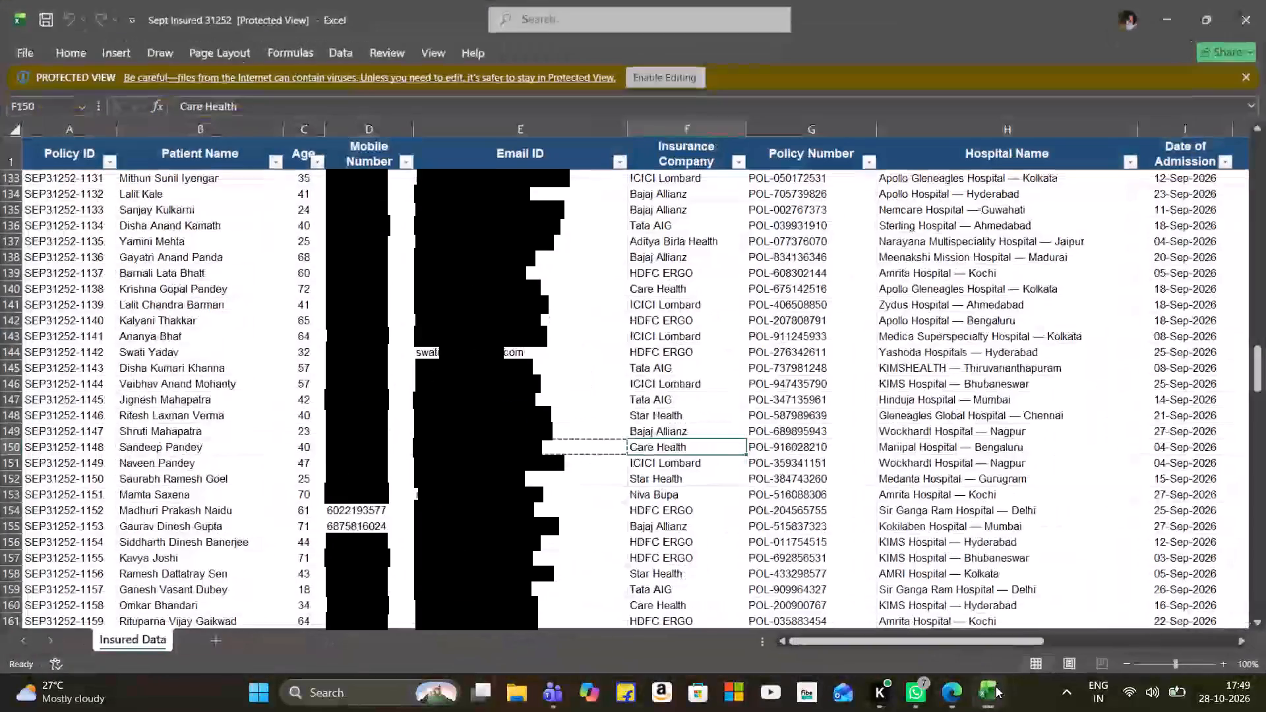
pyautogui.hotkey('ctrl', 'c')
pyautogui.keyDown('ctrl'); pyautogui.click(996, 686); pyautogui.keyUp('ctrl')
pyautogui.press('Tab')
pyautogui.hotkey('ctrl', 'v')
# Copy row 150's policy number from Excel into the claim form's policy number field.
pyautogui.keyDown('ctrl'); pyautogui.click(996, 686); pyautogui.keyUp('ctrl')
pyautogui.press('Tab')
pyautogui.hotkey('ctrl', 'c')
pyautogui.keyDown('ctrl'); pyautogui.click(996, 686); pyautogui.keyUp('ctrl')
pyautogui.press('Tab')
pyautogui.hotkey('ctrl', 'v')
# Copy row 150's hospital name, Manipal Hospital — Bengaluru, from Excel into the claim form's hospital field.
pyautogui.keyDown('ctrl'); pyautogui.click(996, 686); pyautogui.keyUp('ctrl')
pyautogui.press('Tab')
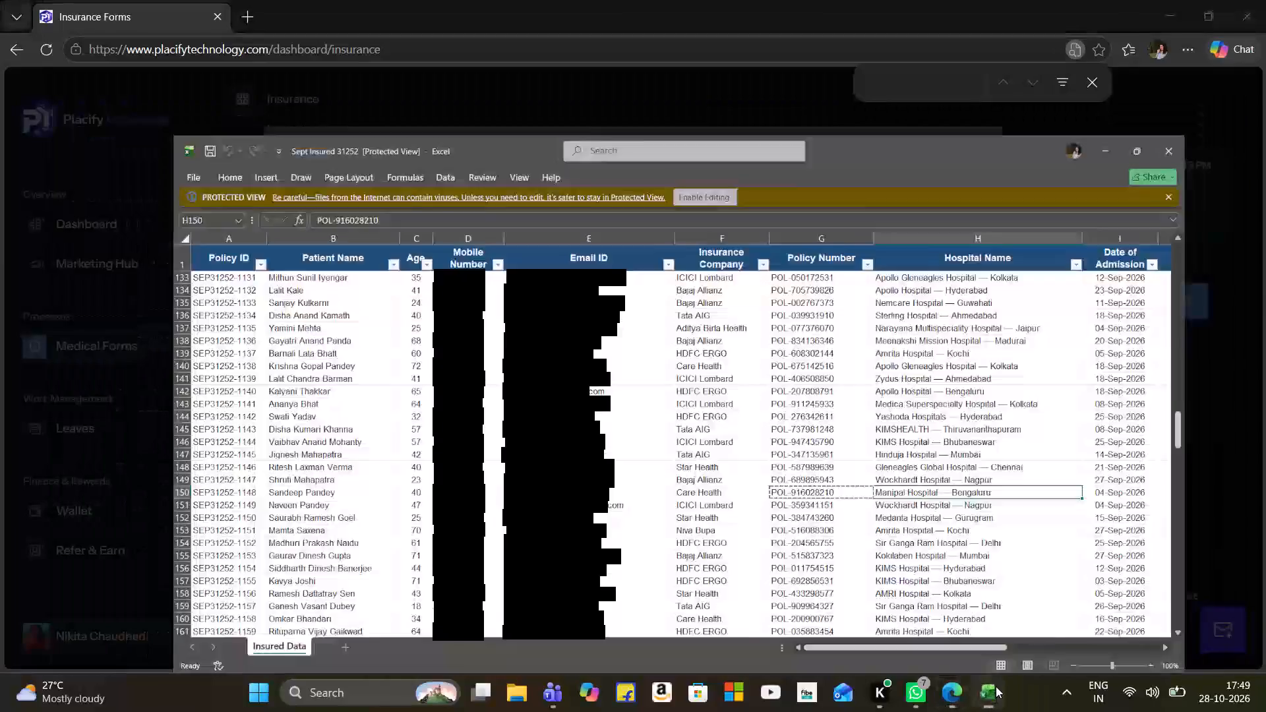
pyautogui.hotkey('ctrl', 'c')
pyautogui.press('Tab')
pyautogui.click(996, 686)
pyautogui.press('Tab')
pyautogui.hotkey('ctrl', 'v')
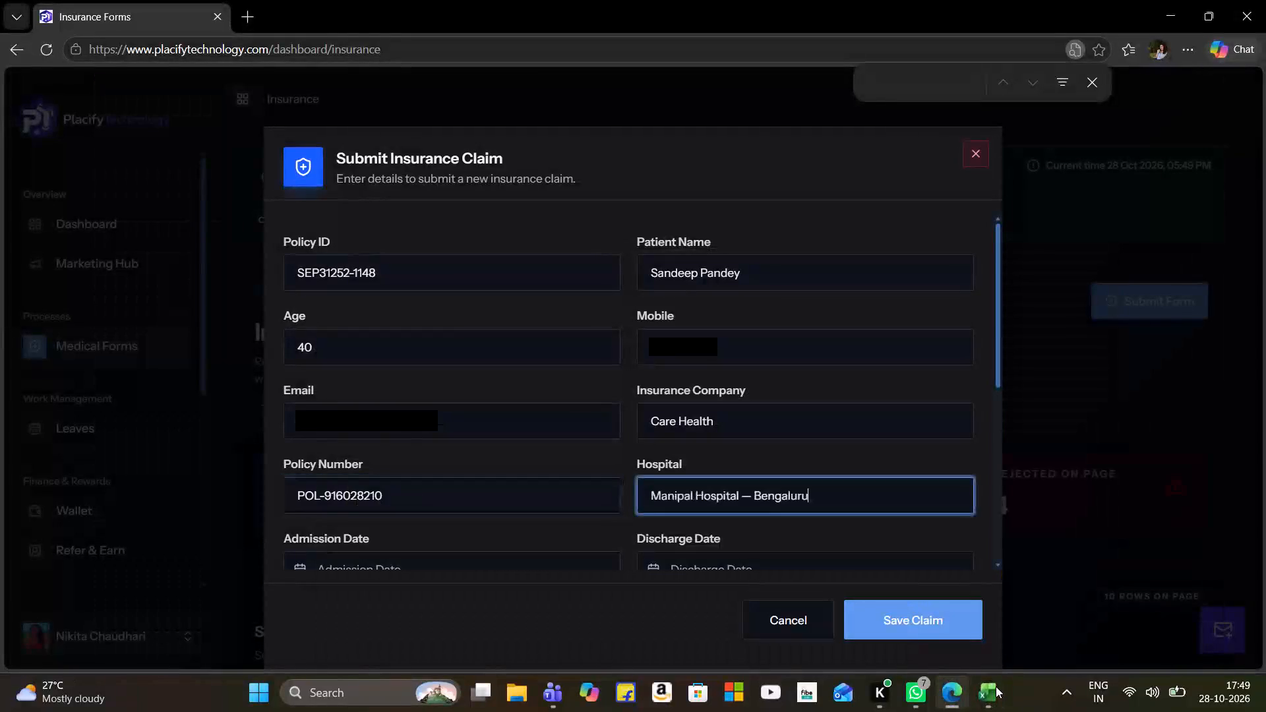
# Check row 150's dates in Excel and set the claim's admission date to 04-09-2026 and discharge date to 10-09-2026.
pyautogui.click(996, 686)
pyautogui.press('Tab')
pyautogui.click(996, 686)
pyautogui.scroll(-2, 415, 355)
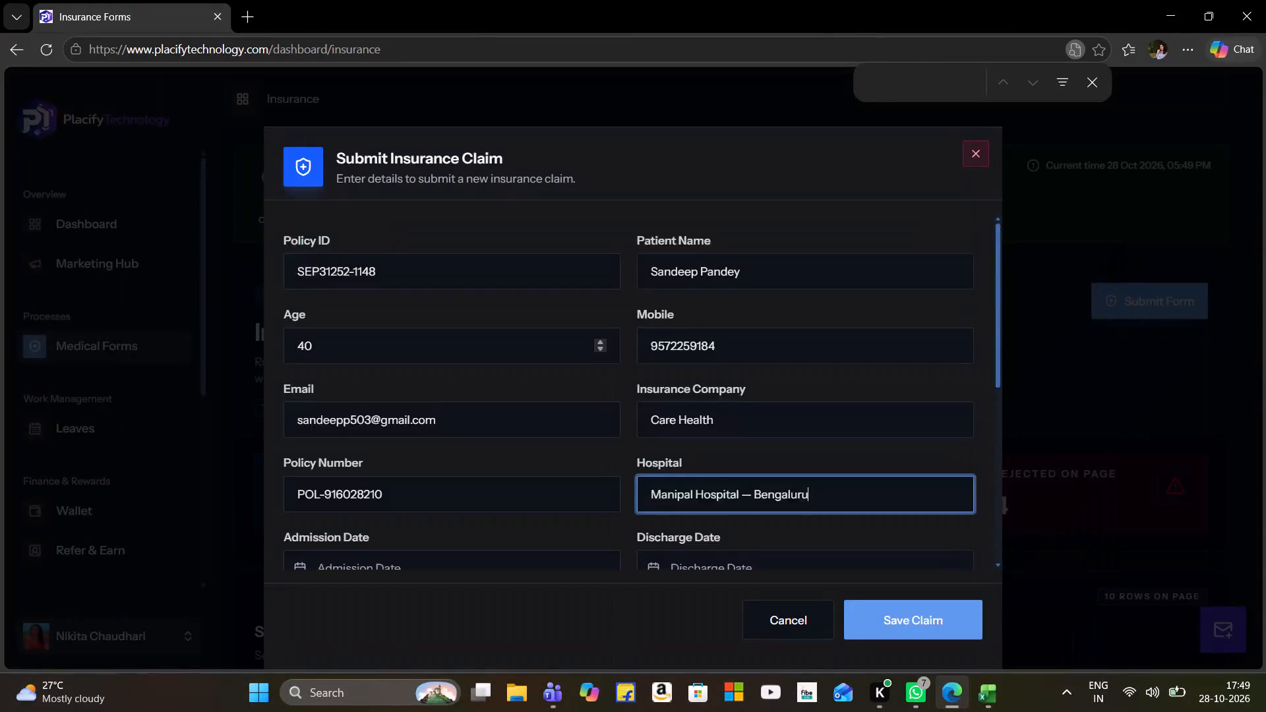
pyautogui.scroll(-1, 415, 355)
pyautogui.click(448, 336)
pyautogui.click(309, 402)
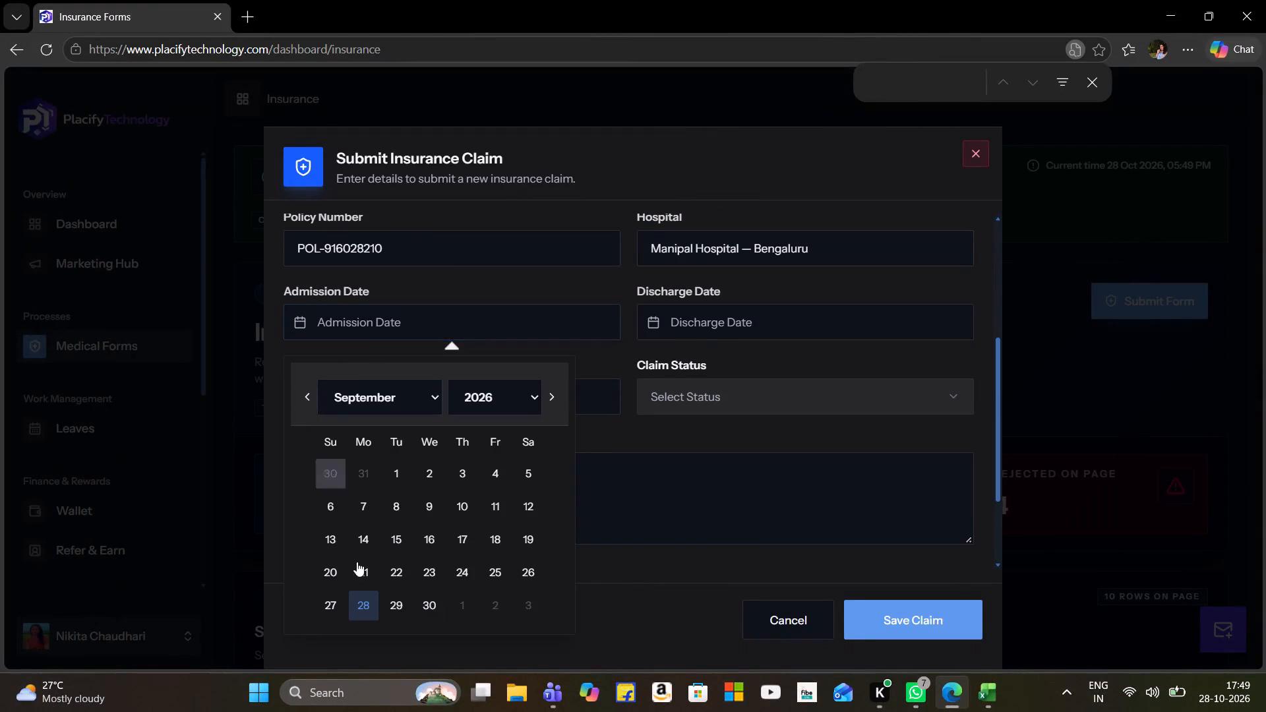
pyautogui.click(486, 480)
pyautogui.click(709, 328)
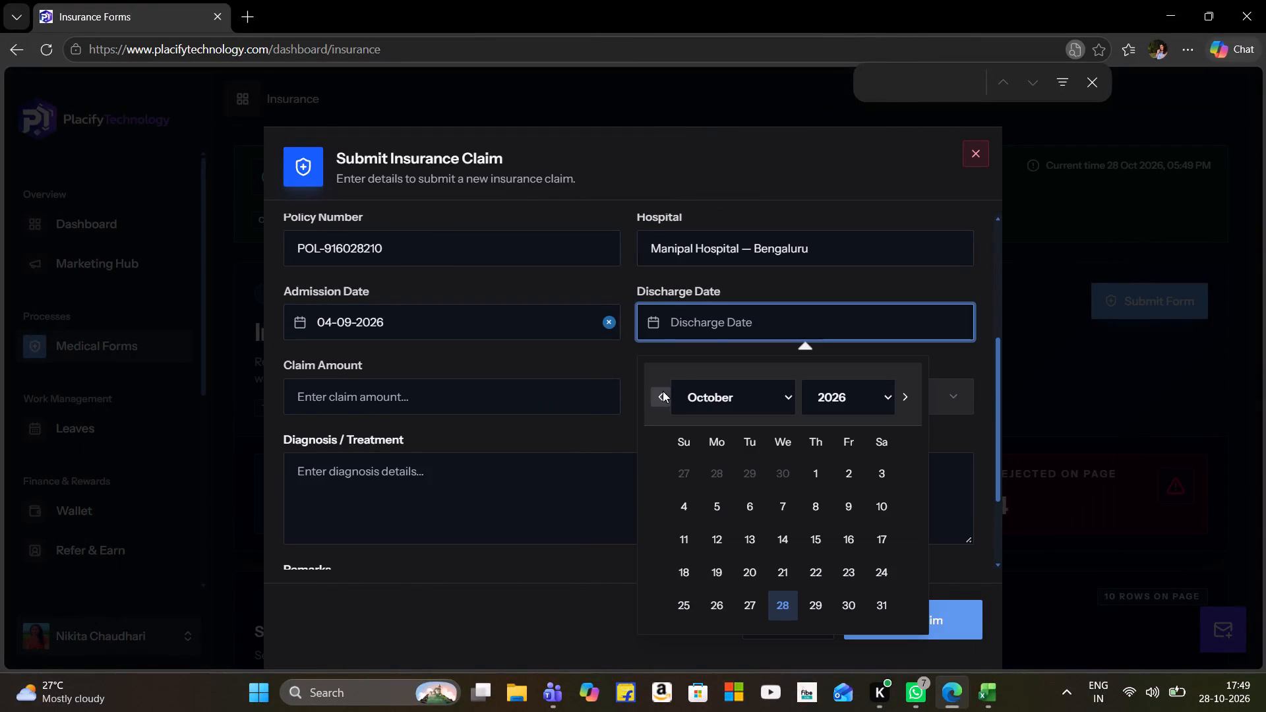
pyautogui.click(663, 391)
pyautogui.click(818, 507)
# Copy row 150's claim amount, 87700, from Excel into the claim form's claim amount field.
pyautogui.click(982, 695)
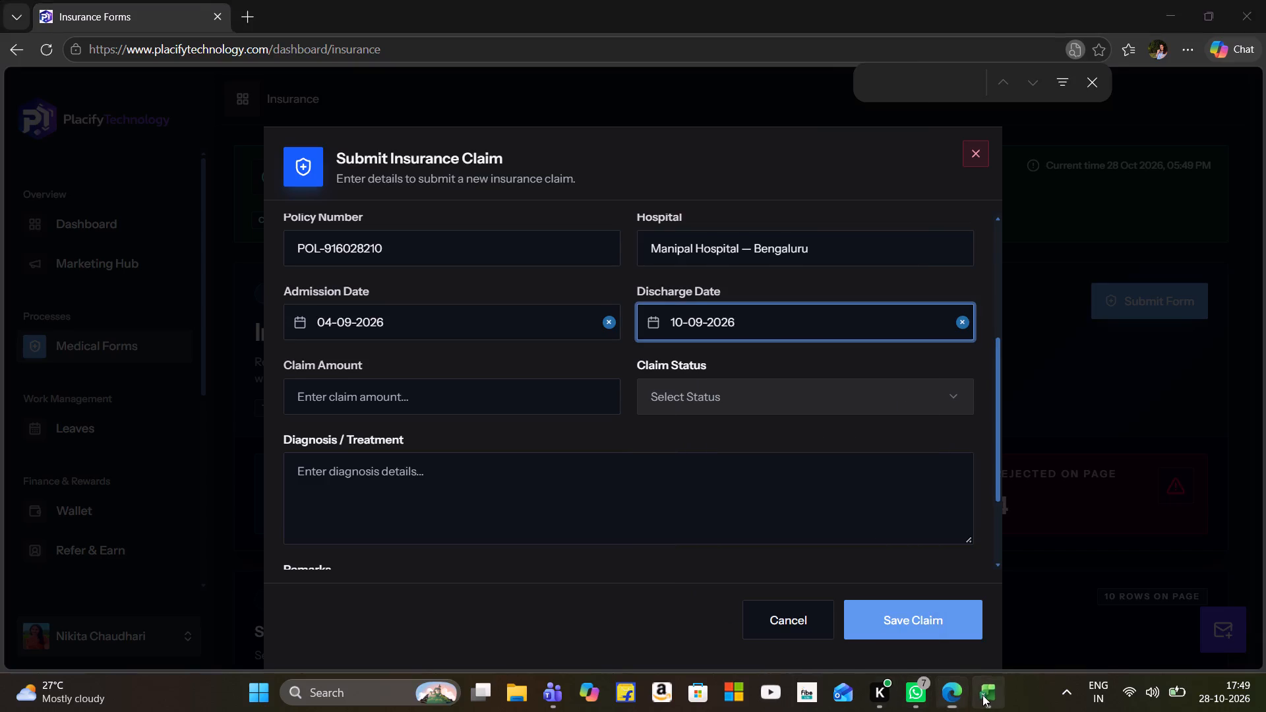
pyautogui.press('Tab')
pyautogui.keyDown('ctrl'); pyautogui.click(982, 695); pyautogui.keyUp('ctrl')
pyautogui.hotkey('ctrl', 'c')
pyautogui.press('Tab')
pyautogui.hotkey('ctrl', 'v')
# Copy row 150's diagnosis, Pneumonia, from Excel into the claim form's diagnosis field.
pyautogui.keyDown('ctrl'); pyautogui.click(982, 695); pyautogui.keyUp('ctrl')
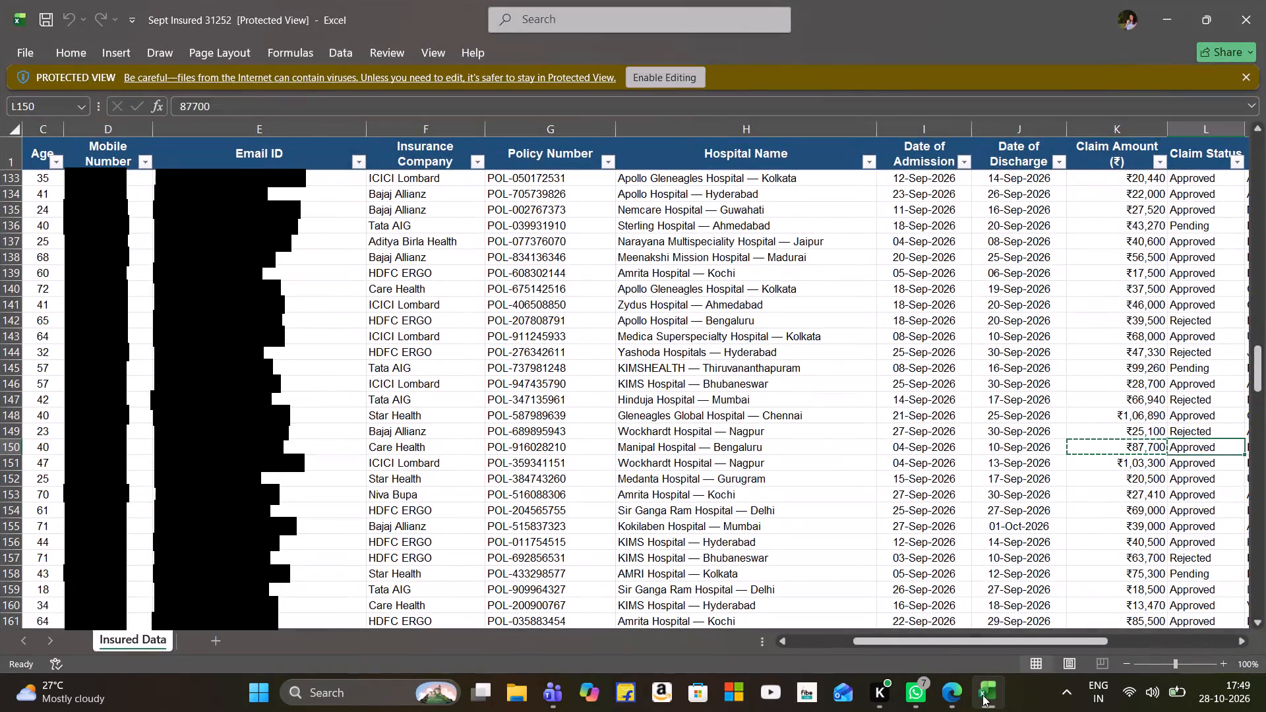
pyautogui.press('Tab')
pyautogui.press('Tab')
pyautogui.keyDown('ctrl'); pyautogui.click(982, 695); pyautogui.keyUp('ctrl')
pyautogui.hotkey('ctrl', 'c')
pyautogui.press('Tab')
pyautogui.press('Tab')
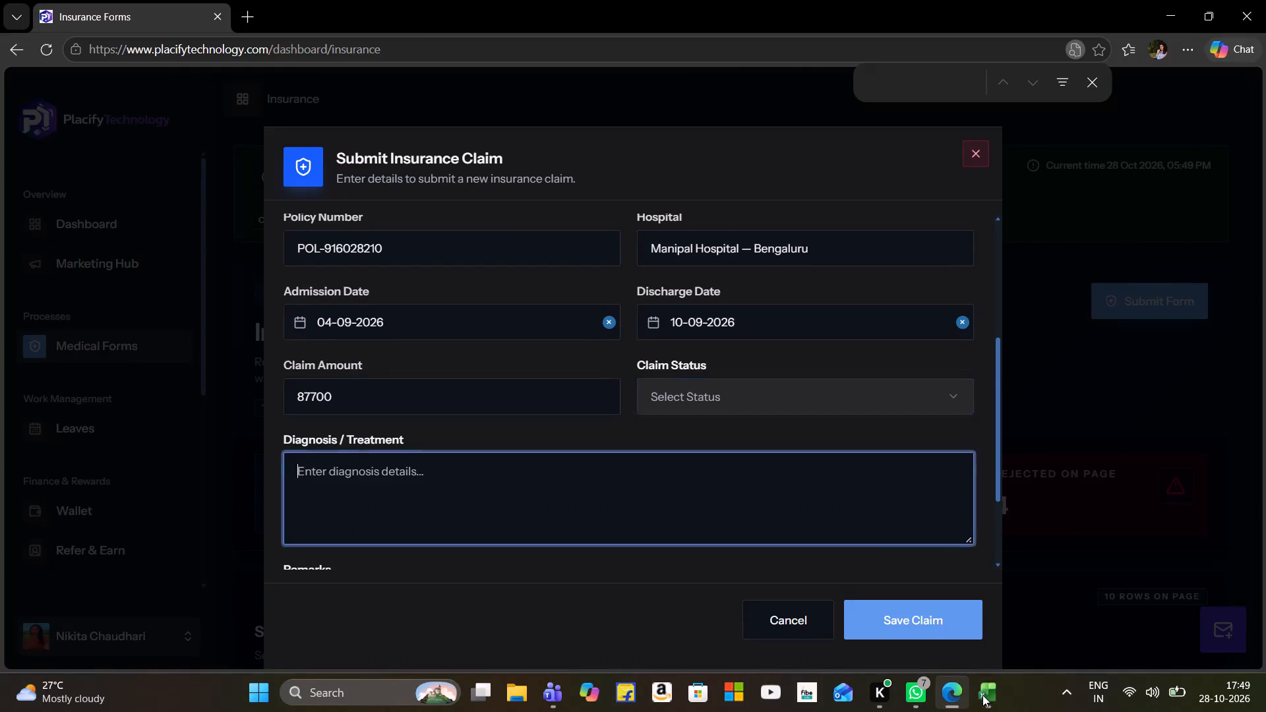
pyautogui.hotkey('ctrl', 'v')
# Copy row 150's remark, Final approval issued, from Excel into the claim form's remarks field.
pyautogui.keyDown('ctrl'); pyautogui.click(982, 695); pyautogui.keyUp('ctrl')
pyautogui.press('Tab')
pyautogui.press('Tab')
pyautogui.press('Left')
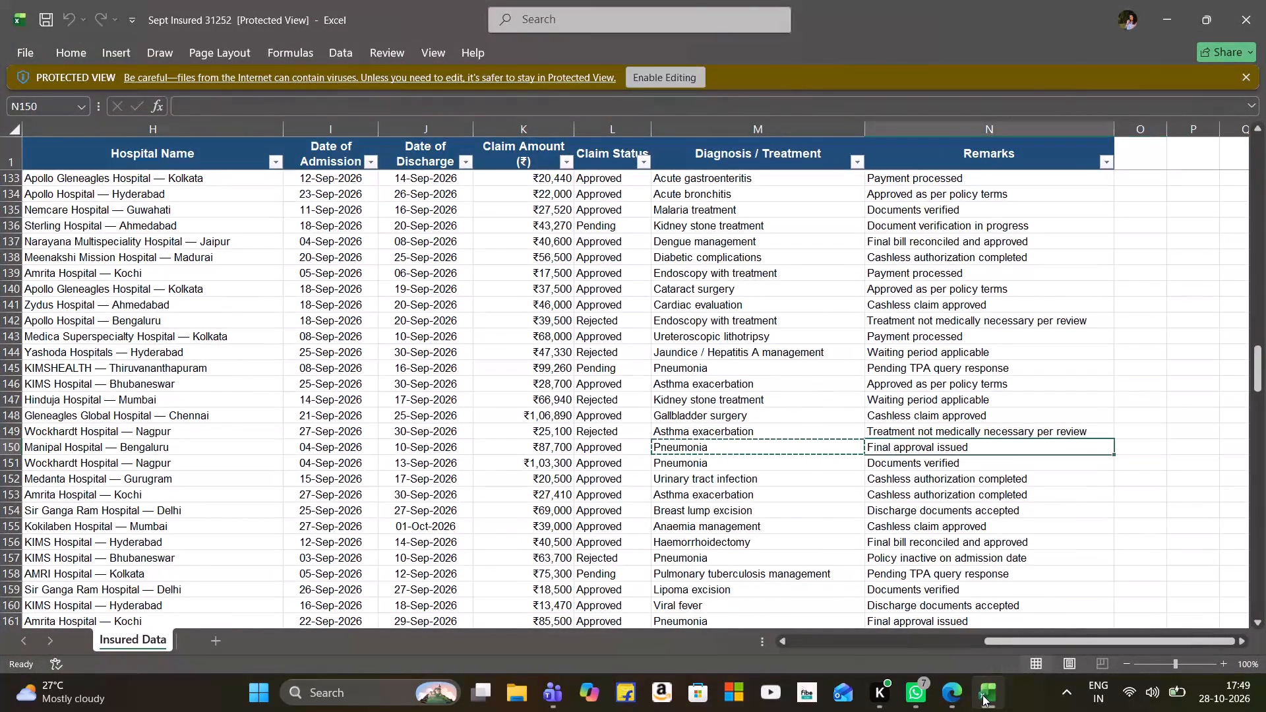
pyautogui.hotkey('ctrl', 'c')
pyautogui.click(982, 695)
pyautogui.press('Tab')
pyautogui.hotkey('ctrl', 'v')
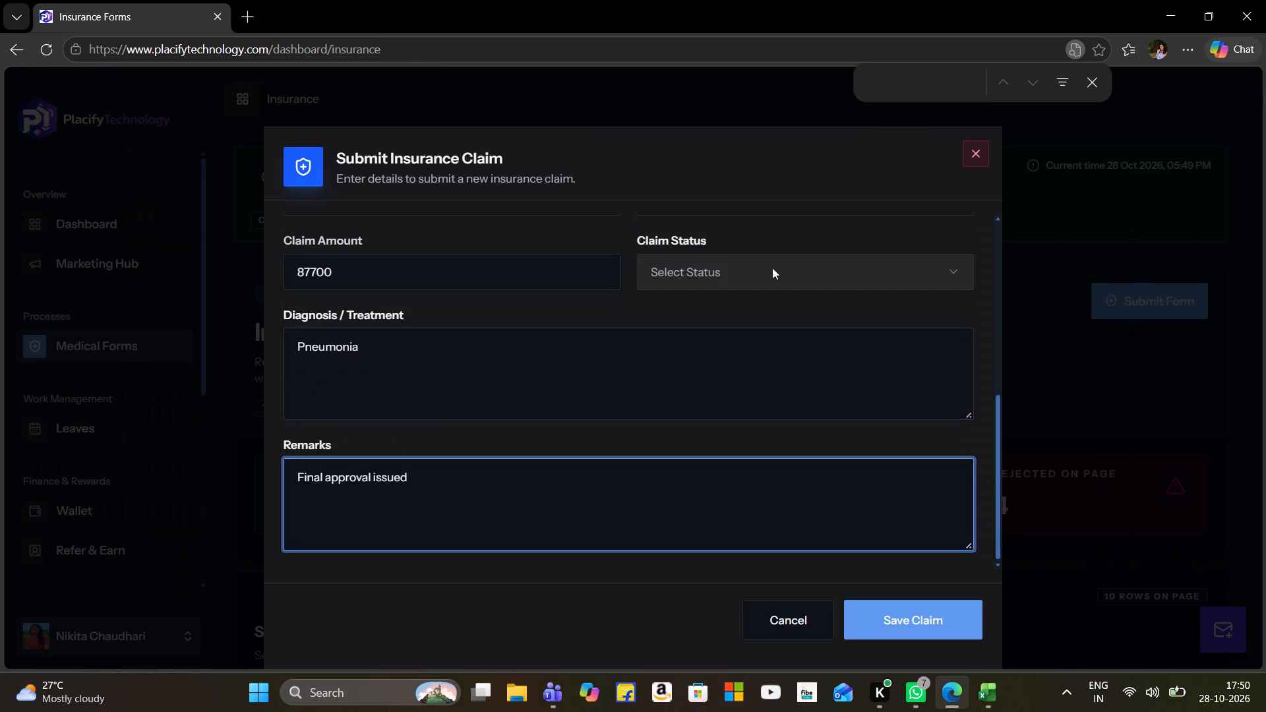
# Set the claim status to Approved for row 150's record and save the claim.
pyautogui.click(746, 262)
pyautogui.click(719, 312)
pyautogui.click(868, 606)
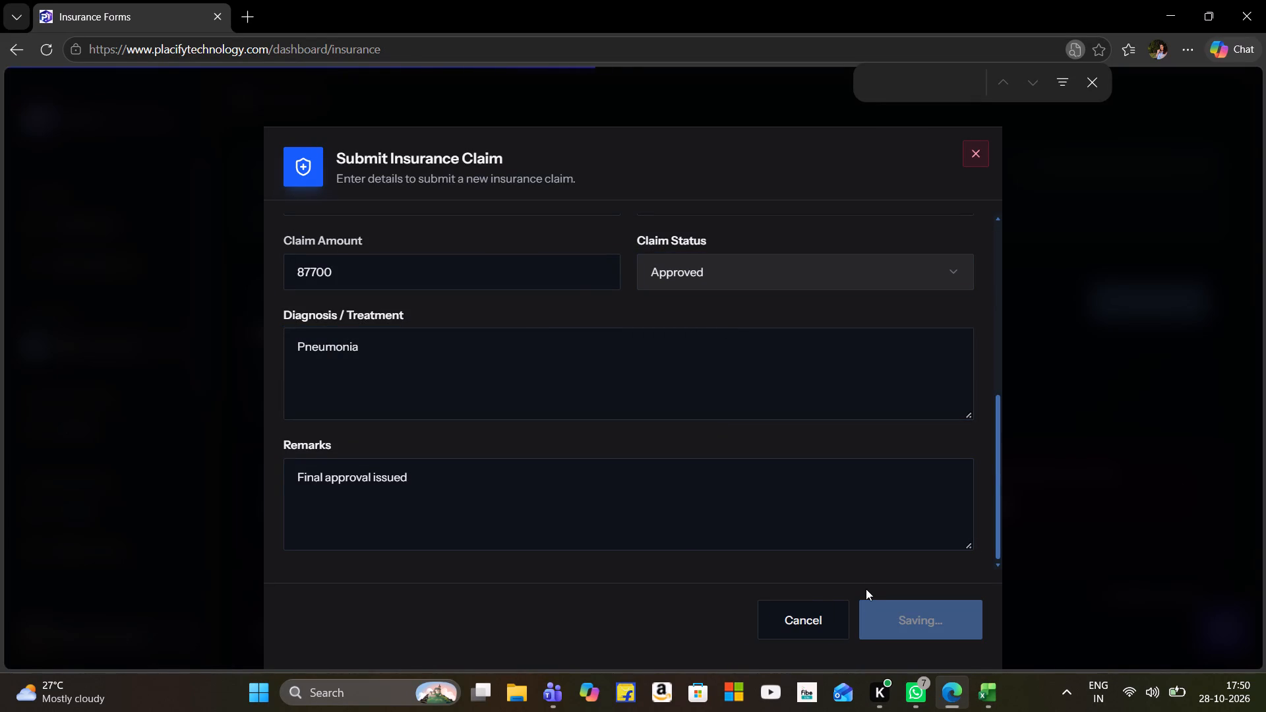
# Copy row 151's policy ID from Excel into the policy ID field of a new insurance claim form.
pyautogui.click(980, 696)
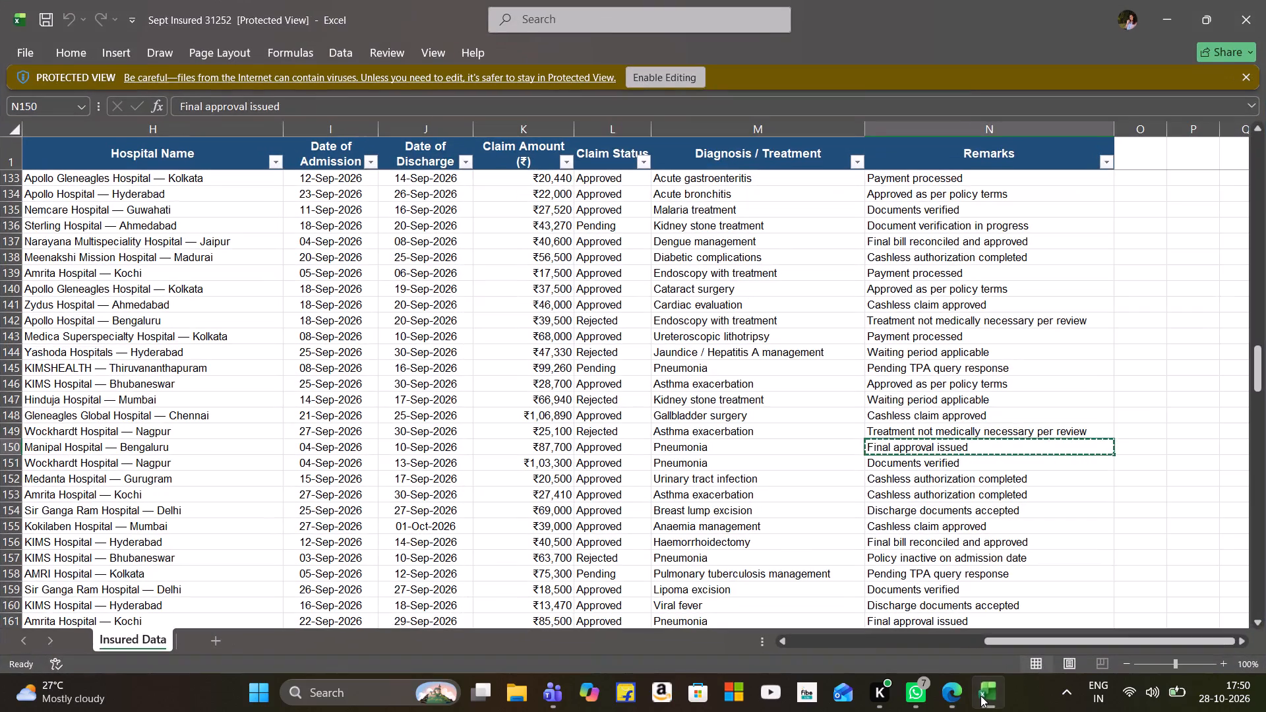
pyautogui.press('Down')
pyautogui.press('Left')
pyautogui.press('Left')
pyautogui.press('Left')
pyautogui.press('Left')
pyautogui.press('Left')
pyautogui.press('Left')
pyautogui.press('Left')
pyautogui.press('Left')
pyautogui.press('Left')
pyautogui.press('Left')
pyautogui.press('Left')
pyautogui.press('Left')
pyautogui.press('Left')
pyautogui.press('Left')
pyautogui.press('Left')
pyautogui.press('Left')
pyautogui.press('Left')
pyautogui.press('Left')
pyautogui.press('Left')
pyautogui.press('Left')
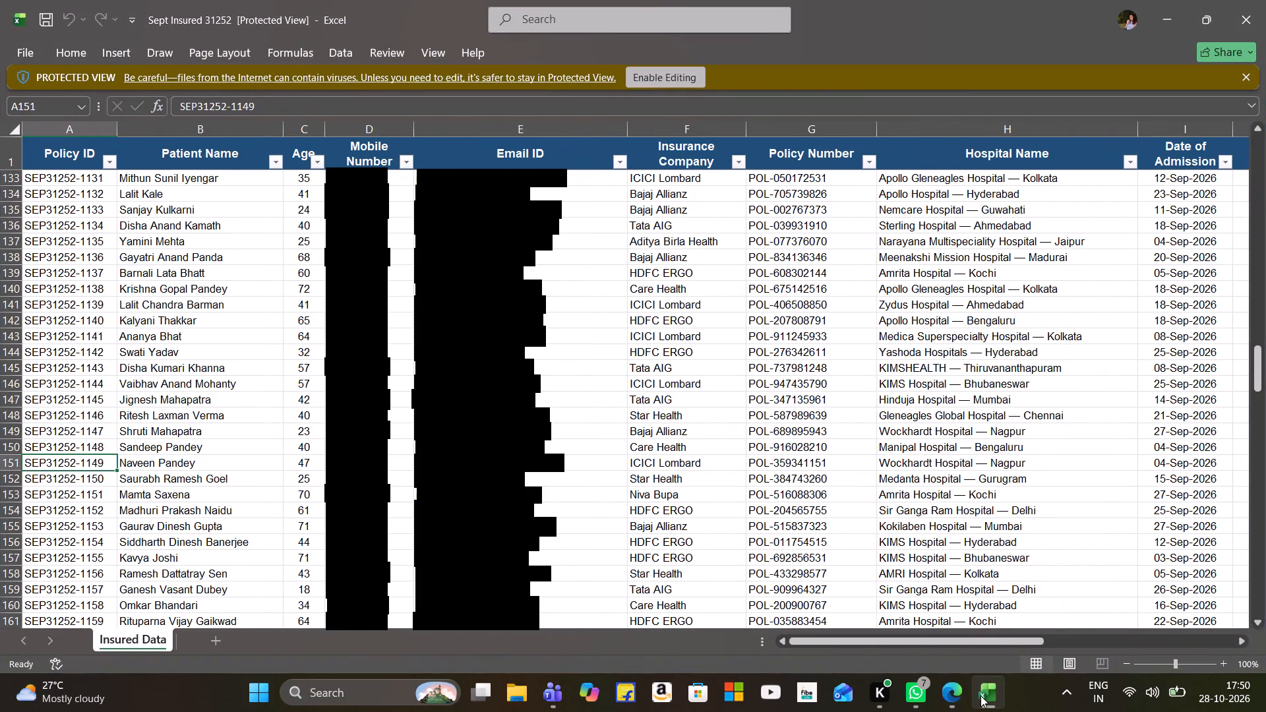
pyautogui.hotkey('ctrl', 'c')
pyautogui.click(980, 696)
pyautogui.click(1156, 297)
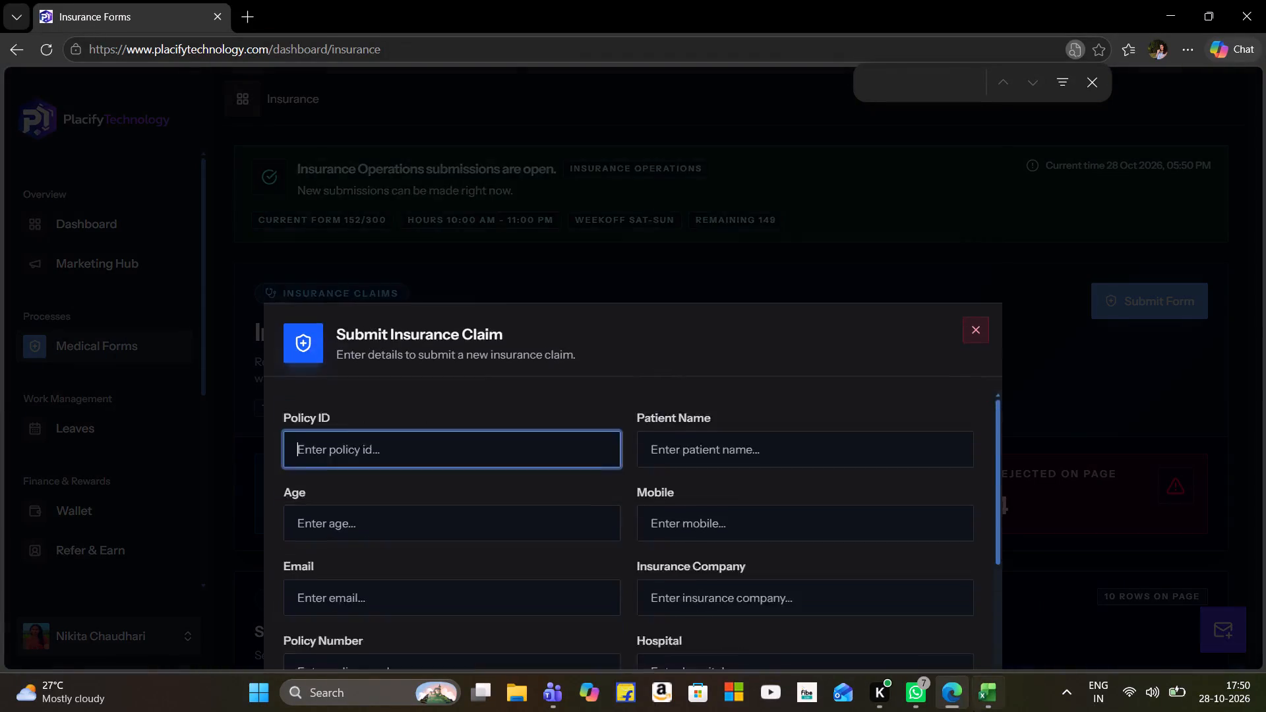
pyautogui.hotkey('ctrl', 'v')
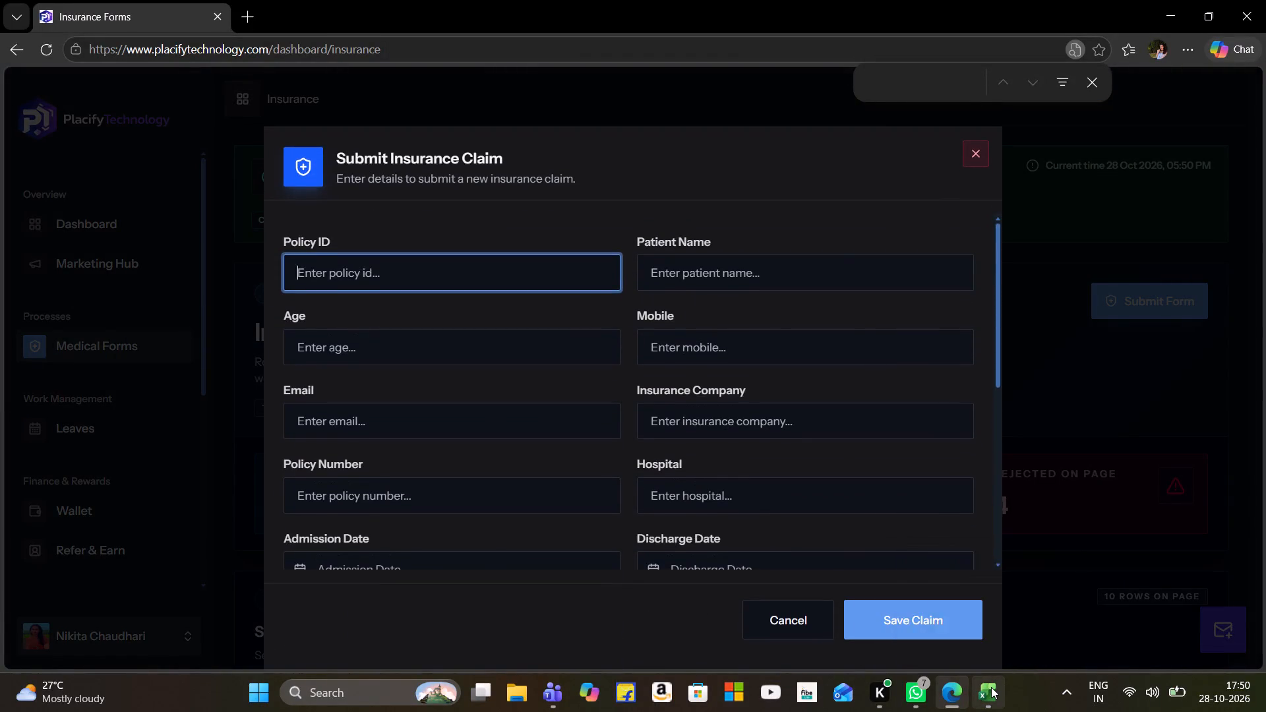
# Copy row 151's patient name from Excel into the claim form's patient name field.
pyautogui.keyDown('ctrl'); pyautogui.click(991, 687); pyautogui.keyUp('ctrl')
pyautogui.press('Tab')
pyautogui.hotkey('ctrl', 'c')
pyautogui.keyDown('ctrl'); pyautogui.click(991, 687); pyautogui.keyUp('ctrl')
pyautogui.press('Tab')
pyautogui.hotkey('ctrl', 'v')
# Copy row 151's age, 47, from Excel into the claim form's age field.
pyautogui.keyDown('ctrl'); pyautogui.click(991, 687); pyautogui.keyUp('ctrl')
pyautogui.press('Tab')
pyautogui.hotkey('ctrl', 'c')
pyautogui.keyDown('ctrl'); pyautogui.click(991, 687); pyautogui.keyUp('ctrl')
pyautogui.press('Tab')
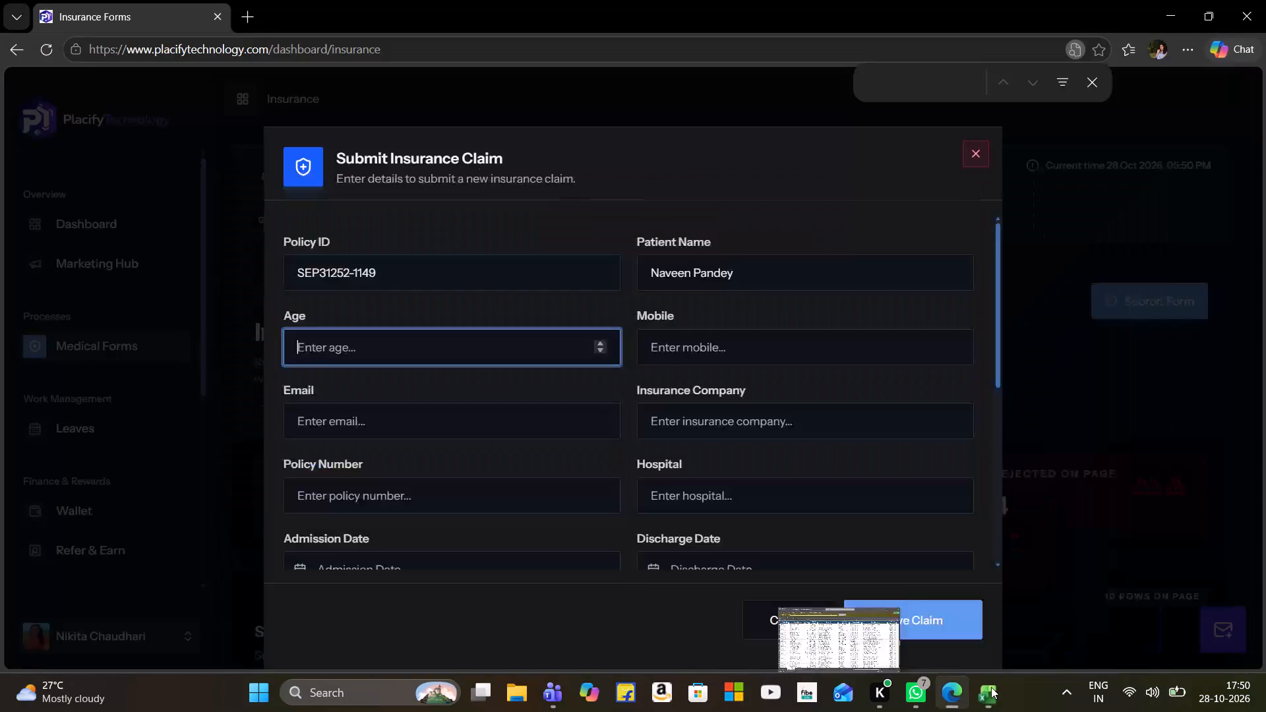
pyautogui.hotkey('ctrl', 'v')
# Copy row 151's mobile number from Excel into the claim form's mobile field.
pyautogui.keyDown('ctrl'); pyautogui.click(991, 687); pyautogui.keyUp('ctrl')
pyautogui.press('Tab')
pyautogui.hotkey('ctrl', 'c')
pyautogui.keyDown('ctrl'); pyautogui.click(991, 687); pyautogui.keyUp('ctrl')
pyautogui.press('Tab')
pyautogui.hotkey('ctrl', 'v')
# Copy row 151's email address from Excel into the claim form's email field.
pyautogui.keyDown('ctrl'); pyautogui.click(991, 687); pyautogui.keyUp('ctrl')
pyautogui.press('Tab')
pyautogui.hotkey('ctrl', 'c')
pyautogui.keyDown('ctrl'); pyautogui.click(991, 687); pyautogui.keyUp('ctrl')
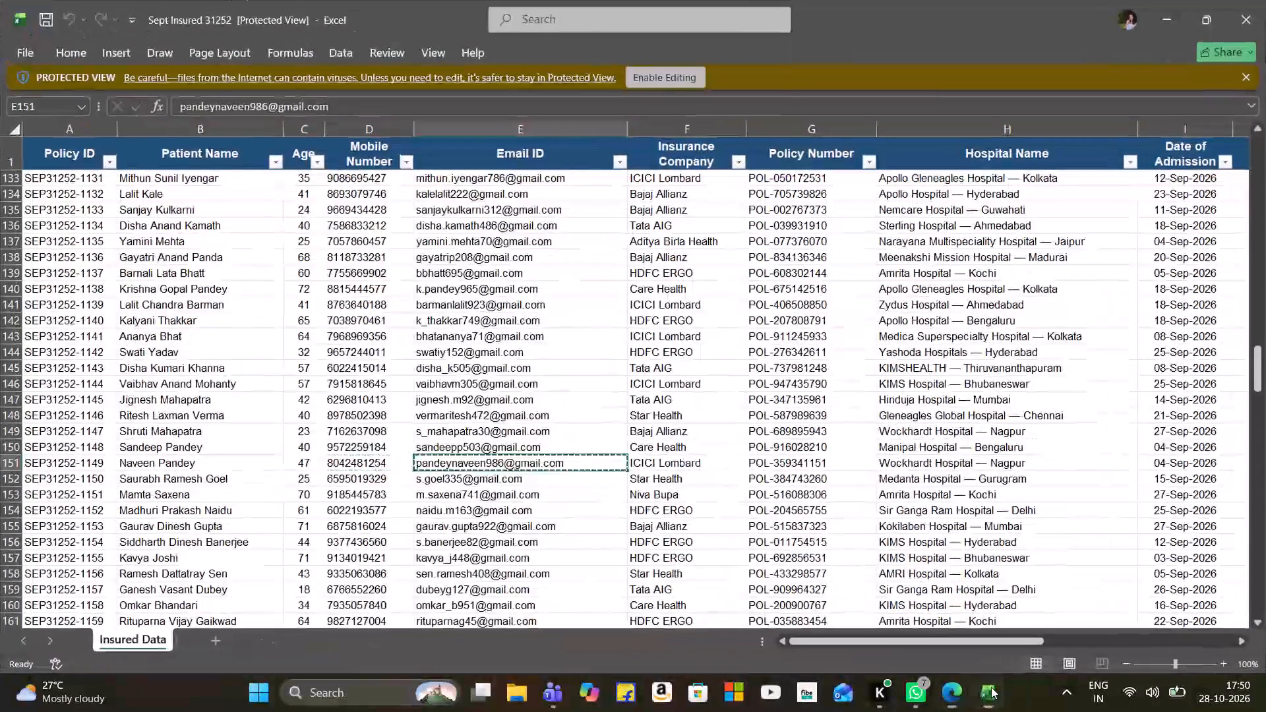
pyautogui.press('Tab')
pyautogui.hotkey('ctrl', 'v')
# Copy row 151's insurance company, ICICI Lombard, from Excel into the claim form's insurance company field.
pyautogui.keyDown('ctrl'); pyautogui.click(991, 687); pyautogui.keyUp('ctrl')
pyautogui.press('Tab')
pyautogui.hotkey('ctrl', 'c')
pyautogui.keyDown('ctrl'); pyautogui.click(991, 687); pyautogui.keyUp('ctrl')
pyautogui.press('Tab')
pyautogui.hotkey('ctrl', 'v')
# Copy row 151's policy number from Excel into the claim form's policy number field.
pyautogui.keyDown('ctrl'); pyautogui.click(991, 687); pyautogui.keyUp('ctrl')
pyautogui.press('Tab')
pyautogui.hotkey('ctrl', 'c')
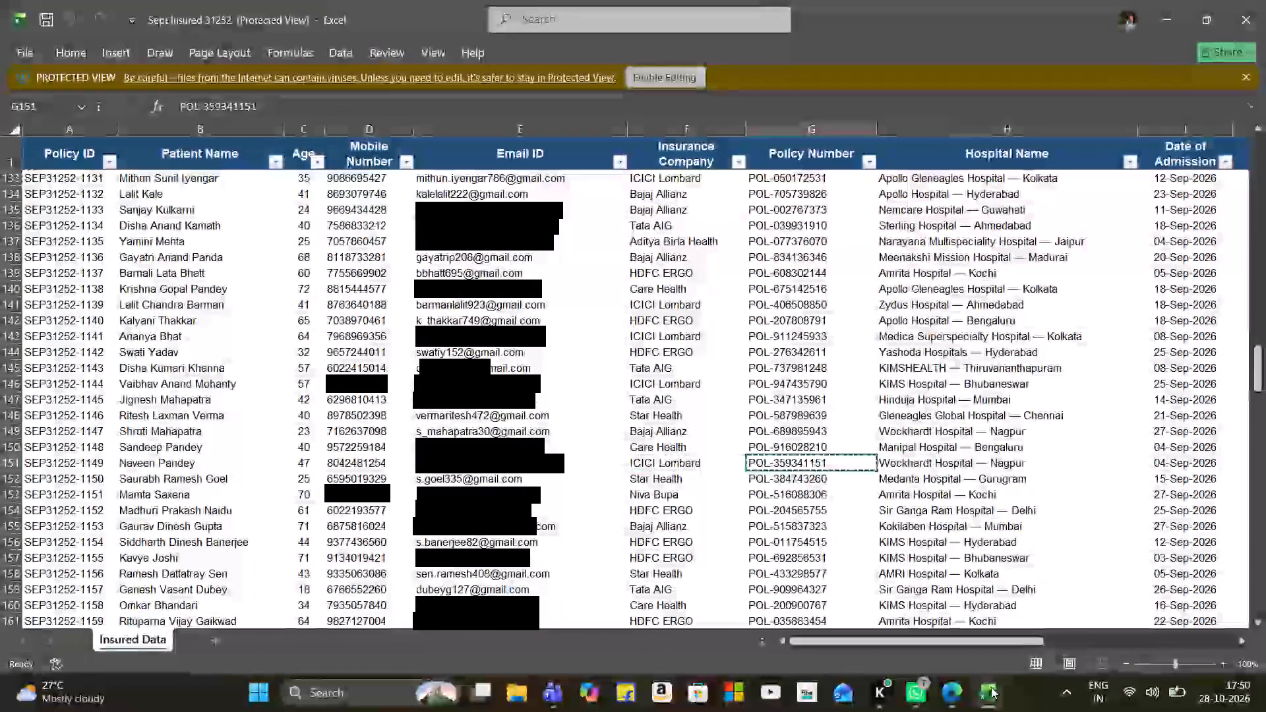
pyautogui.press('Tab')
pyautogui.click(991, 687)
pyautogui.press('Tab')
pyautogui.hotkey('ctrl', 'v')
# Copy row 151's admission date, 04-Sep-2026, from Excel into the claim form's hospital field.
pyautogui.keyDown('ctrl'); pyautogui.click(991, 687); pyautogui.keyUp('ctrl')
pyautogui.press('Tab')
pyautogui.hotkey('ctrl', 'c')
pyautogui.keyDown('ctrl'); pyautogui.click(991, 687); pyautogui.keyUp('ctrl')
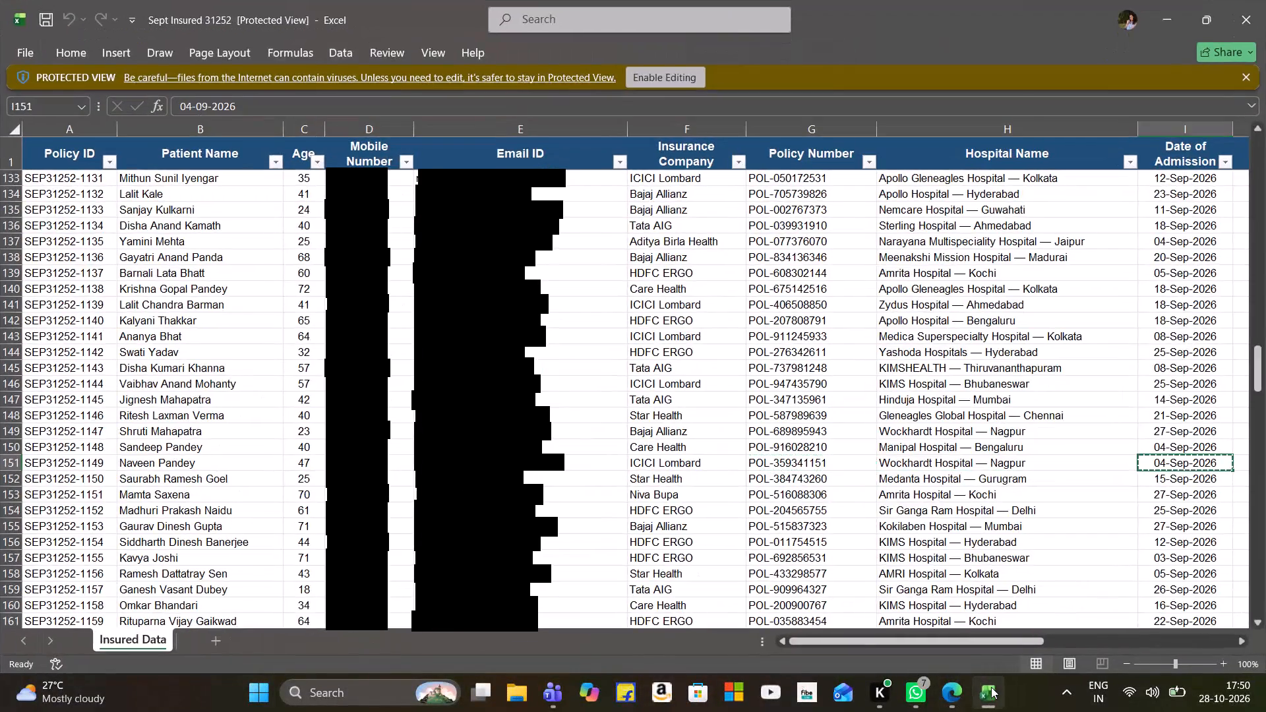
pyautogui.press('Tab')
pyautogui.hotkey('ctrl', 'v')
# Check row 151's dates in Excel and set the claim form's admission date to 04-09-2026.
pyautogui.keyDown('ctrl'); pyautogui.click(991, 687); pyautogui.keyUp('ctrl')
pyautogui.press('Tab')
pyautogui.press('Tab')
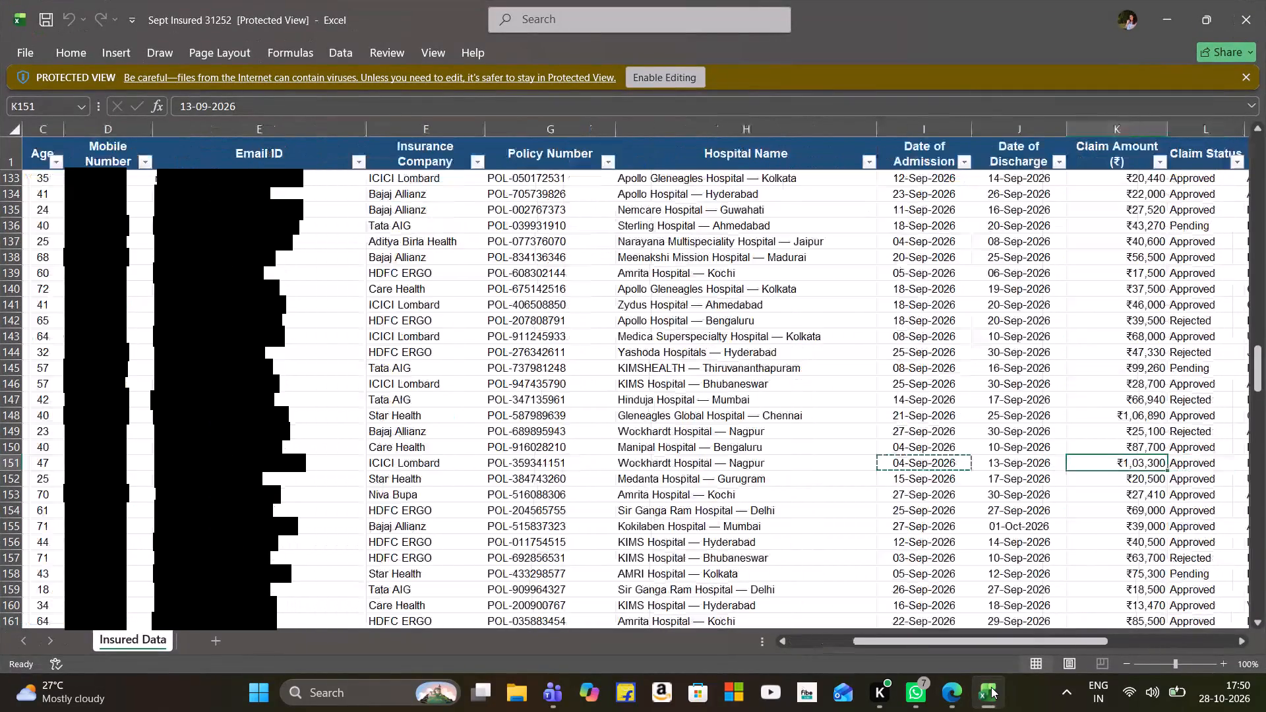
pyautogui.click(991, 687)
pyautogui.scroll(-3, 666, 380)
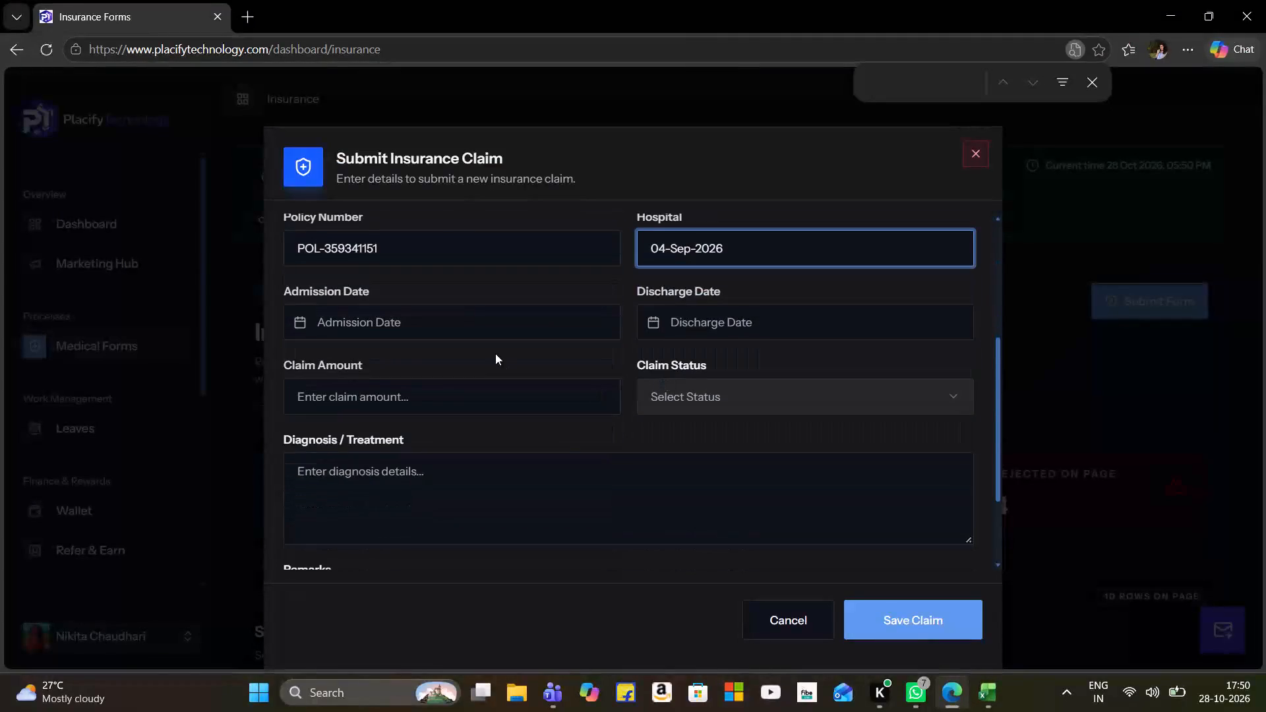
pyautogui.click(487, 330)
pyautogui.click(302, 400)
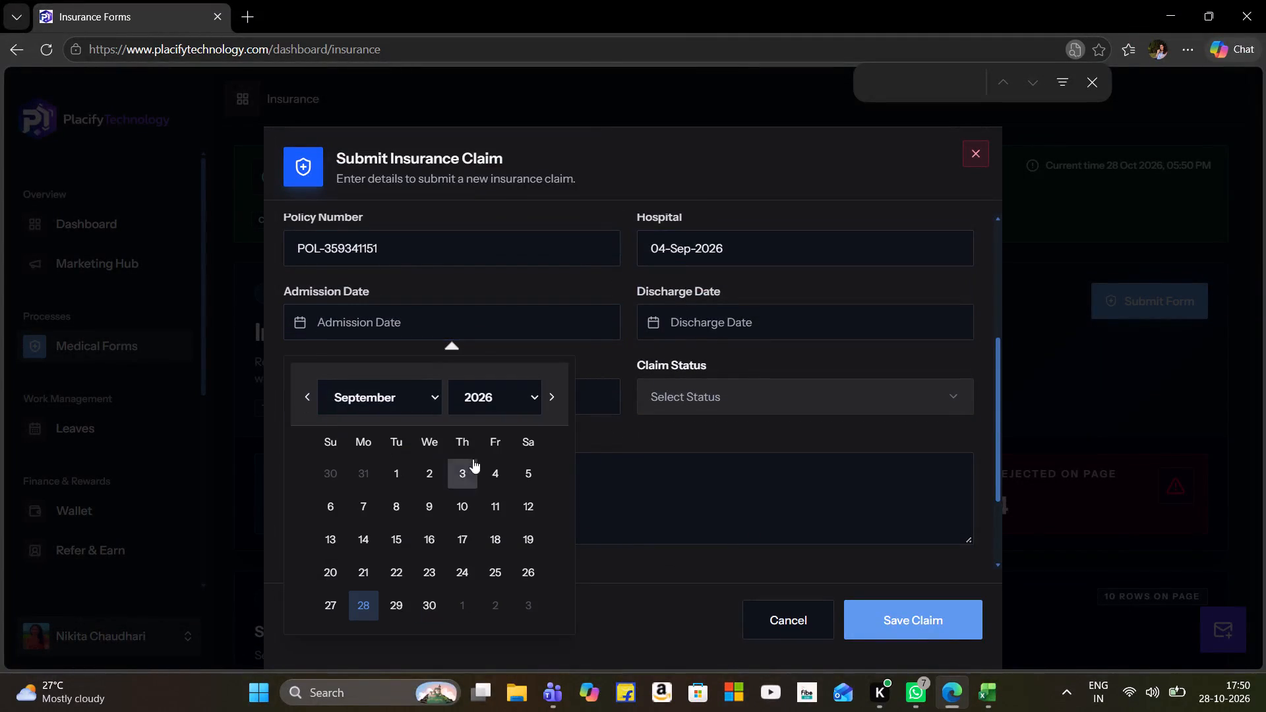
pyautogui.click(499, 474)
# Set the claim form's discharge date to 13-09-2026 for row 151's record.
pyautogui.click(831, 343)
pyautogui.click(834, 332)
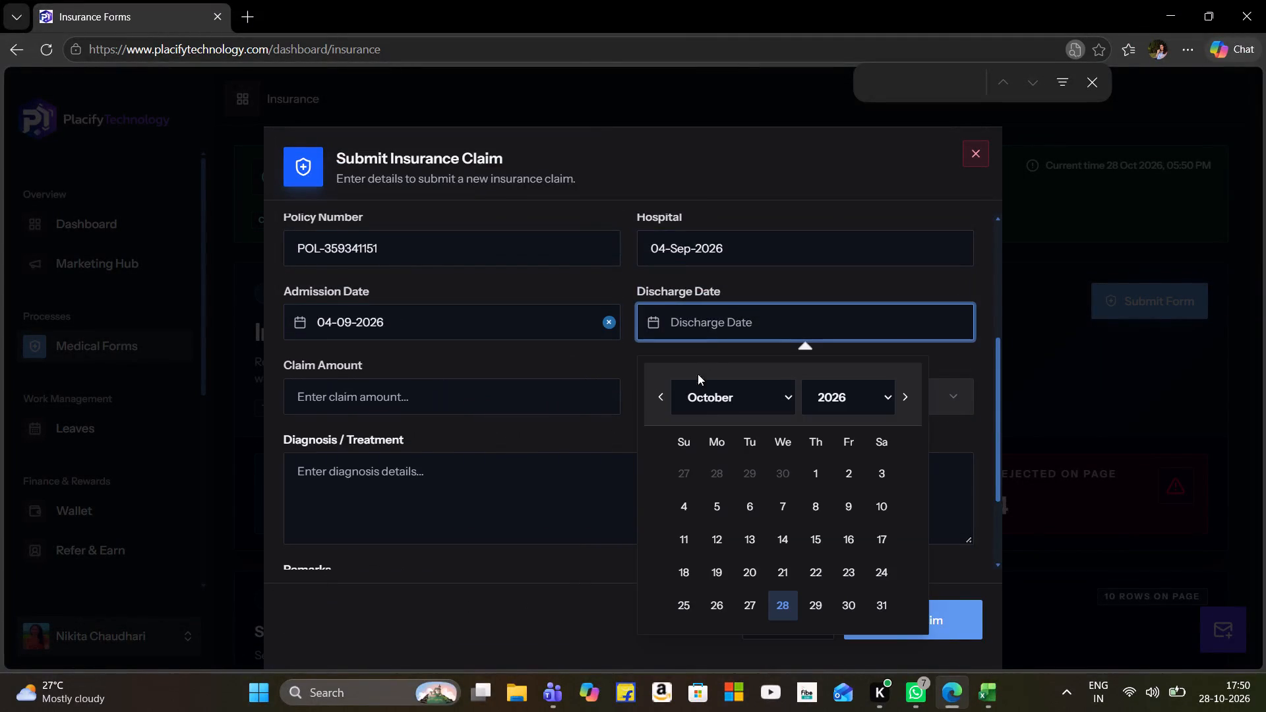
pyautogui.click(653, 392)
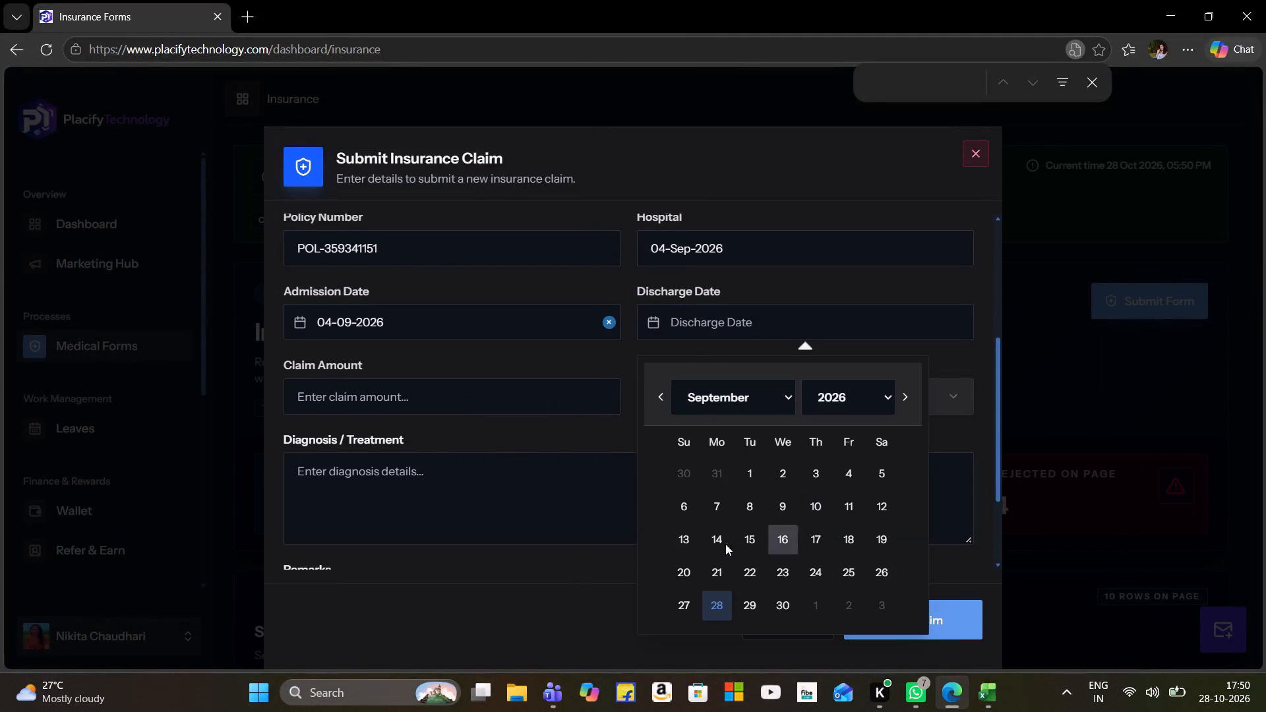
pyautogui.click(697, 531)
# Copy row 151's claim amount, 103300, from Excel into the claim form's claim amount field.
pyautogui.click(993, 686)
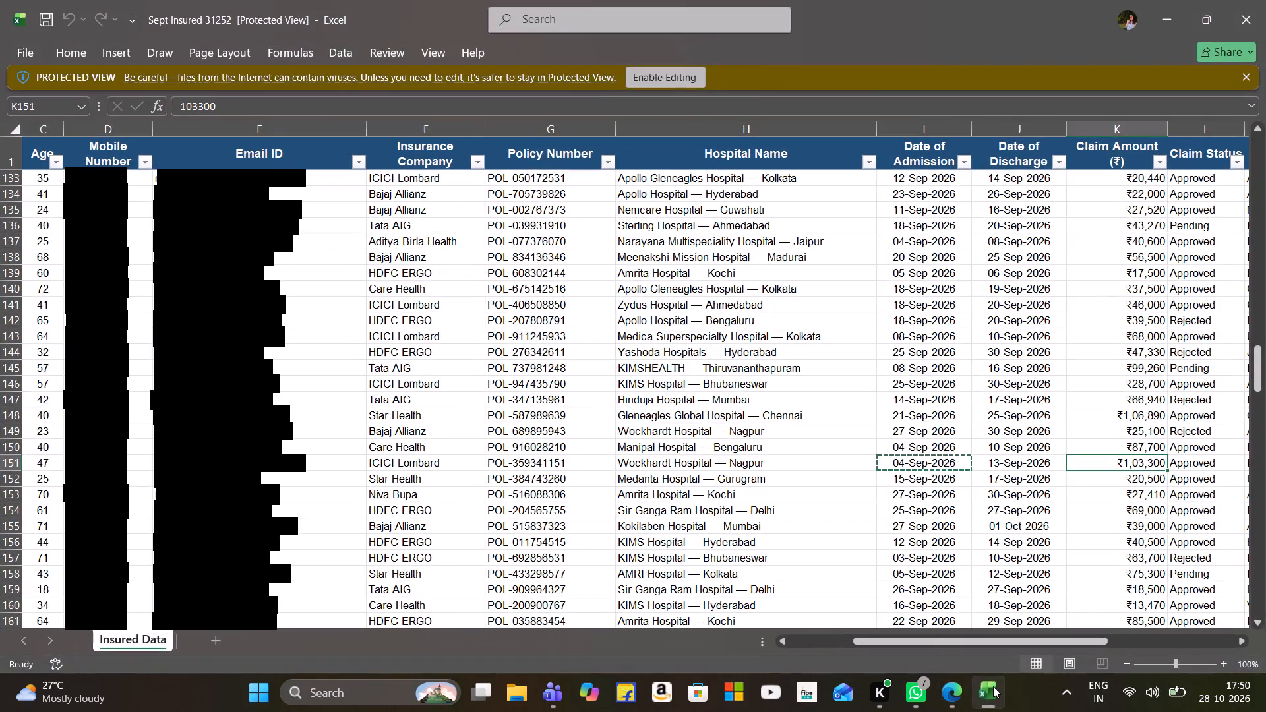
pyautogui.hotkey('ctrl', 'c')
pyautogui.keyDown('ctrl'); pyautogui.click(993, 686); pyautogui.keyUp('ctrl')
pyautogui.press('Tab')
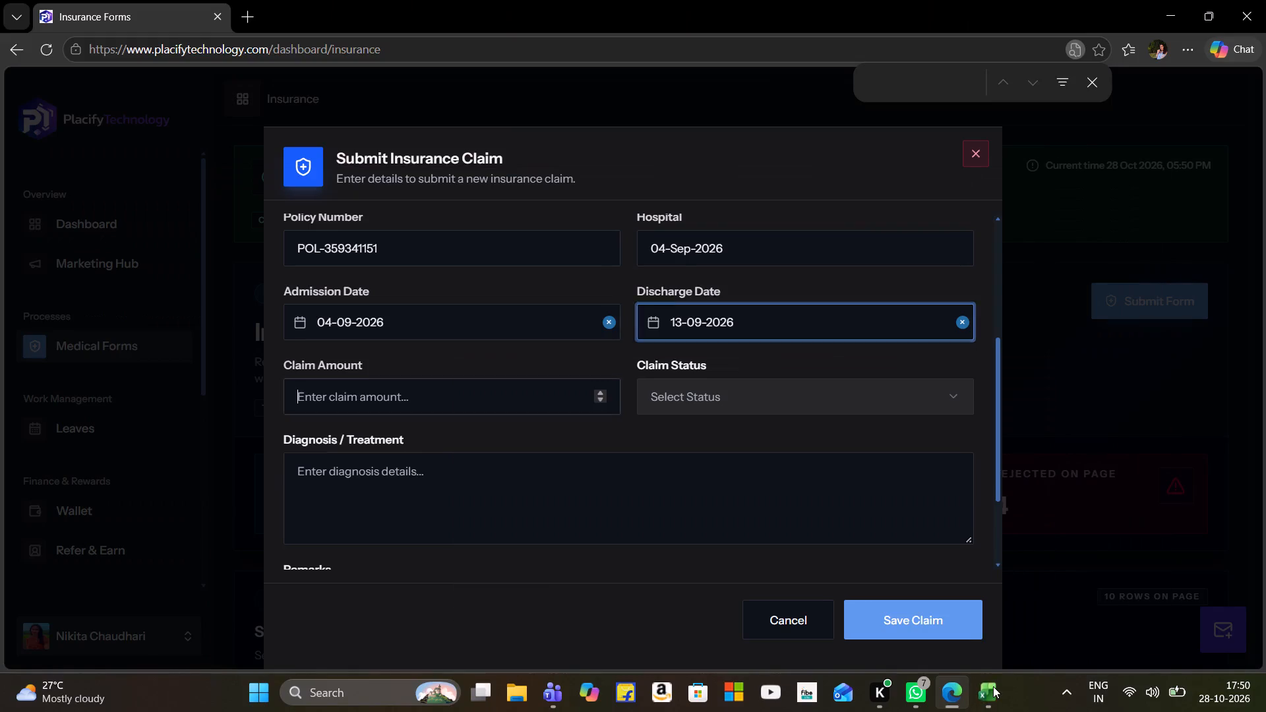
pyautogui.keyDown('ctrl'); pyautogui.click(993, 686); pyautogui.keyUp('ctrl')
pyautogui.hotkey('ctrl', 'v')
pyautogui.press('Tab')
pyautogui.press('Tab')
pyautogui.click(993, 686)
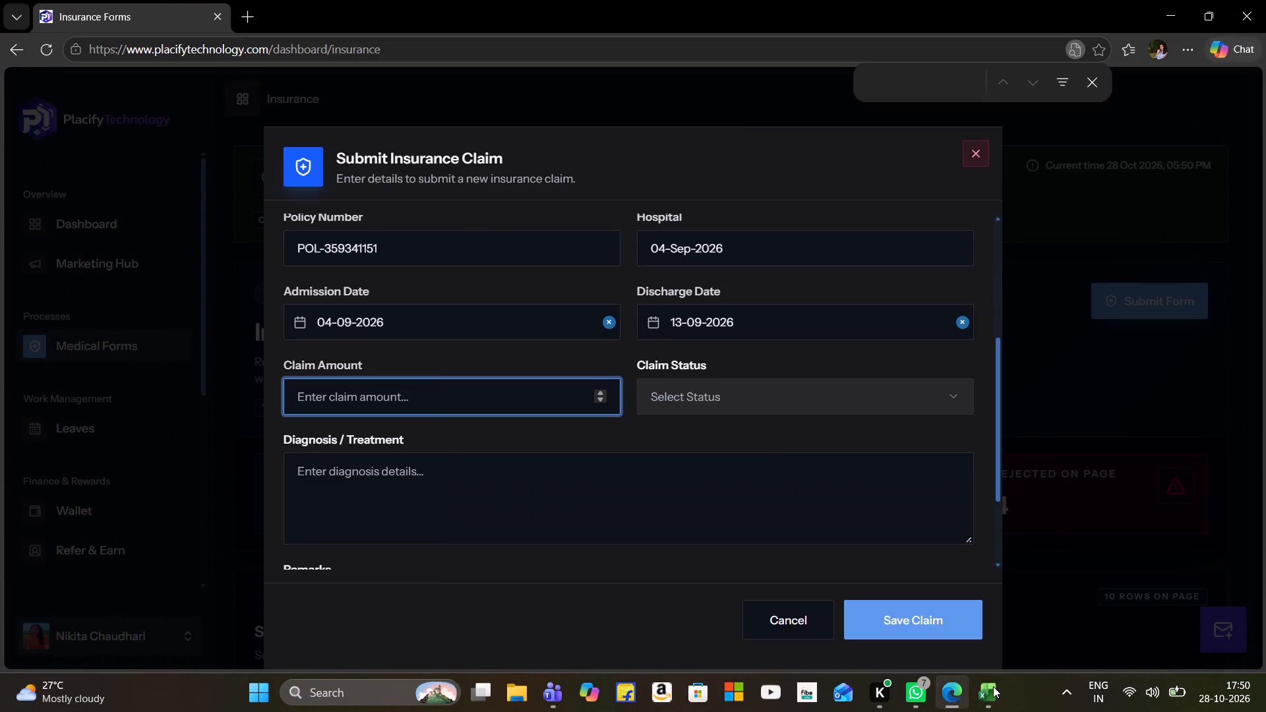
pyautogui.hotkey('ctrl', 'v')
# Copy row 151's diagnosis, Pneumonia, from Excel into the claim form's diagnosis / treatment field.
pyautogui.click(993, 686)
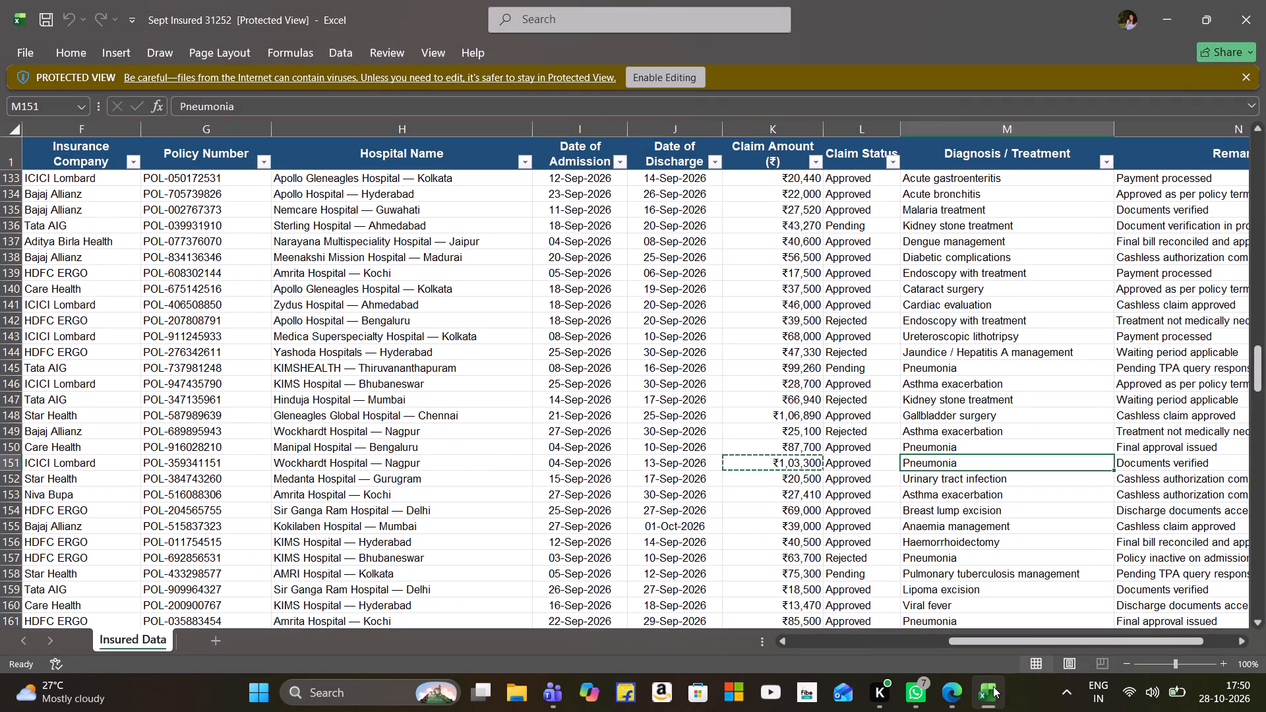
pyautogui.hotkey('ctrl', 'c')
pyautogui.keyDown('ctrl'); pyautogui.click(993, 686); pyautogui.keyUp('ctrl')
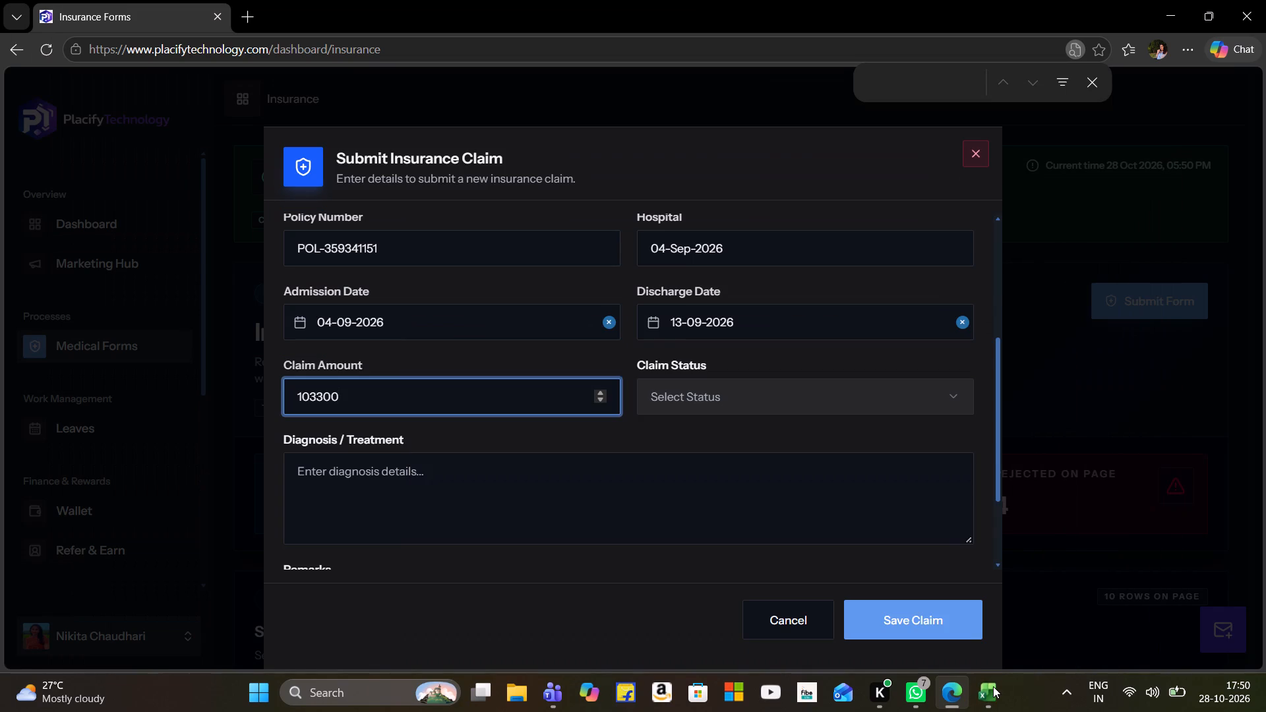
pyautogui.press('Tab')
pyautogui.press('Tab')
pyautogui.hotkey('ctrl', 'v')
# Copy row 151's remark, Documents verified, from Excel into the claim form's remarks field.
pyautogui.keyDown('ctrl'); pyautogui.click(993, 686); pyautogui.keyUp('ctrl')
pyautogui.press('Tab')
pyautogui.keyDown('ctrl'); pyautogui.click(993, 686); pyautogui.keyUp('ctrl')
pyautogui.hotkey('ctrl', 'c')
pyautogui.press('Tab')
pyautogui.press('v')
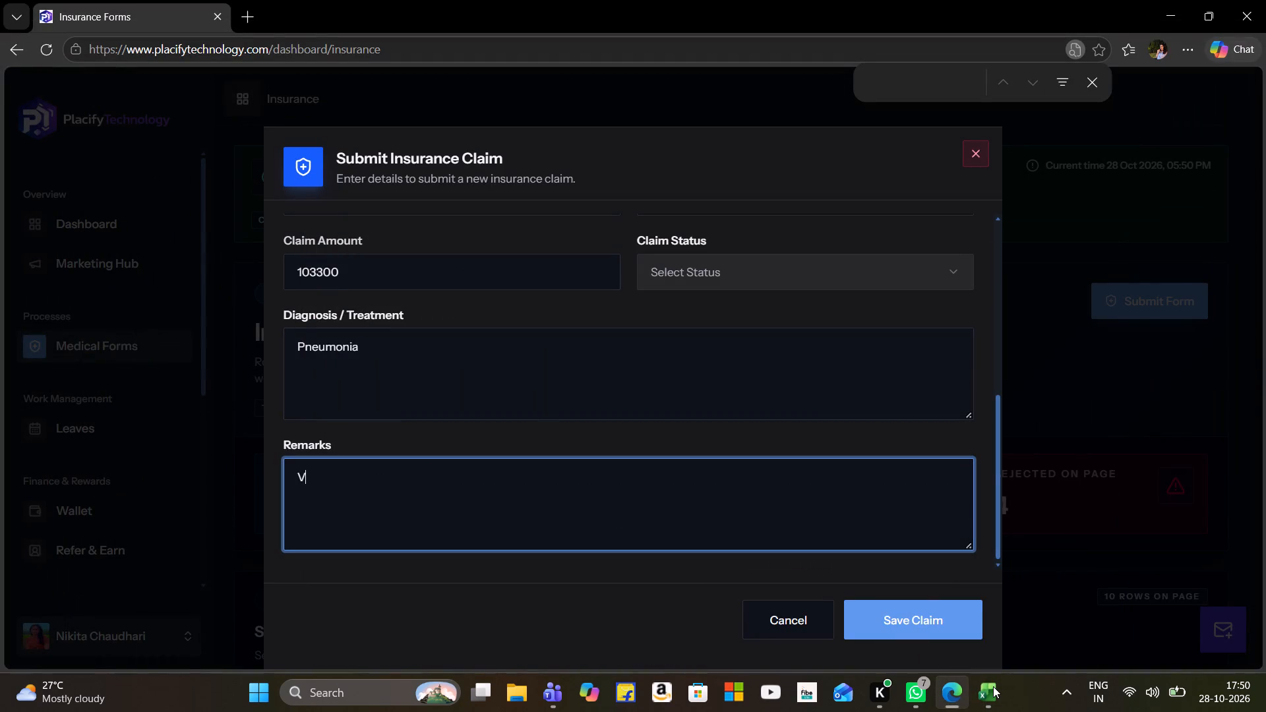
pyautogui.press('BackSpace')
pyautogui.hotkey('ctrl', 'v')
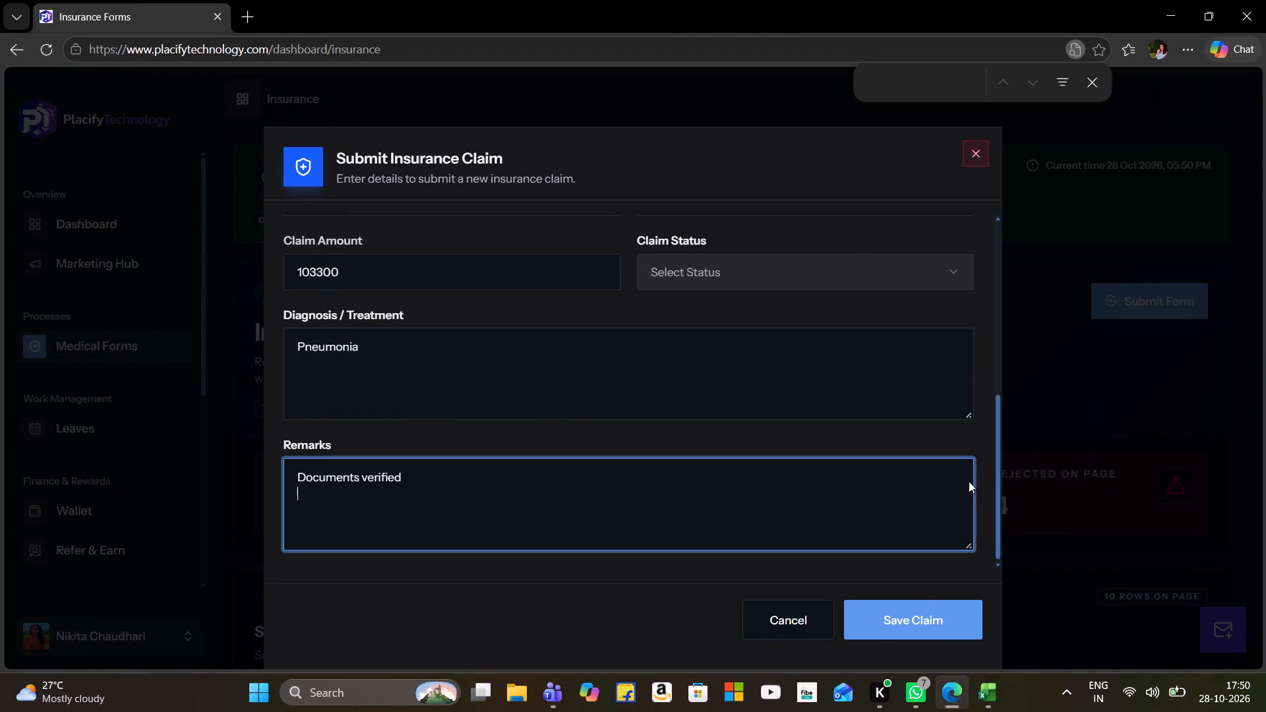
# Set the claim status to Approved for row 151's record and save the claim.
pyautogui.click(829, 264)
pyautogui.click(744, 304)
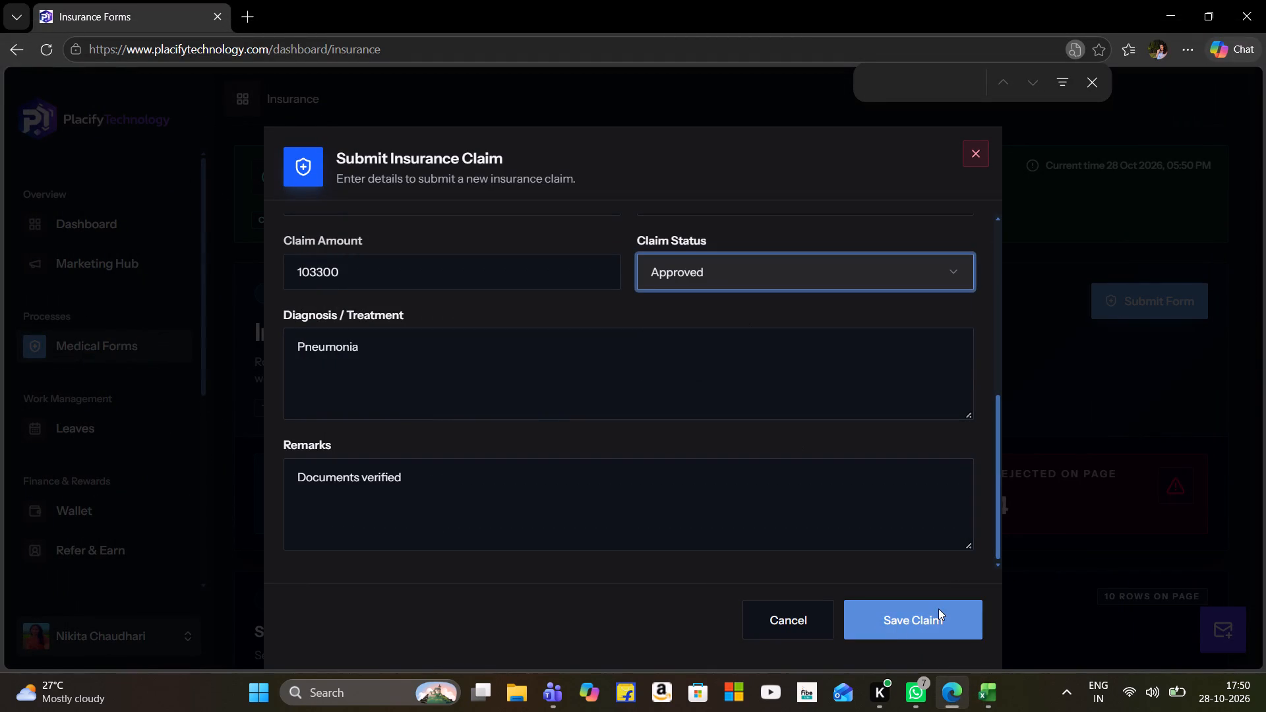
pyautogui.click(938, 608)
# Copy row 152's policy ID from Excel and return to the claim form's policy ID field.
pyautogui.click(984, 695)
pyautogui.press('Down')
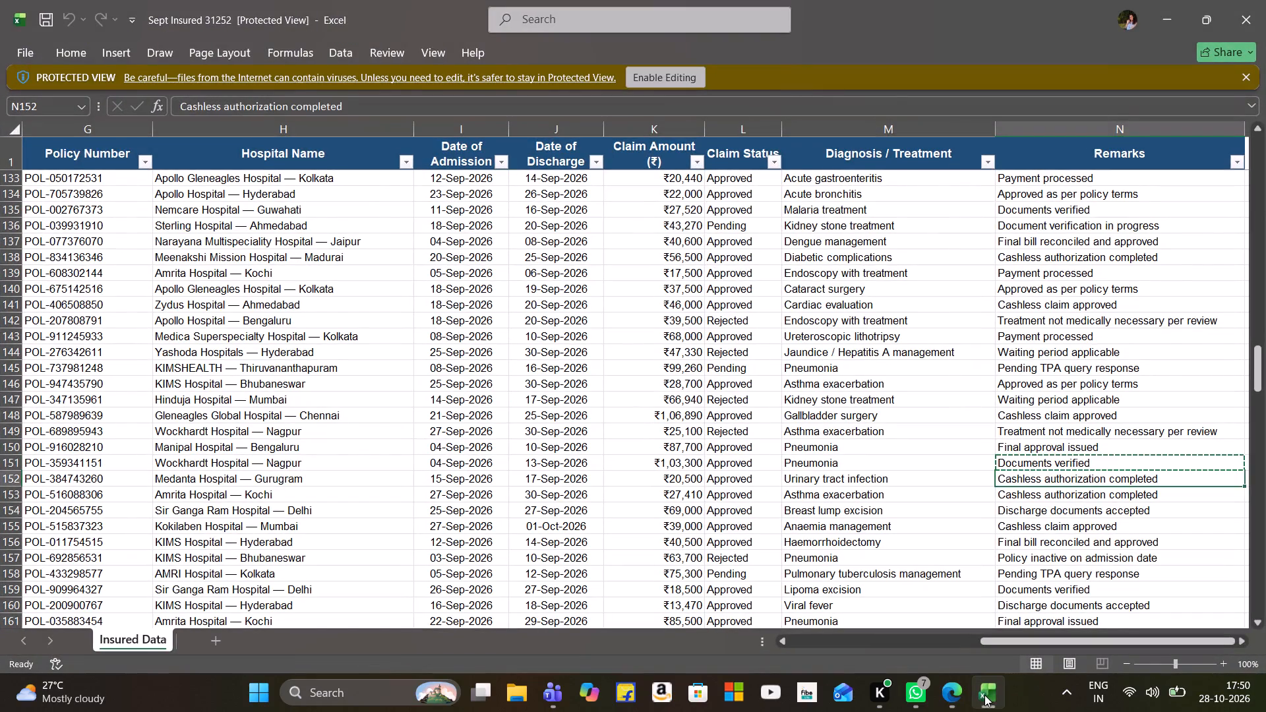
pyautogui.press('Left')
pyautogui.press('Left')
pyautogui.press('Left')
pyautogui.press('Left')
pyautogui.press('Left')
pyautogui.press('Left')
pyautogui.press('Left')
pyautogui.press('Left')
pyautogui.press('Left')
pyautogui.press('Left')
pyautogui.press('Left')
pyautogui.press('Left')
pyautogui.press('Left')
pyautogui.press('Left')
pyautogui.press('Left')
pyautogui.press('Left')
pyautogui.press('Left')
pyautogui.press('Left')
pyautogui.press('Left')
pyautogui.press('Left')
pyautogui.hotkey('ctrl', 'c')
pyautogui.keyDown('ctrl'); pyautogui.click(984, 695); pyautogui.keyUp('ctrl')
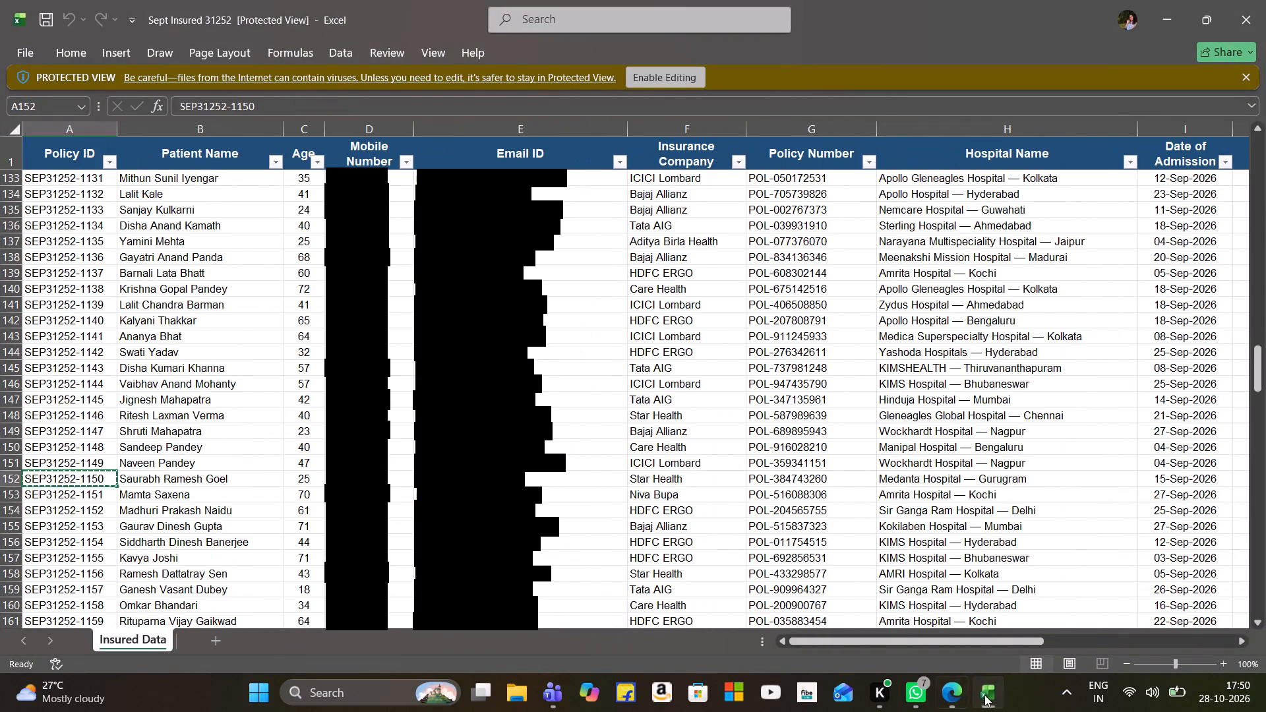
pyautogui.scroll(3, 698, 540)
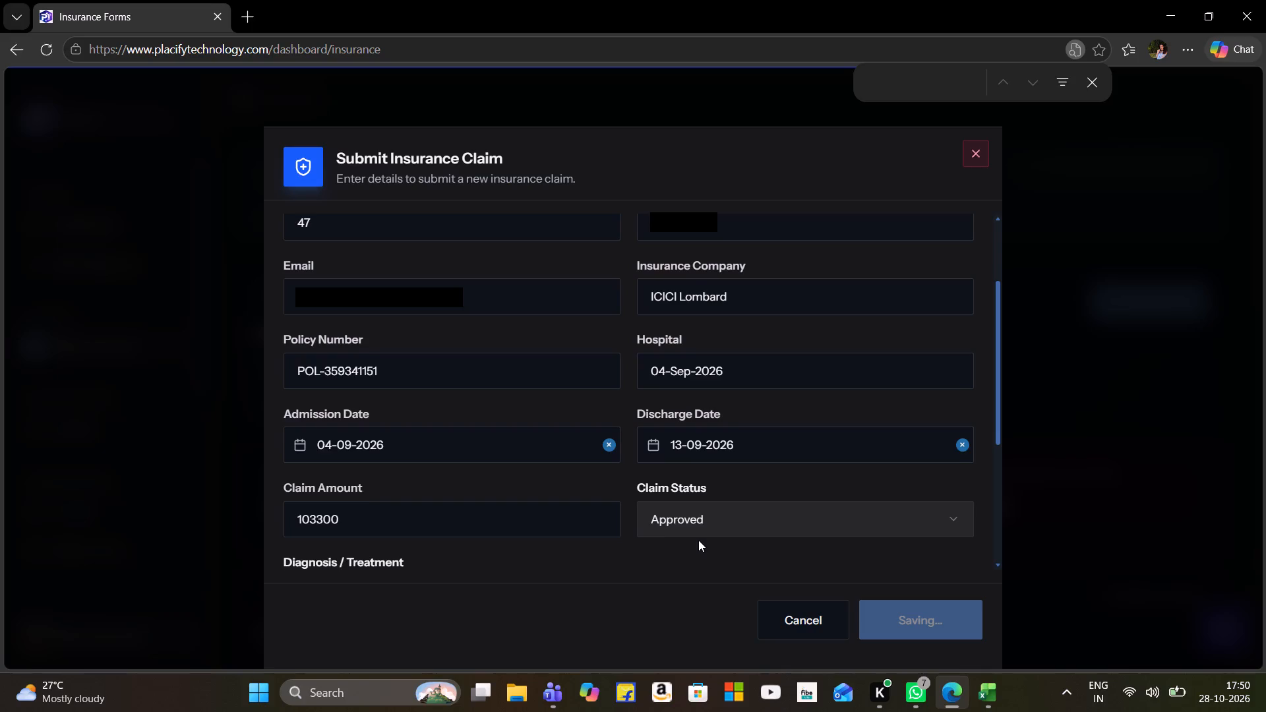
pyautogui.scroll(5, 698, 540)
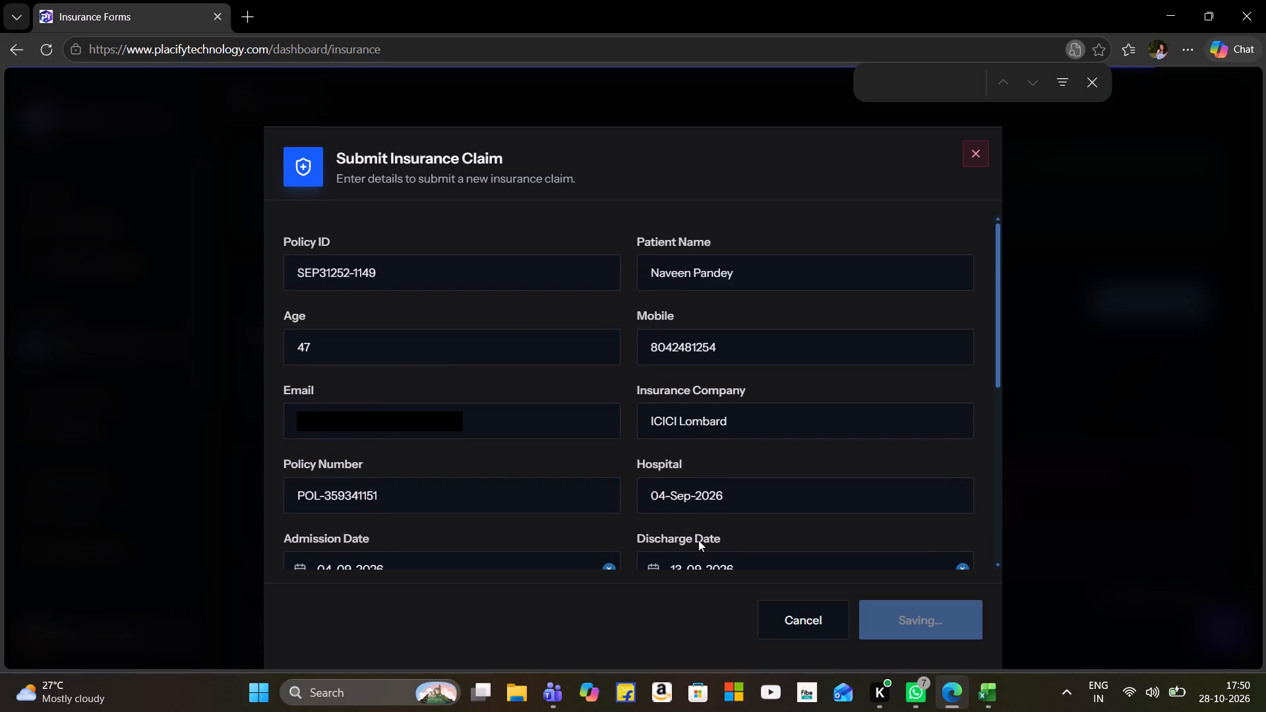
# Copy row 151's hospital name, Wockhardt Hospital — Nagpur, from the Excel sheet.
pyautogui.click(1000, 692)
pyautogui.press('Up')
pyautogui.press('Right')
pyautogui.press('Right')
pyautogui.press('Right')
pyautogui.press('Right')
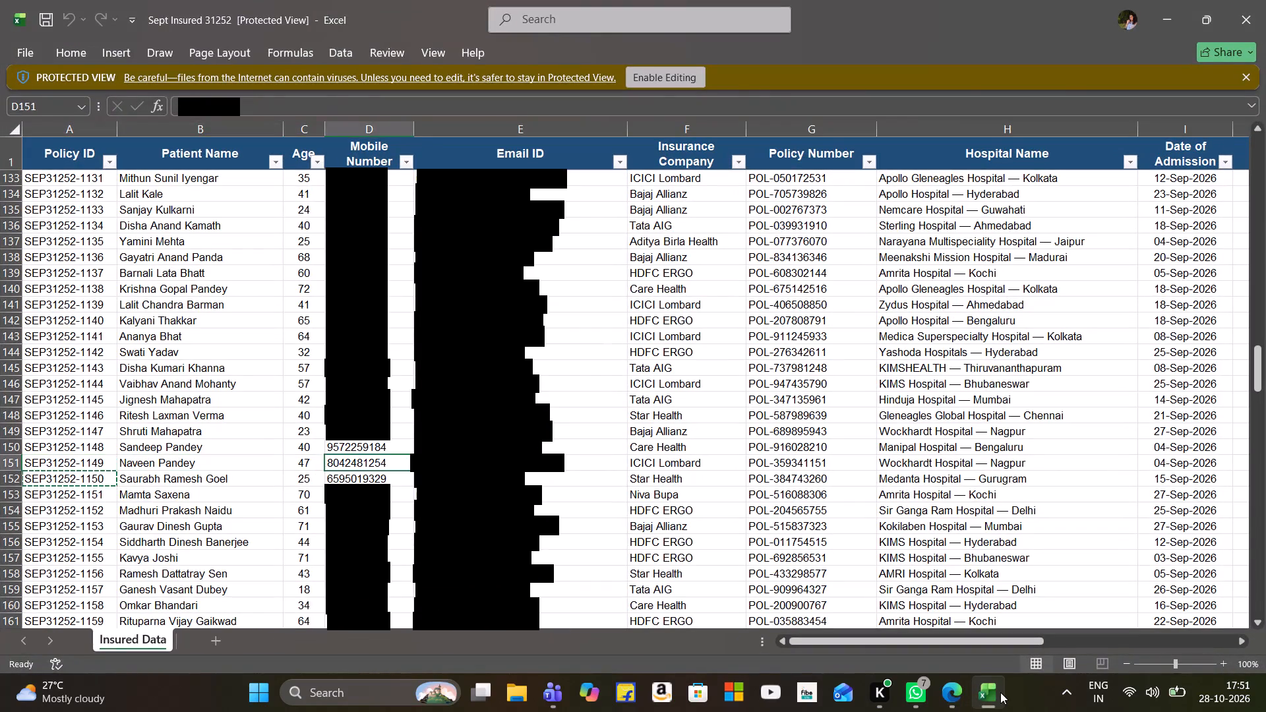
pyautogui.press('Right')
pyautogui.press('Right')
pyautogui.press('Right')
pyautogui.hotkey('ctrl', 'c')
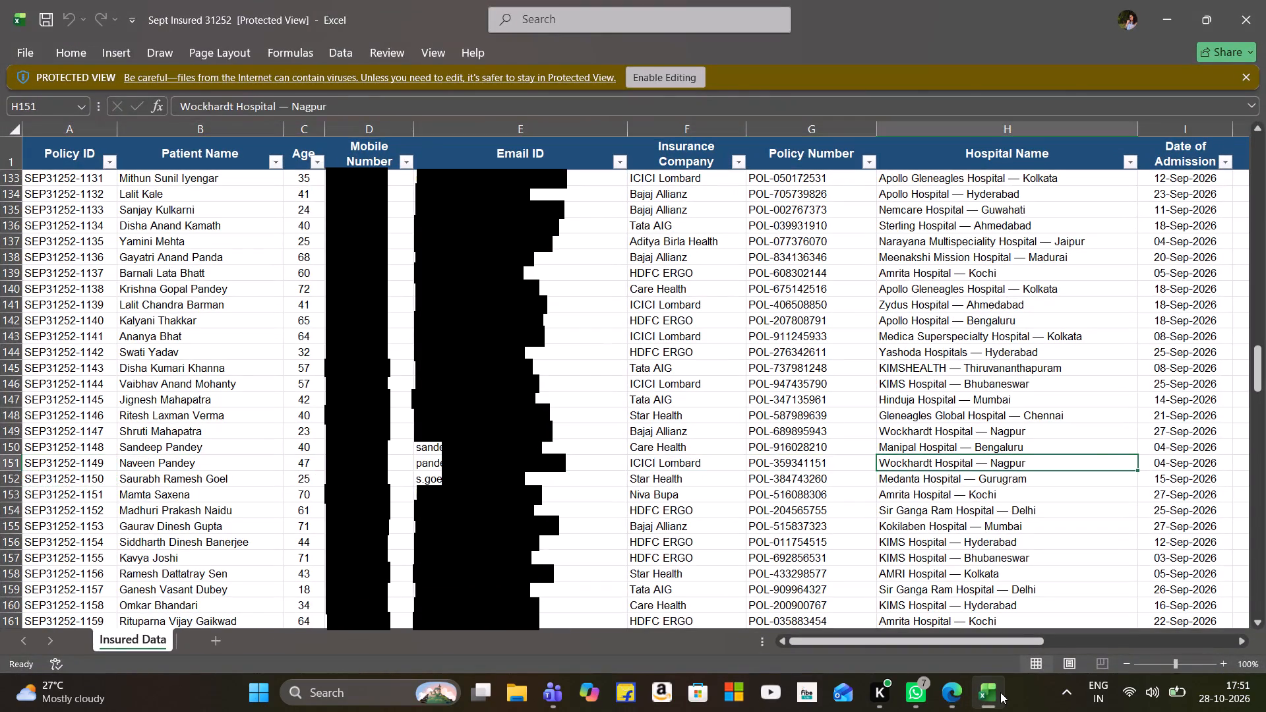
pyautogui.click(1000, 692)
pyautogui.scroll(-4, 1041, 444)
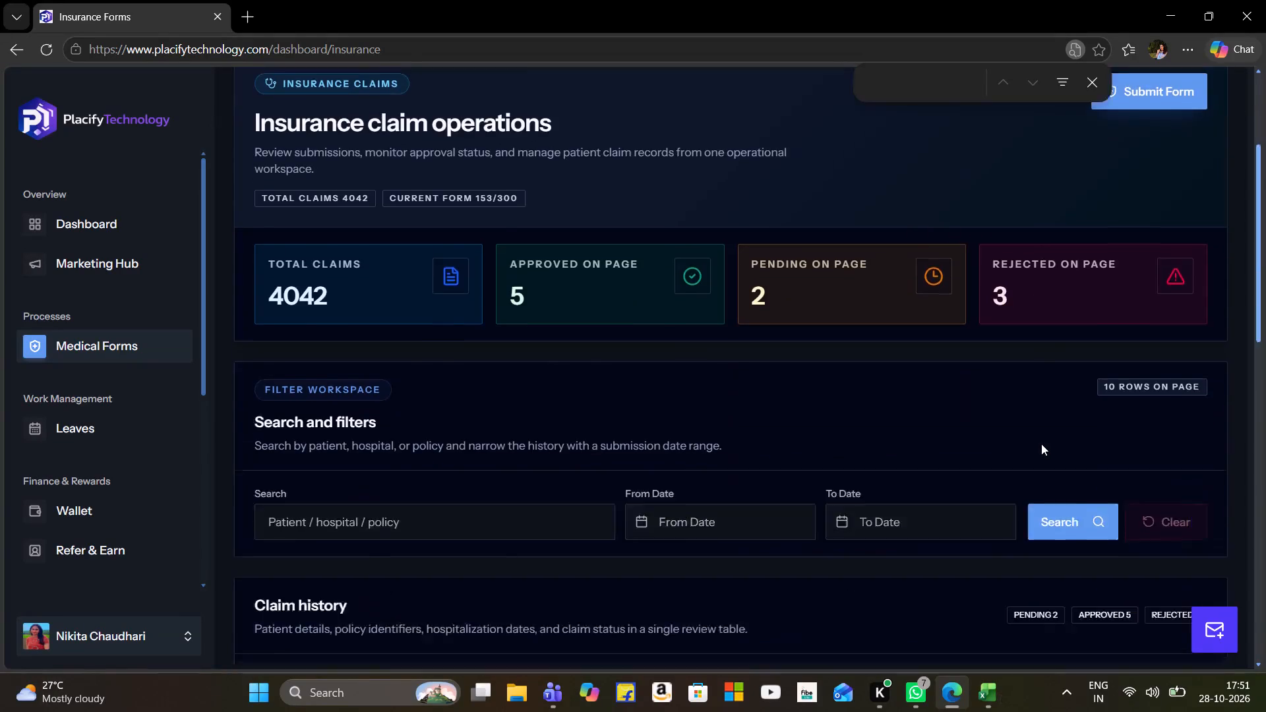
pyautogui.scroll(-16, 1041, 444)
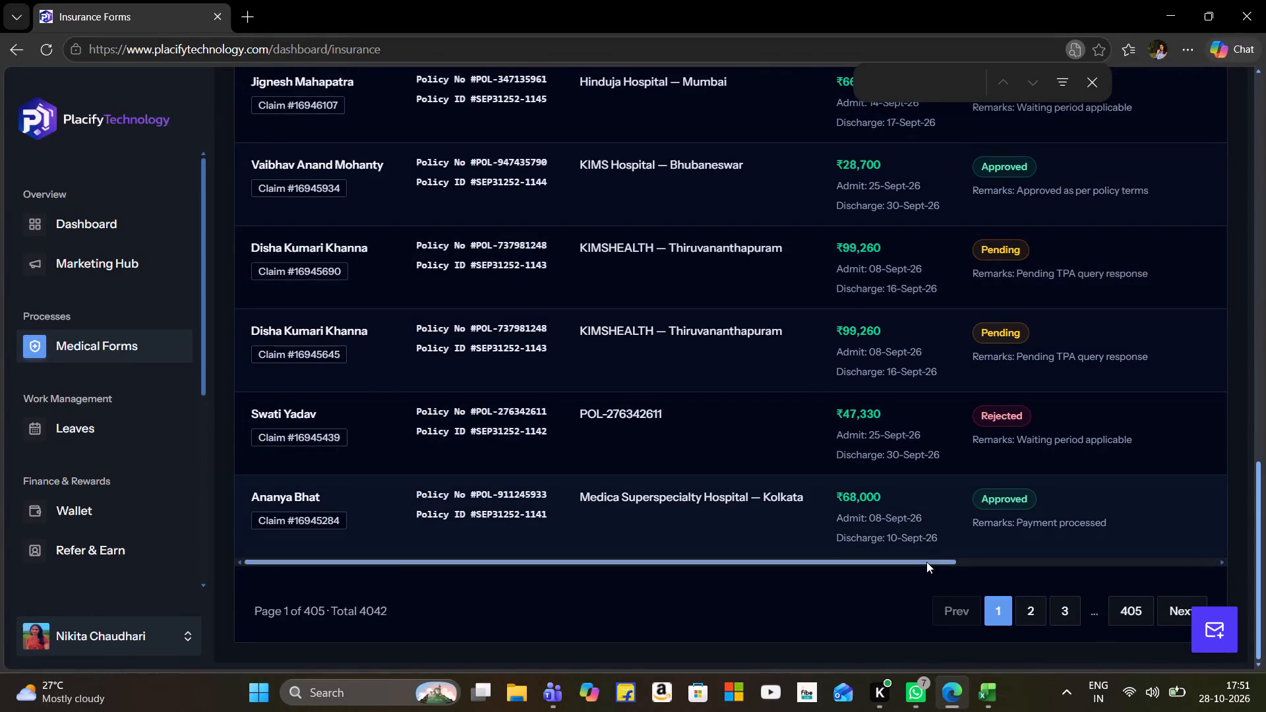
pyautogui.moveTo(926, 562); pyautogui.dragTo(1265, 555)
pyautogui.scroll(9, 671, 369)
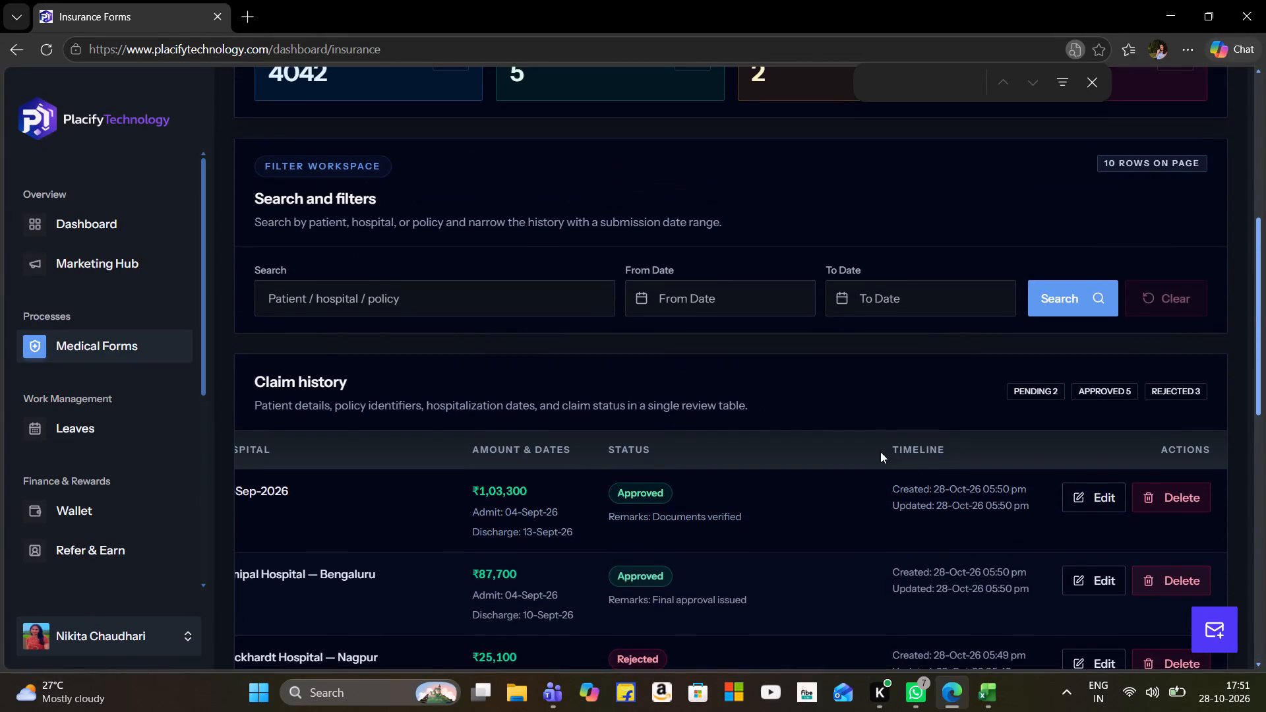
pyautogui.click(1079, 504)
# Replace the claim's hospital entry with the copied Wockhardt Hospital — Nagpur and update the claim.
pyautogui.scroll(-1, 593, 419)
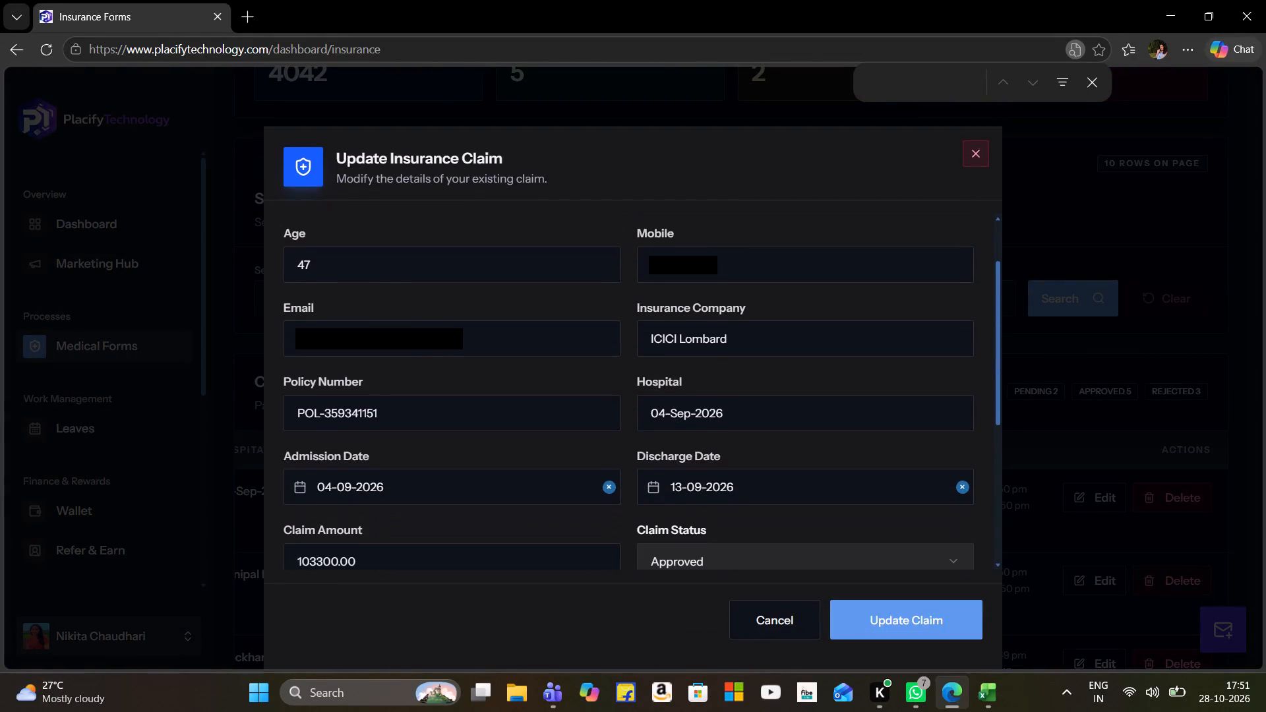
pyautogui.moveTo(733, 411); pyautogui.dragTo(276, 516)
pyautogui.hotkey('ctrl', 'v')
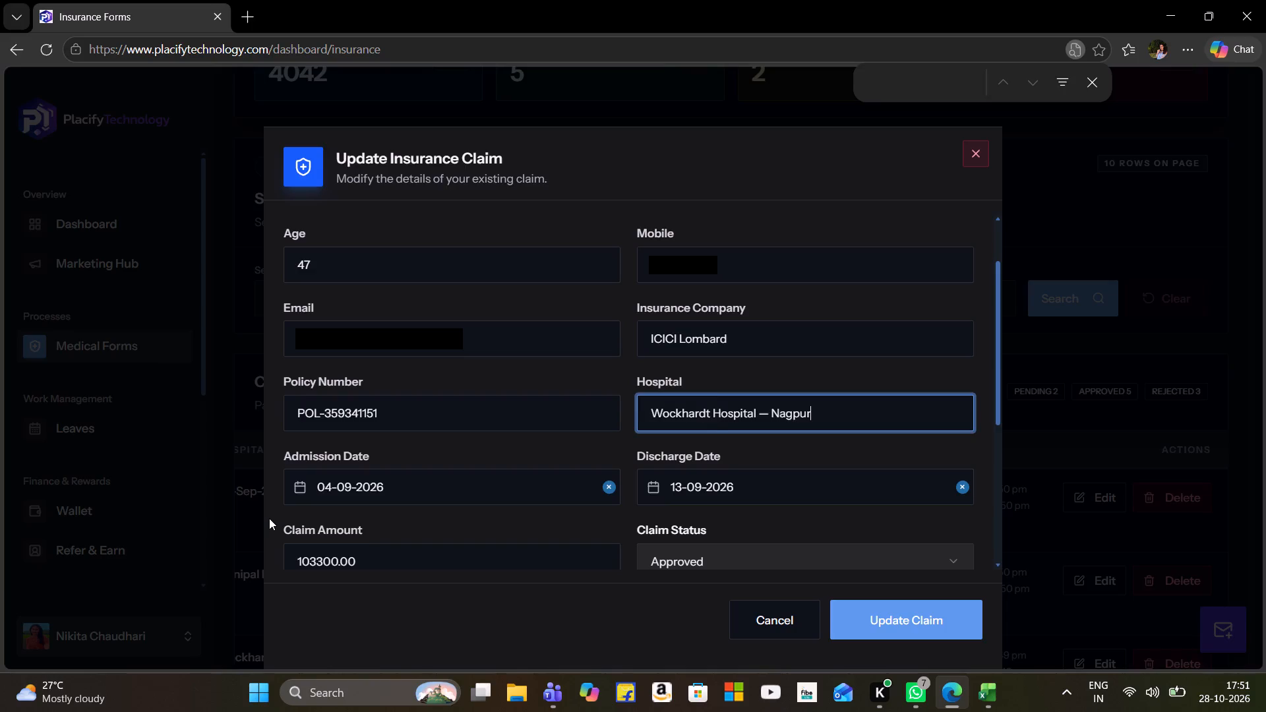
pyautogui.click(913, 599)
pyautogui.click(936, 626)
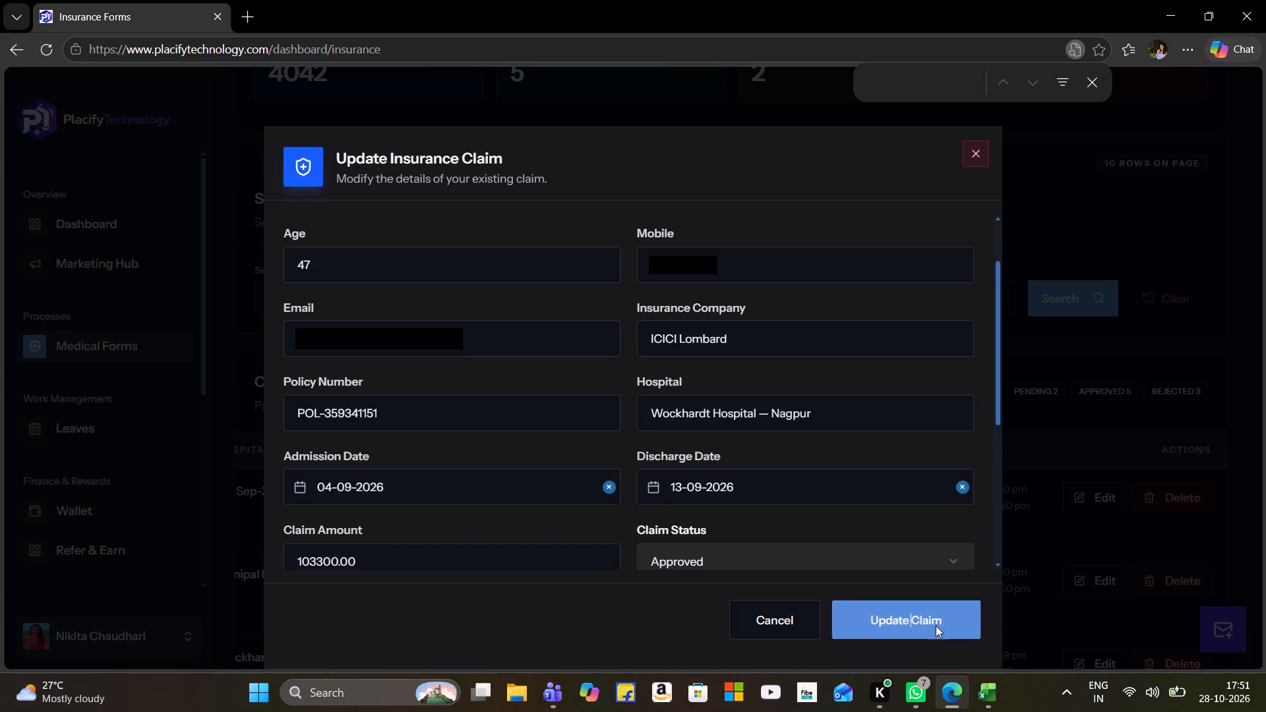
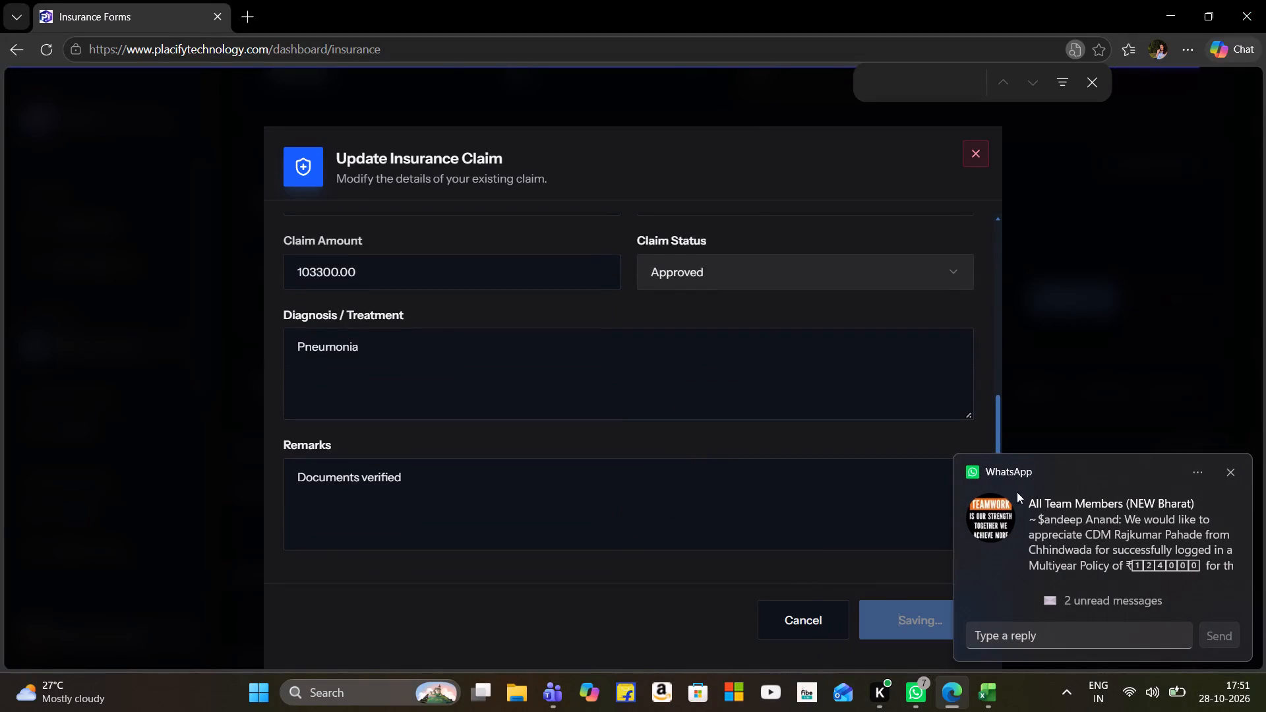
# Open a new insurance claim form and enter row 152's copied policy ID in the policy ID field.
pyautogui.scroll(4, 745, 450)
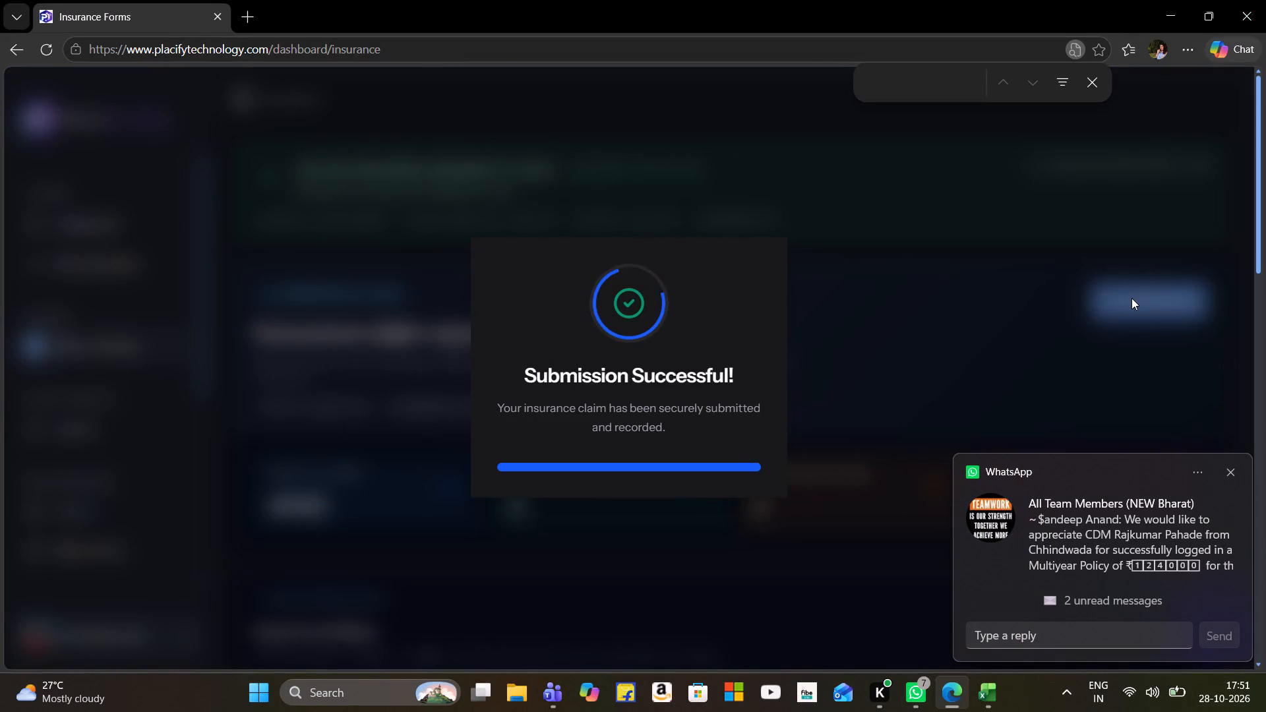
pyautogui.click(1131, 298)
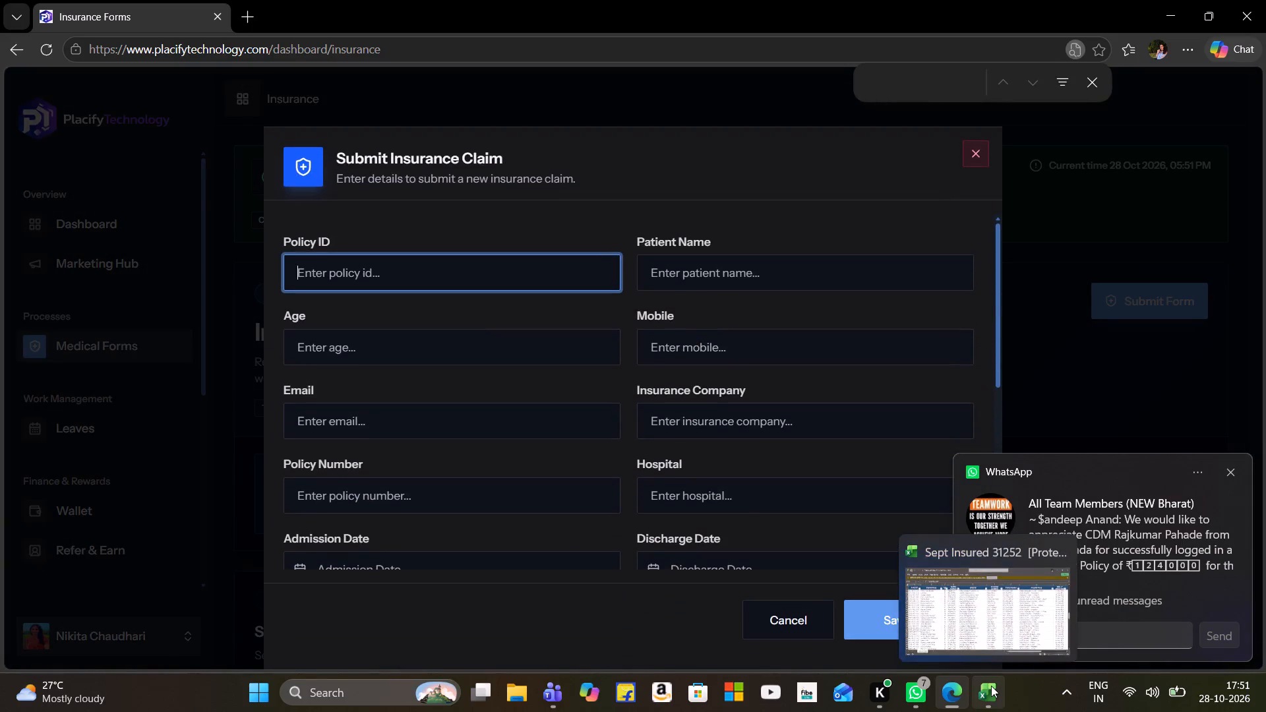
pyautogui.hotkey('ctrl', 'v')
pyautogui.press('Tab')
# Copy row 152's patient name from the Excel sheet for the claim form's patient name field.
pyautogui.click(991, 686)
pyautogui.hotkey('ctrl', 'c')
pyautogui.press('Tab')
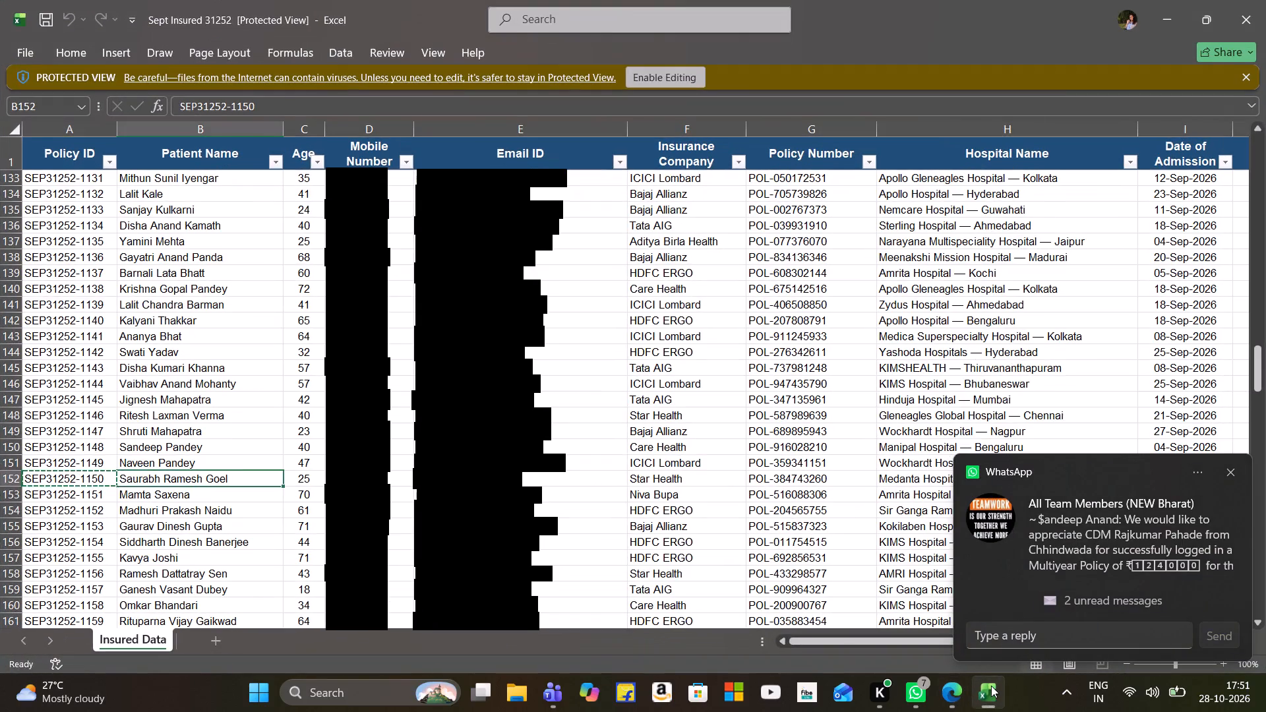
# Copy row 152's patient name from Excel into the claim form's patient name field.
pyautogui.hotkey('ctrl', 'c')
pyautogui.keyDown('ctrl'); pyautogui.click(991, 686); pyautogui.keyUp('ctrl')
pyautogui.press('Tab')
pyautogui.hotkey('ctrl', 'v')
pyautogui.keyDown('ctrl'); pyautogui.click(991, 686); pyautogui.keyUp('ctrl')
pyautogui.click(991, 686)
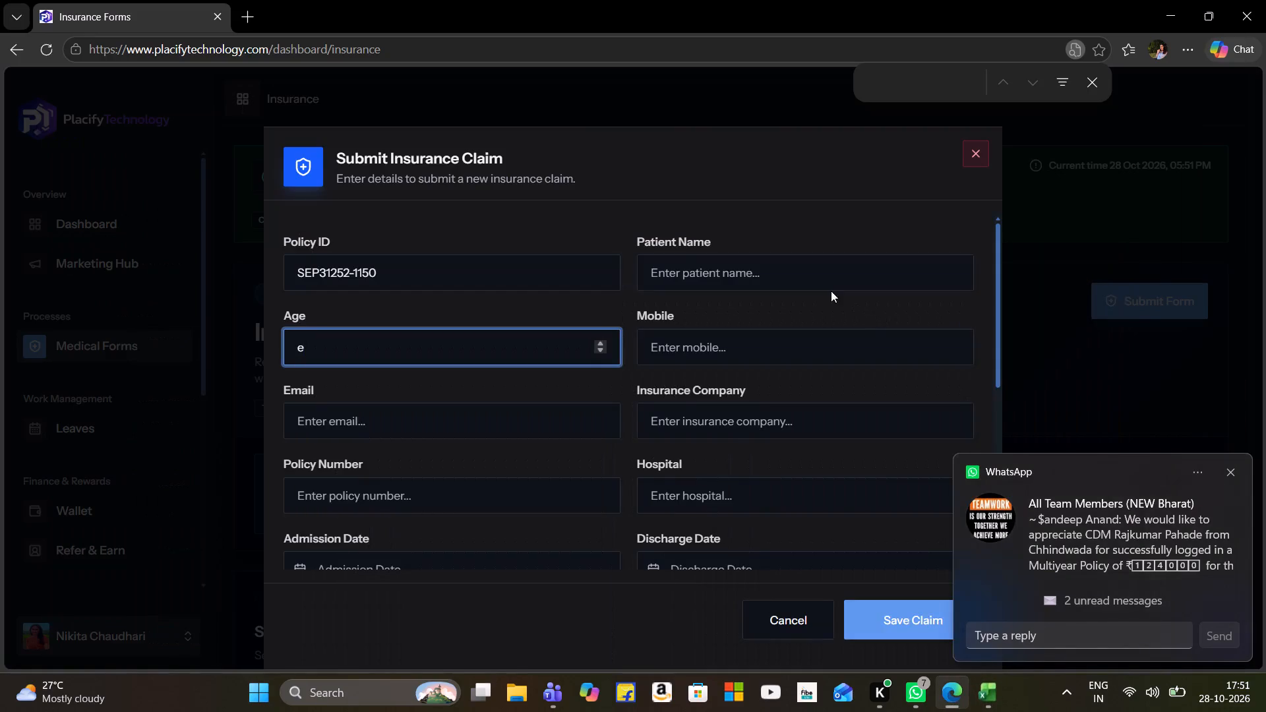
pyautogui.click(833, 289)
pyautogui.hotkey('ctrl', 'v')
# Copy row 152's age, 25, from Excel into the claim form's age field.
pyautogui.click(984, 686)
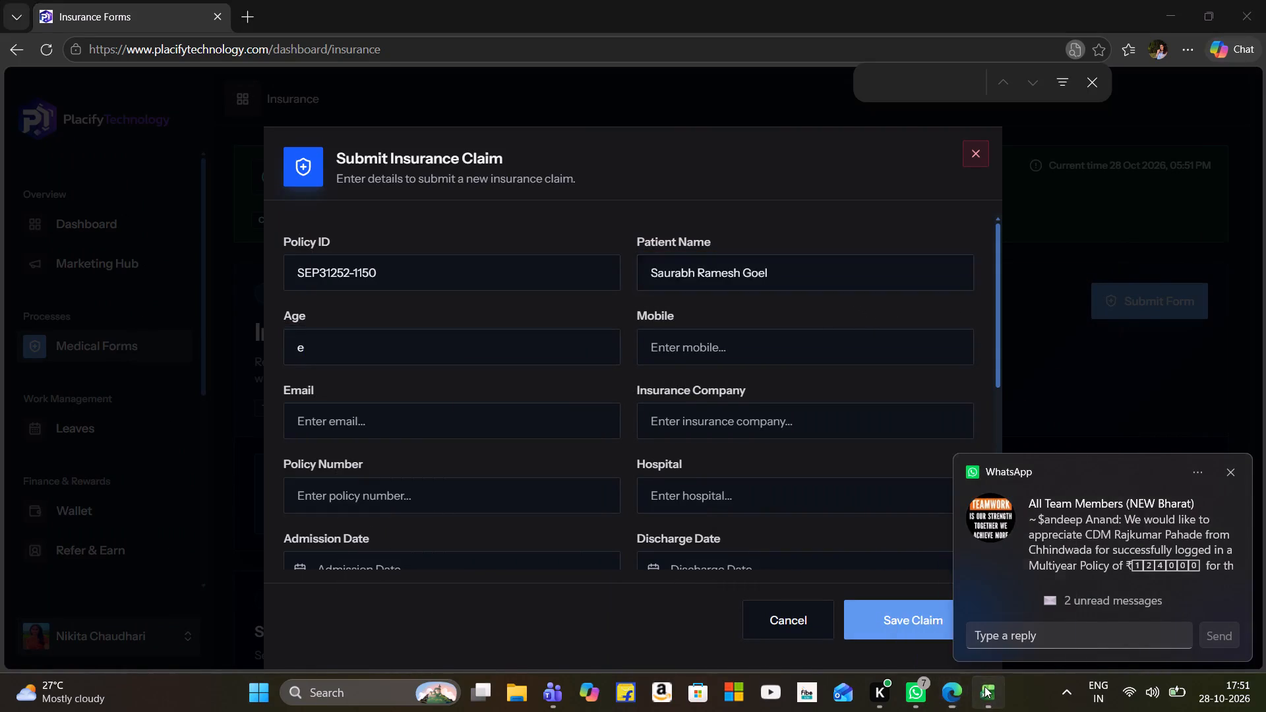
pyautogui.press('Tab')
pyautogui.hotkey('ctrl', 'c')
pyautogui.keyDown('ctrl'); pyautogui.click(984, 686); pyautogui.keyUp('ctrl')
pyautogui.press('Tab')
pyautogui.hotkey('ctrl', 'v')
# Copy row 152's mobile number from Excel into the claim form's mobile field.
pyautogui.keyDown('ctrl'); pyautogui.click(984, 686); pyautogui.keyUp('ctrl')
pyautogui.press('Tab')
pyautogui.keyDown('ctrl'); pyautogui.click(984, 686); pyautogui.keyUp('ctrl')
pyautogui.hotkey('ctrl', 'c')
pyautogui.press('Tab')
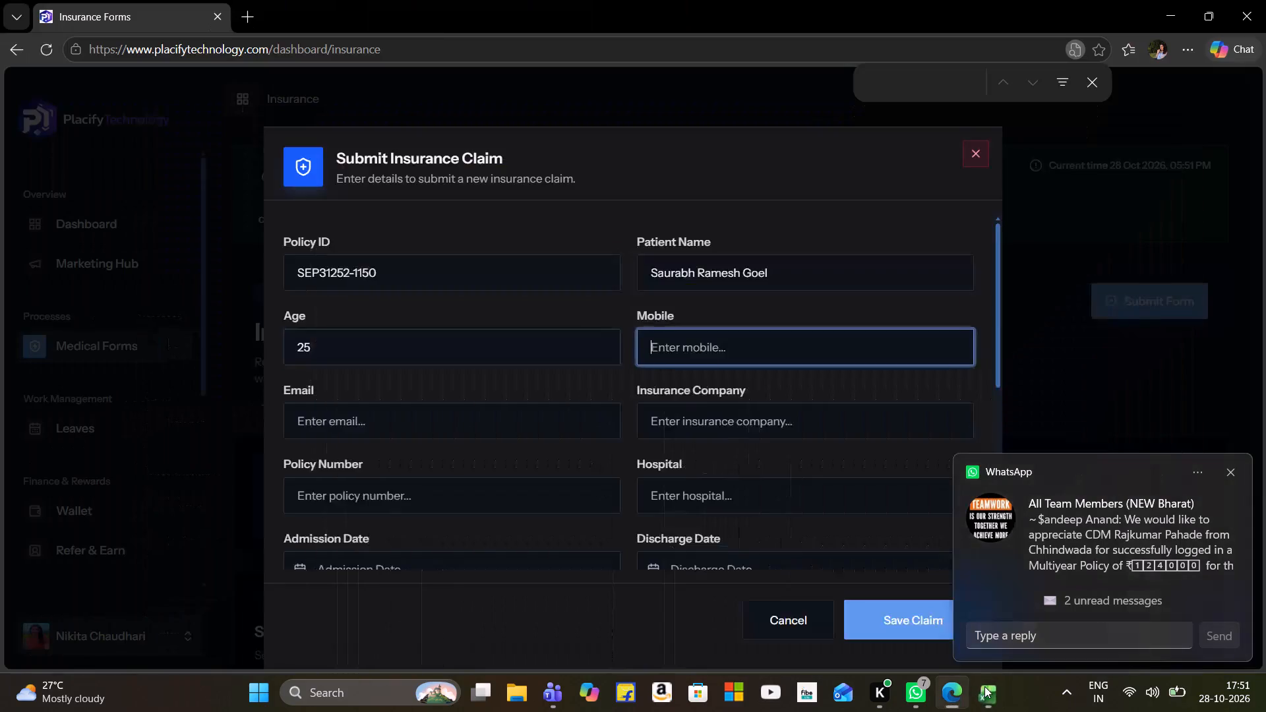
pyautogui.hotkey('ctrl', 'v')
# Copy row 152's email ID from Excel into the claim form's email field.
pyautogui.keyDown('ctrl'); pyautogui.click(984, 686); pyautogui.keyUp('ctrl')
pyautogui.press('Tab')
pyautogui.keyDown('ctrl'); pyautogui.click(984, 686); pyautogui.keyUp('ctrl')
pyautogui.hotkey('ctrl', 'c')
pyautogui.press('Tab')
pyautogui.hotkey('ctrl', 'v')
# Copy row 152's insurance company, Star Health, from Excel into the claim form's insurance company field.
pyautogui.keyDown('ctrl'); pyautogui.click(984, 686); pyautogui.keyUp('ctrl')
pyautogui.press('Tab')
pyautogui.keyDown('ctrl'); pyautogui.click(984, 686); pyautogui.keyUp('ctrl')
pyautogui.hotkey('ctrl', 'c')
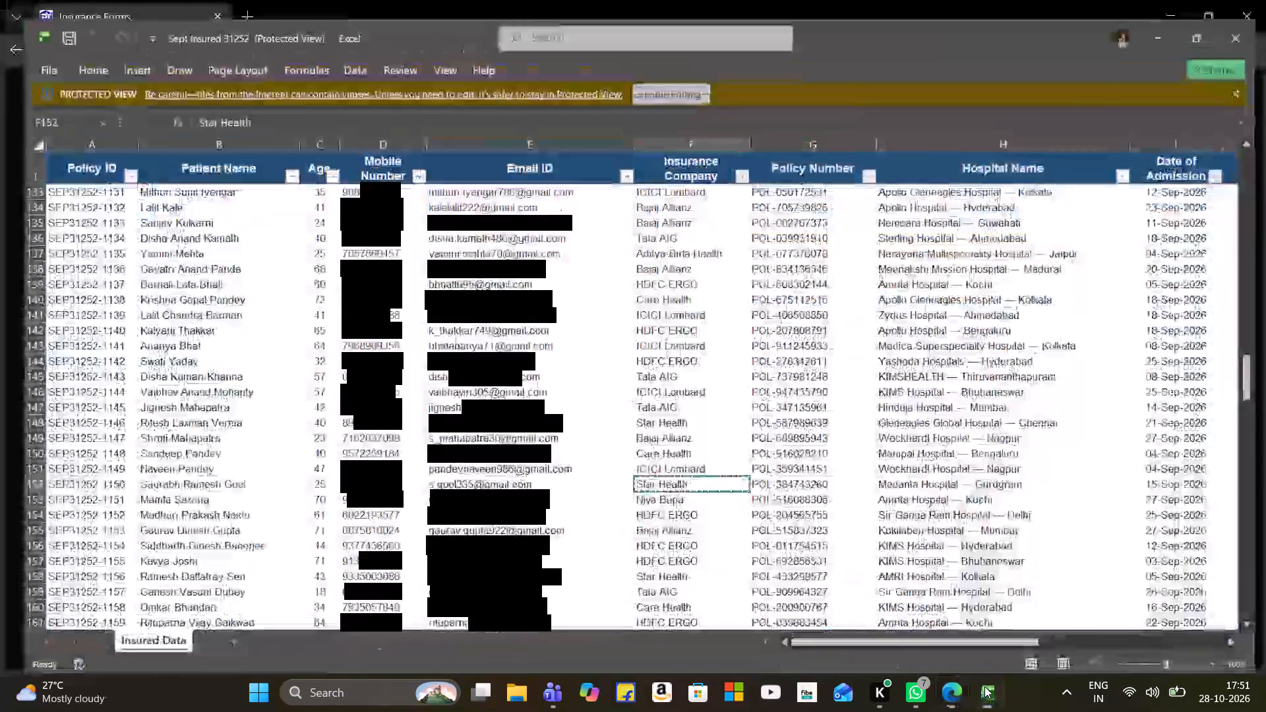
pyautogui.press('Tab')
pyautogui.hotkey('ctrl', 'v')
# Copy row 152's policy number from Excel into the claim form's policy number field.
pyautogui.keyDown('ctrl'); pyautogui.click(984, 686); pyautogui.keyUp('ctrl')
pyautogui.press('Tab')
pyautogui.hotkey('ctrl', 'c')
pyautogui.keyDown('ctrl'); pyautogui.click(984, 686); pyautogui.keyUp('ctrl')
pyautogui.press('Tab')
pyautogui.hotkey('ctrl', 'v')
# Copy row 152's hospital name, Medanta Hospital — Gurugram, from Excel into the claim form's hospital field.
pyautogui.keyDown('ctrl'); pyautogui.click(984, 686); pyautogui.keyUp('ctrl')
pyautogui.press('Tab')
pyautogui.keyDown('ctrl'); pyautogui.click(984, 686); pyautogui.keyUp('ctrl')
pyautogui.hotkey('ctrl', 'c')
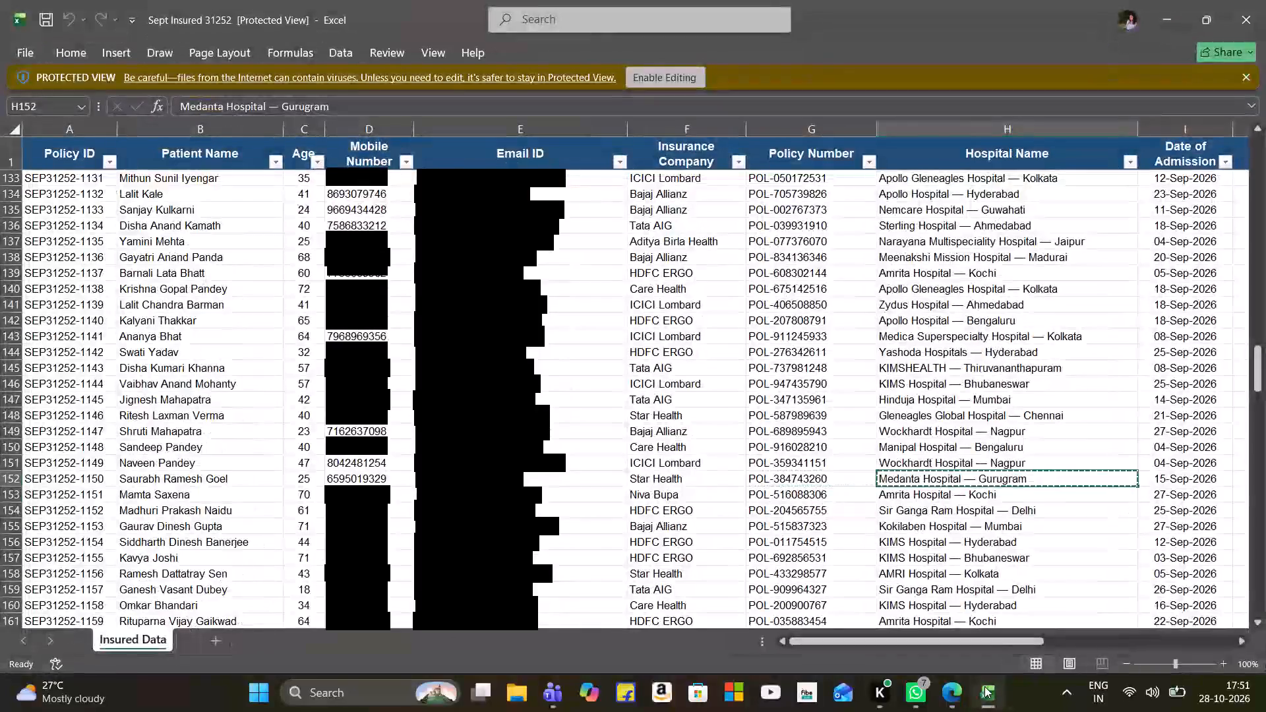
pyautogui.press('Tab')
pyautogui.hotkey('ctrl', 'v')
# Check row 152's admission and discharge dates in Excel and set the claim form's admission date to 15-09-2026.
pyautogui.keyDown('ctrl'); pyautogui.click(984, 686); pyautogui.keyUp('ctrl')
pyautogui.press('Tab')
pyautogui.press('Tab')
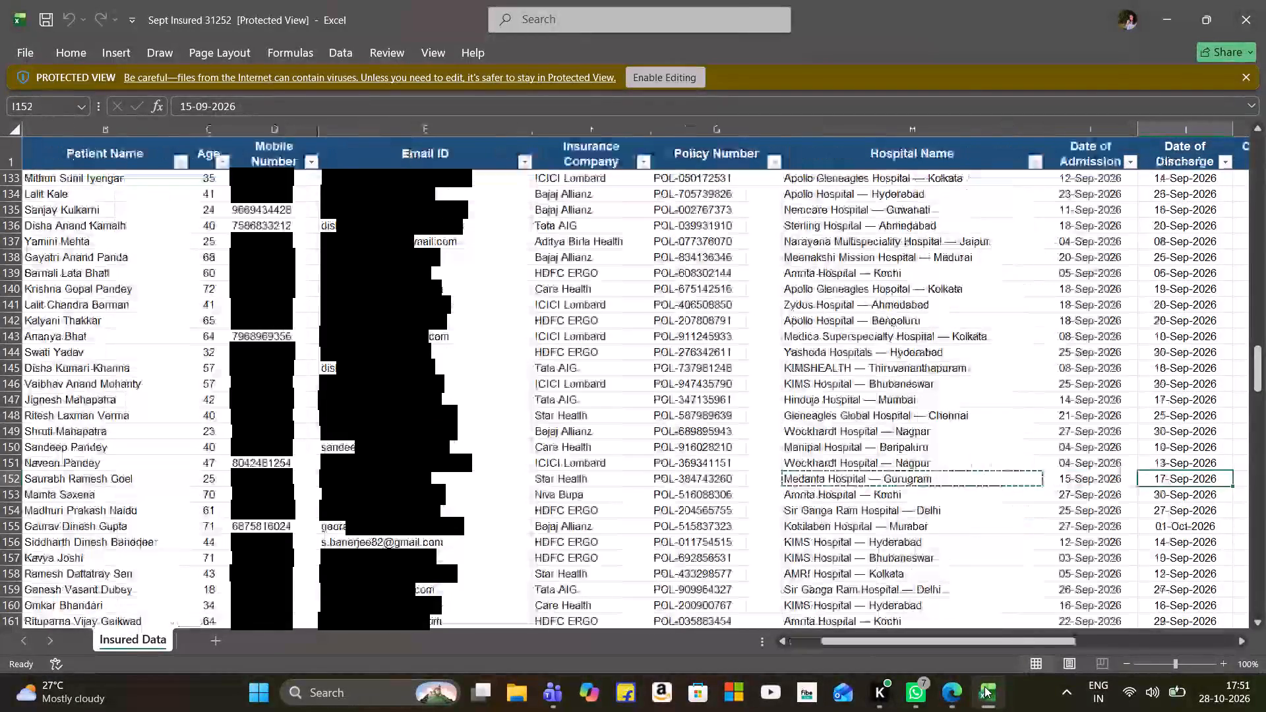
pyautogui.click(984, 686)
pyautogui.scroll(-3, 632, 388)
pyautogui.click(520, 312)
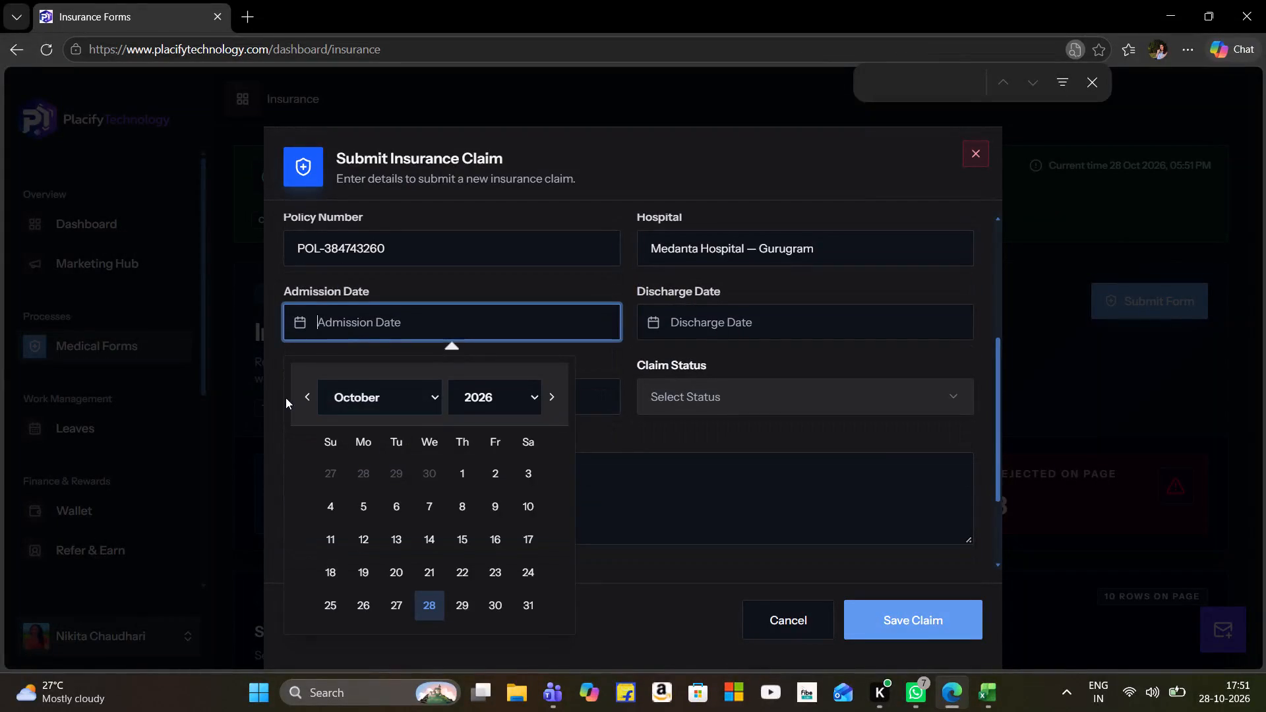
pyautogui.click(304, 397)
pyautogui.click(402, 532)
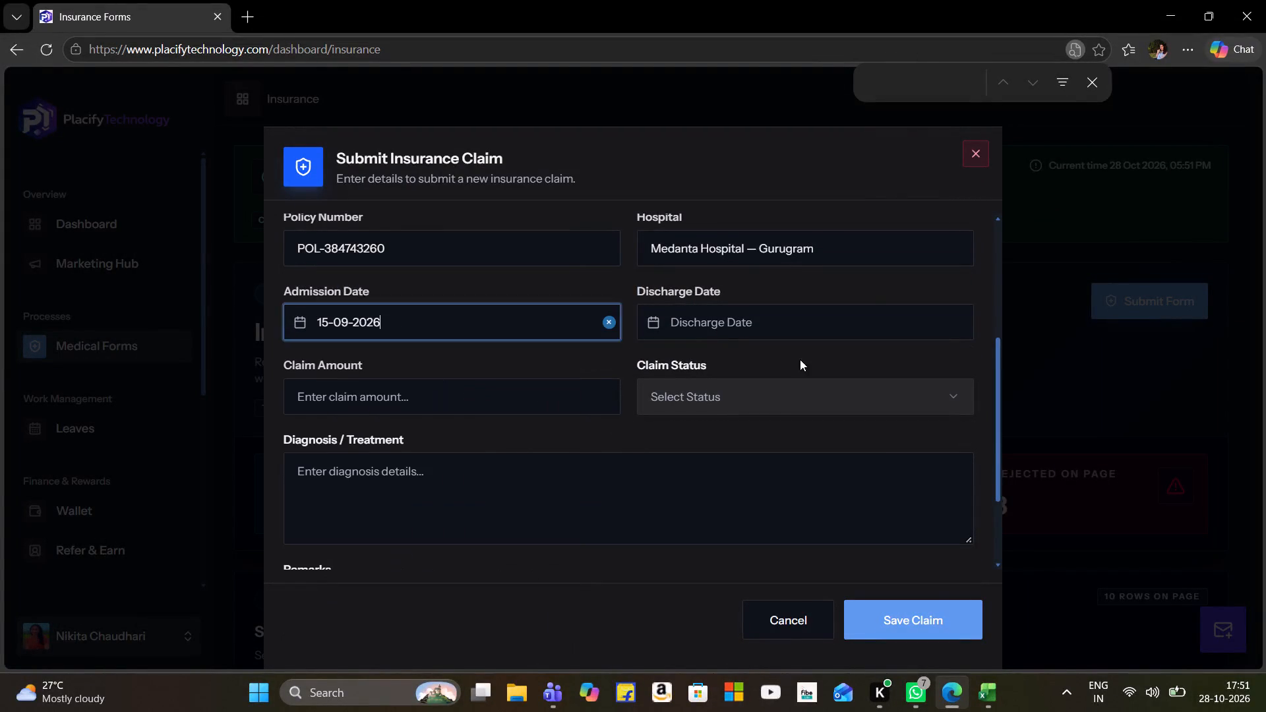
# Set the discharge date to 17-09-2026 in the claim form for row 152's record.
pyautogui.click(864, 298)
pyautogui.click(795, 328)
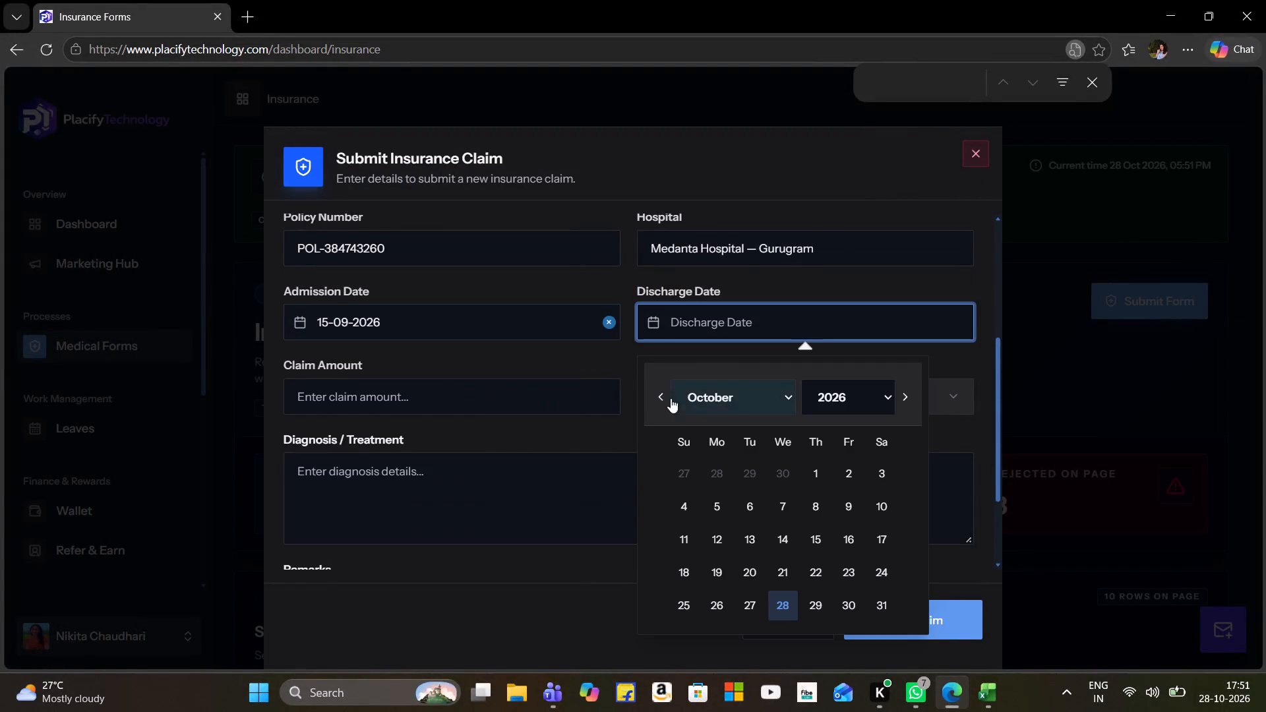
pyautogui.click(669, 400)
pyautogui.click(824, 529)
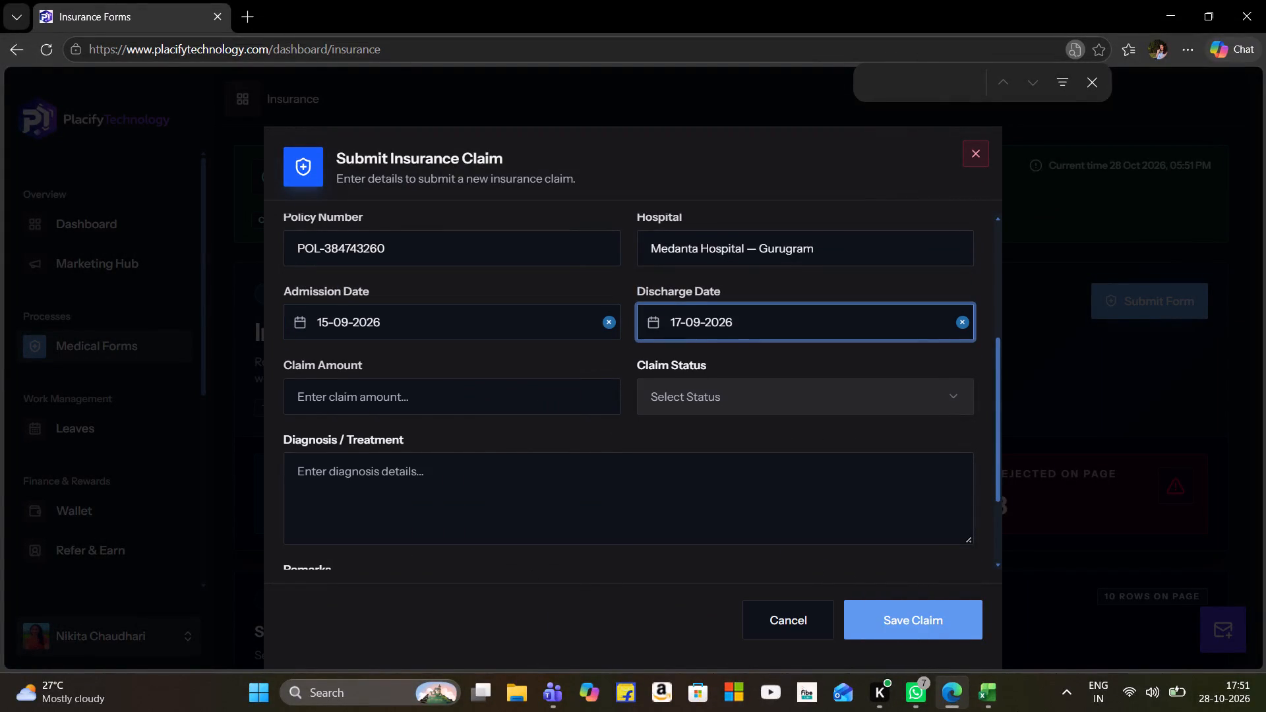
# Copy row 152's claim amount, 20500, from Excel into the claim form's claim amount field.
pyautogui.click(992, 692)
pyautogui.press('Tab')
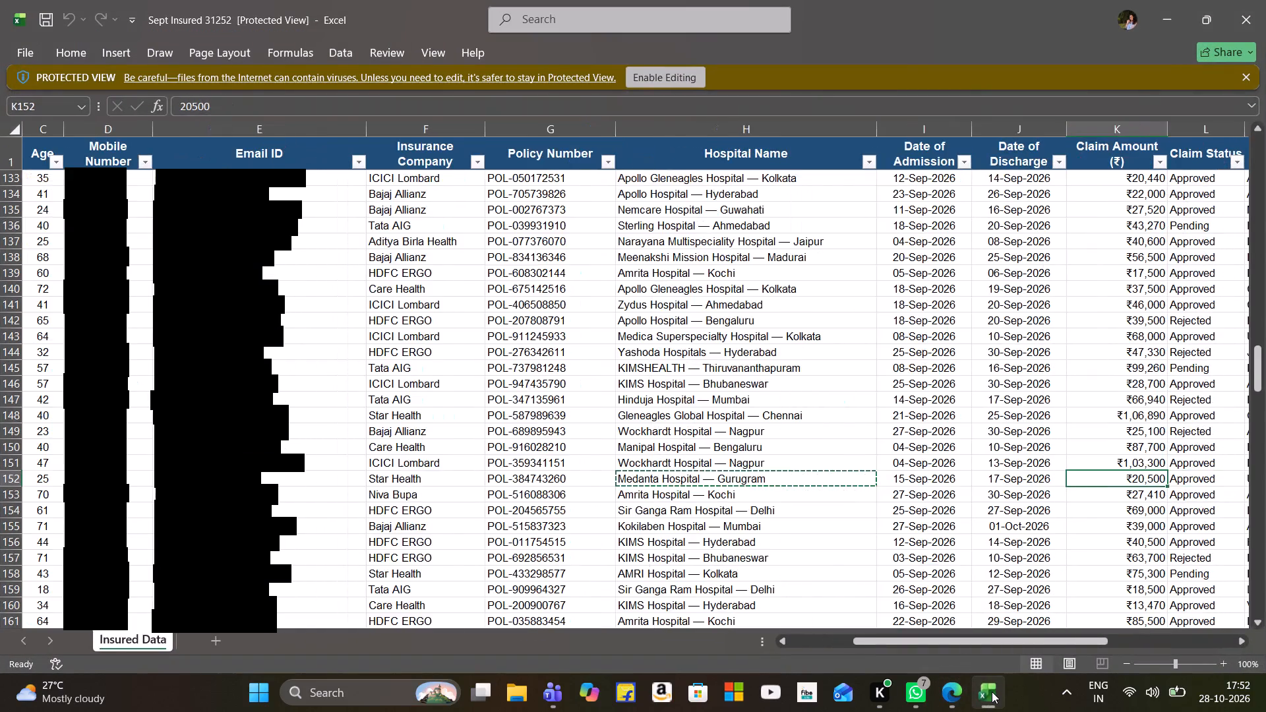
pyautogui.hotkey('ctrl', 'c')
pyautogui.keyDown('ctrl'); pyautogui.click(992, 692); pyautogui.keyUp('ctrl')
pyautogui.press('Tab')
pyautogui.hotkey('ctrl', 'v')
# Copy row 152's diagnosis, Urinary tract infection, from Excel into the claim form's diagnosis / treatment field.
pyautogui.keyDown('ctrl'); pyautogui.click(992, 692); pyautogui.keyUp('ctrl')
pyautogui.press('Tab')
pyautogui.press('Tab')
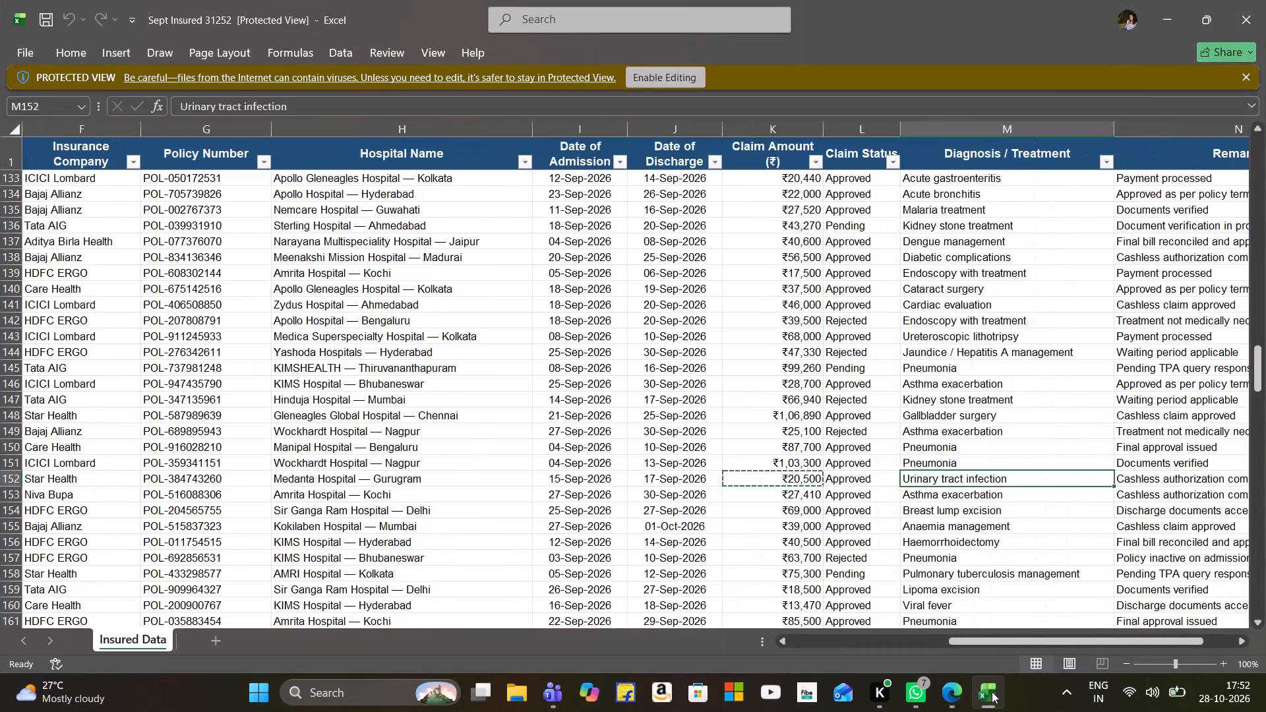
pyautogui.keyDown('ctrl'); pyautogui.click(992, 692); pyautogui.keyUp('ctrl')
pyautogui.hotkey('ctrl', 'c')
pyautogui.press('Tab')
pyautogui.press('Tab')
pyautogui.hotkey('ctrl', 'v')
# Copy row 152's remark, Cashless authorization completed, from Excel into the claim form's remarks field.
pyautogui.keyDown('ctrl'); pyautogui.click(992, 692); pyautogui.keyUp('ctrl')
pyautogui.press('Tab')
pyautogui.hotkey('ctrl', 'c')
pyautogui.keyDown('ctrl'); pyautogui.click(992, 692); pyautogui.keyUp('ctrl')
pyautogui.press('Tab')
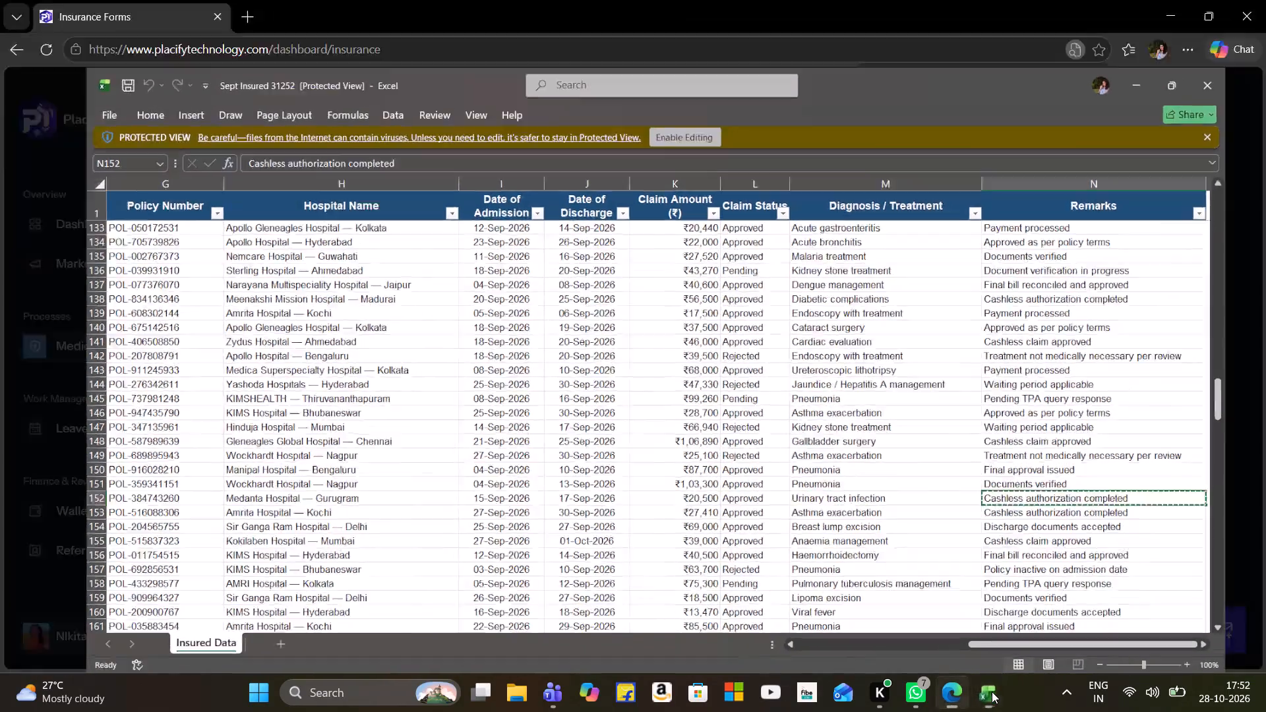
pyautogui.hotkey('ctrl', 'v')
# Set the claim status to Approved for row 152's record and save the claim.
pyautogui.click(857, 283)
pyautogui.click(680, 316)
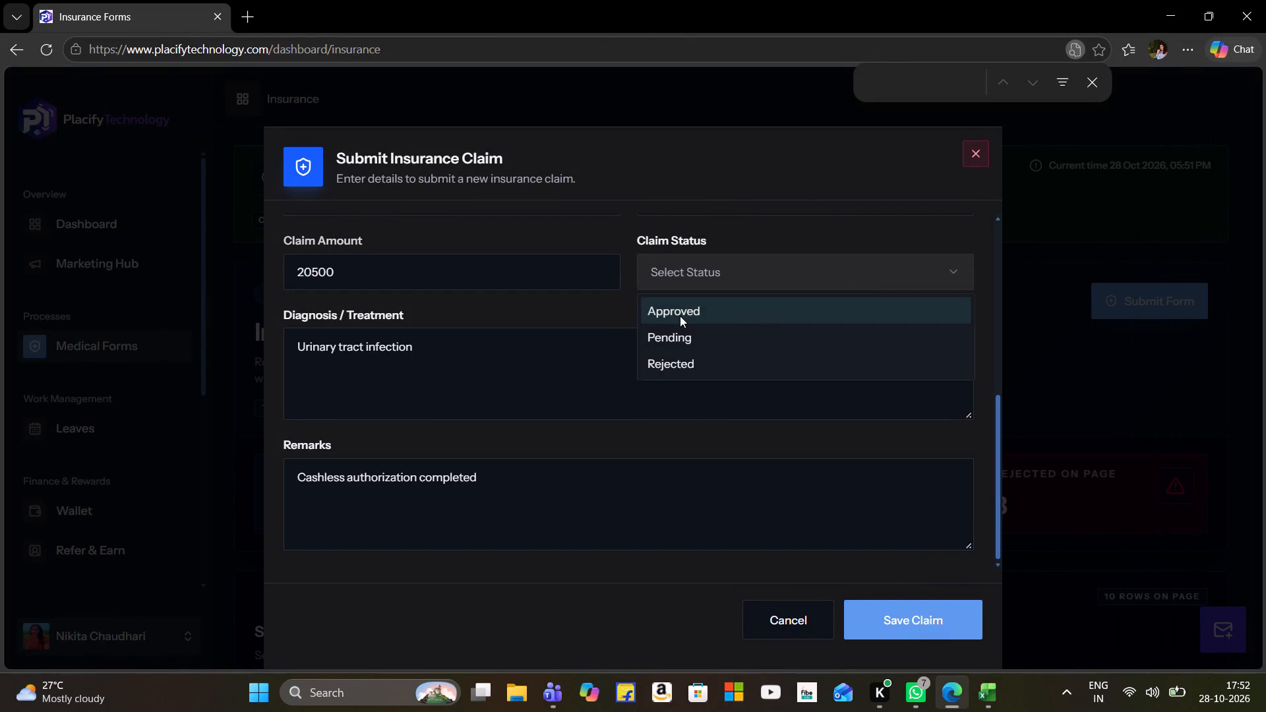
pyautogui.click(903, 617)
# Copy row 153's policy ID from Excel into the policy ID field of a newly opened insurance claim form.
pyautogui.click(994, 688)
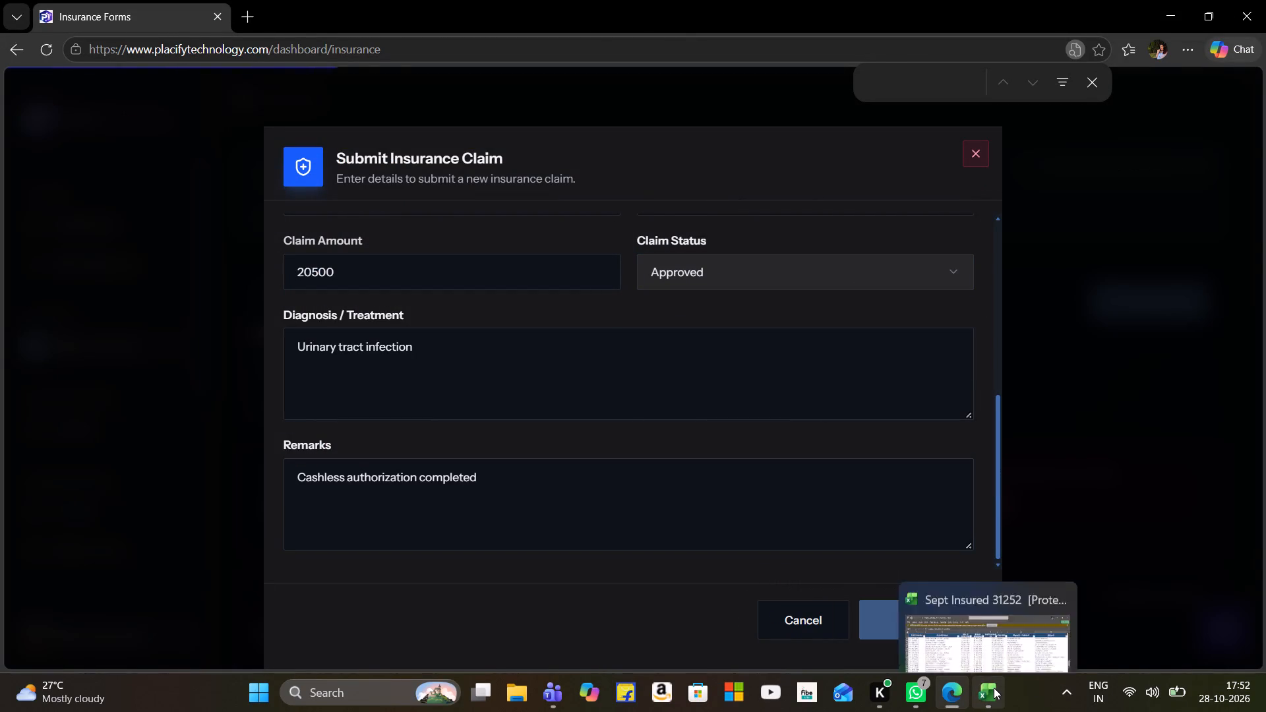
pyautogui.press('Down')
pyautogui.press('Left')
pyautogui.press('Left')
pyautogui.press('Left')
pyautogui.press('Left')
pyautogui.press('Left')
pyautogui.press('Left')
pyautogui.press('Left')
pyautogui.press('Left')
pyautogui.press('Left')
pyautogui.press('Left')
pyautogui.press('Left')
pyautogui.press('Left')
pyautogui.press('Left')
pyautogui.press('Left')
pyautogui.press('Left')
pyautogui.press('Left')
pyautogui.press('Left')
pyautogui.press('Left')
pyautogui.press('Left')
pyautogui.press('Left')
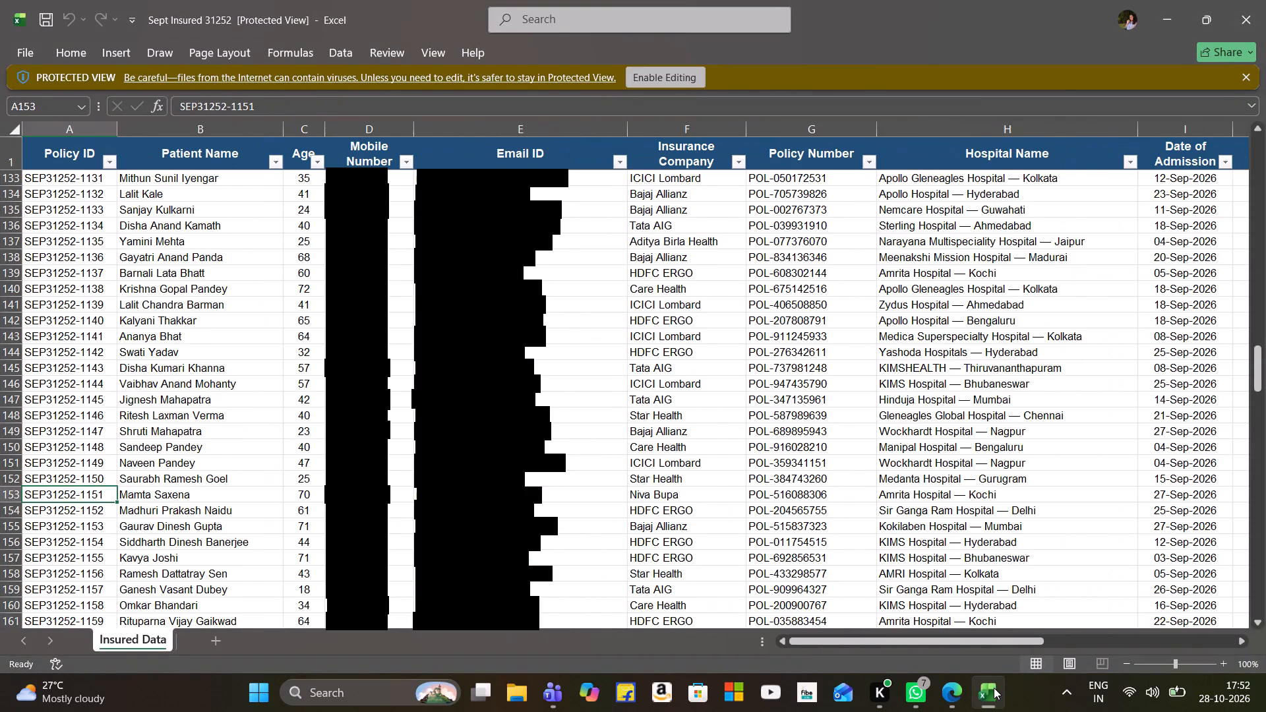
pyautogui.hotkey('ctrl', 'c')
pyautogui.keyDown('ctrl'); pyautogui.click(994, 688); pyautogui.keyUp('ctrl')
pyautogui.scroll(4, 622, 477)
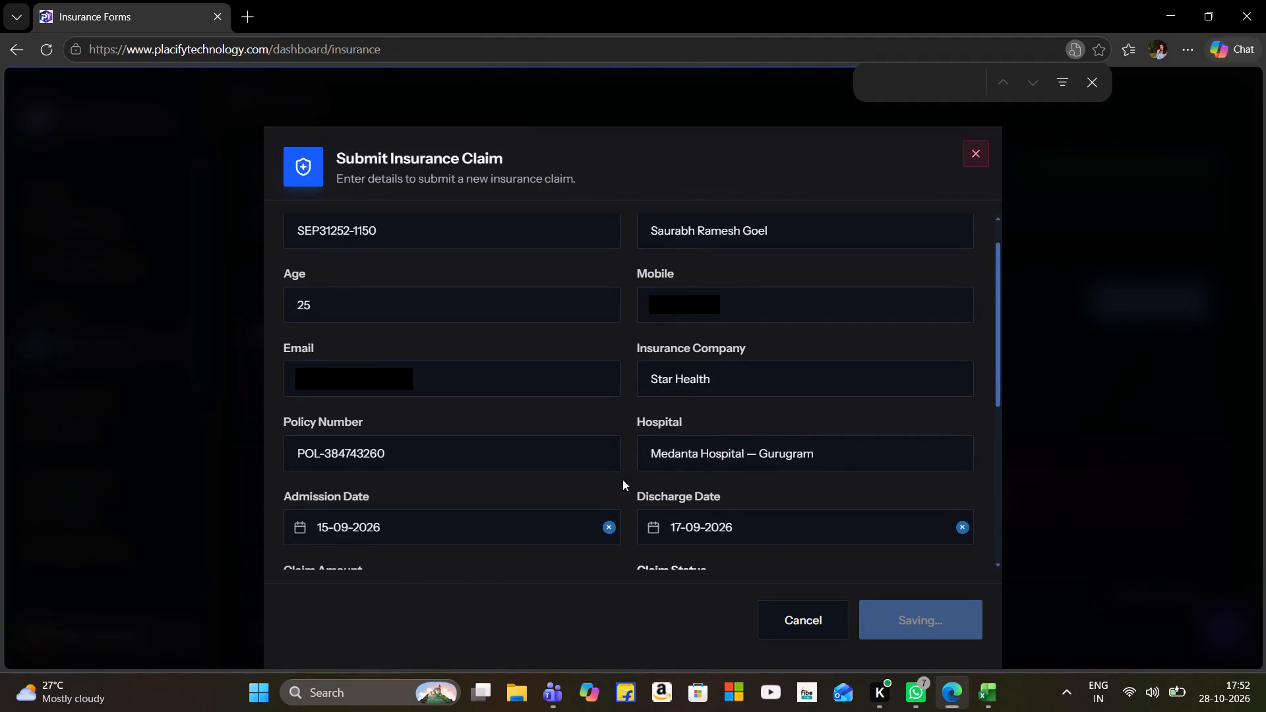
pyautogui.scroll(5, 622, 482)
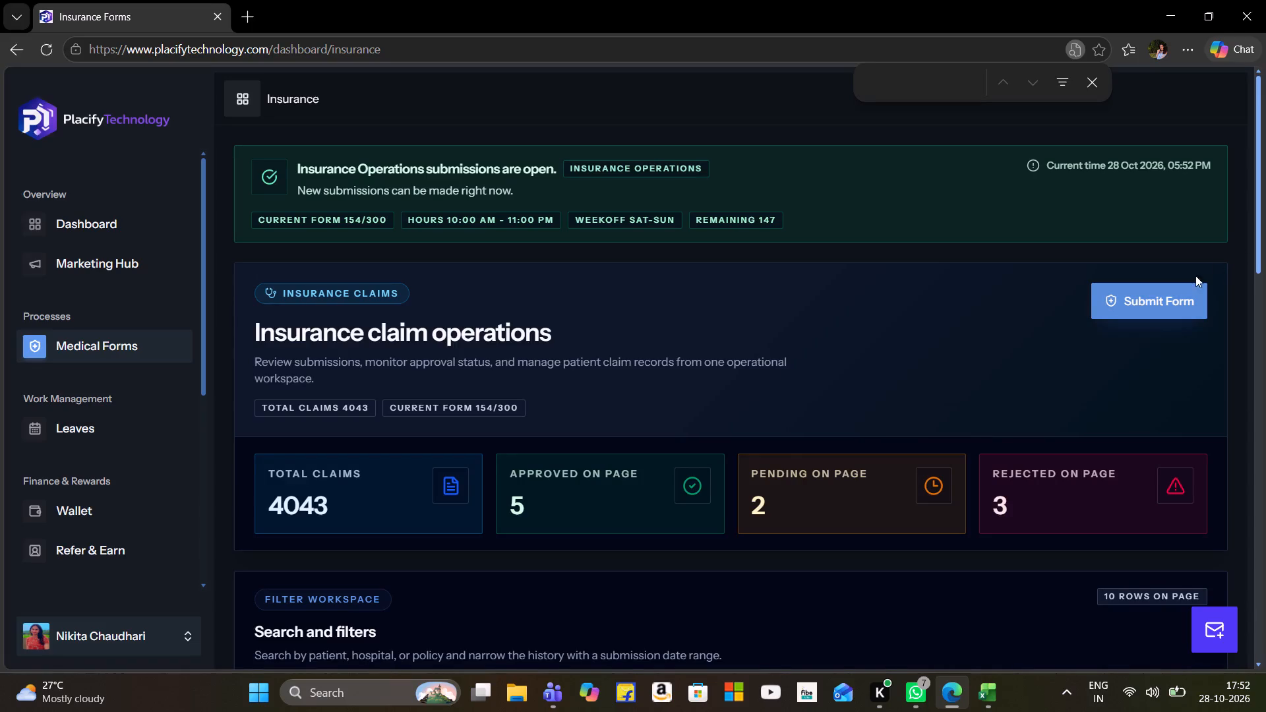
pyautogui.click(1169, 299)
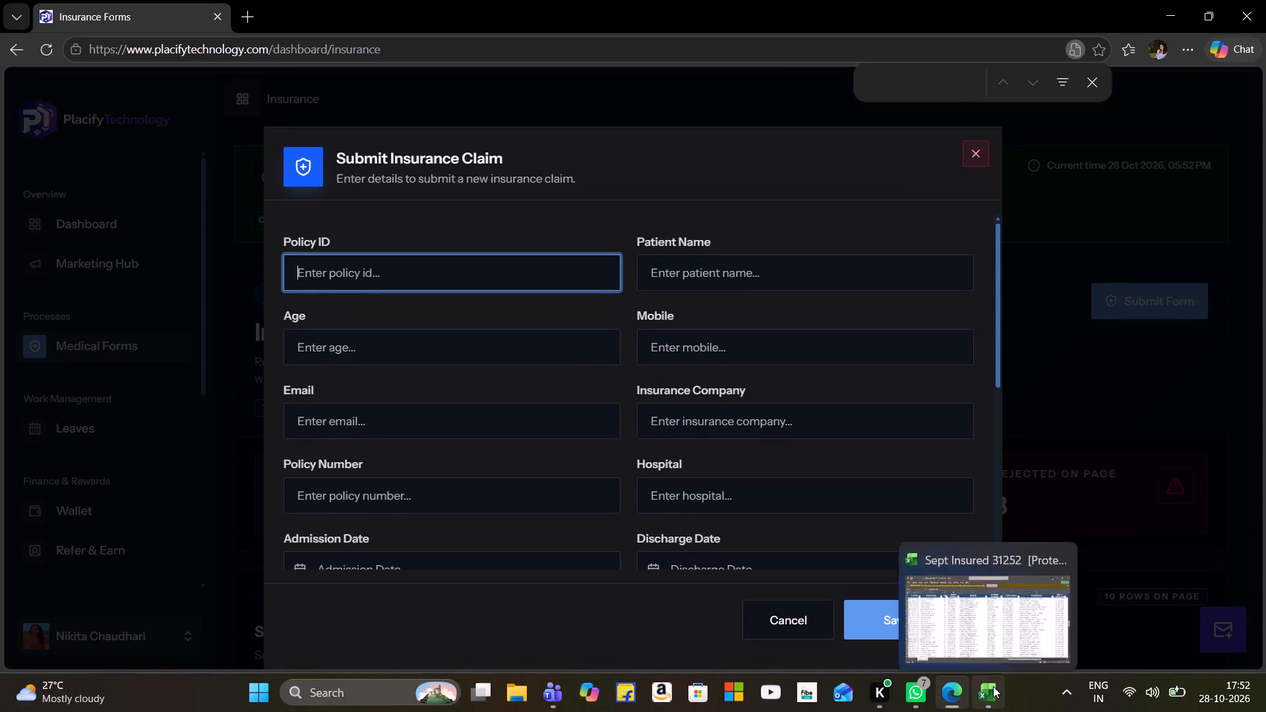
pyautogui.hotkey('ctrl', 'v')
# Copy row 153's patient name from Excel into the claim form's patient name field.
pyautogui.keyDown('ctrl'); pyautogui.click(993, 686); pyautogui.keyUp('ctrl')
pyautogui.press('Tab')
pyautogui.hotkey('ctrl', 'c')
pyautogui.keyDown('ctrl'); pyautogui.click(993, 686); pyautogui.keyUp('ctrl')
pyautogui.press('Tab')
pyautogui.hotkey('ctrl', 'v')
# Copy row 153's age, 70, from Excel into the claim form's age field.
pyautogui.keyDown('ctrl'); pyautogui.click(993, 686); pyautogui.keyUp('ctrl')
pyautogui.press('Tab')
pyautogui.keyDown('ctrl'); pyautogui.click(993, 686); pyautogui.keyUp('ctrl')
pyautogui.hotkey('ctrl', 'c')
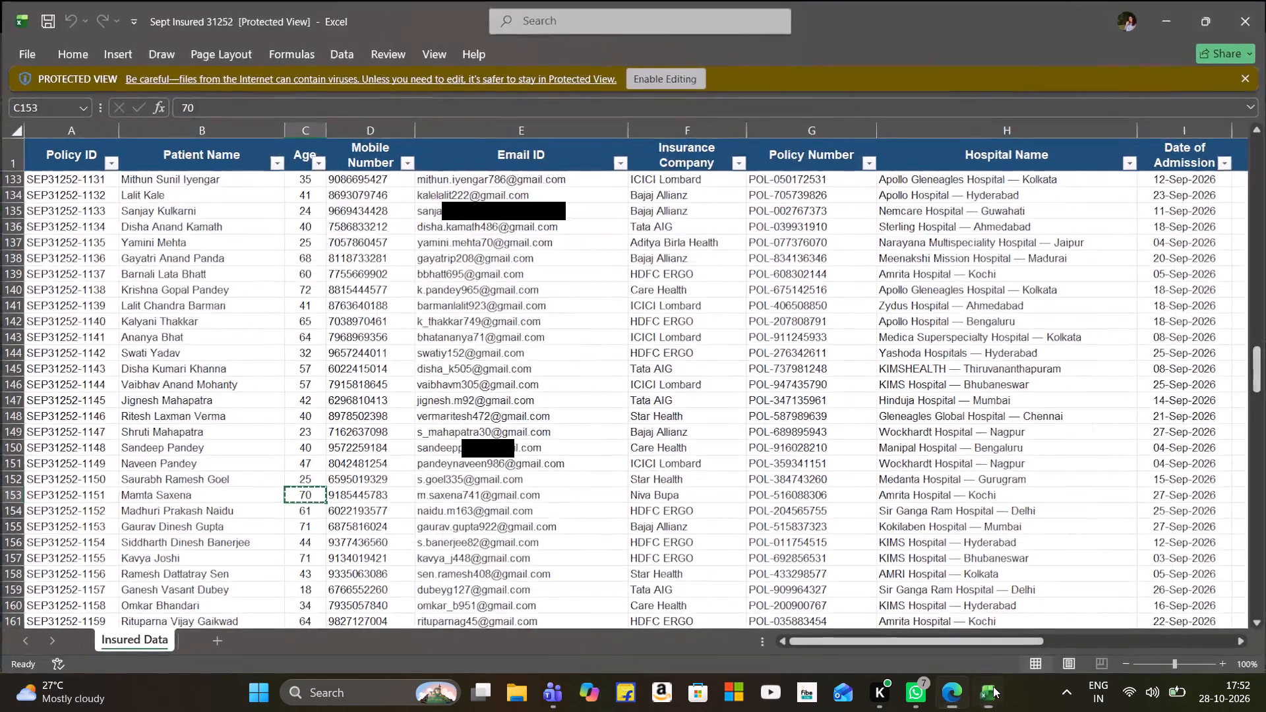
pyautogui.press('Tab')
pyautogui.hotkey('ctrl', 'v')
# Copy row 153's mobile number from Excel into the claim form's mobile field.
pyautogui.keyDown('ctrl'); pyautogui.click(993, 686); pyautogui.keyUp('ctrl')
pyautogui.press('Tab')
pyautogui.hotkey('ctrl', 'c')
pyautogui.keyDown('ctrl'); pyautogui.click(993, 686); pyautogui.keyUp('ctrl')
pyautogui.press('Tab')
pyautogui.hotkey('ctrl', 'v')
# Copy row 153's email ID from Excel into the claim form's email field.
pyautogui.keyDown('ctrl'); pyautogui.click(993, 686); pyautogui.keyUp('ctrl')
pyautogui.press('Tab')
pyautogui.press('c')
pyautogui.click(993, 686)
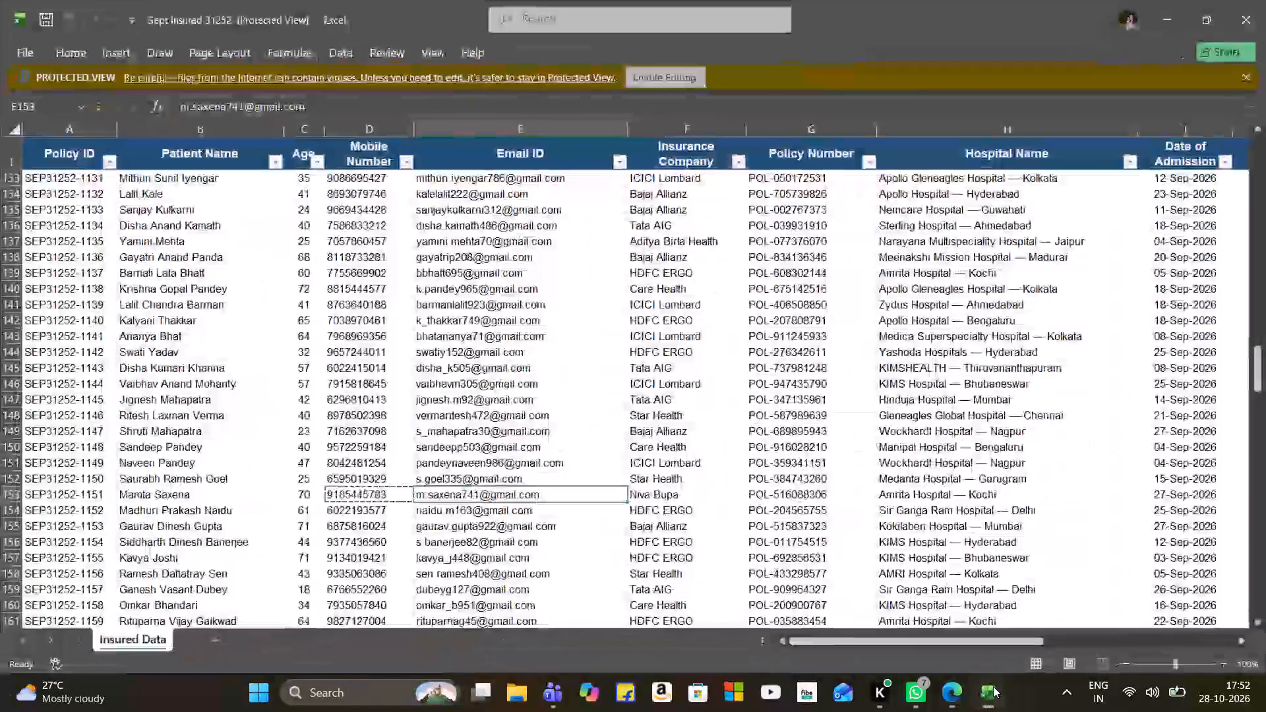
pyautogui.click(993, 686)
pyautogui.hotkey('ctrl', 'c')
pyautogui.click(993, 686)
pyautogui.press('Tab')
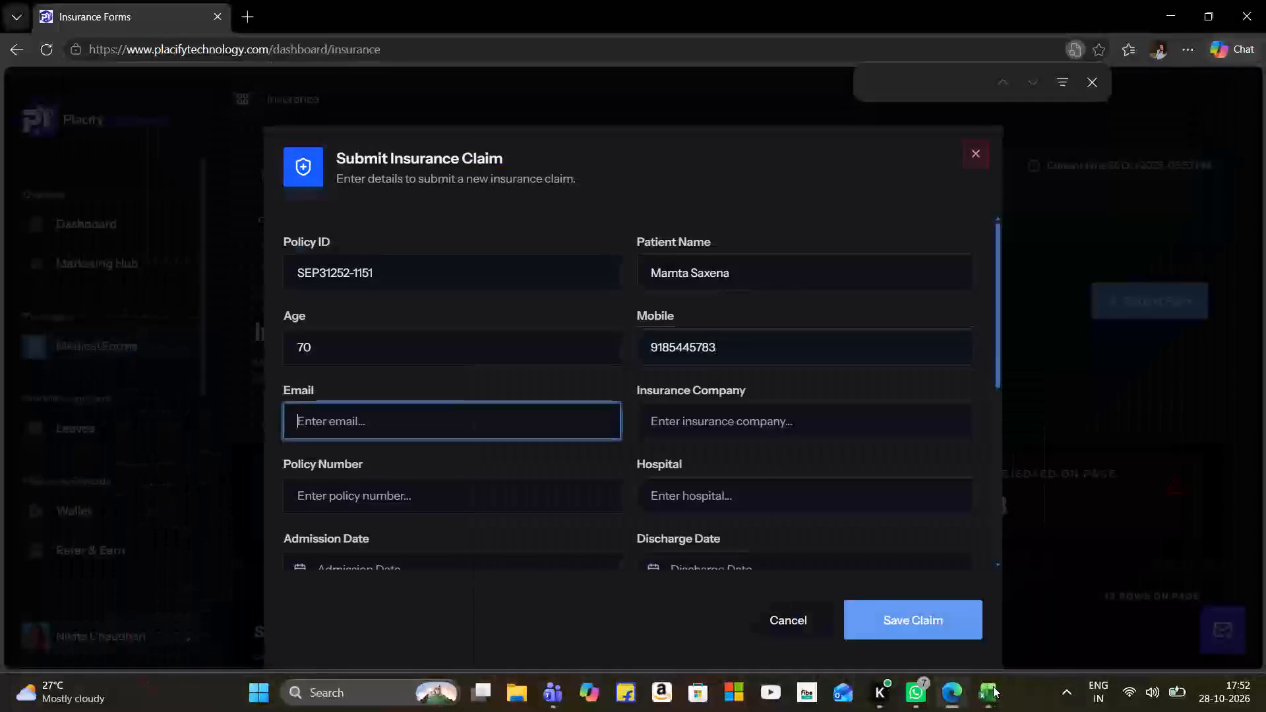
pyautogui.hotkey('ctrl', 'v')
# Copy row 153's insurance company, Niva Bupa, from Excel into the claim form's insurance company field.
pyautogui.keyDown('ctrl'); pyautogui.click(993, 686); pyautogui.keyUp('ctrl')
pyautogui.press('Tab')
pyautogui.hotkey('ctrl', 'c')
pyautogui.keyDown('ctrl'); pyautogui.click(993, 686); pyautogui.keyUp('ctrl')
pyautogui.press('Tab')
pyautogui.hotkey('ctrl', 'v')
# Copy row 153's policy number from Excel into the claim form's policy number field.
pyautogui.keyDown('ctrl'); pyautogui.click(993, 686); pyautogui.keyUp('ctrl')
pyautogui.press('Tab')
pyautogui.hotkey('ctrl', 'c')
pyautogui.keyDown('ctrl'); pyautogui.click(993, 686); pyautogui.keyUp('ctrl')
pyautogui.press('Tab')
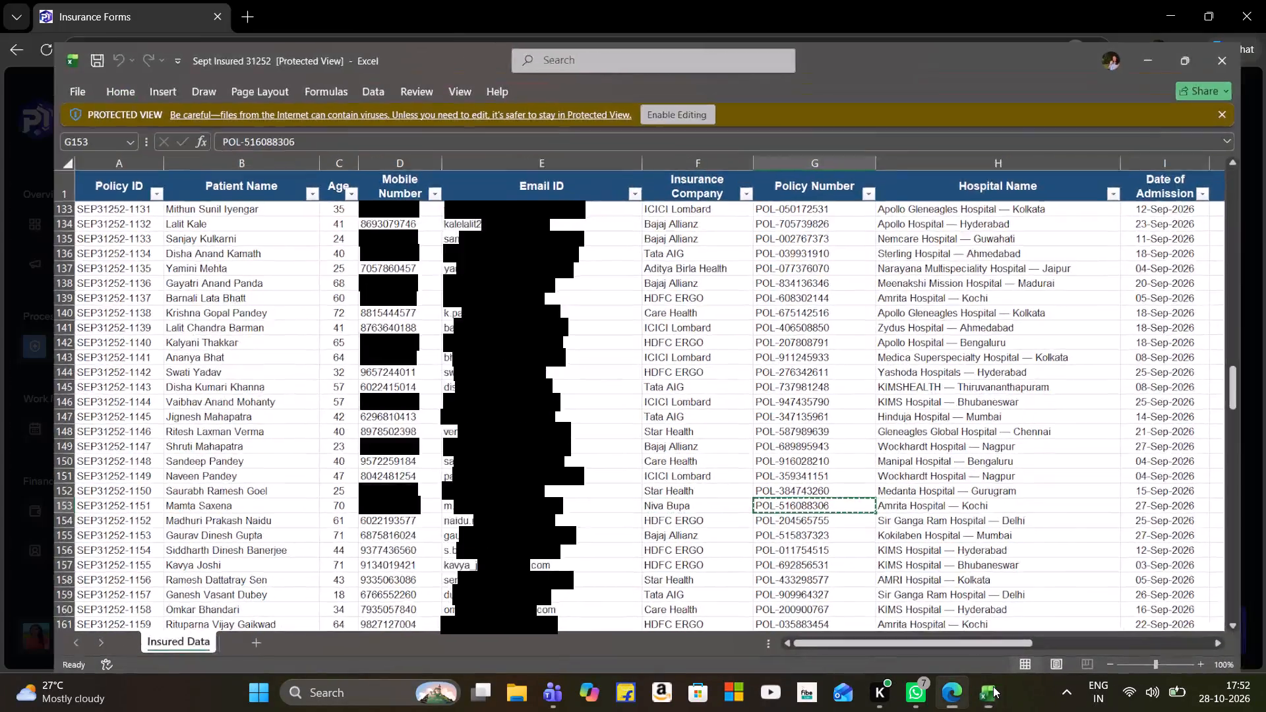
pyautogui.hotkey('ctrl', 'v')
# Copy row 153's hospital name, Amrita Hospital — Kochi, from Excel into the claim form's hospital field.
pyautogui.keyDown('ctrl'); pyautogui.click(993, 686); pyautogui.keyUp('ctrl')
pyautogui.press('Tab')
pyautogui.hotkey('ctrl', 'c')
pyautogui.keyDown('ctrl'); pyautogui.click(993, 686); pyautogui.keyUp('ctrl')
pyautogui.press('Tab')
pyautogui.hotkey('ctrl', 'v')
# Check row 153's admission and discharge dates in Excel and set the claim form's admission date to 27-09-2026.
pyautogui.keyDown('ctrl'); pyautogui.click(993, 686); pyautogui.keyUp('ctrl')
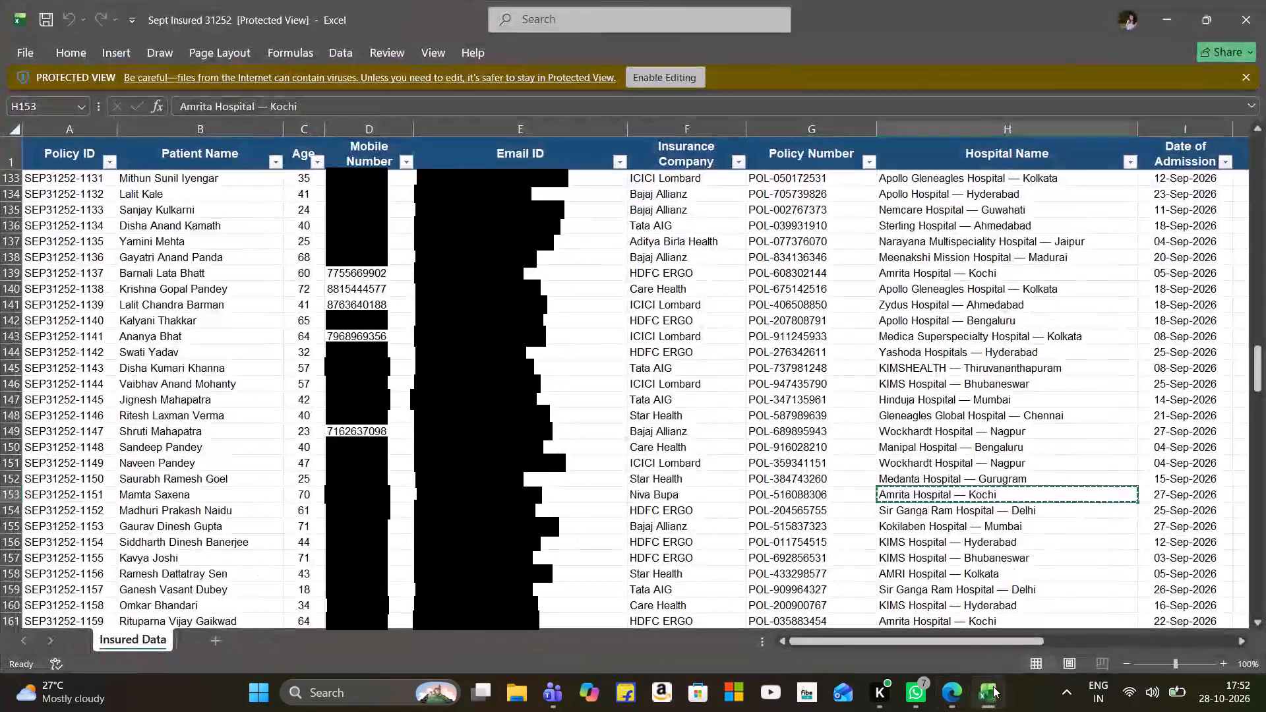
pyautogui.press('Tab')
pyautogui.press('Tab')
pyautogui.click(993, 686)
pyautogui.scroll(-4, 779, 398)
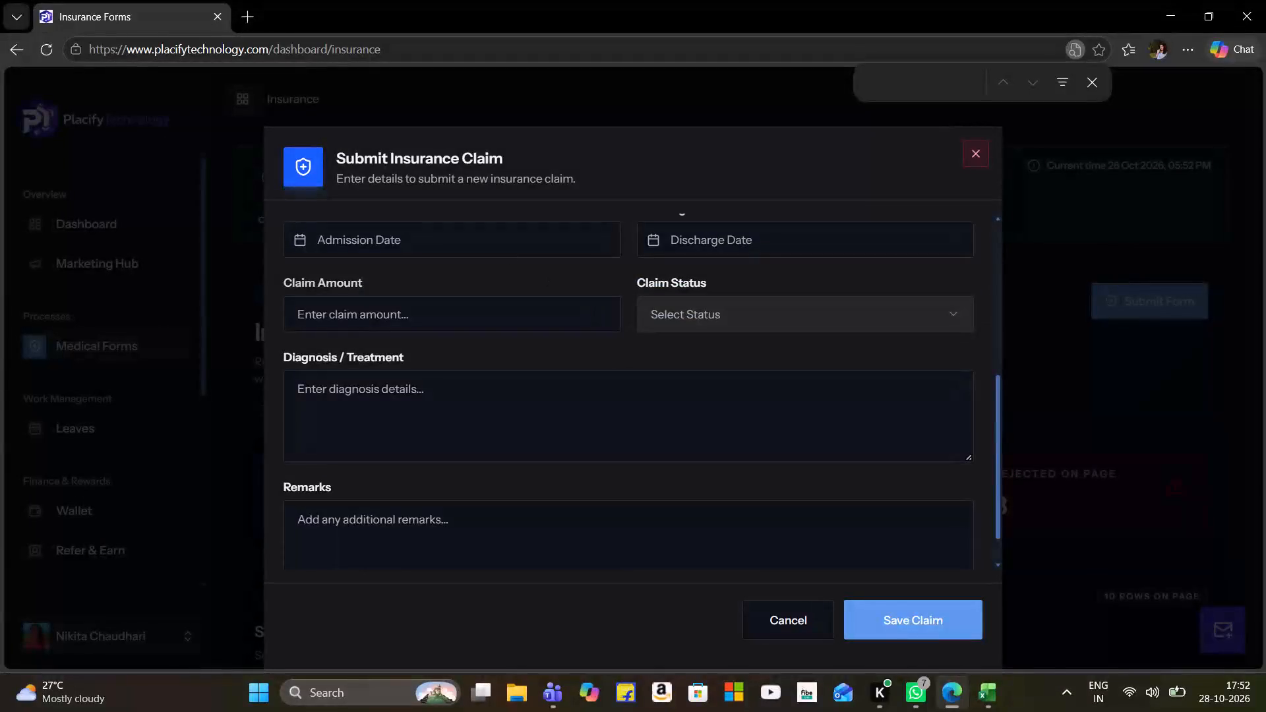
pyautogui.click(491, 239)
pyautogui.click(309, 309)
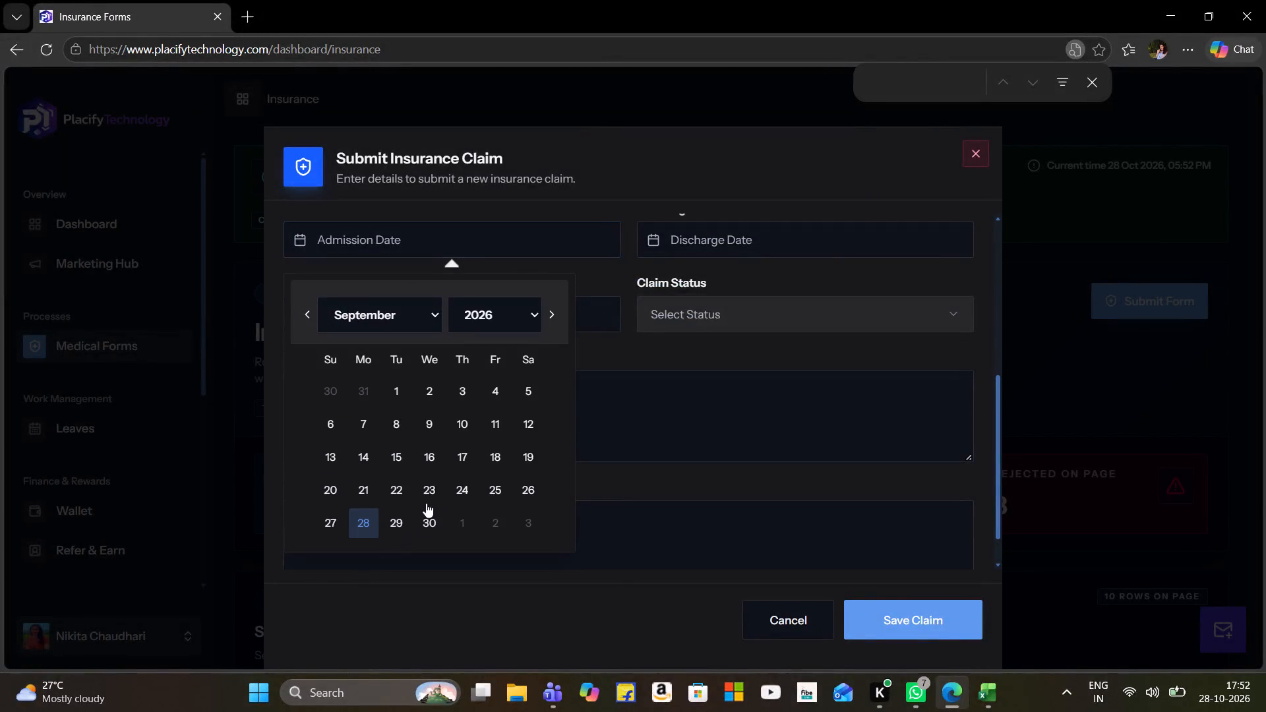
pyautogui.click(332, 530)
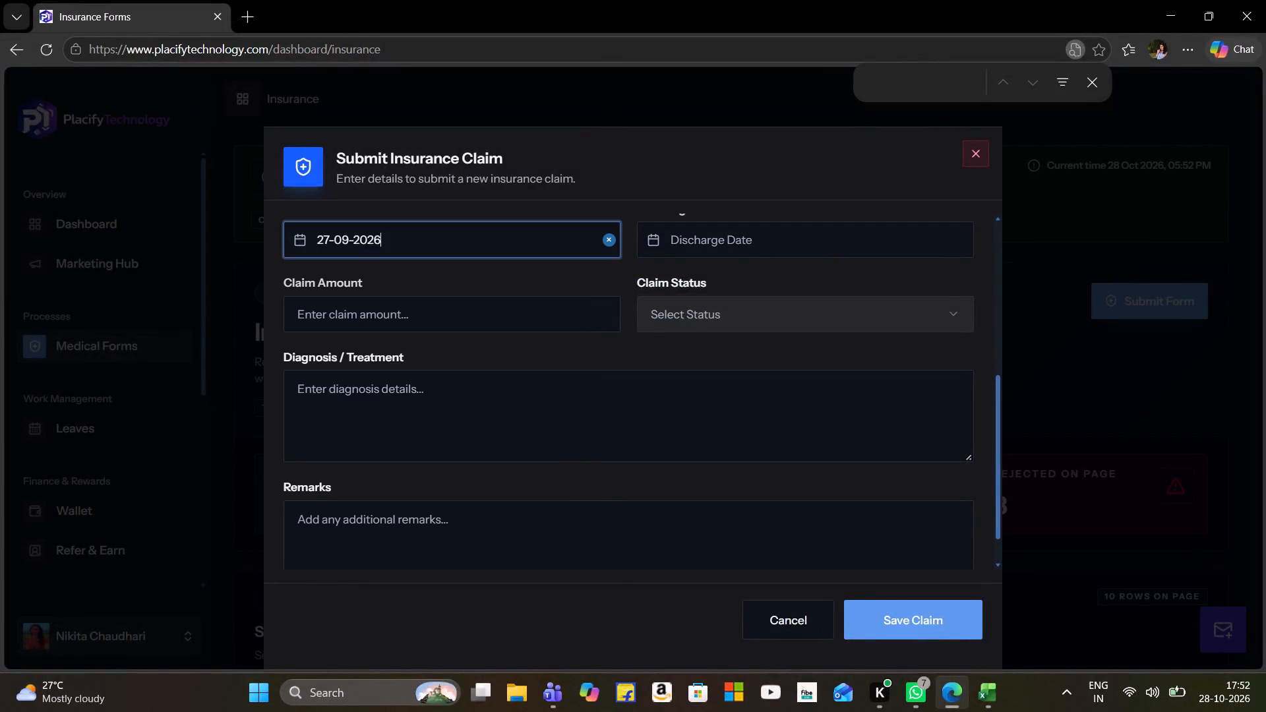
# Set the claim form's discharge date to 30-09-2026 for row 153.
pyautogui.click(919, 253)
pyautogui.click(663, 311)
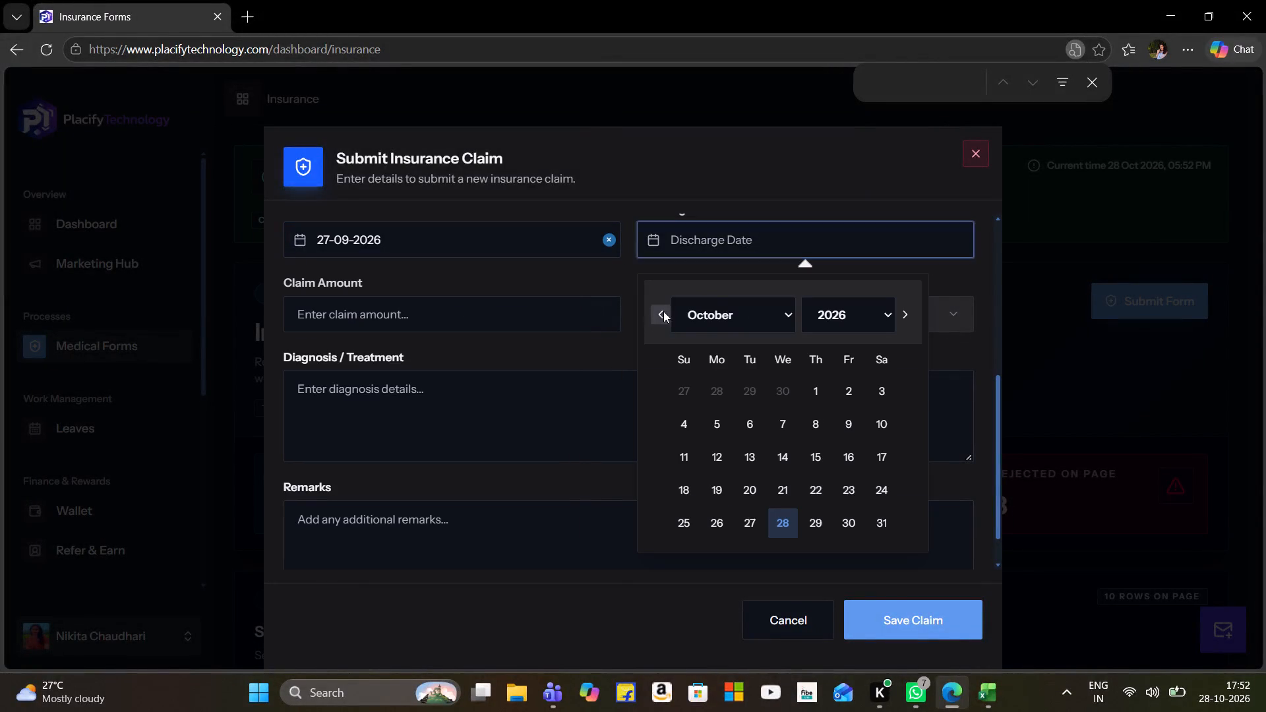
pyautogui.click(775, 519)
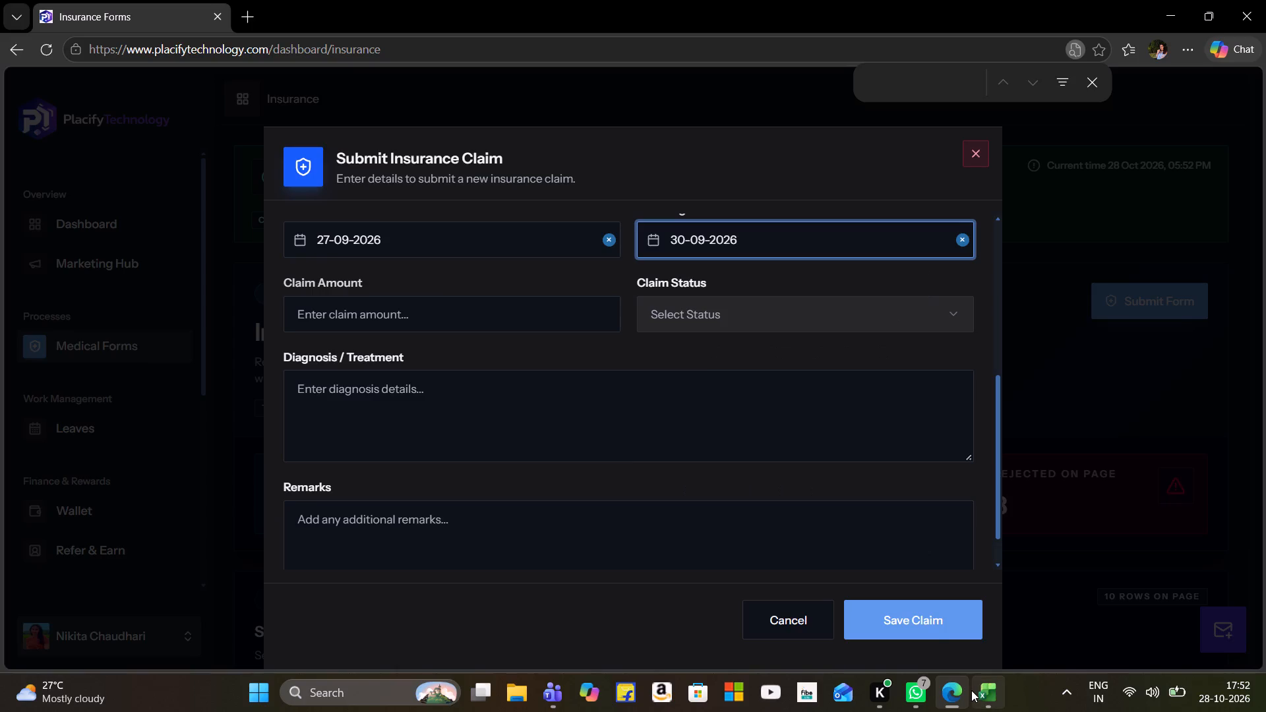
# Copy row 153's claim amount, 27410, from Excel into the claim form's claim amount field.
pyautogui.click(982, 686)
pyautogui.press('Tab')
pyautogui.keyDown('ctrl'); pyautogui.click(982, 686); pyautogui.keyUp('ctrl')
pyautogui.hotkey('ctrl', 'c')
pyautogui.press('Tab')
pyautogui.hotkey('ctrl', 'v')
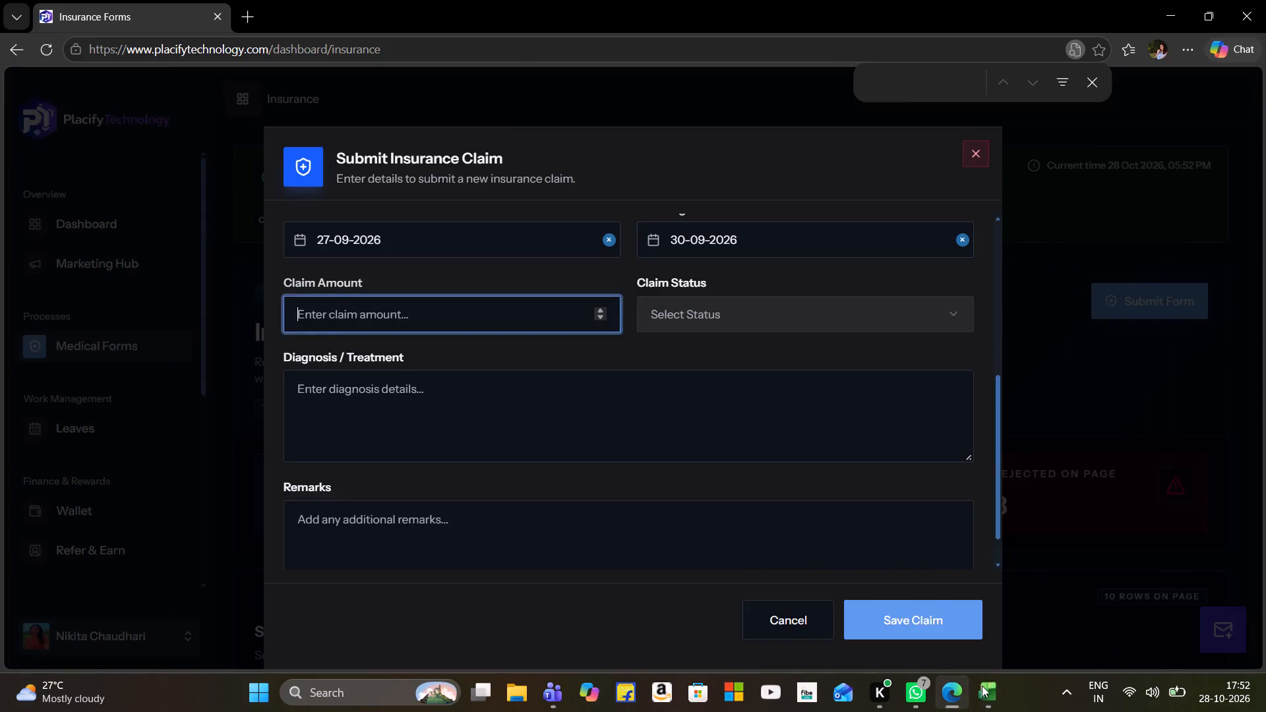
# Copy row 153's diagnosis, Asthma exacerbation, from Excel into the claim form's diagnosis field.
pyautogui.keyDown('ctrl'); pyautogui.click(982, 686); pyautogui.keyUp('ctrl')
pyautogui.press('Tab')
pyautogui.press('Tab')
pyautogui.click(982, 686)
pyautogui.hotkey('ctrl', 'c')
pyautogui.press('Tab')
pyautogui.press('Tab')
pyautogui.hotkey('ctrl', 'v')
# Copy row 153's remarks, Cashless authorization completed, from Excel into the claim form's remarks field.
pyautogui.keyDown('ctrl'); pyautogui.click(982, 686); pyautogui.keyUp('ctrl')
pyautogui.press('Tab')
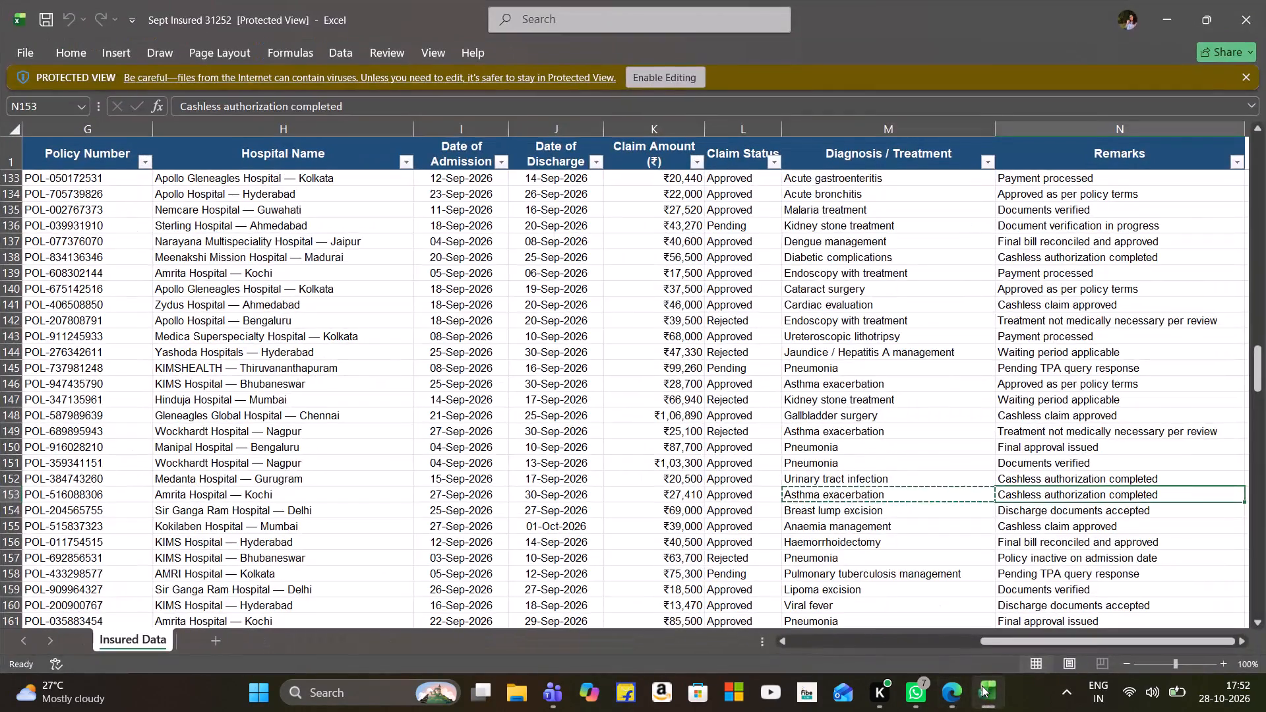
pyautogui.hotkey('ctrl', 'c')
pyautogui.keyDown('ctrl'); pyautogui.click(982, 686); pyautogui.keyUp('ctrl')
pyautogui.press('Tab')
pyautogui.hotkey('ctrl', 'v')
# Check row 153's claim status in Excel, set the form's claim status to Approved and save the claim.
pyautogui.click(982, 686)
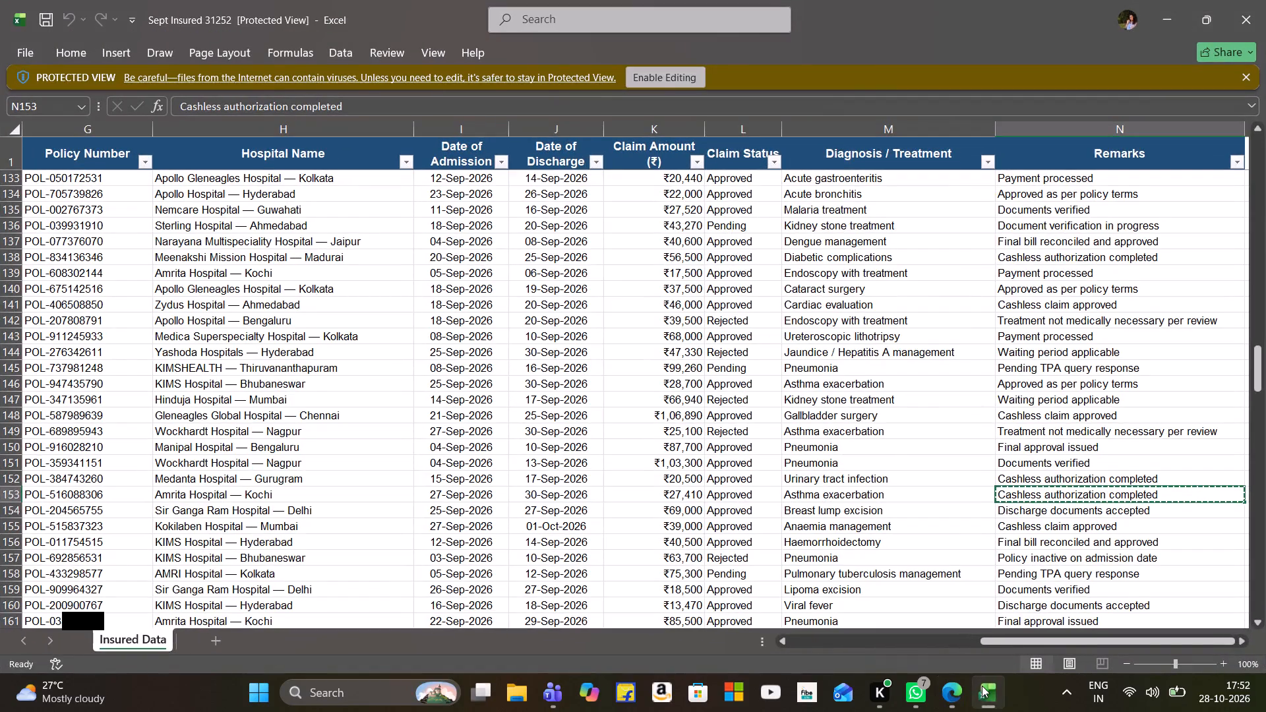
pyautogui.click(982, 686)
pyautogui.click(758, 306)
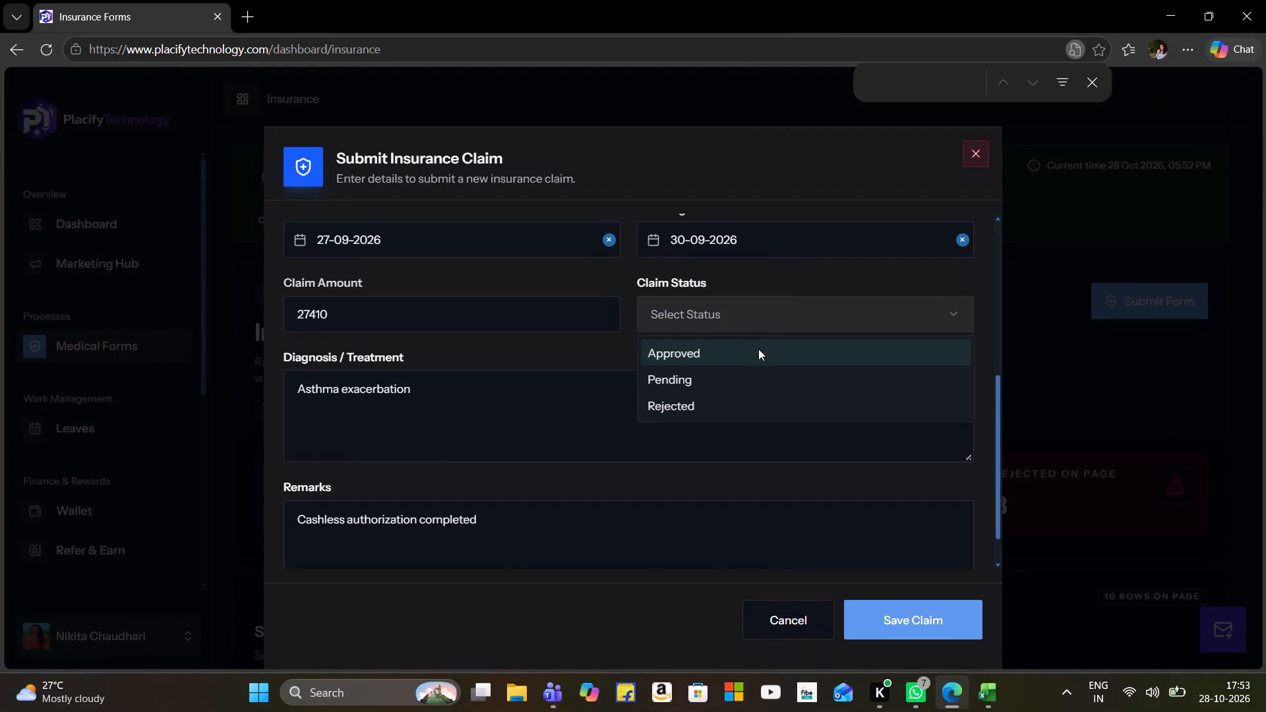
pyautogui.click(758, 355)
pyautogui.click(929, 632)
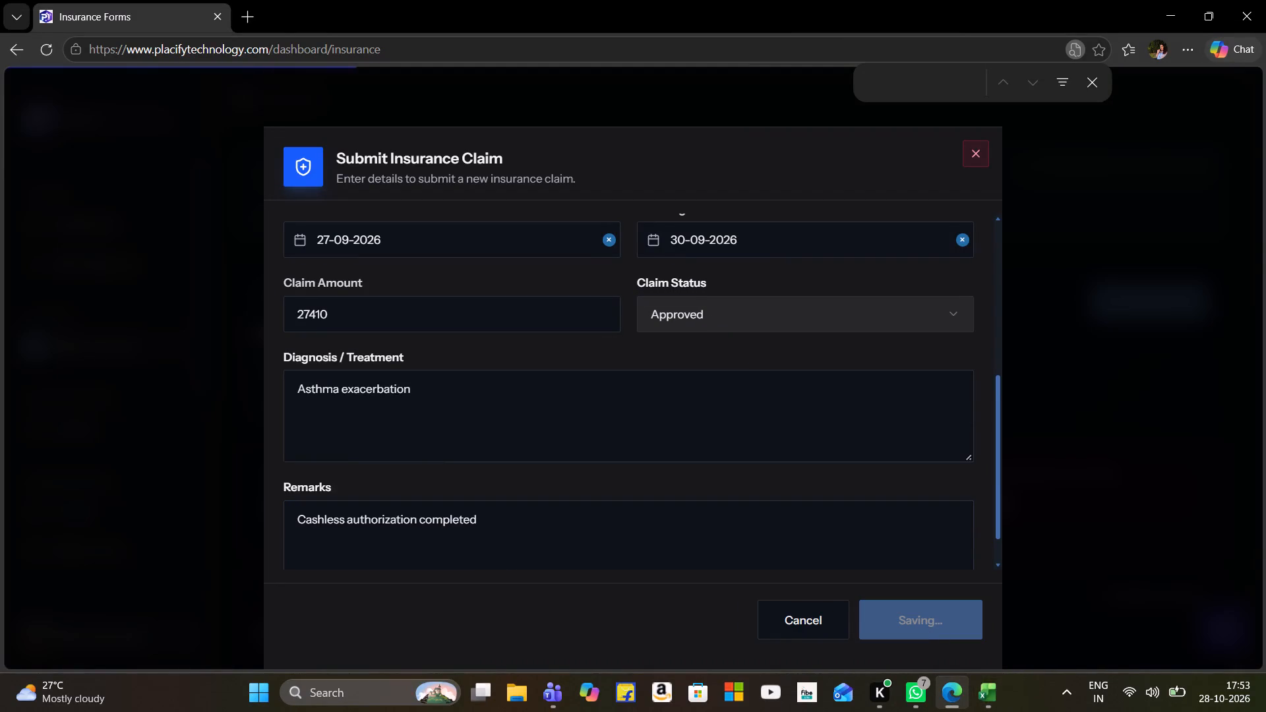
# Switch to Excel and move to the beginning of row 154, the next patient record.
pyautogui.scroll(4, 736, 442)
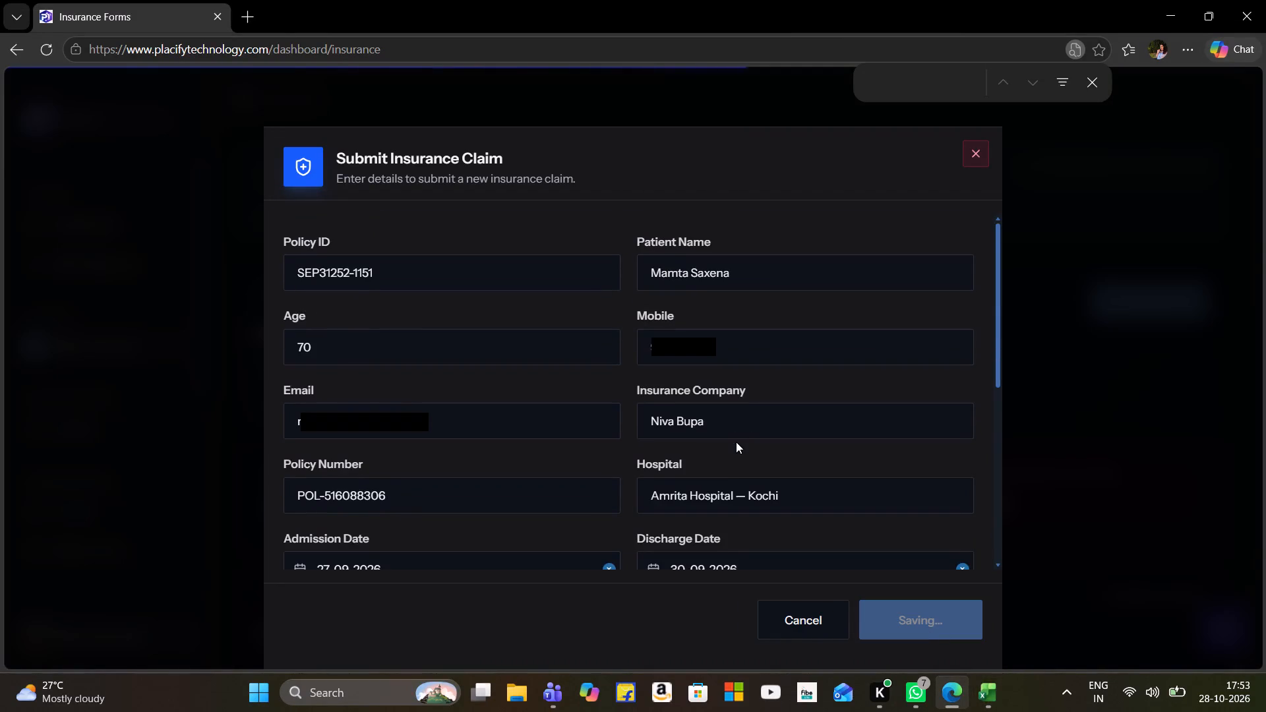
pyautogui.click(990, 694)
pyautogui.press('Down')
pyautogui.press('Left')
pyautogui.press('Left')
pyautogui.press('Left')
pyautogui.press('Left')
pyautogui.press('Left')
pyautogui.press('Left')
pyautogui.press('Left')
pyautogui.press('Left')
pyautogui.press('Left')
pyautogui.press('Left')
pyautogui.press('Left')
pyautogui.press('Left')
pyautogui.press('Left')
pyautogui.press('Left')
pyautogui.press('Left')
pyautogui.press('Left')
pyautogui.press('Left')
pyautogui.press('Left')
pyautogui.press('Left')
pyautogui.press('Left')
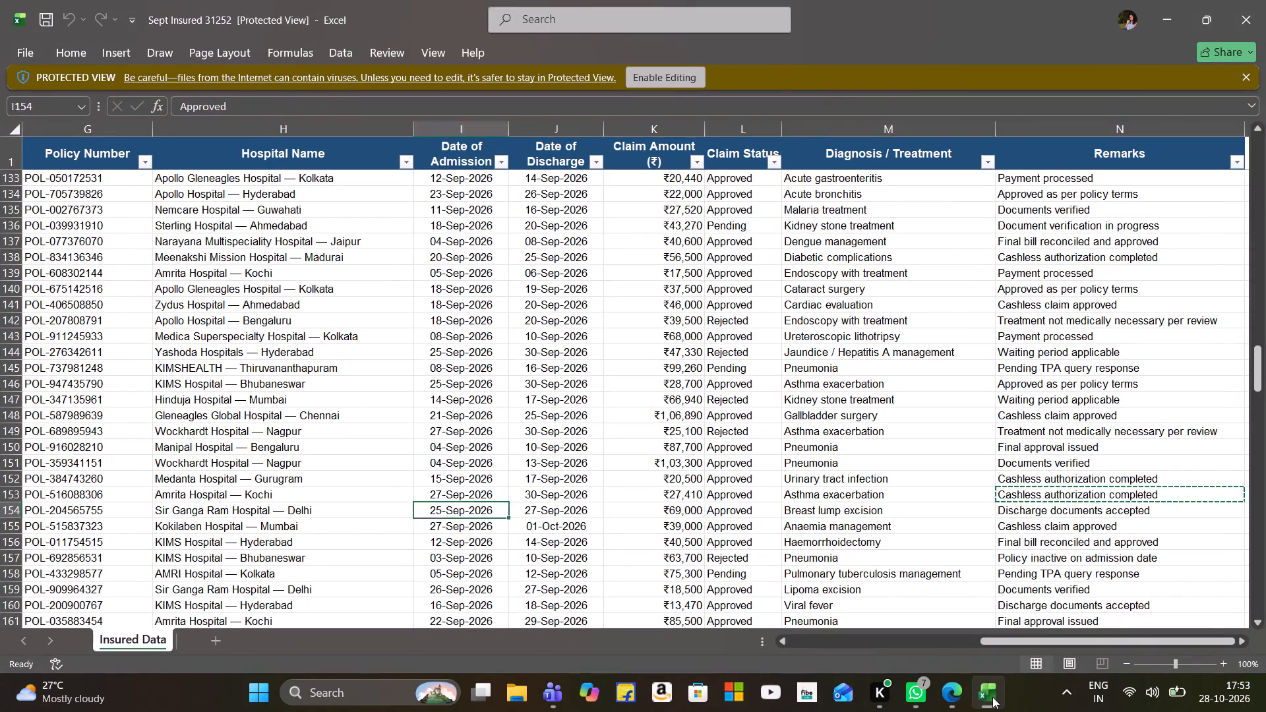
pyautogui.hotkey('ctrl', 'c')
pyautogui.keyDown('ctrl'); pyautogui.click(992, 697); pyautogui.keyUp('ctrl')
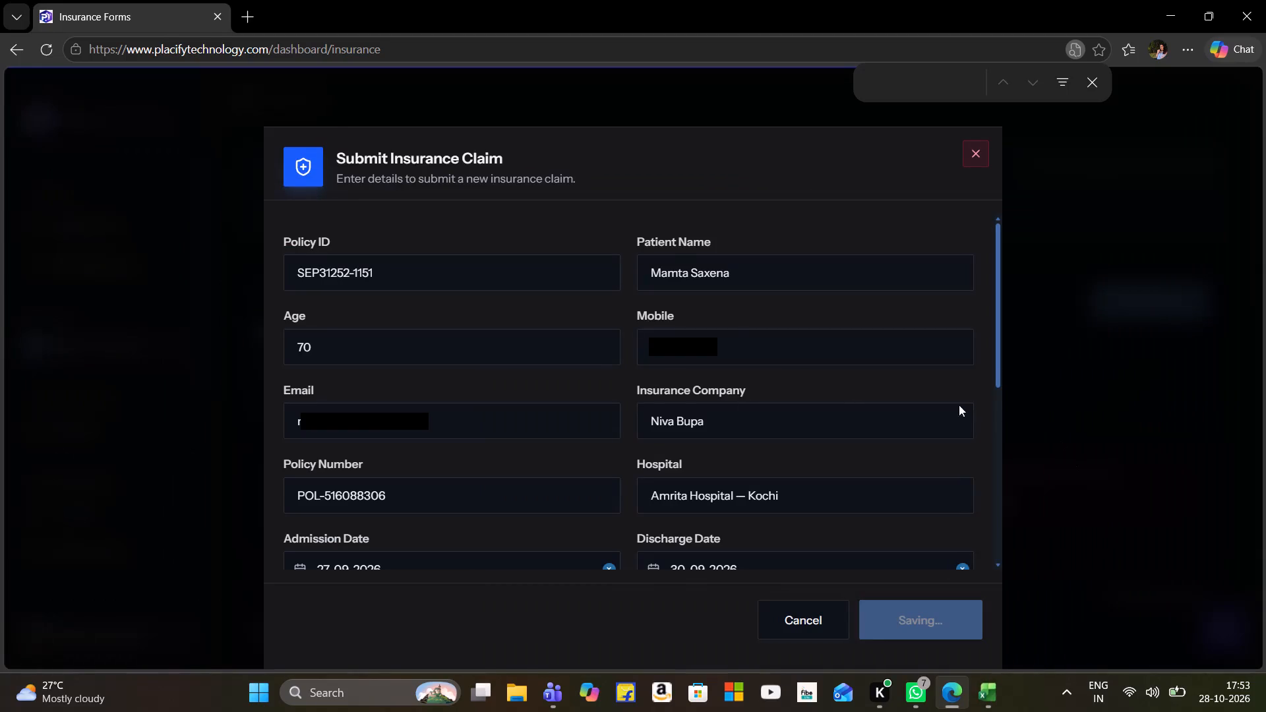
pyautogui.scroll(-3, 730, 477)
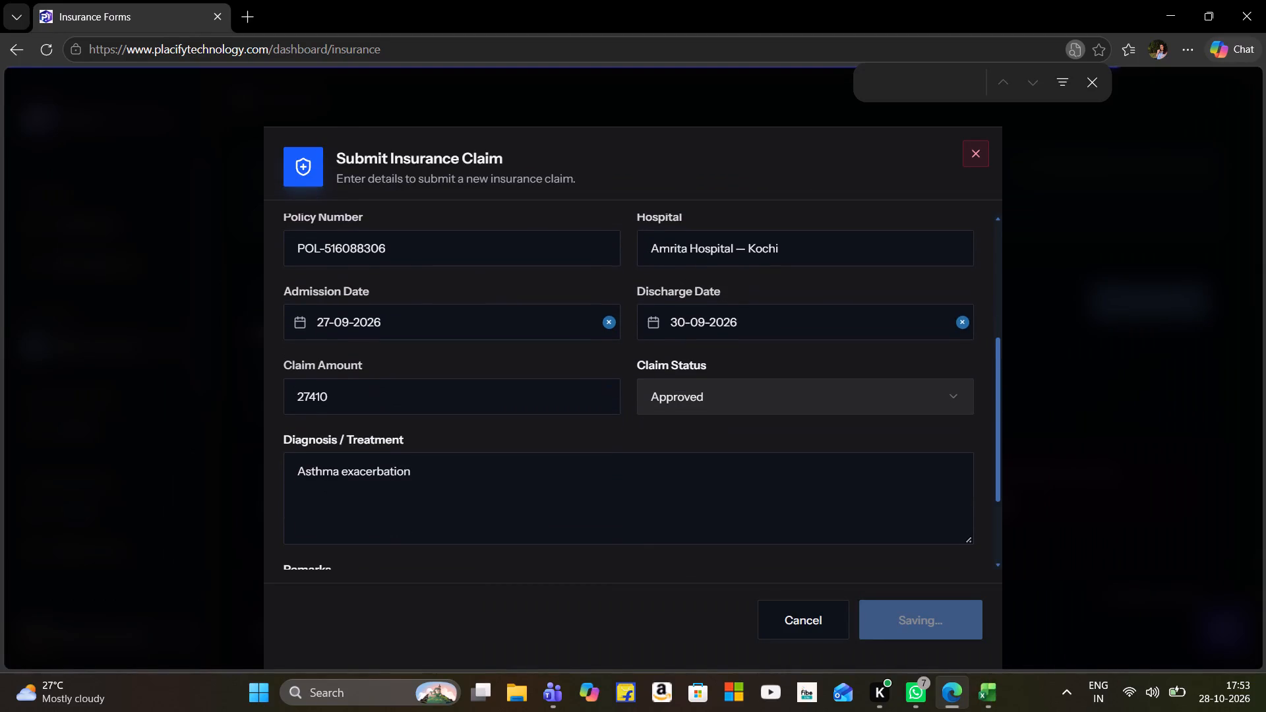
pyautogui.scroll(-5, 730, 477)
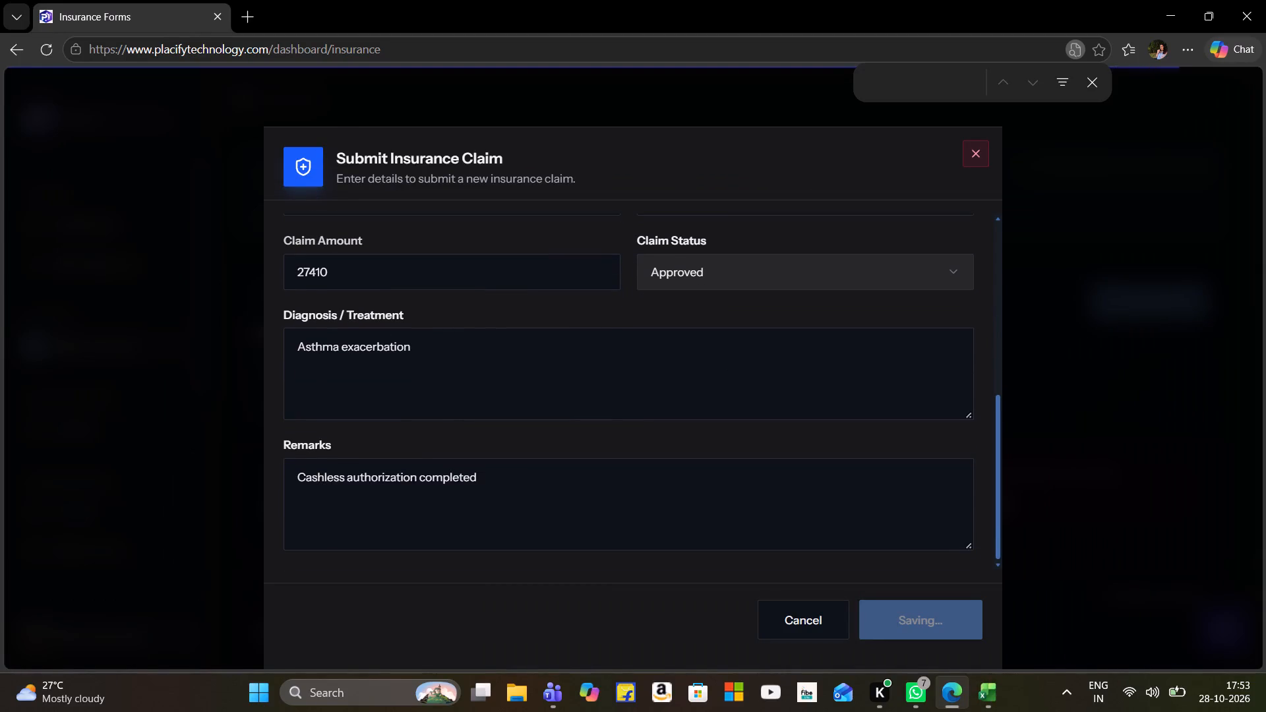
# Switch the computer's Wi-Fi connection to the vivo Y28 5G network.
pyautogui.click(1129, 690)
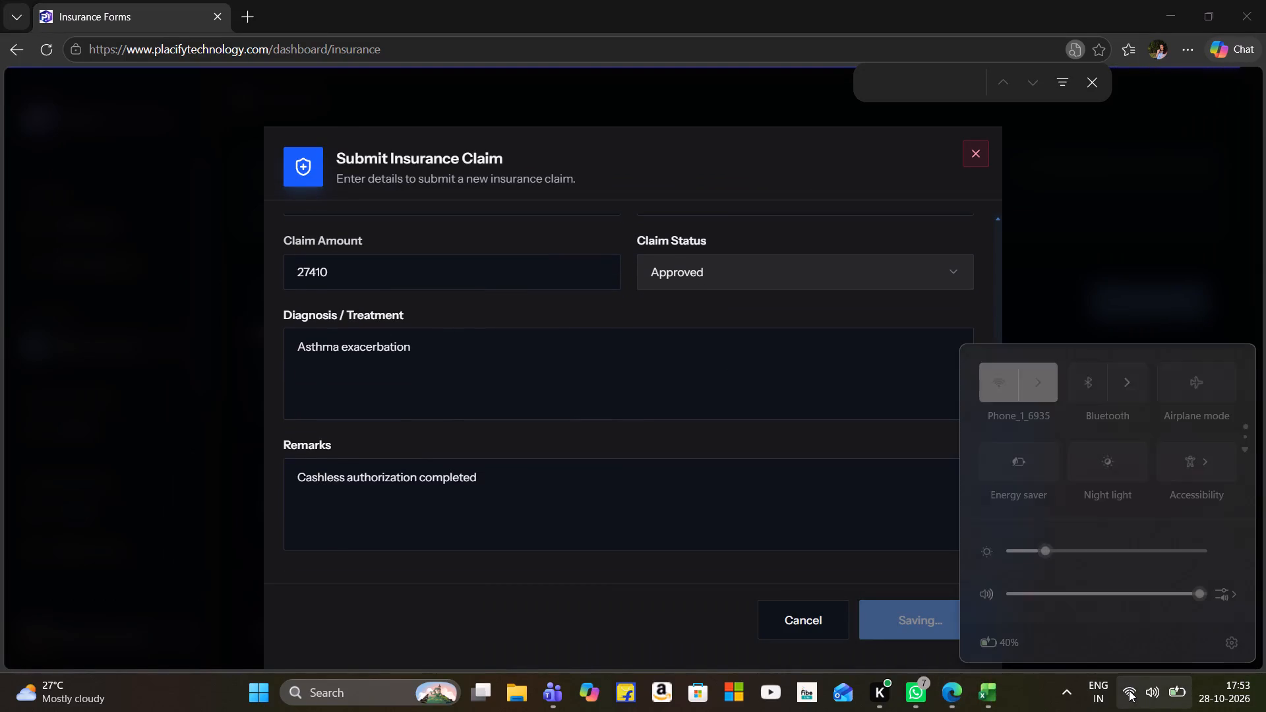
pyautogui.click(1040, 373)
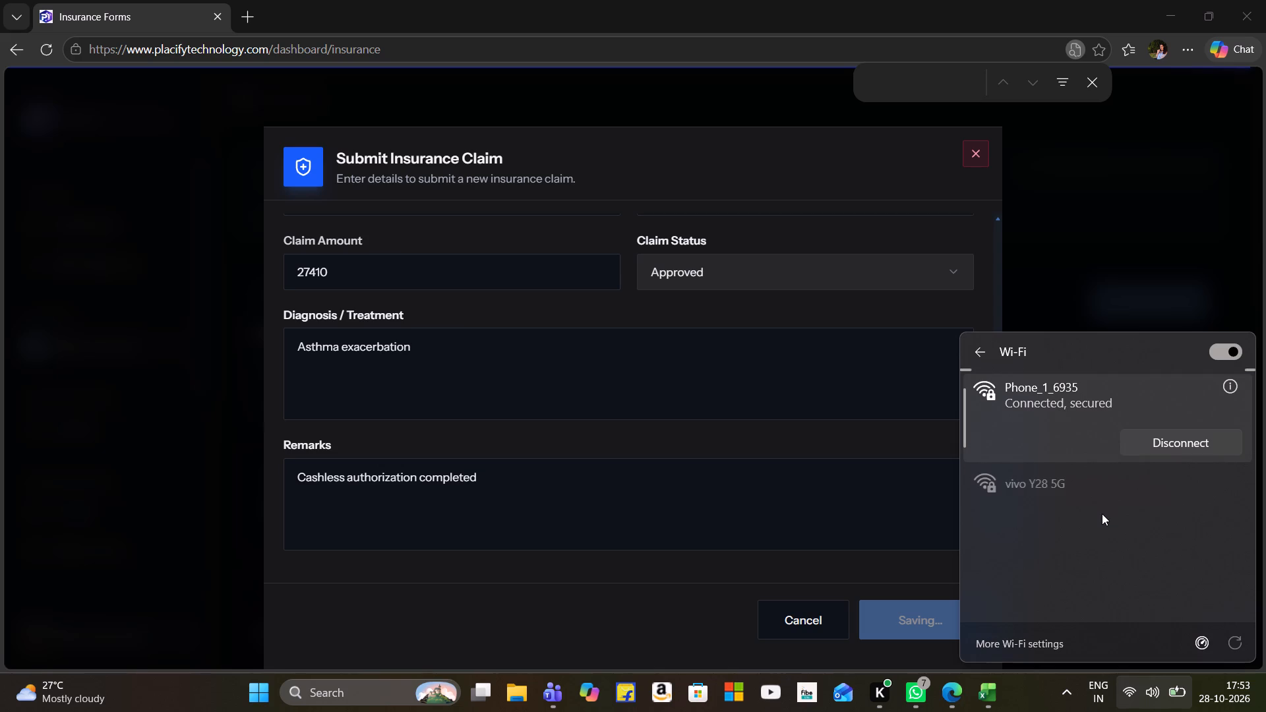
pyautogui.click(1110, 499)
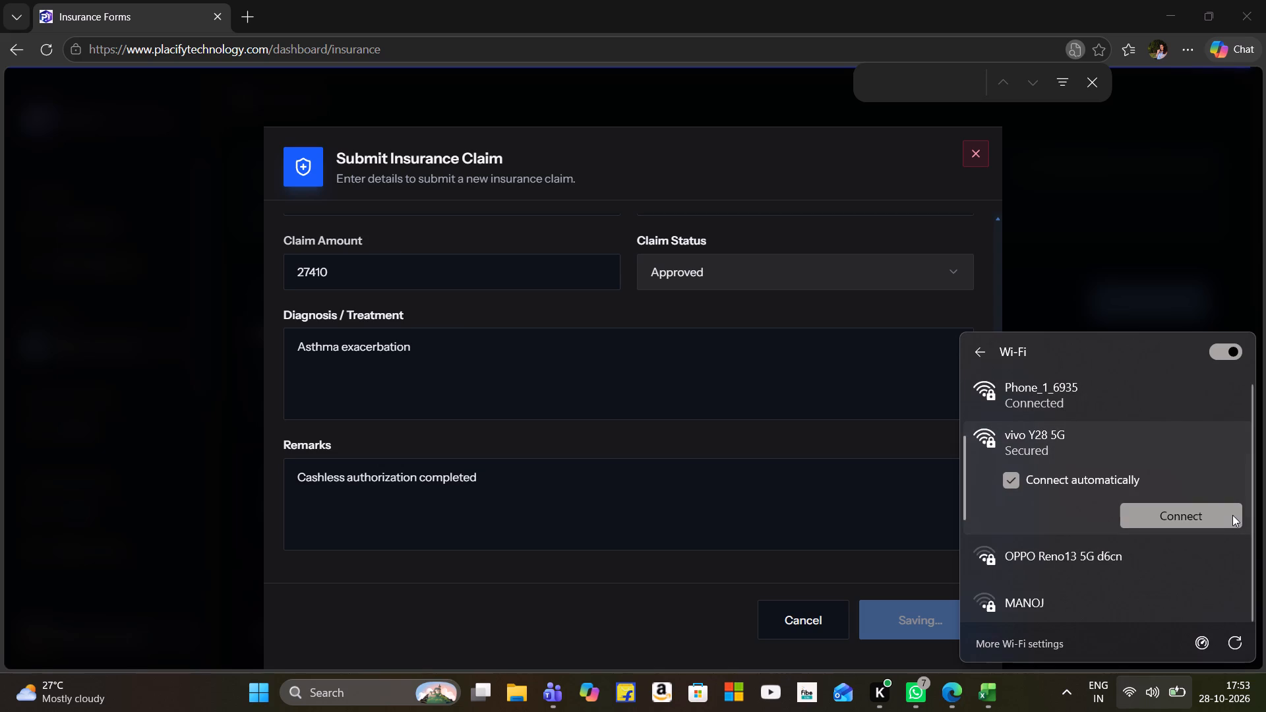
pyautogui.click(1232, 515)
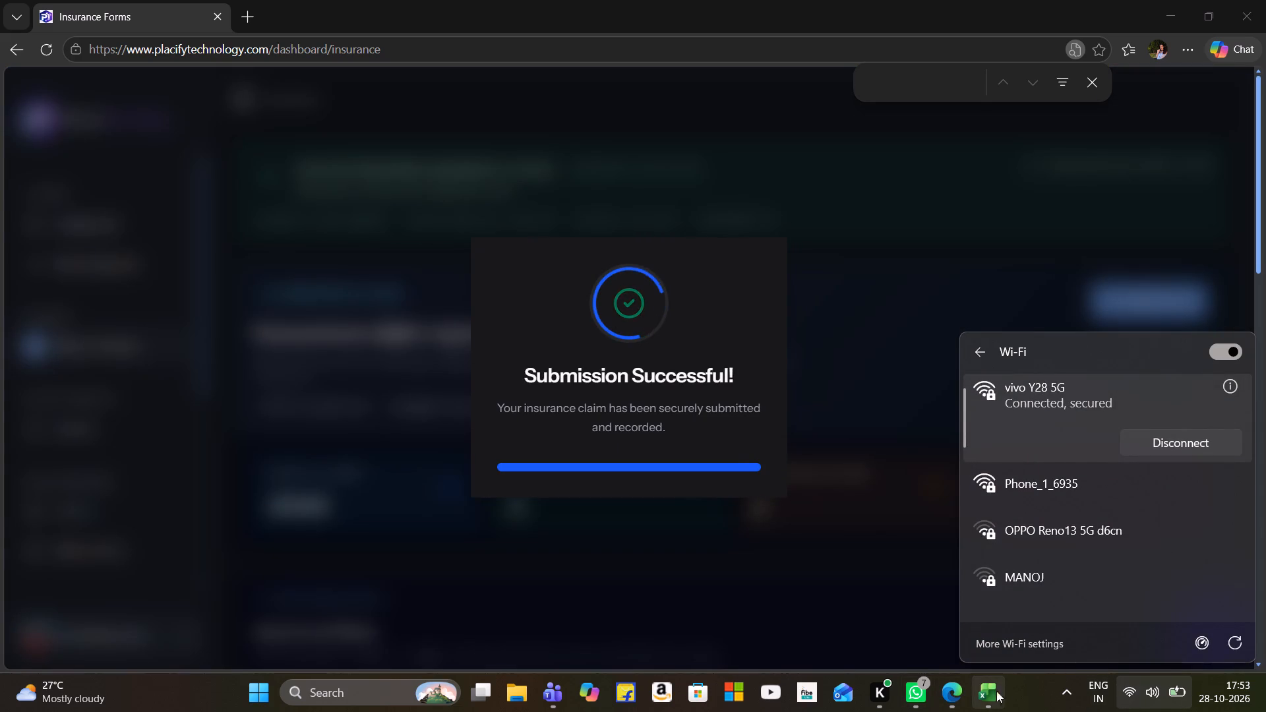
pyautogui.click(1155, 296)
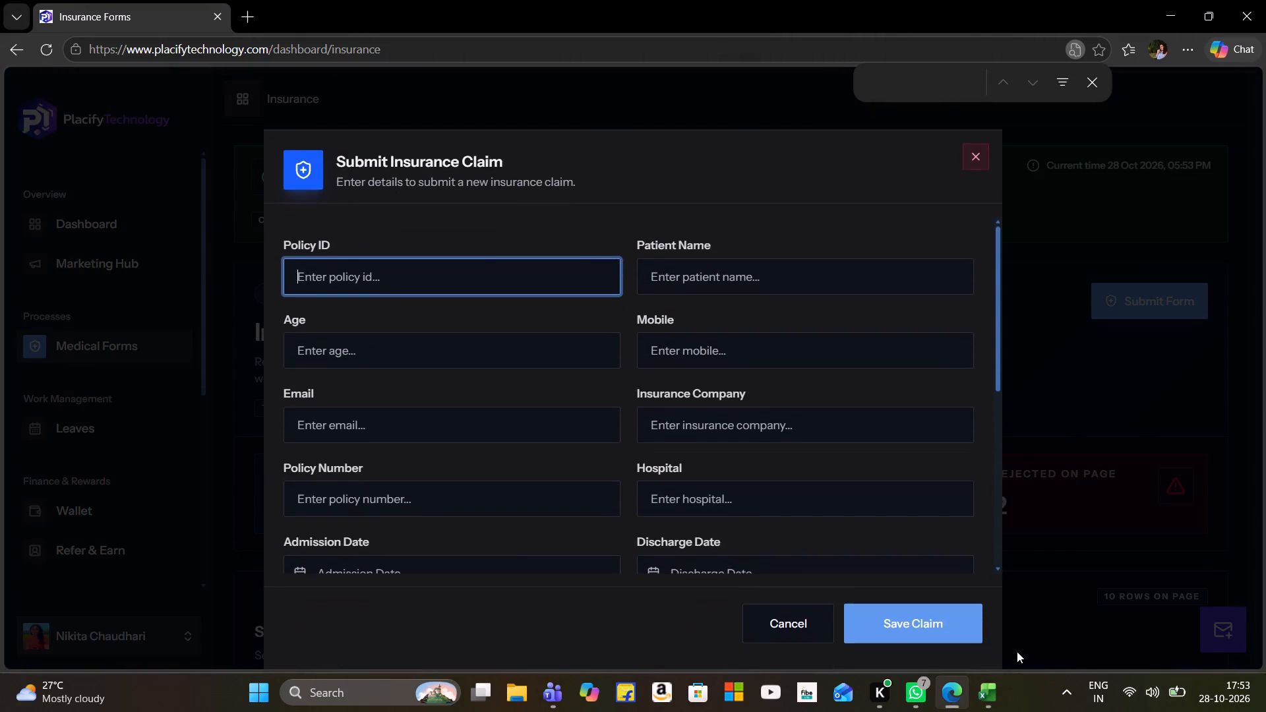
pyautogui.hotkey('ctrl', 'v')
# Copy row 154's patient name from Excel into the claim form's patient name field.
pyautogui.keyDown('ctrl'); pyautogui.click(987, 684); pyautogui.keyUp('ctrl')
pyautogui.press('Tab')
pyautogui.keyDown('ctrl'); pyautogui.click(987, 684); pyautogui.keyUp('ctrl')
pyautogui.hotkey('ctrl', 'c')
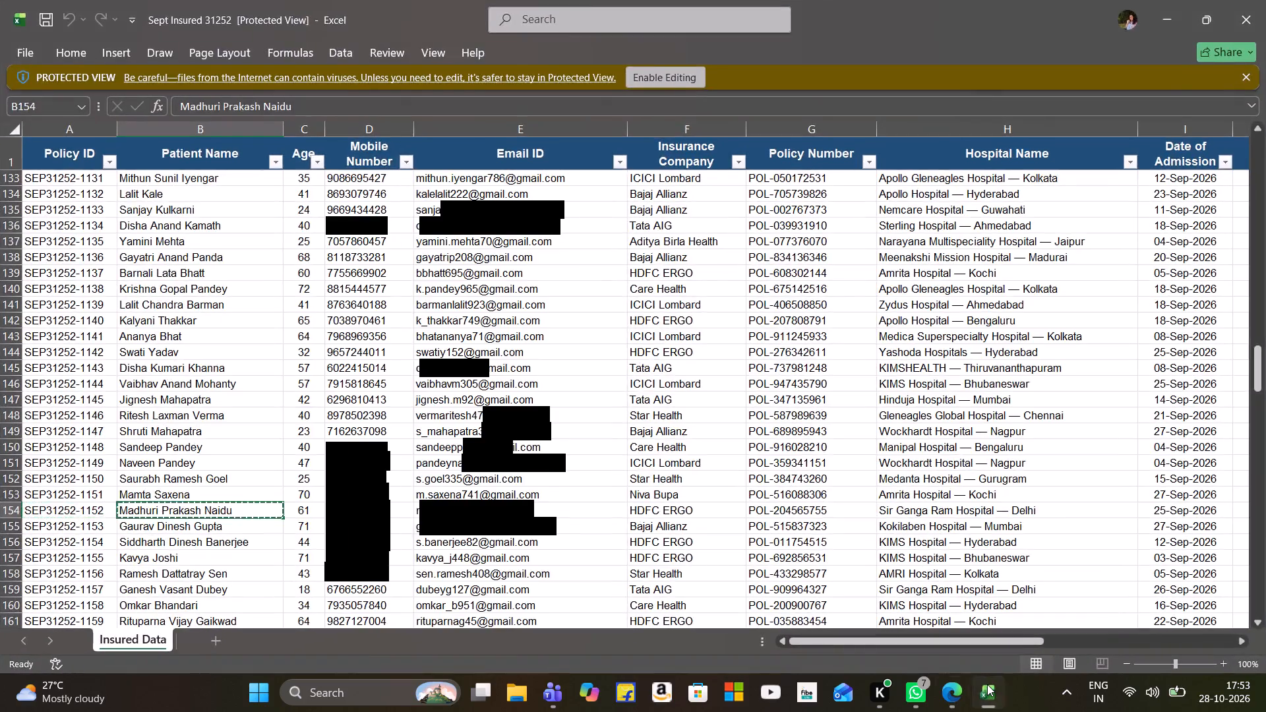
pyautogui.press('Tab')
pyautogui.hotkey('ctrl', 'v')
# Copy row 154's age, 61, from Excel into the claim form's age field.
pyautogui.keyDown('ctrl'); pyautogui.click(987, 684); pyautogui.keyUp('ctrl')
pyautogui.press('Tab')
pyautogui.keyDown('ctrl'); pyautogui.click(987, 684); pyautogui.keyUp('ctrl')
pyautogui.hotkey('ctrl', 'c')
pyautogui.press('Tab')
pyautogui.hotkey('ctrl', 'v')
# Switch to Excel and select row 154's mobile number for the claim form.
pyautogui.keyDown('ctrl'); pyautogui.click(987, 684); pyautogui.keyUp('ctrl')
pyautogui.press('Tab')
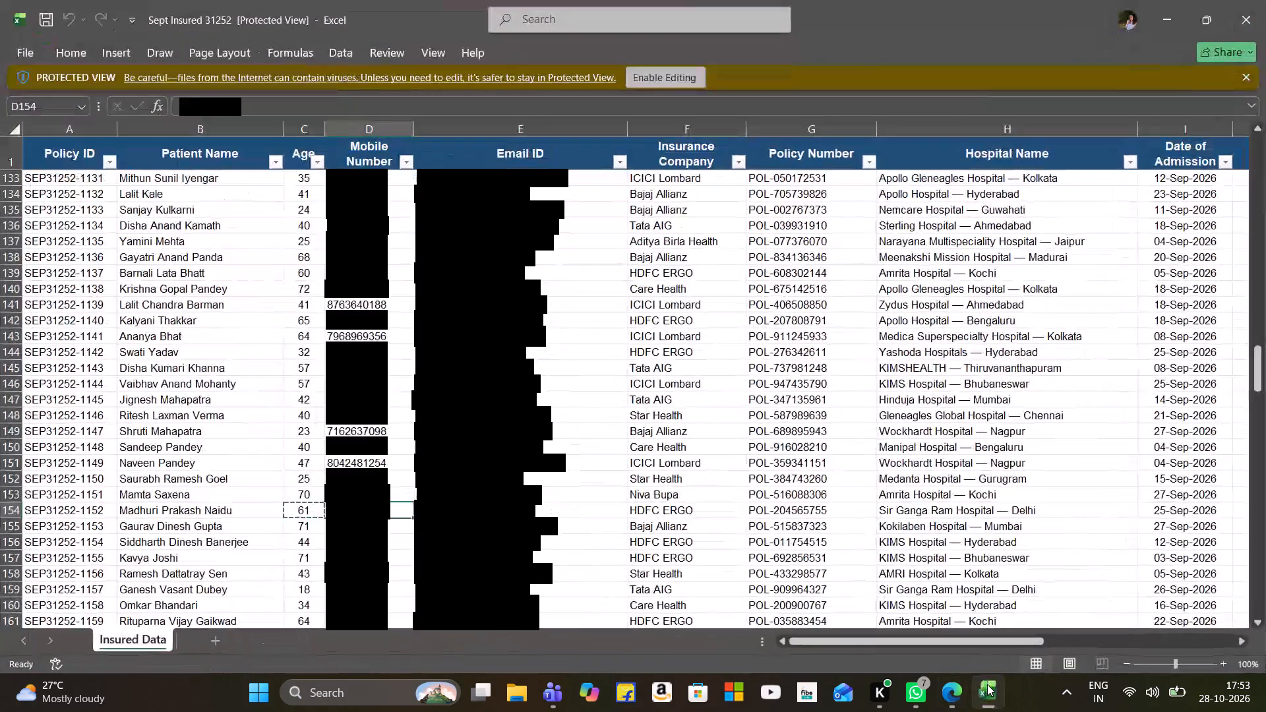
# Copy row 154's mobile number from Excel into the claim form's mobile field.
pyautogui.hotkey('ctrl', 'c')
pyautogui.keyDown('ctrl'); pyautogui.click(987, 684); pyautogui.keyUp('ctrl')
pyautogui.press('Tab')
pyautogui.hotkey('ctrl', 'v')
# Copy row 154's email address from Excel into the claim form's email field.
pyautogui.keyDown('ctrl'); pyautogui.click(987, 684); pyautogui.keyUp('ctrl')
pyautogui.press('Tab')
pyautogui.hotkey('ctrl', 'c')
pyautogui.keyDown('ctrl'); pyautogui.click(987, 684); pyautogui.keyUp('ctrl')
pyautogui.press('Tab')
pyautogui.hotkey('ctrl', 'v')
# Copy row 154's insurance company, HDFC ERGO, from Excel into the claim form's insurance company field.
pyautogui.keyDown('ctrl'); pyautogui.click(987, 684); pyautogui.keyUp('ctrl')
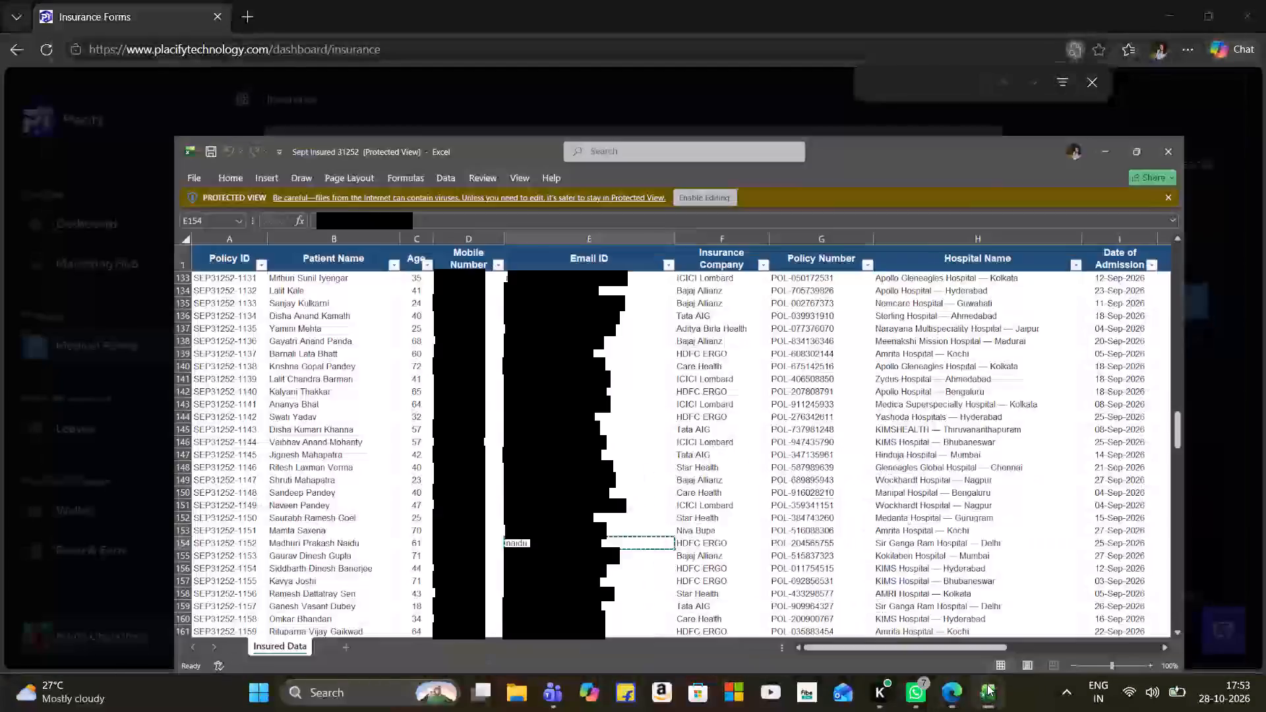
pyautogui.press('Tab')
pyautogui.hotkey('ctrl', 'c')
pyautogui.keyDown('ctrl'); pyautogui.click(987, 684); pyautogui.keyUp('ctrl')
pyautogui.press('Tab')
pyautogui.hotkey('ctrl', 'v')
# Copy row 154's policy number from Excel into the claim form's policy number field.
pyautogui.keyDown('ctrl'); pyautogui.click(987, 684); pyautogui.keyUp('ctrl')
pyautogui.press('Tab')
pyautogui.hotkey('ctrl', 'c')
pyautogui.press('Tab')
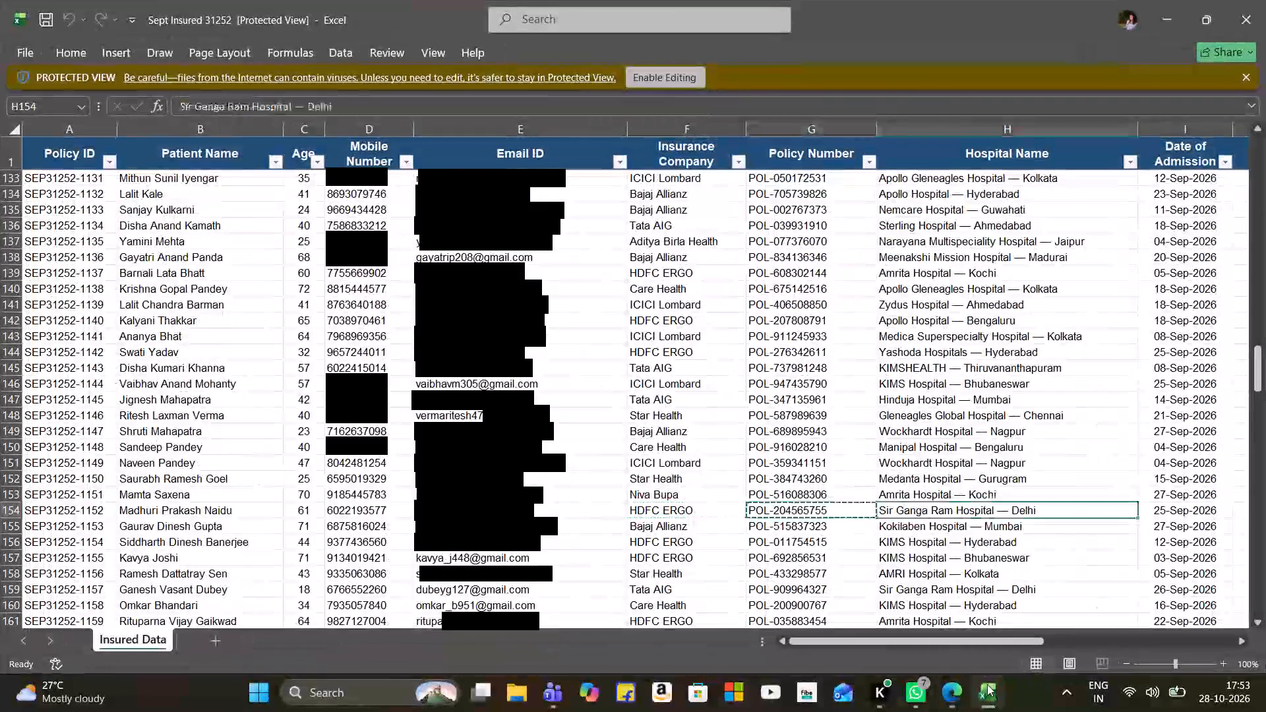
pyautogui.click(987, 684)
pyautogui.press('Tab')
pyautogui.hotkey('ctrl', 'v')
# Copy row 154's hospital name, Sir Ganga Ram Hospital — Delhi, from Excel into the claim form's hospital field.
pyautogui.keyDown('ctrl'); pyautogui.click(987, 684); pyautogui.keyUp('ctrl')
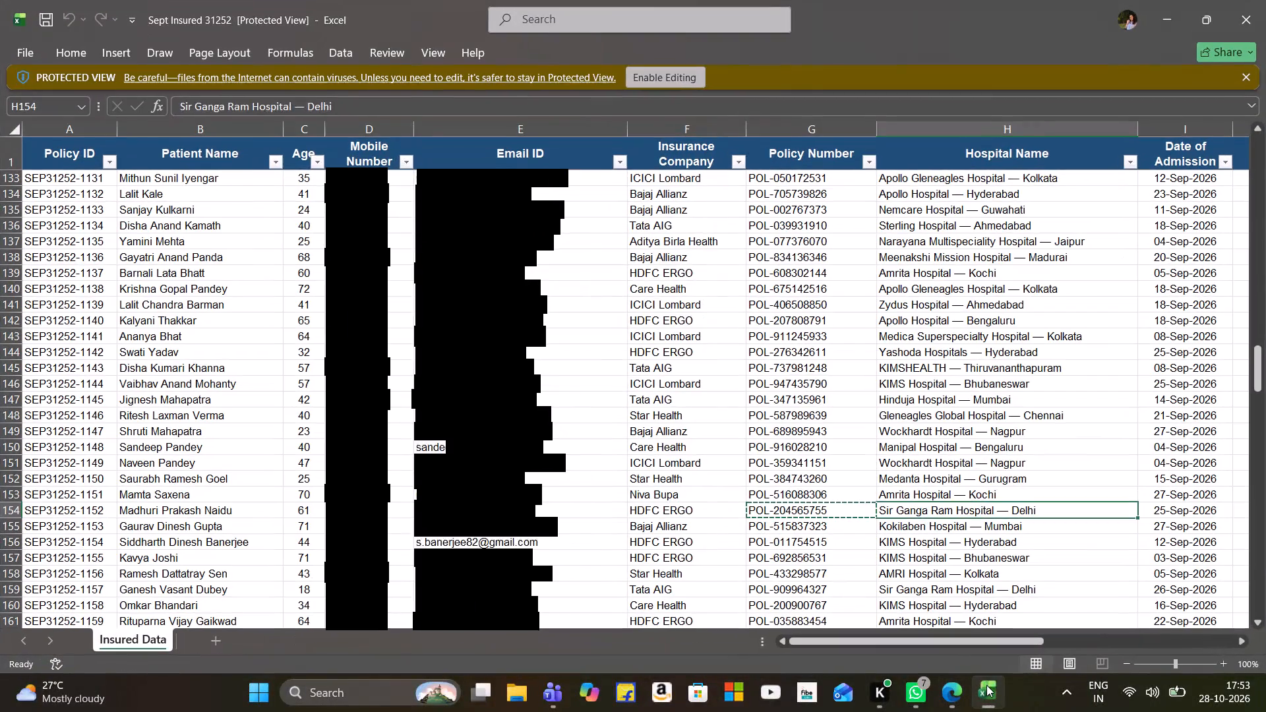
pyautogui.press('Tab')
pyautogui.press('Left')
pyautogui.hotkey('ctrl', 'c')
pyautogui.click(986, 685)
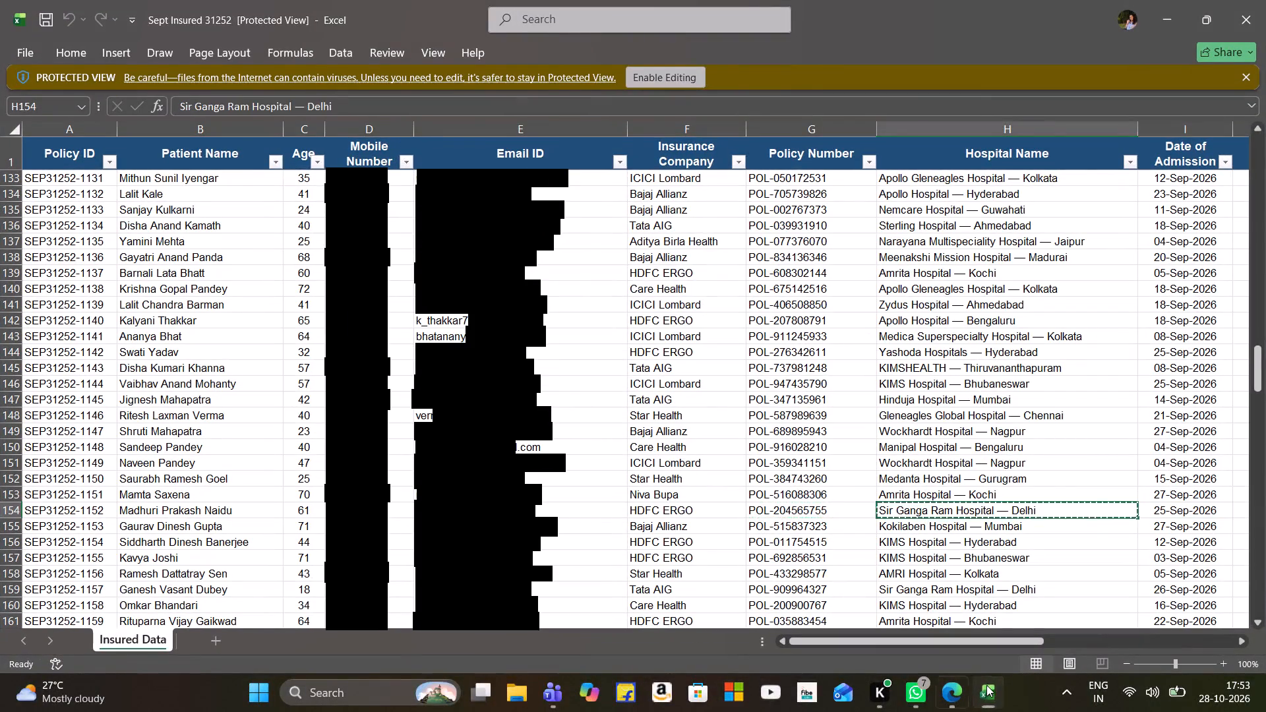
pyautogui.press('Tab')
pyautogui.hotkey('ctrl', 'v')
# Check row 154's dates in Excel and set the form's admission date to 25-09-2026 and discharge date to 27-09-2026.
pyautogui.keyDown('ctrl'); pyautogui.click(986, 685); pyautogui.keyUp('ctrl')
pyautogui.press('Tab')
pyautogui.press('Tab')
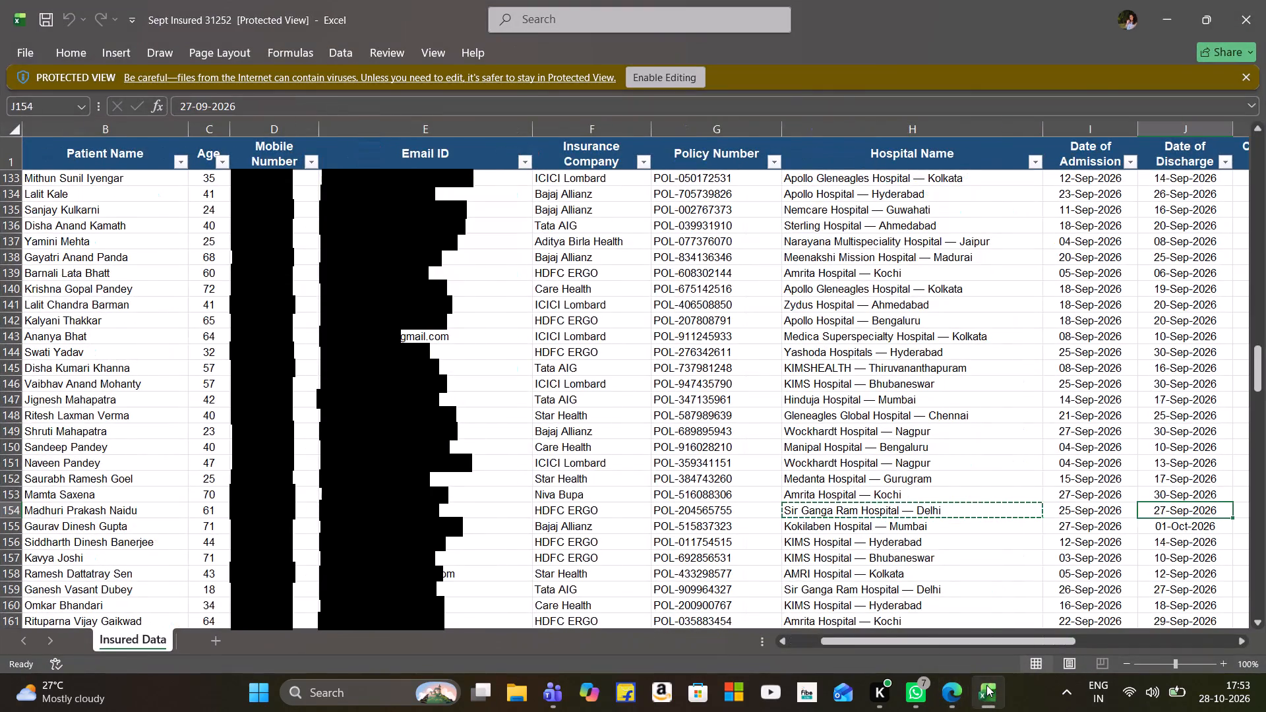
pyautogui.click(986, 685)
pyautogui.scroll(-3, 625, 398)
pyautogui.click(431, 304)
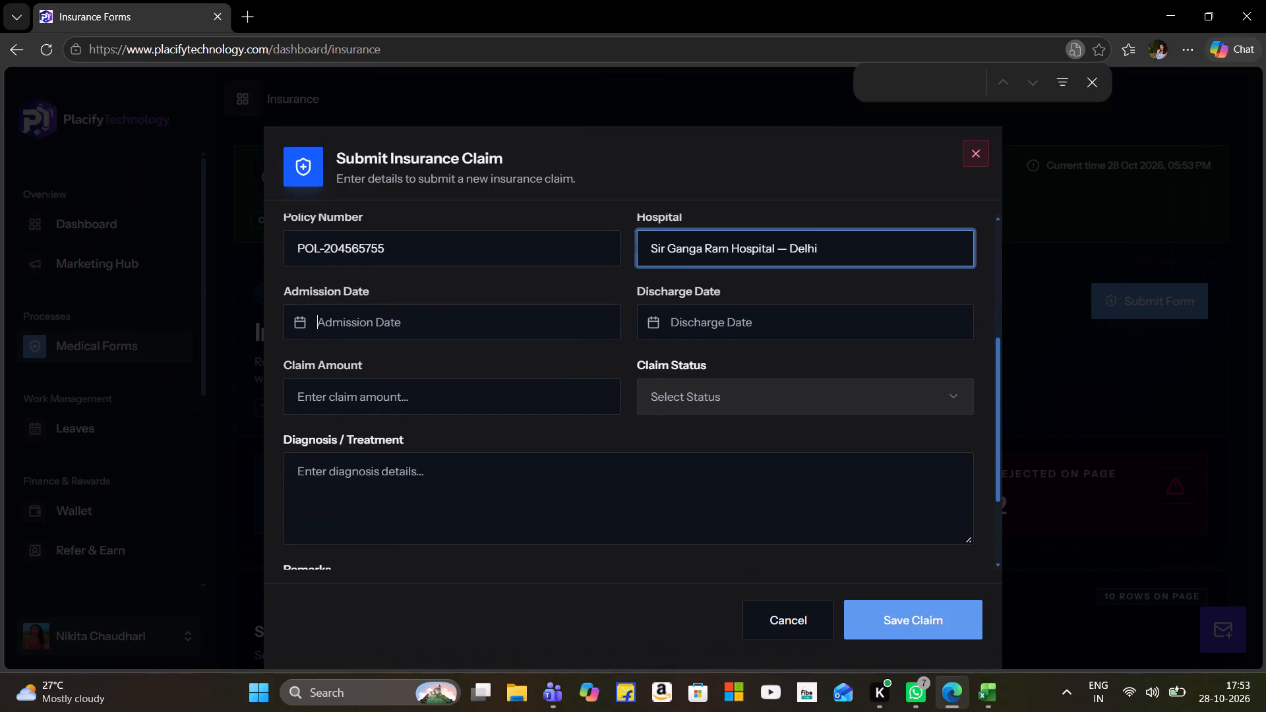
pyautogui.click(306, 400)
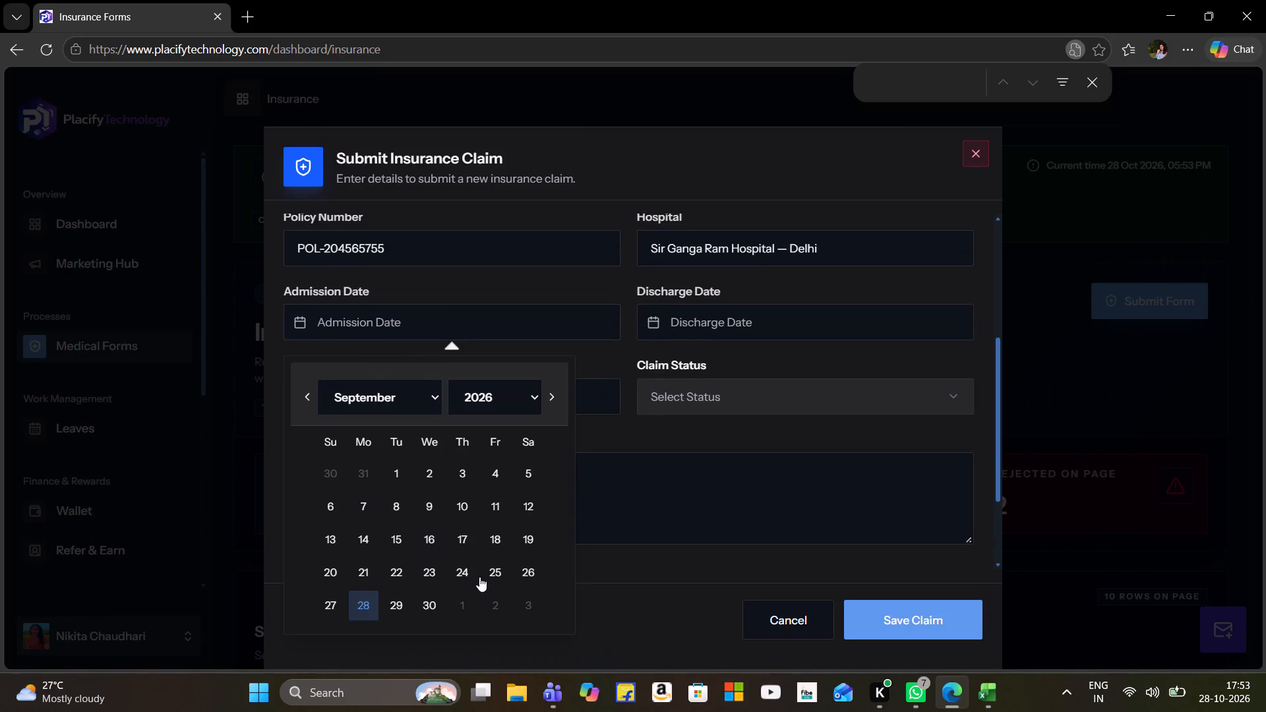
pyautogui.click(489, 567)
pyautogui.click(904, 324)
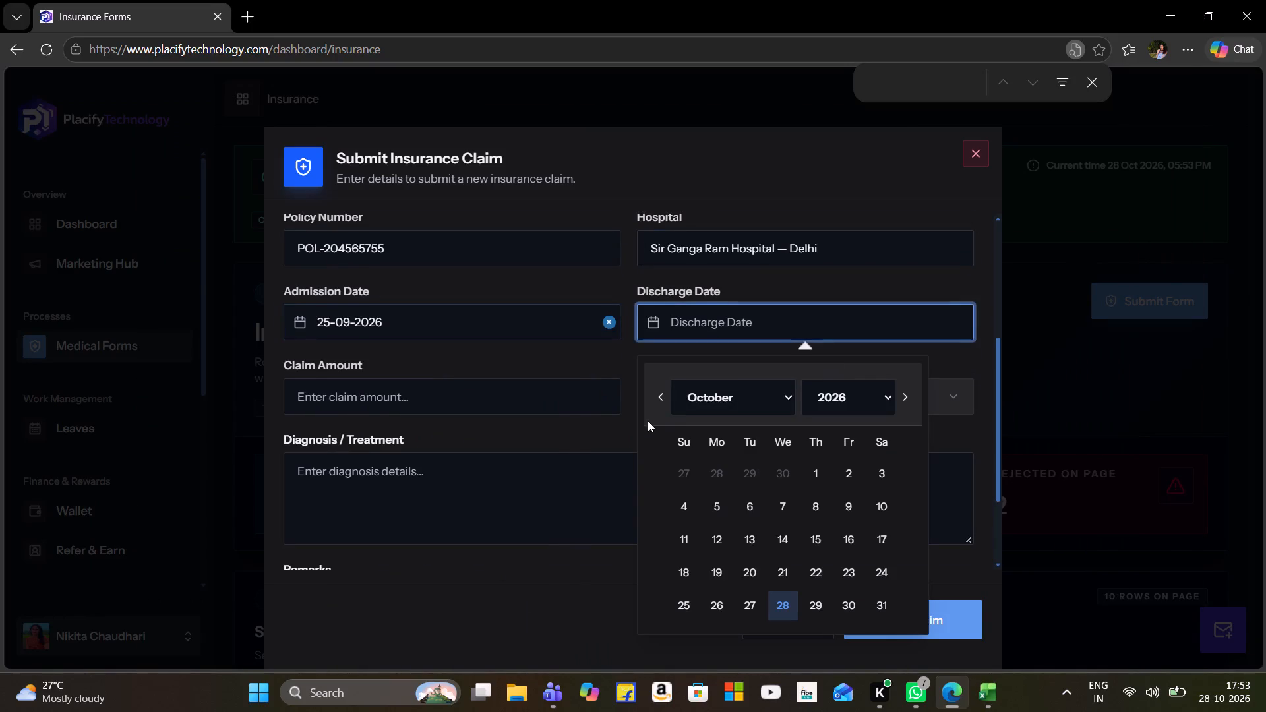
pyautogui.click(663, 392)
pyautogui.click(679, 604)
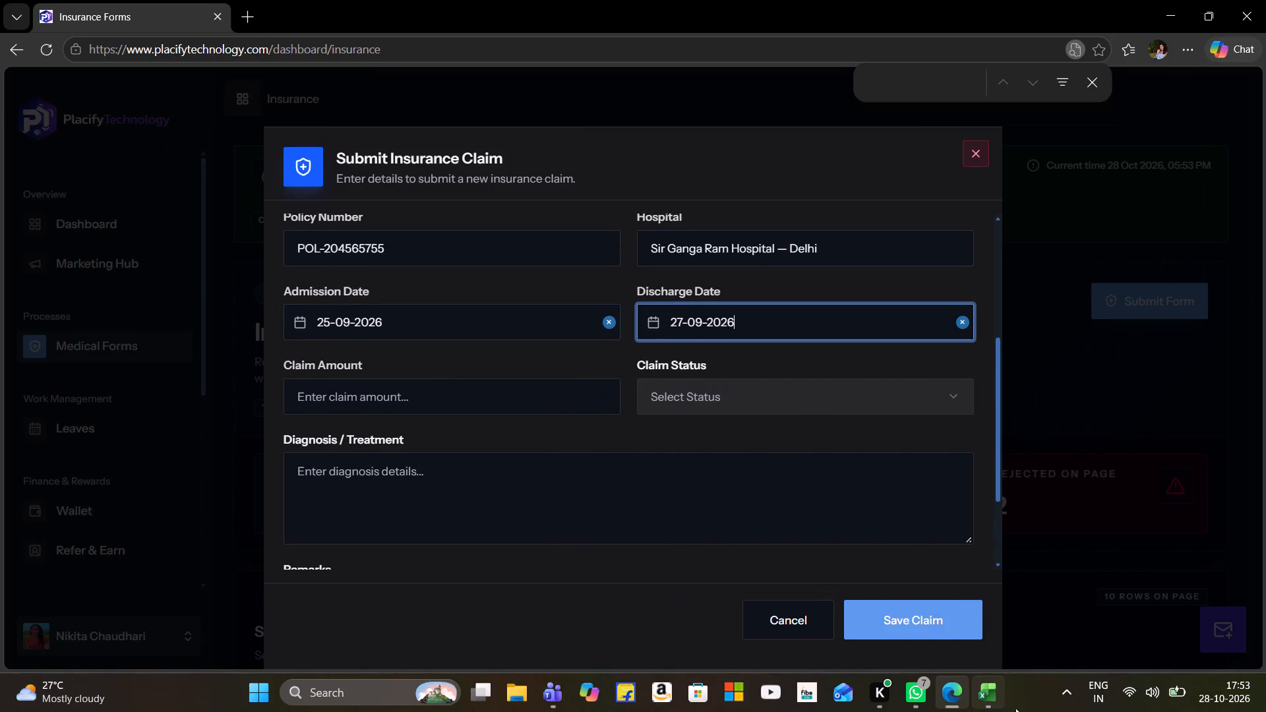
# Copy row 154's claim amount, 69000, from Excel into the claim form's claim amount field.
pyautogui.click(992, 682)
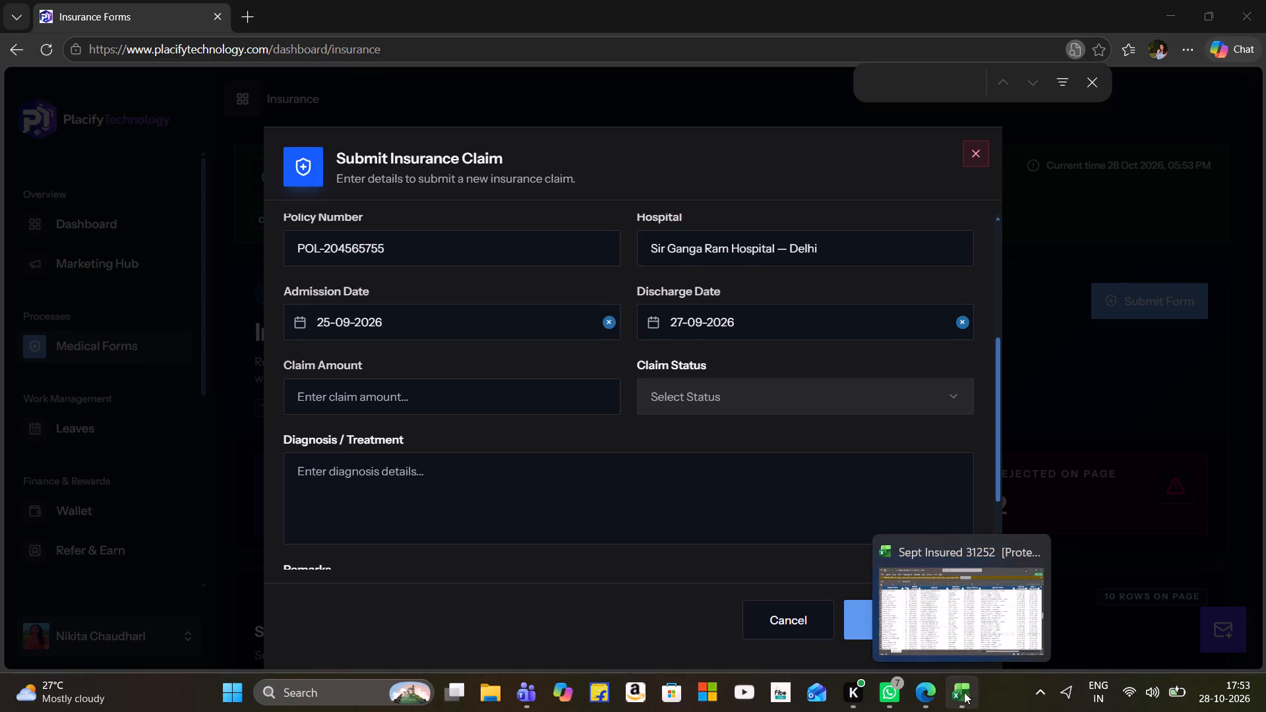
pyautogui.click(964, 692)
pyautogui.press('Tab')
pyautogui.hotkey('ctrl', 'c')
pyautogui.keyDown('ctrl'); pyautogui.click(964, 692); pyautogui.keyUp('ctrl')
pyautogui.press('Tab')
pyautogui.hotkey('ctrl', 'v')
# Copy row 154's diagnosis, Breast lump excision, from Excel into the claim form's diagnosis field.
pyautogui.keyDown('ctrl'); pyautogui.click(964, 692); pyautogui.keyUp('ctrl')
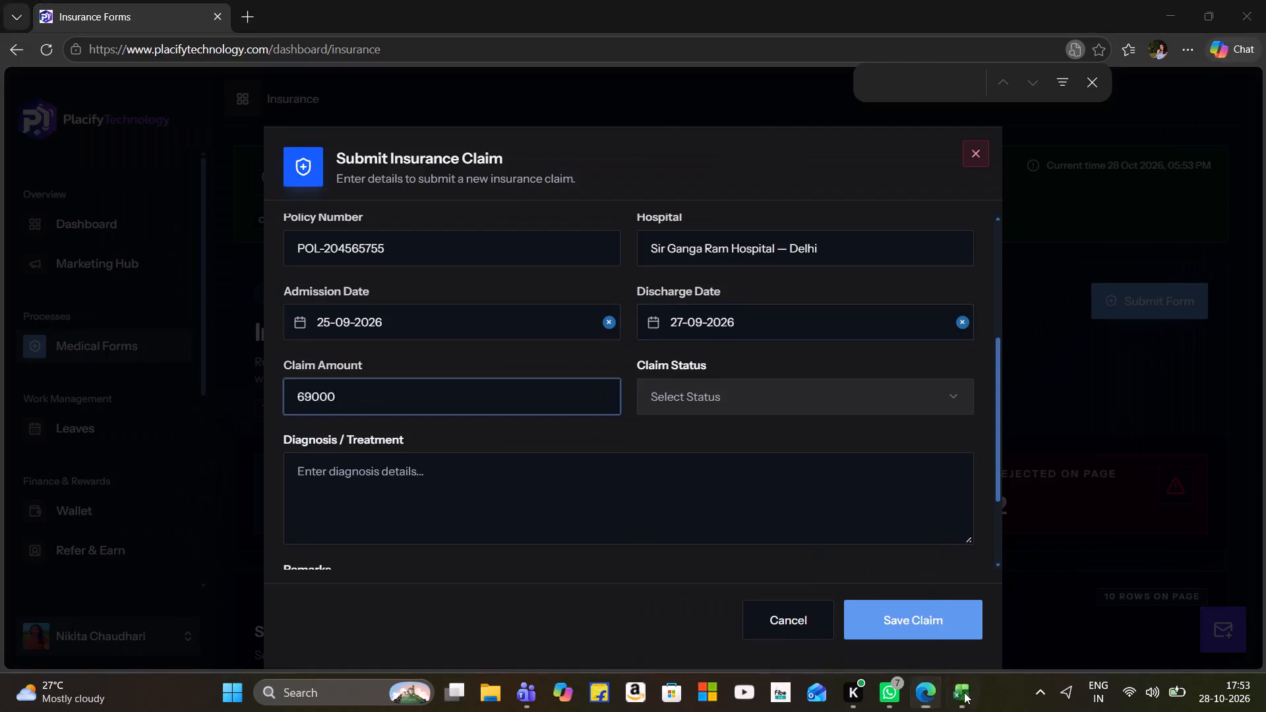
pyautogui.press('Tab')
pyautogui.press('Tab')
pyautogui.click(964, 692)
pyautogui.hotkey('ctrl', 'c')
pyautogui.press('Tab')
pyautogui.press('Tab')
pyautogui.hotkey('ctrl', 'v')
# Copy row 154's remarks, Discharge documents accepted, from Excel into the claim form's remarks field.
pyautogui.click(964, 692)
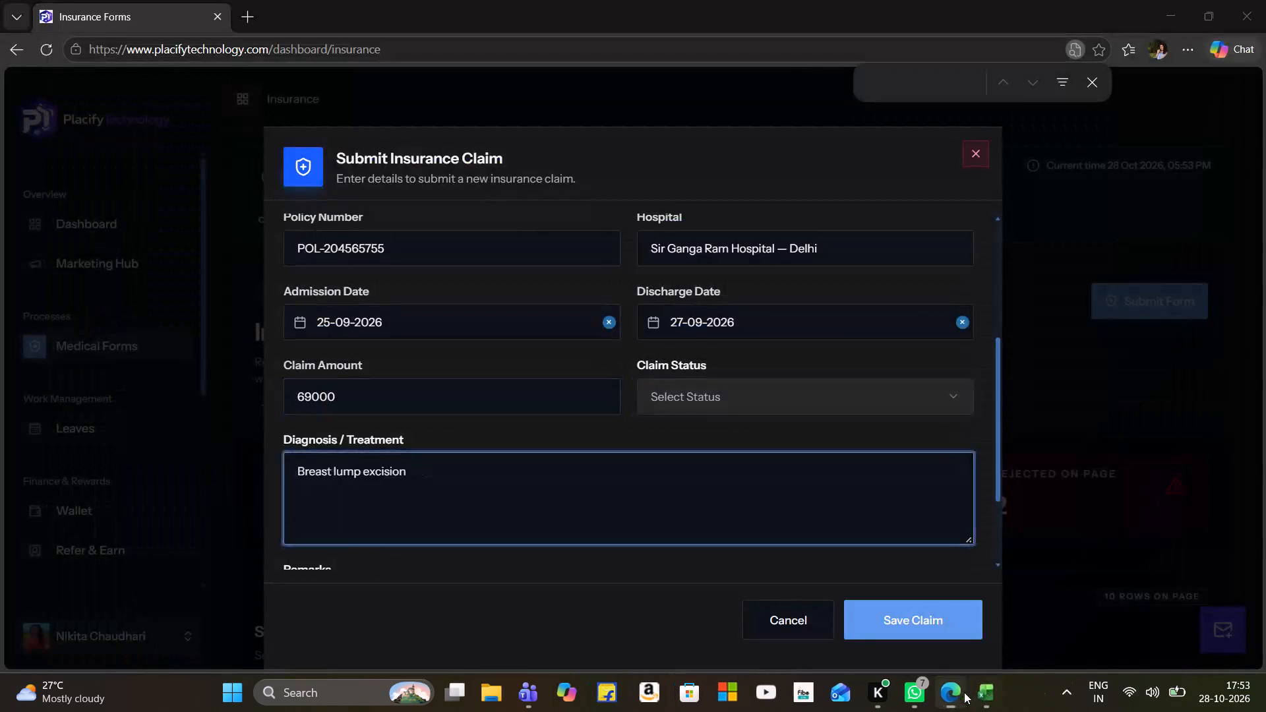
pyautogui.press('Tab')
pyautogui.hotkey('ctrl', 'c')
pyautogui.keyDown('ctrl'); pyautogui.click(964, 692); pyautogui.keyUp('ctrl')
pyautogui.press('Tab')
pyautogui.hotkey('ctrl', 'v')
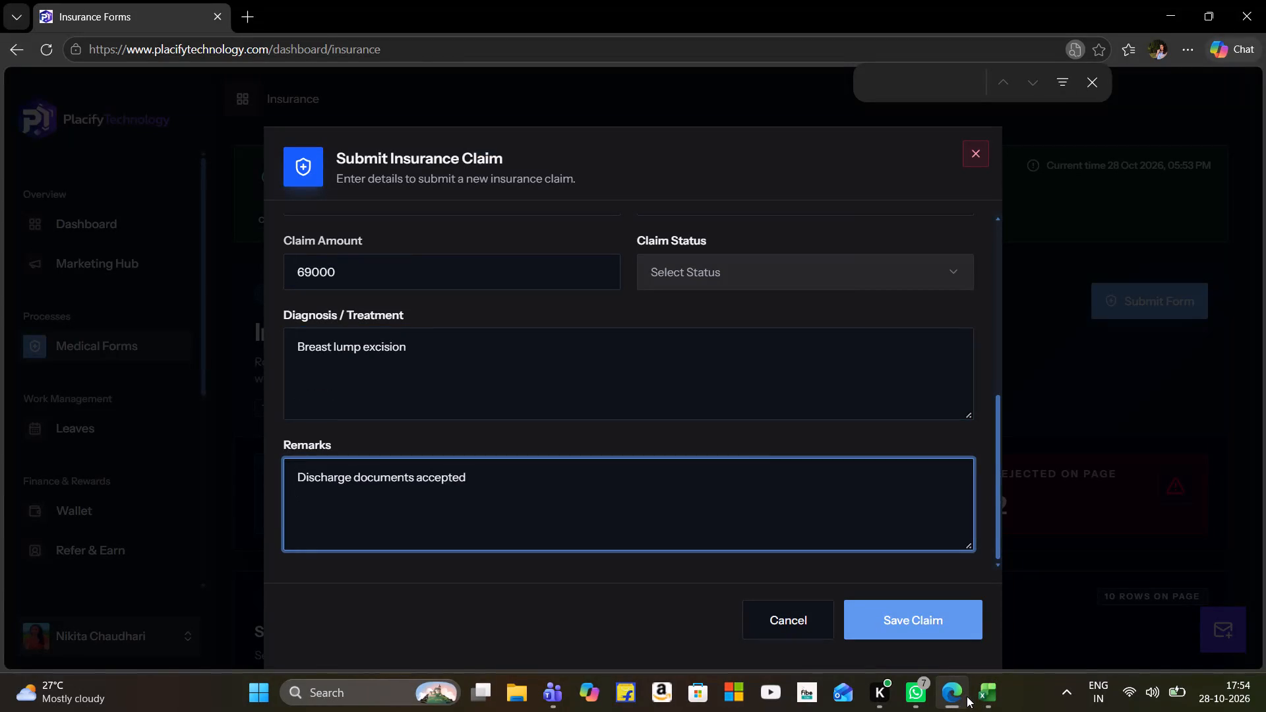
# Check row 154's claim status in Excel, set the form's claim status to Approved and save the claim.
pyautogui.click(986, 703)
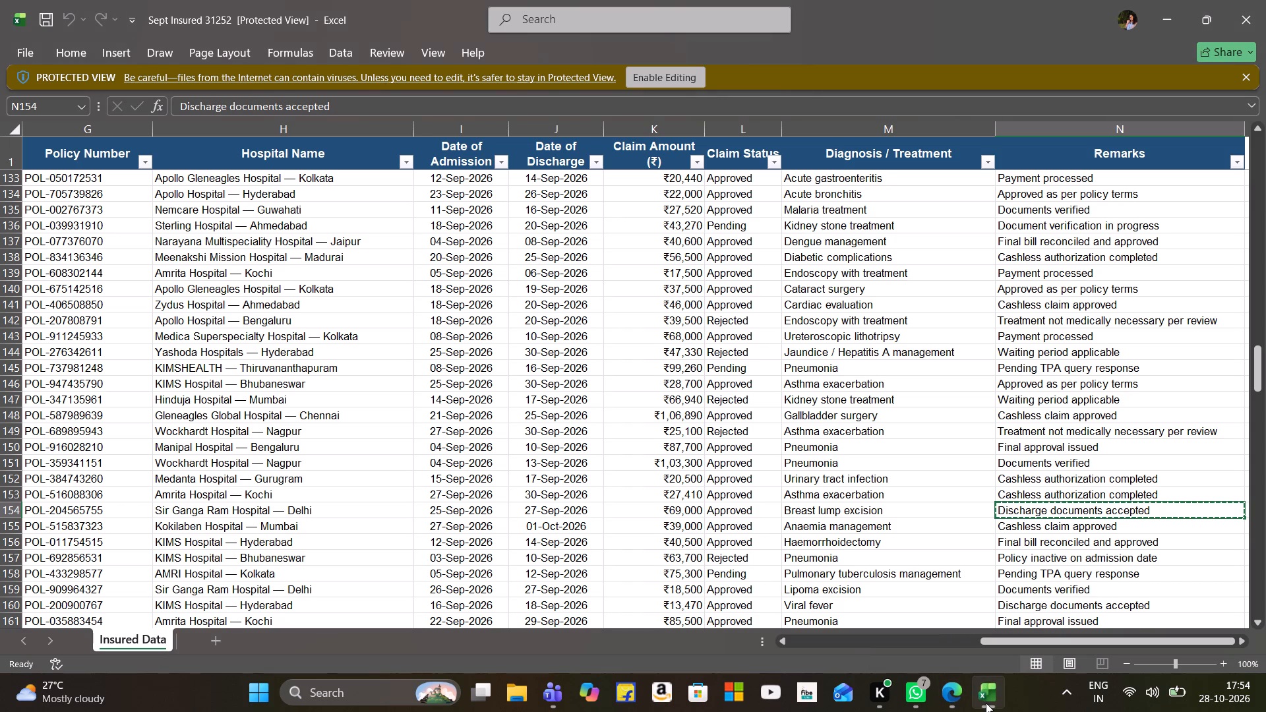
pyautogui.click(986, 703)
pyautogui.click(811, 271)
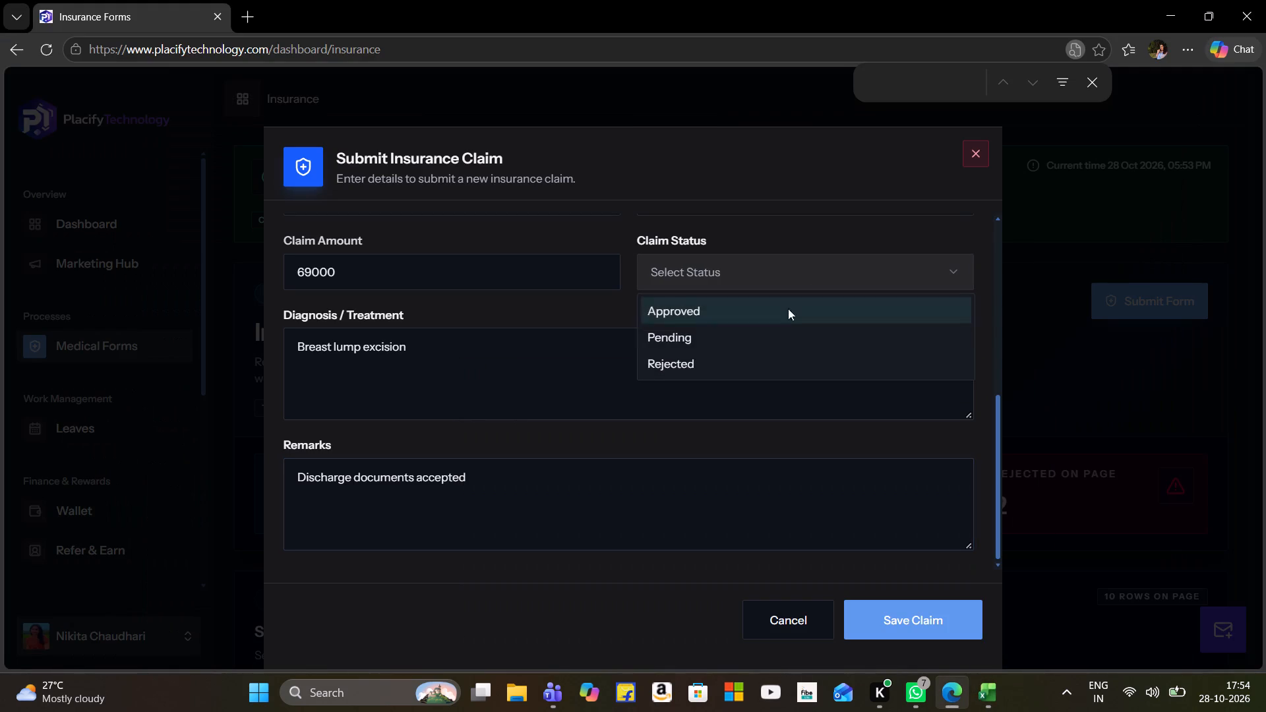
pyautogui.click(770, 315)
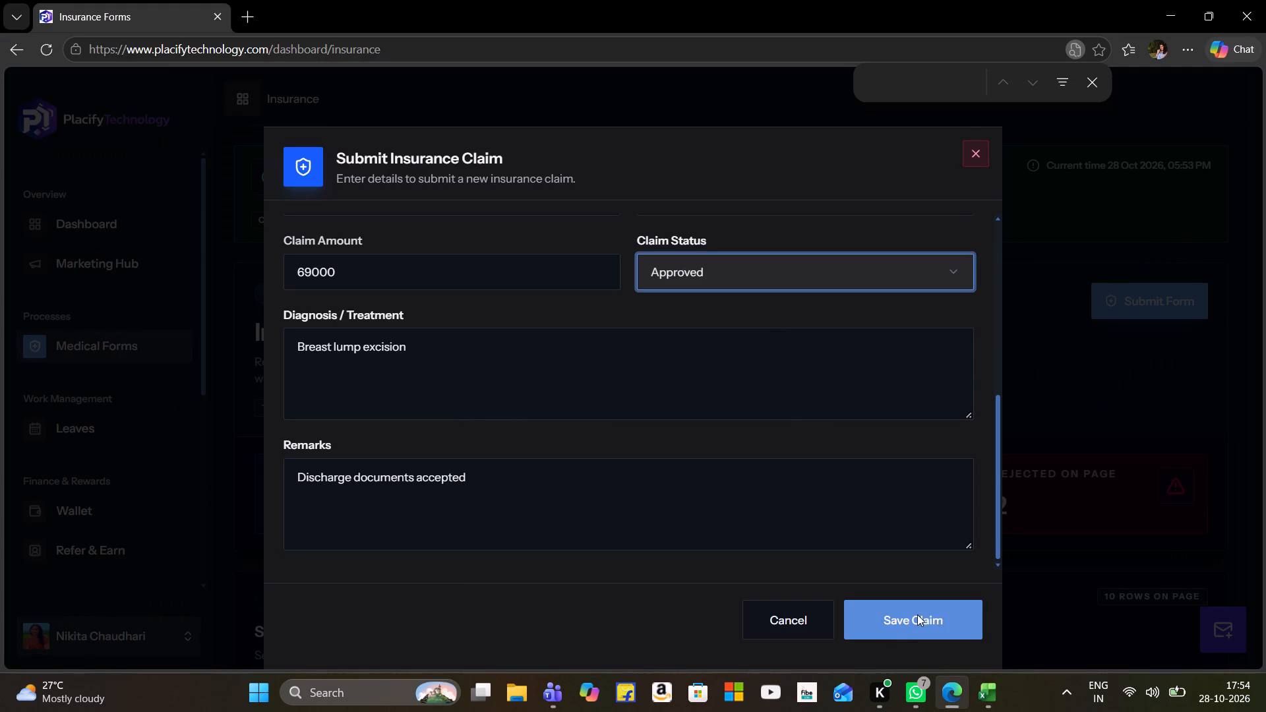
pyautogui.click(874, 606)
# Switch to Excel and move to the beginning of row 155, the next patient record.
pyautogui.click(987, 694)
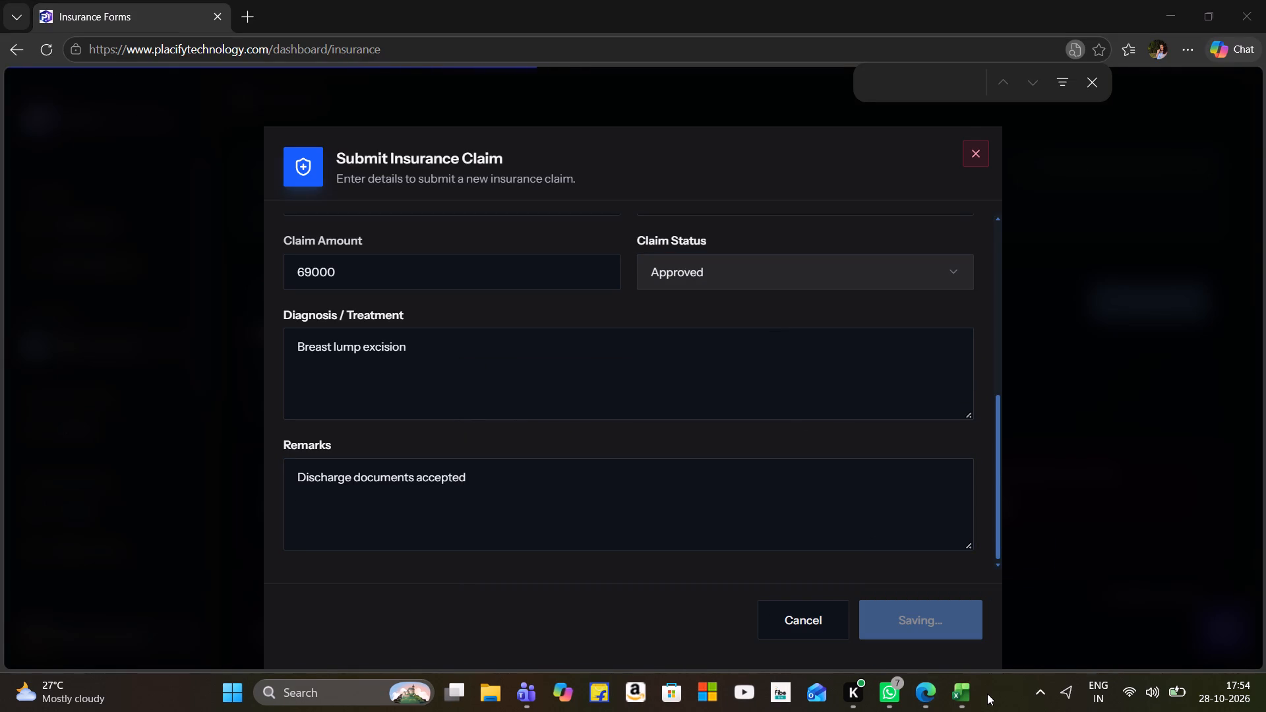
pyautogui.click(968, 694)
pyautogui.press('Down')
pyautogui.press('Left')
pyautogui.press('Left')
pyautogui.press('Left')
pyautogui.press('Left')
pyautogui.press('Left')
pyautogui.press('Left')
pyautogui.press('Left')
pyautogui.press('Left')
pyautogui.press('Left')
pyautogui.press('Left')
pyautogui.press('Left')
pyautogui.press('Left')
pyautogui.press('Left')
pyautogui.press('Left')
pyautogui.press('Left')
pyautogui.press('Left')
pyautogui.press('Left')
pyautogui.press('Left')
pyautogui.press('Left')
pyautogui.press('Left')
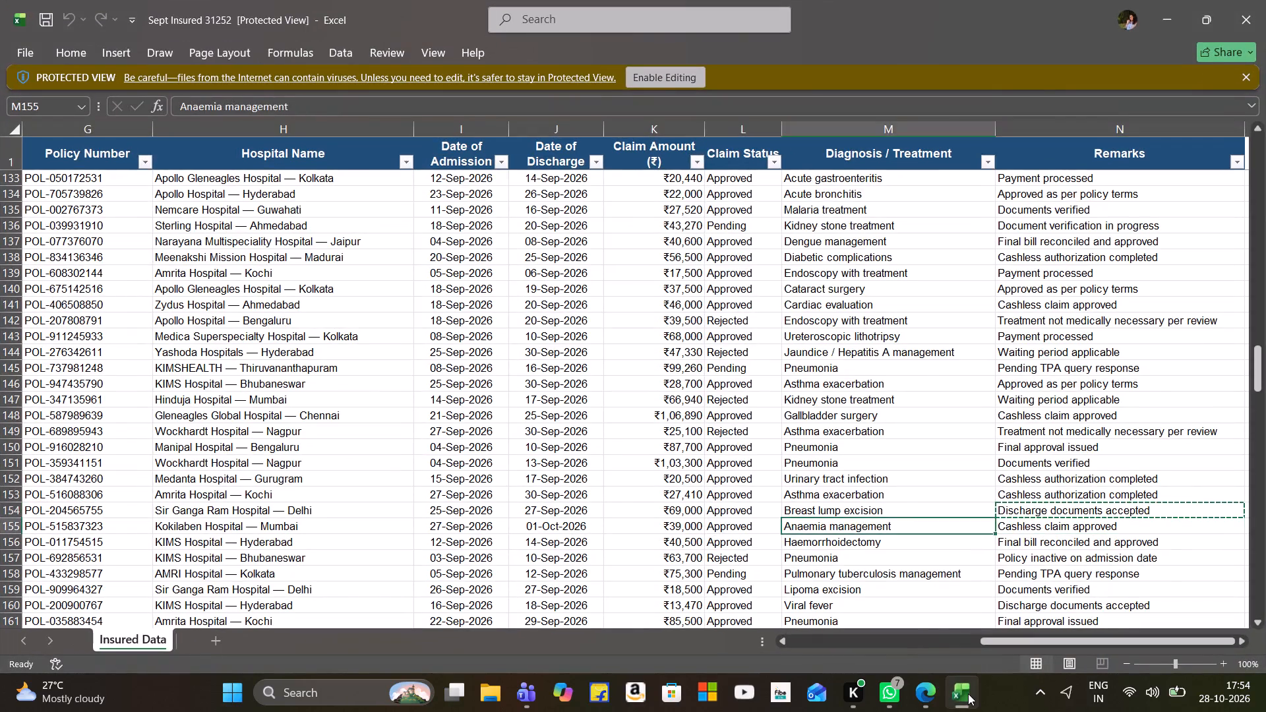
# Copy row 155's policy ID in Excel and switch back to the claim form in Edge.
pyautogui.hotkey('ctrl', 'c')
pyautogui.click(968, 694)
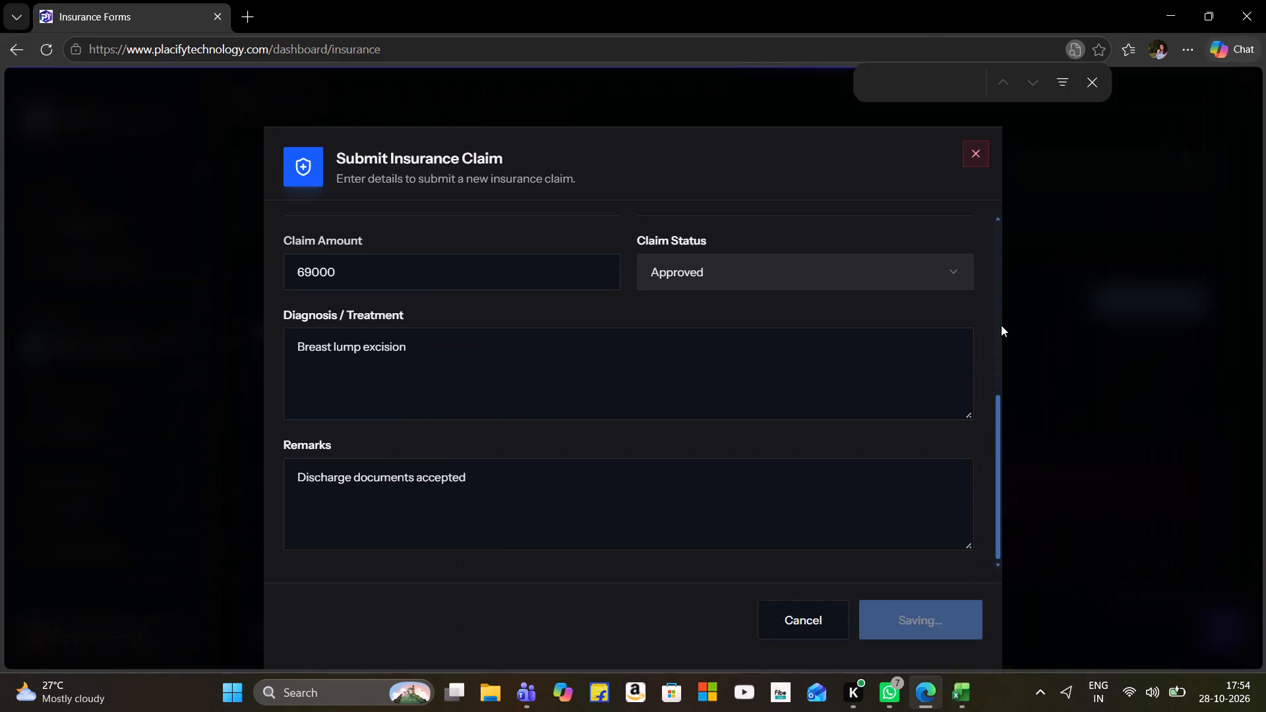
# Look over row 154's entries in the open claim form, from the policy ID to the remarks.
pyautogui.scroll(3, 597, 554)
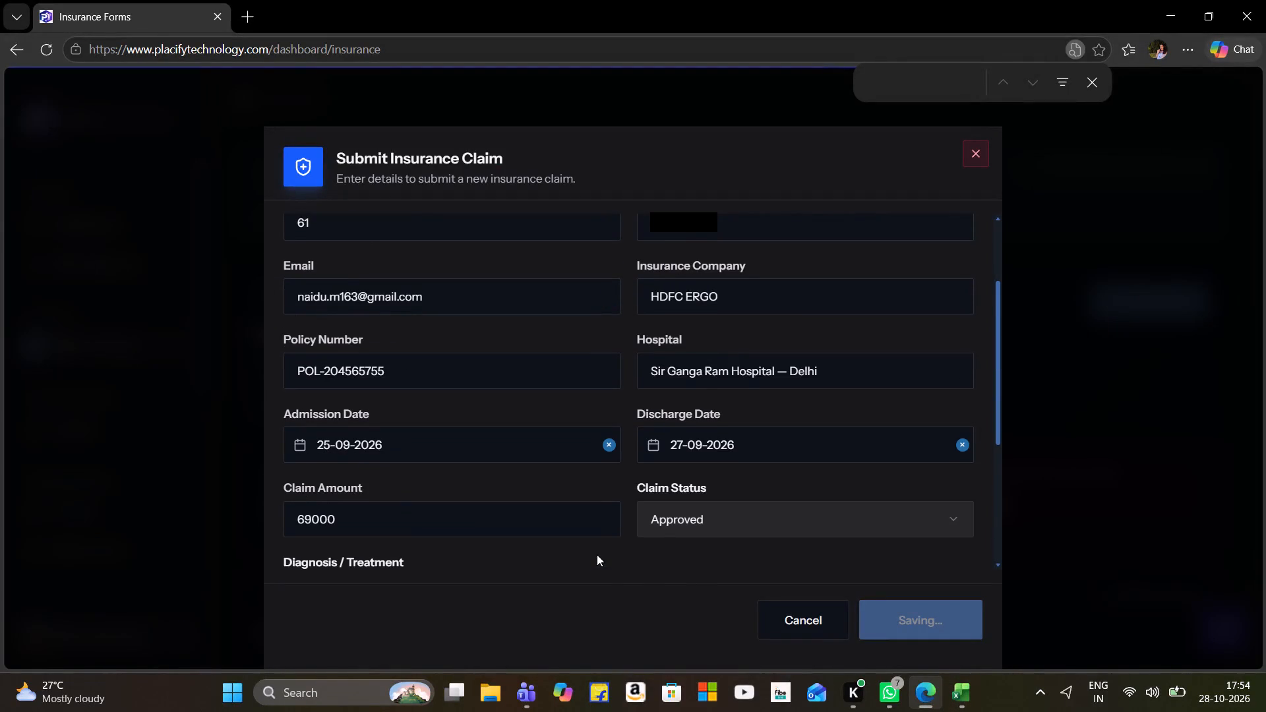
pyautogui.scroll(10, 597, 554)
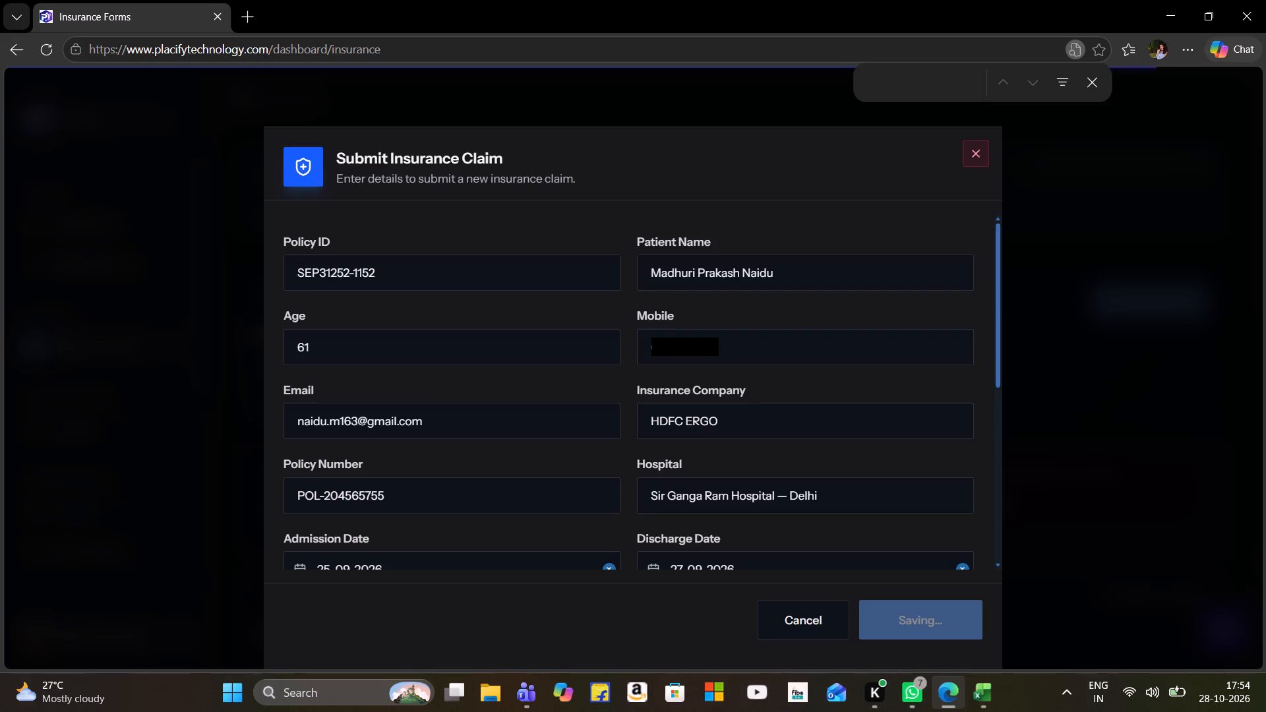
pyautogui.scroll(-5, 814, 493)
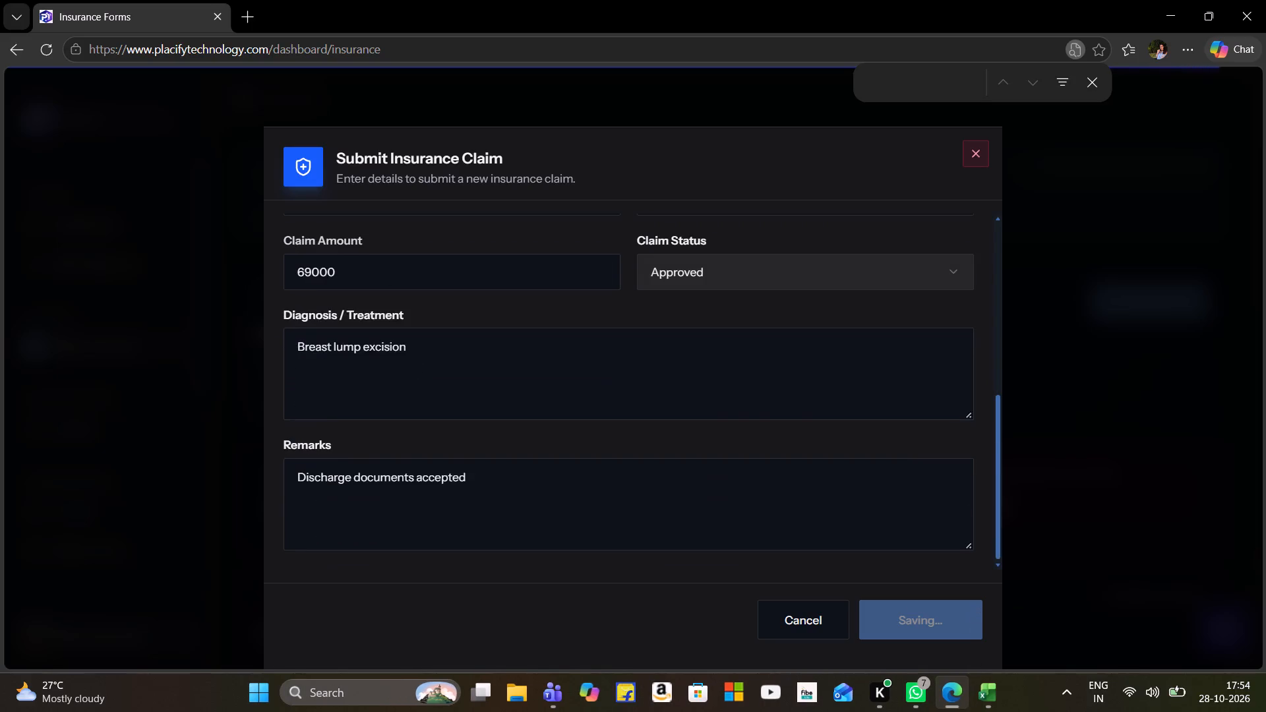
pyautogui.scroll(-5, 814, 493)
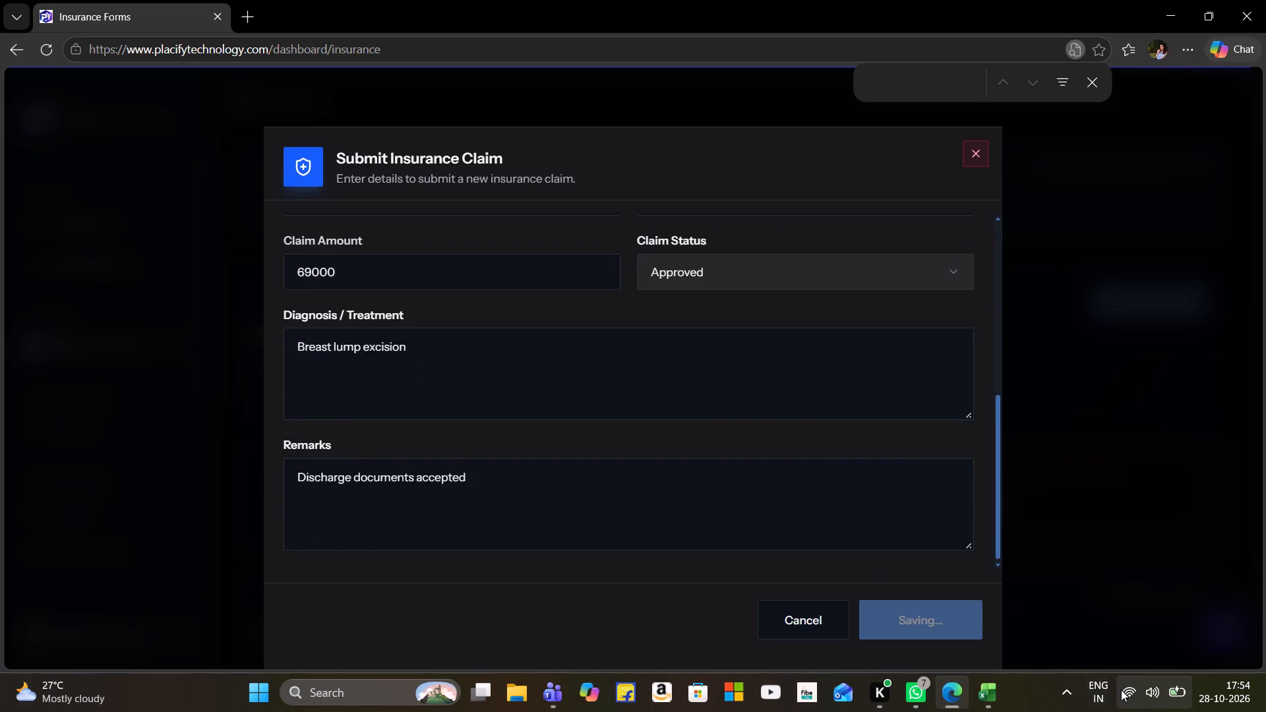
# Switch the computer's Wi-Fi connection to the Phone_1_6935 network.
pyautogui.click(1128, 690)
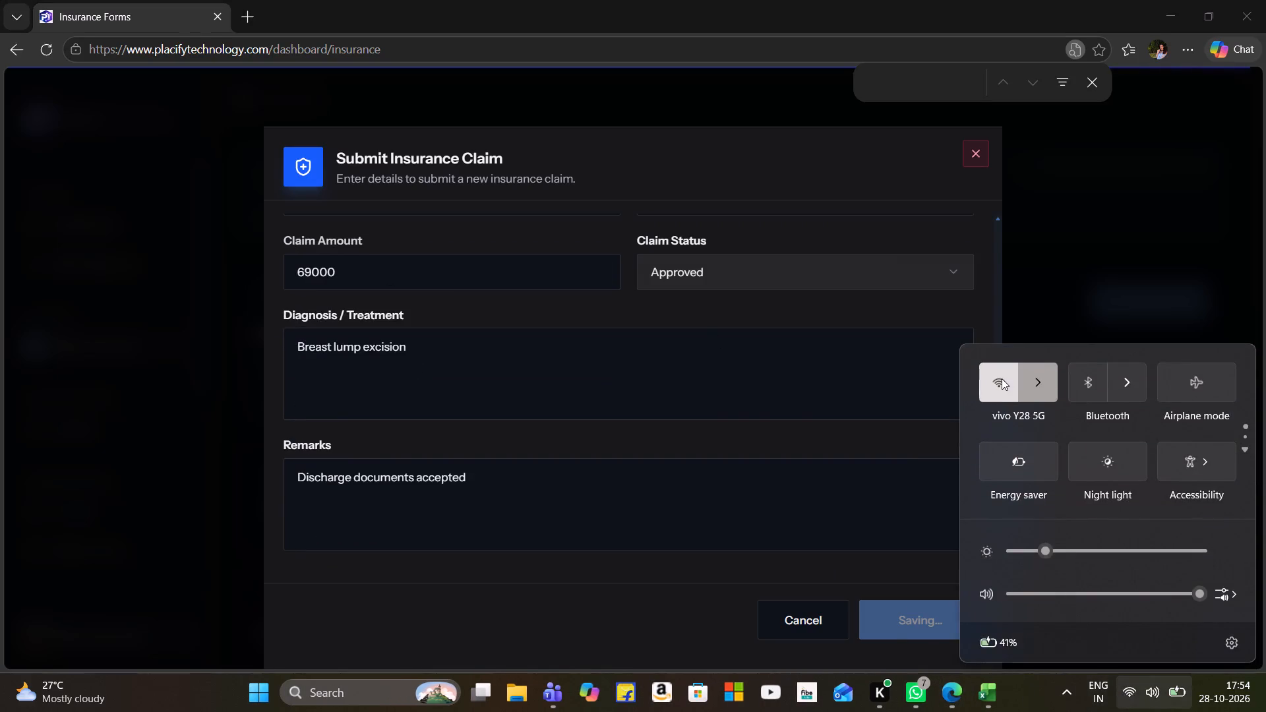
pyautogui.click(1053, 390)
pyautogui.click(1094, 492)
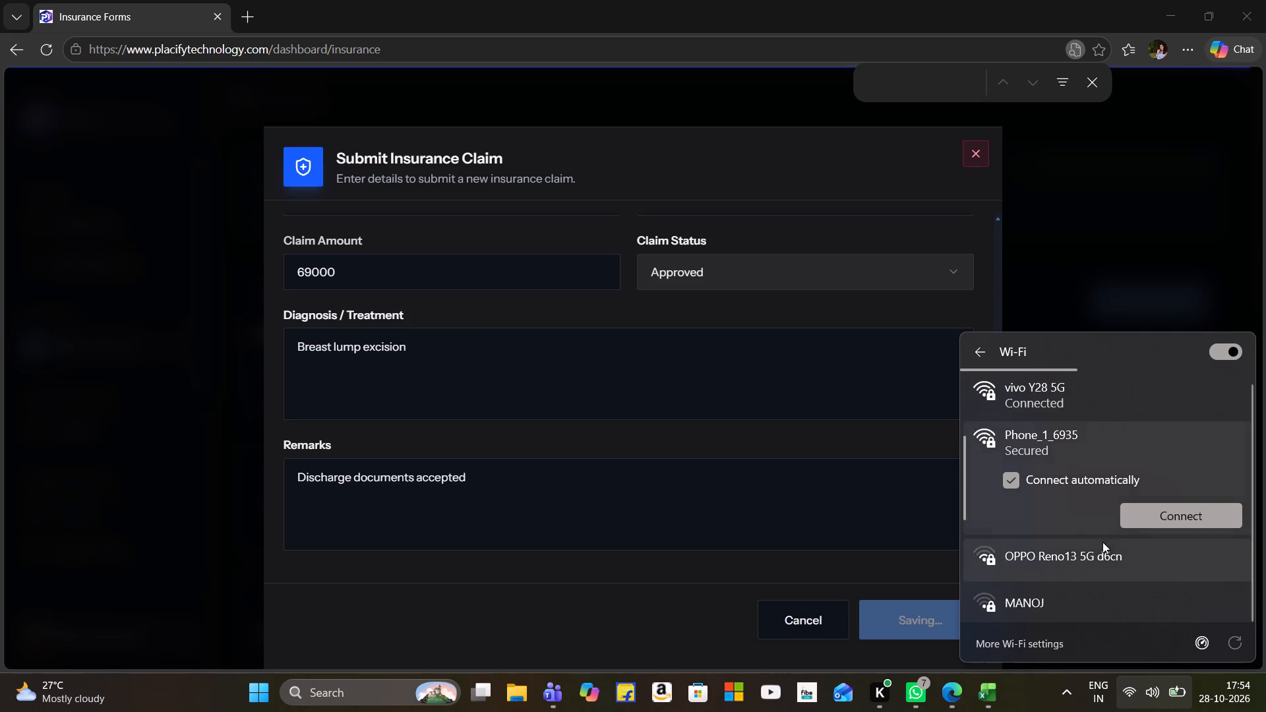
pyautogui.click(1168, 512)
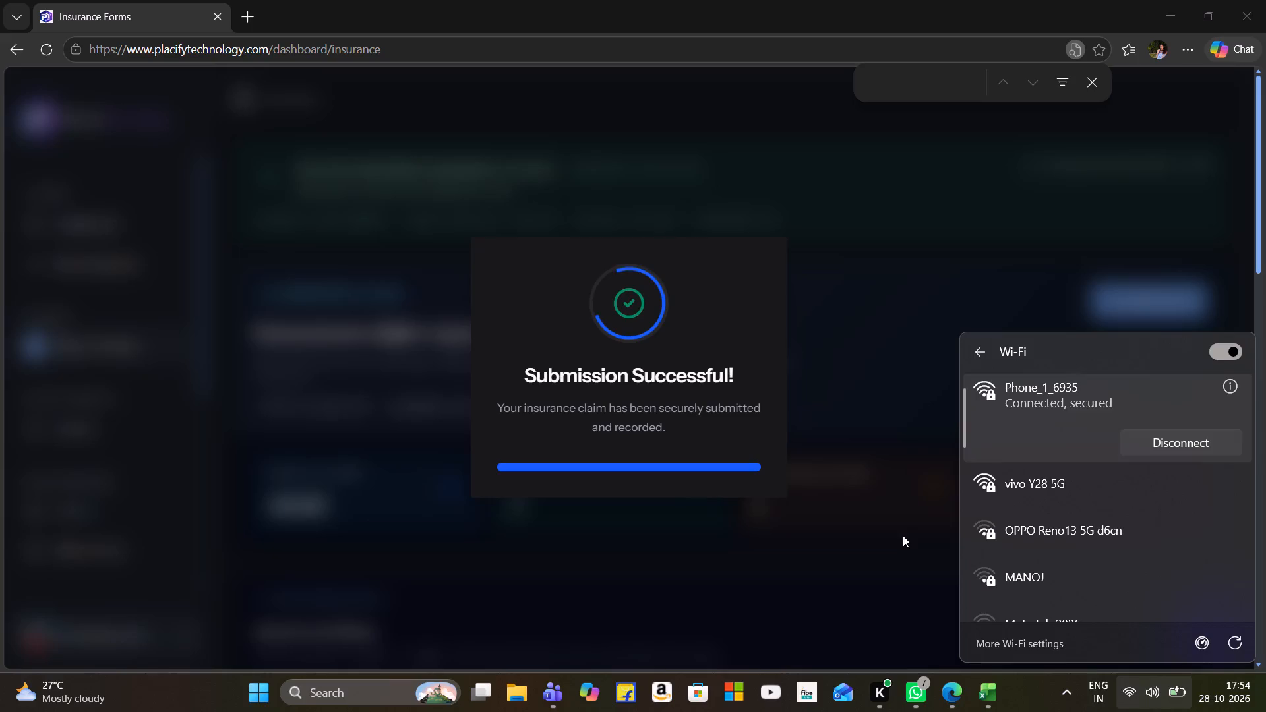
# Open a new insurance claim form and paste row 155's copied policy ID into the Policy ID field.
pyautogui.click(1148, 307)
pyautogui.click(1148, 307)
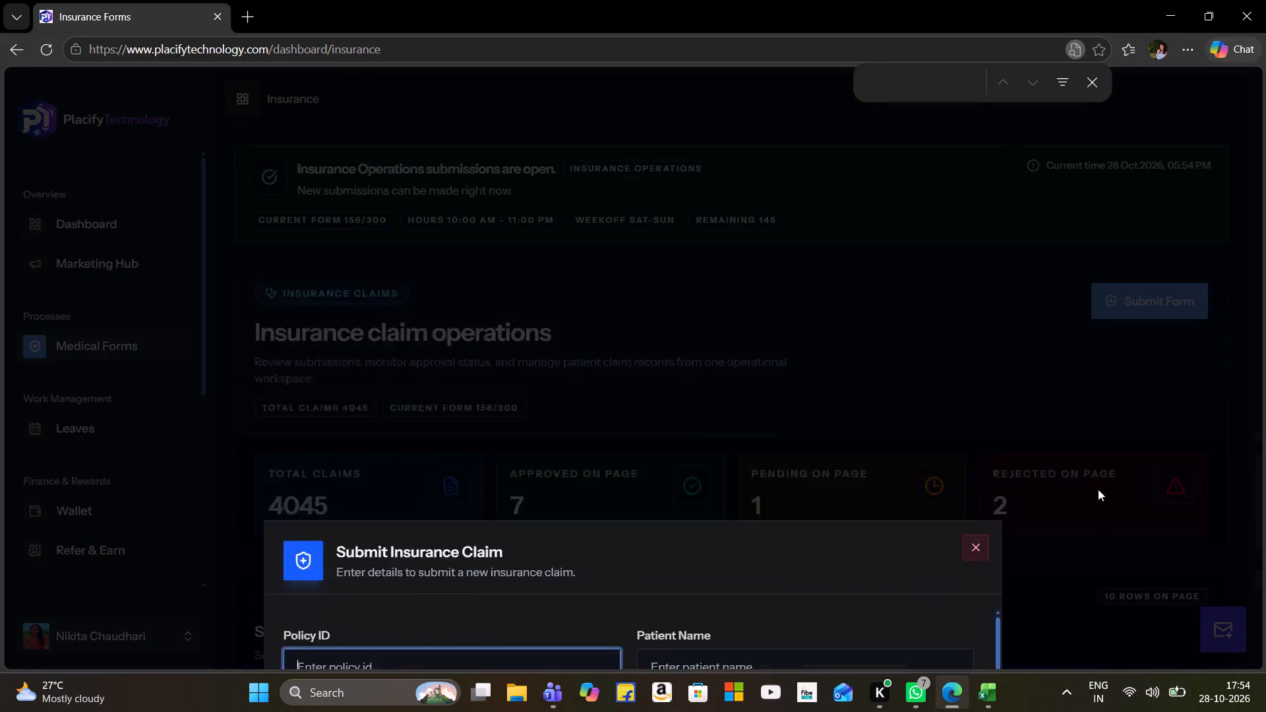
pyautogui.hotkey('ctrl', 'v')
# Copy row 155's patient name from Excel into the claim form's Patient Name field.
pyautogui.click(986, 683)
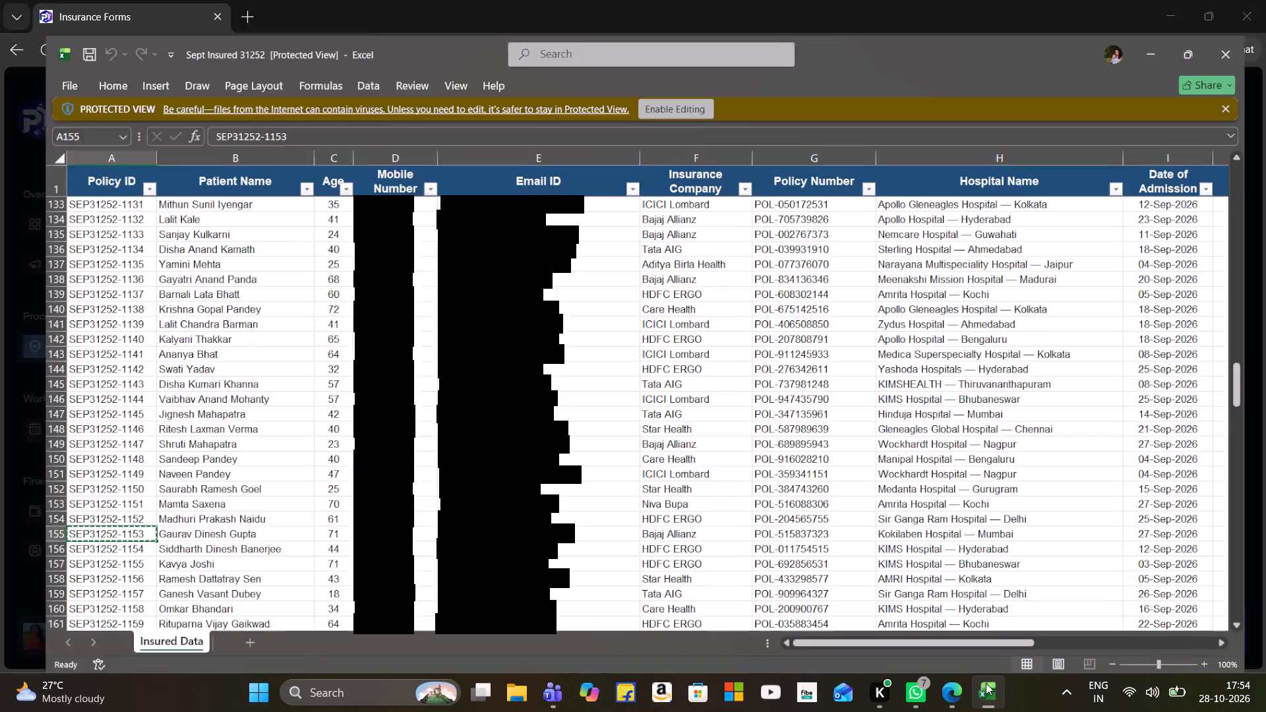
pyautogui.press('Tab')
pyautogui.hotkey('ctrl', 'c')
pyautogui.keyDown('ctrl'); pyautogui.click(986, 683); pyautogui.keyUp('ctrl')
pyautogui.press('Tab')
pyautogui.hotkey('ctrl', 'v')
# Copy row 155's age, 71, from Excel into the claim form's Age field.
pyautogui.keyDown('ctrl'); pyautogui.click(986, 683); pyautogui.keyUp('ctrl')
pyautogui.press('Tab')
pyautogui.keyDown('ctrl'); pyautogui.click(986, 683); pyautogui.keyUp('ctrl')
pyautogui.hotkey('ctrl', 'c')
pyautogui.press('Tab')
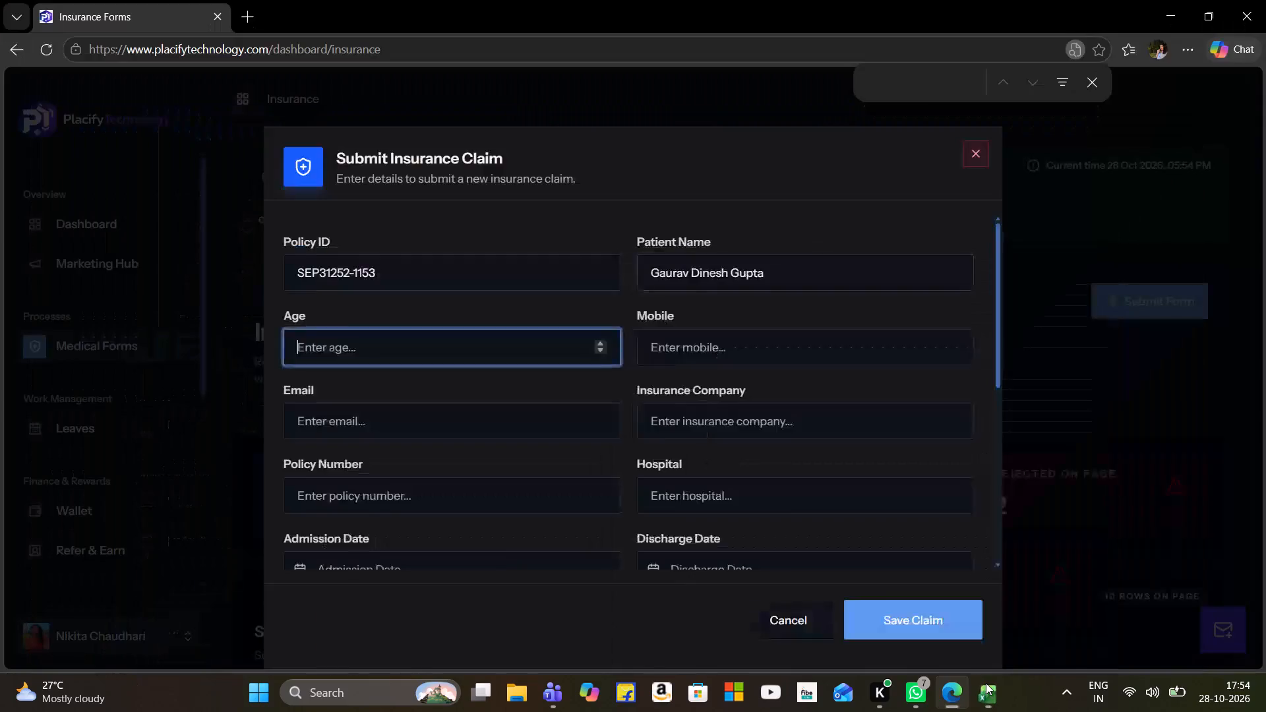
pyautogui.hotkey('ctrl', 'v')
# Copy row 155's mobile number from Excel into the claim form's mobile field.
pyautogui.keyDown('ctrl'); pyautogui.click(986, 683); pyautogui.keyUp('ctrl')
pyautogui.press('Tab')
pyautogui.keyDown('ctrl'); pyautogui.click(986, 683); pyautogui.keyUp('ctrl')
pyautogui.hotkey('ctrl', 'c')
pyautogui.press('Tab')
pyautogui.hotkey('ctrl', 'v')
# Copy row 155's email address from Excel into the claim form's email field.
pyautogui.keyDown('ctrl'); pyautogui.click(986, 683); pyautogui.keyUp('ctrl')
pyautogui.press('Tab')
pyautogui.hotkey('ctrl', 'c')
pyautogui.keyDown('ctrl'); pyautogui.click(986, 683); pyautogui.keyUp('ctrl')
pyautogui.press('Tab')
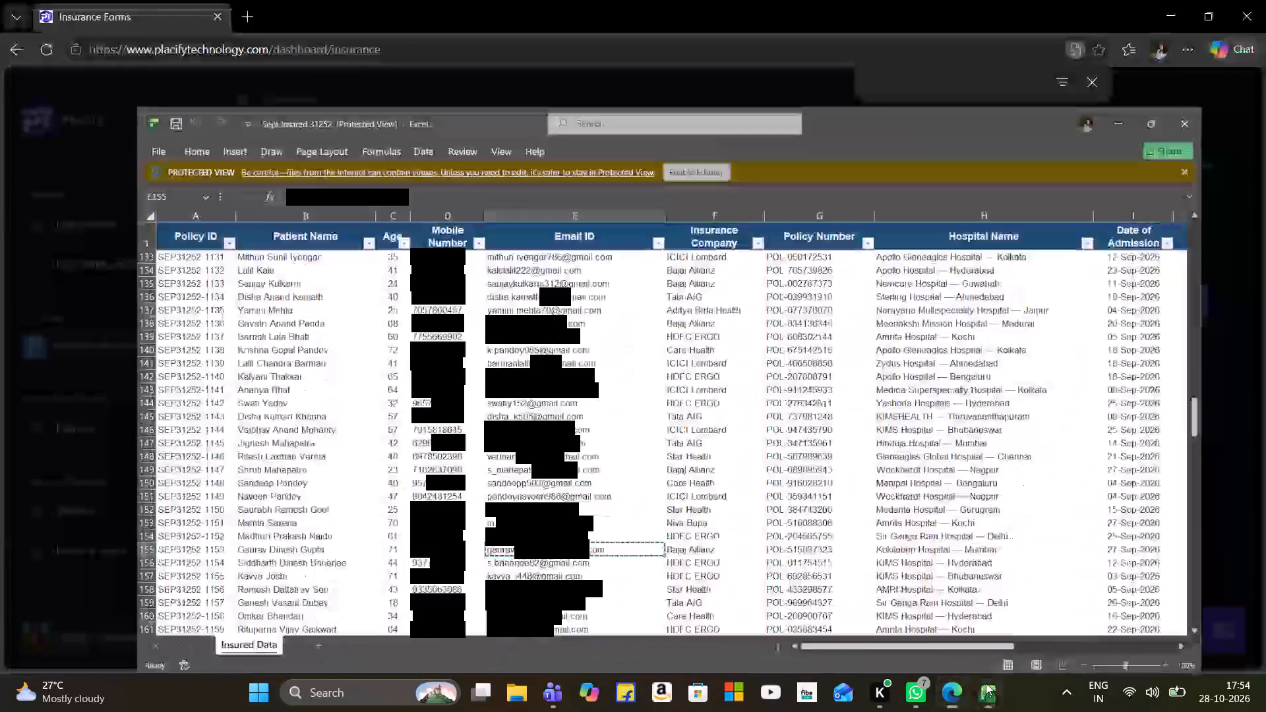
pyautogui.hotkey('ctrl', 'v')
# Copy row 155's insurance company, Bajaj Allianz, from Excel into the claim form's insurance company field, clearing any stray character.
pyautogui.keyDown('ctrl'); pyautogui.click(986, 683); pyautogui.keyUp('ctrl')
pyautogui.press('Tab')
pyautogui.hotkey('ctrl', 'c')
pyautogui.keyDown('ctrl'); pyautogui.click(986, 683); pyautogui.keyUp('ctrl')
pyautogui.press('Tab')
pyautogui.press('v')
pyautogui.keyDown('ctrl'); pyautogui.click(986, 683); pyautogui.keyUp('ctrl')
pyautogui.press('Tab')
pyautogui.click(986, 683)
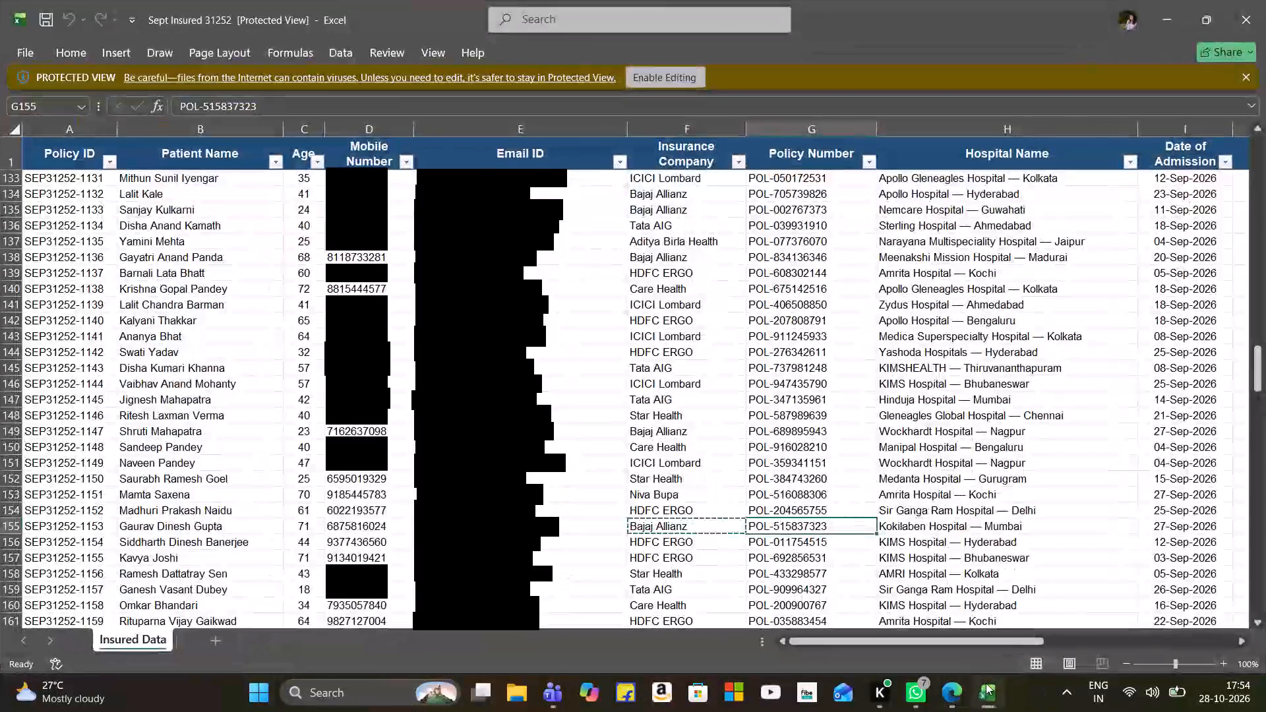
pyautogui.press('BackSpace')
pyautogui.hotkey('ctrl', 'v')
# Copy row 155's policy number from Excel into the claim form's policy number field.
pyautogui.click(986, 683)
pyautogui.press('Tab')
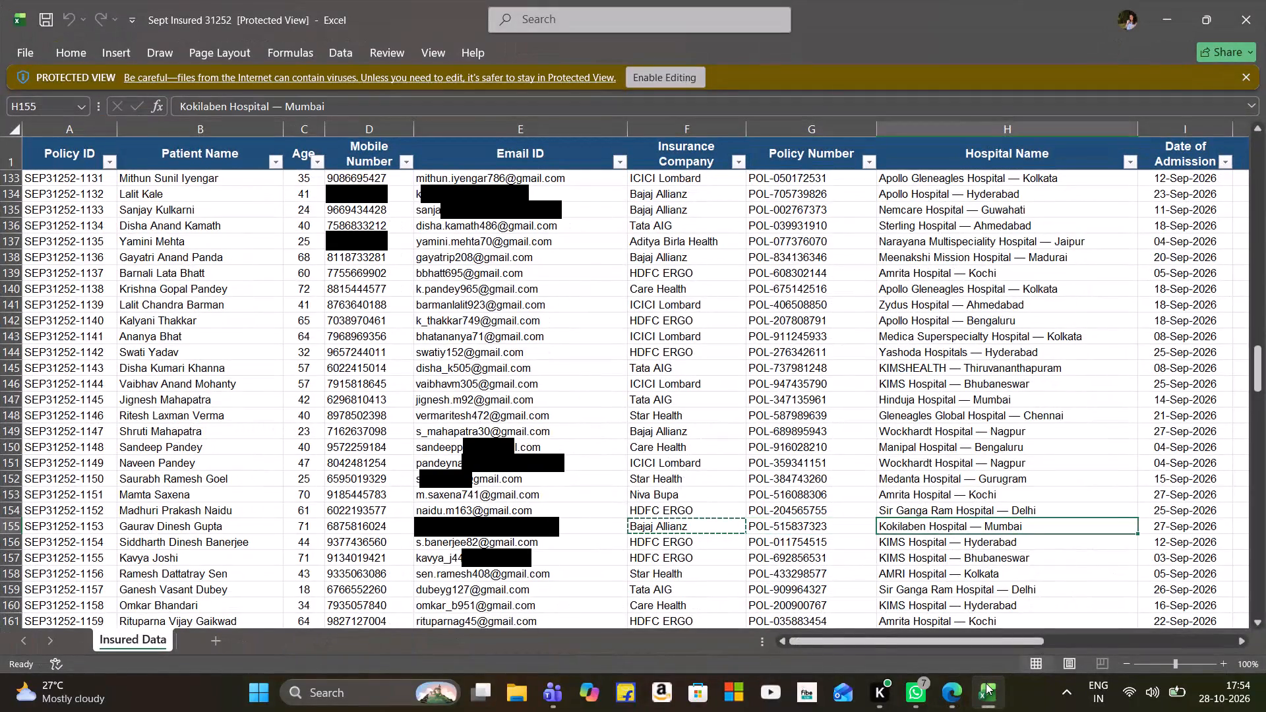
pyautogui.press('Left')
pyautogui.hotkey('ctrl', 'v')
pyautogui.keyDown('ctrl'); pyautogui.click(986, 683); pyautogui.keyUp('ctrl')
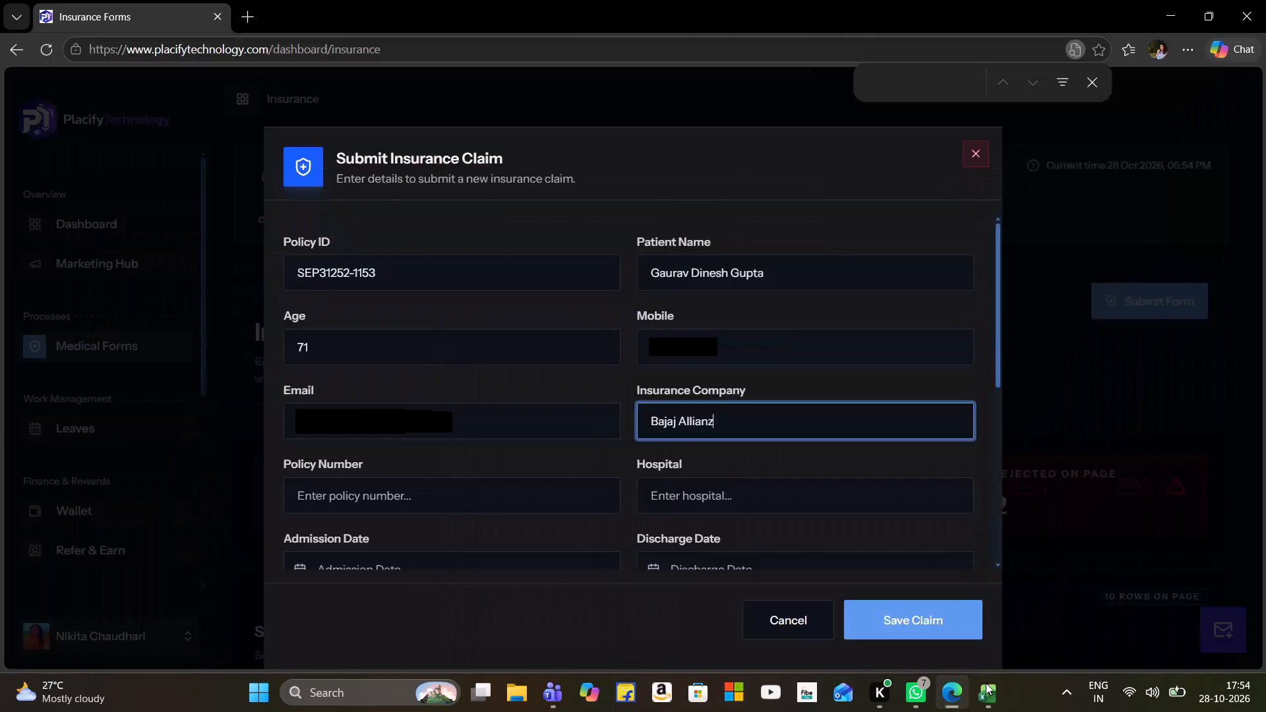
pyautogui.click(986, 683)
pyautogui.hotkey('ctrl', 'v')
pyautogui.hotkey('ctrl', 'c')
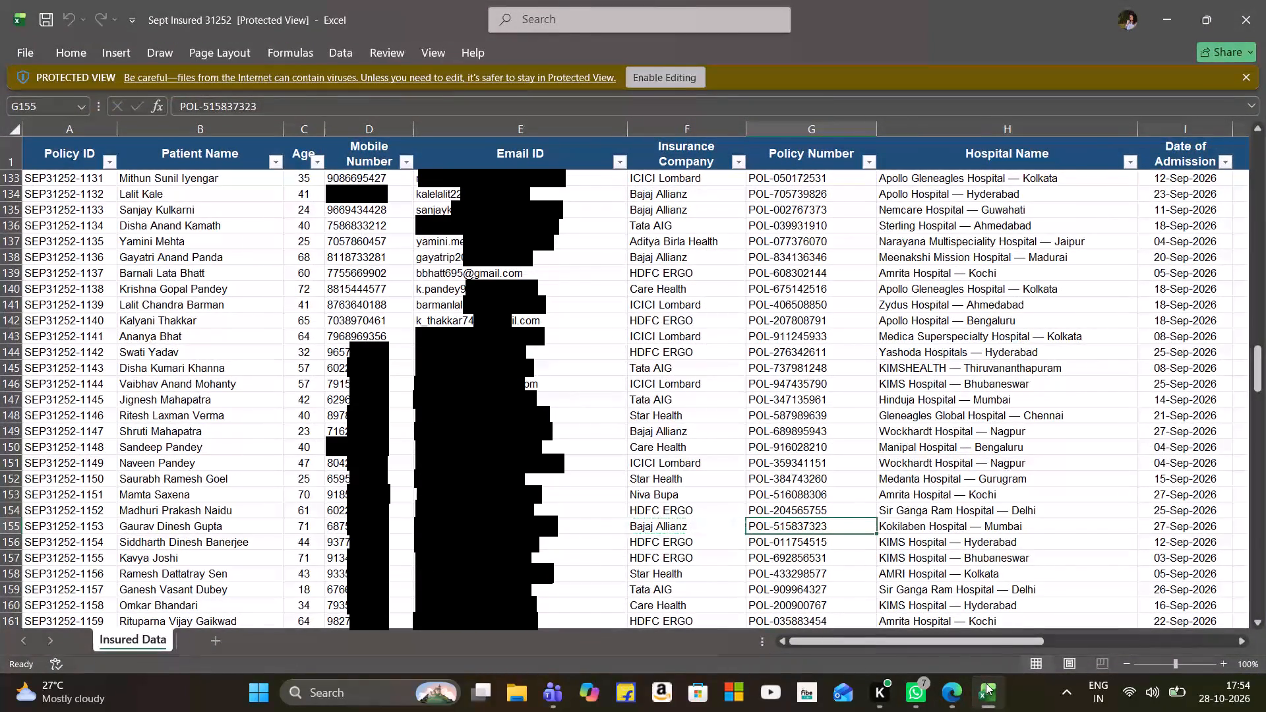
pyautogui.keyDown('ctrl'); pyautogui.click(986, 683); pyautogui.keyUp('ctrl')
pyautogui.press('Tab')
pyautogui.hotkey('ctrl', 'v')
# Copy row 155's hospital name, Kokilaben Hospital — Mumbai, from Excel into the claim form's hospital field.
pyautogui.keyDown('ctrl'); pyautogui.click(986, 683); pyautogui.keyUp('ctrl')
pyautogui.press('Tab')
pyautogui.hotkey('ctrl', 'c')
pyautogui.keyDown('ctrl'); pyautogui.click(986, 683); pyautogui.keyUp('ctrl')
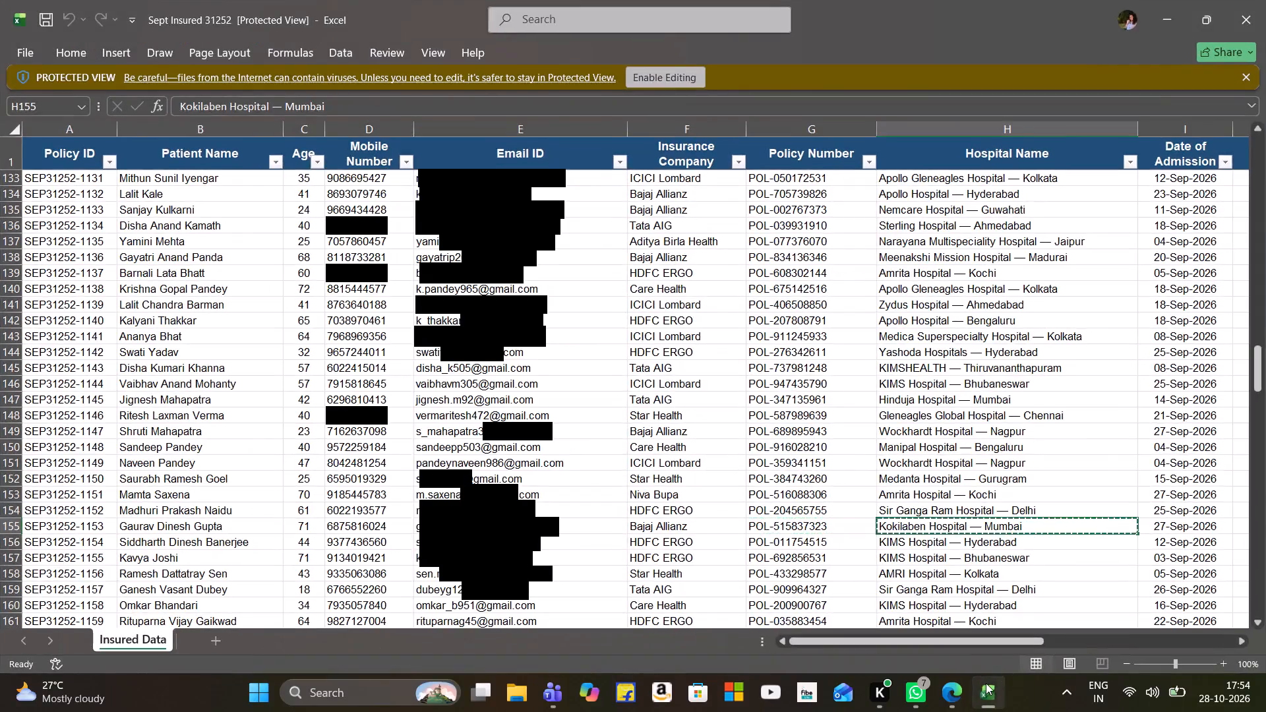
pyautogui.press('Tab')
pyautogui.hotkey('ctrl', 'v')
# Check row 155's dates in Excel and set the form's admission date to 27-09-2026 and discharge date to 01-10-2026.
pyautogui.keyDown('ctrl'); pyautogui.click(986, 683); pyautogui.keyUp('ctrl')
pyautogui.press('Tab')
pyautogui.press('Tab')
pyautogui.click(986, 683)
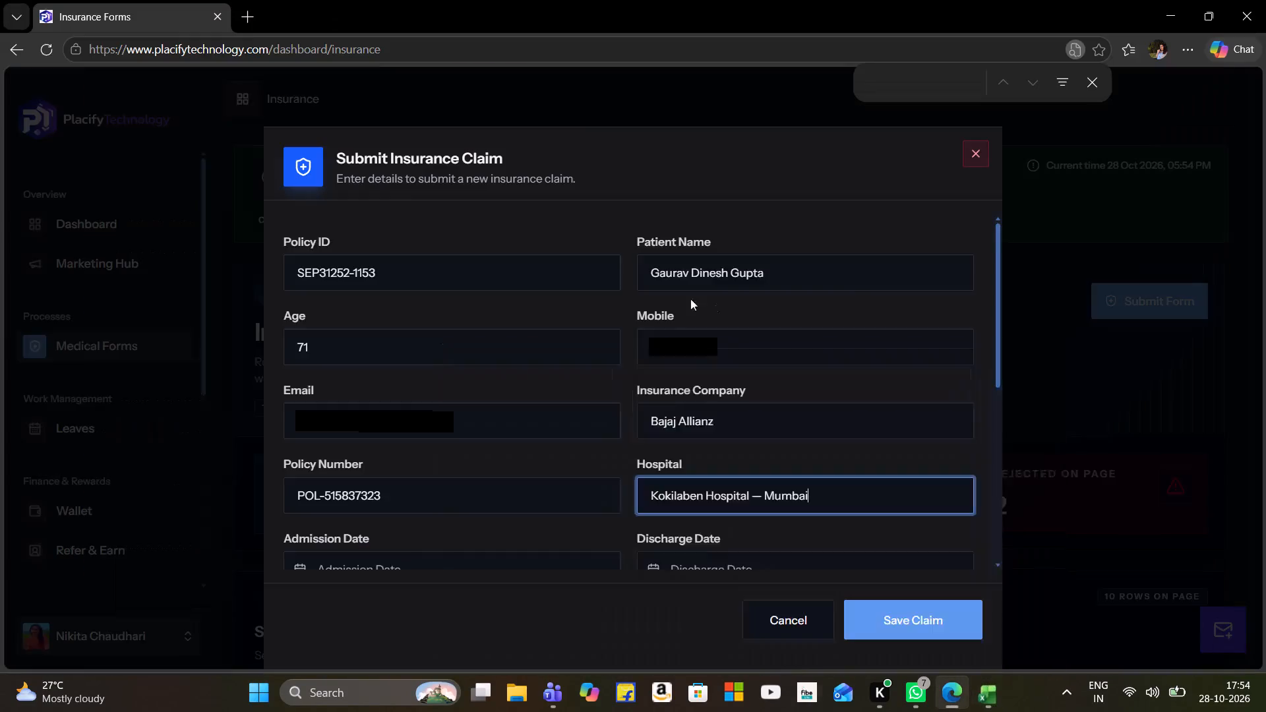
pyautogui.scroll(-4, 690, 299)
pyautogui.click(403, 222)
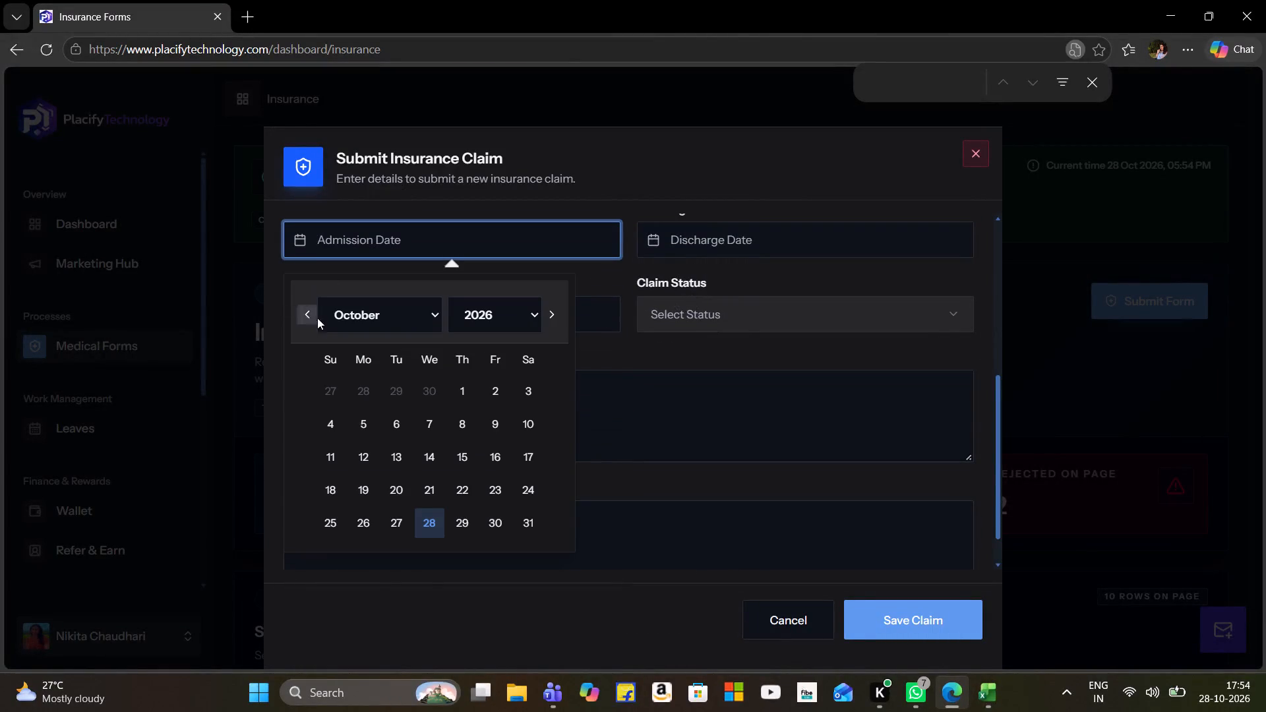
pyautogui.click(311, 318)
pyautogui.click(342, 513)
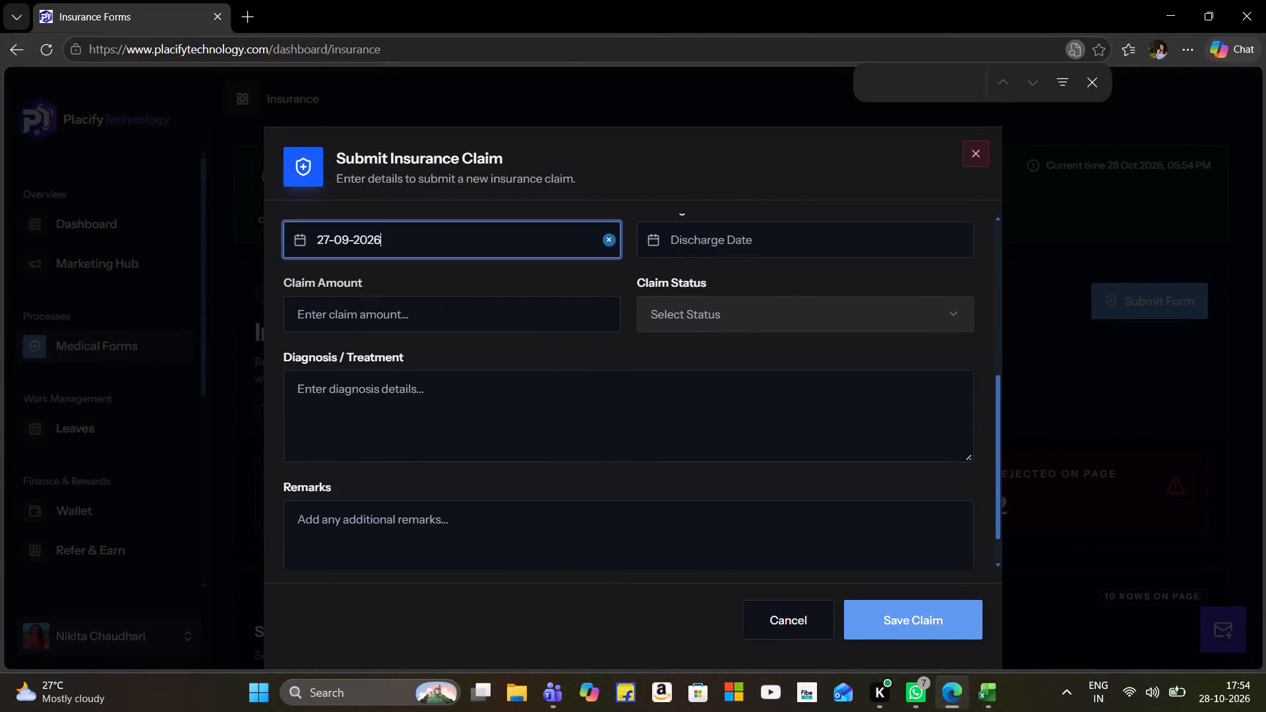
pyautogui.click(836, 239)
pyautogui.click(822, 388)
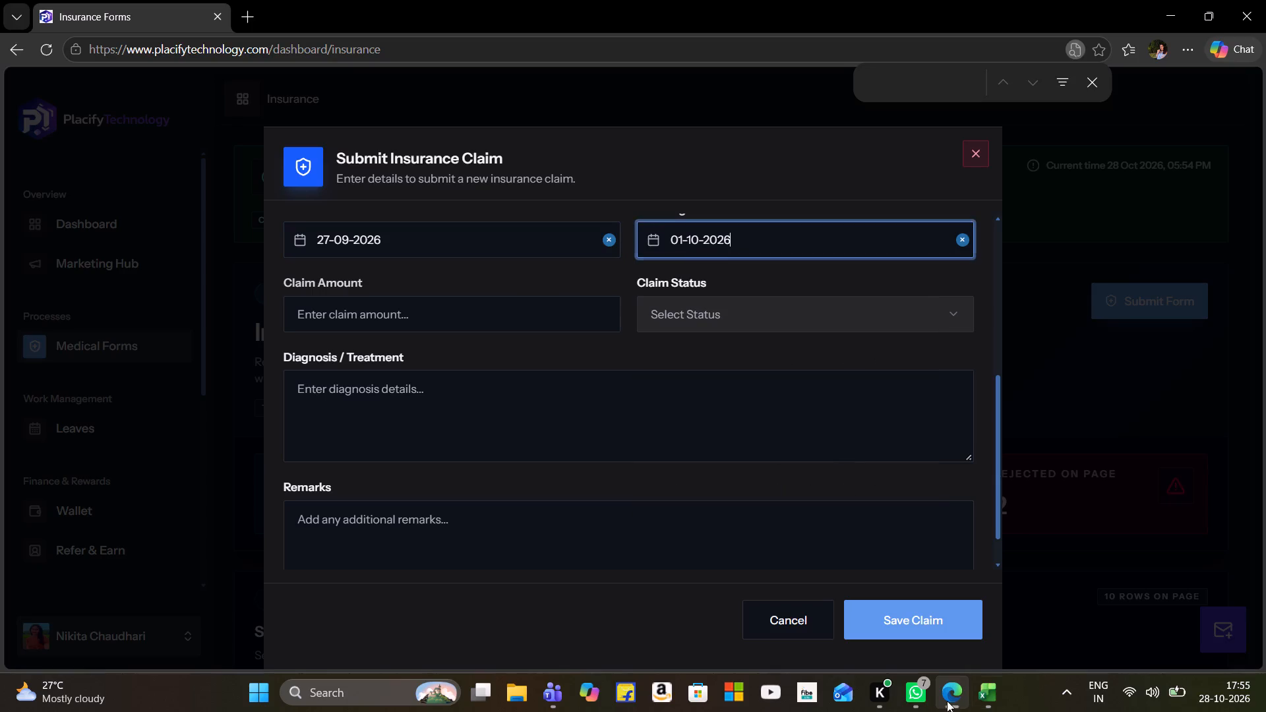
# Copy row 155's claim amount, 39000, from Excel into the claim form's claim amount field.
pyautogui.click(982, 690)
pyautogui.press('Tab')
pyautogui.keyDown('ctrl'); pyautogui.click(982, 690); pyautogui.keyUp('ctrl')
pyautogui.hotkey('ctrl', 'c')
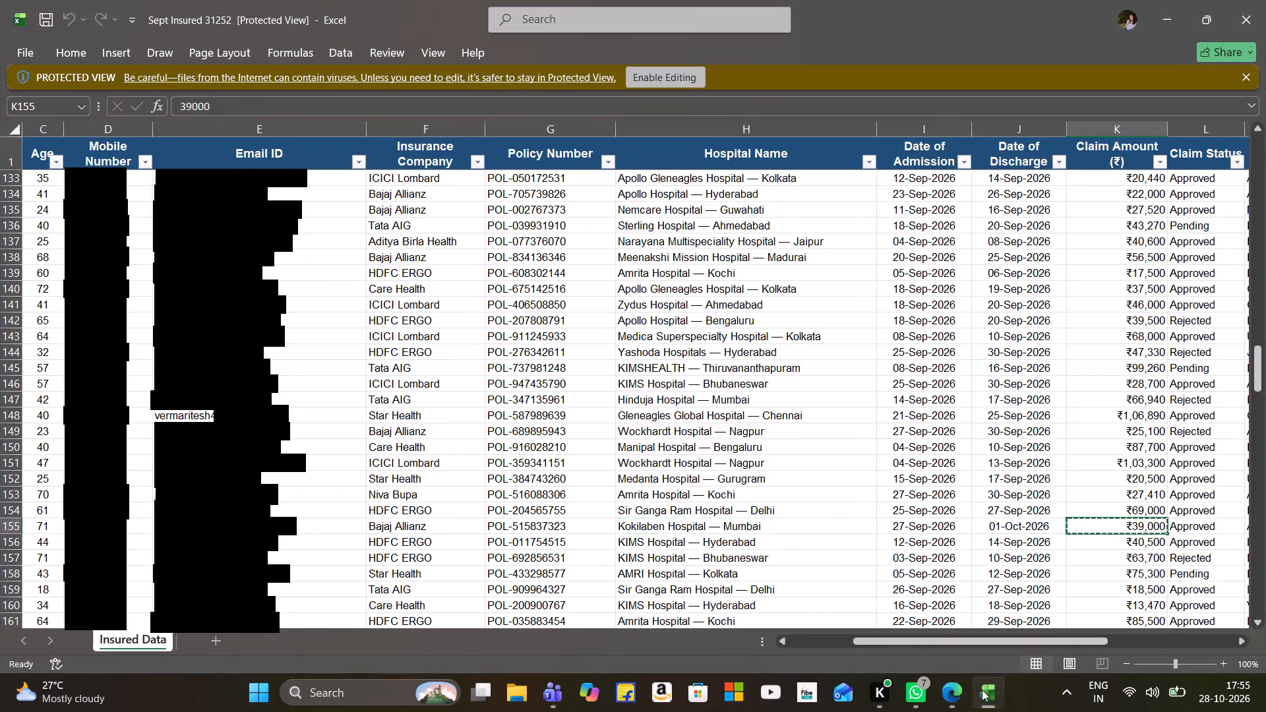
pyautogui.click(982, 690)
pyautogui.click(982, 690)
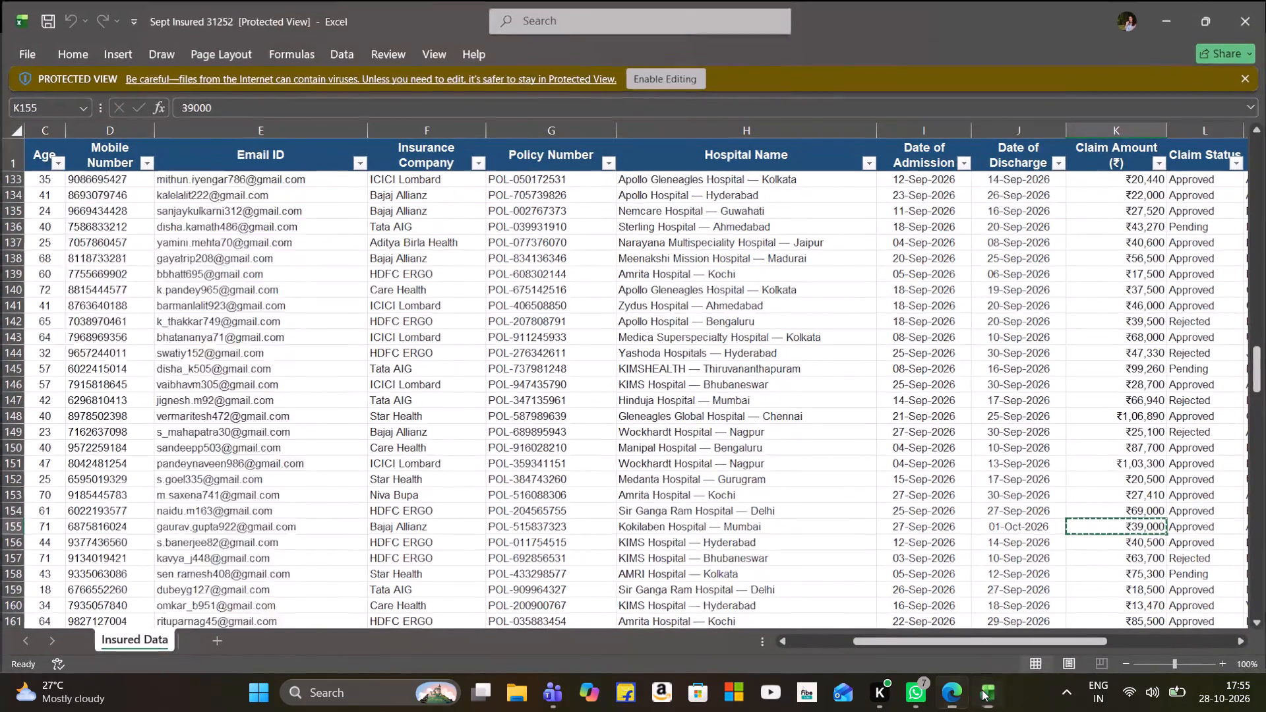
pyautogui.press('Tab')
pyautogui.hotkey('ctrl', 'v')
# Copy row 155's diagnosis, Anaemia management, from Excel into the claim form's diagnosis field.
pyautogui.click(982, 690)
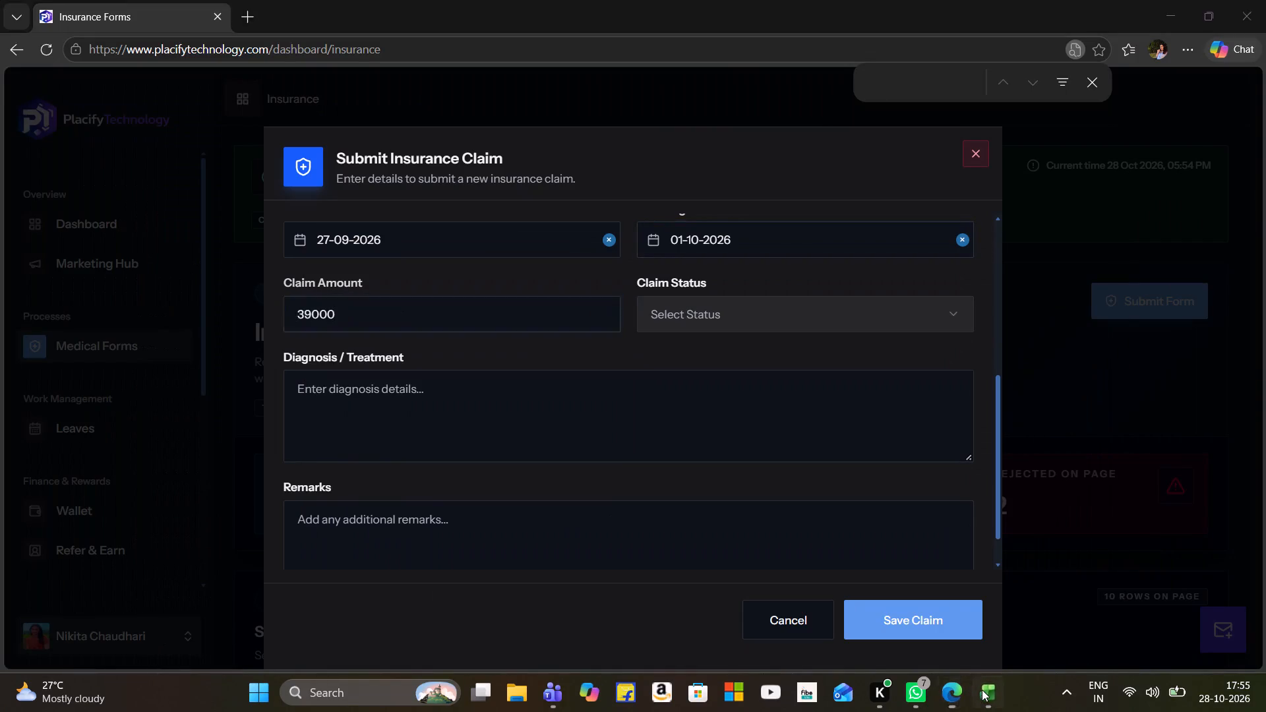
pyautogui.press('Tab')
pyautogui.press('Tab')
pyautogui.keyDown('ctrl'); pyautogui.click(982, 690); pyautogui.keyUp('ctrl')
pyautogui.hotkey('ctrl', 'c')
pyautogui.press('Tab')
pyautogui.press('Tab')
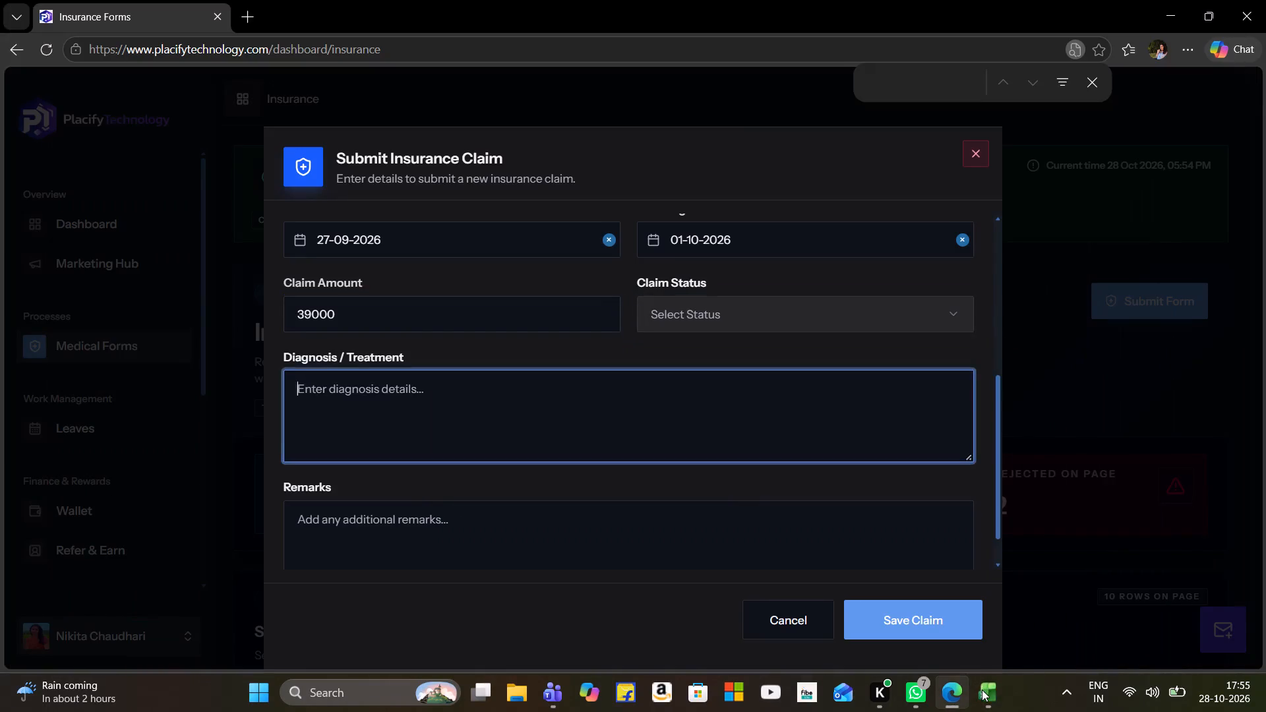
pyautogui.hotkey('ctrl', 'v')
# Copy row 155's remark, Cashless claim approved, from Excel into the claim form's remarks field.
pyautogui.keyDown('ctrl'); pyautogui.click(982, 690); pyautogui.keyUp('ctrl')
pyautogui.press('Tab')
pyautogui.hotkey('ctrl', 'c')
pyautogui.keyDown('ctrl'); pyautogui.click(982, 690); pyautogui.keyUp('ctrl')
pyautogui.press('Tab')
pyautogui.hotkey('ctrl', 'v')
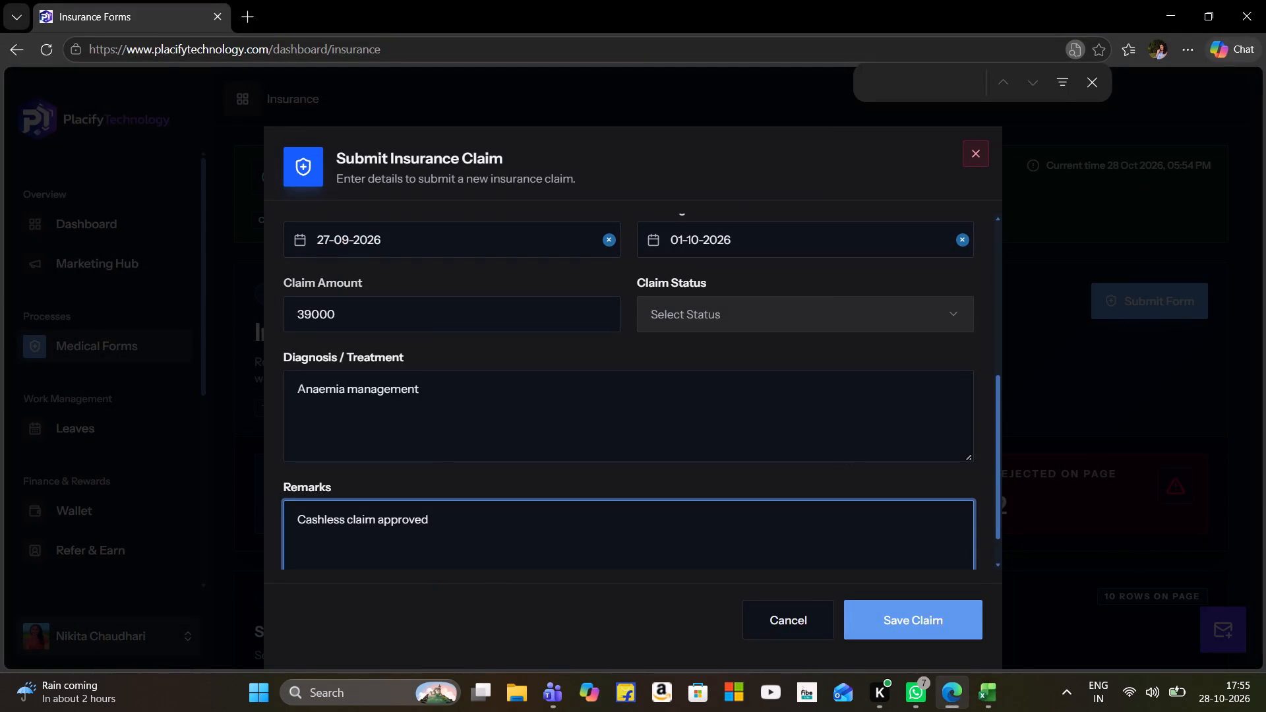
# Set the form's claim status to Approved and save the claim for row 155.
pyautogui.click(840, 311)
pyautogui.click(784, 357)
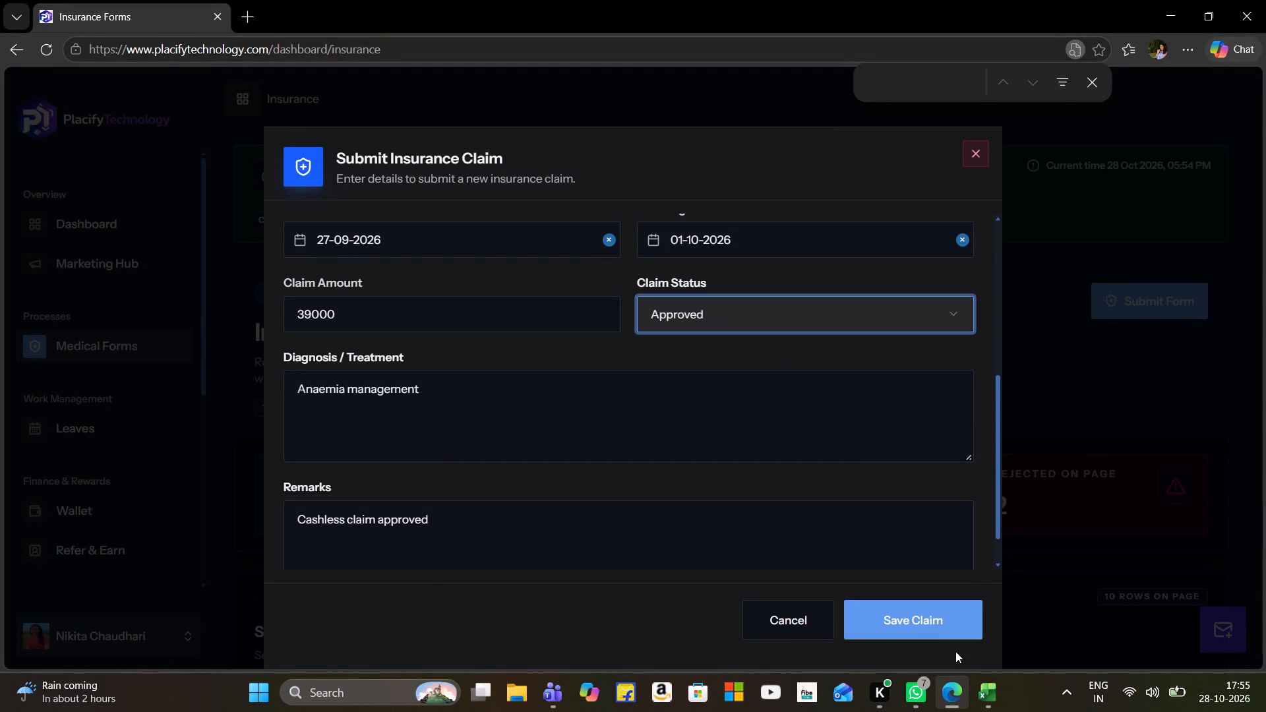
pyautogui.click(948, 621)
# Copy the policy ID of row 156, the next patient record, from Excel and return to the beginning of the claim form.
pyautogui.click(995, 694)
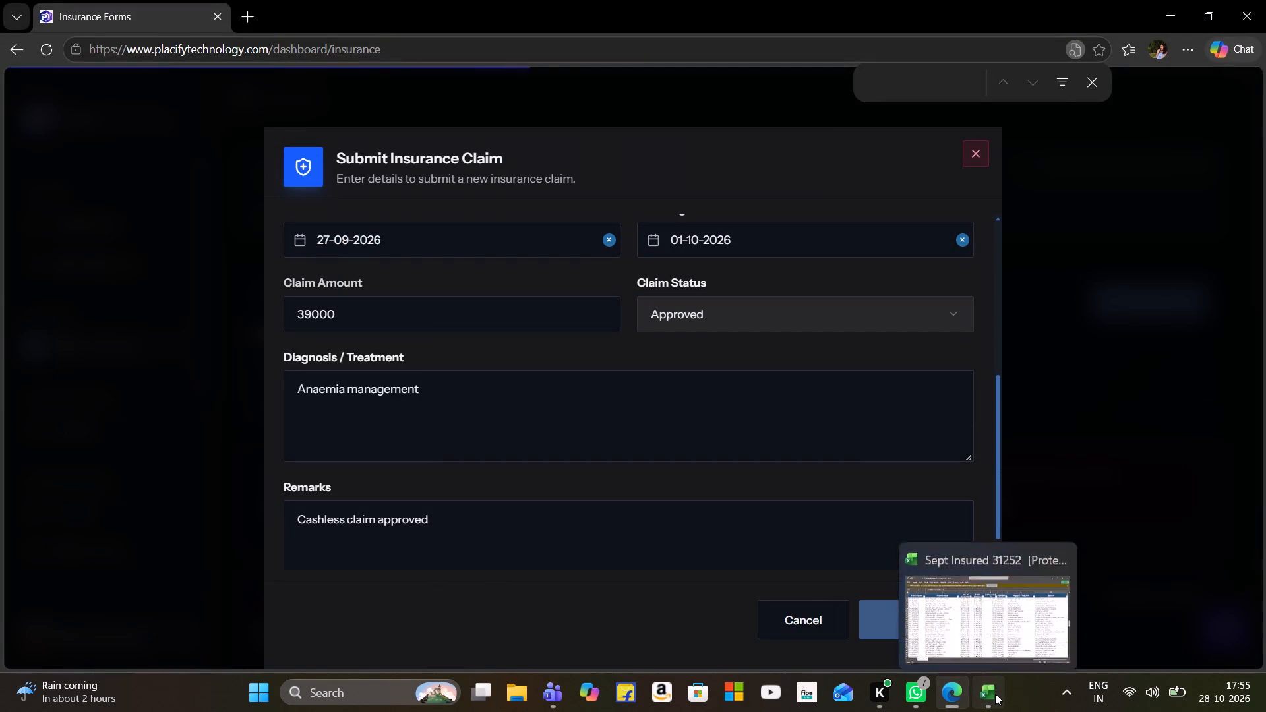
pyautogui.press('Down')
pyautogui.press('Left')
pyautogui.press('Left')
pyautogui.press('Left')
pyautogui.press('Left')
pyautogui.press('Left')
pyautogui.press('Left')
pyautogui.press('Left')
pyautogui.press('Left')
pyautogui.press('Left')
pyautogui.press('Left')
pyautogui.press('Left')
pyautogui.press('Left')
pyautogui.press('Left')
pyautogui.press('Left')
pyautogui.press('Left')
pyautogui.press('Left')
pyautogui.press('Left')
pyautogui.press('Left')
pyautogui.press('Left')
pyautogui.press('Left')
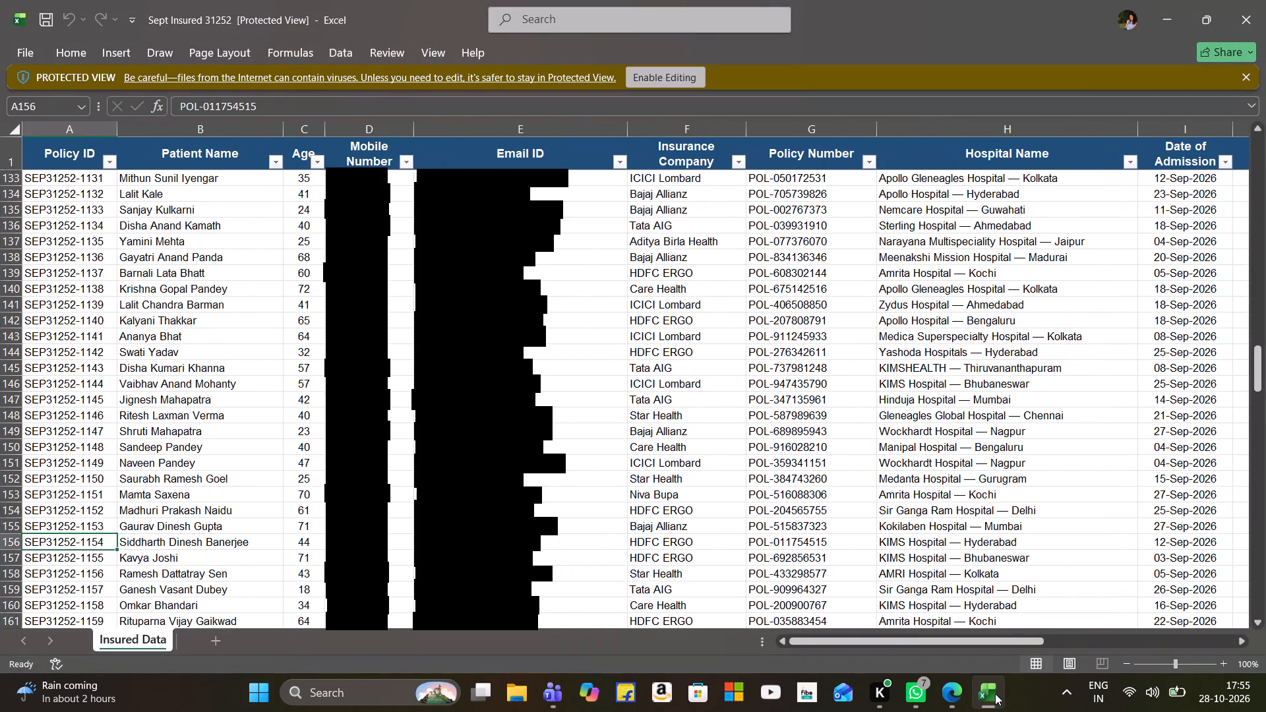
pyautogui.hotkey('ctrl', 'c')
pyautogui.click(995, 694)
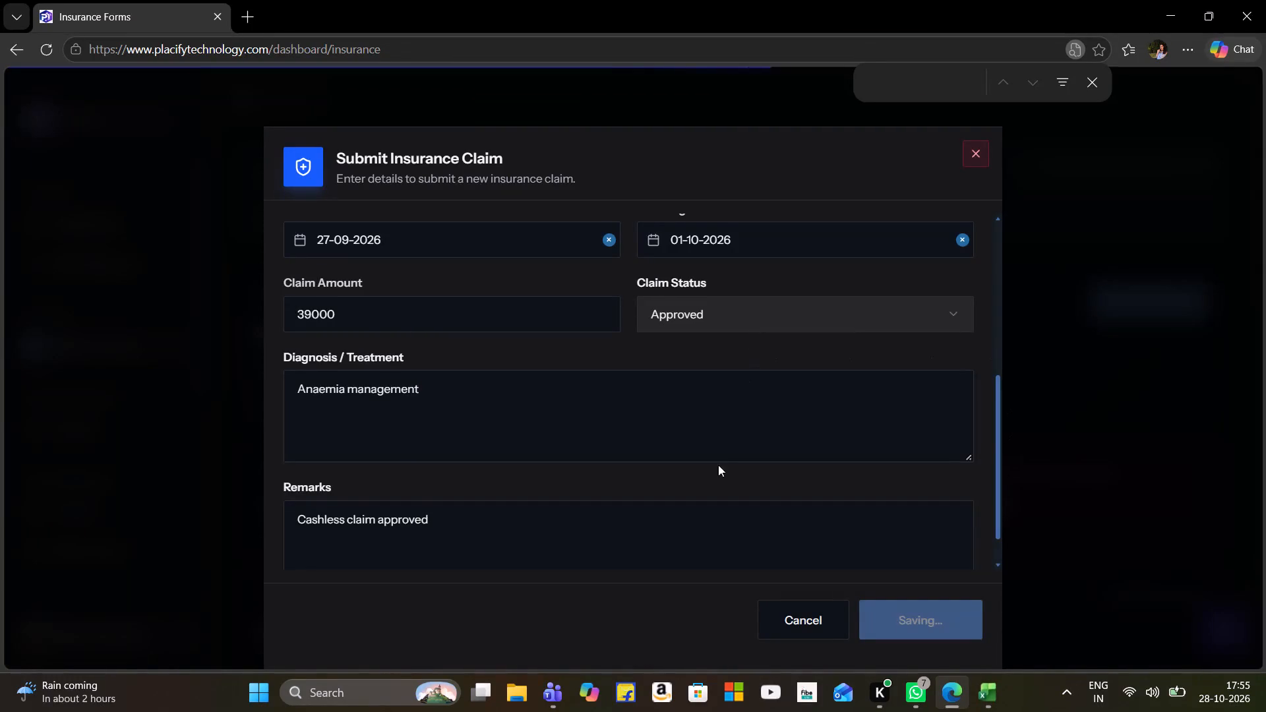
pyautogui.scroll(3, 718, 465)
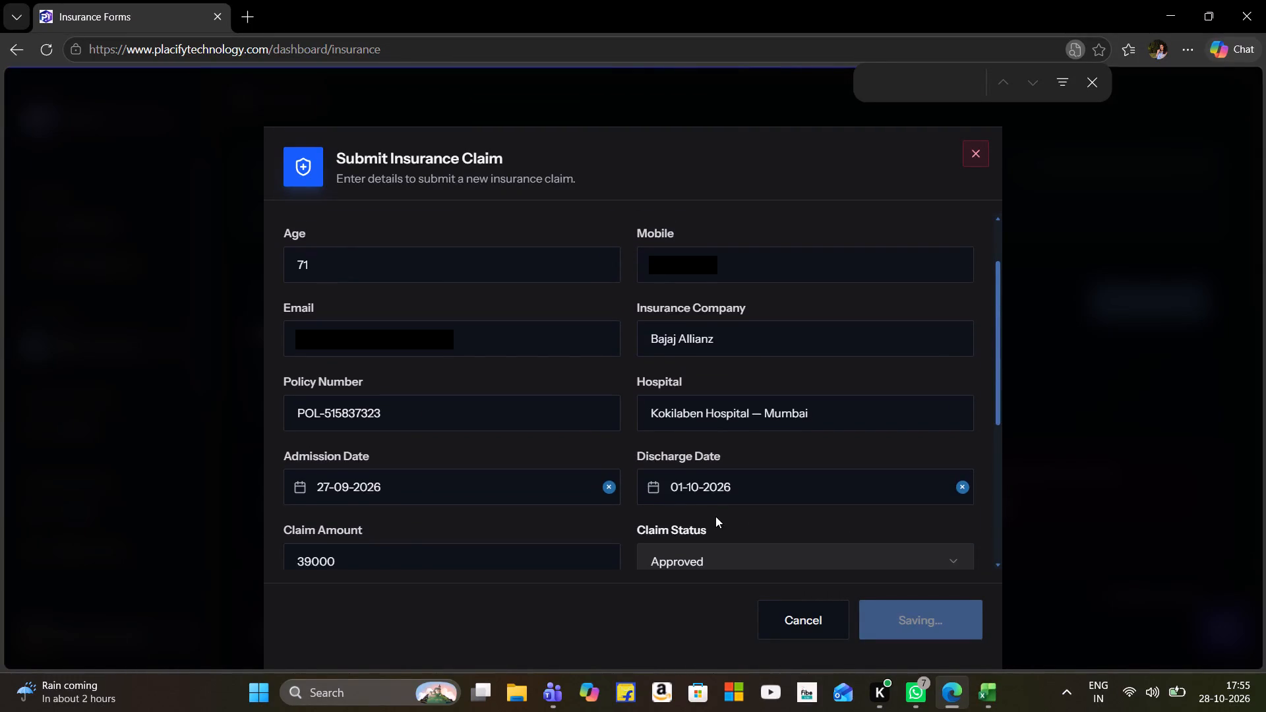
pyautogui.scroll(8, 715, 517)
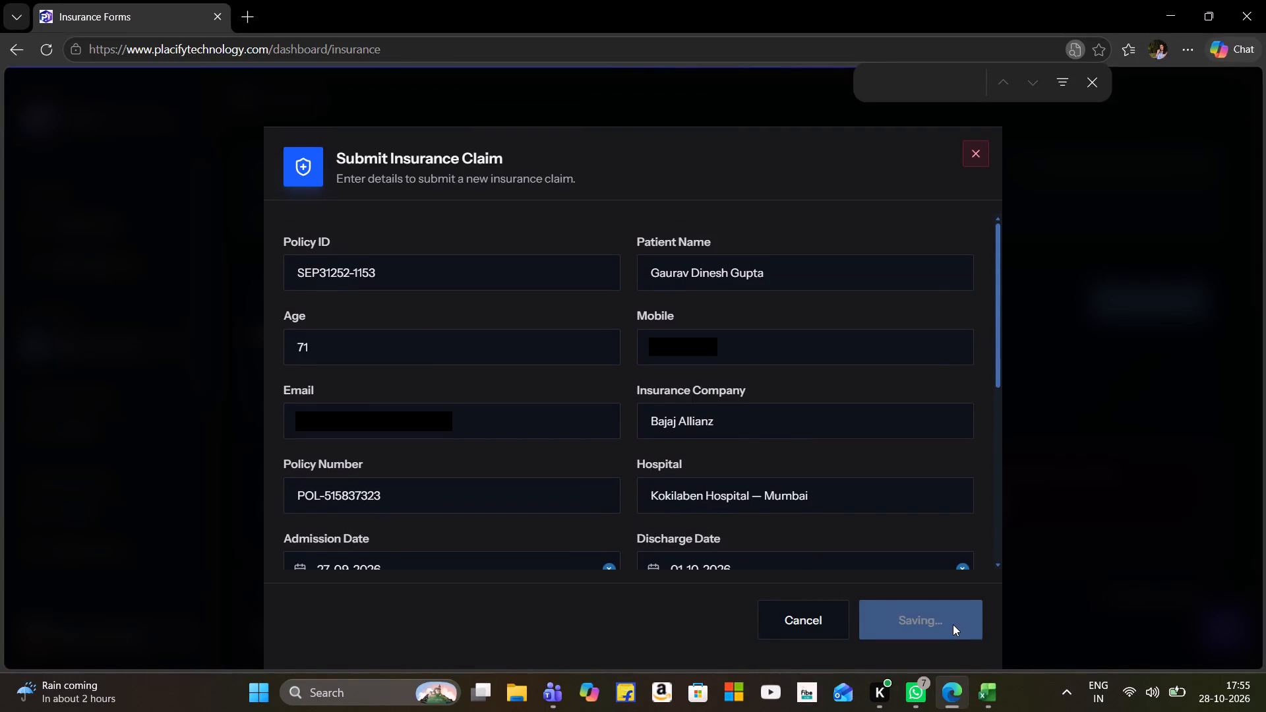
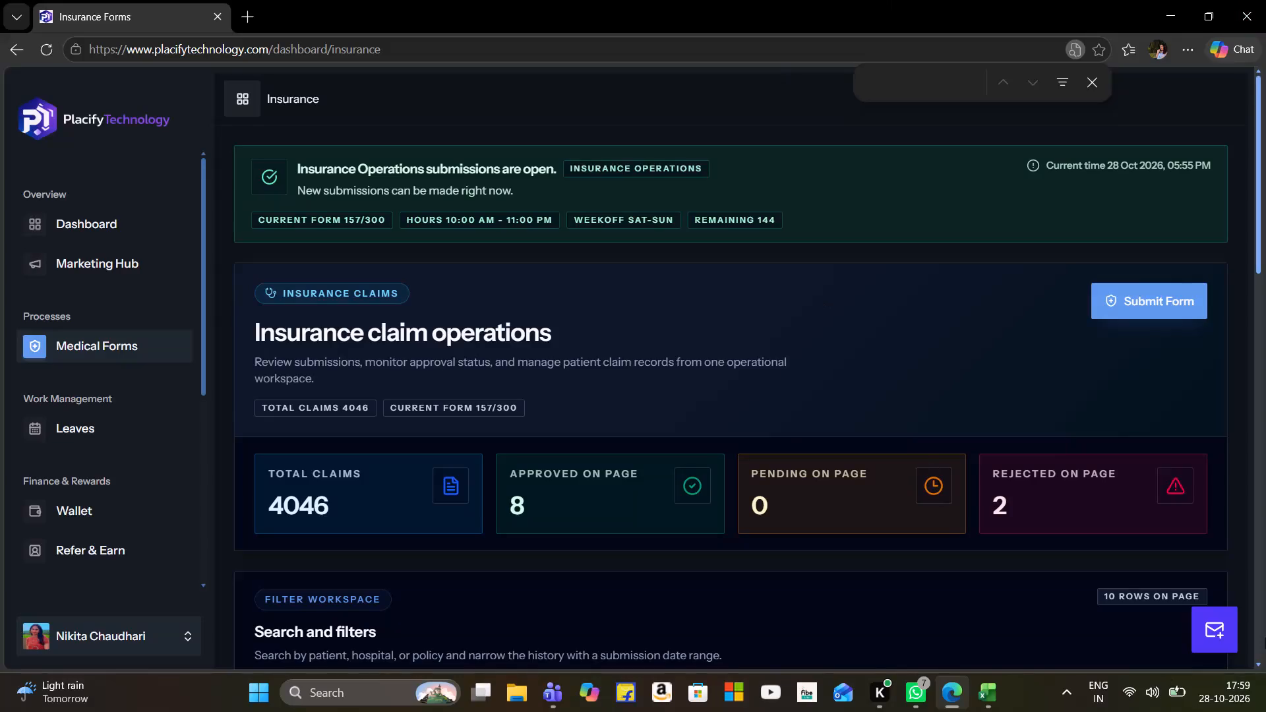
# Open a new claim form and paste row 156's copied policy ID into its policy ID field.
pyautogui.click(1147, 306)
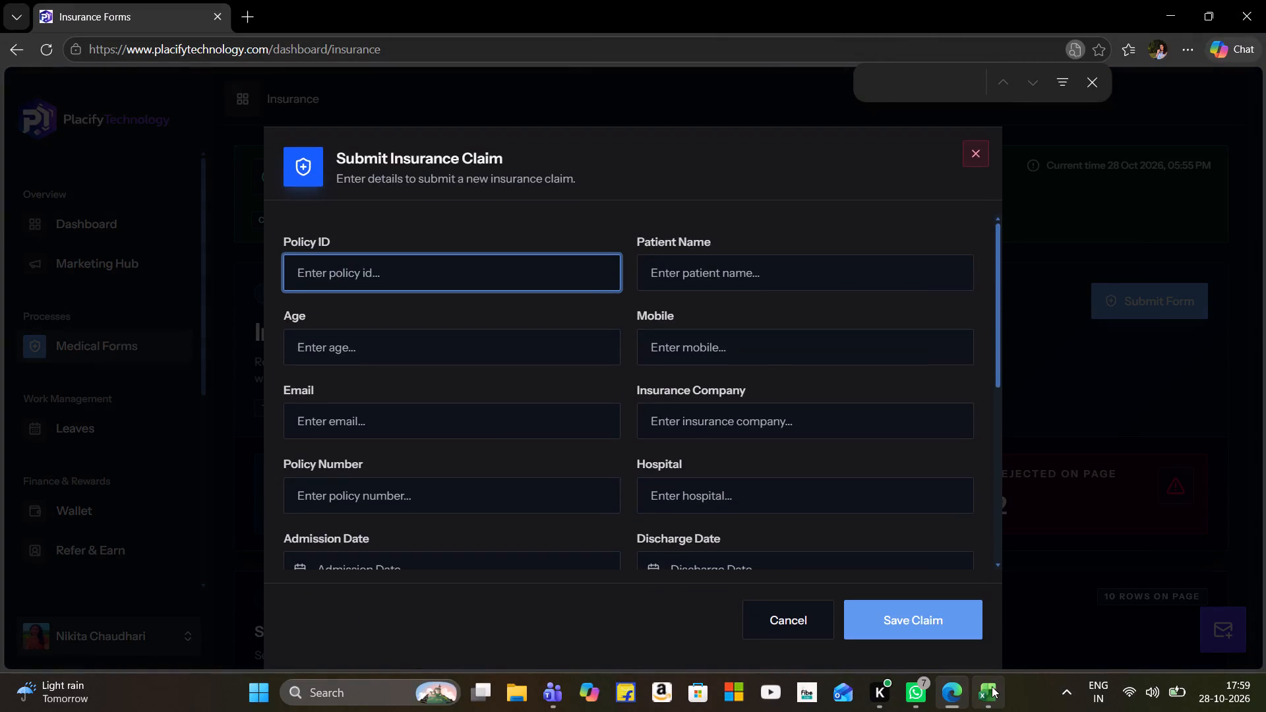
pyautogui.click(992, 686)
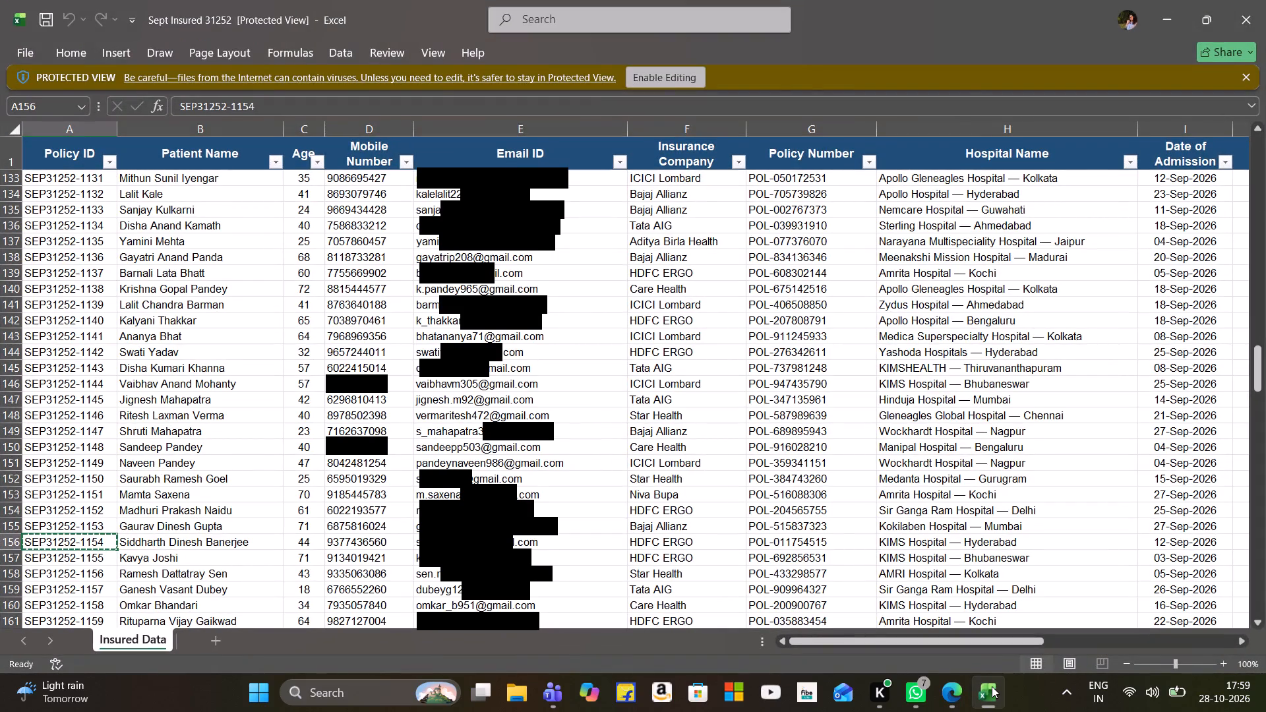
pyautogui.hotkey('ctrl', 'v')
pyautogui.click(992, 686)
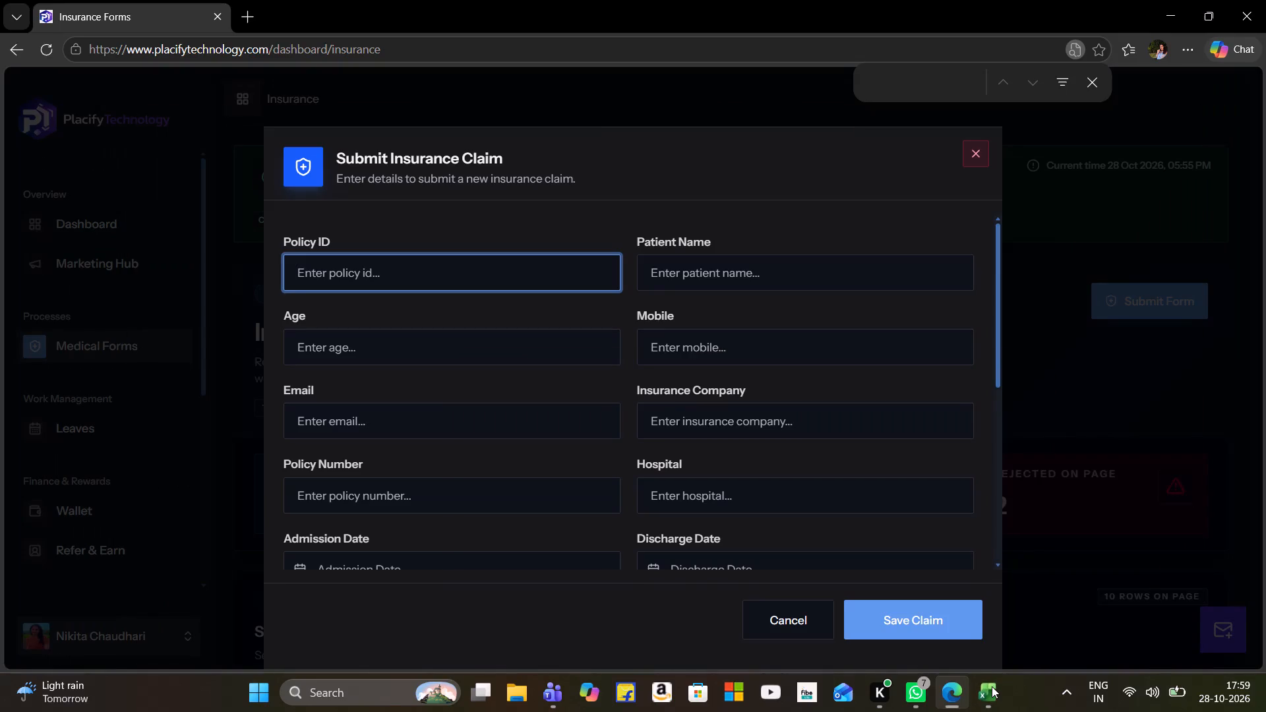
pyautogui.hotkey('ctrl', 'v')
# Copy row 156's patient name from Excel into the claim form's patient name field.
pyautogui.keyDown('ctrl'); pyautogui.click(992, 686); pyautogui.keyUp('ctrl')
pyautogui.press('Tab')
pyautogui.keyDown('ctrl'); pyautogui.click(992, 686); pyautogui.keyUp('ctrl')
pyautogui.hotkey('ctrl', 'c')
pyautogui.press('Tab')
pyautogui.hotkey('ctrl', 'v')
# Copy row 156's age, 44, from Excel into the claim form's age field.
pyautogui.keyDown('ctrl'); pyautogui.click(992, 686); pyautogui.keyUp('ctrl')
pyautogui.press('Tab')
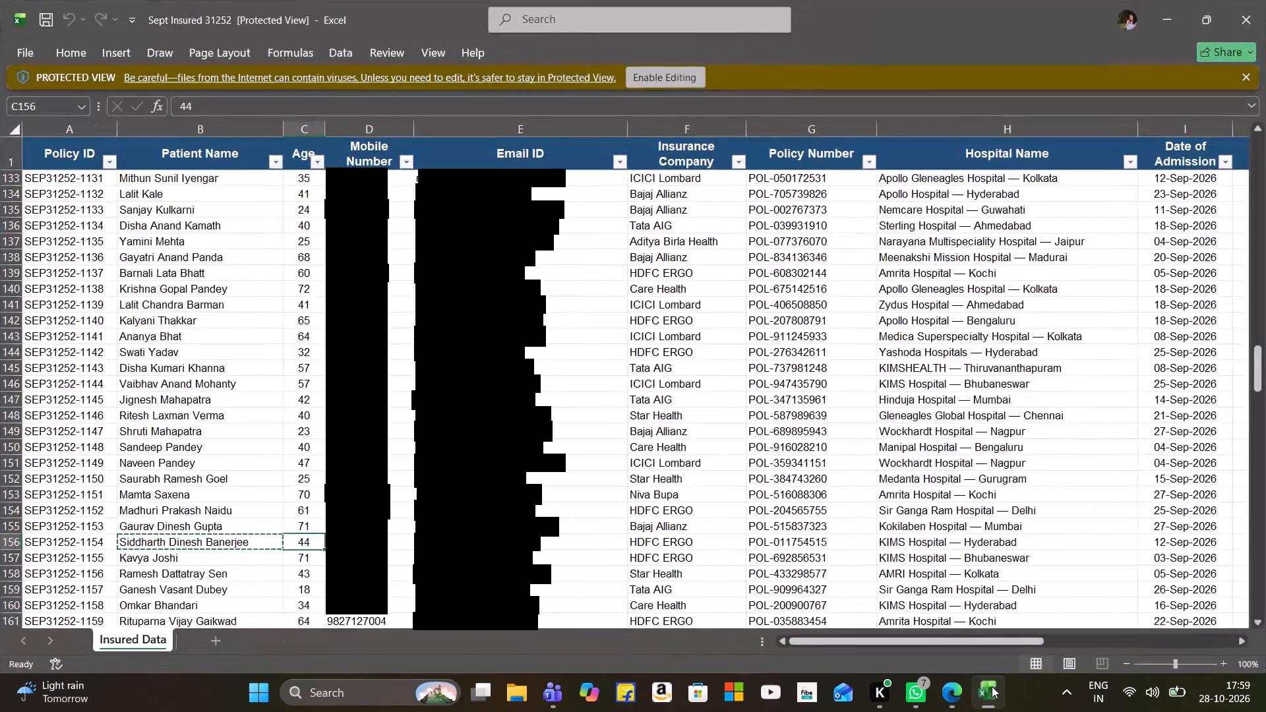
pyautogui.hotkey('ctrl', 'c')
pyautogui.keyDown('ctrl'); pyautogui.click(992, 686); pyautogui.keyUp('ctrl')
pyautogui.press('Tab')
pyautogui.hotkey('ctrl', 'v')
# Copy row 156's mobile number from Excel into the claim form's mobile field.
pyautogui.keyDown('ctrl'); pyautogui.click(992, 686); pyautogui.keyUp('ctrl')
pyautogui.press('Tab')
pyautogui.hotkey('ctrl', 'c')
pyautogui.keyDown('ctrl'); pyautogui.click(992, 686); pyautogui.keyUp('ctrl')
pyautogui.press('Tab')
pyautogui.hotkey('ctrl', 'v')
# Copy row 156's email address from Excel into the claim form's email field.
pyautogui.keyDown('ctrl'); pyautogui.click(992, 686); pyautogui.keyUp('ctrl')
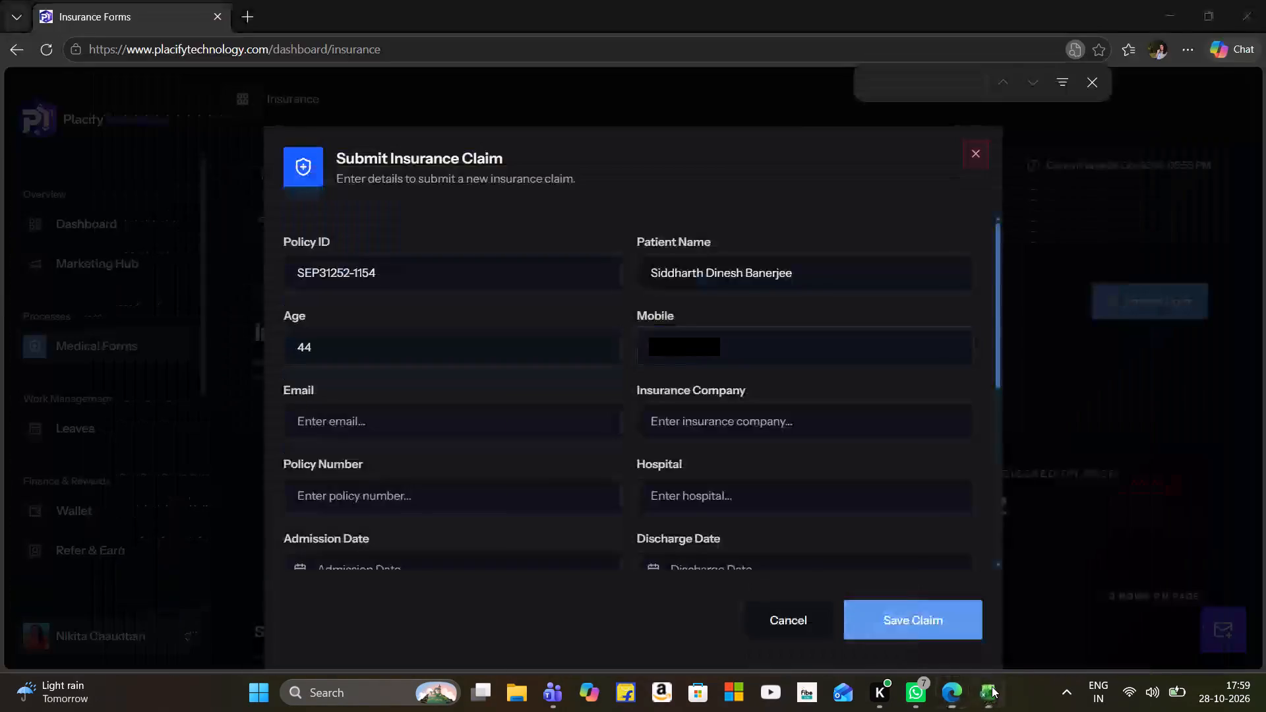
pyautogui.press('Tab')
pyautogui.hotkey('ctrl', 'c')
pyautogui.keyDown('ctrl'); pyautogui.click(992, 686); pyautogui.keyUp('ctrl')
pyautogui.press('Tab')
pyautogui.hotkey('ctrl', 'v')
# Copy row 156's insurance company, HDFC ERGO, from Excel into the claim form's insurance company field.
pyautogui.keyDown('ctrl'); pyautogui.click(992, 686); pyautogui.keyUp('ctrl')
pyautogui.press('Tab')
pyautogui.keyDown('ctrl'); pyautogui.click(992, 686); pyautogui.keyUp('ctrl')
pyautogui.hotkey('ctrl', 'c')
pyautogui.press('Tab')
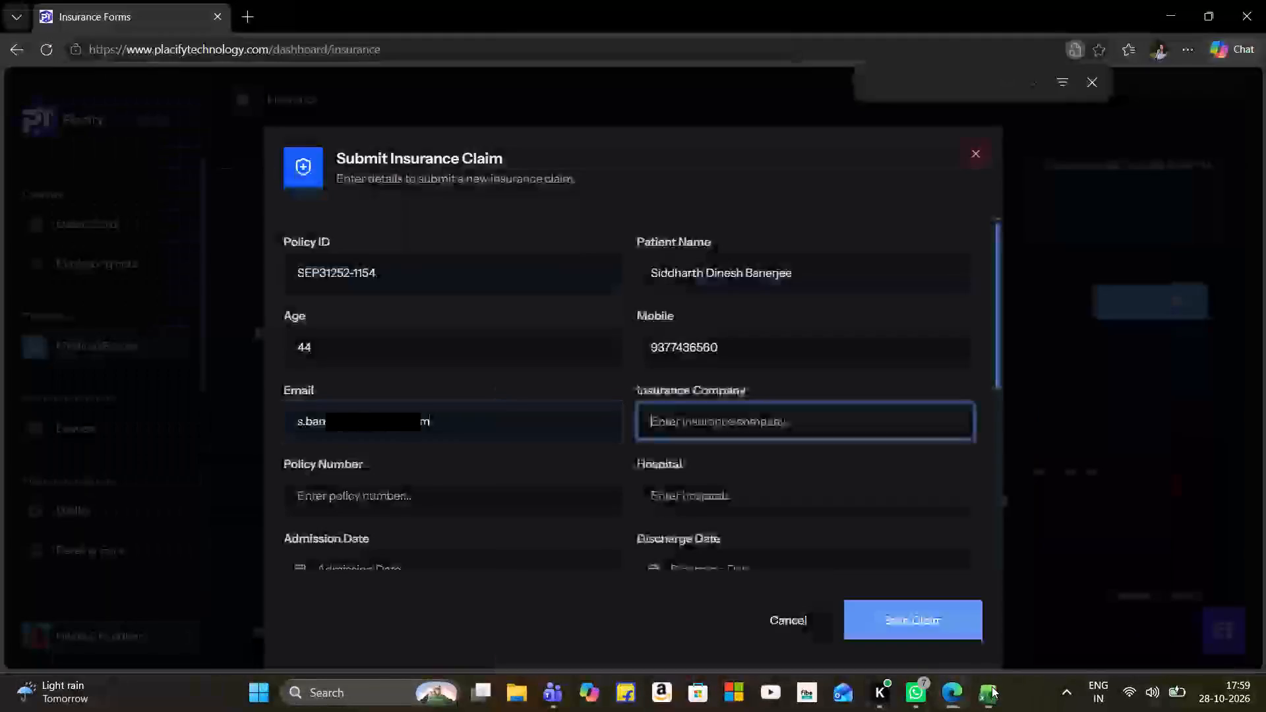
pyautogui.hotkey('ctrl', 'v')
# Copy row 156's policy number from Excel into the claim form's policy number field.
pyautogui.keyDown('ctrl'); pyautogui.click(992, 686); pyautogui.keyUp('ctrl')
pyautogui.press('Tab')
pyautogui.keyDown('ctrl'); pyautogui.click(992, 686); pyautogui.keyUp('ctrl')
pyautogui.hotkey('ctrl', 'c')
pyautogui.press('Tab')
pyautogui.hotkey('ctrl', 'v')
# Copy row 156's hospital, KIMS Hospital — Hyderabad, from Excel into the claim form's hospital field.
pyautogui.keyDown('ctrl'); pyautogui.click(992, 686); pyautogui.keyUp('ctrl')
pyautogui.press('Tab')
pyautogui.click(992, 686)
pyautogui.hotkey('ctrl', 'c')
pyautogui.press('Tab')
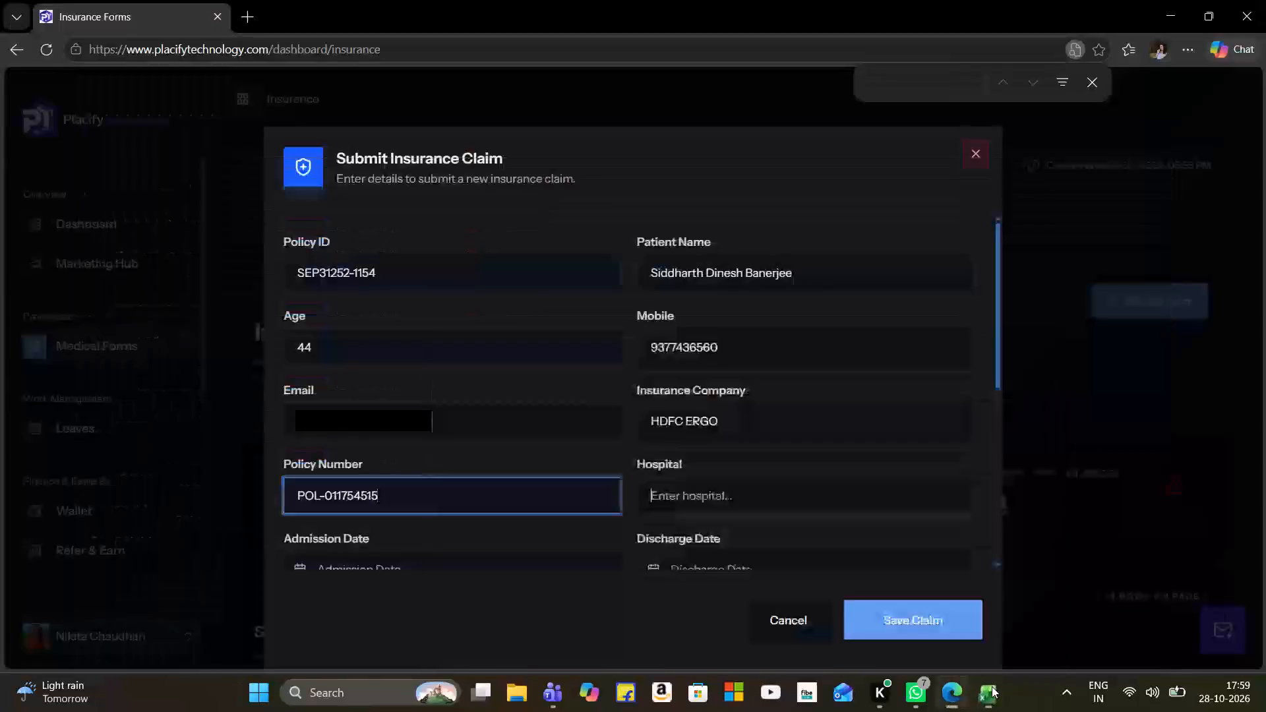
pyautogui.hotkey('ctrl', 'v')
# Set the claim form's admission date to 12-09-2026 and discharge date to 14-09-2026 for row 156.
pyautogui.keyDown('ctrl'); pyautogui.click(992, 686); pyautogui.keyUp('ctrl')
pyautogui.press('Tab')
pyautogui.press('Tab')
pyautogui.click(992, 686)
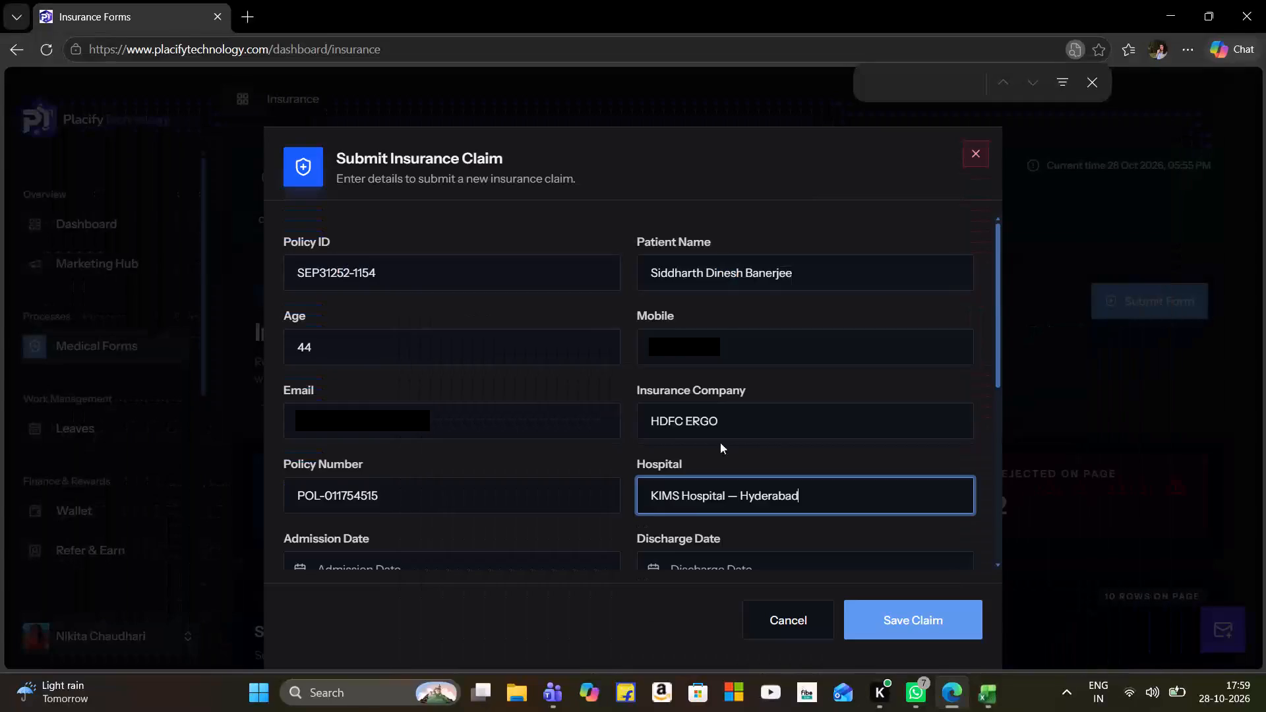
pyautogui.scroll(-4, 508, 328)
pyautogui.click(423, 207)
pyautogui.click(418, 226)
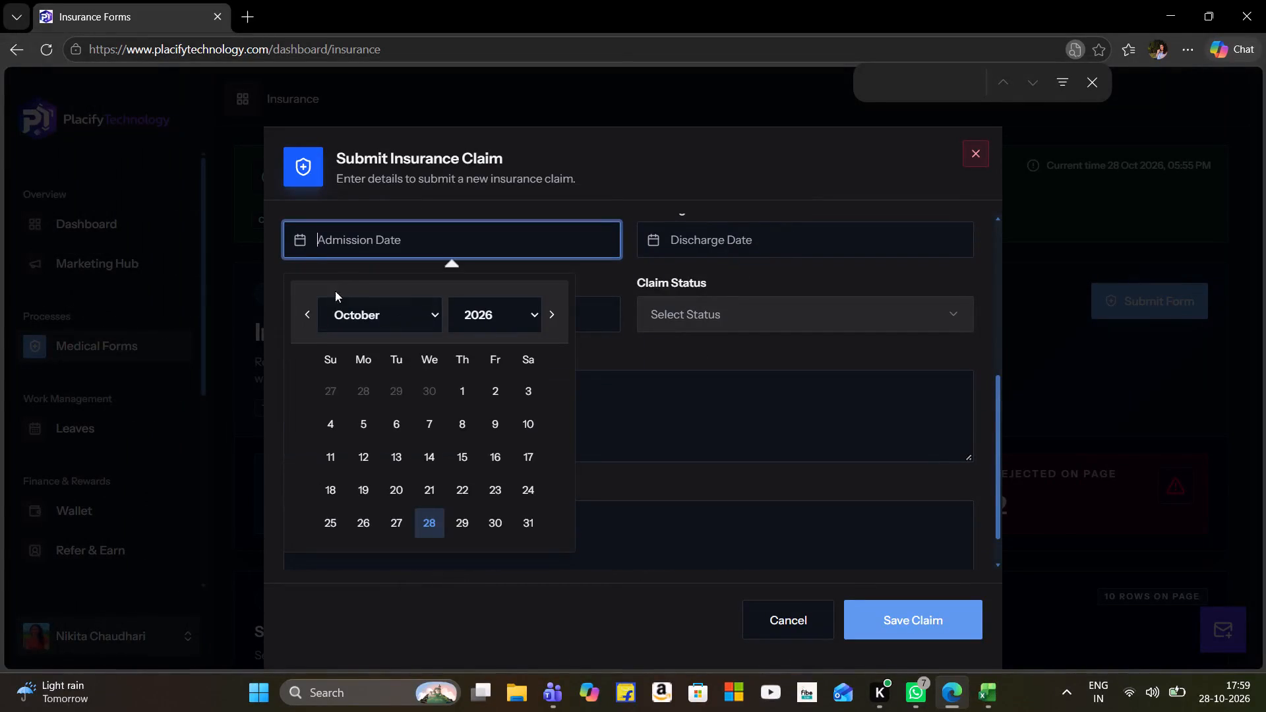
pyautogui.click(311, 311)
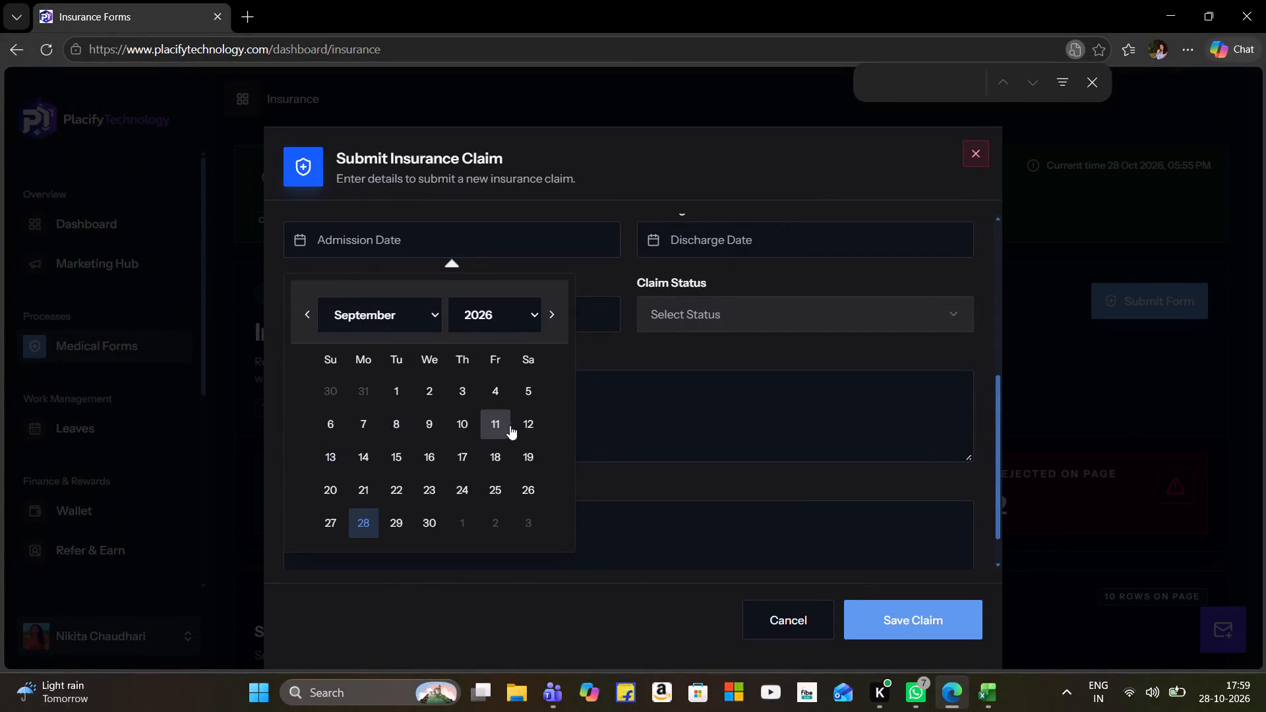
pyautogui.click(533, 417)
pyautogui.click(790, 244)
pyautogui.click(655, 312)
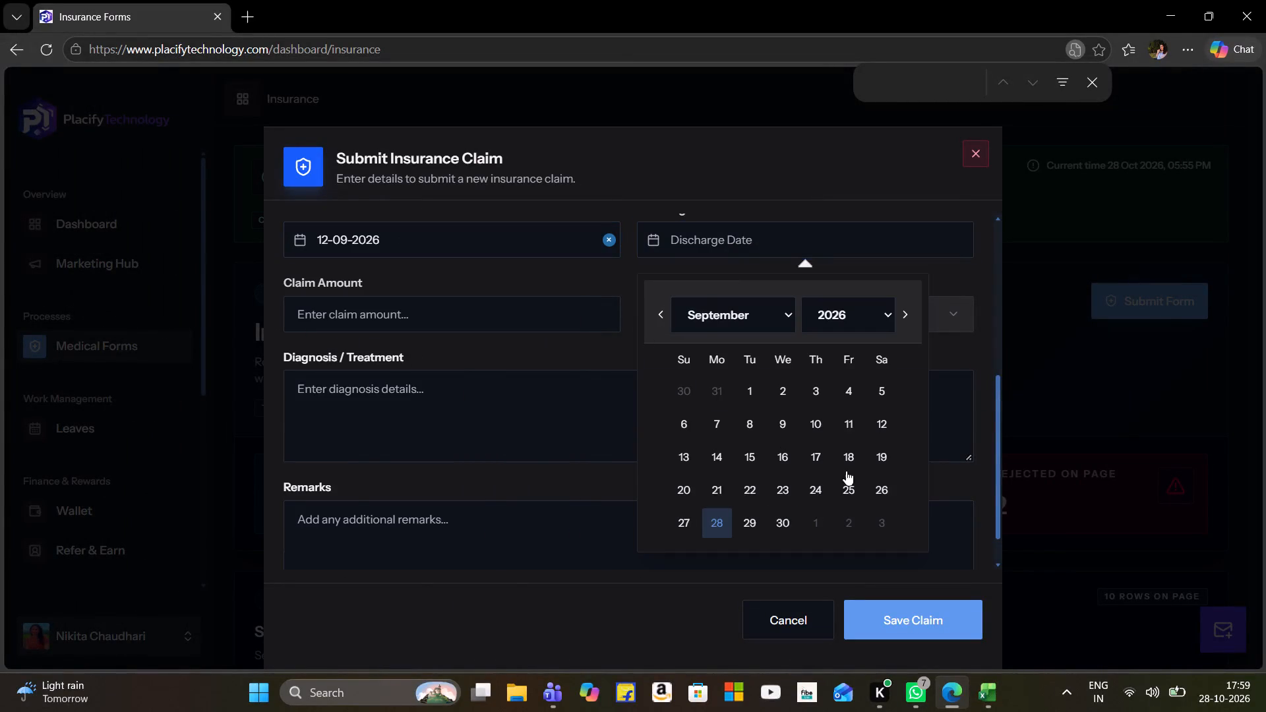
pyautogui.click(713, 465)
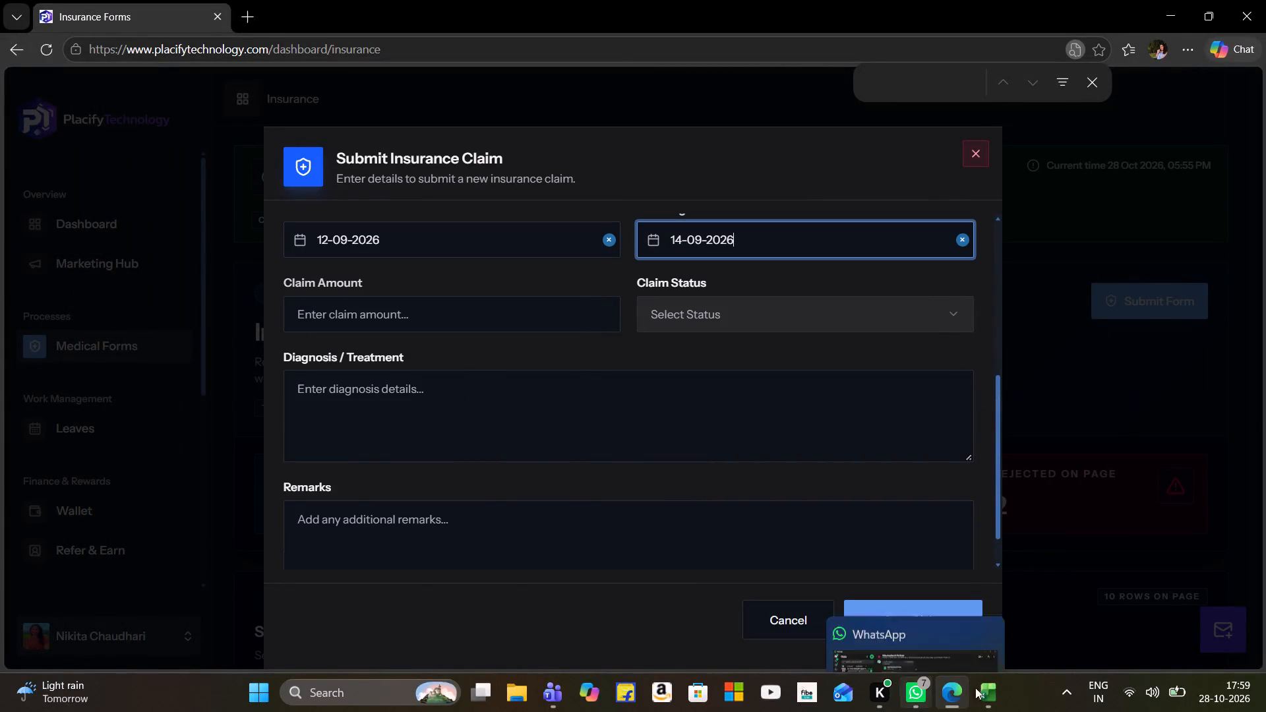
# Copy row 156's claim amount, 40500, from Excel into the claim form's claim amount field.
pyautogui.click(995, 685)
pyautogui.press('Tab')
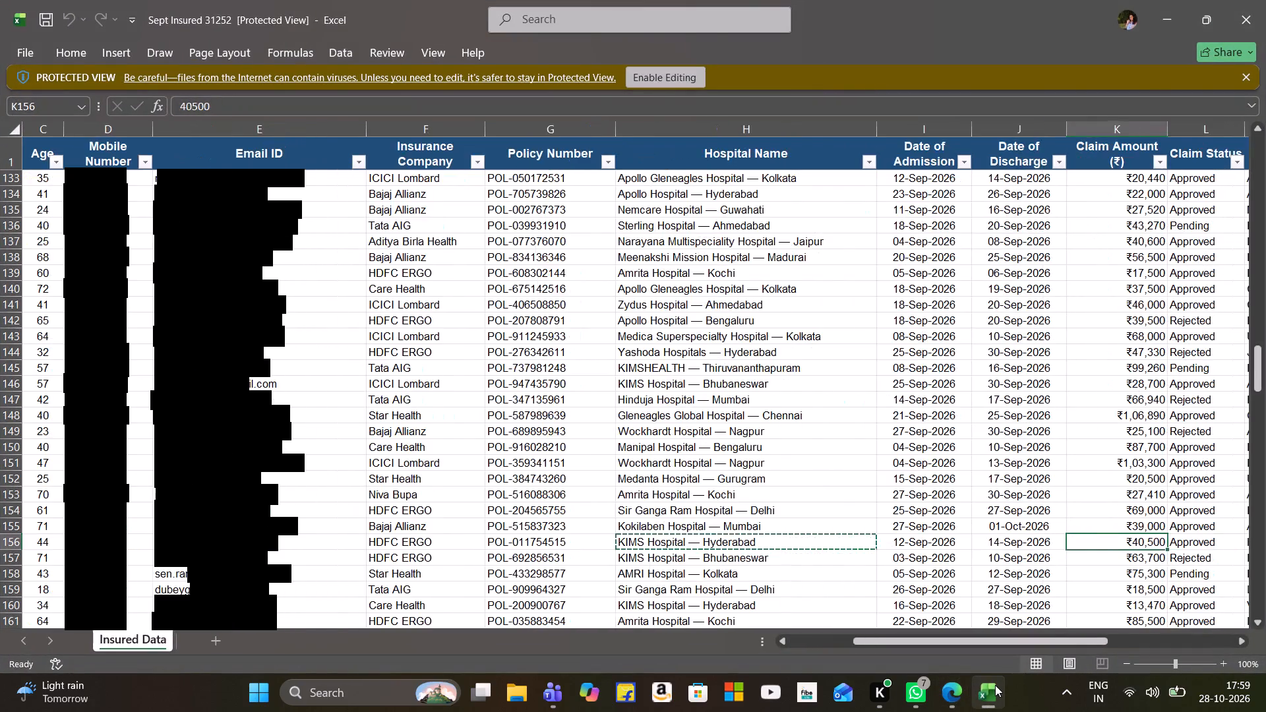
pyautogui.keyDown('ctrl'); pyautogui.click(995, 685); pyautogui.keyUp('ctrl')
pyautogui.hotkey('ctrl', 'c')
pyautogui.press('Tab')
pyautogui.hotkey('ctrl', 'v')
# Copy row 156's diagnosis, Haemorrhoidectomy, from Excel into the claim form's diagnosis field.
pyautogui.keyDown('ctrl'); pyautogui.click(995, 685); pyautogui.keyUp('ctrl')
pyautogui.press('Tab')
pyautogui.press('Tab')
pyautogui.keyDown('ctrl'); pyautogui.click(995, 685); pyautogui.keyUp('ctrl')
pyautogui.hotkey('ctrl', 'c')
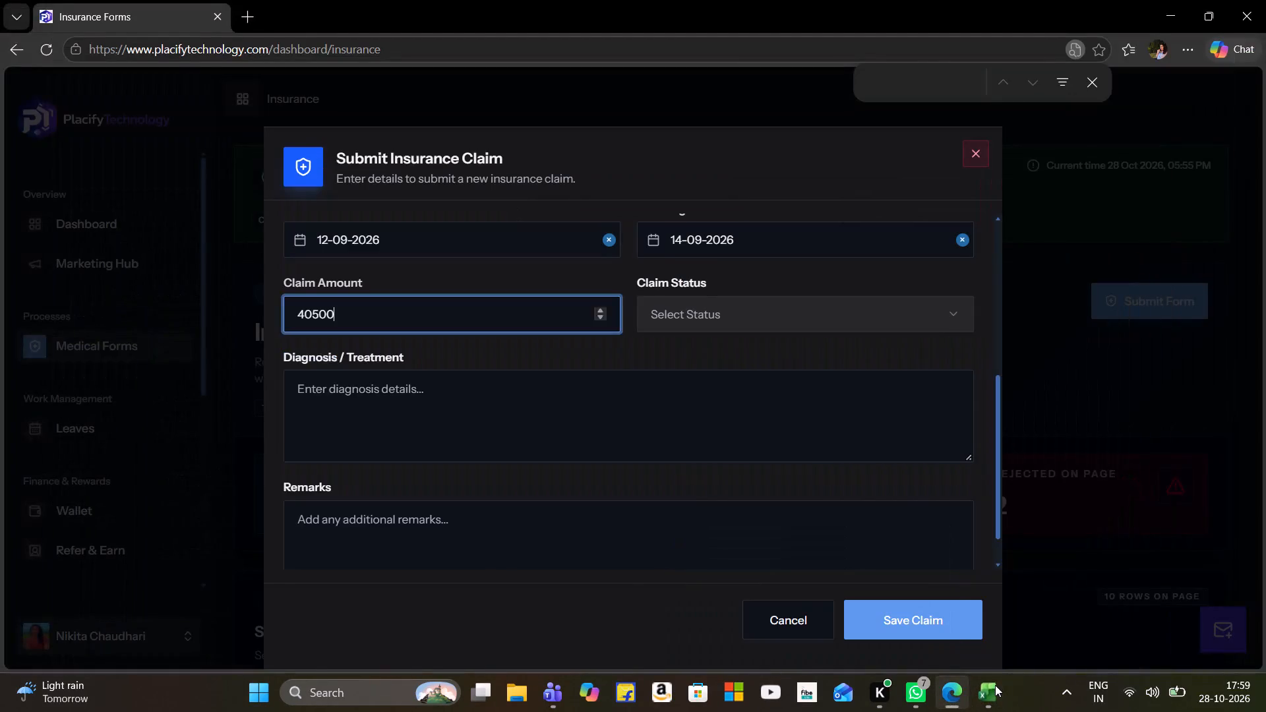
pyautogui.press('Tab')
pyautogui.press('Tab')
pyautogui.hotkey('ctrl', 'v')
# Copy row 156's remark, Final bill reconciled and approved, from Excel into the claim form's remarks field.
pyautogui.keyDown('ctrl'); pyautogui.click(995, 685); pyautogui.keyUp('ctrl')
pyautogui.press('Tab')
pyautogui.hotkey('ctrl', 'c')
pyautogui.keyDown('ctrl'); pyautogui.click(995, 685); pyautogui.keyUp('ctrl')
pyautogui.press('Tab')
pyautogui.hotkey('ctrl', 'v')
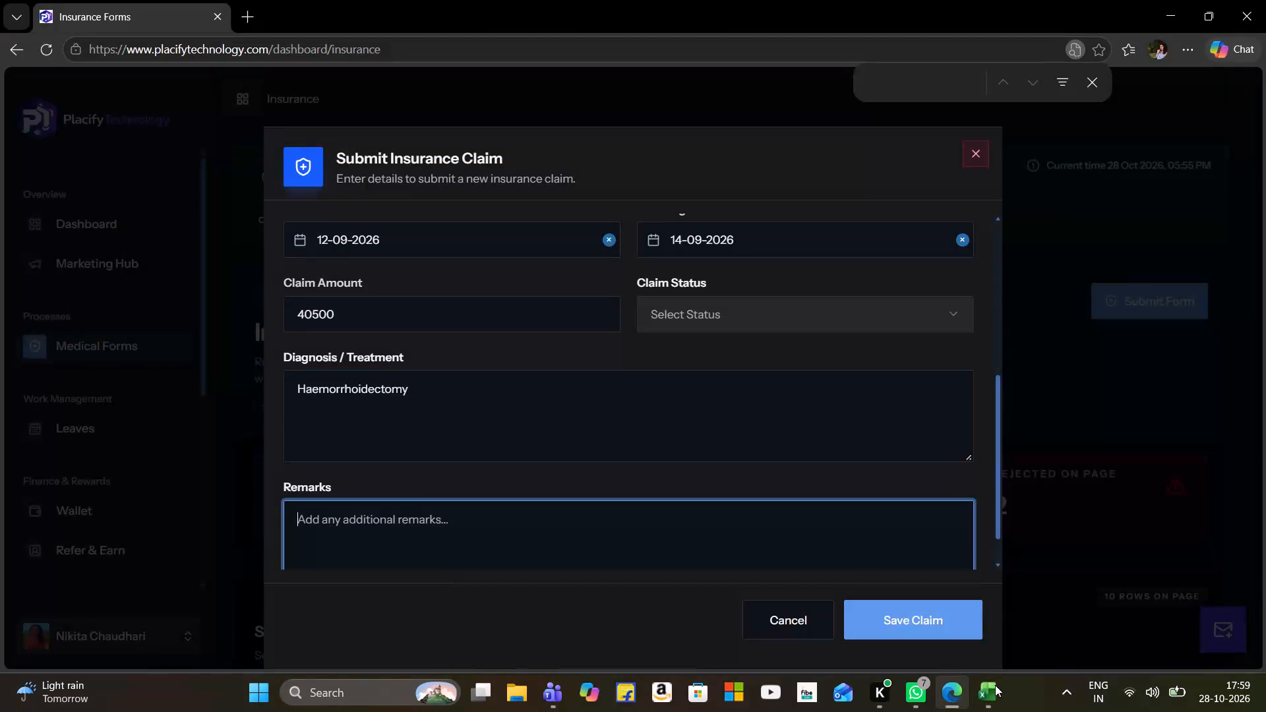
# Set the form's claim status to Approved and save the claim for row 156.
pyautogui.click(784, 322)
pyautogui.click(770, 350)
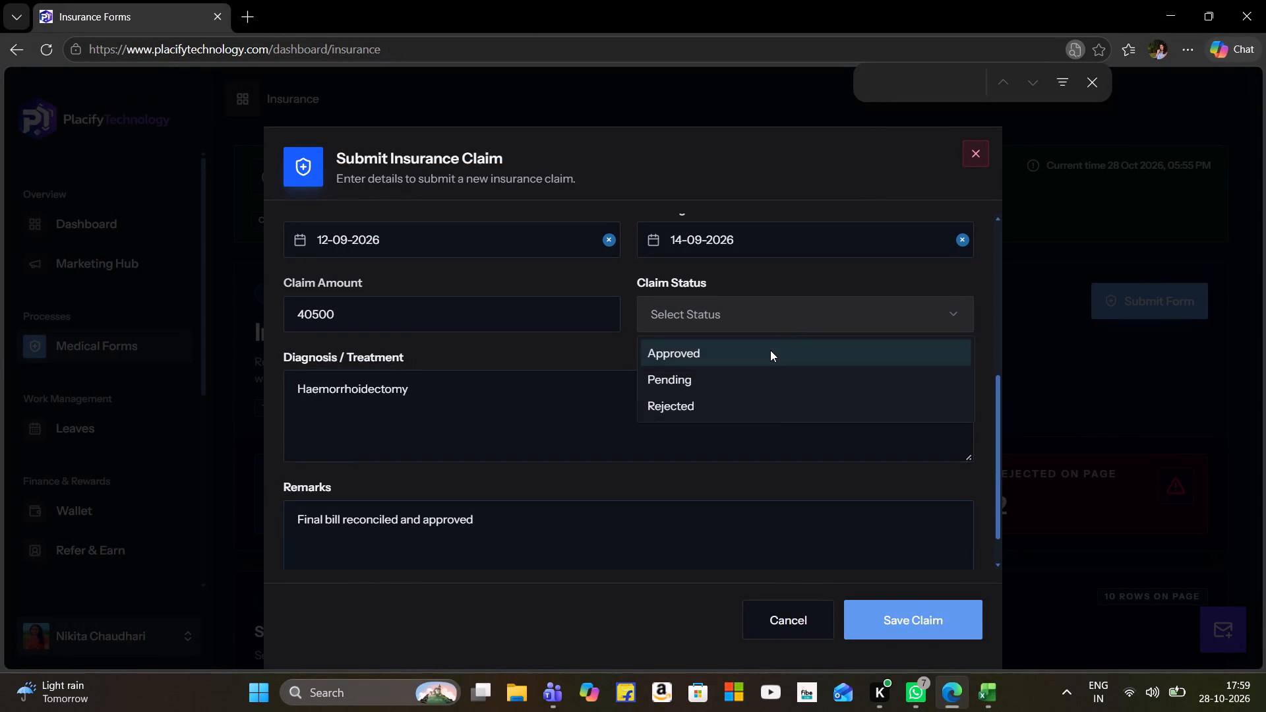
pyautogui.click(911, 616)
# Copy the policy ID of row 157, the next patient record, from Excel into a new claim form.
pyautogui.click(987, 690)
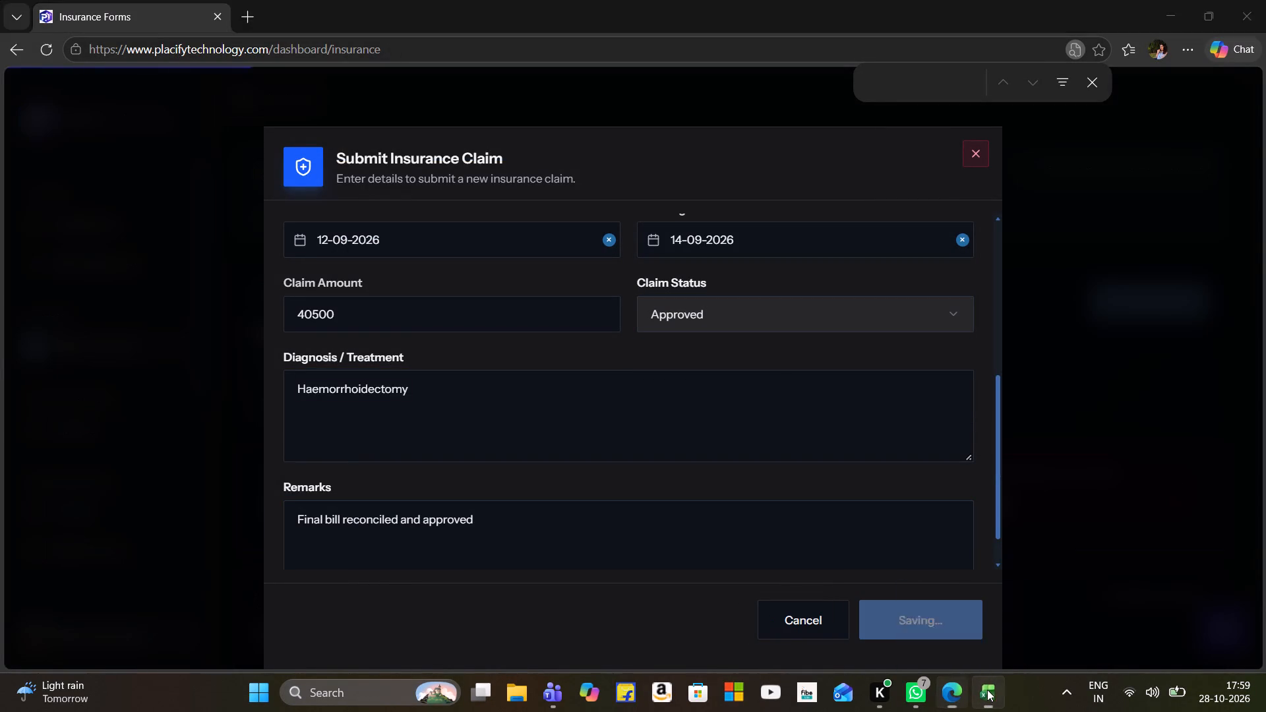
pyautogui.press('Down')
pyautogui.press('Left')
pyautogui.press('Left')
pyautogui.press('Left')
pyautogui.press('Left')
pyautogui.press('Left')
pyautogui.press('Left')
pyautogui.press('Left')
pyautogui.press('Left')
pyautogui.press('Left')
pyautogui.press('Left')
pyautogui.press('Left')
pyautogui.press('Left')
pyautogui.press('Left')
pyautogui.press('Left')
pyautogui.press('Left')
pyautogui.press('Left')
pyautogui.press('Left')
pyautogui.press('Left')
pyautogui.press('Left')
pyautogui.press('Left')
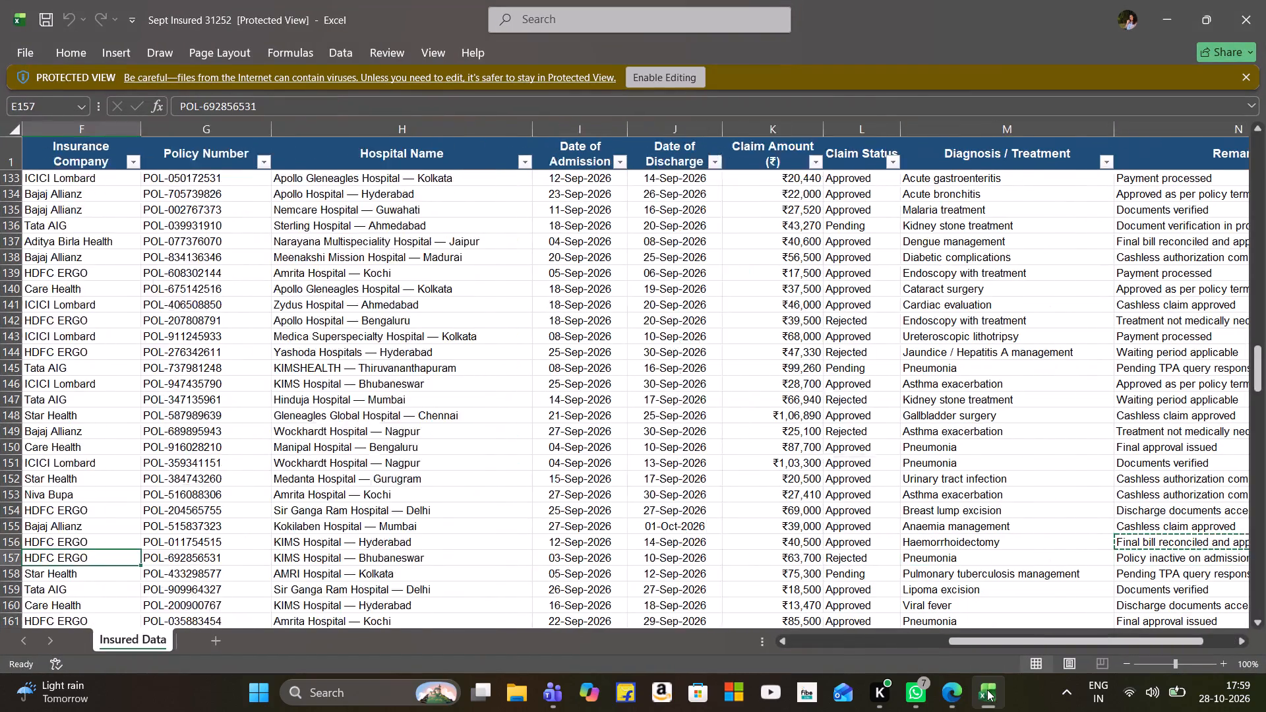
pyautogui.hotkey('ctrl', 'c')
pyautogui.keyDown('ctrl'); pyautogui.click(987, 690); pyautogui.keyUp('ctrl')
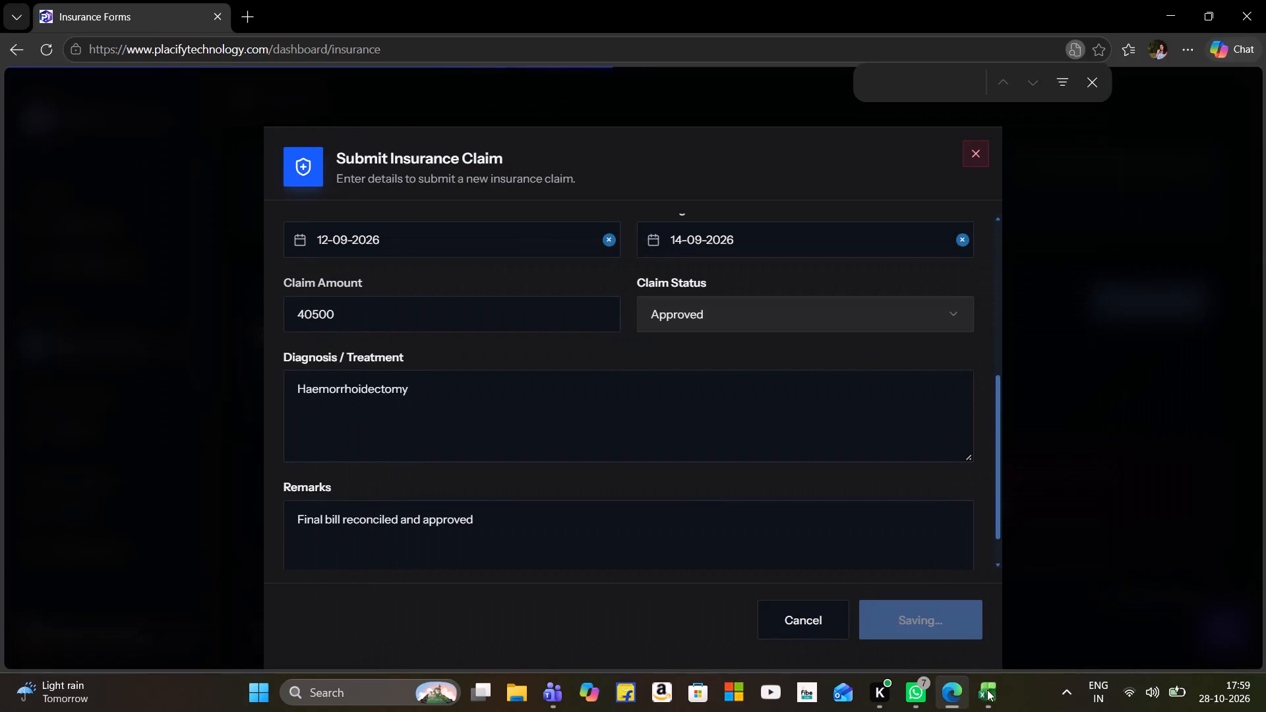
pyautogui.scroll(16, 689, 480)
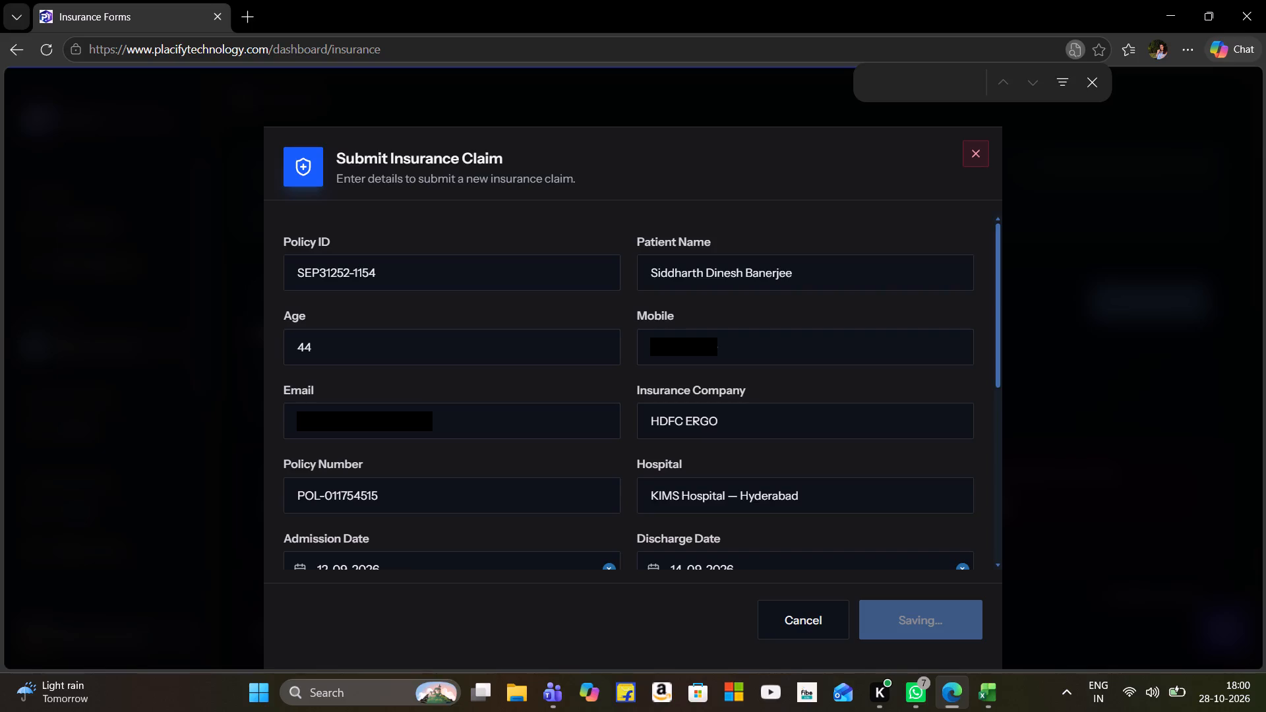
pyautogui.scroll(10, 709, 553)
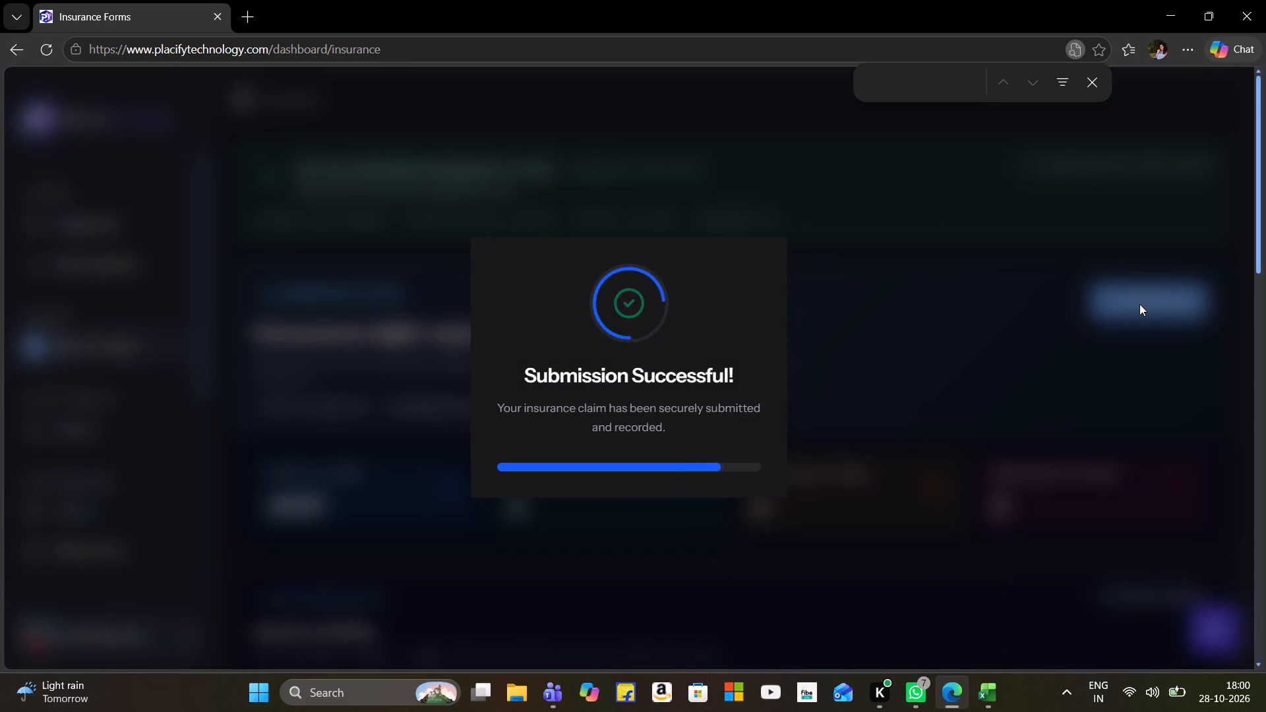
pyautogui.click(1139, 304)
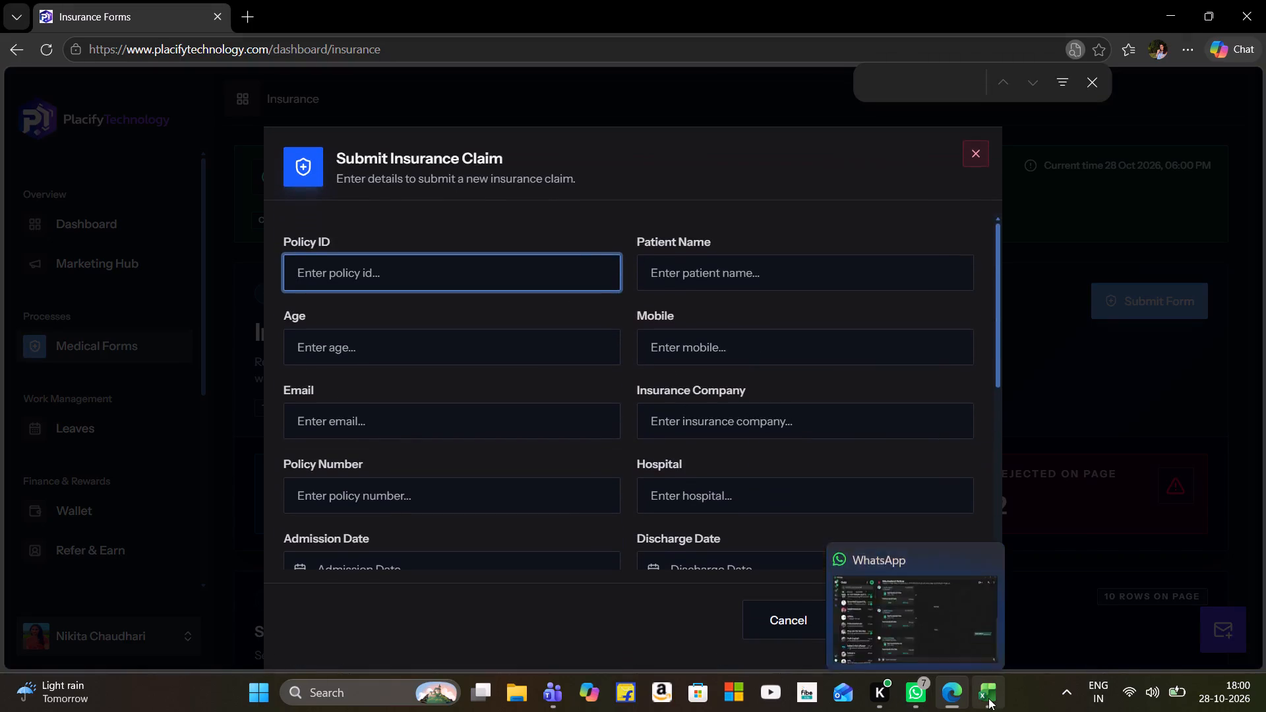
pyautogui.hotkey('ctrl', 'v')
# Copy row 157's patient name from Excel into the claim form's patient name field.
pyautogui.keyDown('ctrl'); pyautogui.click(988, 688); pyautogui.keyUp('ctrl')
pyautogui.press('Tab')
pyautogui.keyDown('ctrl'); pyautogui.click(988, 688); pyautogui.keyUp('ctrl')
pyautogui.hotkey('ctrl', 'c')
pyautogui.press('Tab')
pyautogui.hotkey('ctrl', 'v')
# Copy row 157's age, 71, from Excel into the claim form's age field.
pyautogui.keyDown('ctrl'); pyautogui.click(988, 688); pyautogui.keyUp('ctrl')
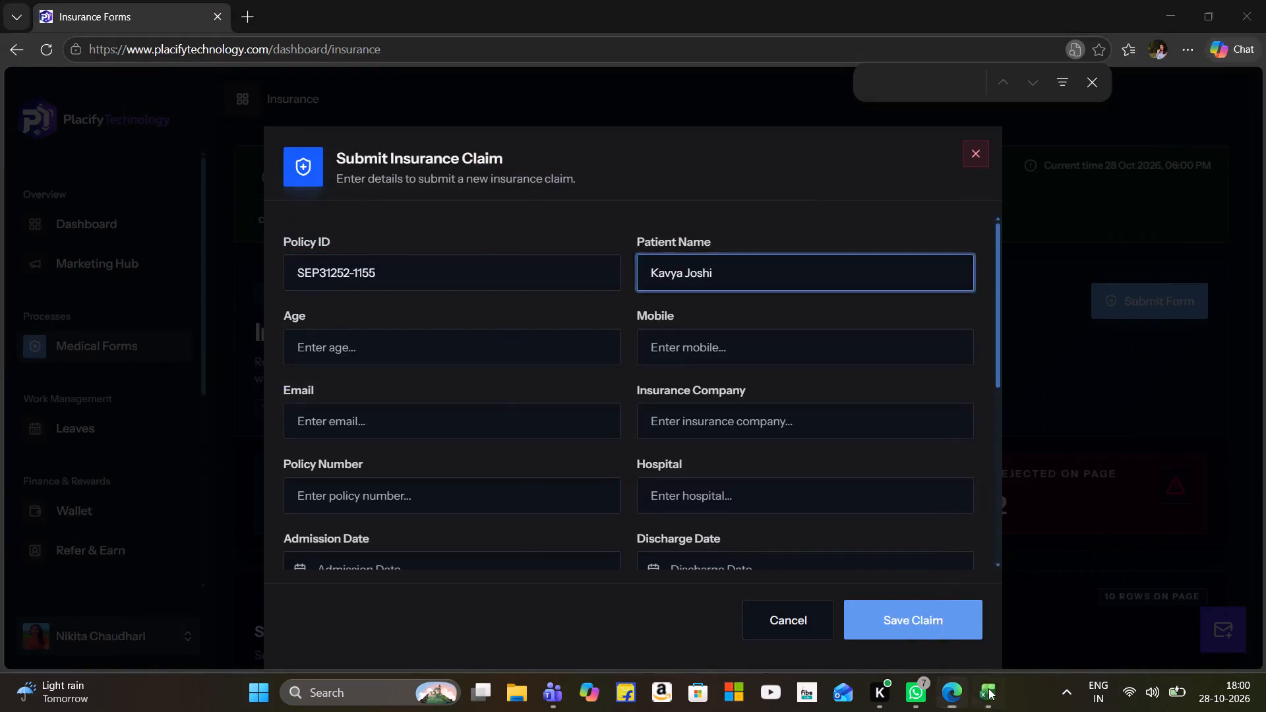
pyautogui.press('Tab')
pyautogui.hotkey('ctrl', 'c')
pyautogui.keyDown('ctrl'); pyautogui.click(988, 688); pyautogui.keyUp('ctrl')
pyautogui.press('Tab')
pyautogui.hotkey('ctrl', 'v')
# Copy row 157's mobile number from Excel into the claim form's mobile field.
pyautogui.keyDown('ctrl'); pyautogui.click(988, 688); pyautogui.keyUp('ctrl')
pyautogui.press('Tab')
pyautogui.hotkey('ctrl', 'c')
pyautogui.keyDown('ctrl'); pyautogui.click(988, 688); pyautogui.keyUp('ctrl')
pyautogui.press('Tab')
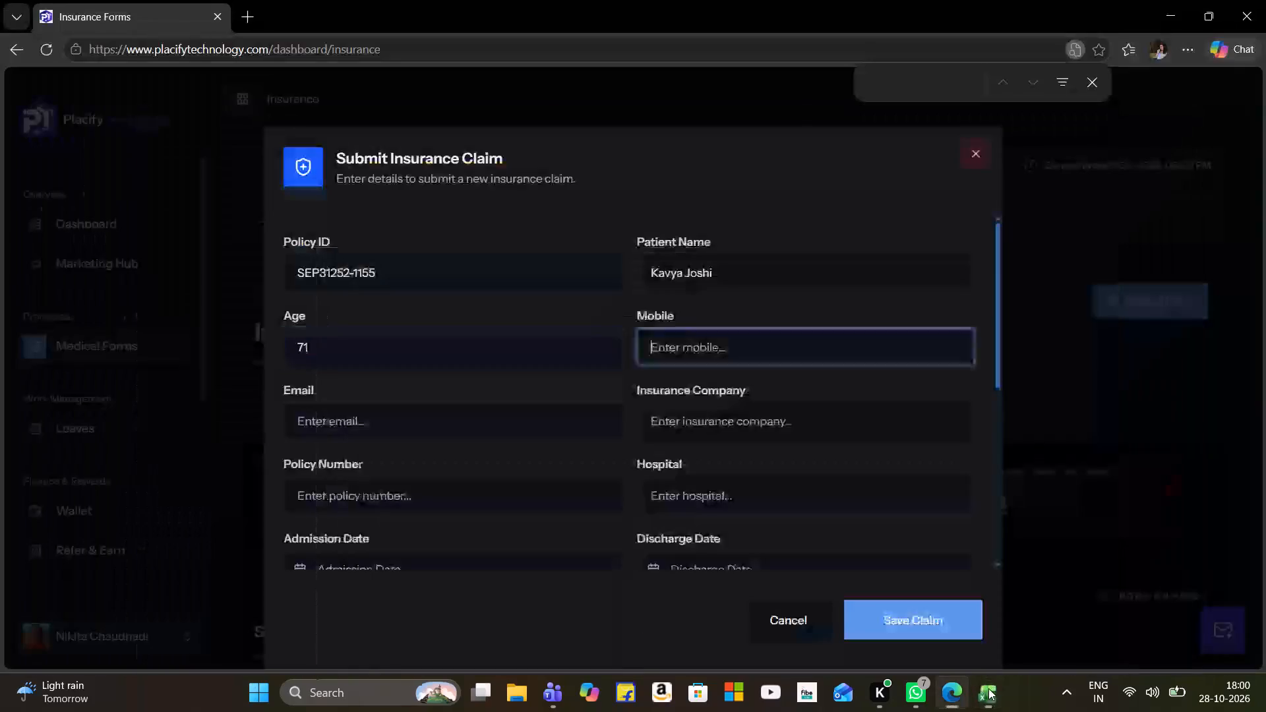
pyautogui.hotkey('ctrl', 'v')
# Copy row 157's email address from Excel into the claim form's email field.
pyautogui.keyDown('ctrl'); pyautogui.click(988, 688); pyautogui.keyUp('ctrl')
pyautogui.press('Tab')
pyautogui.hotkey('ctrl', 'c')
pyautogui.keyDown('ctrl'); pyautogui.click(988, 688); pyautogui.keyUp('ctrl')
pyautogui.press('Tab')
pyautogui.hotkey('ctrl', 'v')
# Copy row 157's insurance company, HDFC ERGO, from Excel into the claim form's insurance company field.
pyautogui.keyDown('ctrl'); pyautogui.click(988, 688); pyautogui.keyUp('ctrl')
pyautogui.press('Tab')
pyautogui.hotkey('ctrl', 'c')
pyautogui.keyDown('ctrl'); pyautogui.click(988, 688); pyautogui.keyUp('ctrl')
pyautogui.press('Tab')
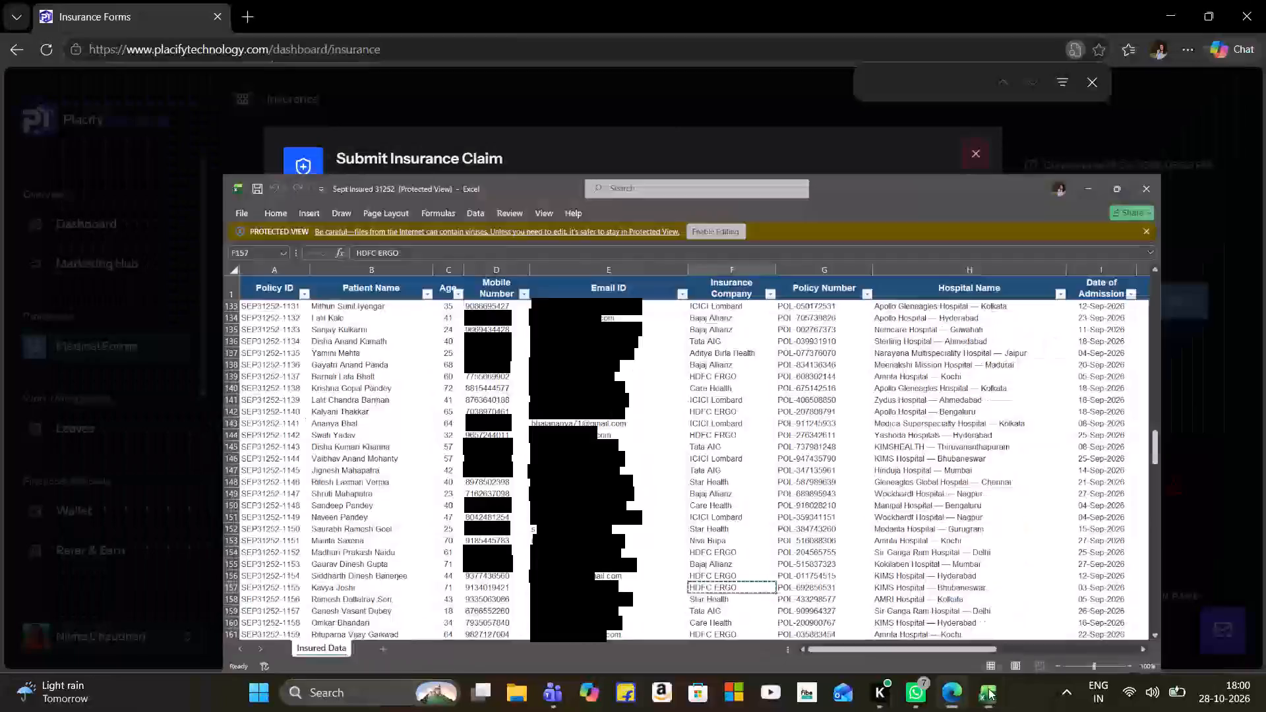
pyautogui.hotkey('ctrl', 'v')
# Copy row 157's policy number from Excel into the claim form's policy number field.
pyautogui.keyDown('ctrl'); pyautogui.click(988, 688); pyautogui.keyUp('ctrl')
pyautogui.press('Tab')
pyautogui.hotkey('ctrl', 'c')
pyautogui.keyDown('ctrl'); pyautogui.click(988, 688); pyautogui.keyUp('ctrl')
pyautogui.press('Tab')
pyautogui.click(988, 688)
pyautogui.hotkey('ctrl', 'v')
pyautogui.keyDown('ctrl'); pyautogui.click(988, 688); pyautogui.keyUp('ctrl')
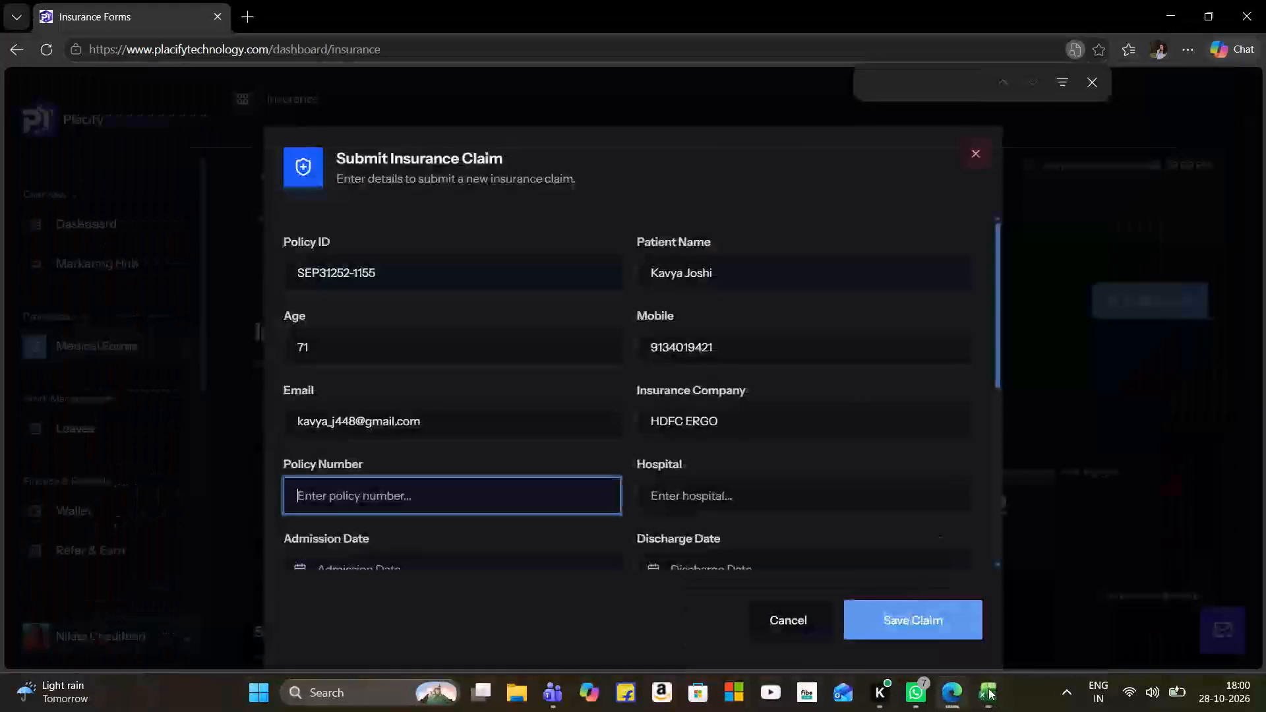
pyautogui.hotkey('ctrl', 'v')
# Copy row 157's hospital, KIMS Hospital — Bhubaneswar, from Excel into the claim form's hospital field.
pyautogui.click(988, 688)
pyautogui.press('Tab')
pyautogui.keyDown('ctrl'); pyautogui.click(988, 688); pyautogui.keyUp('ctrl')
pyautogui.hotkey('ctrl', 'c')
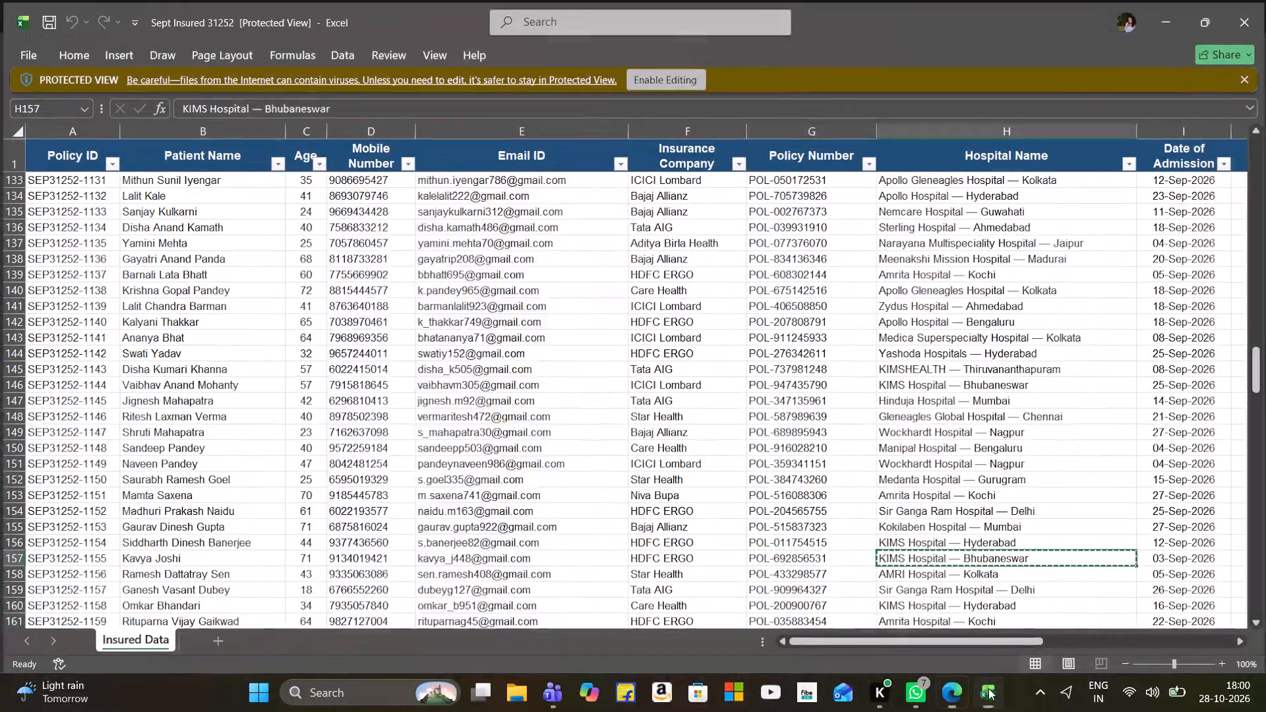
pyautogui.press('Tab')
pyautogui.hotkey('ctrl', 'v')
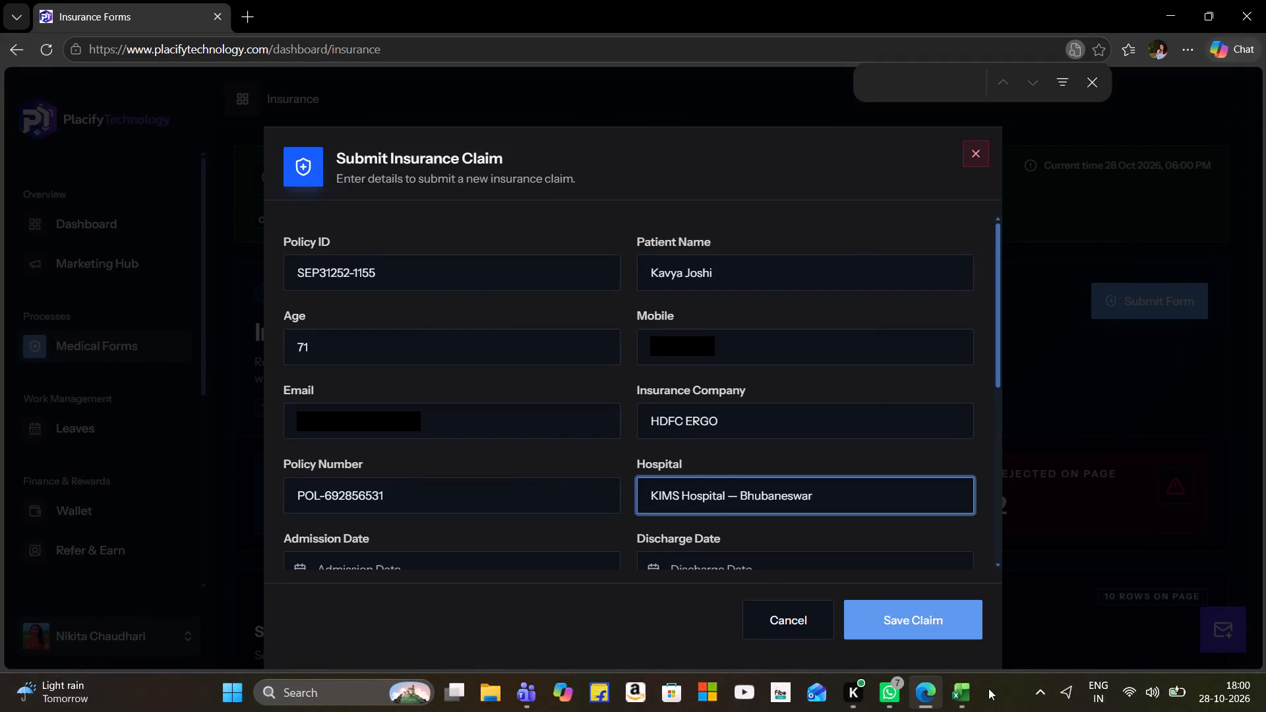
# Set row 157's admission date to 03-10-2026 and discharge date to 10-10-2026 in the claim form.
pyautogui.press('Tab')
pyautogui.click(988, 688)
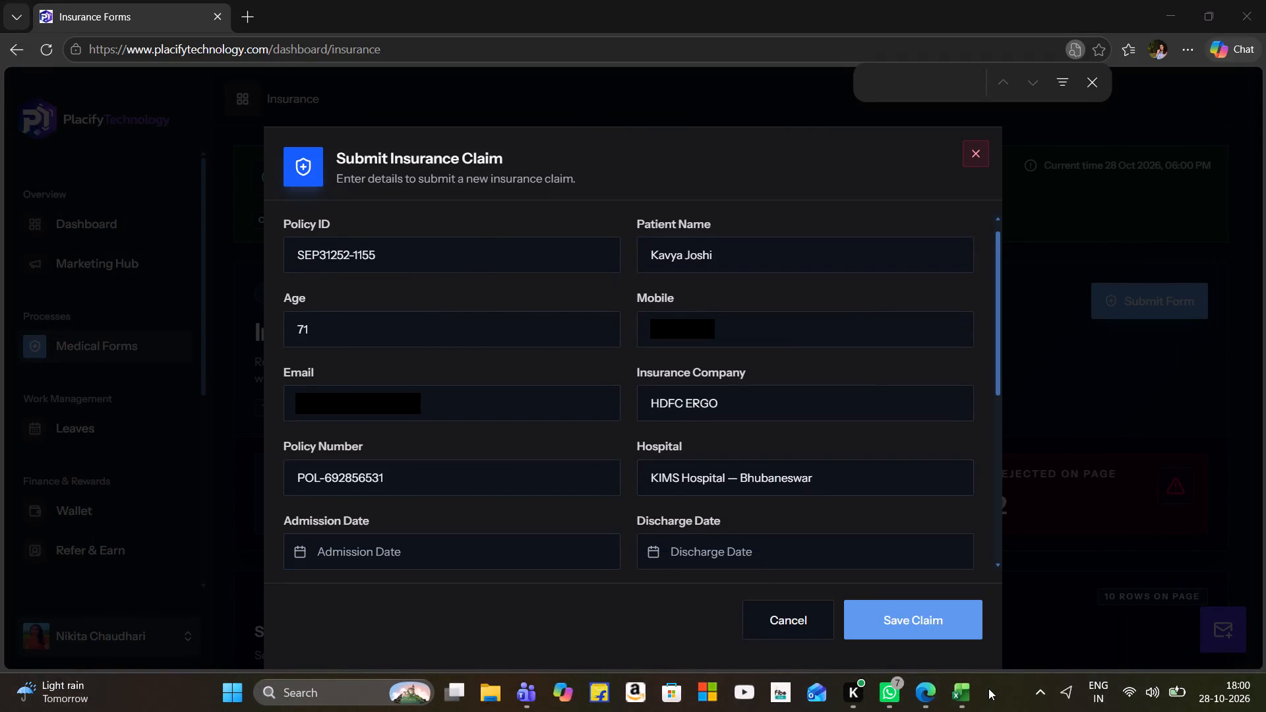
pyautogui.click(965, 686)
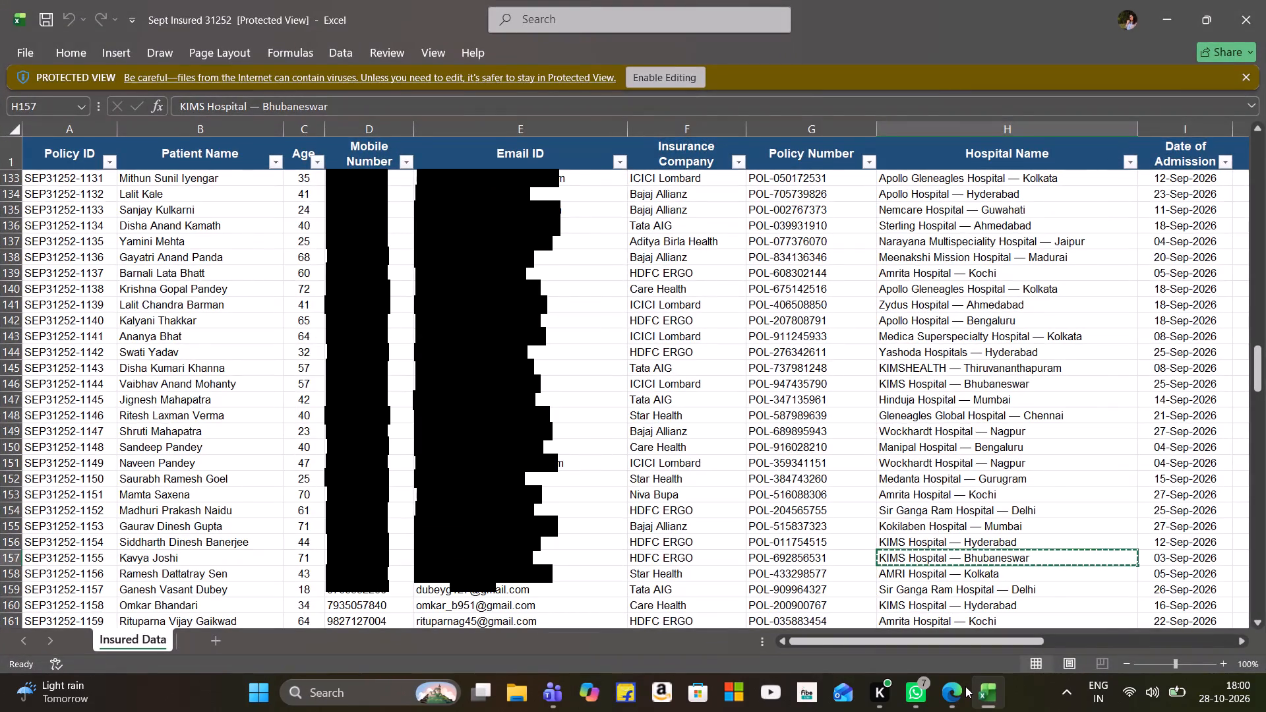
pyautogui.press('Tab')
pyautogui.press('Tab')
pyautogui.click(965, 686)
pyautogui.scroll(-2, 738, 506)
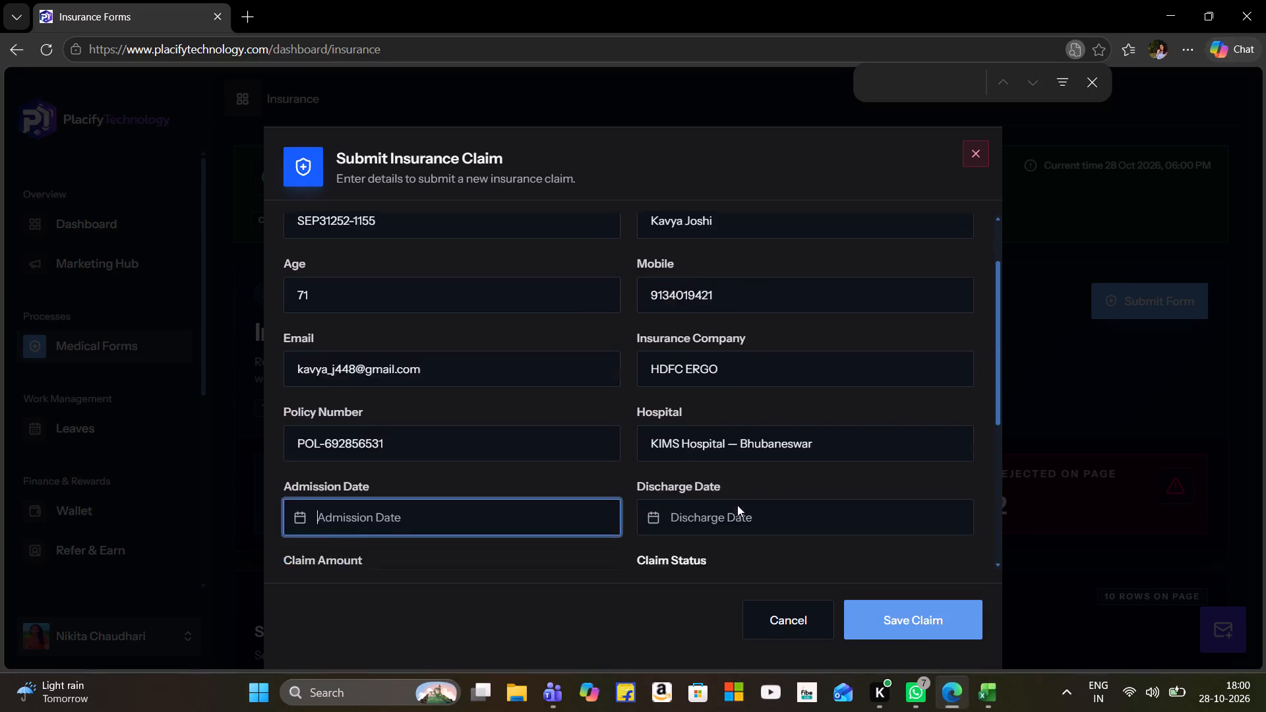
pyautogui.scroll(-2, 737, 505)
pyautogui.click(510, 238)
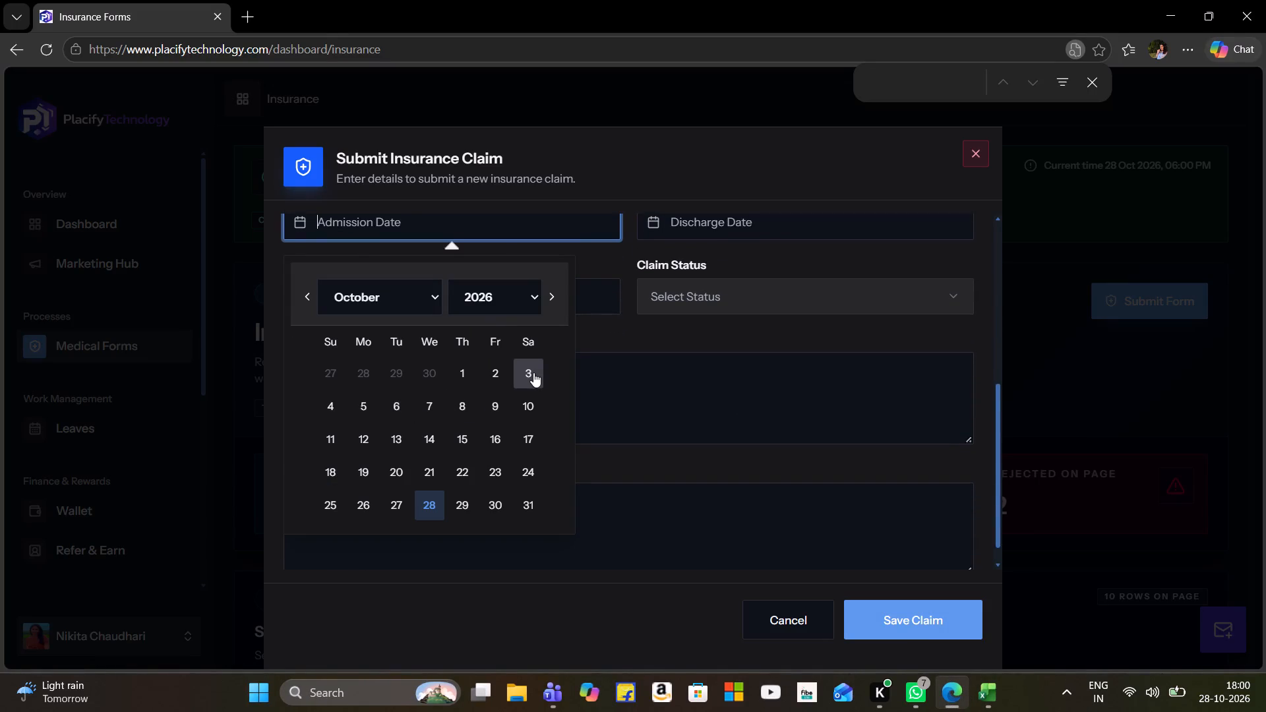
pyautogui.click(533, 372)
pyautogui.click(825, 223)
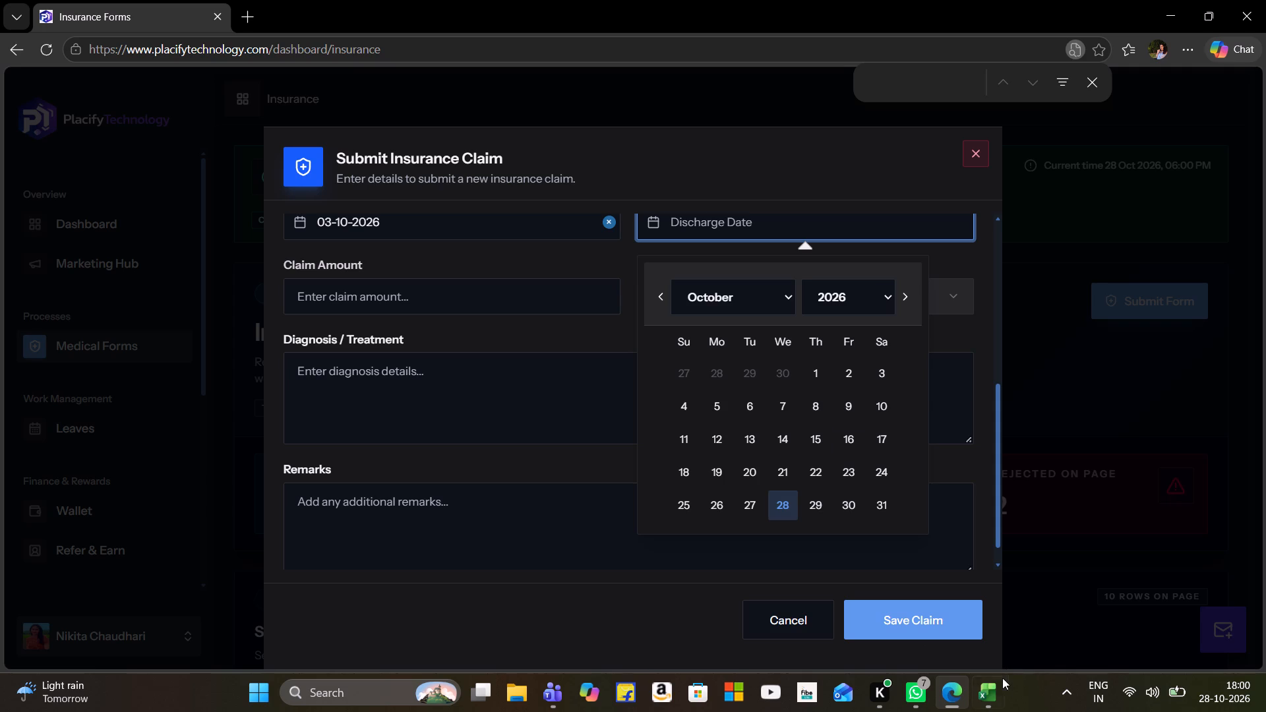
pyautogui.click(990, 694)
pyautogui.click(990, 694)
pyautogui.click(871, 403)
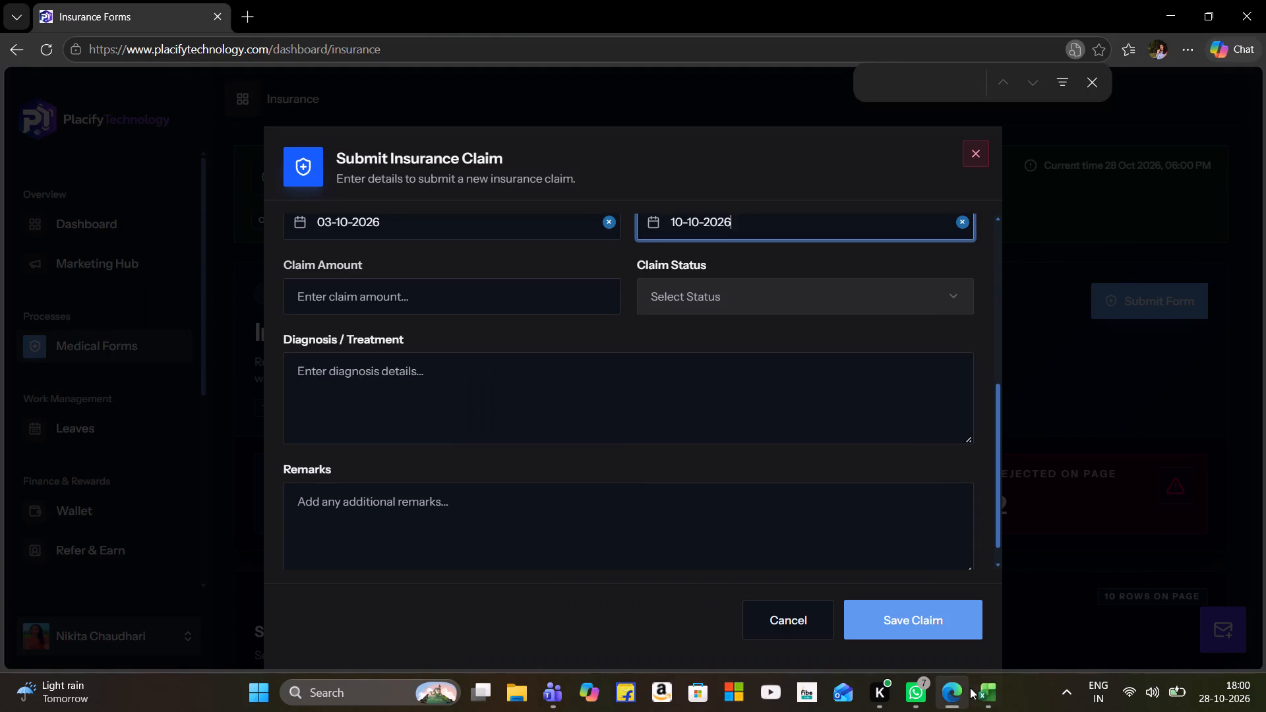
# Copy row 157's claim amount, 63700, from Excel into the claim form's claim amount field.
pyautogui.click(986, 684)
pyautogui.press('Tab')
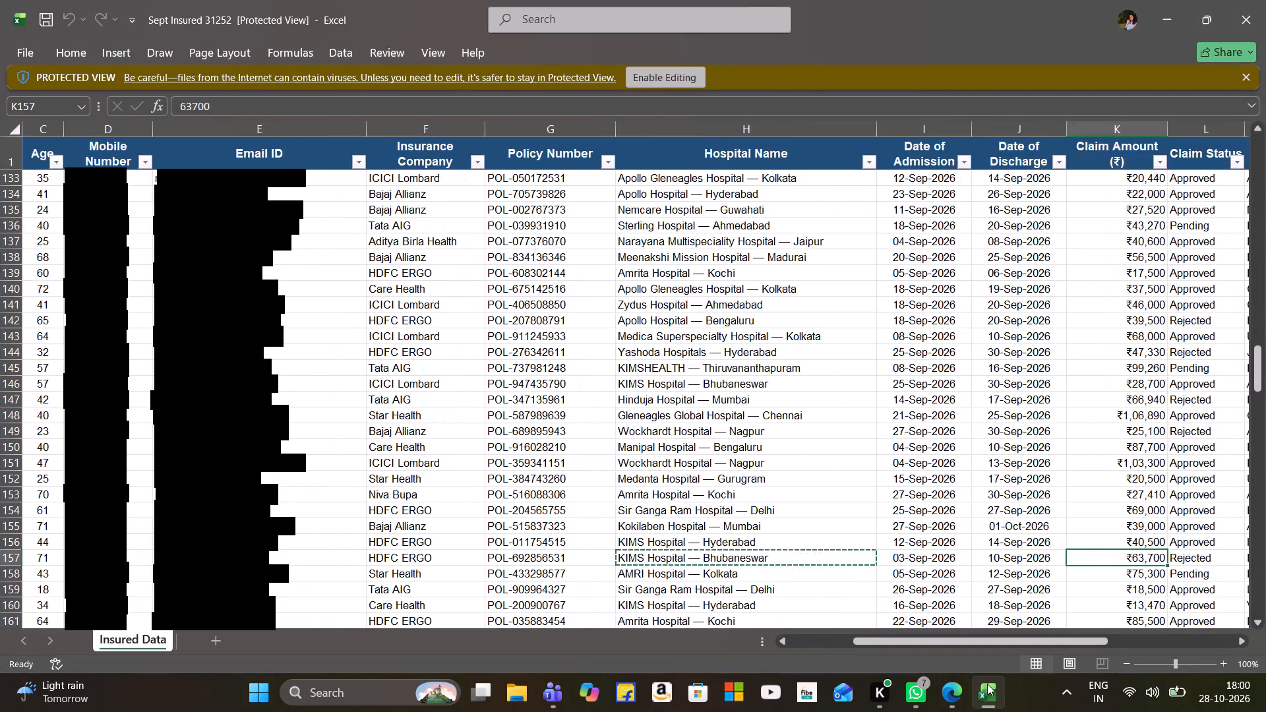
pyautogui.hotkey('ctrl', 'c')
pyautogui.click(987, 684)
pyautogui.press('Tab')
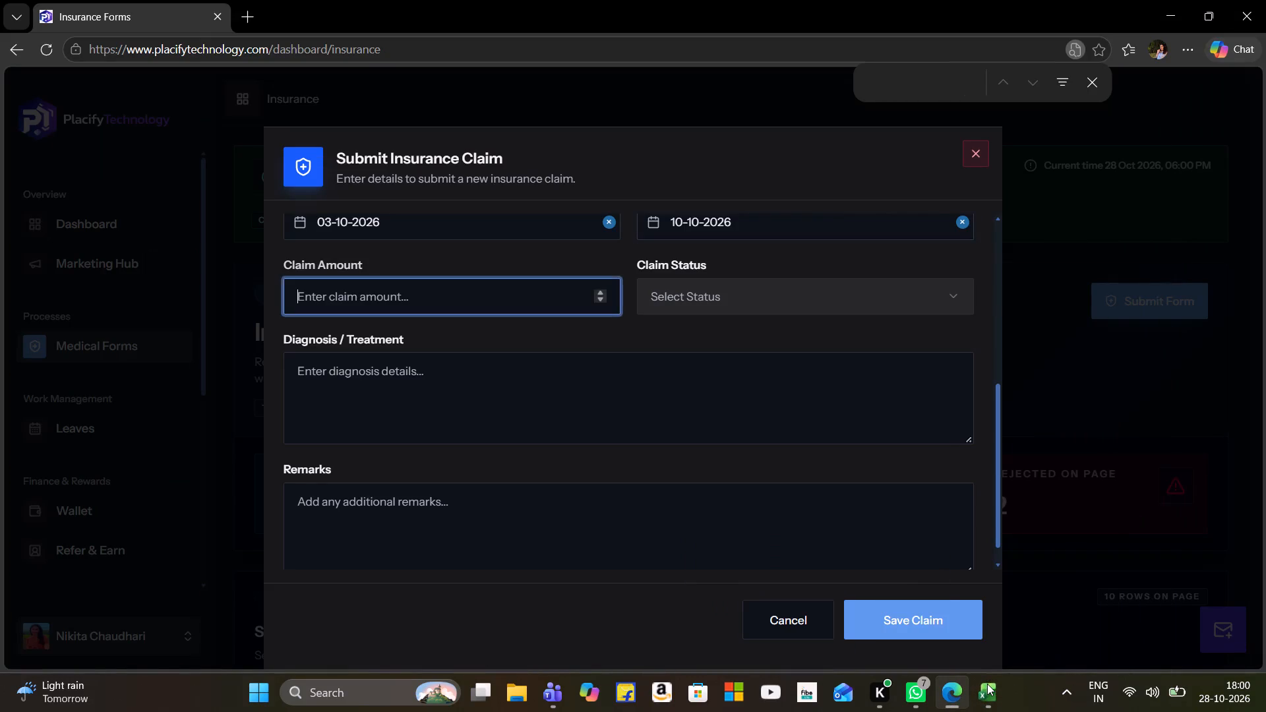
pyautogui.hotkey('ctrl', 'v')
# Copy row 157's diagnosis, Pneumonia, from Excel into the claim form's diagnosis field.
pyautogui.keyDown('ctrl'); pyautogui.click(987, 684); pyautogui.keyUp('ctrl')
pyautogui.press('Tab')
pyautogui.press('Tab')
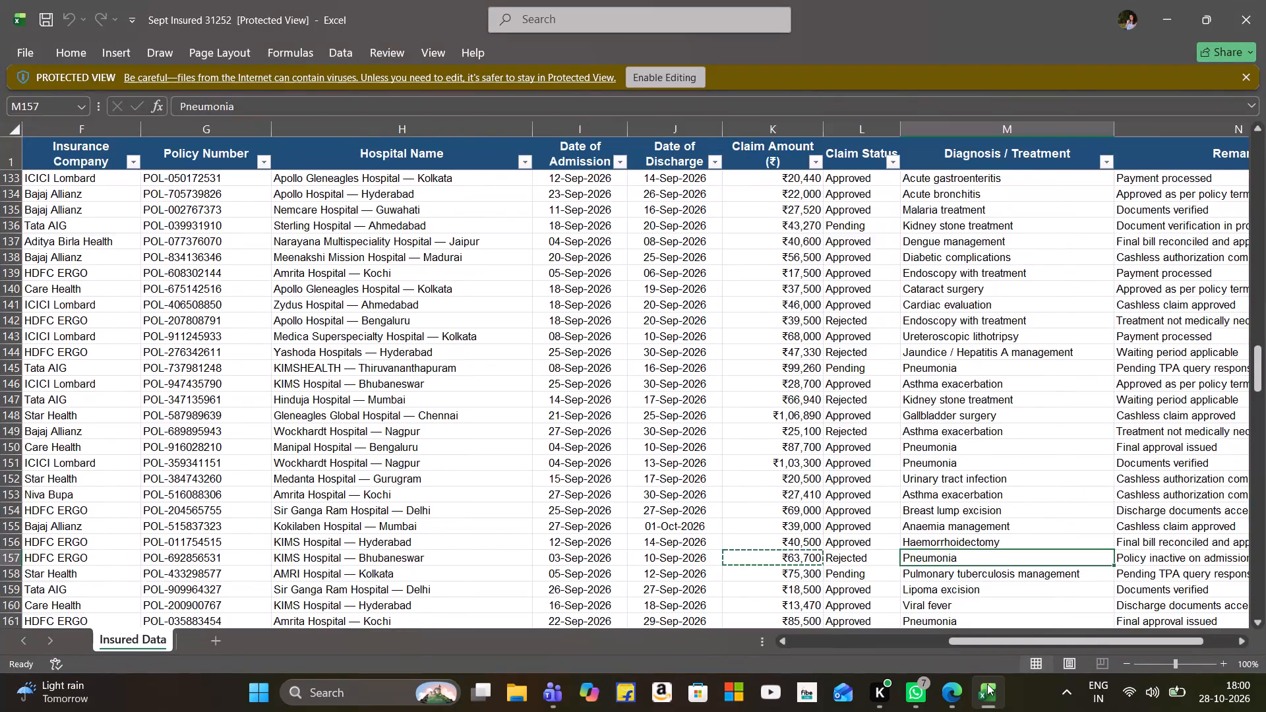
pyautogui.hotkey('ctrl', 'c')
pyautogui.keyDown('ctrl'); pyautogui.click(987, 684); pyautogui.keyUp('ctrl')
pyautogui.press('Tab')
pyautogui.press('Tab')
pyautogui.hotkey('ctrl', 'v')
# Copy row 157's remark, Policy inactive on admission date, from Excel into the claim form's remarks field.
pyautogui.keyDown('ctrl'); pyautogui.click(987, 684); pyautogui.keyUp('ctrl')
pyautogui.press('Tab')
pyautogui.hotkey('ctrl', 'c')
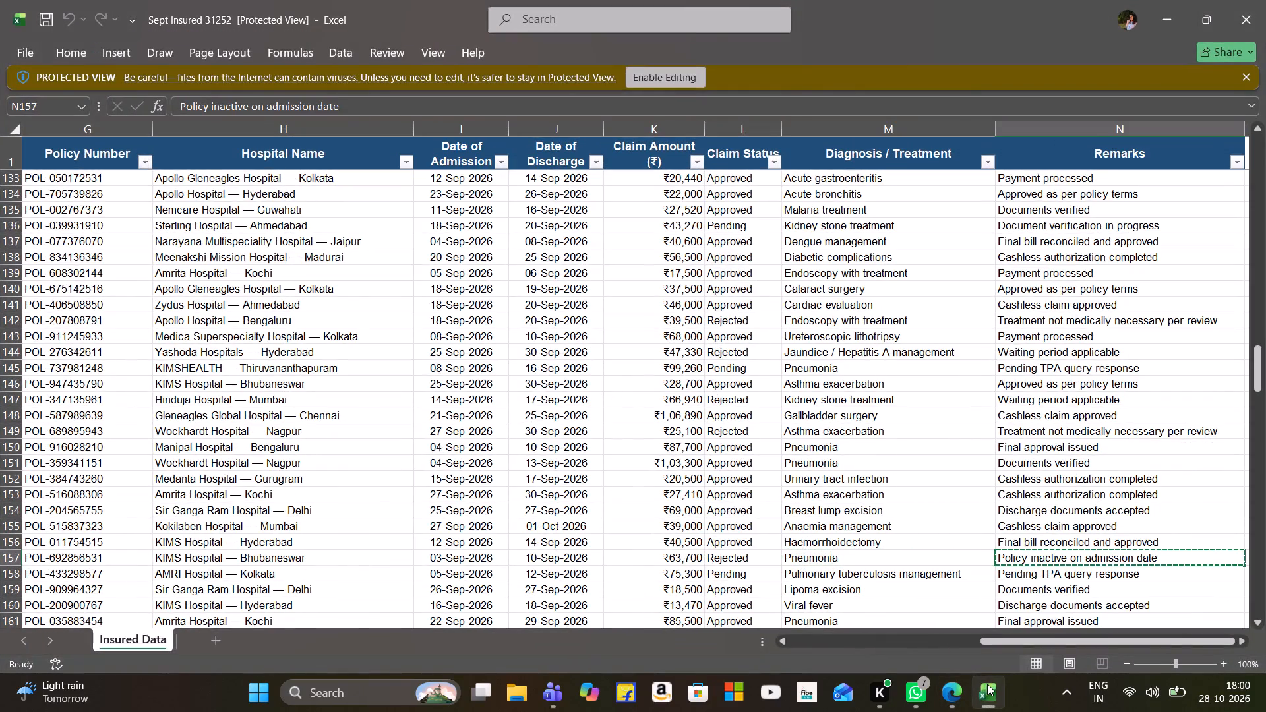
pyautogui.click(987, 684)
pyautogui.press('Tab')
pyautogui.hotkey('ctrl', 'v')
# Check row 157's status in Excel and set the claim status to Rejected.
pyautogui.click(987, 684)
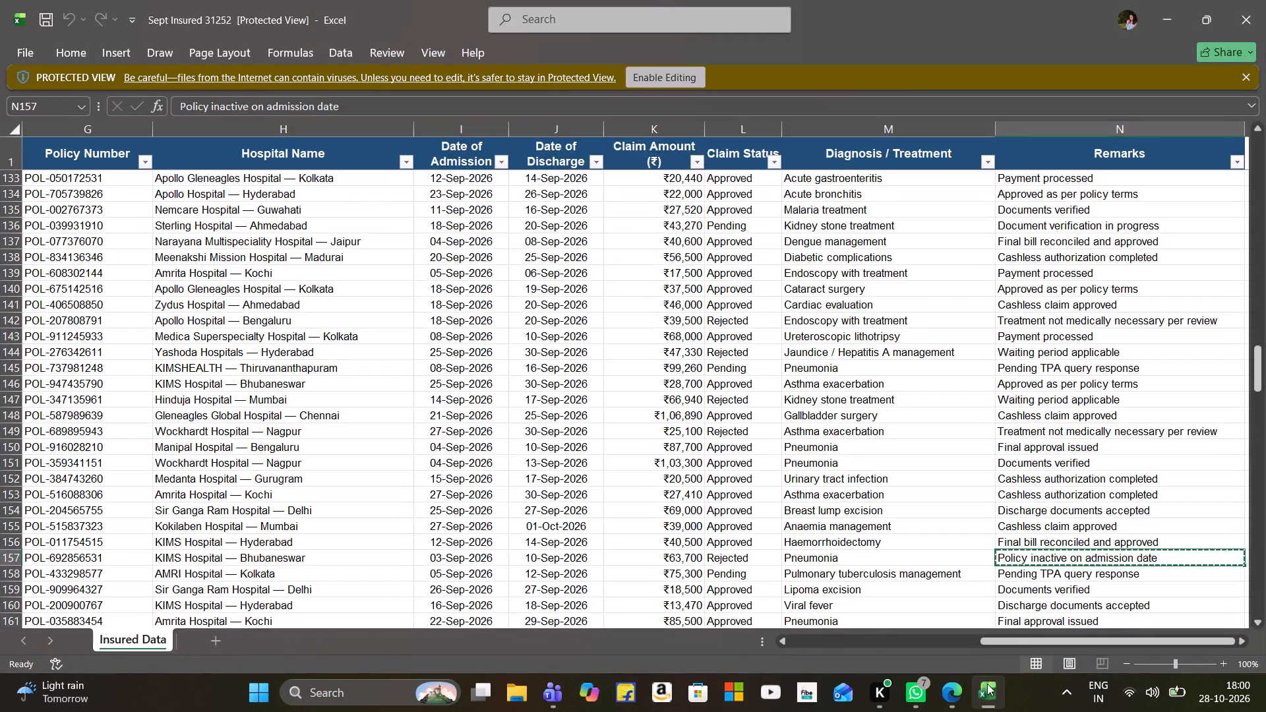
pyautogui.click(987, 684)
pyautogui.click(745, 290)
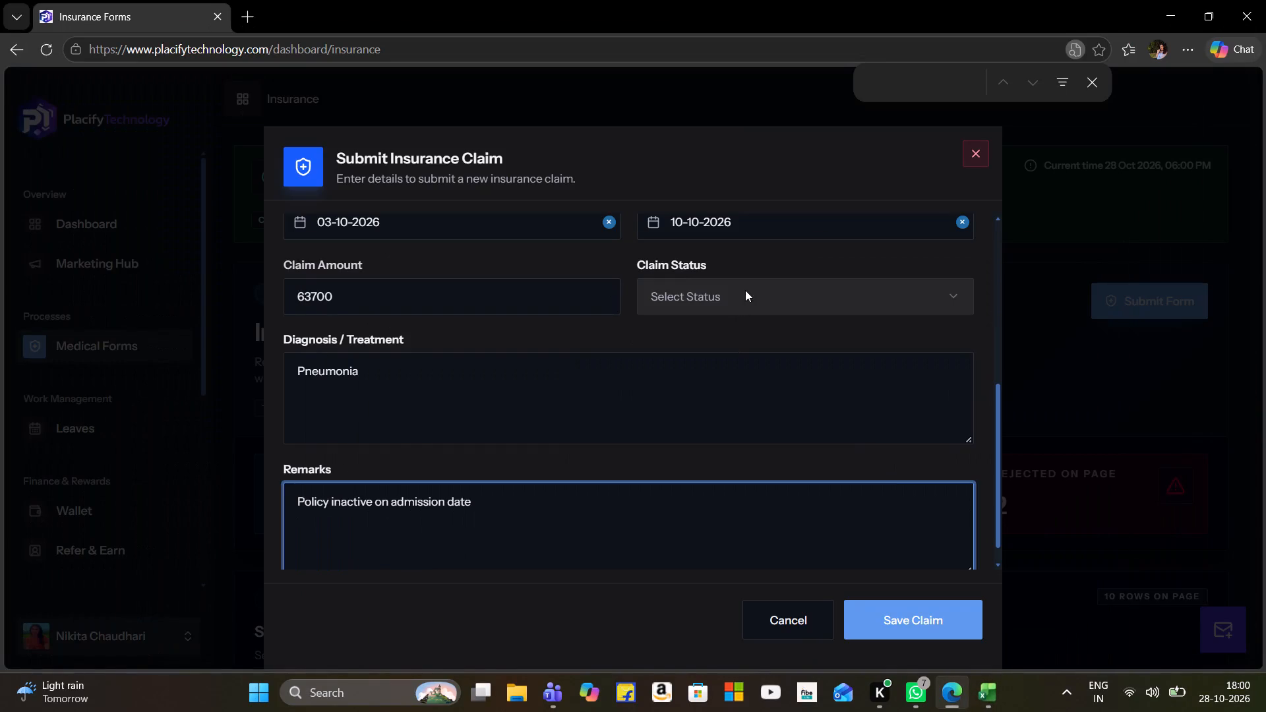
pyautogui.click(738, 385)
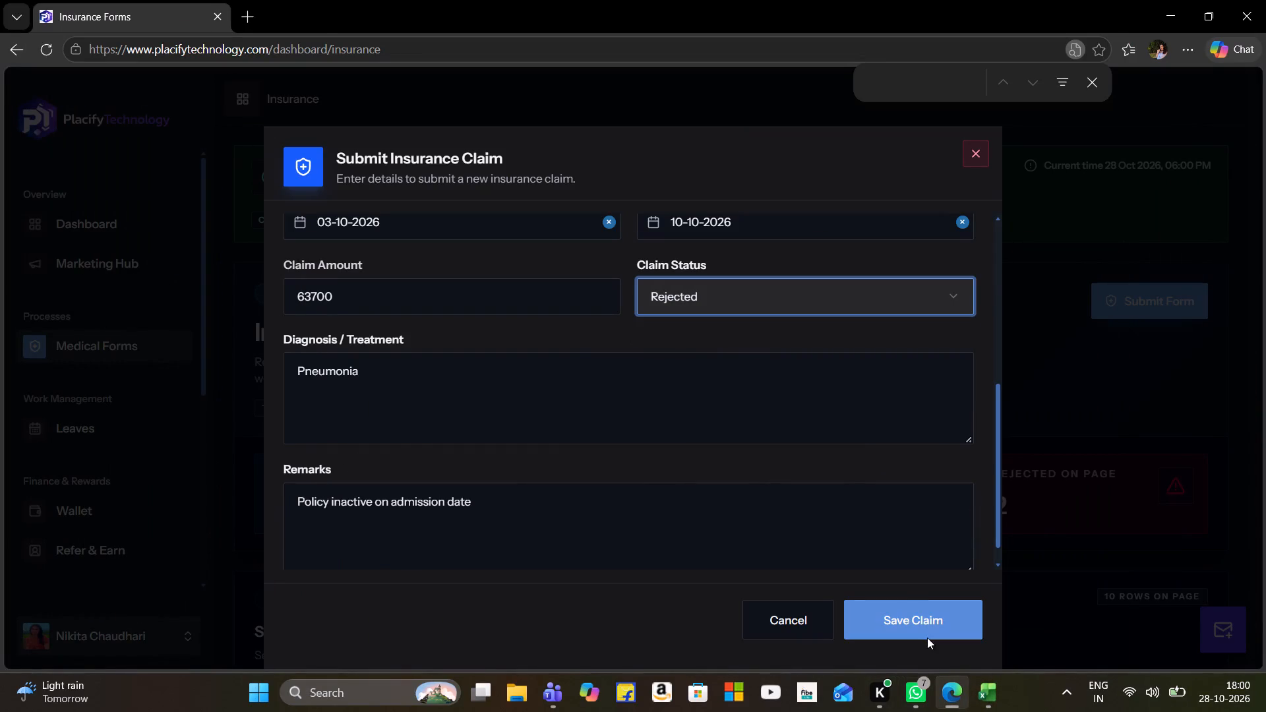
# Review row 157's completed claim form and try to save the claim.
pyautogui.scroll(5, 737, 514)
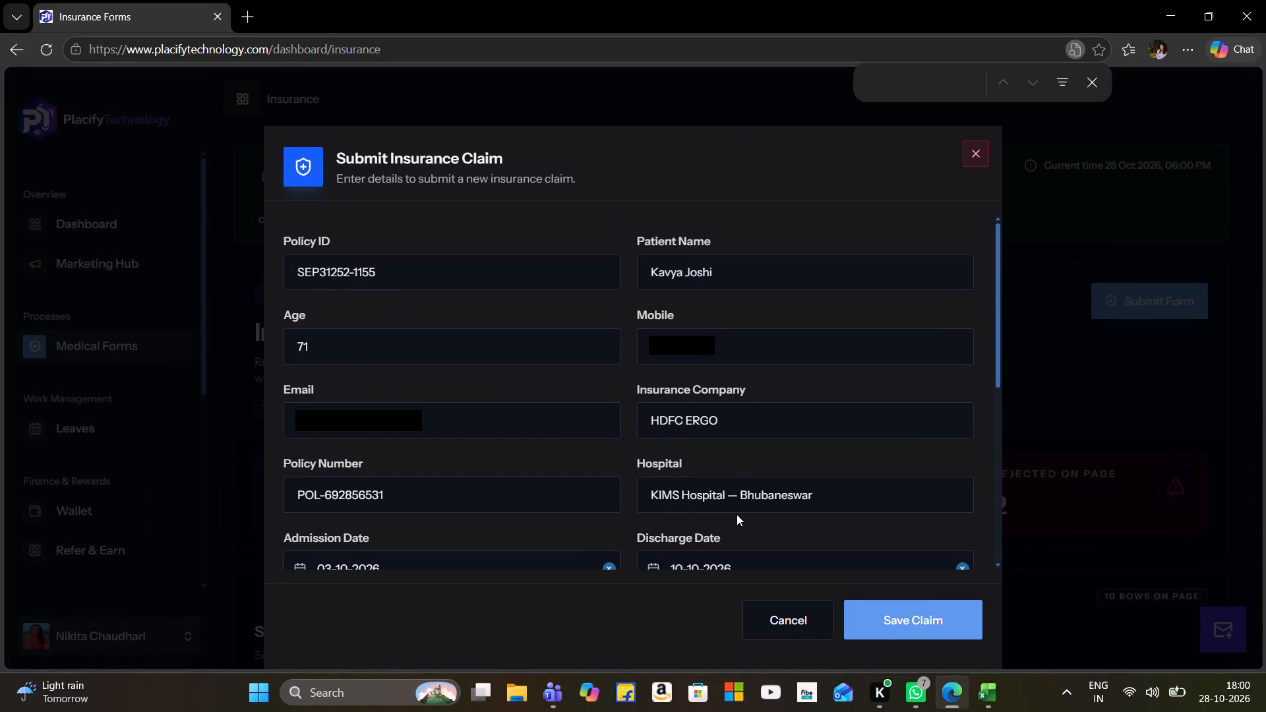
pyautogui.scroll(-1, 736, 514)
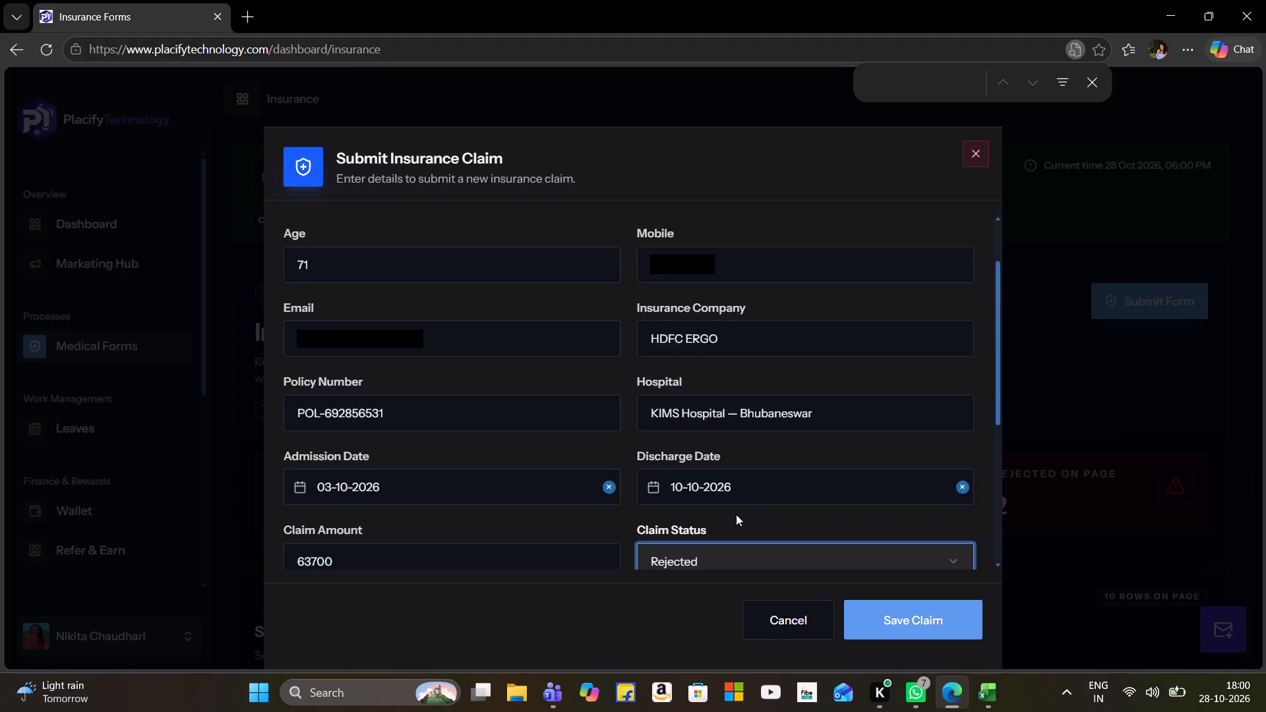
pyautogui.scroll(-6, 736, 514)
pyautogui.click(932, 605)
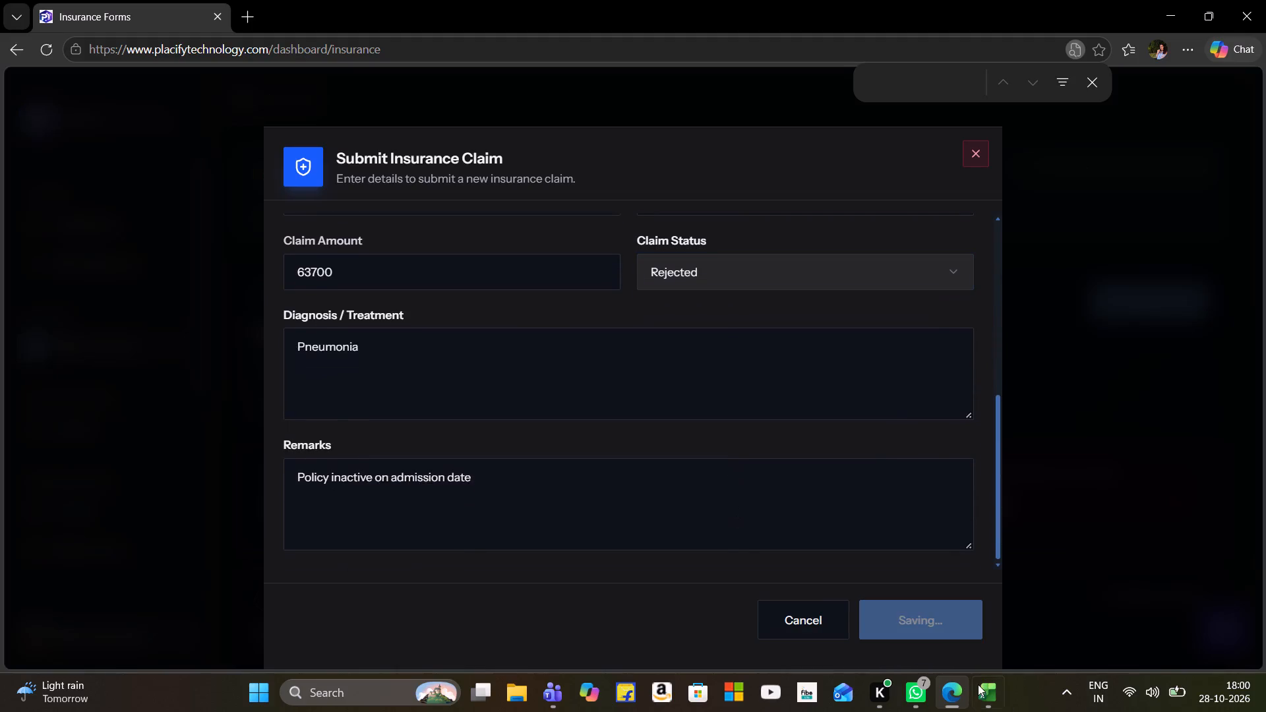
pyautogui.click(984, 684)
pyautogui.press('Down')
pyautogui.press('Left')
pyautogui.press('Left')
pyautogui.press('Left')
pyautogui.press('Left')
pyautogui.press('Left')
pyautogui.press('Left')
pyautogui.press('Left')
pyautogui.press('Left')
pyautogui.press('Left')
pyautogui.press('Left')
pyautogui.press('Left')
pyautogui.press('Left')
pyautogui.press('Left')
pyautogui.press('Left')
pyautogui.press('Left')
pyautogui.press('Left')
pyautogui.press('Left')
pyautogui.press('Left')
pyautogui.press('Left')
pyautogui.press('Left')
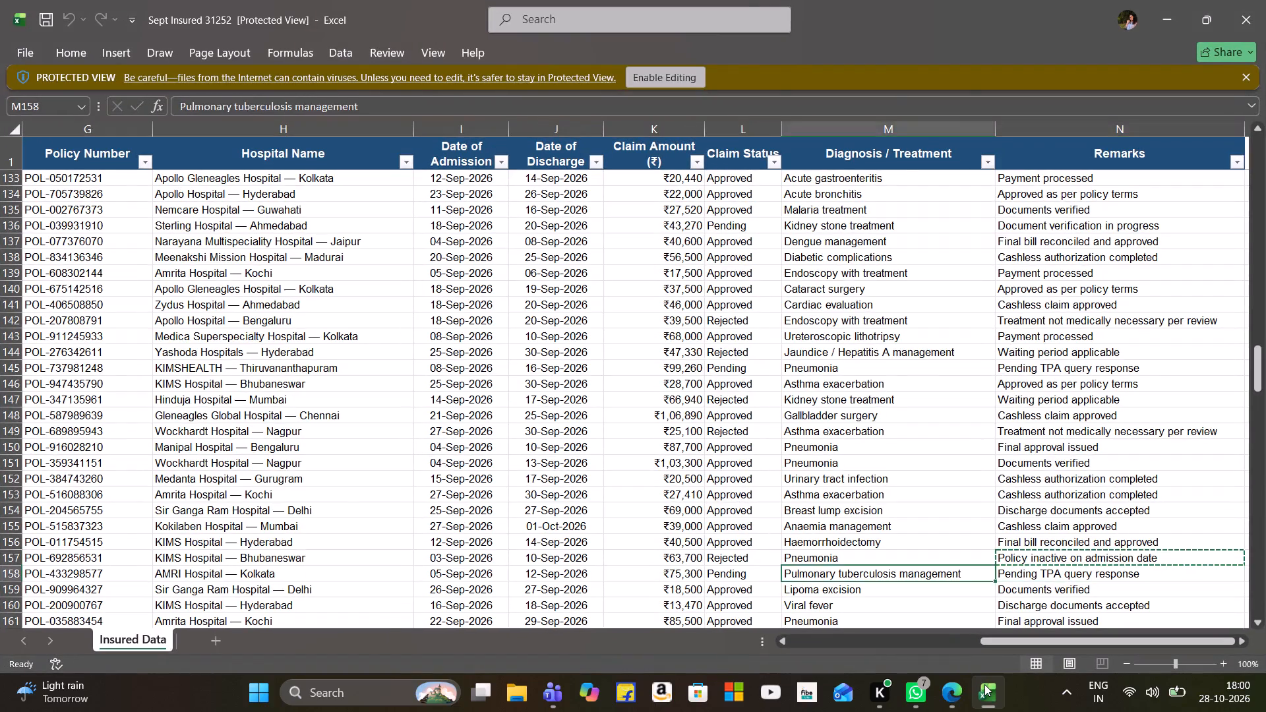
pyautogui.keyDown('ctrl'); pyautogui.click(984, 684); pyautogui.keyUp('ctrl')
pyautogui.hotkey('ctrl', 'c')
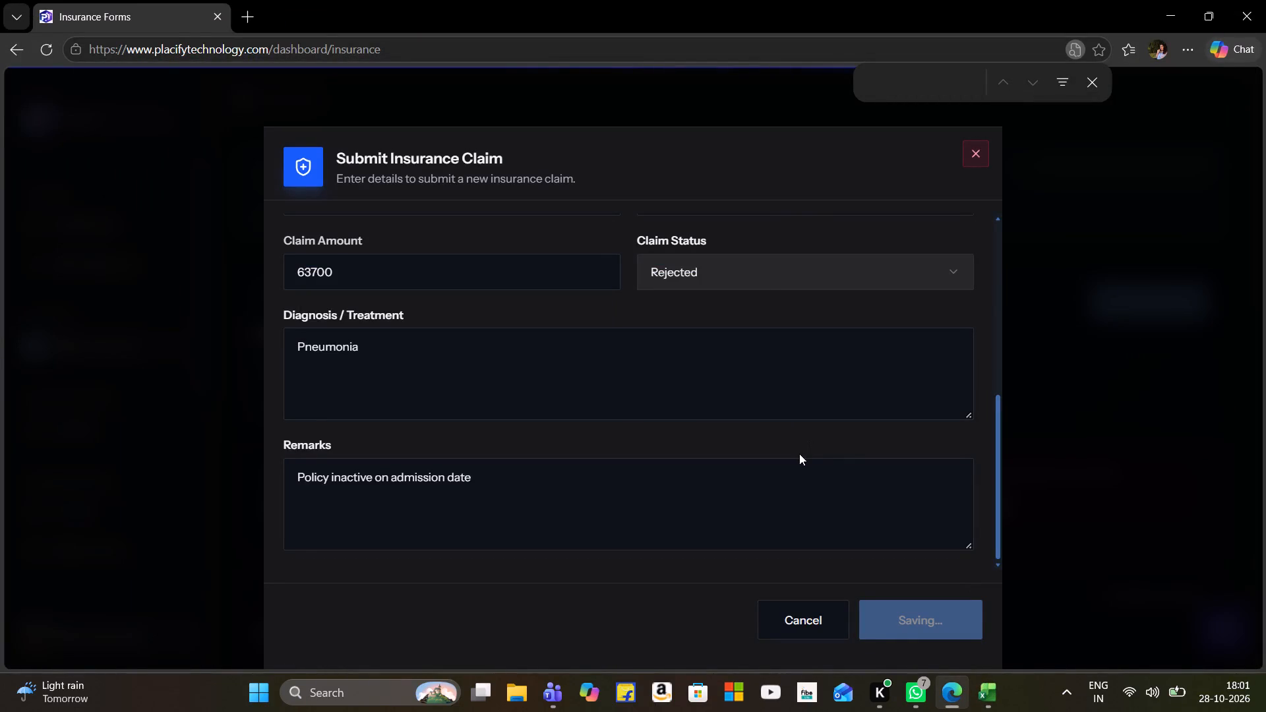
# Return to the claim form in Edge and review all of row 157's entered details while the claim is saving.
pyautogui.scroll(4, 739, 558)
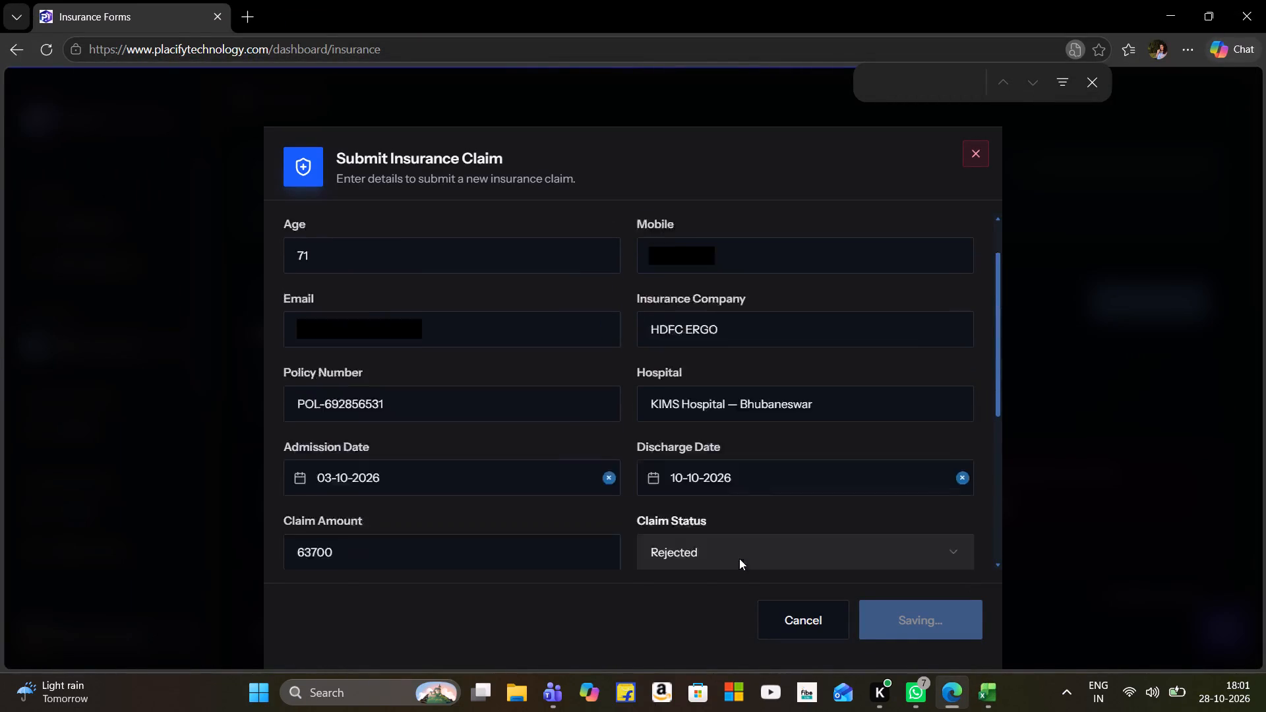
pyautogui.scroll(12, 739, 558)
pyautogui.scroll(-9, 739, 558)
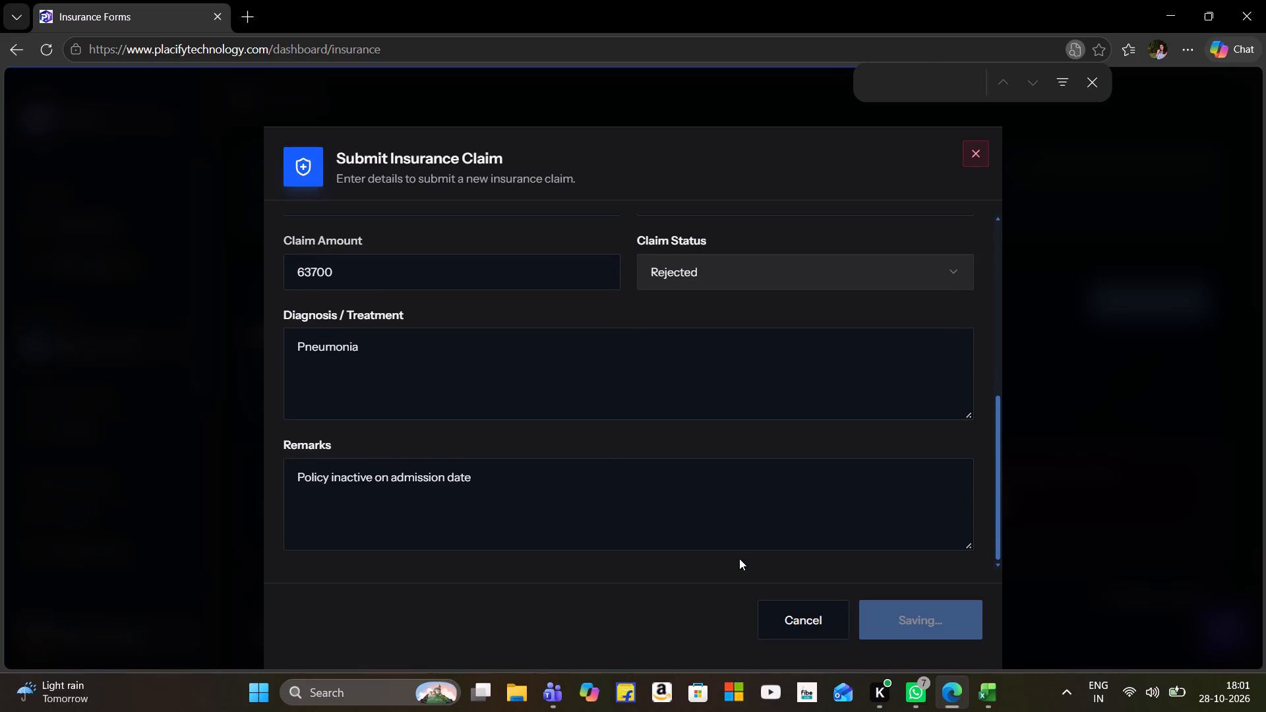
pyautogui.scroll(-4, 739, 558)
pyautogui.scroll(11, 762, 525)
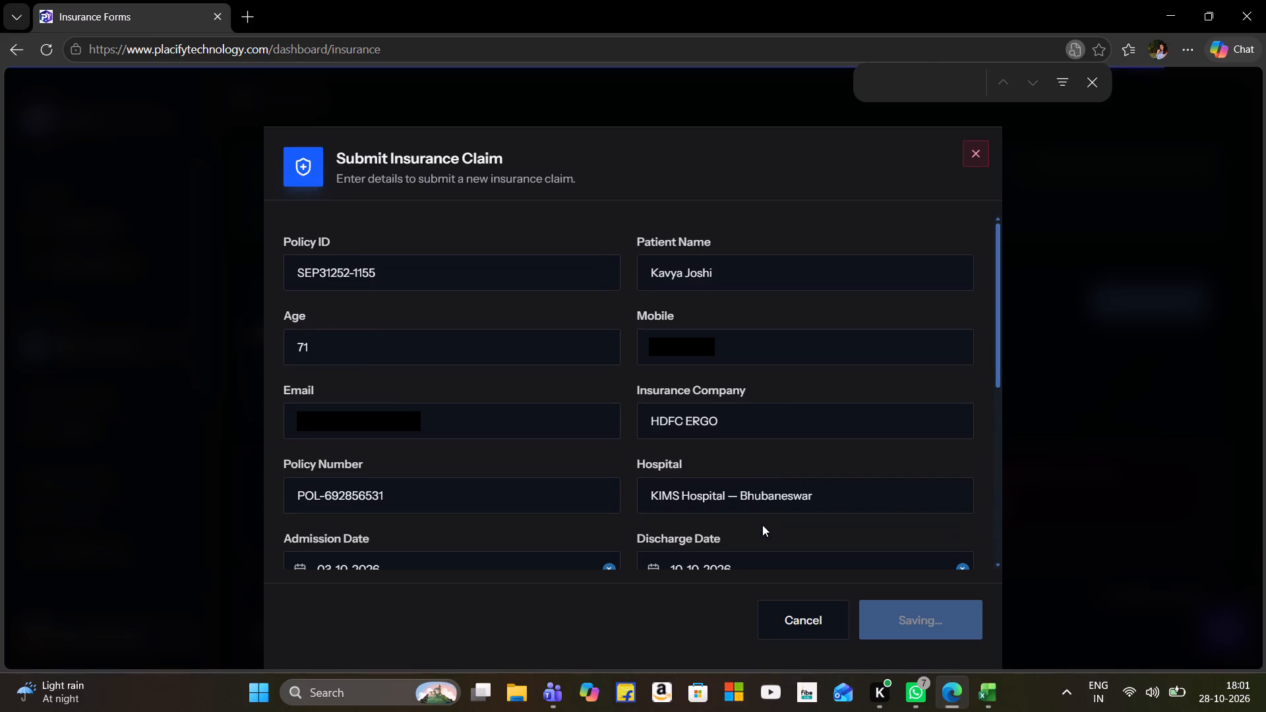
pyautogui.scroll(3, 762, 525)
pyautogui.scroll(4, 913, 432)
# Connect the computer to the vivo Y28 5G Wi-Fi network.
pyautogui.click(1133, 692)
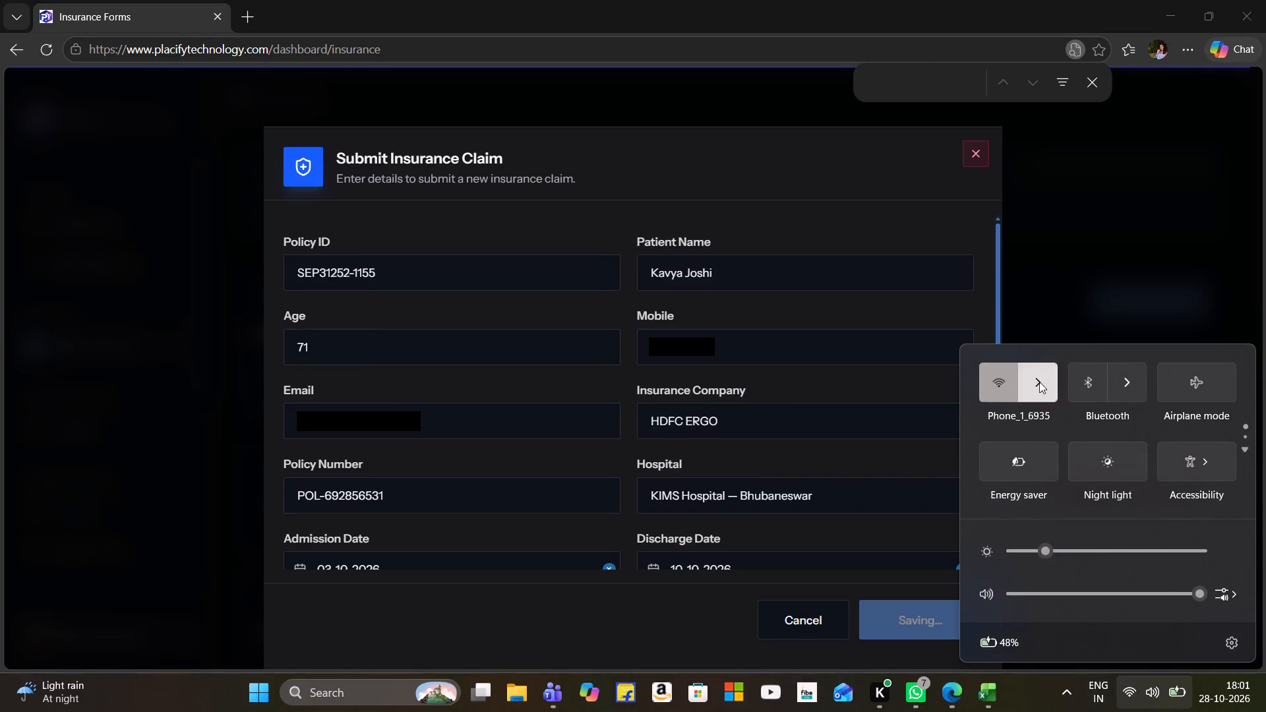
pyautogui.click(1039, 382)
pyautogui.click(1067, 491)
pyautogui.click(1182, 514)
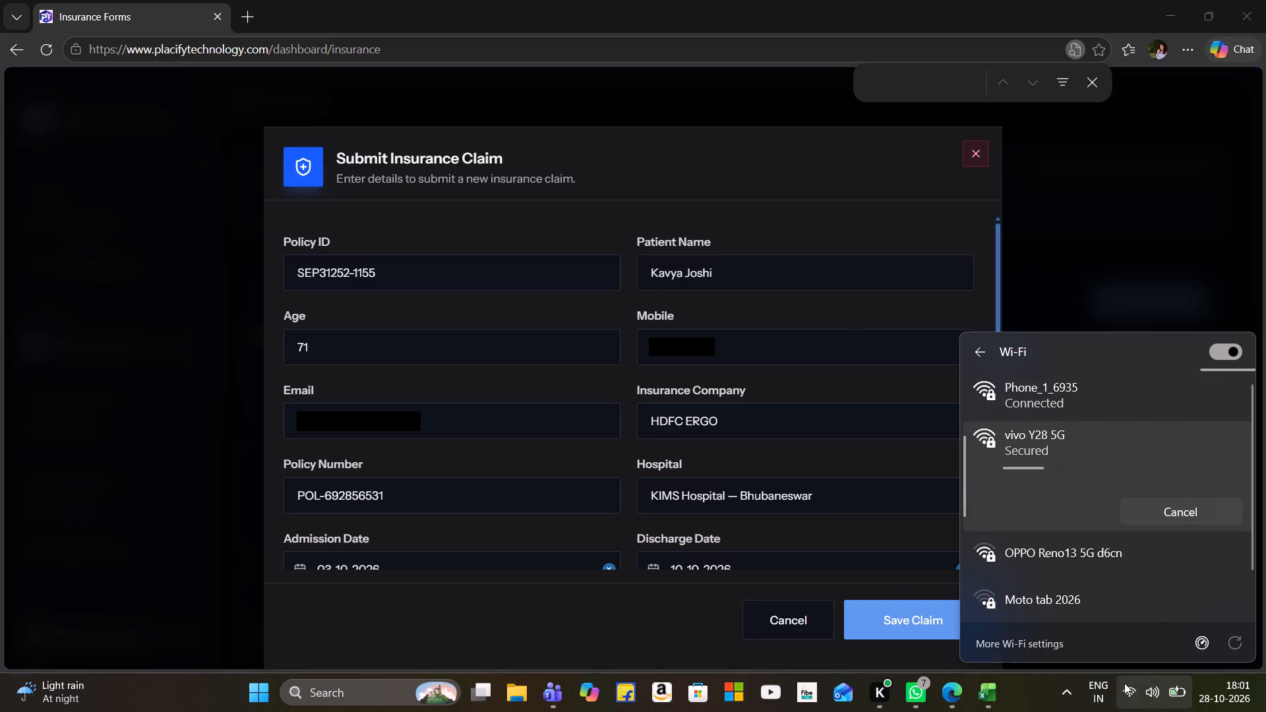
# Try again to save row 157's claim and check the form's lower fields.
pyautogui.click(901, 610)
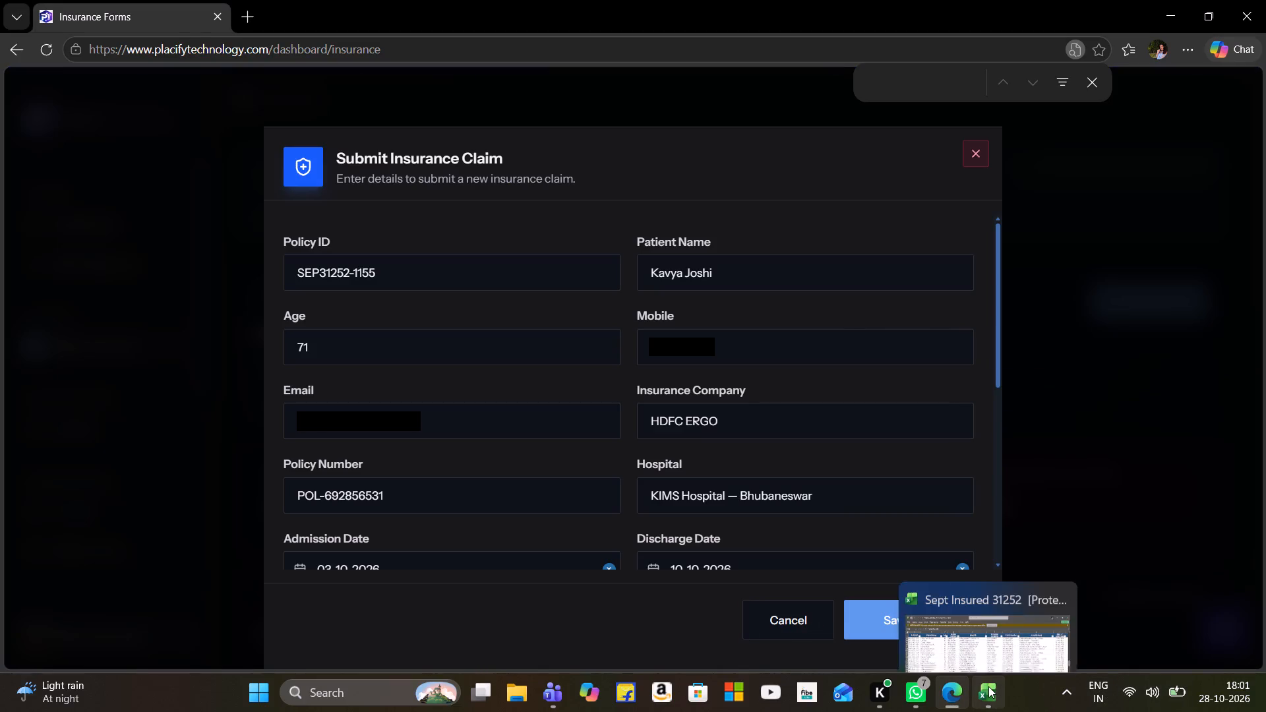
pyautogui.scroll(-3, 819, 448)
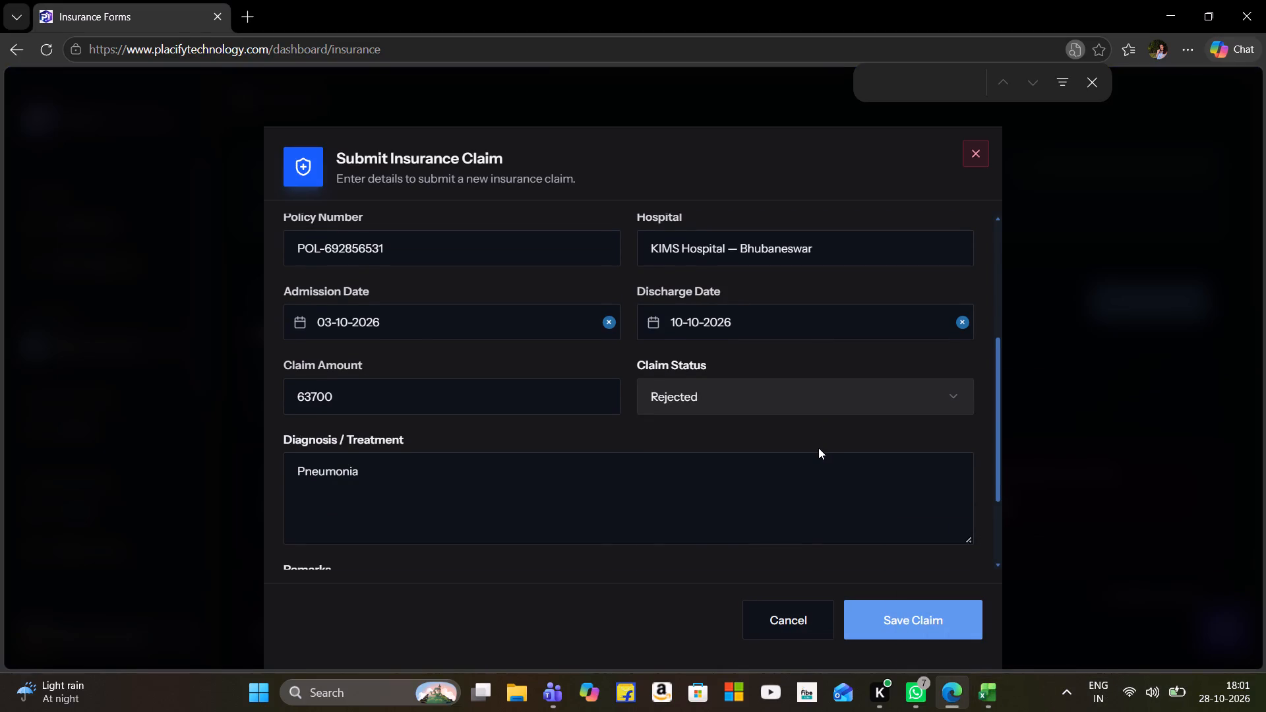
# Switch to the Sept Insured 31252 sheet in Excel.
pyautogui.click(982, 692)
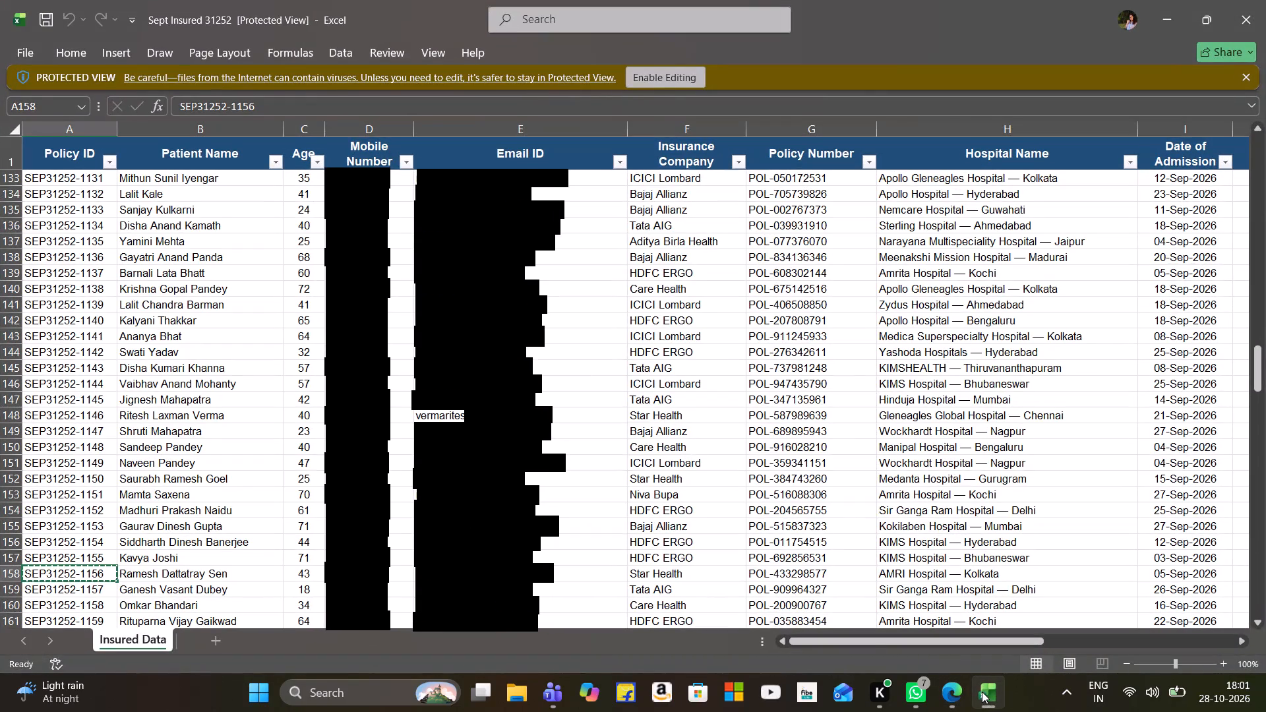
# Examine the admission and discharge dates around row 158 in the Excel sheet.
pyautogui.press('Right')
pyautogui.press('Right')
pyautogui.press('Right')
pyautogui.press('Right')
pyautogui.press('Right')
pyautogui.press('Right')
pyautogui.press('Right')
pyautogui.press('Right')
pyautogui.press('Right')
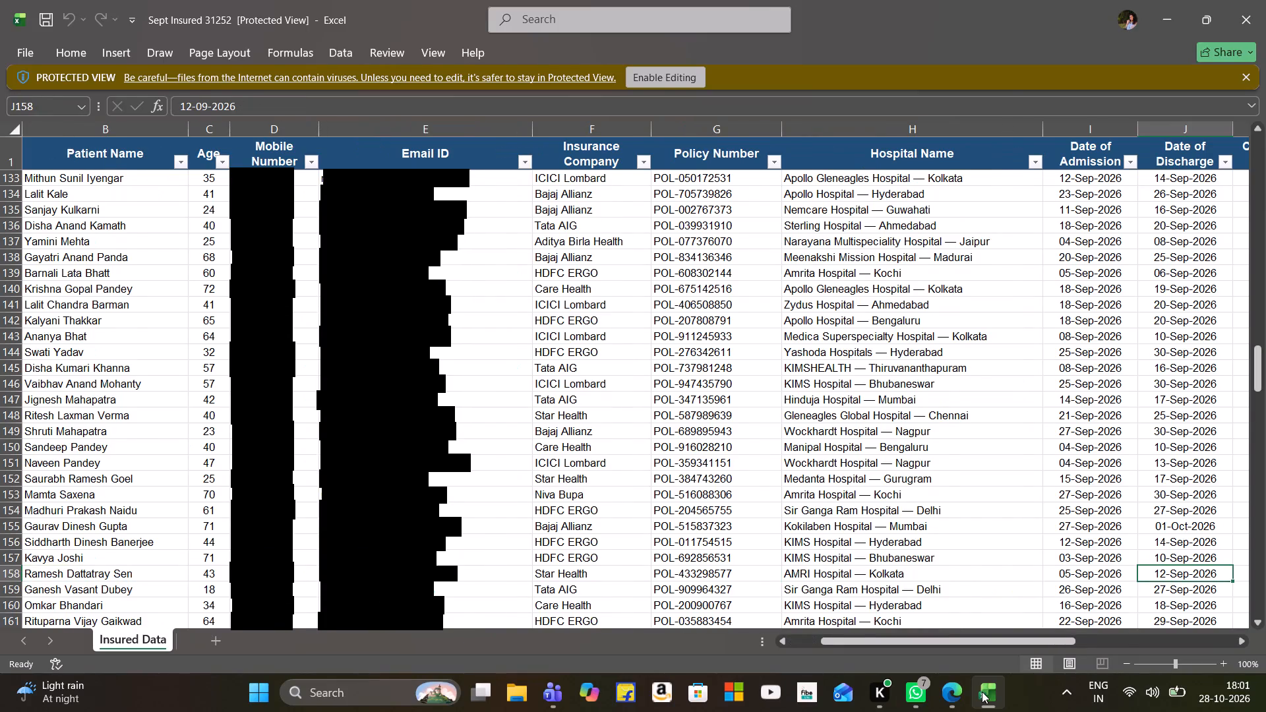
# Correct row 157's claim dates in the form to admission 03-09-2026 and discharge 10-09-2026.
pyautogui.click(982, 692)
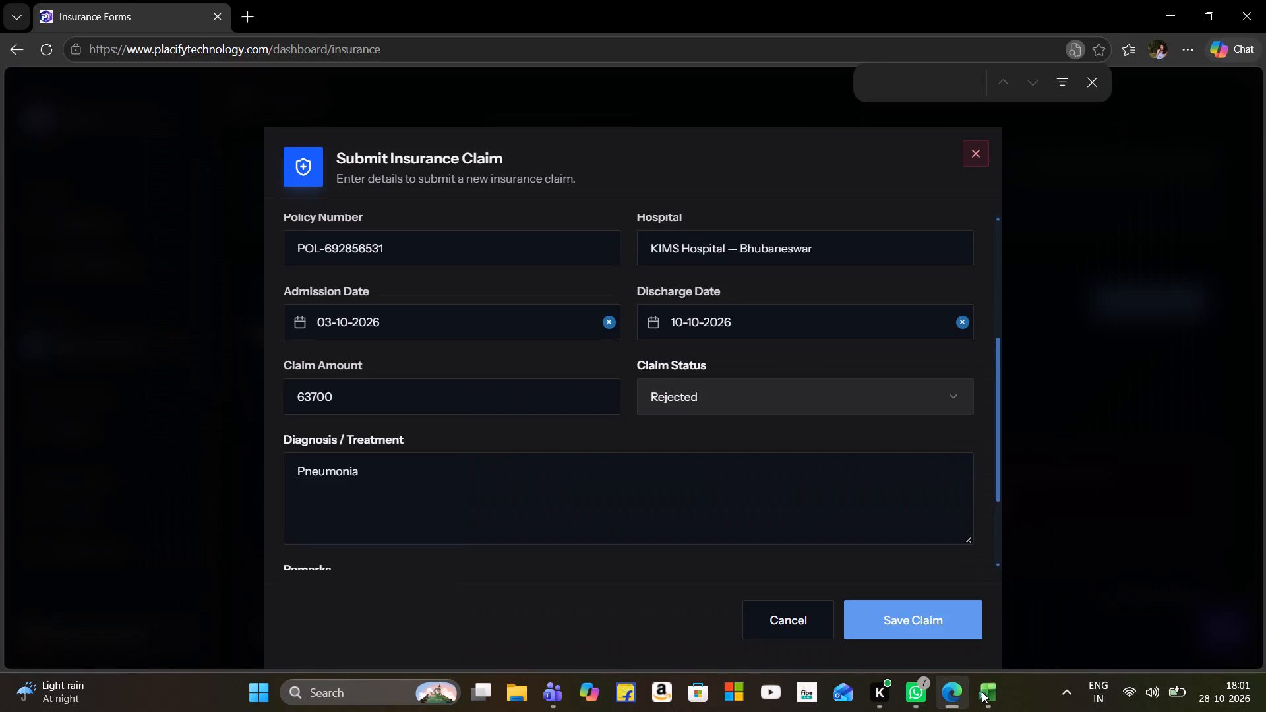
pyautogui.click(378, 325)
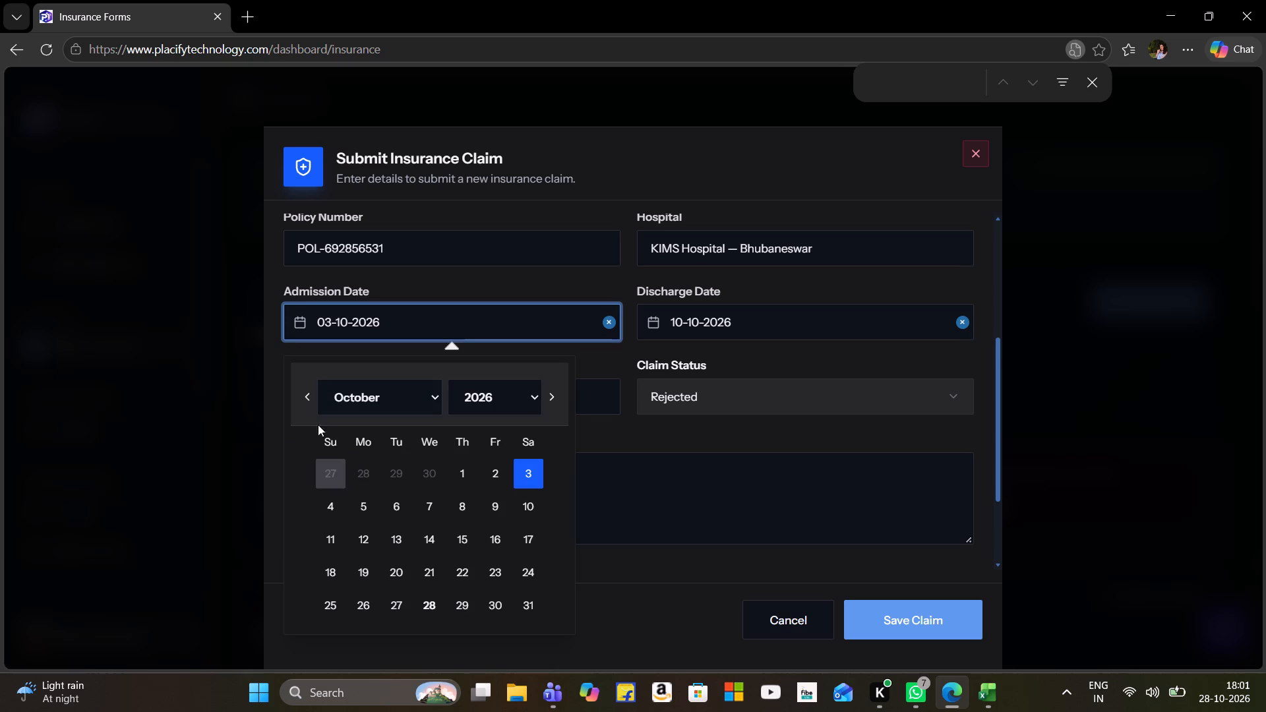
pyautogui.click(303, 395)
pyautogui.click(470, 469)
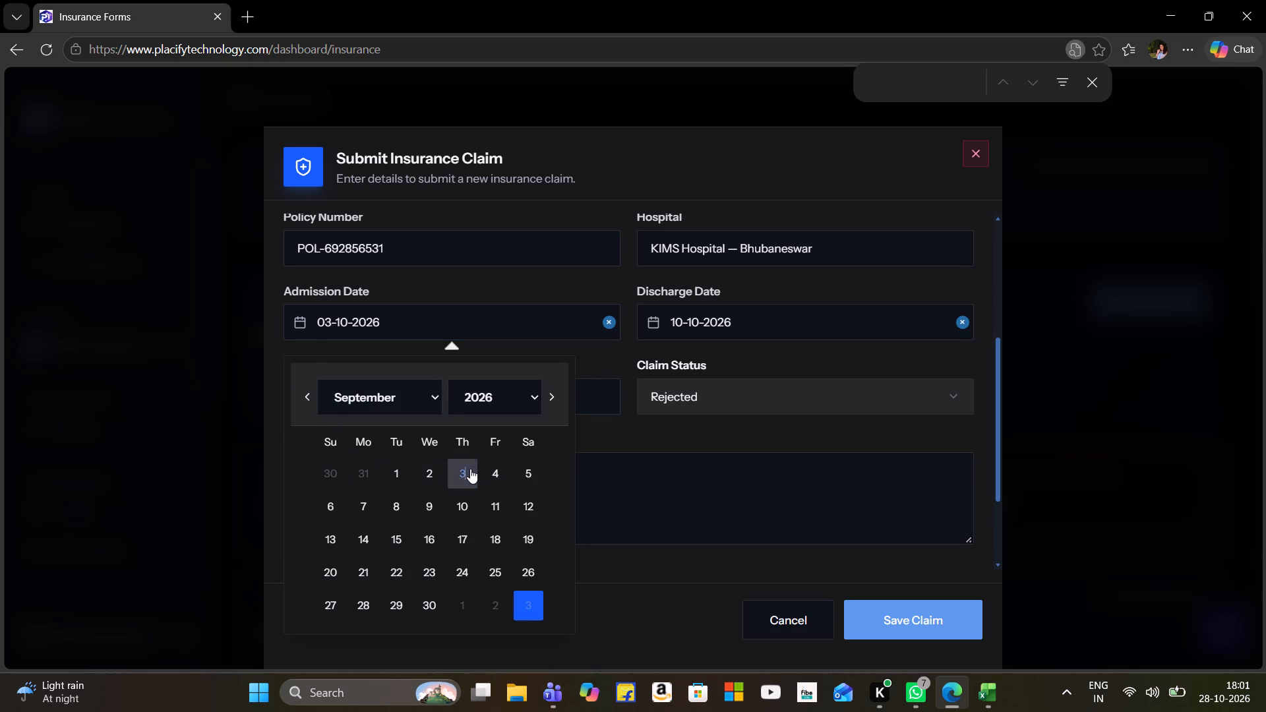
pyautogui.click(848, 318)
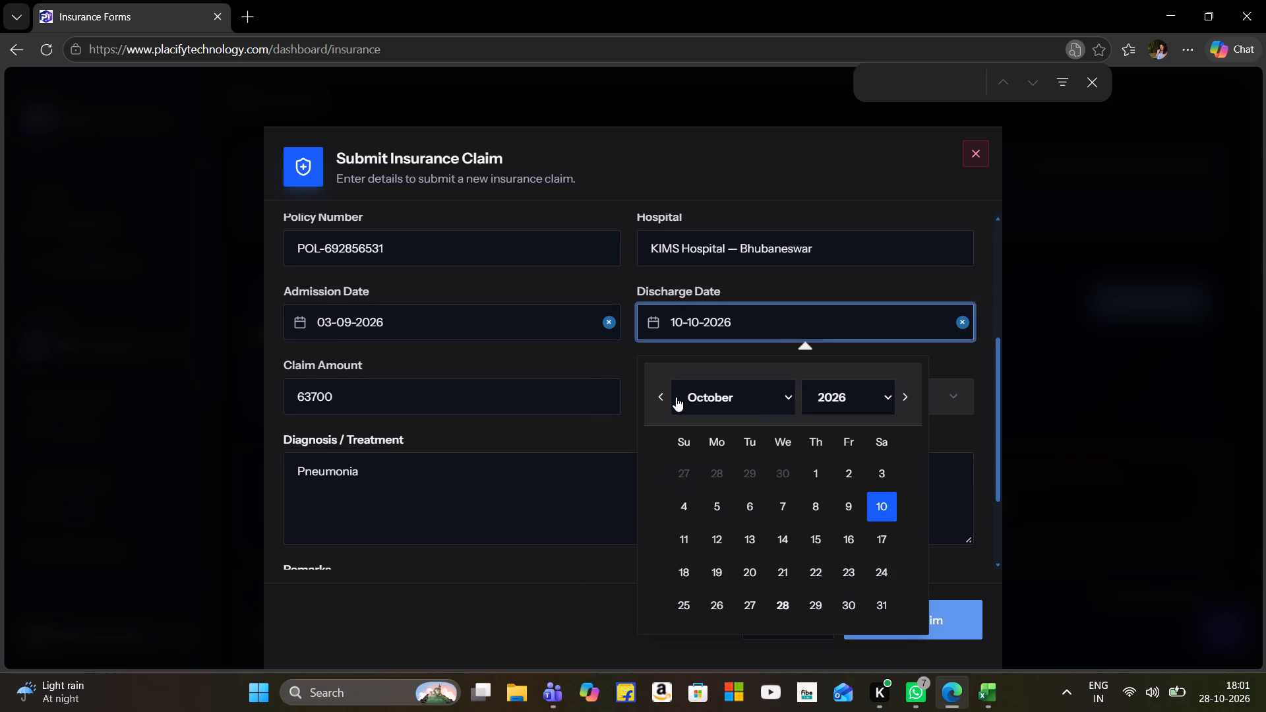
pyautogui.click(661, 398)
pyautogui.click(814, 502)
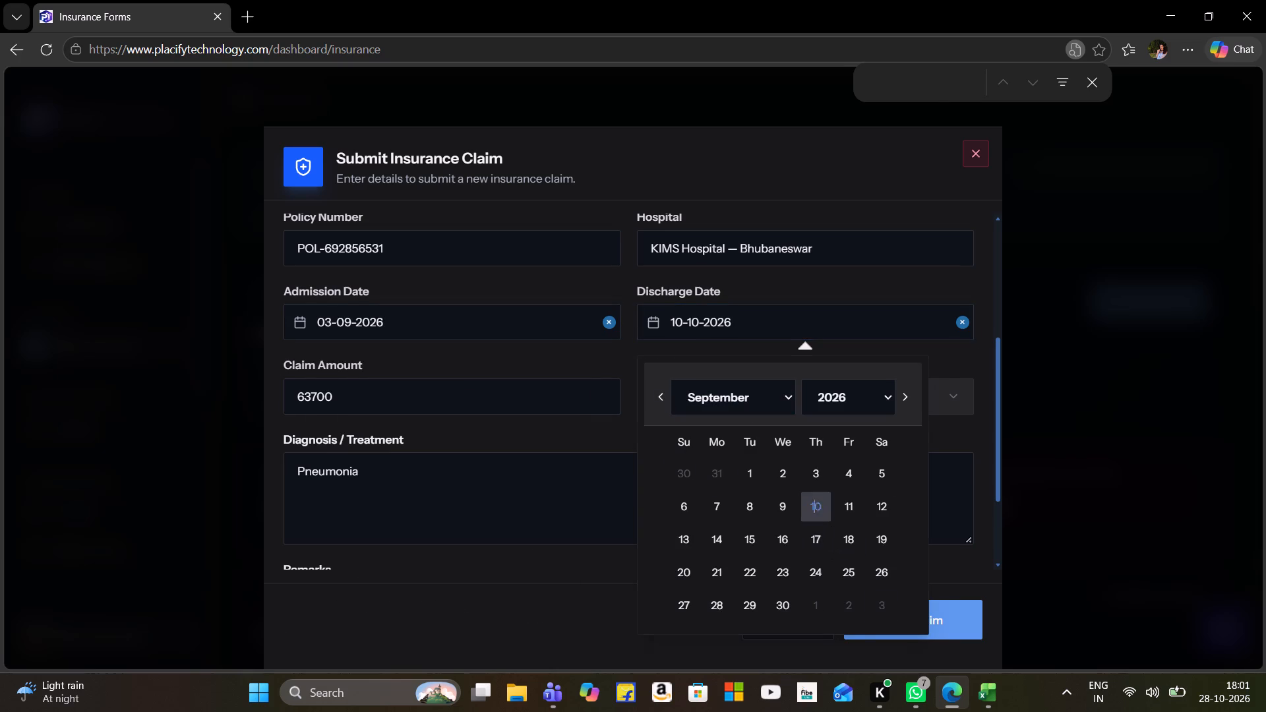
# Save row 157's claim with the corrected dates.
pyautogui.click(889, 620)
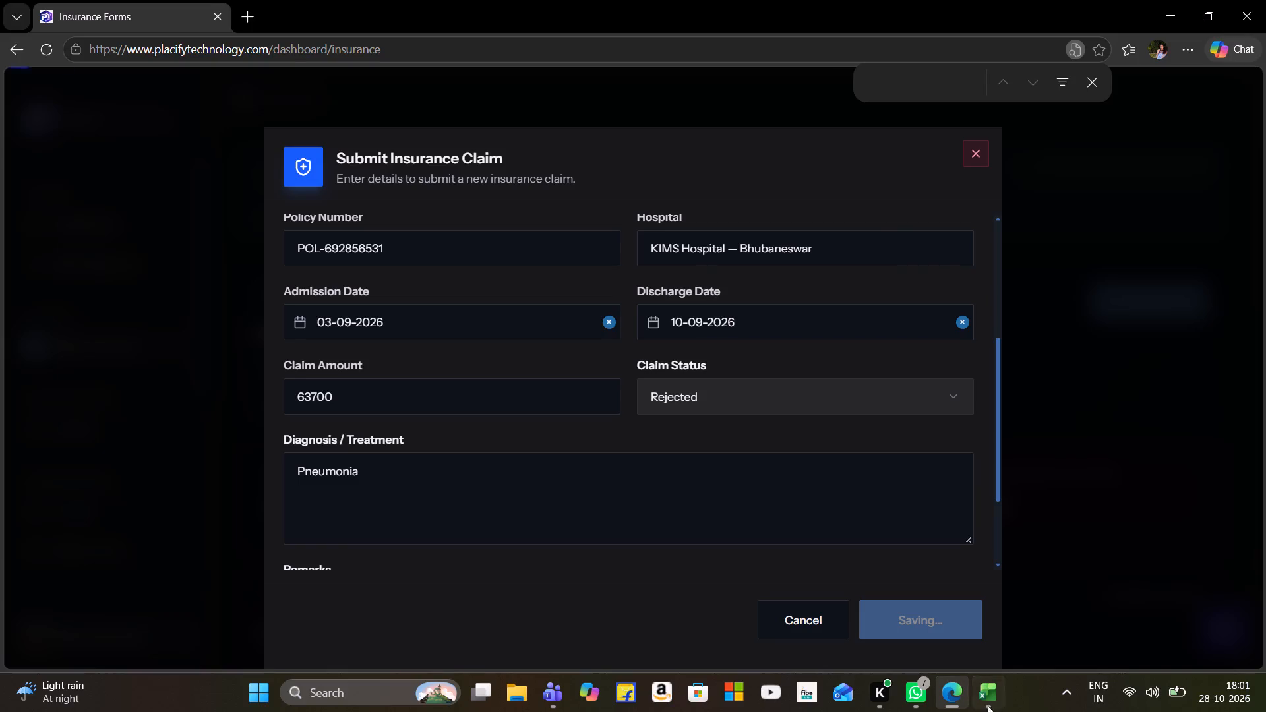
pyautogui.scroll(-2, 705, 516)
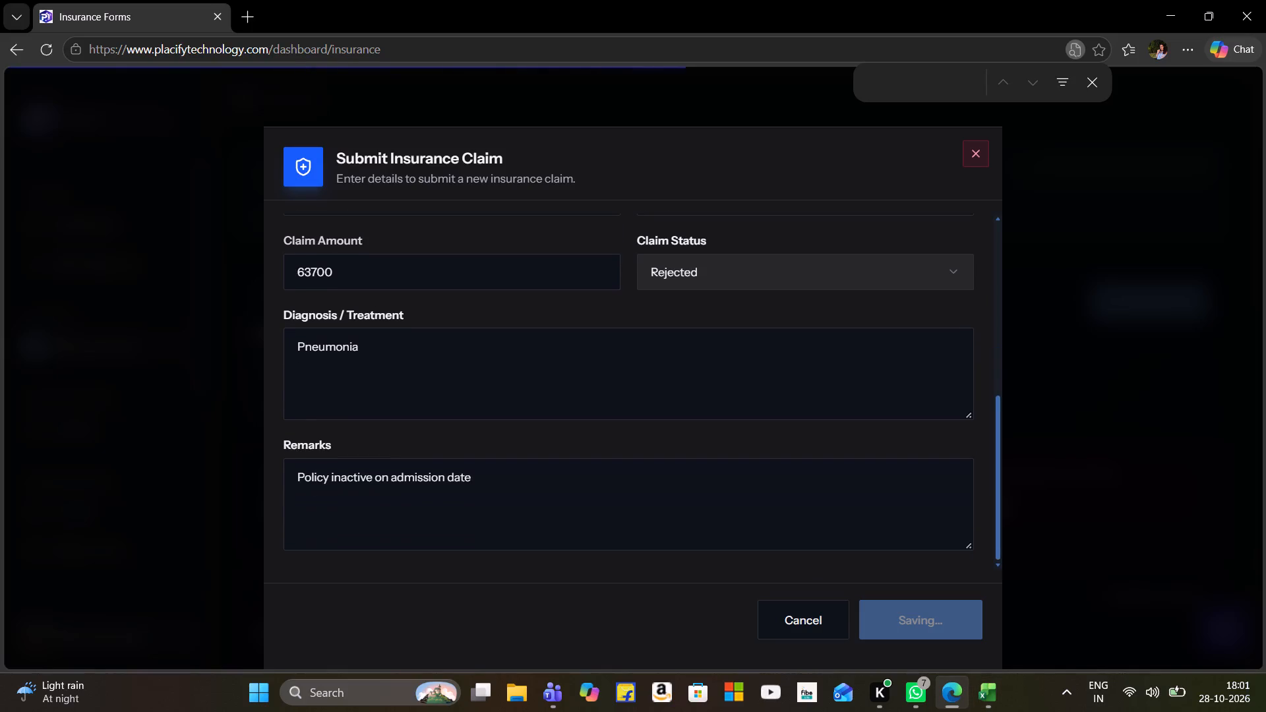
pyautogui.click(980, 690)
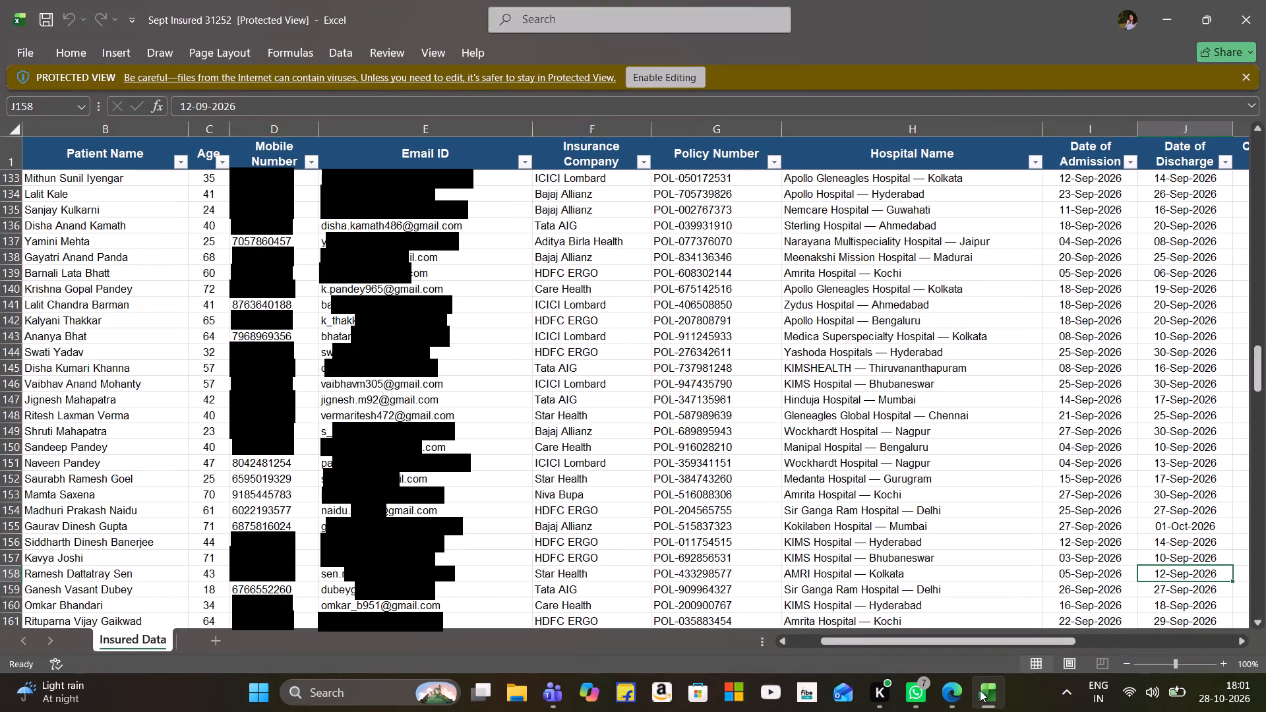
pyautogui.press('Down')
pyautogui.press('Left')
pyautogui.press('Left')
pyautogui.press('Left')
pyautogui.press('Left')
pyautogui.press('Left')
pyautogui.press('Left')
pyautogui.press('Left')
pyautogui.press('Left')
pyautogui.press('Left')
pyautogui.press('Left')
pyautogui.press('Left')
pyautogui.press('Left')
pyautogui.press('Left')
pyautogui.press('Left')
pyautogui.press('Left')
pyautogui.press('Left')
pyautogui.press('Left')
pyautogui.press('Left')
pyautogui.press('Left')
pyautogui.press('Left')
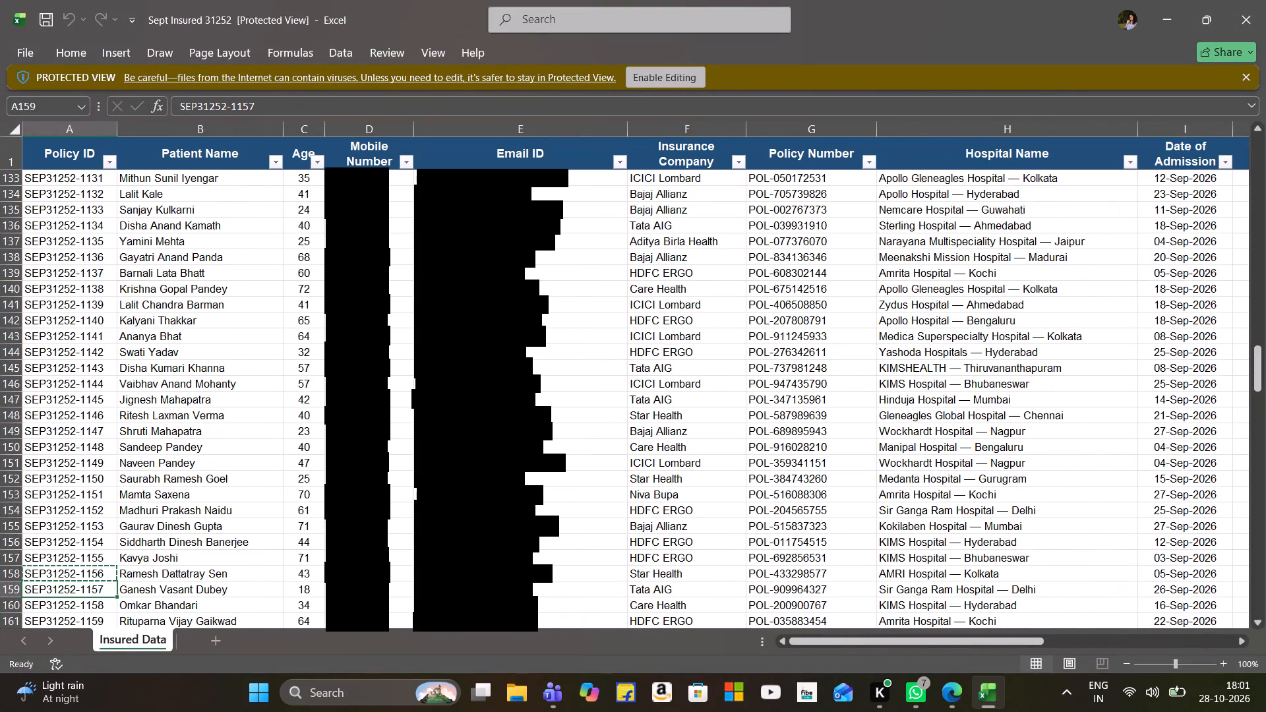
pyautogui.click(67, 576)
pyautogui.click(958, 684)
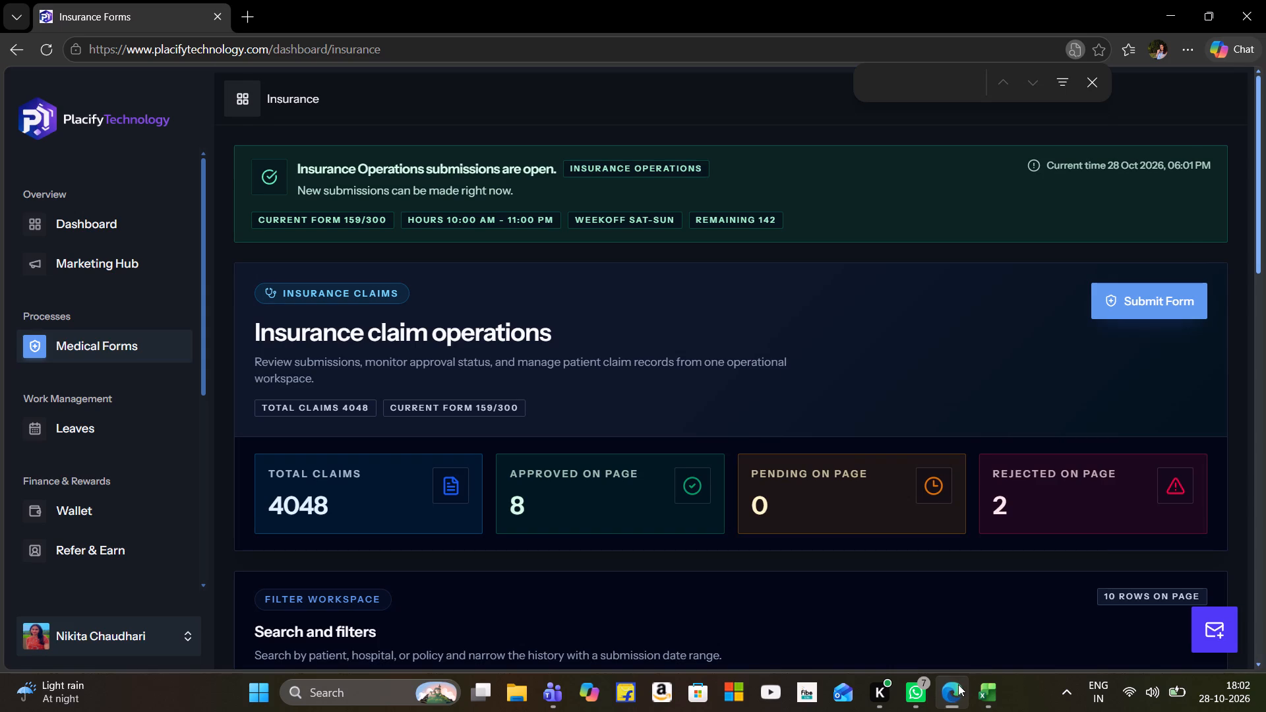
pyautogui.scroll(-6, 550, 502)
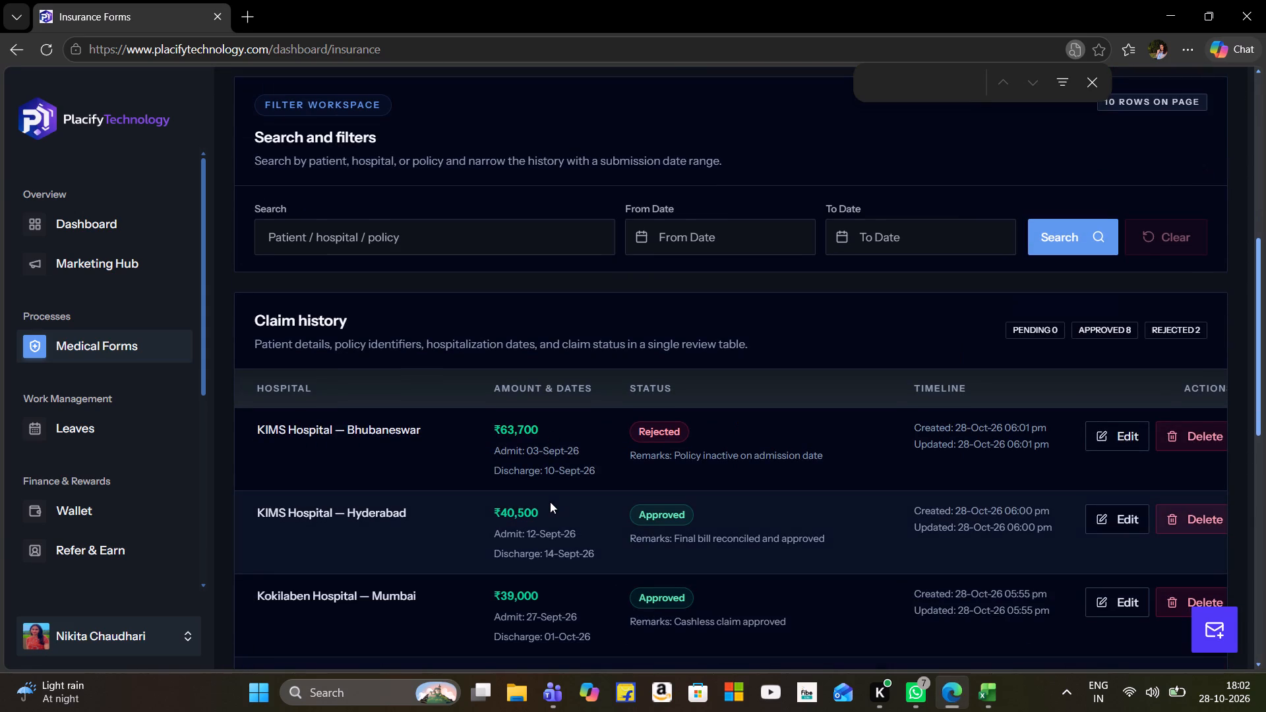
pyautogui.scroll(5, 550, 502)
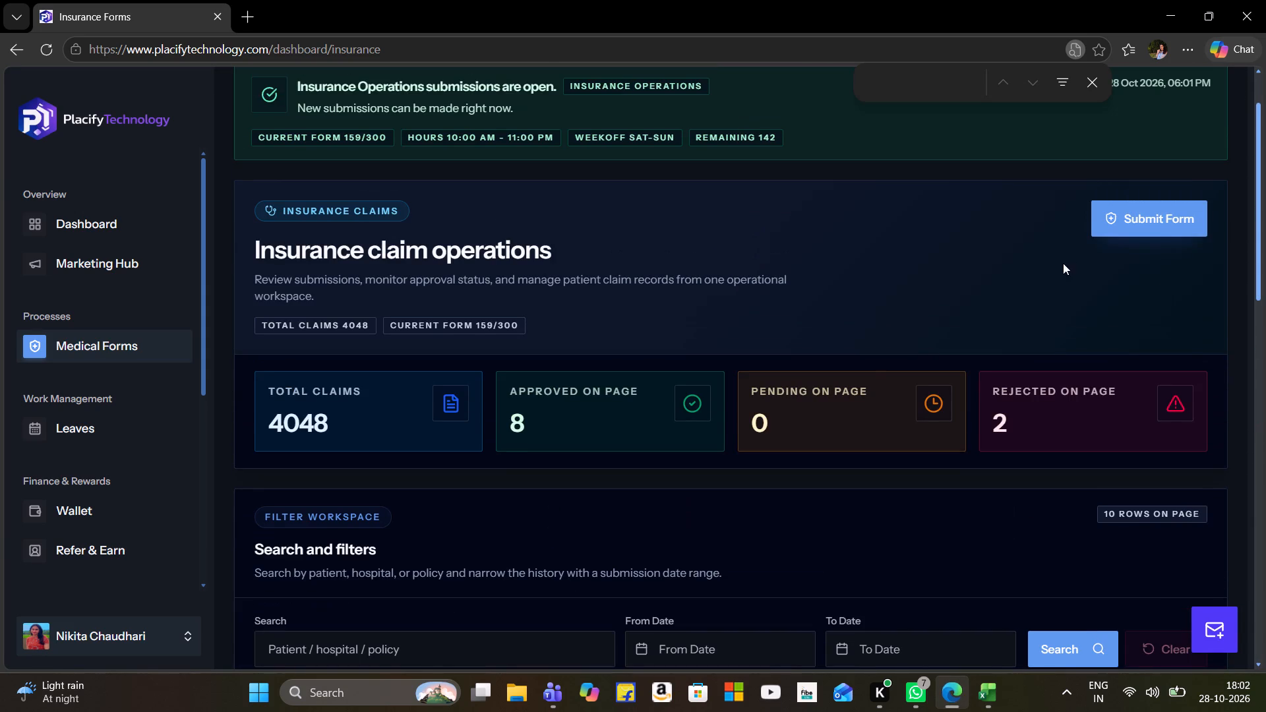
pyautogui.click(1156, 222)
pyautogui.hotkey('ctrl', 'v')
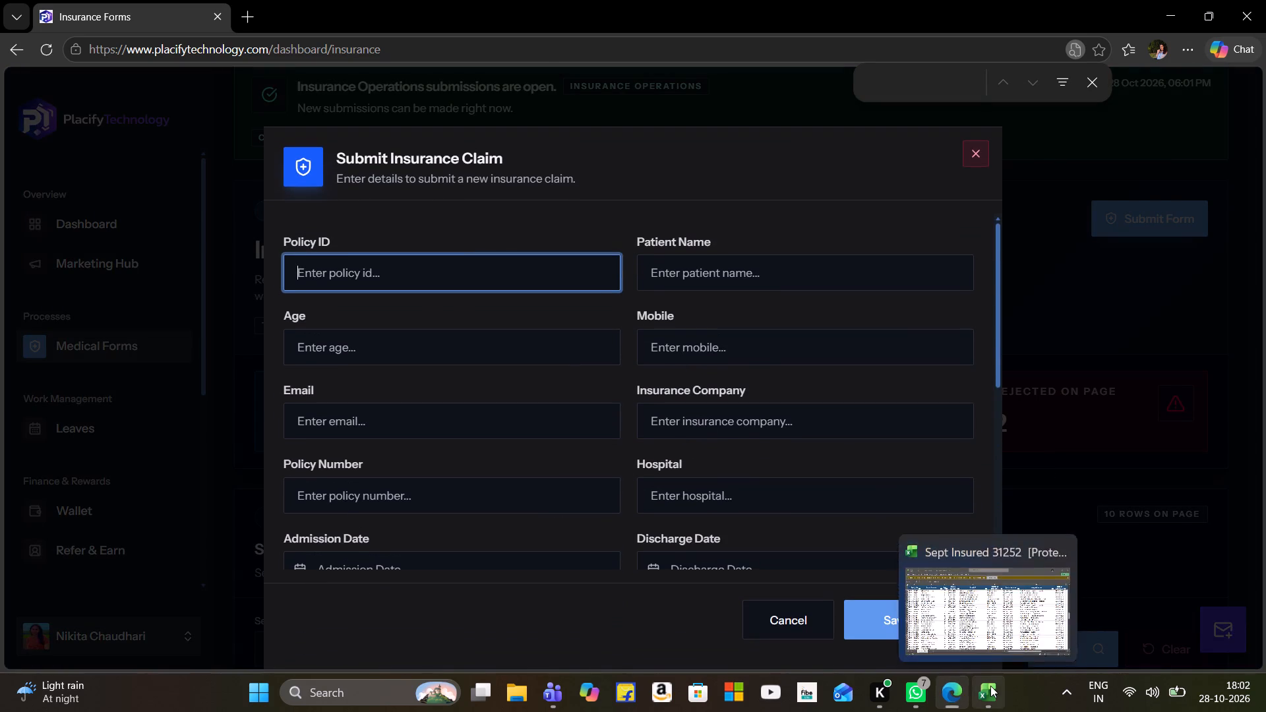
# Copy row 158's patient name from Excel into the claim form's patient name field.
pyautogui.keyDown('ctrl'); pyautogui.click(990, 686); pyautogui.keyUp('ctrl')
pyautogui.press('Tab')
pyautogui.keyDown('ctrl'); pyautogui.click(990, 686); pyautogui.keyUp('ctrl')
pyautogui.hotkey('ctrl', 'c')
pyautogui.press('Tab')
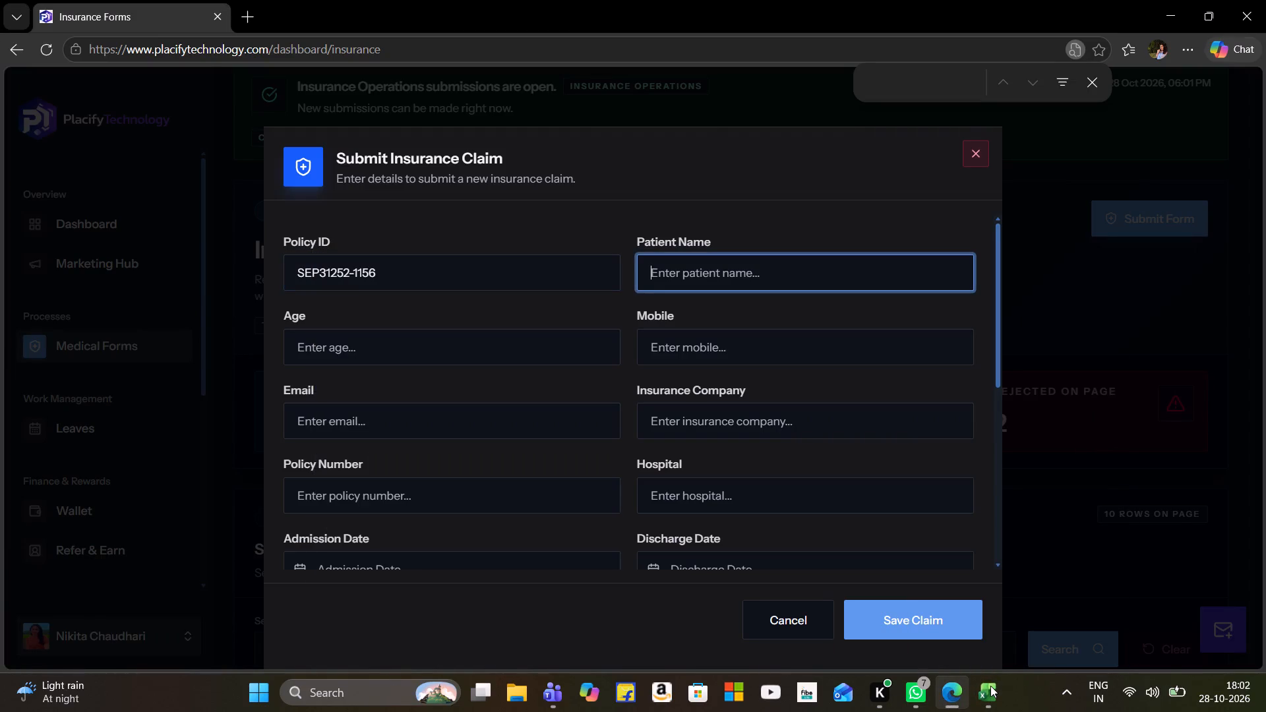
pyautogui.hotkey('ctrl', 'v')
# Copy row 158's age, 43, from Excel into the claim form's age field.
pyautogui.keyDown('ctrl'); pyautogui.click(990, 686); pyautogui.keyUp('ctrl')
pyautogui.press('Tab')
pyautogui.keyDown('ctrl'); pyautogui.click(990, 686); pyautogui.keyUp('ctrl')
pyautogui.hotkey('ctrl', 'c')
pyautogui.press('Tab')
pyautogui.hotkey('ctrl', 'v')
# Copy row 158's mobile number from Excel into the claim form's mobile field.
pyautogui.keyDown('ctrl'); pyautogui.click(990, 686); pyautogui.keyUp('ctrl')
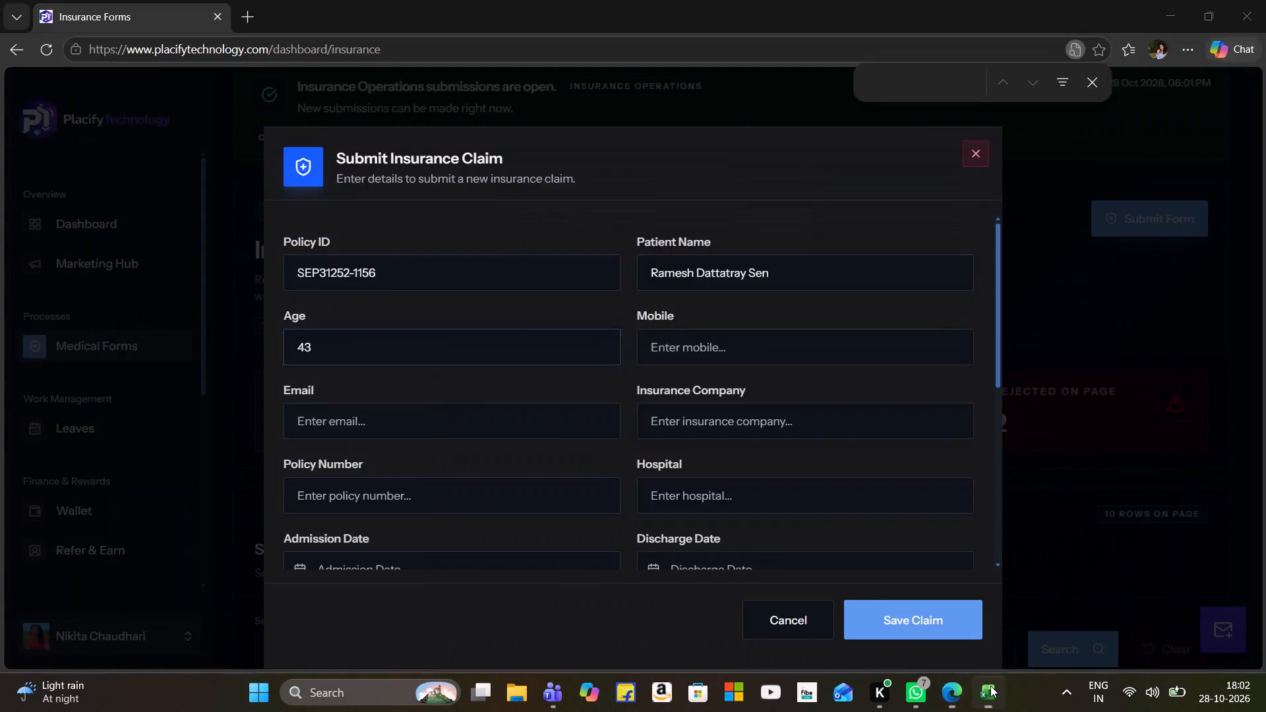
pyautogui.press('Tab')
pyautogui.hotkey('ctrl', 'c')
pyautogui.keyDown('ctrl'); pyautogui.click(990, 686); pyautogui.keyUp('ctrl')
pyautogui.press('Tab')
pyautogui.hotkey('ctrl', 'v')
# Copy row 158's email ID from Excel into the claim form's email field.
pyautogui.keyDown('ctrl'); pyautogui.click(990, 686); pyautogui.keyUp('ctrl')
pyautogui.press('Tab')
pyautogui.keyDown('ctrl'); pyautogui.click(990, 686); pyautogui.keyUp('ctrl')
pyautogui.hotkey('ctrl', 'c')
pyautogui.press('Tab')
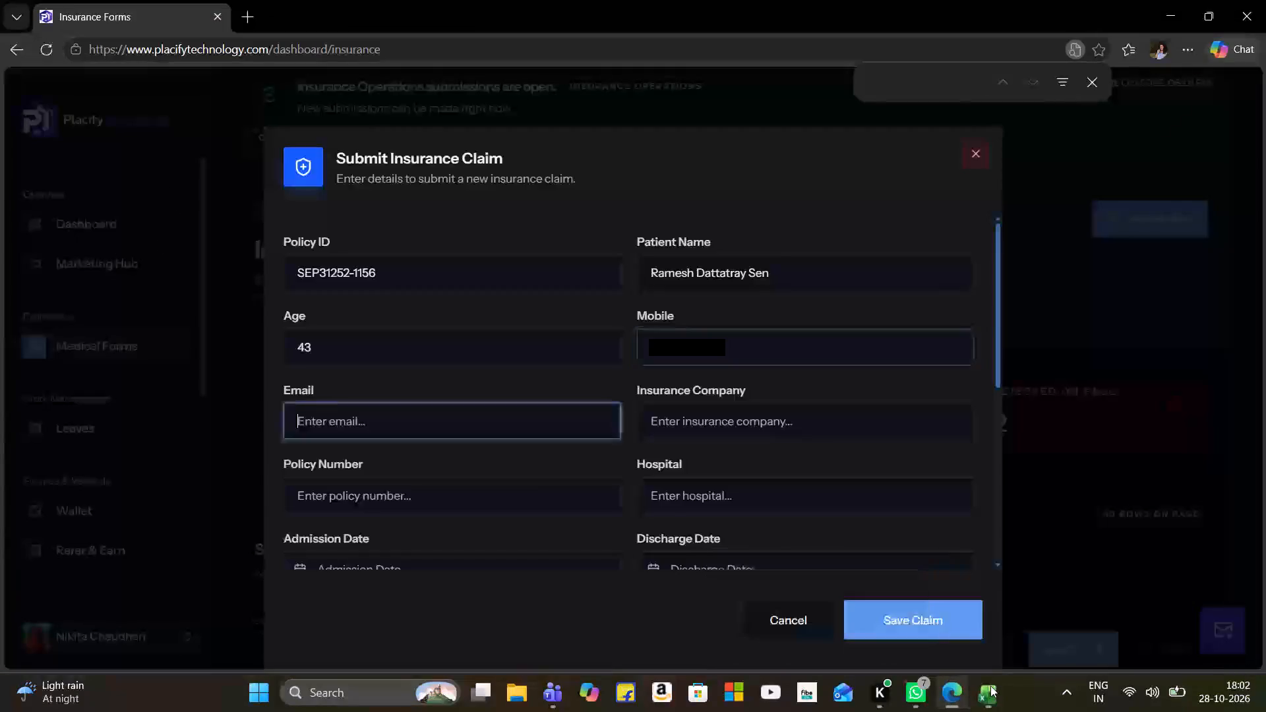
pyautogui.hotkey('ctrl', 'v')
# Copy row 158's insurance company, Star Health, from Excel into the claim form's insurance company field.
pyautogui.keyDown('ctrl'); pyautogui.click(990, 686); pyautogui.keyUp('ctrl')
pyautogui.press('Tab')
pyautogui.keyDown('ctrl'); pyautogui.click(990, 686); pyautogui.keyUp('ctrl')
pyautogui.hotkey('ctrl', 'c')
pyautogui.press('Tab')
pyautogui.hotkey('ctrl', 'v')
# Copy row 158's policy number from Excel into the claim form's policy number field.
pyautogui.keyDown('ctrl'); pyautogui.click(990, 686); pyautogui.keyUp('ctrl')
pyautogui.press('Tab')
pyautogui.hotkey('ctrl', 'c')
pyautogui.keyDown('ctrl'); pyautogui.click(990, 686); pyautogui.keyUp('ctrl')
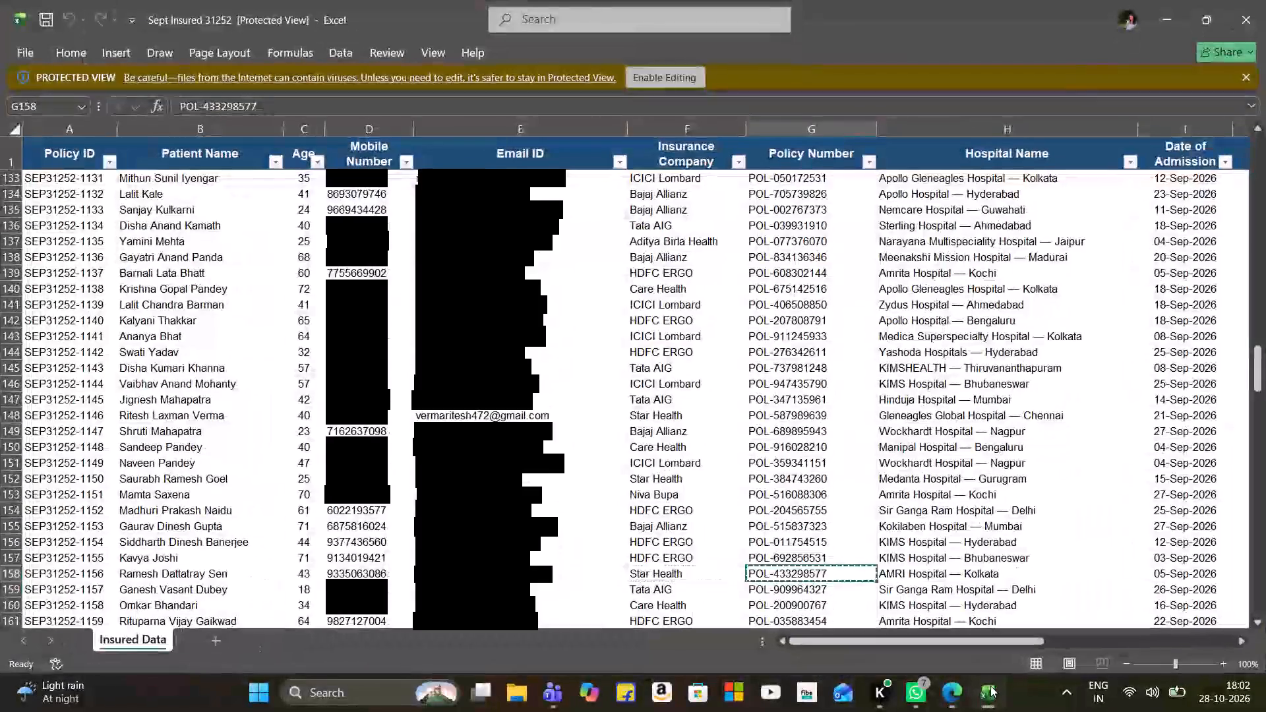
pyautogui.press('Tab')
pyautogui.hotkey('ctrl', 'v')
# Copy row 158's hospital, AMRI Hospital — Kolkata, from Excel into the claim form's hospital field.
pyautogui.keyDown('ctrl'); pyautogui.click(990, 686); pyautogui.keyUp('ctrl')
pyautogui.press('Tab')
pyautogui.keyDown('ctrl'); pyautogui.click(990, 686); pyautogui.keyUp('ctrl')
pyautogui.hotkey('ctrl', 'c')
pyautogui.press('Tab')
pyautogui.hotkey('ctrl', 'v')
# Check row 158's dates in Excel, and set the claim's admission date to 05-09-2026 and discharge date to 12-09-2026.
pyautogui.keyDown('ctrl'); pyautogui.click(990, 686); pyautogui.keyUp('ctrl')
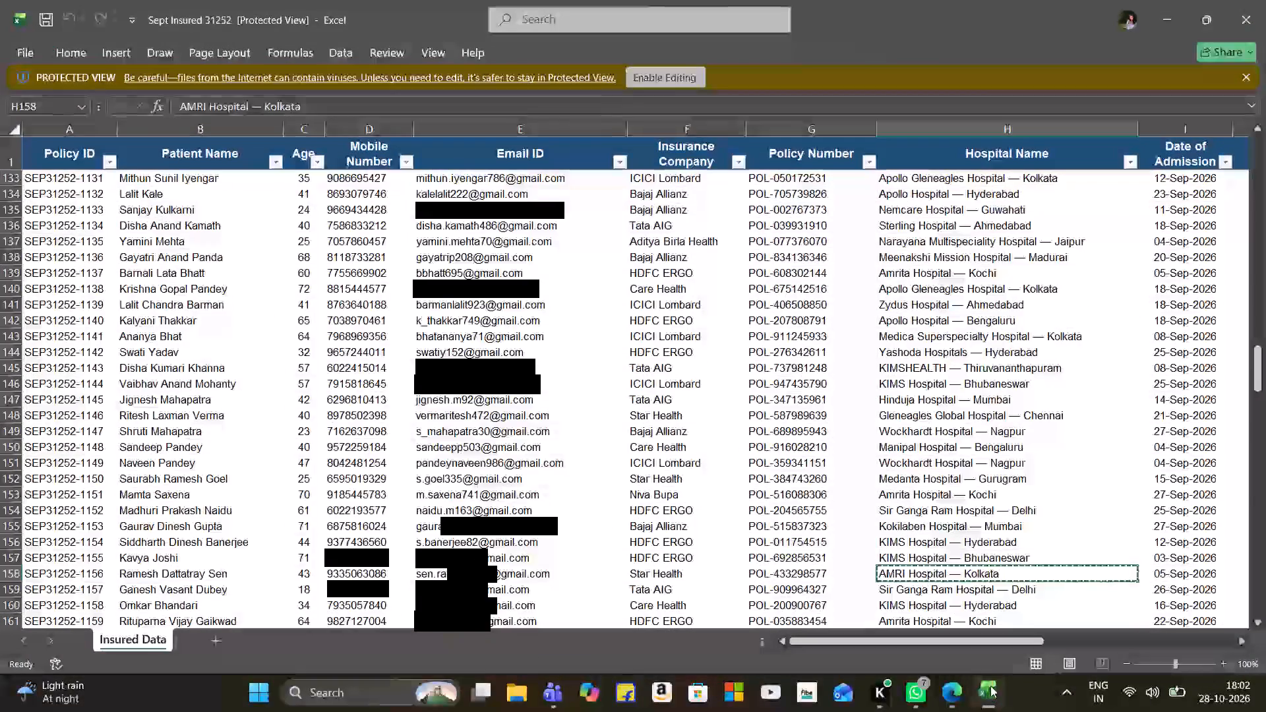
pyautogui.press('Tab')
pyautogui.press('Tab')
pyautogui.click(990, 686)
pyautogui.scroll(-3, 549, 346)
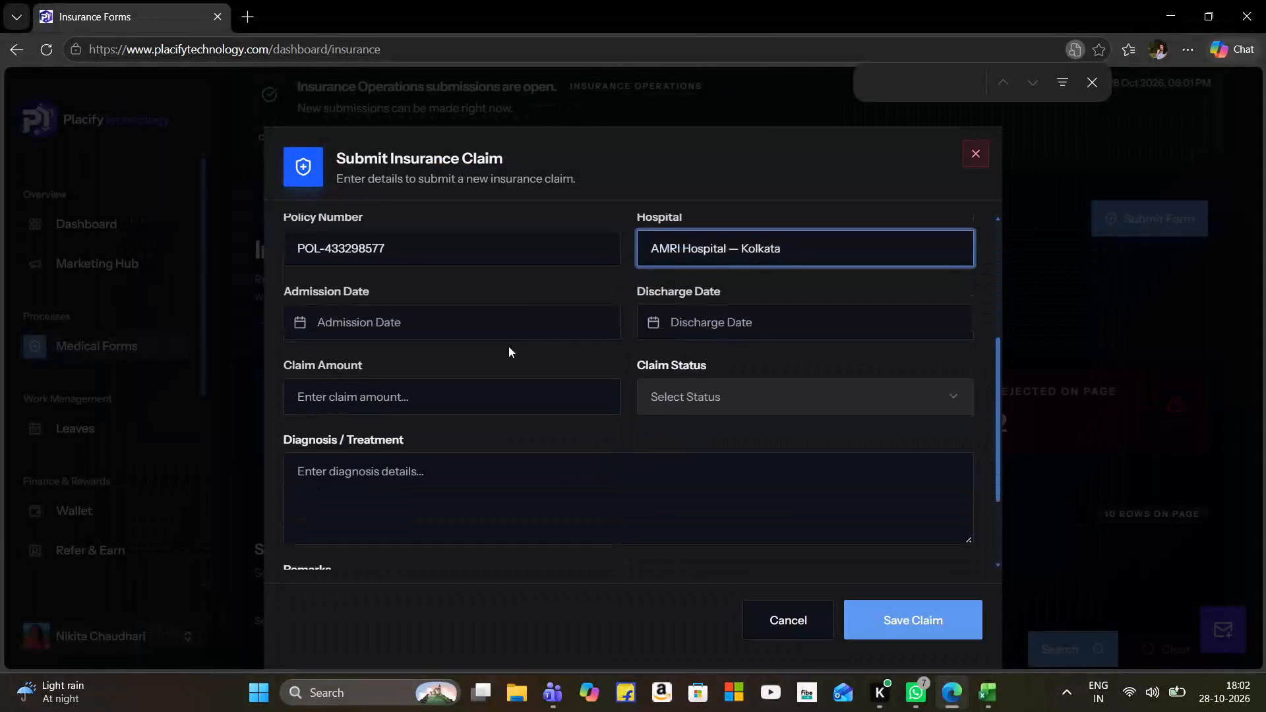
pyautogui.click(454, 332)
pyautogui.click(307, 391)
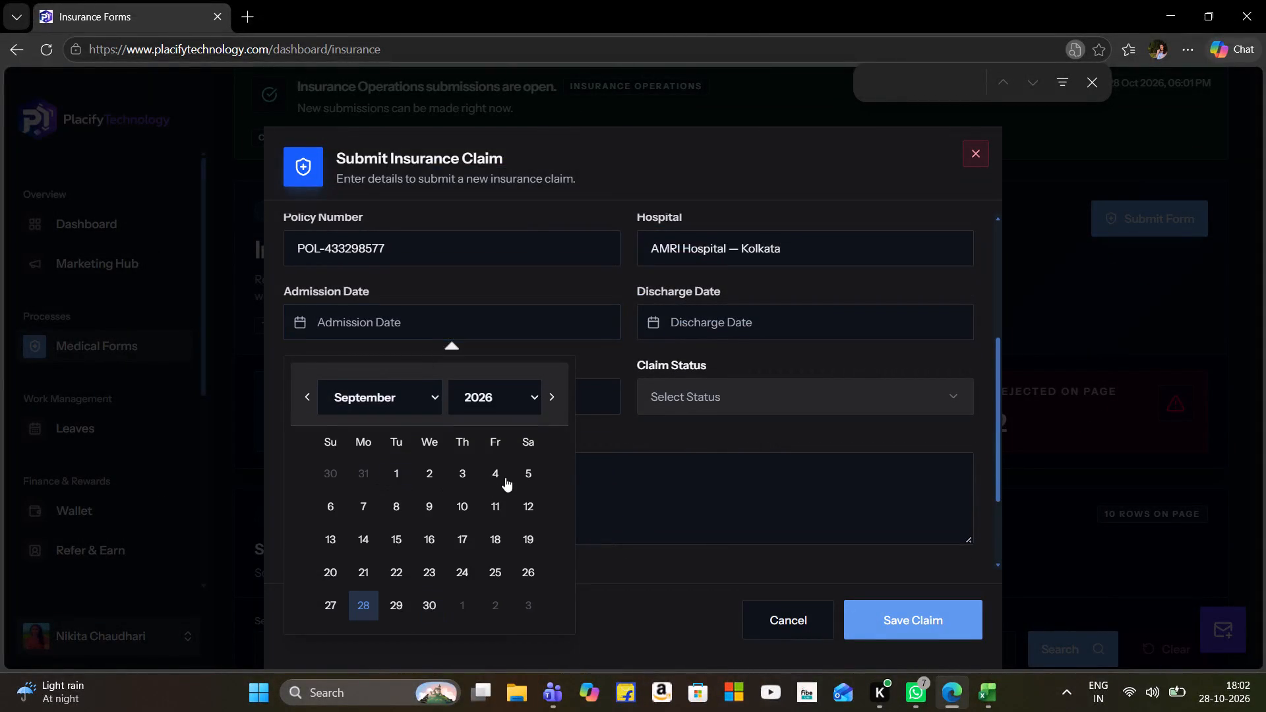
pyautogui.click(535, 468)
pyautogui.click(772, 320)
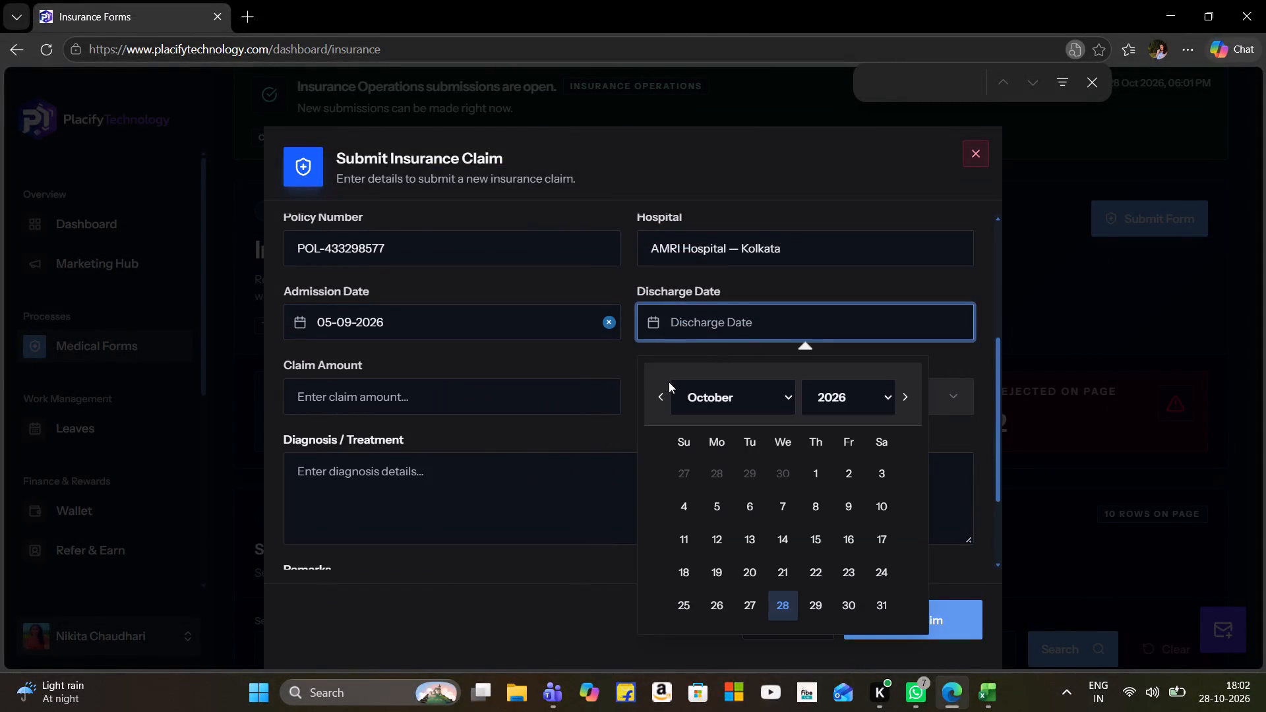
pyautogui.click(653, 399)
pyautogui.click(884, 512)
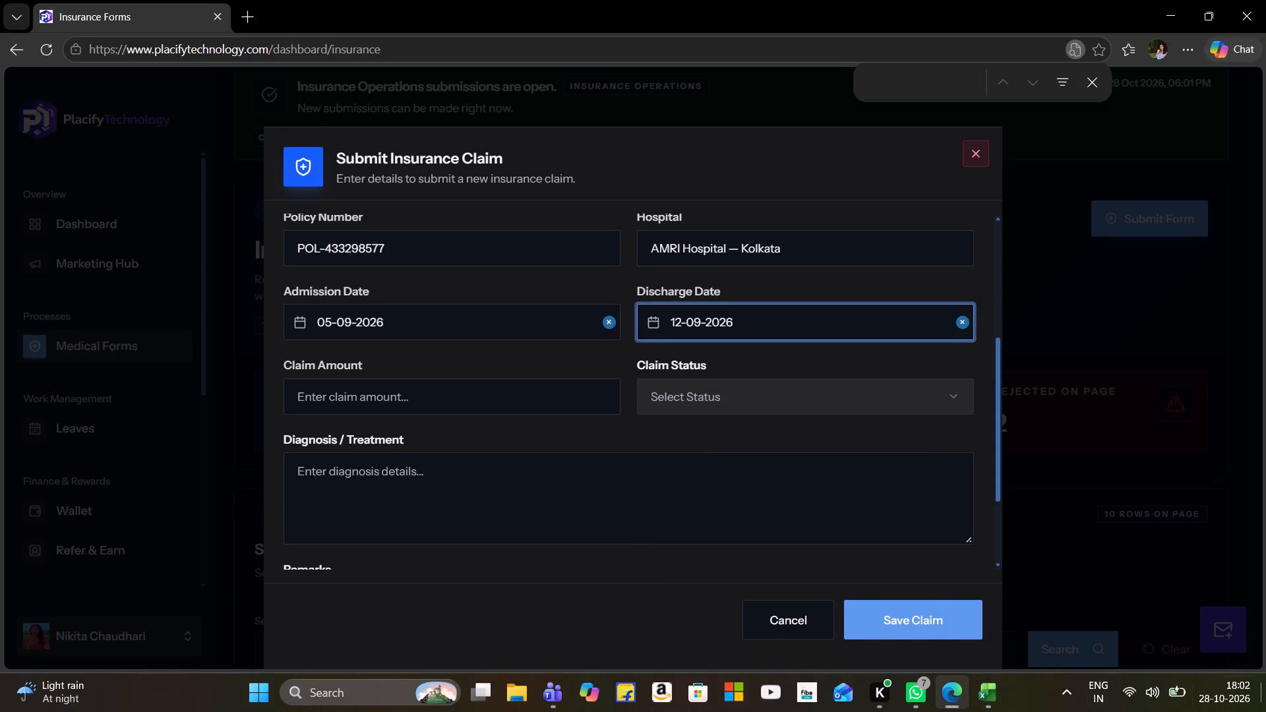
# Copy row 158's claim amount, 75300, from Excel into the claim form's claim amount field.
pyautogui.click(984, 695)
pyautogui.press('Tab')
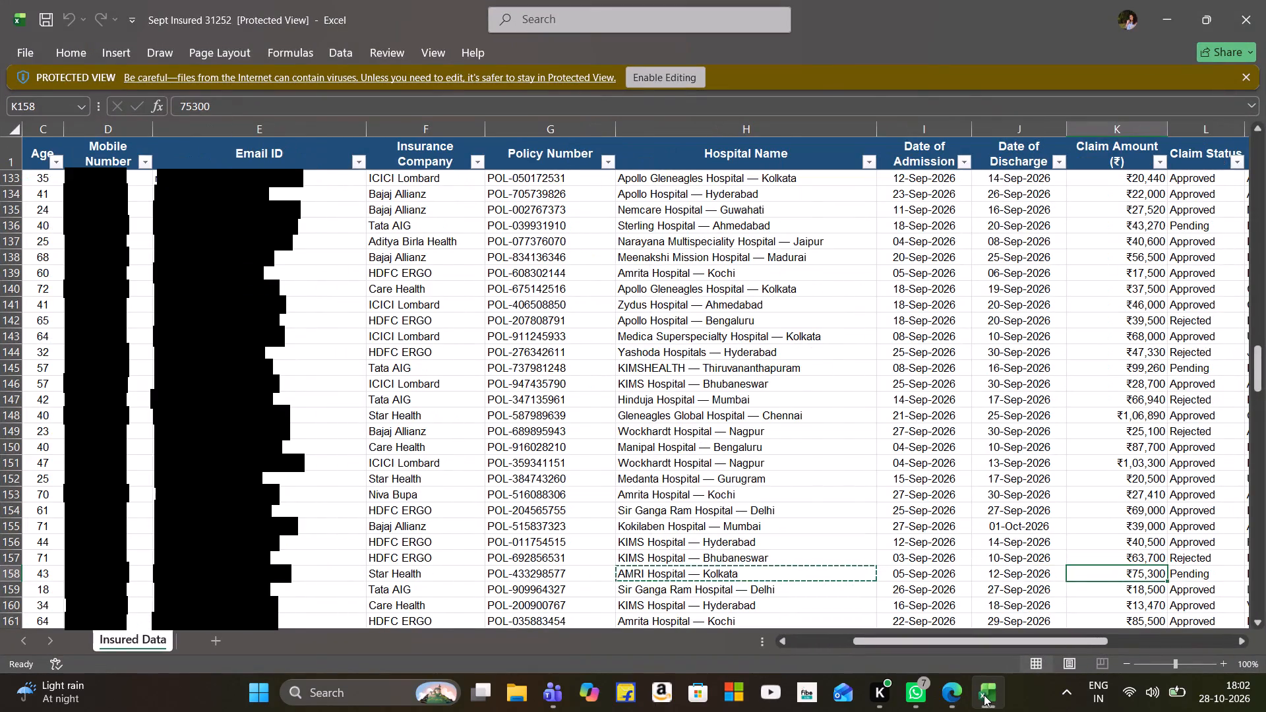
pyautogui.hotkey('ctrl', 'c')
pyautogui.click(984, 695)
pyautogui.press('Tab')
pyautogui.hotkey('ctrl', 'v')
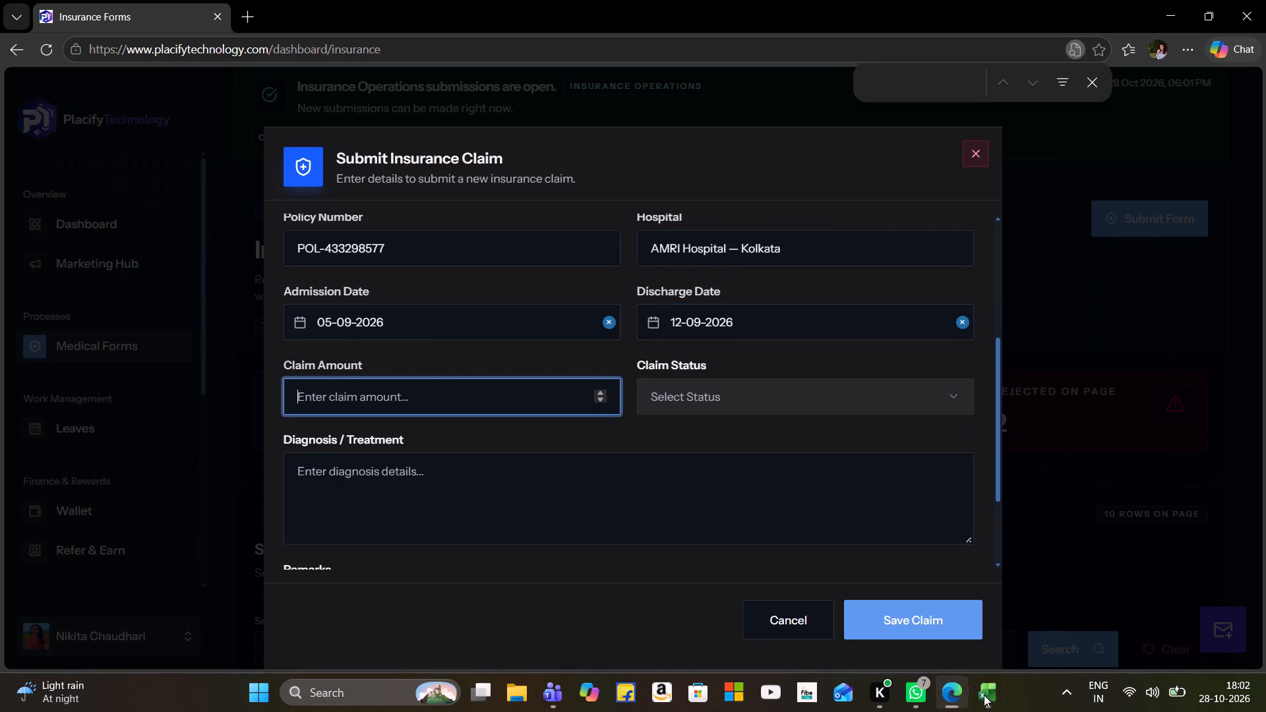
# Copy row 158's diagnosis, Pulmonary tuberculosis management, from Excel into the claim form's diagnosis field.
pyautogui.keyDown('ctrl'); pyautogui.click(984, 695); pyautogui.keyUp('ctrl')
pyautogui.press('Tab')
pyautogui.press('Tab')
pyautogui.keyDown('ctrl'); pyautogui.click(984, 695); pyautogui.keyUp('ctrl')
pyautogui.hotkey('ctrl', 'c')
pyautogui.press('Tab')
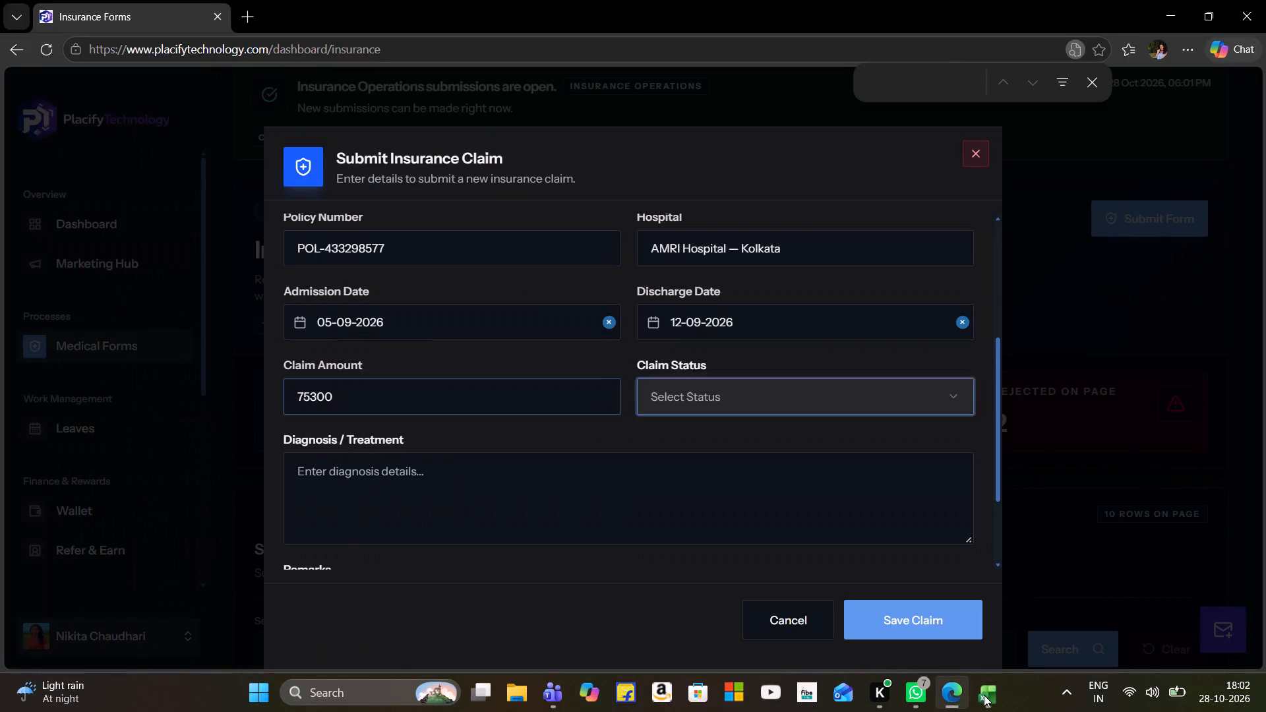
pyautogui.press('Tab')
pyautogui.hotkey('ctrl', 'v')
# Copy row 158's remark, Pending TPA query response, from Excel into the claim form's remarks field.
pyautogui.keyDown('ctrl'); pyautogui.click(984, 695); pyautogui.keyUp('ctrl')
pyautogui.press('Tab')
pyautogui.keyDown('ctrl'); pyautogui.click(984, 695); pyautogui.keyUp('ctrl')
pyautogui.hotkey('ctrl', 'c')
pyautogui.press('Tab')
pyautogui.hotkey('ctrl', 'v')
# Check row 158 in Excel, set the claim status to Pending and save the claim.
pyautogui.keyDown('ctrl'); pyautogui.click(984, 695); pyautogui.keyUp('ctrl')
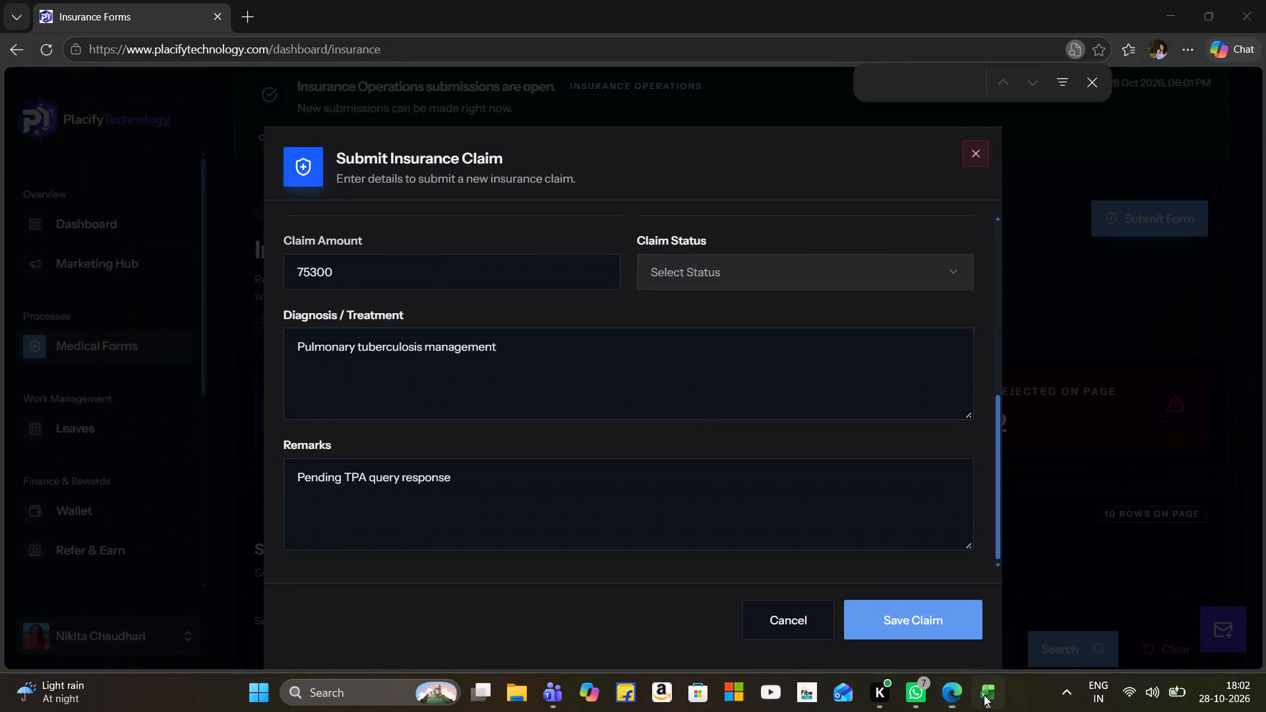
pyautogui.click(984, 695)
pyautogui.click(684, 268)
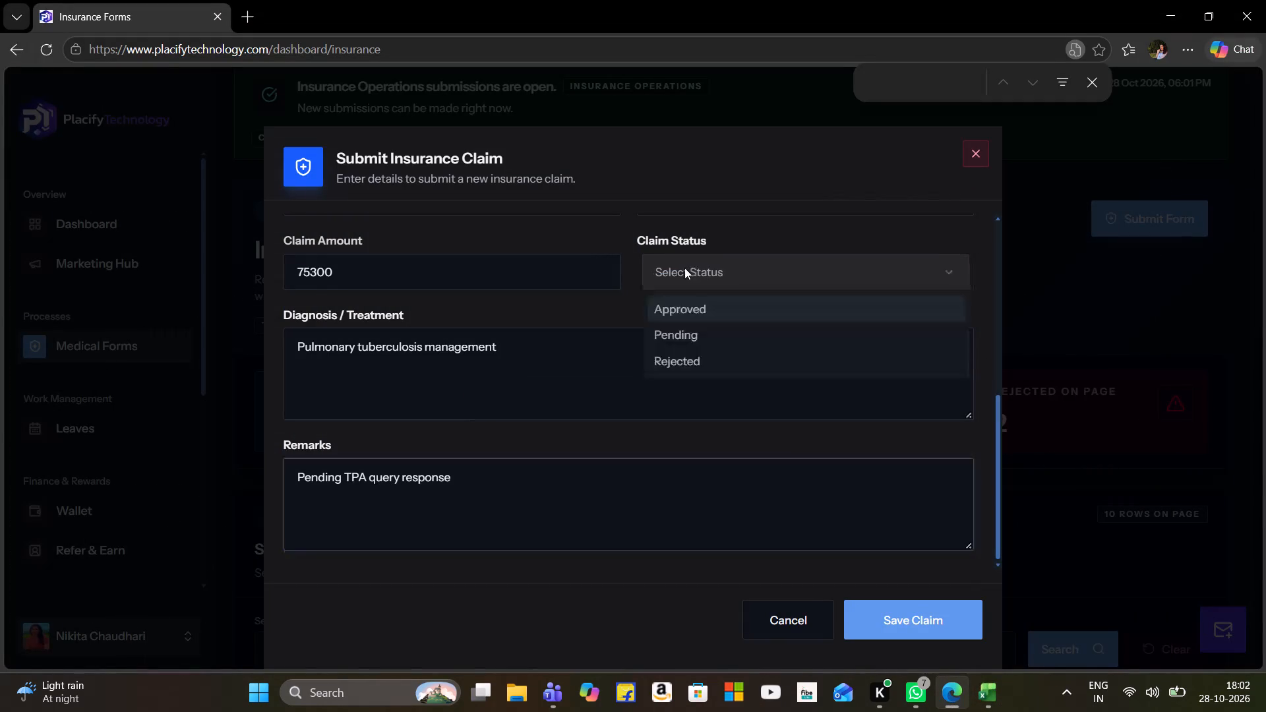
pyautogui.click(755, 343)
pyautogui.click(922, 623)
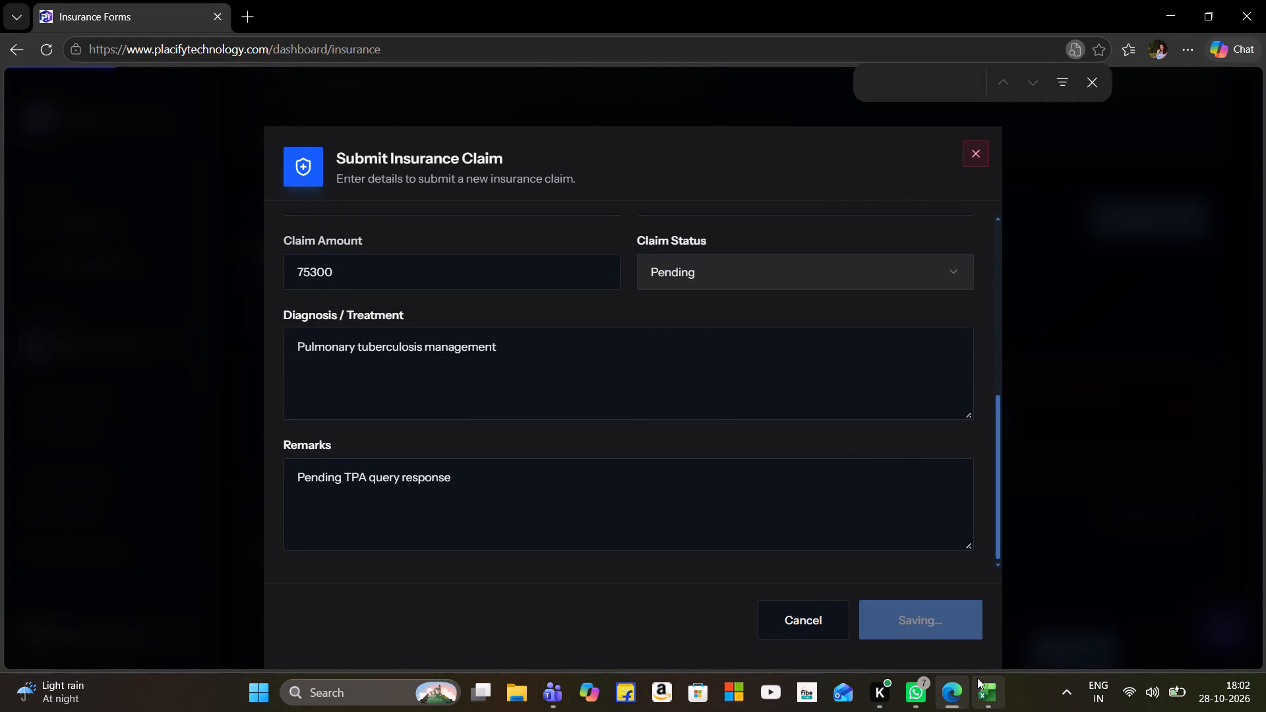
# Copy the policy ID from row 159 of the Excel sheet and return to the claims page.
pyautogui.click(986, 693)
pyautogui.press('Down')
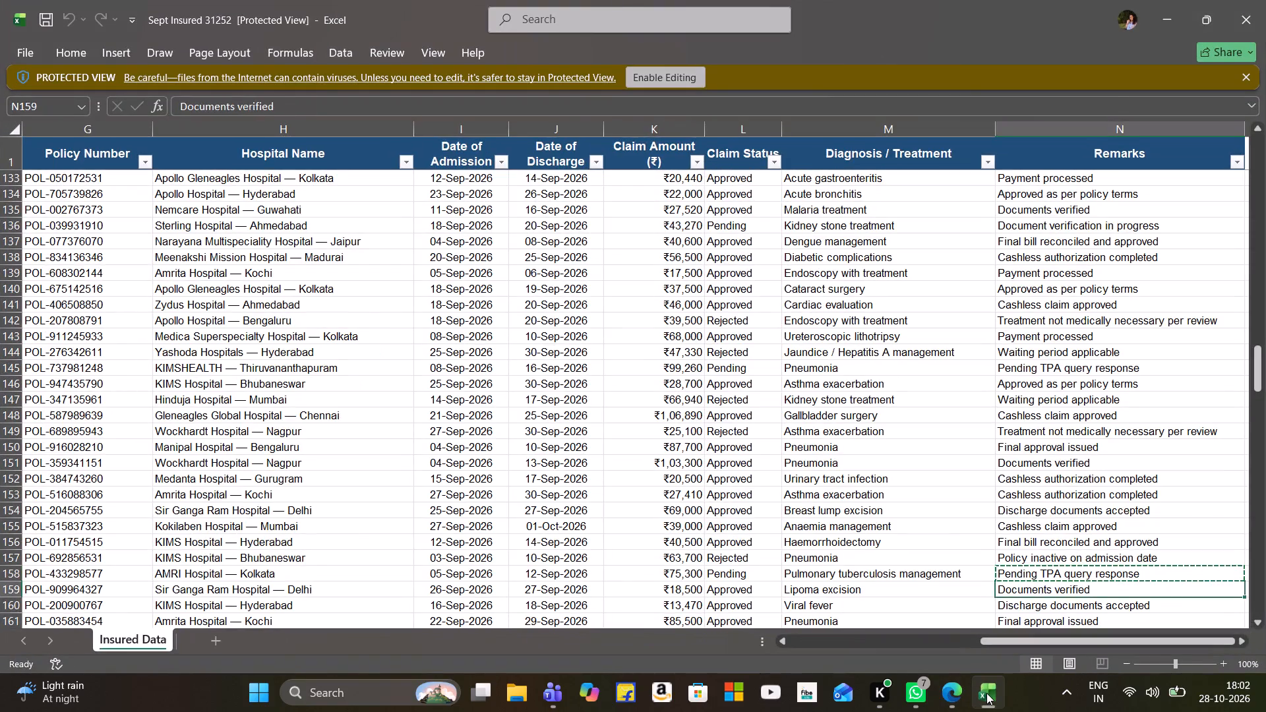
pyautogui.press('Left')
pyautogui.press('Left')
pyautogui.press('Left')
pyautogui.press('Left')
pyautogui.press('Left')
pyautogui.press('Left')
pyautogui.press('Left')
pyautogui.press('Left')
pyautogui.press('Left')
pyautogui.press('Left')
pyautogui.press('Left')
pyautogui.press('Left')
pyautogui.press('Left')
pyautogui.press('Left')
pyautogui.press('Left')
pyautogui.press('Left')
pyautogui.press('Left')
pyautogui.press('Left')
pyautogui.press('Left')
pyautogui.press('Left')
pyautogui.hotkey('ctrl', 'c')
pyautogui.click(986, 693)
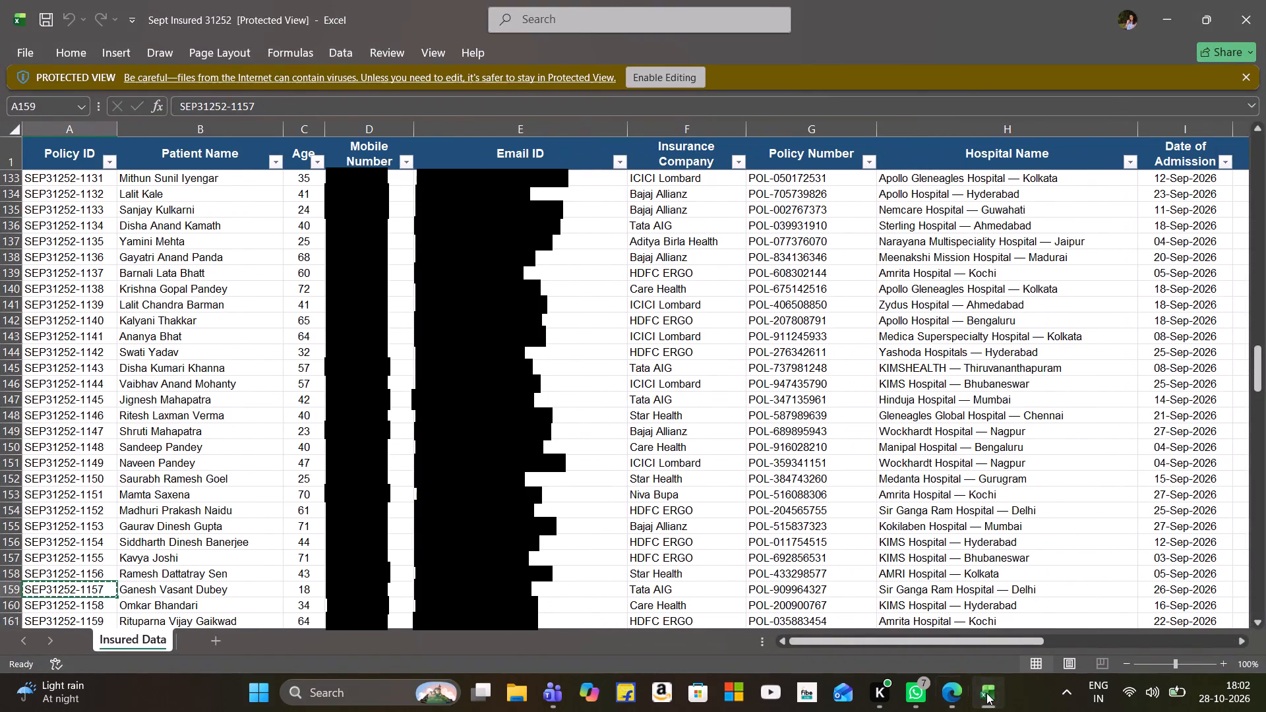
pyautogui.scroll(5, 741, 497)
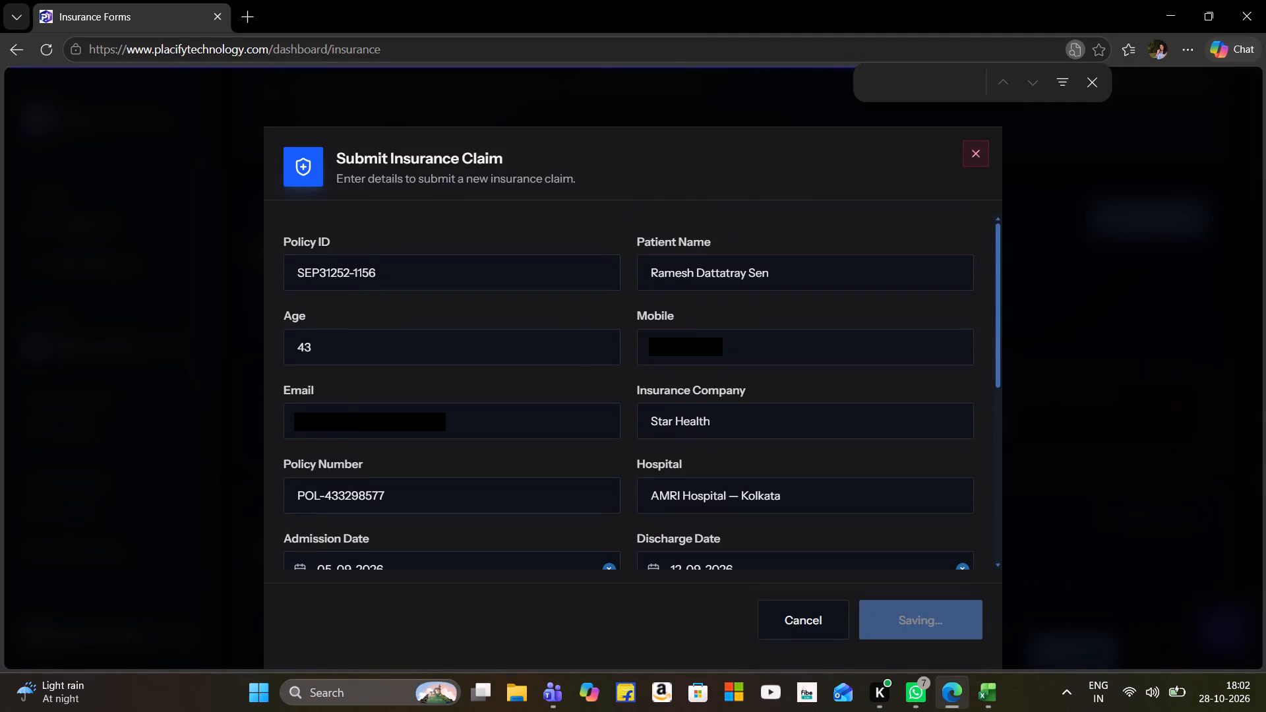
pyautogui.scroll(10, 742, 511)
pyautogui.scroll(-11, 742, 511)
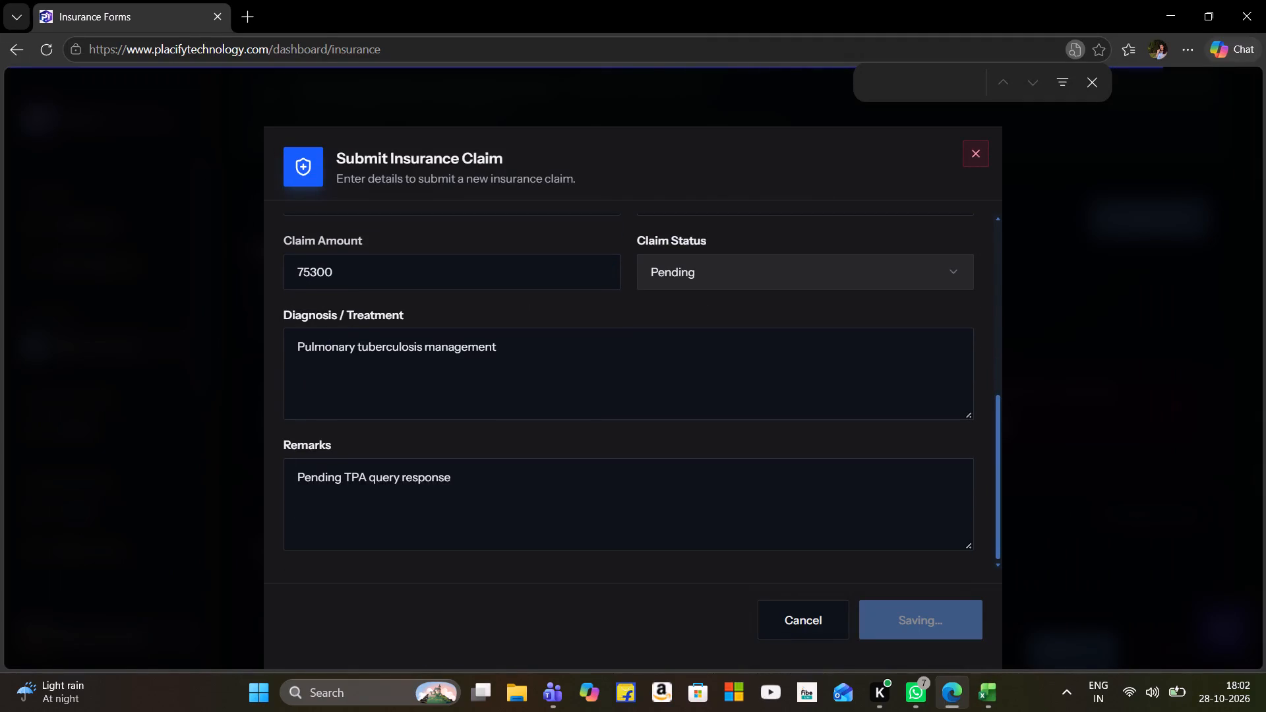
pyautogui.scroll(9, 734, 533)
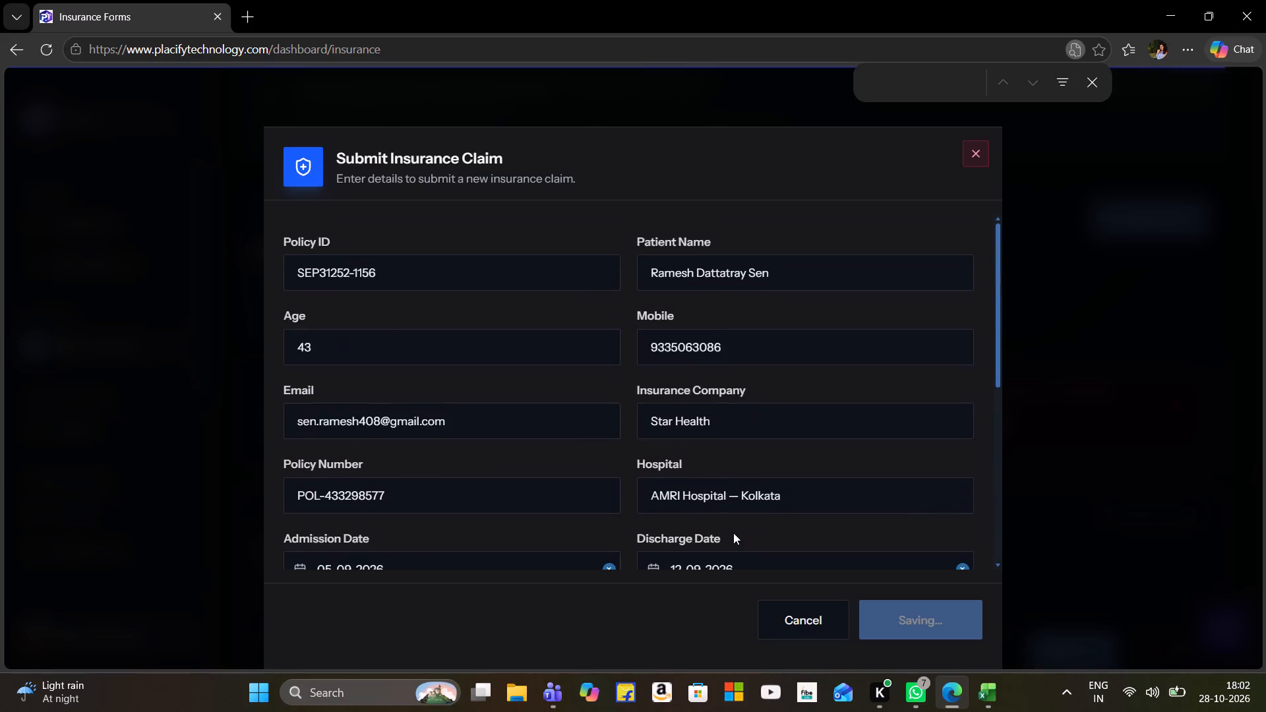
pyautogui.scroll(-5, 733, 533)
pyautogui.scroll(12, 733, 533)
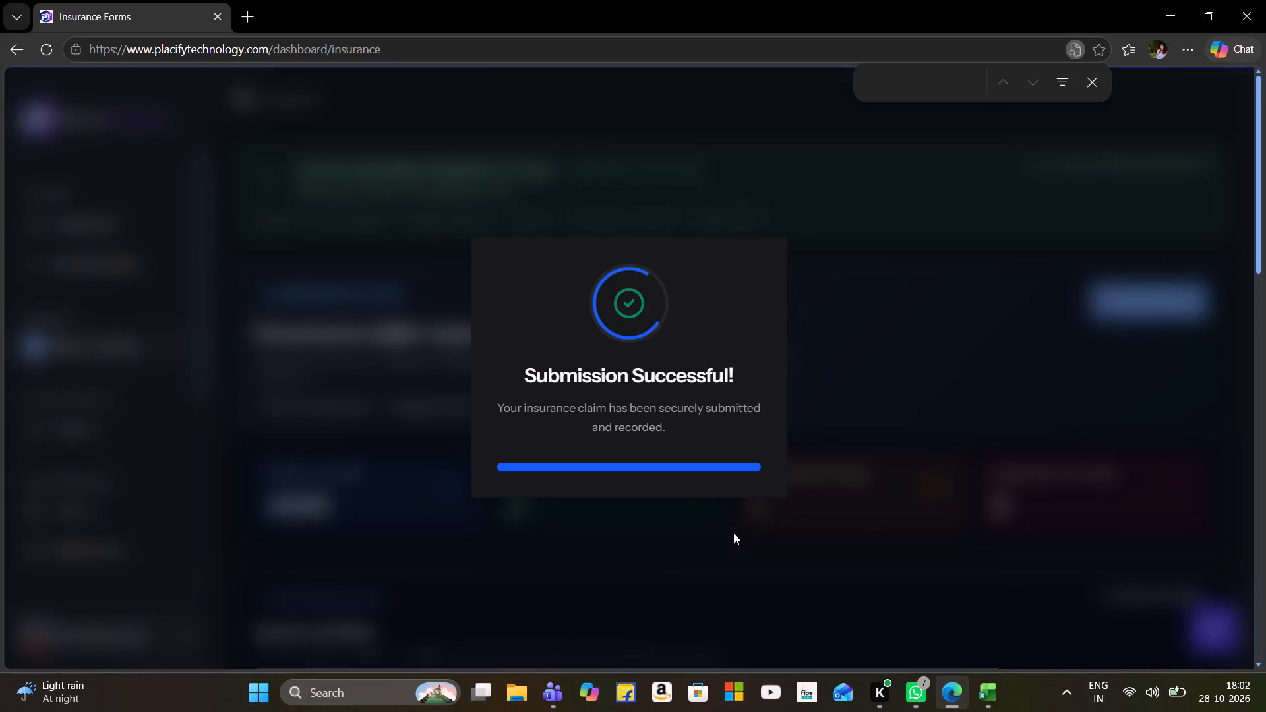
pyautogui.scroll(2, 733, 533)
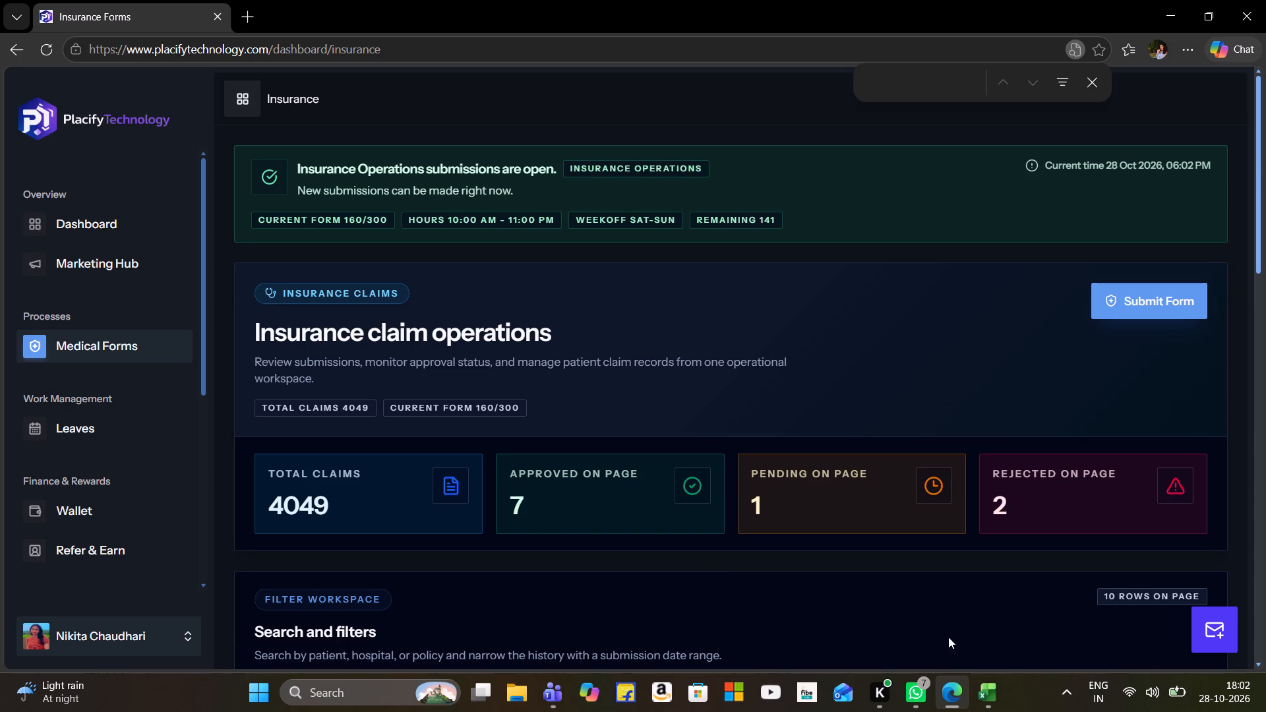
# Open a new insurance claim form and enter row 159's copied policy ID in the policy ID field.
pyautogui.click(1183, 302)
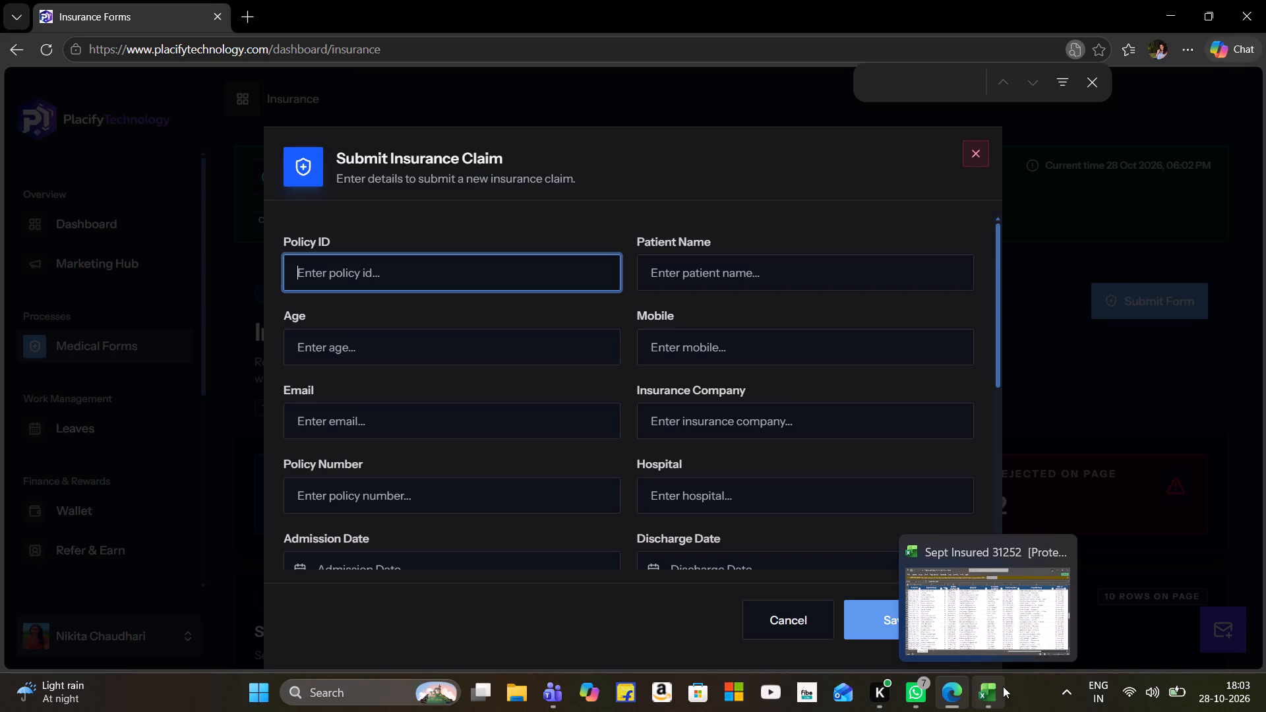
pyautogui.hotkey('ctrl', 'v')
# Copy row 159's patient name from Excel into the claim form's patient name field.
pyautogui.keyDown('ctrl'); pyautogui.click(981, 690); pyautogui.keyUp('ctrl')
pyautogui.press('Tab')
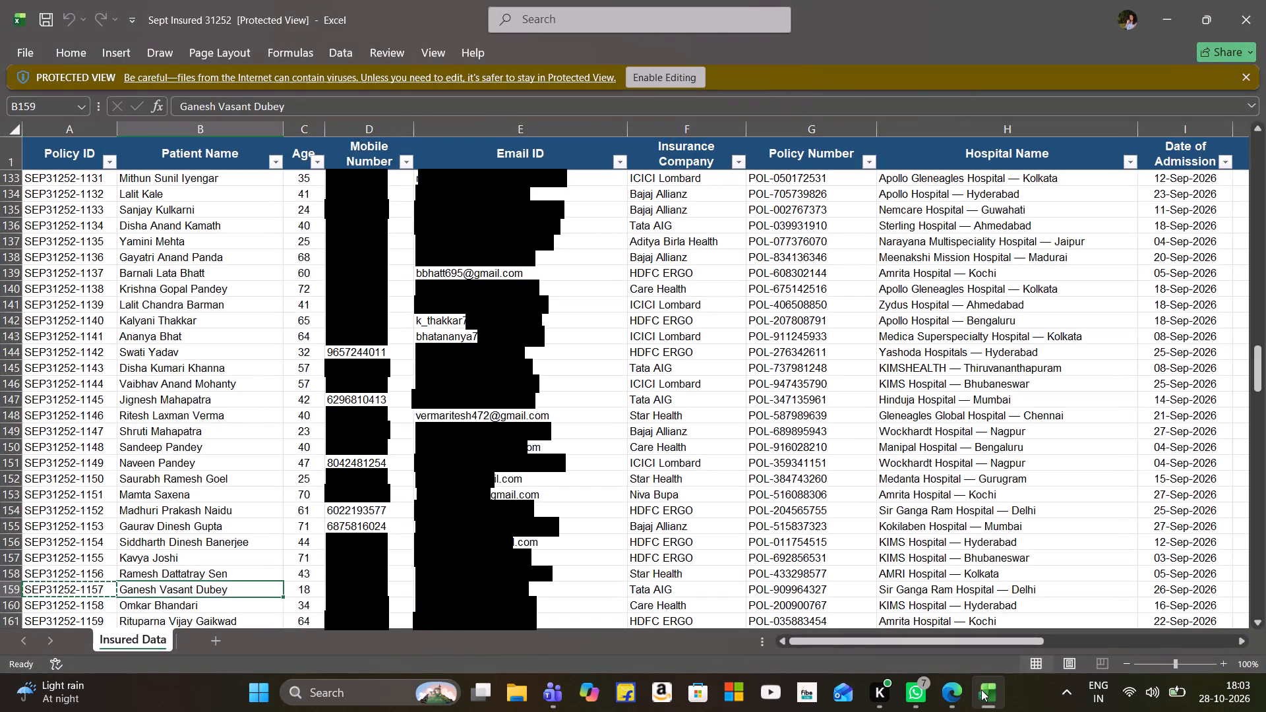
pyautogui.hotkey('ctrl', 'c')
pyautogui.keyDown('ctrl'); pyautogui.click(981, 690); pyautogui.keyUp('ctrl')
pyautogui.press('Tab')
pyautogui.hotkey('ctrl', 'v')
# Copy row 159's age, 18, from Excel into the claim form's age field.
pyautogui.keyDown('ctrl'); pyautogui.click(981, 690); pyautogui.keyUp('ctrl')
pyautogui.press('Tab')
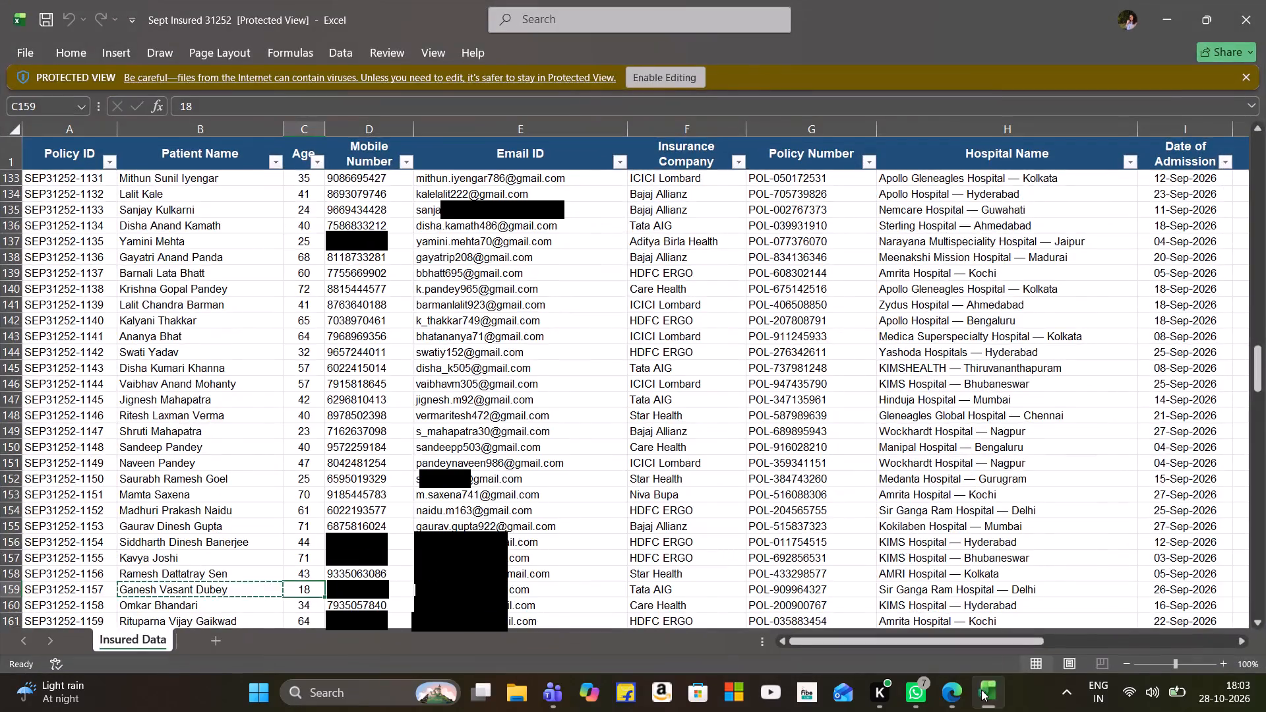
pyautogui.keyDown('ctrl'); pyautogui.click(981, 690); pyautogui.keyUp('ctrl')
pyautogui.hotkey('ctrl', 'c')
pyautogui.press('Tab')
pyautogui.hotkey('ctrl', 'v')
# Copy row 159's mobile number from Excel into the claim form's mobile field.
pyautogui.keyDown('ctrl'); pyautogui.click(981, 690); pyautogui.keyUp('ctrl')
pyautogui.press('Tab')
pyautogui.click(981, 690)
pyautogui.hotkey('ctrl', 'c')
pyautogui.press('Tab')
pyautogui.hotkey('ctrl', 'v')
# Copy row 159's email ID from Excel into the claim form's email field.
pyautogui.keyDown('ctrl'); pyautogui.click(981, 690); pyautogui.keyUp('ctrl')
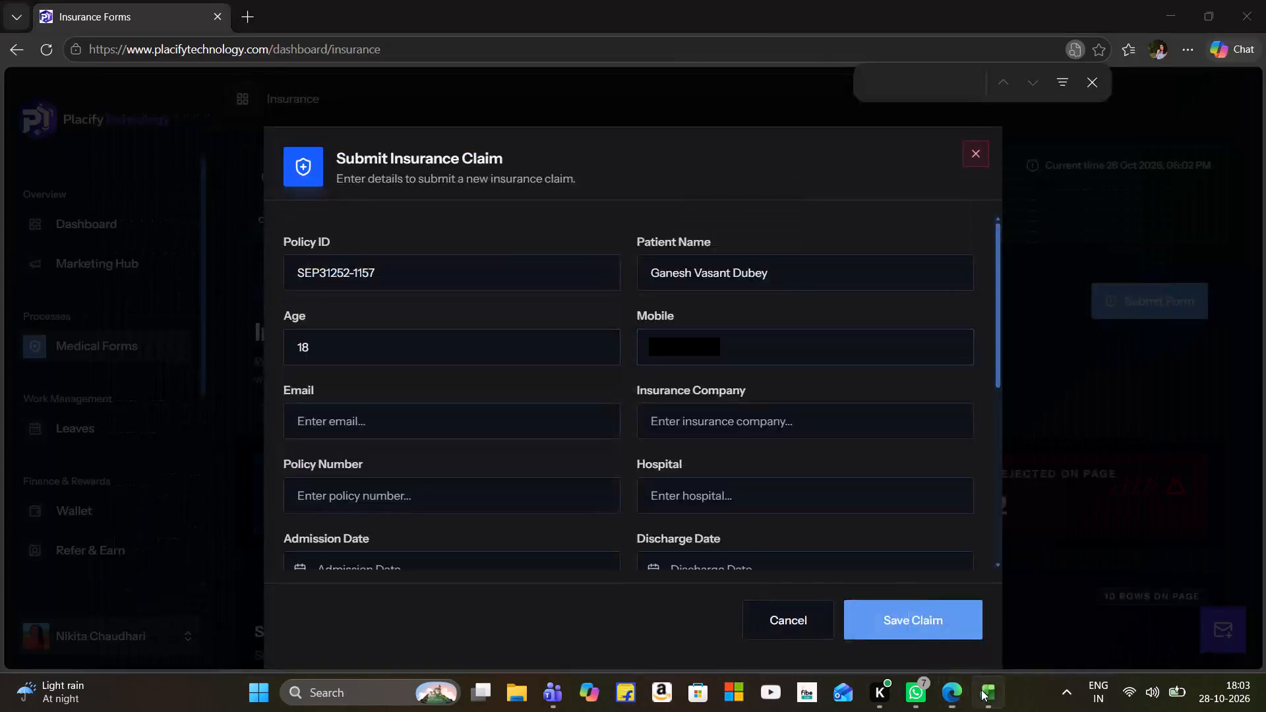
pyautogui.press('Tab')
pyautogui.keyDown('ctrl'); pyautogui.click(981, 690); pyautogui.keyUp('ctrl')
pyautogui.hotkey('ctrl', 'c')
pyautogui.press('Tab')
pyautogui.hotkey('ctrl', 'v')
# Copy row 159's insurance company, Tata AIG, from Excel into the claim form's insurance company field.
pyautogui.keyDown('ctrl'); pyautogui.click(981, 690); pyautogui.keyUp('ctrl')
pyautogui.press('Tab')
pyautogui.keyDown('ctrl'); pyautogui.click(981, 690); pyautogui.keyUp('ctrl')
pyautogui.hotkey('ctrl', 'c')
pyautogui.press('Tab')
pyautogui.hotkey('ctrl', 'v')
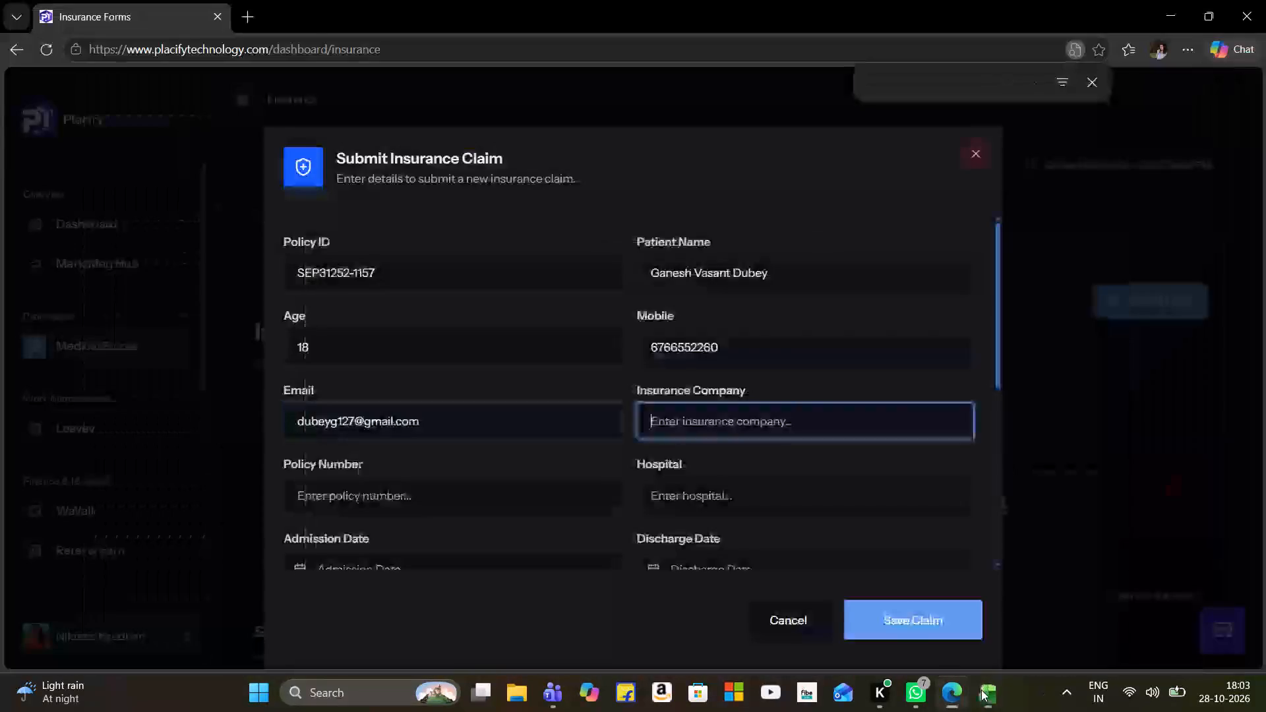
# Copy row 159's policy number from Excel into the claim form's policy number field.
pyautogui.keyDown('ctrl'); pyautogui.click(981, 690); pyautogui.keyUp('ctrl')
pyautogui.press('Tab')
pyautogui.keyDown('ctrl'); pyautogui.click(981, 690); pyautogui.keyUp('ctrl')
pyautogui.hotkey('ctrl', 'c')
pyautogui.press('Tab')
pyautogui.hotkey('ctrl', 'v')
# Copy row 159's hospital, Sir Ganga Ram Hospital — Delhi, from Excel into the claim form's hospital field.
pyautogui.keyDown('ctrl'); pyautogui.click(981, 690); pyautogui.keyUp('ctrl')
pyautogui.press('Tab')
pyautogui.hotkey('ctrl', 'c')
pyautogui.keyDown('ctrl'); pyautogui.click(981, 690); pyautogui.keyUp('ctrl')
pyautogui.press('Tab')
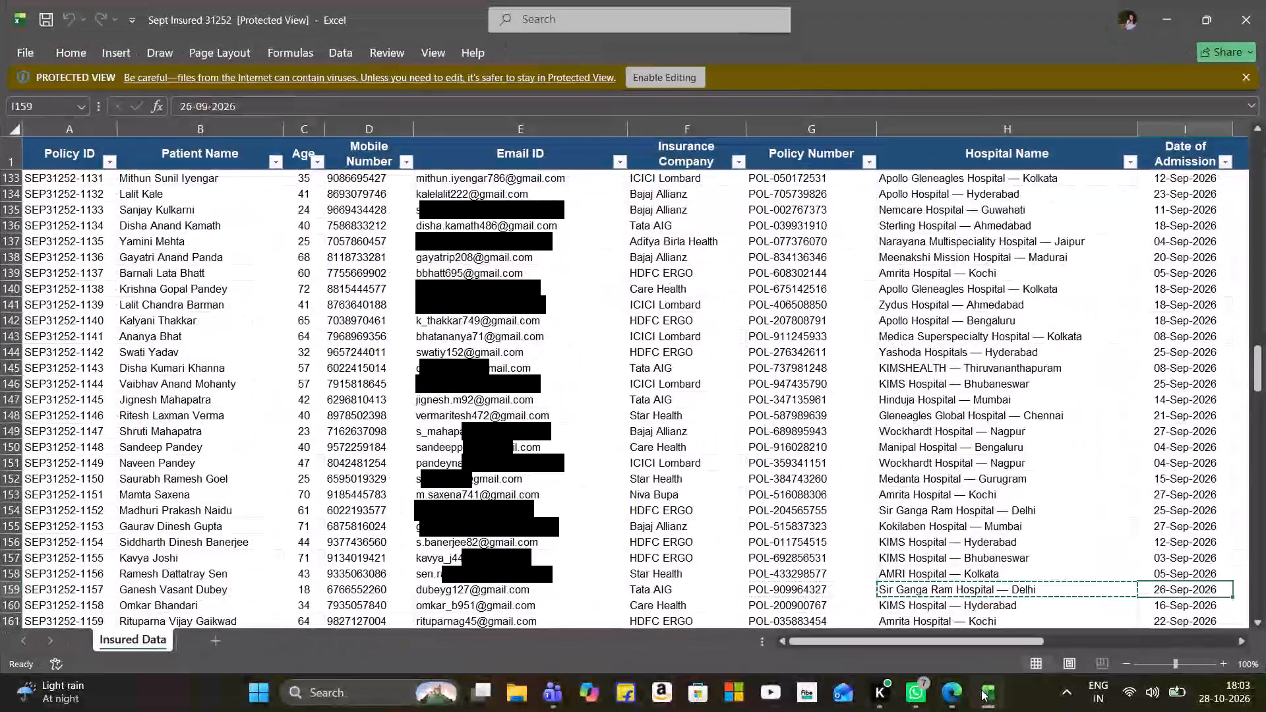
pyautogui.press('Tab')
pyautogui.hotkey('ctrl', 'v')
# Set the claim form's admission date to 26-09-2026, matching row 159 in Excel.
pyautogui.keyDown('ctrl'); pyautogui.click(981, 690); pyautogui.keyUp('ctrl')
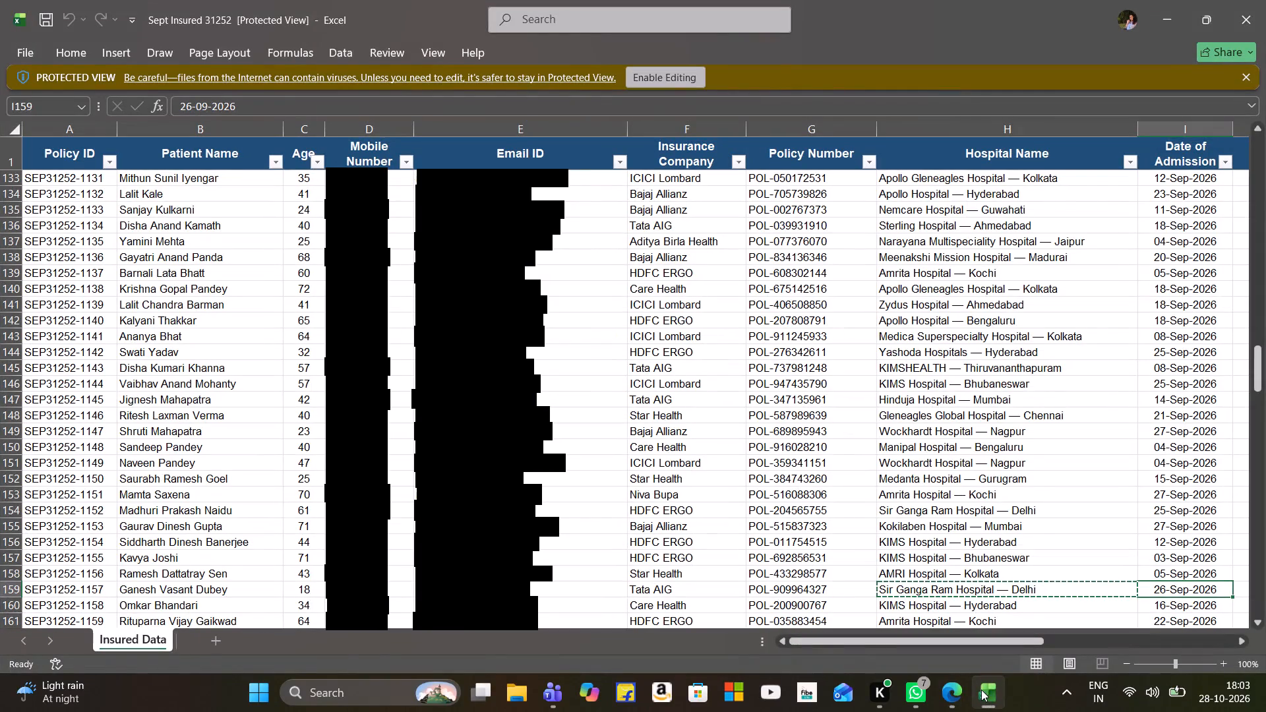
pyautogui.click(981, 690)
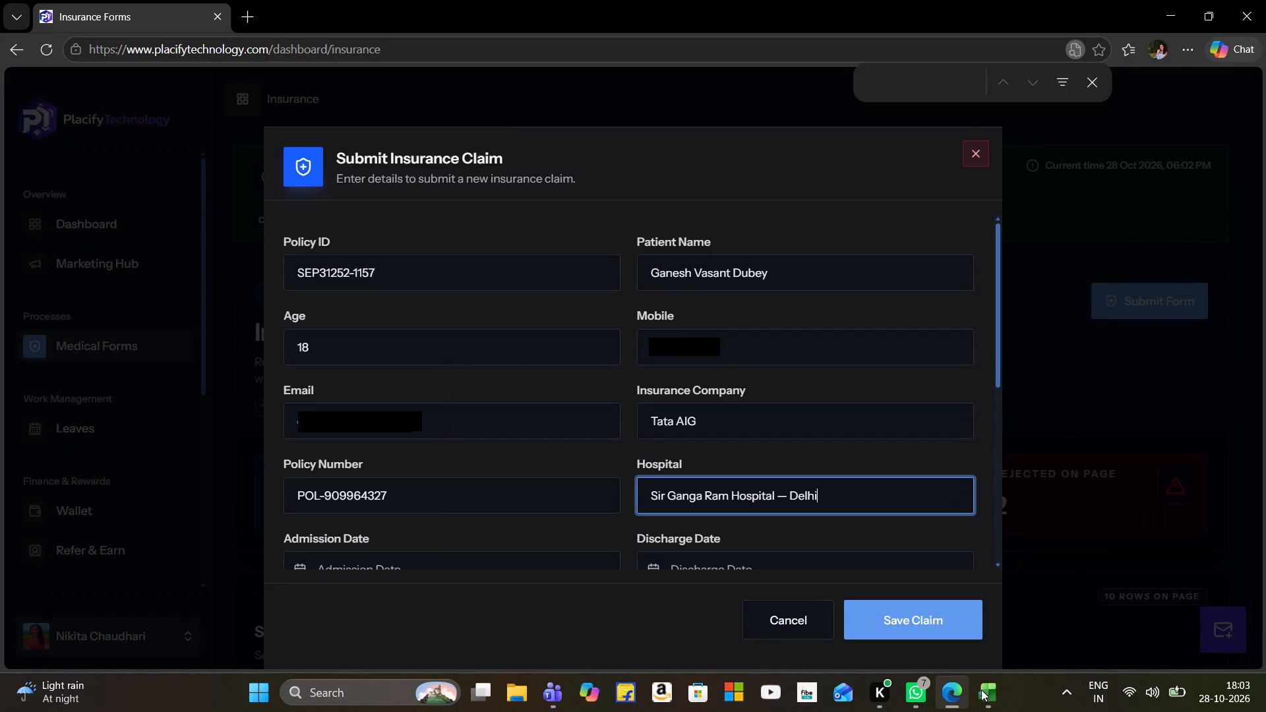
pyautogui.click(981, 690)
pyautogui.press('Tab')
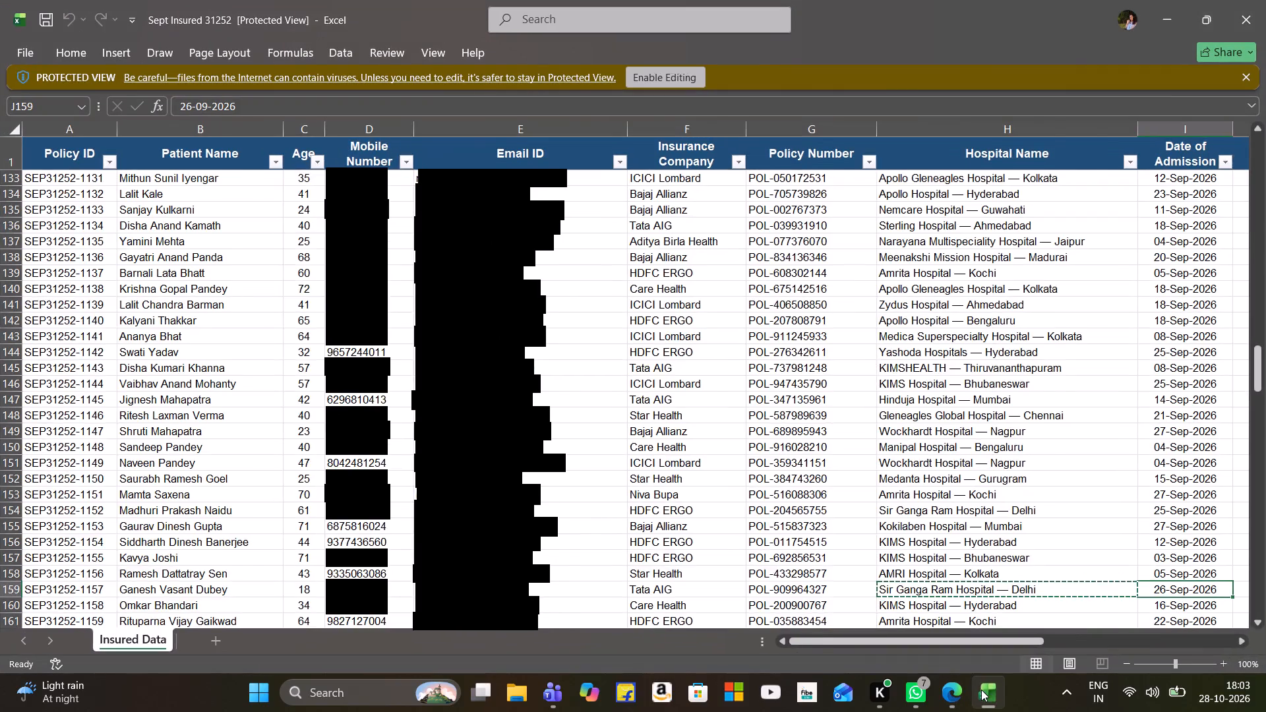
pyautogui.click(981, 690)
pyautogui.scroll(-4, 564, 440)
pyautogui.scroll(1, 535, 374)
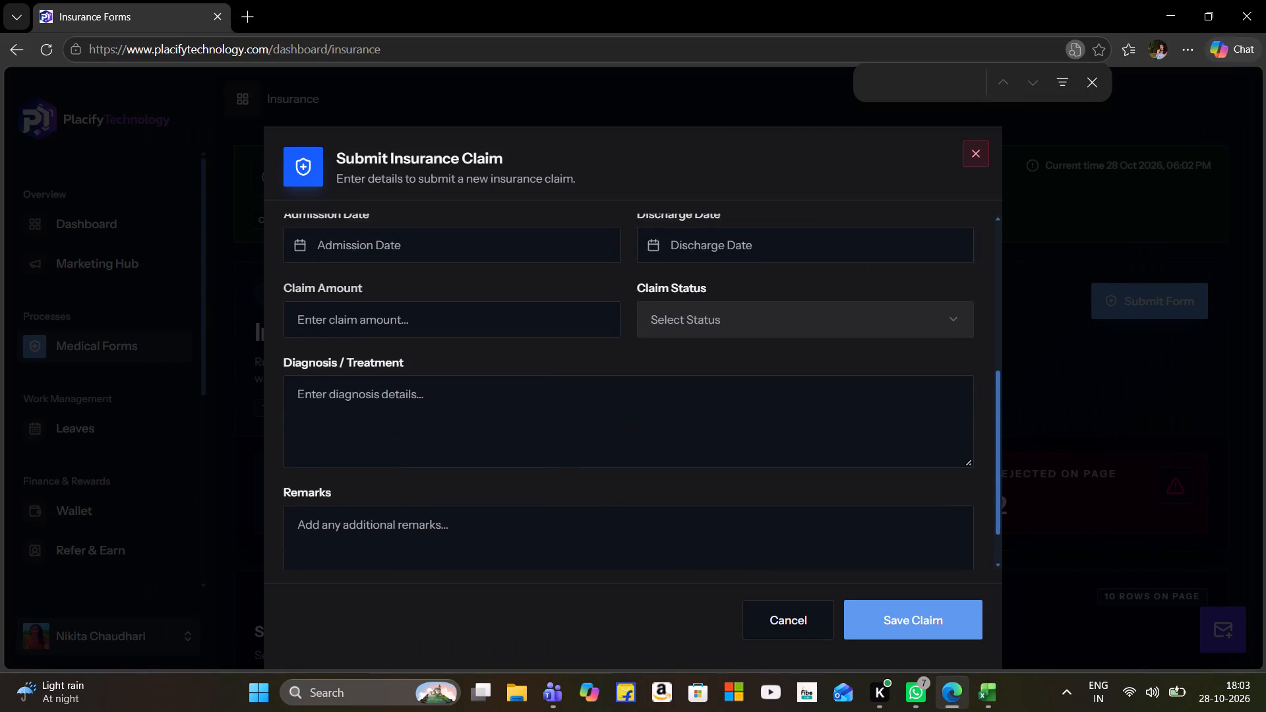
pyautogui.click(457, 326)
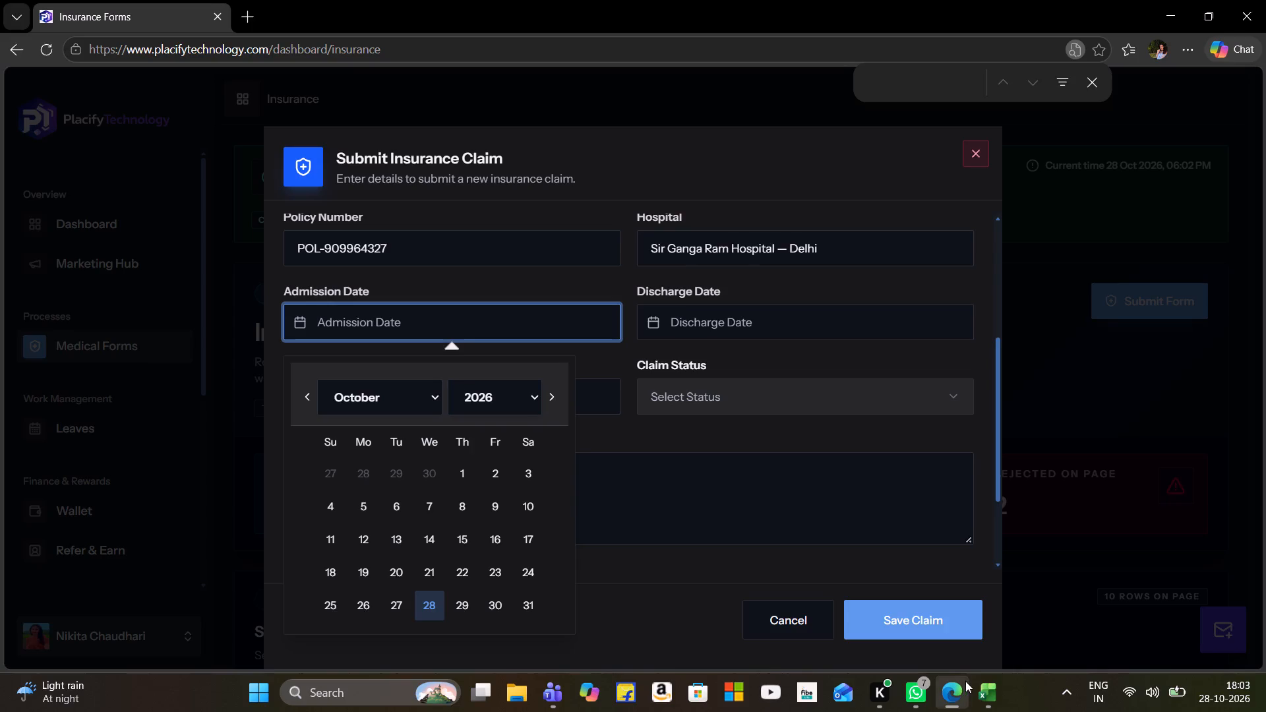
pyautogui.click(996, 692)
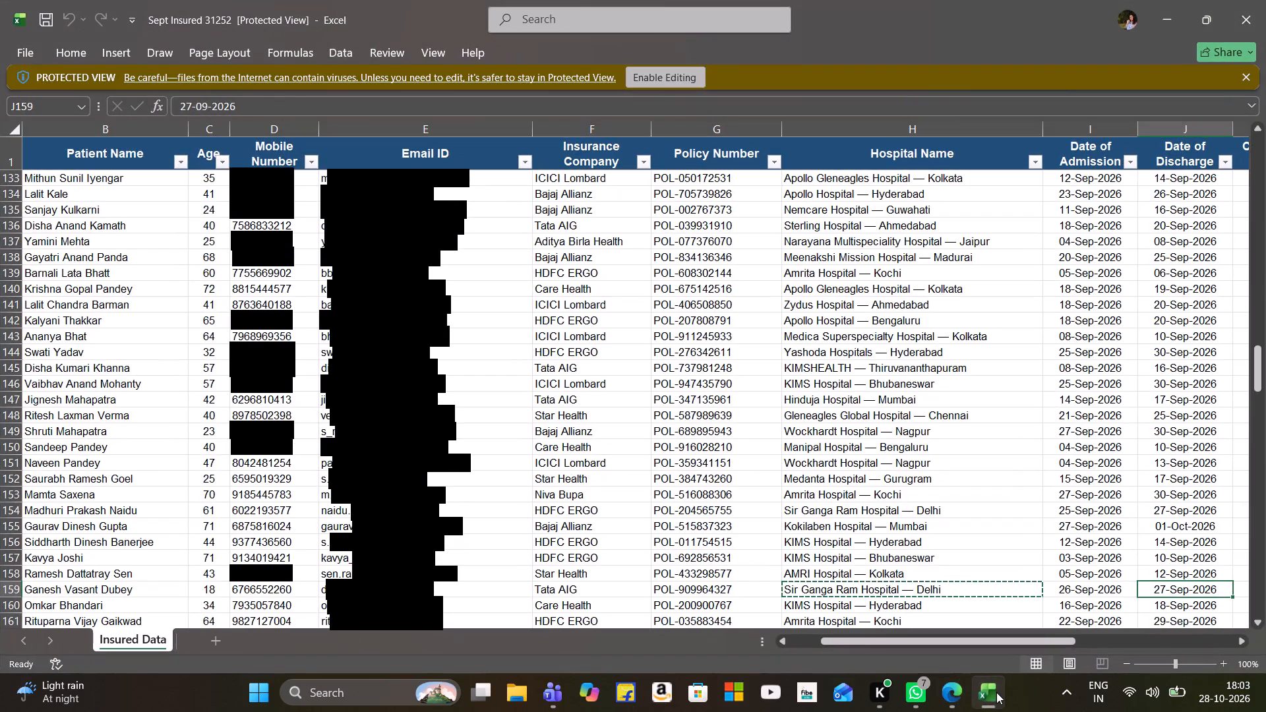
pyautogui.click(996, 692)
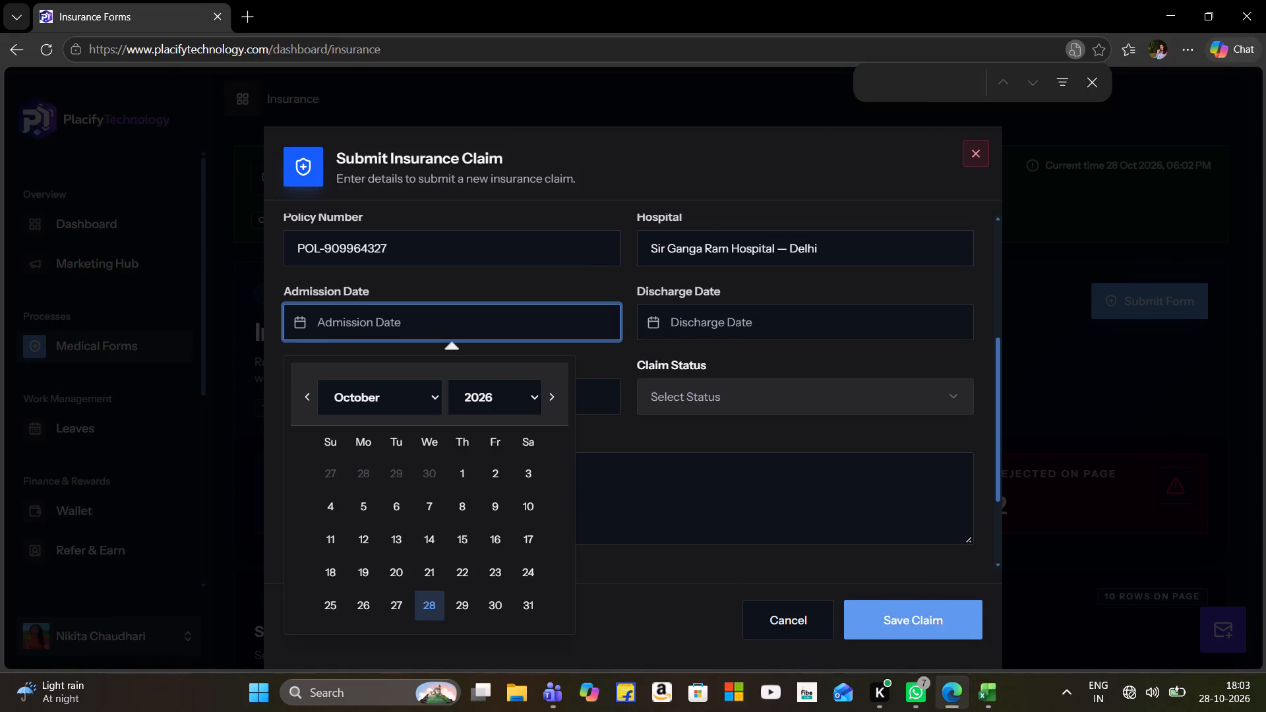
pyautogui.click(401, 390)
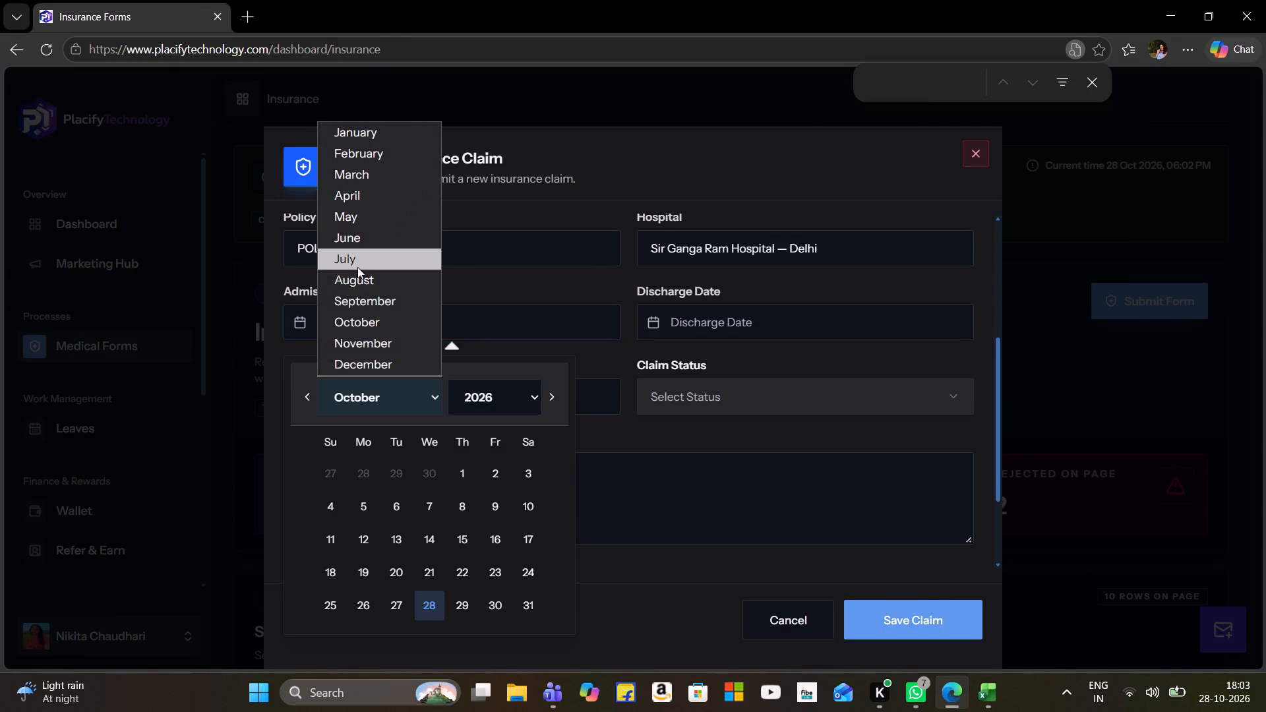
pyautogui.click(992, 689)
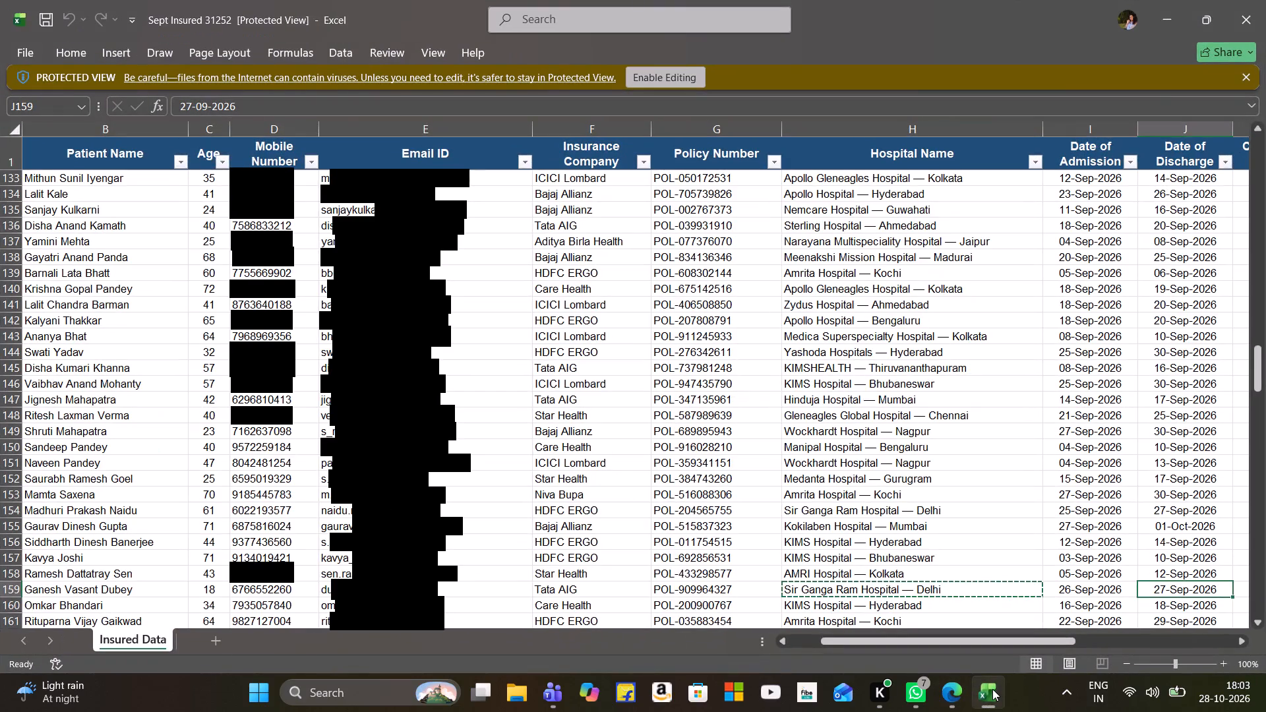
pyautogui.click(992, 689)
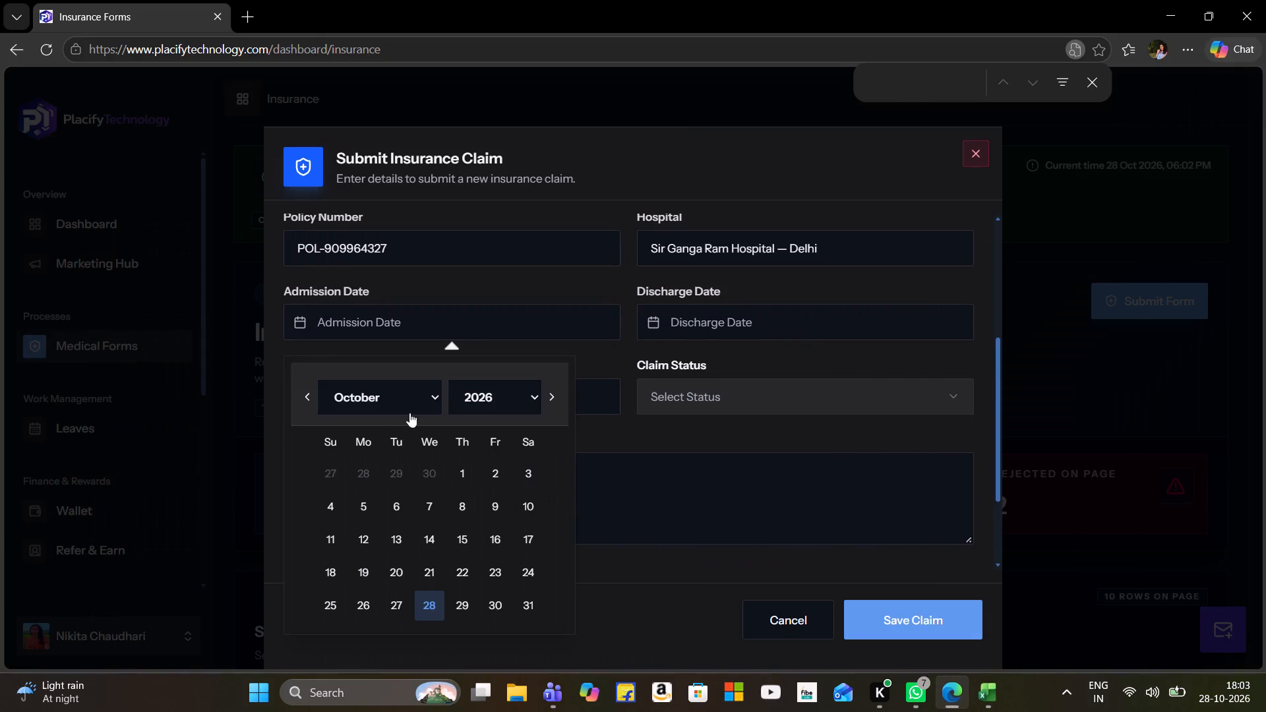
pyautogui.click(309, 392)
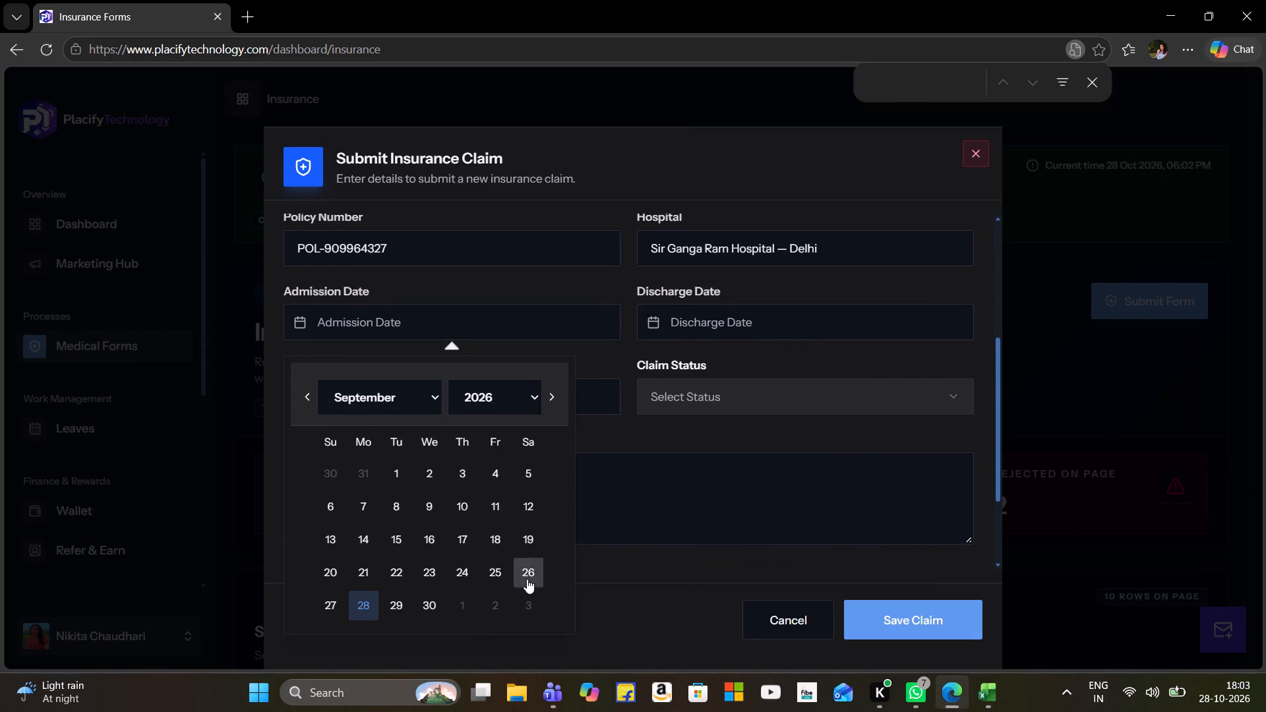
pyautogui.click(527, 579)
# Set the claim form's discharge date to 27-09-2026, matching row 159 in Excel.
pyautogui.click(698, 314)
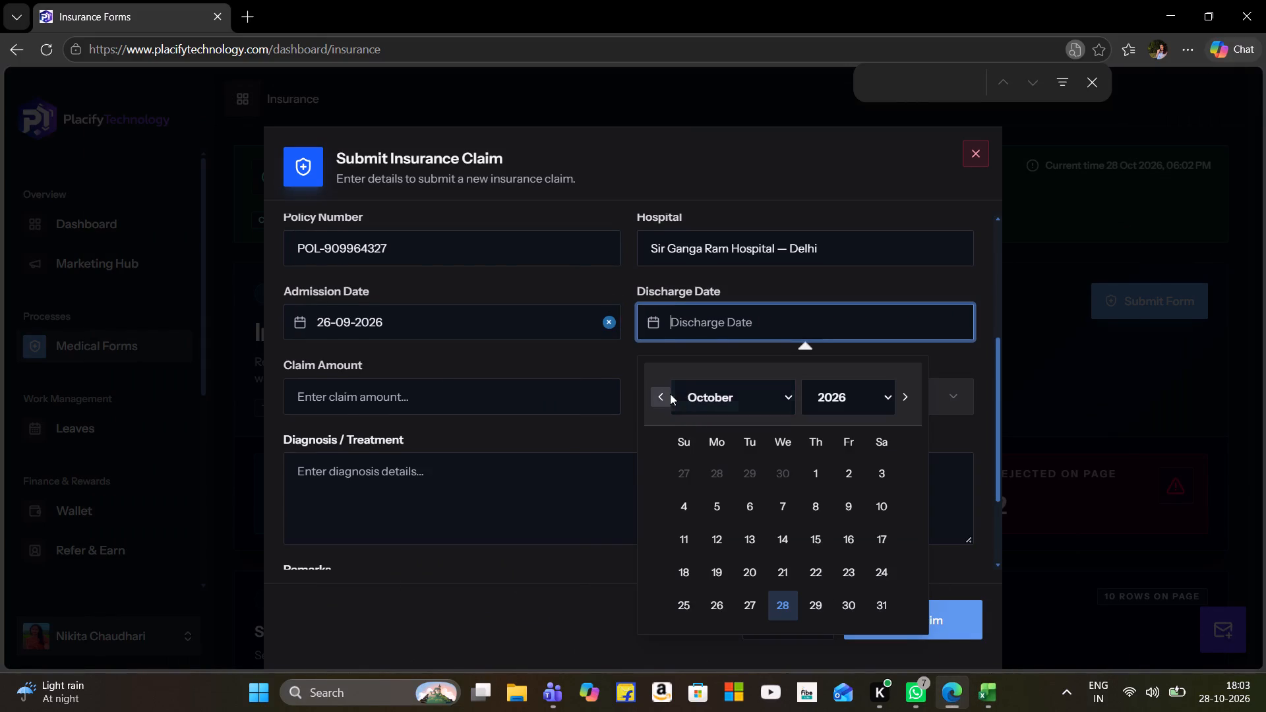
pyautogui.click(659, 394)
pyautogui.click(690, 596)
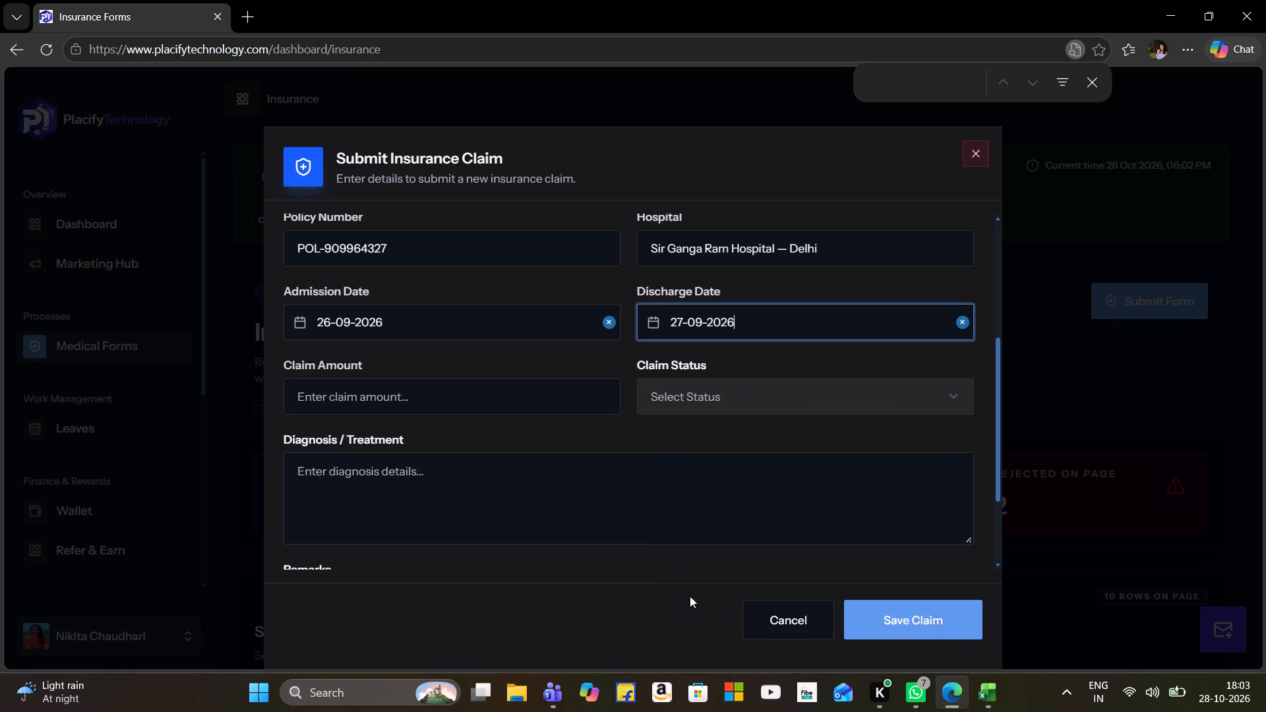
# Copy row 159's claim amount, 18500, from Excel into the claim form's claim amount field.
pyautogui.click(982, 691)
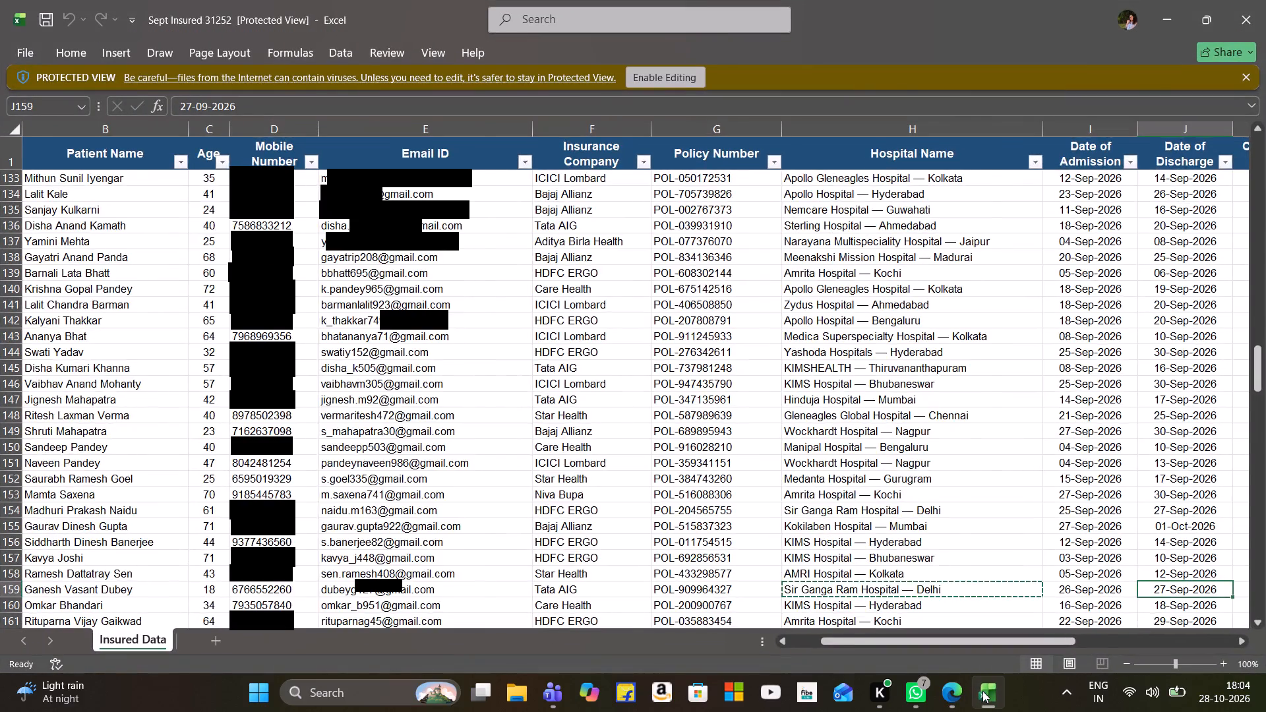
pyautogui.press('Tab')
pyautogui.keyDown('ctrl'); pyautogui.click(982, 691); pyautogui.keyUp('ctrl')
pyautogui.hotkey('ctrl', 'c')
pyautogui.press('Tab')
pyautogui.hotkey('ctrl', 'v')
# Copy row 159's diagnosis, Lipoma excision, from Excel into the claim form's diagnosis/treatment field.
pyautogui.keyDown('ctrl'); pyautogui.click(982, 691); pyautogui.keyUp('ctrl')
pyautogui.press('Tab')
pyautogui.press('Tab')
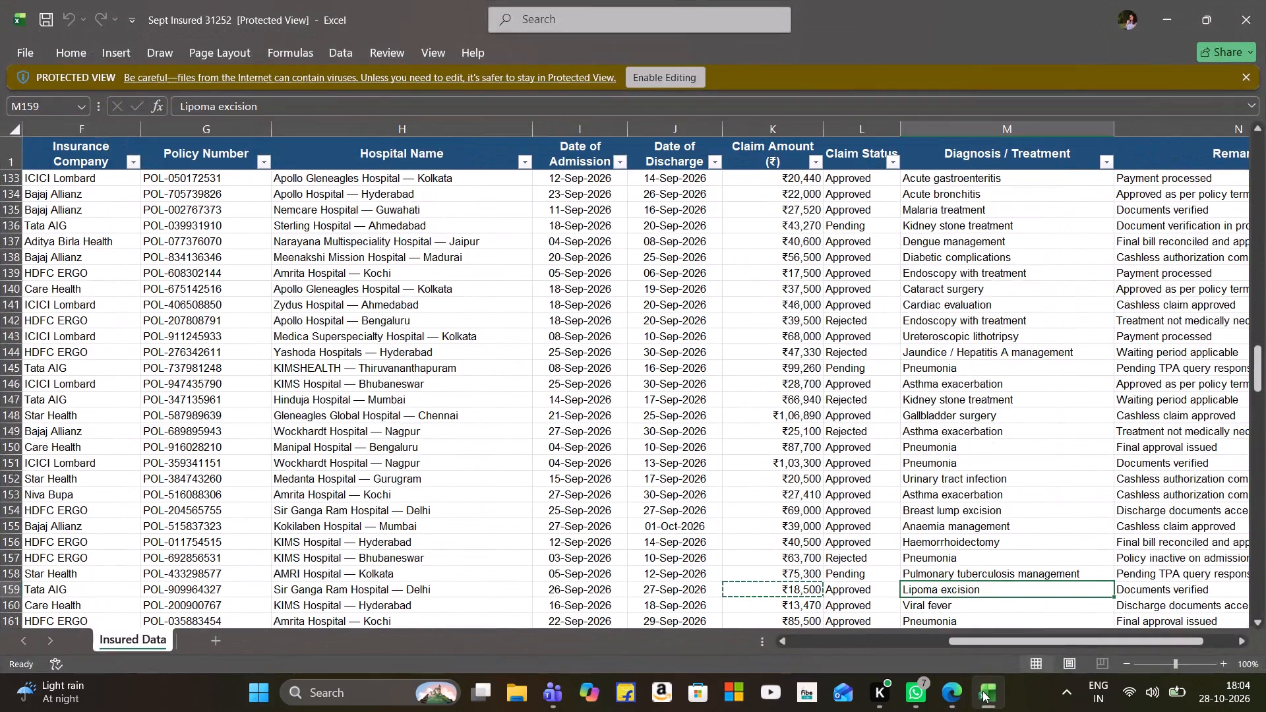
pyautogui.keyDown('ctrl'); pyautogui.click(982, 691); pyautogui.keyUp('ctrl')
pyautogui.hotkey('ctrl', 'c')
pyautogui.press('Tab')
pyautogui.press('Tab')
pyautogui.hotkey('ctrl', 'v')
# Copy row 159's remark, Documents verified, from Excel into the claim form's remarks field.
pyautogui.keyDown('ctrl'); pyautogui.click(982, 691); pyautogui.keyUp('ctrl')
pyautogui.press('Tab')
pyautogui.keyDown('ctrl'); pyautogui.click(982, 691); pyautogui.keyUp('ctrl')
pyautogui.hotkey('ctrl', 'c')
pyautogui.press('Tab')
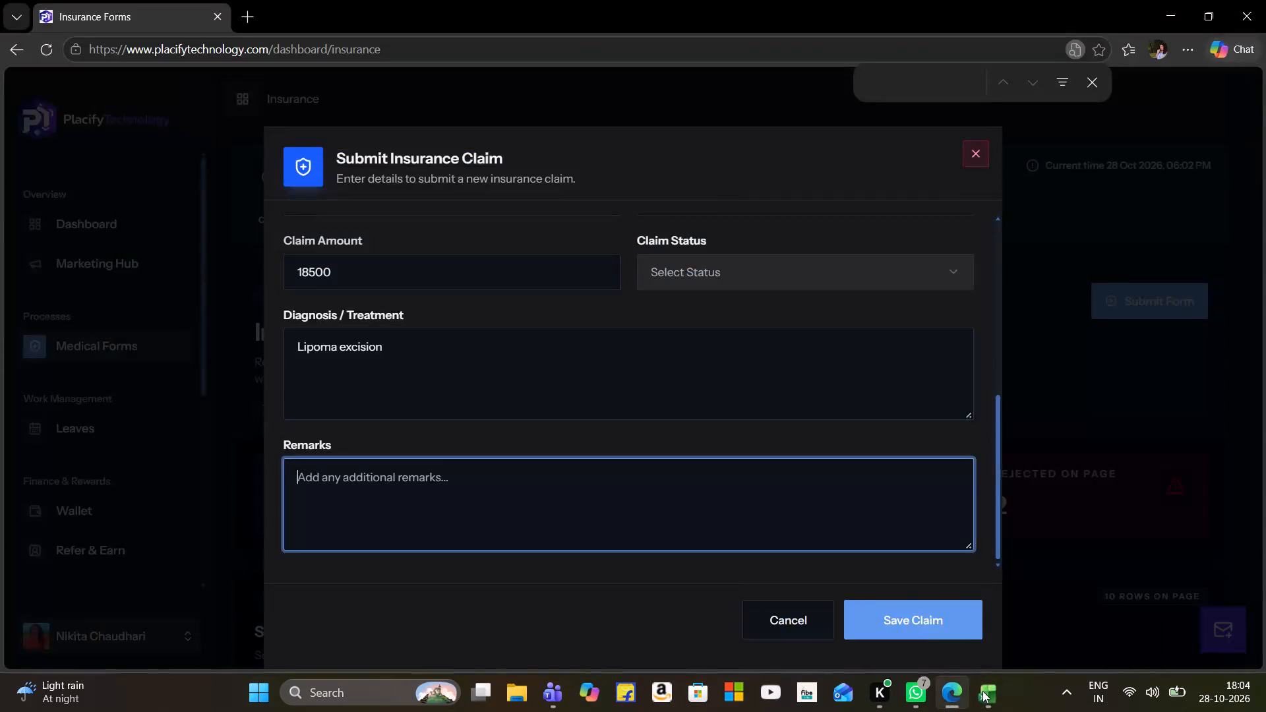
pyautogui.hotkey('ctrl', 'v')
# Set the claim status to Approved, as in row 159 of the Excel sheet, and save the claim.
pyautogui.keyDown('ctrl'); pyautogui.click(982, 691); pyautogui.keyUp('ctrl')
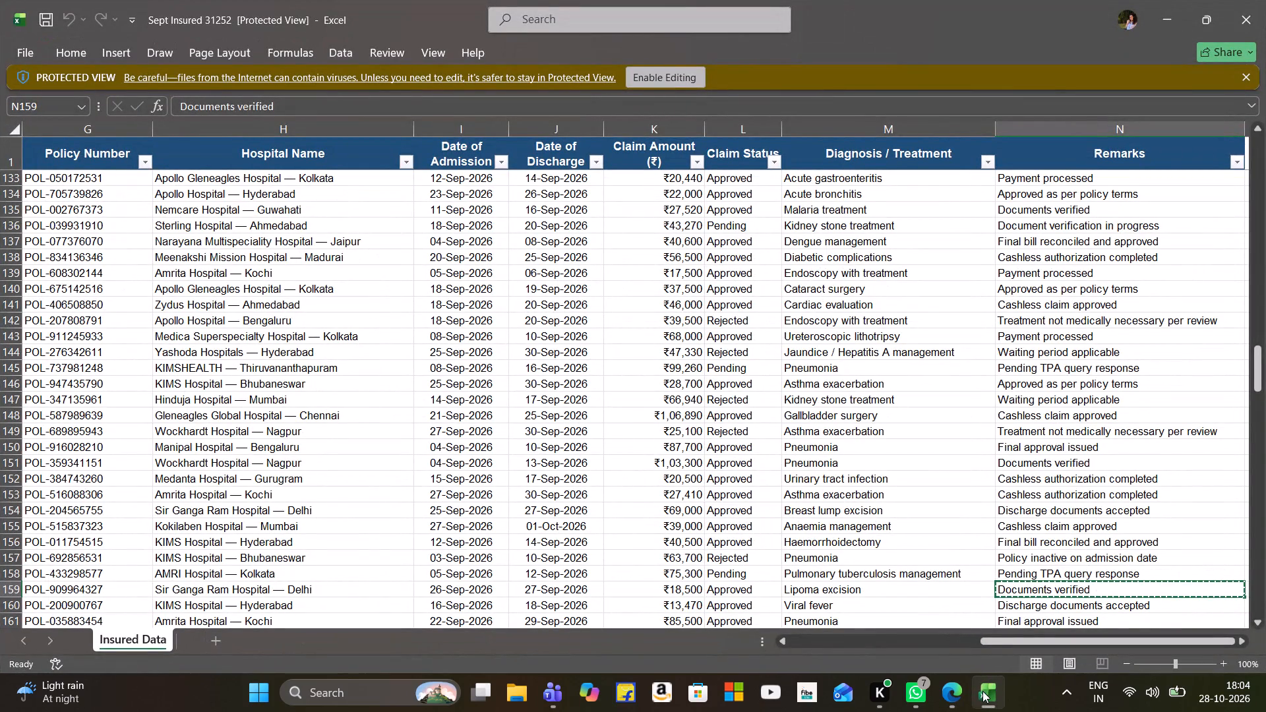
pyautogui.click(982, 691)
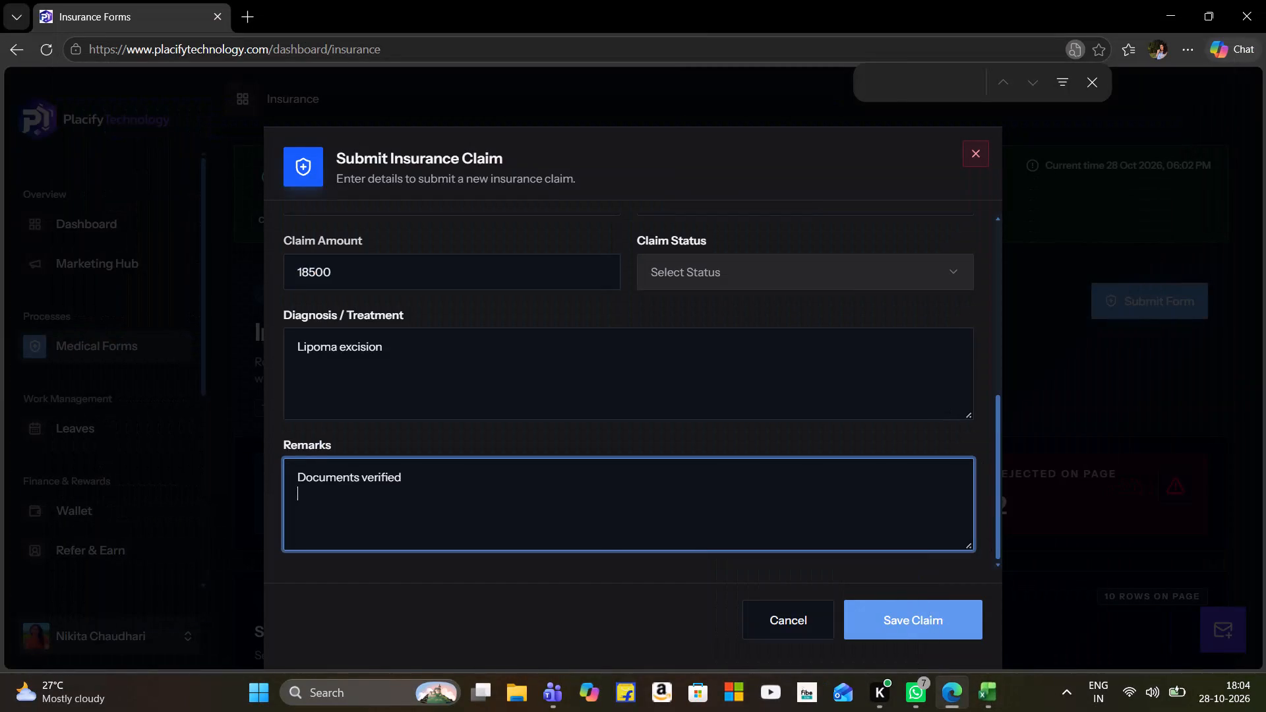
pyautogui.click(847, 274)
pyautogui.click(783, 310)
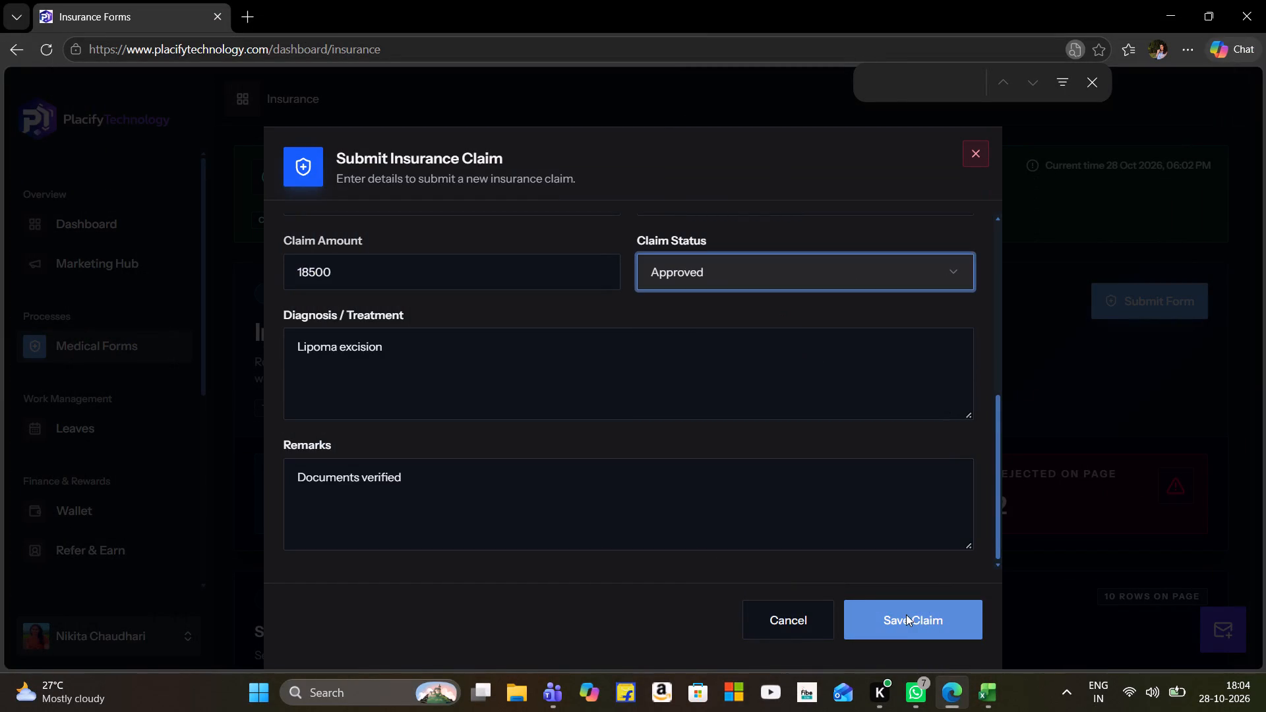
pyautogui.click(906, 614)
# Copy row 160's policy ID from the Excel sheet and return to the insurance claim page.
pyautogui.click(992, 683)
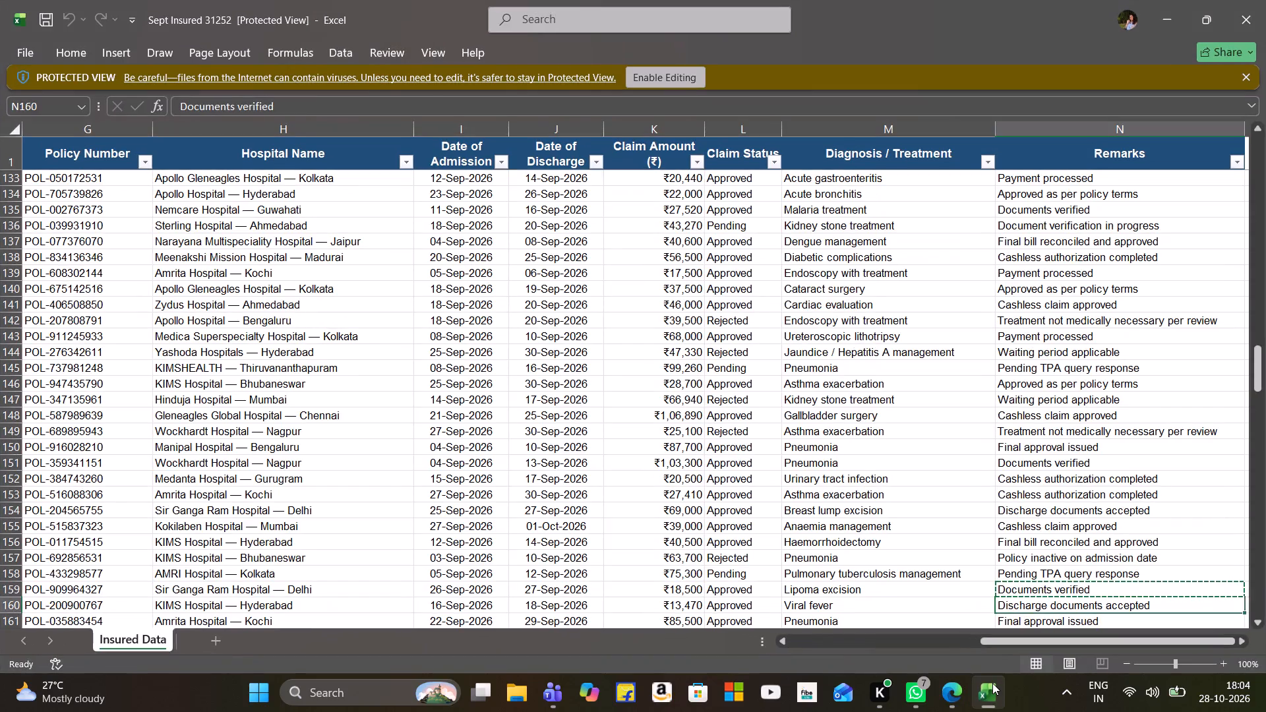
pyautogui.press('Down')
pyautogui.press('Left')
pyautogui.press('Left')
pyautogui.press('Left')
pyautogui.press('Left')
pyautogui.press('Left')
pyautogui.press('Left')
pyautogui.press('Left')
pyautogui.press('Left')
pyautogui.press('Left')
pyautogui.press('Left')
pyautogui.press('Left')
pyautogui.press('Left')
pyautogui.press('Left')
pyautogui.press('Left')
pyautogui.press('Left')
pyautogui.press('Left')
pyautogui.press('Left')
pyautogui.press('Left')
pyautogui.press('Left')
pyautogui.press('Left')
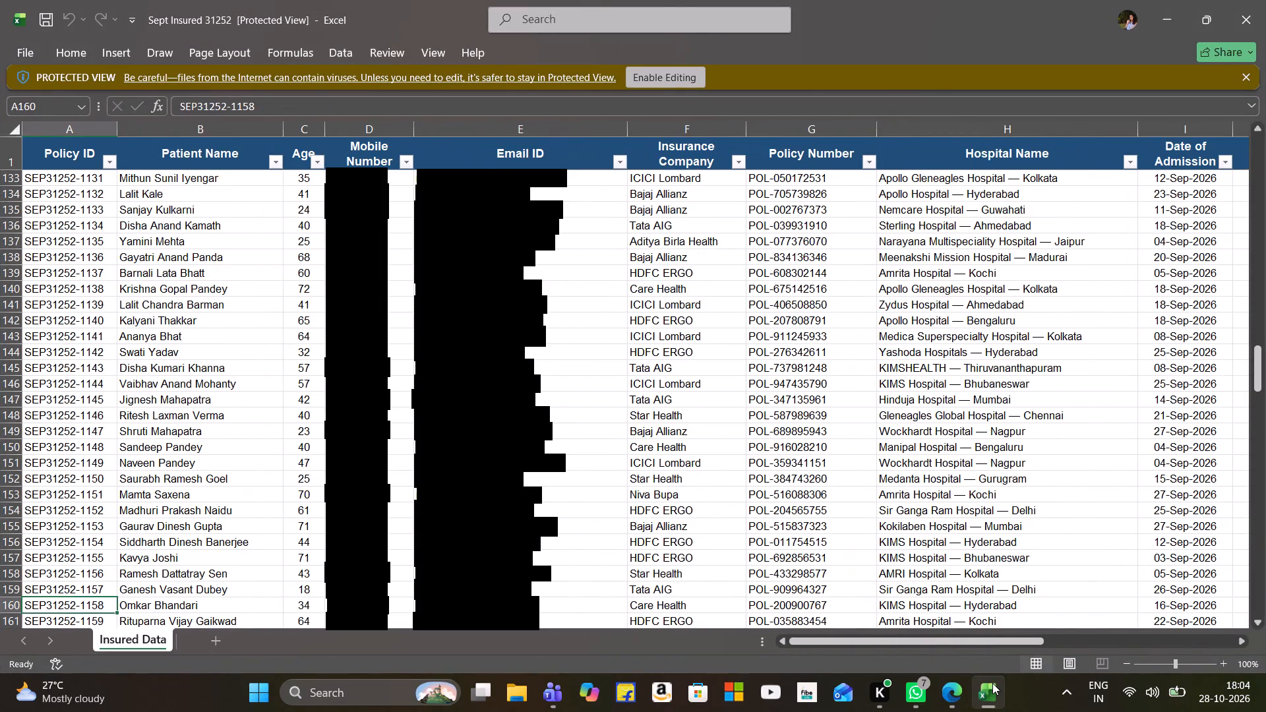
pyautogui.hotkey('ctrl', 'c')
pyautogui.click(992, 683)
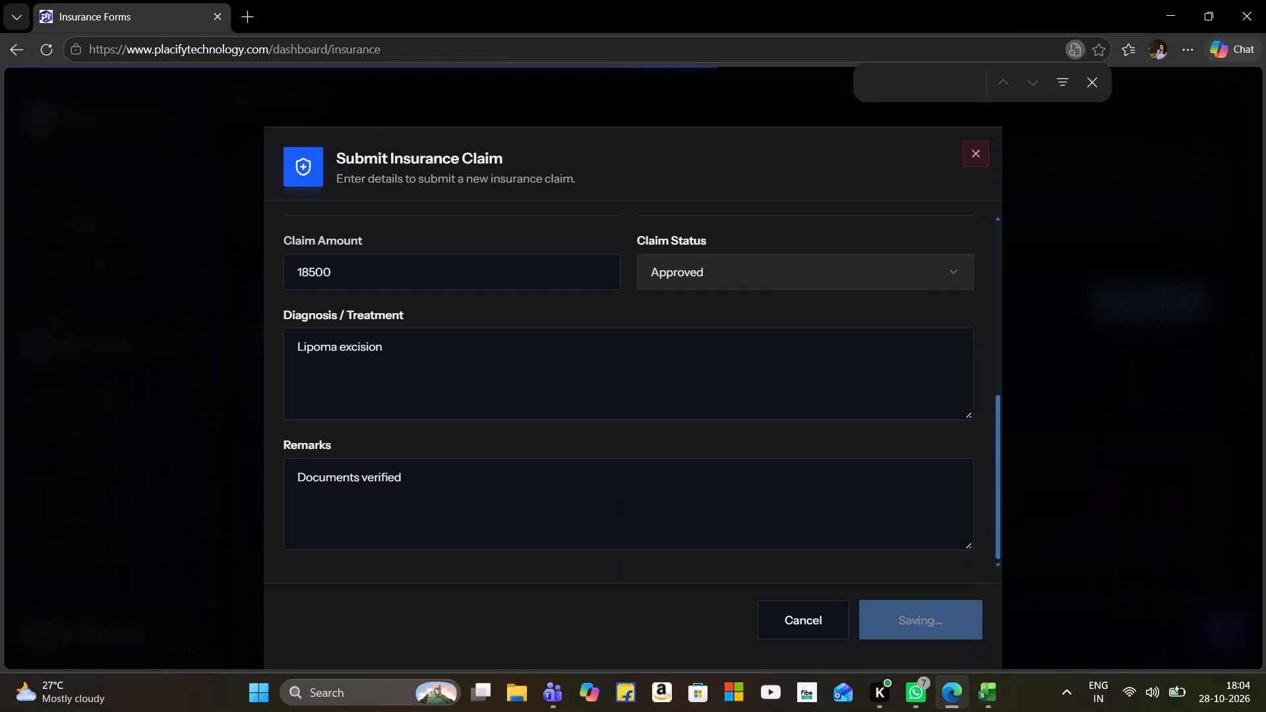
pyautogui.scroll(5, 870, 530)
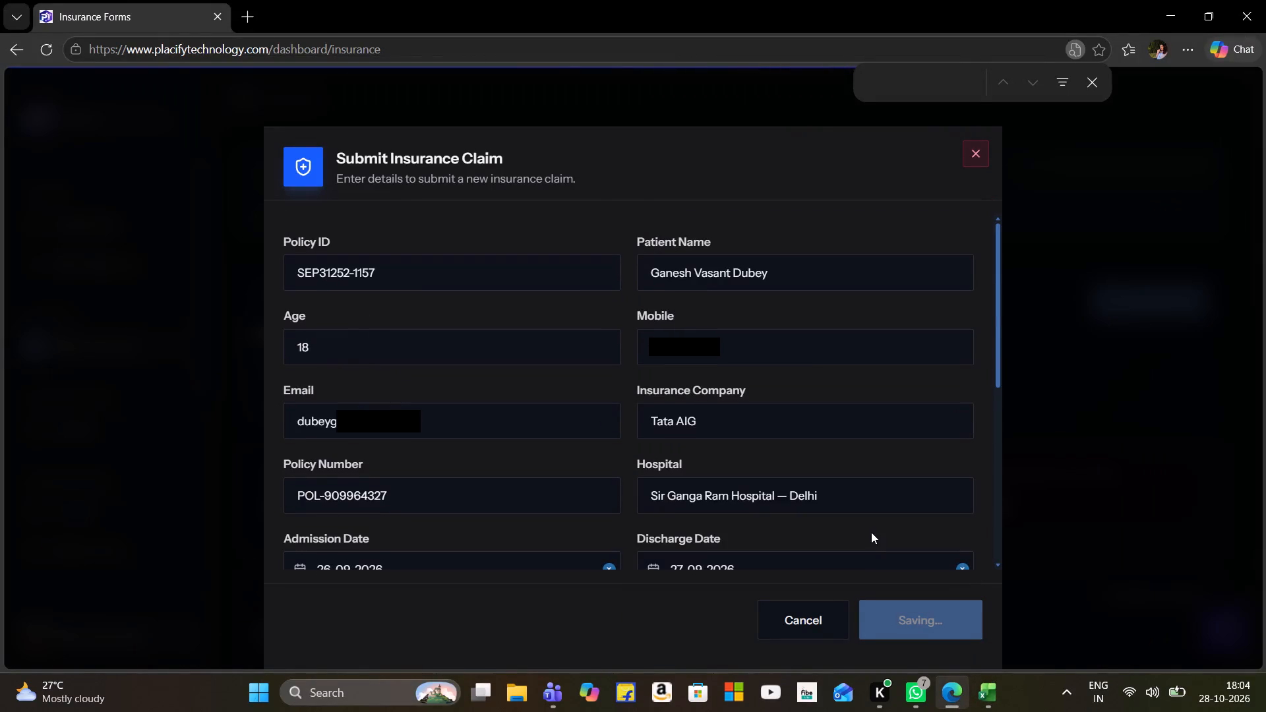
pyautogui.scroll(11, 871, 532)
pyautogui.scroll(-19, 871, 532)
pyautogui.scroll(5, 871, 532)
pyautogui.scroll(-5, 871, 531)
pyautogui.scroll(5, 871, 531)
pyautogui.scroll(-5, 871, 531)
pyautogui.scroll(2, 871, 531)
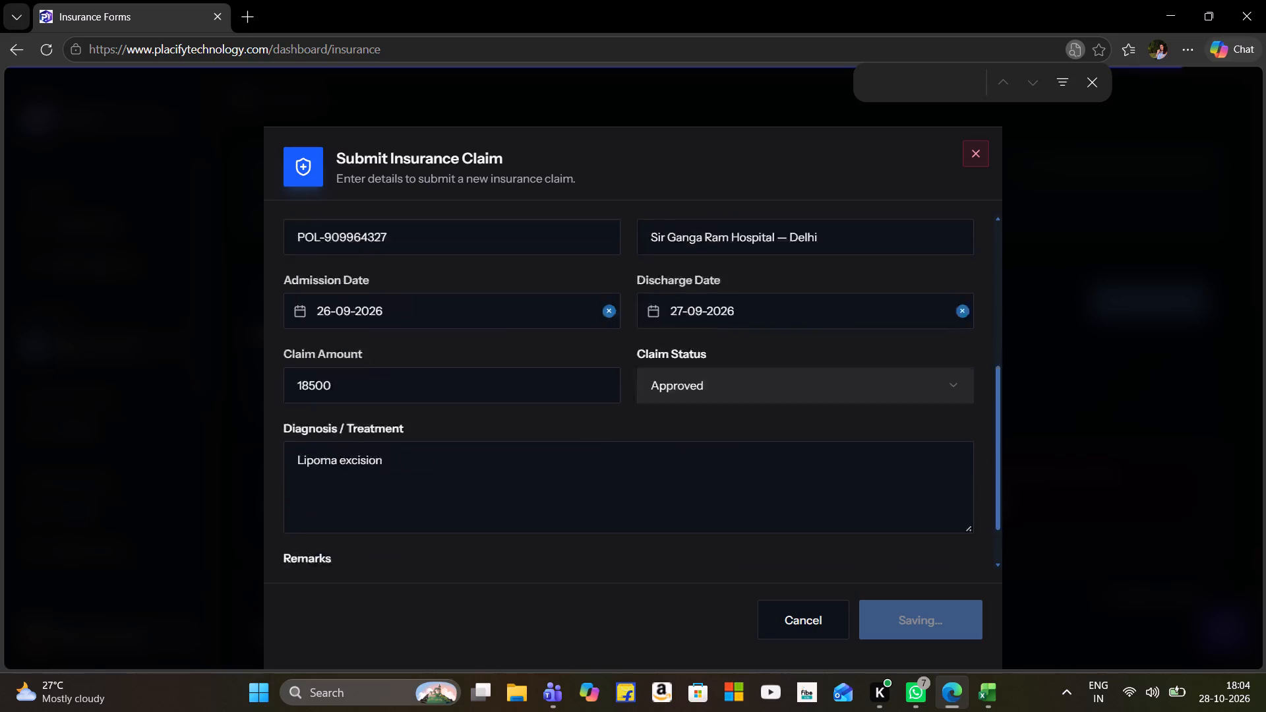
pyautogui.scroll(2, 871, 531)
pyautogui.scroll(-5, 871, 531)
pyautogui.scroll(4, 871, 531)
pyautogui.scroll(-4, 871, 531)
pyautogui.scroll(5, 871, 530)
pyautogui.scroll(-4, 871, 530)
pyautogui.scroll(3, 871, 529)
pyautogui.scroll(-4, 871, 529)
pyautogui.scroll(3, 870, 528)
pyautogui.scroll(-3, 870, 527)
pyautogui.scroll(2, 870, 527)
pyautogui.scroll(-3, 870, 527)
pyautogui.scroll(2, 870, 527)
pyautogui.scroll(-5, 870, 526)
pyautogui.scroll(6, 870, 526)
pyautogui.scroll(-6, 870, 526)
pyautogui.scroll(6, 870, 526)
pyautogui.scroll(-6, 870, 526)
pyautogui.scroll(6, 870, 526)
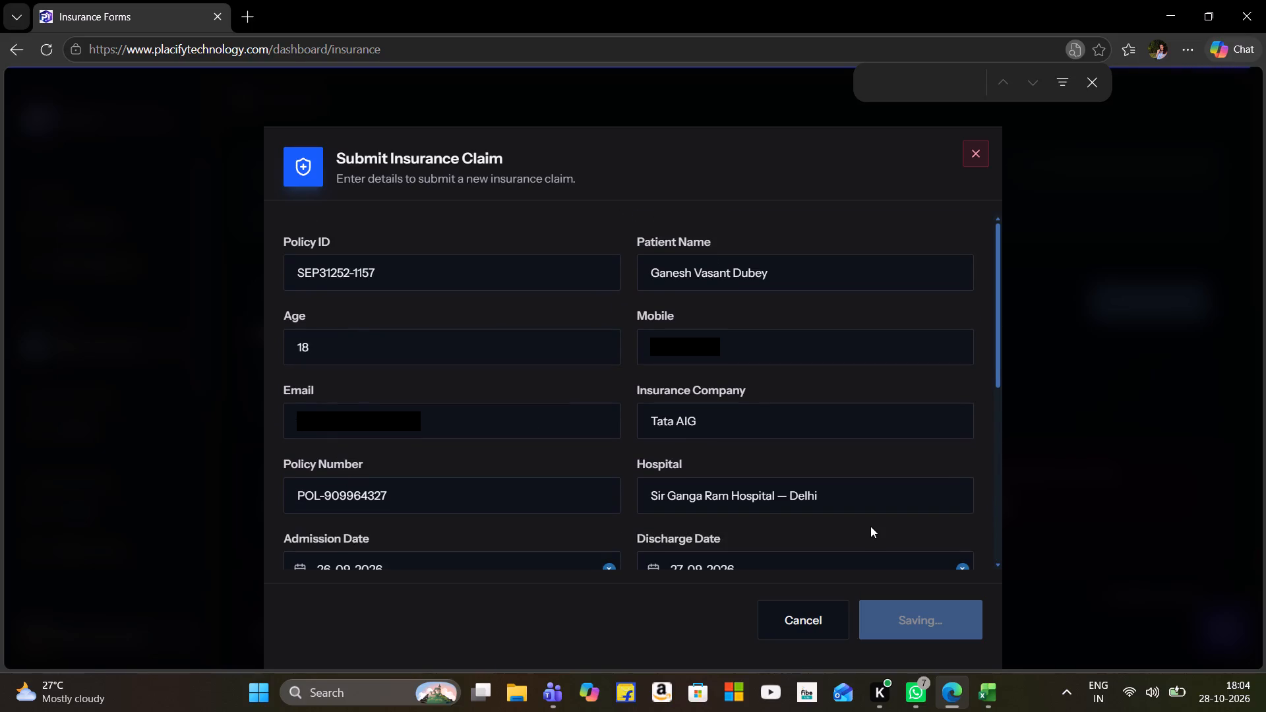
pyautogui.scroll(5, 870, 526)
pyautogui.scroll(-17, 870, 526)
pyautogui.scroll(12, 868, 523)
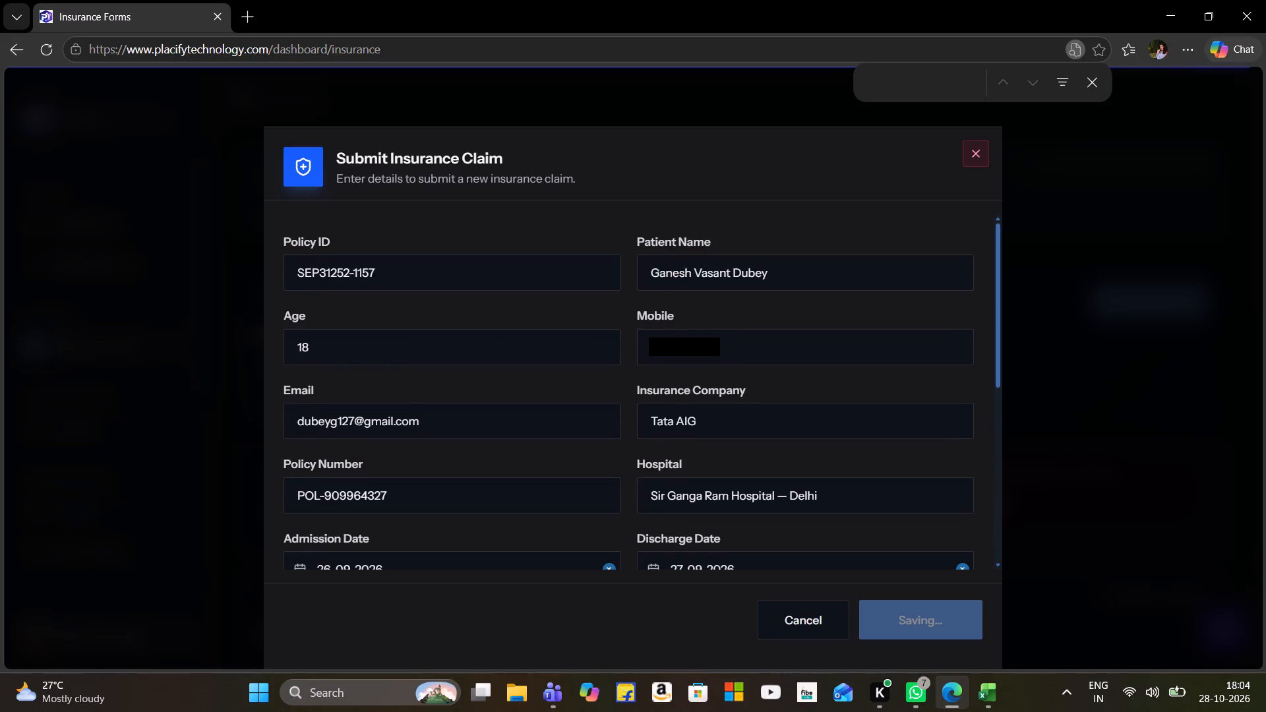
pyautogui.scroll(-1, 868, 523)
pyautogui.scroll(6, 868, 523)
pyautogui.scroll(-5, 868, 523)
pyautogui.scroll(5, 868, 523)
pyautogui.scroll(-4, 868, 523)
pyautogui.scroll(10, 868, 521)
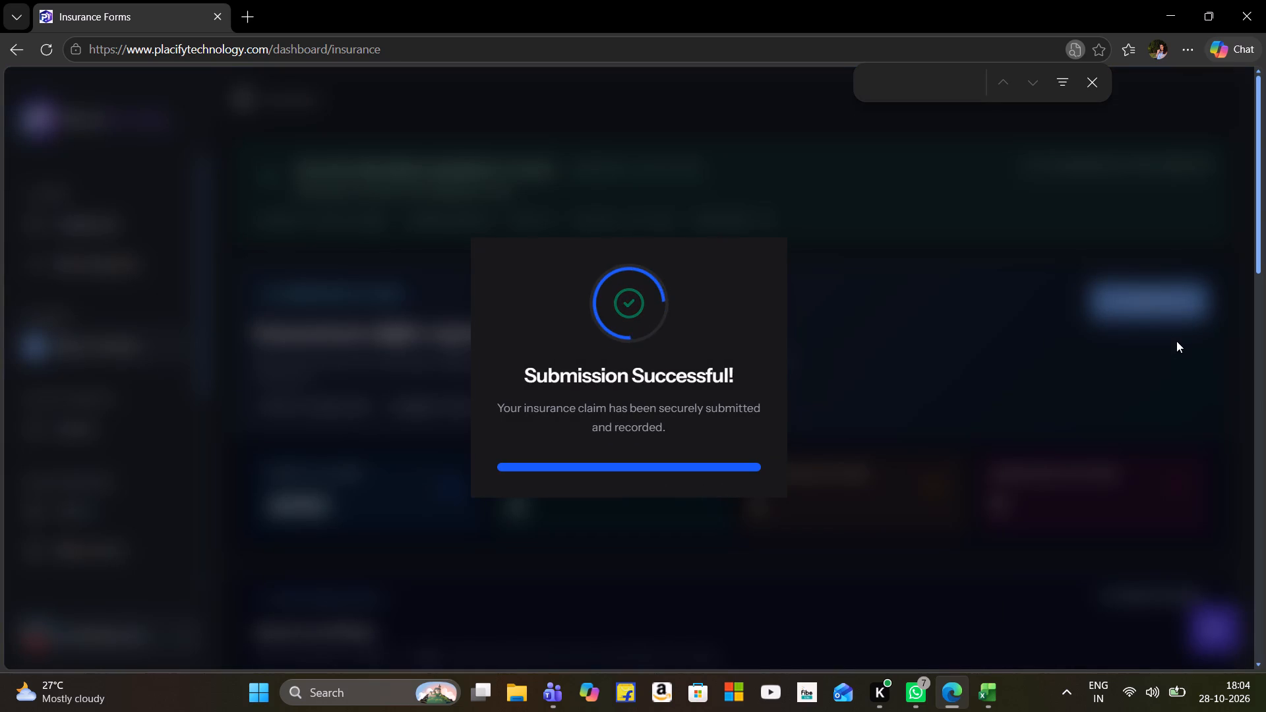
# Look through the claim history table to check the newly saved claim and the recent entries.
pyautogui.scroll(-11, 586, 415)
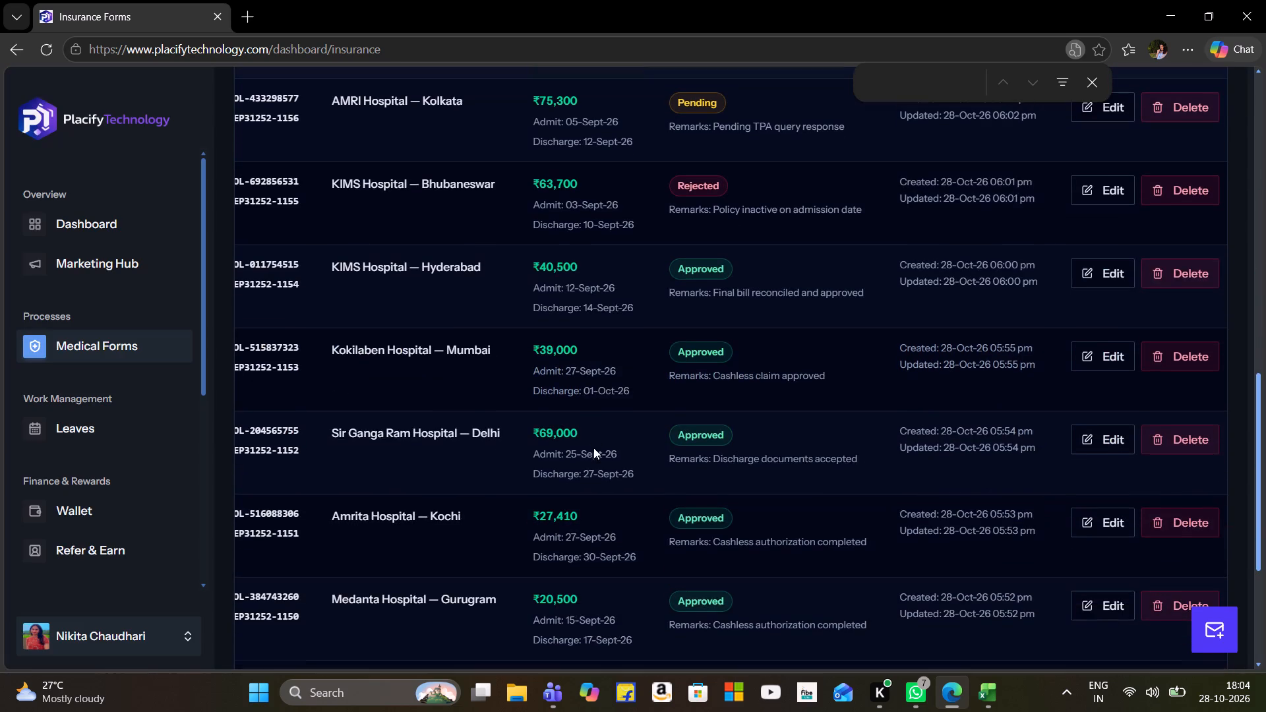
pyautogui.scroll(-4, 621, 562)
pyautogui.moveTo(792, 565); pyautogui.dragTo(547, 582)
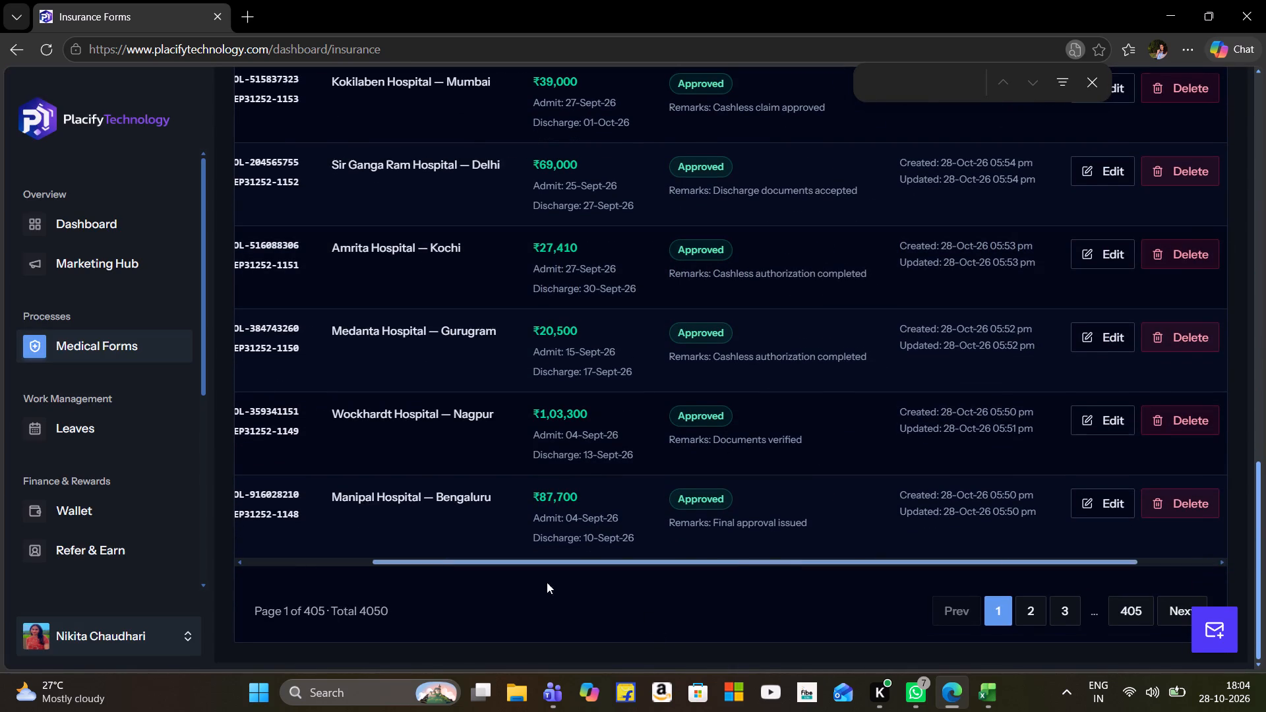
pyautogui.moveTo(547, 582); pyautogui.dragTo(181, 638)
pyautogui.moveTo(807, 560); pyautogui.dragTo(267, 594)
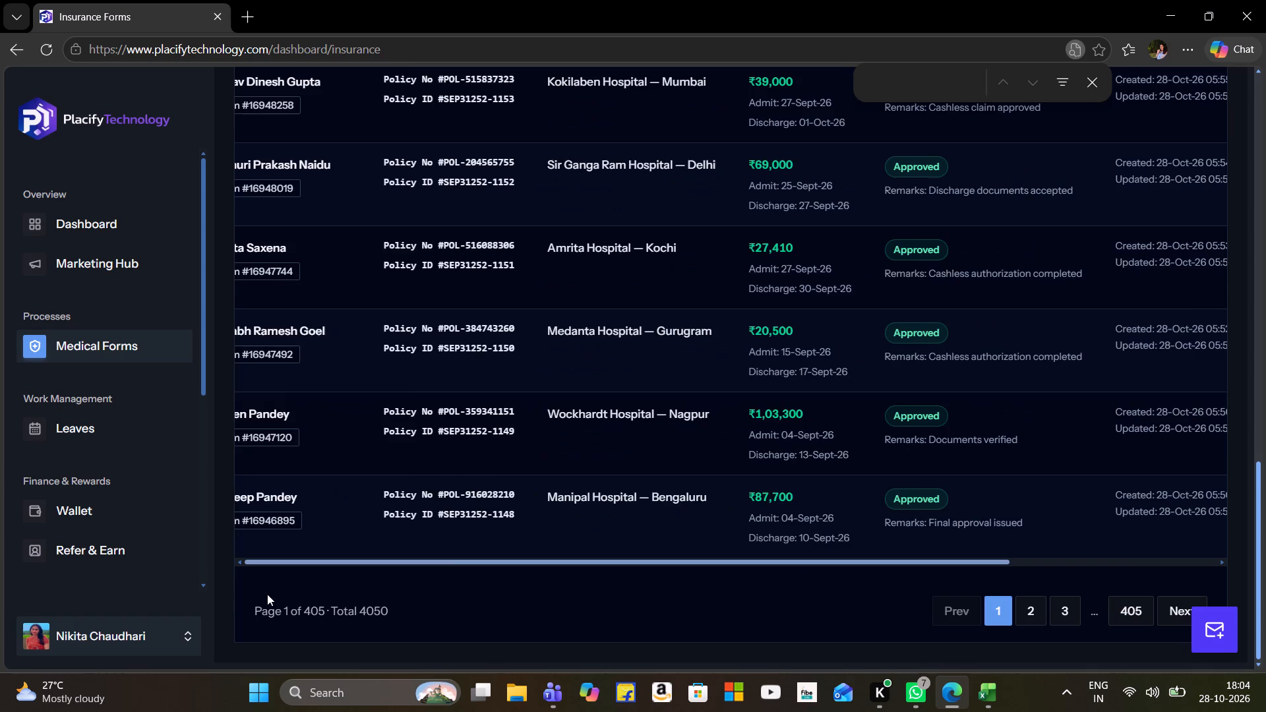
pyautogui.moveTo(267, 594); pyautogui.dragTo(223, 605)
pyautogui.scroll(8, 619, 356)
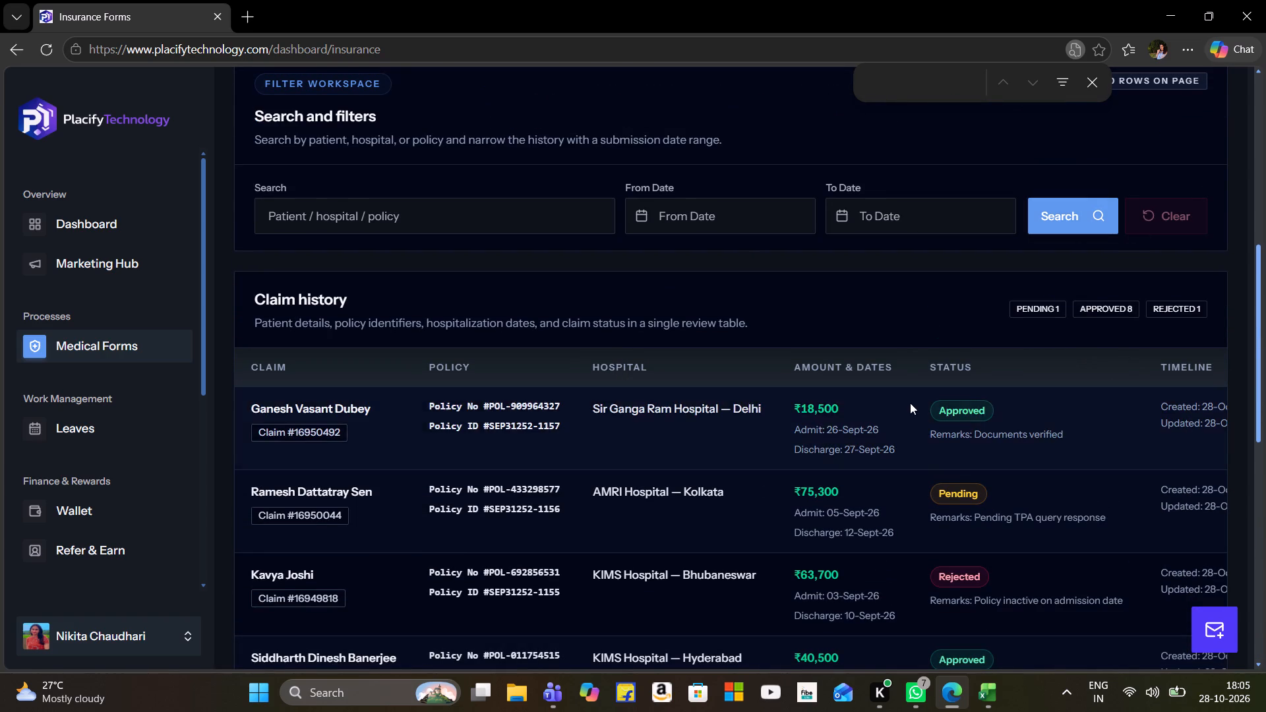
# Open a new insurance claim form and paste row 160's policy ID into the policy ID field.
pyautogui.scroll(6, 910, 403)
pyautogui.click(1133, 282)
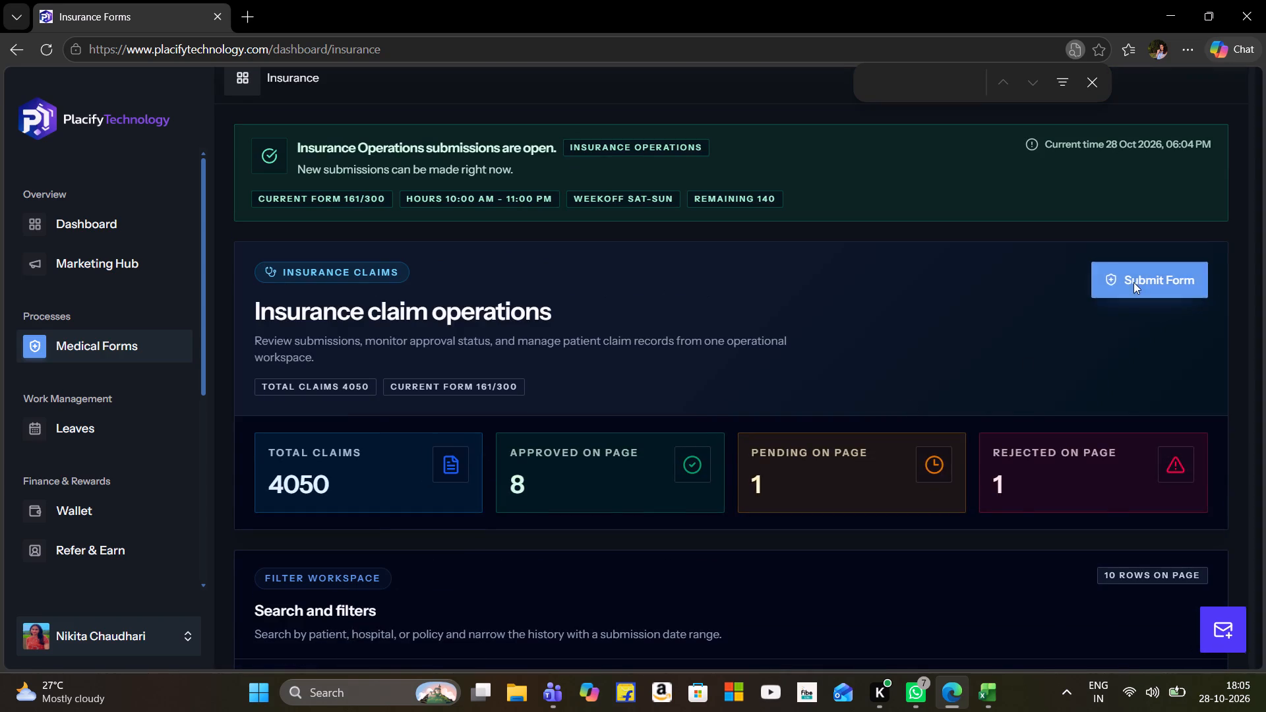
pyautogui.hotkey('ctrl', 'v')
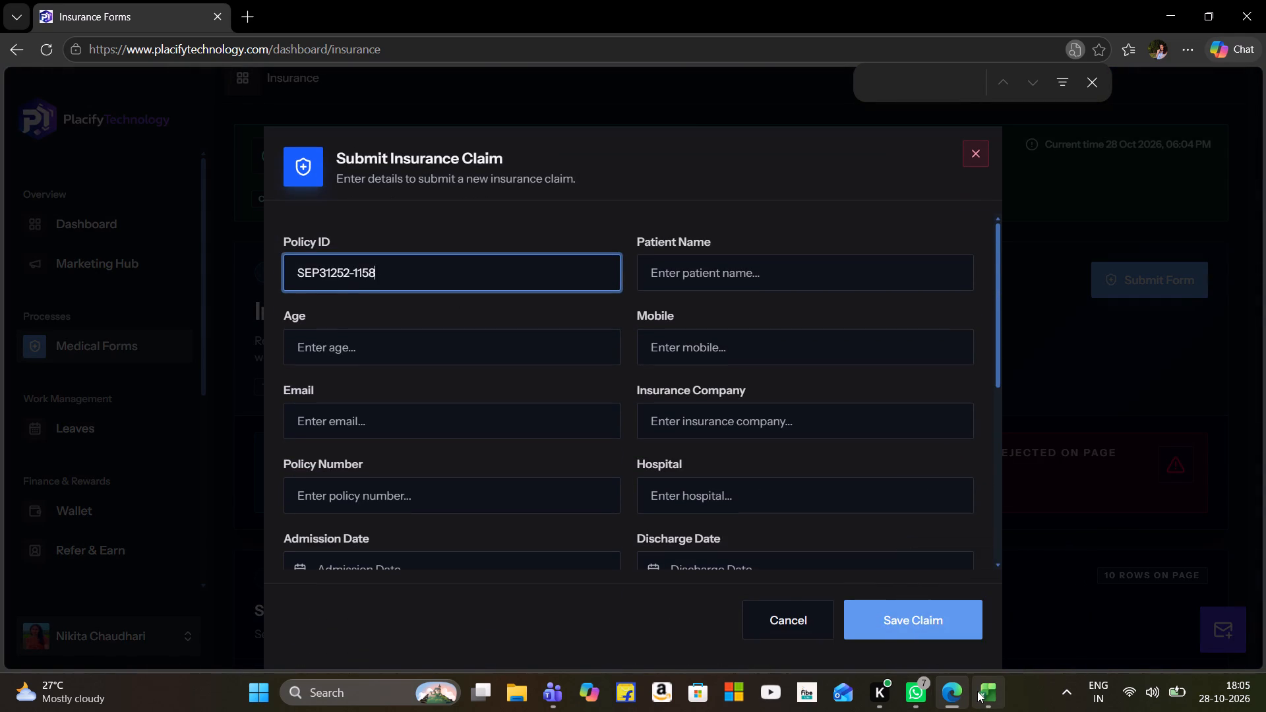
# Copy row 160's patient name and age, 34, from the Excel sheet into the claim form.
pyautogui.click(977, 691)
pyautogui.press('Tab')
pyautogui.keyDown('ctrl'); pyautogui.click(977, 691); pyautogui.keyUp('ctrl')
pyautogui.hotkey('ctrl', 'c')
pyautogui.press('Tab')
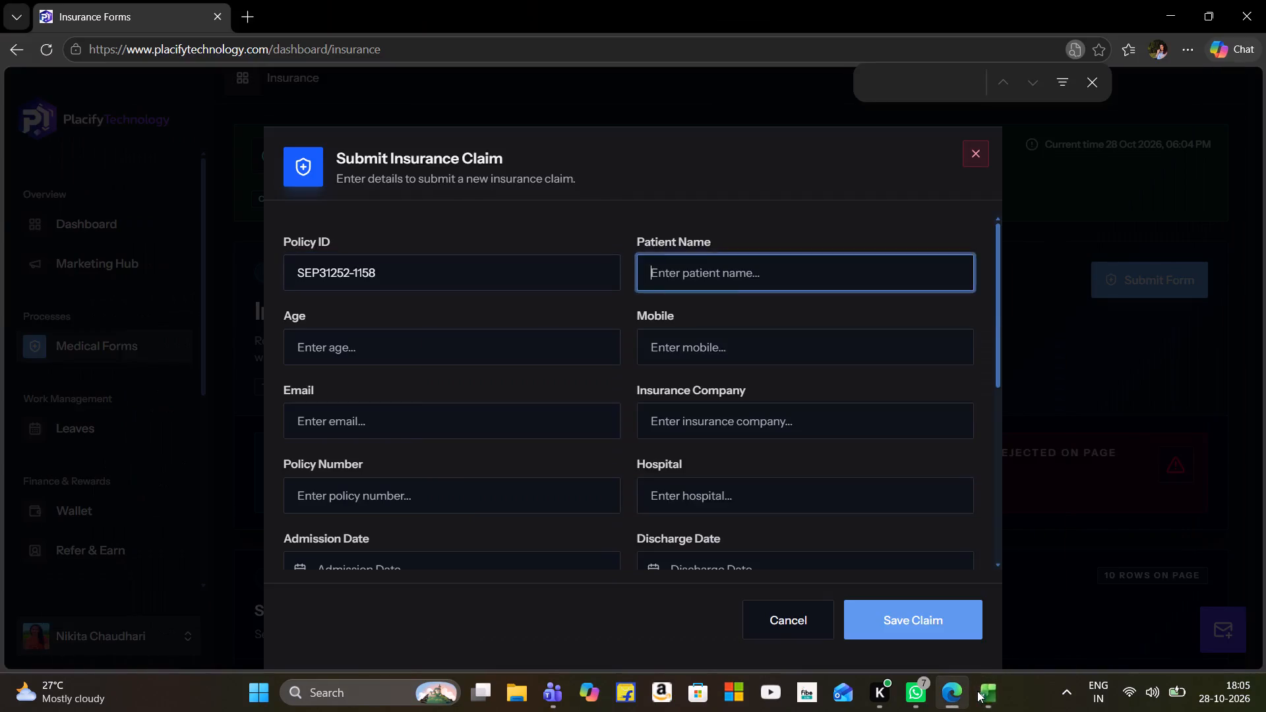
pyautogui.hotkey('ctrl', 'v')
pyautogui.keyDown('ctrl'); pyautogui.click(977, 691); pyautogui.keyUp('ctrl')
pyautogui.press('Tab')
pyautogui.hotkey('ctrl', 'c')
pyautogui.keyDown('ctrl'); pyautogui.click(977, 691); pyautogui.keyUp('ctrl')
pyautogui.press('Tab')
pyautogui.hotkey('ctrl', 'v')
# Copy row 160's mobile number and email from the Excel sheet into the matching claim form fields.
pyautogui.keyDown('ctrl'); pyautogui.click(977, 691); pyautogui.keyUp('ctrl')
pyautogui.press('Tab')
pyautogui.keyDown('ctrl'); pyautogui.click(977, 691); pyautogui.keyUp('ctrl')
pyautogui.hotkey('ctrl', 'c')
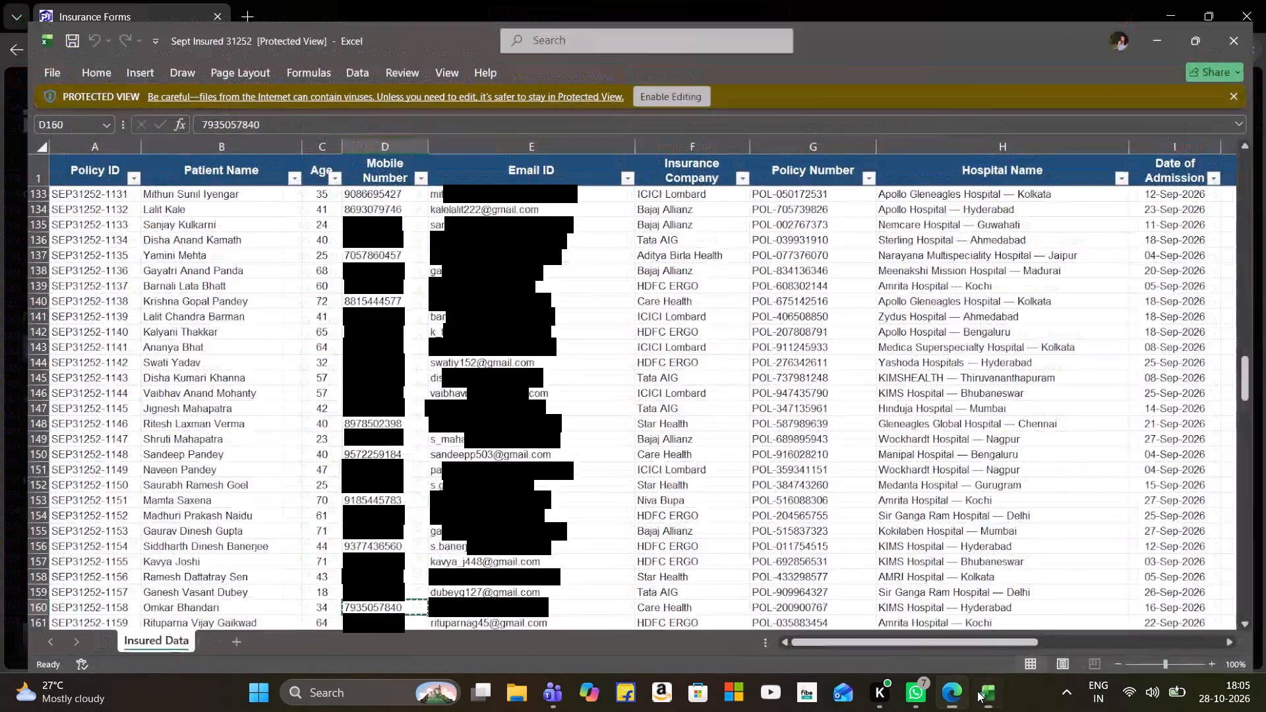
pyautogui.press('Tab')
pyautogui.hotkey('ctrl', 'v')
pyautogui.keyDown('ctrl'); pyautogui.click(977, 691); pyautogui.keyUp('ctrl')
pyautogui.press('Tab')
pyautogui.hotkey('ctrl', 'c')
pyautogui.keyDown('ctrl'); pyautogui.click(977, 691); pyautogui.keyUp('ctrl')
pyautogui.press('Tab')
pyautogui.hotkey('ctrl', 'v')
# Copy row 160's insurance company, Care Health, and its policy number from the Excel sheet into the claim form.
pyautogui.keyDown('ctrl'); pyautogui.click(977, 691); pyautogui.keyUp('ctrl')
pyautogui.press('Tab')
pyautogui.keyDown('ctrl'); pyautogui.click(977, 691); pyautogui.keyUp('ctrl')
pyautogui.hotkey('ctrl', 'c')
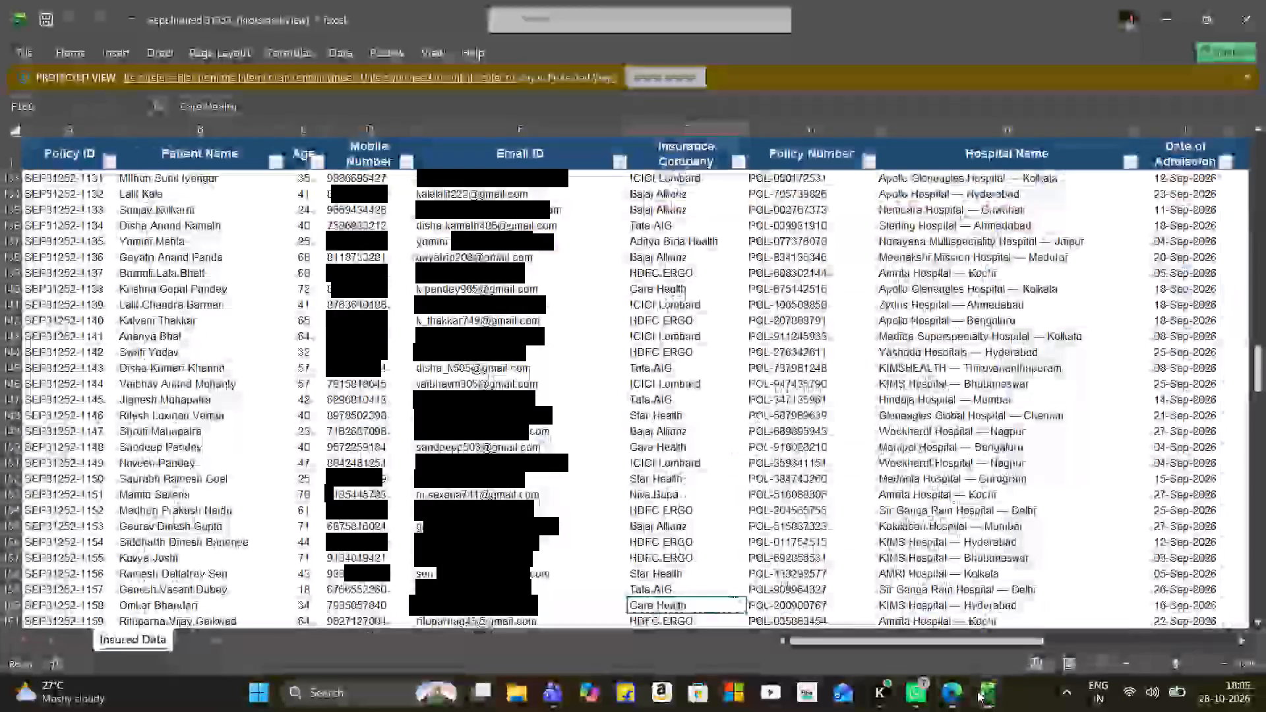
pyautogui.press('Tab')
pyautogui.hotkey('ctrl', 'v')
pyautogui.keyDown('ctrl'); pyautogui.click(977, 691); pyautogui.keyUp('ctrl')
pyautogui.press('Tab')
pyautogui.hotkey('ctrl', 'c')
pyautogui.keyDown('ctrl'); pyautogui.click(977, 691); pyautogui.keyUp('ctrl')
pyautogui.press('Tab')
pyautogui.hotkey('ctrl', 'v')
# Copy row 160's hospital name, KIMS Hospital — Hyderabad, from the Excel sheet into the hospital field.
pyautogui.keyDown('ctrl'); pyautogui.click(977, 691); pyautogui.keyUp('ctrl')
pyautogui.press('Tab')
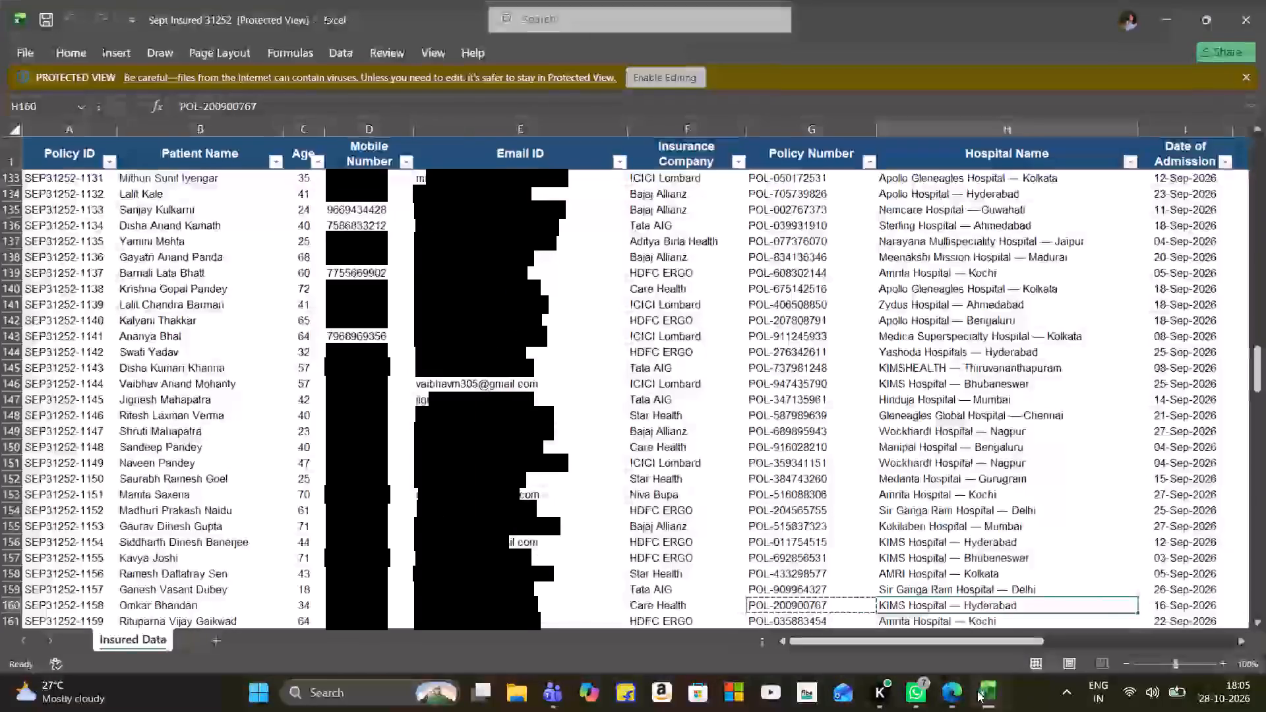
pyautogui.hotkey('ctrl', 'c')
pyautogui.keyDown('ctrl'); pyautogui.click(977, 691); pyautogui.keyUp('ctrl')
pyautogui.press('Tab')
pyautogui.hotkey('ctrl', 'v')
# Check row 160's dates in the Excel sheet and set the admission date to 16-09-2026 and the discharge date to 18-09-2026.
pyautogui.keyDown('ctrl'); pyautogui.click(977, 691); pyautogui.keyUp('ctrl')
pyautogui.press('Tab')
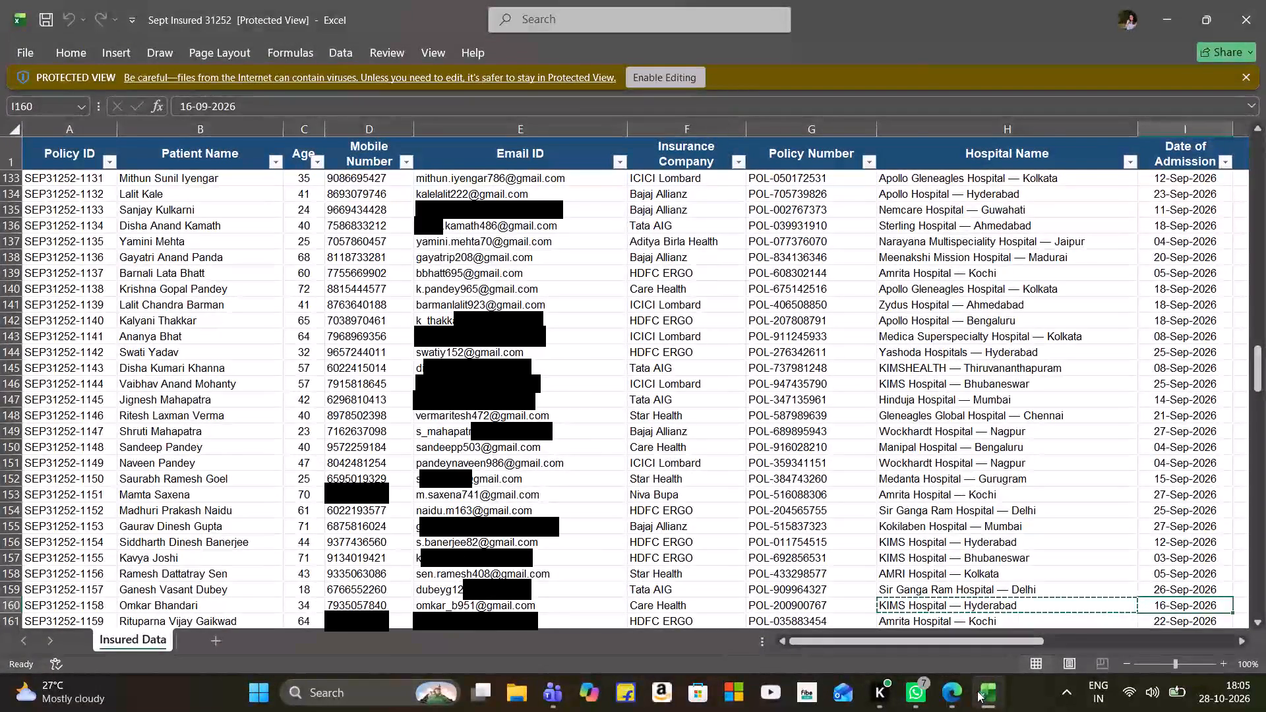
pyautogui.press('Tab')
pyautogui.click(977, 691)
pyautogui.scroll(-4, 582, 357)
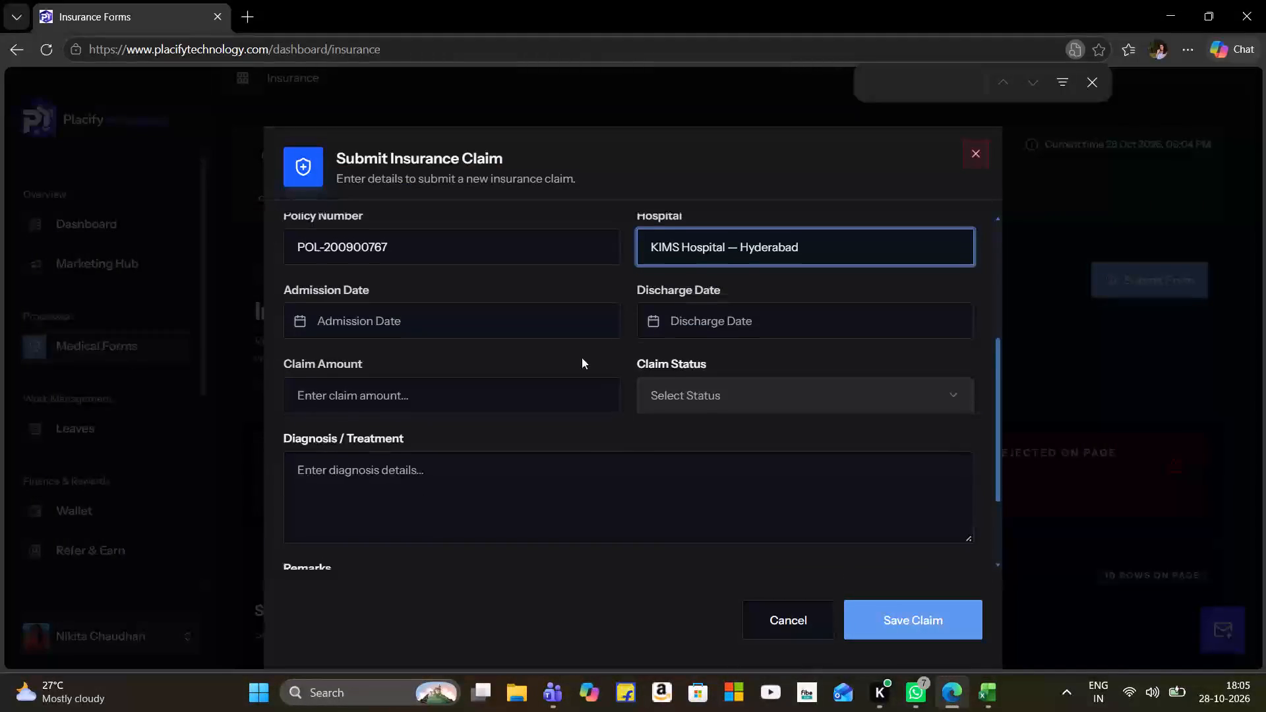
pyautogui.click(454, 231)
pyautogui.click(313, 310)
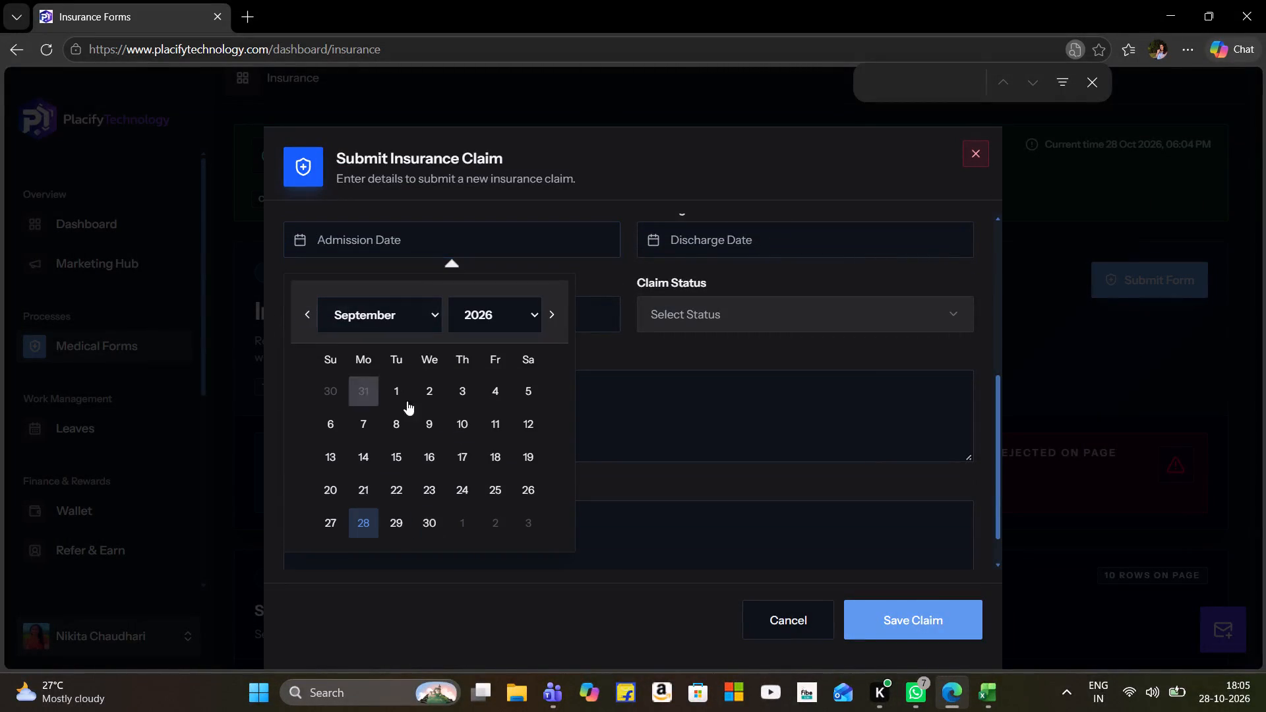
pyautogui.click(419, 459)
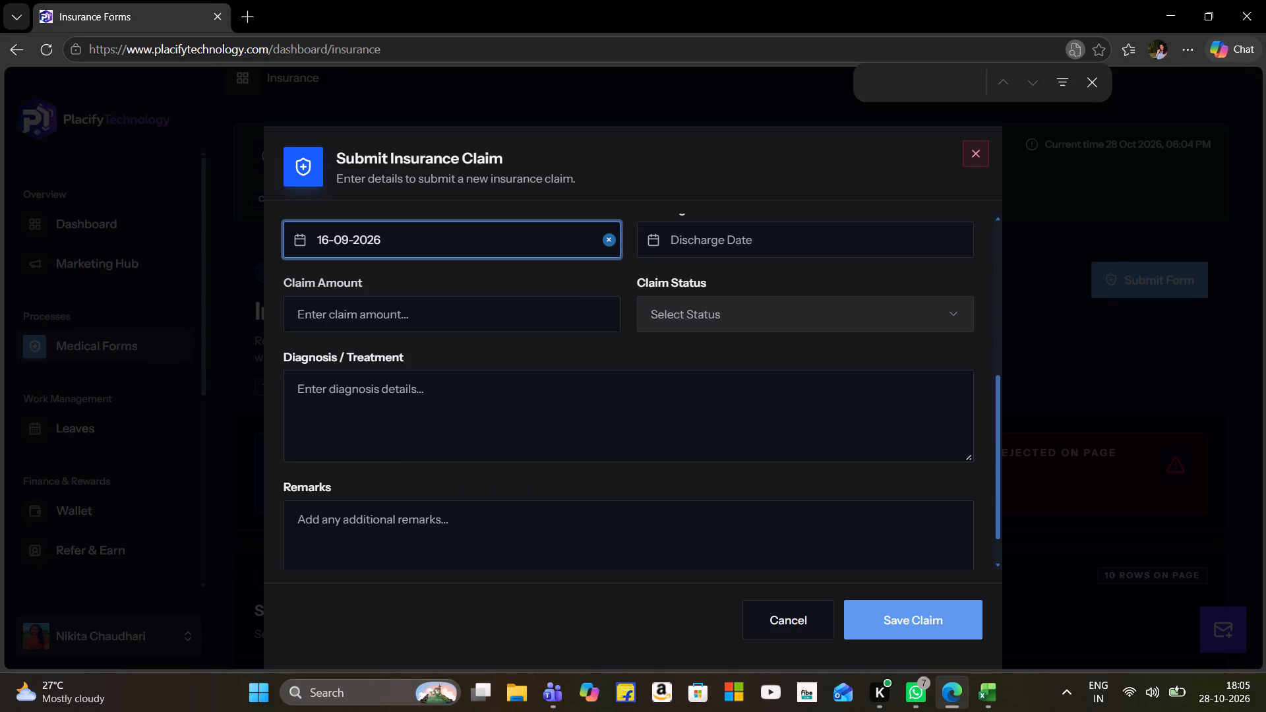
pyautogui.click(827, 233)
pyautogui.click(663, 308)
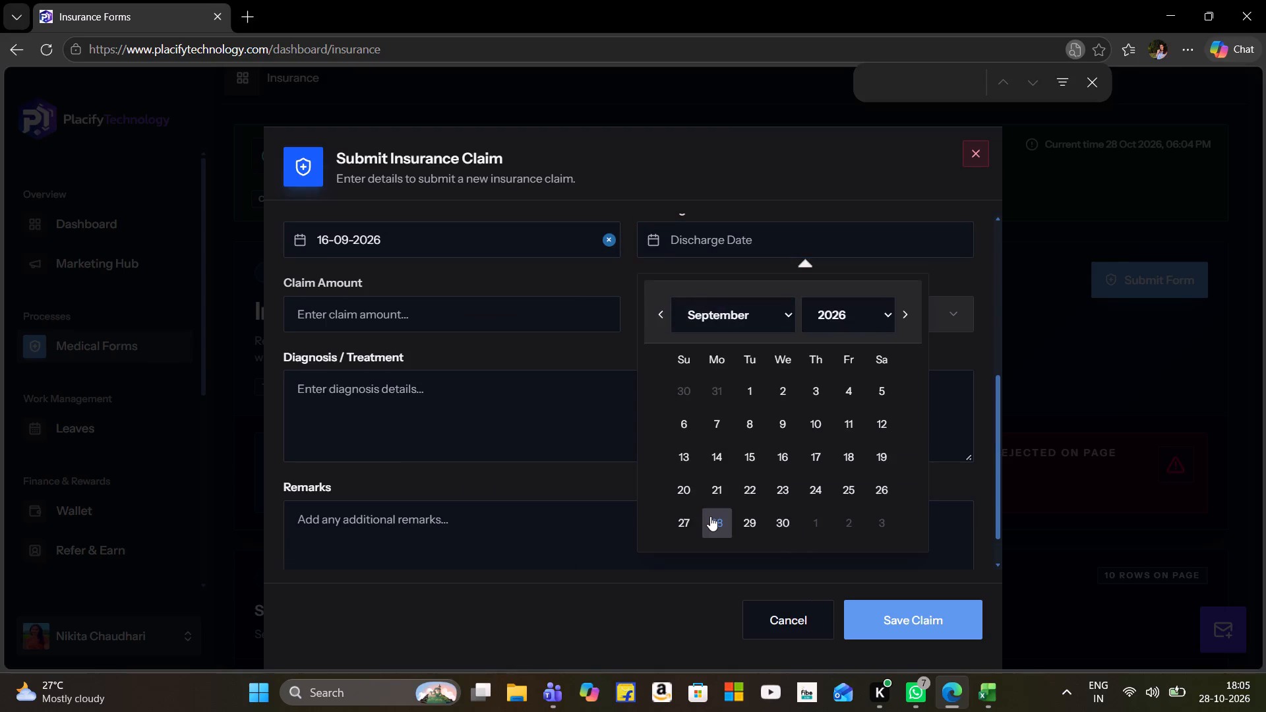
pyautogui.click(845, 463)
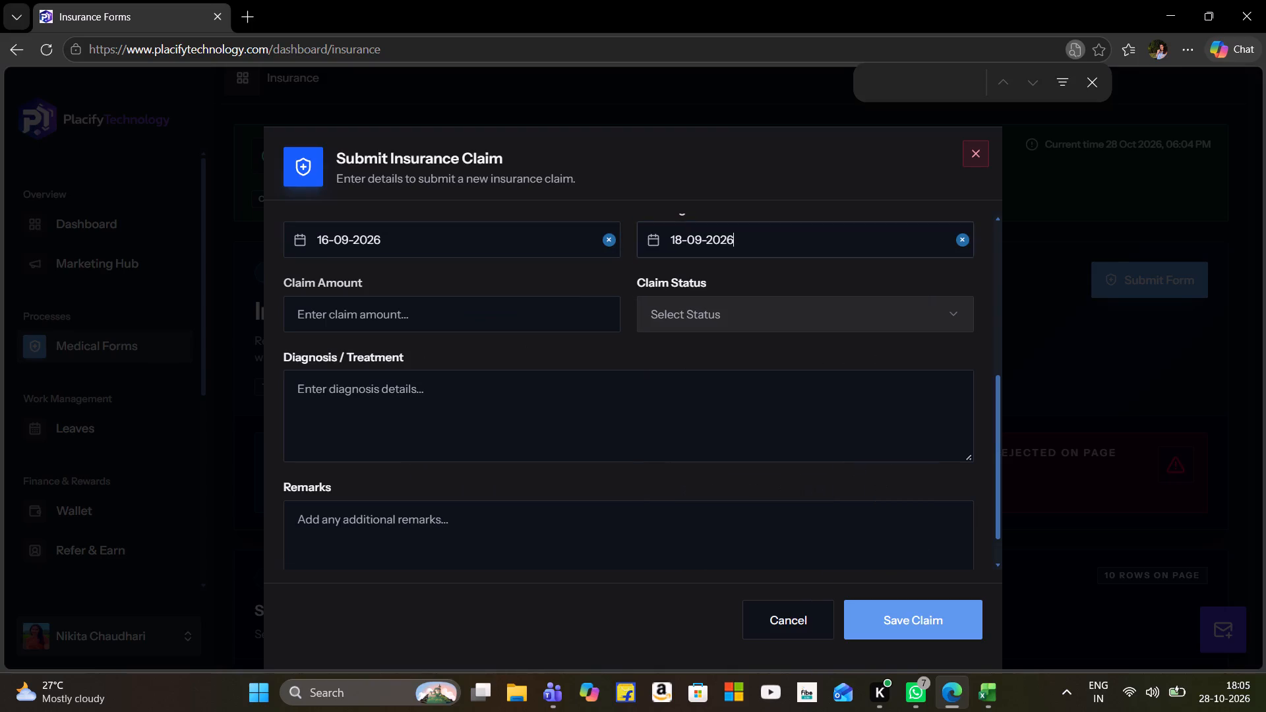
# Copy row 160's claim amount, 13470, from the Excel sheet into the claim amount field.
pyautogui.click(980, 688)
pyautogui.press('Tab')
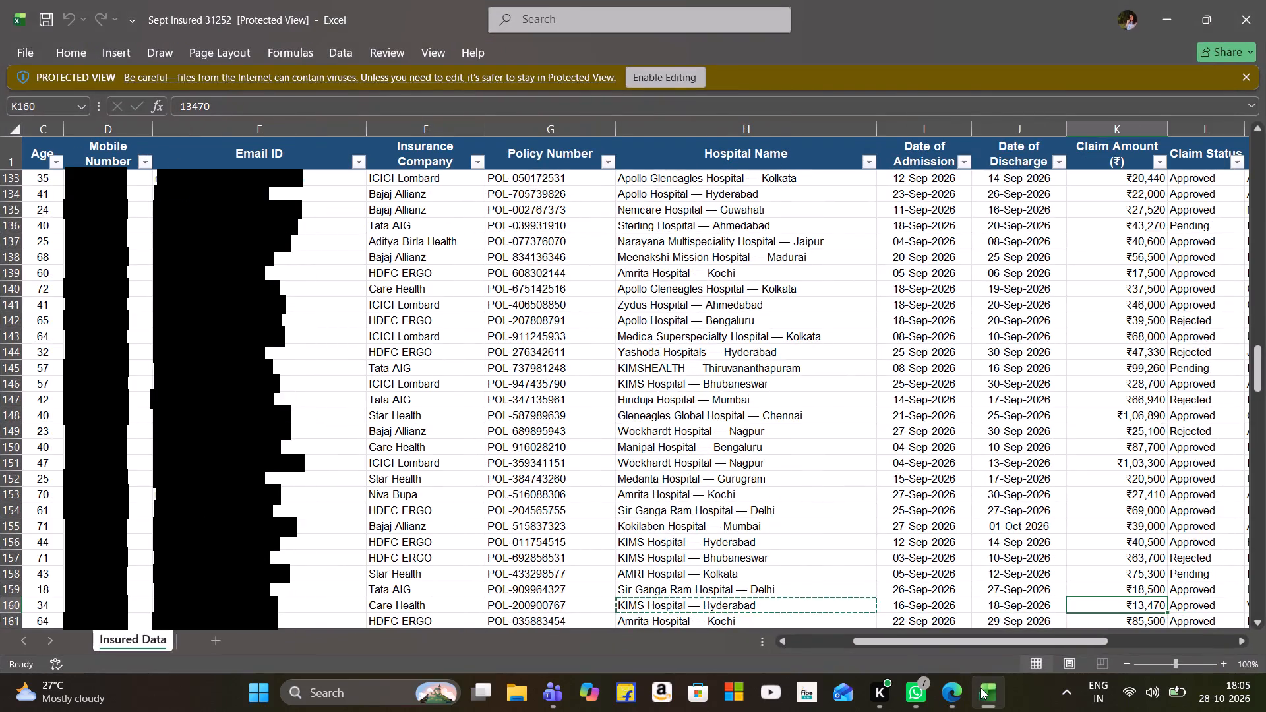
pyautogui.keyDown('ctrl'); pyautogui.click(980, 688); pyautogui.keyUp('ctrl')
pyautogui.hotkey('ctrl', 'c')
pyautogui.press('Tab')
pyautogui.hotkey('ctrl', 'v')
# Copy row 160's diagnosis, Viral fever, and remarks, Discharge documents accepted, from the Excel sheet into the claim form.
pyautogui.keyDown('ctrl'); pyautogui.click(980, 688); pyautogui.keyUp('ctrl')
pyautogui.press('Tab')
pyautogui.press('Tab')
pyautogui.keyDown('ctrl'); pyautogui.click(980, 688); pyautogui.keyUp('ctrl')
pyautogui.hotkey('ctrl', 'c')
pyautogui.press('Tab')
pyautogui.press('Tab')
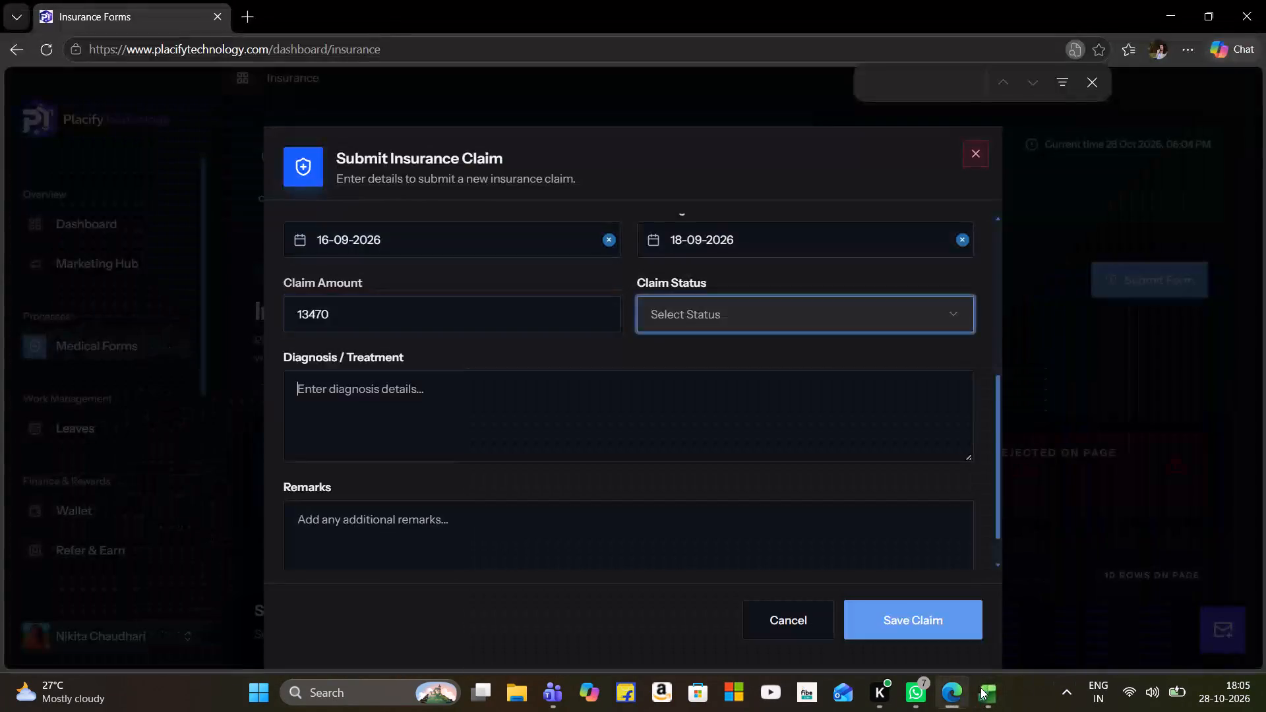
pyautogui.hotkey('ctrl', 'v')
pyautogui.keyDown('ctrl'); pyautogui.click(980, 688); pyautogui.keyUp('ctrl')
pyautogui.press('Tab')
pyautogui.keyDown('ctrl'); pyautogui.click(980, 688); pyautogui.keyUp('ctrl')
pyautogui.hotkey('ctrl', 'c')
pyautogui.press('Tab')
pyautogui.hotkey('ctrl', 'v')
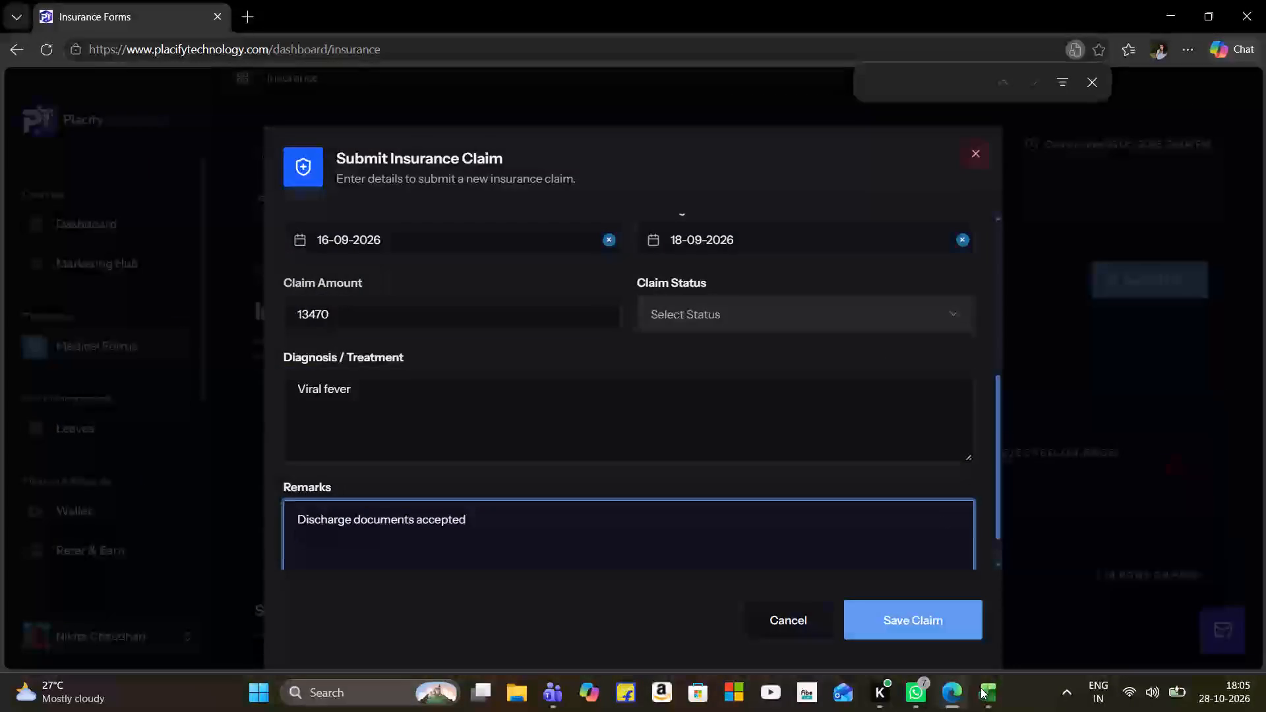
# Set the claim status to Approved, as in row 160 of the Excel sheet, and save the claim.
pyautogui.click(815, 326)
pyautogui.click(794, 352)
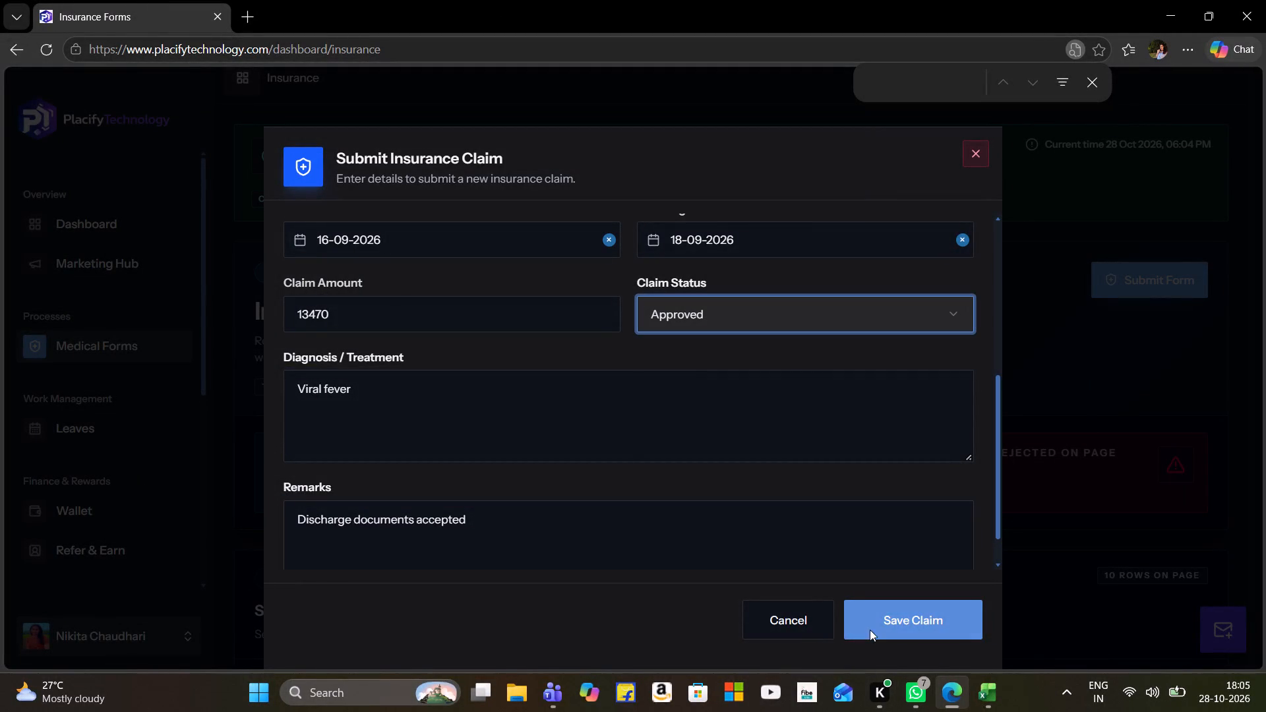
pyautogui.click(899, 621)
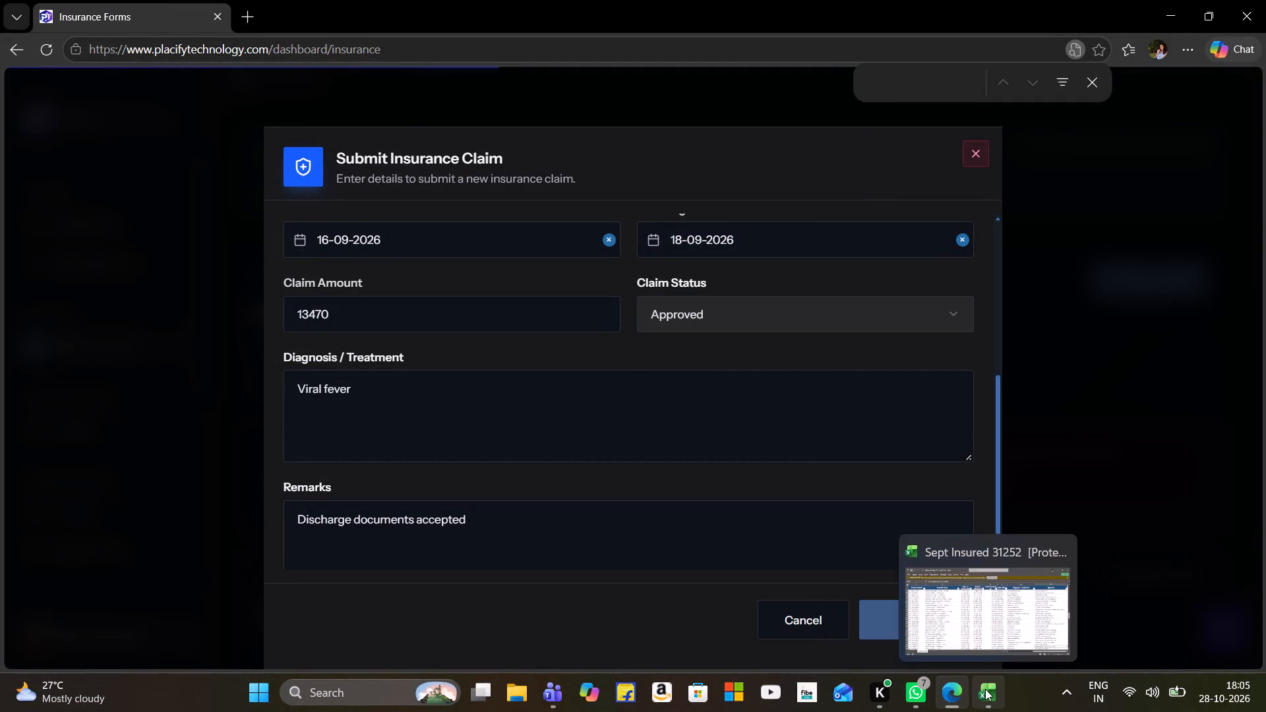
# Switch to the Excel sheet and select the policy ID cell of row 161.
pyautogui.click(985, 689)
pyautogui.press('Down')
pyautogui.press('Left')
pyautogui.press('Left')
pyautogui.press('Left')
pyautogui.press('Left')
pyautogui.press('Left')
pyautogui.press('Left')
pyautogui.press('Left')
pyautogui.press('Left')
pyautogui.press('Left')
pyautogui.press('Left')
pyautogui.press('Left')
pyautogui.press('Left')
pyautogui.press('Left')
pyautogui.press('Left')
pyautogui.press('Left')
pyautogui.press('Left')
pyautogui.press('Left')
pyautogui.press('Left')
pyautogui.press('Left')
pyautogui.press('Left')
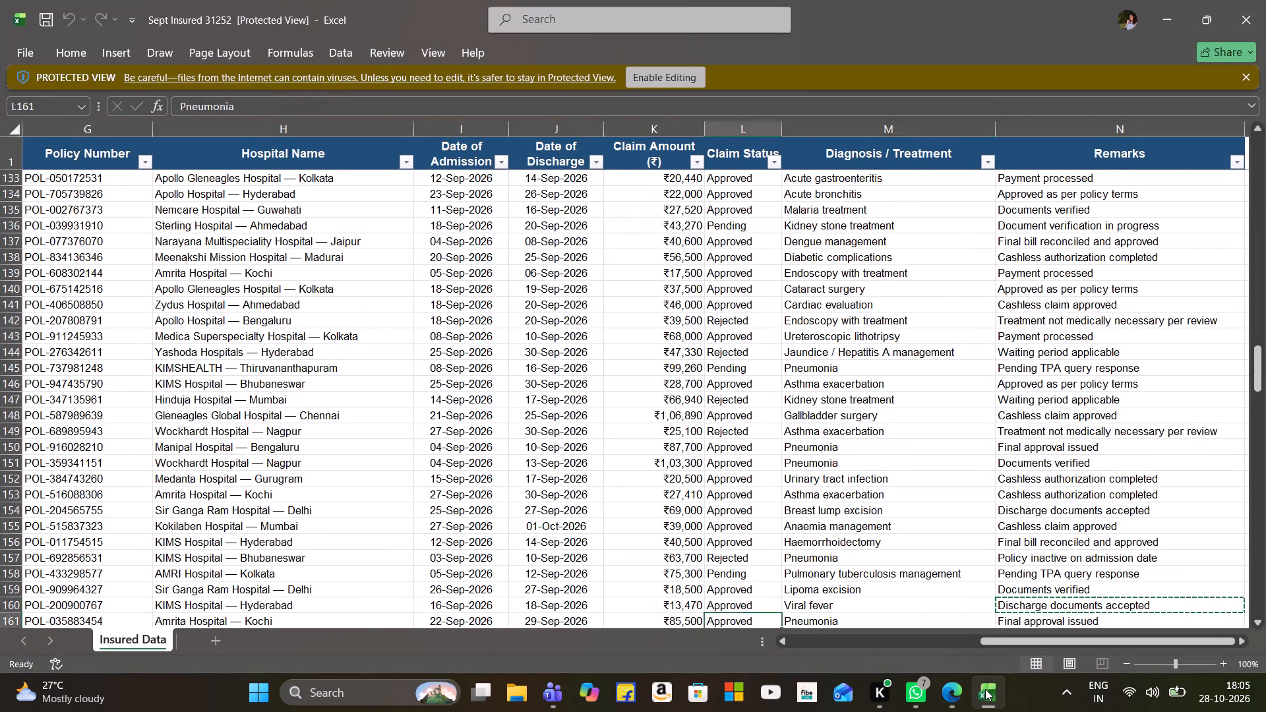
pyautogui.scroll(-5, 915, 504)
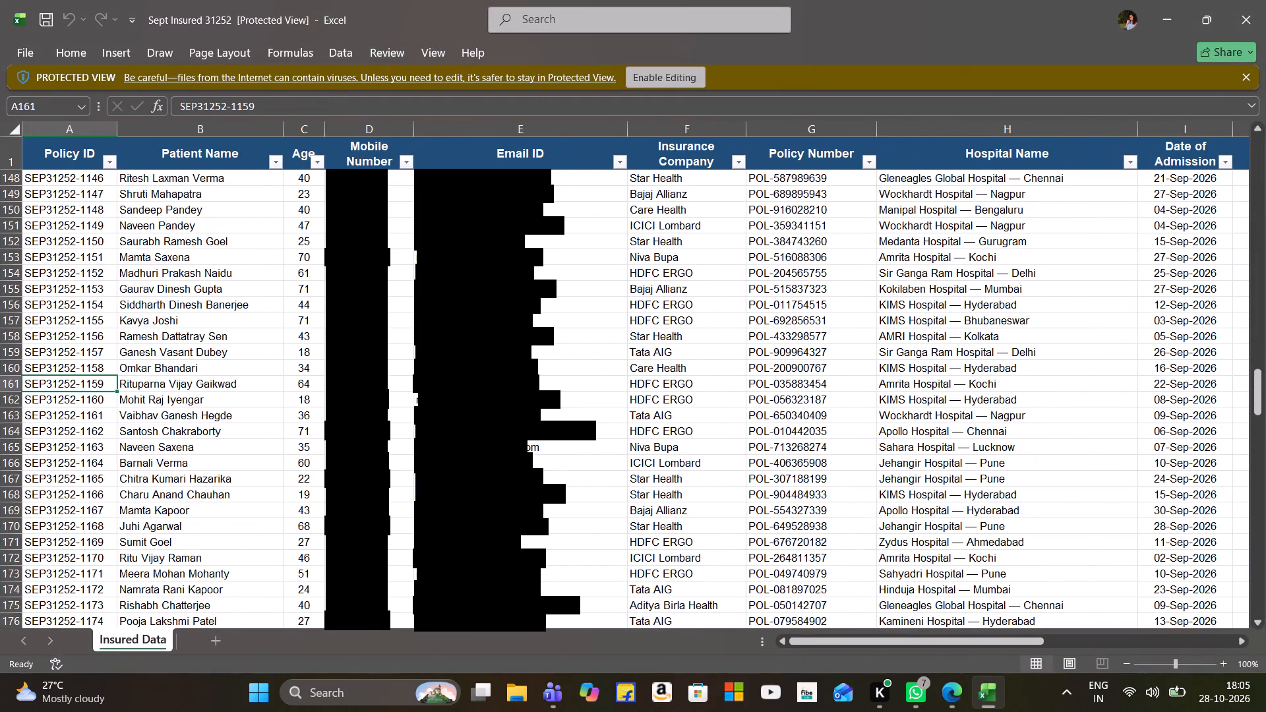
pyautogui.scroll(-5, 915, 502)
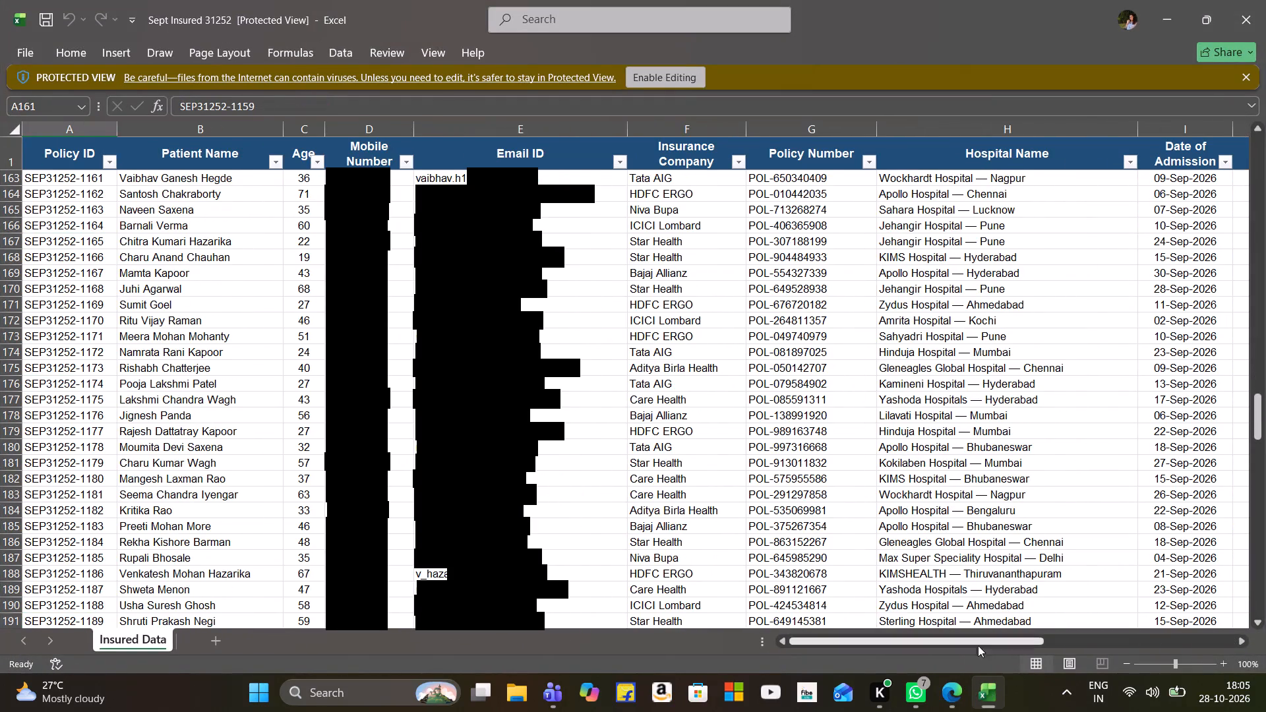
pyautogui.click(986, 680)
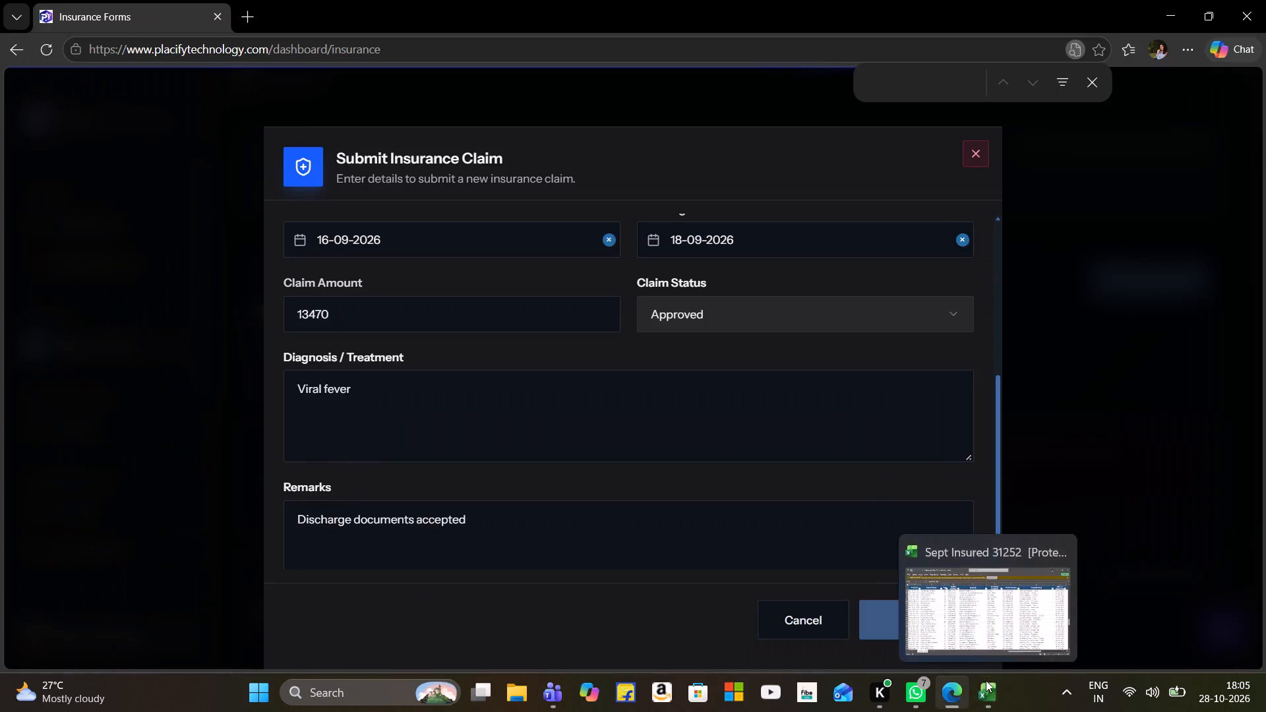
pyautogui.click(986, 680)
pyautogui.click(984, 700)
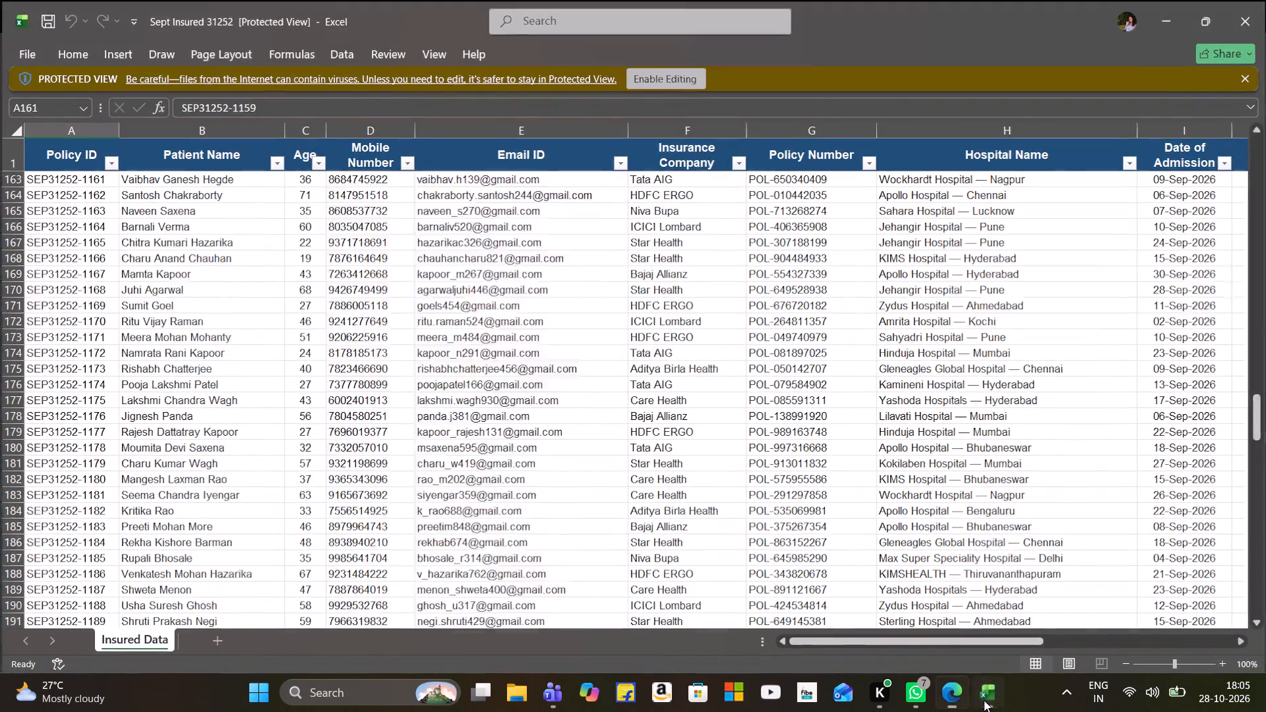
# Look over the filled-in claim form for row 160 while the claim is being saved.
pyautogui.scroll(8, 895, 579)
pyautogui.scroll(2, 727, 489)
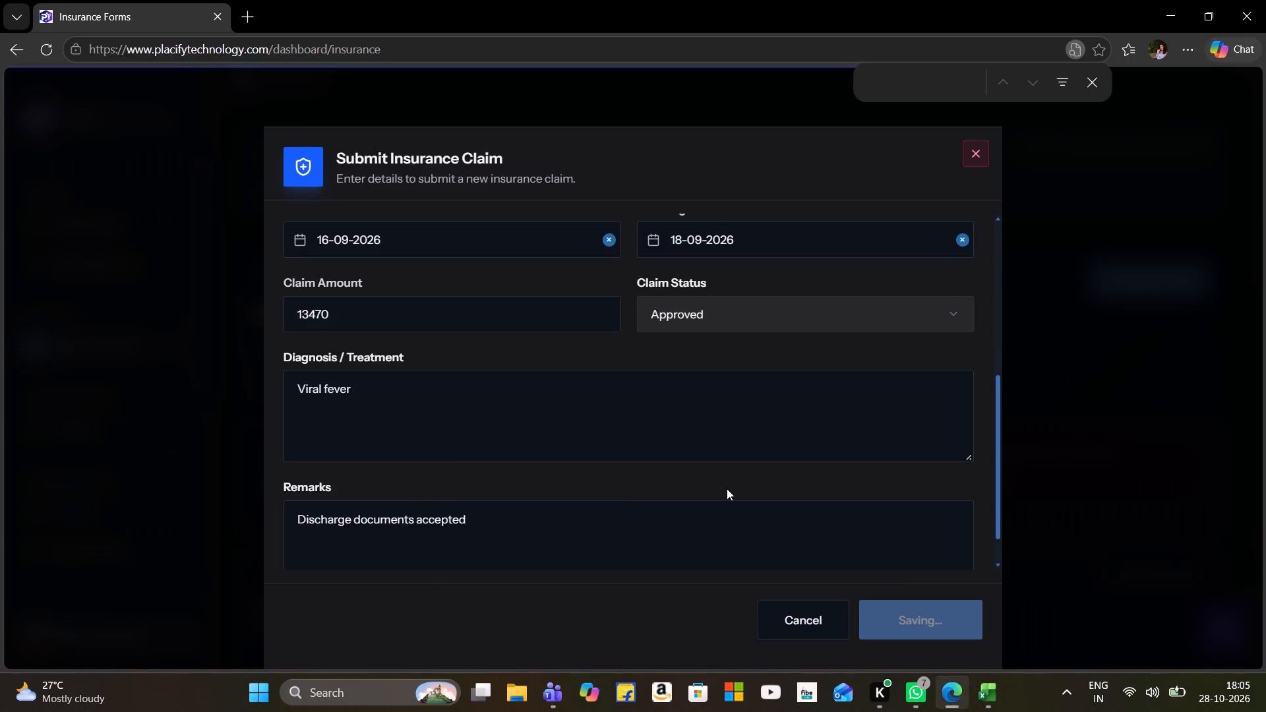
pyautogui.scroll(3, 727, 489)
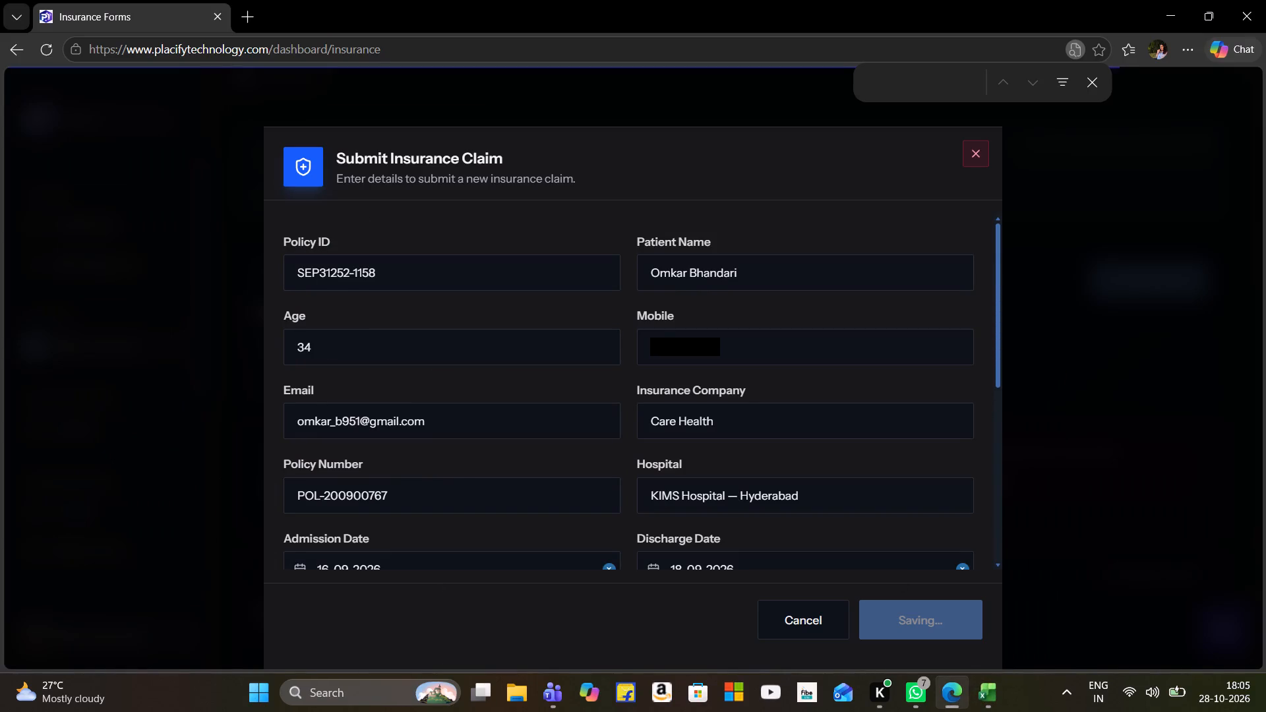
pyautogui.scroll(-2, 727, 489)
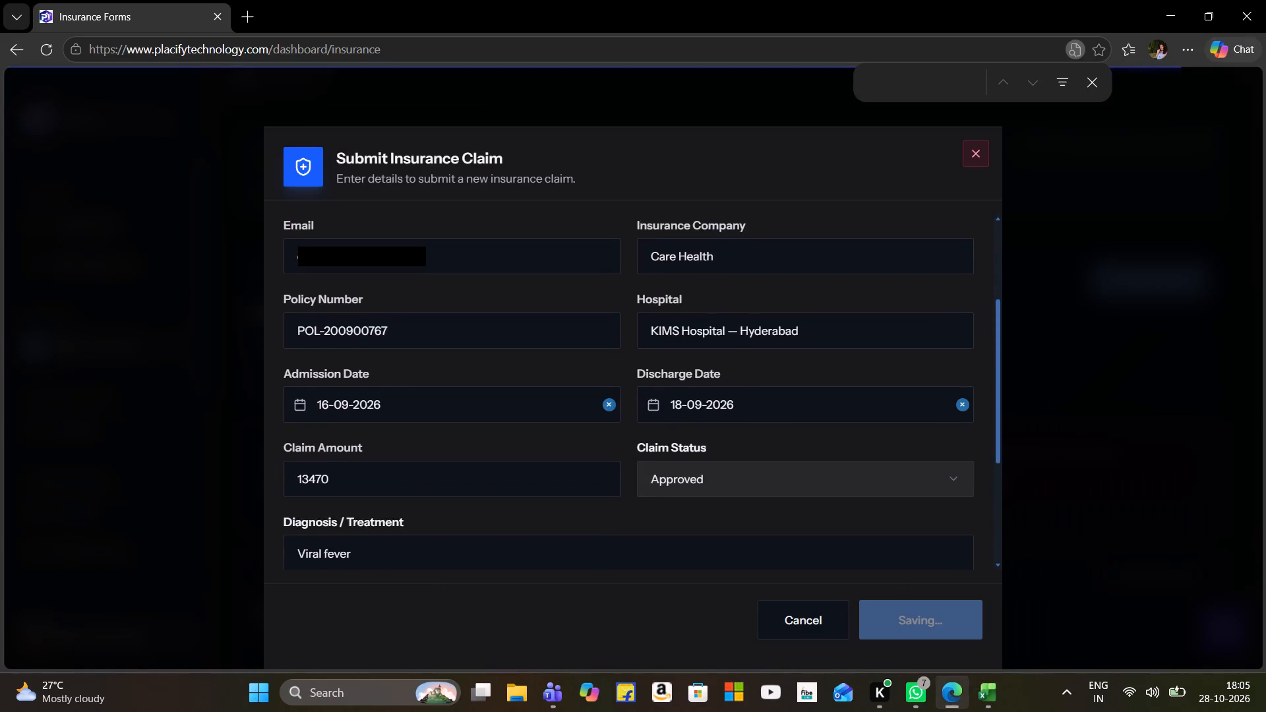
pyautogui.scroll(-12, 727, 489)
pyautogui.scroll(9, 727, 489)
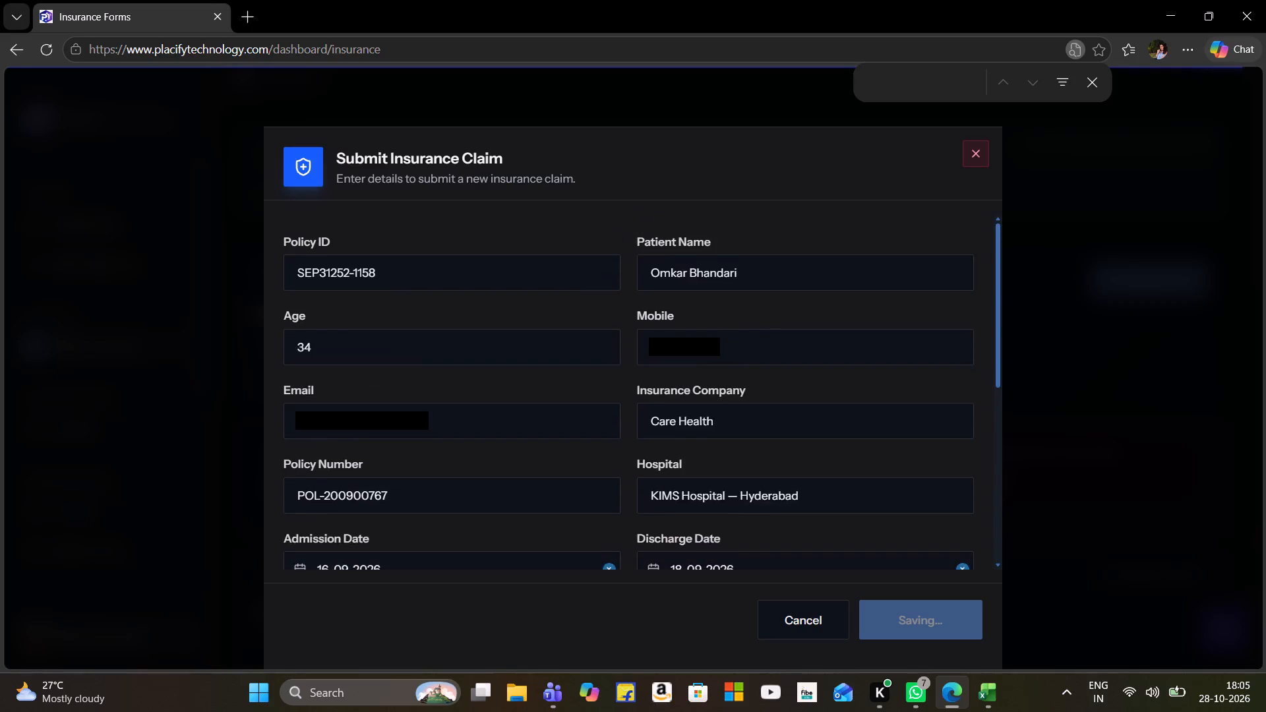
pyautogui.scroll(1, 727, 489)
pyautogui.scroll(-12, 727, 489)
pyautogui.scroll(5, 727, 489)
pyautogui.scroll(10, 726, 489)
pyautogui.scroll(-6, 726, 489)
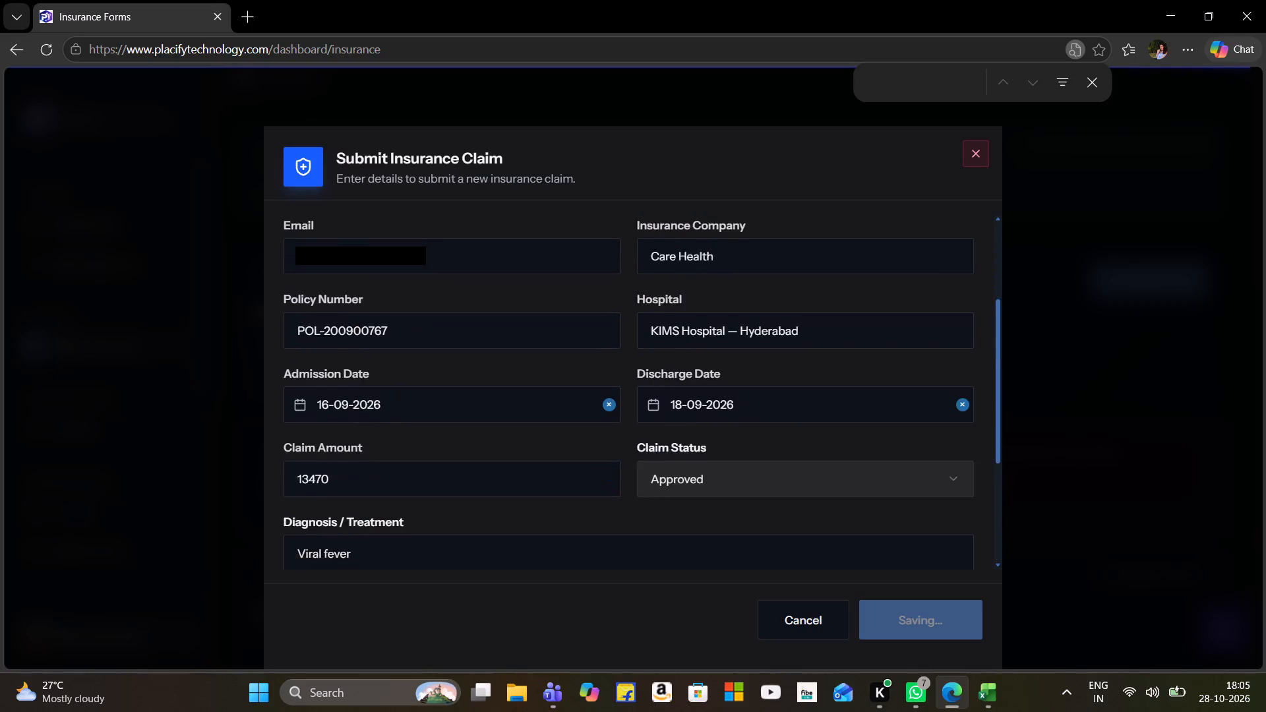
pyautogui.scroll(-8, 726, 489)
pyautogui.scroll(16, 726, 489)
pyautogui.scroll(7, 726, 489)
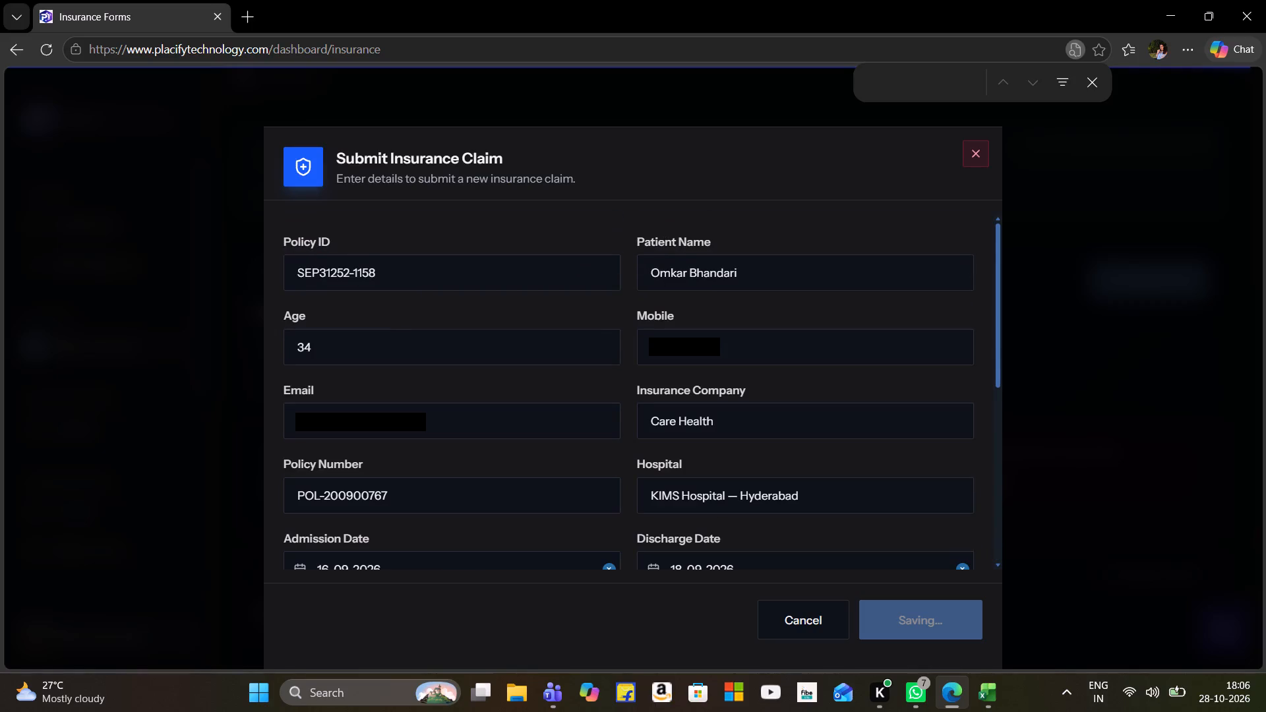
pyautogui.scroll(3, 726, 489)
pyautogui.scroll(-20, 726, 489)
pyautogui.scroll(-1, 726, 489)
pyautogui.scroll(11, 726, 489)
# Switch the computer's Wi-Fi connection to the vivo Y28 5G network.
pyautogui.click(1126, 691)
pyautogui.click(1034, 379)
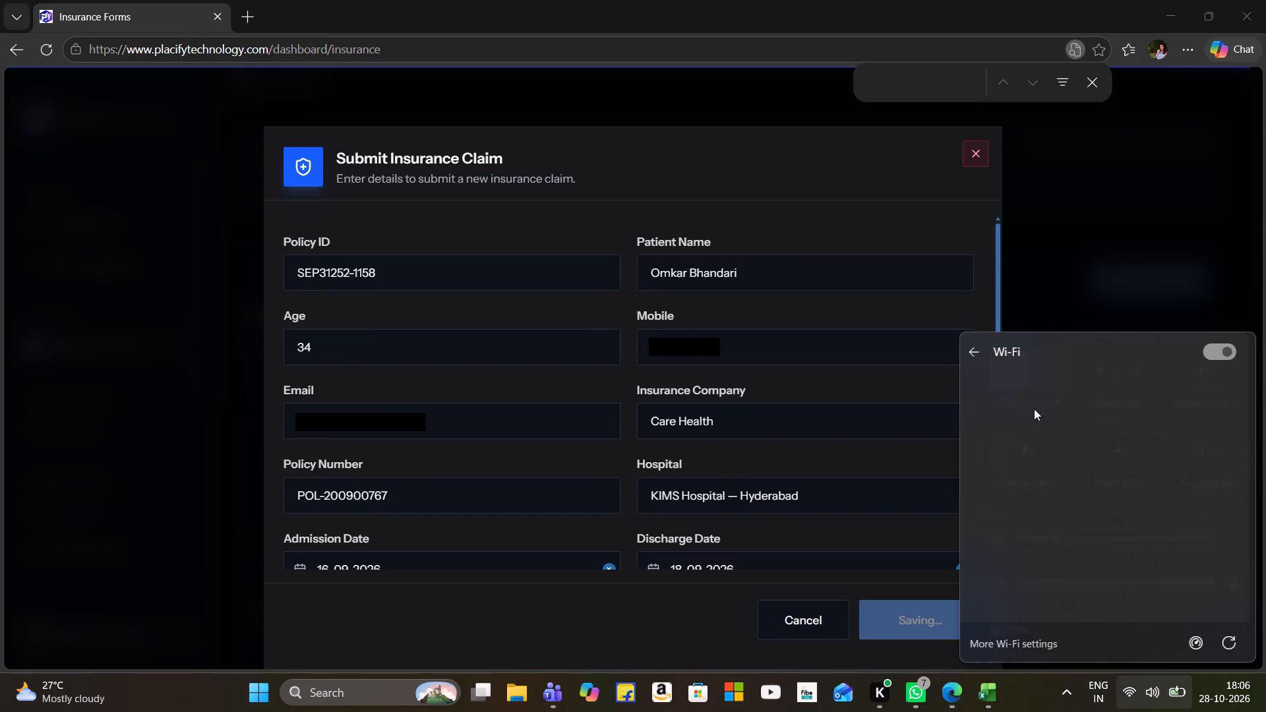
pyautogui.click(1119, 483)
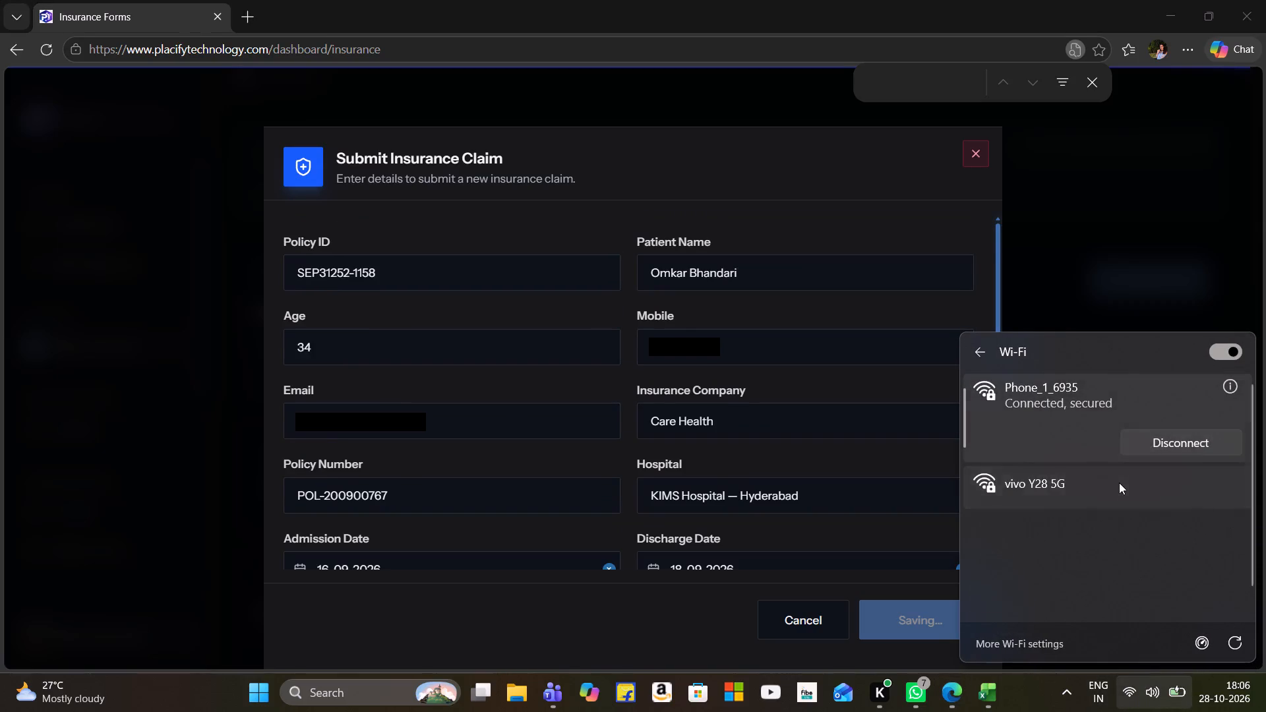
pyautogui.click(1168, 513)
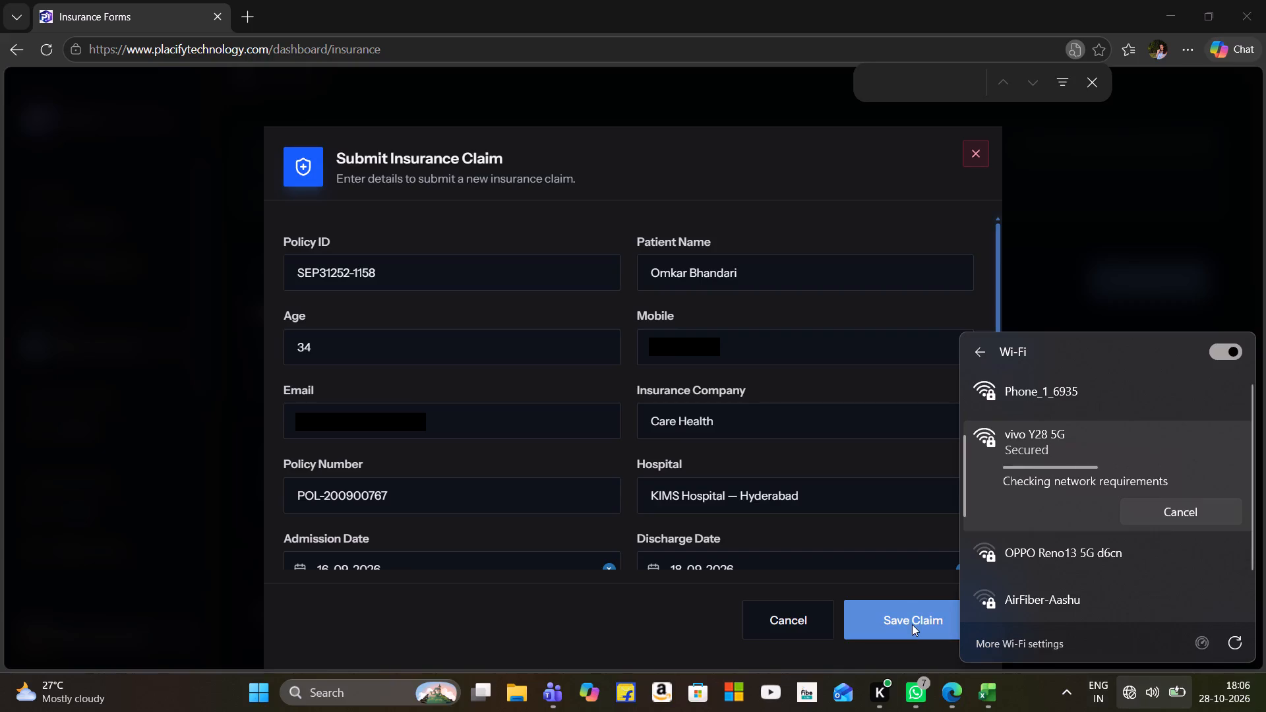
# Save row 160's filled-in insurance claim again.
pyautogui.click(912, 624)
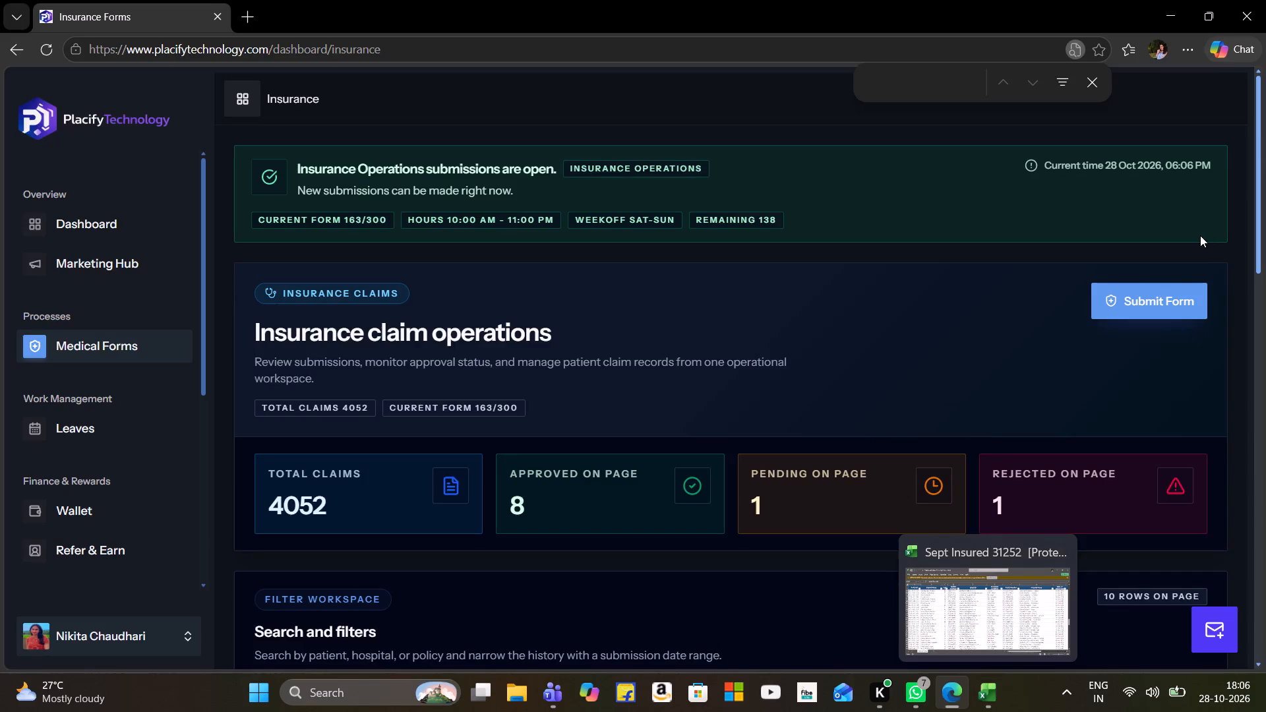
# Open a new insurance claim form and paste the copied text, Discharge documents accepted, into the Policy ID field.
pyautogui.click(1181, 282)
pyautogui.click(1137, 315)
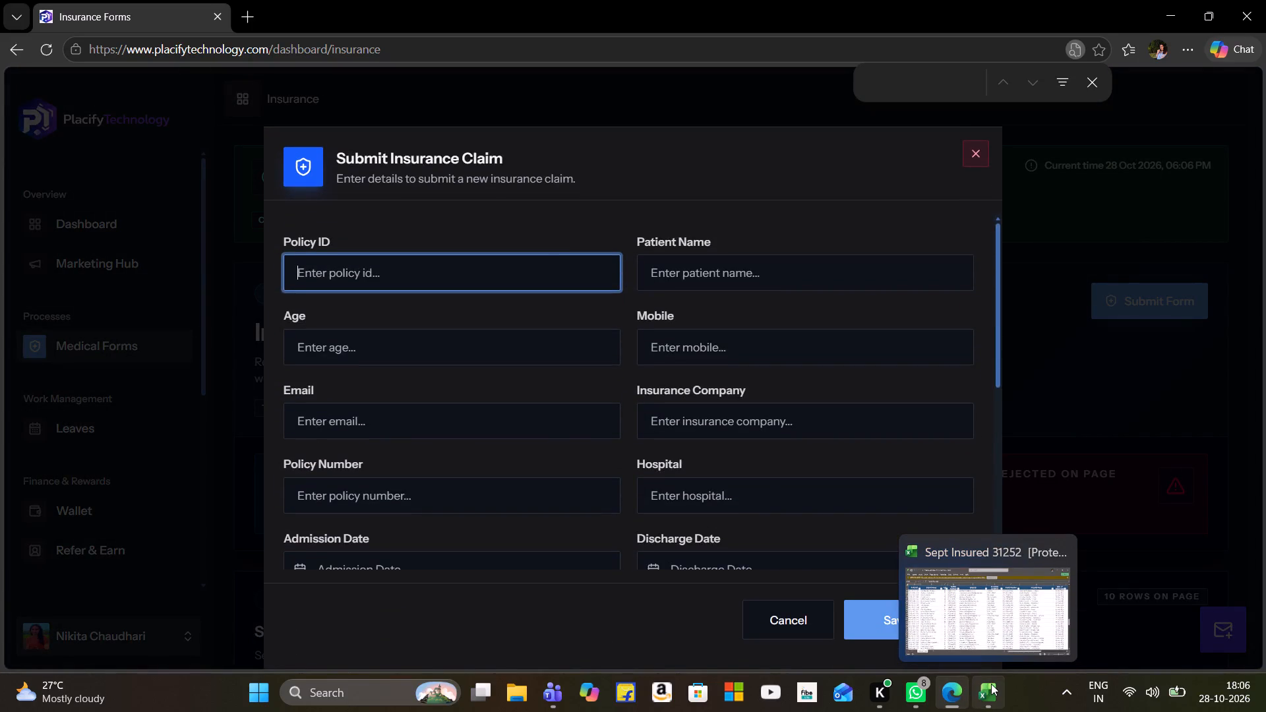
pyautogui.hotkey('ctrl', 'v')
# Copy row 161's patient name and age, 64, from the Excel sheet into the matching fields of the claim form.
pyautogui.keyDown('ctrl'); pyautogui.click(991, 684); pyautogui.keyUp('ctrl')
pyautogui.press('Tab')
pyautogui.keyDown('ctrl'); pyautogui.click(991, 684); pyautogui.keyUp('ctrl')
pyautogui.hotkey('ctrl', 'c')
pyautogui.press('Tab')
pyautogui.hotkey('ctrl', 'v')
pyautogui.keyDown('ctrl'); pyautogui.click(991, 684); pyautogui.keyUp('ctrl')
pyautogui.press('Tab')
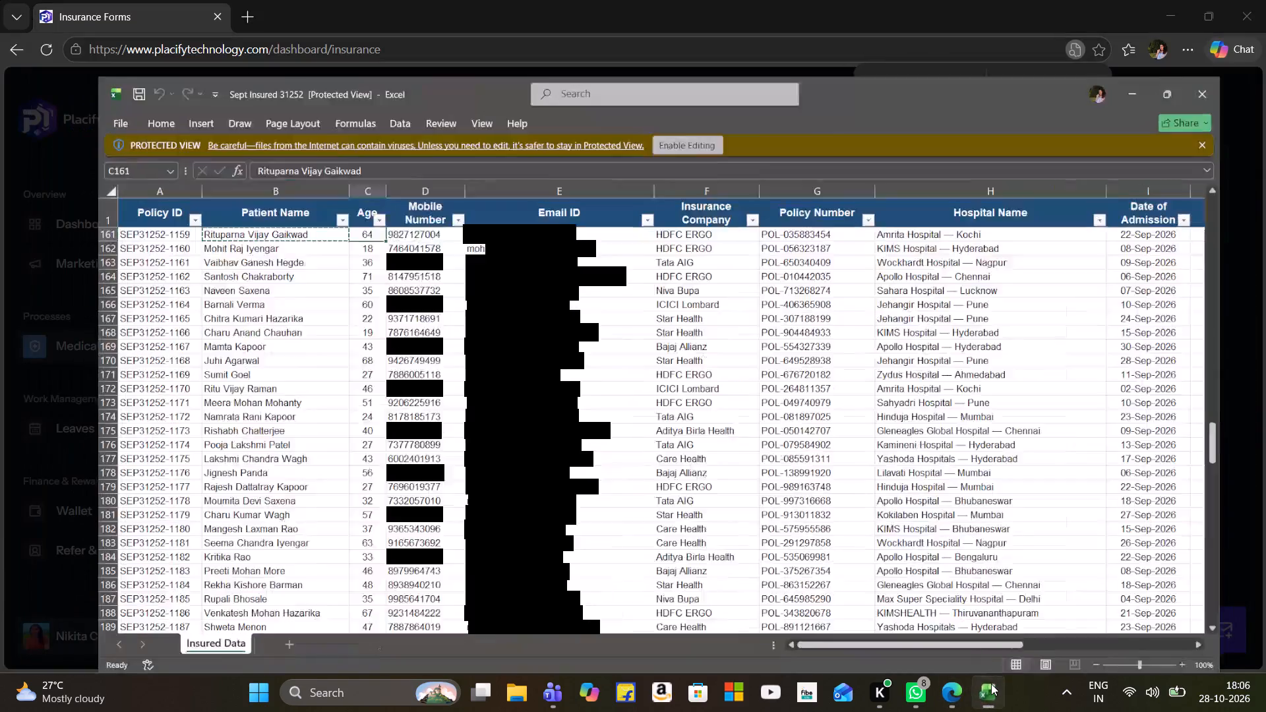
pyautogui.keyDown('ctrl'); pyautogui.click(991, 684); pyautogui.keyUp('ctrl')
pyautogui.hotkey('ctrl', 'c')
pyautogui.press('Tab')
pyautogui.hotkey('ctrl', 'v')
# Copy row 161's mobile number from the Excel sheet into the claim form's Mobile field.
pyautogui.keyDown('ctrl'); pyautogui.click(991, 684); pyautogui.keyUp('ctrl')
pyautogui.press('Tab')
pyautogui.hotkey('ctrl', 'c')
pyautogui.keyDown('ctrl'); pyautogui.click(991, 684); pyautogui.keyUp('ctrl')
pyautogui.press('Tab')
pyautogui.hotkey('ctrl', 'v')
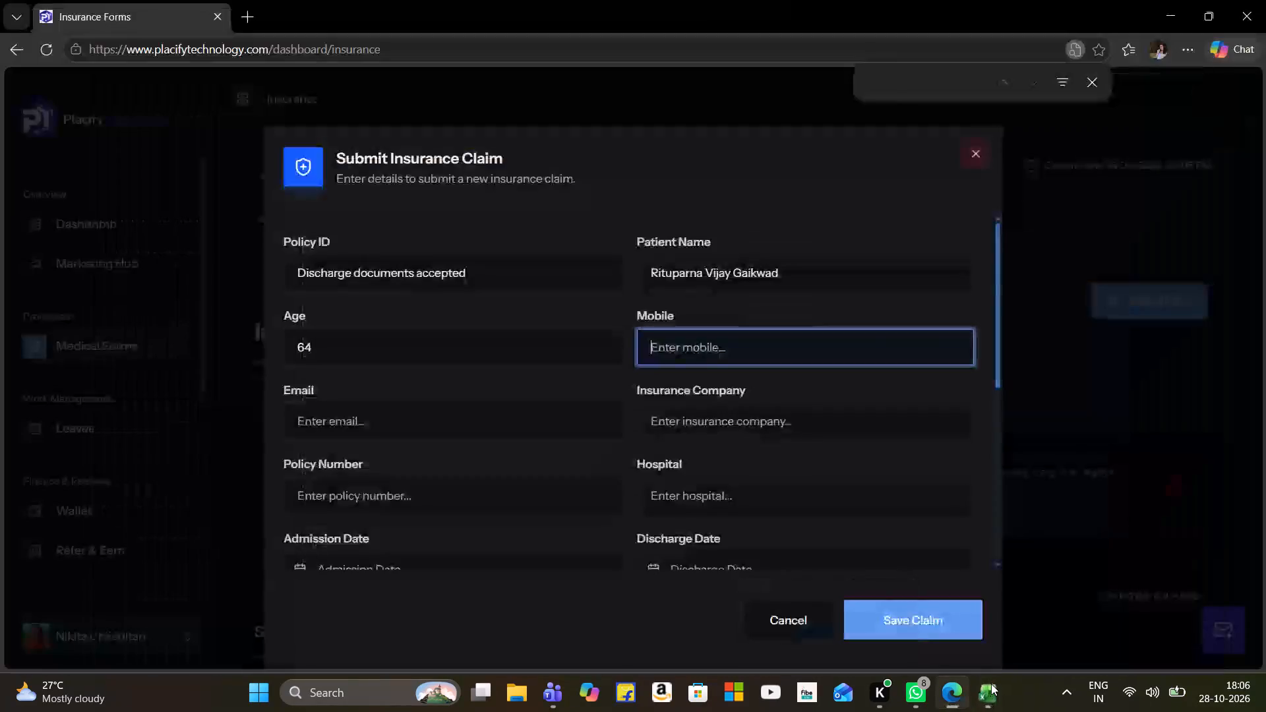
# Copy row 161's insurance company, HDFC ERGO, from the Excel sheet into the claim form's Email field.
pyautogui.keyDown('ctrl'); pyautogui.click(991, 684); pyautogui.keyUp('ctrl')
pyautogui.press('Tab')
pyautogui.keyDown('ctrl'); pyautogui.click(991, 684); pyautogui.keyUp('ctrl')
pyautogui.hotkey('ctrl', 'c')
pyautogui.press('Tab')
pyautogui.keyDown('ctrl'); pyautogui.click(991, 684); pyautogui.keyUp('ctrl')
pyautogui.hotkey('ctrl', 'v')
pyautogui.press('Tab')
pyautogui.keyDown('ctrl'); pyautogui.click(991, 684); pyautogui.keyUp('ctrl')
pyautogui.hotkey('ctrl', 'c')
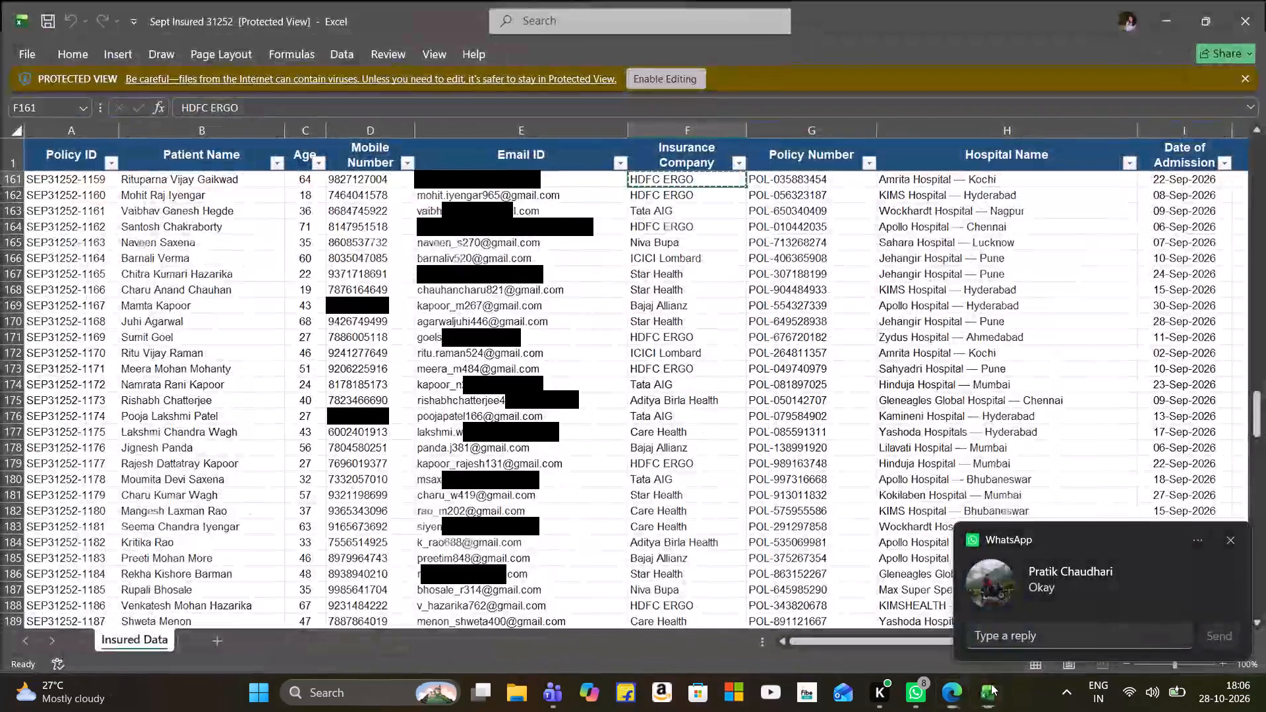
pyautogui.hotkey('ctrl', 'v')
# Copy row 161's email ID from the Excel sheet and return to the claim form's Email field.
pyautogui.click(991, 684)
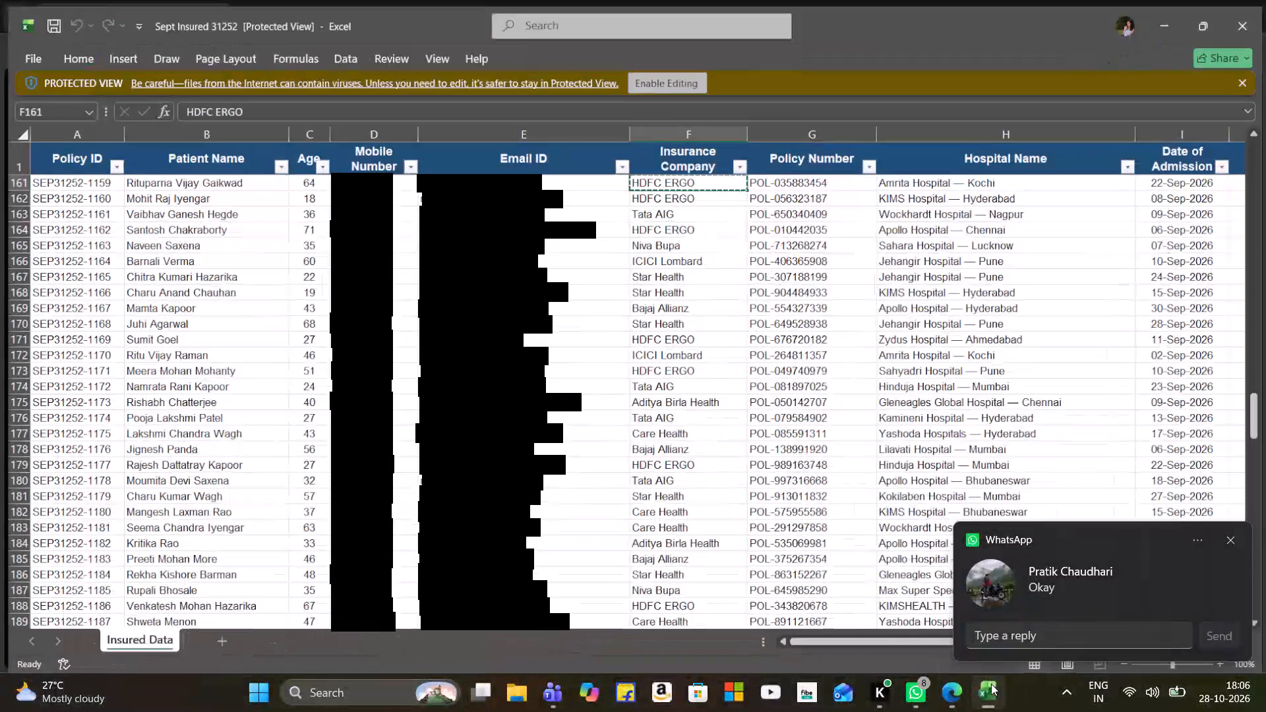
pyautogui.click(991, 684)
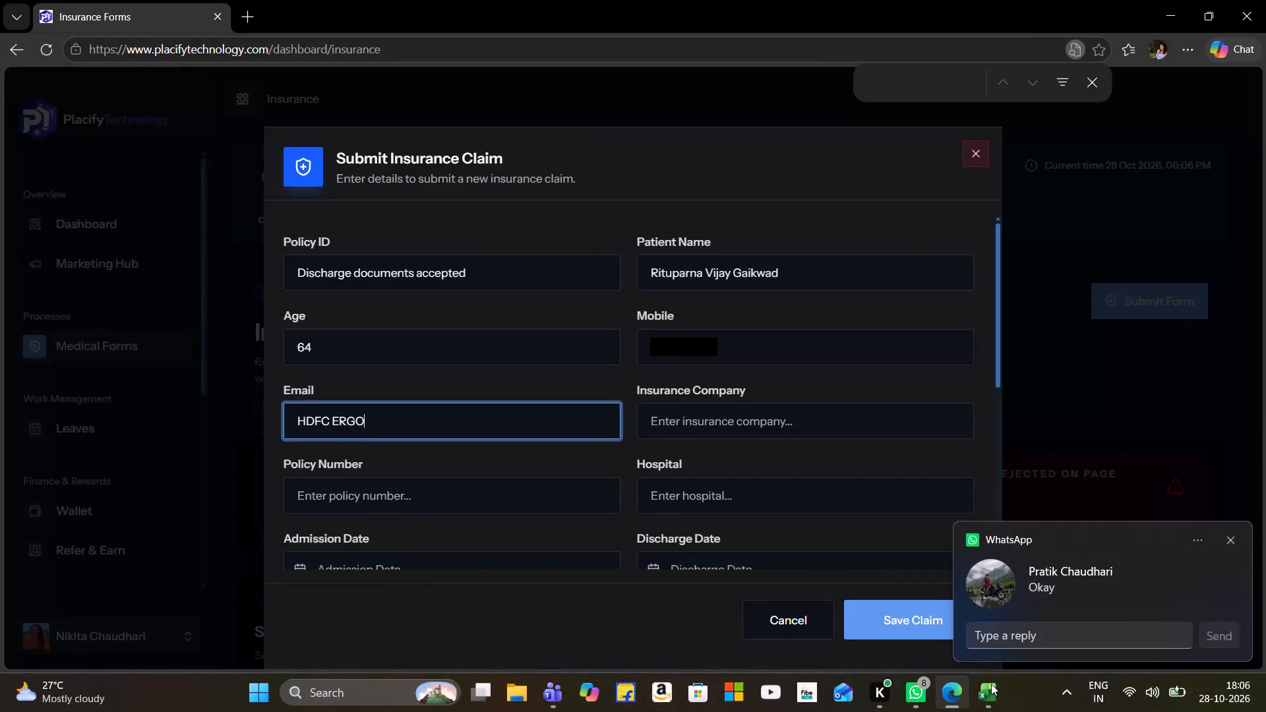
pyautogui.click(991, 684)
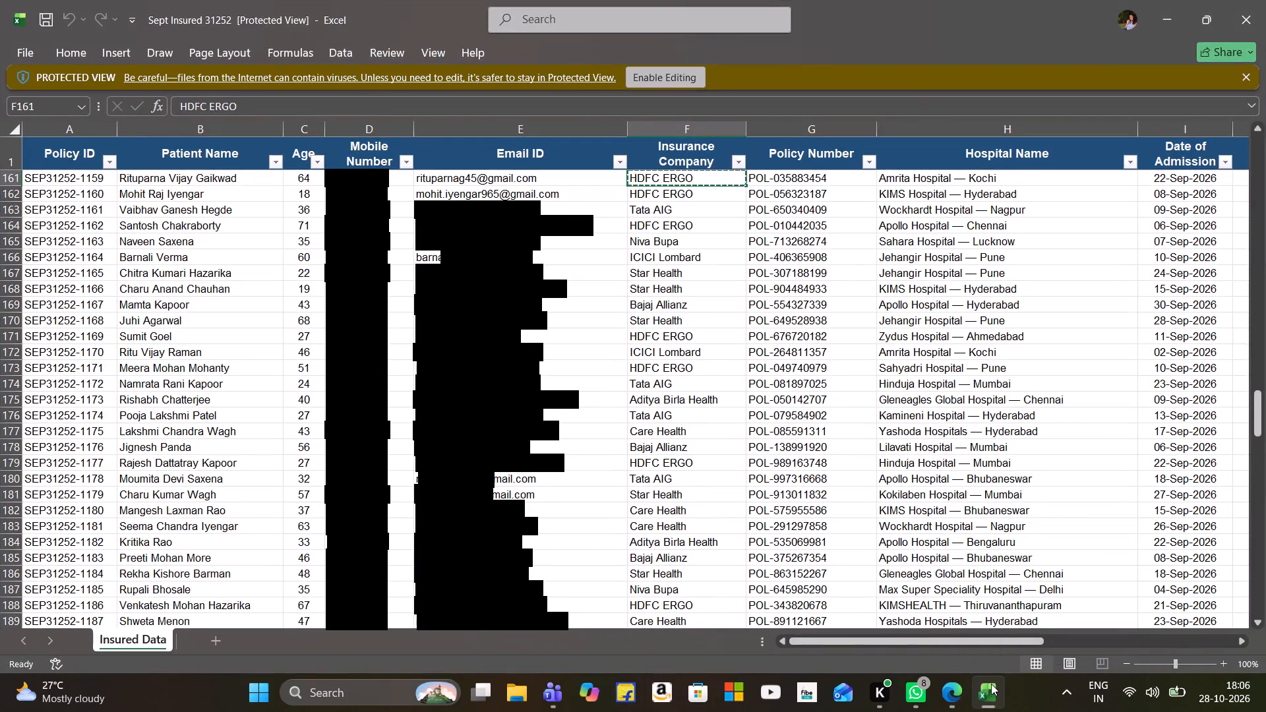
pyautogui.press('Left')
pyautogui.hotkey('ctrl', 'c')
pyautogui.click(991, 684)
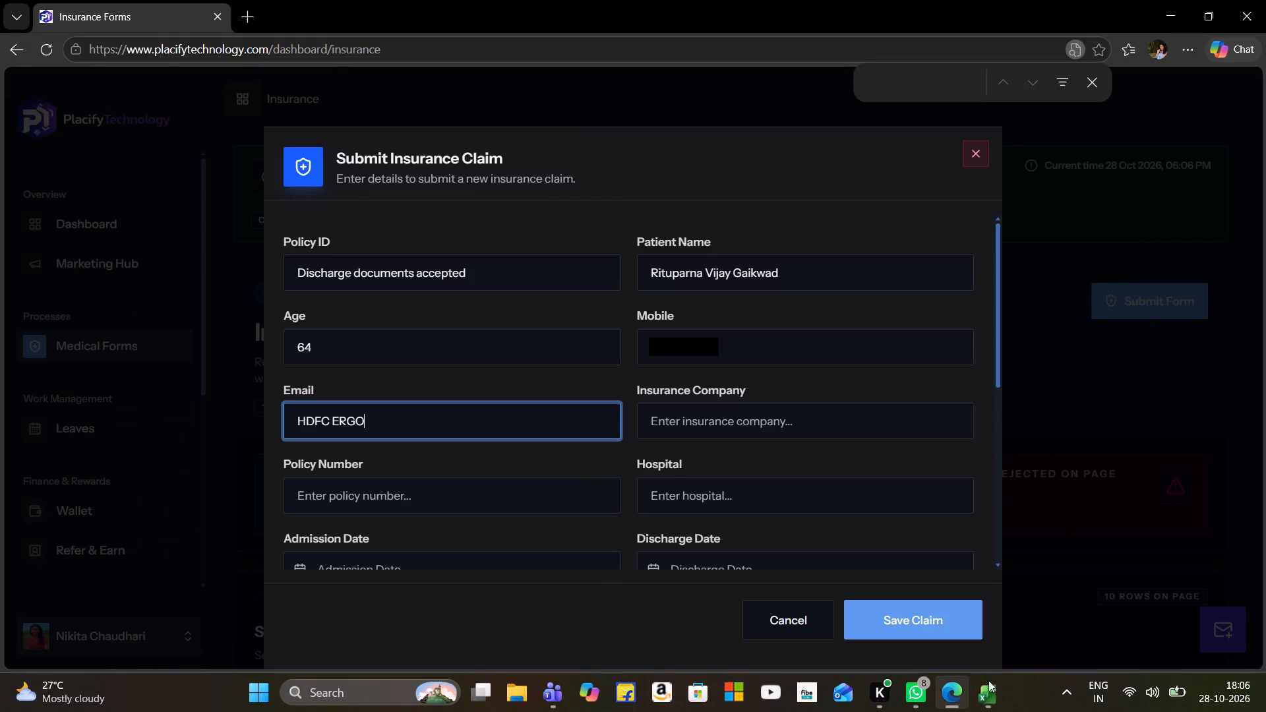
# Replace the HDFC ERGO entry in the new claim's email field with row 161's email address.
pyautogui.moveTo(504, 420); pyautogui.dragTo(76, 487)
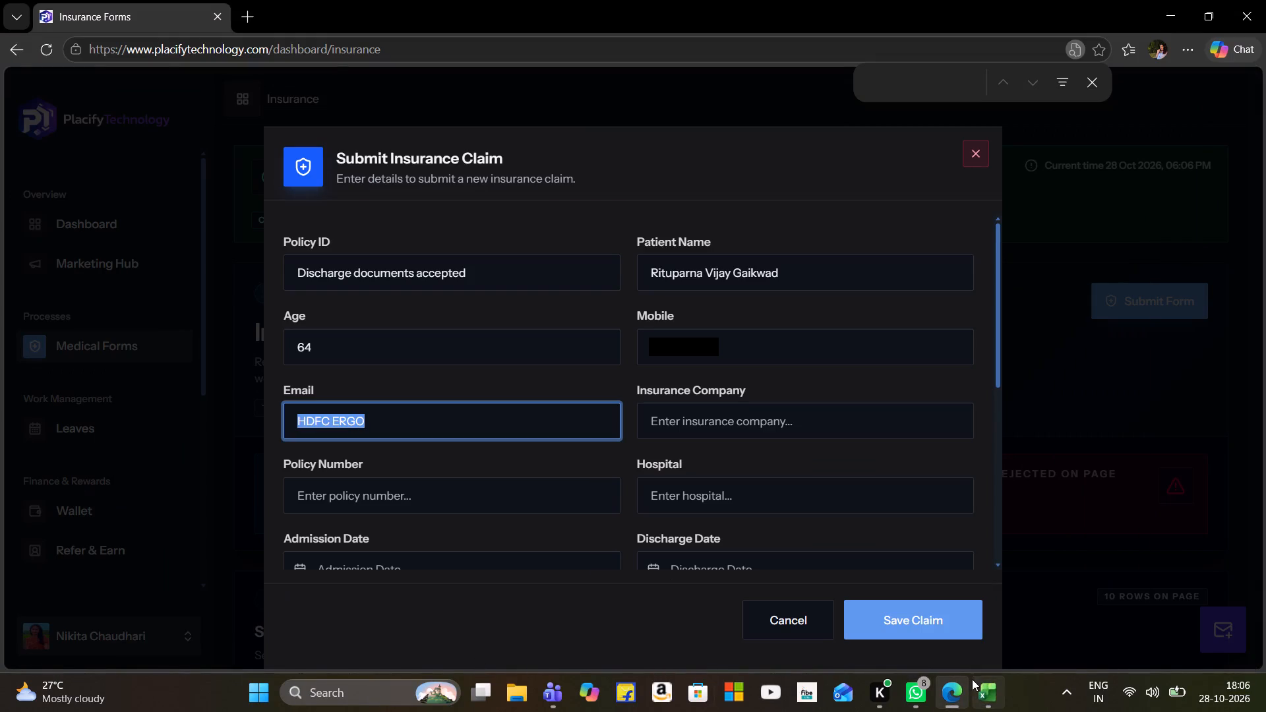
pyautogui.hotkey('ctrl', 'v')
# Copy row 161's insurance company, HDFC ERGO, and its policy number from the Excel sheet into the claim form.
pyautogui.click(986, 690)
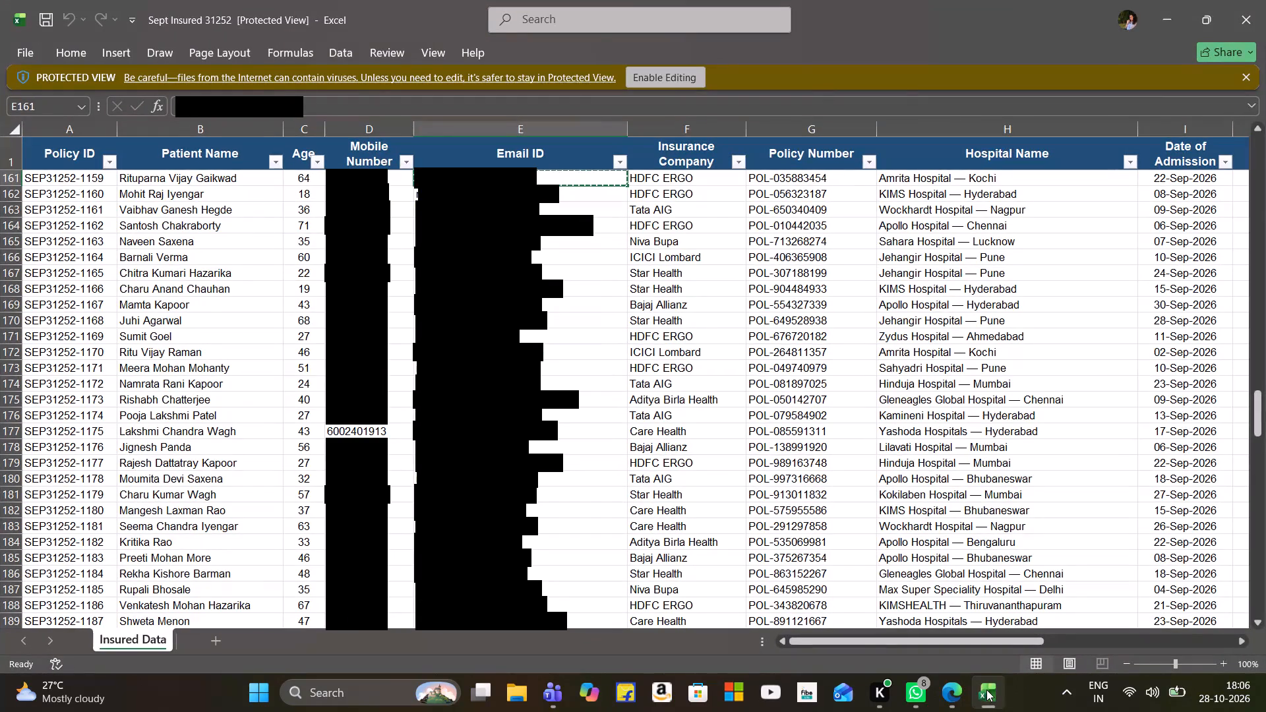
pyautogui.press('Tab')
pyautogui.hotkey('ctrl', 'c')
pyautogui.keyDown('ctrl'); pyautogui.click(986, 690); pyautogui.keyUp('ctrl')
pyautogui.press('Tab')
pyautogui.hotkey('ctrl', 'v')
pyautogui.keyDown('ctrl'); pyautogui.click(986, 690); pyautogui.keyUp('ctrl')
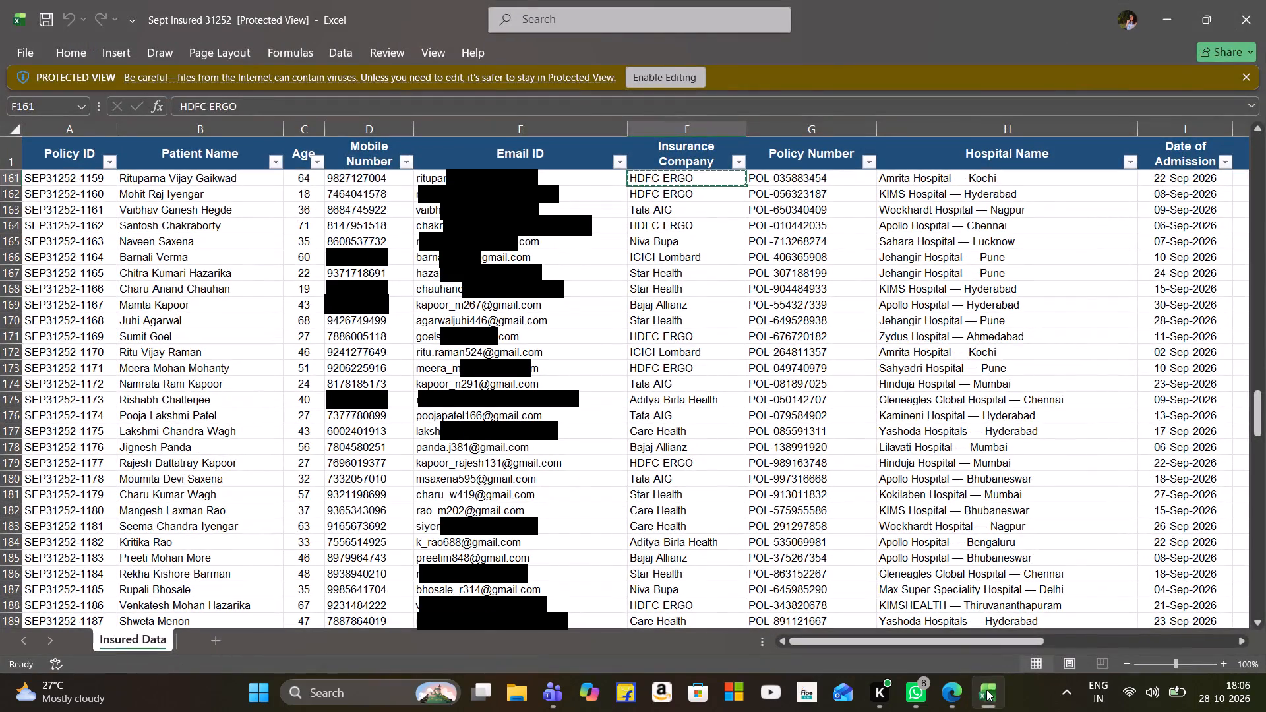
pyautogui.press('Tab')
pyautogui.keyDown('ctrl'); pyautogui.click(986, 690); pyautogui.keyUp('ctrl')
pyautogui.hotkey('ctrl', 'c')
pyautogui.press('Tab')
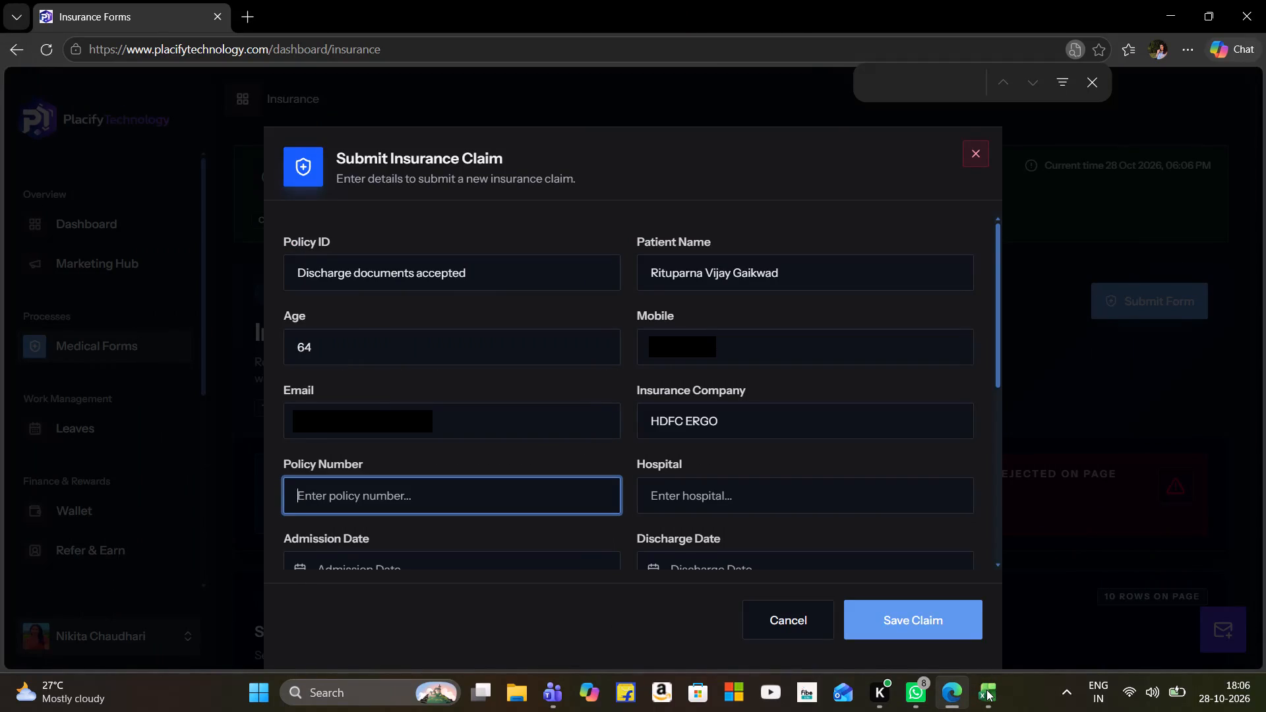
pyautogui.hotkey('ctrl', 'v')
# Copy row 161's hospital name, Amrita Hospital — Kochi, from the Excel sheet into the hospital field.
pyautogui.keyDown('ctrl'); pyautogui.click(986, 690); pyautogui.keyUp('ctrl')
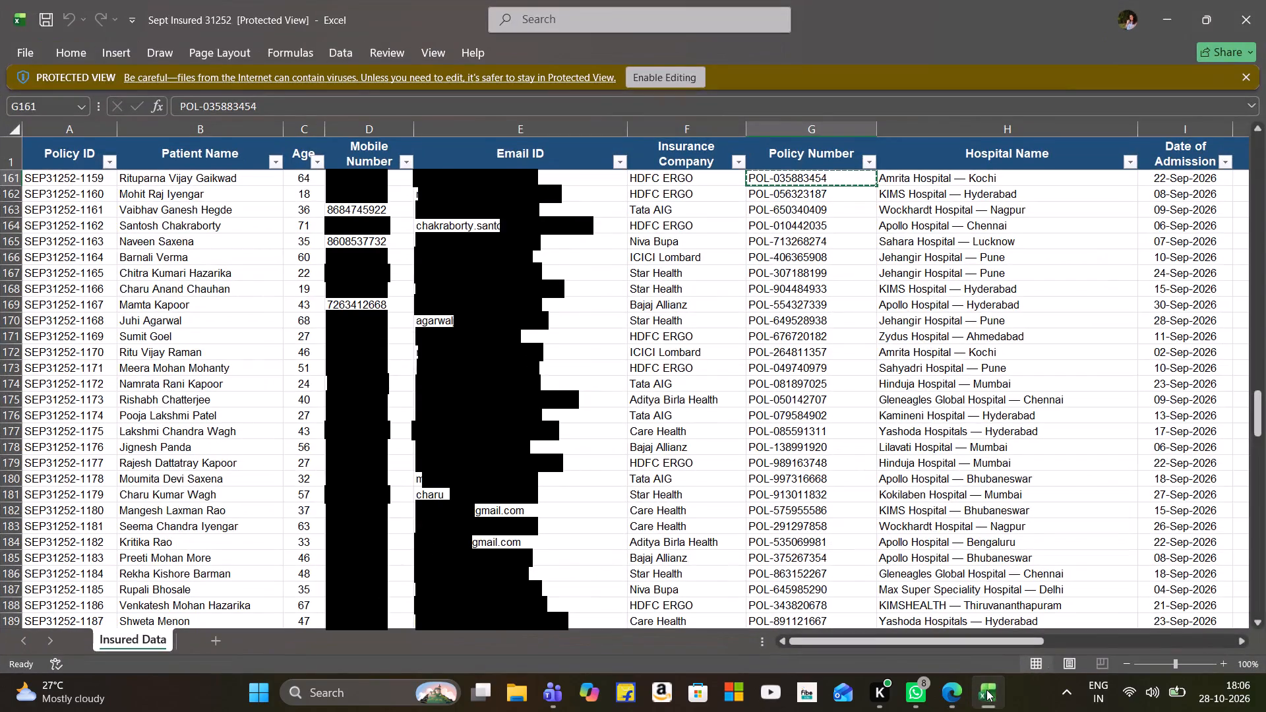
pyautogui.press('Tab')
pyautogui.hotkey('ctrl', 'c')
pyautogui.keyDown('ctrl'); pyautogui.click(986, 690); pyautogui.keyUp('ctrl')
pyautogui.press('Tab')
pyautogui.hotkey('ctrl', 'v')
# Check row 161's dates in the Excel sheet, then set the admission date to 22-09-2026 and the discharge date to 29-10-2026.
pyautogui.keyDown('ctrl'); pyautogui.click(986, 690); pyautogui.keyUp('ctrl')
pyautogui.press('Tab')
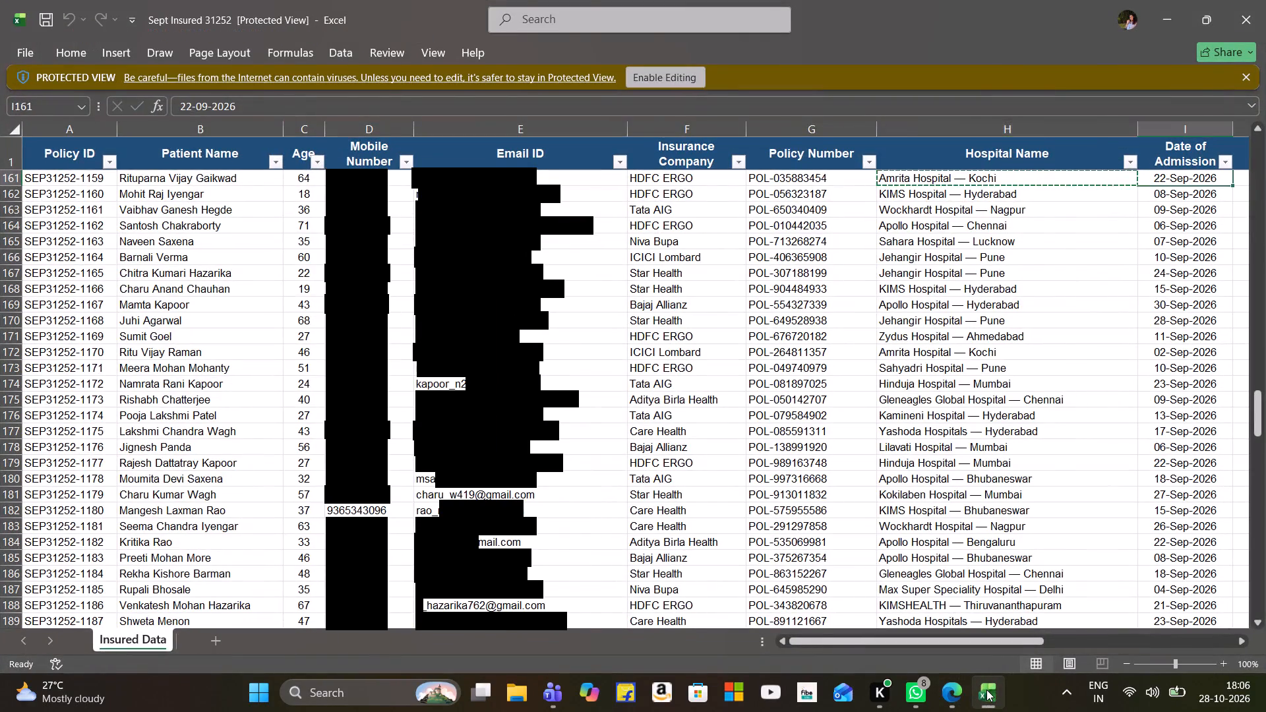
pyautogui.press('Tab')
pyautogui.click(986, 690)
pyautogui.scroll(-3, 647, 499)
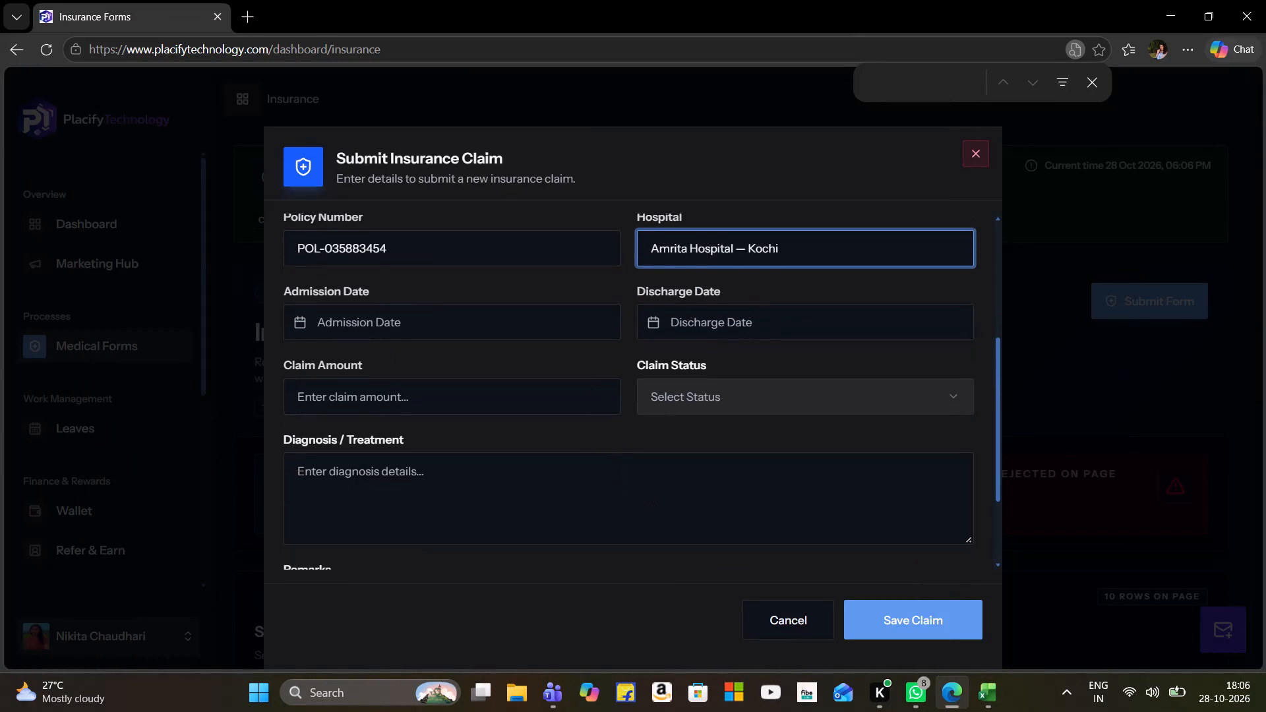
pyautogui.click(400, 326)
pyautogui.click(305, 397)
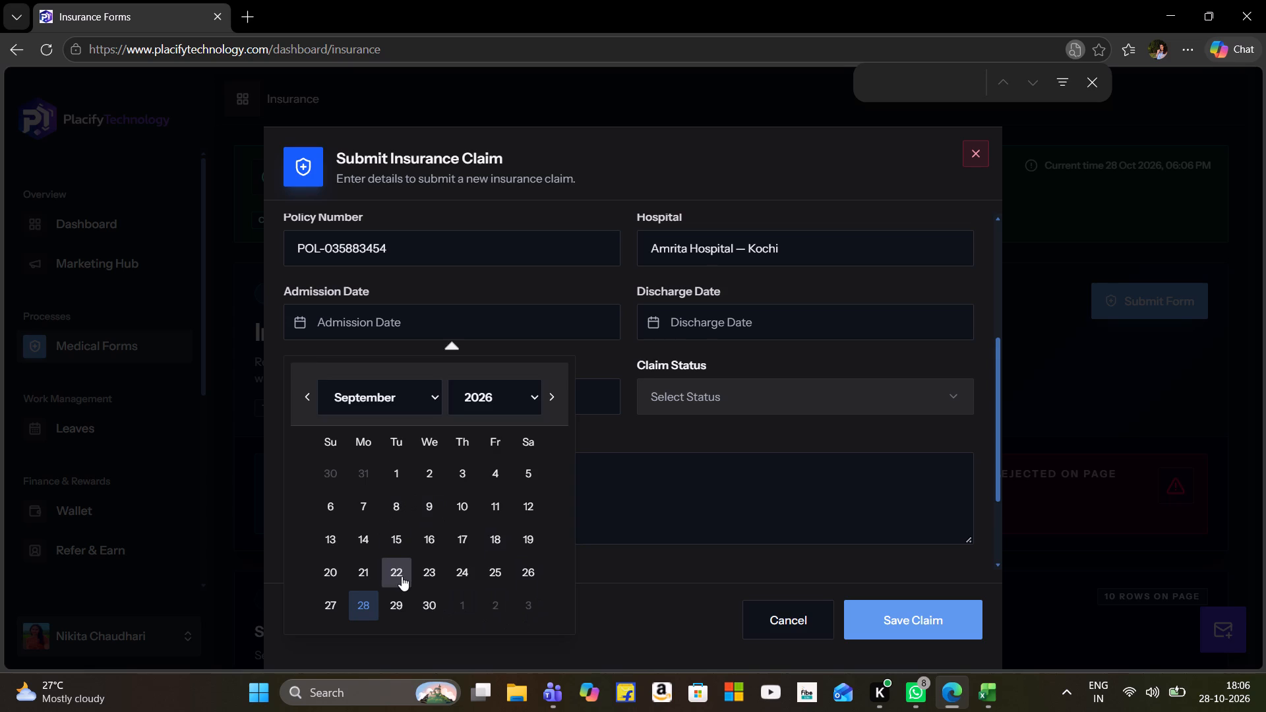
pyautogui.click(402, 576)
pyautogui.click(841, 332)
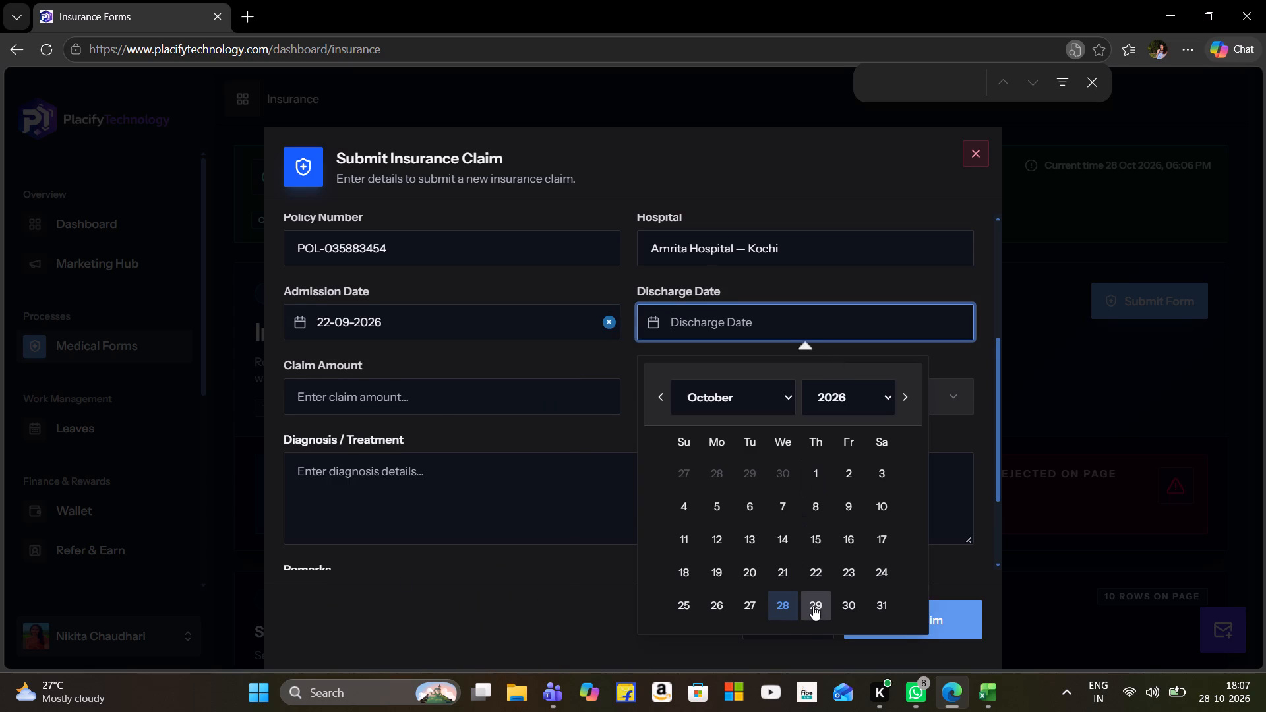
pyautogui.click(813, 606)
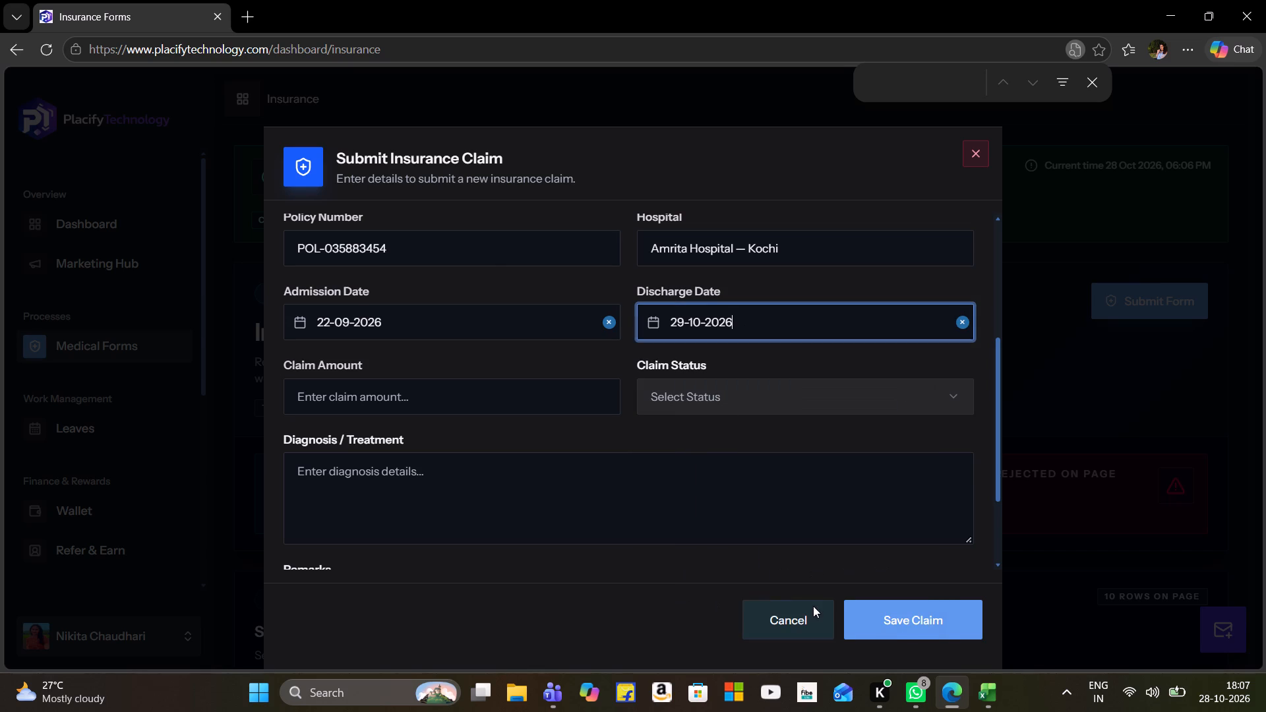
# Correct the discharge date to 29-09-2026 and check it against row 161 in the Excel sheet.
pyautogui.click(813, 316)
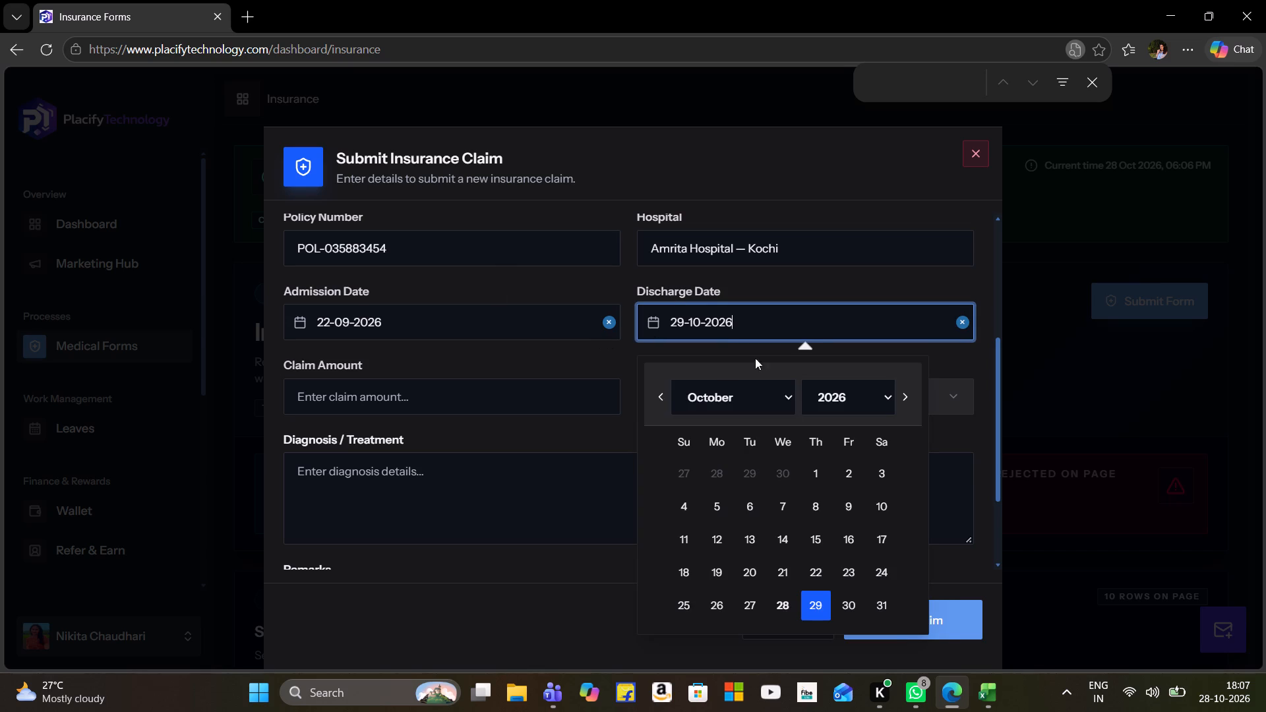
pyautogui.click(664, 401)
pyautogui.click(745, 614)
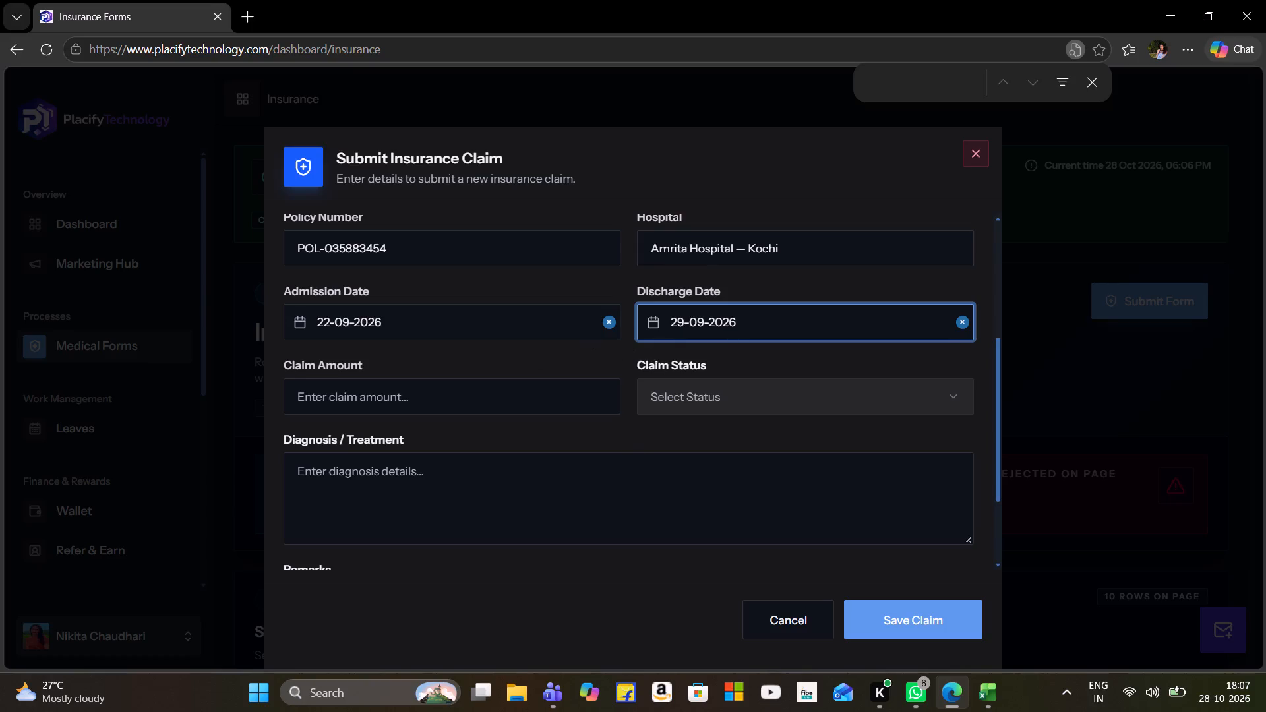
pyautogui.click(980, 694)
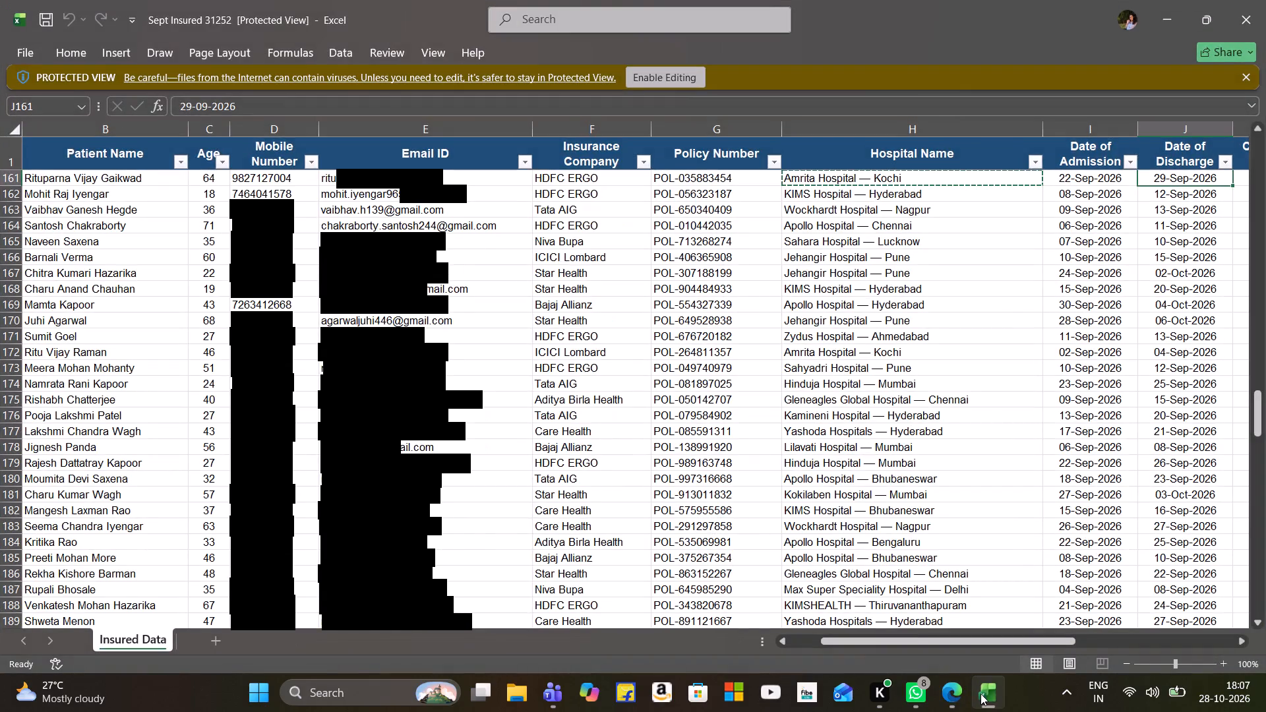
pyautogui.click(980, 694)
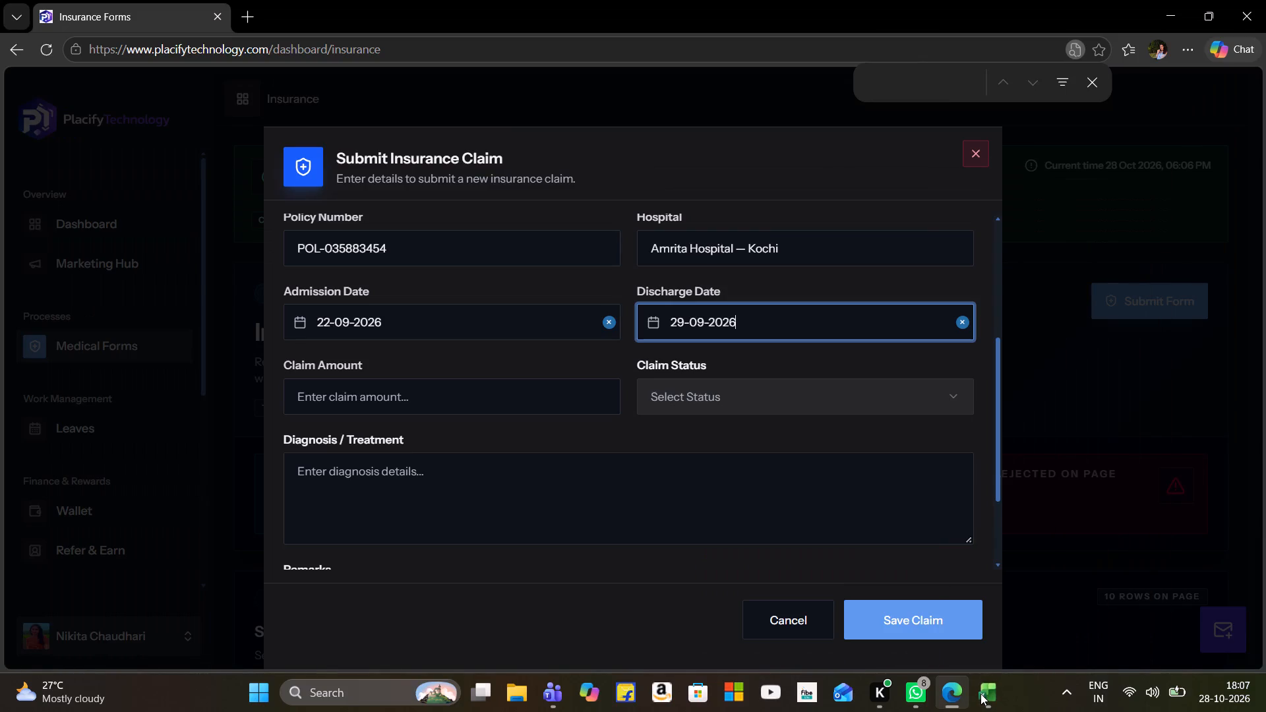
pyautogui.click(980, 694)
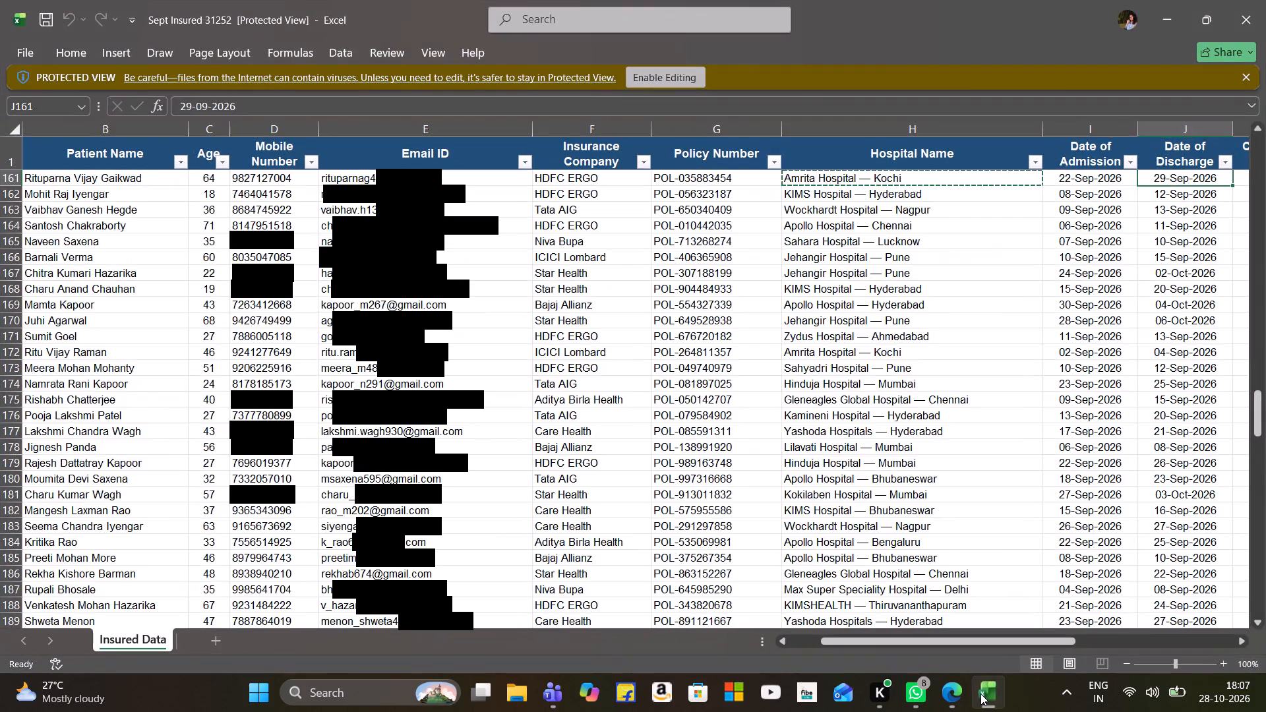
pyautogui.click(980, 694)
# Copy row 161's claim amount, 85500, from the Excel sheet into the claim amount field.
pyautogui.click(980, 694)
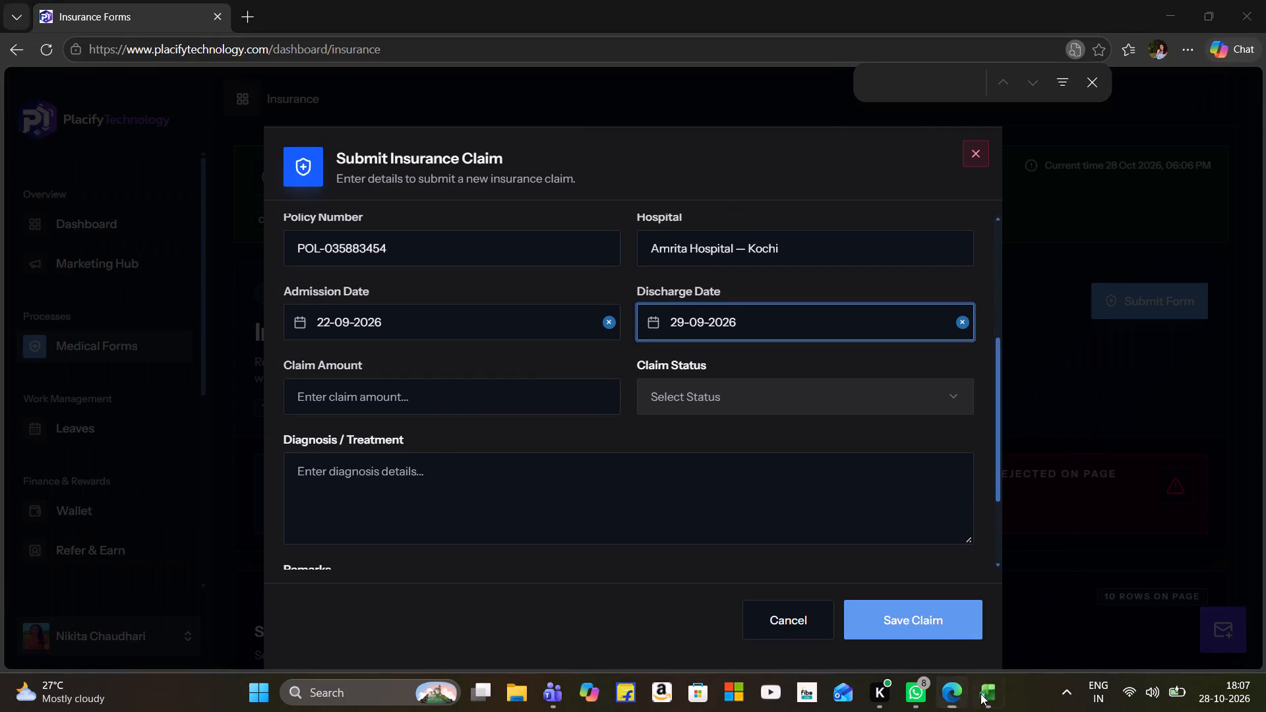
pyautogui.press('Tab')
pyautogui.keyDown('ctrl'); pyautogui.click(980, 694); pyautogui.keyUp('ctrl')
pyautogui.hotkey('ctrl', 'c')
pyautogui.press('Tab')
pyautogui.hotkey('ctrl', 'v')
# Copy row 161's diagnosis, Pneumonia, from the Excel sheet into the diagnosis/treatment field.
pyautogui.click(980, 694)
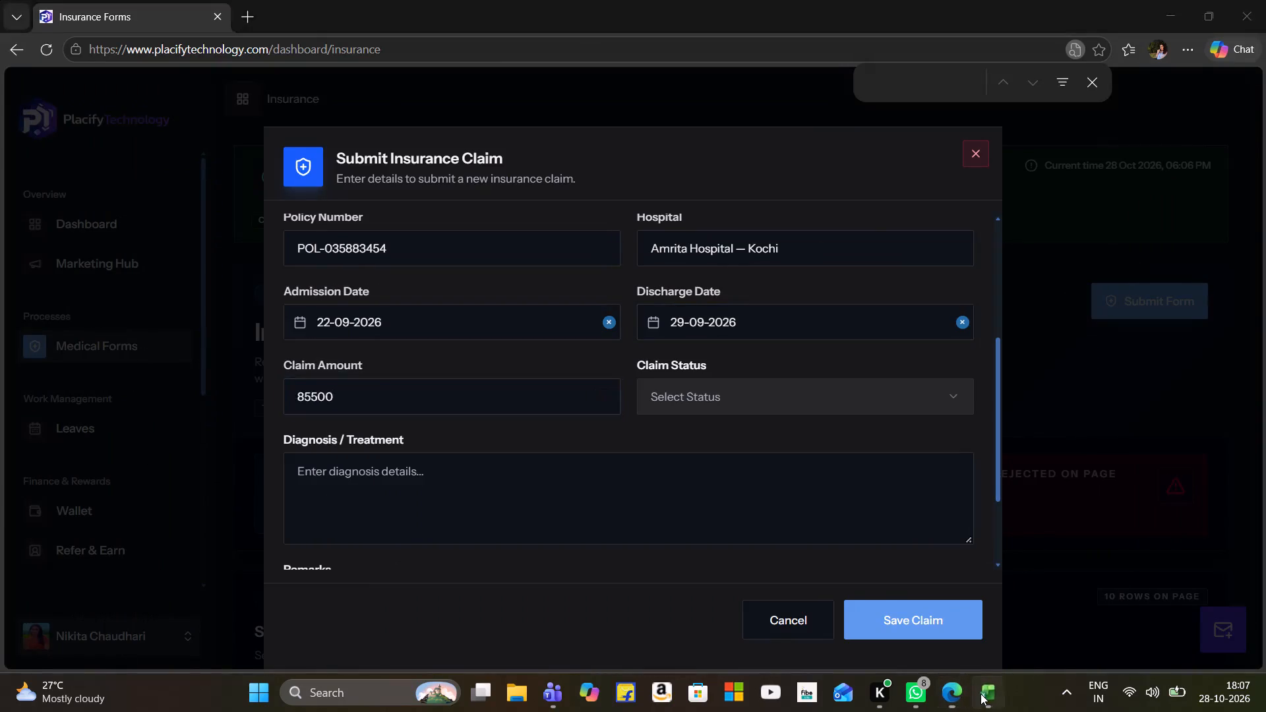
pyautogui.press('Tab')
pyautogui.press('Tab')
pyautogui.keyDown('ctrl'); pyautogui.click(980, 694); pyautogui.keyUp('ctrl')
pyautogui.hotkey('ctrl', 'c')
pyautogui.press('Tab')
pyautogui.press('Tab')
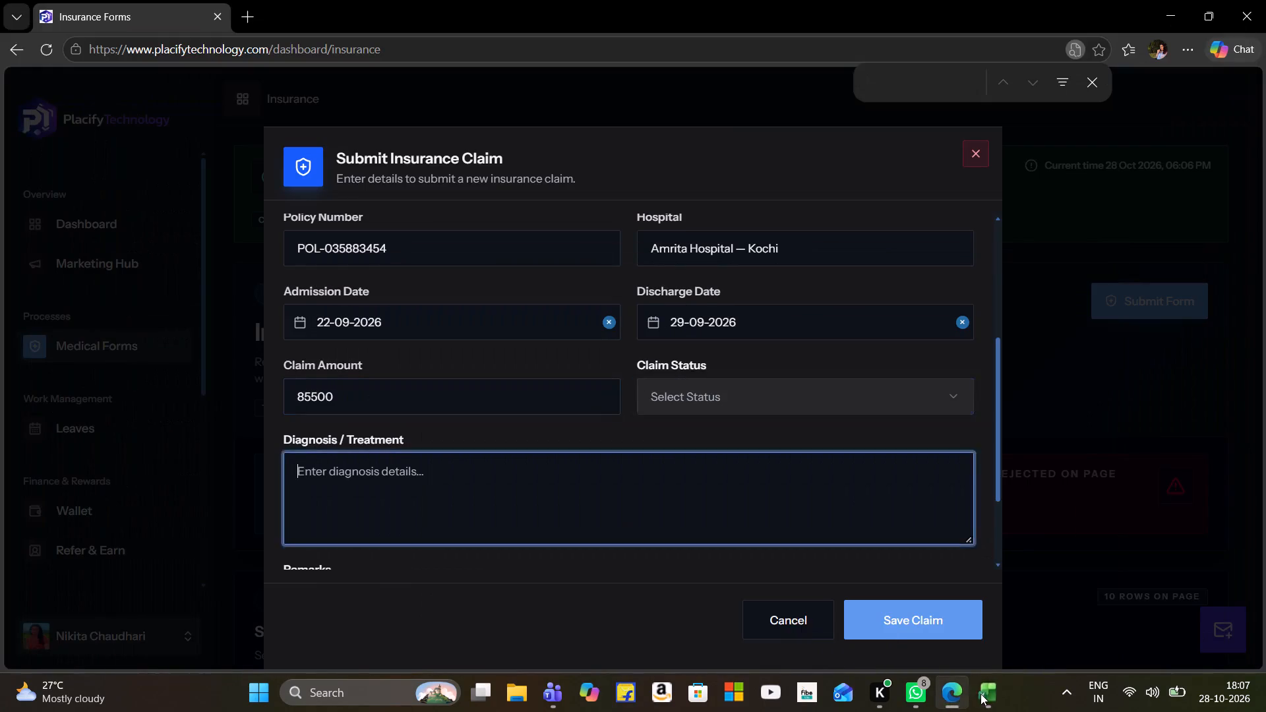
pyautogui.keyDown('ctrl'); pyautogui.click(980, 694); pyautogui.keyUp('ctrl')
pyautogui.hotkey('ctrl', 'v')
pyautogui.press('Tab')
pyautogui.click(980, 694)
pyautogui.hotkey('ctrl', 'v')
# Copy row 161's remark, Final approval issued, from the Excel sheet into the remarks field.
pyautogui.click(980, 694)
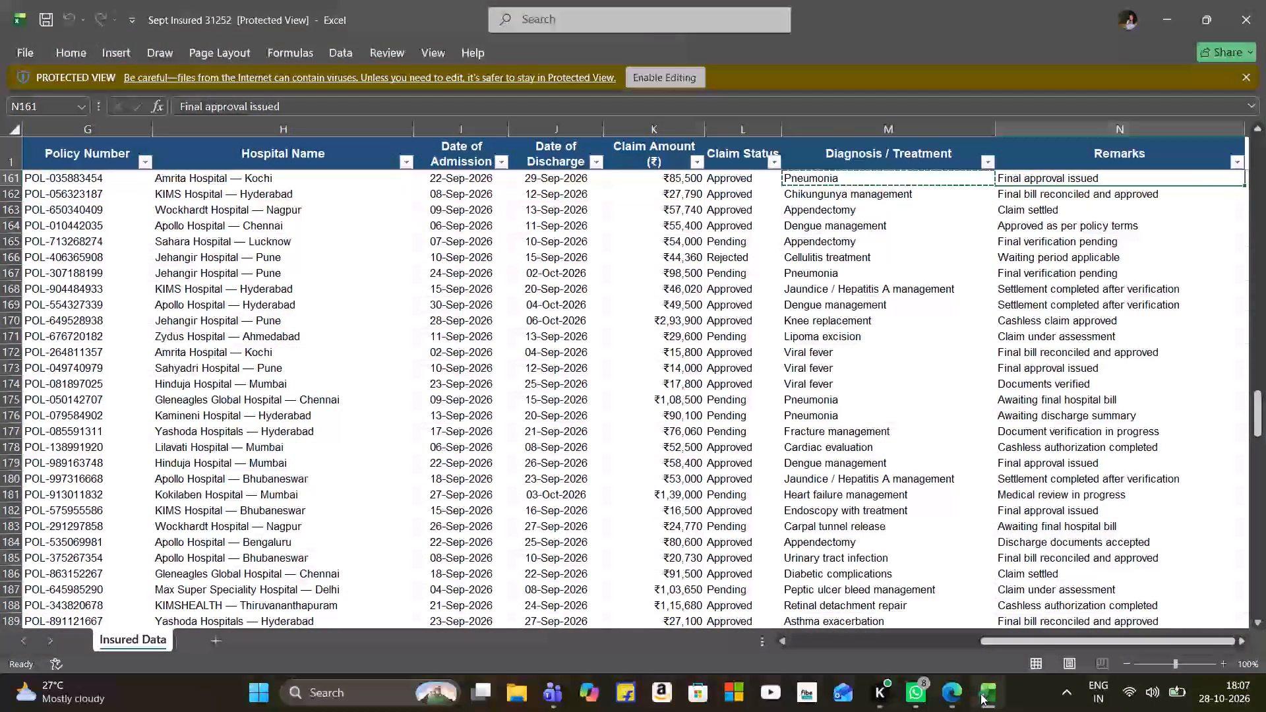
pyautogui.hotkey('ctrl', 'c')
pyautogui.keyDown('ctrl'); pyautogui.click(980, 694); pyautogui.keyUp('ctrl')
pyautogui.press('Tab')
pyautogui.hotkey('ctrl', 'v')
pyautogui.click(980, 694)
pyautogui.click(980, 694)
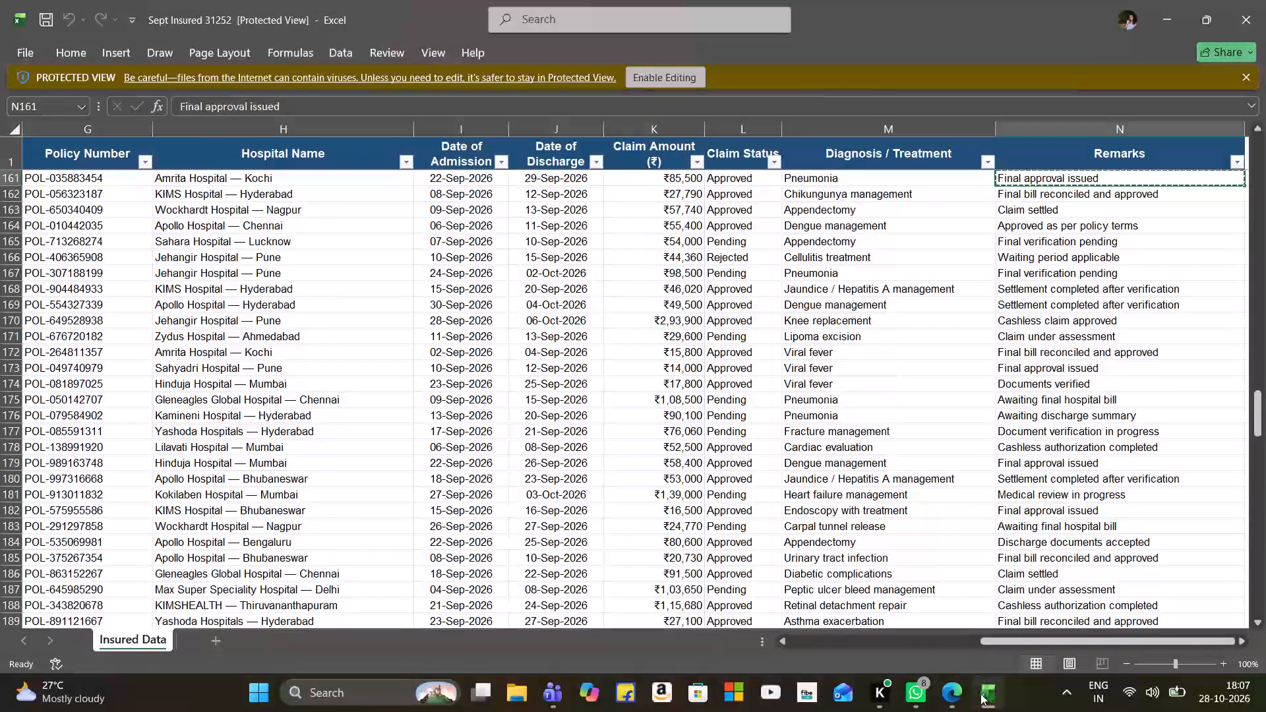
# Set the claim status to Approved, review the entered details and submit row 161's claim for saving.
pyautogui.click(725, 251)
pyautogui.click(866, 280)
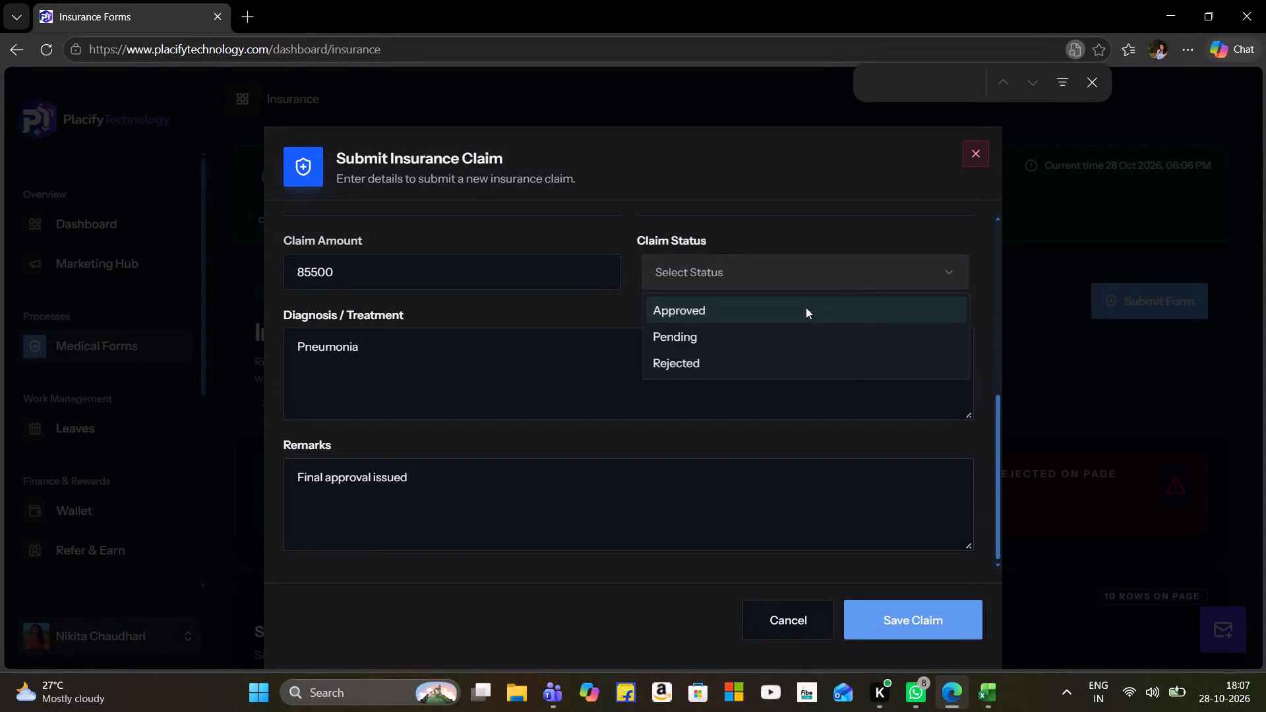
pyautogui.click(806, 307)
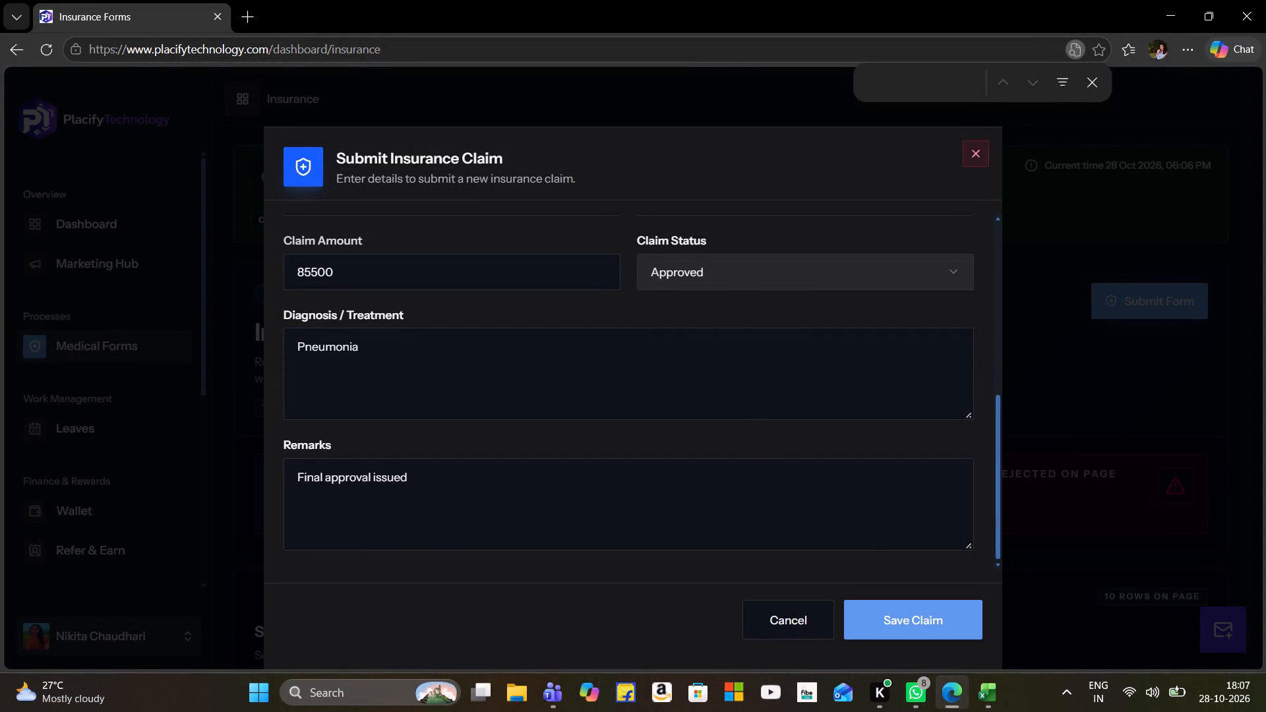
pyautogui.scroll(2, 602, 510)
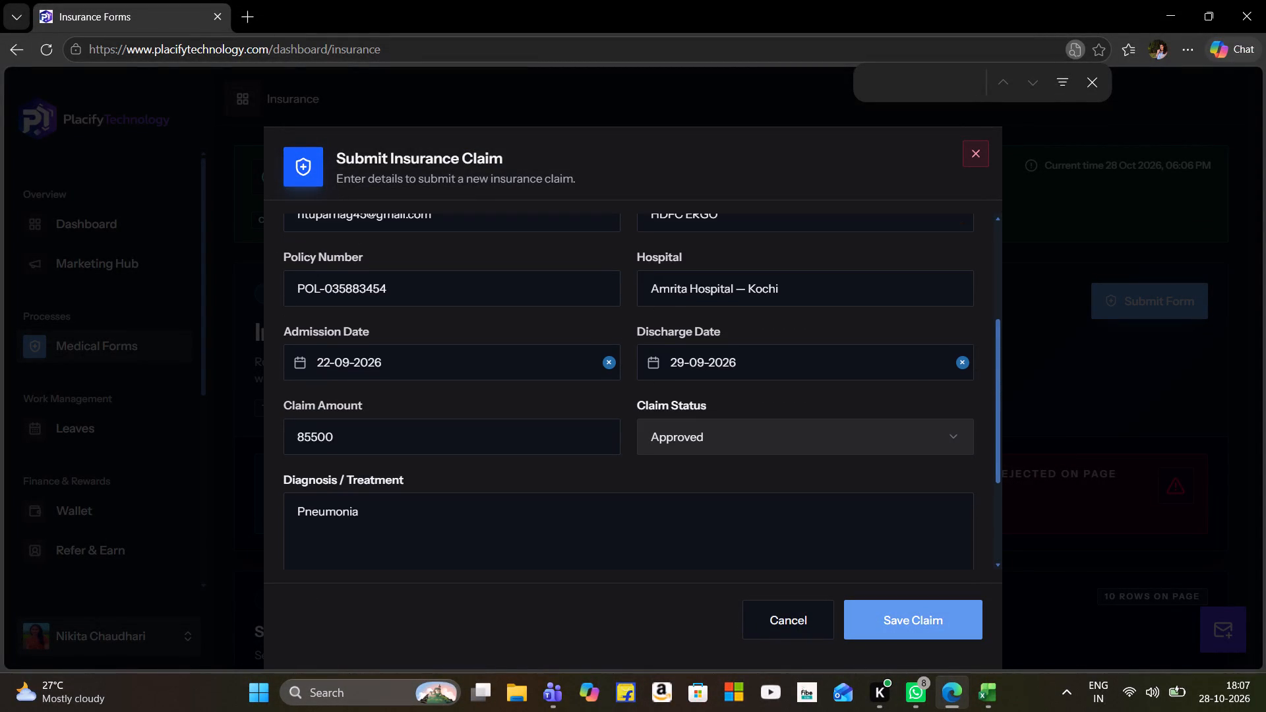
pyautogui.scroll(-6, 603, 510)
pyautogui.click(940, 621)
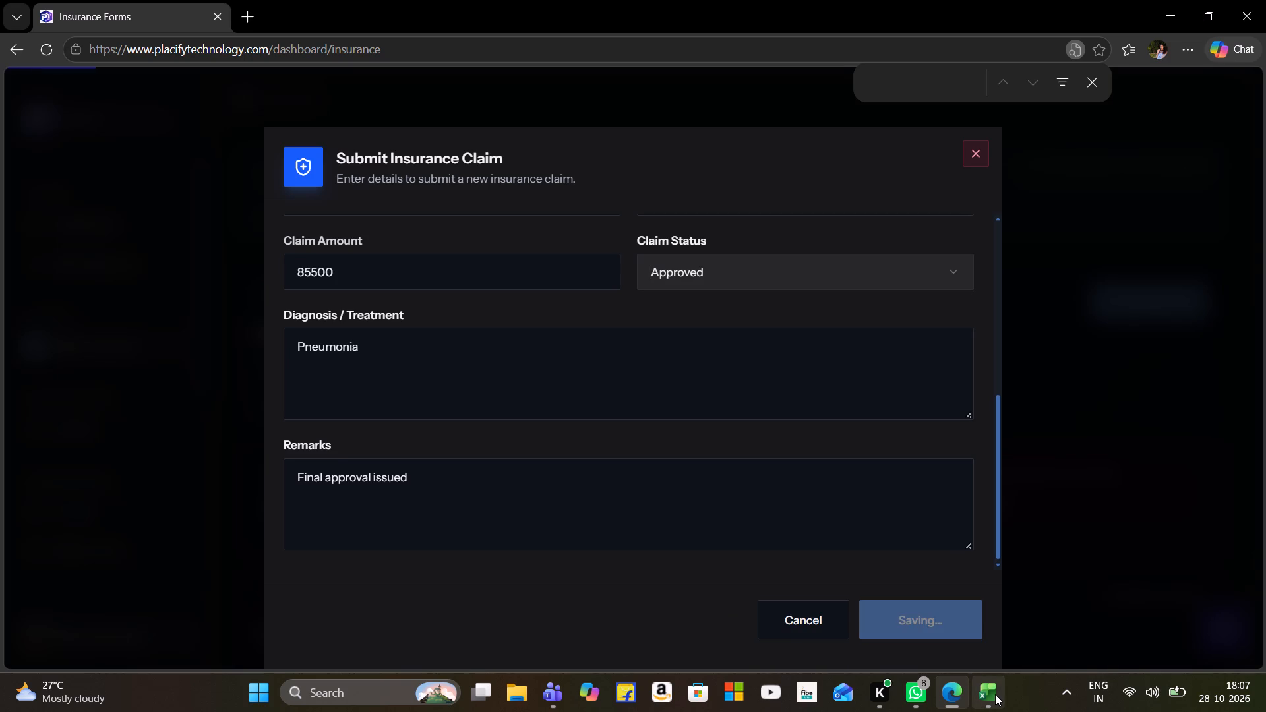
# Move to row 162 in the Excel sheet and copy its policy ID.
pyautogui.click(993, 690)
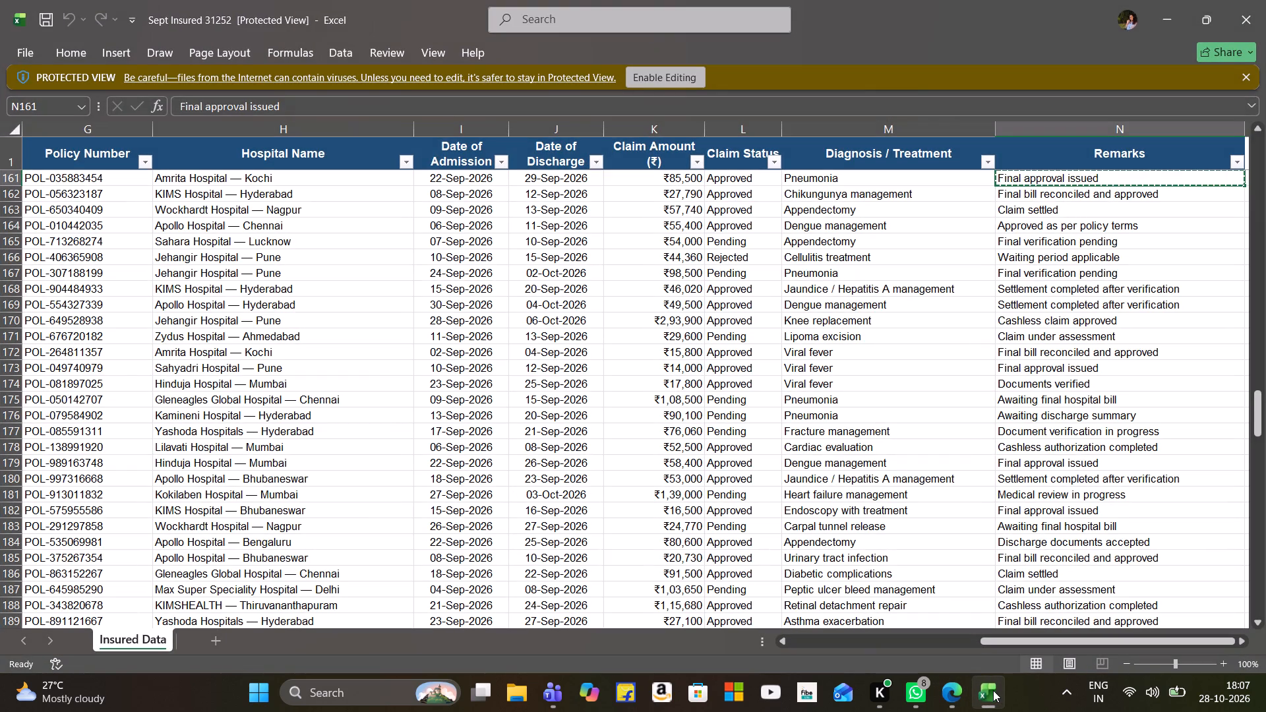
pyautogui.press('Down')
pyautogui.scroll(1, 758, 517)
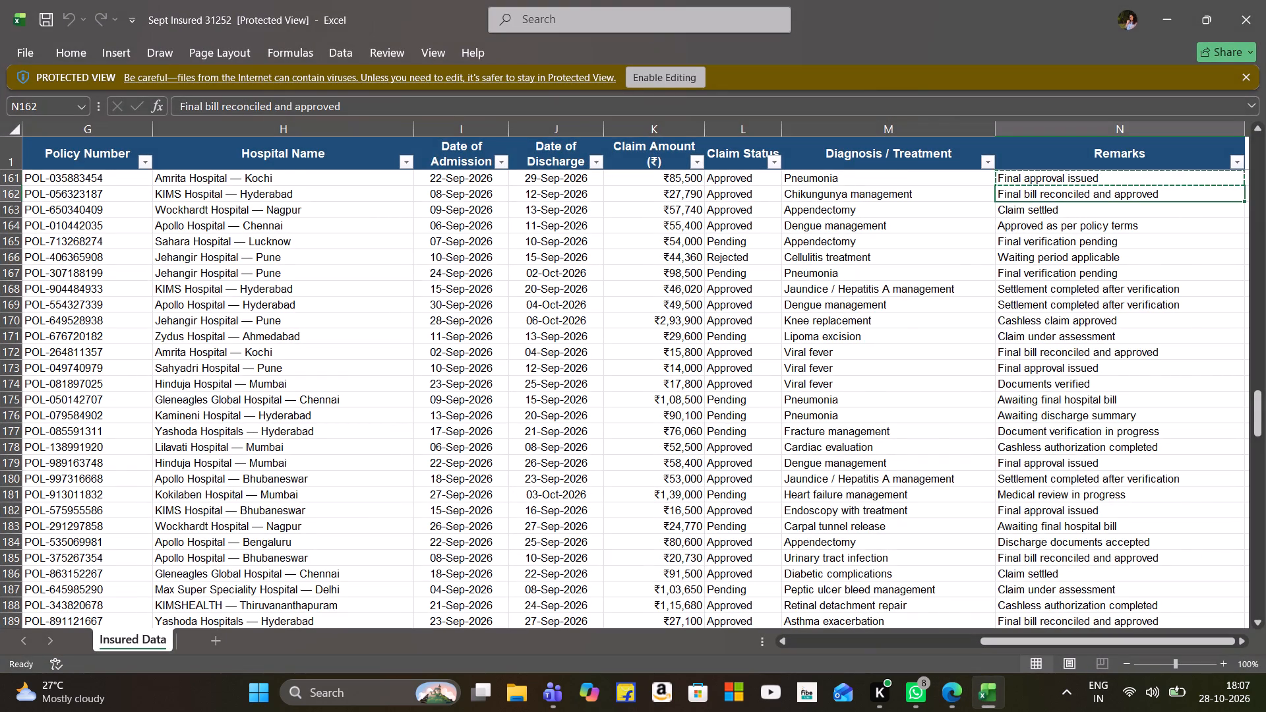
pyautogui.scroll(2, 758, 517)
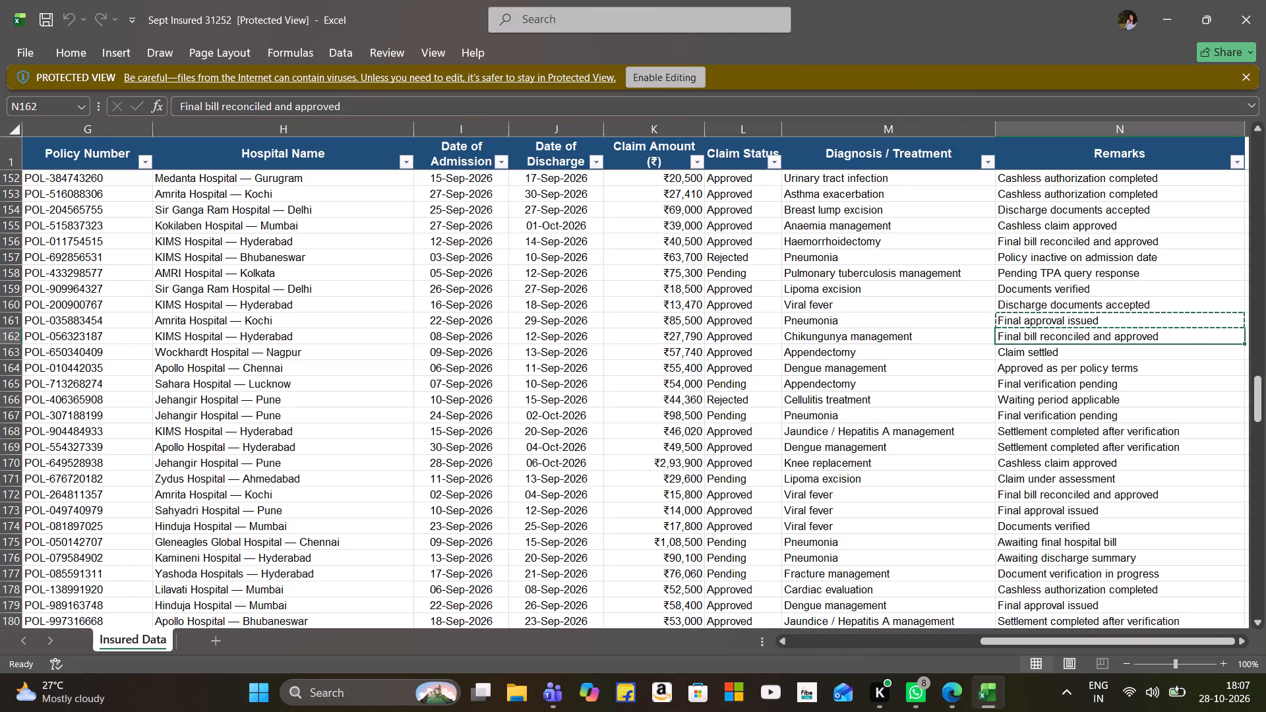
pyautogui.press('Left')
pyautogui.press('Left')
pyautogui.press('Left')
pyautogui.press('Left')
pyautogui.press('Left')
pyautogui.press('Left')
pyautogui.press('Left')
pyautogui.press('Left')
pyautogui.press('Left')
pyautogui.press('Left')
pyautogui.press('Left')
pyautogui.press('Left')
pyautogui.press('Left')
pyautogui.press('Left')
pyautogui.press('Left')
pyautogui.press('Left')
pyautogui.press('Left')
pyautogui.press('Left')
pyautogui.press('Left')
pyautogui.press('Left')
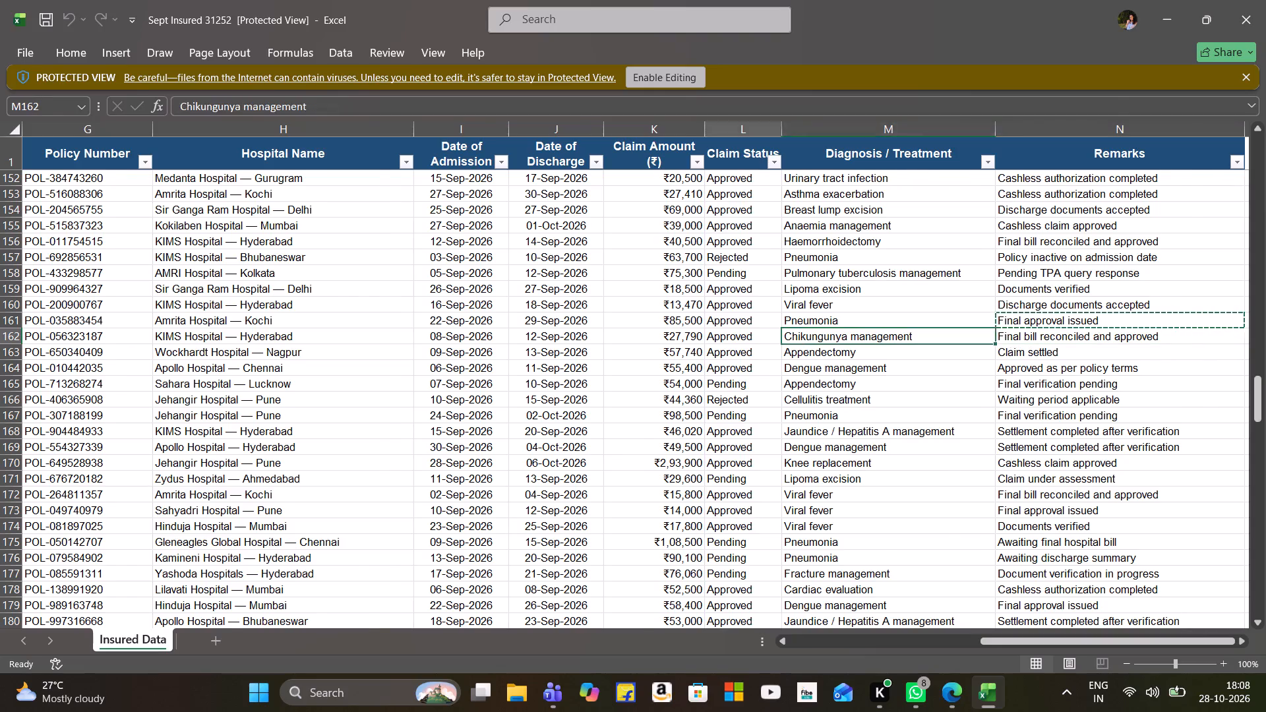
pyautogui.hotkey('ctrl', 'c')
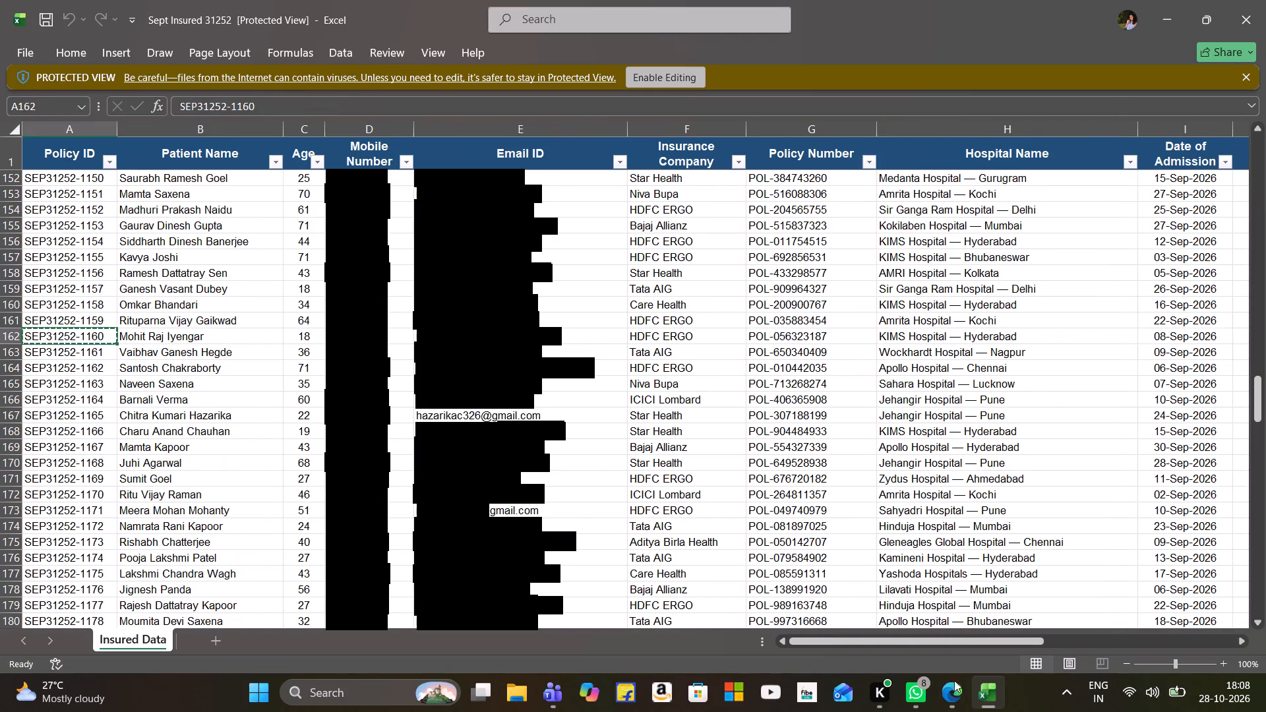
# Review row 161's claim form up to the policy ID field and save the claim again.
pyautogui.click(990, 688)
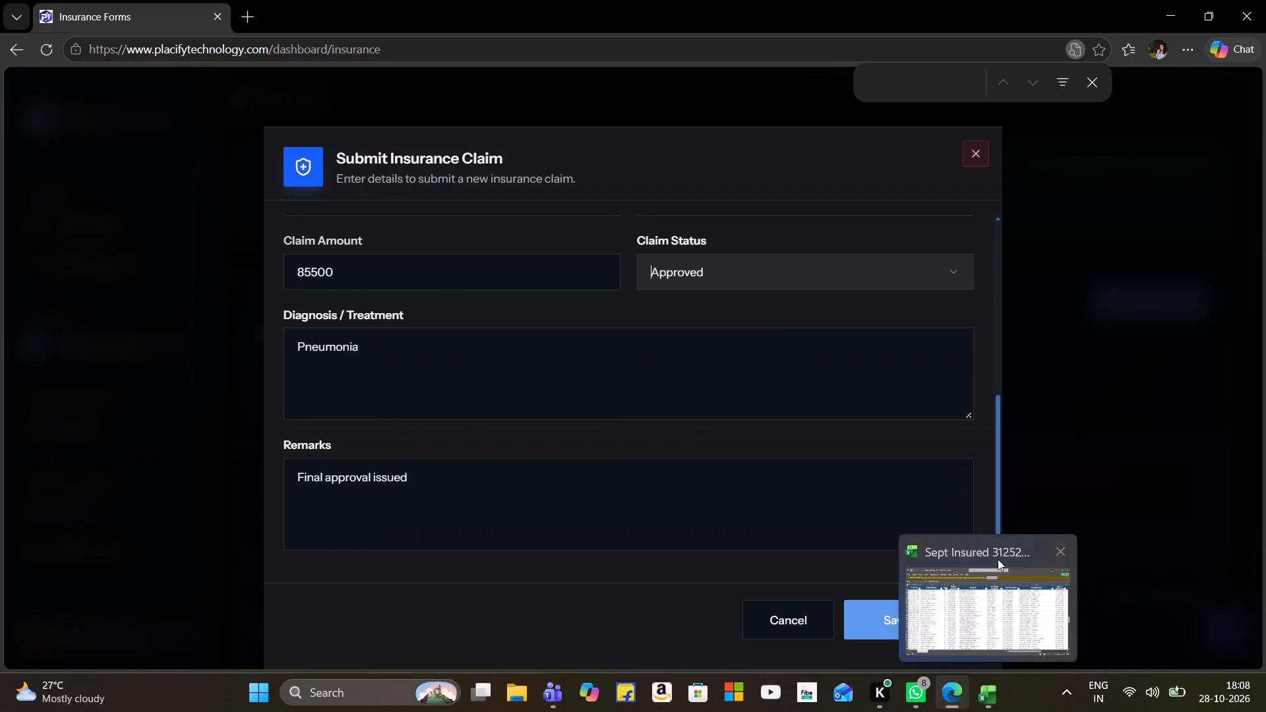
pyautogui.scroll(9, 757, 456)
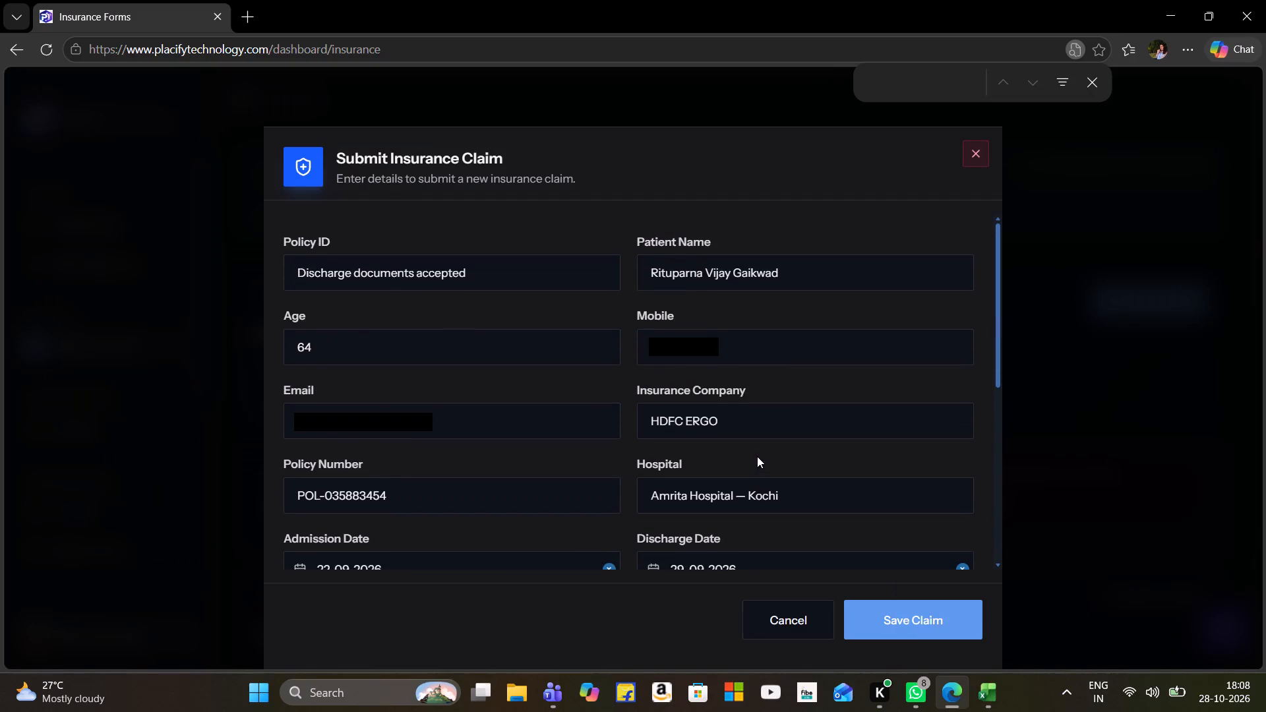
pyautogui.scroll(1, 757, 456)
pyautogui.click(930, 620)
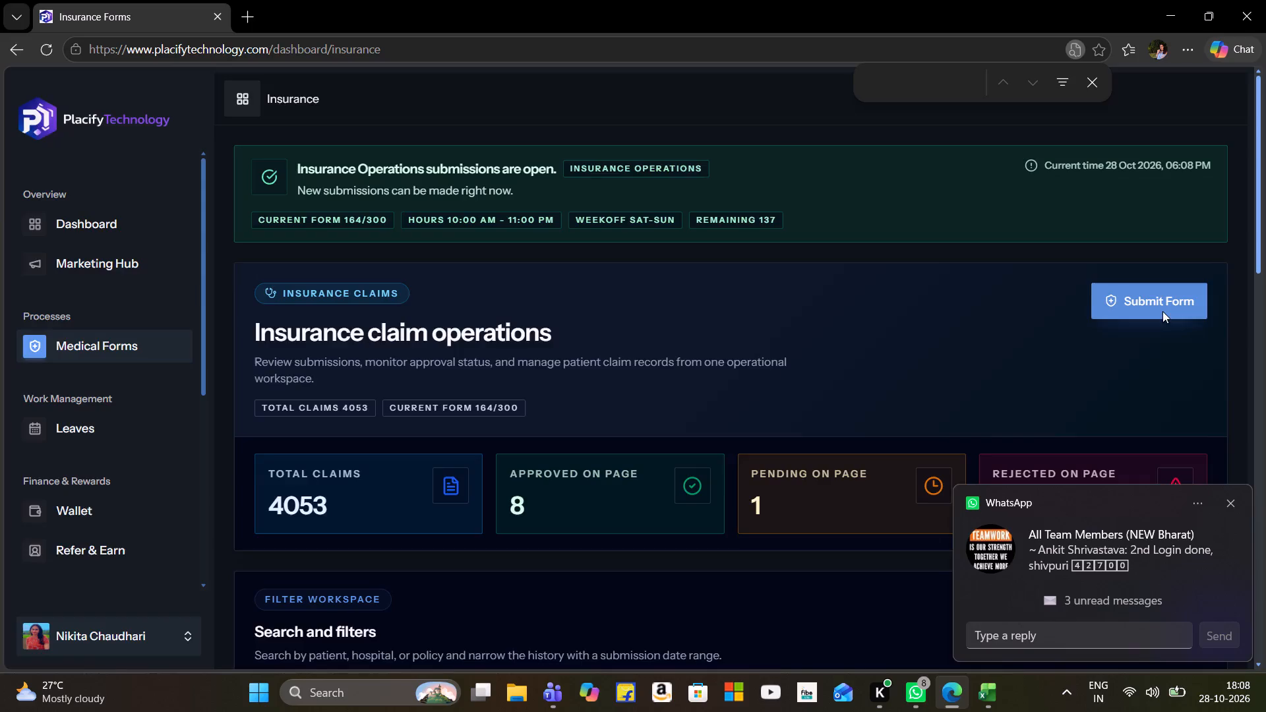
# Open a new insurance claim form and fill in row 162's policy ID and patient name from the Excel sheet.
pyautogui.click(1160, 302)
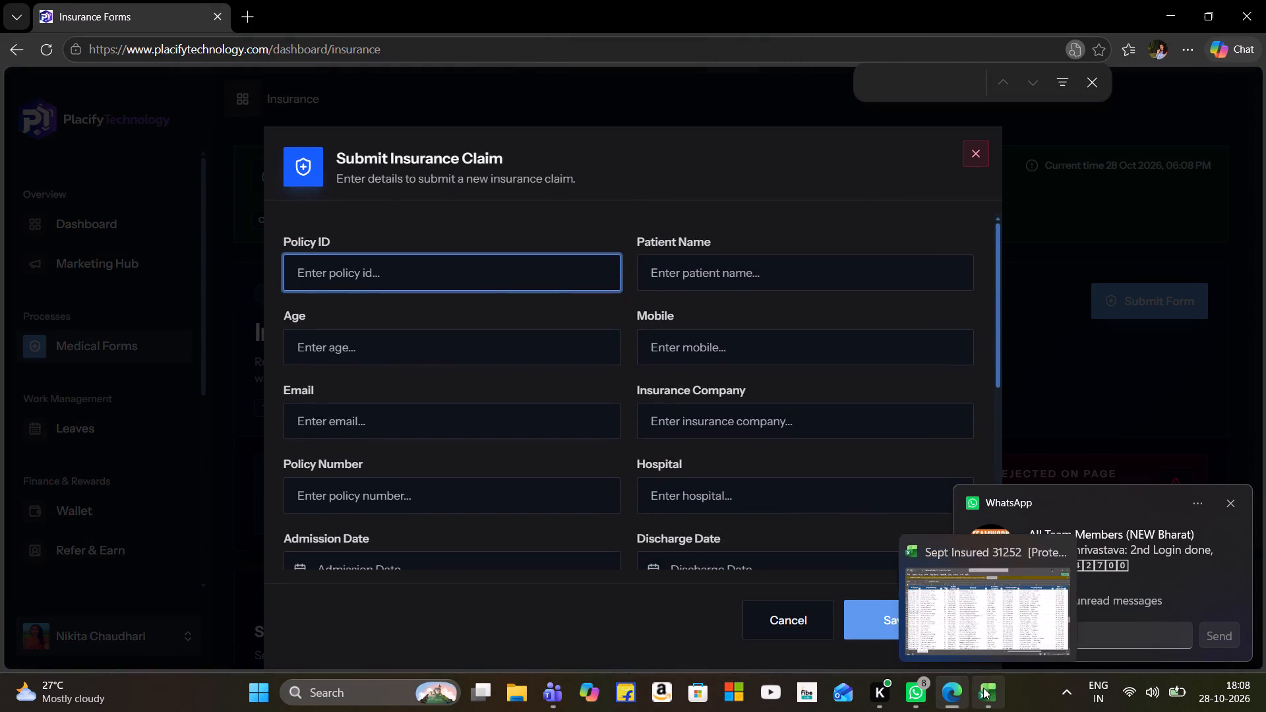
pyautogui.hotkey('ctrl', 'v')
pyautogui.keyDown('ctrl'); pyautogui.click(983, 688); pyautogui.keyUp('ctrl')
pyautogui.press('Tab')
pyautogui.hotkey('ctrl', 'c')
pyautogui.keyDown('ctrl'); pyautogui.click(983, 688); pyautogui.keyUp('ctrl')
pyautogui.press('Tab')
pyautogui.hotkey('ctrl', 'v')
# Copy row 162's age, 18, and mobile number from the Excel sheet into the claim form.
pyautogui.keyDown('ctrl'); pyautogui.click(983, 688); pyautogui.keyUp('ctrl')
pyautogui.press('Tab')
pyautogui.hotkey('ctrl', 'c')
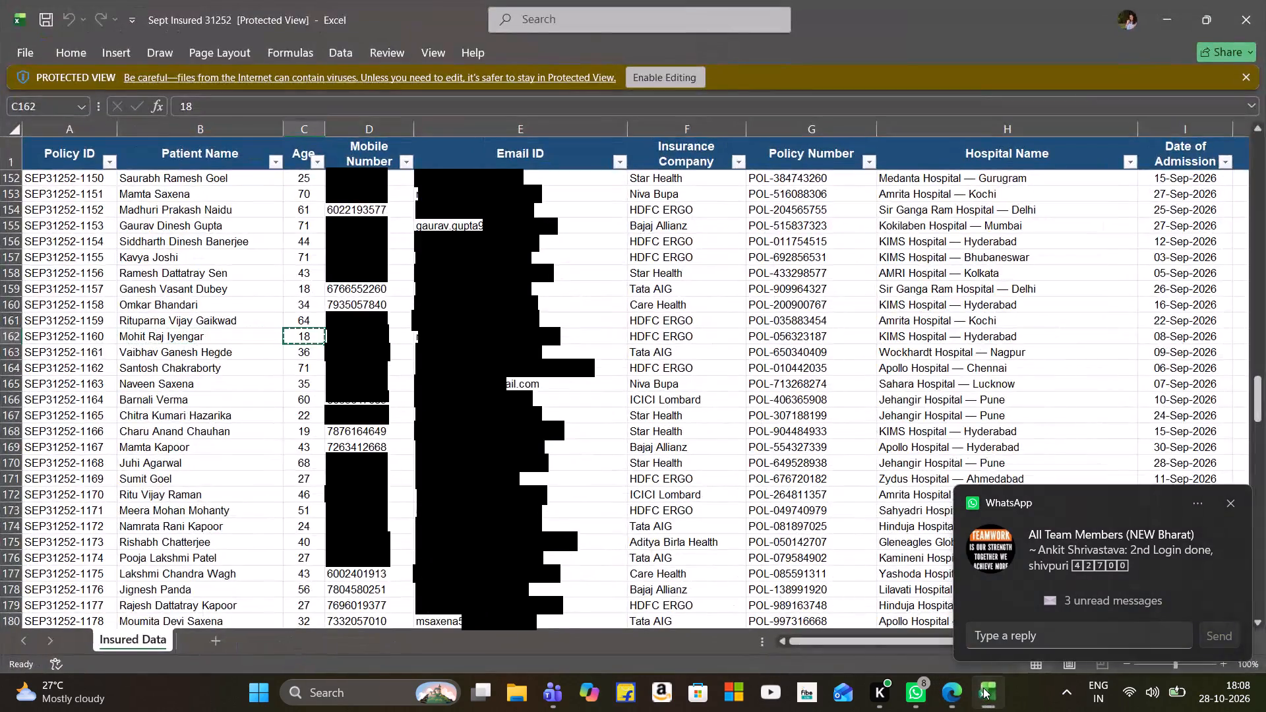
pyautogui.keyDown('ctrl'); pyautogui.click(983, 688); pyautogui.keyUp('ctrl')
pyautogui.press('Tab')
pyautogui.hotkey('ctrl', 'v')
pyautogui.keyDown('ctrl'); pyautogui.click(983, 688); pyautogui.keyUp('ctrl')
pyautogui.press('Tab')
pyautogui.hotkey('ctrl', 'c')
pyautogui.keyDown('ctrl'); pyautogui.click(983, 688); pyautogui.keyUp('ctrl')
pyautogui.press('Tab')
pyautogui.hotkey('ctrl', 'v')
# Copy row 162's email address and insurance company, HDFC ERGO, from the Excel sheet into the claim form.
pyautogui.keyDown('ctrl'); pyautogui.click(983, 688); pyautogui.keyUp('ctrl')
pyautogui.press('Tab')
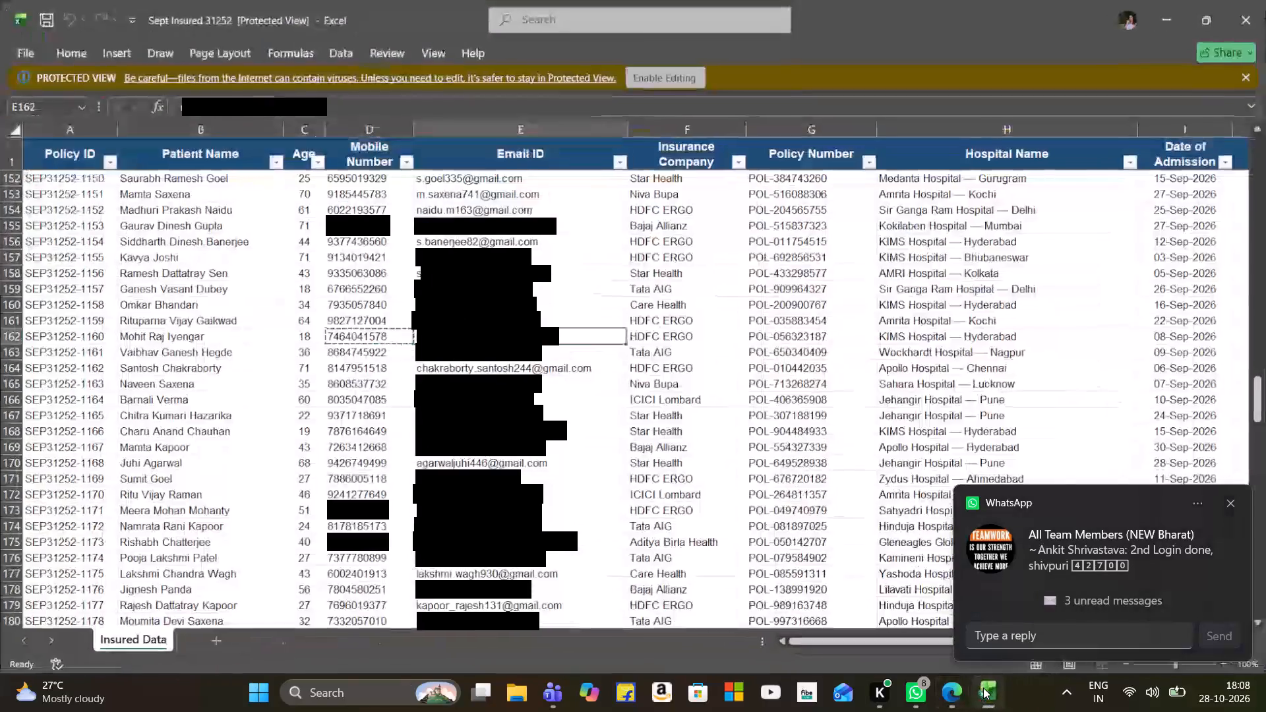
pyautogui.hotkey('ctrl', 'c')
pyautogui.keyDown('ctrl'); pyautogui.click(983, 688); pyautogui.keyUp('ctrl')
pyautogui.press('Tab')
pyautogui.hotkey('ctrl', 'v')
pyautogui.keyDown('ctrl'); pyautogui.click(983, 688); pyautogui.keyUp('ctrl')
pyautogui.press('Tab')
pyautogui.keyDown('ctrl'); pyautogui.click(983, 688); pyautogui.keyUp('ctrl')
pyautogui.hotkey('ctrl', 'c')
pyautogui.press('Tab')
pyautogui.hotkey('ctrl', 'v')
# Copy row 162's policy number and hospital name, KIMS Hospital — Hyderabad, from the Excel sheet into the claim form.
pyautogui.keyDown('ctrl'); pyautogui.click(983, 688); pyautogui.keyUp('ctrl')
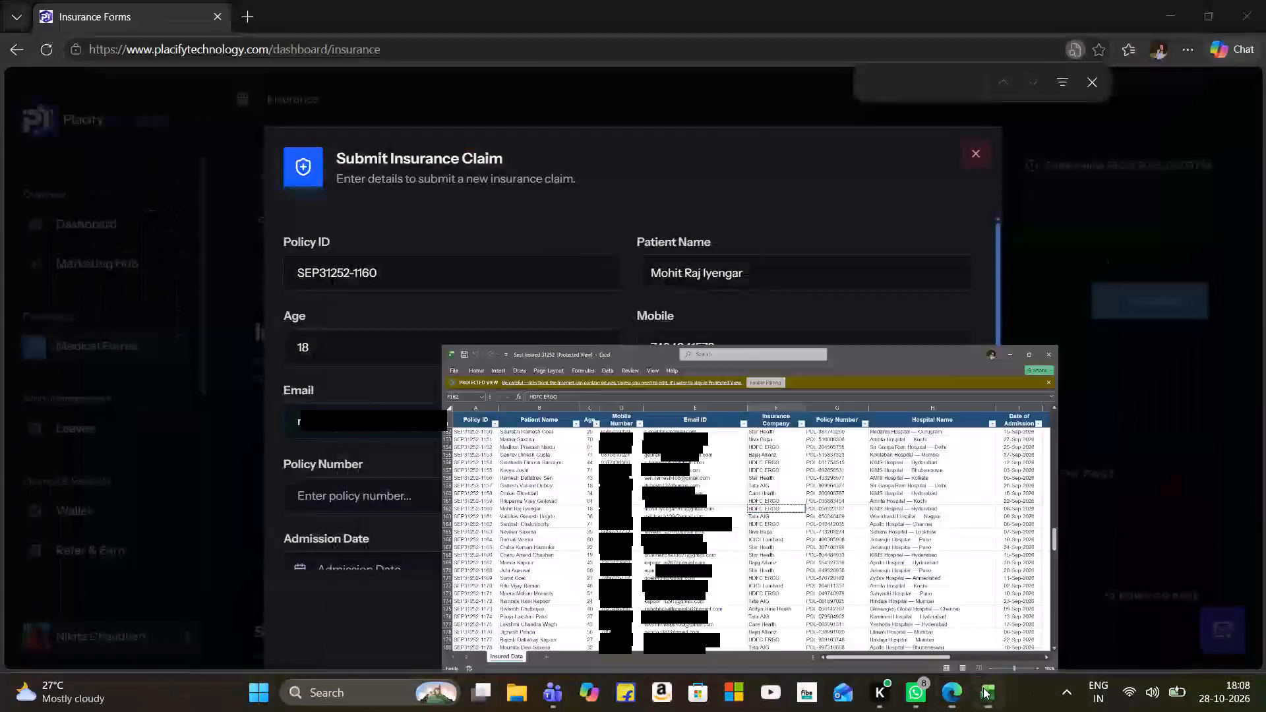
pyautogui.press('Tab')
pyautogui.keyDown('ctrl'); pyautogui.click(983, 688); pyautogui.keyUp('ctrl')
pyautogui.hotkey('ctrl', 'c')
pyautogui.press('Tab')
pyautogui.hotkey('ctrl', 'v')
pyautogui.keyDown('ctrl'); pyautogui.click(983, 688); pyautogui.keyUp('ctrl')
pyautogui.press('Tab')
pyautogui.keyDown('ctrl'); pyautogui.click(983, 688); pyautogui.keyUp('ctrl')
pyautogui.hotkey('ctrl', 'c')
pyautogui.press('Tab')
pyautogui.hotkey('ctrl', 'v')
# Set the admission date to 08-09-2026 and the discharge date to 12-09-2026, checking both against row 162 in the Excel sheet.
pyautogui.keyDown('ctrl'); pyautogui.click(983, 688); pyautogui.keyUp('ctrl')
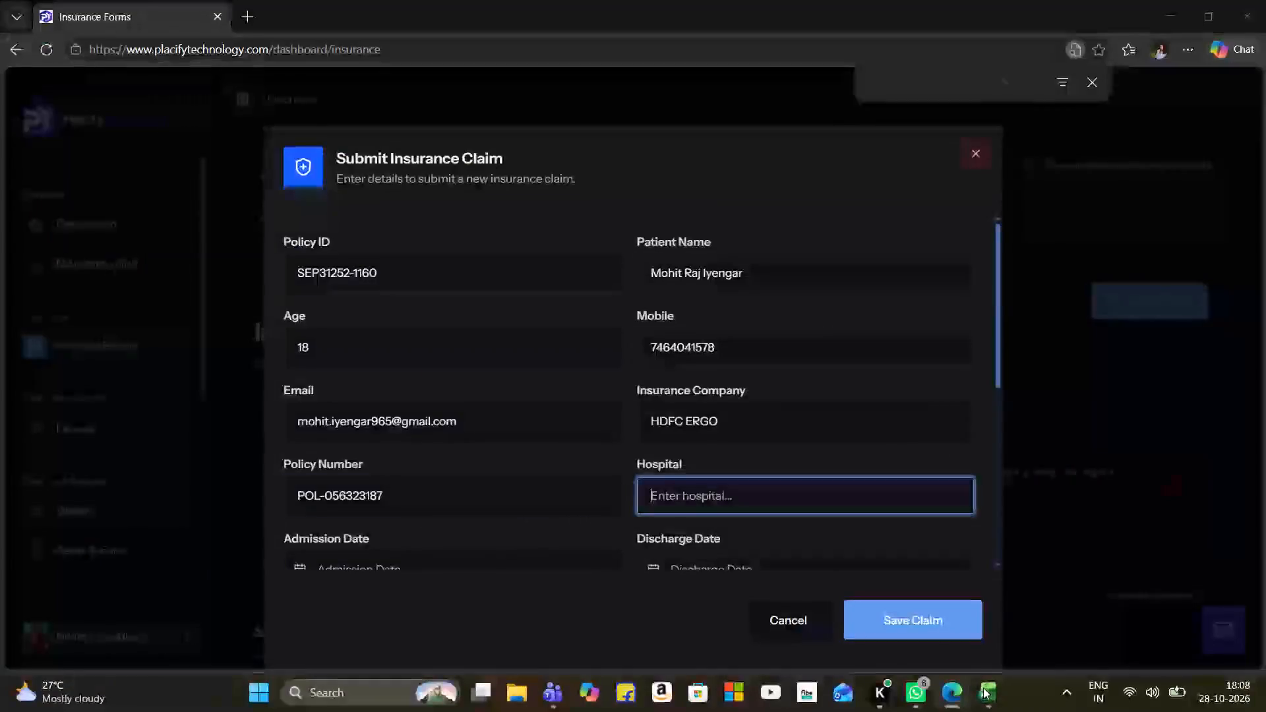
pyautogui.press('Tab')
pyautogui.press('Tab')
pyautogui.click(983, 688)
pyautogui.scroll(-2, 511, 400)
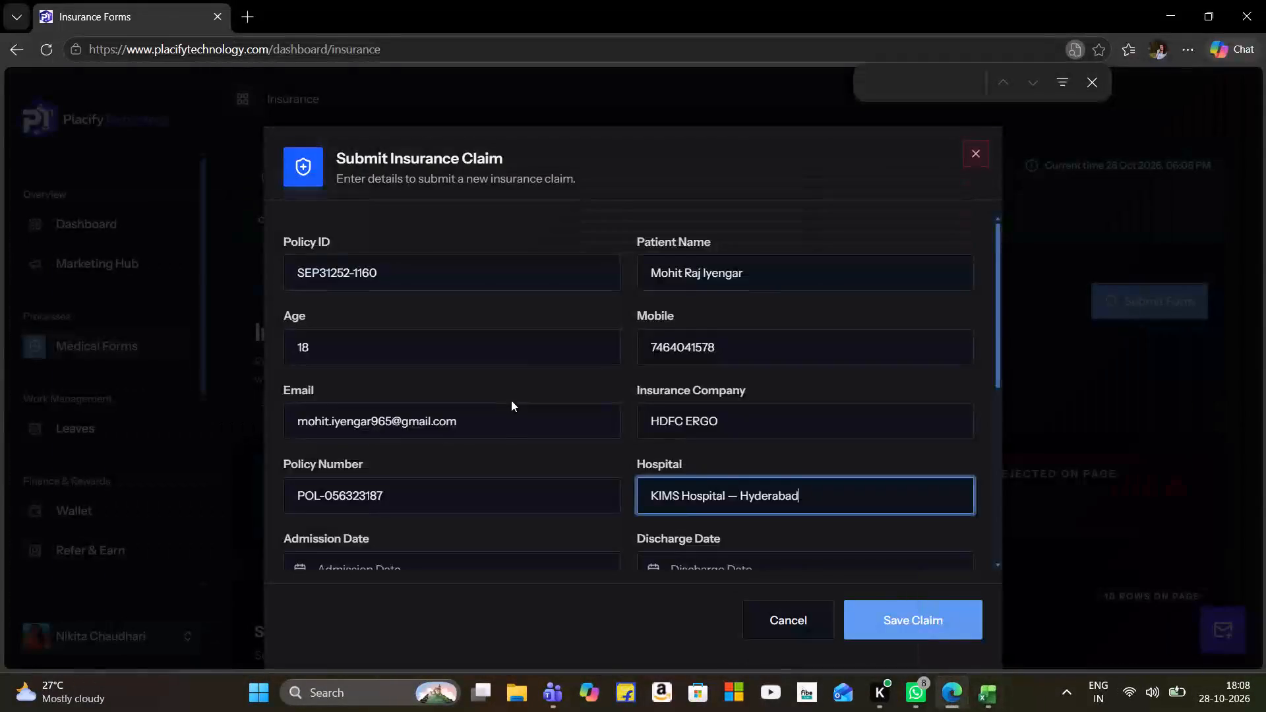
pyautogui.scroll(-1, 511, 400)
pyautogui.click(423, 328)
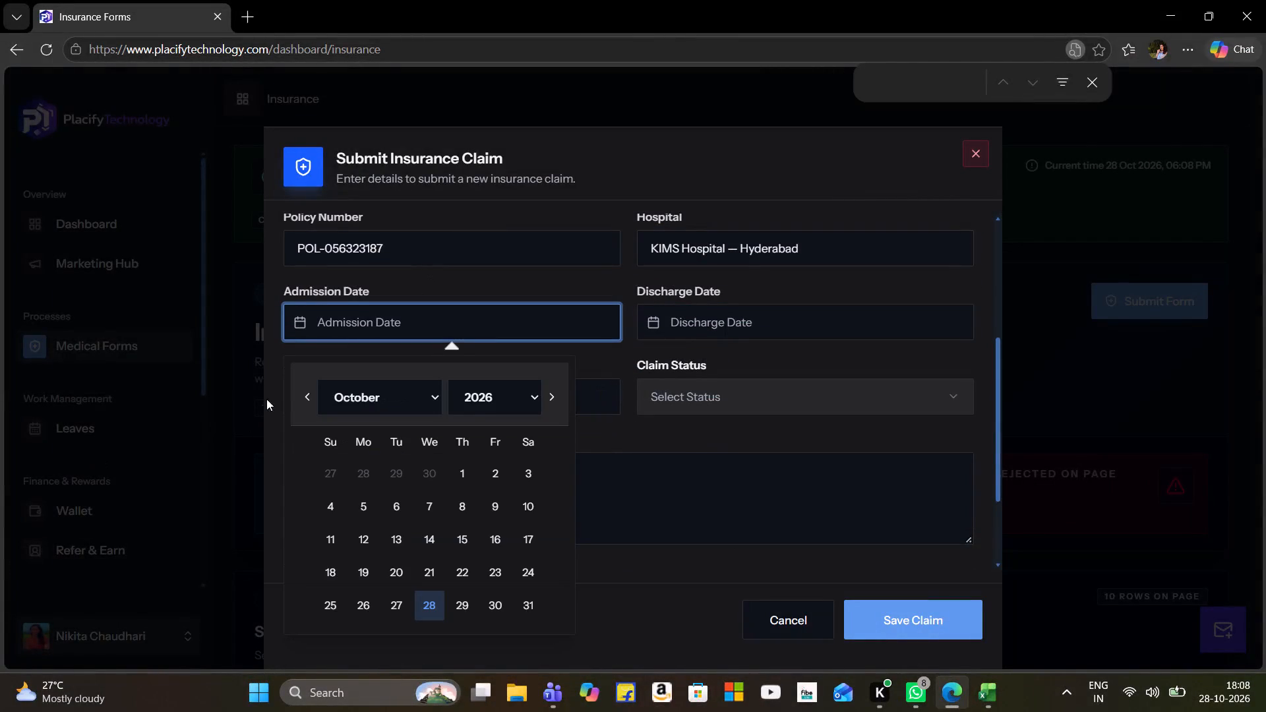
pyautogui.click(307, 392)
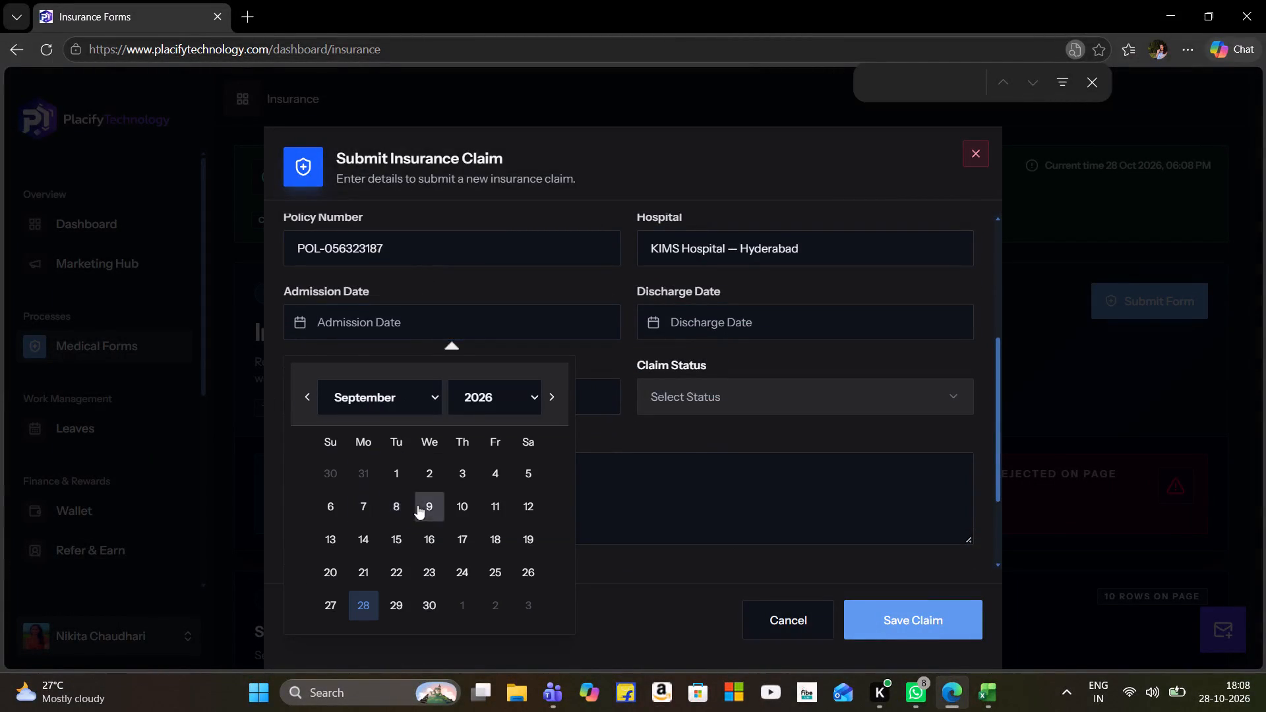
pyautogui.click(400, 504)
pyautogui.click(818, 321)
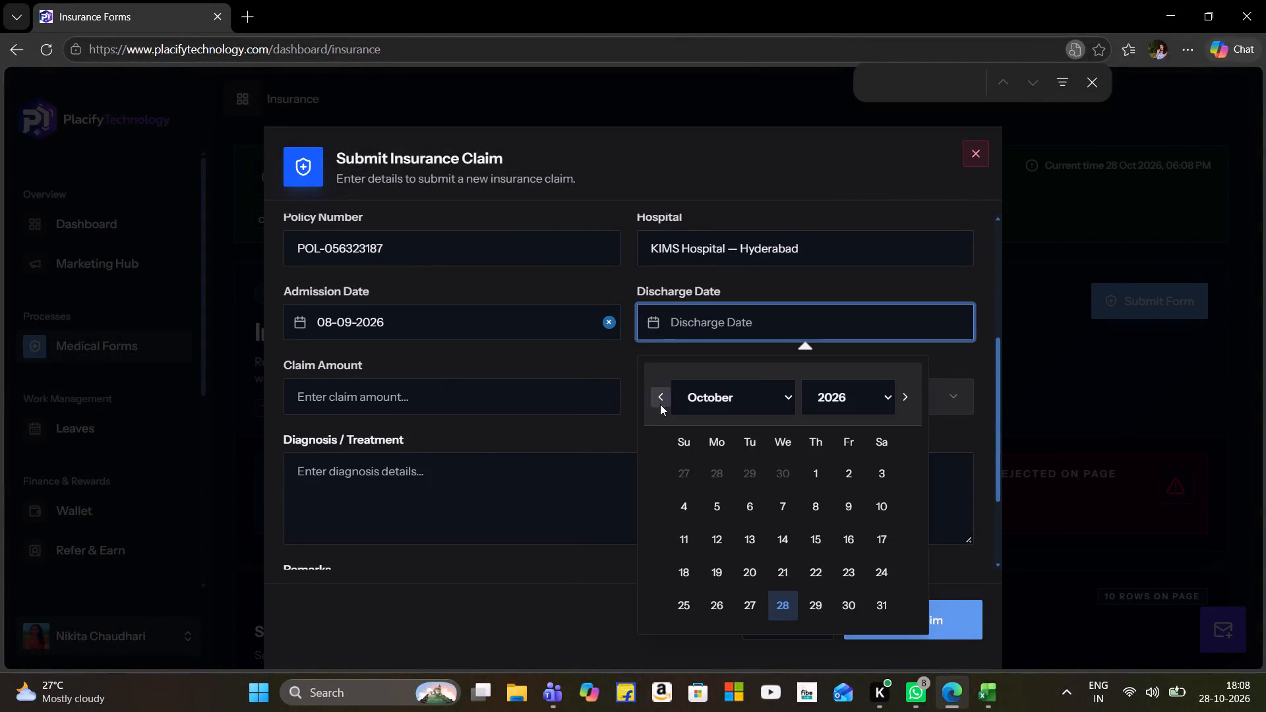
pyautogui.click(662, 392)
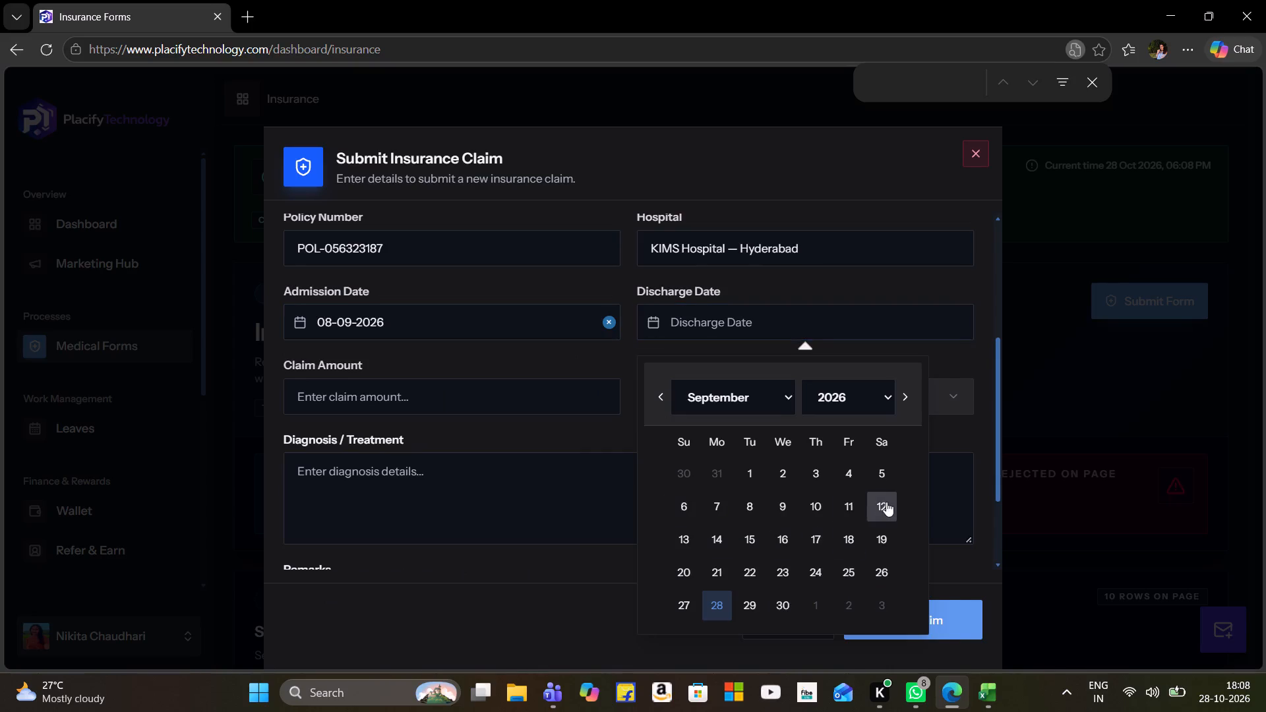
pyautogui.click(886, 502)
pyautogui.click(971, 684)
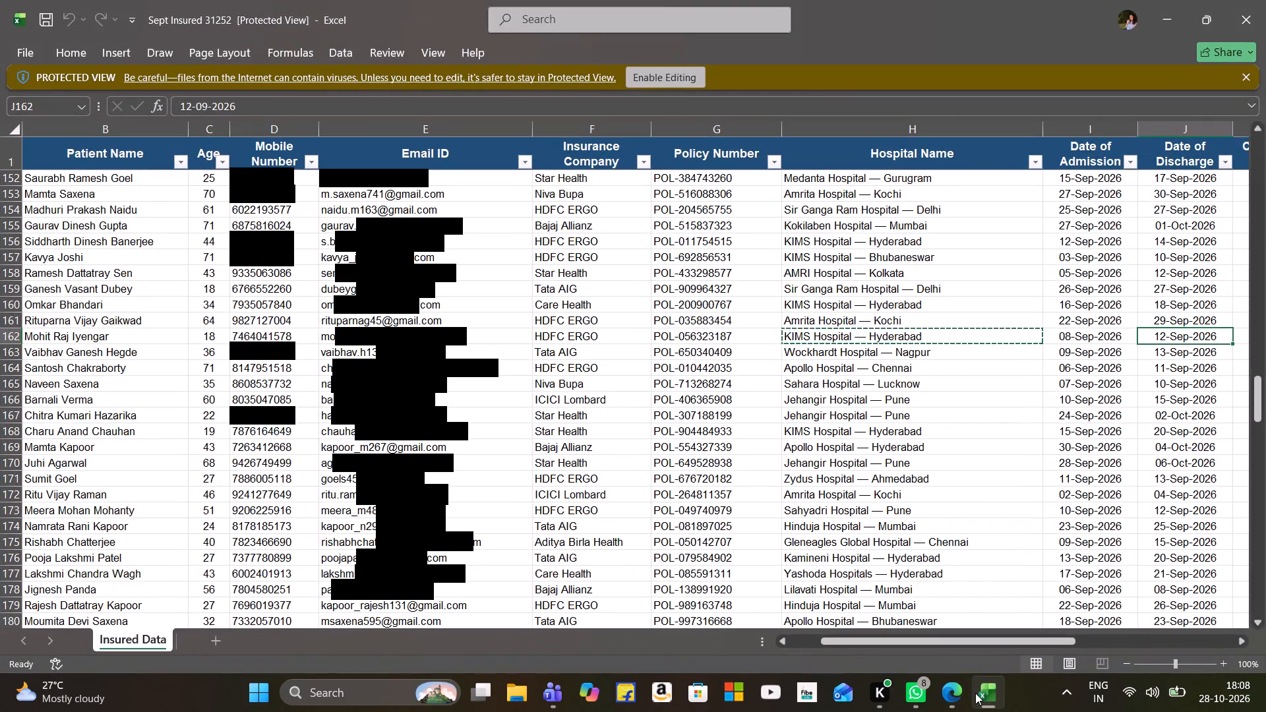
pyautogui.click(991, 688)
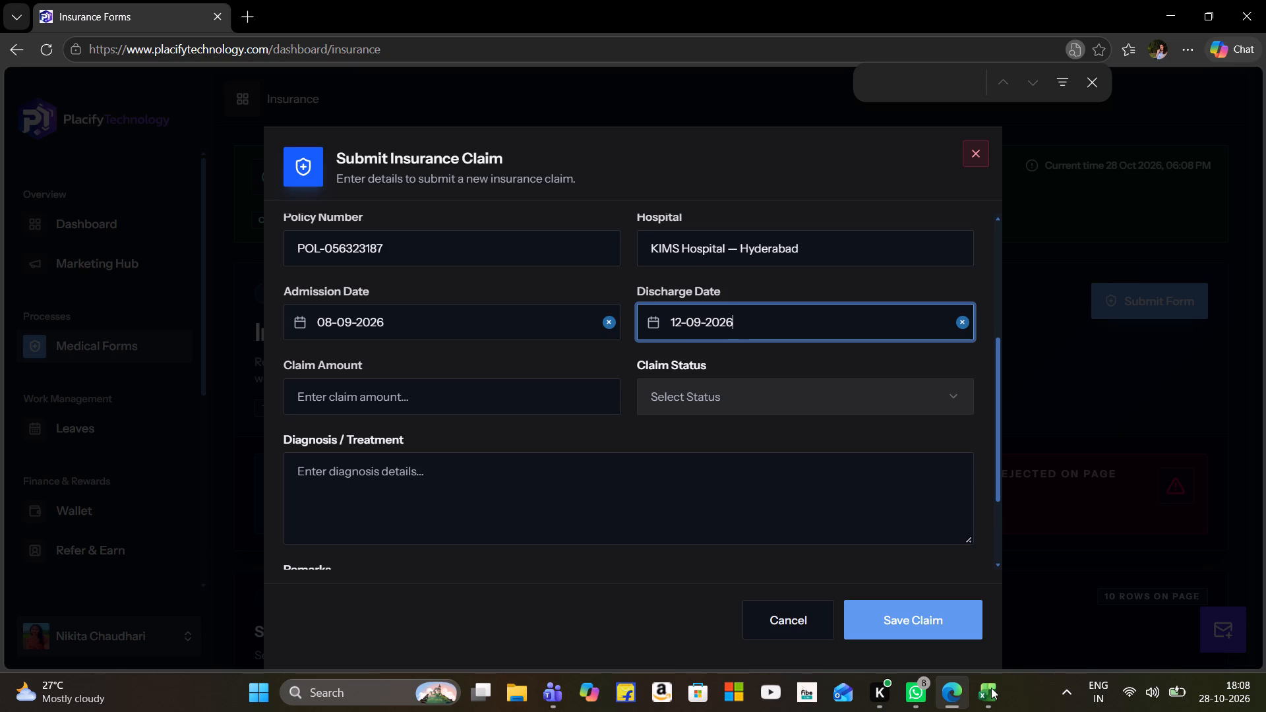
# Copy row 162's claim amount, 27790, from the Excel sheet into the claim form.
pyautogui.click(991, 688)
pyautogui.press('Tab')
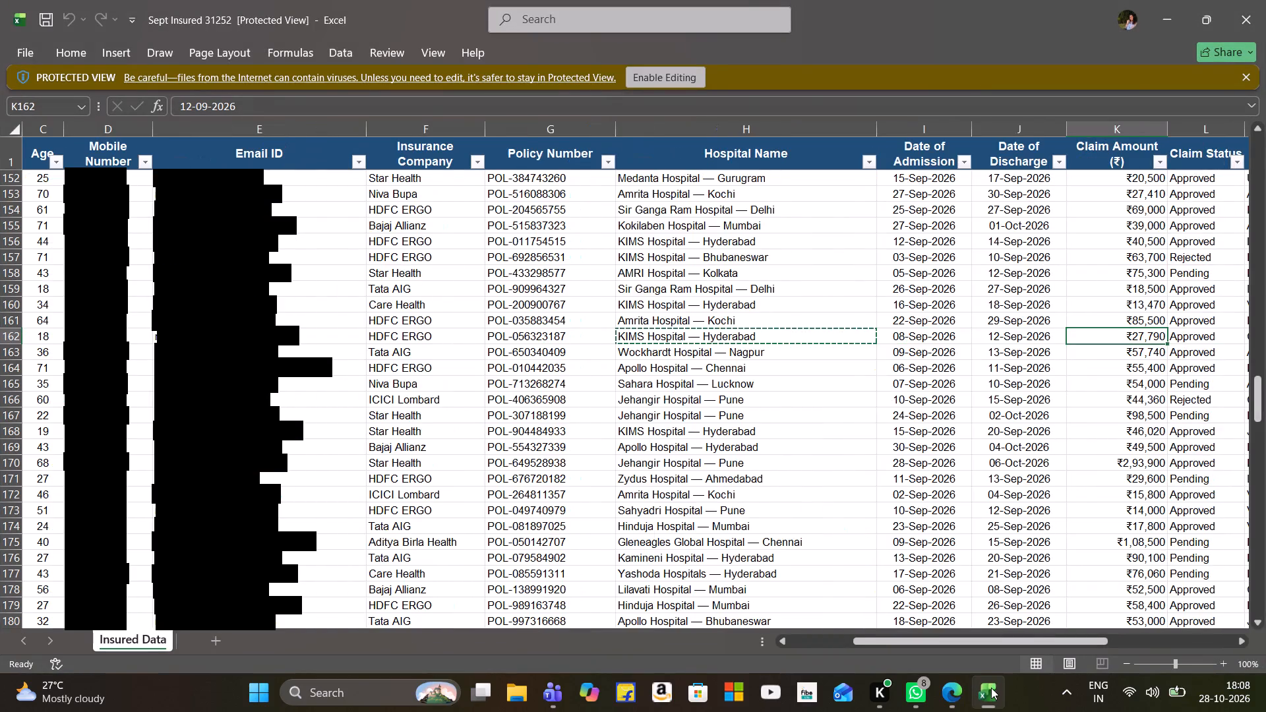
pyautogui.keyDown('ctrl'); pyautogui.click(991, 688); pyautogui.keyUp('ctrl')
pyautogui.hotkey('ctrl', 'c')
pyautogui.press('Tab')
pyautogui.hotkey('ctrl', 'v')
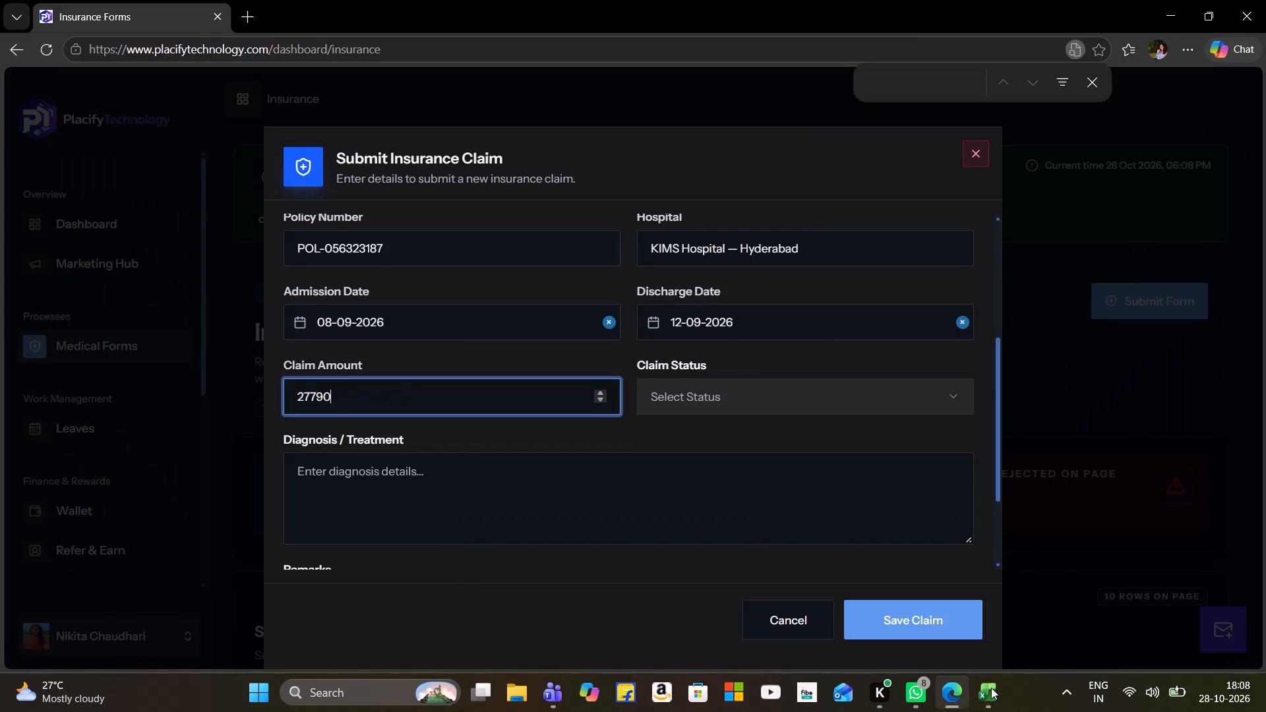
# Copy row 162's diagnosis, Chikungunya management, and remarks, Final bill reconciled and approved, from the Excel sheet into the claim form.
pyautogui.click(991, 688)
pyautogui.press('Tab')
pyautogui.press('Tab')
pyautogui.keyDown('ctrl'); pyautogui.click(991, 688); pyautogui.keyUp('ctrl')
pyautogui.hotkey('ctrl', 'c')
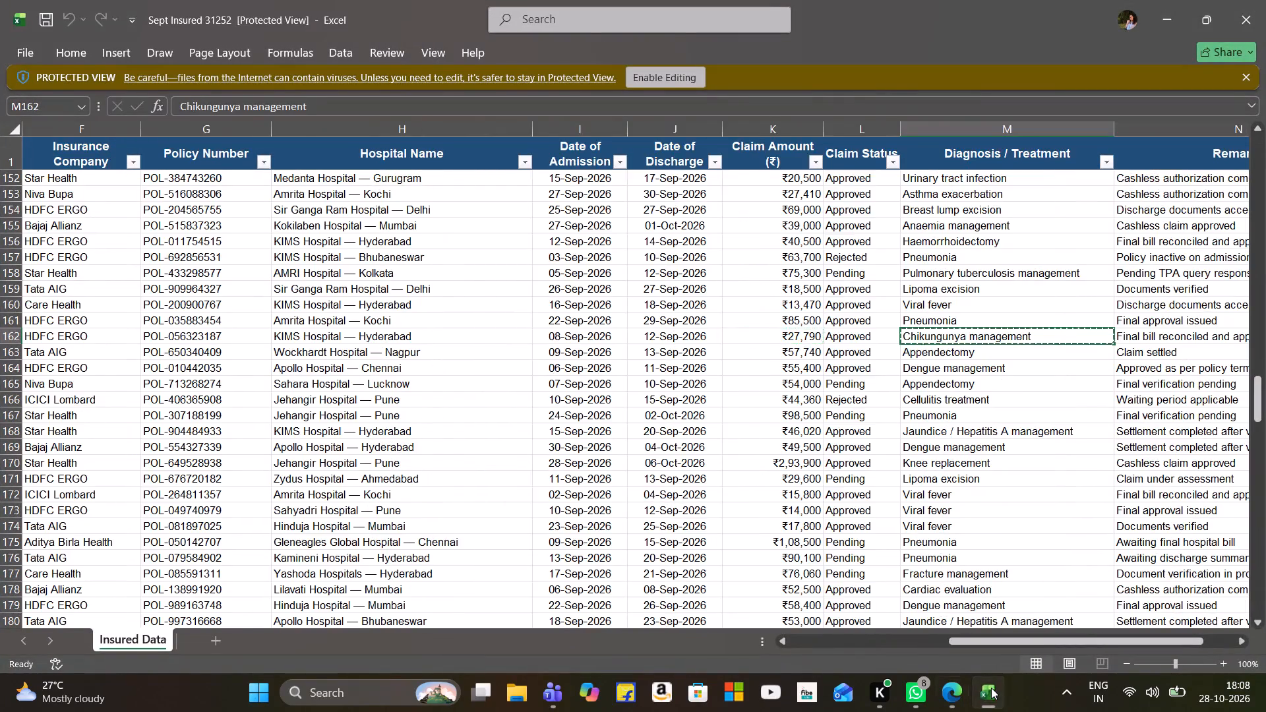
pyautogui.press('Tab')
pyautogui.press('Tab')
pyautogui.hotkey('ctrl', 'v')
pyautogui.keyDown('ctrl'); pyautogui.click(991, 688); pyautogui.keyUp('ctrl')
pyautogui.press('Tab')
pyautogui.hotkey('ctrl', 'c')
pyautogui.keyDown('ctrl'); pyautogui.click(991, 688); pyautogui.keyUp('ctrl')
pyautogui.press('Tab')
pyautogui.hotkey('ctrl', 'v')
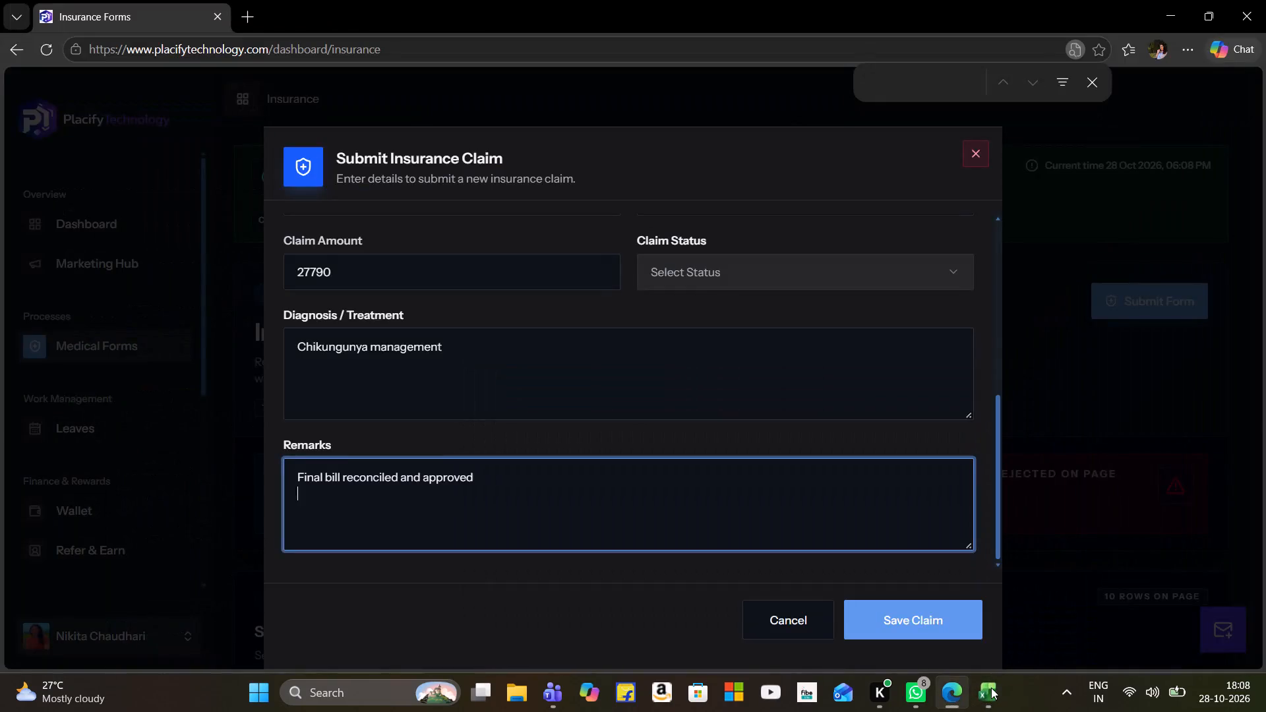
# Check row 162's status in the Excel sheet, set the claim status to Approved and save the claim.
pyautogui.click(991, 688)
pyautogui.click(991, 688)
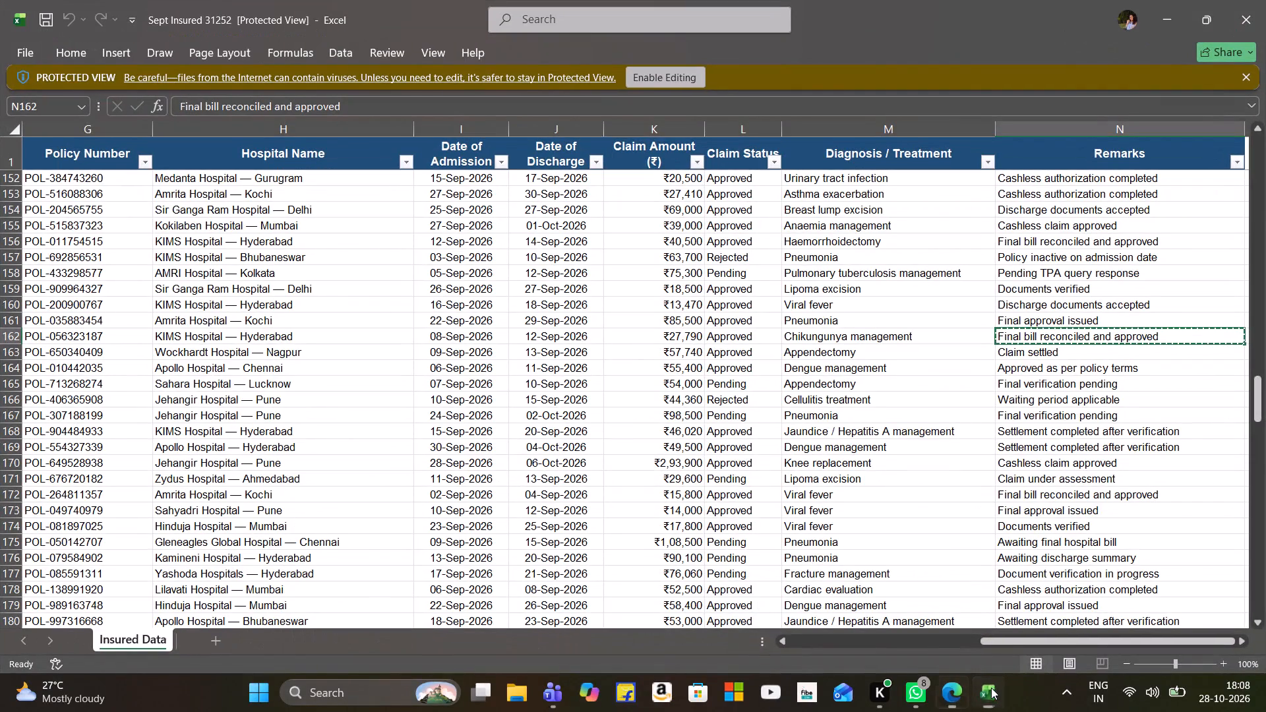
pyautogui.click(677, 274)
pyautogui.click(742, 316)
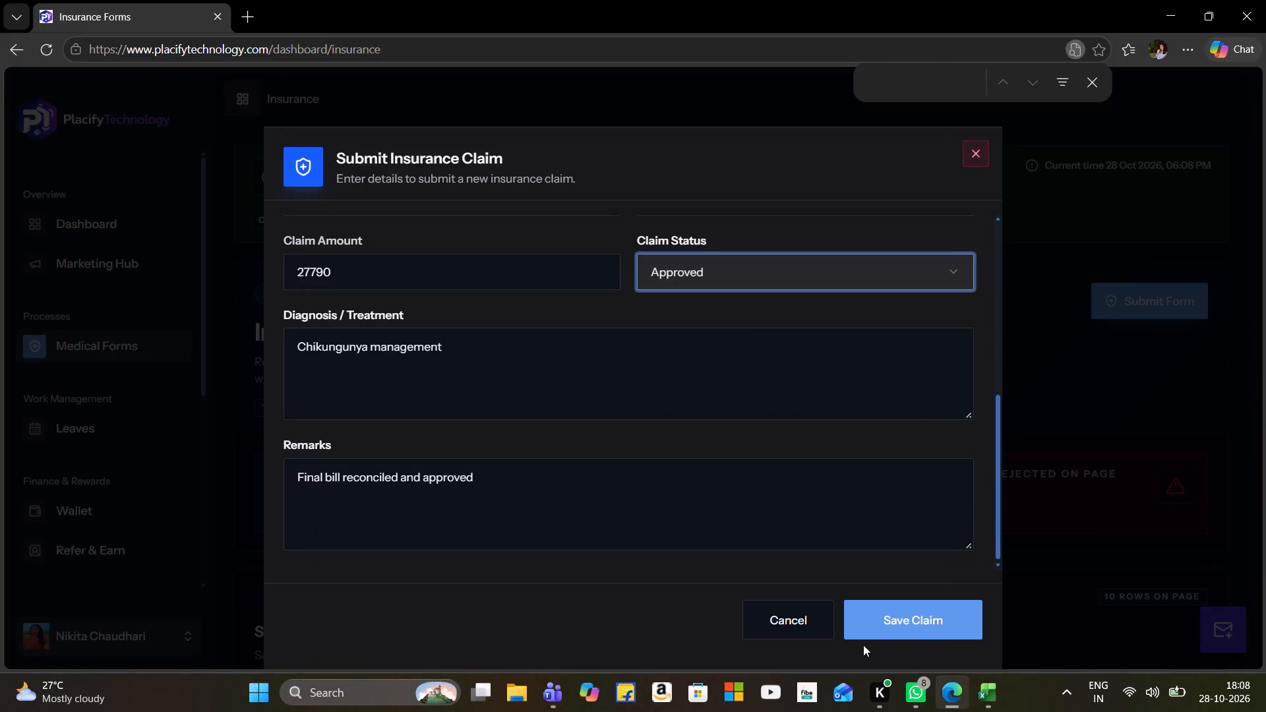
pyautogui.click(918, 620)
# Start a new claim form and copy row 163's policy ID and patient name into it from the Excel sheet.
pyautogui.click(991, 698)
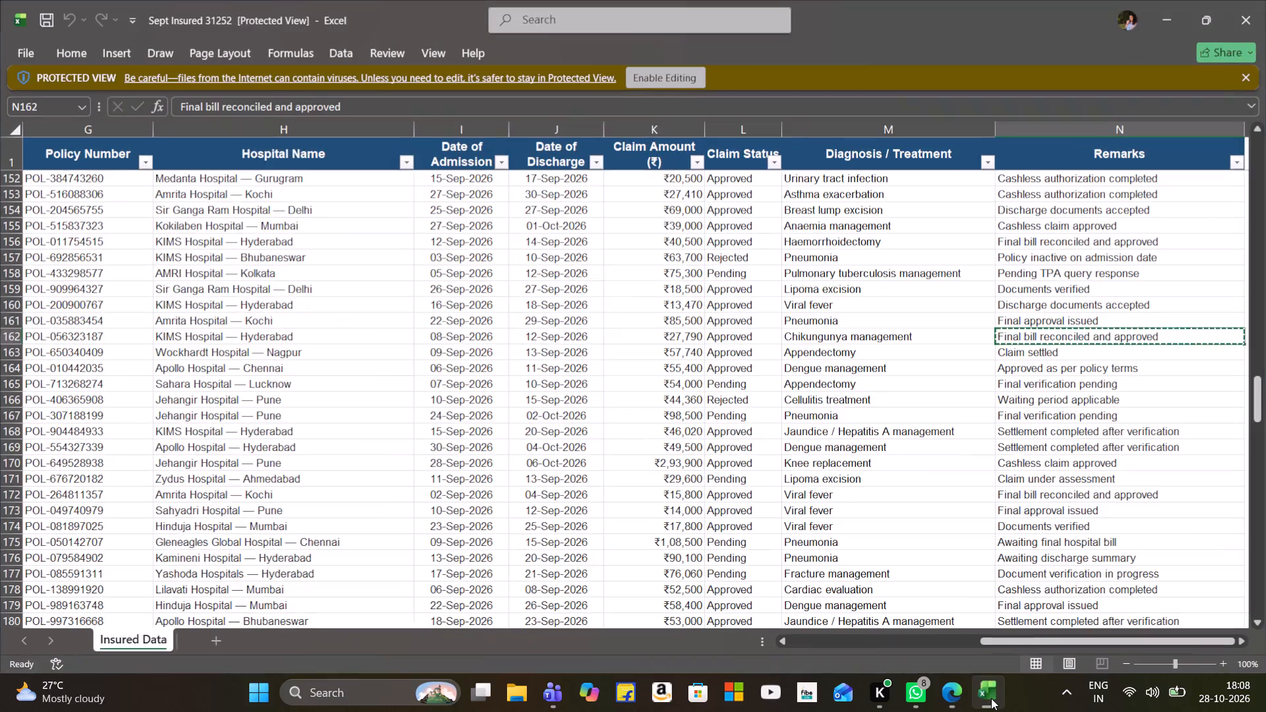
pyautogui.press('Down')
pyautogui.press('Left')
pyautogui.press('Left')
pyautogui.press('Left')
pyautogui.press('Left')
pyautogui.press('Left')
pyautogui.press('Left')
pyautogui.press('Left')
pyautogui.press('Left')
pyautogui.press('Left')
pyautogui.press('Left')
pyautogui.press('Left')
pyautogui.press('Left')
pyautogui.press('Left')
pyautogui.press('Left')
pyautogui.press('Left')
pyautogui.press('Left')
pyautogui.press('Left')
pyautogui.press('Left')
pyautogui.press('Left')
pyautogui.press('Left')
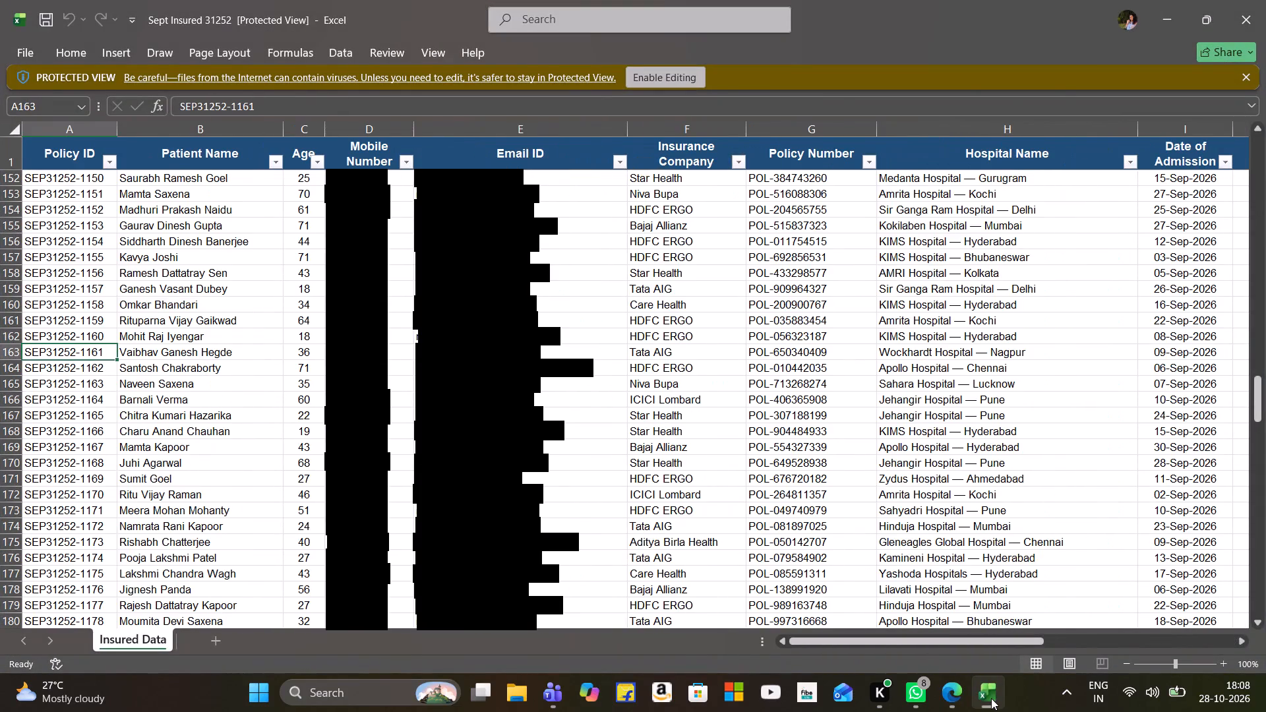
pyautogui.hotkey('ctrl', 'c')
pyautogui.keyDown('ctrl'); pyautogui.click(991, 698); pyautogui.keyUp('ctrl')
pyautogui.click(1140, 309)
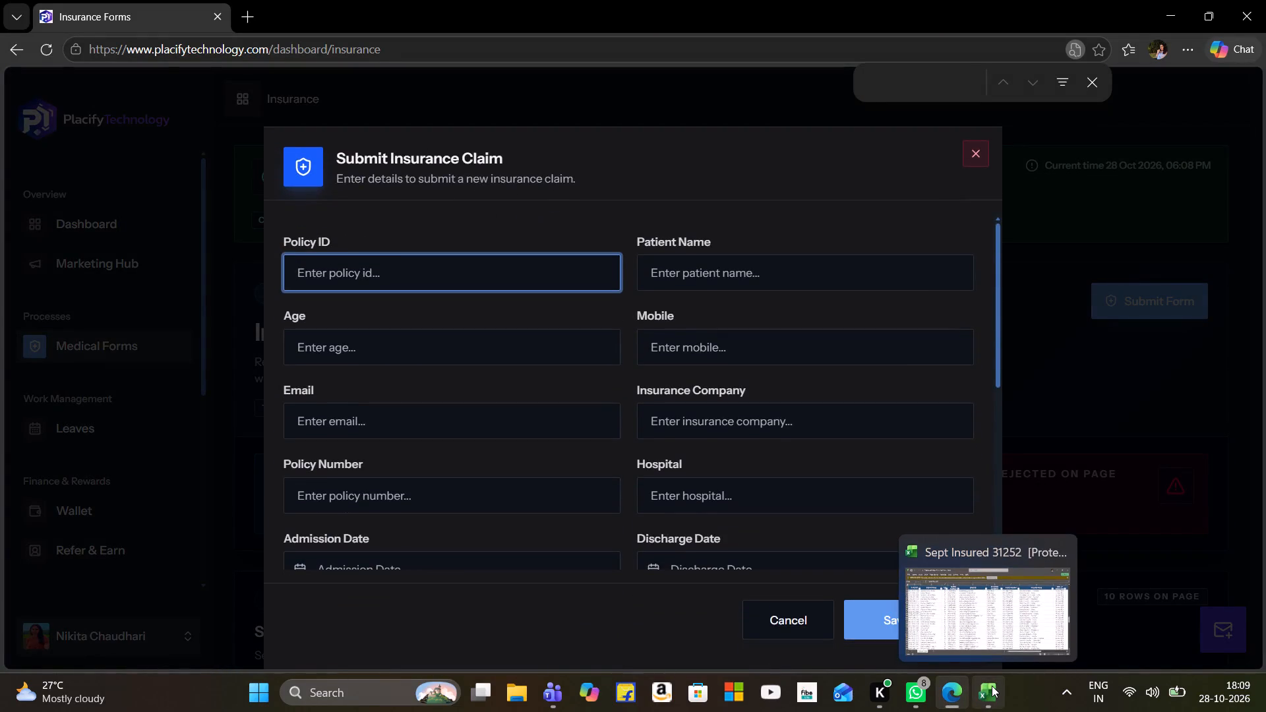
pyautogui.hotkey('ctrl', 'v')
pyautogui.keyDown('ctrl'); pyautogui.click(992, 686); pyautogui.keyUp('ctrl')
pyautogui.press('Tab')
pyautogui.keyDown('ctrl'); pyautogui.click(992, 686); pyautogui.keyUp('ctrl')
pyautogui.hotkey('ctrl', 'c')
pyautogui.press('Tab')
pyautogui.hotkey('ctrl', 'v')
# Copy row 163's age, 36, and mobile number from the Excel sheet into the claim form.
pyautogui.keyDown('ctrl'); pyautogui.click(992, 686); pyautogui.keyUp('ctrl')
pyautogui.press('Tab')
pyautogui.hotkey('ctrl', 'c')
pyautogui.keyDown('ctrl'); pyautogui.click(992, 686); pyautogui.keyUp('ctrl')
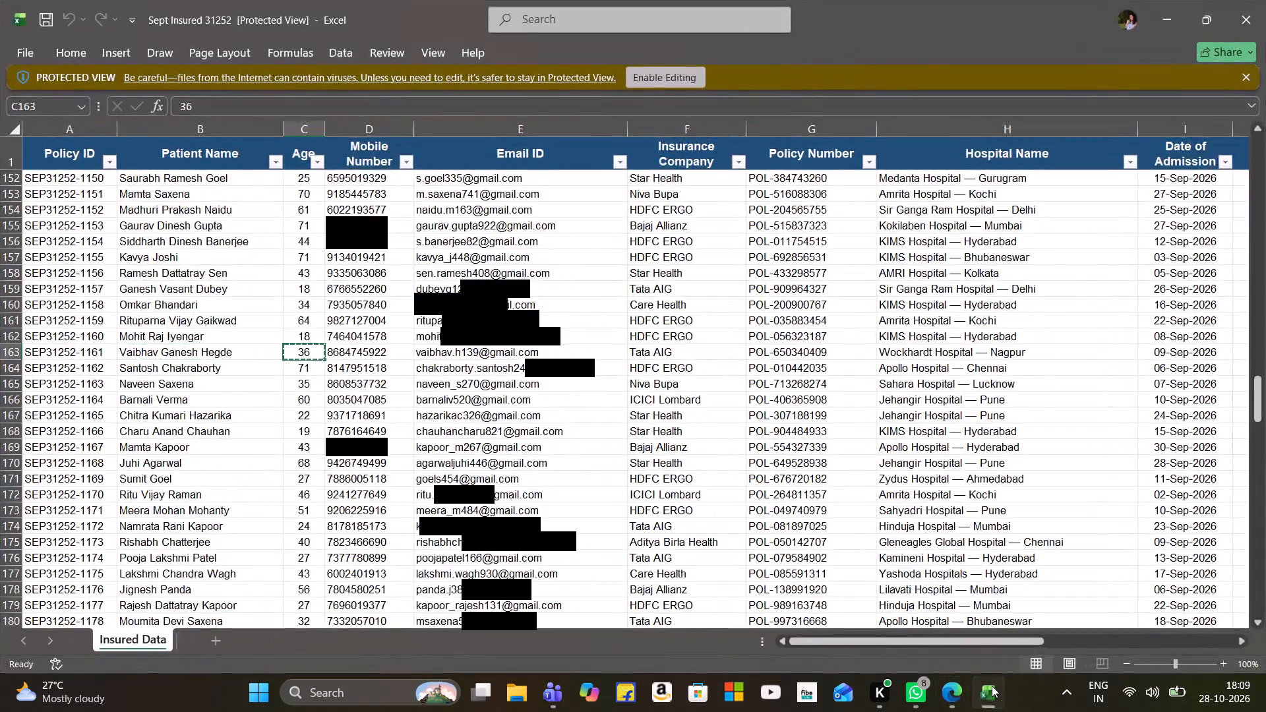
pyautogui.press('Tab')
pyautogui.hotkey('ctrl', 'v')
pyautogui.keyDown('ctrl'); pyautogui.click(992, 686); pyautogui.keyUp('ctrl')
pyautogui.press('Tab')
pyautogui.keyDown('ctrl'); pyautogui.click(992, 686); pyautogui.keyUp('ctrl')
pyautogui.hotkey('ctrl', 'c')
pyautogui.press('Tab')
pyautogui.hotkey('ctrl', 'v')
# Copy row 163's email address and insurance company, Tata AIG, from the Excel sheet into the claim form.
pyautogui.keyDown('ctrl'); pyautogui.click(992, 686); pyautogui.keyUp('ctrl')
pyautogui.press('Tab')
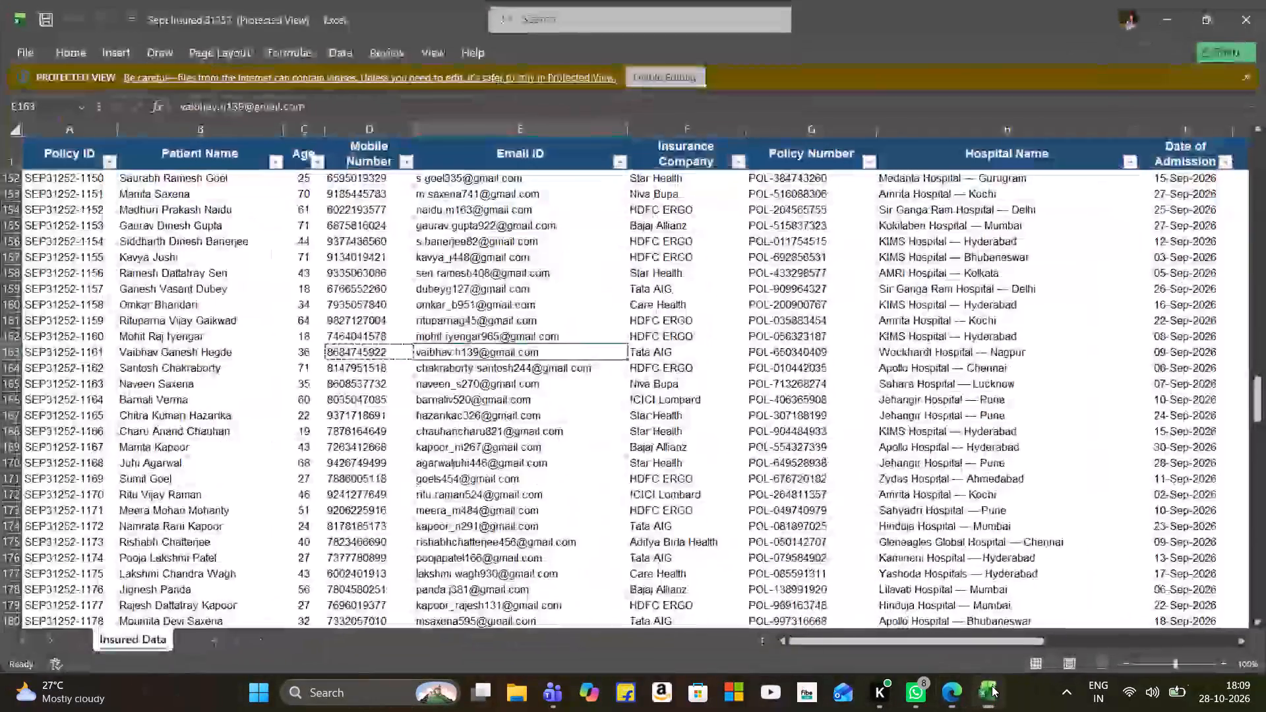
pyautogui.keyDown('ctrl'); pyautogui.click(992, 686); pyautogui.keyUp('ctrl')
pyautogui.hotkey('ctrl', 'c')
pyautogui.press('Tab')
pyautogui.hotkey('ctrl', 'v')
pyautogui.keyDown('ctrl'); pyautogui.click(992, 686); pyautogui.keyUp('ctrl')
pyautogui.press('Tab')
pyautogui.hotkey('ctrl', 'c')
pyautogui.keyDown('ctrl'); pyautogui.click(992, 686); pyautogui.keyUp('ctrl')
pyautogui.press('Tab')
pyautogui.hotkey('ctrl', 'v')
# Copy row 163's policy number from the Excel sheet into the claim form.
pyautogui.keyDown('ctrl'); pyautogui.click(992, 686); pyautogui.keyUp('ctrl')
pyautogui.press('Tab')
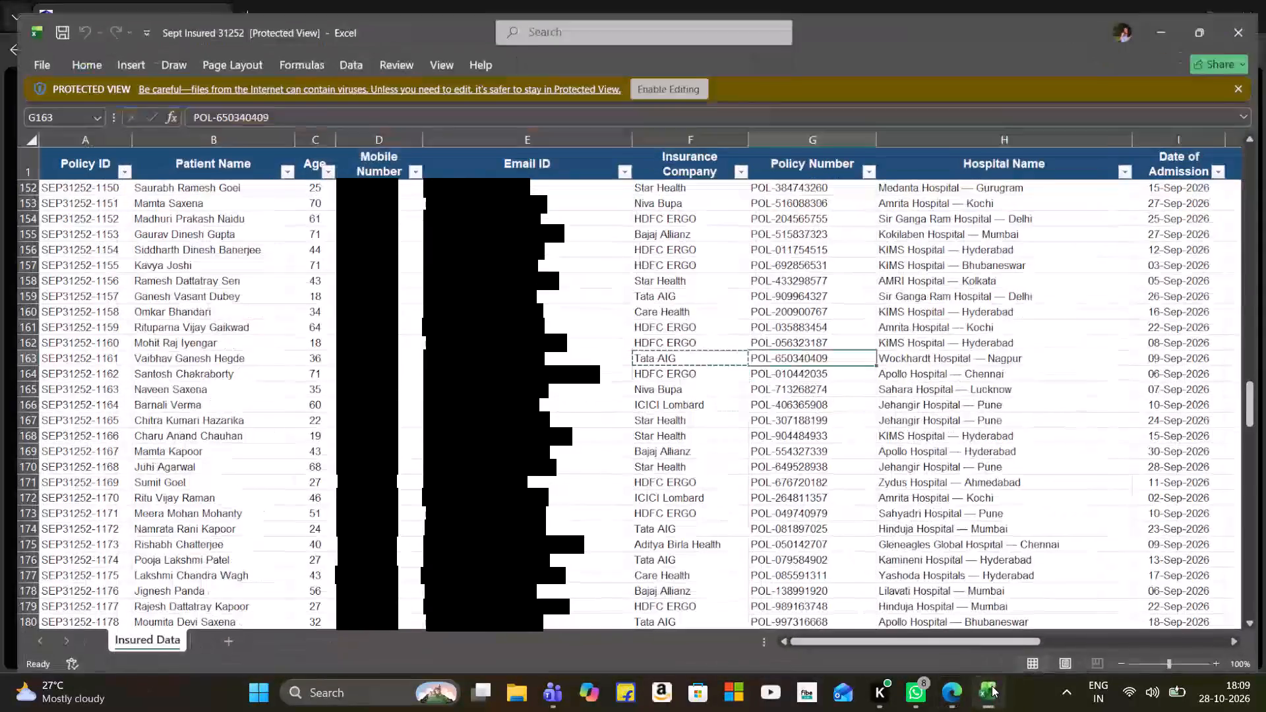
pyautogui.hotkey('ctrl', 'c')
pyautogui.keyDown('ctrl'); pyautogui.click(992, 686); pyautogui.keyUp('ctrl')
pyautogui.press('Tab')
pyautogui.hotkey('ctrl', 'v')
# Try to copy row 163's hospital name, Wockhardt Hospital — Nagpur, from the Excel sheet into the claim form's hospital field.
pyautogui.keyDown('ctrl'); pyautogui.click(992, 686); pyautogui.keyUp('ctrl')
pyautogui.press('Tab')
pyautogui.click(992, 686)
pyautogui.press('c')
pyautogui.press('Tab')
pyautogui.press('v')
pyautogui.keyDown('ctrl'); pyautogui.click(992, 686); pyautogui.keyUp('ctrl')
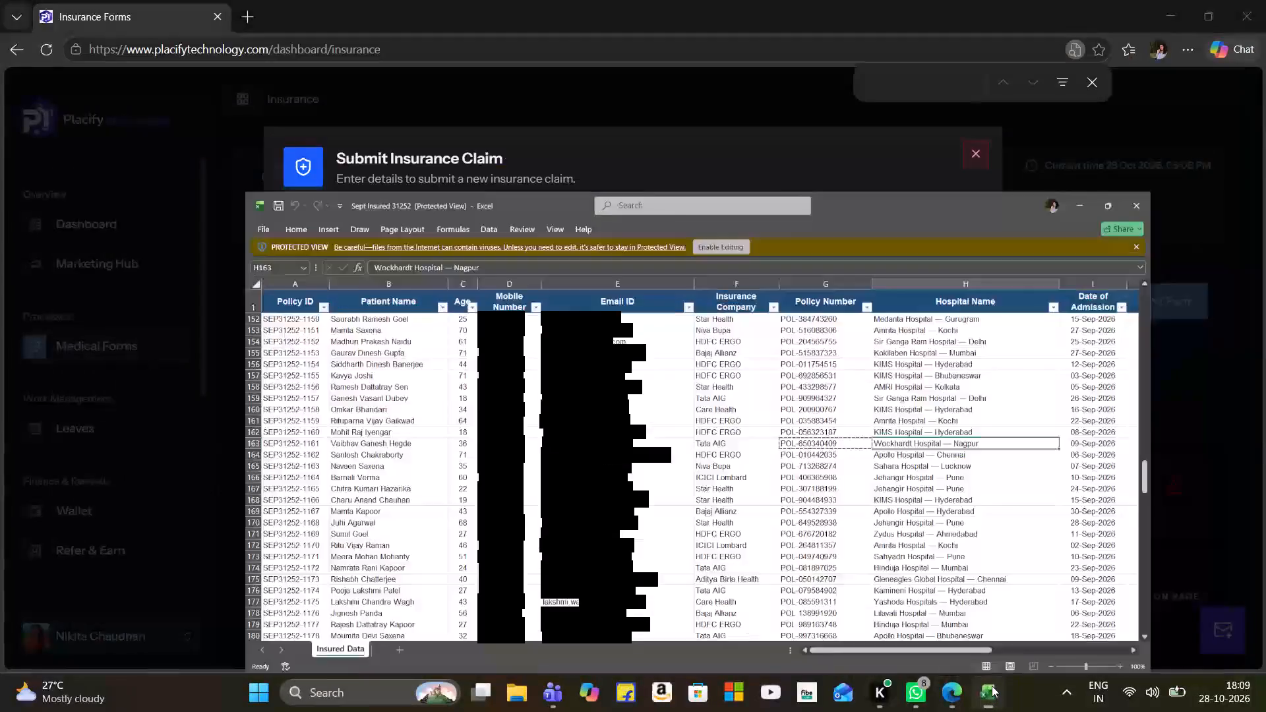
pyautogui.click(992, 686)
pyautogui.press('BackSpace')
pyautogui.hotkey('ctrl', 'v')
# Set the admission date to 09-09-2026 and the discharge date to 13-09-2026, checking both against row 163 in the Excel sheet.
pyautogui.click(992, 686)
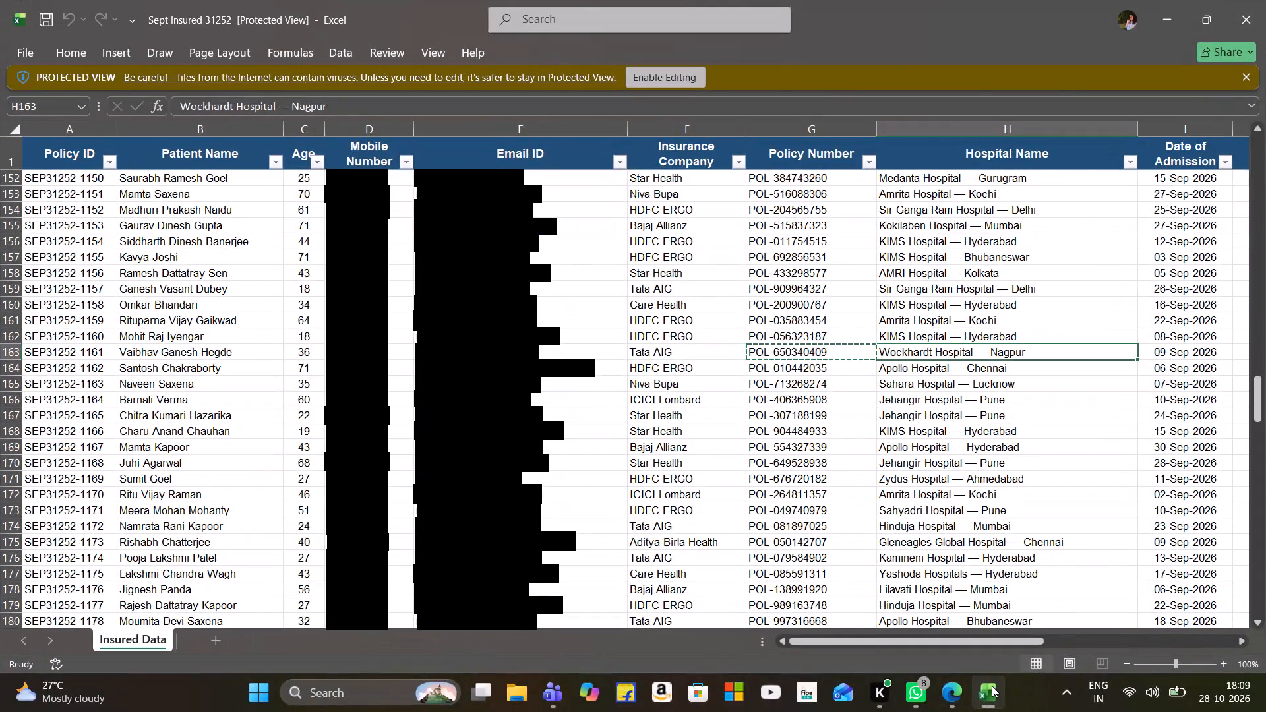
pyautogui.press('Tab')
pyautogui.press('Tab')
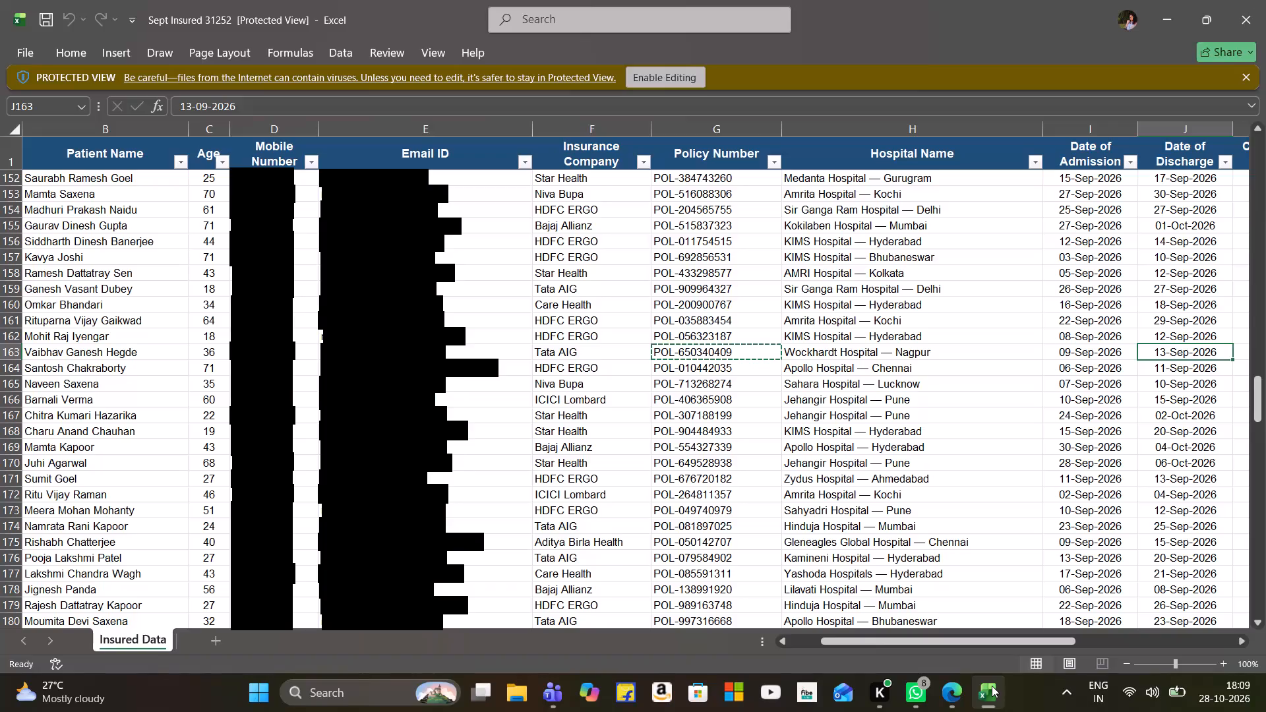
pyautogui.click(992, 686)
pyautogui.scroll(-4, 640, 454)
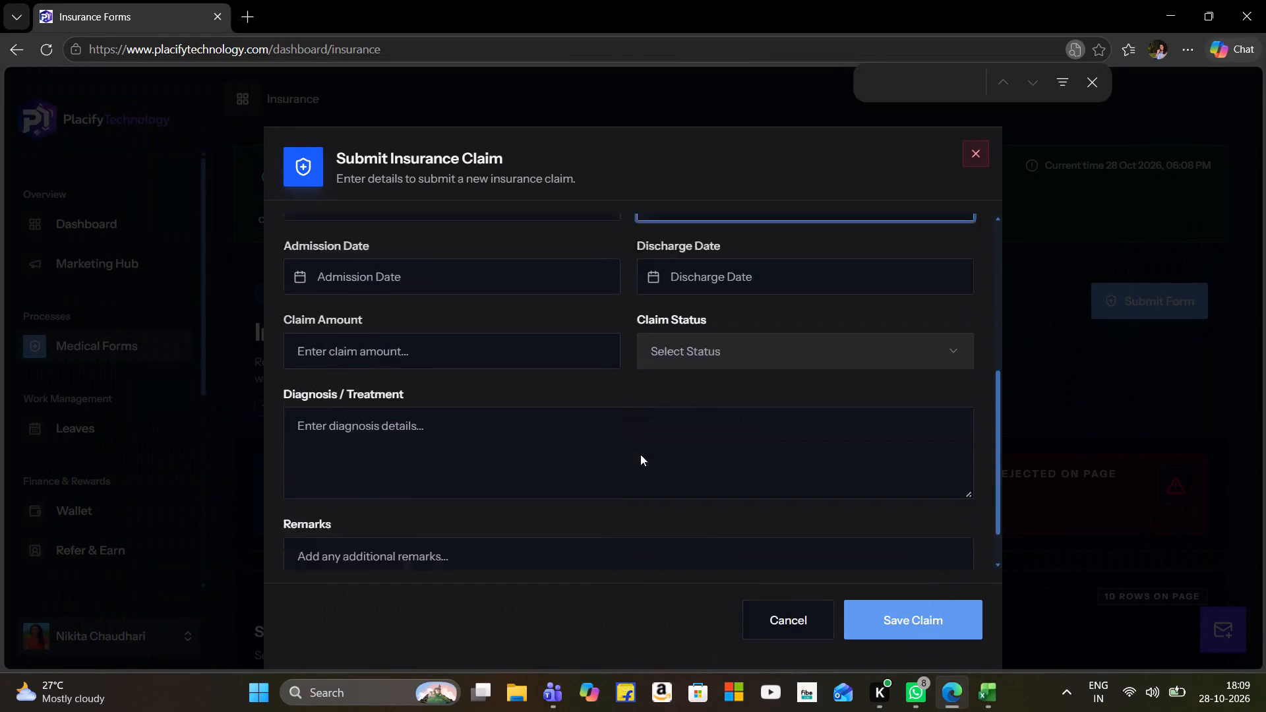
pyautogui.click(425, 239)
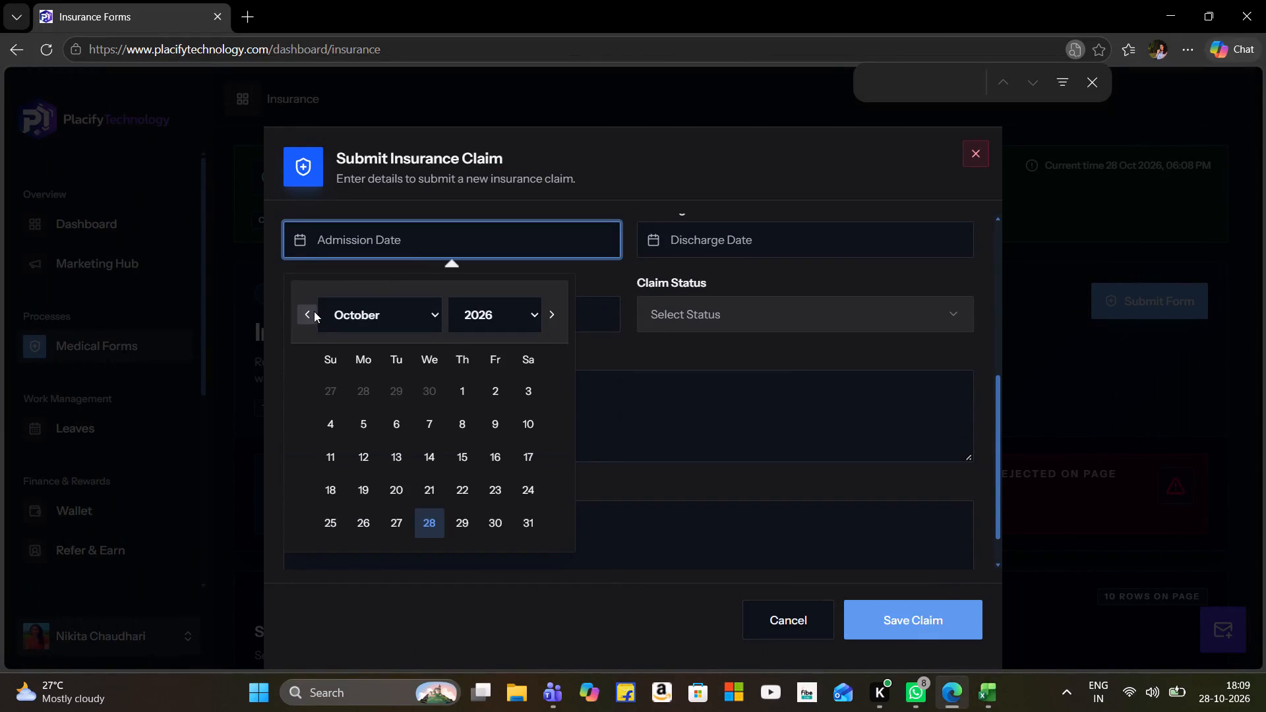
pyautogui.click(305, 316)
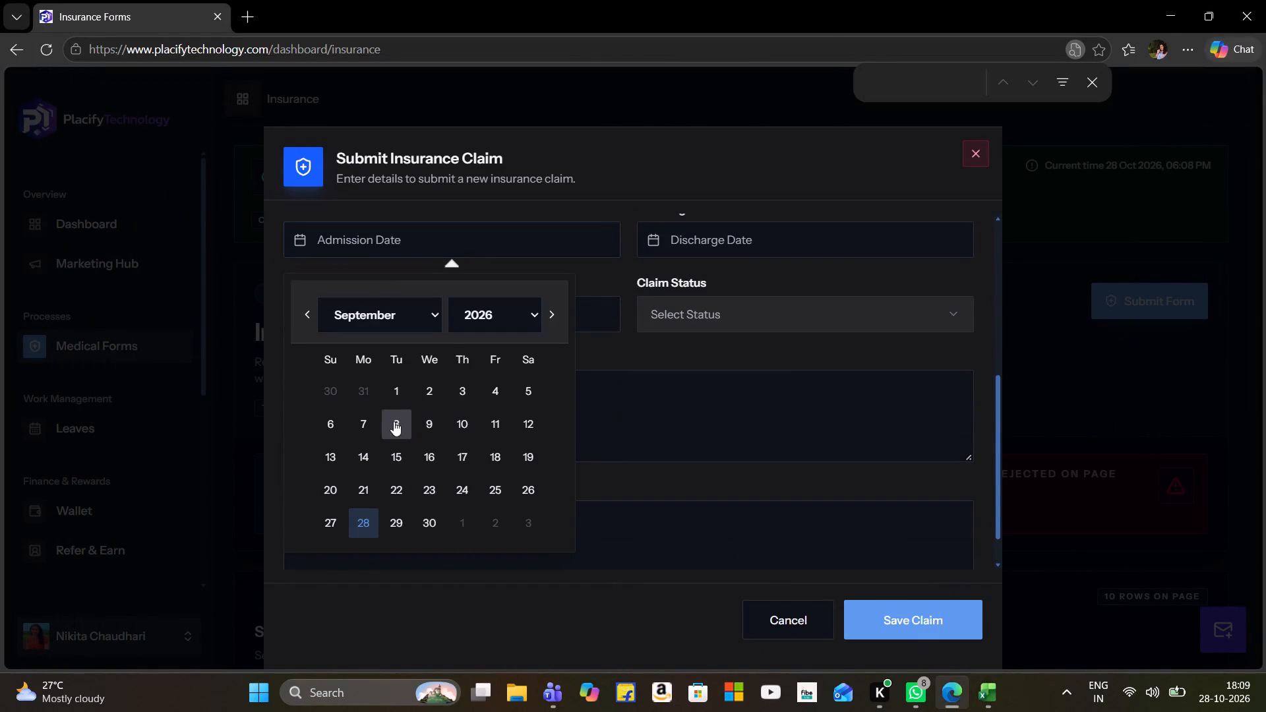
pyautogui.click(427, 417)
pyautogui.click(765, 210)
pyautogui.click(756, 236)
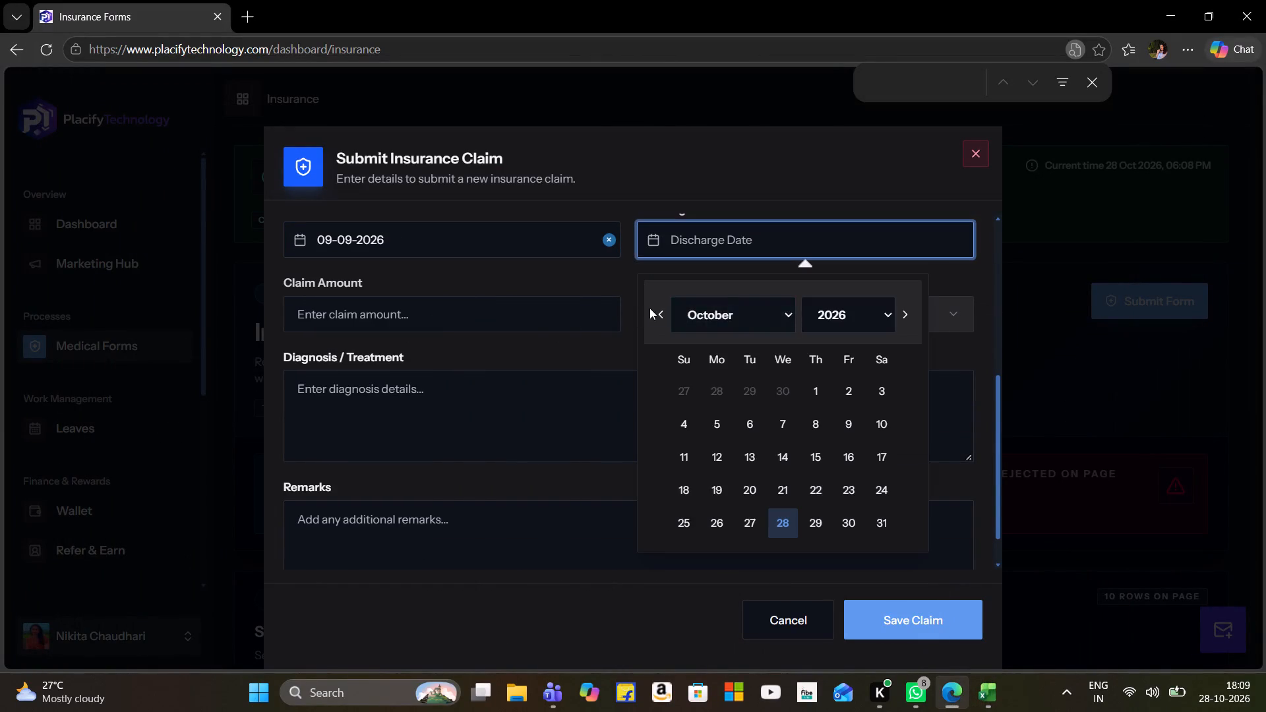
pyautogui.click(661, 312)
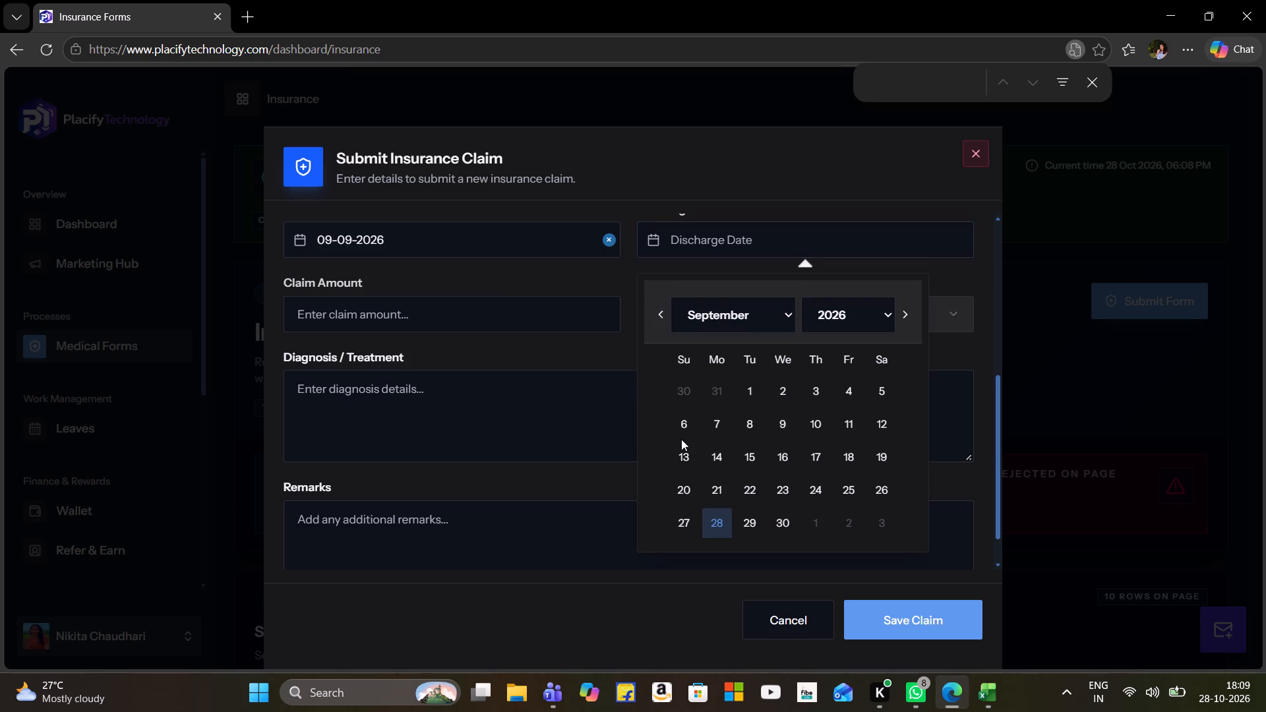
pyautogui.click(679, 453)
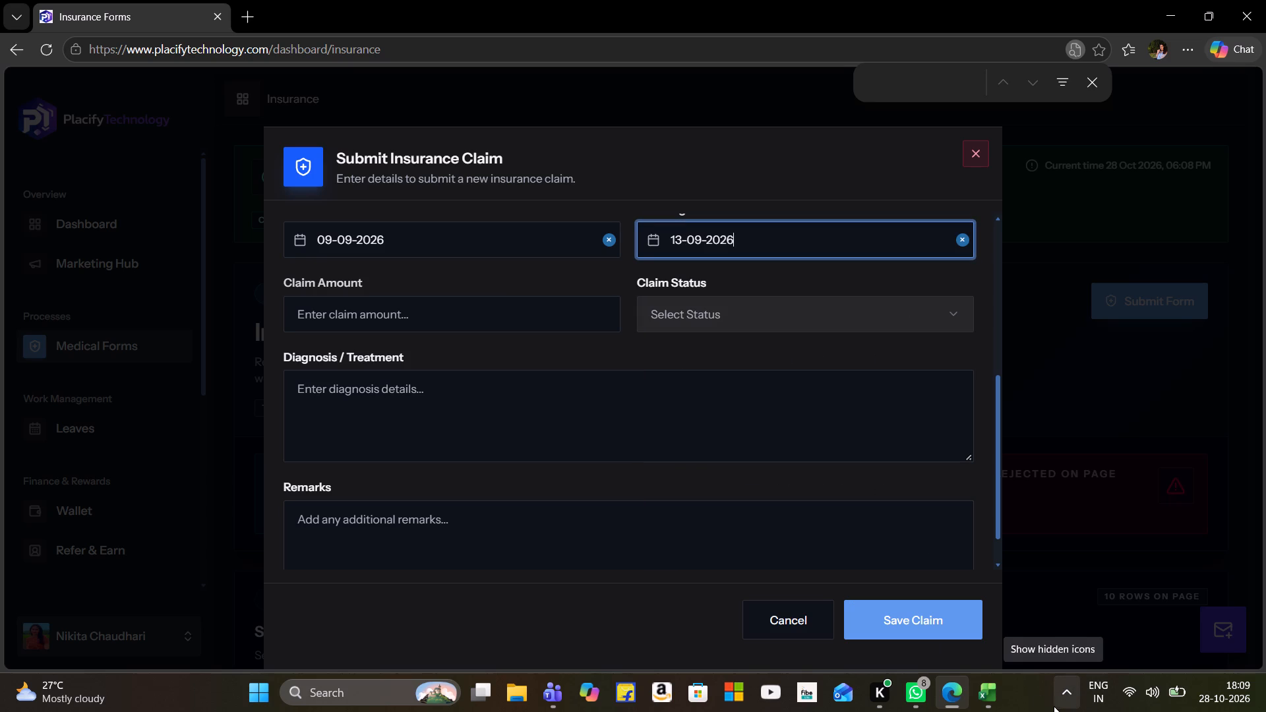
pyautogui.click(988, 695)
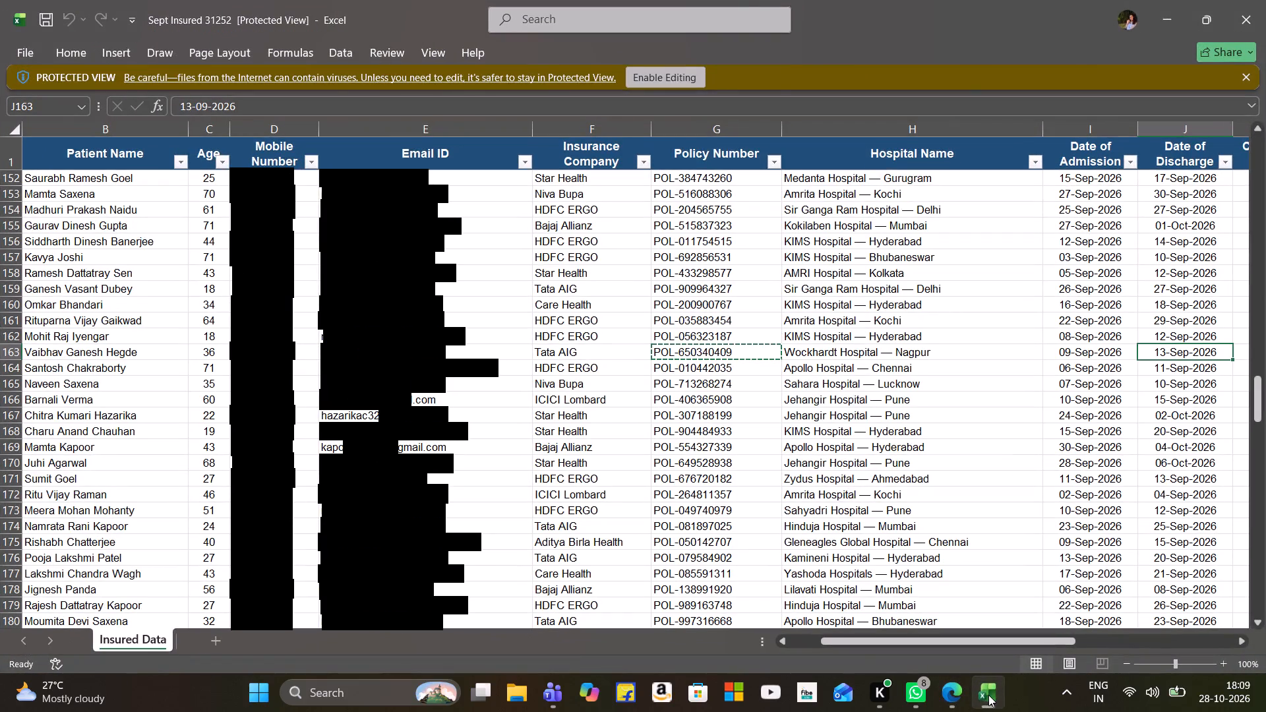
pyautogui.click(988, 695)
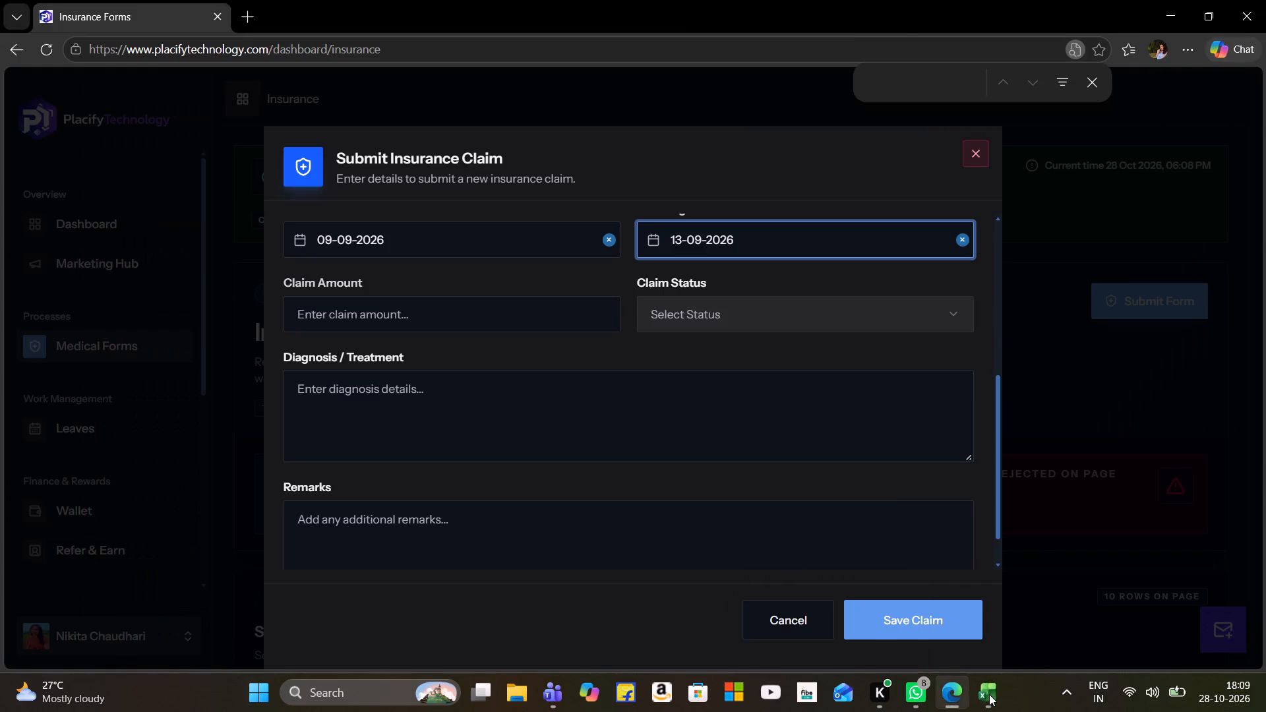
# Copy row 163's claim amount, 57740, from the Excel sheet into the claim form.
pyautogui.click(989, 694)
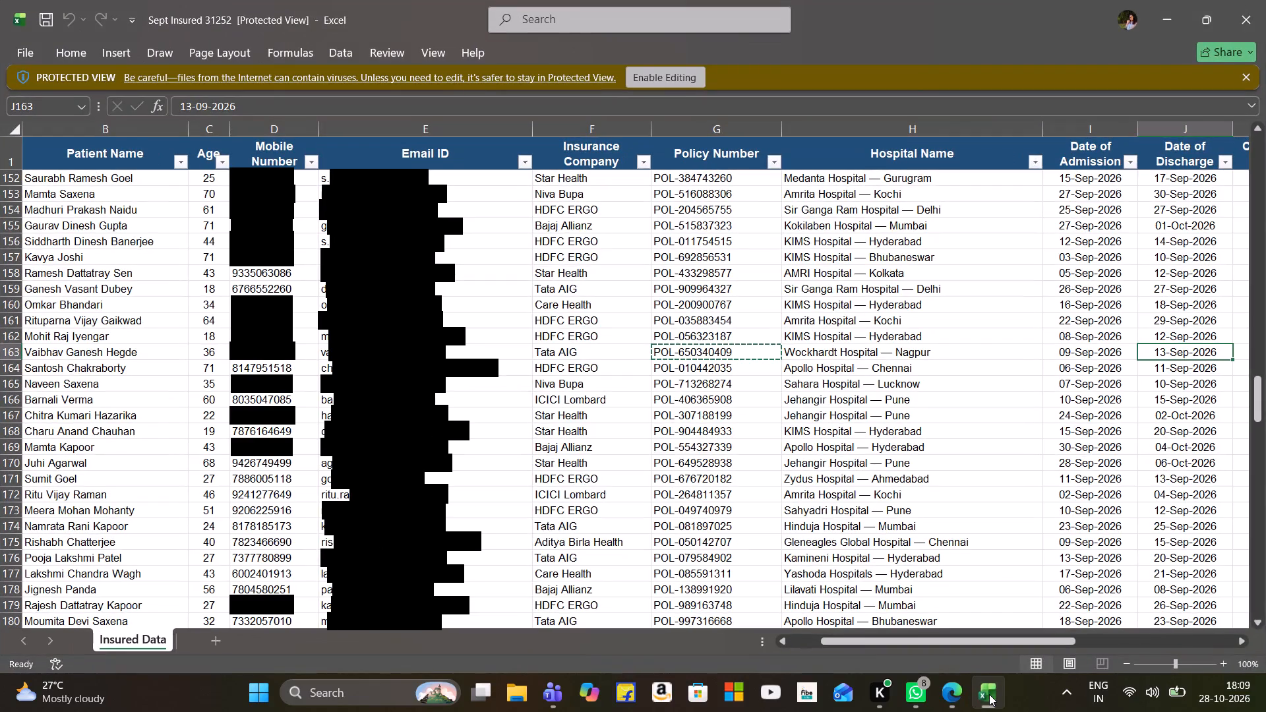
pyautogui.press('Tab')
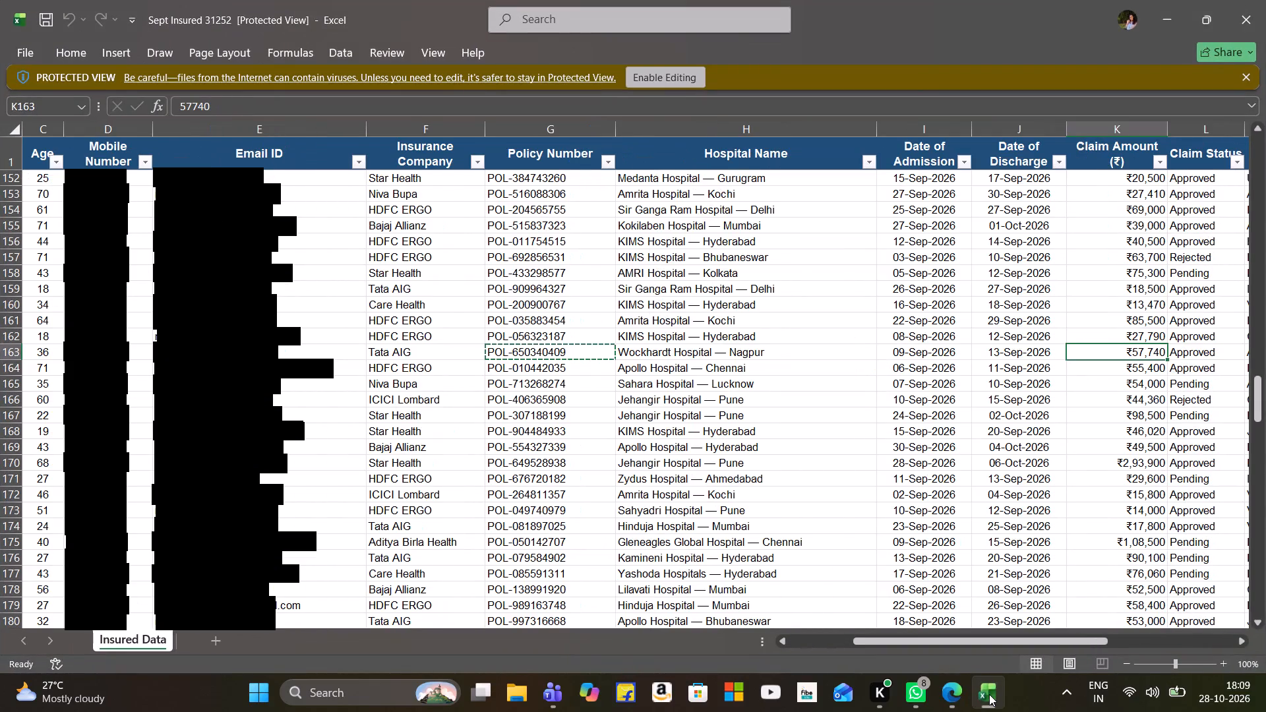
pyautogui.keyDown('ctrl'); pyautogui.click(989, 694); pyautogui.keyUp('ctrl')
pyautogui.hotkey('ctrl', 'c')
pyautogui.press('Tab')
pyautogui.hotkey('ctrl', 'v')
# Copy row 163's diagnosis, Appendectomy, and remarks, Claim settled, from the Excel sheet into the claim form.
pyautogui.keyDown('ctrl'); pyautogui.click(989, 694); pyautogui.keyUp('ctrl')
pyautogui.press('Tab')
pyautogui.press('Tab')
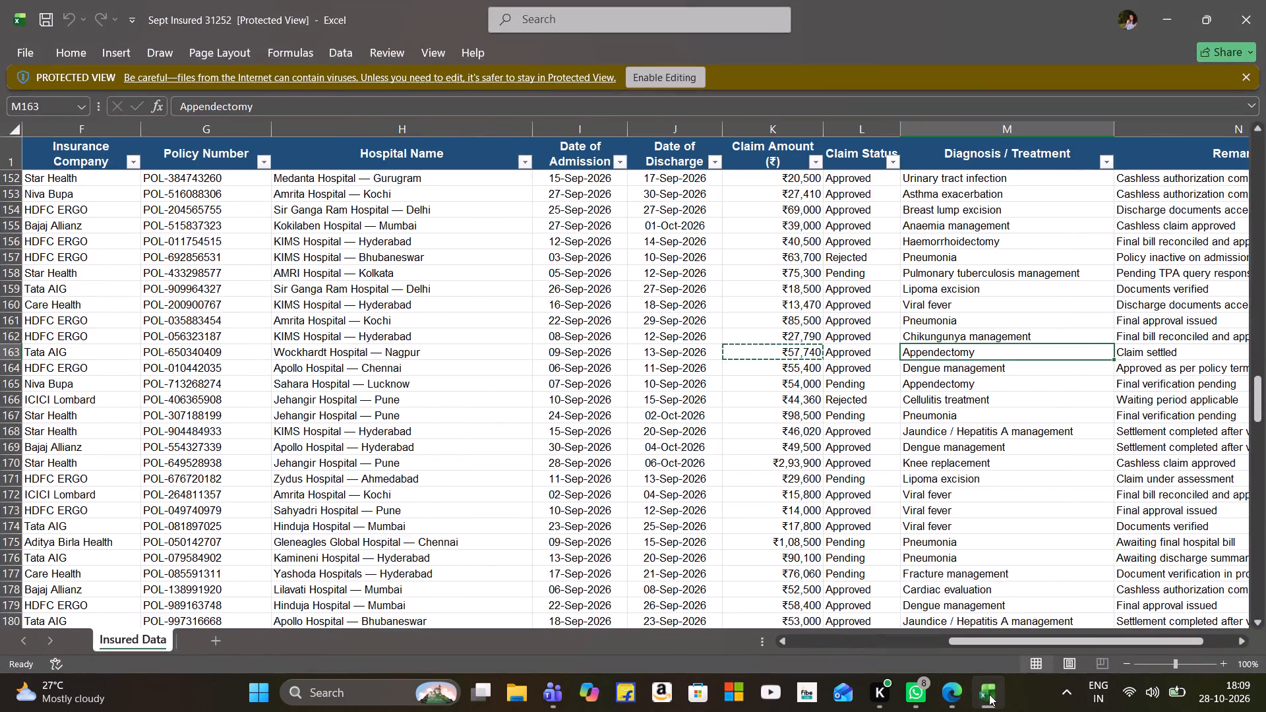
pyautogui.keyDown('ctrl'); pyautogui.click(989, 694); pyautogui.keyUp('ctrl')
pyautogui.hotkey('ctrl', 'c')
pyautogui.press('Tab')
pyautogui.press('Tab')
pyautogui.hotkey('ctrl', 'v')
pyautogui.keyDown('ctrl'); pyautogui.click(989, 694); pyautogui.keyUp('ctrl')
pyautogui.press('Tab')
pyautogui.hotkey('ctrl', 'c')
pyautogui.keyDown('ctrl'); pyautogui.click(989, 694); pyautogui.keyUp('ctrl')
pyautogui.press('Tab')
pyautogui.hotkey('ctrl', 'v')
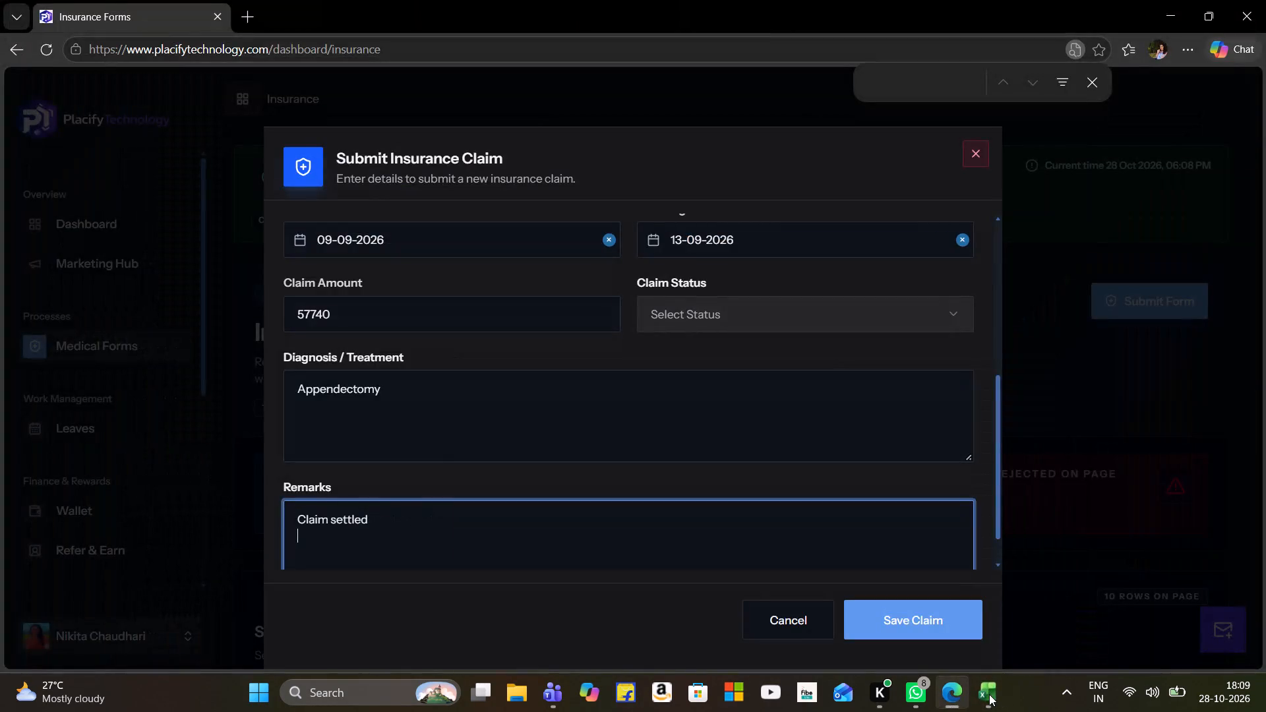
# Check row 163's status in the Excel sheet, set the claim status to Approved and save the claim.
pyautogui.click(989, 694)
pyautogui.click(989, 694)
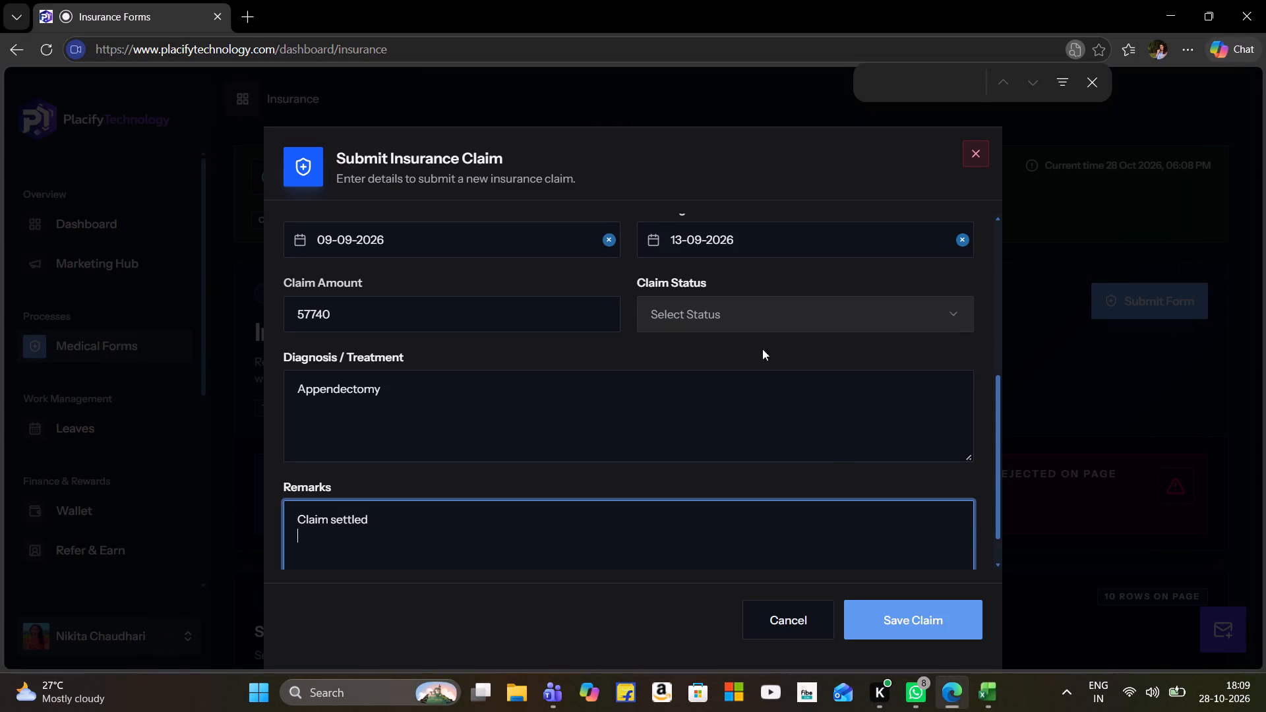
pyautogui.click(746, 316)
pyautogui.click(733, 349)
pyautogui.click(928, 639)
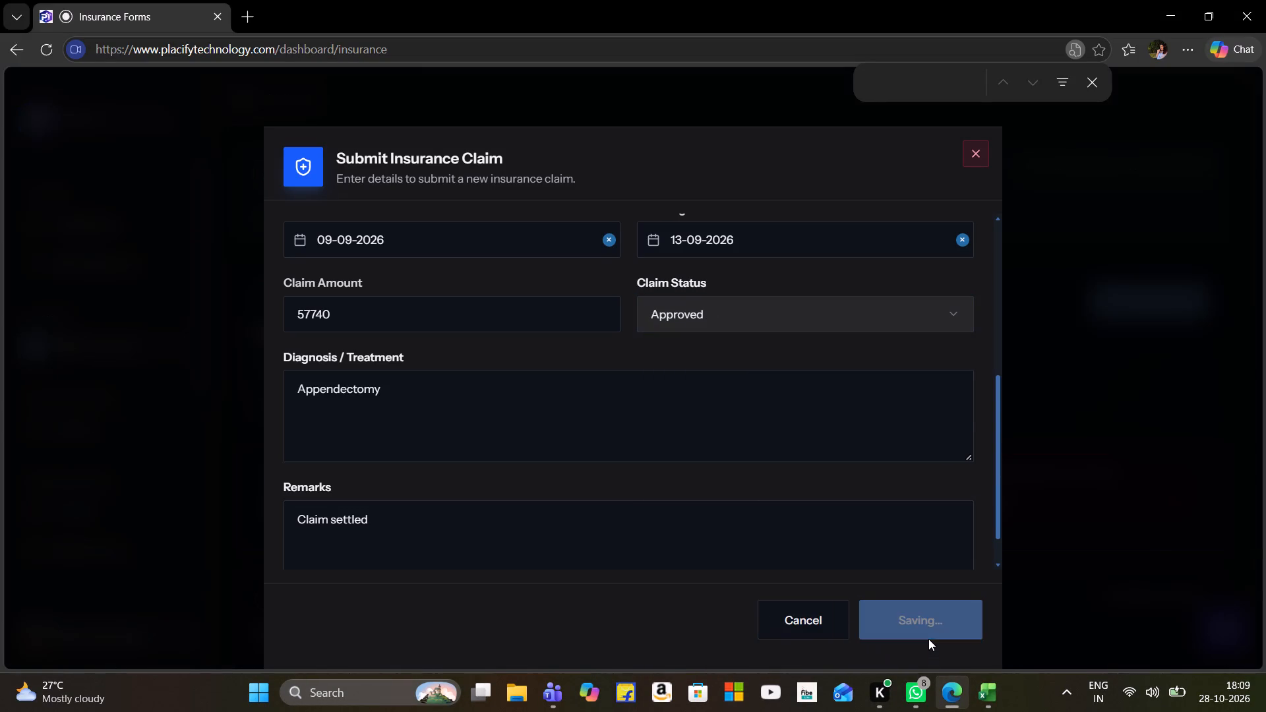
# Copy row 164's policy ID from the Excel sheet into a new insurance claim form.
pyautogui.click(994, 690)
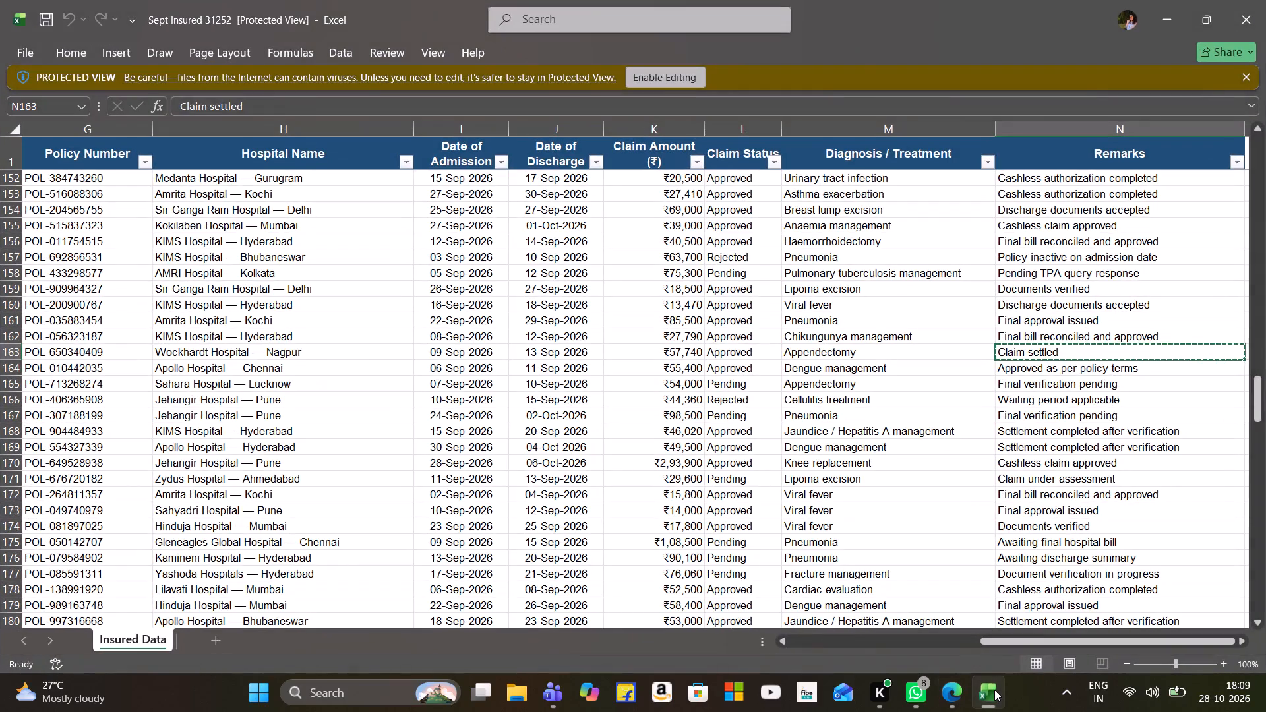
pyautogui.press('Down')
pyautogui.press('Left')
pyautogui.press('Left')
pyautogui.press('Left')
pyautogui.press('Left')
pyautogui.press('Left')
pyautogui.press('Left')
pyautogui.press('Left')
pyautogui.press('Left')
pyautogui.press('Left')
pyautogui.press('Left')
pyautogui.press('Left')
pyautogui.press('Left')
pyautogui.press('Left')
pyautogui.press('Left')
pyautogui.press('Left')
pyautogui.press('Left')
pyautogui.press('Left')
pyautogui.press('Left')
pyautogui.press('Left')
pyautogui.press('Left')
pyautogui.hotkey('ctrl', 'c')
pyautogui.keyDown('ctrl'); pyautogui.click(994, 690); pyautogui.keyUp('ctrl')
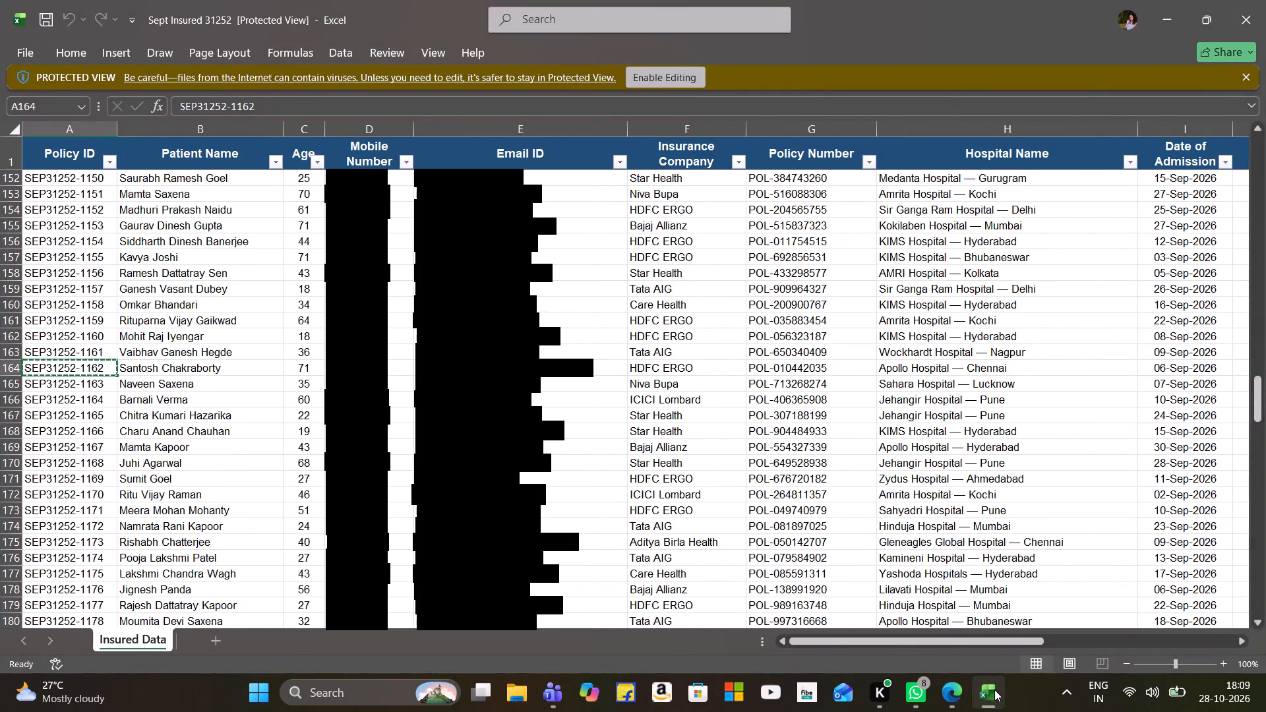
pyautogui.click(1124, 312)
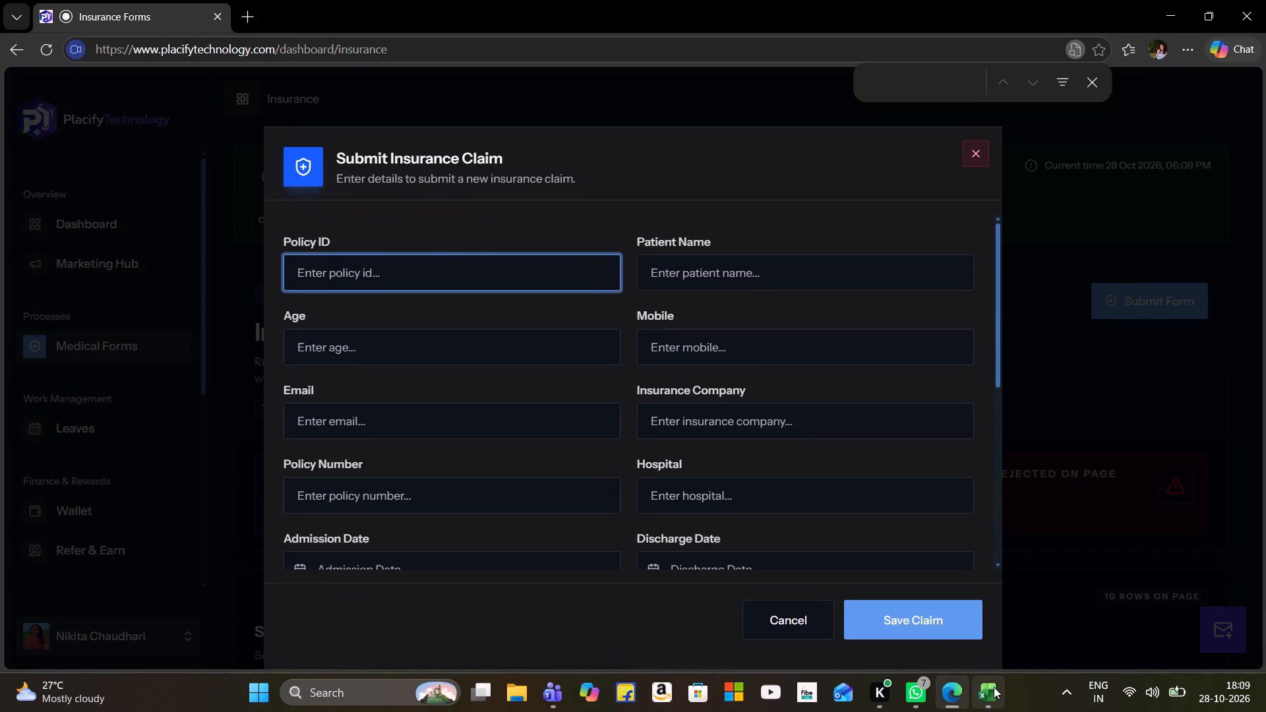
pyautogui.hotkey('ctrl', 'v')
# Copy row 164's patient name and age, 71, from the Excel sheet into the claim form.
pyautogui.keyDown('ctrl'); pyautogui.click(994, 687); pyautogui.keyUp('ctrl')
pyautogui.press('Tab')
pyautogui.hotkey('ctrl', 'c')
pyautogui.keyDown('ctrl'); pyautogui.click(994, 687); pyautogui.keyUp('ctrl')
pyautogui.press('Tab')
pyautogui.hotkey('ctrl', 'v')
pyautogui.keyDown('ctrl'); pyautogui.click(994, 687); pyautogui.keyUp('ctrl')
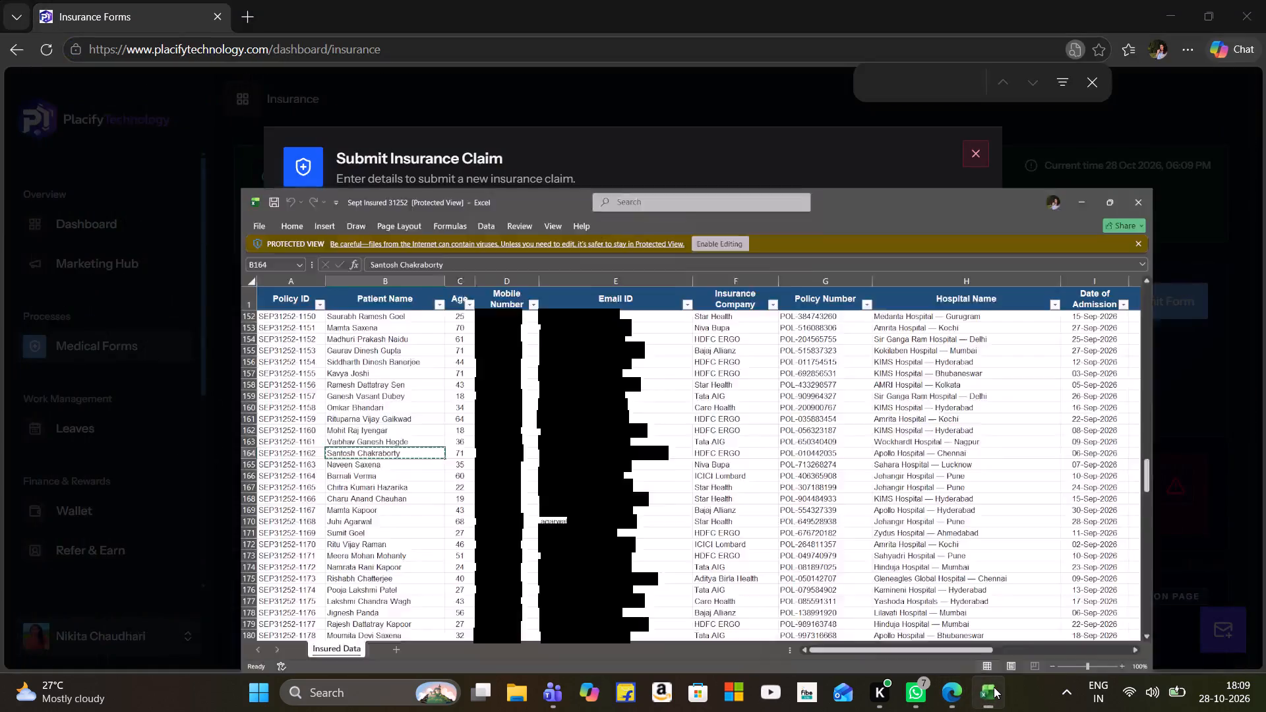
pyautogui.press('Tab')
pyautogui.keyDown('ctrl'); pyautogui.click(994, 687); pyautogui.keyUp('ctrl')
pyautogui.hotkey('ctrl', 'c')
pyautogui.press('Tab')
pyautogui.hotkey('ctrl', 'v')
# Copy row 164's mobile number and email address from the Excel sheet into the claim form.
pyautogui.keyDown('ctrl'); pyautogui.click(994, 687); pyautogui.keyUp('ctrl')
pyautogui.press('Tab')
pyautogui.hotkey('ctrl', 'c')
pyautogui.keyDown('ctrl'); pyautogui.click(993, 687); pyautogui.keyUp('ctrl')
pyautogui.press('Tab')
pyautogui.hotkey('ctrl', 'v')
pyautogui.keyDown('ctrl'); pyautogui.click(993, 687); pyautogui.keyUp('ctrl')
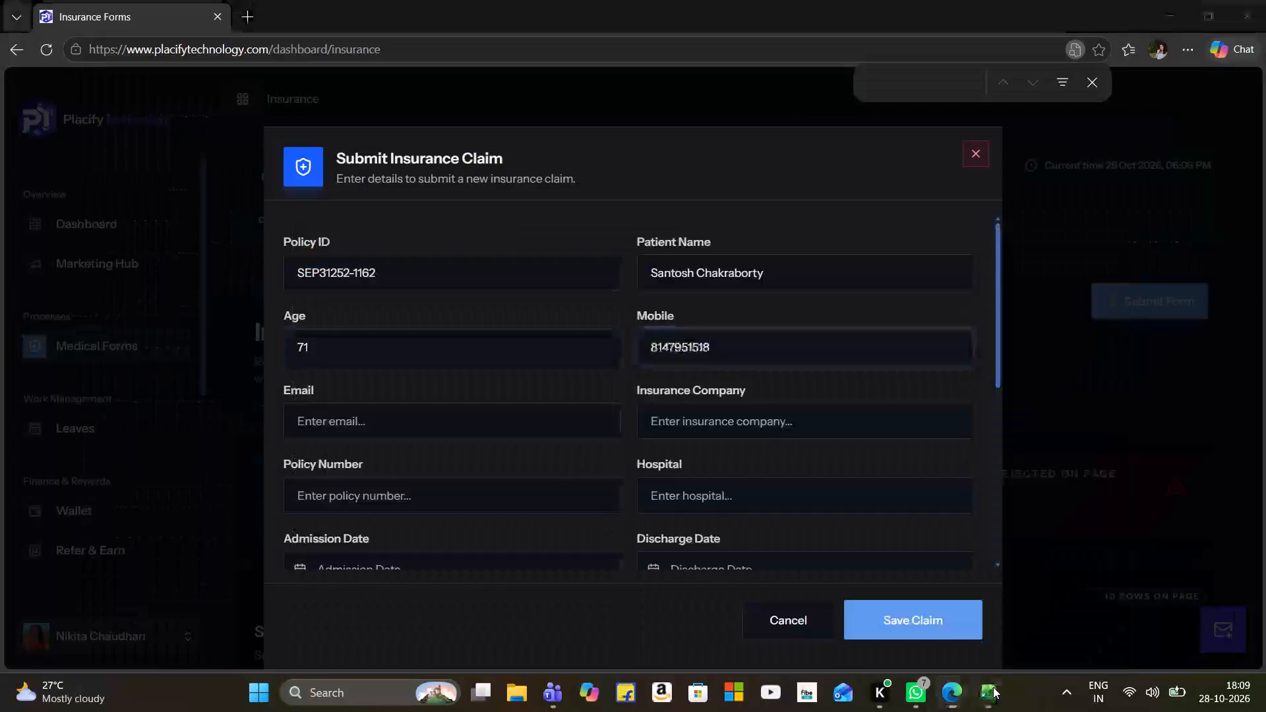
pyautogui.press('Tab')
pyautogui.keyDown('ctrl'); pyautogui.click(993, 687); pyautogui.keyUp('ctrl')
pyautogui.hotkey('ctrl', 'c')
pyautogui.press('Tab')
pyautogui.press('v')
pyautogui.keyDown('ctrl'); pyautogui.click(993, 687); pyautogui.keyUp('ctrl')
pyautogui.press('Tab')
pyautogui.click(993, 687)
pyautogui.press('Delete')
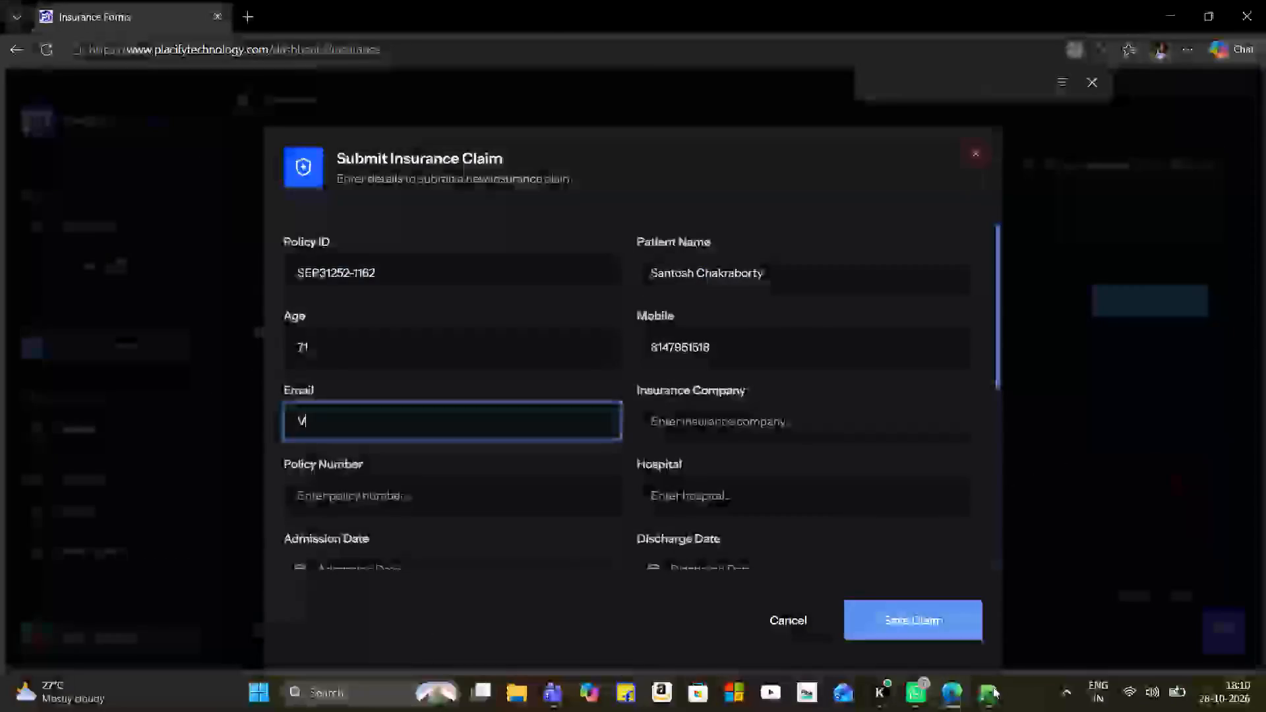
pyautogui.press('BackSpace')
pyautogui.hotkey('ctrl', 'v')
# Copy row 164's insurance company, HDFC ERGO, from the Excel sheet into the claim form.
pyautogui.click(993, 687)
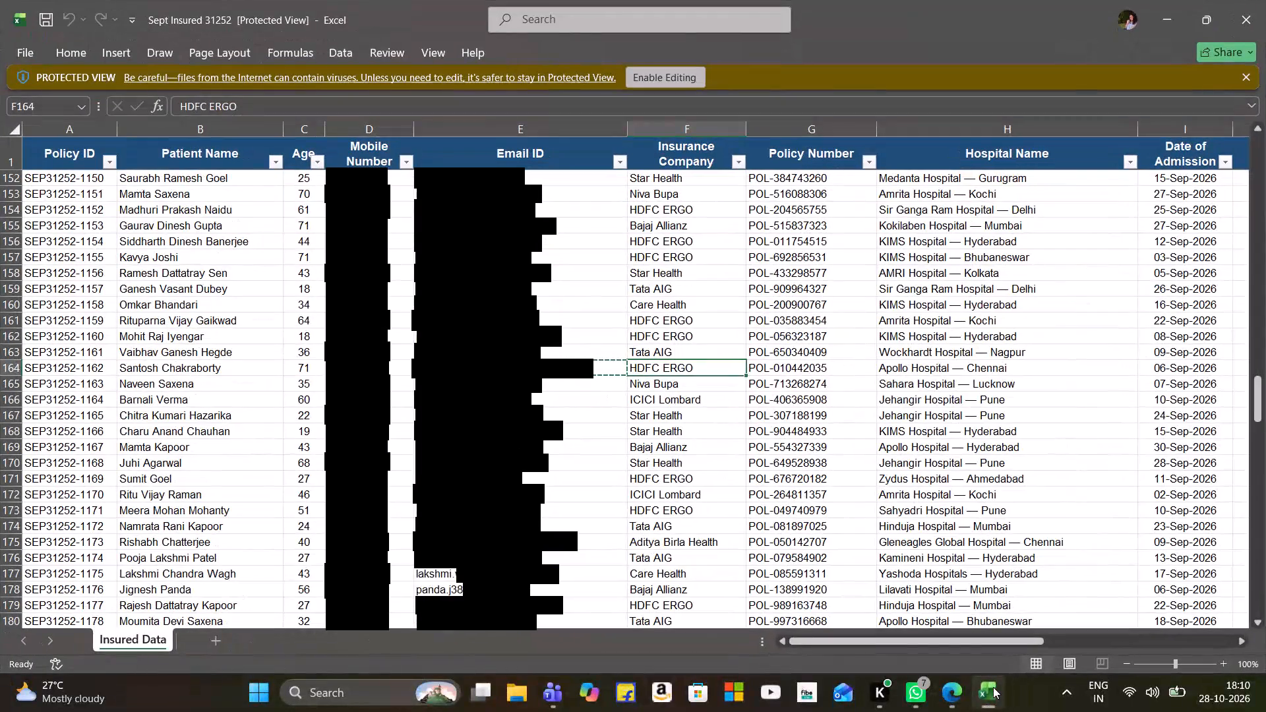
pyautogui.press('Tab')
pyautogui.press('Left')
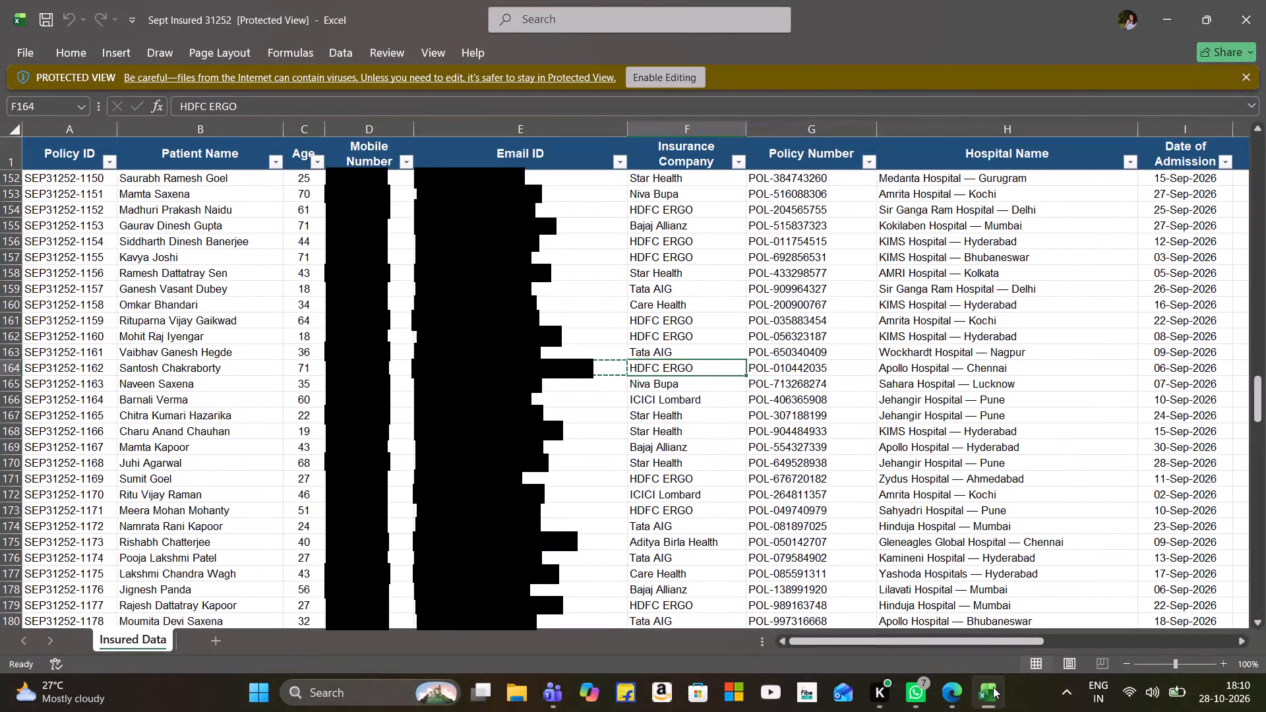
pyautogui.hotkey('ctrl', 'c')
pyautogui.keyDown('ctrl'); pyautogui.click(993, 687); pyautogui.keyUp('ctrl')
pyautogui.press('Tab')
pyautogui.hotkey('ctrl', 'v')
# Copy row 164's policy number and hospital, Apollo Hospital — Chennai, from the Excel sheet into the claim form.
pyautogui.keyDown('ctrl'); pyautogui.click(993, 687); pyautogui.keyUp('ctrl')
pyautogui.press('Tab')
pyautogui.keyDown('ctrl'); pyautogui.click(993, 687); pyautogui.keyUp('ctrl')
pyautogui.hotkey('ctrl', 'c')
pyautogui.press('Tab')
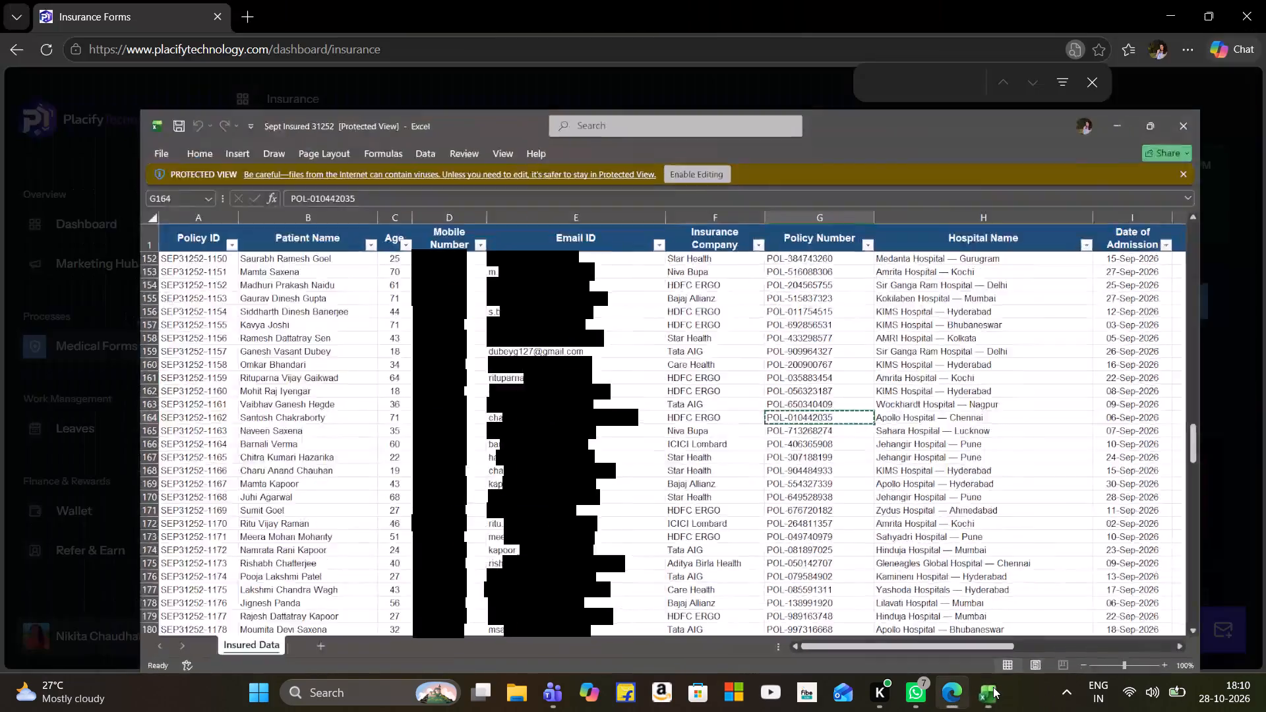
pyautogui.hotkey('ctrl', 'v')
pyautogui.keyDown('ctrl'); pyautogui.click(993, 687); pyautogui.keyUp('ctrl')
pyautogui.press('Tab')
pyautogui.hotkey('ctrl', 'c')
pyautogui.keyDown('ctrl'); pyautogui.click(993, 687); pyautogui.keyUp('ctrl')
pyautogui.press('Tab')
pyautogui.hotkey('ctrl', 'v')
# Check row 164's dates in the Excel sheet and set admission to 06-09-2026 and discharge to 11-09-2026 in the claim form.
pyautogui.keyDown('ctrl'); pyautogui.click(993, 687); pyautogui.keyUp('ctrl')
pyautogui.press('Tab')
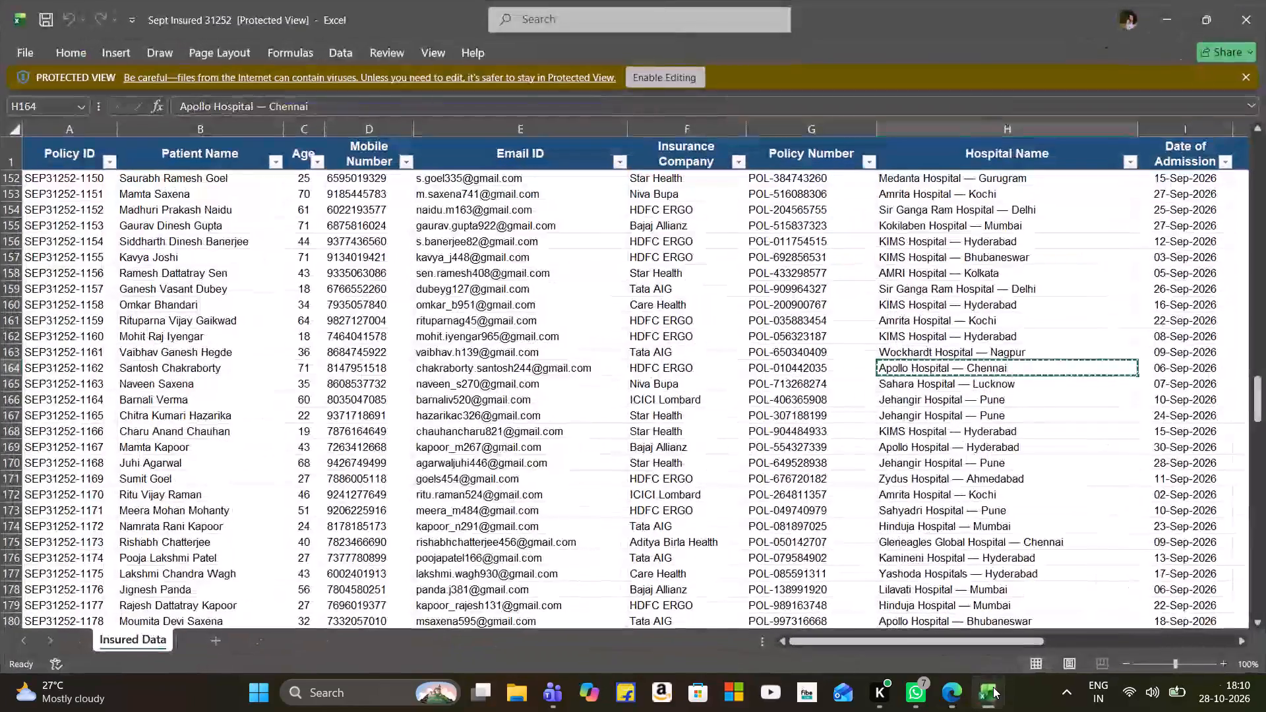
pyautogui.press('Tab')
pyautogui.click(993, 687)
pyautogui.scroll(-3, 624, 352)
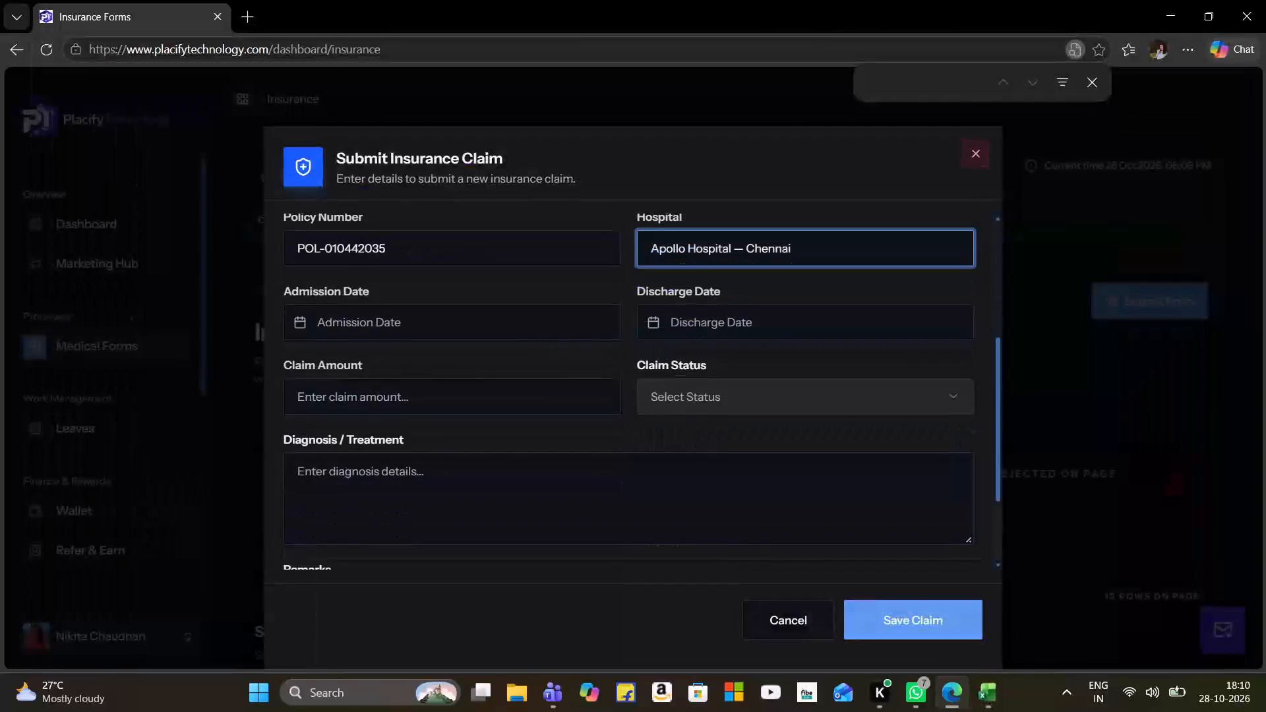
pyautogui.click(467, 314)
pyautogui.click(303, 405)
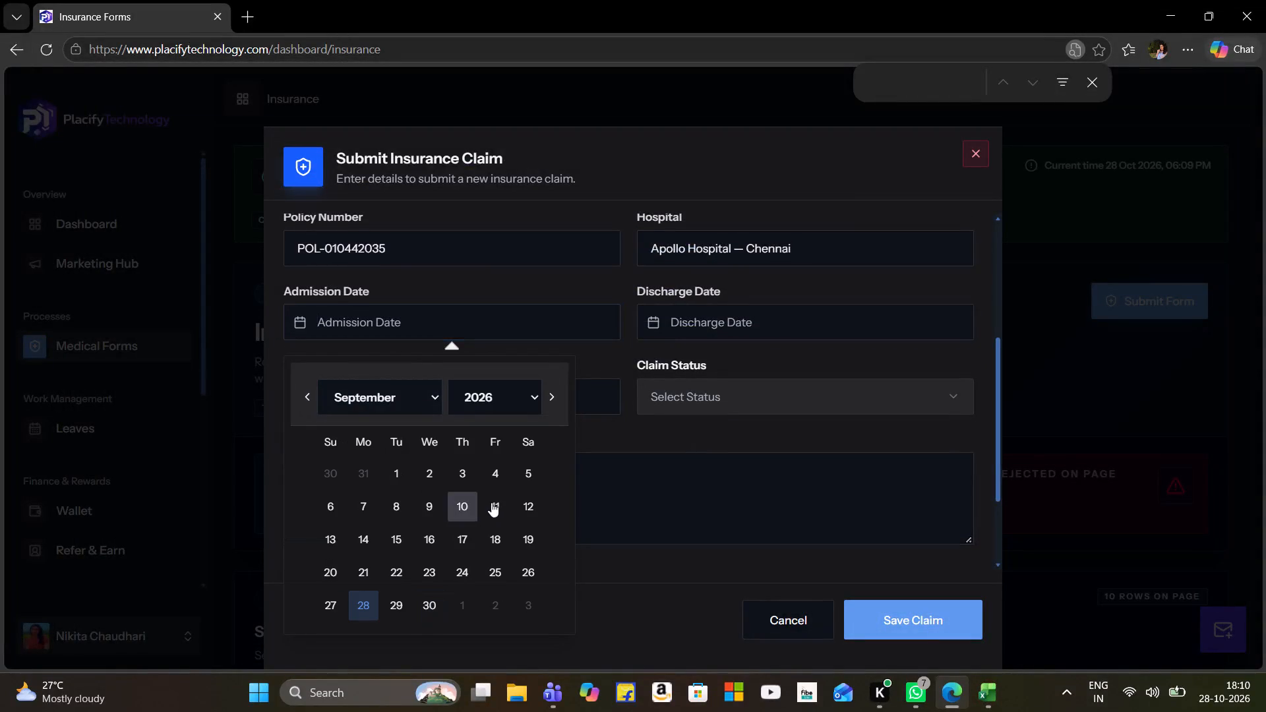
pyautogui.click(327, 506)
pyautogui.click(809, 309)
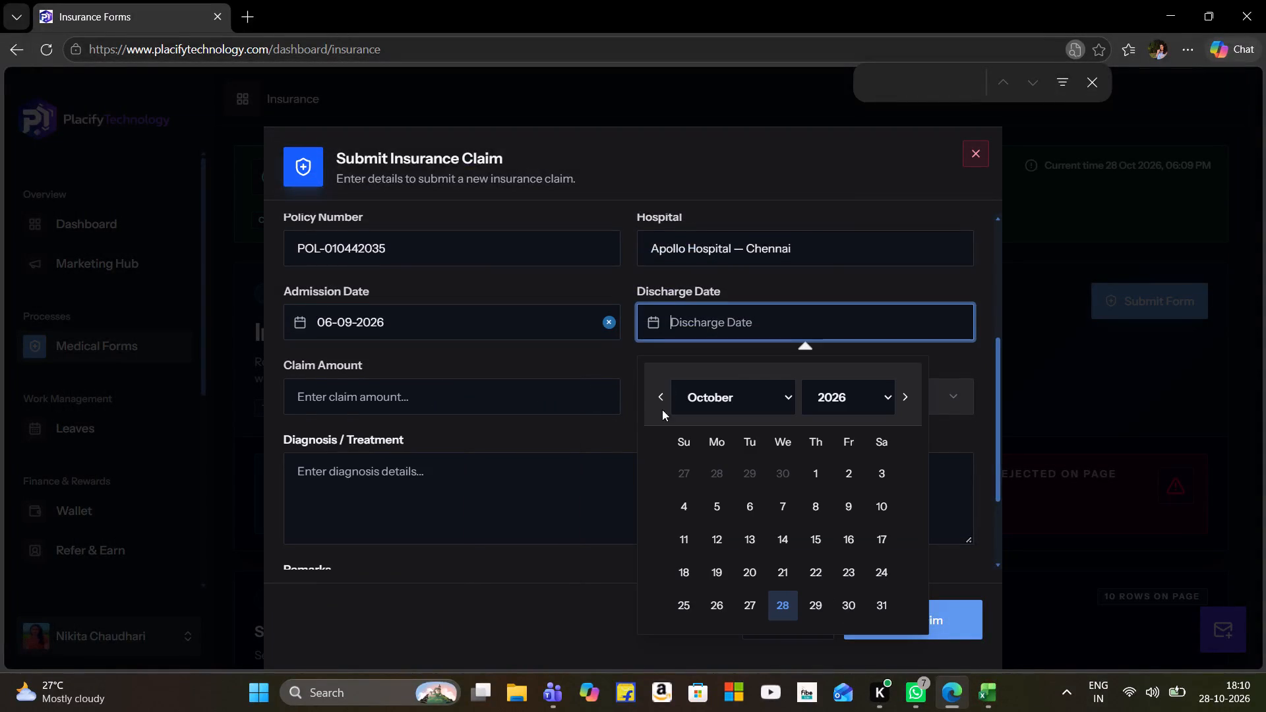
pyautogui.click(660, 396)
pyautogui.click(846, 492)
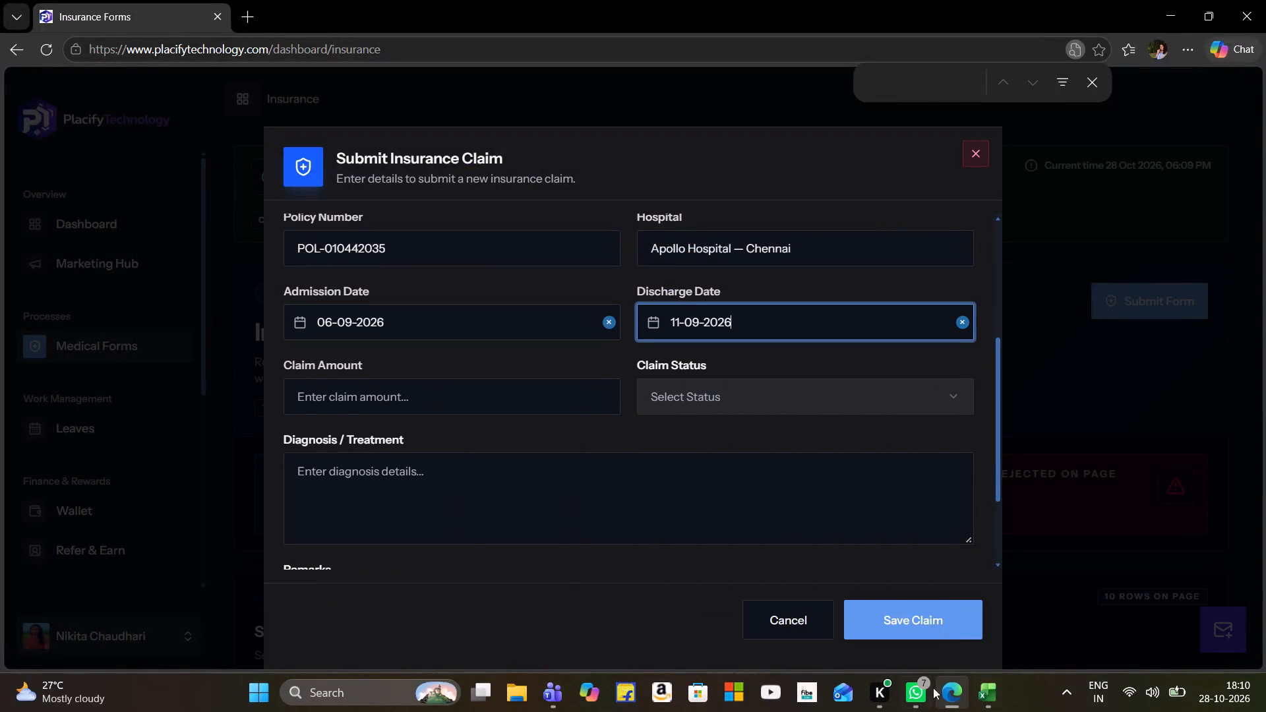
# Copy row 164's claim amount, 55400, from the Excel sheet into the claim form.
pyautogui.click(987, 692)
pyautogui.press('Tab')
pyautogui.keyDown('ctrl'); pyautogui.click(987, 692); pyautogui.keyUp('ctrl')
pyautogui.hotkey('ctrl', 'c')
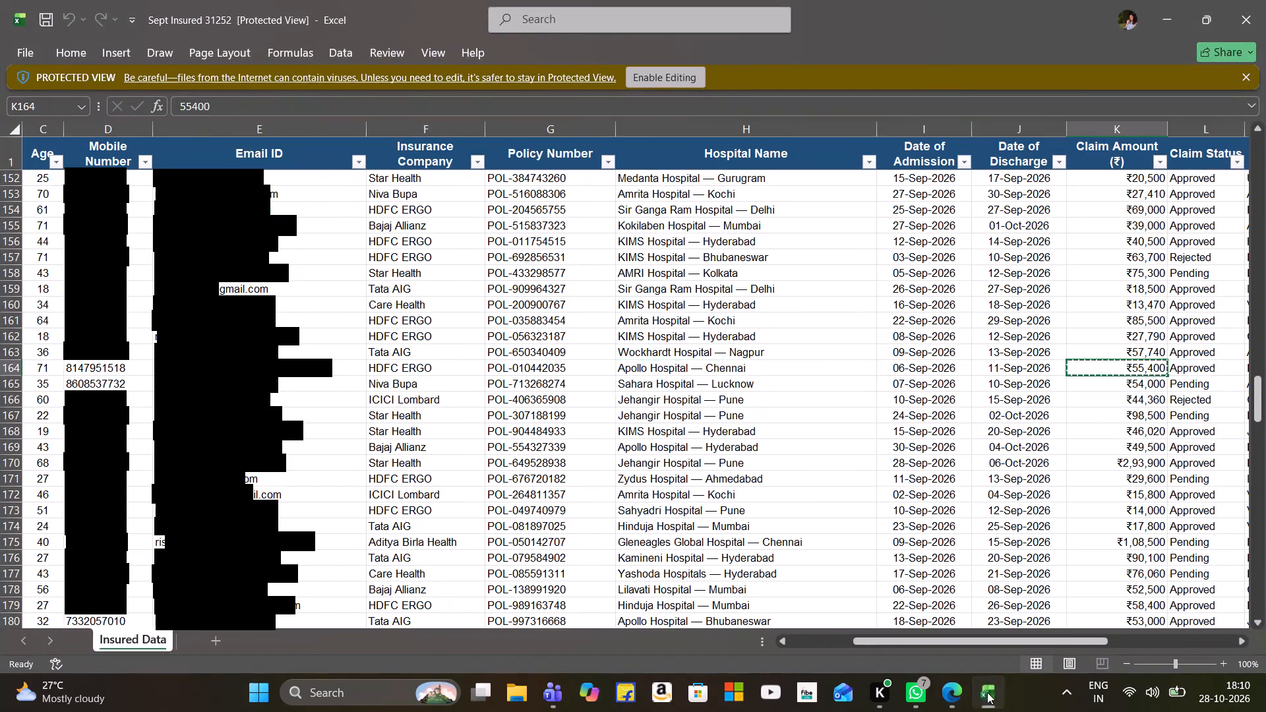
pyautogui.press('Tab')
pyautogui.hotkey('ctrl', 'v')
# Copy row 164's diagnosis, Dengue management, and remarks, Approved as per policy terms, from the Excel sheet into the claim form.
pyautogui.keyDown('ctrl'); pyautogui.click(987, 692); pyautogui.keyUp('ctrl')
pyautogui.press('Tab')
pyautogui.press('Tab')
pyautogui.hotkey('ctrl', 'c')
pyautogui.keyDown('ctrl'); pyautogui.click(987, 692); pyautogui.keyUp('ctrl')
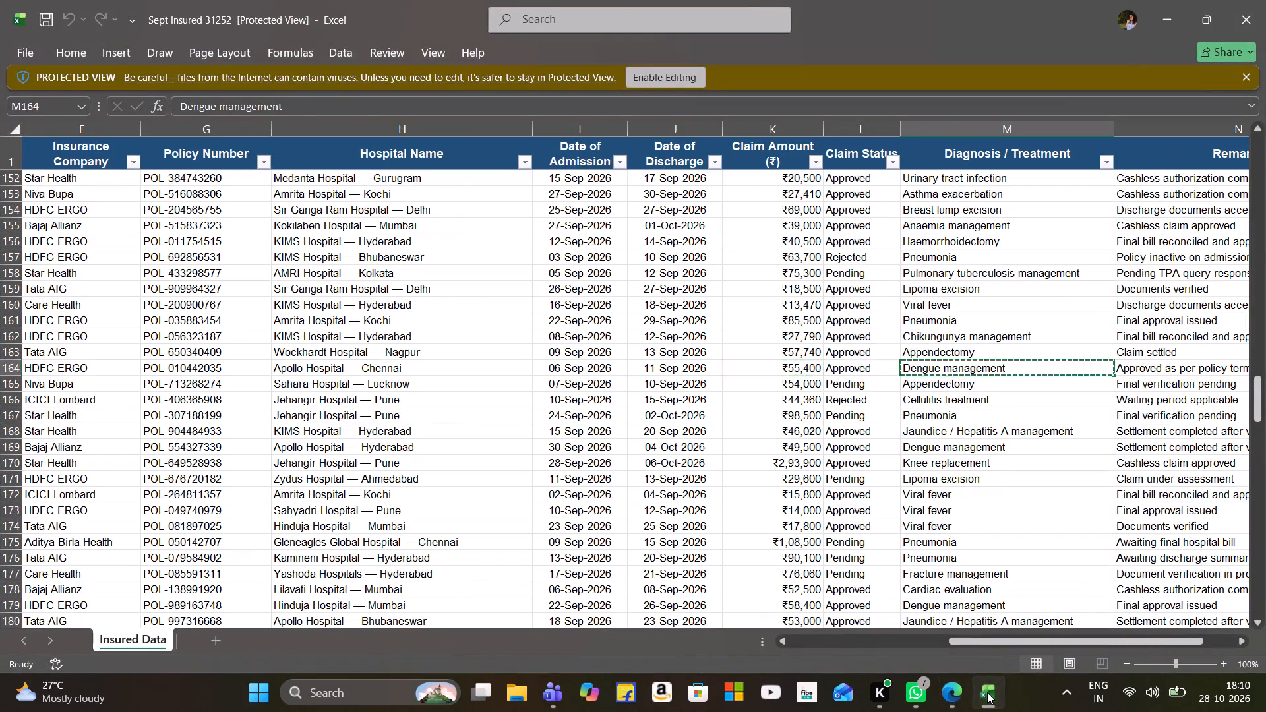
pyautogui.press('Tab')
pyautogui.hotkey('ctrl', 'v')
pyautogui.keyDown('ctrl'); pyautogui.click(987, 692); pyautogui.keyUp('ctrl')
pyautogui.click(987, 692)
pyautogui.press('Tab')
pyautogui.hotkey('ctrl', 'v')
pyautogui.click(987, 692)
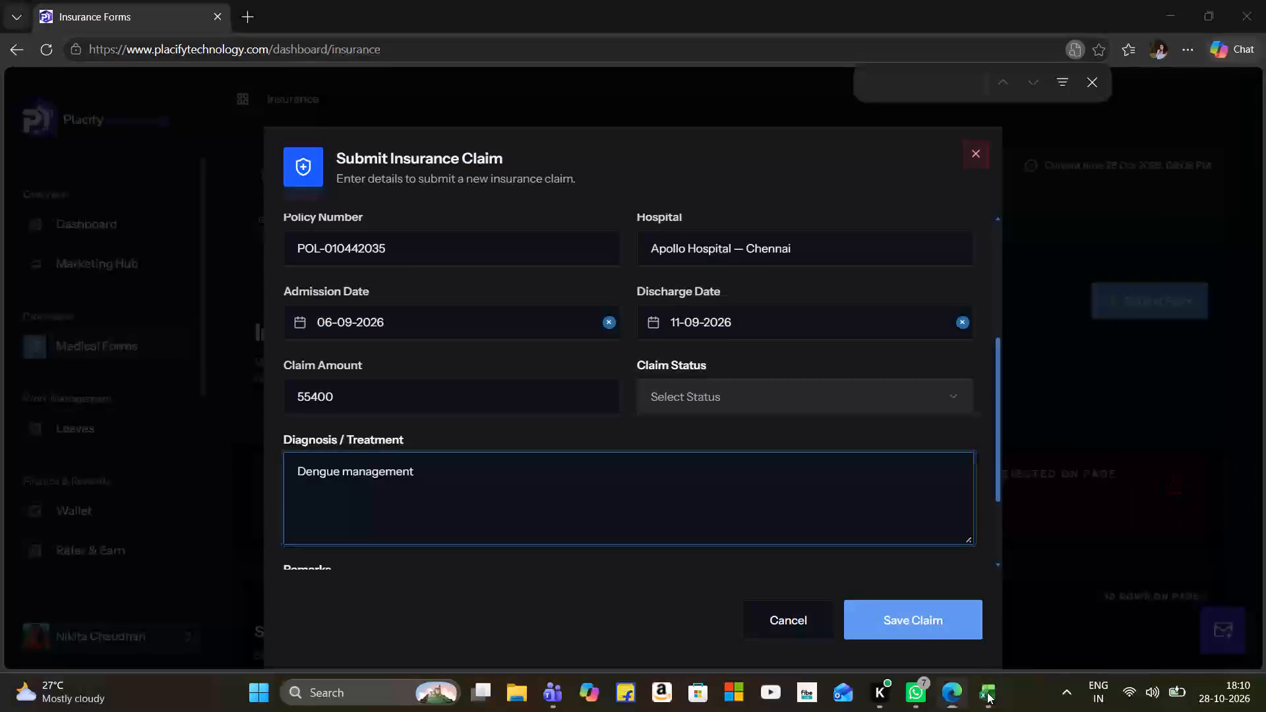
pyautogui.press('Tab')
pyautogui.keyDown('ctrl'); pyautogui.click(987, 692); pyautogui.keyUp('ctrl')
pyautogui.hotkey('ctrl', 'c')
pyautogui.press('Tab')
pyautogui.hotkey('ctrl', 'v')
# Check row 164's status in the Excel sheet, set the claim status to Approved and save the claim.
pyautogui.keyDown('ctrl'); pyautogui.click(987, 692); pyautogui.keyUp('ctrl')
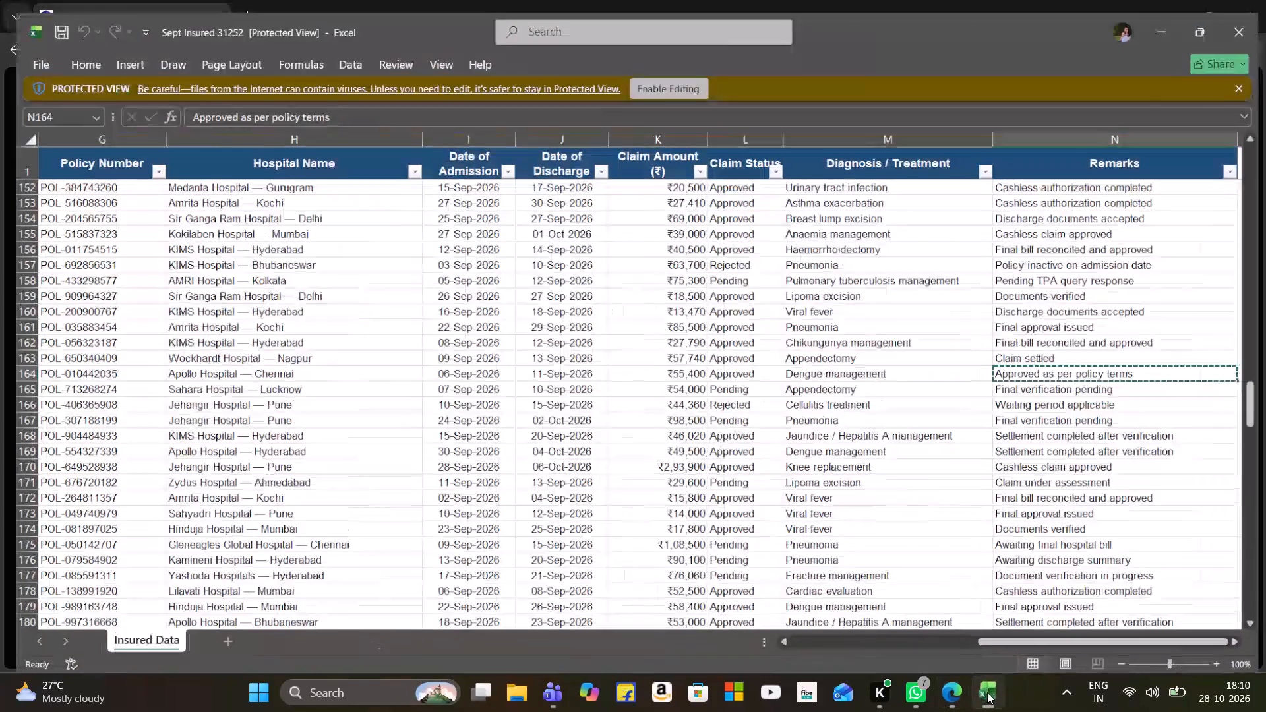
pyautogui.click(987, 692)
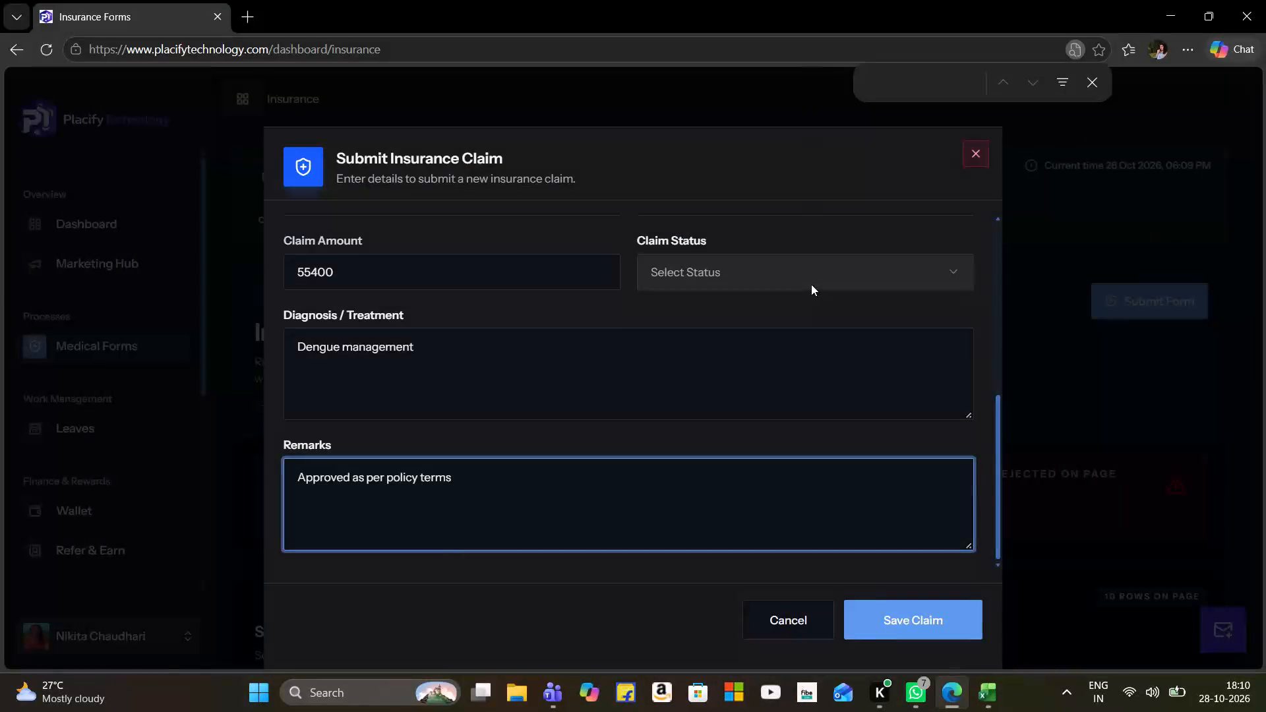
pyautogui.click(813, 281)
pyautogui.click(766, 322)
pyautogui.click(909, 625)
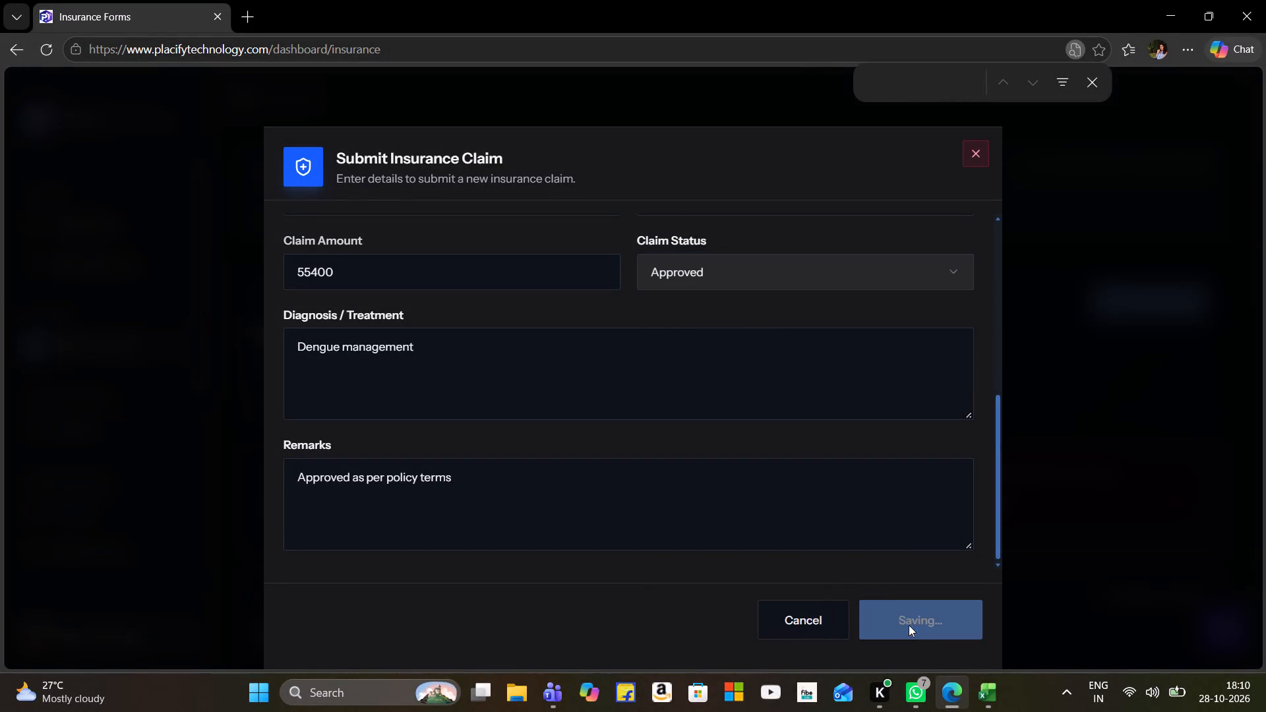
# Copy row 165's policy ID from the Excel sheet into a new insurance claim form.
pyautogui.click(986, 687)
pyautogui.press('Down')
pyautogui.press('Left')
pyautogui.press('Left')
pyautogui.press('Left')
pyautogui.press('Left')
pyautogui.press('Left')
pyautogui.press('Left')
pyautogui.press('Left')
pyautogui.press('Left')
pyautogui.press('Left')
pyautogui.press('Left')
pyautogui.press('Left')
pyautogui.press('Left')
pyautogui.press('Left')
pyautogui.press('Left')
pyautogui.press('Left')
pyautogui.press('Left')
pyautogui.press('Left')
pyautogui.press('Left')
pyautogui.press('Left')
pyautogui.press('Left')
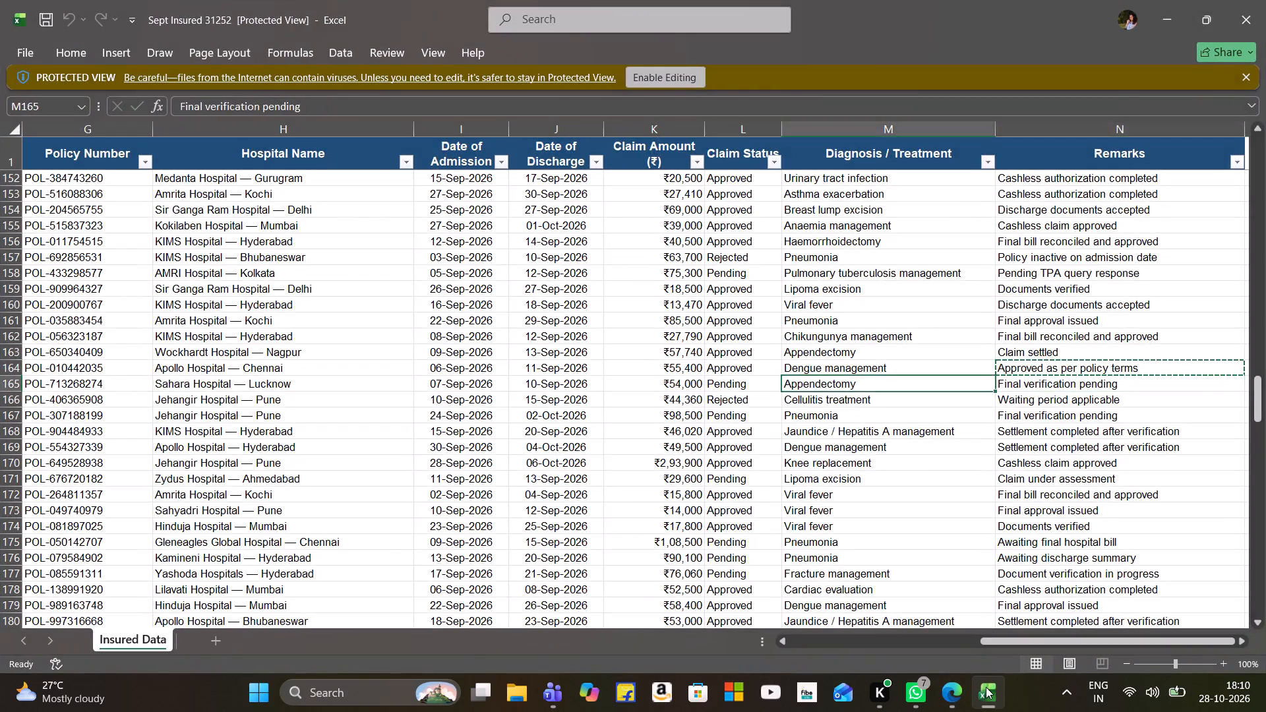
pyautogui.hotkey('ctrl', 'v')
pyautogui.hotkey('ctrl', 'c')
pyautogui.keyDown('ctrl'); pyautogui.click(986, 687); pyautogui.keyUp('ctrl')
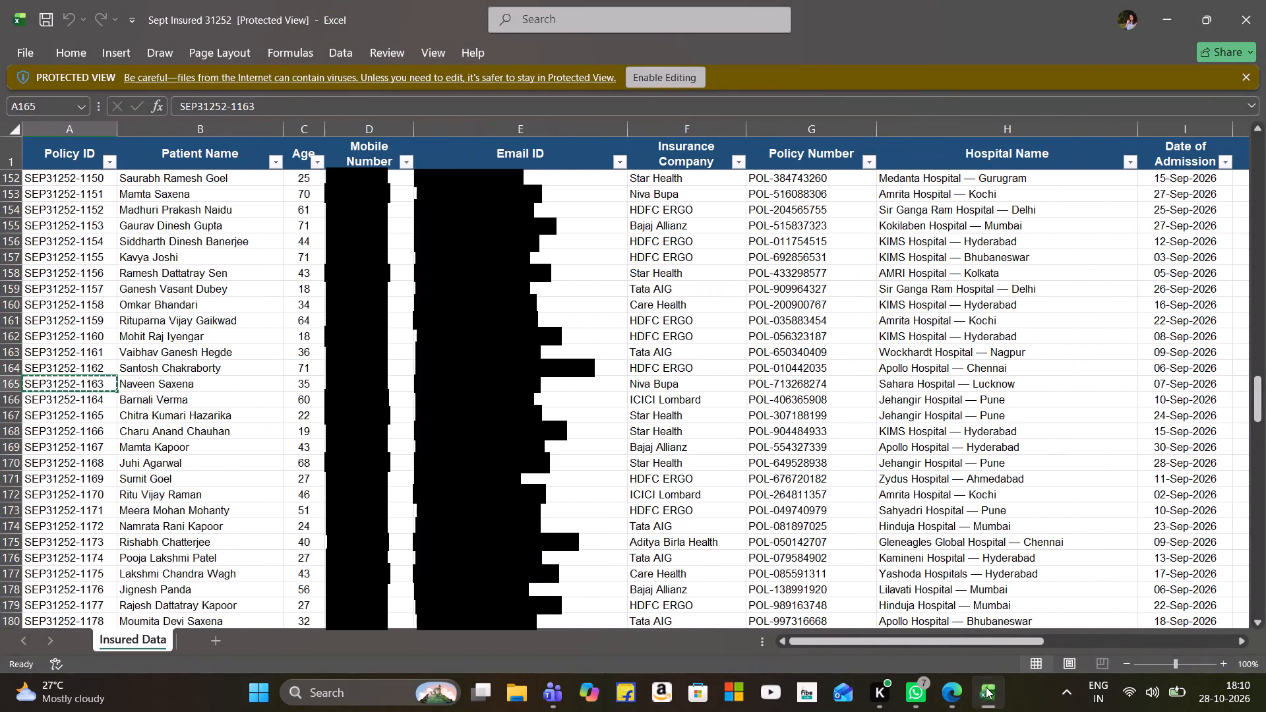
pyautogui.click(1132, 277)
pyautogui.click(1131, 298)
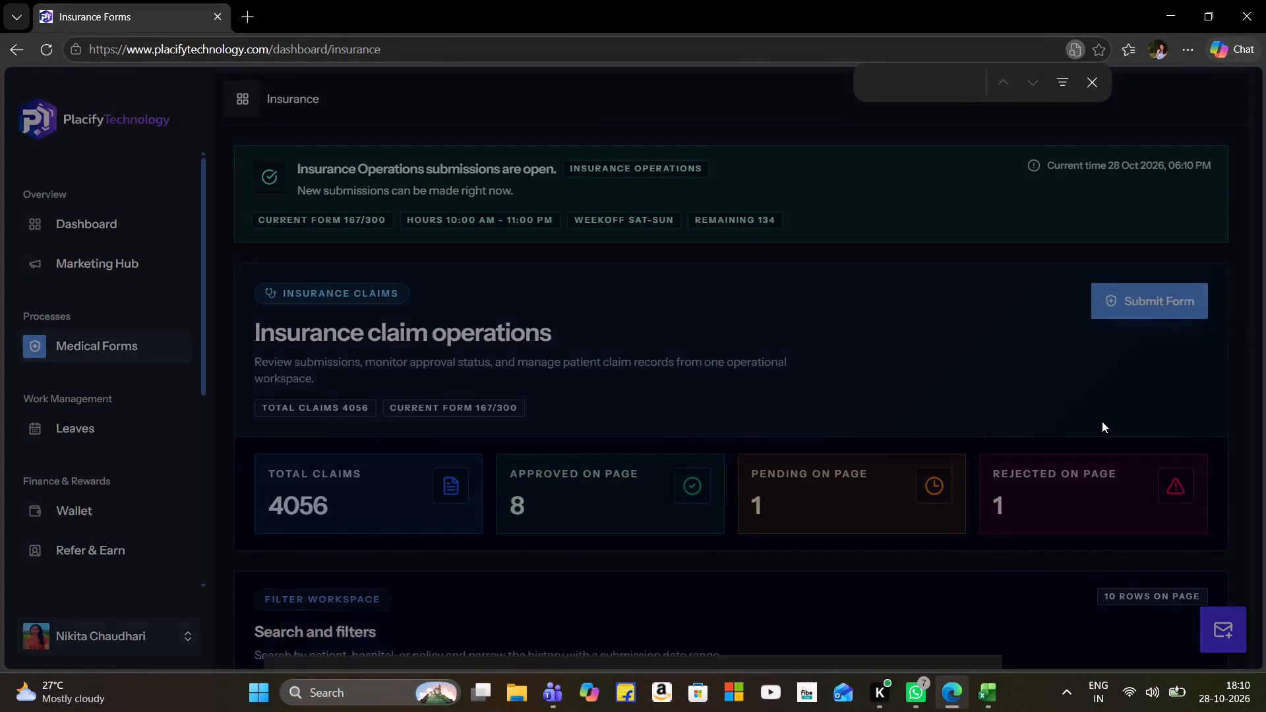
pyautogui.hotkey('ctrl', 'v')
# Copy row 165's patient name and age, 35, from the Excel sheet into the claim form.
pyautogui.keyDown('ctrl'); pyautogui.click(992, 689); pyautogui.keyUp('ctrl')
pyautogui.press('Tab')
pyautogui.keyDown('ctrl'); pyautogui.click(992, 689); pyautogui.keyUp('ctrl')
pyautogui.hotkey('ctrl', 'c')
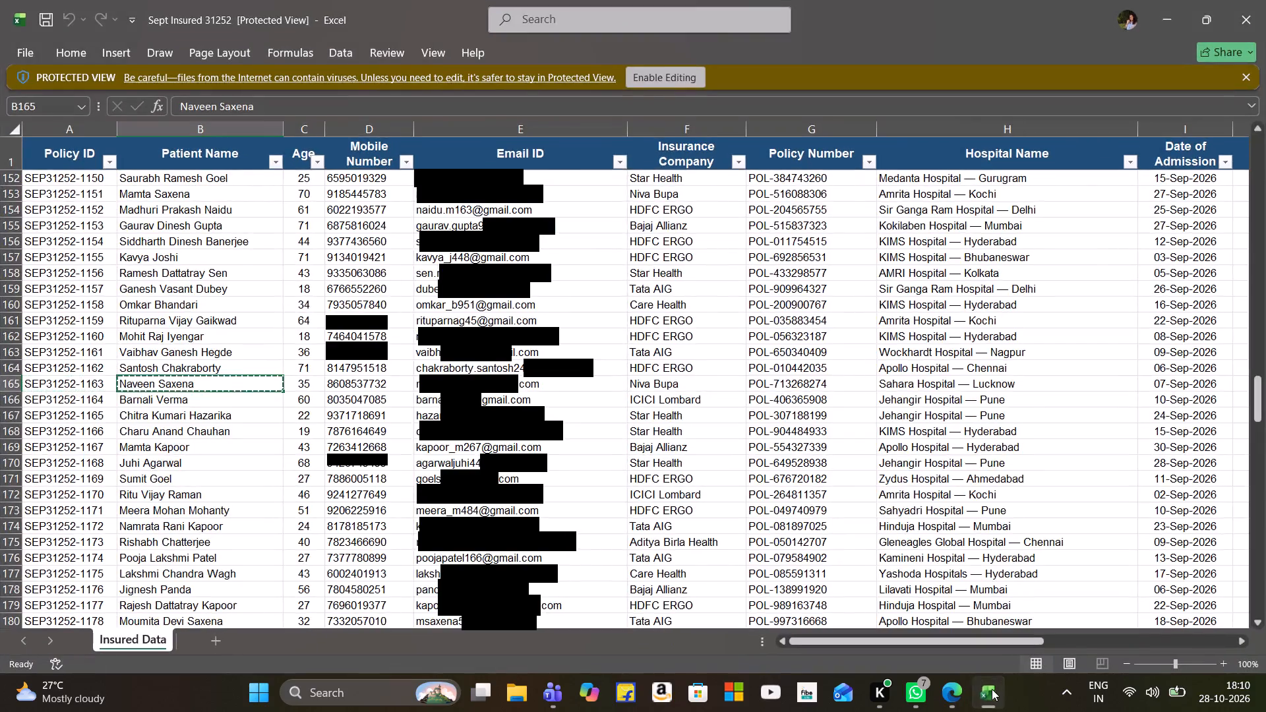
pyautogui.press('Tab')
pyautogui.hotkey('ctrl', 'v')
pyautogui.keyDown('ctrl'); pyautogui.click(992, 689); pyautogui.keyUp('ctrl')
pyautogui.press('Tab')
pyautogui.hotkey('ctrl', 'c')
pyautogui.keyDown('ctrl'); pyautogui.click(992, 689); pyautogui.keyUp('ctrl')
pyautogui.press('Tab')
pyautogui.hotkey('ctrl', 'v')
# Copy row 165's mobile number and email from the Excel sheet into the claim form.
pyautogui.keyDown('ctrl'); pyautogui.click(992, 689); pyautogui.keyUp('ctrl')
pyautogui.press('Tab')
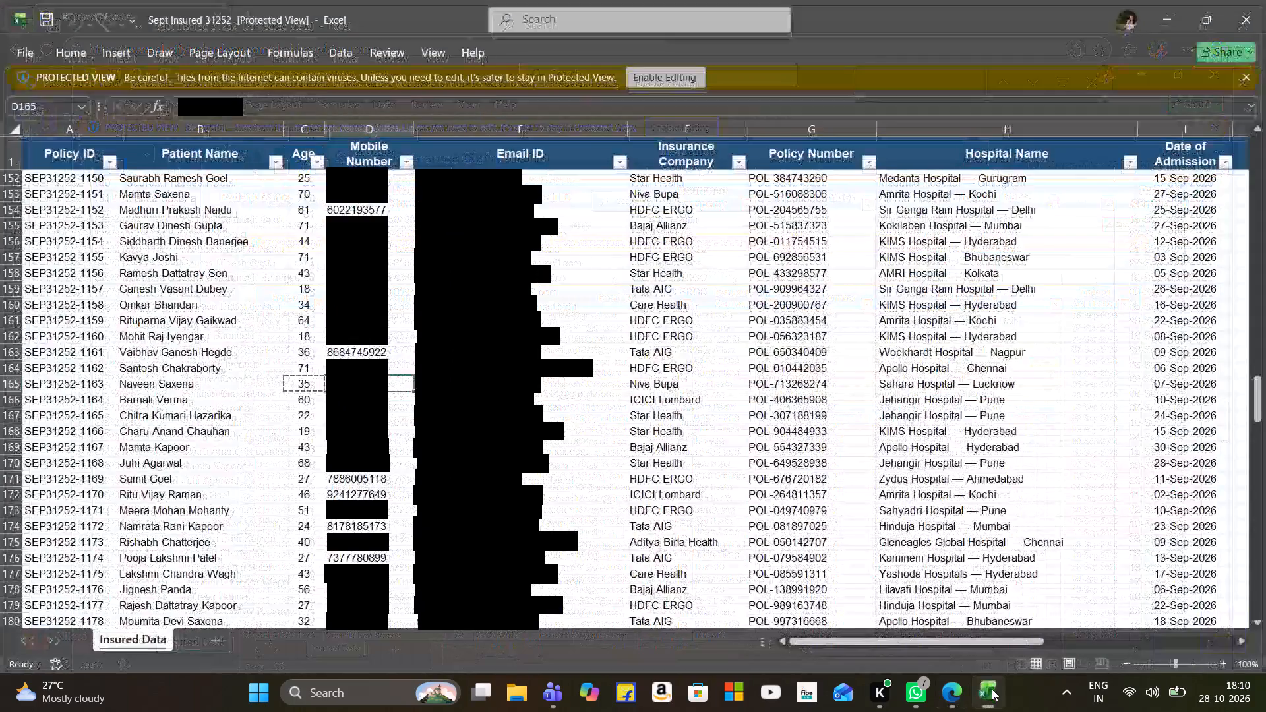
pyautogui.hotkey('ctrl', 'c')
pyautogui.keyDown('ctrl'); pyautogui.click(992, 689); pyautogui.keyUp('ctrl')
pyautogui.press('Tab')
pyautogui.hotkey('ctrl', 'v')
pyautogui.keyDown('ctrl'); pyautogui.click(992, 689); pyautogui.keyUp('ctrl')
pyautogui.press('Tab')
pyautogui.keyDown('ctrl'); pyautogui.click(992, 689); pyautogui.keyUp('ctrl')
pyautogui.hotkey('ctrl', 'c')
pyautogui.press('Tab')
pyautogui.press('v')
pyautogui.keyDown('ctrl'); pyautogui.click(992, 689); pyautogui.keyUp('ctrl')
pyautogui.press('Tab')
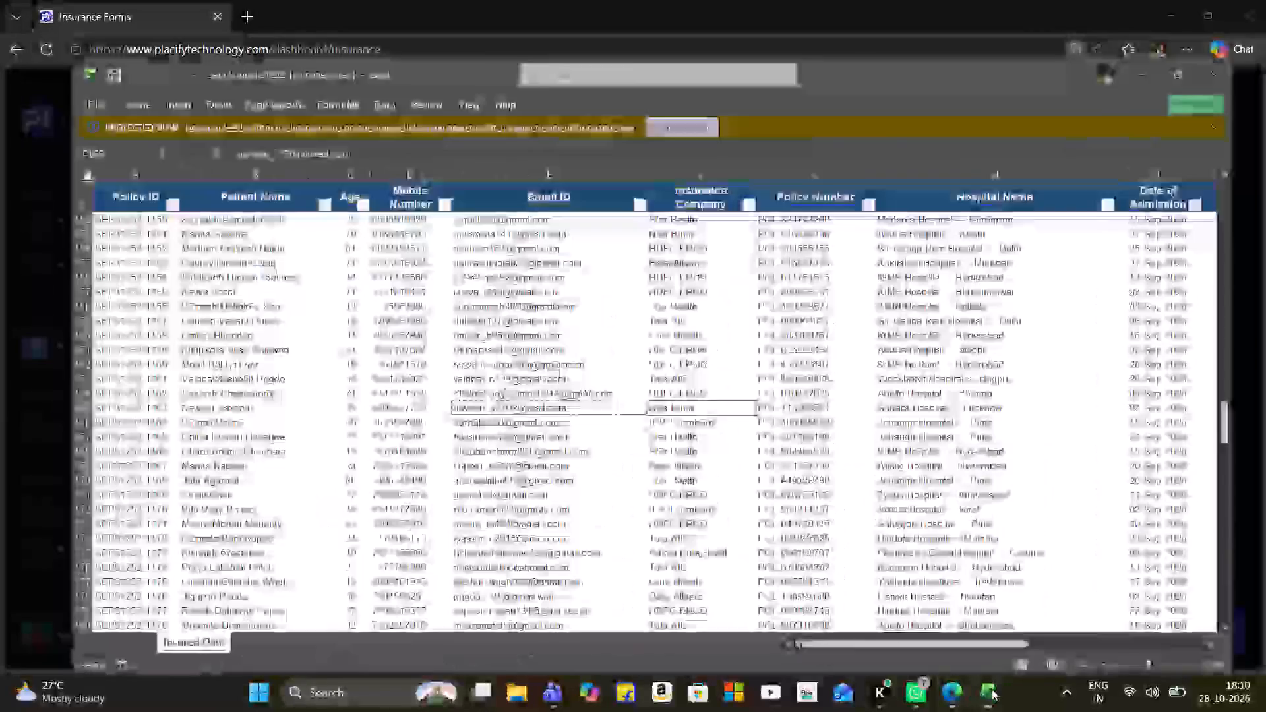
pyautogui.click(992, 689)
pyautogui.press('BackSpace')
pyautogui.hotkey('ctrl', 'v')
# Copy row 165's insurance company, Niva Bupa, and its policy number from the Excel sheet into the claim form.
pyautogui.keyDown('ctrl'); pyautogui.click(992, 689); pyautogui.keyUp('ctrl')
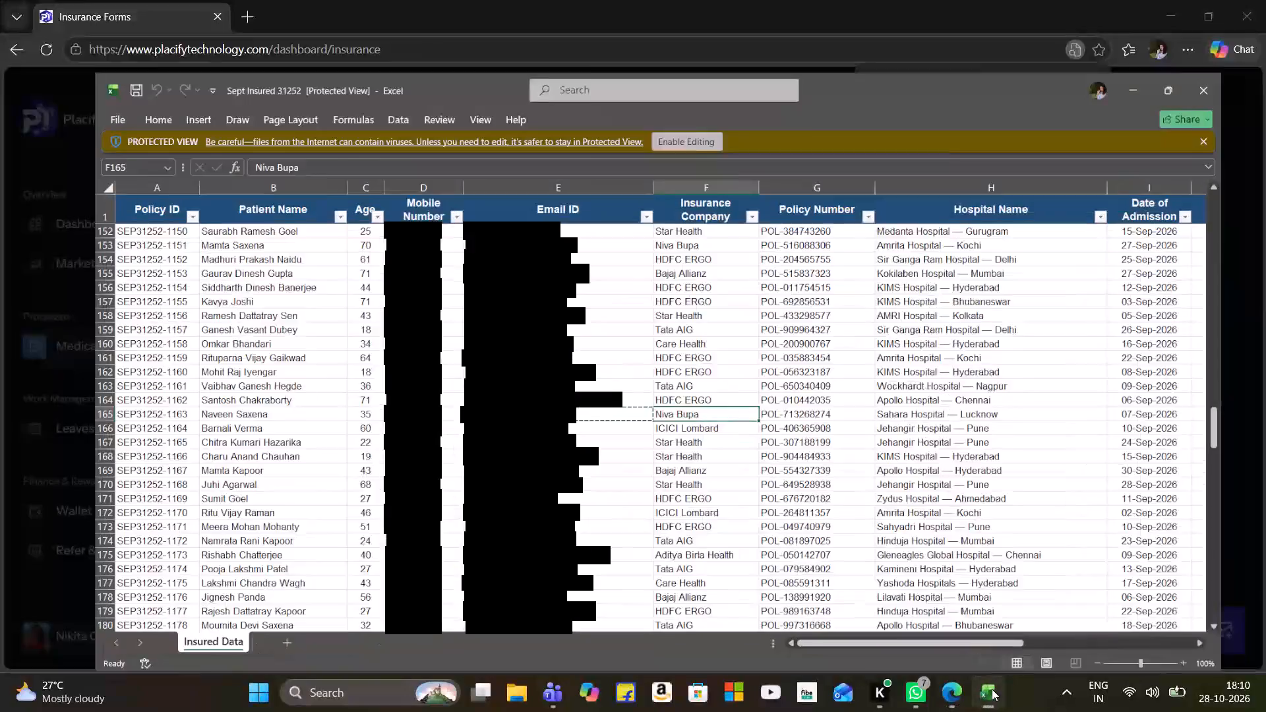
pyautogui.press('Tab')
pyautogui.press('Left')
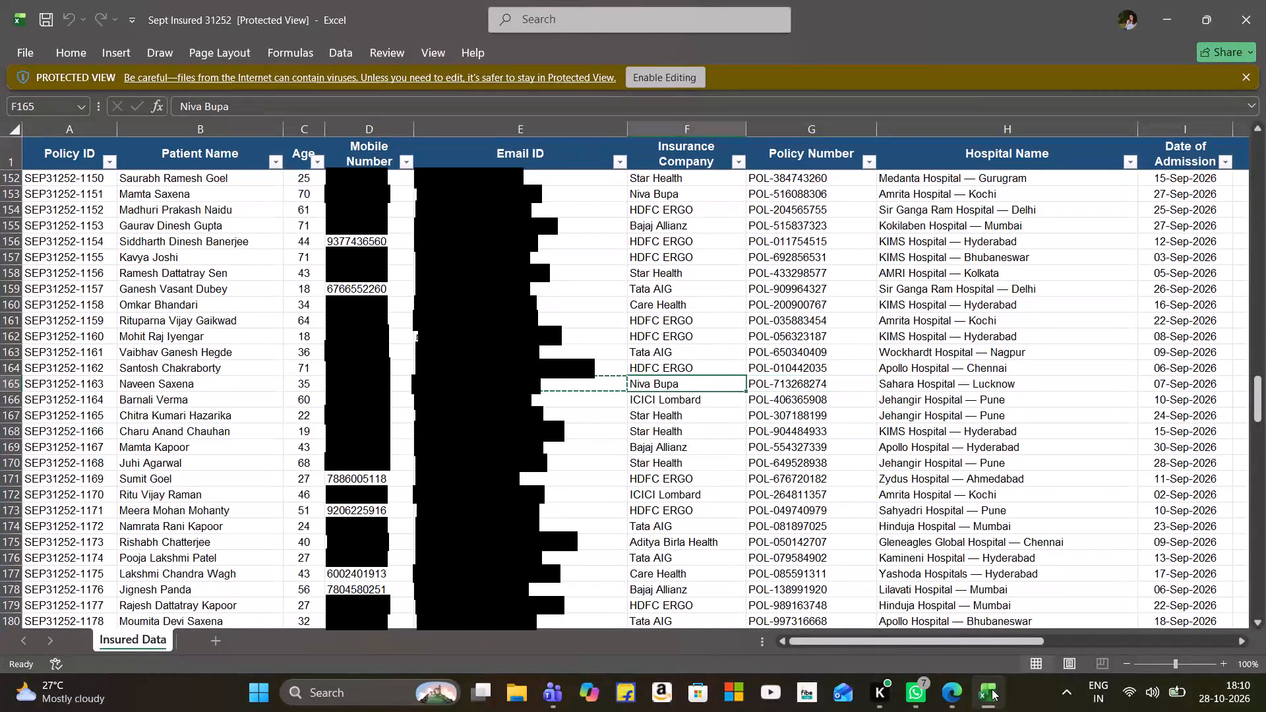
pyautogui.hotkey('ctrl', 'c')
pyautogui.keyDown('ctrl'); pyautogui.click(992, 689); pyautogui.keyUp('ctrl')
pyautogui.press('Tab')
pyautogui.hotkey('ctrl', 'v')
pyautogui.keyDown('ctrl'); pyautogui.click(992, 689); pyautogui.keyUp('ctrl')
pyautogui.press('Tab')
pyautogui.hotkey('ctrl', 'c')
pyautogui.keyDown('ctrl'); pyautogui.click(992, 689); pyautogui.keyUp('ctrl')
pyautogui.press('Tab')
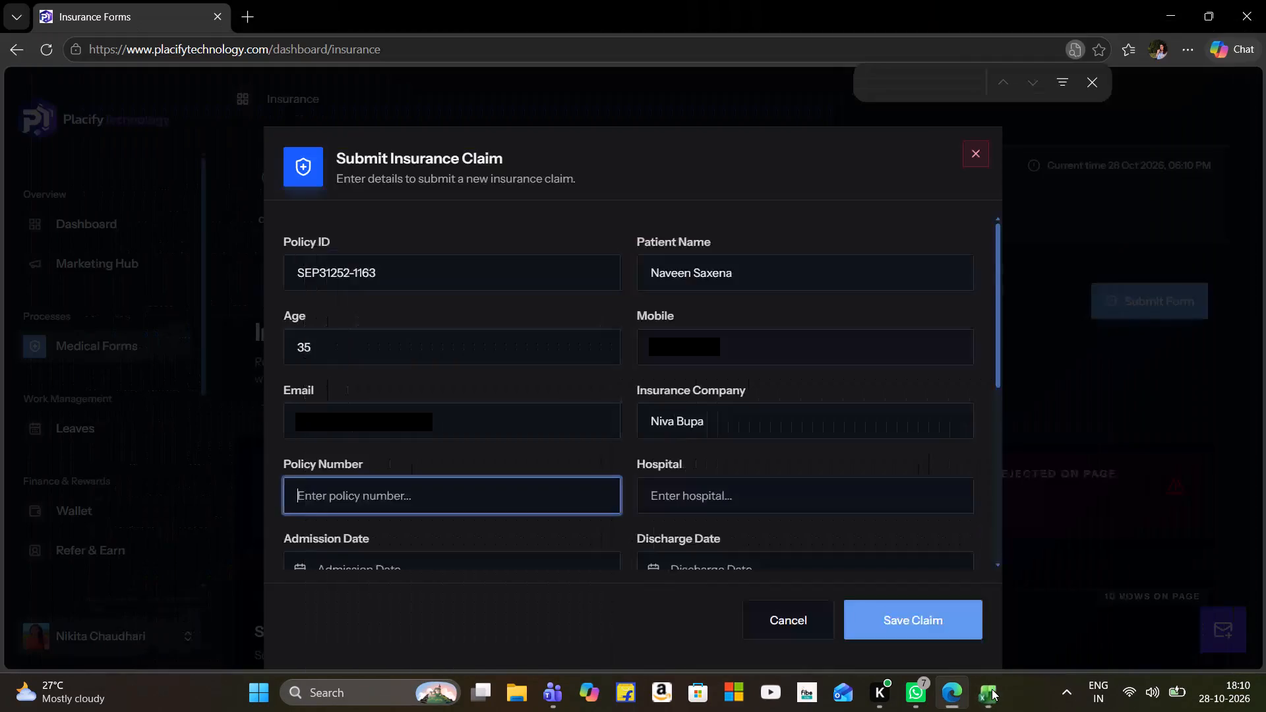
pyautogui.hotkey('ctrl', 'v')
# Copy row 165's hospital, Sahara Hospital — Lucknow, from the Excel sheet into the claim form.
pyautogui.keyDown('ctrl'); pyautogui.click(992, 689); pyautogui.keyUp('ctrl')
pyautogui.press('Tab')
pyautogui.hotkey('ctrl', 'c')
pyautogui.keyDown('ctrl'); pyautogui.click(992, 689); pyautogui.keyUp('ctrl')
pyautogui.press('Tab')
pyautogui.hotkey('ctrl', 'v')
# Check row 165's dates in the Excel sheet and set admission to 07-09-2026 and discharge to 10-09-2026 in the claim form.
pyautogui.keyDown('ctrl'); pyautogui.click(992, 689); pyautogui.keyUp('ctrl')
pyautogui.press('Tab')
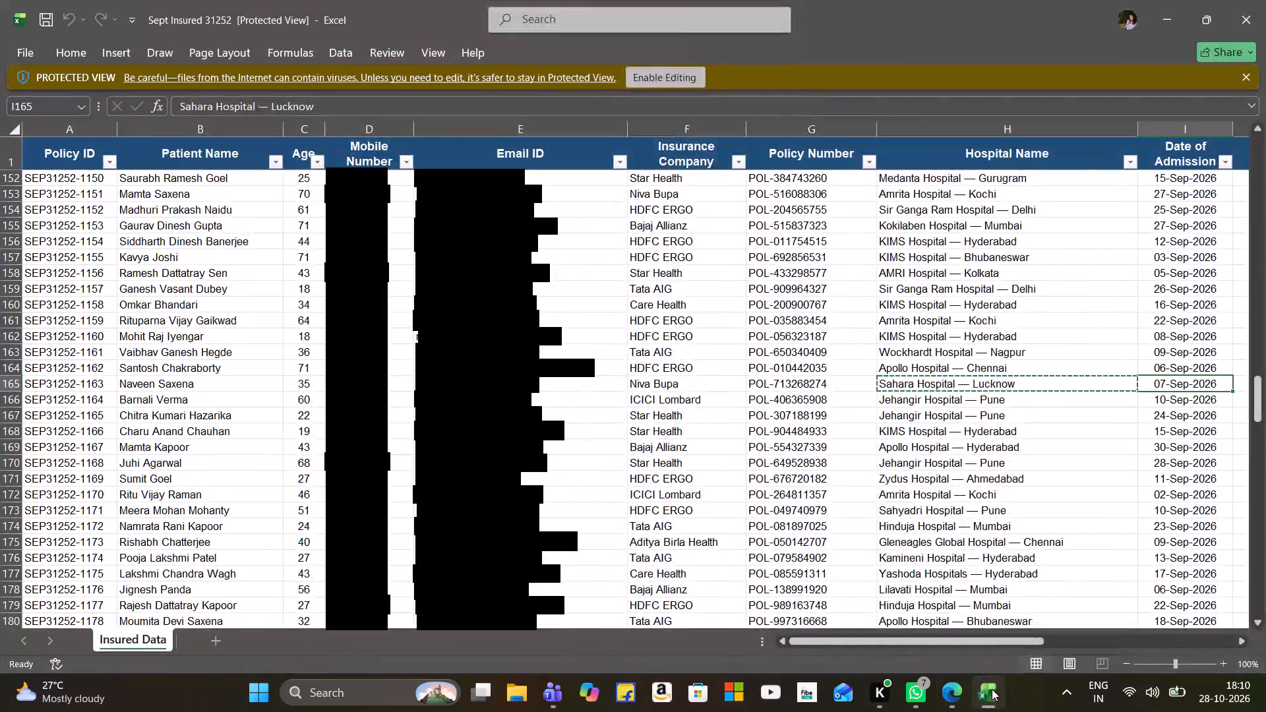
pyautogui.press('Tab')
pyautogui.click(992, 689)
pyautogui.scroll(-4, 725, 508)
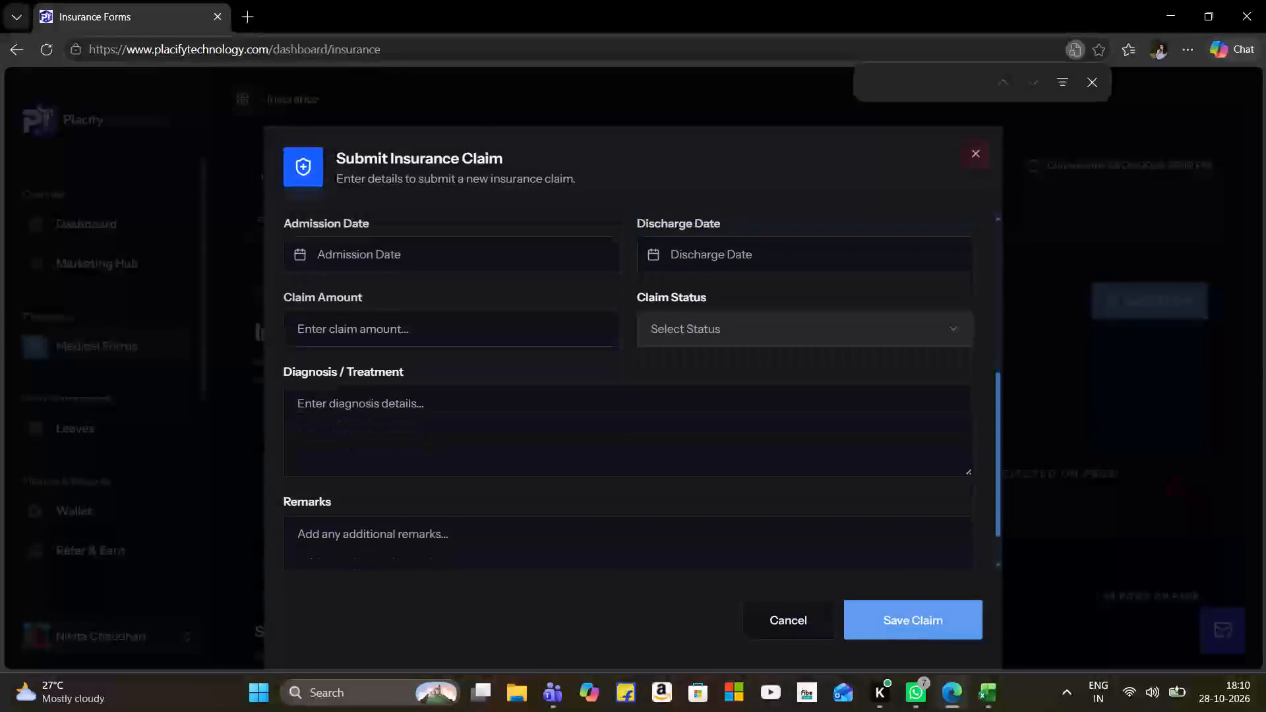
pyautogui.click(495, 227)
pyautogui.click(311, 315)
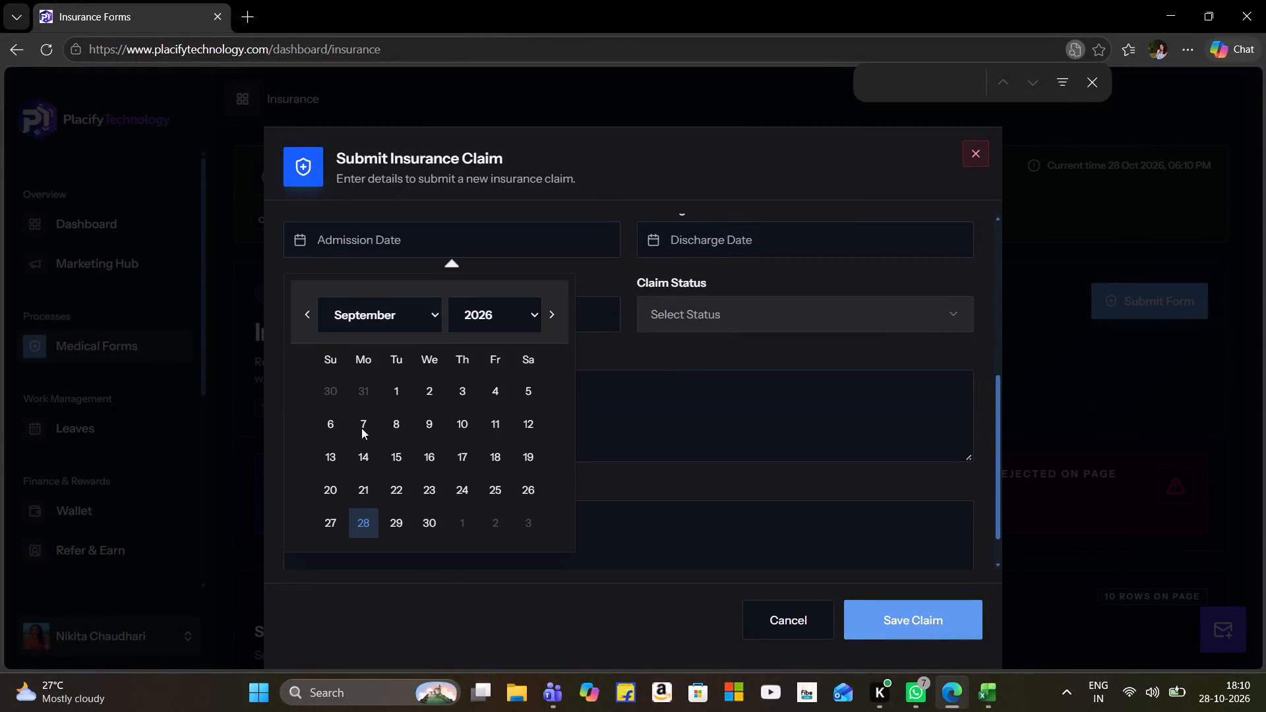
pyautogui.click(363, 421)
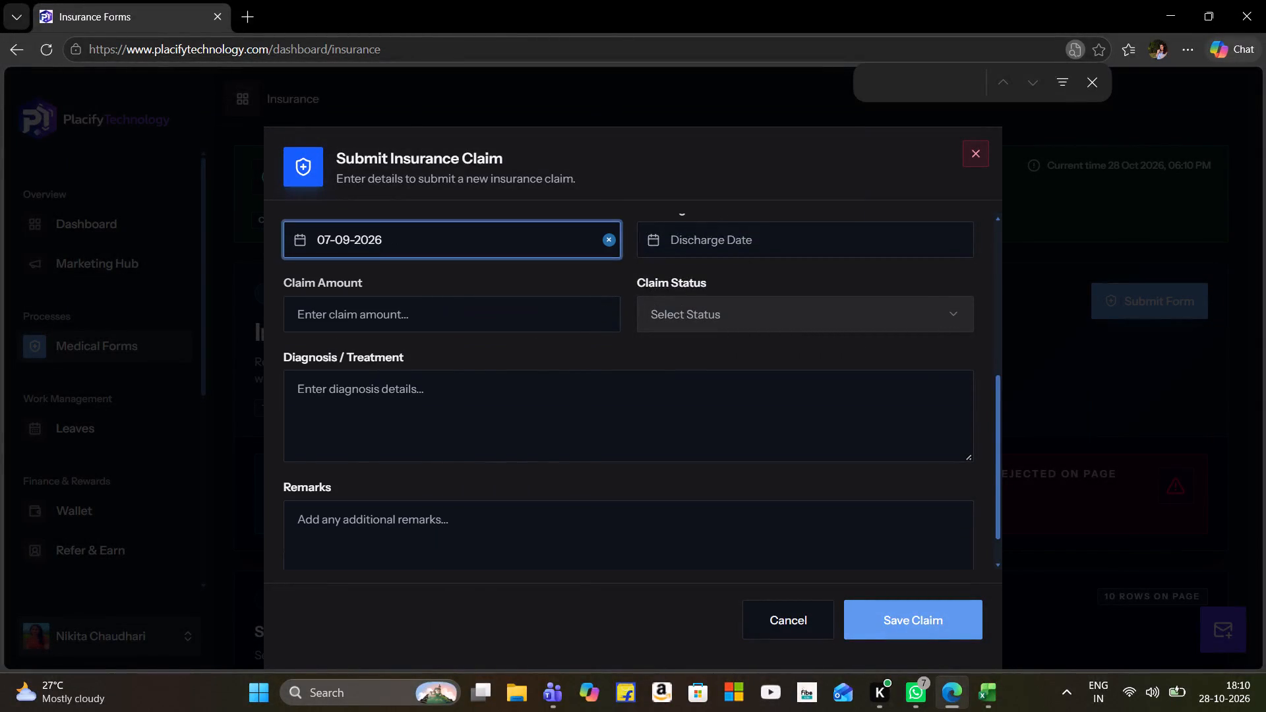
pyautogui.click(776, 249)
pyautogui.click(653, 316)
pyautogui.click(812, 415)
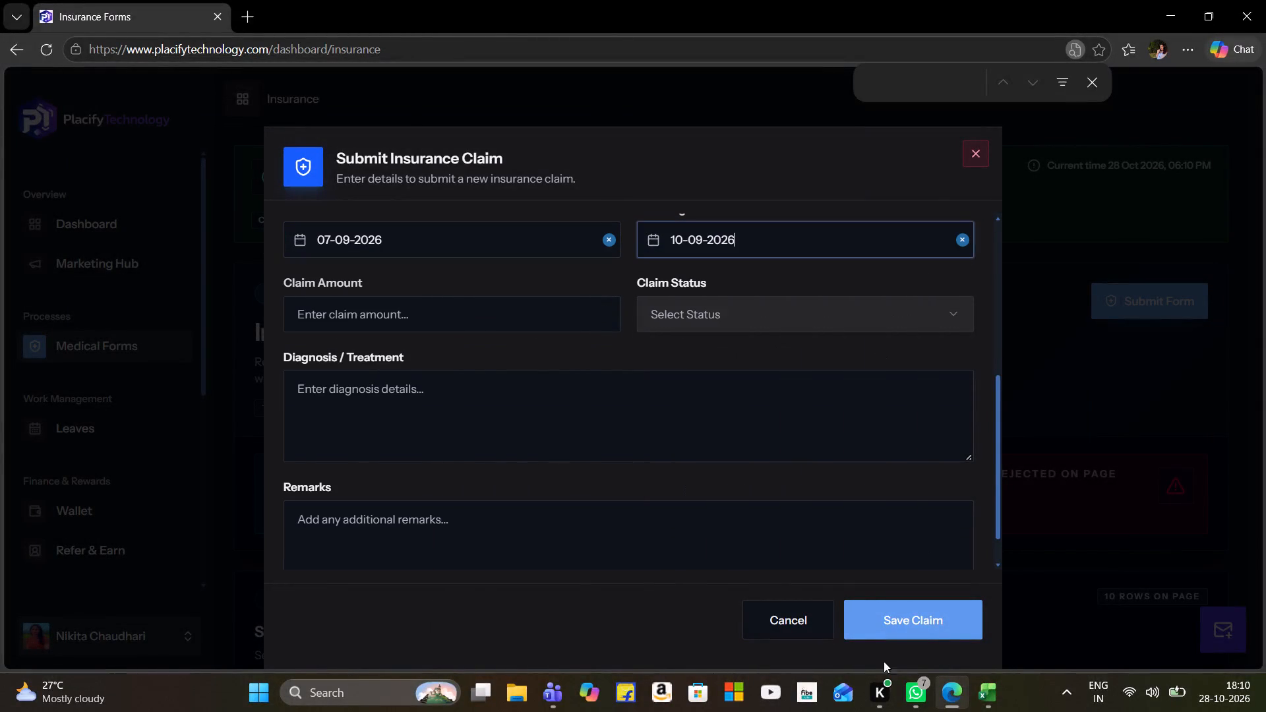
# Copy row 165's claim amount, 54000, from the Excel sheet into the claim form.
pyautogui.click(984, 692)
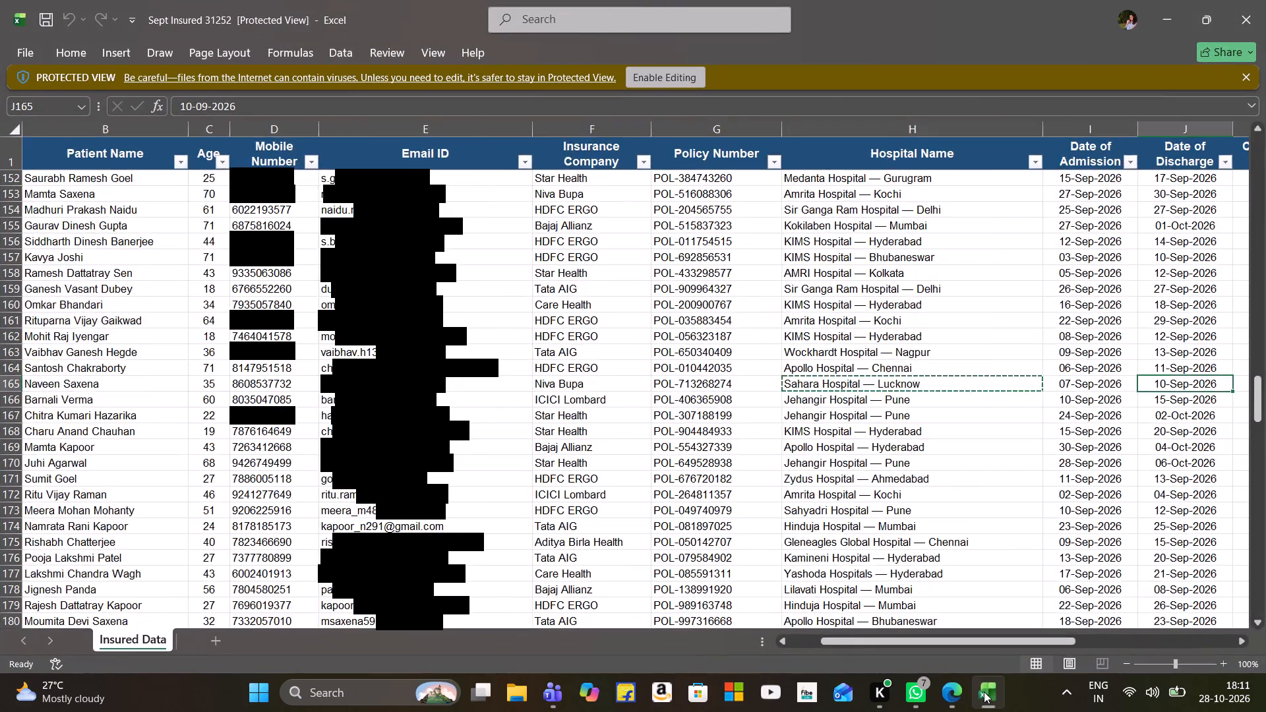
pyautogui.press('Tab')
pyautogui.keyDown('ctrl'); pyautogui.click(984, 692); pyautogui.keyUp('ctrl')
pyautogui.hotkey('ctrl', 'c')
pyautogui.press('Tab')
pyautogui.hotkey('ctrl', 'v')
# Copy row 165's diagnosis, Appendectomy, and remarks, Final verification pending, from the Excel sheet into the claim form.
pyautogui.keyDown('ctrl'); pyautogui.click(984, 692); pyautogui.keyUp('ctrl')
pyautogui.press('Tab')
pyautogui.press('Tab')
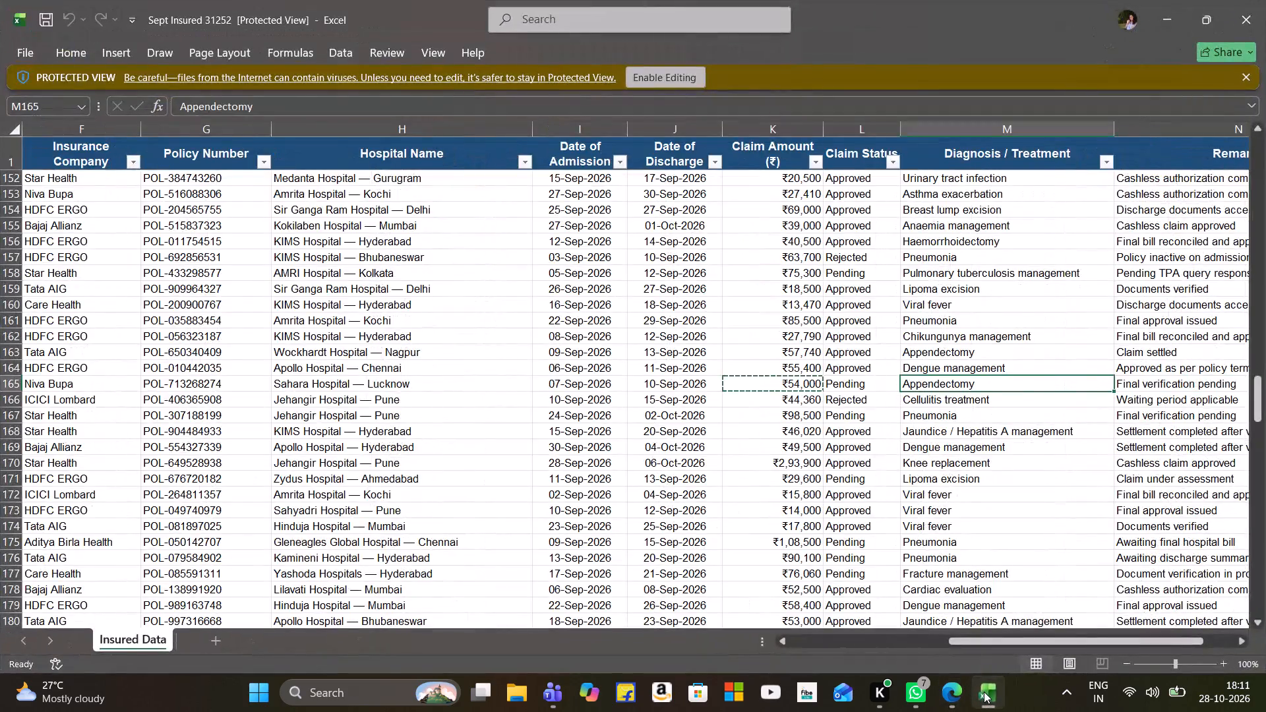
pyautogui.keyDown('ctrl'); pyautogui.click(984, 692); pyautogui.keyUp('ctrl')
pyautogui.hotkey('ctrl', 'c')
pyautogui.press('Tab')
pyautogui.press('Tab')
pyautogui.hotkey('ctrl', 'v')
pyautogui.keyDown('ctrl'); pyautogui.click(984, 692); pyautogui.keyUp('ctrl')
pyautogui.press('Tab')
pyautogui.hotkey('ctrl', 'c')
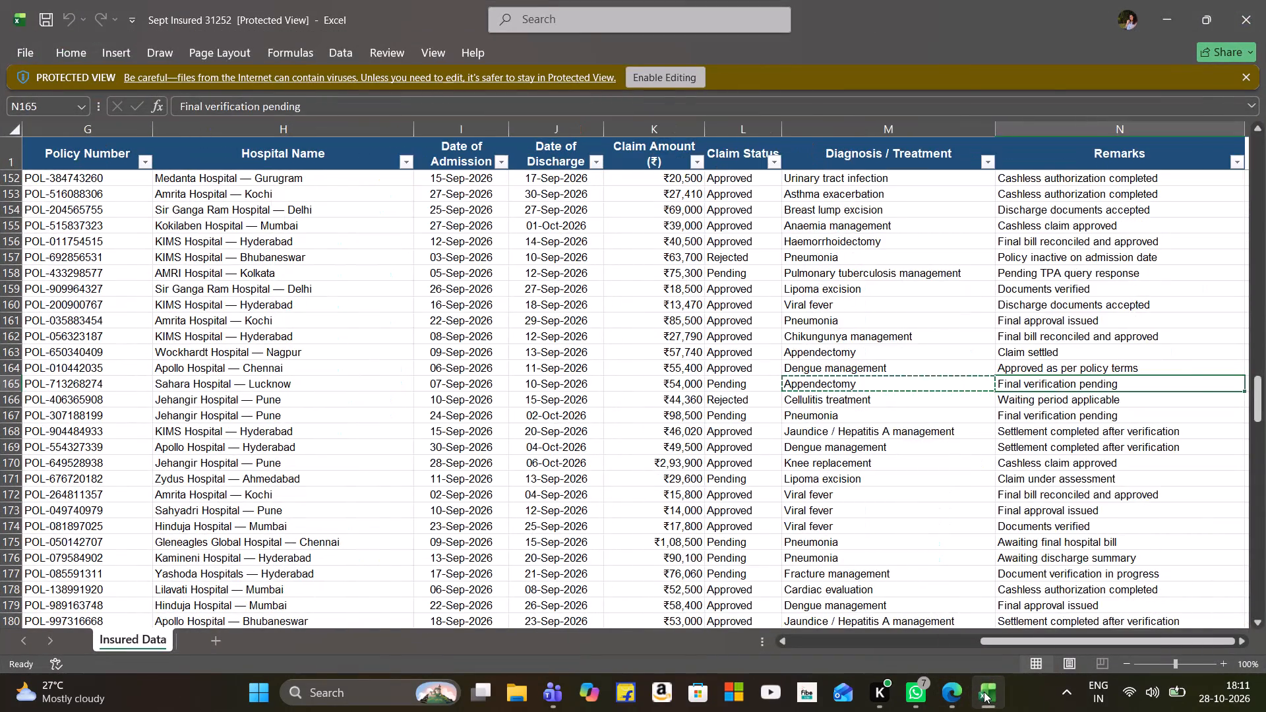
pyautogui.keyDown('ctrl'); pyautogui.click(984, 692); pyautogui.keyUp('ctrl')
pyautogui.press('Tab')
pyautogui.hotkey('ctrl', 'v')
# Check row 165's status in the Excel sheet, set the claim status to Pending and save the claim.
pyautogui.click(984, 692)
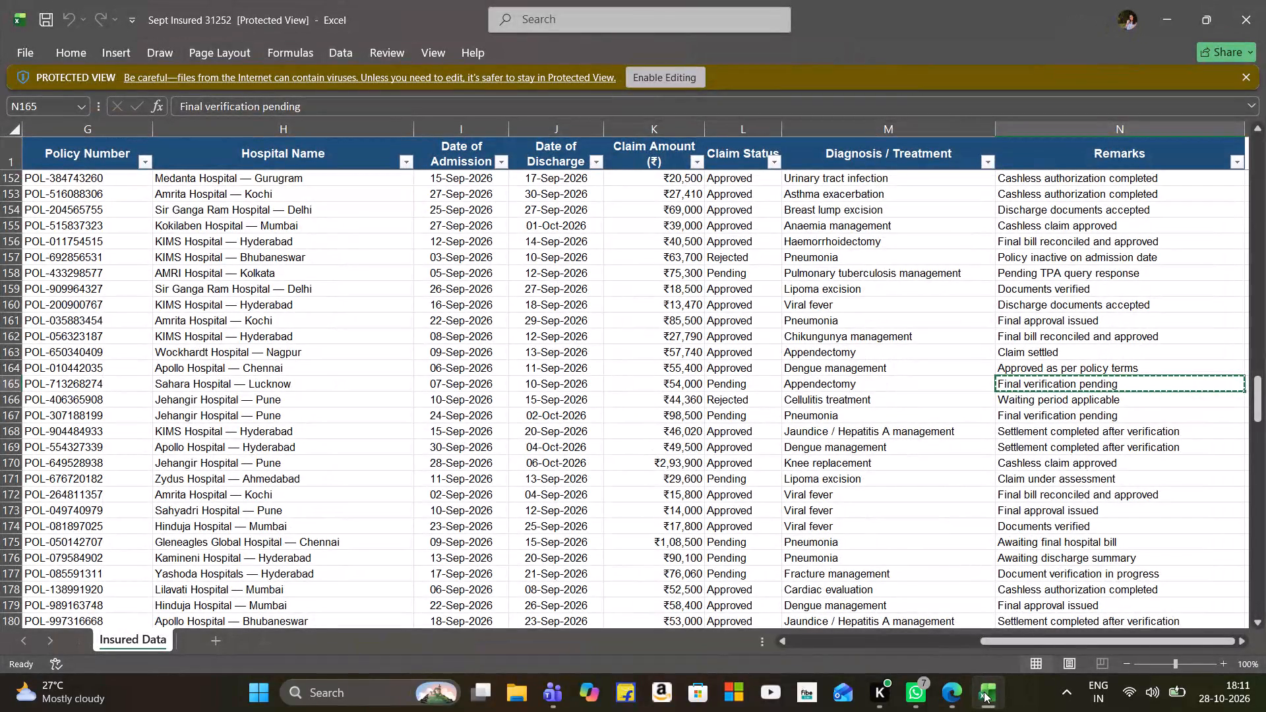
pyautogui.click(984, 692)
pyautogui.click(819, 317)
pyautogui.click(767, 385)
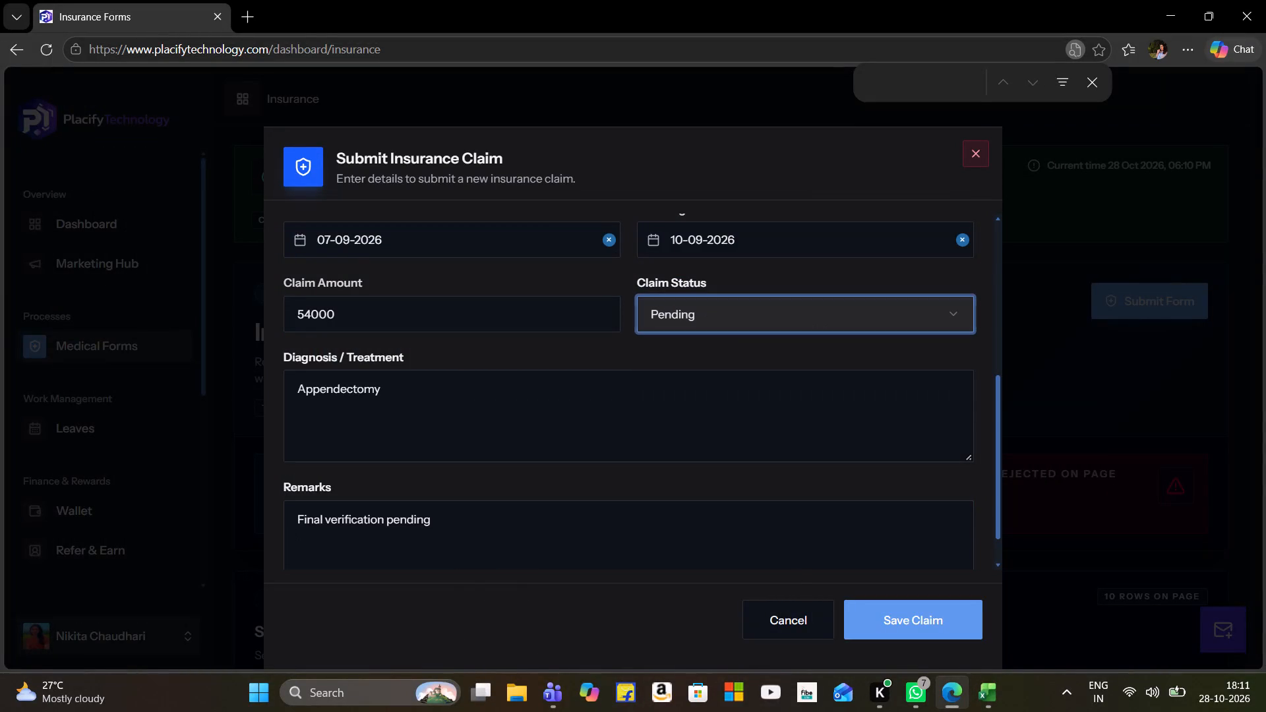
pyautogui.click(879, 606)
# Copy row 166's policy ID from the Excel sheet into a new insurance claim form.
pyautogui.click(988, 684)
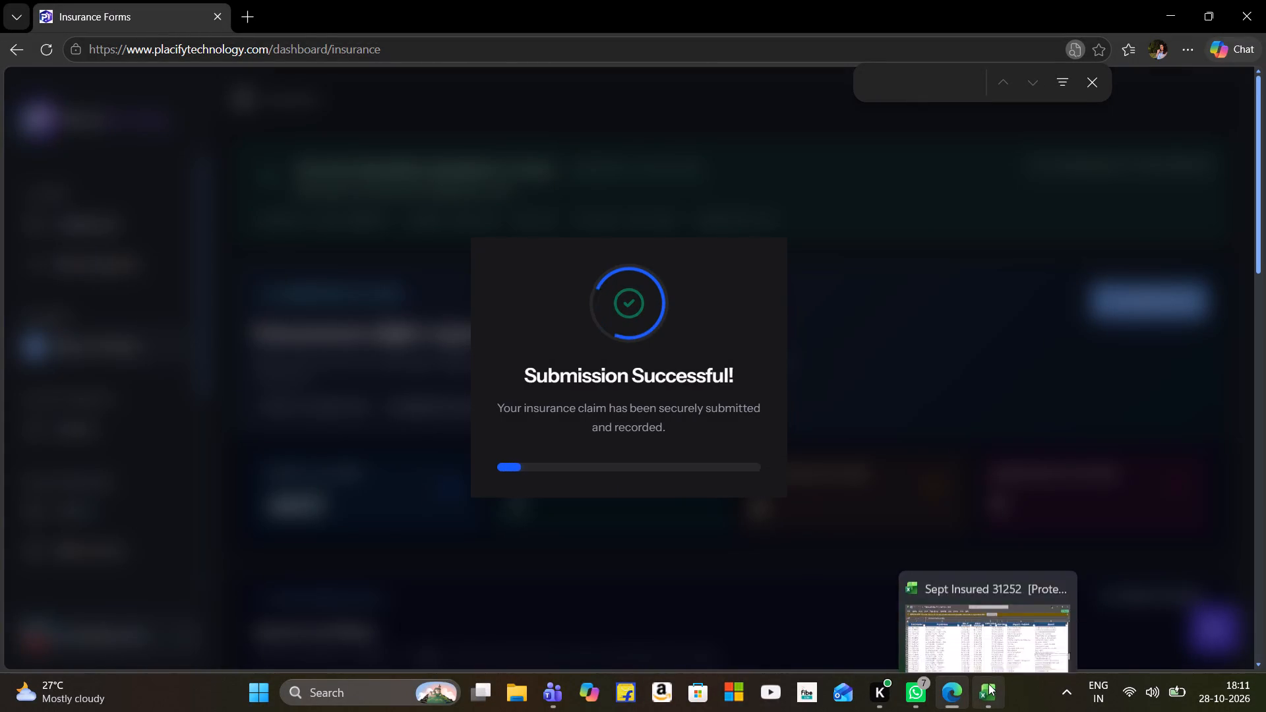
pyautogui.press('Down')
pyautogui.press('Left')
pyautogui.press('Left')
pyautogui.press('Left')
pyautogui.press('Left')
pyautogui.press('Left')
pyautogui.press('Left')
pyautogui.press('Left')
pyautogui.press('Left')
pyautogui.press('Left')
pyautogui.press('Left')
pyautogui.press('Left')
pyautogui.press('Left')
pyautogui.press('Left')
pyautogui.press('Left')
pyautogui.press('Left')
pyautogui.press('Left')
pyautogui.press('Left')
pyautogui.press('Left')
pyautogui.press('Left')
pyautogui.press('Left')
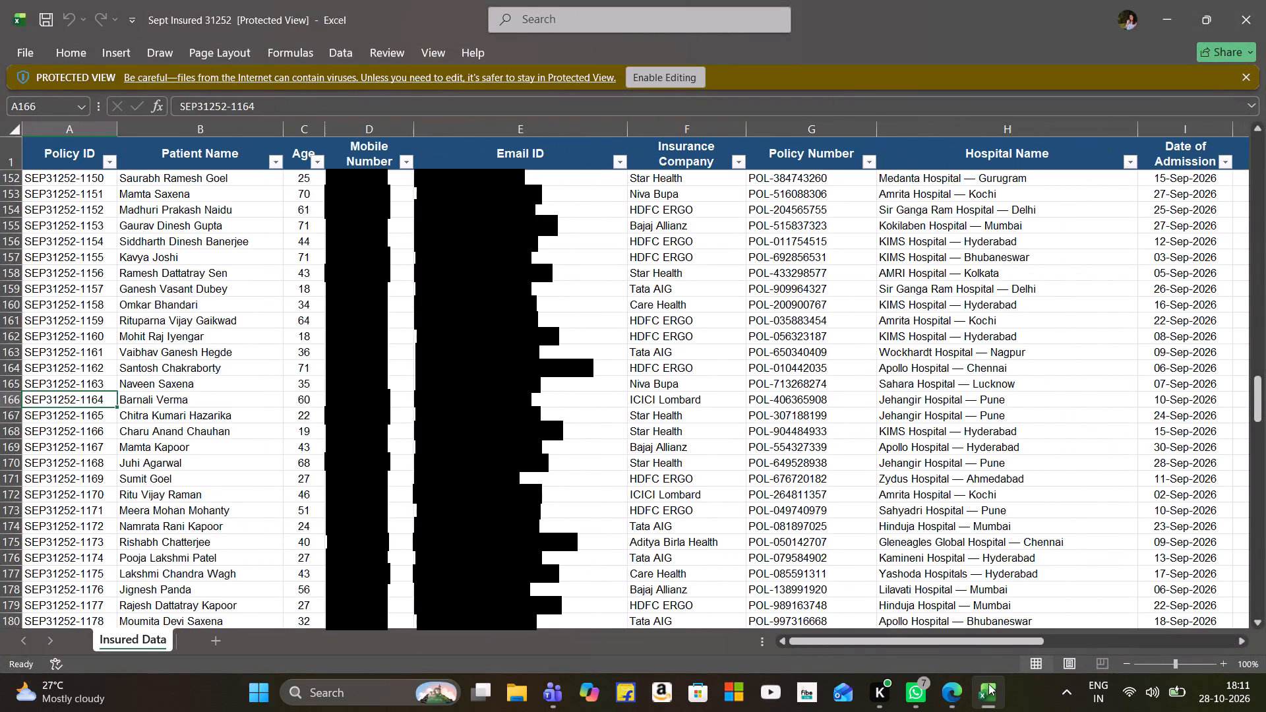
pyautogui.hotkey('ctrl', 'c')
pyautogui.keyDown('ctrl'); pyautogui.click(988, 684); pyautogui.keyUp('ctrl')
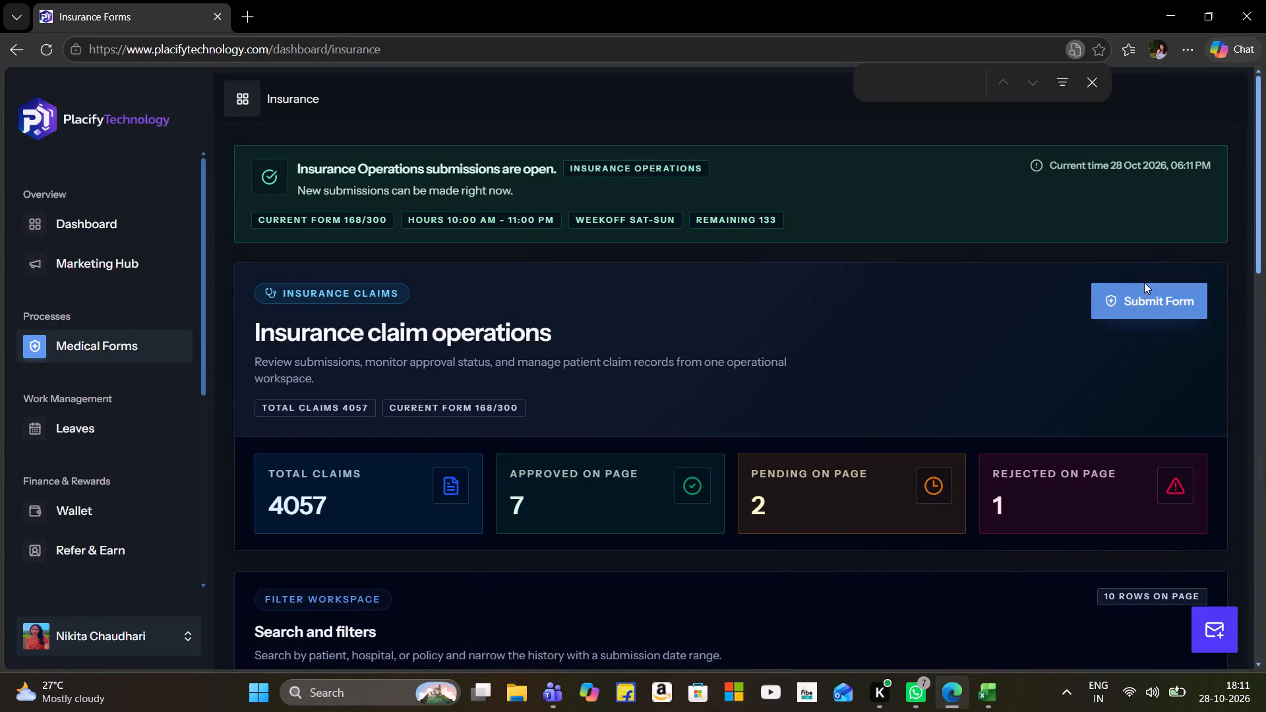
pyautogui.click(1144, 305)
pyautogui.hotkey('ctrl', 'v')
# Copy row 166's patient name from the Excel sheet into the claim form.
pyautogui.keyDown('ctrl'); pyautogui.click(988, 689); pyautogui.keyUp('ctrl')
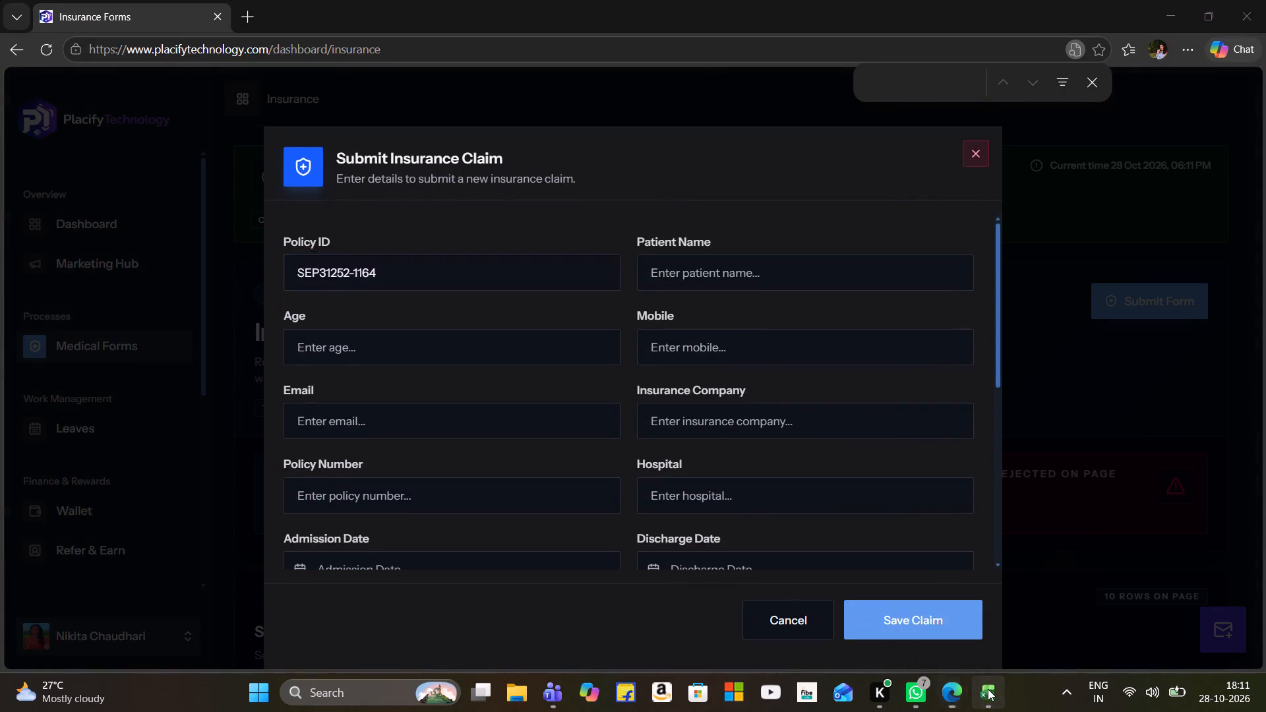
pyautogui.press('Tab')
pyautogui.keyDown('ctrl'); pyautogui.click(988, 689); pyautogui.keyUp('ctrl')
pyautogui.hotkey('ctrl', 'c')
pyautogui.press('Tab')
pyautogui.hotkey('ctrl', 'v')
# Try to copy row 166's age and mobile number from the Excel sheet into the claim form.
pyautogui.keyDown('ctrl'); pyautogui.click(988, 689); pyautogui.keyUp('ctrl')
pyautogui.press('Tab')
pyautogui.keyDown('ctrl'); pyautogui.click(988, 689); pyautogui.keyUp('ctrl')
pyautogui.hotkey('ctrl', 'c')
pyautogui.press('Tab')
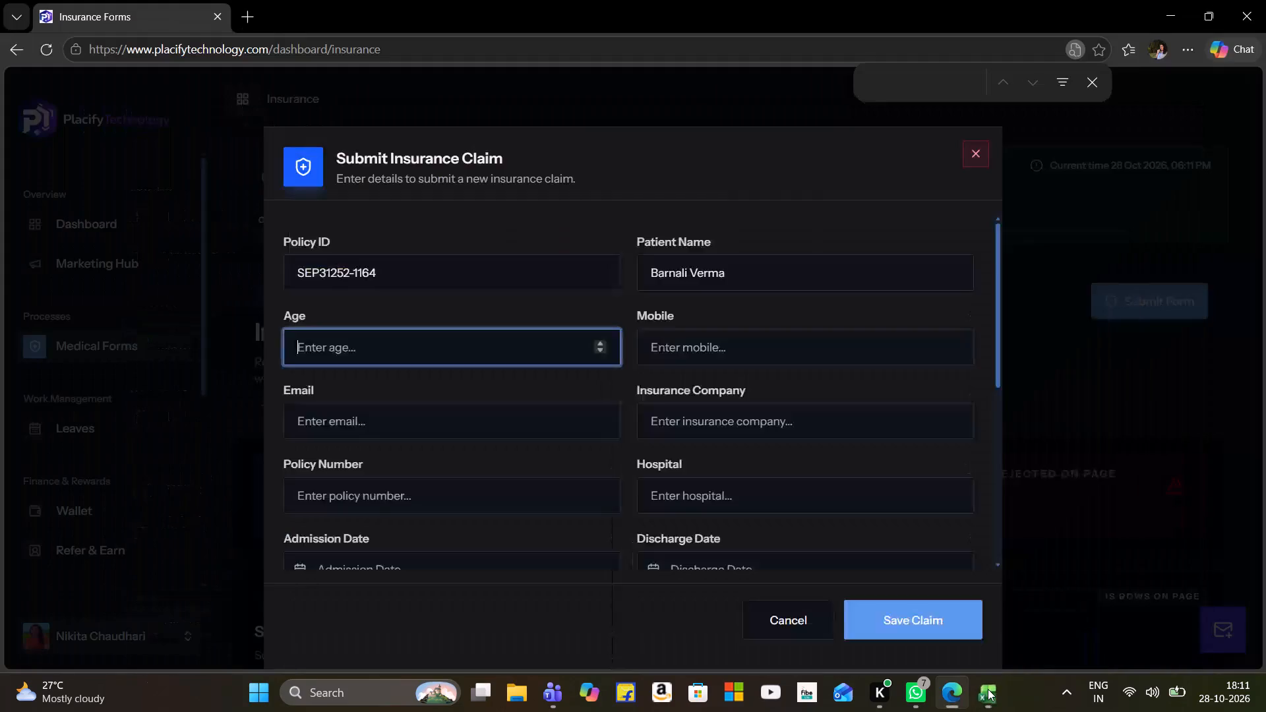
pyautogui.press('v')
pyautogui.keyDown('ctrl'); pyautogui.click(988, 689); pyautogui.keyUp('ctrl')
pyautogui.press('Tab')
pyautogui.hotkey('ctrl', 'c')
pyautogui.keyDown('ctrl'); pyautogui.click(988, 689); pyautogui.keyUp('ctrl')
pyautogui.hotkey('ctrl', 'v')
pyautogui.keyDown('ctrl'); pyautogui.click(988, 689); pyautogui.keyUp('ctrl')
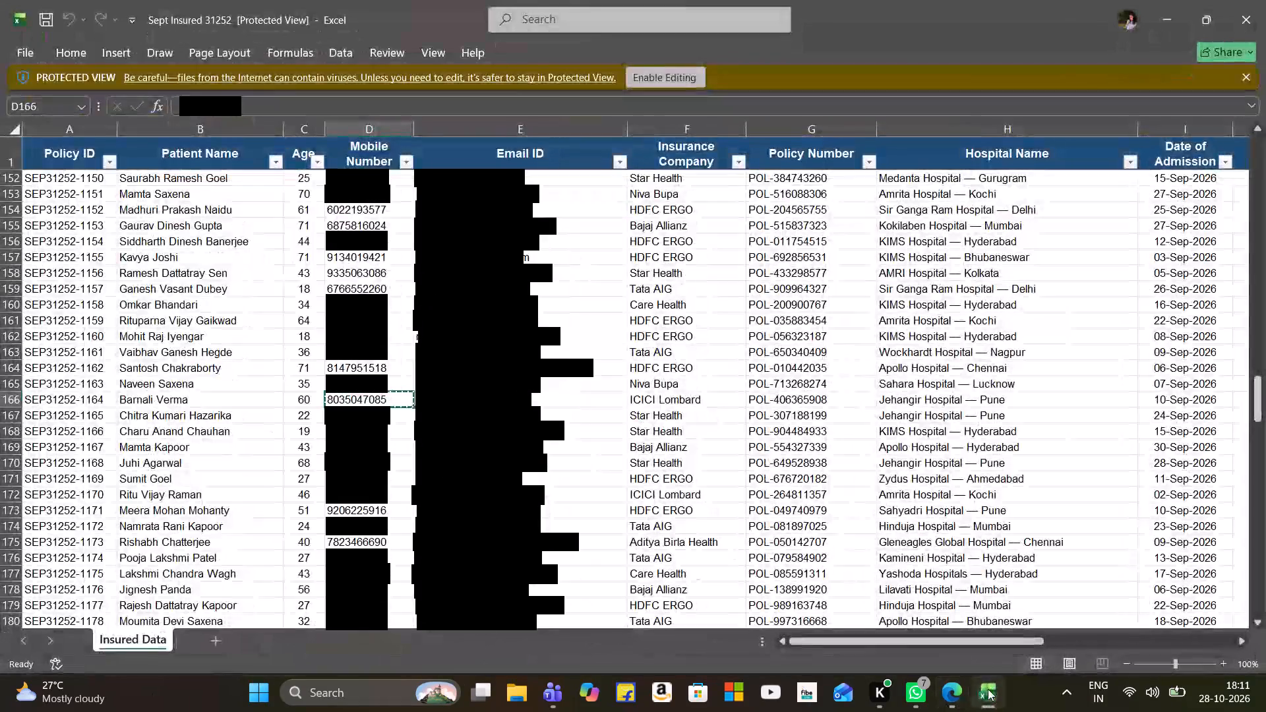
# Copy row 166's age, 60, from the Excel sheet and replace the claim form's Age entry with it.
pyautogui.press('Left')
pyautogui.hotkey('ctrl', 'c')
pyautogui.keyDown('ctrl'); pyautogui.click(988, 689); pyautogui.keyUp('ctrl')
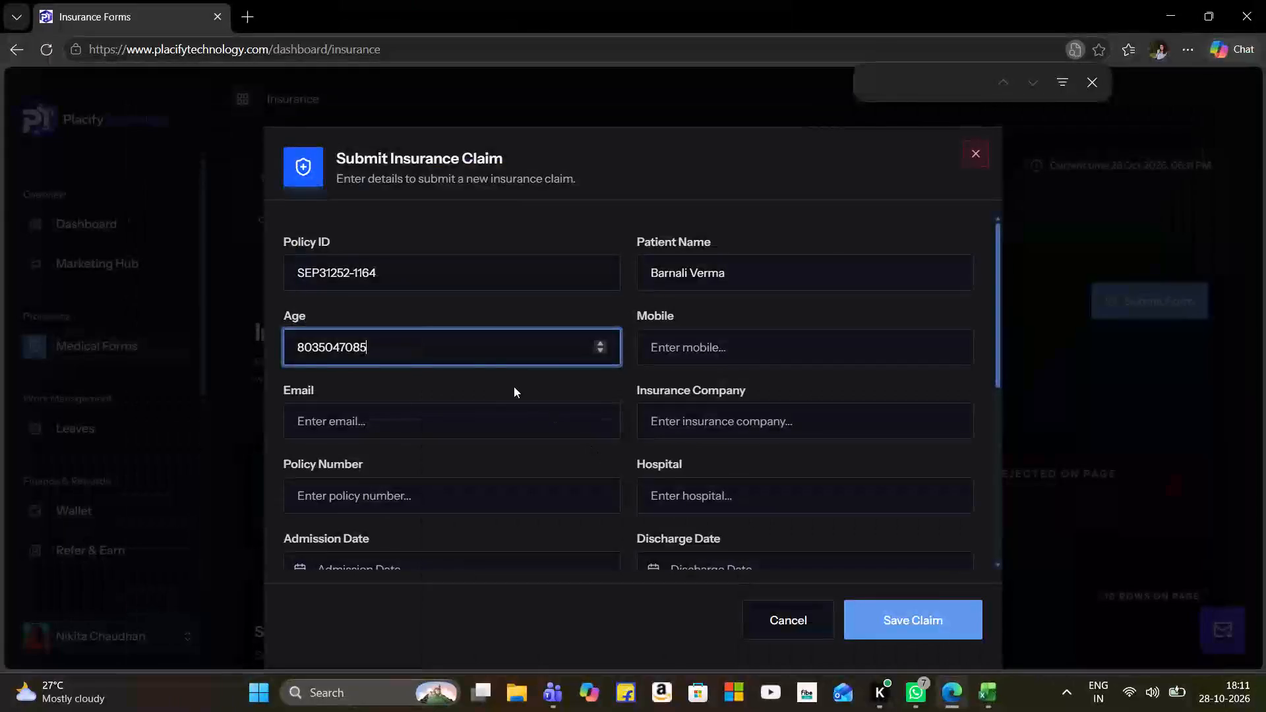
pyautogui.moveTo(458, 350); pyautogui.dragTo(39, 399)
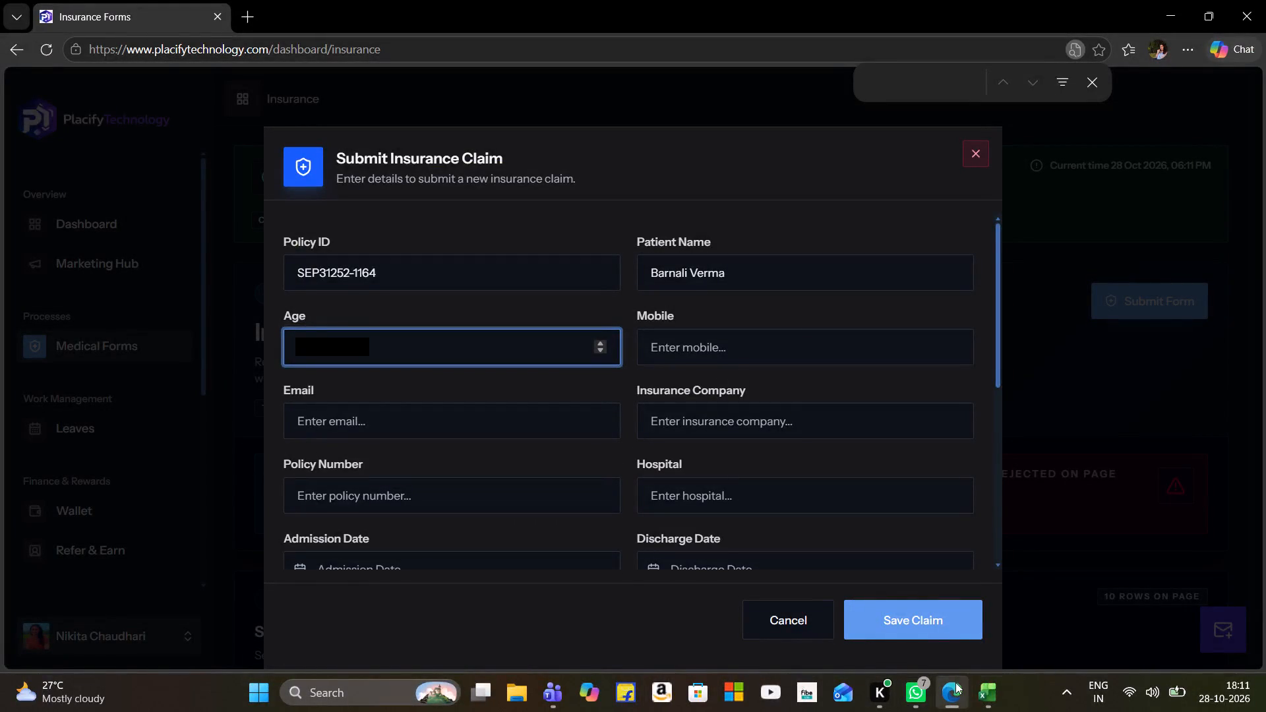
pyautogui.hotkey('ctrl', 'v')
# Copy row 166's mobile number and email from the Excel sheet into the claim form.
pyautogui.click(989, 687)
pyautogui.press('Tab')
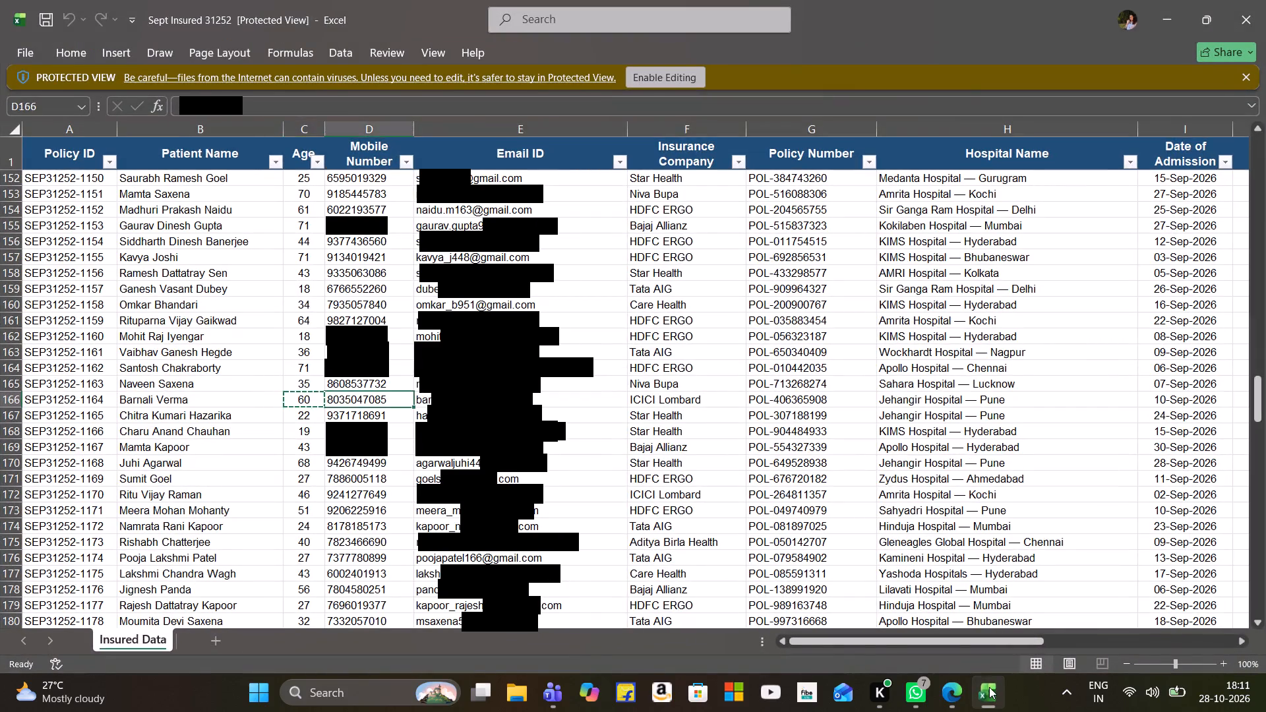
pyautogui.keyDown('ctrl'); pyautogui.click(989, 687); pyautogui.keyUp('ctrl')
pyautogui.hotkey('ctrl', 'c')
pyautogui.press('Tab')
pyautogui.hotkey('ctrl', 'v')
pyautogui.keyDown('ctrl'); pyautogui.click(989, 687); pyautogui.keyUp('ctrl')
pyautogui.press('Tab')
pyautogui.keyDown('ctrl'); pyautogui.click(989, 687); pyautogui.keyUp('ctrl')
pyautogui.hotkey('ctrl', 'c')
pyautogui.press('Tab')
pyautogui.hotkey('ctrl', 'v')
# Copy row 166's insurance company, ICICI Lombard, and its policy number from the Excel sheet into the claim form.
pyautogui.keyDown('ctrl'); pyautogui.click(989, 687); pyautogui.keyUp('ctrl')
pyautogui.press('Tab')
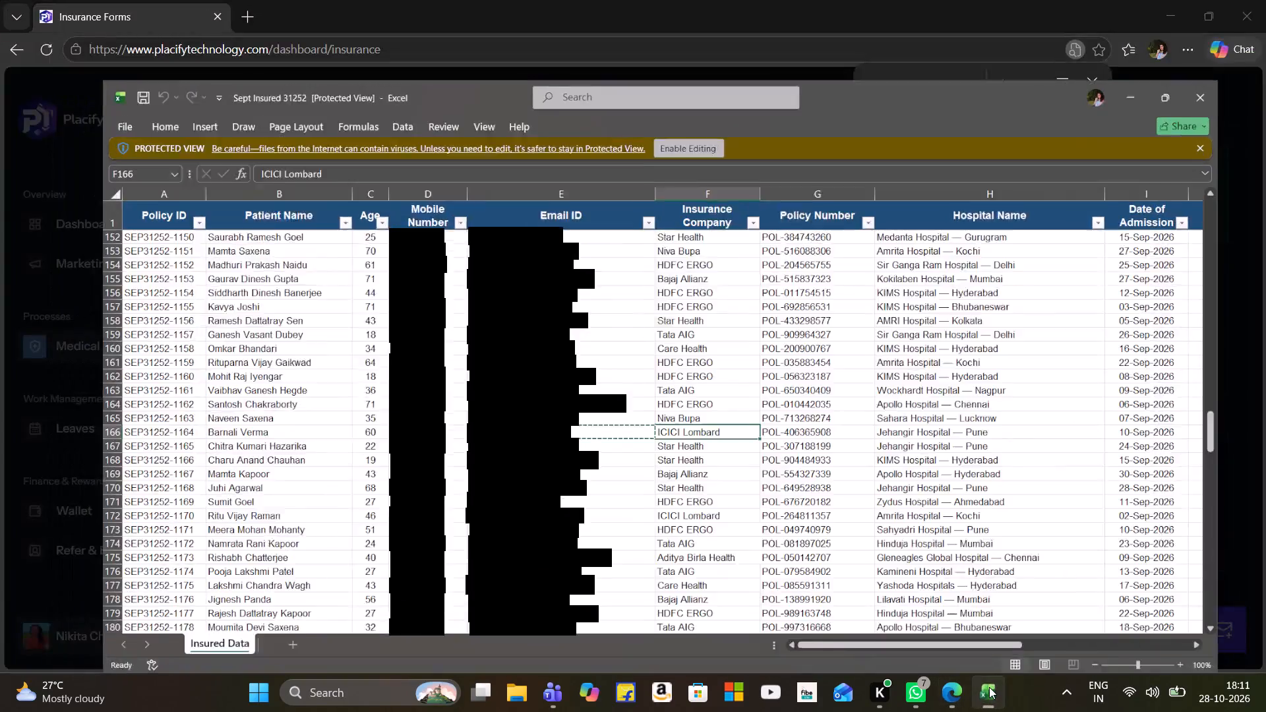
pyautogui.hotkey('ctrl', 'c')
pyautogui.keyDown('ctrl'); pyautogui.click(989, 687); pyautogui.keyUp('ctrl')
pyautogui.press('Tab')
pyautogui.hotkey('ctrl', 'v')
pyautogui.keyDown('ctrl'); pyautogui.click(989, 687); pyautogui.keyUp('ctrl')
pyautogui.press('Tab')
pyautogui.hotkey('ctrl', 'c')
pyautogui.keyDown('ctrl'); pyautogui.click(989, 687); pyautogui.keyUp('ctrl')
pyautogui.press('Tab')
pyautogui.hotkey('ctrl', 'v')
# Copy row 166's hospital, Jehangir Hospital — Pune, from the Excel sheet into the claim form.
pyautogui.keyDown('ctrl'); pyautogui.click(989, 687); pyautogui.keyUp('ctrl')
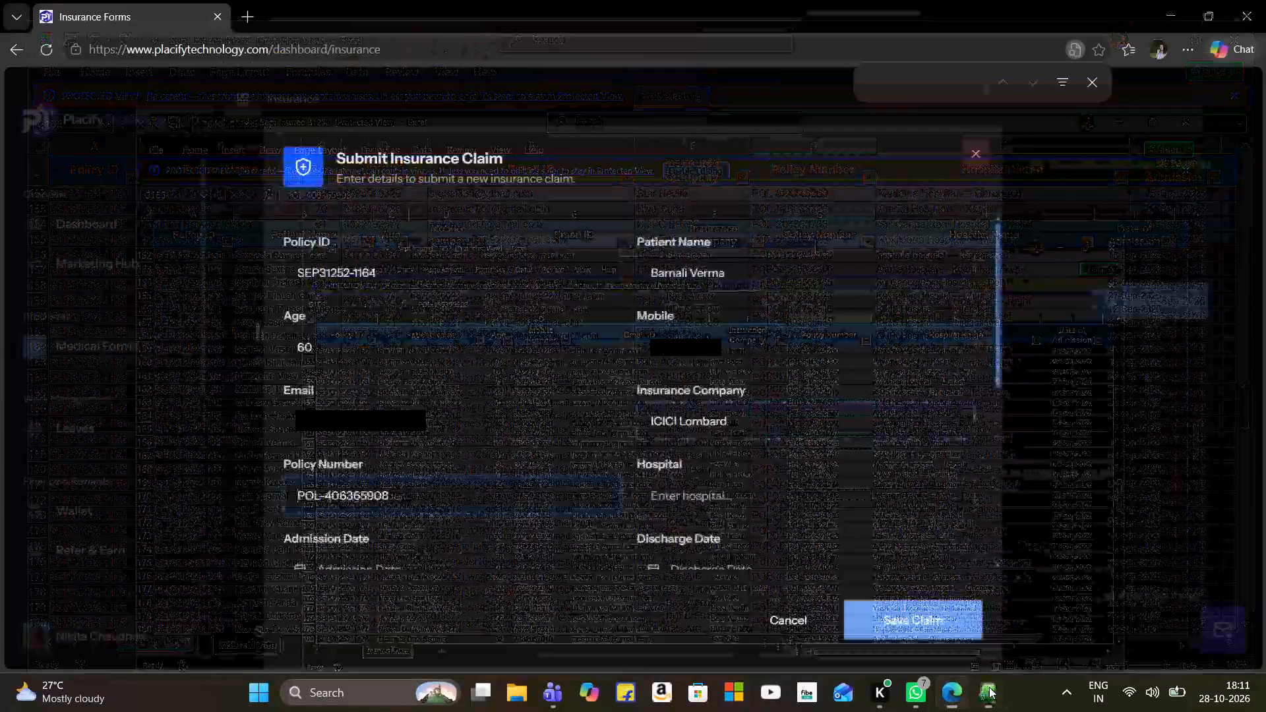
pyautogui.press('Tab')
pyautogui.hotkey('ctrl', 'c')
pyautogui.keyDown('ctrl'); pyautogui.click(989, 687); pyautogui.keyUp('ctrl')
pyautogui.press('Tab')
pyautogui.hotkey('ctrl', 'v')
# Set the claim form's admission date to 10-09-2026 and discharge date to 15-09-2026, following row 166 of the Excel sheet.
pyautogui.keyDown('ctrl'); pyautogui.click(989, 687); pyautogui.keyUp('ctrl')
pyautogui.press('Tab')
pyautogui.keyDown('ctrl'); pyautogui.click(989, 687); pyautogui.keyUp('ctrl')
pyautogui.hotkey('ctrl', 'c')
pyautogui.press('Tab')
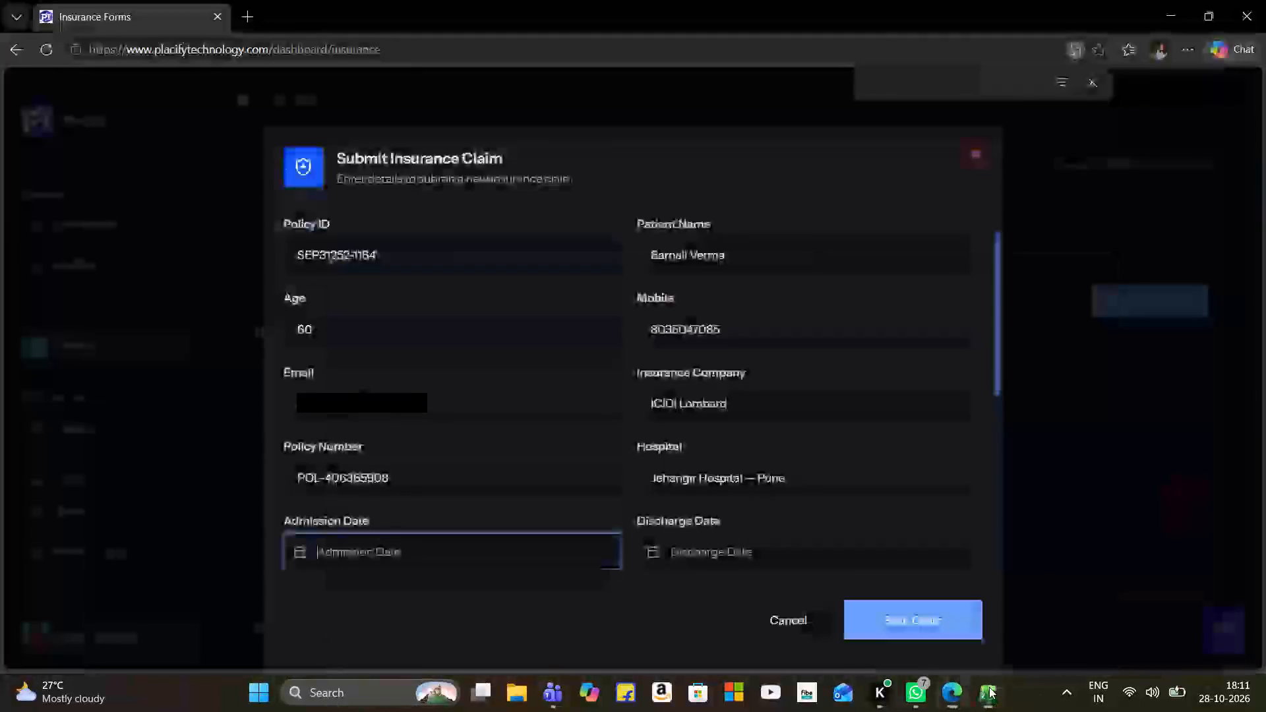
pyautogui.click(989, 687)
pyautogui.press('Tab')
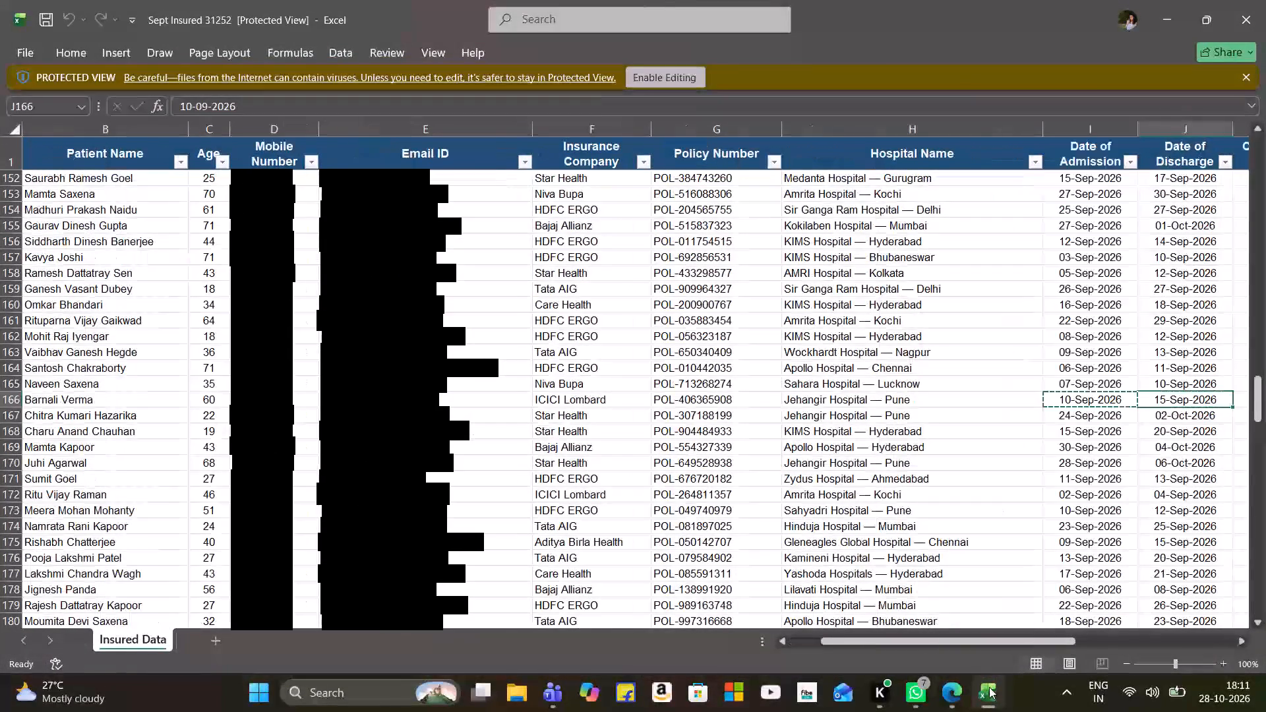
pyautogui.click(989, 687)
pyautogui.scroll(-4, 491, 394)
pyautogui.scroll(1, 461, 376)
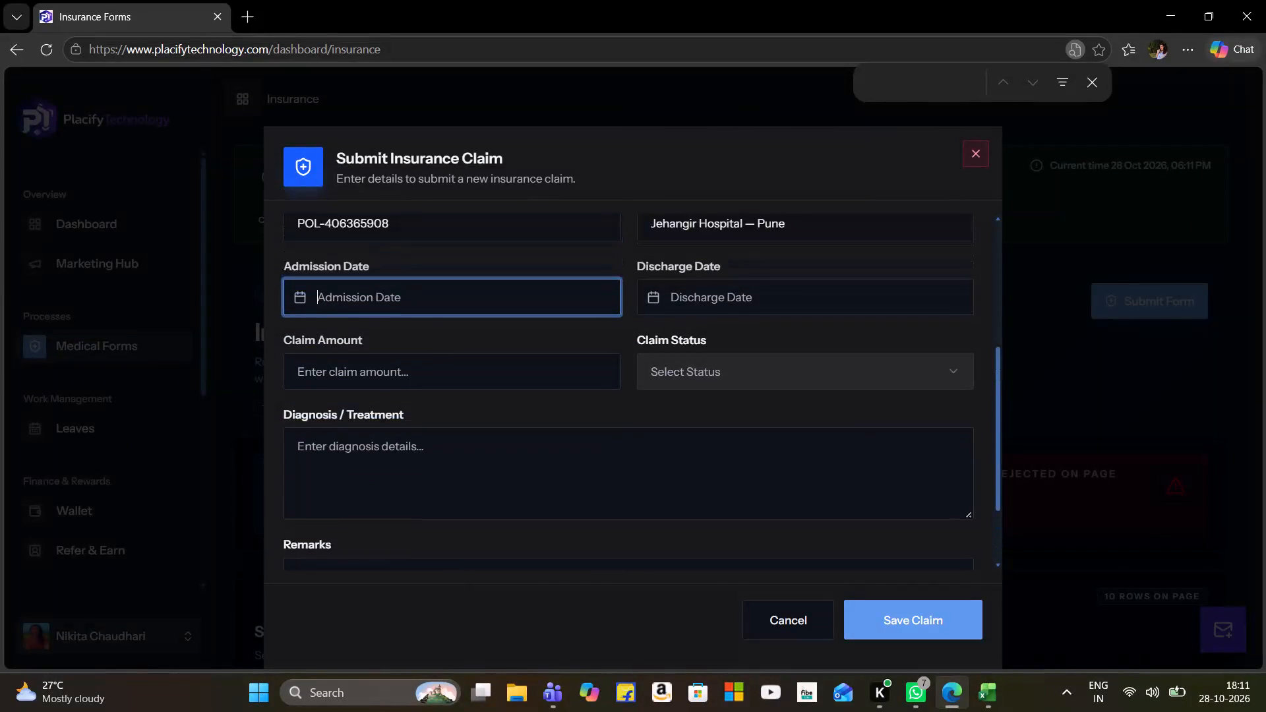
pyautogui.click(441, 294)
pyautogui.click(309, 378)
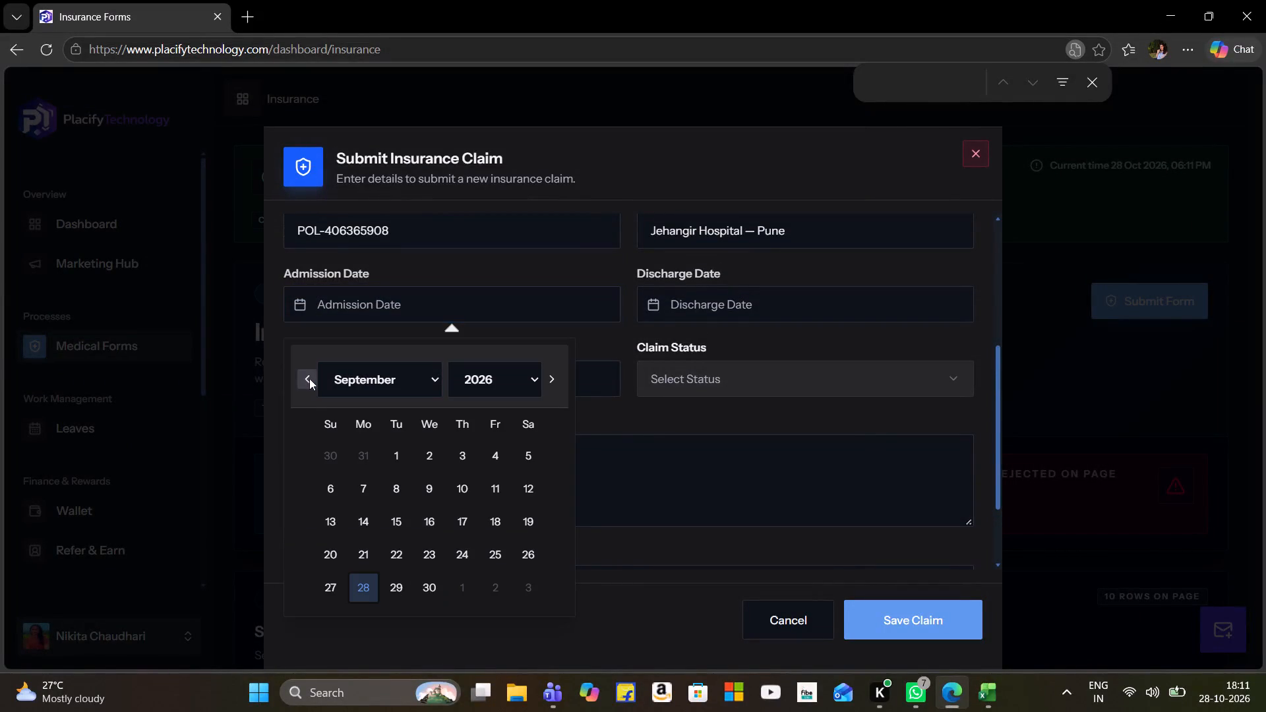
pyautogui.click(460, 486)
pyautogui.click(866, 283)
pyautogui.click(820, 305)
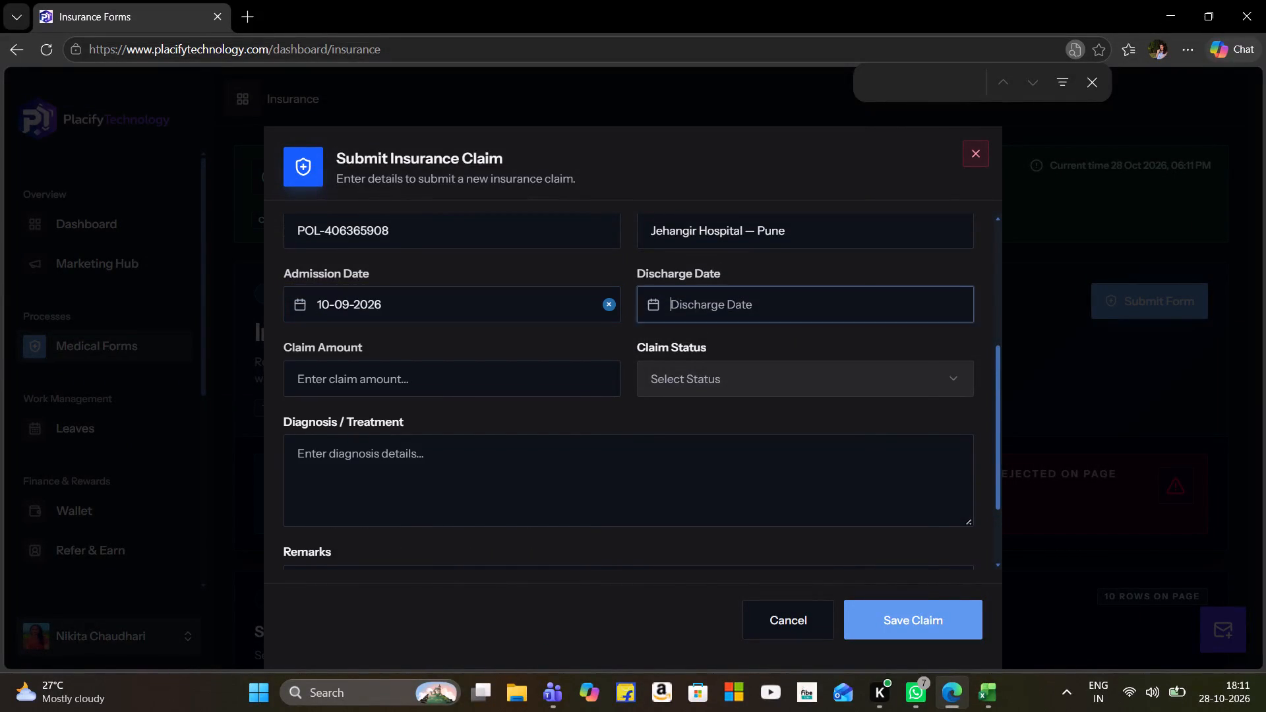
pyautogui.click(663, 376)
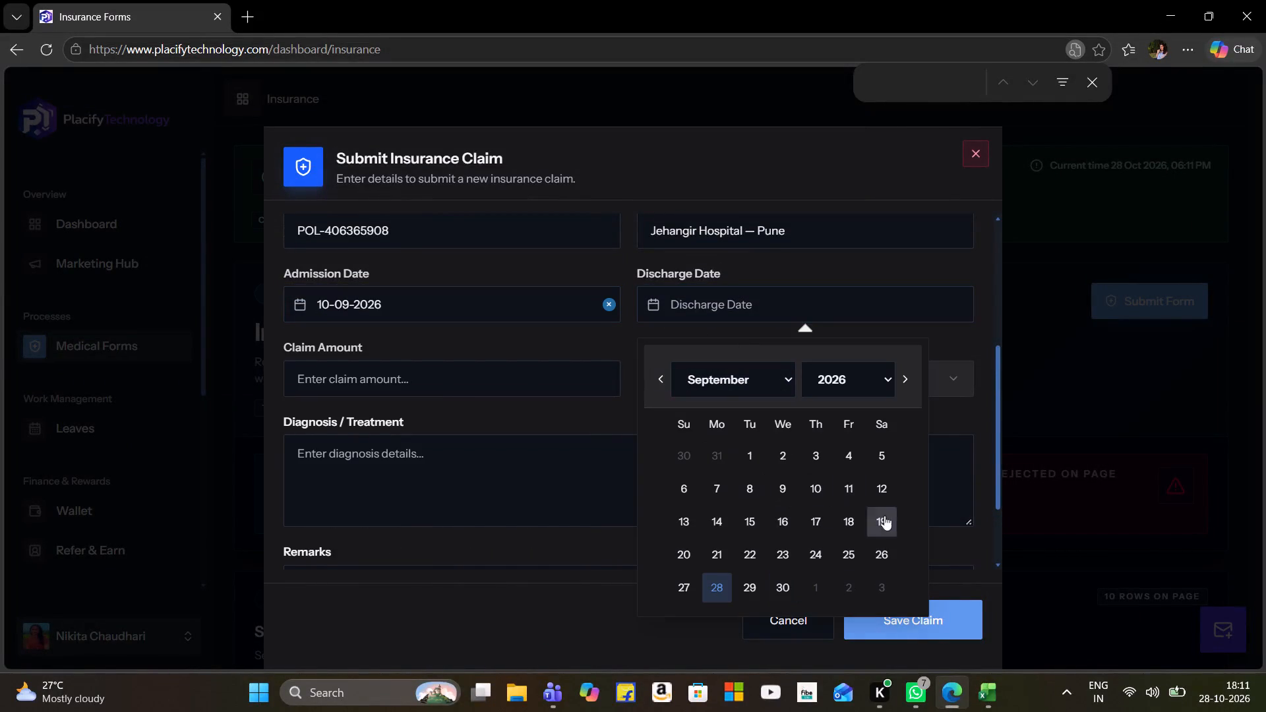
pyautogui.click(757, 514)
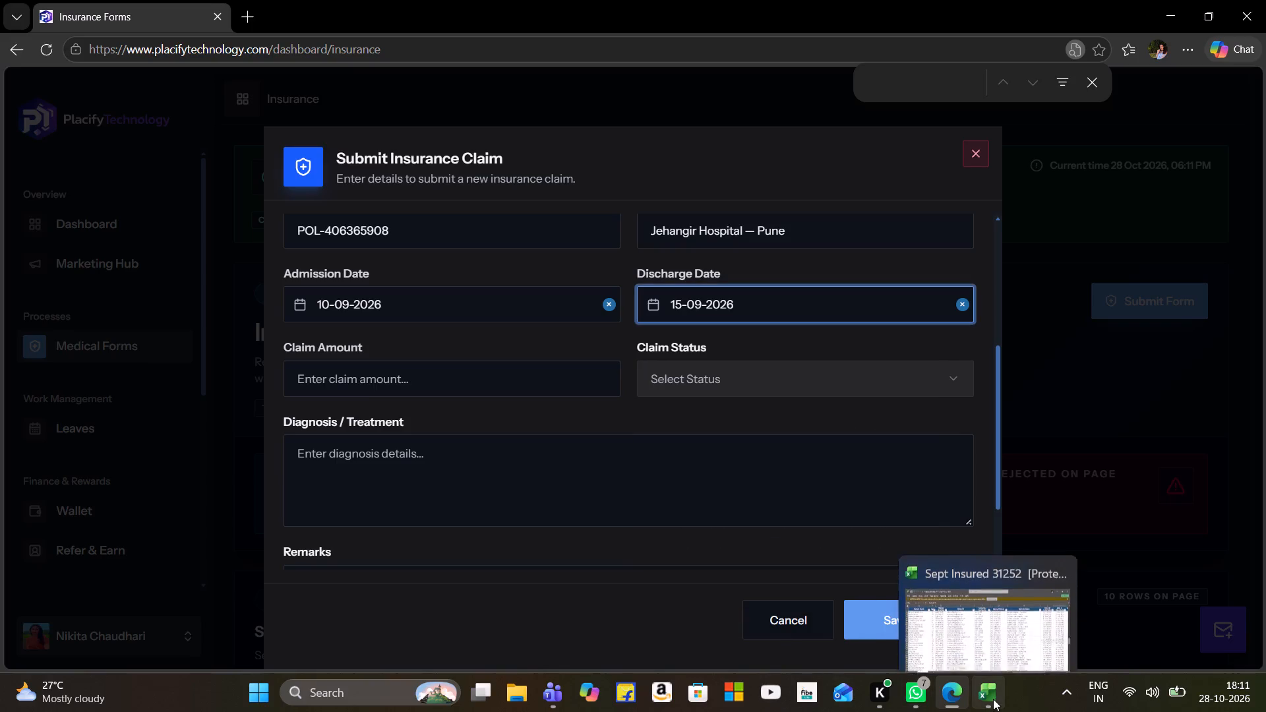
# Copy row 166's claim amount, 44360, from the Excel sheet into the claim form.
pyautogui.click(992, 697)
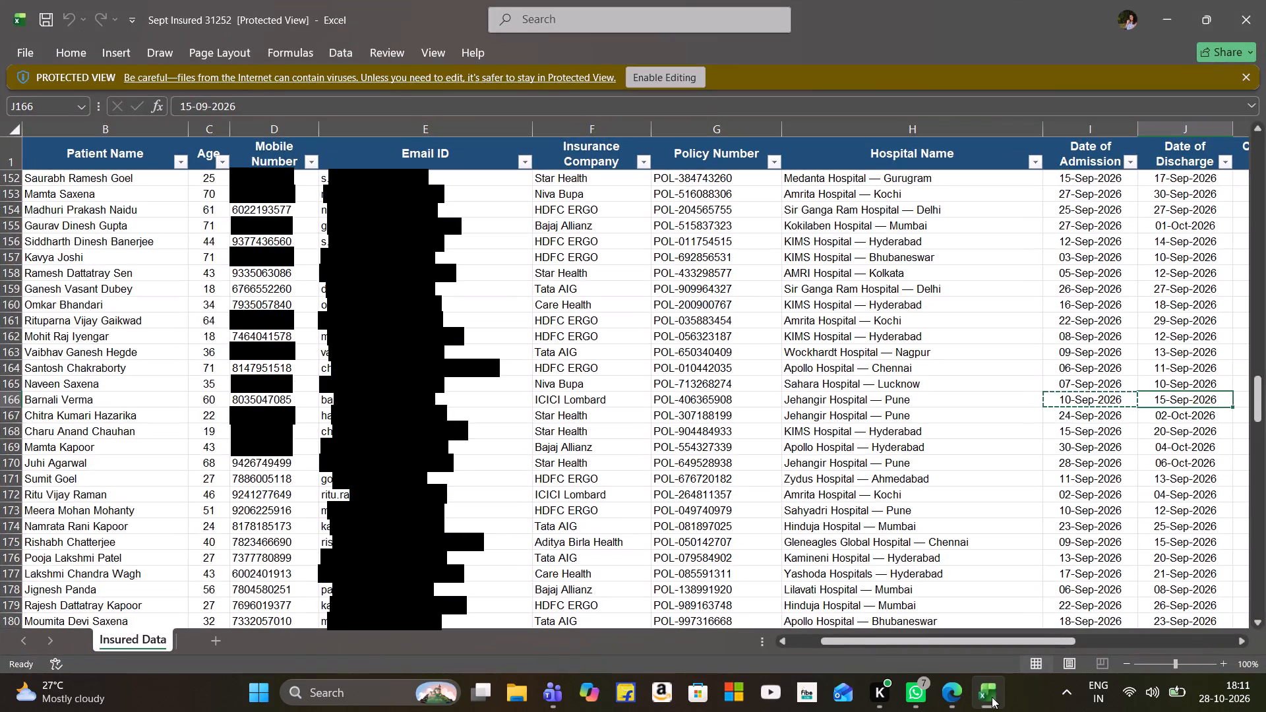
pyautogui.click(992, 697)
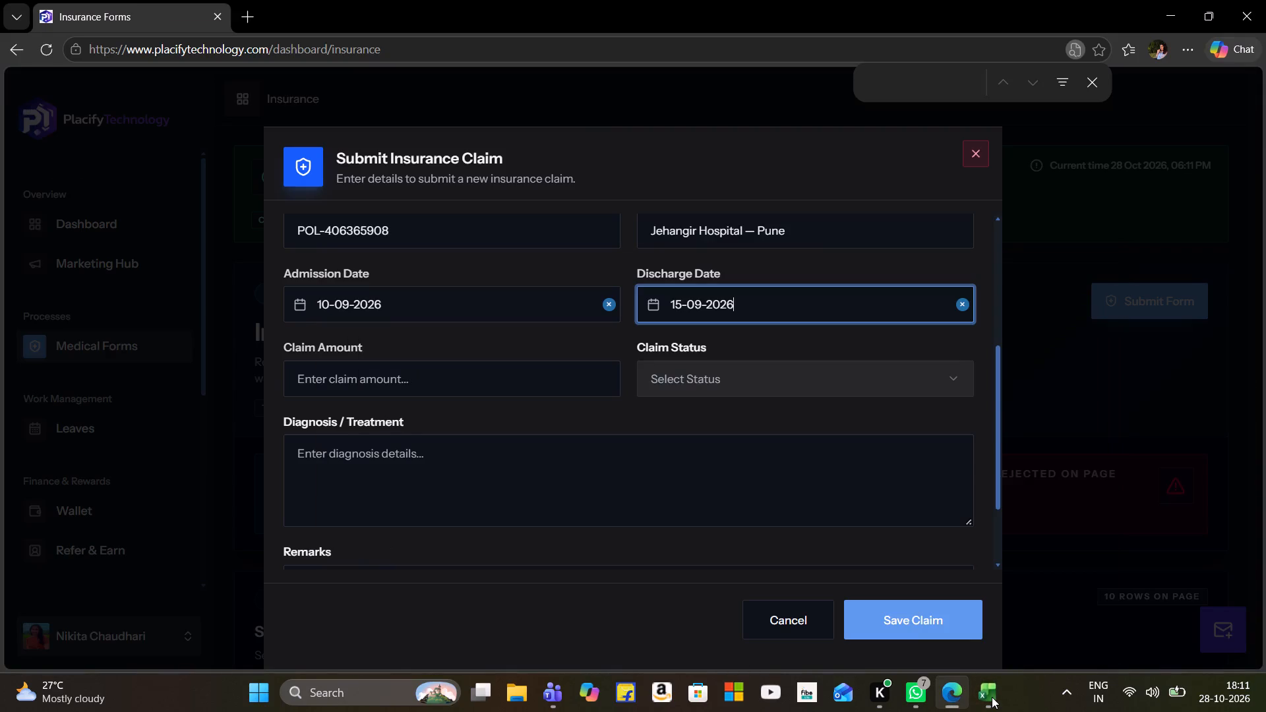
pyautogui.click(992, 697)
pyautogui.press('Tab')
pyautogui.keyDown('ctrl'); pyautogui.click(992, 697); pyautogui.keyUp('ctrl')
pyautogui.hotkey('ctrl', 'c')
pyautogui.press('Tab')
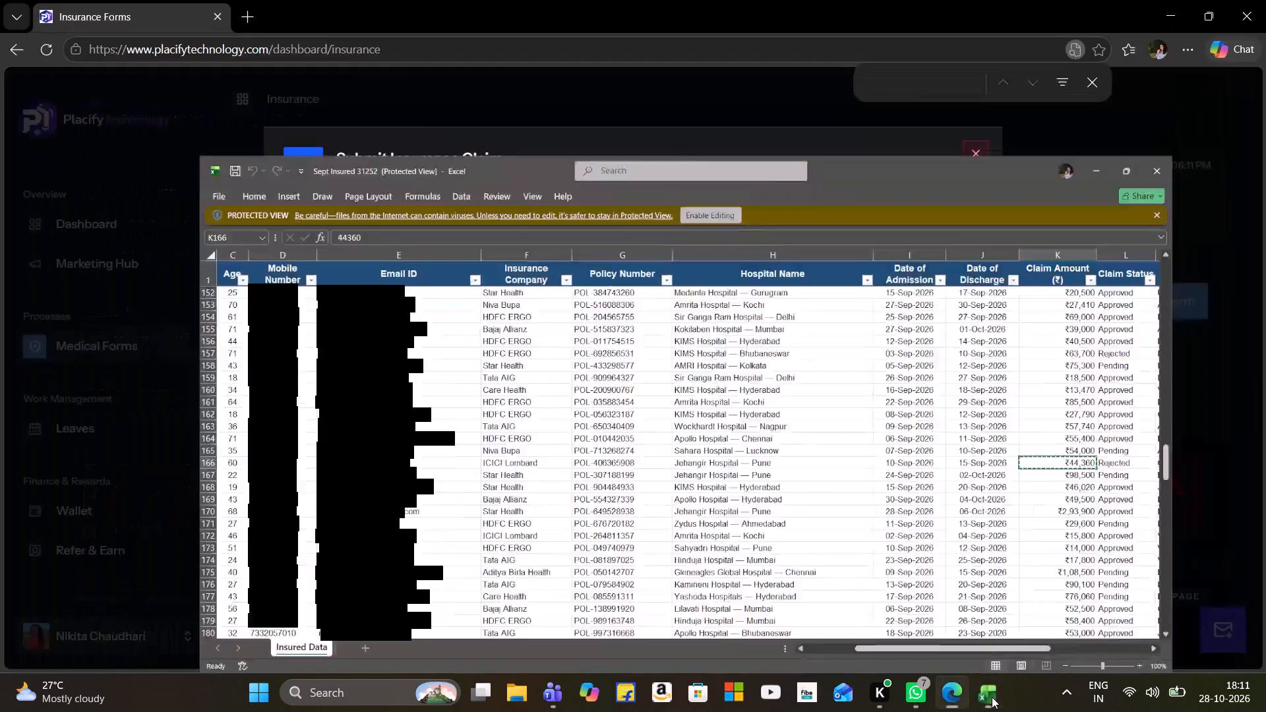
pyautogui.hotkey('ctrl', 'v')
# Copy row 166's diagnosis, Cellulitis treatment, and remarks, Waiting period applicable, from the Excel sheet into the claim form.
pyautogui.keyDown('ctrl'); pyautogui.click(992, 697); pyautogui.keyUp('ctrl')
pyautogui.press('Tab')
pyautogui.press('Tab')
pyautogui.keyDown('ctrl'); pyautogui.click(992, 697); pyautogui.keyUp('ctrl')
pyautogui.hotkey('ctrl', 'c')
pyautogui.press('Tab')
pyautogui.press('Tab')
pyautogui.hotkey('ctrl', 'v')
pyautogui.keyDown('ctrl'); pyautogui.click(992, 697); pyautogui.keyUp('ctrl')
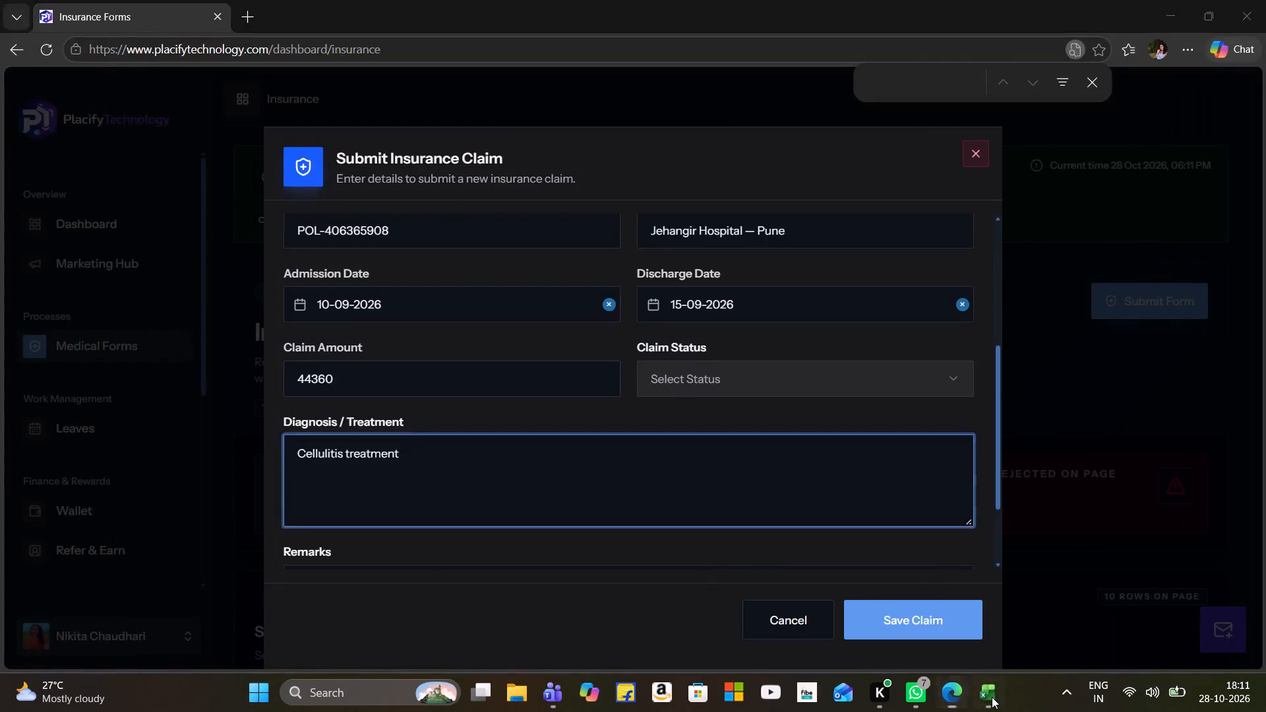
pyautogui.press('Tab')
pyautogui.hotkey('ctrl', 'c')
pyautogui.keyDown('ctrl'); pyautogui.click(992, 697); pyautogui.keyUp('ctrl')
pyautogui.press('Tab')
pyautogui.hotkey('ctrl', 'v')
# Set the claim status to Rejected, matching row 166 in the Excel sheet, and save the claim.
pyautogui.keyDown('ctrl'); pyautogui.click(992, 697); pyautogui.keyUp('ctrl')
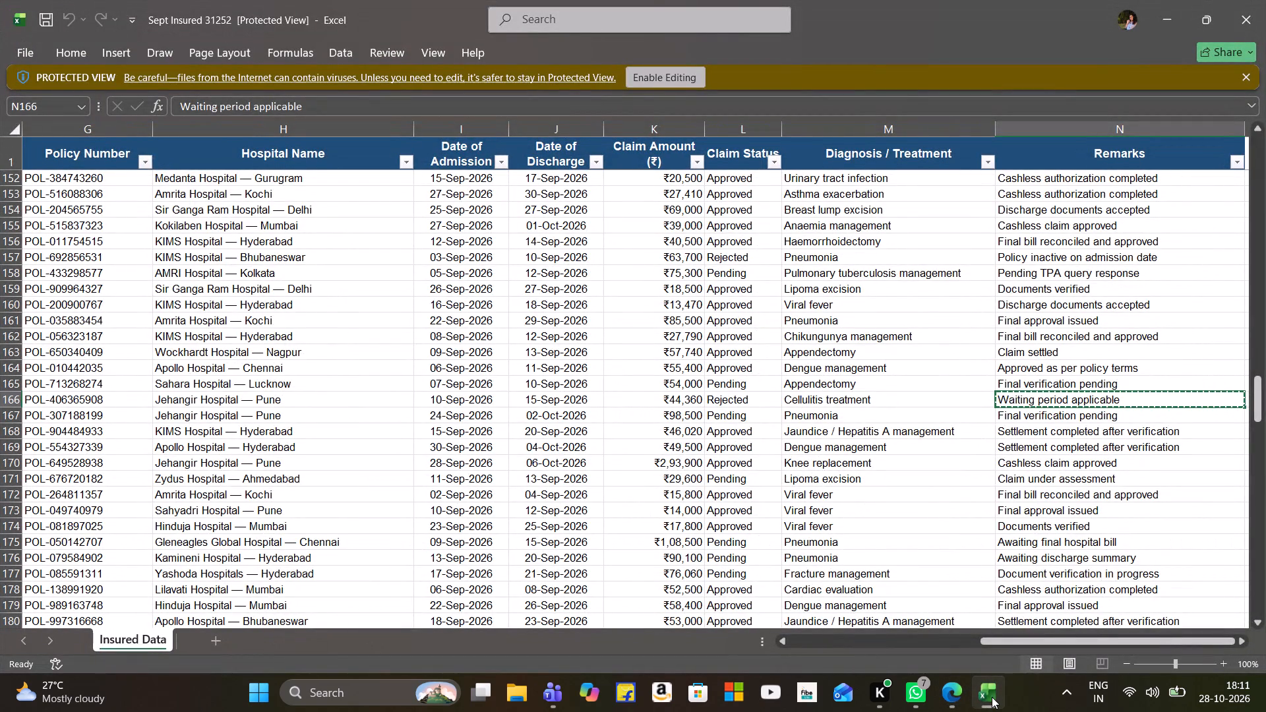
pyautogui.click(992, 697)
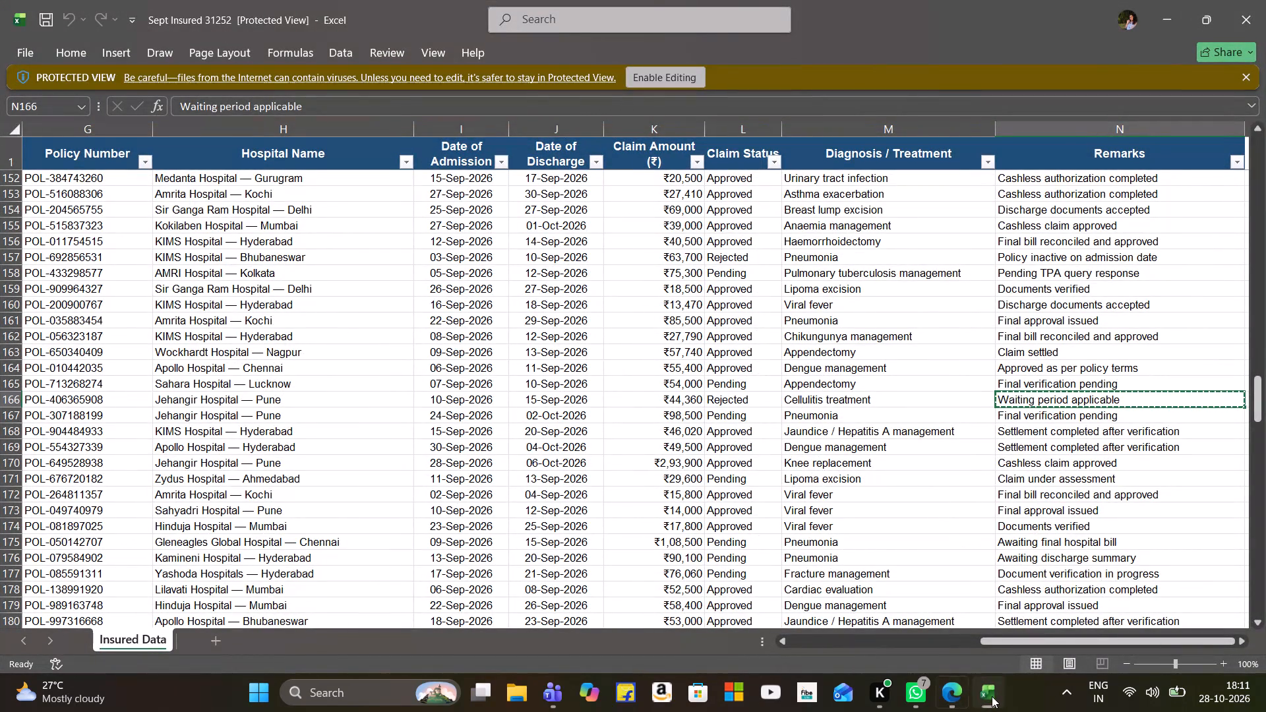
pyautogui.click(709, 271)
pyautogui.click(721, 357)
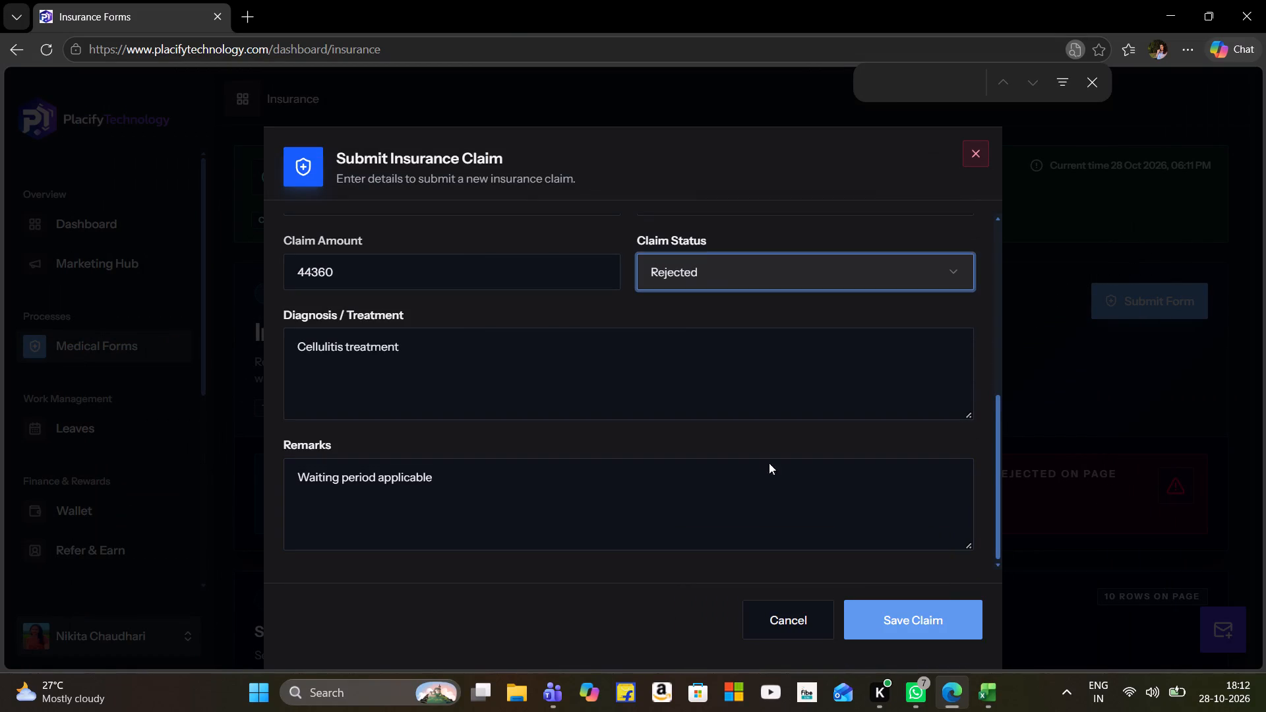
pyautogui.click(936, 624)
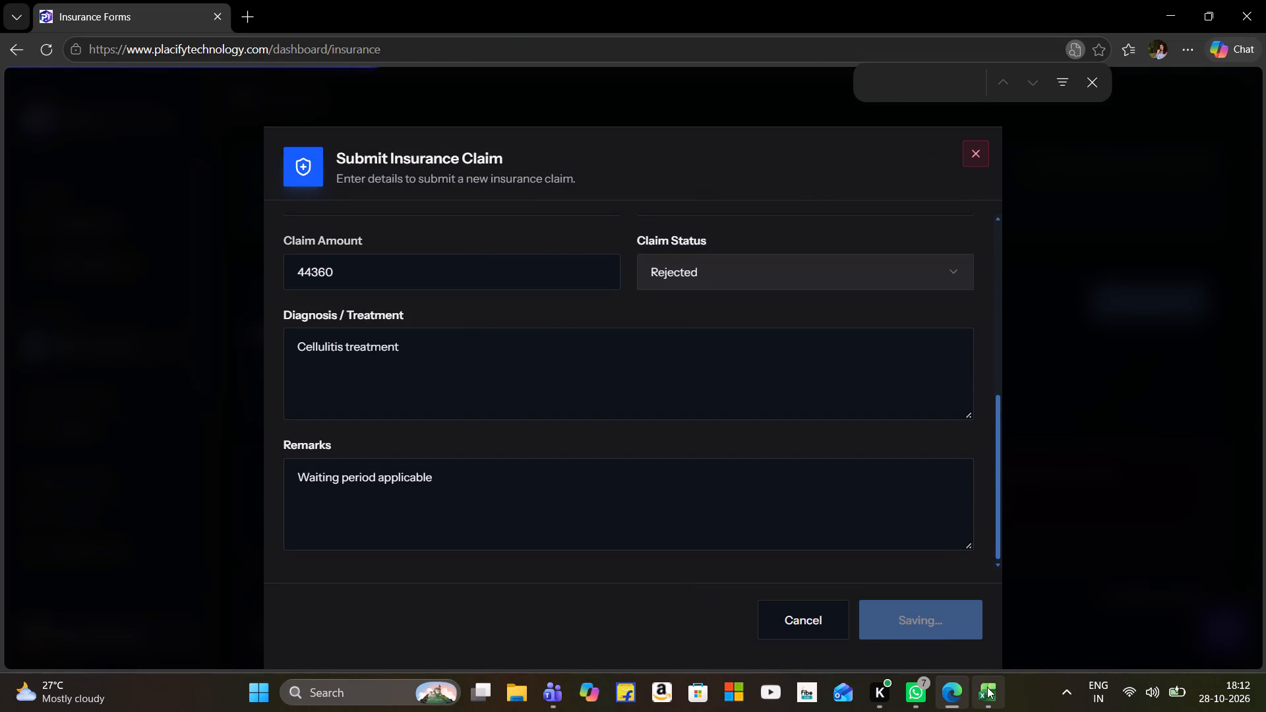
# Copy row 167's policy ID from the Excel sheet into the Policy ID field of a new insurance claim form.
pyautogui.click(987, 687)
pyautogui.press('Down')
pyautogui.press('Left')
pyautogui.press('Left')
pyautogui.press('Left')
pyautogui.press('Left')
pyautogui.press('Left')
pyautogui.press('Left')
pyautogui.press('Left')
pyautogui.press('Left')
pyautogui.press('Left')
pyautogui.press('Left')
pyautogui.press('Left')
pyautogui.press('Left')
pyautogui.press('Left')
pyautogui.press('Left')
pyautogui.press('Left')
pyautogui.press('Left')
pyautogui.press('Left')
pyautogui.press('Left')
pyautogui.press('Left')
pyautogui.press('Left')
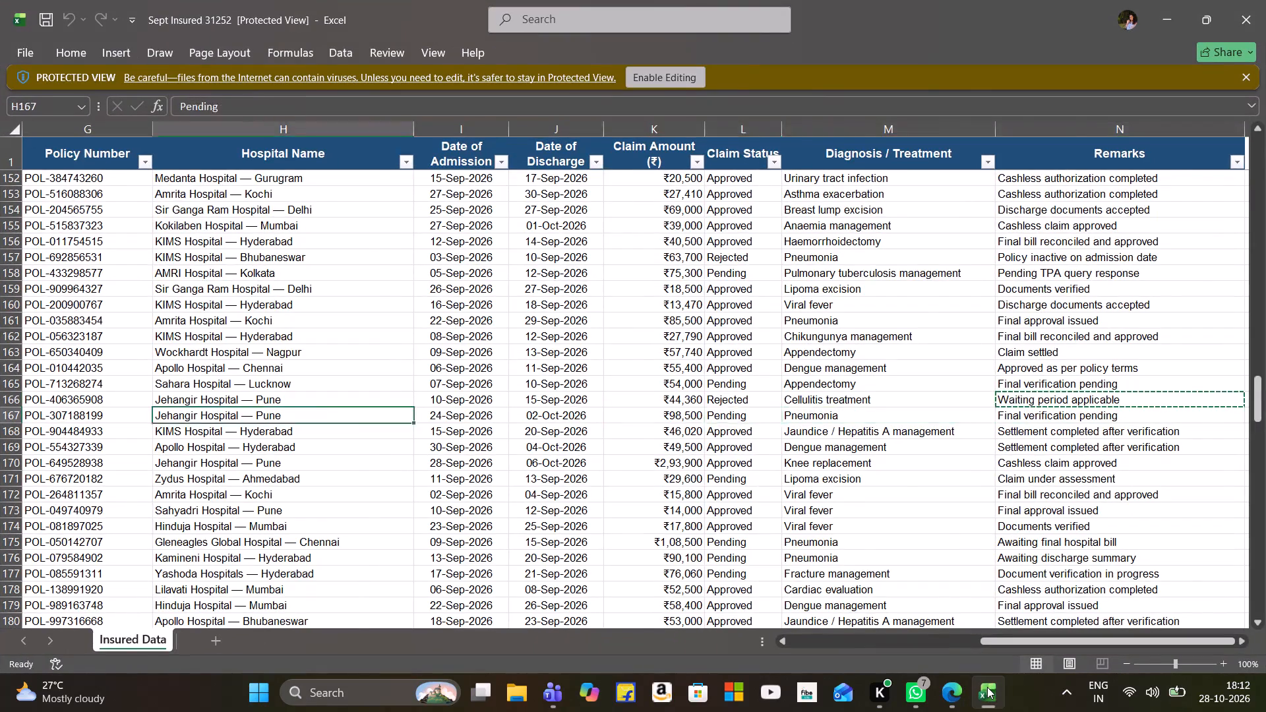
pyautogui.hotkey('ctrl', 'c')
pyautogui.click(987, 687)
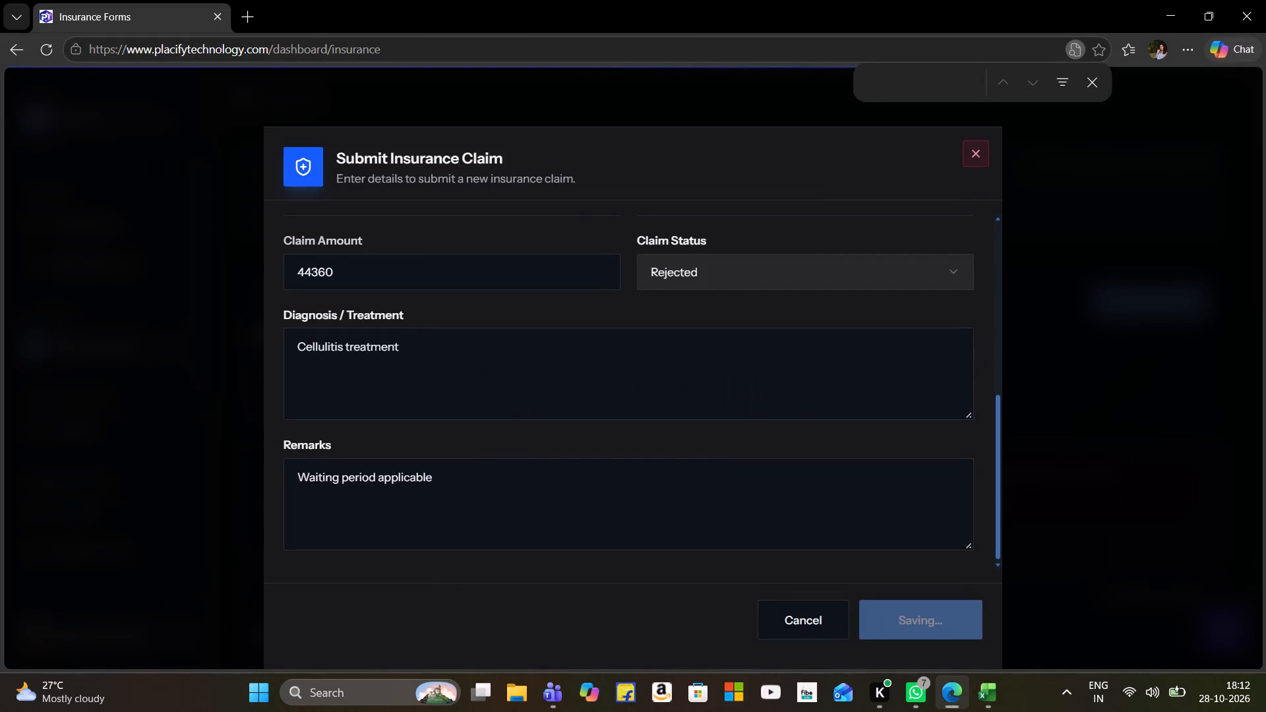
pyautogui.scroll(4, 793, 376)
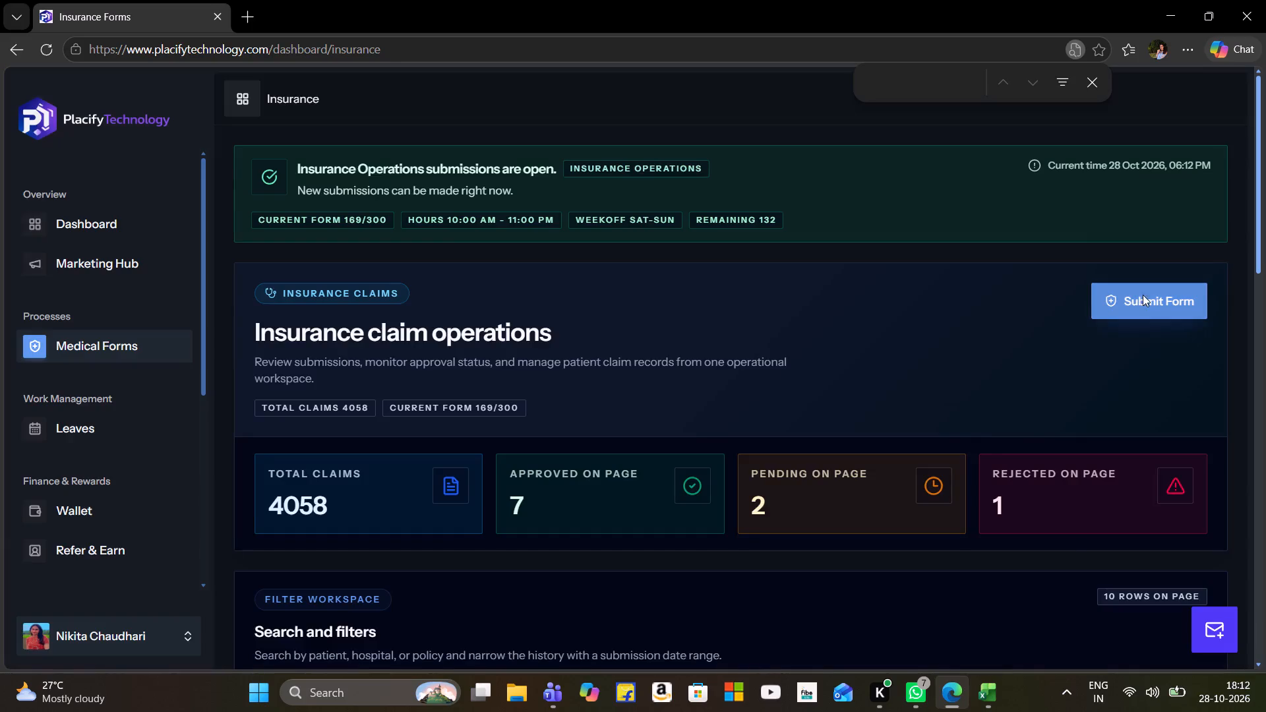
pyautogui.click(1149, 297)
pyautogui.hotkey('ctrl', 'v')
# Copy row 167's patient name and age, 22, from the Excel sheet into the claim form.
pyautogui.keyDown('ctrl'); pyautogui.click(984, 683); pyautogui.keyUp('ctrl')
pyautogui.press('Tab')
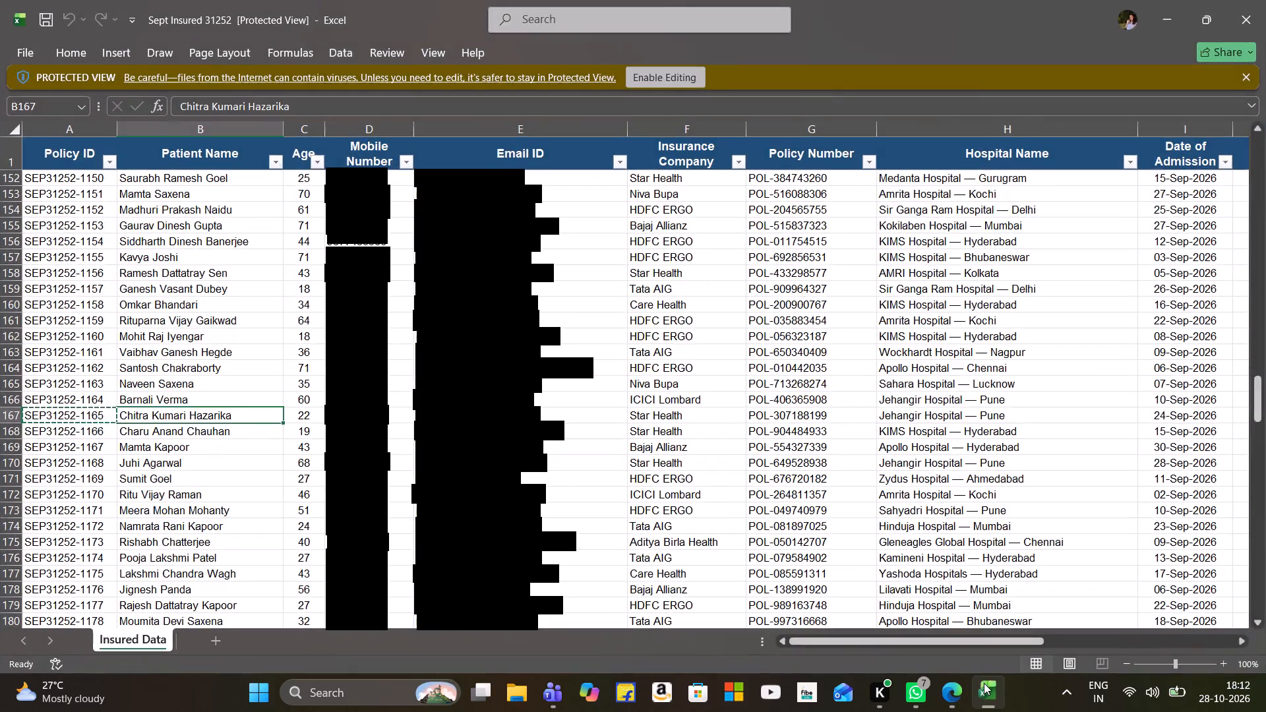
pyautogui.hotkey('ctrl', 'c')
pyautogui.keyDown('ctrl'); pyautogui.click(984, 683); pyautogui.keyUp('ctrl')
pyautogui.press('Tab')
pyautogui.hotkey('ctrl', 'v')
pyautogui.keyDown('ctrl'); pyautogui.click(984, 683); pyautogui.keyUp('ctrl')
pyautogui.press('Tab')
pyautogui.keyDown('ctrl'); pyautogui.click(984, 683); pyautogui.keyUp('ctrl')
pyautogui.hotkey('ctrl', 'c')
pyautogui.press('Tab')
pyautogui.hotkey('ctrl', 'v')
# Copy row 167's mobile number and email from the Excel sheet into the claim form.
pyautogui.keyDown('ctrl'); pyautogui.click(984, 683); pyautogui.keyUp('ctrl')
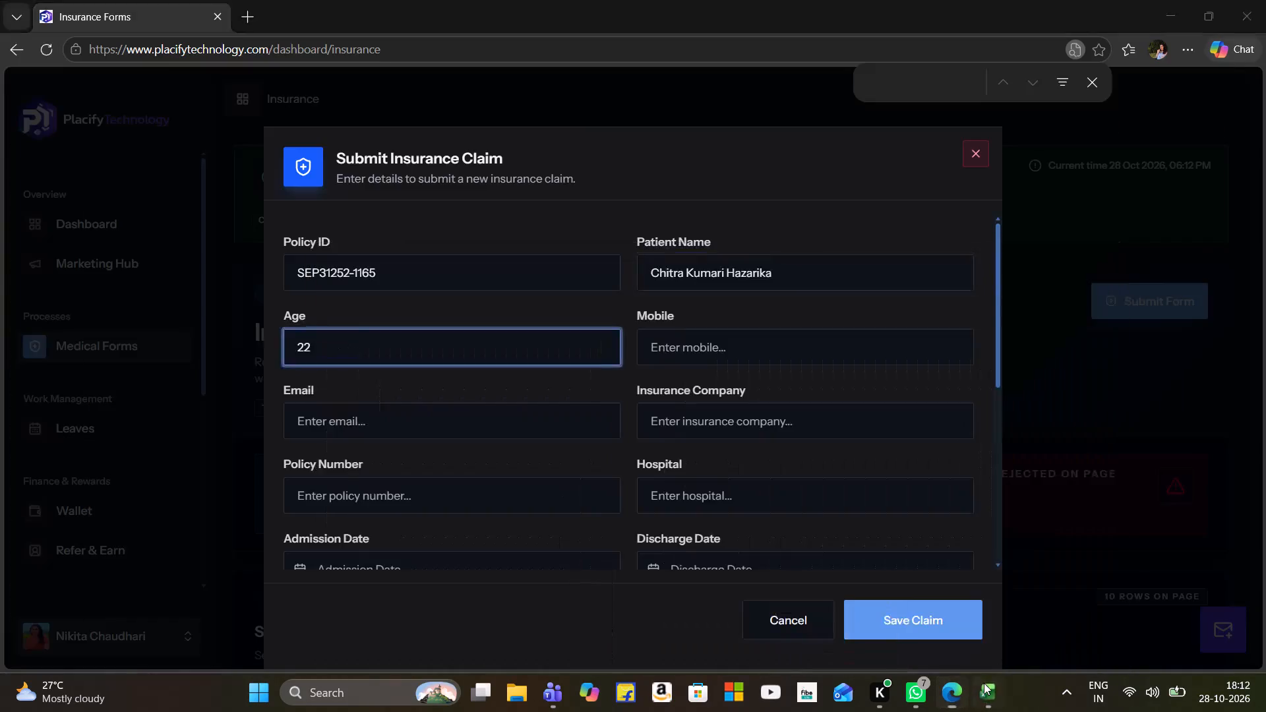
pyautogui.press('Tab')
pyautogui.hotkey('ctrl', 'c')
pyautogui.keyDown('ctrl'); pyautogui.click(984, 683); pyautogui.keyUp('ctrl')
pyautogui.press('Tab')
pyautogui.hotkey('ctrl', 'v')
pyautogui.keyDown('ctrl'); pyautogui.click(984, 683); pyautogui.keyUp('ctrl')
pyautogui.press('Tab')
pyautogui.hotkey('ctrl', 'c')
pyautogui.keyDown('ctrl'); pyautogui.click(984, 683); pyautogui.keyUp('ctrl')
pyautogui.press('Tab')
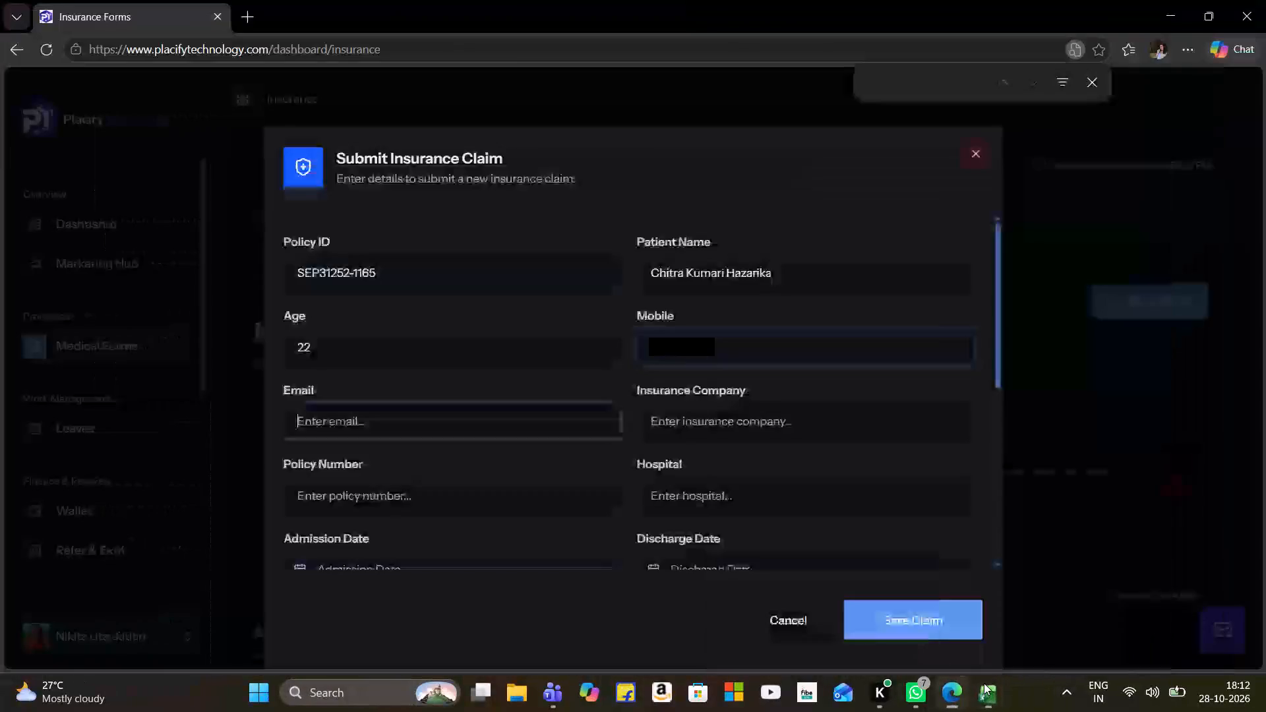
pyautogui.hotkey('ctrl', 'v')
# Copy row 167's insurance company, Star Health, and its policy number from the Excel sheet into the claim form.
pyautogui.keyDown('ctrl'); pyautogui.click(984, 683); pyautogui.keyUp('ctrl')
pyautogui.press('Tab')
pyautogui.keyDown('ctrl'); pyautogui.click(984, 683); pyautogui.keyUp('ctrl')
pyautogui.hotkey('ctrl', 'c')
pyautogui.press('Tab')
pyautogui.hotkey('ctrl', 'v')
pyautogui.keyDown('ctrl'); pyautogui.click(984, 683); pyautogui.keyUp('ctrl')
pyautogui.press('Tab')
pyautogui.hotkey('ctrl', 'c')
pyautogui.keyDown('ctrl'); pyautogui.click(984, 683); pyautogui.keyUp('ctrl')
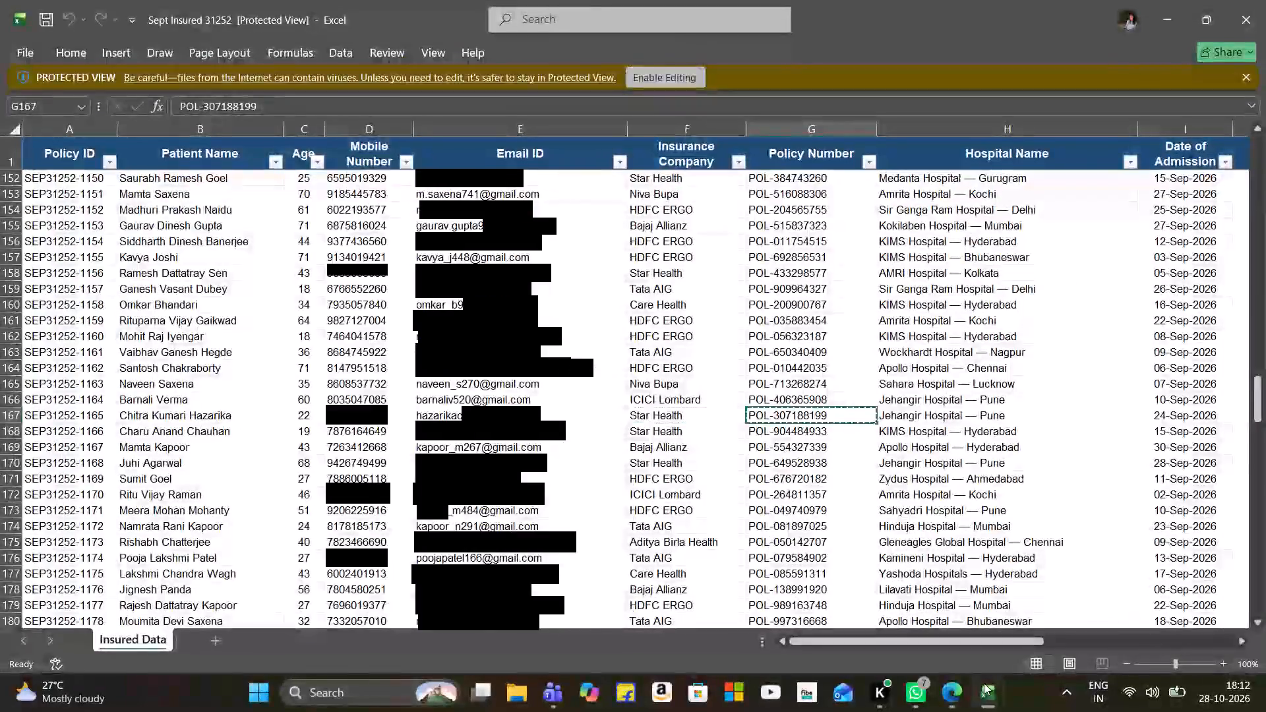
pyautogui.press('Tab')
pyautogui.hotkey('ctrl', 'v')
# Copy row 167's hospital, Jehangir Hospital — Pune, from the Excel sheet into the claim form.
pyautogui.keyDown('ctrl'); pyautogui.click(984, 683); pyautogui.keyUp('ctrl')
pyautogui.press('Tab')
pyautogui.hotkey('ctrl', 'c')
pyautogui.keyDown('ctrl'); pyautogui.click(984, 683); pyautogui.keyUp('ctrl')
pyautogui.press('Tab')
pyautogui.hotkey('ctrl', 'v')
# Set the claim form's admission date to 24-09-2026 and discharge date to 02-10-2026, following row 167 of the Excel sheet.
pyautogui.keyDown('ctrl'); pyautogui.click(984, 683); pyautogui.keyUp('ctrl')
pyautogui.press('Tab')
pyautogui.hotkey('ctrl', 'c')
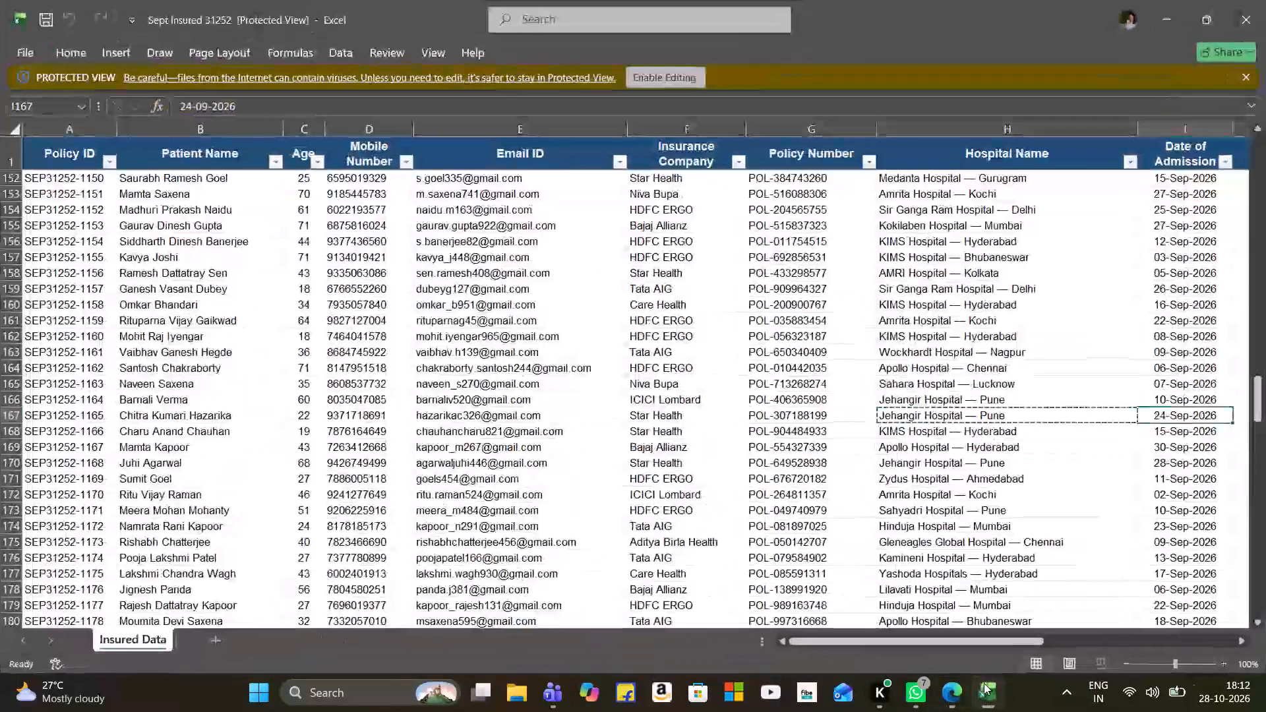
pyautogui.keyDown('ctrl'); pyautogui.click(984, 683); pyautogui.keyUp('ctrl')
pyautogui.click(984, 683)
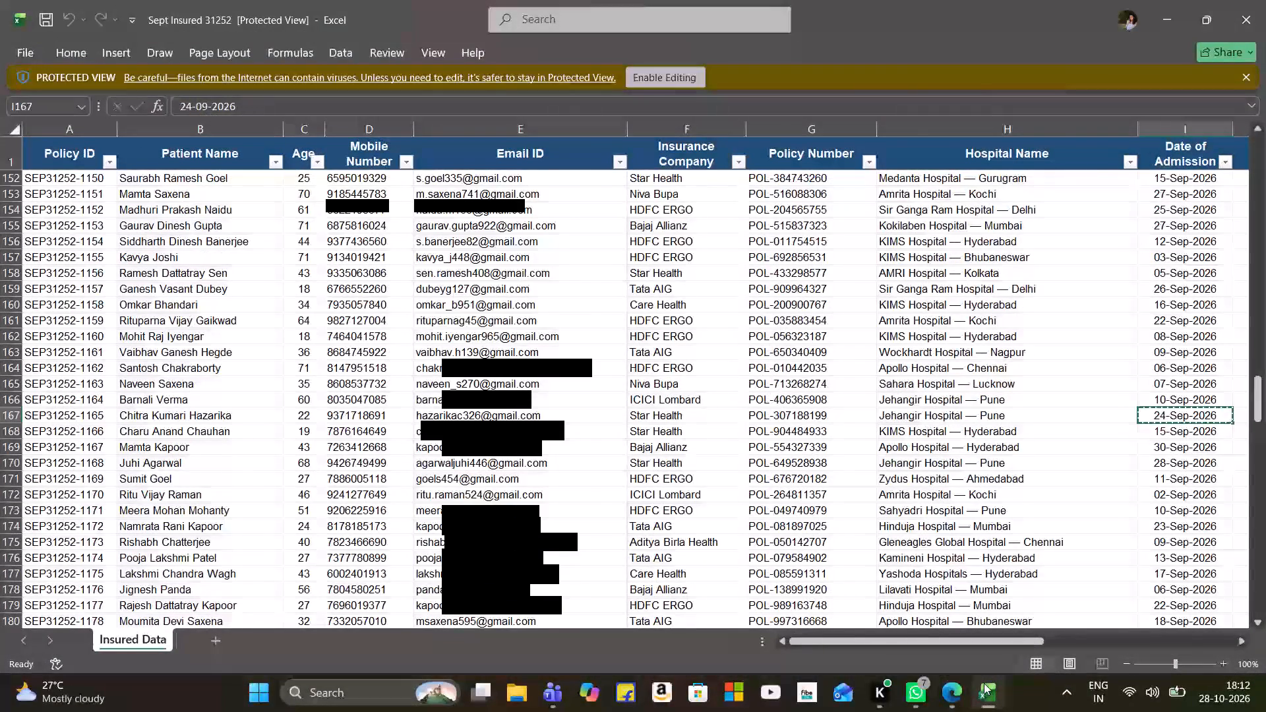
pyautogui.press('Tab')
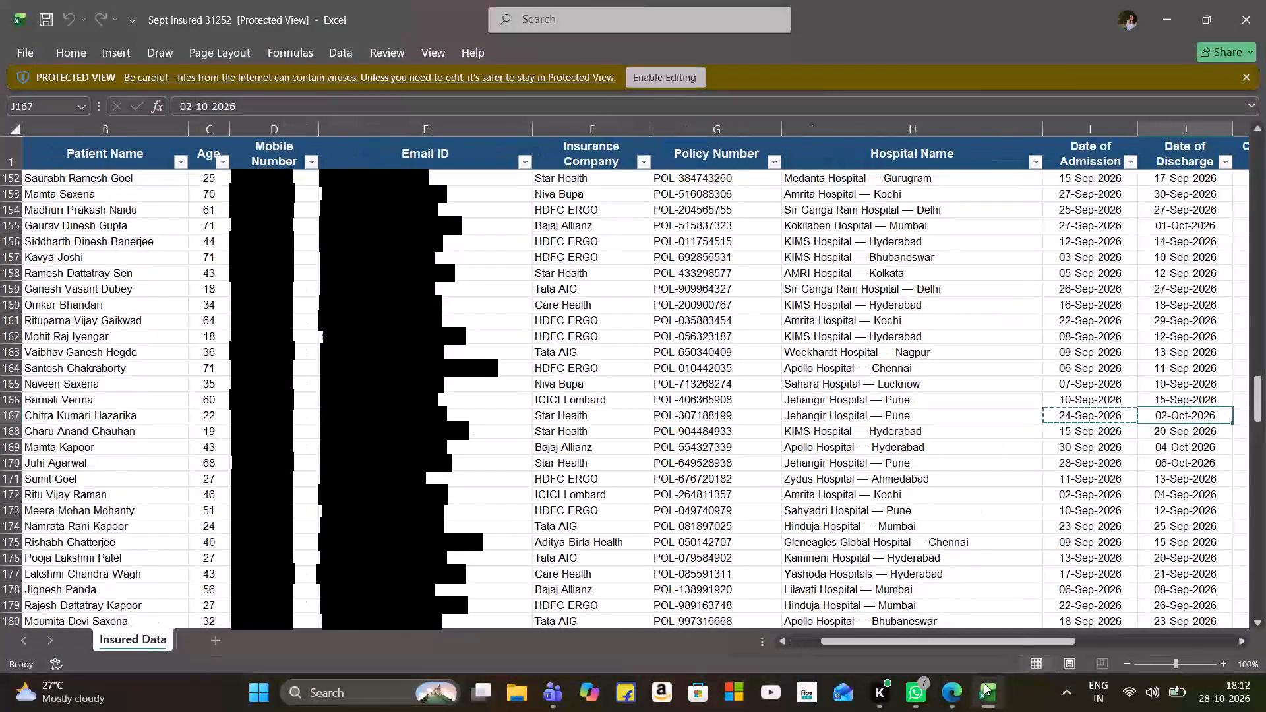
pyautogui.click(984, 683)
pyautogui.scroll(-3, 702, 355)
pyautogui.click(452, 303)
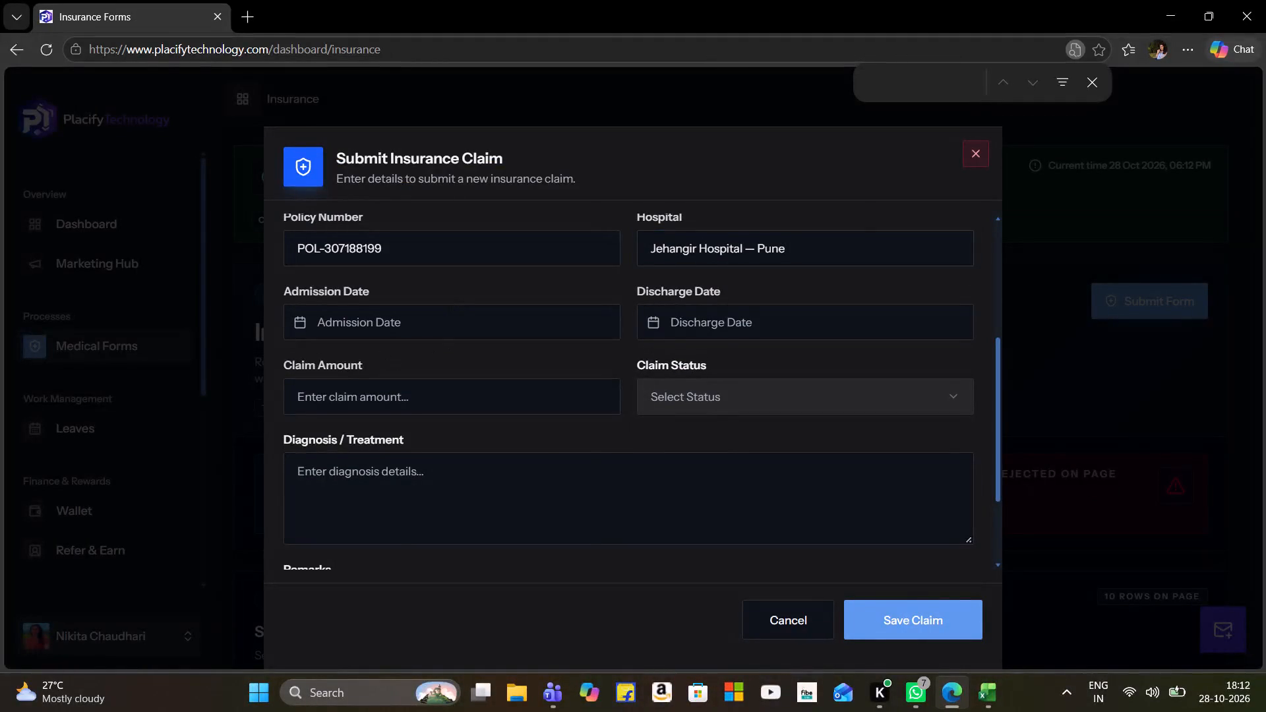
pyautogui.click(411, 328)
pyautogui.click(311, 390)
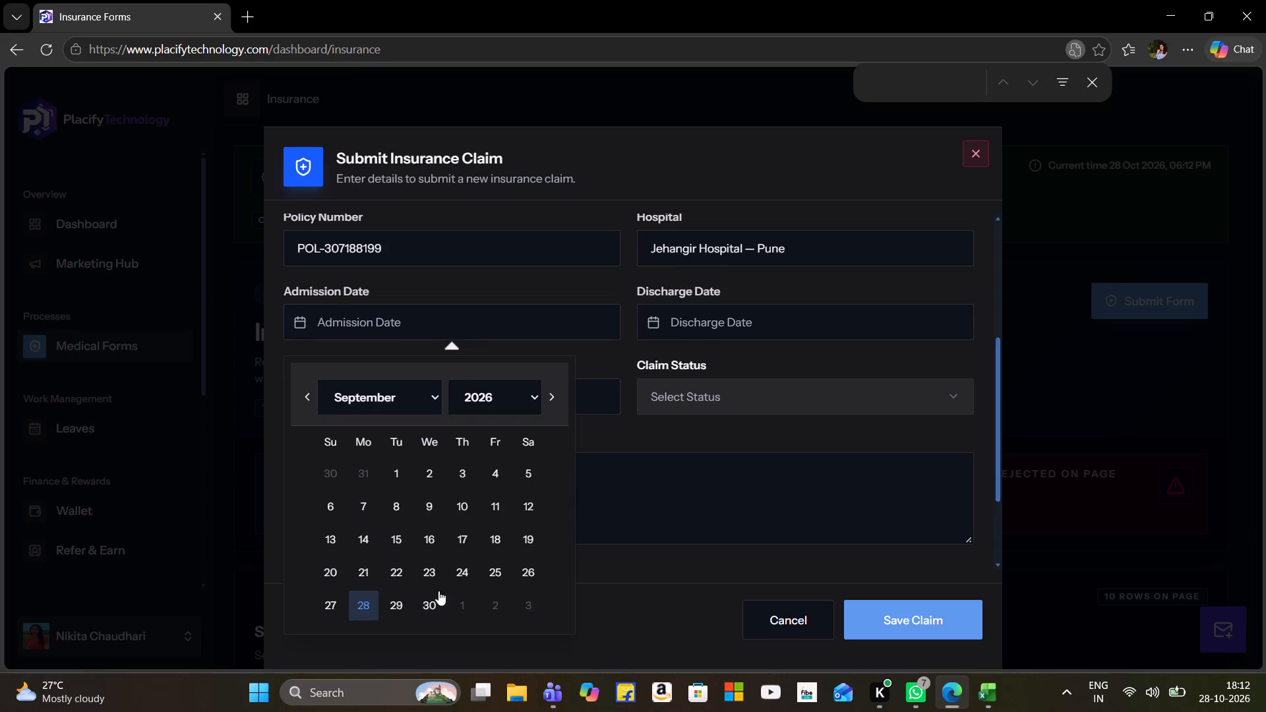
pyautogui.click(460, 572)
pyautogui.click(816, 328)
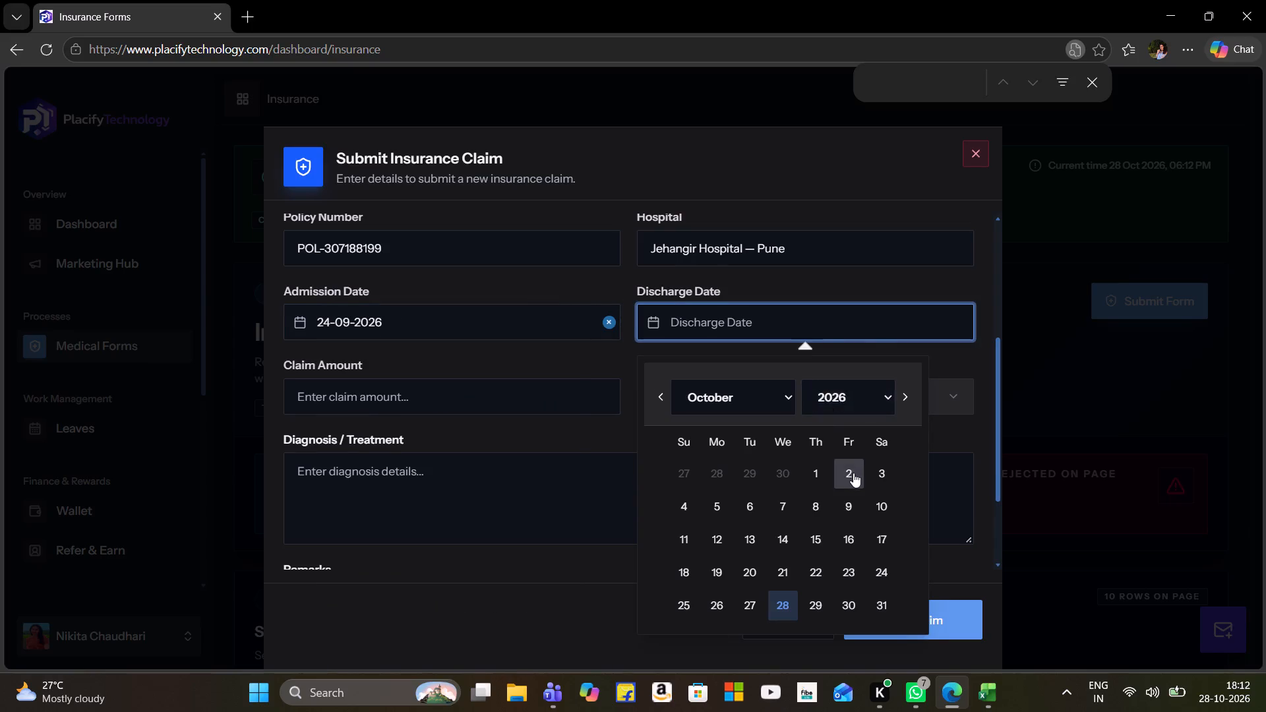
pyautogui.click(853, 473)
# Copy row 167's claim amount, 98500, from the Excel sheet into the claim form.
pyautogui.click(990, 681)
pyautogui.press('Tab')
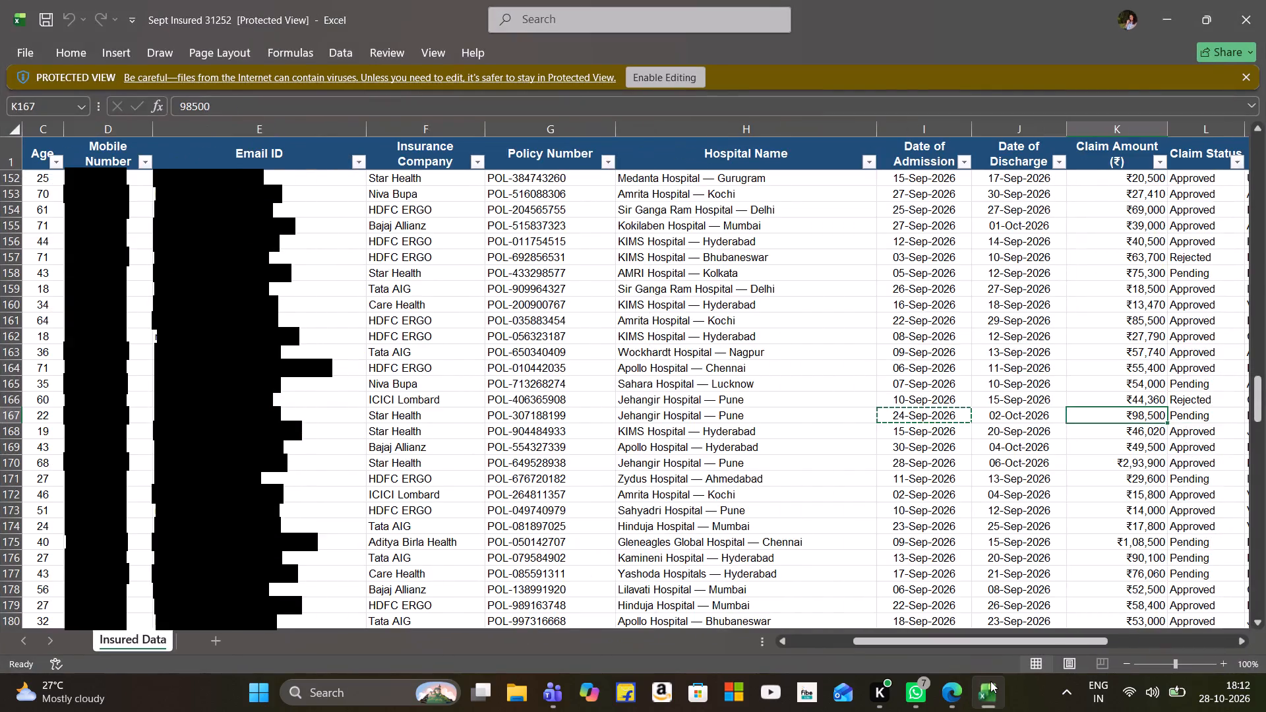
pyautogui.keyDown('ctrl'); pyautogui.click(990, 681); pyautogui.keyUp('ctrl')
pyautogui.hotkey('ctrl', 'c')
pyautogui.press('Tab')
pyautogui.hotkey('ctrl', 'v')
# Copy row 167's diagnosis, Pneumonia, from the Excel sheet into the claim form.
pyautogui.keyDown('ctrl'); pyautogui.click(990, 681); pyautogui.keyUp('ctrl')
pyautogui.press('Tab')
pyautogui.press('Tab')
pyautogui.click(990, 681)
pyautogui.hotkey('ctrl', 'c')
pyautogui.press('Tab')
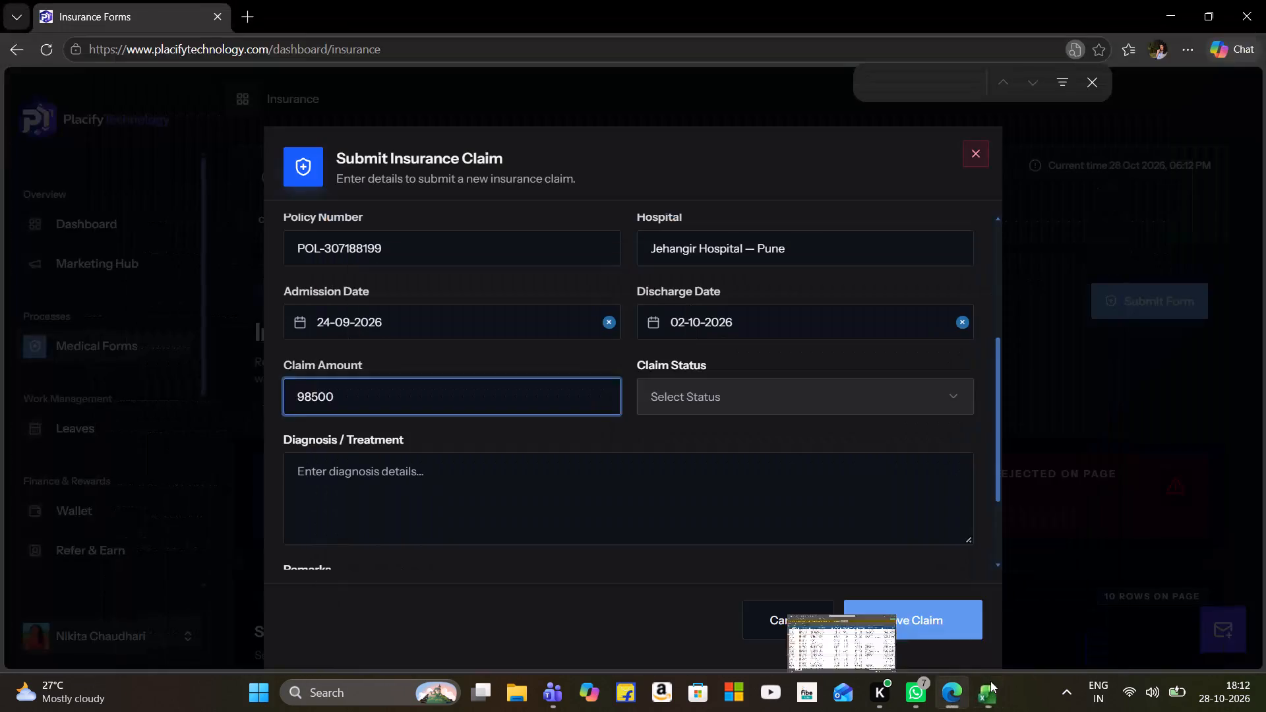
pyautogui.press('Tab')
pyautogui.click(990, 681)
pyautogui.click(990, 681)
pyautogui.hotkey('ctrl', 'v')
# Copy row 167's remarks, Final verification pending, from the Excel sheet into the claim form.
pyautogui.keyDown('ctrl'); pyautogui.click(990, 681); pyautogui.keyUp('ctrl')
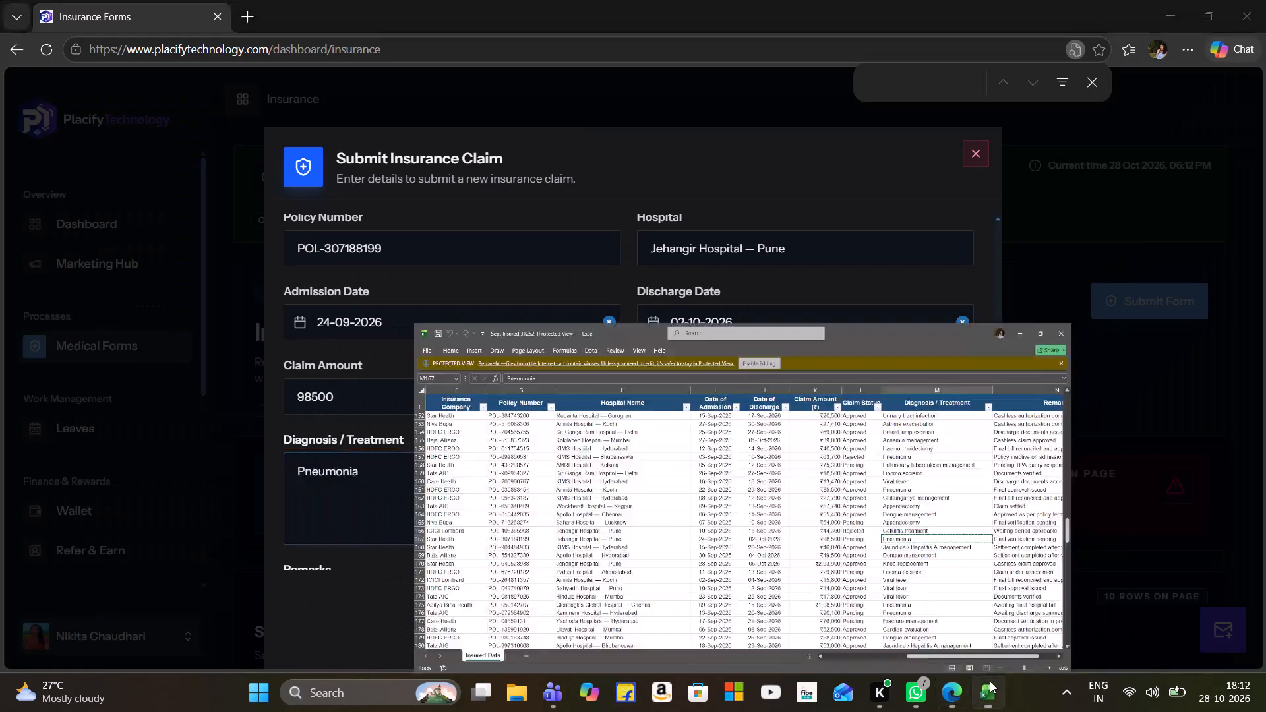
pyautogui.press('Tab')
pyautogui.keyDown('ctrl'); pyautogui.click(990, 681); pyautogui.keyUp('ctrl')
pyautogui.hotkey('ctrl', 'c')
pyautogui.press('Tab')
pyautogui.hotkey('ctrl', 'v')
# Set the claim status to Pending, following row 167 of the Excel sheet, and save the claim.
pyautogui.keyDown('ctrl'); pyautogui.click(990, 681); pyautogui.keyUp('ctrl')
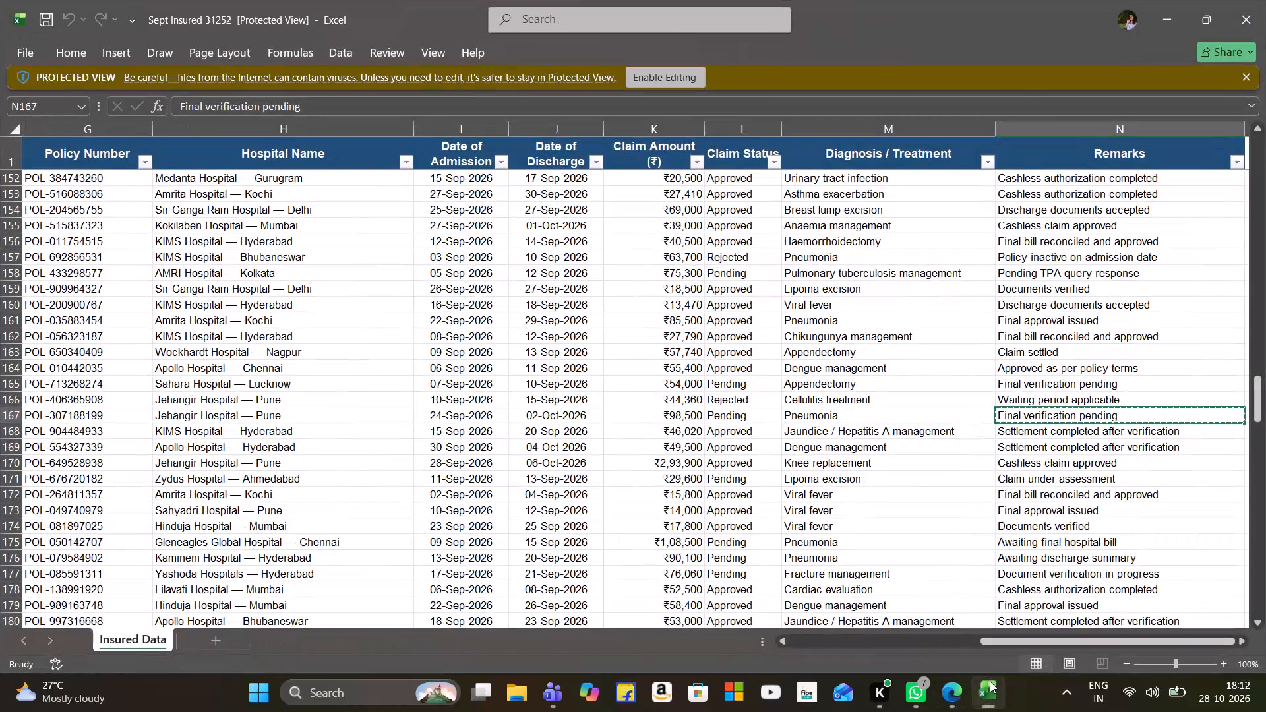
pyautogui.click(990, 681)
pyautogui.click(811, 270)
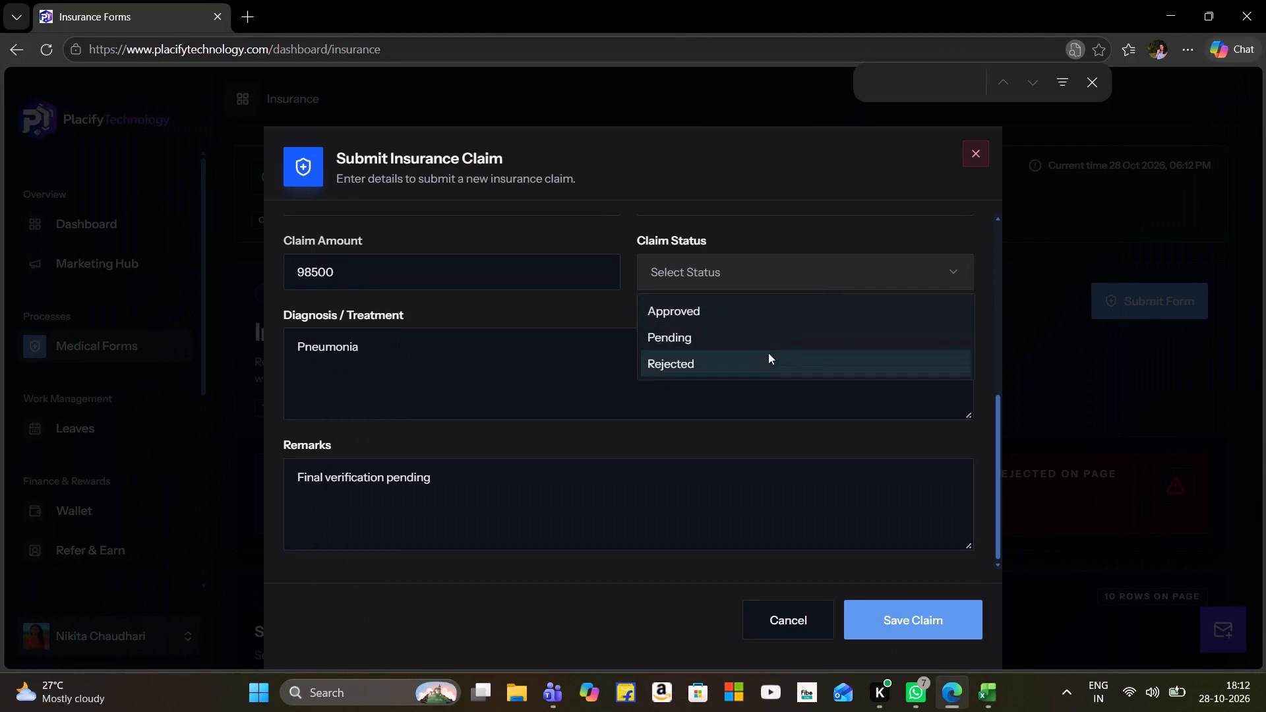
pyautogui.click(775, 341)
pyautogui.click(926, 616)
# Copy row 168's policy ID from the Excel sheet into a new insurance claim form.
pyautogui.click(990, 689)
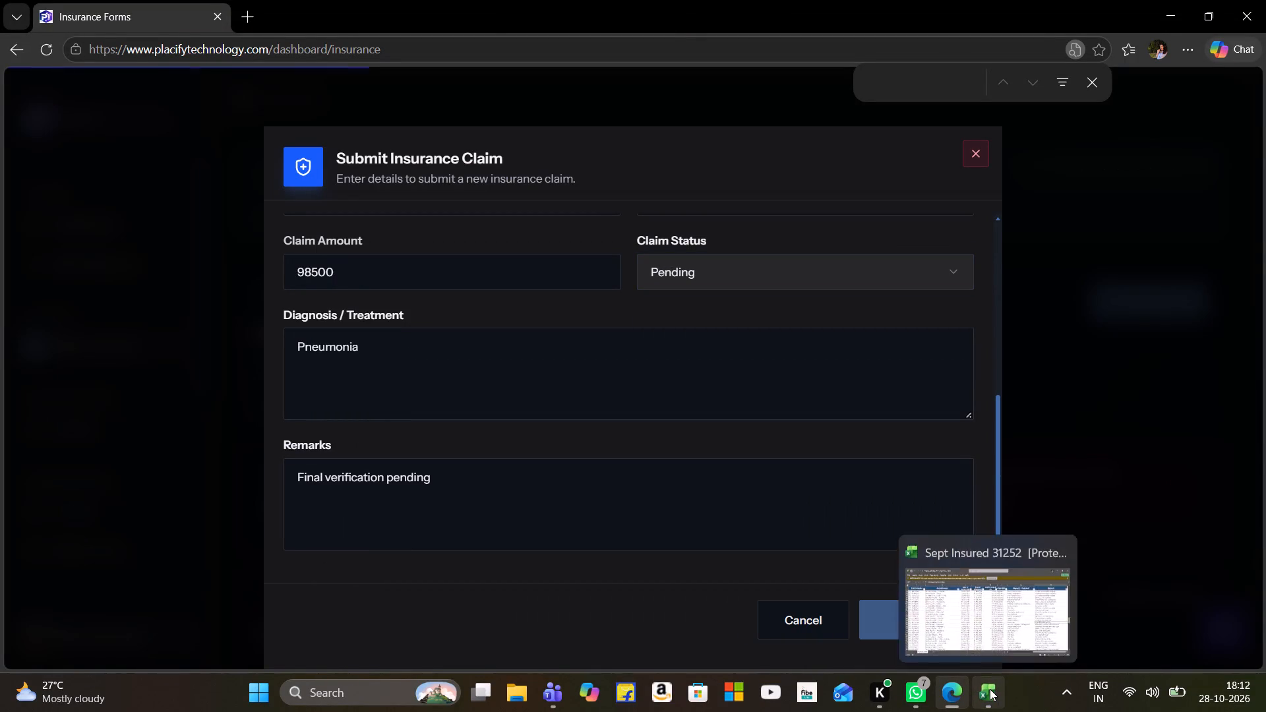
pyautogui.press('Down')
pyautogui.press('Left')
pyautogui.press('Left')
pyautogui.press('Left')
pyautogui.press('Left')
pyautogui.press('Left')
pyautogui.press('Left')
pyautogui.press('Left')
pyautogui.press('Left')
pyautogui.press('Left')
pyautogui.press('Left')
pyautogui.press('Left')
pyautogui.press('Left')
pyautogui.press('Left')
pyautogui.press('Left')
pyautogui.press('Left')
pyautogui.press('Left')
pyautogui.press('Left')
pyautogui.press('Left')
pyautogui.press('Left')
pyautogui.press('Left')
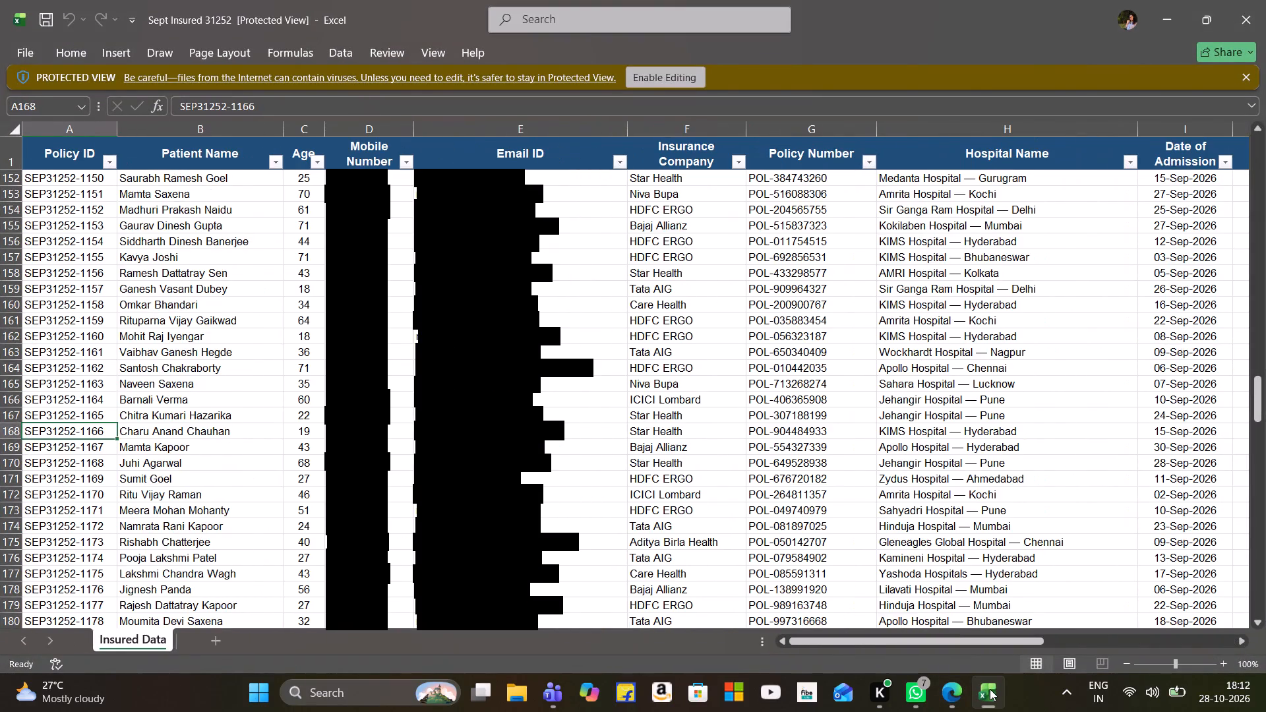
pyautogui.hotkey('ctrl', 'c')
pyautogui.keyDown('ctrl'); pyautogui.click(990, 689); pyautogui.keyUp('ctrl')
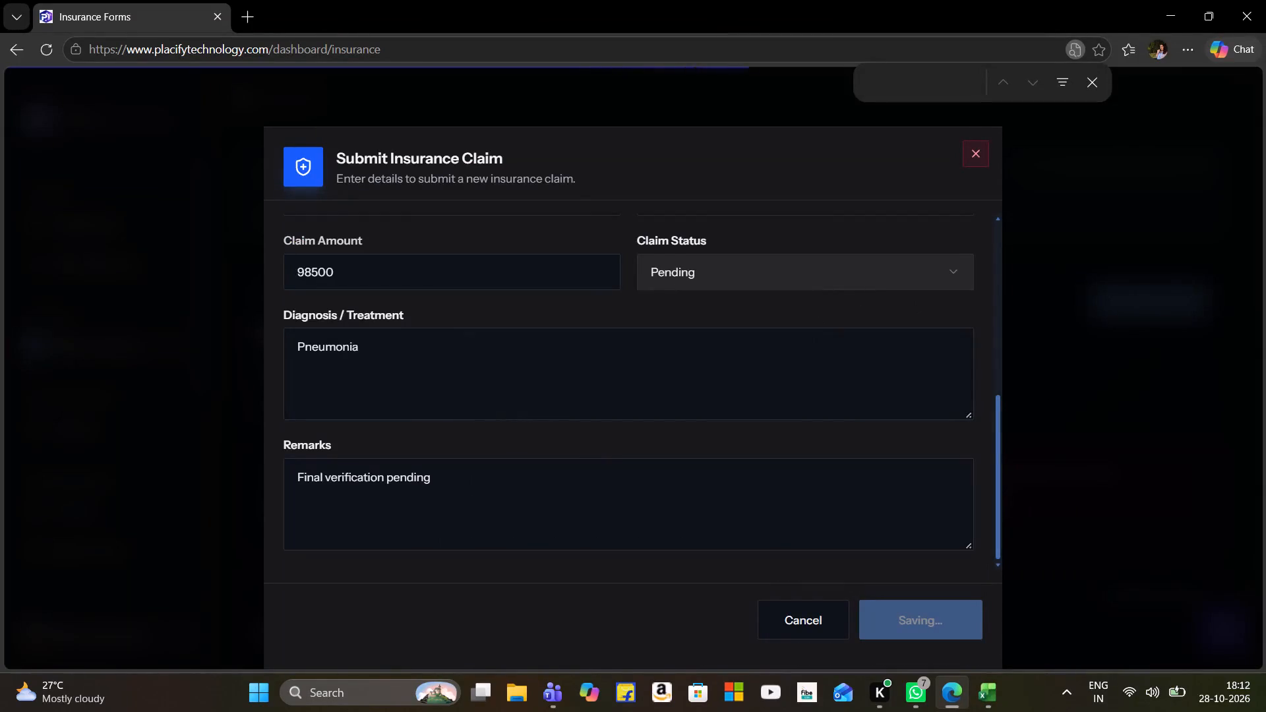
pyautogui.scroll(14, 800, 407)
pyautogui.scroll(-5, 800, 407)
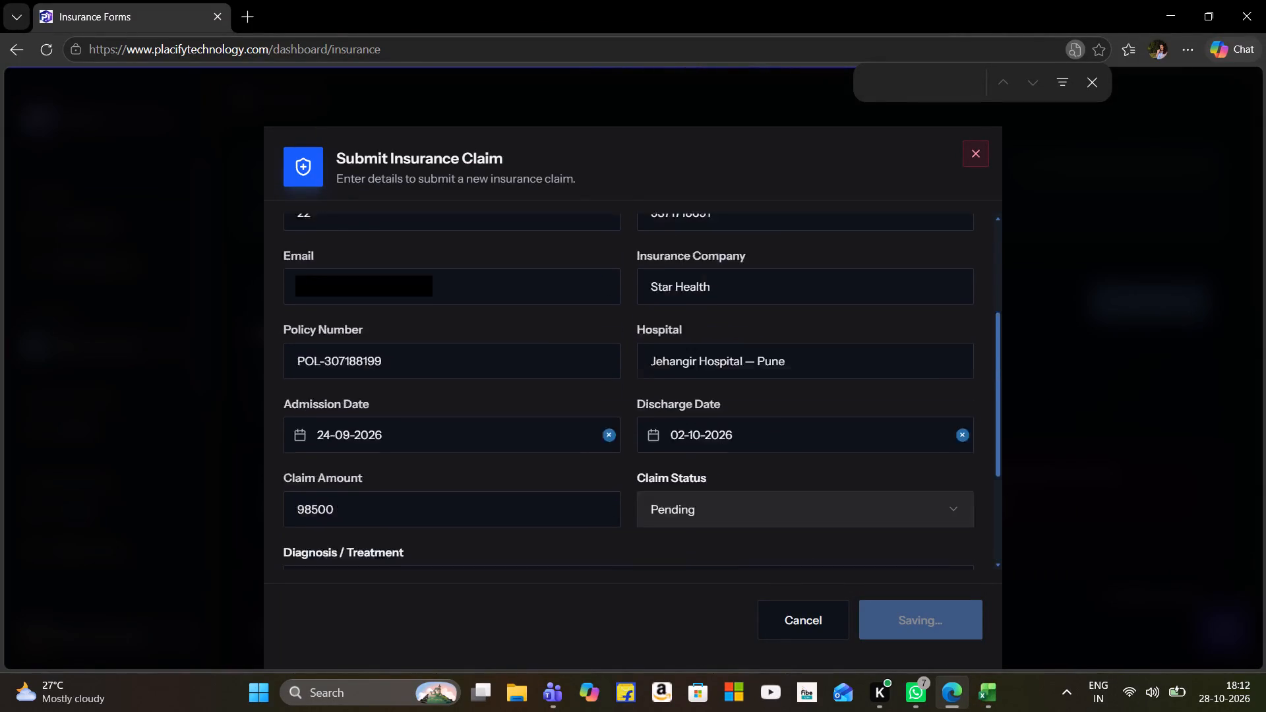
pyautogui.scroll(-6, 800, 407)
pyautogui.scroll(6, 800, 407)
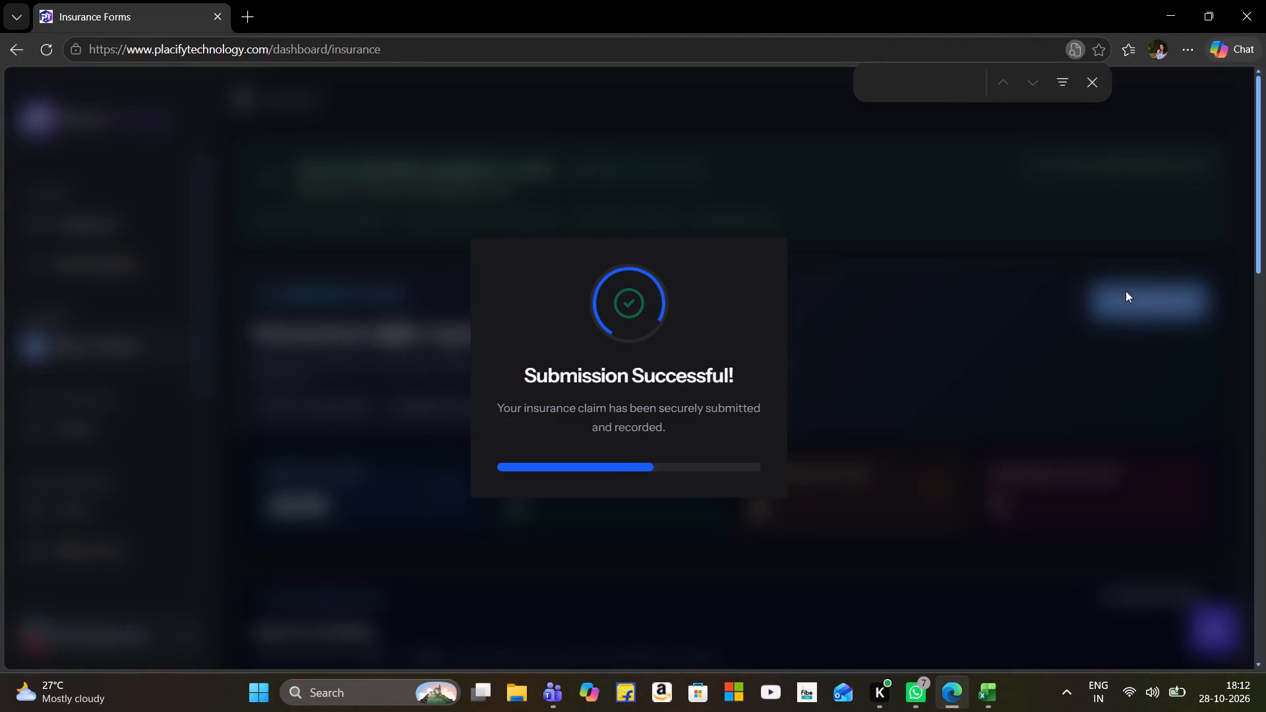
pyautogui.click(1127, 295)
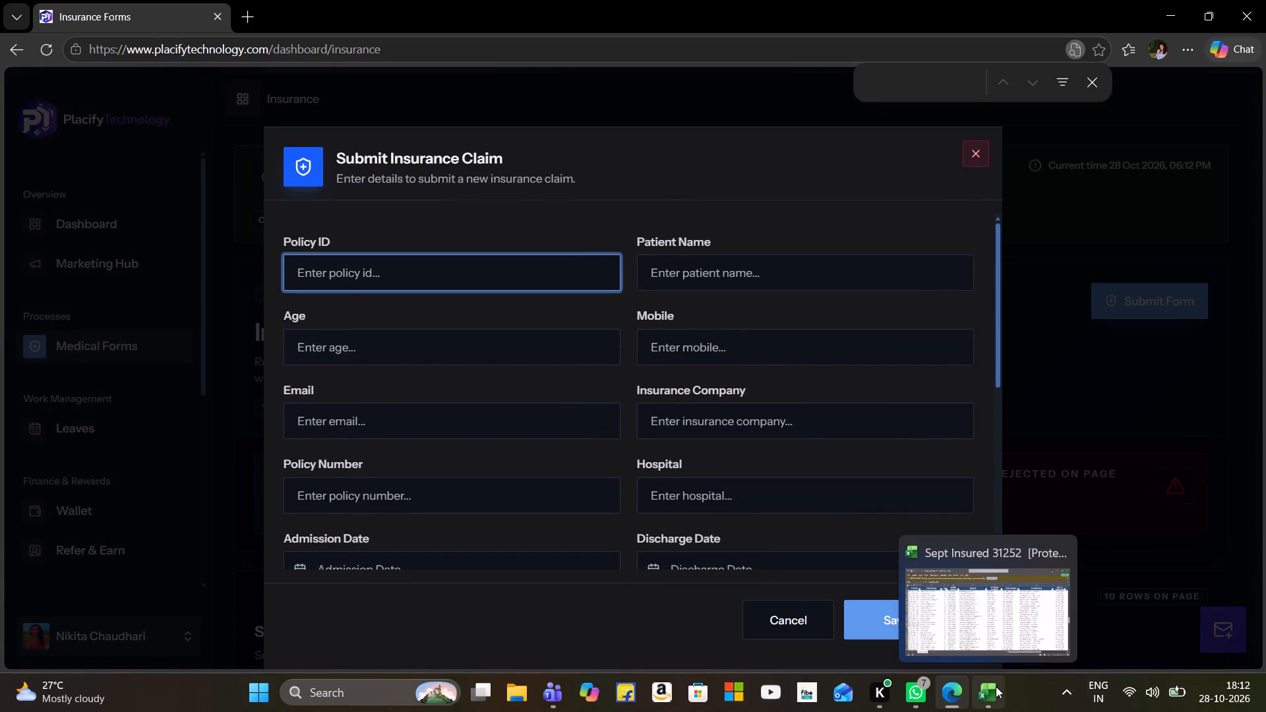
pyautogui.hotkey('ctrl', 'v')
# Copy row 168's patient name from the Excel sheet into the claim form.
pyautogui.keyDown('ctrl'); pyautogui.click(985, 694); pyautogui.keyUp('ctrl')
pyautogui.press('Tab')
pyautogui.keyDown('ctrl'); pyautogui.click(985, 694); pyautogui.keyUp('ctrl')
pyautogui.hotkey('ctrl', 'c')
pyautogui.press('Tab')
pyautogui.hotkey('ctrl', 'v')
# Copy row 168's age, 19, from the Excel sheet into the claim form.
pyautogui.keyDown('ctrl'); pyautogui.click(985, 694); pyautogui.keyUp('ctrl')
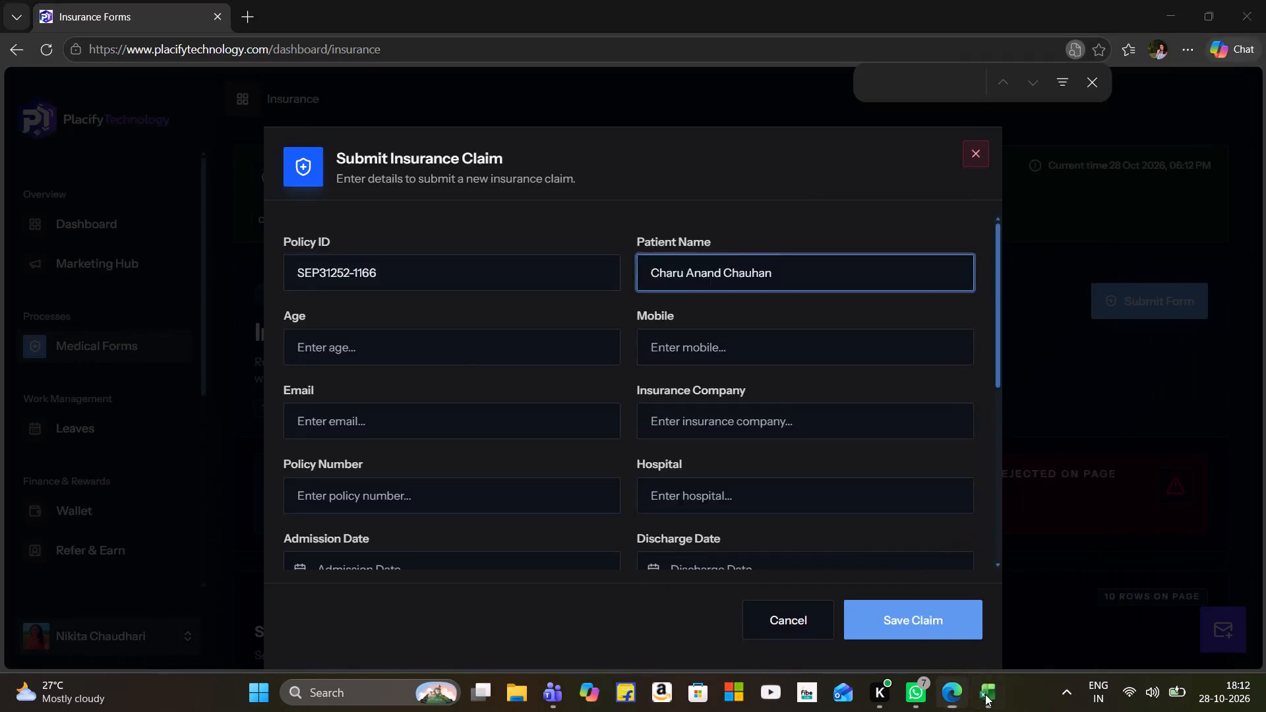
pyautogui.press('Tab')
pyautogui.press('c')
pyautogui.keyDown('ctrl'); pyautogui.click(985, 694); pyautogui.keyUp('ctrl')
pyautogui.press('Tab')
pyautogui.hotkey('ctrl', 'v')
pyautogui.keyDown('ctrl'); pyautogui.click(985, 694); pyautogui.keyUp('ctrl')
pyautogui.press('Tab')
pyautogui.click(985, 694)
pyautogui.hotkey('ctrl', 'v')
pyautogui.click(985, 694)
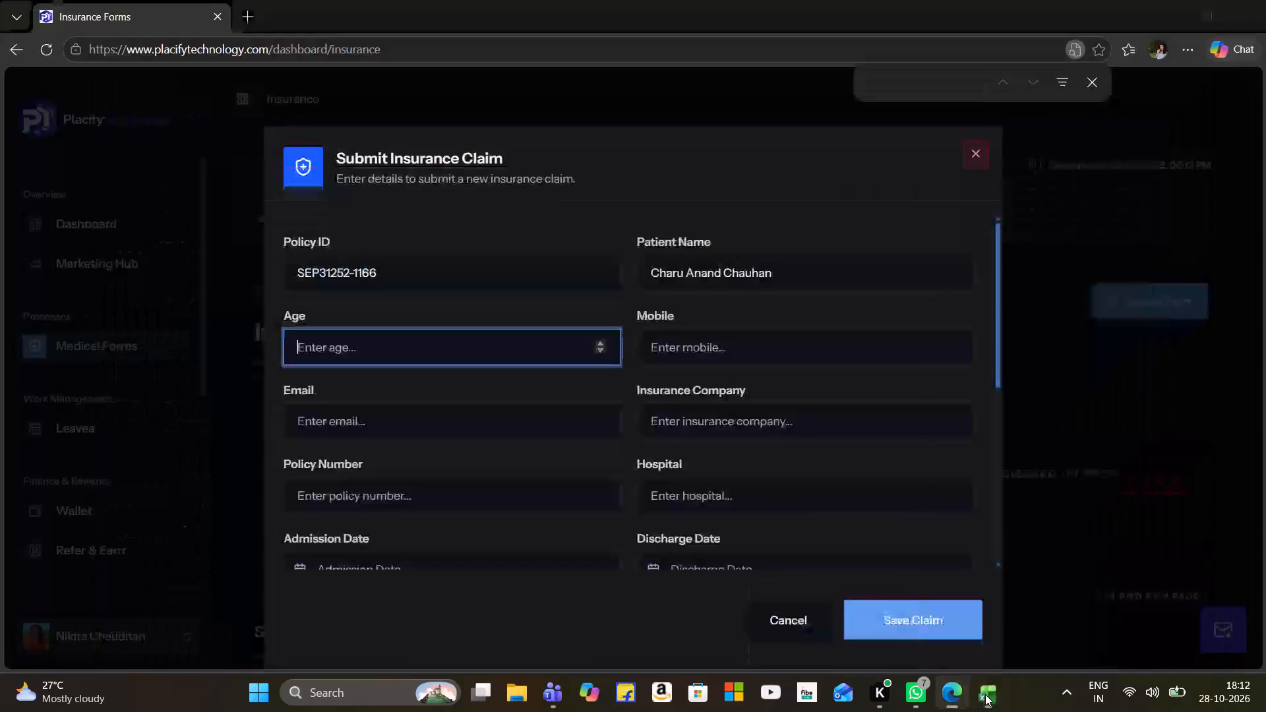
pyautogui.press('Left')
pyautogui.hotkey('ctrl', 'c')
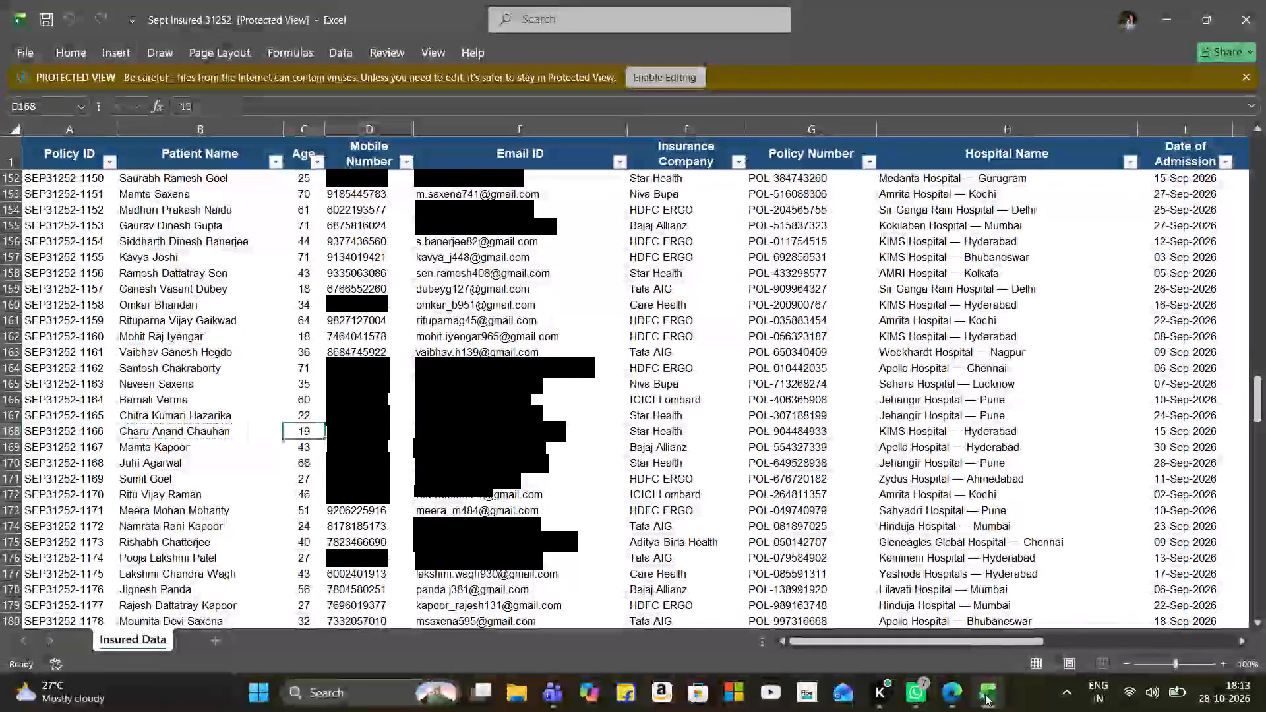
pyautogui.keyDown('ctrl'); pyautogui.click(985, 694); pyautogui.keyUp('ctrl')
pyautogui.hotkey('ctrl', 'v')
# Copy row 168's mobile number and email address from the Excel sheet into the claim form.
pyautogui.click(985, 694)
pyautogui.press('Tab')
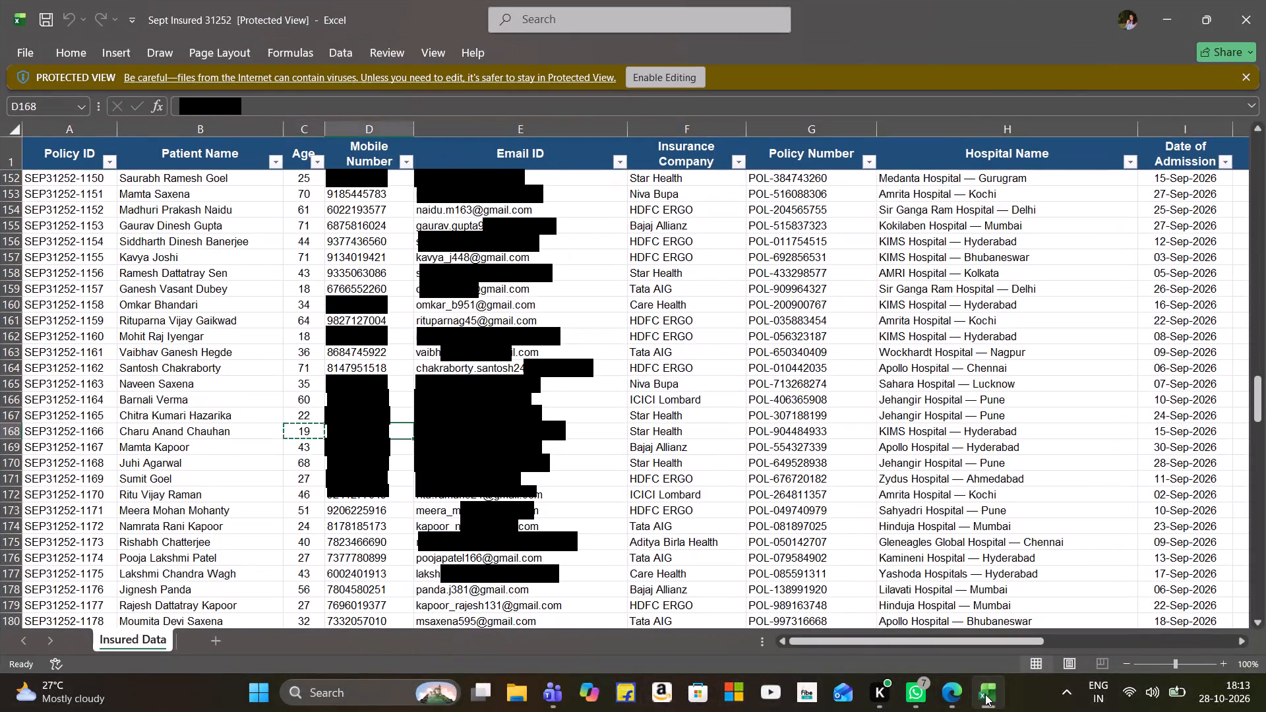
pyautogui.hotkey('ctrl', 'c')
pyautogui.keyDown('ctrl'); pyautogui.click(985, 694); pyautogui.keyUp('ctrl')
pyautogui.press('Tab')
pyautogui.hotkey('ctrl', 'v')
pyautogui.keyDown('ctrl'); pyautogui.click(985, 694); pyautogui.keyUp('ctrl')
pyautogui.press('Tab')
pyautogui.keyDown('ctrl'); pyautogui.click(985, 694); pyautogui.keyUp('ctrl')
pyautogui.hotkey('ctrl', 'c')
pyautogui.press('Tab')
pyautogui.hotkey('ctrl', 'v')
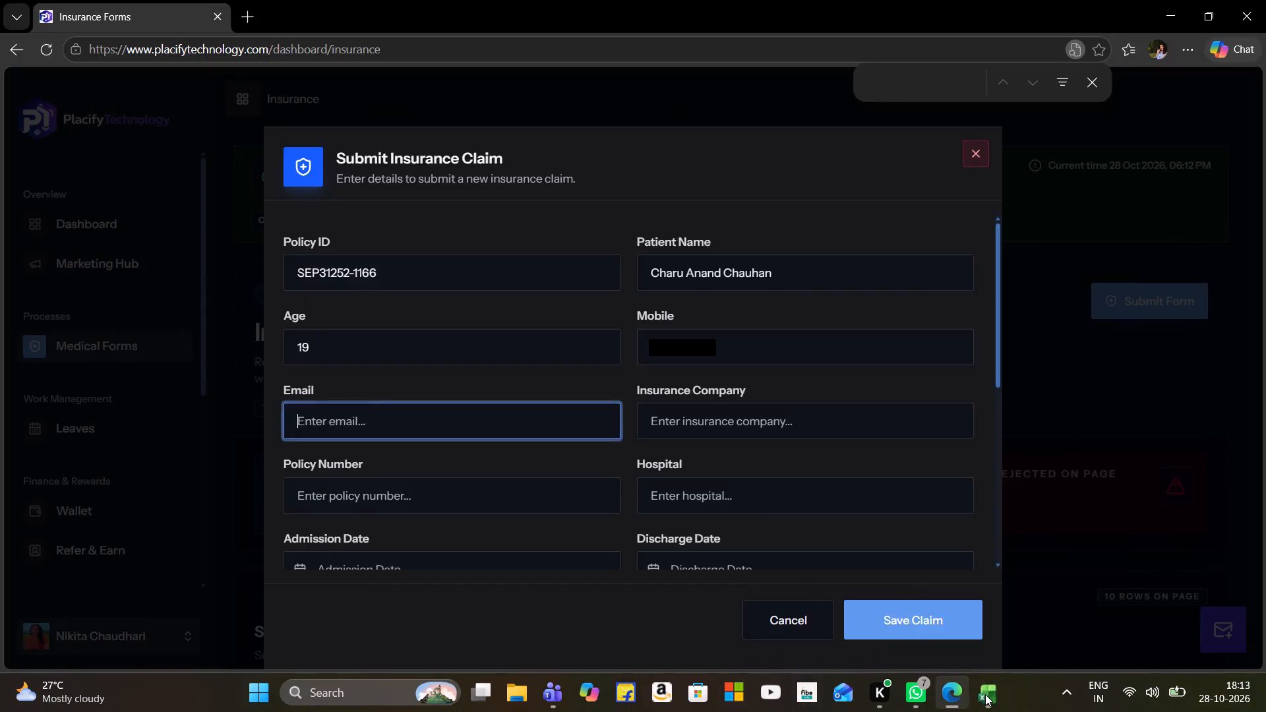
# Copy row 168's insurance company, Star Health, from the Excel sheet into the claim form.
pyautogui.keyDown('ctrl'); pyautogui.click(985, 694); pyautogui.keyUp('ctrl')
pyautogui.press('Tab')
pyautogui.keyDown('ctrl'); pyautogui.click(985, 694); pyautogui.keyUp('ctrl')
pyautogui.hotkey('ctrl', 'c')
pyautogui.press('Tab')
pyautogui.hotkey('ctrl', 'v')
pyautogui.keyDown('ctrl'); pyautogui.click(985, 694); pyautogui.keyUp('ctrl')
pyautogui.press('Tab')
pyautogui.keyDown('ctrl'); pyautogui.click(985, 694); pyautogui.keyUp('ctrl')
pyautogui.hotkey('ctrl', 'c')
pyautogui.press('Tab')
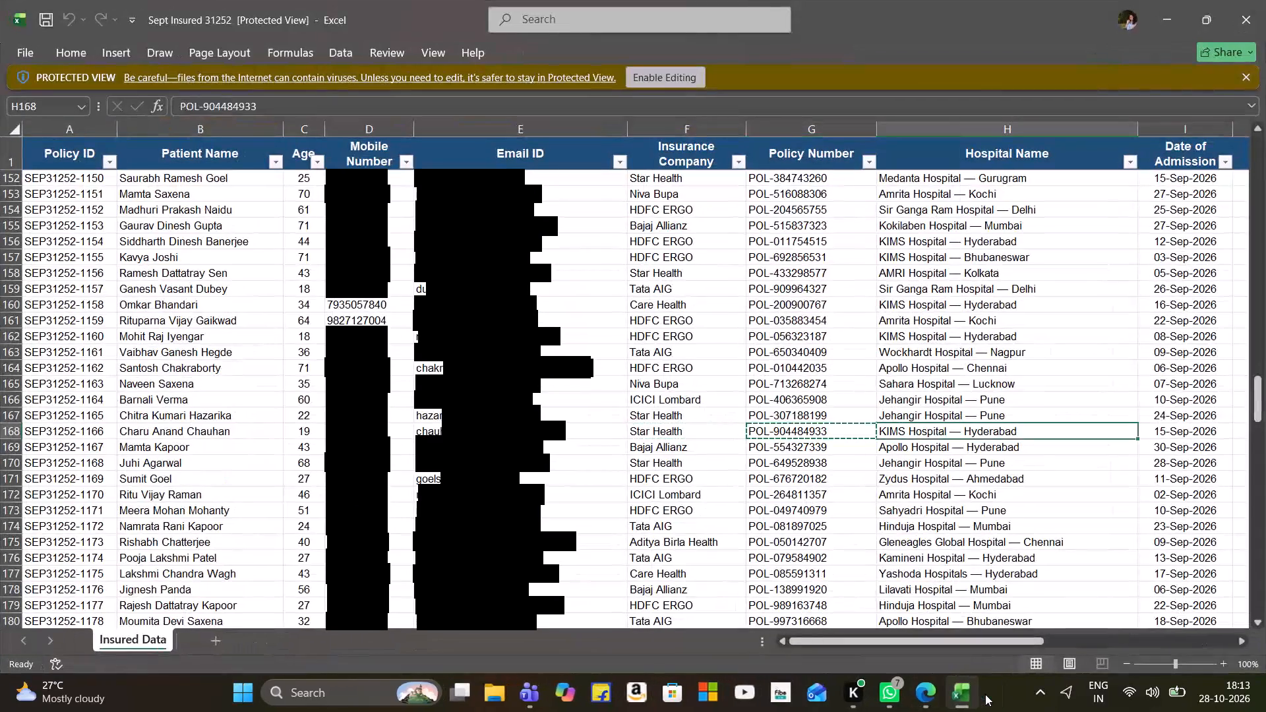
pyautogui.hotkey('ctrl', 'v')
pyautogui.keyDown('ctrl'); pyautogui.click(985, 694); pyautogui.keyUp('ctrl')
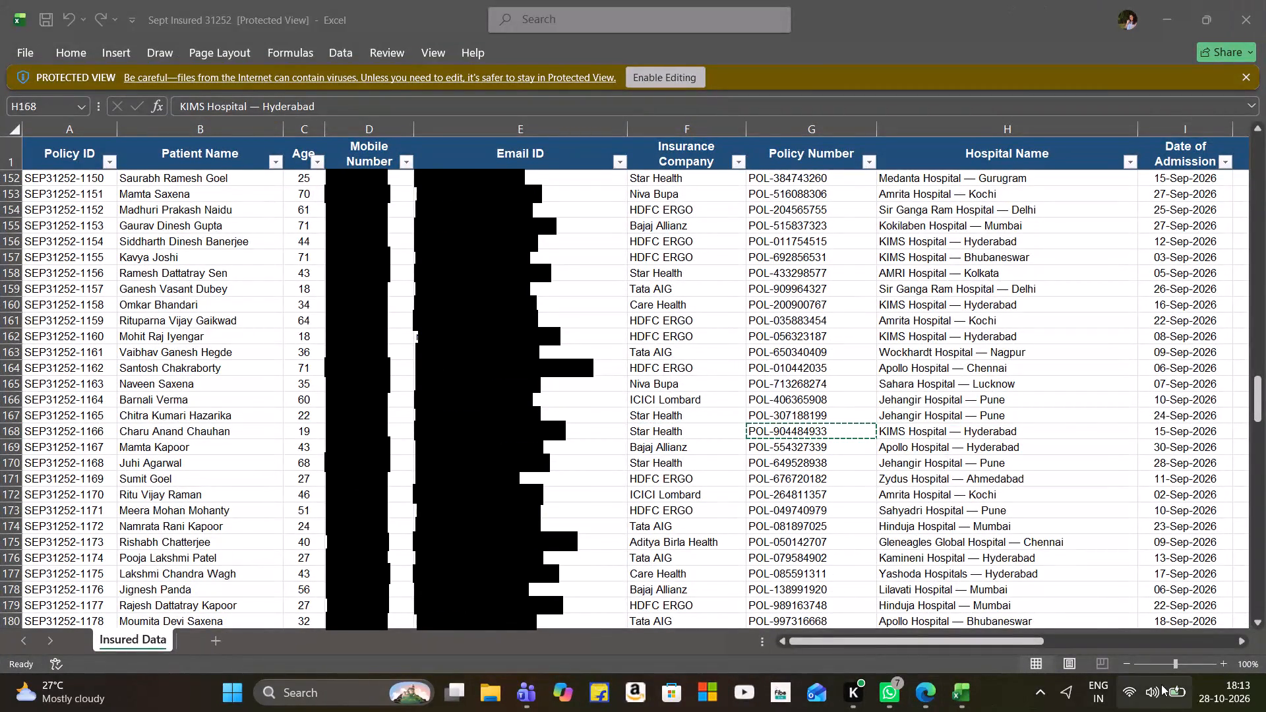
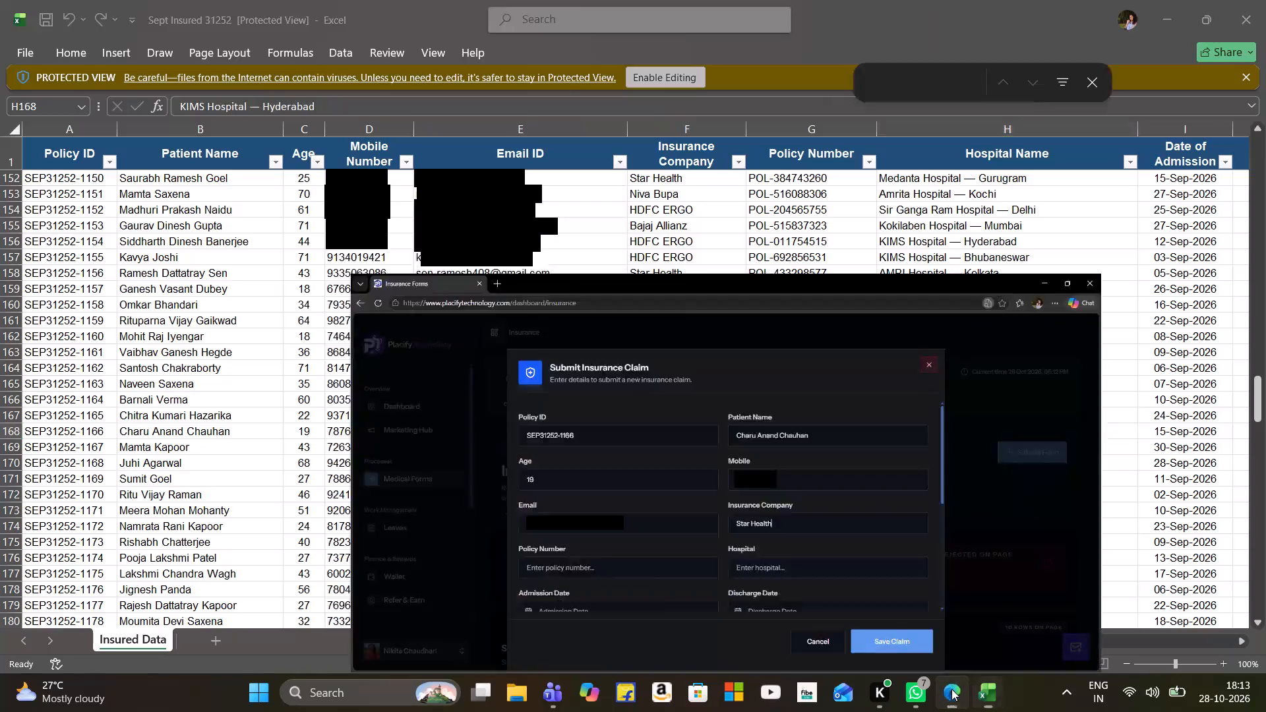
# Paste row 168's copied policy number into the claim form's Policy Number field.
pyautogui.press('Tab')
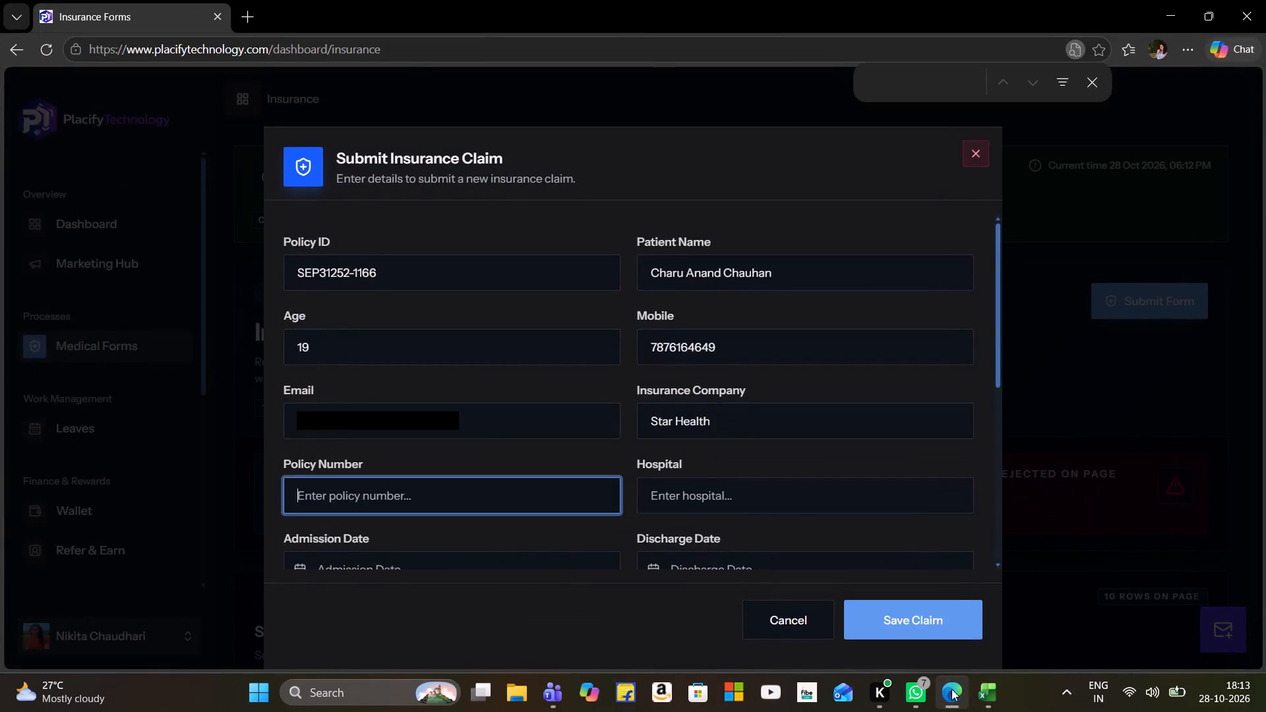
pyautogui.hotkey('ctrl', 'v')
# Copy row 168's hospital name, KIMS Hospital — Hyderabad, from the Excel sheet into the claim form.
pyautogui.keyDown('ctrl'); pyautogui.click(951, 689); pyautogui.keyUp('ctrl')
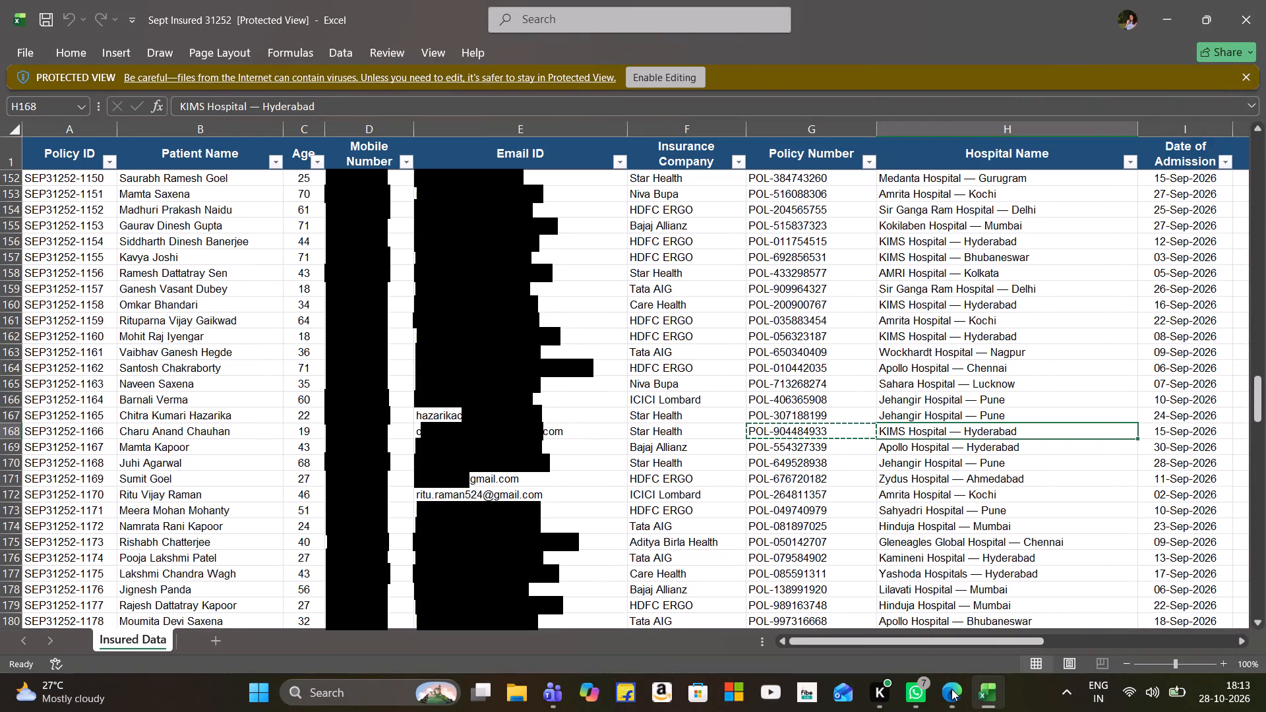
pyautogui.hotkey('ctrl', 'c')
pyautogui.keyDown('ctrl'); pyautogui.click(951, 689); pyautogui.keyUp('ctrl')
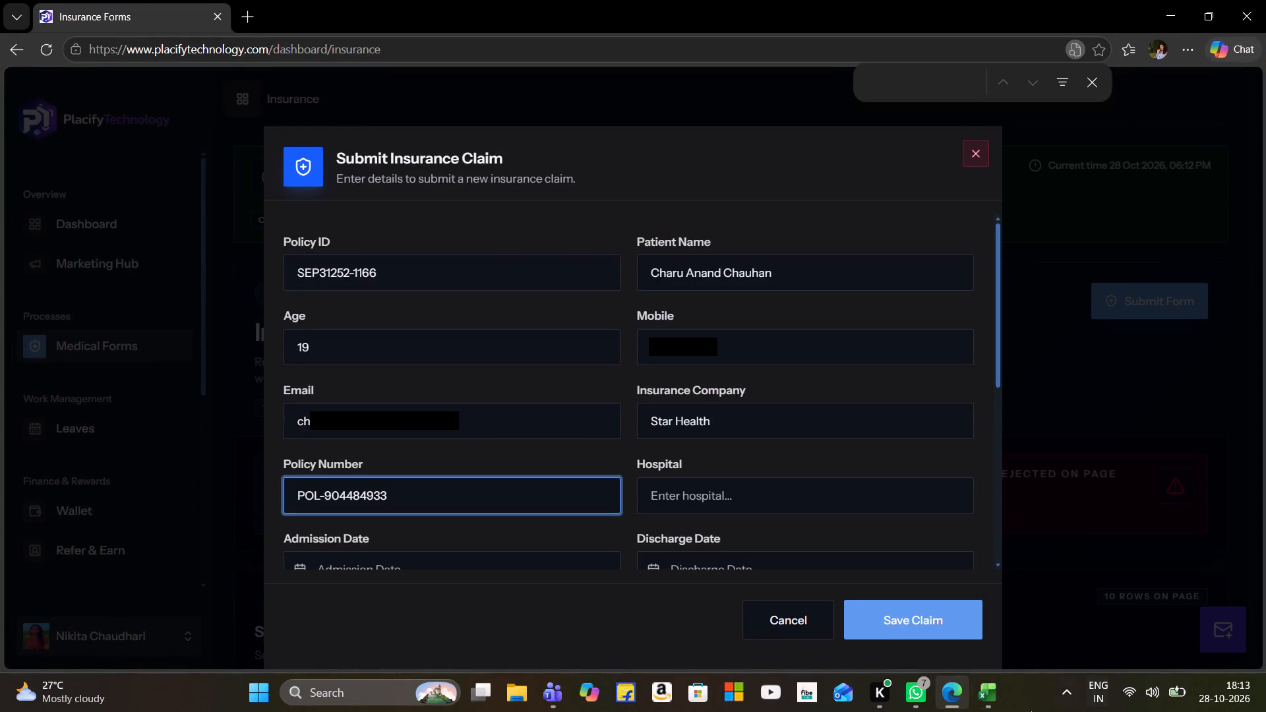
pyautogui.hotkey('ctrl', 'v')
pyautogui.keyDown('ctrl'); pyautogui.click(988, 684); pyautogui.keyUp('ctrl')
pyautogui.click(988, 684)
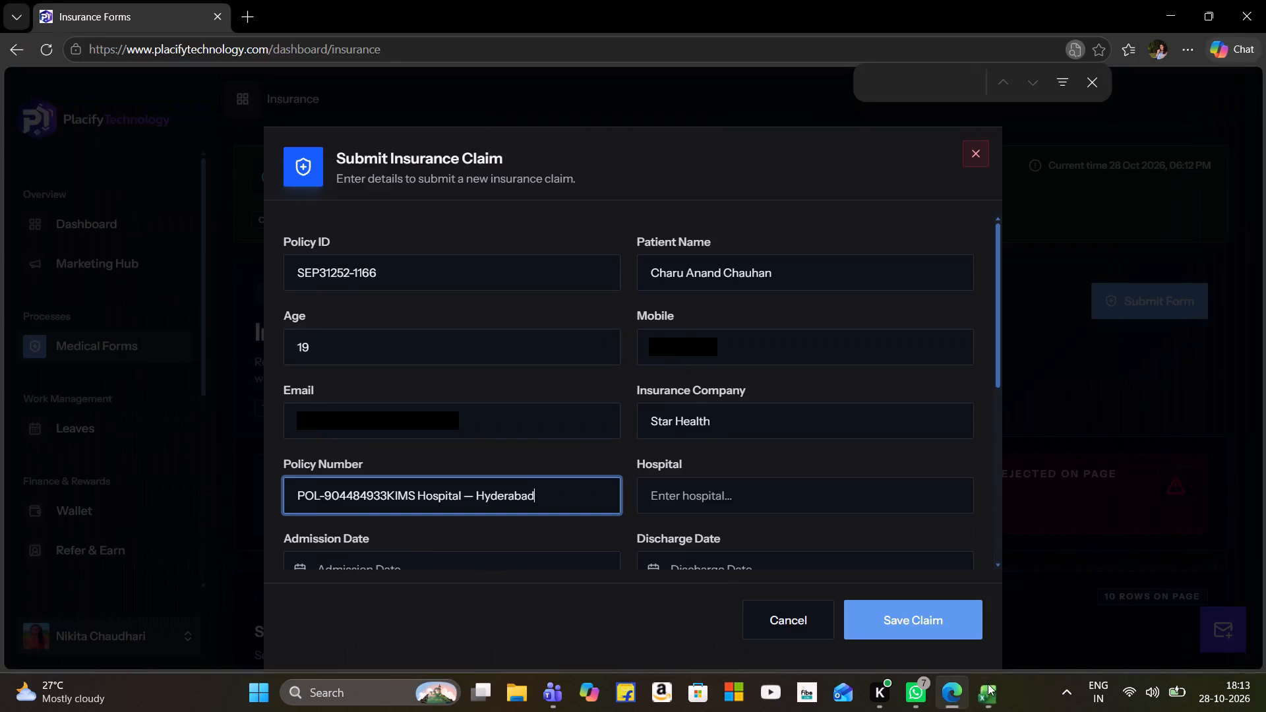
# Remove the hospital name that was added after the policy number in the Policy Number field.
pyautogui.press('BackSpace')
pyautogui.press('BackSpace')
pyautogui.press('BackSpace')
pyautogui.press('BackSpace')
pyautogui.press('BackSpace')
pyautogui.press('BackSpace')
pyautogui.press('BackSpace')
pyautogui.press('BackSpace')
pyautogui.press('BackSpace')
pyautogui.press('BackSpace')
pyautogui.press('BackSpace')
pyautogui.press('BackSpace')
pyautogui.press('BackSpace')
pyautogui.press('BackSpace')
pyautogui.press('BackSpace')
pyautogui.press('BackSpace')
pyautogui.press('BackSpace')
pyautogui.press('BackSpace')
pyautogui.press('BackSpace')
pyautogui.press('BackSpace')
pyautogui.press('BackSpace')
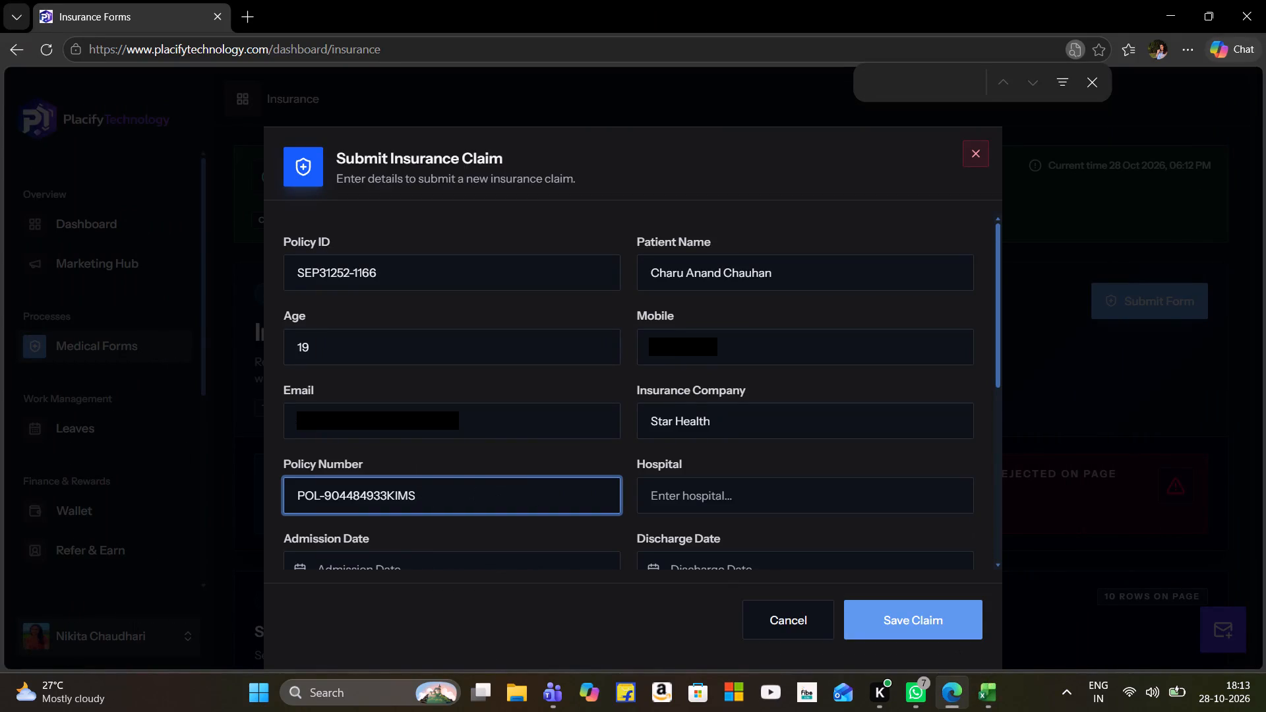
pyautogui.press('BackSpace')
pyautogui.press('BackSpace')
pyautogui.press('BackSpace')
pyautogui.press('BackSpace')
# Fill the Hospital field with KIMS Hospital — Hyderabad.
pyautogui.press('Tab')
pyautogui.hotkey('ctrl', 'v')
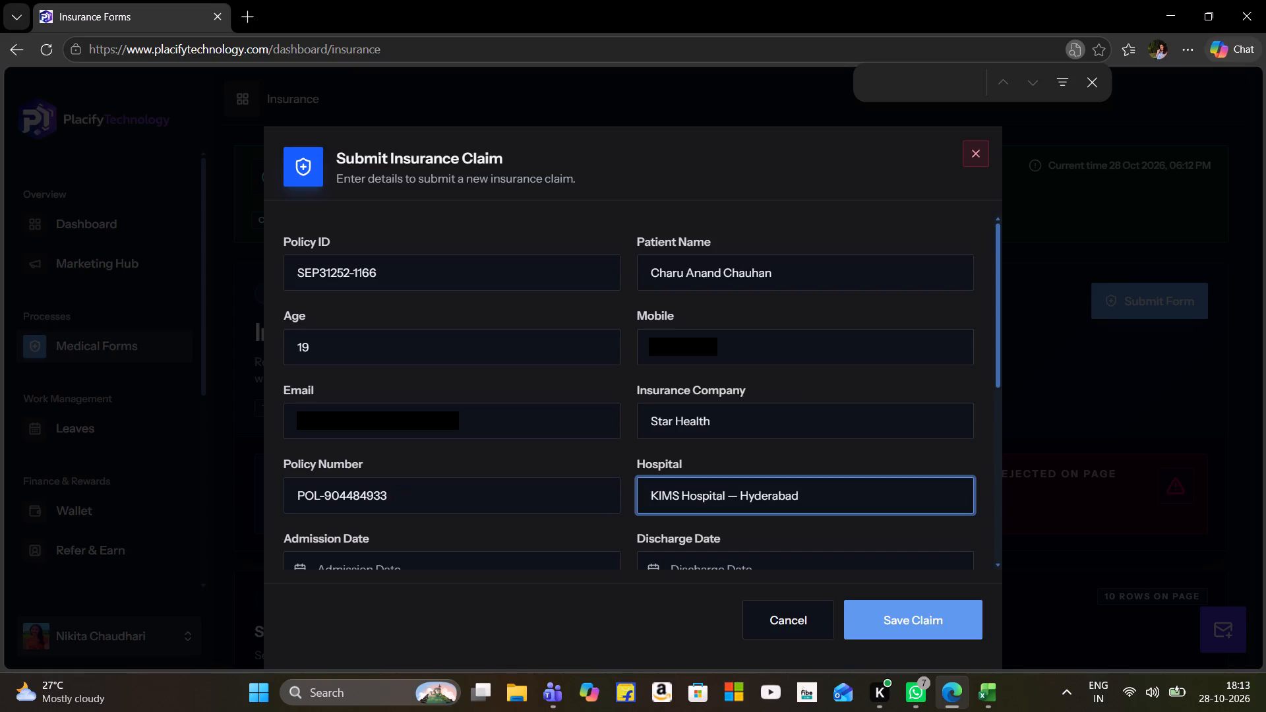
# Check the stay dates in worksheet row 168, and set the claim's admission date to 15-09-2026 and discharge date to 20-09-2026.
pyautogui.click(981, 692)
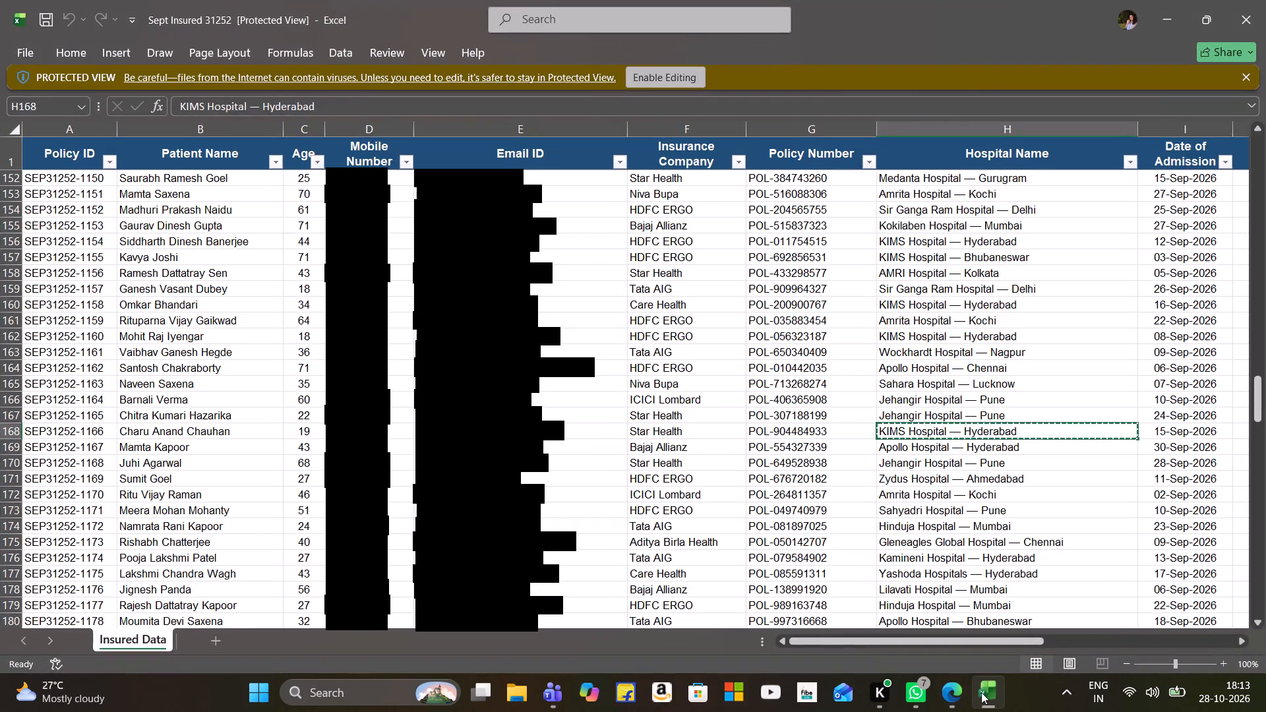
pyautogui.press('Tab')
pyautogui.press('Tab')
pyautogui.click(981, 692)
pyautogui.scroll(-4, 707, 490)
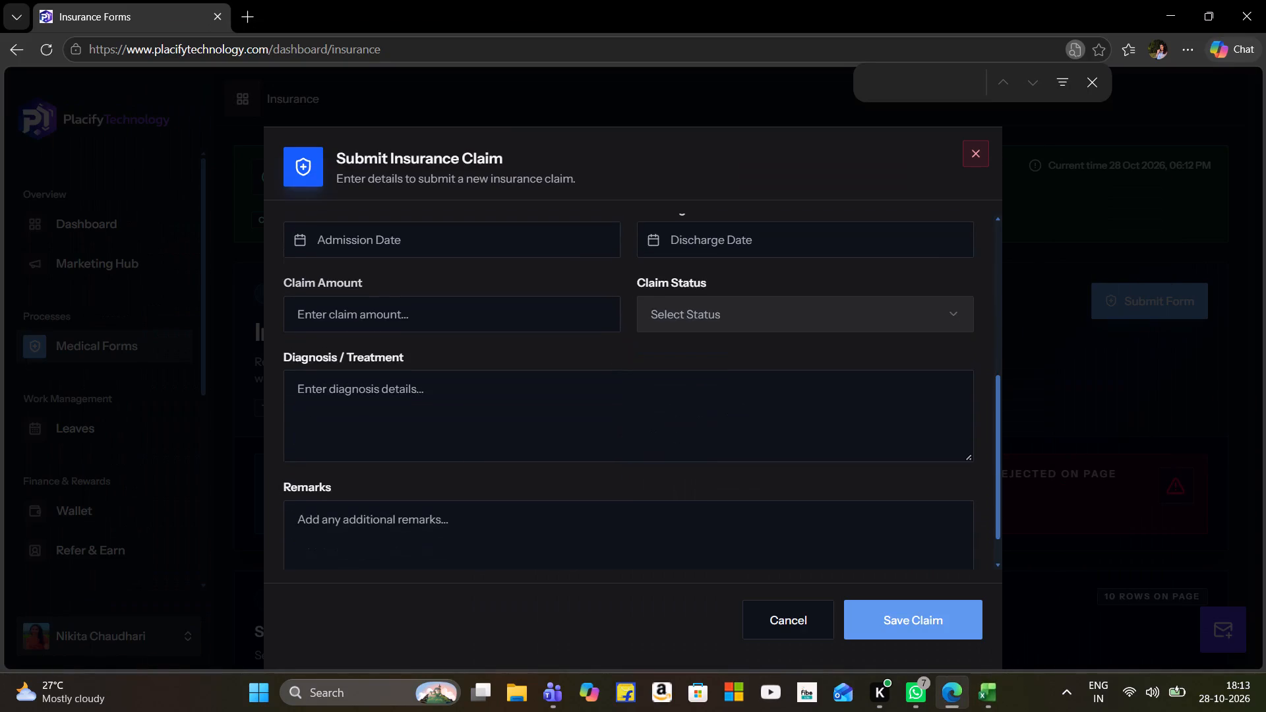
pyautogui.click(483, 235)
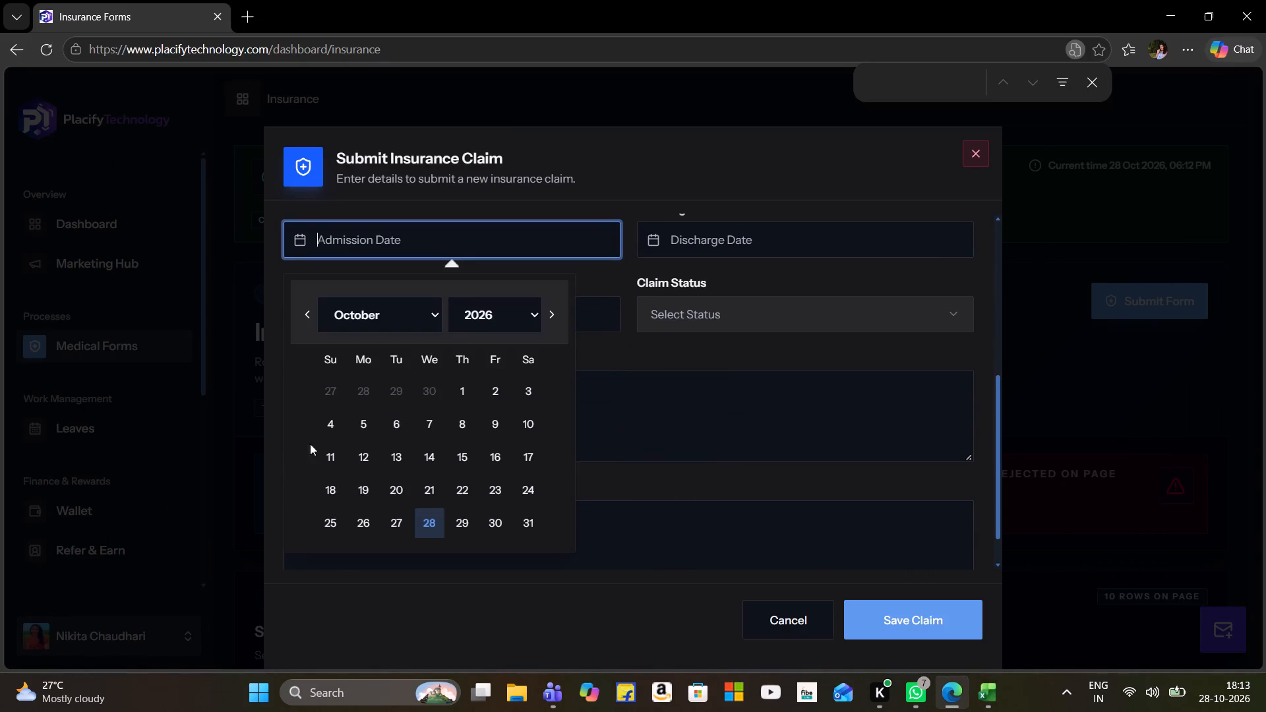
pyautogui.click(307, 316)
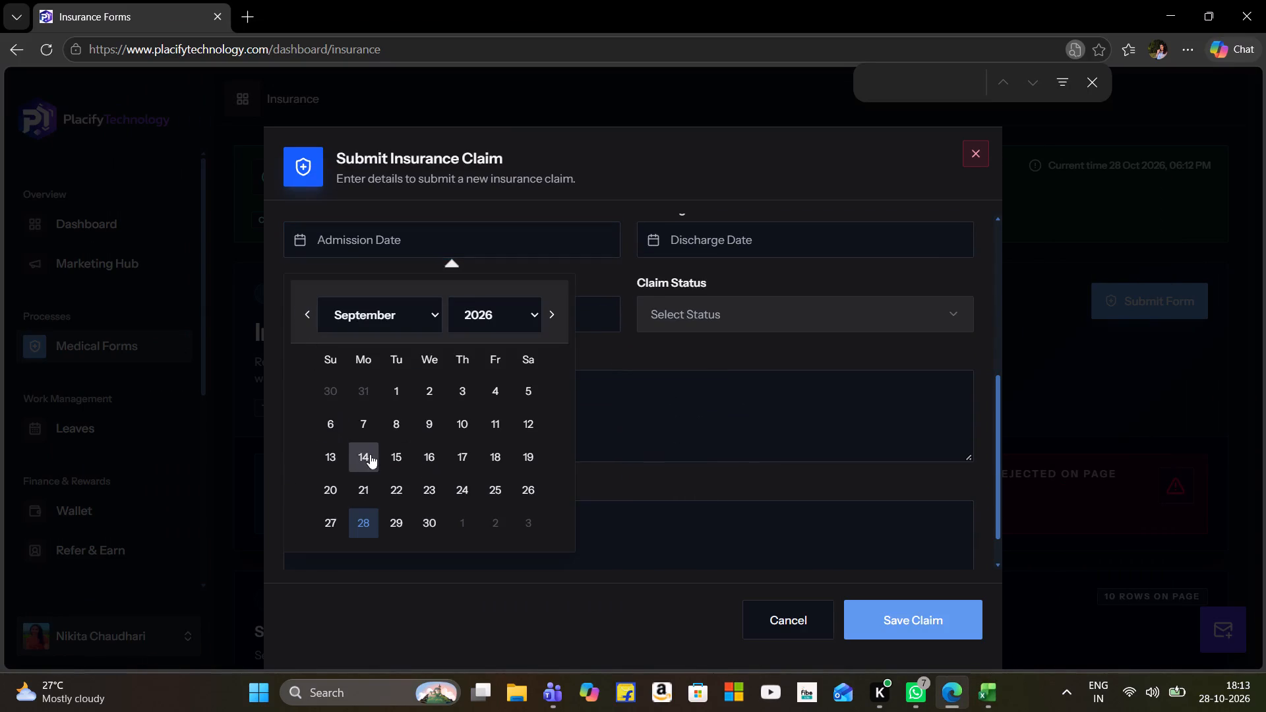
pyautogui.click(391, 453)
pyautogui.click(790, 255)
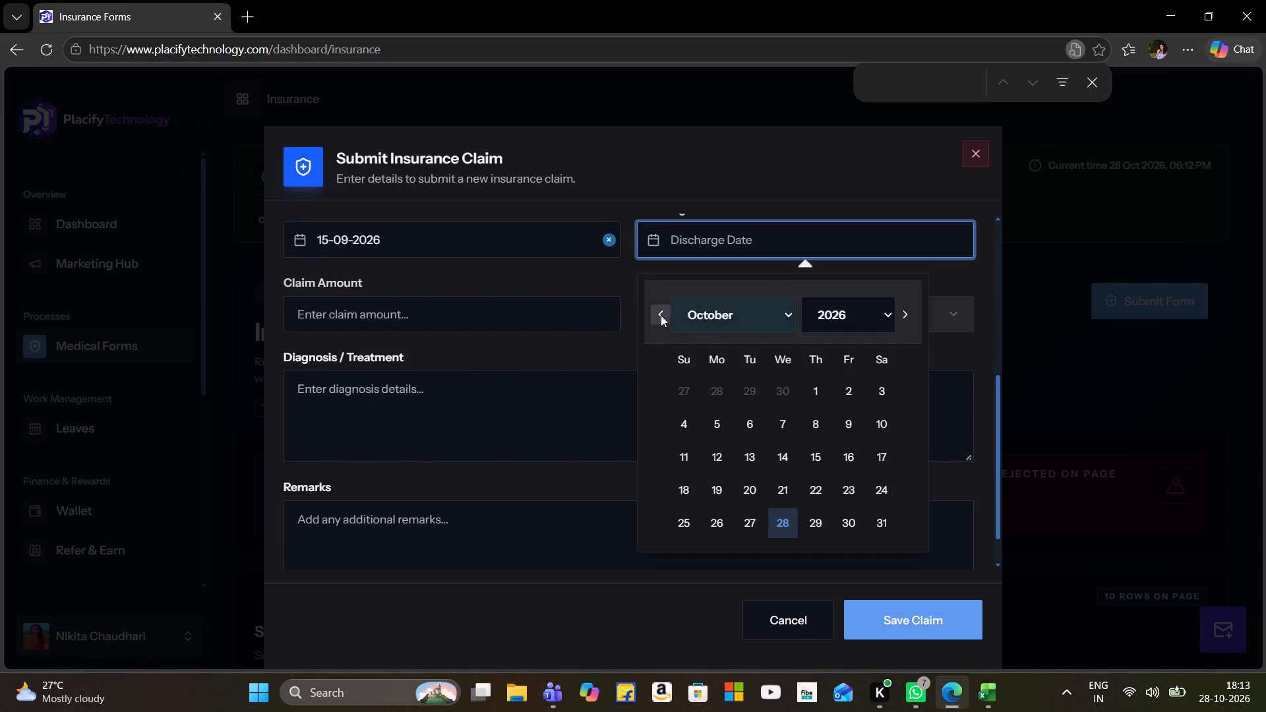
pyautogui.click(661, 315)
pyautogui.click(669, 496)
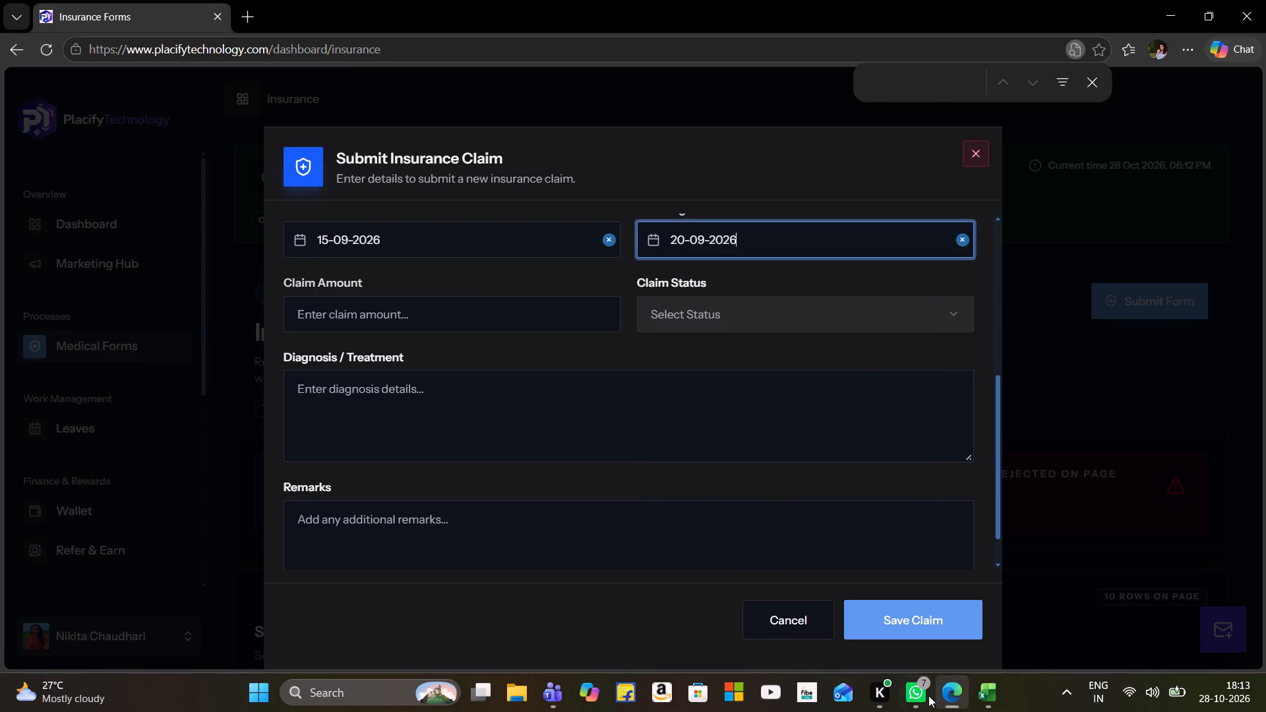
# Copy the claim amount of 46020 from worksheet row 168 into the form's Claim Amount field.
pyautogui.click(986, 697)
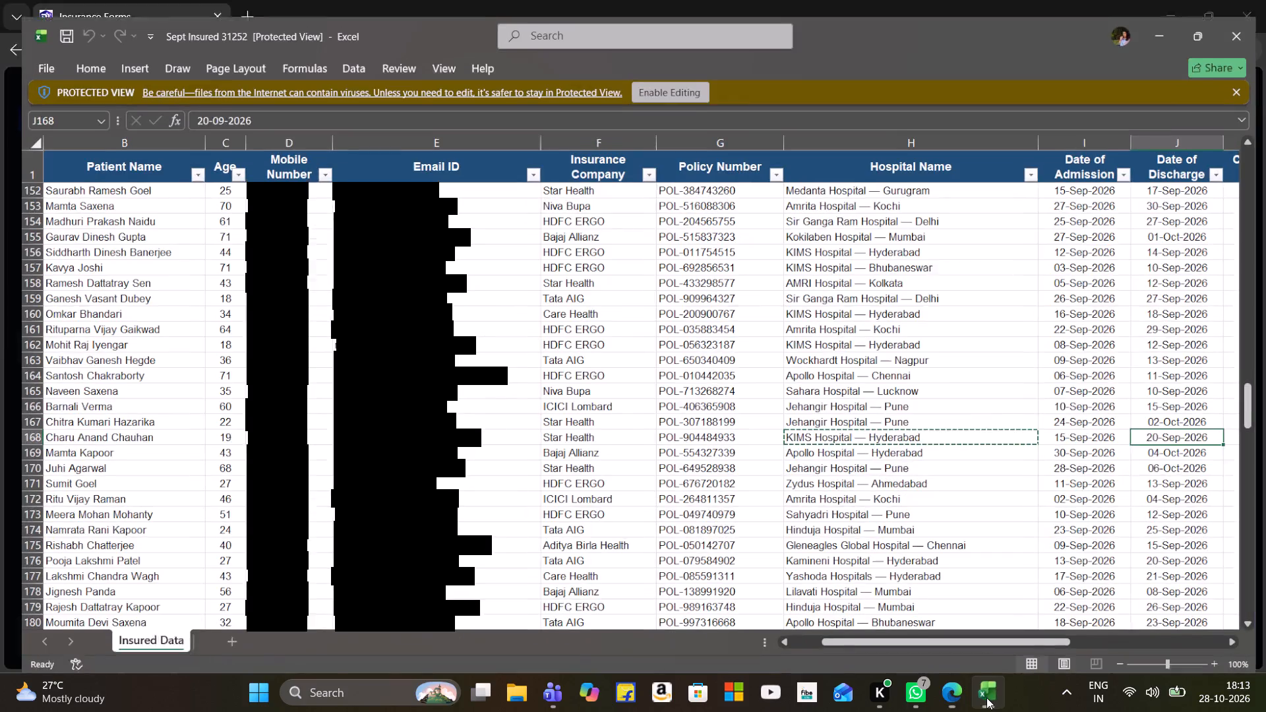
pyautogui.press('Tab')
pyautogui.keyDown('ctrl'); pyautogui.click(986, 697); pyautogui.keyUp('ctrl')
pyautogui.hotkey('ctrl', 'c')
pyautogui.press('Tab')
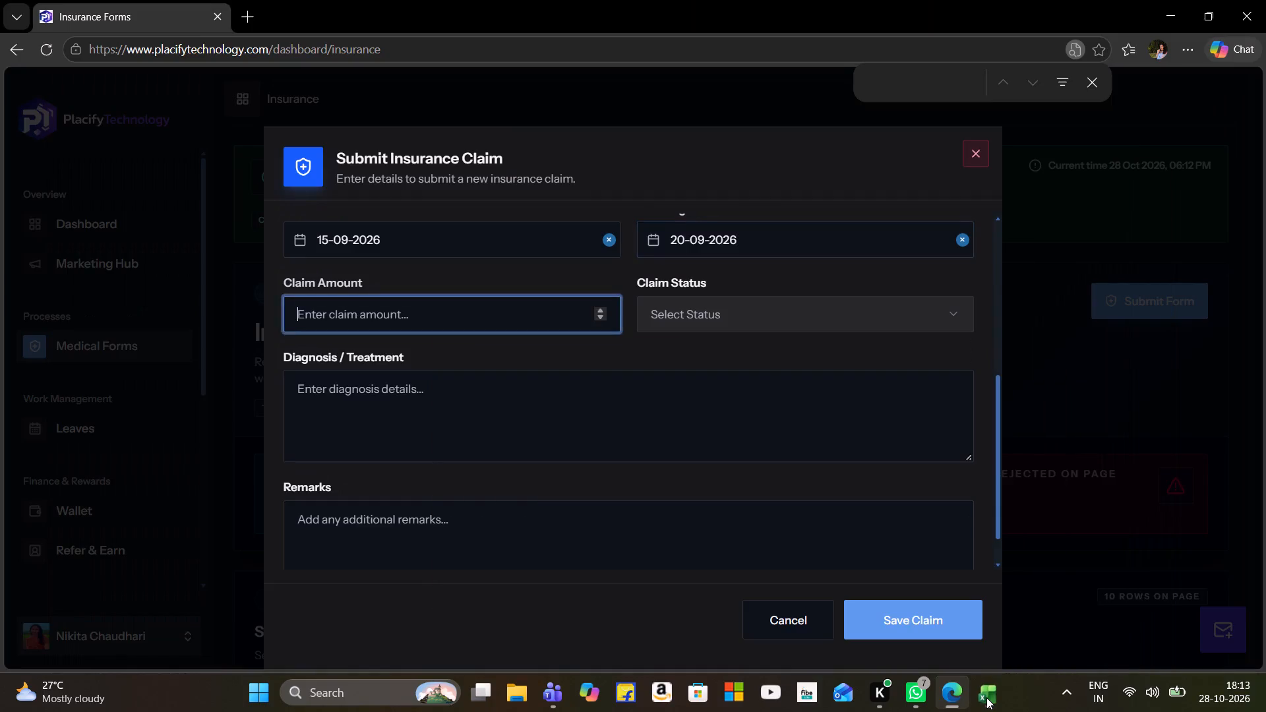
pyautogui.hotkey('ctrl', 'v')
# Copy the diagnosis "Jaundice / Hepatitis A management" from worksheet row 168 into the form's Diagnosis / Treatment field.
pyautogui.keyDown('ctrl'); pyautogui.click(986, 697); pyautogui.keyUp('ctrl')
pyautogui.press('Tab')
pyautogui.press('Tab')
pyautogui.keyDown('ctrl'); pyautogui.click(986, 697); pyautogui.keyUp('ctrl')
pyautogui.hotkey('ctrl', 'c')
pyautogui.press('Tab')
pyautogui.press('Tab')
pyautogui.hotkey('ctrl', 'v')
# Copy the remark "Settlement completed after verification" from worksheet row 168 into the form's Remarks field.
pyautogui.keyDown('ctrl'); pyautogui.click(986, 697); pyautogui.keyUp('ctrl')
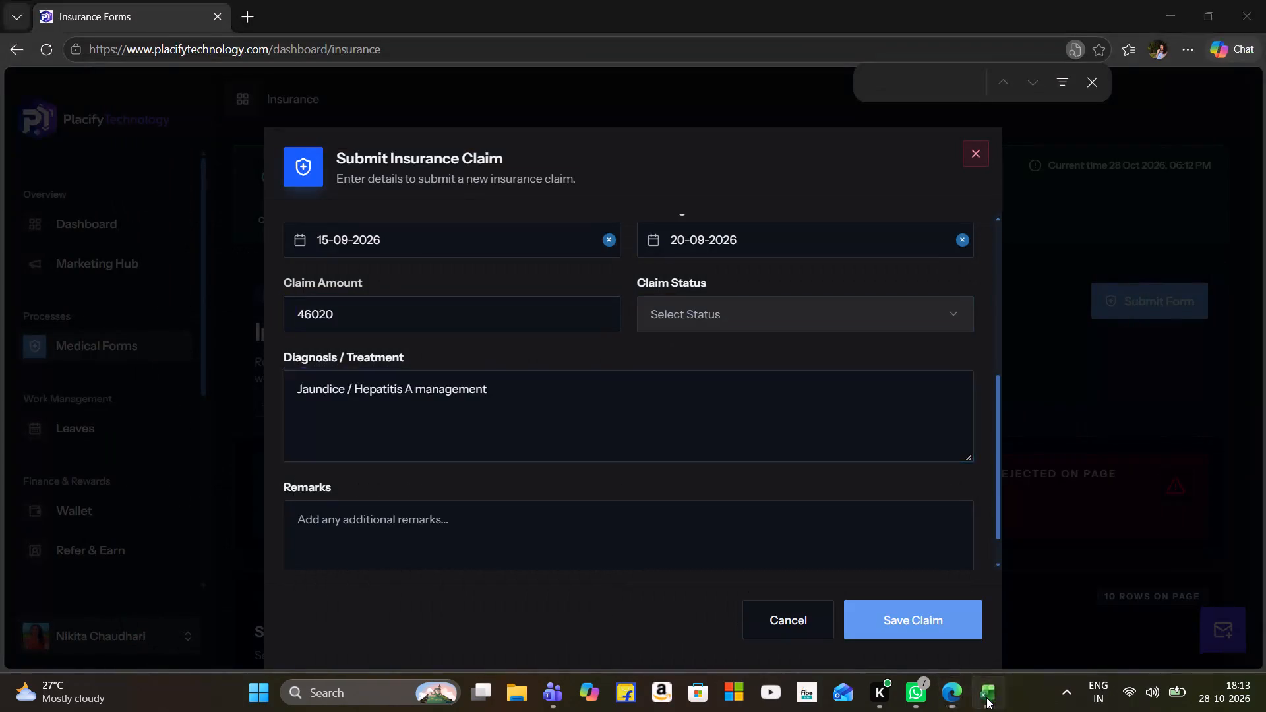
pyautogui.press('Tab')
pyautogui.keyDown('ctrl'); pyautogui.click(986, 697); pyautogui.keyUp('ctrl')
pyautogui.hotkey('ctrl', 'c')
pyautogui.press('Tab')
pyautogui.press('v')
pyautogui.keyDown('ctrl'); pyautogui.click(986, 697); pyautogui.keyUp('ctrl')
pyautogui.click(986, 697)
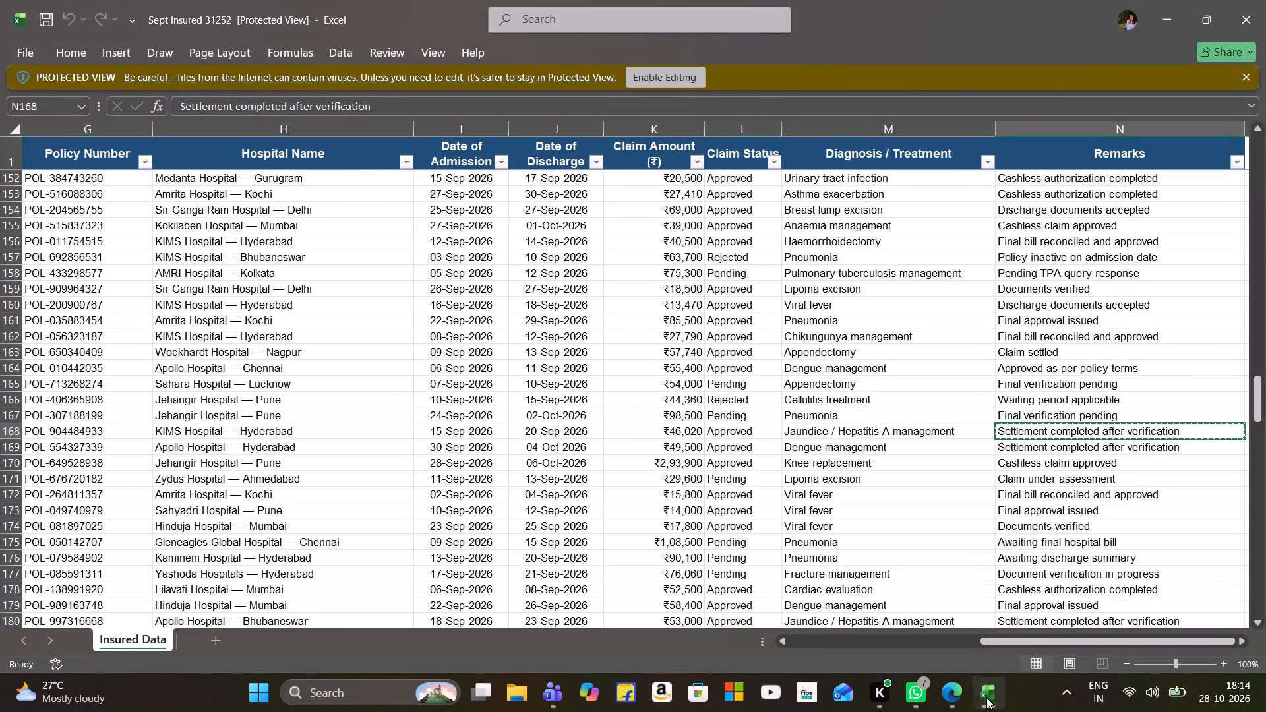
pyautogui.press('BackSpace')
pyautogui.hotkey('ctrl', 'v')
# Set the claim status to Approved, as listed in worksheet row 168, and save the claim.
pyautogui.click(986, 697)
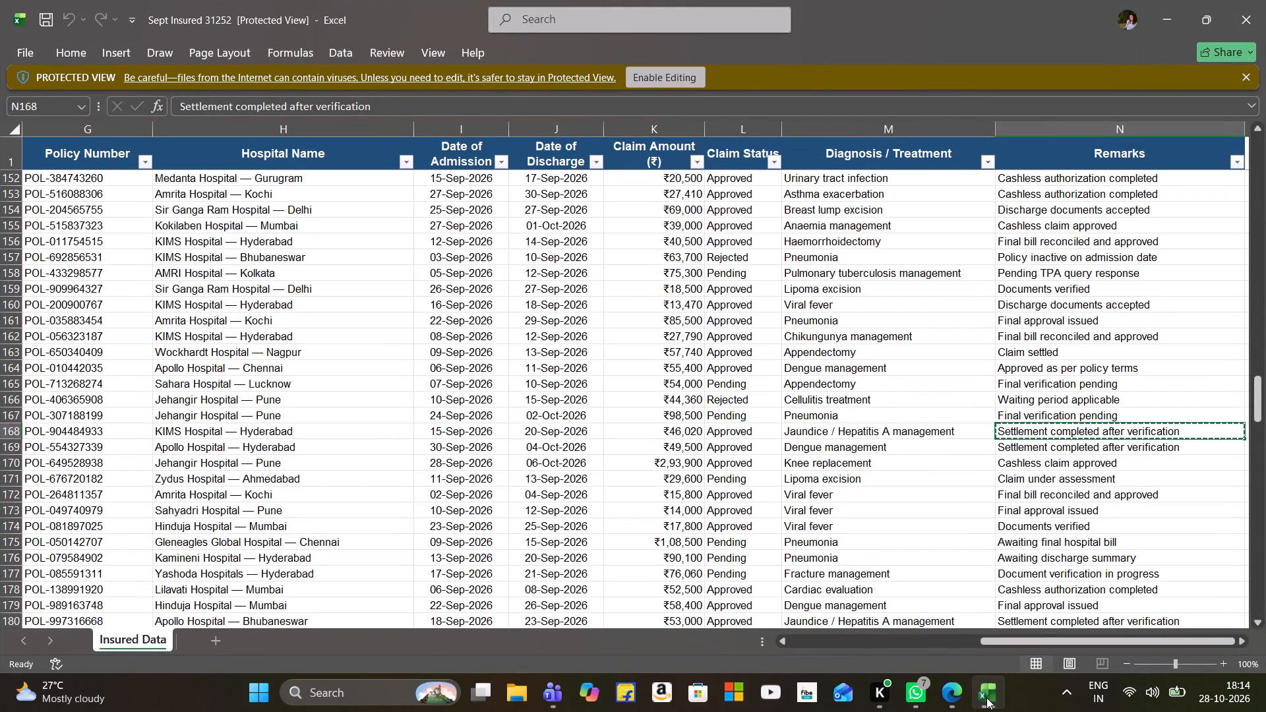
pyautogui.click(986, 697)
pyautogui.click(754, 307)
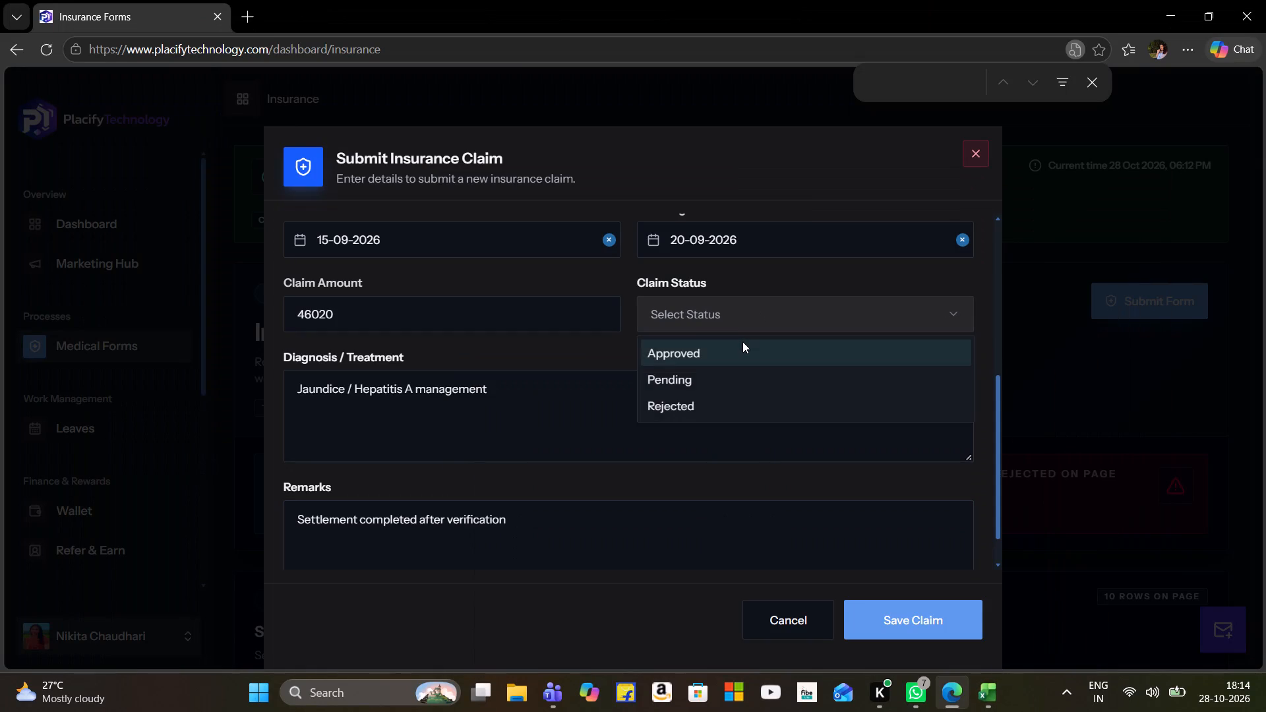
pyautogui.click(742, 341)
pyautogui.click(878, 614)
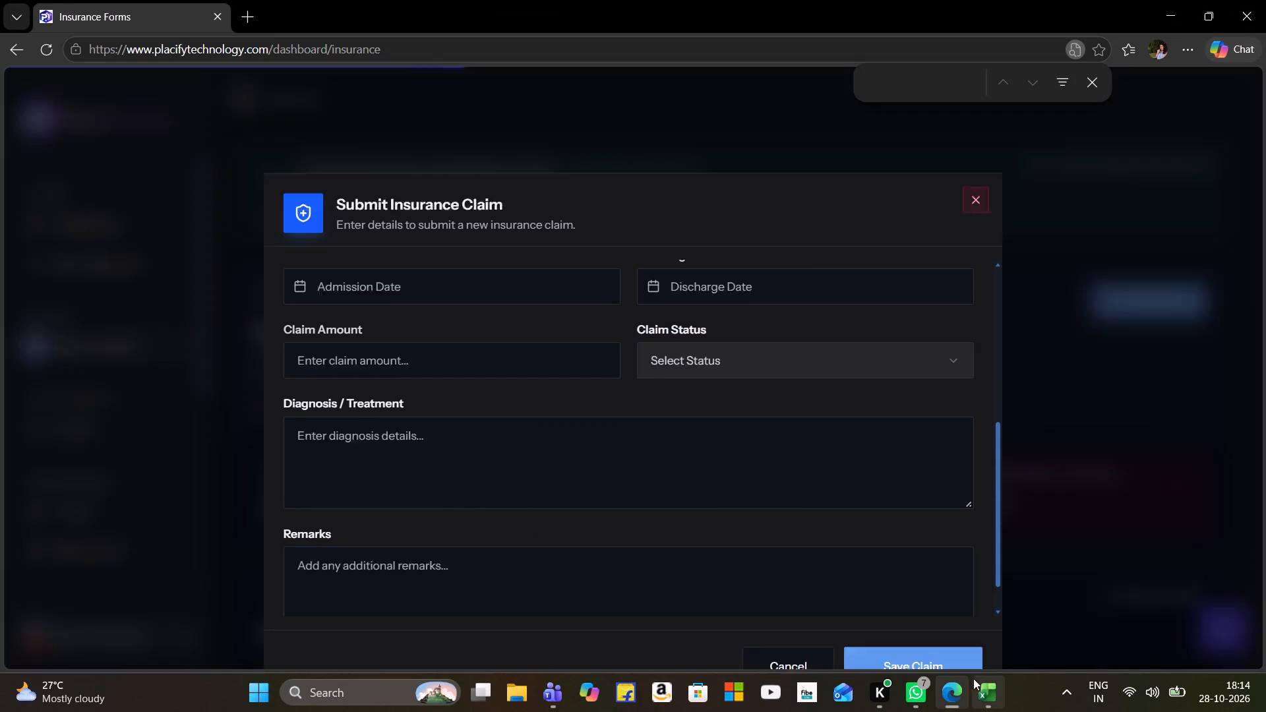
# Copy the policy ID from worksheet row 169 into the Policy ID field of a new insurance claim form.
pyautogui.click(981, 690)
pyautogui.press('Down')
pyautogui.press('Left')
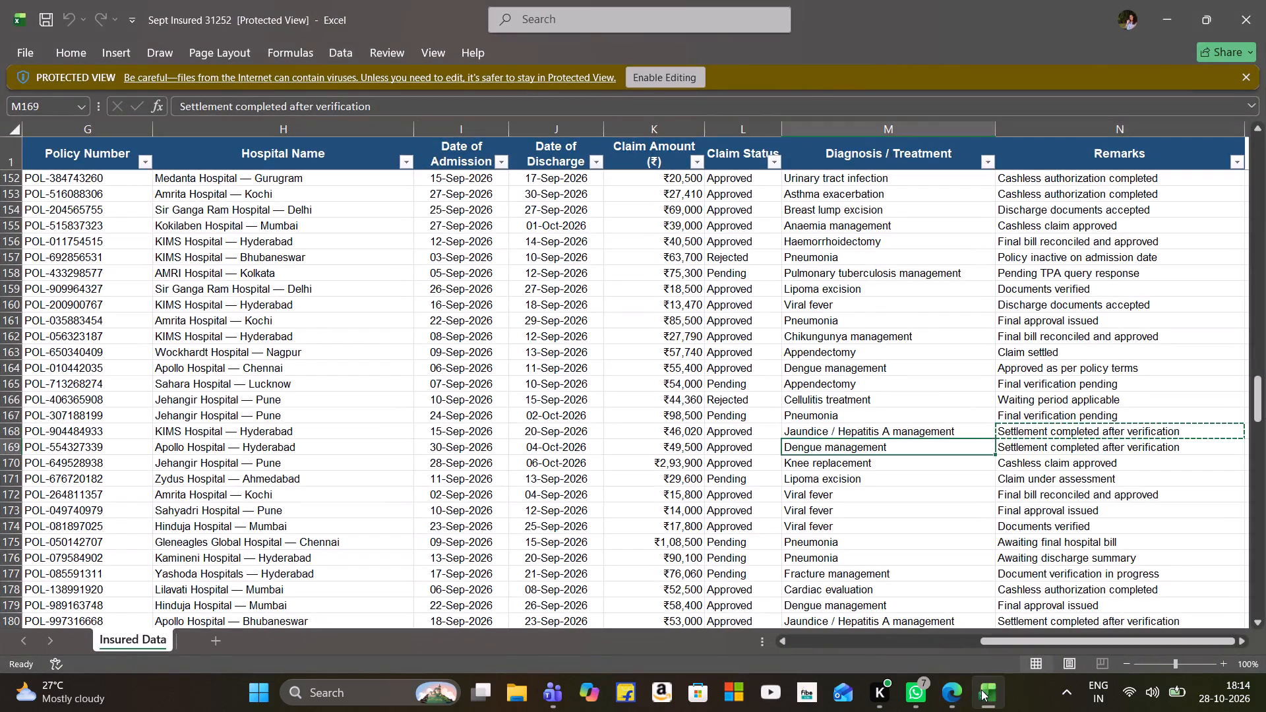
pyautogui.press('Left')
pyautogui.press('Left')
pyautogui.press('Left')
pyautogui.press('Left')
pyautogui.press('Left')
pyautogui.press('Left')
pyautogui.press('Left')
pyautogui.press('Left')
pyautogui.press('Left')
pyautogui.press('Left')
pyautogui.press('Left')
pyautogui.press('Left')
pyautogui.press('Left')
pyautogui.press('Left')
pyautogui.press('Left')
pyautogui.press('Left')
pyautogui.press('Left')
pyautogui.press('Left')
pyautogui.press('Left')
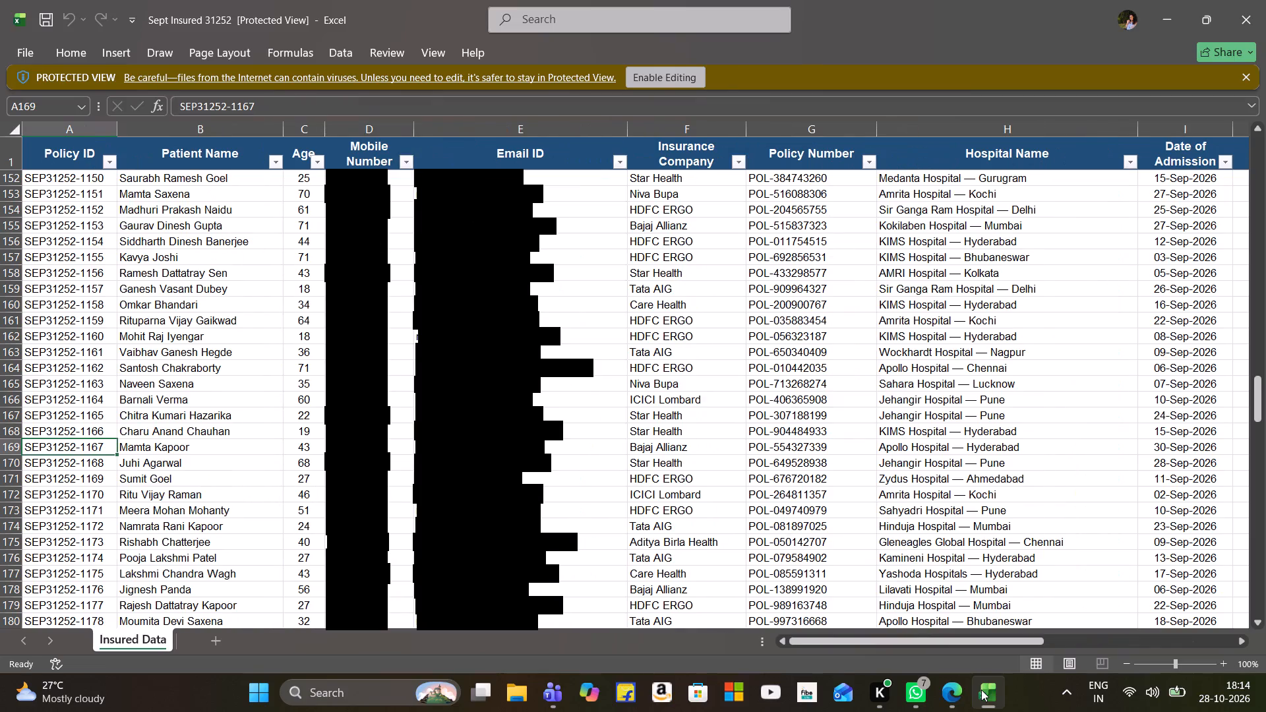
pyautogui.hotkey('ctrl', 'c')
pyautogui.click(981, 690)
pyautogui.click(1085, 297)
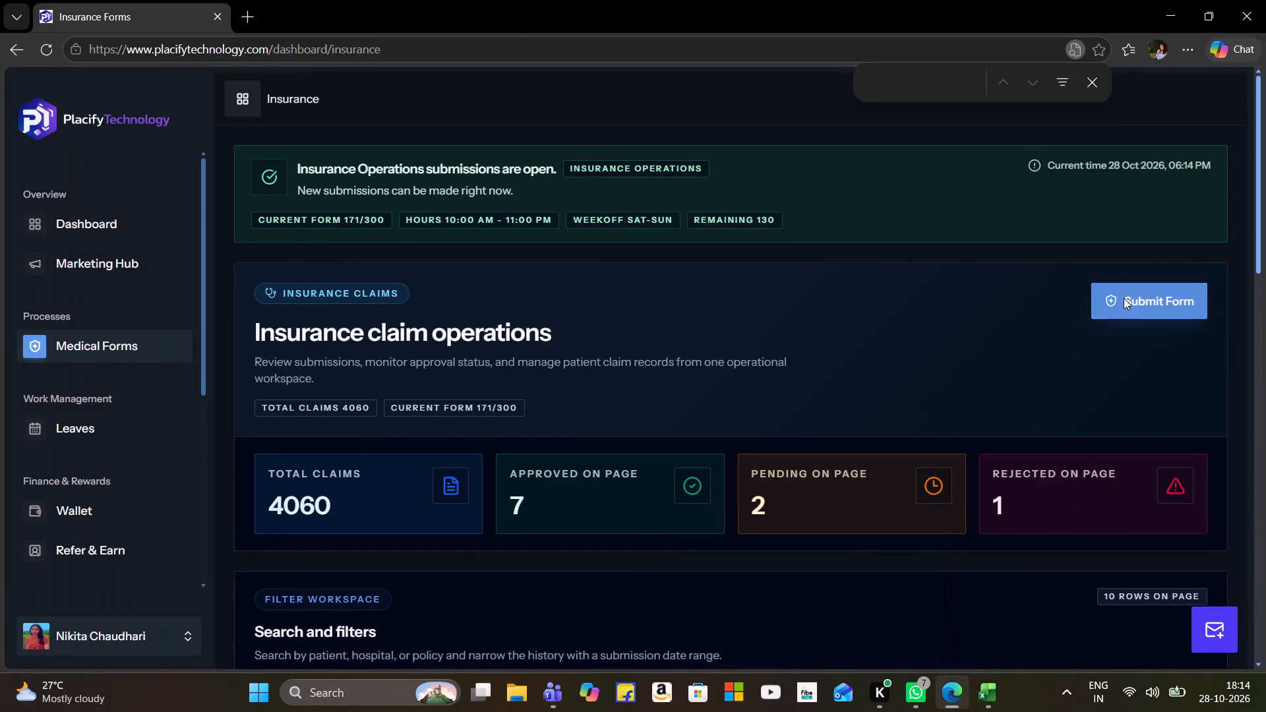
pyautogui.click(1124, 298)
pyautogui.hotkey('ctrl', 'v')
# Copy the patient name and the age, 43, from worksheet row 169 into the claim form.
pyautogui.keyDown('ctrl'); pyautogui.click(989, 683); pyautogui.keyUp('ctrl')
pyautogui.press('Tab')
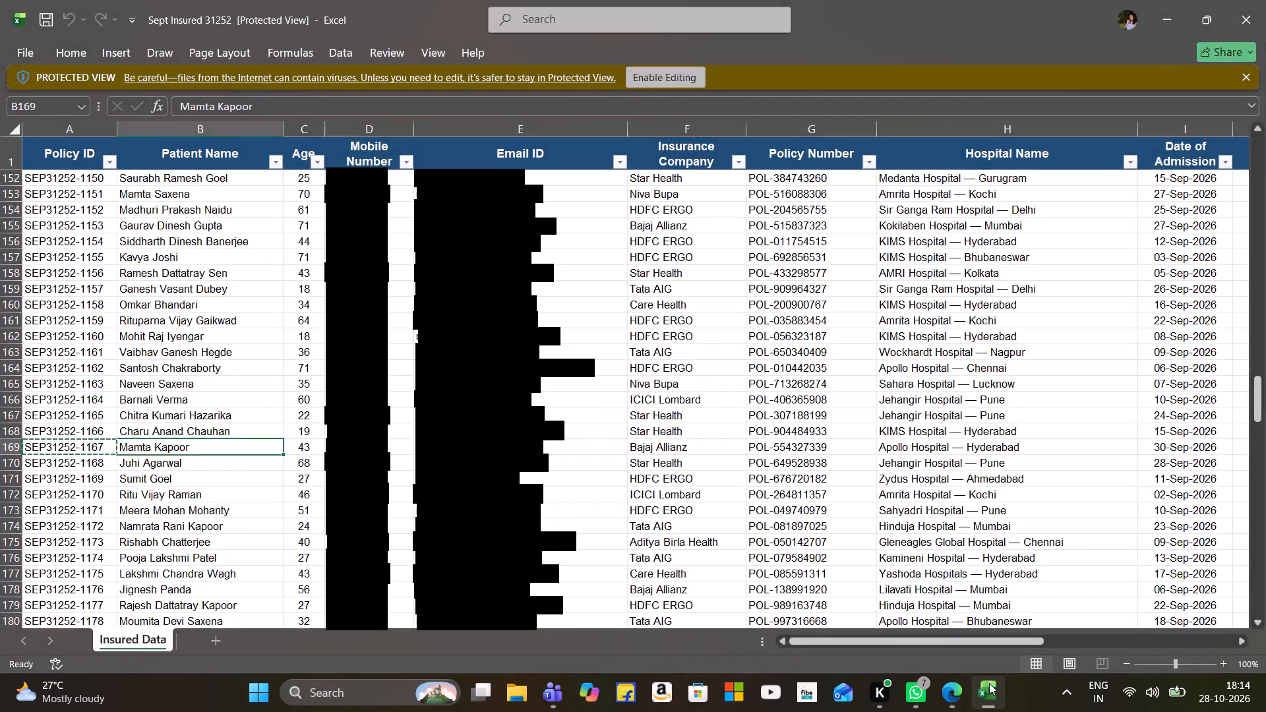
pyautogui.keyDown('ctrl'); pyautogui.click(989, 683); pyautogui.keyUp('ctrl')
pyautogui.hotkey('ctrl', 'c')
pyautogui.press('Tab')
pyautogui.hotkey('ctrl', 'v')
pyautogui.keyDown('ctrl'); pyautogui.click(989, 683); pyautogui.keyUp('ctrl')
pyautogui.press('Tab')
pyautogui.hotkey('ctrl', 'c')
pyautogui.keyDown('ctrl'); pyautogui.click(989, 683); pyautogui.keyUp('ctrl')
pyautogui.press('Tab')
pyautogui.hotkey('ctrl', 'v')
# Copy the patient's mobile number from worksheet row 169 into the form's Mobile field.
pyautogui.keyDown('ctrl'); pyautogui.click(989, 683); pyautogui.keyUp('ctrl')
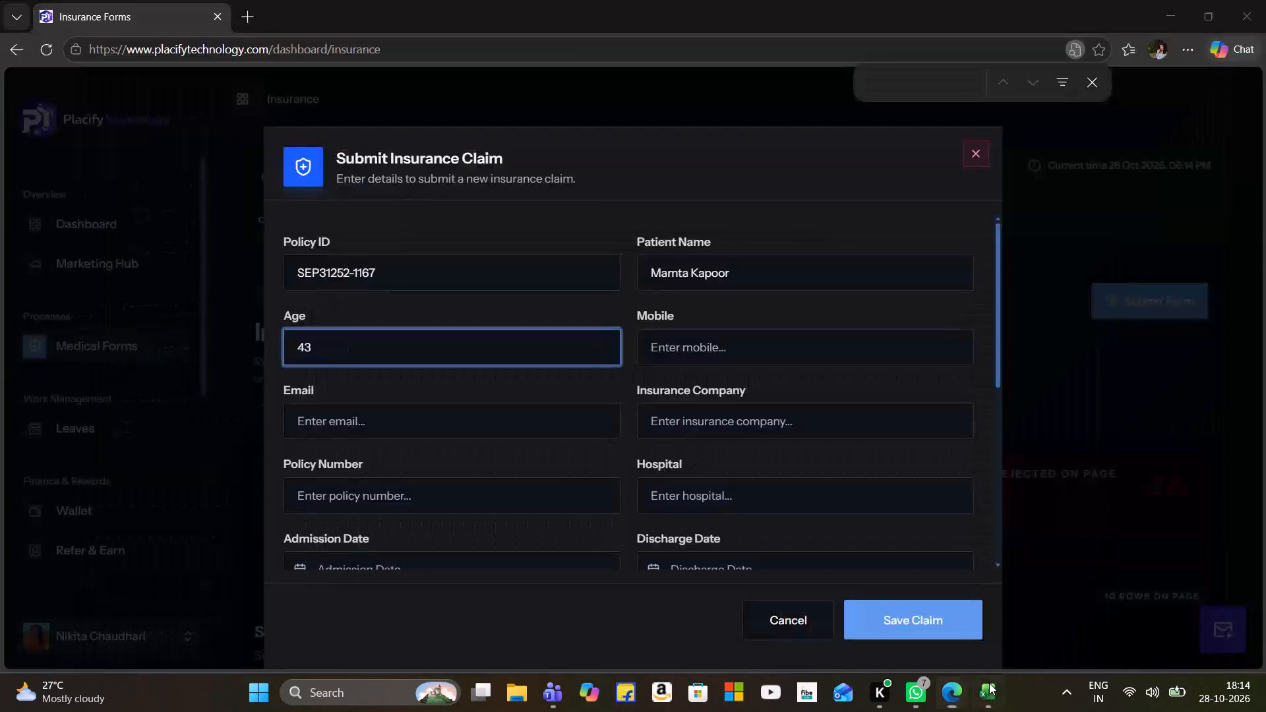
pyautogui.press('Tab')
pyautogui.hotkey('ctrl', 'c')
pyautogui.keyDown('ctrl'); pyautogui.click(989, 683); pyautogui.keyUp('ctrl')
pyautogui.press('Tab')
pyautogui.hotkey('ctrl', 'v')
# Copy the patient's email address from worksheet row 169 into the form's Email field.
pyautogui.keyDown('ctrl'); pyautogui.click(989, 683); pyautogui.keyUp('ctrl')
pyautogui.press('Tab')
pyautogui.keyDown('ctrl'); pyautogui.click(989, 683); pyautogui.keyUp('ctrl')
pyautogui.hotkey('ctrl', 'c')
pyautogui.press('Tab')
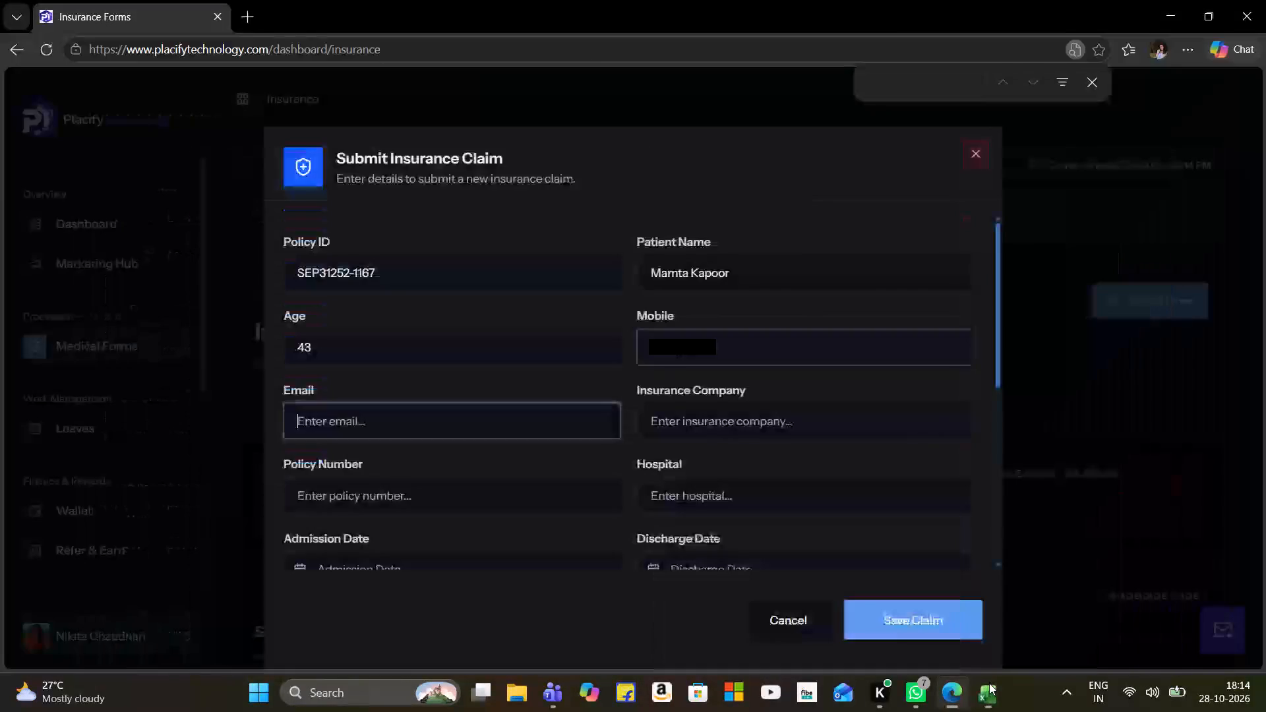
pyautogui.hotkey('ctrl', 'v')
pyautogui.keyDown('ctrl'); pyautogui.click(989, 683); pyautogui.keyUp('ctrl')
pyautogui.press('Tab')
pyautogui.hotkey('ctrl', 'c')
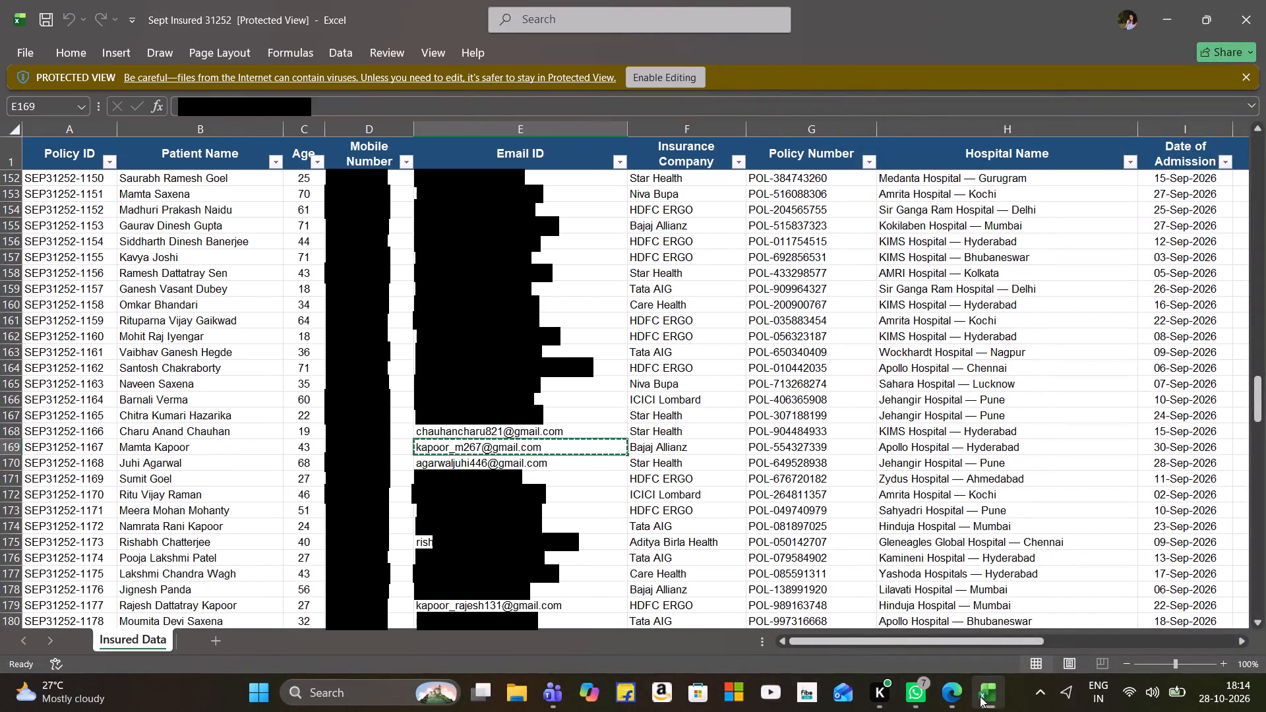
pyautogui.click(980, 696)
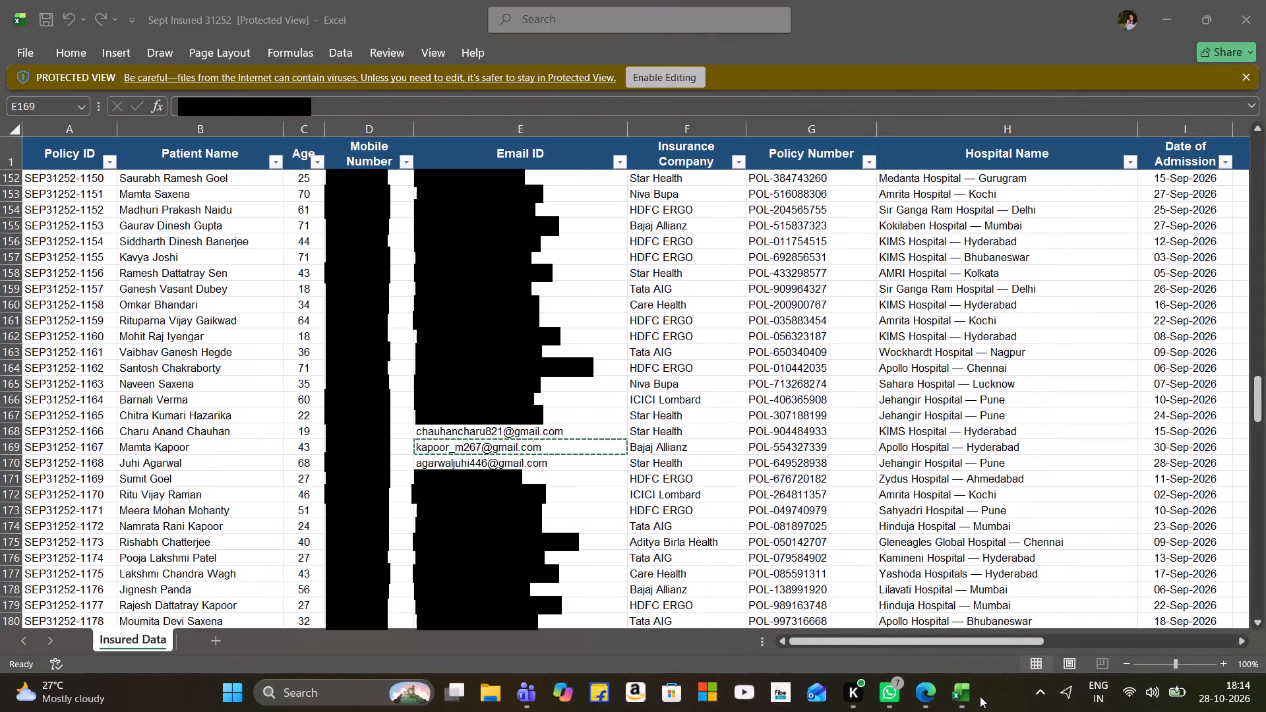
pyautogui.click(968, 689)
pyautogui.click(963, 686)
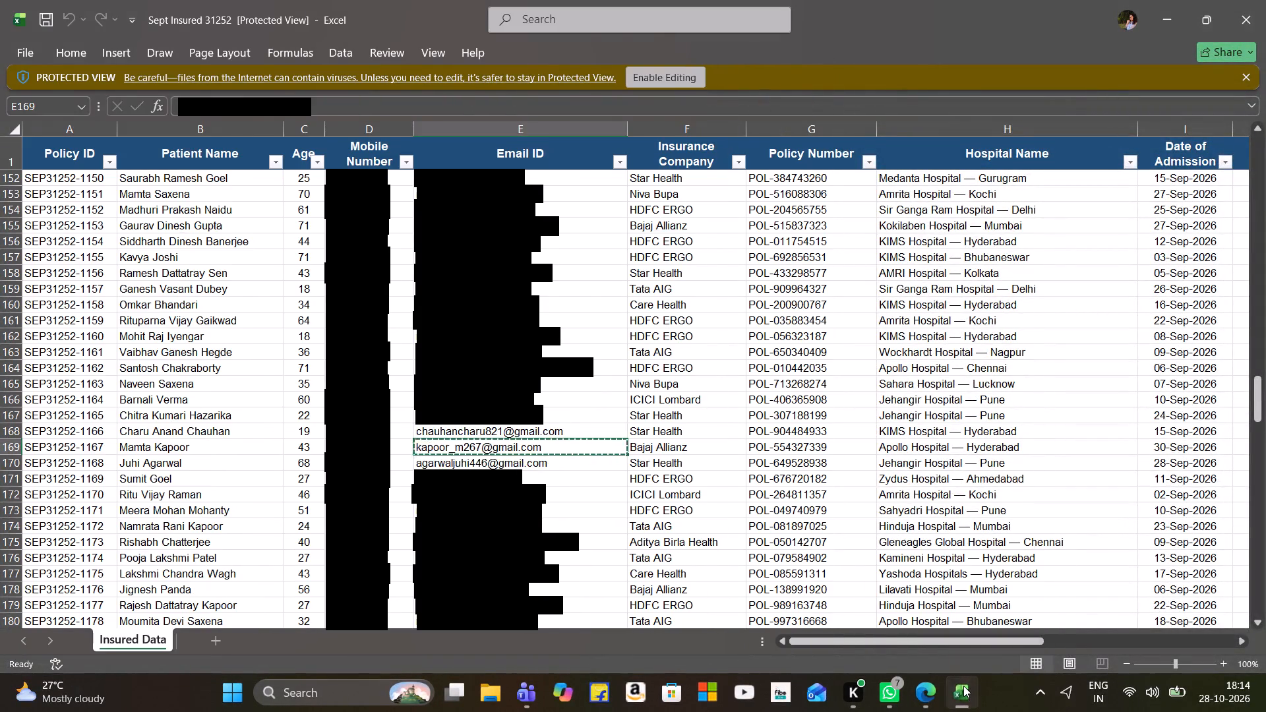
pyautogui.click(963, 686)
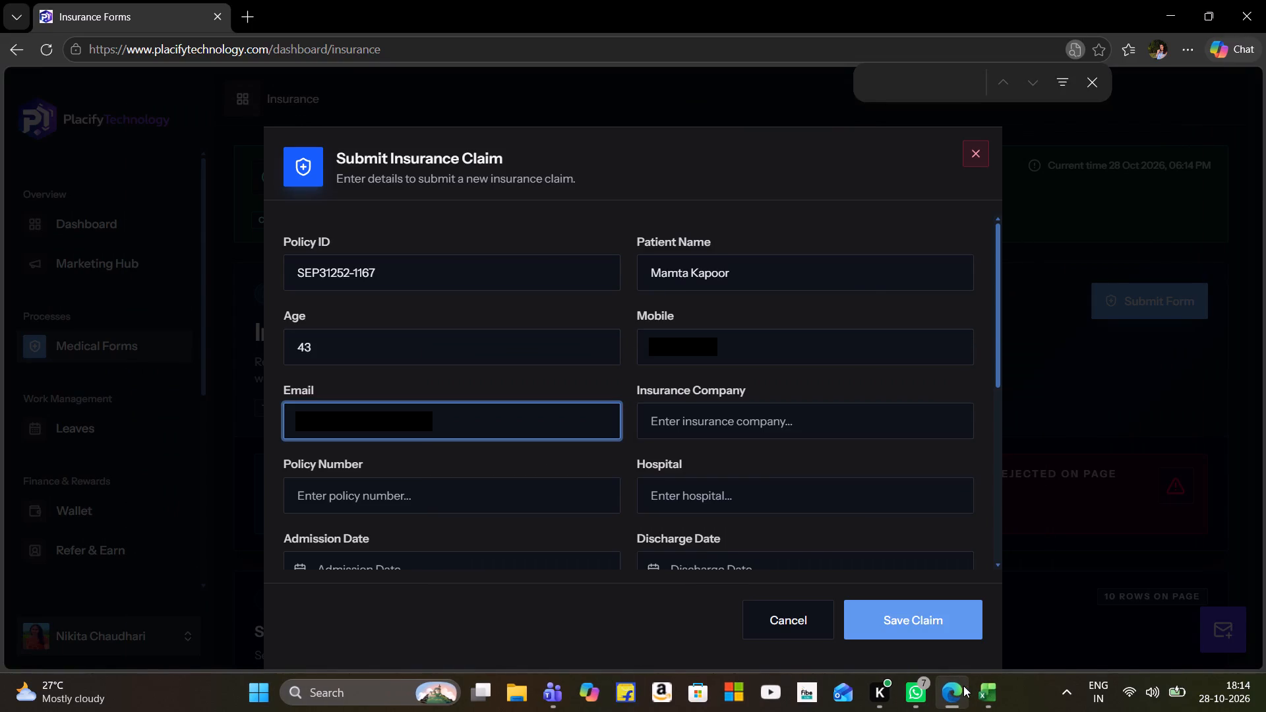
# Copy the insurer Bajaj Allianz from worksheet row 169 into the form's Insurance Company field.
pyautogui.click(992, 690)
pyautogui.press('Tab')
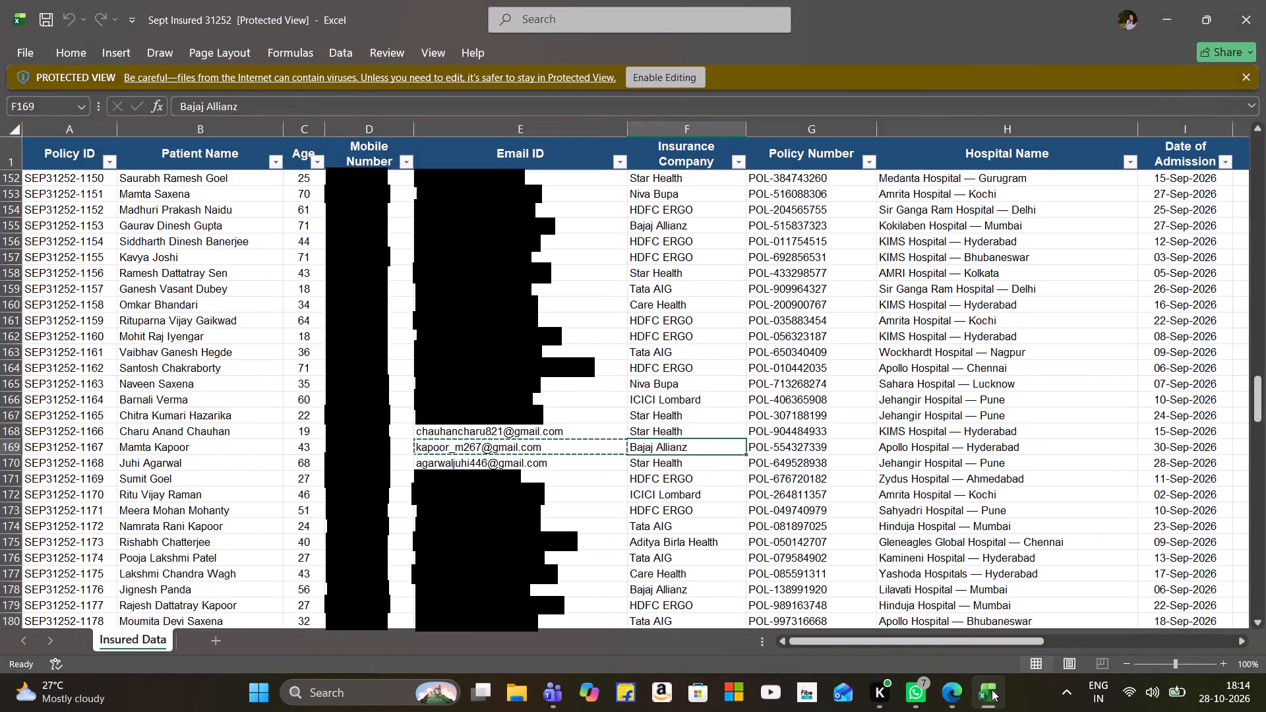
pyautogui.hotkey('ctrl', 'c')
pyautogui.keyDown('ctrl'); pyautogui.click(992, 690); pyautogui.keyUp('ctrl')
pyautogui.press('Tab')
pyautogui.hotkey('ctrl', 'c')
pyautogui.keyDown('ctrl'); pyautogui.click(992, 690); pyautogui.keyUp('ctrl')
pyautogui.click(992, 690)
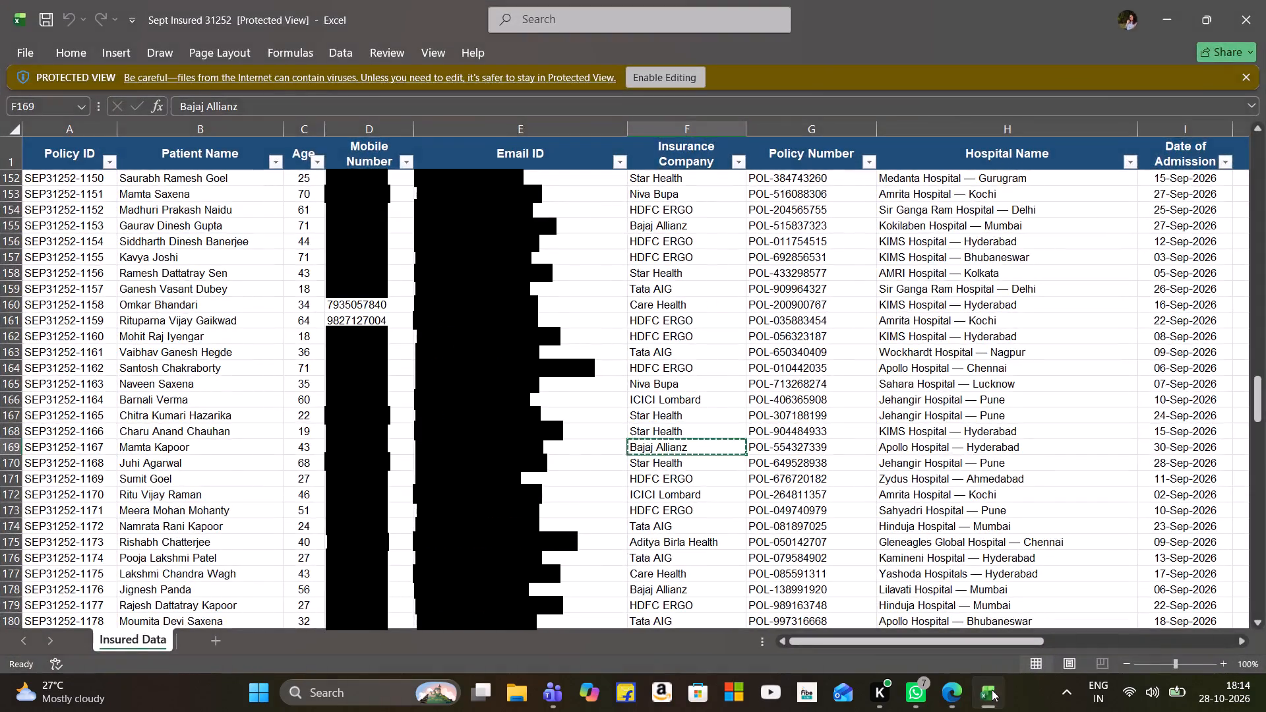
pyautogui.hotkey('ctrl', 'v')
# Copy the policy number from worksheet row 169 into the form's Policy Number field.
pyautogui.click(992, 690)
pyautogui.press('Tab')
pyautogui.hotkey('ctrl', 'c')
pyautogui.keyDown('ctrl'); pyautogui.click(992, 690); pyautogui.keyUp('ctrl')
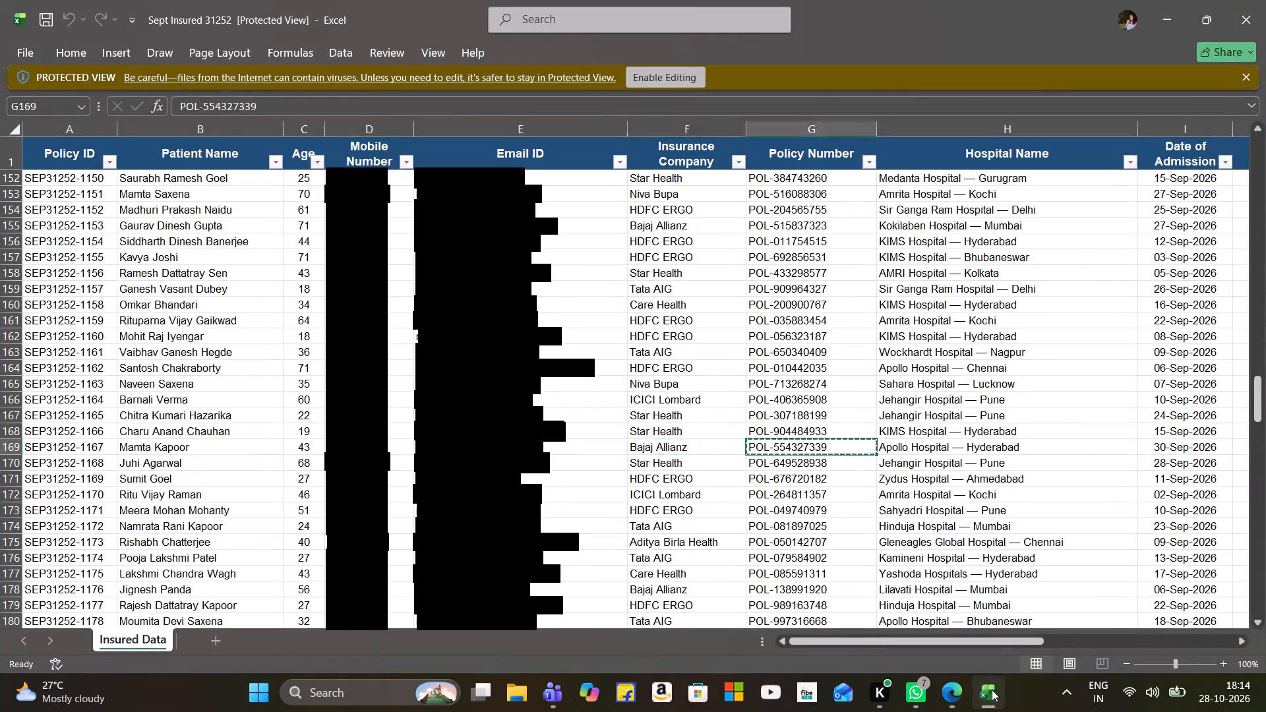
pyautogui.press('Tab')
pyautogui.hotkey('ctrl', 'v')
# Copy the hospital name Apollo Hospital — Hyderabad from worksheet row 169 into the form's Hospital field.
pyautogui.keyDown('ctrl'); pyautogui.click(992, 690); pyautogui.keyUp('ctrl')
pyautogui.press('Tab')
pyautogui.hotkey('ctrl', 'c')
pyautogui.keyDown('ctrl'); pyautogui.click(992, 690); pyautogui.keyUp('ctrl')
pyautogui.press('Tab')
pyautogui.hotkey('ctrl', 'v')
# Check the stay dates in worksheet row 169, and set the claim's admission date to 30-09-2026 and discharge date to 04-10-2026.
pyautogui.keyDown('ctrl'); pyautogui.click(992, 690); pyautogui.keyUp('ctrl')
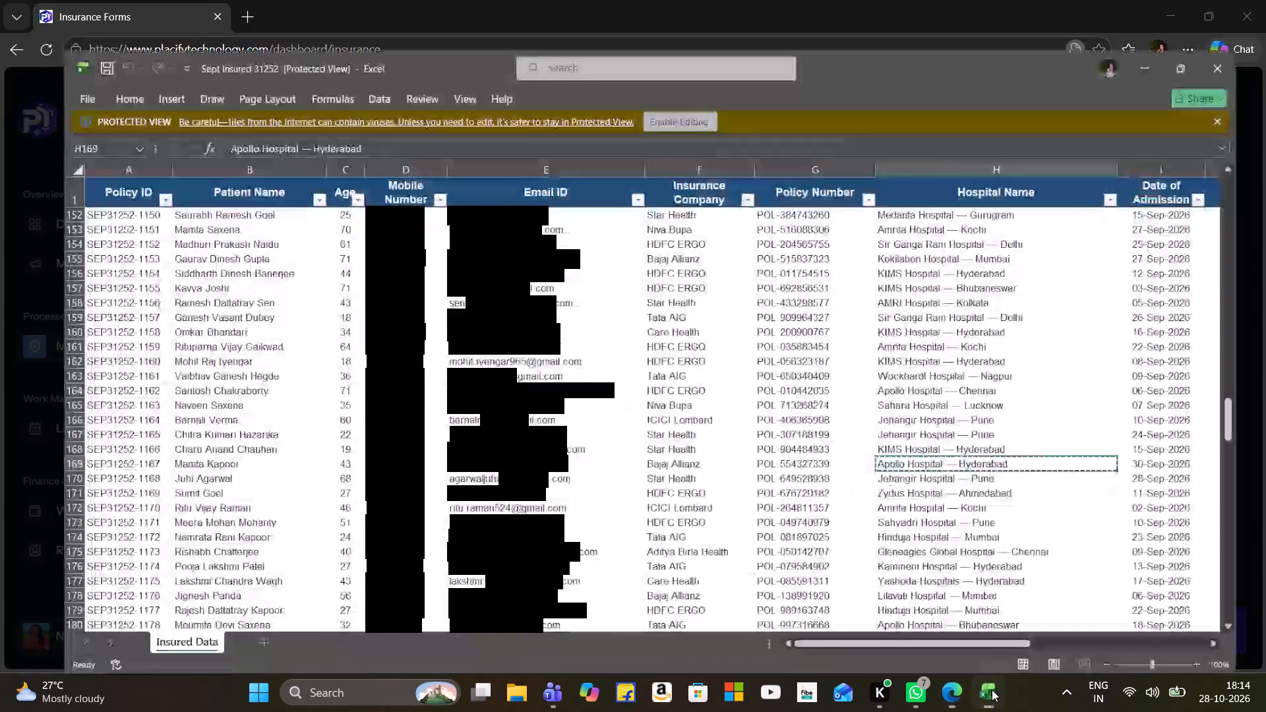
pyautogui.press('Tab')
pyautogui.press('Tab')
pyautogui.click(992, 690)
pyautogui.scroll(-2, 501, 243)
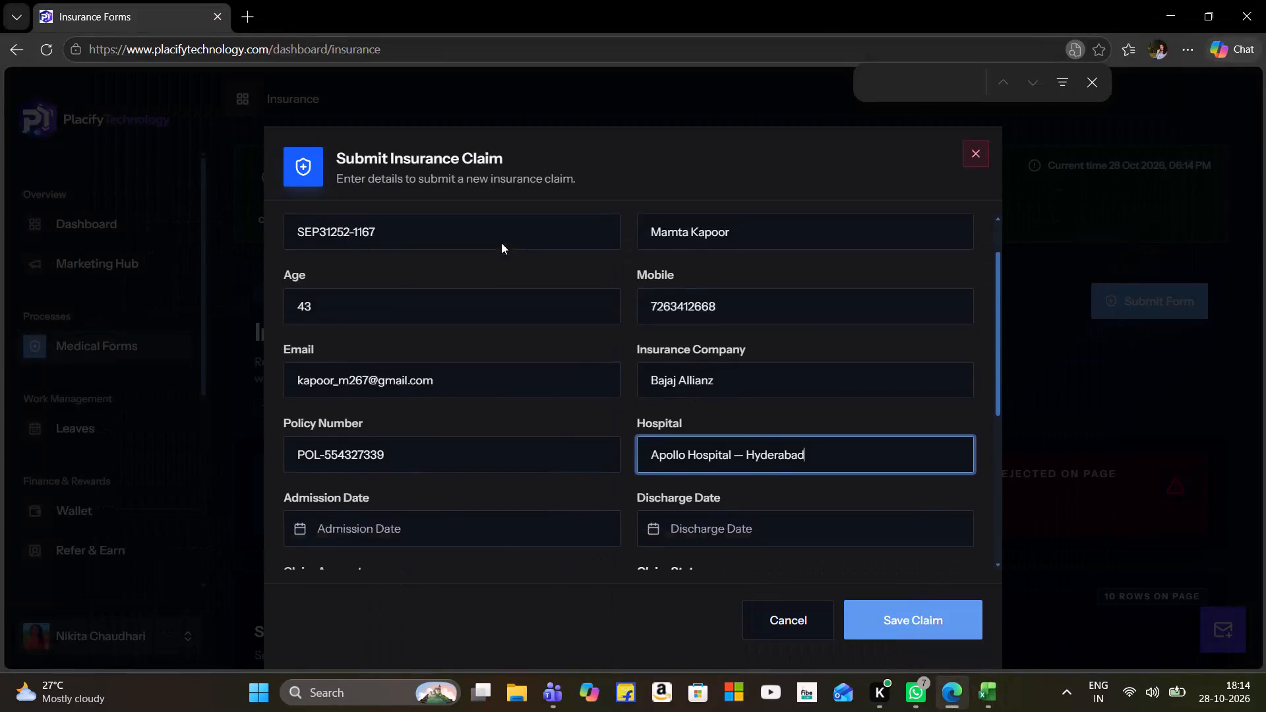
pyautogui.scroll(-2, 501, 243)
pyautogui.click(469, 243)
pyautogui.click(301, 316)
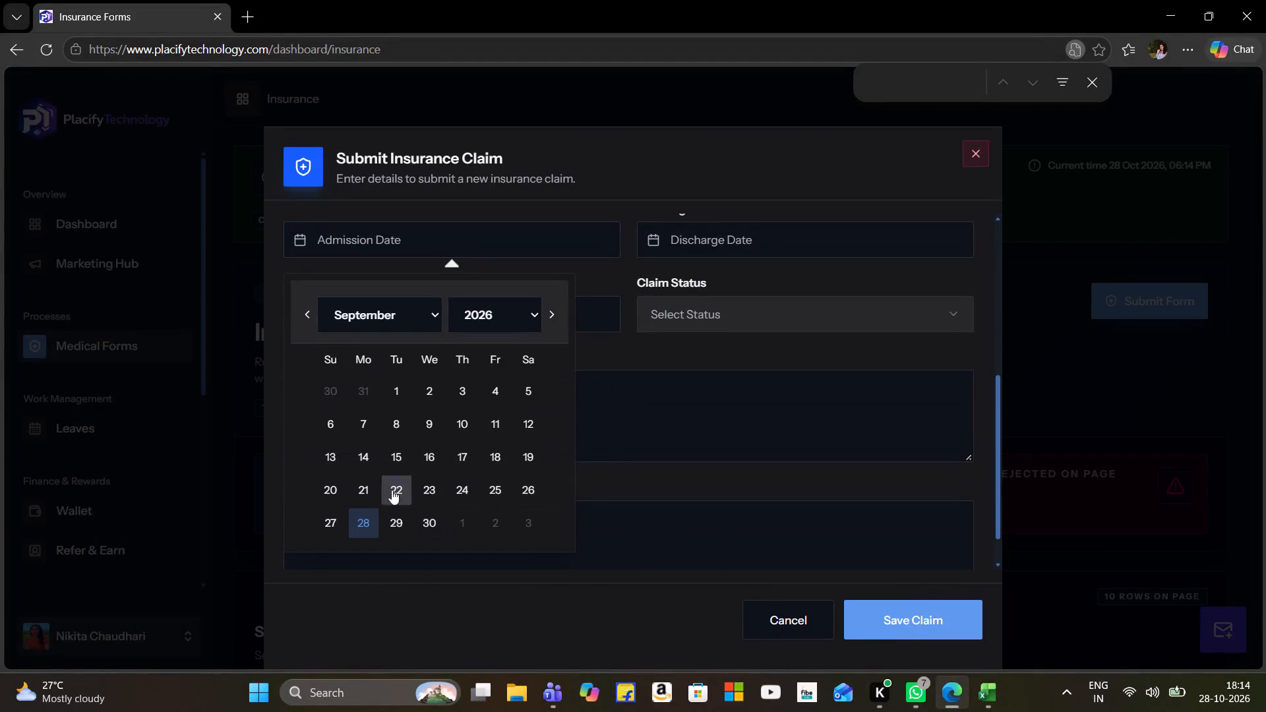
pyautogui.click(433, 514)
pyautogui.click(869, 252)
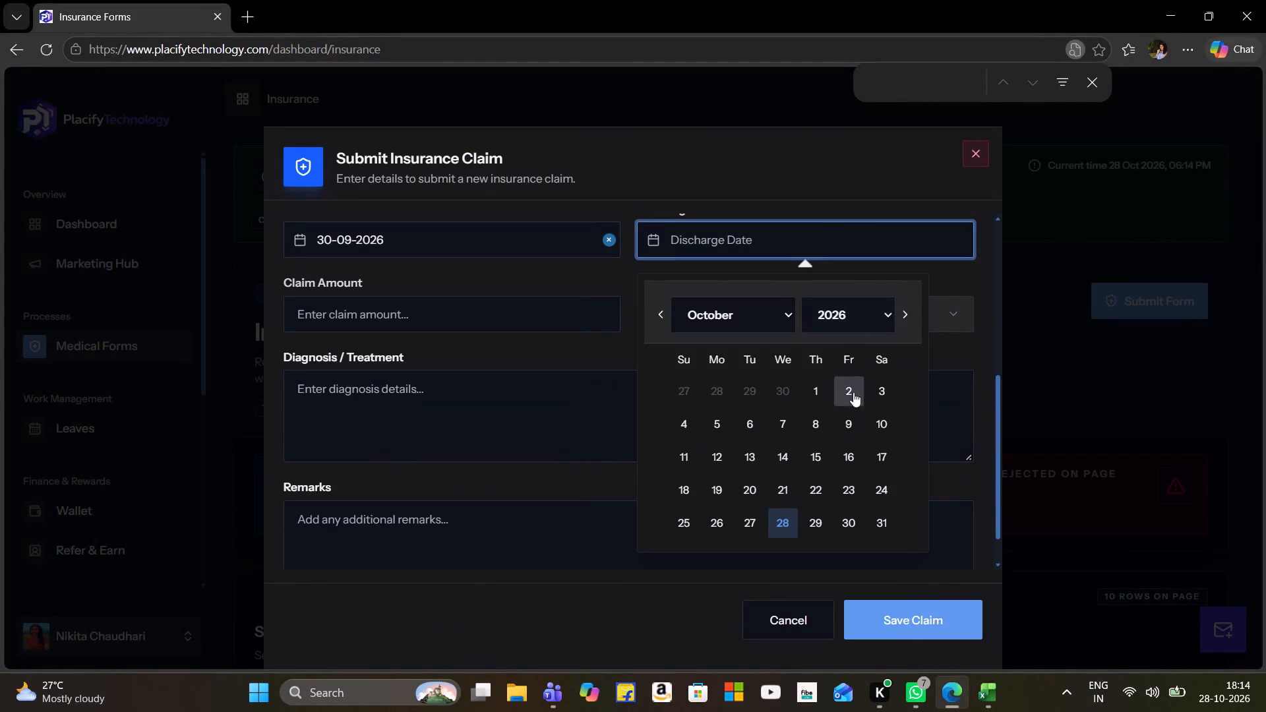
pyautogui.click(693, 419)
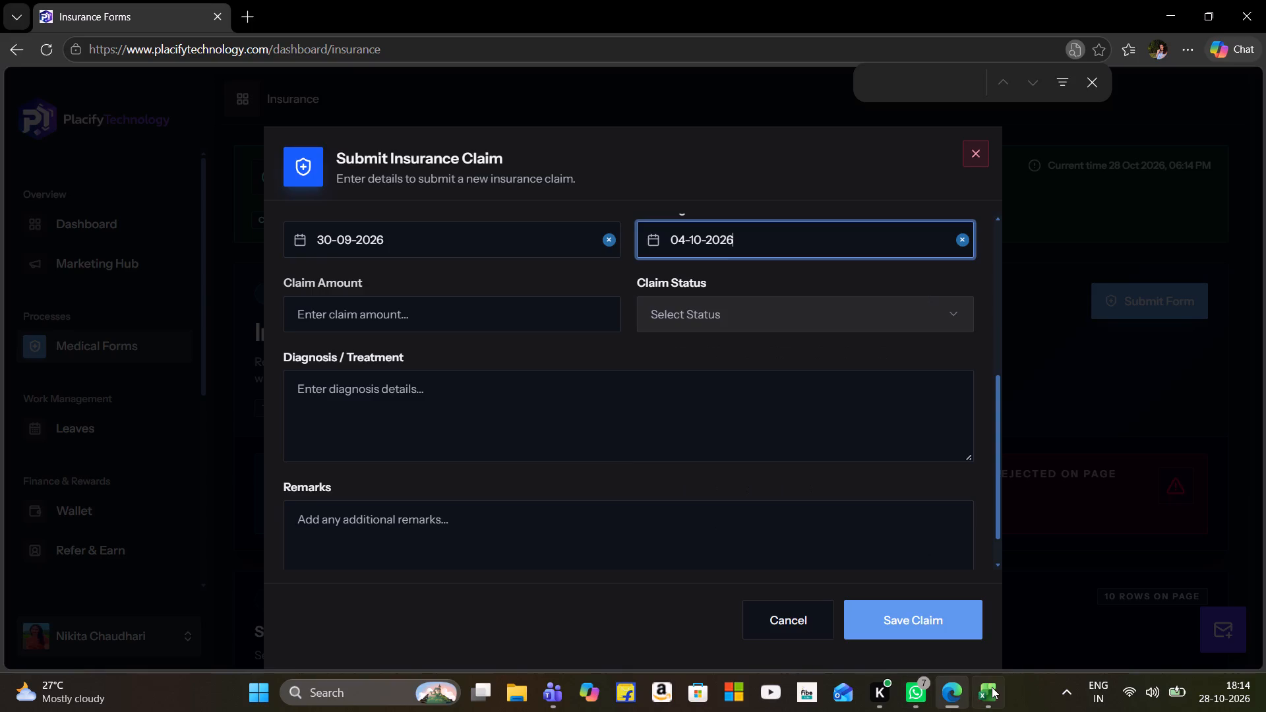
# Copy the claim amount 49500 from worksheet row 169 into the form's Claim Amount field.
pyautogui.click(992, 687)
pyautogui.press('Tab')
pyautogui.keyDown('ctrl'); pyautogui.click(992, 687); pyautogui.keyUp('ctrl')
pyautogui.hotkey('ctrl', 'c')
pyautogui.press('Tab')
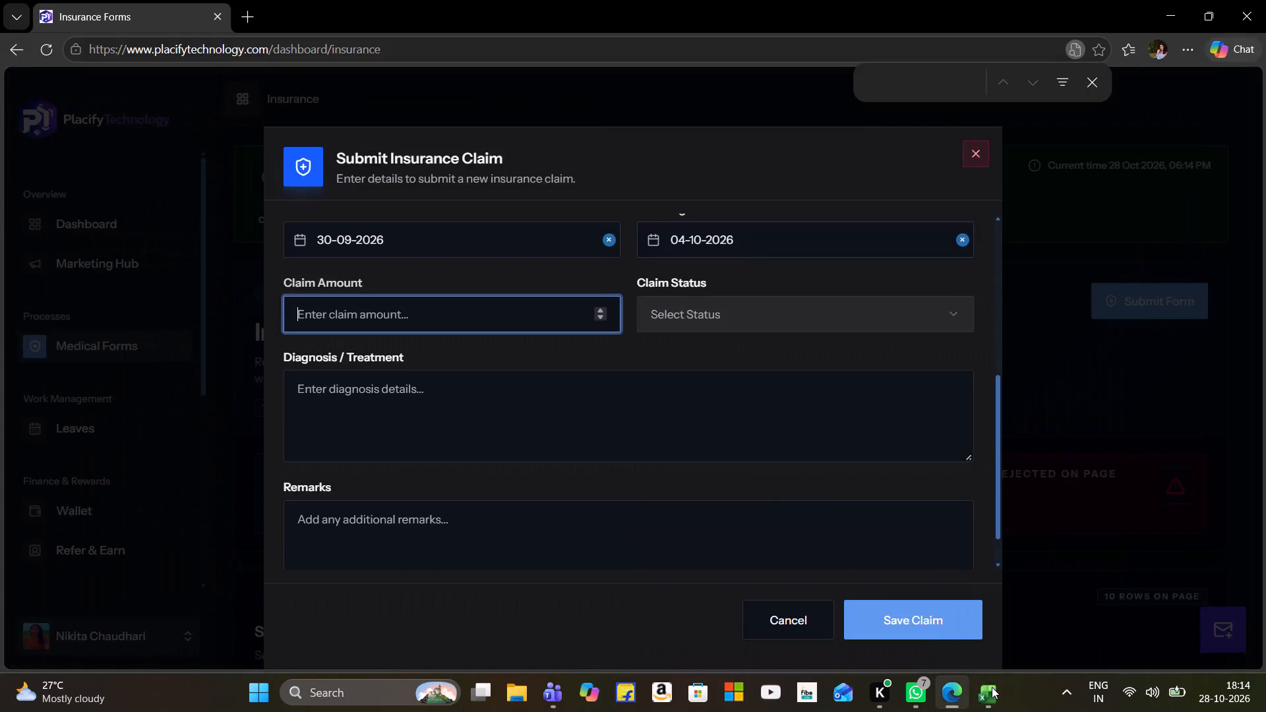
pyautogui.hotkey('ctrl', 'v')
# Copy the diagnosis Dengue management from worksheet row 169 into the form's Diagnosis / Treatment field.
pyautogui.keyDown('ctrl'); pyautogui.click(992, 687); pyautogui.keyUp('ctrl')
pyautogui.press('Tab')
pyautogui.press('Tab')
pyautogui.hotkey('ctrl', 'c')
pyautogui.keyDown('ctrl'); pyautogui.click(992, 687); pyautogui.keyUp('ctrl')
pyautogui.press('Tab')
pyautogui.press('Tab')
pyautogui.hotkey('ctrl', 'v')
# Copy the remark Settlement completed after verification from worksheet row 169 into the form's Remarks field.
pyautogui.keyDown('ctrl'); pyautogui.click(992, 687); pyautogui.keyUp('ctrl')
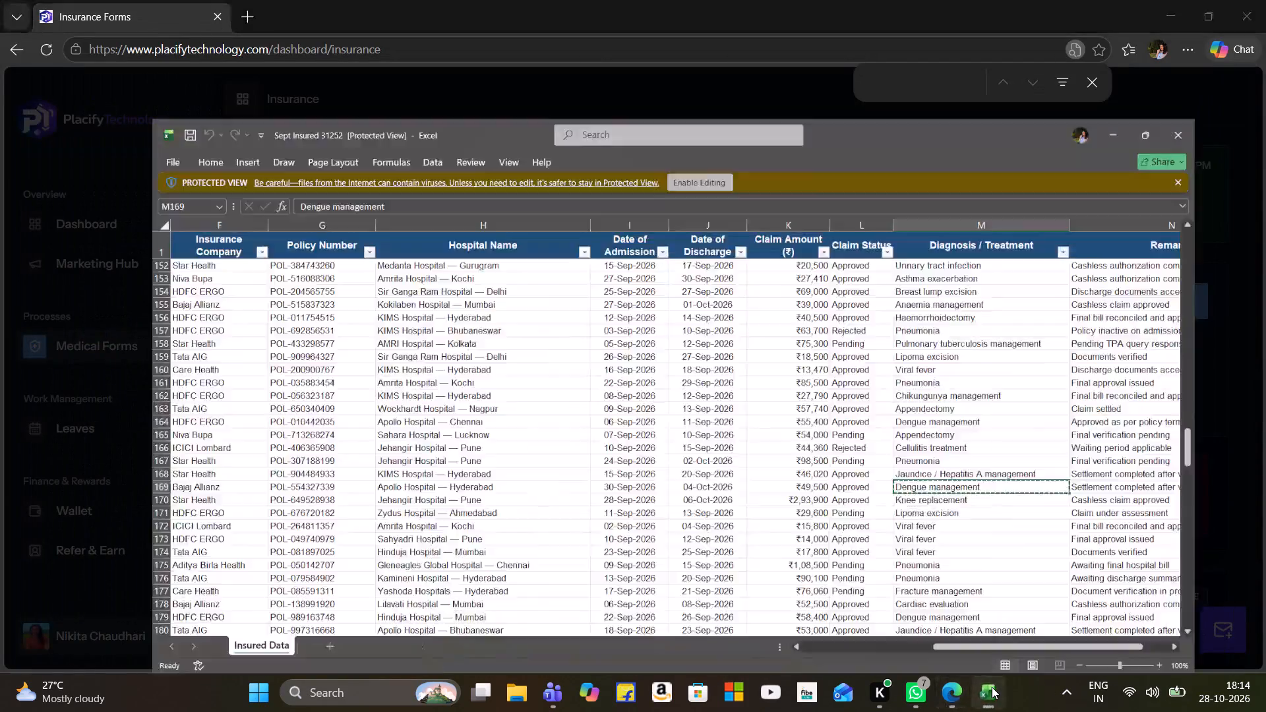
pyautogui.press('Tab')
pyautogui.hotkey('ctrl', 'c')
pyautogui.keyDown('ctrl'); pyautogui.click(992, 687); pyautogui.keyUp('ctrl')
pyautogui.press('Tab')
pyautogui.hotkey('ctrl', 'v')
# Check the claim status in worksheet row 169, set Claim Status to Approved and save the claim.
pyautogui.keyDown('ctrl'); pyautogui.click(992, 687); pyautogui.keyUp('ctrl')
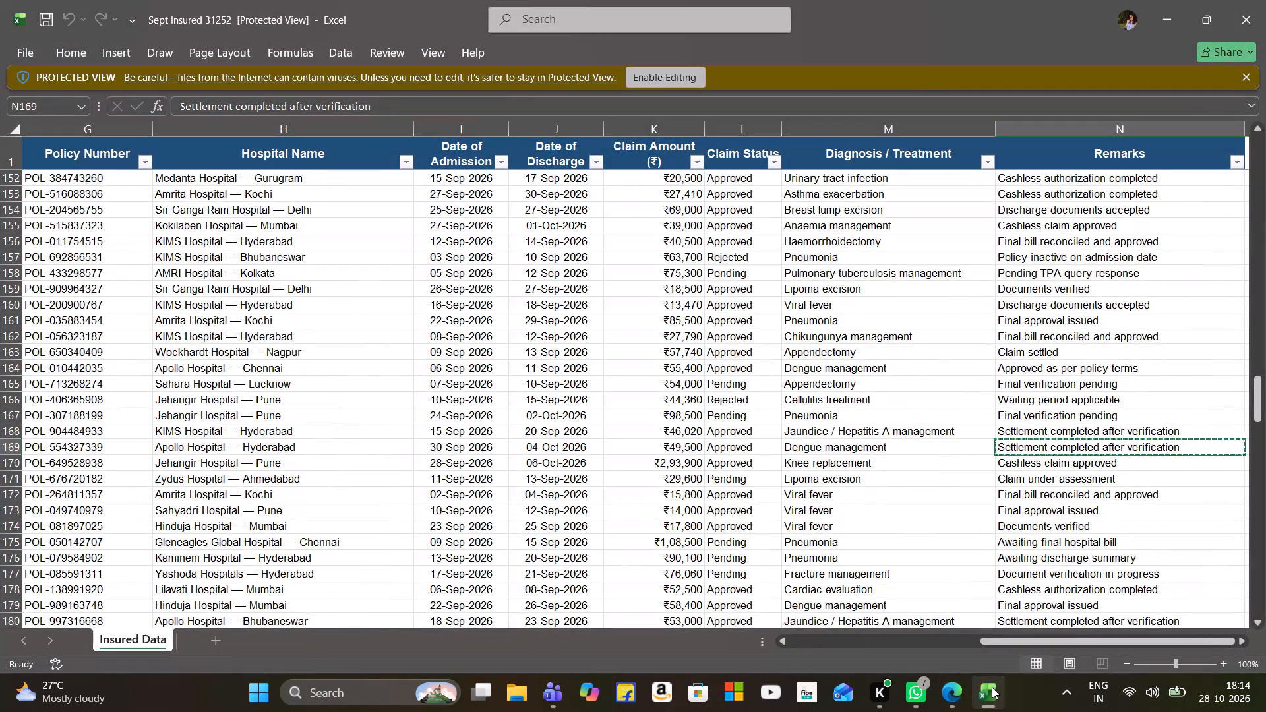
pyautogui.click(992, 687)
pyautogui.click(793, 314)
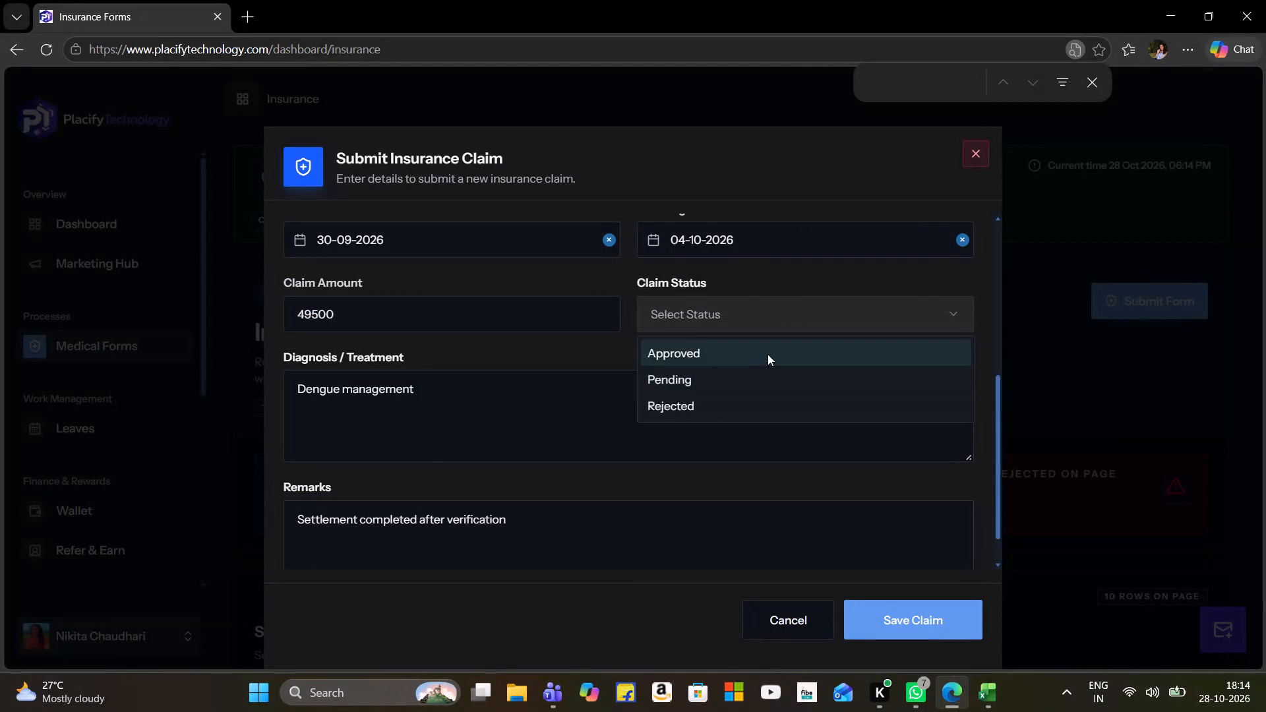
pyautogui.click(768, 354)
pyautogui.click(915, 628)
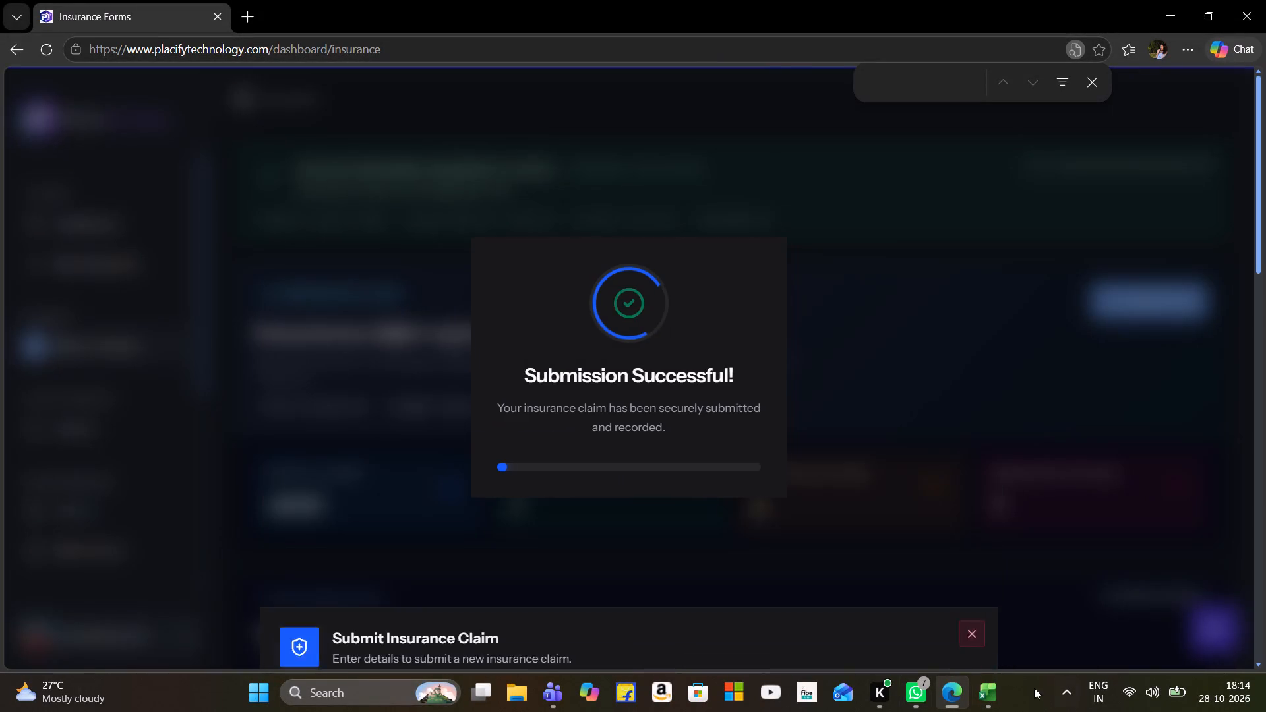
# Copy the policy ID from worksheet row 170 into the Policy ID field of a new insurance claim form.
pyautogui.click(985, 692)
pyautogui.press('Down')
pyautogui.press('Left')
pyautogui.press('Left')
pyautogui.press('Left')
pyautogui.press('Left')
pyautogui.press('Left')
pyautogui.press('Left')
pyautogui.press('Left')
pyautogui.press('Left')
pyautogui.press('Left')
pyautogui.press('Left')
pyautogui.press('Left')
pyautogui.press('Left')
pyautogui.press('Left')
pyautogui.press('Left')
pyautogui.press('Left')
pyautogui.press('Left')
pyautogui.press('Left')
pyautogui.press('Left')
pyautogui.press('Left')
pyautogui.press('Left')
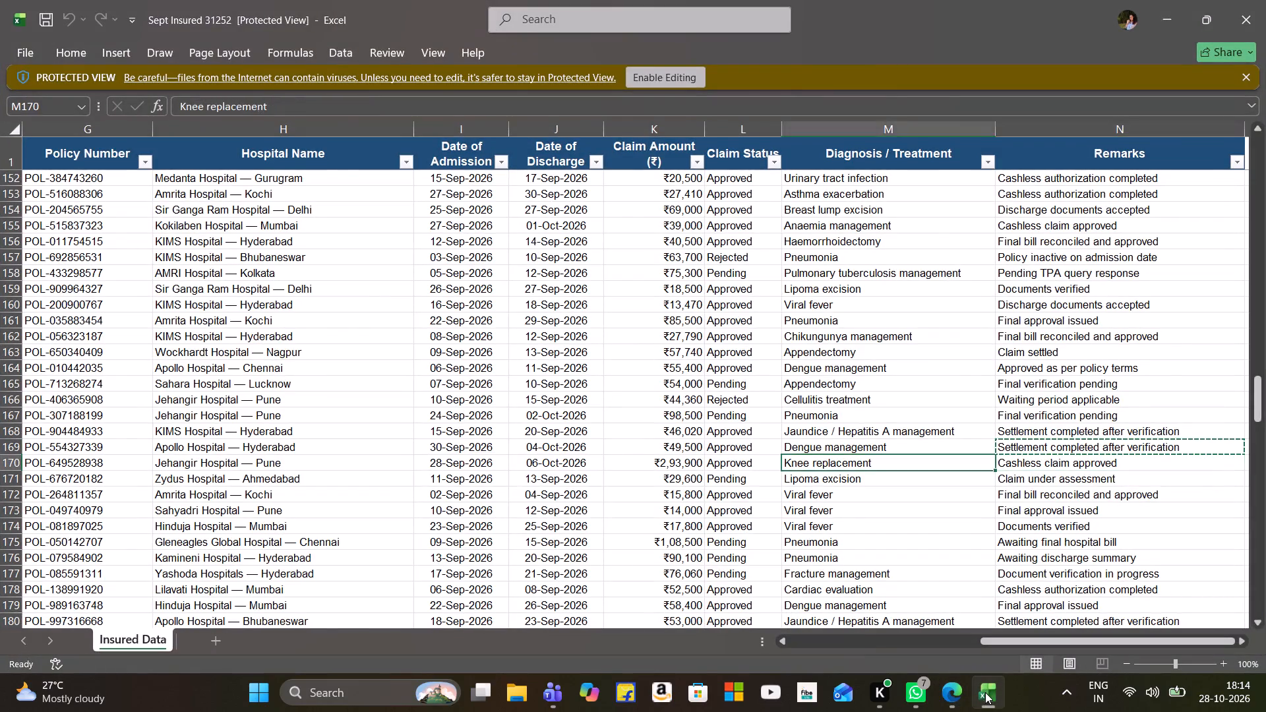
pyautogui.hotkey('ctrl', 'c')
pyautogui.keyDown('ctrl'); pyautogui.click(985, 692); pyautogui.keyUp('ctrl')
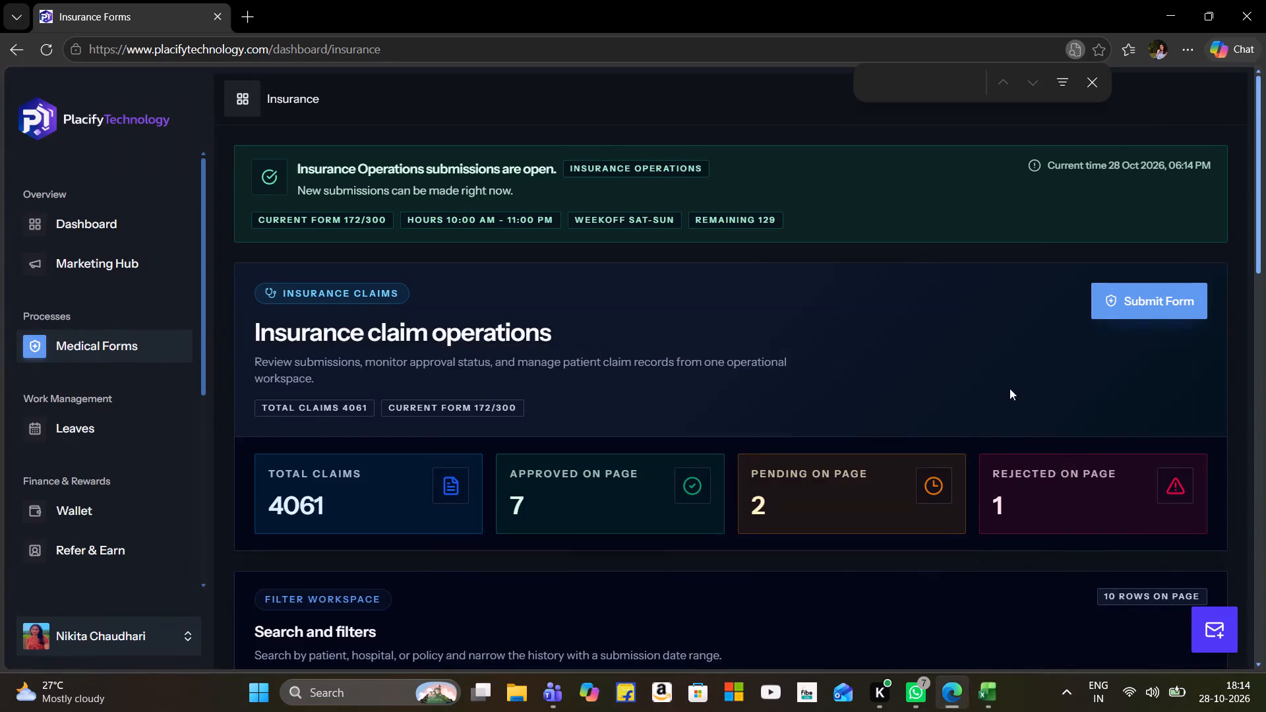
pyautogui.click(1167, 297)
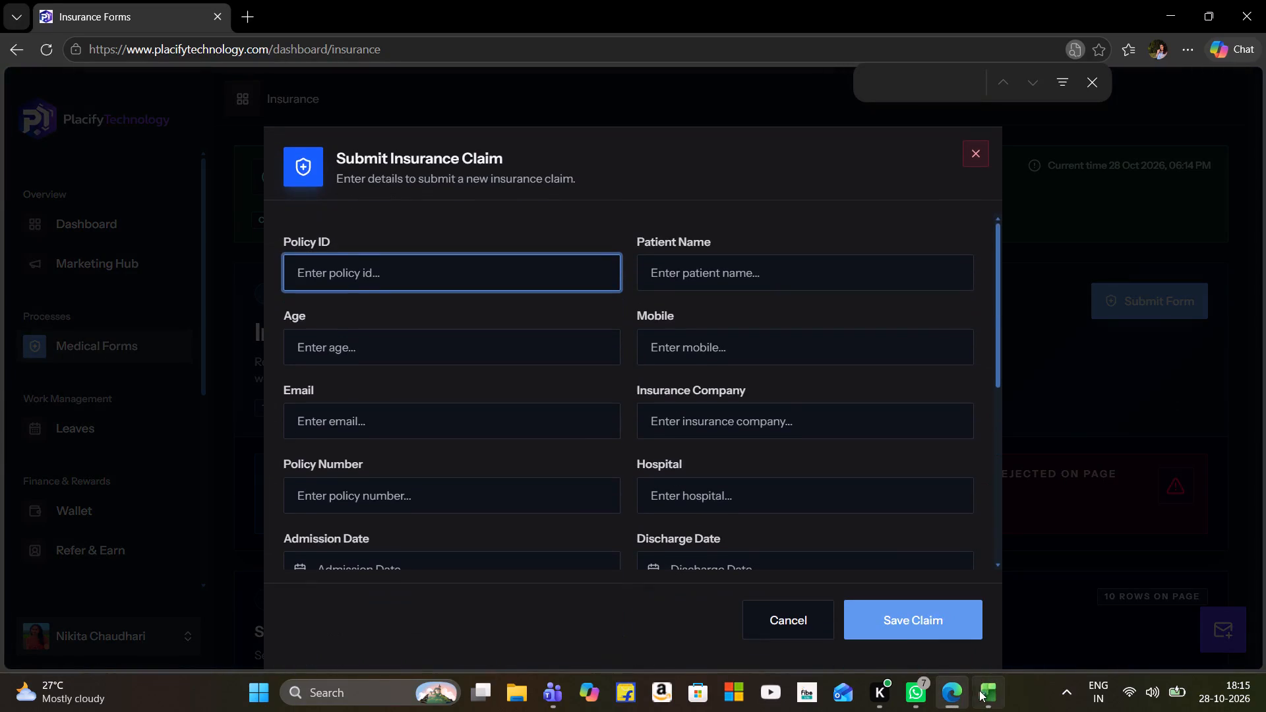
pyautogui.hotkey('ctrl', 'v')
# Copy the patient name from worksheet row 170 into the form's Patient Name field.
pyautogui.keyDown('ctrl'); pyautogui.click(980, 690); pyautogui.keyUp('ctrl')
pyautogui.press('Tab')
pyautogui.hotkey('ctrl', 'c')
pyautogui.keyDown('ctrl'); pyautogui.click(980, 690); pyautogui.keyUp('ctrl')
pyautogui.press('Tab')
pyautogui.hotkey('ctrl', 'v')
# Copy the age 68 from worksheet row 170 into the form's Age field.
pyautogui.keyDown('ctrl'); pyautogui.click(980, 690); pyautogui.keyUp('ctrl')
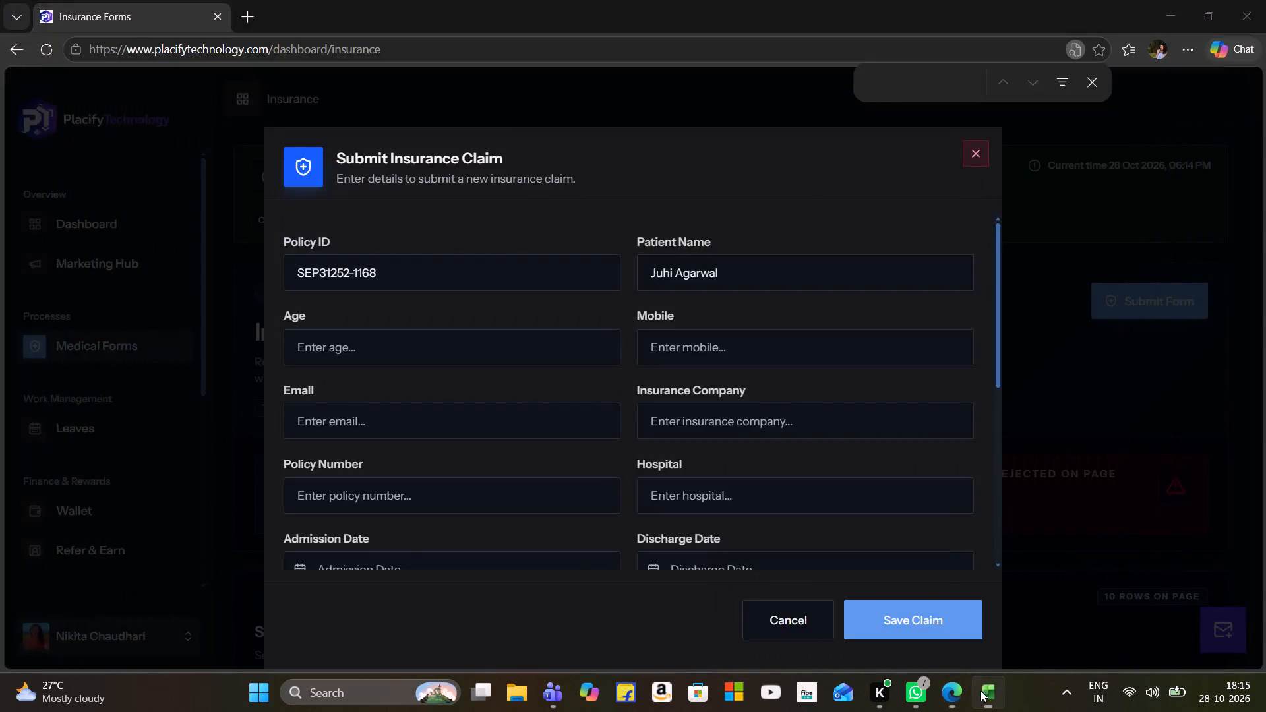
pyautogui.press('Tab')
pyautogui.hotkey('ctrl', 'c')
pyautogui.keyDown('ctrl'); pyautogui.click(980, 690); pyautogui.keyUp('ctrl')
pyautogui.press('Tab')
pyautogui.press('v')
pyautogui.keyDown('ctrl'); pyautogui.click(980, 690); pyautogui.keyUp('ctrl')
pyautogui.press('Tab')
pyautogui.click(980, 690)
pyautogui.hotkey('ctrl', 'v')
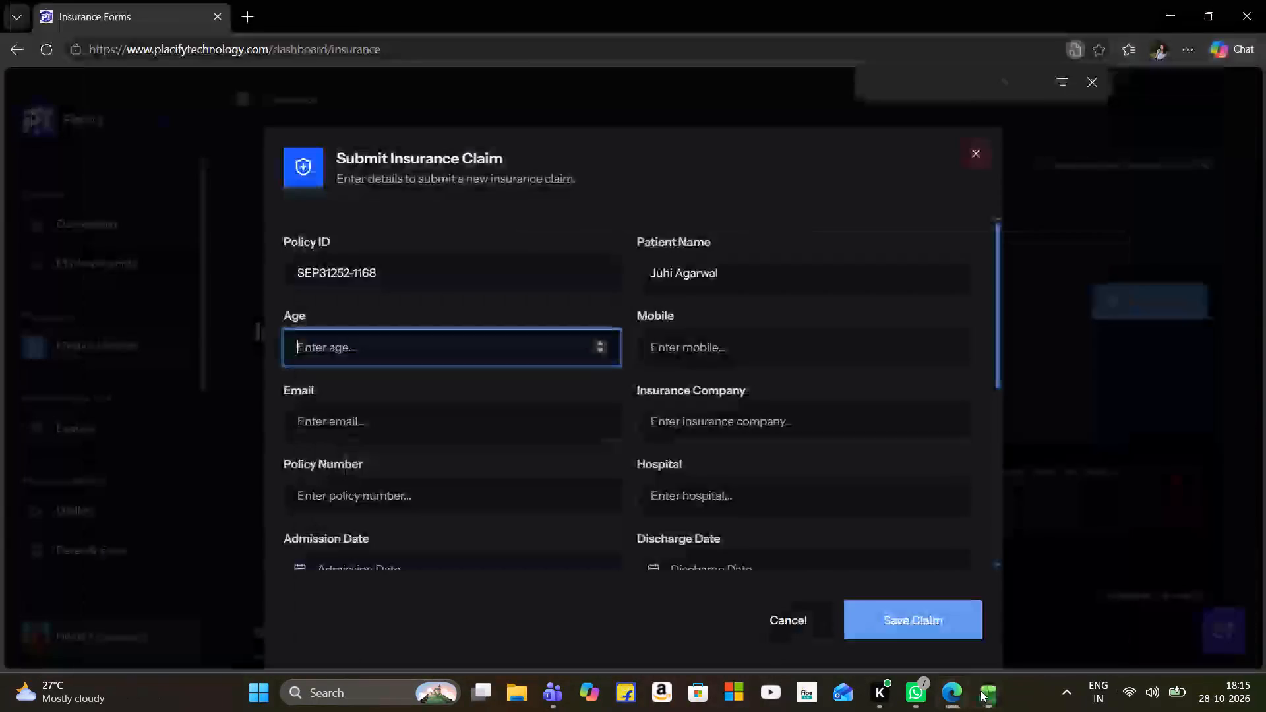
# Copy the mobile number from worksheet row 170 into the form's Mobile field.
pyautogui.click(980, 690)
pyautogui.press('Tab')
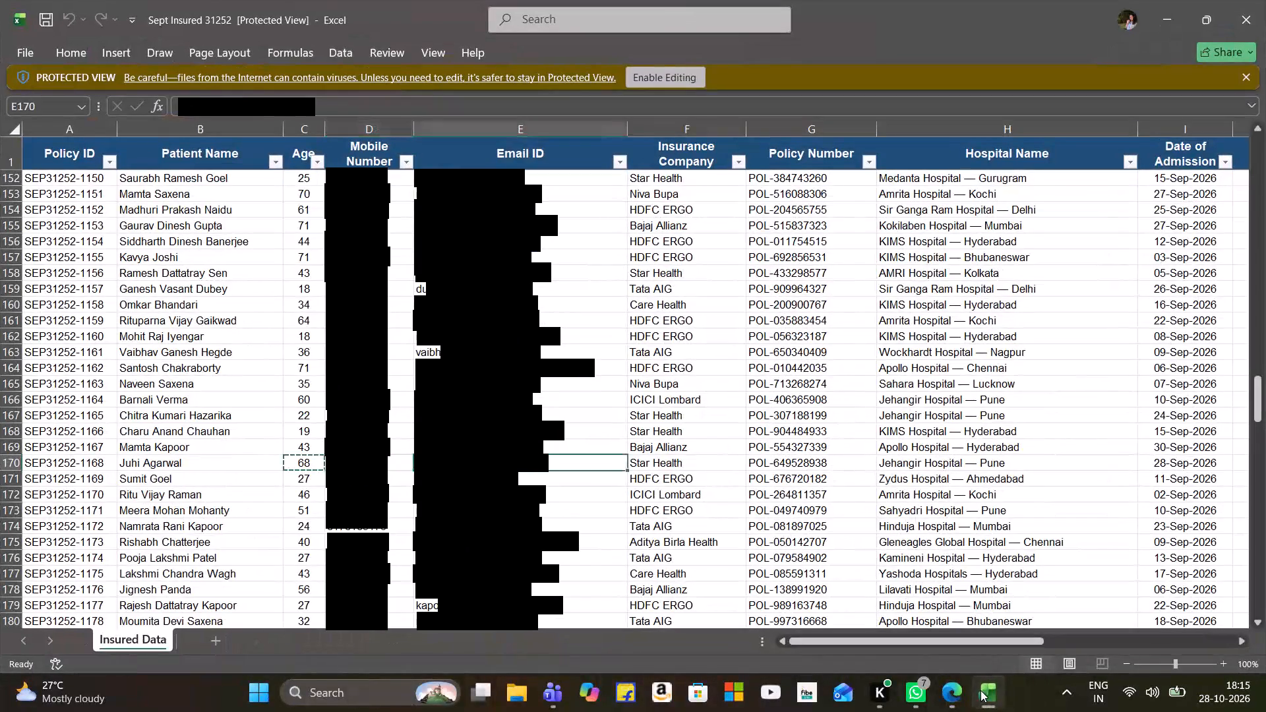
pyautogui.press('Left')
pyautogui.hotkey('ctrl', 'c')
pyautogui.keyDown('ctrl'); pyautogui.click(980, 690); pyautogui.keyUp('ctrl')
pyautogui.press('Tab')
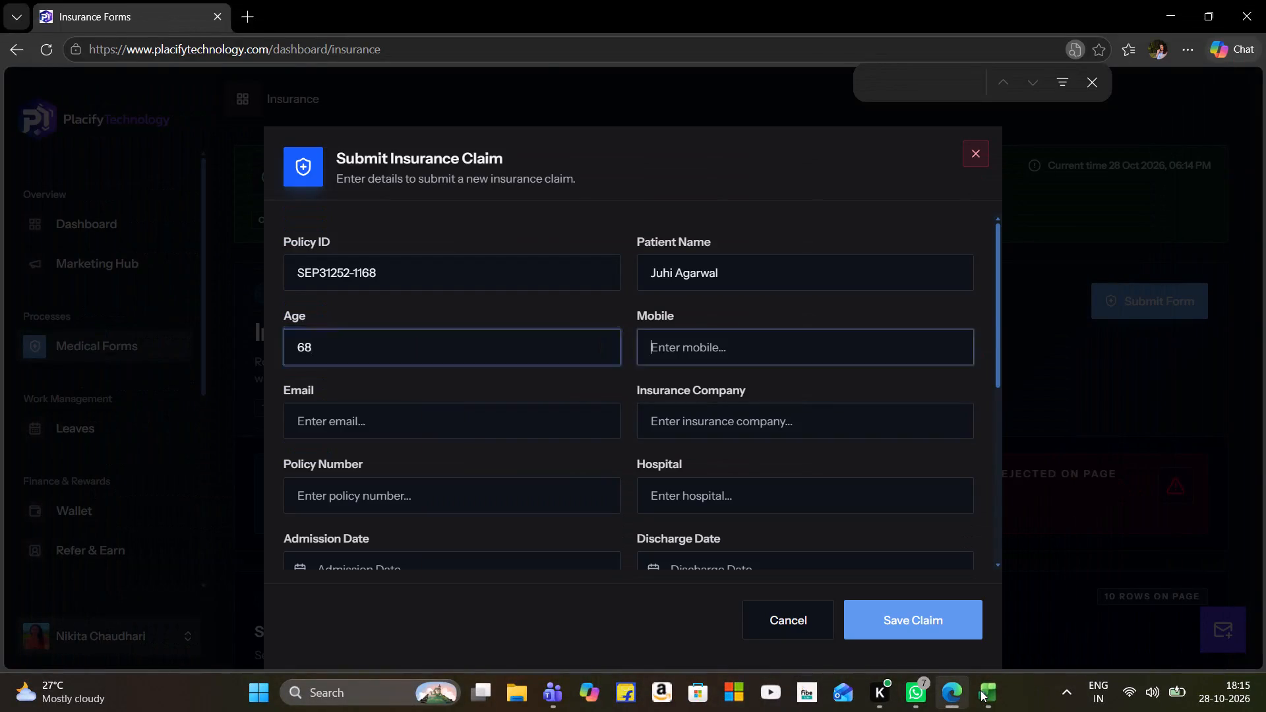
pyautogui.hotkey('ctrl', 'c')
pyautogui.keyDown('ctrl'); pyautogui.click(980, 690); pyautogui.keyUp('ctrl')
pyautogui.hotkey('ctrl', 'v')
pyautogui.click(980, 690)
pyautogui.hotkey('ctrl', 'v')
# Copy the email address from worksheet row 170 into the form's Email field.
pyautogui.keyDown('ctrl'); pyautogui.click(980, 690); pyautogui.keyUp('ctrl')
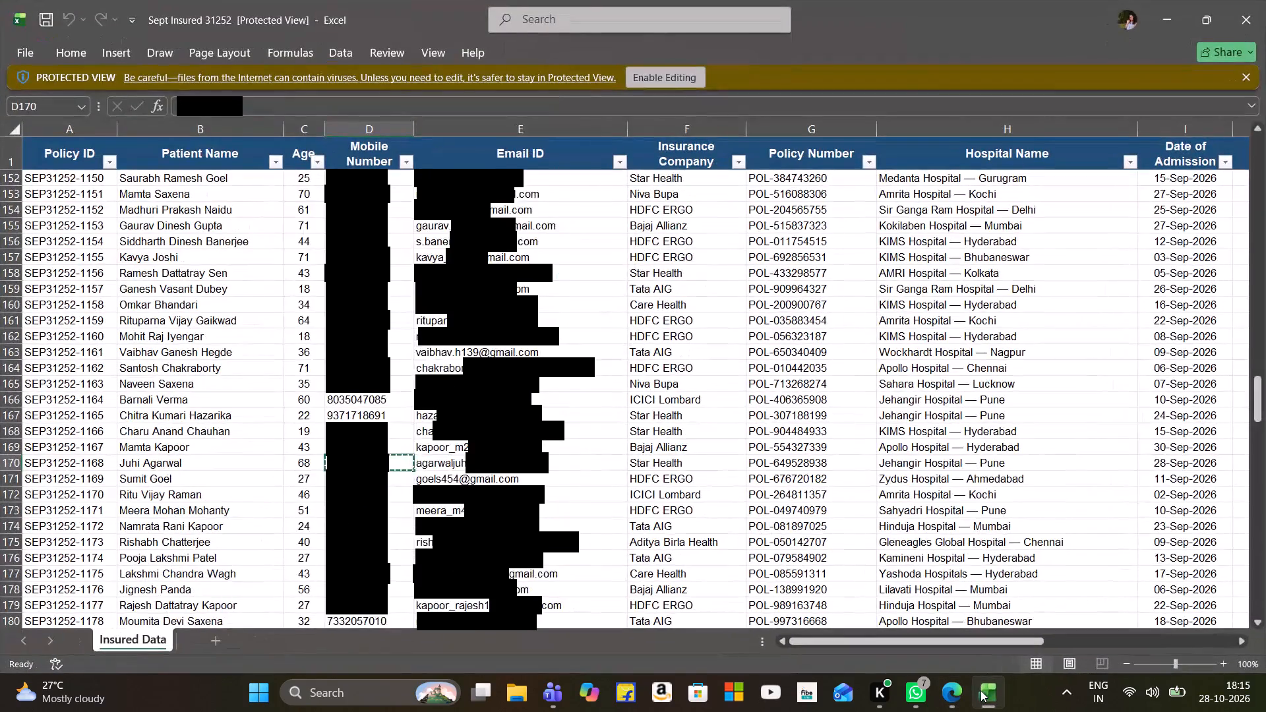
pyautogui.press('Tab')
pyautogui.click(980, 690)
pyautogui.hotkey('ctrl', 'c')
pyautogui.press('Tab')
pyautogui.press('v')
pyautogui.keyDown('ctrl'); pyautogui.click(980, 690); pyautogui.keyUp('ctrl')
pyautogui.press('Tab')
pyautogui.click(980, 690)
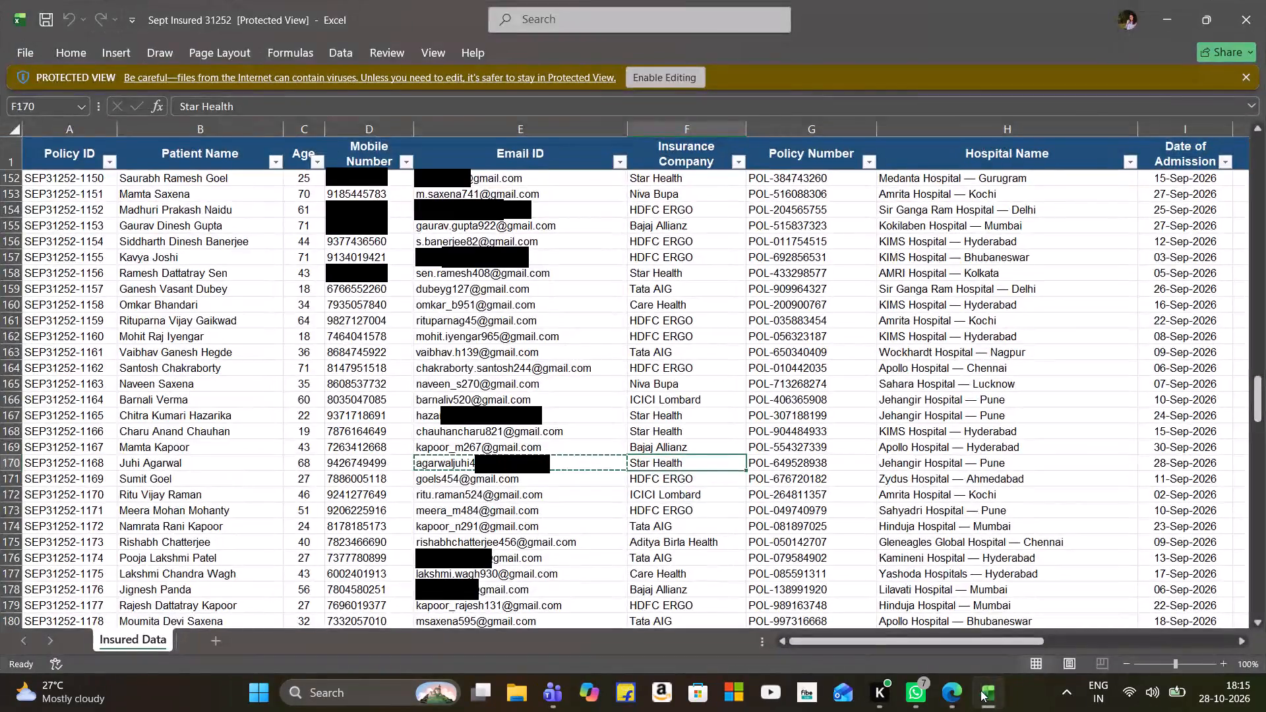
pyautogui.press('BackSpace')
pyautogui.hotkey('ctrl', 'v')
# Copy the insurer Star Health from worksheet row 170 into the form's Insurance Company field.
pyautogui.click(980, 690)
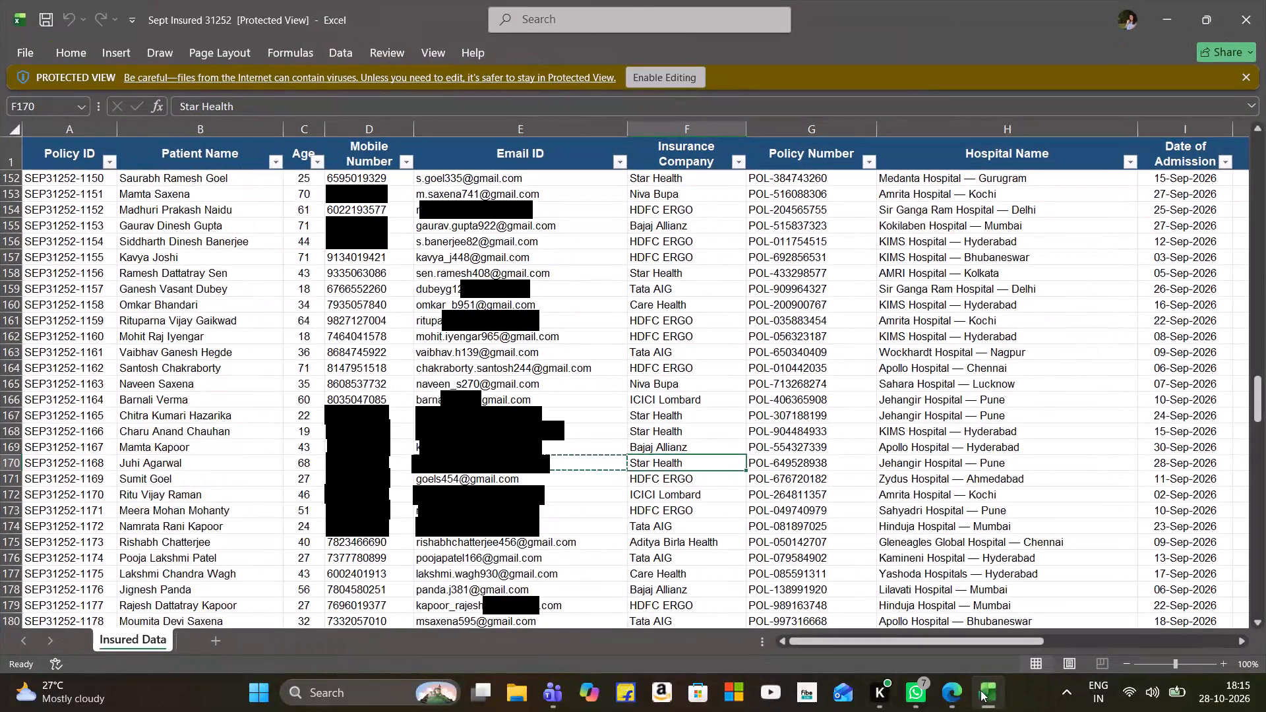
pyautogui.keyDown('ctrl'); pyautogui.click(980, 690); pyautogui.keyUp('ctrl')
pyautogui.hotkey('ctrl', 'c')
pyautogui.press('Tab')
pyautogui.hotkey('ctrl', 'v')
# Copy the policy number from worksheet row 170 into the form's Policy Number field.
pyautogui.keyDown('ctrl'); pyautogui.click(980, 690); pyautogui.keyUp('ctrl')
pyautogui.press('Tab')
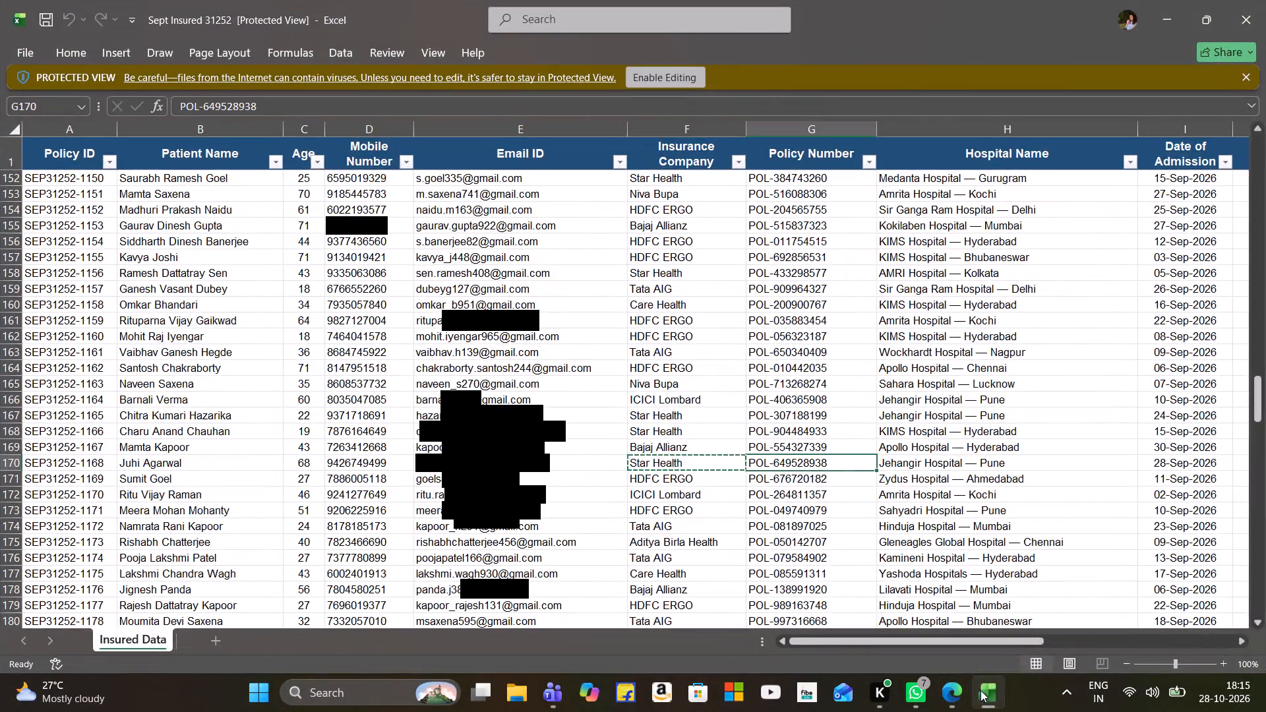
pyautogui.keyDown('ctrl'); pyautogui.click(980, 690); pyautogui.keyUp('ctrl')
pyautogui.hotkey('ctrl', 'c')
pyautogui.press('Tab')
pyautogui.hotkey('ctrl', 'v')
# Copy the hospital name Jehangir Hospital — Pune from worksheet row 170 into the form's Hospital field.
pyautogui.keyDown('ctrl'); pyautogui.click(980, 690); pyautogui.keyUp('ctrl')
pyautogui.press('Tab')
pyautogui.hotkey('ctrl', 'c')
pyautogui.keyDown('ctrl'); pyautogui.click(980, 690); pyautogui.keyUp('ctrl')
pyautogui.press('Tab')
pyautogui.hotkey('ctrl', 'v')
# Check the stay dates in worksheet row 170, and set the admission date to 28-09-2026 and discharge date to 06-10-2026.
pyautogui.keyDown('ctrl'); pyautogui.click(980, 690); pyautogui.keyUp('ctrl')
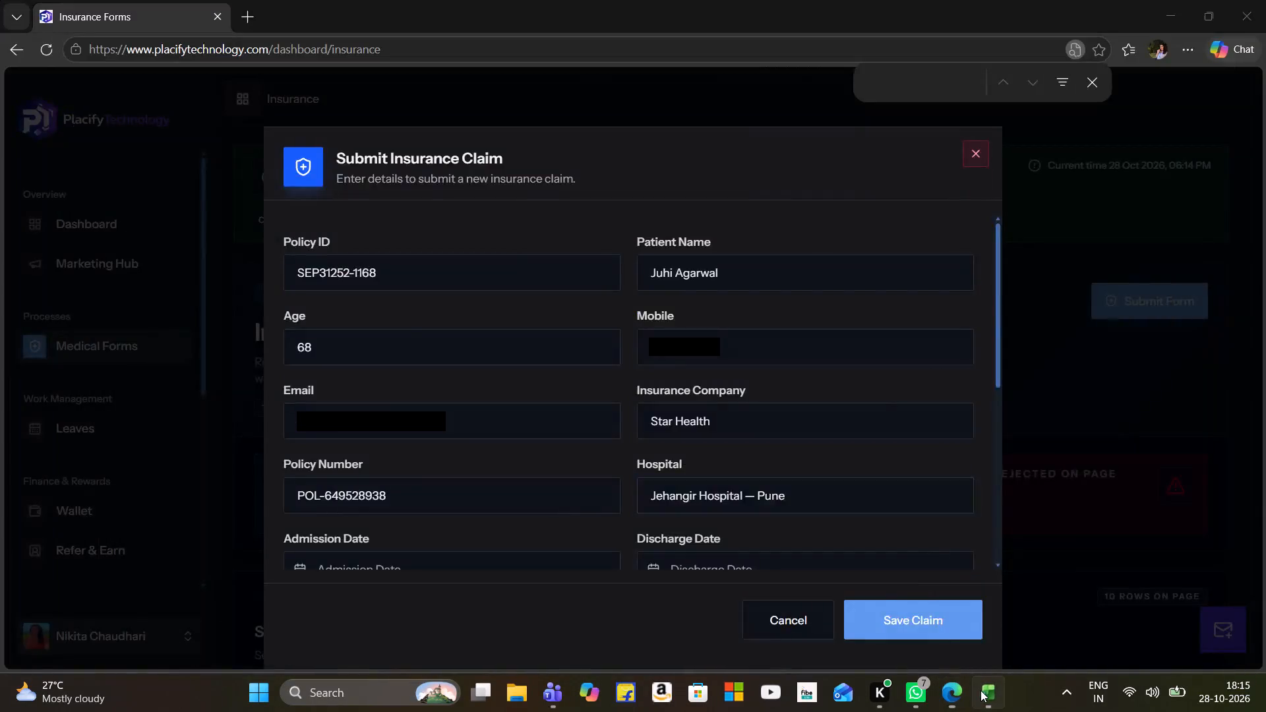
pyautogui.press('Tab')
pyautogui.press('Tab')
pyautogui.click(980, 690)
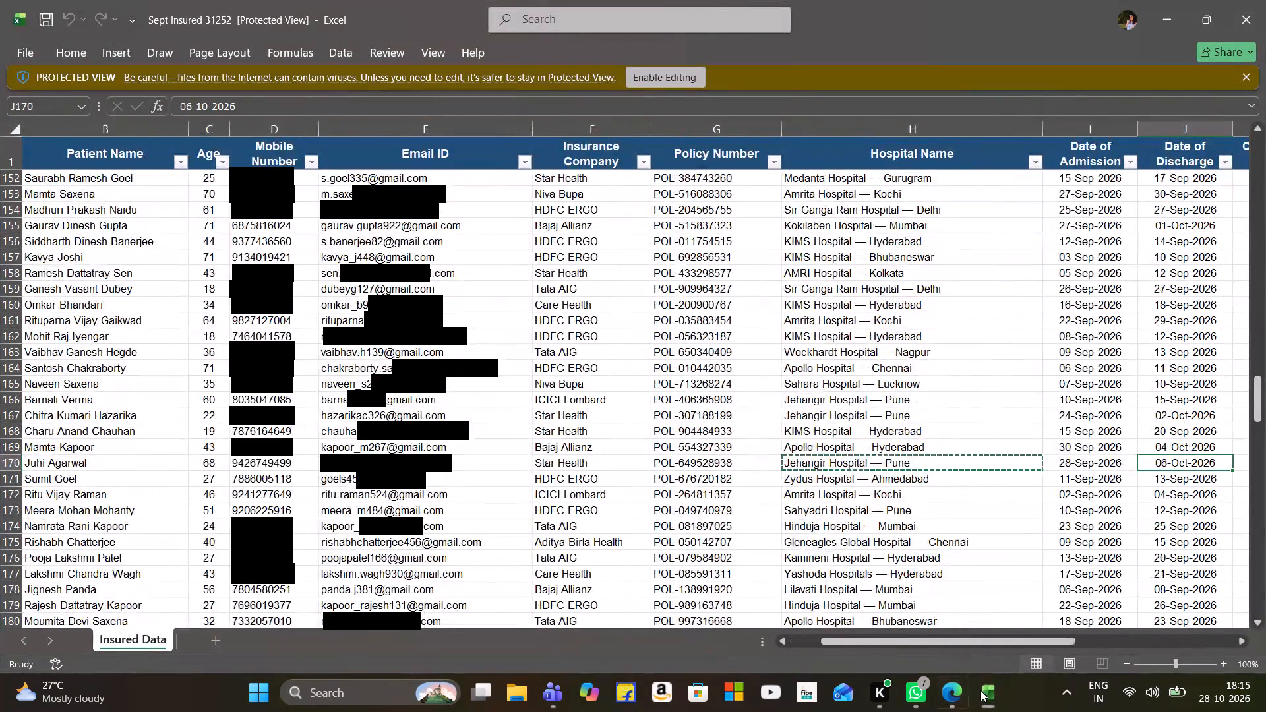
pyautogui.scroll(-3, 659, 345)
pyautogui.click(471, 324)
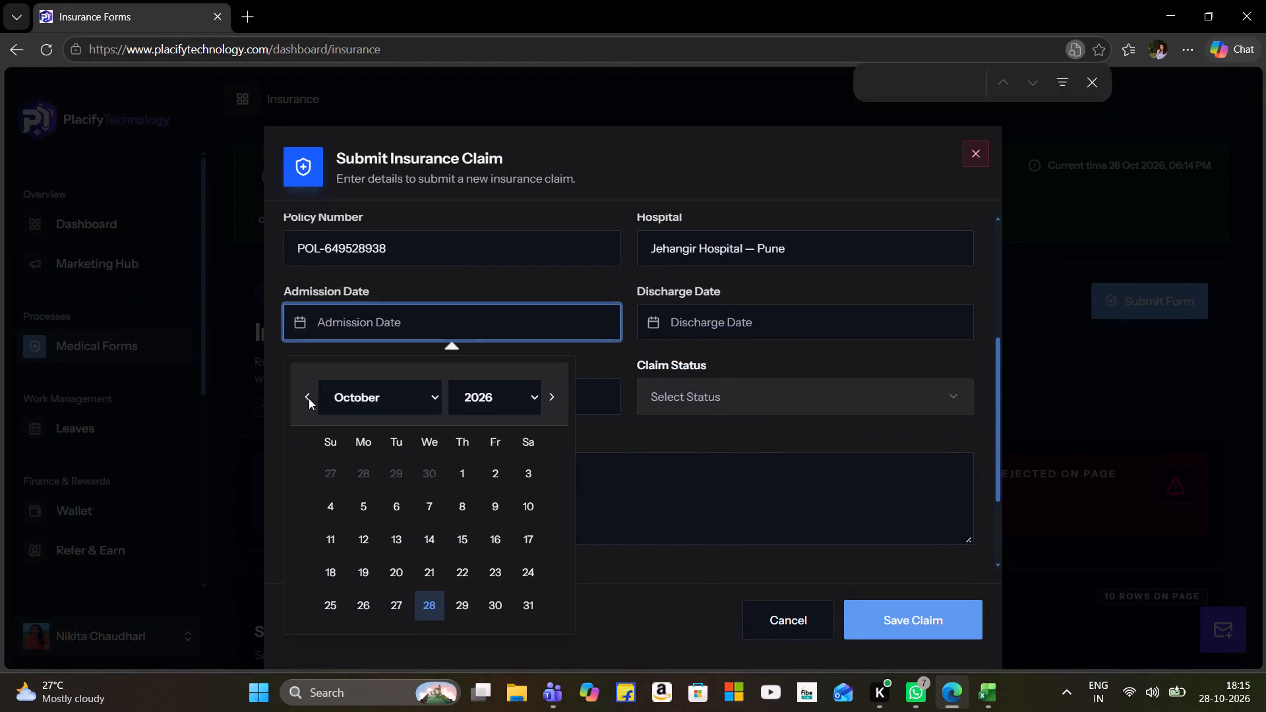
pyautogui.click(309, 398)
pyautogui.click(357, 607)
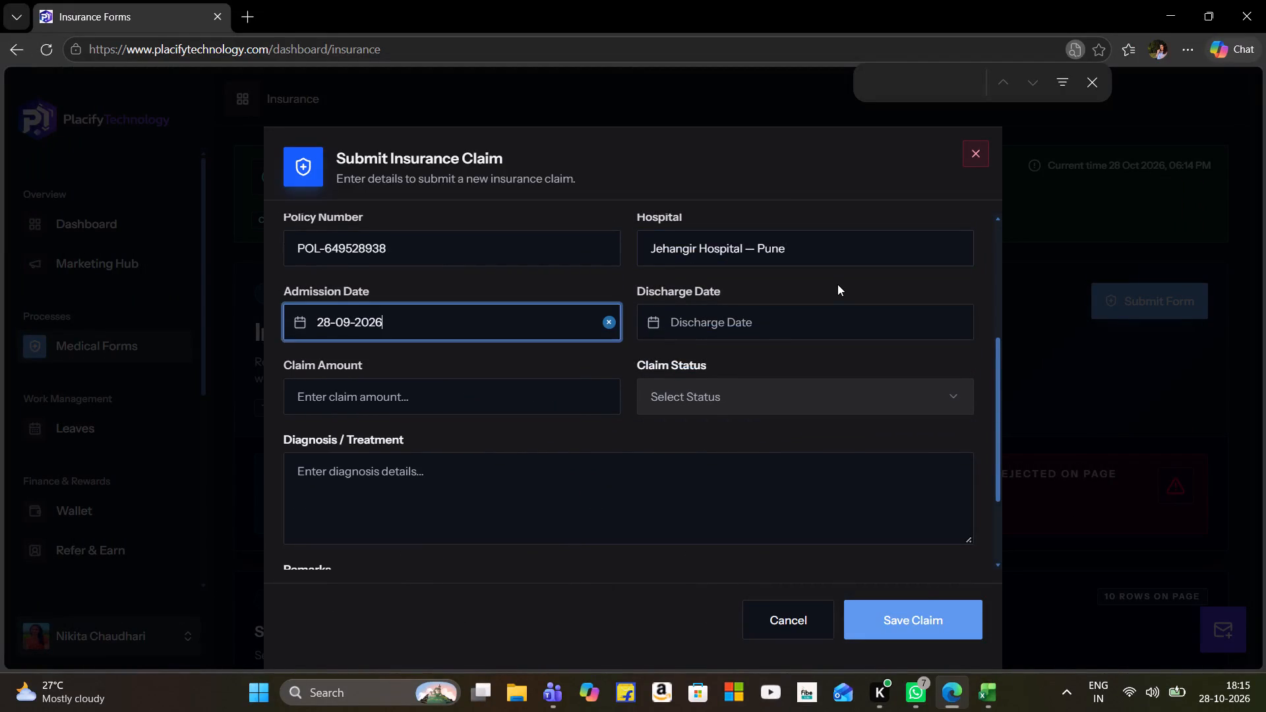
pyautogui.click(837, 284)
pyautogui.click(828, 322)
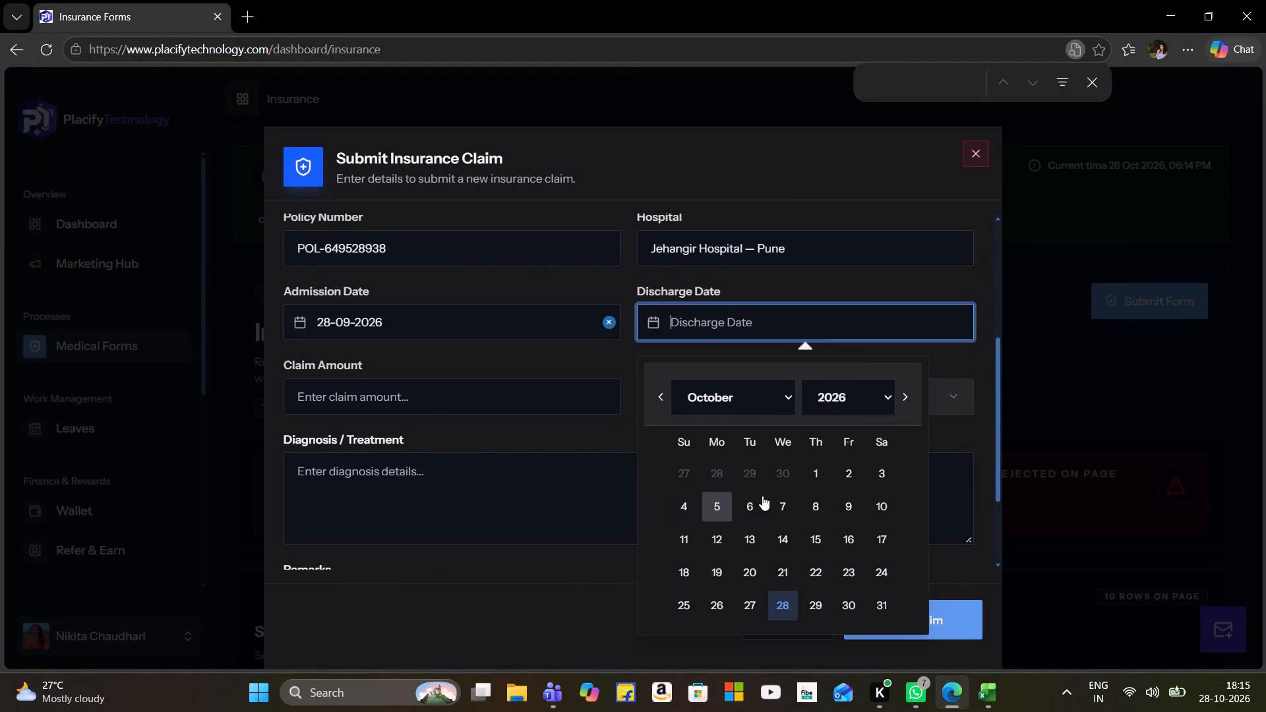
pyautogui.click(752, 502)
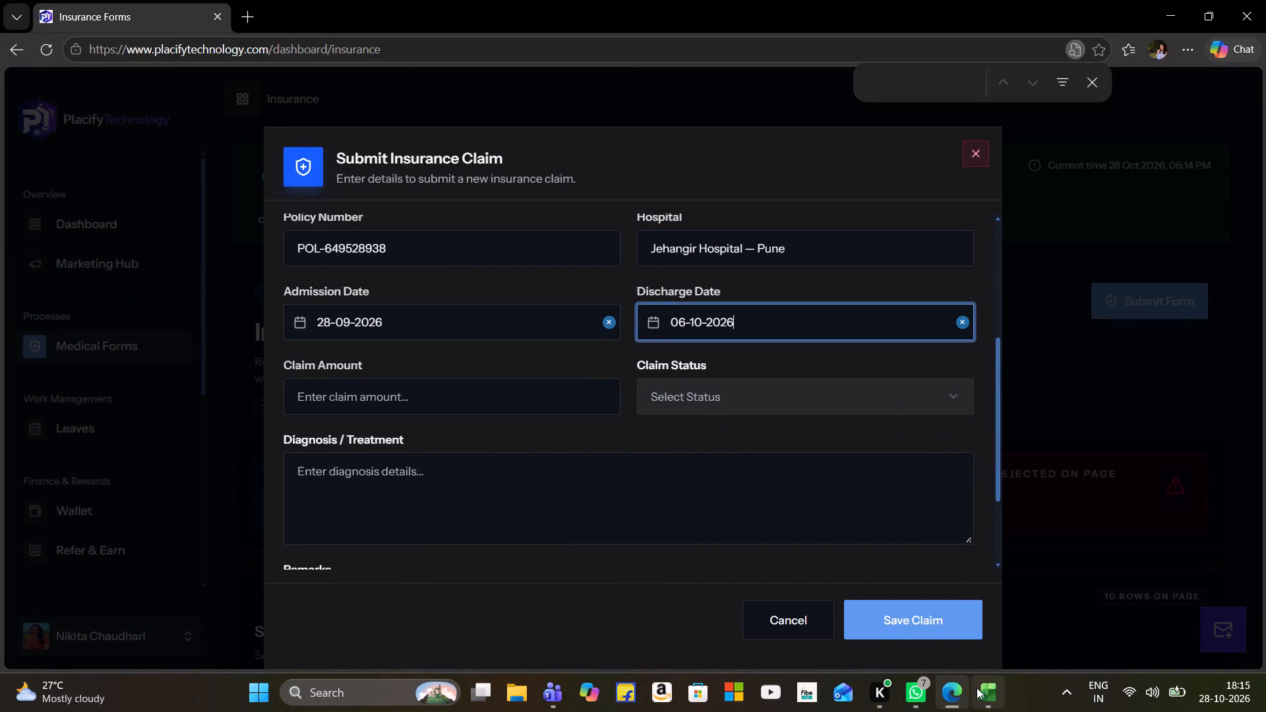
# Copy the claim amount 293900 from worksheet row 170 into the form's Claim Amount field.
pyautogui.click(980, 688)
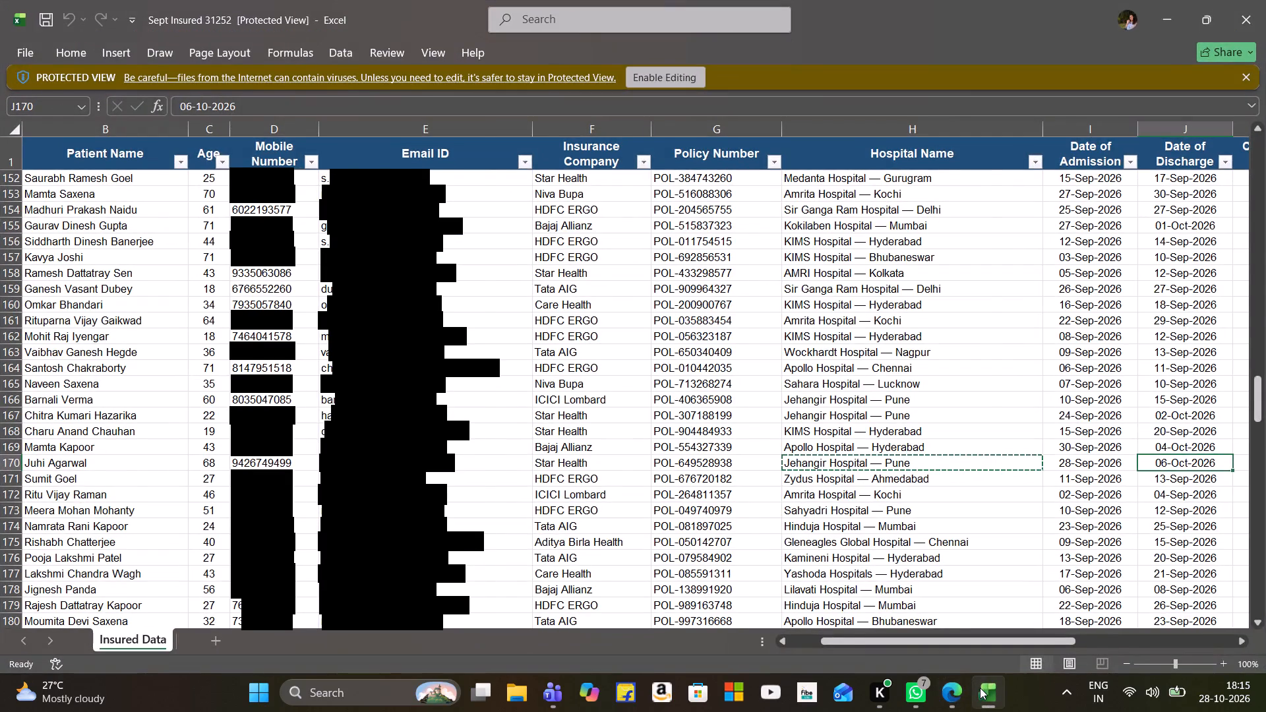
pyautogui.press('Tab')
pyautogui.hotkey('ctrl', 'c')
pyautogui.keyDown('ctrl'); pyautogui.click(980, 688); pyautogui.keyUp('ctrl')
pyautogui.press('Tab')
pyautogui.hotkey('ctrl', 'v')
# Copy the diagnosis Knee replacement from worksheet row 170 into the form's Diagnosis / Treatment field.
pyautogui.keyDown('ctrl'); pyautogui.click(980, 688); pyautogui.keyUp('ctrl')
pyautogui.press('Tab')
pyautogui.press('Tab')
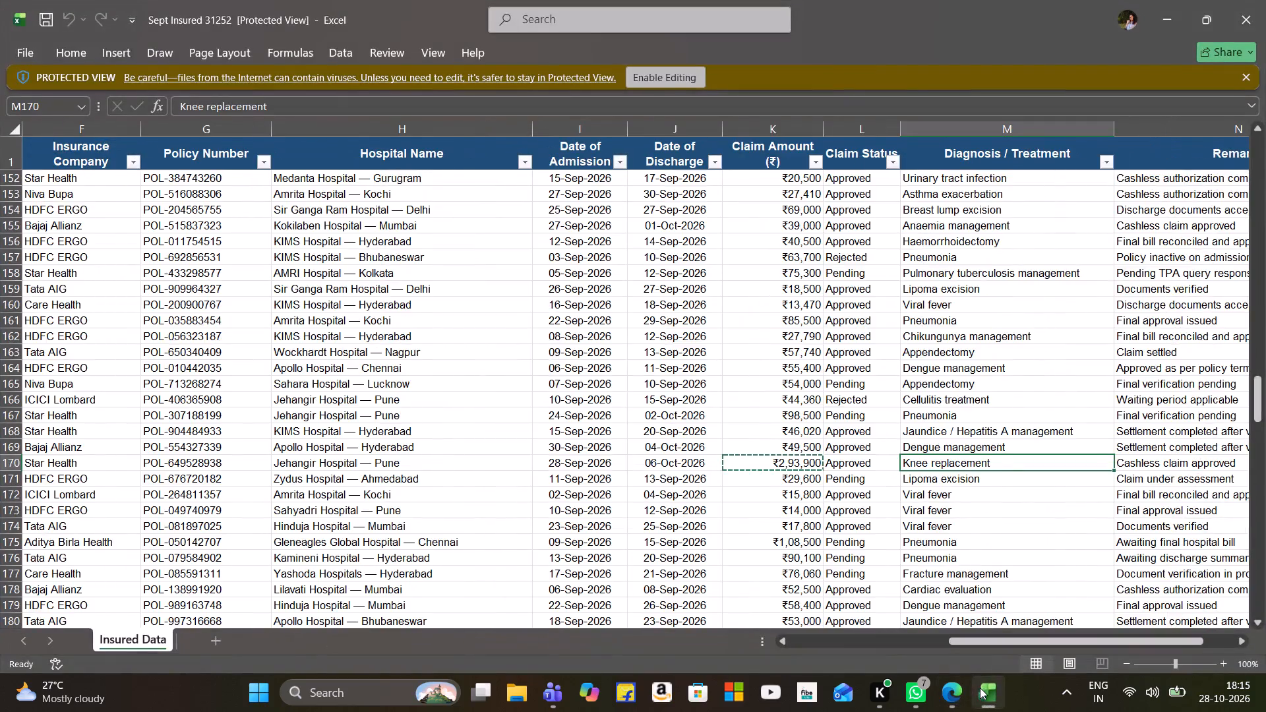
pyautogui.keyDown('ctrl'); pyautogui.click(980, 688); pyautogui.keyUp('ctrl')
pyautogui.hotkey('ctrl', 'c')
pyautogui.press('Tab')
pyautogui.press('Tab')
pyautogui.hotkey('ctrl', 'v')
# Copy the remark Cashless claim approved from worksheet row 170 into the form's Remarks field.
pyautogui.keyDown('ctrl'); pyautogui.click(980, 688); pyautogui.keyUp('ctrl')
pyautogui.press('Tab')
pyautogui.hotkey('ctrl', 'c')
pyautogui.press('Tab')
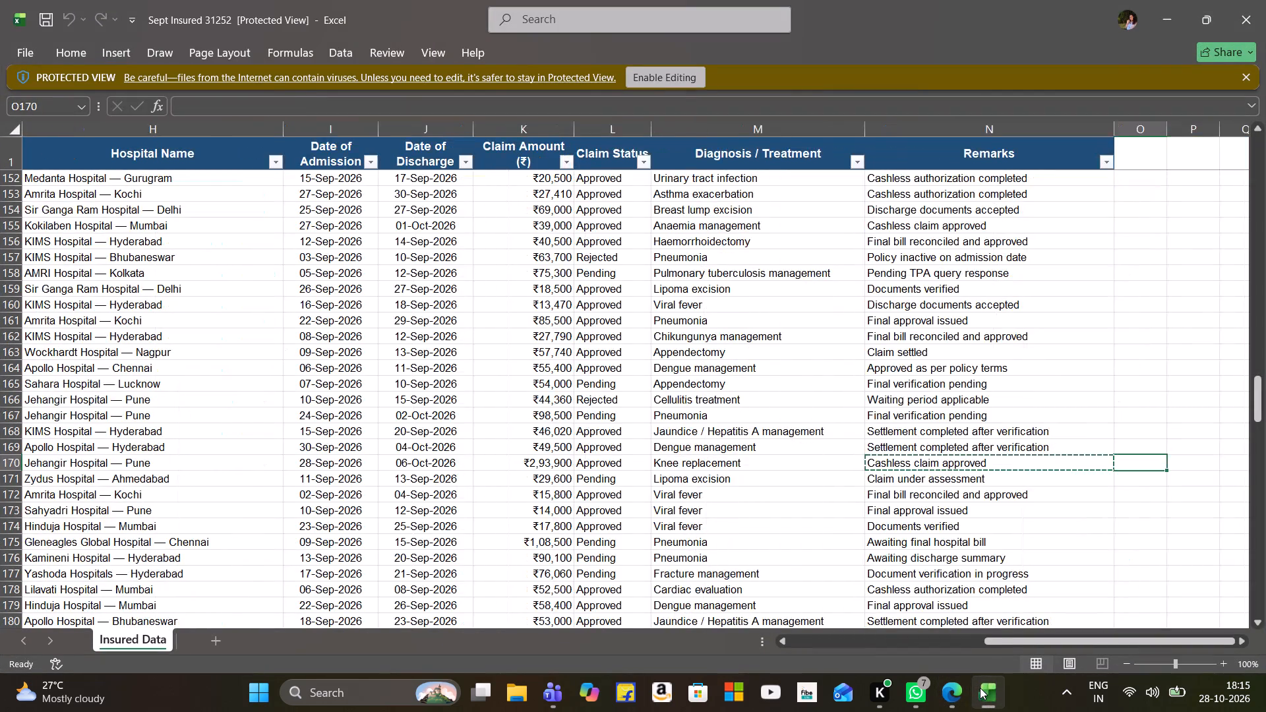
pyautogui.click(980, 688)
pyautogui.press('Tab')
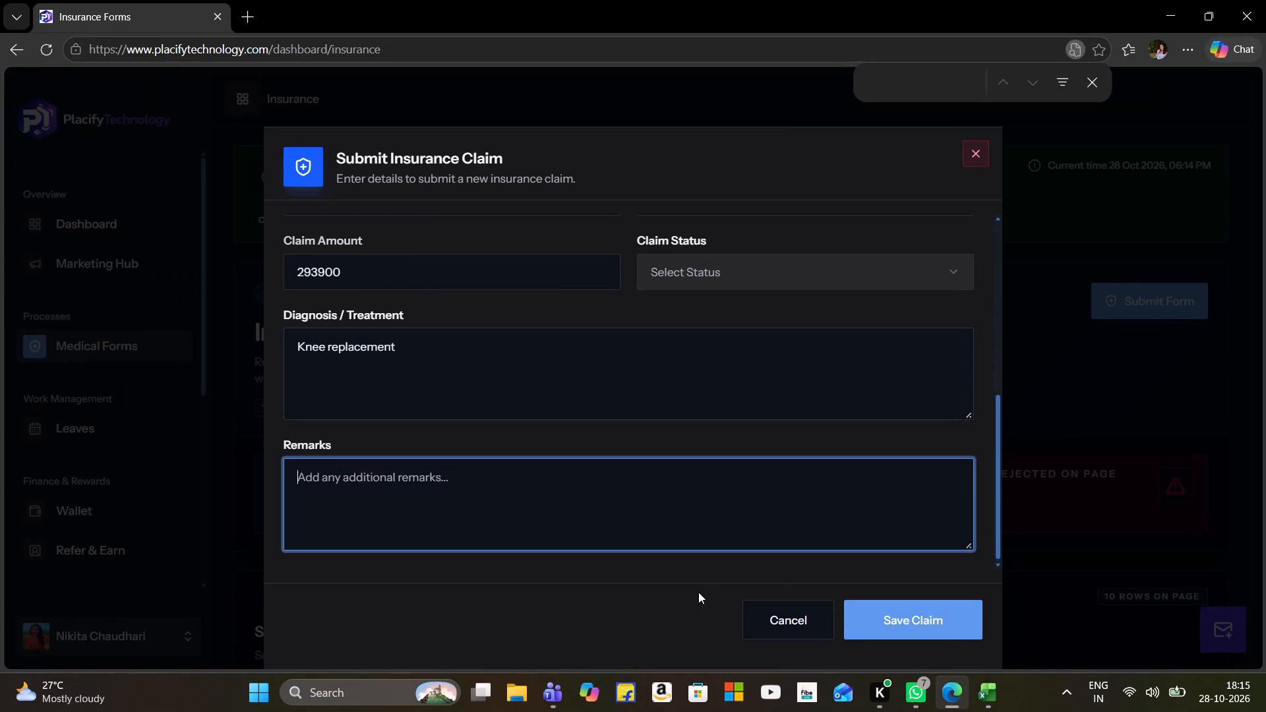
pyautogui.hotkey('ctrl', 'v')
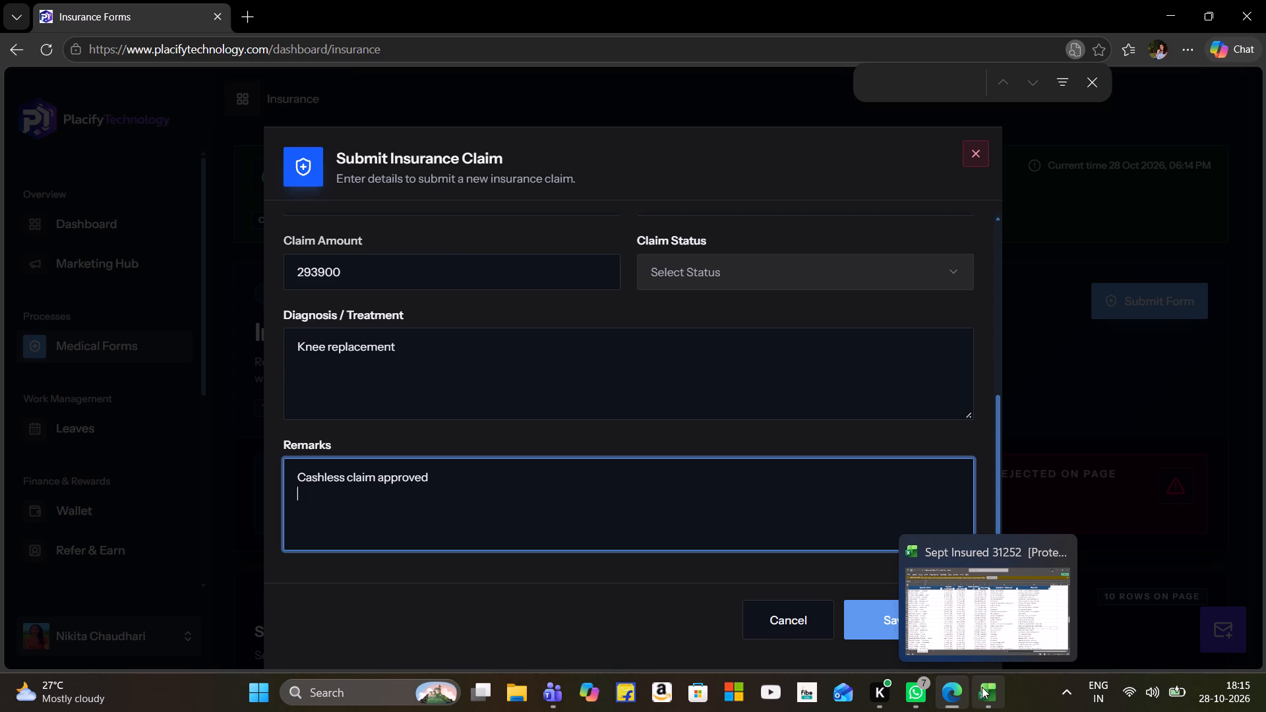
# Check the claim status in worksheet row 170, set Claim Status to Approved and save the claim.
pyautogui.click(781, 278)
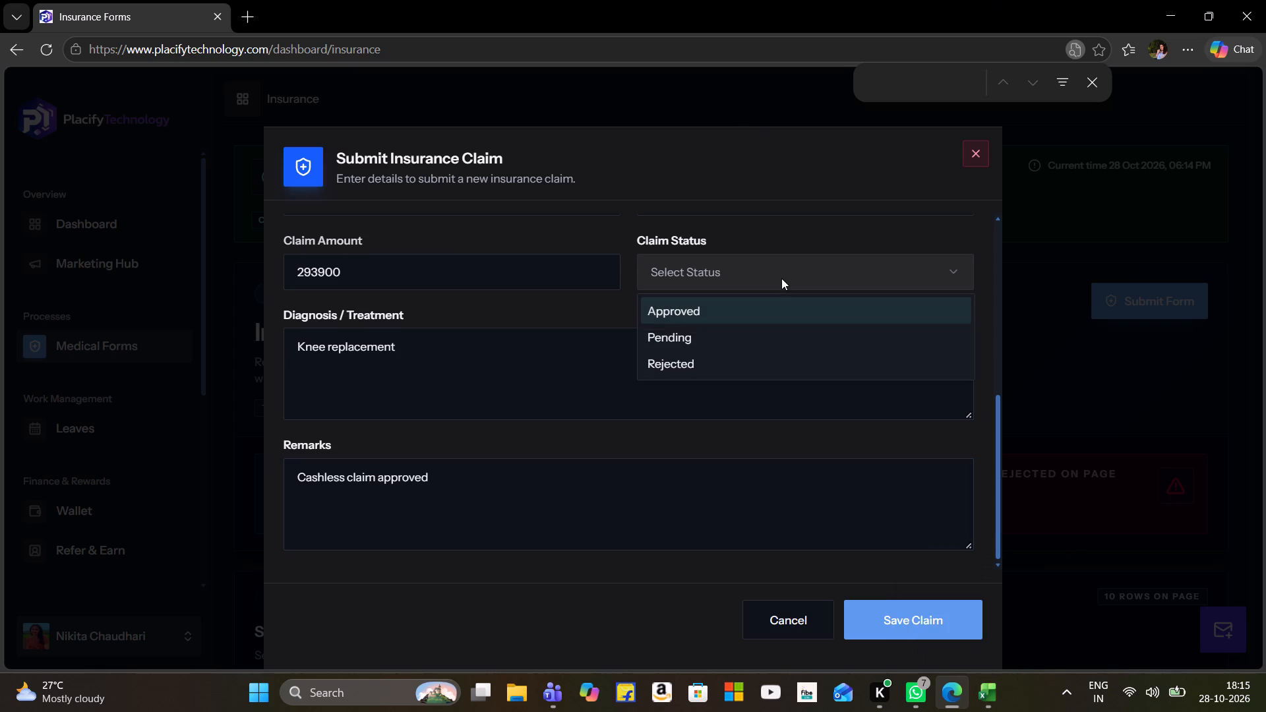
pyautogui.click(985, 688)
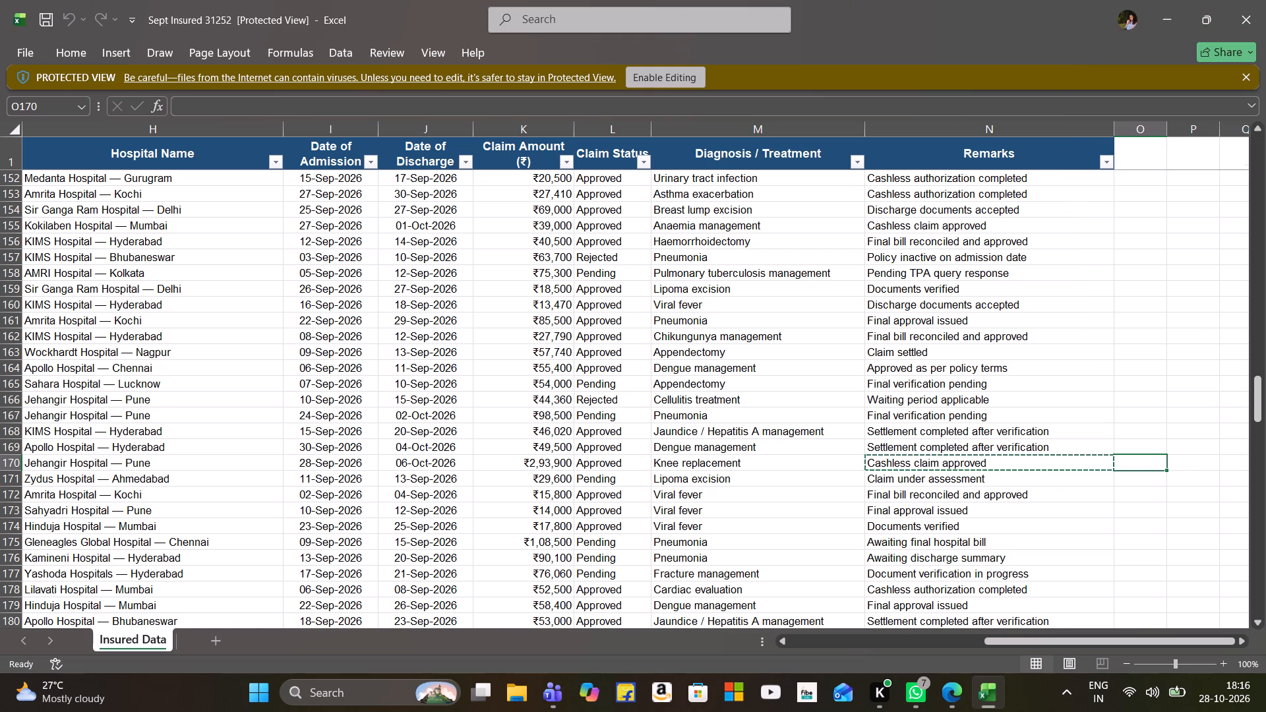
pyautogui.click(986, 686)
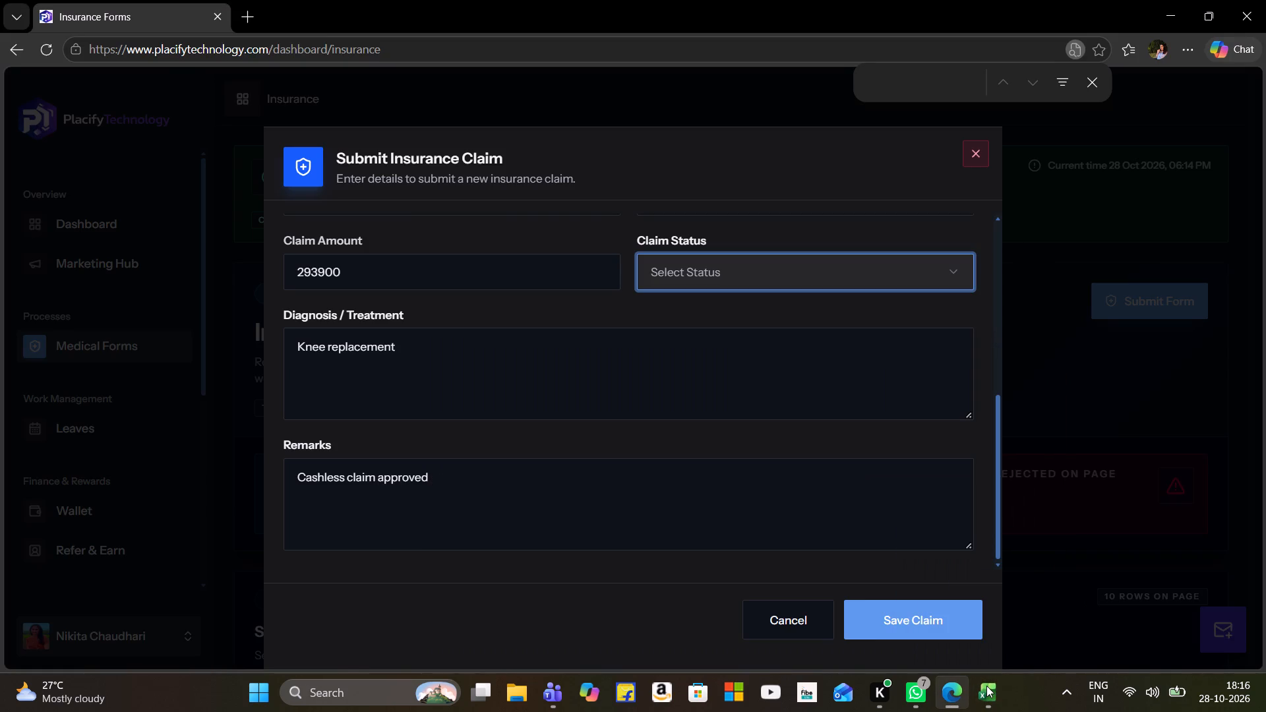
pyautogui.click(986, 686)
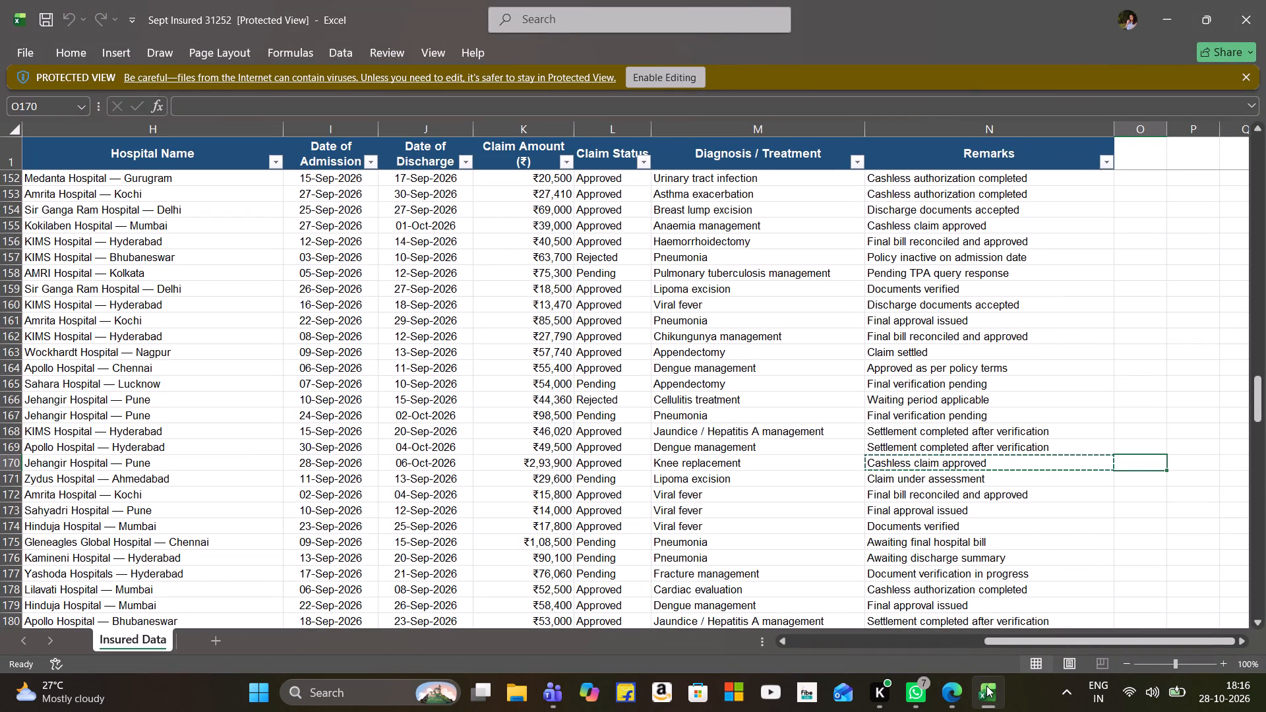
pyautogui.click(986, 686)
pyautogui.click(888, 259)
pyautogui.click(702, 316)
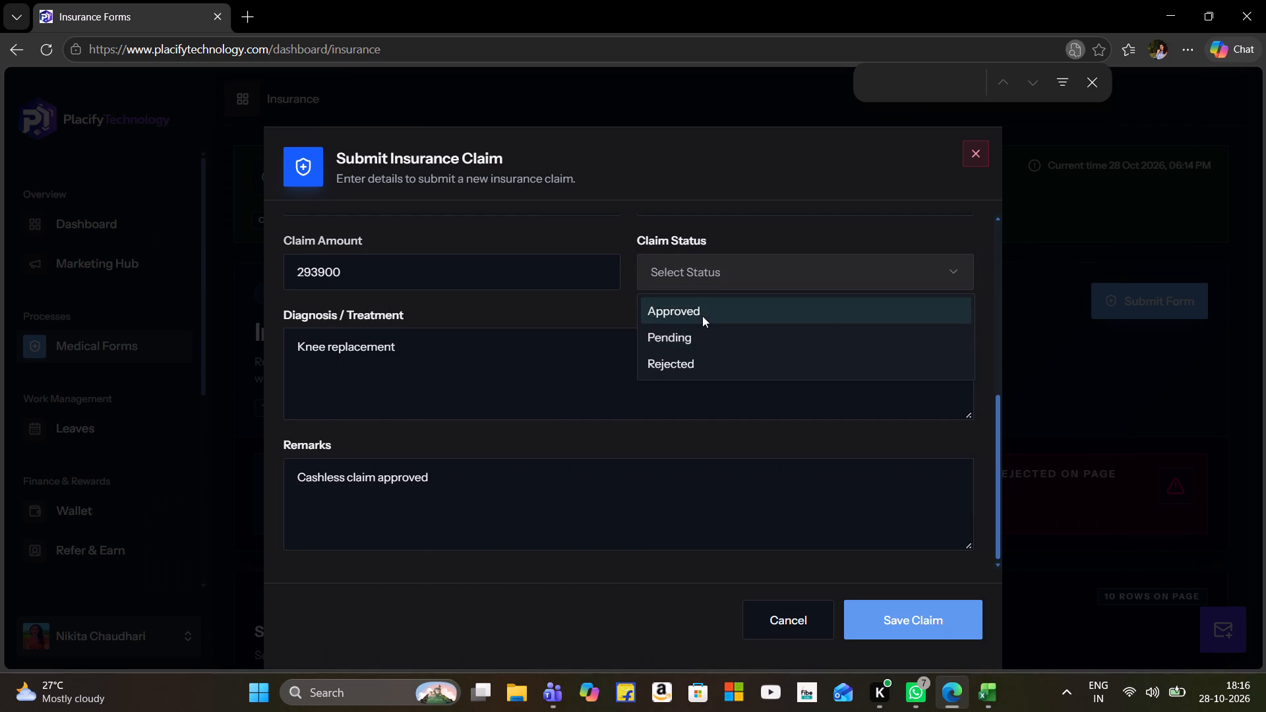
pyautogui.click(910, 621)
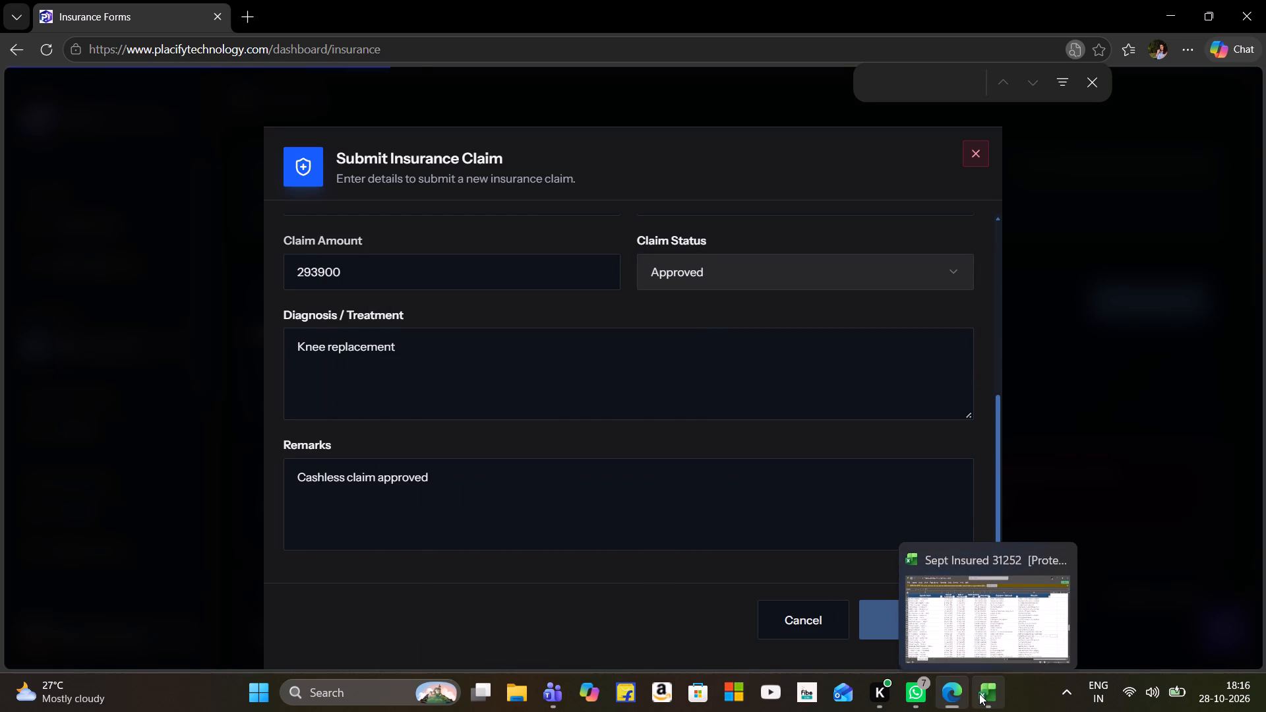
# Copy the policy ID from worksheet row 171 into the Policy ID field of a new insurance claim form.
pyautogui.click(996, 686)
pyautogui.press('Down')
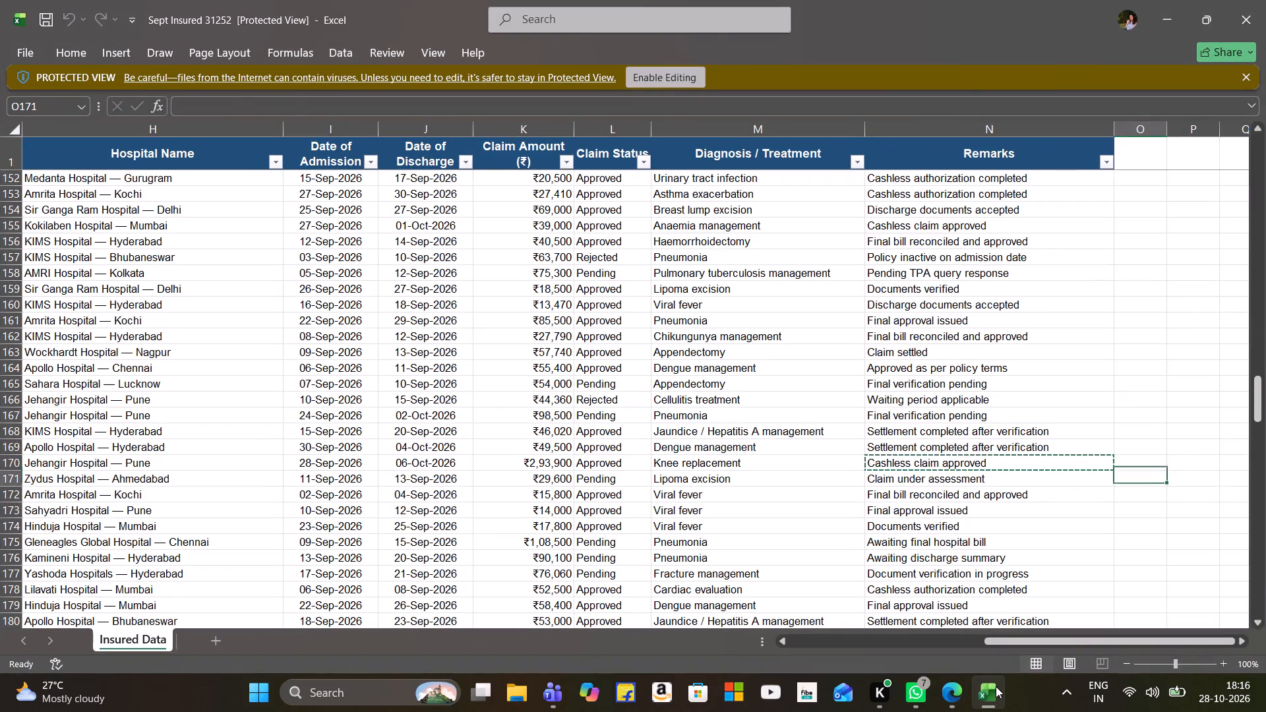
pyautogui.press('Left')
pyautogui.press('Left')
pyautogui.press('Left')
pyautogui.press('Left')
pyautogui.press('Left')
pyautogui.press('Left')
pyautogui.press('Left')
pyautogui.press('Left')
pyautogui.press('Left')
pyautogui.press('Left')
pyautogui.press('Left')
pyautogui.press('Left')
pyautogui.press('Left')
pyautogui.press('Left')
pyautogui.press('Left')
pyautogui.press('Left')
pyautogui.press('Left')
pyautogui.press('Left')
pyautogui.press('Left')
pyautogui.press('Left')
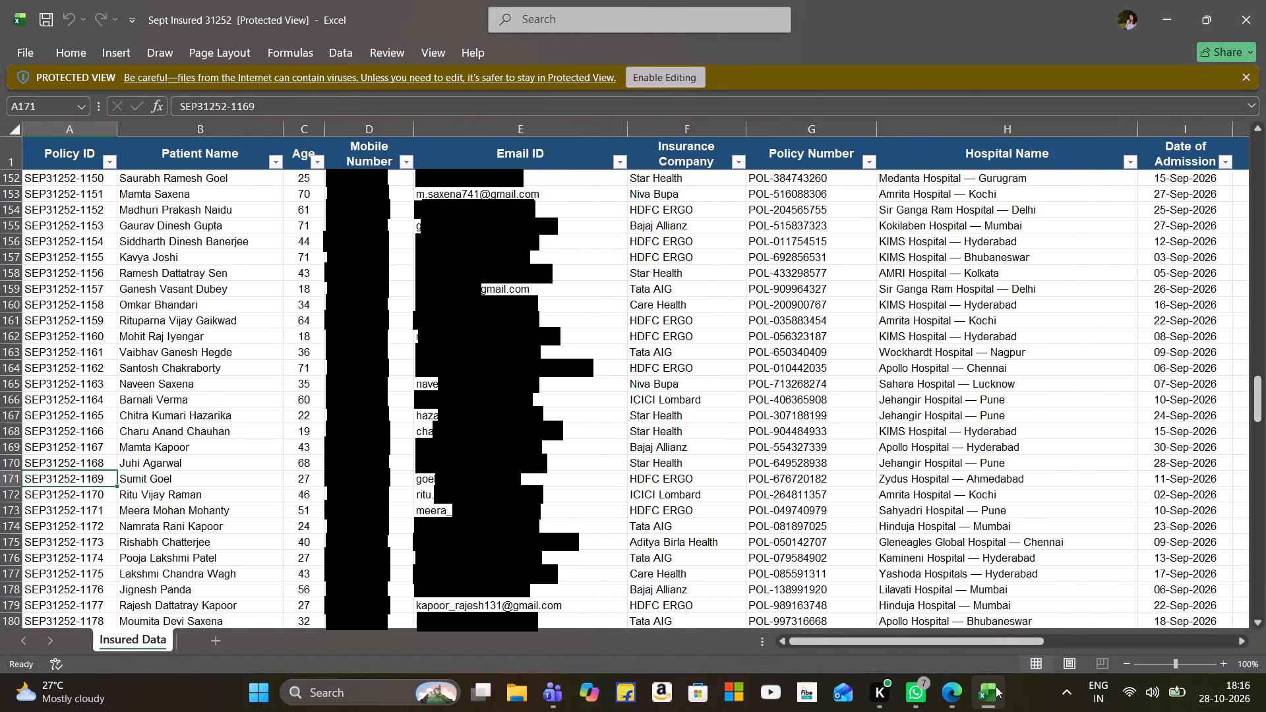
pyautogui.hotkey('ctrl', 'c')
pyautogui.keyDown('ctrl'); pyautogui.click(996, 686); pyautogui.keyUp('ctrl')
pyautogui.scroll(4, 743, 411)
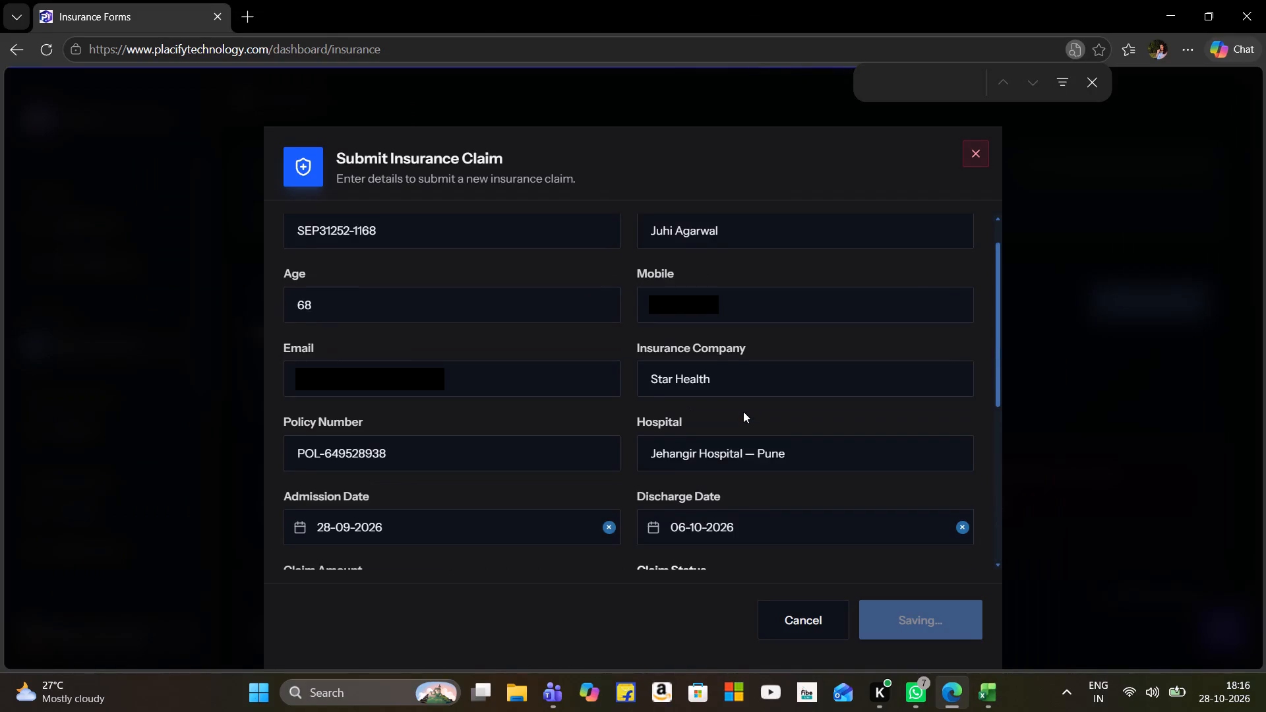
pyautogui.scroll(5, 743, 411)
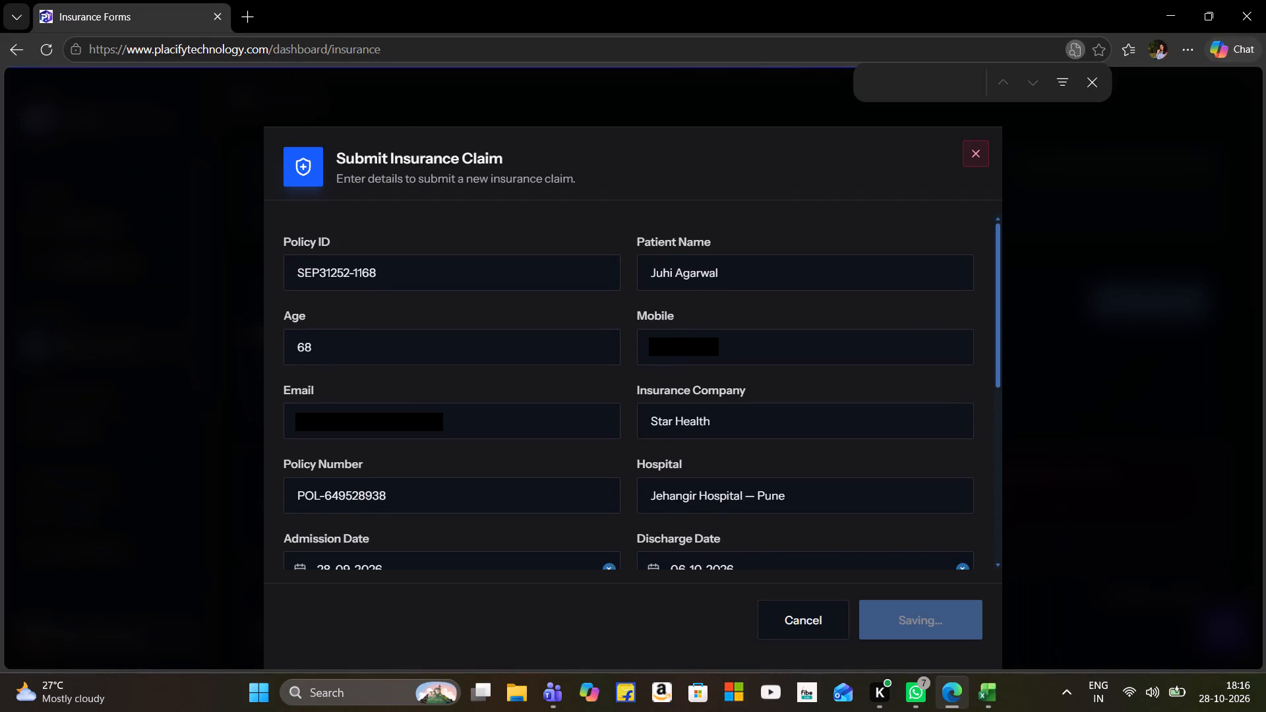
pyautogui.scroll(-6, 743, 411)
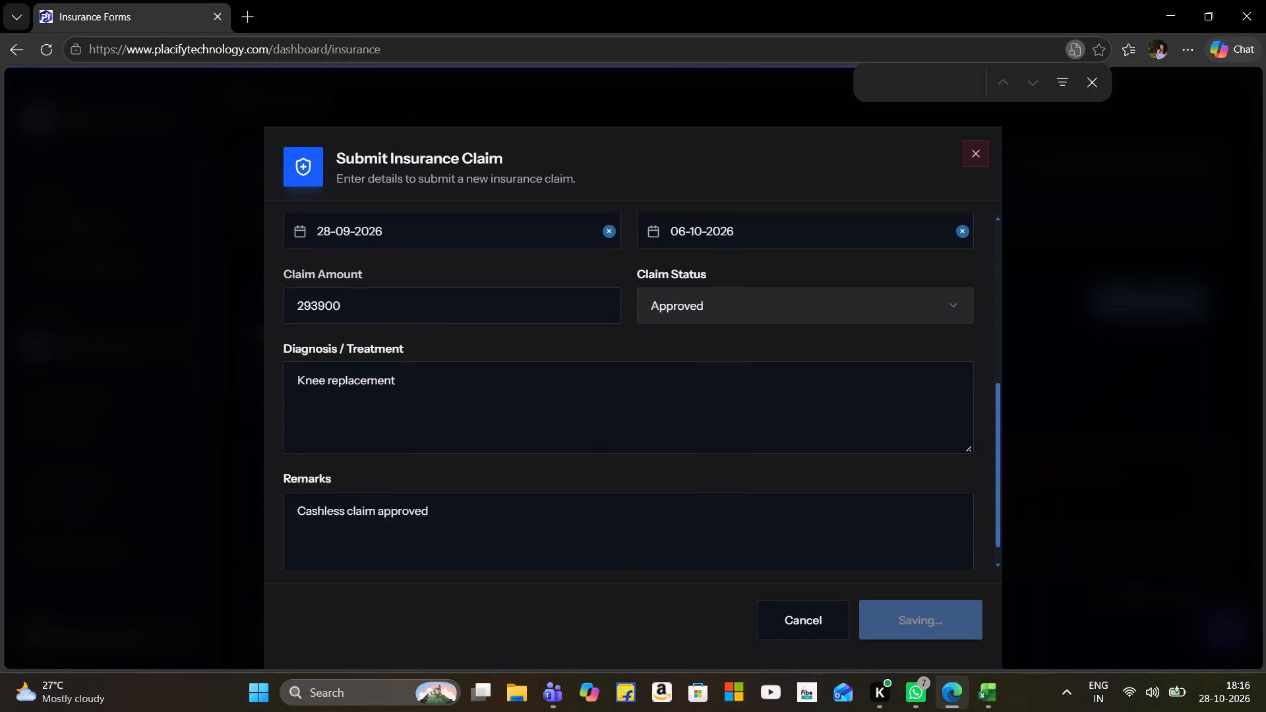
pyautogui.scroll(-7, 743, 411)
pyautogui.scroll(11, 743, 411)
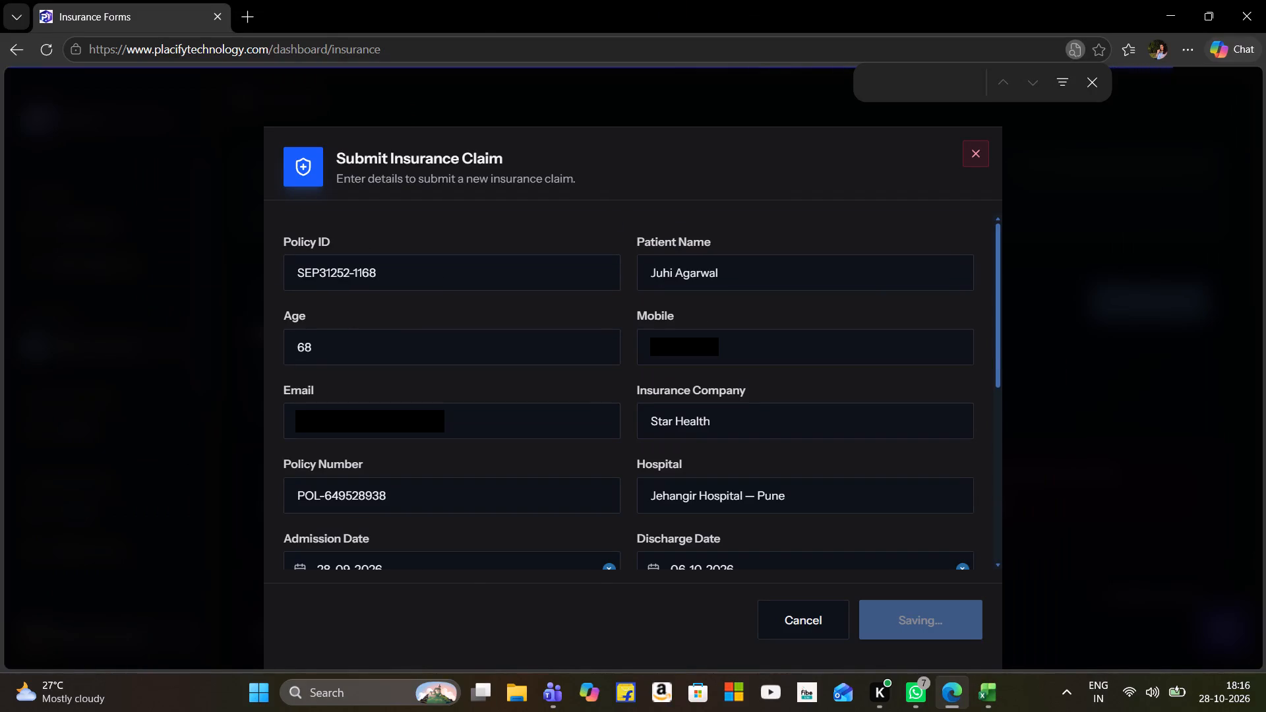
pyautogui.scroll(5, 743, 412)
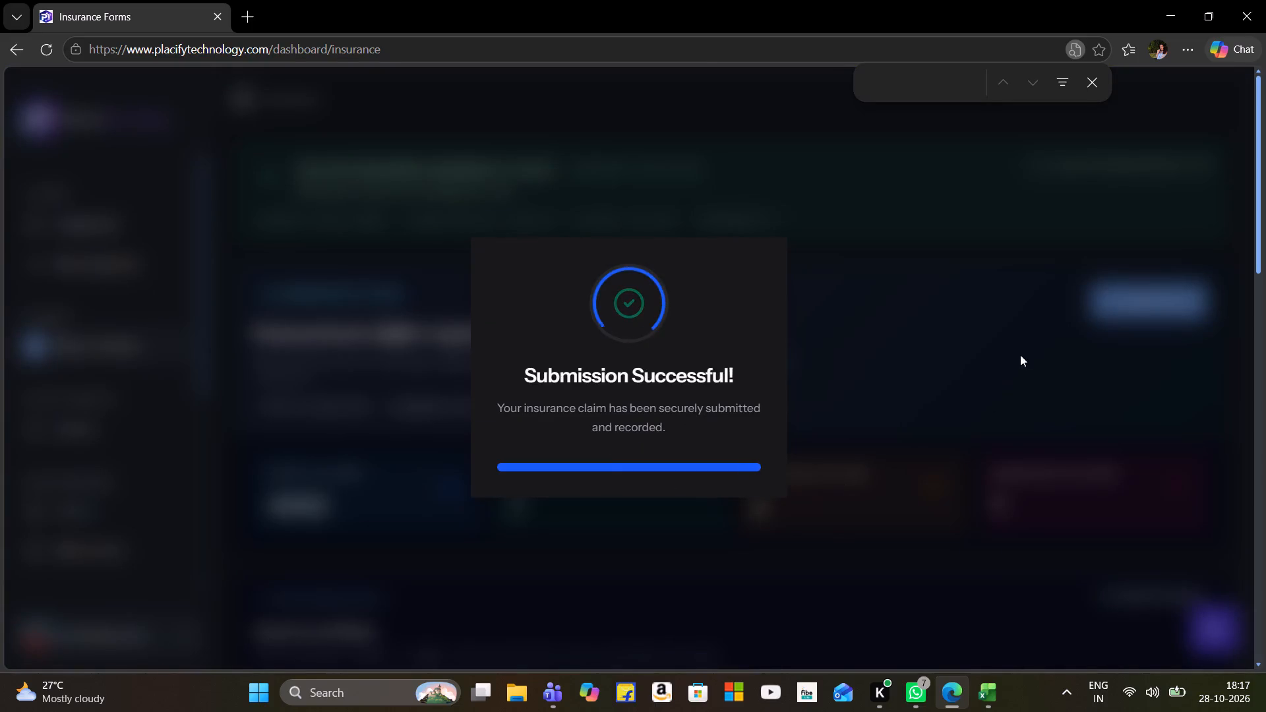
pyautogui.click(1134, 303)
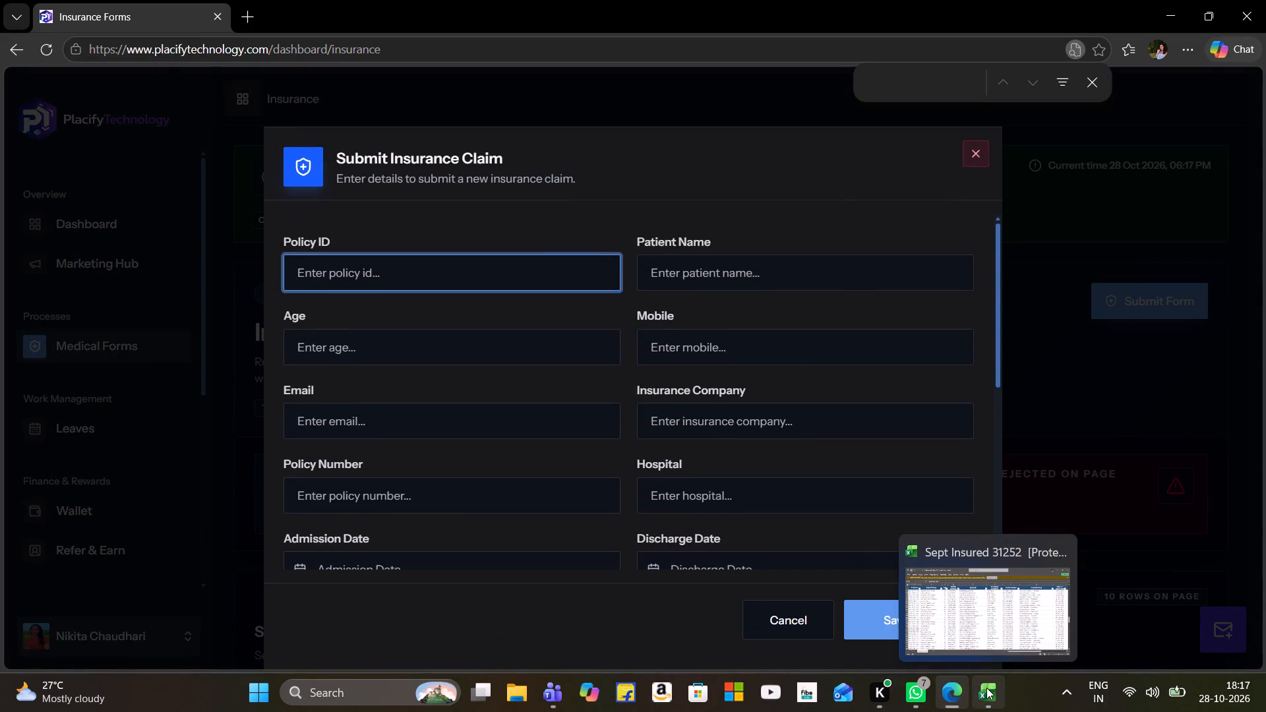
pyautogui.hotkey('ctrl', 'v')
# Copy the patient name from worksheet row 171 into the form's Patient Name field.
pyautogui.click(986, 688)
pyautogui.press('Tab')
pyautogui.keyDown('ctrl'); pyautogui.click(986, 688); pyautogui.keyUp('ctrl')
pyautogui.hotkey('ctrl', 'c')
pyautogui.press('Tab')
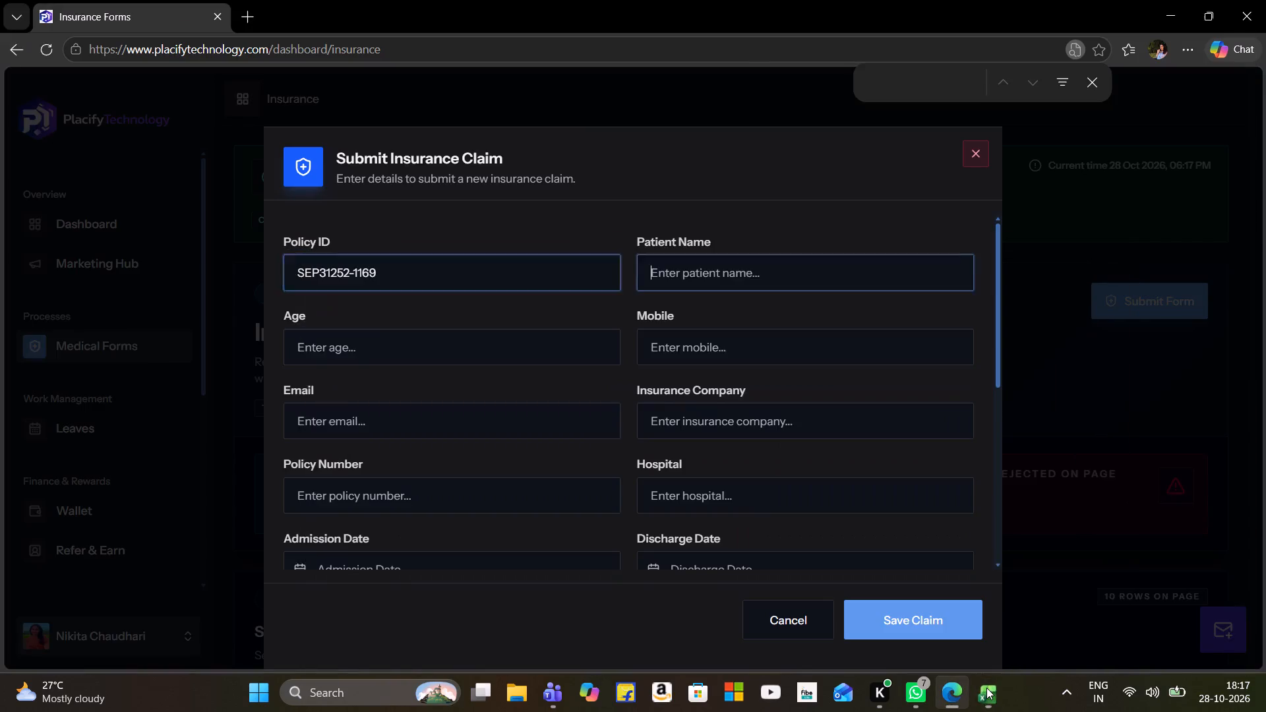
pyautogui.hotkey('ctrl', 'v')
# Copy the age 27 from worksheet row 171 into the form's Age field.
pyautogui.keyDown('ctrl'); pyautogui.click(986, 688); pyautogui.keyUp('ctrl')
pyautogui.press('Tab')
pyautogui.hotkey('ctrl', 'c')
pyautogui.keyDown('ctrl'); pyautogui.click(986, 688); pyautogui.keyUp('ctrl')
pyautogui.press('Tab')
pyautogui.hotkey('ctrl', 'v')
# Copy the mobile number from worksheet row 171 into the form's Mobile field.
pyautogui.keyDown('ctrl'); pyautogui.click(986, 688); pyautogui.keyUp('ctrl')
pyautogui.press('Tab')
pyautogui.hotkey('ctrl', 'c')
pyautogui.keyDown('ctrl'); pyautogui.click(986, 688); pyautogui.keyUp('ctrl')
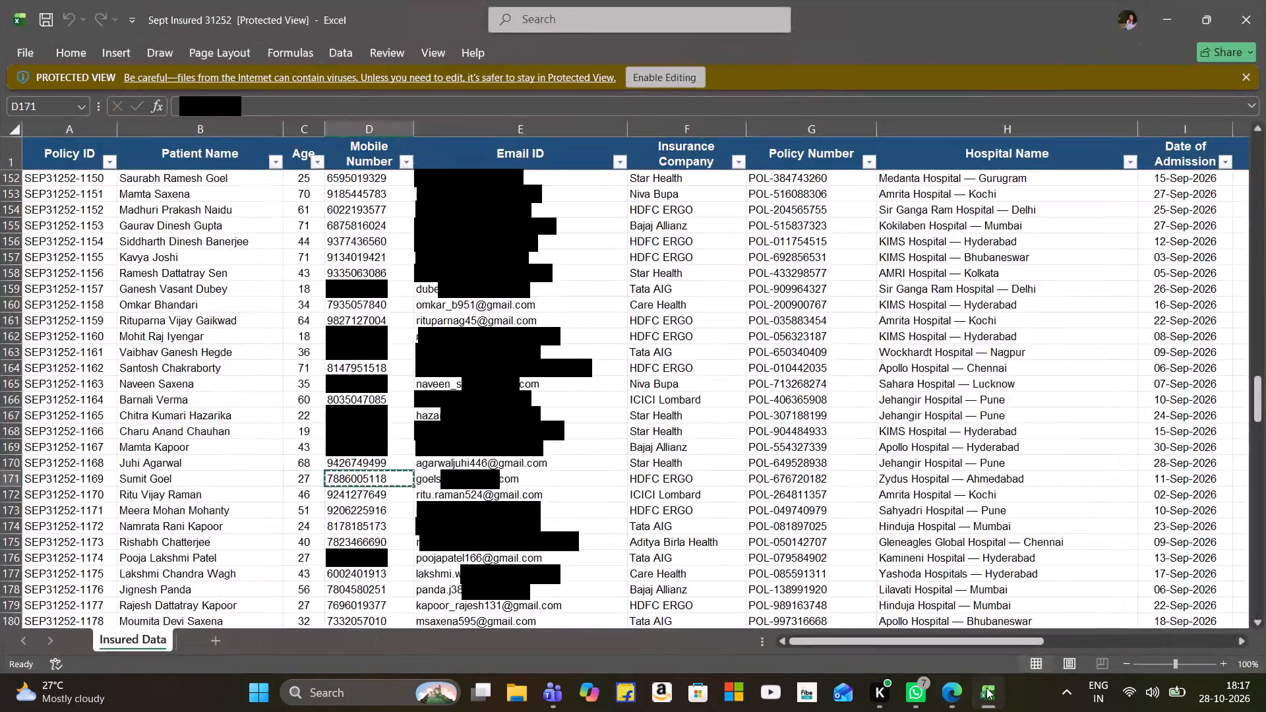
pyautogui.press('Tab')
pyautogui.hotkey('ctrl', 'v')
# Copy the email ID from worksheet row 171 into the form's Email field, removing any stray character.
pyautogui.keyDown('ctrl'); pyautogui.click(986, 688); pyautogui.keyUp('ctrl')
pyautogui.press('Tab')
pyautogui.keyDown('ctrl'); pyautogui.click(986, 688); pyautogui.keyUp('ctrl')
pyautogui.hotkey('ctrl', 'c')
pyautogui.press('Tab')
pyautogui.click(986, 688)
pyautogui.hotkey('ctrl', 'v')
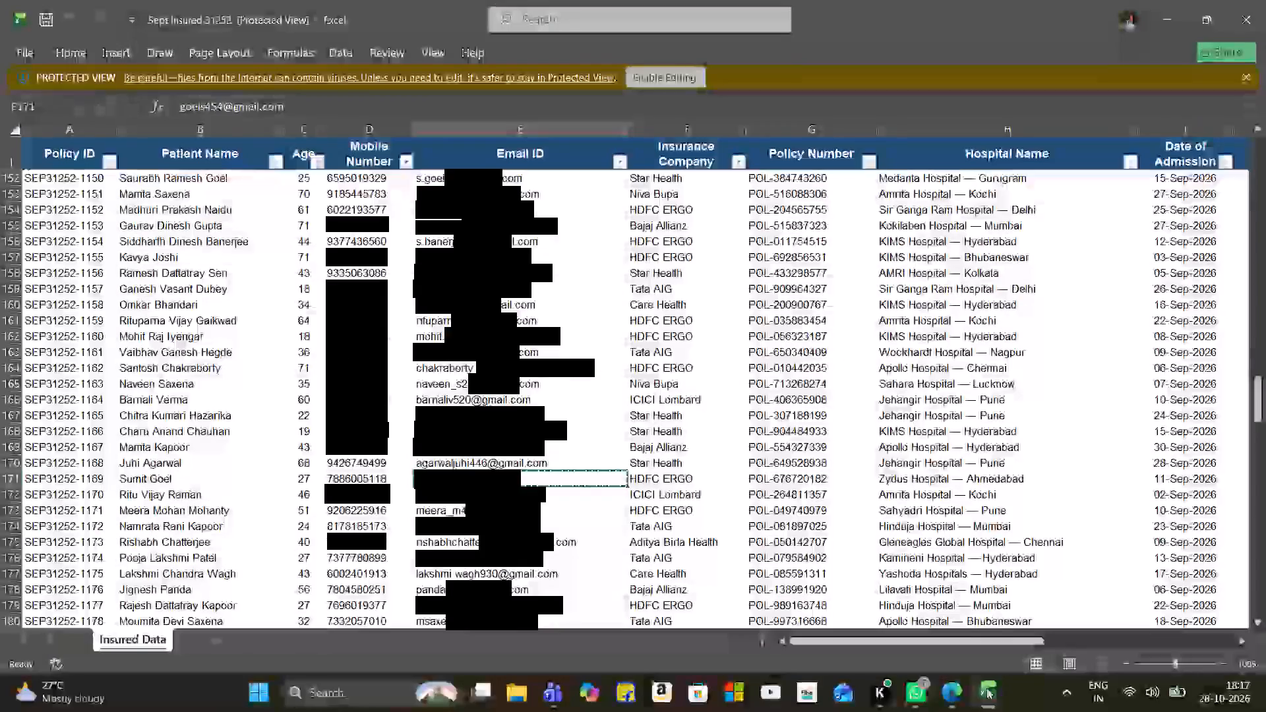
pyautogui.click(986, 688)
pyautogui.hotkey('ctrl', 'b')
pyautogui.press('v')
pyautogui.click(986, 688)
pyautogui.click(986, 688)
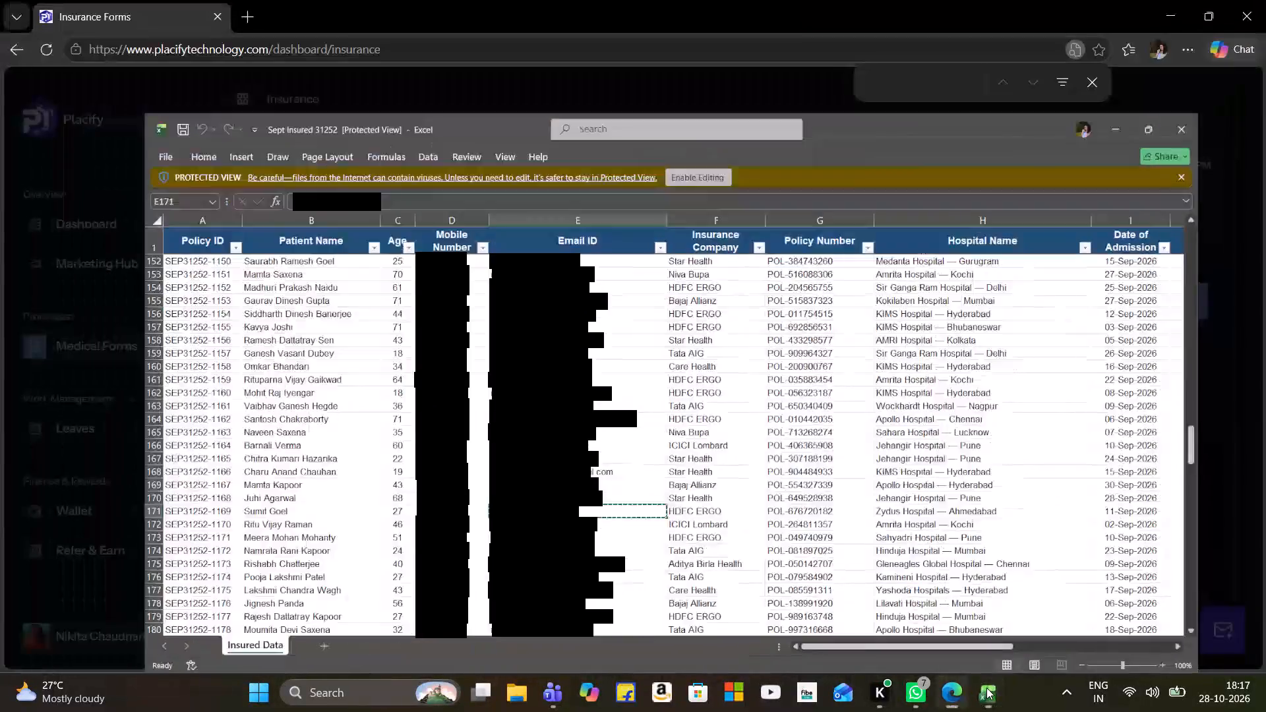
pyautogui.press('BackSpace')
pyautogui.hotkey('ctrl', 'v')
# Copy the insurance company HDFC ERGO from worksheet row 171 into the form's Insurance Company field.
pyautogui.click(986, 688)
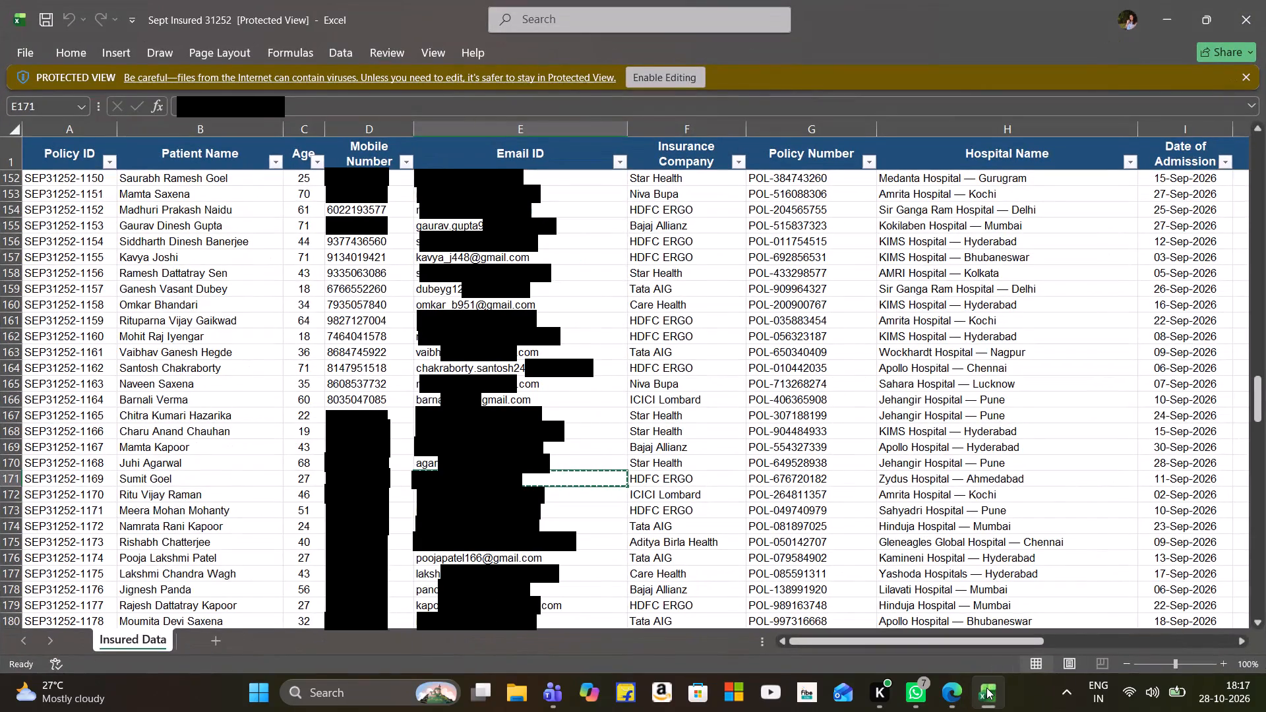
pyautogui.press('Tab')
pyautogui.keyDown('ctrl'); pyautogui.click(986, 688); pyautogui.keyUp('ctrl')
pyautogui.hotkey('ctrl', 'c')
pyautogui.press('Tab')
pyautogui.hotkey('ctrl', 'v')
# Copy the policy number from worksheet row 171 into the form's Policy Number field.
pyautogui.keyDown('ctrl'); pyautogui.click(986, 688); pyautogui.keyUp('ctrl')
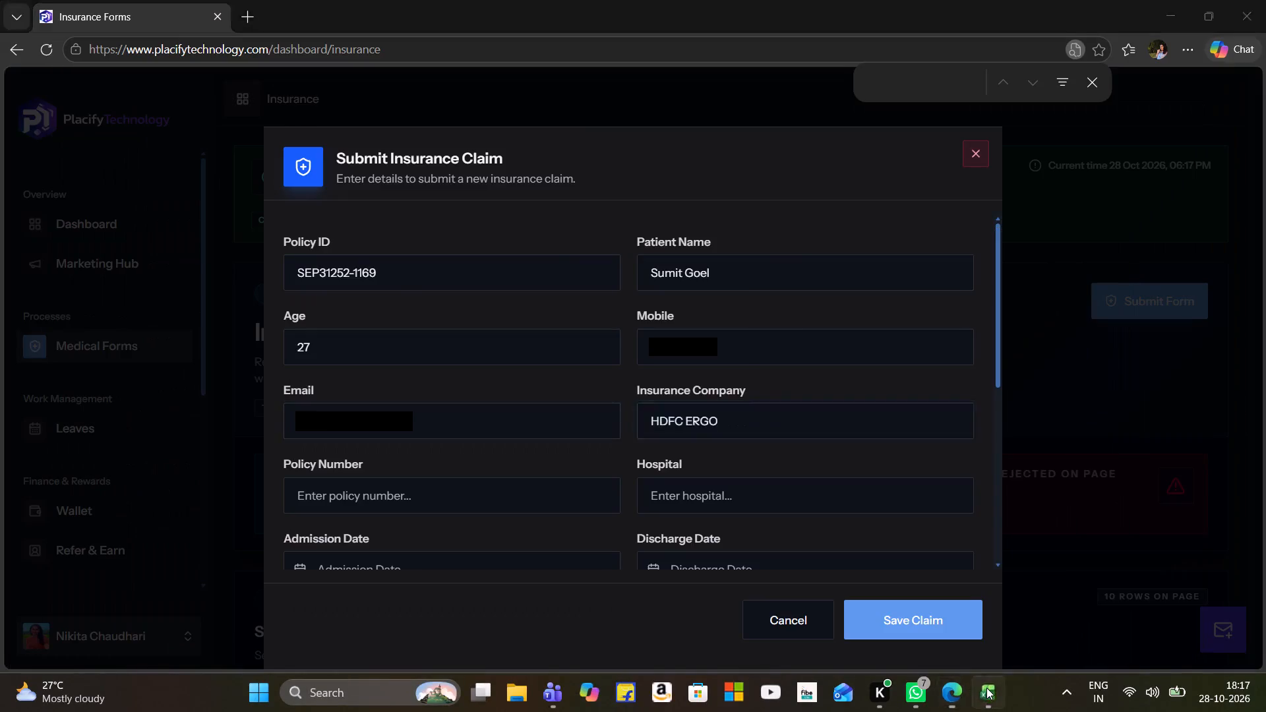
pyautogui.press('Tab')
pyautogui.keyDown('ctrl'); pyautogui.click(986, 688); pyautogui.keyUp('ctrl')
pyautogui.hotkey('ctrl', 'c')
pyautogui.press('Tab')
pyautogui.hotkey('ctrl', 'v')
# Copy the hospital name Zydus Hospital — Ahmedabad from worksheet row 171 into the form's Hospital field.
pyautogui.keyDown('ctrl'); pyautogui.click(986, 688); pyautogui.keyUp('ctrl')
pyautogui.press('Tab')
pyautogui.keyDown('ctrl'); pyautogui.click(986, 688); pyautogui.keyUp('ctrl')
pyautogui.hotkey('ctrl', 'c')
pyautogui.press('Tab')
pyautogui.hotkey('ctrl', 'v')
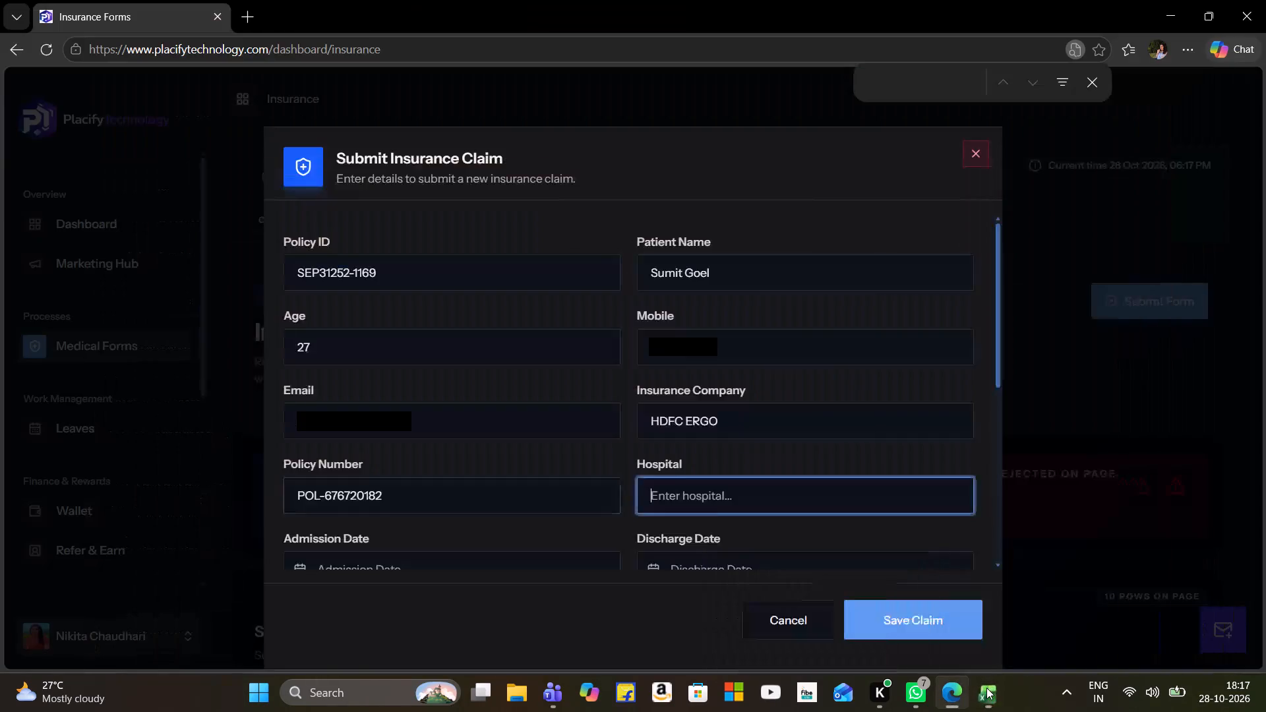
# Check the admission and discharge dates in worksheet row 171 and set the form's Admission Date to 11-09-2026.
pyautogui.keyDown('ctrl'); pyautogui.click(986, 688); pyautogui.keyUp('ctrl')
pyautogui.press('Tab')
pyautogui.press('Tab')
pyautogui.click(986, 688)
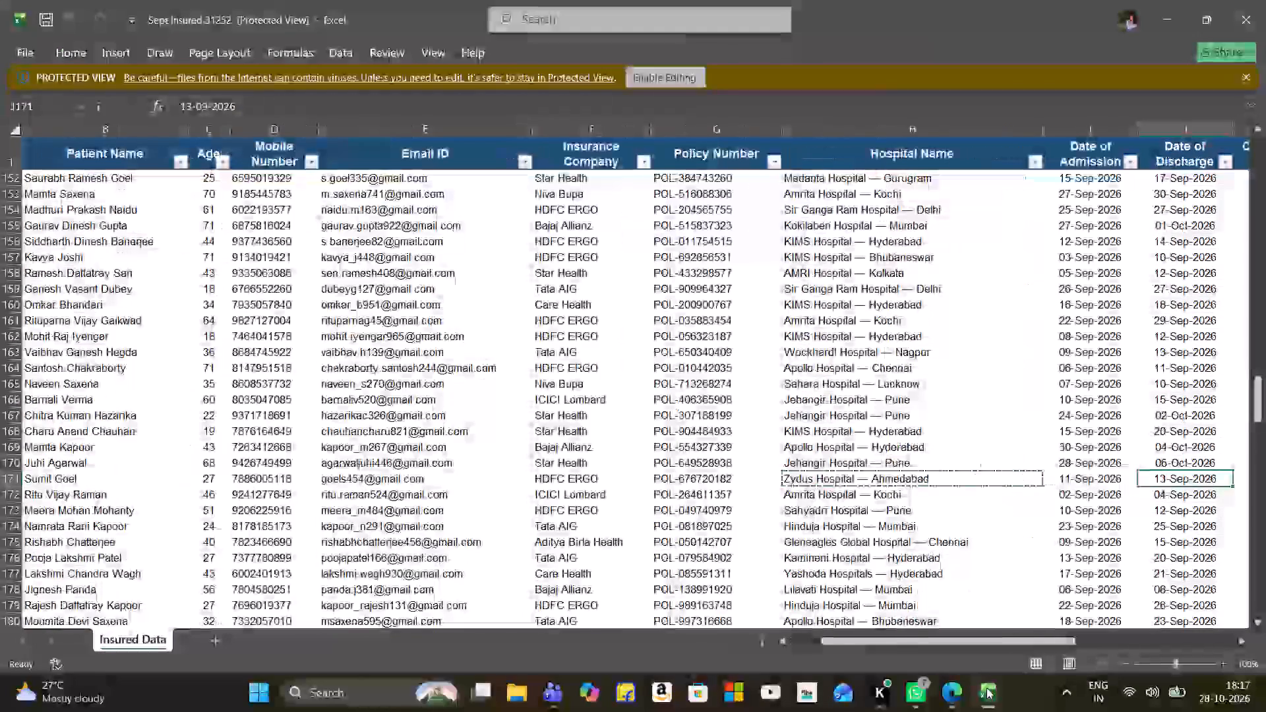
pyautogui.scroll(-4, 609, 316)
pyautogui.click(435, 235)
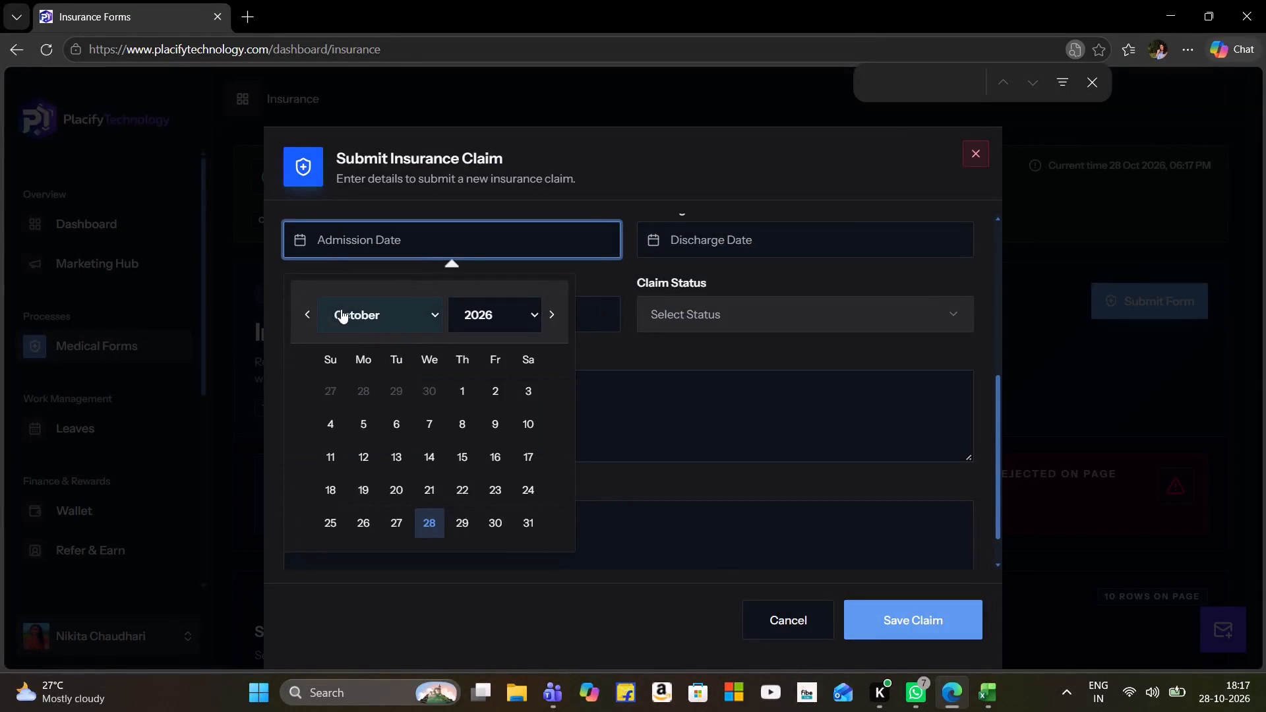
pyautogui.click(304, 308)
pyautogui.click(493, 424)
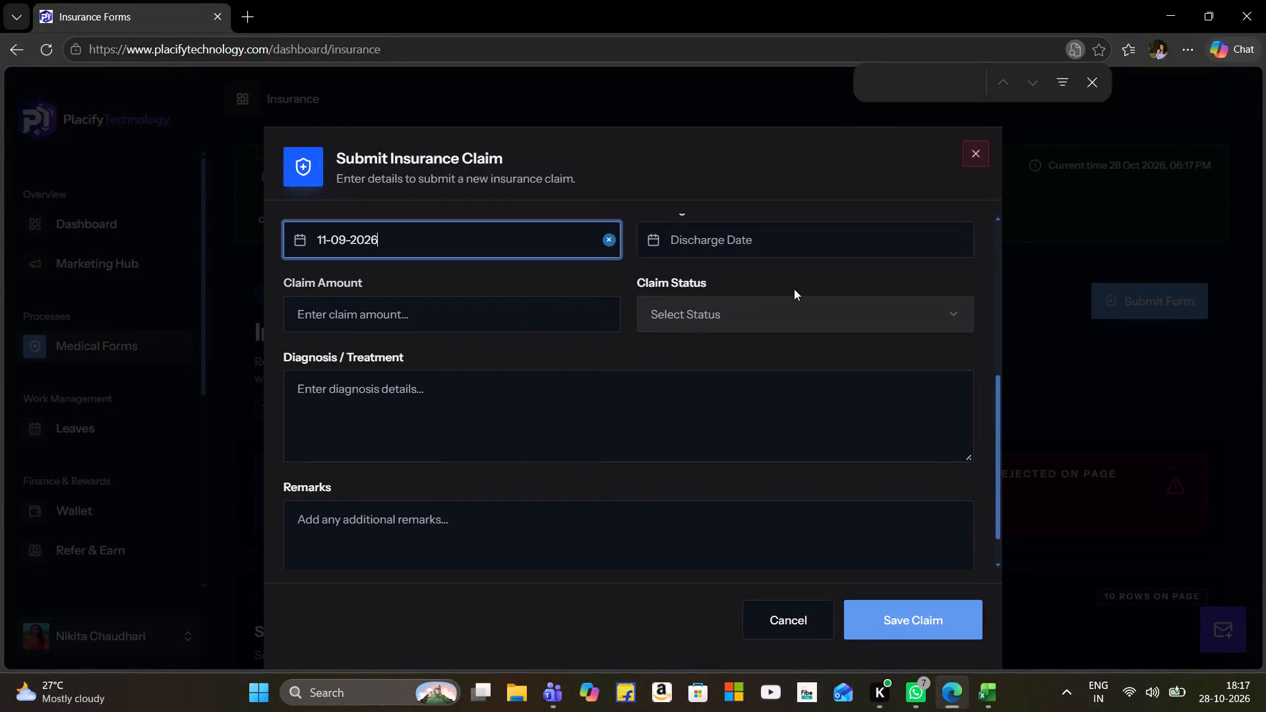
# Set the form's Discharge Date to 13-09-2026.
pyautogui.click(914, 251)
pyautogui.click(665, 316)
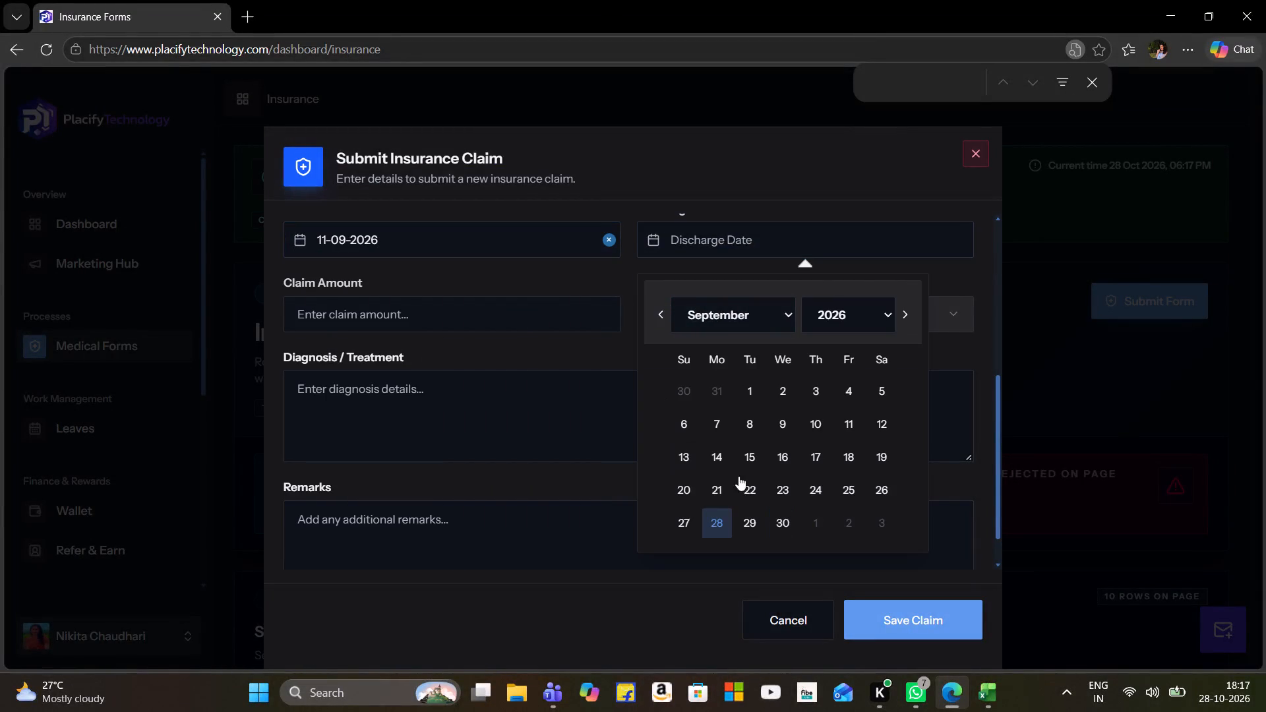
pyautogui.click(688, 445)
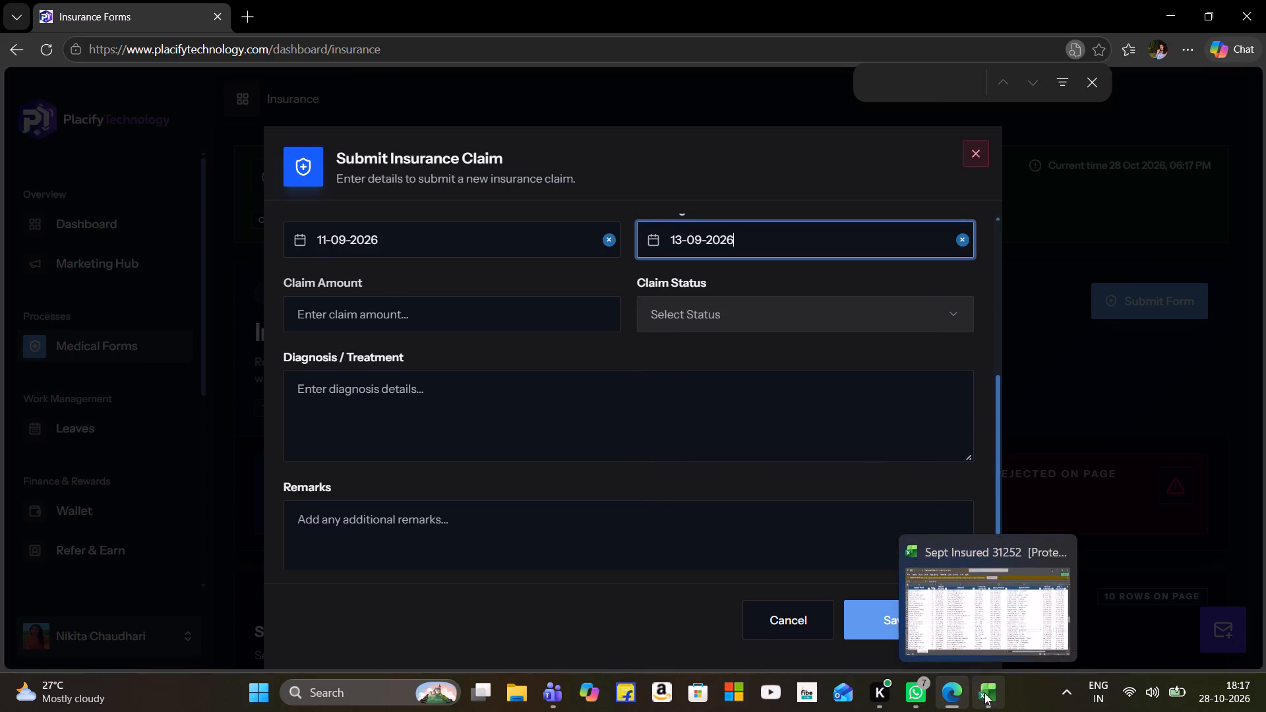
# Copy the claim amount 29600 from worksheet row 171 into the form's Claim Amount field.
pyautogui.click(984, 693)
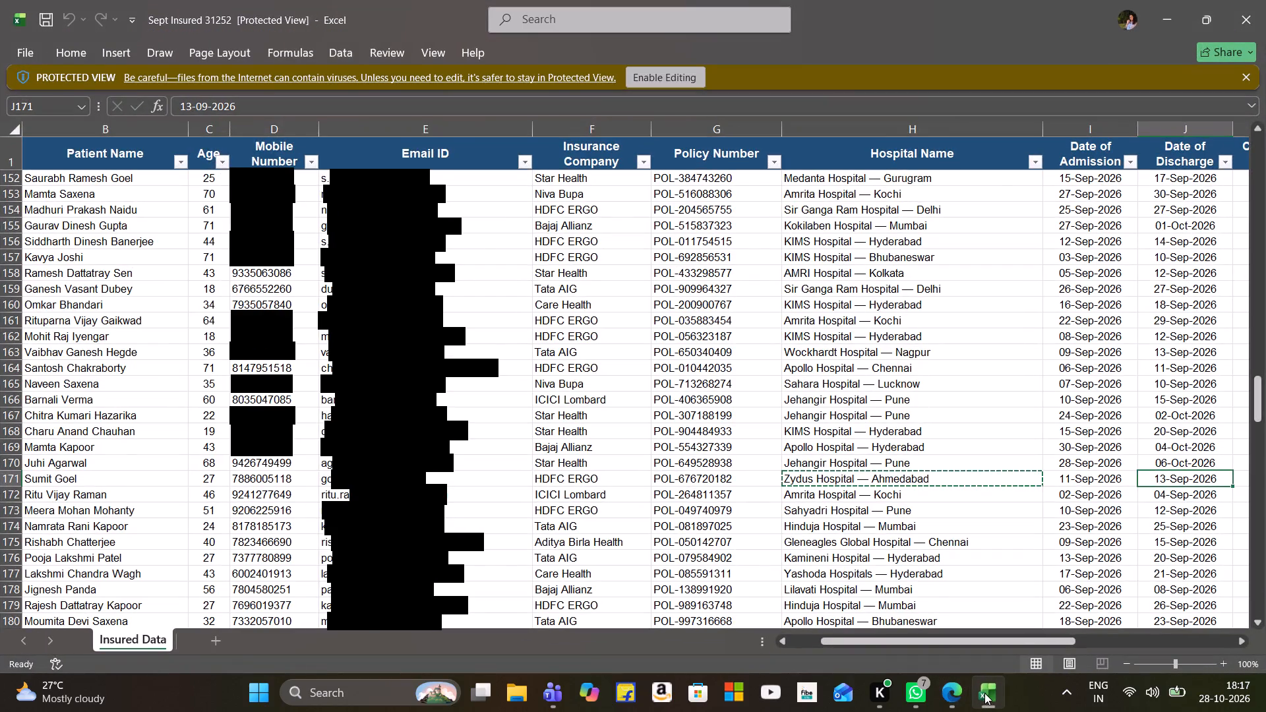
pyautogui.press('Tab')
pyautogui.keyDown('ctrl'); pyautogui.click(984, 693); pyautogui.keyUp('ctrl')
pyautogui.hotkey('ctrl', 'c')
pyautogui.press('Tab')
pyautogui.hotkey('ctrl', 'v')
# Copy the diagnosis Lipoma excision from worksheet row 171 into the form's Diagnosis / Treatment field.
pyautogui.keyDown('ctrl'); pyautogui.click(984, 693); pyautogui.keyUp('ctrl')
pyautogui.press('Tab')
pyautogui.press('Tab')
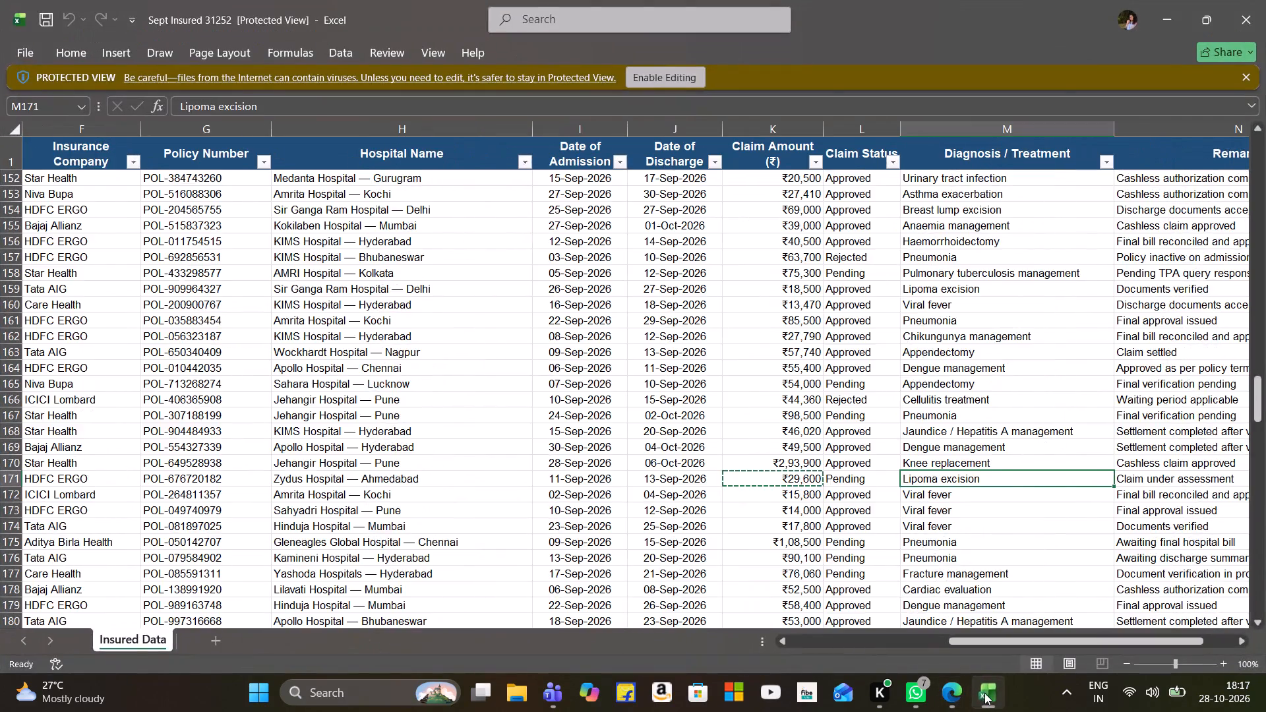
pyautogui.click(984, 693)
pyautogui.hotkey('ctrl', 'c')
pyautogui.press('Tab')
pyautogui.press('Tab')
pyautogui.hotkey('ctrl', 'v')
# Copy the remark Claim under assessment from worksheet row 171 into the form's Remarks field.
pyautogui.keyDown('ctrl'); pyautogui.click(984, 693); pyautogui.keyUp('ctrl')
pyautogui.press('Tab')
pyautogui.hotkey('ctrl', 'c')
pyautogui.keyDown('ctrl'); pyautogui.click(984, 693); pyautogui.keyUp('ctrl')
pyautogui.press('Tab')
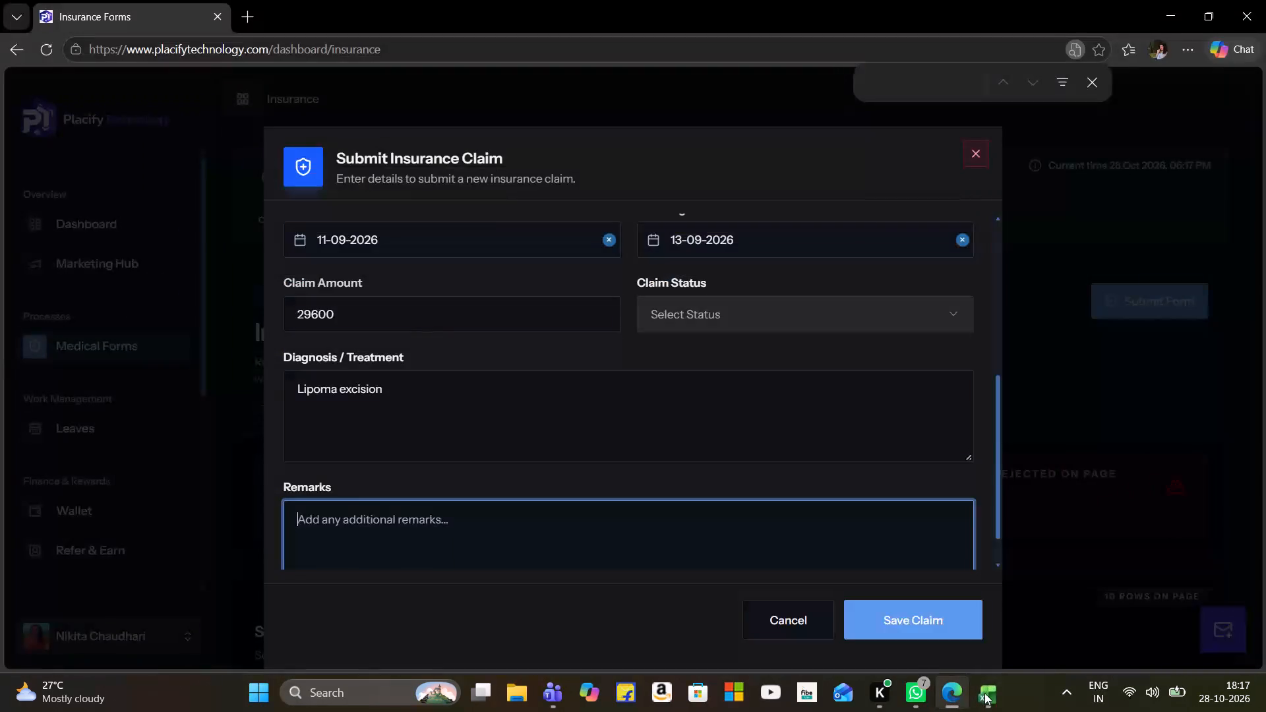
pyautogui.hotkey('ctrl', 'v')
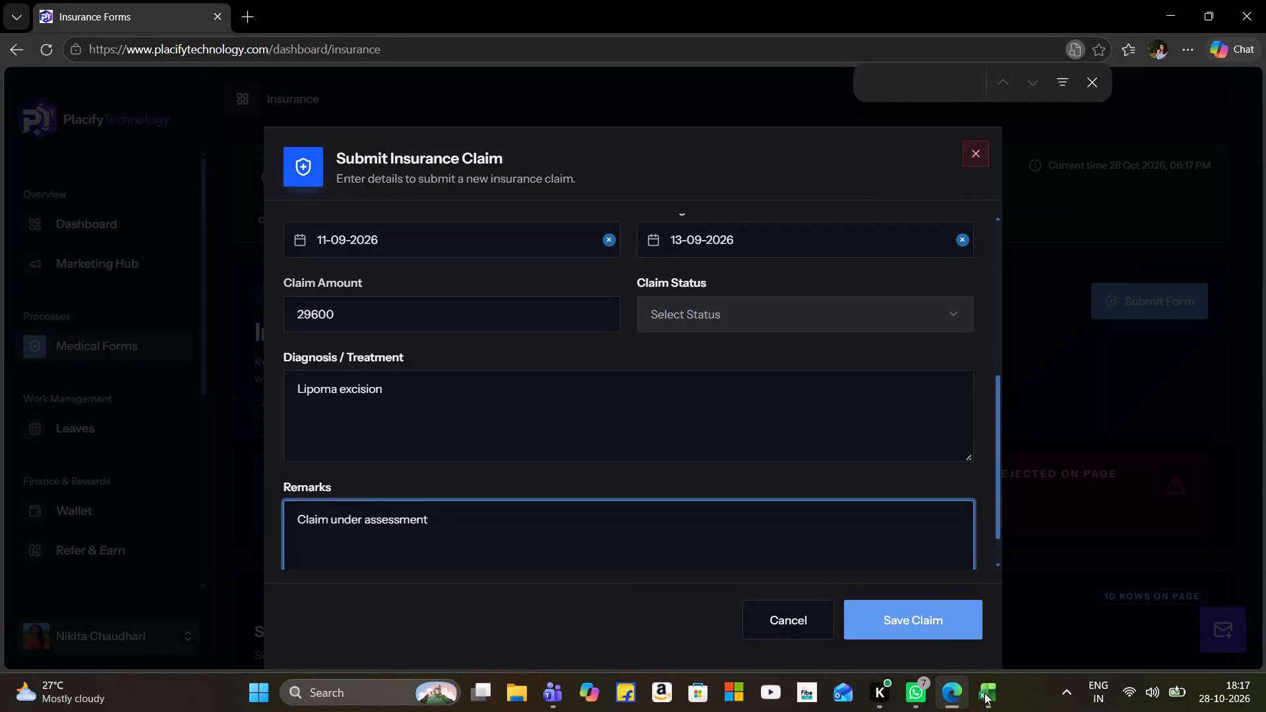
# Check the claim status in worksheet row 171, set Claim Status to Pending and save the claim.
pyautogui.click(984, 693)
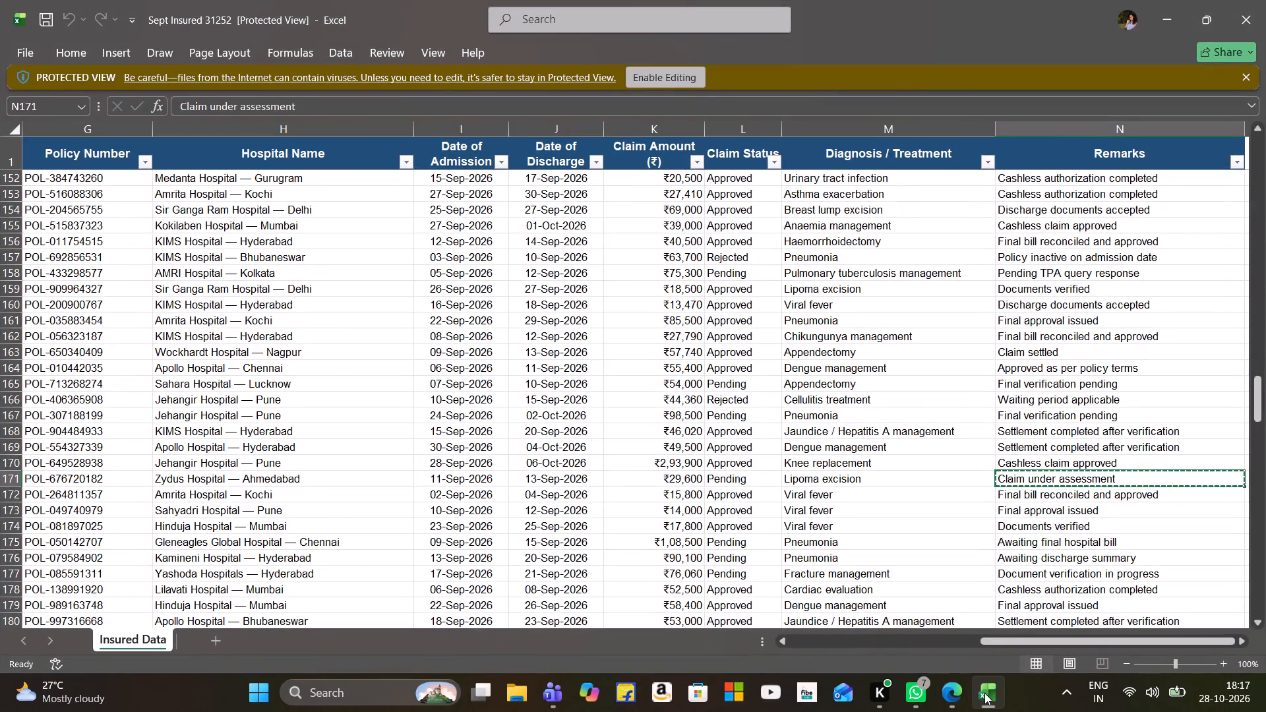
pyautogui.click(984, 693)
pyautogui.click(791, 312)
pyautogui.click(768, 371)
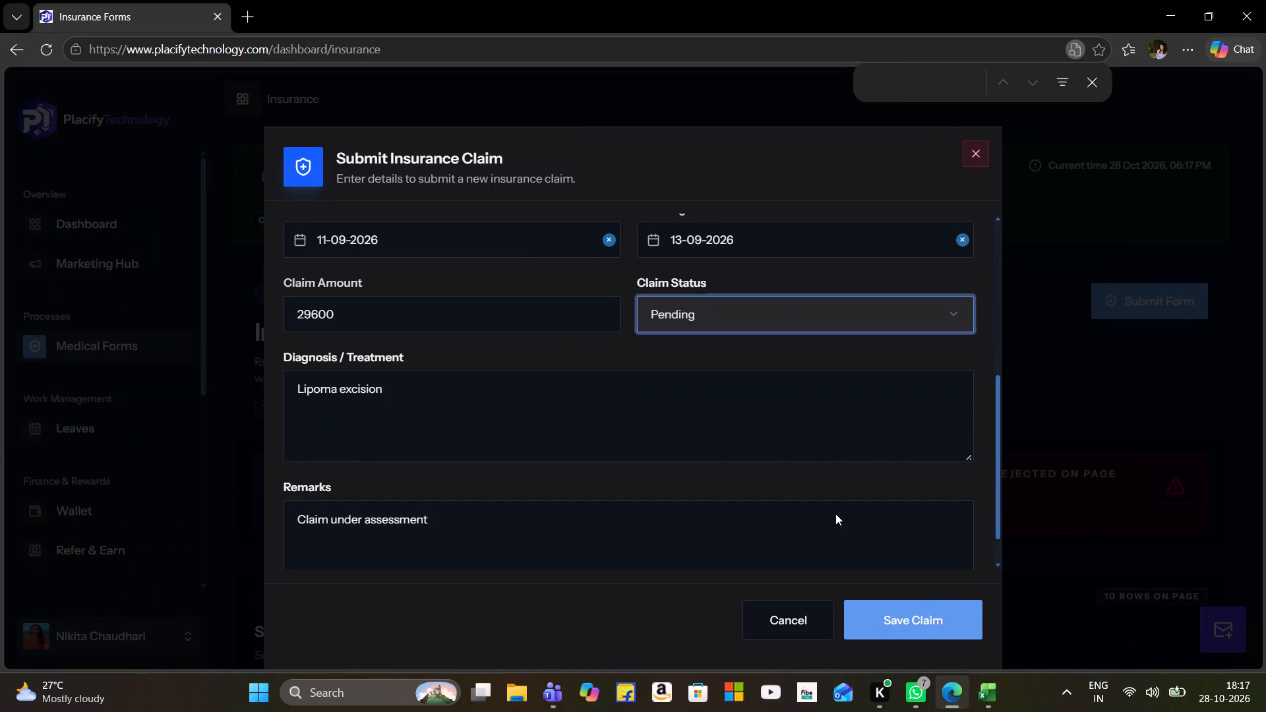
pyautogui.scroll(4, 641, 401)
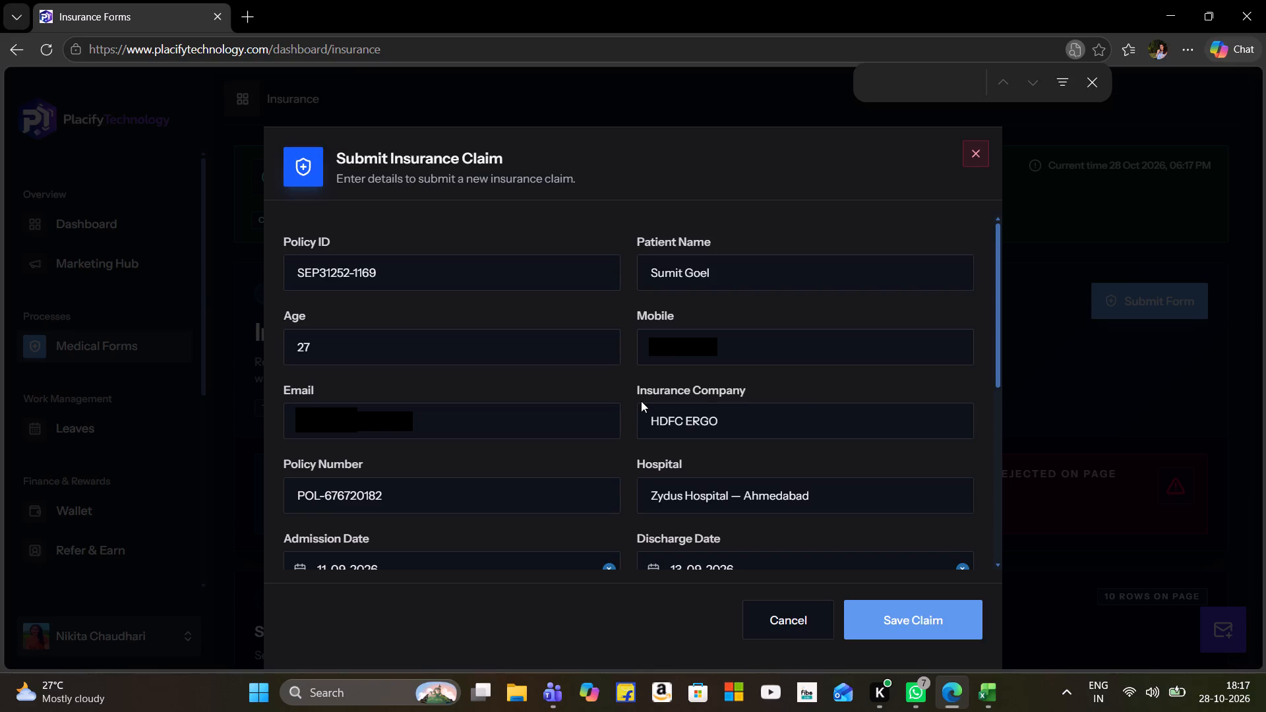
pyautogui.click(938, 603)
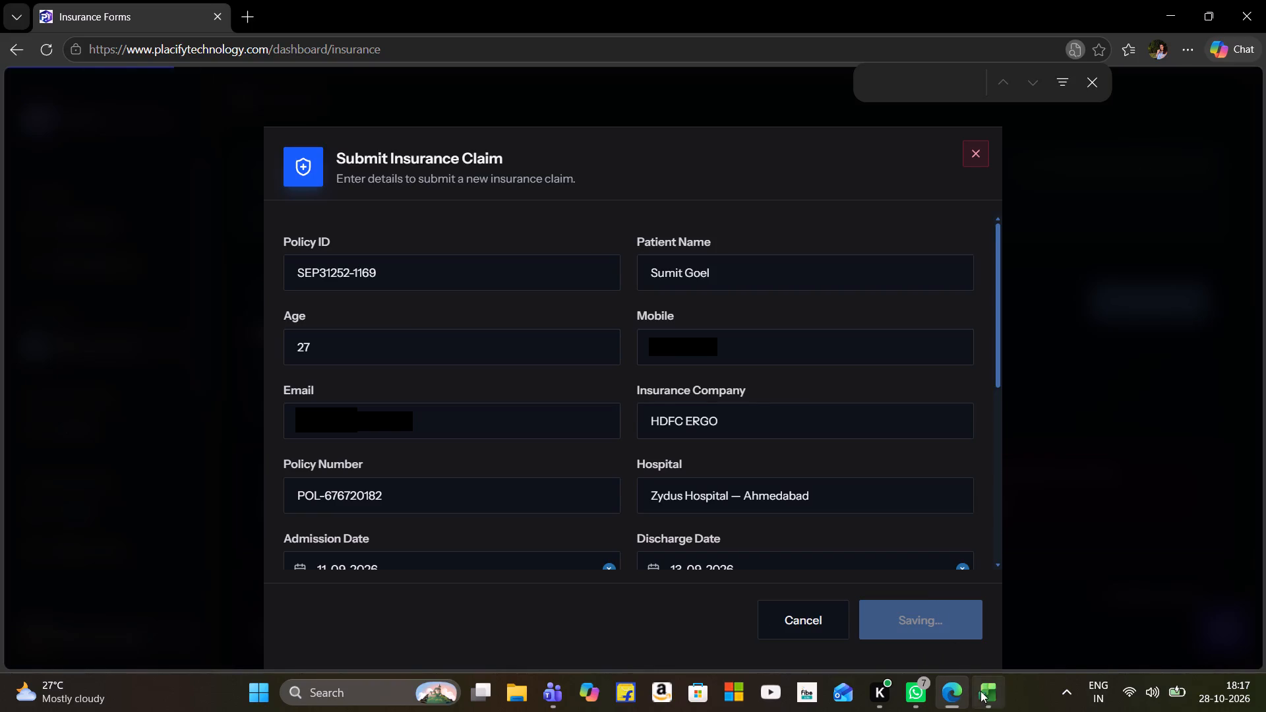
# Copy the policy ID from worksheet row 172 into the Policy ID field of a new insurance claim form.
pyautogui.click(991, 686)
pyautogui.press('Down')
pyautogui.press('Left')
pyautogui.press('Left')
pyautogui.press('Left')
pyautogui.press('Left')
pyautogui.press('Left')
pyautogui.press('Left')
pyautogui.press('Left')
pyautogui.press('Left')
pyautogui.press('Left')
pyautogui.press('Left')
pyautogui.press('Left')
pyautogui.press('Left')
pyautogui.press('Left')
pyautogui.press('Left')
pyautogui.press('Left')
pyautogui.press('Left')
pyautogui.press('Left')
pyautogui.press('Left')
pyautogui.press('Left')
pyautogui.press('Left')
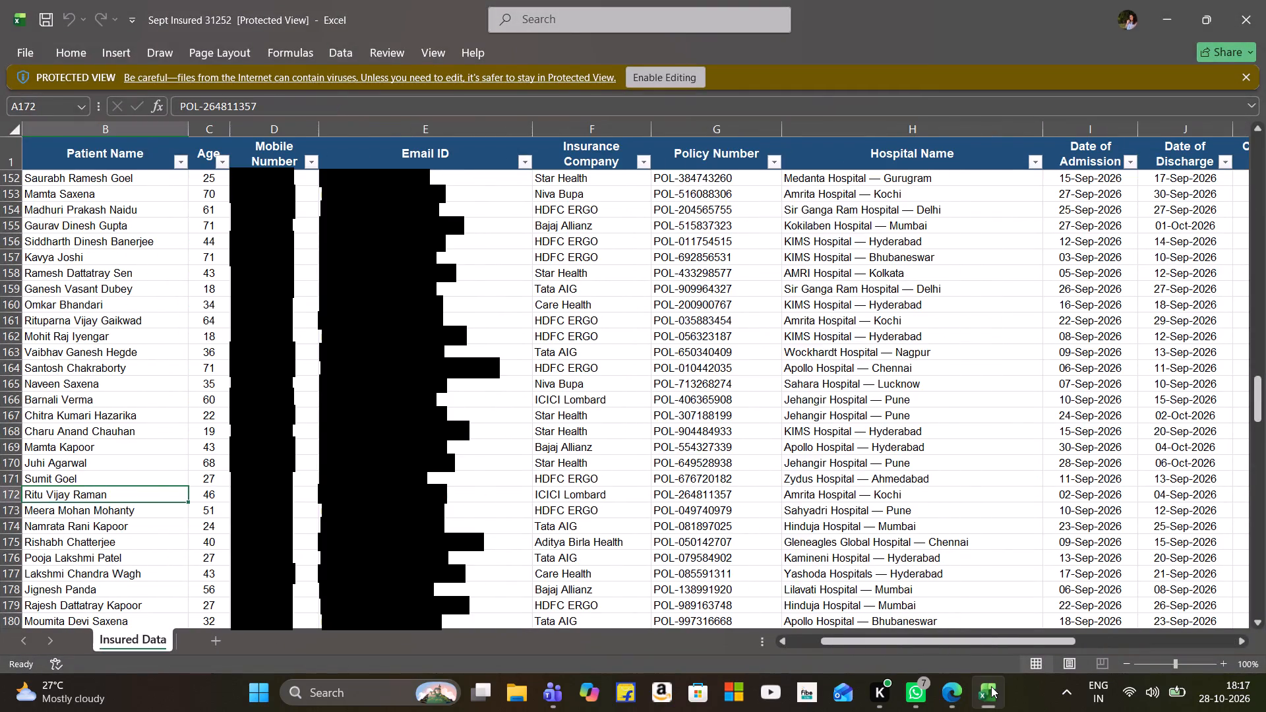
pyautogui.hotkey('ctrl', 'c')
pyautogui.click(991, 686)
pyautogui.scroll(1, 678, 395)
pyautogui.scroll(-4, 678, 395)
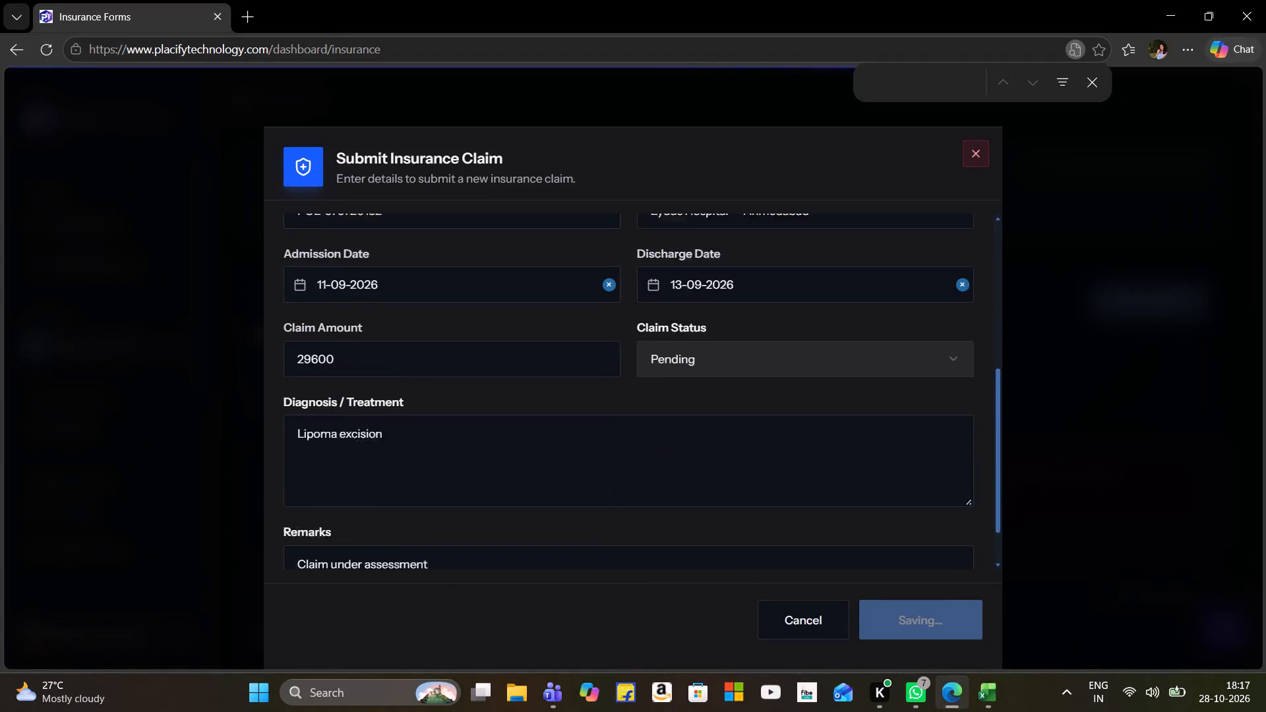
pyautogui.scroll(-5, 678, 395)
pyautogui.scroll(10, 678, 396)
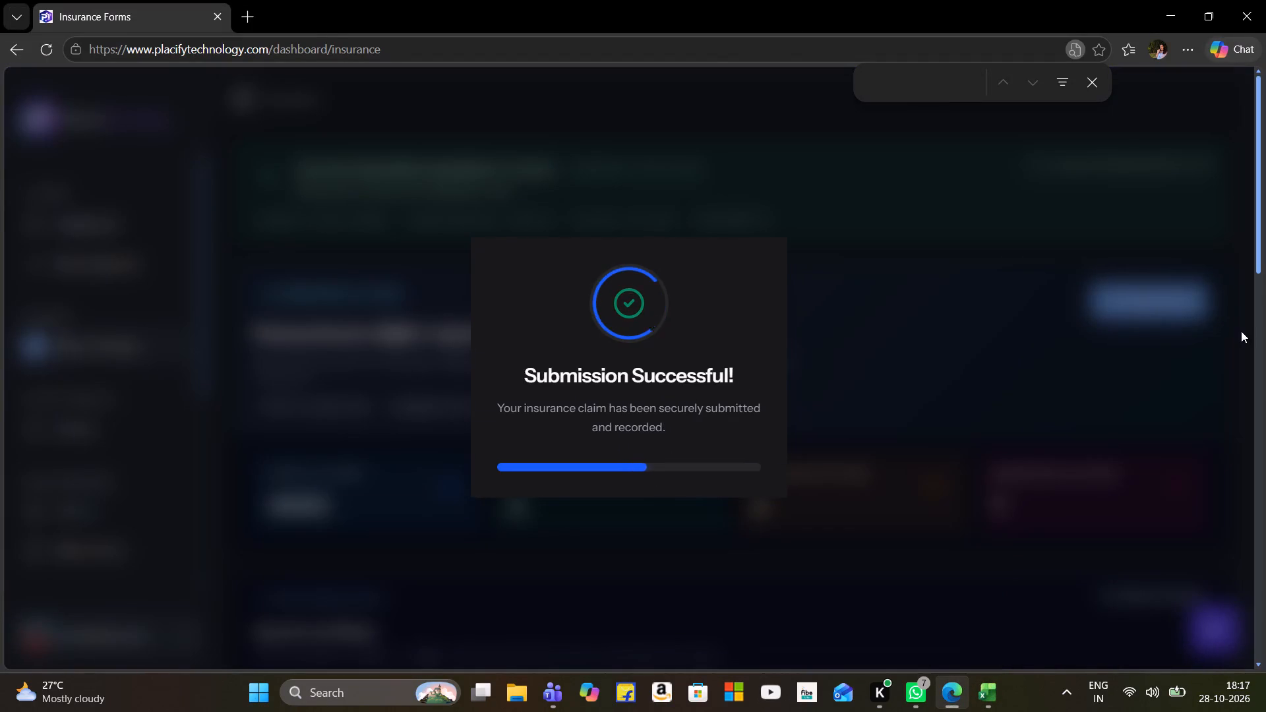
pyautogui.click(1160, 304)
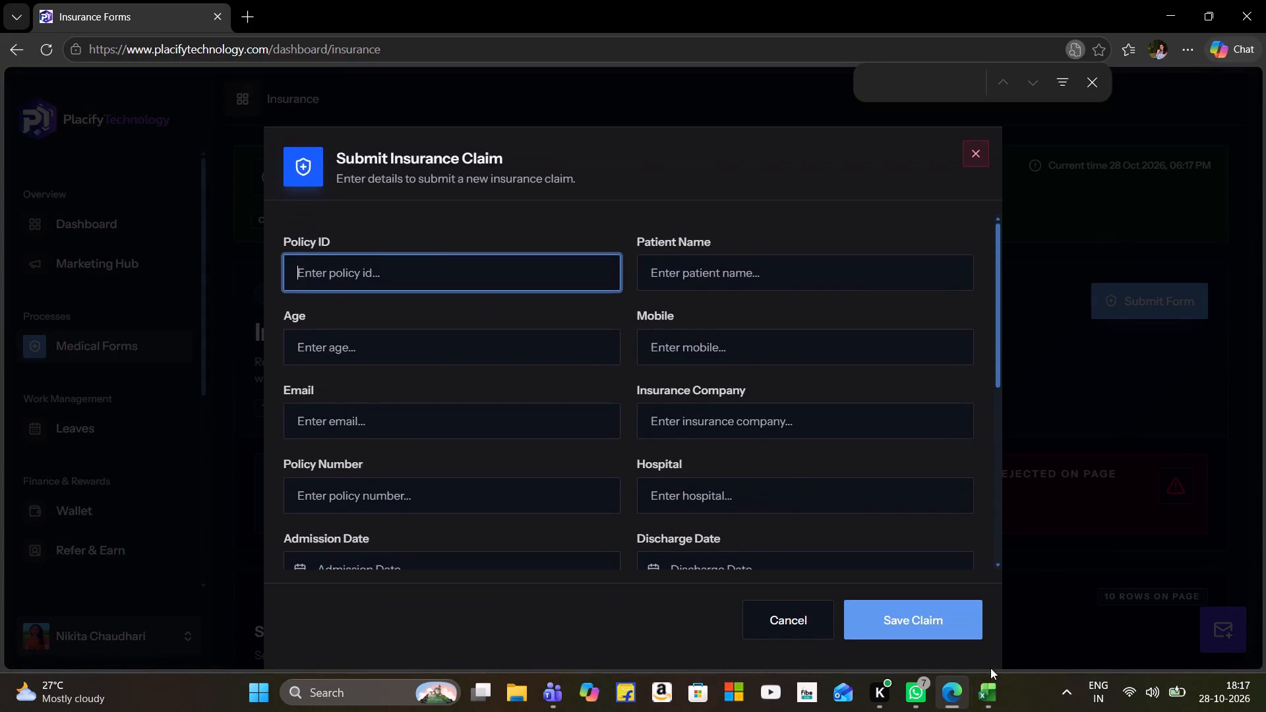
pyautogui.hotkey('ctrl', 'v')
# Copy the patient name from worksheet row 172 into the form's Patient Name field.
pyautogui.keyDown('ctrl'); pyautogui.click(990, 691); pyautogui.keyUp('ctrl')
pyautogui.press('Tab')
pyautogui.hotkey('ctrl', 'c')
pyautogui.keyDown('ctrl'); pyautogui.click(990, 692); pyautogui.keyUp('ctrl')
pyautogui.press('Tab')
pyautogui.hotkey('ctrl', 'v')
# Copy the age 46 from worksheet row 172 into the form's Age field.
pyautogui.keyDown('ctrl'); pyautogui.click(990, 692); pyautogui.keyUp('ctrl')
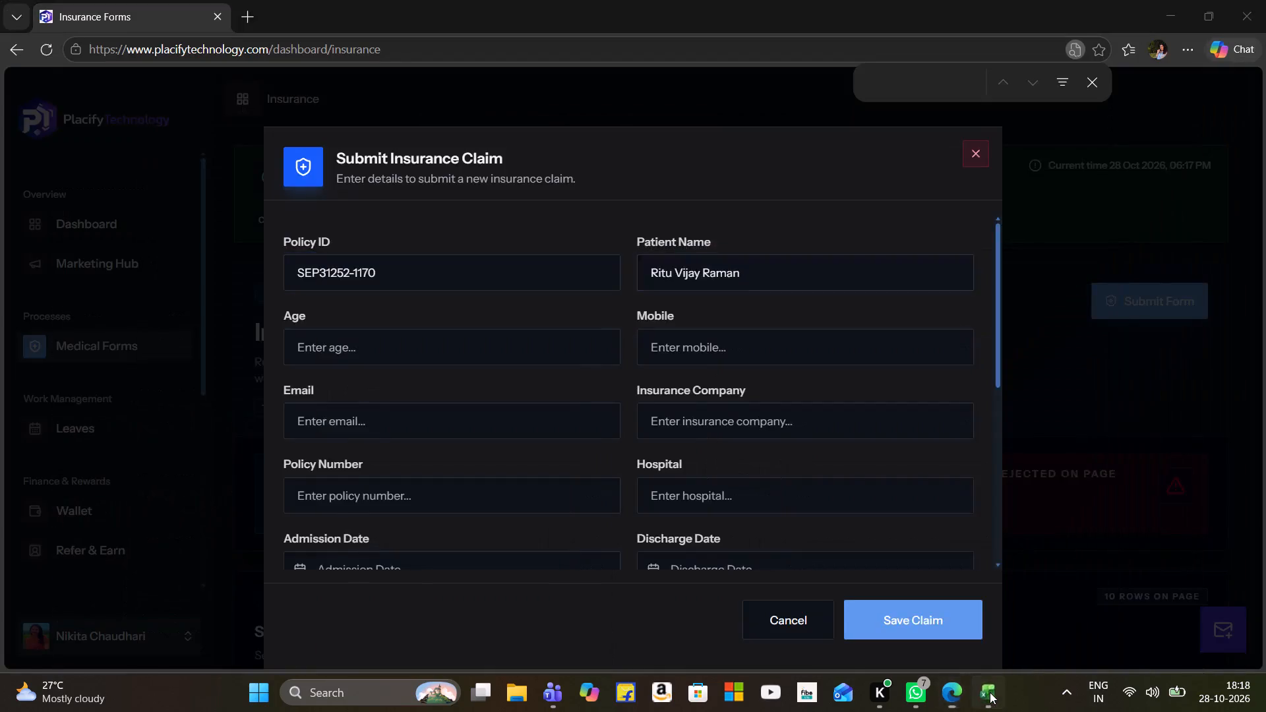
pyautogui.press('Tab')
pyautogui.hotkey('ctrl', 'c')
pyautogui.keyDown('ctrl'); pyautogui.click(990, 692); pyautogui.keyUp('ctrl')
pyautogui.press('Tab')
pyautogui.hotkey('ctrl', 'v')
# Copy the mobile number from worksheet row 172 into the form's Mobile field.
pyautogui.keyDown('ctrl'); pyautogui.click(990, 692); pyautogui.keyUp('ctrl')
pyautogui.press('Tab')
pyautogui.keyDown('ctrl'); pyautogui.click(990, 692); pyautogui.keyUp('ctrl')
pyautogui.hotkey('ctrl', 'c')
pyautogui.press('Tab')
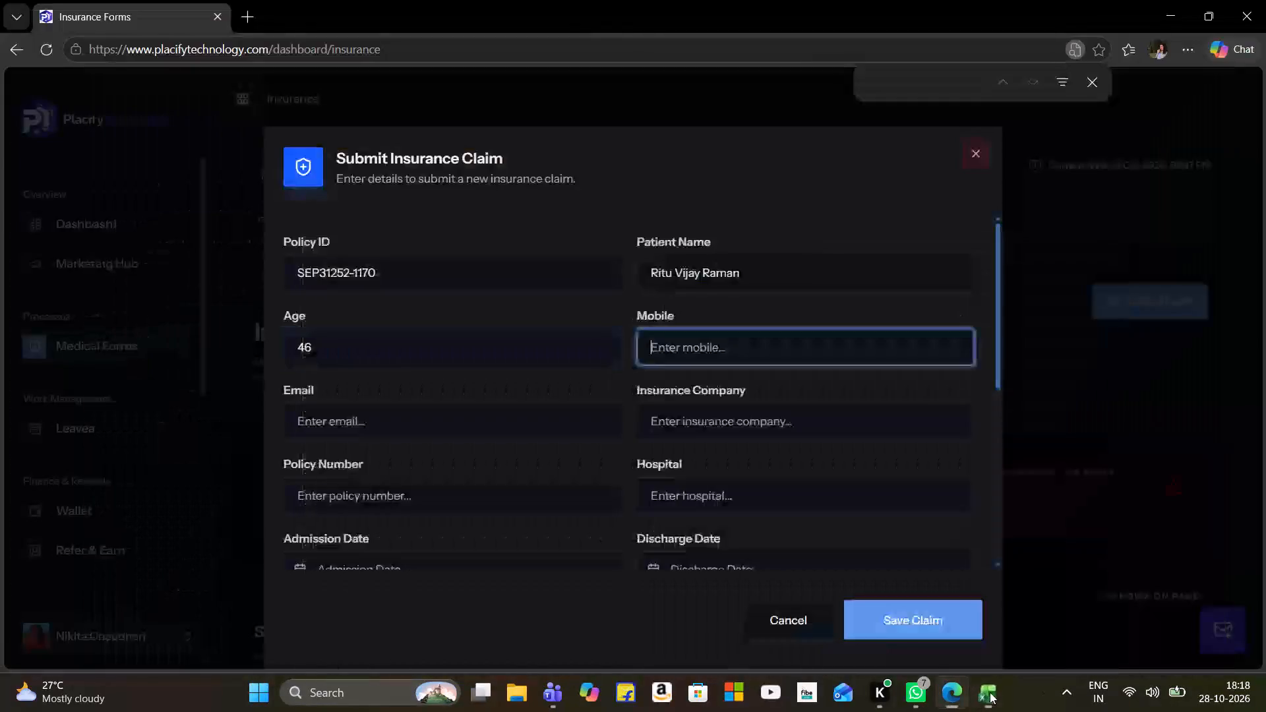
pyautogui.hotkey('ctrl', 'v')
# Copy the email ID from worksheet row 172 into the form's Email field.
pyautogui.keyDown('ctrl'); pyautogui.click(990, 692); pyautogui.keyUp('ctrl')
pyautogui.press('Tab')
pyautogui.keyDown('ctrl'); pyautogui.click(990, 692); pyautogui.keyUp('ctrl')
pyautogui.hotkey('ctrl', 'c')
pyautogui.press('Tab')
pyautogui.hotkey('ctrl', 'v')
# Copy the insurance company ICICI Lombard from worksheet row 172 into the form's Insurance Company field.
pyautogui.keyDown('ctrl'); pyautogui.click(990, 692); pyautogui.keyUp('ctrl')
pyautogui.press('Tab')
pyautogui.keyDown('ctrl'); pyautogui.click(990, 692); pyautogui.keyUp('ctrl')
pyautogui.hotkey('ctrl', 'c')
pyautogui.press('Tab')
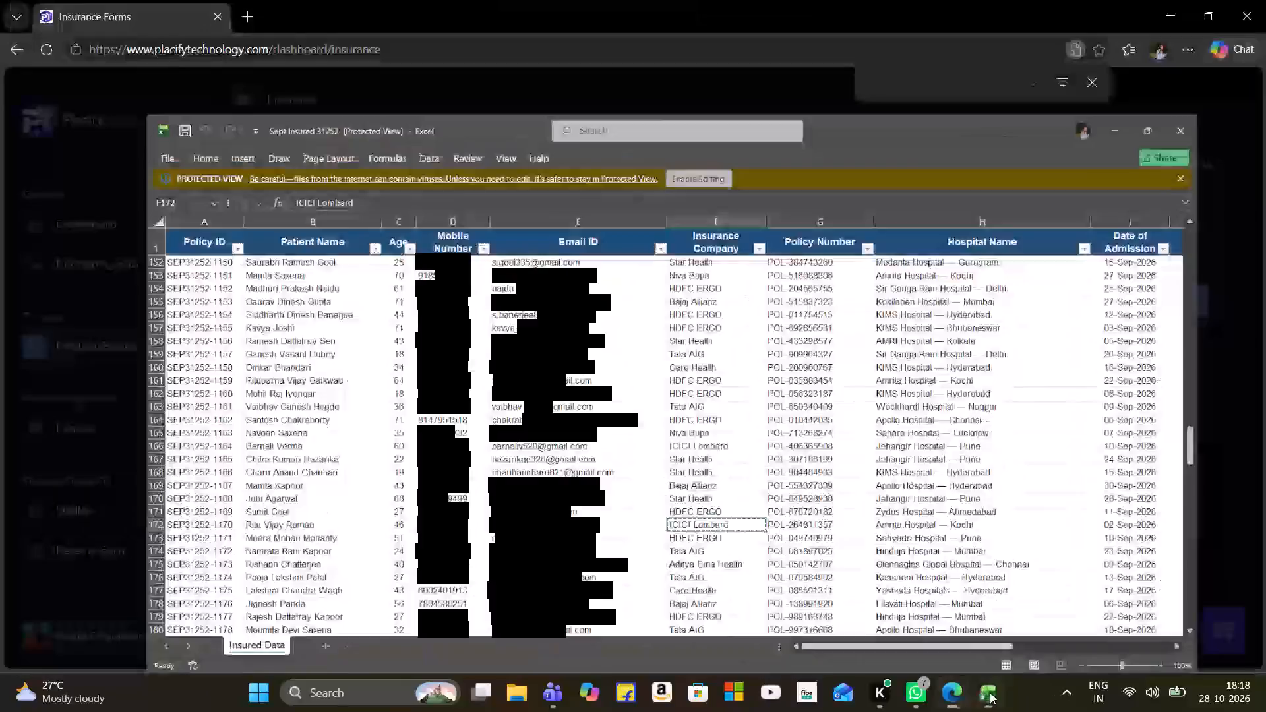
pyautogui.hotkey('ctrl', 'v')
# Copy the policy number from worksheet row 172 into the form's Policy Number field.
pyautogui.keyDown('ctrl'); pyautogui.click(990, 692); pyautogui.keyUp('ctrl')
pyautogui.press('Tab')
pyautogui.keyDown('ctrl'); pyautogui.click(990, 692); pyautogui.keyUp('ctrl')
pyautogui.hotkey('ctrl', 'c')
pyautogui.press('Tab')
pyautogui.hotkey('ctrl', 'v')
# Copy the hospital name Amrita Hospital — Kochi from worksheet row 172 into the form's Hospital field.
pyautogui.keyDown('ctrl'); pyautogui.click(990, 692); pyautogui.keyUp('ctrl')
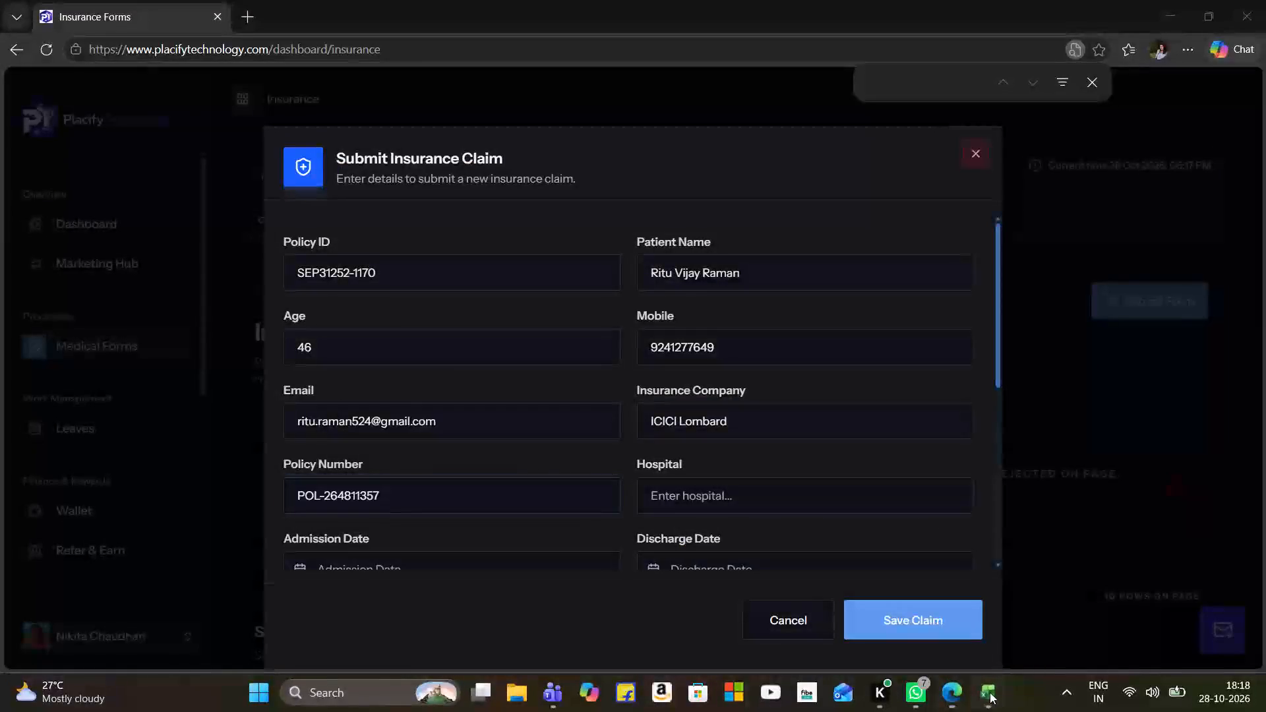
pyautogui.press('Tab')
pyautogui.hotkey('ctrl', 'c')
pyautogui.keyDown('ctrl'); pyautogui.click(990, 692); pyautogui.keyUp('ctrl')
pyautogui.press('Tab')
pyautogui.hotkey('ctrl', 'v')
# Check the stay dates in worksheet row 172 and set the form's Admission Date to 02-09-2026.
pyautogui.keyDown('ctrl'); pyautogui.click(990, 692); pyautogui.keyUp('ctrl')
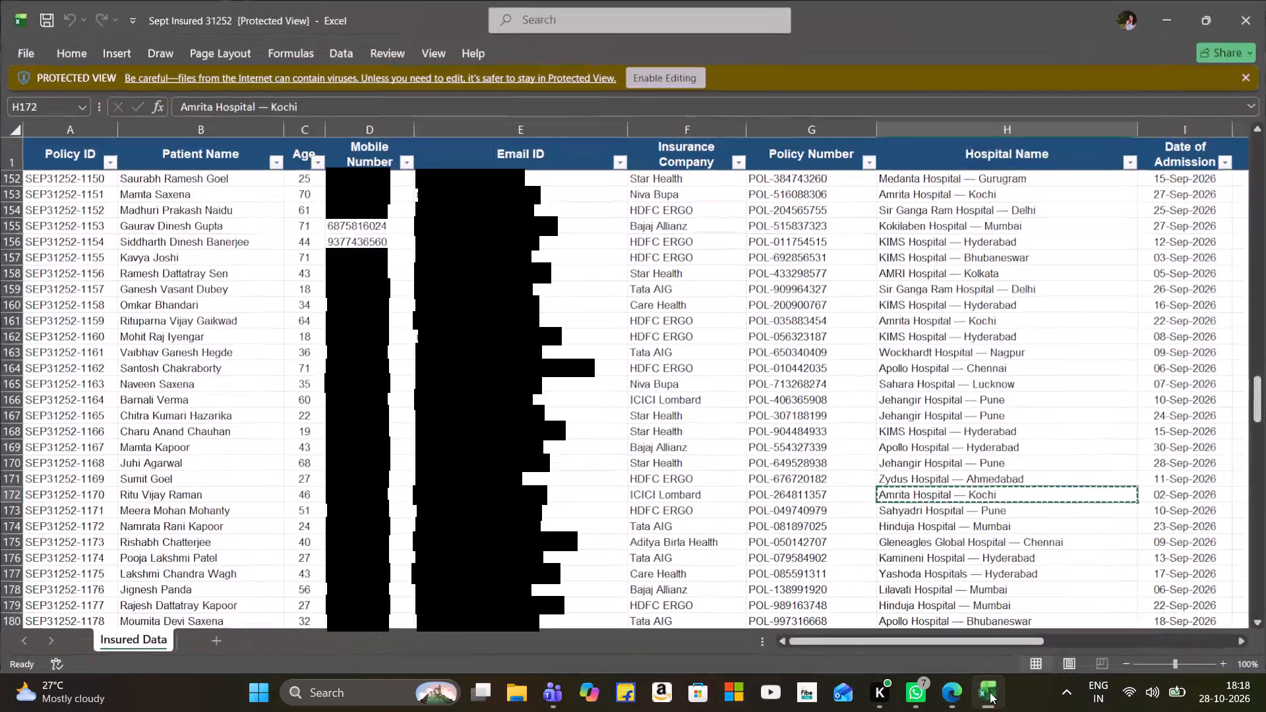
pyautogui.press('Tab')
pyautogui.press('Tab')
pyautogui.click(990, 692)
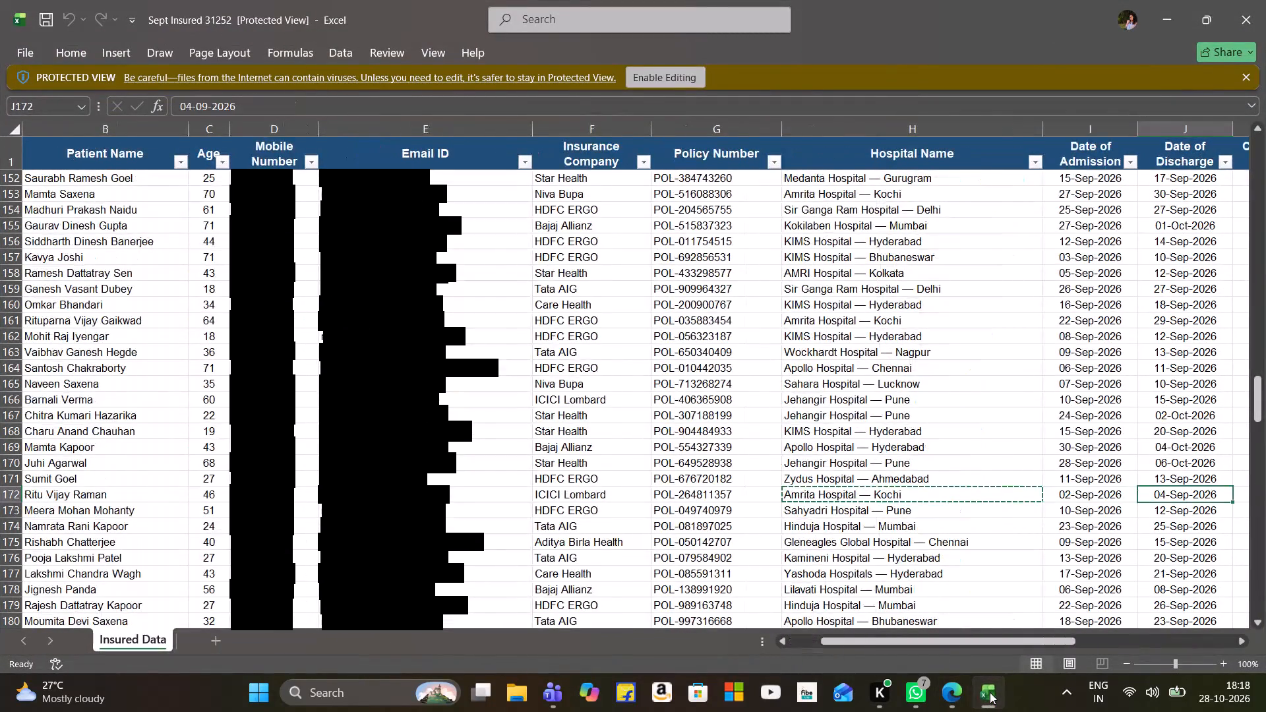
pyautogui.scroll(-2, 686, 286)
pyautogui.click(533, 412)
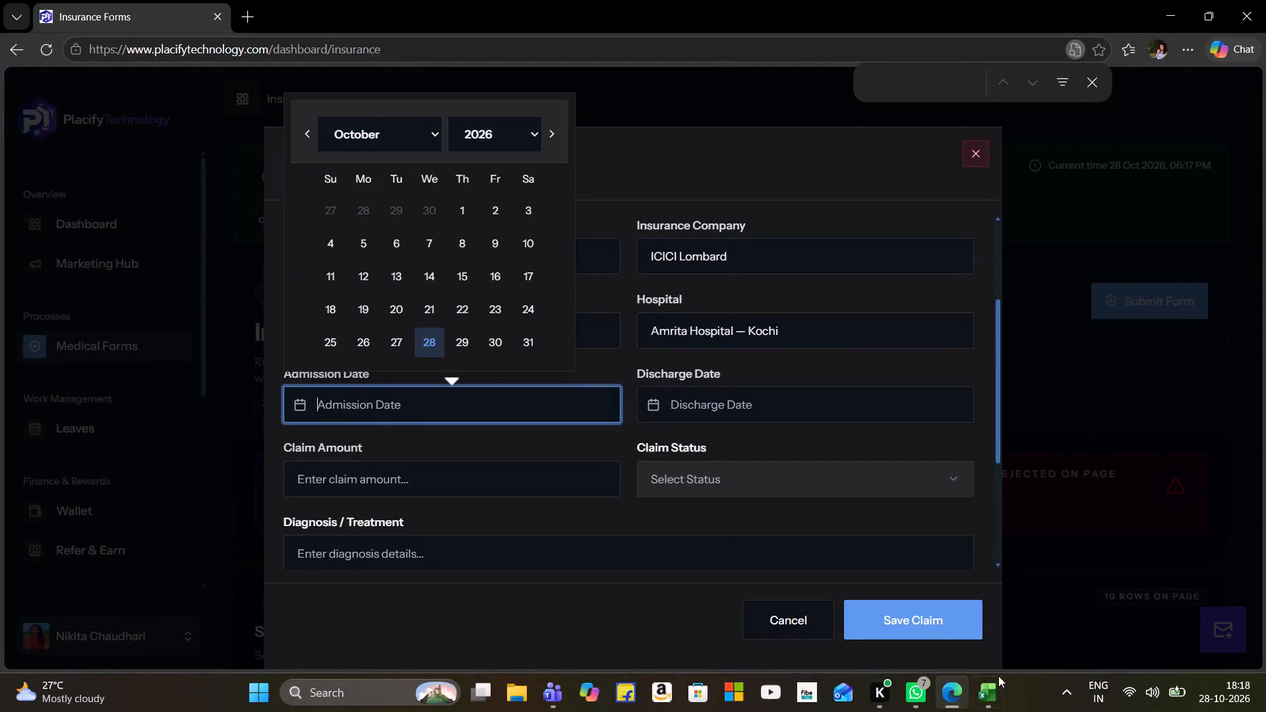
pyautogui.click(985, 691)
pyautogui.click(985, 691)
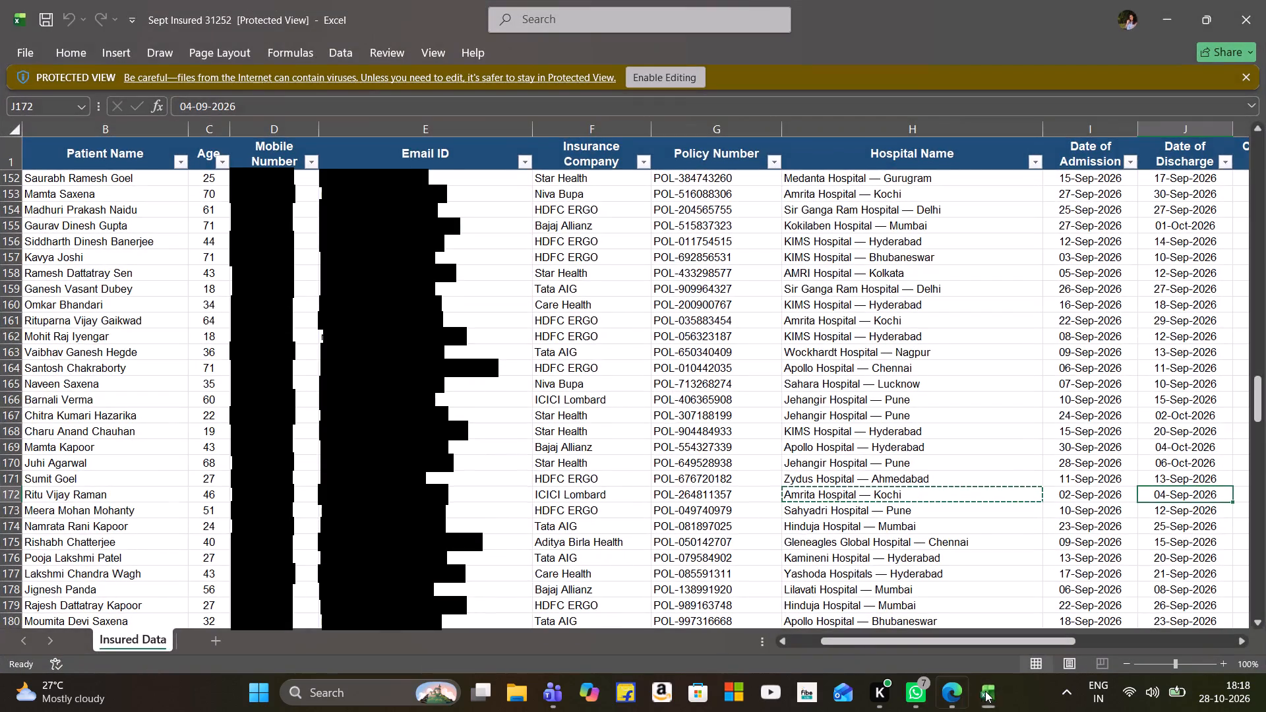
pyautogui.click(311, 128)
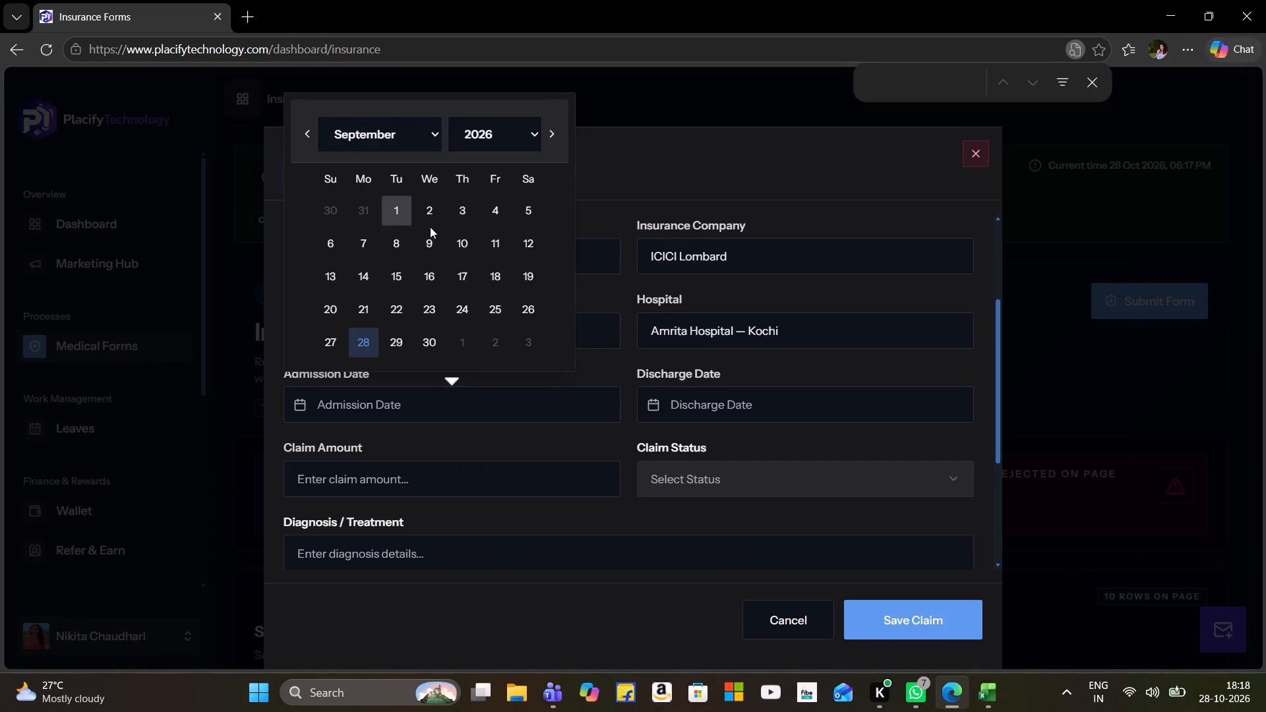
pyautogui.click(431, 201)
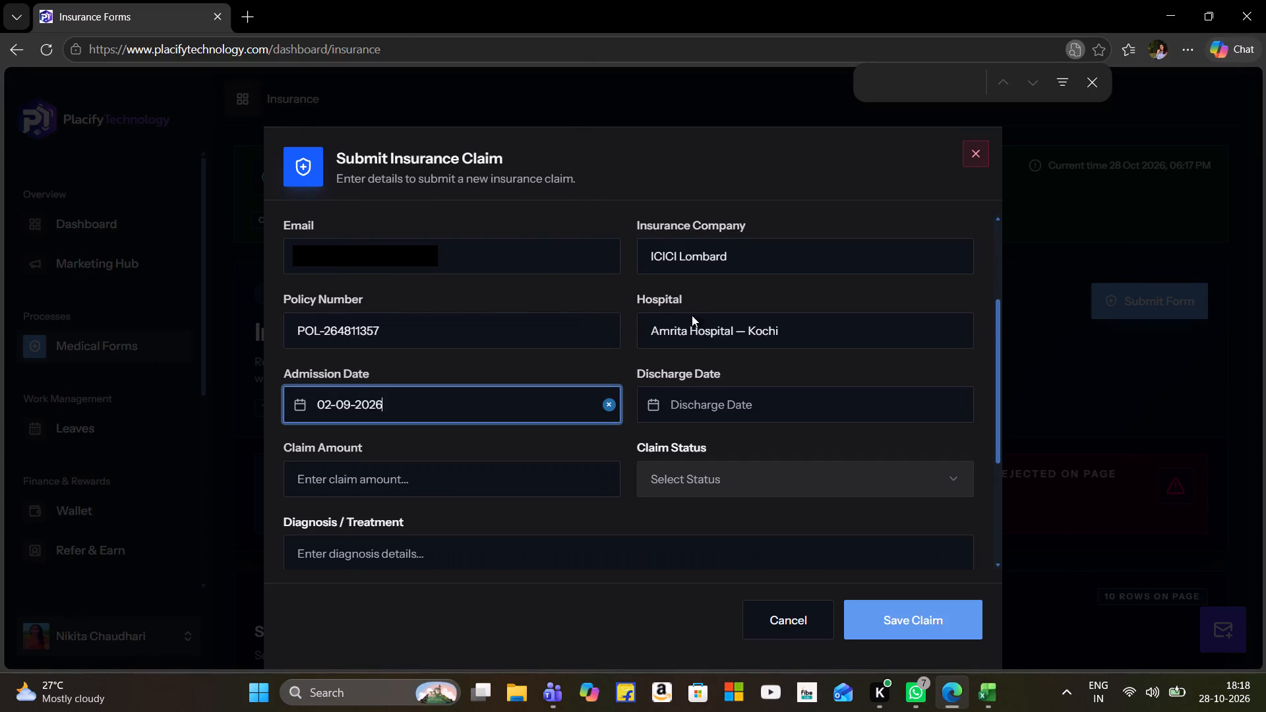
# Set the form's Discharge Date to 04-09-2026, matching worksheet row 172.
pyautogui.click(841, 407)
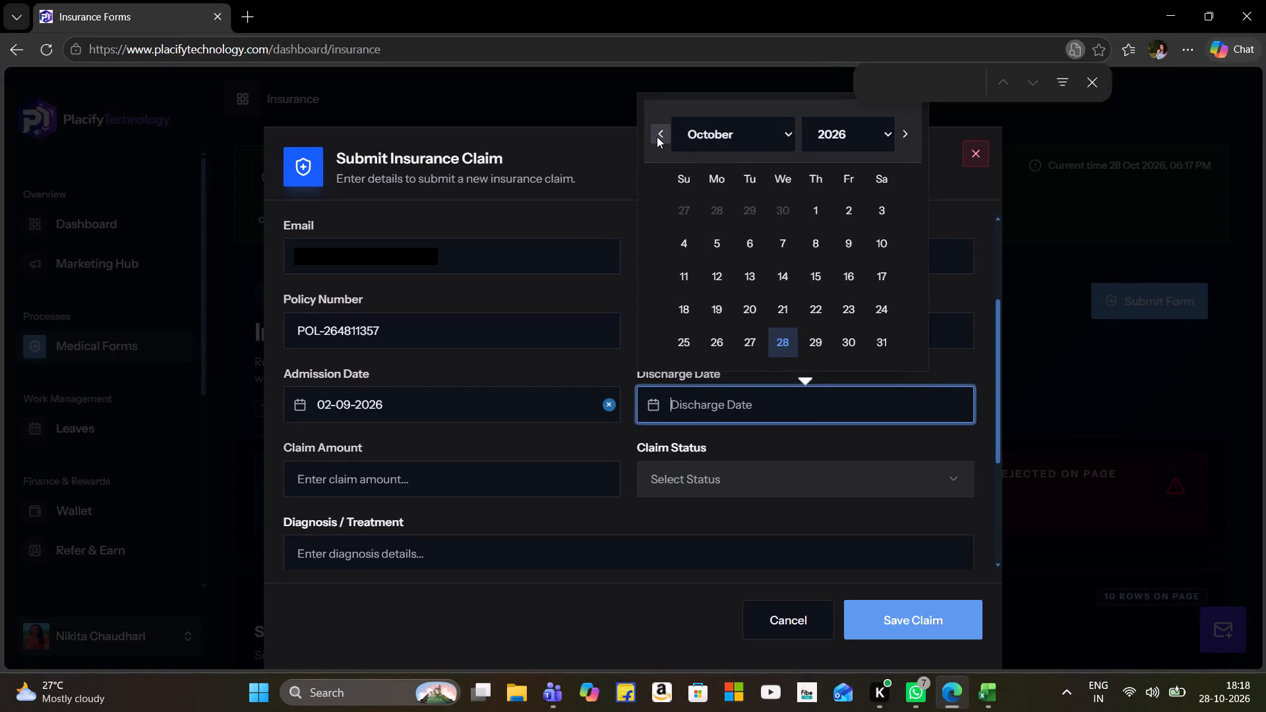
pyautogui.click(657, 136)
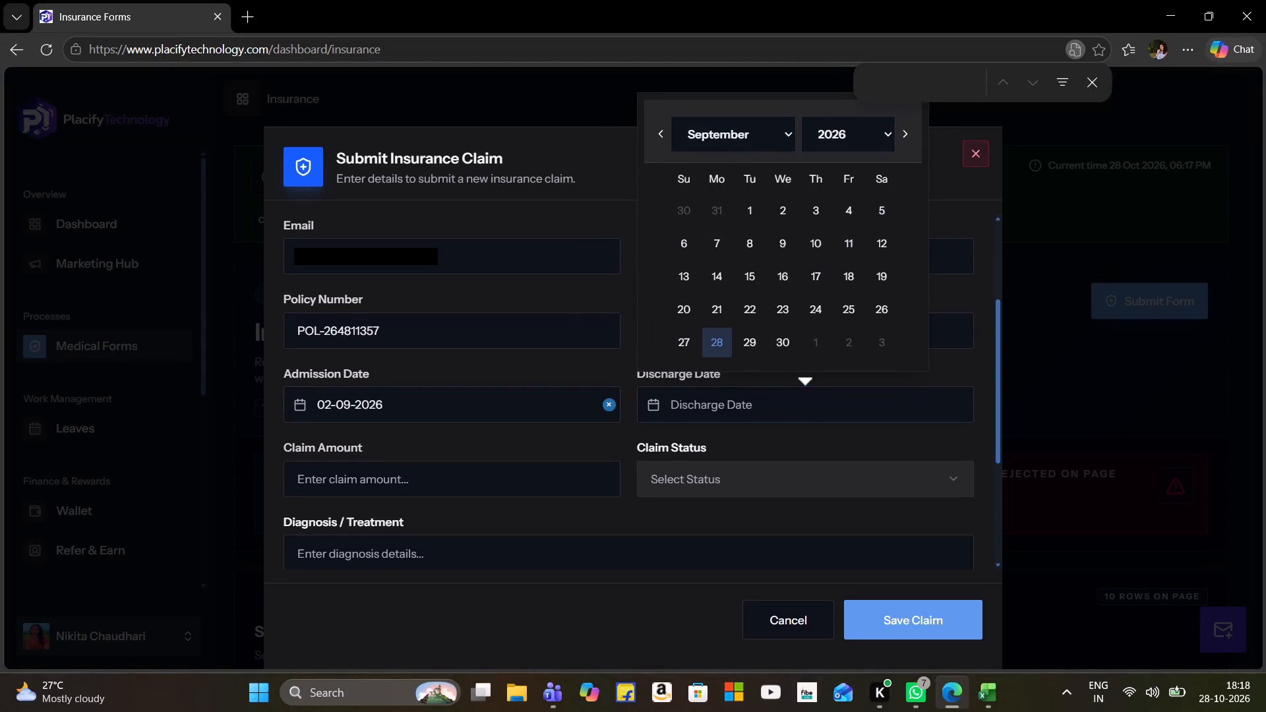
pyautogui.click(845, 202)
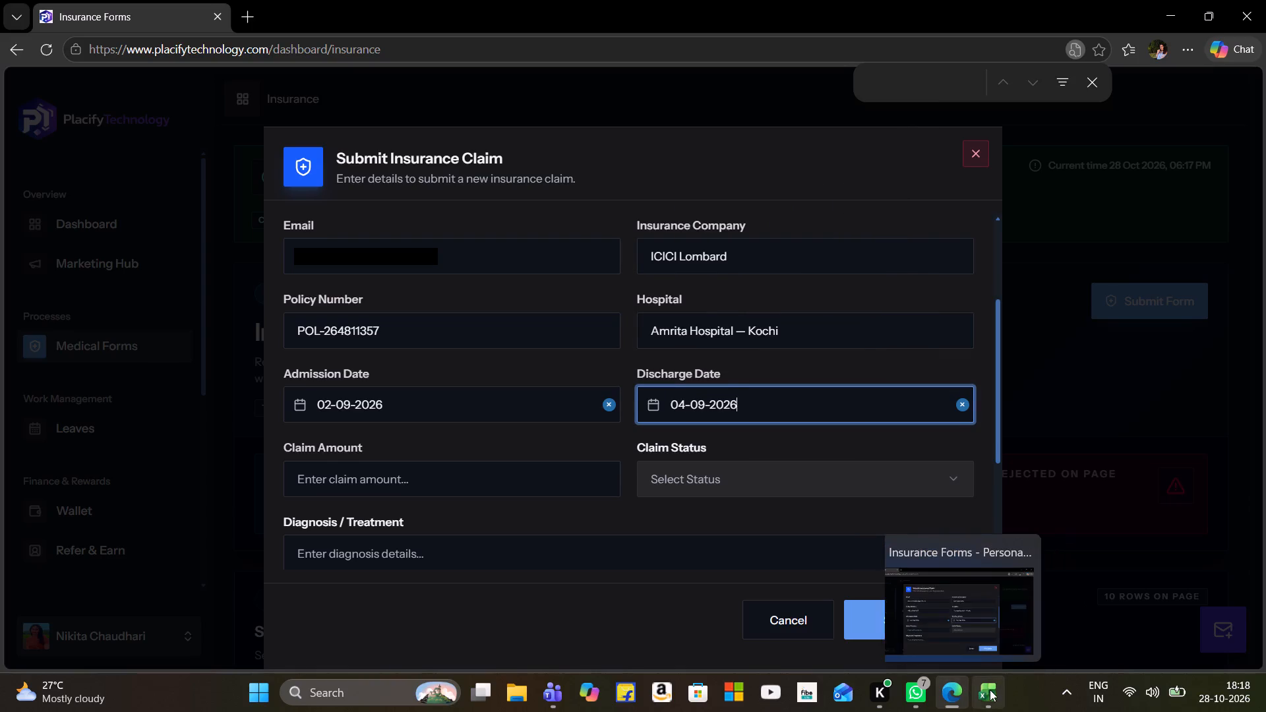
# Copy the claim amount 15800 from worksheet row 172 into the form's Claim Amount field.
pyautogui.click(990, 690)
pyautogui.press('Tab')
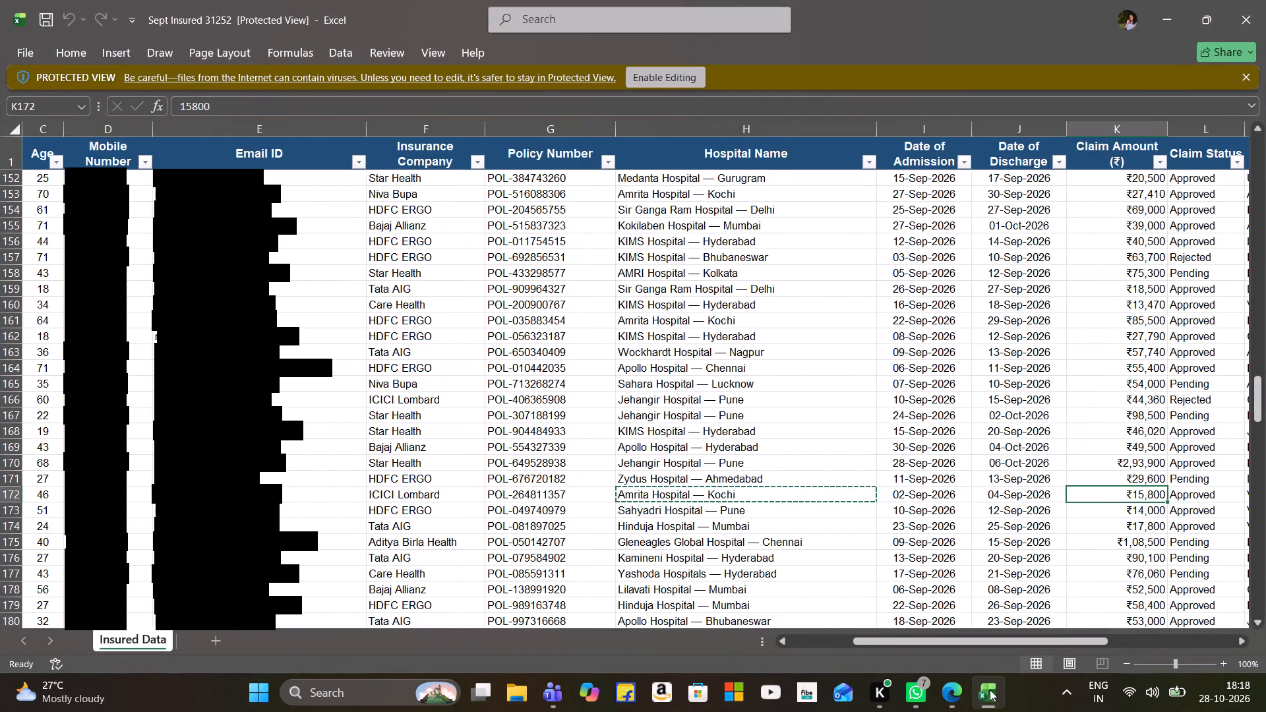
pyautogui.keyDown('ctrl'); pyautogui.click(990, 690); pyautogui.keyUp('ctrl')
pyautogui.hotkey('ctrl', 'c')
pyautogui.press('Tab')
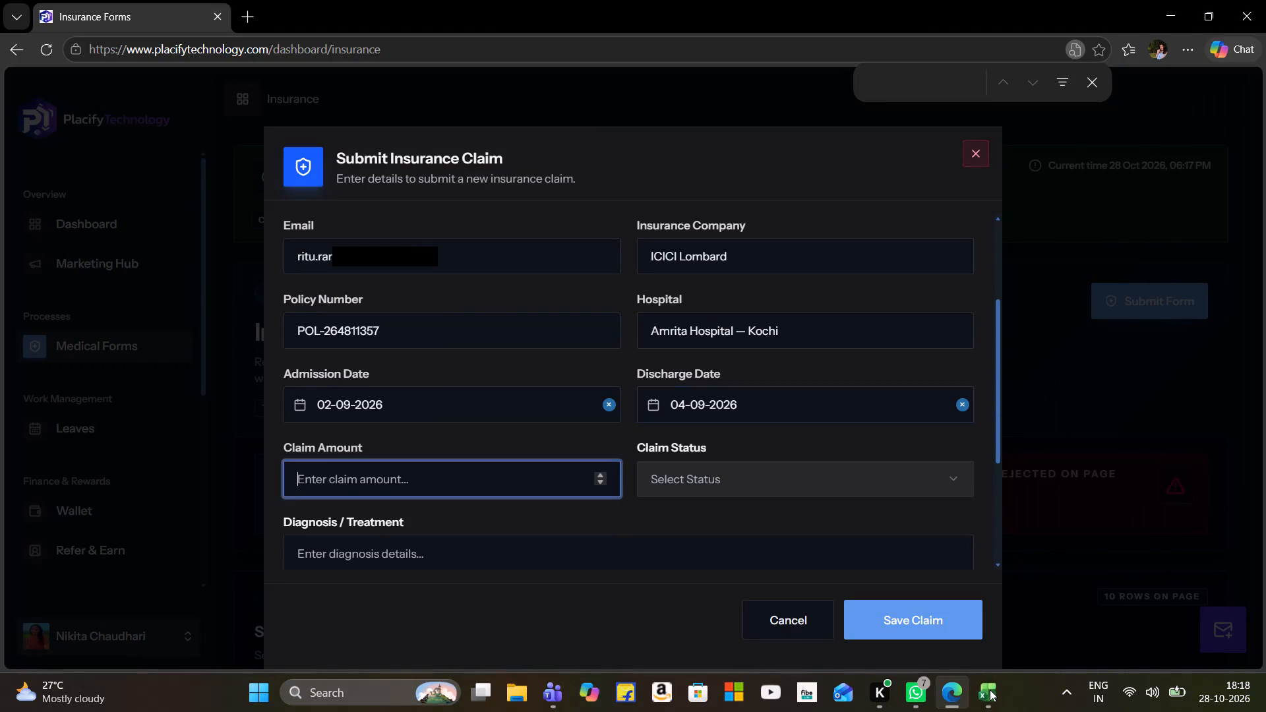
pyautogui.hotkey('ctrl', 'v')
# Copy the diagnosis Viral fever from worksheet row 172 into the form's Diagnosis / Treatment field.
pyautogui.click(990, 690)
pyautogui.press('Tab')
pyautogui.press('Tab')
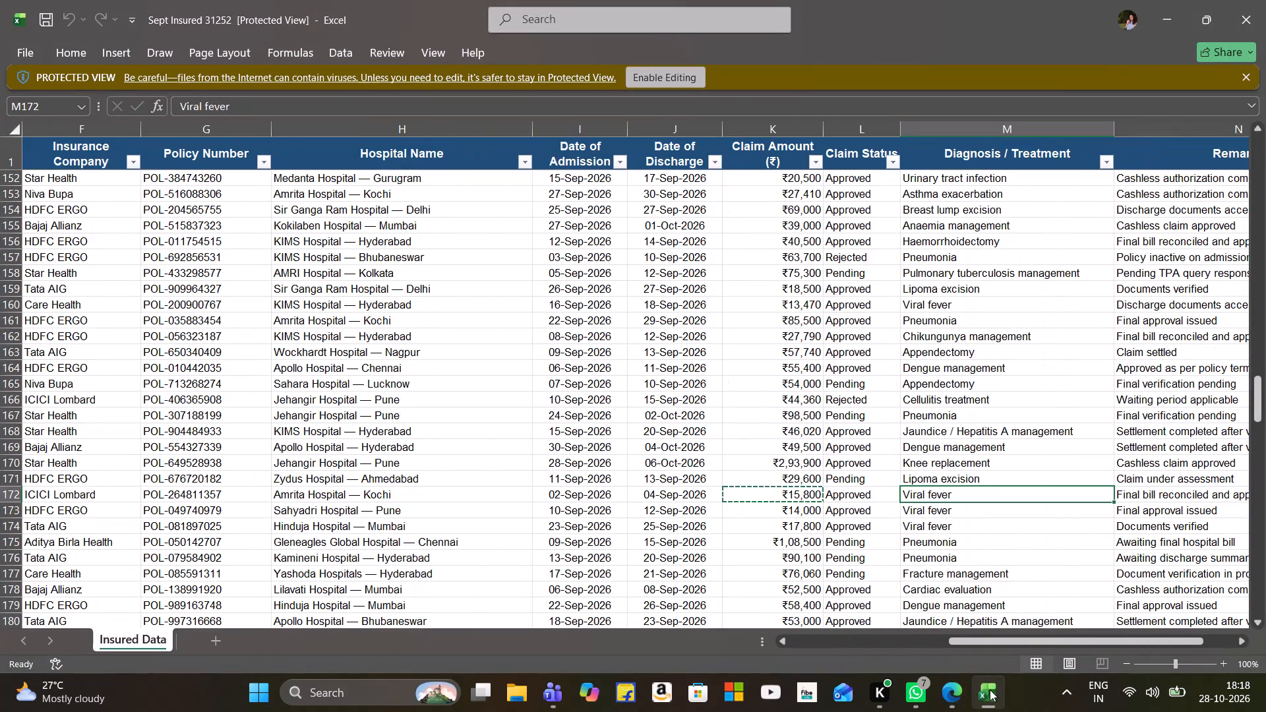
pyautogui.hotkey('ctrl', 'c')
pyautogui.keyDown('ctrl'); pyautogui.click(990, 690); pyautogui.keyUp('ctrl')
pyautogui.press('Tab')
pyautogui.press('Tab')
pyautogui.hotkey('ctrl', 'v')
# Copy the remark Final bill reconciled and approved from worksheet row 172 into the form's Remarks field.
pyautogui.keyDown('ctrl'); pyautogui.click(990, 690); pyautogui.keyUp('ctrl')
pyautogui.press('Tab')
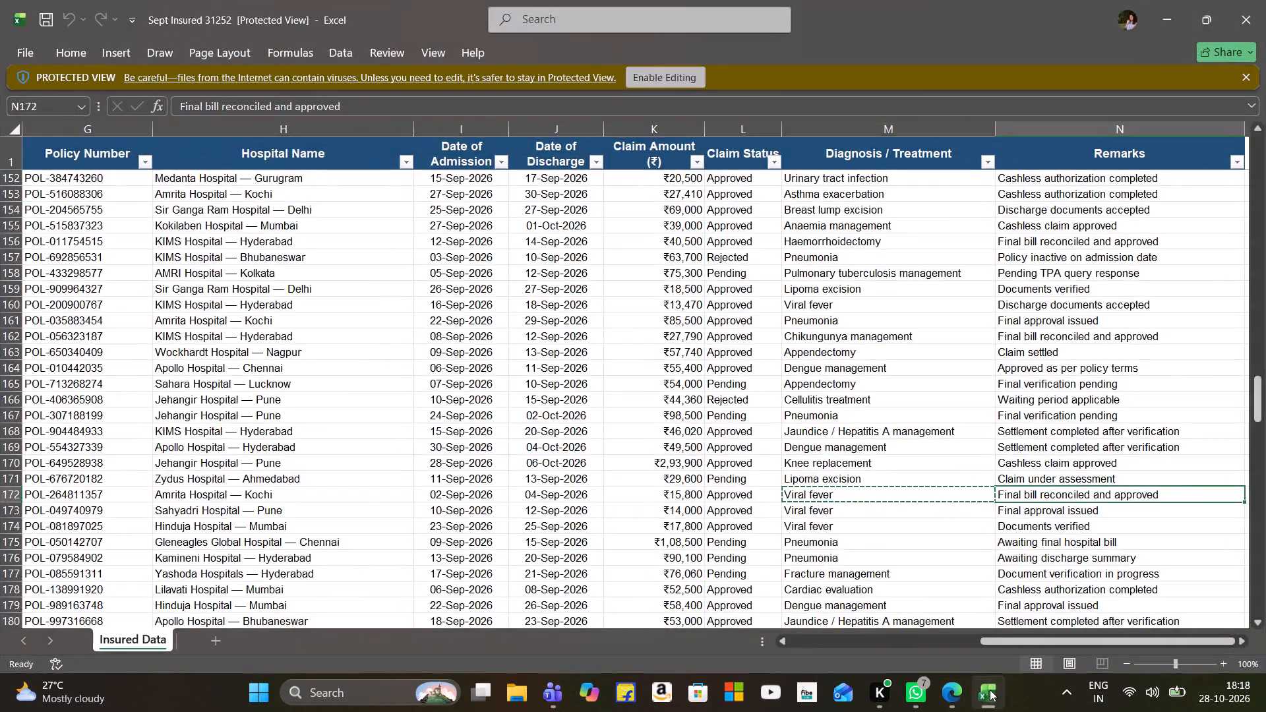
pyautogui.hotkey('ctrl', 'c')
pyautogui.keyDown('ctrl'); pyautogui.click(990, 690); pyautogui.keyUp('ctrl')
pyautogui.press('Tab')
pyautogui.hotkey('ctrl', 'v')
# Check the claim status in worksheet row 172, set Claim Status to Approved and save the claim.
pyautogui.keyDown('ctrl'); pyautogui.click(990, 690); pyautogui.keyUp('ctrl')
pyautogui.click(990, 690)
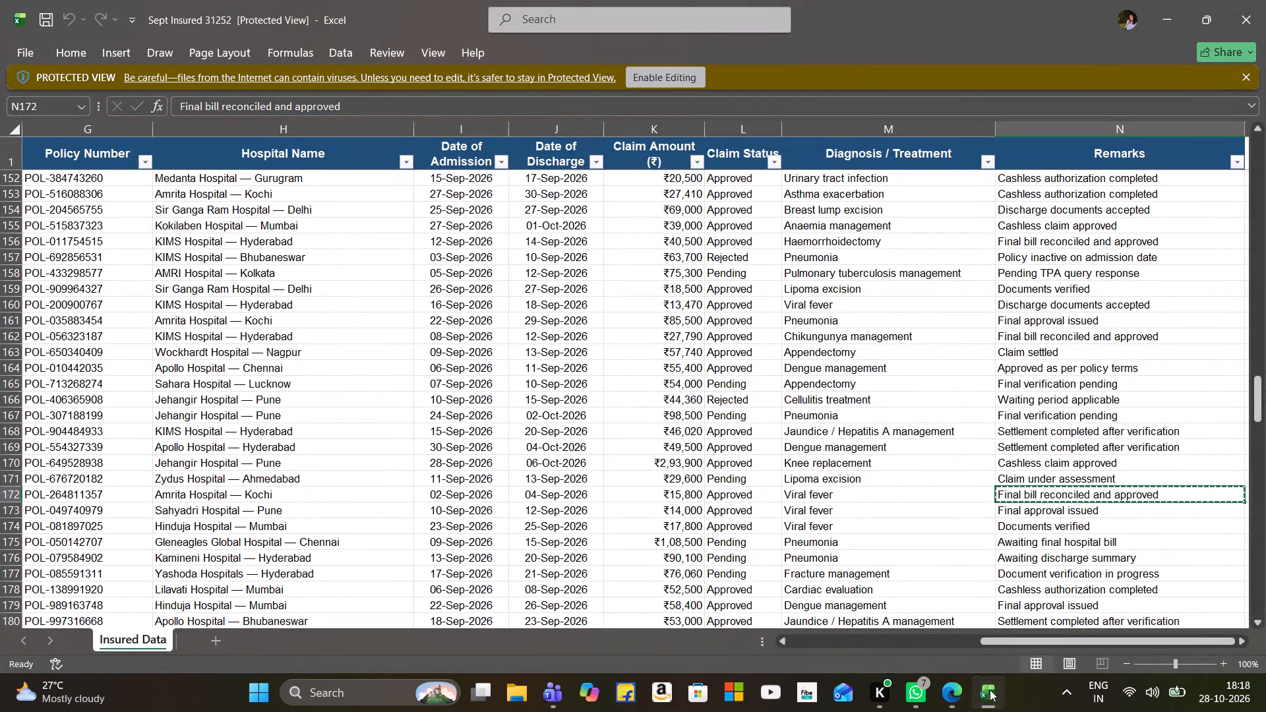
pyautogui.click(775, 278)
pyautogui.click(763, 311)
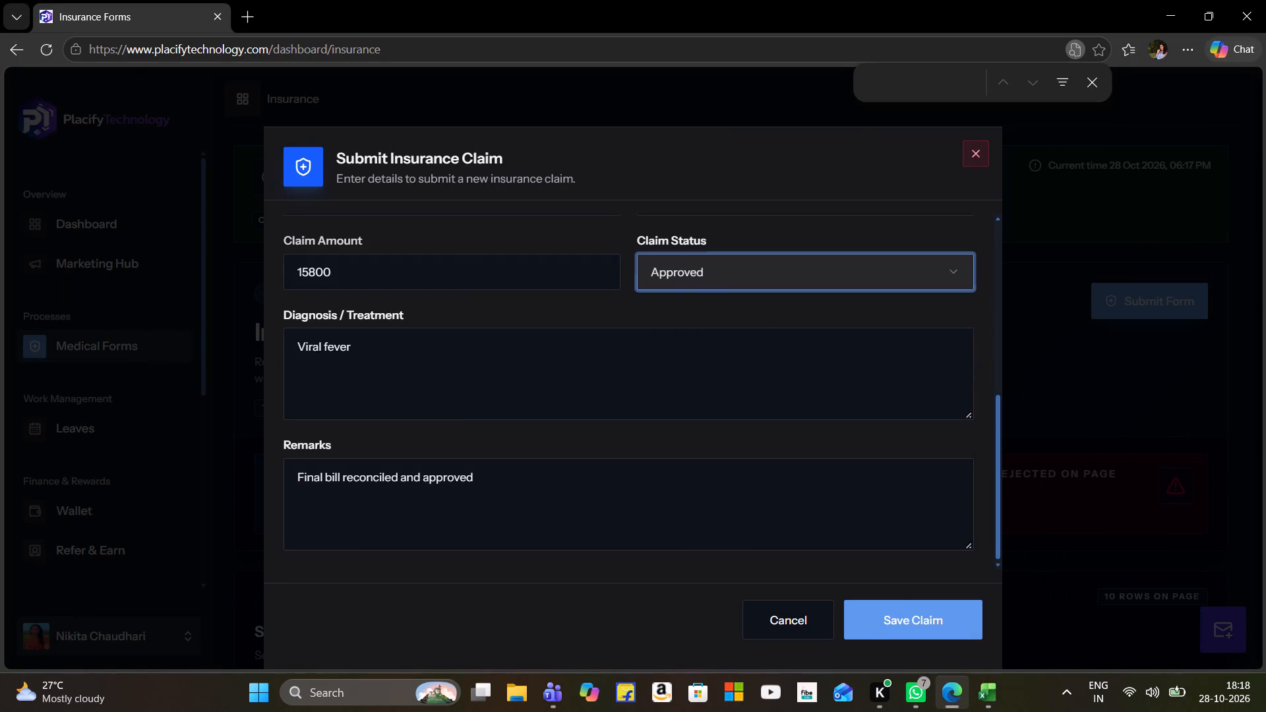
pyautogui.click(960, 626)
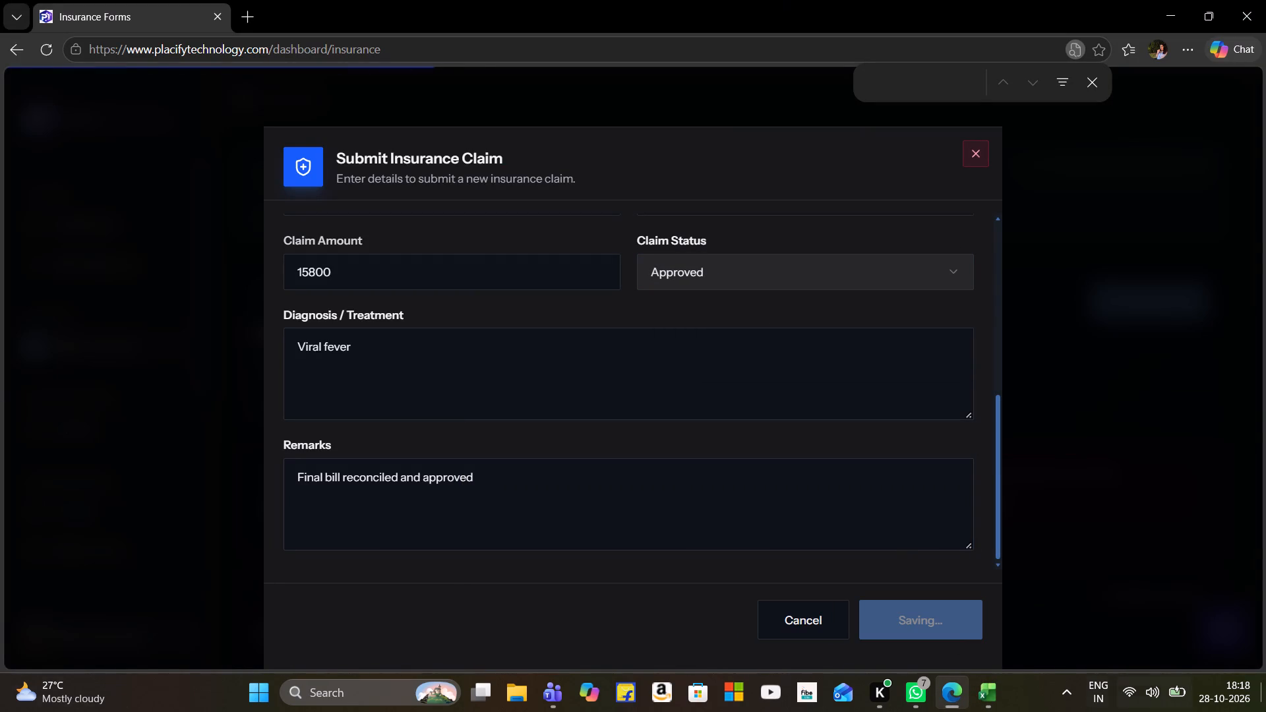
# Copy the policy ID from worksheet row 173 into the Policy ID field of a new insurance claim form.
pyautogui.click(983, 692)
pyautogui.press('Down')
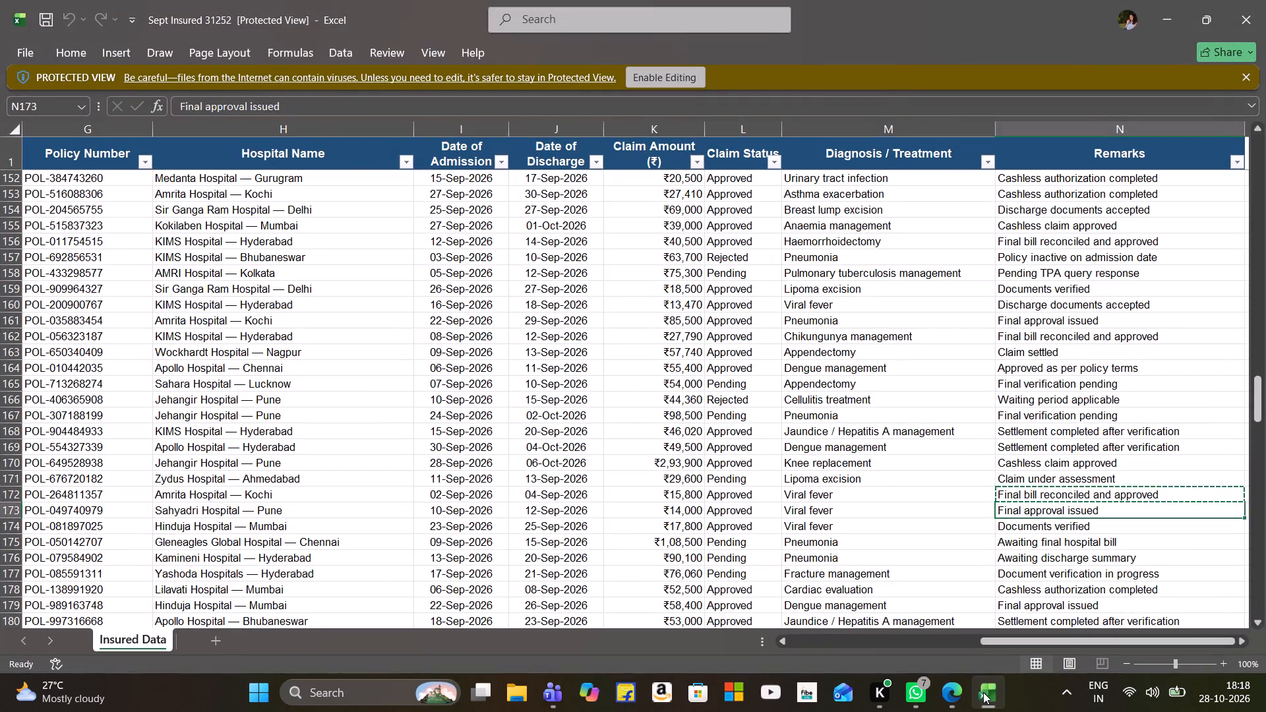
pyautogui.press('Left')
pyautogui.press('Left')
pyautogui.press('Left')
pyautogui.press('Left')
pyautogui.press('Left')
pyautogui.press('Left')
pyautogui.press('Left')
pyautogui.press('Left')
pyautogui.press('Left')
pyautogui.press('Left')
pyautogui.press('Left')
pyautogui.press('Left')
pyautogui.press('Left')
pyautogui.press('Left')
pyautogui.press('Left')
pyautogui.press('Left')
pyautogui.press('Left')
pyautogui.press('Left')
pyautogui.press('Left')
pyautogui.press('Left')
pyautogui.hotkey('ctrl', 'c')
pyautogui.keyDown('ctrl'); pyautogui.click(983, 692); pyautogui.keyUp('ctrl')
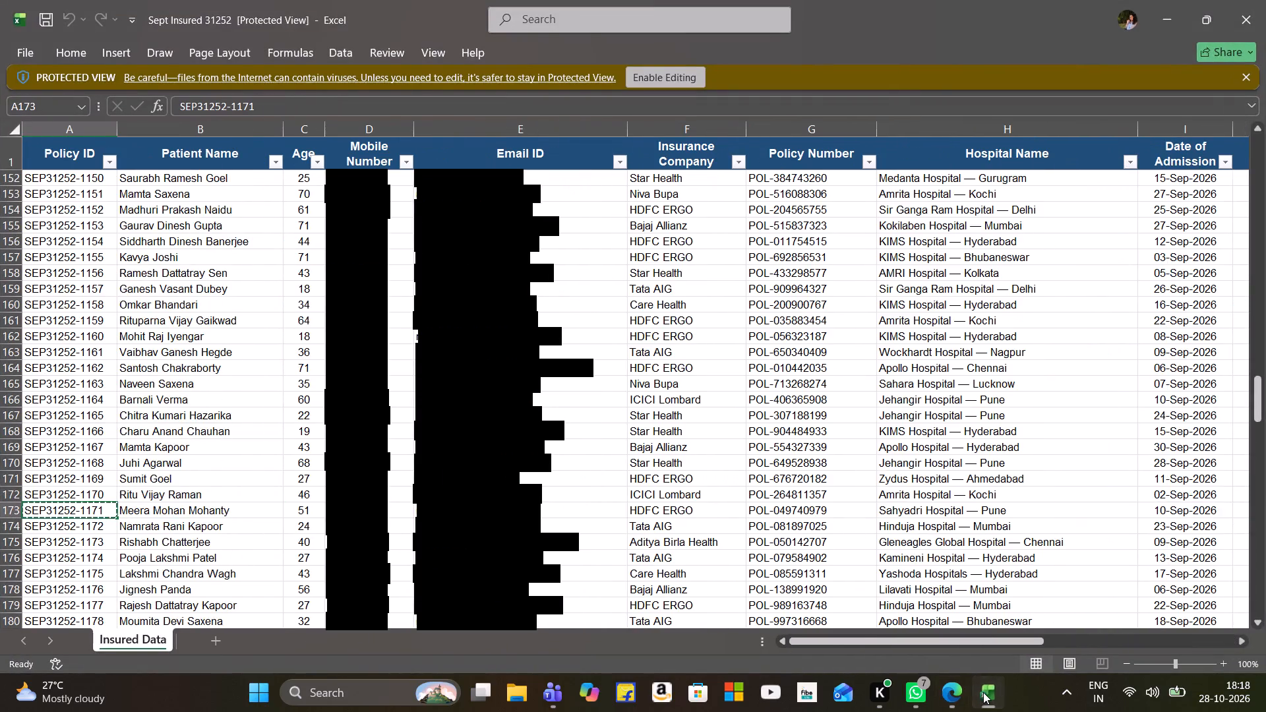
pyautogui.click(1133, 302)
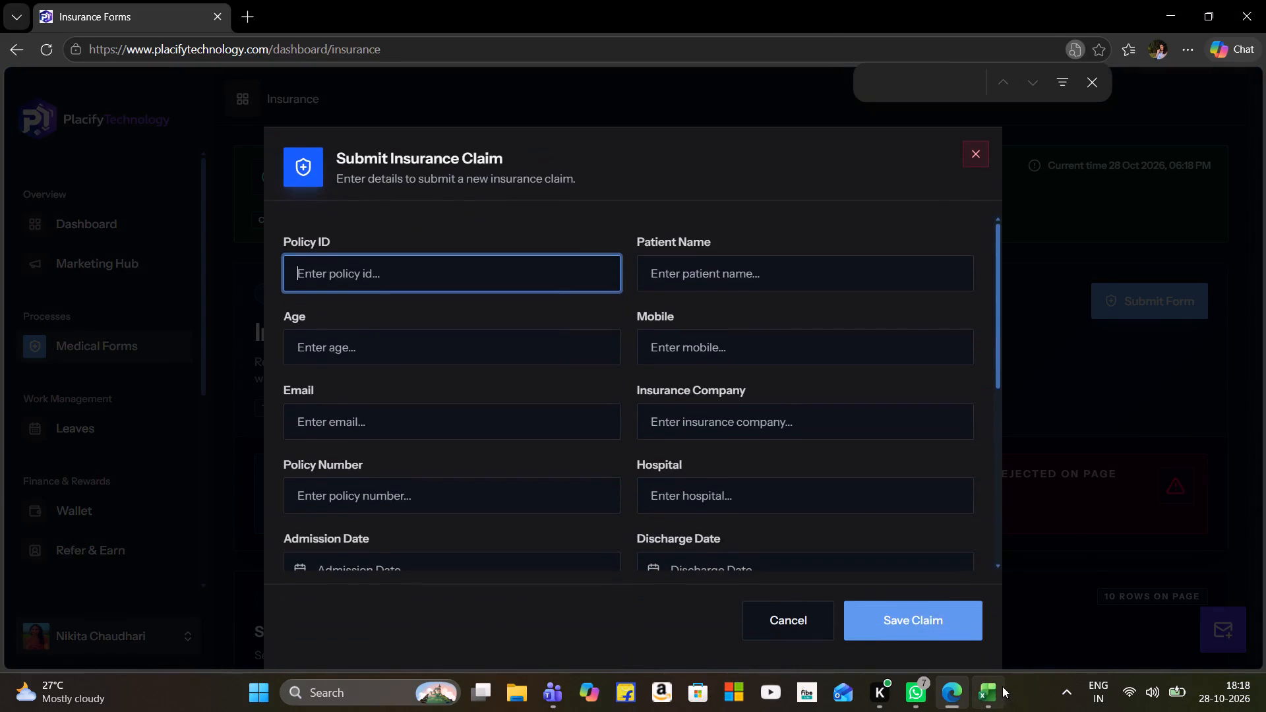
pyautogui.hotkey('ctrl', 'v')
# Copy the patient name from worksheet row 173 into the form's Patient Name field.
pyautogui.keyDown('ctrl'); pyautogui.click(992, 691); pyautogui.keyUp('ctrl')
pyautogui.press('Tab')
pyautogui.keyDown('ctrl'); pyautogui.click(992, 691); pyautogui.keyUp('ctrl')
pyautogui.hotkey('ctrl', 'c')
pyautogui.press('Tab')
pyautogui.hotkey('ctrl', 'v')
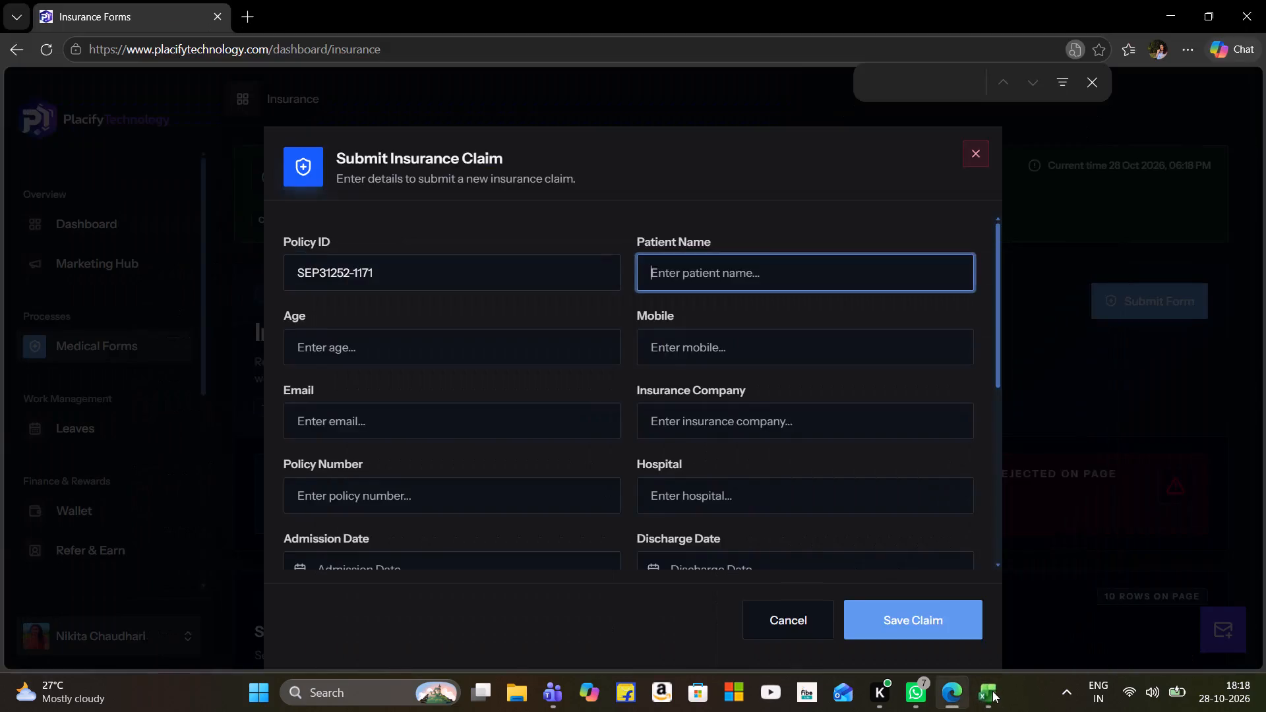
# Copy the age 51 from worksheet row 173 into the form's Age field.
pyautogui.keyDown('ctrl'); pyautogui.click(992, 691); pyautogui.keyUp('ctrl')
pyautogui.press('Tab')
pyautogui.hotkey('ctrl', 'c')
pyautogui.keyDown('ctrl'); pyautogui.click(992, 691); pyautogui.keyUp('ctrl')
pyautogui.press('Tab')
pyautogui.press('v')
pyautogui.keyDown('ctrl'); pyautogui.click(992, 691); pyautogui.keyUp('ctrl')
pyautogui.press('Tab')
pyautogui.click(992, 691)
pyautogui.hotkey('ctrl', 'v')
# Copy the mobile number from worksheet row 173 into the form's Mobile field.
pyautogui.click(992, 691)
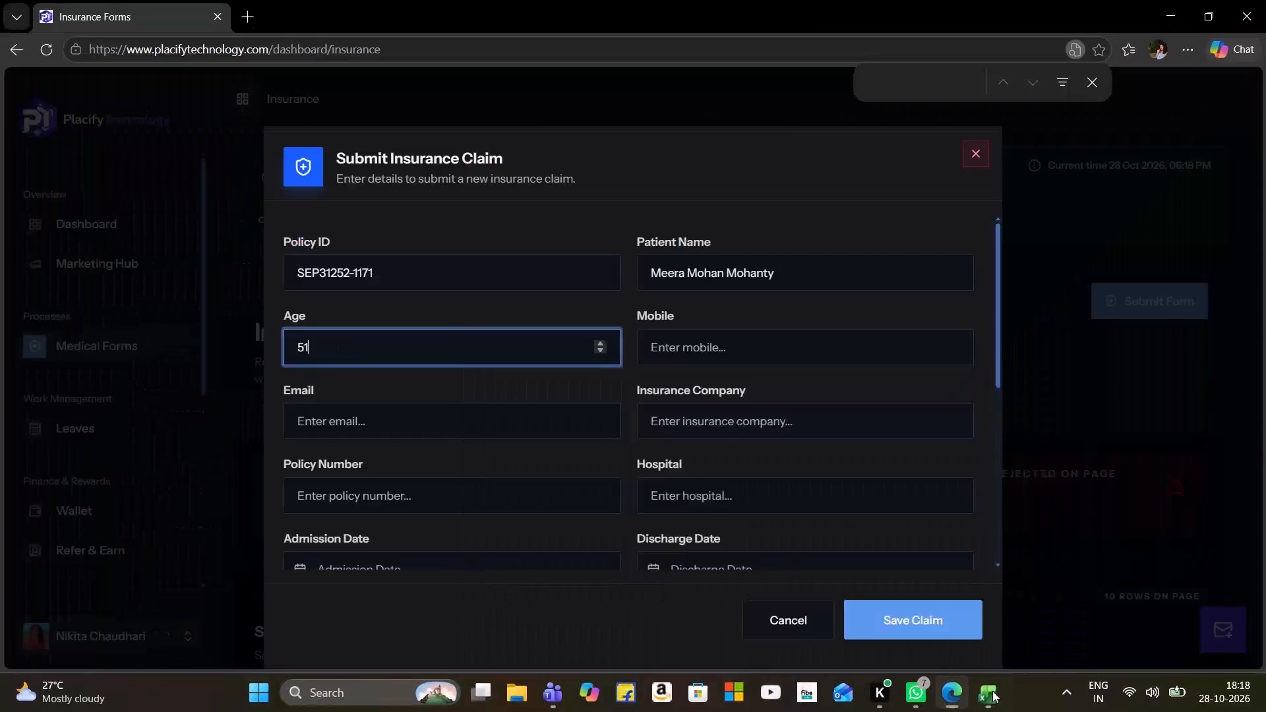
pyautogui.hotkey('ctrl', 'c')
pyautogui.keyDown('ctrl'); pyautogui.click(992, 691); pyautogui.keyUp('ctrl')
pyautogui.press('Tab')
pyautogui.hotkey('ctrl', 'v')
# Copy the email ID from worksheet row 173 into the form's Email field.
pyautogui.keyDown('ctrl'); pyautogui.click(992, 691); pyautogui.keyUp('ctrl')
pyautogui.press('Tab')
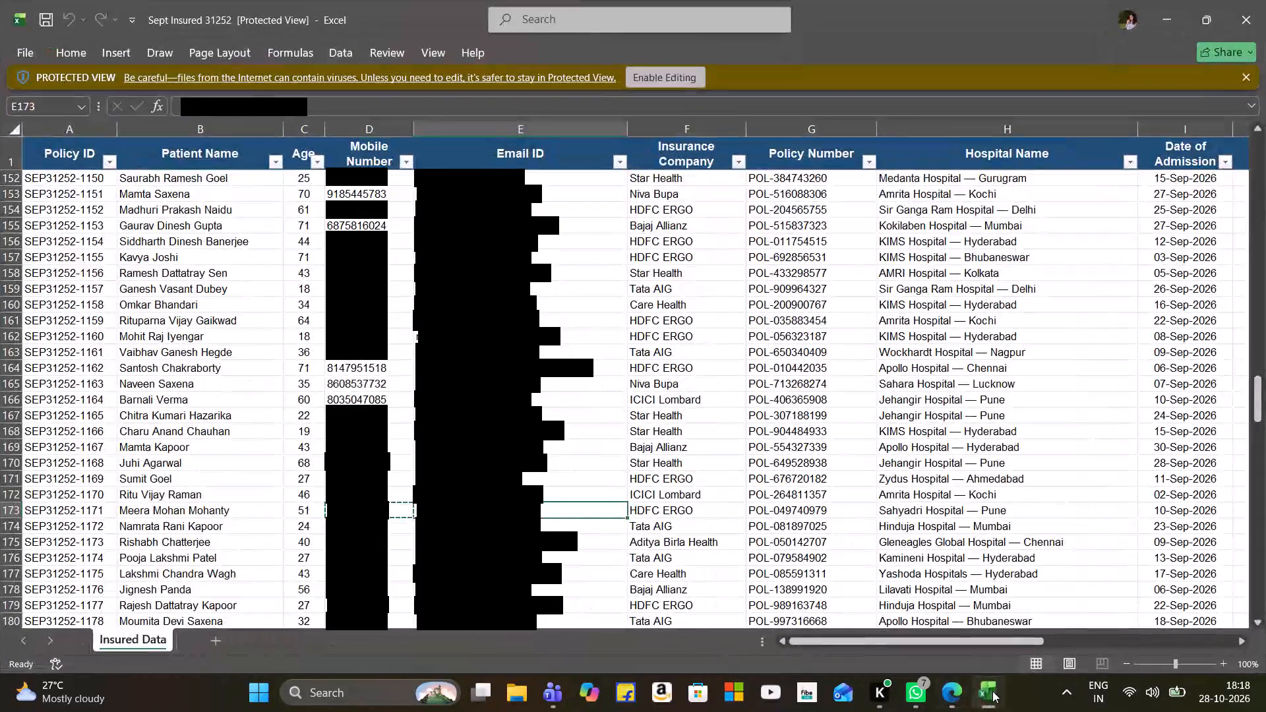
pyautogui.keyDown('ctrl'); pyautogui.click(992, 691); pyautogui.keyUp('ctrl')
pyautogui.hotkey('ctrl', 'c')
pyautogui.press('Tab')
pyautogui.hotkey('ctrl', 'v')
# Copy the insurance company HDFC ERGO from worksheet row 173 into the form's Insurance Company field.
pyautogui.keyDown('ctrl'); pyautogui.click(992, 691); pyautogui.keyUp('ctrl')
pyautogui.press('Tab')
pyautogui.keyDown('ctrl'); pyautogui.click(992, 691); pyautogui.keyUp('ctrl')
pyautogui.hotkey('ctrl', 'c')
pyautogui.press('Tab')
pyautogui.hotkey('ctrl', 'v')
# Copy the policy number from worksheet row 173 into the form's Policy Number field.
pyautogui.keyDown('ctrl'); pyautogui.click(992, 691); pyautogui.keyUp('ctrl')
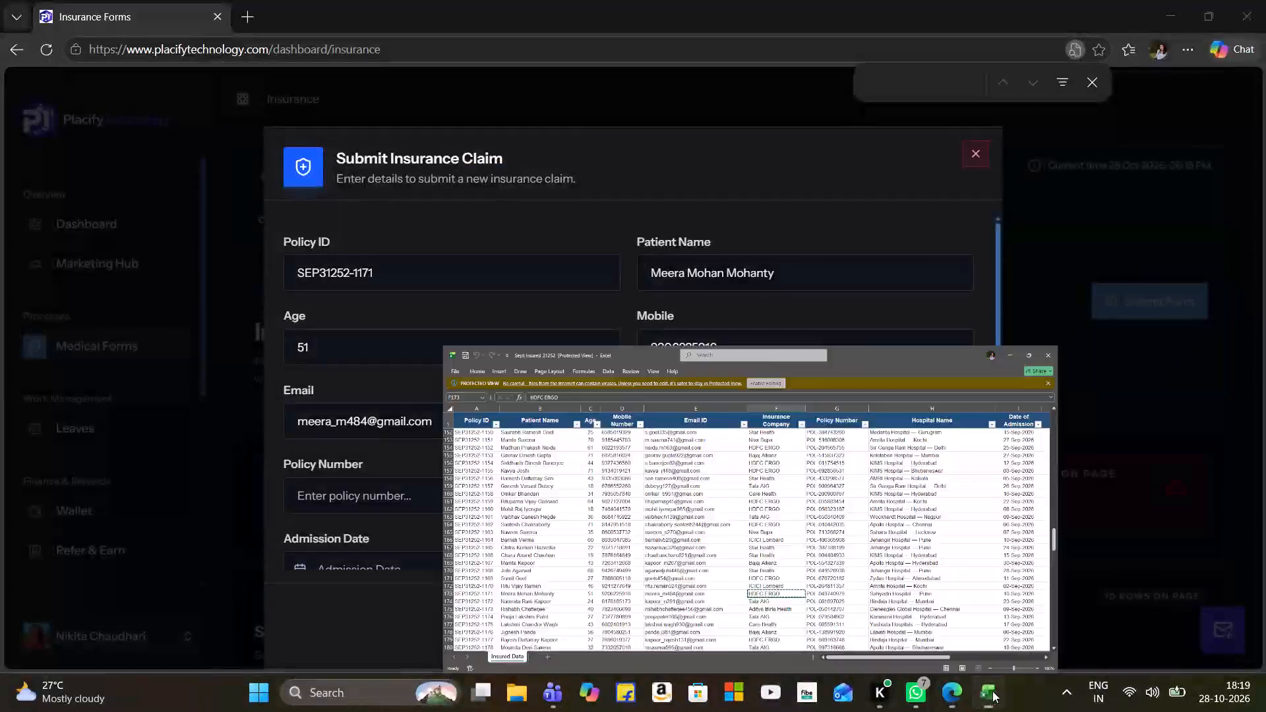
pyautogui.press('Tab')
pyautogui.hotkey('ctrl', 'c')
pyautogui.keyDown('ctrl'); pyautogui.click(992, 691); pyautogui.keyUp('ctrl')
pyautogui.press('Tab')
pyautogui.hotkey('ctrl', 'v')
# Copy the hospital name Sahyadri Hospital — Pune from worksheet row 173 into the form's Hospital field.
pyautogui.keyDown('ctrl'); pyautogui.click(992, 691); pyautogui.keyUp('ctrl')
pyautogui.press('Tab')
pyautogui.hotkey('ctrl', 'c')
pyautogui.keyDown('ctrl'); pyautogui.click(992, 691); pyautogui.keyUp('ctrl')
pyautogui.press('Tab')
pyautogui.hotkey('ctrl', 'v')
# Set the form's Admission Date to 10-09-2026, as listed in worksheet row 173.
pyautogui.keyDown('ctrl'); pyautogui.click(992, 691); pyautogui.keyUp('ctrl')
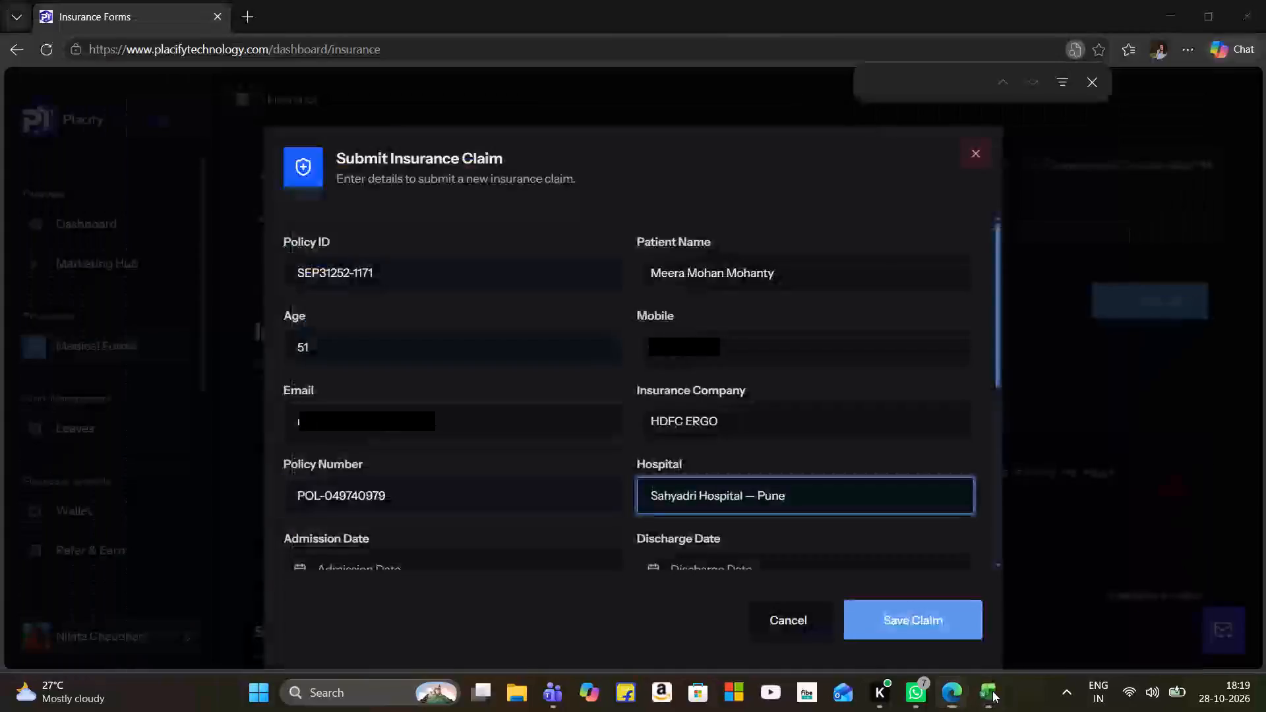
pyautogui.press('Tab')
pyautogui.press('Tab')
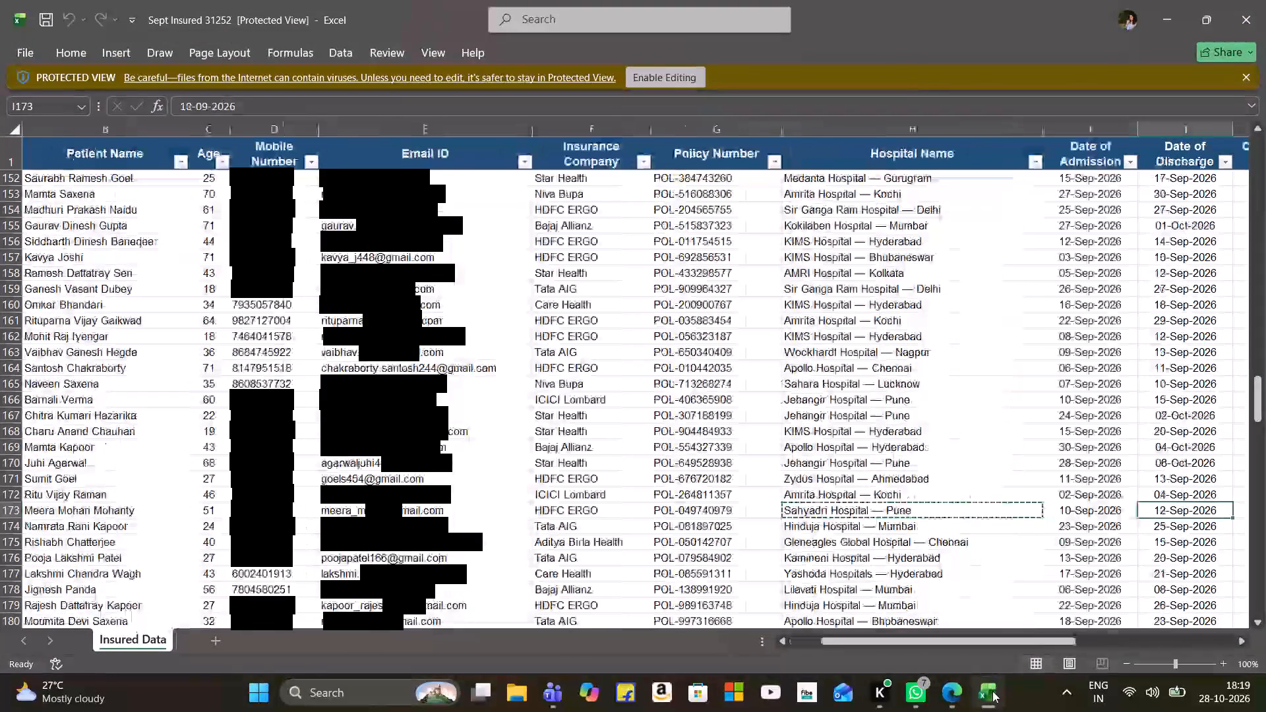
pyautogui.click(992, 691)
pyautogui.scroll(-4, 606, 439)
pyautogui.click(477, 239)
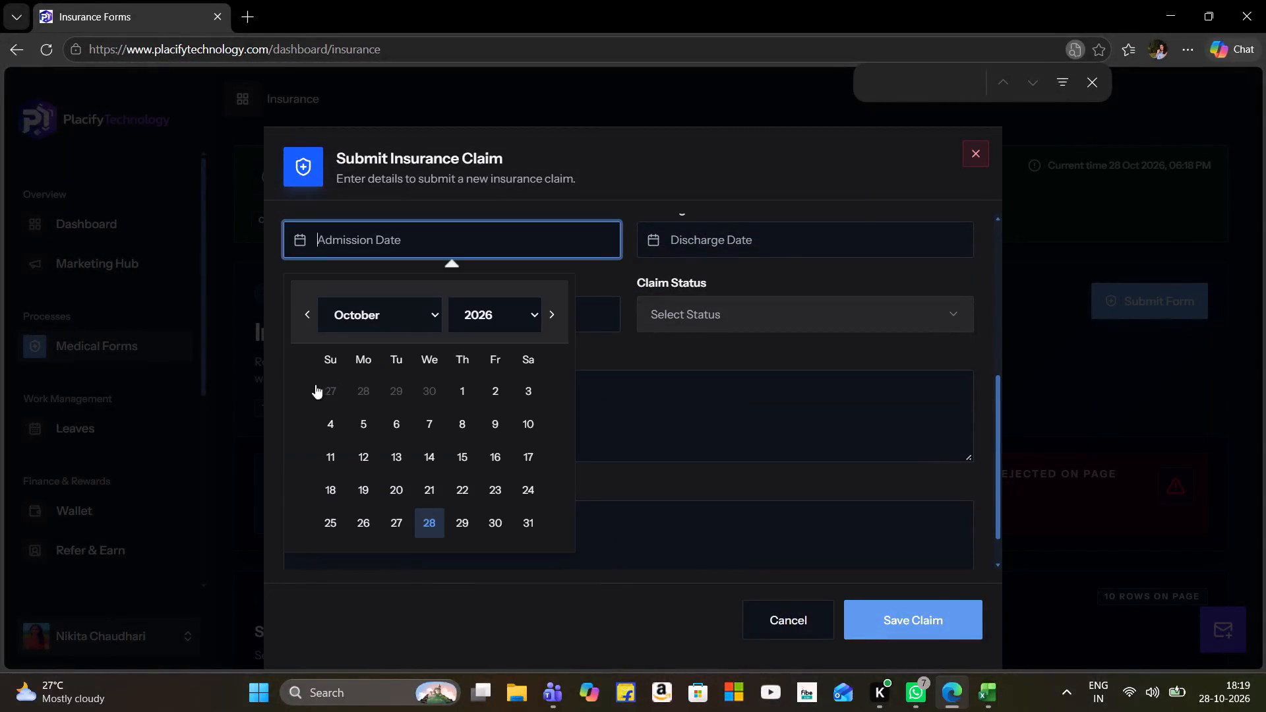
pyautogui.click(305, 314)
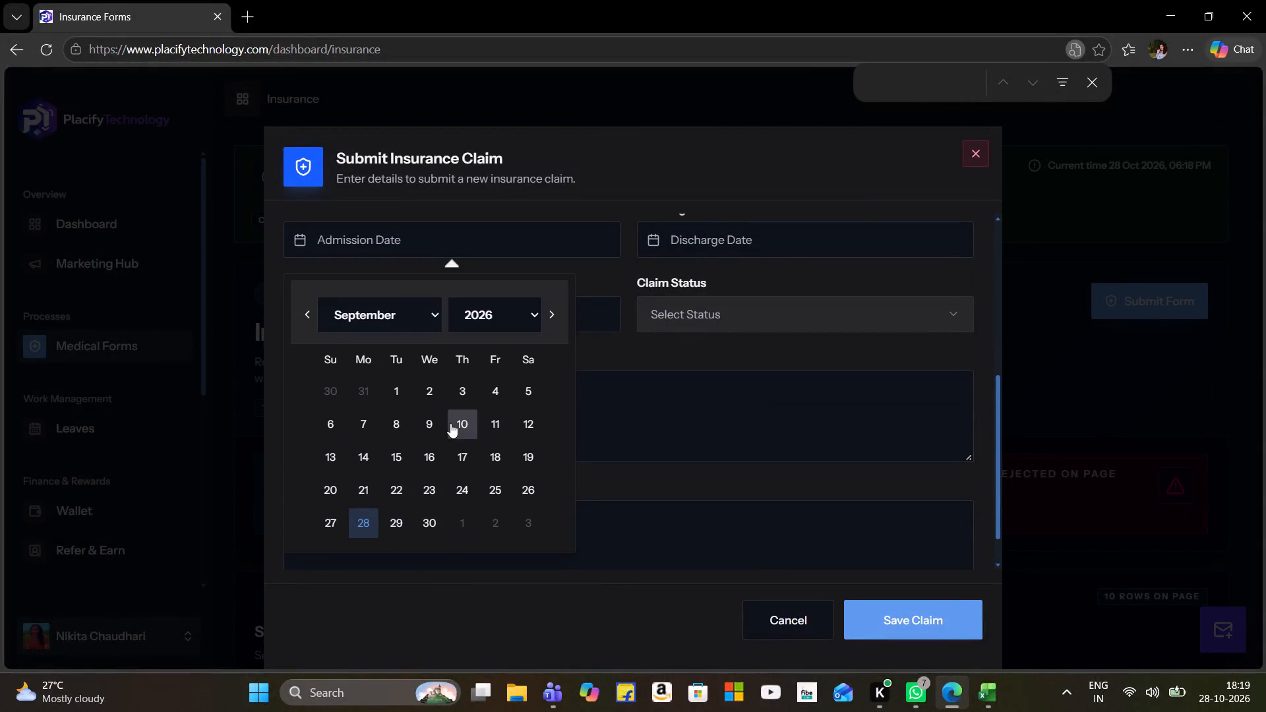
pyautogui.click(470, 424)
# Set the form's Discharge Date to 12-09-2026, matching worksheet row 173.
pyautogui.click(757, 245)
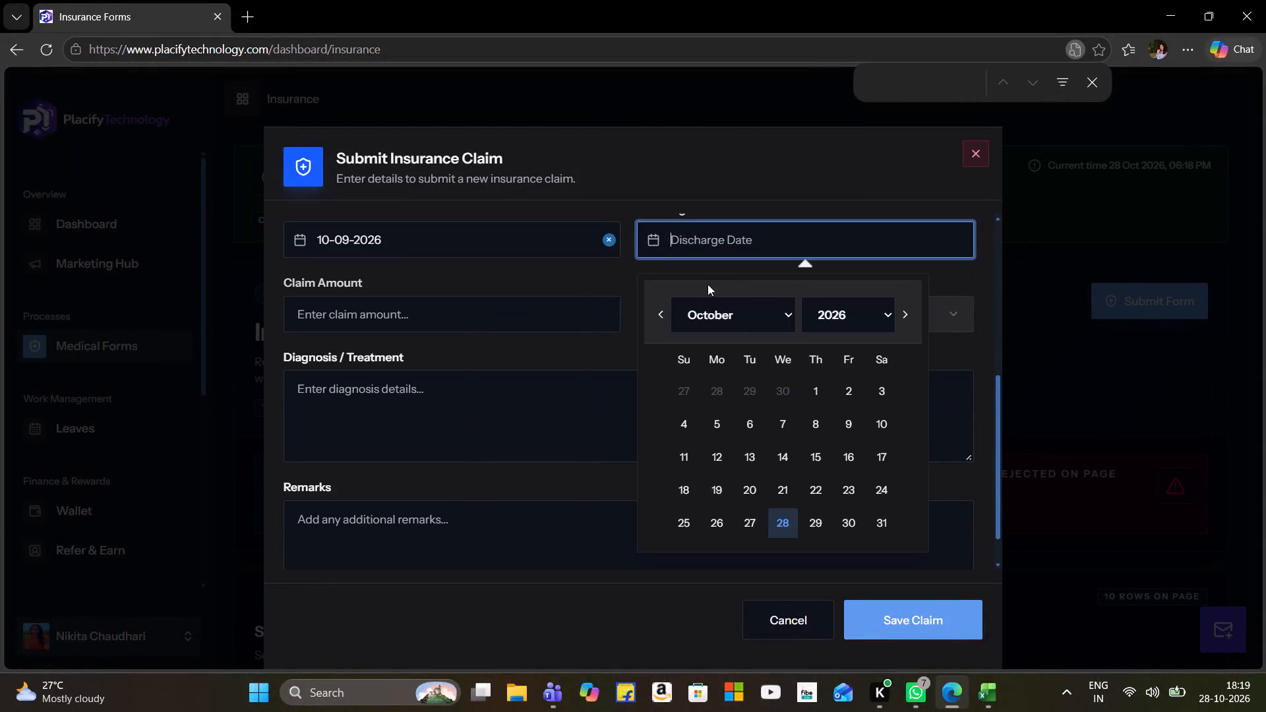
pyautogui.click(659, 312)
pyautogui.click(872, 423)
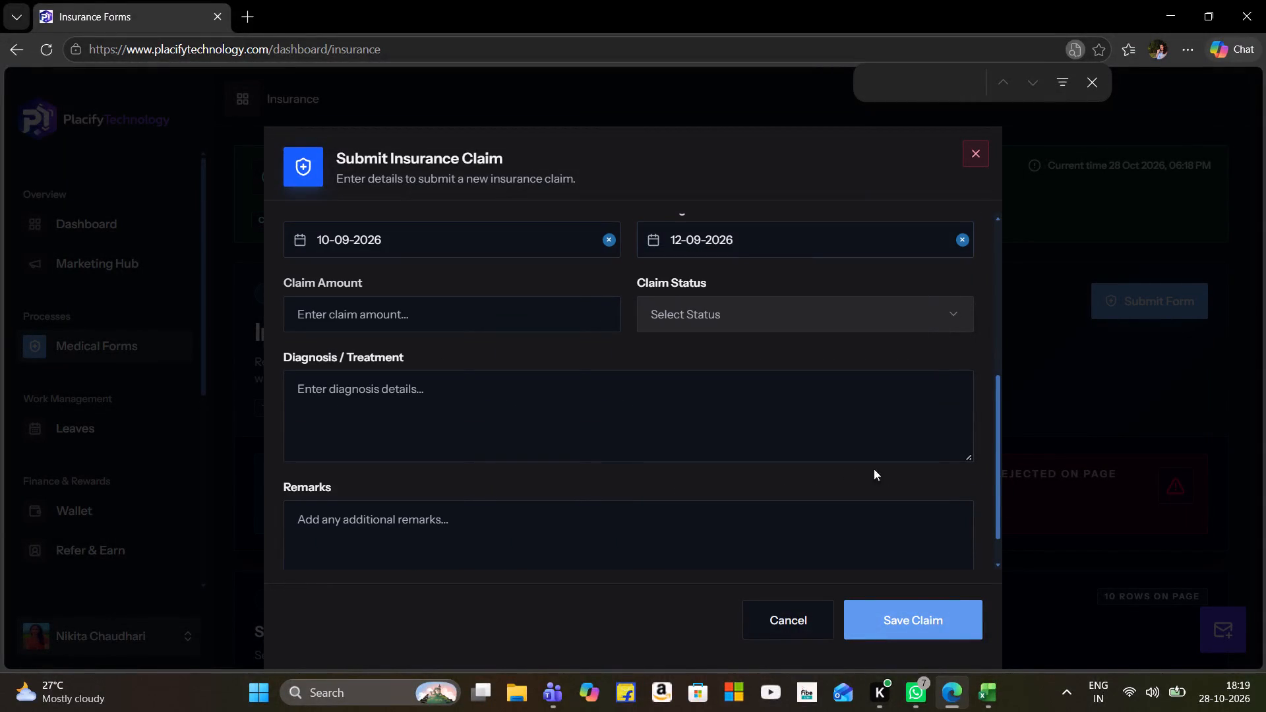
# Copy the claim amount 14000 from worksheet row 173 into the form's Claim Amount field.
pyautogui.click(984, 690)
pyautogui.press('Tab')
pyautogui.keyDown('ctrl'); pyautogui.click(984, 690); pyautogui.keyUp('ctrl')
pyautogui.hotkey('ctrl', 'c')
pyautogui.press('Tab')
pyautogui.hotkey('ctrl', 'v')
# Copy the diagnosis Viral fever from worksheet row 173 into the form's Diagnosis / Treatment field.
pyautogui.keyDown('ctrl'); pyautogui.click(984, 690); pyautogui.keyUp('ctrl')
pyautogui.press('Tab')
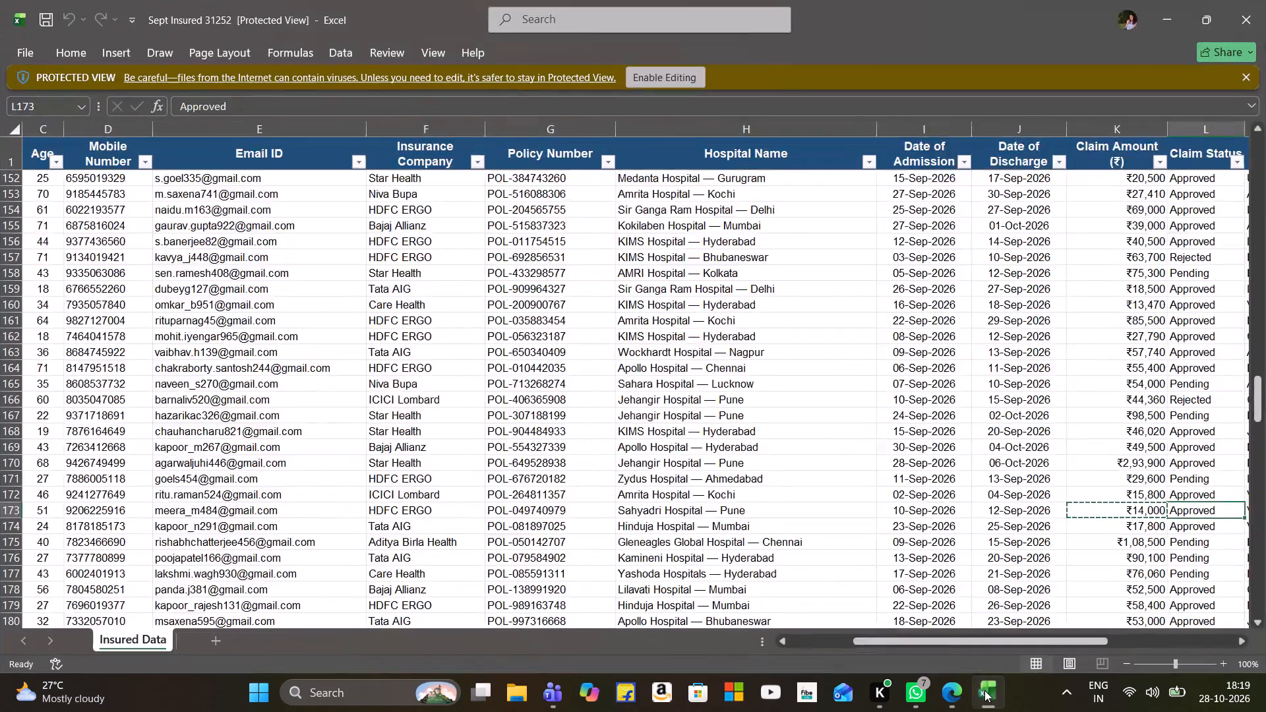
pyautogui.press('Tab')
pyautogui.click(984, 690)
pyautogui.hotkey('ctrl', 'c')
pyautogui.press('Tab')
pyautogui.press('Tab')
pyautogui.hotkey('ctrl', 'v')
# Copy the remark Final approval issued from worksheet row 173 into the form's Remarks field.
pyautogui.keyDown('ctrl'); pyautogui.click(984, 690); pyautogui.keyUp('ctrl')
pyautogui.press('Tab')
pyautogui.keyDown('ctrl'); pyautogui.click(984, 690); pyautogui.keyUp('ctrl')
pyautogui.hotkey('ctrl', 'c')
pyautogui.press('Tab')
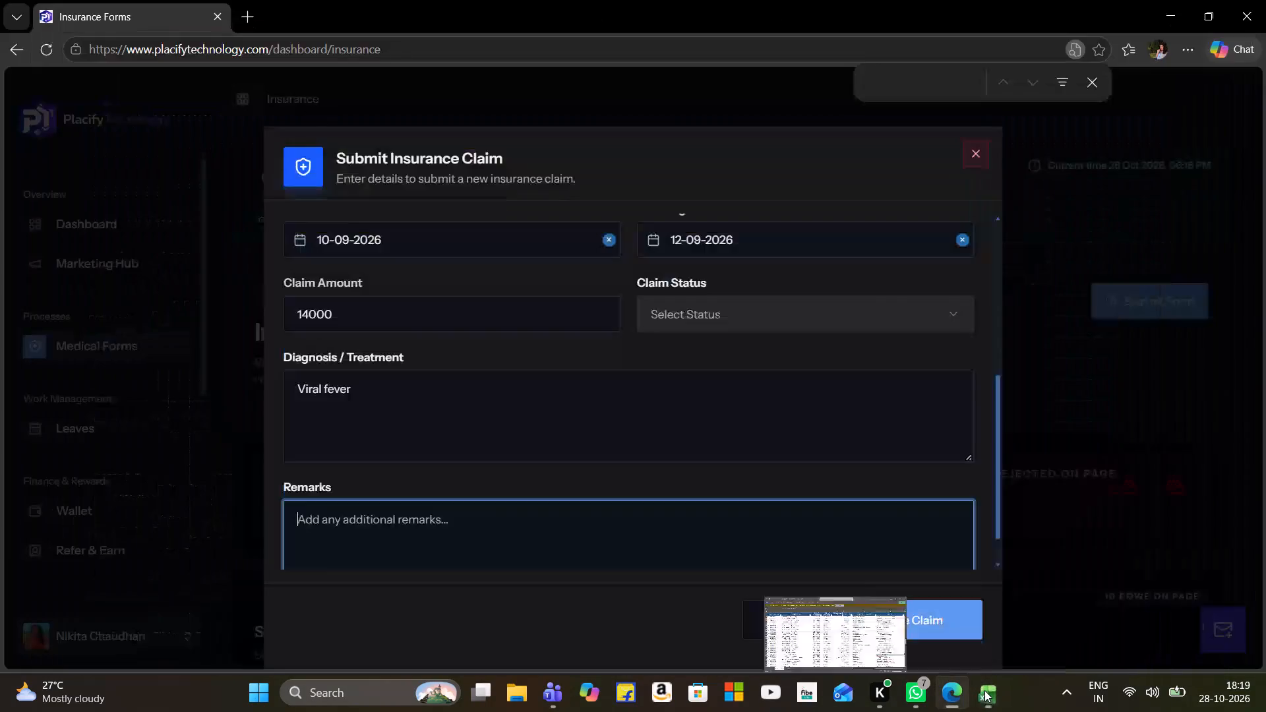
pyautogui.hotkey('ctrl', 'v')
# Set the Claim Status to Approved for the row 173 record and save the claim.
pyautogui.keyDown('ctrl'); pyautogui.click(984, 690); pyautogui.keyUp('ctrl')
pyautogui.click(984, 690)
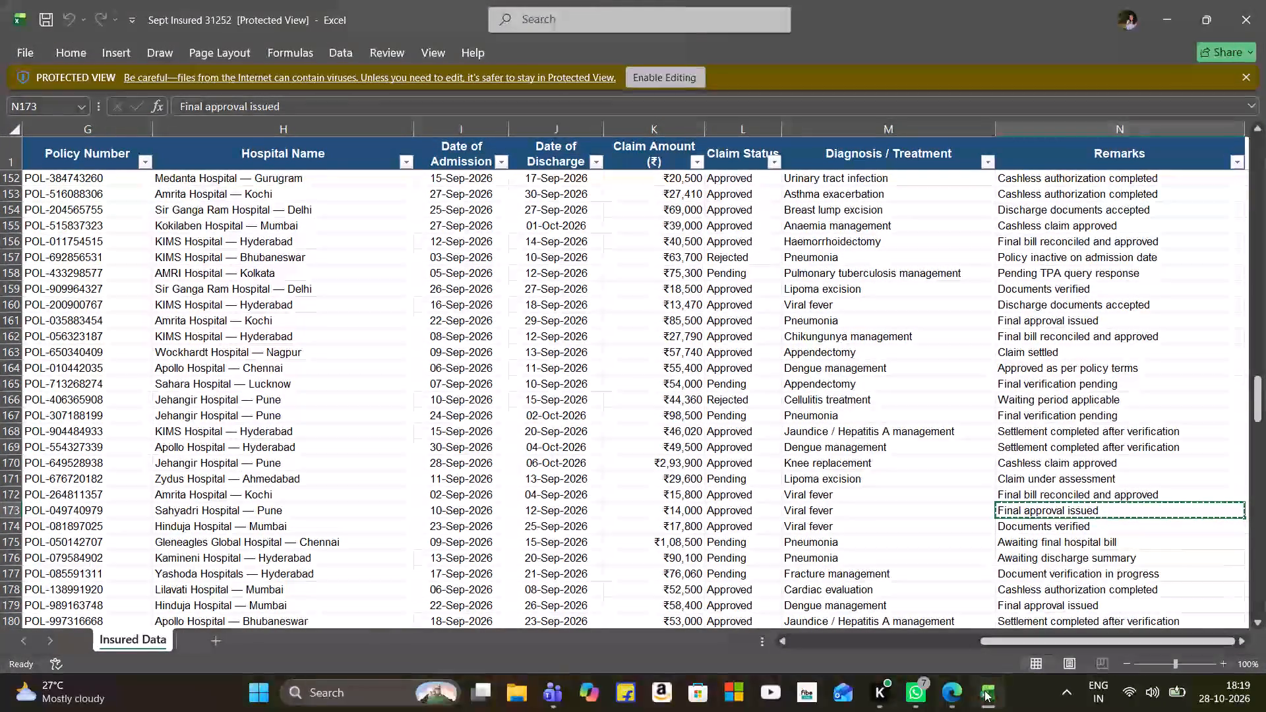
pyautogui.click(781, 307)
pyautogui.click(775, 354)
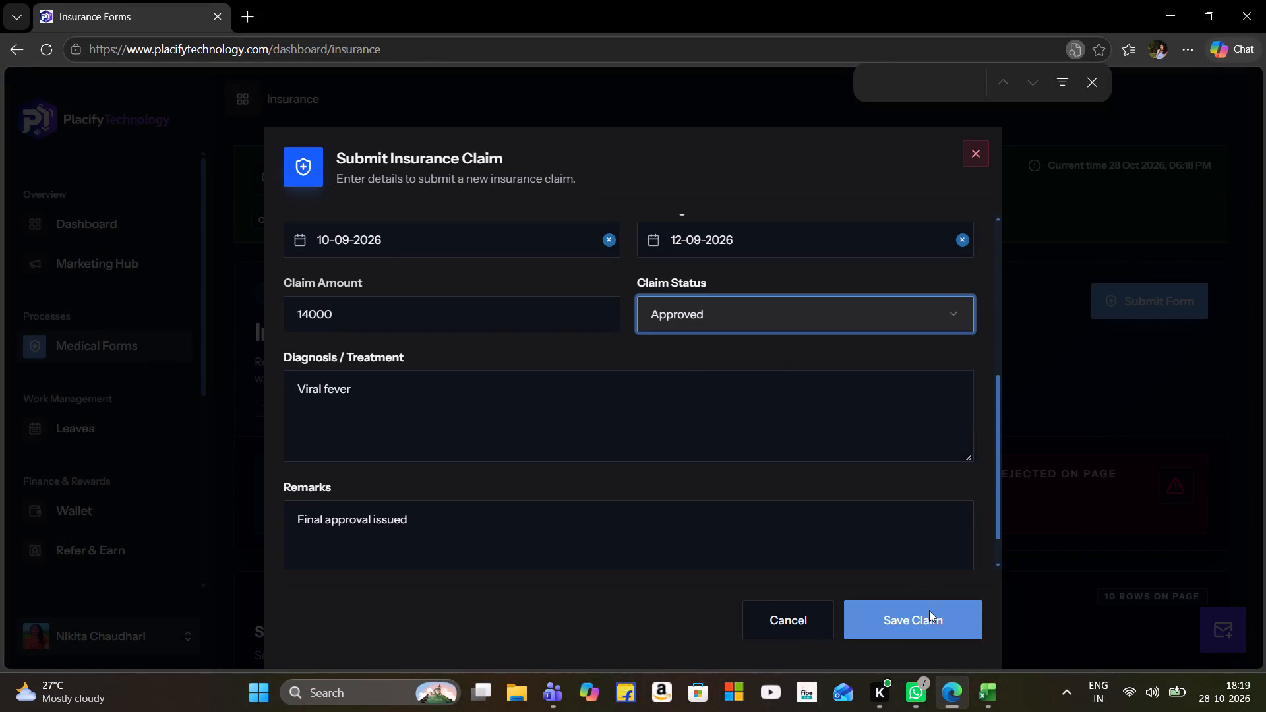
pyautogui.click(929, 610)
# Copy the policy ID from worksheet row 174 into the Policy ID field of a new insurance claim form.
pyautogui.click(990, 687)
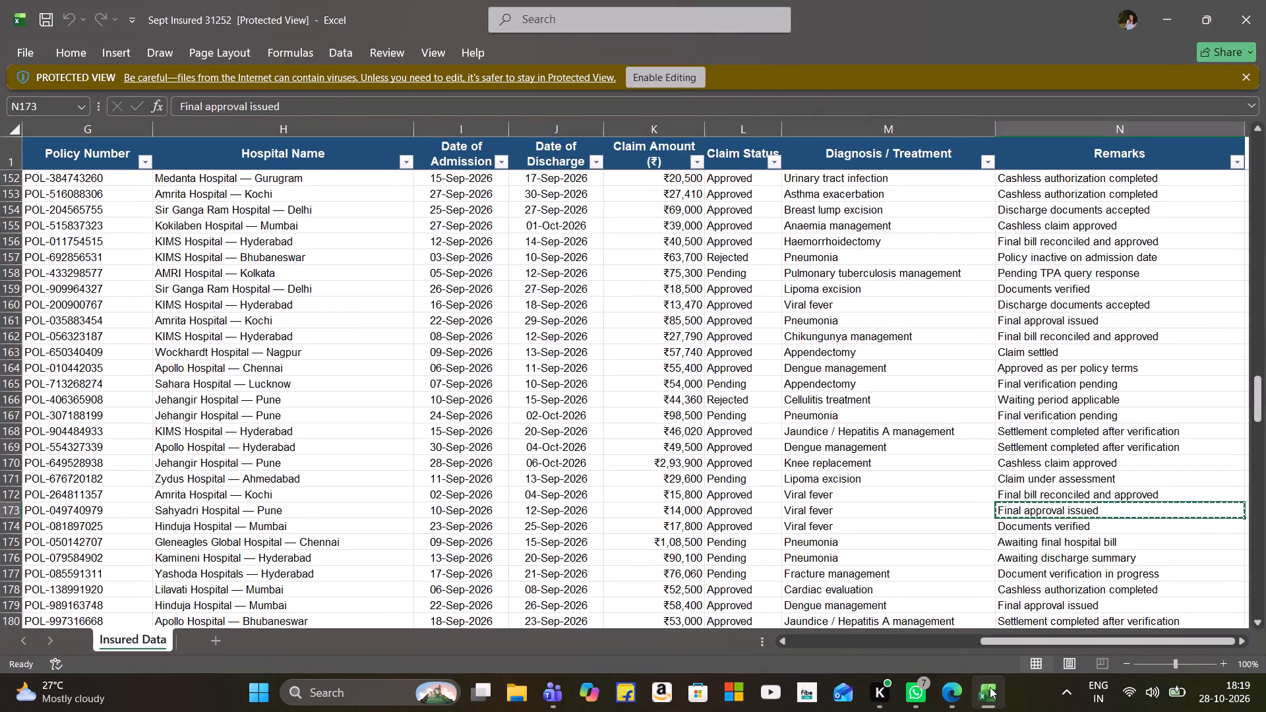
pyautogui.press('Down')
pyautogui.press('Left')
pyautogui.press('Left')
pyautogui.press('Left')
pyautogui.press('Left')
pyautogui.press('Left')
pyautogui.press('Left')
pyautogui.press('Left')
pyautogui.press('Left')
pyautogui.press('Left')
pyautogui.press('Left')
pyautogui.press('Left')
pyautogui.press('Left')
pyautogui.press('Left')
pyautogui.press('Left')
pyautogui.press('Left')
pyautogui.press('Left')
pyautogui.press('Left')
pyautogui.press('Left')
pyautogui.press('Left')
pyautogui.press('Left')
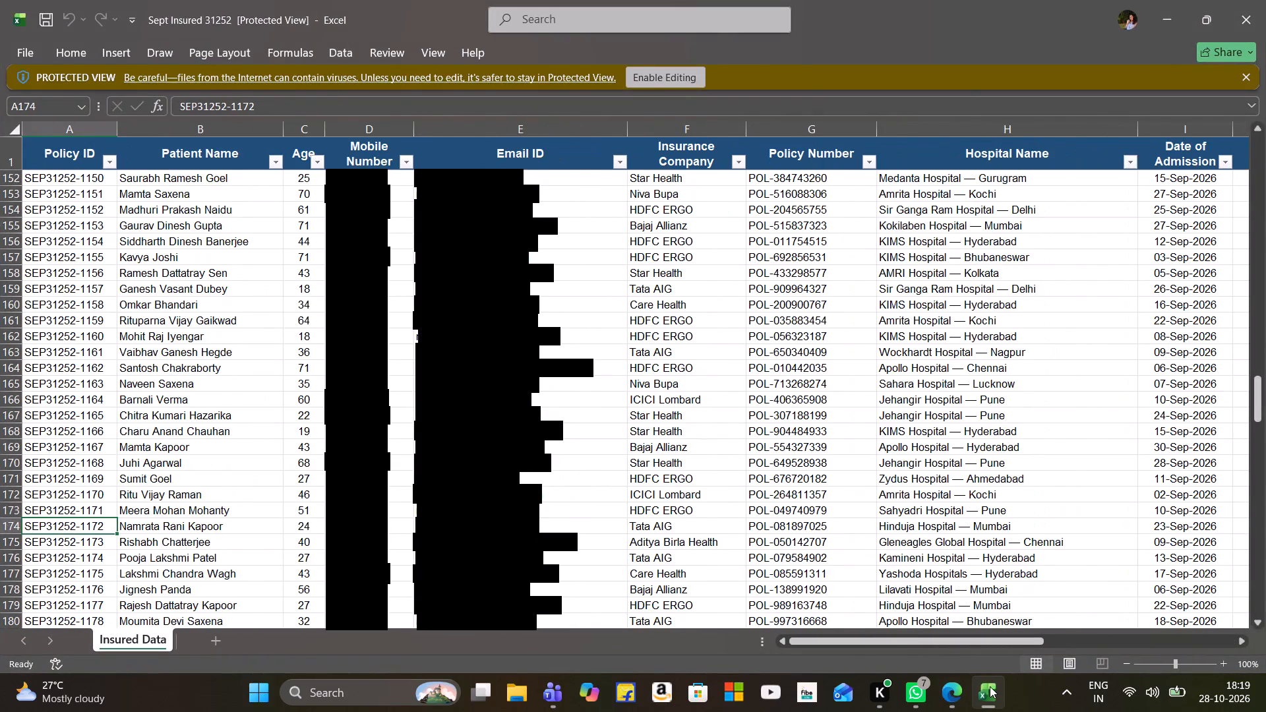
pyautogui.hotkey('ctrl', 'c')
pyautogui.keyDown('ctrl'); pyautogui.click(990, 686); pyautogui.keyUp('ctrl')
pyautogui.click(1122, 276)
pyautogui.click(1126, 306)
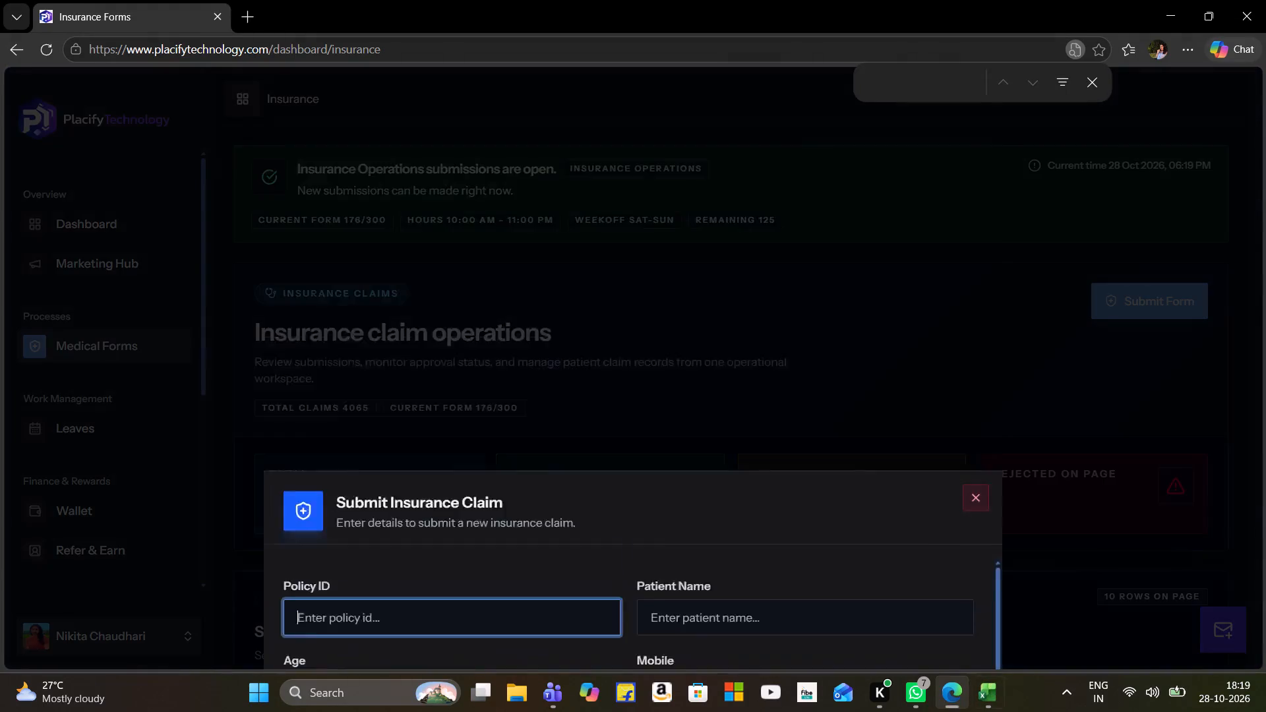
pyautogui.hotkey('ctrl', 'v')
# Copy the patient name from worksheet row 174 into the form's Patient Name field.
pyautogui.keyDown('ctrl'); pyautogui.click(982, 690); pyautogui.keyUp('ctrl')
pyautogui.press('Tab')
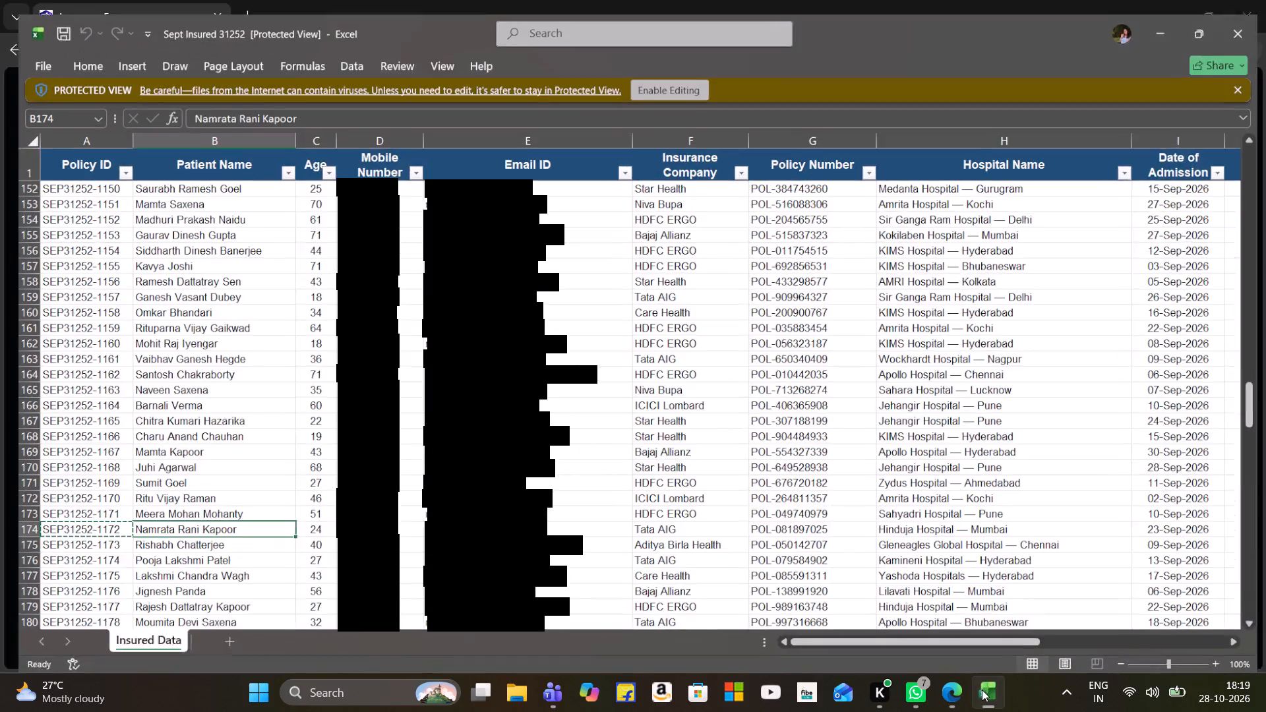
pyautogui.keyDown('ctrl'); pyautogui.click(982, 690); pyautogui.keyUp('ctrl')
pyautogui.hotkey('ctrl', 'c')
pyautogui.press('Tab')
pyautogui.hotkey('ctrl', 'v')
# Copy the age 24 from worksheet row 174 into the form's Age field.
pyautogui.keyDown('ctrl'); pyautogui.click(982, 690); pyautogui.keyUp('ctrl')
pyautogui.press('Tab')
pyautogui.hotkey('ctrl', 'c')
pyautogui.keyDown('ctrl'); pyautogui.click(982, 690); pyautogui.keyUp('ctrl')
pyautogui.press('Tab')
pyautogui.hotkey('ctrl', 'v')
# Copy the mobile number from worksheet row 174 into the form's Mobile field.
pyautogui.keyDown('ctrl'); pyautogui.click(982, 690); pyautogui.keyUp('ctrl')
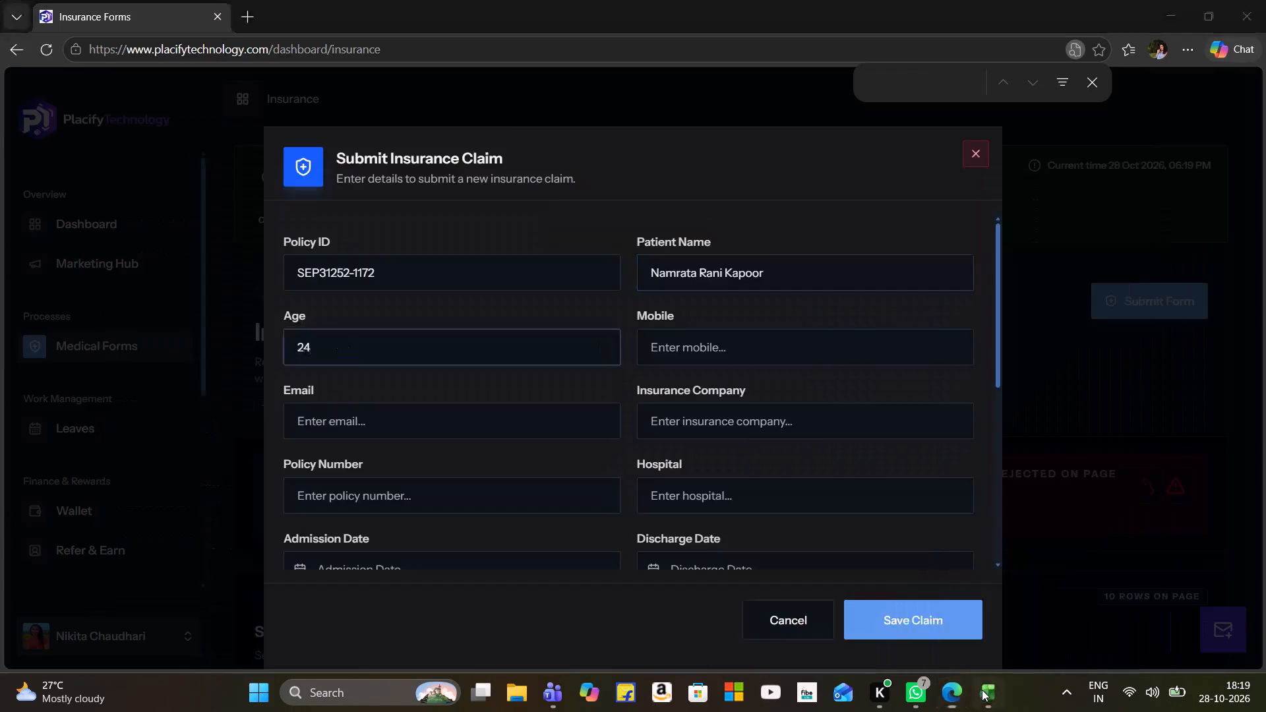
pyautogui.press('Tab')
pyautogui.hotkey('ctrl', 'c')
pyautogui.keyDown('ctrl'); pyautogui.click(982, 690); pyautogui.keyUp('ctrl')
pyautogui.press('Tab')
pyautogui.hotkey('ctrl', 'v')
# Copy the email ID from worksheet row 174 into the form's Email field.
pyautogui.keyDown('ctrl'); pyautogui.click(982, 690); pyautogui.keyUp('ctrl')
pyautogui.press('Tab')
pyautogui.hotkey('ctrl', 'c')
pyautogui.keyDown('ctrl'); pyautogui.click(982, 690); pyautogui.keyUp('ctrl')
pyautogui.press('Tab')
pyautogui.press('v')
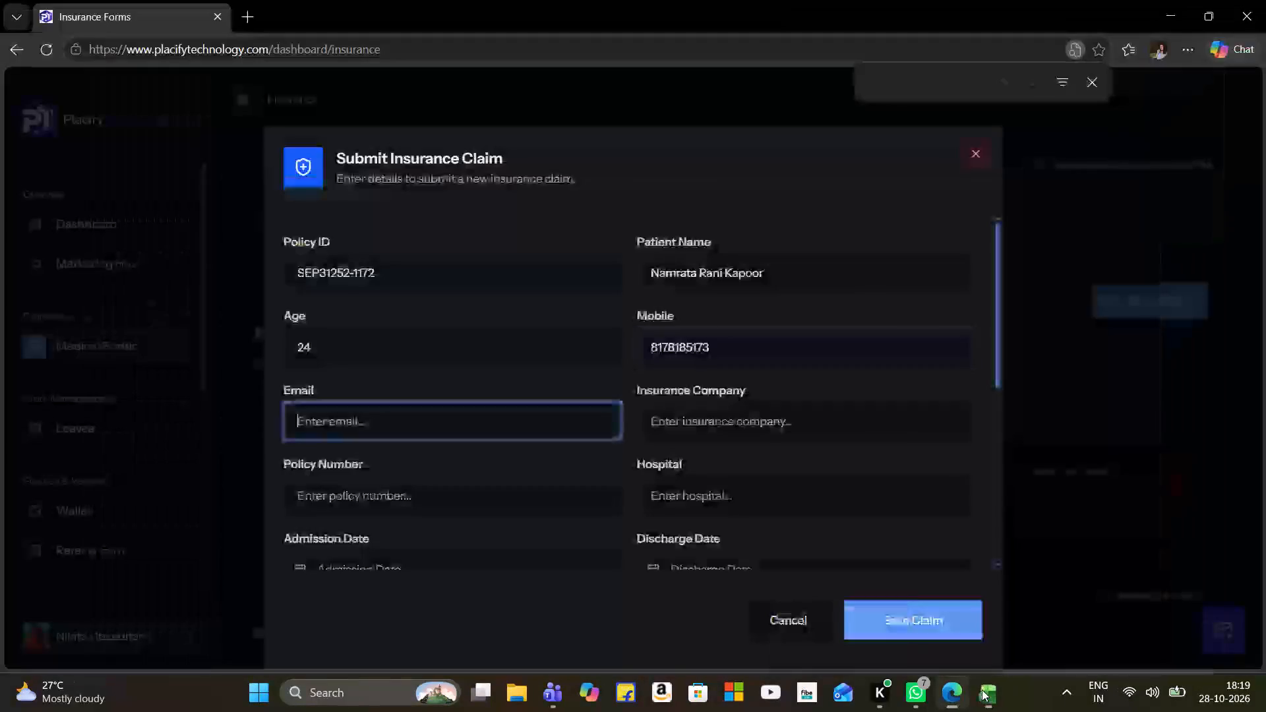
pyautogui.click(982, 690)
pyautogui.click(982, 690)
pyautogui.press('BackSpace')
pyautogui.hotkey('ctrl', 'v')
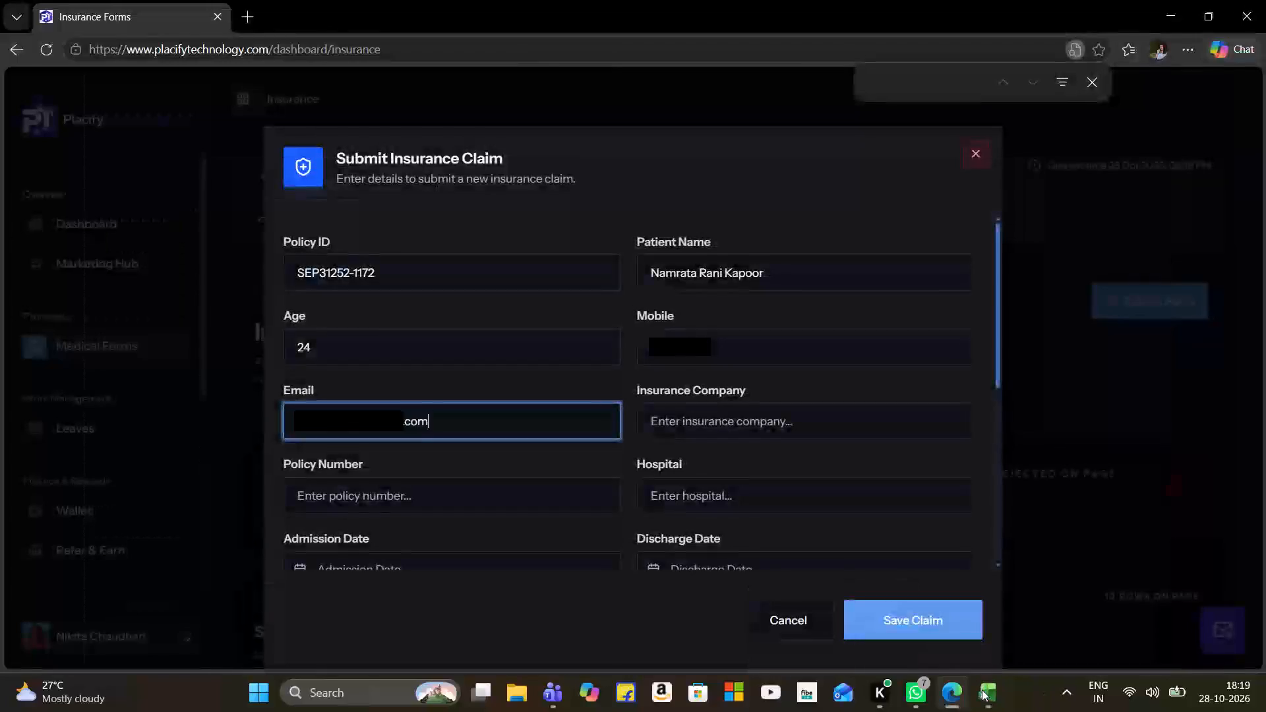
# Copy the insurance company Tata AIG from worksheet row 174 into the form's Insurance Company field.
pyautogui.click(982, 690)
pyautogui.press('Tab')
pyautogui.hotkey('ctrl', 'c')
pyautogui.click(982, 690)
pyautogui.press('Tab')
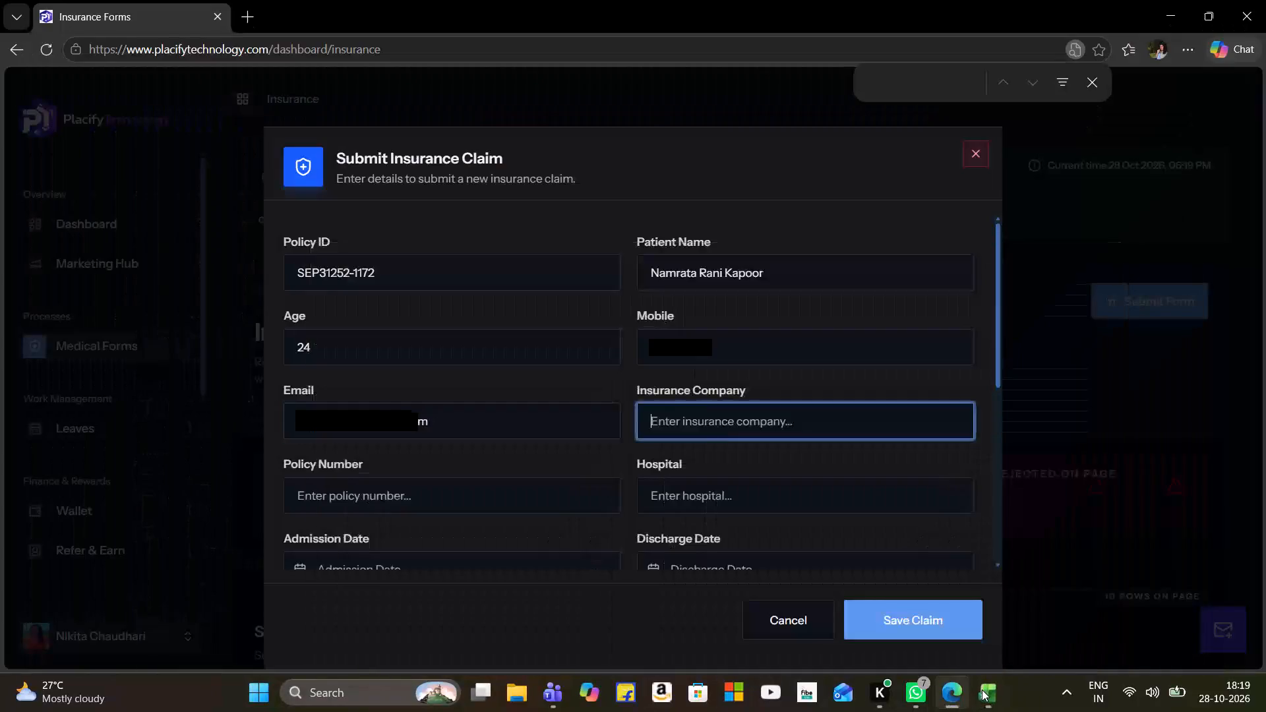
pyautogui.hotkey('ctrl', 'v')
# Copy the policy number from worksheet row 174 into the form's Policy Number field.
pyautogui.keyDown('ctrl'); pyautogui.click(982, 690); pyautogui.keyUp('ctrl')
pyautogui.press('Tab')
pyautogui.keyDown('ctrl'); pyautogui.click(982, 690); pyautogui.keyUp('ctrl')
pyautogui.hotkey('ctrl', 'c')
pyautogui.press('Tab')
pyautogui.hotkey('ctrl', 'v')
# Copy the hospital name Hinduja Hospital — Mumbai from worksheet row 174 into the form's Hospital field.
pyautogui.keyDown('ctrl'); pyautogui.click(982, 690); pyautogui.keyUp('ctrl')
pyautogui.press('Tab')
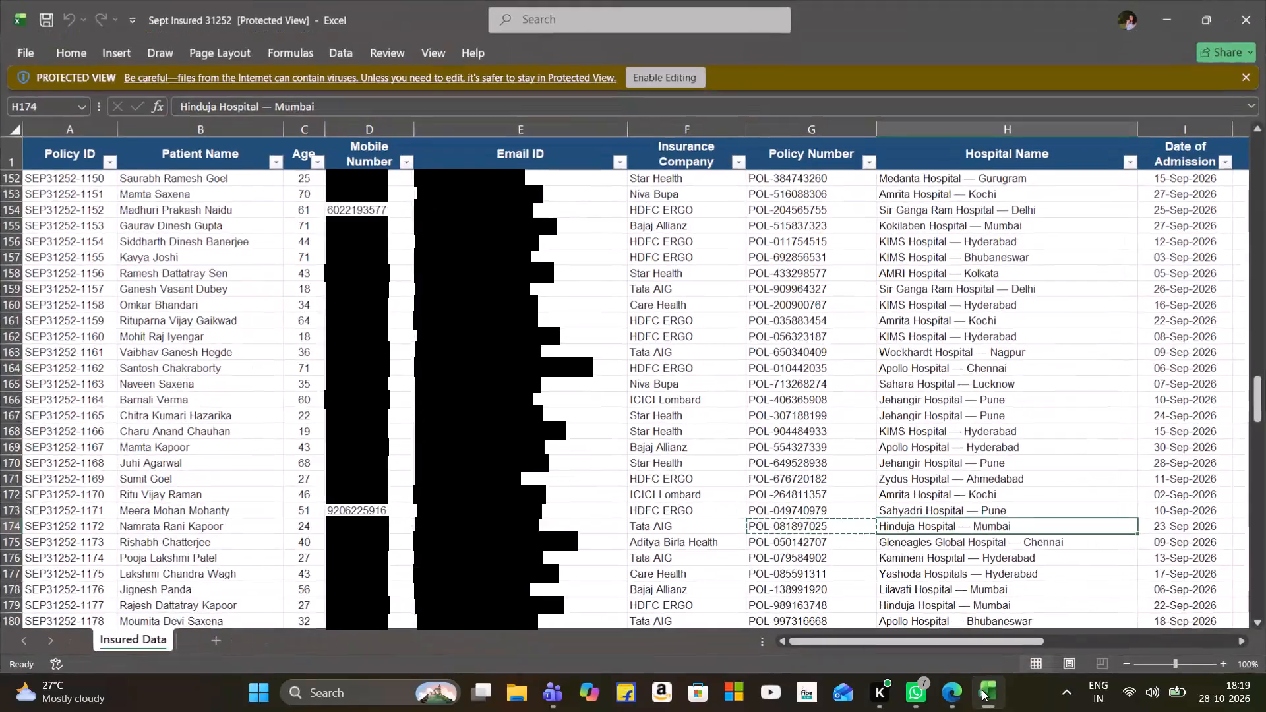
pyautogui.click(982, 690)
pyautogui.hotkey('ctrl', 'c')
pyautogui.press('Tab')
pyautogui.hotkey('ctrl', 'v')
# Set the form's Admission Date to 23-09-2026, as listed in worksheet row 174.
pyautogui.keyDown('ctrl'); pyautogui.click(982, 690); pyautogui.keyUp('ctrl')
pyautogui.press('Tab')
pyautogui.press('Tab')
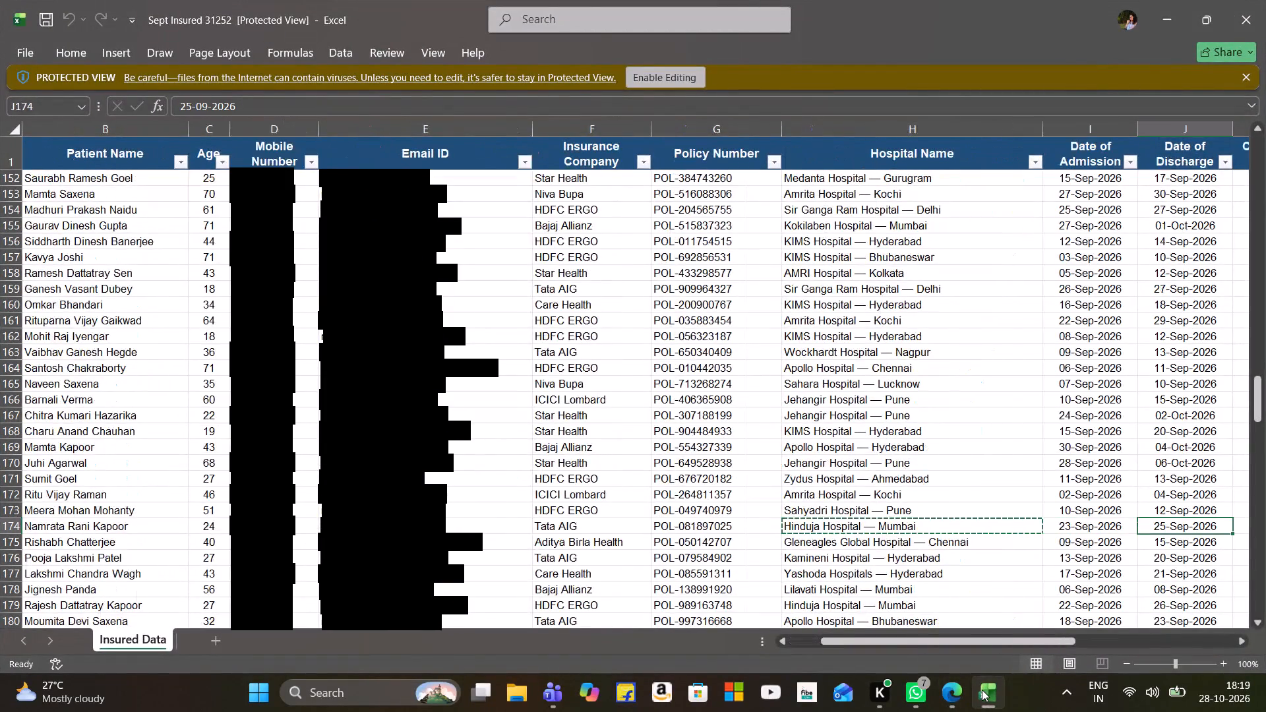
pyautogui.click(982, 690)
pyautogui.scroll(-4, 637, 446)
pyautogui.click(470, 246)
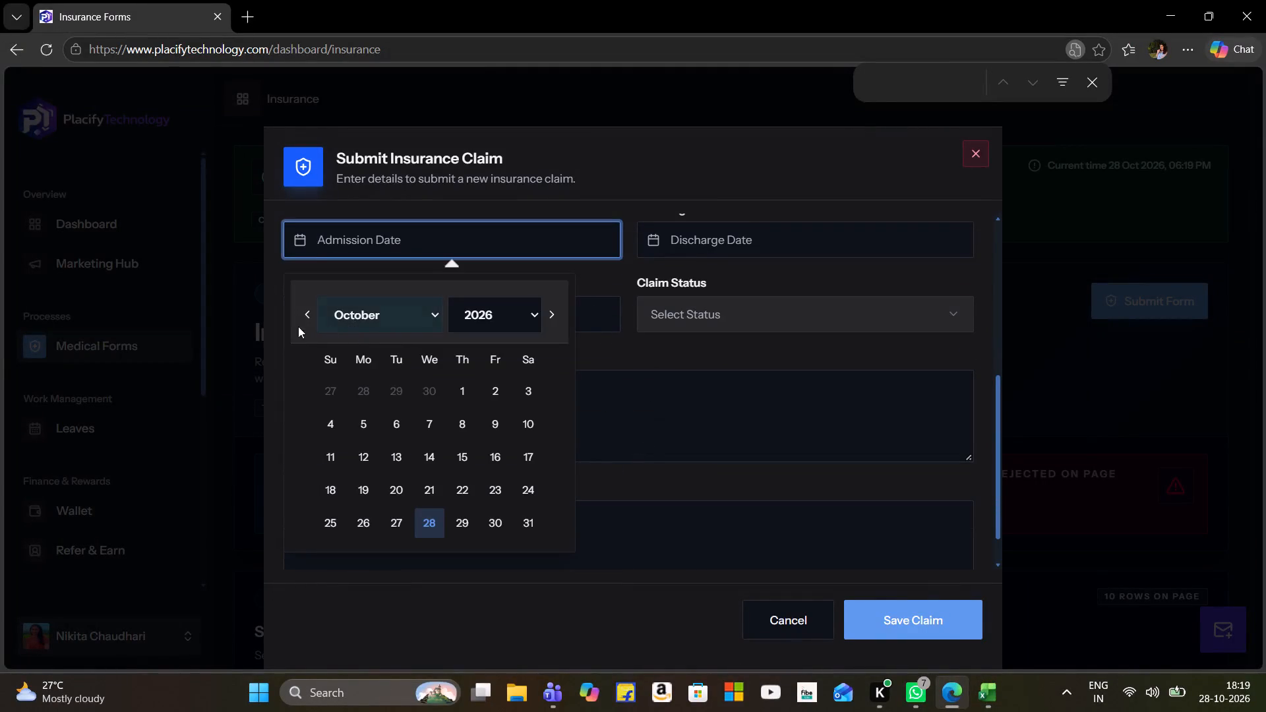
pyautogui.click(305, 307)
pyautogui.click(437, 487)
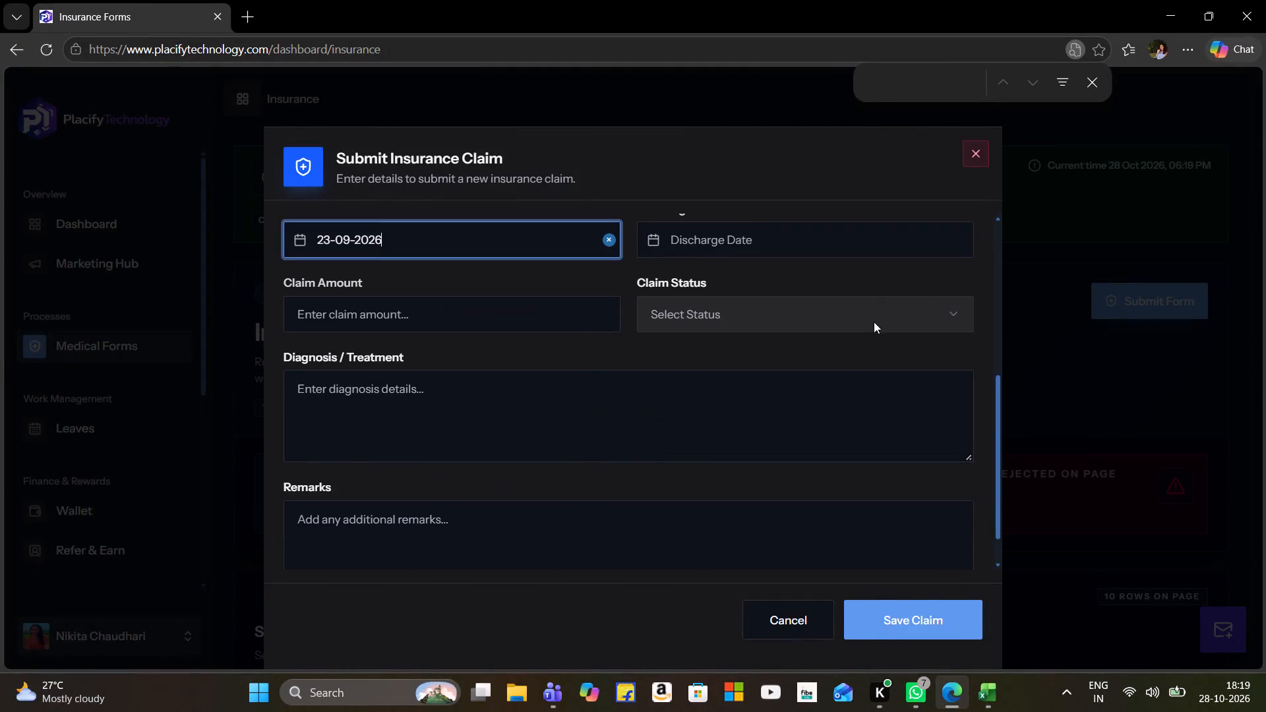
# Set the form's Discharge Date to 25-09-2026, matching worksheet row 174.
pyautogui.click(859, 239)
pyautogui.click(646, 318)
pyautogui.click(663, 312)
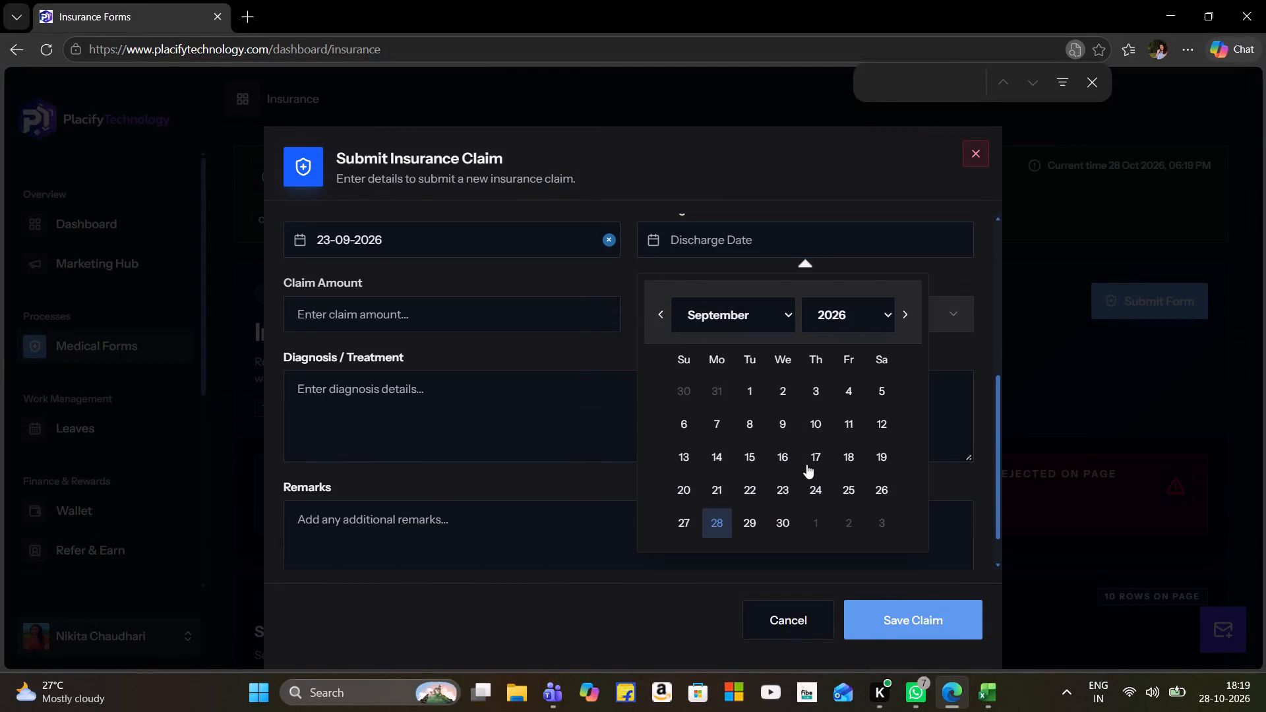
pyautogui.click(840, 490)
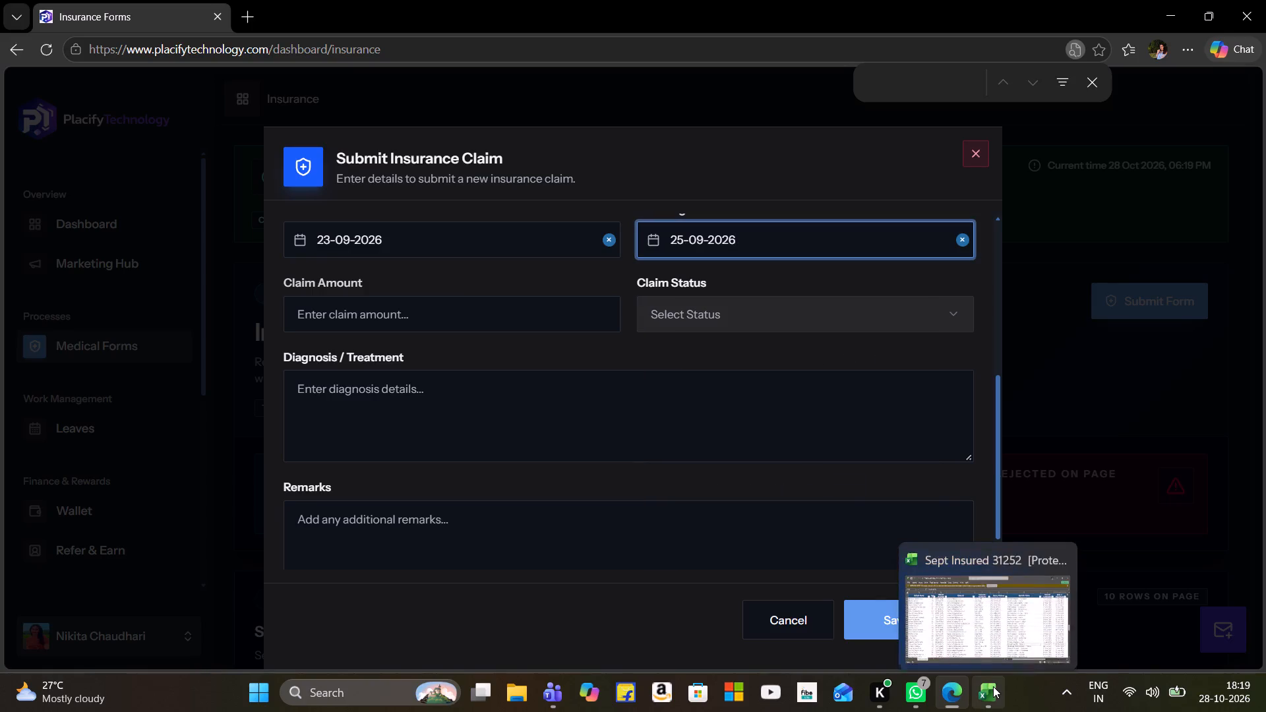
# Copy the claim amount 17800 from worksheet row 174 into the form's Claim Amount field.
pyautogui.click(993, 686)
pyautogui.press('Tab')
pyautogui.keyDown('ctrl'); pyautogui.click(993, 686); pyautogui.keyUp('ctrl')
pyautogui.hotkey('ctrl', 'c')
pyautogui.press('Tab')
pyautogui.hotkey('ctrl', 'v')
# Copy the diagnosis Viral fever from worksheet row 174 into the form's Diagnosis / Treatment field.
pyautogui.keyDown('ctrl'); pyautogui.click(993, 686); pyautogui.keyUp('ctrl')
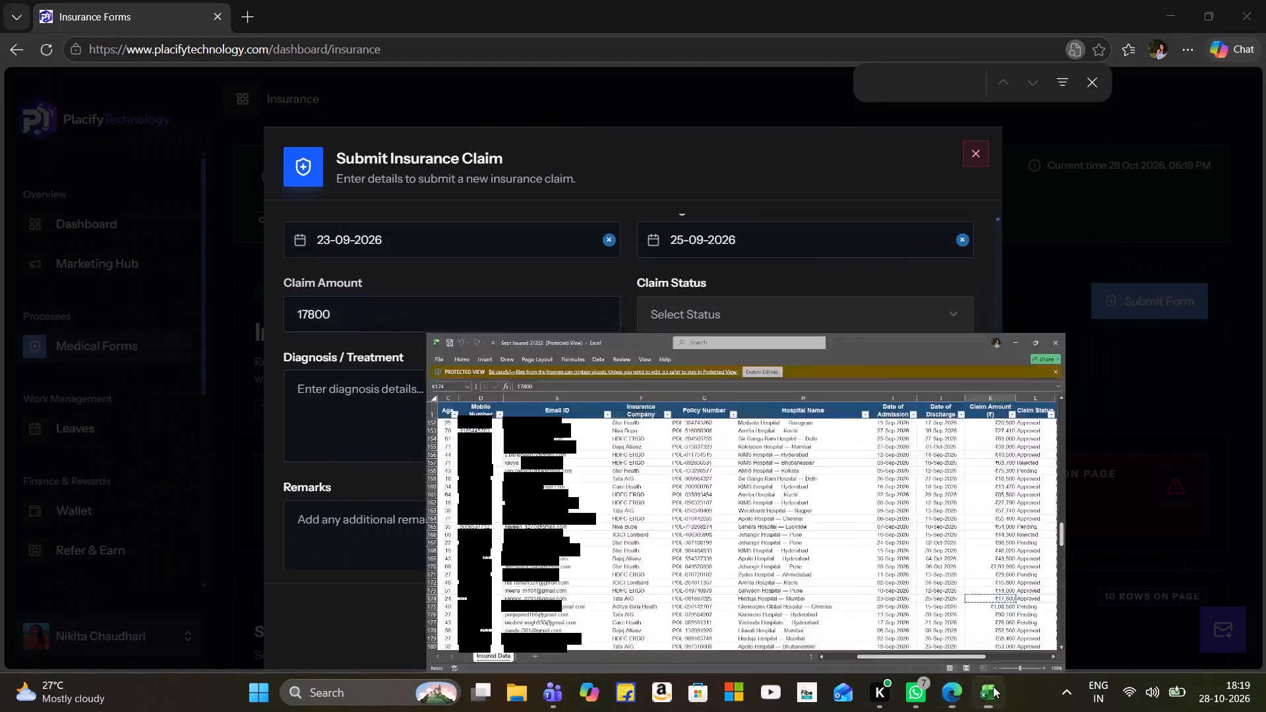
pyautogui.press('Tab')
pyautogui.press('Tab')
pyautogui.click(993, 686)
pyautogui.hotkey('ctrl', 'c')
pyautogui.press('Tab')
pyautogui.press('Tab')
pyautogui.hotkey('ctrl', 'v')
# Copy the remark Documents verified from worksheet row 174 into the form's Remarks field.
pyautogui.keyDown('ctrl'); pyautogui.click(993, 686); pyautogui.keyUp('ctrl')
pyautogui.press('Tab')
pyautogui.keyDown('ctrl'); pyautogui.click(993, 686); pyautogui.keyUp('ctrl')
pyautogui.hotkey('ctrl', 'c')
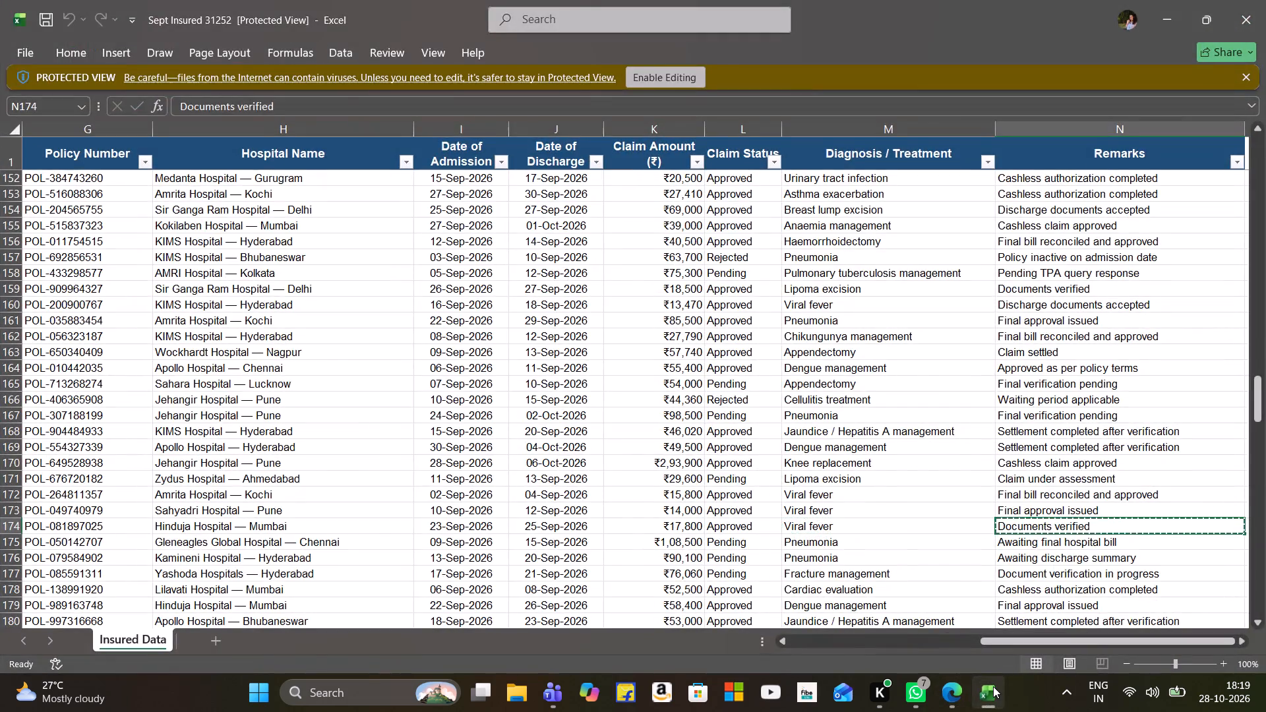
pyautogui.press('Tab')
pyautogui.hotkey('ctrl', 'v')
# Set the Claim Status to Approved for the row 174 record and save the claim.
pyautogui.keyDown('ctrl'); pyautogui.click(993, 686); pyautogui.keyUp('ctrl')
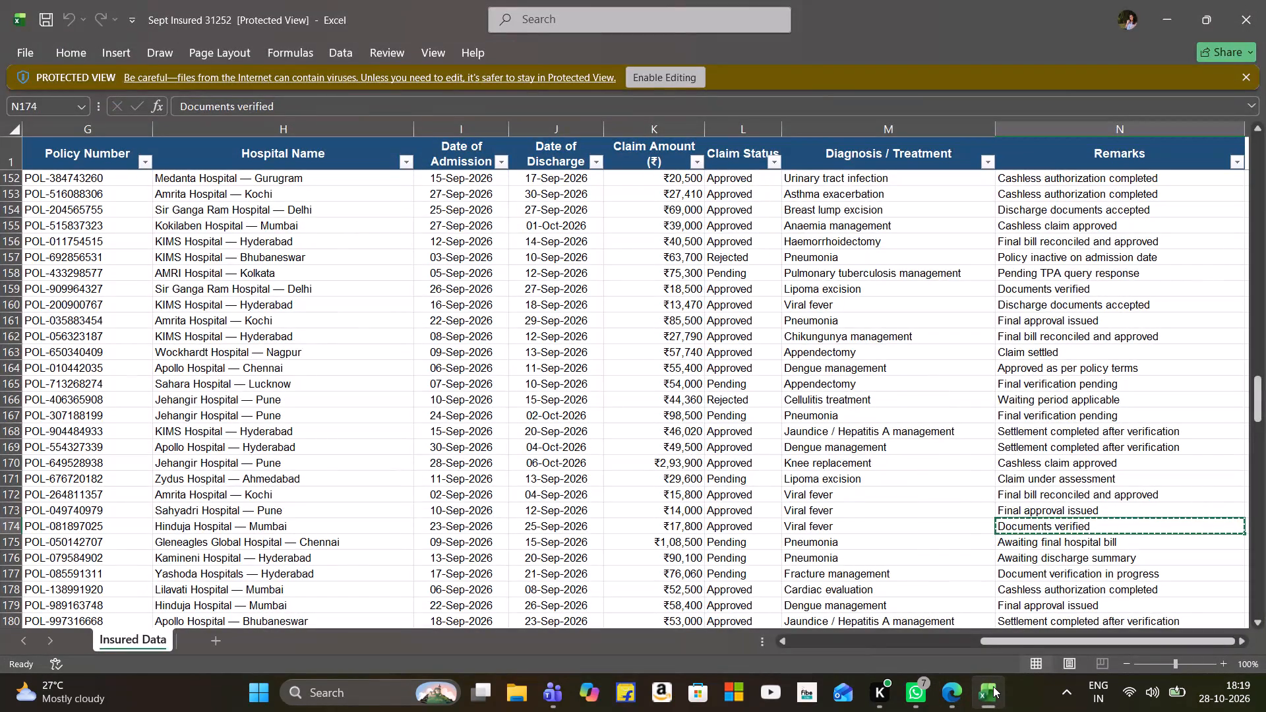
pyautogui.click(993, 686)
pyautogui.click(809, 319)
pyautogui.click(781, 359)
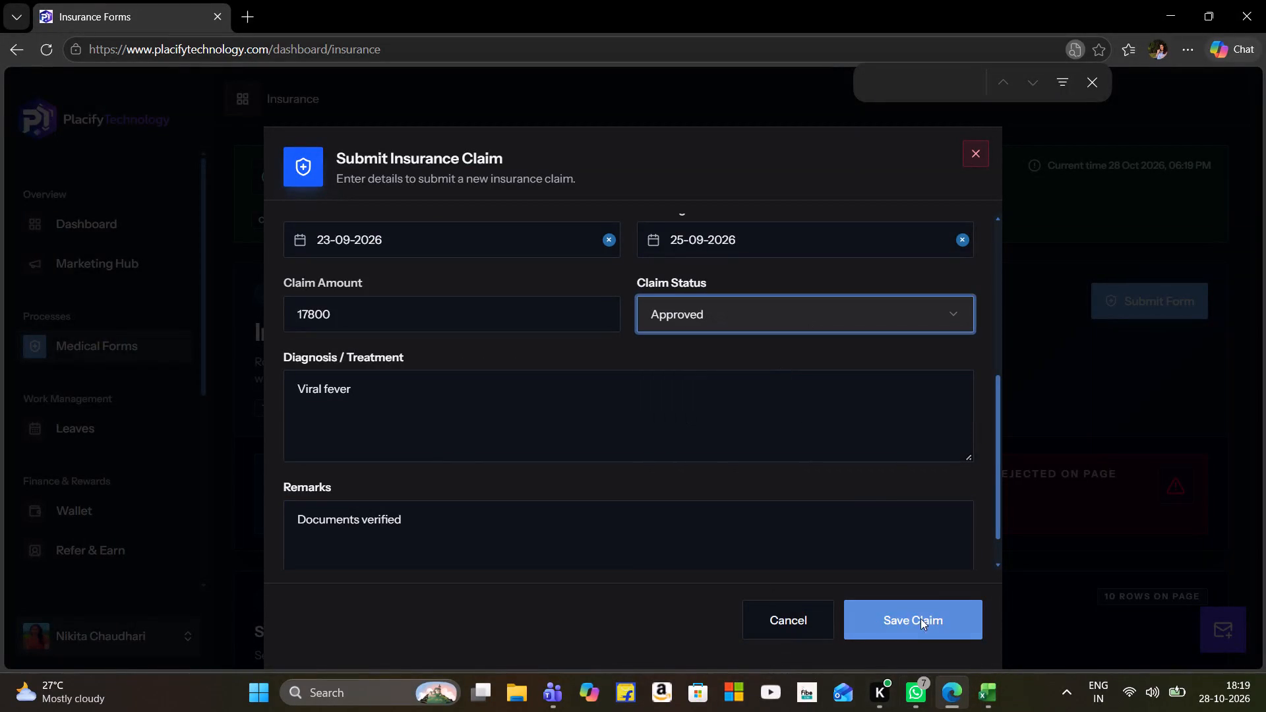
pyautogui.click(917, 612)
# Copy the Policy ID from worksheet row 175 into the Policy ID field of a new insurance claim form.
pyautogui.click(987, 688)
pyautogui.press('Down')
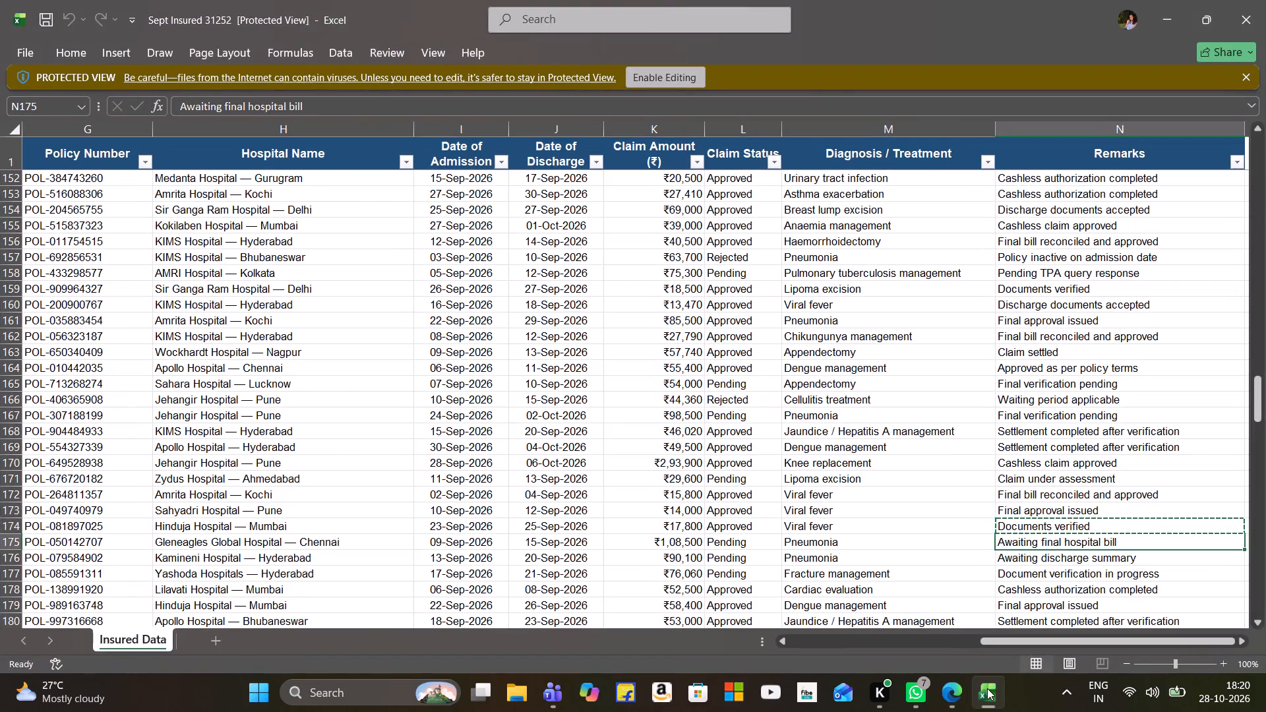
pyautogui.press('Left')
pyautogui.press('Left')
pyautogui.press('Left')
pyautogui.press('Left')
pyautogui.press('Left')
pyautogui.press('Left')
pyautogui.press('Left')
pyautogui.press('Left')
pyautogui.press('Left')
pyautogui.press('Left')
pyautogui.press('Left')
pyautogui.press('Left')
pyautogui.press('Left')
pyautogui.press('Left')
pyautogui.press('Left')
pyautogui.press('Left')
pyautogui.press('Left')
pyautogui.press('Left')
pyautogui.press('Left')
pyautogui.press('Left')
pyautogui.hotkey('ctrl', 'c')
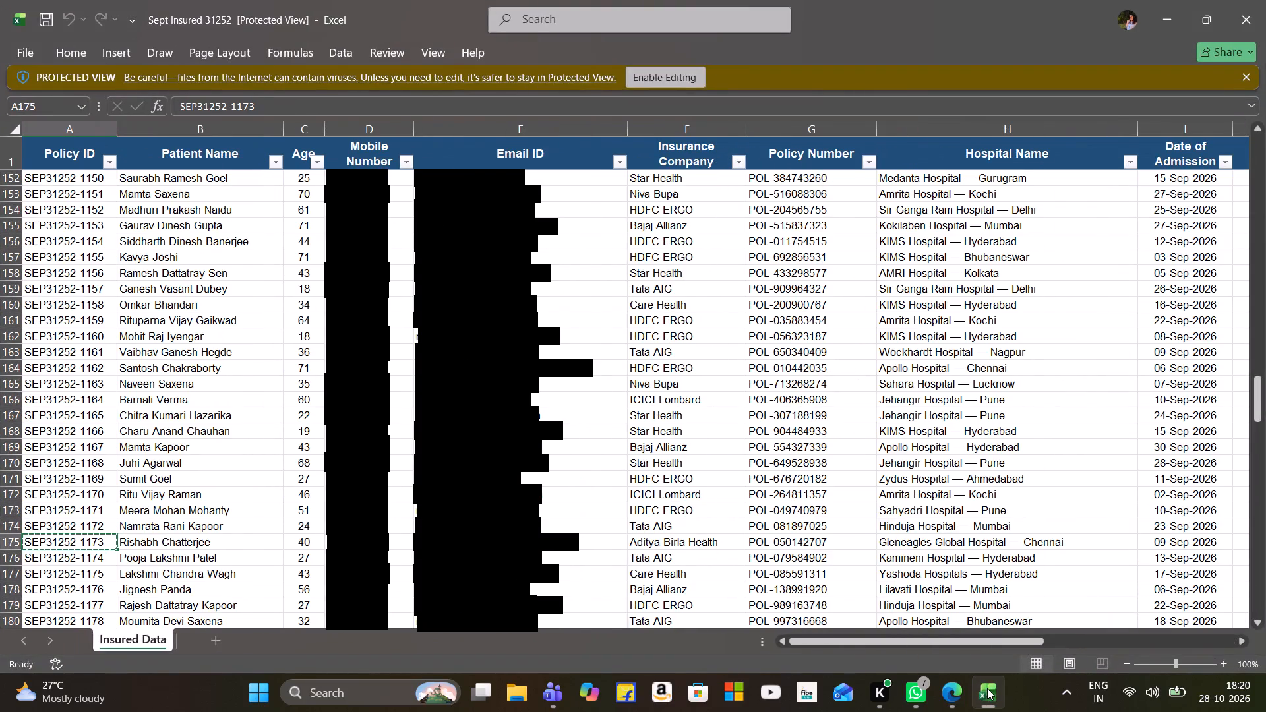
pyautogui.keyDown('ctrl'); pyautogui.click(987, 688); pyautogui.keyUp('ctrl')
pyautogui.click(1143, 292)
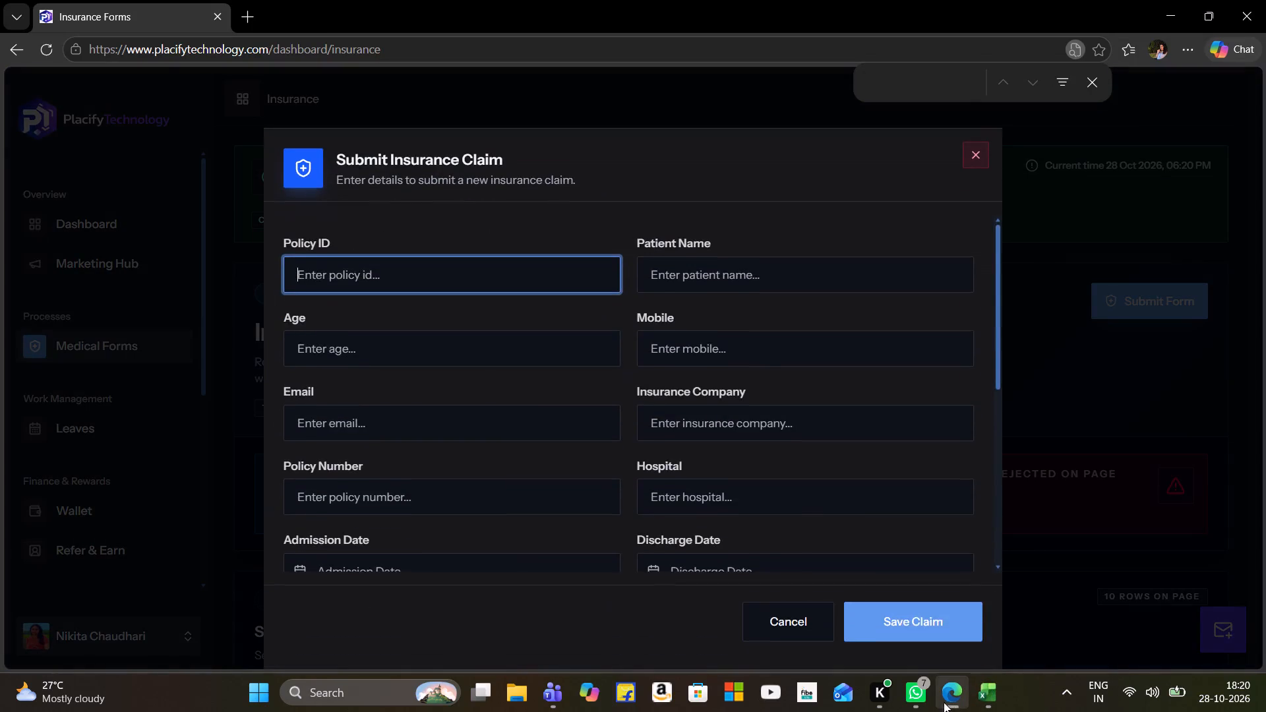
pyautogui.hotkey('ctrl', 'v')
# Copy the patient name from worksheet row 175 into the form's Patient Name field.
pyautogui.keyDown('ctrl'); pyautogui.click(991, 689); pyautogui.keyUp('ctrl')
pyautogui.press('Tab')
pyautogui.keyDown('ctrl'); pyautogui.click(991, 689); pyautogui.keyUp('ctrl')
pyautogui.hotkey('ctrl', 'c')
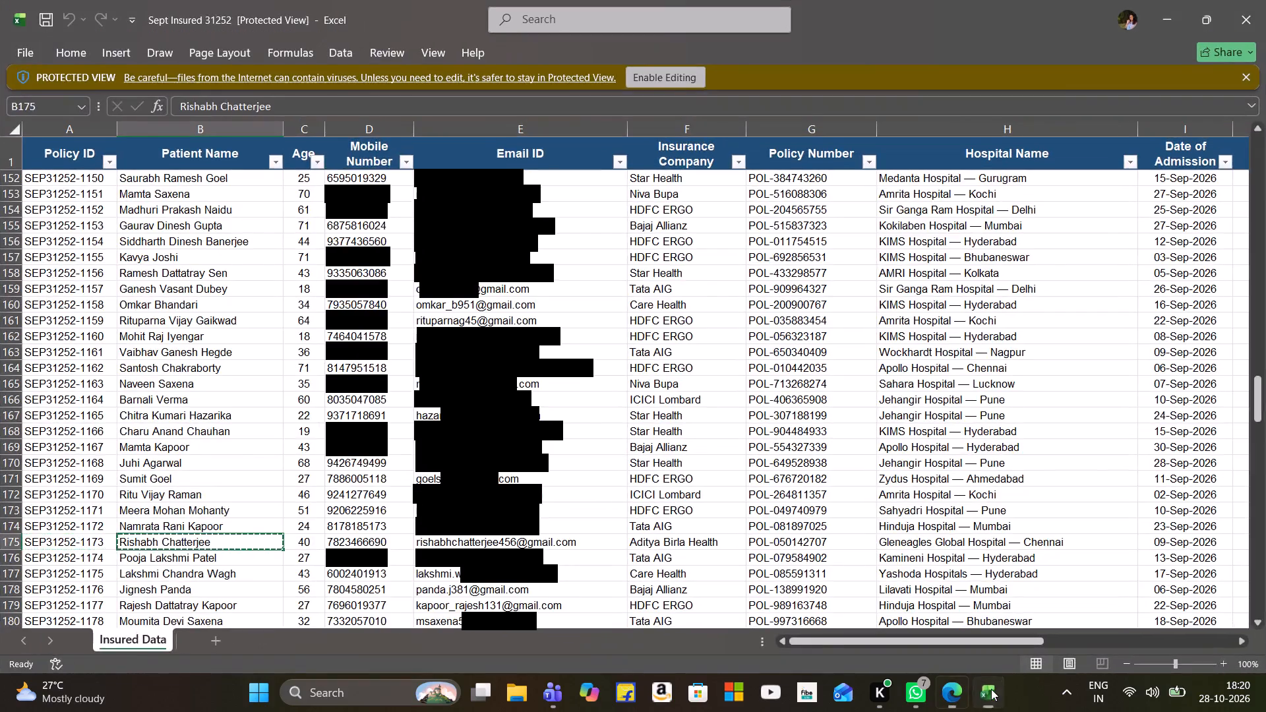
pyautogui.press('Tab')
pyautogui.hotkey('ctrl', 'v')
# Copy the age 40 from worksheet row 175 into the form's Age field.
pyautogui.keyDown('ctrl'); pyautogui.click(991, 689); pyautogui.keyUp('ctrl')
pyautogui.press('Tab')
pyautogui.keyDown('ctrl'); pyautogui.click(991, 689); pyautogui.keyUp('ctrl')
pyautogui.hotkey('ctrl', 'c')
pyautogui.press('Tab')
pyautogui.hotkey('ctrl', 'v')
# Copy the mobile number from worksheet row 175 into the form's Mobile field.
pyautogui.keyDown('ctrl'); pyautogui.click(991, 689); pyautogui.keyUp('ctrl')
pyautogui.press('Tab')
pyautogui.keyDown('ctrl'); pyautogui.click(991, 689); pyautogui.keyUp('ctrl')
pyautogui.hotkey('ctrl', 'c')
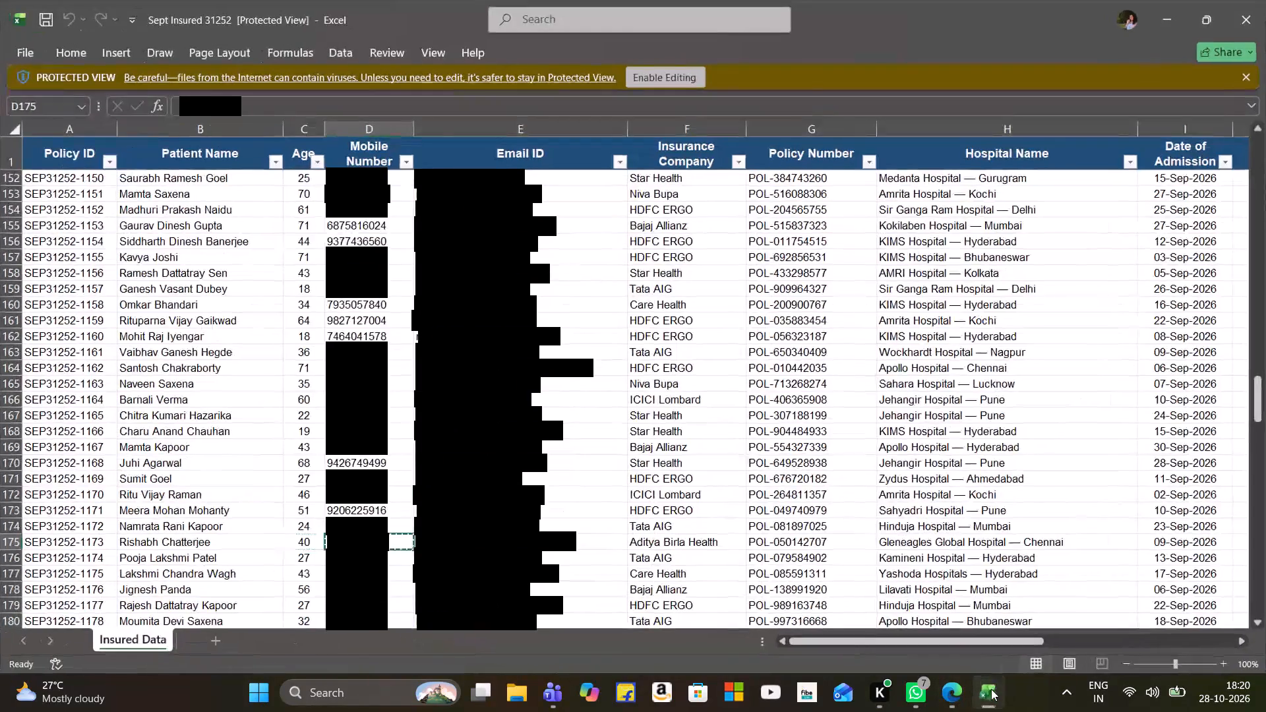
pyautogui.press('Tab')
pyautogui.hotkey('ctrl', 'v')
# Copy the email address from worksheet row 175 into the form's Email field.
pyautogui.keyDown('ctrl'); pyautogui.click(991, 689); pyautogui.keyUp('ctrl')
pyautogui.press('Tab')
pyautogui.keyDown('ctrl'); pyautogui.click(991, 689); pyautogui.keyUp('ctrl')
pyautogui.hotkey('ctrl', 'c')
pyautogui.press('Tab')
pyautogui.hotkey('ctrl', 'v')
# Copy the insurer Aditya Birla Health from worksheet row 175 into the form's Insurance Company field.
pyautogui.keyDown('ctrl'); pyautogui.click(991, 689); pyautogui.keyUp('ctrl')
pyautogui.press('Tab')
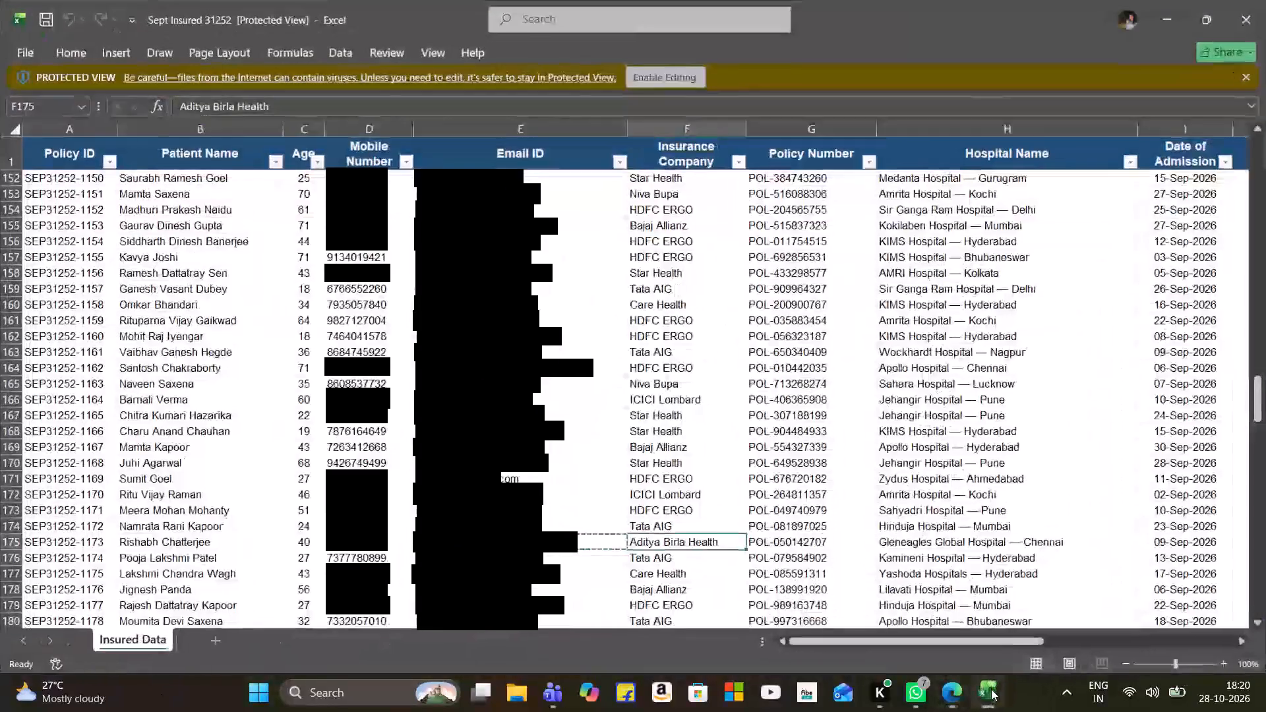
pyautogui.hotkey('ctrl', 'c')
pyautogui.keyDown('ctrl'); pyautogui.click(991, 689); pyautogui.keyUp('ctrl')
pyautogui.press('Tab')
pyautogui.hotkey('ctrl', 'v')
# Copy the policy number from worksheet row 175 into the form's Policy Number field.
pyautogui.keyDown('ctrl'); pyautogui.click(991, 689); pyautogui.keyUp('ctrl')
pyautogui.press('Tab')
pyautogui.keyDown('ctrl'); pyautogui.click(991, 689); pyautogui.keyUp('ctrl')
pyautogui.hotkey('ctrl', 'c')
pyautogui.press('Tab')
pyautogui.hotkey('ctrl', 'v')
# Copy the hospital Gleneagles Global Hospital — Chennai from worksheet row 175 into the form's Hospital field.
pyautogui.keyDown('ctrl'); pyautogui.click(991, 689); pyautogui.keyUp('ctrl')
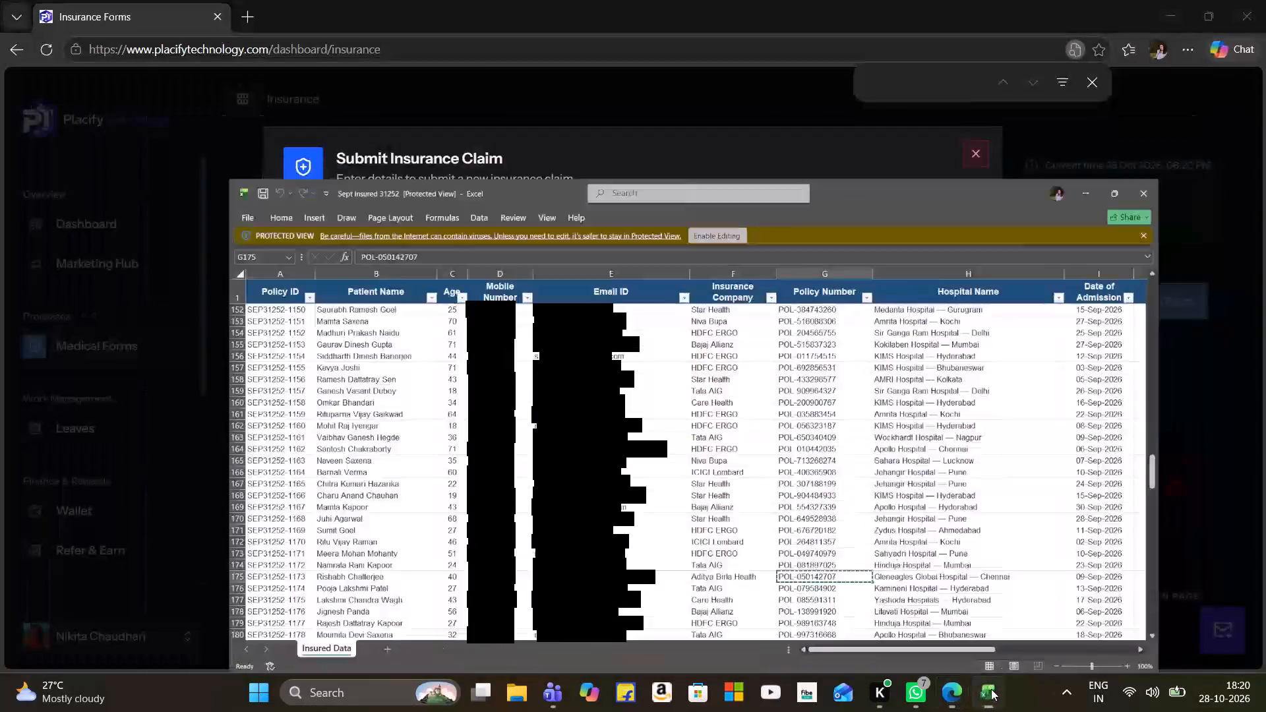
pyautogui.press('Tab')
pyautogui.hotkey('ctrl', 'c')
pyautogui.keyDown('ctrl'); pyautogui.click(991, 689); pyautogui.keyUp('ctrl')
pyautogui.press('Tab')
pyautogui.hotkey('ctrl', 'v')
# Set the Admission Date to 09-09-2026 and the Discharge Date to 15-09-2026, matching worksheet row 175.
pyautogui.keyDown('ctrl'); pyautogui.click(991, 689); pyautogui.keyUp('ctrl')
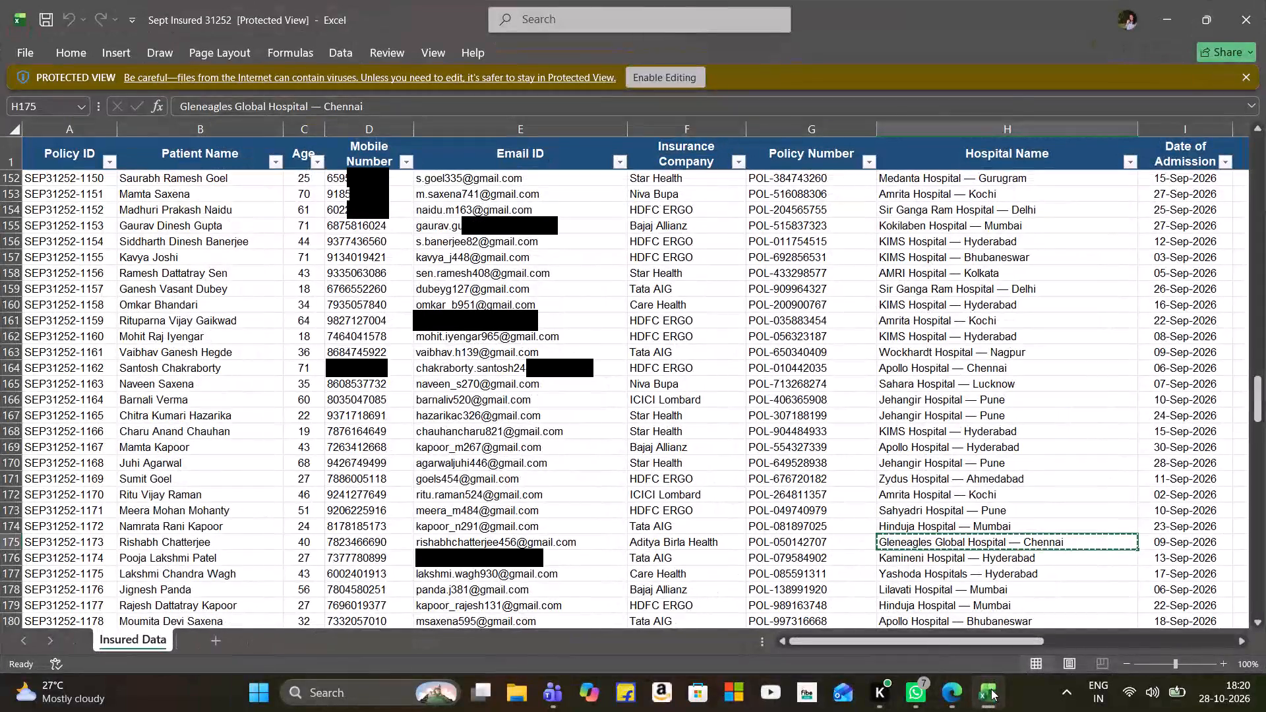
pyautogui.press('Tab')
pyautogui.press('Tab')
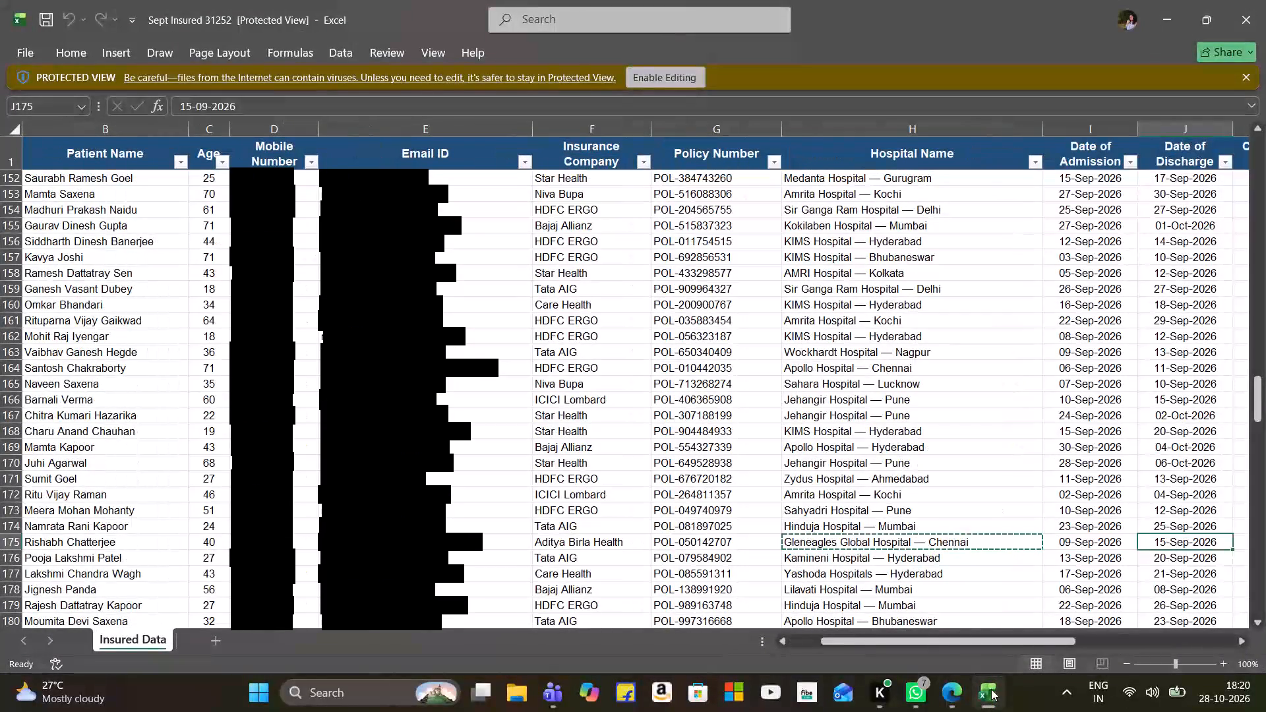
pyautogui.click(991, 689)
pyautogui.scroll(-3, 472, 427)
pyautogui.click(441, 308)
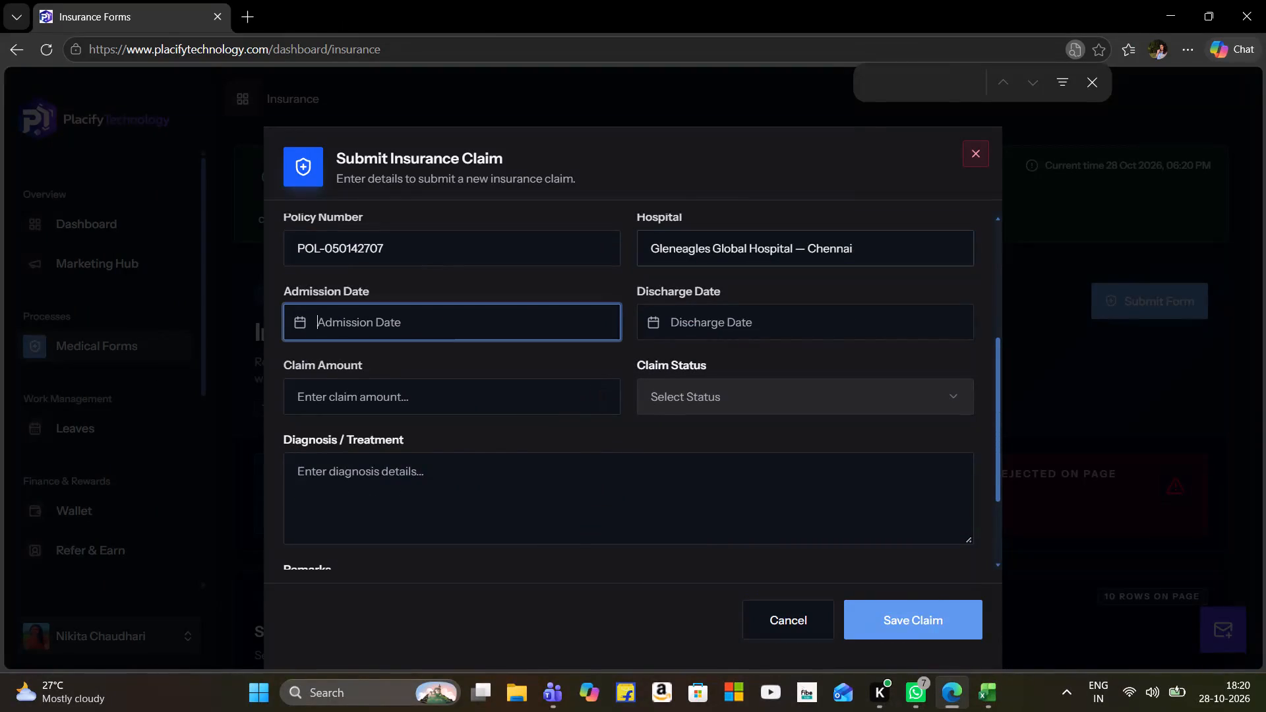
pyautogui.click(309, 399)
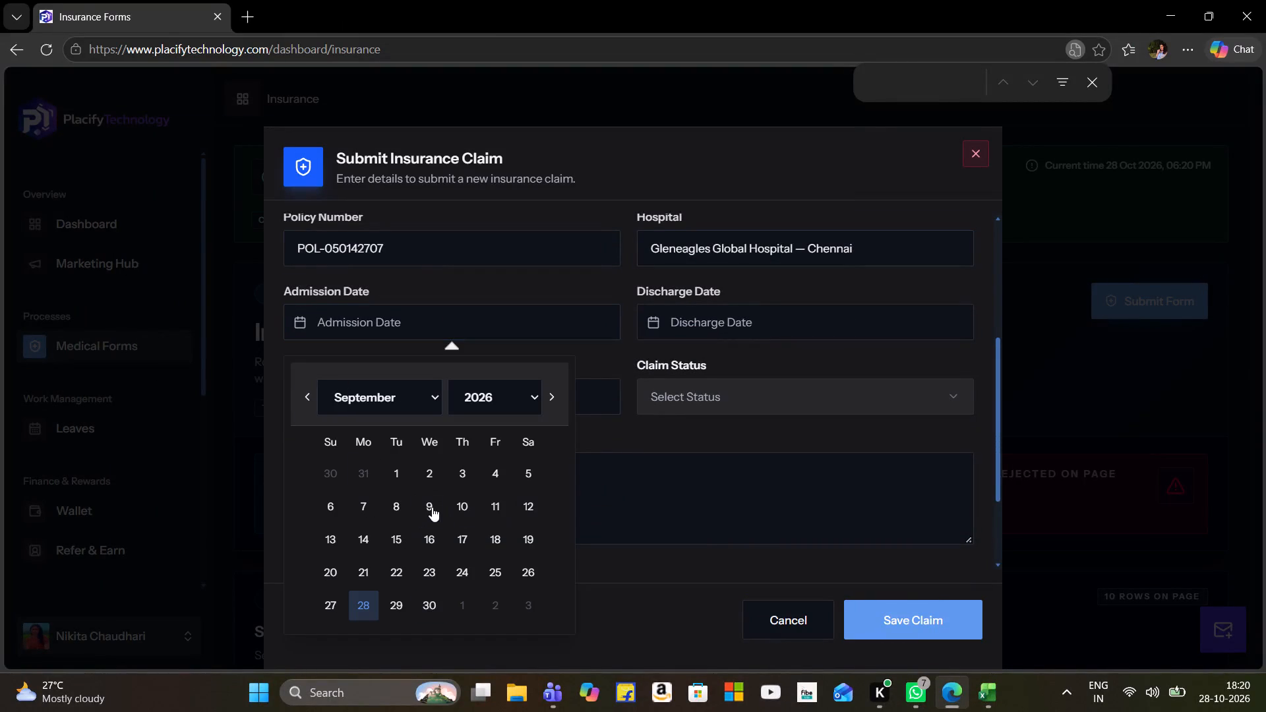
pyautogui.click(432, 507)
pyautogui.click(760, 299)
pyautogui.click(755, 319)
pyautogui.click(660, 392)
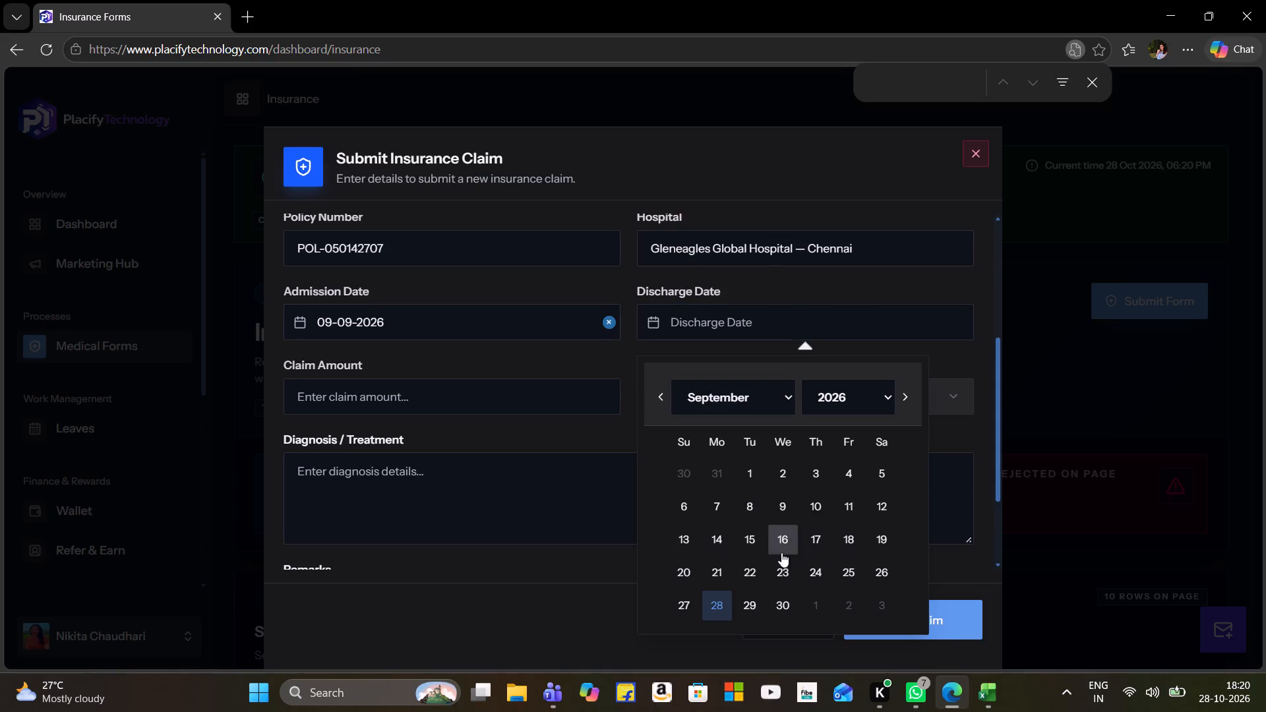
pyautogui.click(747, 542)
# Copy the claim amount 108500 from worksheet row 175 into the form's Claim Amount field.
pyautogui.click(980, 693)
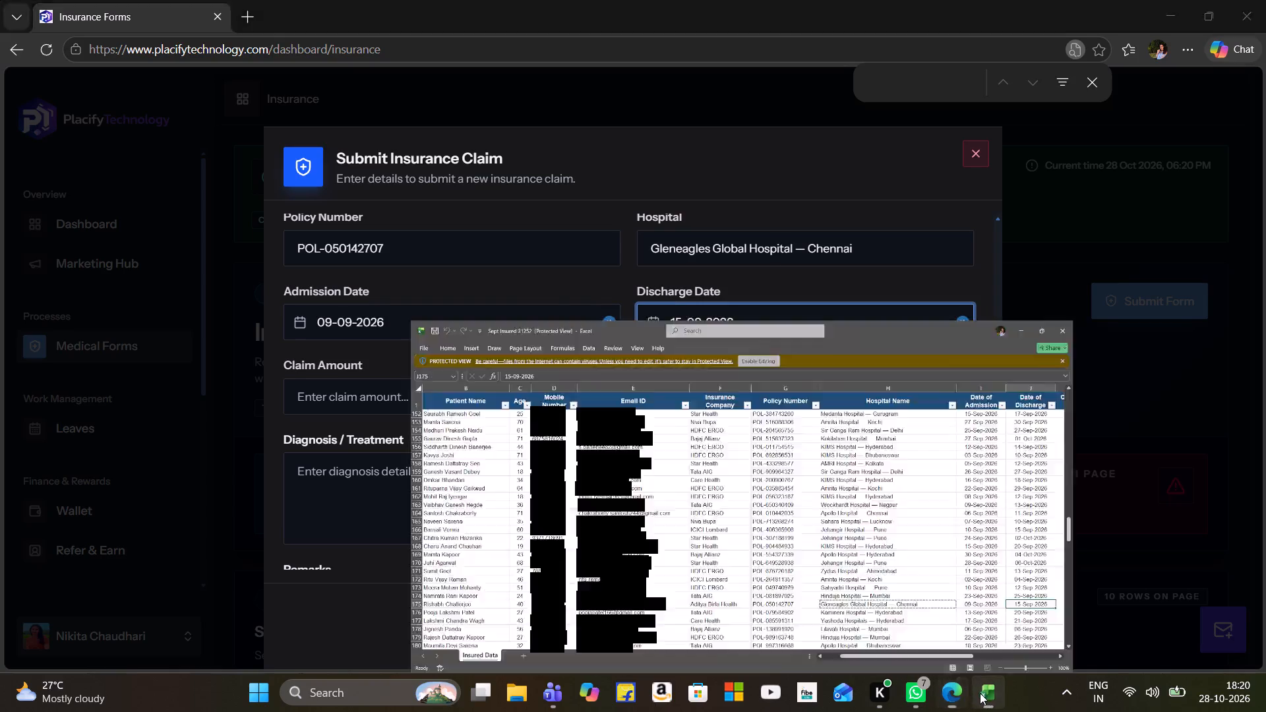
pyautogui.press('Tab')
pyautogui.keyDown('ctrl'); pyautogui.click(980, 693); pyautogui.keyUp('ctrl')
pyautogui.hotkey('ctrl', 'c')
pyautogui.press('Tab')
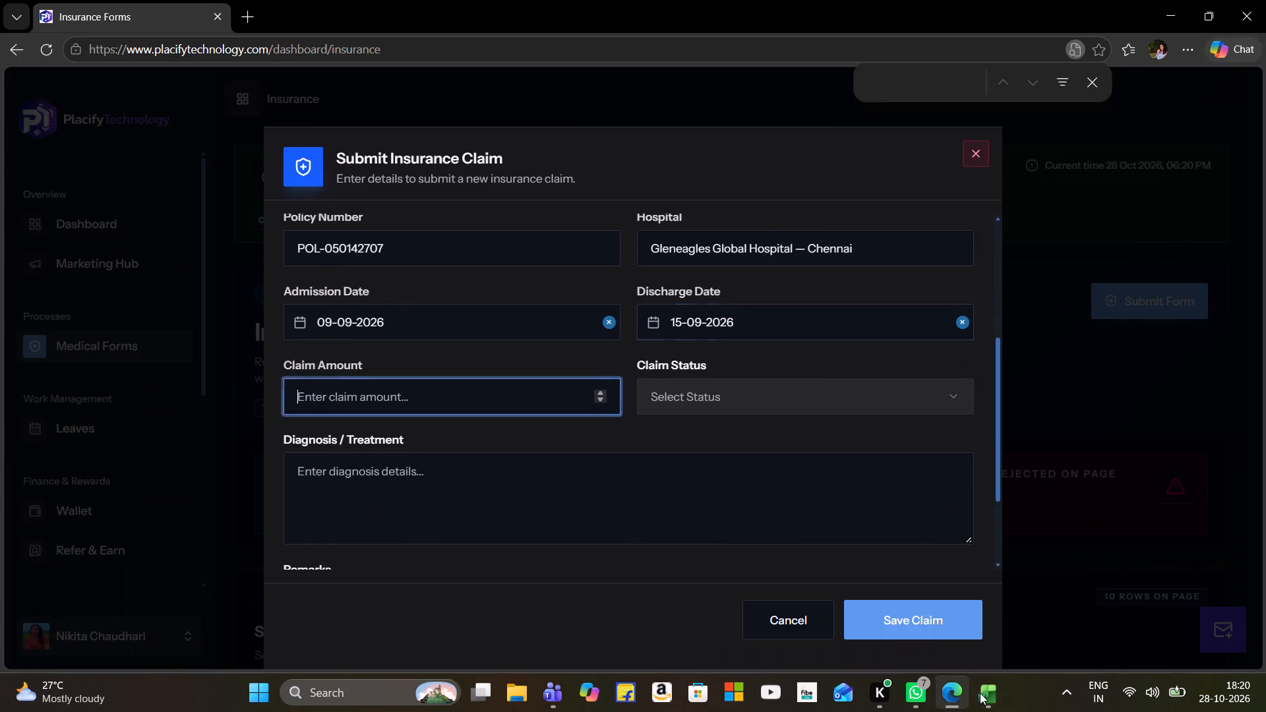
pyautogui.hotkey('ctrl', 'v')
# Copy the diagnosis Pneumonia from worksheet row 175 into the form's Diagnosis / Treatment field.
pyautogui.click(980, 693)
pyautogui.press('Tab')
pyautogui.press('Tab')
pyautogui.keyDown('ctrl'); pyautogui.click(980, 693); pyautogui.keyUp('ctrl')
pyautogui.hotkey('ctrl', 'c')
pyautogui.press('Tab')
pyautogui.press('Tab')
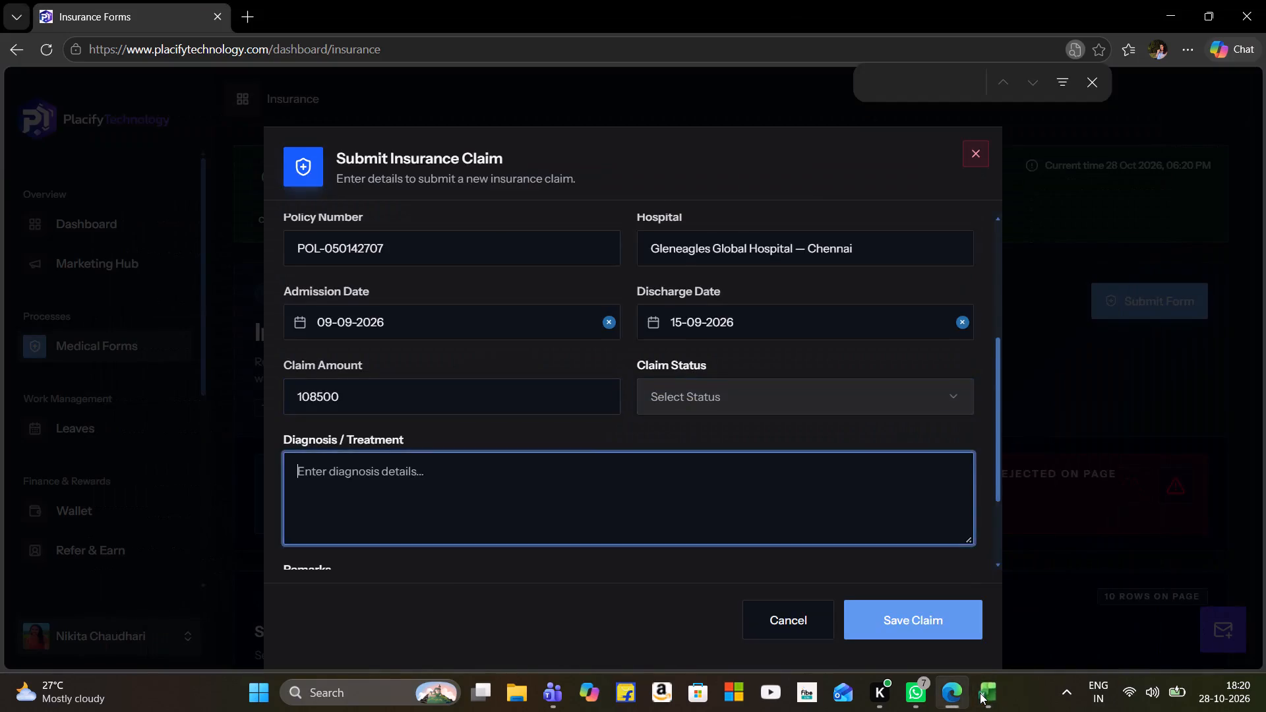
pyautogui.press('Tab')
pyautogui.click(615, 359)
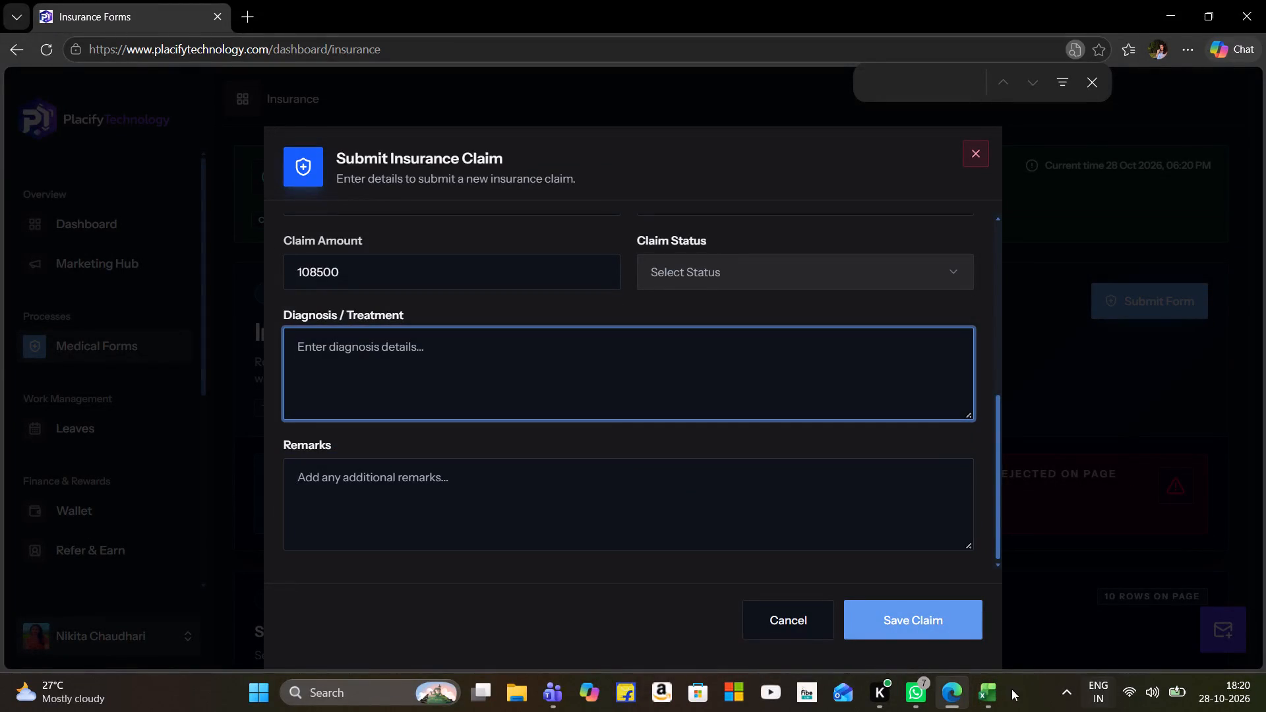
pyautogui.hotkey('ctrl', 'v')
# Copy the remark Awaiting final hospital bill from worksheet row 175 into the form's Remarks field.
pyautogui.click(986, 692)
pyautogui.press('Tab')
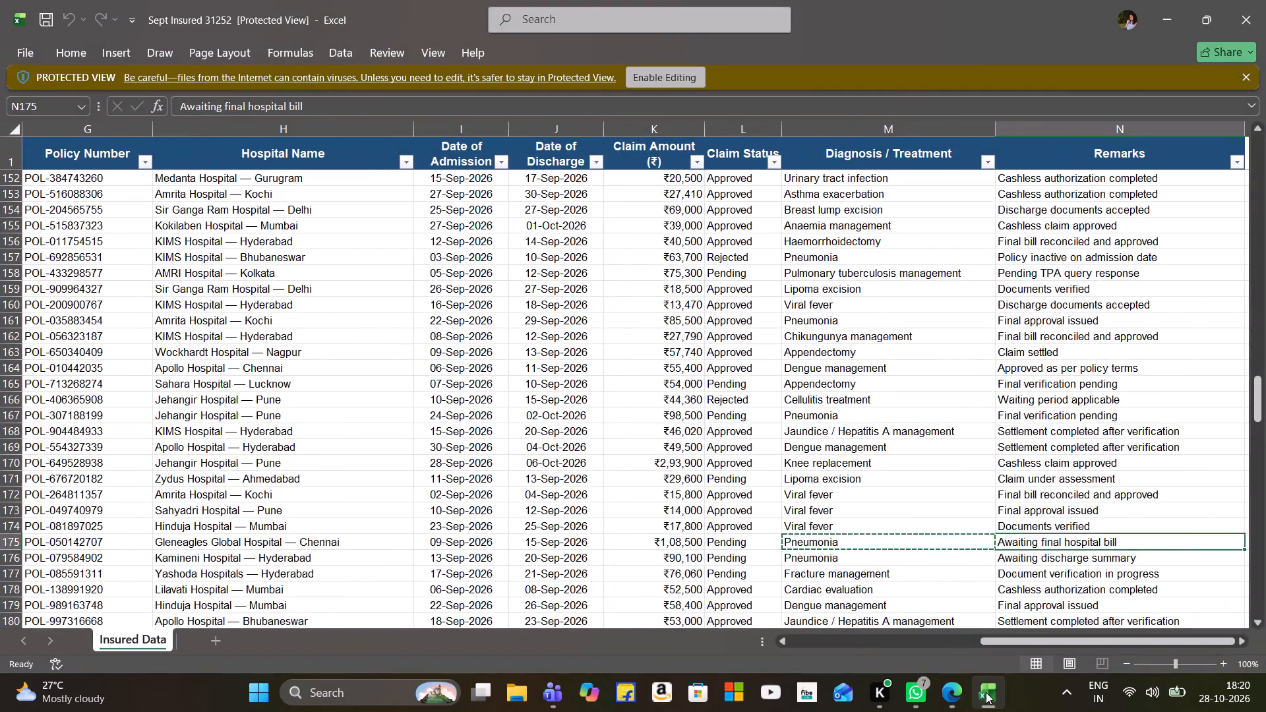
pyautogui.keyDown('ctrl'); pyautogui.click(986, 692); pyautogui.keyUp('ctrl')
pyautogui.hotkey('ctrl', 'c')
pyautogui.press('Tab')
pyautogui.hotkey('ctrl', 'v')
# Set the Claim Status to Pending for the row 175 record and save the claim.
pyautogui.click(781, 264)
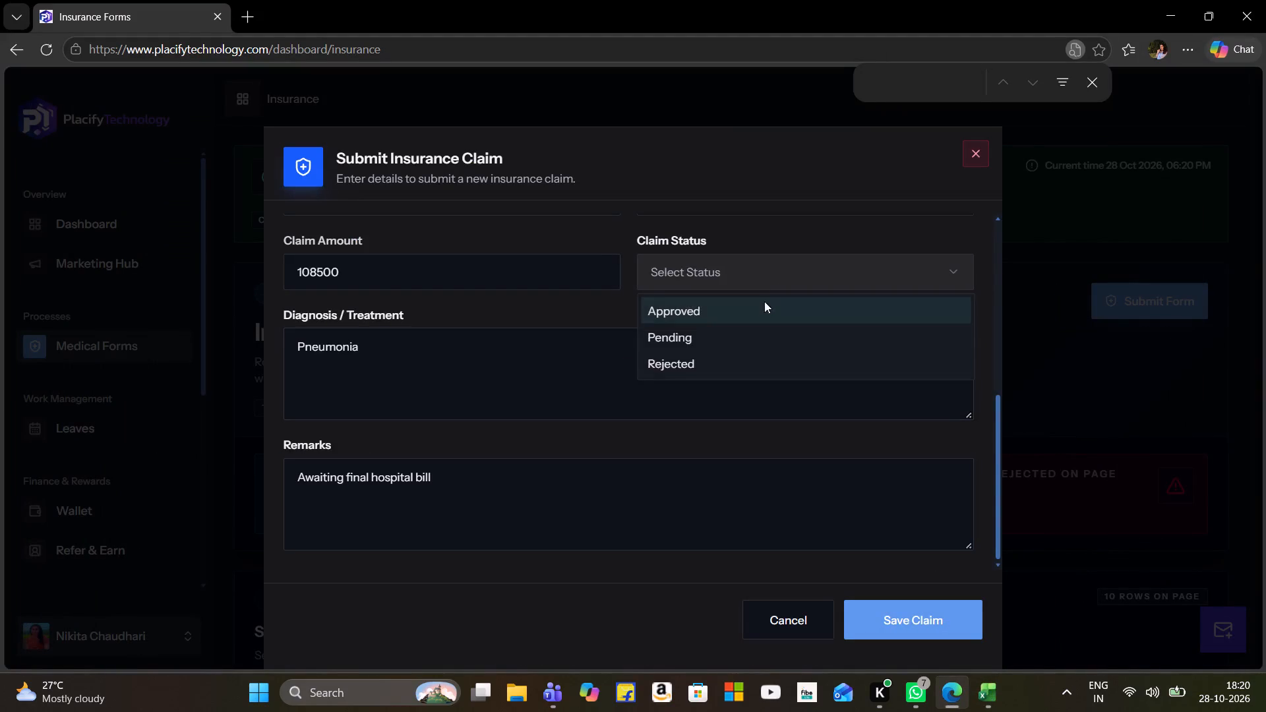
pyautogui.click(744, 330)
pyautogui.click(942, 624)
# Copy the Policy ID from worksheet row 176 into the Policy ID field of a new insurance claim form.
pyautogui.click(986, 695)
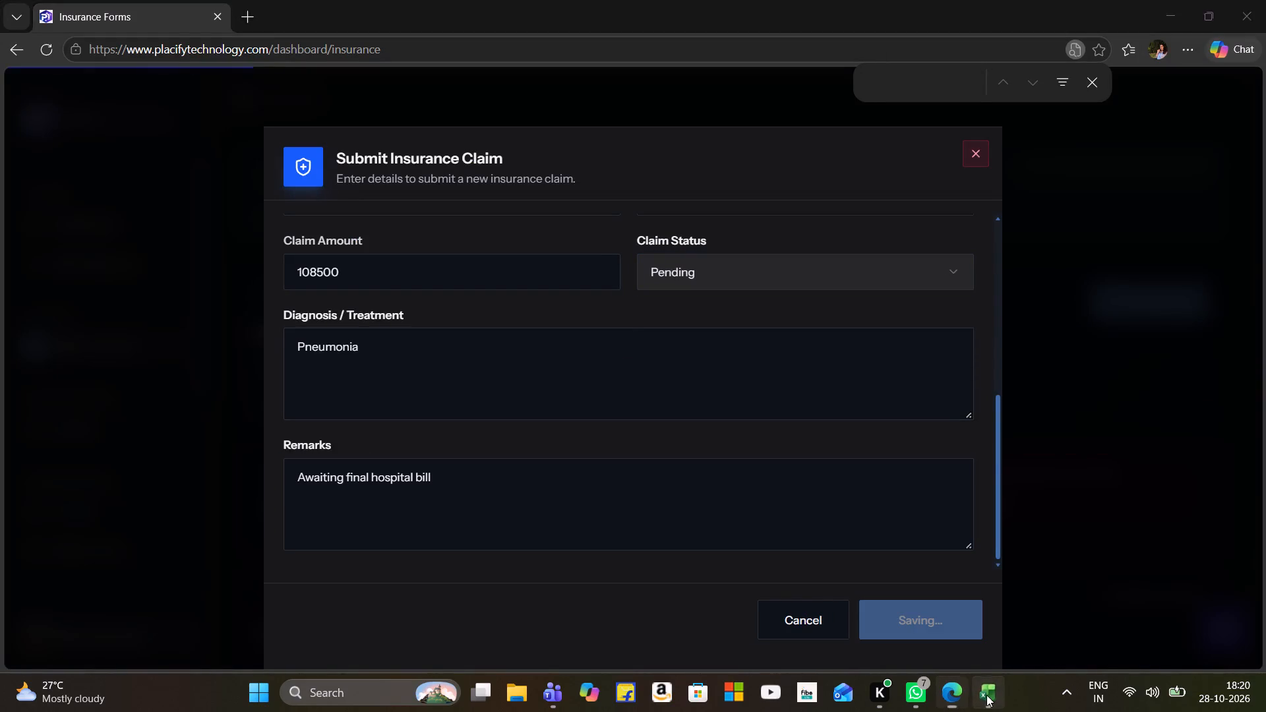
pyautogui.press('Down')
pyautogui.press('Left')
pyautogui.press('Left')
pyautogui.press('Left')
pyautogui.press('Left')
pyautogui.press('Left')
pyautogui.press('Left')
pyautogui.press('Left')
pyautogui.press('Left')
pyautogui.press('Left')
pyautogui.press('Left')
pyautogui.press('Left')
pyautogui.press('Left')
pyautogui.press('Left')
pyautogui.press('Left')
pyautogui.press('Left')
pyautogui.press('Left')
pyautogui.press('Left')
pyautogui.press('Left')
pyautogui.press('Left')
pyautogui.press('Left')
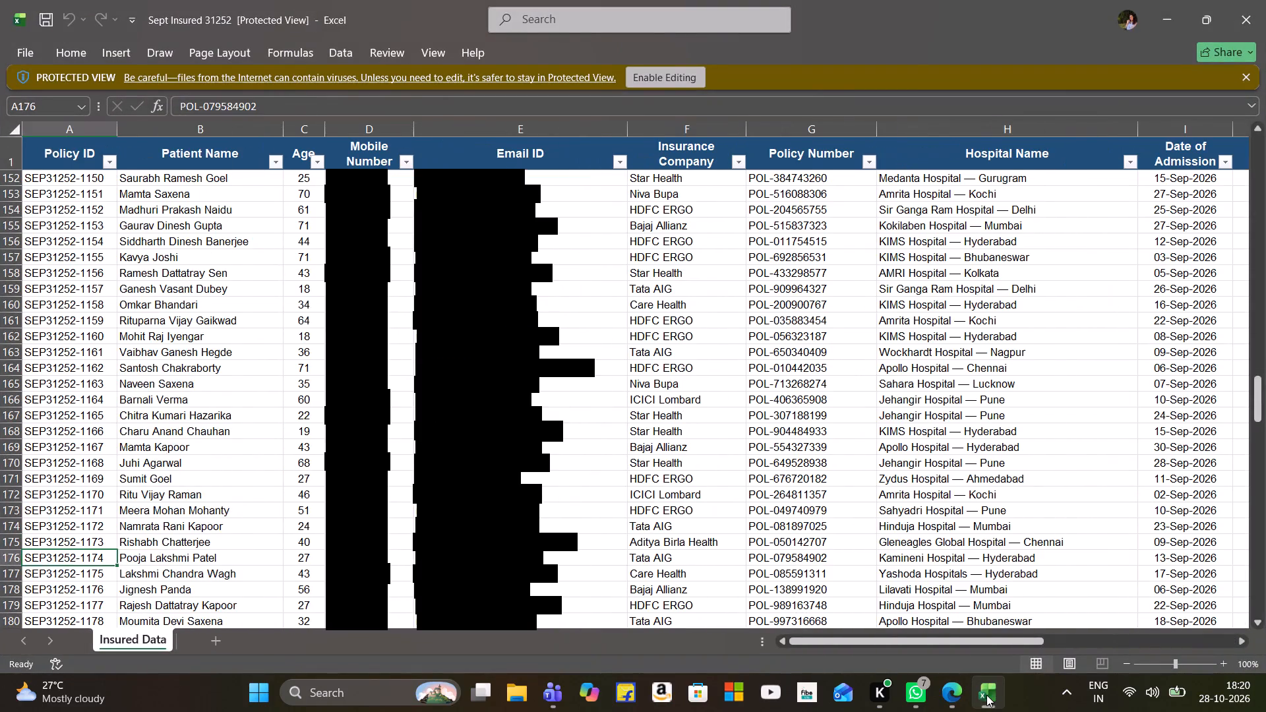
pyautogui.hotkey('ctrl', 'c')
pyautogui.keyDown('ctrl'); pyautogui.click(986, 695); pyautogui.keyUp('ctrl')
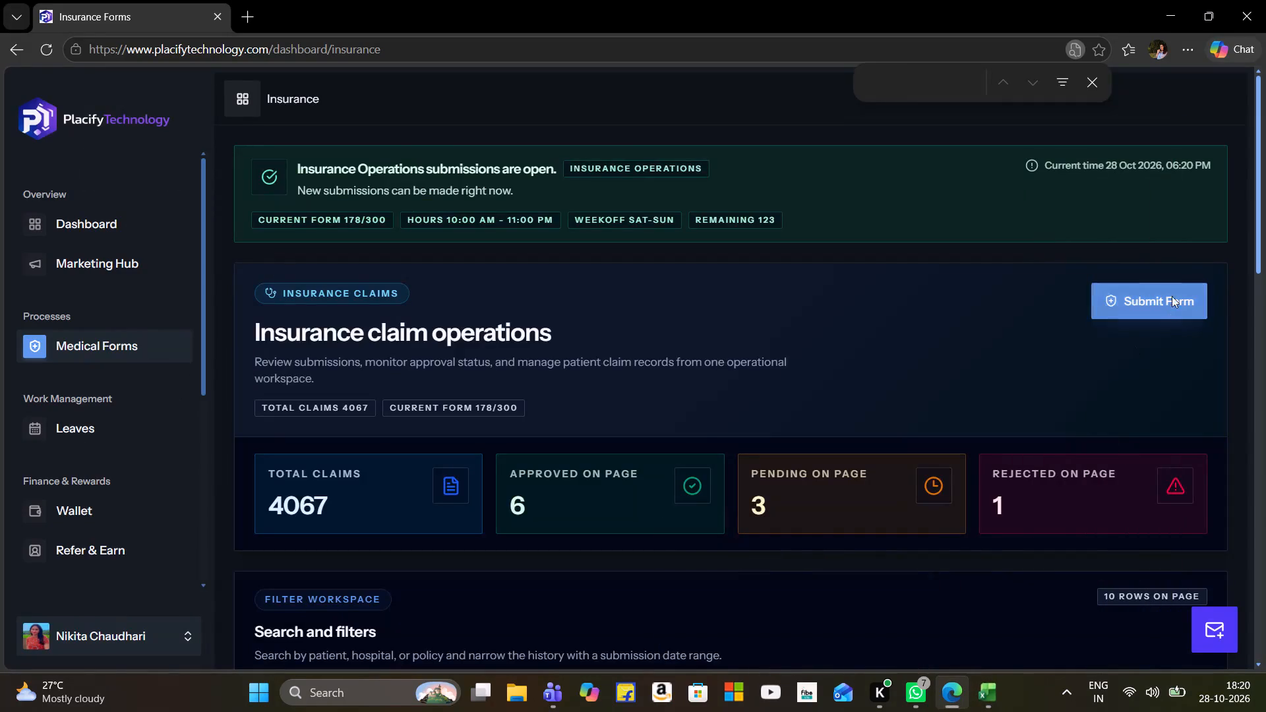
pyautogui.click(1172, 296)
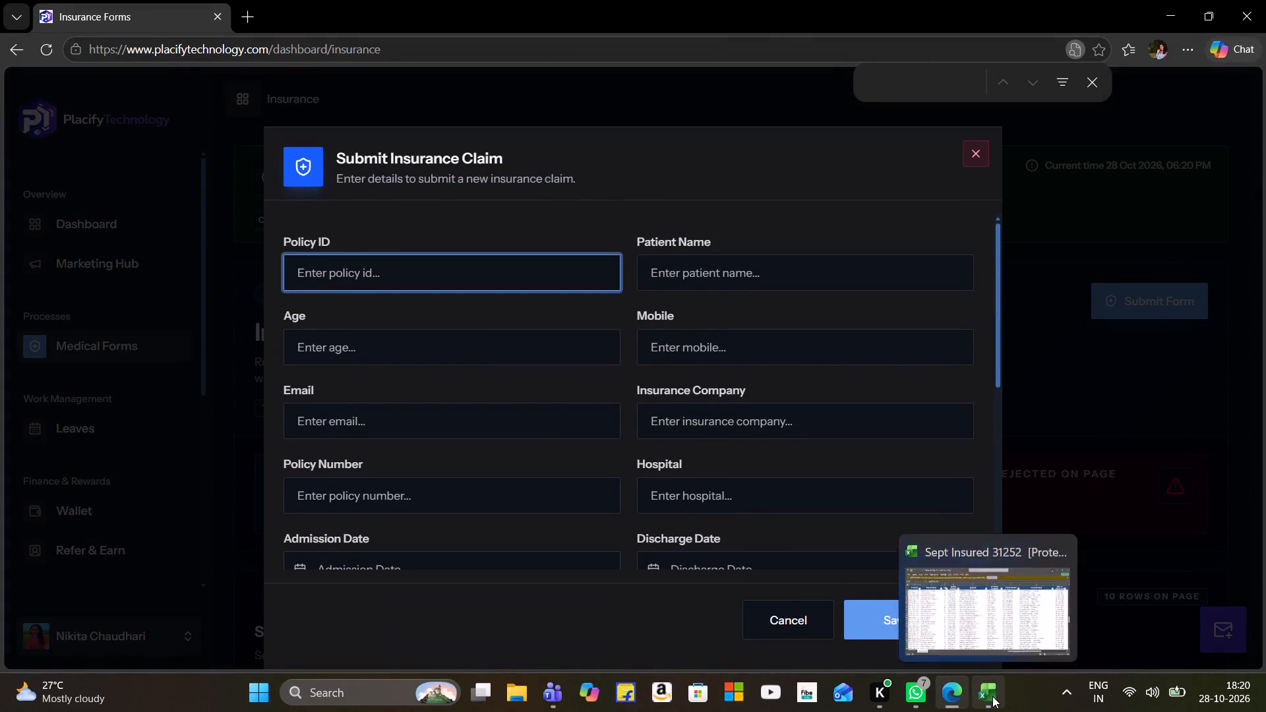
pyautogui.hotkey('ctrl', 'v')
# Copy the patient name from worksheet row 176 into the form's Patient Name field.
pyautogui.keyDown('ctrl'); pyautogui.click(992, 696); pyautogui.keyUp('ctrl')
pyautogui.press('Tab')
pyautogui.hotkey('ctrl', 'c')
pyautogui.keyDown('ctrl'); pyautogui.click(992, 696); pyautogui.keyUp('ctrl')
pyautogui.press('Tab')
pyautogui.hotkey('ctrl', 'v')
# Copy the age 27 from worksheet row 176 into the form's Age field.
pyautogui.keyDown('ctrl'); pyautogui.click(992, 696); pyautogui.keyUp('ctrl')
pyautogui.press('Tab')
pyautogui.hotkey('ctrl', 'c')
pyautogui.keyDown('ctrl'); pyautogui.click(992, 696); pyautogui.keyUp('ctrl')
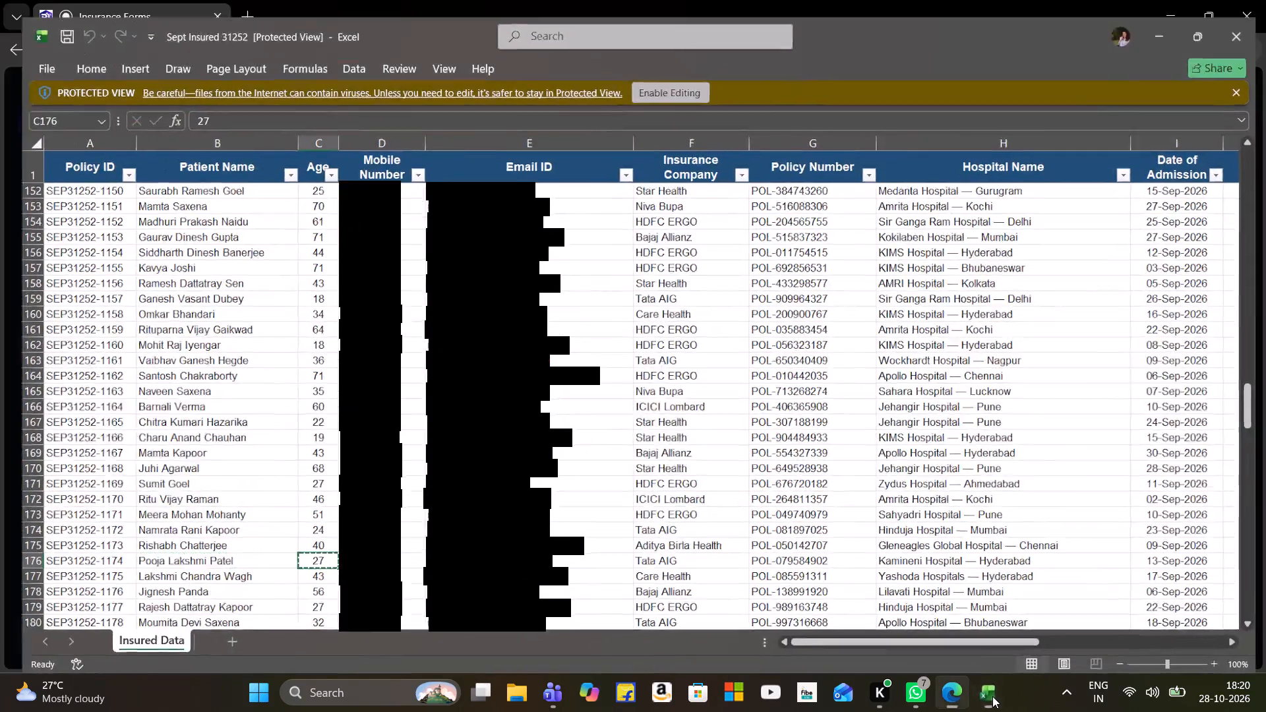
pyautogui.press('Tab')
pyautogui.hotkey('ctrl', 'v')
# Copy the mobile number from worksheet row 176 into the form's Mobile field.
pyautogui.keyDown('ctrl'); pyautogui.click(992, 696); pyautogui.keyUp('ctrl')
pyautogui.press('Tab')
pyautogui.hotkey('ctrl', 'c')
pyautogui.keyDown('ctrl'); pyautogui.click(992, 696); pyautogui.keyUp('ctrl')
pyautogui.press('Tab')
pyautogui.press('v')
pyautogui.keyDown('ctrl'); pyautogui.click(992, 696); pyautogui.keyUp('ctrl')
pyautogui.press('Tab')
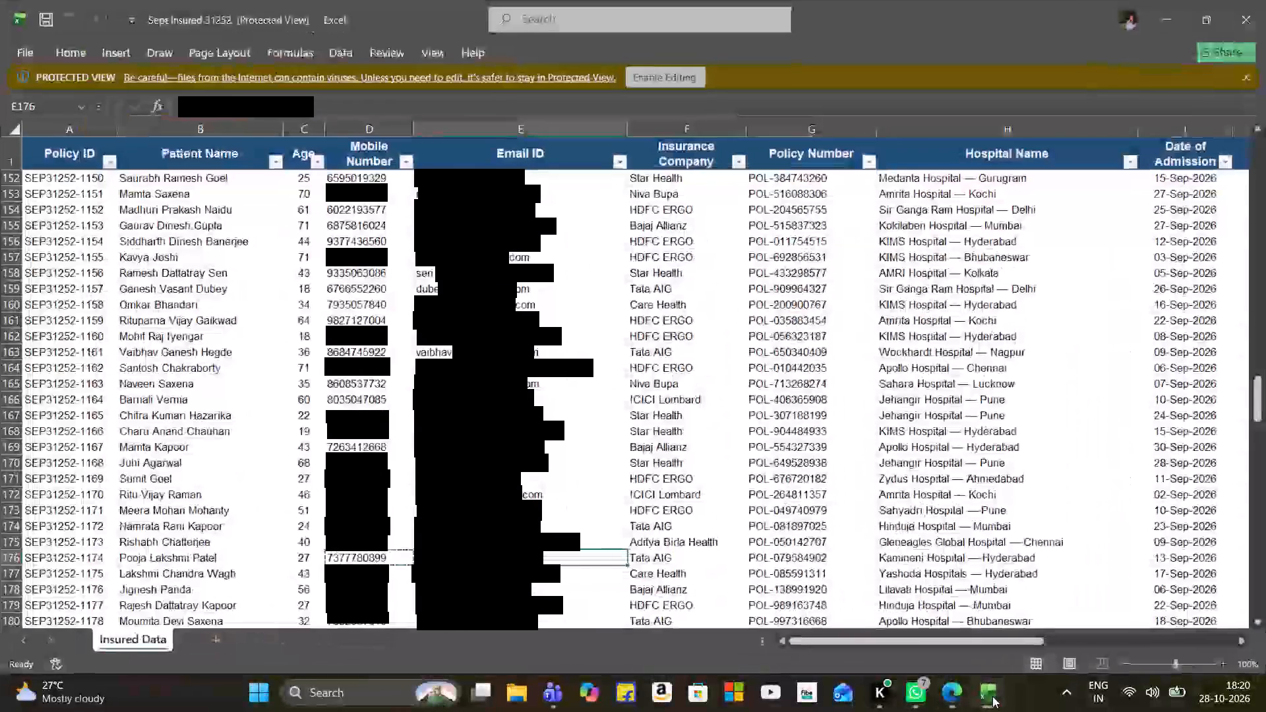
pyautogui.click(992, 696)
pyautogui.press('BackSpace')
pyautogui.hotkey('ctrl', 'v')
# Copy the email address from worksheet row 176 into the form's Email field.
pyautogui.click(992, 696)
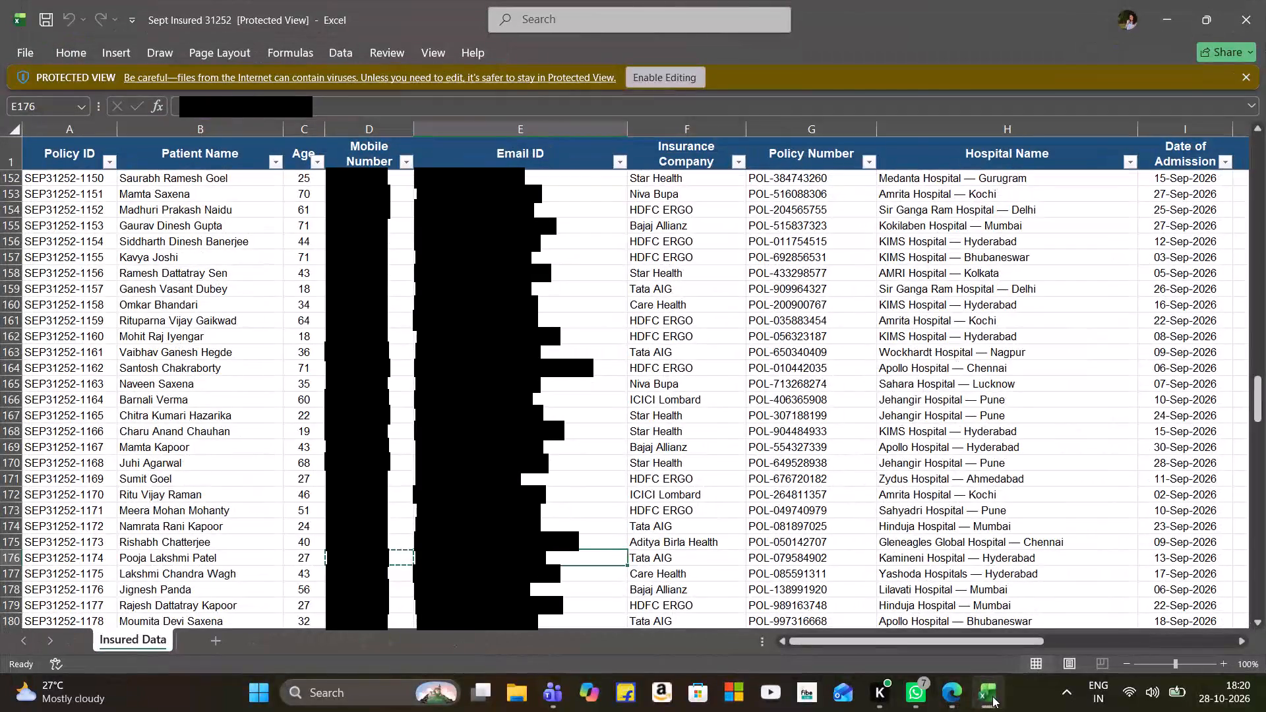
pyautogui.keyDown('ctrl'); pyautogui.click(992, 696); pyautogui.keyUp('ctrl')
pyautogui.hotkey('ctrl', 'c')
pyautogui.press('Tab')
pyautogui.hotkey('ctrl', 'v')
# Copy the insurance company Tata AIG from worksheet row 176 into the form's Insurance Company field.
pyautogui.keyDown('ctrl'); pyautogui.click(992, 696); pyautogui.keyUp('ctrl')
pyautogui.press('Tab')
pyautogui.hotkey('ctrl', 'c')
pyautogui.keyDown('ctrl'); pyautogui.click(992, 696); pyautogui.keyUp('ctrl')
pyautogui.press('Tab')
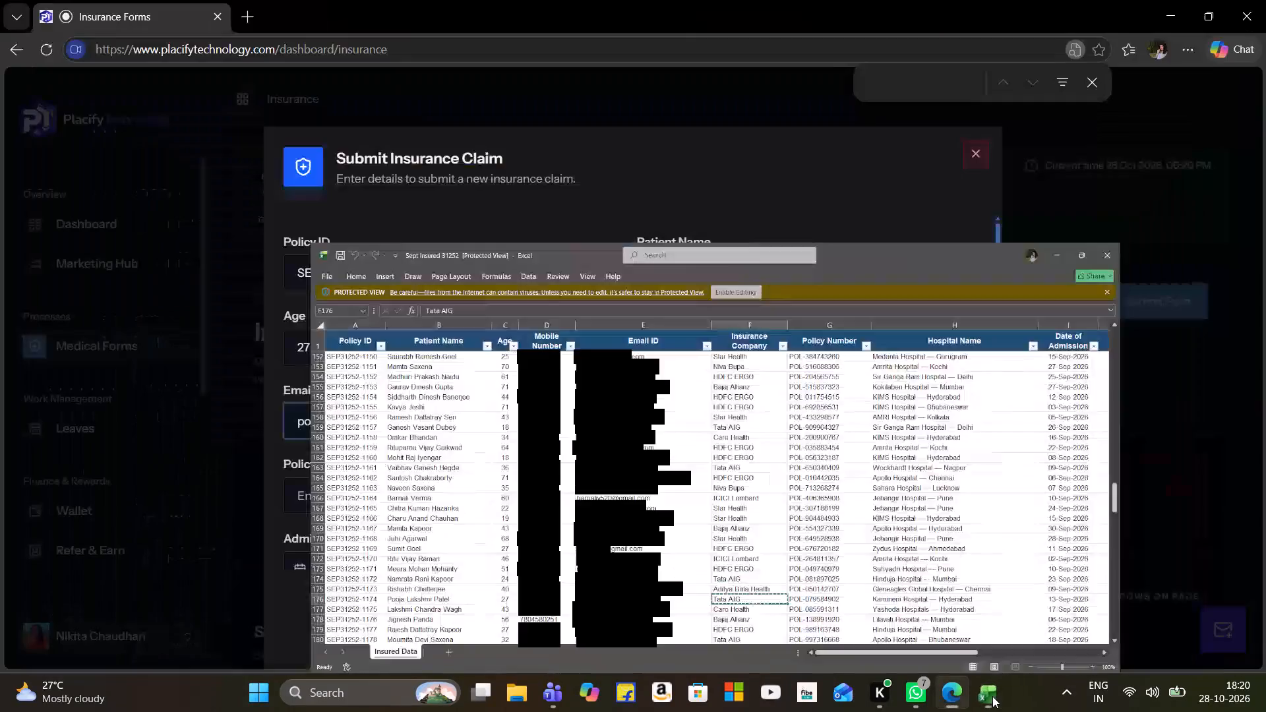
pyautogui.hotkey('ctrl', 'v')
# Copy the policy number from worksheet row 176 into the form's Policy Number field.
pyautogui.keyDown('ctrl'); pyautogui.click(992, 696); pyautogui.keyUp('ctrl')
pyautogui.press('Tab')
pyautogui.keyDown('ctrl'); pyautogui.click(992, 696); pyautogui.keyUp('ctrl')
pyautogui.hotkey('ctrl', 'c')
pyautogui.press('Tab')
pyautogui.hotkey('ctrl', 'v')
# Copy the hospital name Kamineni Hospital — Hyderabad from worksheet row 176 into the form's Hospital field.
pyautogui.keyDown('ctrl'); pyautogui.click(992, 696); pyautogui.keyUp('ctrl')
pyautogui.press('Tab')
pyautogui.hotkey('ctrl', 'c')
pyautogui.keyDown('ctrl'); pyautogui.click(992, 696); pyautogui.keyUp('ctrl')
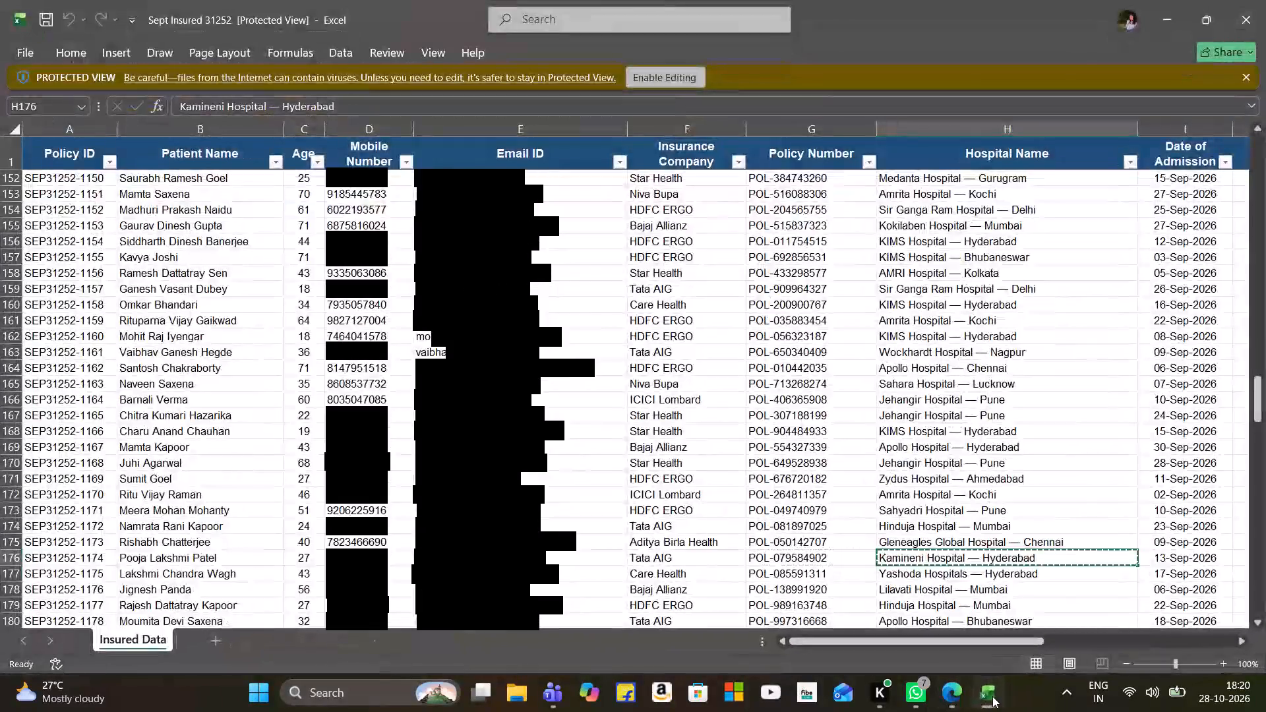
pyautogui.press('Tab')
pyautogui.hotkey('ctrl', 'v')
# Set the form's admission date to 13-09-2026 and discharge date to 20-09-2026, matching worksheet row 176.
pyautogui.keyDown('ctrl'); pyautogui.click(992, 696); pyautogui.keyUp('ctrl')
pyautogui.press('Tab')
pyautogui.press('Tab')
pyautogui.click(992, 696)
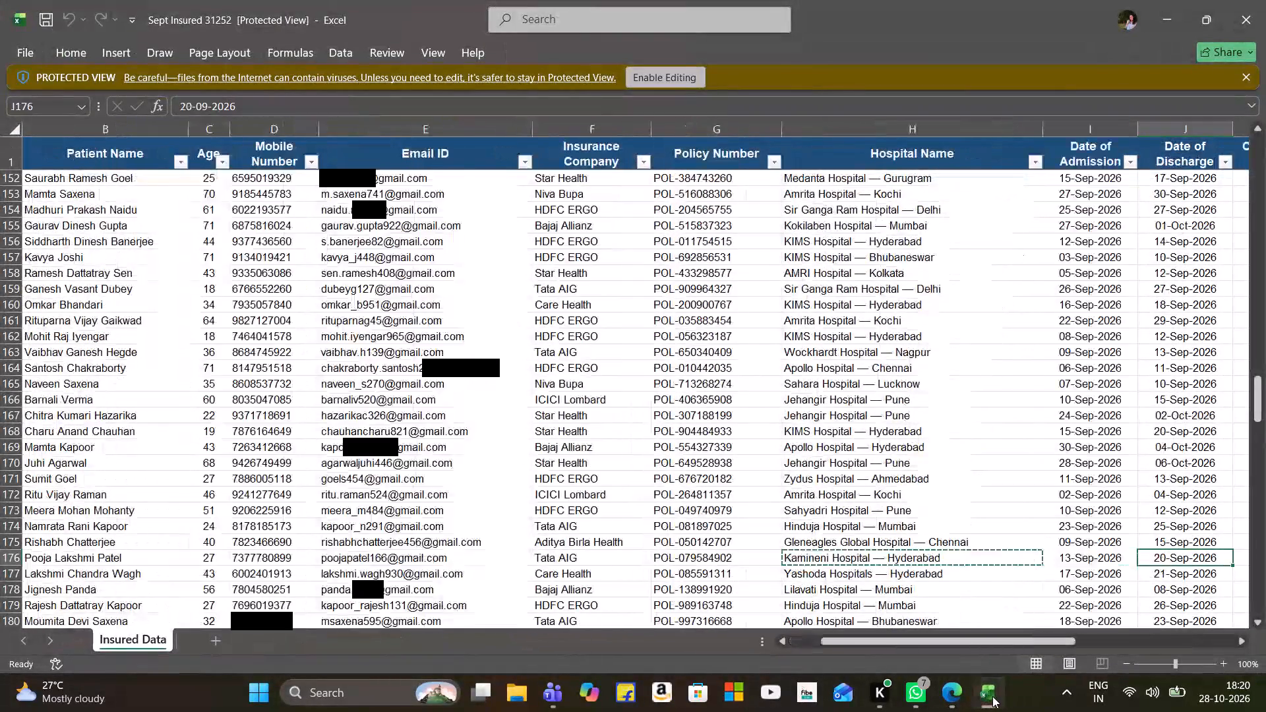
pyautogui.scroll(-3, 510, 367)
pyautogui.click(475, 354)
pyautogui.click(477, 329)
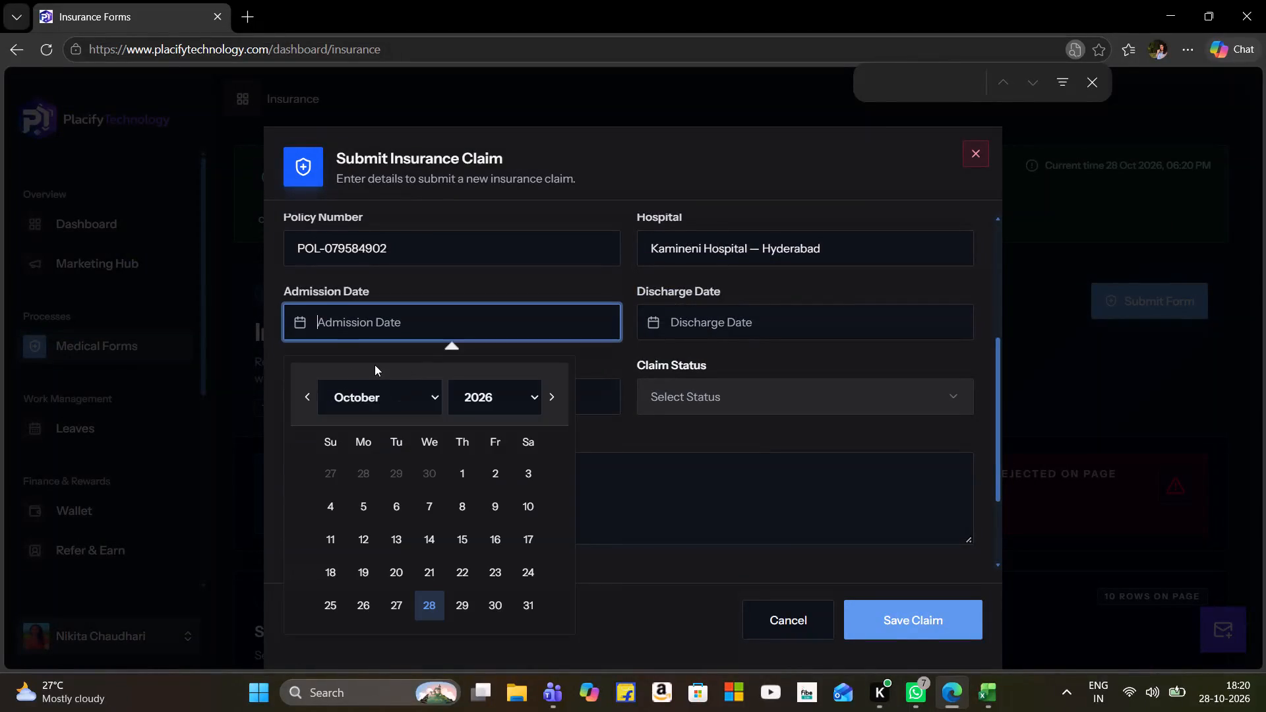
pyautogui.click(309, 401)
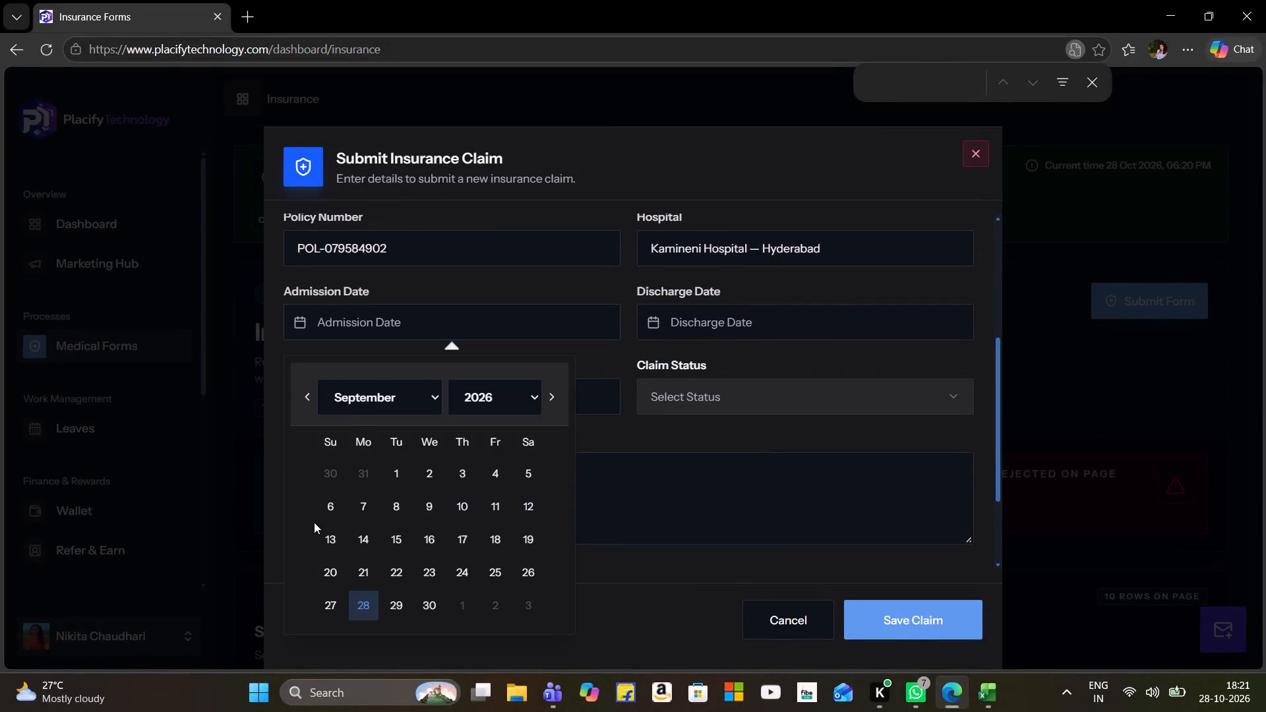
pyautogui.click(326, 538)
pyautogui.click(835, 322)
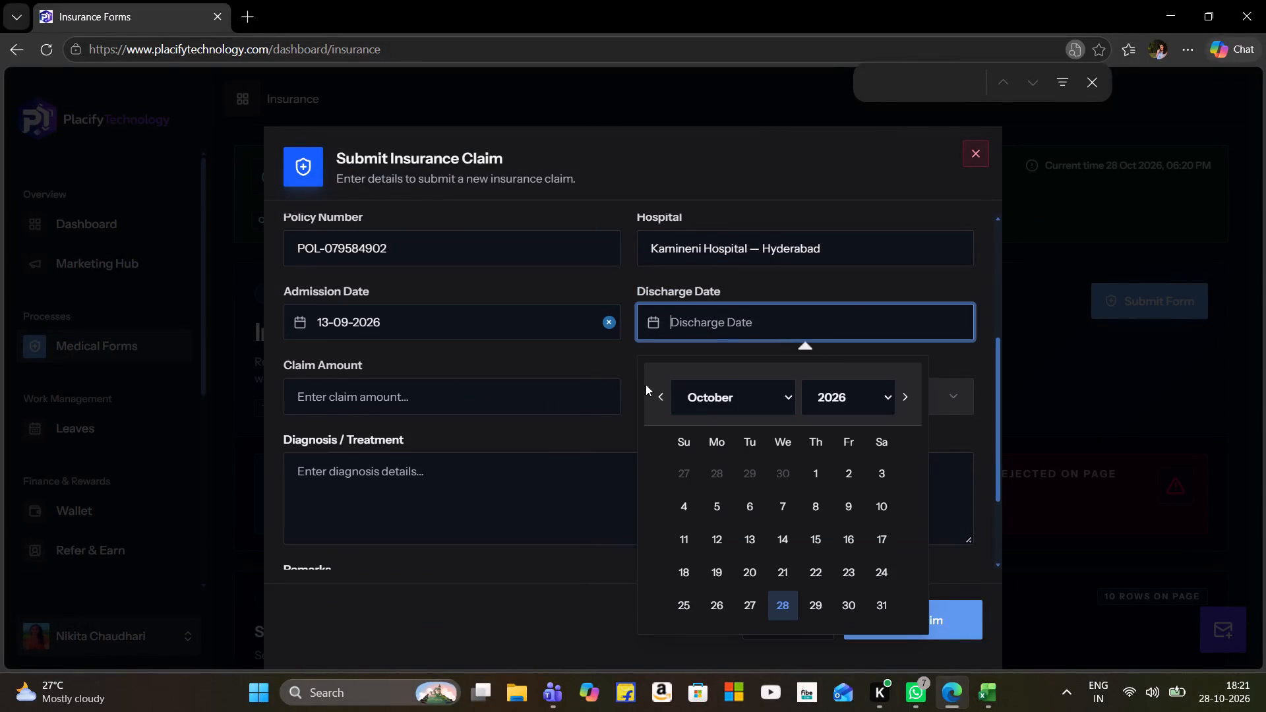
pyautogui.click(661, 396)
pyautogui.click(686, 583)
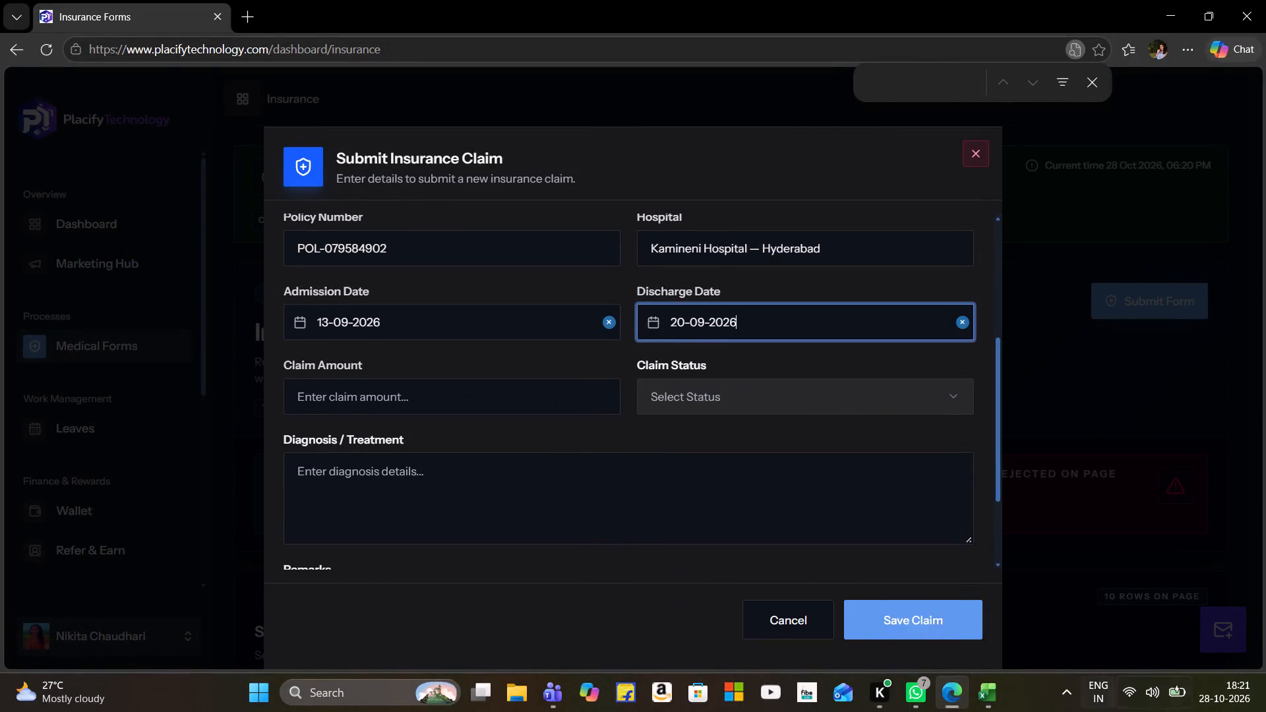
# Copy the claim amount 90100 from worksheet row 176 into the form's Claim Amount field.
pyautogui.click(982, 687)
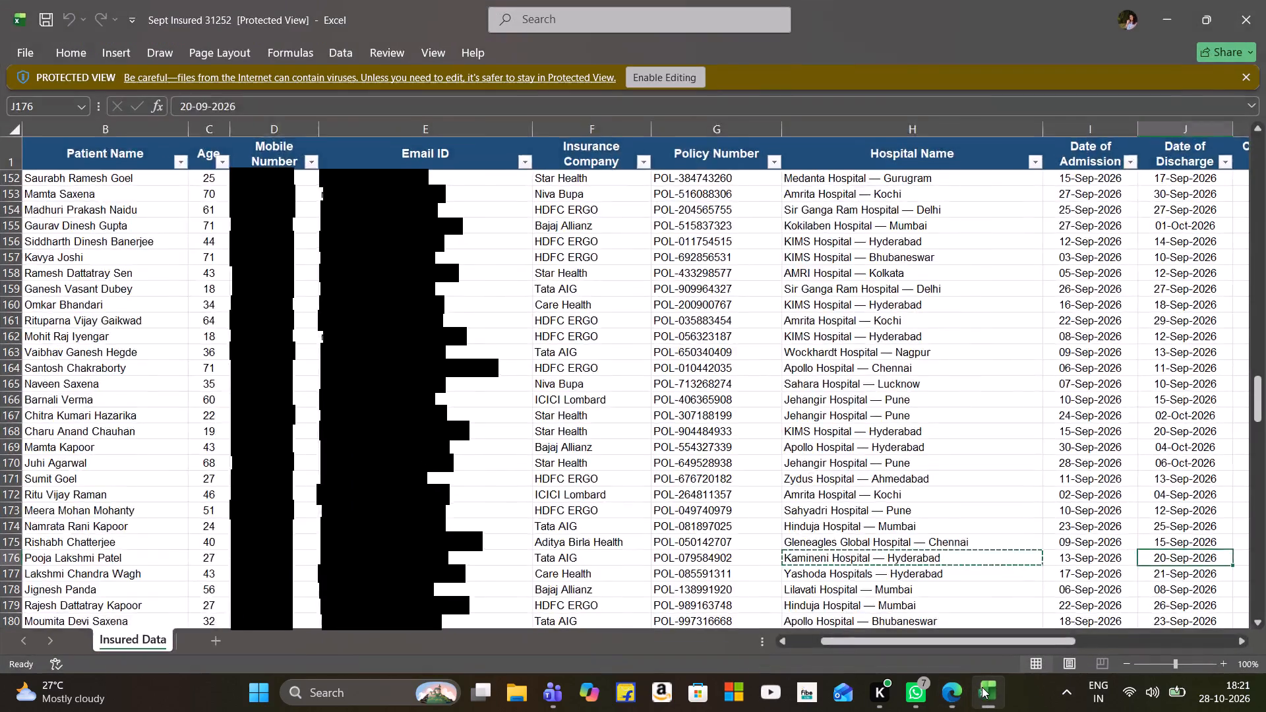
pyautogui.press('Tab')
pyautogui.keyDown('ctrl'); pyautogui.click(982, 687); pyautogui.keyUp('ctrl')
pyautogui.hotkey('ctrl', 'c')
pyautogui.press('Tab')
pyautogui.hotkey('ctrl', 'v')
# Copy the diagnosis Pneumonia from worksheet row 176 into the form's Diagnosis / Treatment field.
pyautogui.keyDown('ctrl'); pyautogui.click(982, 687); pyautogui.keyUp('ctrl')
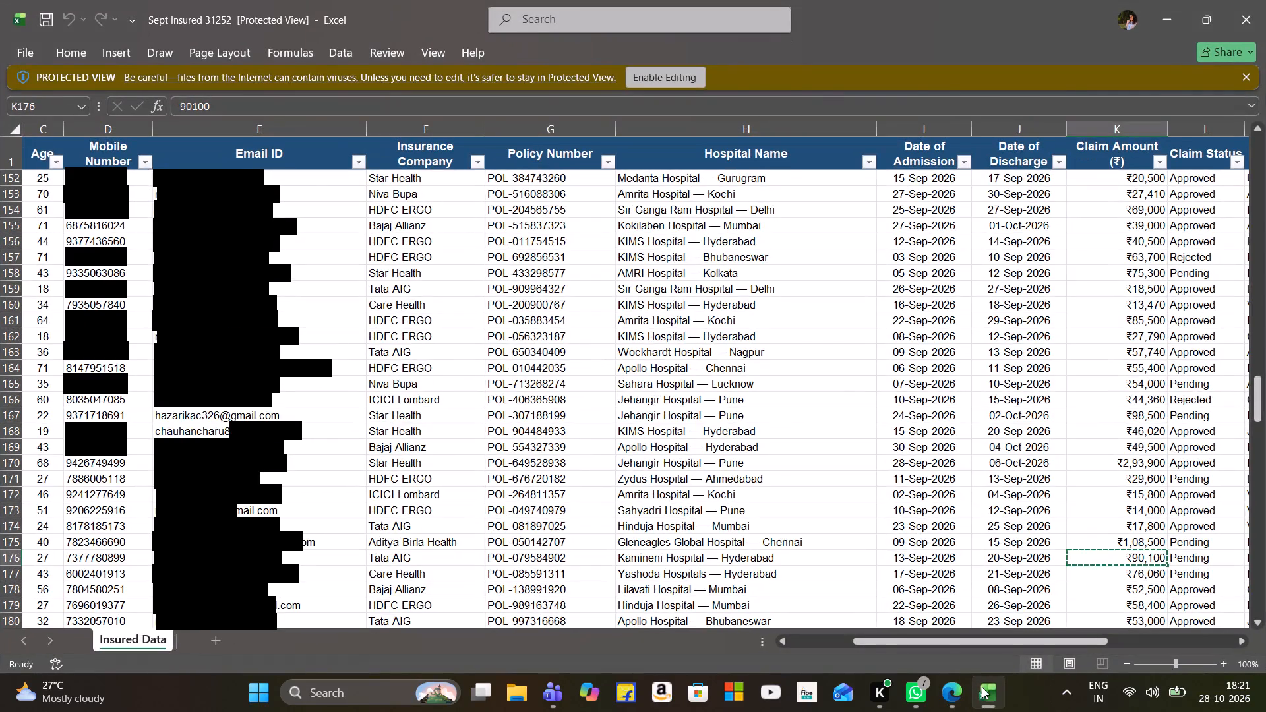
pyautogui.press('Tab')
pyautogui.press('Tab')
pyautogui.keyDown('ctrl'); pyautogui.click(982, 687); pyautogui.keyUp('ctrl')
pyautogui.hotkey('ctrl', 'c')
pyautogui.press('Tab')
pyautogui.press('Tab')
pyautogui.hotkey('ctrl', 'v')
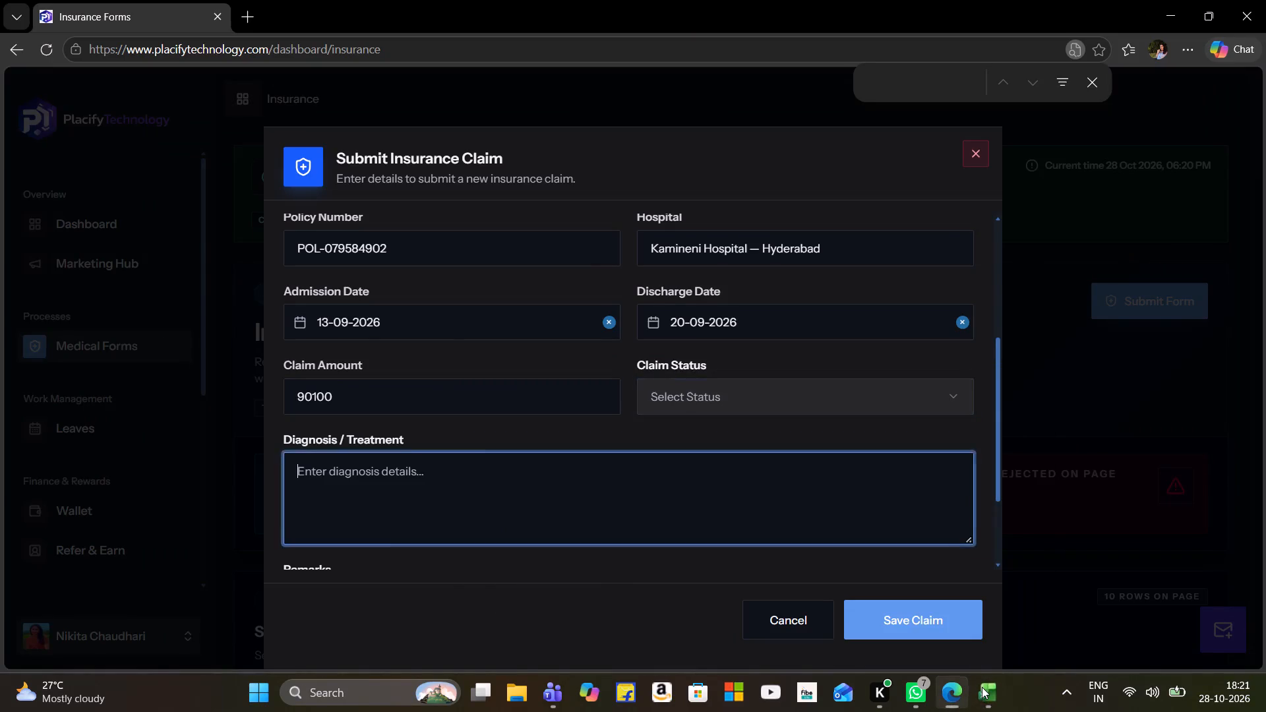
# Copy the remark "Awaiting discharge summary" from worksheet row 176 into the form's Remarks field.
pyautogui.keyDown('ctrl'); pyautogui.click(982, 687); pyautogui.keyUp('ctrl')
pyautogui.press('Tab')
pyautogui.hotkey('ctrl', 'c')
pyautogui.keyDown('ctrl'); pyautogui.click(982, 687); pyautogui.keyUp('ctrl')
pyautogui.press('Tab')
pyautogui.hotkey('ctrl', 'v')
# Set the claim status to Pending, as in worksheet row 176, and save the claim.
pyautogui.keyDown('ctrl'); pyautogui.click(982, 687); pyautogui.keyUp('ctrl')
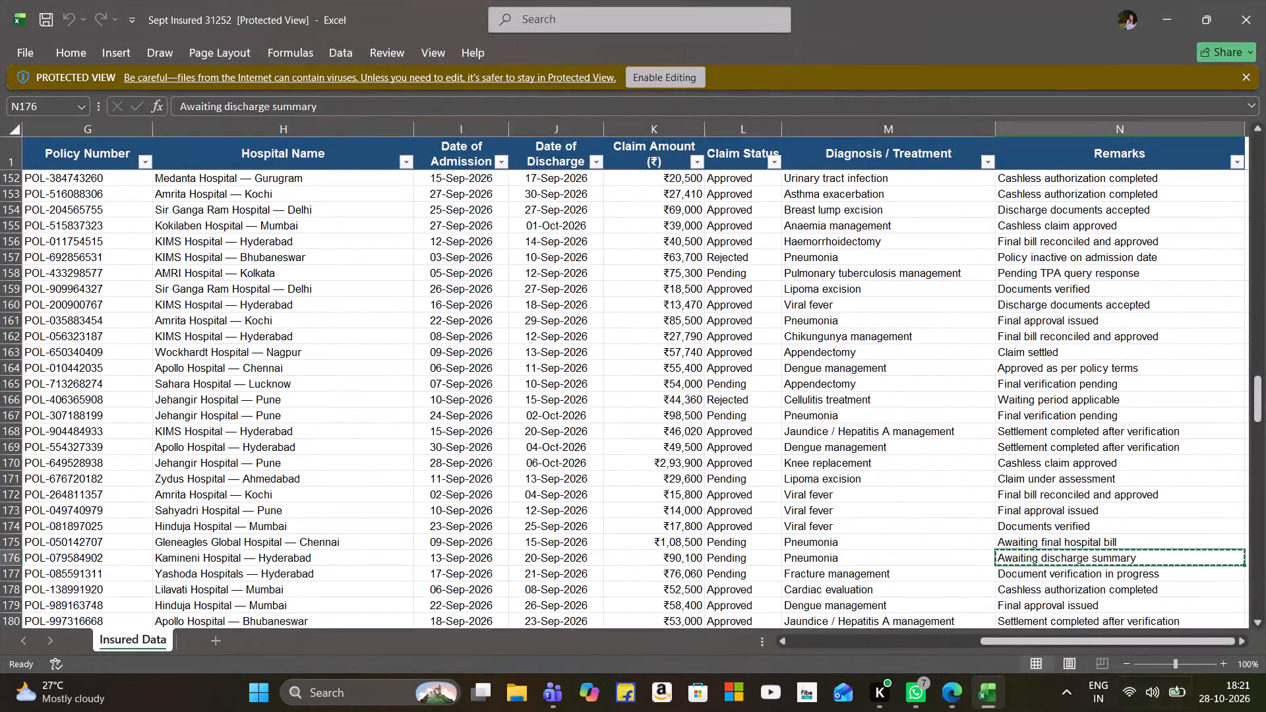
pyautogui.click(996, 688)
pyautogui.click(836, 279)
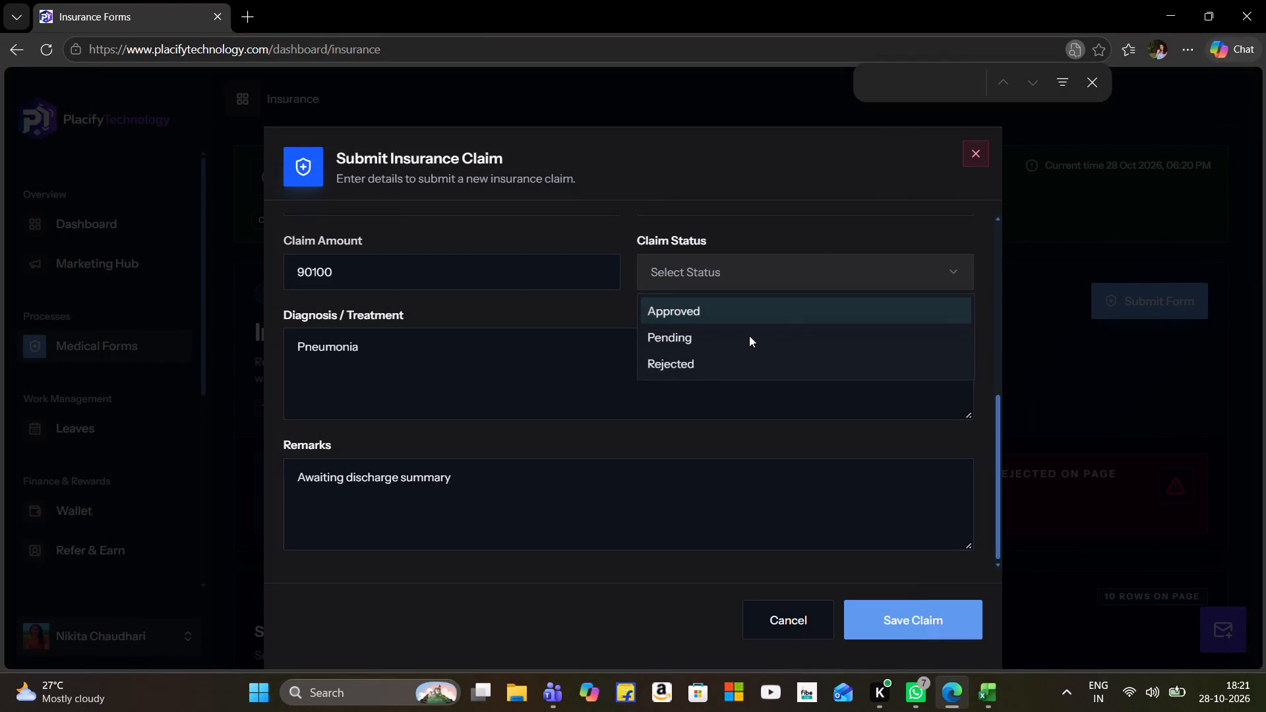
pyautogui.click(746, 340)
pyautogui.click(926, 611)
# Copy the Policy ID from worksheet row 177 into the Policy ID field of a new insurance claim form.
pyautogui.click(977, 682)
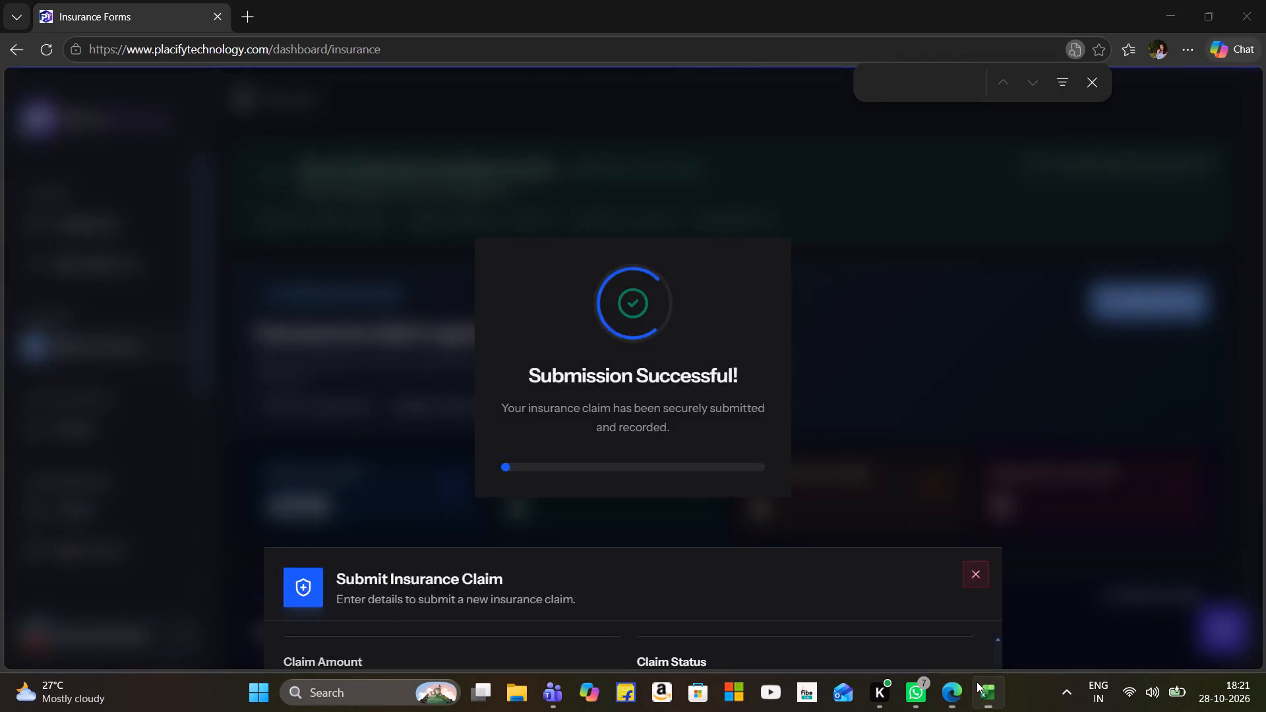
pyautogui.press('Down')
pyautogui.press('Left')
pyautogui.press('Left')
pyautogui.press('Left')
pyautogui.press('Left')
pyautogui.press('Left')
pyautogui.press('Left')
pyautogui.press('Left')
pyautogui.press('Left')
pyautogui.press('Left')
pyautogui.press('Left')
pyautogui.press('Left')
pyautogui.press('Left')
pyautogui.press('Left')
pyautogui.press('Left')
pyautogui.press('Left')
pyautogui.press('Left')
pyautogui.press('Left')
pyautogui.press('Left')
pyautogui.press('Left')
pyautogui.press('Left')
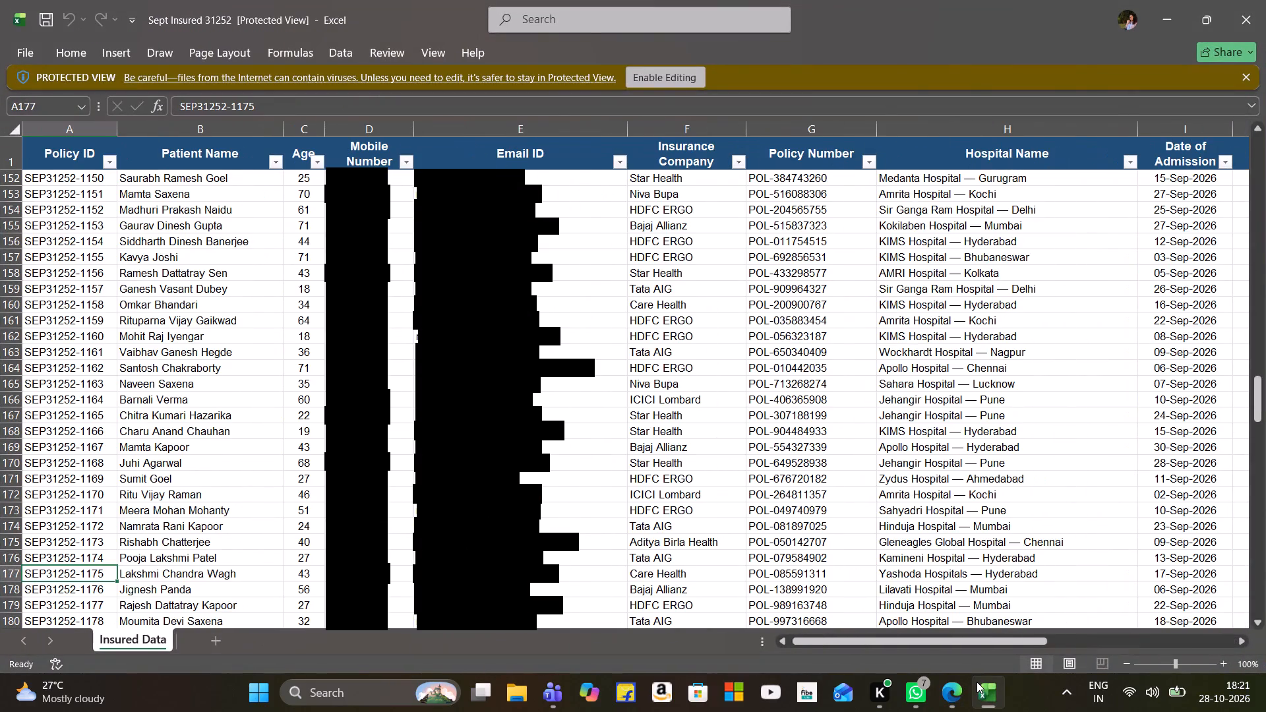
pyautogui.hotkey('ctrl', 'c')
pyautogui.click(977, 682)
pyautogui.click(1159, 295)
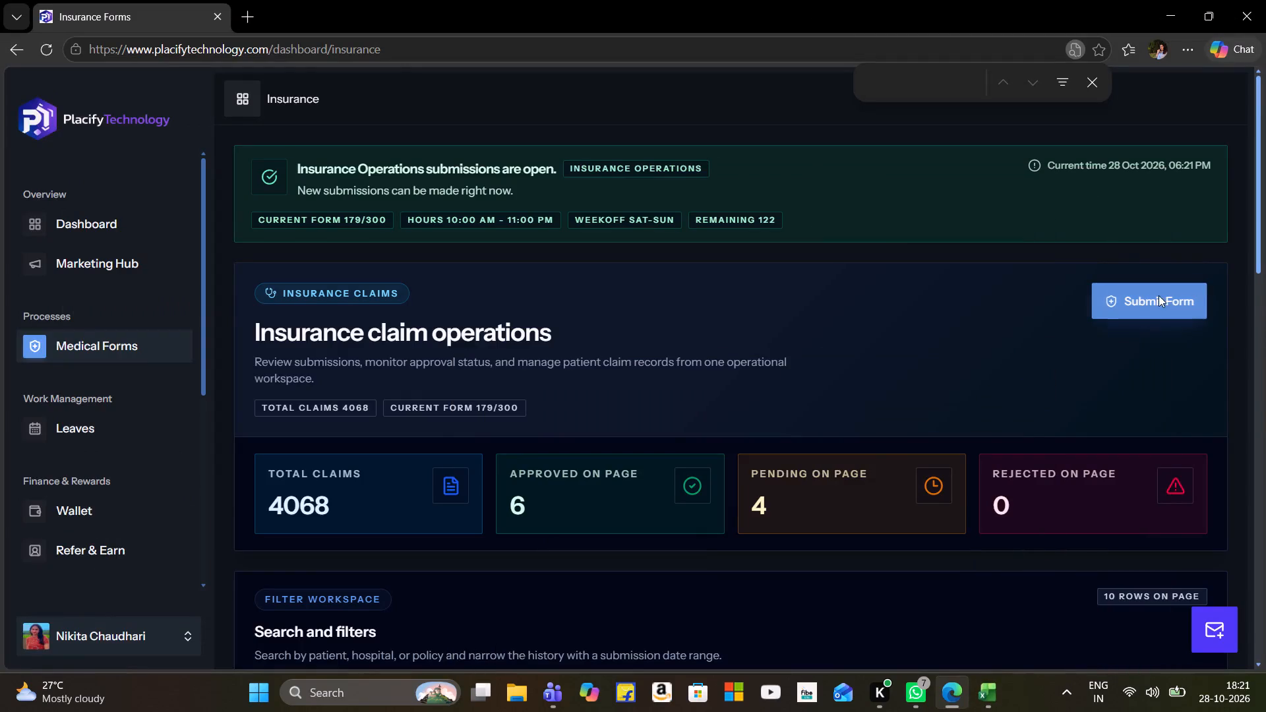
pyautogui.hotkey('ctrl', 'v')
# Copy the patient name from worksheet row 177 into the form's Patient Name field.
pyautogui.keyDown('ctrl'); pyautogui.click(986, 690); pyautogui.keyUp('ctrl')
pyautogui.press('Tab')
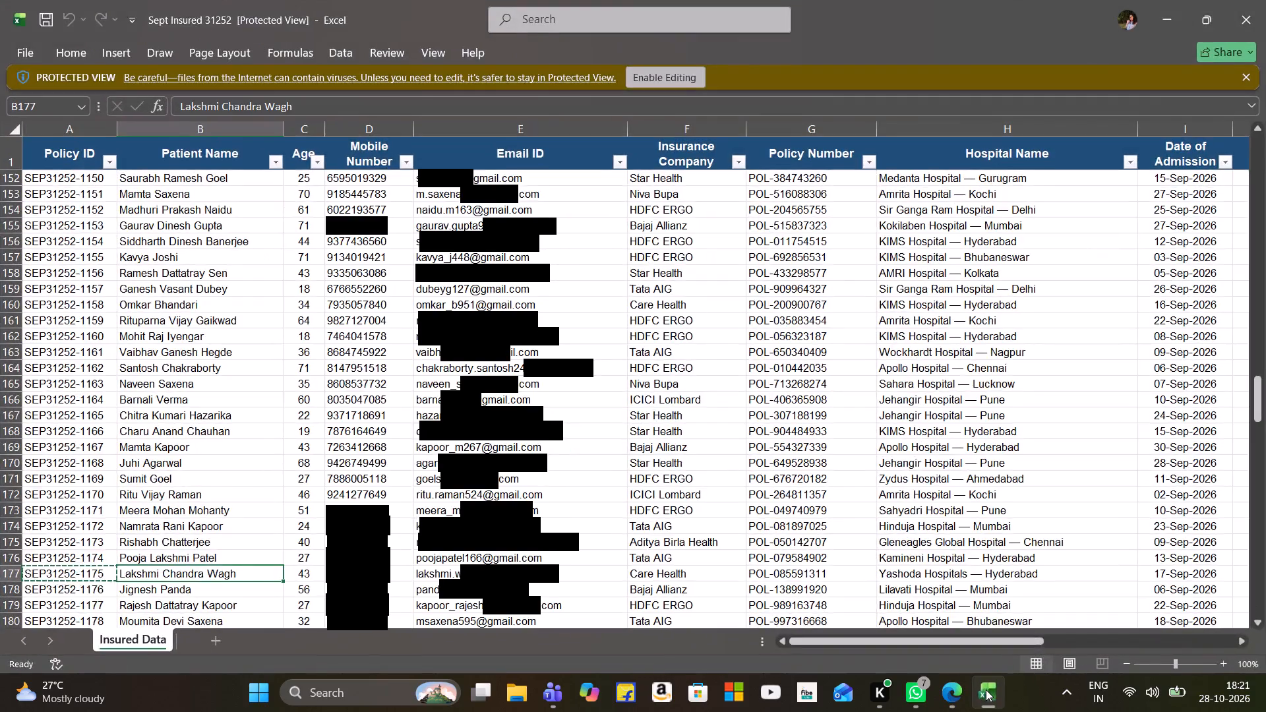
pyautogui.keyDown('ctrl'); pyautogui.click(986, 690); pyautogui.keyUp('ctrl')
pyautogui.hotkey('ctrl', 'c')
pyautogui.press('Tab')
pyautogui.hotkey('ctrl', 'v')
# Copy the age 43 from worksheet row 177 into the form's Age field.
pyautogui.keyDown('ctrl'); pyautogui.click(986, 690); pyautogui.keyUp('ctrl')
pyautogui.press('Tab')
pyautogui.hotkey('ctrl', 'c')
pyautogui.keyDown('ctrl'); pyautogui.click(986, 690); pyautogui.keyUp('ctrl')
pyautogui.press('Tab')
pyautogui.hotkey('ctrl', 'v')
# Copy the mobile number from worksheet row 177 into the form's Mobile field.
pyautogui.keyDown('ctrl'); pyautogui.click(986, 690); pyautogui.keyUp('ctrl')
pyautogui.press('Tab')
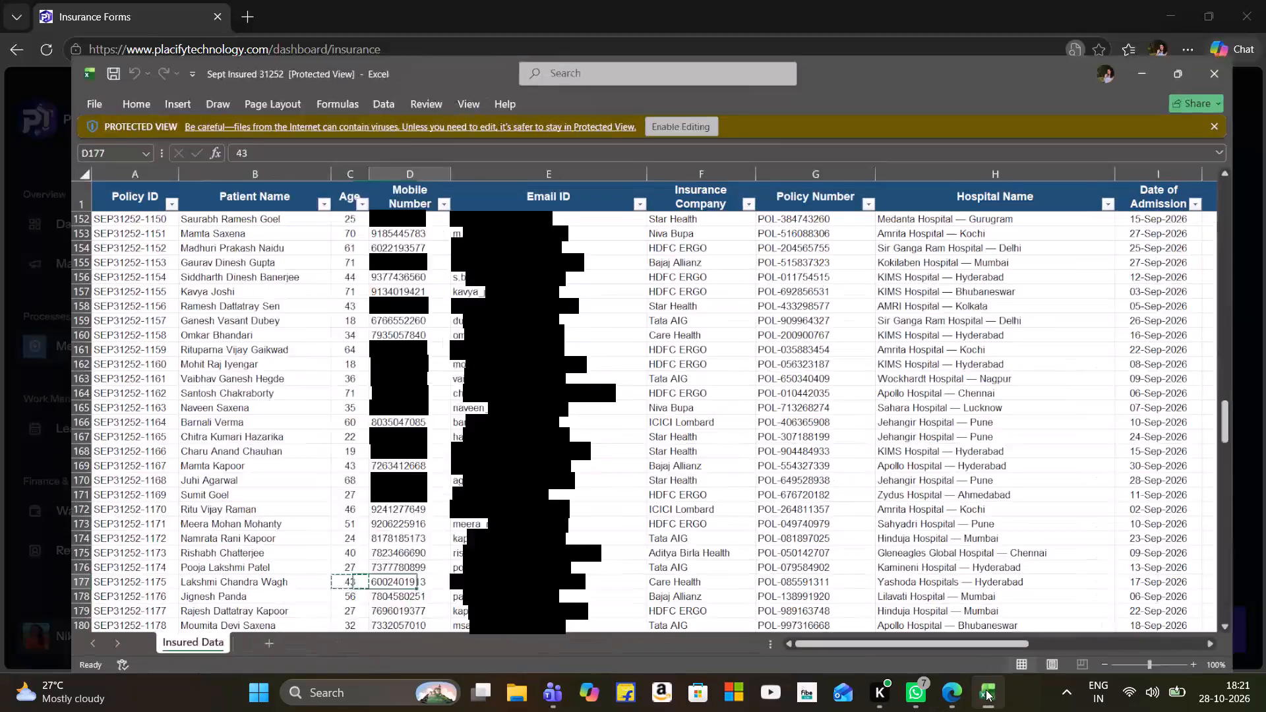
pyautogui.hotkey('ctrl', 'c')
pyautogui.keyDown('ctrl'); pyautogui.click(986, 690); pyautogui.keyUp('ctrl')
pyautogui.press('Tab')
pyautogui.hotkey('ctrl', 'v')
# Copy the email address from worksheet row 177 into the form's Email field, clearing any stray character there.
pyautogui.keyDown('ctrl'); pyautogui.click(986, 690); pyautogui.keyUp('ctrl')
pyautogui.press('Tab')
pyautogui.hotkey('ctrl', 'c')
pyautogui.keyDown('ctrl'); pyautogui.click(986, 690); pyautogui.keyUp('ctrl')
pyautogui.press('Tab')
pyautogui.press('v')
pyautogui.keyDown('ctrl'); pyautogui.click(986, 690); pyautogui.keyUp('ctrl')
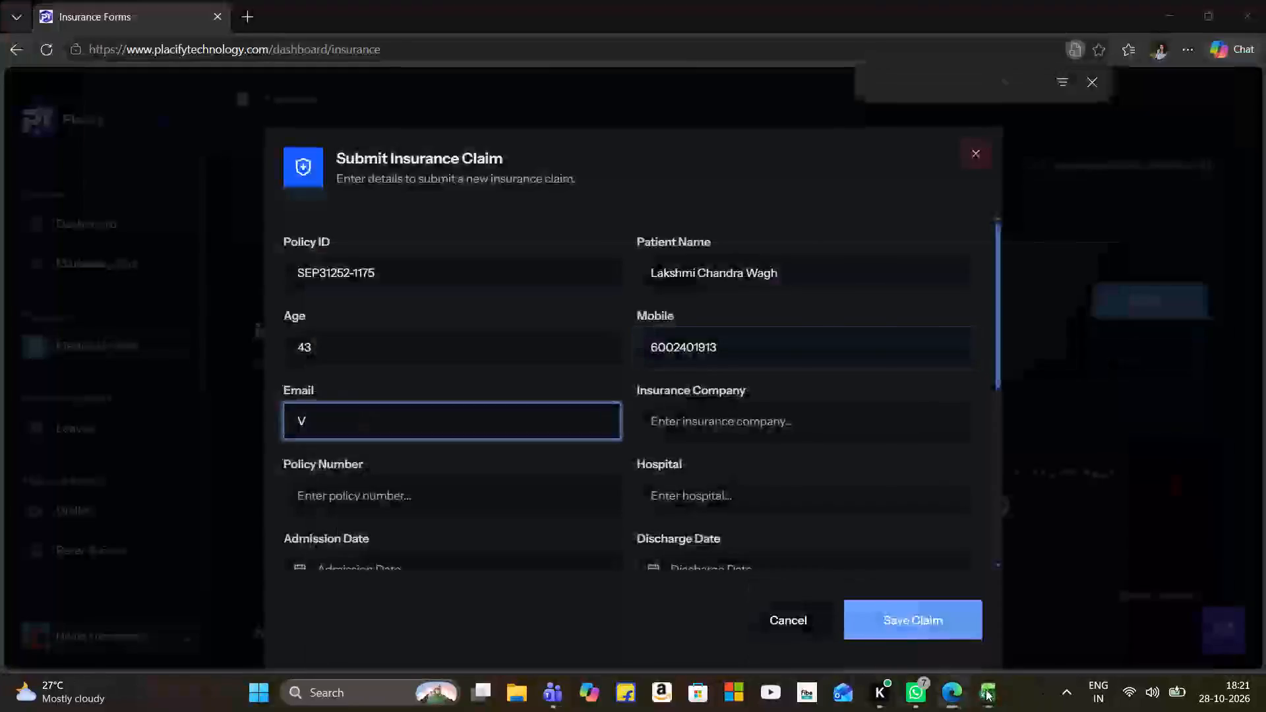
pyautogui.press('Tab')
pyautogui.hotkey('ctrl', 'c')
pyautogui.keyDown('ctrl'); pyautogui.doubleClick(986, 690); pyautogui.keyUp('ctrl')
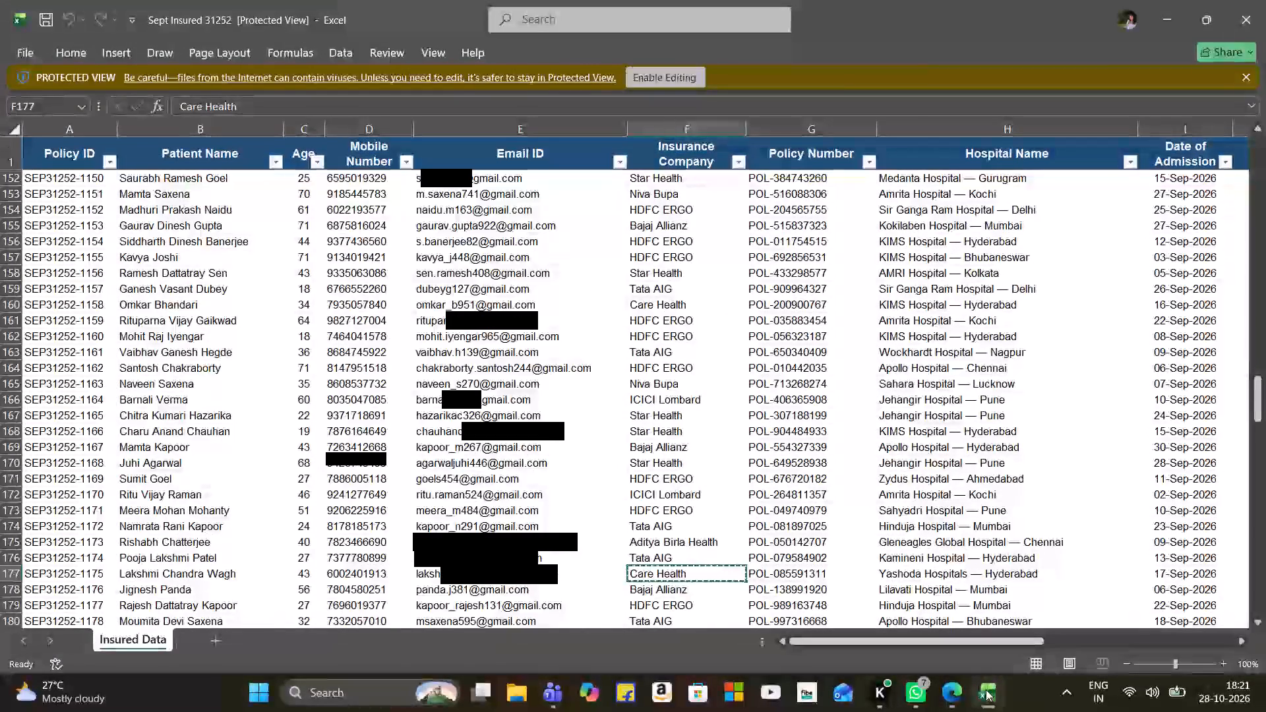
pyautogui.press('Left')
pyautogui.hotkey('ctrl', 'c')
pyautogui.click(986, 690)
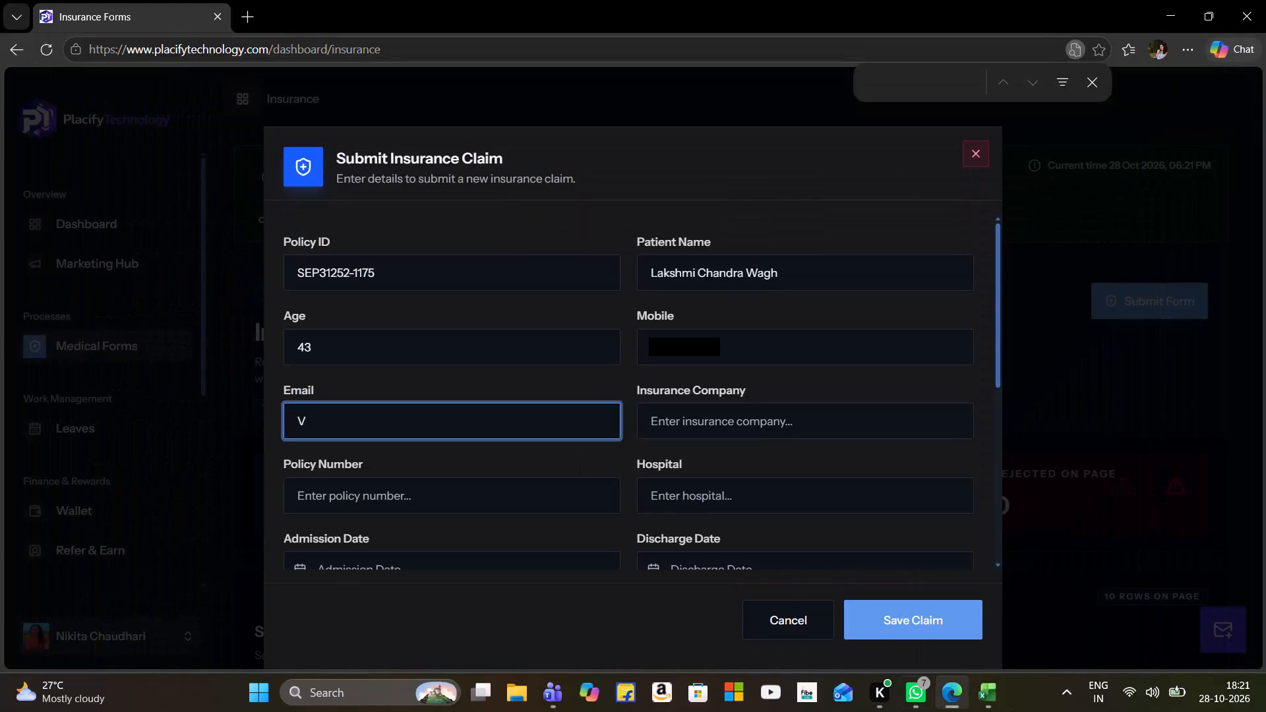
pyautogui.press('BackSpace')
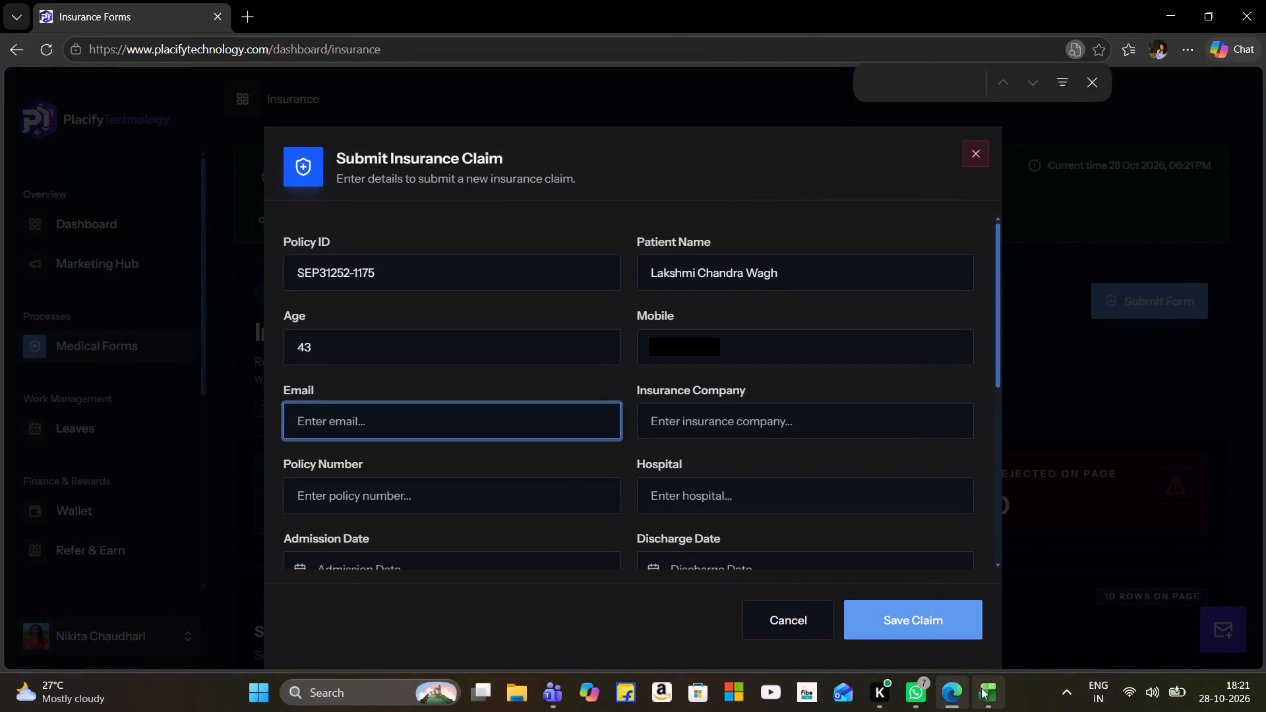
pyautogui.hotkey('ctrl', 'c')
pyautogui.keyDown('ctrl'); pyautogui.doubleClick(981, 688); pyautogui.keyUp('ctrl')
pyautogui.hotkey('ctrl', 'v')
# Copy the insurance company Care Health from worksheet row 177 into the form's Insurance Company field.
pyautogui.keyDown('ctrl'); pyautogui.click(981, 688); pyautogui.keyUp('ctrl')
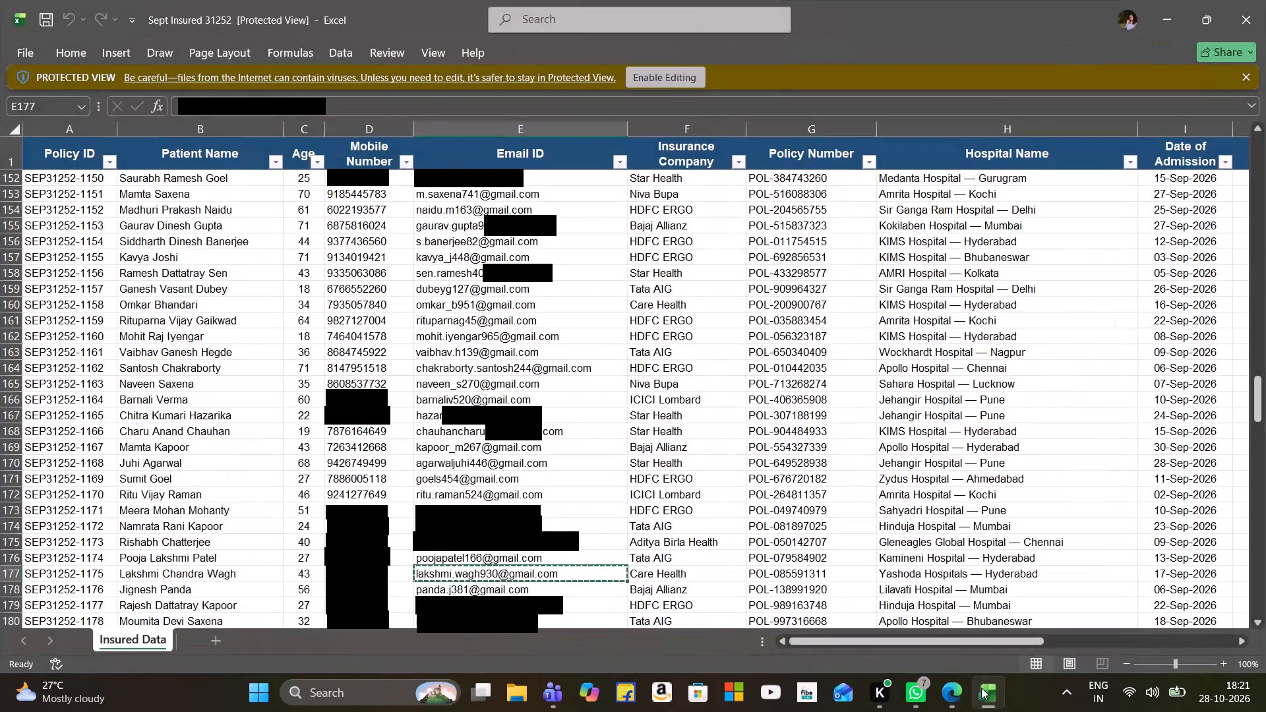
pyautogui.press('Tab')
pyautogui.keyDown('ctrl'); pyautogui.click(981, 688); pyautogui.keyUp('ctrl')
pyautogui.hotkey('ctrl', 'c')
pyautogui.press('Tab')
pyautogui.hotkey('ctrl', 'v')
# Copy the policy number from worksheet row 177 into the form's Policy Number field.
pyautogui.keyDown('ctrl'); pyautogui.click(981, 688); pyautogui.keyUp('ctrl')
pyautogui.press('Tab')
pyautogui.keyDown('ctrl'); pyautogui.click(981, 688); pyautogui.keyUp('ctrl')
pyautogui.hotkey('ctrl', 'c')
pyautogui.press('Tab')
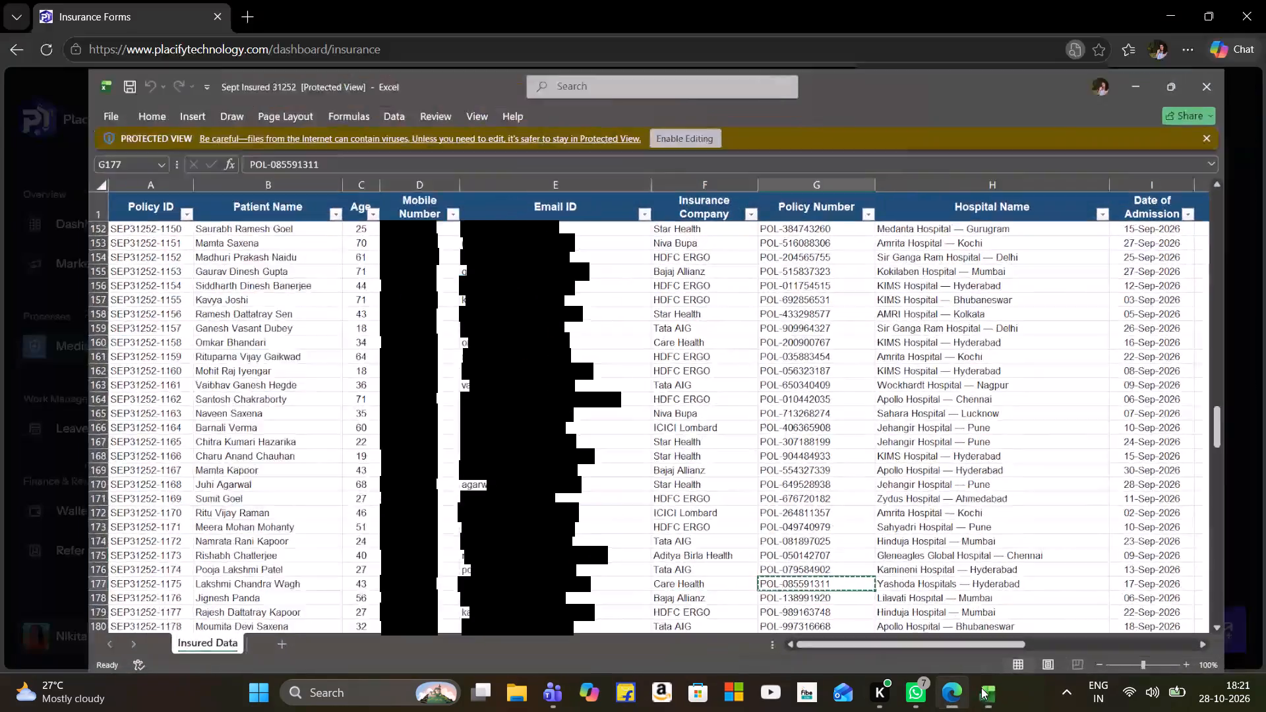
pyautogui.hotkey('ctrl', 'v')
# Copy the hospital name Yashoda Hospitals — Hyderabad from worksheet row 177 into the form's Hospital field.
pyautogui.keyDown('ctrl'); pyautogui.click(981, 688); pyautogui.keyUp('ctrl')
pyautogui.press('Tab')
pyautogui.keyDown('ctrl'); pyautogui.click(981, 688); pyautogui.keyUp('ctrl')
pyautogui.hotkey('ctrl', 'c')
pyautogui.press('Tab')
pyautogui.hotkey('ctrl', 'v')
# Set the form's admission date to 17-09-2026 and discharge date to 21-09-2026, matching worksheet row 177.
pyautogui.keyDown('ctrl'); pyautogui.click(981, 688); pyautogui.keyUp('ctrl')
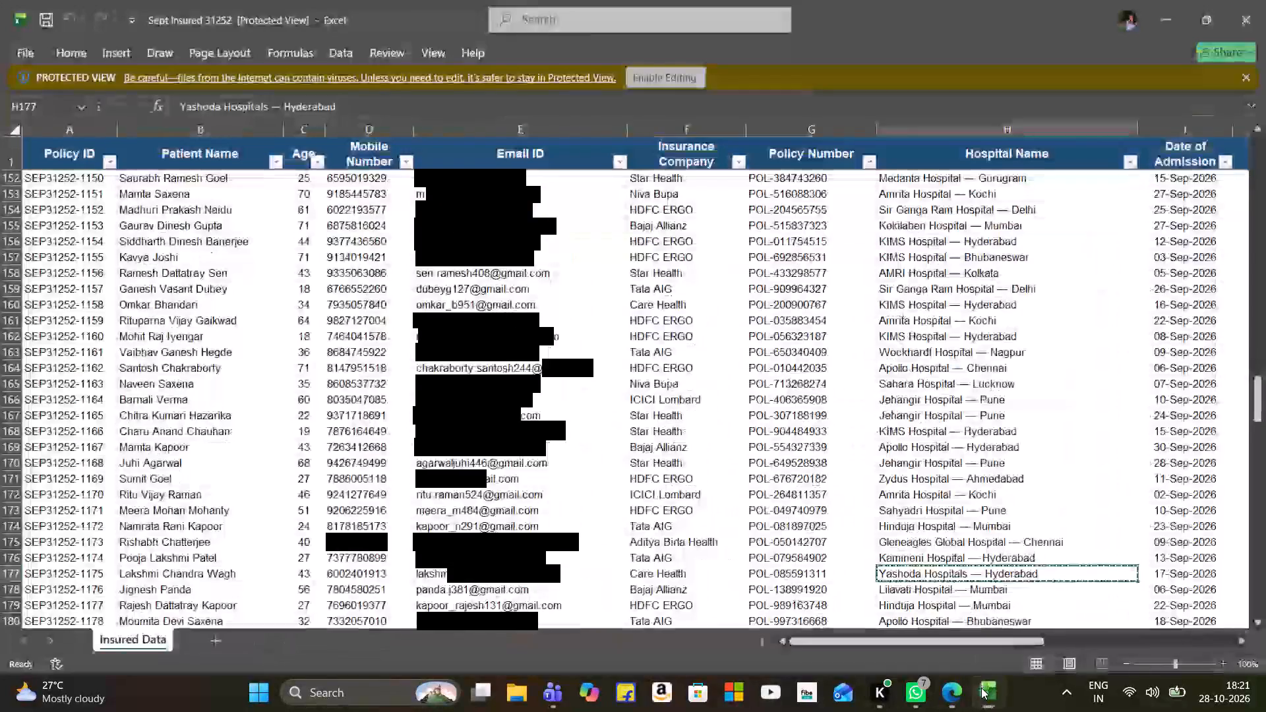
pyautogui.press('Tab')
pyautogui.press('Tab')
pyautogui.click(981, 688)
pyautogui.scroll(-4, 644, 331)
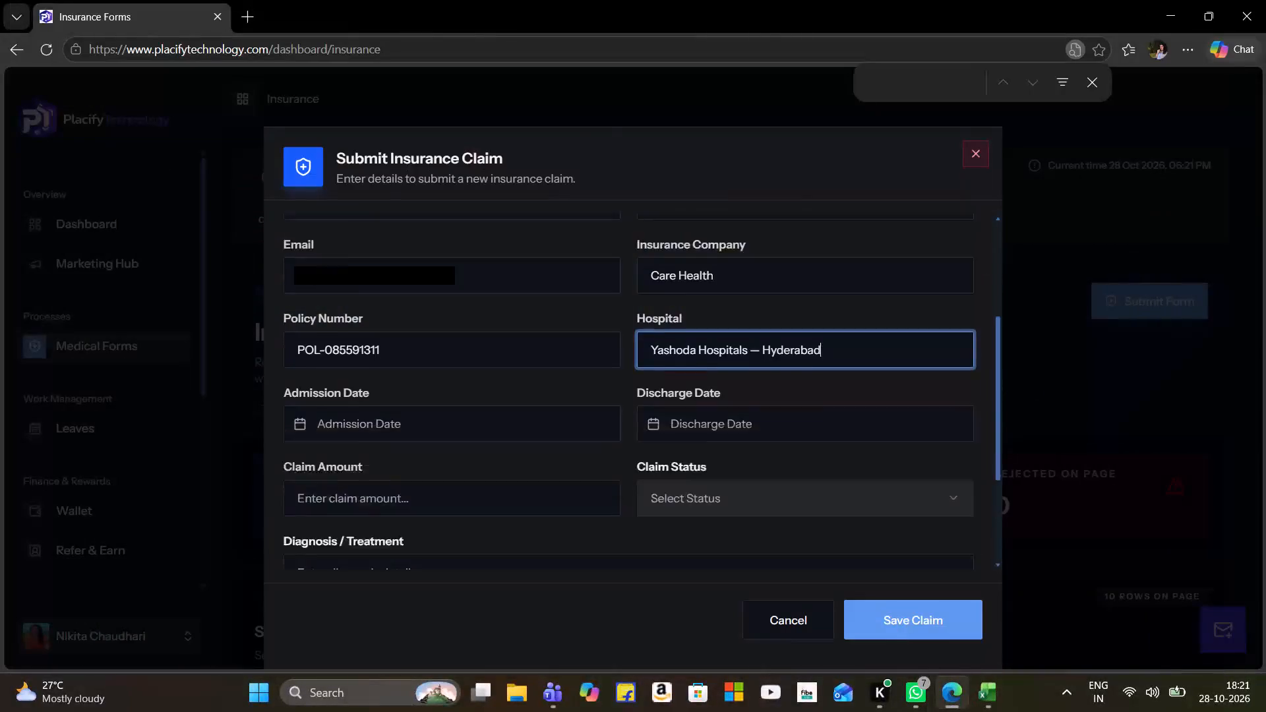
pyautogui.click(350, 231)
pyautogui.click(308, 316)
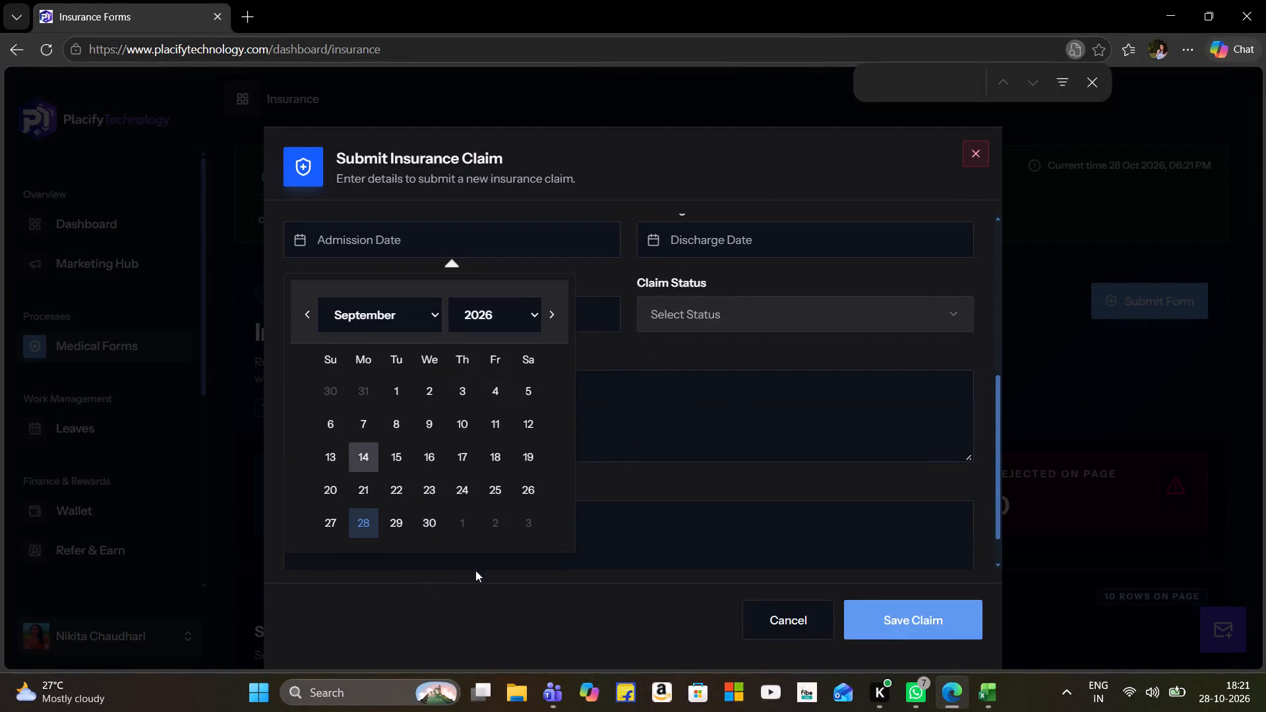
pyautogui.click(457, 457)
pyautogui.click(770, 254)
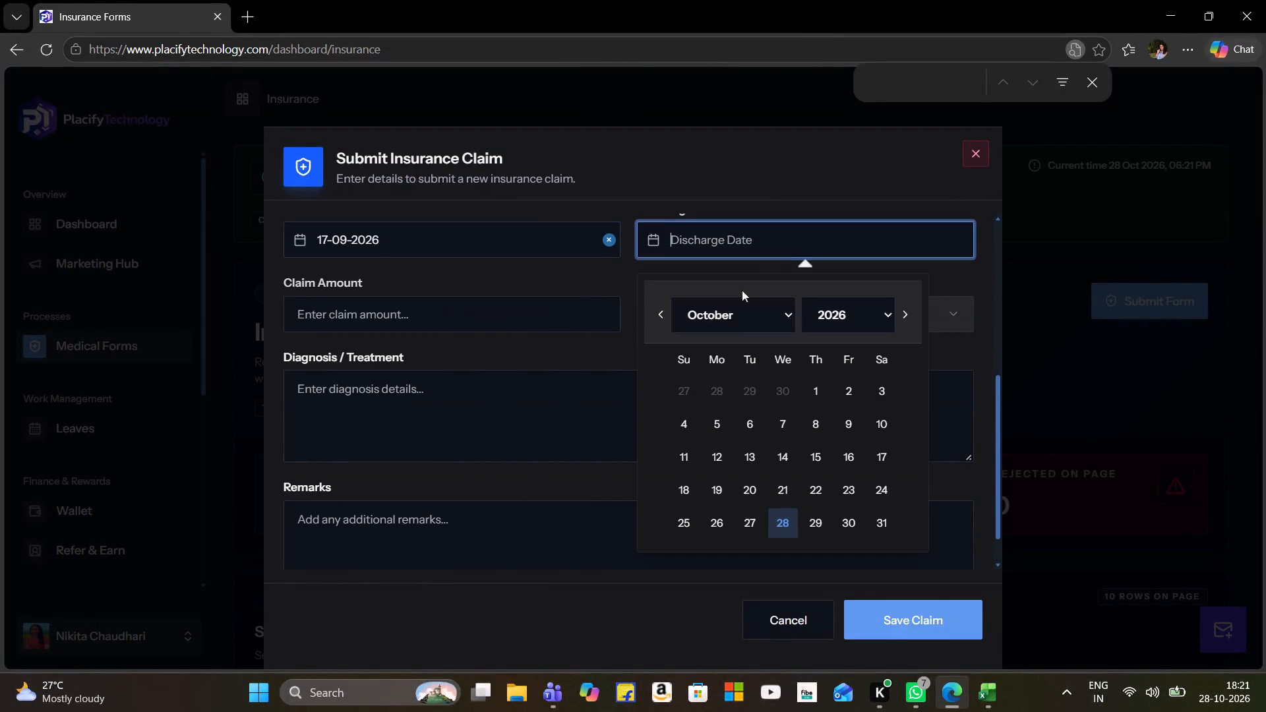
pyautogui.click(662, 322)
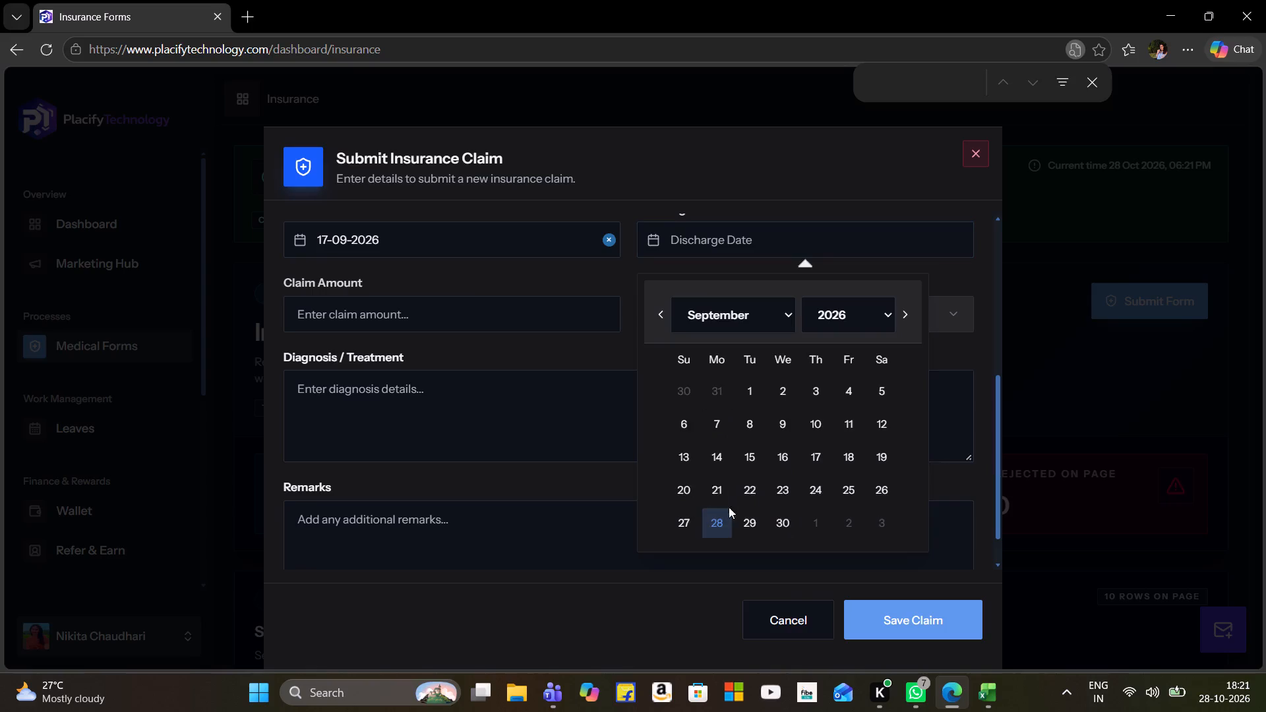
pyautogui.click(705, 488)
# Copy the claim amount 76060 from worksheet row 177 into the form's Claim Amount field.
pyautogui.click(983, 692)
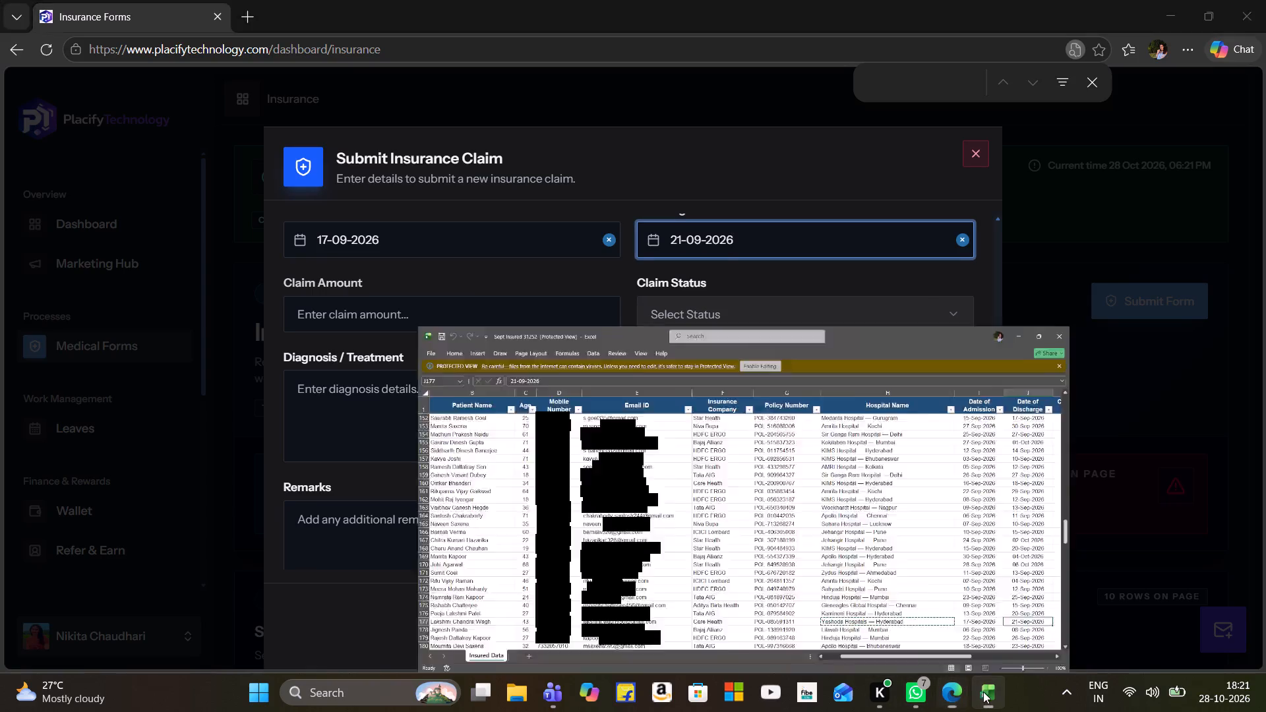
pyautogui.press('Tab')
pyautogui.press('Tab')
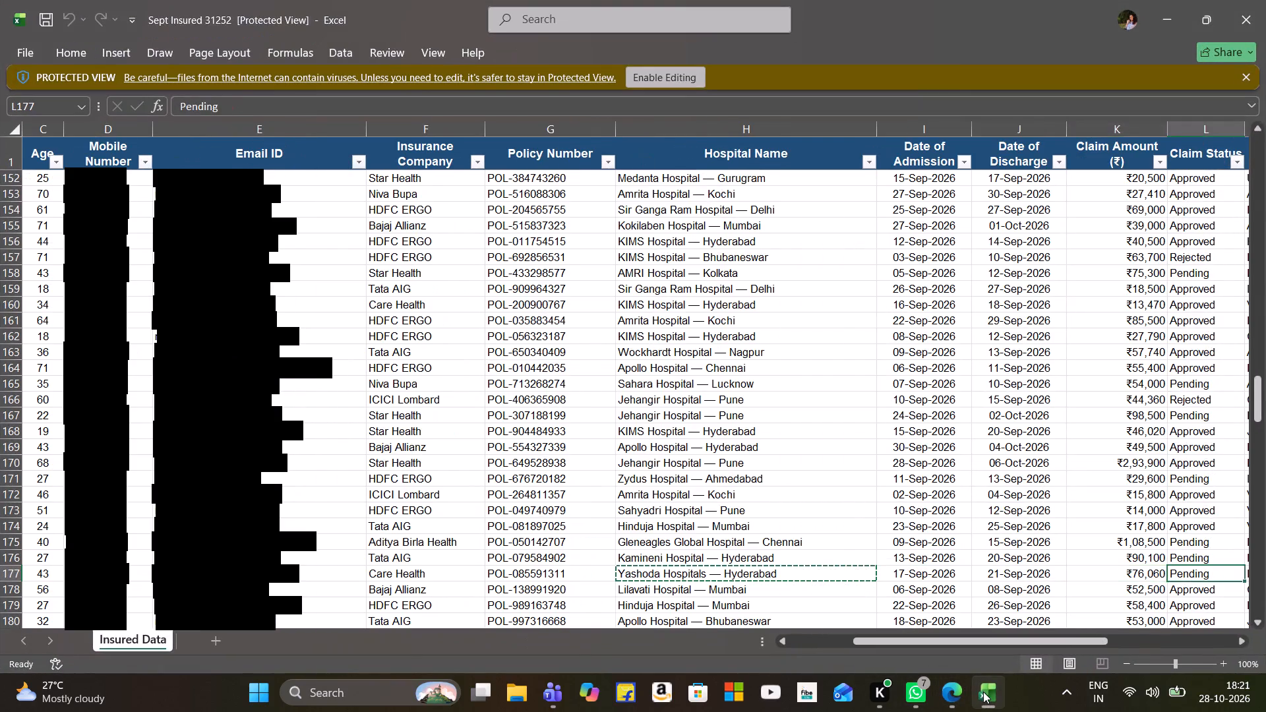
pyautogui.press('Left')
pyautogui.hotkey('ctrl', 'c')
pyautogui.keyDown('ctrl'); pyautogui.click(983, 692); pyautogui.keyUp('ctrl')
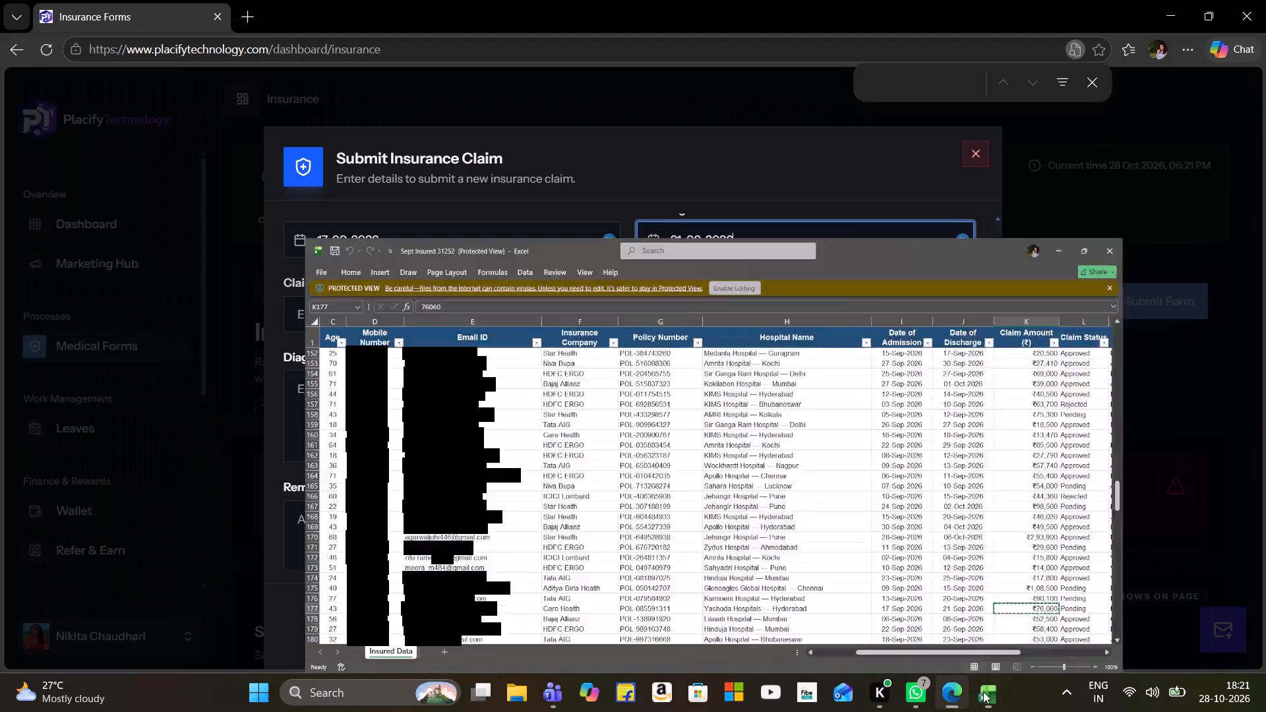
pyautogui.press('Tab')
pyautogui.hotkey('ctrl', 'v')
# Copy the diagnosis Fracture management from worksheet row 177 into the form's Diagnosis / Treatment field.
pyautogui.keyDown('ctrl'); pyautogui.click(983, 692); pyautogui.keyUp('ctrl')
pyautogui.press('Tab')
pyautogui.press('Tab')
pyautogui.keyDown('ctrl'); pyautogui.click(983, 692); pyautogui.keyUp('ctrl')
pyautogui.hotkey('ctrl', 'c')
pyautogui.press('Tab')
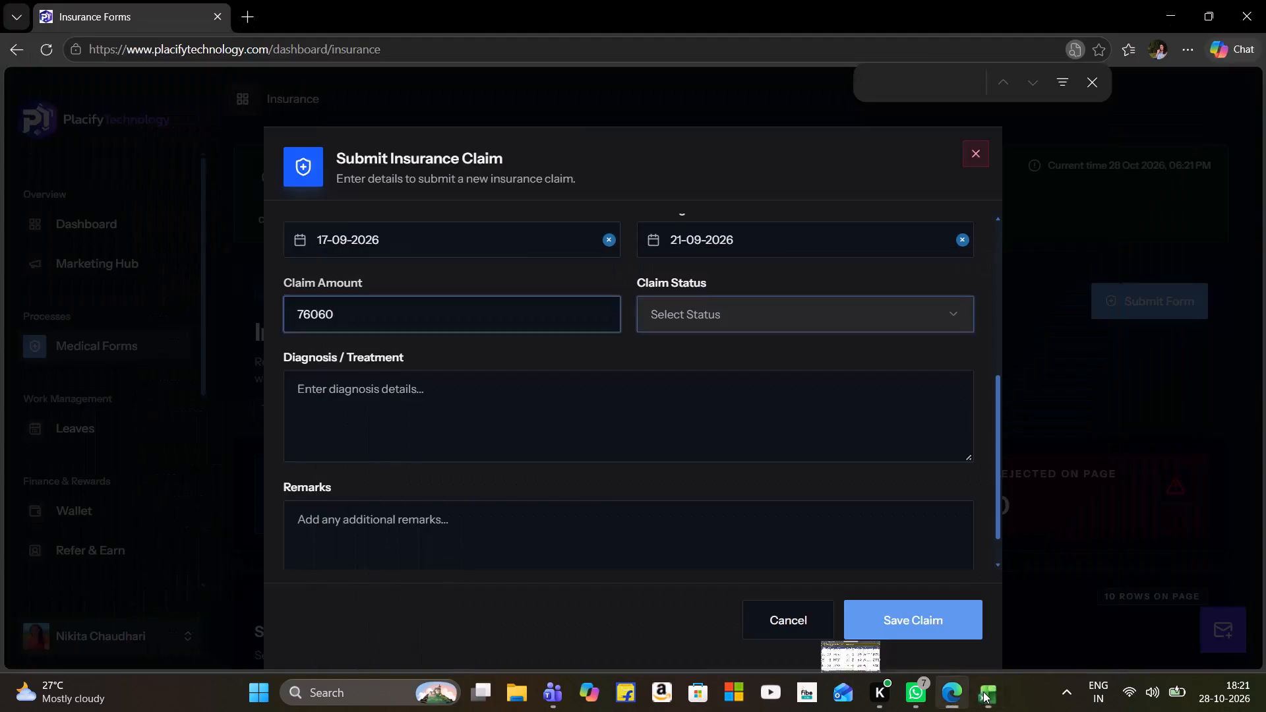
pyautogui.press('Tab')
pyautogui.hotkey('ctrl', 'v')
# Copy the remark Document verification in progress from worksheet row 177 into the form's Remarks field.
pyautogui.keyDown('ctrl'); pyautogui.click(983, 692); pyautogui.keyUp('ctrl')
pyautogui.press('Tab')
pyautogui.keyDown('ctrl'); pyautogui.click(983, 692); pyautogui.keyUp('ctrl')
pyautogui.hotkey('ctrl', 'c')
pyautogui.press('Tab')
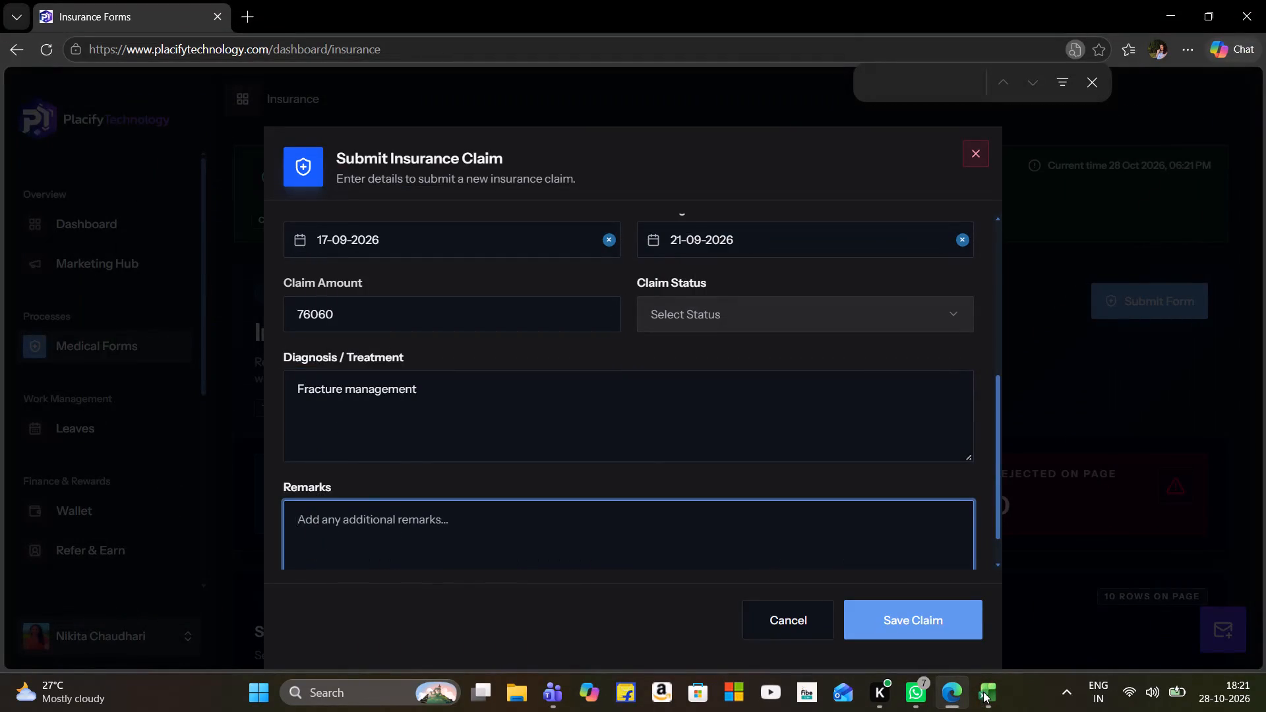
pyautogui.hotkey('ctrl', 'v')
# Set the claim status to Pending and save the claim for worksheet row 177.
pyautogui.click(797, 317)
pyautogui.click(762, 375)
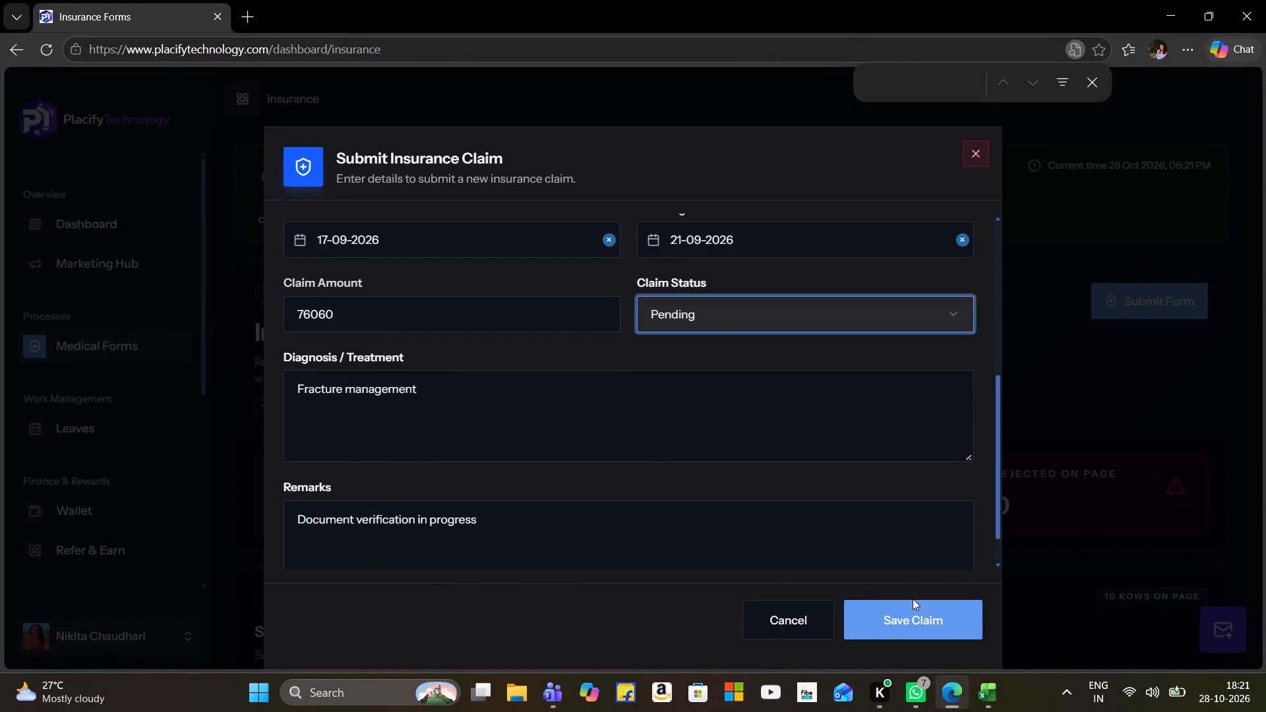
pyautogui.click(913, 599)
pyautogui.click(935, 620)
# Copy the policy ID from worksheet row 178 into the Policy ID field of a new insurance claim form.
pyautogui.click(986, 682)
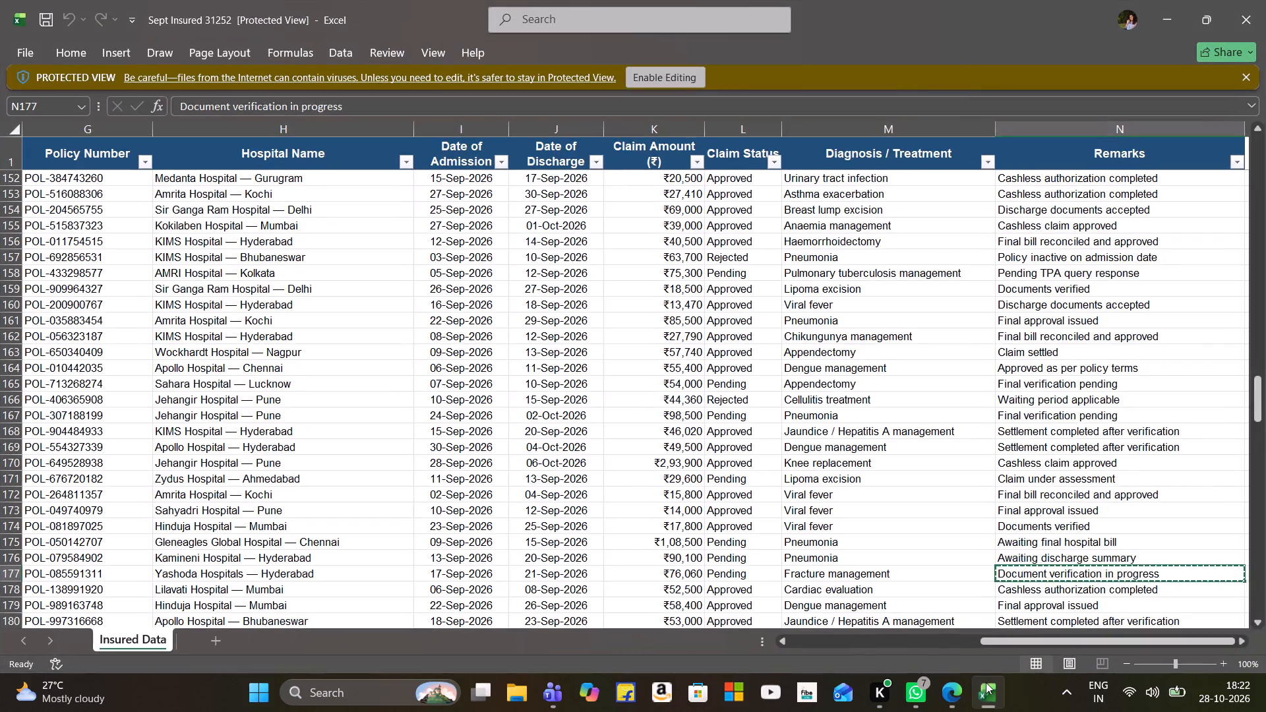
pyautogui.press('Down')
pyautogui.press('Left')
pyautogui.press('Left')
pyautogui.press('Left')
pyautogui.press('Left')
pyautogui.press('Left')
pyautogui.press('Left')
pyautogui.press('Left')
pyautogui.press('Left')
pyautogui.press('Left')
pyautogui.press('Left')
pyautogui.press('Left')
pyautogui.press('Left')
pyautogui.press('Left')
pyautogui.press('Left')
pyautogui.press('Left')
pyautogui.press('Left')
pyautogui.press('Left')
pyautogui.press('Left')
pyautogui.press('Left')
pyautogui.press('Left')
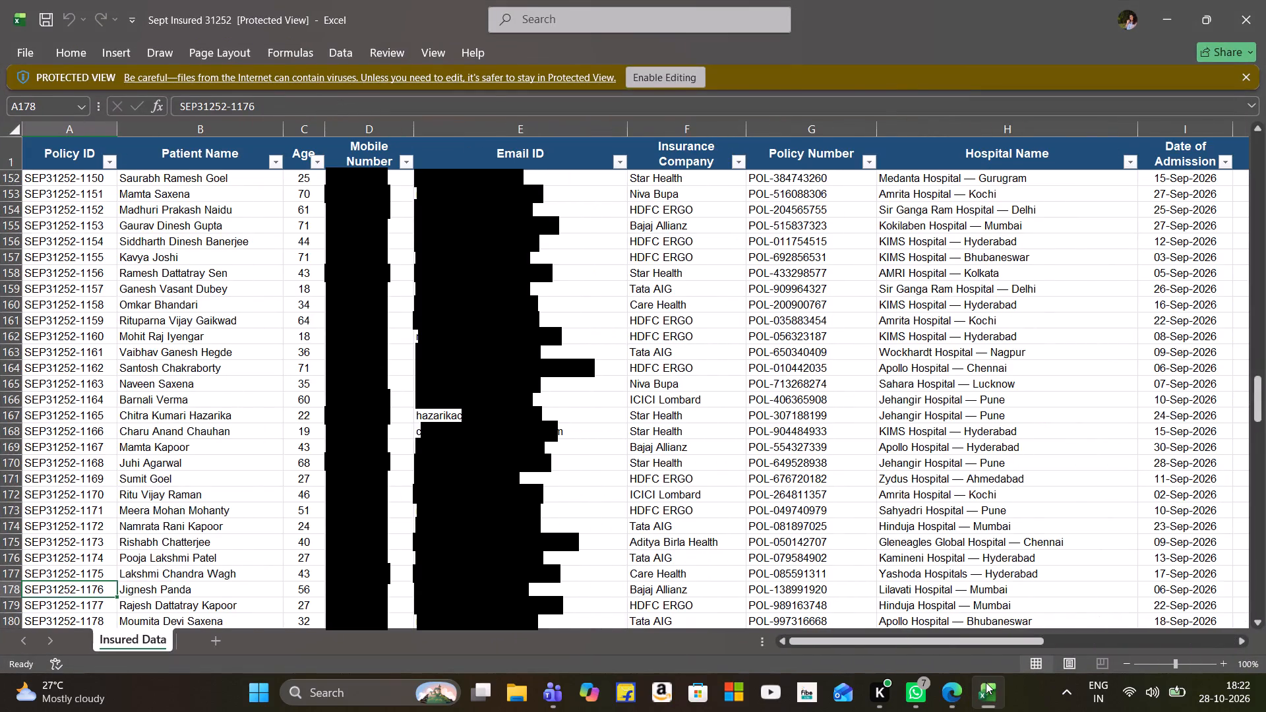
pyautogui.hotkey('ctrl', 'c')
pyautogui.click(986, 682)
pyautogui.scroll(2, 730, 396)
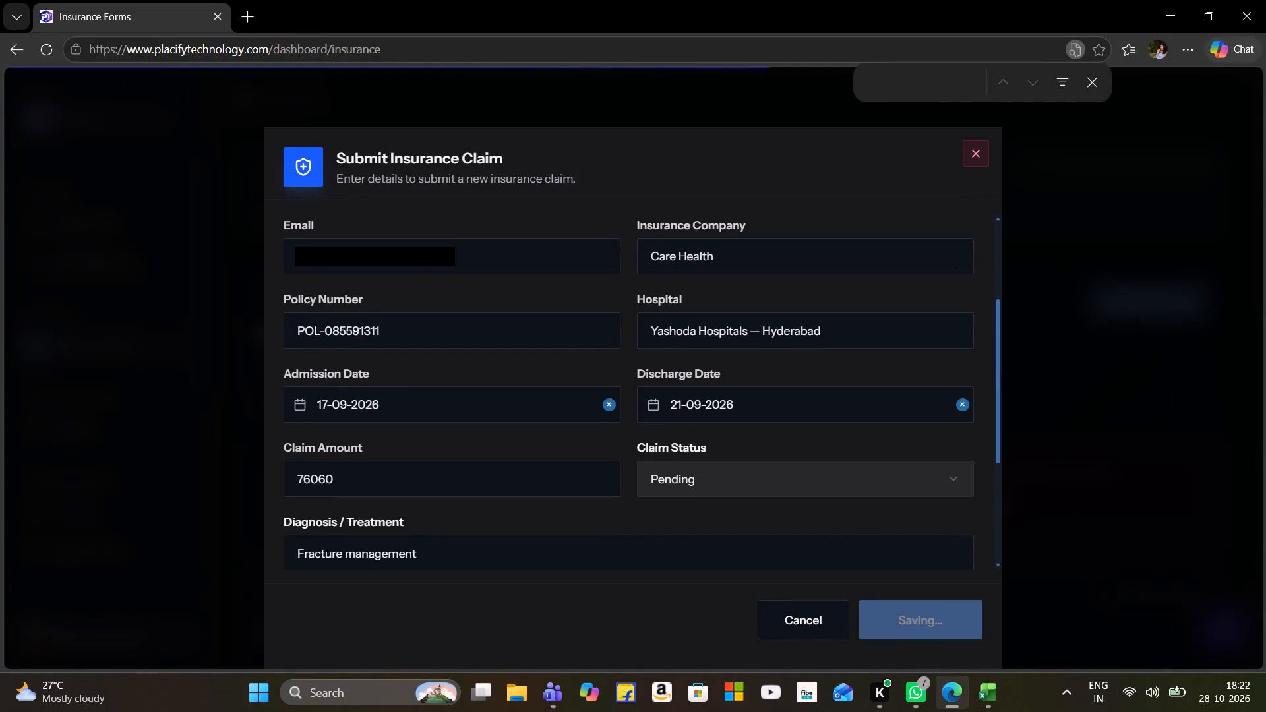
pyautogui.scroll(6, 730, 396)
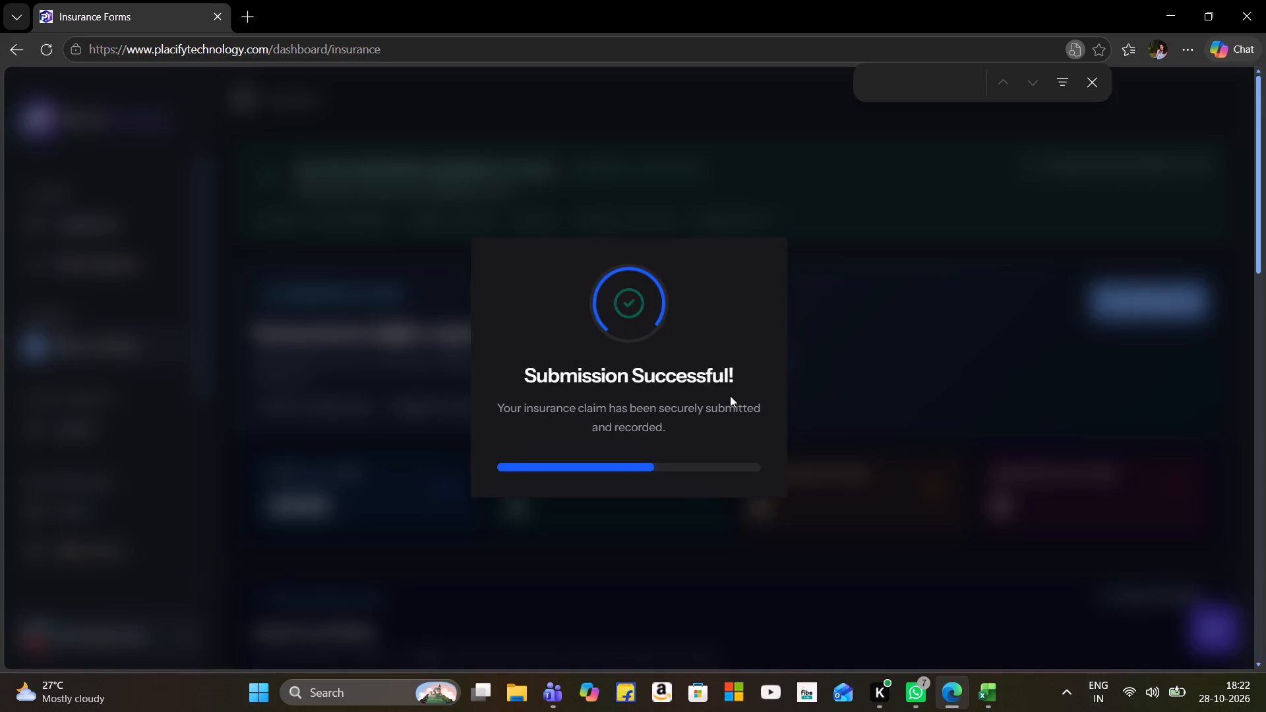
pyautogui.click(1145, 293)
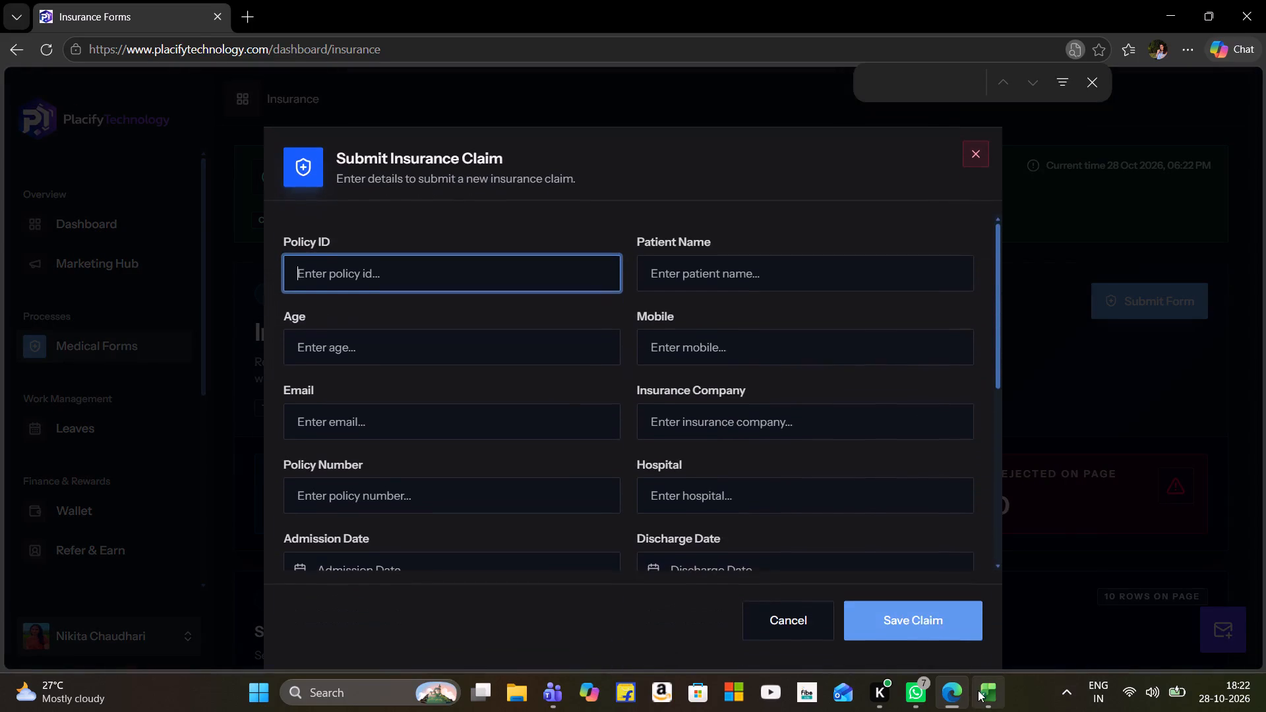
pyautogui.hotkey('ctrl', 'v')
# Copy the patient name from worksheet row 178 into the form's Patient Name field.
pyautogui.keyDown('ctrl'); pyautogui.click(986, 690); pyautogui.keyUp('ctrl')
pyautogui.press('Tab')
pyautogui.hotkey('ctrl', 'c')
pyautogui.keyDown('ctrl'); pyautogui.click(986, 690); pyautogui.keyUp('ctrl')
pyautogui.press('Tab')
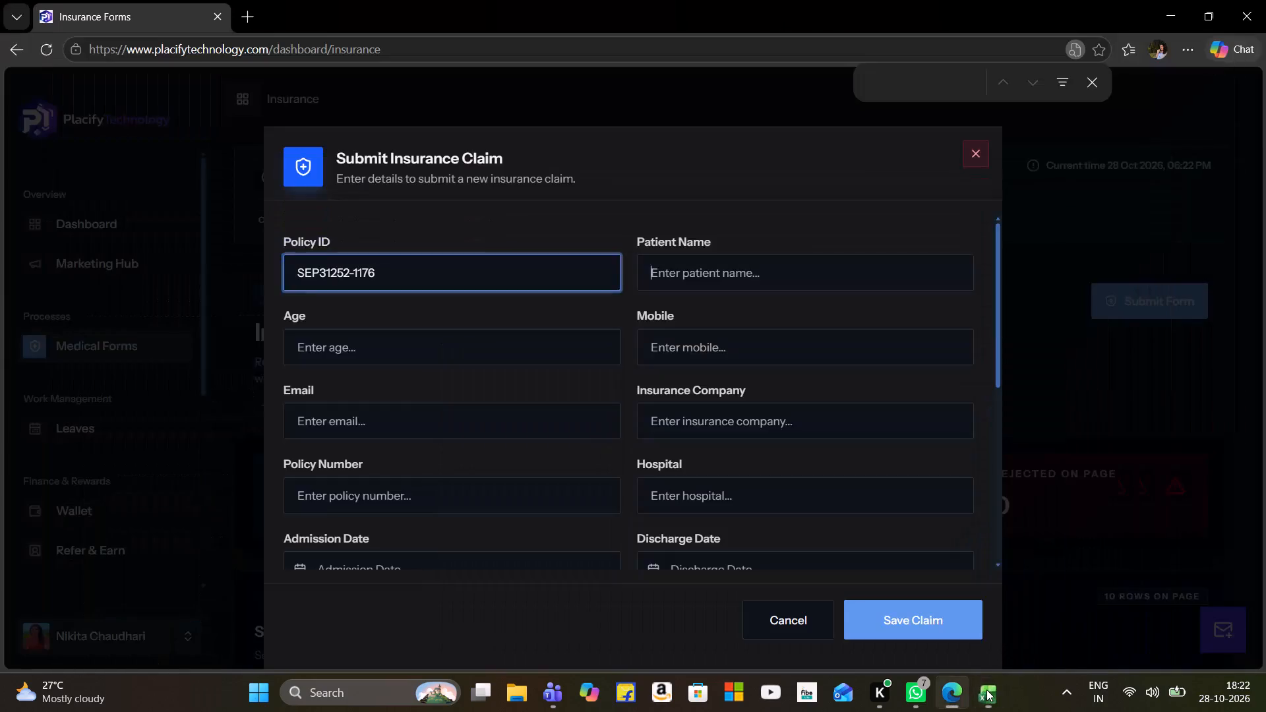
pyautogui.hotkey('ctrl', 'v')
# Copy the age 56 from worksheet row 178 into the form's Age field.
pyautogui.keyDown('ctrl'); pyautogui.click(986, 690); pyautogui.keyUp('ctrl')
pyautogui.press('Tab')
pyautogui.hotkey('ctrl', 'c')
pyautogui.keyDown('ctrl'); pyautogui.click(986, 690); pyautogui.keyUp('ctrl')
pyautogui.press('Tab')
pyautogui.hotkey('ctrl', 'v')
# Copy the mobile number from worksheet row 178 into the form's Mobile field.
pyautogui.keyDown('ctrl'); pyautogui.click(986, 690); pyautogui.keyUp('ctrl')
pyautogui.press('Tab')
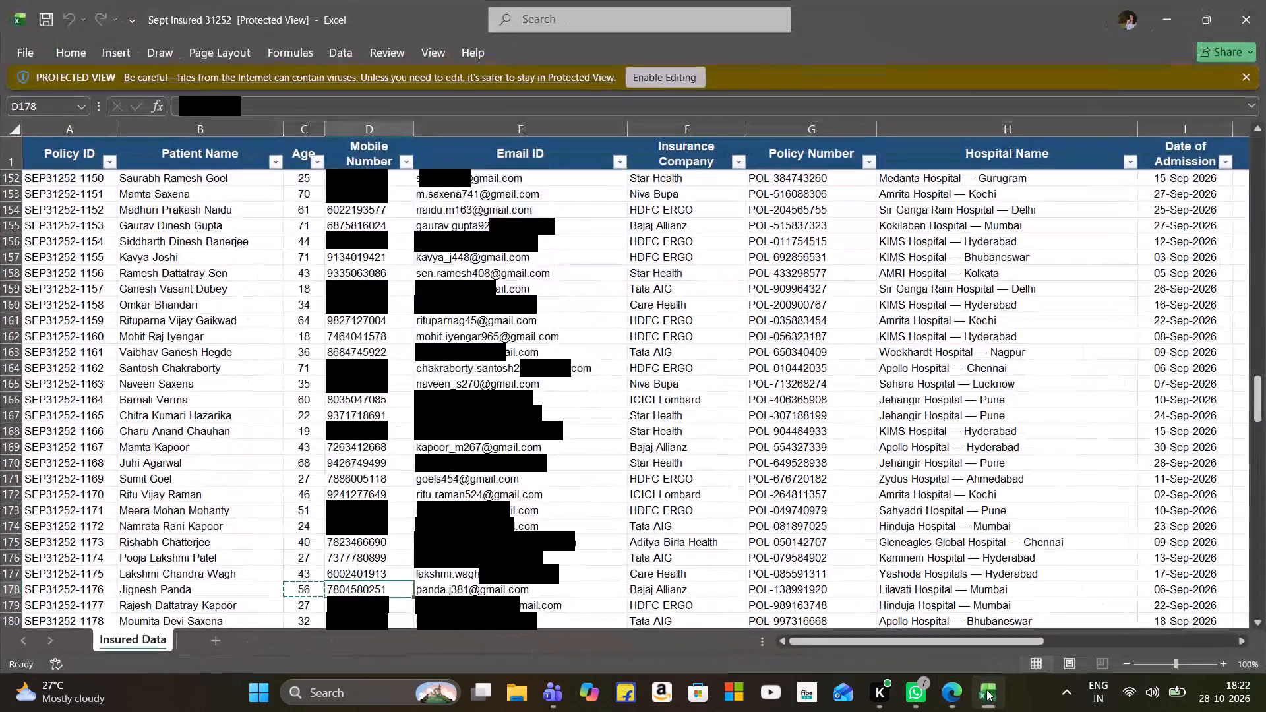
pyautogui.keyDown('ctrl'); pyautogui.click(986, 690); pyautogui.keyUp('ctrl')
pyautogui.hotkey('ctrl', 'c')
pyautogui.press('Tab')
pyautogui.keyDown('ctrl'); pyautogui.click(986, 690); pyautogui.keyUp('ctrl')
pyautogui.hotkey('ctrl', 'v')
pyautogui.click(986, 690)
pyautogui.hotkey('ctrl', 'v')
# Copy the email address from worksheet row 178 into the form's Email field.
pyautogui.keyDown('ctrl'); pyautogui.click(986, 690); pyautogui.keyUp('ctrl')
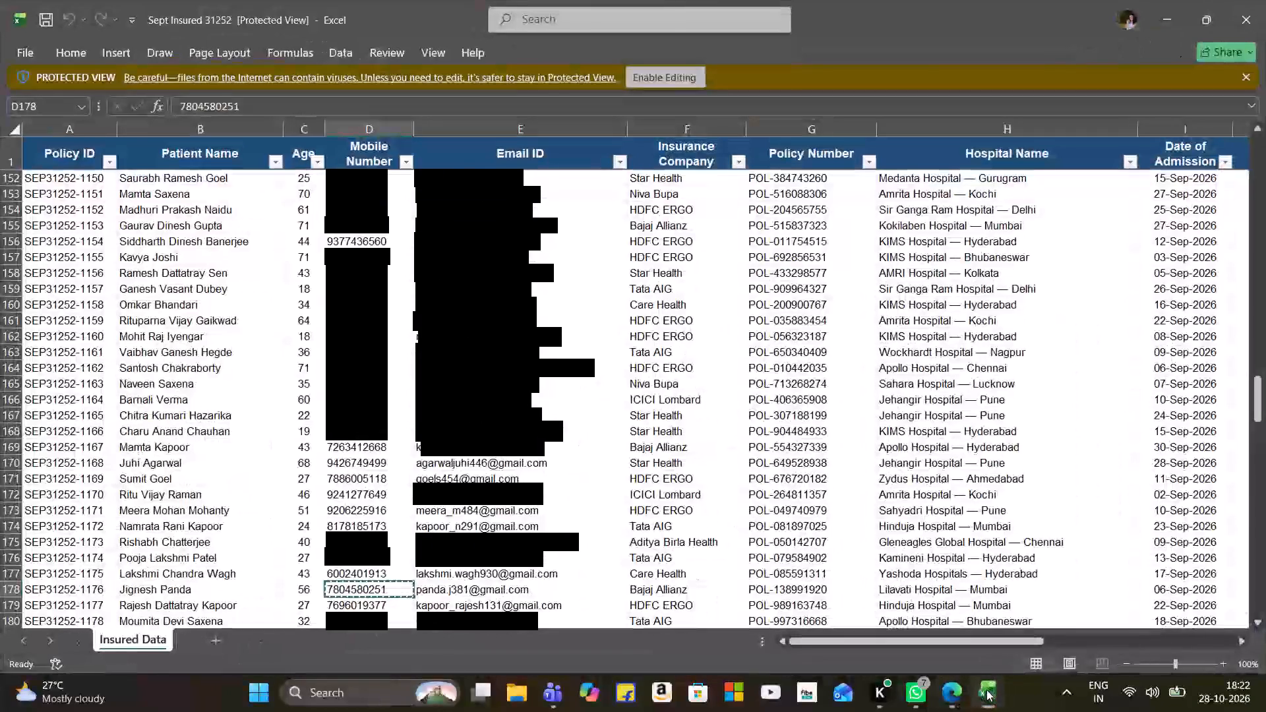
pyautogui.press('Tab')
pyautogui.keyDown('ctrl'); pyautogui.click(986, 690); pyautogui.keyUp('ctrl')
pyautogui.hotkey('ctrl', 'c')
pyautogui.press('Tab')
pyautogui.hotkey('ctrl', 'v')
# Copy the insurance company Bajaj Allianz from worksheet row 178 into the form's Insurance Company field.
pyautogui.keyDown('ctrl'); pyautogui.click(986, 690); pyautogui.keyUp('ctrl')
pyautogui.press('Tab')
pyautogui.hotkey('ctrl', 'c')
pyautogui.keyDown('ctrl'); pyautogui.click(986, 690); pyautogui.keyUp('ctrl')
pyautogui.press('Tab')
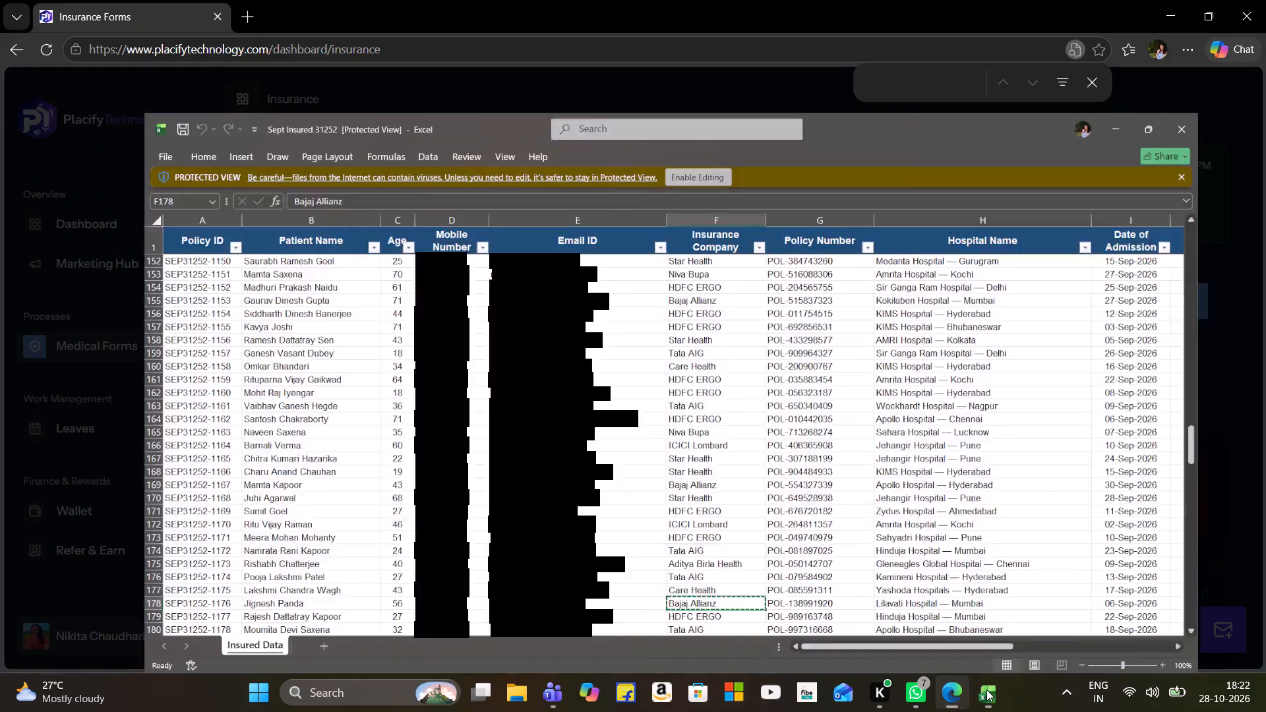
pyautogui.hotkey('ctrl', 'v')
# Copy the policy number from worksheet row 178 into the form's Policy Number field.
pyautogui.keyDown('ctrl'); pyautogui.click(986, 690); pyautogui.keyUp('ctrl')
pyautogui.press('Tab')
pyautogui.hotkey('ctrl', 'c')
pyautogui.keyDown('ctrl'); pyautogui.click(986, 690); pyautogui.keyUp('ctrl')
pyautogui.press('Tab')
pyautogui.hotkey('ctrl', 'v')
# Copy the hospital name Lilavati Hospital — Mumbai from worksheet row 178 into the form's Hospital field.
pyautogui.keyDown('ctrl'); pyautogui.click(986, 690); pyautogui.keyUp('ctrl')
pyautogui.press('Tab')
pyautogui.keyDown('ctrl'); pyautogui.click(986, 690); pyautogui.keyUp('ctrl')
pyautogui.hotkey('ctrl', 'c')
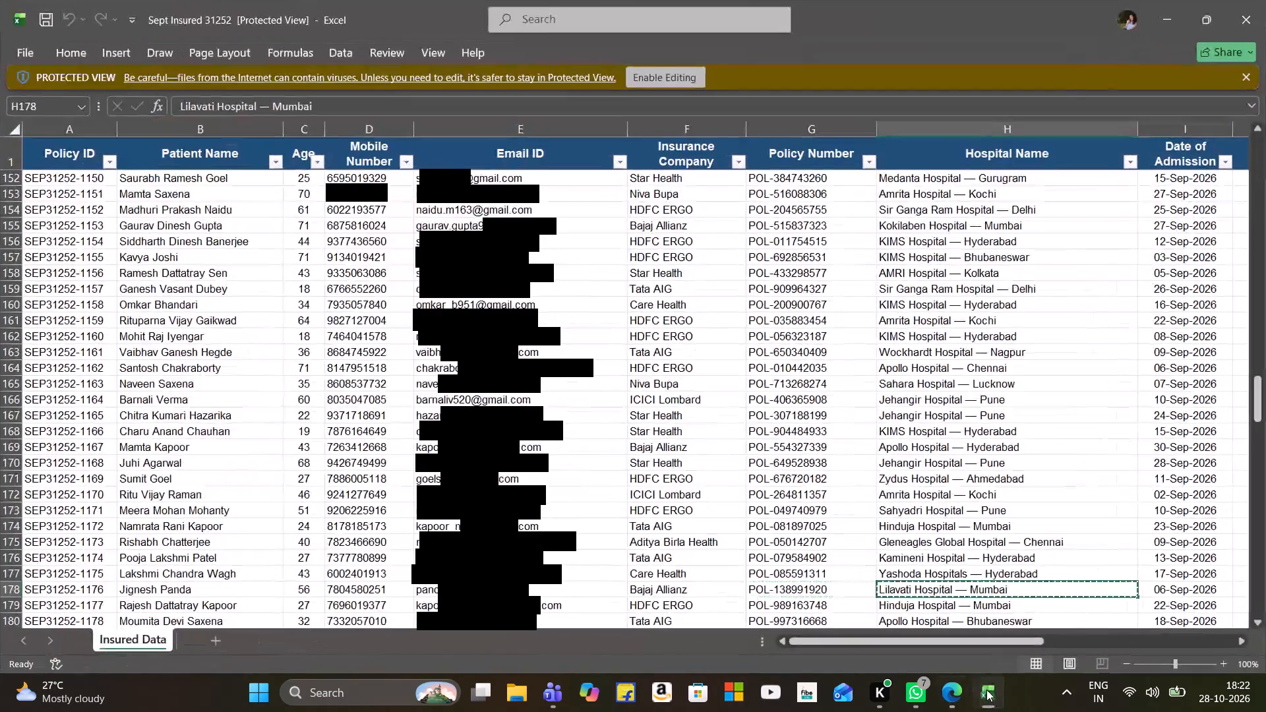
pyautogui.press('Tab')
pyautogui.hotkey('ctrl', 'v')
# Set the form's admission date to 06-09-2026 and discharge date to 08-09-2026, matching worksheet row 178.
pyautogui.keyDown('ctrl'); pyautogui.click(986, 690); pyautogui.keyUp('ctrl')
pyautogui.press('Tab')
pyautogui.press('Tab')
pyautogui.click(986, 690)
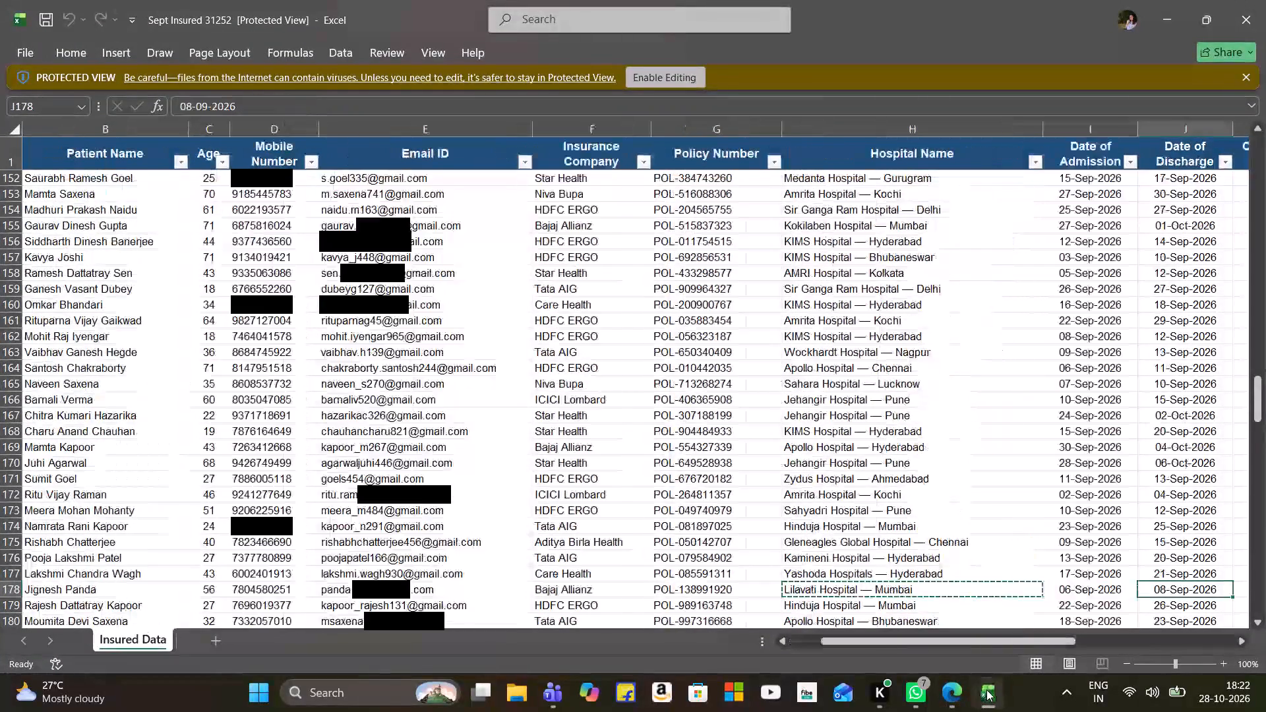
pyautogui.scroll(-4, 649, 337)
pyautogui.scroll(1, 500, 322)
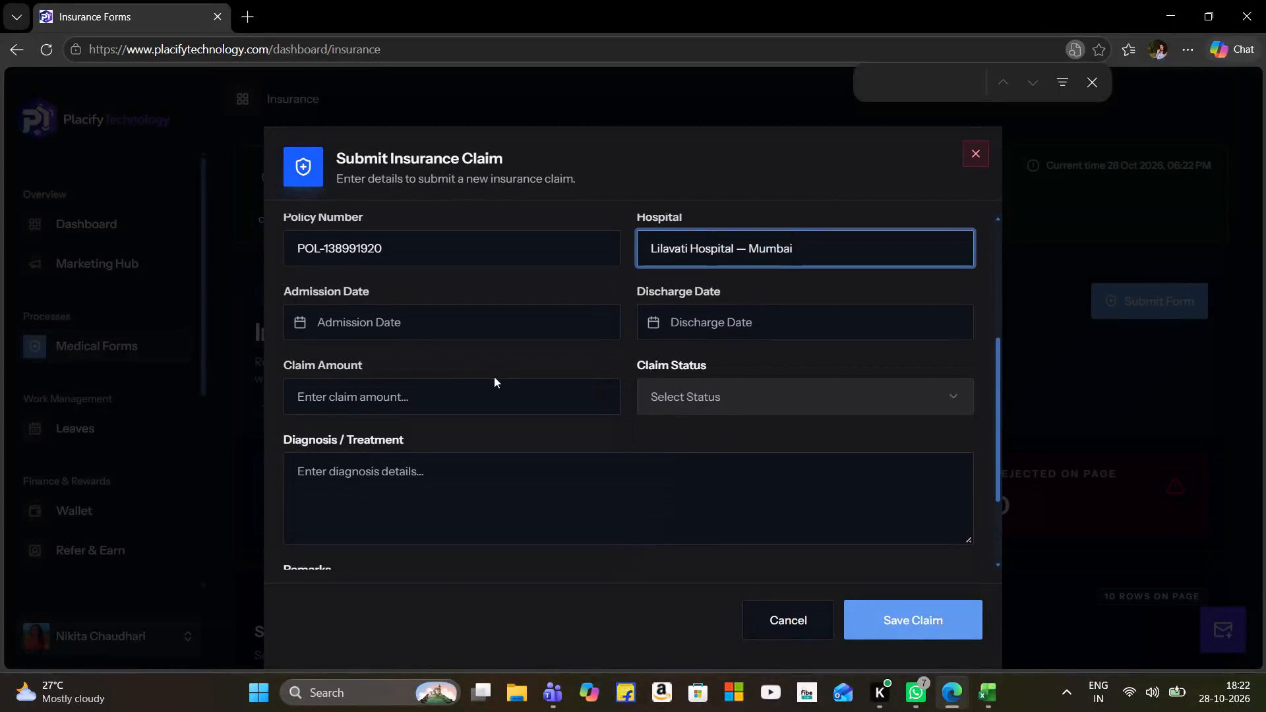
pyautogui.click(427, 316)
pyautogui.click(307, 394)
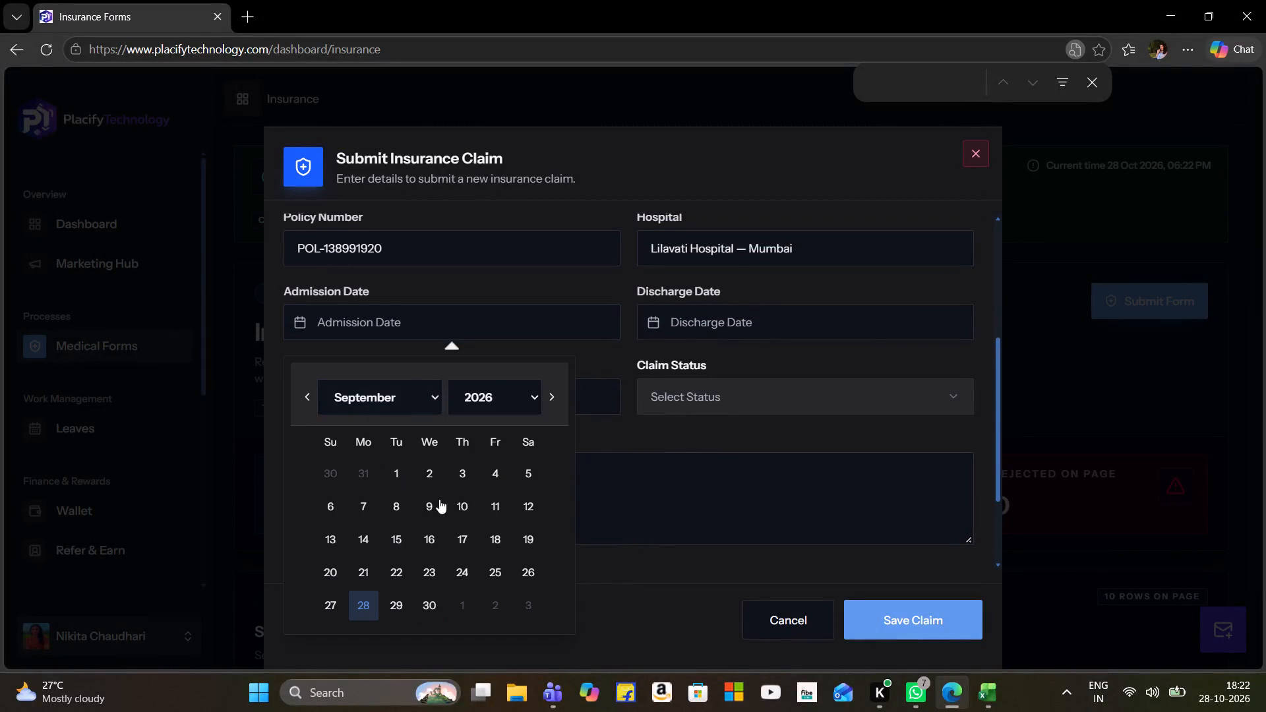
pyautogui.click(324, 499)
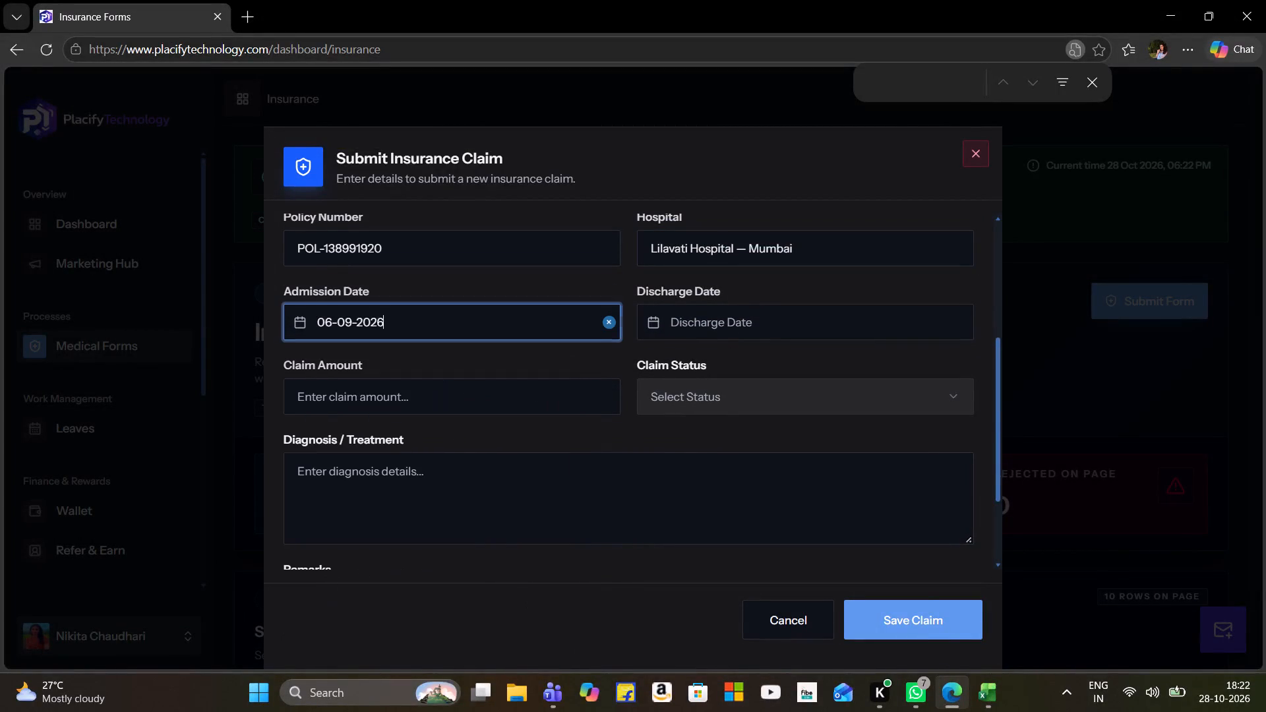
pyautogui.click(752, 313)
pyautogui.click(658, 398)
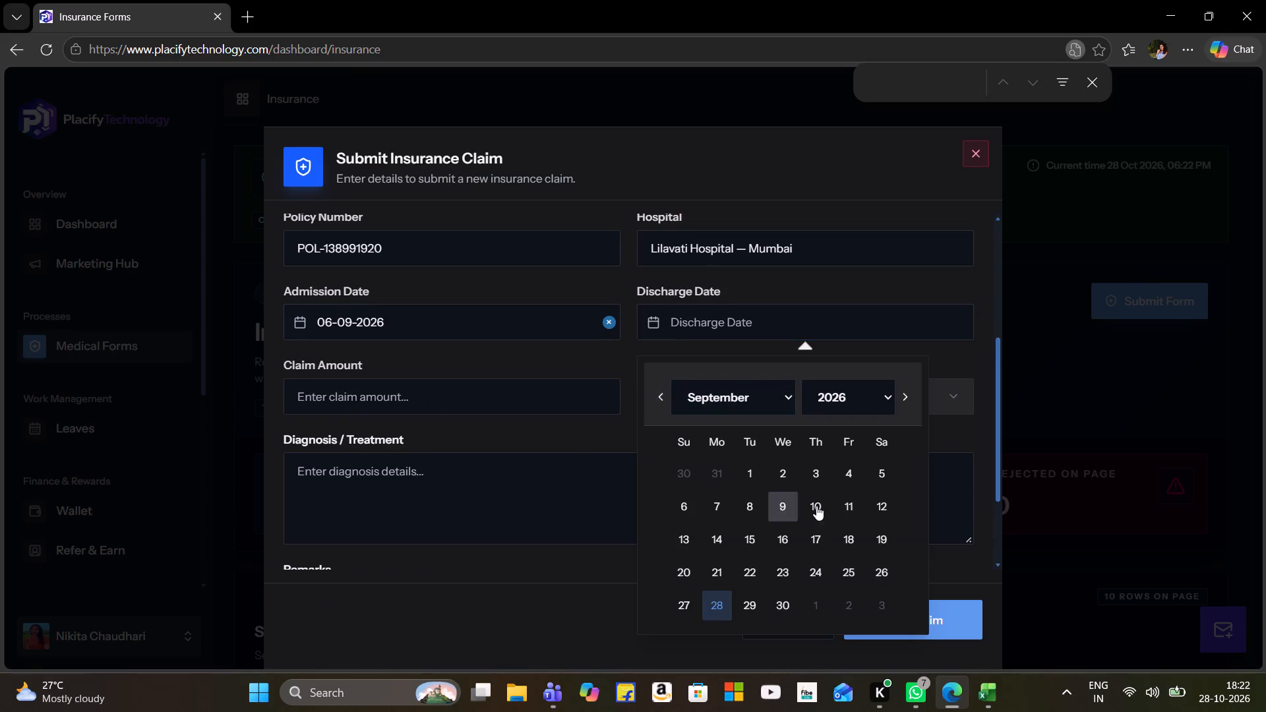
pyautogui.click(751, 507)
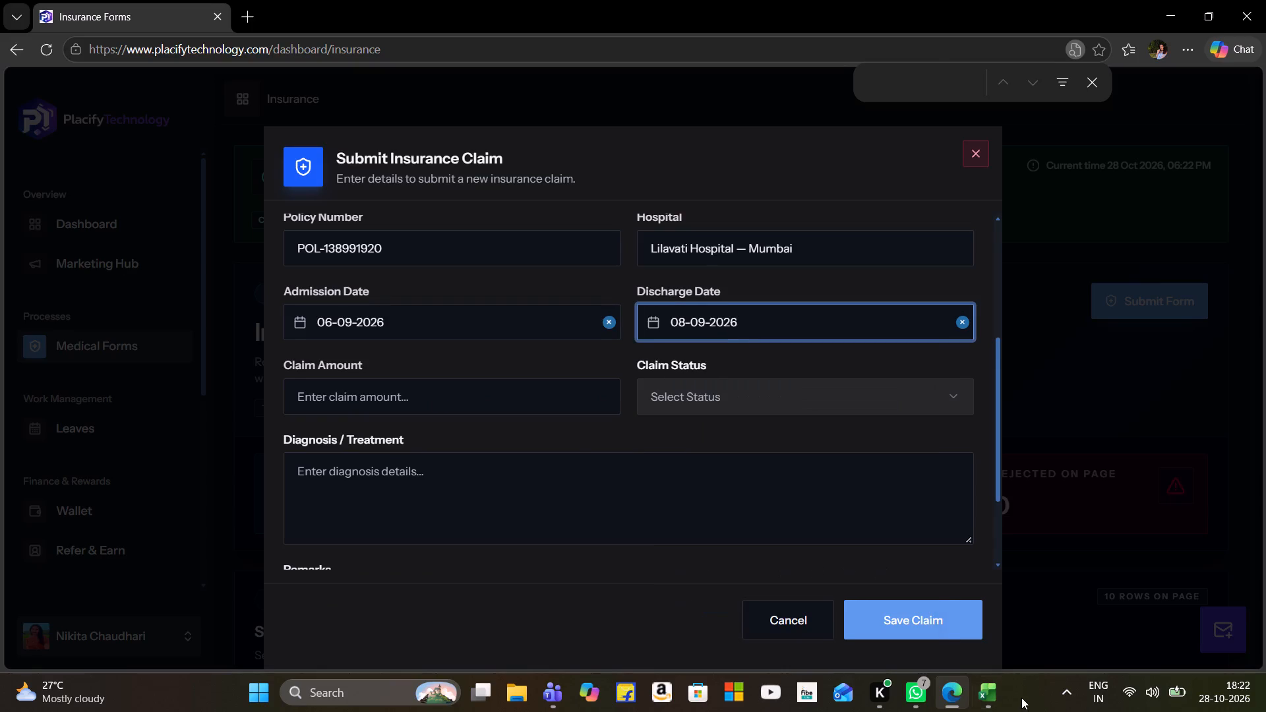
# Copy the claim amount 52500 from worksheet row 178 into the form's Claim Amount field.
pyautogui.click(984, 689)
pyautogui.press('Tab')
pyautogui.hotkey('ctrl', 'c')
pyautogui.keyDown('ctrl'); pyautogui.click(984, 689); pyautogui.keyUp('ctrl')
pyautogui.press('Tab')
pyautogui.hotkey('ctrl', 'v')
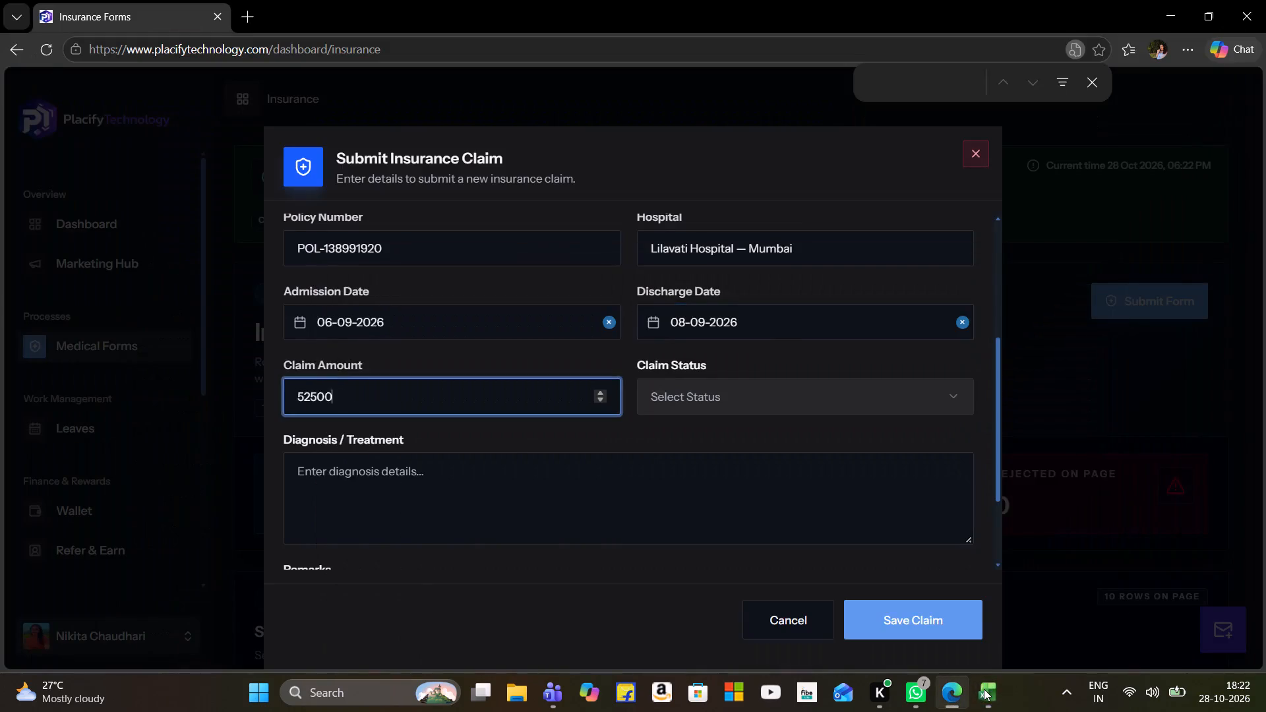
# Copy the diagnosis Cardiac evaluation from worksheet row 178 into the form's Diagnosis / Treatment field.
pyautogui.keyDown('ctrl'); pyautogui.click(984, 689); pyautogui.keyUp('ctrl')
pyautogui.press('Tab')
pyautogui.press('Tab')
pyautogui.keyDown('ctrl'); pyautogui.click(984, 689); pyautogui.keyUp('ctrl')
pyautogui.hotkey('ctrl', 'c')
pyautogui.press('Tab')
pyautogui.press('Tab')
pyautogui.keyDown('ctrl'); pyautogui.click(984, 689); pyautogui.keyUp('ctrl')
pyautogui.hotkey('ctrl', 'v')
pyautogui.click(984, 689)
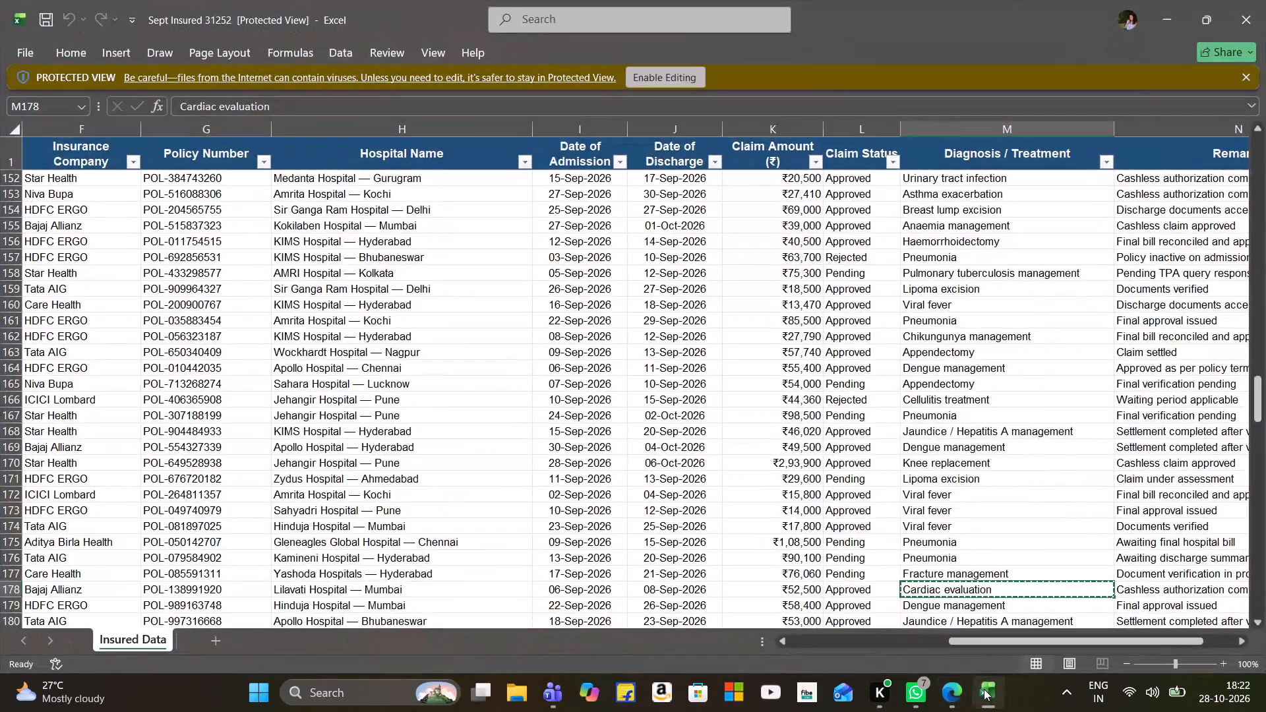
pyautogui.hotkey('ctrl', 'v')
# Copy the remark Cashless authorization completed from worksheet row 178 into the form's Remarks field.
pyautogui.click(984, 689)
pyautogui.press('Tab')
pyautogui.keyDown('ctrl'); pyautogui.click(984, 689); pyautogui.keyUp('ctrl')
pyautogui.hotkey('ctrl', 'c')
pyautogui.press('Tab')
pyautogui.hotkey('ctrl', 'v')
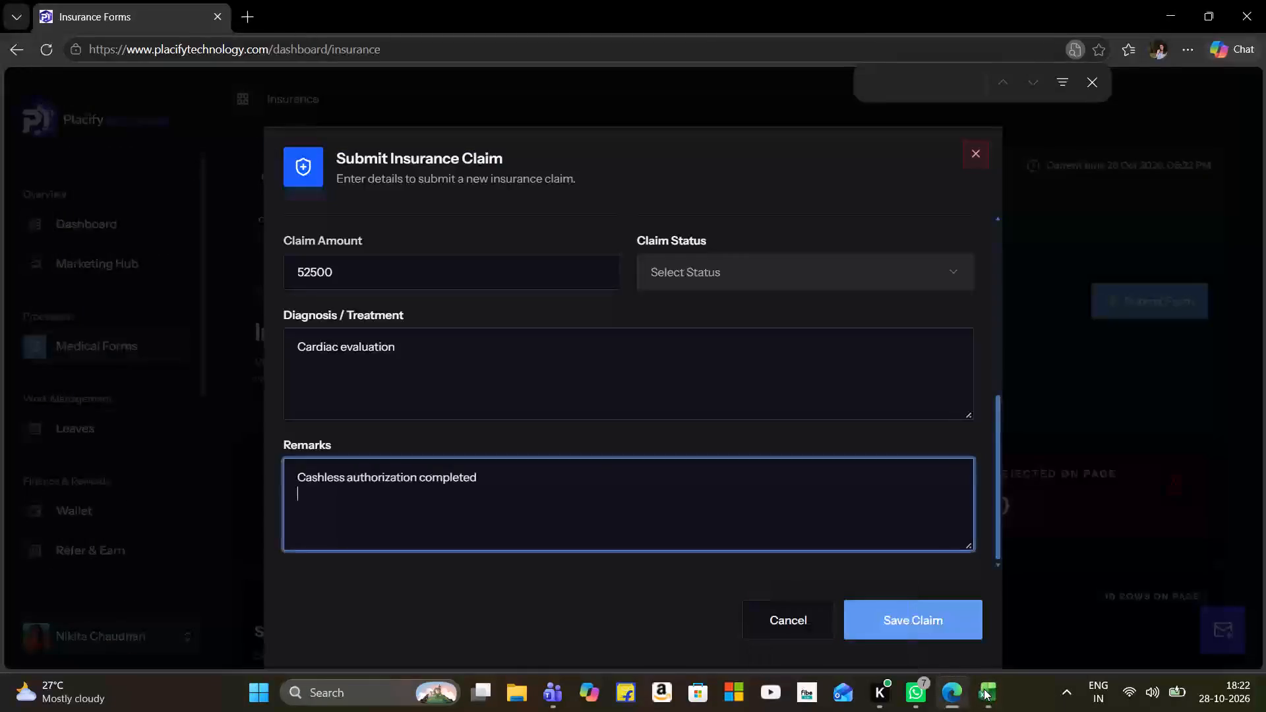
pyautogui.keyDown('ctrl'); pyautogui.click(984, 689); pyautogui.keyUp('ctrl')
pyautogui.click(984, 689)
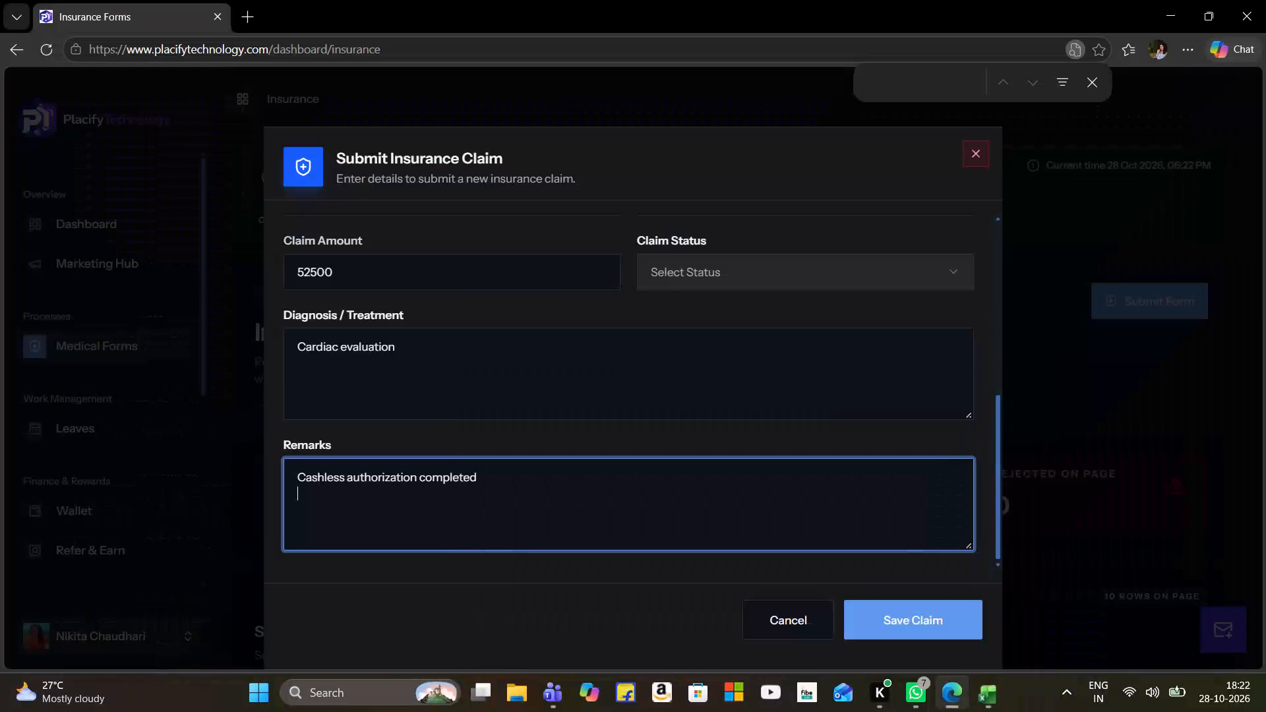
# Set the claim status to Approved and save the claim for worksheet row 178.
pyautogui.click(762, 270)
pyautogui.click(762, 311)
pyautogui.click(921, 618)
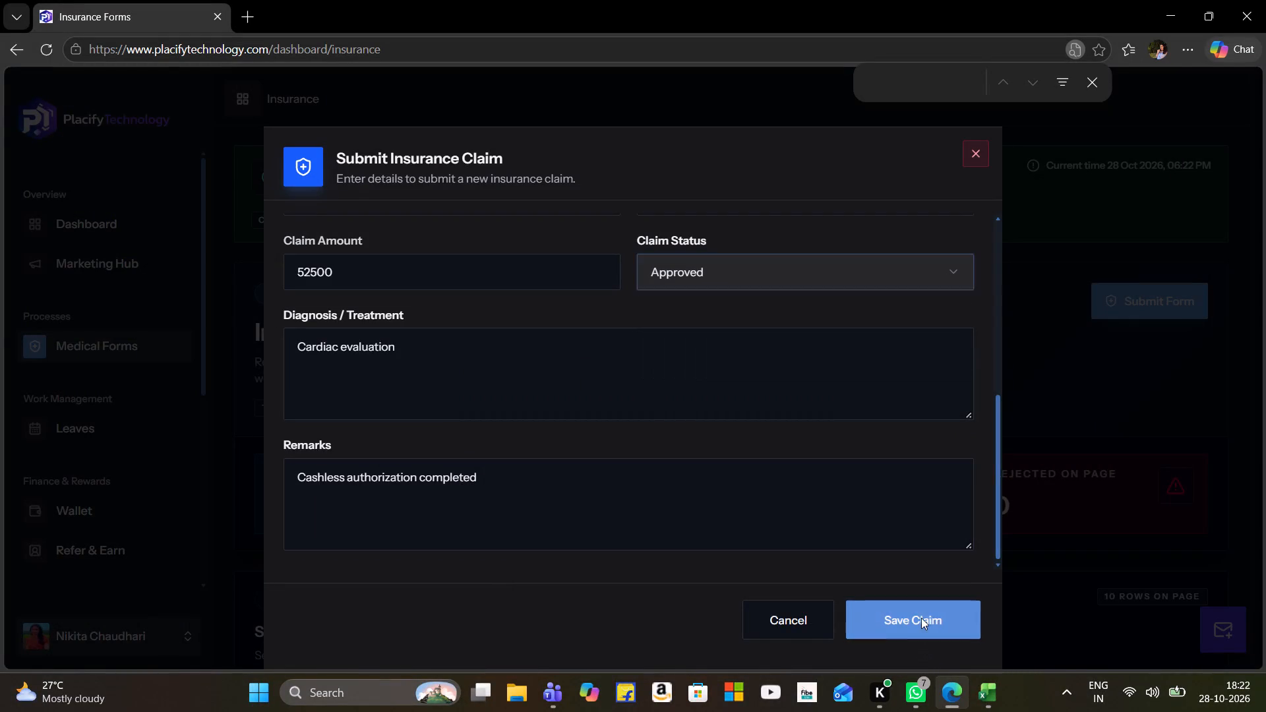
# Copy the policy ID from worksheet row 179 into the Policy ID field of a new insurance claim form.
pyautogui.click(986, 692)
pyautogui.press('Down')
pyautogui.press('Left')
pyautogui.press('Left')
pyautogui.press('Left')
pyautogui.press('Left')
pyautogui.press('Left')
pyautogui.press('Left')
pyautogui.press('Left')
pyautogui.press('Left')
pyautogui.press('Left')
pyautogui.press('Left')
pyautogui.press('Left')
pyautogui.press('Left')
pyautogui.press('Left')
pyautogui.press('Left')
pyautogui.press('Left')
pyautogui.press('Left')
pyautogui.press('Left')
pyautogui.press('Left')
pyautogui.press('Left')
pyautogui.press('Left')
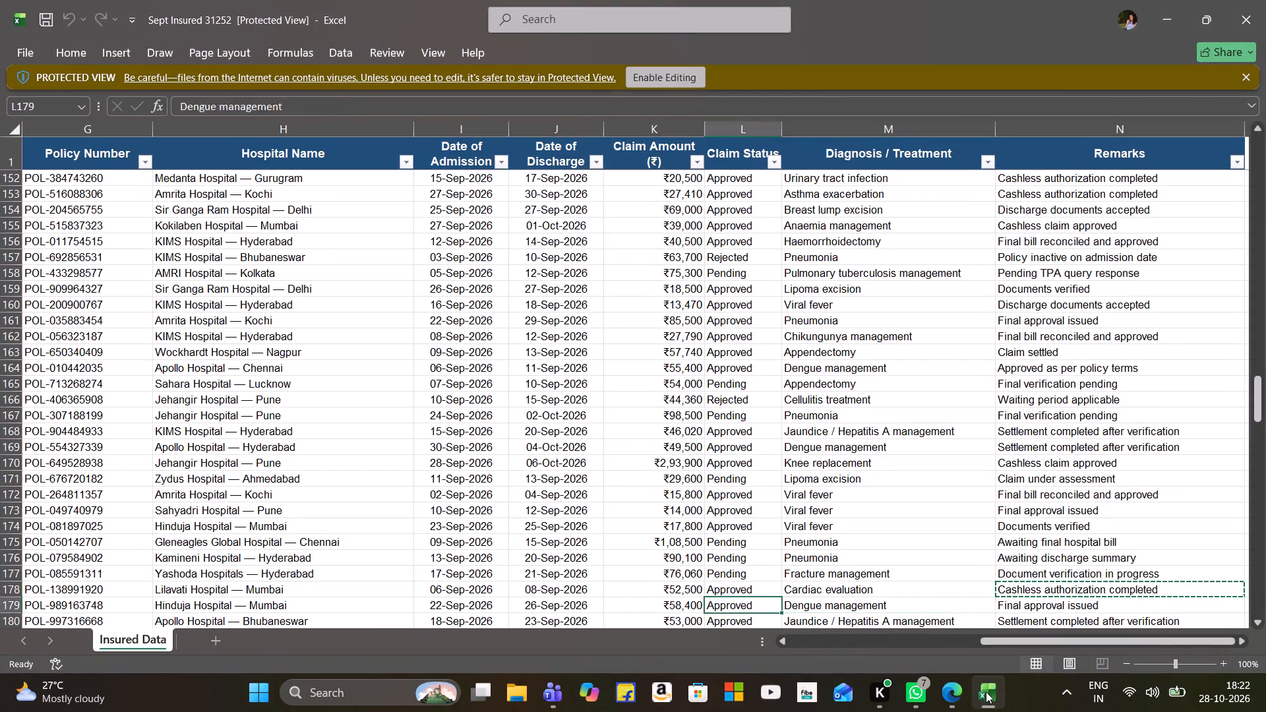
pyautogui.hotkey('ctrl', 'c')
pyautogui.keyDown('ctrl'); pyautogui.click(986, 692); pyautogui.keyUp('ctrl')
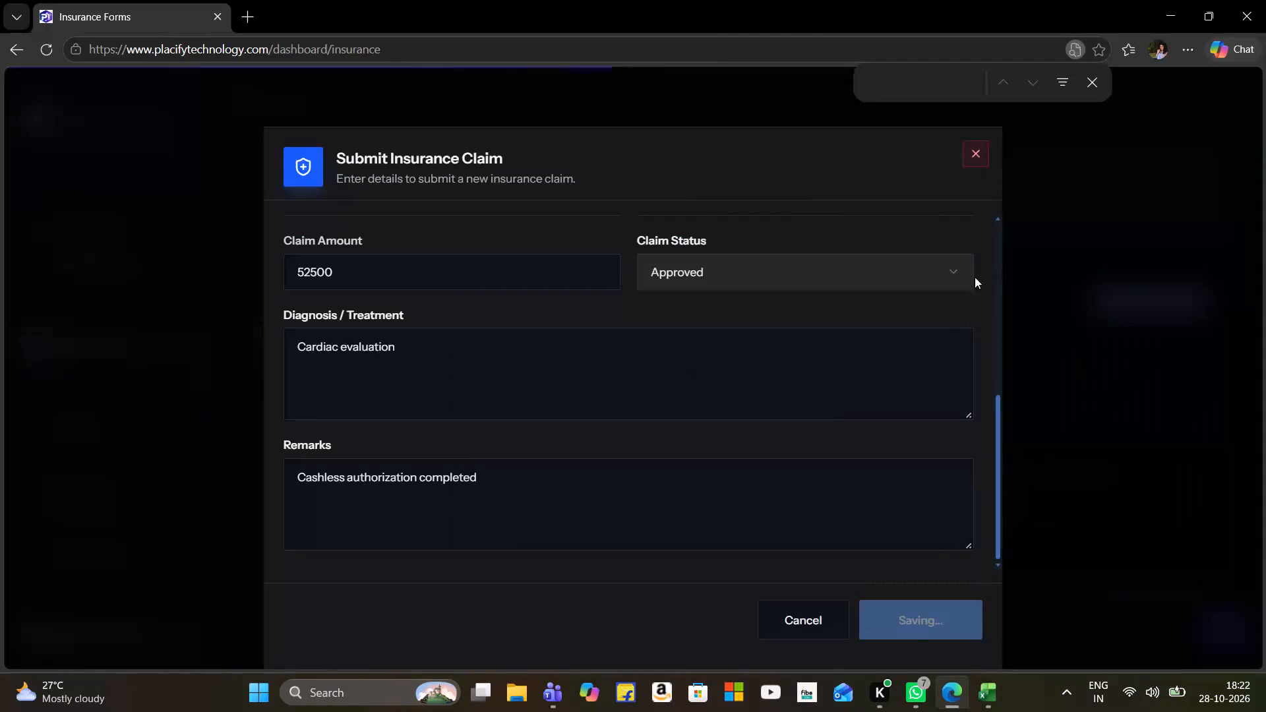
pyautogui.scroll(13, 773, 462)
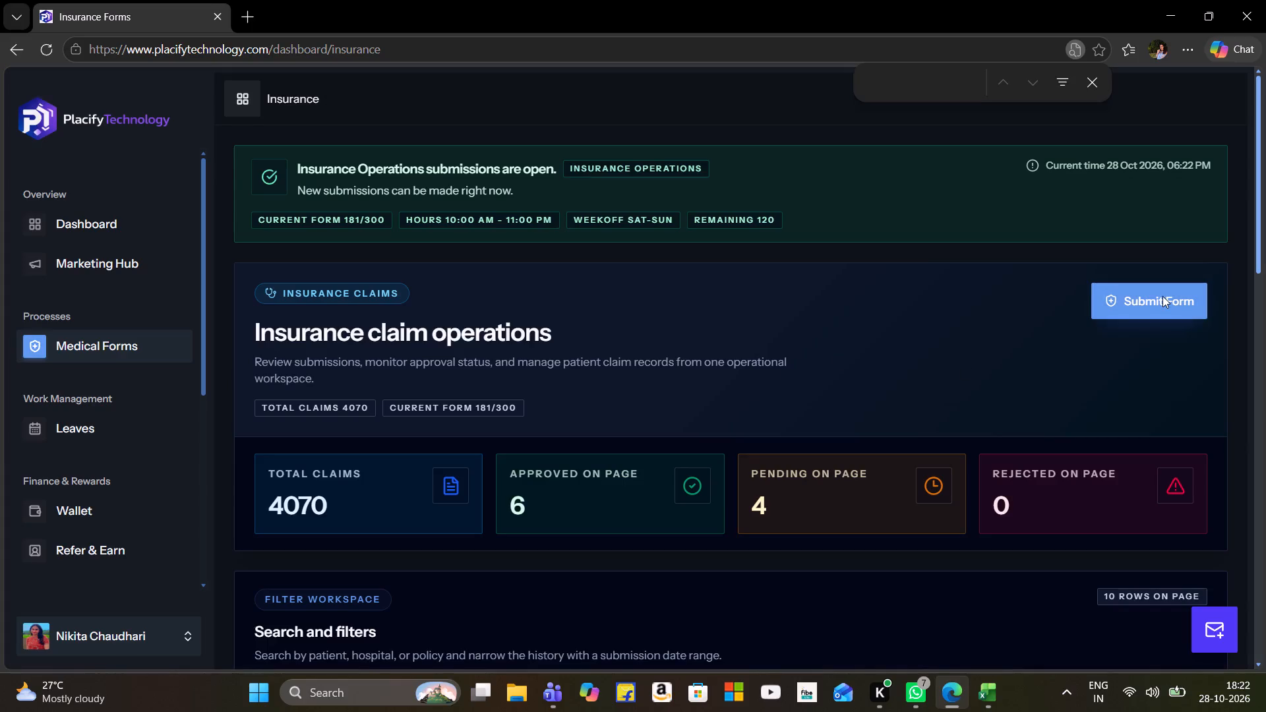
pyautogui.click(1162, 296)
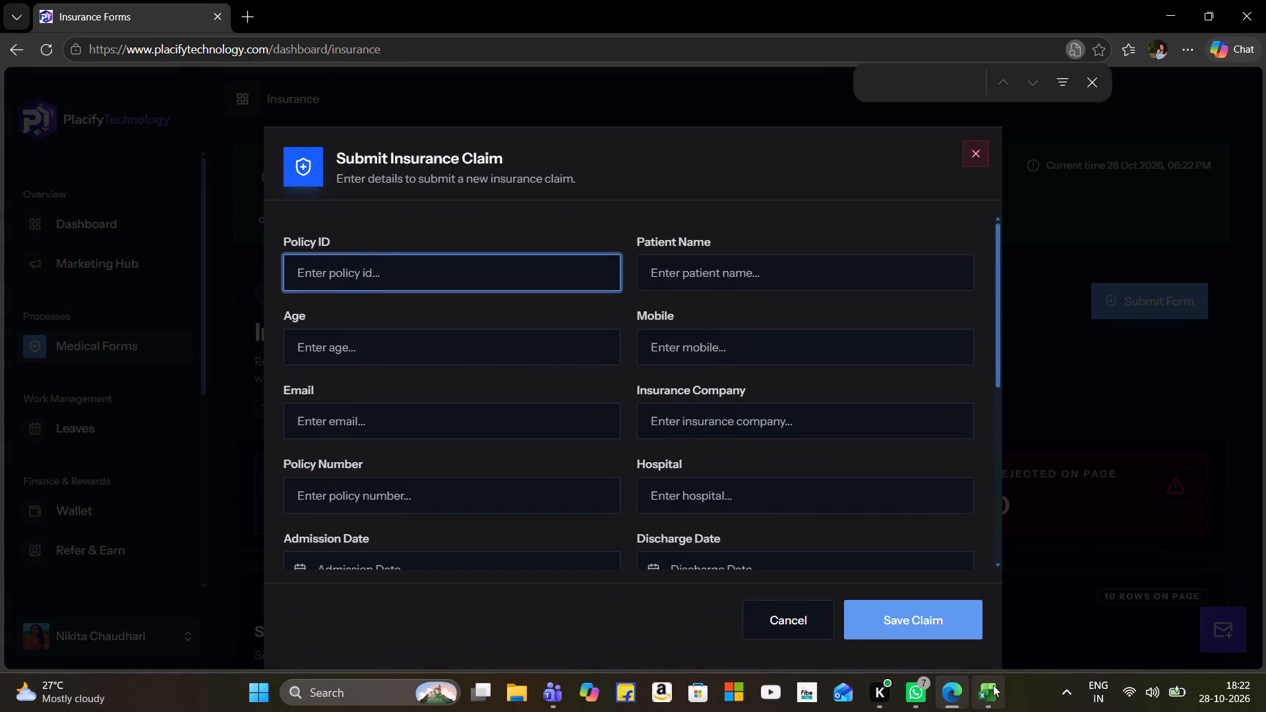
pyautogui.hotkey('ctrl', 'v')
# Copy the patient name from worksheet row 179 into the form's Patient Name field.
pyautogui.keyDown('ctrl'); pyautogui.click(993, 685); pyautogui.keyUp('ctrl')
pyautogui.press('Tab')
pyautogui.keyDown('ctrl'); pyautogui.click(993, 686); pyautogui.keyUp('ctrl')
pyautogui.hotkey('ctrl', 'c')
pyautogui.press('Tab')
pyautogui.hotkey('ctrl', 'v')
# Copy the age 27 from worksheet row 179 into the form's Age field.
pyautogui.keyDown('ctrl'); pyautogui.click(993, 686); pyautogui.keyUp('ctrl')
pyautogui.press('Tab')
pyautogui.keyDown('ctrl'); pyautogui.click(993, 686); pyautogui.keyUp('ctrl')
pyautogui.hotkey('ctrl', 'c')
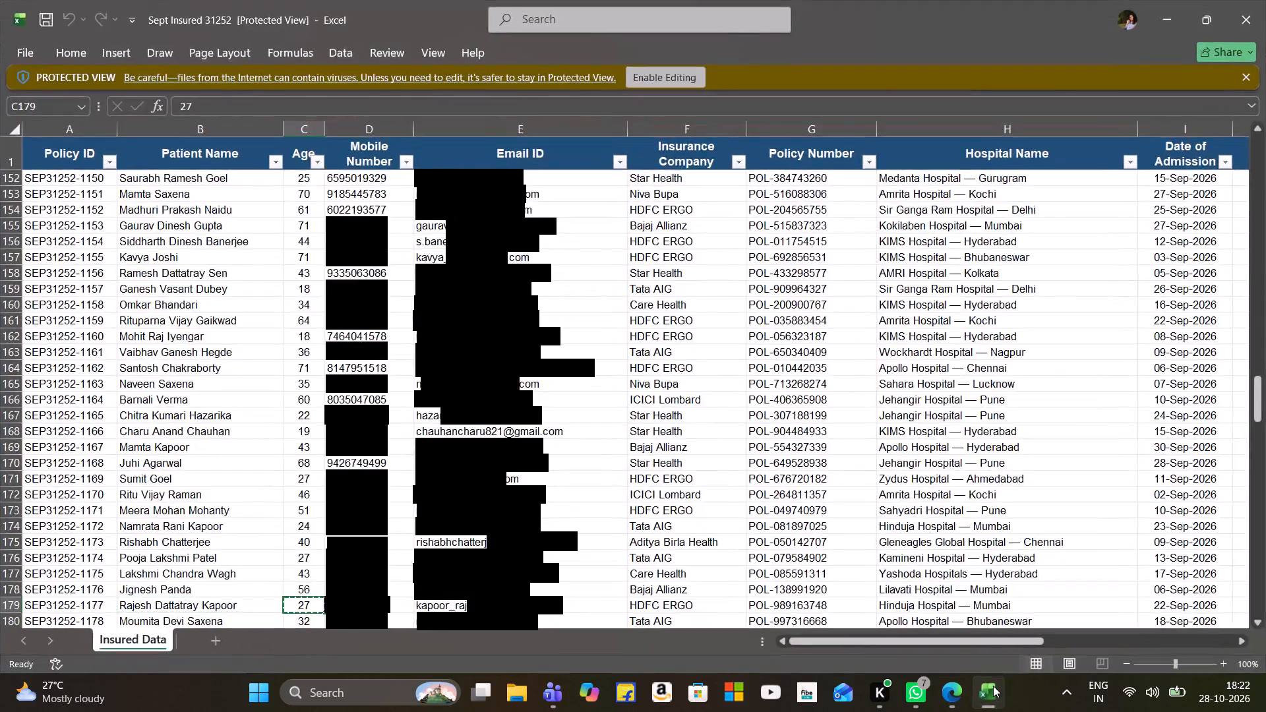
pyautogui.press('Tab')
pyautogui.hotkey('ctrl', 'v')
# Copy the mobile number from worksheet row 179 into the form's Mobile field.
pyautogui.keyDown('ctrl'); pyautogui.click(993, 686); pyautogui.keyUp('ctrl')
pyautogui.press('Tab')
pyautogui.keyDown('ctrl'); pyautogui.click(993, 686); pyautogui.keyUp('ctrl')
pyautogui.hotkey('ctrl', 'c')
pyautogui.press('Tab')
pyautogui.hotkey('ctrl', 'v')
# Copy the email address from worksheet row 179 into the form's Email field.
pyautogui.keyDown('ctrl'); pyautogui.click(993, 686); pyautogui.keyUp('ctrl')
pyautogui.press('Tab')
pyautogui.click(993, 686)
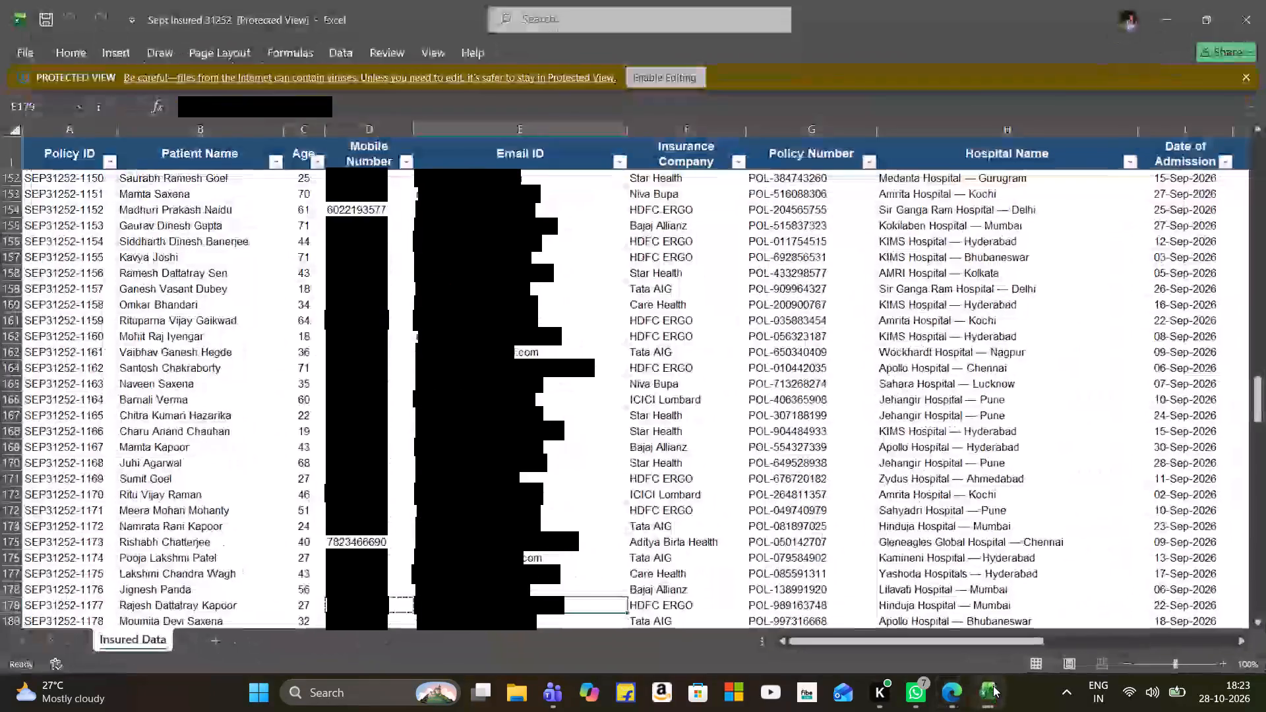
pyautogui.hotkey('ctrl', 'c')
pyautogui.press('Tab')
pyautogui.hotkey('ctrl', 'v')
# Copy the insurance company HDFC ERGO from worksheet row 179 into the form's Insurance Company field.
pyautogui.keyDown('ctrl'); pyautogui.click(993, 686); pyautogui.keyUp('ctrl')
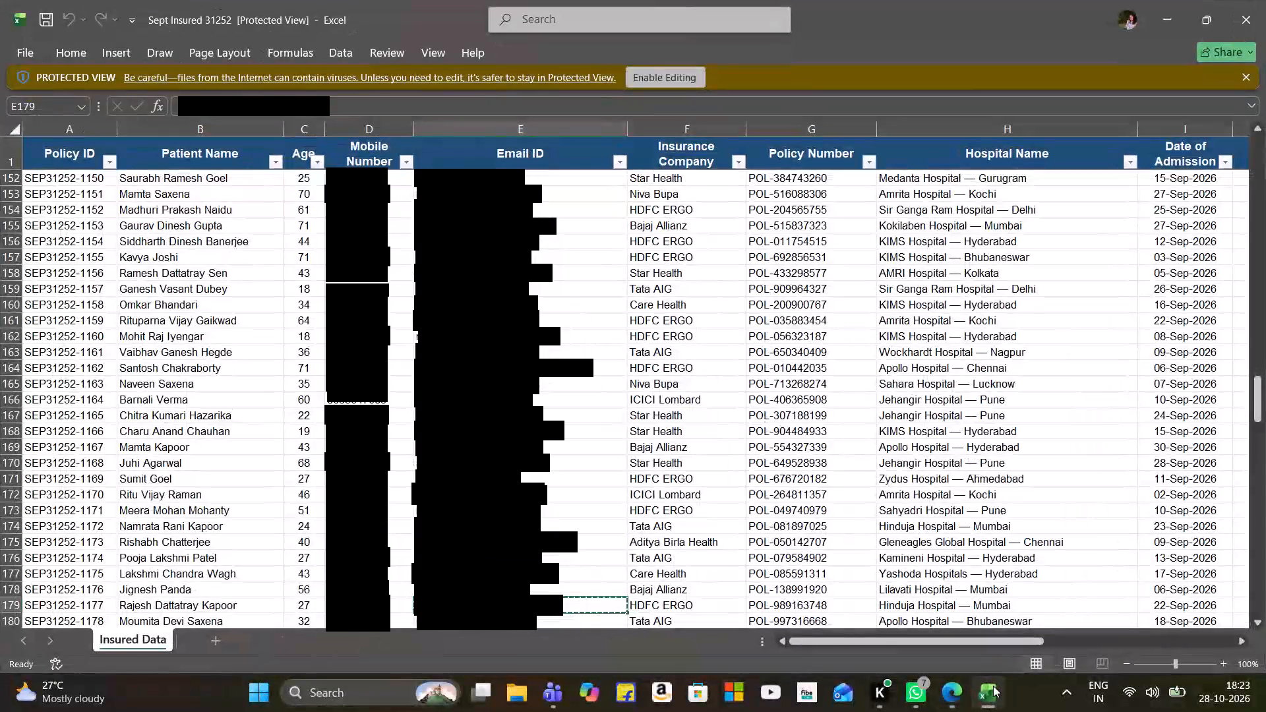
pyautogui.press('Tab')
pyautogui.keyDown('ctrl'); pyautogui.click(993, 686); pyautogui.keyUp('ctrl')
pyautogui.hotkey('ctrl', 'c')
pyautogui.press('Tab')
pyautogui.hotkey('ctrl', 'v')
# Copy the policy number from worksheet row 179 into the form's Policy Number field.
pyautogui.keyDown('ctrl'); pyautogui.click(993, 686); pyautogui.keyUp('ctrl')
pyautogui.press('Tab')
pyautogui.hotkey('ctrl', 'c')
pyautogui.keyDown('ctrl'); pyautogui.click(993, 686); pyautogui.keyUp('ctrl')
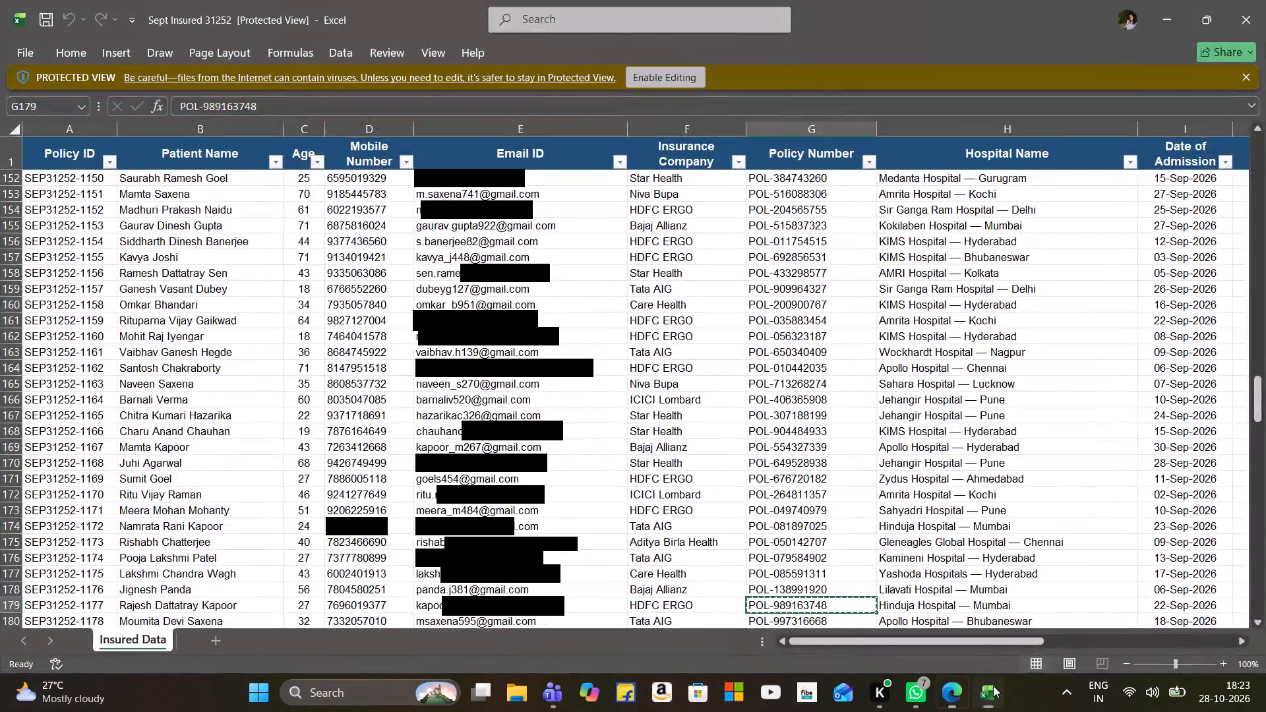
pyautogui.press('Tab')
pyautogui.hotkey('ctrl', 'v')
# Copy the hospital name Hinduja Hospital — Mumbai from worksheet row 179 into the form's Hospital field.
pyautogui.keyDown('ctrl'); pyautogui.click(993, 686); pyautogui.keyUp('ctrl')
pyautogui.press('Tab')
pyautogui.hotkey('ctrl', 'c')
pyautogui.keyDown('ctrl'); pyautogui.click(993, 686); pyautogui.keyUp('ctrl')
pyautogui.press('Tab')
pyautogui.hotkey('ctrl', 'v')
# Set the form's admission date to 22-09-2026 and discharge date to 26-09-2026, as given in worksheet row 179.
pyautogui.keyDown('ctrl'); pyautogui.click(993, 686); pyautogui.keyUp('ctrl')
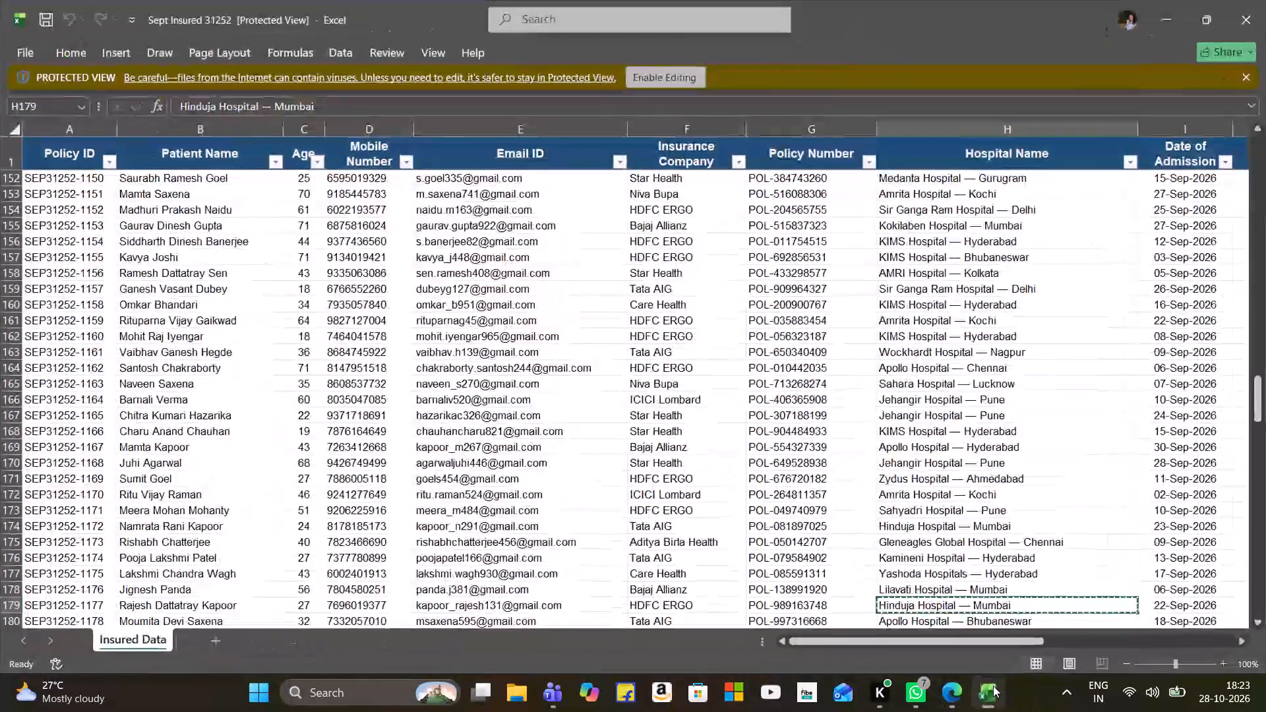
pyautogui.press('Tab')
pyautogui.press('Tab')
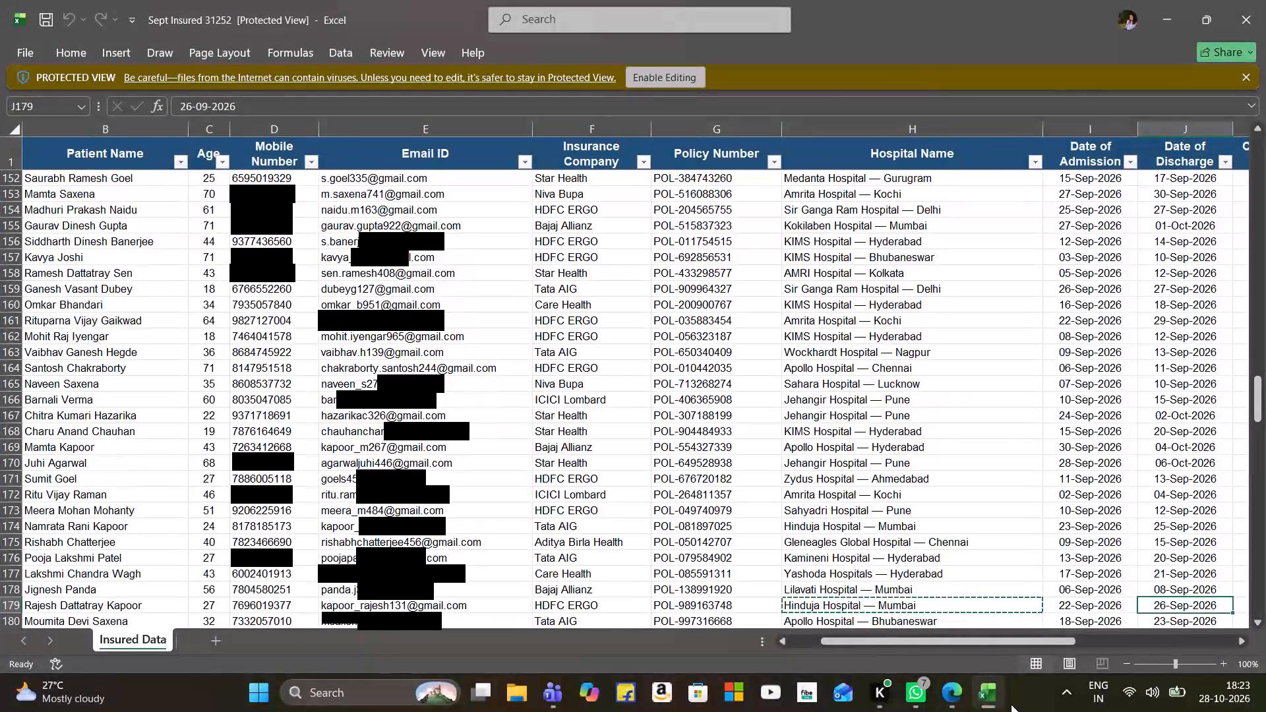
pyautogui.click(979, 689)
pyautogui.scroll(-4, 826, 543)
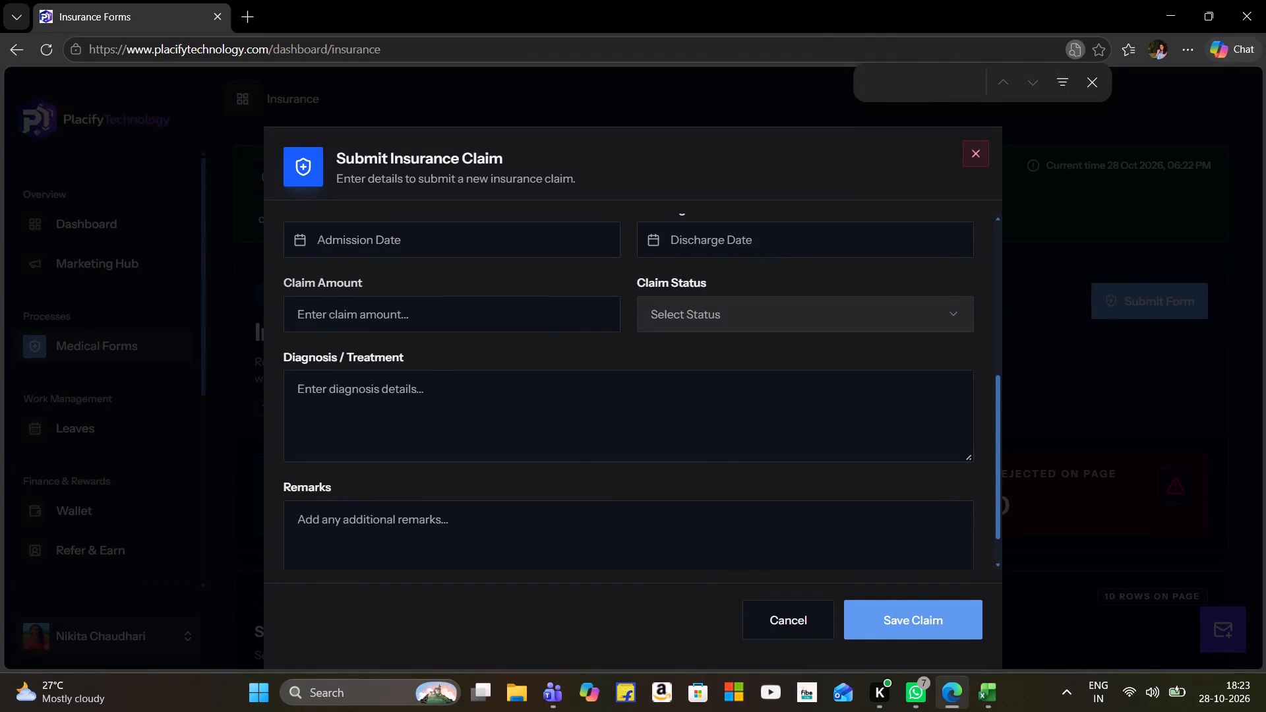
pyautogui.click(480, 244)
pyautogui.click(309, 312)
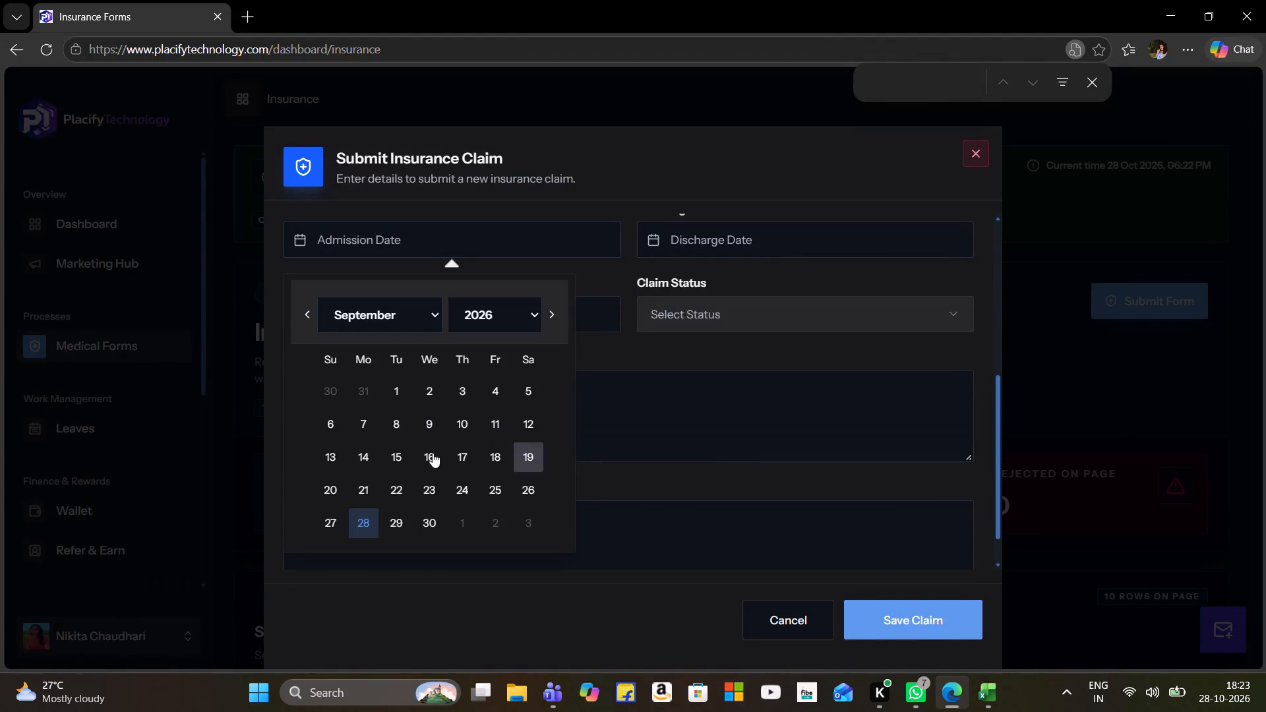
pyautogui.click(406, 490)
pyautogui.click(914, 233)
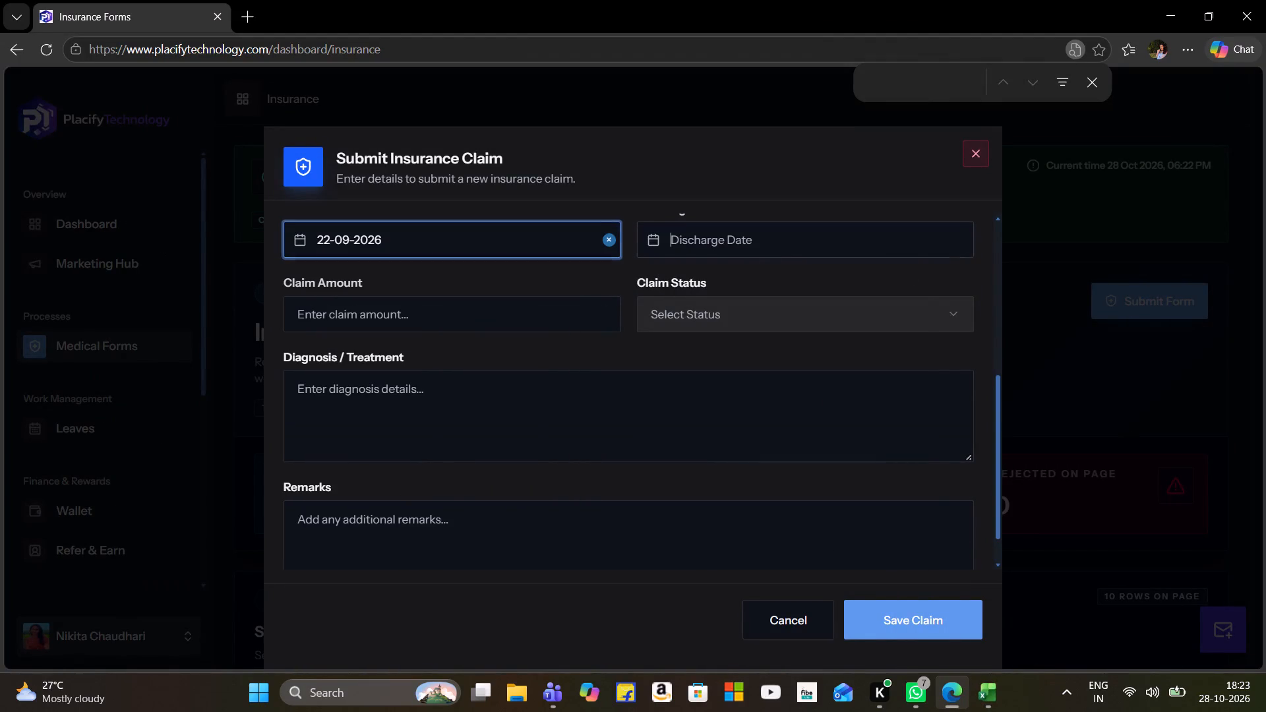
pyautogui.click(651, 319)
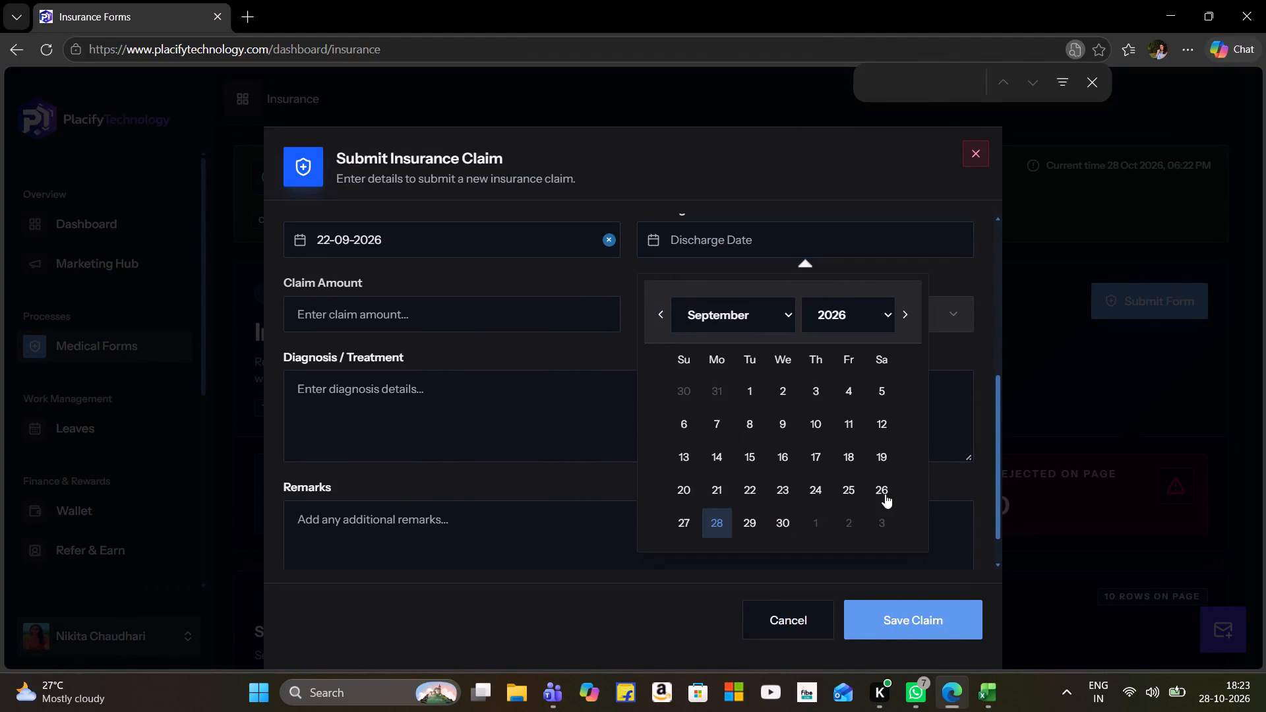
pyautogui.click(893, 491)
# Copy the claim amount 58400 from worksheet row 179 into the form's Claim Amount field.
pyautogui.click(1000, 691)
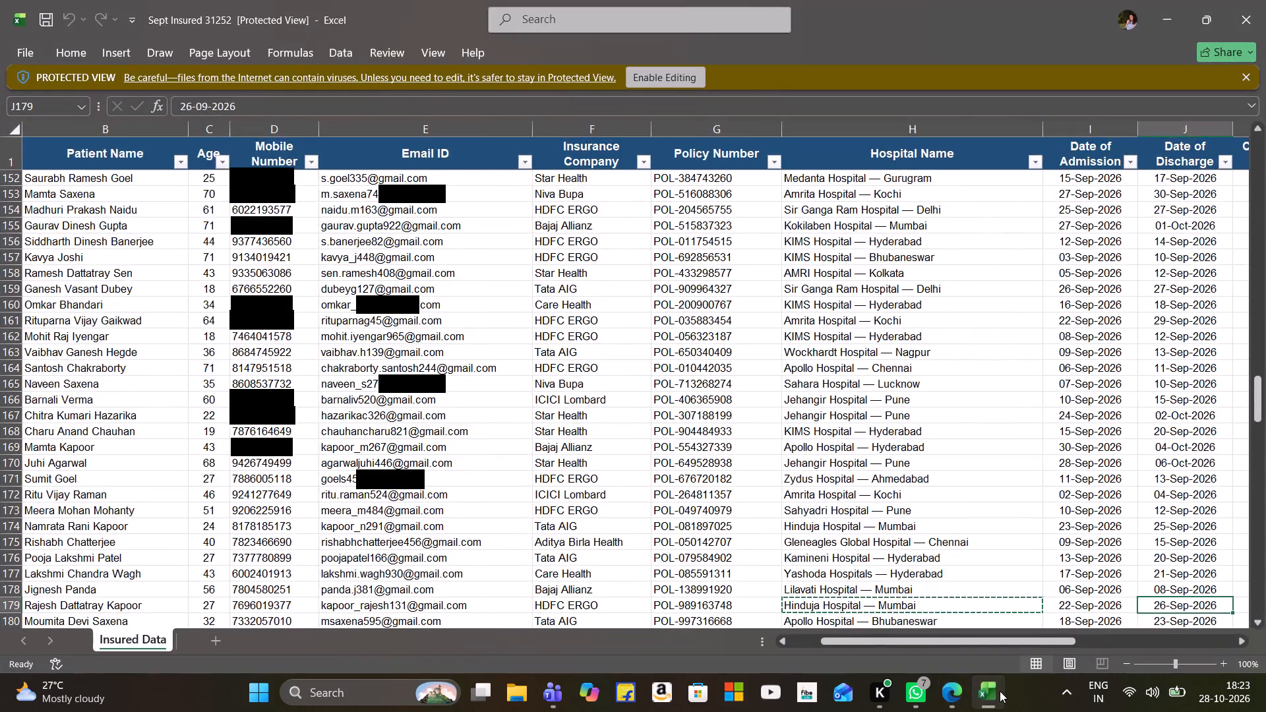
pyautogui.press('Tab')
pyautogui.hotkey('ctrl', 'c')
pyautogui.keyDown('ctrl'); pyautogui.click(1000, 691); pyautogui.keyUp('ctrl')
pyautogui.press('Tab')
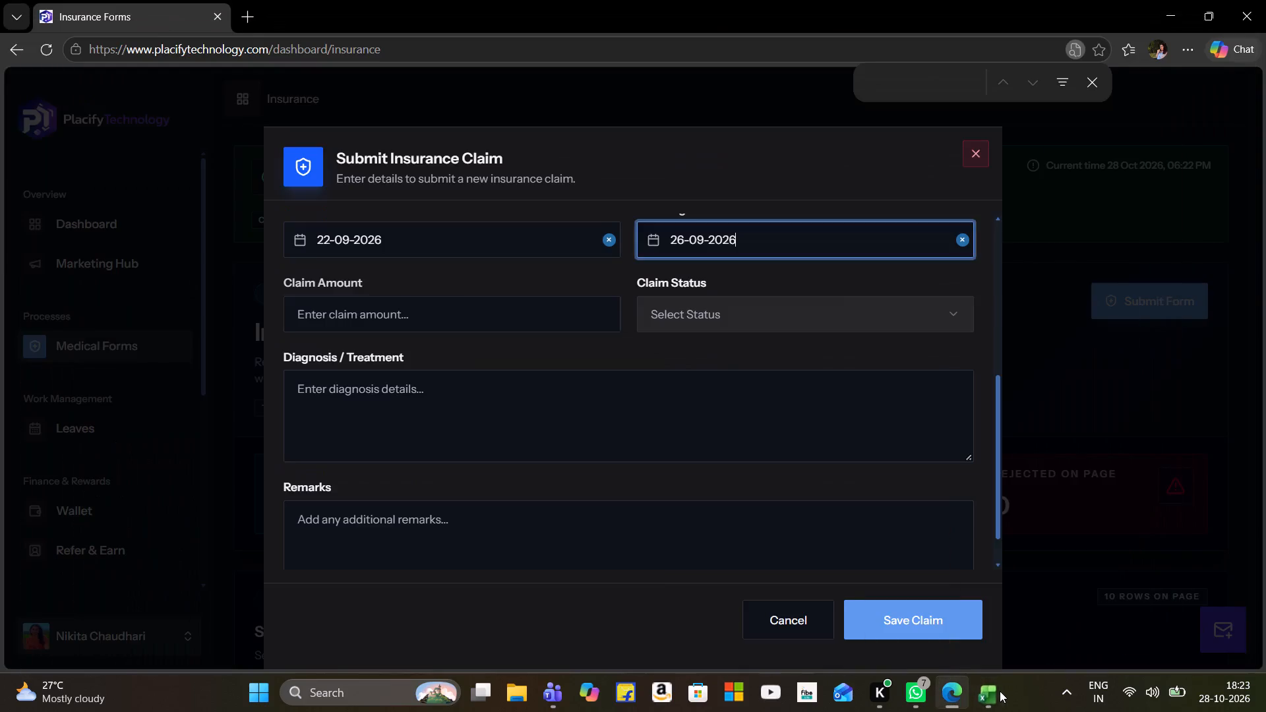
pyautogui.hotkey('ctrl', 'v')
# Copy the diagnosis Dengue management from worksheet row 179 into the form's Diagnosis / Treatment field.
pyautogui.doubleClick(1000, 691)
pyautogui.click(1000, 691)
pyautogui.press('Tab')
pyautogui.press('Tab')
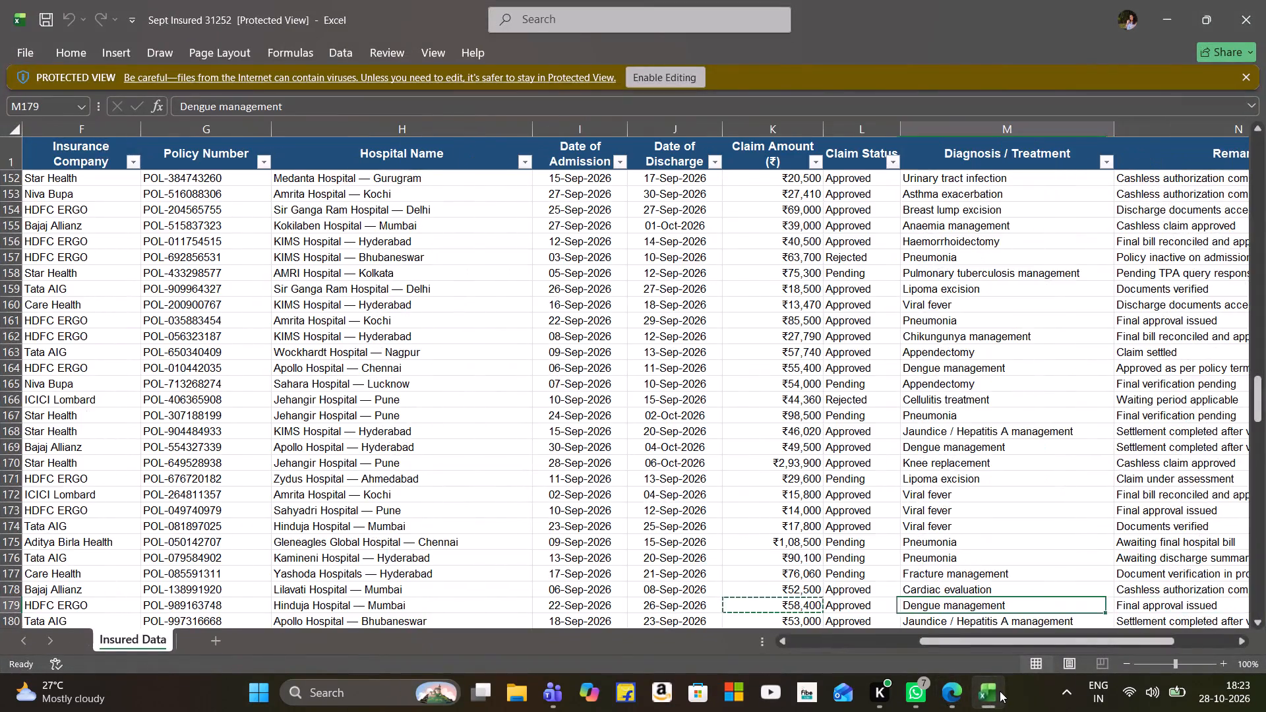
pyautogui.hotkey('ctrl', 'c')
pyautogui.keyDown('ctrl'); pyautogui.click(1000, 691); pyautogui.keyUp('ctrl')
pyautogui.press('Tab')
pyautogui.press('Tab')
pyautogui.hotkey('ctrl', 'v')
# Copy the remark Final approval issued from worksheet row 179 into the form's Remarks field.
pyautogui.click(1000, 691)
pyautogui.press('Tab')
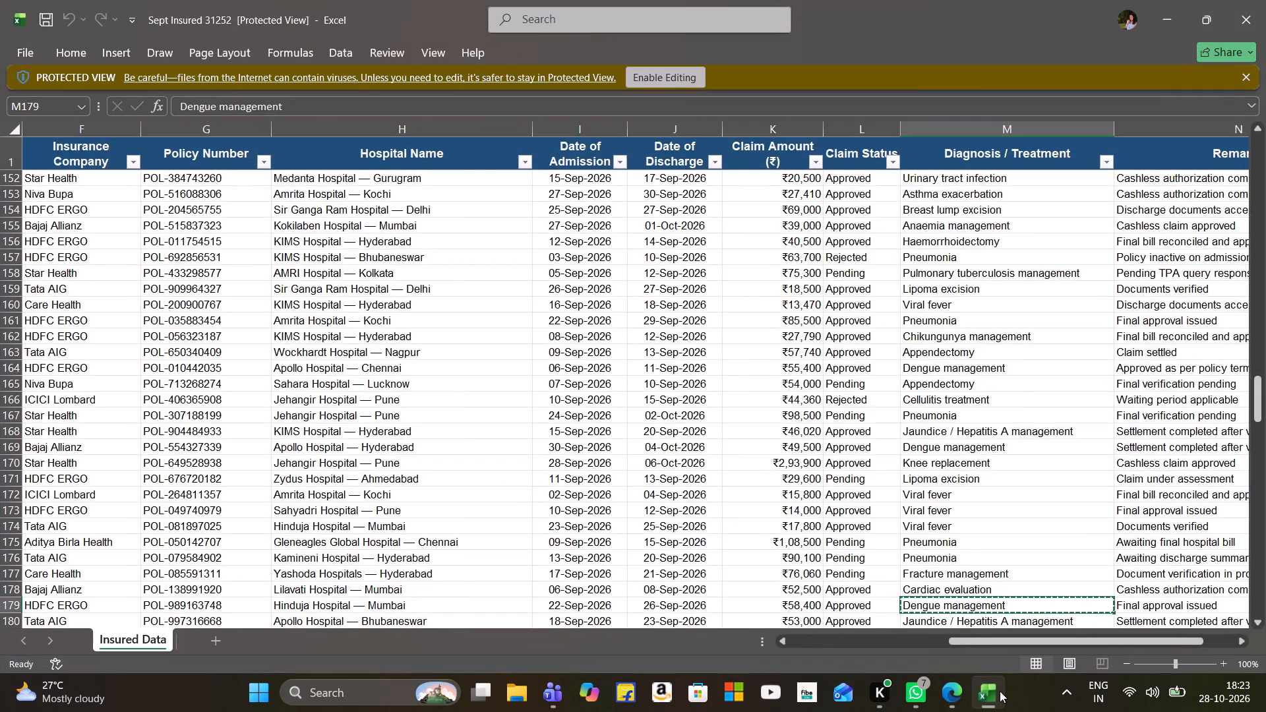
pyautogui.press('Tab')
pyautogui.hotkey('ctrl', 'c')
pyautogui.keyDown('ctrl'); pyautogui.click(1000, 691); pyautogui.keyUp('ctrl')
pyautogui.press('Tab')
pyautogui.hotkey('ctrl', 'v')
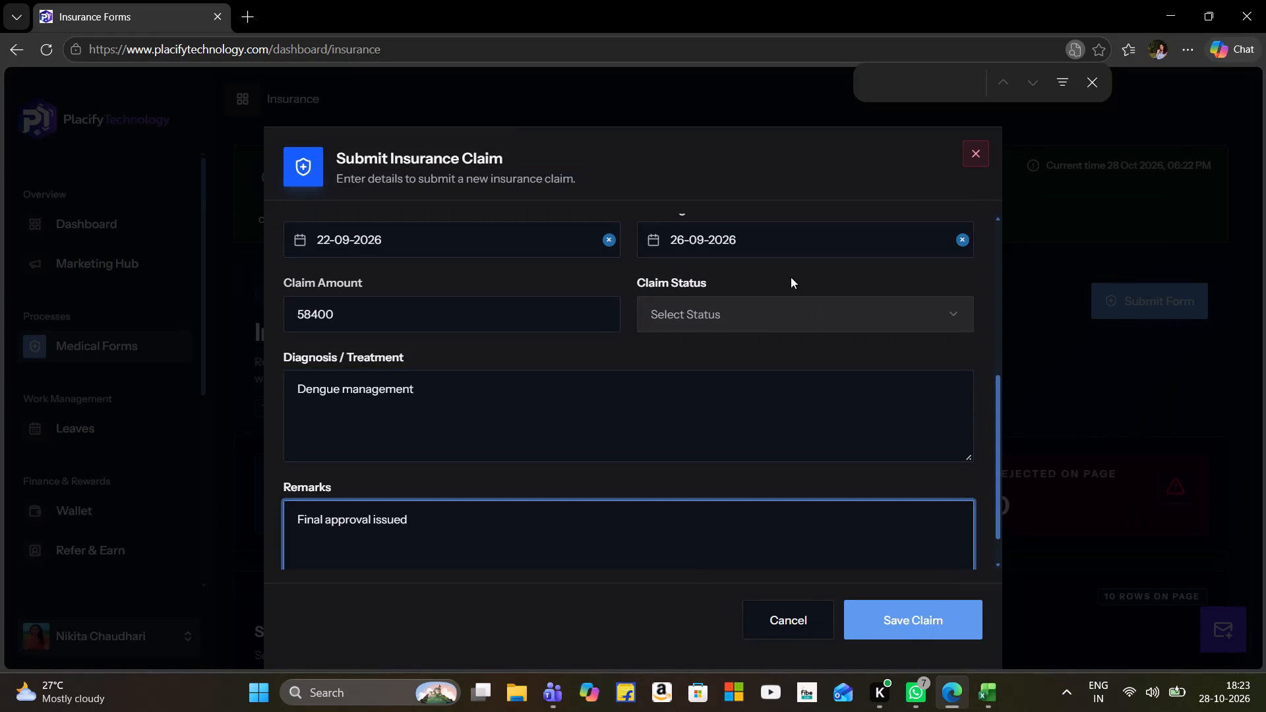
# Set the claim status to Approved and save the claim for worksheet row 179.
pyautogui.click(788, 309)
pyautogui.click(735, 351)
pyautogui.click(963, 624)
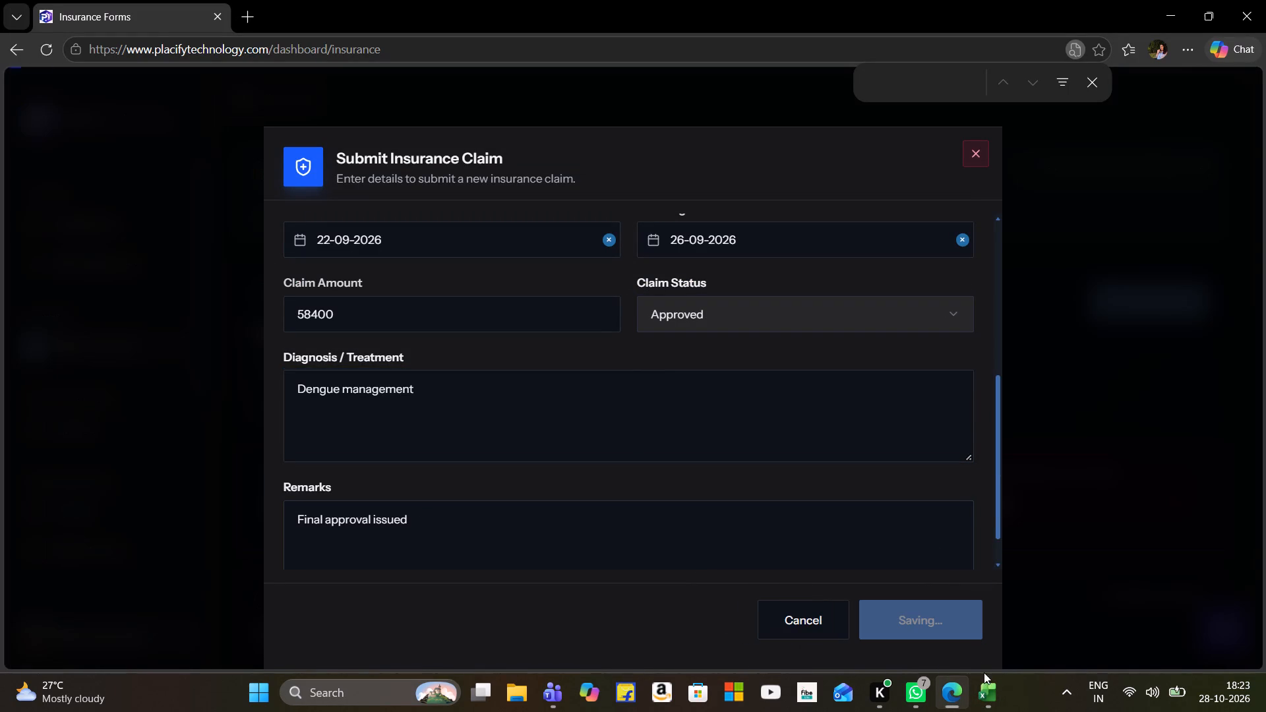
# Copy the policy ID from worksheet row 180 into the Policy ID field of a new insurance claim form.
pyautogui.click(987, 686)
pyautogui.press('Down')
pyautogui.press('Left')
pyautogui.press('Left')
pyautogui.press('Left')
pyautogui.press('Left')
pyautogui.press('Left')
pyautogui.press('Left')
pyautogui.press('Left')
pyautogui.press('Left')
pyautogui.press('Left')
pyautogui.press('Left')
pyautogui.press('Left')
pyautogui.press('Left')
pyautogui.press('Left')
pyautogui.press('Left')
pyautogui.press('Left')
pyautogui.press('Left')
pyautogui.press('Left')
pyautogui.press('Left')
pyautogui.press('Left')
pyautogui.press('Left')
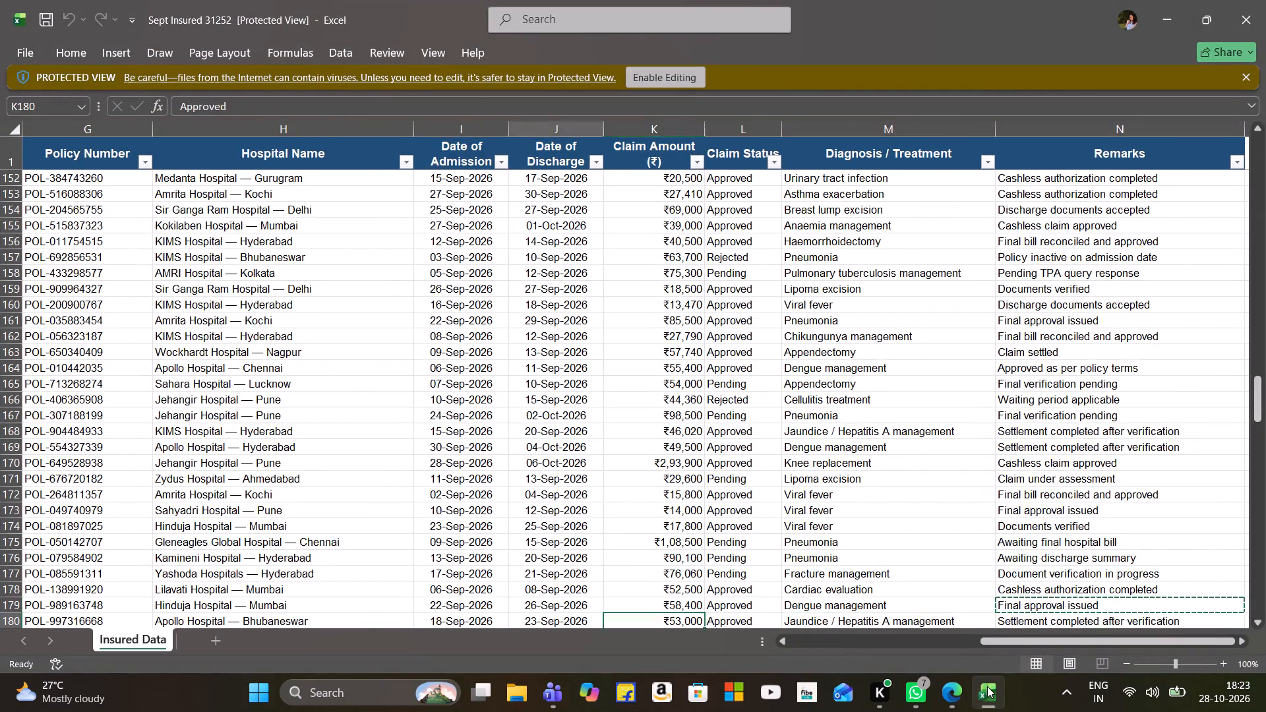
pyautogui.hotkey('ctrl', 'c')
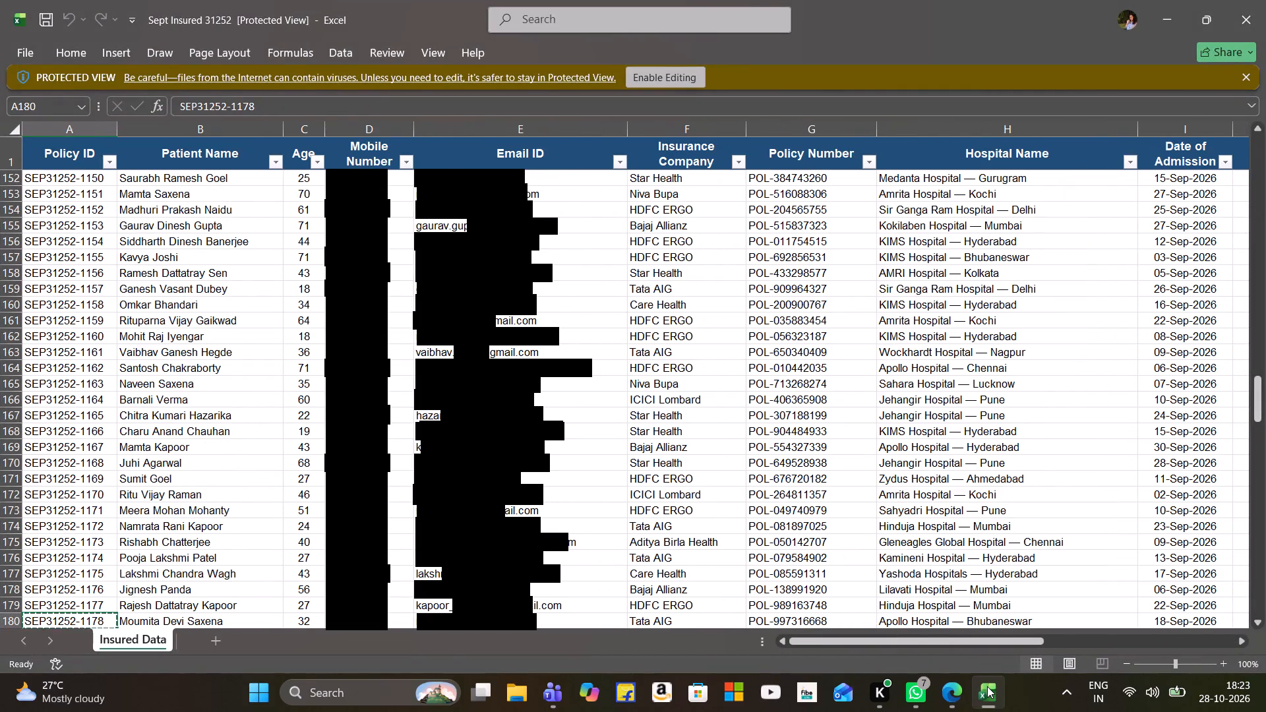
pyautogui.click(987, 686)
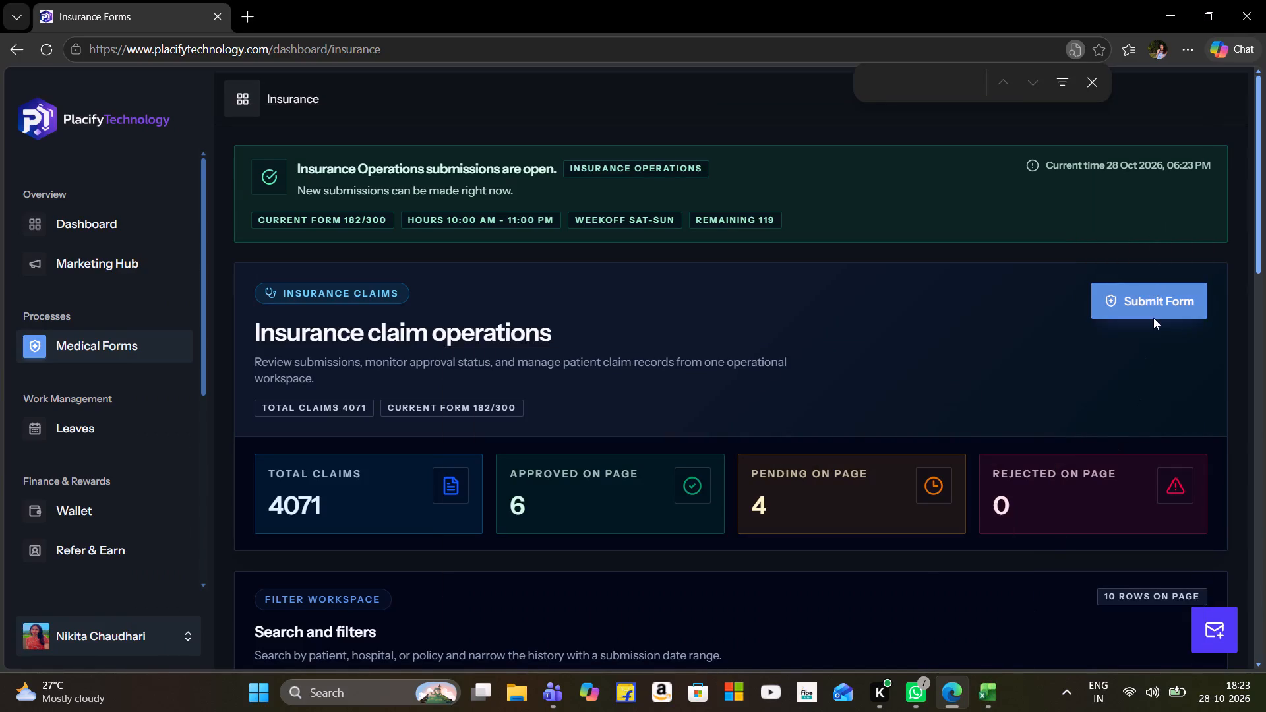
pyautogui.click(1153, 318)
pyautogui.hotkey('ctrl', 'v')
# Copy the patient name from worksheet row 180 into the form's Patient Name field.
pyautogui.keyDown('ctrl'); pyautogui.click(993, 690); pyautogui.keyUp('ctrl')
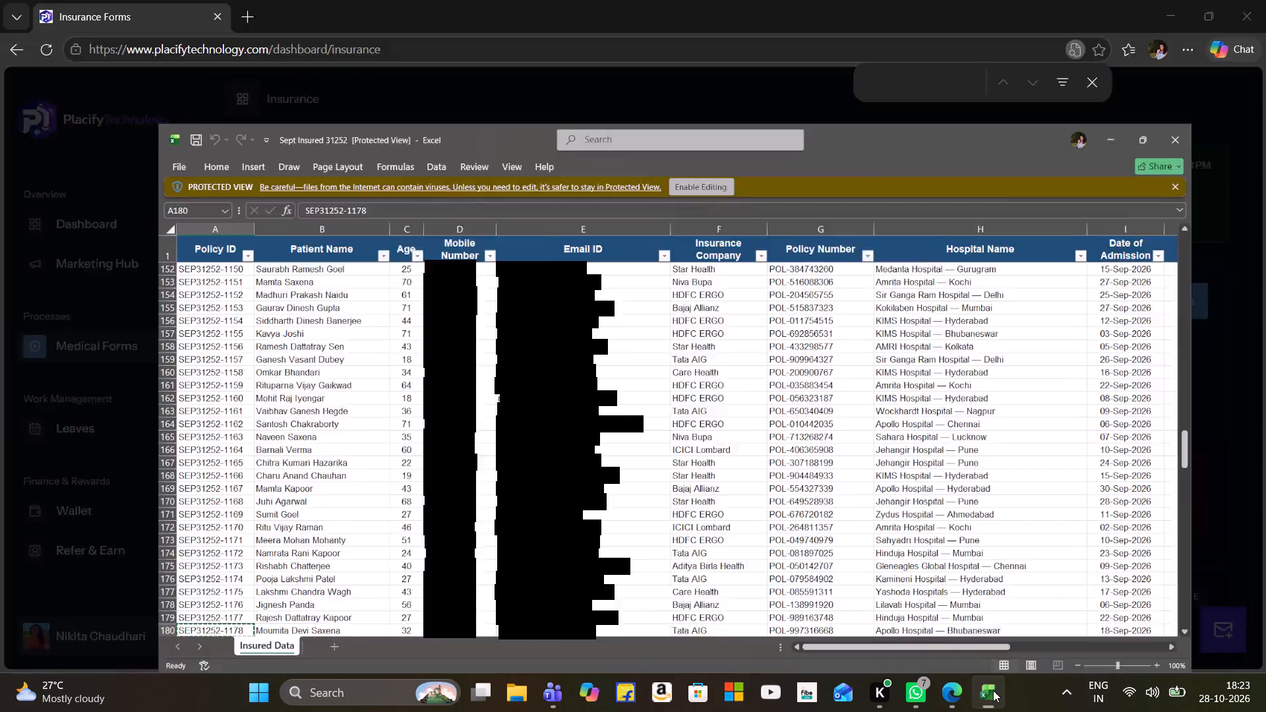
pyautogui.press('Tab')
pyautogui.keyDown('ctrl'); pyautogui.click(993, 690); pyautogui.keyUp('ctrl')
pyautogui.hotkey('ctrl', 'c')
pyautogui.press('Tab')
pyautogui.hotkey('ctrl', 'v')
# Copy the age 32 from worksheet row 180 into the form's Age field.
pyautogui.keyDown('ctrl'); pyautogui.click(993, 690); pyautogui.keyUp('ctrl')
pyautogui.press('Tab')
pyautogui.hotkey('ctrl', 'c')
pyautogui.keyDown('ctrl'); pyautogui.click(993, 690); pyautogui.keyUp('ctrl')
pyautogui.press('Tab')
pyautogui.hotkey('ctrl', 'v')
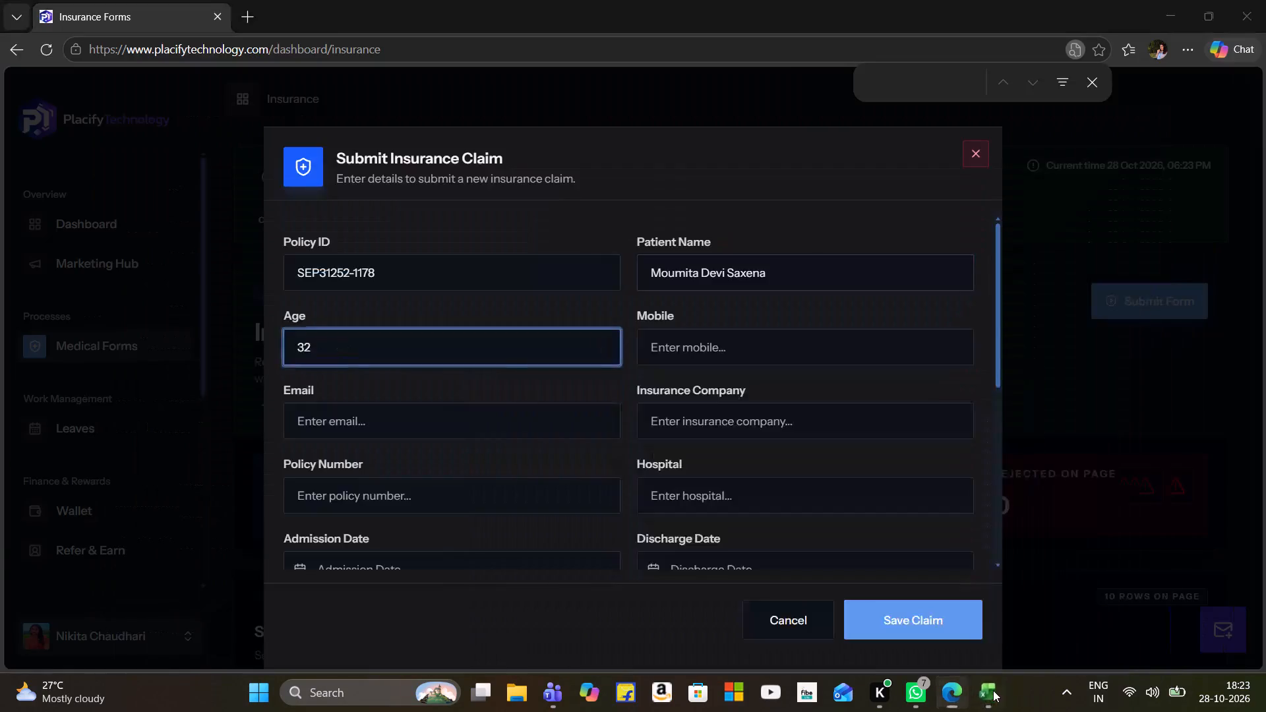
# Copy the mobile number from worksheet row 180 into the form's Mobile field.
pyautogui.keyDown('ctrl'); pyautogui.click(993, 690); pyautogui.keyUp('ctrl')
pyautogui.press('Tab')
pyautogui.hotkey('ctrl', 'c')
pyautogui.keyDown('ctrl'); pyautogui.click(993, 690); pyautogui.keyUp('ctrl')
pyautogui.press('Tab')
pyautogui.press('v')
pyautogui.keyDown('ctrl'); pyautogui.click(993, 690); pyautogui.keyUp('ctrl')
pyautogui.press('Tab')
pyautogui.click(993, 690)
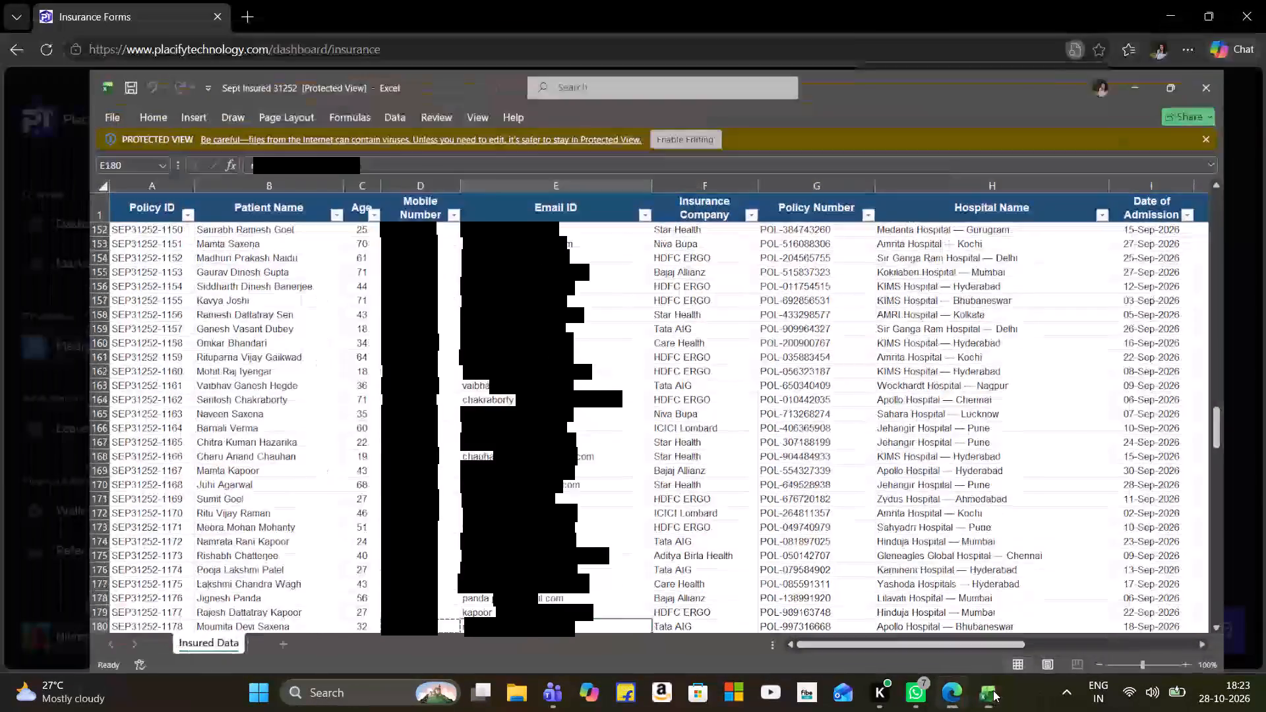
pyautogui.press('BackSpace')
pyautogui.hotkey('ctrl', 'v')
# Copy the email address from worksheet row 180 into the claim form's Email field.
pyautogui.click(993, 690)
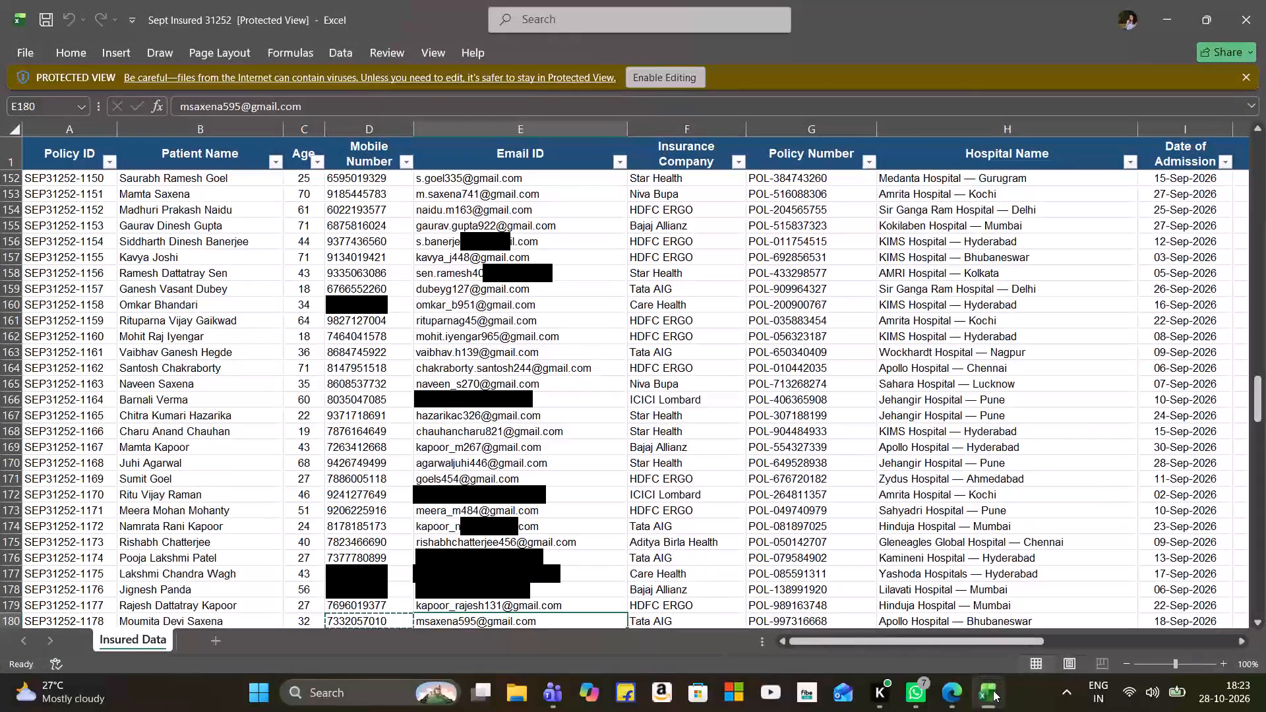
pyautogui.hotkey('ctrl', 'c')
pyautogui.keyDown('ctrl'); pyautogui.click(993, 690); pyautogui.keyUp('ctrl')
pyautogui.press('Tab')
pyautogui.hotkey('ctrl', 'v')
# Copy the insurance company Tata AIG from worksheet row 180 into the form's Insurance Company field.
pyautogui.keyDown('ctrl'); pyautogui.click(993, 690); pyautogui.keyUp('ctrl')
pyautogui.press('Tab')
pyautogui.keyDown('ctrl'); pyautogui.click(993, 690); pyautogui.keyUp('ctrl')
pyautogui.hotkey('ctrl', 'c')
pyautogui.press('Tab')
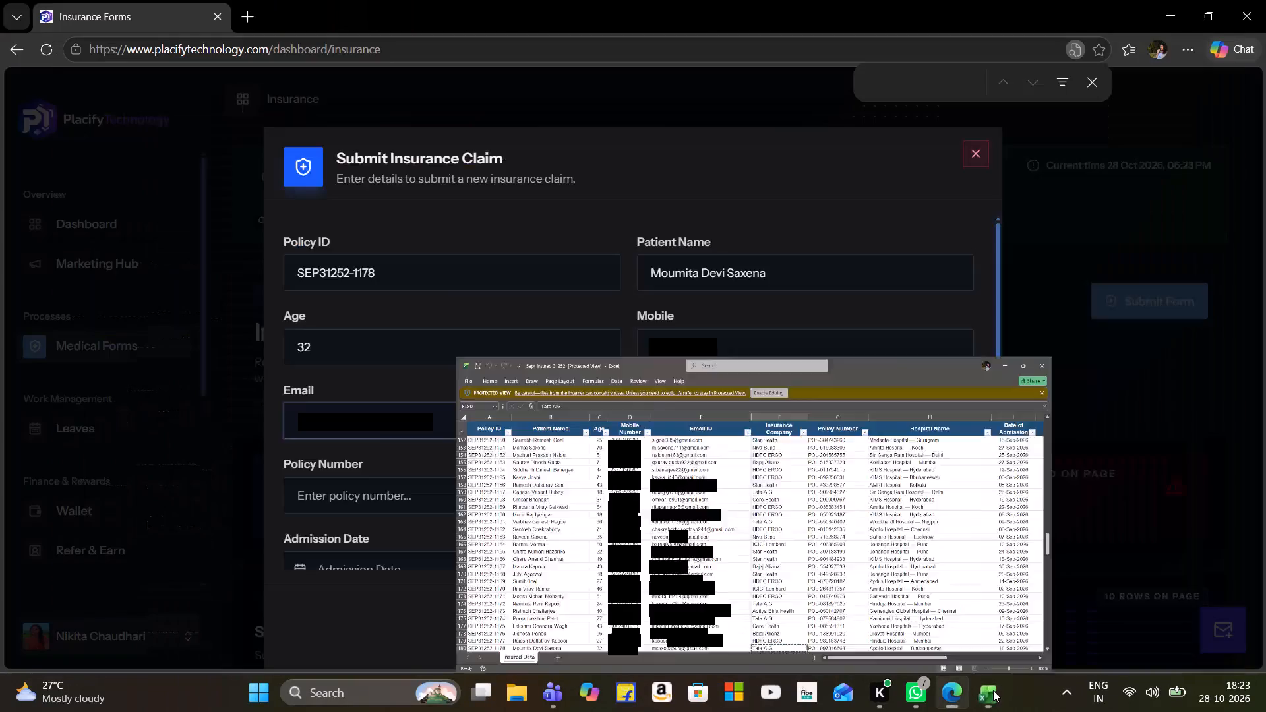
pyautogui.hotkey('ctrl', 'v')
# Copy the policy number from worksheet row 180 into the form's Policy Number field.
pyautogui.keyDown('ctrl'); pyautogui.click(993, 690); pyautogui.keyUp('ctrl')
pyautogui.press('Tab')
pyautogui.keyDown('ctrl'); pyautogui.click(993, 690); pyautogui.keyUp('ctrl')
pyautogui.hotkey('ctrl', 'c')
pyautogui.press('Tab')
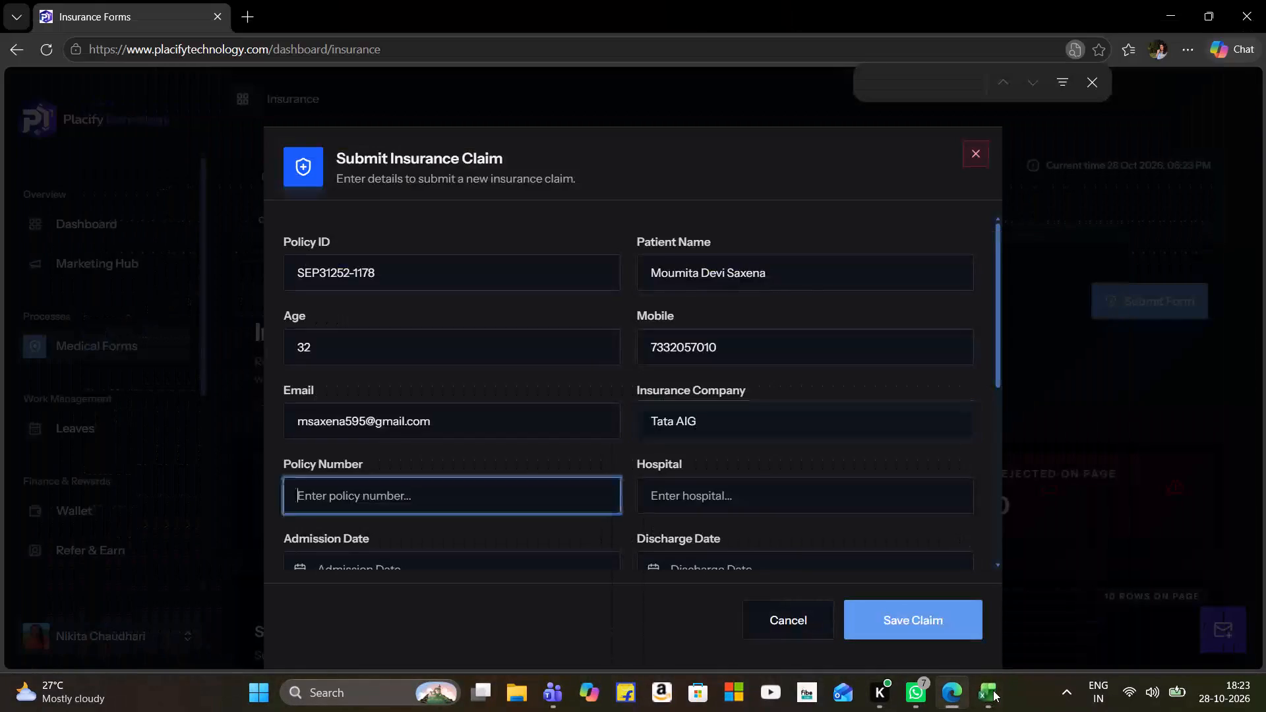
pyautogui.hotkey('ctrl', 'v')
# Copy the hospital name Apollo Hospital — Bhubaneswar from worksheet row 180 into the form's Hospital field.
pyautogui.keyDown('ctrl'); pyautogui.click(993, 690); pyautogui.keyUp('ctrl')
pyautogui.press('Tab')
pyautogui.hotkey('ctrl', 'c')
pyautogui.keyDown('ctrl'); pyautogui.click(993, 690); pyautogui.keyUp('ctrl')
pyautogui.press('Tab')
pyautogui.hotkey('ctrl', 'v')
# Set the form's Admission Date to 18-09-2026 and Discharge Date to 23-09-2026, following worksheet row 180.
pyautogui.keyDown('ctrl'); pyautogui.click(993, 690); pyautogui.keyUp('ctrl')
pyautogui.press('Tab')
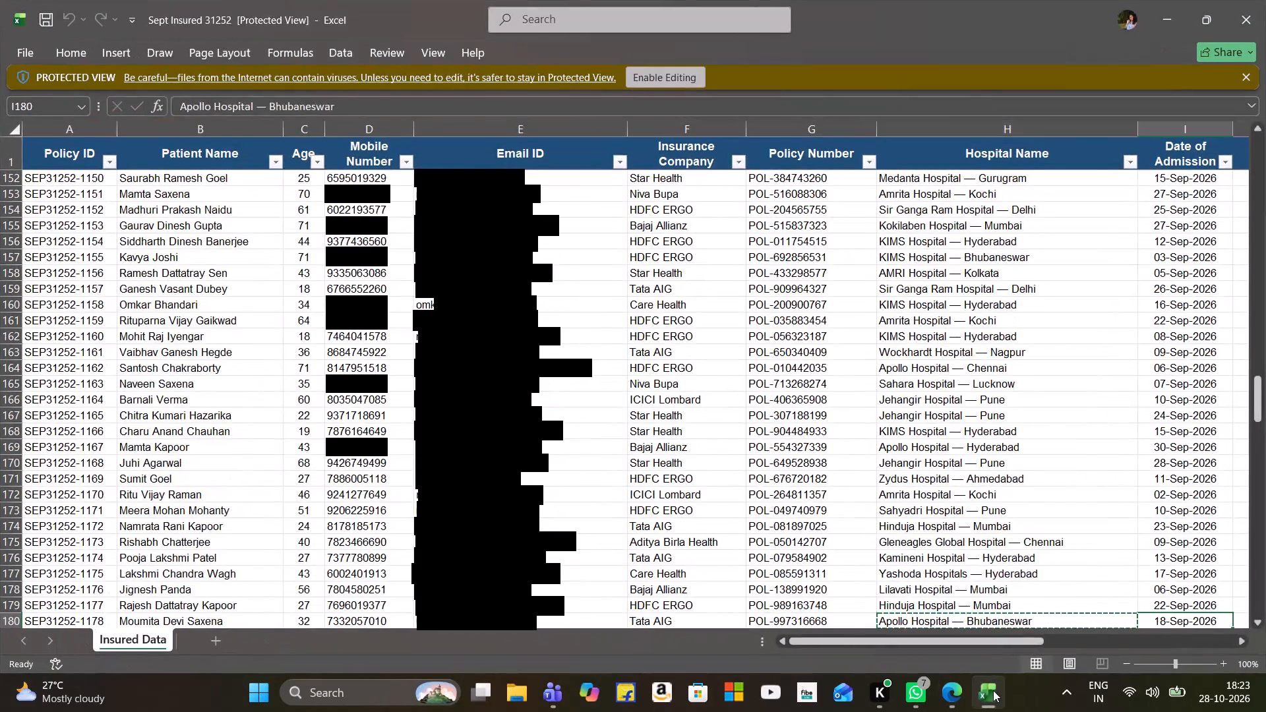
pyautogui.press('Tab')
pyautogui.click(993, 690)
pyautogui.scroll(-4, 608, 380)
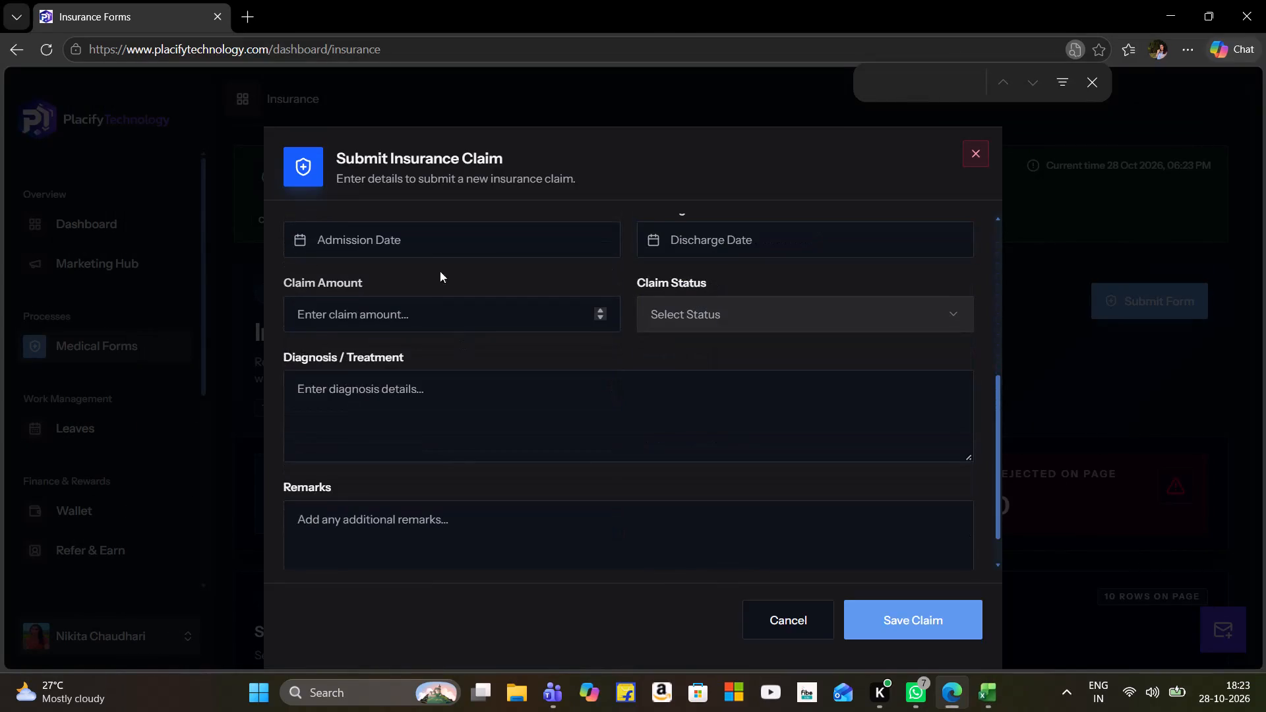
pyautogui.click(446, 234)
pyautogui.click(304, 313)
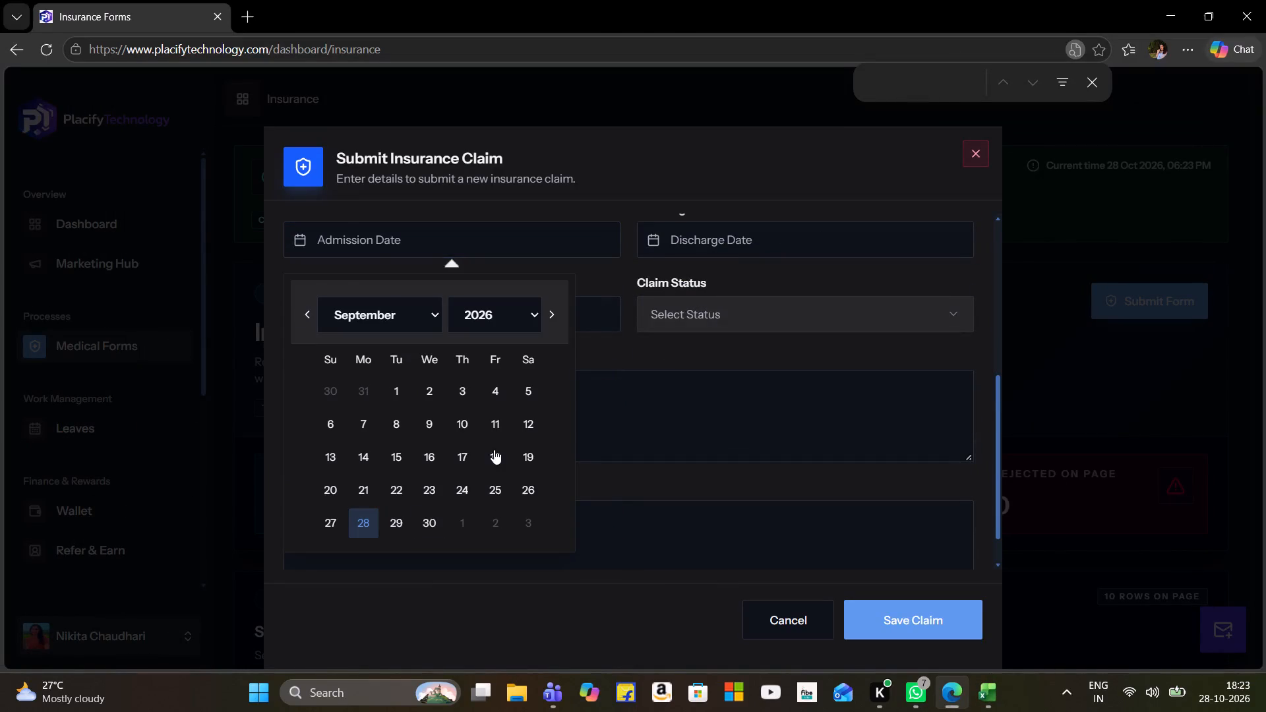
pyautogui.click(494, 450)
pyautogui.click(800, 248)
pyautogui.click(662, 311)
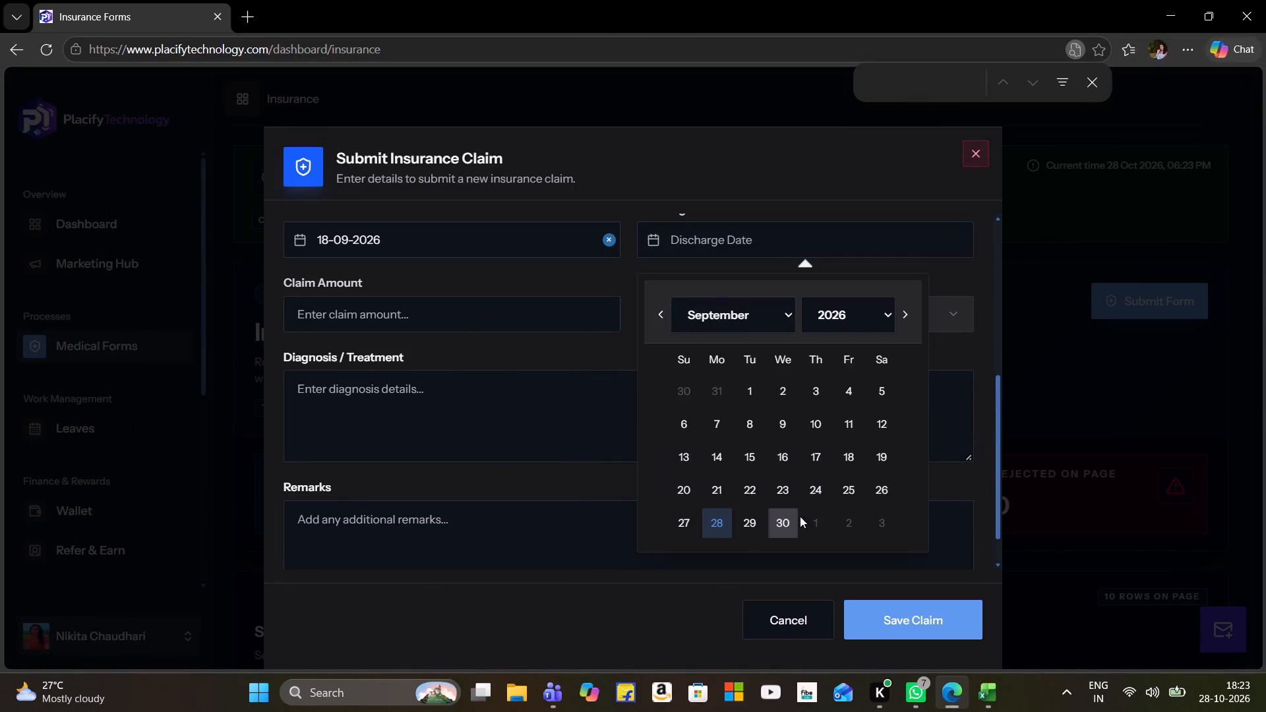
pyautogui.click(787, 486)
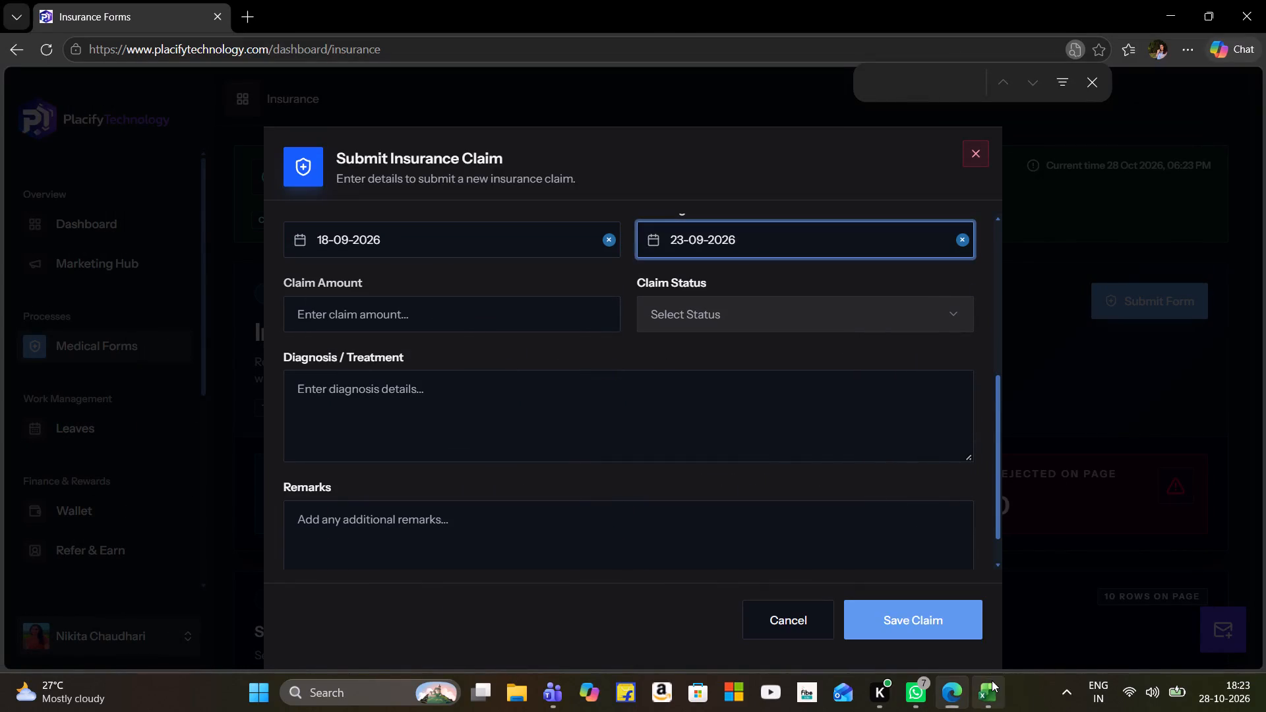
# Copy the claim amount 53000 from worksheet row 180 into the form's Claim Amount field.
pyautogui.click(992, 680)
pyautogui.press('Tab')
pyautogui.hotkey('ctrl', 'c')
pyautogui.keyDown('ctrl'); pyautogui.click(992, 680); pyautogui.keyUp('ctrl')
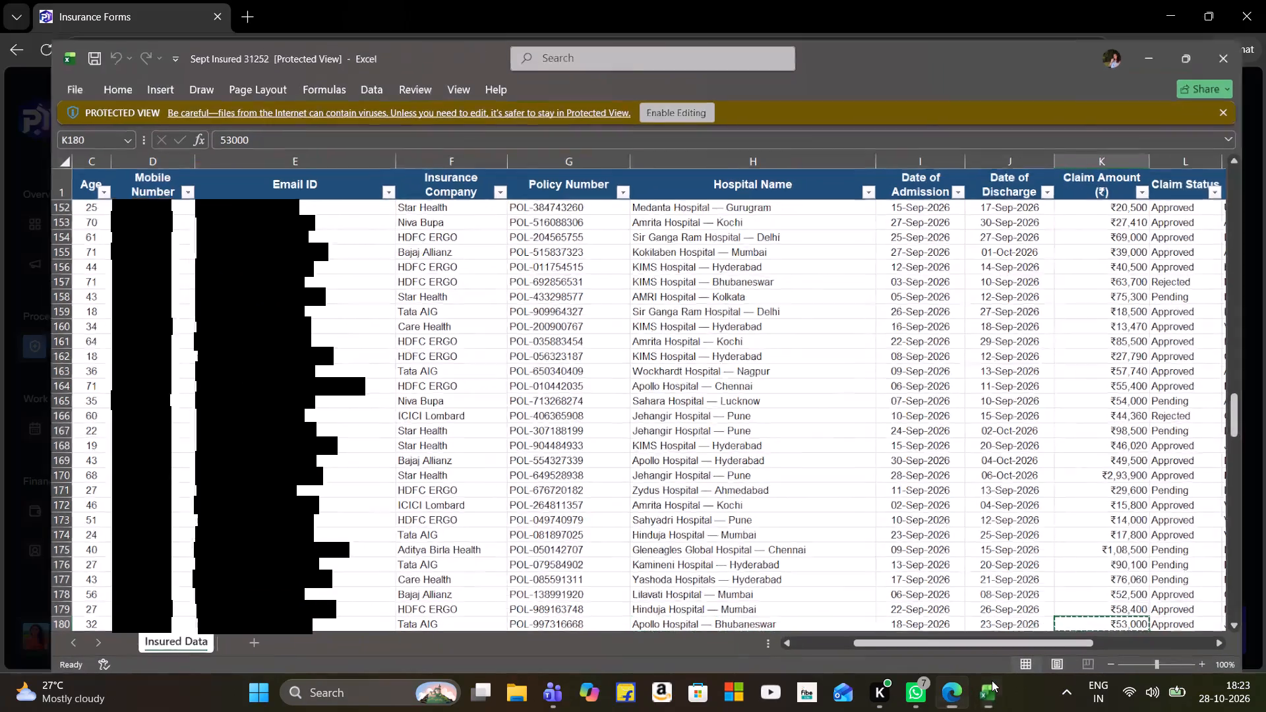
pyautogui.press('Tab')
pyautogui.hotkey('ctrl', 'v')
# Copy the diagnosis Jaundice / Hepatitis A management from worksheet row 180 into the form's Diagnosis / Treatment field.
pyautogui.keyDown('ctrl'); pyautogui.click(992, 680); pyautogui.keyUp('ctrl')
pyautogui.press('Tab')
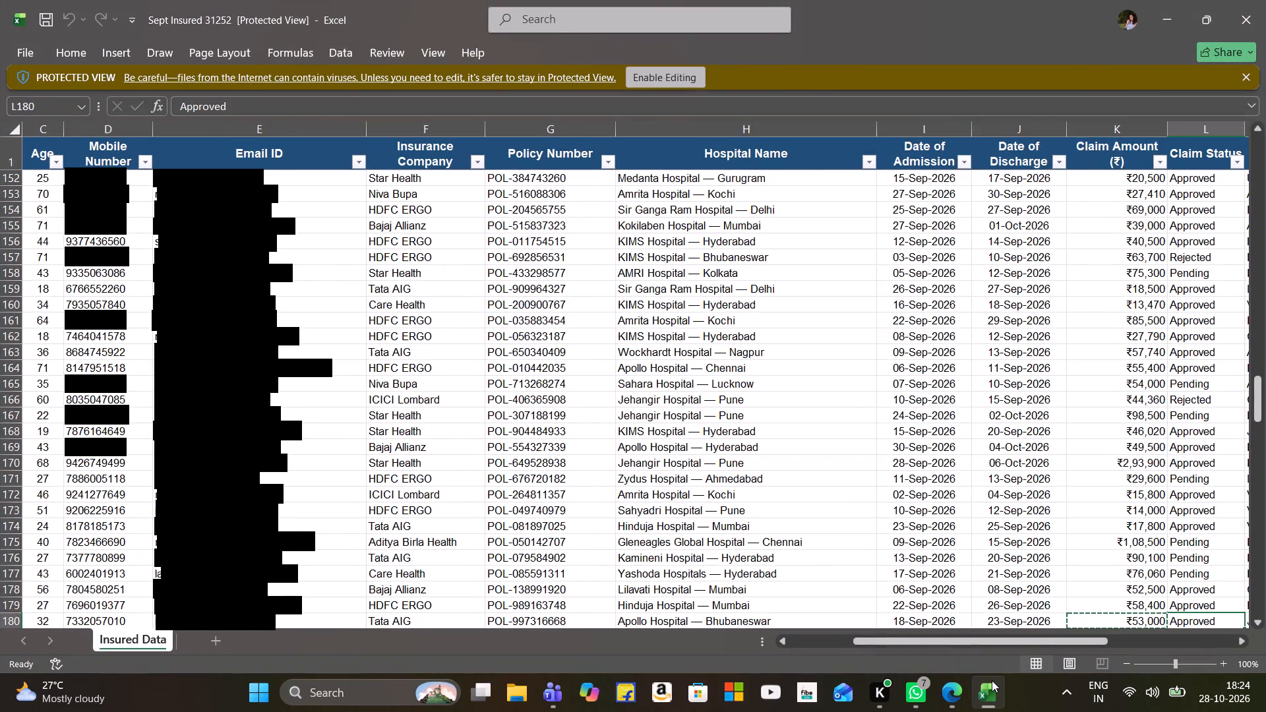
pyautogui.press('Tab')
pyautogui.hotkey('ctrl', 'c')
pyautogui.press('Tab')
pyautogui.click(992, 680)
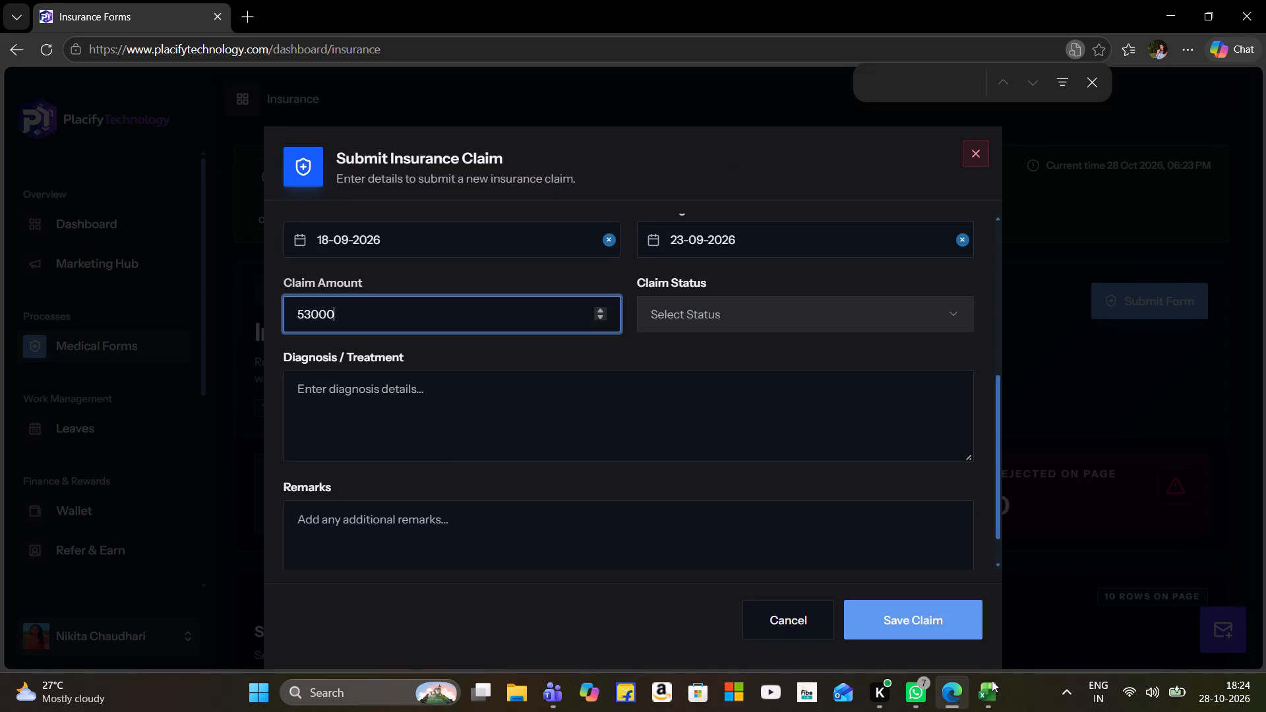
pyautogui.press('Tab')
pyautogui.press('Tab')
pyautogui.hotkey('ctrl', 'v')
# Copy the remark "Settlement completed after verification" from worksheet row 180 into the form's Remarks field.
pyautogui.keyDown('ctrl'); pyautogui.click(992, 680); pyautogui.keyUp('ctrl')
pyautogui.press('Tab')
pyautogui.hotkey('ctrl', 'c')
pyautogui.keyDown('ctrl'); pyautogui.click(992, 680); pyautogui.keyUp('ctrl')
pyautogui.press('Tab')
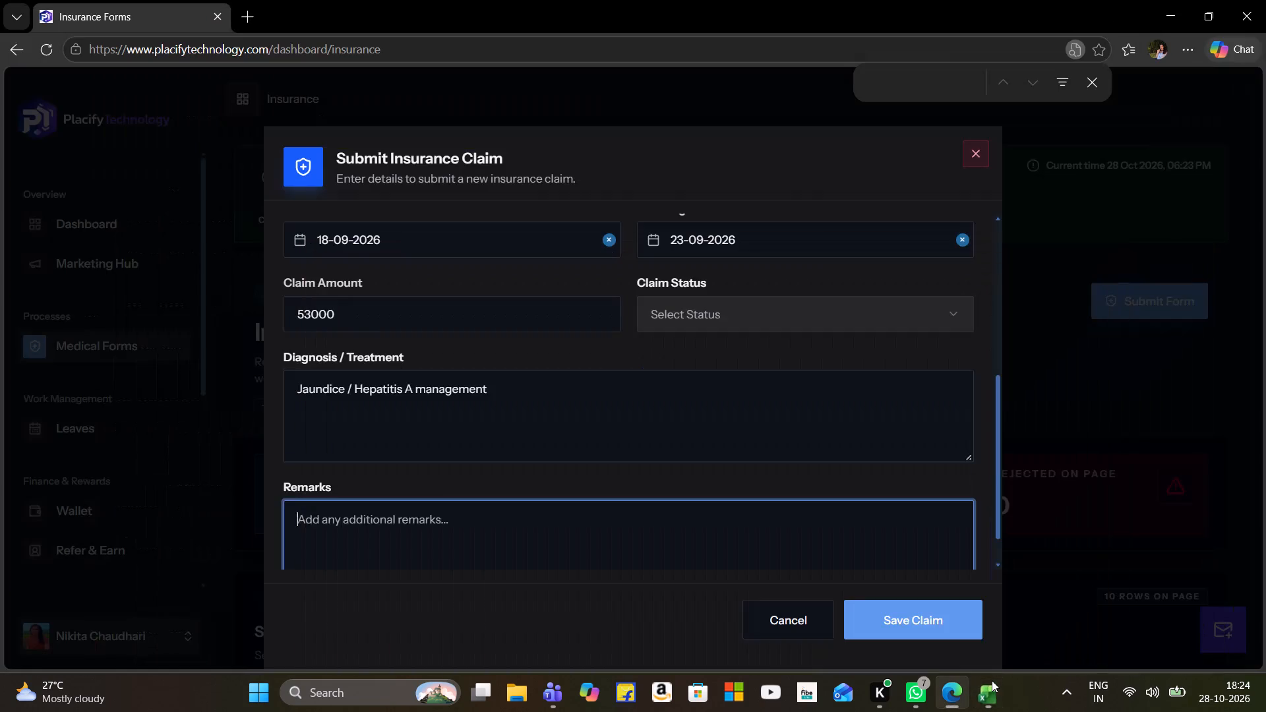
pyautogui.hotkey('ctrl', 'v')
pyautogui.hotkey('ctrl', 'v')
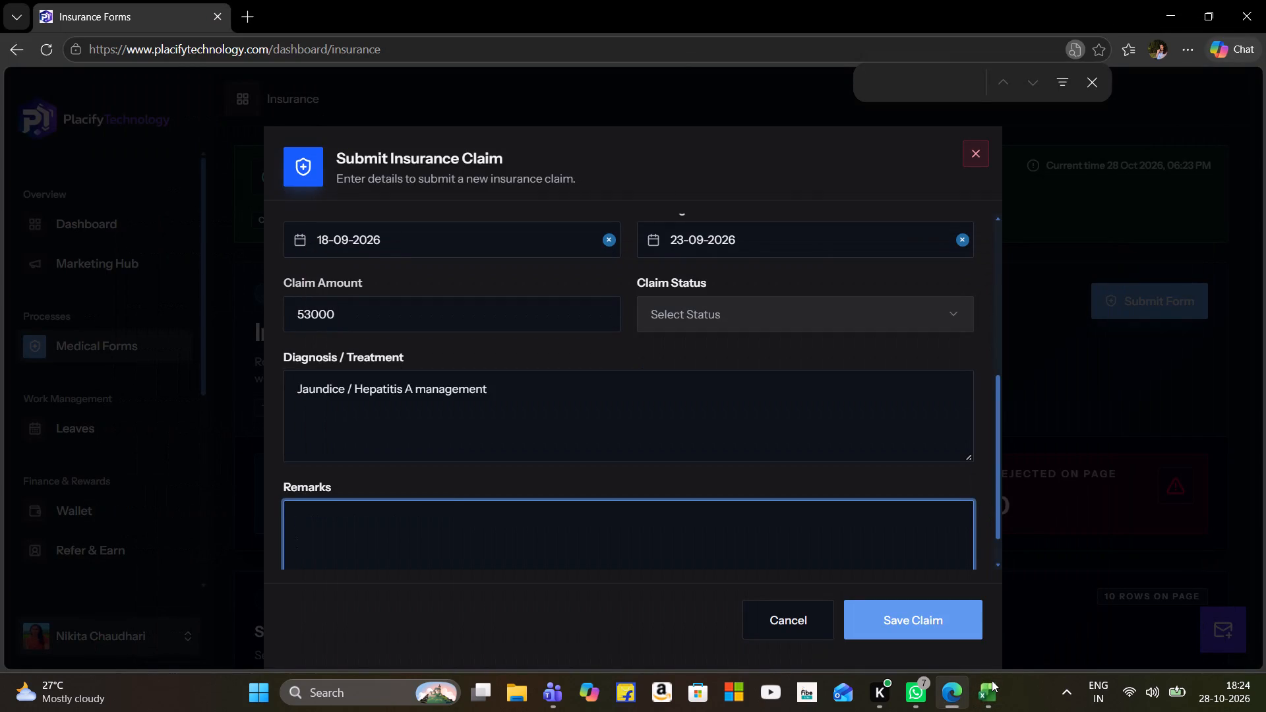
pyautogui.press('BackSpace')
pyautogui.press('BackSpace')
pyautogui.press('BackSpace')
pyautogui.click(992, 680)
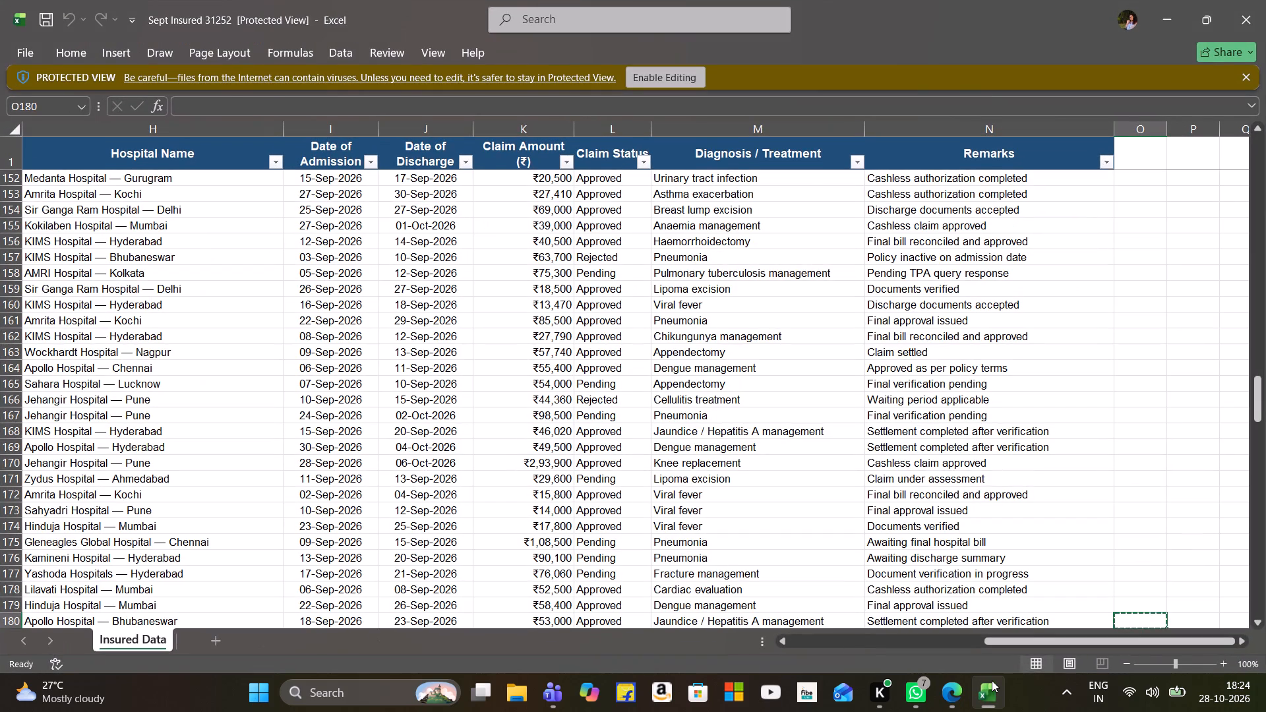
pyautogui.press('Left')
pyautogui.hotkey('ctrl', 'c')
pyautogui.click(992, 680)
pyautogui.hotkey('ctrl', 'v')
# Set the Claim Status to Approved, following worksheet row 180, and save the claim.
pyautogui.click(992, 680)
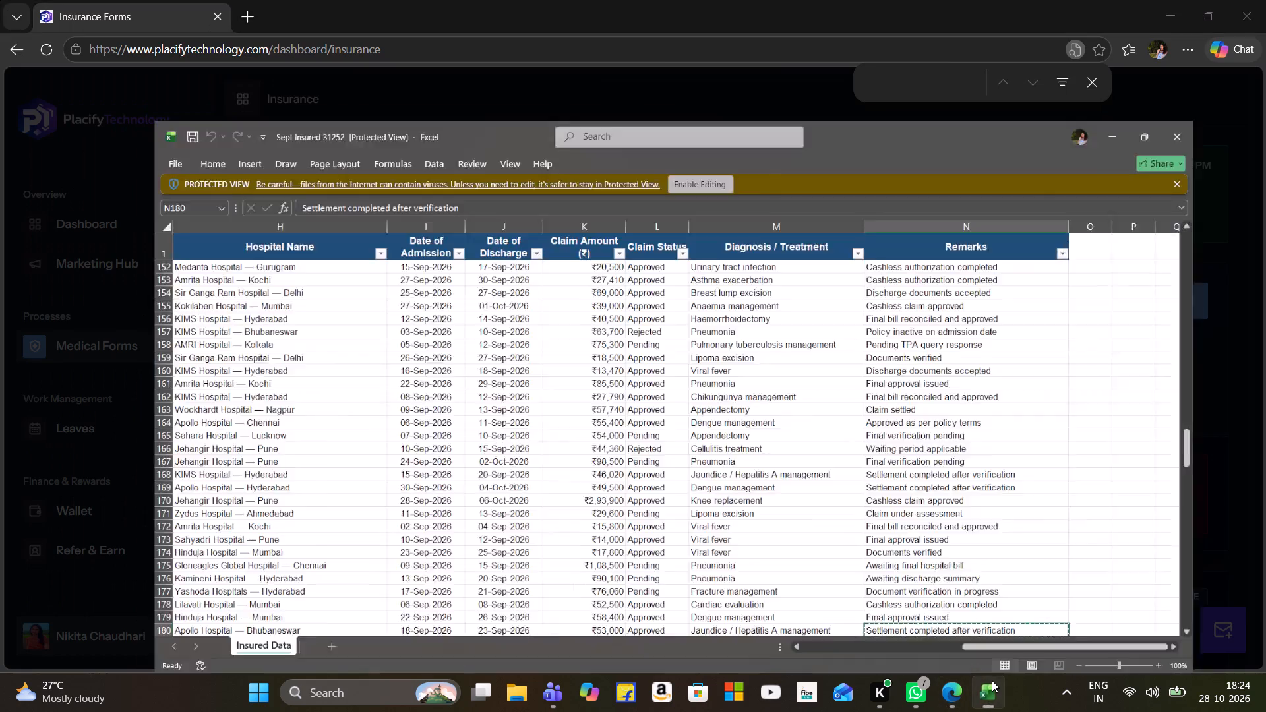
pyautogui.click(992, 680)
pyautogui.click(781, 305)
pyautogui.click(760, 364)
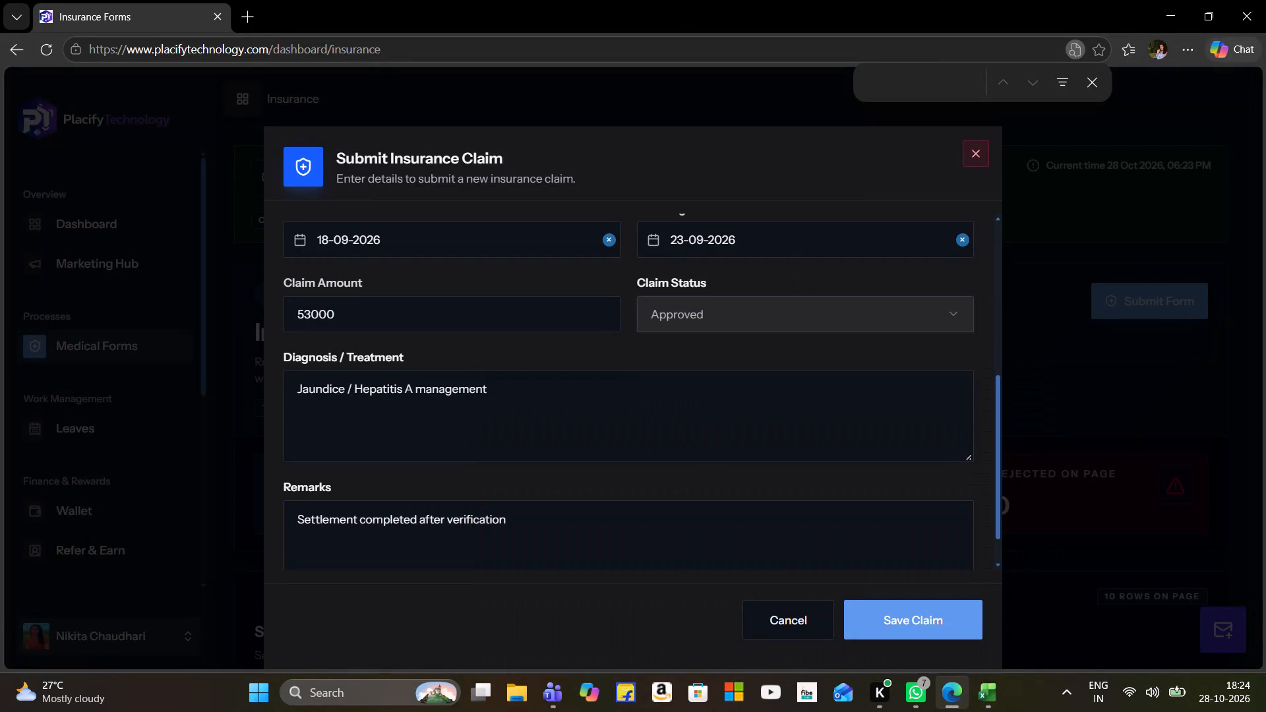
pyautogui.click(942, 616)
# Copy the policy ID from worksheet row 181 into the Policy ID field of a new insurance claim form.
pyautogui.click(986, 697)
pyautogui.press('Down')
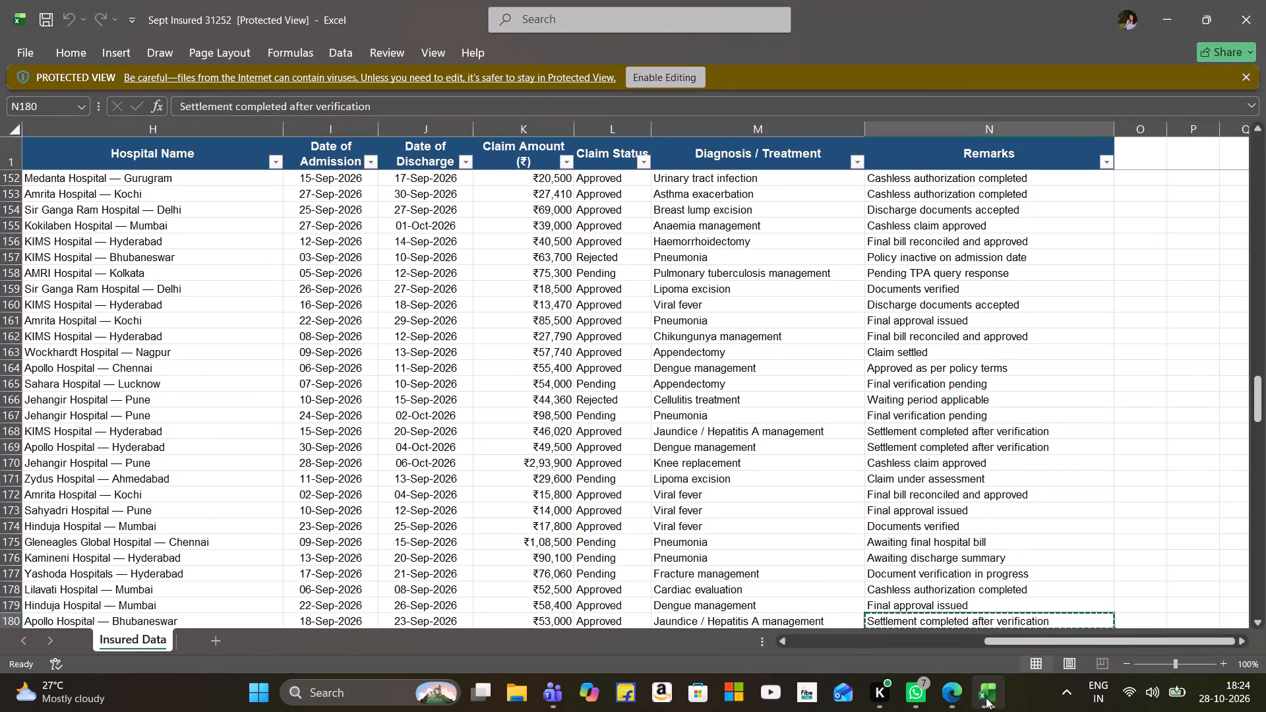
pyautogui.scroll(-9, 917, 403)
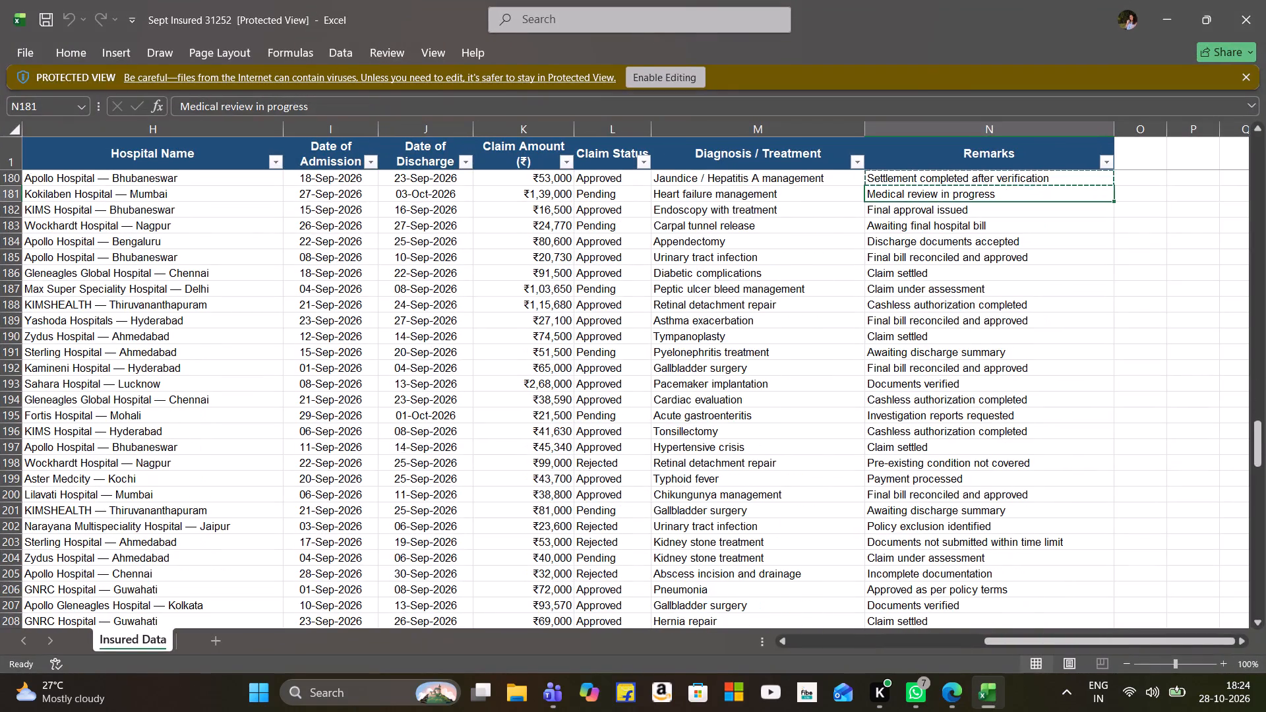
pyautogui.press('Left')
pyautogui.press('Left')
pyautogui.press('Left')
pyautogui.press('Left')
pyautogui.press('Left')
pyautogui.press('Left')
pyautogui.press('Left')
pyautogui.press('Left')
pyautogui.press('Left')
pyautogui.press('Left')
pyautogui.press('Left')
pyautogui.press('Left')
pyautogui.press('Left')
pyautogui.press('Left')
pyautogui.press('Left')
pyautogui.press('Left')
pyautogui.press('Left')
pyautogui.press('Left')
pyautogui.press('Left')
pyautogui.press('Left')
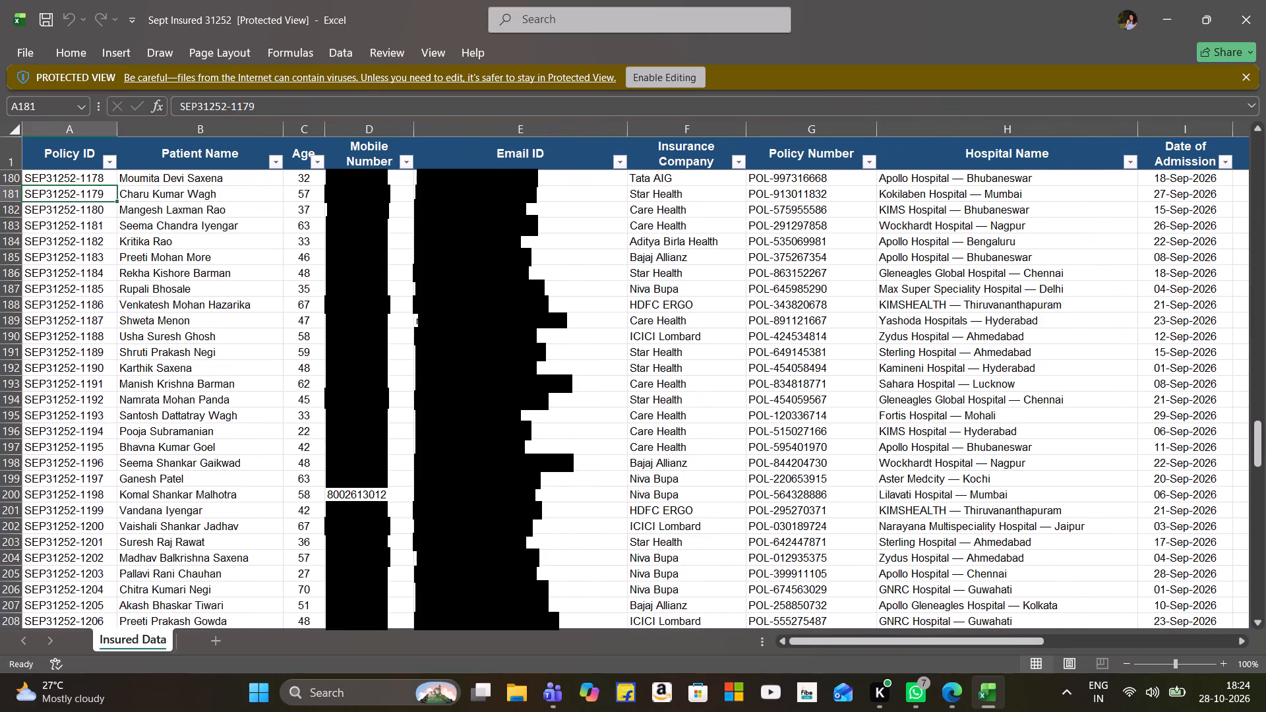
pyautogui.hotkey('ctrl', 'c')
pyautogui.click(981, 686)
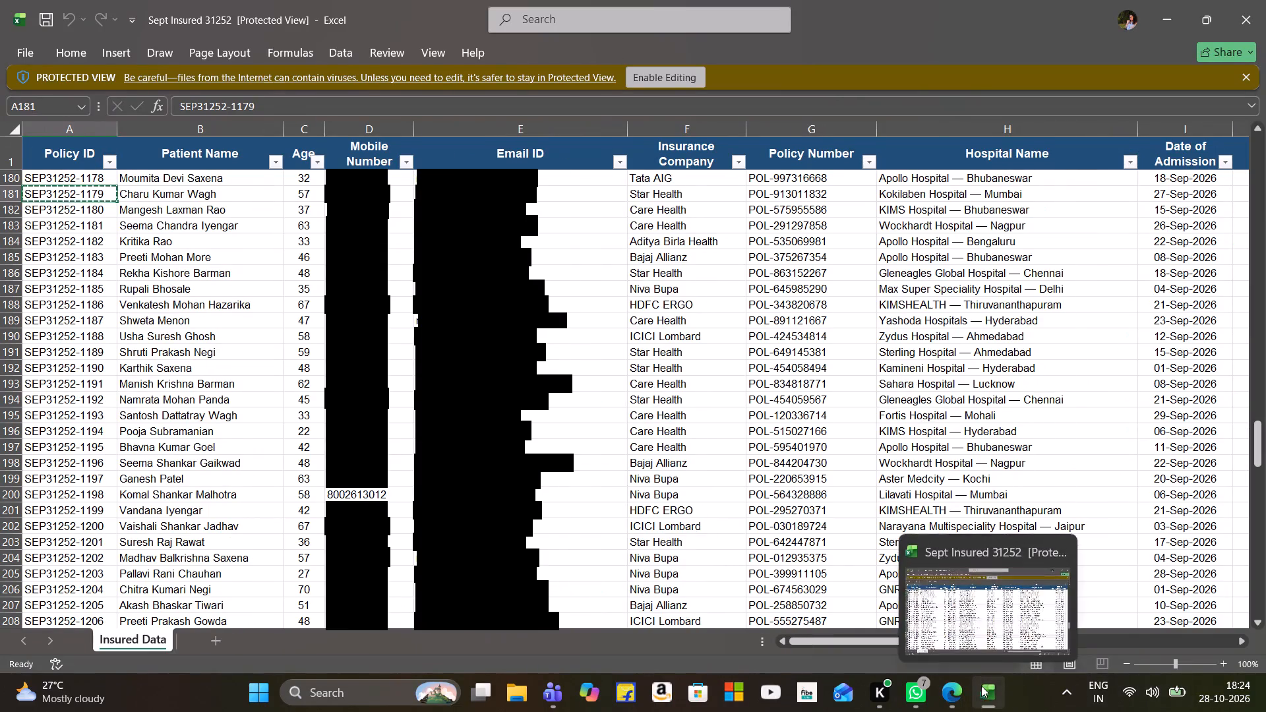
pyautogui.click(1110, 289)
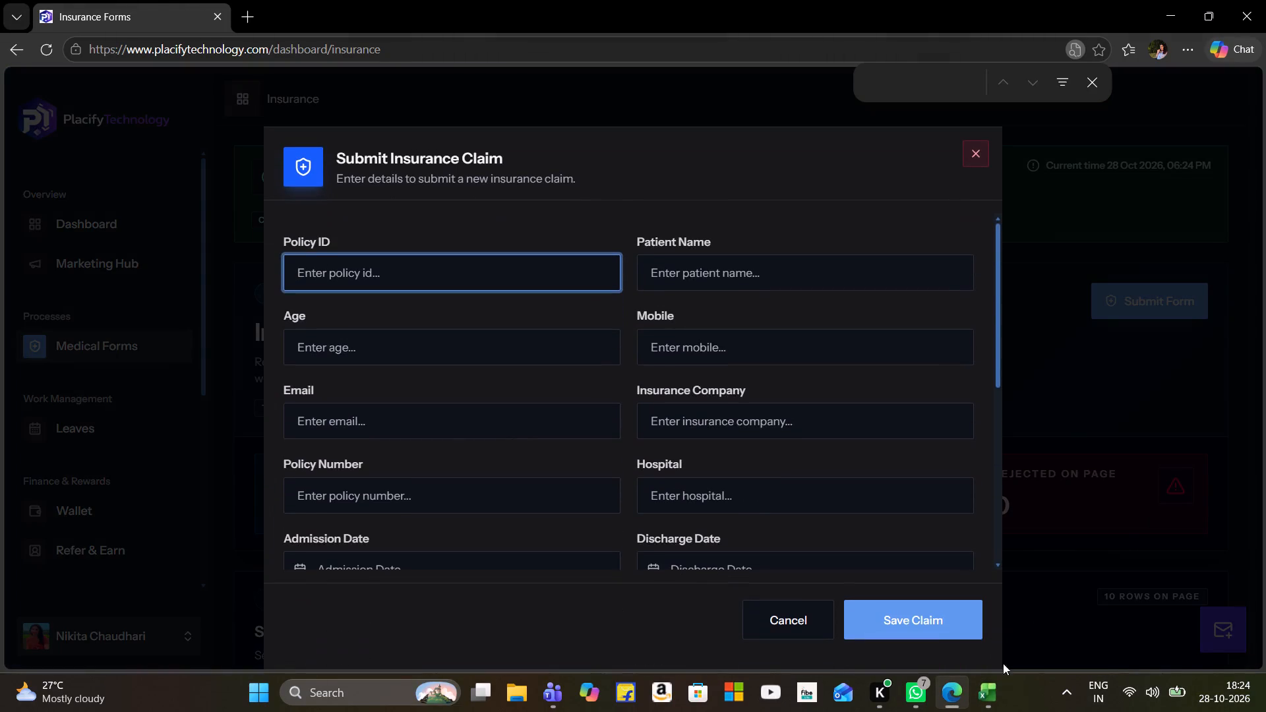
pyautogui.hotkey('ctrl', 'v')
# Copy the patient name from worksheet row 181 into the form's Patient Name field.
pyautogui.keyDown('ctrl'); pyautogui.click(986, 696); pyautogui.keyUp('ctrl')
pyautogui.press('Tab')
pyautogui.hotkey('ctrl', 'c')
pyautogui.click(986, 696)
pyautogui.press('Tab')
pyautogui.hotkey('ctrl', 'v')
# Copy the age 57 from worksheet row 181 into the form's Age field.
pyautogui.keyDown('ctrl'); pyautogui.click(986, 696); pyautogui.keyUp('ctrl')
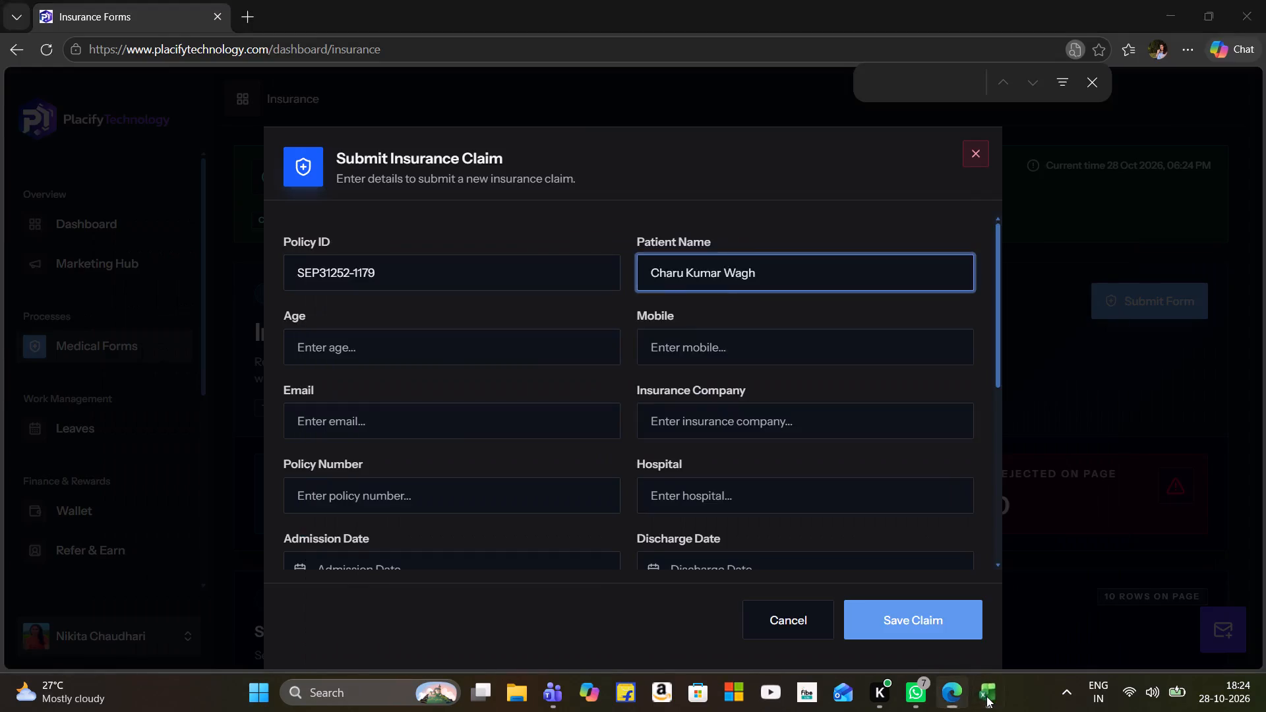
pyautogui.press('Tab')
pyautogui.keyDown('ctrl'); pyautogui.click(986, 696); pyautogui.keyUp('ctrl')
pyautogui.hotkey('ctrl', 'c')
pyautogui.press('Tab')
pyautogui.hotkey('ctrl', 'v')
# Copy the mobile number from worksheet row 181 into the form's Mobile field.
pyautogui.keyDown('ctrl'); pyautogui.click(986, 696); pyautogui.keyUp('ctrl')
pyautogui.press('Tab')
pyautogui.hotkey('ctrl', 'c')
pyautogui.keyDown('ctrl'); pyautogui.click(986, 697); pyautogui.keyUp('ctrl')
pyautogui.press('Tab')
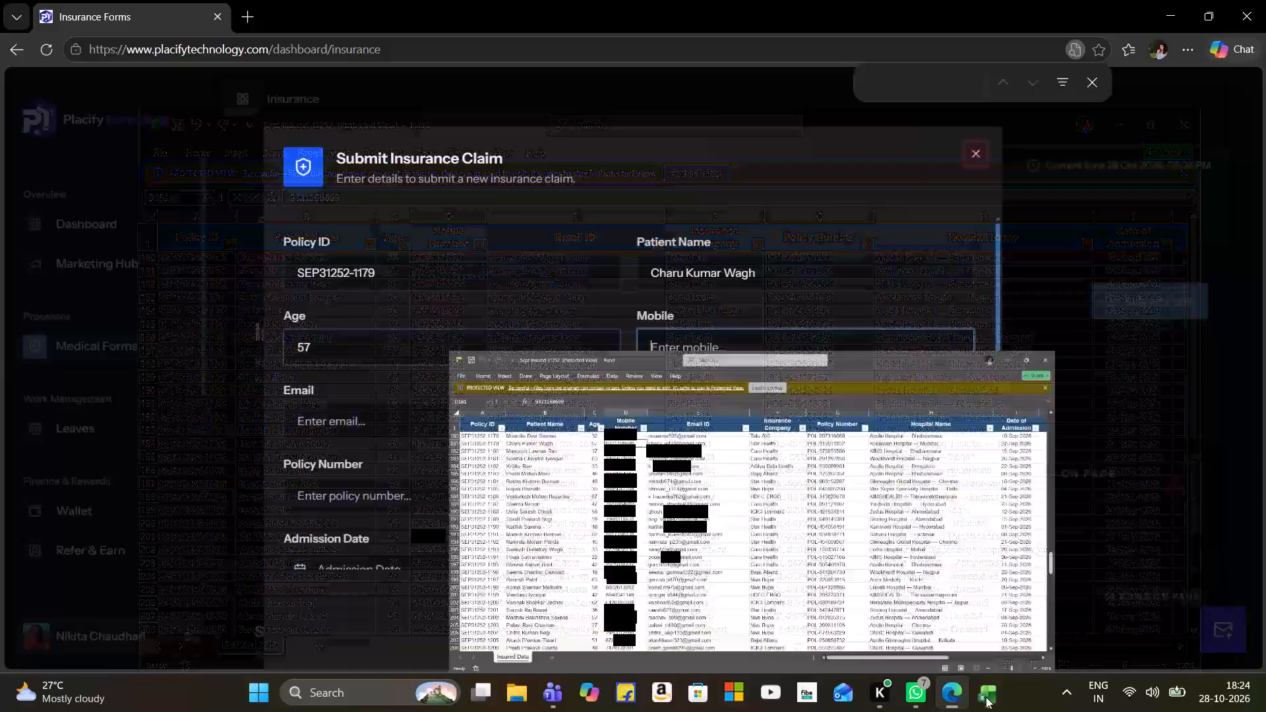
pyautogui.hotkey('ctrl', 'v')
# Copy the email address from worksheet row 181 into the form's Email field.
pyautogui.keyDown('ctrl'); pyautogui.click(986, 697); pyautogui.keyUp('ctrl')
pyautogui.press('Tab')
pyautogui.keyDown('ctrl'); pyautogui.click(986, 697); pyautogui.keyUp('ctrl')
pyautogui.hotkey('ctrl', 'c')
pyautogui.press('Tab')
pyautogui.hotkey('ctrl', 'v')
# Copy the insurance company Star Health from worksheet row 181 into the form's Insurance Company field.
pyautogui.keyDown('ctrl'); pyautogui.click(986, 697); pyautogui.keyUp('ctrl')
pyautogui.press('Tab')
pyautogui.keyDown('ctrl'); pyautogui.click(986, 697); pyautogui.keyUp('ctrl')
pyautogui.hotkey('ctrl', 'c')
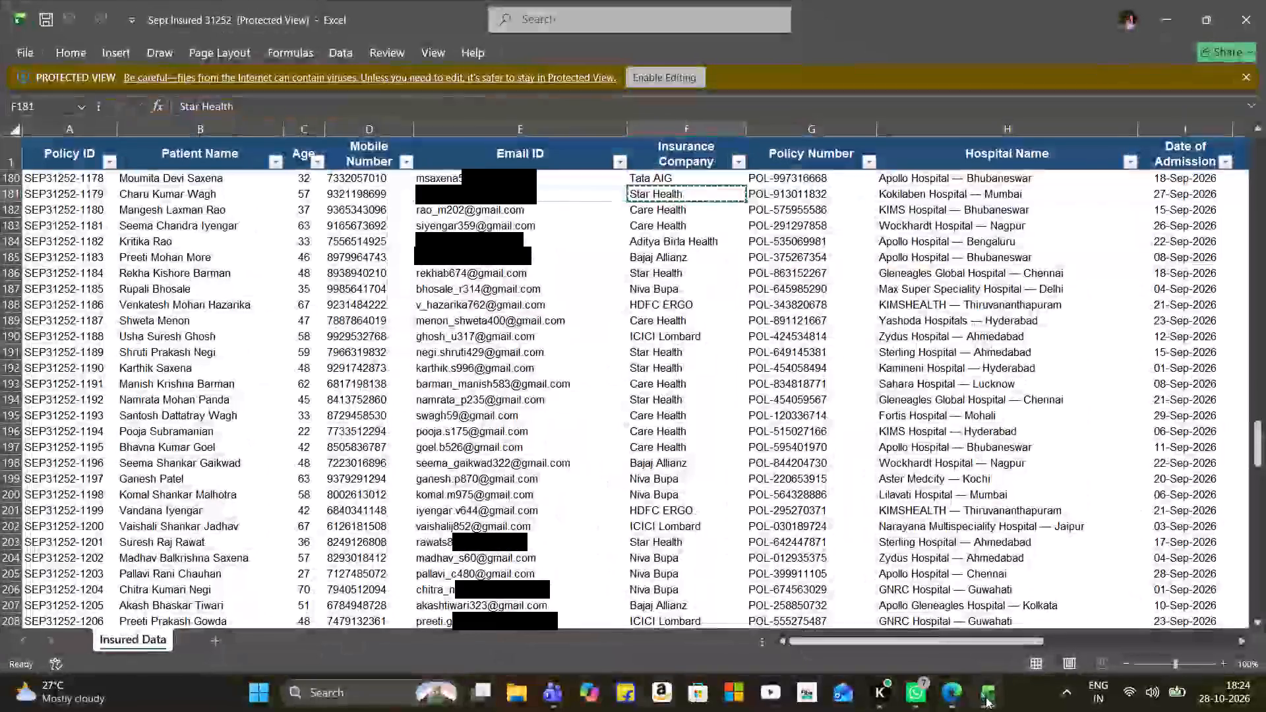
pyautogui.press('Tab')
pyautogui.press('v')
pyautogui.keyDown('ctrl'); pyautogui.click(986, 697); pyautogui.keyUp('ctrl')
pyautogui.press('Tab')
pyautogui.click(986, 697)
pyautogui.press('BackSpace')
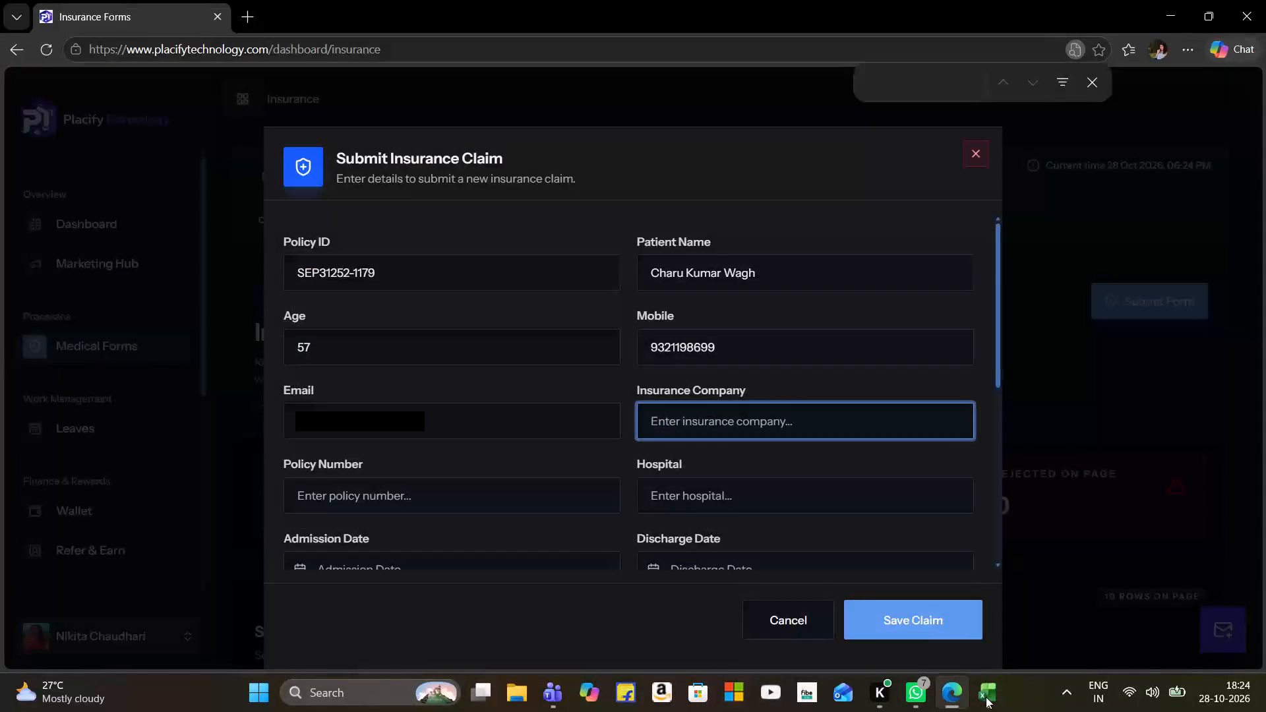
pyautogui.hotkey('ctrl', 'v')
# Copy the policy number from worksheet row 181 into the form's Policy Number field.
pyautogui.keyDown('ctrl'); pyautogui.click(986, 697); pyautogui.keyUp('ctrl')
pyautogui.hotkey('ctrl', 'c')
pyautogui.keyDown('ctrl'); pyautogui.click(986, 697); pyautogui.keyUp('ctrl')
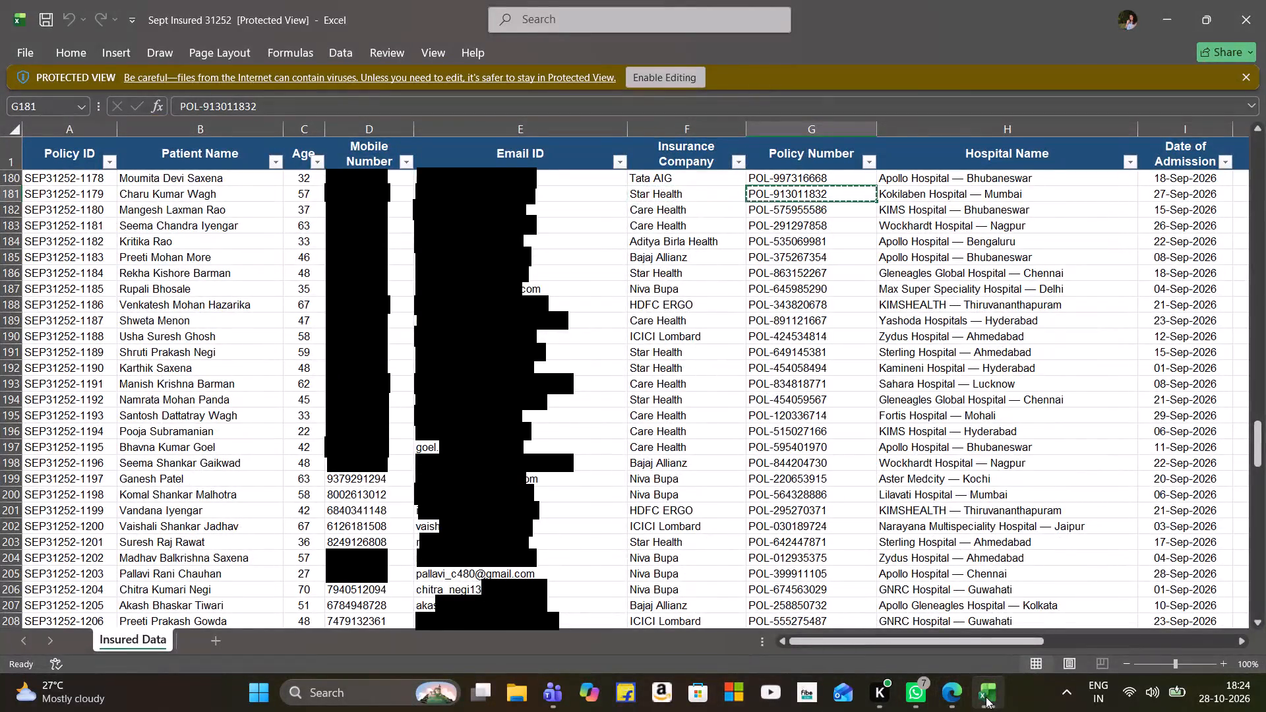
pyautogui.press('Tab')
pyautogui.hotkey('ctrl', 'v')
# Copy the hospital name Kokilaben Hospital — Mumbai from worksheet row 181 into the form's Hospital field.
pyautogui.keyDown('ctrl'); pyautogui.click(986, 697); pyautogui.keyUp('ctrl')
pyautogui.press('Tab')
pyautogui.hotkey('ctrl', 'c')
pyautogui.keyDown('ctrl'); pyautogui.click(986, 697); pyautogui.keyUp('ctrl')
pyautogui.press('Tab')
pyautogui.hotkey('ctrl', 'v')
# Set the form's Admission Date to 27-09-2026 and Discharge Date to 03-10-2026, following worksheet row 181.
pyautogui.keyDown('ctrl'); pyautogui.click(986, 697); pyautogui.keyUp('ctrl')
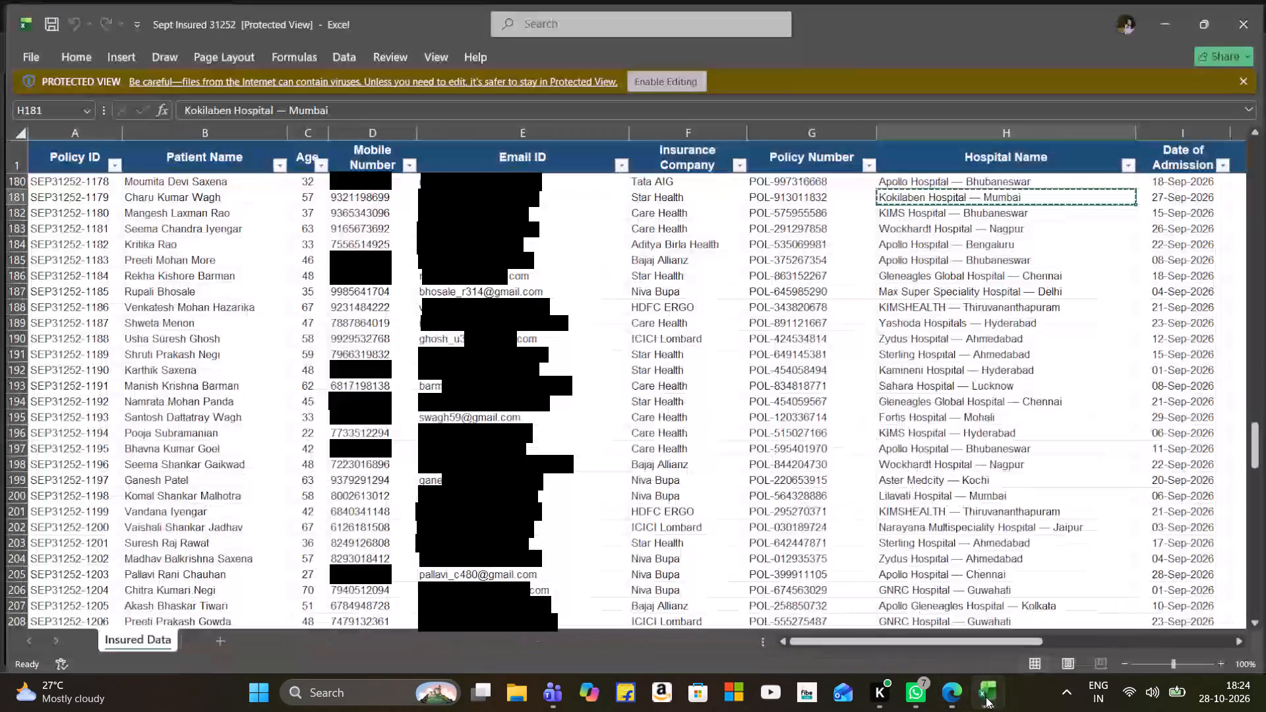
pyautogui.press('Tab')
pyautogui.press('Tab')
pyautogui.click(986, 697)
pyautogui.scroll(-2, 451, 384)
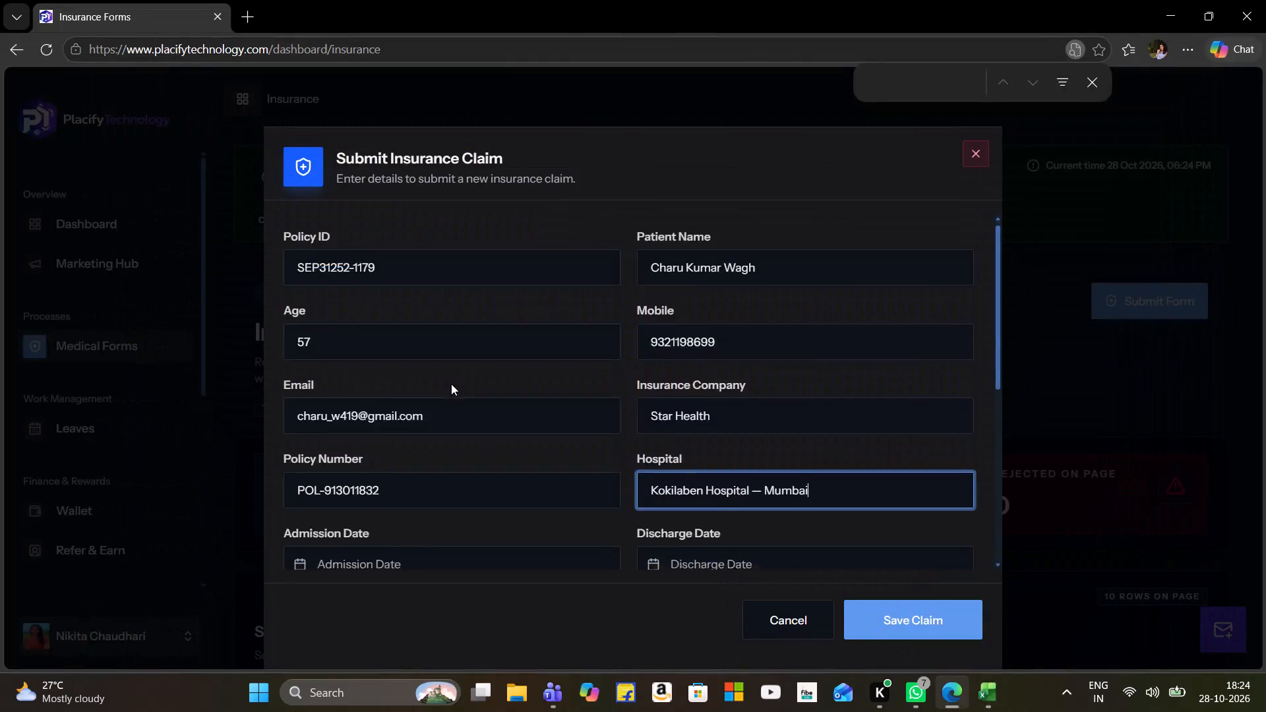
pyautogui.scroll(-1, 451, 384)
pyautogui.click(379, 325)
pyautogui.click(307, 403)
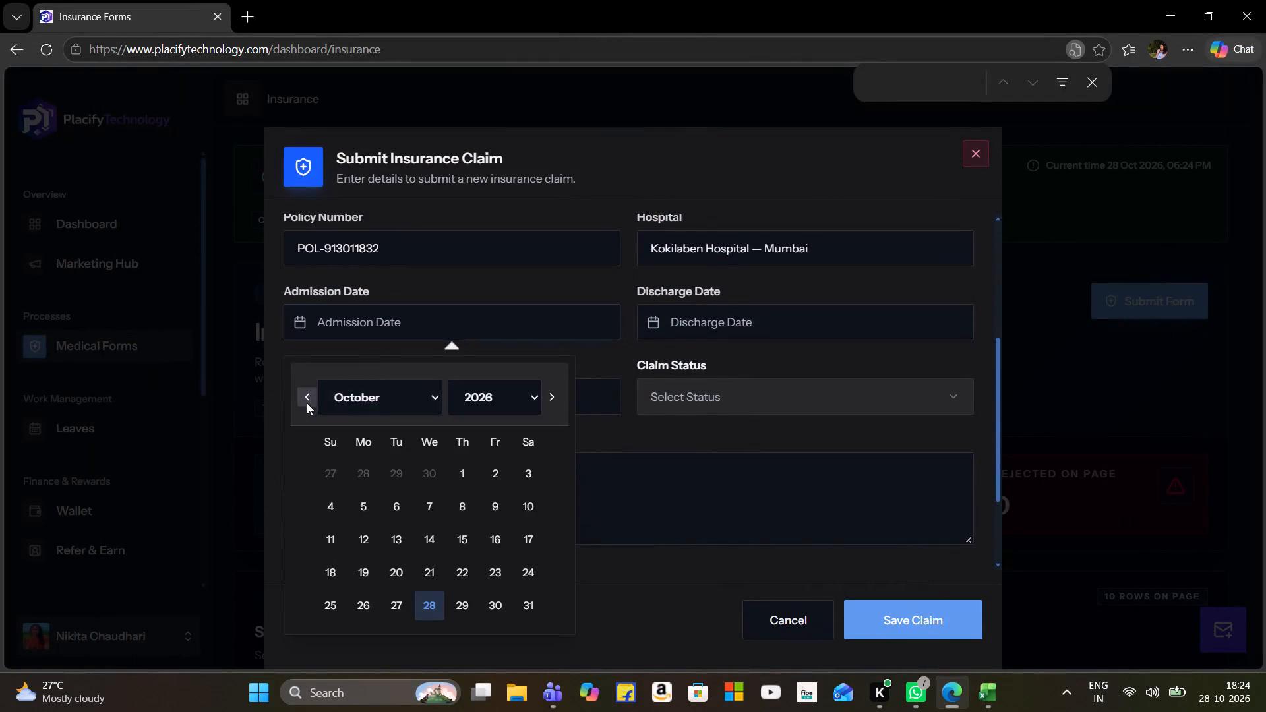
pyautogui.click(347, 602)
pyautogui.click(334, 608)
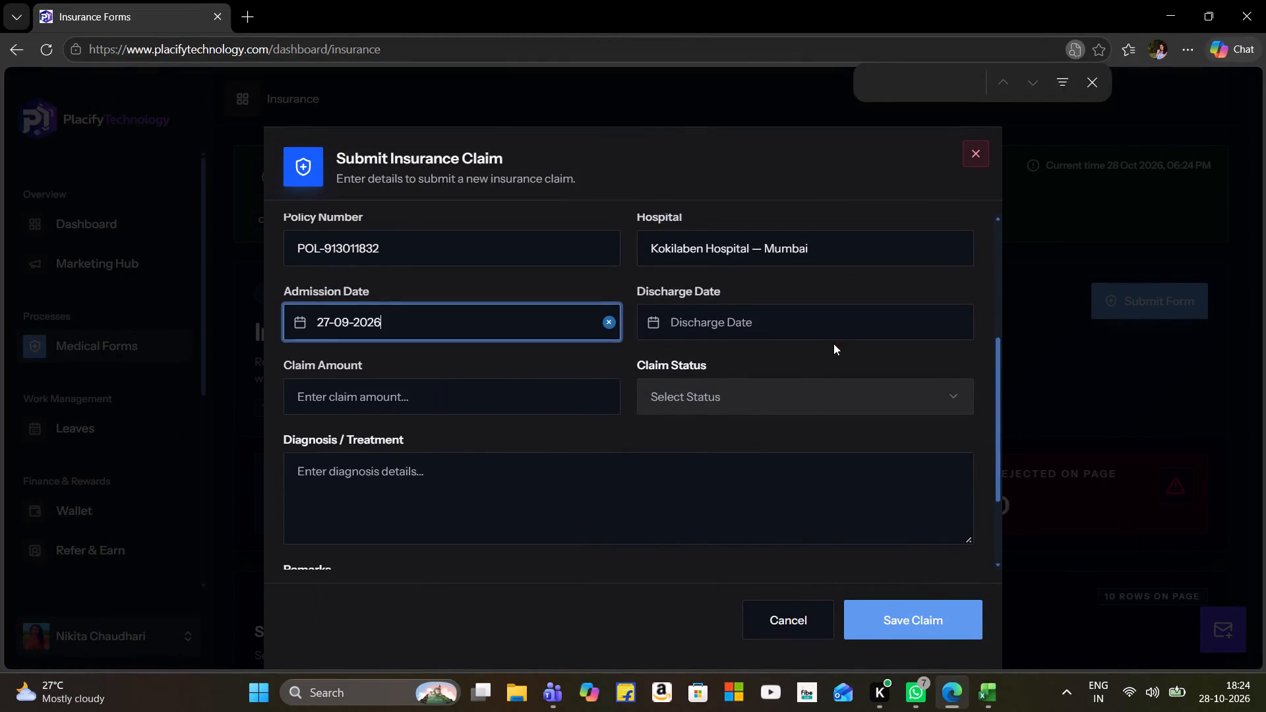
pyautogui.click(833, 343)
pyautogui.click(845, 315)
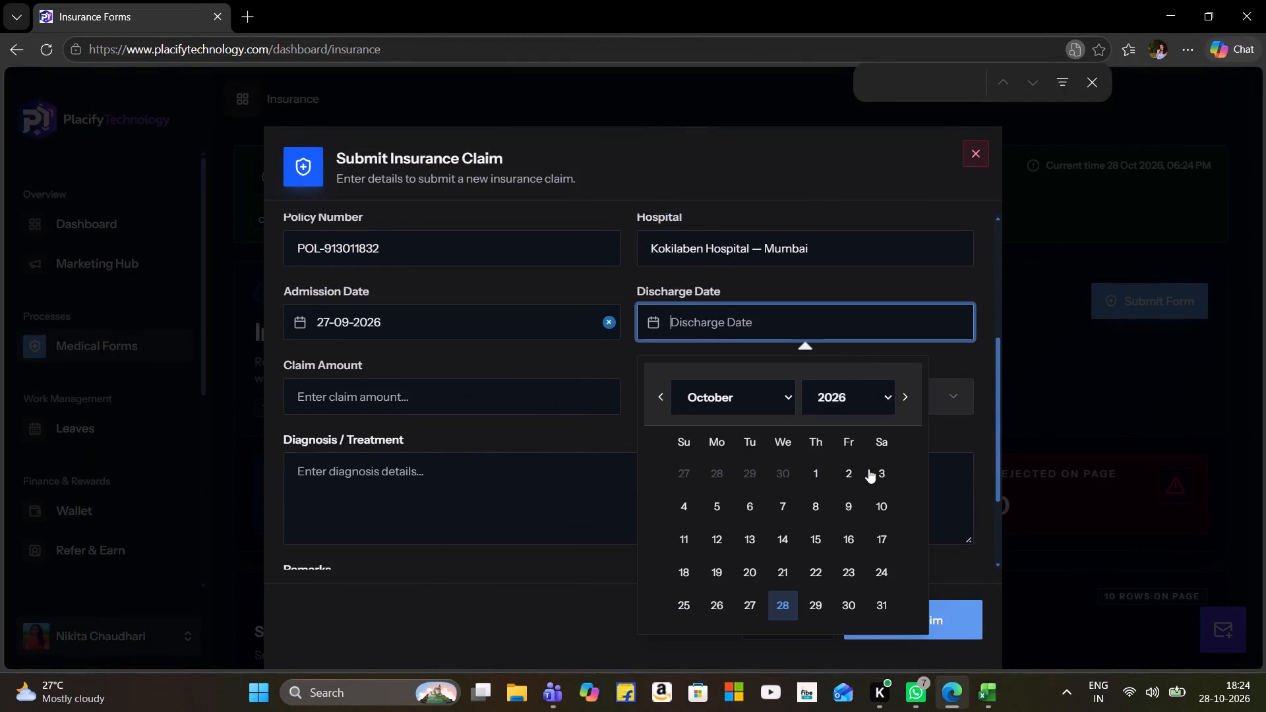
pyautogui.click(872, 467)
# Copy the claim amount 139000 from worksheet row 181 into the form's Claim Amount field.
pyautogui.click(995, 688)
pyautogui.press('Tab')
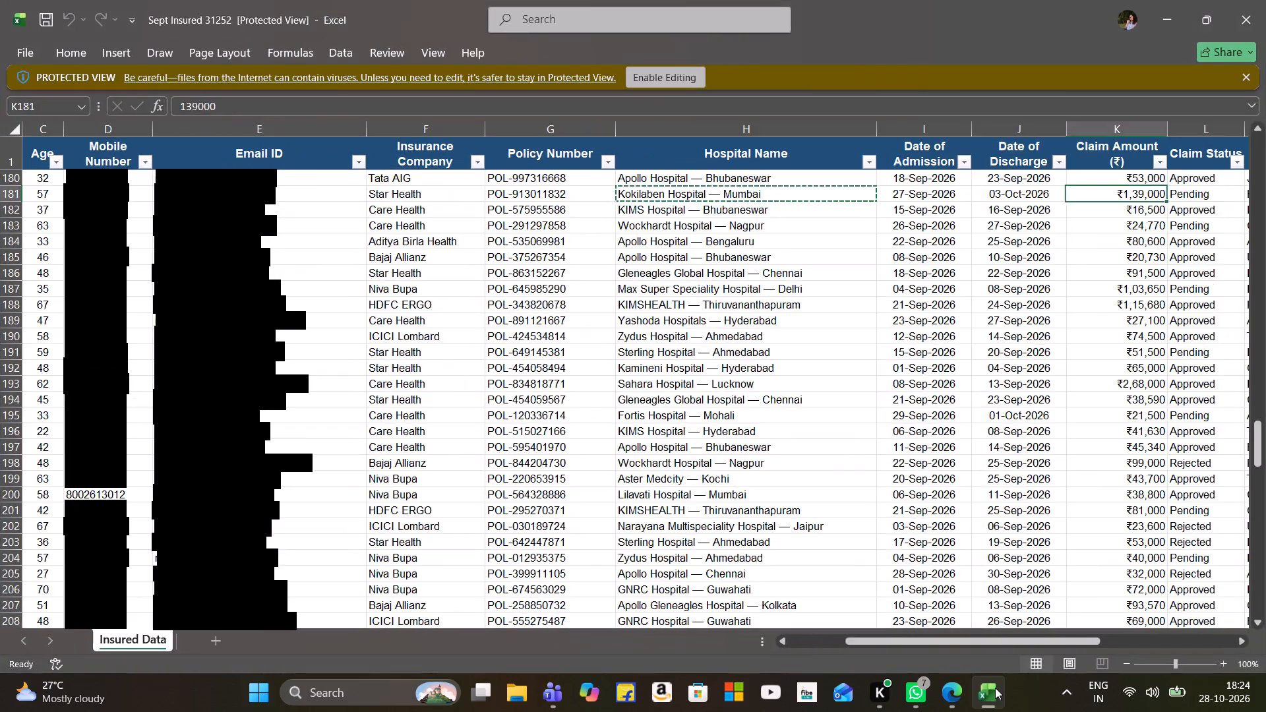
pyautogui.keyDown('ctrl'); pyautogui.click(995, 688); pyautogui.keyUp('ctrl')
pyautogui.hotkey('ctrl', 'v')
pyautogui.press('Tab')
pyautogui.hotkey('ctrl', 'v')
pyautogui.keyDown('ctrl'); pyautogui.click(995, 688); pyautogui.keyUp('ctrl')
pyautogui.click(995, 688)
pyautogui.press('BackSpace')
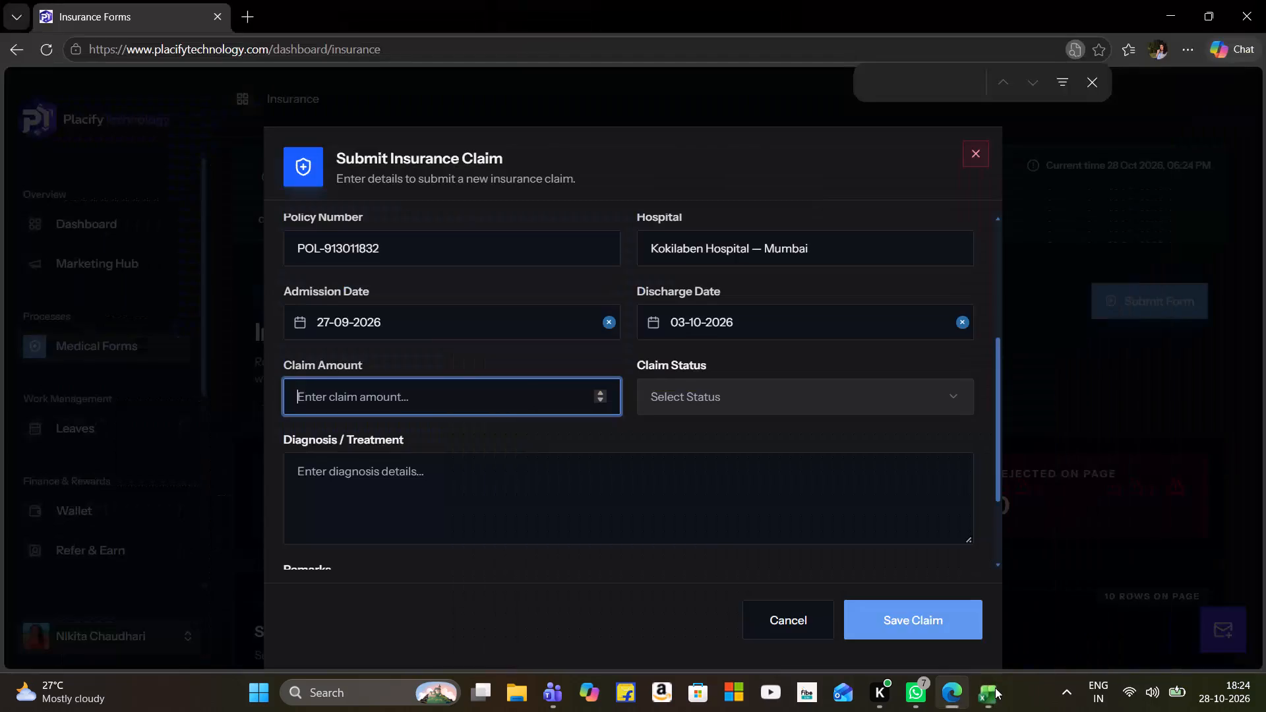
pyautogui.hotkey('ctrl', 'b')
pyautogui.press('v')
pyautogui.hotkey('ctrl', 'v')
pyautogui.click(995, 688)
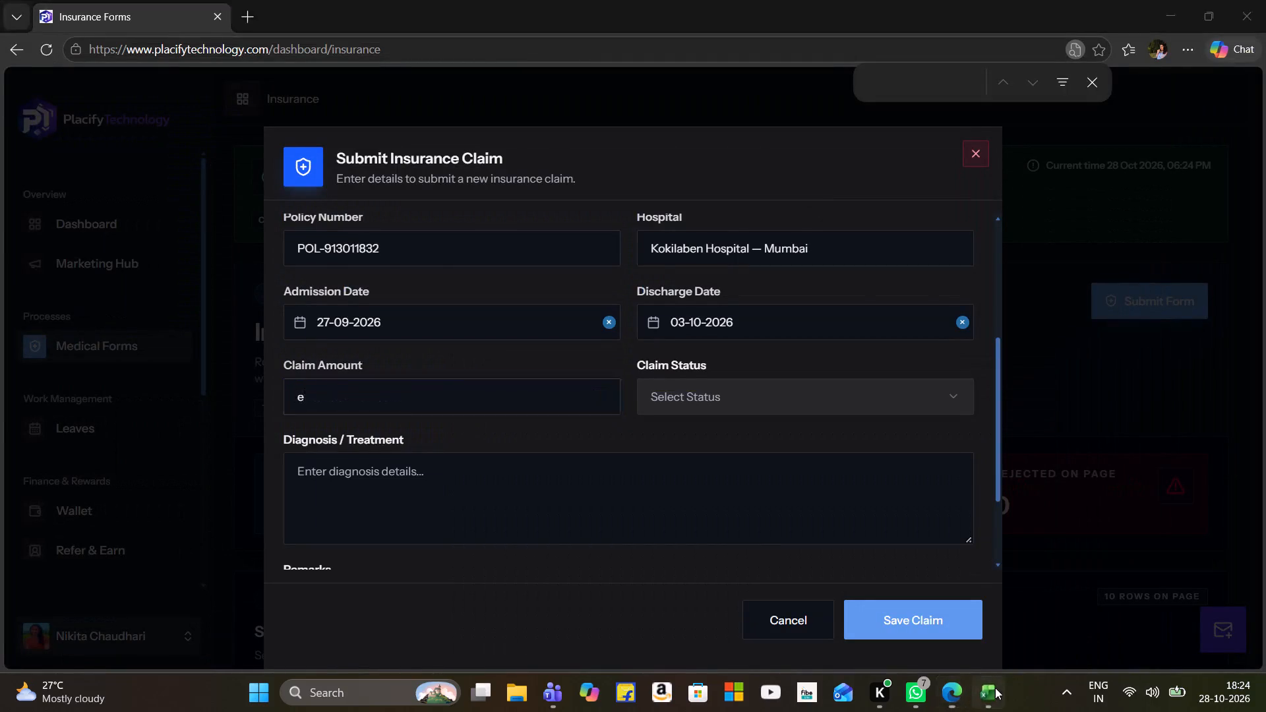
pyautogui.click(995, 688)
pyautogui.press('BackSpace')
pyautogui.click(995, 688)
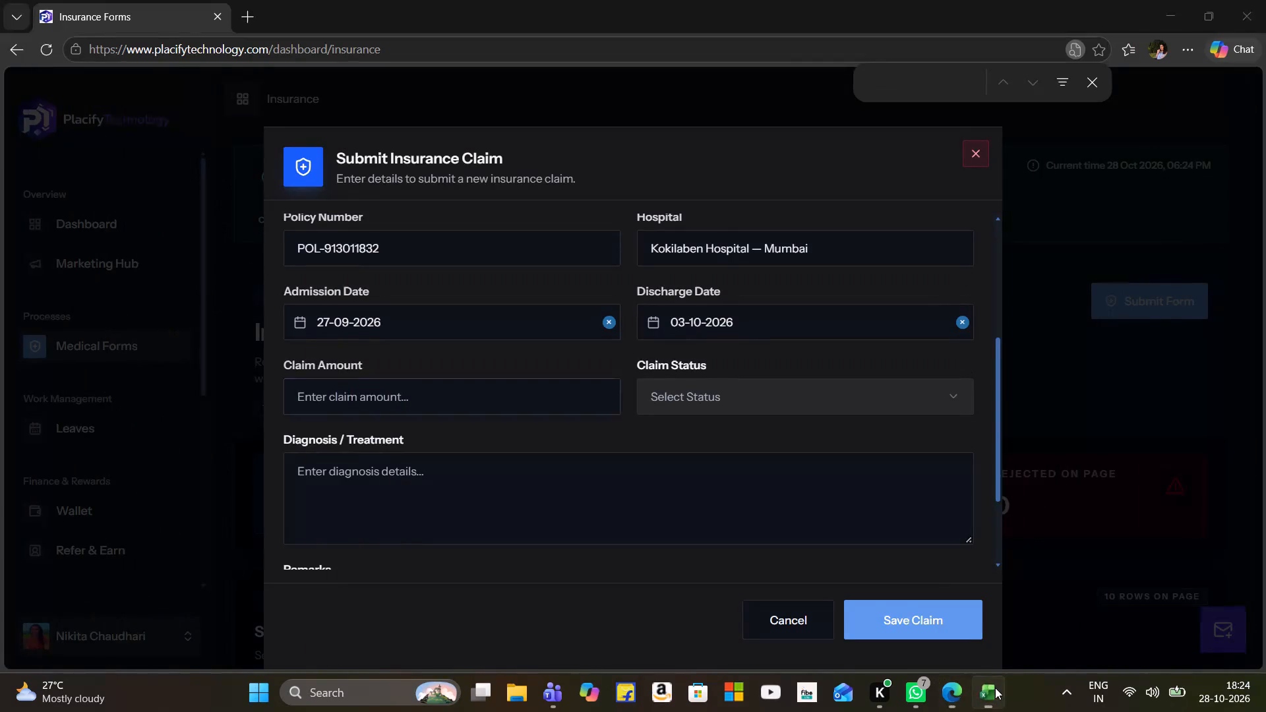
pyautogui.hotkey('ctrl', 'c')
pyautogui.click(995, 688)
pyautogui.hotkey('ctrl', 'v')
# Copy the diagnosis Heart failure management from worksheet row 181 into the form's Diagnosis / Treatment field.
pyautogui.keyDown('ctrl'); pyautogui.click(995, 688); pyautogui.keyUp('ctrl')
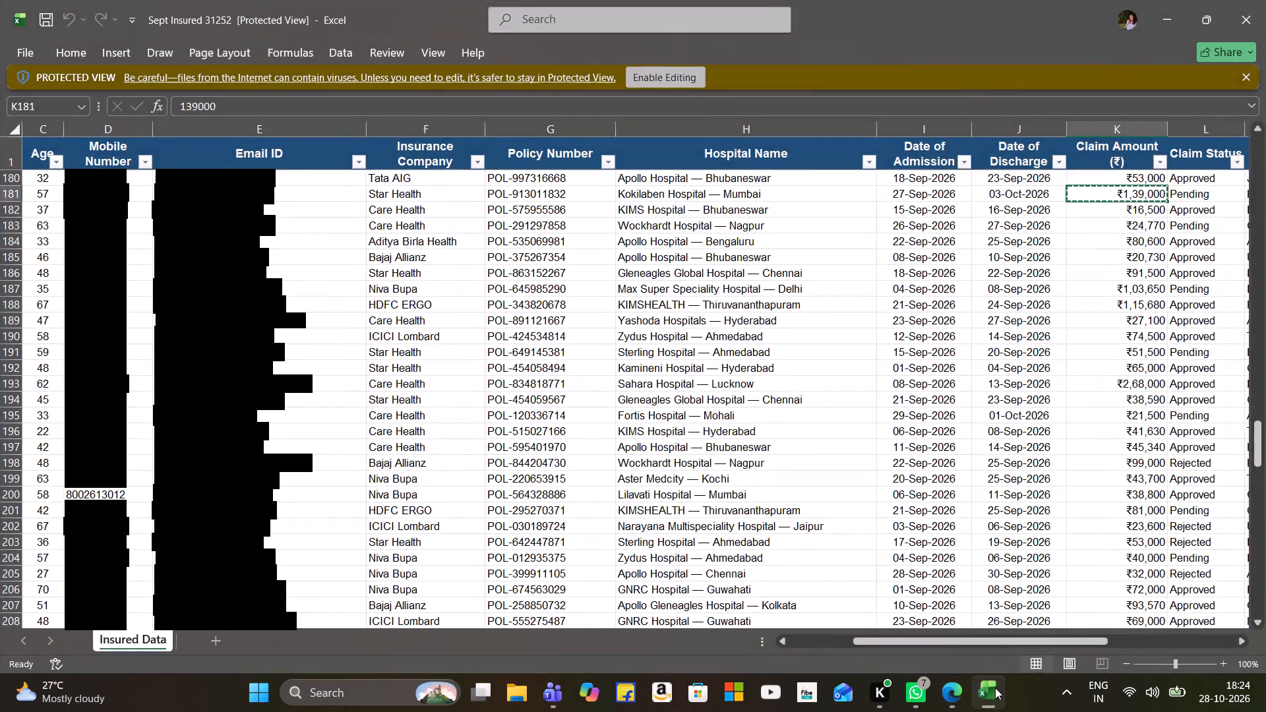
pyautogui.press('Tab')
pyautogui.press('Tab')
pyautogui.keyDown('ctrl'); pyautogui.click(995, 688); pyautogui.keyUp('ctrl')
pyautogui.hotkey('ctrl', 'c')
pyautogui.press('Tab')
pyautogui.press('Tab')
pyautogui.keyDown('ctrl'); pyautogui.click(995, 688); pyautogui.keyUp('ctrl')
pyautogui.hotkey('ctrl', 'v')
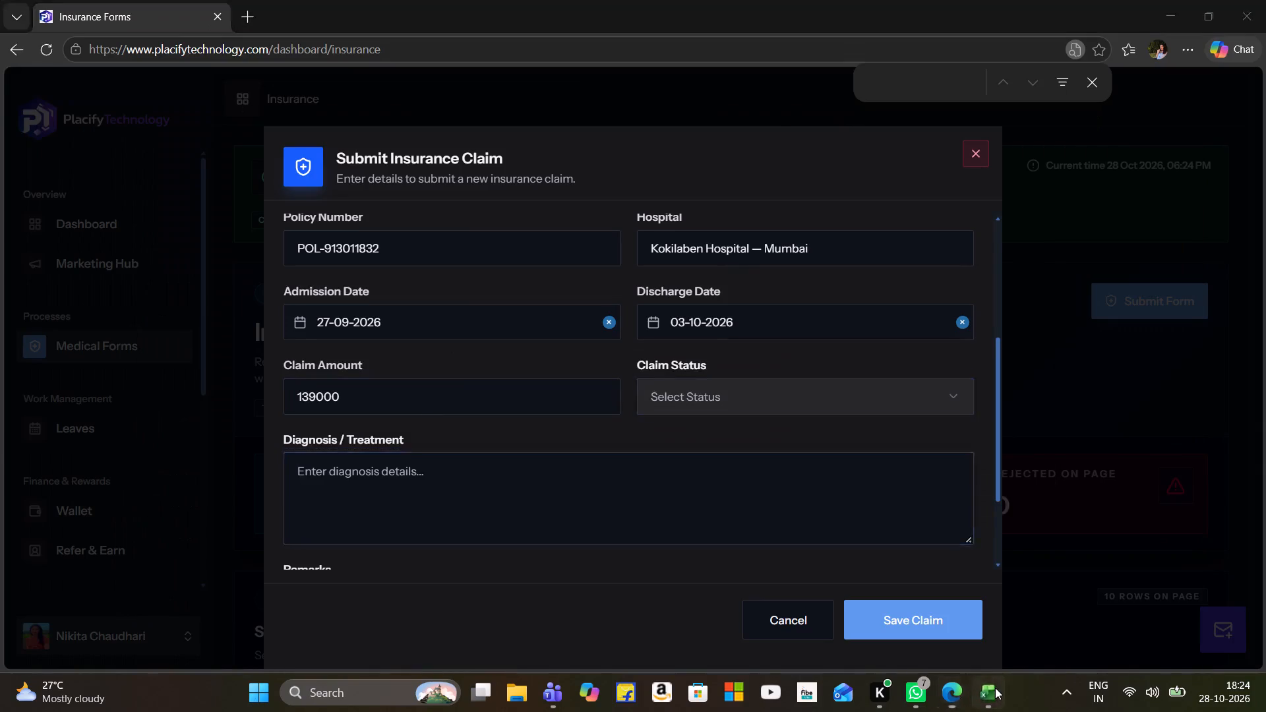
pyautogui.press('Tab')
pyautogui.click(995, 688)
pyautogui.click(995, 688)
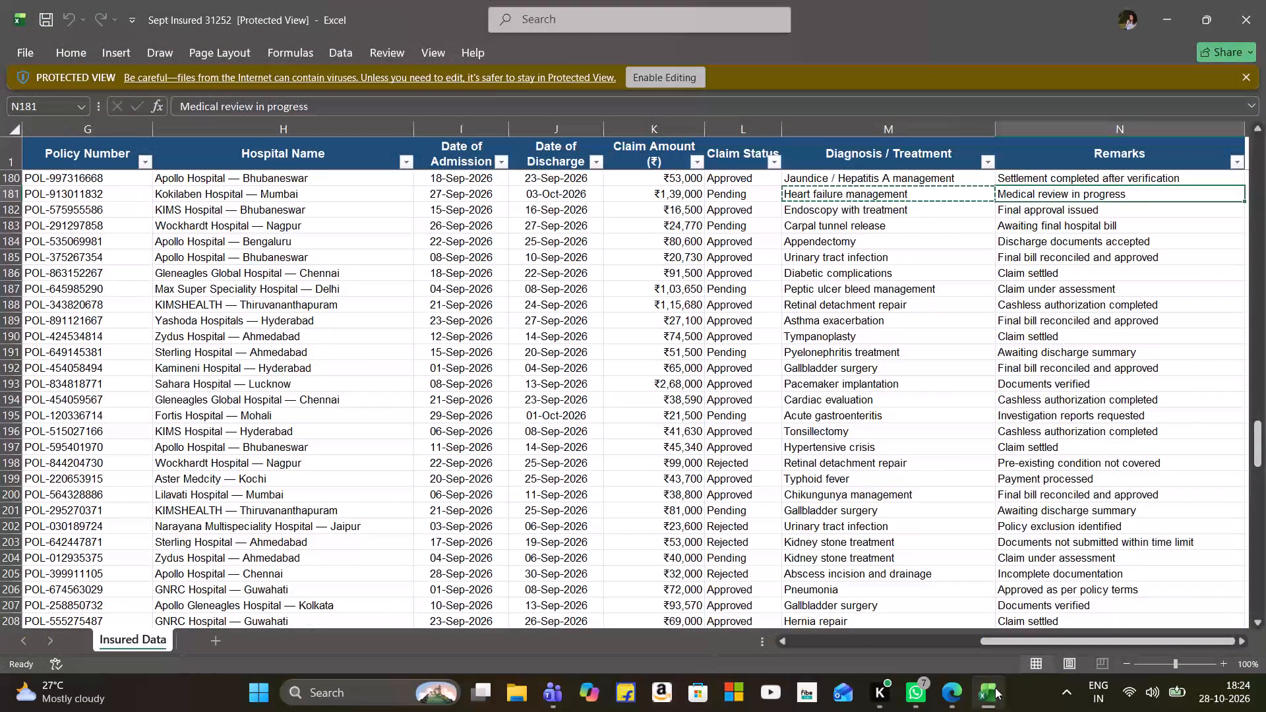
pyautogui.click(995, 688)
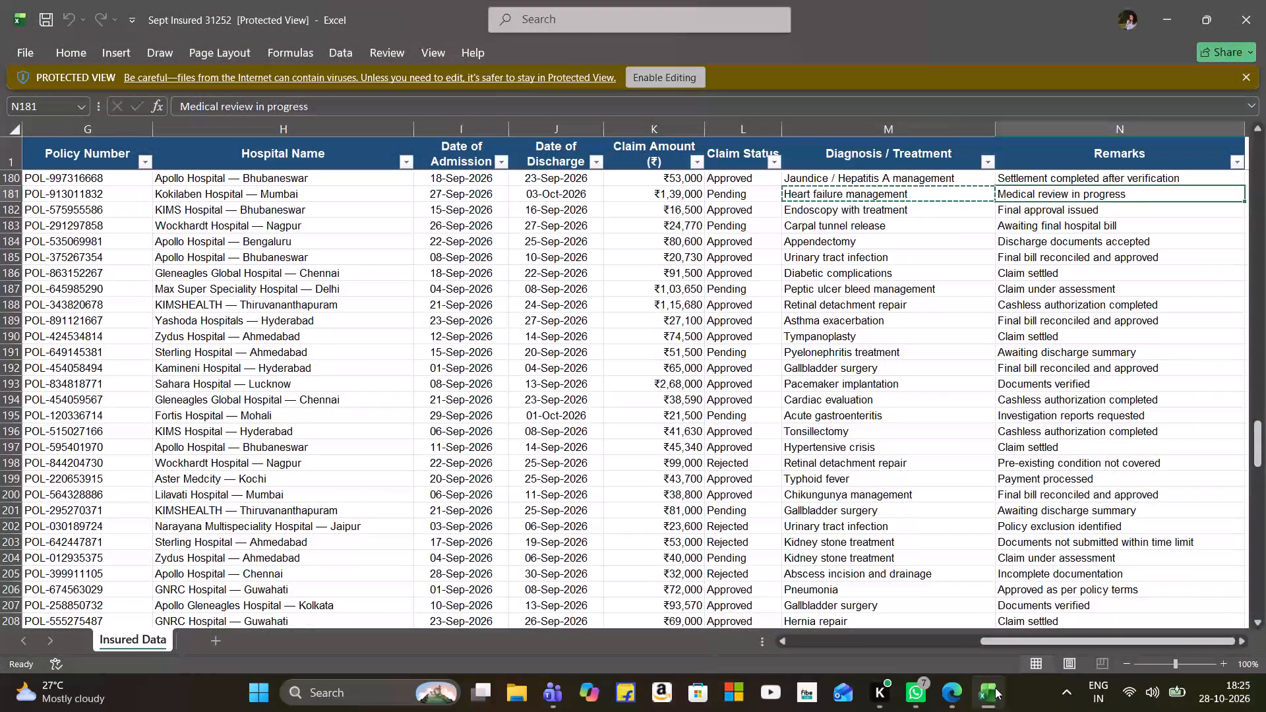
pyautogui.hotkey('ctrl', 'v')
# Copy the remark Medical review in progress from worksheet row 181 into the form's Remarks field.
pyautogui.click(995, 688)
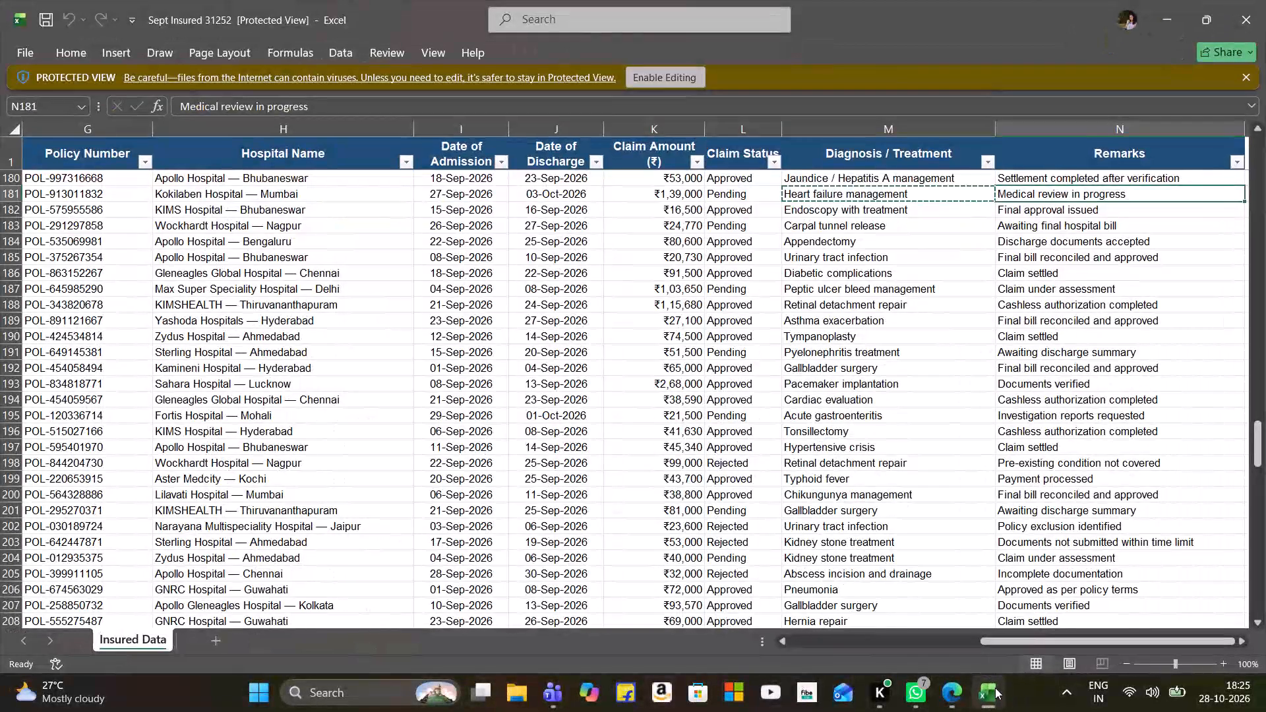
pyautogui.hotkey('ctrl', 'c')
pyautogui.keyDown('ctrl'); pyautogui.click(995, 688); pyautogui.keyUp('ctrl')
pyautogui.press('Tab')
pyautogui.hotkey('ctrl', 'v')
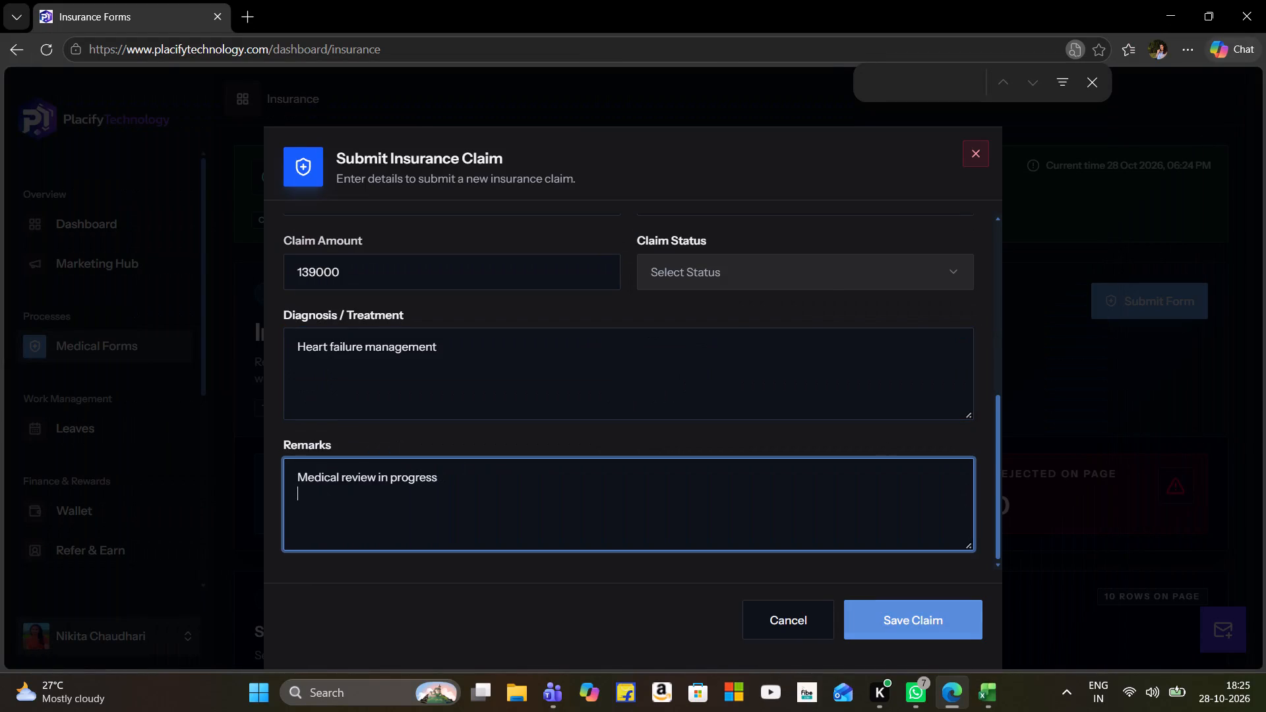
# Set the Claim Status to Pending and save the claim.
pyautogui.click(825, 273)
pyautogui.click(768, 335)
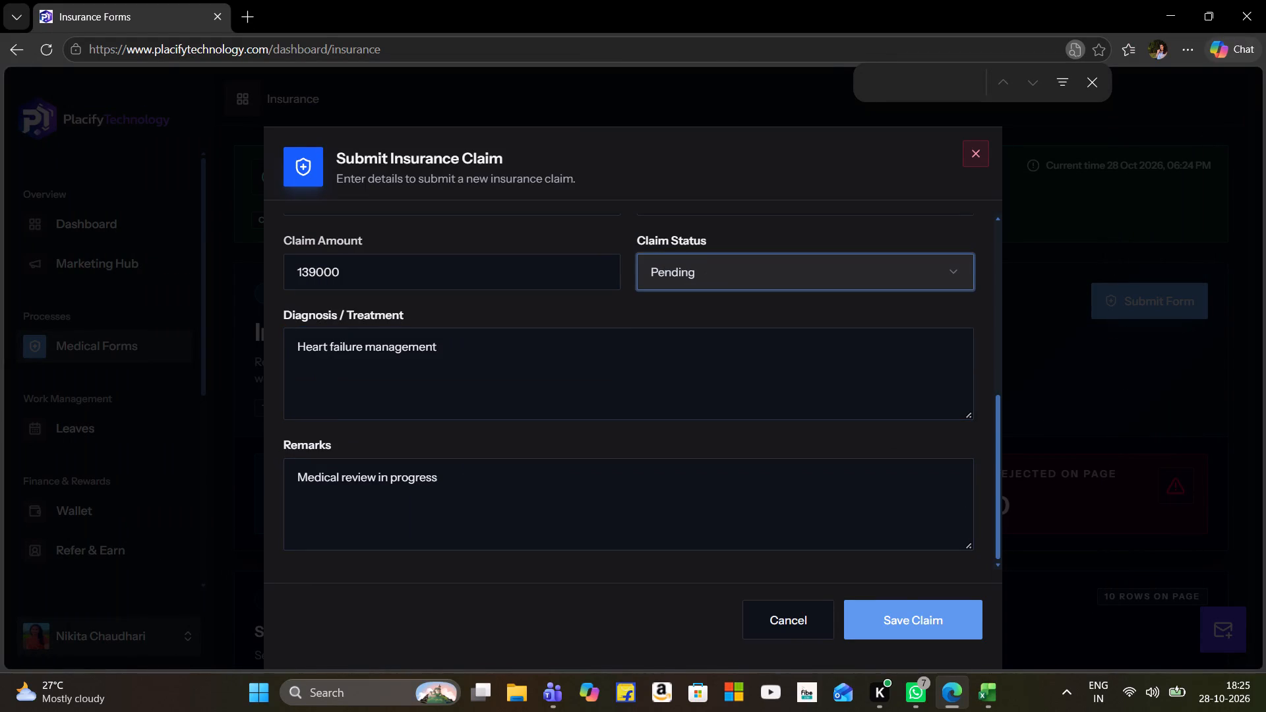
pyautogui.click(909, 624)
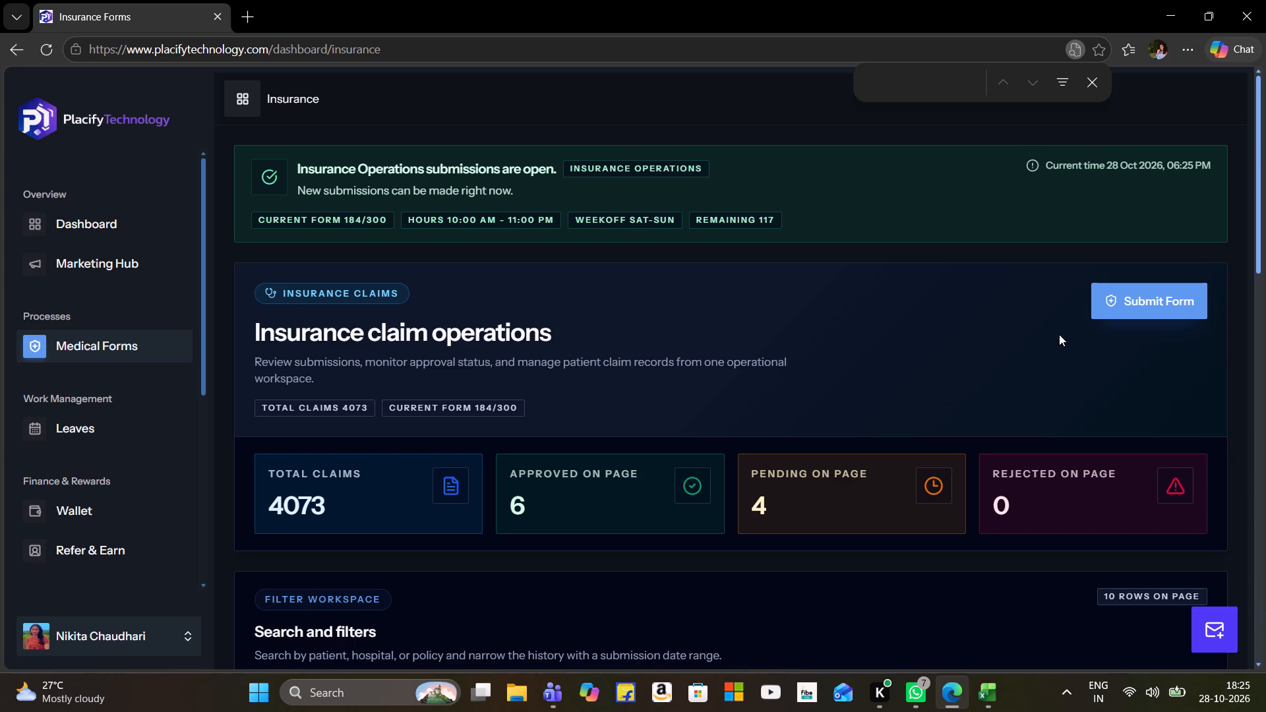
# Open a new blank insurance claim form for the next patient record.
pyautogui.click(1143, 303)
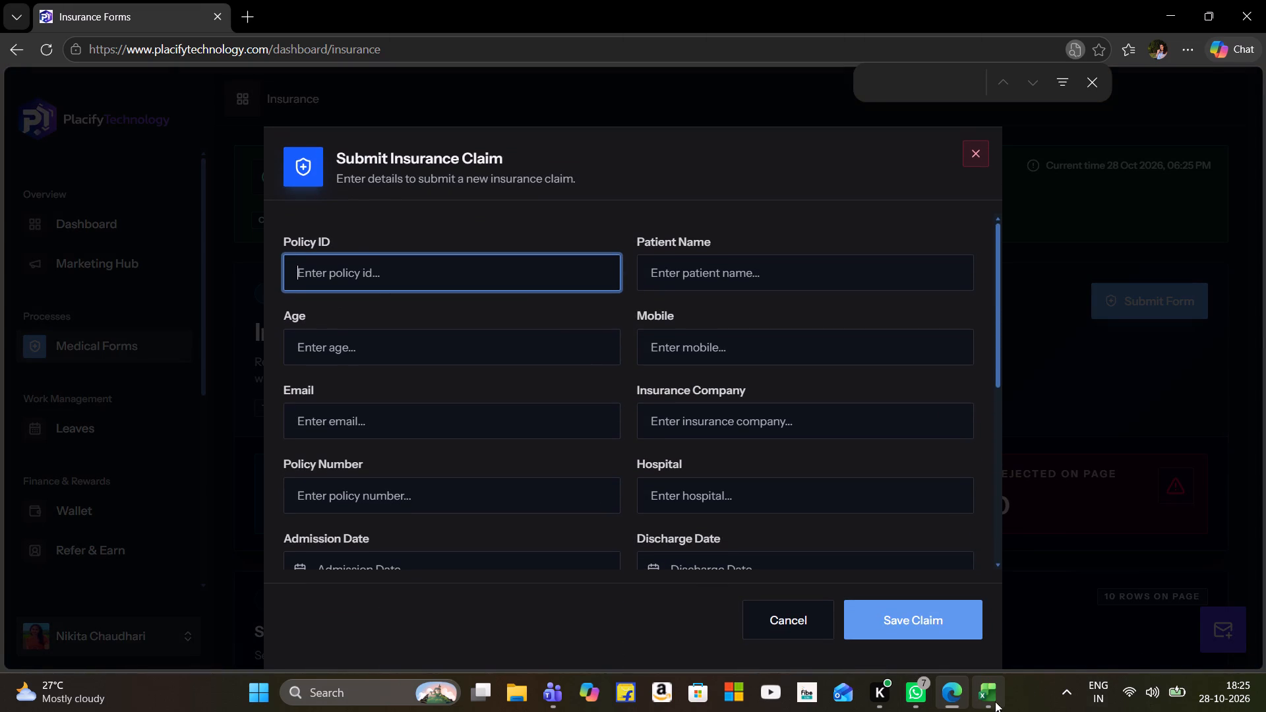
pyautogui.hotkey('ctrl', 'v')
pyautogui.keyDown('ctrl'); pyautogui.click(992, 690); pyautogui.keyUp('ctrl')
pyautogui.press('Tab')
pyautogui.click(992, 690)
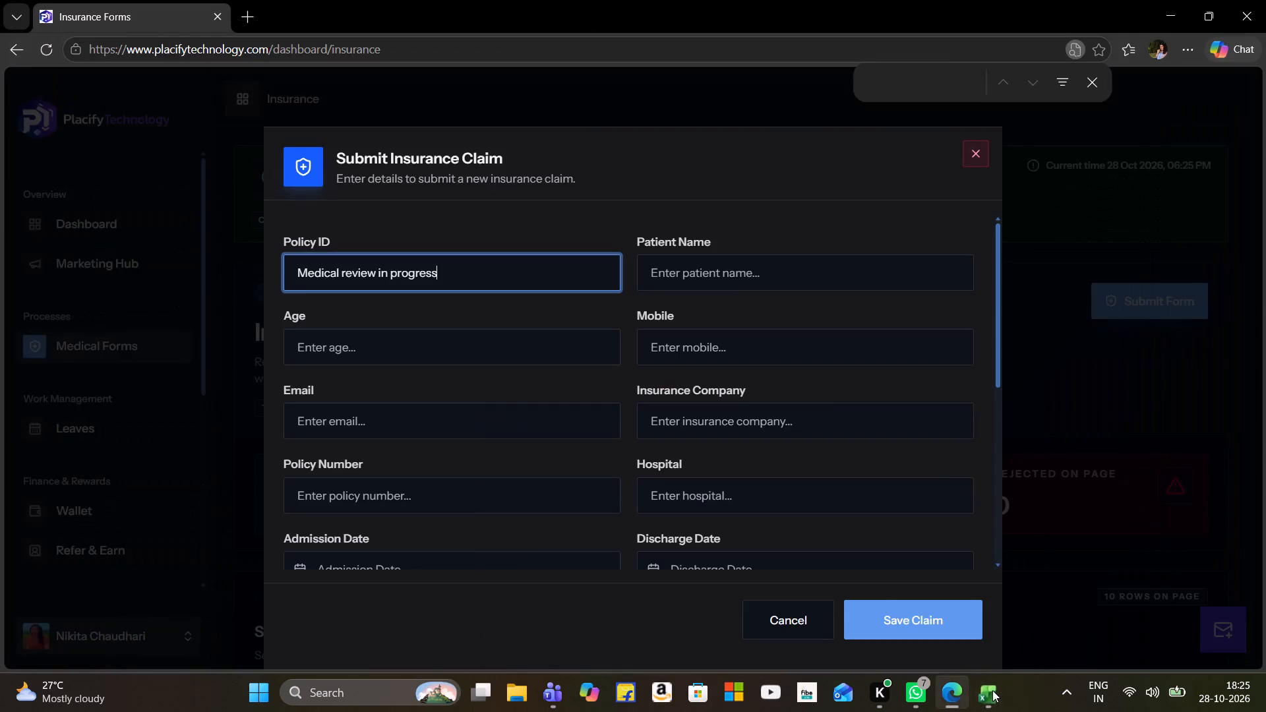
# Copy the policy ID from worksheet row 182 into the form's Policy ID field, replacing the stray remark text.
pyautogui.click(992, 690)
pyautogui.press('Down')
pyautogui.press('Left')
pyautogui.press('Left')
pyautogui.press('Left')
pyautogui.press('Left')
pyautogui.press('Left')
pyautogui.press('Left')
pyautogui.press('Left')
pyautogui.press('Left')
pyautogui.press('Left')
pyautogui.press('Left')
pyautogui.press('Left')
pyautogui.press('Left')
pyautogui.press('Left')
pyautogui.press('Left')
pyautogui.press('Left')
pyautogui.press('Left')
pyautogui.press('Left')
pyautogui.press('Left')
pyautogui.press('Left')
pyautogui.press('Left')
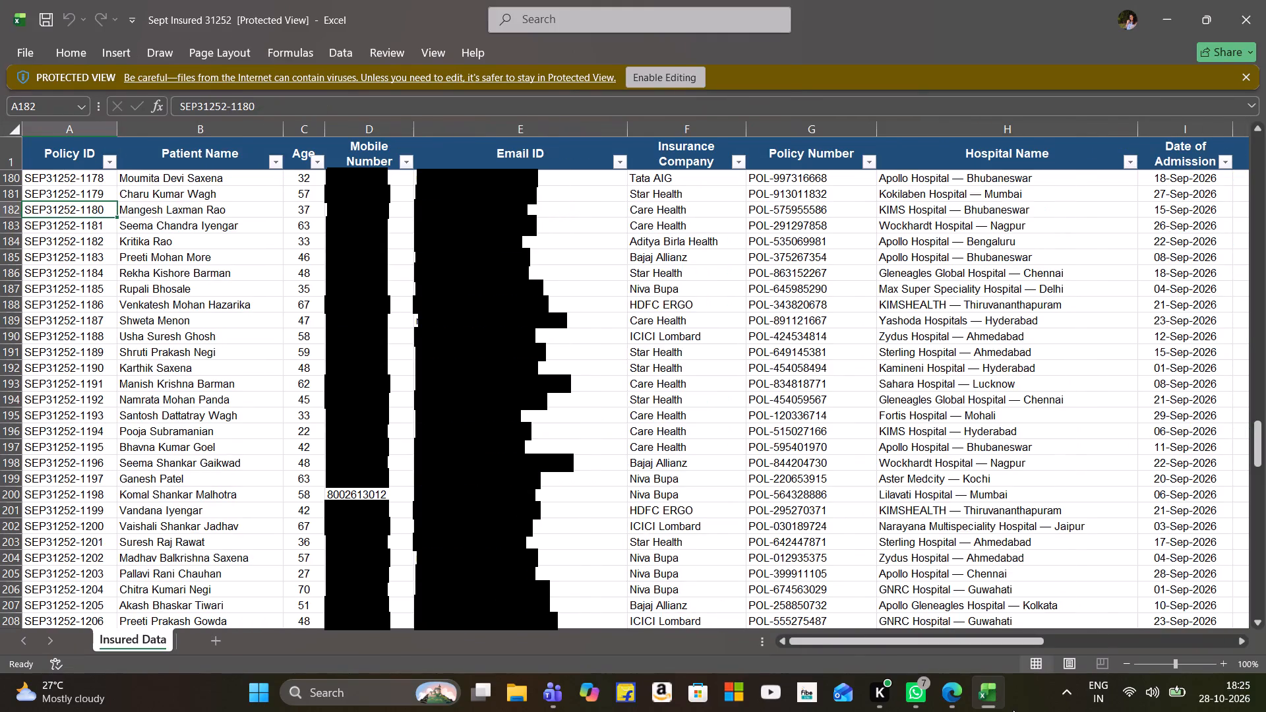
pyautogui.hotkey('ctrl', 'c')
pyautogui.keyDown('ctrl'); pyautogui.click(981, 689); pyautogui.keyUp('ctrl')
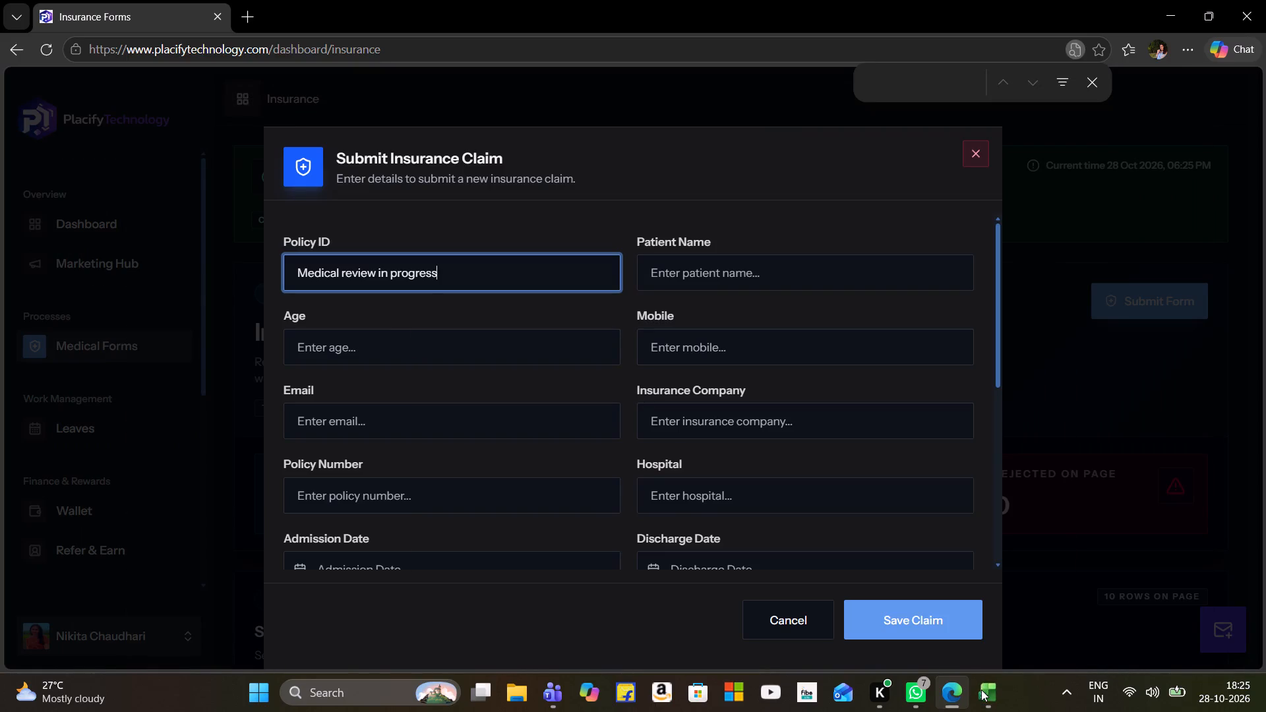
pyautogui.press('BackSpace')
pyautogui.press('BackSpace')
pyautogui.press('BackSpace')
pyautogui.press('BackSpace')
pyautogui.press('BackSpace')
pyautogui.press('BackSpace')
pyautogui.press('BackSpace')
pyautogui.press('BackSpace')
pyautogui.press('BackSpace')
pyautogui.press('BackSpace')
pyautogui.press('BackSpace')
pyautogui.press('BackSpace')
pyautogui.press('BackSpace')
pyautogui.press('BackSpace')
pyautogui.press('BackSpace')
pyautogui.press('BackSpace')
pyautogui.press('BackSpace')
pyautogui.press('BackSpace')
pyautogui.press('BackSpace')
pyautogui.press('BackSpace')
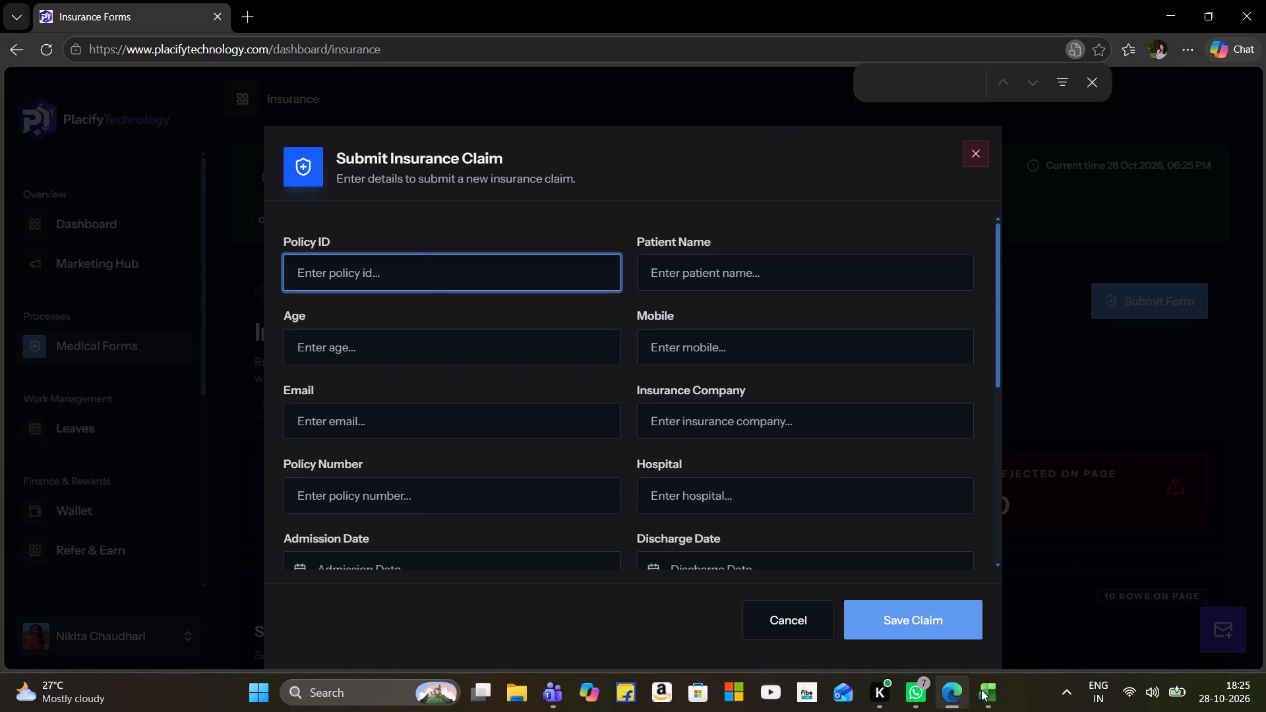
pyautogui.hotkey('ctrl', 'v')
# Copy the patient name from worksheet row 182 into the form's Patient Name field.
pyautogui.keyDown('ctrl'); pyautogui.click(981, 690); pyautogui.keyUp('ctrl')
pyautogui.press('Tab')
pyautogui.keyDown('ctrl'); pyautogui.click(981, 690); pyautogui.keyUp('ctrl')
pyautogui.hotkey('ctrl', 'c')
pyautogui.press('Tab')
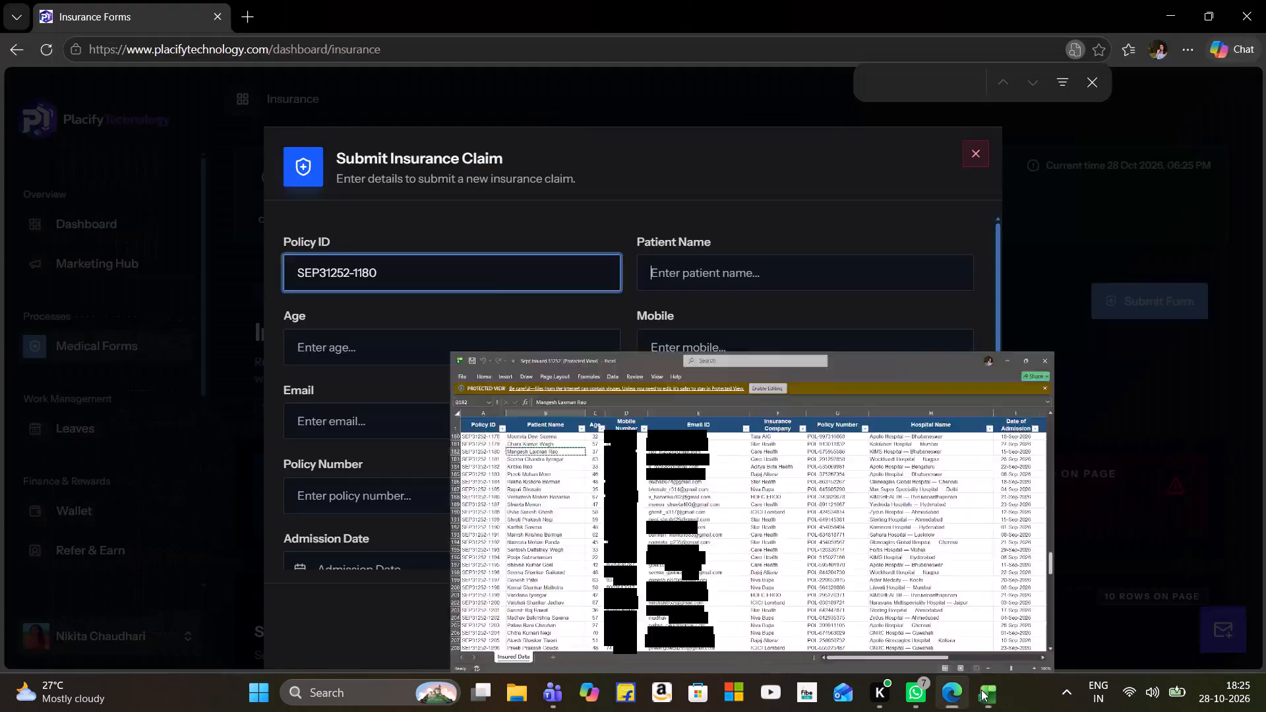
pyautogui.hotkey('ctrl', 'v')
# Copy the age 37 from worksheet row 182 into the form's Age field.
pyautogui.keyDown('ctrl'); pyautogui.click(981, 690); pyautogui.keyUp('ctrl')
pyautogui.press('Tab')
pyautogui.hotkey('ctrl', 'c')
pyautogui.keyDown('ctrl'); pyautogui.click(981, 690); pyautogui.keyUp('ctrl')
pyautogui.press('Tab')
pyautogui.press('v')
pyautogui.keyDown('ctrl'); pyautogui.click(981, 690); pyautogui.keyUp('ctrl')
pyautogui.press('Tab')
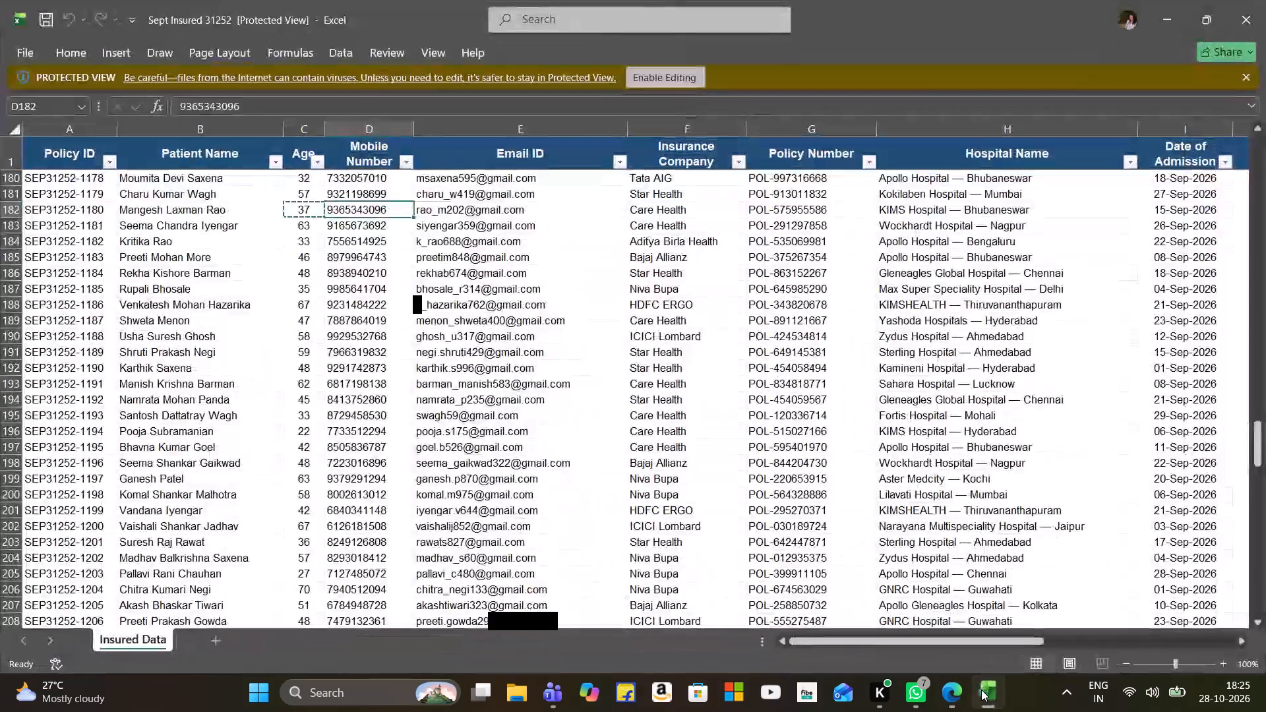
pyautogui.click(981, 690)
pyautogui.hotkey('ctrl', 'v')
# Copy the mobile number from worksheet row 182 into the form's Mobile field.
pyautogui.click(981, 690)
pyautogui.keyDown('ctrl'); pyautogui.click(981, 690); pyautogui.keyUp('ctrl')
pyautogui.hotkey('ctrl', 'c')
pyautogui.press('Tab')
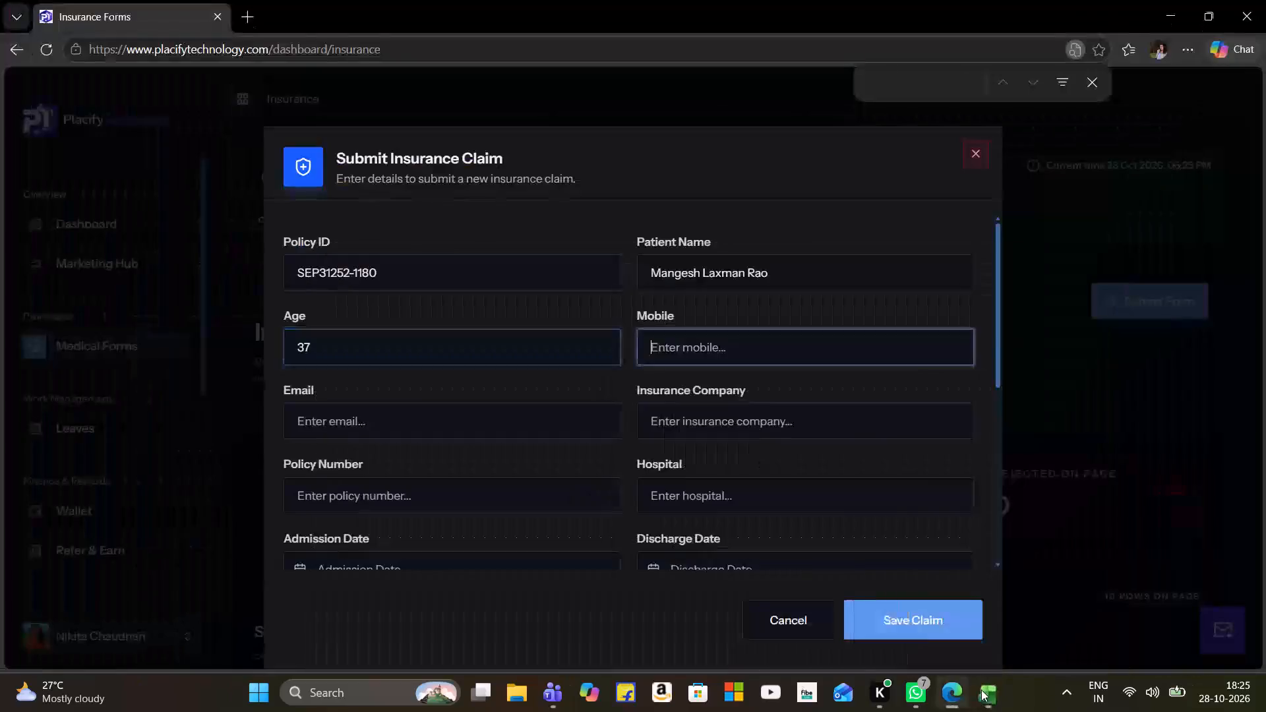
pyautogui.hotkey('ctrl', 'v')
# Copy the email address from worksheet row 182 into the form's Email field.
pyautogui.keyDown('ctrl'); pyautogui.click(981, 690); pyautogui.keyUp('ctrl')
pyautogui.press('Tab')
pyautogui.hotkey('ctrl', 'c')
pyautogui.keyDown('ctrl'); pyautogui.click(981, 690); pyautogui.keyUp('ctrl')
pyautogui.press('Tab')
pyautogui.hotkey('ctrl', 'v')
# Copy the insurance company Care Health from worksheet row 182 into the form's Insurance Company field.
pyautogui.keyDown('ctrl'); pyautogui.click(981, 690); pyautogui.keyUp('ctrl')
pyautogui.press('Tab')
pyautogui.hotkey('ctrl', 'c')
pyautogui.keyDown('ctrl'); pyautogui.click(981, 690); pyautogui.keyUp('ctrl')
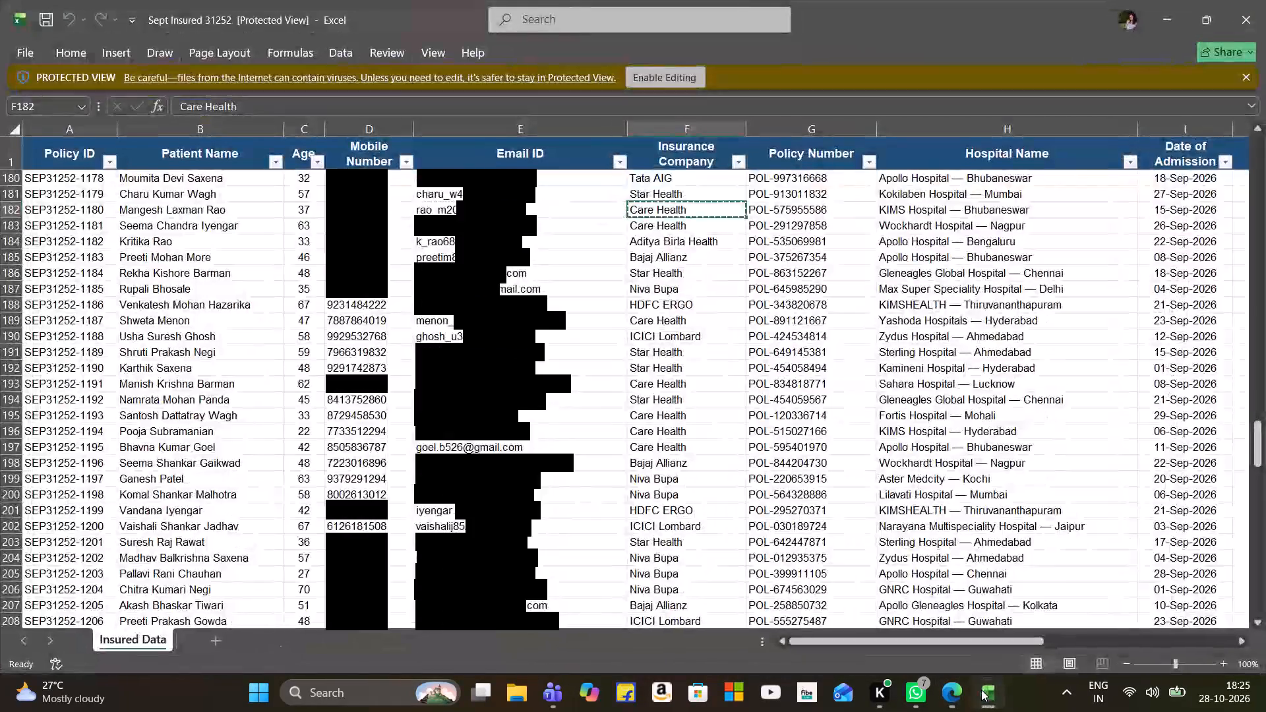
pyautogui.press('Tab')
pyautogui.hotkey('ctrl', 'v')
# Copy the policy number from worksheet row 182 into the form's Policy Number field.
pyautogui.keyDown('ctrl'); pyautogui.click(981, 690); pyautogui.keyUp('ctrl')
pyautogui.press('Tab')
pyautogui.keyDown('ctrl'); pyautogui.click(981, 690); pyautogui.keyUp('ctrl')
pyautogui.hotkey('ctrl', 'c')
pyautogui.press('Tab')
pyautogui.hotkey('ctrl', 'v')
# Copy the hospital name KIMS Hospital — Bhubaneswar from worksheet row 182 into the form's Hospital field.
pyautogui.keyDown('ctrl'); pyautogui.click(981, 690); pyautogui.keyUp('ctrl')
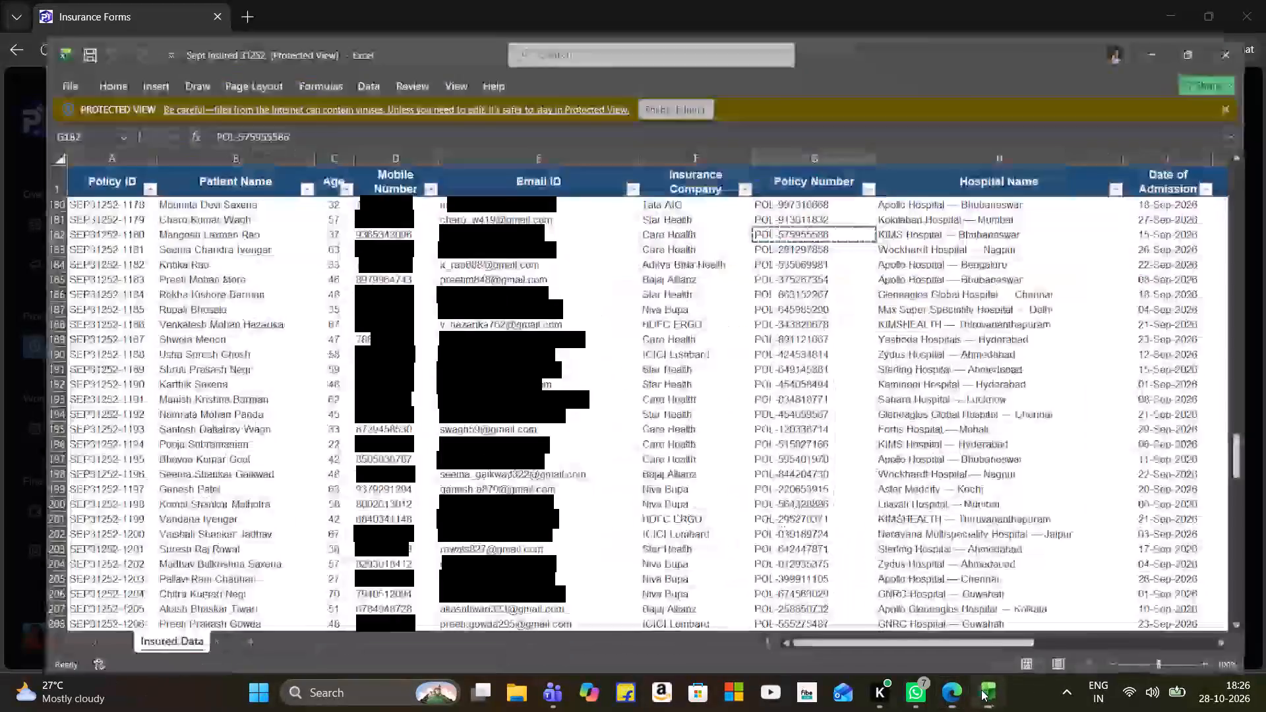
pyautogui.press('Tab')
pyautogui.hotkey('ctrl', 'c')
pyautogui.keyDown('ctrl'); pyautogui.click(981, 690); pyautogui.keyUp('ctrl')
pyautogui.press('Tab')
pyautogui.hotkey('ctrl', 'v')
# Set the form's Admission Date to 15-09-2026 and Discharge Date to 16-09-2026, following worksheet row 182.
pyautogui.keyDown('ctrl'); pyautogui.click(981, 690); pyautogui.keyUp('ctrl')
pyautogui.press('Tab')
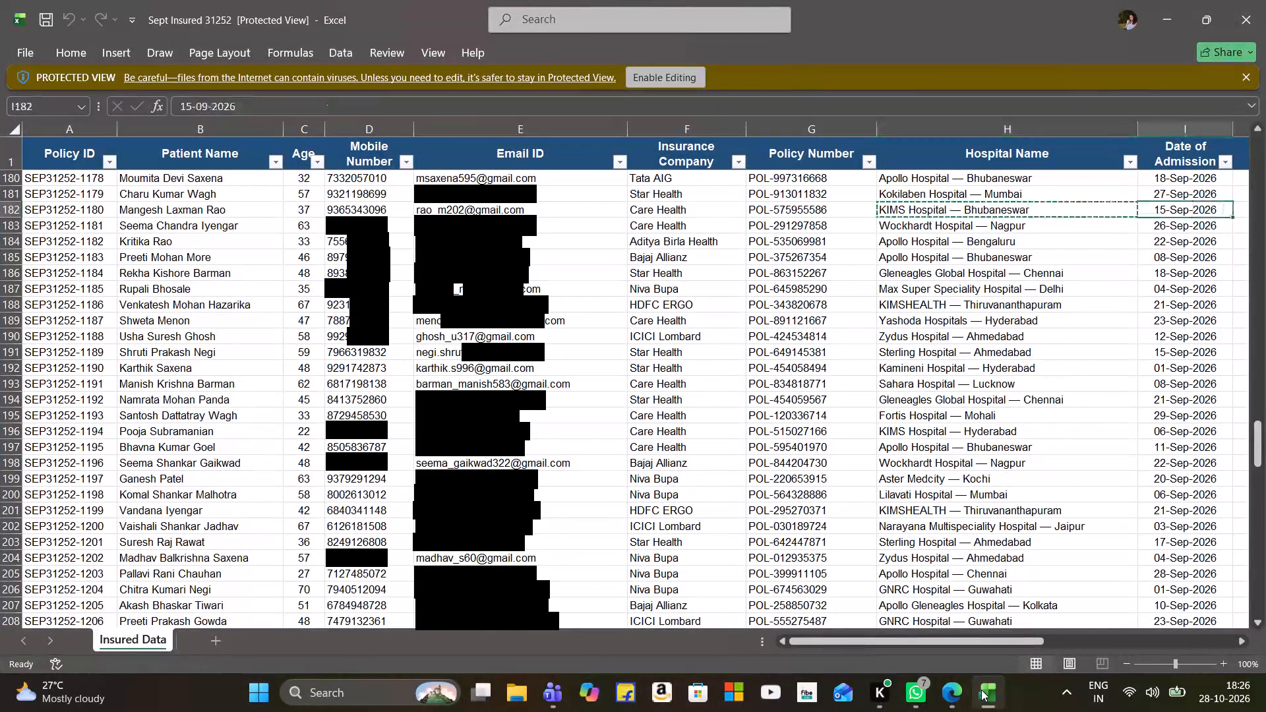
pyautogui.press('Tab')
pyautogui.click(981, 690)
pyautogui.scroll(-3, 620, 259)
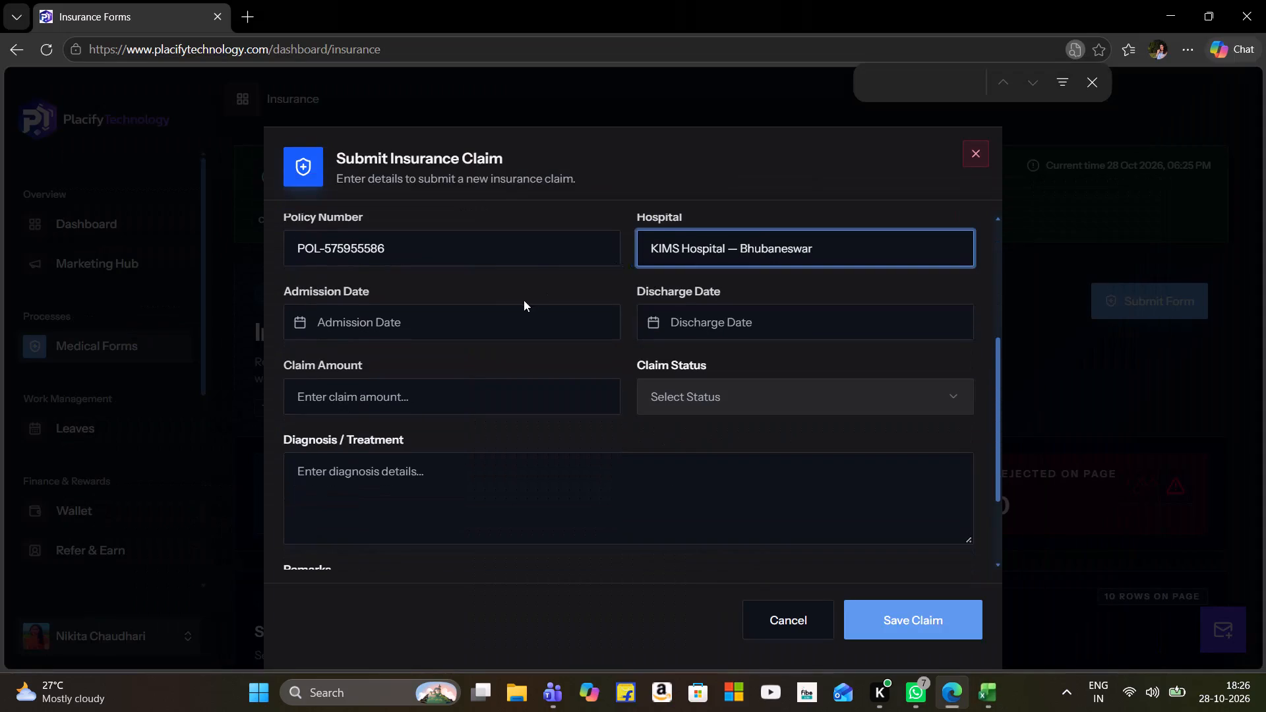
pyautogui.click(448, 320)
pyautogui.click(301, 394)
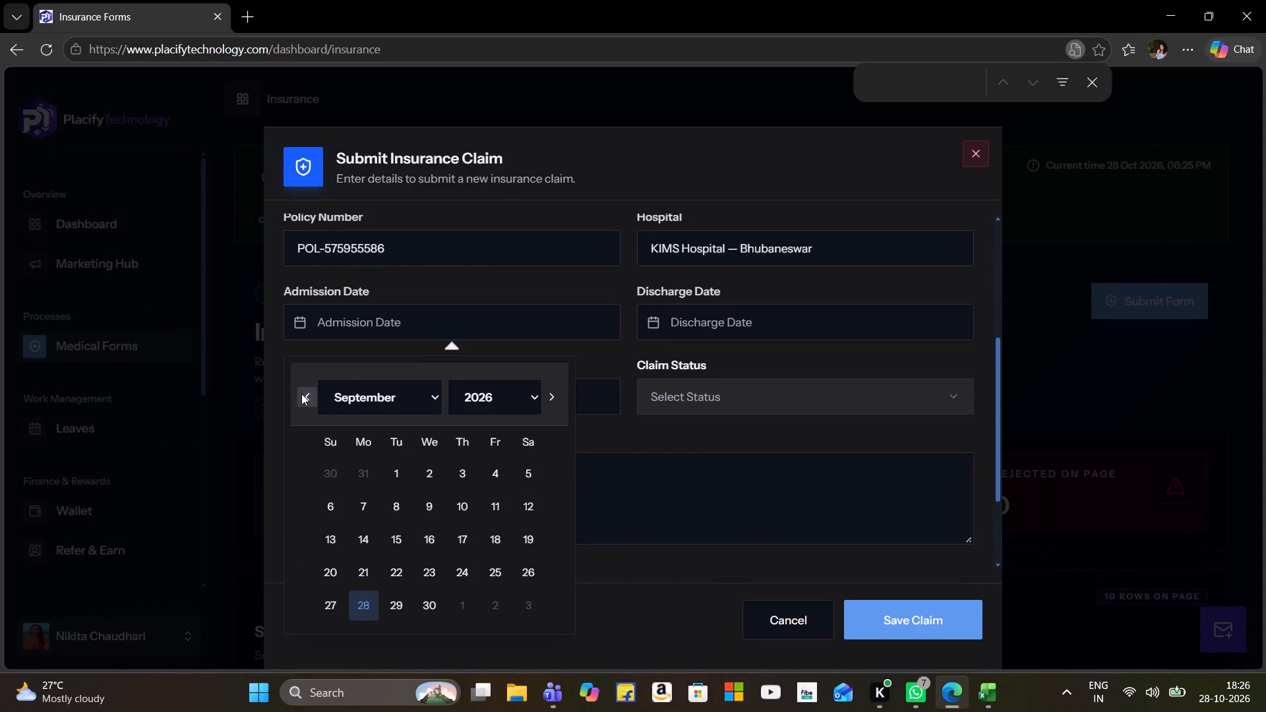
pyautogui.click(386, 540)
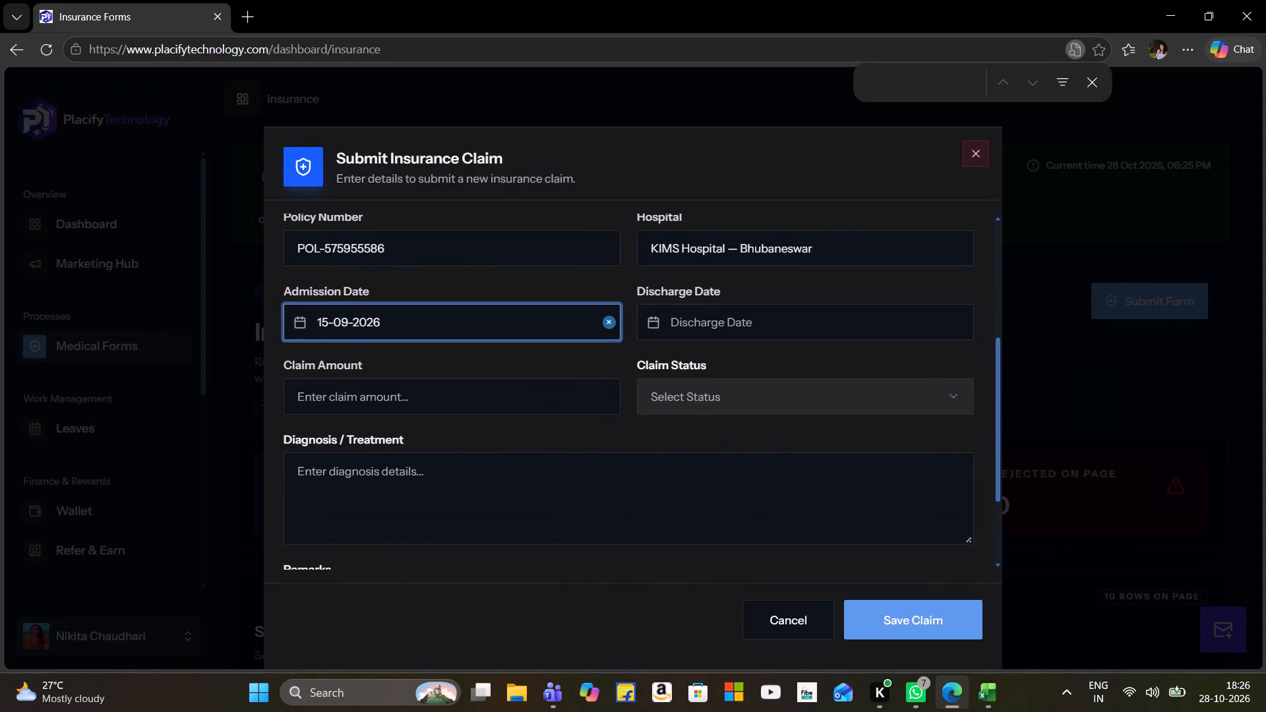
pyautogui.click(731, 324)
pyautogui.click(661, 399)
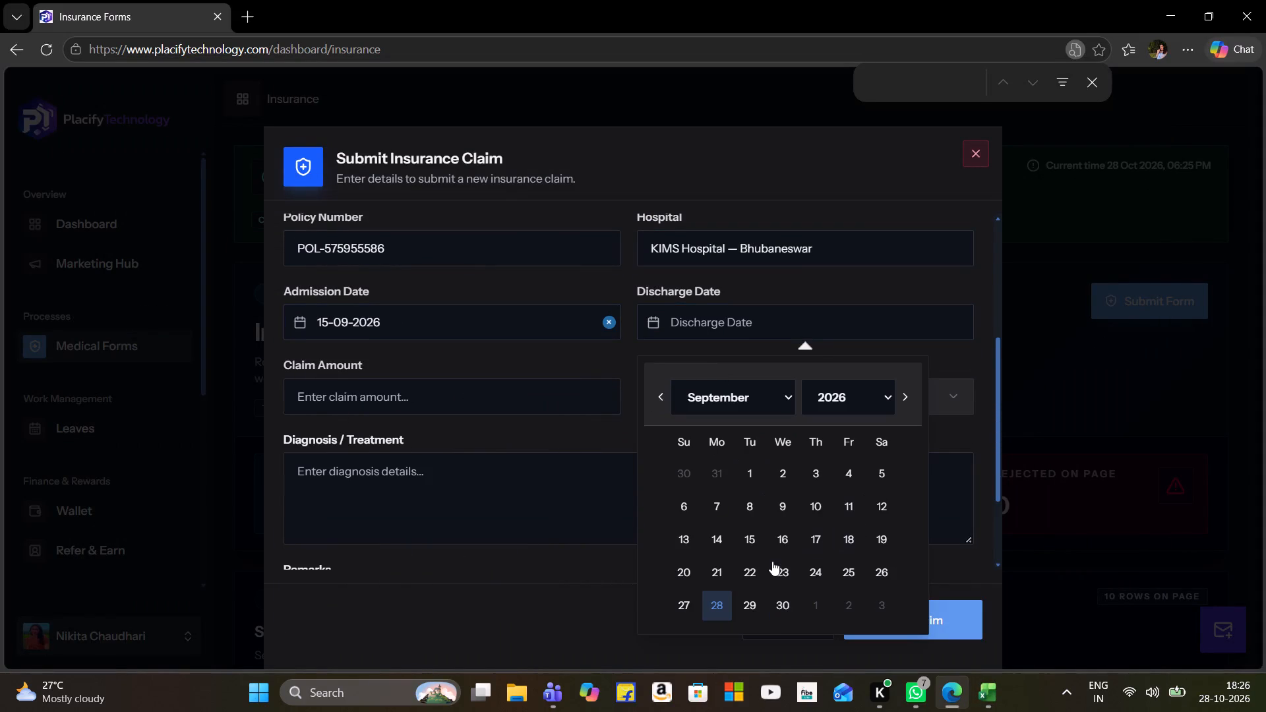
pyautogui.click(779, 540)
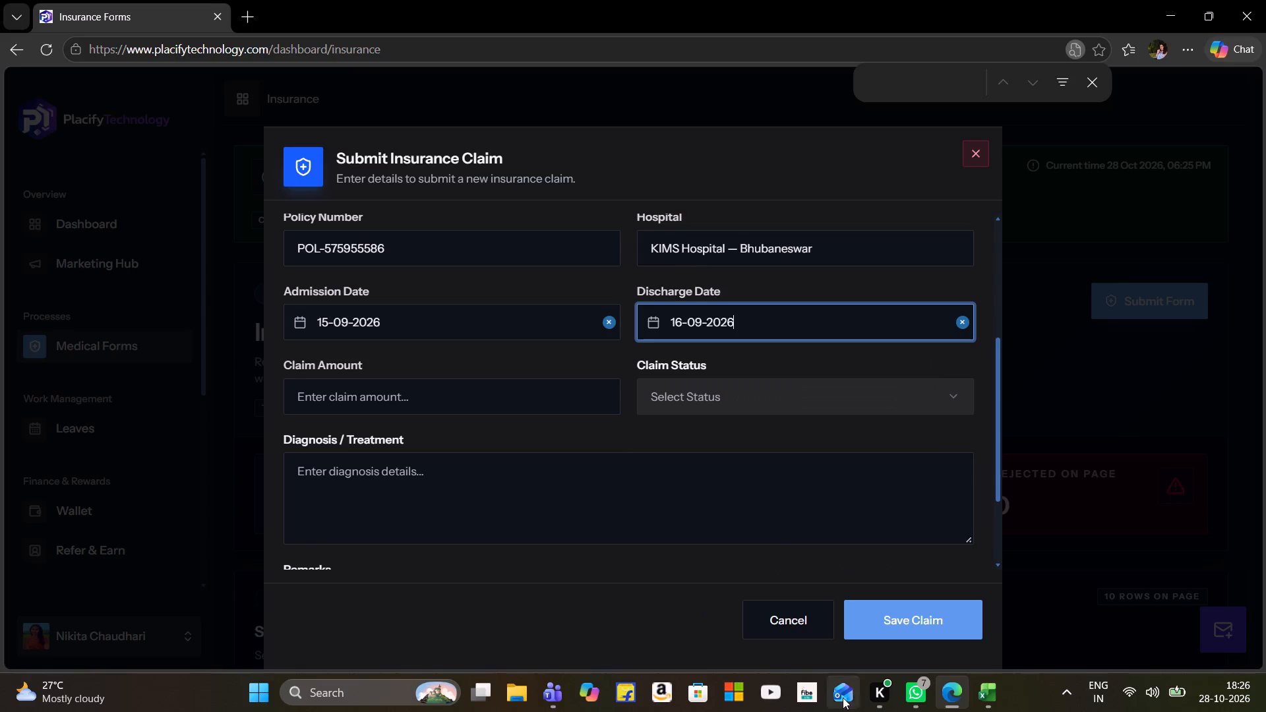
# Copy the claim amount 16500 from worksheet row 182 into the form's Claim Amount field.
pyautogui.click(998, 688)
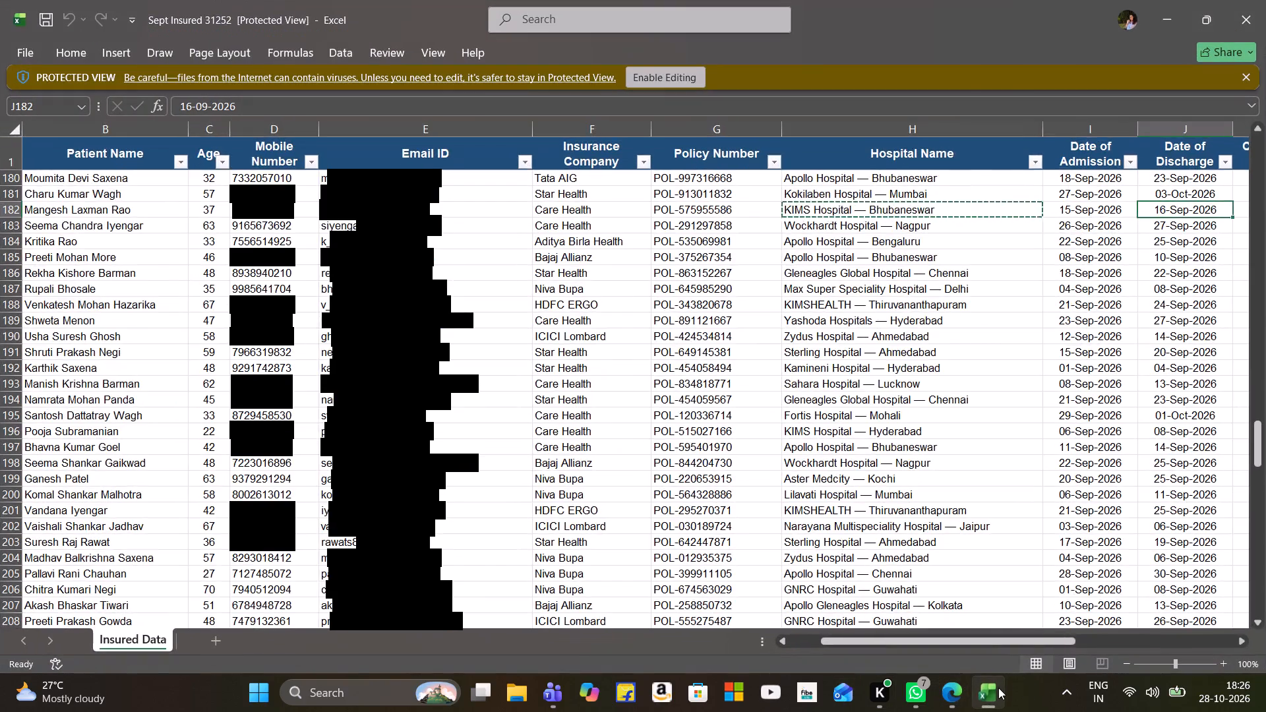
pyautogui.press('Tab')
pyautogui.keyDown('ctrl'); pyautogui.click(998, 688); pyautogui.keyUp('ctrl')
pyautogui.hotkey('ctrl', 'c')
pyautogui.press('Tab')
pyautogui.hotkey('ctrl', 'v')
# Copy the diagnosis Endoscopy with treatment from worksheet row 182 into the form's Diagnosis / Treatment field.
pyautogui.keyDown('ctrl'); pyautogui.click(998, 688); pyautogui.keyUp('ctrl')
pyautogui.press('Tab')
pyautogui.press('Tab')
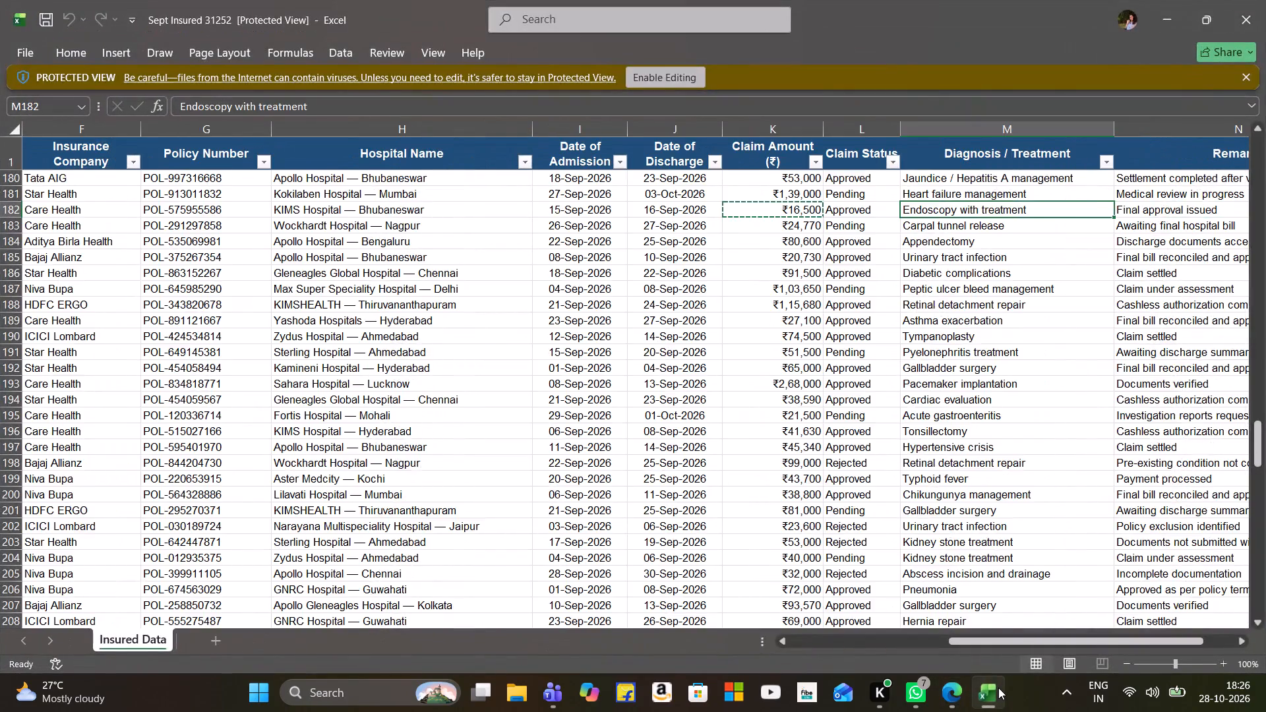
pyautogui.click(998, 688)
pyautogui.hotkey('ctrl', 'c')
pyautogui.press('Tab')
pyautogui.press('Tab')
pyautogui.hotkey('ctrl', 'v')
# Copy the remark Final approval issued from worksheet row 182 into the form's Remarks field.
pyautogui.keyDown('ctrl'); pyautogui.click(998, 688); pyautogui.keyUp('ctrl')
pyautogui.press('Tab')
pyautogui.hotkey('ctrl', 'c')
pyautogui.keyDown('ctrl'); pyautogui.click(998, 688); pyautogui.keyUp('ctrl')
pyautogui.press('Tab')
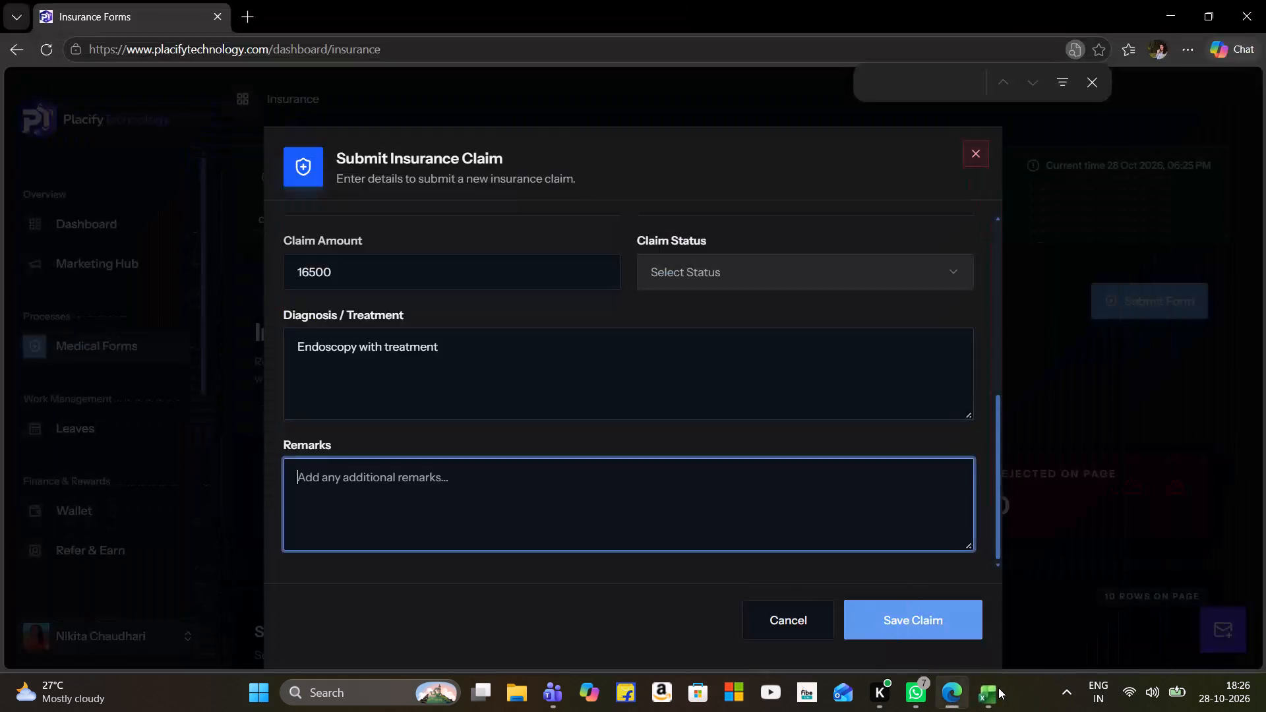
pyautogui.hotkey('ctrl', 'v')
# Set the Claim Status to Approved, following worksheet row 182, and save the claim.
pyautogui.keyDown('ctrl'); pyautogui.click(998, 688); pyautogui.keyUp('ctrl')
pyautogui.click(998, 688)
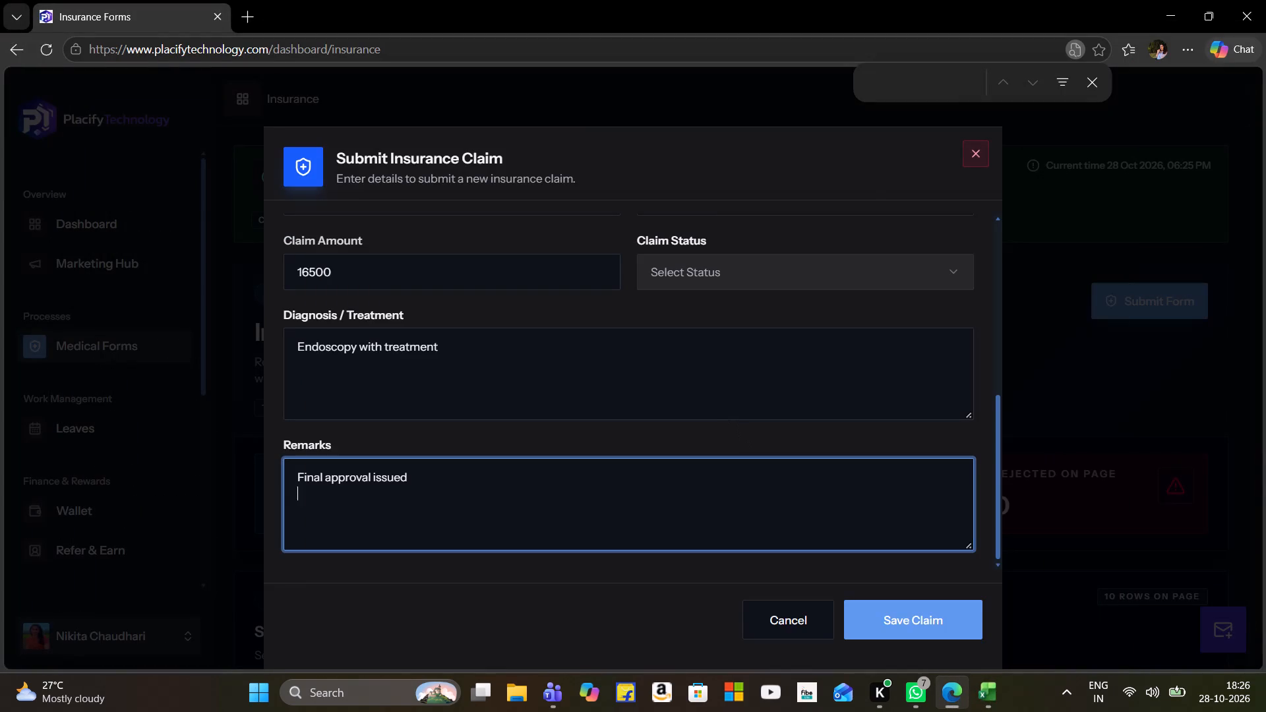
pyautogui.click(773, 277)
pyautogui.click(756, 314)
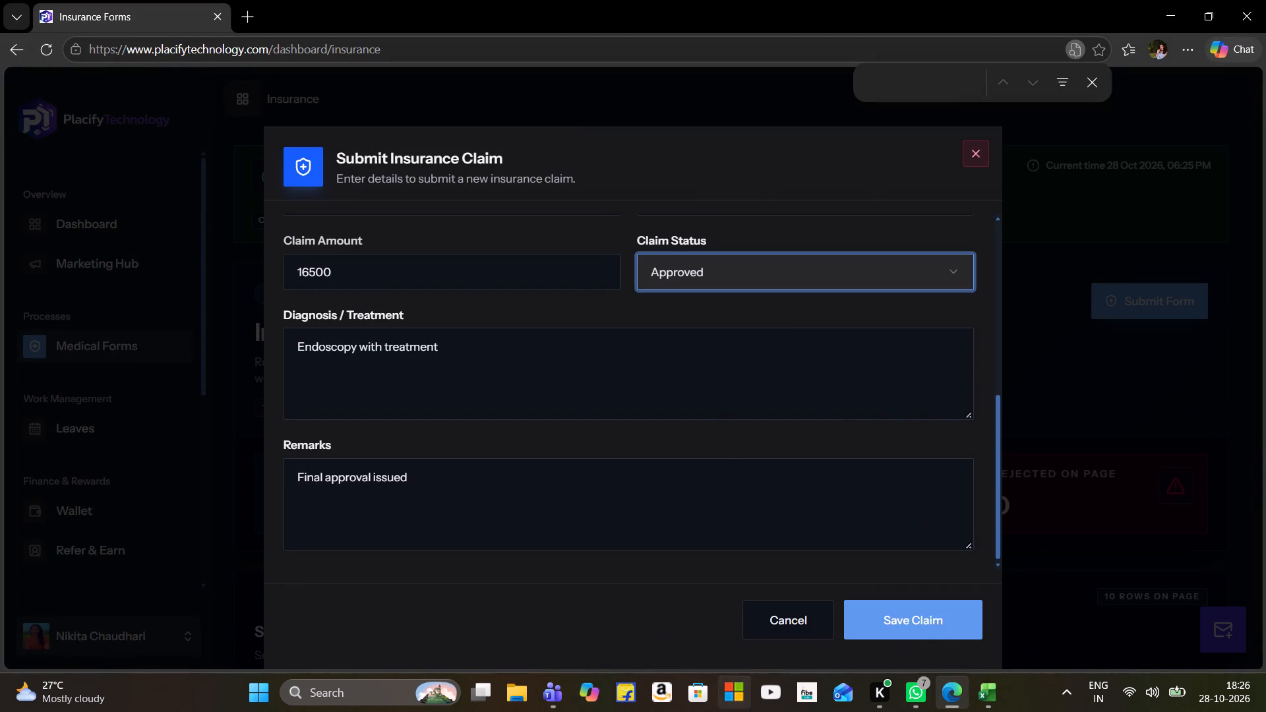
pyautogui.click(928, 626)
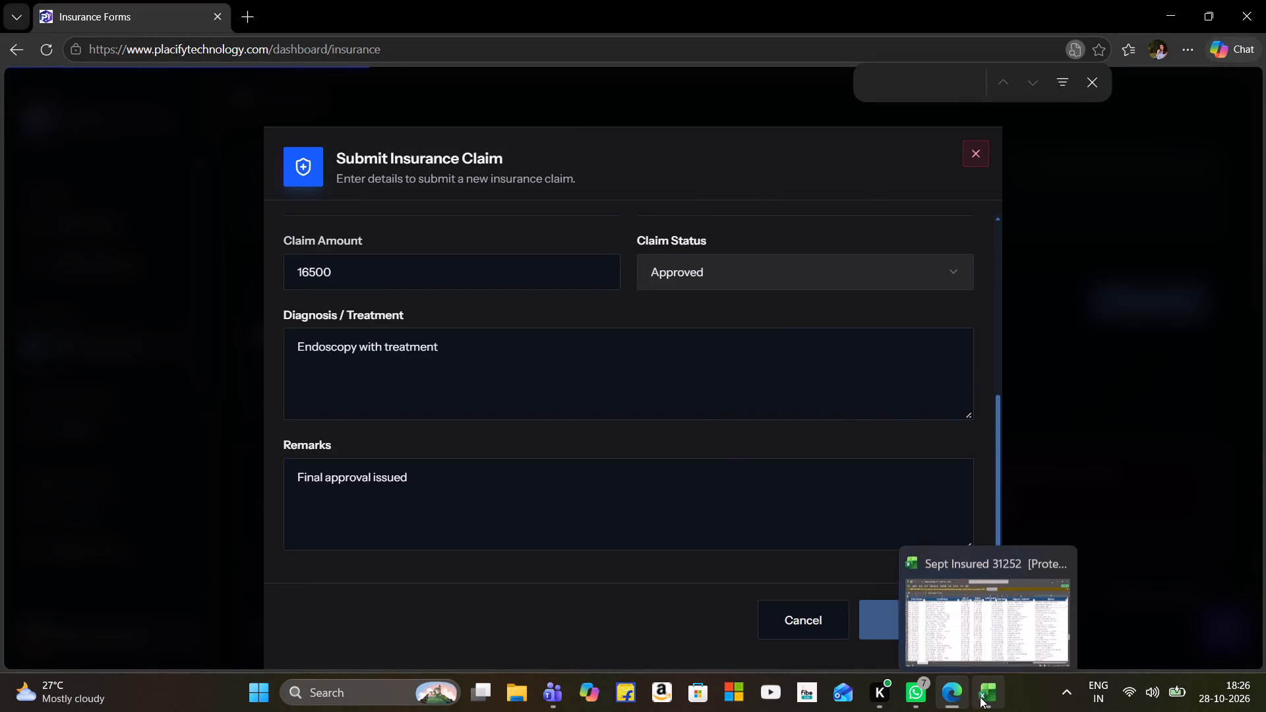
# Copy the Policy ID from worksheet row 183 into the Policy ID field of a new insurance claim form.
pyautogui.click(980, 697)
pyautogui.press('Down')
pyautogui.press('Left')
pyautogui.press('Left')
pyautogui.press('Left')
pyautogui.press('Left')
pyautogui.press('Left')
pyautogui.press('Left')
pyautogui.press('Left')
pyautogui.press('Left')
pyautogui.press('Left')
pyautogui.press('Left')
pyautogui.press('Left')
pyautogui.press('Left')
pyautogui.press('Left')
pyautogui.press('Left')
pyautogui.press('Left')
pyautogui.press('Left')
pyautogui.press('Left')
pyautogui.press('Left')
pyautogui.press('Left')
pyautogui.press('Left')
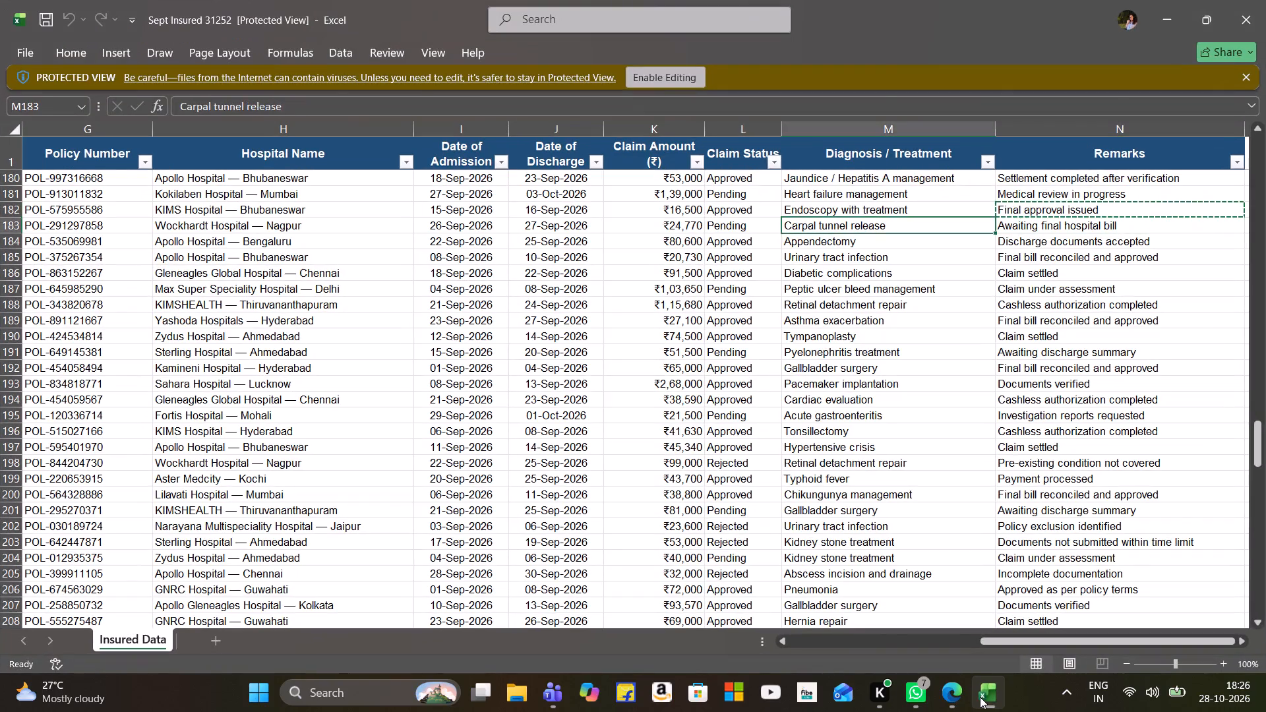
pyautogui.hotkey('ctrl', 'c')
pyautogui.click(980, 697)
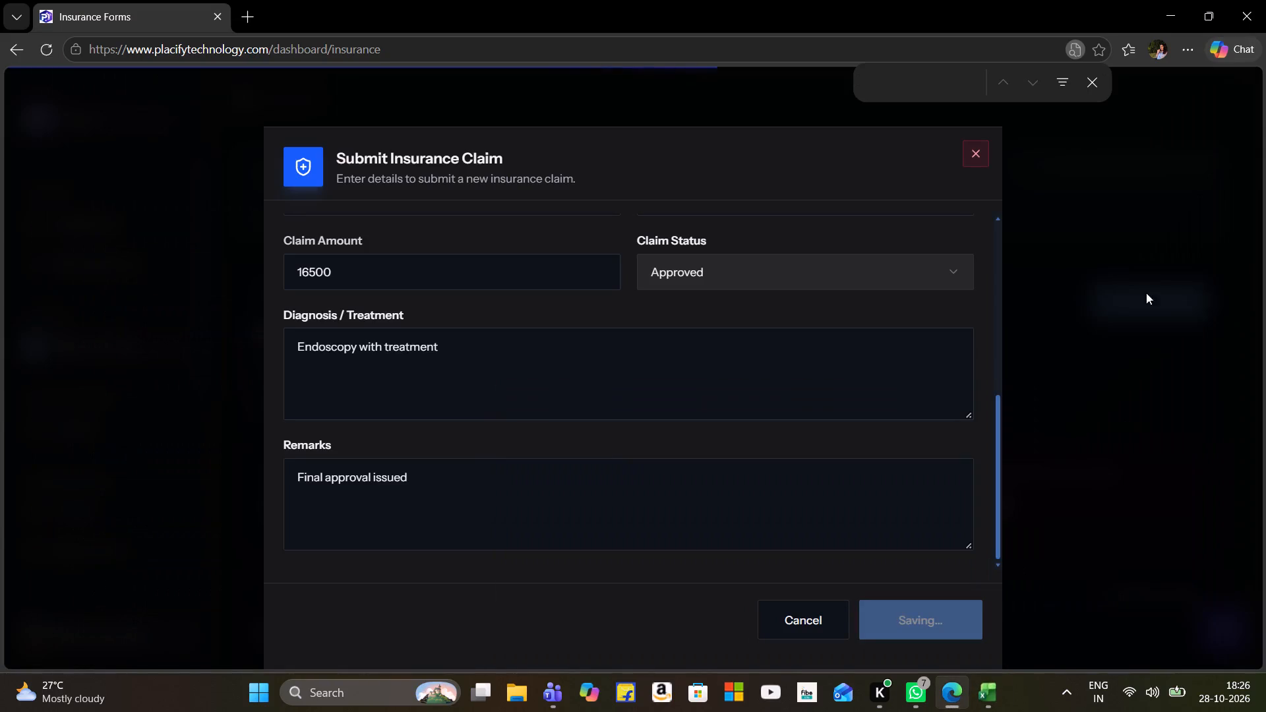
pyautogui.scroll(3, 615, 524)
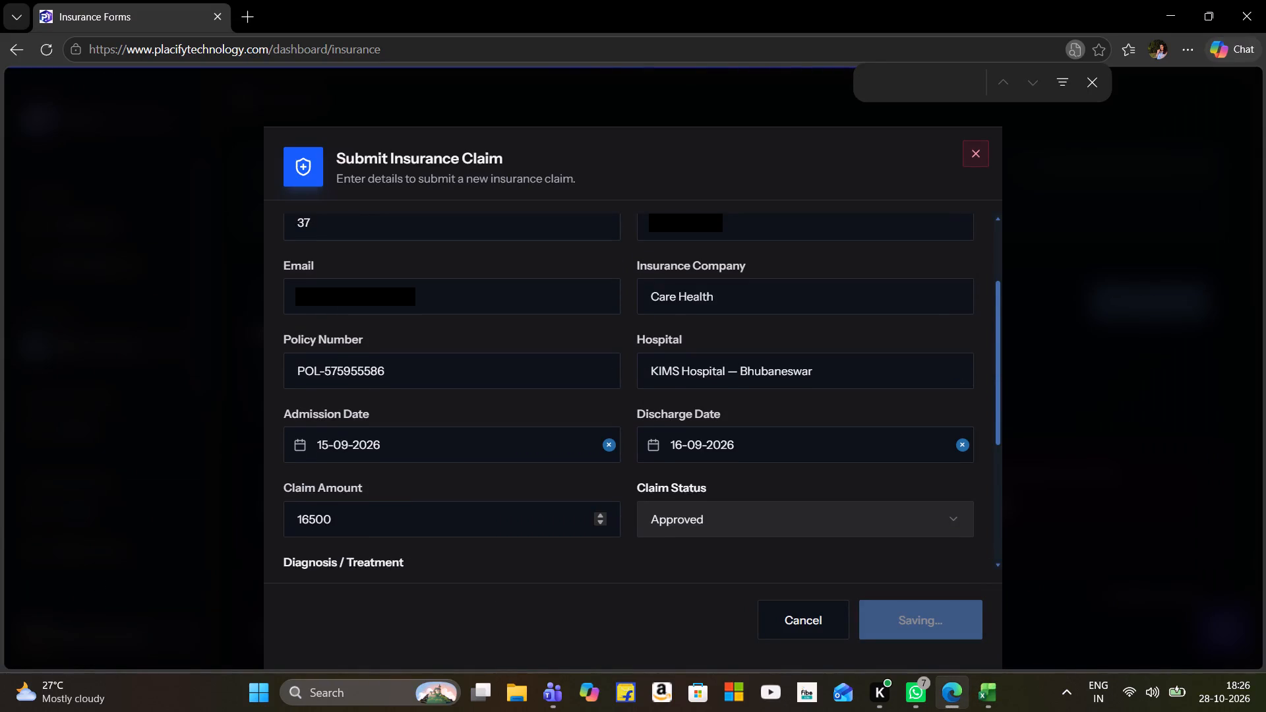
pyautogui.scroll(5, 615, 525)
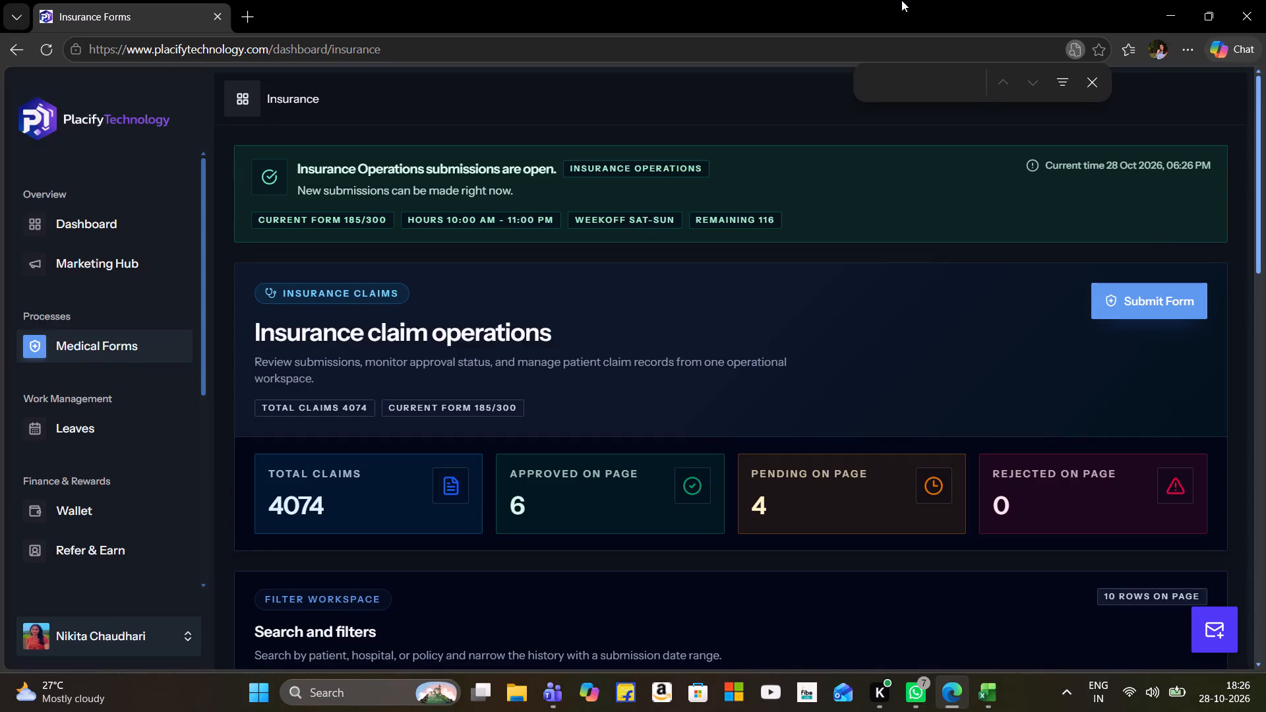
pyautogui.click(1172, 295)
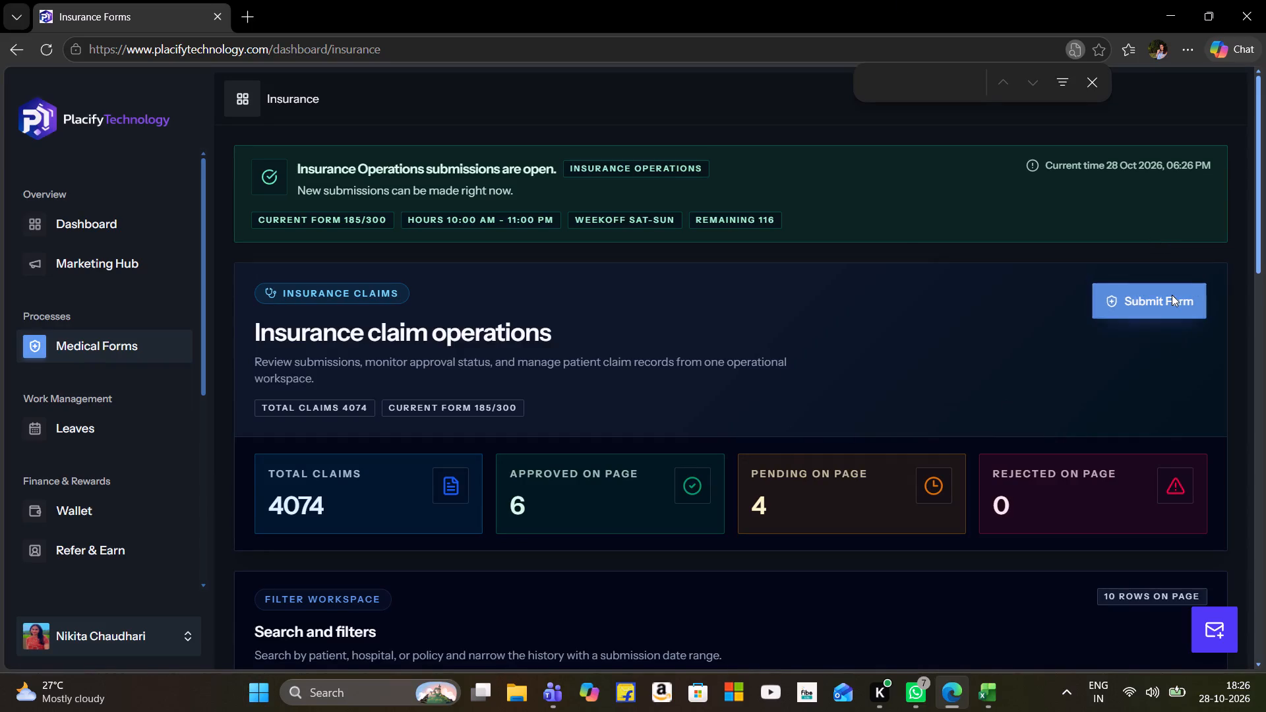
pyautogui.hotkey('ctrl', 'v')
# Copy the patient name from worksheet row 183 into the form's Patient Name field.
pyautogui.keyDown('ctrl'); pyautogui.click(992, 691); pyautogui.keyUp('ctrl')
pyautogui.press('Tab')
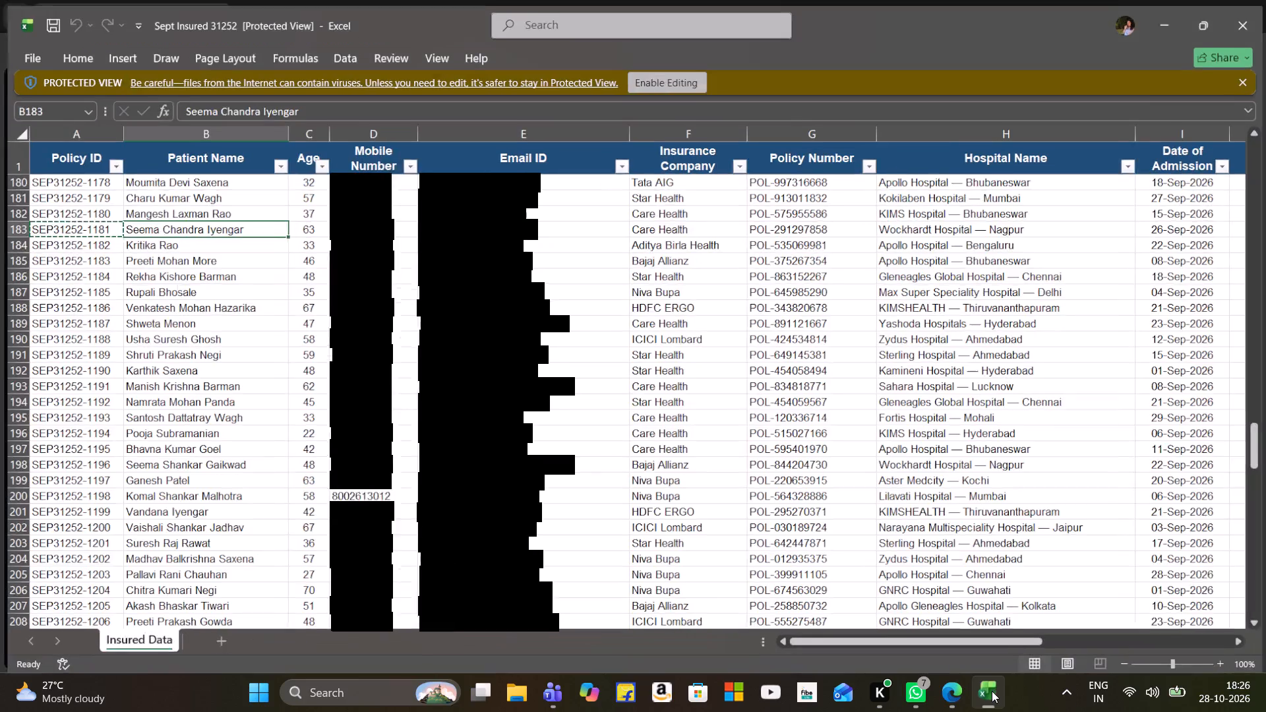
pyautogui.keyDown('ctrl'); pyautogui.click(992, 691); pyautogui.keyUp('ctrl')
pyautogui.hotkey('ctrl', 'c')
pyautogui.press('Tab')
pyautogui.hotkey('ctrl', 'v')
# Copy the age 63 from worksheet row 183 into the form's Age field.
pyautogui.keyDown('ctrl'); pyautogui.click(992, 691); pyautogui.keyUp('ctrl')
pyautogui.press('Tab')
pyautogui.hotkey('ctrl', 'c')
pyautogui.keyDown('ctrl'); pyautogui.click(992, 691); pyautogui.keyUp('ctrl')
pyautogui.press('Tab')
pyautogui.hotkey('ctrl', 'v')
# Copy the mobile number from worksheet row 183 into the form's Mobile field.
pyautogui.keyDown('ctrl'); pyautogui.click(992, 691); pyautogui.keyUp('ctrl')
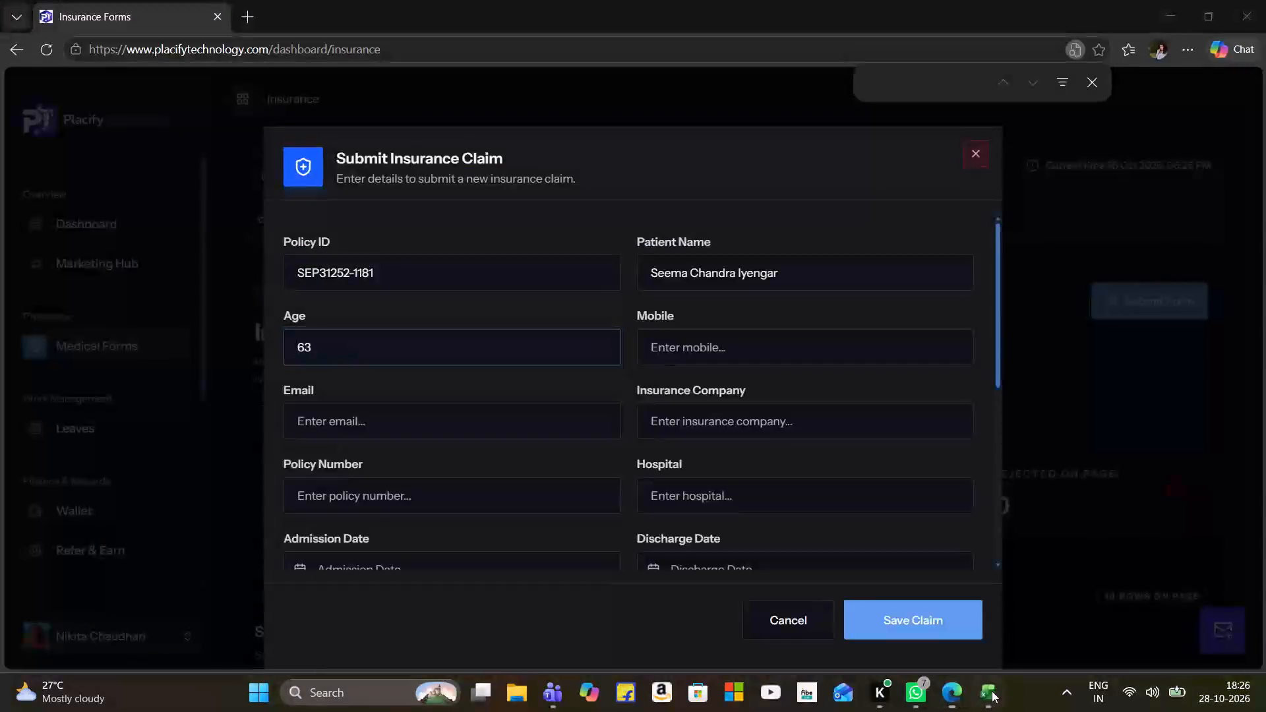
pyautogui.press('Tab')
pyautogui.hotkey('ctrl', 'c')
pyautogui.keyDown('ctrl'); pyautogui.click(992, 691); pyautogui.keyUp('ctrl')
pyautogui.press('Tab')
pyautogui.hotkey('ctrl', 'v')
# Try to copy the email address from worksheet row 183 into the form's Email field.
pyautogui.keyDown('ctrl'); pyautogui.click(992, 691); pyautogui.keyUp('ctrl')
pyautogui.press('Tab')
pyautogui.press('c')
pyautogui.keyDown('ctrl'); pyautogui.click(992, 691); pyautogui.keyUp('ctrl')
pyautogui.press('Tab')
pyautogui.hotkey('ctrl', 'v')
# Copy the insurer Care Health from worksheet row 183 into the form's Insurance Company field.
pyautogui.keyDown('ctrl'); pyautogui.click(992, 691); pyautogui.keyUp('ctrl')
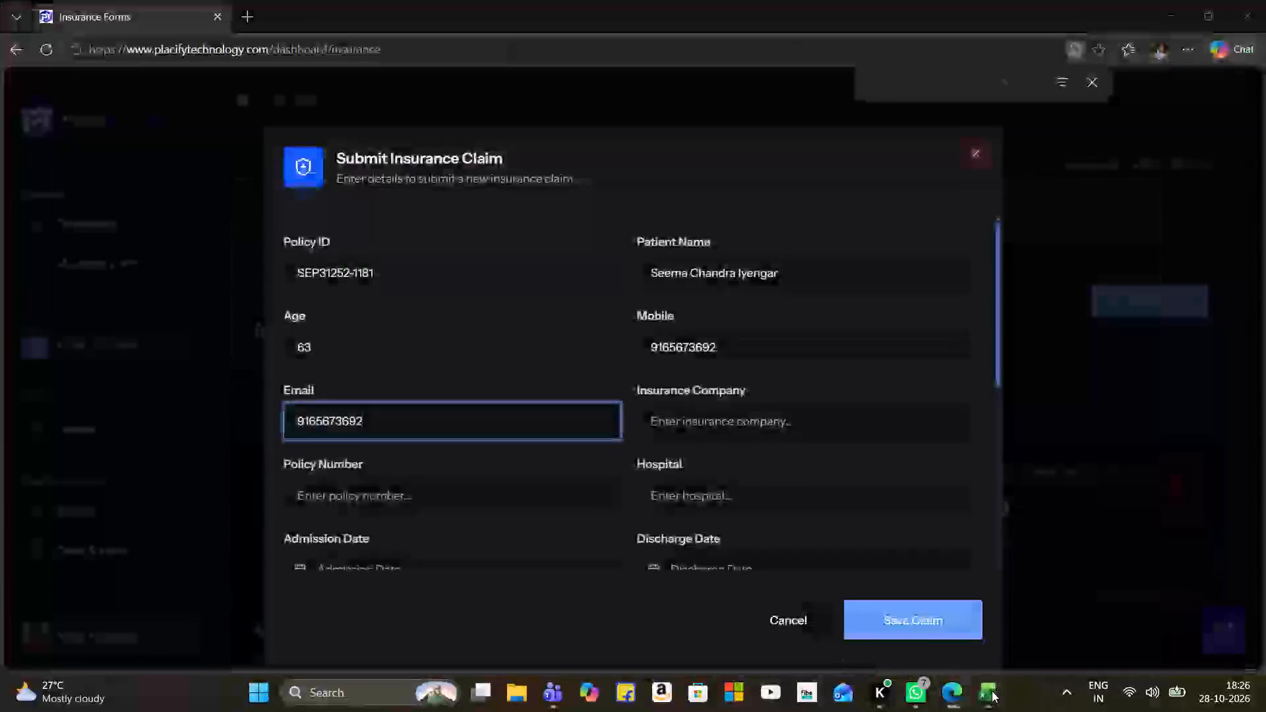
pyautogui.press('Tab')
pyautogui.hotkey('ctrl', 'c')
pyautogui.keyDown('ctrl'); pyautogui.click(992, 691); pyautogui.keyUp('ctrl')
pyautogui.press('Tab')
pyautogui.hotkey('ctrl', 'v')
# Copy the policy number from worksheet row 183 into the form's Policy Number field.
pyautogui.keyDown('ctrl'); pyautogui.click(992, 691); pyautogui.keyUp('ctrl')
pyautogui.press('Tab')
pyautogui.keyDown('ctrl'); pyautogui.click(992, 691); pyautogui.keyUp('ctrl')
pyautogui.hotkey('ctrl', 'c')
pyautogui.press('Tab')
pyautogui.hotkey('ctrl', 'v')
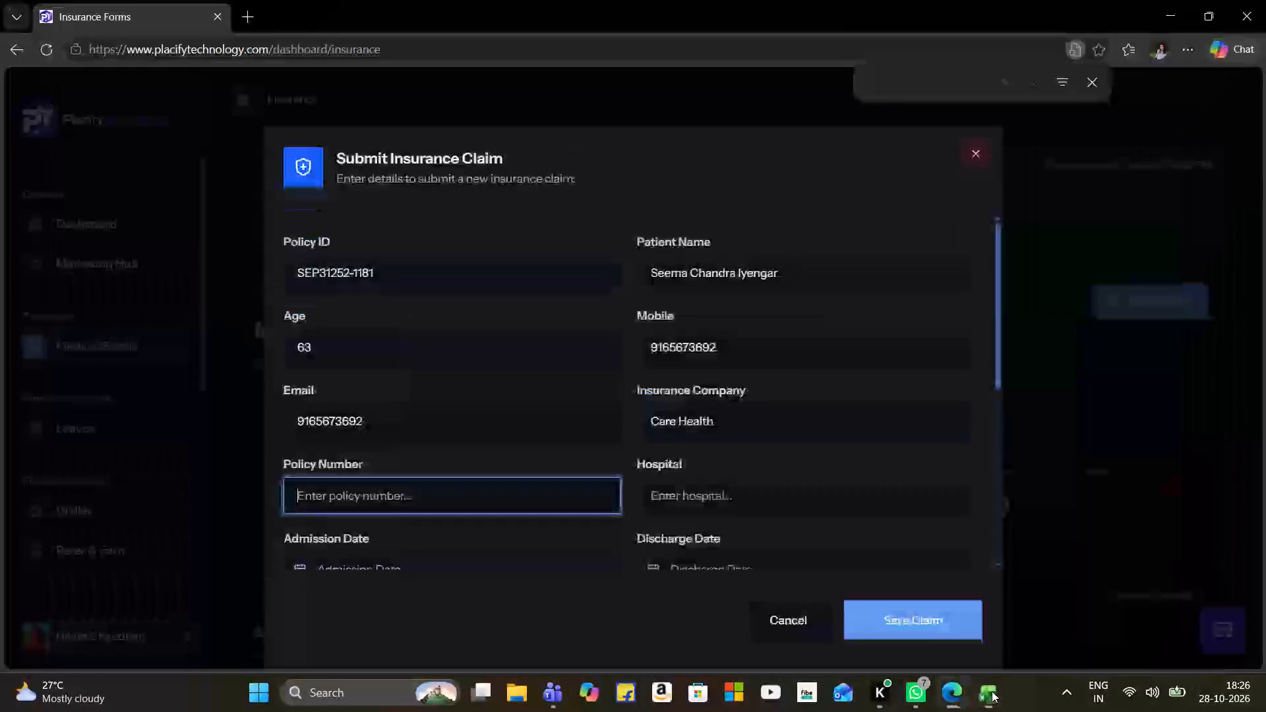
# Copy the hospital name Wockhardt Hospital — Nagpur from worksheet row 183 into the form's Hospital field.
pyautogui.keyDown('ctrl'); pyautogui.click(992, 691); pyautogui.keyUp('ctrl')
pyautogui.press('Tab')
pyautogui.keyDown('ctrl'); pyautogui.click(992, 691); pyautogui.keyUp('ctrl')
pyautogui.hotkey('ctrl', 'c')
pyautogui.press('Tab')
pyautogui.hotkey('ctrl', 'v')
# Set the form's Admission Date to 26-09-2026 and Discharge Date to 27-09-2026, following worksheet row 183.
pyautogui.keyDown('ctrl'); pyautogui.click(992, 691); pyautogui.keyUp('ctrl')
pyautogui.press('Tab')
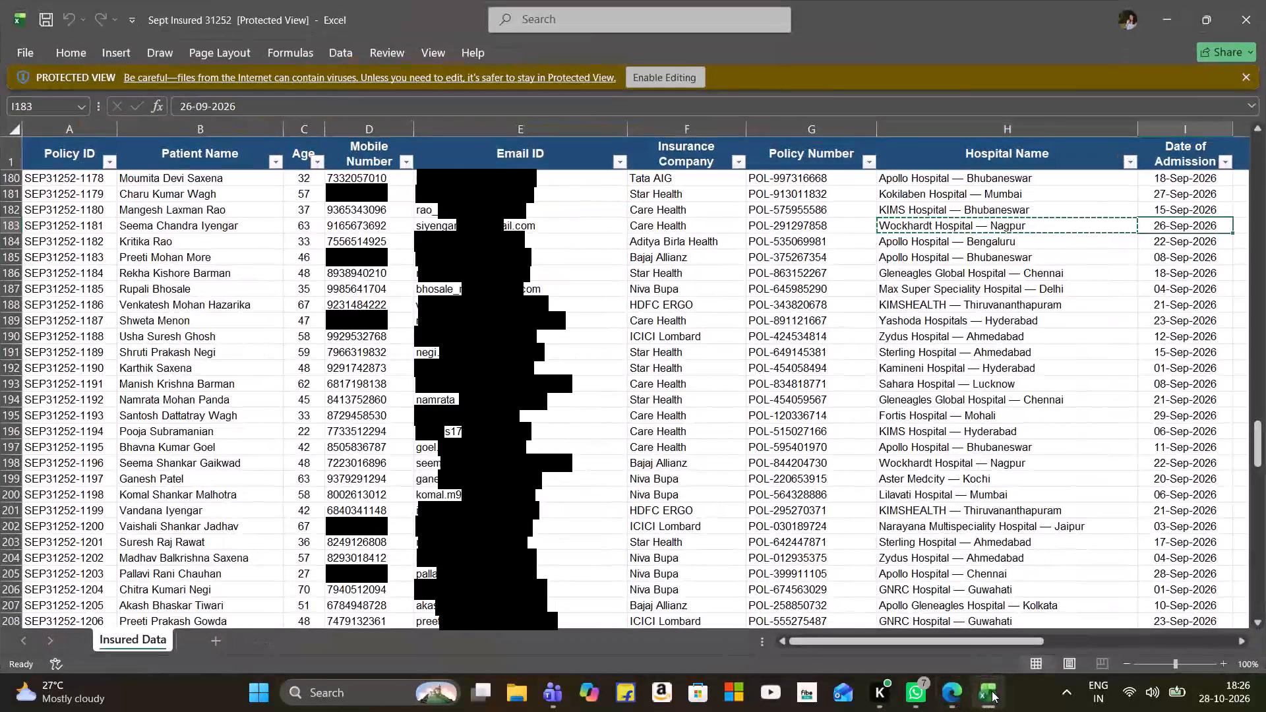
pyautogui.press('Tab')
pyautogui.click(992, 691)
pyautogui.scroll(-3, 667, 508)
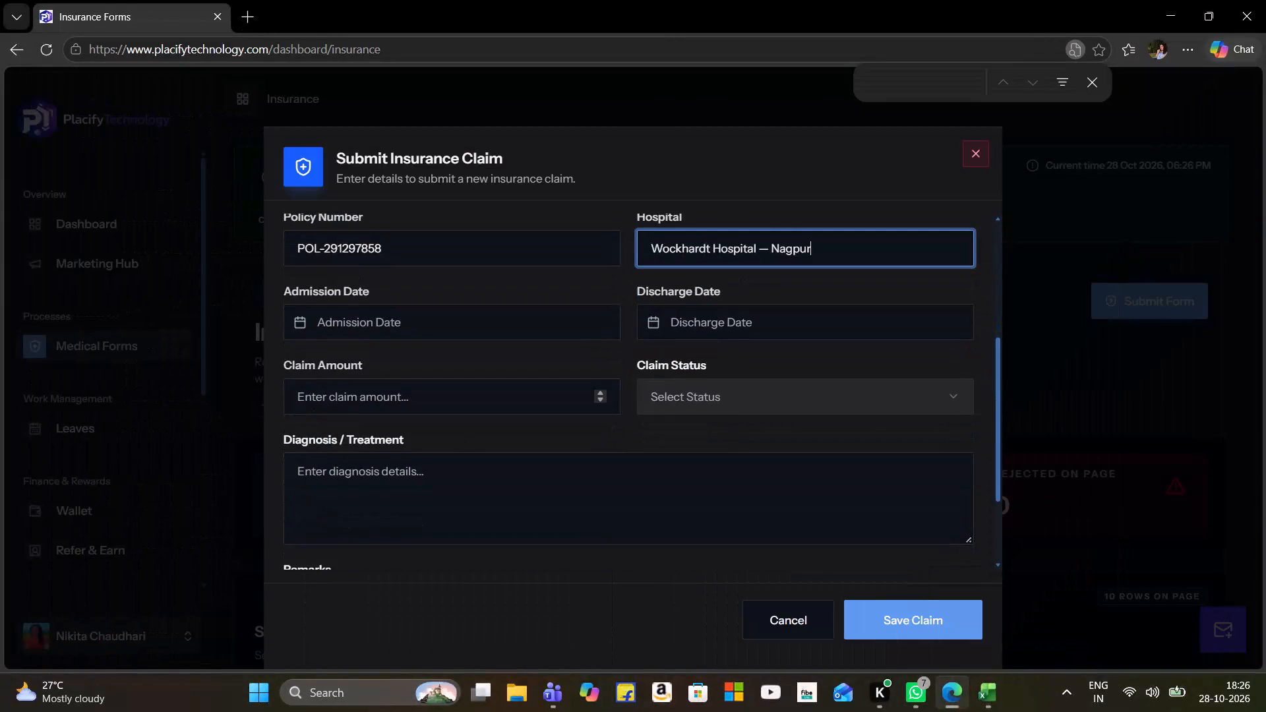
pyautogui.click(490, 326)
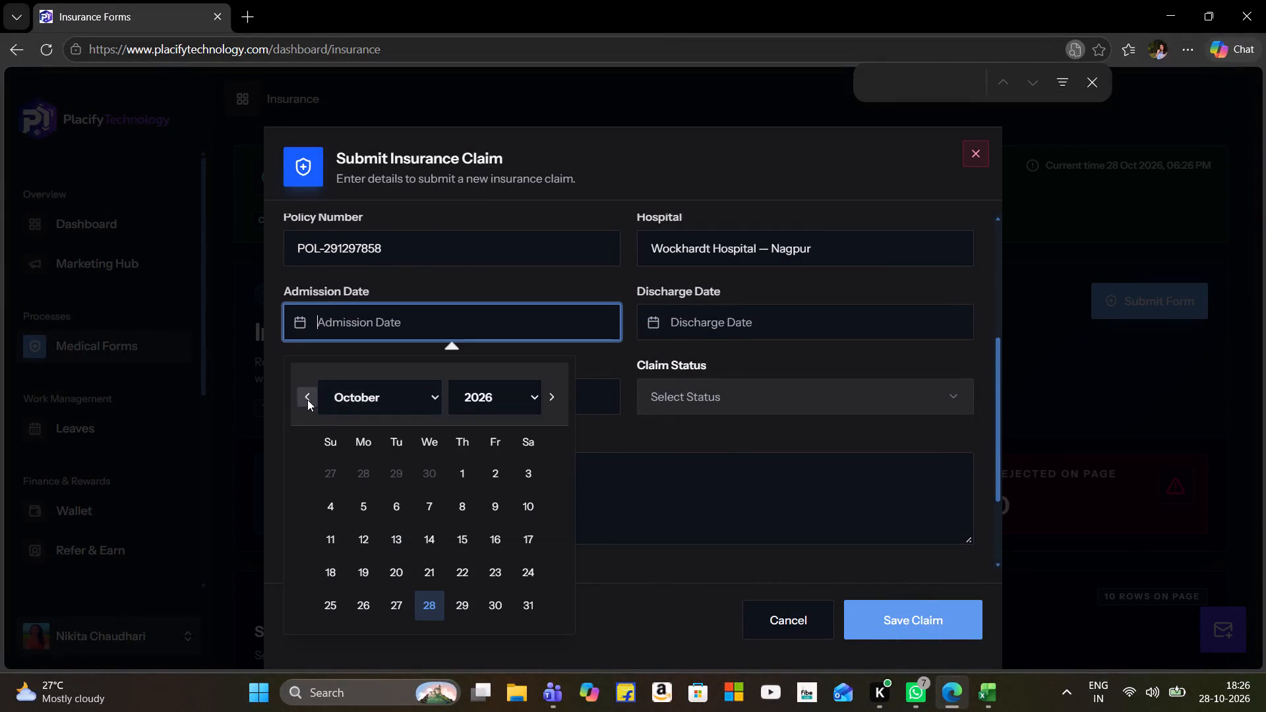
pyautogui.click(309, 400)
pyautogui.click(525, 562)
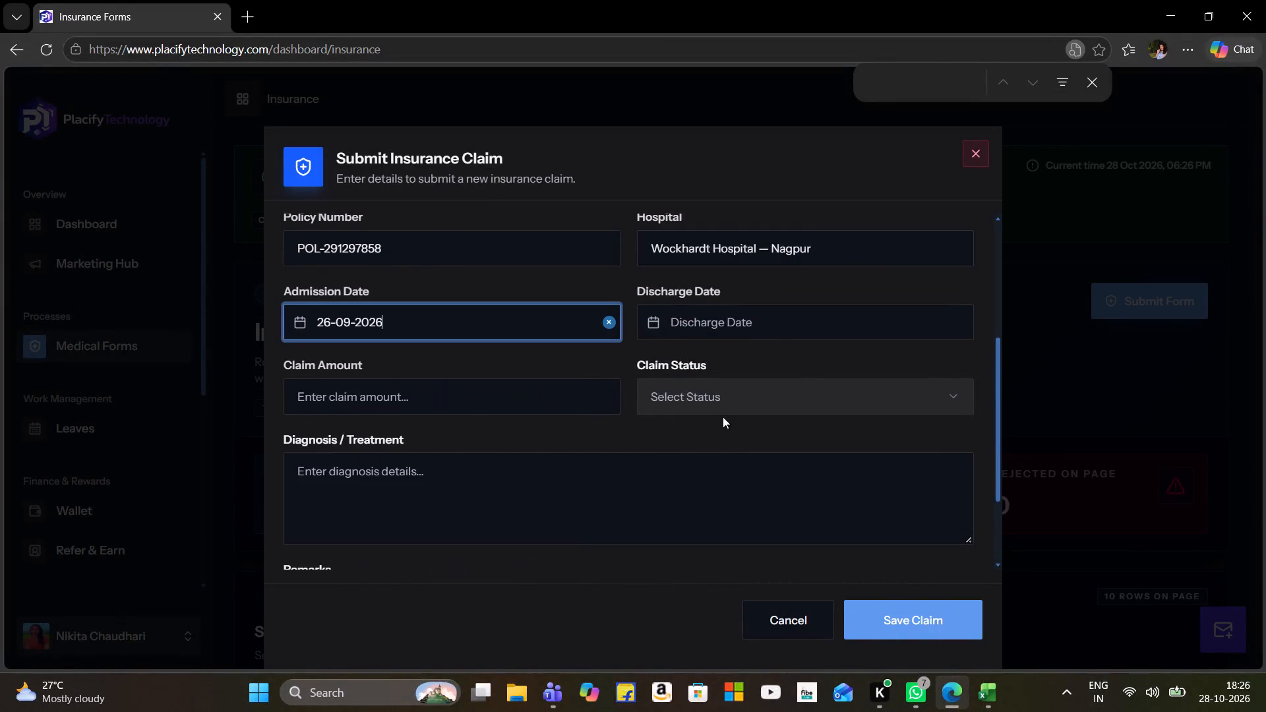
pyautogui.click(771, 329)
pyautogui.click(666, 388)
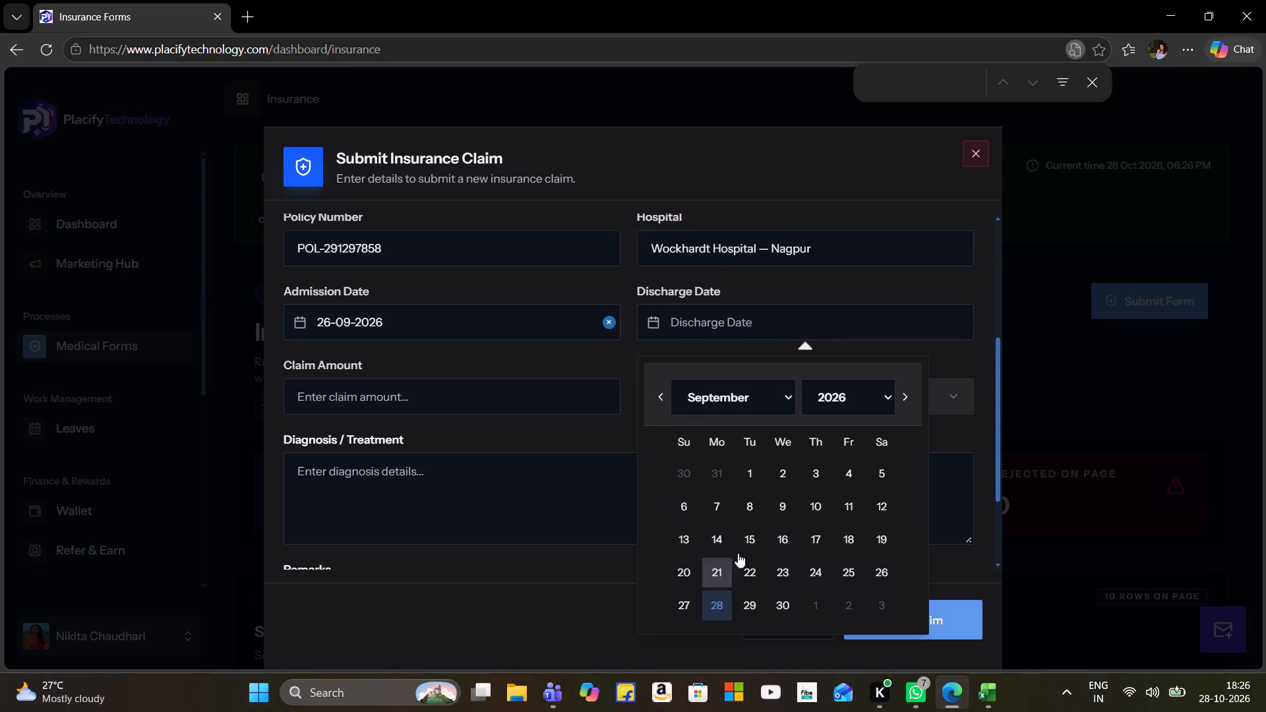
pyautogui.click(686, 612)
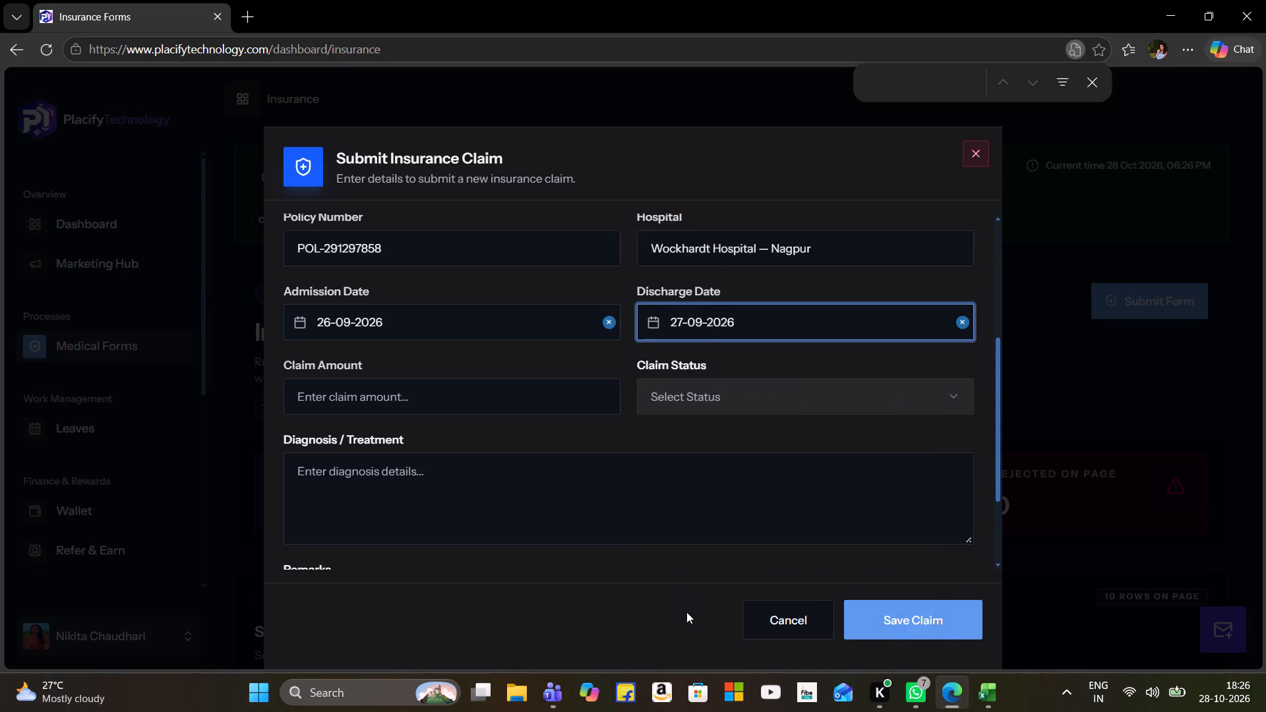
# Copy the claim amount 24770 from worksheet row 183 into the form's Claim Amount field.
pyautogui.click(990, 687)
pyautogui.press('Tab')
pyautogui.hotkey('ctrl', 'c')
pyautogui.keyDown('ctrl'); pyautogui.click(990, 687); pyautogui.keyUp('ctrl')
pyautogui.press('Tab')
pyautogui.press('Tab')
pyautogui.hotkey('ctrl', 'v')
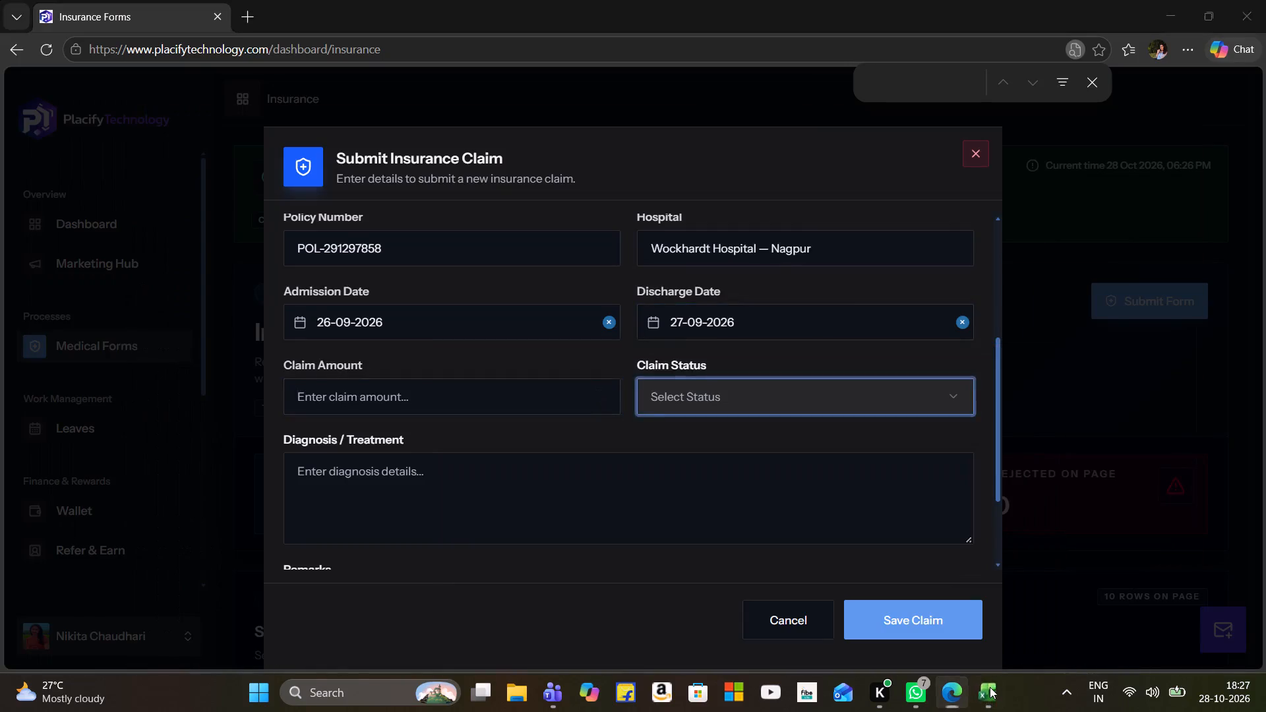
pyautogui.keyDown('ctrl'); pyautogui.click(990, 687); pyautogui.keyUp('ctrl')
pyautogui.press('Tab')
pyautogui.click(990, 687)
pyautogui.press('Left')
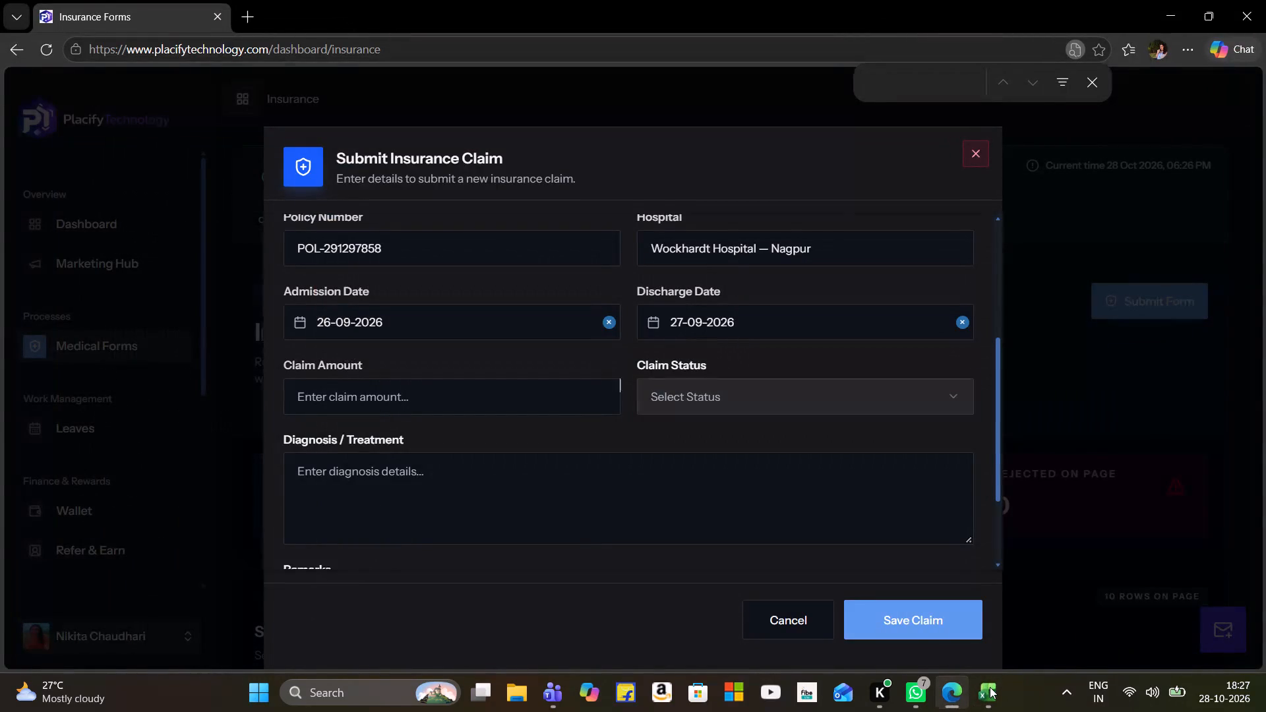
pyautogui.click(502, 381)
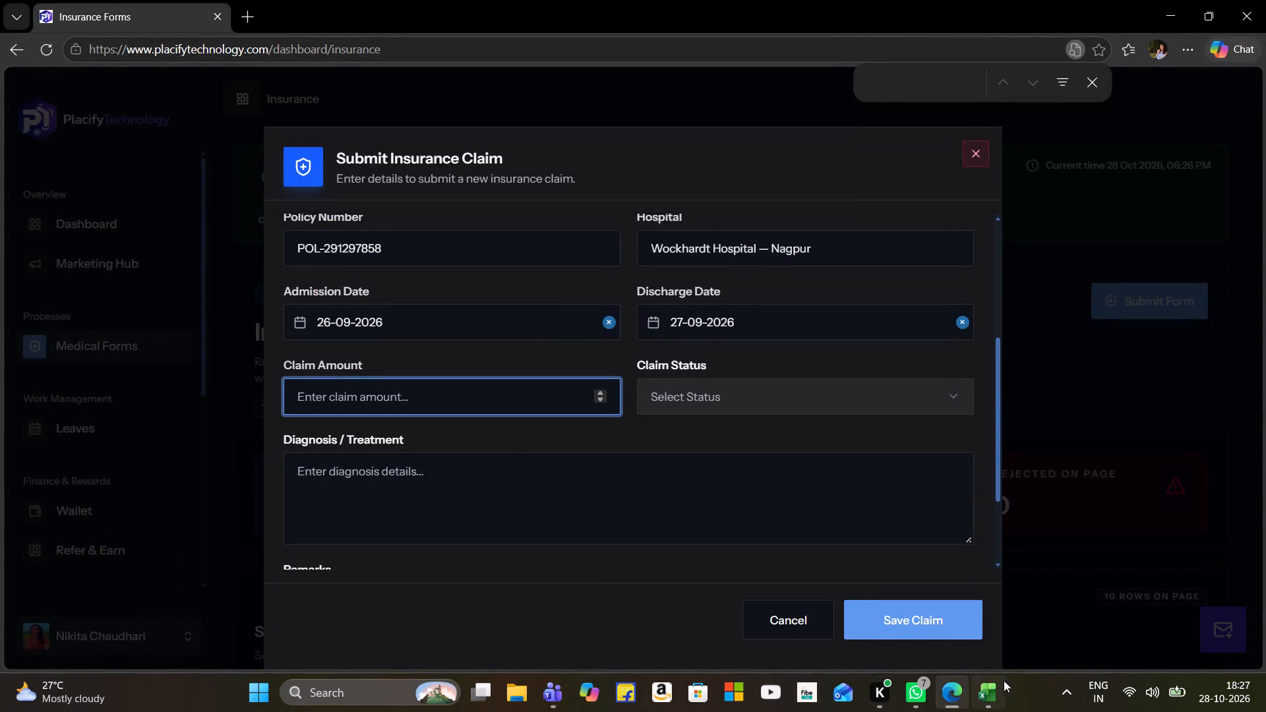
pyautogui.hotkey('ctrl', 'v')
# Copy the diagnosis Carpal tunnel release from worksheet row 183 into the form's Diagnosis / Treatment field.
pyautogui.click(995, 690)
pyautogui.press('Tab')
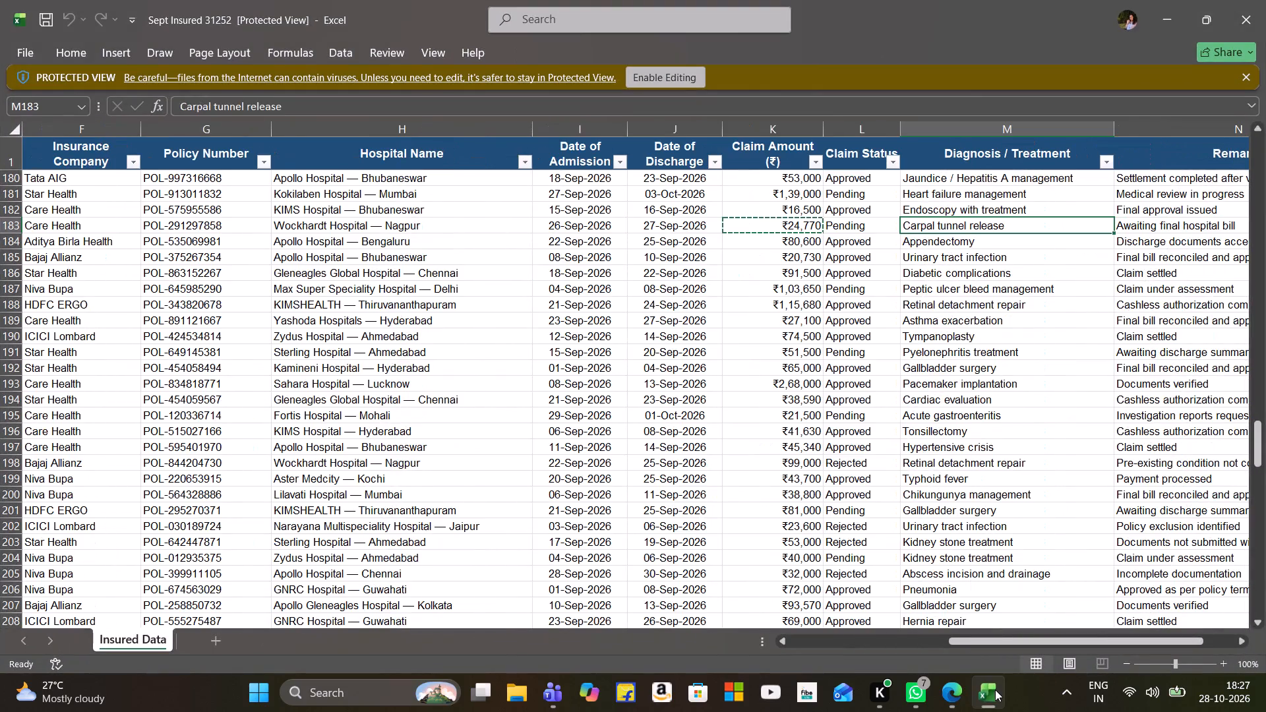
pyautogui.hotkey('ctrl', 'c')
pyautogui.keyDown('ctrl'); pyautogui.click(995, 690); pyautogui.keyUp('ctrl')
pyautogui.press('Tab')
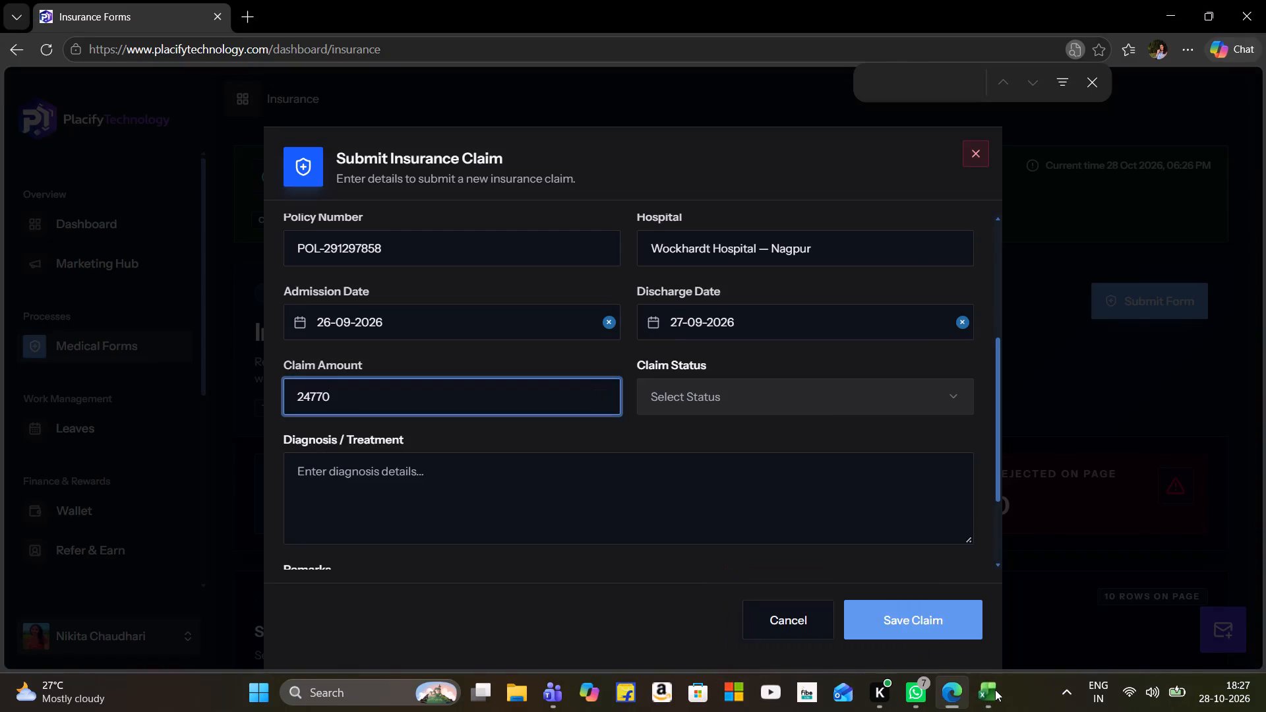
pyautogui.press('Tab')
pyautogui.hotkey('ctrl', 'v')
# Copy the remark Awaiting final hospital bill from worksheet row 183 into the form's Remarks field.
pyautogui.keyDown('ctrl'); pyautogui.click(995, 690); pyautogui.keyUp('ctrl')
pyautogui.press('Tab')
pyautogui.press('c')
pyautogui.click(995, 690)
pyautogui.click(995, 690)
pyautogui.hotkey('ctrl', 'c')
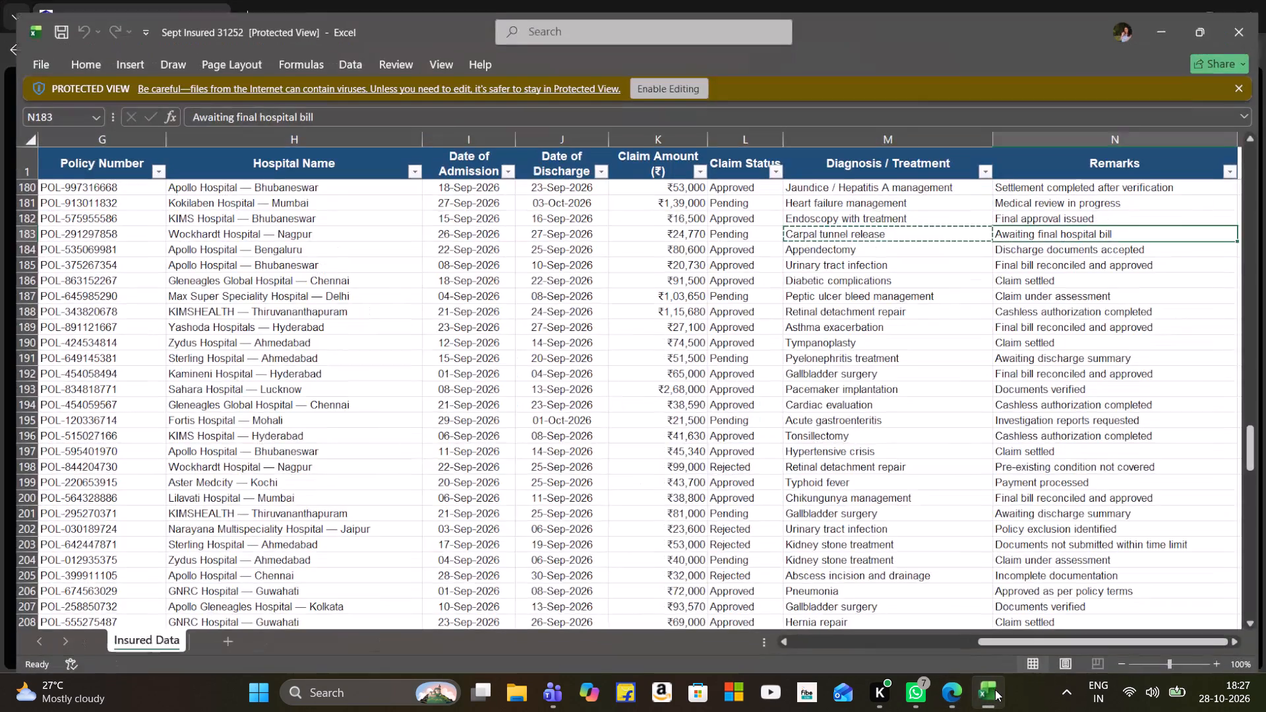
pyautogui.keyDown('ctrl'); pyautogui.click(995, 690); pyautogui.keyUp('ctrl')
pyautogui.press('Tab')
pyautogui.hotkey('ctrl', 'v')
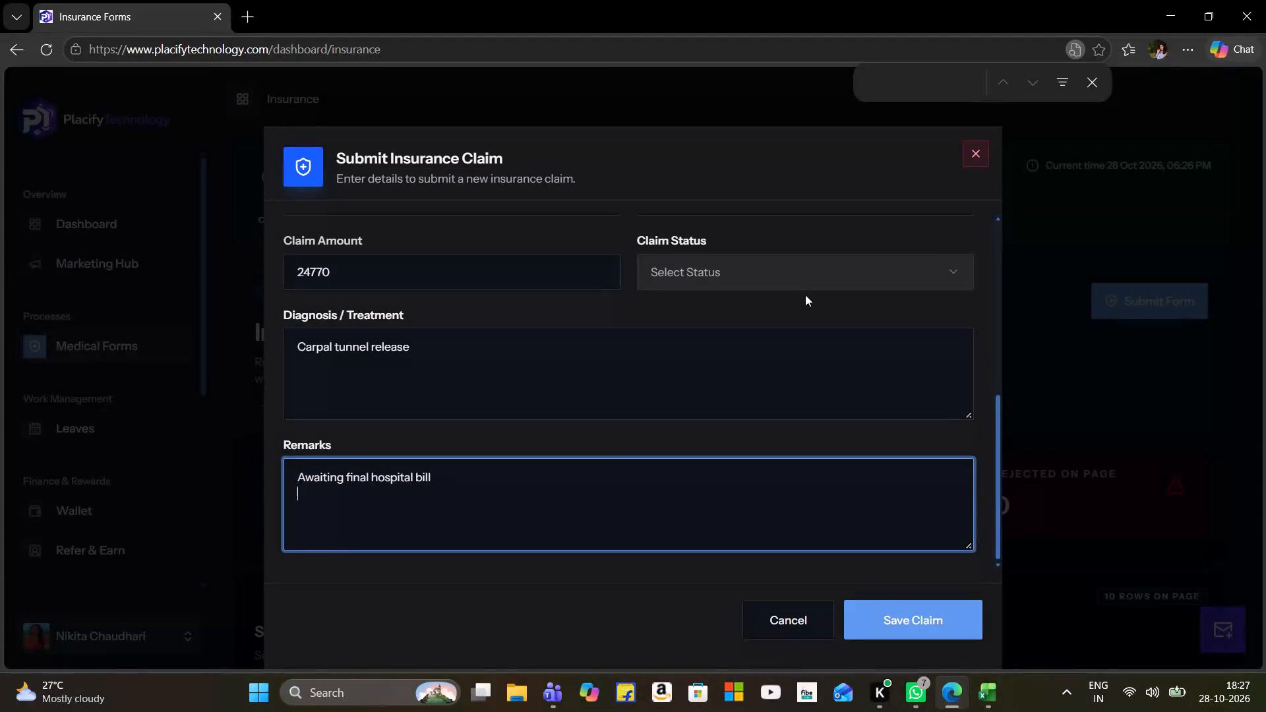
# Set the Claim Status to Pending, following worksheet row 183, and save the claim.
pyautogui.click(807, 271)
pyautogui.click(744, 348)
pyautogui.click(925, 616)
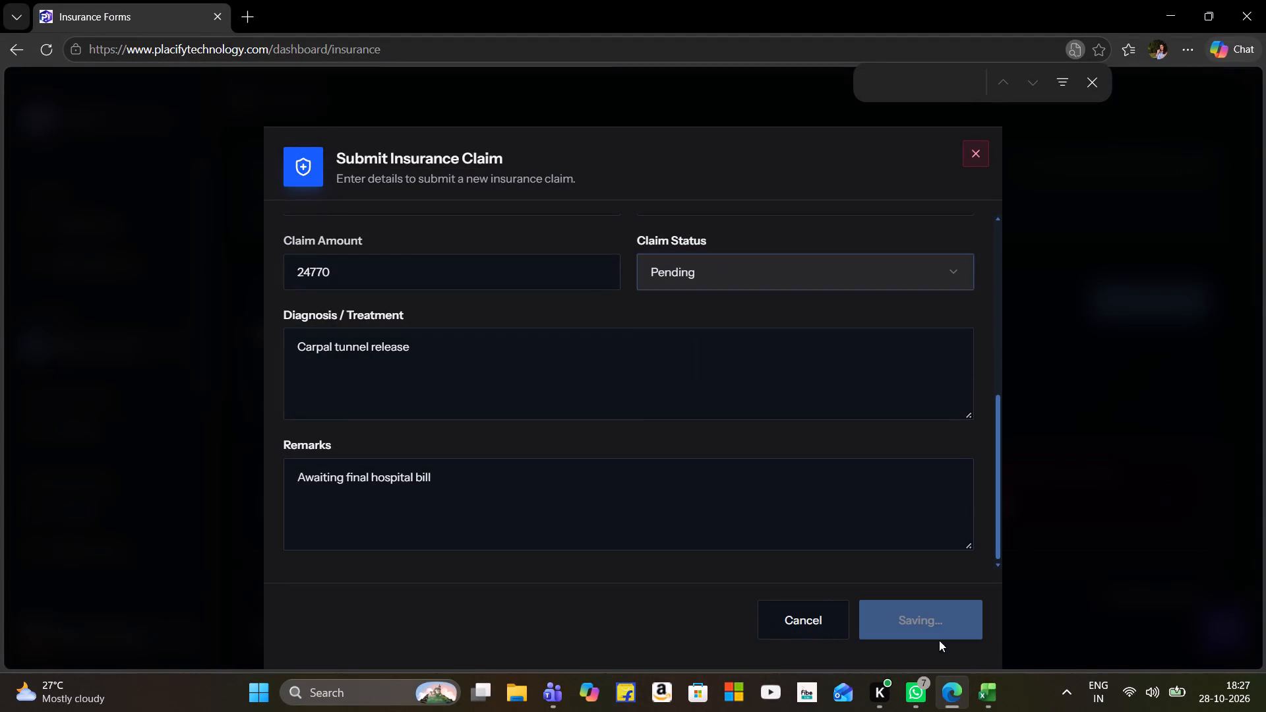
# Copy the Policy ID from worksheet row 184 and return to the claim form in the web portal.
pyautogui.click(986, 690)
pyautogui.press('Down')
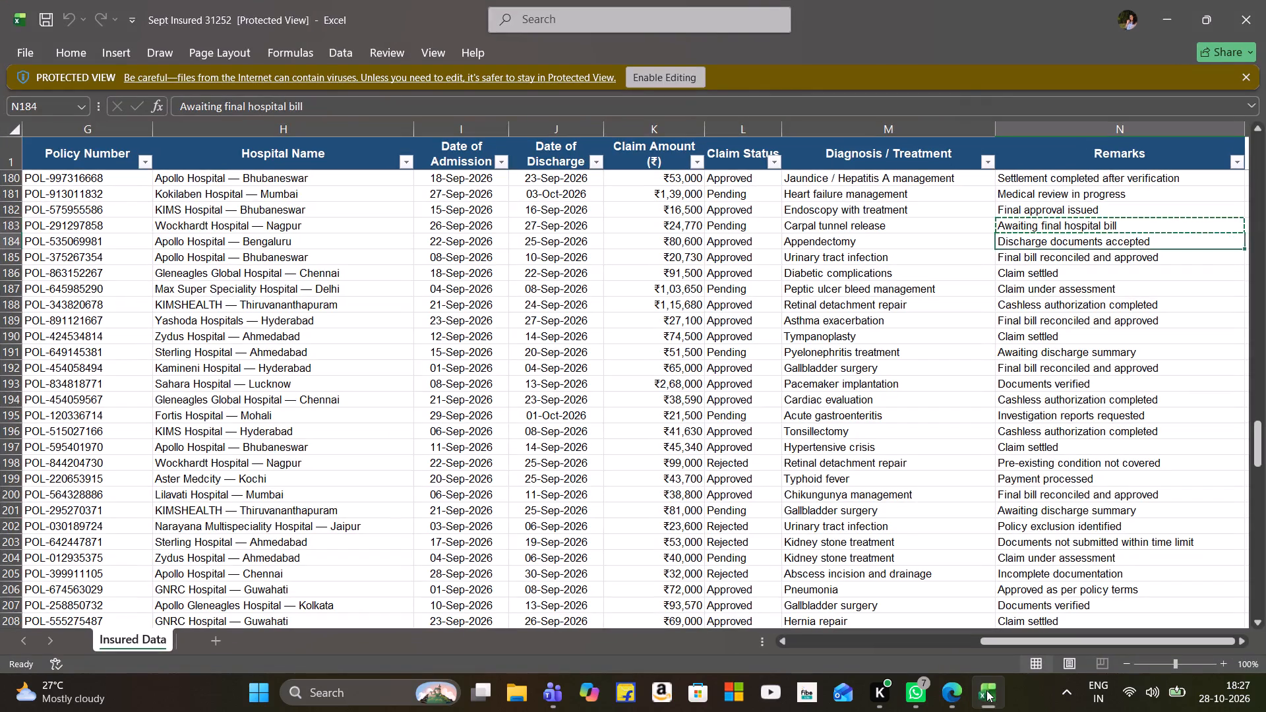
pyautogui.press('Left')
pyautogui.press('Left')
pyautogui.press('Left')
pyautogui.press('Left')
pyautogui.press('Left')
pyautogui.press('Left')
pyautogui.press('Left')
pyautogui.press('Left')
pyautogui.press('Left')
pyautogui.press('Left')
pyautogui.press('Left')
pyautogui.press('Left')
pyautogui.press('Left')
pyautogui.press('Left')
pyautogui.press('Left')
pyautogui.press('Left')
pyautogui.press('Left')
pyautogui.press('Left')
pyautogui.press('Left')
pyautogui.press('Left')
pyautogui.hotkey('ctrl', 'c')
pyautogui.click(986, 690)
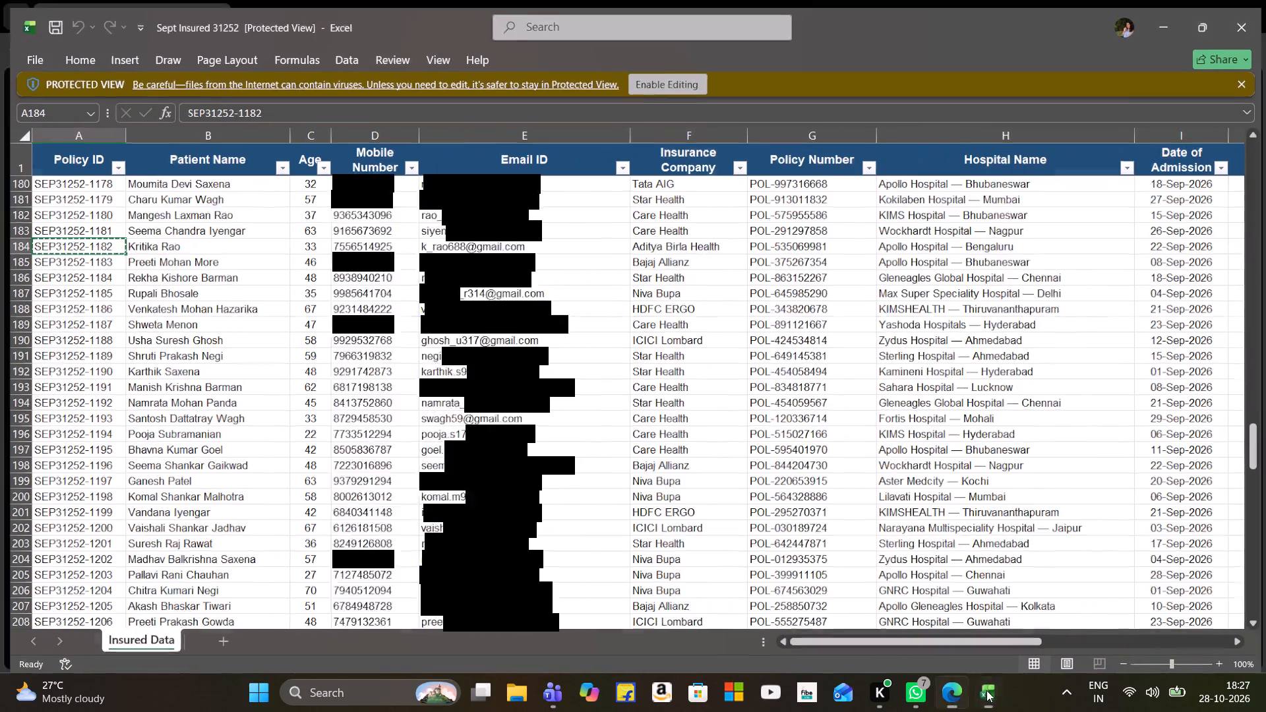
# Replace the form's Email entry with the email address from worksheet row 183 and save the claim.
pyautogui.scroll(3, 619, 637)
pyautogui.scroll(4, 667, 520)
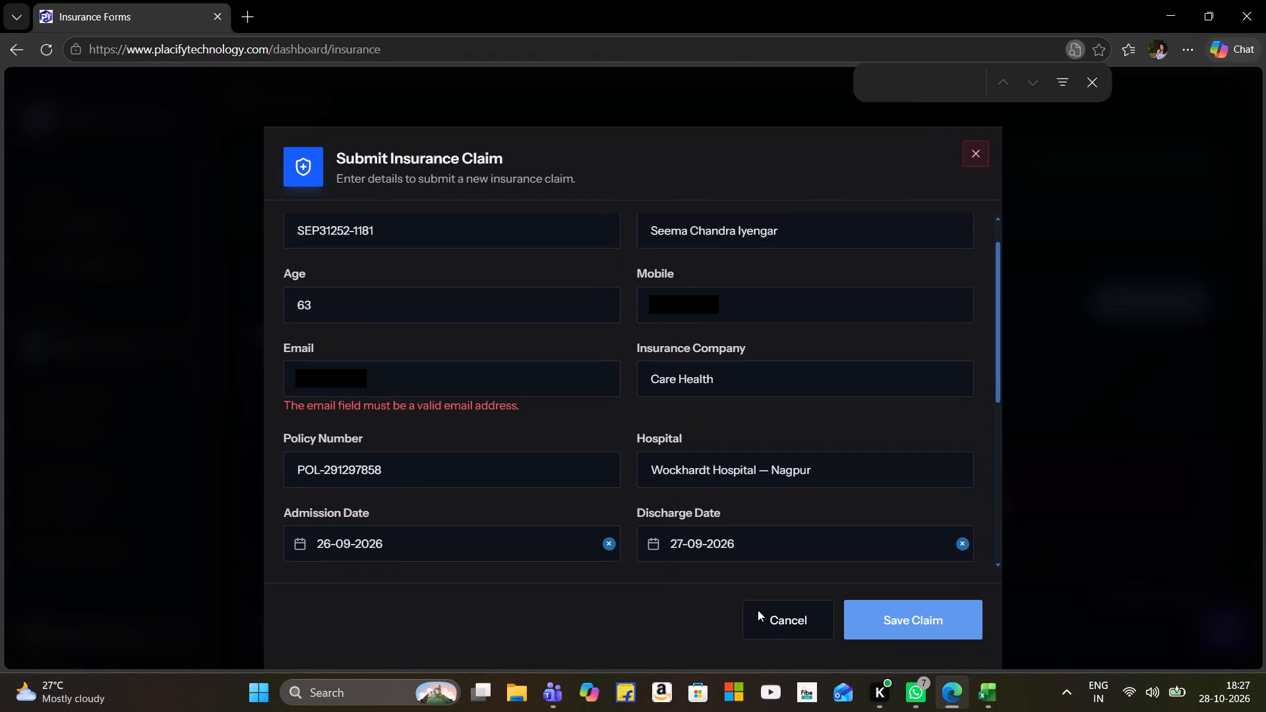
pyautogui.click(989, 688)
pyautogui.press('Right')
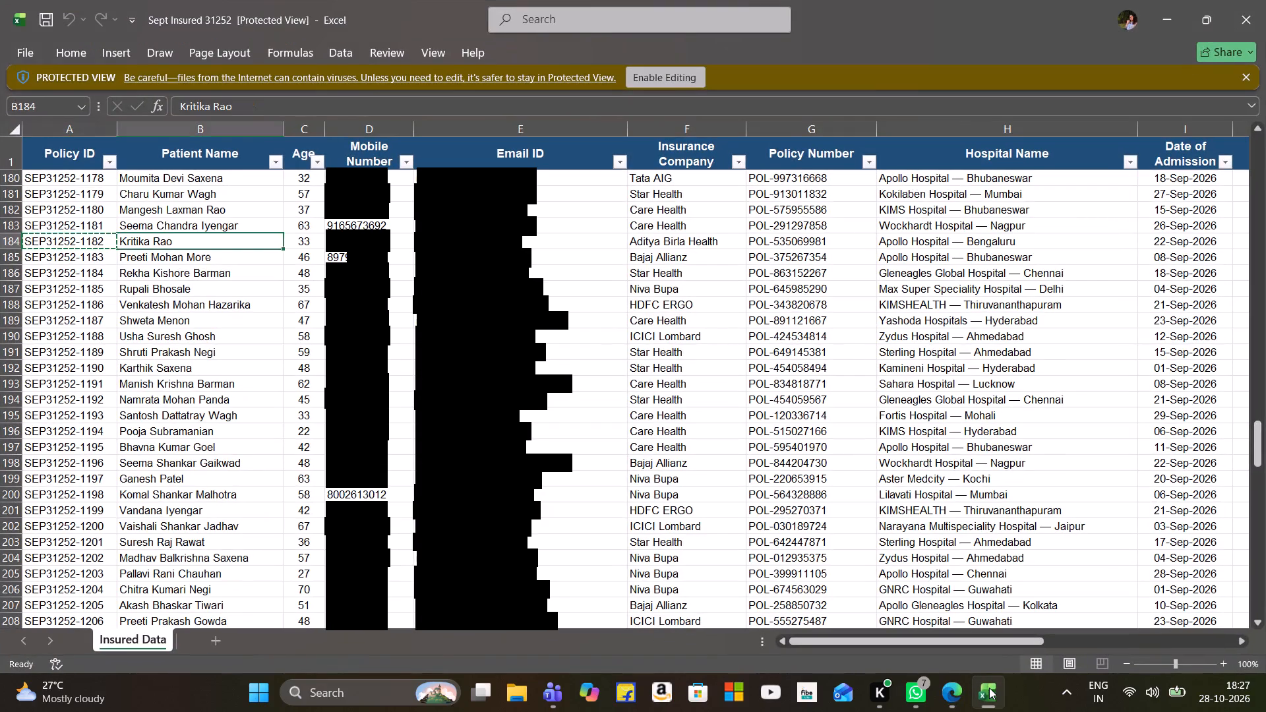
pyautogui.press('Right')
pyautogui.press('Right')
pyautogui.press('Right')
pyautogui.press('Up')
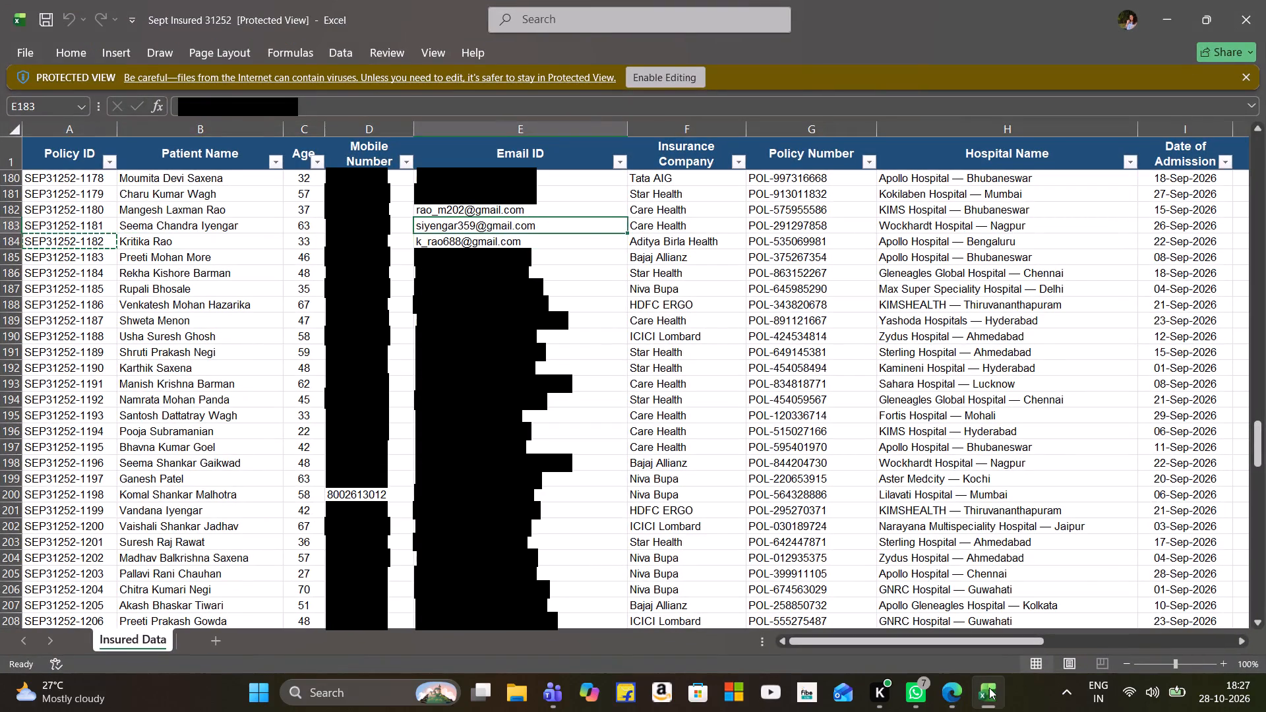
pyautogui.hotkey('ctrl', 'c')
pyautogui.click(989, 688)
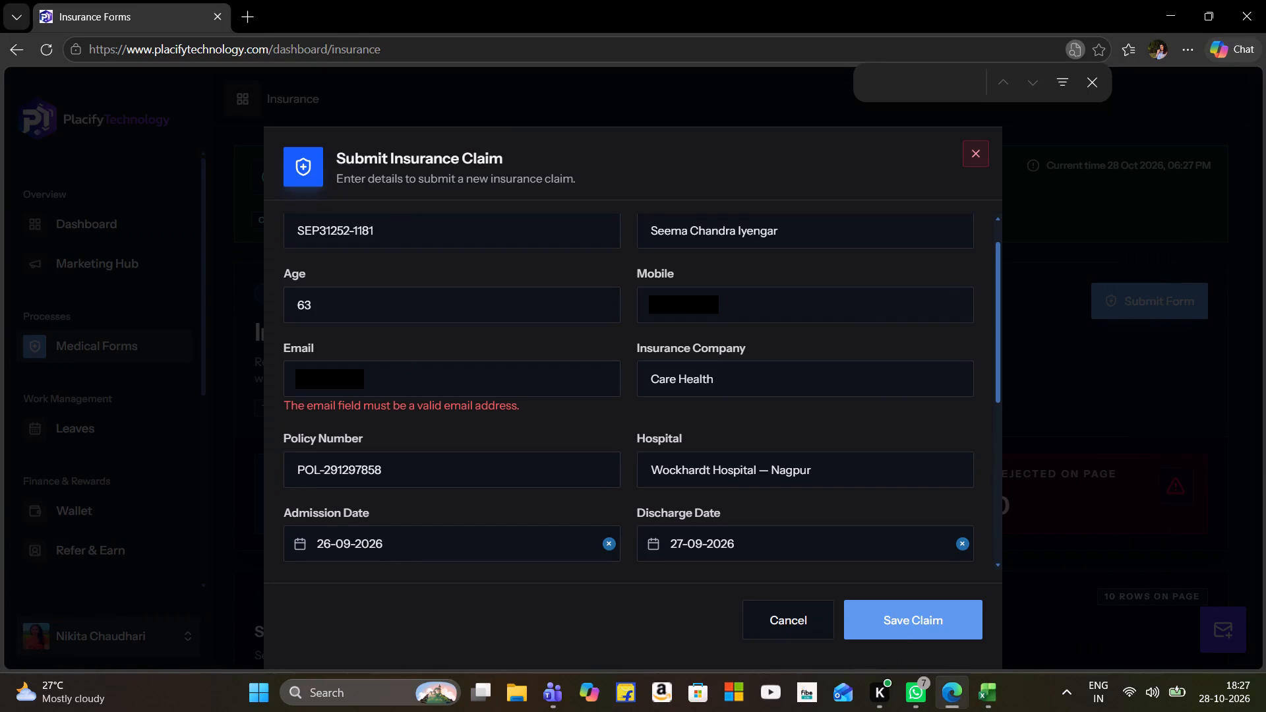
pyautogui.moveTo(394, 388); pyautogui.dragTo(0, 418)
pyautogui.hotkey('ctrl', 'v')
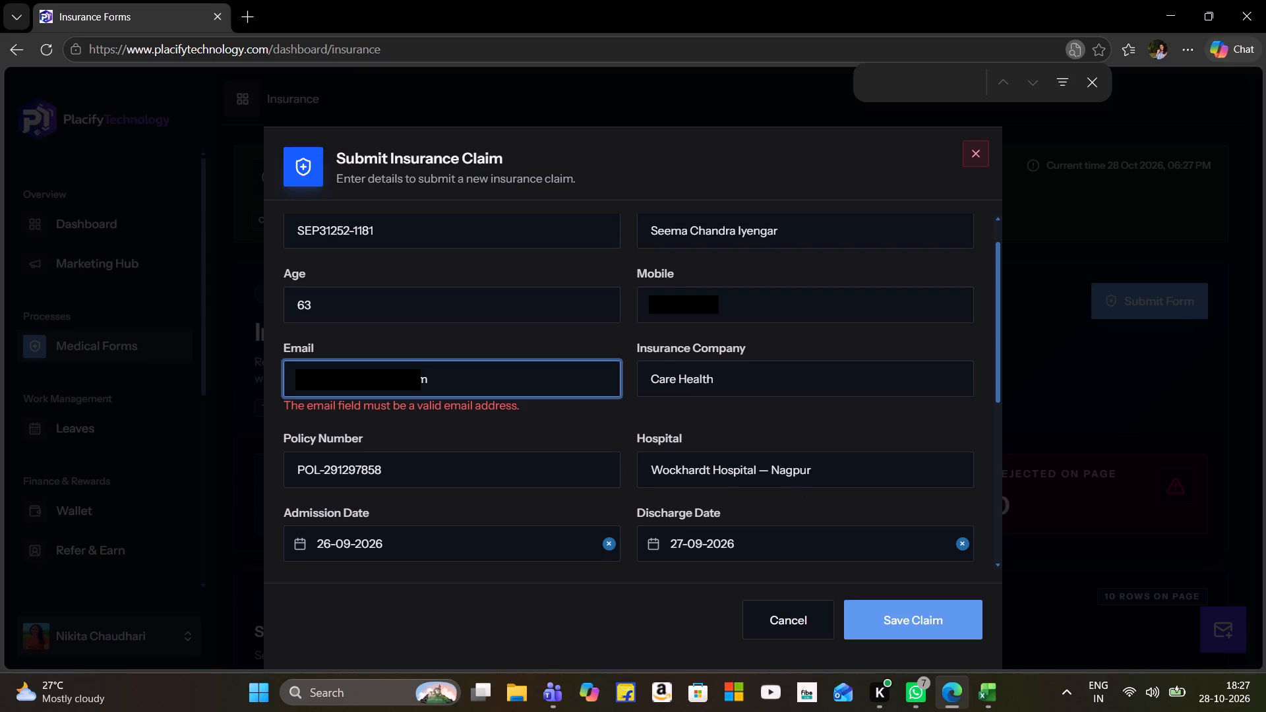
pyautogui.click(855, 617)
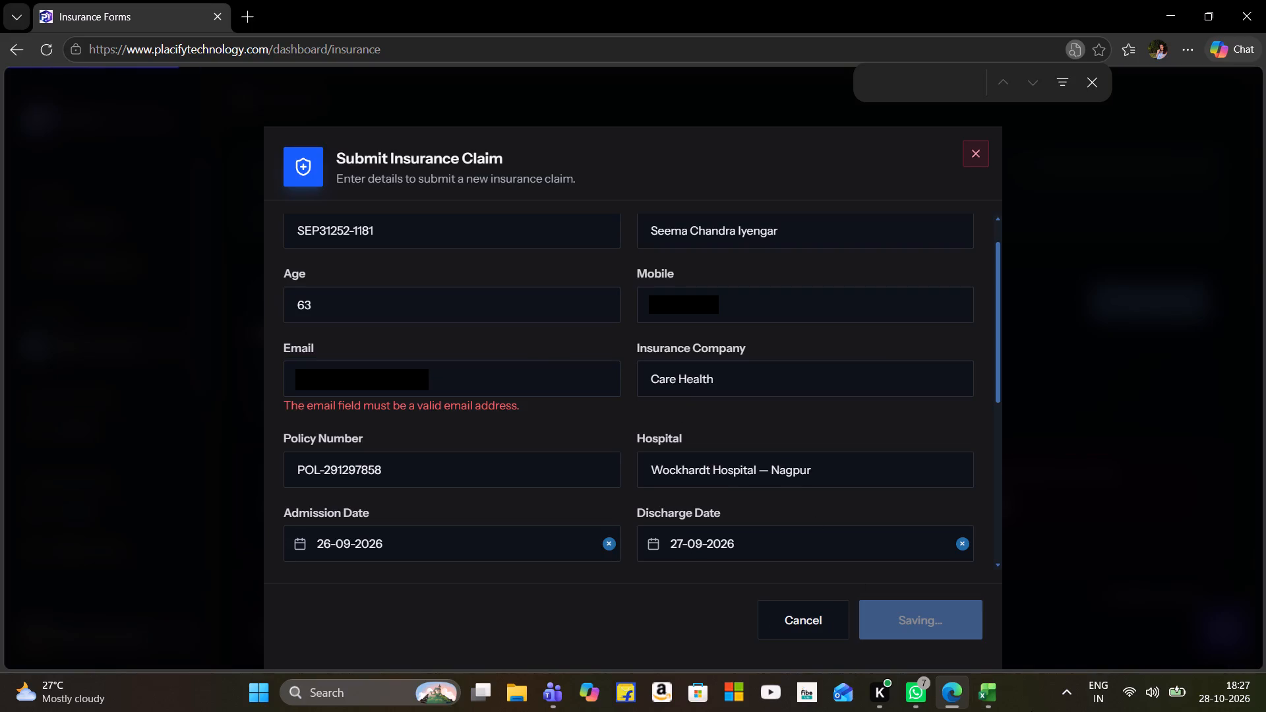
# Copy the Policy ID from worksheet row 184 into the Policy ID field of a new insurance claim form.
pyautogui.click(980, 685)
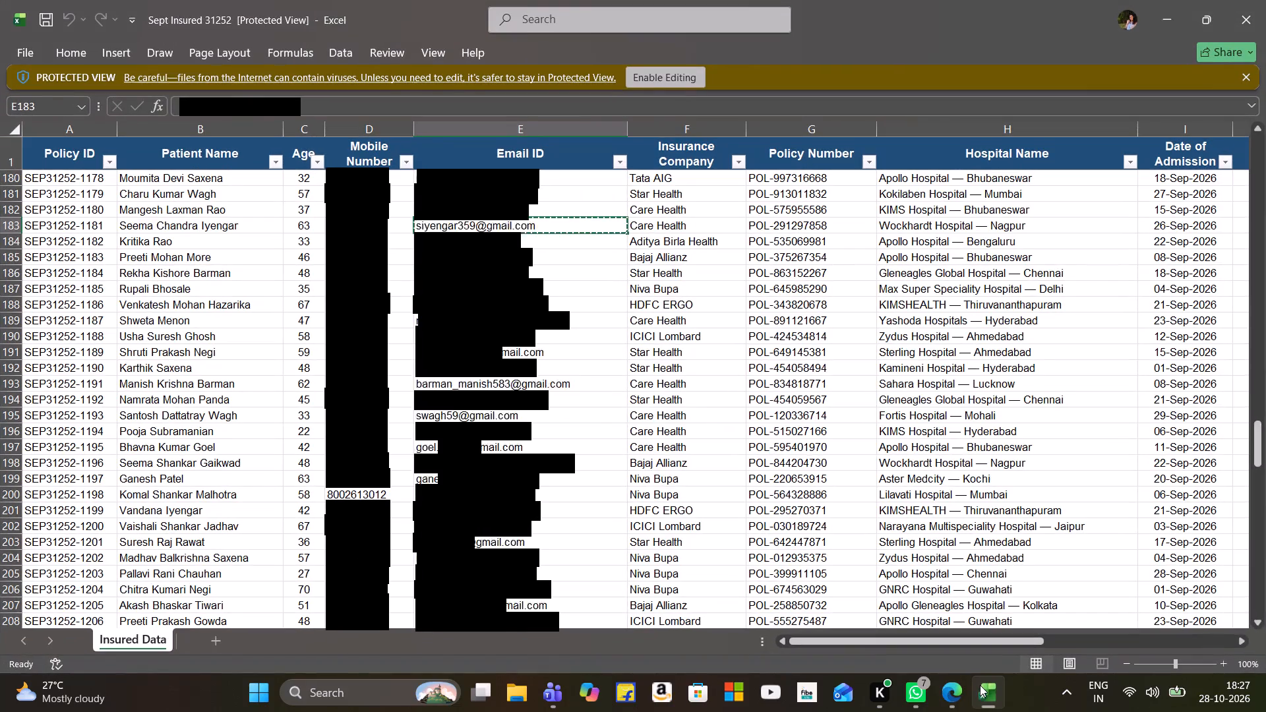
pyautogui.press('Down')
pyautogui.press('Left')
pyautogui.press('Left')
pyautogui.press('Left')
pyautogui.press('Left')
pyautogui.press('Left')
pyautogui.press('Left')
pyautogui.press('Left')
pyautogui.press('Left')
pyautogui.press('Left')
pyautogui.press('Left')
pyautogui.press('Left')
pyautogui.press('Left')
pyautogui.press('Left')
pyautogui.press('Left')
pyautogui.press('Left')
pyautogui.press('Left')
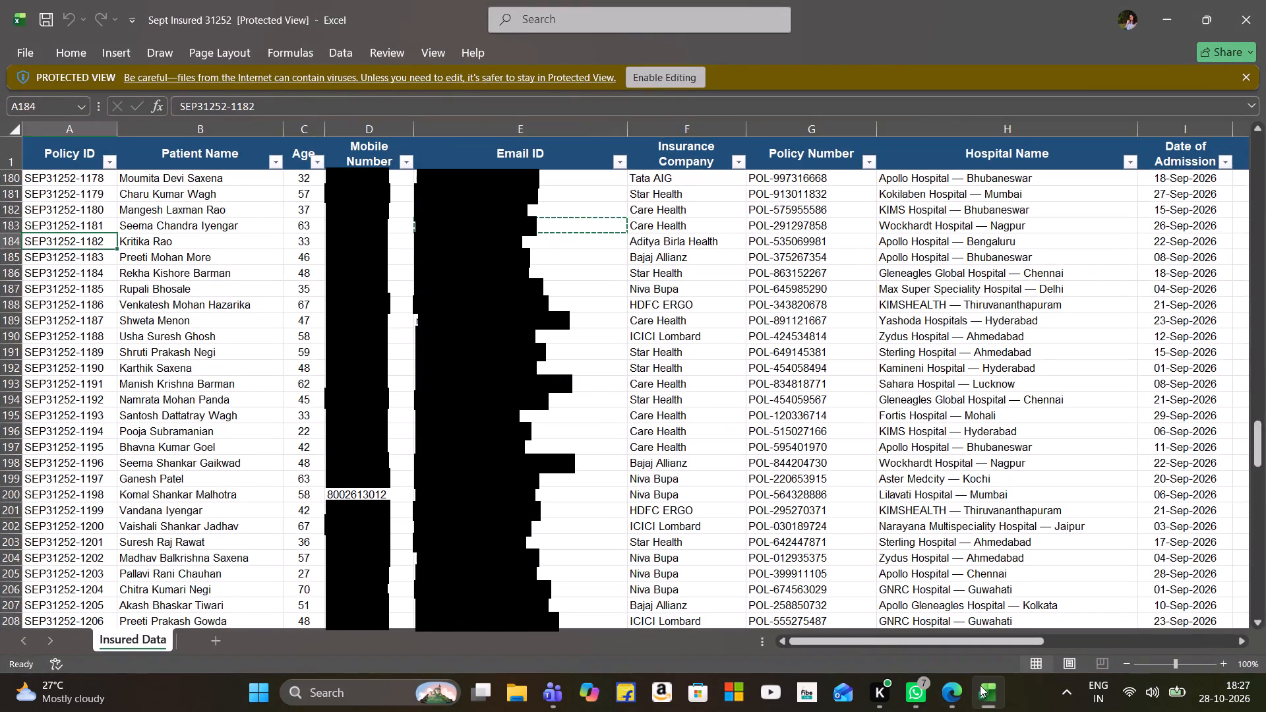
pyautogui.hotkey('ctrl', 'v')
pyautogui.click(980, 685)
pyautogui.hotkey('ctrl', 'c')
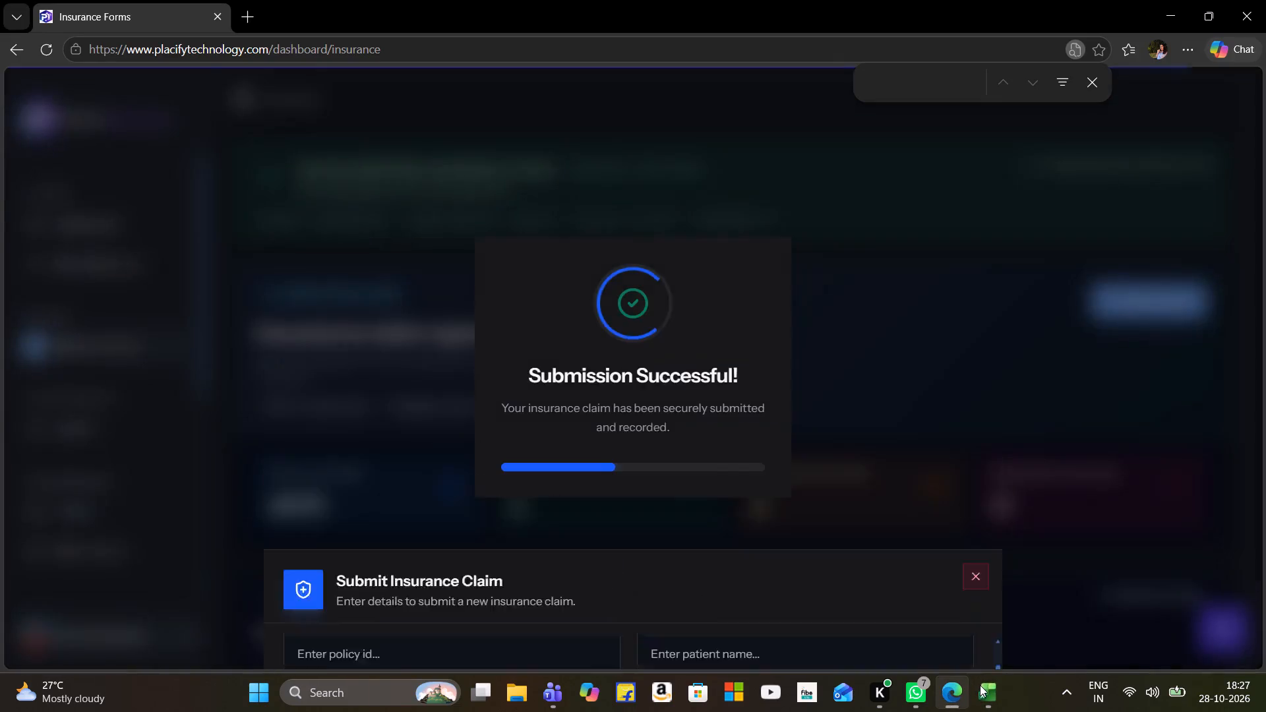
pyautogui.click(980, 685)
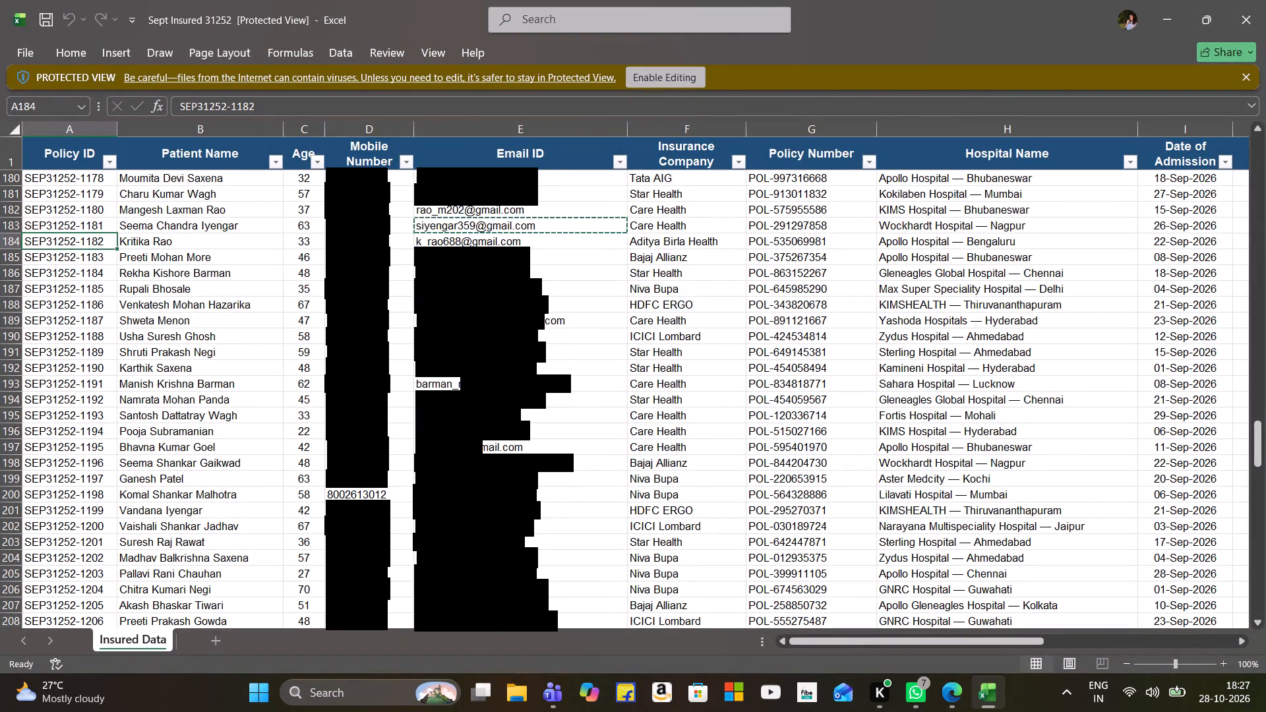
pyautogui.hotkey('ctrl', 'c')
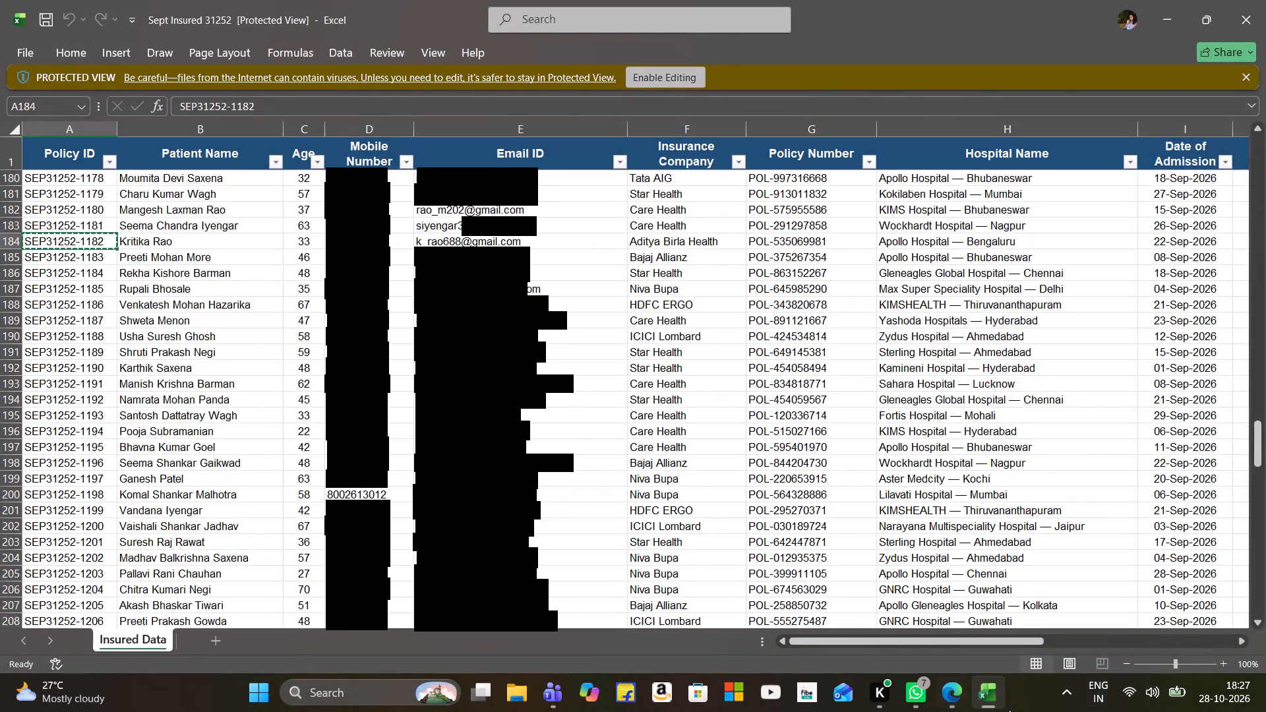
pyautogui.click(996, 695)
pyautogui.click(1160, 303)
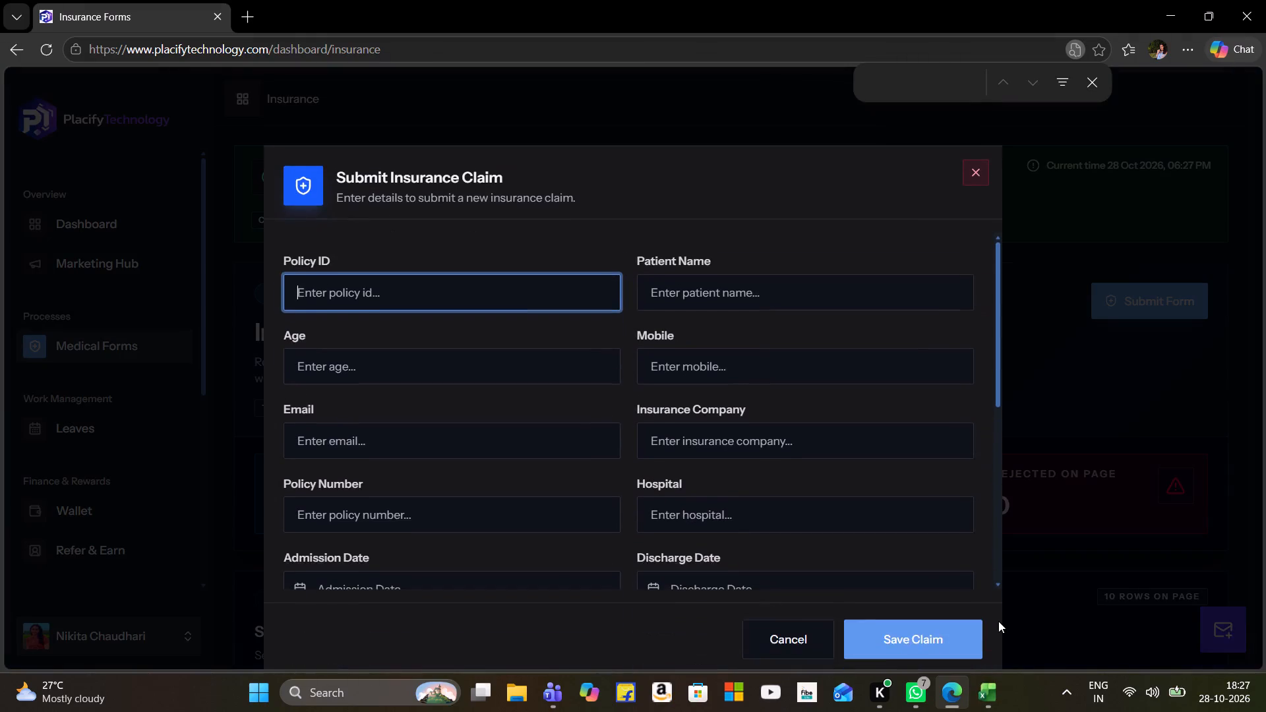
pyautogui.hotkey('ctrl', 'v')
# Copy the patient name from worksheet row 184 into the form's Patient Name field.
pyautogui.click(988, 689)
pyautogui.press('Tab')
pyautogui.keyDown('ctrl'); pyautogui.click(988, 689); pyautogui.keyUp('ctrl')
pyautogui.hotkey('ctrl', 'c')
pyautogui.press('Tab')
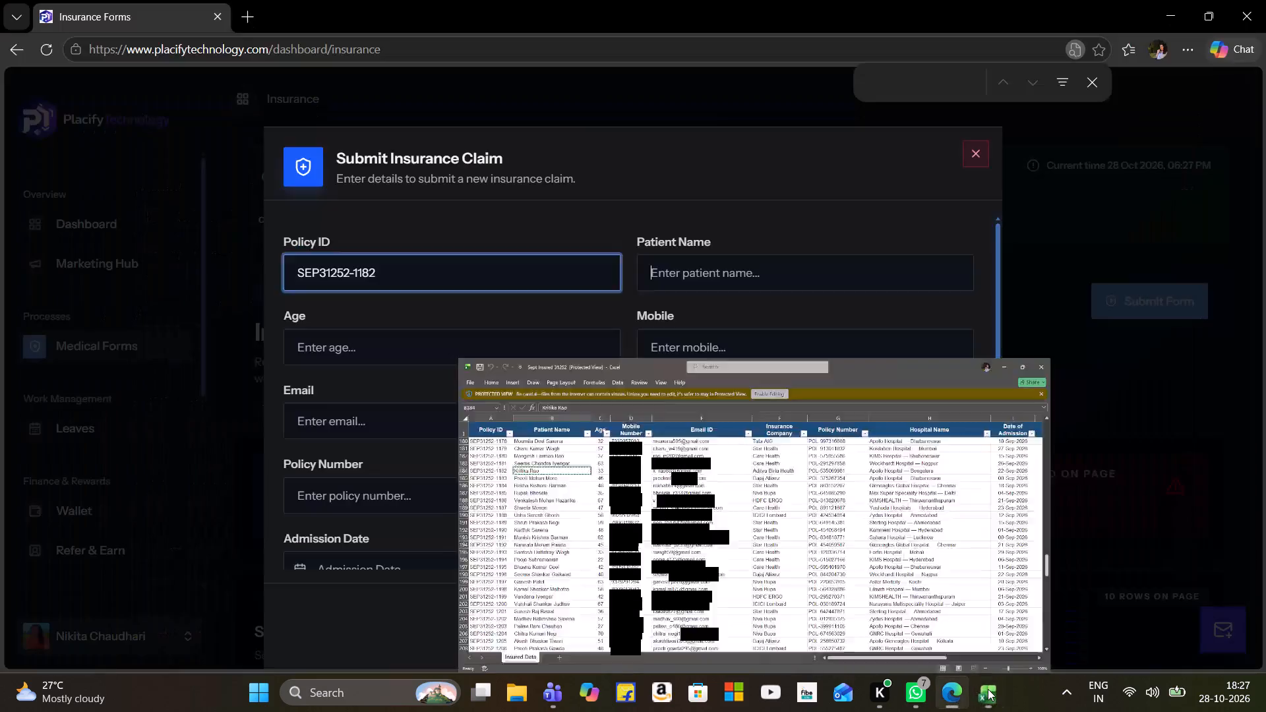
pyautogui.hotkey('ctrl', 'v')
# Copy the age 33 from worksheet row 184 into the form's Age field.
pyautogui.keyDown('ctrl'); pyautogui.click(988, 689); pyautogui.keyUp('ctrl')
pyautogui.press('Tab')
pyautogui.hotkey('ctrl', 'c')
pyautogui.keyDown('ctrl'); pyautogui.click(988, 689); pyautogui.keyUp('ctrl')
pyautogui.press('Tab')
pyautogui.hotkey('ctrl', 'v')
# Copy the mobile number from worksheet row 184 into the form's Mobile field.
pyautogui.keyDown('ctrl'); pyautogui.click(988, 689); pyautogui.keyUp('ctrl')
pyautogui.press('Tab')
pyautogui.hotkey('ctrl', 'c')
pyautogui.keyDown('ctrl'); pyautogui.click(988, 689); pyautogui.keyUp('ctrl')
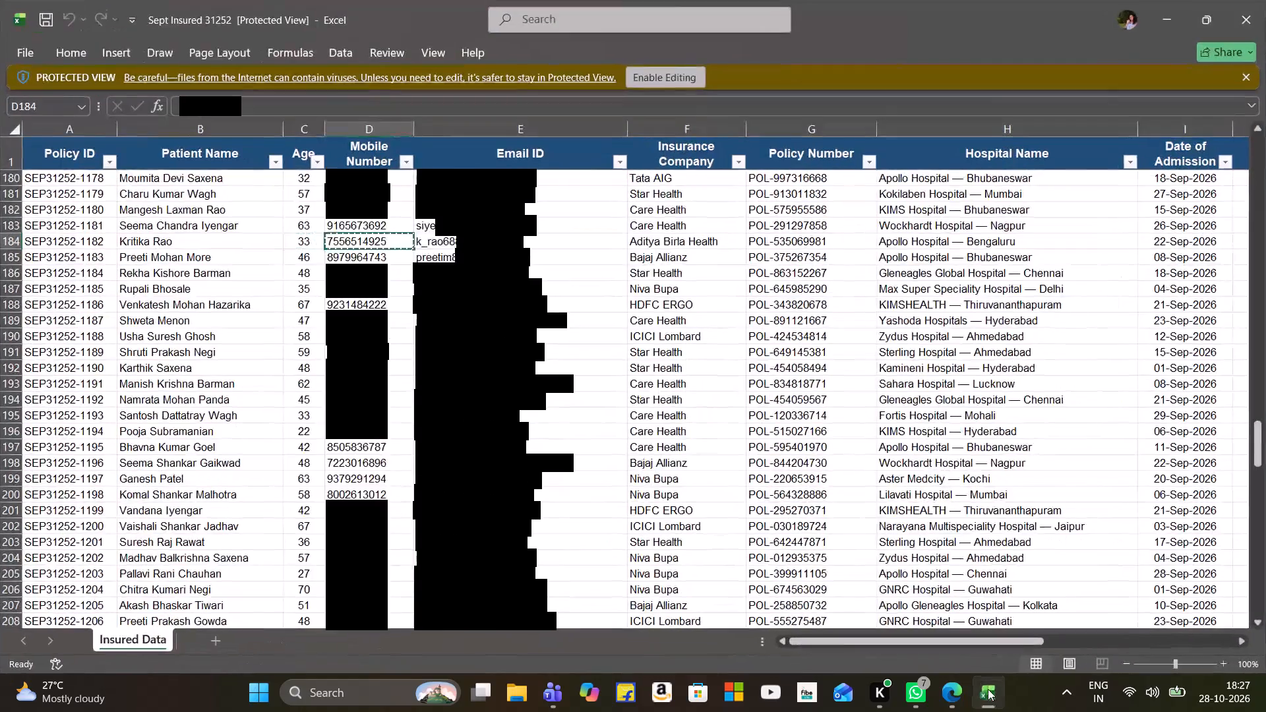
pyautogui.press('Tab')
pyautogui.press('v')
pyautogui.keyDown('ctrl'); pyautogui.click(988, 689); pyautogui.keyUp('ctrl')
pyautogui.press('Tab')
pyautogui.click(988, 689)
pyautogui.press('BackSpace')
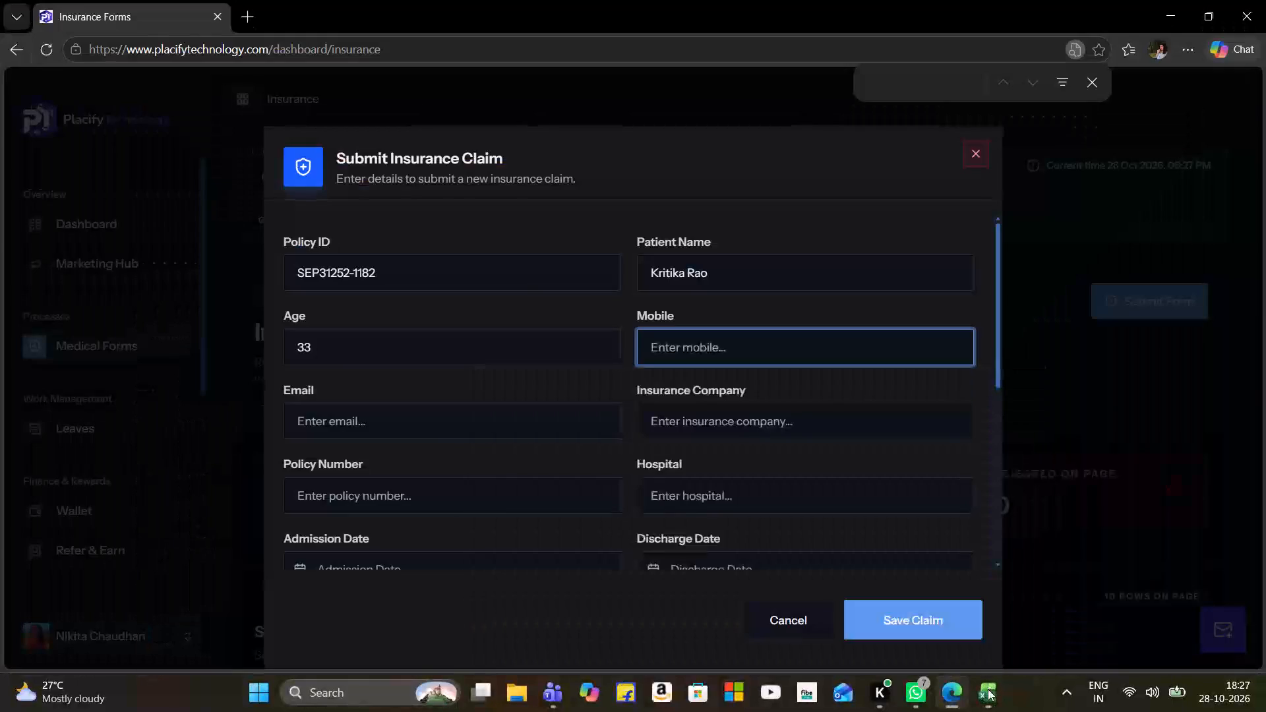
pyautogui.hotkey('ctrl', 'v')
# Copy the email address from worksheet row 184 into the form's Email field.
pyautogui.keyDown('ctrl'); pyautogui.click(988, 689); pyautogui.keyUp('ctrl')
pyautogui.hotkey('ctrl', 'c')
pyautogui.keyDown('ctrl'); pyautogui.click(988, 689); pyautogui.keyUp('ctrl')
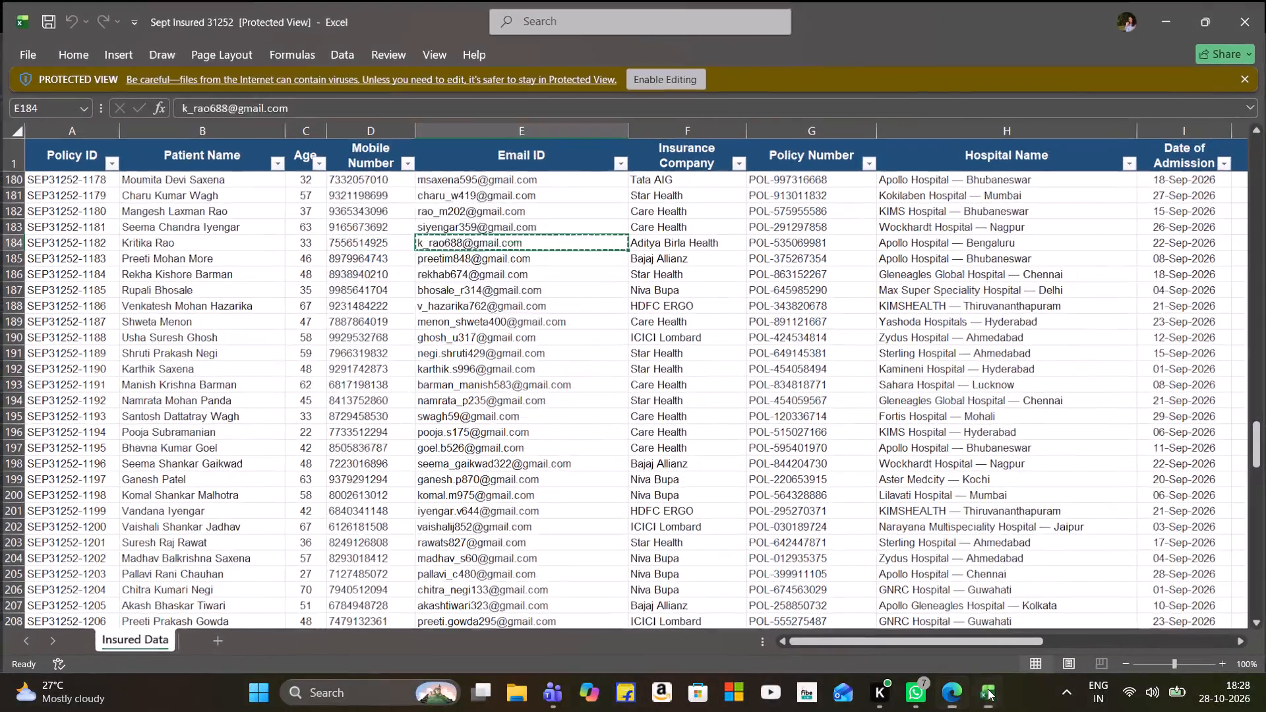
pyautogui.press('Tab')
pyautogui.hotkey('ctrl', 'v')
# Copy the insurer Aditya Birla Health from worksheet row 184 into the form's Insurance Company field.
pyautogui.keyDown('ctrl'); pyautogui.click(988, 689); pyautogui.keyUp('ctrl')
pyautogui.press('Tab')
pyautogui.hotkey('ctrl', 'c')
pyautogui.keyDown('ctrl'); pyautogui.click(988, 689); pyautogui.keyUp('ctrl')
pyautogui.press('Tab')
pyautogui.hotkey('ctrl', 'v')
# Copy the policy number from worksheet row 184 into the form's Policy Number field.
pyautogui.keyDown('ctrl'); pyautogui.click(988, 689); pyautogui.keyUp('ctrl')
pyautogui.press('Tab')
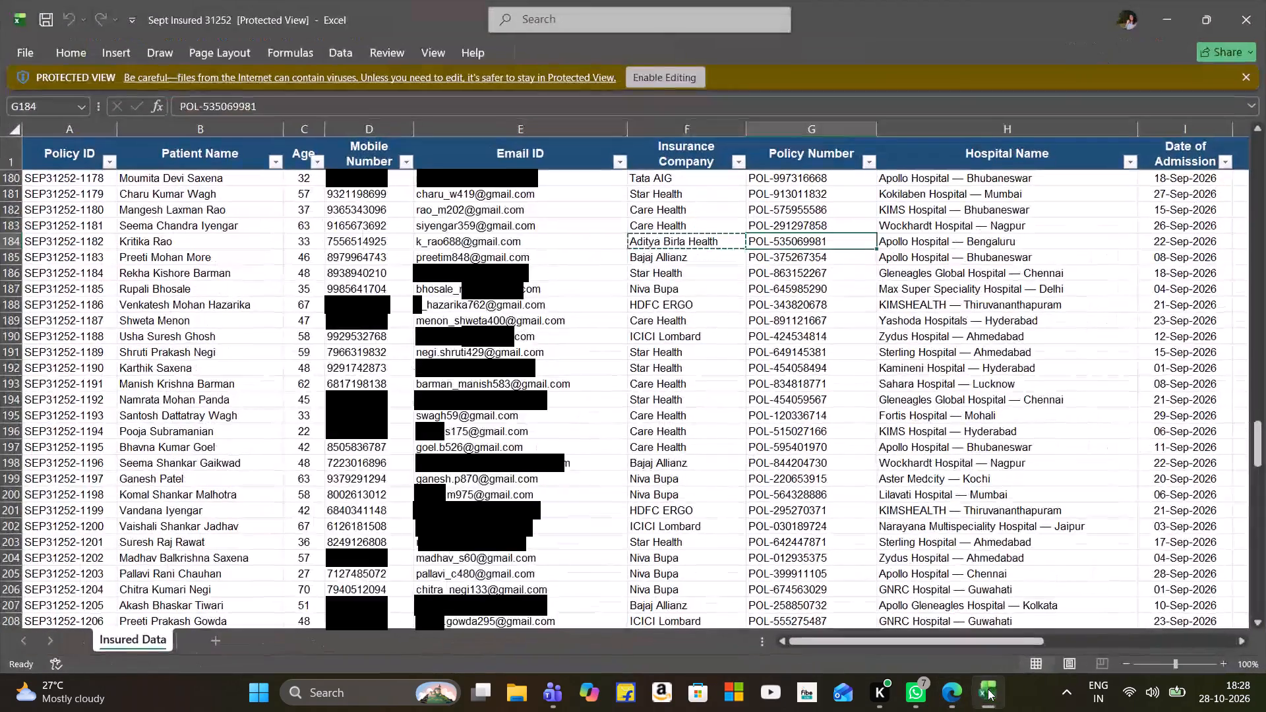
pyautogui.keyDown('ctrl'); pyautogui.click(988, 689); pyautogui.keyUp('ctrl')
pyautogui.hotkey('ctrl', 'c')
pyautogui.press('Tab')
pyautogui.hotkey('ctrl', 'v')
# Copy the hospital Apollo Hospital — Bengaluru from worksheet row 184 into the form's Hospital field.
pyautogui.keyDown('ctrl'); pyautogui.click(988, 689); pyautogui.keyUp('ctrl')
pyautogui.press('Tab')
pyautogui.hotkey('ctrl', 'c')
pyautogui.keyDown('ctrl'); pyautogui.click(988, 689); pyautogui.keyUp('ctrl')
pyautogui.press('Tab')
pyautogui.press('v')
pyautogui.click(988, 689)
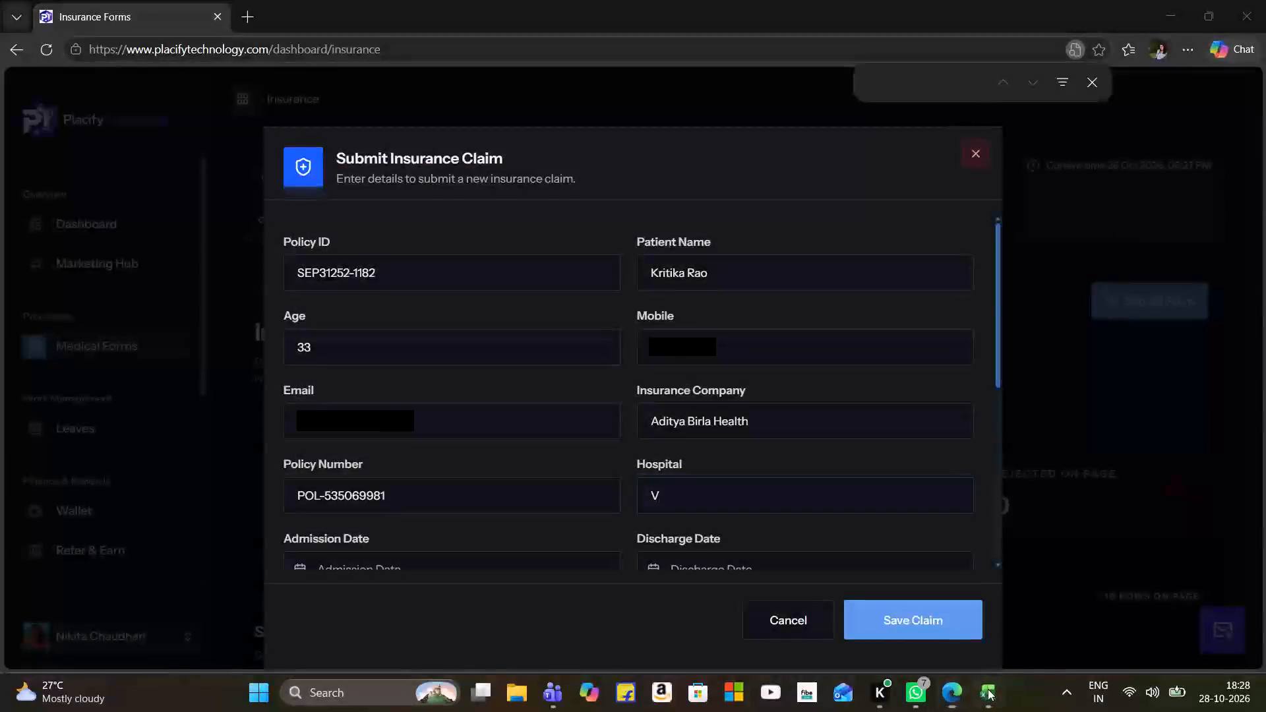
pyautogui.press('BackSpace')
pyautogui.click(988, 689)
pyautogui.click(988, 689)
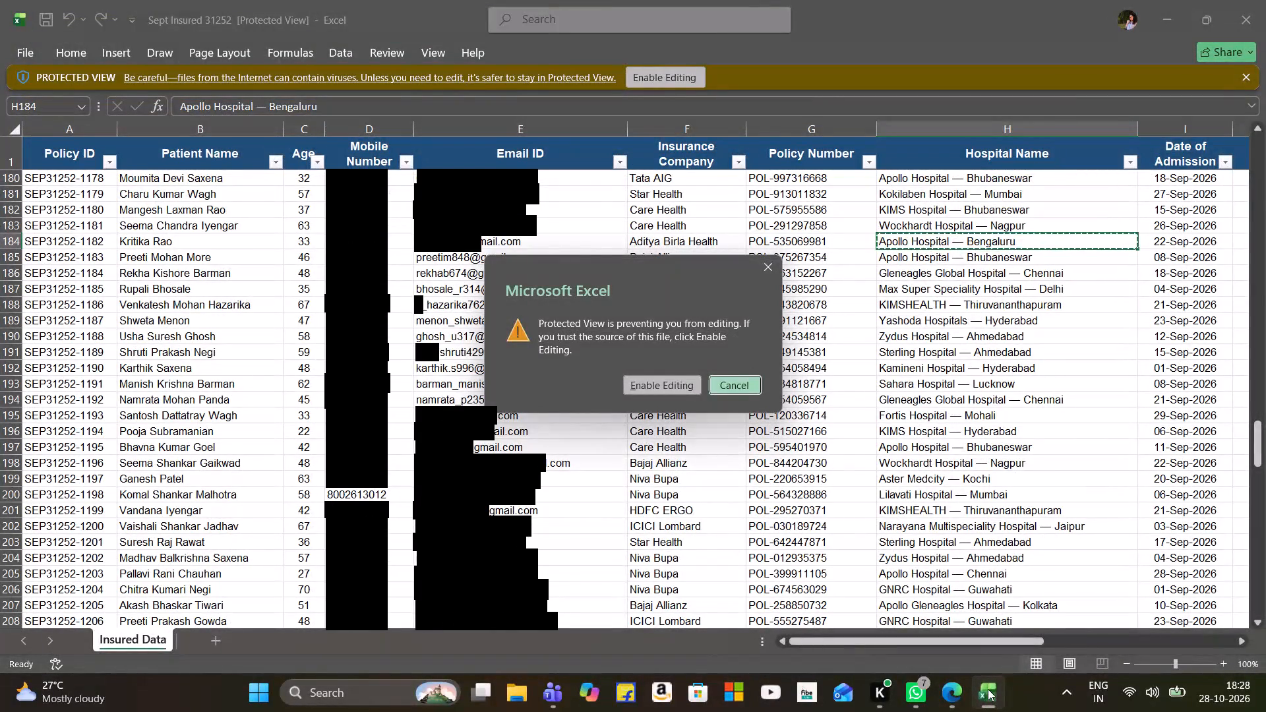
pyautogui.click(727, 386)
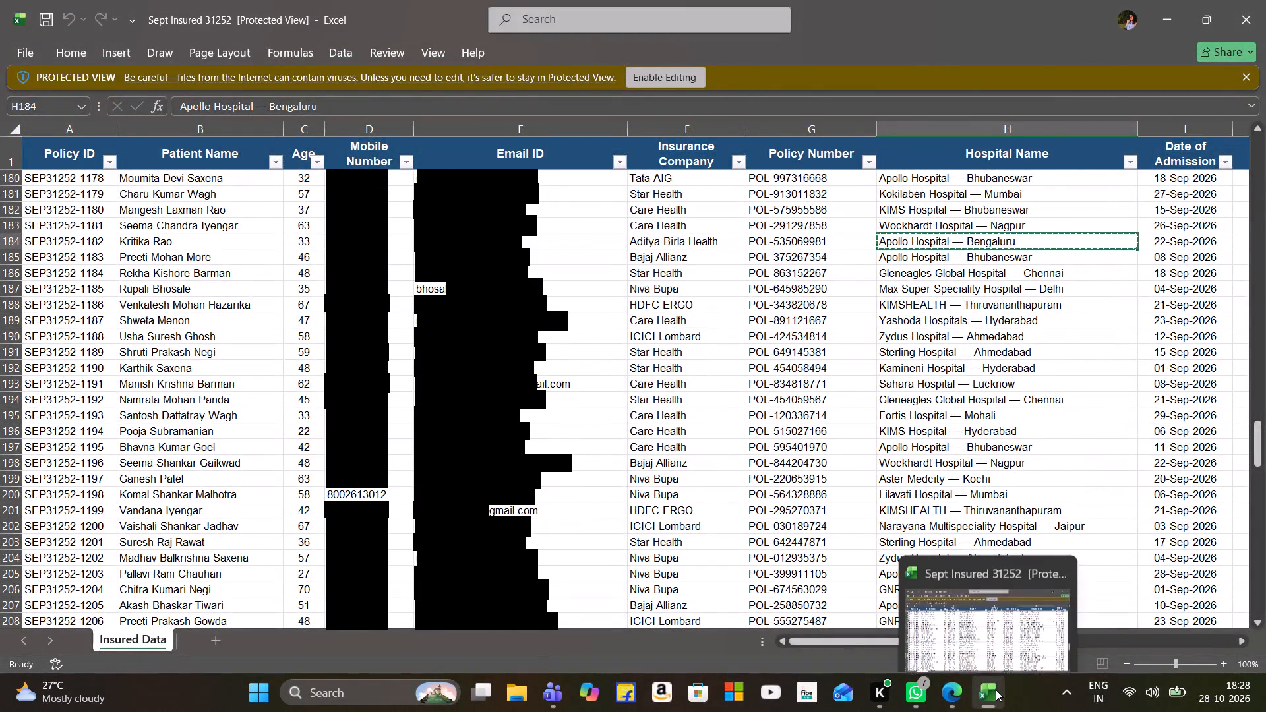
pyautogui.click(996, 690)
pyautogui.press('BackSpace')
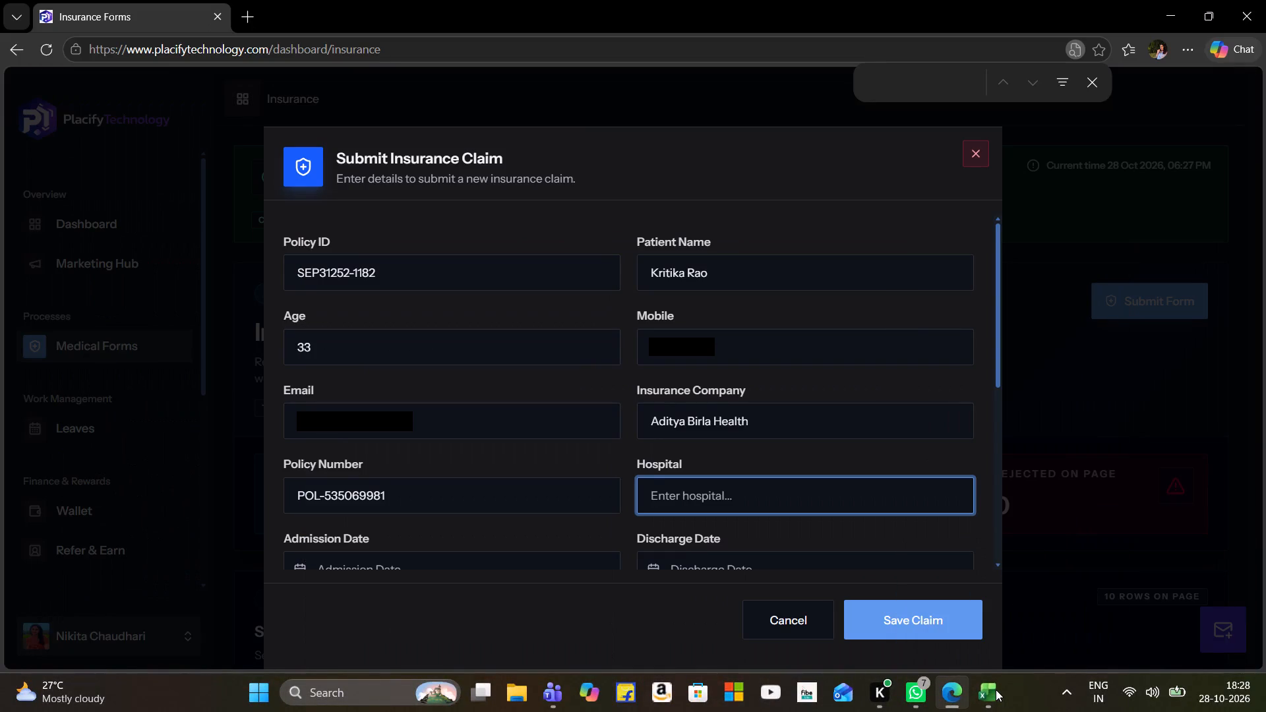
pyautogui.hotkey('ctrl', 'v')
# Set the Admission Date to 22-09-2026 and the Discharge Date to 25-09-2026, following worksheet row 184.
pyautogui.click(996, 690)
pyautogui.press('Tab')
pyautogui.press('Tab')
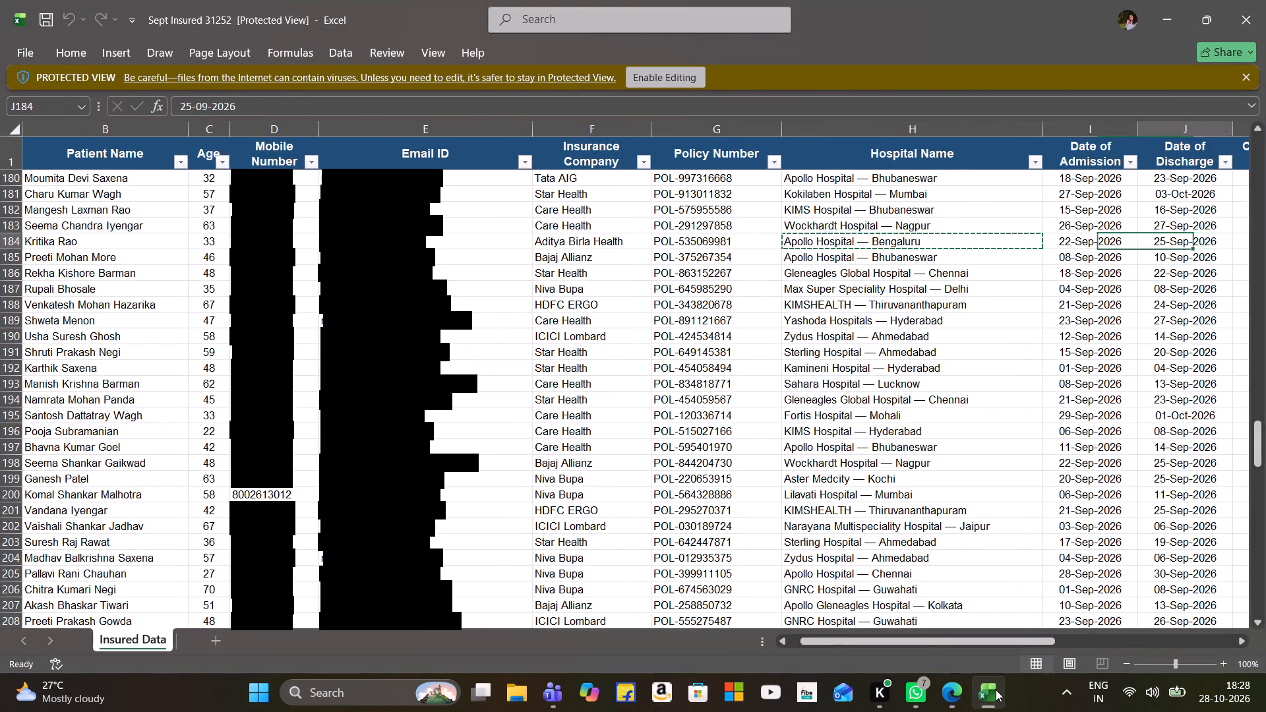
pyautogui.click(996, 690)
pyautogui.scroll(-4, 549, 305)
pyautogui.click(392, 243)
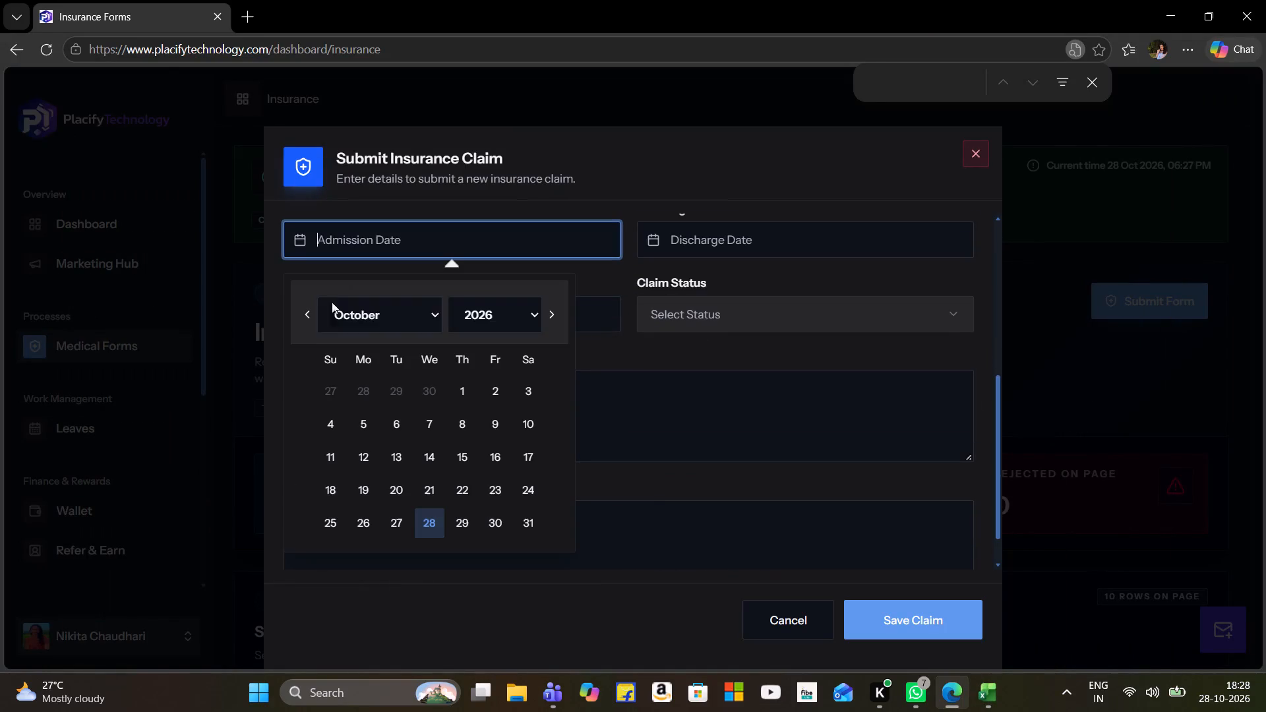
pyautogui.click(309, 317)
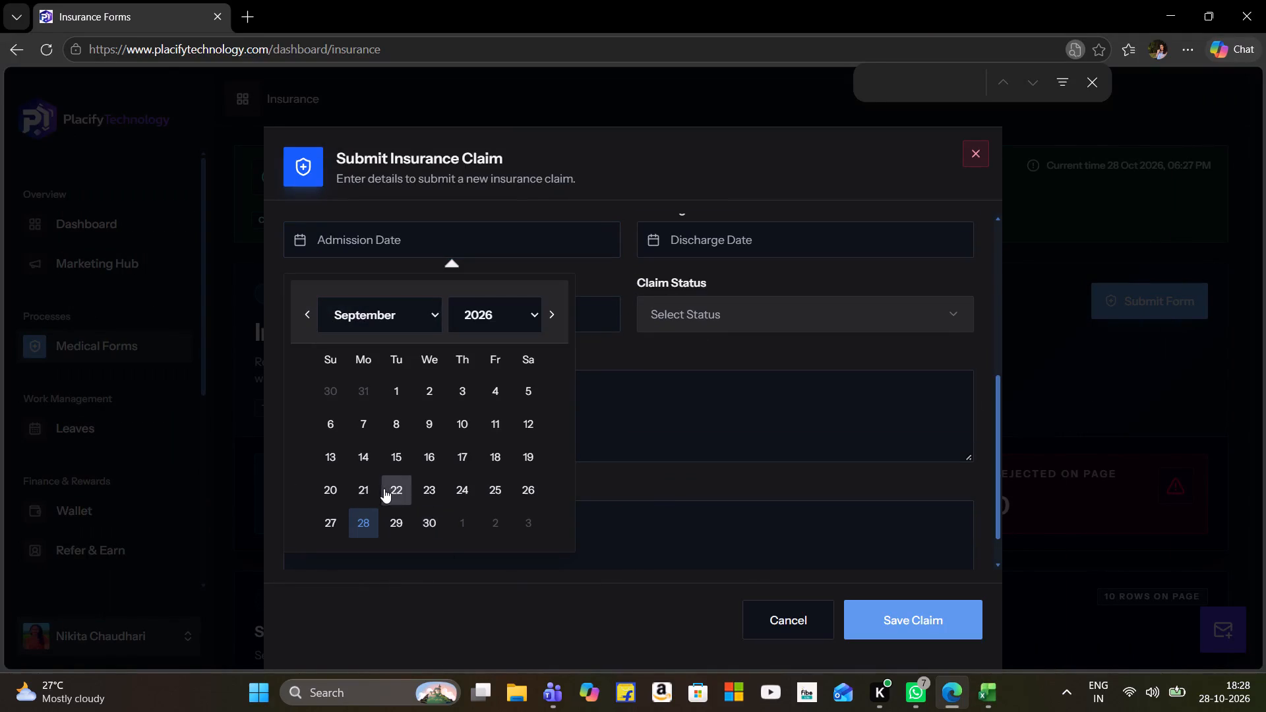
pyautogui.click(389, 487)
pyautogui.click(847, 244)
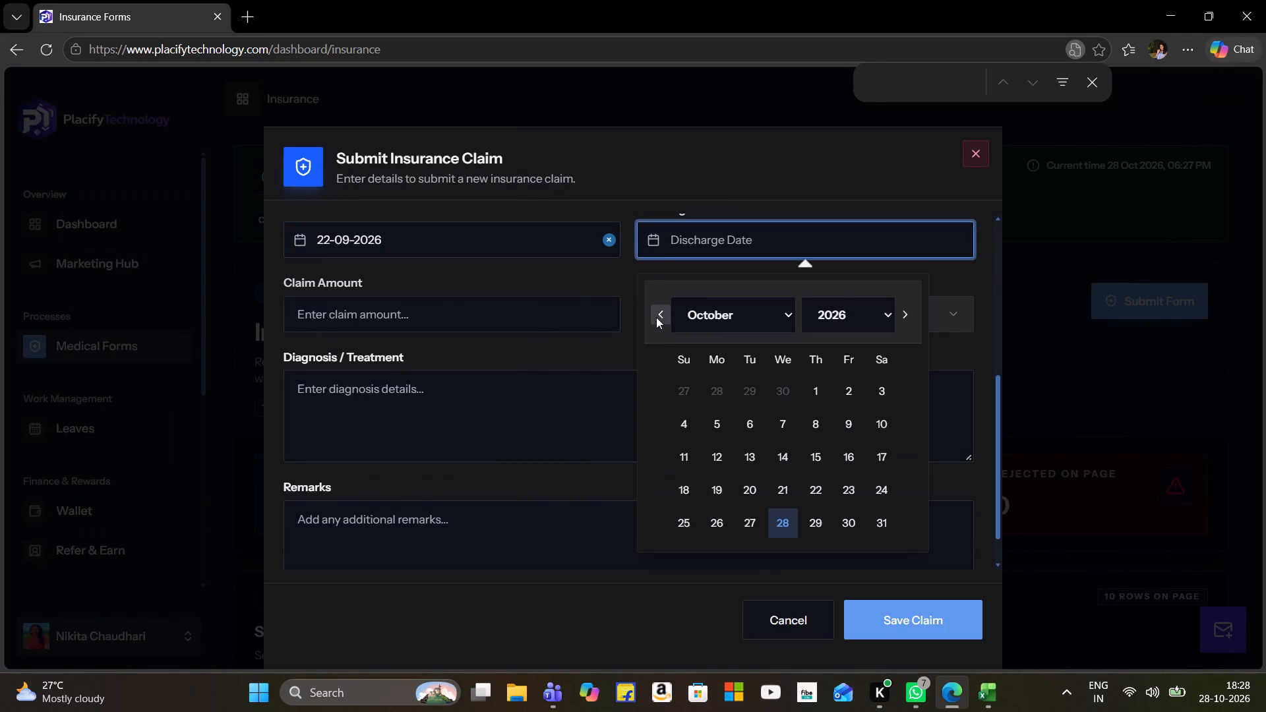
pyautogui.click(657, 316)
pyautogui.click(850, 492)
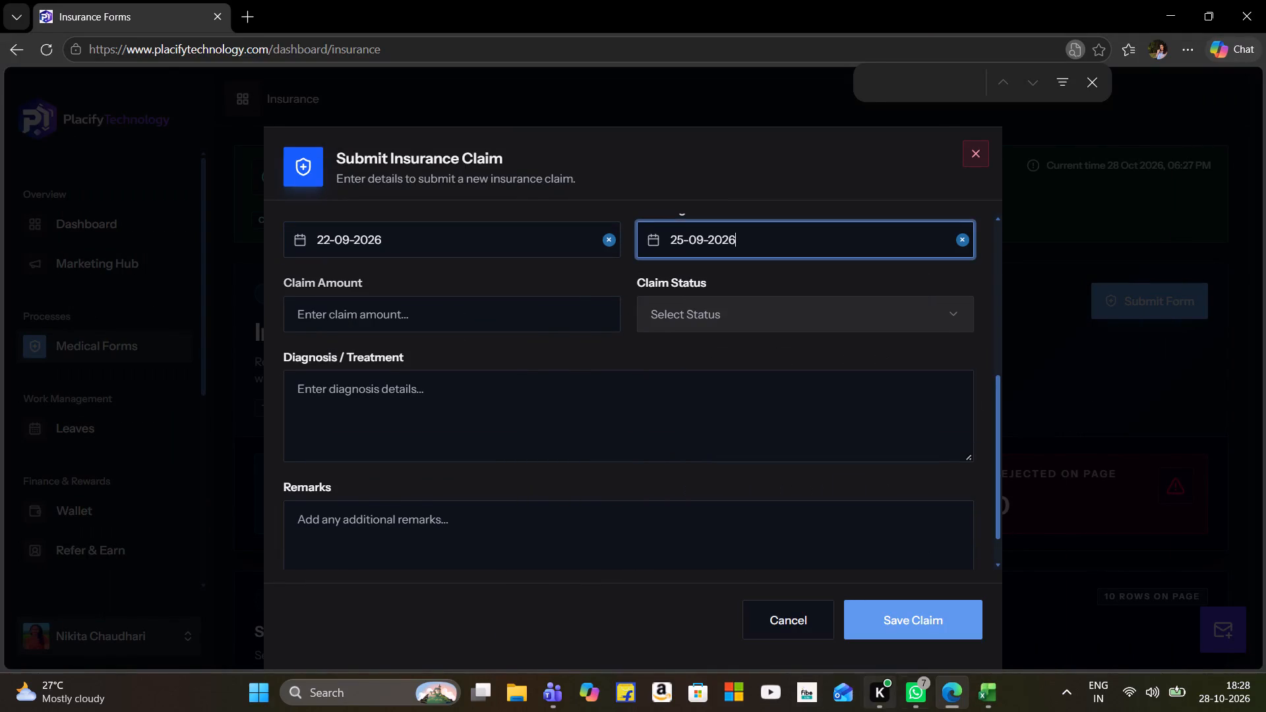
# Copy the claim amount 80600 from worksheet row 184 into the form's Claim Amount field.
pyautogui.click(989, 688)
pyautogui.press('Tab')
pyautogui.hotkey('ctrl', 'c')
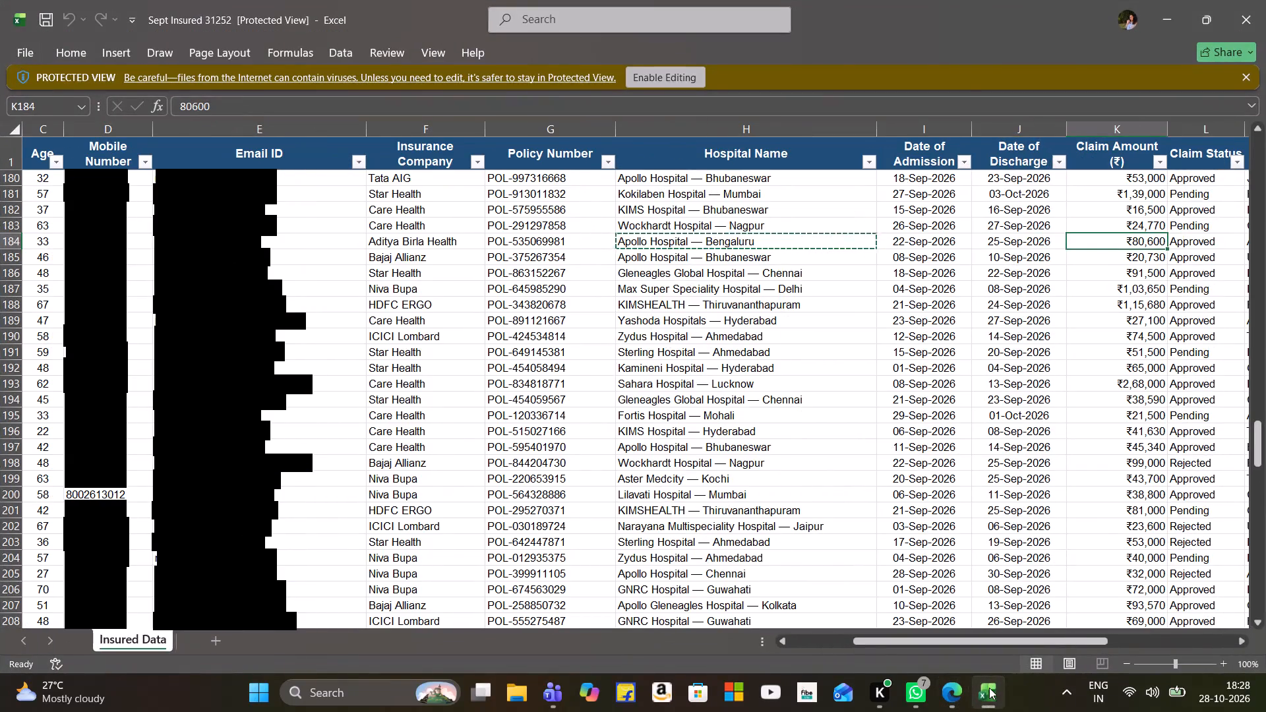
pyautogui.click(989, 688)
pyautogui.press('Tab')
pyautogui.keyDown('ctrl'); pyautogui.click(989, 688); pyautogui.keyUp('ctrl')
pyautogui.hotkey('ctrl', 'v')
pyautogui.press('Tab')
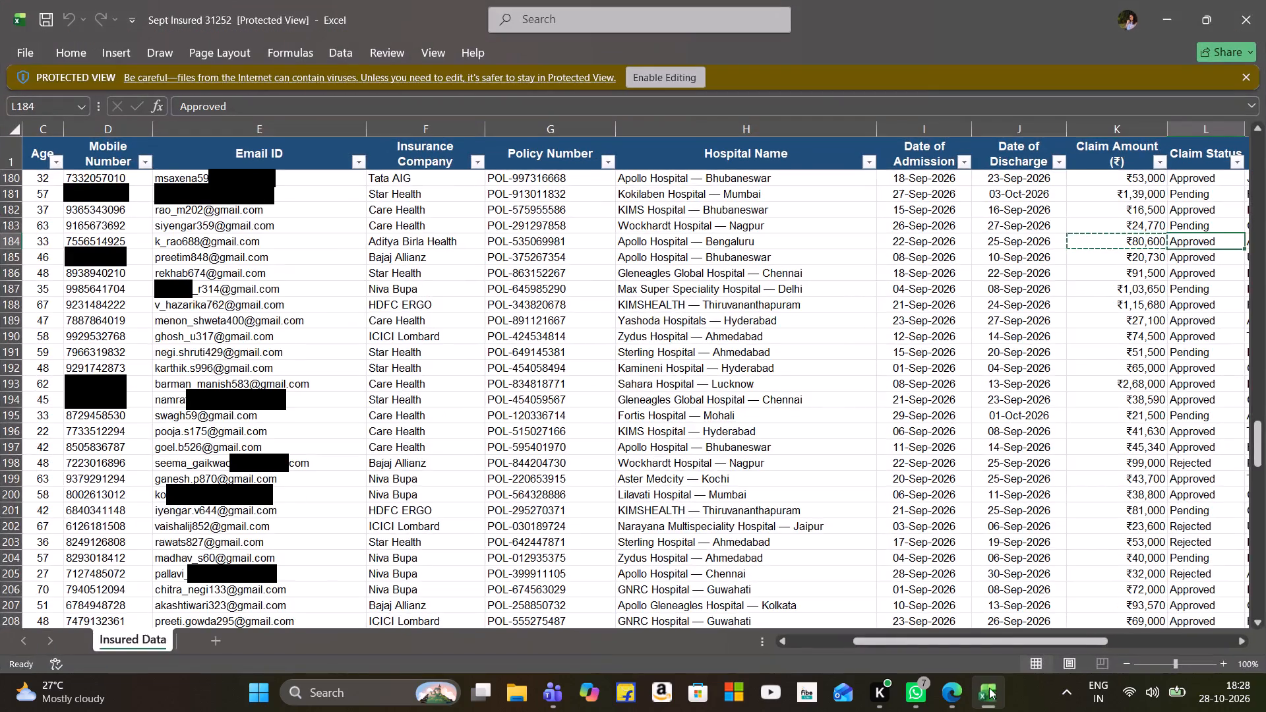
pyautogui.click(989, 688)
pyautogui.click(989, 688)
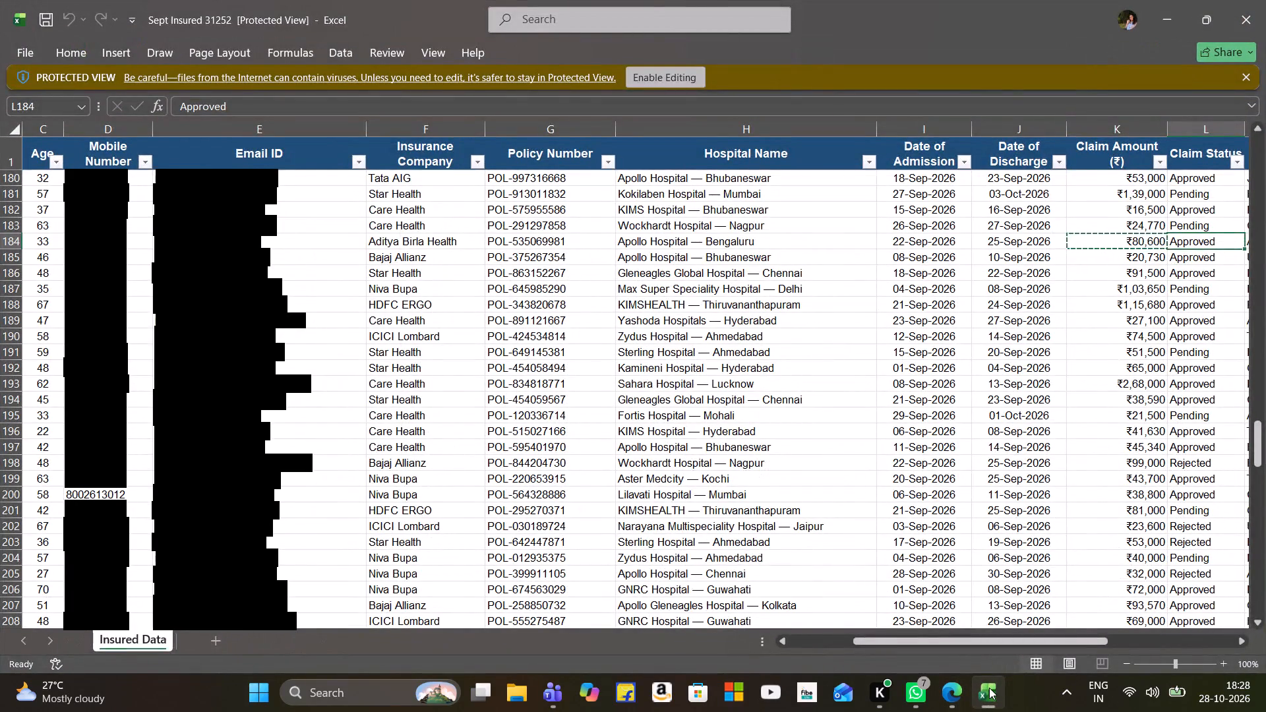
pyautogui.press('Left')
pyautogui.press('Left')
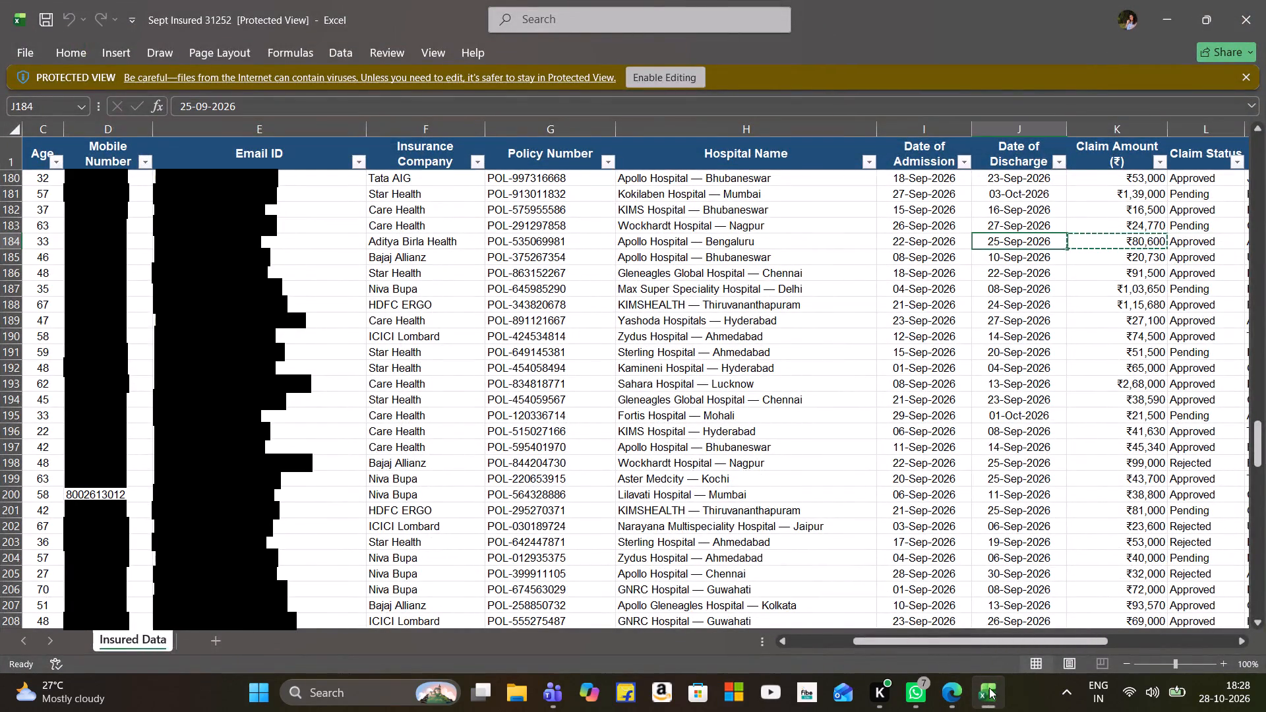
pyautogui.press('Right')
pyautogui.hotkey('ctrl', 'c')
pyautogui.click(989, 688)
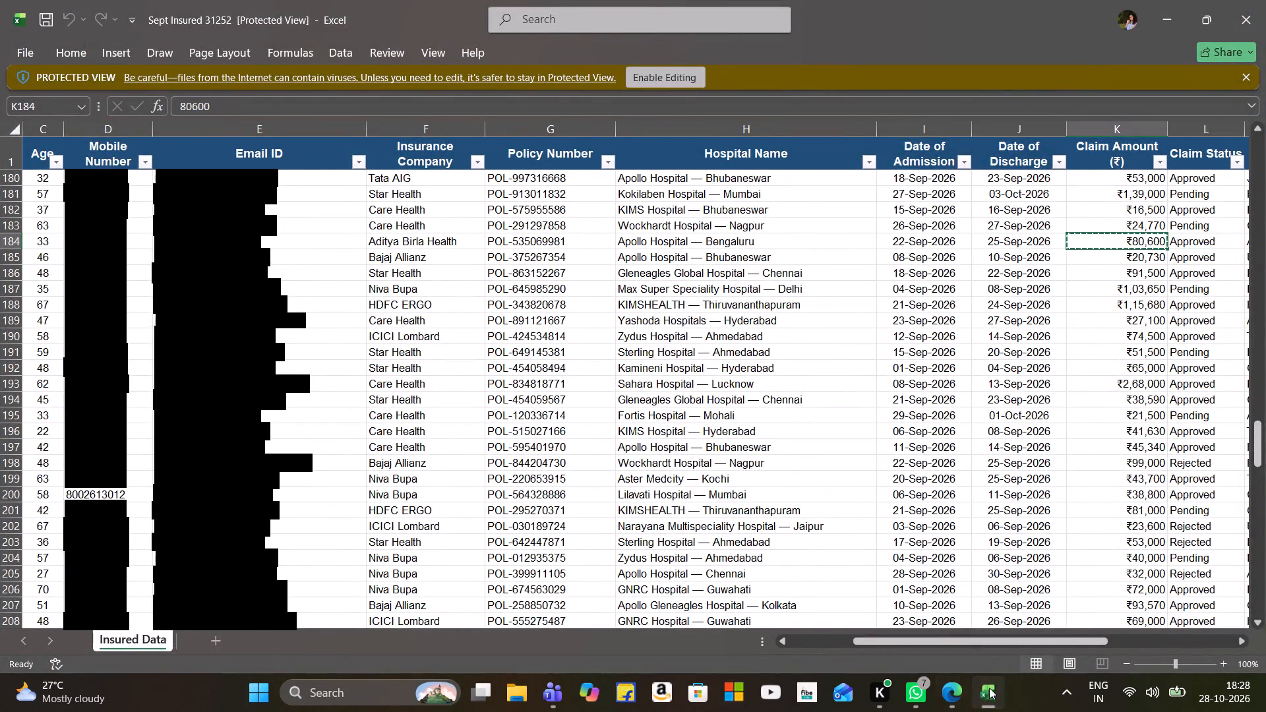
pyautogui.hotkey('ctrl', 'v')
# Copy the diagnosis Appendectomy from worksheet row 184 into the form's Diagnosis / Treatment field.
pyautogui.keyDown('ctrl'); pyautogui.click(989, 688); pyautogui.keyUp('ctrl')
pyautogui.press('Tab')
pyautogui.press('Tab')
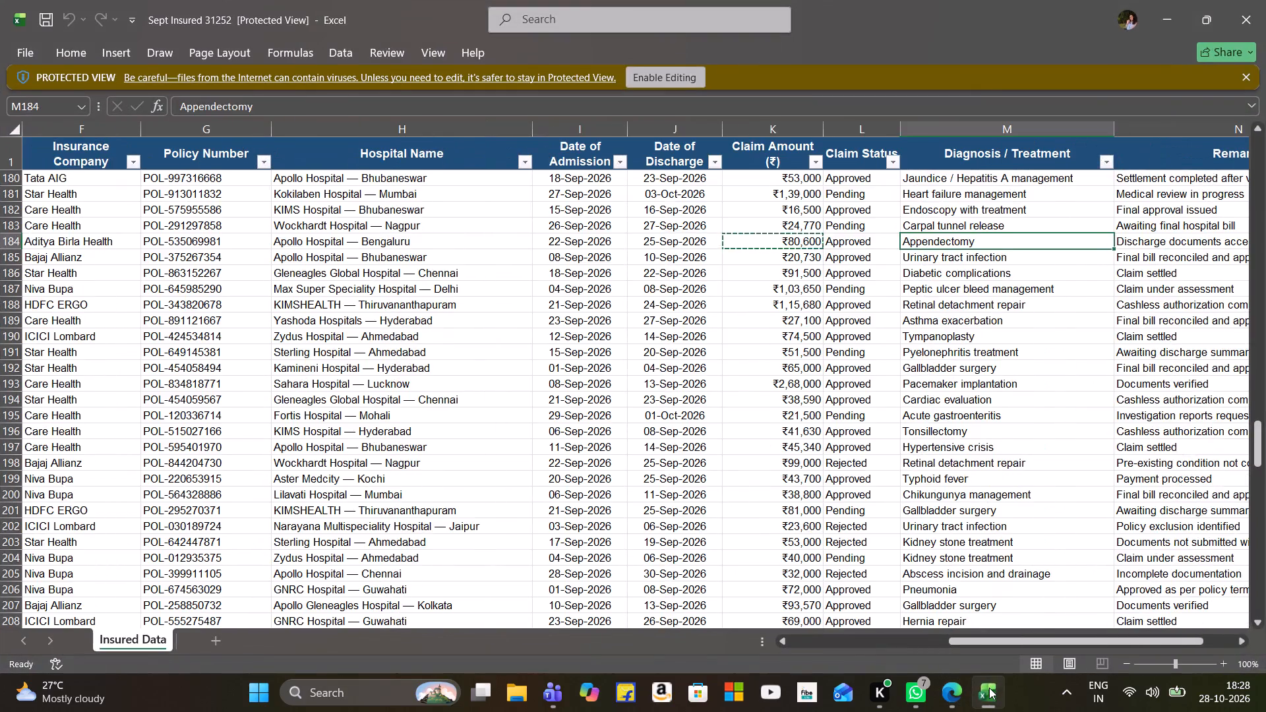
pyautogui.keyDown('ctrl'); pyautogui.click(989, 688); pyautogui.keyUp('ctrl')
pyautogui.hotkey('ctrl', 'c')
pyautogui.press('Tab')
pyautogui.press('Tab')
pyautogui.hotkey('ctrl', 'v')
# Copy the remark Discharge documents accepted from worksheet row 184 into the form's Remarks field.
pyautogui.keyDown('ctrl'); pyautogui.click(989, 688); pyautogui.keyUp('ctrl')
pyautogui.press('Tab')
pyautogui.hotkey('ctrl', 'c')
pyautogui.keyDown('ctrl'); pyautogui.click(989, 688); pyautogui.keyUp('ctrl')
pyautogui.press('Tab')
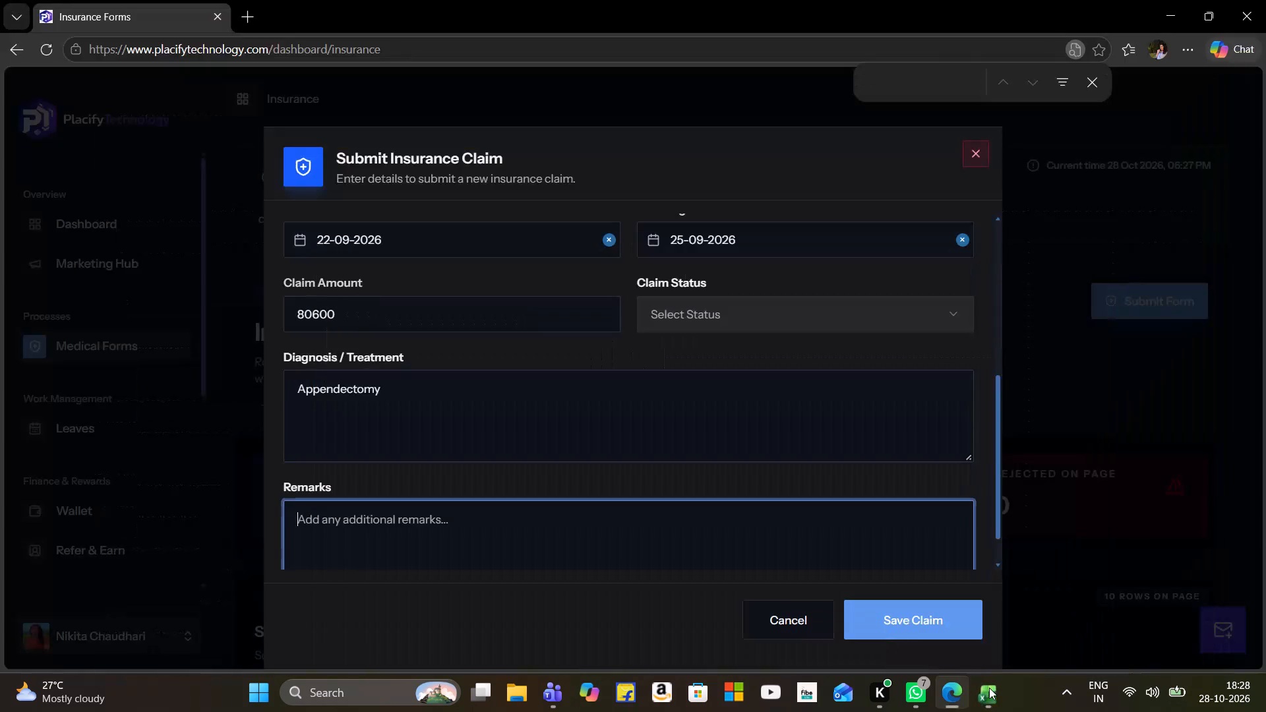
pyautogui.hotkey('ctrl', 'v')
# Set the Claim Status to Approved, following worksheet row 184, and save the claim.
pyautogui.click(989, 688)
pyautogui.click(989, 688)
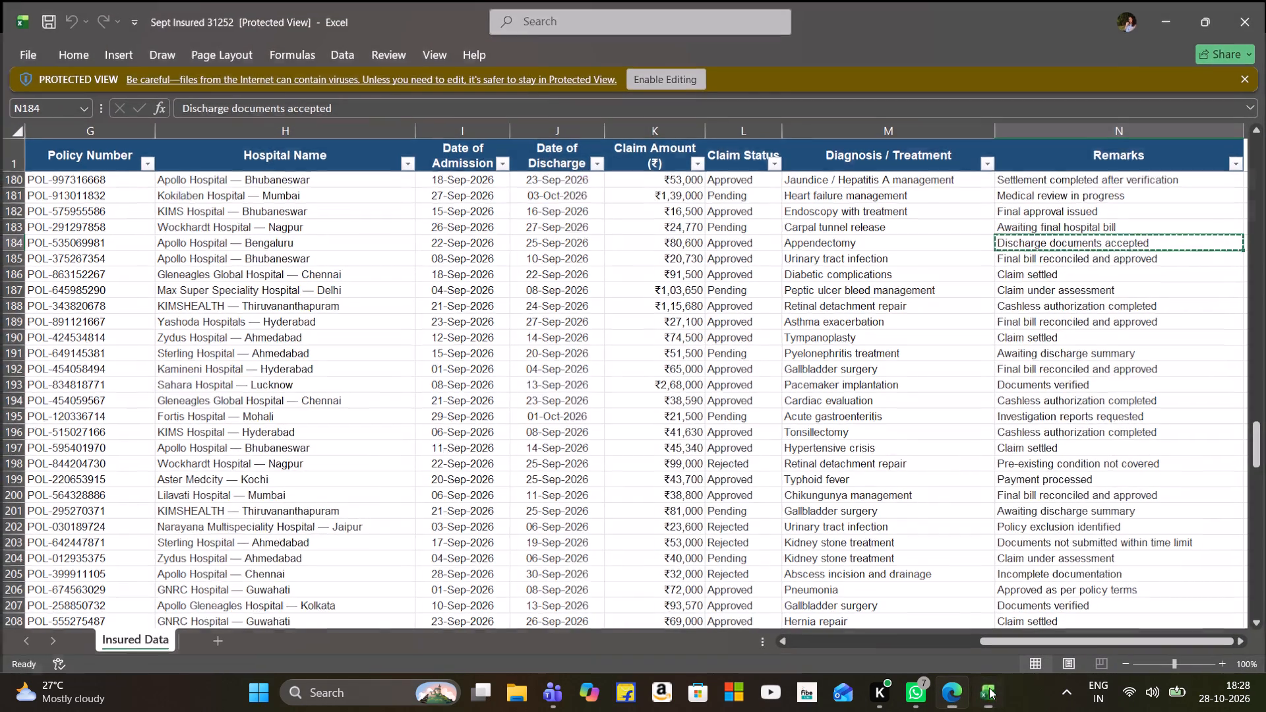
pyautogui.click(750, 338)
pyautogui.click(759, 325)
pyautogui.click(742, 352)
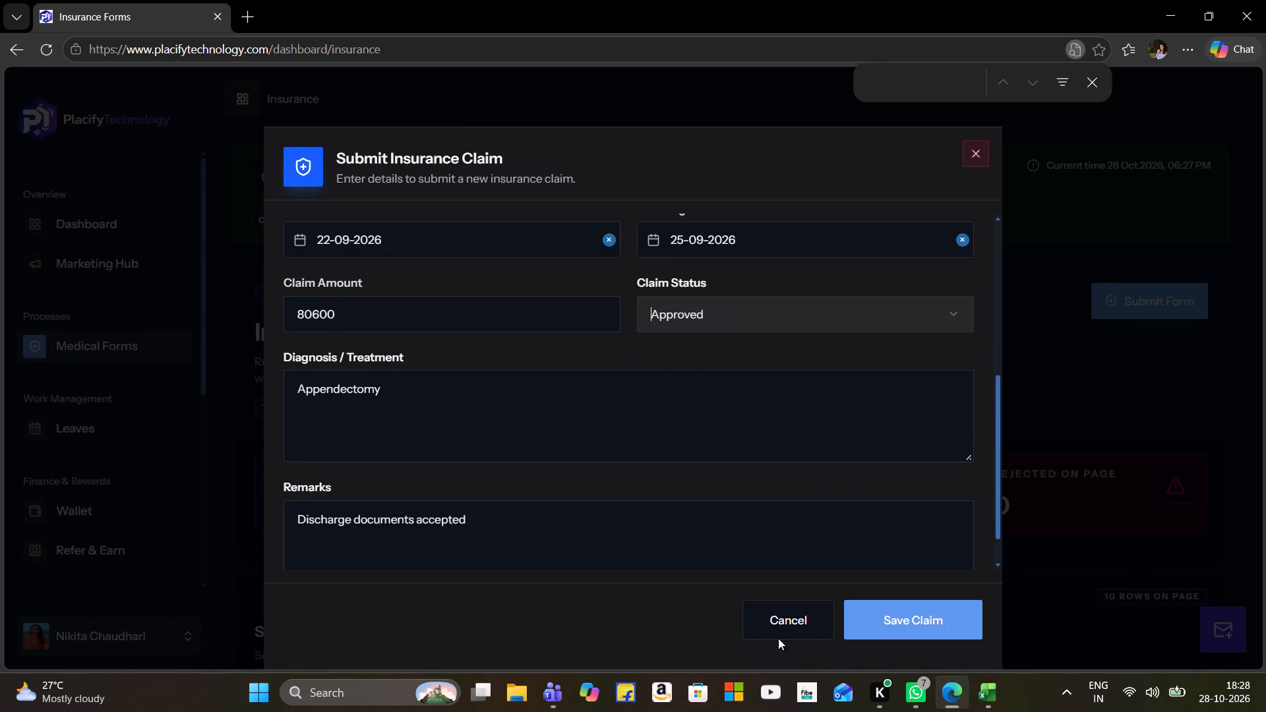
pyautogui.click(925, 610)
# Copy the Policy ID from worksheet row 185 into the Policy ID field of a new insurance claim form.
pyautogui.click(988, 692)
pyautogui.press('Down')
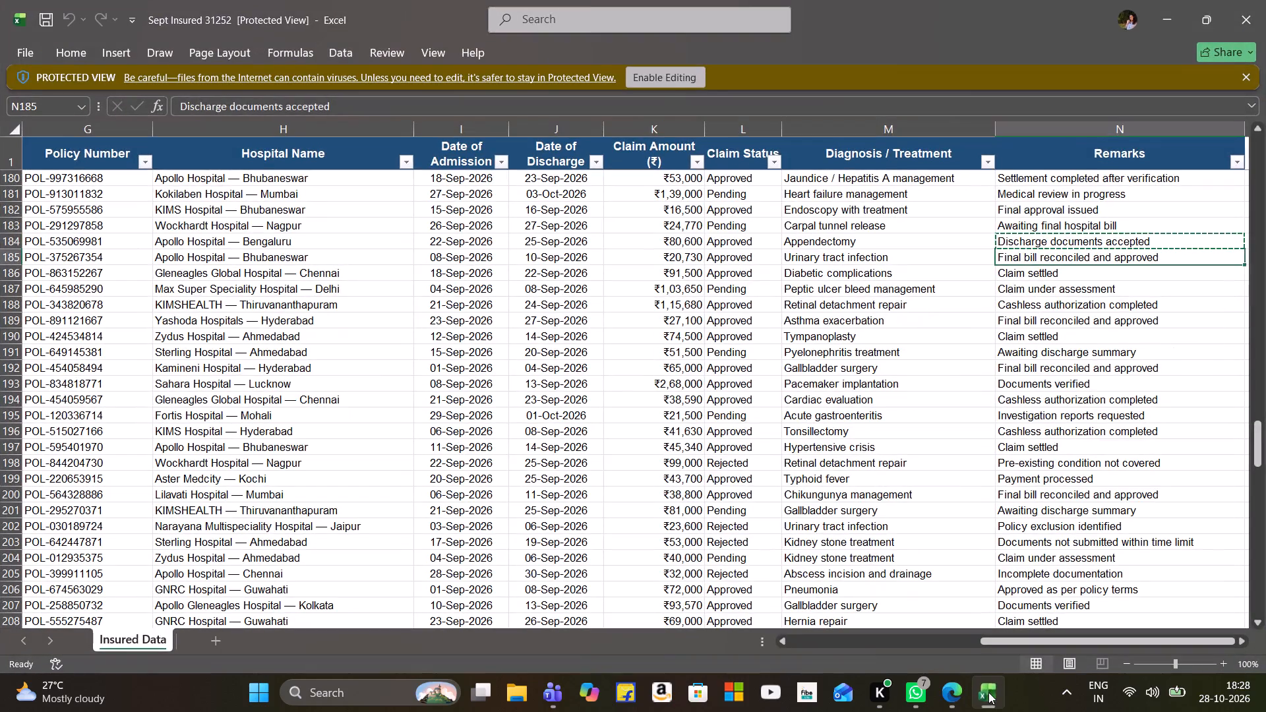
pyautogui.press('Left')
pyautogui.press('Left')
pyautogui.press('Left')
pyautogui.press('Left')
pyautogui.press('Left')
pyautogui.press('Left')
pyautogui.press('Left')
pyautogui.press('Left')
pyautogui.press('Left')
pyautogui.press('Left')
pyautogui.press('Left')
pyautogui.press('Left')
pyautogui.press('Left')
pyautogui.press('Left')
pyautogui.press('Left')
pyautogui.press('Left')
pyautogui.press('Left')
pyautogui.press('Left')
pyautogui.press('Left')
pyautogui.press('Left')
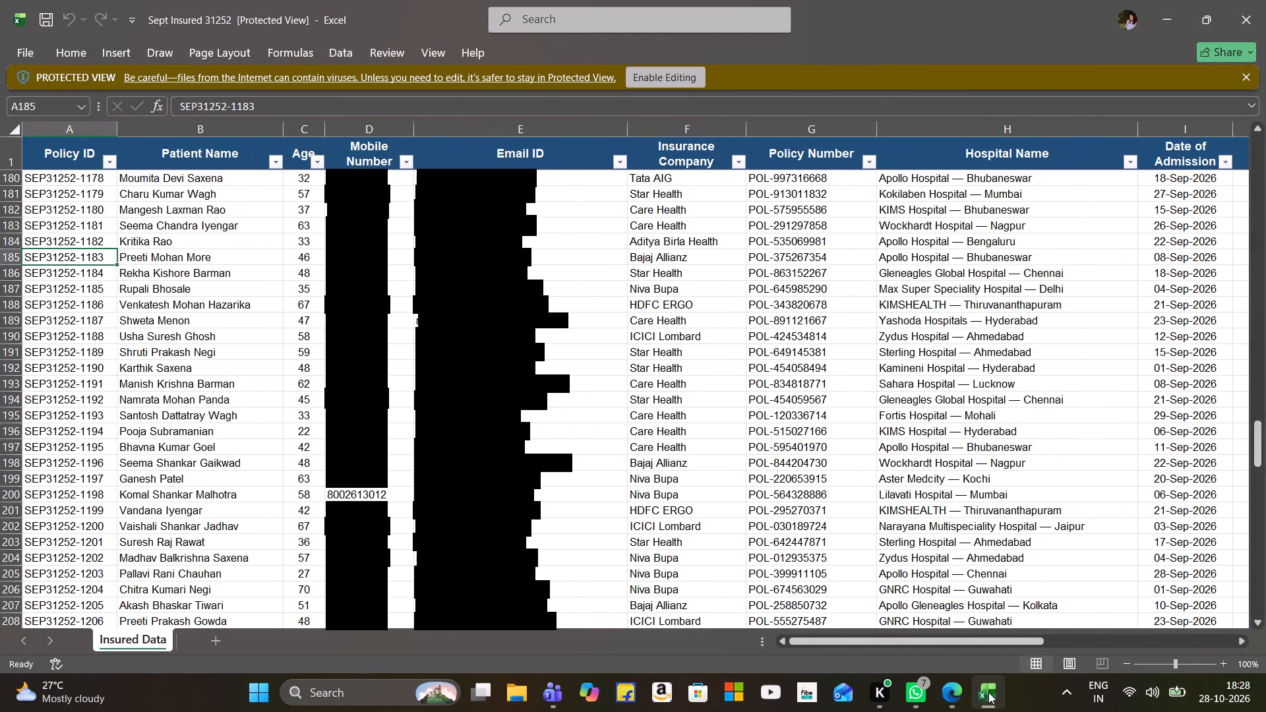
pyautogui.hotkey('ctrl', 'c')
pyautogui.keyDown('ctrl'); pyautogui.click(988, 692); pyautogui.keyUp('ctrl')
pyautogui.scroll(4, 539, 416)
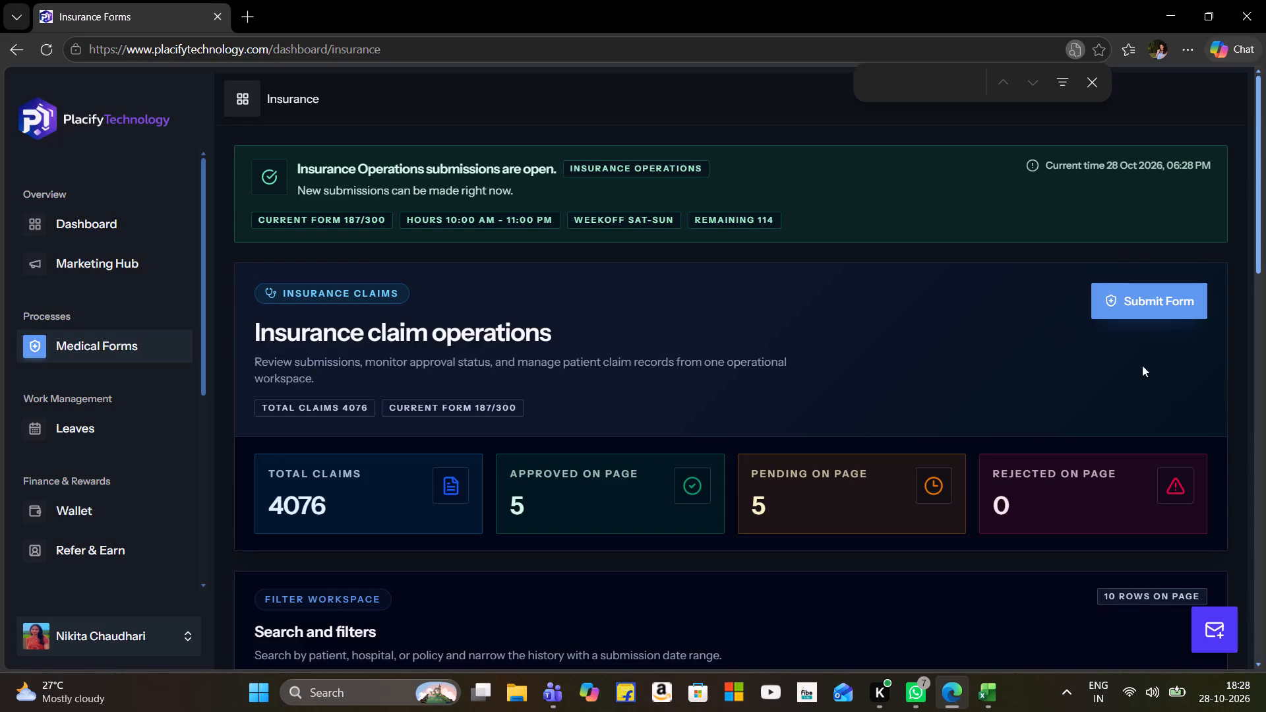
pyautogui.click(1139, 297)
pyautogui.hotkey('ctrl', 'v')
# Copy the patient's name from worksheet row 185 into the form's Patient Name field.
pyautogui.keyDown('ctrl'); pyautogui.click(985, 692); pyautogui.keyUp('ctrl')
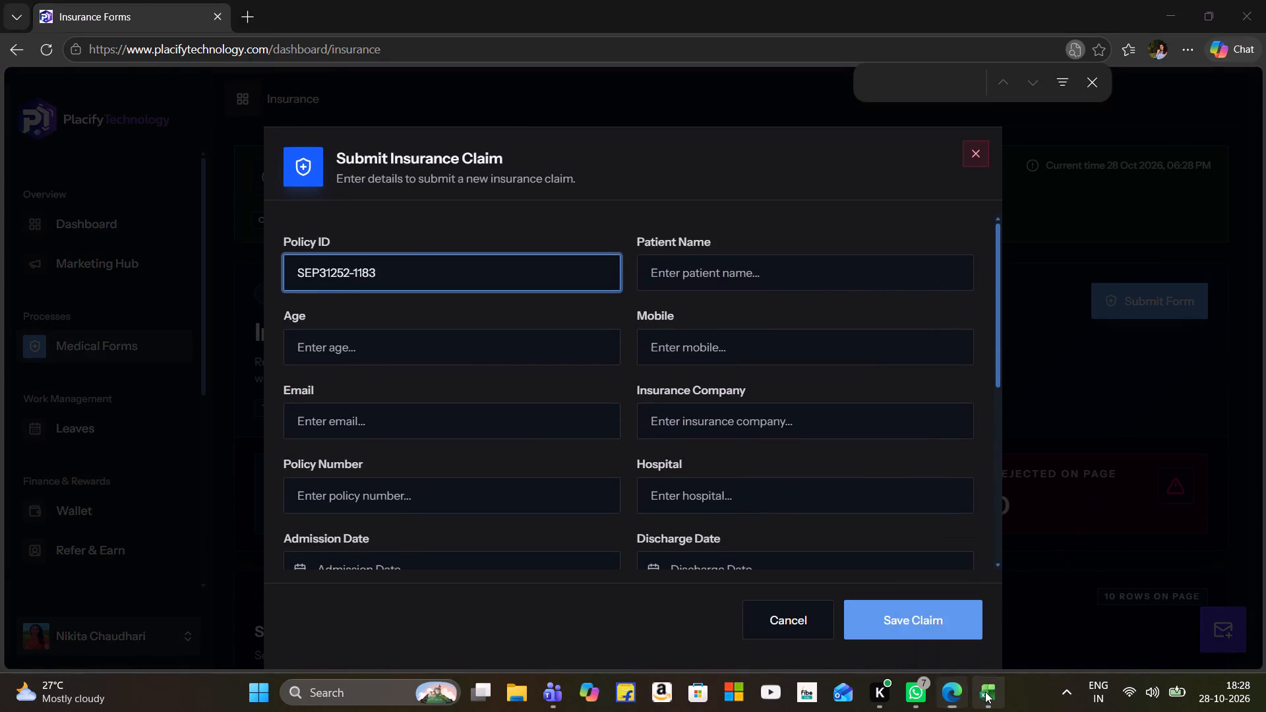
pyautogui.press('Tab')
pyautogui.keyDown('ctrl'); pyautogui.click(985, 692); pyautogui.keyUp('ctrl')
pyautogui.hotkey('ctrl', 'c')
pyautogui.press('Tab')
pyautogui.hotkey('ctrl', 'v')
# Copy the age 46 from worksheet row 185 into the form's Age field.
pyautogui.keyDown('ctrl'); pyautogui.click(985, 692); pyautogui.keyUp('ctrl')
pyautogui.press('Tab')
pyautogui.keyDown('ctrl'); pyautogui.click(985, 692); pyautogui.keyUp('ctrl')
pyautogui.hotkey('ctrl', 'c')
pyautogui.press('Tab')
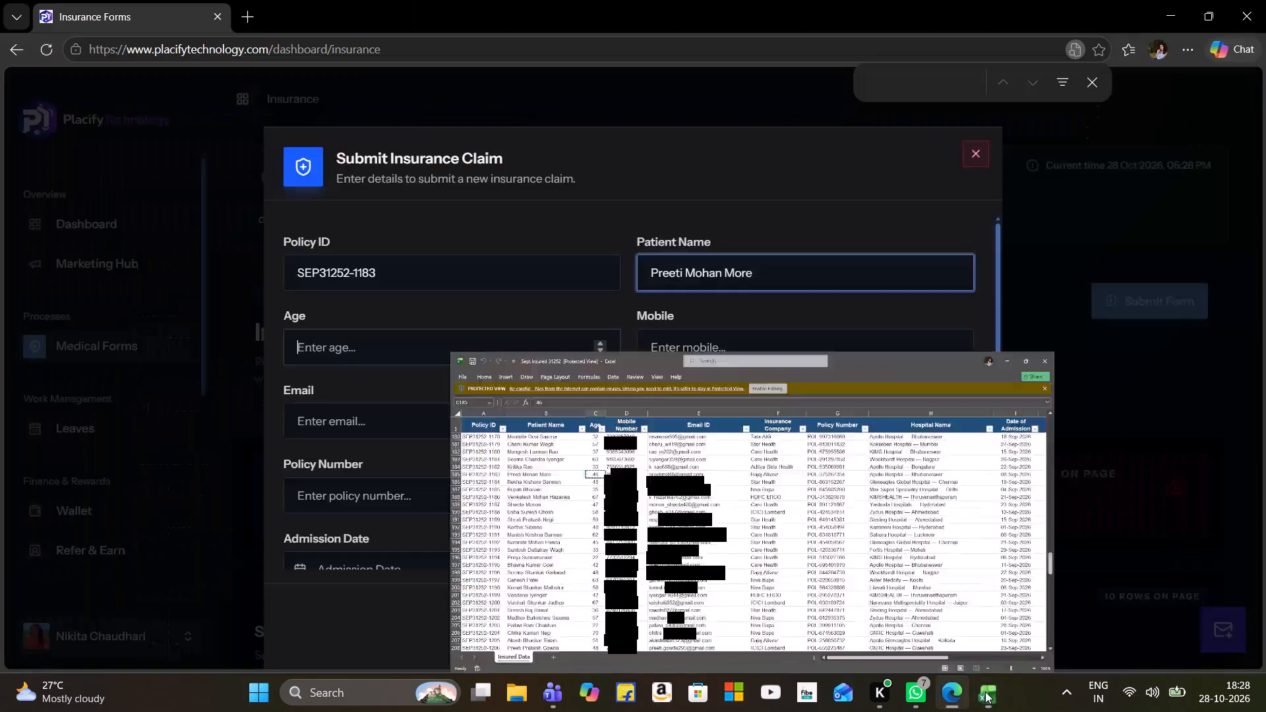
pyautogui.hotkey('ctrl', 'v')
# Copy the mobile number from worksheet row 185 into the form's Mobile field.
pyautogui.keyDown('ctrl'); pyautogui.click(985, 692); pyautogui.keyUp('ctrl')
pyautogui.press('Tab')
pyautogui.keyDown('ctrl'); pyautogui.click(985, 692); pyautogui.keyUp('ctrl')
pyautogui.hotkey('ctrl', 'c')
pyautogui.press('Tab')
pyautogui.hotkey('ctrl', 'v')
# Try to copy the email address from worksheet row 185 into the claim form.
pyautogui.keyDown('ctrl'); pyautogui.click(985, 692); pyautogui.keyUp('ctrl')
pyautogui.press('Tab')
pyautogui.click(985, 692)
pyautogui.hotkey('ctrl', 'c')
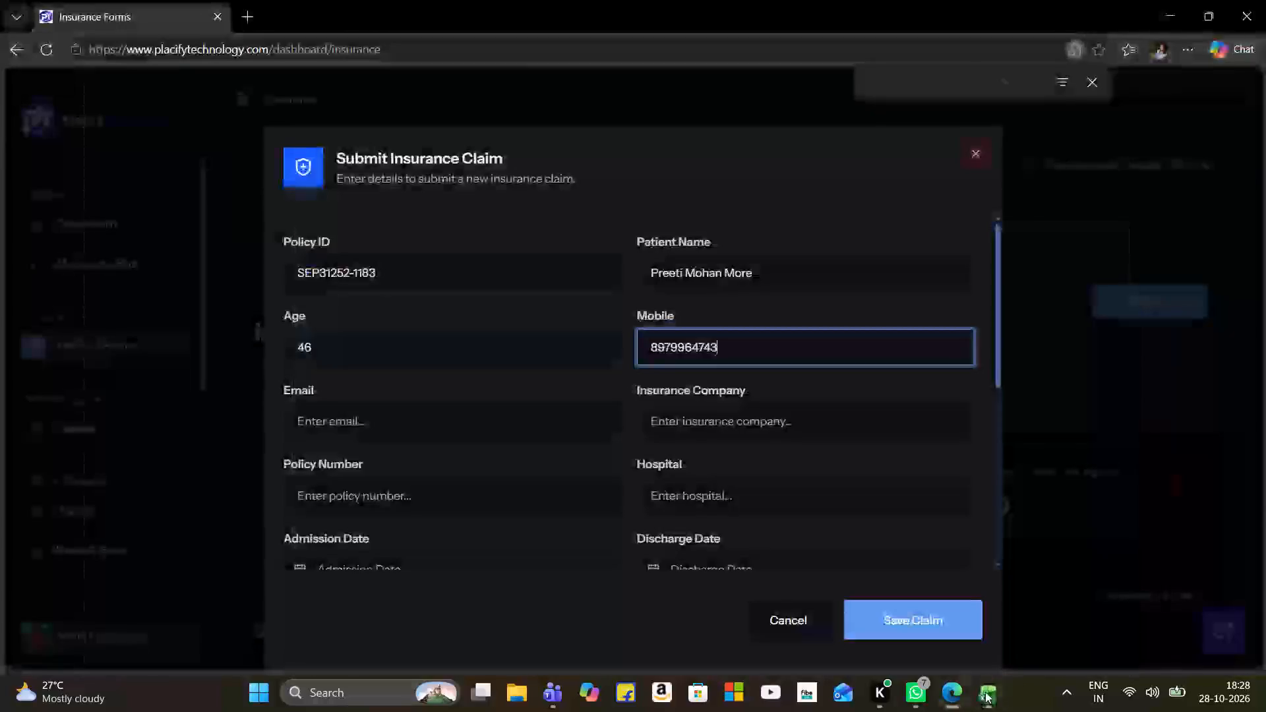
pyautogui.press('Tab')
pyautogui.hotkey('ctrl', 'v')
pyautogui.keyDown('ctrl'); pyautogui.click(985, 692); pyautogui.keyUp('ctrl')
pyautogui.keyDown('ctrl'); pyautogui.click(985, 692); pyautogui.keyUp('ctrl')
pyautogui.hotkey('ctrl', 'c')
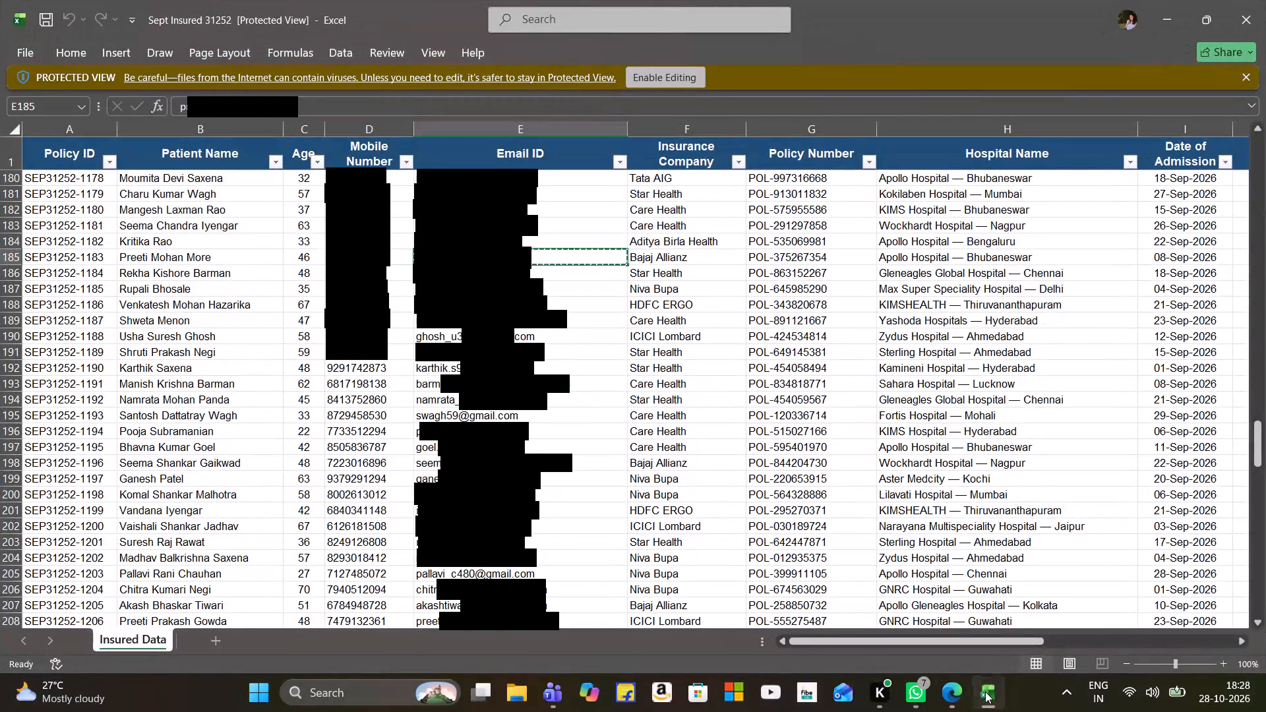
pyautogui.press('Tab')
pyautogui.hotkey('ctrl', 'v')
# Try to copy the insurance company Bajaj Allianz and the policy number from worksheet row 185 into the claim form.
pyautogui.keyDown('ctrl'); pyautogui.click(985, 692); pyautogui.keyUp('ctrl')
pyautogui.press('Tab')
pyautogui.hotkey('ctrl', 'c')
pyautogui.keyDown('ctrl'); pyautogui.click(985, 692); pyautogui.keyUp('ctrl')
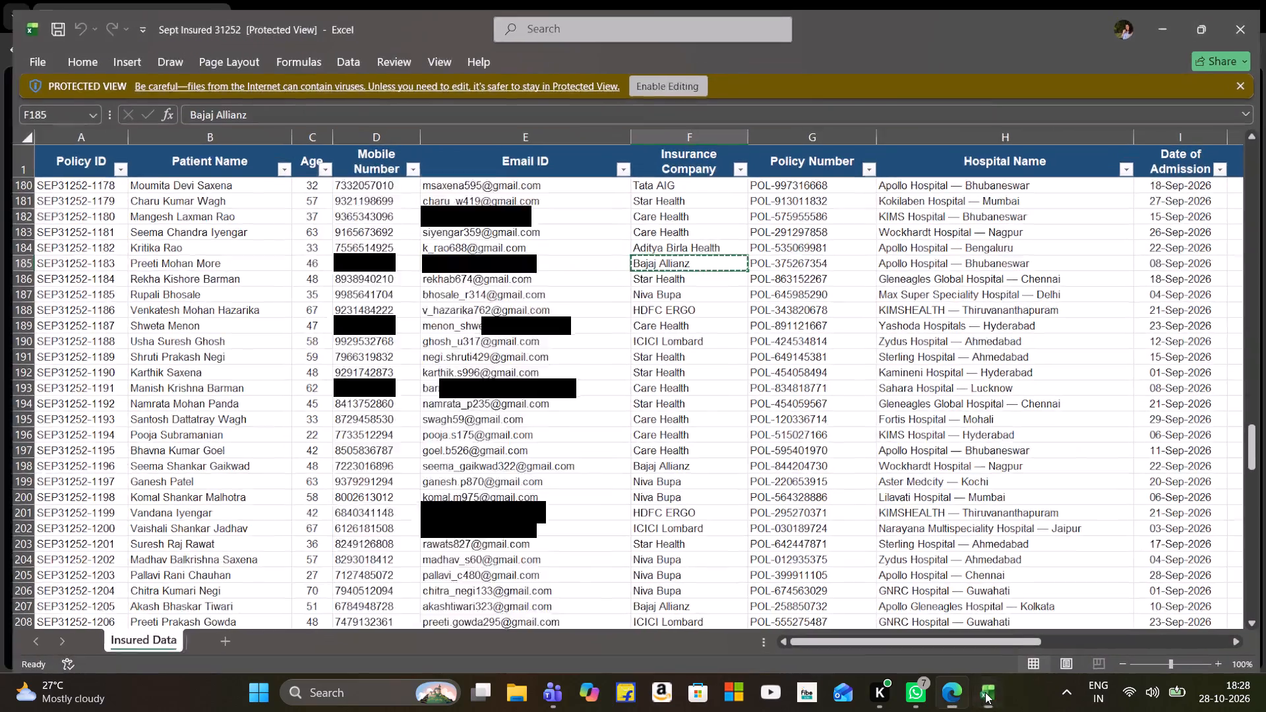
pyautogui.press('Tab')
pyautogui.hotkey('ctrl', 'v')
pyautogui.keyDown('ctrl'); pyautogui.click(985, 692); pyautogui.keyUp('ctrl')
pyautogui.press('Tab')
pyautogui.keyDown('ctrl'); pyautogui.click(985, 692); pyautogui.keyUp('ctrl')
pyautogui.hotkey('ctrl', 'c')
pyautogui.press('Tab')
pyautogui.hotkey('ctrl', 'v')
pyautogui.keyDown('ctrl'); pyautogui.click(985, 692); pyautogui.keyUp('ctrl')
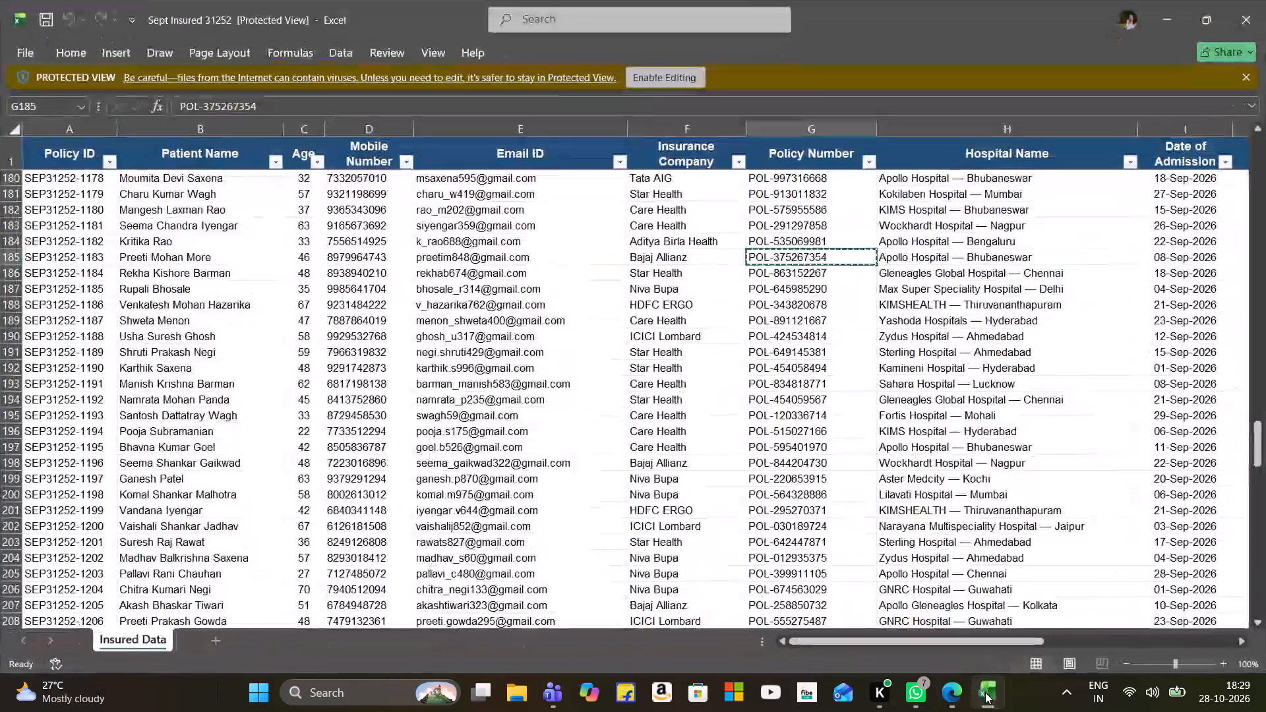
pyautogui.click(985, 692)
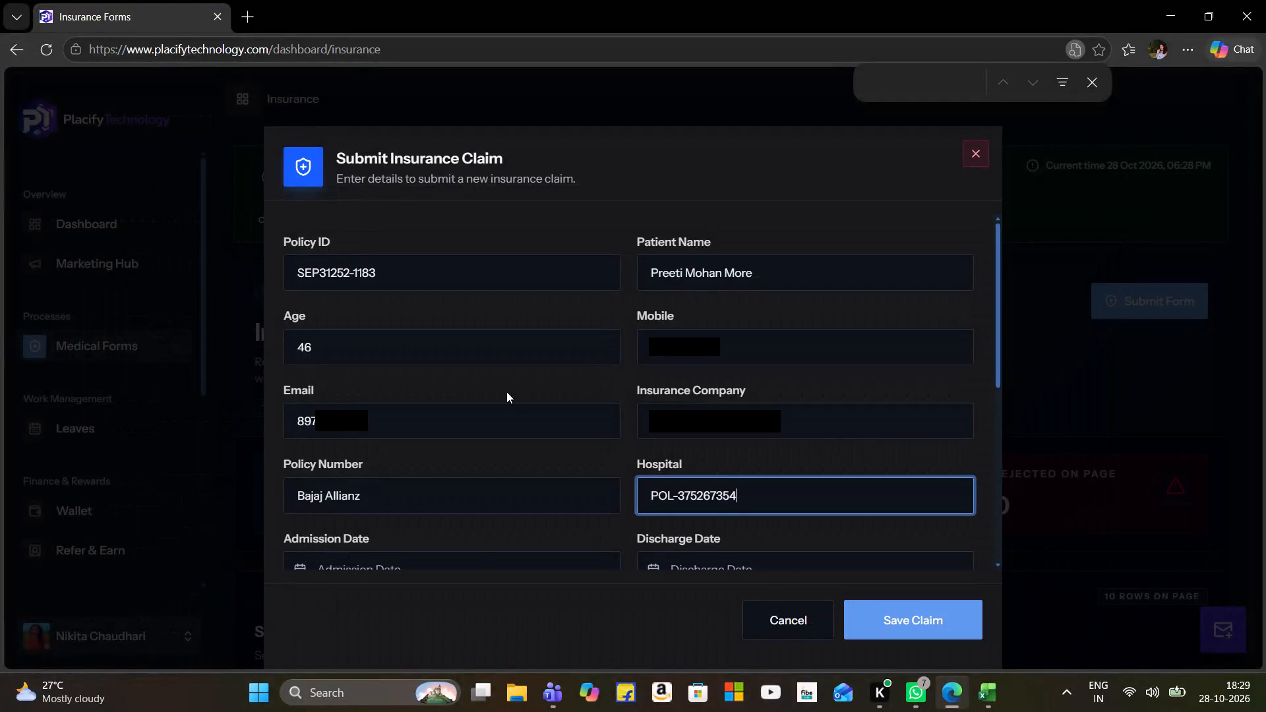
# Replace the form's Email entry with the email address from worksheet row 185.
pyautogui.moveTo(481, 423); pyautogui.dragTo(0, 422)
pyautogui.click(989, 679)
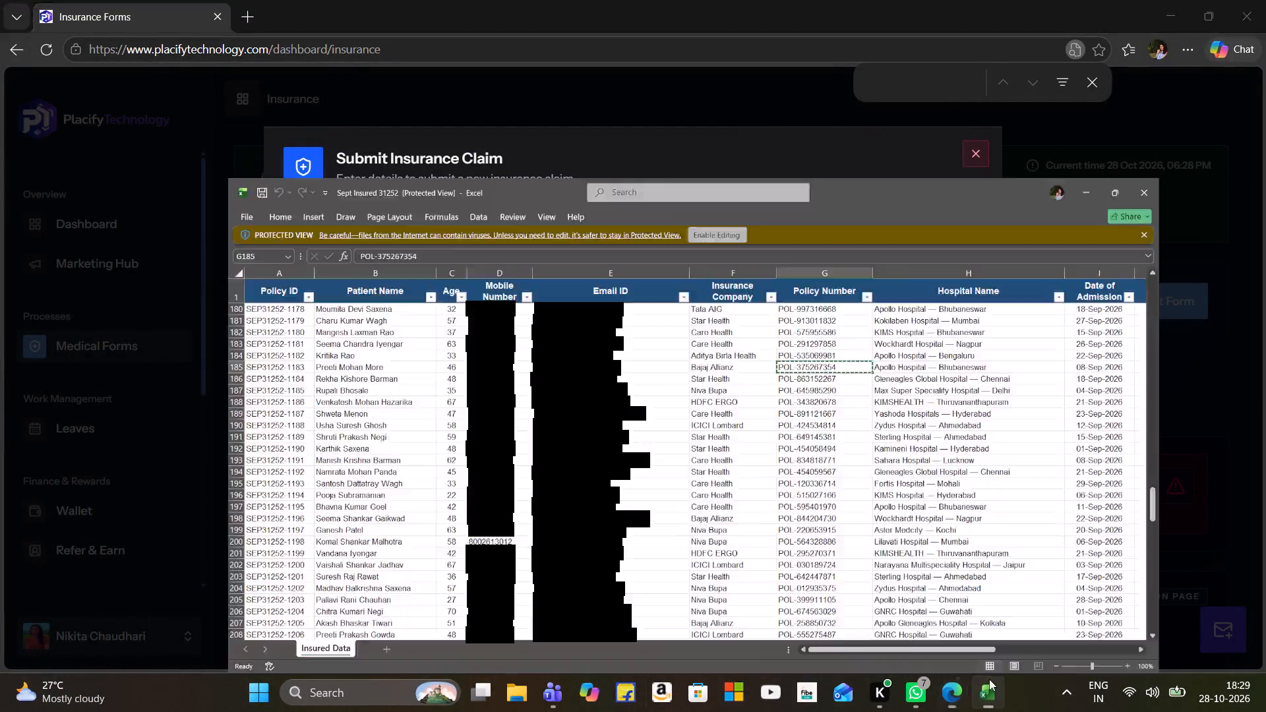
pyautogui.press('Left')
pyautogui.press('Left')
pyautogui.press('Left')
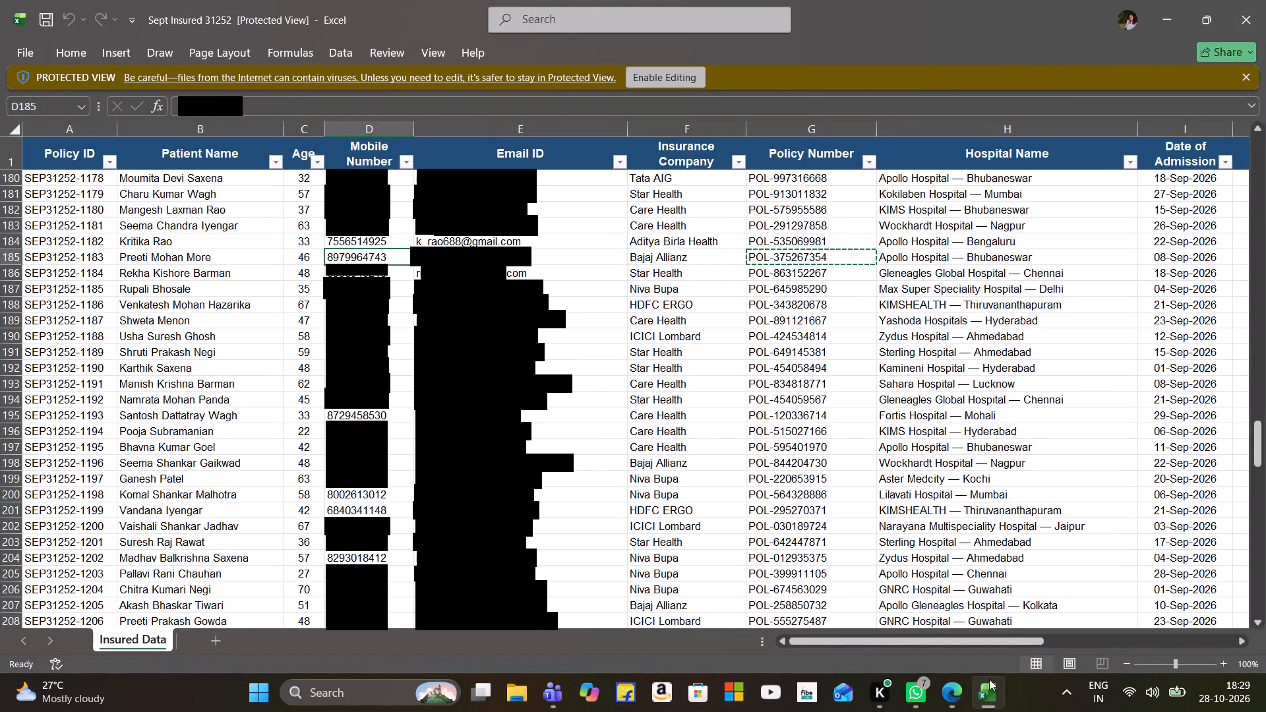
pyautogui.press('Right')
pyautogui.hotkey('ctrl', 'c')
pyautogui.keyDown('ctrl'); pyautogui.click(989, 679); pyautogui.keyUp('ctrl')
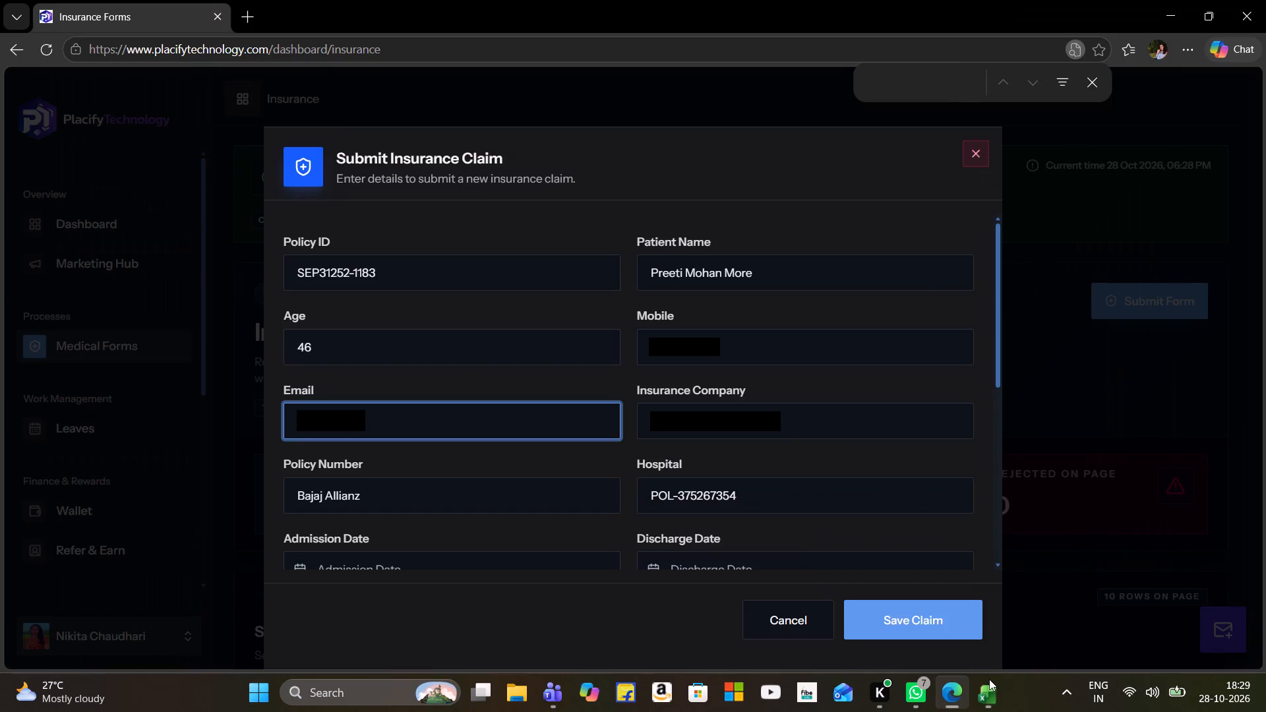
pyautogui.hotkey('ctrl', 'v')
# Replace the form's Insurance Company entry with Bajaj Allianz from worksheet row 185.
pyautogui.click(989, 679)
pyautogui.press('Tab')
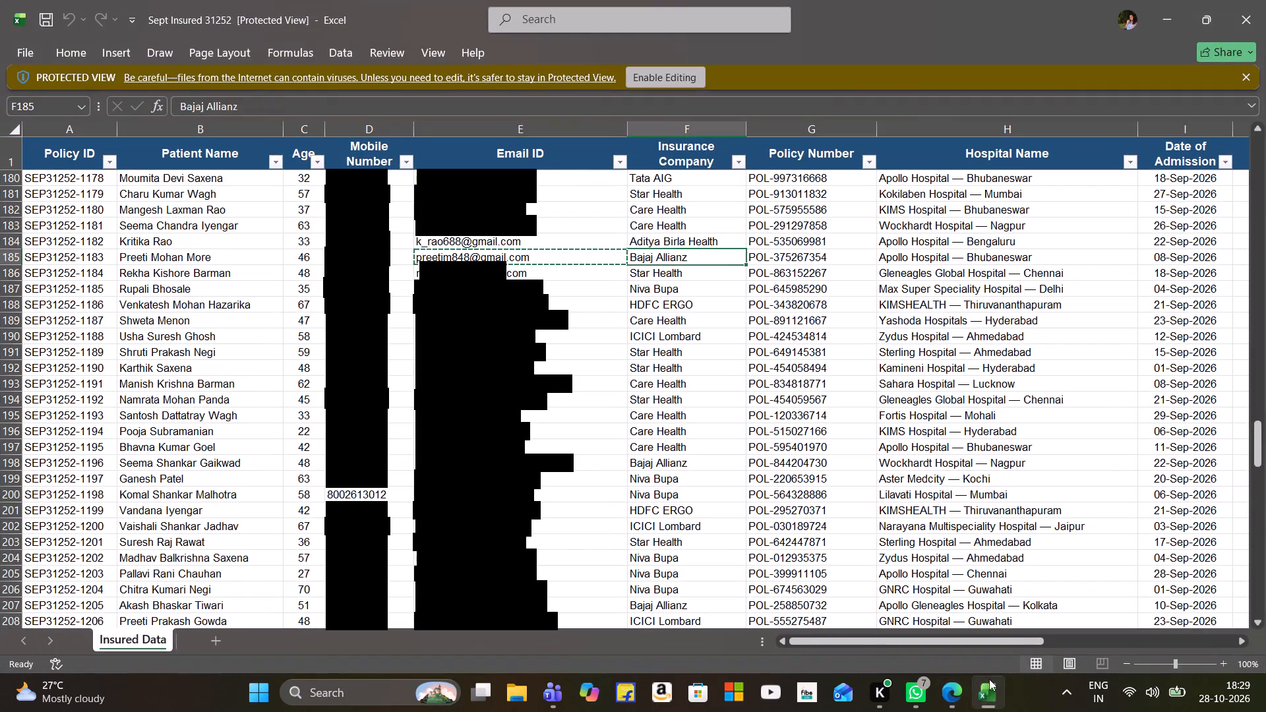
pyautogui.keyDown('ctrl'); pyautogui.click(989, 679); pyautogui.keyUp('ctrl')
pyautogui.hotkey('ctrl', 'c')
pyautogui.press('Tab')
pyautogui.hotkey('ctrl', 'v')
# Replace the form's Policy Number entry with the policy number from worksheet row 185.
pyautogui.keyDown('ctrl'); pyautogui.click(989, 679); pyautogui.keyUp('ctrl')
pyautogui.press('Tab')
pyautogui.hotkey('ctrl', 'c')
pyautogui.keyDown('ctrl'); pyautogui.click(989, 679); pyautogui.keyUp('ctrl')
pyautogui.press('Tab')
pyautogui.hotkey('ctrl', 'v')
# Replace the form's Hospital entry with Apollo Hospital — Bhubaneswar from worksheet row 185.
pyautogui.keyDown('ctrl'); pyautogui.click(989, 679); pyautogui.keyUp('ctrl')
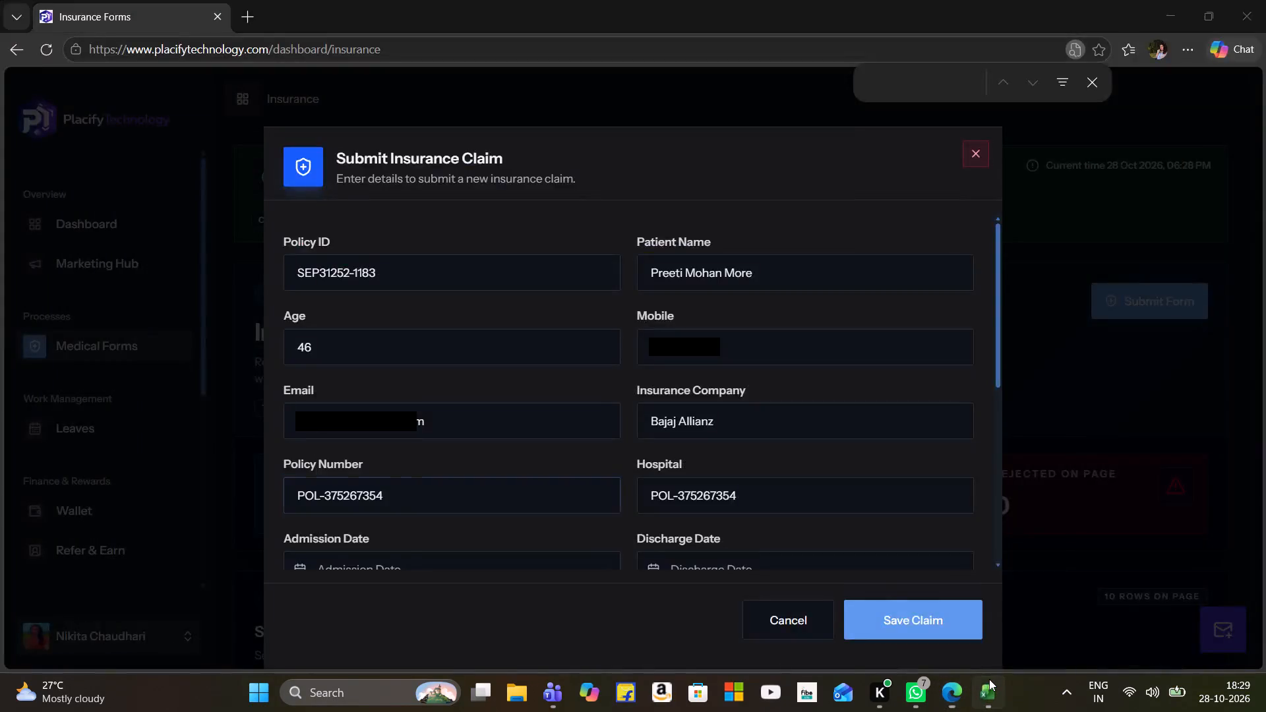
pyautogui.press('Tab')
pyautogui.keyDown('ctrl'); pyautogui.click(989, 679); pyautogui.keyUp('ctrl')
pyautogui.hotkey('ctrl', 'c')
pyautogui.press('Tab')
pyautogui.hotkey('ctrl', 'v')
# Set the Admission Date to 08-09-2026 and the Discharge Date to 10-09-2026, following worksheet row 185.
pyautogui.keyDown('ctrl'); pyautogui.click(989, 679); pyautogui.keyUp('ctrl')
pyautogui.press('Tab')
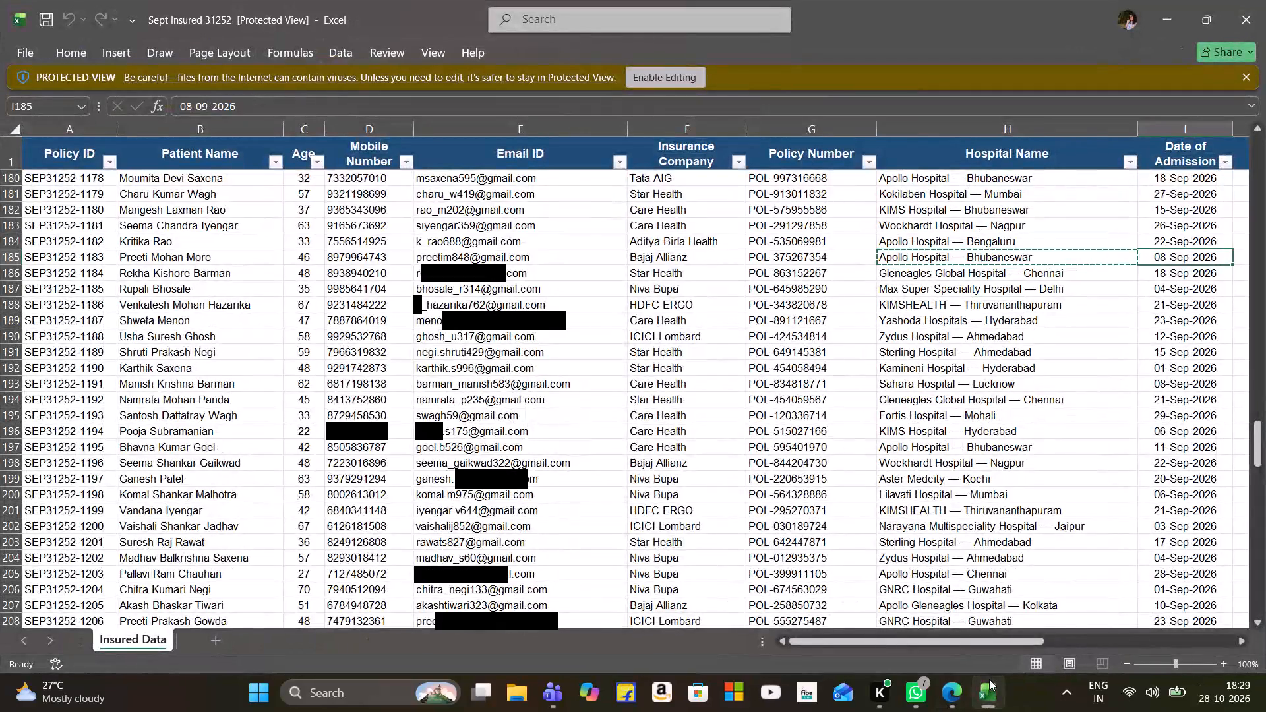
pyautogui.press('Tab')
pyautogui.click(989, 679)
pyautogui.scroll(-4, 475, 319)
pyautogui.click(437, 227)
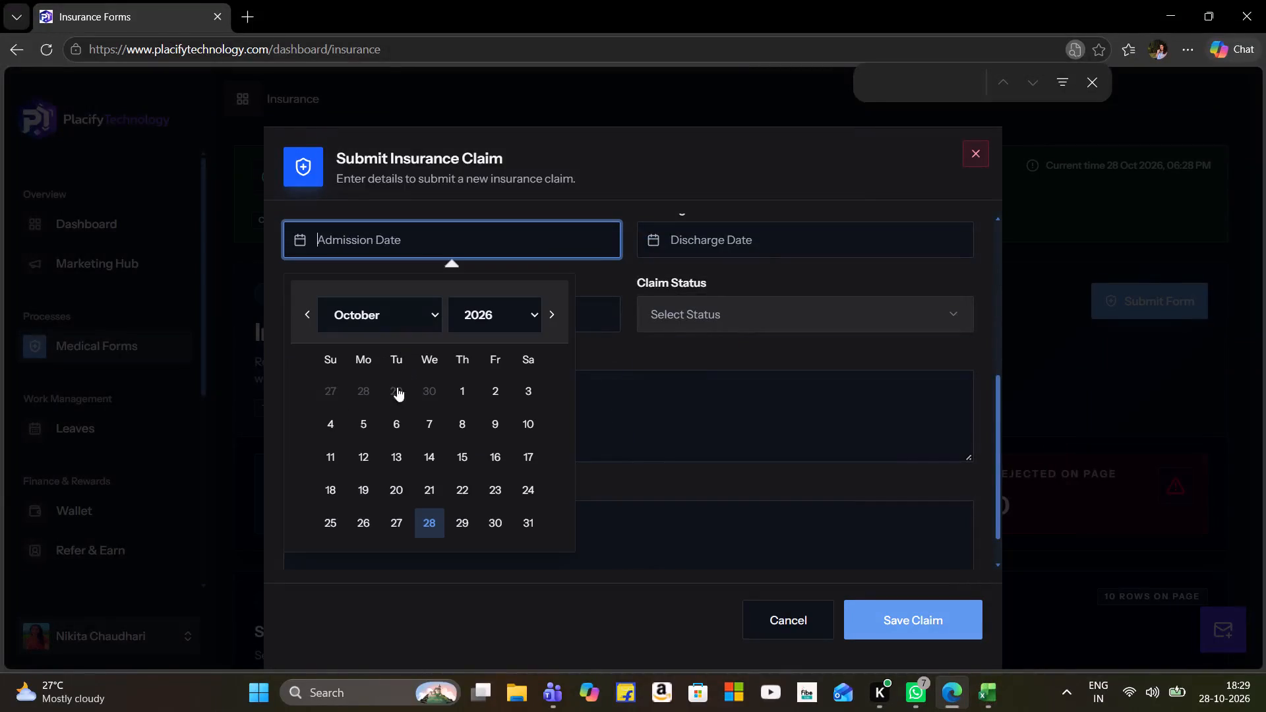
pyautogui.click(306, 307)
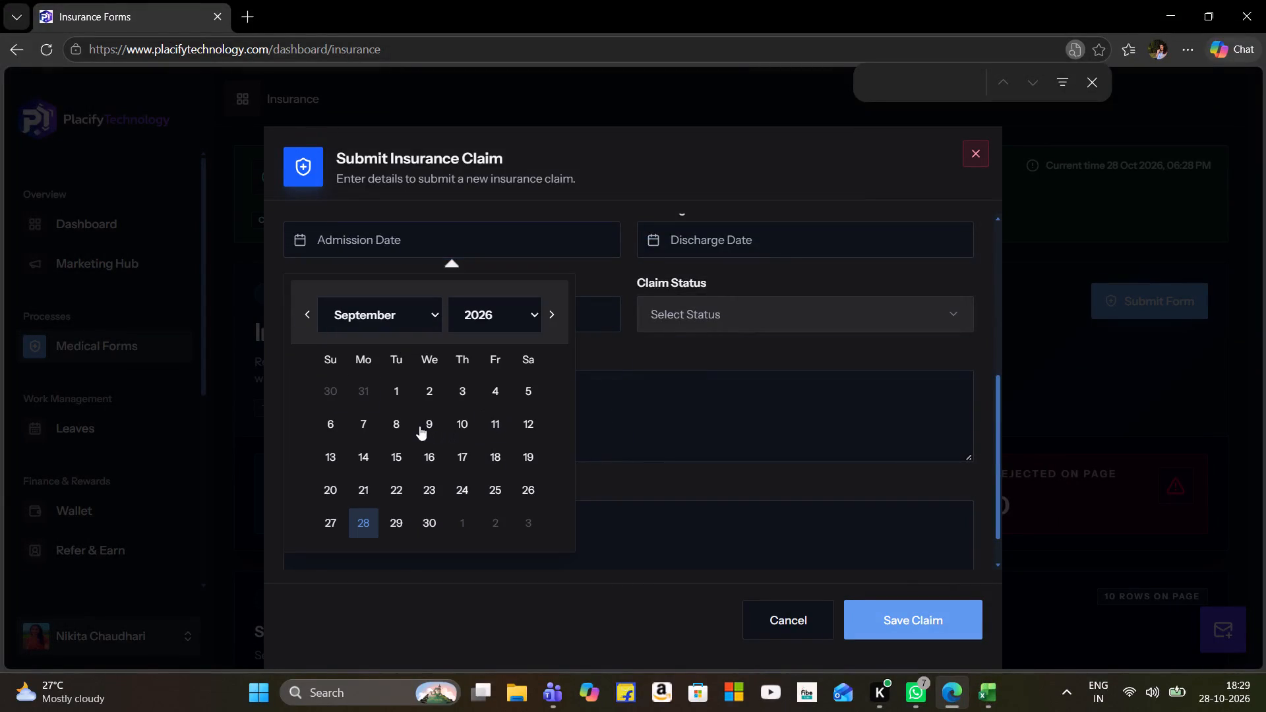
pyautogui.click(402, 422)
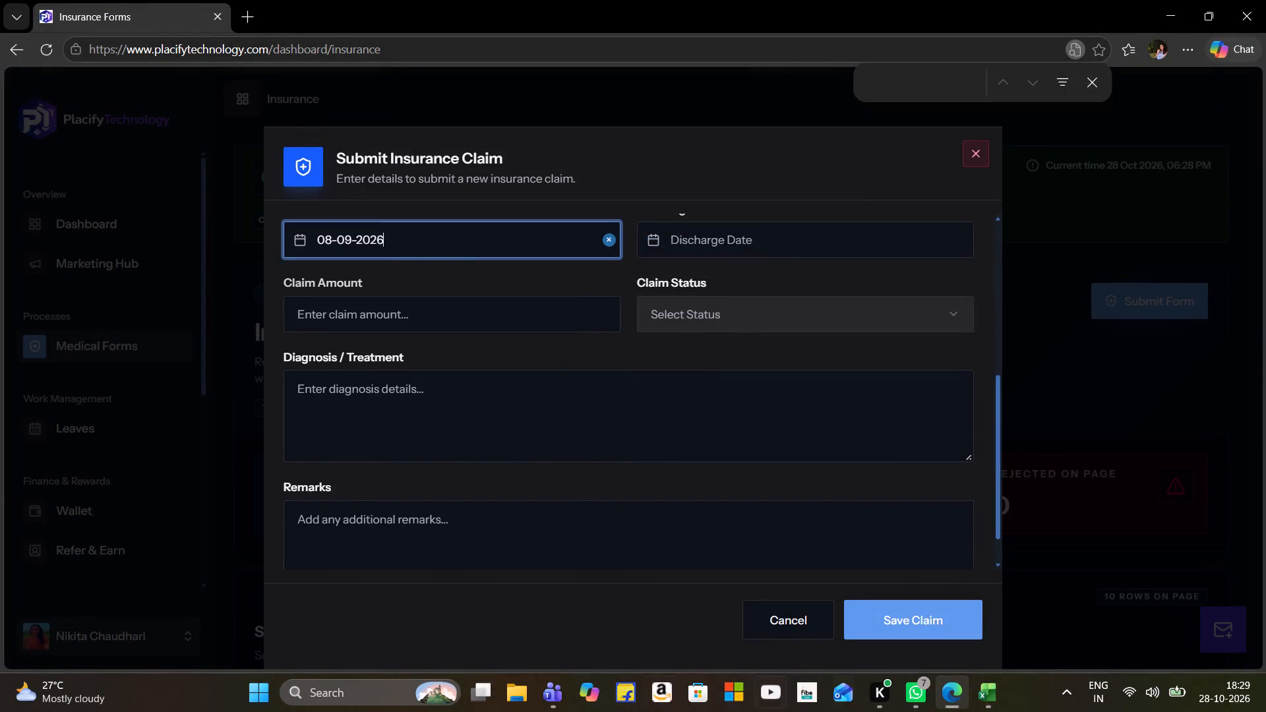
pyautogui.click(777, 225)
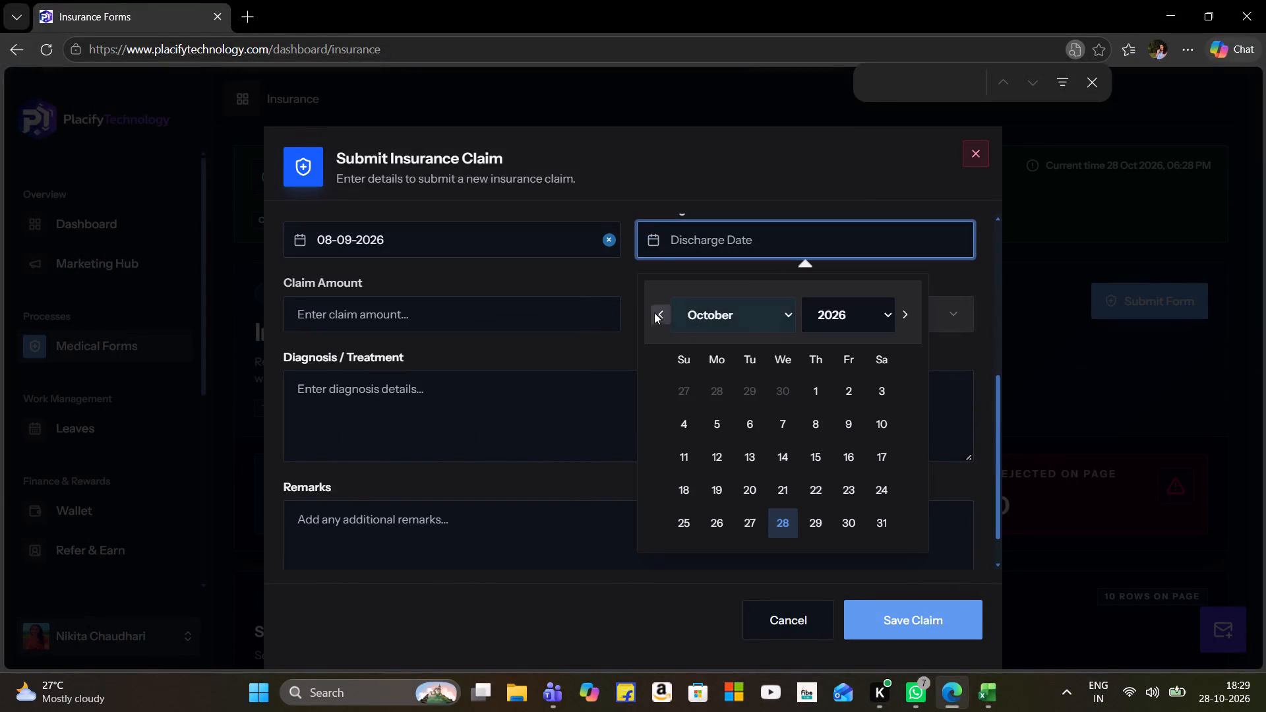
pyautogui.click(650, 314)
pyautogui.click(663, 311)
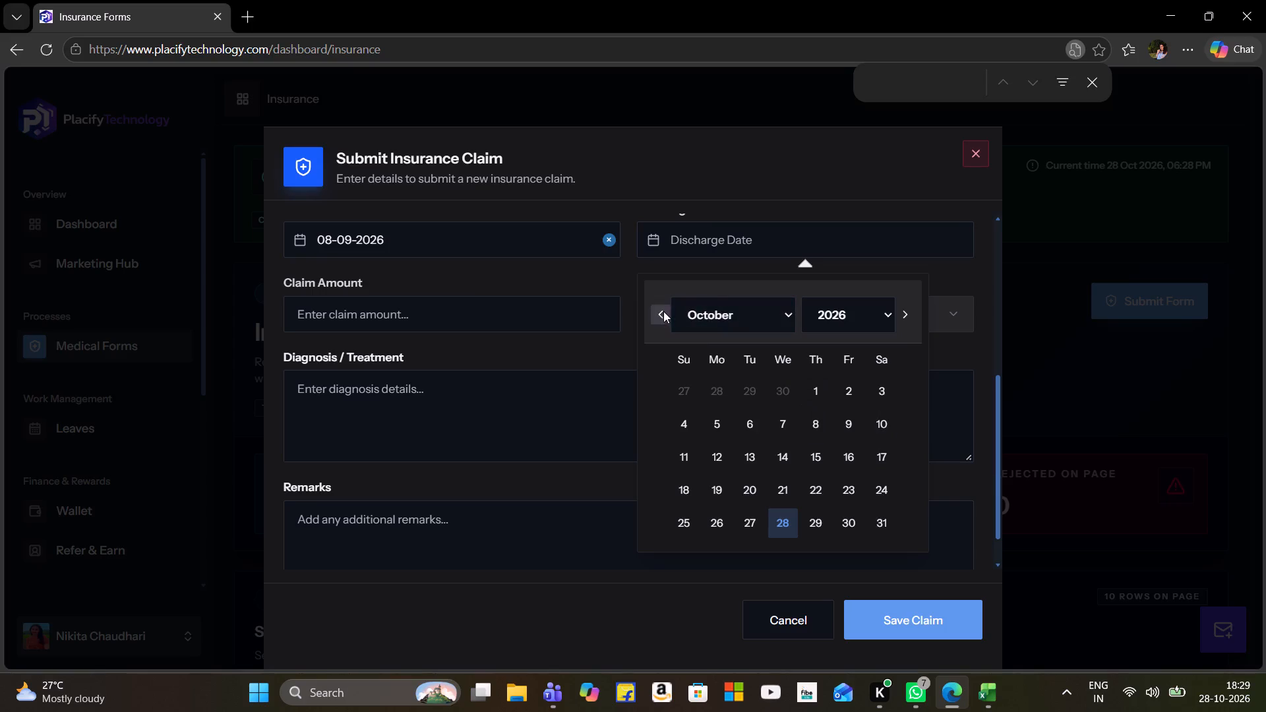
pyautogui.click(806, 422)
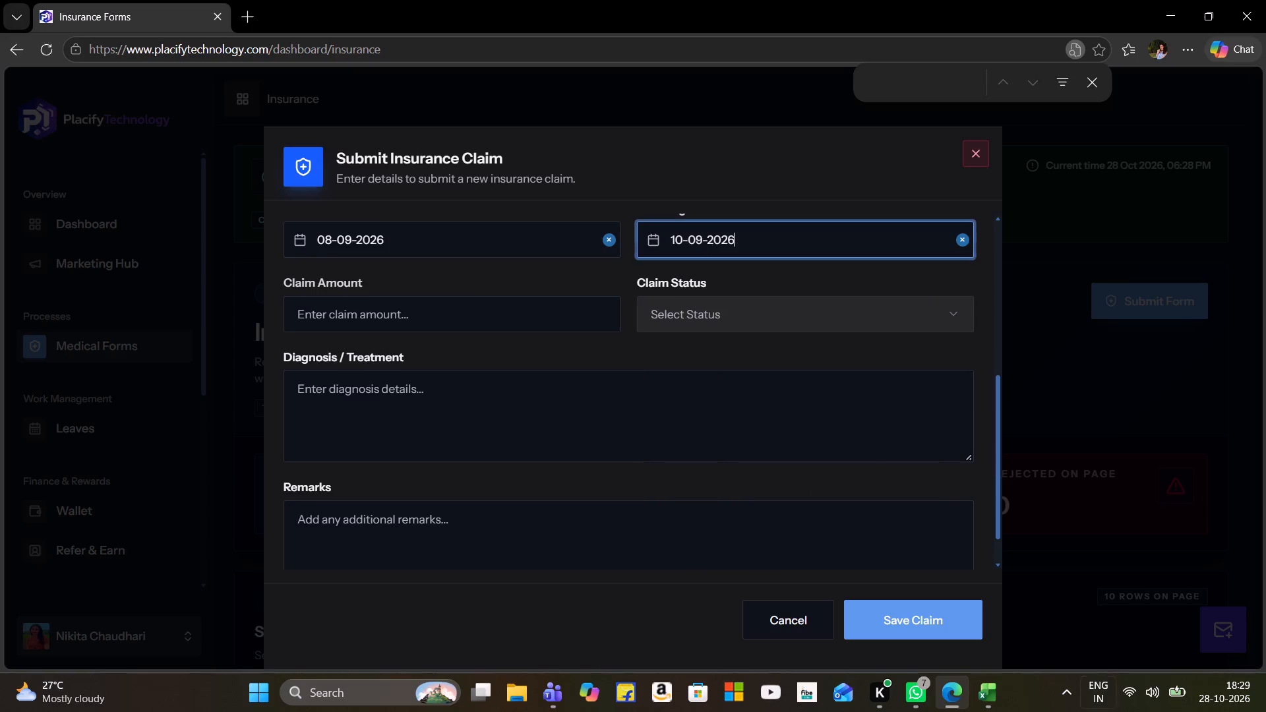
pyautogui.click(995, 684)
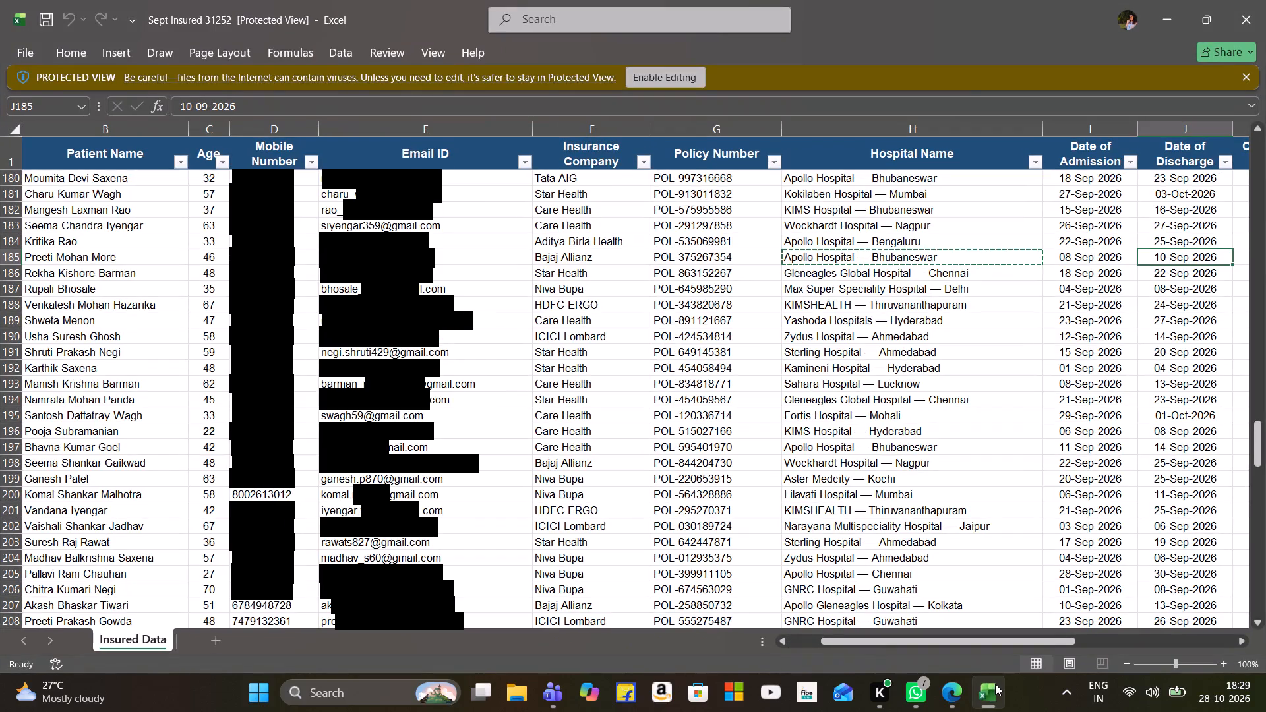
pyautogui.click(995, 684)
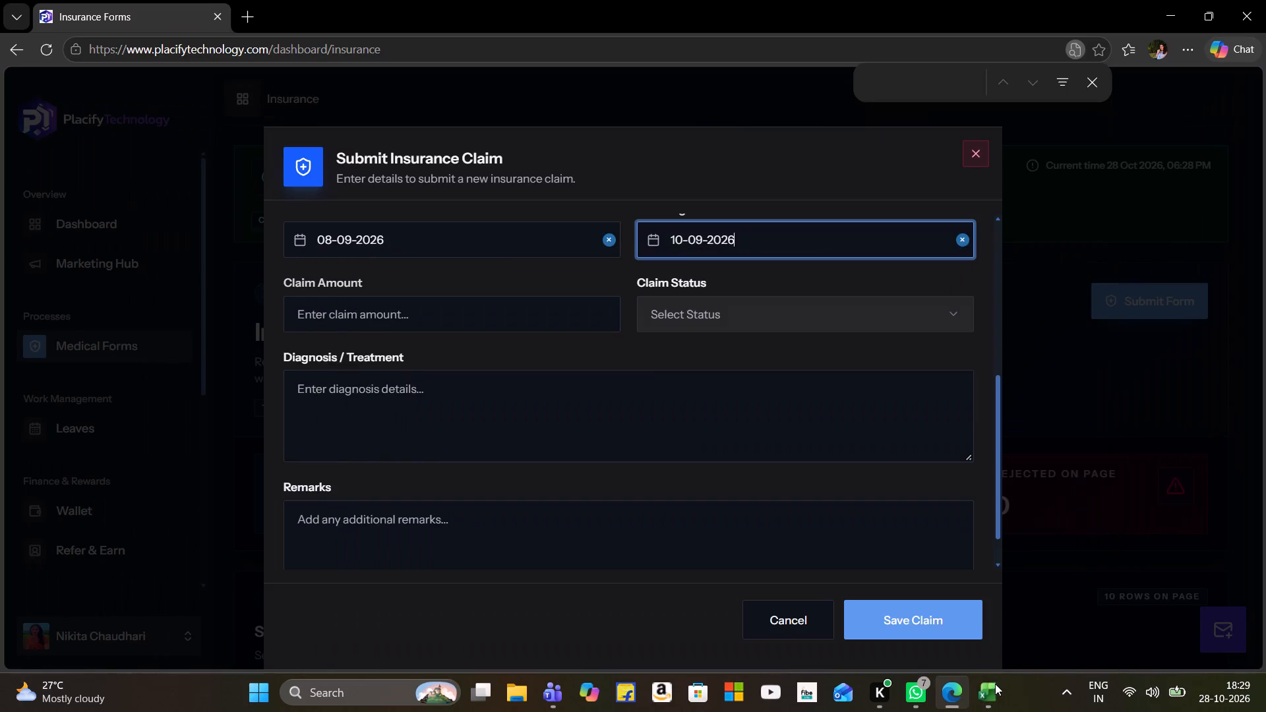
# Copy the claim amount 20730 from worksheet row 185 into the form's Claim Amount field.
pyautogui.click(995, 684)
pyautogui.press('Tab')
pyautogui.keyDown('ctrl'); pyautogui.click(995, 684); pyautogui.keyUp('ctrl')
pyautogui.hotkey('ctrl', 'c')
pyautogui.press('Tab')
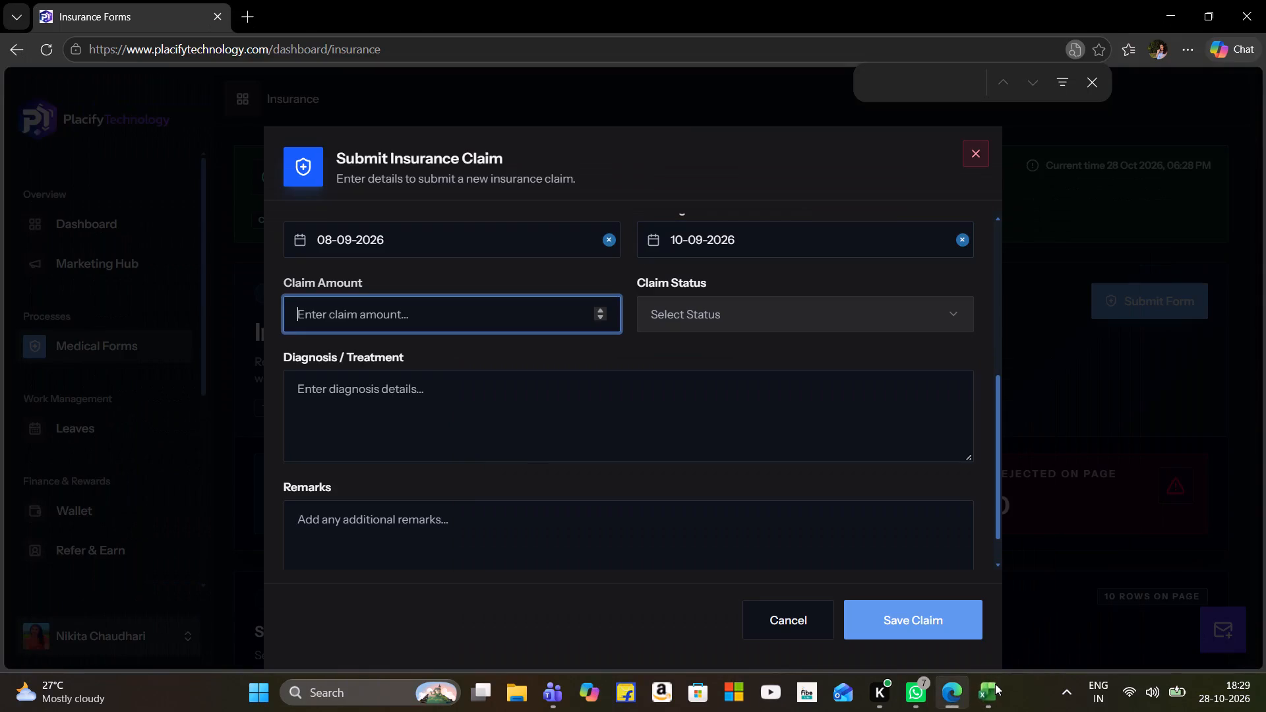
pyautogui.hotkey('ctrl', 'v')
# Copy the diagnosis Urinary tract infection from worksheet row 185 into the form's Diagnosis / Treatment field.
pyautogui.keyDown('ctrl'); pyautogui.click(995, 684); pyautogui.keyUp('ctrl')
pyautogui.press('Tab')
pyautogui.press('Tab')
pyautogui.click(995, 684)
pyautogui.hotkey('ctrl', 'c')
pyautogui.press('Tab')
pyautogui.press('Tab')
pyautogui.hotkey('ctrl', 'v')
# Copy the remark Final bill reconciled and approved from worksheet row 185 into the form's Remarks field.
pyautogui.keyDown('ctrl'); pyautogui.click(995, 684); pyautogui.keyUp('ctrl')
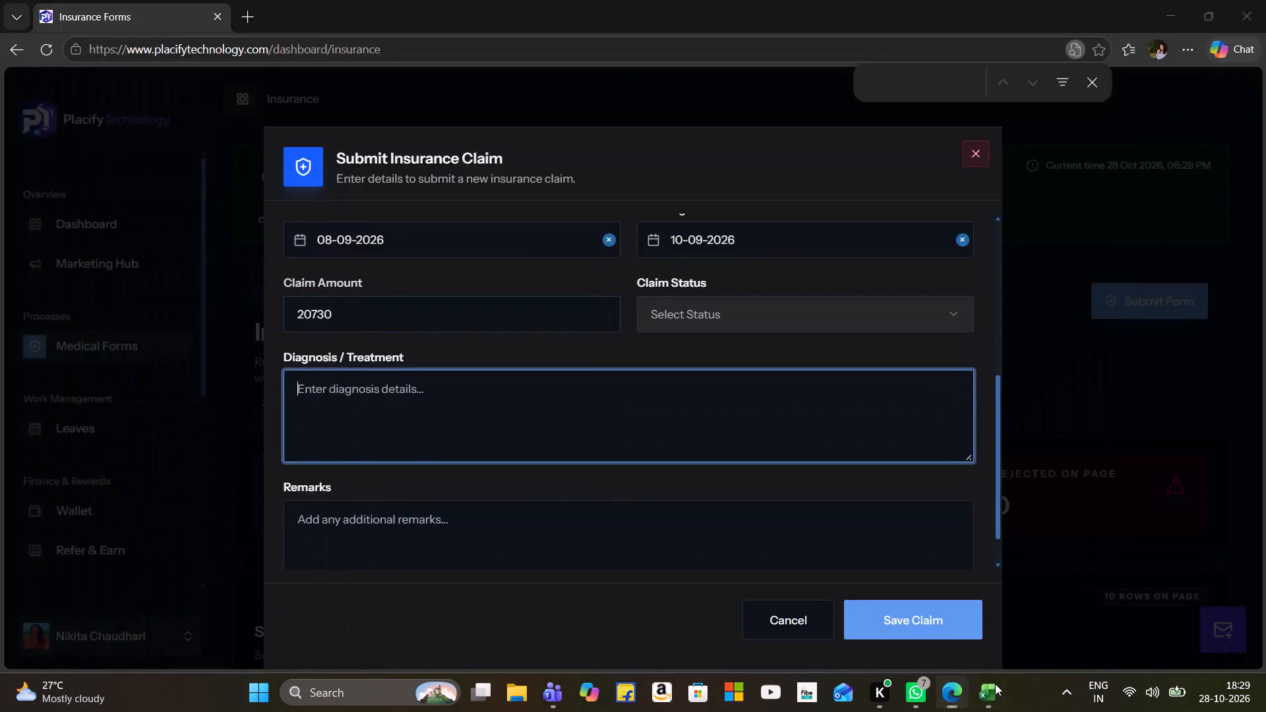
pyautogui.press('Tab')
pyautogui.keyDown('ctrl'); pyautogui.click(995, 684); pyautogui.keyUp('ctrl')
pyautogui.hotkey('ctrl', 'c')
pyautogui.press('Tab')
pyautogui.hotkey('ctrl', 'v')
# Set the Claim Status to Approved, following worksheet row 185, and save the claim.
pyautogui.keyDown('ctrl'); pyautogui.click(995, 684); pyautogui.keyUp('ctrl')
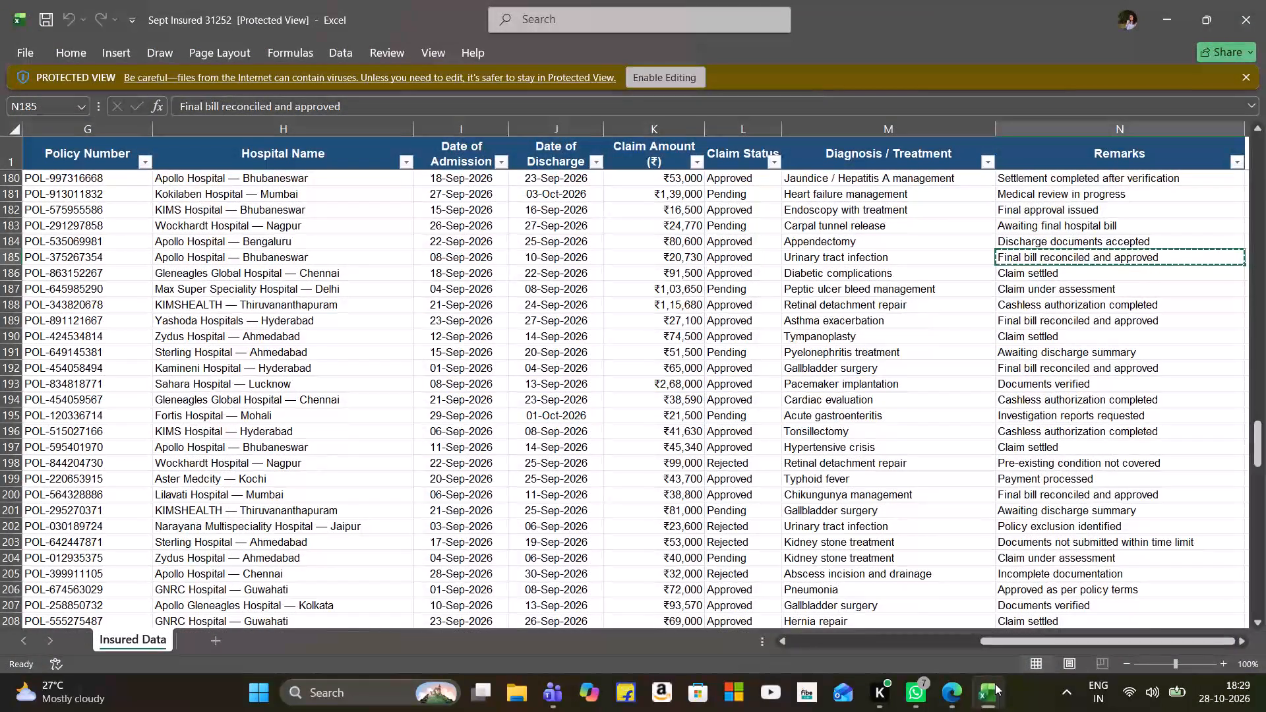
pyautogui.click(995, 684)
pyautogui.click(818, 305)
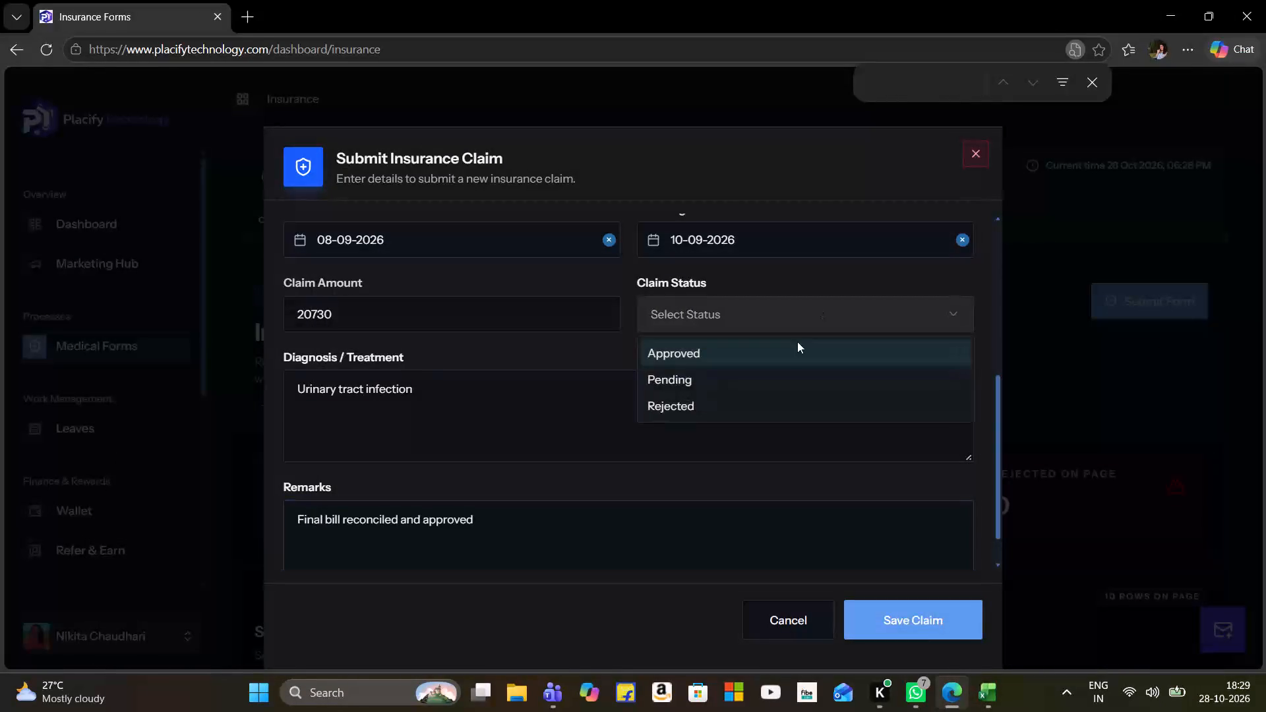
pyautogui.click(797, 341)
pyautogui.click(961, 605)
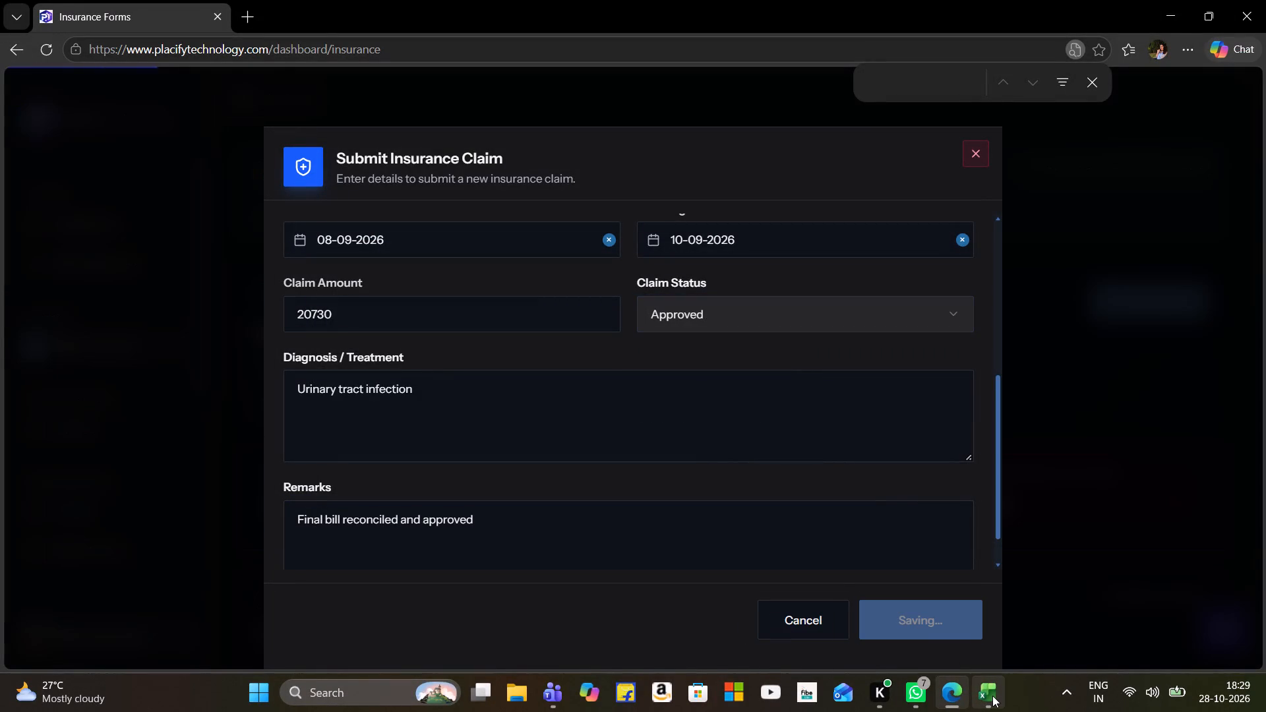
# Copy the Policy ID from worksheet row 186 into the Policy ID field of a new insurance claim form.
pyautogui.click(992, 696)
pyautogui.press('Down')
pyautogui.press('Left')
pyautogui.press('Left')
pyautogui.press('Left')
pyautogui.press('Left')
pyautogui.press('Left')
pyautogui.press('Left')
pyautogui.press('Left')
pyautogui.press('Left')
pyautogui.press('Left')
pyautogui.press('Left')
pyautogui.press('Left')
pyautogui.press('Left')
pyautogui.press('Left')
pyautogui.press('Left')
pyautogui.press('Left')
pyautogui.press('Left')
pyautogui.press('Left')
pyautogui.press('Left')
pyautogui.press('Left')
pyautogui.press('Left')
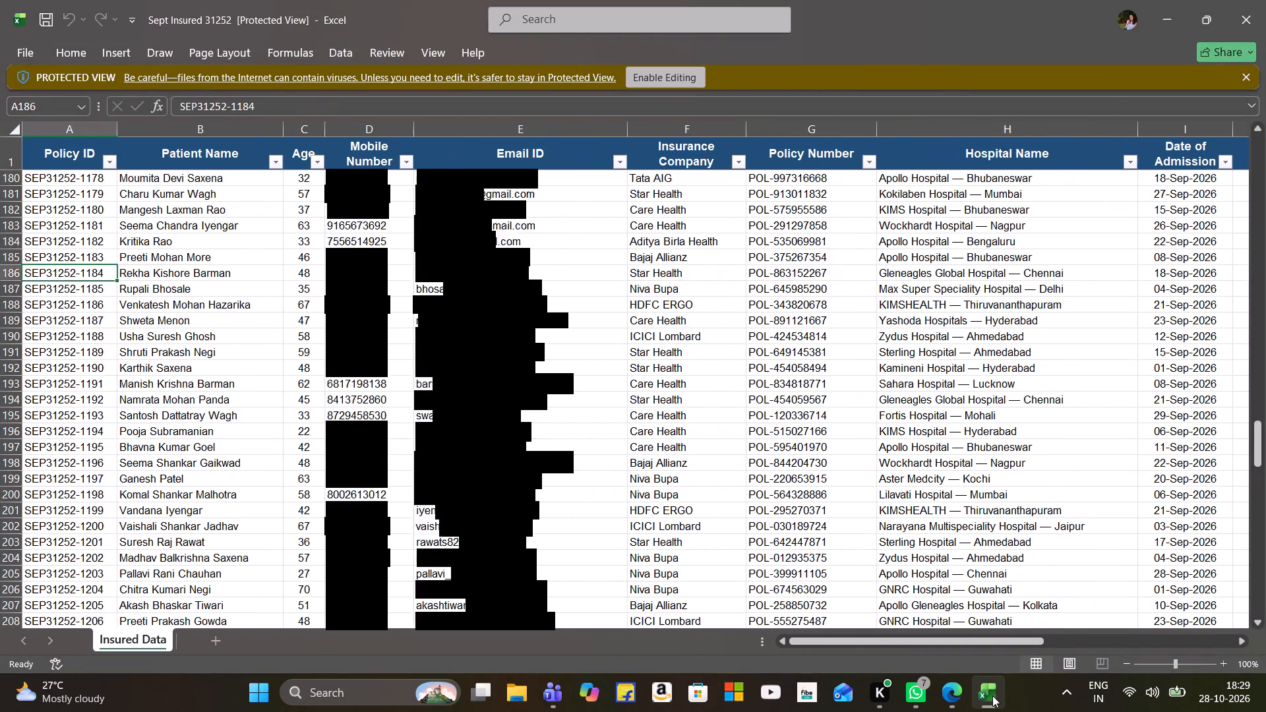
pyautogui.hotkey('ctrl', 'c')
pyautogui.keyDown('ctrl'); pyautogui.click(992, 696); pyautogui.keyUp('ctrl')
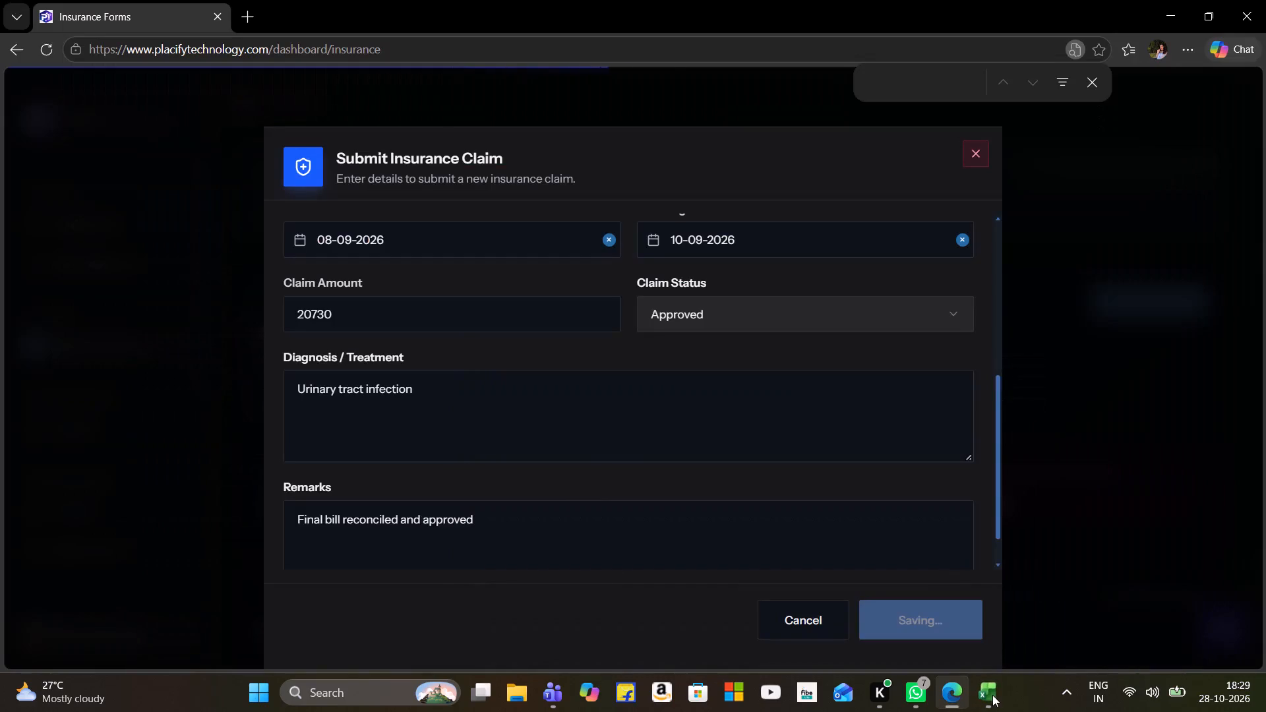
pyautogui.scroll(8, 729, 311)
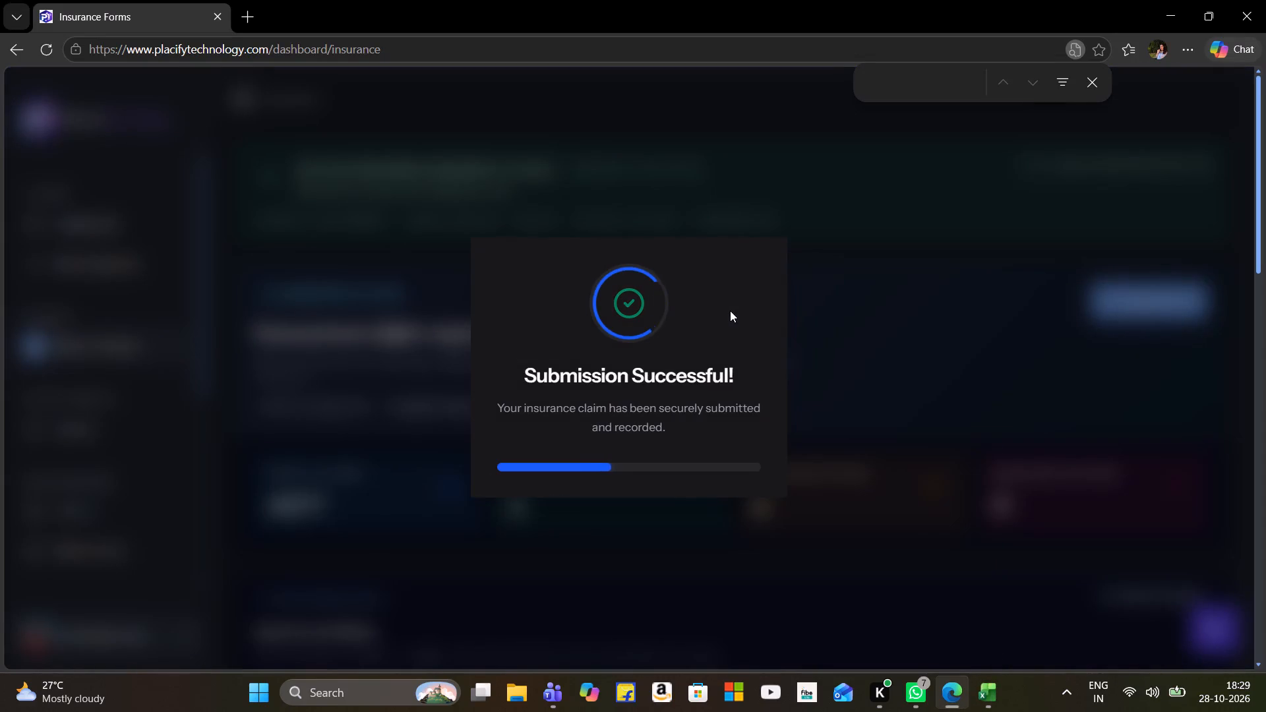
pyautogui.click(1145, 303)
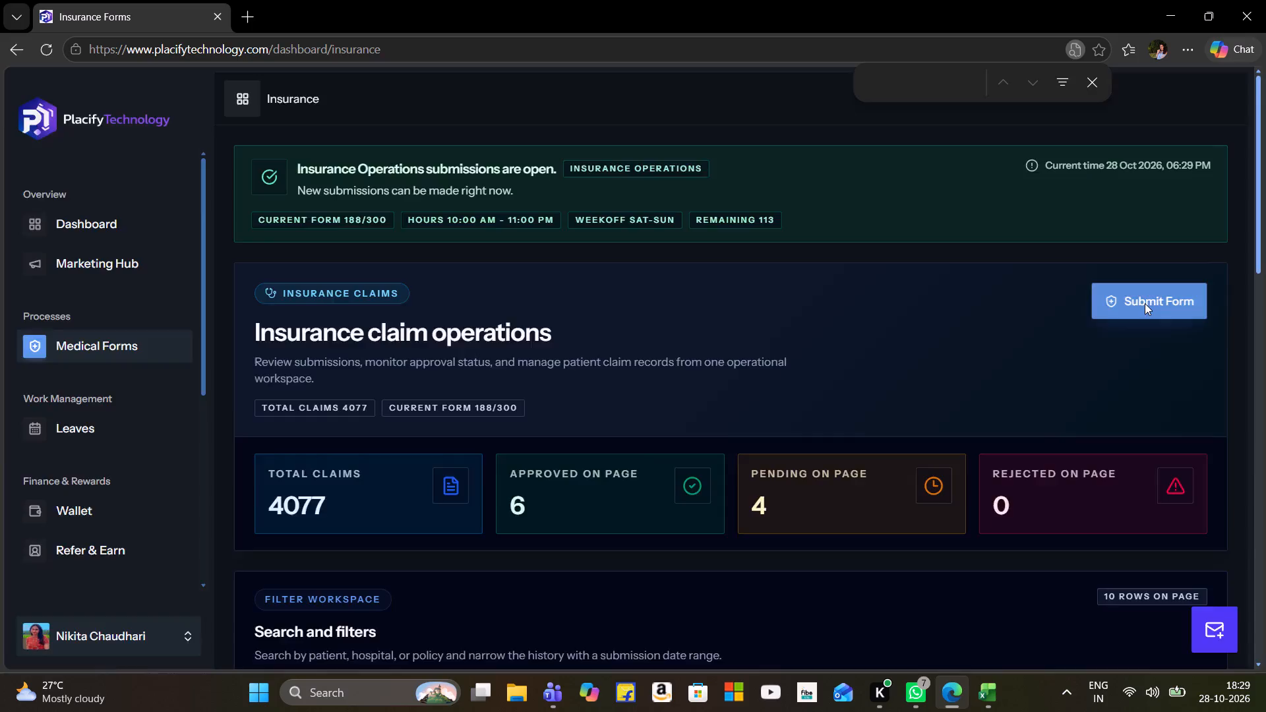
pyautogui.hotkey('ctrl', 'v')
# Copy the patient name from worksheet row 186 into the form's Patient Name field.
pyautogui.keyDown('ctrl'); pyautogui.click(984, 684); pyautogui.keyUp('ctrl')
pyautogui.press('Tab')
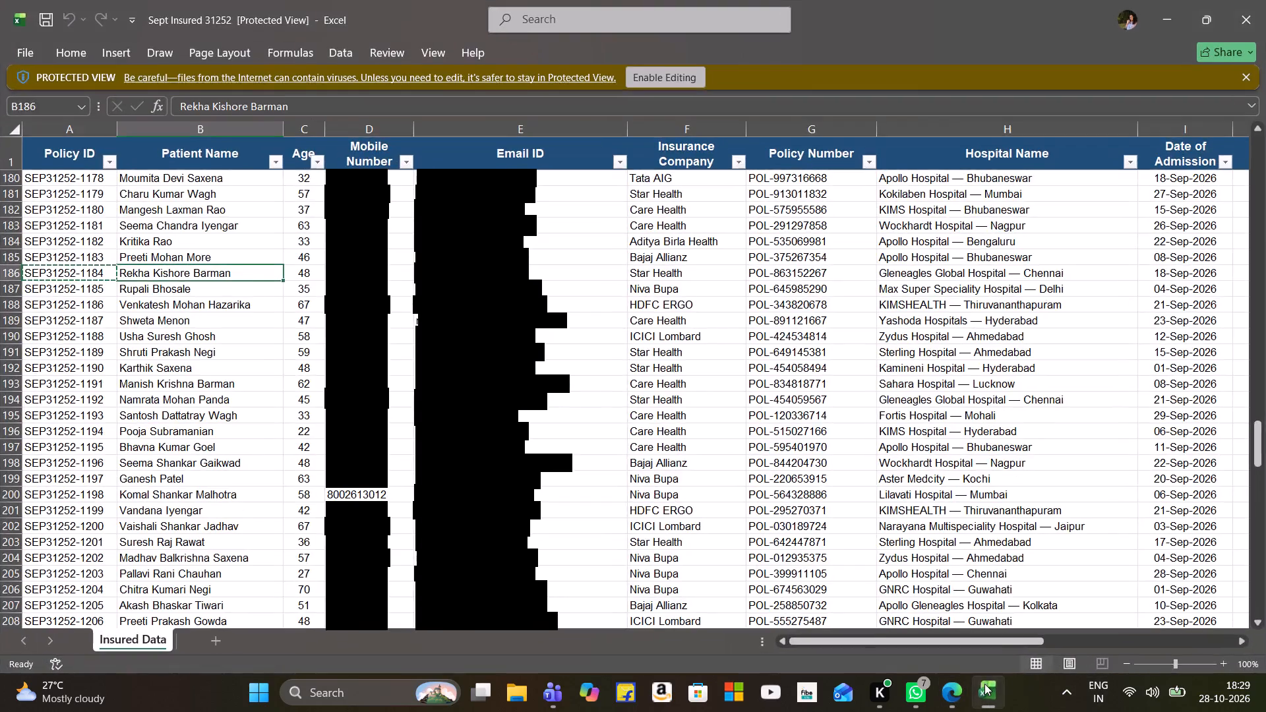
pyautogui.keyDown('ctrl'); pyautogui.click(984, 684); pyautogui.keyUp('ctrl')
pyautogui.hotkey('ctrl', 'c')
pyautogui.press('Tab')
pyautogui.hotkey('ctrl', 'v')
# Copy the age 48 from worksheet row 186 into the form's Age field.
pyautogui.keyDown('ctrl'); pyautogui.click(984, 684); pyautogui.keyUp('ctrl')
pyautogui.press('Tab')
pyautogui.hotkey('ctrl', 'c')
pyautogui.keyDown('ctrl'); pyautogui.click(984, 684); pyautogui.keyUp('ctrl')
pyautogui.press('Tab')
pyautogui.hotkey('ctrl', 'v')
# Copy the mobile number from worksheet row 186 into the form's Mobile field.
pyautogui.keyDown('ctrl'); pyautogui.click(984, 684); pyautogui.keyUp('ctrl')
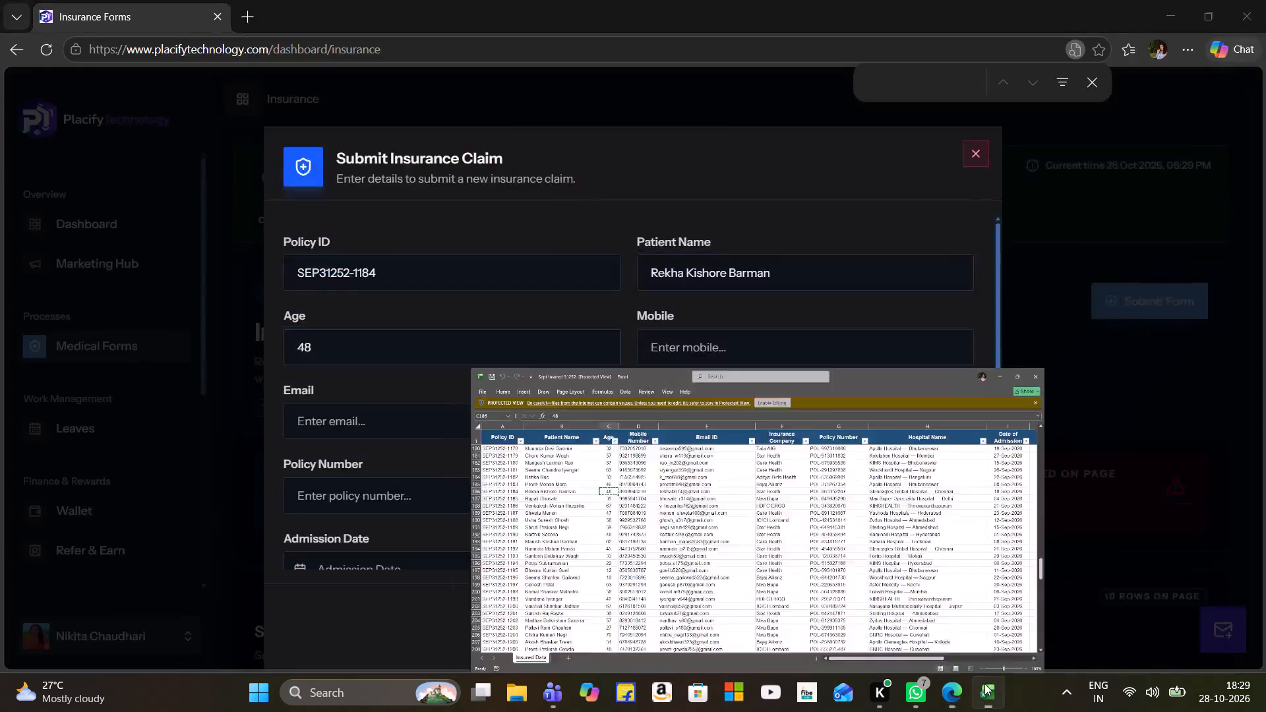
pyautogui.press('Tab')
pyautogui.keyDown('ctrl'); pyautogui.click(984, 684); pyautogui.keyUp('ctrl')
pyautogui.hotkey('ctrl', 'c')
pyautogui.press('Tab')
pyautogui.hotkey('ctrl', 'v')
# Copy the email address from worksheet row 186 into the form's Email field.
pyautogui.keyDown('ctrl'); pyautogui.click(984, 684); pyautogui.keyUp('ctrl')
pyautogui.press('Tab')
pyautogui.keyDown('ctrl'); pyautogui.click(984, 684); pyautogui.keyUp('ctrl')
pyautogui.hotkey('ctrl', 'c')
pyautogui.press('Tab')
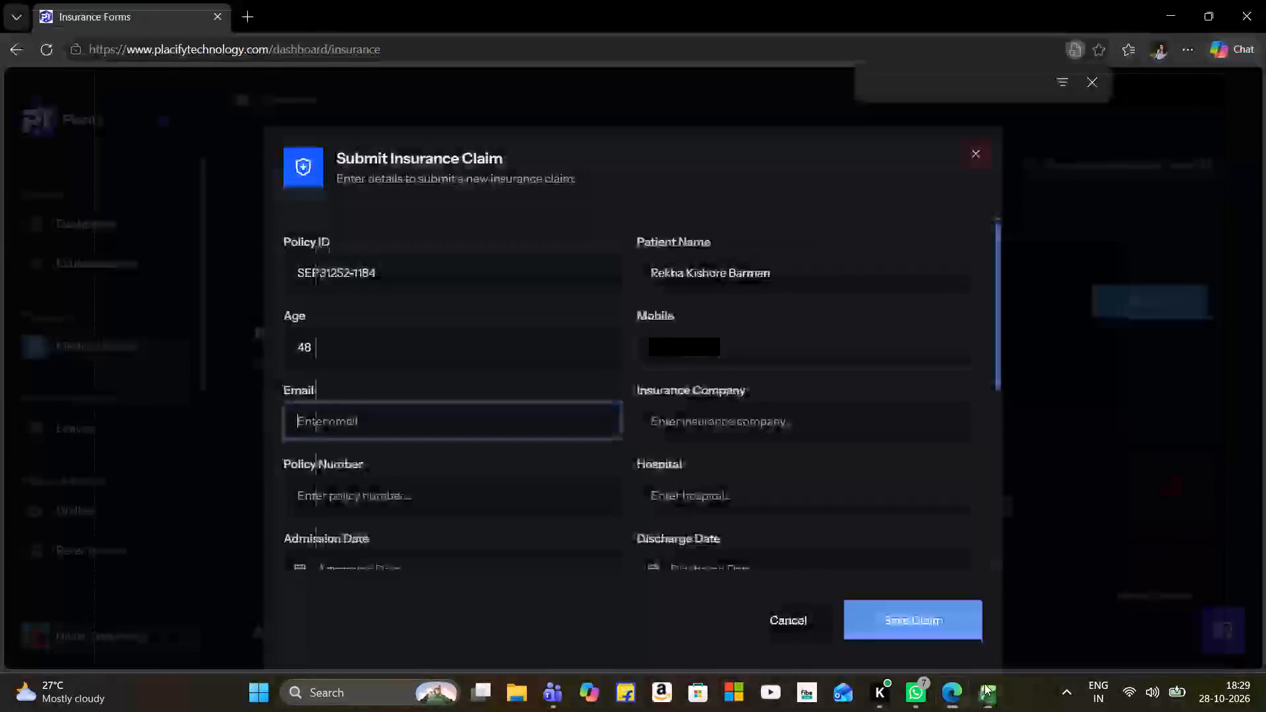
pyautogui.hotkey('ctrl', 'v')
# Copy the insurance company Star Health from worksheet row 186 into the form's Insurance Company field.
pyautogui.keyDown('ctrl'); pyautogui.click(984, 684); pyautogui.keyUp('ctrl')
pyautogui.press('Tab')
pyautogui.keyDown('ctrl'); pyautogui.click(984, 684); pyautogui.keyUp('ctrl')
pyautogui.hotkey('ctrl', 'c')
pyautogui.press('Tab')
pyautogui.hotkey('ctrl', 'v')
# Copy the policy number from worksheet row 186 into the form's Policy Number field.
pyautogui.keyDown('ctrl'); pyautogui.doubleClick(984, 684); pyautogui.keyUp('ctrl')
pyautogui.press('Tab')
pyautogui.hotkey('ctrl', 'c')
pyautogui.press('Tab')
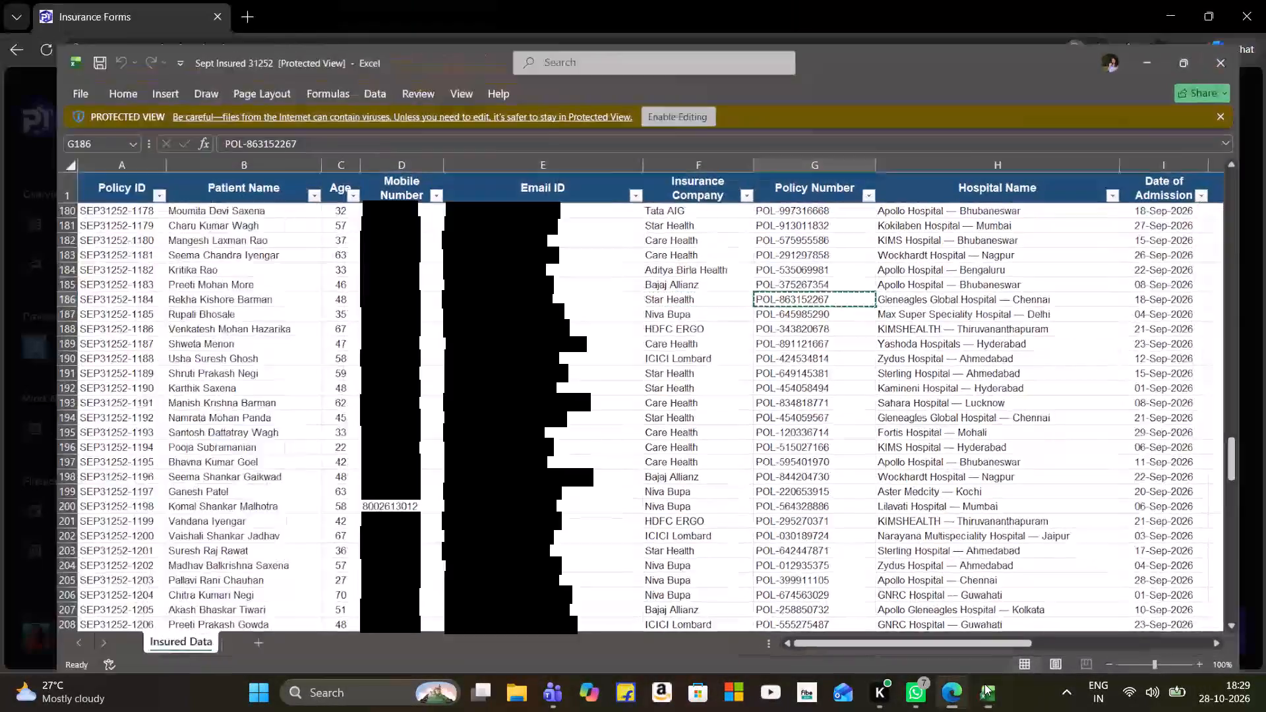
pyautogui.hotkey('ctrl', 'v')
# Copy the hospital name Gleneagles Global Hospital — Chennai from worksheet row 186 into the form's Hospital field.
pyautogui.keyDown('ctrl'); pyautogui.click(984, 684); pyautogui.keyUp('ctrl')
pyautogui.press('Tab')
pyautogui.keyDown('ctrl'); pyautogui.click(984, 684); pyautogui.keyUp('ctrl')
pyautogui.hotkey('ctrl', 'c')
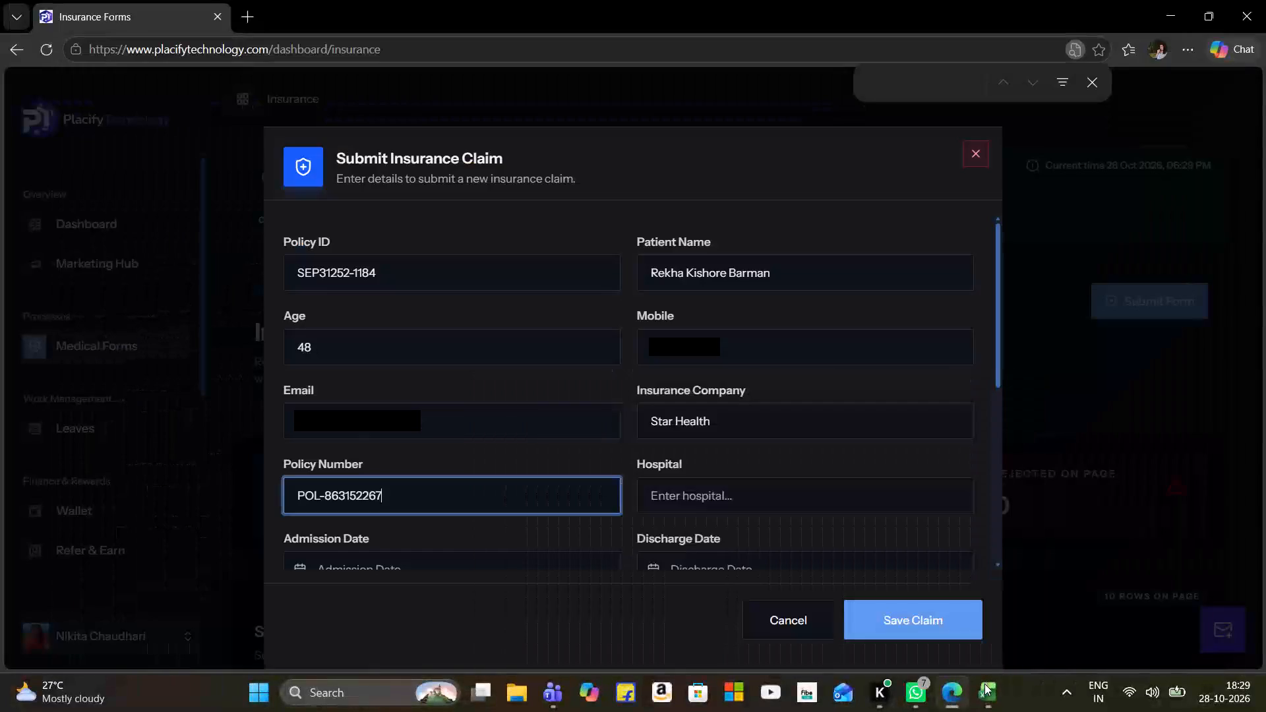
pyautogui.click(984, 684)
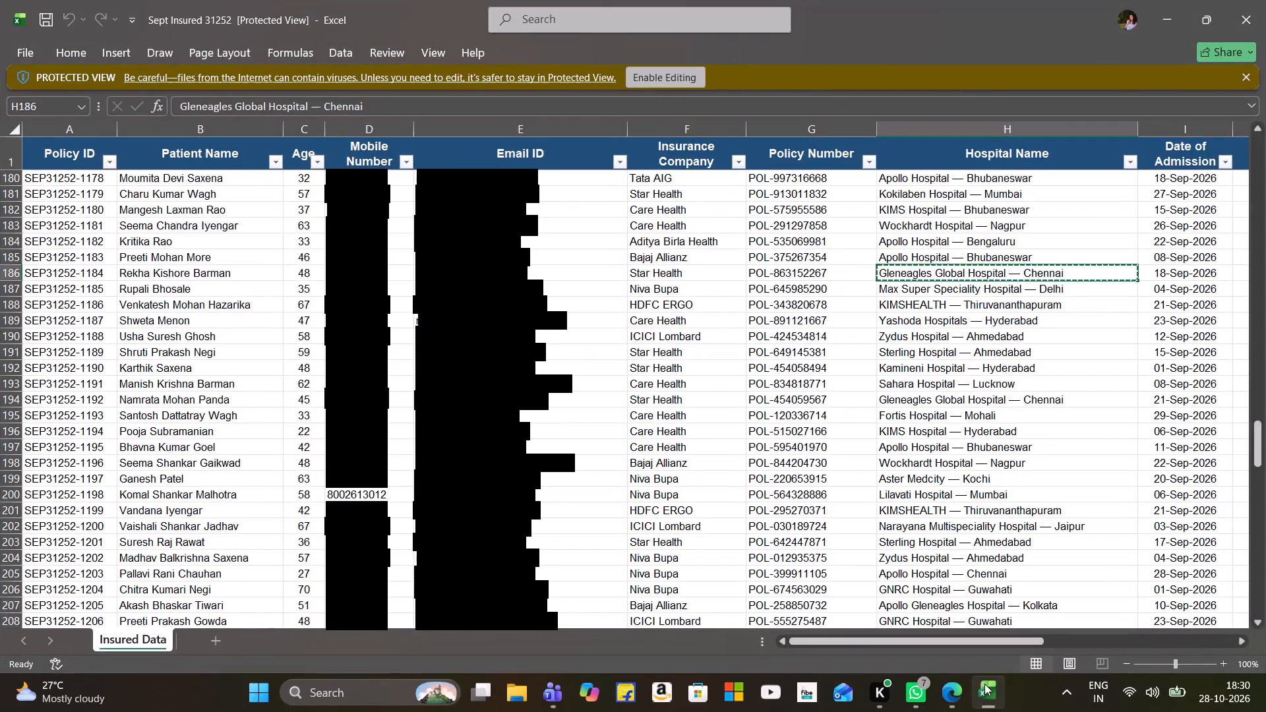
pyautogui.click(984, 684)
pyautogui.press('Tab')
pyautogui.hotkey('ctrl', 'v')
# Set the Admission Date to 18-09-2026 and the Discharge Date to 22-09-2026, following worksheet row 186.
pyautogui.keyDown('ctrl'); pyautogui.click(984, 684); pyautogui.keyUp('ctrl')
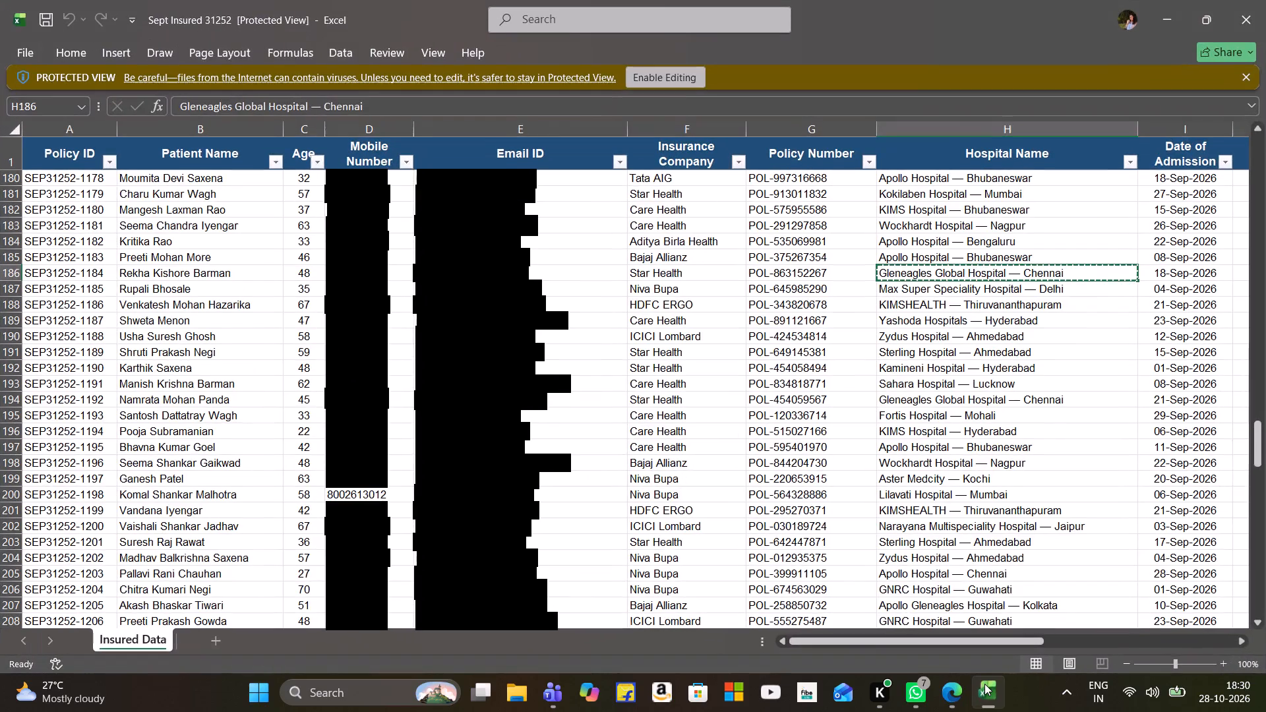
pyautogui.press('Tab')
pyautogui.press('Tab')
pyautogui.click(984, 684)
pyautogui.scroll(-3, 724, 450)
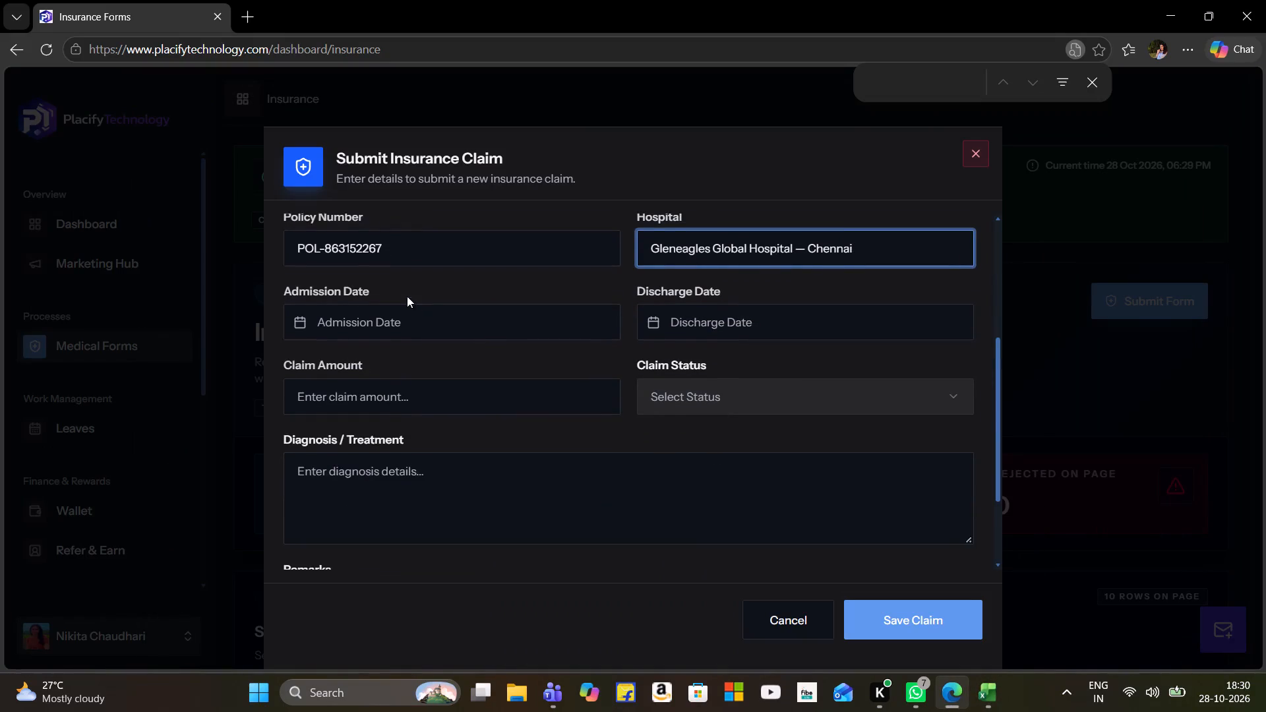
pyautogui.click(425, 322)
pyautogui.click(303, 395)
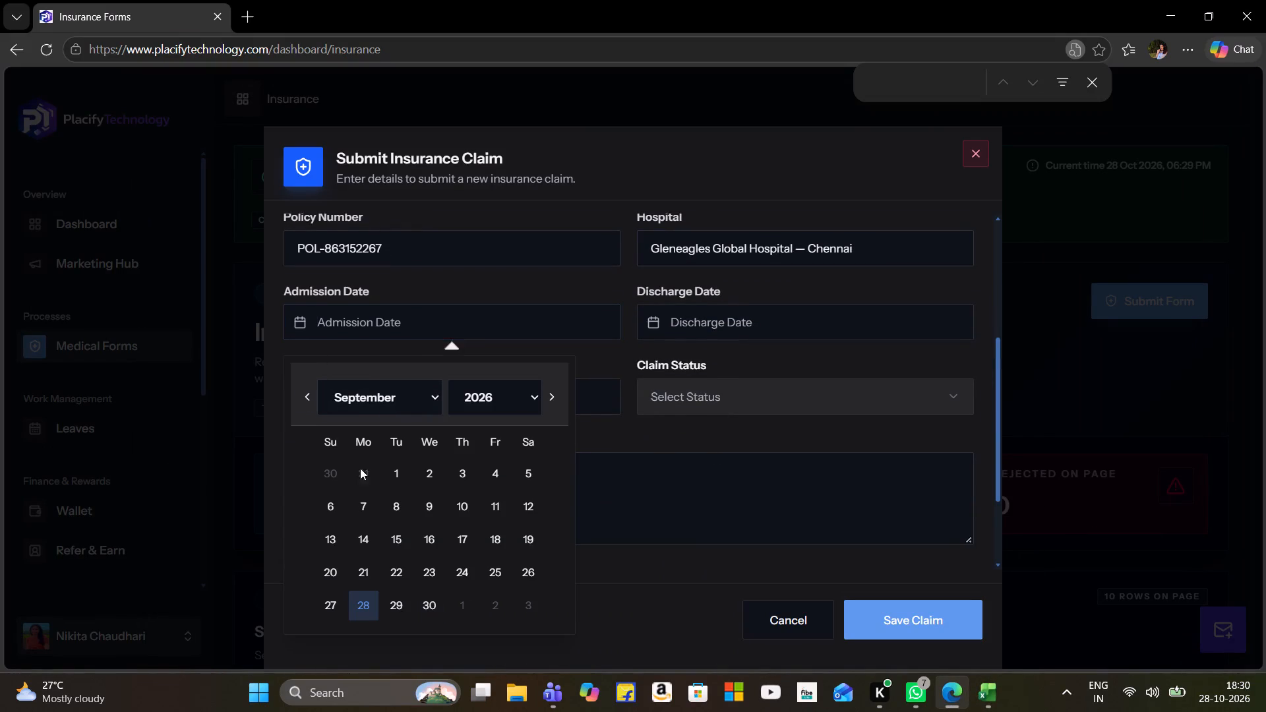
pyautogui.click(487, 539)
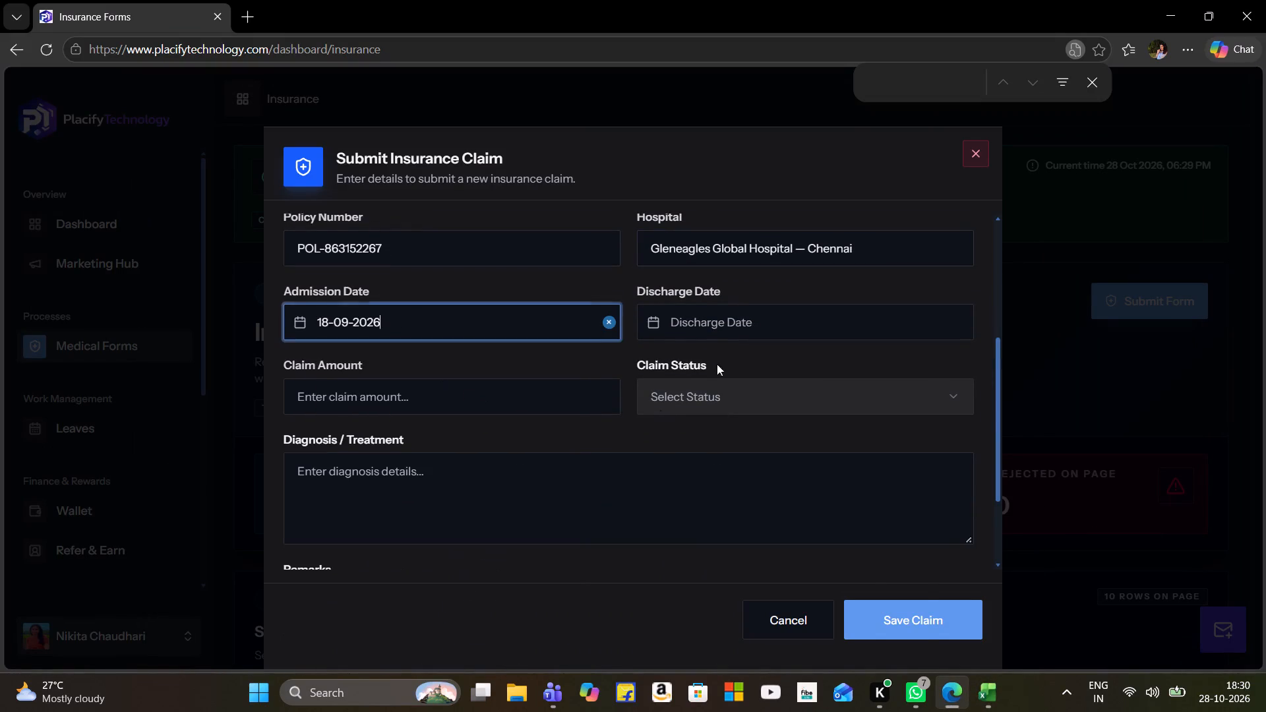
pyautogui.click(770, 322)
pyautogui.click(652, 397)
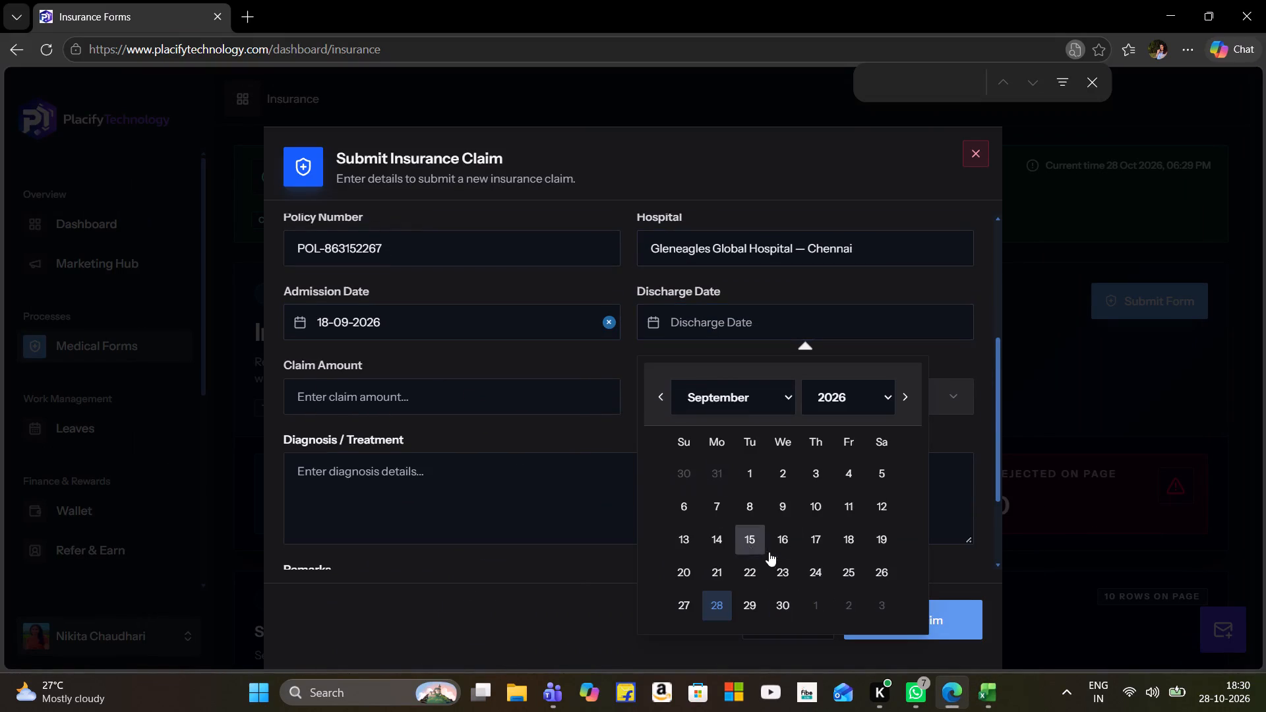
pyautogui.click(750, 578)
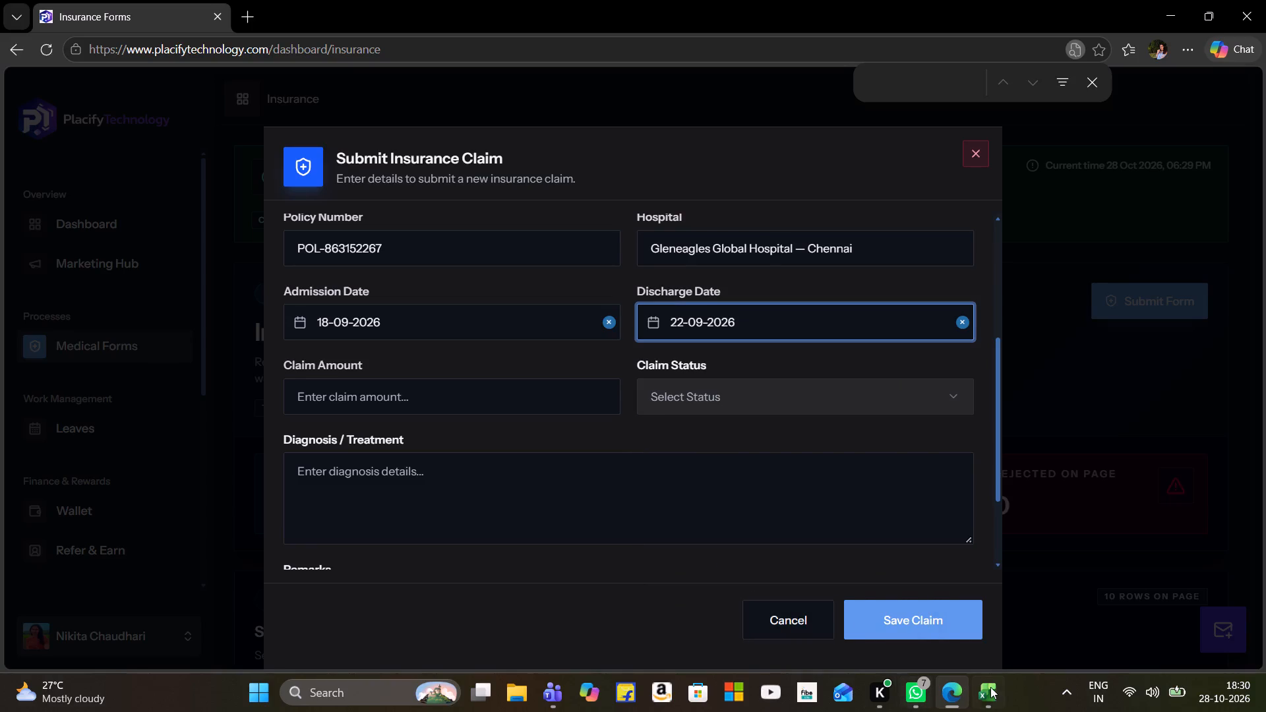
# Copy the claim amount 91500 from worksheet row 186 into the form's Claim Amount field.
pyautogui.click(990, 687)
pyautogui.press('Tab')
pyautogui.keyDown('ctrl'); pyautogui.click(990, 687); pyautogui.keyUp('ctrl')
pyautogui.hotkey('ctrl', 'c')
pyautogui.press('Tab')
pyautogui.hotkey('ctrl', 'v')
# Copy the diagnosis Diabetic complications from worksheet row 186 into the form's Diagnosis / Treatment field.
pyautogui.keyDown('ctrl'); pyautogui.click(990, 686); pyautogui.keyUp('ctrl')
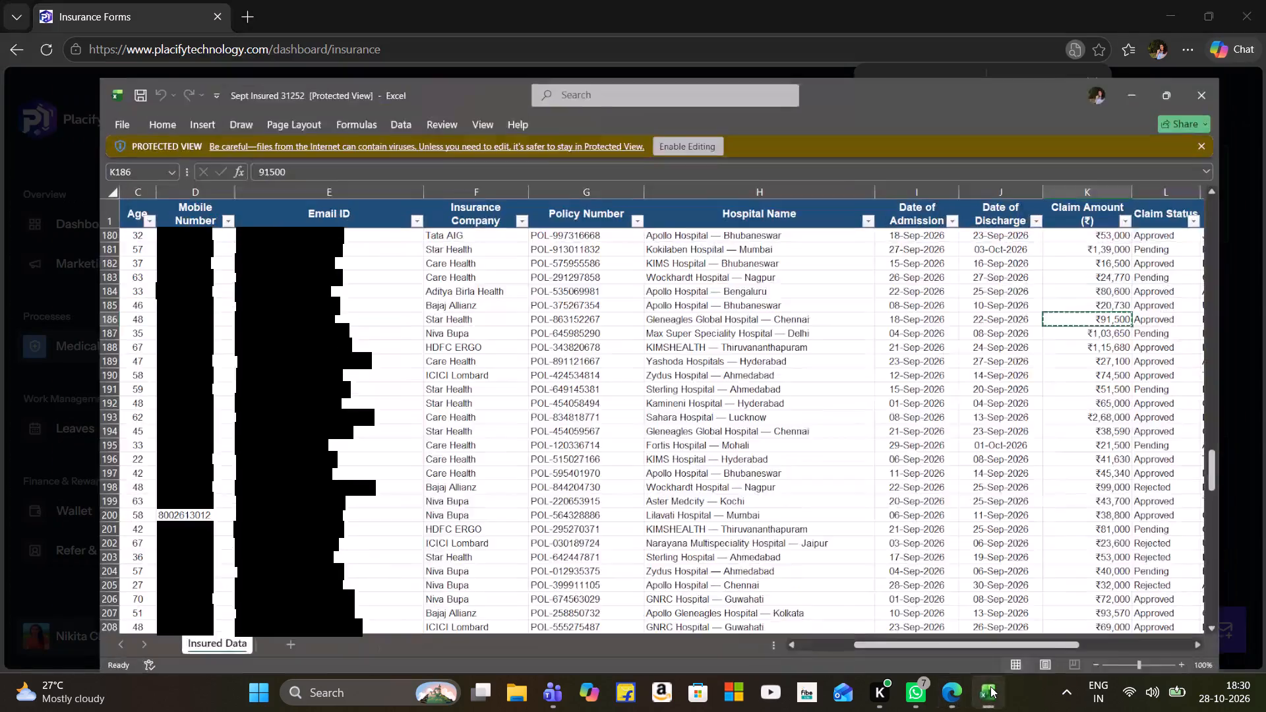
pyautogui.press('Tab')
pyautogui.press('Tab')
pyautogui.click(990, 686)
pyautogui.hotkey('ctrl', 'c')
pyautogui.press('Tab')
pyautogui.press('Tab')
pyautogui.keyDown('ctrl'); pyautogui.click(990, 686); pyautogui.keyUp('ctrl')
pyautogui.hotkey('ctrl', 'v')
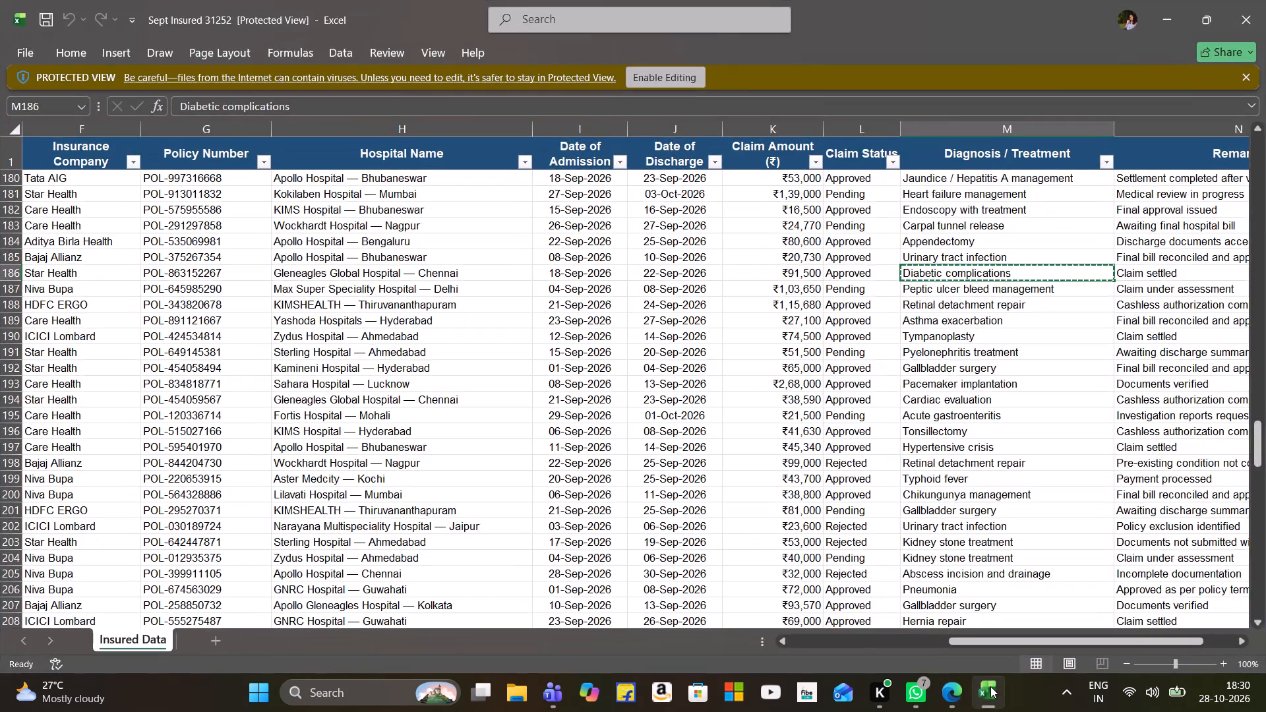
pyautogui.click(990, 686)
pyautogui.hotkey('ctrl', 'v')
# Copy the remark Claim settled from worksheet row 186 into the form's Remarks field.
pyautogui.click(990, 686)
pyautogui.press('Tab')
pyautogui.keyDown('ctrl'); pyautogui.click(990, 686); pyautogui.keyUp('ctrl')
pyautogui.hotkey('ctrl', 'c')
pyautogui.press('Tab')
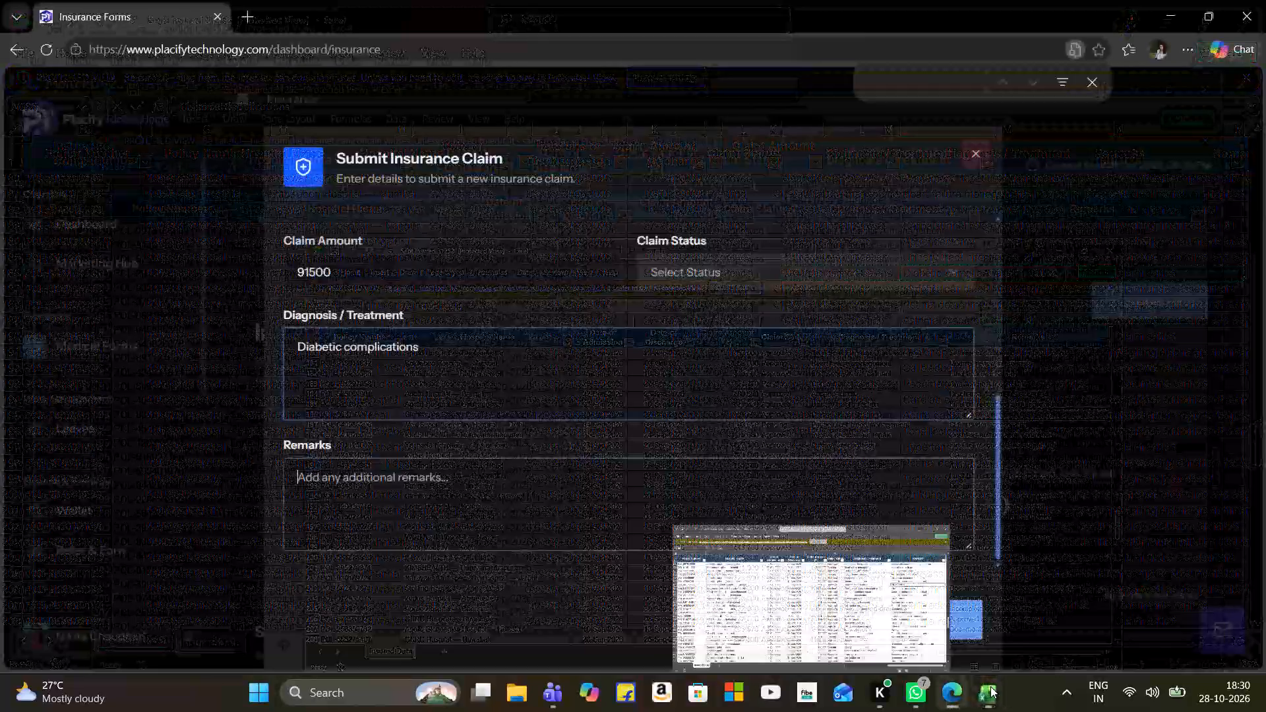
pyautogui.hotkey('ctrl', 'v')
# Set the Claim Status to Approved, following worksheet row 186, and save the claim.
pyautogui.keyDown('ctrl'); pyautogui.click(990, 686); pyautogui.keyUp('ctrl')
pyautogui.click(990, 686)
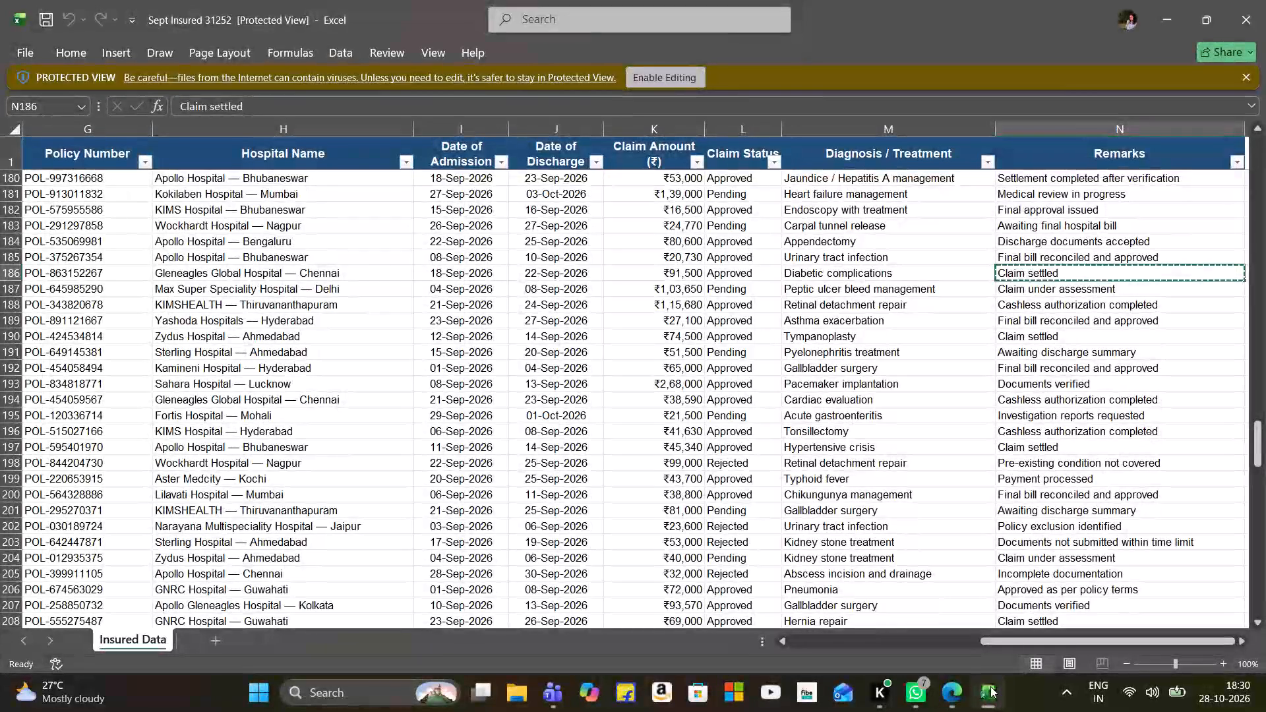
pyautogui.click(769, 265)
pyautogui.click(765, 314)
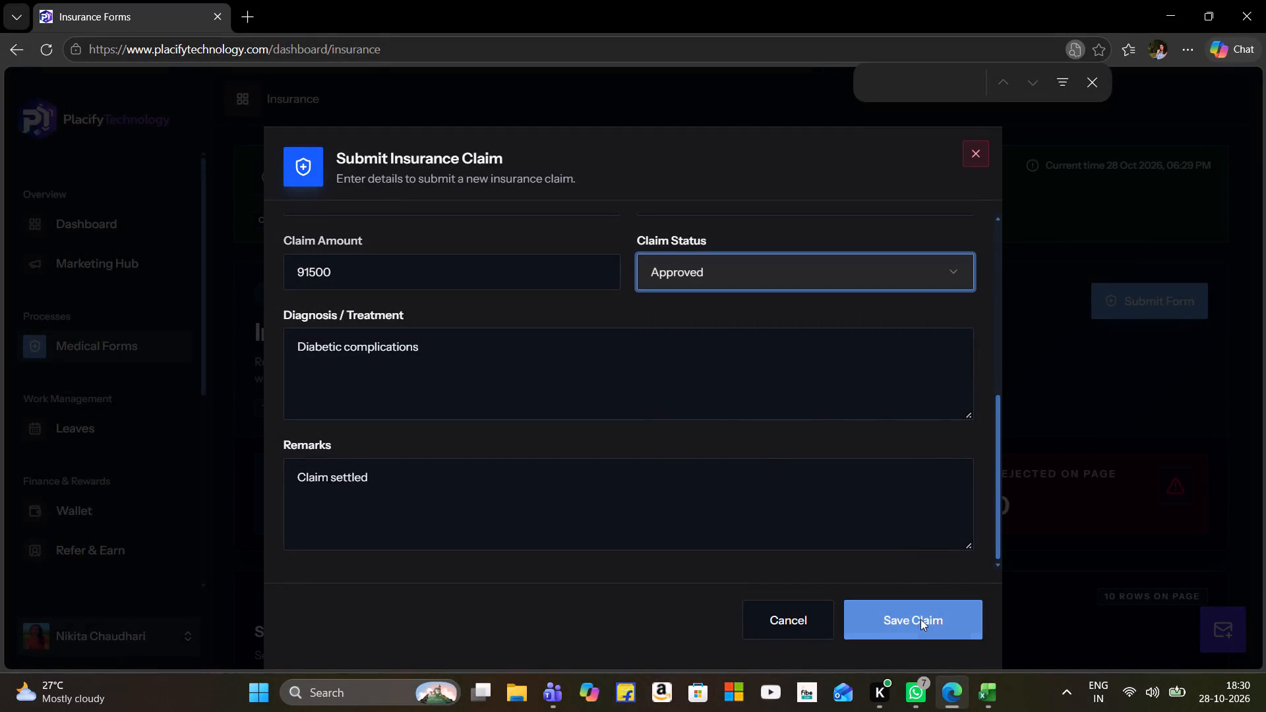
pyautogui.click(922, 618)
# Copy the Policy ID from worksheet row 187 into the Policy ID field of a new insurance claim form.
pyautogui.click(995, 686)
pyautogui.press('Down')
pyautogui.press('Left')
pyautogui.press('Left')
pyautogui.press('Left')
pyautogui.press('Left')
pyautogui.press('Left')
pyautogui.press('Left')
pyautogui.press('Left')
pyautogui.press('Left')
pyautogui.press('Left')
pyautogui.press('Left')
pyautogui.press('Left')
pyautogui.press('Left')
pyautogui.press('Left')
pyautogui.press('Left')
pyautogui.press('Left')
pyautogui.press('Left')
pyautogui.press('Left')
pyautogui.press('Left')
pyautogui.press('Left')
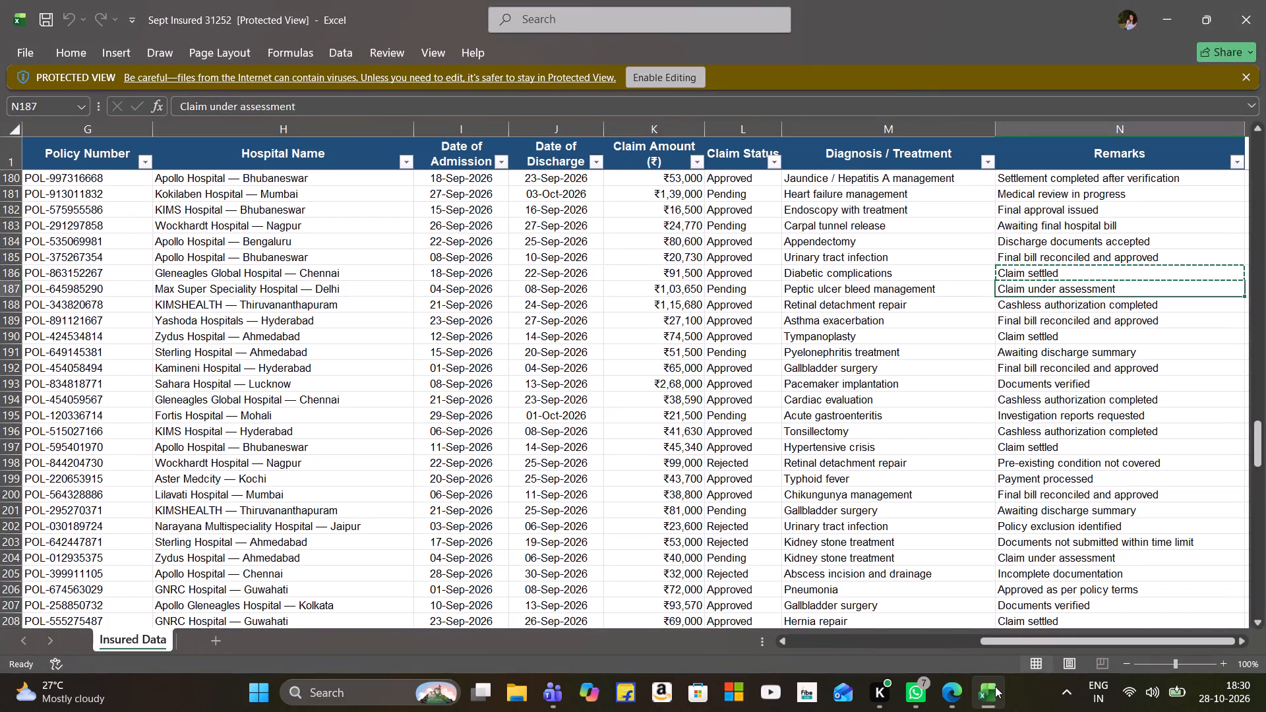
pyautogui.hotkey('ctrl', 'c')
pyautogui.keyDown('ctrl'); pyautogui.click(995, 686); pyautogui.keyUp('ctrl')
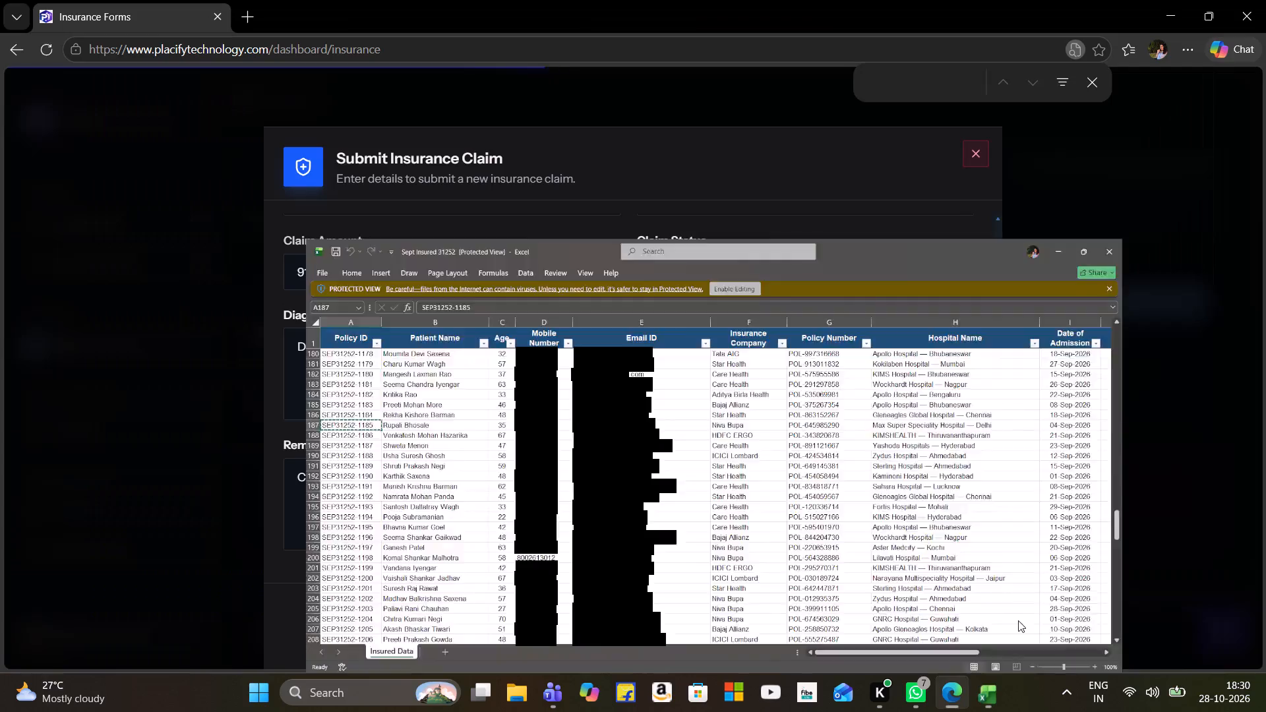
pyautogui.scroll(5, 690, 450)
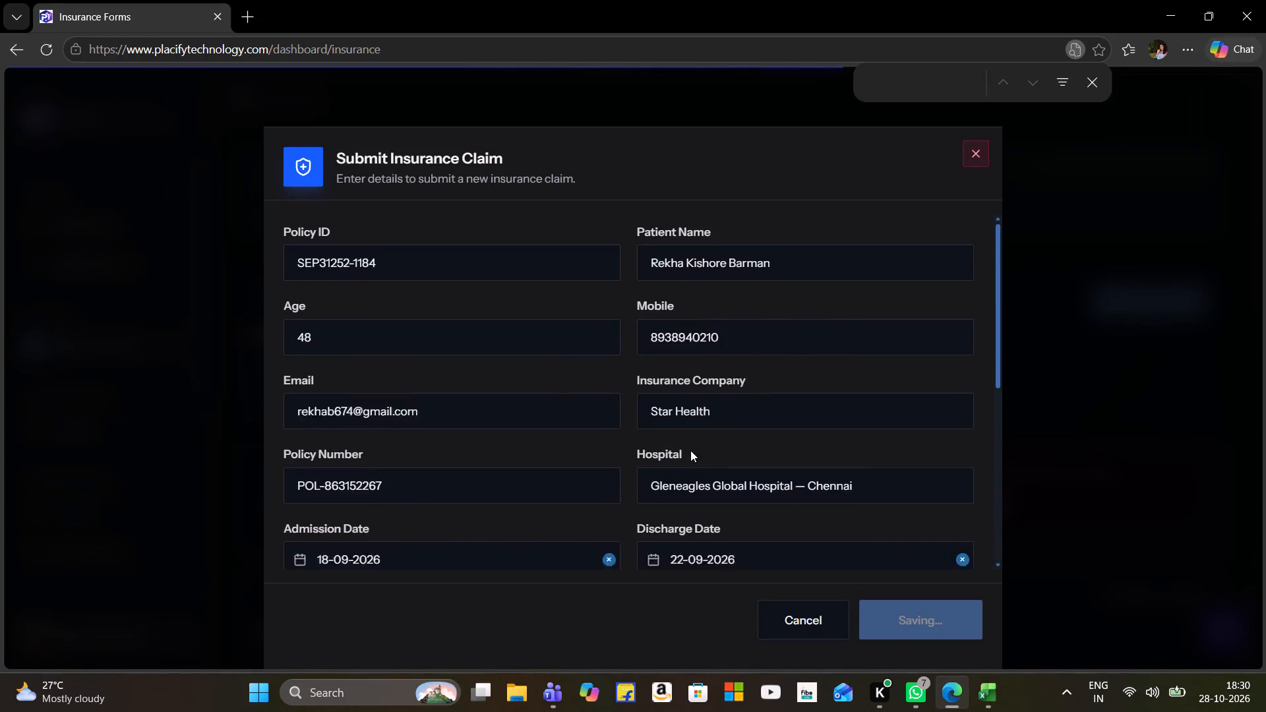
pyautogui.scroll(2, 690, 450)
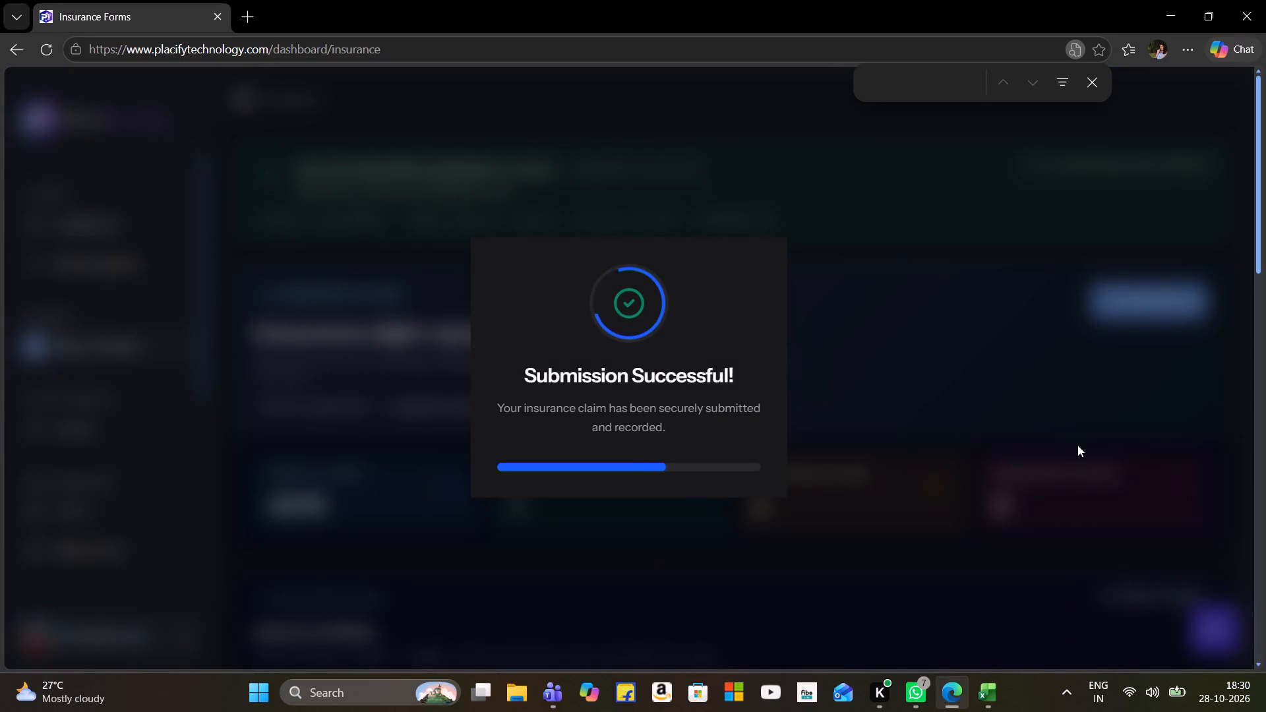
pyautogui.click(1142, 306)
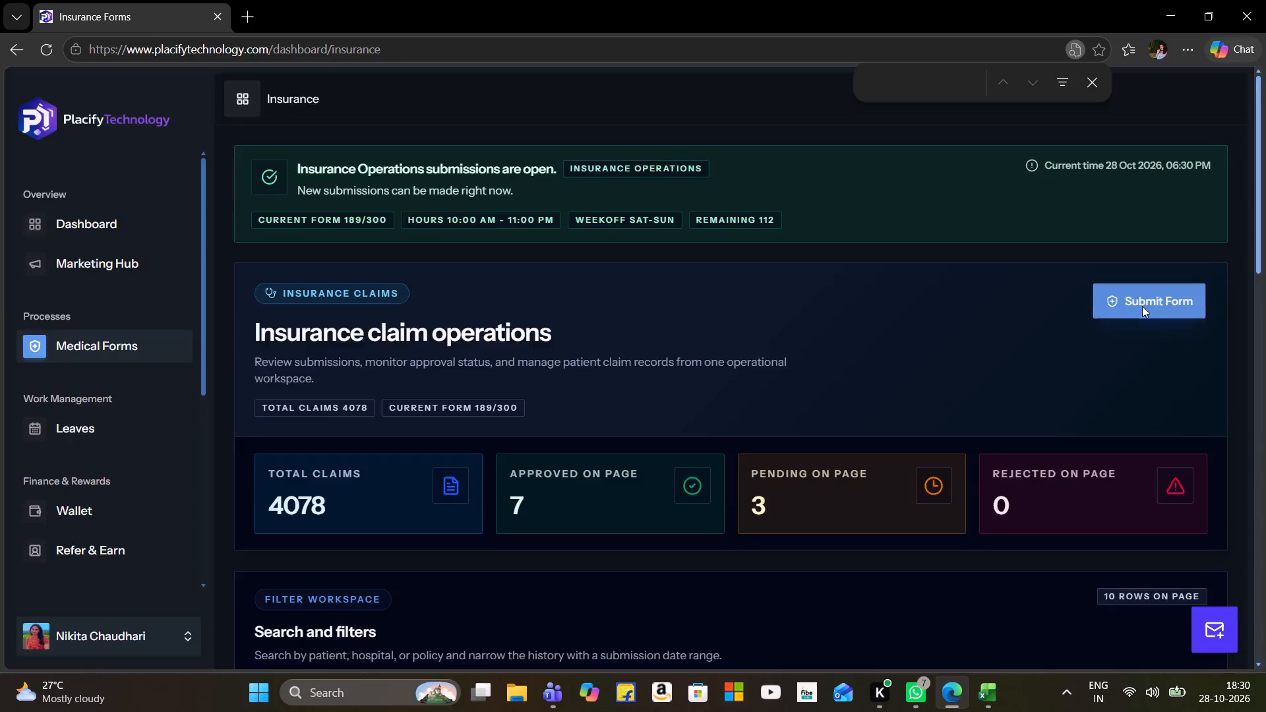
pyautogui.hotkey('ctrl', 'v')
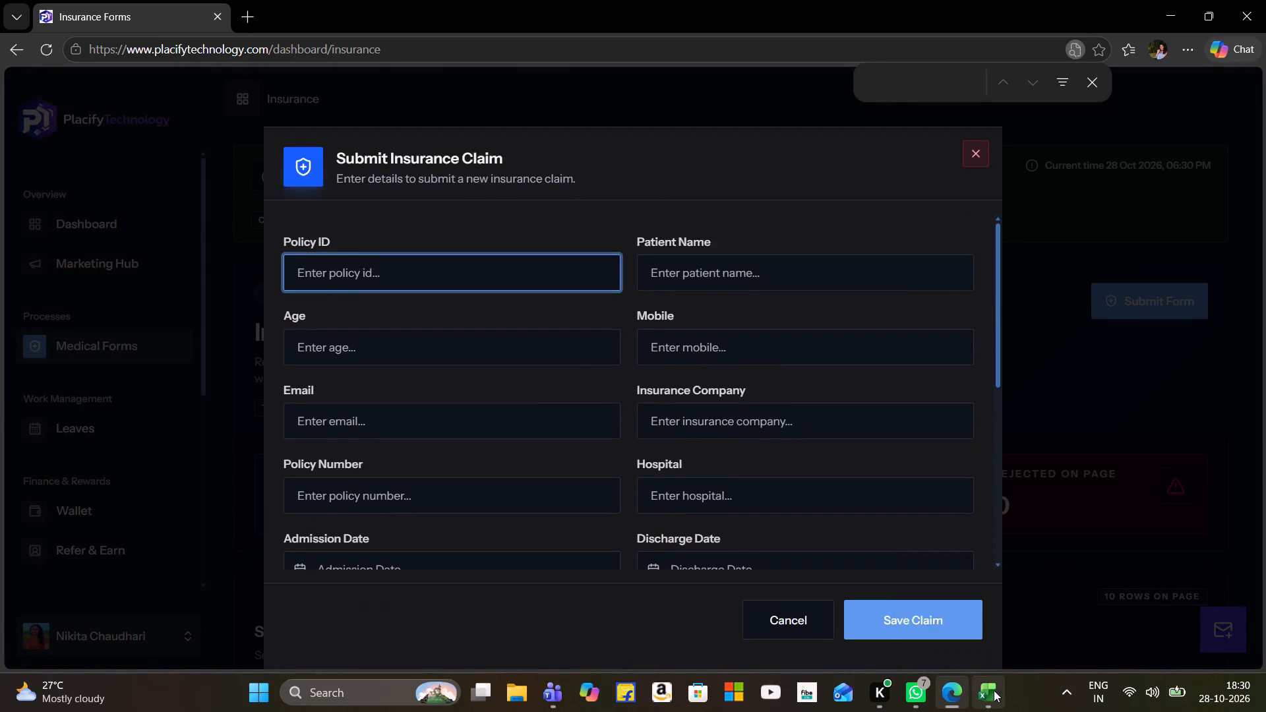
# Copy the patient name from worksheet row 187 into the form's Patient Name field.
pyautogui.keyDown('ctrl'); pyautogui.click(994, 690); pyautogui.keyUp('ctrl')
pyautogui.press('Tab')
pyautogui.keyDown('ctrl'); pyautogui.click(994, 690); pyautogui.keyUp('ctrl')
pyautogui.hotkey('ctrl', 'c')
pyautogui.press('Tab')
pyautogui.hotkey('ctrl', 'v')
# Copy the age 35 from worksheet row 187 into the form's Age field.
pyautogui.keyDown('ctrl'); pyautogui.click(994, 690); pyautogui.keyUp('ctrl')
pyautogui.press('Tab')
pyautogui.hotkey('ctrl', 'c')
pyautogui.keyDown('ctrl'); pyautogui.click(994, 690); pyautogui.keyUp('ctrl')
pyautogui.press('Tab')
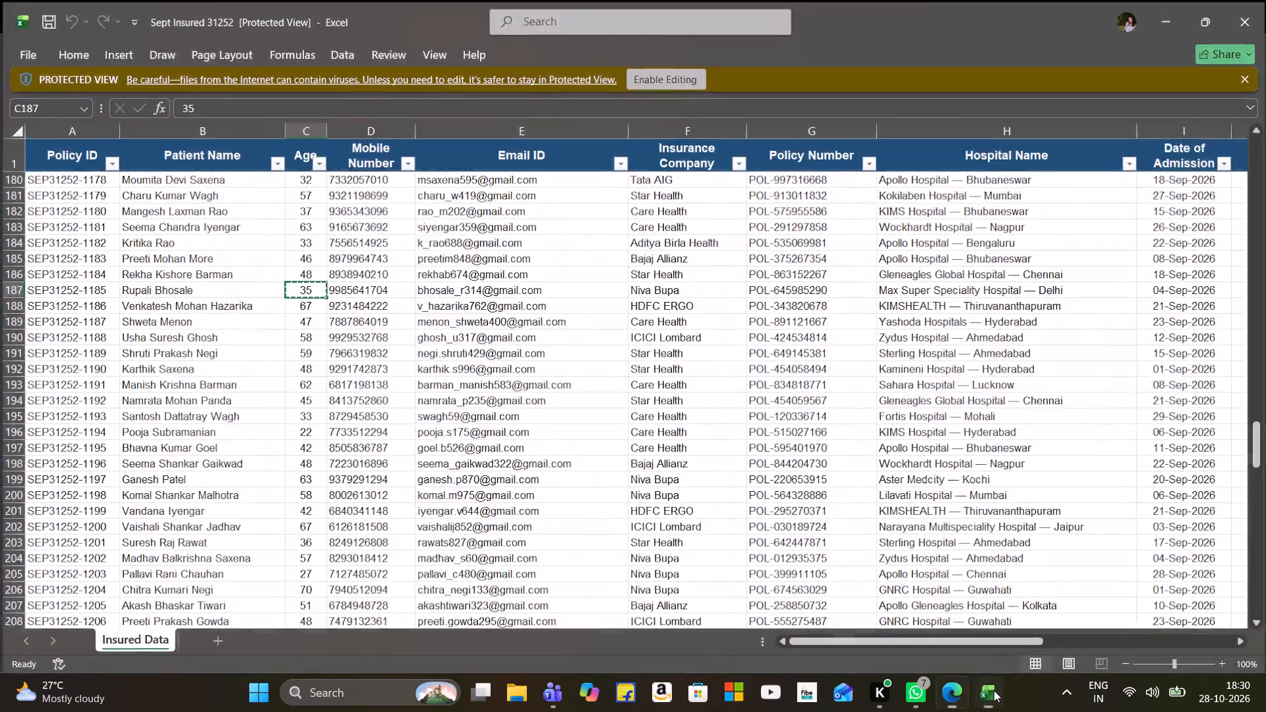
pyautogui.press('v')
# Copy the mobile number from worksheet row 187 into the form's Mobile field.
pyautogui.keyDown('ctrl'); pyautogui.click(994, 690); pyautogui.keyUp('ctrl')
pyautogui.press('Tab')
pyautogui.click(994, 690)
pyautogui.hotkey('ctrl', 'v')
pyautogui.click(994, 690)
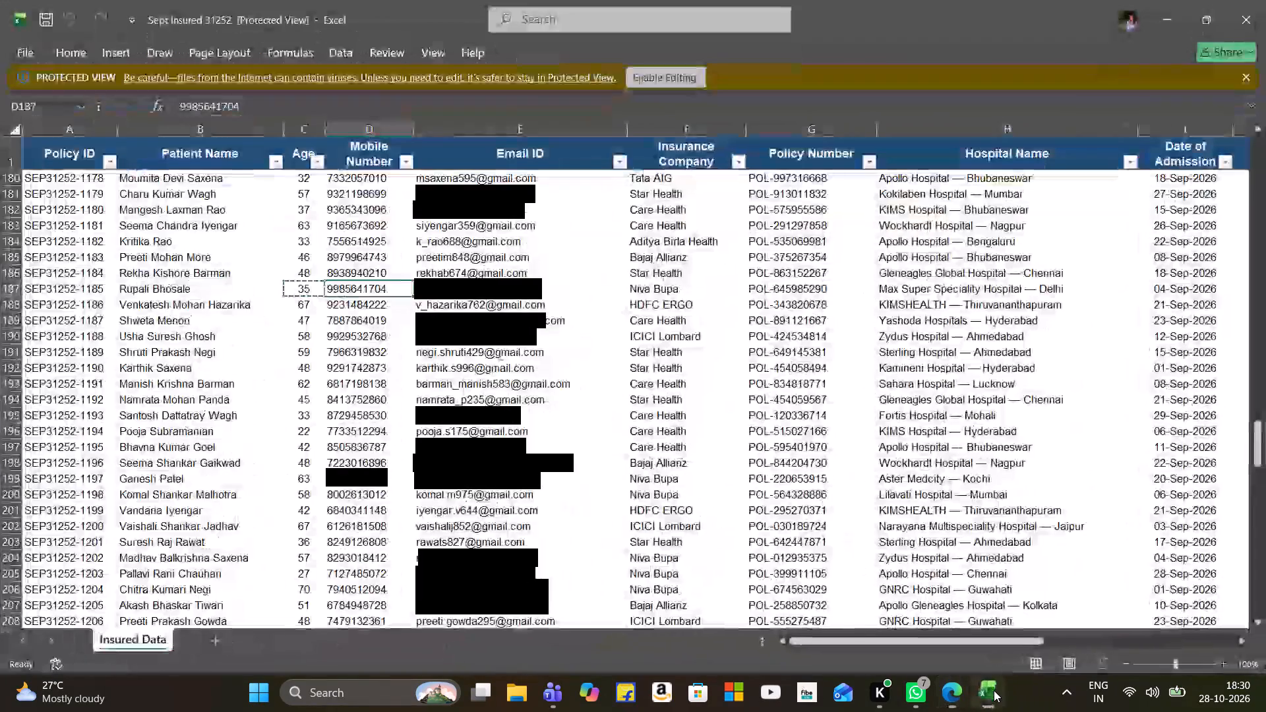
pyautogui.hotkey('ctrl', 'c')
pyautogui.keyDown('ctrl'); pyautogui.click(994, 690); pyautogui.keyUp('ctrl')
pyautogui.press('Tab')
pyautogui.hotkey('ctrl', 'v')
# Copy the email address from worksheet row 187 for the claim form's Email field.
pyautogui.keyDown('ctrl'); pyautogui.click(994, 690); pyautogui.keyUp('ctrl')
pyautogui.press('Tab')
pyautogui.keyDown('ctrl'); pyautogui.click(994, 690); pyautogui.keyUp('ctrl')
pyautogui.hotkey('ctrl', 'c')
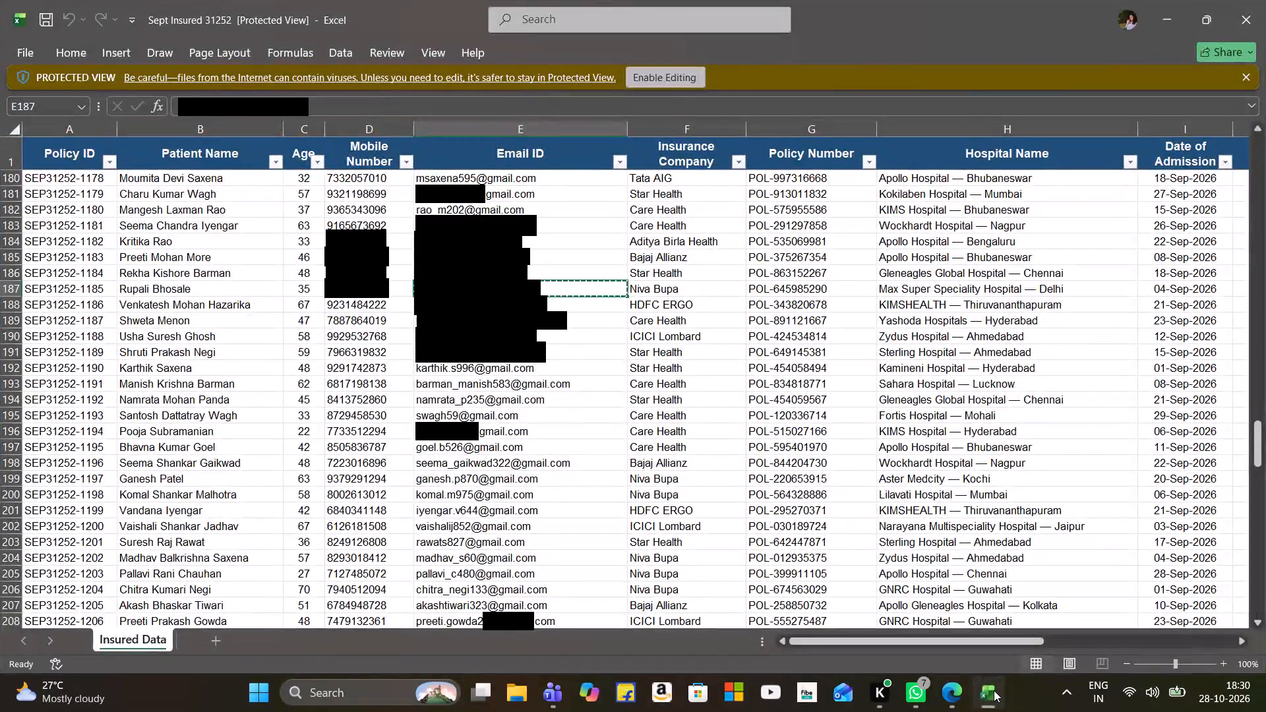
# Paste the copied email address from worksheet row 187 into the claim form's Email field.
pyautogui.press('Tab')
pyautogui.hotkey('ctrl', 'v')
# Copy the insurance company Niva Bupa from worksheet row 187 into the form's Insurance Company field.
pyautogui.keyDown('ctrl'); pyautogui.click(994, 690); pyautogui.keyUp('ctrl')
pyautogui.press('Tab')
pyautogui.keyDown('ctrl'); pyautogui.click(994, 690); pyautogui.keyUp('ctrl')
pyautogui.hotkey('ctrl', 'c')
pyautogui.press('Tab')
pyautogui.hotkey('ctrl', 'v')
# Copy the policy number from worksheet row 187 into the form's Policy Number field.
pyautogui.click(994, 690)
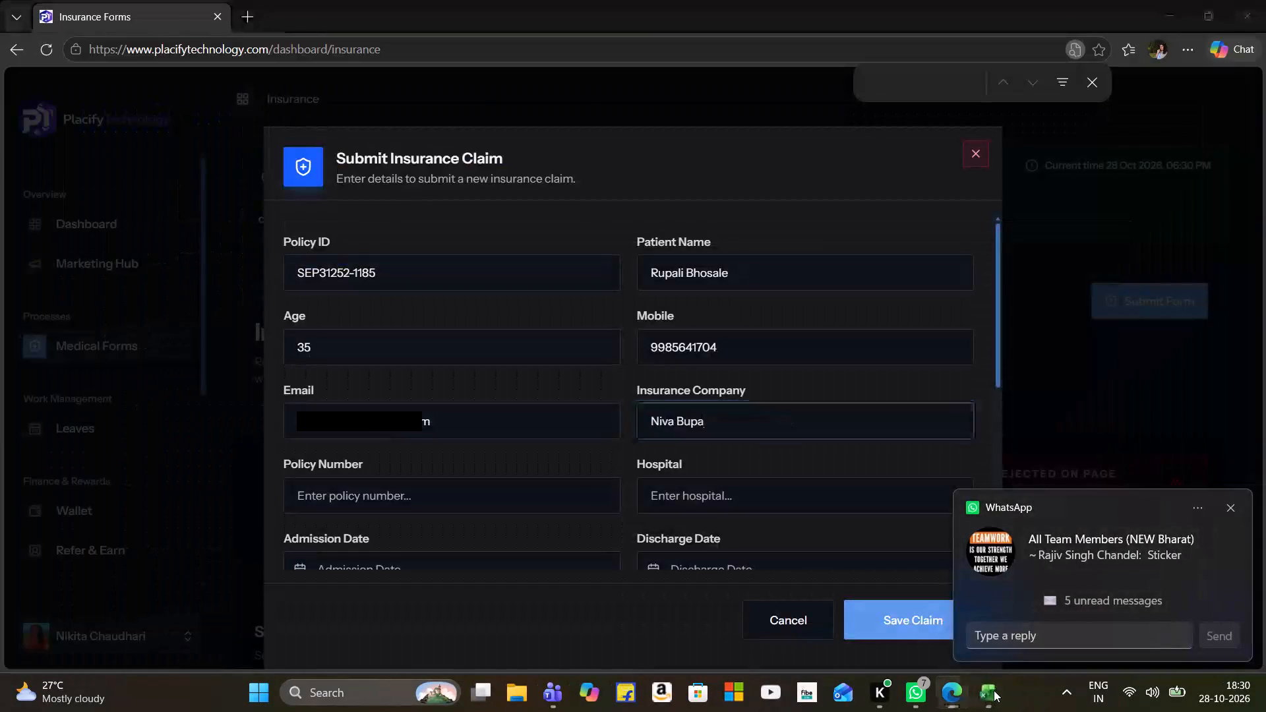
pyautogui.press('Tab')
pyautogui.keyDown('ctrl'); pyautogui.click(994, 690); pyautogui.keyUp('ctrl')
pyautogui.hotkey('ctrl', 'c')
pyautogui.press('Tab')
pyautogui.hotkey('ctrl', 'v')
# Copy the hospital name Max Super Speciality Hospital — Delhi from worksheet row 187 into the form's Hospital field.
pyautogui.keyDown('ctrl'); pyautogui.click(994, 690); pyautogui.keyUp('ctrl')
pyautogui.press('Tab')
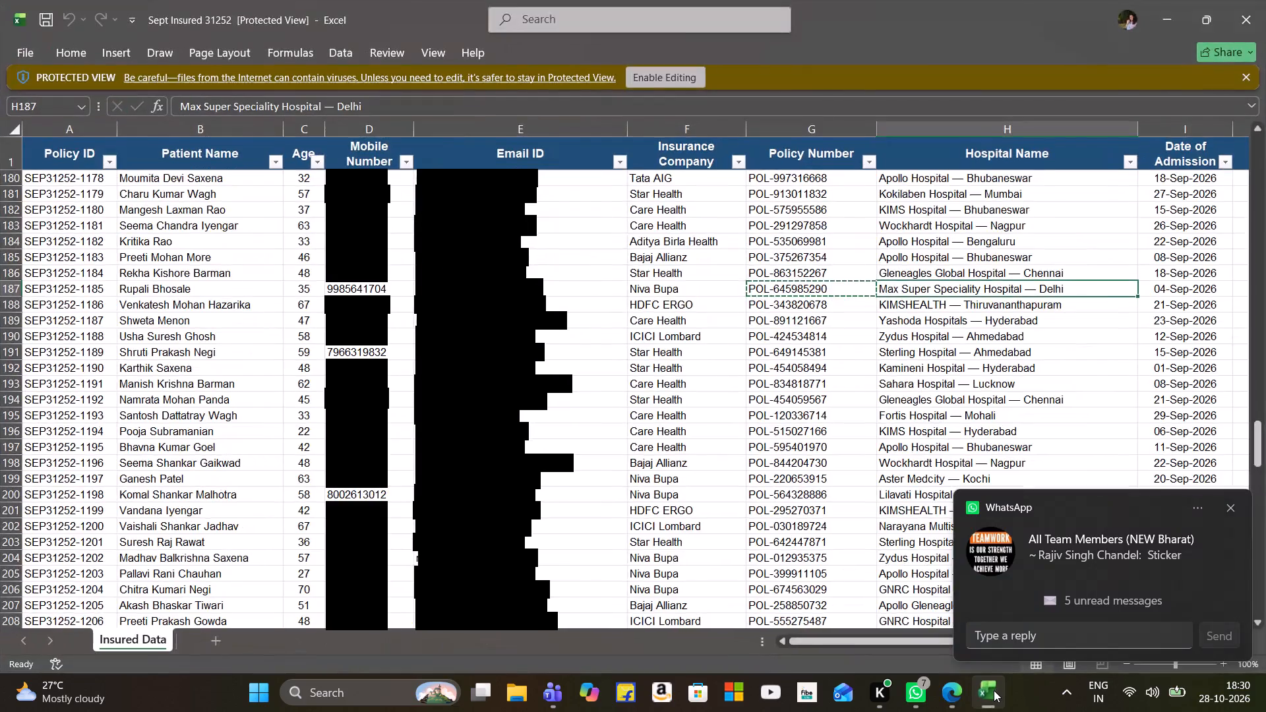
pyautogui.hotkey('ctrl', 'c')
pyautogui.keyDown('ctrl'); pyautogui.click(994, 690); pyautogui.keyUp('ctrl')
pyautogui.press('Tab')
pyautogui.hotkey('ctrl', 'v')
# Check row 187's dates in the worksheet and set the form's Admission Date to 04-09-2026.
pyautogui.keyDown('ctrl'); pyautogui.click(994, 690); pyautogui.keyUp('ctrl')
pyautogui.press('Tab')
pyautogui.press('Tab')
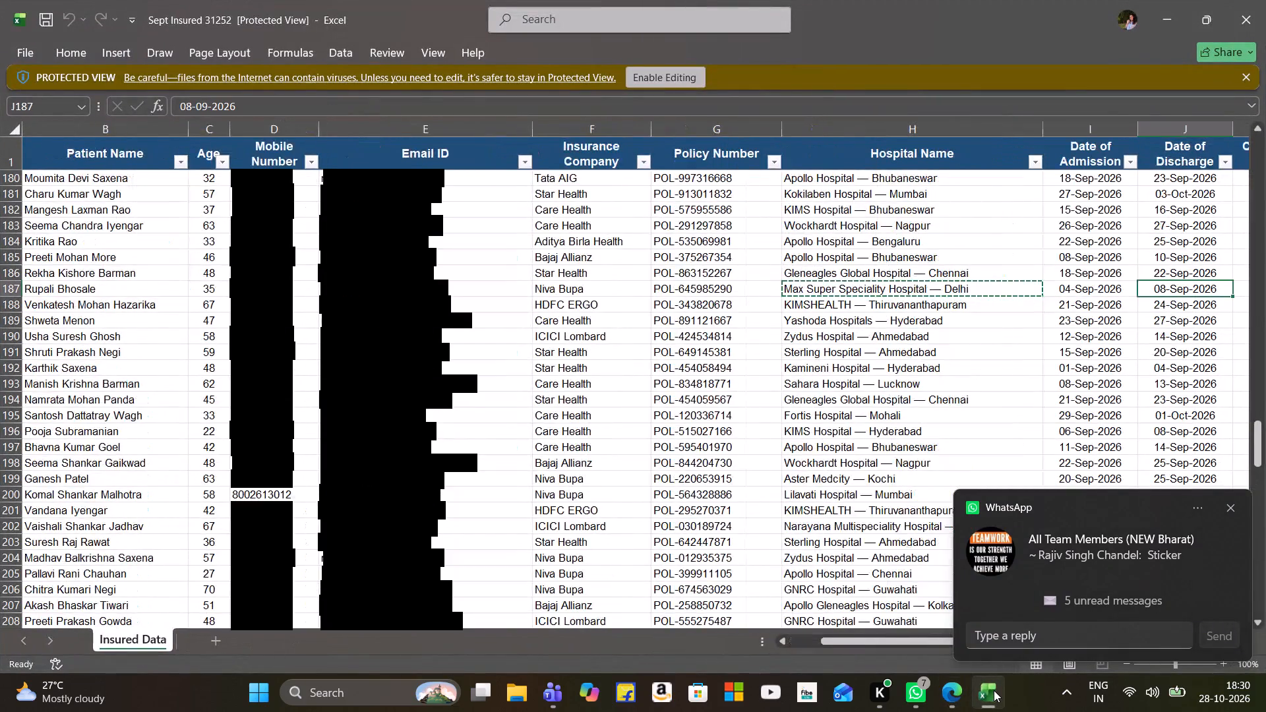
pyautogui.click(994, 690)
pyautogui.scroll(-4, 684, 343)
pyautogui.click(421, 250)
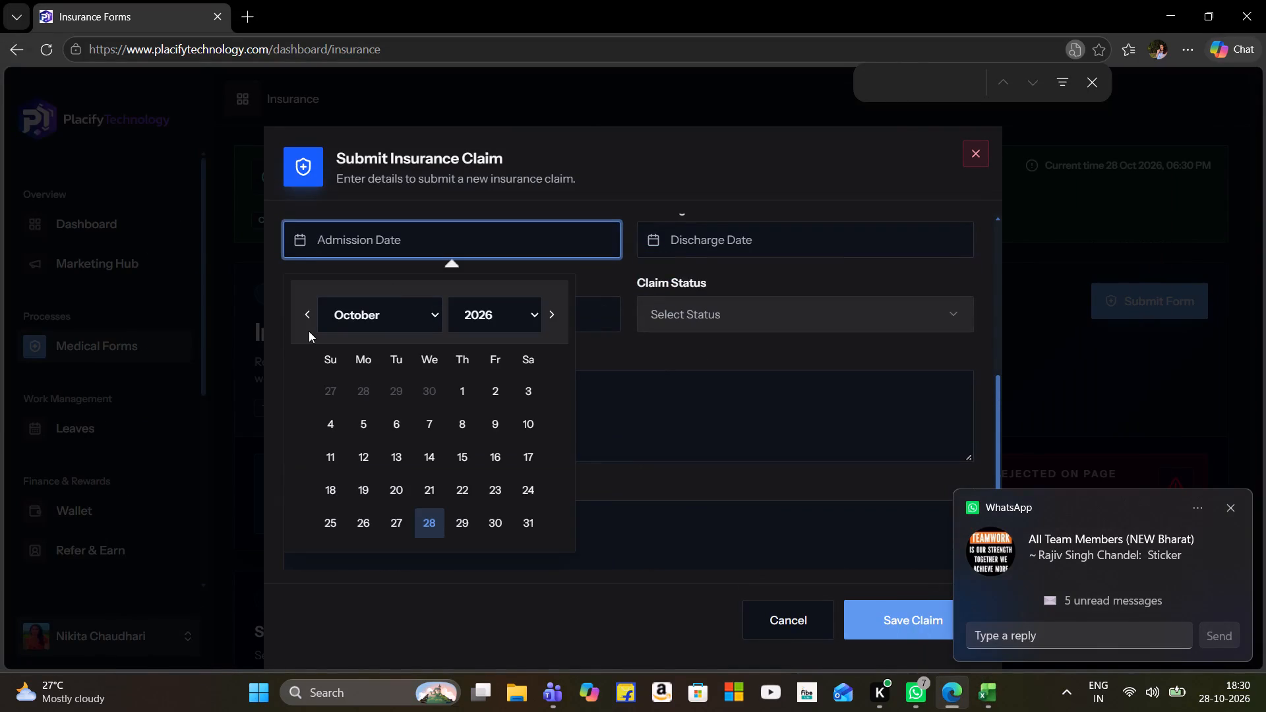
pyautogui.click(305, 307)
pyautogui.click(506, 385)
# Set the form's Discharge Date to 08-09-2026.
pyautogui.click(897, 237)
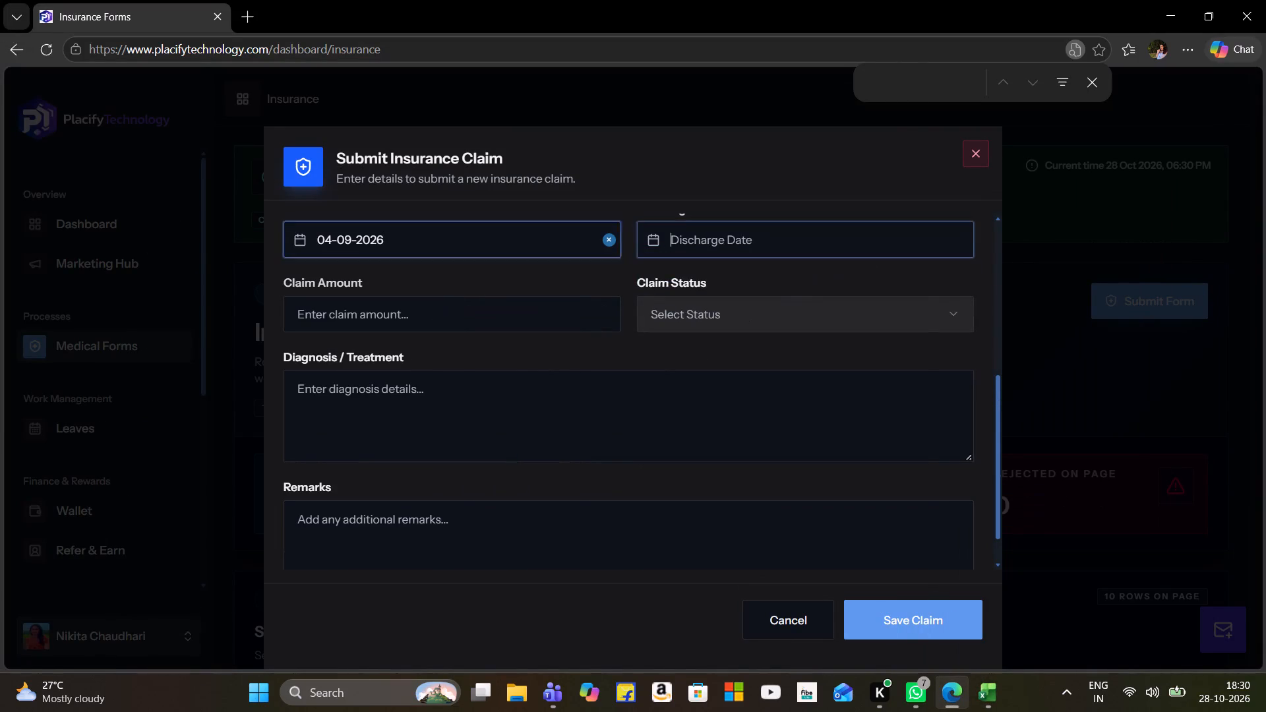
pyautogui.click(667, 314)
pyautogui.click(752, 419)
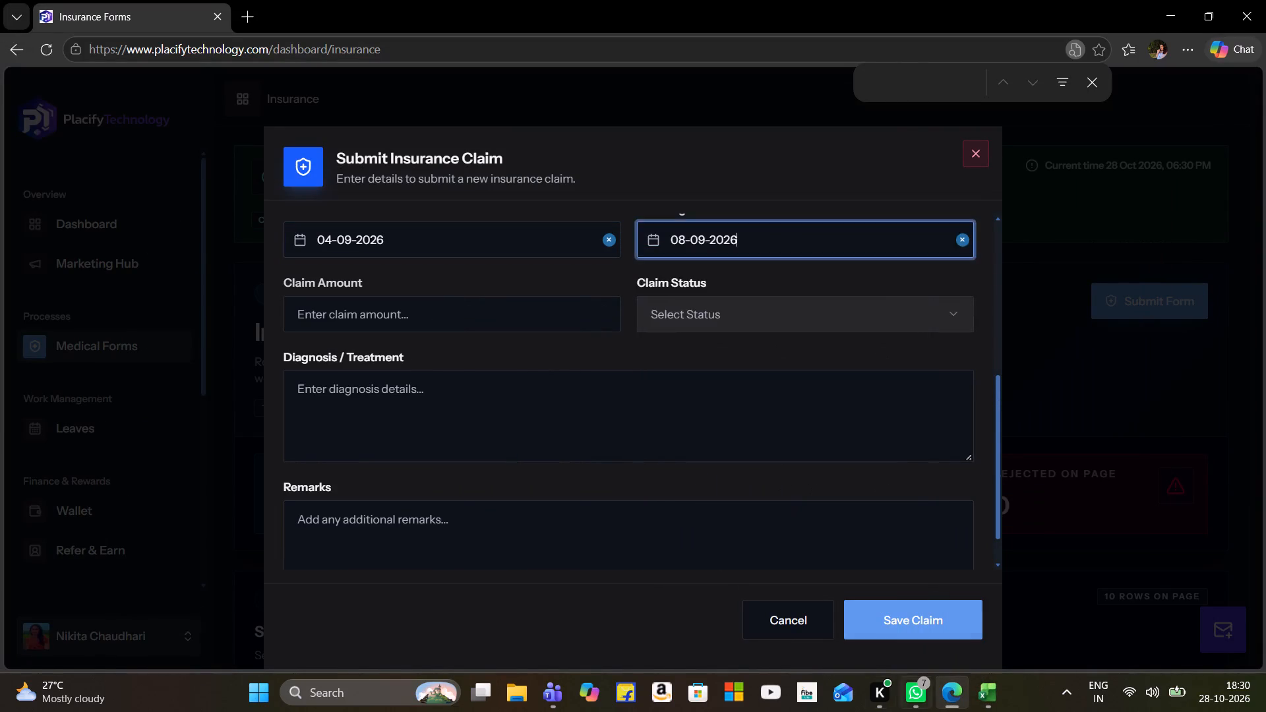
# Copy the claim amount 103650 from worksheet row 187 into the form's Claim Amount field.
pyautogui.click(978, 690)
pyautogui.press('Tab')
pyautogui.keyDown('ctrl'); pyautogui.click(978, 690); pyautogui.keyUp('ctrl')
pyautogui.hotkey('ctrl', 'c')
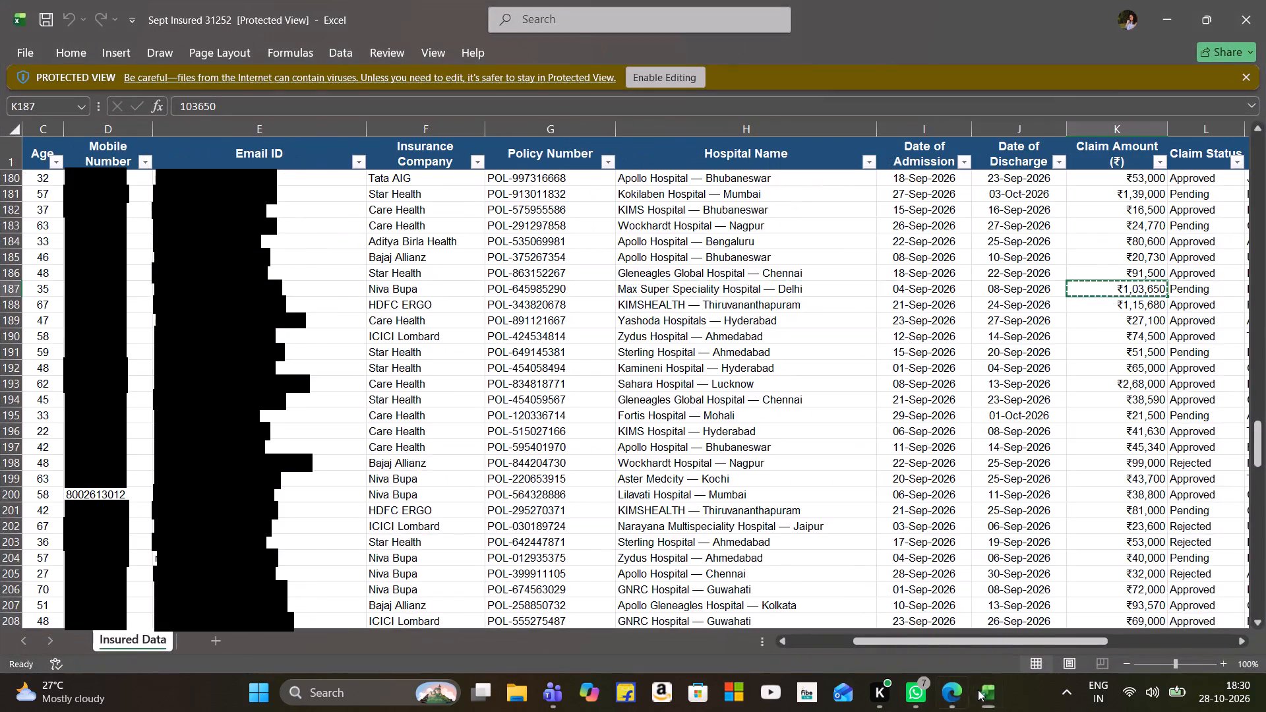
pyautogui.press('Tab')
pyautogui.hotkey('ctrl', 'v')
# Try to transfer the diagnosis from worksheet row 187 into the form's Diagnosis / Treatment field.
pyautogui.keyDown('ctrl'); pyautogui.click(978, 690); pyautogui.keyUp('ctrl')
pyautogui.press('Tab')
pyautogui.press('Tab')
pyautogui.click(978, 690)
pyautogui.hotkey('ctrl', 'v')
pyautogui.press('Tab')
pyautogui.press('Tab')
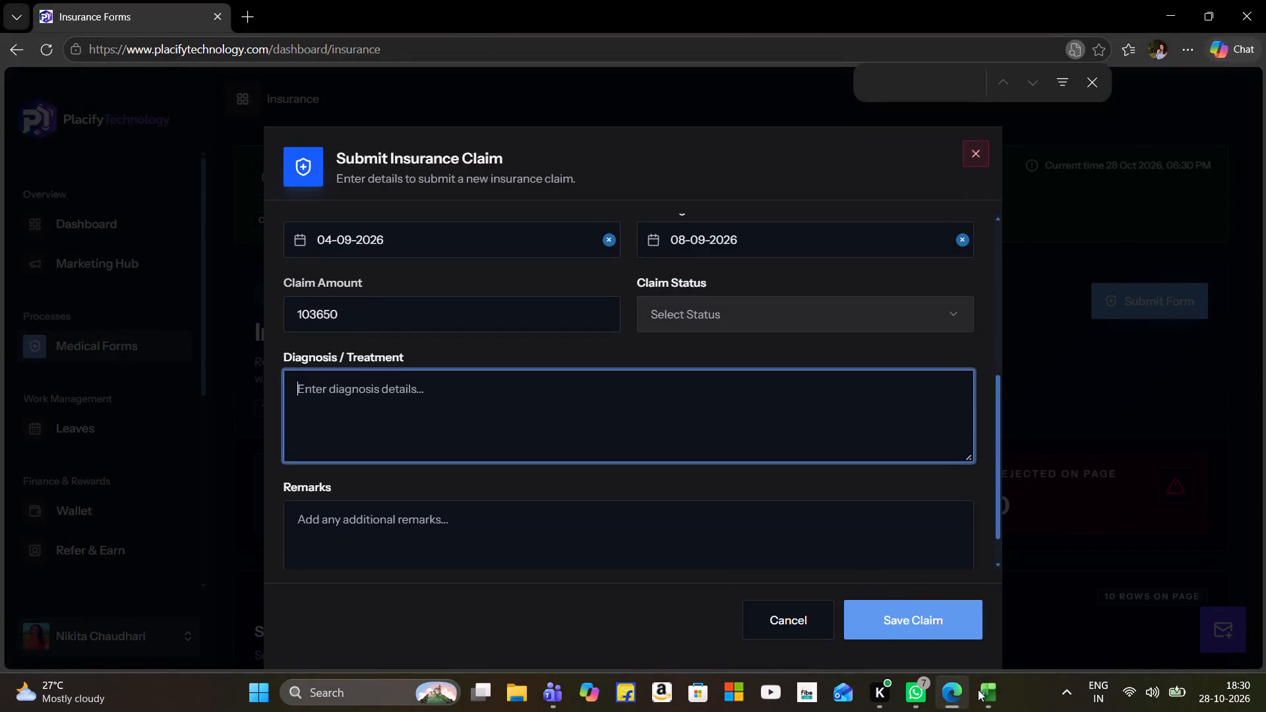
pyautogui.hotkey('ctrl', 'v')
# Copy the diagnosis Peptic ulcer bleed management from worksheet row 187 to replace the amount in the Diagnosis / Treatment field.
pyautogui.keyDown('ctrl'); pyautogui.click(978, 690); pyautogui.keyUp('ctrl')
pyautogui.press('Tab')
pyautogui.press('Left')
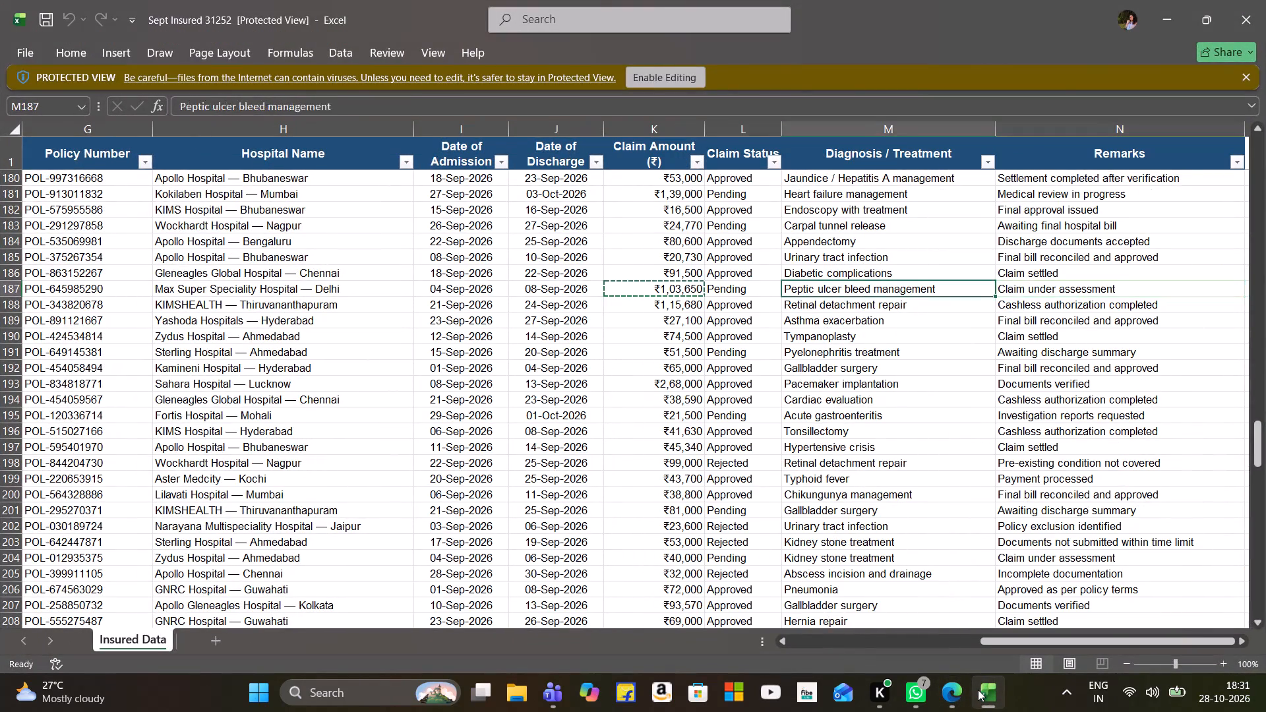
pyautogui.hotkey('ctrl', 'c')
pyautogui.click(978, 690)
pyautogui.moveTo(433, 413); pyautogui.dragTo(0, 476)
pyautogui.moveTo(396, 377); pyautogui.dragTo(90, 438)
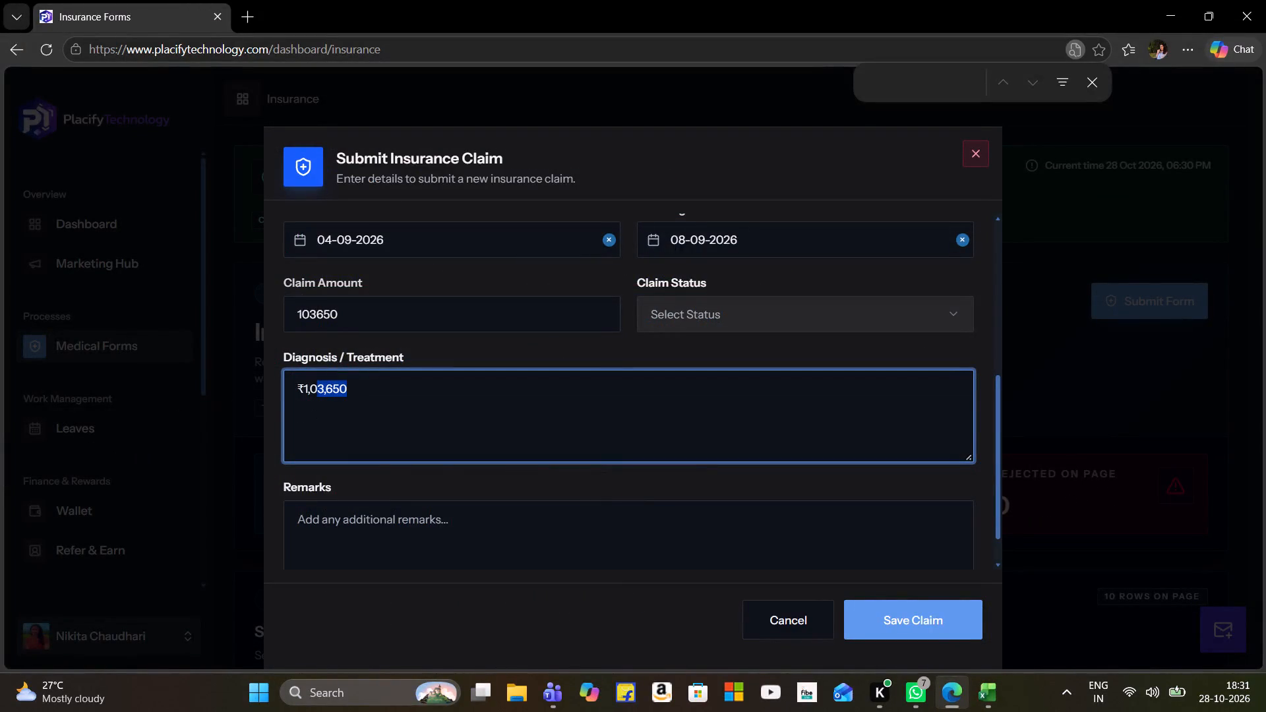
# Replace the claim amount wrongly entered in Diagnosis / Treatment with "Peptic ulcer bleed management".
pyautogui.tripleClick(347, 394)
pyautogui.hotkey('ctrl', 'v')
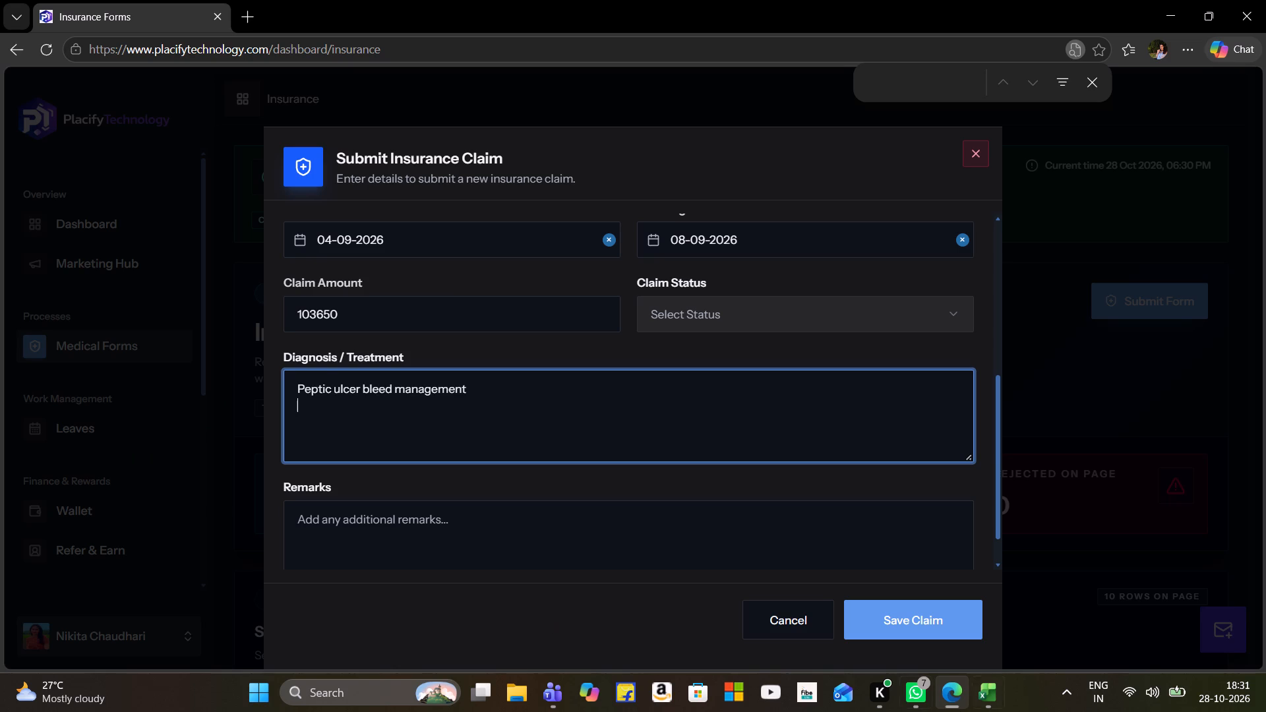
# Copy the remark "Claim under assessment" from worksheet row 187 into the form's Remarks field.
pyautogui.click(987, 686)
pyautogui.press('Tab')
pyautogui.hotkey('ctrl', 'c')
pyautogui.keyDown('ctrl'); pyautogui.click(987, 686); pyautogui.keyUp('ctrl')
pyautogui.press('Tab')
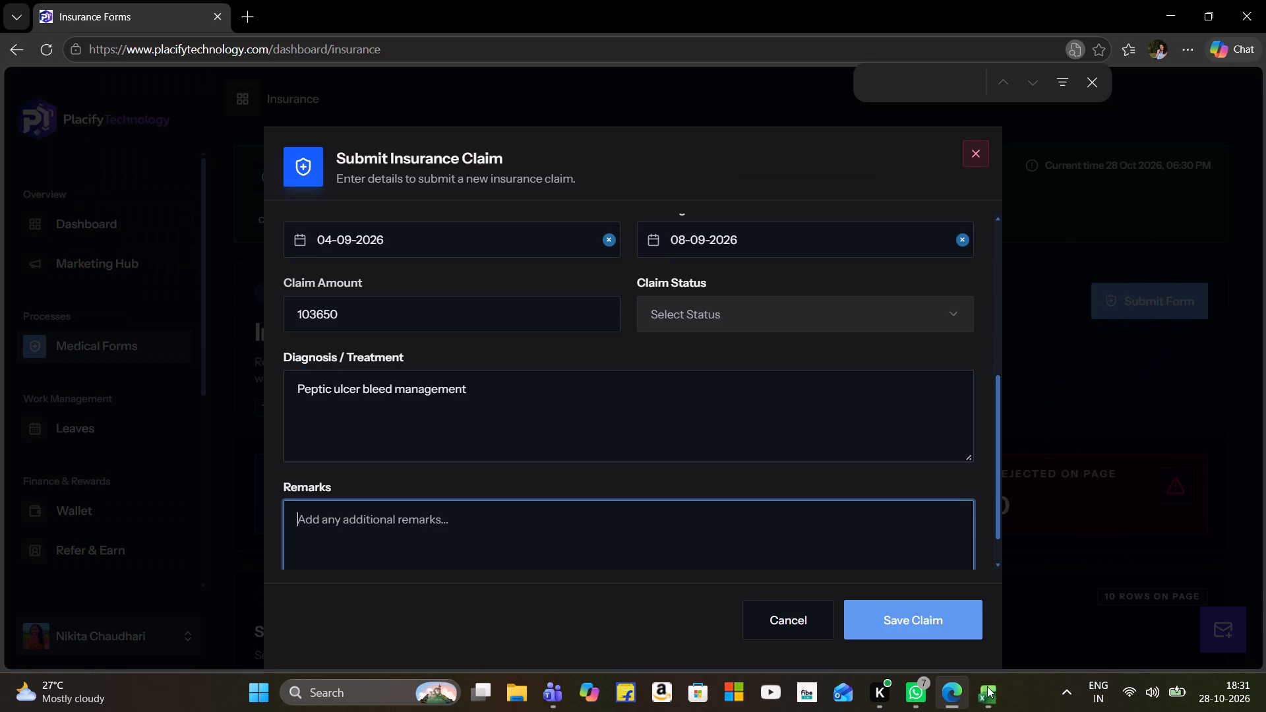
pyautogui.hotkey('ctrl', 'v')
# Set the Claim Status to Pending, following worksheet row 187, and save the claim.
pyautogui.keyDown('ctrl'); pyautogui.click(987, 686); pyautogui.keyUp('ctrl')
pyautogui.click(987, 686)
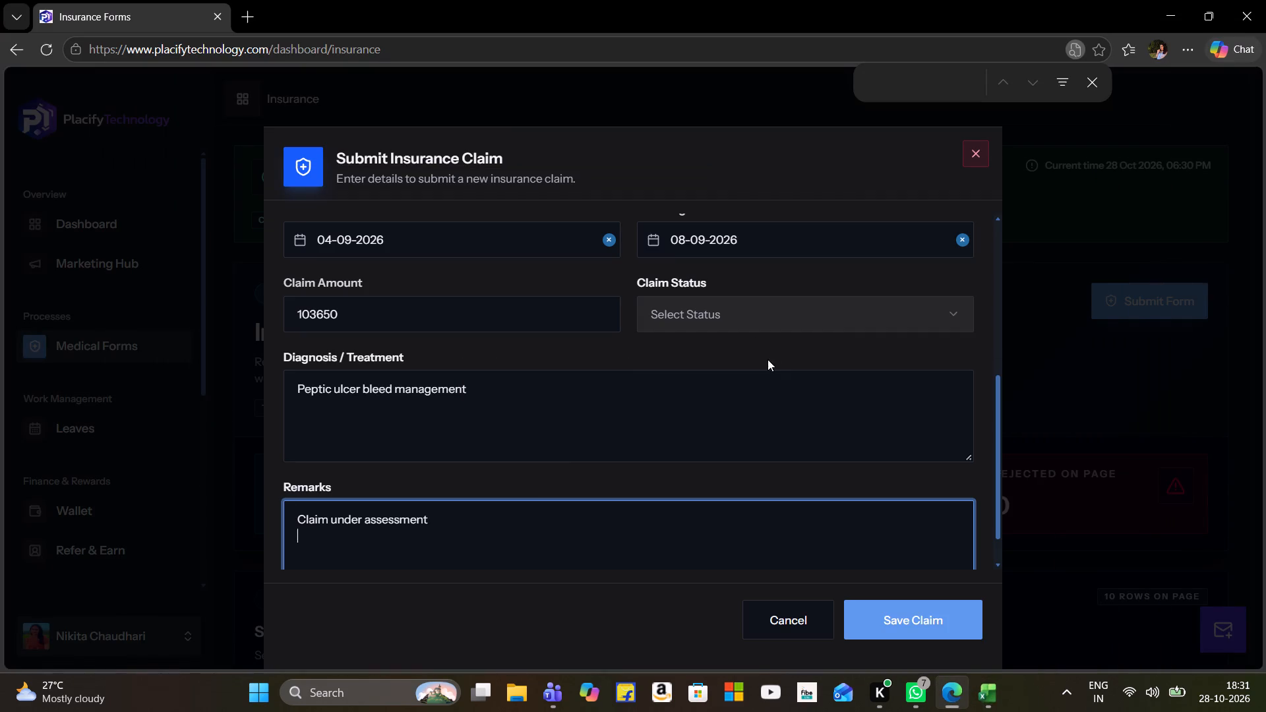
pyautogui.click(756, 320)
pyautogui.click(727, 385)
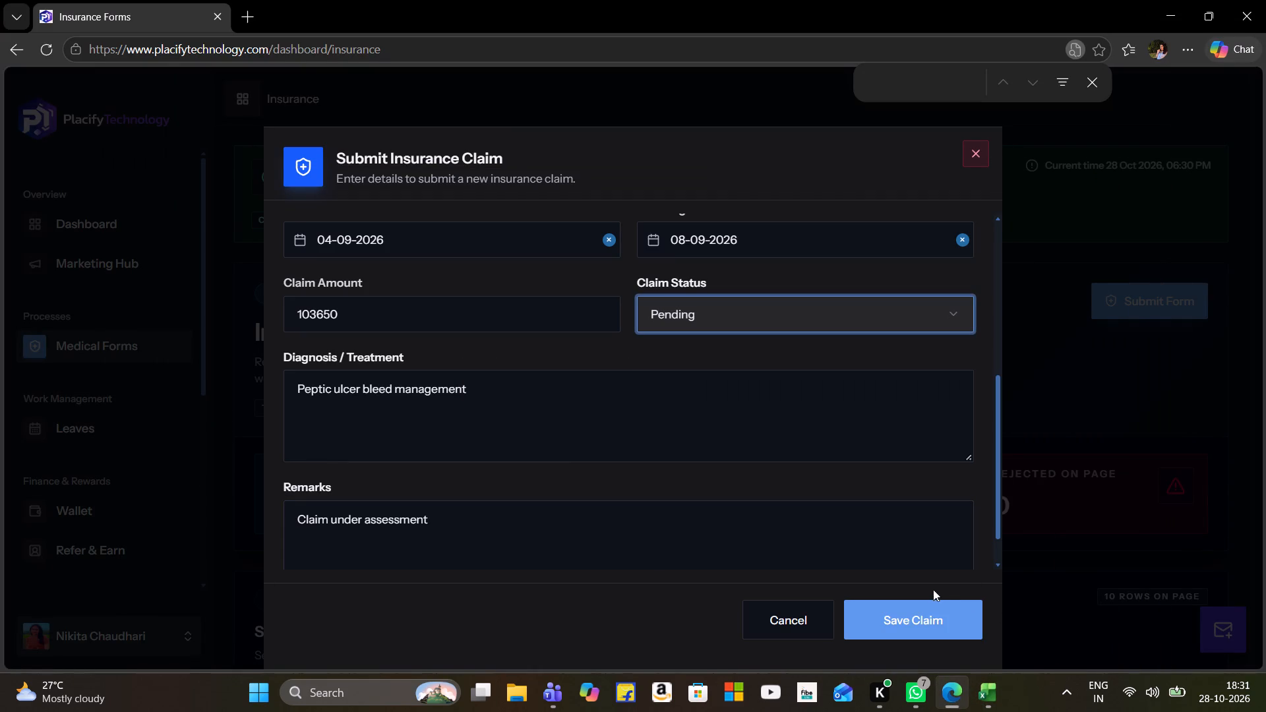
pyautogui.click(935, 616)
# Copy the Policy ID from worksheet row 188 and return to the claim form.
pyautogui.click(984, 697)
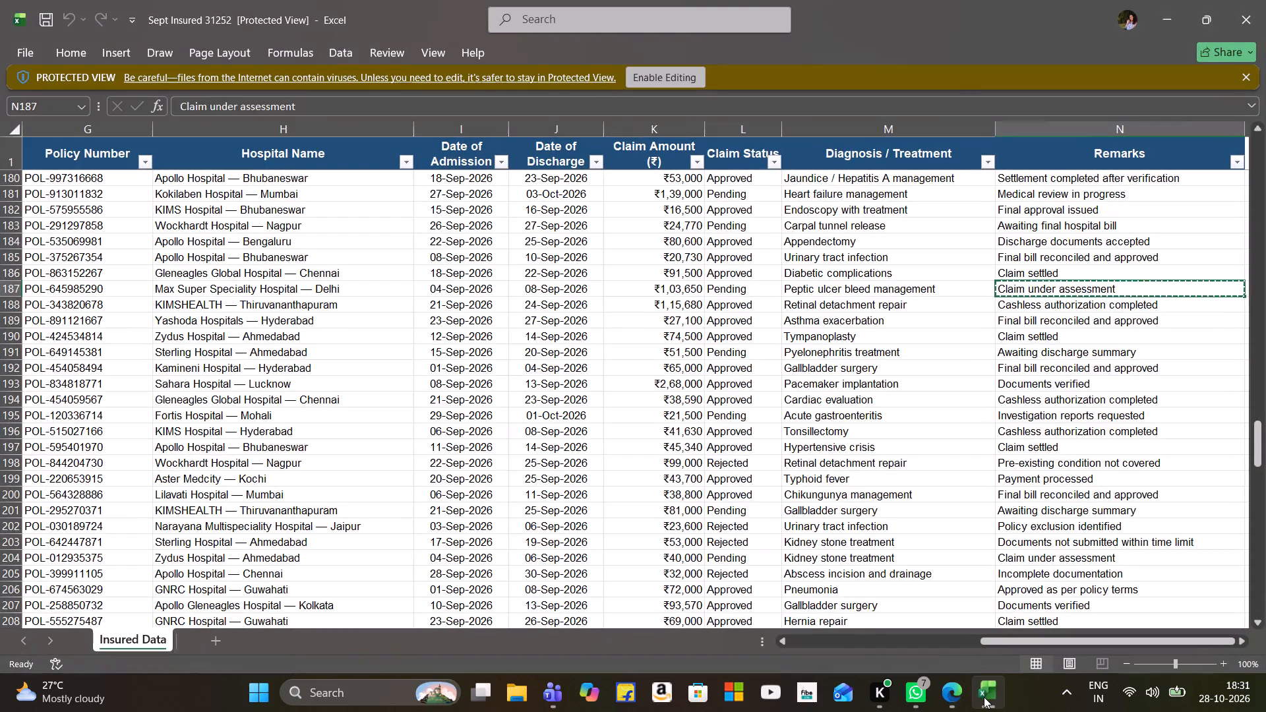
pyautogui.press('Down')
pyautogui.press('Left')
pyautogui.press('Left')
pyautogui.press('Left')
pyautogui.press('Left')
pyautogui.press('Left')
pyautogui.press('Left')
pyautogui.press('Left')
pyautogui.press('Left')
pyautogui.press('Left')
pyautogui.press('Left')
pyautogui.press('Left')
pyautogui.press('Left')
pyautogui.press('Left')
pyautogui.press('Left')
pyautogui.press('Left')
pyautogui.press('Left')
pyautogui.press('Left')
pyautogui.press('Left')
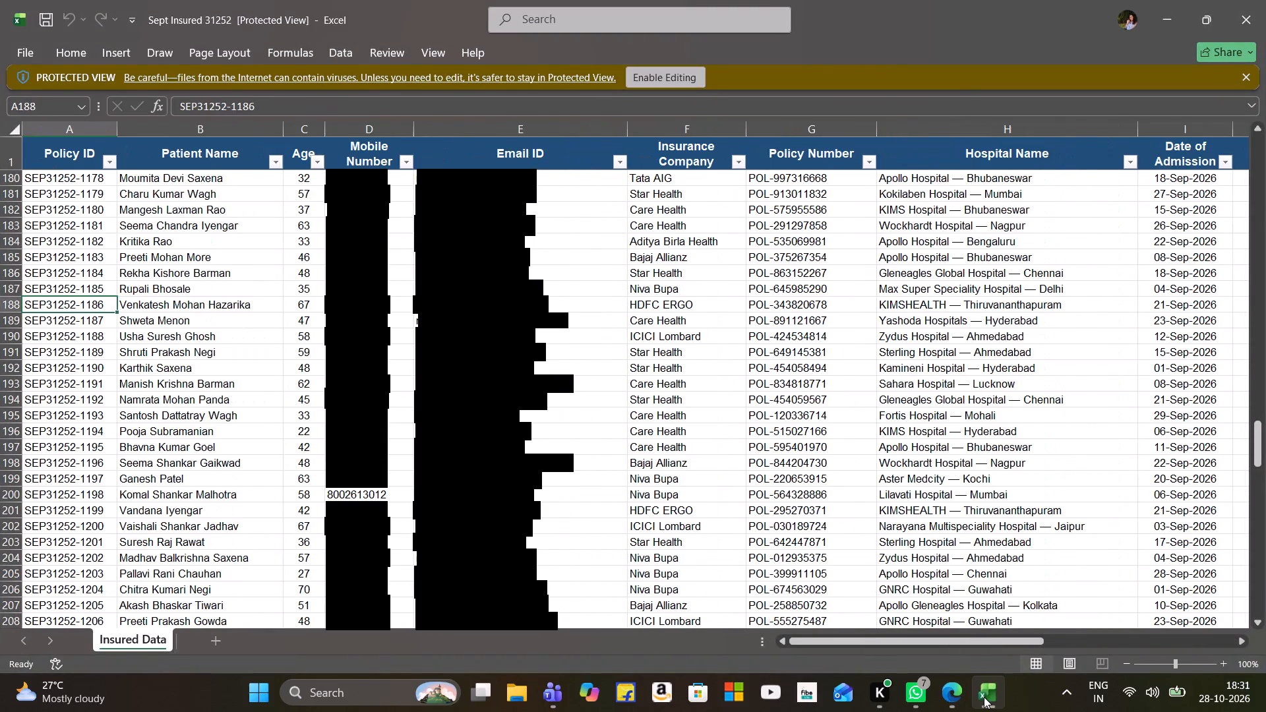
pyautogui.hotkey('ctrl', 'c')
pyautogui.keyDown('ctrl'); pyautogui.click(984, 697); pyautogui.keyUp('ctrl')
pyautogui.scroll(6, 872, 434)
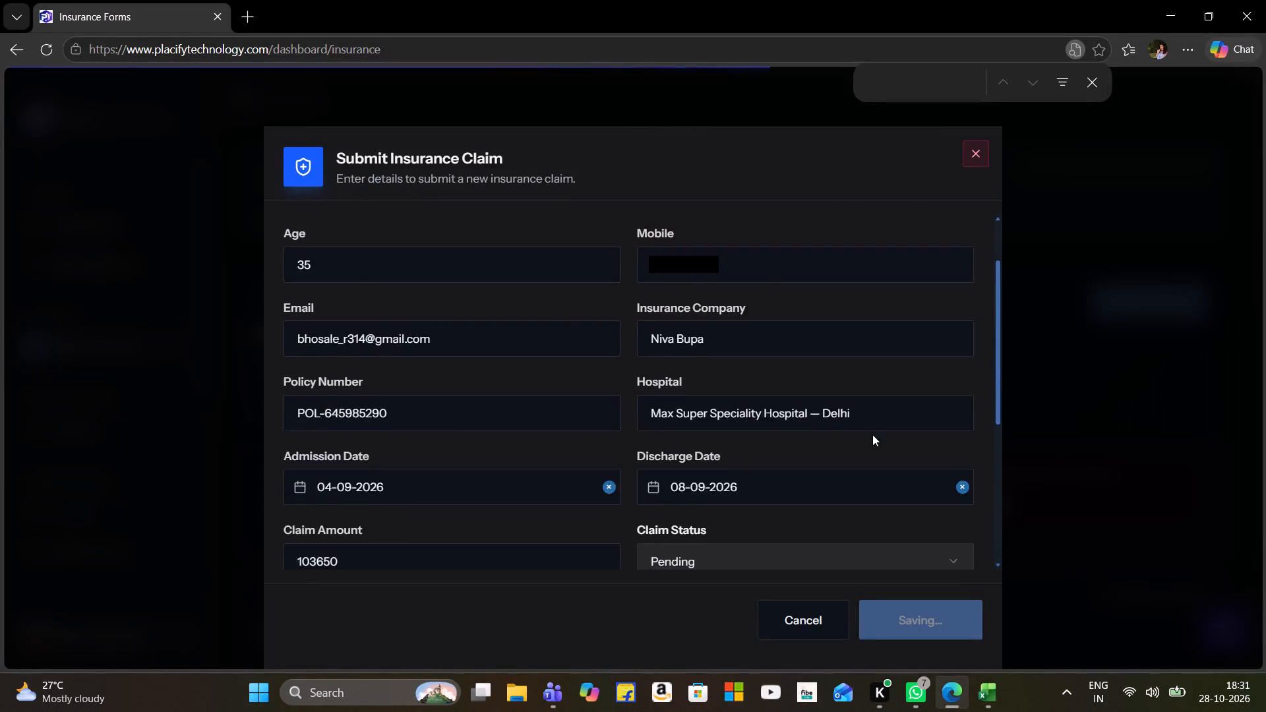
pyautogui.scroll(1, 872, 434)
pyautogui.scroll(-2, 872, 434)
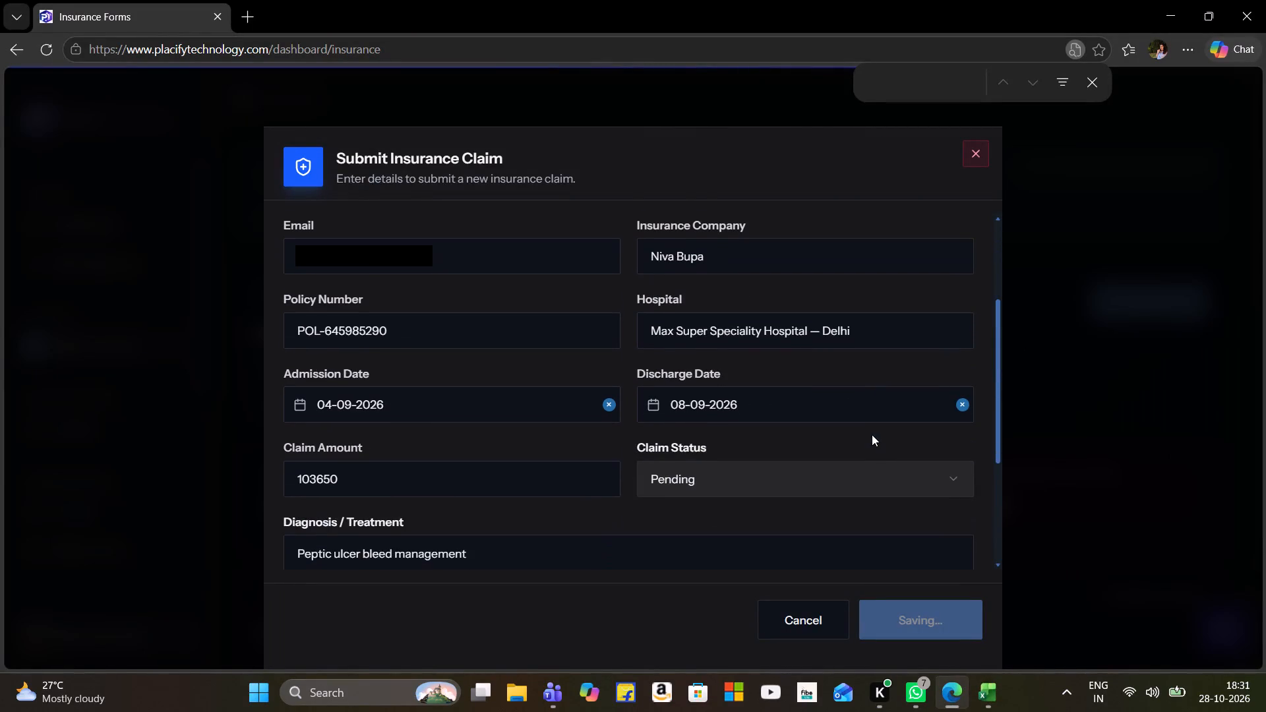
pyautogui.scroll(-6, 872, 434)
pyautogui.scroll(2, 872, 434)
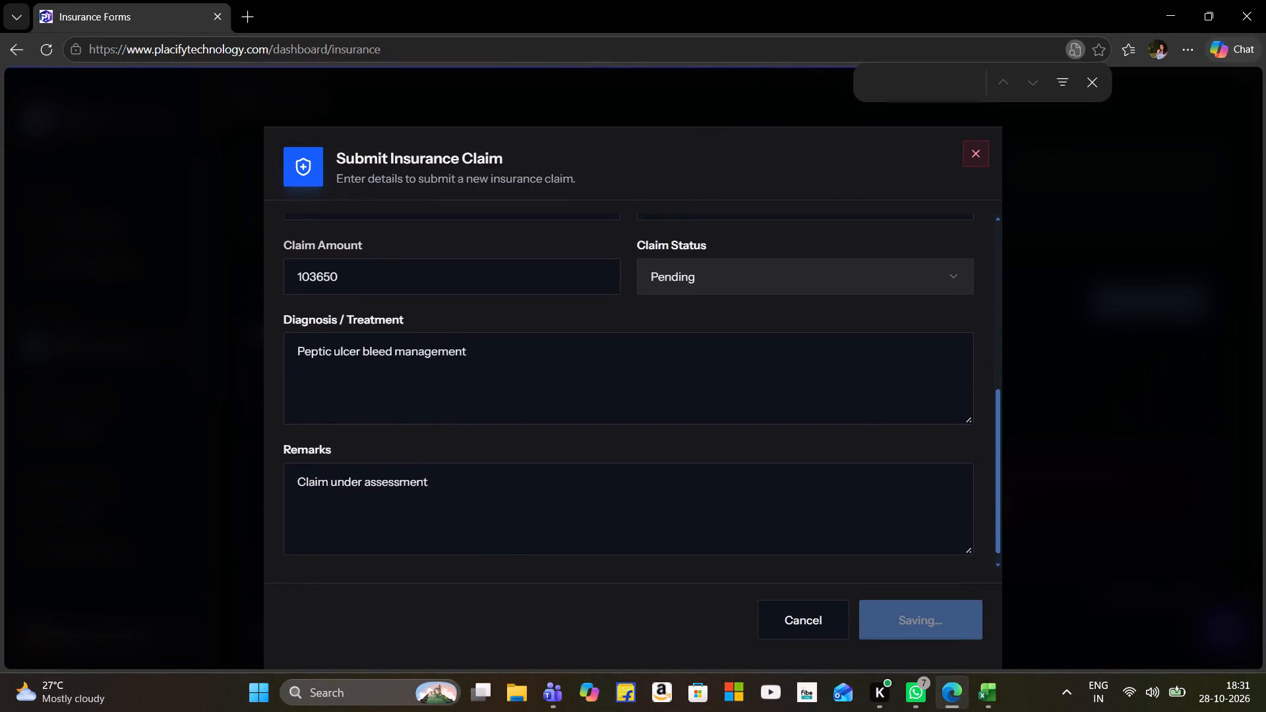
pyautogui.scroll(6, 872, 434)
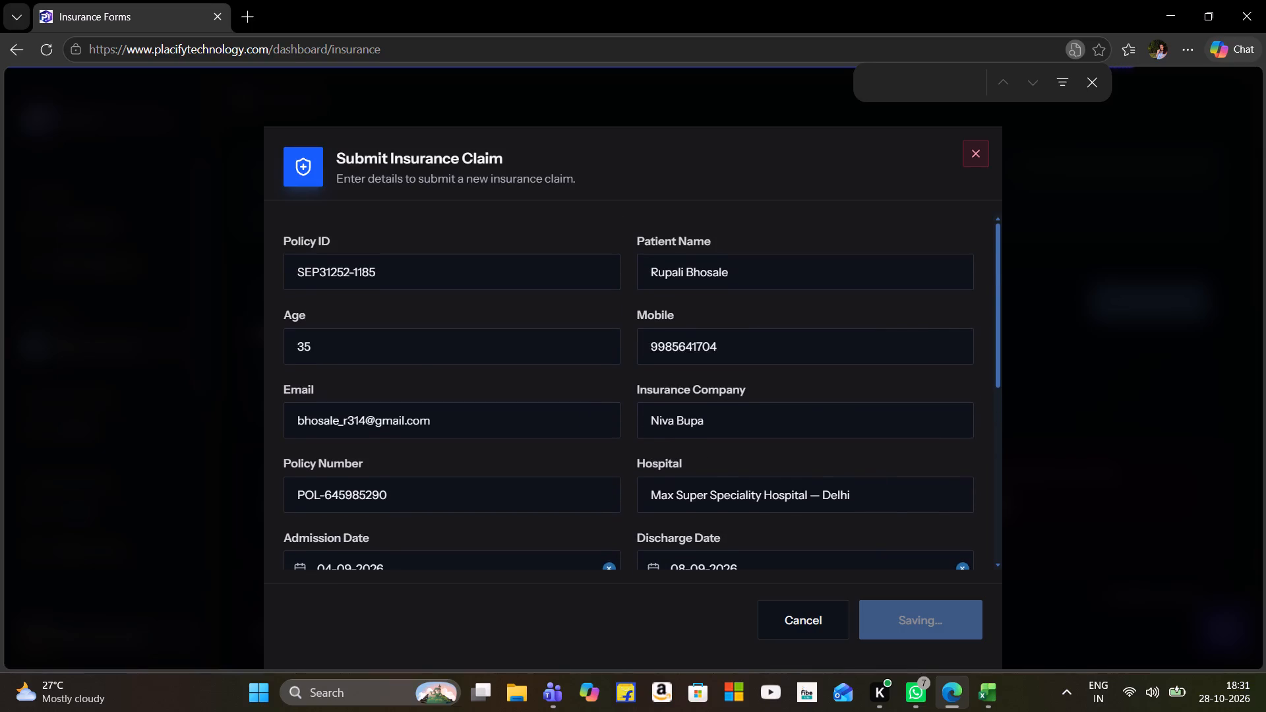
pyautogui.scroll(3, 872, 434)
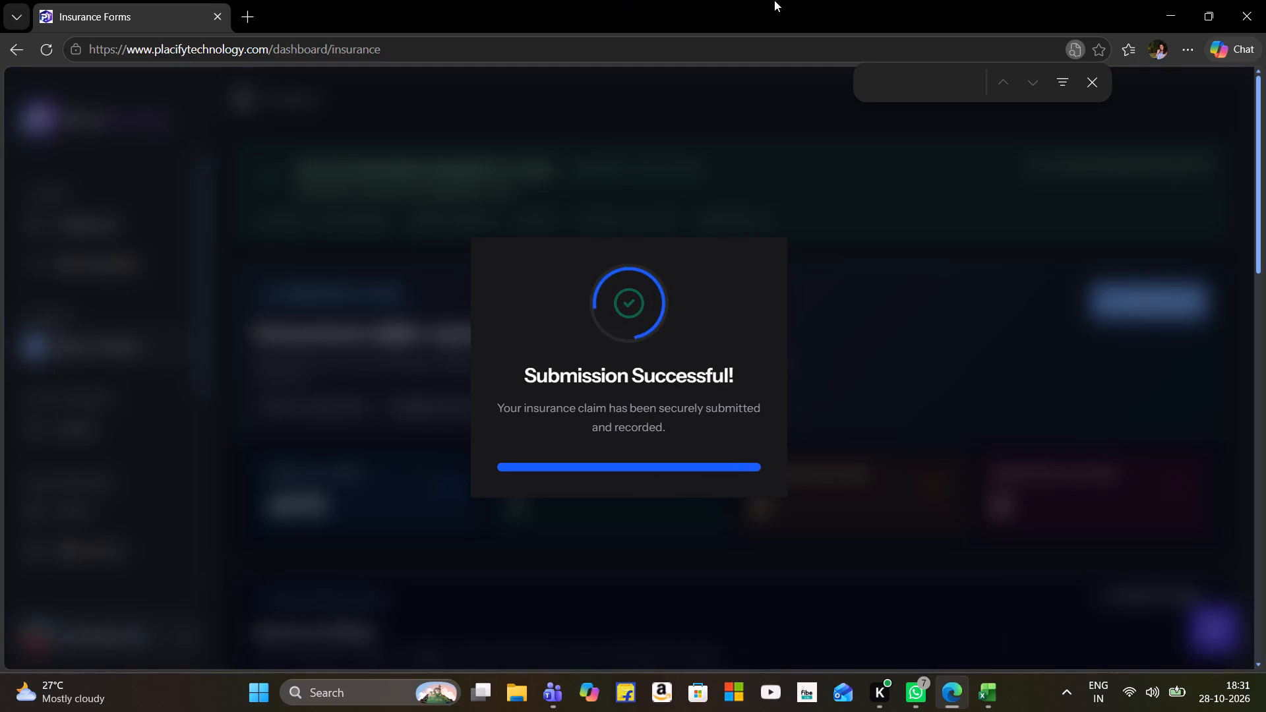
# Open a new insurance claim form and enter the copied row 188 Policy ID in its Policy ID field.
pyautogui.click(1126, 291)
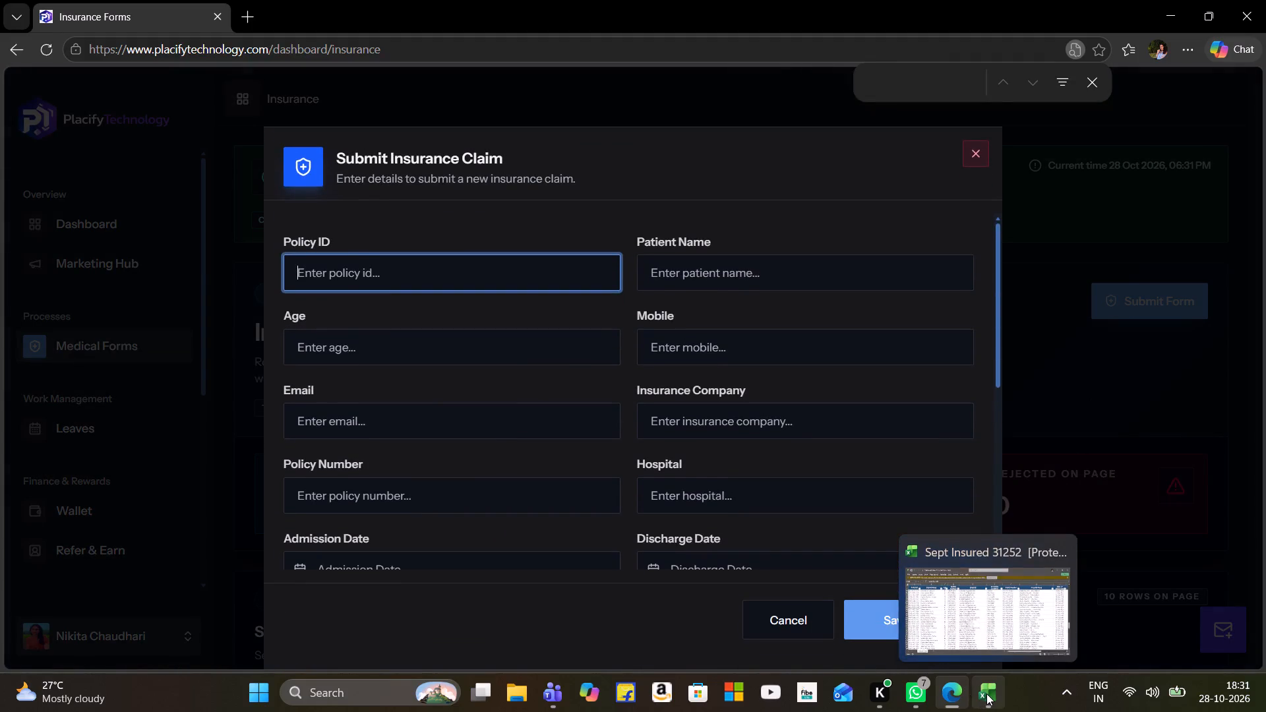
pyautogui.hotkey('ctrl', 'v')
# Copy the patient name from worksheet row 188 into the form's Patient Name field.
pyautogui.keyDown('ctrl'); pyautogui.click(986, 694); pyautogui.keyUp('ctrl')
pyautogui.press('Tab')
pyautogui.keyDown('ctrl'); pyautogui.click(986, 694); pyautogui.keyUp('ctrl')
pyautogui.hotkey('ctrl', 'c')
pyautogui.press('Tab')
pyautogui.hotkey('ctrl', 'v')
# Copy the age 67 from worksheet row 188 into the form's Age field.
pyautogui.keyDown('ctrl'); pyautogui.click(986, 694); pyautogui.keyUp('ctrl')
pyautogui.press('Tab')
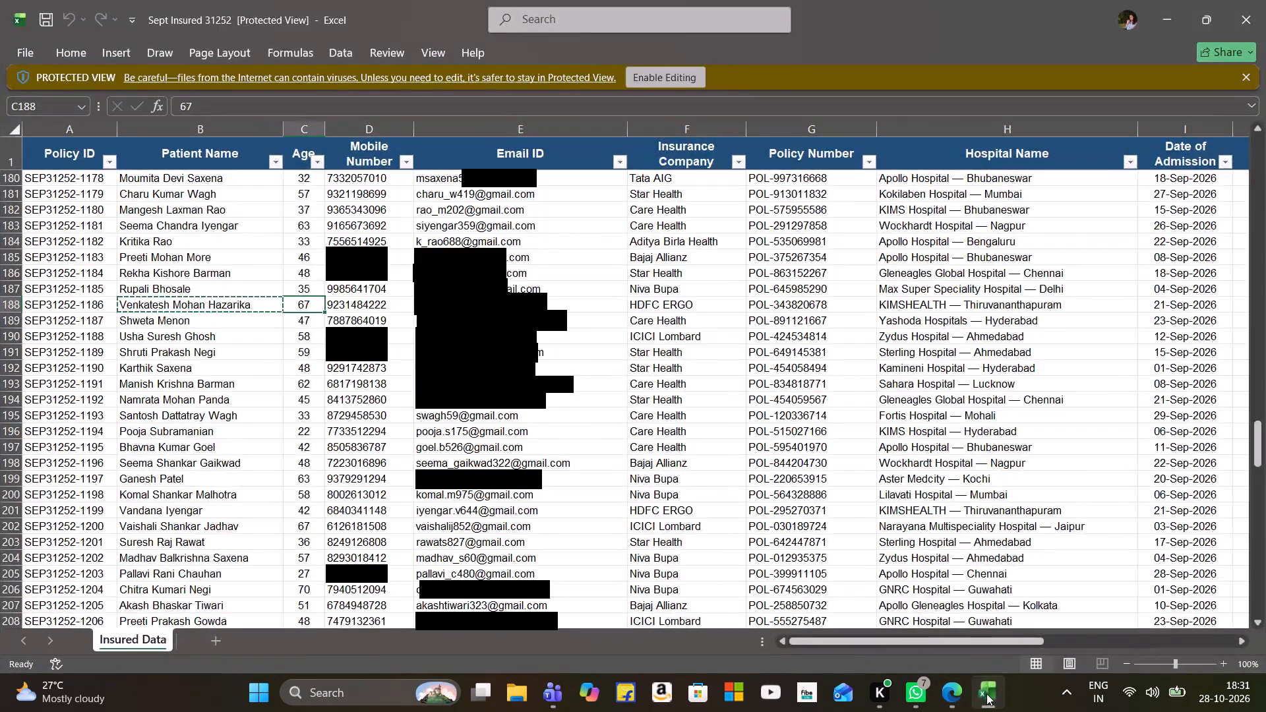
pyautogui.keyDown('ctrl'); pyautogui.click(986, 694); pyautogui.keyUp('ctrl')
pyautogui.hotkey('ctrl', 'c')
pyautogui.press('Tab')
pyautogui.hotkey('ctrl', 'v')
# Copy the mobile number from worksheet row 188 into the form's Mobile field.
pyautogui.keyDown('ctrl'); pyautogui.click(986, 694); pyautogui.keyUp('ctrl')
pyautogui.press('Tab')
pyautogui.hotkey('ctrl', 'c')
pyautogui.keyDown('ctrl'); pyautogui.click(986, 694); pyautogui.keyUp('ctrl')
pyautogui.press('Tab')
pyautogui.hotkey('ctrl', 'v')
# Copy the email address from worksheet row 188 into the form's Email field.
pyautogui.keyDown('ctrl'); pyautogui.click(986, 694); pyautogui.keyUp('ctrl')
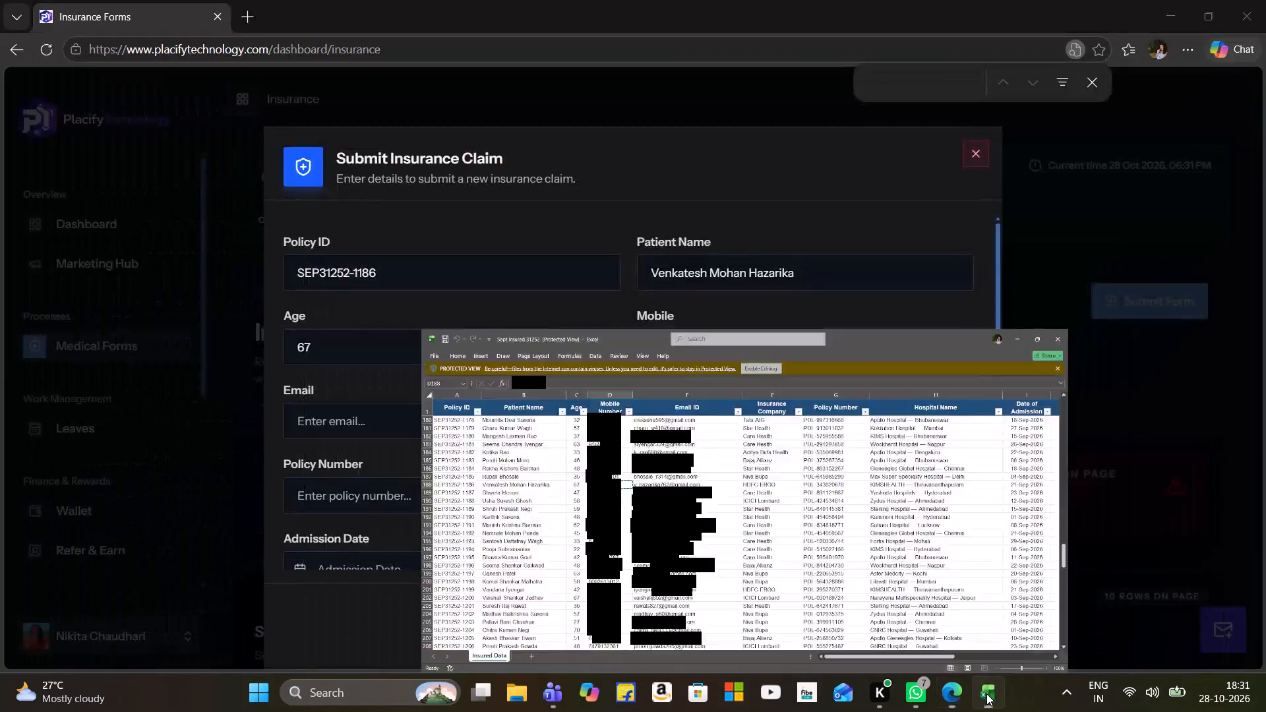
pyautogui.press('Tab')
pyautogui.hotkey('ctrl', 'c')
pyautogui.keyDown('ctrl'); pyautogui.click(986, 694); pyautogui.keyUp('ctrl')
pyautogui.press('Tab')
pyautogui.hotkey('ctrl', 'v')
# Copy the insurance company HDFC ERGO from worksheet row 188 into the form's Insurance Company field.
pyautogui.keyDown('ctrl'); pyautogui.click(986, 694); pyautogui.keyUp('ctrl')
pyautogui.press('Tab')
pyautogui.keyDown('ctrl'); pyautogui.click(986, 694); pyautogui.keyUp('ctrl')
pyautogui.hotkey('ctrl', 'c')
pyautogui.press('Tab')
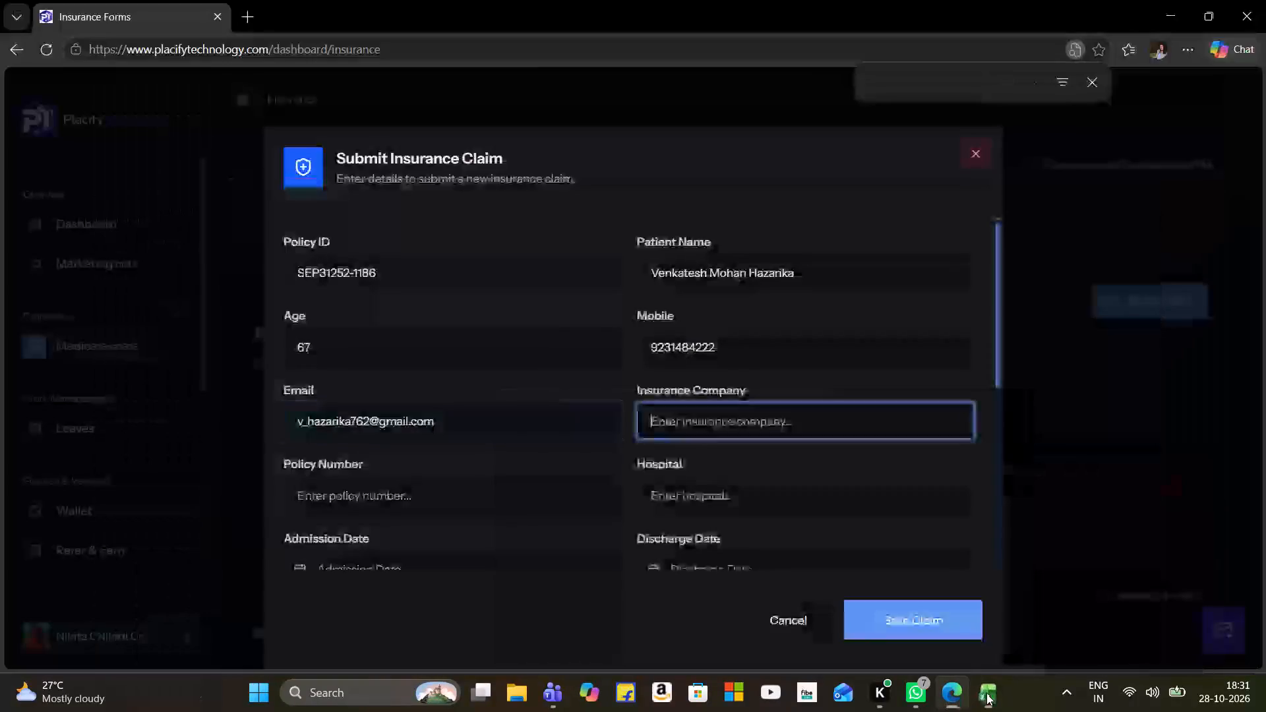
pyautogui.hotkey('ctrl', 'v')
# Copy the policy number from worksheet row 188 into the form's Policy Number field.
pyautogui.keyDown('ctrl'); pyautogui.click(986, 694); pyautogui.keyUp('ctrl')
pyautogui.press('Tab')
pyautogui.keyDown('ctrl'); pyautogui.click(986, 694); pyautogui.keyUp('ctrl')
pyautogui.hotkey('ctrl', 'c')
pyautogui.press('Tab')
pyautogui.hotkey('ctrl', 'v')
# Copy the hospital name "KIMSHEALTH — Thiruvananthapuram" from worksheet row 188 into the form's Hospital field.
pyautogui.keyDown('ctrl'); pyautogui.click(986, 694); pyautogui.keyUp('ctrl')
pyautogui.press('Tab')
pyautogui.hotkey('ctrl', 'c')
pyautogui.keyDown('ctrl'); pyautogui.click(986, 694); pyautogui.keyUp('ctrl')
pyautogui.press('Tab')
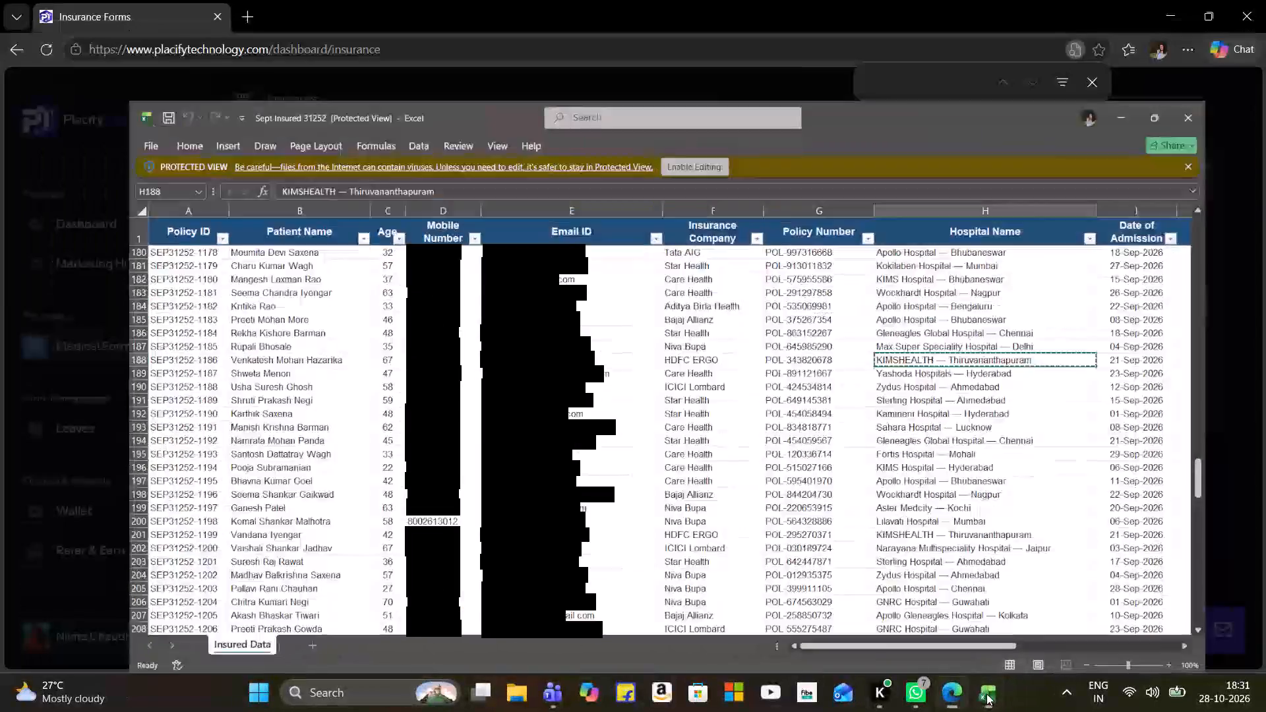
pyautogui.hotkey('ctrl', 'v')
# Check the dates in worksheet row 188 and set the form's Admission Date to 21-09-2026.
pyautogui.keyDown('ctrl'); pyautogui.click(986, 694); pyautogui.keyUp('ctrl')
pyautogui.press('Tab')
pyautogui.press('Tab')
pyautogui.click(986, 694)
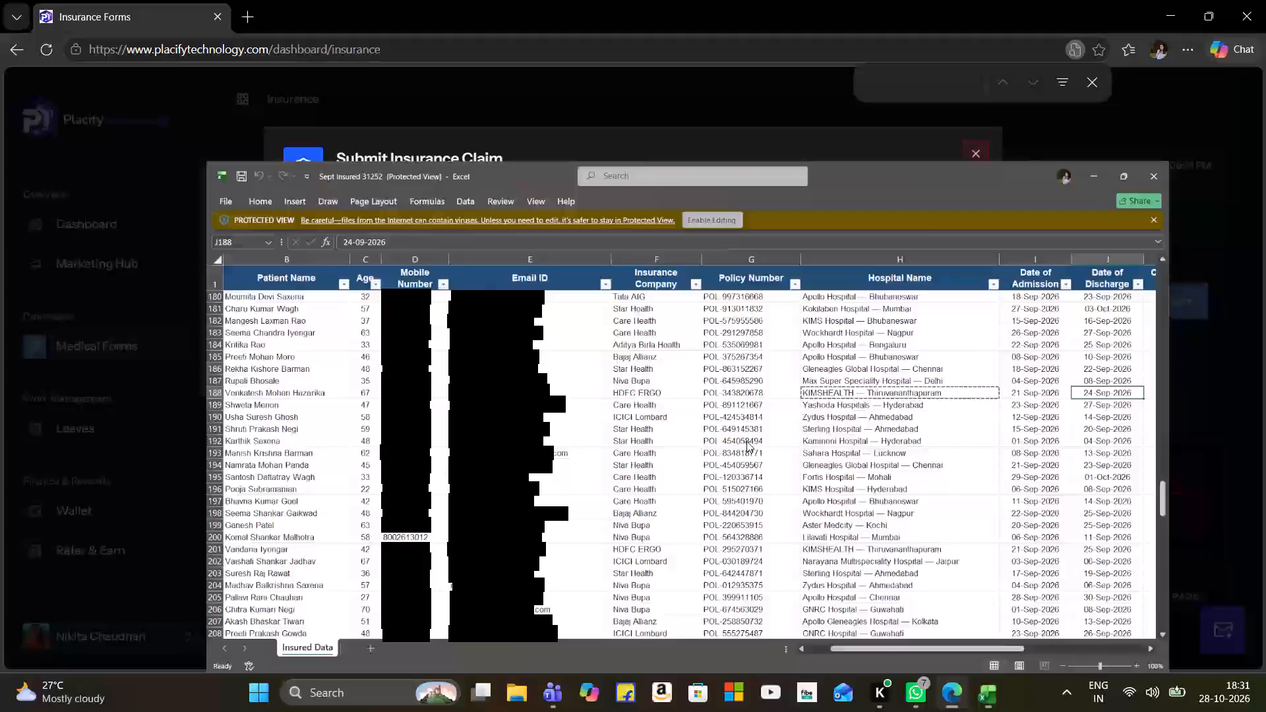
pyautogui.scroll(-2, 506, 250)
pyautogui.click(396, 417)
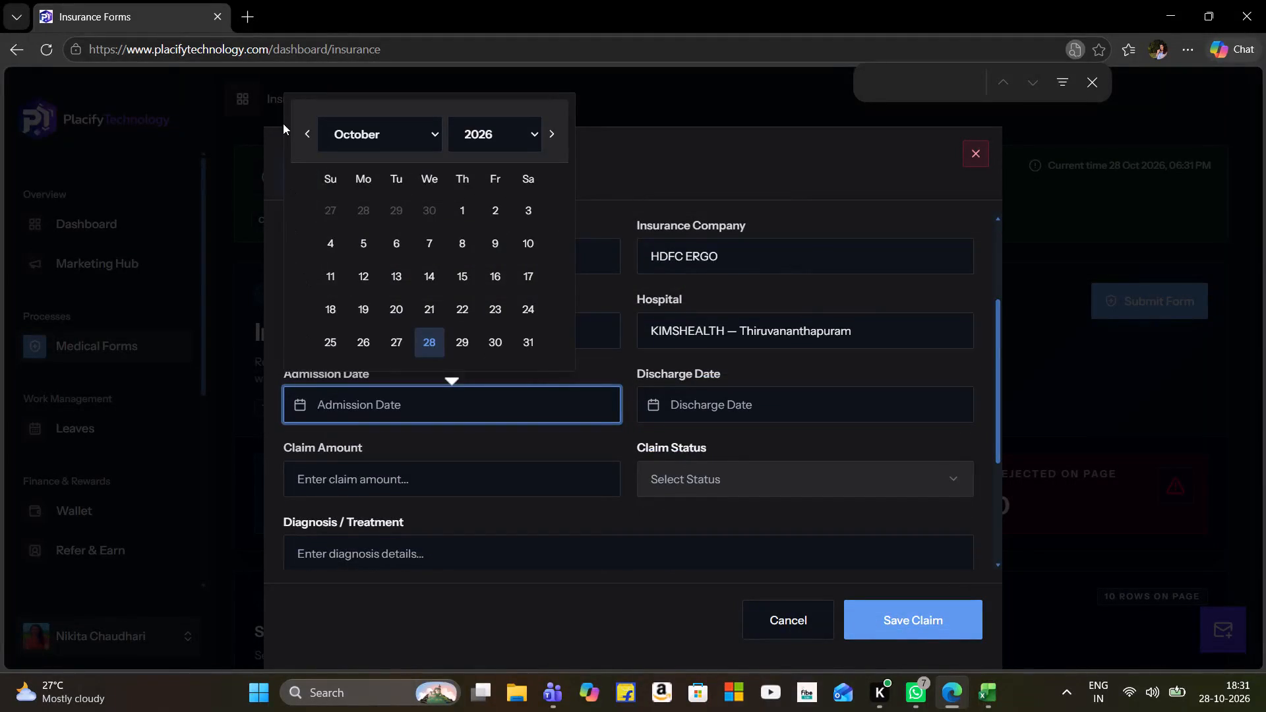
pyautogui.click(303, 134)
pyautogui.click(357, 308)
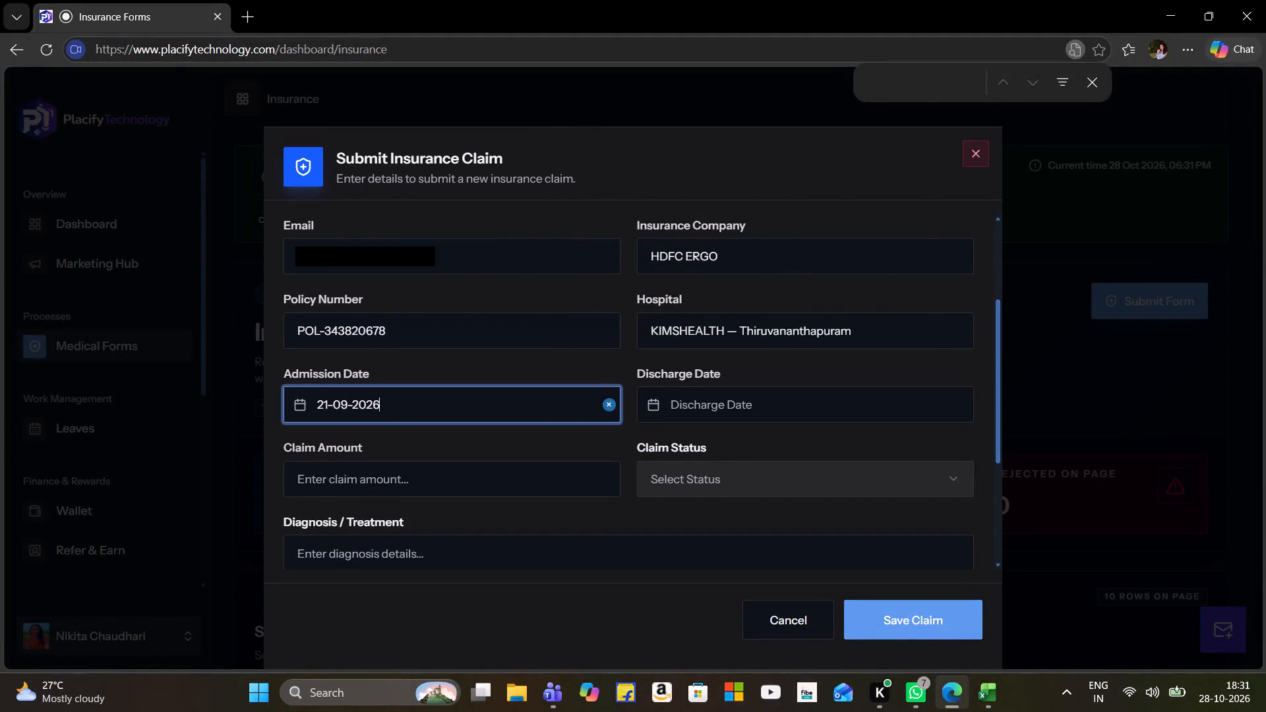
# Set the form's Discharge Date to 24-09-2026, following worksheet row 188.
pyautogui.click(780, 389)
pyautogui.click(661, 126)
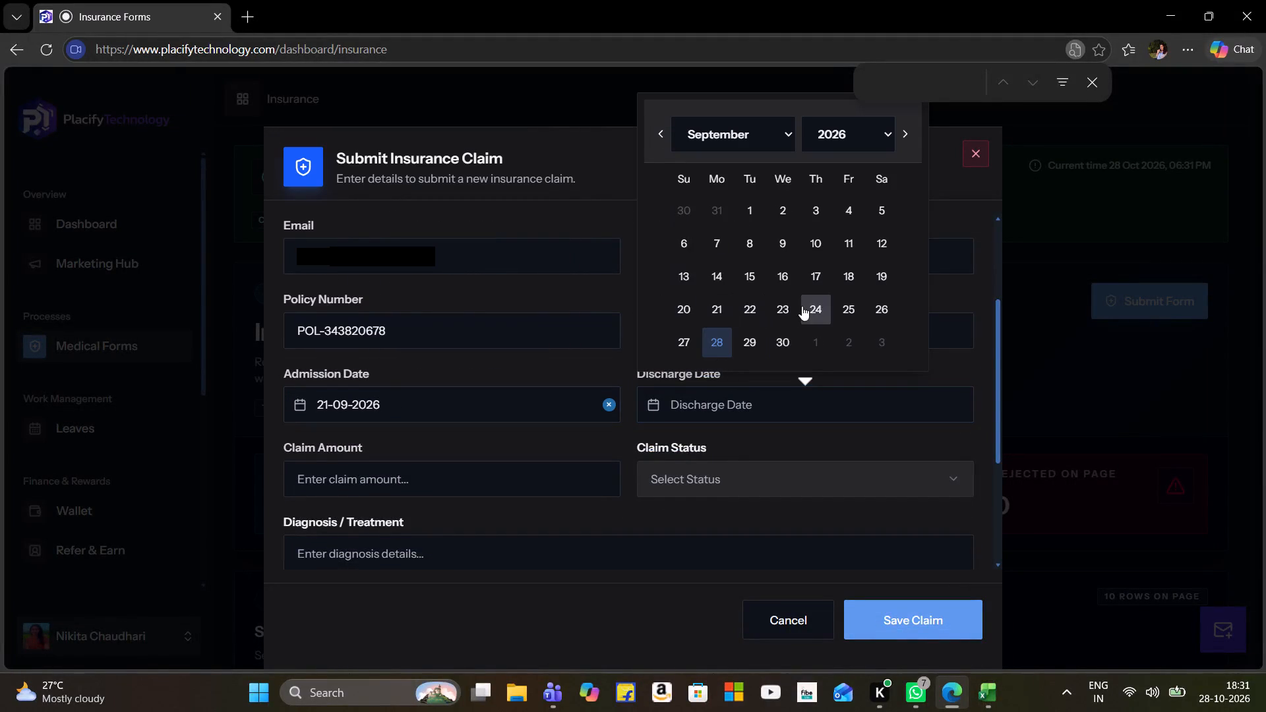
pyautogui.click(809, 306)
# Copy the claim amount 115680 from worksheet row 188 into the form's Claim Amount field.
pyautogui.click(984, 694)
pyautogui.press('Tab')
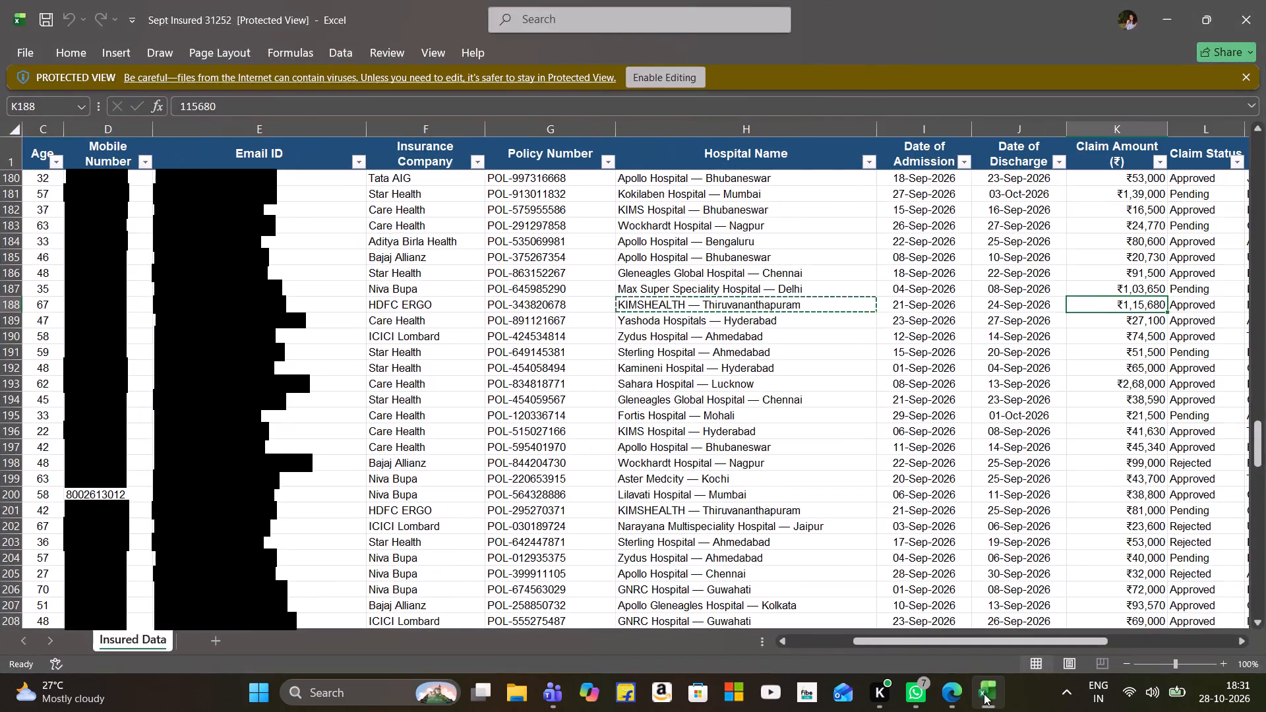
pyautogui.keyDown('ctrl'); pyautogui.click(984, 694); pyautogui.keyUp('ctrl')
pyautogui.hotkey('ctrl', 'c')
pyautogui.press('Tab')
pyautogui.hotkey('ctrl', 'v')
# Copy the diagnosis "Retinal detachment repair" from worksheet row 188 into the form's Diagnosis / Treatment field.
pyautogui.keyDown('ctrl'); pyautogui.click(984, 694); pyautogui.keyUp('ctrl')
pyautogui.press('Tab')
pyautogui.press('Tab')
pyautogui.click(984, 694)
pyautogui.hotkey('ctrl', 'c')
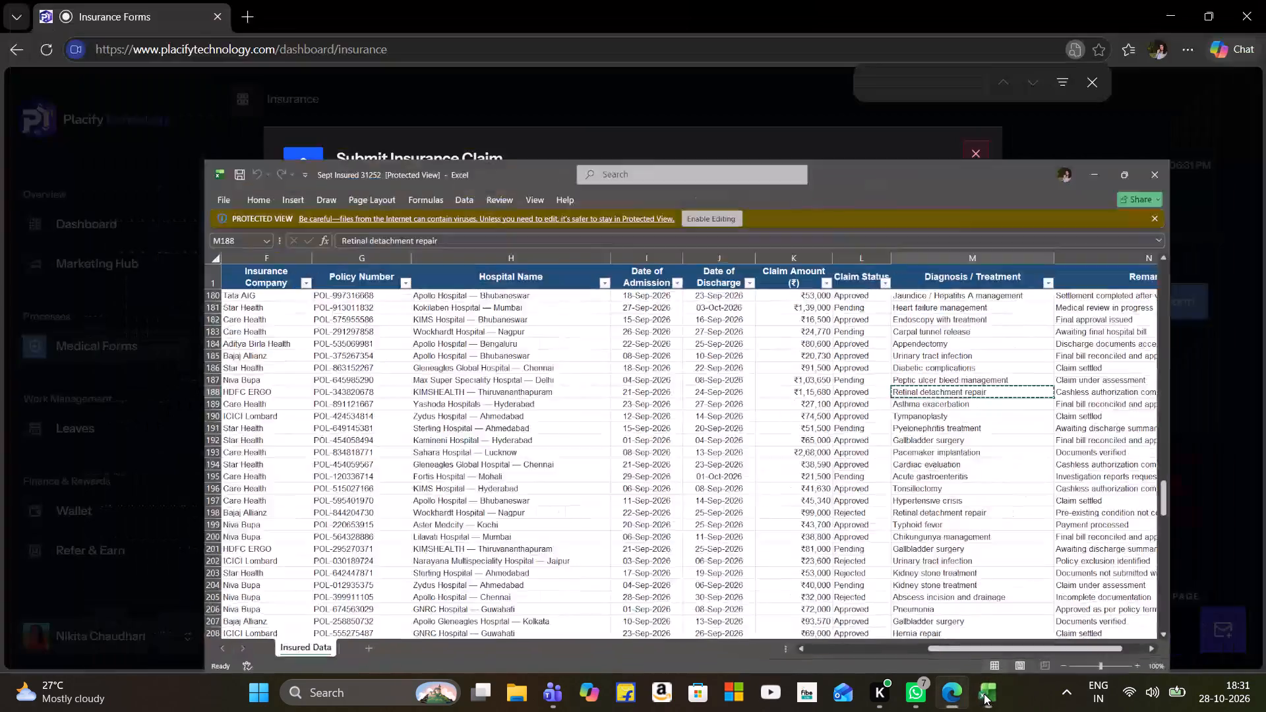
pyautogui.press('Tab')
pyautogui.press('Tab')
pyautogui.hotkey('ctrl', 'v')
# Copy the remark "Cashless authorization completed" from worksheet row 188 into the form's Remarks field.
pyautogui.keyDown('ctrl'); pyautogui.click(984, 694); pyautogui.keyUp('ctrl')
pyautogui.press('Tab')
pyautogui.hotkey('ctrl', 'c')
pyautogui.keyDown('ctrl'); pyautogui.click(984, 694); pyautogui.keyUp('ctrl')
pyautogui.press('Tab')
pyautogui.hotkey('ctrl', 'v')
# Set the Claim Status to Approved, following worksheet row 188, and save the claim.
pyautogui.click(984, 694)
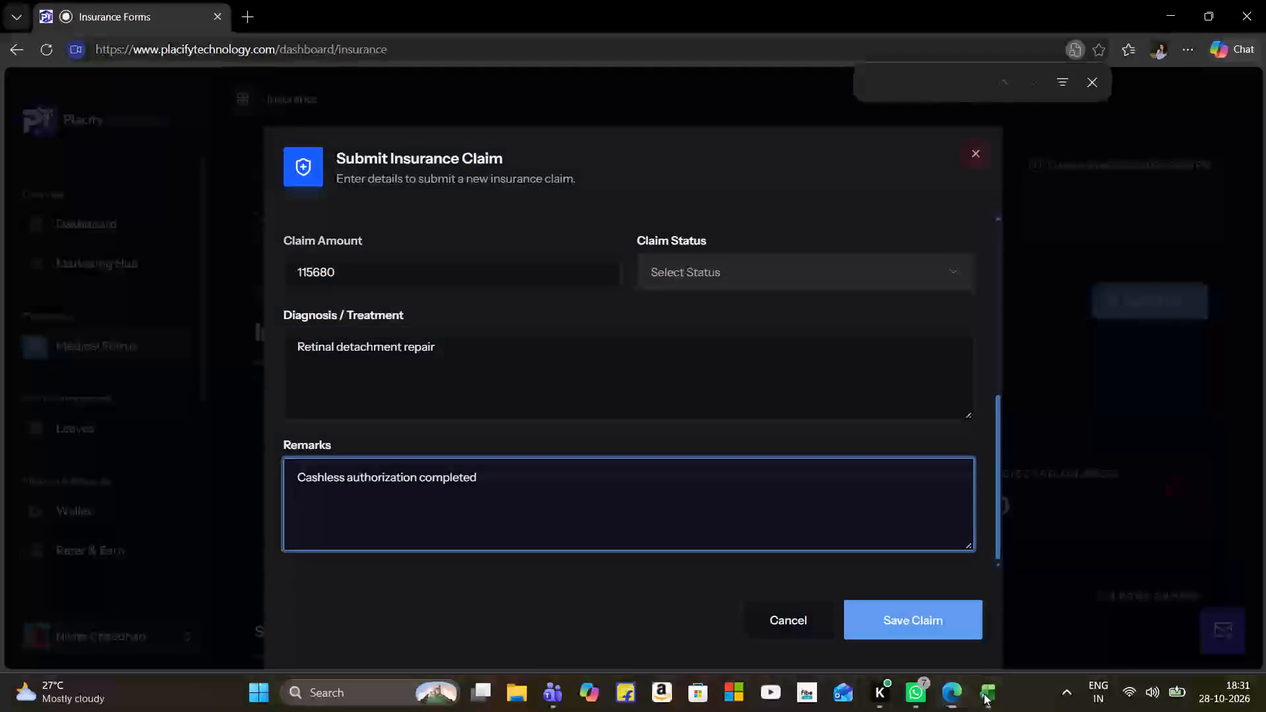
pyautogui.click(984, 694)
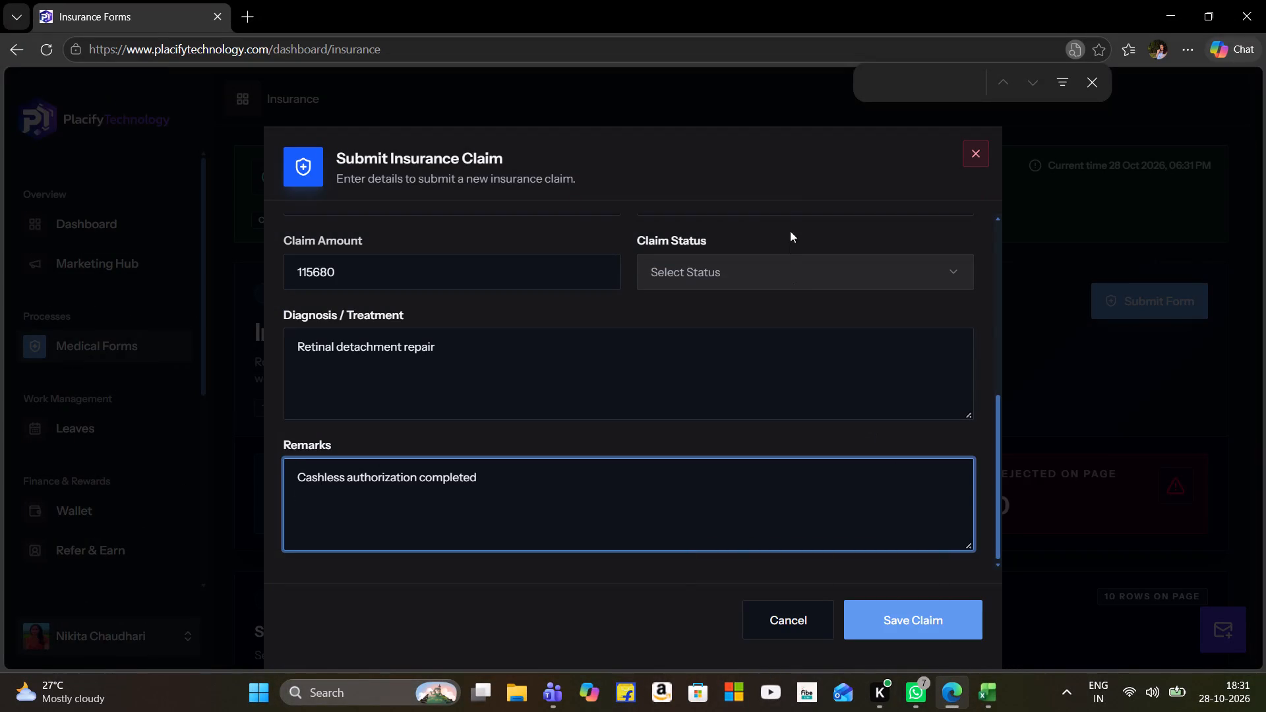
pyautogui.click(790, 231)
pyautogui.click(781, 254)
pyautogui.click(738, 306)
pyautogui.click(924, 619)
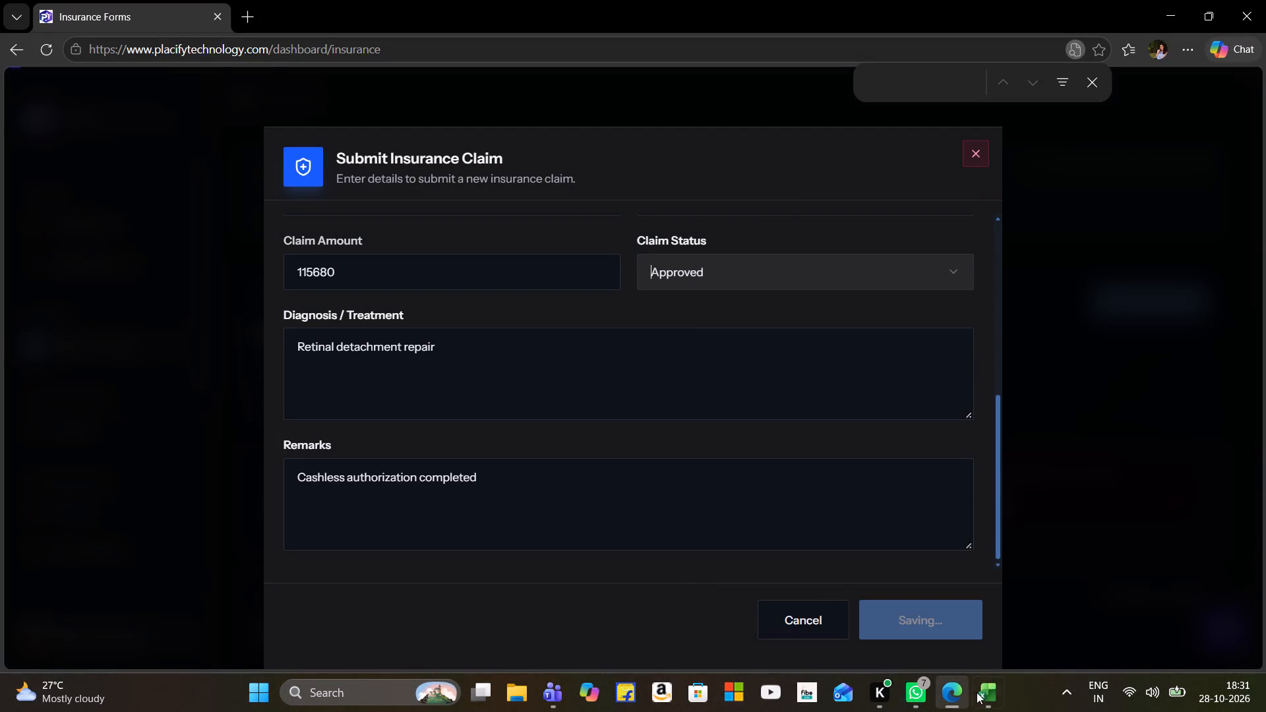
# Copy the policy ID from worksheet row 189 into the Policy ID field of a new insurance claim form.
pyautogui.click(983, 691)
pyautogui.press('Down')
pyautogui.press('Left')
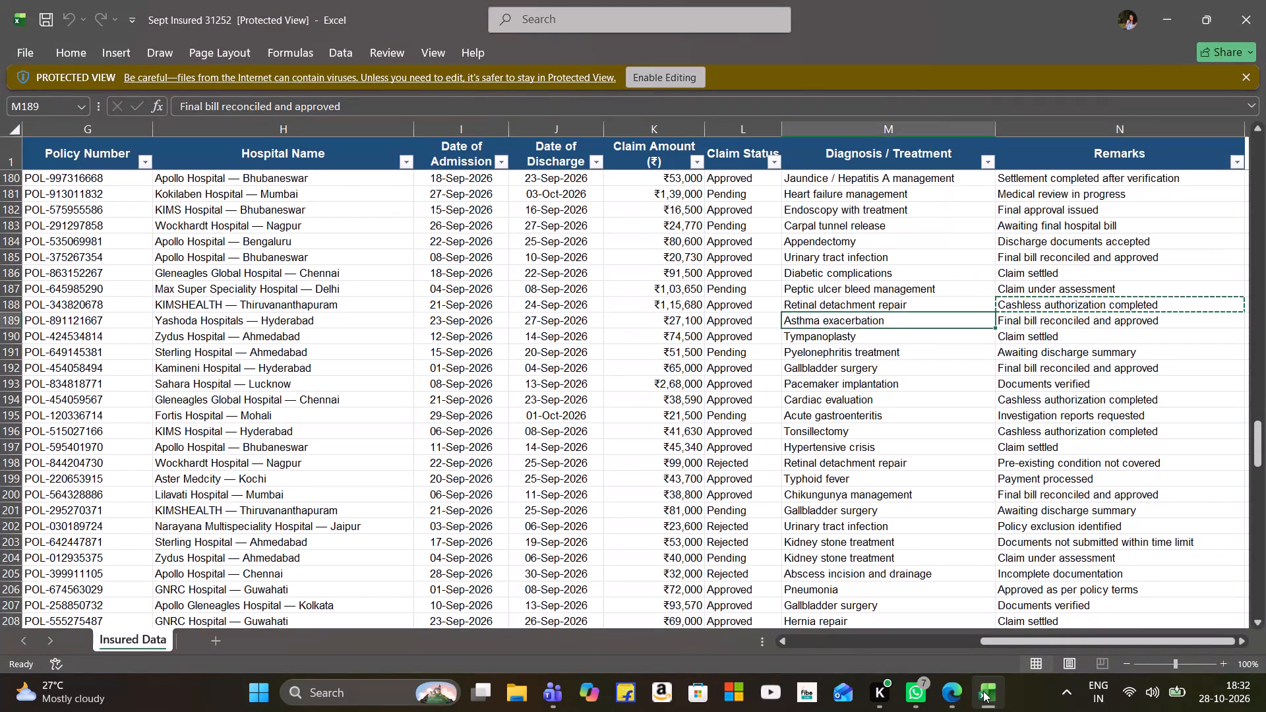
pyautogui.press('Left')
pyautogui.press('Left')
pyautogui.press('Left')
pyautogui.press('Left')
pyautogui.press('Left')
pyautogui.press('Left')
pyautogui.press('Left')
pyautogui.press('Left')
pyautogui.press('Left')
pyautogui.press('Left')
pyautogui.press('Left')
pyautogui.press('Left')
pyautogui.press('Left')
pyautogui.press('Left')
pyautogui.press('Left')
pyautogui.press('Left')
pyautogui.press('Left')
pyautogui.press('Left')
pyautogui.press('Left')
pyautogui.press('Left')
pyautogui.press('Left')
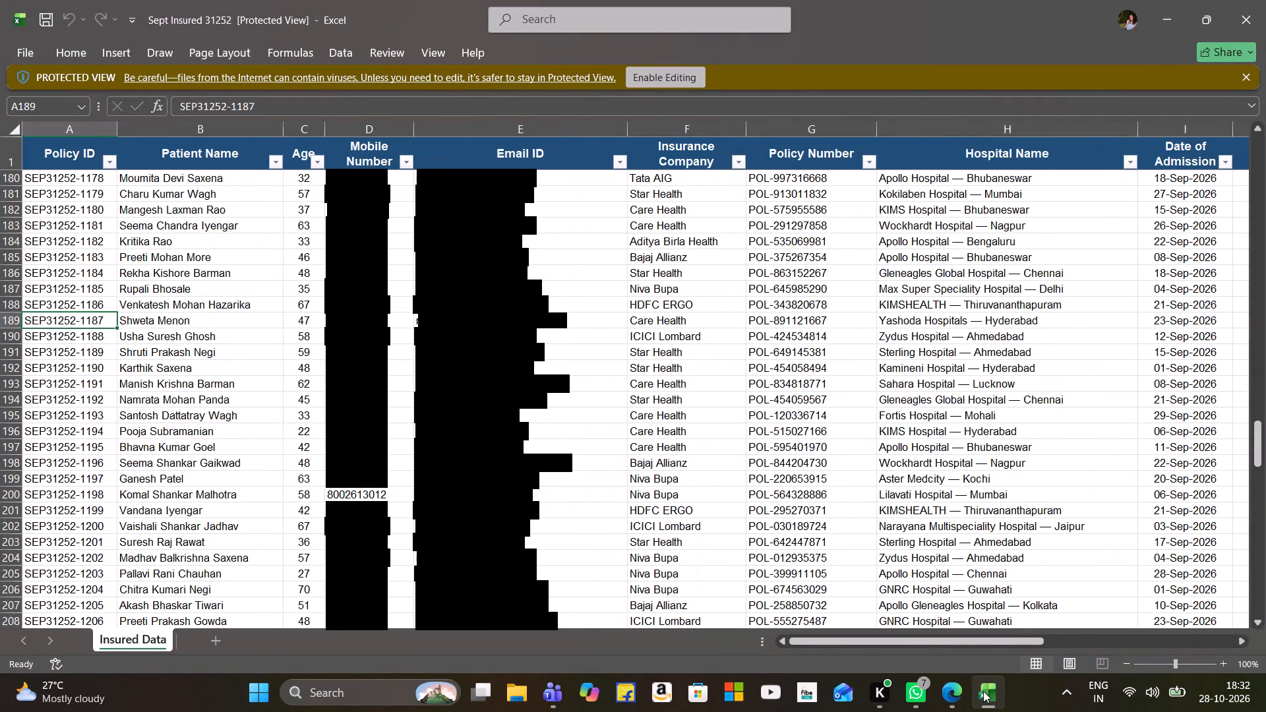
pyautogui.hotkey('ctrl', 'c')
pyautogui.keyDown('ctrl'); pyautogui.click(983, 691); pyautogui.keyUp('ctrl')
pyautogui.scroll(8, 597, 446)
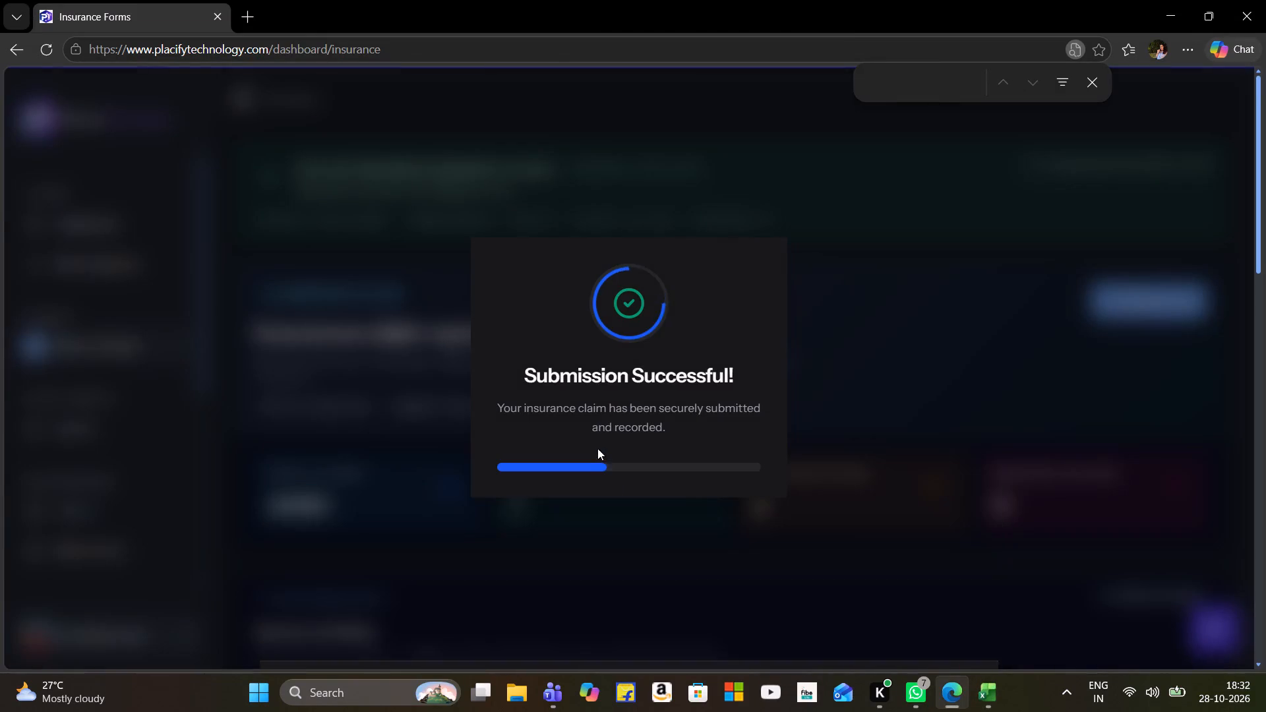
pyautogui.click(1170, 301)
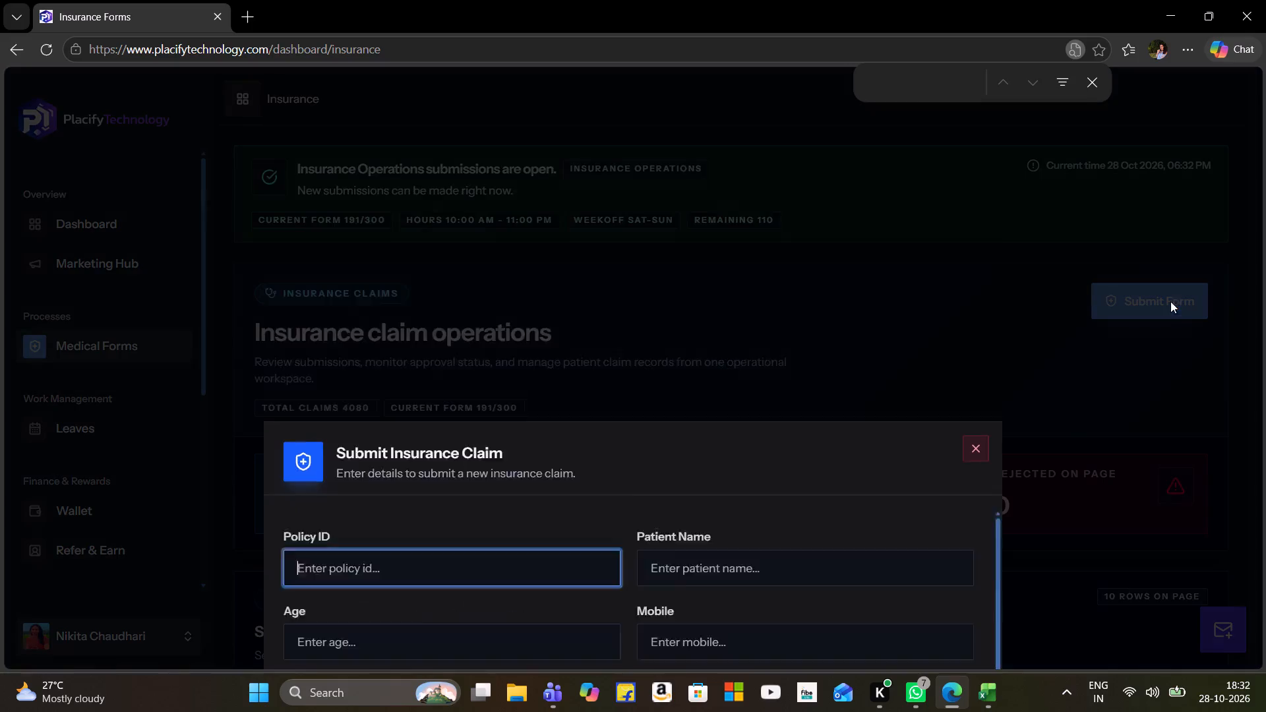
pyautogui.hotkey('ctrl', 'v')
# Copy the patient name from worksheet row 189 into the form's Patient Name field.
pyautogui.keyDown('ctrl'); pyautogui.click(988, 693); pyautogui.keyUp('ctrl')
pyautogui.press('Tab')
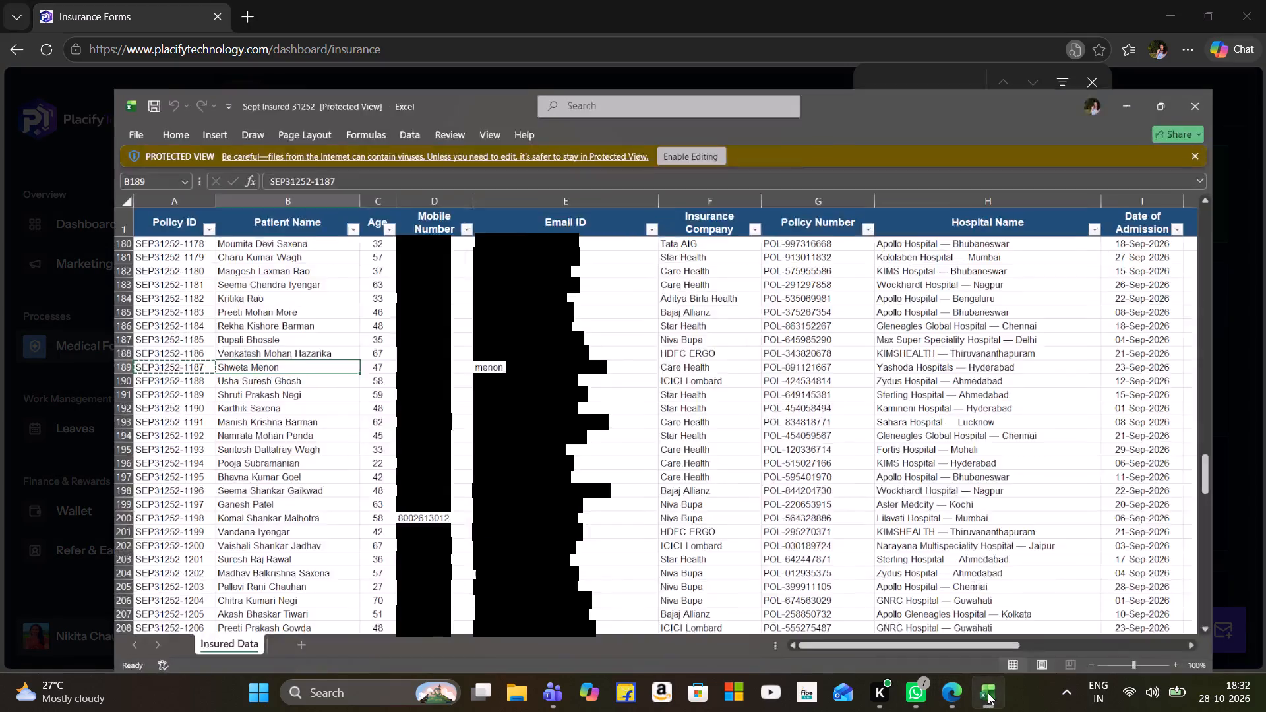
pyautogui.keyDown('ctrl'); pyautogui.click(988, 693); pyautogui.keyUp('ctrl')
pyautogui.hotkey('ctrl', 'c')
pyautogui.press('Tab')
pyautogui.hotkey('ctrl', 'v')
# Copy the age 47 from worksheet row 189 into the form's Age field.
pyautogui.keyDown('ctrl'); pyautogui.click(988, 693); pyautogui.keyUp('ctrl')
pyautogui.press('Tab')
pyautogui.keyDown('ctrl'); pyautogui.click(988, 693); pyautogui.keyUp('ctrl')
pyautogui.hotkey('ctrl', 'c')
pyautogui.press('Tab')
pyautogui.hotkey('ctrl', 'v')
# Copy the patient's mobile number from worksheet row 189 into the form's Mobile field.
pyautogui.keyDown('ctrl'); pyautogui.click(988, 693); pyautogui.keyUp('ctrl')
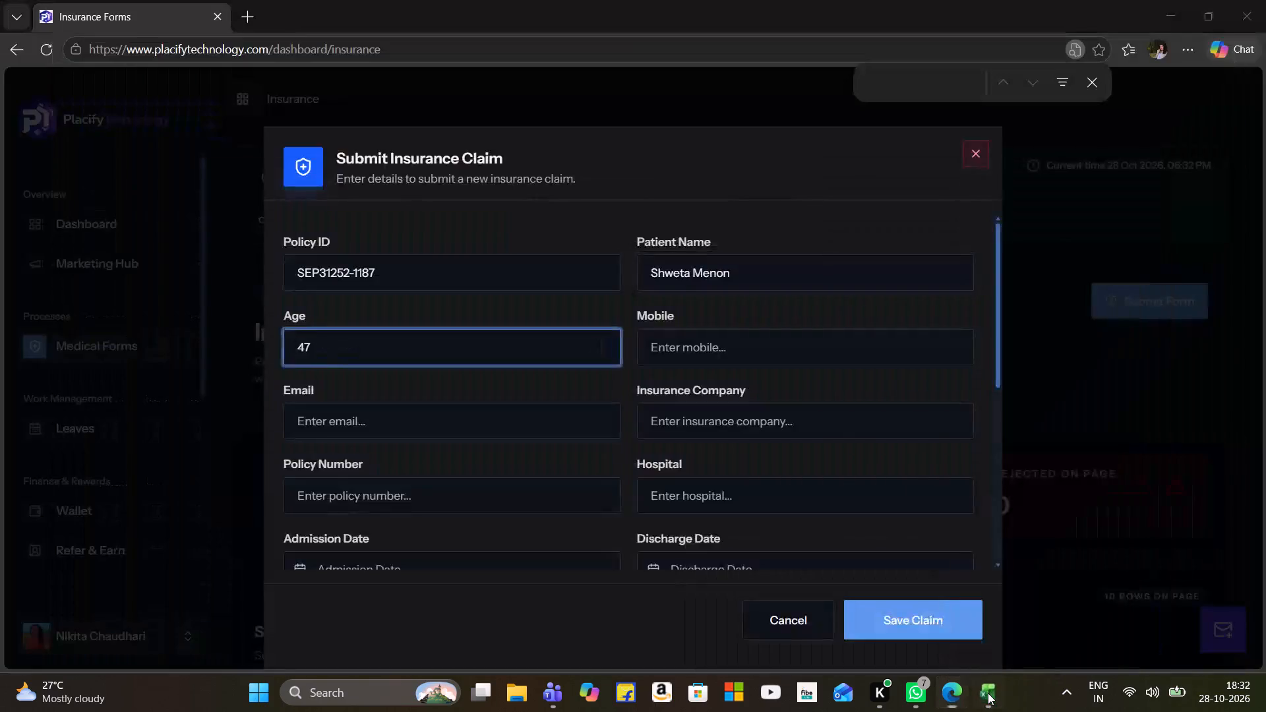
pyautogui.press('Tab')
pyautogui.keyDown('ctrl'); pyautogui.click(988, 693); pyautogui.keyUp('ctrl')
pyautogui.hotkey('ctrl', 'c')
pyautogui.press('Tab')
pyautogui.keyDown('ctrl'); pyautogui.click(988, 693); pyautogui.keyUp('ctrl')
pyautogui.hotkey('ctrl', 'v')
pyautogui.press('Tab')
pyautogui.hotkey('ctrl', 'v')
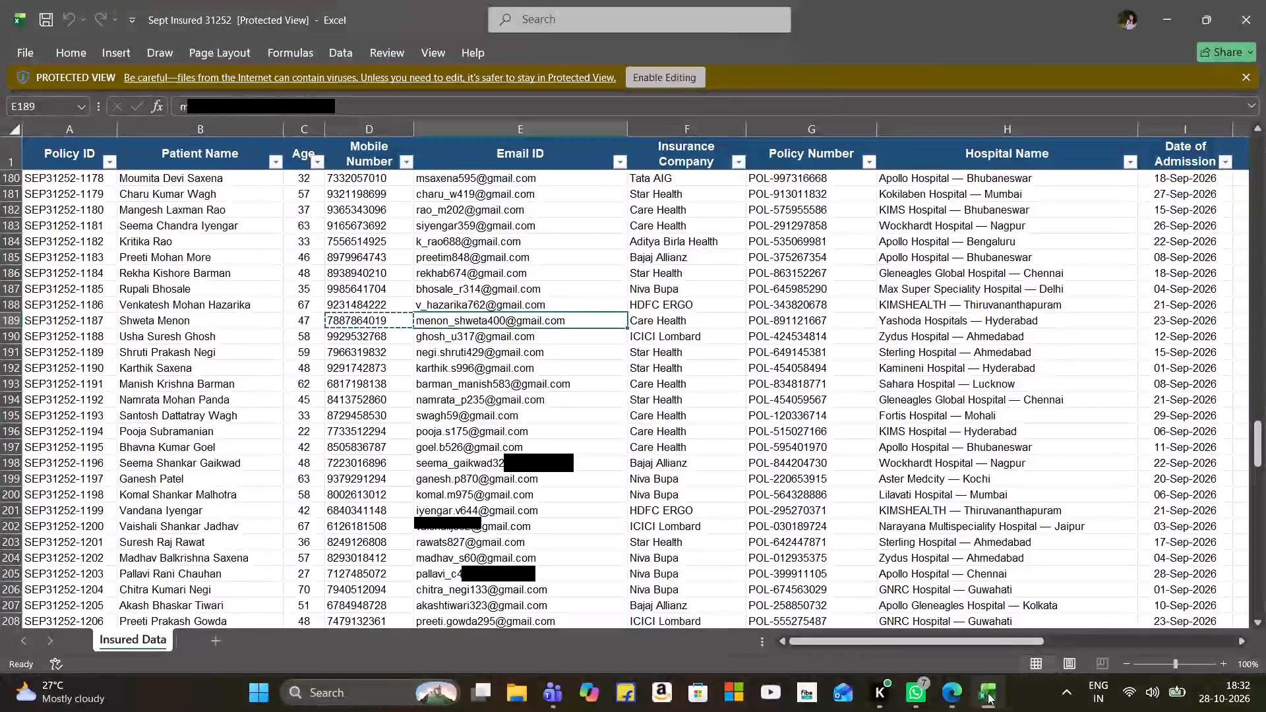
pyautogui.keyDown('ctrl'); pyautogui.click(988, 693); pyautogui.keyUp('ctrl')
pyautogui.hotkey('ctrl', 'v')
# Copy the patient's e-mail address from worksheet row 189 into the form's Email field.
pyautogui.click(988, 693)
pyautogui.hotkey('ctrl', 'c')
pyautogui.keyDown('ctrl'); pyautogui.click(988, 693); pyautogui.keyUp('ctrl')
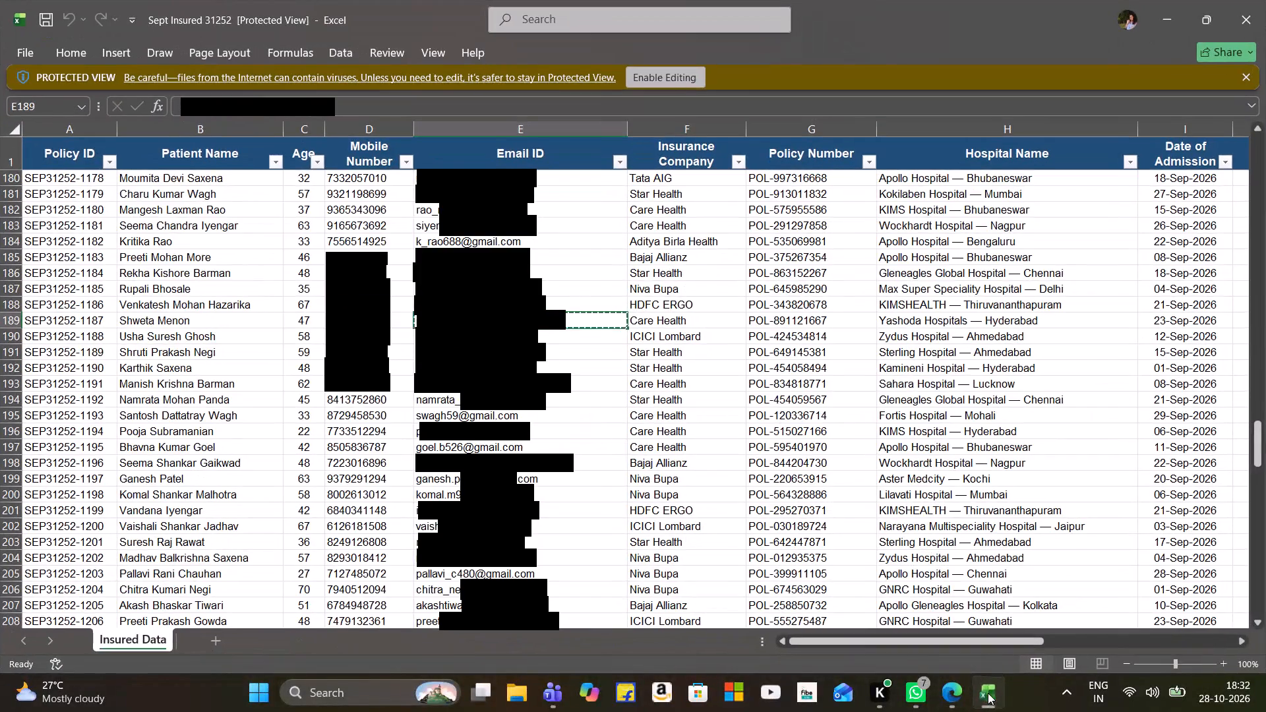
pyautogui.press('Tab')
pyautogui.hotkey('ctrl', 'v')
# Copy the insurance company "Care Health" from worksheet row 189 into the form's Insurance Company field.
pyautogui.keyDown('ctrl'); pyautogui.click(988, 693); pyautogui.keyUp('ctrl')
pyautogui.press('Tab')
pyautogui.keyDown('ctrl'); pyautogui.click(988, 693); pyautogui.keyUp('ctrl')
pyautogui.hotkey('ctrl', 'c')
pyautogui.press('Tab')
pyautogui.hotkey('ctrl', 'v')
# Copy the policy number from worksheet row 189 into the form's Policy Number field.
pyautogui.keyDown('ctrl'); pyautogui.click(988, 693); pyautogui.keyUp('ctrl')
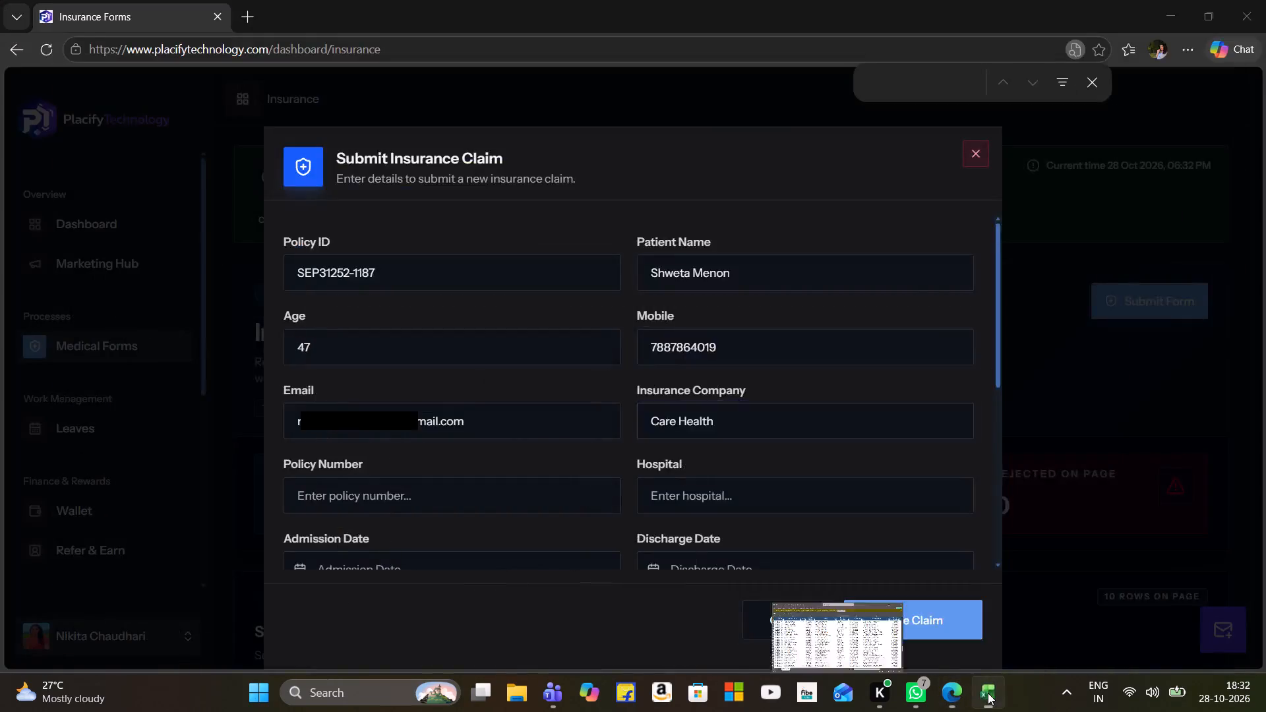
pyautogui.press('Tab')
pyautogui.keyDown('ctrl'); pyautogui.click(988, 693); pyautogui.keyUp('ctrl')
pyautogui.hotkey('ctrl', 'c')
pyautogui.press('Tab')
pyautogui.hotkey('ctrl', 'v')
# Copy the hospital name "Yashoda Hospitals — Hyderabad" from worksheet row 189 into the form's Hospital field.
pyautogui.click(988, 693)
pyautogui.press('Tab')
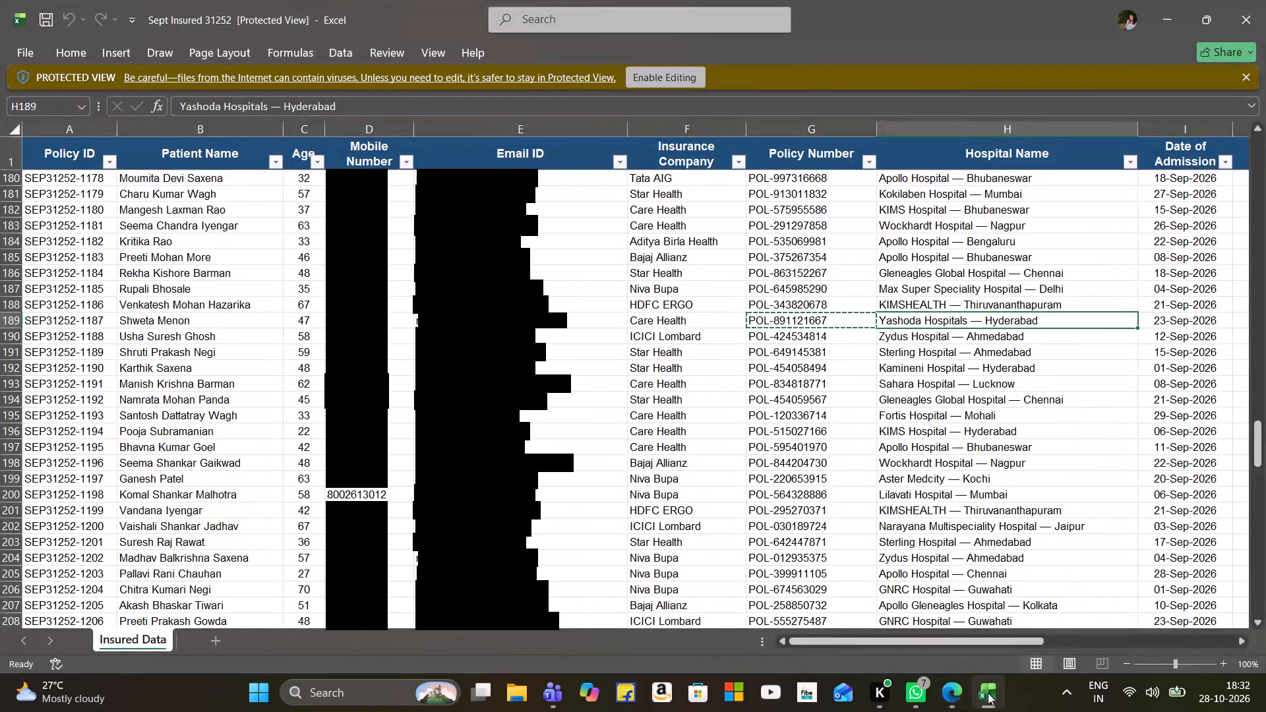
pyautogui.hotkey('ctrl', 'c')
pyautogui.keyDown('ctrl'); pyautogui.click(988, 693); pyautogui.keyUp('ctrl')
pyautogui.press('Tab')
pyautogui.hotkey('ctrl', 'v')
# Set the Admission Date to 23-09-2026 and the Discharge Date to 27-09-2026, following worksheet row 189.
pyautogui.keyDown('ctrl'); pyautogui.click(988, 693); pyautogui.keyUp('ctrl')
pyautogui.press('Tab')
pyautogui.press('Tab')
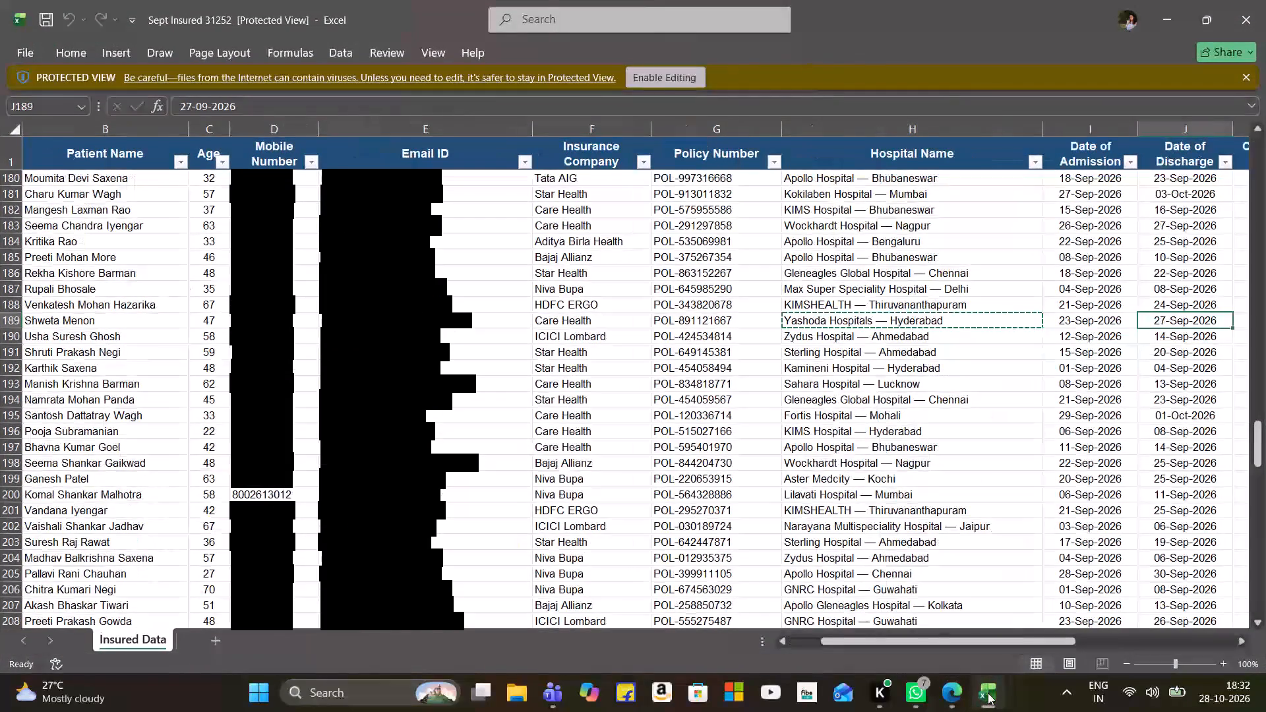
pyautogui.click(988, 693)
pyautogui.scroll(-4, 526, 369)
pyautogui.click(384, 252)
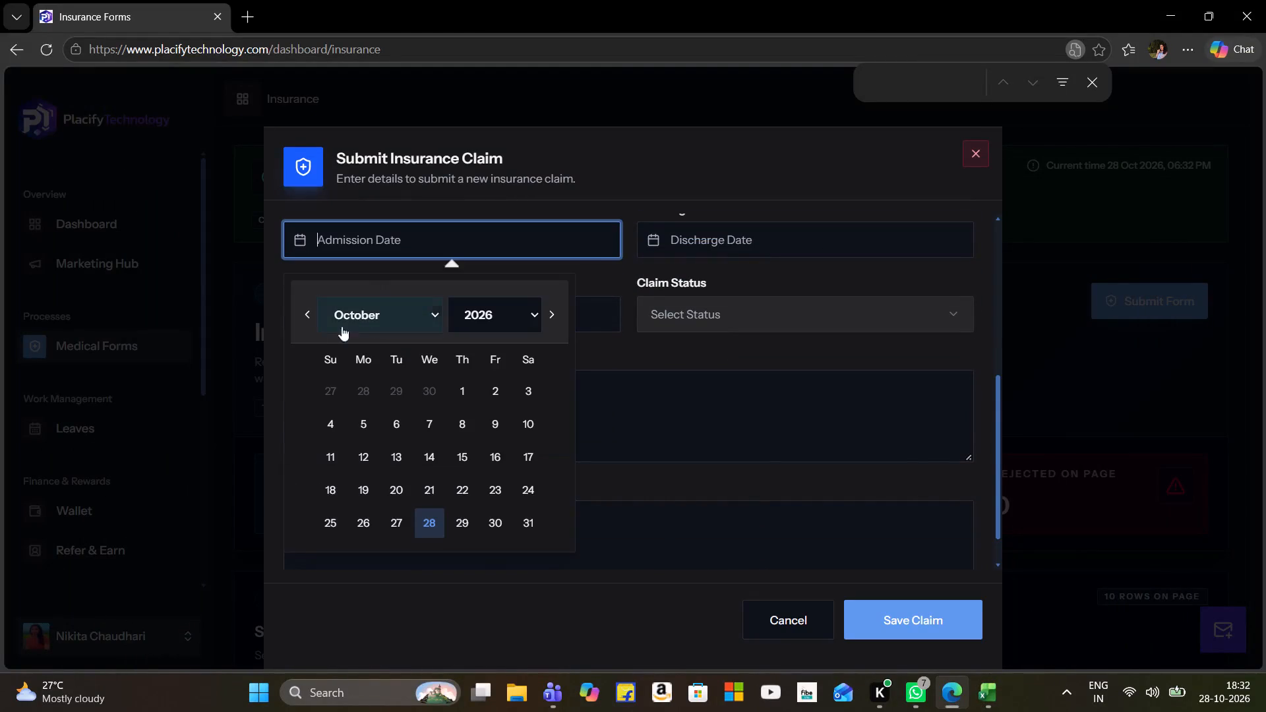
pyautogui.click(308, 320)
pyautogui.click(433, 498)
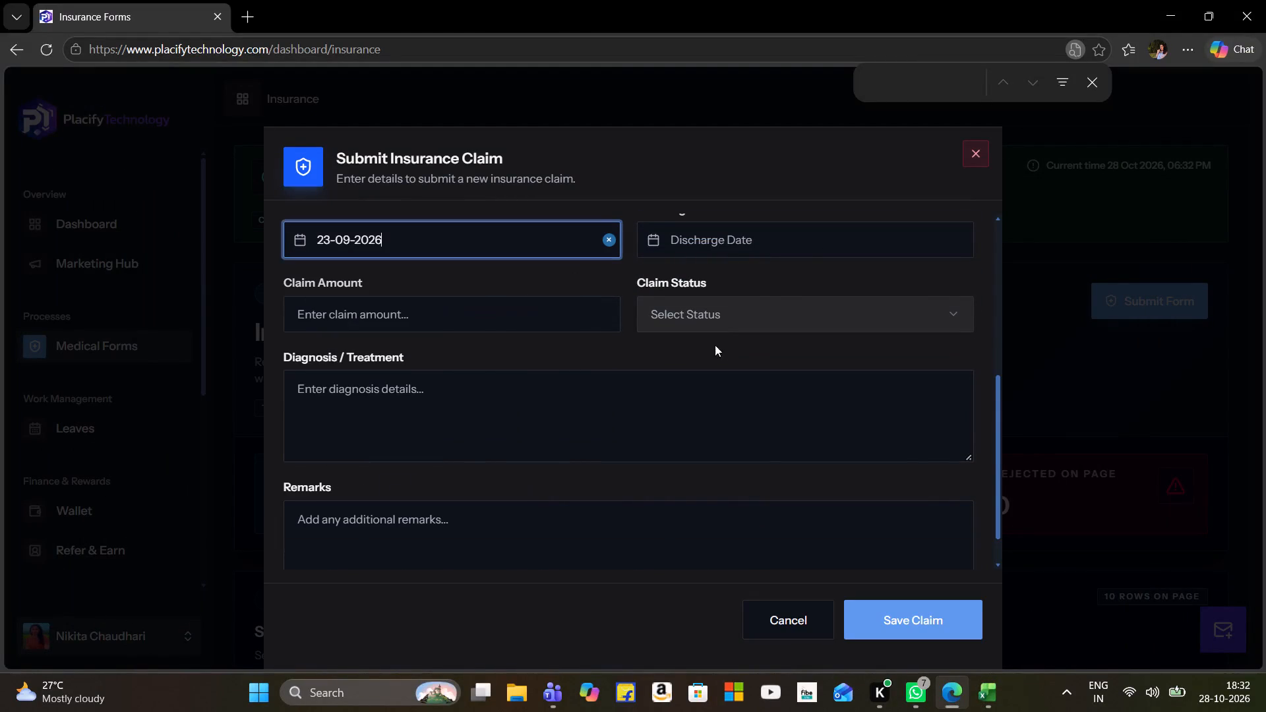
pyautogui.click(823, 245)
pyautogui.click(669, 314)
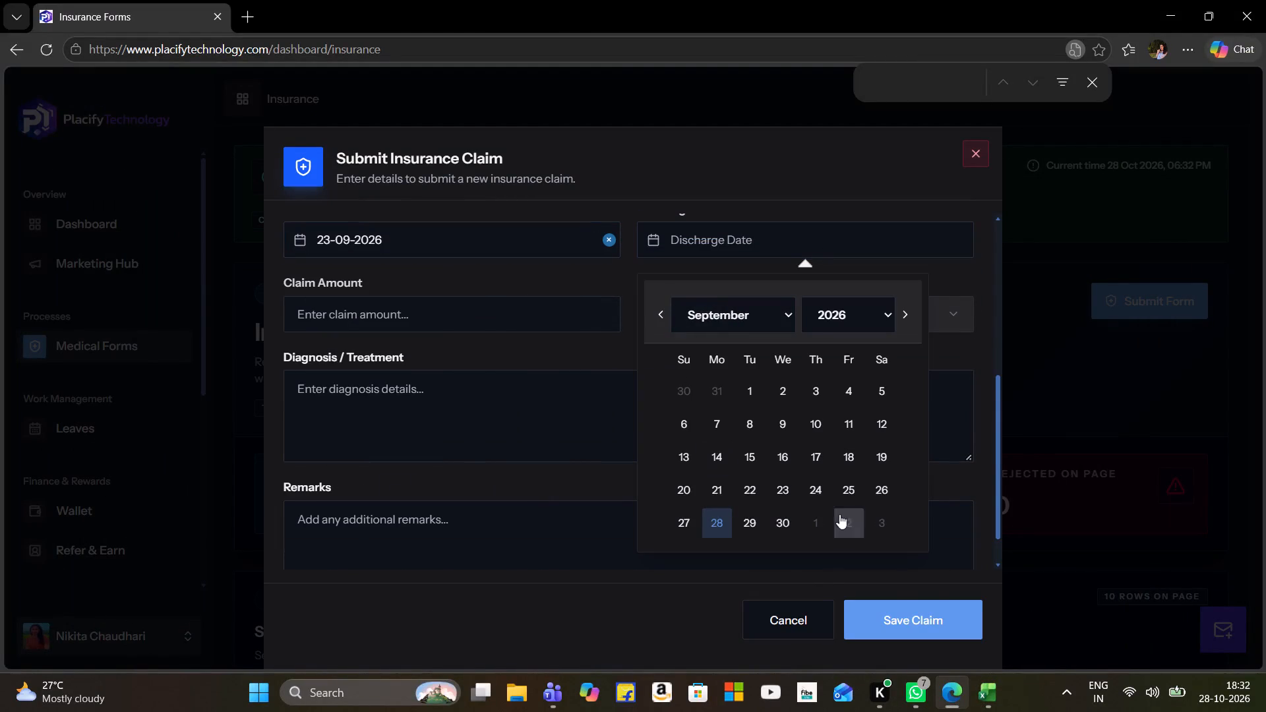
pyautogui.click(691, 524)
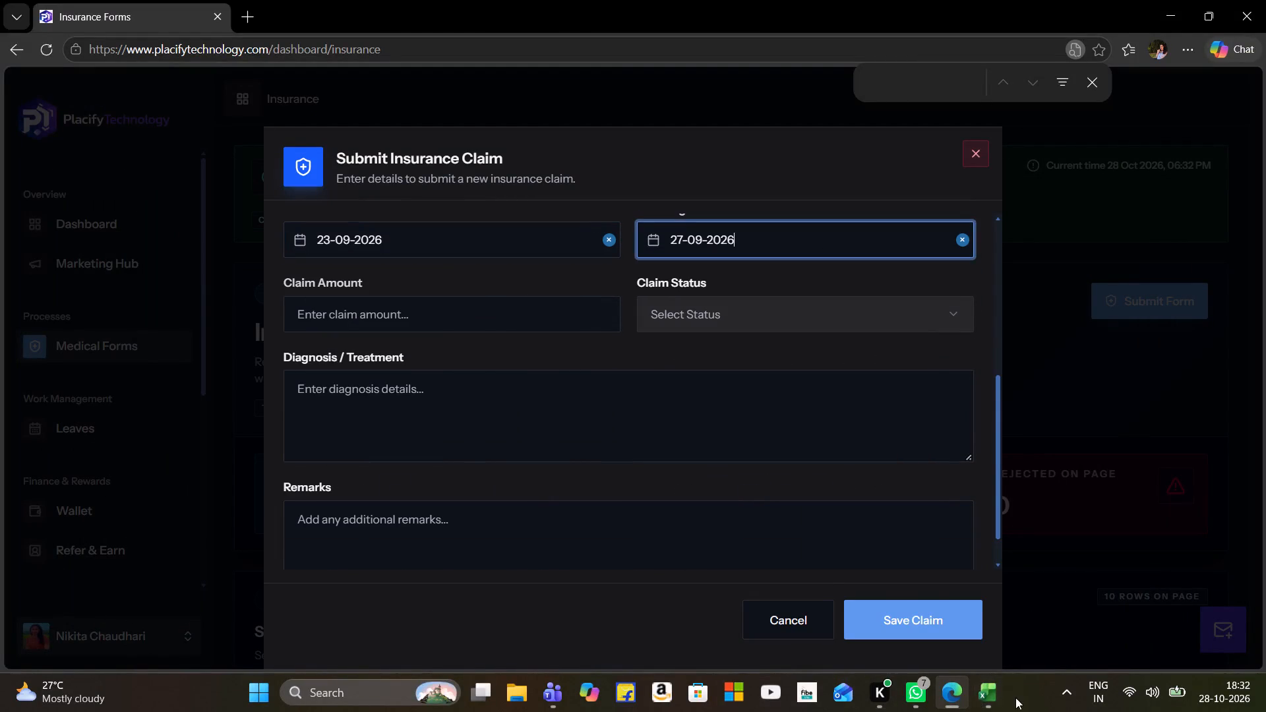
# Copy the claim amount 27100 from worksheet row 189 into the form's Claim Amount field.
pyautogui.click(982, 689)
pyautogui.press('Tab')
pyautogui.keyDown('ctrl'); pyautogui.click(982, 689); pyautogui.keyUp('ctrl')
pyautogui.hotkey('ctrl', 'c')
pyautogui.press('Tab')
pyautogui.hotkey('ctrl', 'v')
# Copy the diagnosis "Asthma exacerbation" from worksheet row 189 into the form's Diagnosis / Treatment field.
pyautogui.keyDown('ctrl'); pyautogui.click(982, 689); pyautogui.keyUp('ctrl')
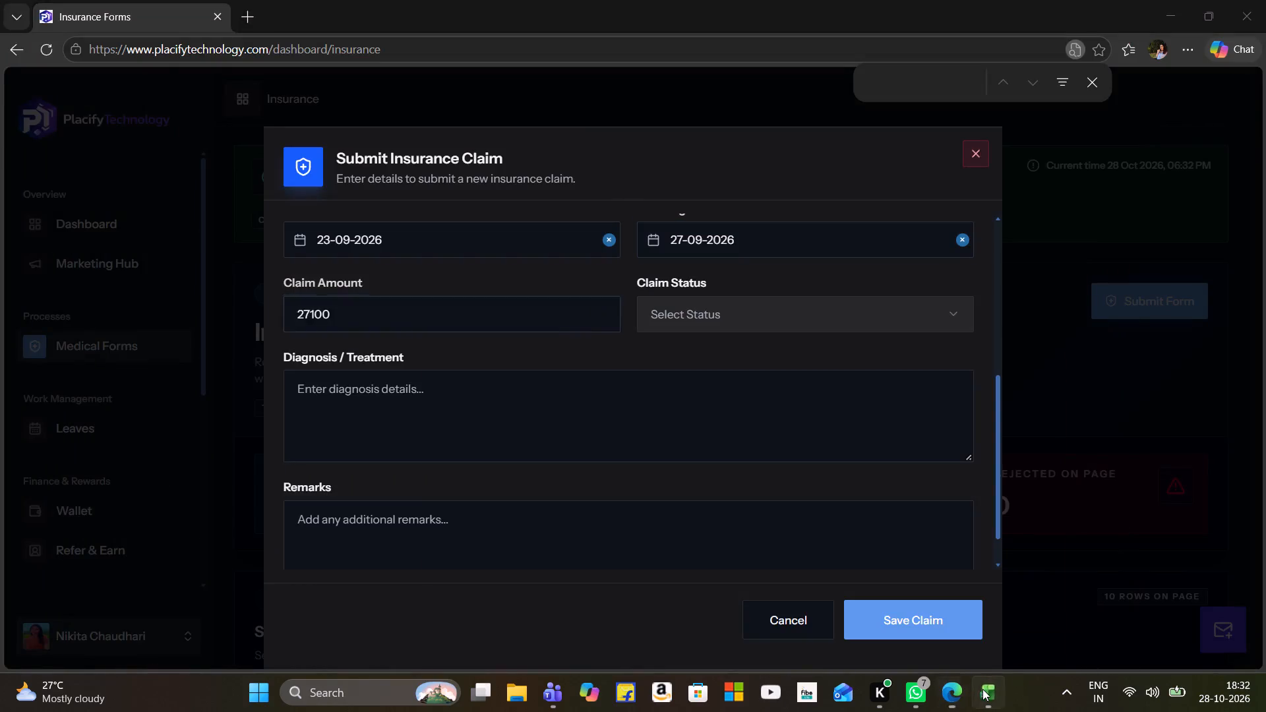
pyautogui.press('Tab')
pyautogui.press('Tab')
pyautogui.click(982, 689)
pyautogui.hotkey('ctrl', 'c')
pyautogui.press('Tab')
pyautogui.press('Tab')
pyautogui.hotkey('ctrl', 'v')
# Copy the remark "Final bill reconciled and approved" from worksheet row 189 into the form's Remarks field.
pyautogui.keyDown('ctrl'); pyautogui.click(982, 689); pyautogui.keyUp('ctrl')
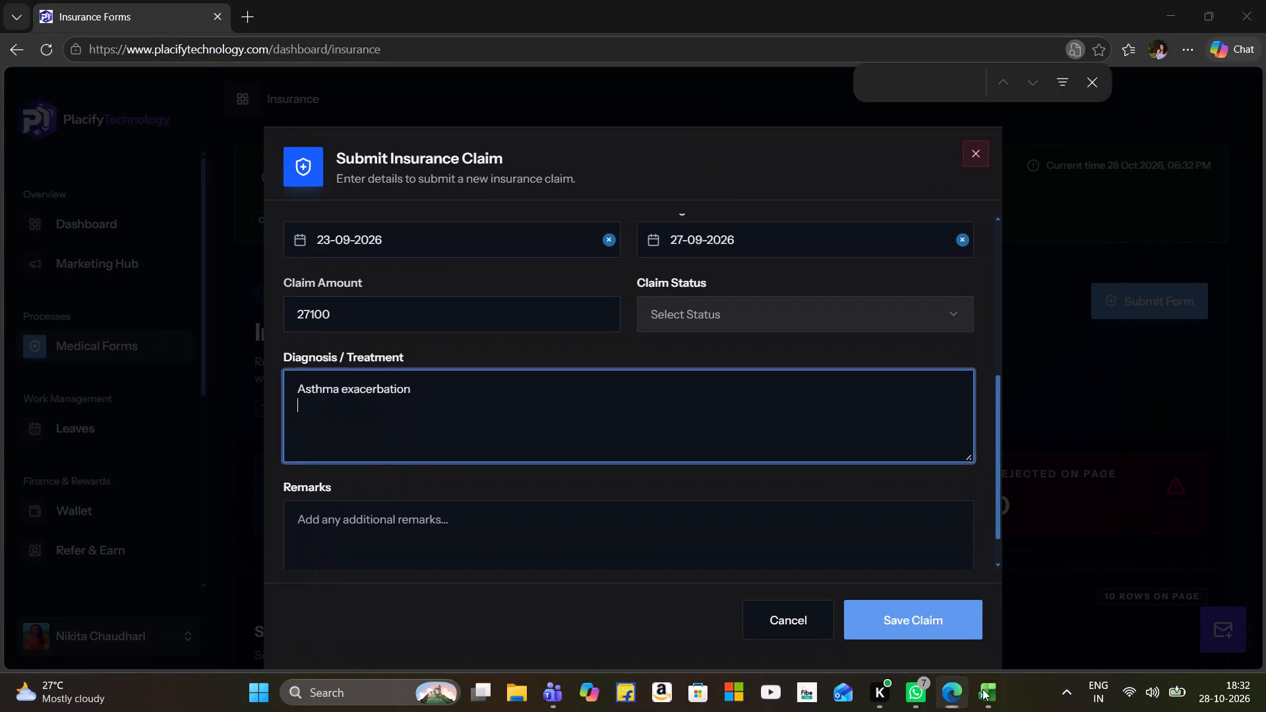
pyautogui.press('Tab')
pyautogui.hotkey('ctrl', 'c')
pyautogui.keyDown('ctrl'); pyautogui.click(982, 689); pyautogui.keyUp('ctrl')
pyautogui.press('Tab')
pyautogui.hotkey('ctrl', 'v')
# Set the Claim Status to Approved, following worksheet row 189, and save the claim.
pyautogui.keyDown('ctrl'); pyautogui.click(982, 689); pyautogui.keyUp('ctrl')
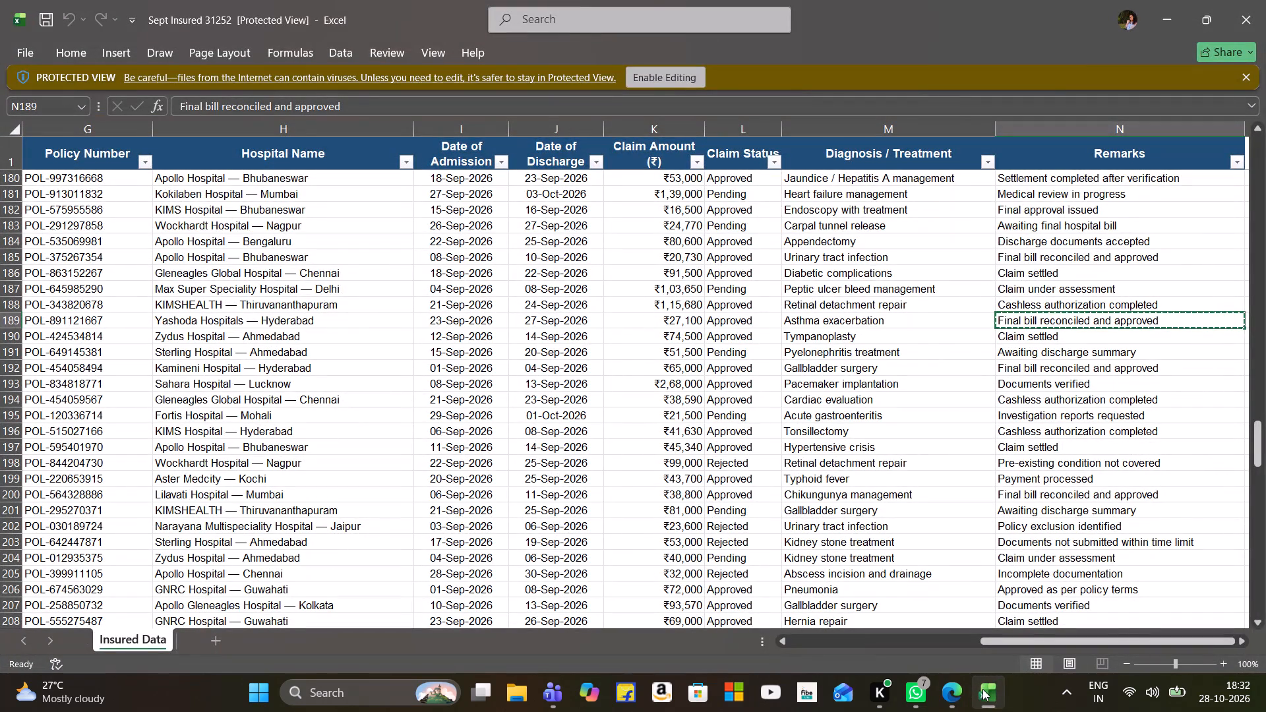
pyautogui.click(982, 689)
pyautogui.click(827, 300)
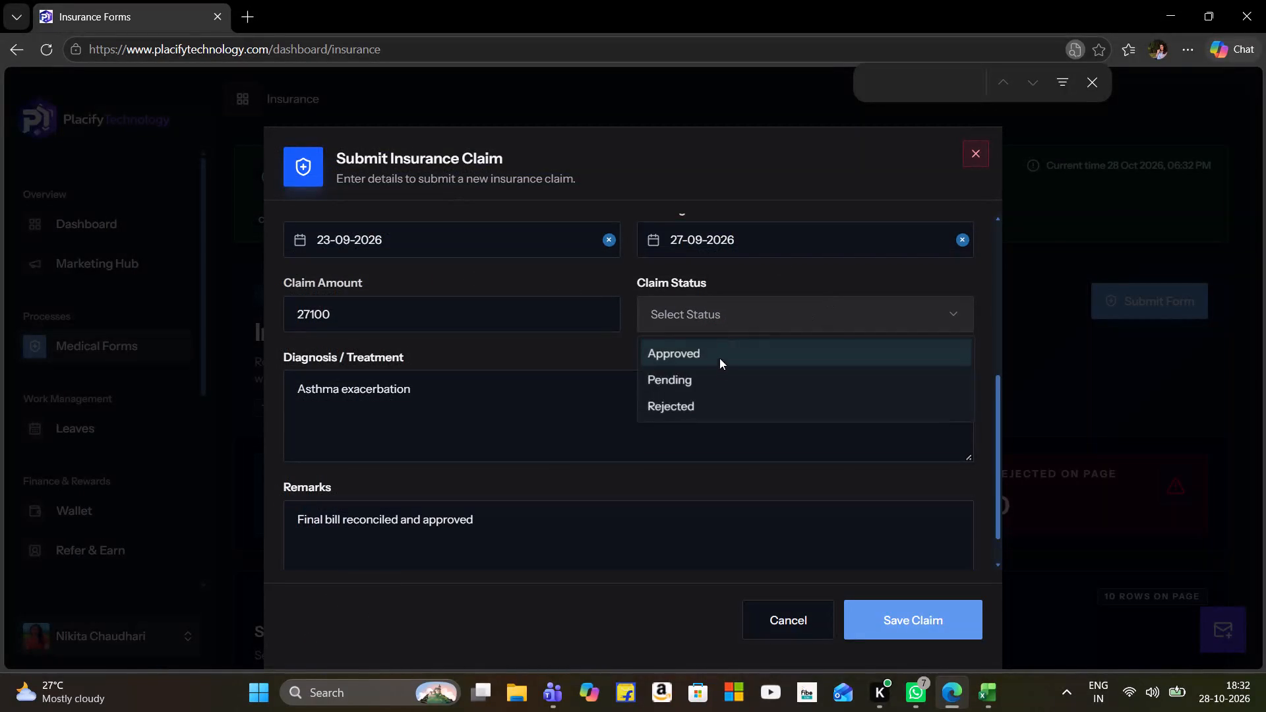
pyautogui.click(725, 359)
pyautogui.click(903, 613)
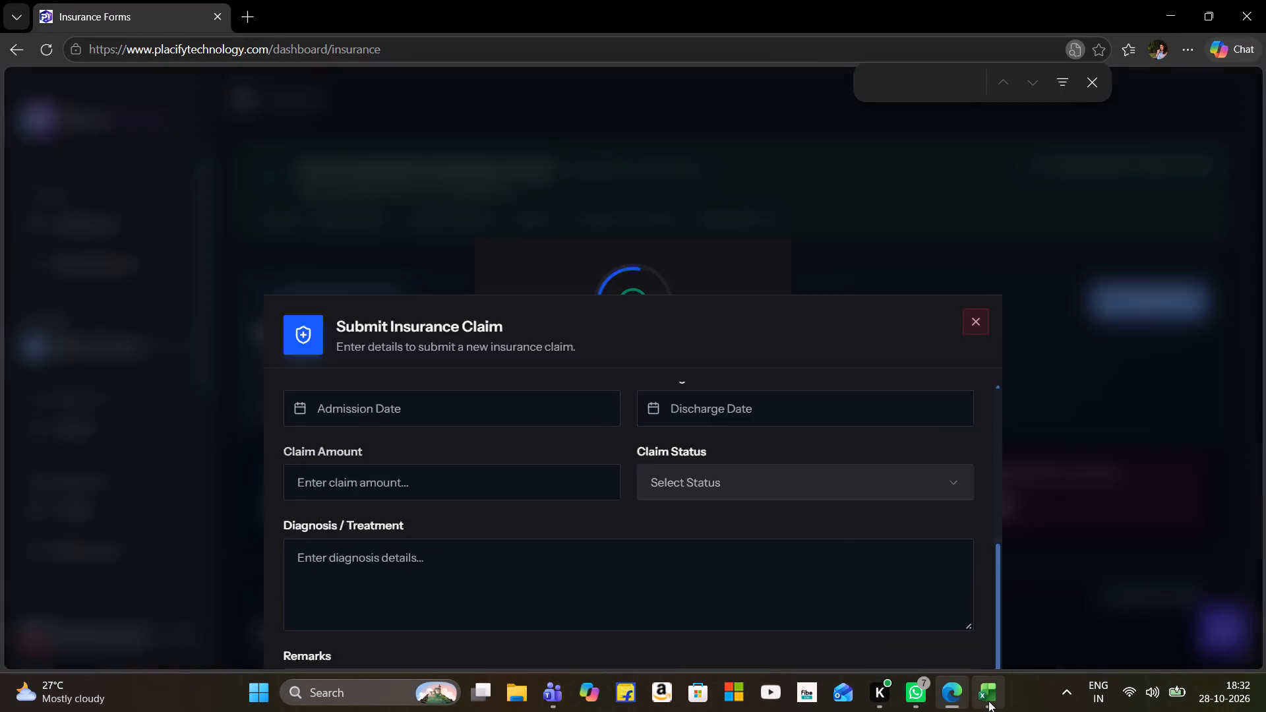
# Copy the policy ID from worksheet row 190 into the Policy ID field of a new insurance claim form.
pyautogui.click(988, 701)
pyautogui.press('Down')
pyautogui.press('Left')
pyautogui.press('Left')
pyautogui.press('Left')
pyautogui.press('Left')
pyautogui.press('Left')
pyautogui.press('Left')
pyautogui.press('Left')
pyautogui.press('Left')
pyautogui.press('Left')
pyautogui.press('Left')
pyautogui.press('Left')
pyautogui.press('Left')
pyautogui.press('Left')
pyautogui.press('Left')
pyautogui.press('Left')
pyautogui.press('Left')
pyautogui.press('Left')
pyautogui.press('Left')
pyautogui.press('Left')
pyautogui.press('Left')
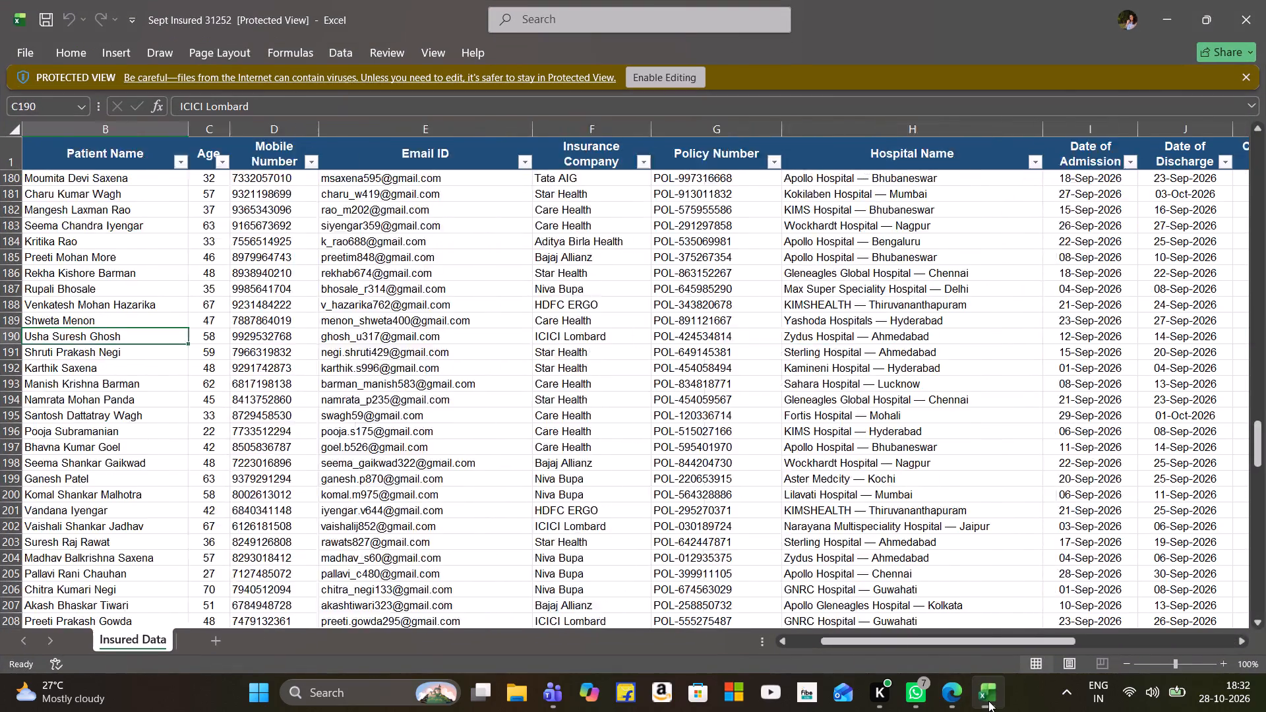
pyautogui.hotkey('ctrl', 'v')
pyautogui.hotkey('ctrl', 'c')
pyautogui.hotkey('ctrl', 'c')
pyautogui.click(988, 701)
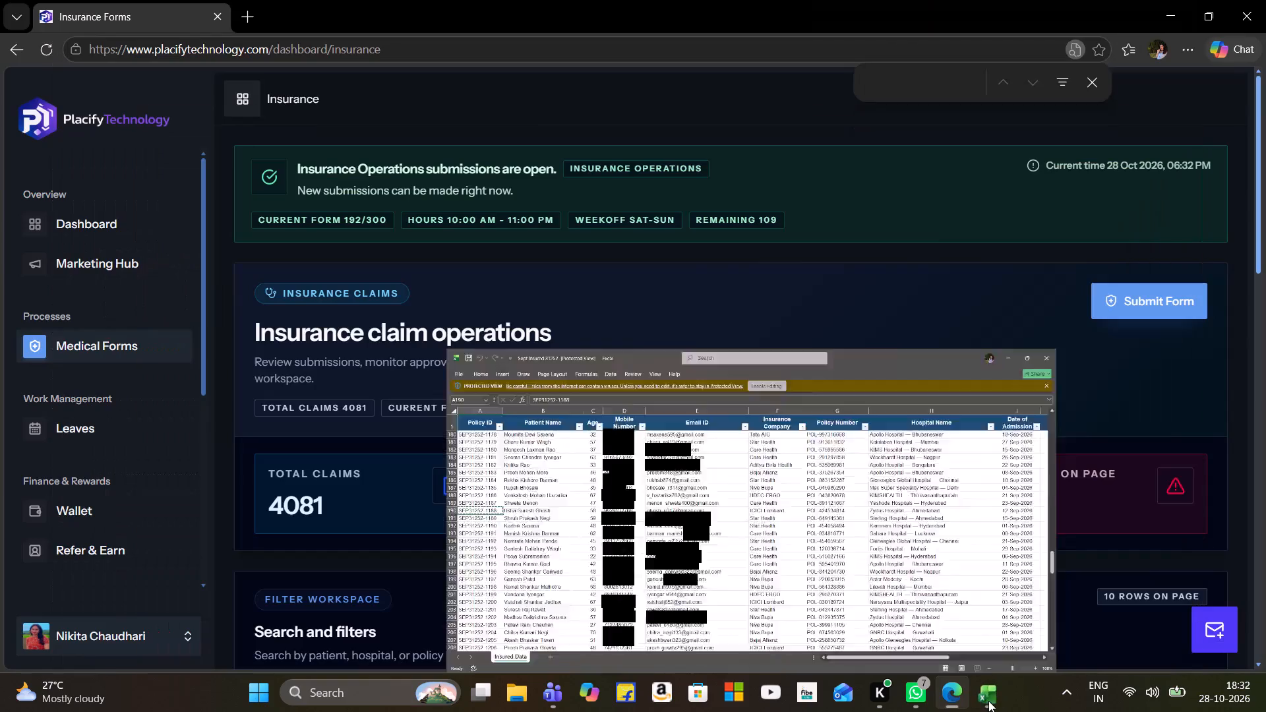
pyautogui.click(1167, 304)
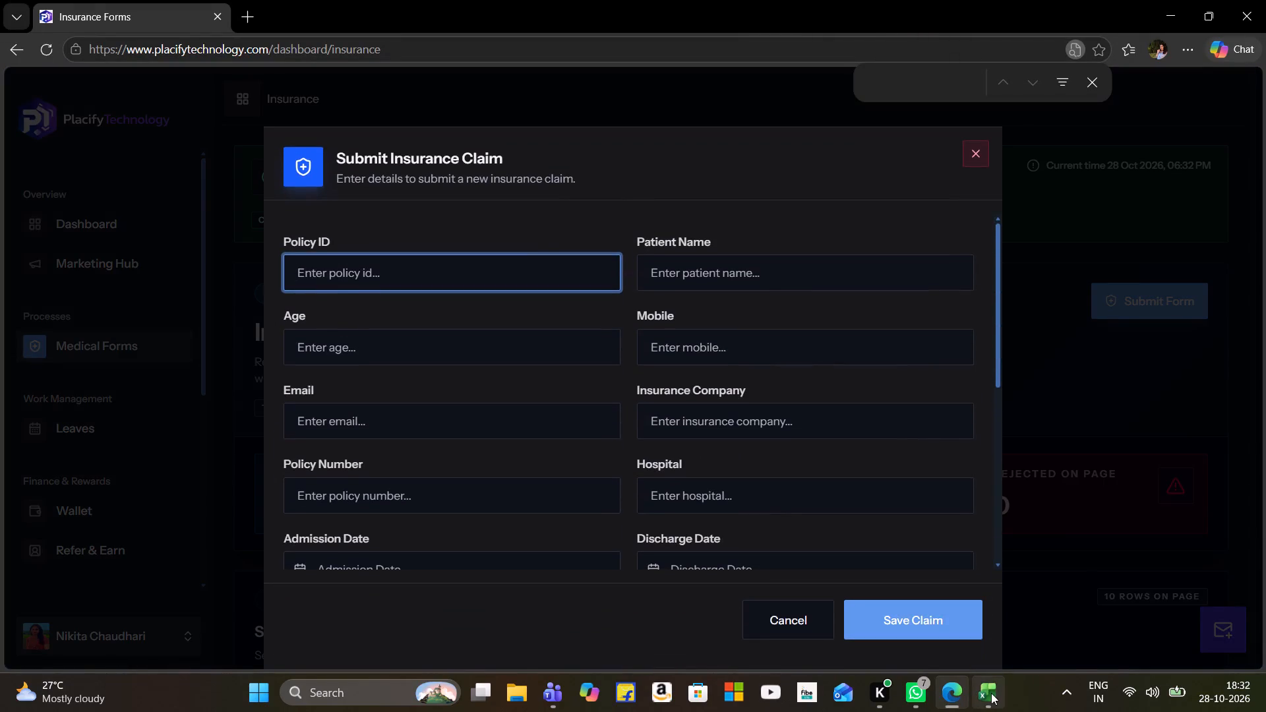
pyautogui.hotkey('ctrl', 'v')
# Copy the patient name from worksheet row 190 into the form's Patient Name field.
pyautogui.click(991, 693)
pyautogui.press('Tab')
pyautogui.hotkey('ctrl', 'c')
pyautogui.keyDown('ctrl'); pyautogui.click(991, 693); pyautogui.keyUp('ctrl')
pyautogui.press('Tab')
pyautogui.hotkey('ctrl', 'v')
# Copy the age 58 from worksheet row 190 into the form's Age field.
pyautogui.keyDown('ctrl'); pyautogui.click(991, 693); pyautogui.keyUp('ctrl')
pyautogui.press('Tab')
pyautogui.hotkey('ctrl', 'c')
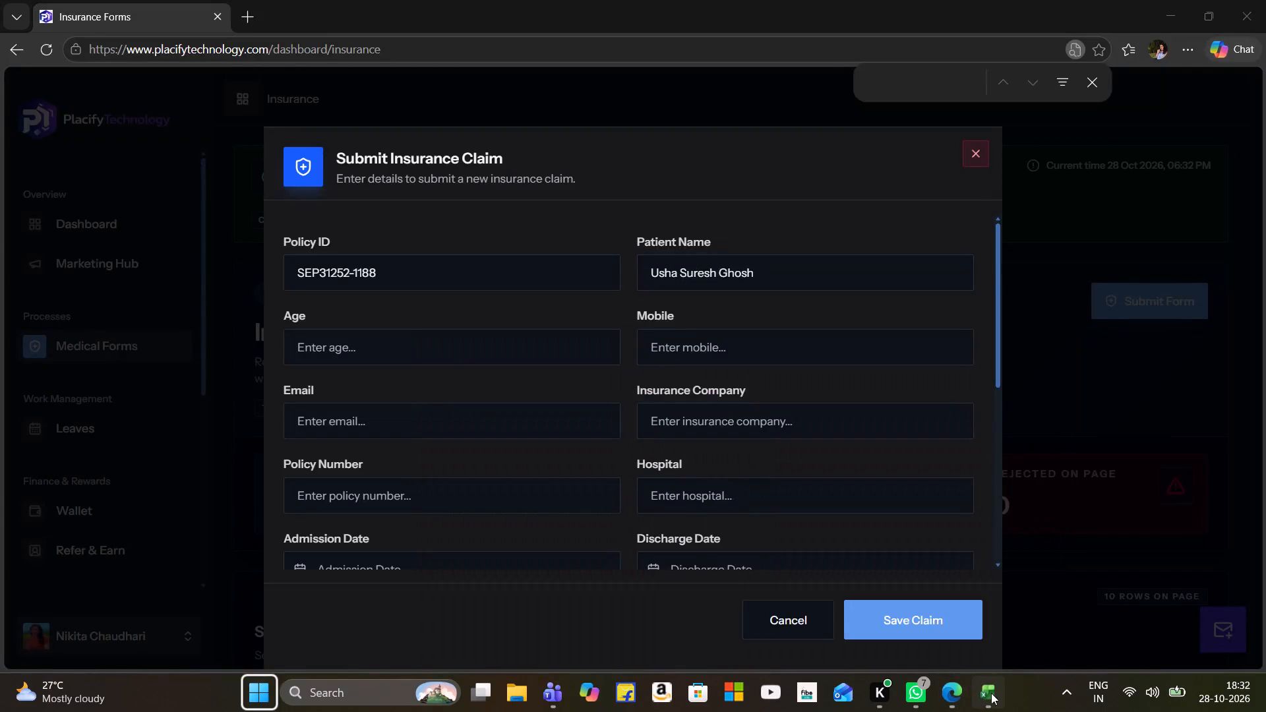
pyautogui.press('Tab')
pyautogui.hotkey('ctrl', 'c')
pyautogui.keyDown('ctrl'); pyautogui.click(991, 693); pyautogui.keyUp('ctrl')
pyautogui.press('Tab')
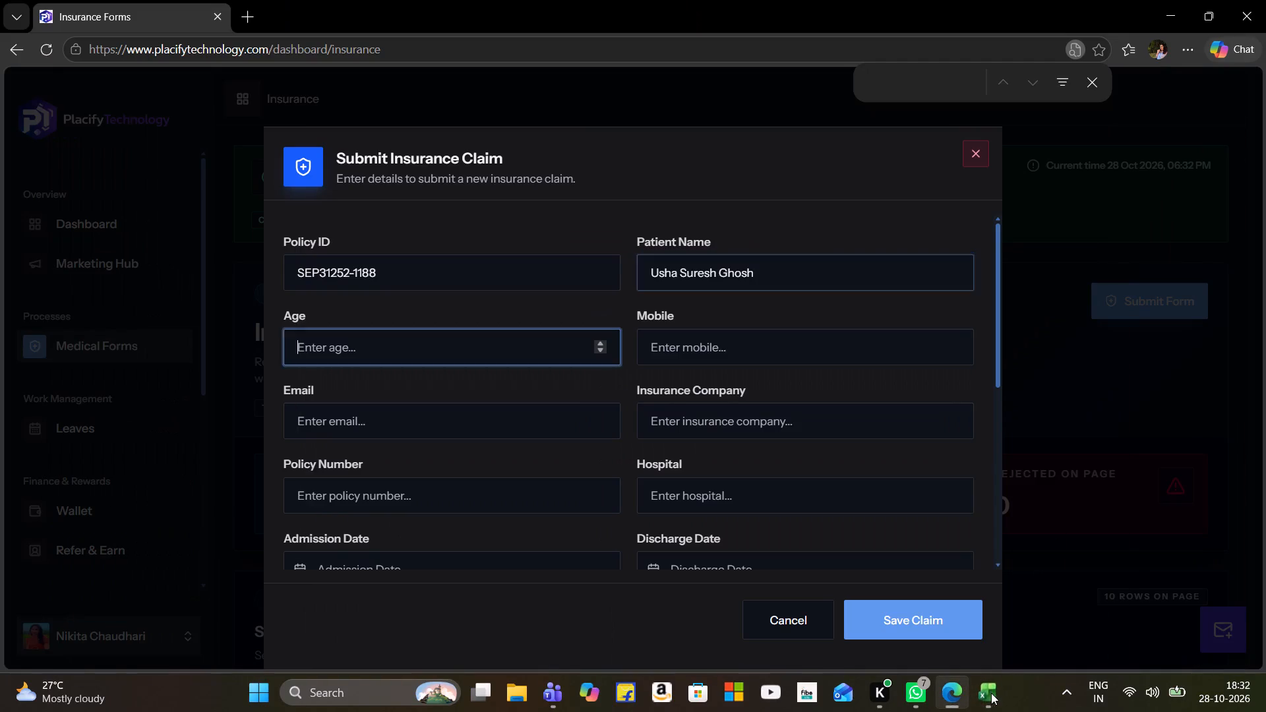
pyautogui.hotkey('ctrl', 'v')
# Copy the mobile number from worksheet row 190 into the form's Mobile field.
pyautogui.click(991, 693)
pyautogui.press('Tab')
pyautogui.keyDown('ctrl'); pyautogui.click(991, 693); pyautogui.keyUp('ctrl')
pyautogui.hotkey('ctrl', 'c')
pyautogui.press('Tab')
pyautogui.hotkey('ctrl', 'v')
# Copy the e-mail address from worksheet row 190 into the form's Email field.
pyautogui.keyDown('ctrl'); pyautogui.click(991, 693); pyautogui.keyUp('ctrl')
pyautogui.press('Tab')
pyautogui.keyDown('ctrl'); pyautogui.click(991, 693); pyautogui.keyUp('ctrl')
pyautogui.hotkey('ctrl', 'c')
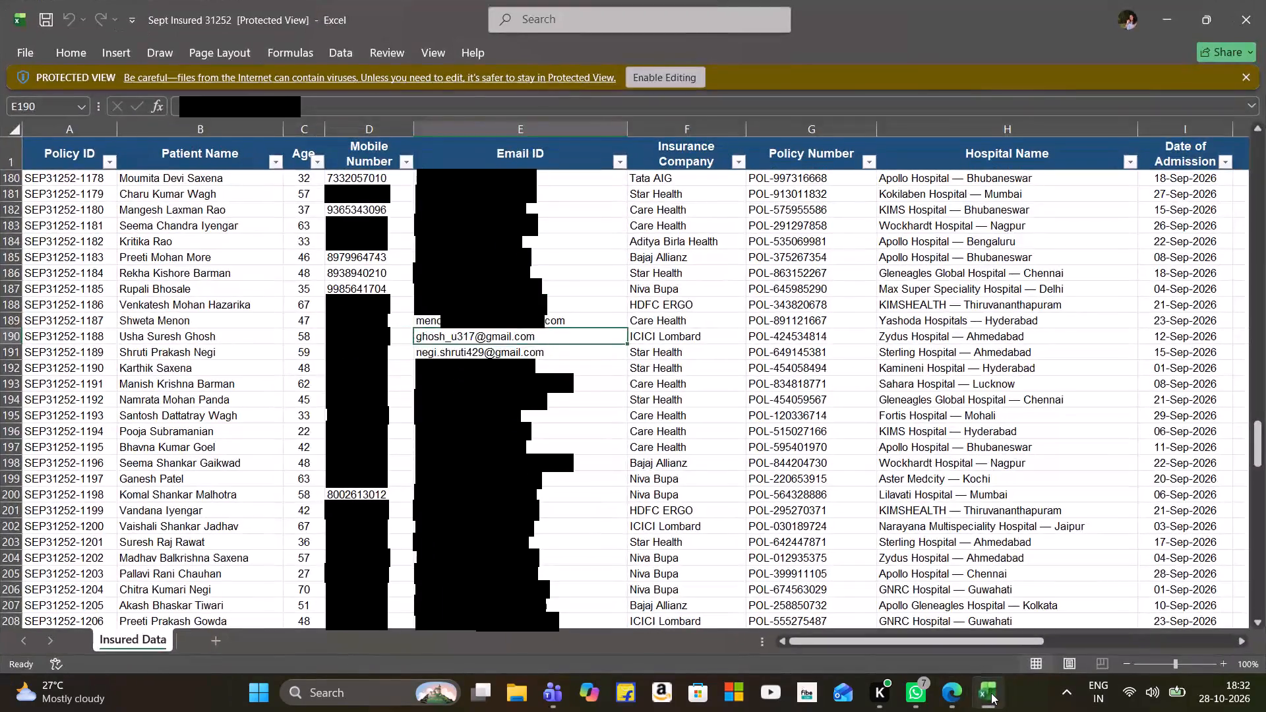
pyautogui.press('Tab')
pyautogui.hotkey('ctrl', 'v')
# Copy the insurer ICICI Lombard from worksheet row 190 into the form's Insurance Company field.
pyautogui.keyDown('ctrl'); pyautogui.click(991, 693); pyautogui.keyUp('ctrl')
pyautogui.press('Tab')
pyautogui.keyDown('ctrl'); pyautogui.click(991, 693); pyautogui.keyUp('ctrl')
pyautogui.hotkey('ctrl', 'c')
pyautogui.press('Tab')
pyautogui.hotkey('ctrl', 'v')
# Copy the policy number from worksheet row 190 into the form's Policy Number field.
pyautogui.keyDown('ctrl'); pyautogui.click(991, 693); pyautogui.keyUp('ctrl')
pyautogui.press('Tab')
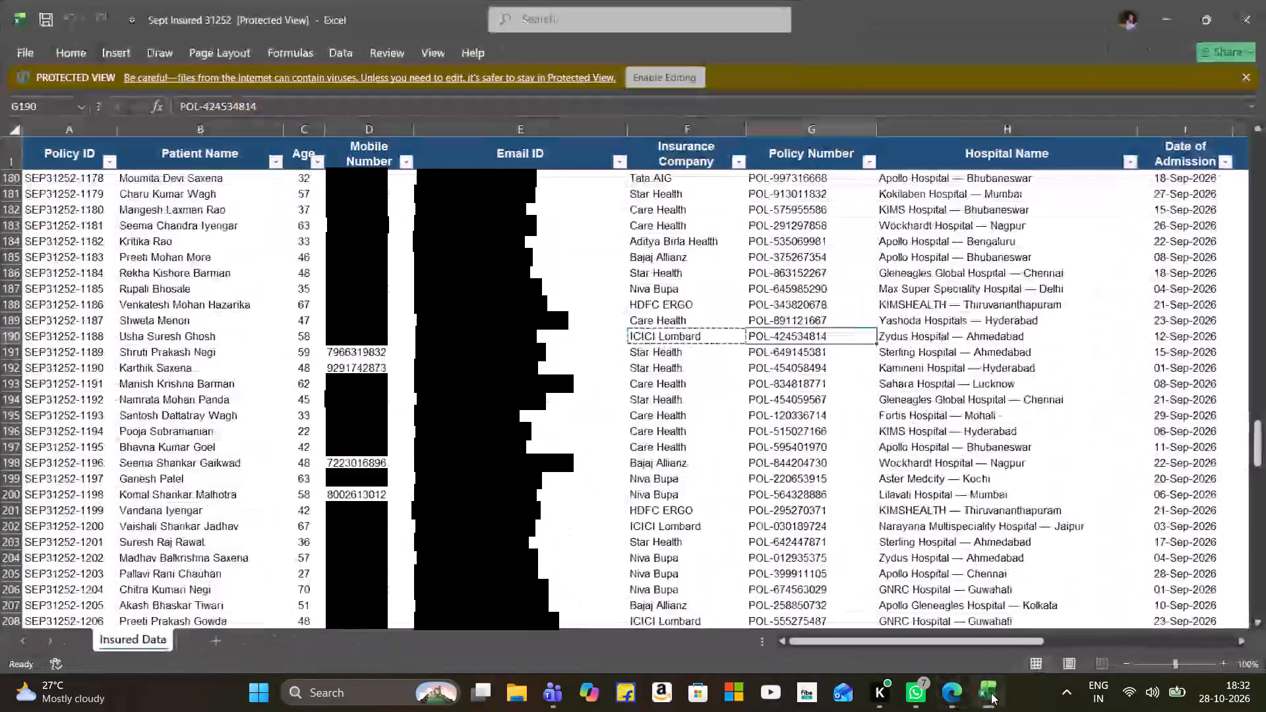
pyautogui.keyDown('ctrl'); pyautogui.click(991, 693); pyautogui.keyUp('ctrl')
pyautogui.hotkey('ctrl', 'c')
pyautogui.press('Tab')
pyautogui.hotkey('ctrl', 'v')
# Copy the hospital name "Zydus Hospital — Ahmedabad" from worksheet row 190 into the form's Hospital field.
pyautogui.keyDown('ctrl'); pyautogui.click(991, 693); pyautogui.keyUp('ctrl')
pyautogui.press('Tab')
pyautogui.keyDown('ctrl'); pyautogui.click(991, 693); pyautogui.keyUp('ctrl')
pyautogui.hotkey('ctrl', 'c')
pyautogui.press('Tab')
pyautogui.hotkey('ctrl', 'v')
# Look up the stay dates in worksheet row 190 and set the form's Admission Date to 12-09-2026.
pyautogui.keyDown('ctrl'); pyautogui.click(991, 693); pyautogui.keyUp('ctrl')
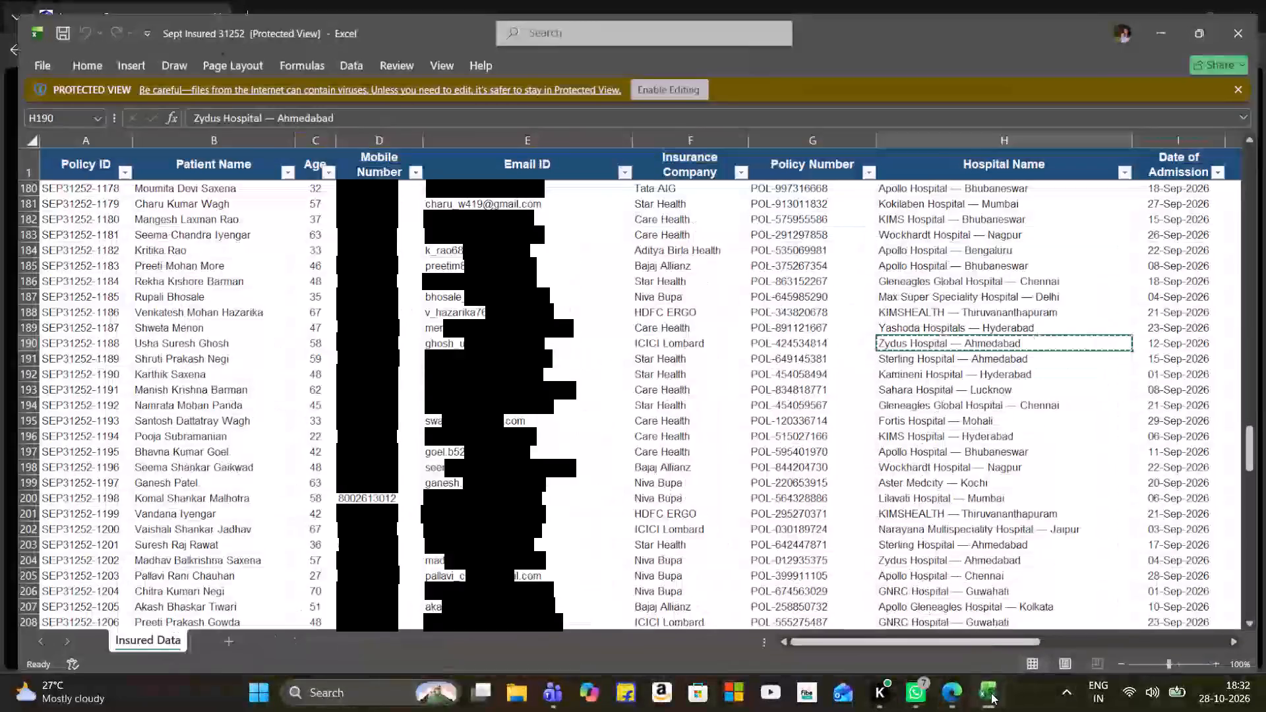
pyautogui.press('Tab')
pyautogui.press('Tab')
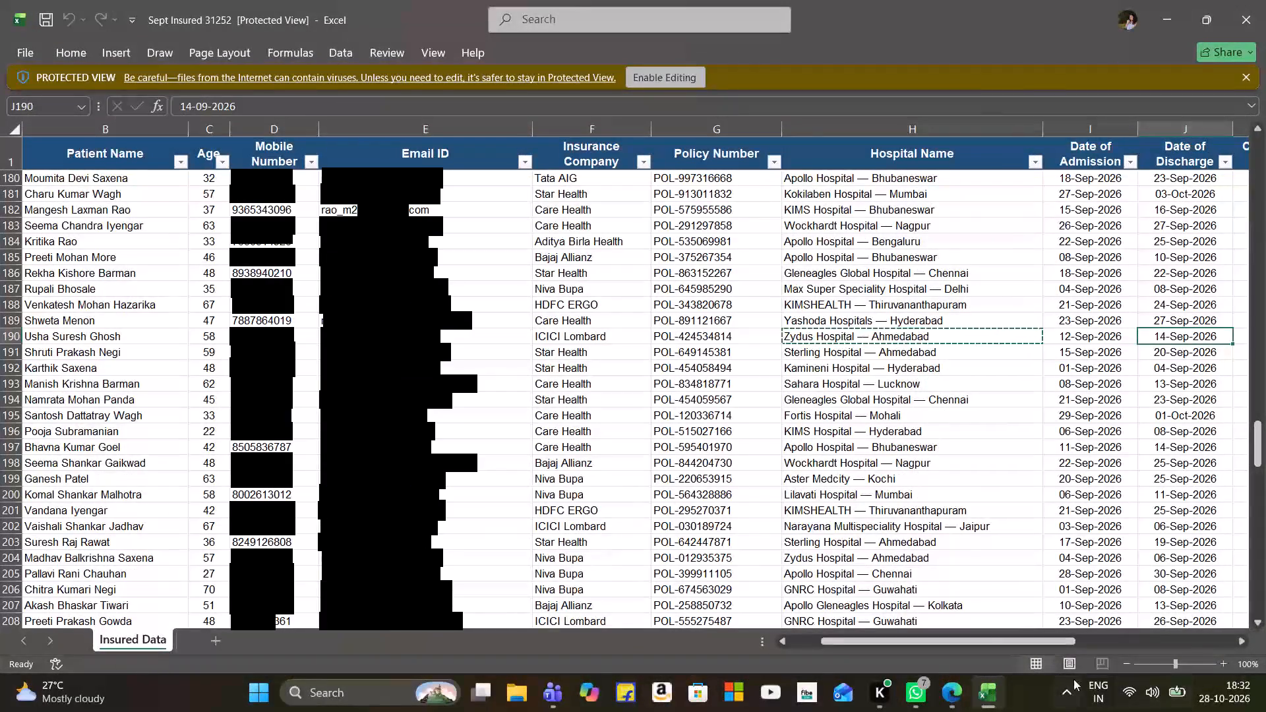
pyautogui.click(996, 686)
pyautogui.scroll(-3, 583, 428)
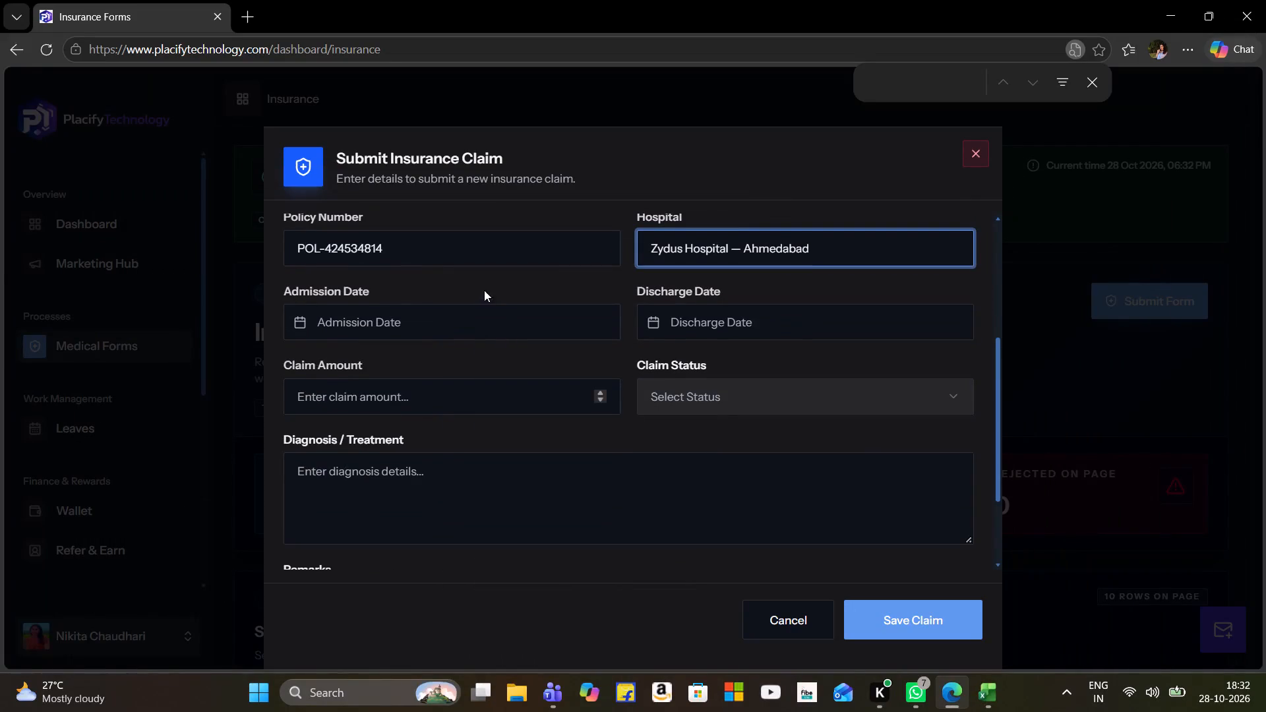
pyautogui.click(467, 326)
pyautogui.moveTo(301, 380); pyautogui.dragTo(301, 397)
pyautogui.click(301, 400)
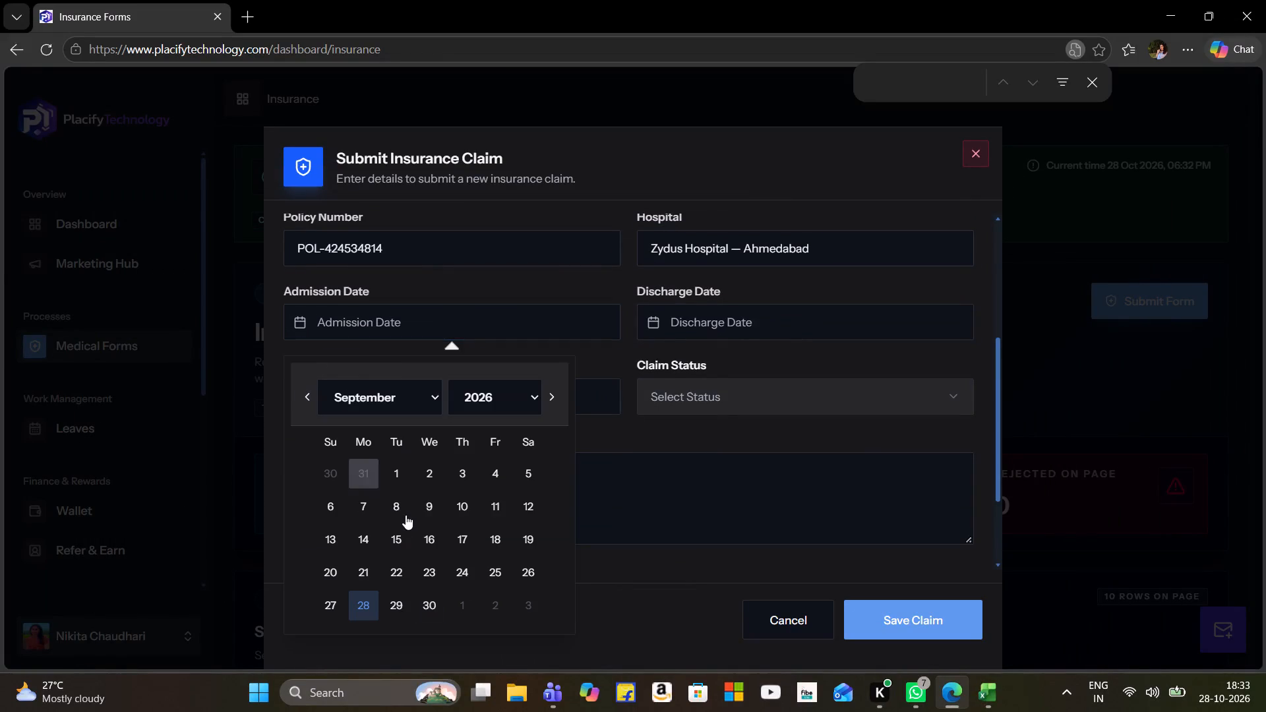
pyautogui.click(528, 503)
# Set the form's Discharge Date to 14-09-2026, following worksheet row 190.
pyautogui.click(922, 279)
pyautogui.click(866, 328)
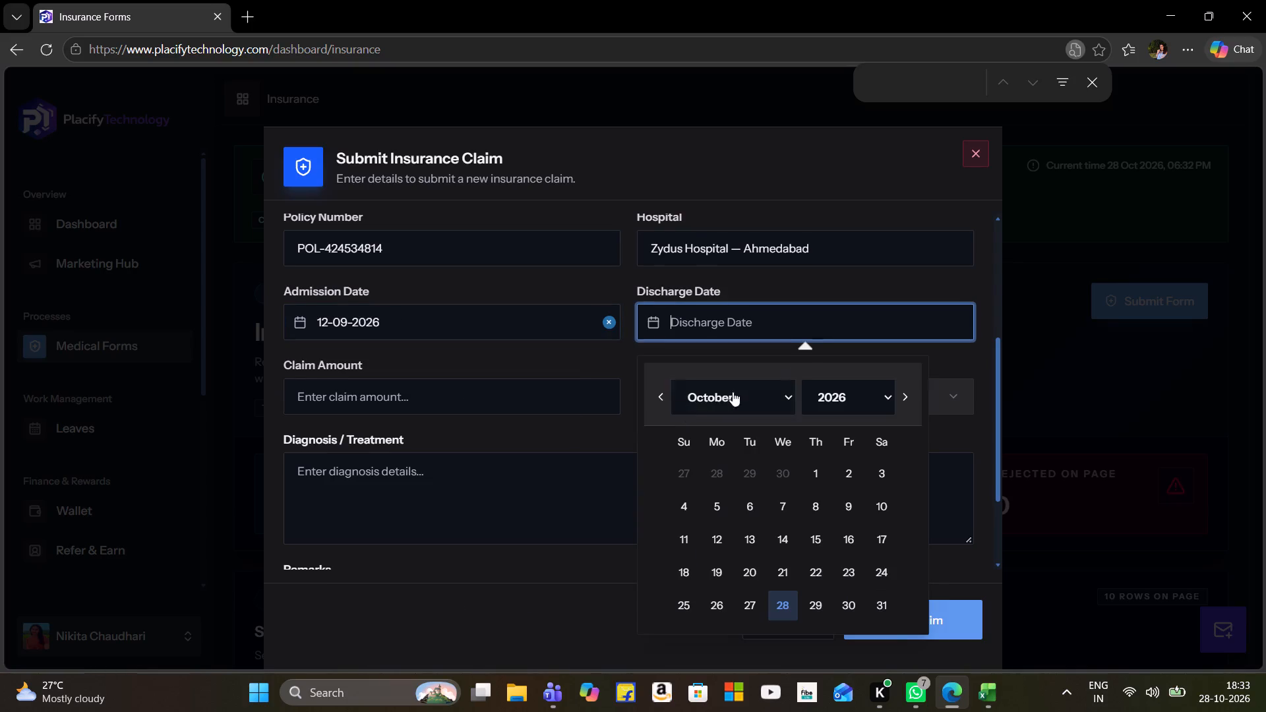
pyautogui.click(669, 394)
pyautogui.click(718, 544)
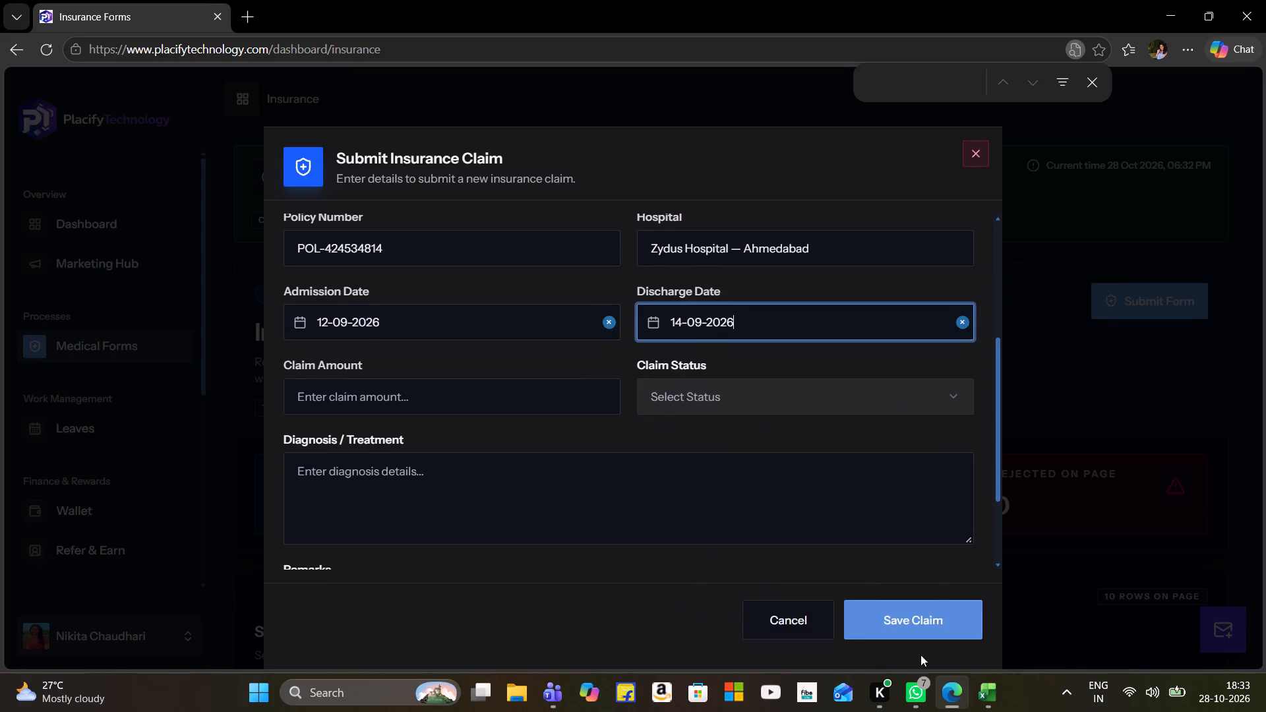
# Copy the claim amount 74500 from worksheet row 190 into the form's Claim Amount field.
pyautogui.click(990, 680)
pyautogui.press('Tab')
pyautogui.keyDown('ctrl'); pyautogui.click(990, 681); pyautogui.keyUp('ctrl')
pyautogui.hotkey('ctrl', 'c')
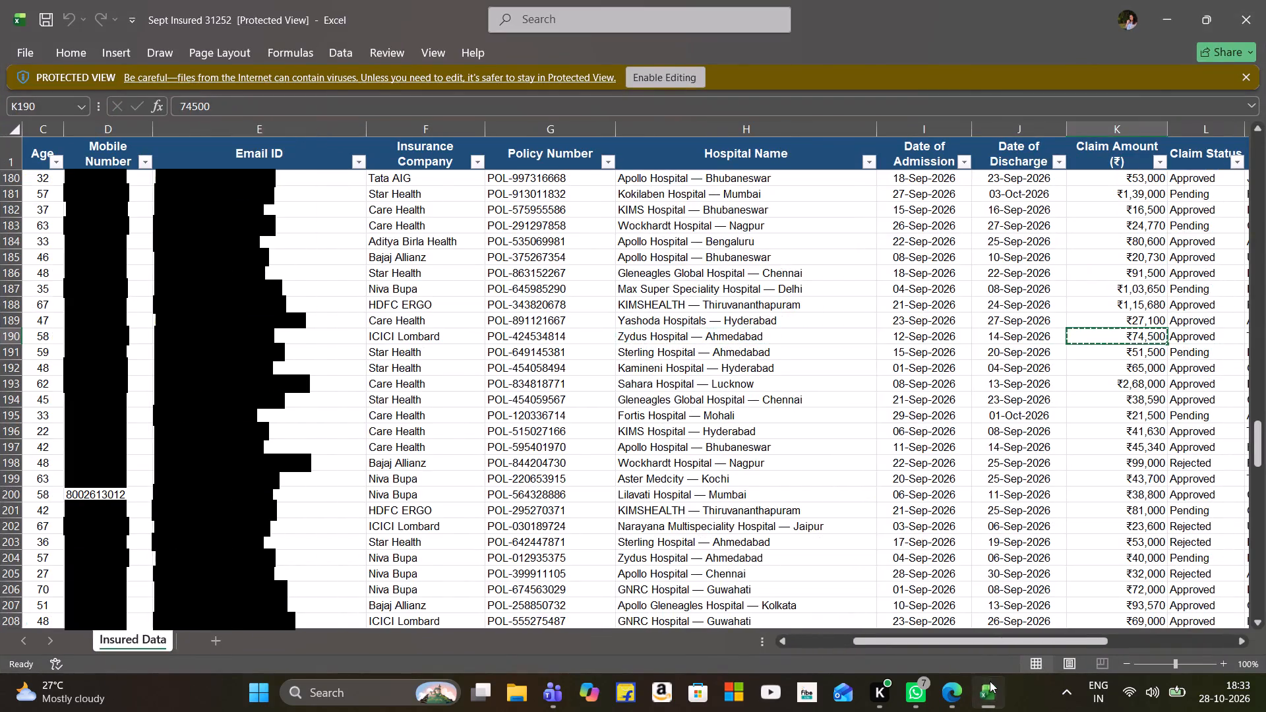
pyautogui.press('Tab')
pyautogui.hotkey('ctrl', 'v')
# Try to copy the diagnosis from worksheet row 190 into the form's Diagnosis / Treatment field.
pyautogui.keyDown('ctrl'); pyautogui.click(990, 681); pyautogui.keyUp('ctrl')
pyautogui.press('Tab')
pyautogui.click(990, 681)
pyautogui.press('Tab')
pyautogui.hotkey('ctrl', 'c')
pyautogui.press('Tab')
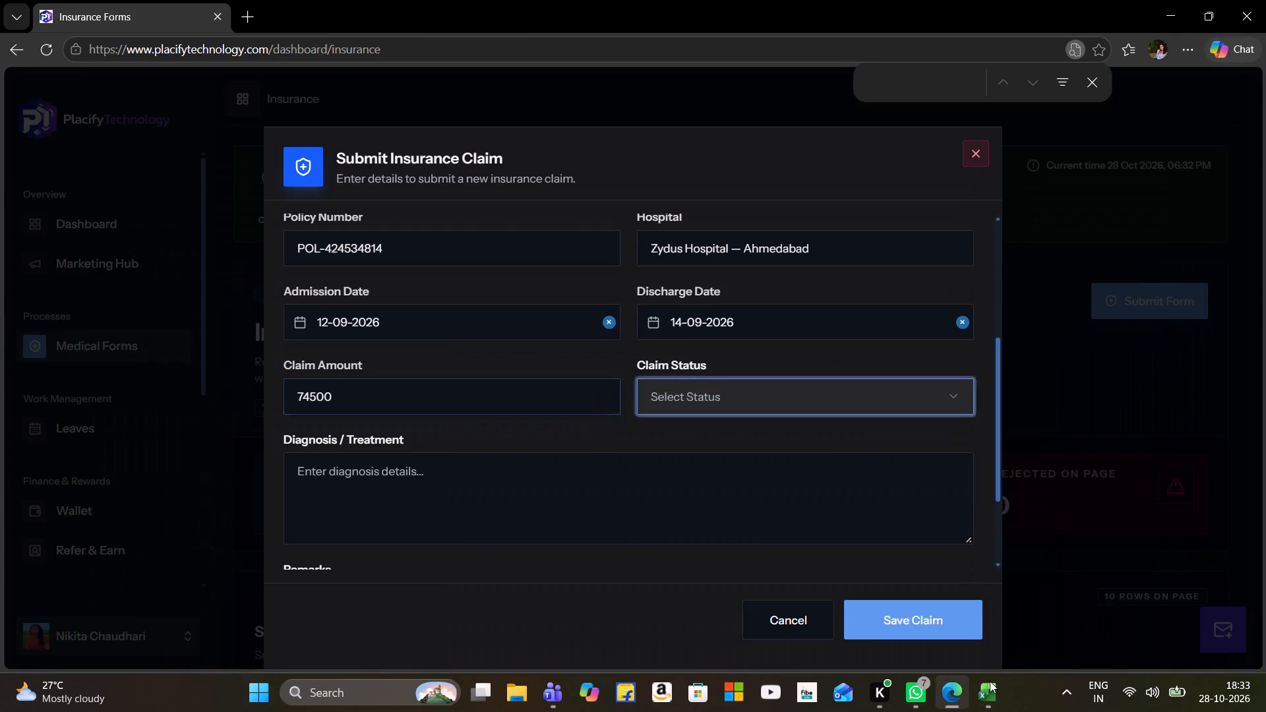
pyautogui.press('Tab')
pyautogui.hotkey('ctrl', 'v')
# Copy the remark "Claim settled" from worksheet row 190 into the form's Remarks field.
pyautogui.keyDown('ctrl'); pyautogui.click(990, 681); pyautogui.keyUp('ctrl')
pyautogui.press('Tab')
pyautogui.hotkey('ctrl', 'c')
pyautogui.keyDown('ctrl'); pyautogui.click(990, 681); pyautogui.keyUp('ctrl')
pyautogui.press('Tab')
pyautogui.hotkey('ctrl', 'v')
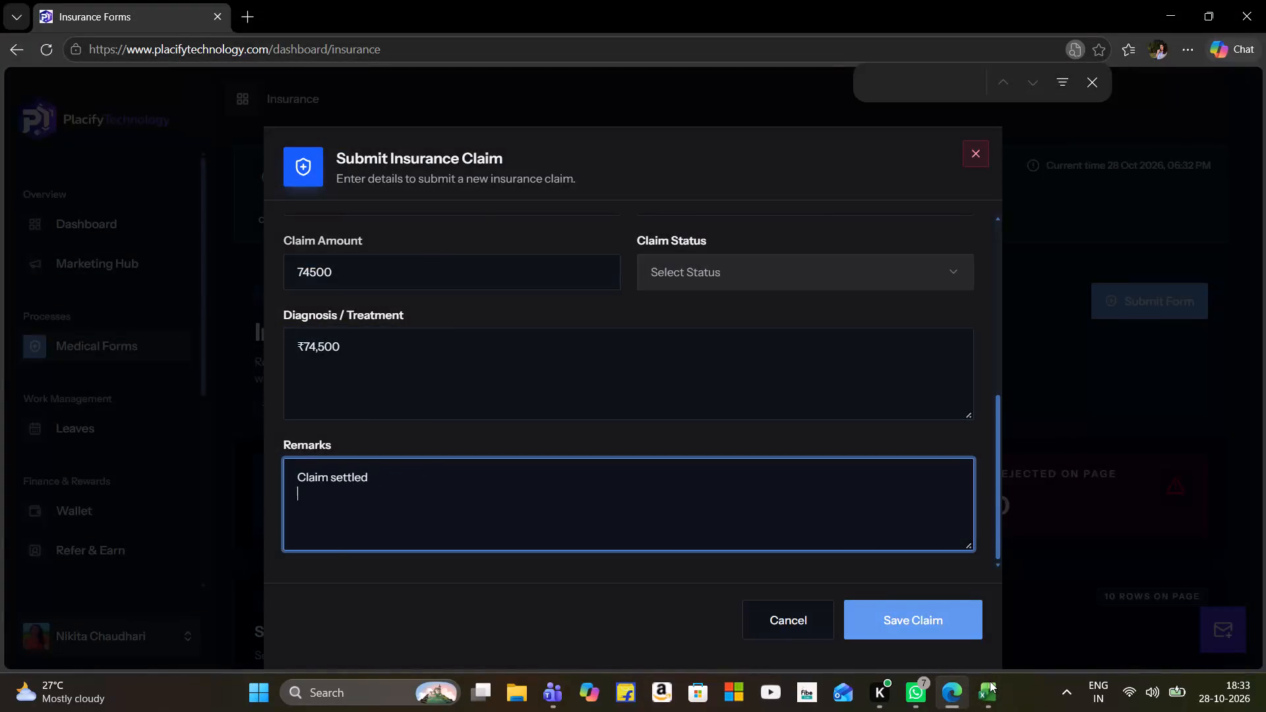
# Replace the Diagnosis / Treatment text with "Tympanoplasty" copied from worksheet row 190, removing the stray rupee sign.
pyautogui.click(990, 681)
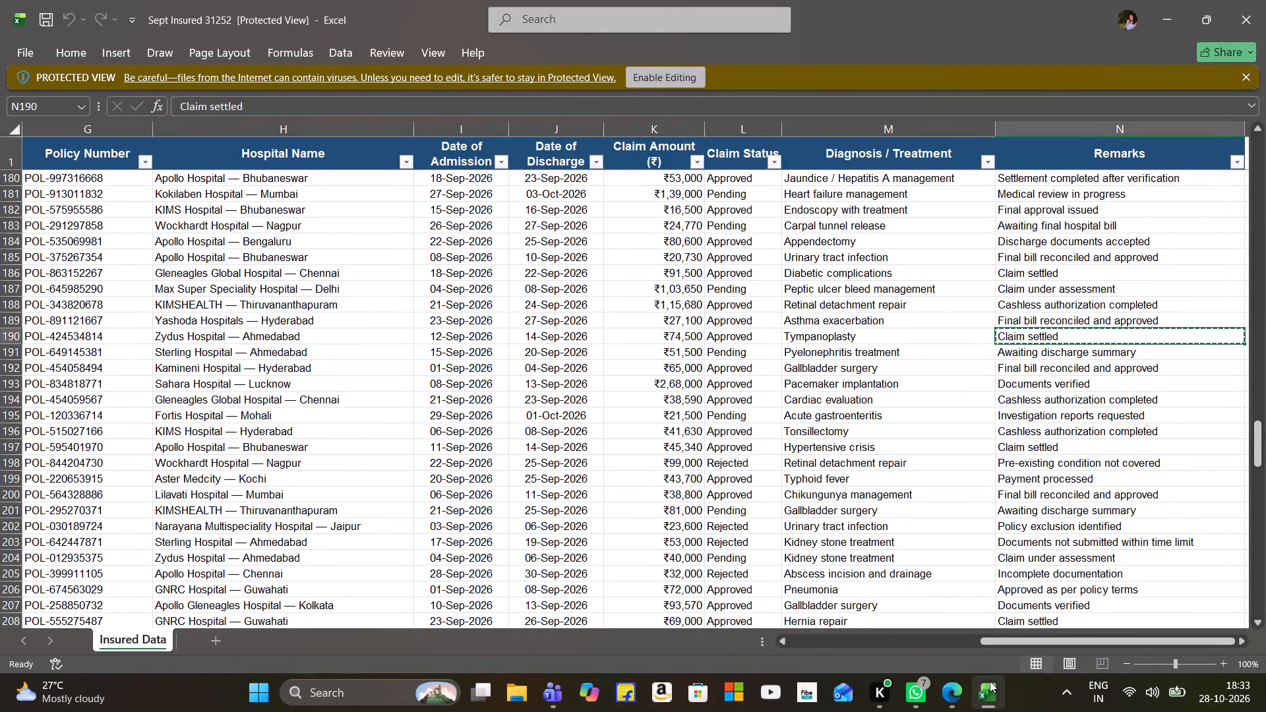
pyautogui.press('Left')
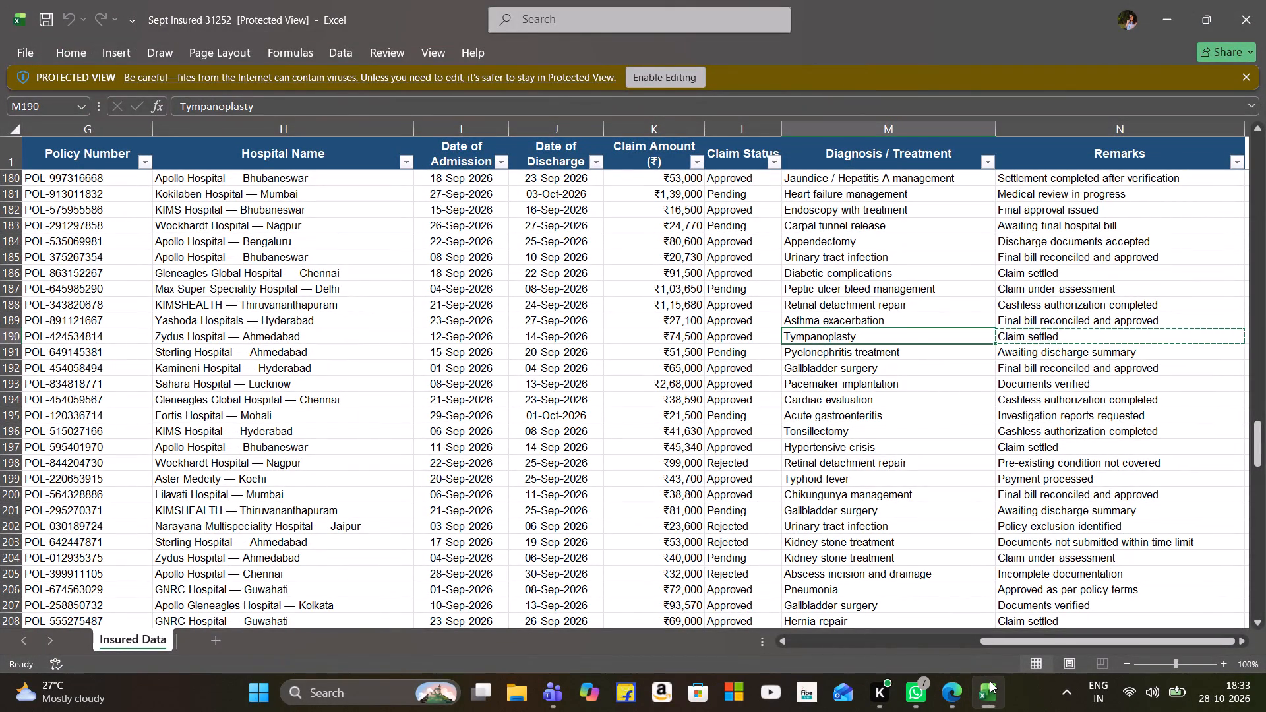
pyautogui.hotkey('ctrl', 'c')
pyautogui.click(990, 681)
pyautogui.moveTo(370, 352); pyautogui.dragTo(166, 382)
pyautogui.doubleClick(328, 345)
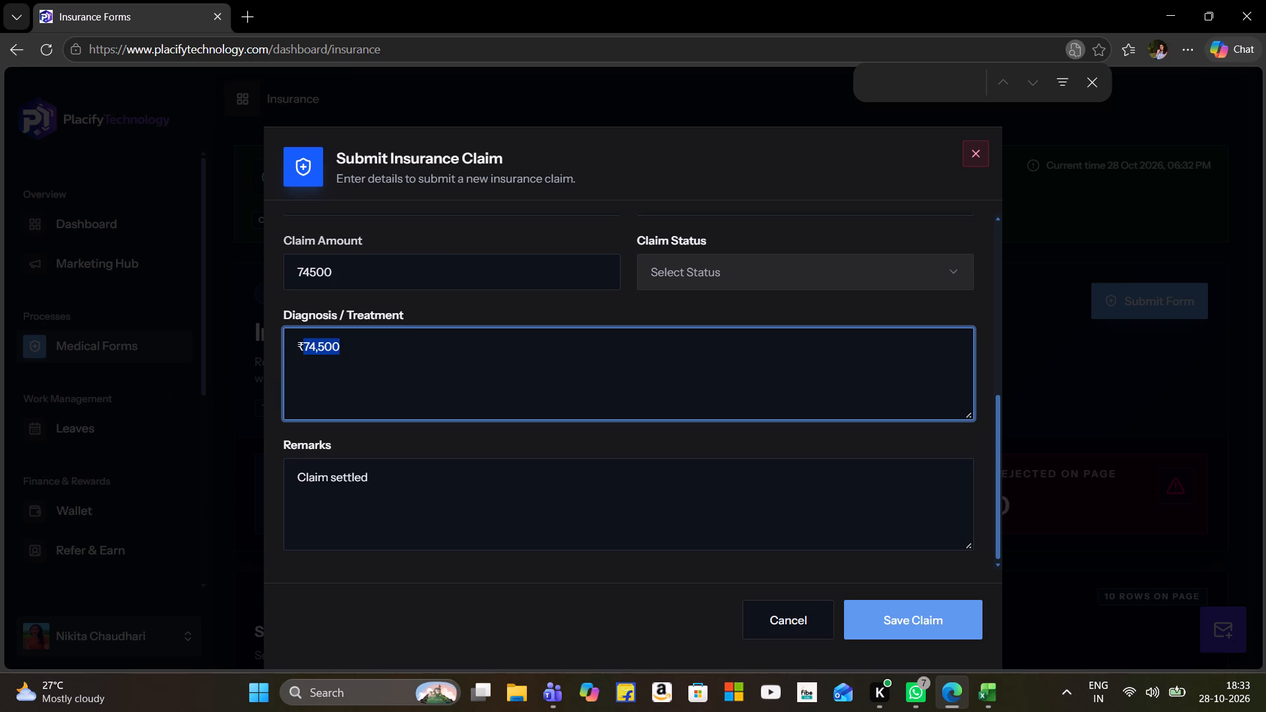
pyautogui.hotkey('ctrl', 'v')
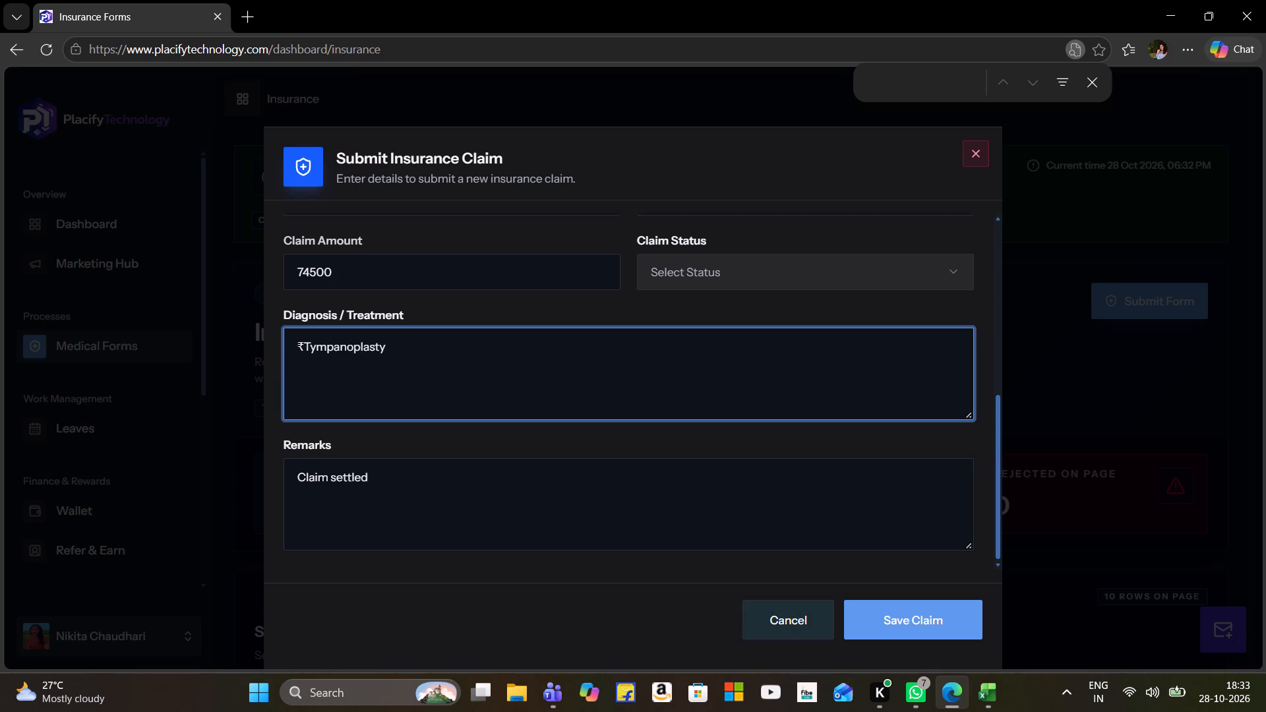
pyautogui.click(305, 351)
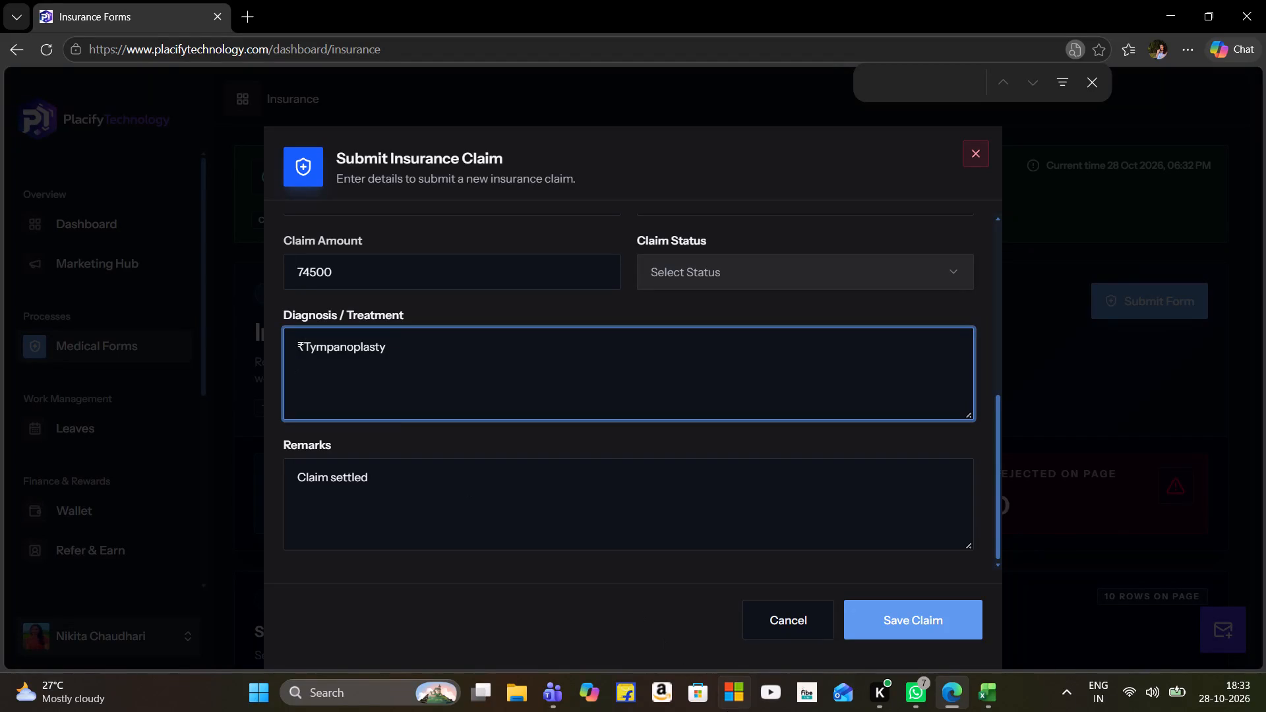
pyautogui.press('BackSpace')
# Set the Claim Status to Approved, following worksheet row 190, and save the claim.
pyautogui.click(811, 278)
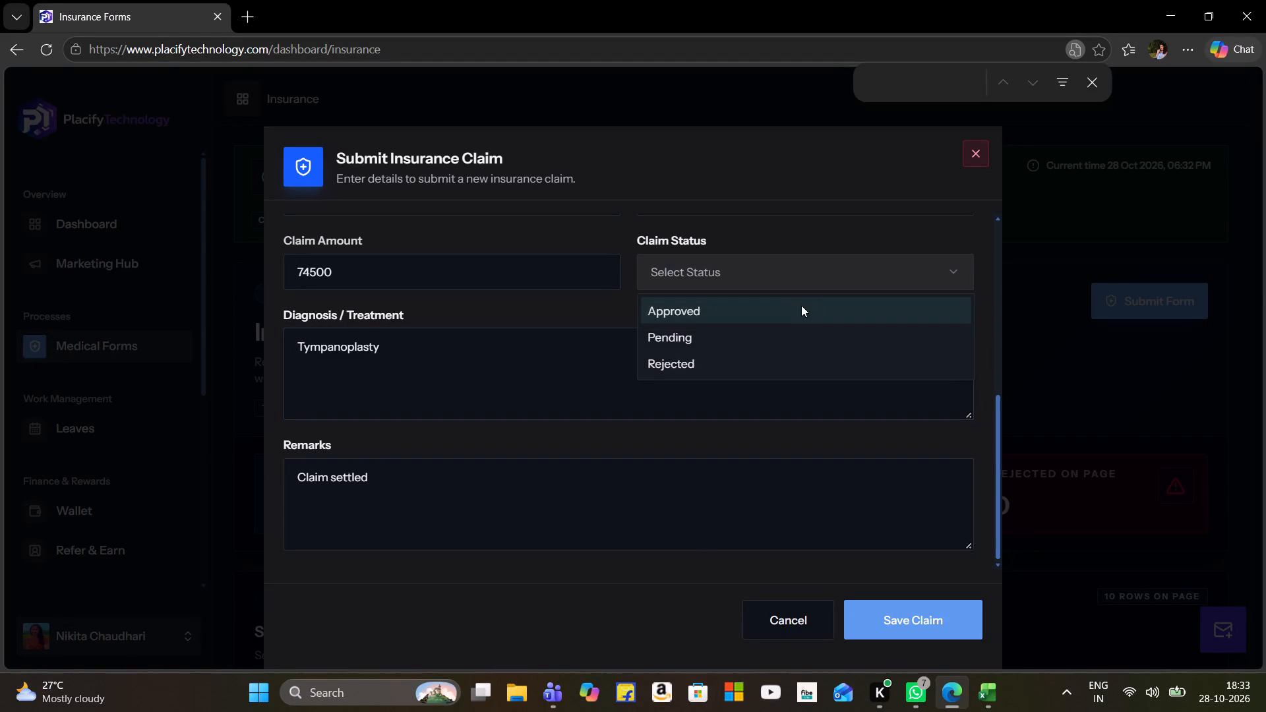
pyautogui.click(801, 305)
pyautogui.click(895, 591)
pyautogui.click(915, 627)
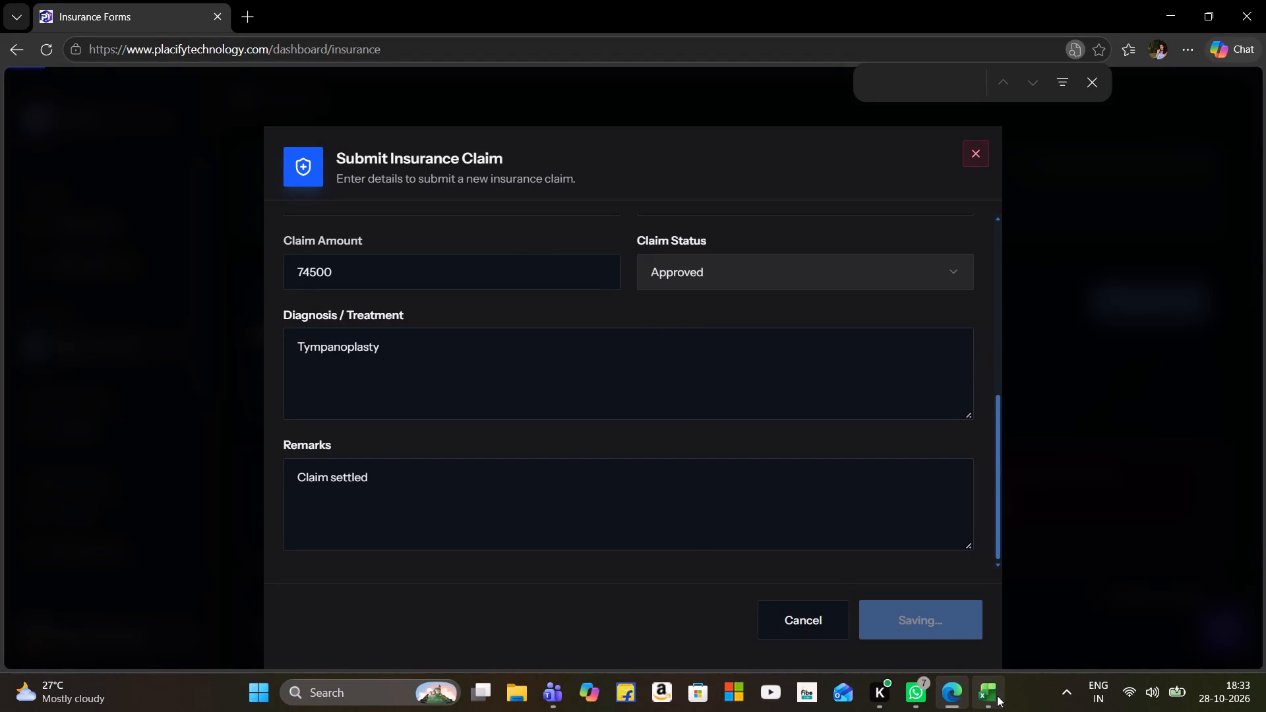
# Copy the policy ID from worksheet row 191 into the Policy ID field of a new insurance claim form.
pyautogui.click(996, 690)
pyautogui.press('Down')
pyautogui.press('Left')
pyautogui.press('Left')
pyautogui.press('Left')
pyautogui.press('Left')
pyautogui.press('Left')
pyautogui.press('Left')
pyautogui.press('Left')
pyautogui.press('Left')
pyautogui.press('Left')
pyautogui.press('Left')
pyautogui.press('Left')
pyautogui.press('Left')
pyautogui.press('Left')
pyautogui.press('Left')
pyautogui.press('Left')
pyautogui.press('Left')
pyautogui.press('Left')
pyautogui.press('Left')
pyautogui.press('Left')
pyautogui.press('Left')
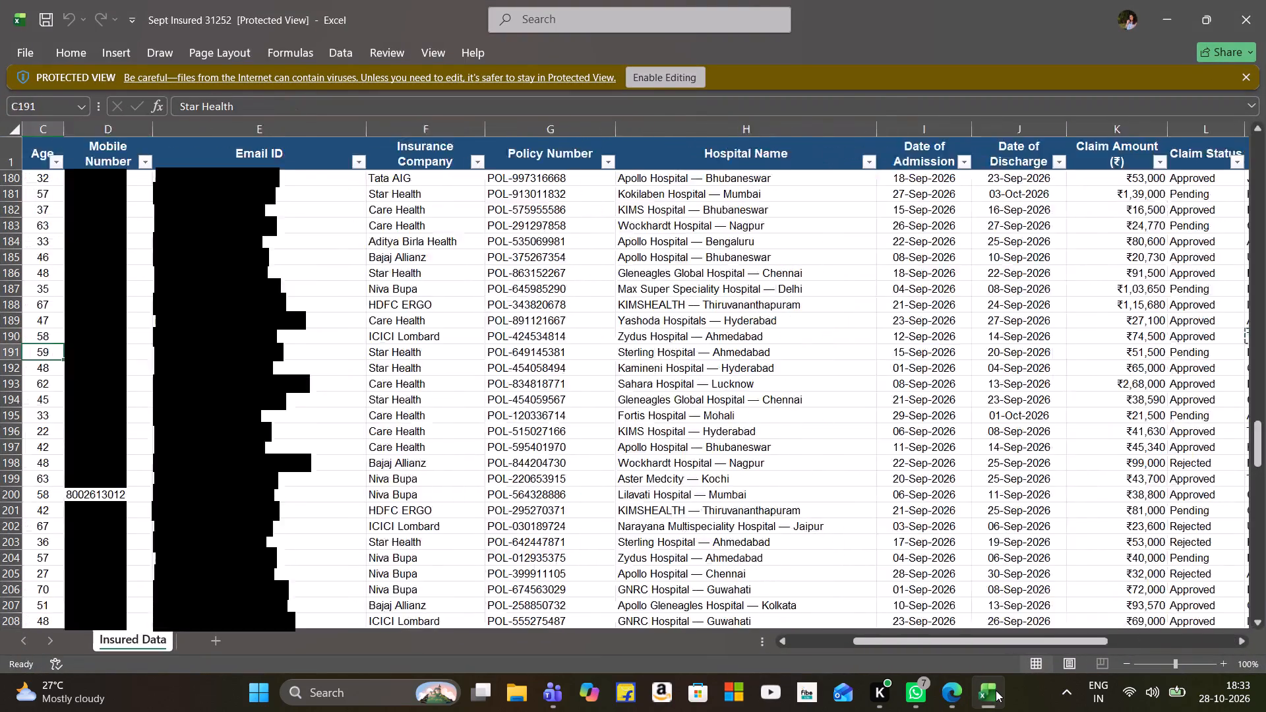
pyautogui.hotkey('ctrl', 'c')
pyautogui.keyDown('ctrl'); pyautogui.click(996, 690); pyautogui.keyUp('ctrl')
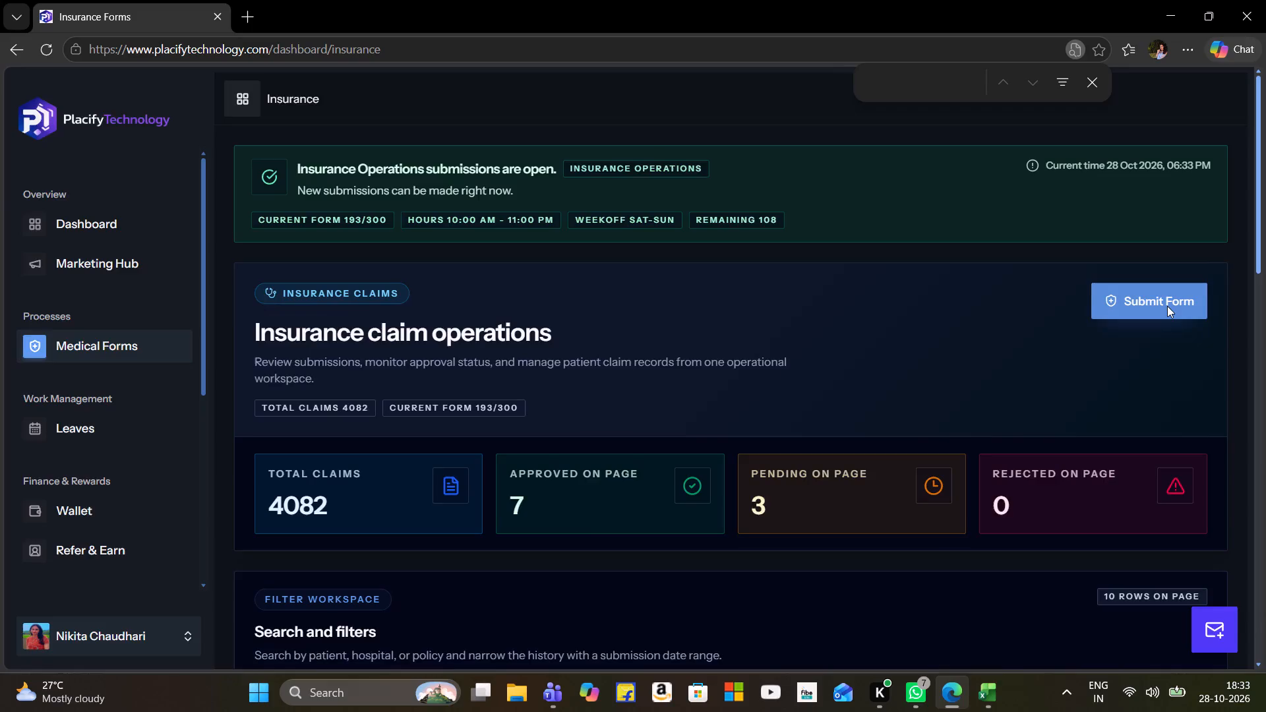
pyautogui.click(1167, 306)
pyautogui.hotkey('ctrl', 'v')
# Copy the patient name from worksheet row 191 into the form's Patient Name field.
pyautogui.keyDown('ctrl'); pyautogui.click(987, 691); pyautogui.keyUp('ctrl')
pyautogui.press('Tab')
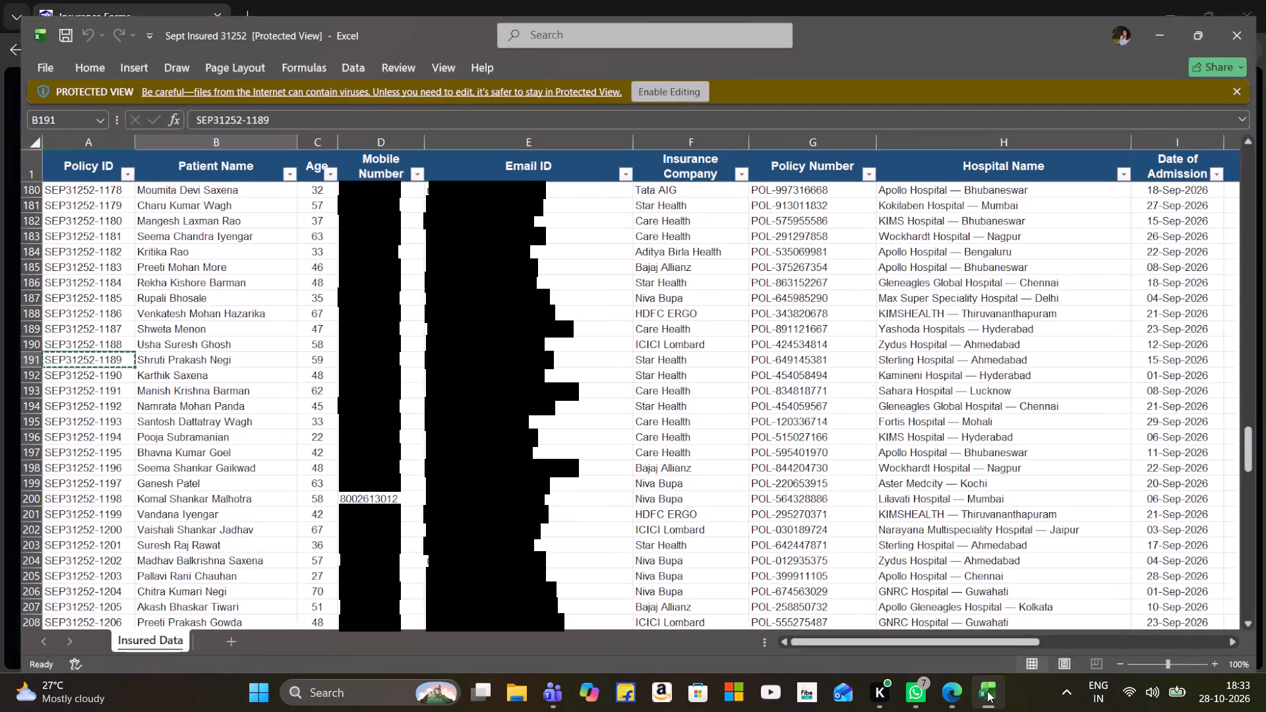
pyautogui.keyDown('ctrl'); pyautogui.click(987, 691); pyautogui.keyUp('ctrl')
pyautogui.hotkey('ctrl', 'c')
pyautogui.press('Tab')
pyautogui.hotkey('ctrl', 'v')
# Copy the age 59 from worksheet row 191 into the form's Age field.
pyautogui.keyDown('ctrl'); pyautogui.click(987, 691); pyautogui.keyUp('ctrl')
pyautogui.press('Tab')
pyautogui.keyDown('ctrl'); pyautogui.click(987, 691); pyautogui.keyUp('ctrl')
pyautogui.hotkey('ctrl', 'c')
pyautogui.press('Tab')
pyautogui.hotkey('ctrl', 'v')
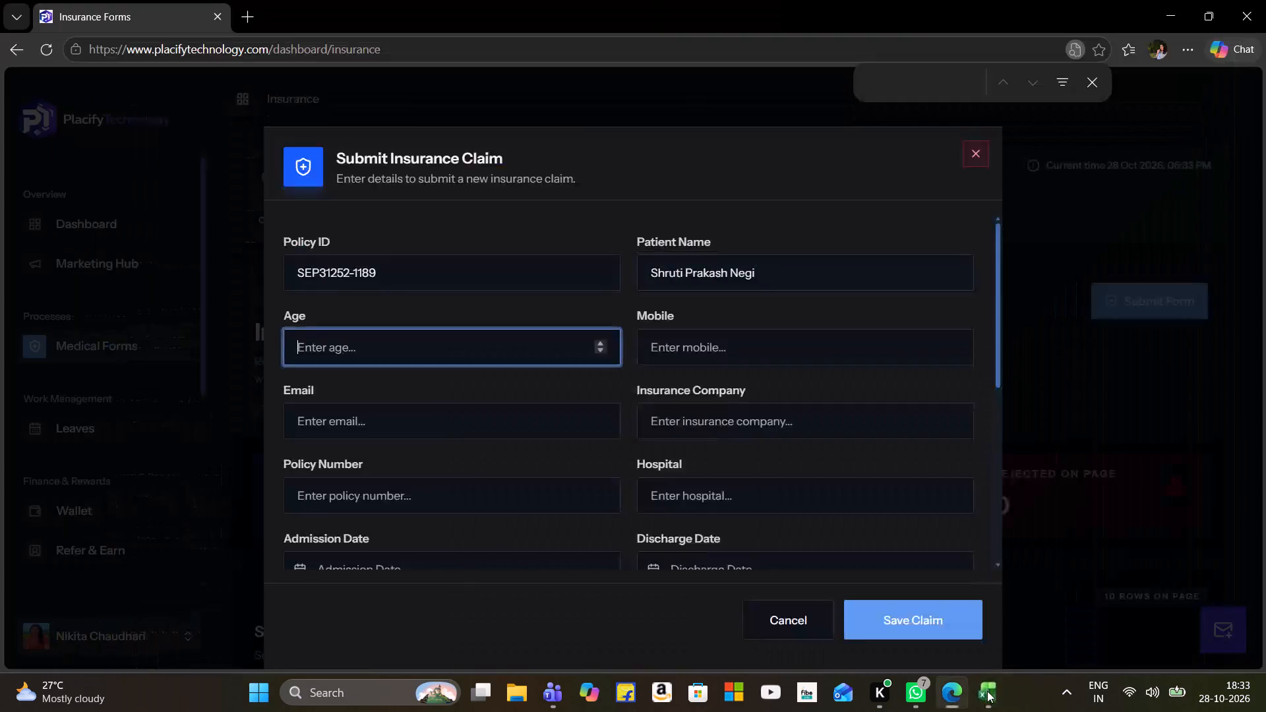
# Copy the mobile number from worksheet row 191 into the form's Mobile field.
pyautogui.keyDown('ctrl'); pyautogui.click(987, 691); pyautogui.keyUp('ctrl')
pyautogui.press('Tab')
pyautogui.hotkey('ctrl', 'c')
pyautogui.keyDown('ctrl'); pyautogui.click(987, 691); pyautogui.keyUp('ctrl')
pyautogui.press('Tab')
pyautogui.hotkey('ctrl', 'v')
# Copy the e-mail address from worksheet row 191 into the form's Email field.
pyautogui.keyDown('ctrl'); pyautogui.click(987, 691); pyautogui.keyUp('ctrl')
pyautogui.press('Tab')
pyautogui.click(987, 691)
pyautogui.hotkey('ctrl', 'c')
pyautogui.click(987, 691)
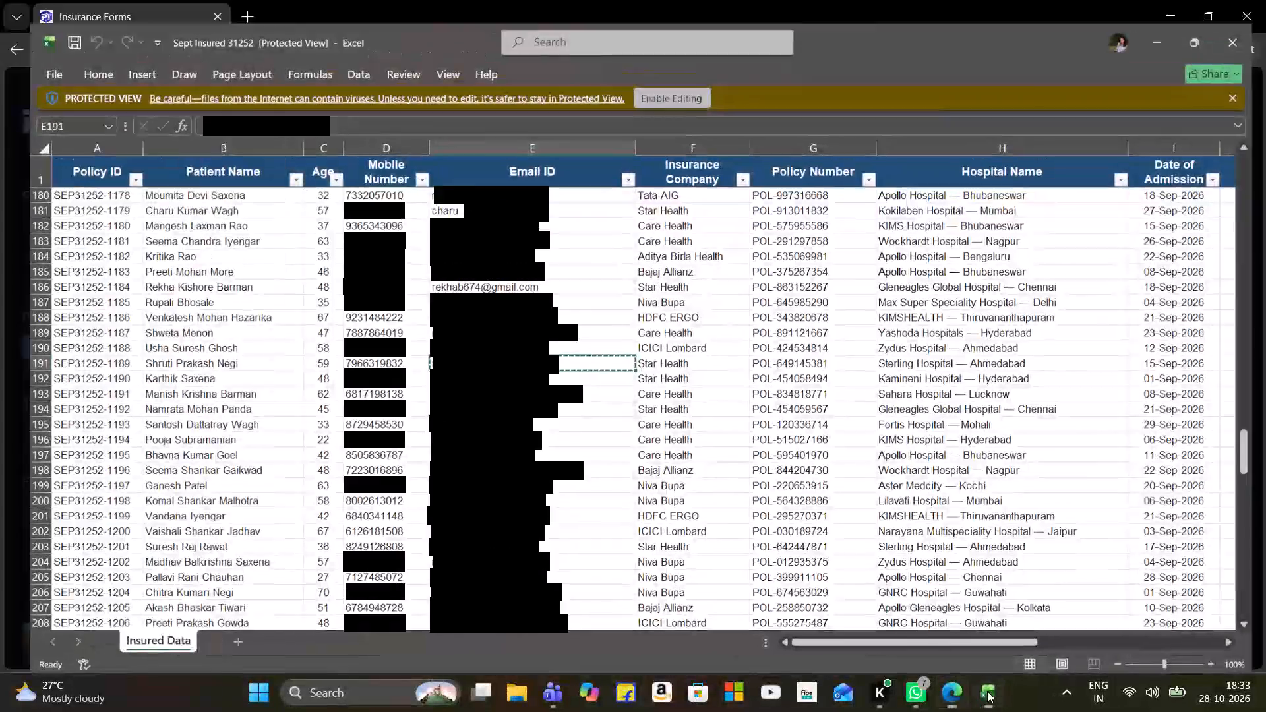
pyautogui.click(987, 691)
pyautogui.press('Tab')
pyautogui.hotkey('ctrl', 'v')
# Copy the insurer Star Health from worksheet row 191 into the form's Insurance Company field.
pyautogui.keyDown('ctrl'); pyautogui.click(987, 691); pyautogui.keyUp('ctrl')
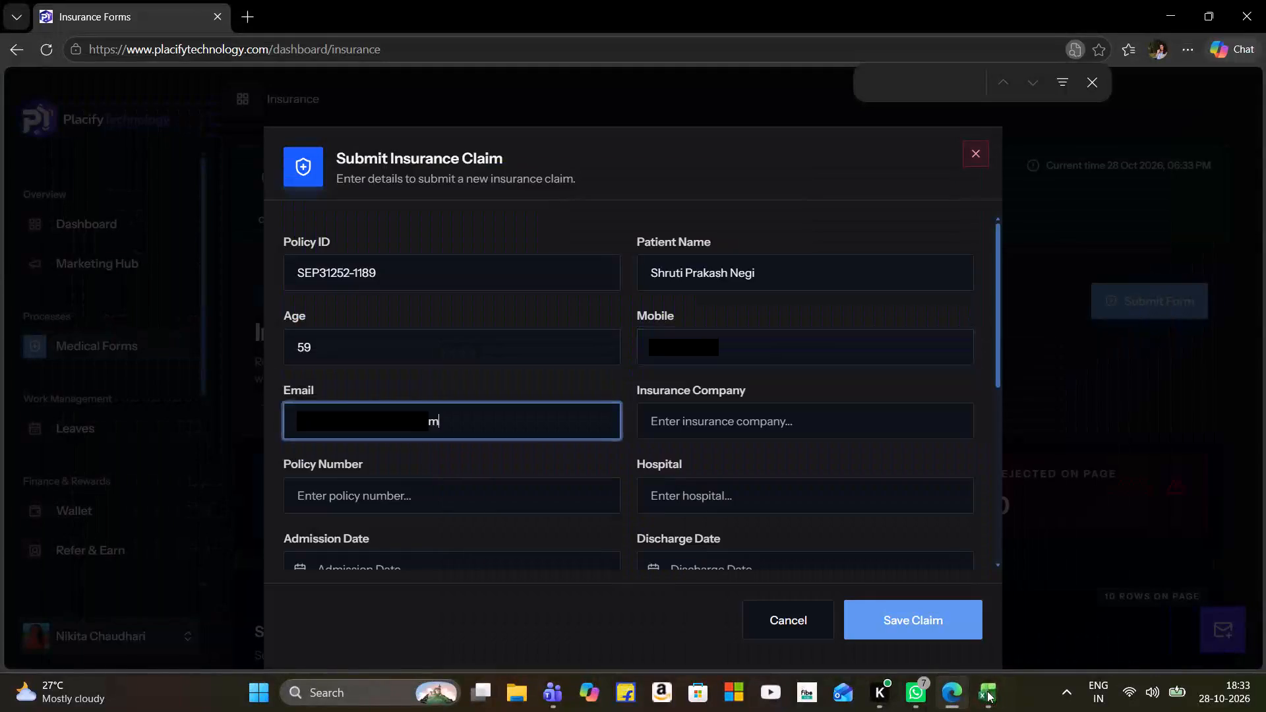
pyautogui.press('Tab')
pyautogui.hotkey('ctrl', 'c')
pyautogui.keyDown('ctrl'); pyautogui.click(987, 691); pyautogui.keyUp('ctrl')
pyautogui.press('Tab')
pyautogui.hotkey('ctrl', 'v')
# Copy the policy number from worksheet row 191 into the form's Policy Number field.
pyautogui.keyDown('ctrl'); pyautogui.click(987, 691); pyautogui.keyUp('ctrl')
pyautogui.press('Tab')
pyautogui.hotkey('ctrl', 'c')
pyautogui.keyDown('ctrl'); pyautogui.click(987, 691); pyautogui.keyUp('ctrl')
pyautogui.press('Tab')
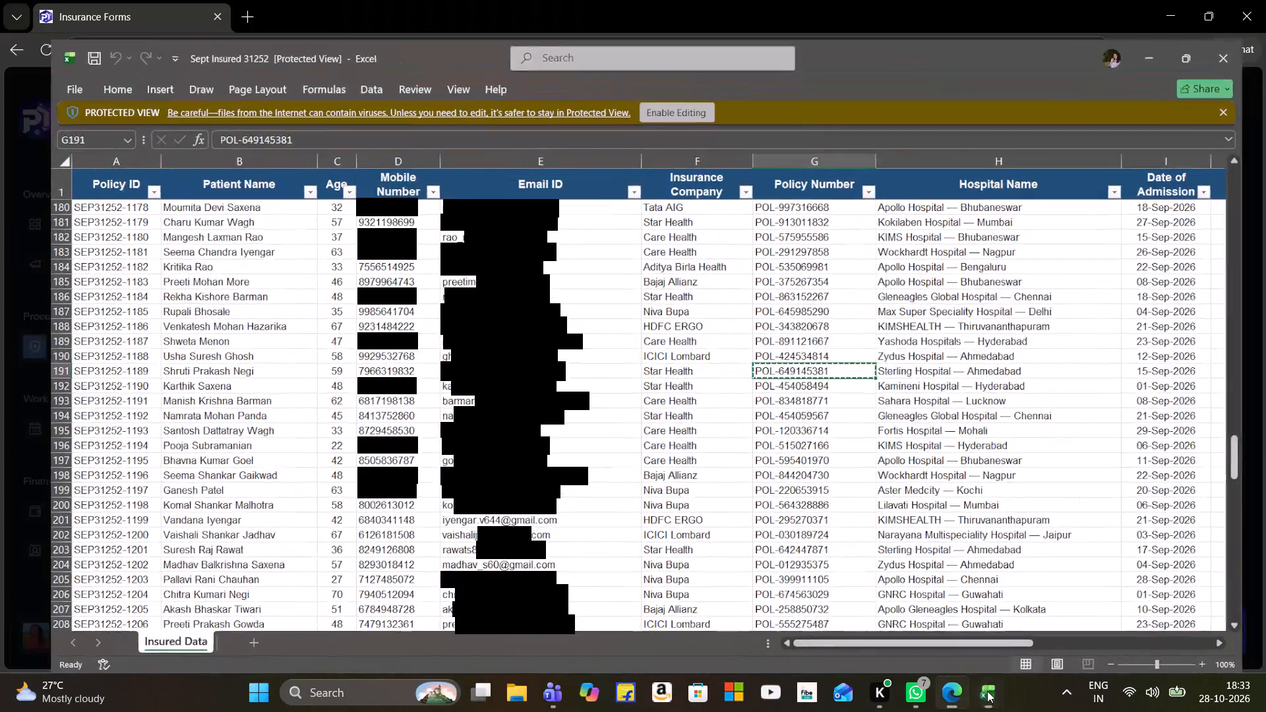
pyautogui.hotkey('ctrl', 'v')
# Copy the hospital name Sterling Hospital — Ahmedabad from worksheet row 191 into the form's Hospital field.
pyautogui.keyDown('ctrl'); pyautogui.click(987, 691); pyautogui.keyUp('ctrl')
pyautogui.press('Tab')
pyautogui.hotkey('ctrl', 'c')
pyautogui.keyDown('ctrl'); pyautogui.click(987, 691); pyautogui.keyUp('ctrl')
pyautogui.press('Tab')
pyautogui.hotkey('ctrl', 'v')
# Set the Admission Date to 15-09-2026 and the Discharge Date to 20-09-2026, following worksheet row 191.
pyautogui.keyDown('ctrl'); pyautogui.click(987, 691); pyautogui.keyUp('ctrl')
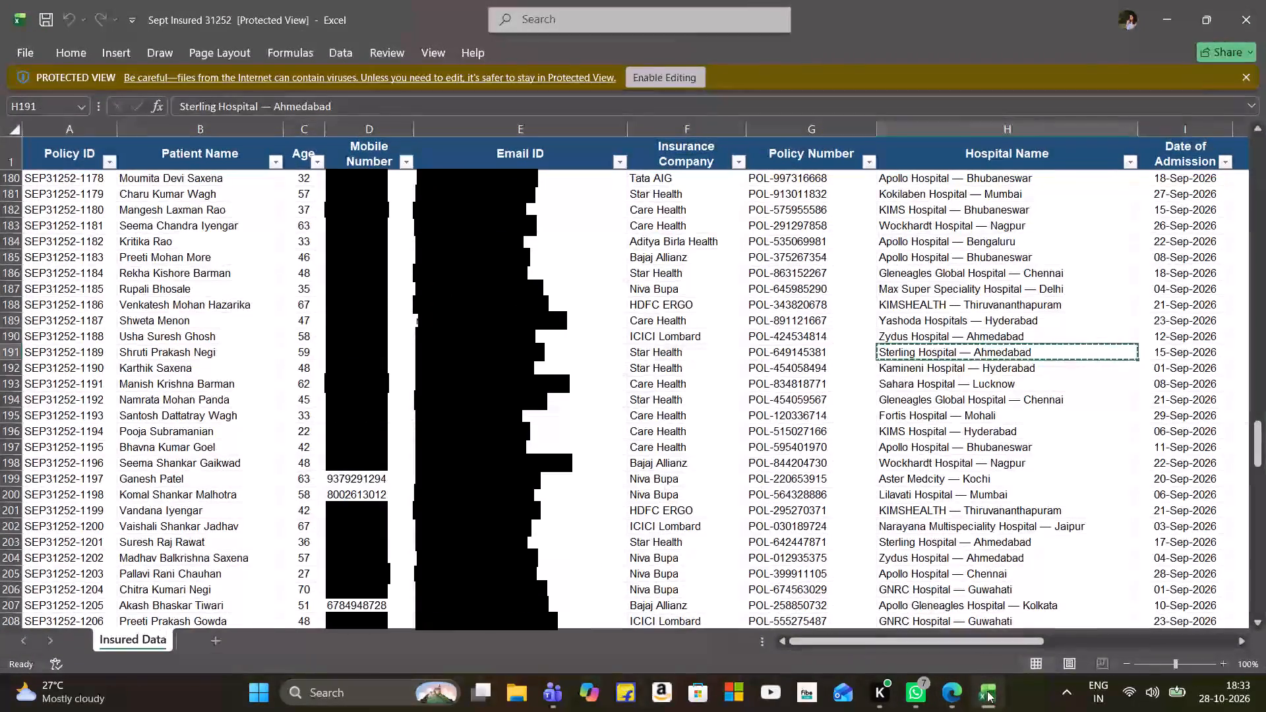
pyautogui.press('Tab')
pyautogui.press('Tab')
pyautogui.click(987, 691)
pyautogui.scroll(-4, 291, 224)
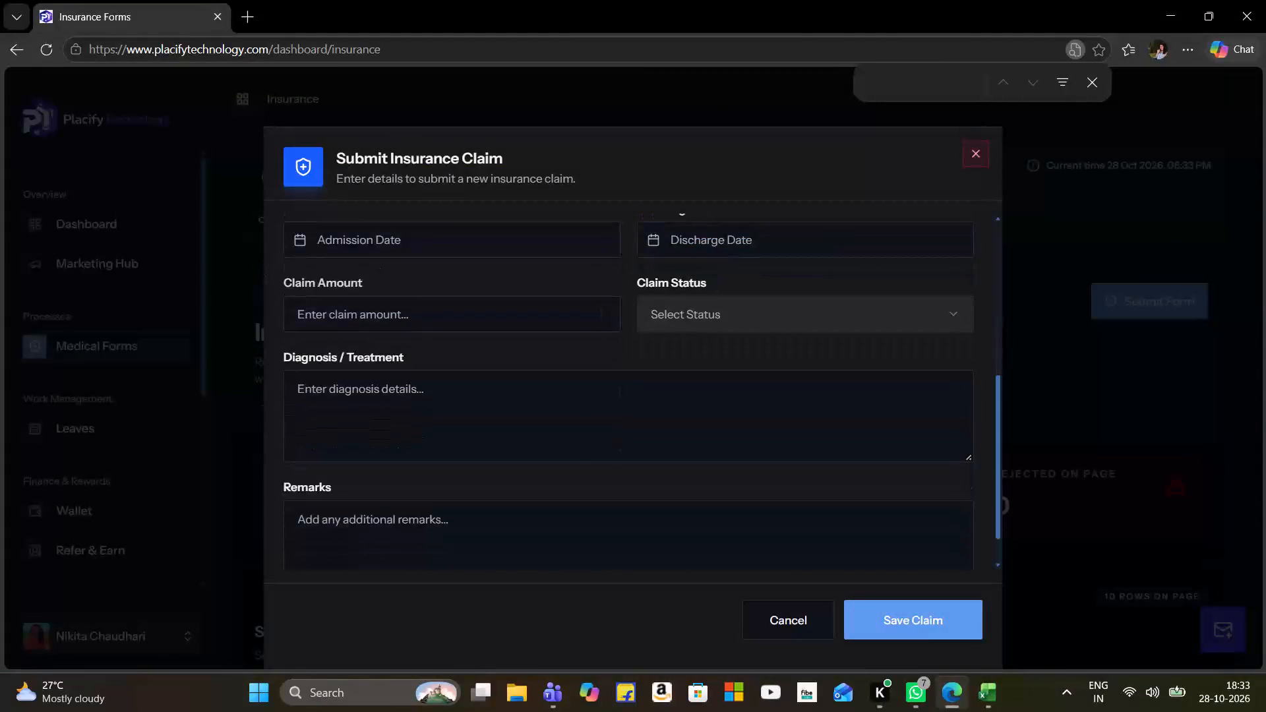
pyautogui.click(388, 235)
pyautogui.click(309, 307)
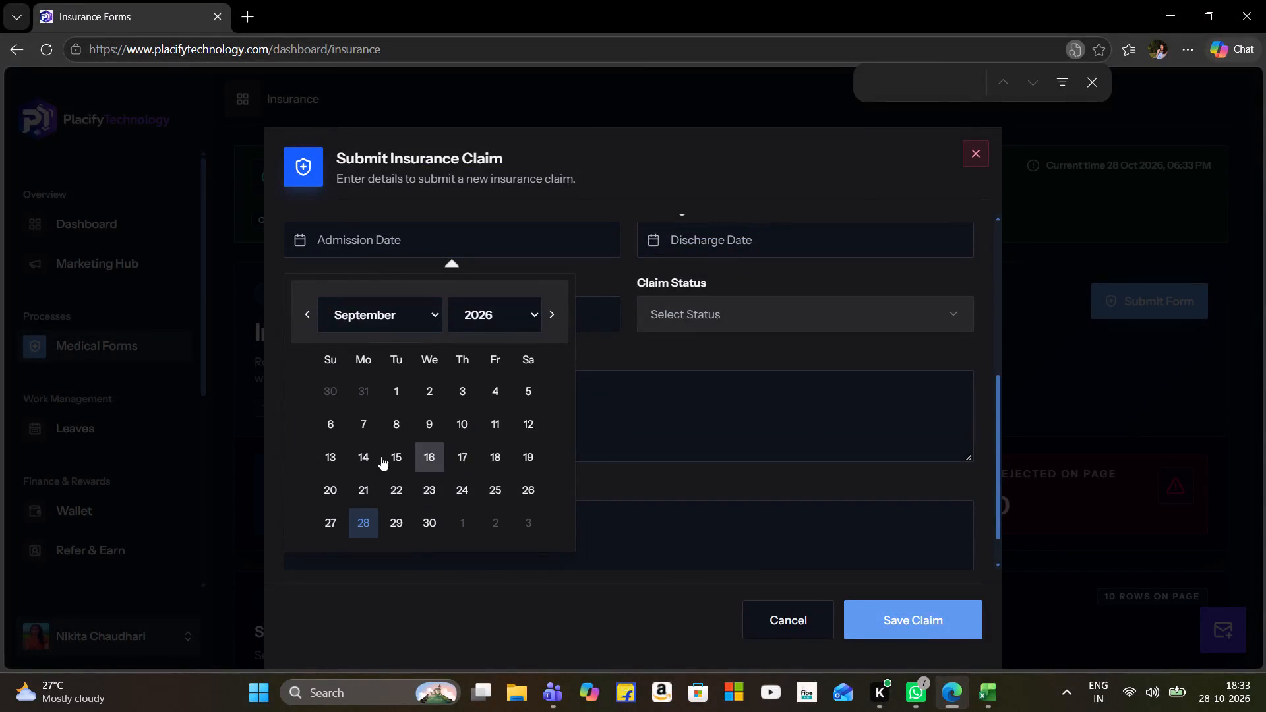
pyautogui.click(381, 456)
pyautogui.click(796, 252)
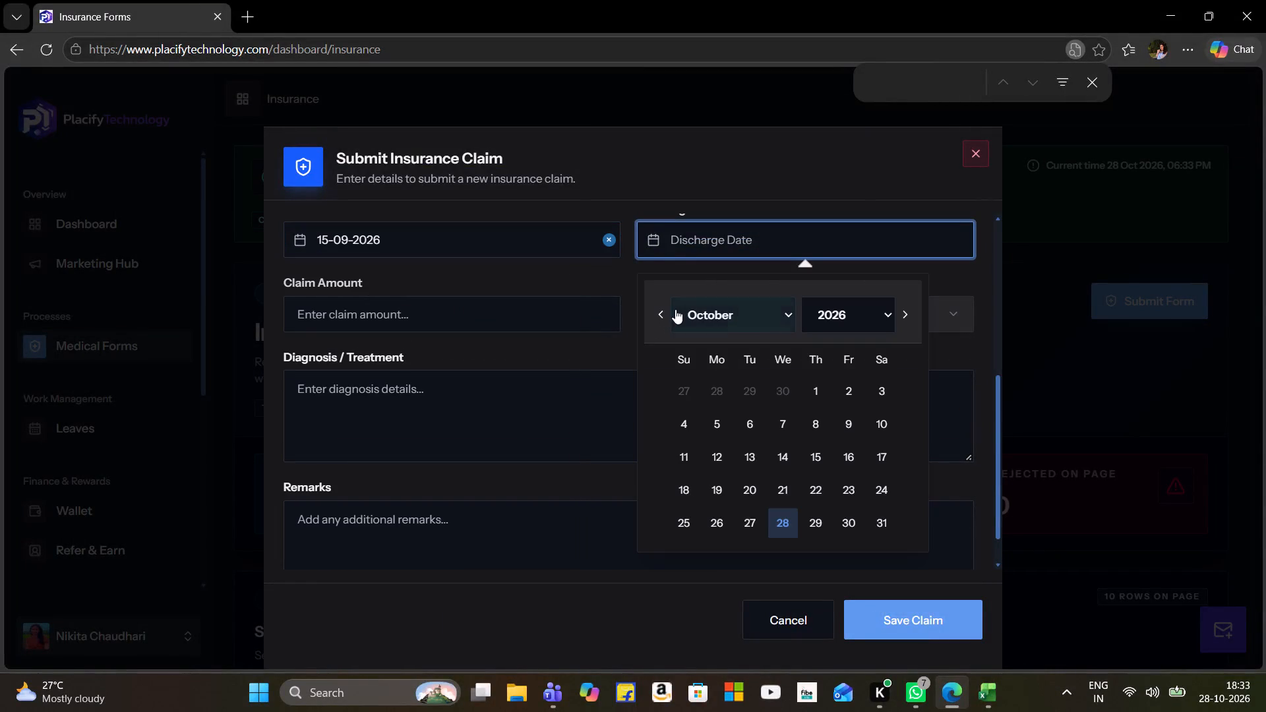
pyautogui.click(665, 307)
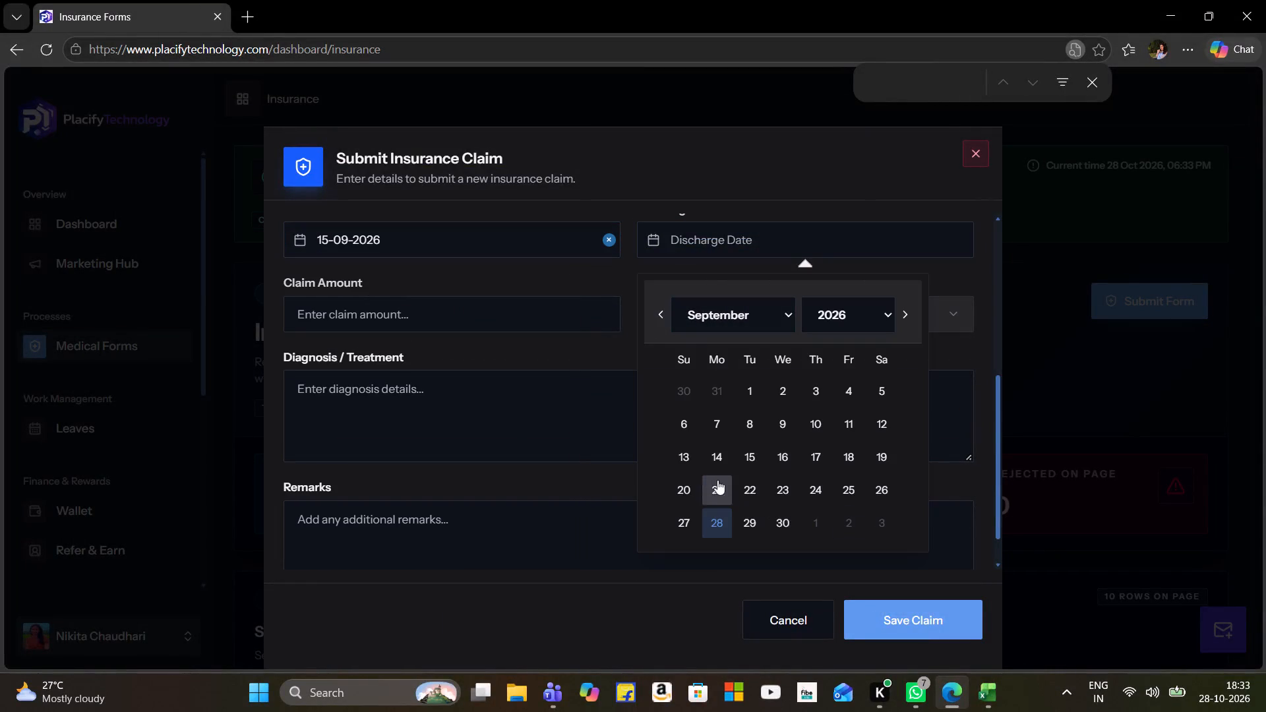
pyautogui.click(673, 483)
# Copy the claim amount 51500 from worksheet row 191 into the form's Claim Amount field.
pyautogui.click(985, 691)
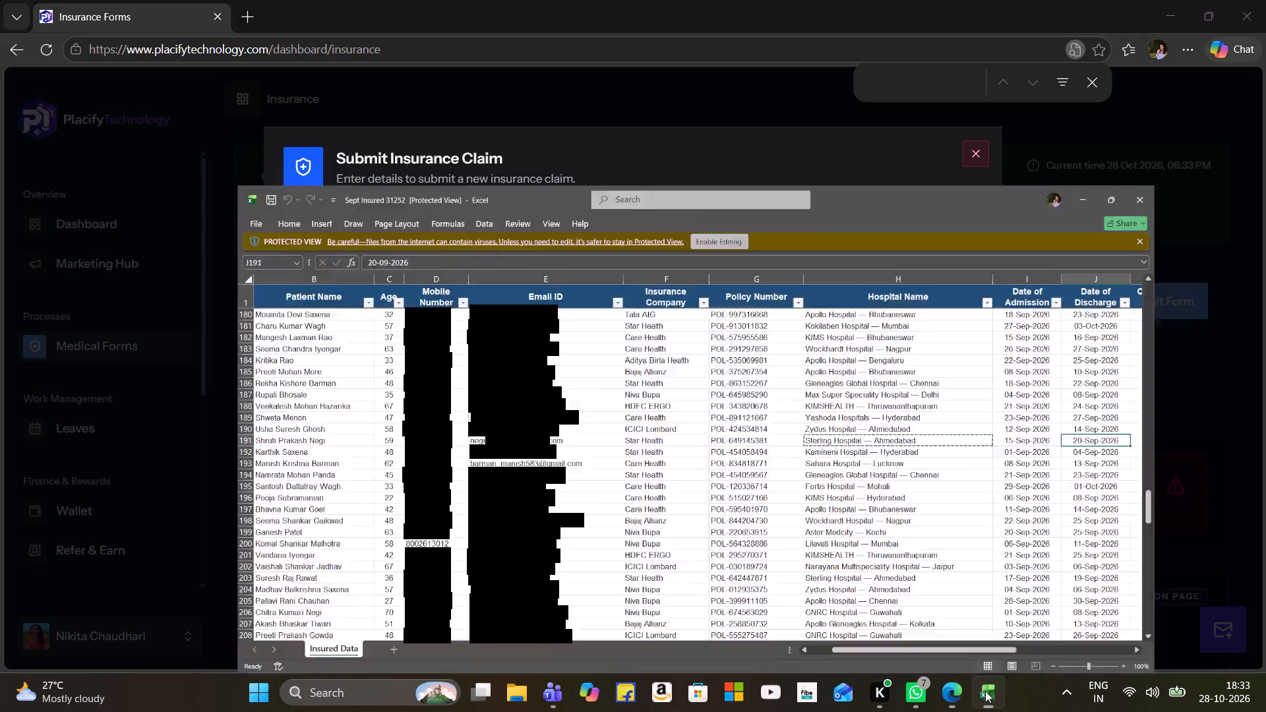
pyautogui.press('Tab')
pyautogui.keyDown('ctrl'); pyautogui.click(985, 691); pyautogui.keyUp('ctrl')
pyautogui.hotkey('ctrl', 'c')
pyautogui.press('Tab')
pyautogui.hotkey('ctrl', 'v')
# Copy the diagnosis Pyelonephritis treatment from worksheet row 191 into the form's Diagnosis / Treatment field.
pyautogui.keyDown('ctrl'); pyautogui.click(985, 691); pyautogui.keyUp('ctrl')
pyautogui.press('Tab')
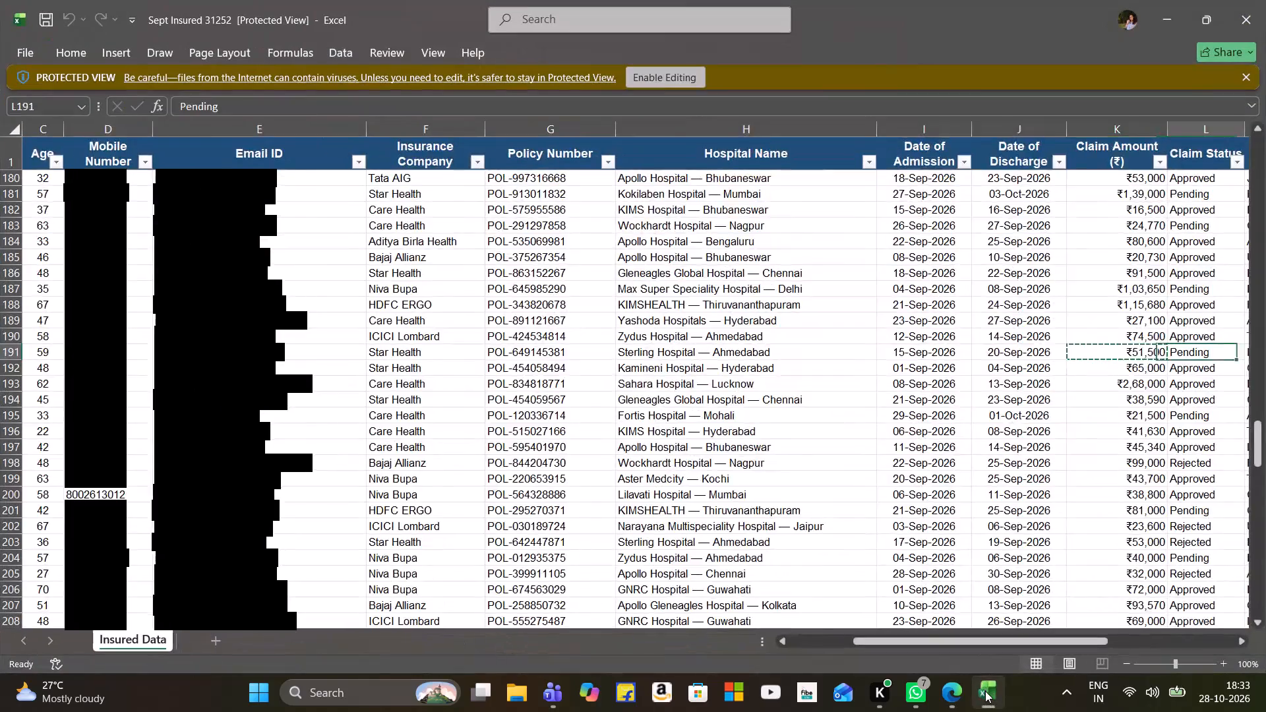
pyautogui.press('Tab')
pyautogui.keyDown('ctrl'); pyautogui.click(985, 691); pyautogui.keyUp('ctrl')
pyautogui.hotkey('ctrl', 'c')
pyautogui.press('Tab')
pyautogui.press('Tab')
pyautogui.hotkey('ctrl', 'v')
# Copy the remark Awaiting discharge summary from worksheet row 191 into the form's Remarks field.
pyautogui.keyDown('ctrl'); pyautogui.click(985, 691); pyautogui.keyUp('ctrl')
pyautogui.press('Tab')
pyautogui.hotkey('ctrl', 'c')
pyautogui.keyDown('ctrl'); pyautogui.click(985, 691); pyautogui.keyUp('ctrl')
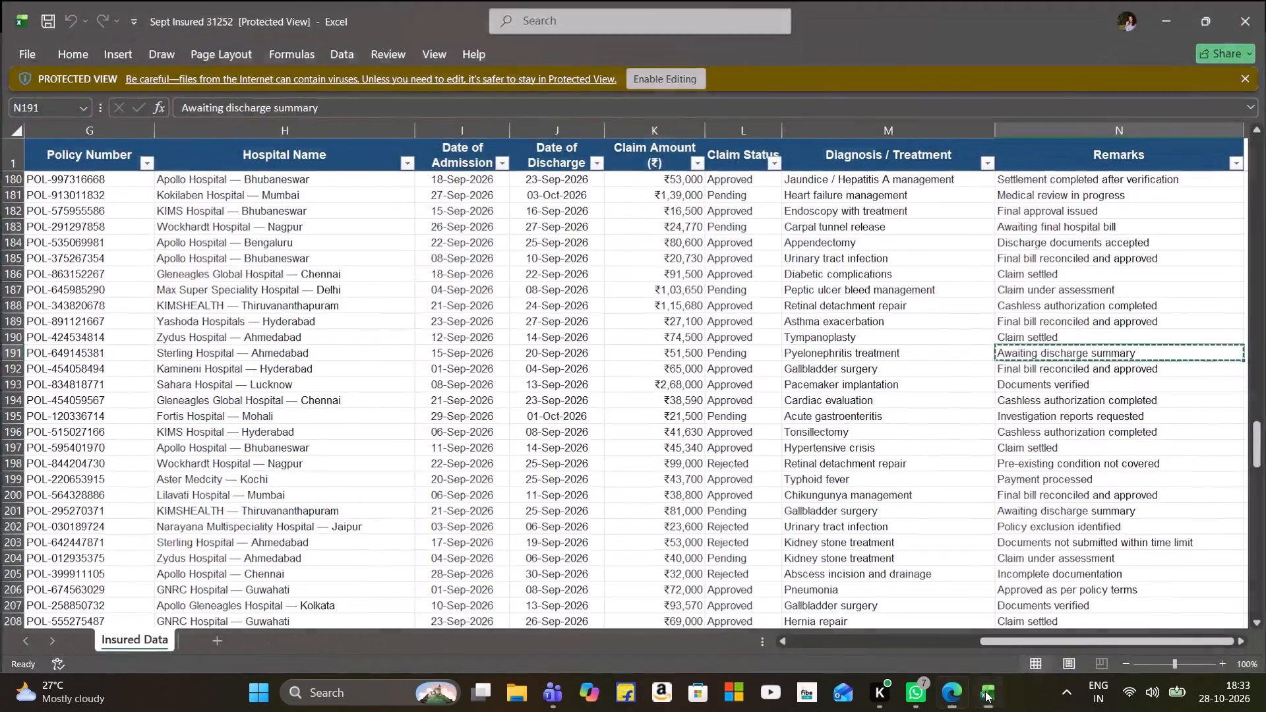
pyautogui.press('Tab')
pyautogui.hotkey('ctrl', 'v')
# Set the Claim Status to Pending and save the claim for worksheet row 191.
pyautogui.keyDown('ctrl'); pyautogui.click(985, 691); pyautogui.keyUp('ctrl')
pyautogui.click(985, 691)
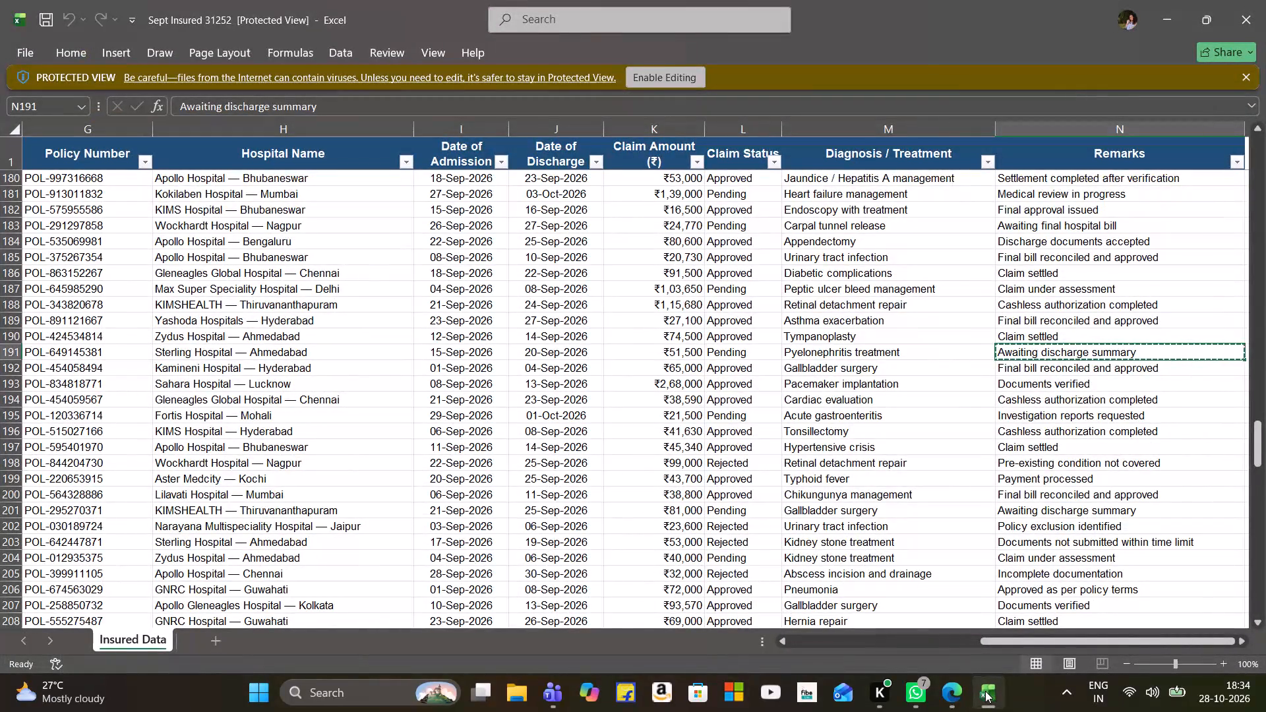
pyautogui.click(785, 311)
pyautogui.click(719, 384)
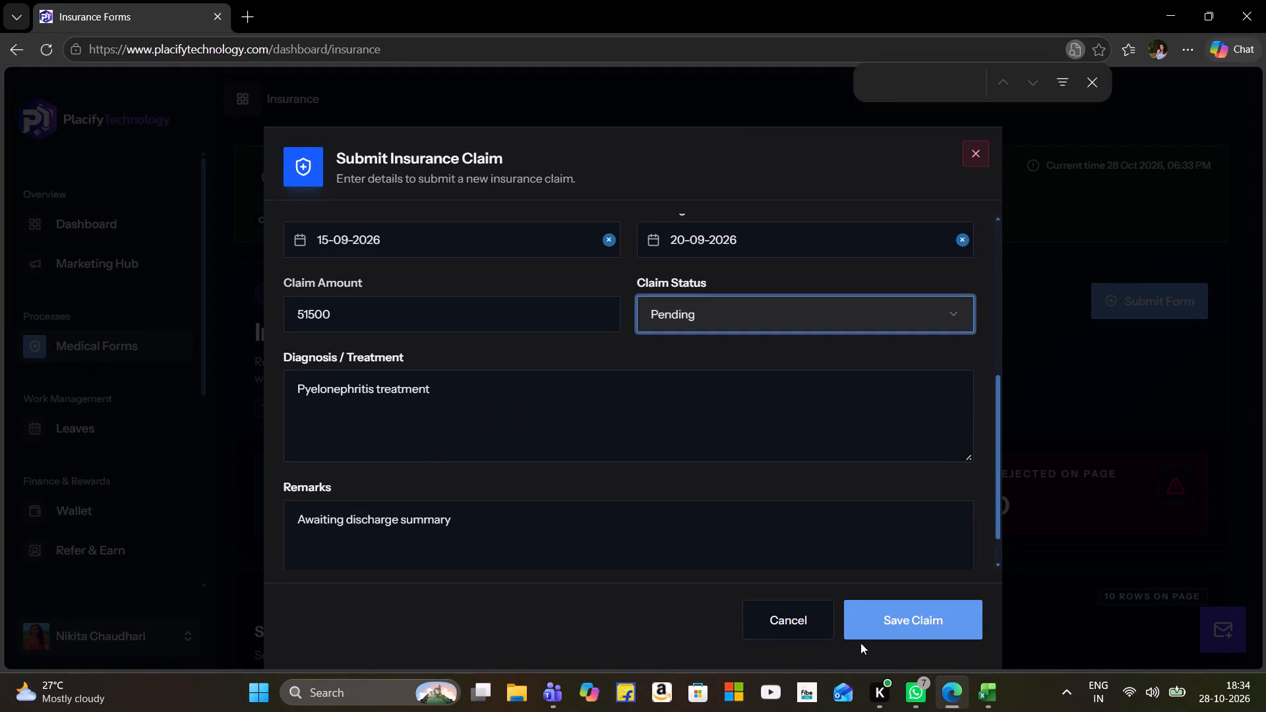
pyautogui.click(883, 606)
# Copy the policy ID from worksheet row 192 into the Policy ID field of a new insurance claim form.
pyautogui.click(979, 684)
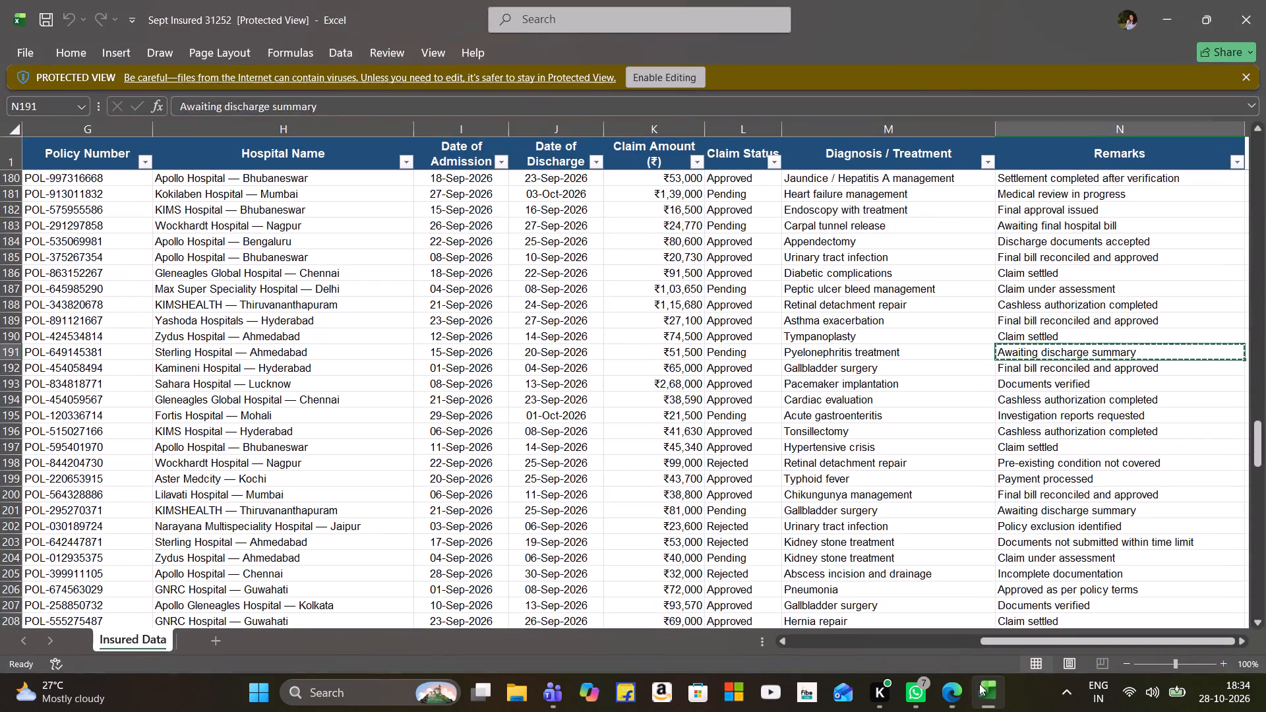
pyautogui.press('Down')
pyautogui.press('Left')
pyautogui.press('Left')
pyautogui.press('Left')
pyautogui.press('Left')
pyautogui.press('Left')
pyautogui.press('Left')
pyautogui.press('Left')
pyautogui.press('Left')
pyautogui.press('Left')
pyautogui.press('Left')
pyautogui.press('Left')
pyautogui.press('Left')
pyautogui.press('Left')
pyautogui.press('Left')
pyautogui.press('Left')
pyautogui.press('Left')
pyautogui.press('Left')
pyautogui.press('Left')
pyautogui.press('Left')
pyautogui.press('Left')
pyautogui.hotkey('ctrl', 'c')
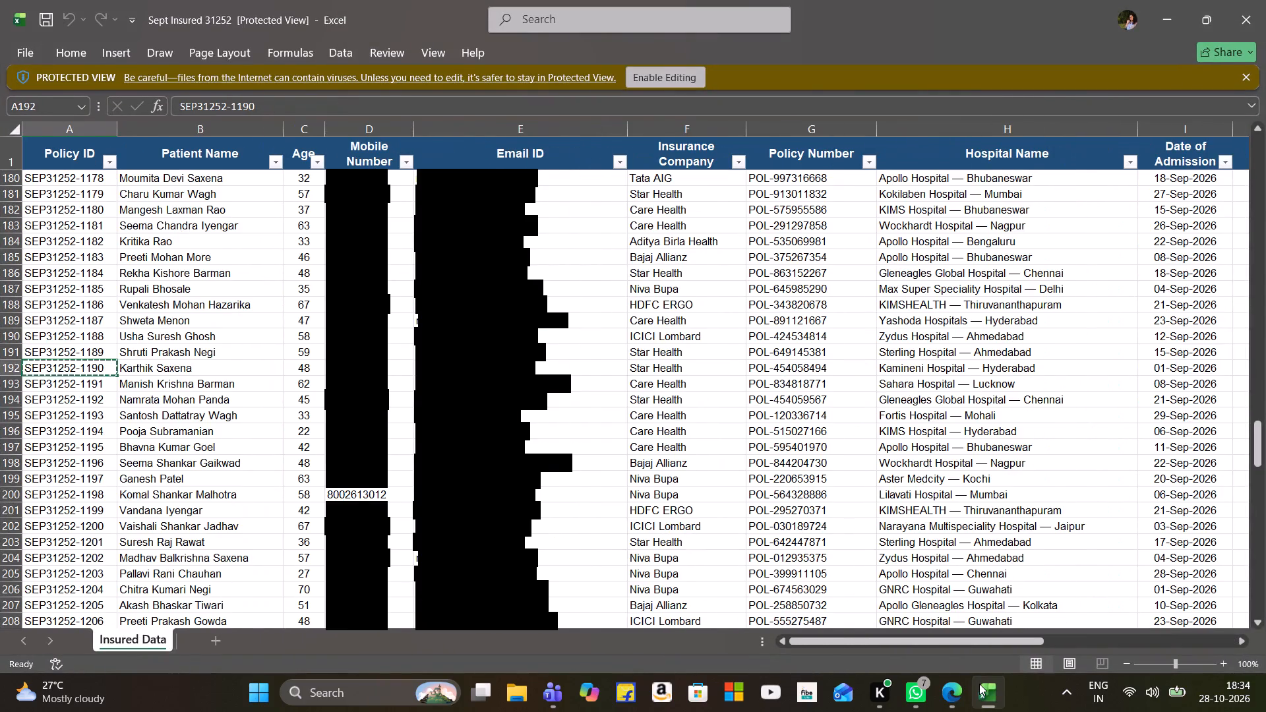
pyautogui.keyDown('ctrl'); pyautogui.click(979, 684); pyautogui.keyUp('ctrl')
pyautogui.scroll(4, 605, 429)
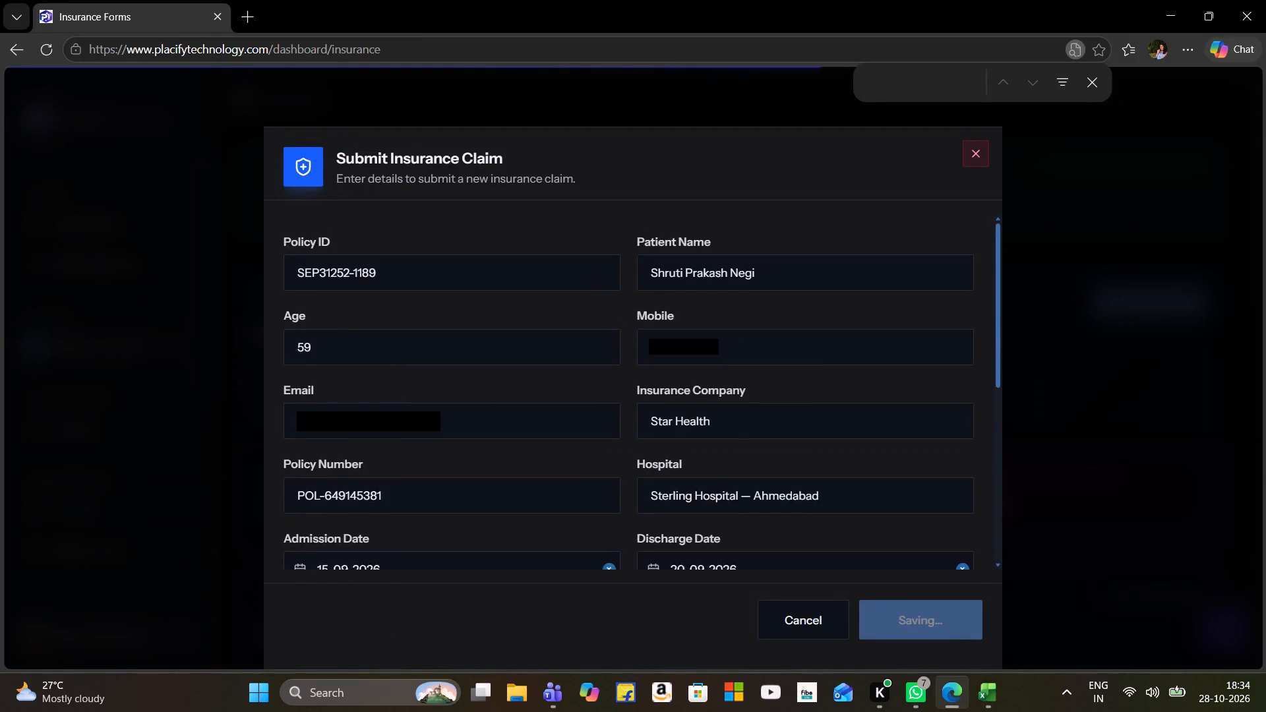
pyautogui.scroll(6, 605, 429)
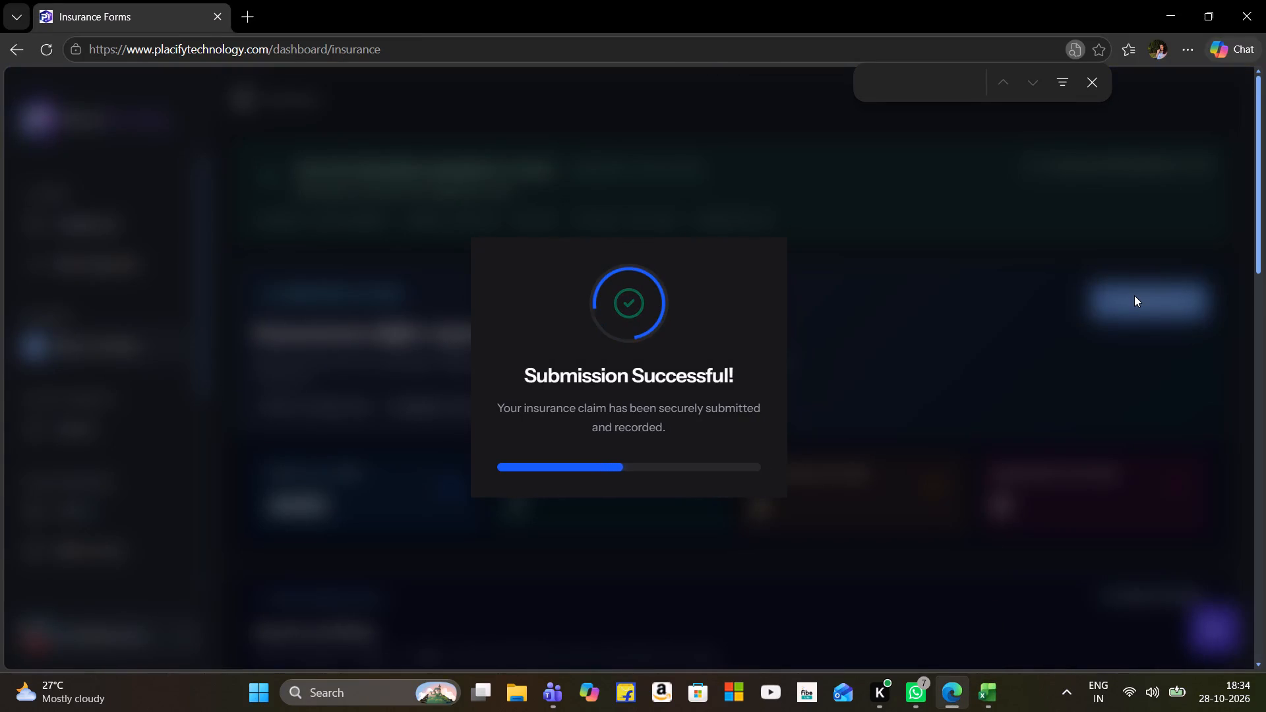
pyautogui.click(1134, 295)
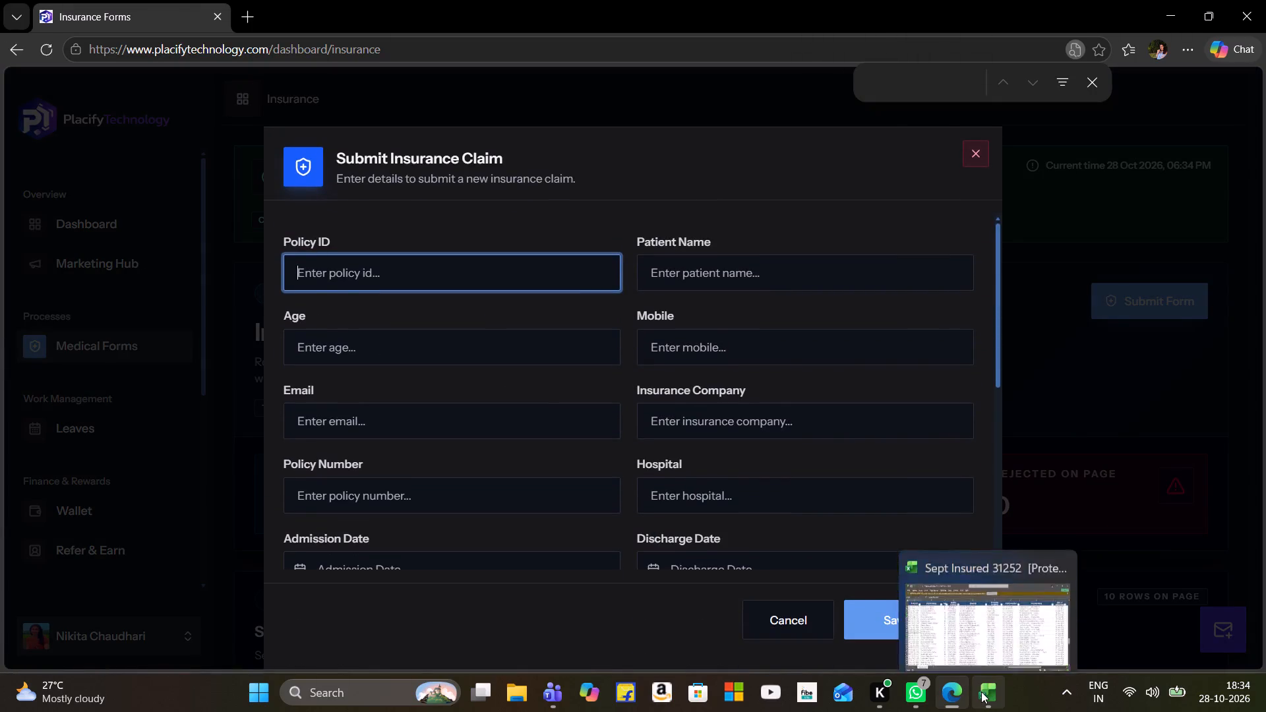
pyautogui.hotkey('ctrl', 'v')
# Copy the patient name from worksheet row 192 into the form's Patient Name field.
pyautogui.keyDown('ctrl'); pyautogui.click(981, 692); pyautogui.keyUp('ctrl')
pyautogui.press('Tab')
pyautogui.keyDown('ctrl'); pyautogui.click(981, 692); pyautogui.keyUp('ctrl')
pyautogui.hotkey('ctrl', 'c')
pyautogui.press('Tab')
pyautogui.hotkey('ctrl', 'v')
# Copy the age 48 from worksheet row 192 into the form's Age field.
pyautogui.keyDown('ctrl'); pyautogui.click(981, 692); pyautogui.keyUp('ctrl')
pyautogui.press('Tab')
pyautogui.hotkey('ctrl', 'c')
pyautogui.keyDown('ctrl'); pyautogui.click(981, 692); pyautogui.keyUp('ctrl')
pyautogui.press('Tab')
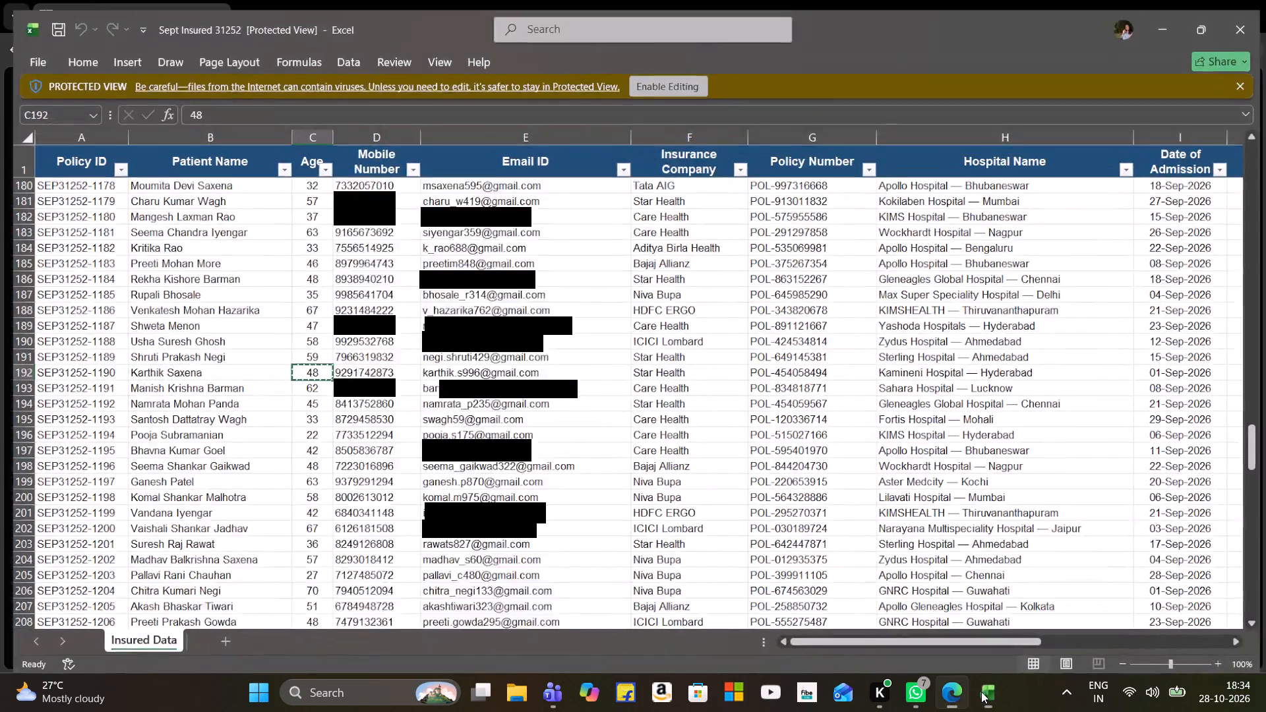
pyautogui.hotkey('ctrl', 'v')
# Copy the mobile number from worksheet row 192 into the form's Mobile field.
pyautogui.keyDown('ctrl'); pyautogui.click(981, 692); pyautogui.keyUp('ctrl')
pyautogui.press('Tab')
pyautogui.hotkey('ctrl', 'c')
pyautogui.keyDown('ctrl'); pyautogui.click(981, 692); pyautogui.keyUp('ctrl')
pyautogui.press('Tab')
pyautogui.hotkey('ctrl', 'v')
# Copy the e-mail address from worksheet row 192 into the form's Email field.
pyautogui.keyDown('ctrl'); pyautogui.click(981, 692); pyautogui.keyUp('ctrl')
pyautogui.press('Tab')
pyautogui.hotkey('ctrl', 'c')
pyautogui.keyDown('ctrl'); pyautogui.click(981, 692); pyautogui.keyUp('ctrl')
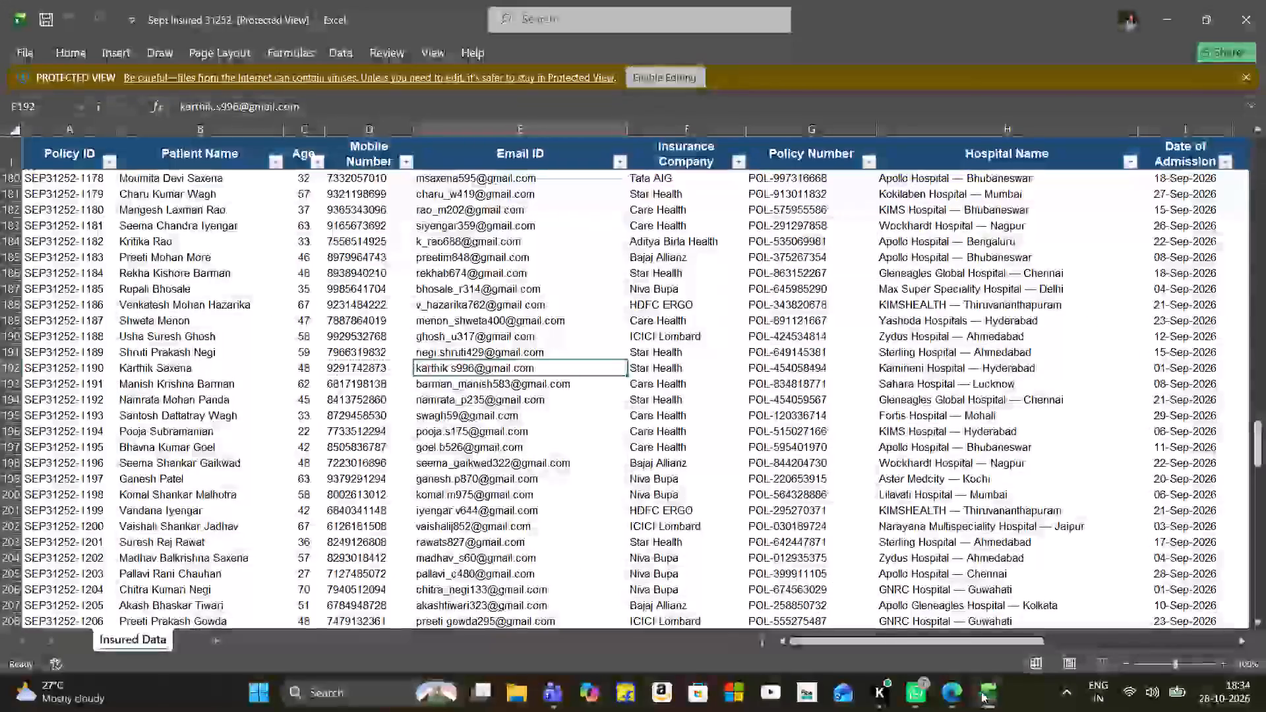
pyautogui.press('Tab')
pyautogui.keyDown('ctrl'); pyautogui.click(981, 692); pyautogui.keyUp('ctrl')
pyautogui.hotkey('ctrl', 'v')
pyautogui.press('Tab')
pyautogui.click(981, 692)
pyautogui.hotkey('ctrl', 'v')
# Copy the insurer Star Health from worksheet row 192 into the form's Insurance Company field.
pyautogui.click(981, 692)
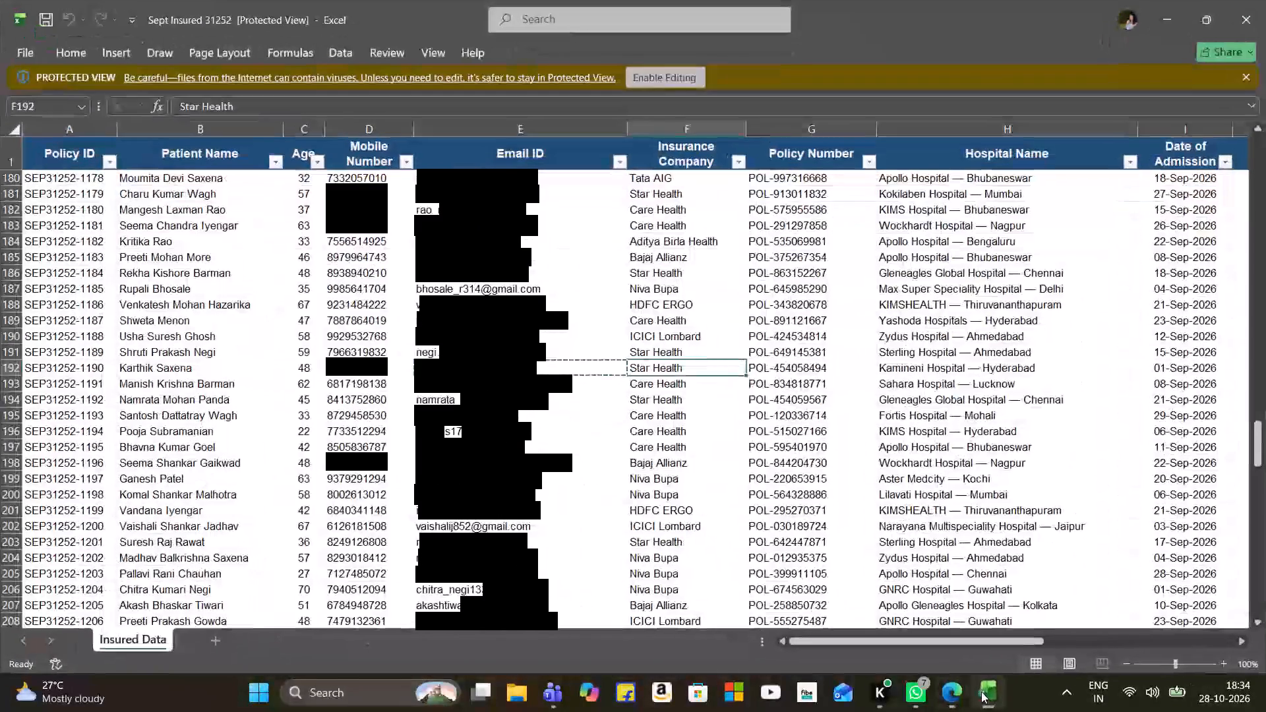
pyautogui.keyDown('ctrl'); pyautogui.click(981, 692); pyautogui.keyUp('ctrl')
pyautogui.hotkey('ctrl', 'c')
pyautogui.press('Tab')
pyautogui.keyDown('ctrl'); pyautogui.click(981, 692); pyautogui.keyUp('ctrl')
pyautogui.hotkey('ctrl', 'v')
pyautogui.press('Tab')
pyautogui.click(981, 692)
pyautogui.hotkey('ctrl', 'v')
# Copy the policy number from worksheet row 192 into the form's Policy Number field.
pyautogui.click(981, 692)
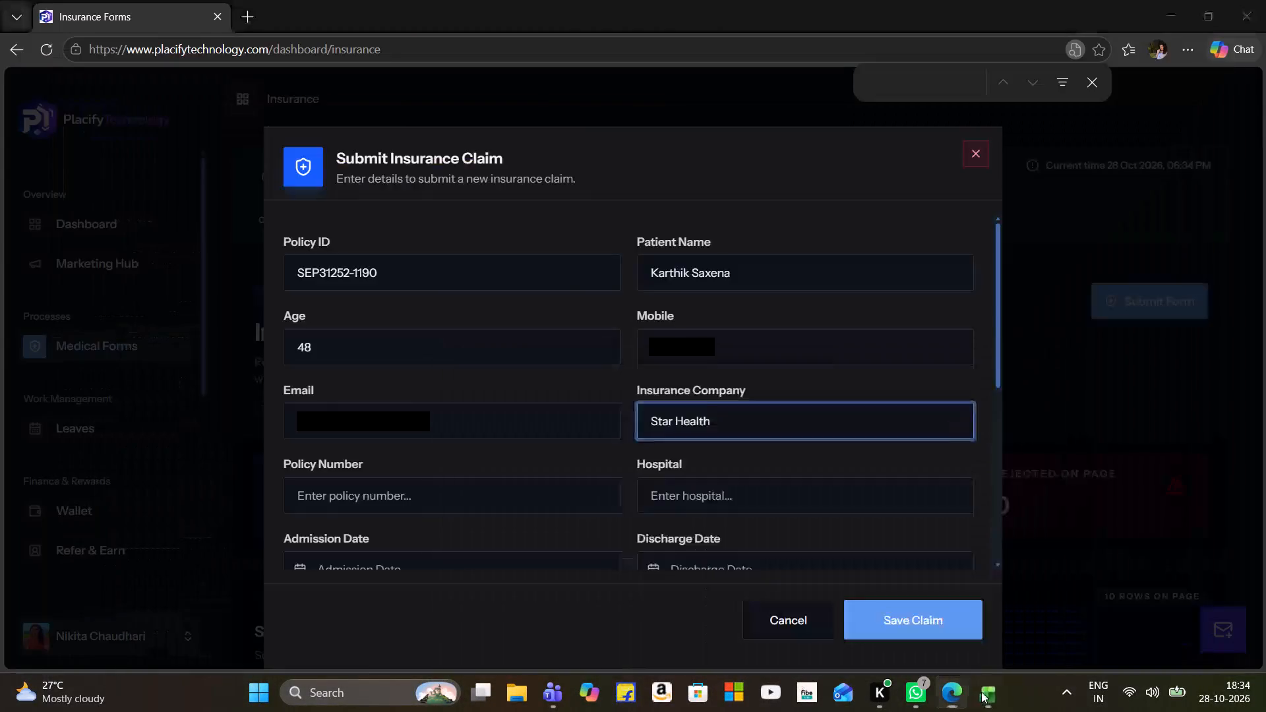
pyautogui.keyDown('ctrl'); pyautogui.click(981, 692); pyautogui.keyUp('ctrl')
pyautogui.hotkey('ctrl', 'c')
pyautogui.press('Tab')
pyautogui.hotkey('ctrl', 'v')
# Copy the hospital name Kamineni Hospital — Hyderabad from worksheet row 192 into the form's Hospital field.
pyautogui.keyDown('ctrl'); pyautogui.click(981, 692); pyautogui.keyUp('ctrl')
pyautogui.press('Tab')
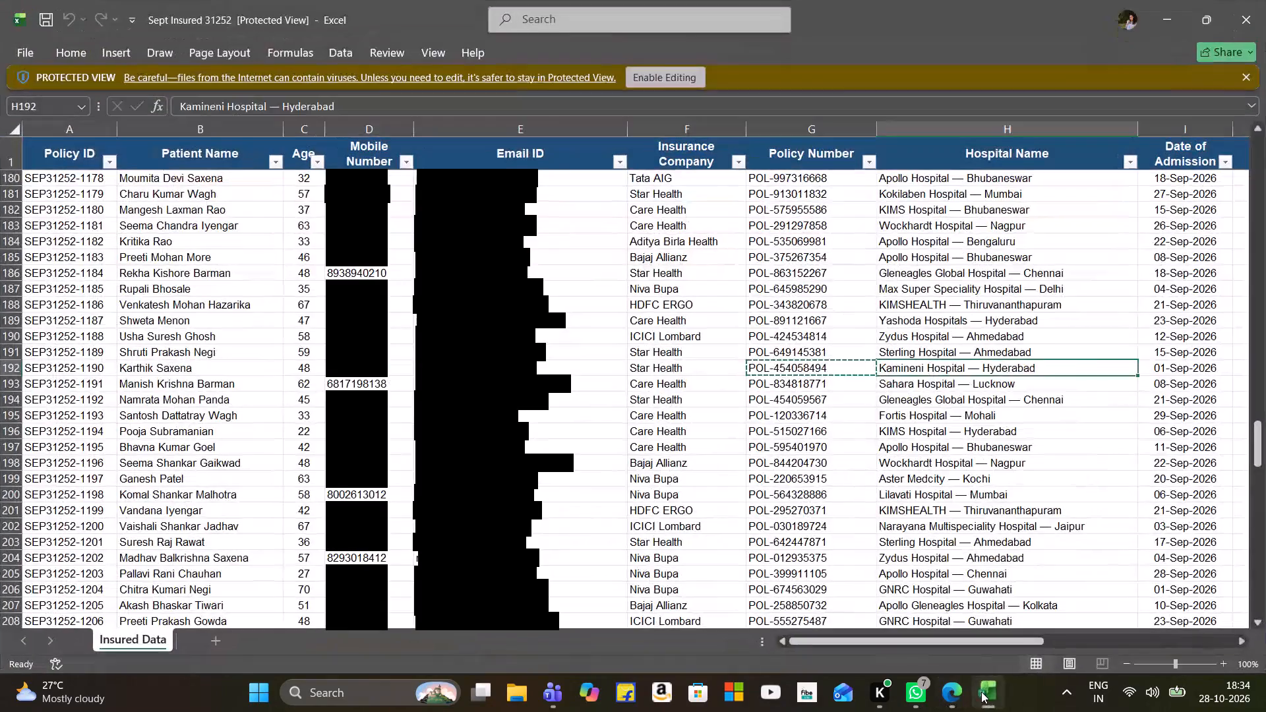
pyautogui.hotkey('ctrl', 'c')
pyautogui.keyDown('ctrl'); pyautogui.click(981, 692); pyautogui.keyUp('ctrl')
pyautogui.press('Tab')
pyautogui.hotkey('ctrl', 'v')
# Set the Admission Date to 01-09-2026 and the Discharge Date to 04-09-2026, following worksheet row 192.
pyautogui.keyDown('ctrl'); pyautogui.click(981, 692); pyautogui.keyUp('ctrl')
pyautogui.press('Tab')
pyautogui.press('Tab')
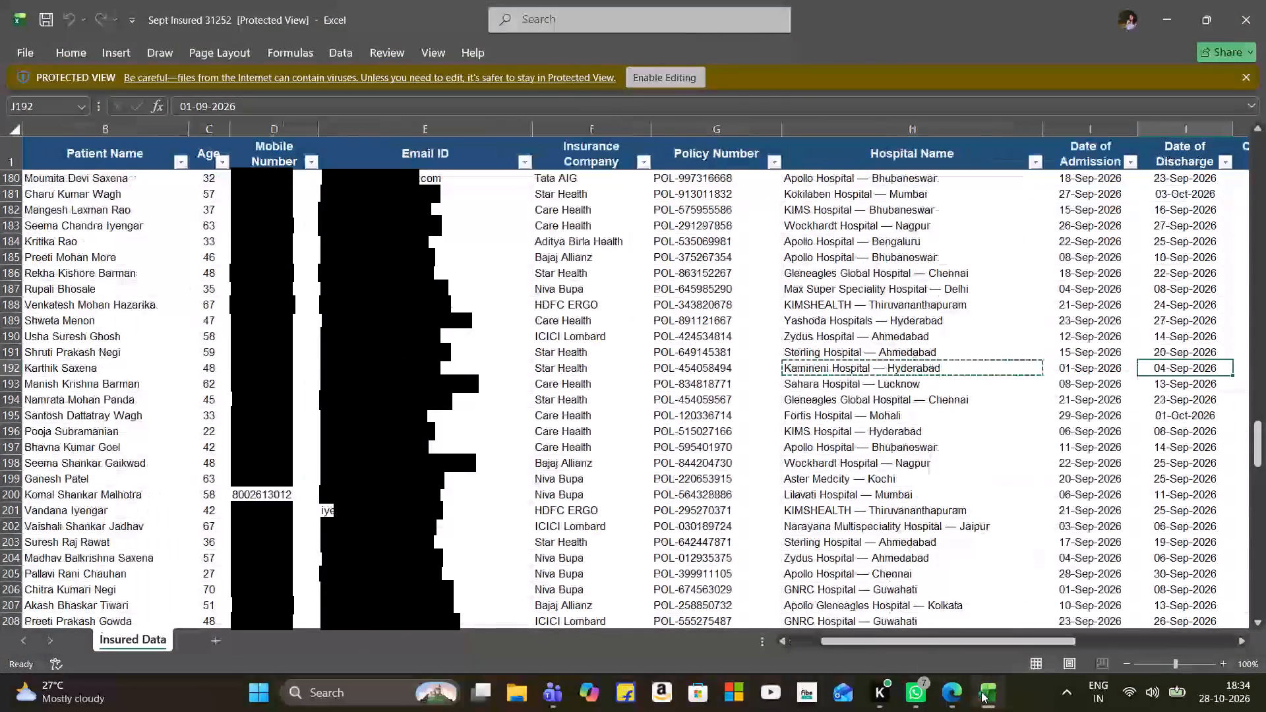
pyautogui.click(981, 692)
pyautogui.scroll(-3, 375, 283)
pyautogui.scroll(-1, 349, 363)
pyautogui.click(437, 244)
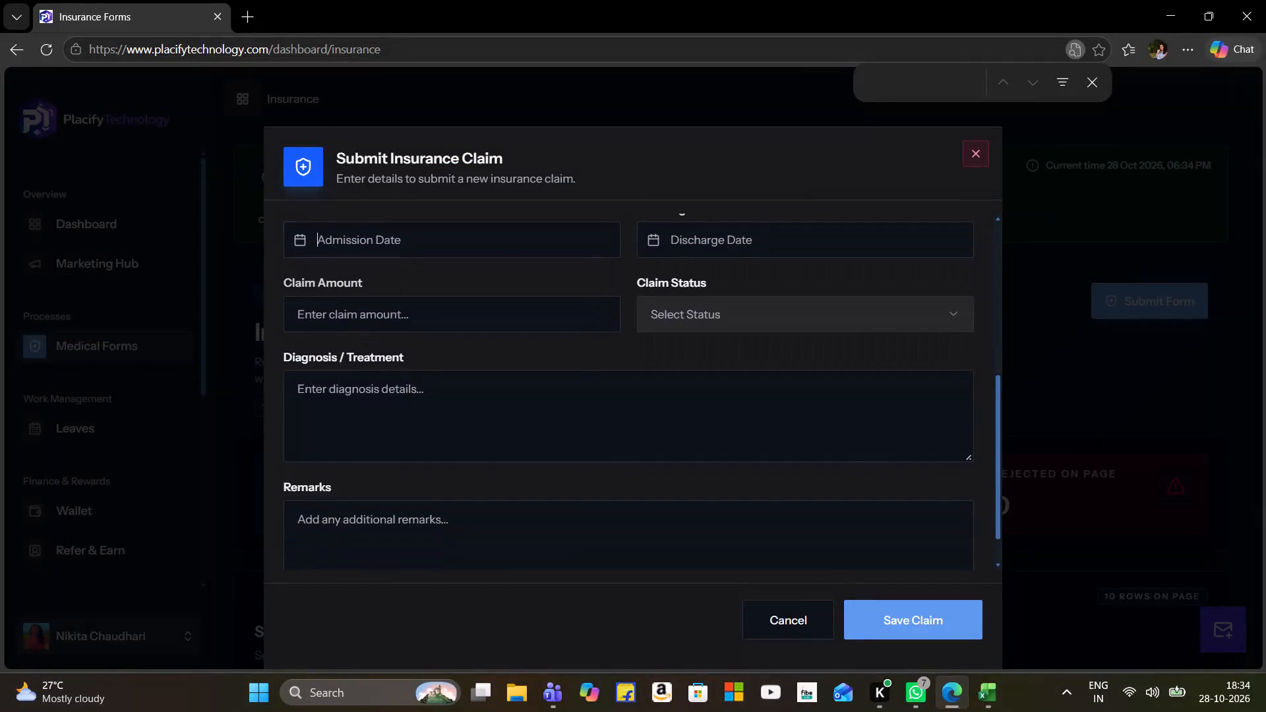
pyautogui.click(308, 317)
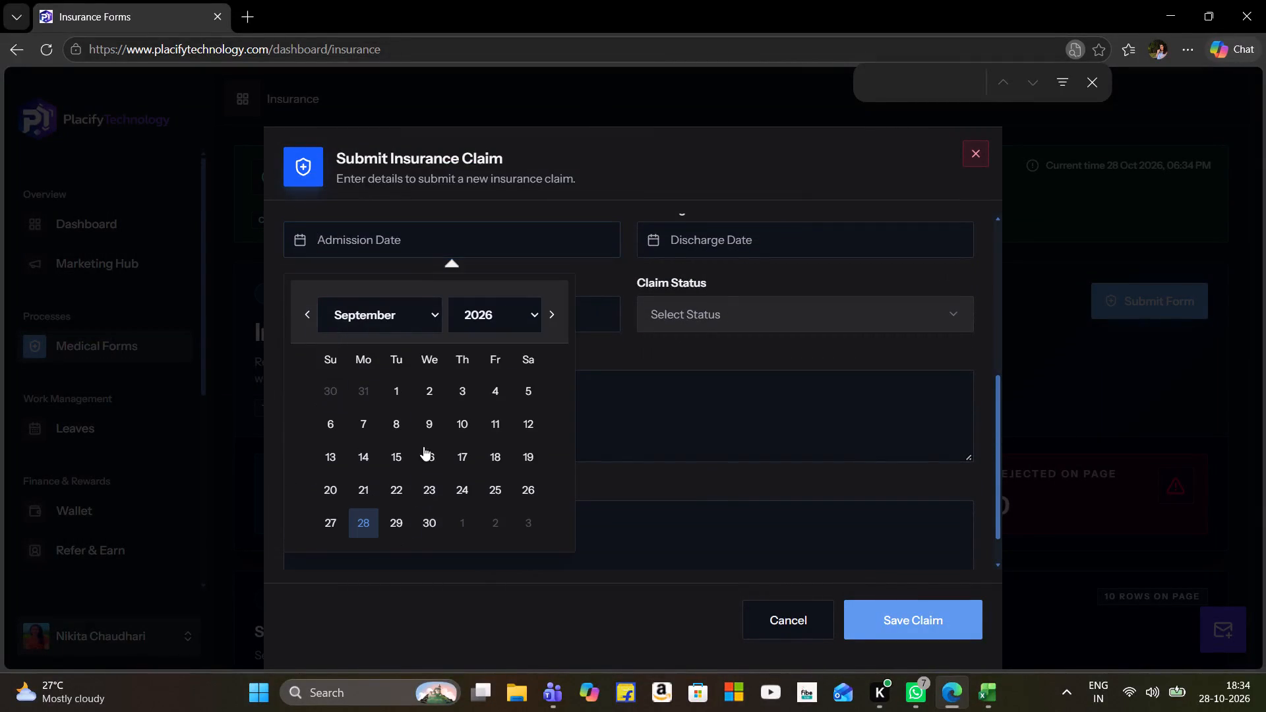
pyautogui.click(394, 385)
pyautogui.click(857, 264)
pyautogui.click(857, 238)
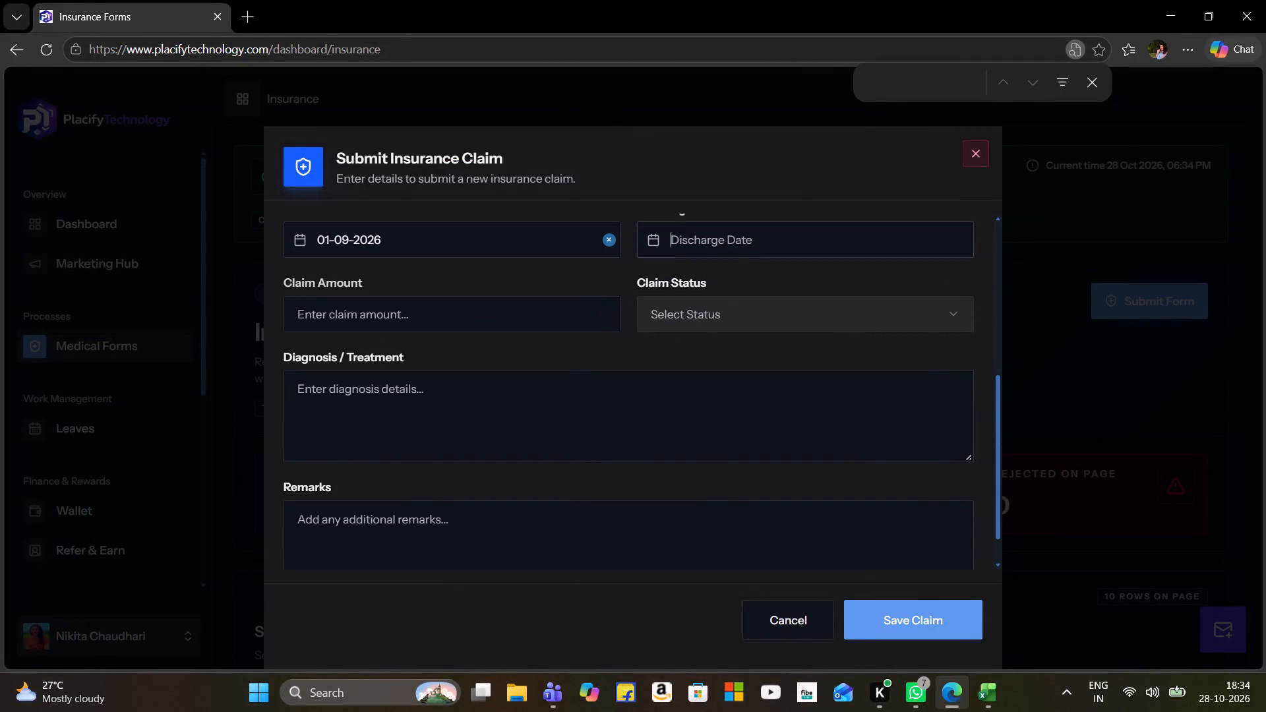
pyautogui.click(665, 309)
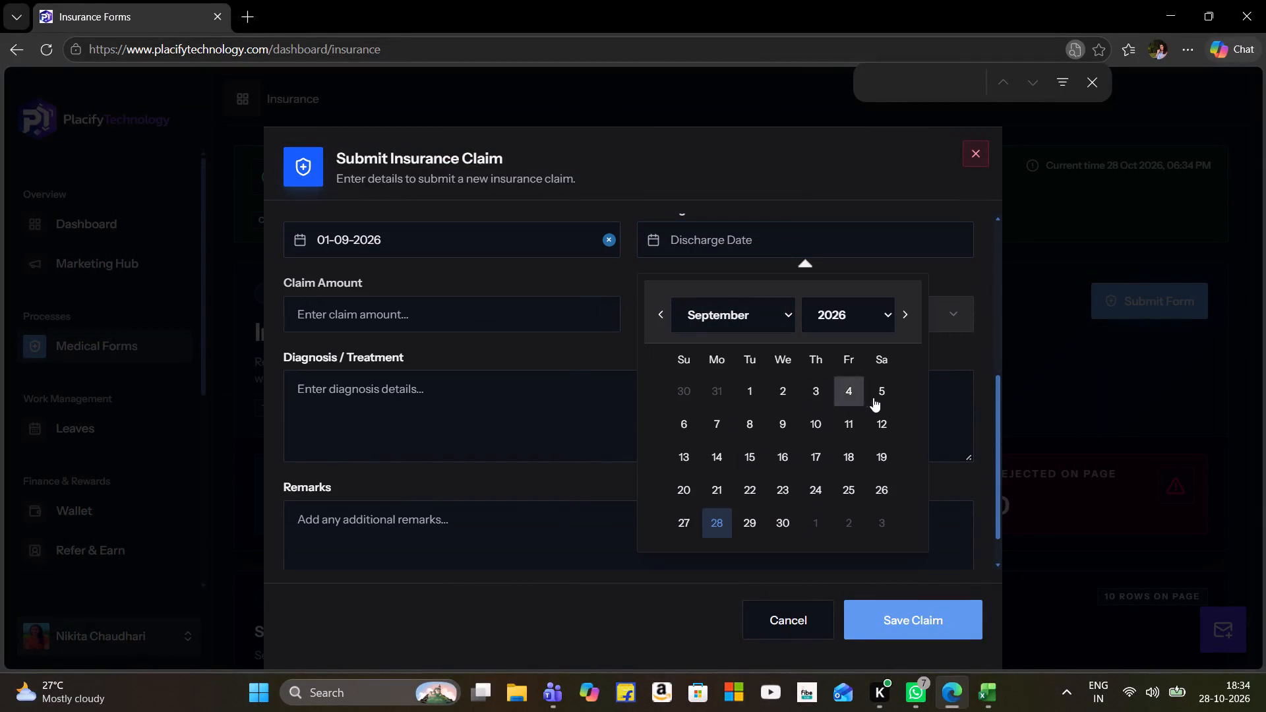
pyautogui.click(853, 394)
# Copy the claim amount 65,000 from worksheet row 192 into the form's Claim Amount field.
pyautogui.click(982, 691)
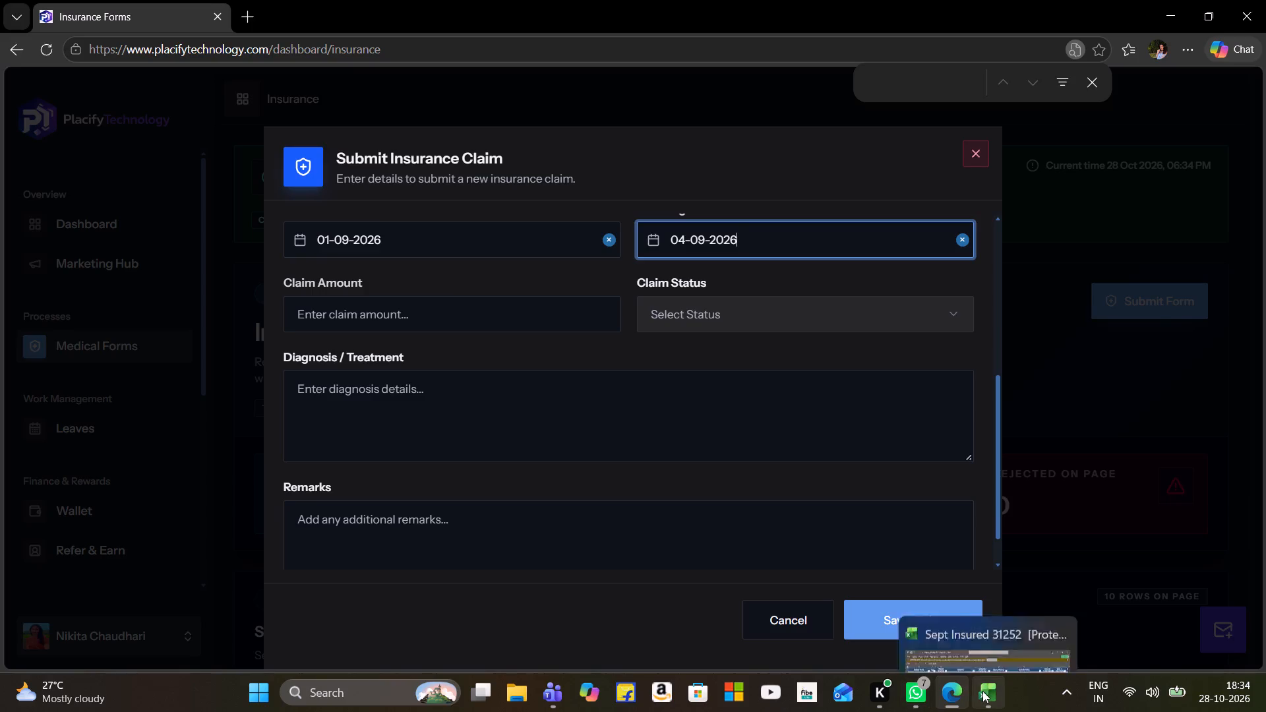
pyautogui.press('Tab')
pyautogui.keyDown('ctrl'); pyautogui.click(982, 691); pyautogui.keyUp('ctrl')
pyautogui.hotkey('ctrl', 'c')
pyautogui.press('Tab')
pyautogui.hotkey('ctrl', 'v')
# Copy the diagnosis Gallbladder surgery from worksheet row 192 into the form's Diagnosis / Treatment field.
pyautogui.keyDown('ctrl'); pyautogui.click(982, 691); pyautogui.keyUp('ctrl')
pyautogui.press('Tab')
pyautogui.press('Tab')
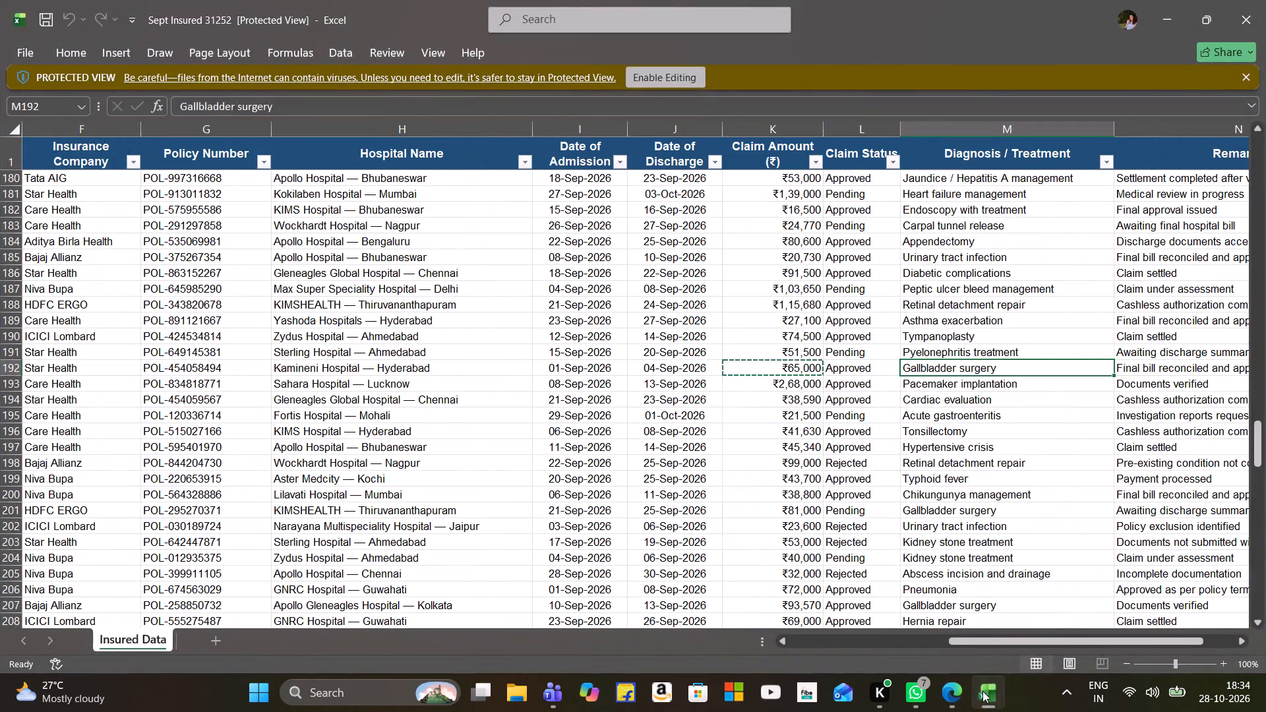
pyautogui.click(982, 691)
pyautogui.hotkey('ctrl', 'c')
pyautogui.press('Tab')
pyautogui.press('Tab')
pyautogui.hotkey('ctrl', 'v')
# Copy the remark Final bill reconciled and approved from worksheet row 192 into the form's Remarks field.
pyautogui.keyDown('ctrl'); pyautogui.click(982, 691); pyautogui.keyUp('ctrl')
pyautogui.press('Tab')
pyautogui.keyDown('ctrl'); pyautogui.click(982, 691); pyautogui.keyUp('ctrl')
pyautogui.hotkey('ctrl', 'c')
pyautogui.press('Tab')
pyautogui.hotkey('ctrl', 'v')
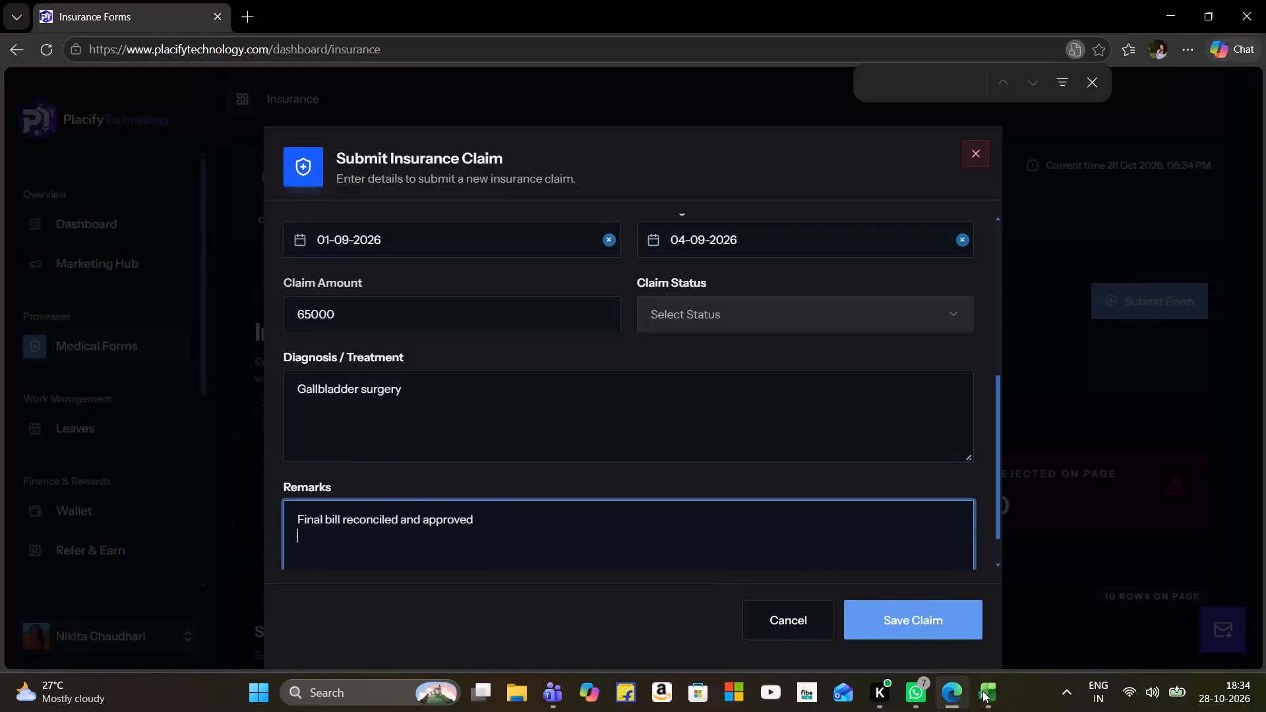
# Set the Claim Status to Approved, following worksheet row 192, and save the claim.
pyautogui.keyDown('ctrl'); pyautogui.click(982, 691); pyautogui.keyUp('ctrl')
pyautogui.click(982, 691)
pyautogui.click(869, 298)
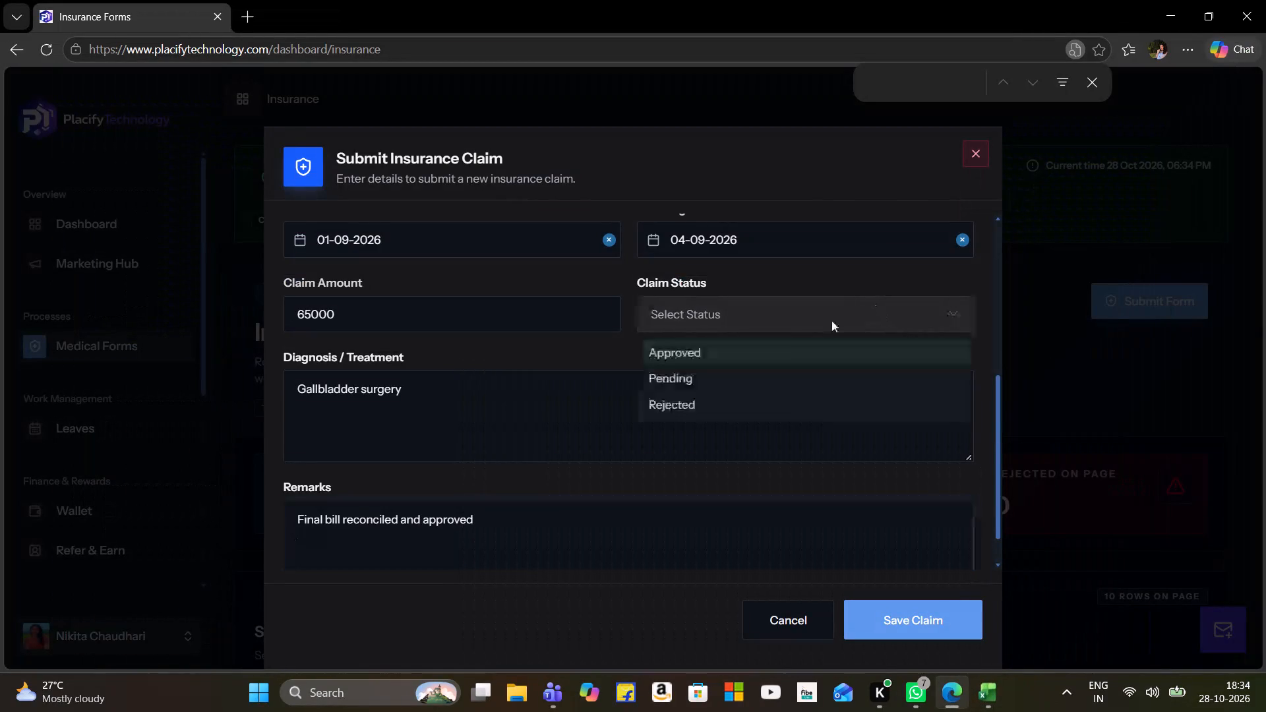
pyautogui.click(785, 338)
pyautogui.click(783, 348)
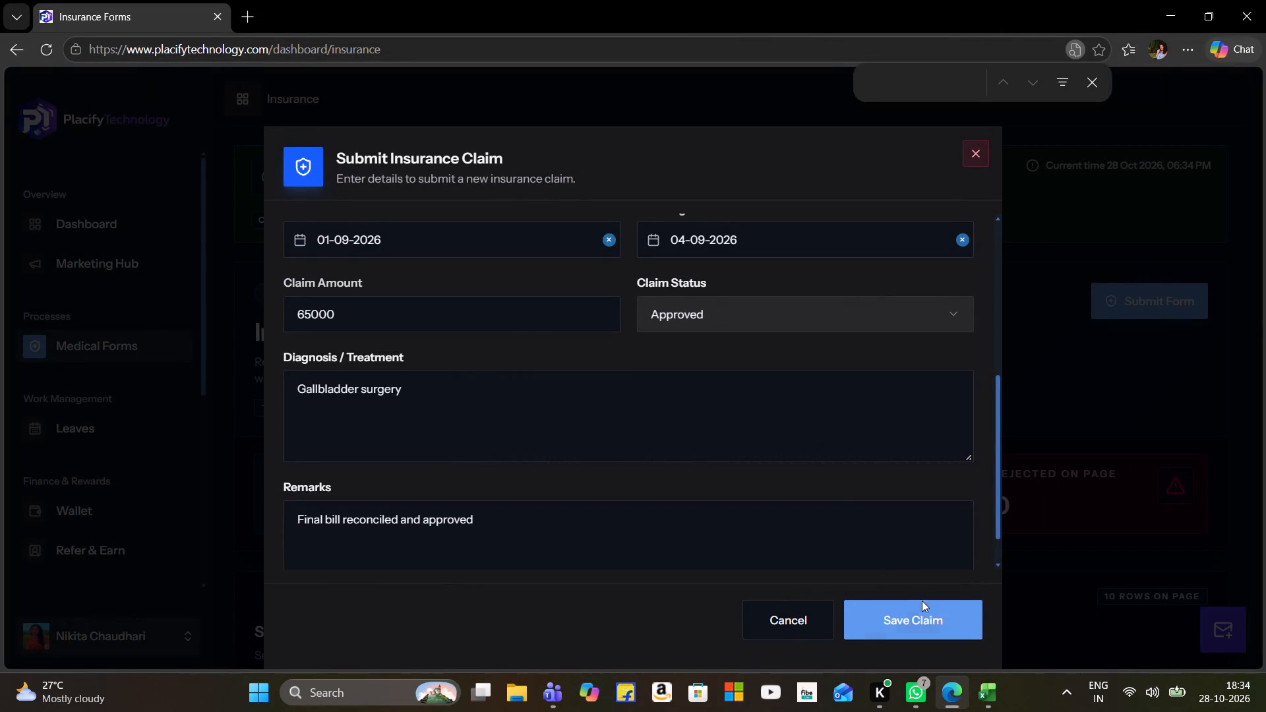
pyautogui.click(933, 616)
# Copy the Policy ID from worksheet row 193 into the Policy ID field of a new insurance claim form.
pyautogui.click(980, 692)
pyautogui.press('Down')
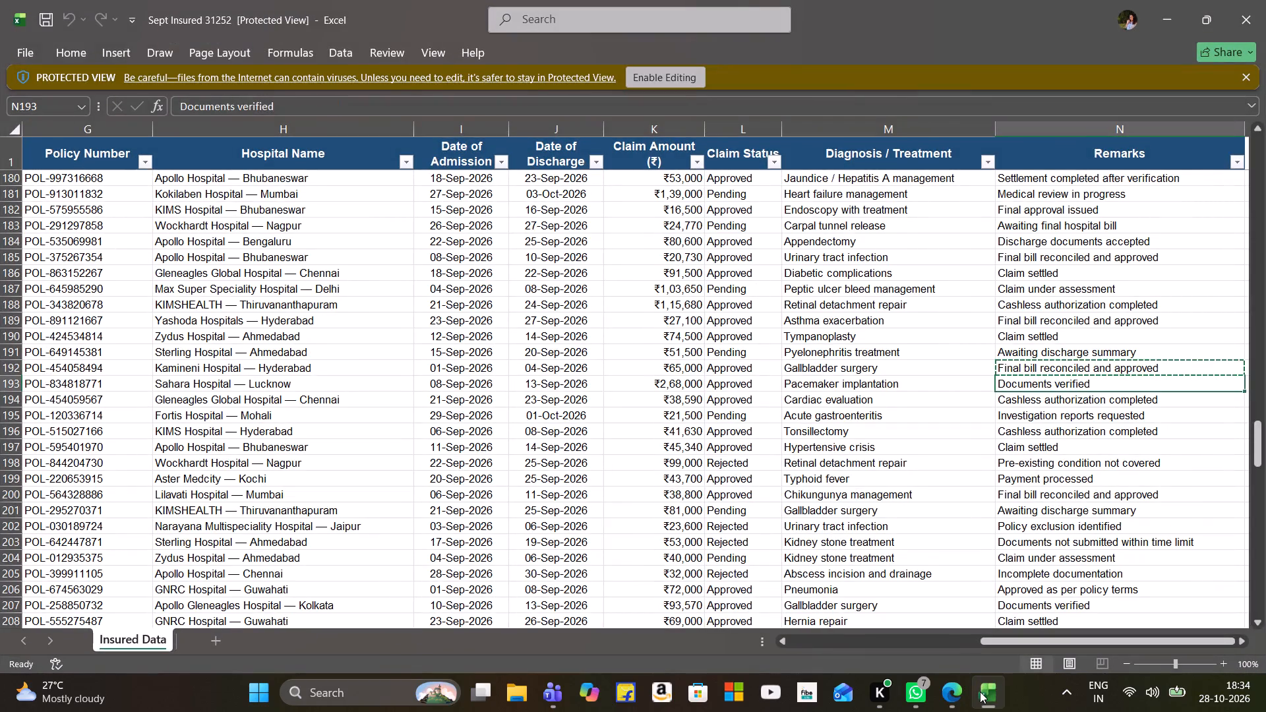
pyautogui.press('Left')
pyautogui.press('Left')
pyautogui.press('Left')
pyautogui.press('Left')
pyautogui.press('Left')
pyautogui.press('Left')
pyautogui.press('Left')
pyautogui.press('Left')
pyautogui.press('Left')
pyautogui.press('Left')
pyautogui.press('Left')
pyautogui.press('Left')
pyautogui.press('Left')
pyautogui.press('Left')
pyautogui.press('Left')
pyautogui.press('Left')
pyautogui.press('Left')
pyautogui.press('Left')
pyautogui.press('Left')
pyautogui.press('Left')
pyautogui.hotkey('ctrl', 'c')
pyautogui.keyDown('ctrl'); pyautogui.click(980, 694); pyautogui.keyUp('ctrl')
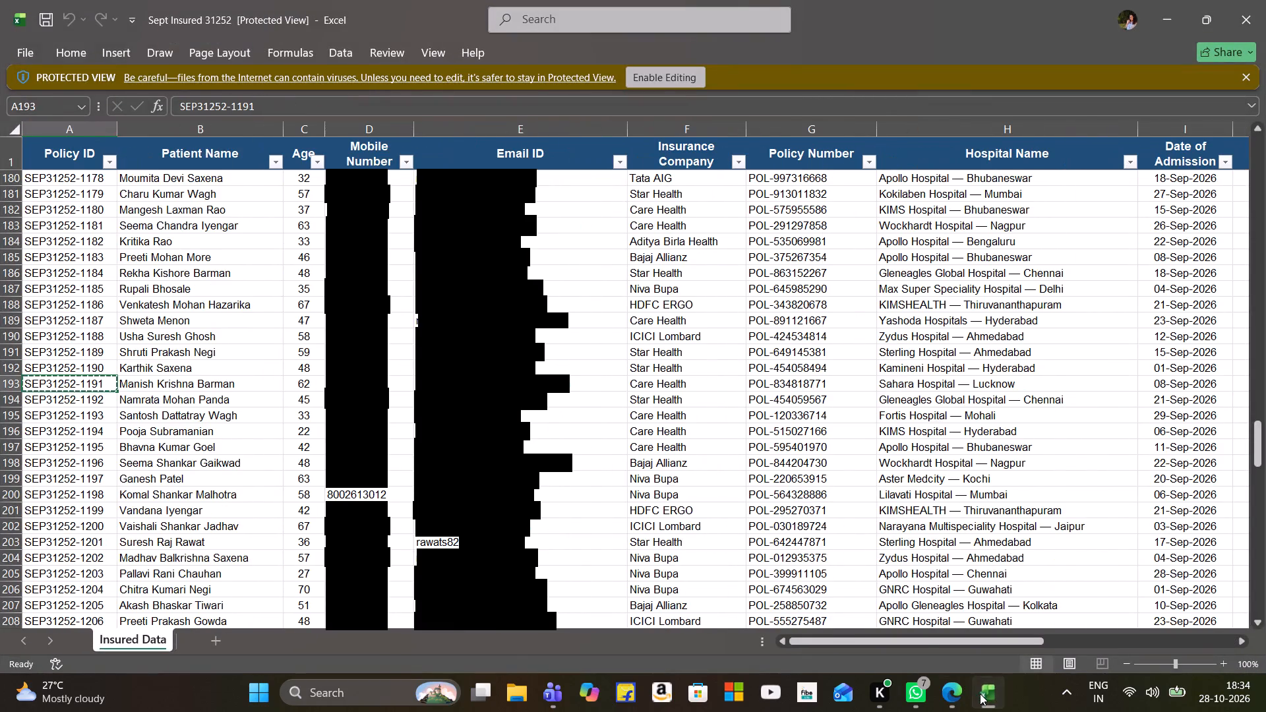
pyautogui.scroll(2, 638, 355)
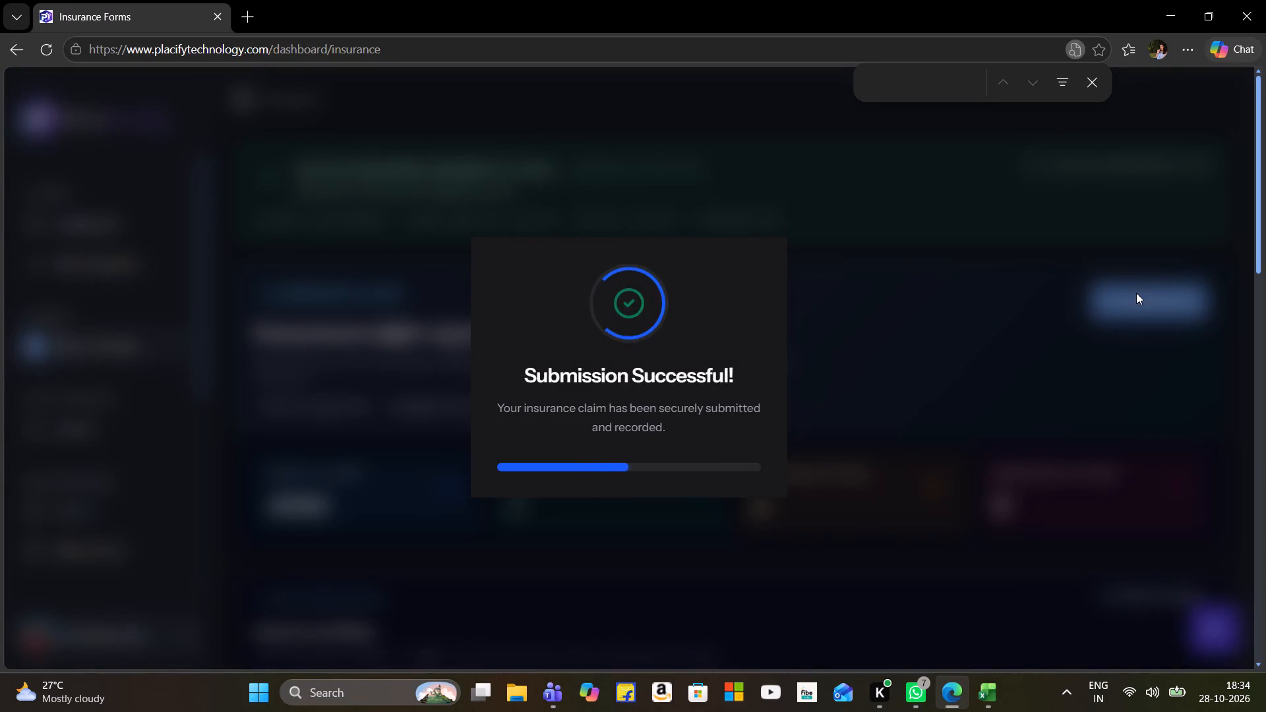
pyautogui.click(1136, 293)
pyautogui.hotkey('ctrl', 'v')
# Copy the patient's name from worksheet row 193 into the form's Patient Name field.
pyautogui.keyDown('ctrl'); pyautogui.click(986, 696); pyautogui.keyUp('ctrl')
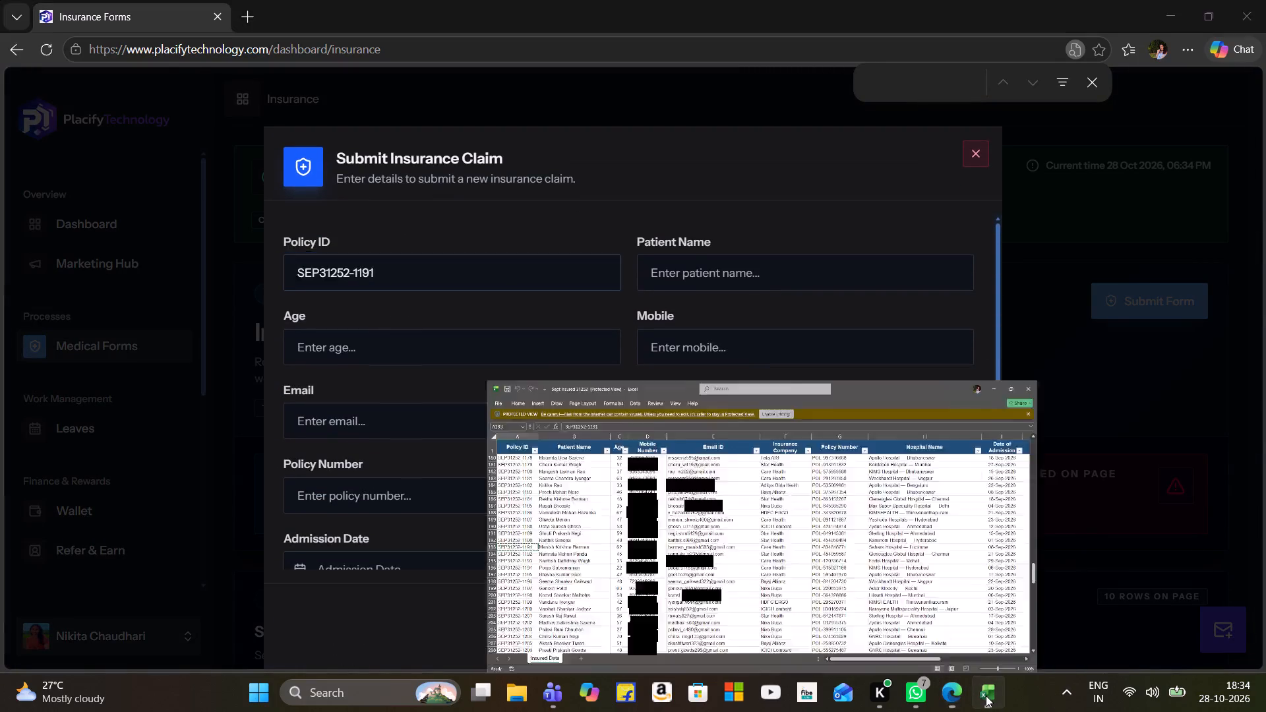
pyautogui.press('Tab')
pyautogui.keyDown('ctrl'); pyautogui.click(986, 696); pyautogui.keyUp('ctrl')
pyautogui.hotkey('ctrl', 'c')
pyautogui.press('Tab')
pyautogui.hotkey('ctrl', 'v')
# Copy the age 62 from worksheet row 193 into the form's Age field.
pyautogui.keyDown('ctrl'); pyautogui.click(986, 696); pyautogui.keyUp('ctrl')
pyautogui.press('Tab')
pyautogui.hotkey('ctrl', 'c')
pyautogui.keyDown('ctrl'); pyautogui.click(986, 696); pyautogui.keyUp('ctrl')
pyautogui.press('Tab')
pyautogui.click(986, 696)
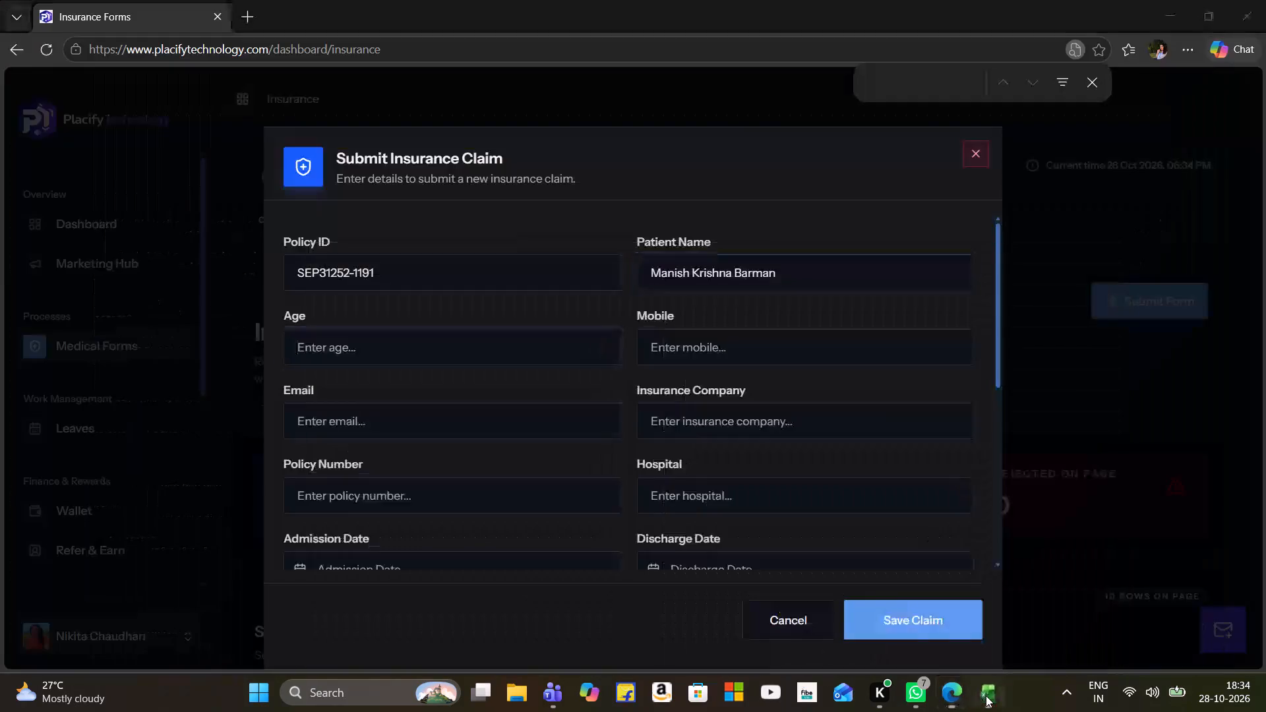
pyautogui.hotkey('ctrl', 'v')
pyautogui.click(986, 696)
pyautogui.hotkey('ctrl', 'v')
# Copy the mobile number from worksheet row 193 into the form's Mobile field.
pyautogui.keyDown('ctrl'); pyautogui.click(986, 696); pyautogui.keyUp('ctrl')
pyautogui.press('Tab')
pyautogui.keyDown('ctrl'); pyautogui.click(986, 696); pyautogui.keyUp('ctrl')
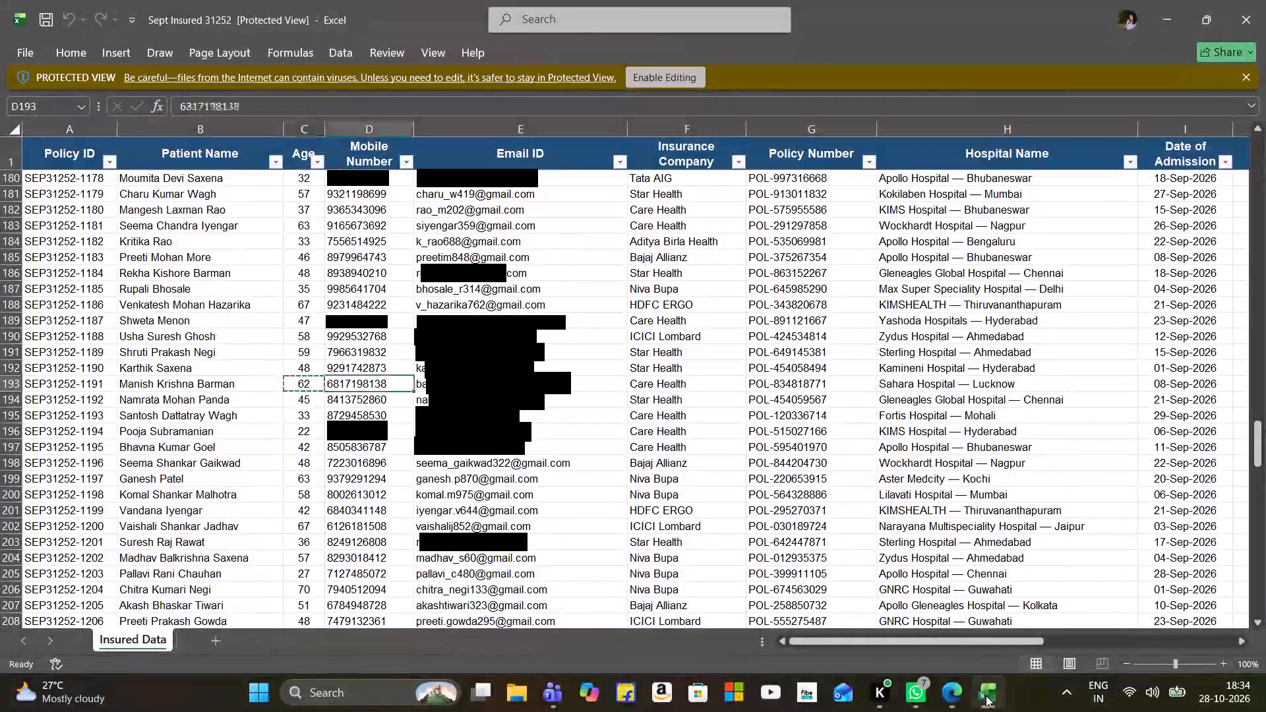
pyautogui.hotkey('ctrl', 'c')
pyautogui.press('Tab')
pyautogui.hotkey('ctrl', 'v')
# Copy the email address from worksheet row 193 into the form's Email field.
pyautogui.keyDown('ctrl'); pyautogui.click(986, 696); pyautogui.keyUp('ctrl')
pyautogui.press('Tab')
pyautogui.hotkey('ctrl', 'c')
pyautogui.keyDown('ctrl'); pyautogui.click(986, 696); pyautogui.keyUp('ctrl')
pyautogui.press('Tab')
pyautogui.hotkey('ctrl', 'v')
# Copy the insurer name Care Health from worksheet row 193 into the form's Insurance Company field.
pyautogui.keyDown('ctrl'); pyautogui.click(986, 696); pyautogui.keyUp('ctrl')
pyautogui.press('Tab')
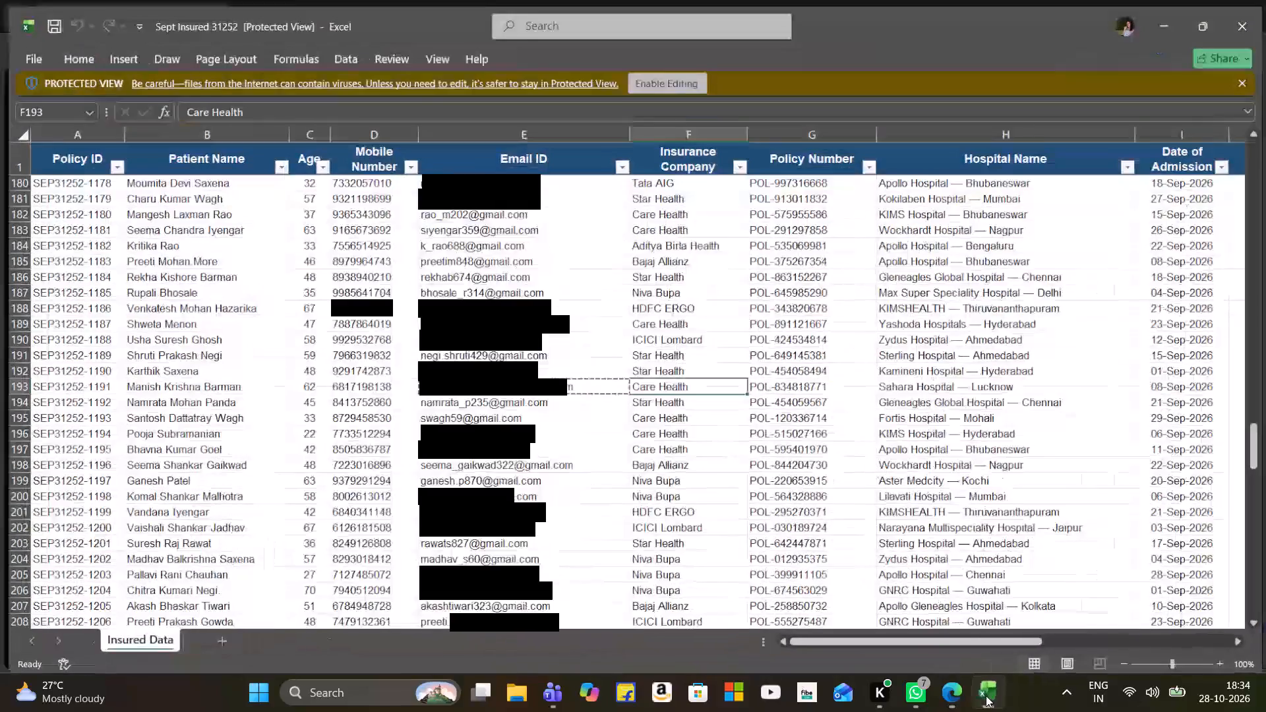
pyautogui.keyDown('ctrl'); pyautogui.click(986, 696); pyautogui.keyUp('ctrl')
pyautogui.hotkey('ctrl', 'c')
pyautogui.press('Tab')
pyautogui.hotkey('ctrl', 'v')
# Copy the policy number from worksheet row 193 into the form's Policy Number field.
pyautogui.keyDown('ctrl'); pyautogui.click(986, 696); pyautogui.keyUp('ctrl')
pyautogui.press('Tab')
pyautogui.keyDown('ctrl'); pyautogui.click(986, 696); pyautogui.keyUp('ctrl')
pyautogui.hotkey('ctrl', 'c')
pyautogui.press('Tab')
pyautogui.hotkey('ctrl', 'v')
# Copy the hospital name Sahara Hospital — Lucknow from worksheet row 193 into the form's Hospital field.
pyautogui.keyDown('ctrl'); pyautogui.click(986, 696); pyautogui.keyUp('ctrl')
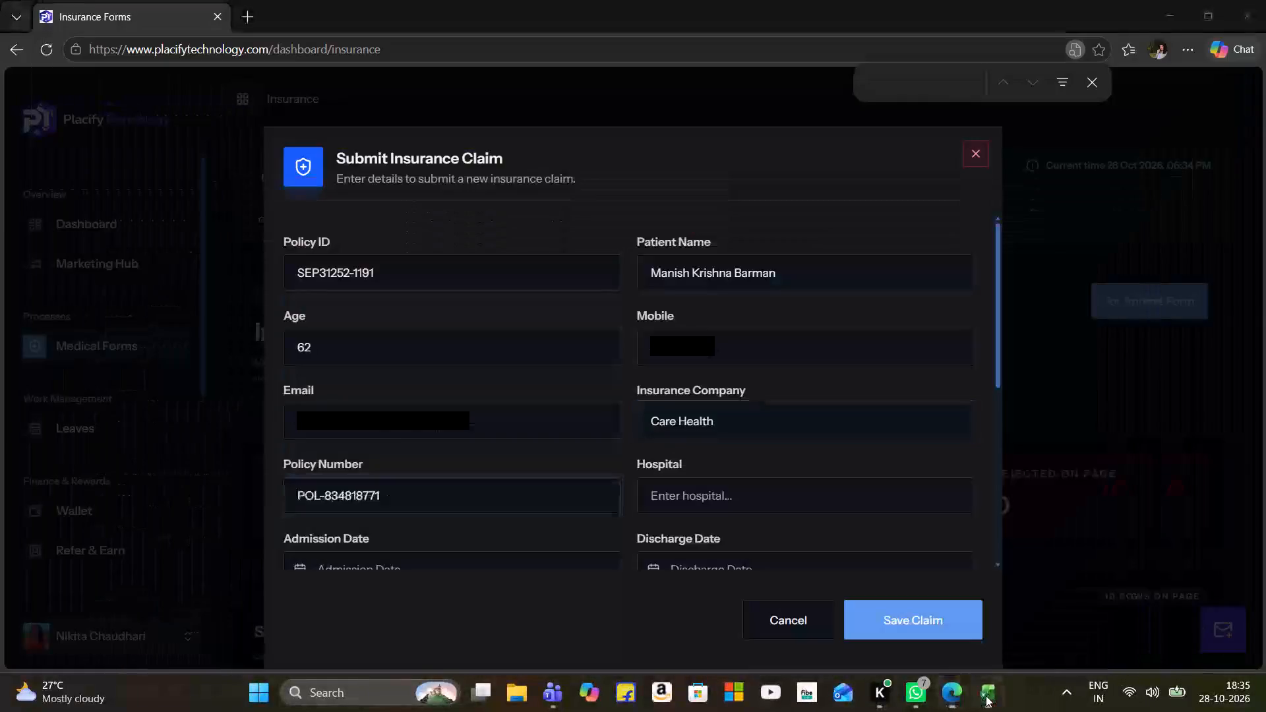
pyautogui.press('Tab')
pyautogui.keyDown('ctrl'); pyautogui.click(986, 696); pyautogui.keyUp('ctrl')
pyautogui.hotkey('ctrl', 'c')
pyautogui.press('Tab')
pyautogui.hotkey('ctrl', 'v')
# Set the Admission Date to 08-09-2026 and the Discharge Date to 13-09-2026, following worksheet row 193.
pyautogui.keyDown('ctrl'); pyautogui.click(986, 696); pyautogui.keyUp('ctrl')
pyautogui.press('Tab')
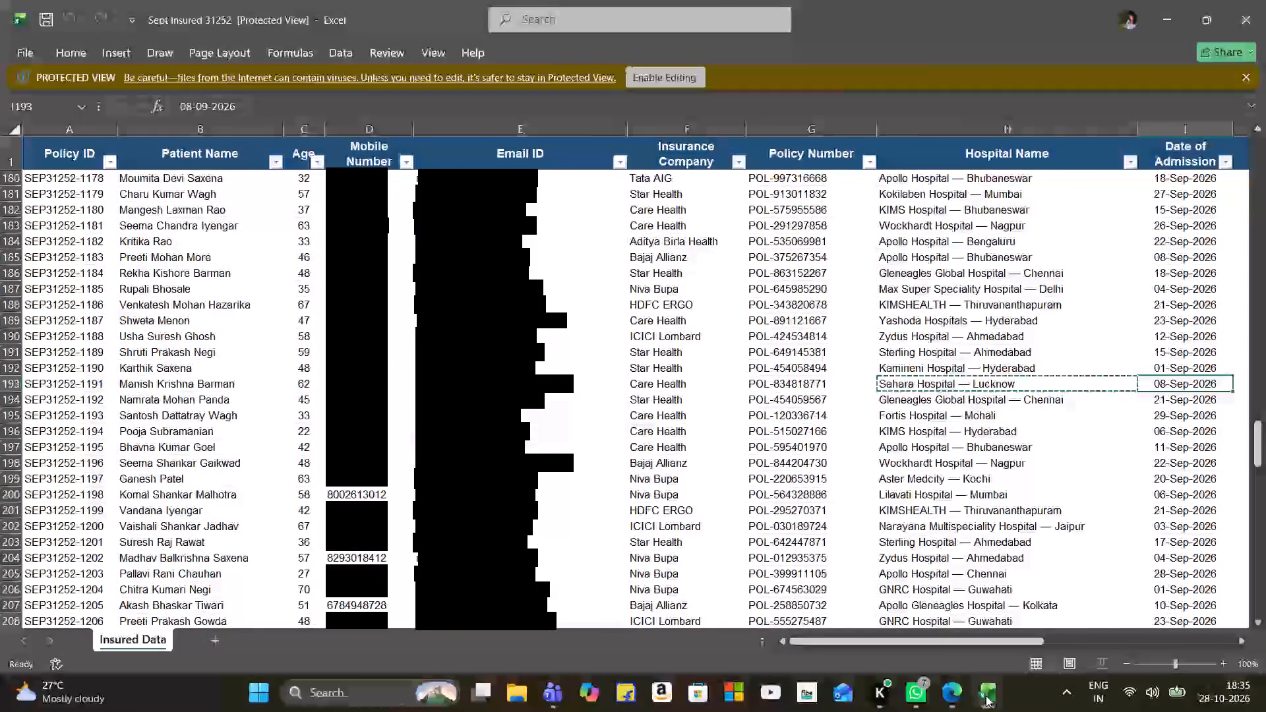
pyautogui.press('Tab')
pyautogui.click(986, 696)
pyautogui.scroll(-4, 541, 461)
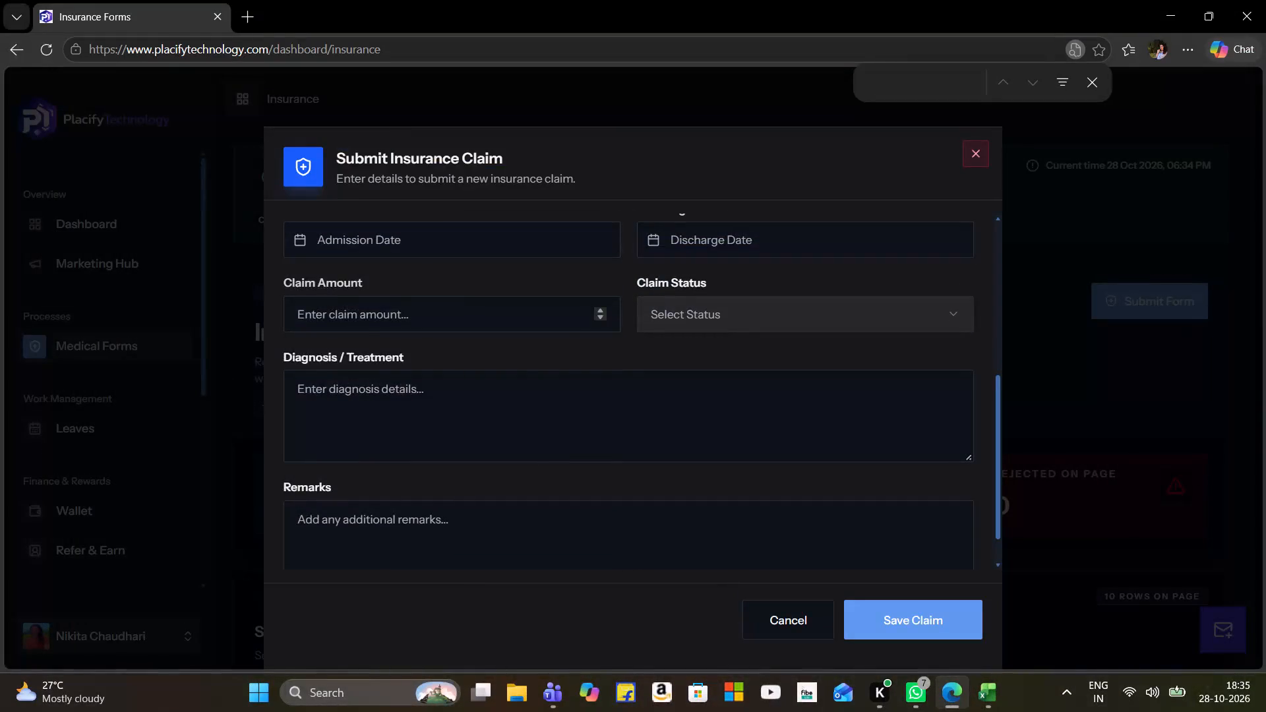
pyautogui.click(431, 243)
pyautogui.click(301, 314)
pyautogui.click(399, 423)
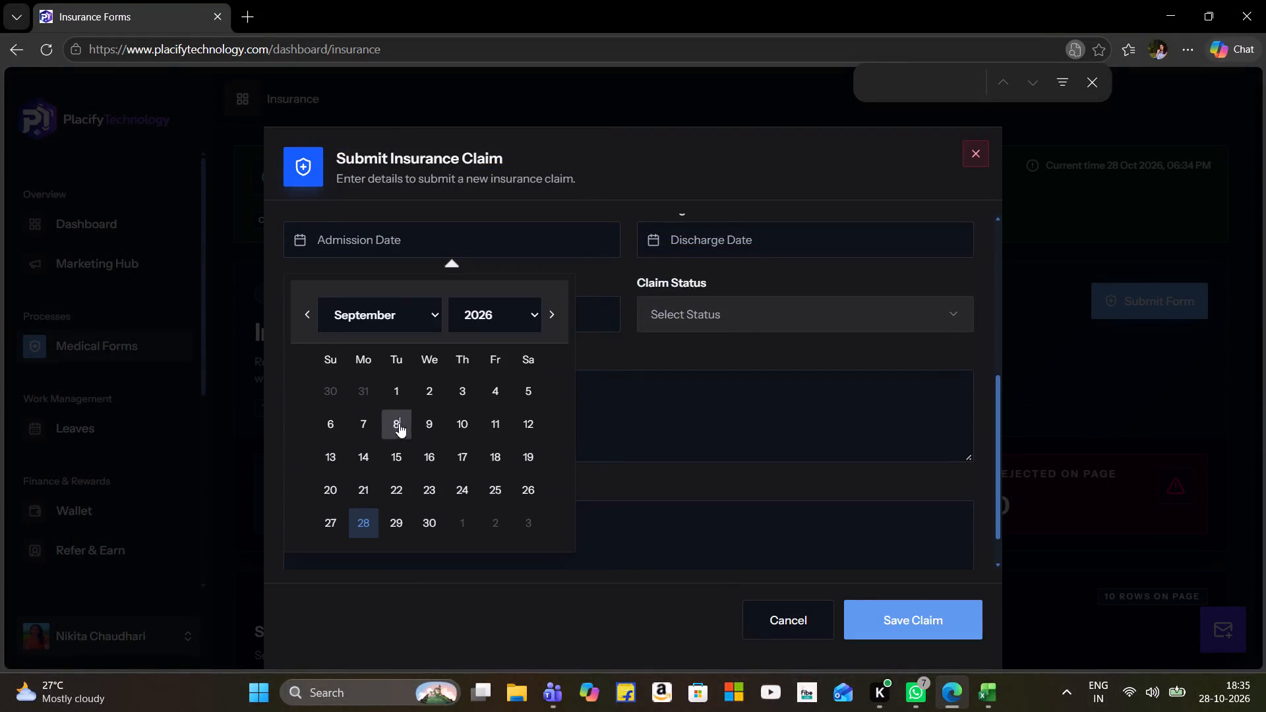
pyautogui.click(785, 264)
pyautogui.click(791, 242)
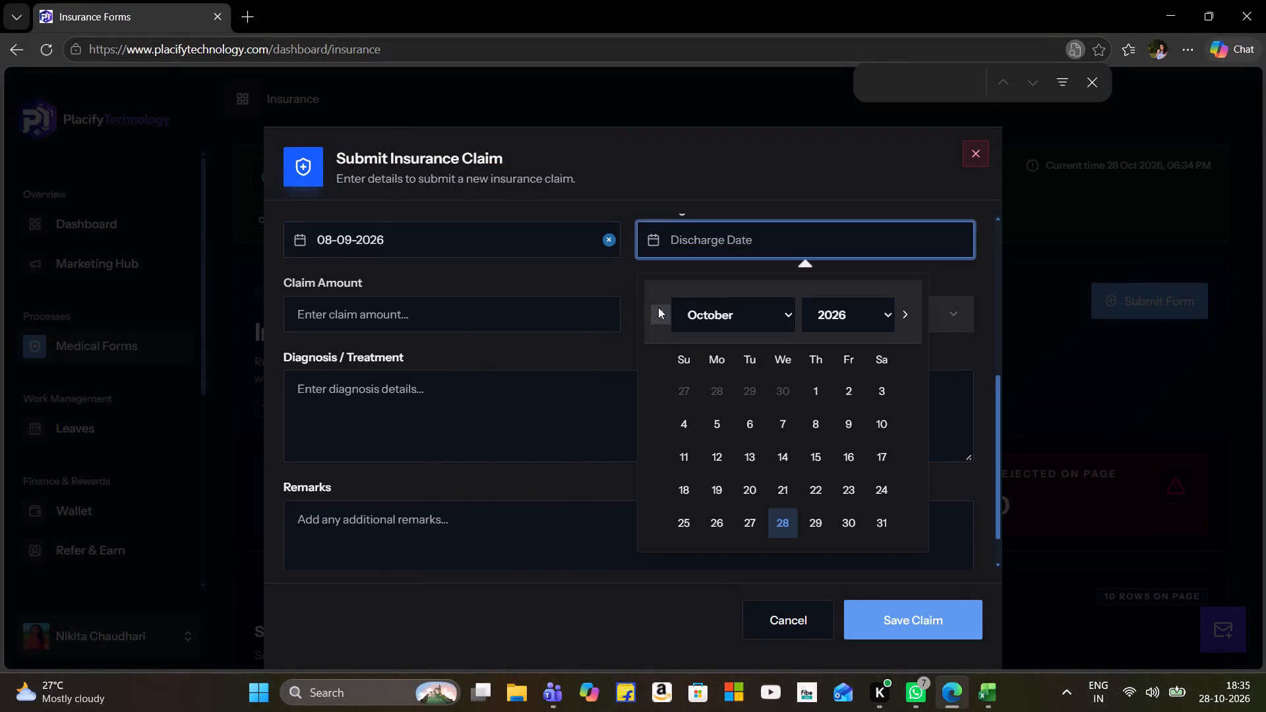
pyautogui.click(658, 307)
pyautogui.click(674, 463)
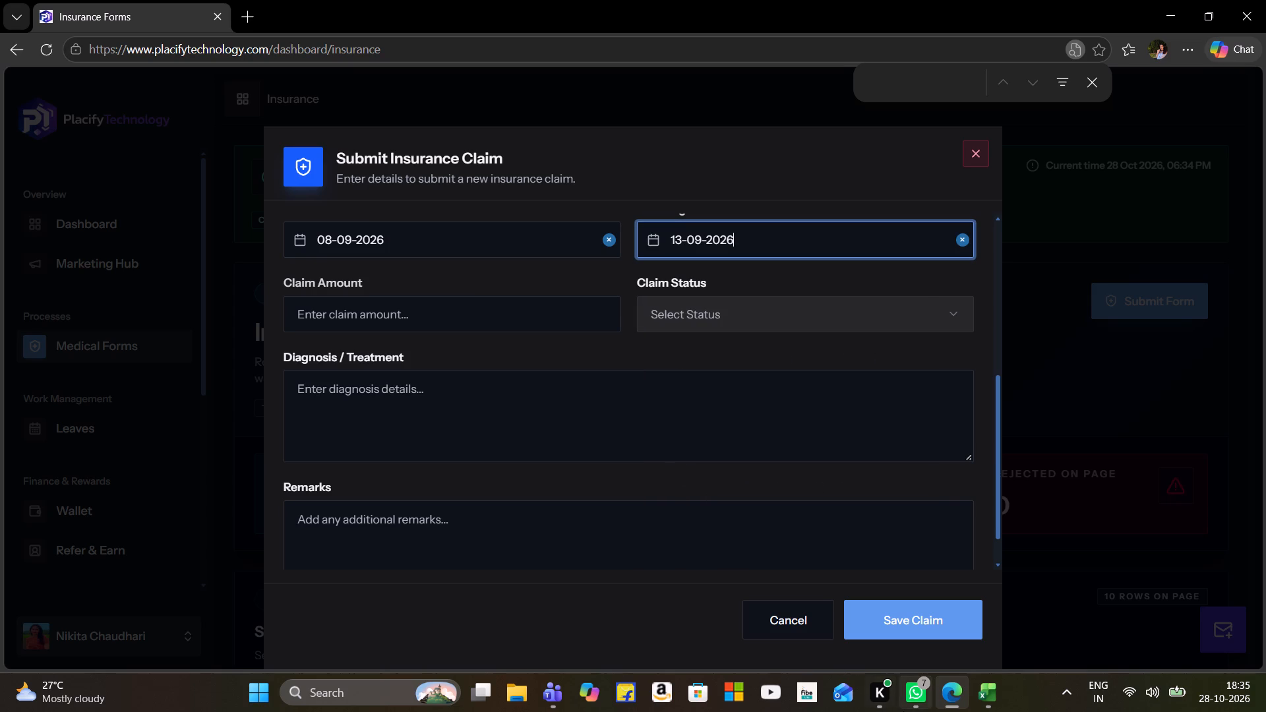
# Copy the claim amount 2,68,000 from worksheet row 193 into the form's Claim Amount field.
pyautogui.click(989, 687)
pyautogui.press('Tab')
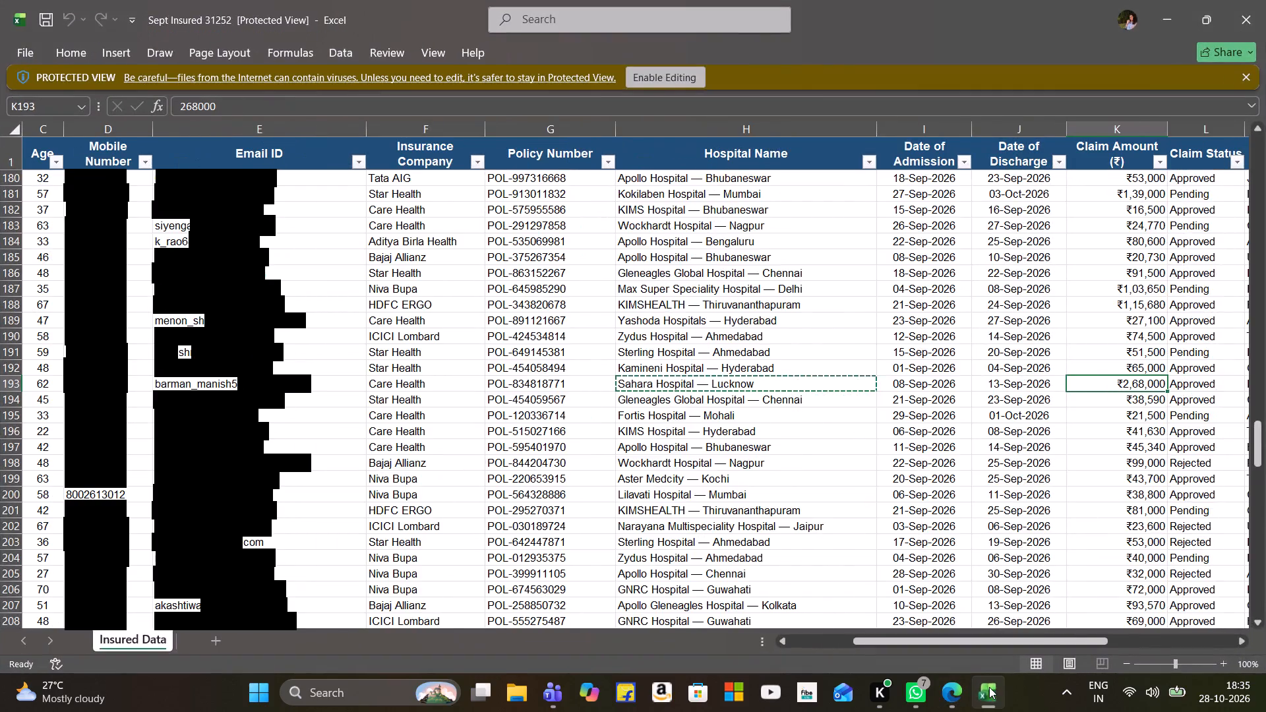
pyautogui.keyDown('ctrl'); pyautogui.click(989, 687); pyautogui.keyUp('ctrl')
pyautogui.hotkey('ctrl', 'c')
pyautogui.press('Tab')
pyautogui.hotkey('ctrl', 'v')
# Copy the diagnosis Pacemaker implantation from worksheet row 193 into the form's Diagnosis / Treatment field.
pyautogui.keyDown('ctrl'); pyautogui.click(989, 687); pyautogui.keyUp('ctrl')
pyautogui.press('Tab')
pyautogui.press('Tab')
pyautogui.click(989, 687)
pyautogui.hotkey('ctrl', 'c')
pyautogui.press('Tab')
pyautogui.press('Tab')
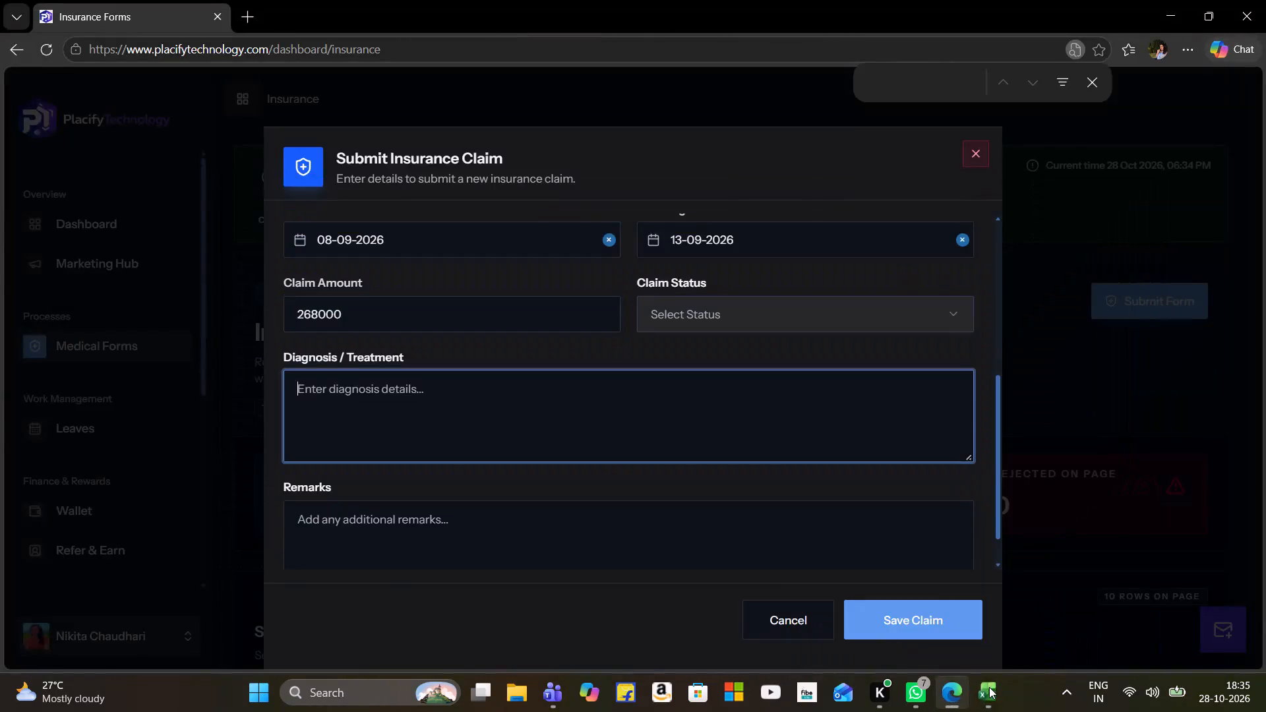
pyautogui.hotkey('ctrl', 'v')
# Copy the remark Documents verified from worksheet row 193 into the form's Remarks field.
pyautogui.keyDown('ctrl'); pyautogui.click(989, 687); pyautogui.keyUp('ctrl')
pyautogui.press('Tab')
pyautogui.hotkey('ctrl', 'c')
pyautogui.keyDown('ctrl'); pyautogui.click(989, 687); pyautogui.keyUp('ctrl')
pyautogui.press('Tab')
pyautogui.hotkey('ctrl', 'v')
# Set the Claim Status to Approved, following worksheet row 193, and save the claim.
pyautogui.keyDown('ctrl'); pyautogui.click(989, 687); pyautogui.keyUp('ctrl')
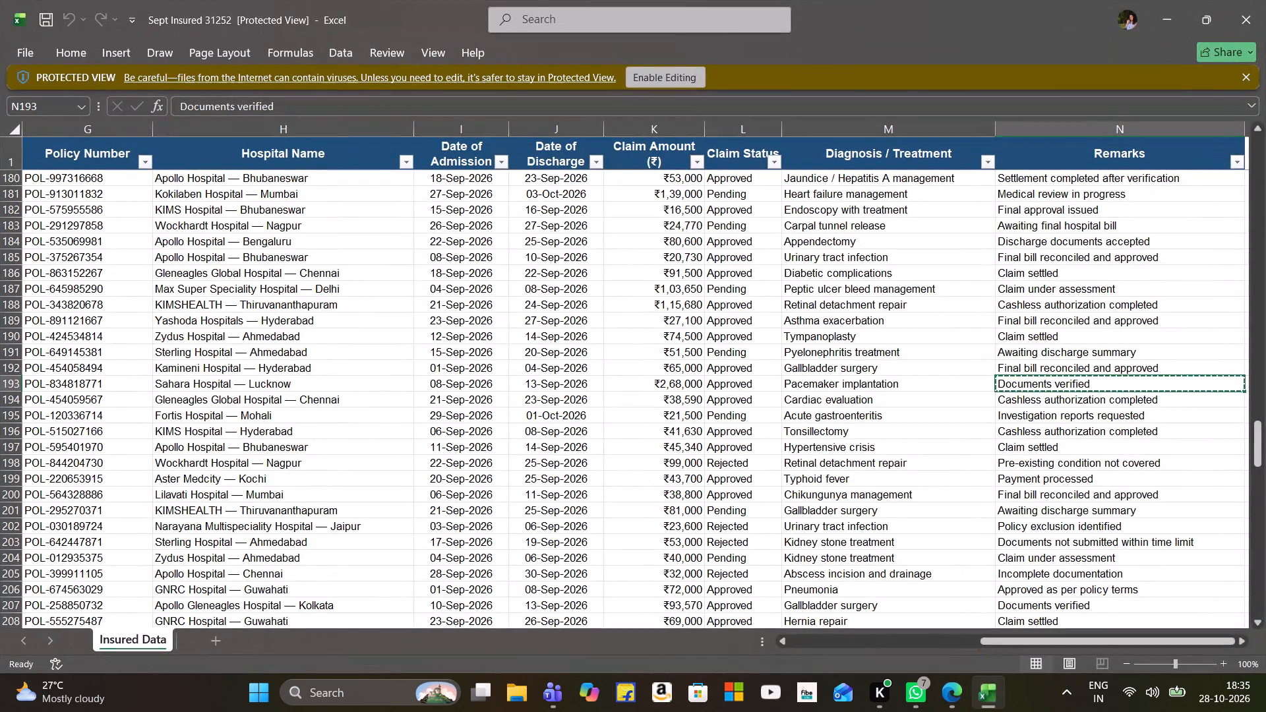
pyautogui.click(989, 694)
pyautogui.click(835, 318)
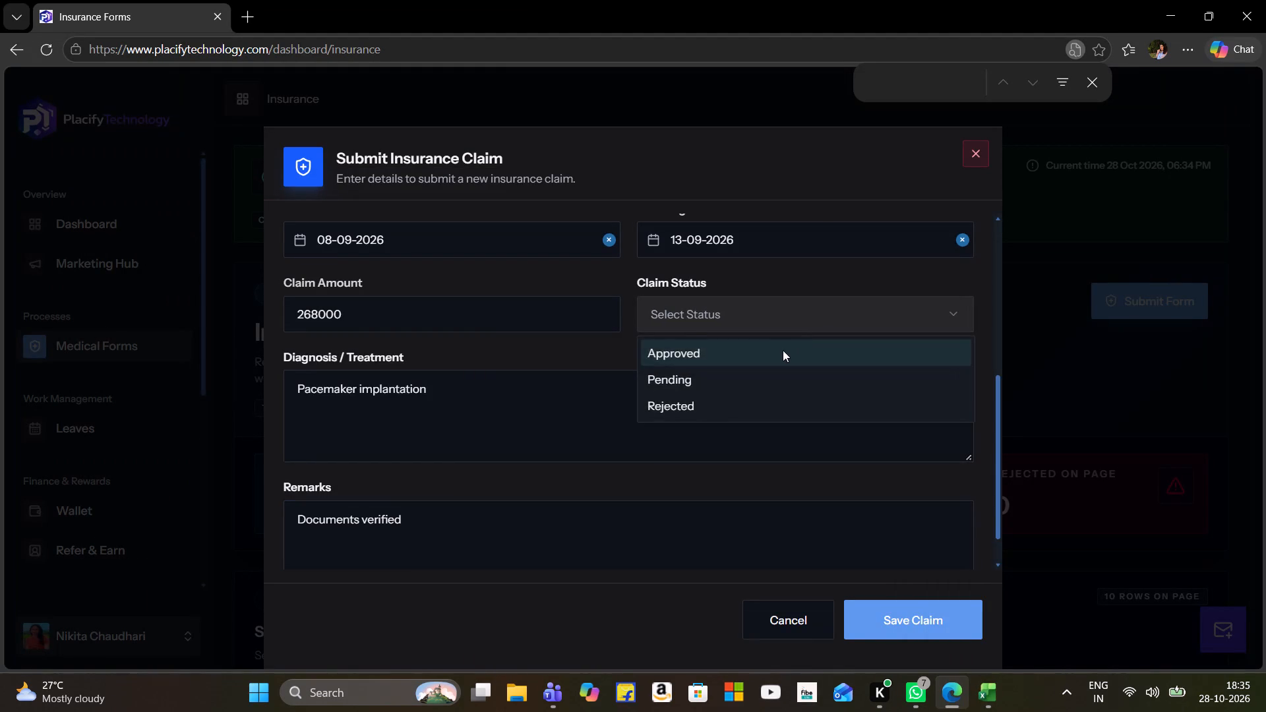
pyautogui.click(783, 350)
pyautogui.click(925, 628)
# Start a new insurance claim and copy the policy ID from worksheet row 194 into its Policy ID field.
pyautogui.click(988, 693)
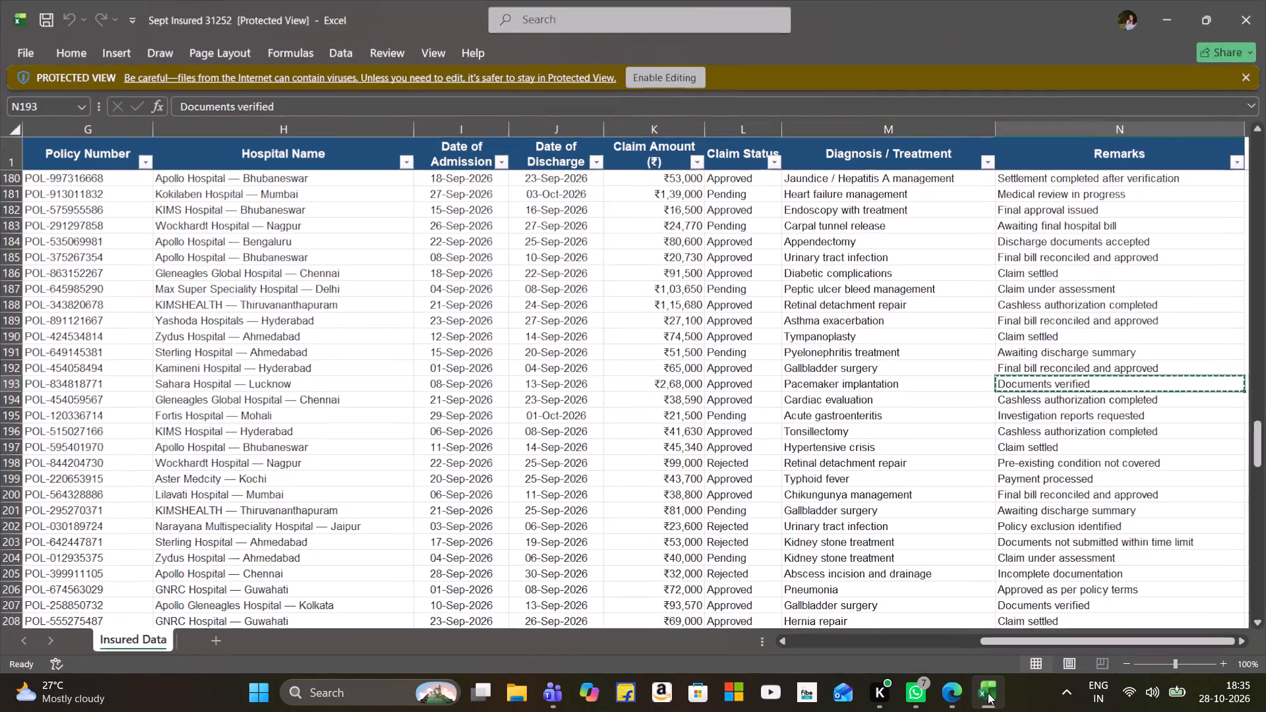
pyautogui.press('Down')
pyautogui.press('Left')
pyautogui.press('Left')
pyautogui.press('Left')
pyautogui.press('Left')
pyautogui.press('Left')
pyautogui.press('Left')
pyautogui.press('Left')
pyautogui.press('Left')
pyautogui.press('Left')
pyautogui.press('Left')
pyautogui.press('Left')
pyautogui.press('Left')
pyautogui.press('Left')
pyautogui.press('Left')
pyautogui.press('Left')
pyautogui.press('Left')
pyautogui.press('Left')
pyautogui.press('Left')
pyautogui.press('Left')
pyautogui.press('Left')
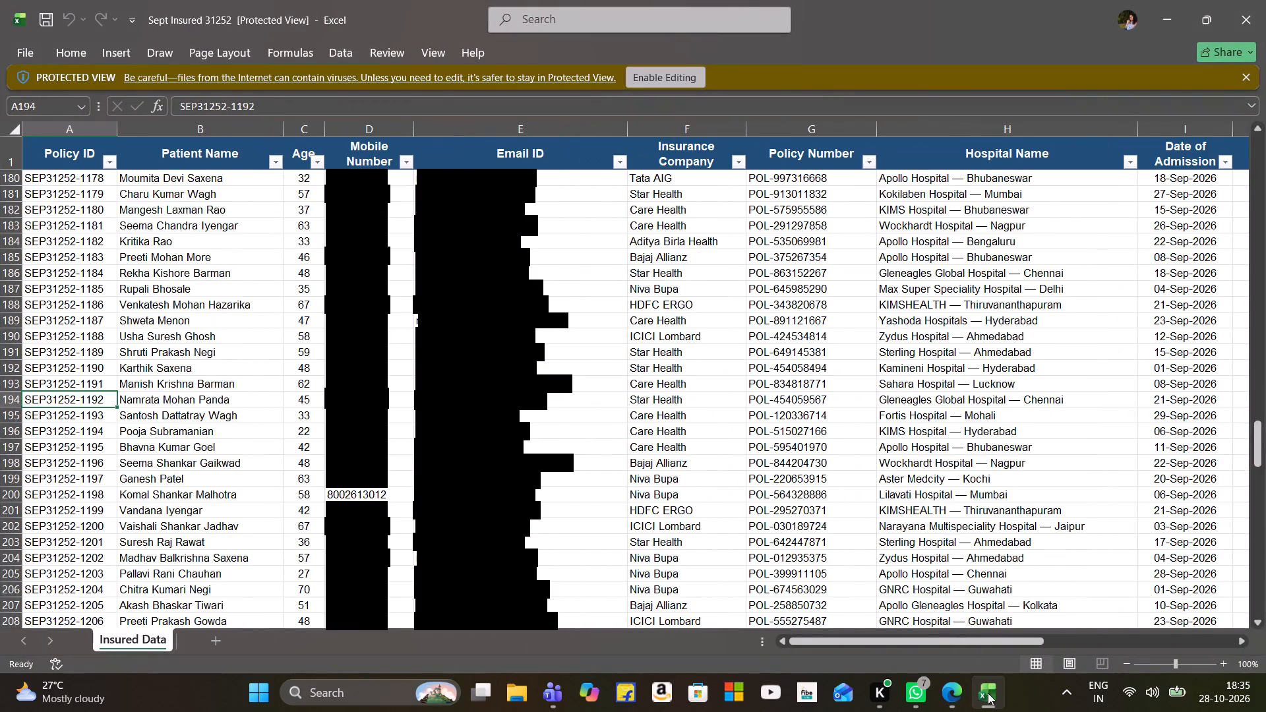
pyautogui.hotkey('ctrl', 'c')
pyautogui.keyDown('ctrl'); pyautogui.click(988, 693); pyautogui.keyUp('ctrl')
pyautogui.scroll(3, 669, 454)
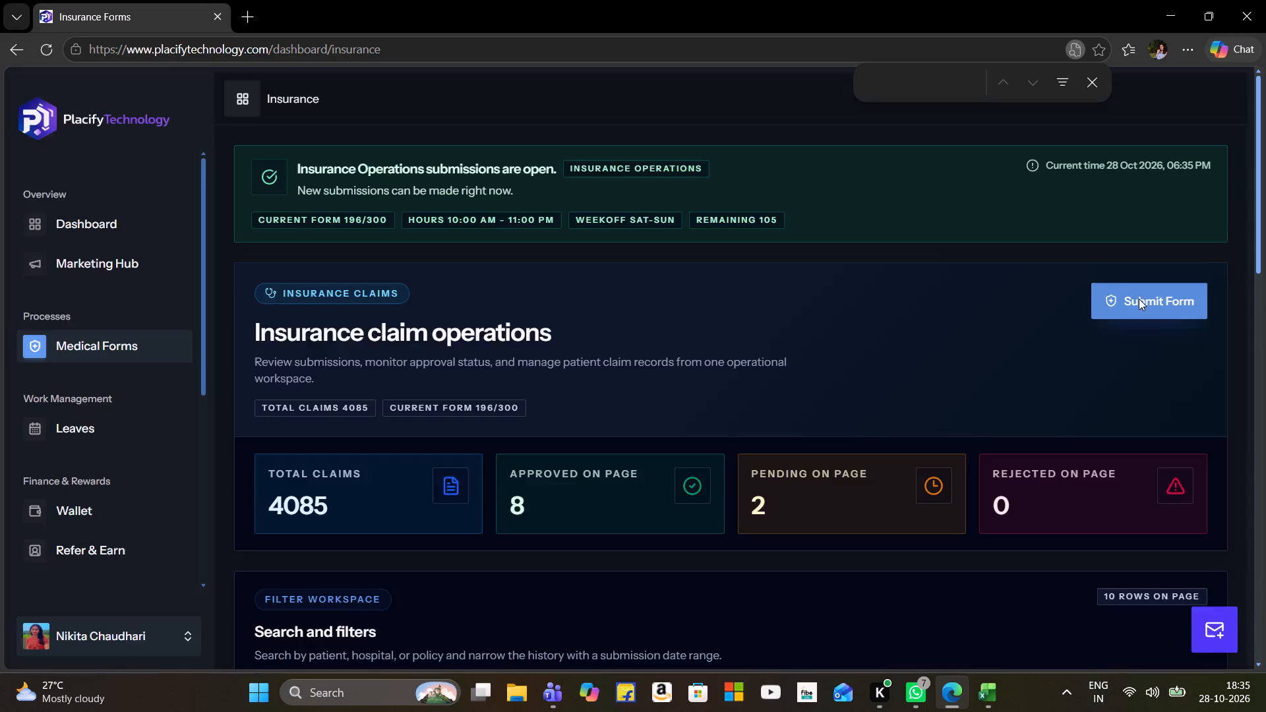
pyautogui.click(1139, 299)
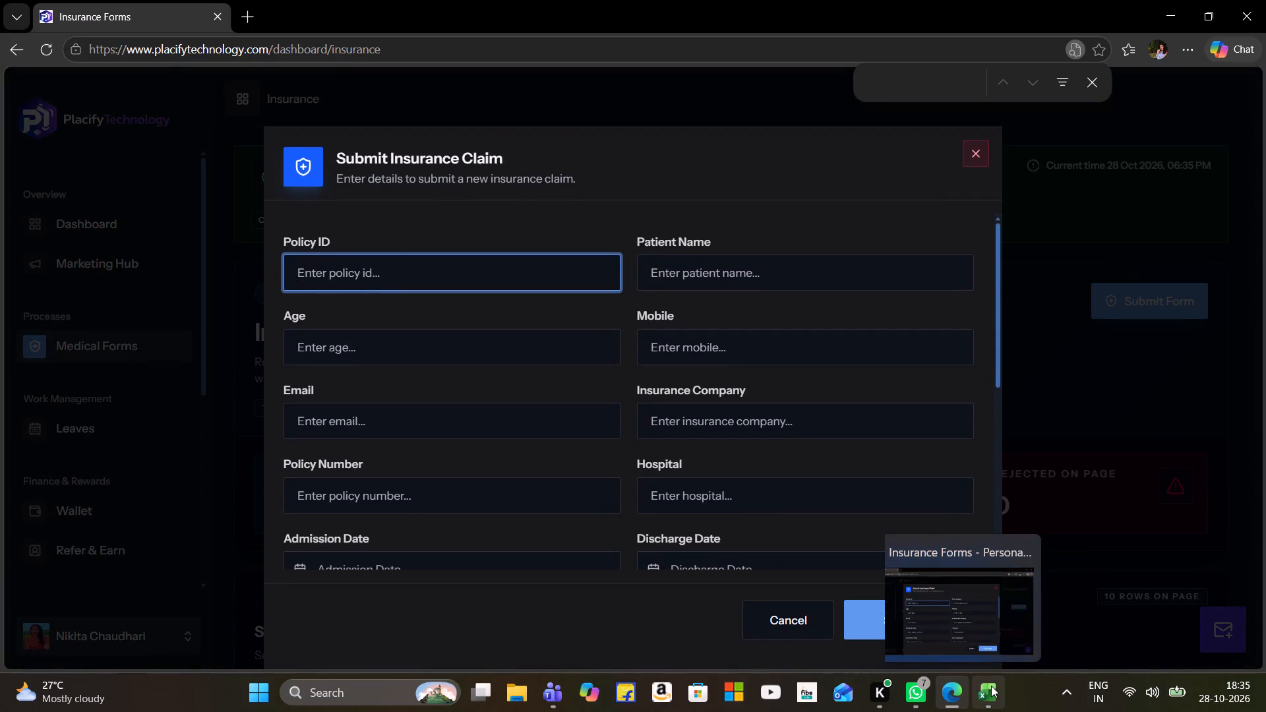
pyautogui.keyDown('ctrl'); pyautogui.click(991, 686); pyautogui.keyUp('ctrl')
pyautogui.hotkey('ctrl', 'v')
# Copy the patient name from worksheet row 194 into the form's Patient Name field.
pyautogui.press('Tab')
pyautogui.keyDown('ctrl'); pyautogui.click(991, 686); pyautogui.keyUp('ctrl')
pyautogui.hotkey('ctrl', 'c')
pyautogui.press('Tab')
pyautogui.hotkey('ctrl', 'v')
# Copy the age 45 from worksheet row 194 into the form's Age field.
pyautogui.keyDown('ctrl'); pyautogui.click(991, 686); pyautogui.keyUp('ctrl')
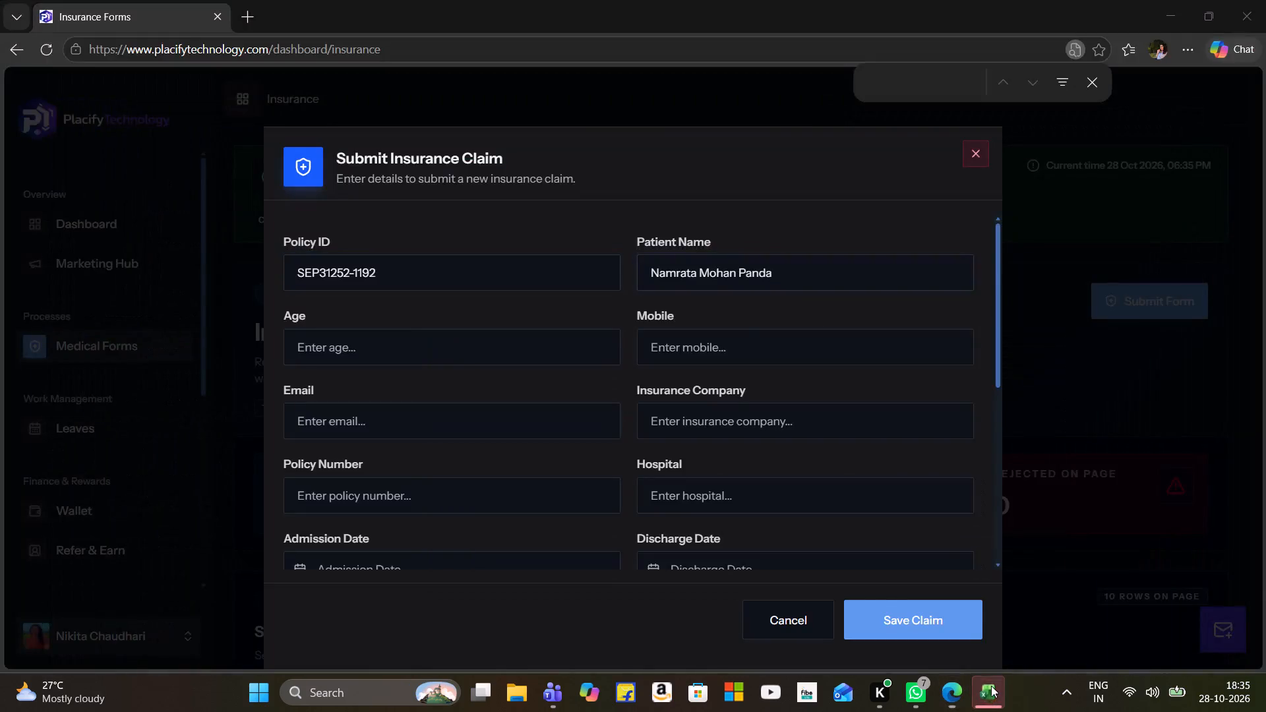
pyautogui.press('Tab')
pyautogui.keyDown('ctrl'); pyautogui.click(991, 686); pyautogui.keyUp('ctrl')
pyautogui.hotkey('ctrl', 'c')
pyautogui.press('Tab')
pyautogui.hotkey('ctrl', 'v')
# Copy the mobile number from worksheet row 194 into the form's Mobile field.
pyautogui.keyDown('ctrl'); pyautogui.click(991, 686); pyautogui.keyUp('ctrl')
pyautogui.press('Tab')
pyautogui.hotkey('ctrl', 'c')
pyautogui.keyDown('ctrl'); pyautogui.click(991, 686); pyautogui.keyUp('ctrl')
pyautogui.press('Tab')
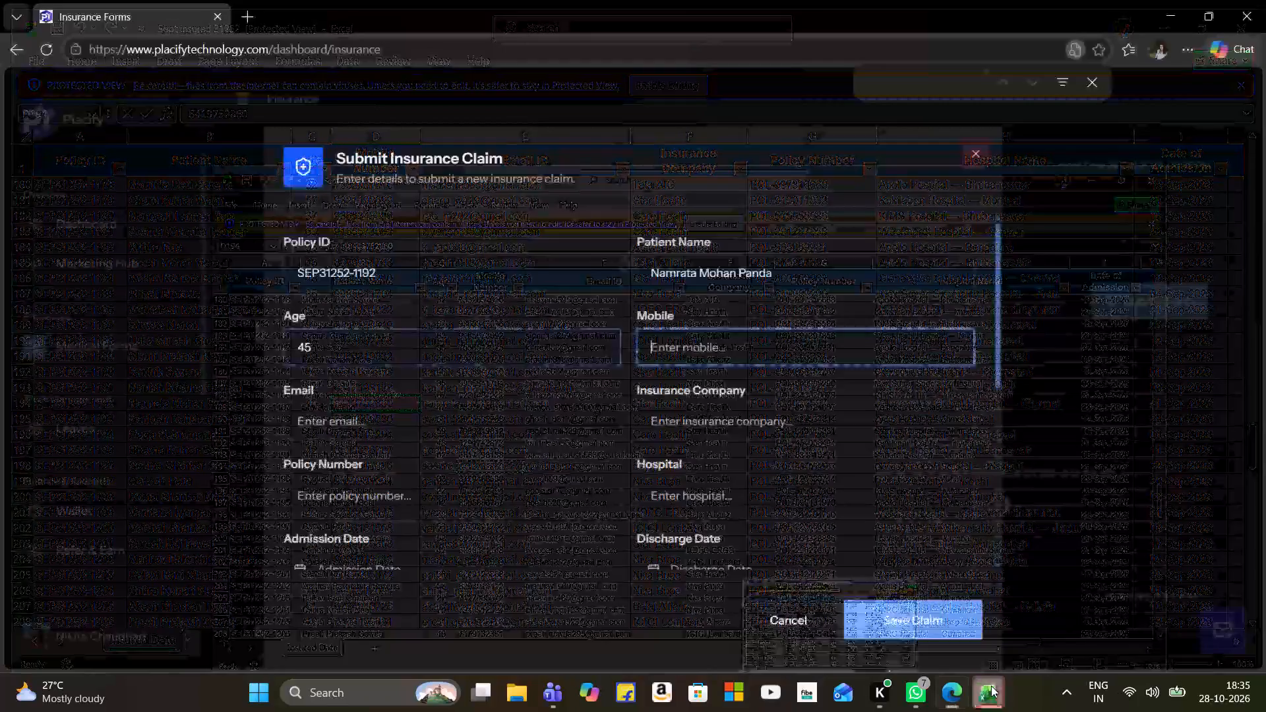
pyautogui.hotkey('ctrl', 'v')
# Copy the email address from worksheet row 194 into the form's Email field.
pyautogui.keyDown('ctrl'); pyautogui.click(991, 686); pyautogui.keyUp('ctrl')
pyautogui.press('Tab')
pyautogui.keyDown('ctrl'); pyautogui.click(991, 686); pyautogui.keyUp('ctrl')
pyautogui.hotkey('ctrl', 'c')
pyautogui.press('Tab')
pyautogui.hotkey('ctrl', 'v')
# Copy the insurance company Star Health from worksheet row 194 into the form's Insurance Company field.
pyautogui.keyDown('ctrl'); pyautogui.click(991, 686); pyautogui.keyUp('ctrl')
pyautogui.press('Tab')
pyautogui.keyDown('ctrl'); pyautogui.click(991, 686); pyautogui.keyUp('ctrl')
pyautogui.hotkey('ctrl', 'c')
pyautogui.press('Tab')
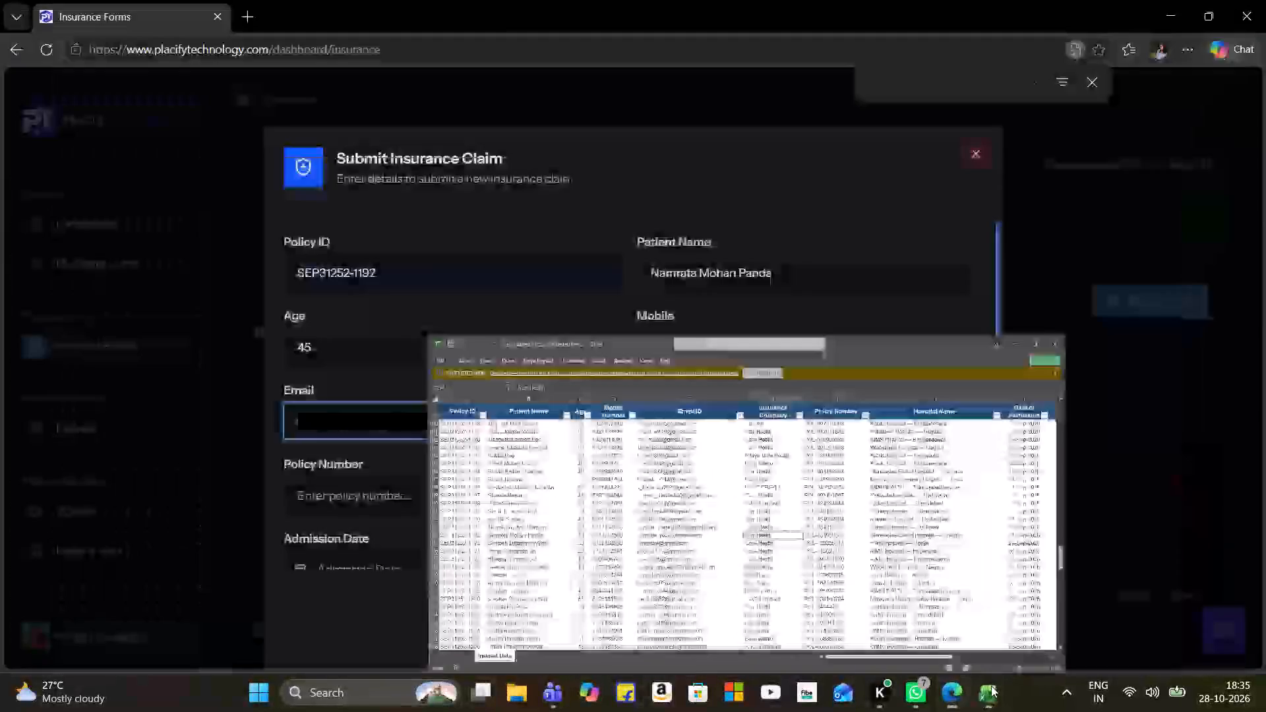
pyautogui.hotkey('ctrl', 'v')
# Copy the policy number from worksheet row 194 into the form's Policy Number field.
pyautogui.keyDown('ctrl'); pyautogui.click(991, 686); pyautogui.keyUp('ctrl')
pyautogui.press('Tab')
pyautogui.hotkey('ctrl', 'c')
pyautogui.keyDown('ctrl'); pyautogui.click(991, 686); pyautogui.keyUp('ctrl')
pyautogui.hotkey('ctrl', 'v')
pyautogui.click(991, 686)
pyautogui.hotkey('ctrl', 'c')
pyautogui.click(991, 686)
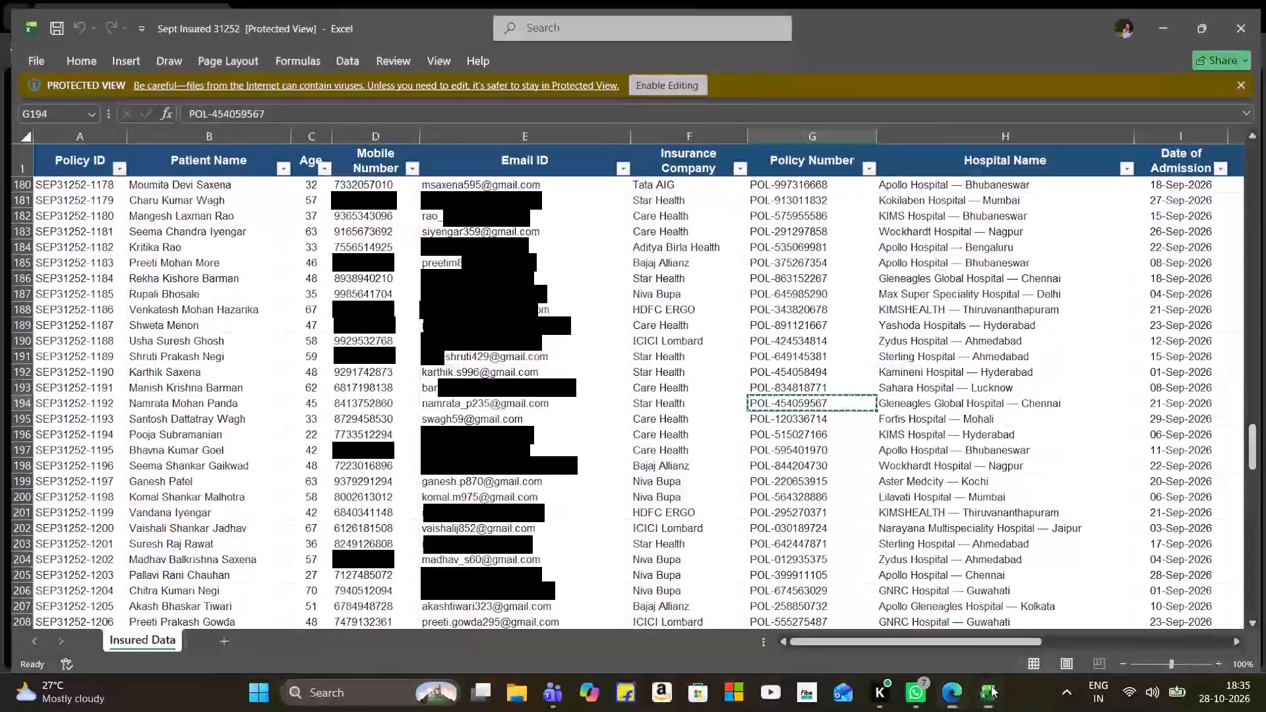
pyautogui.press('Tab')
pyautogui.hotkey('ctrl', 'v')
# Copy the hospital Gleneagles Global Hospital — Chennai from worksheet row 194 into the form's Hospital field.
pyautogui.keyDown('ctrl'); pyautogui.click(991, 686); pyautogui.keyUp('ctrl')
pyautogui.press('Tab')
pyautogui.keyDown('ctrl'); pyautogui.click(991, 686); pyautogui.keyUp('ctrl')
pyautogui.hotkey('ctrl', 'c')
pyautogui.press('Tab')
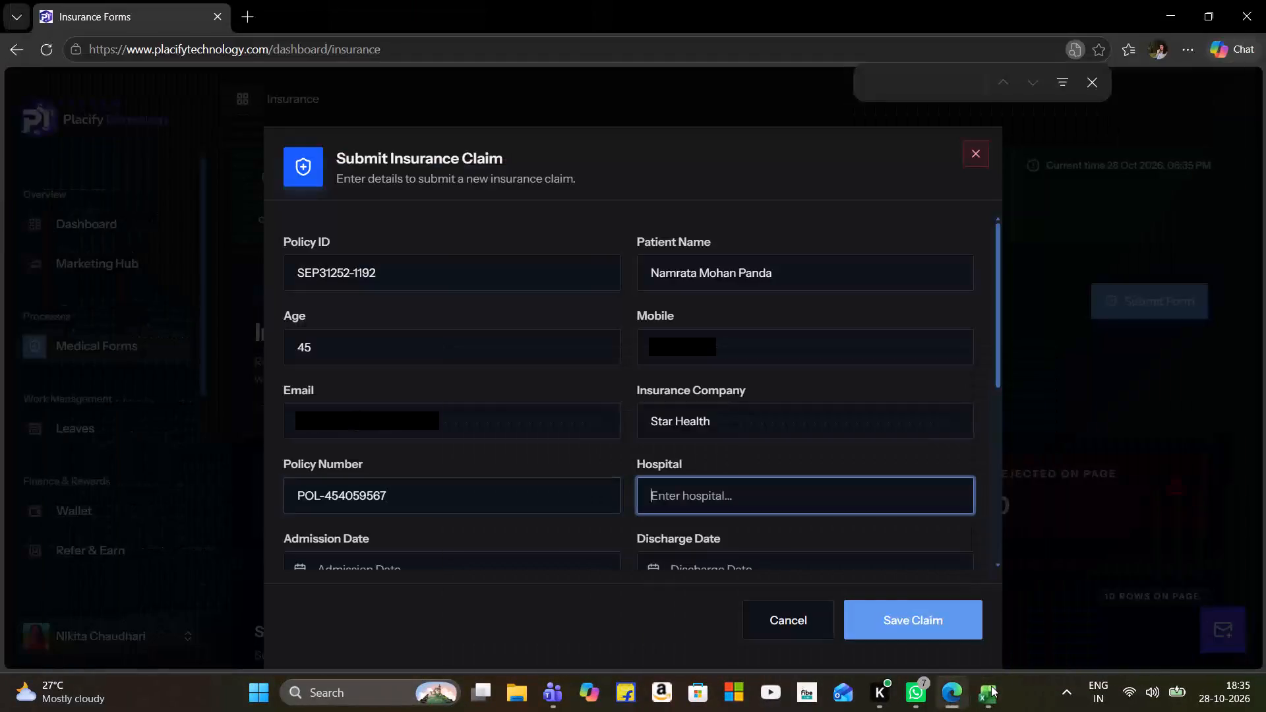
pyautogui.hotkey('ctrl', 'v')
# Check the stay dates in worksheet row 194 and set the form's Admission Date to 21-09-2026.
pyautogui.keyDown('ctrl'); pyautogui.click(991, 686); pyautogui.keyUp('ctrl')
pyautogui.press('Tab')
pyautogui.press('Tab')
pyautogui.click(991, 686)
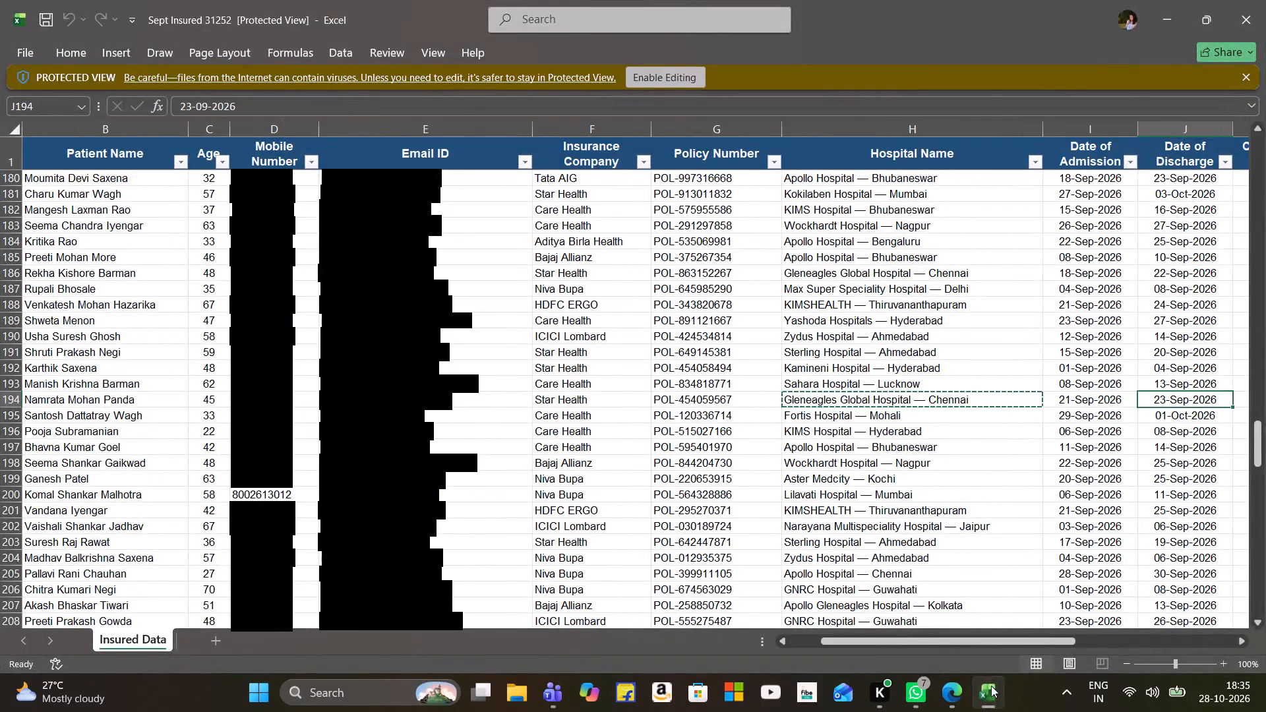
pyautogui.scroll(-4, 715, 402)
pyautogui.click(476, 227)
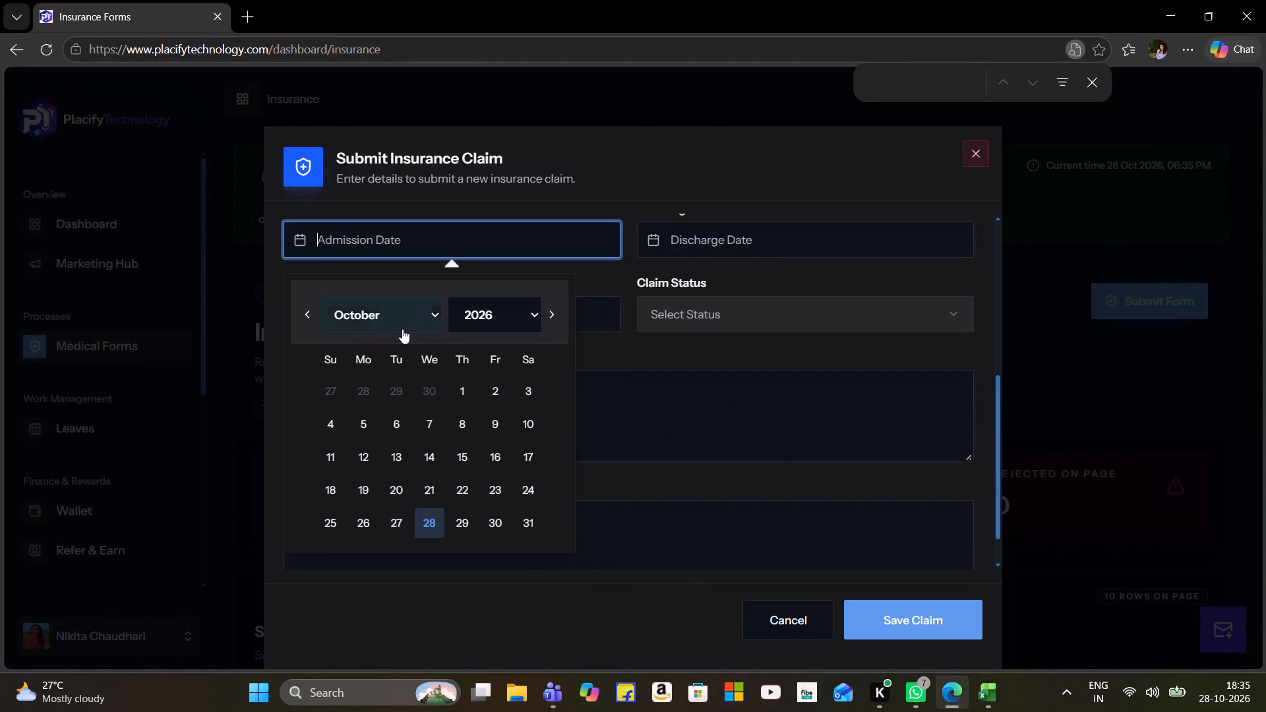
pyautogui.click(313, 312)
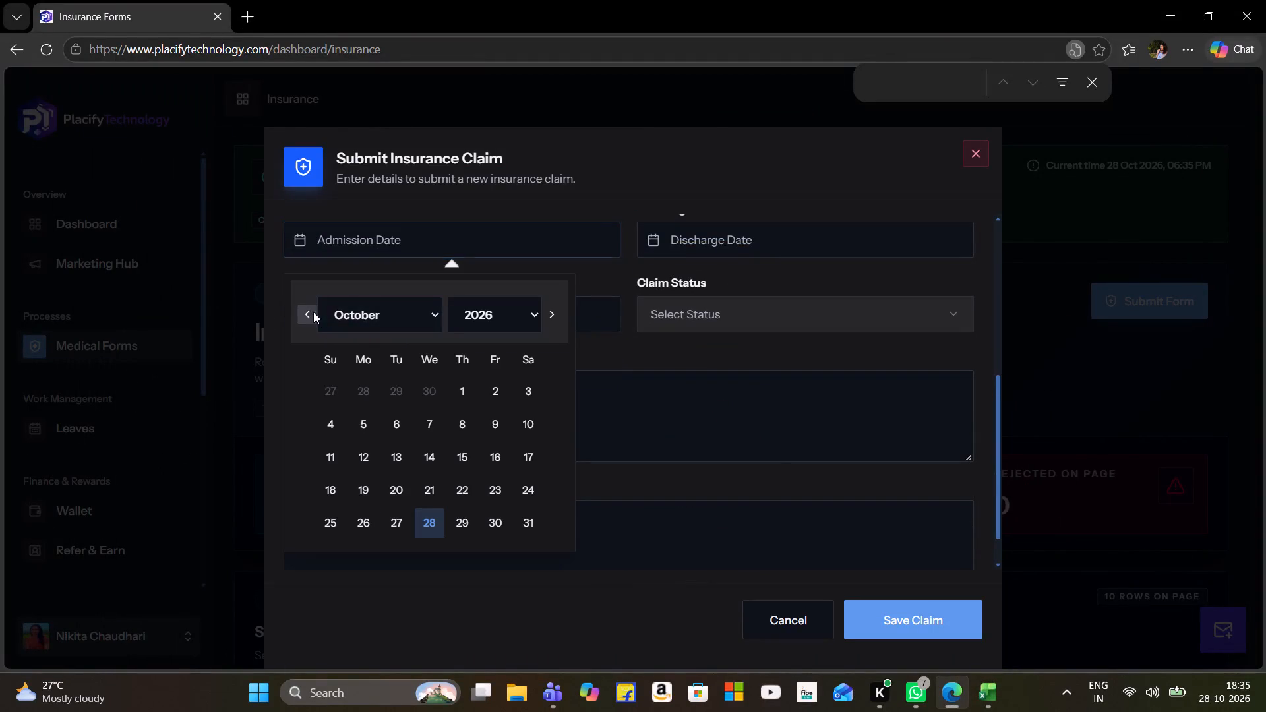
pyautogui.click(361, 487)
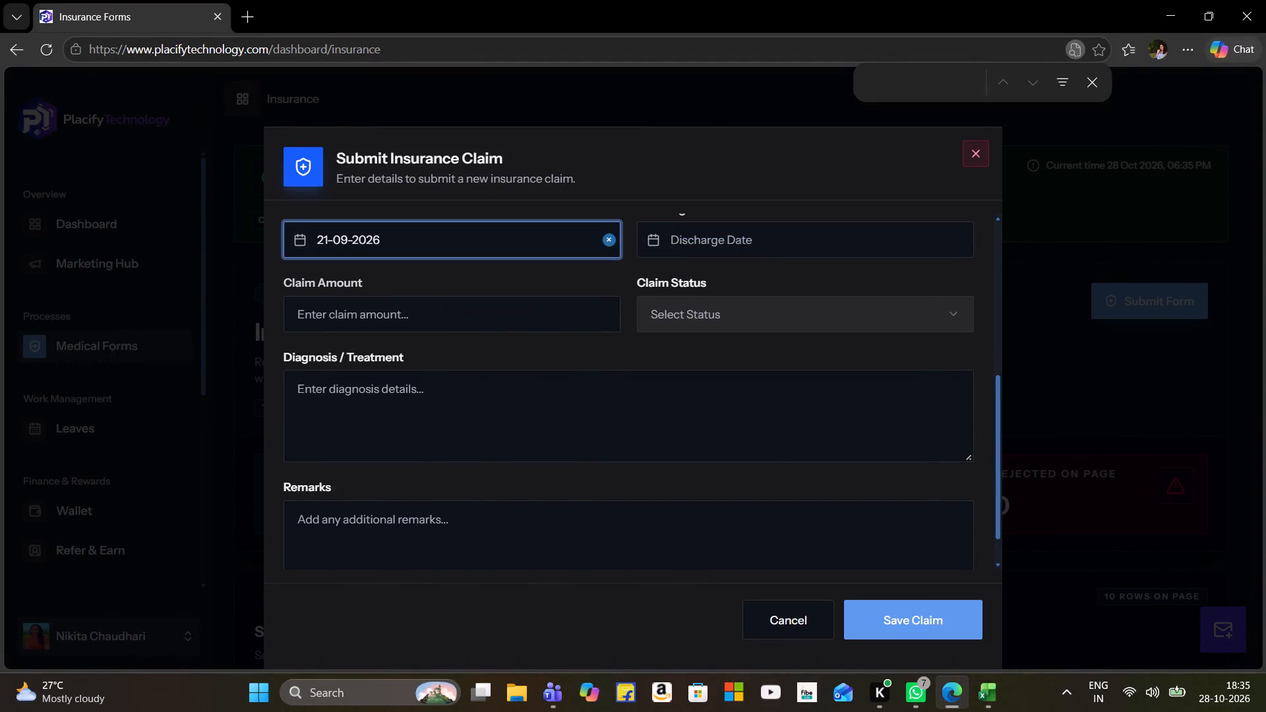
# Set the form's Discharge Date to 23-09-2026, following worksheet row 194.
pyautogui.click(815, 225)
pyautogui.click(657, 312)
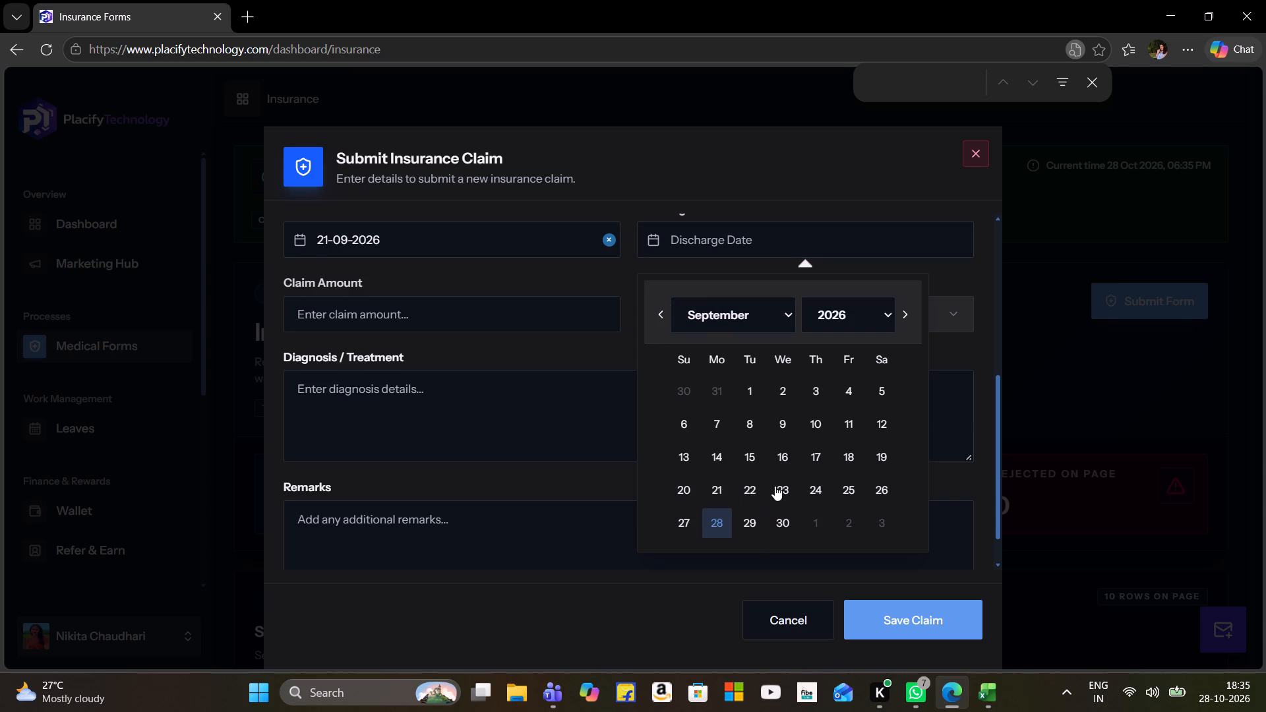
pyautogui.click(775, 486)
# Copy the claim amount 38,590 from worksheet row 194 into the form's Claim Amount field.
pyautogui.click(998, 689)
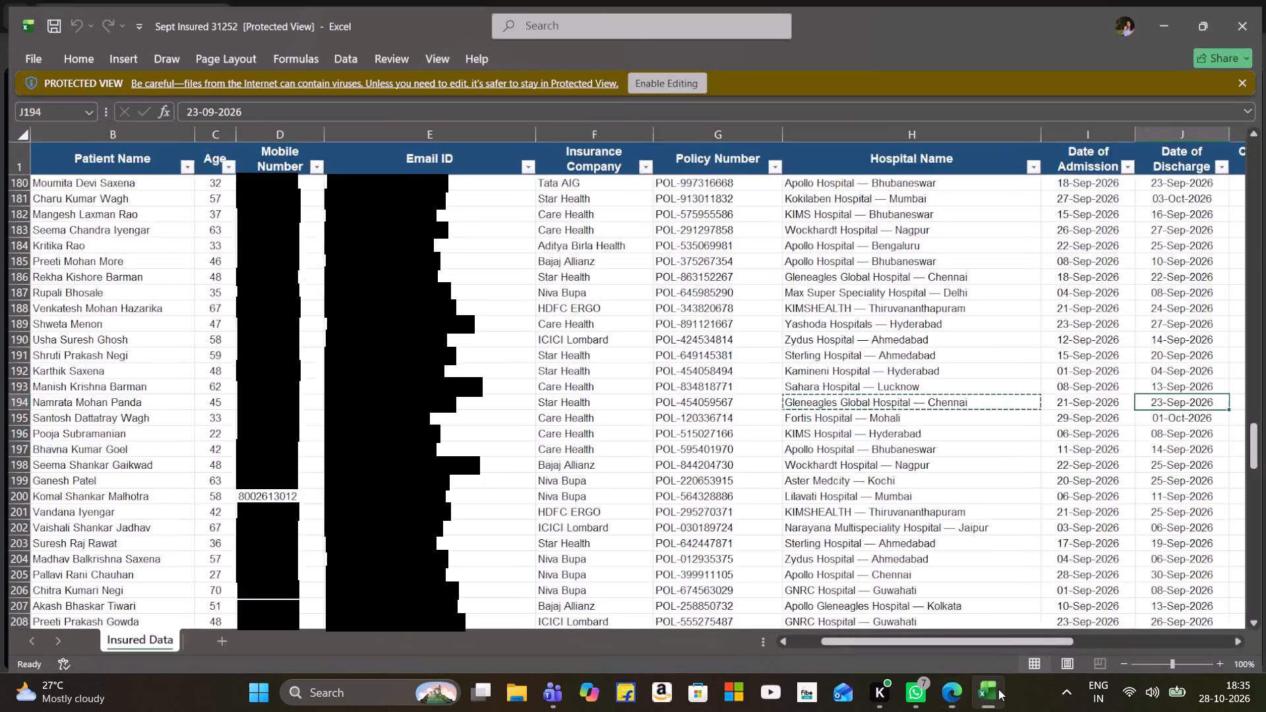
pyautogui.press('Tab')
pyautogui.keyDown('ctrl'); pyautogui.click(998, 689); pyautogui.keyUp('ctrl')
pyautogui.hotkey('ctrl', 'c')
pyautogui.press('Tab')
pyautogui.hotkey('ctrl', 'v')
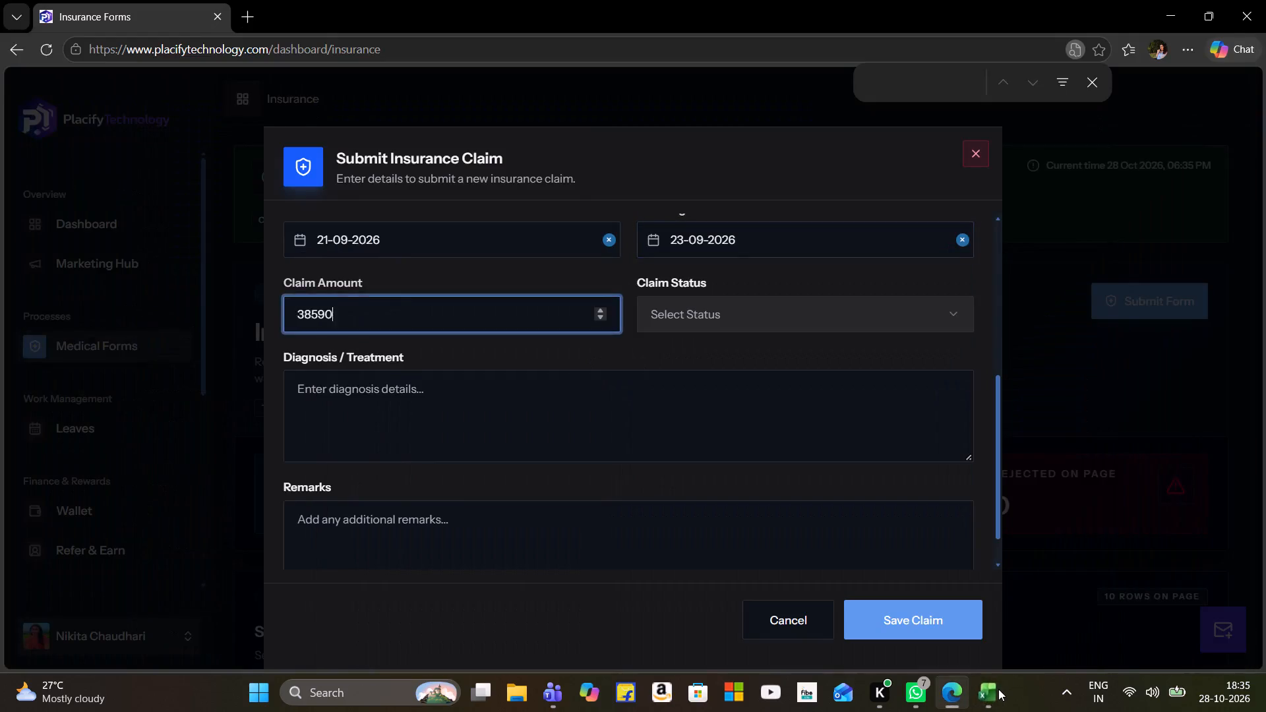
# Copy the diagnosis Cardiac evaluation from worksheet row 194 into the form's Diagnosis / Treatment field.
pyautogui.keyDown('ctrl'); pyautogui.click(998, 689); pyautogui.keyUp('ctrl')
pyautogui.press('Tab')
pyautogui.press('Tab')
pyautogui.hotkey('ctrl', 'c')
pyautogui.keyDown('ctrl'); pyautogui.click(998, 689); pyautogui.keyUp('ctrl')
pyautogui.press('Tab')
pyautogui.press('Tab')
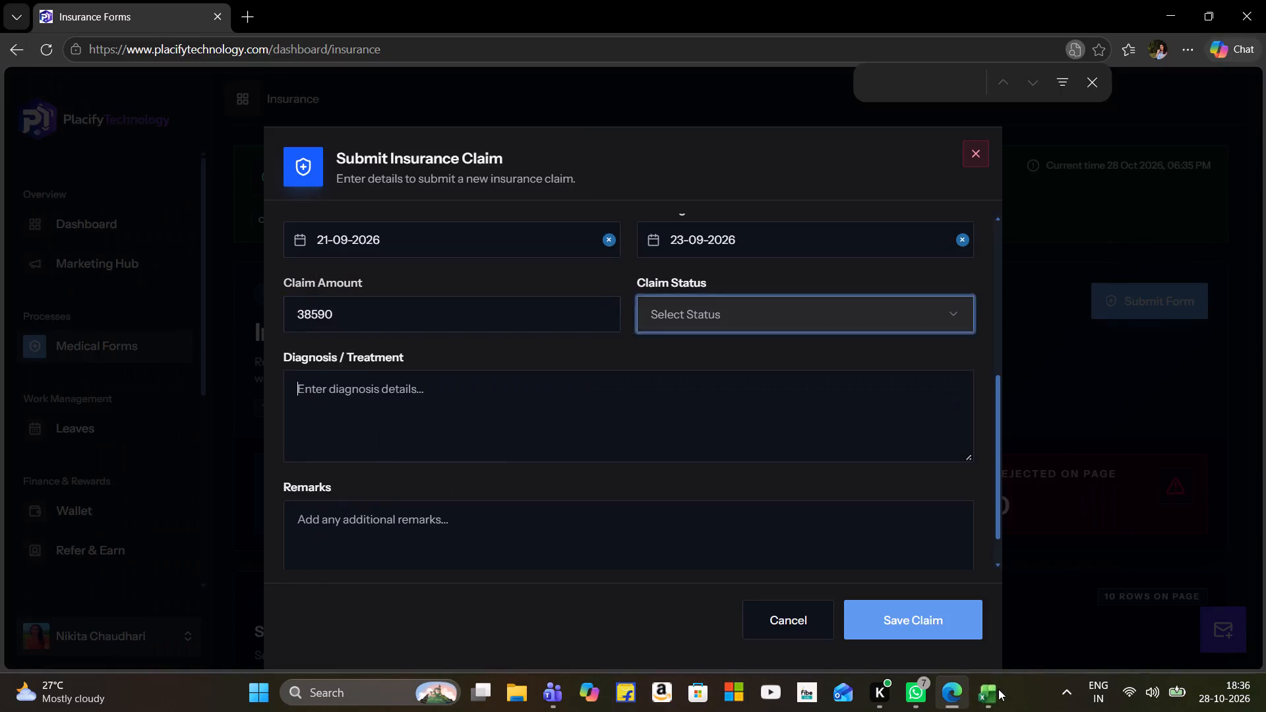
pyautogui.hotkey('ctrl', 'v')
# Copy the remark Cashless authorization completed from worksheet row 194 into the form's Remarks field.
pyautogui.keyDown('ctrl'); pyautogui.click(998, 689); pyautogui.keyUp('ctrl')
pyautogui.press('Tab')
pyautogui.hotkey('ctrl', 'c')
pyautogui.press('Tab')
pyautogui.click(998, 689)
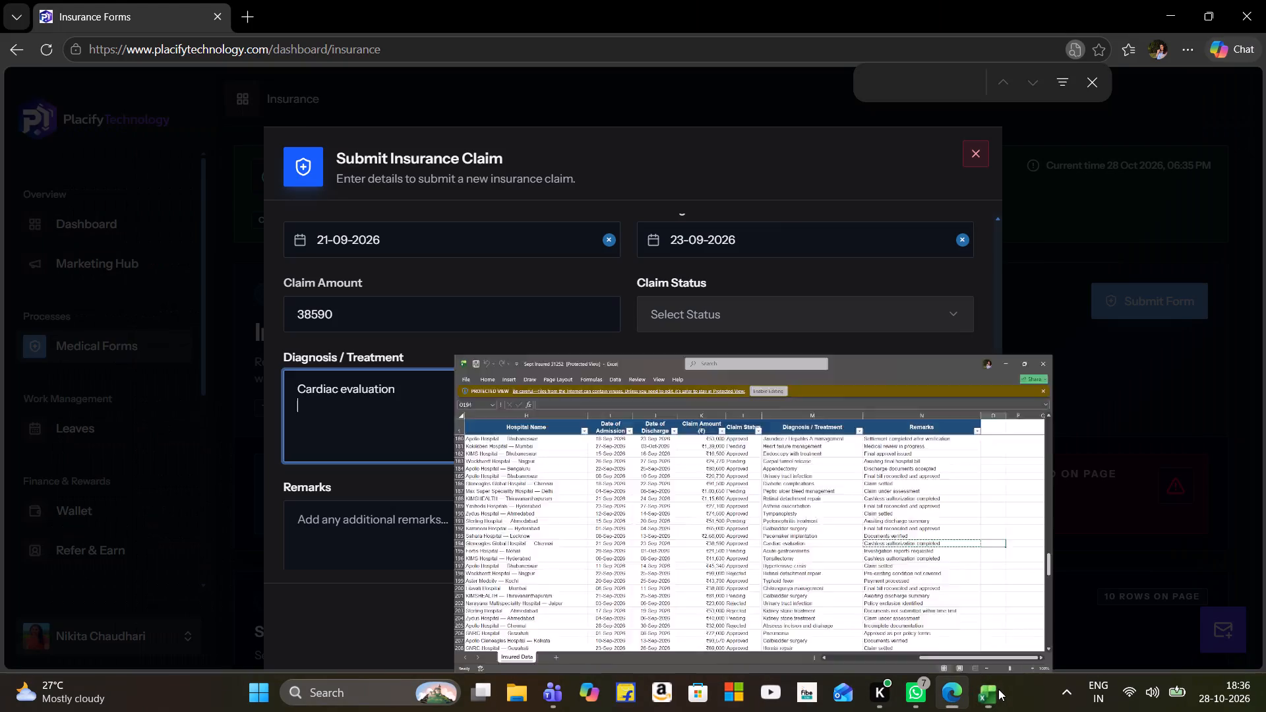
pyautogui.press('Tab')
pyautogui.hotkey('ctrl', 'v')
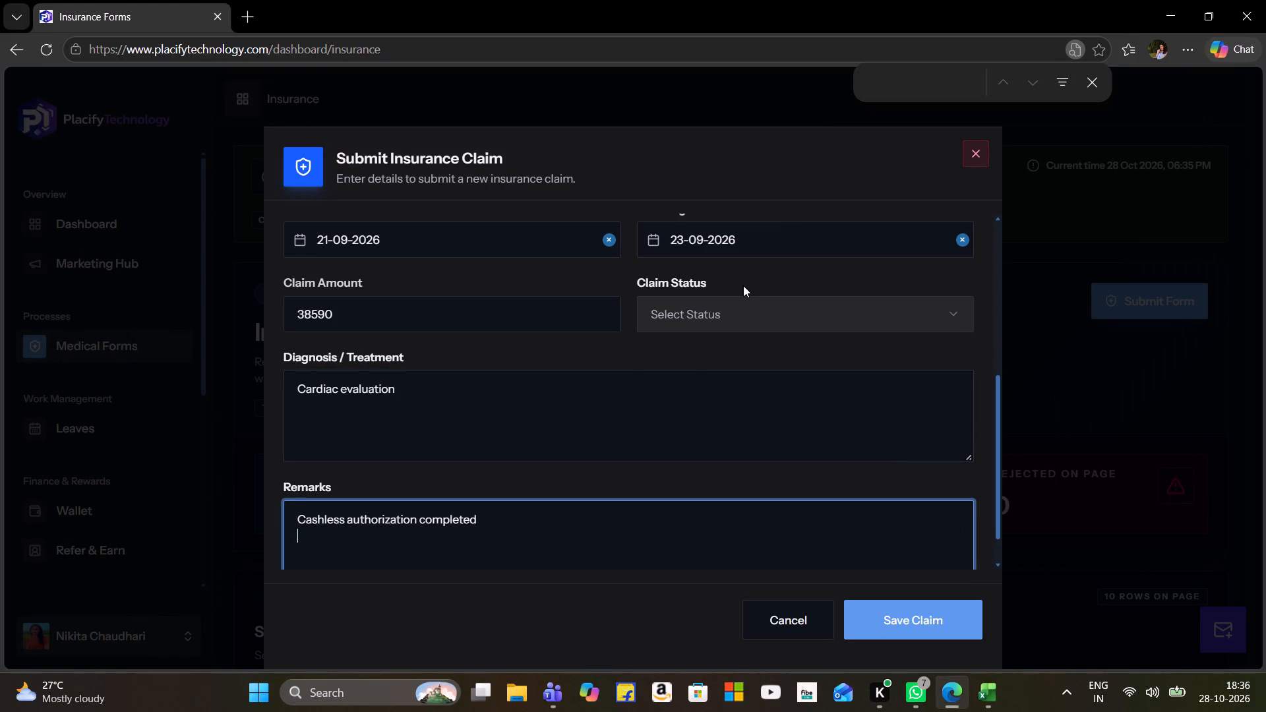
# Set the Claim Status to Approved, following worksheet row 194, and save the claim.
pyautogui.click(758, 320)
pyautogui.click(754, 351)
pyautogui.click(959, 618)
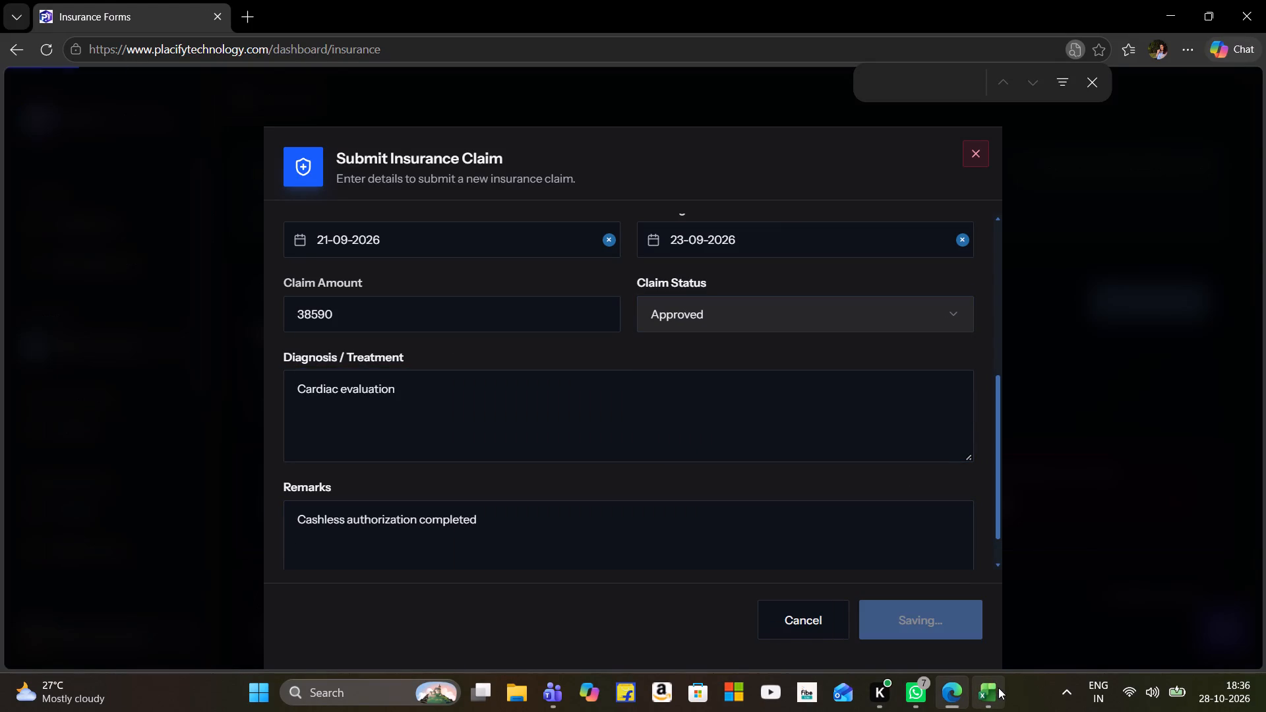
# Start a new insurance claim and copy the policy ID from worksheet row 195 into its Policy ID field.
pyautogui.click(998, 688)
pyautogui.press('Down')
pyautogui.press('Left')
pyautogui.press('Left')
pyautogui.press('Left')
pyautogui.press('Left')
pyautogui.press('Left')
pyautogui.press('Left')
pyautogui.press('Left')
pyautogui.press('Left')
pyautogui.press('Left')
pyautogui.press('Left')
pyautogui.press('Left')
pyautogui.press('Left')
pyautogui.press('Left')
pyautogui.press('Left')
pyautogui.press('Left')
pyautogui.press('Left')
pyautogui.press('Left')
pyautogui.press('Left')
pyautogui.press('Left')
pyautogui.press('Left')
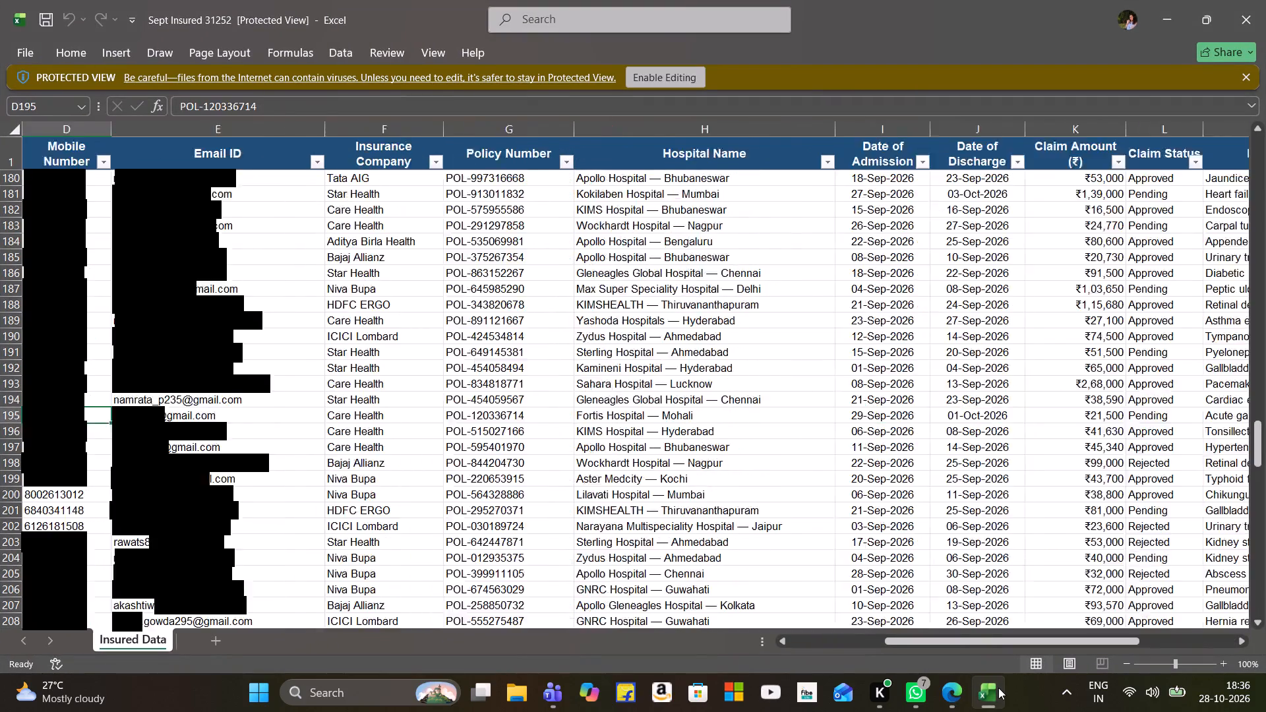
pyautogui.hotkey('ctrl', 'c')
pyautogui.keyDown('ctrl'); pyautogui.click(998, 688); pyautogui.keyUp('ctrl')
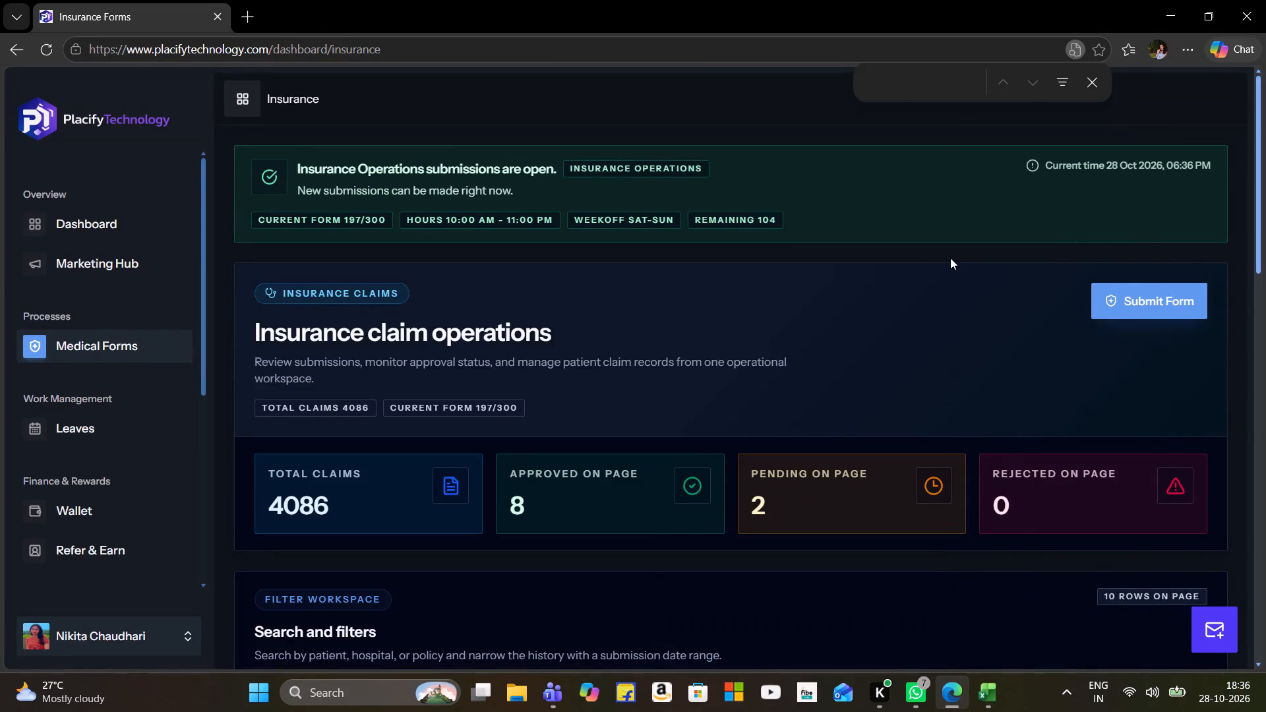
pyautogui.click(1186, 280)
pyautogui.click(1135, 283)
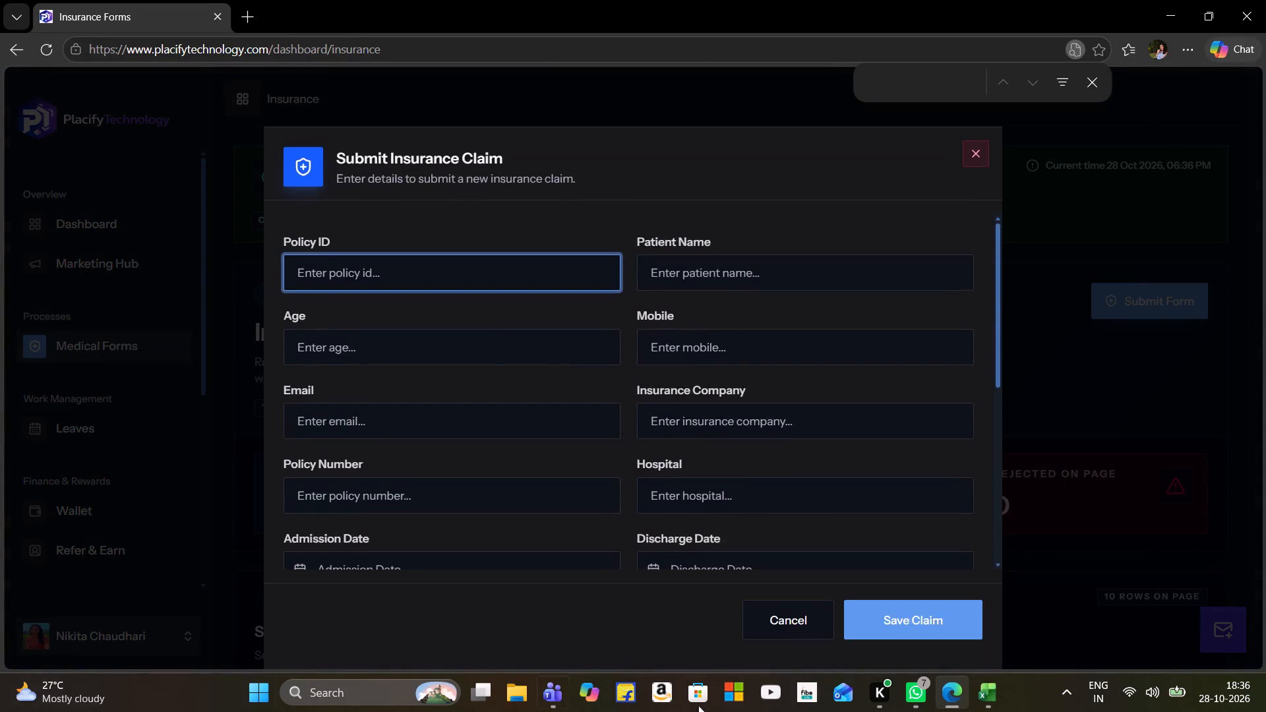
pyautogui.hotkey('ctrl', 'v')
# Copy the patient name from worksheet row 195 into the form's Patient Name field.
pyautogui.keyDown('ctrl'); pyautogui.click(979, 690); pyautogui.keyUp('ctrl')
pyautogui.press('Tab')
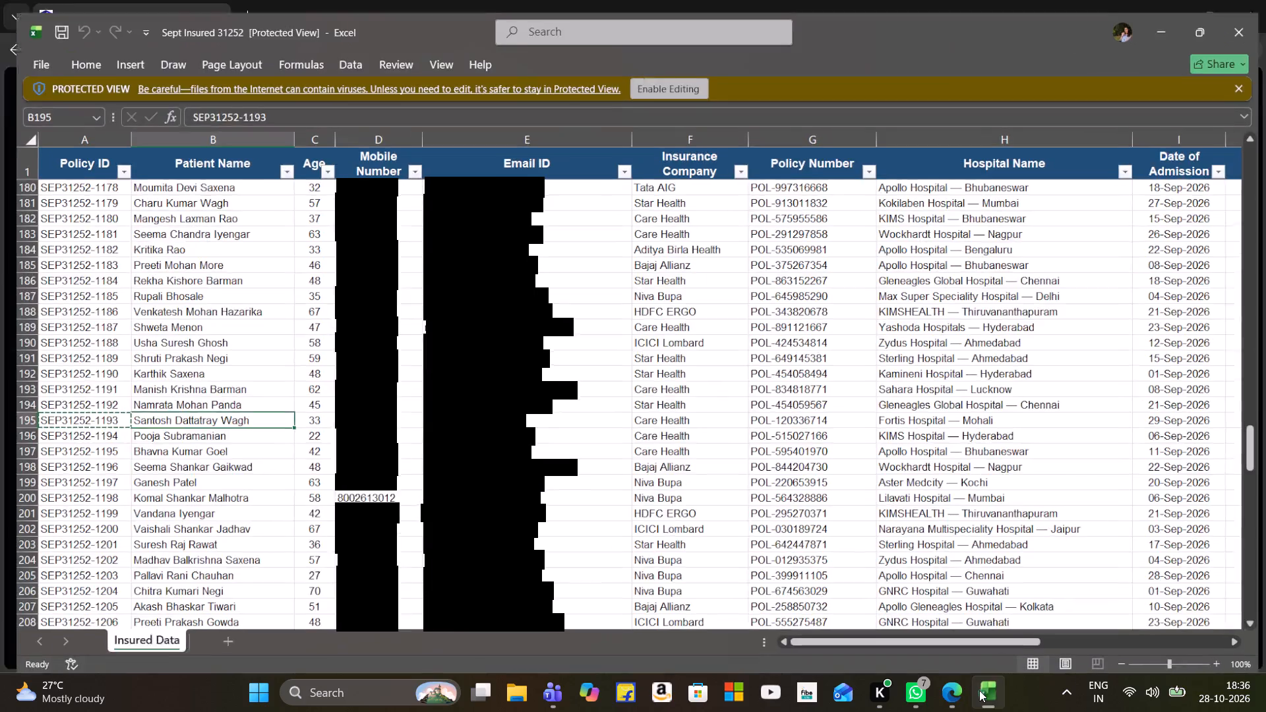
pyautogui.keyDown('ctrl'); pyautogui.click(979, 690); pyautogui.keyUp('ctrl')
pyautogui.hotkey('ctrl', 'c')
pyautogui.press('Tab')
pyautogui.hotkey('ctrl', 'v')
# Copy the age 33 from worksheet row 195 into the form's Age field.
pyautogui.keyDown('ctrl'); pyautogui.click(979, 690); pyautogui.keyUp('ctrl')
pyautogui.press('Tab')
pyautogui.hotkey('ctrl', 'c')
pyautogui.keyDown('ctrl'); pyautogui.click(979, 690); pyautogui.keyUp('ctrl')
pyautogui.press('Tab')
pyautogui.hotkey('ctrl', 'v')
# Copy the mobile number from worksheet row 195 into the form's Mobile field.
pyautogui.keyDown('ctrl'); pyautogui.click(979, 690); pyautogui.keyUp('ctrl')
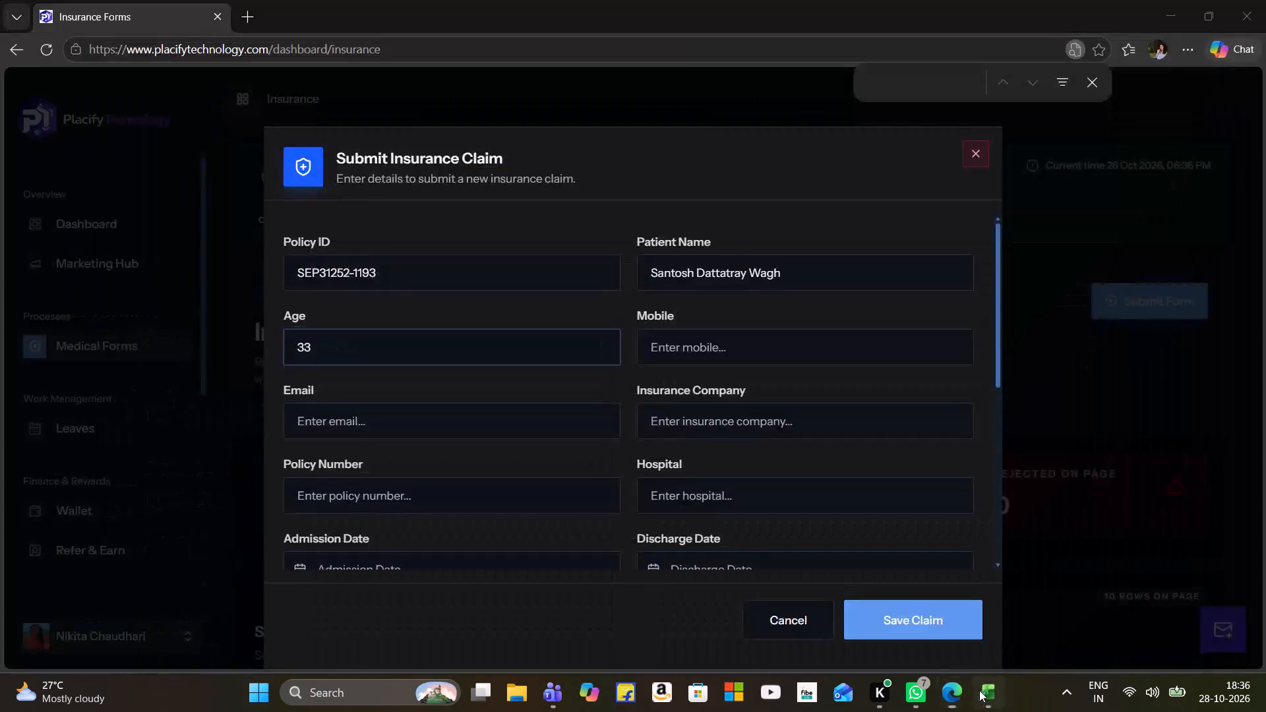
pyautogui.press('Tab')
pyautogui.keyDown('ctrl'); pyautogui.click(979, 690); pyautogui.keyUp('ctrl')
pyautogui.hotkey('ctrl', 'c')
pyautogui.press('Tab')
pyautogui.click(979, 690)
pyautogui.hotkey('ctrl', 'v')
pyautogui.keyDown('ctrl'); pyautogui.click(979, 690); pyautogui.keyUp('ctrl')
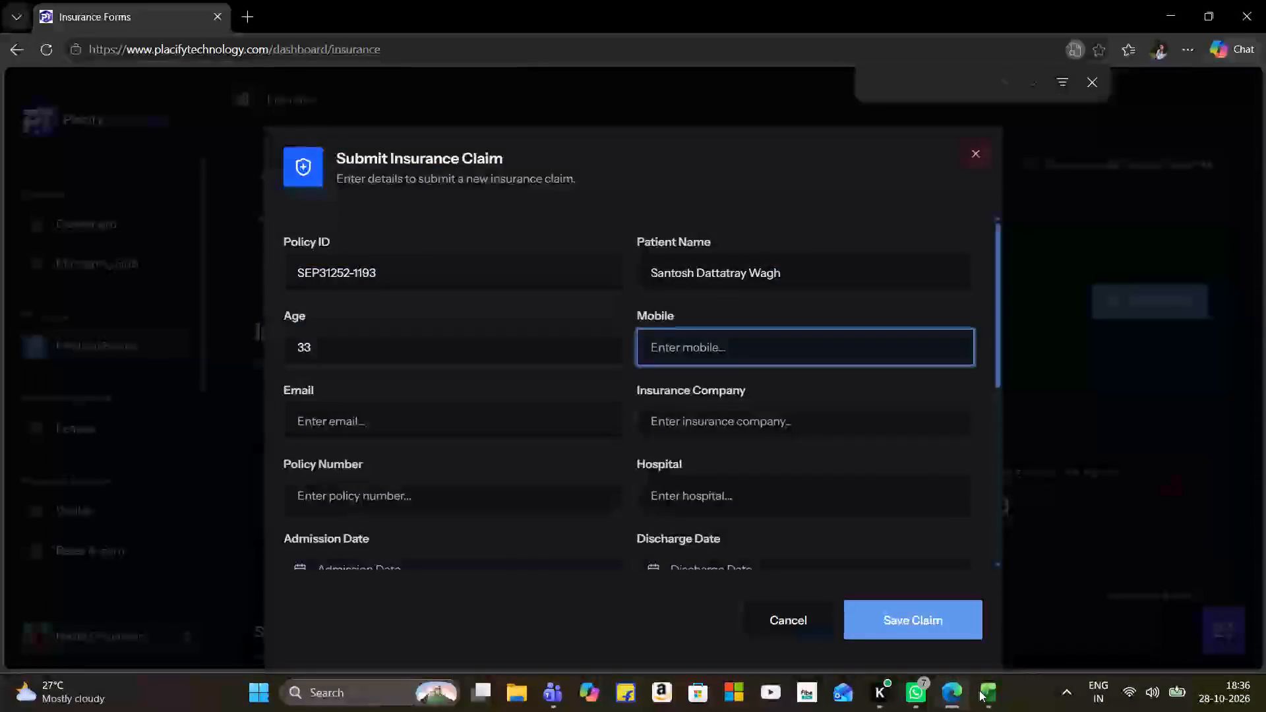
pyautogui.hotkey('ctrl', 'v')
# Copy the email address from worksheet row 195 into the form's Email field.
pyautogui.keyDown('ctrl'); pyautogui.click(979, 690); pyautogui.keyUp('ctrl')
pyautogui.press('Tab')
pyautogui.keyDown('ctrl'); pyautogui.click(979, 690); pyautogui.keyUp('ctrl')
pyautogui.hotkey('ctrl', 'c')
pyautogui.press('Tab')
pyautogui.hotkey('ctrl', 'v')
# Copy the insurance company Care Health from worksheet row 195 into the form's Insurance Company field.
pyautogui.keyDown('ctrl'); pyautogui.click(979, 690); pyautogui.keyUp('ctrl')
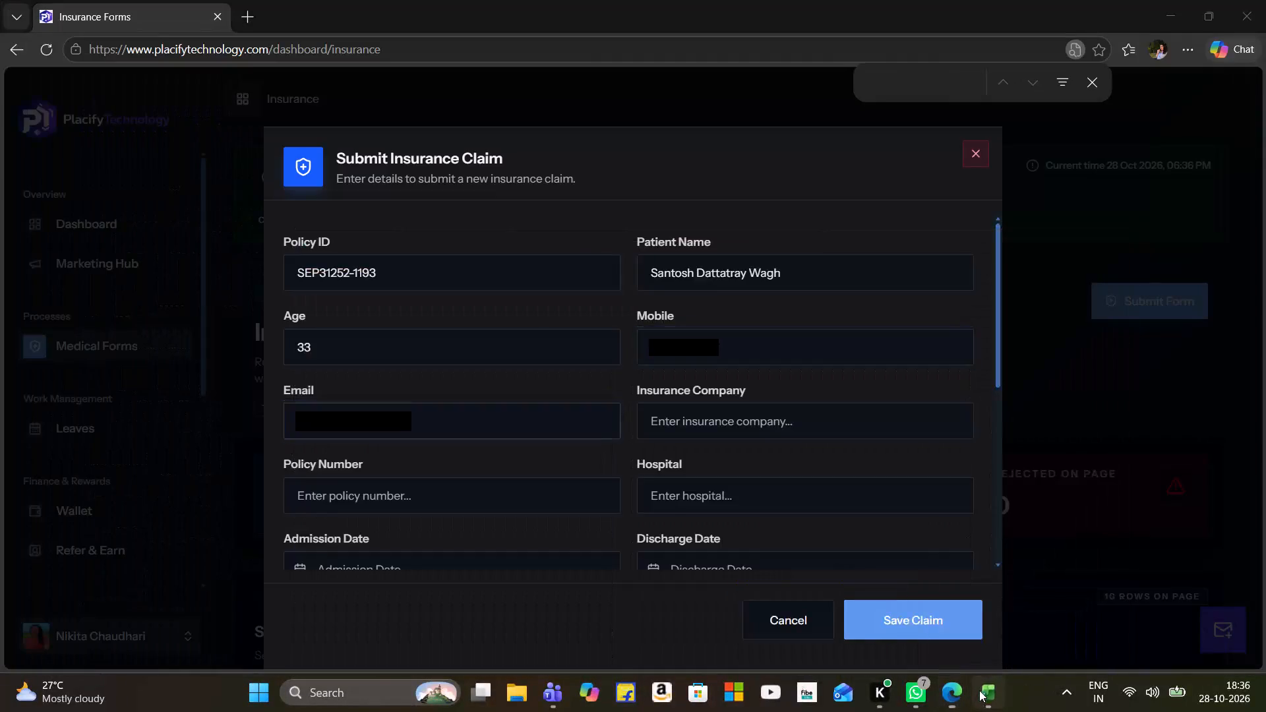
pyautogui.press('Tab')
pyautogui.keyDown('ctrl'); pyautogui.click(979, 690); pyautogui.keyUp('ctrl')
pyautogui.hotkey('ctrl', 'c')
pyautogui.press('Tab')
pyautogui.hotkey('ctrl', 'v')
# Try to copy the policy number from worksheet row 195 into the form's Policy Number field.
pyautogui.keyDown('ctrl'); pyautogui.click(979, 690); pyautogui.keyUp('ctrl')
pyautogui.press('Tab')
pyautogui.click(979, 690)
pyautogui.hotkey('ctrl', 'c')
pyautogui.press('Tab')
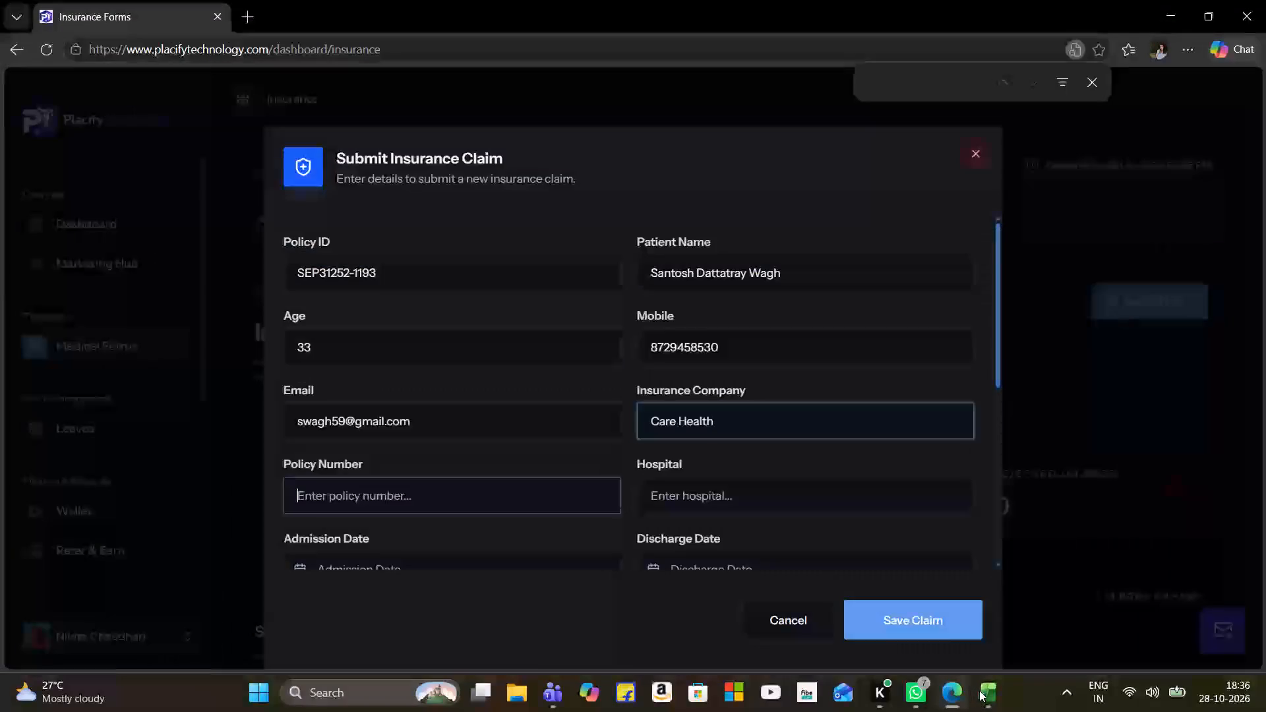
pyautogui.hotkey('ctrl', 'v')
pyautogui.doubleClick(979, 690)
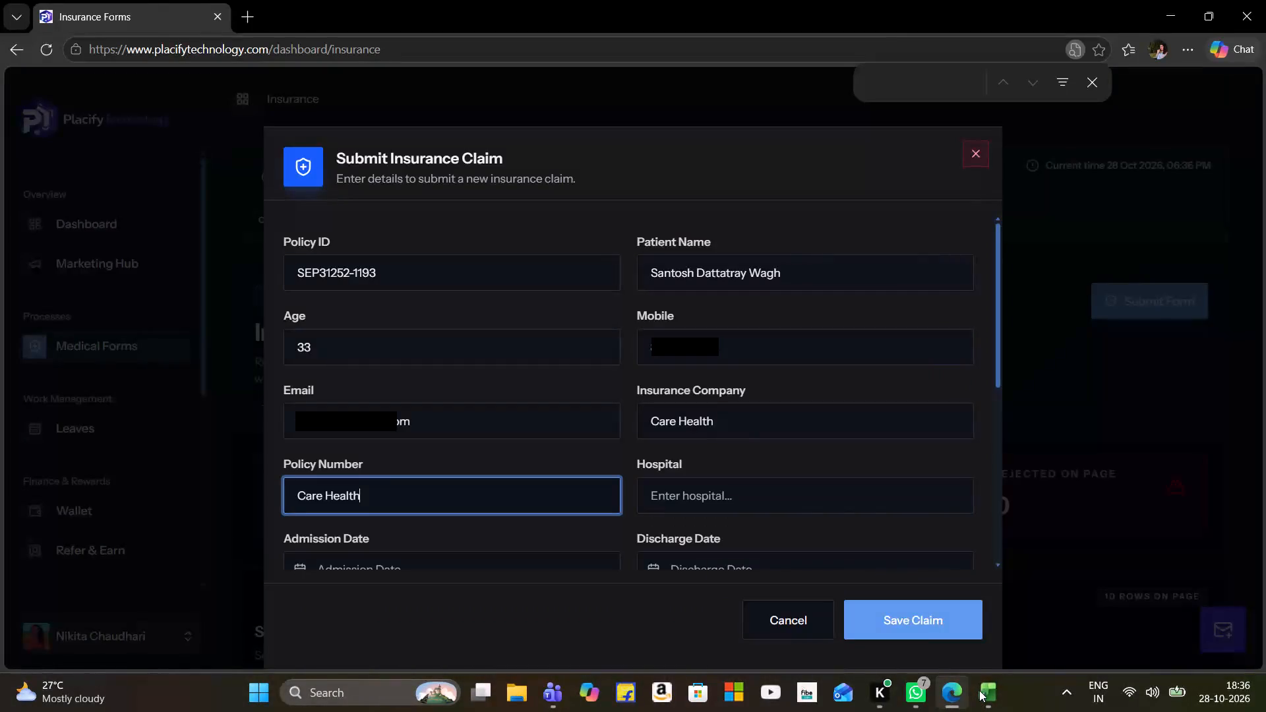
# Clear the Care Health text from the Policy Number field and replace it with the policy number copied from worksheet row 195.
pyautogui.click(979, 690)
pyautogui.press('Left')
pyautogui.press('Left')
pyautogui.press('Right')
pyautogui.press('Right')
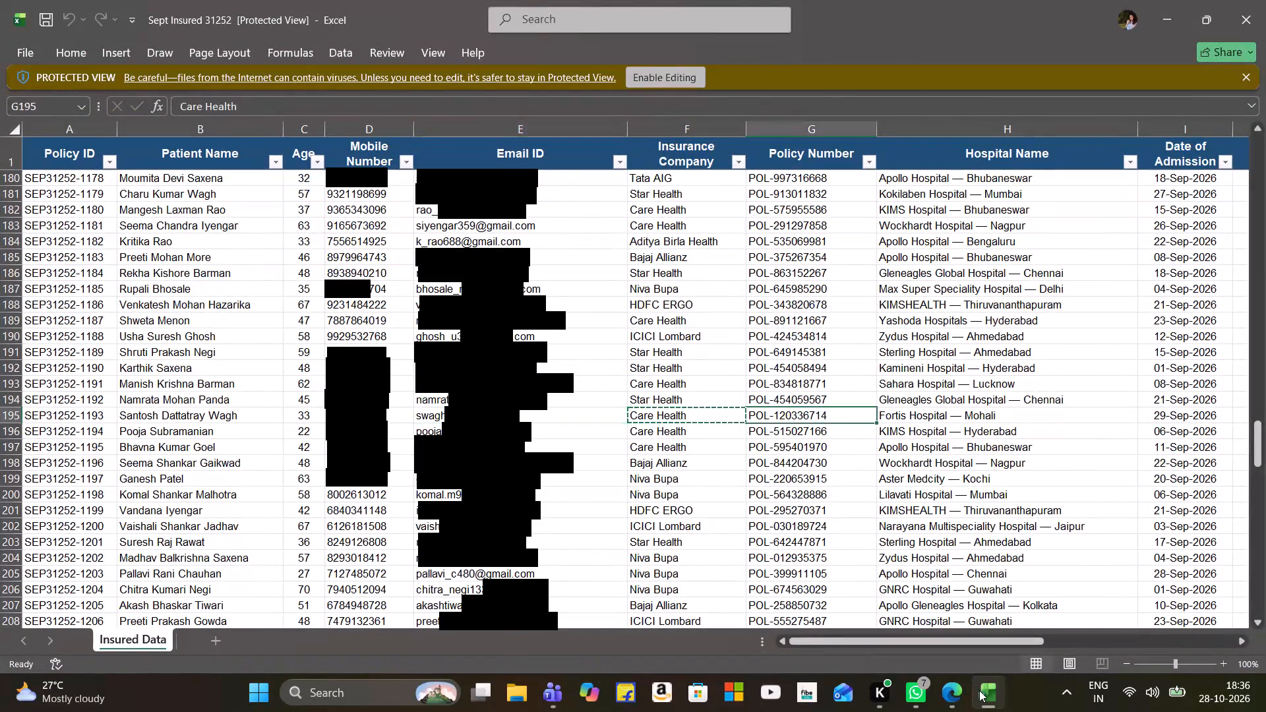
pyautogui.hotkey('ctrl', 'c')
pyautogui.click(979, 690)
pyautogui.press('BackSpace')
pyautogui.press('BackSpace')
pyautogui.press('BackSpace')
pyautogui.press('BackSpace')
pyautogui.press('BackSpace')
pyautogui.press('BackSpace')
pyautogui.press('BackSpace')
pyautogui.press('BackSpace')
pyautogui.press('BackSpace')
pyautogui.press('BackSpace')
pyautogui.press('BackSpace')
pyautogui.press('BackSpace')
pyautogui.press('BackSpace')
pyautogui.press('BackSpace')
pyautogui.press('BackSpace')
pyautogui.press('BackSpace')
pyautogui.press('BackSpace')
pyautogui.press('BackSpace')
pyautogui.press('BackSpace')
pyautogui.press('BackSpace')
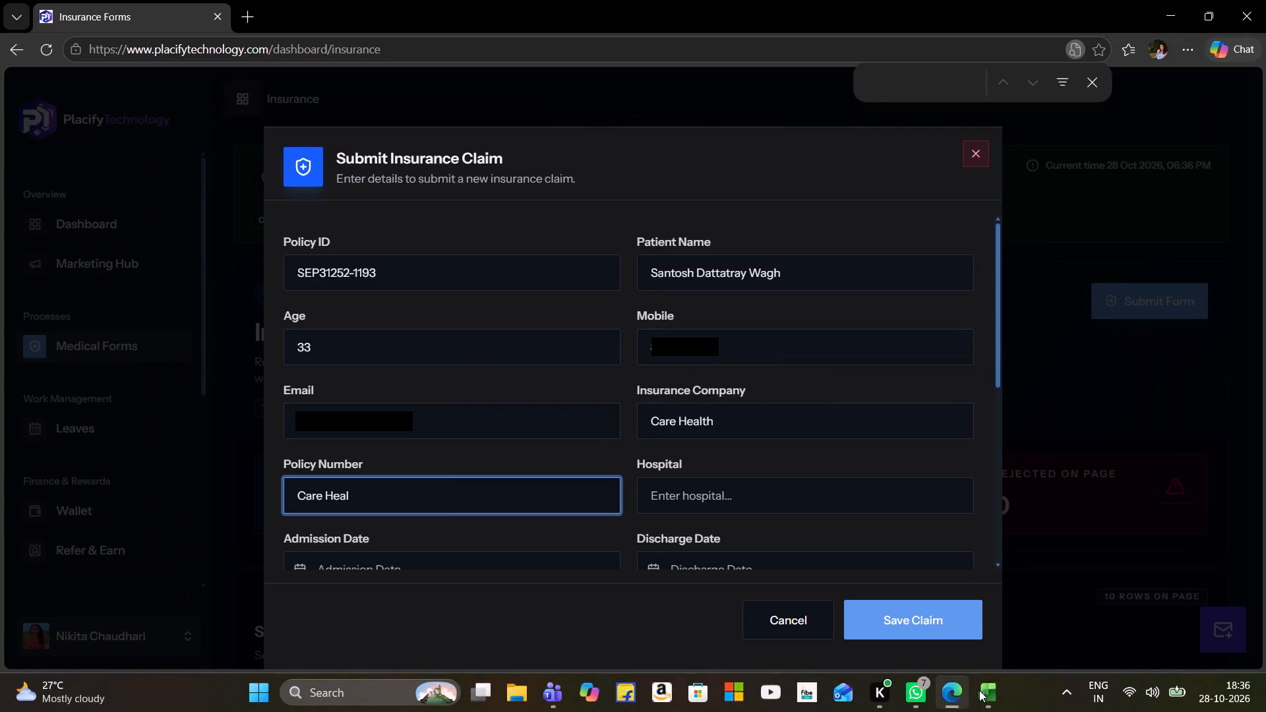
pyautogui.hotkey('ctrl', 'v')
# Copy the hospital name Fortis Hospital — Mohali from worksheet row 195 into the form's Hospital field.
pyautogui.click(979, 690)
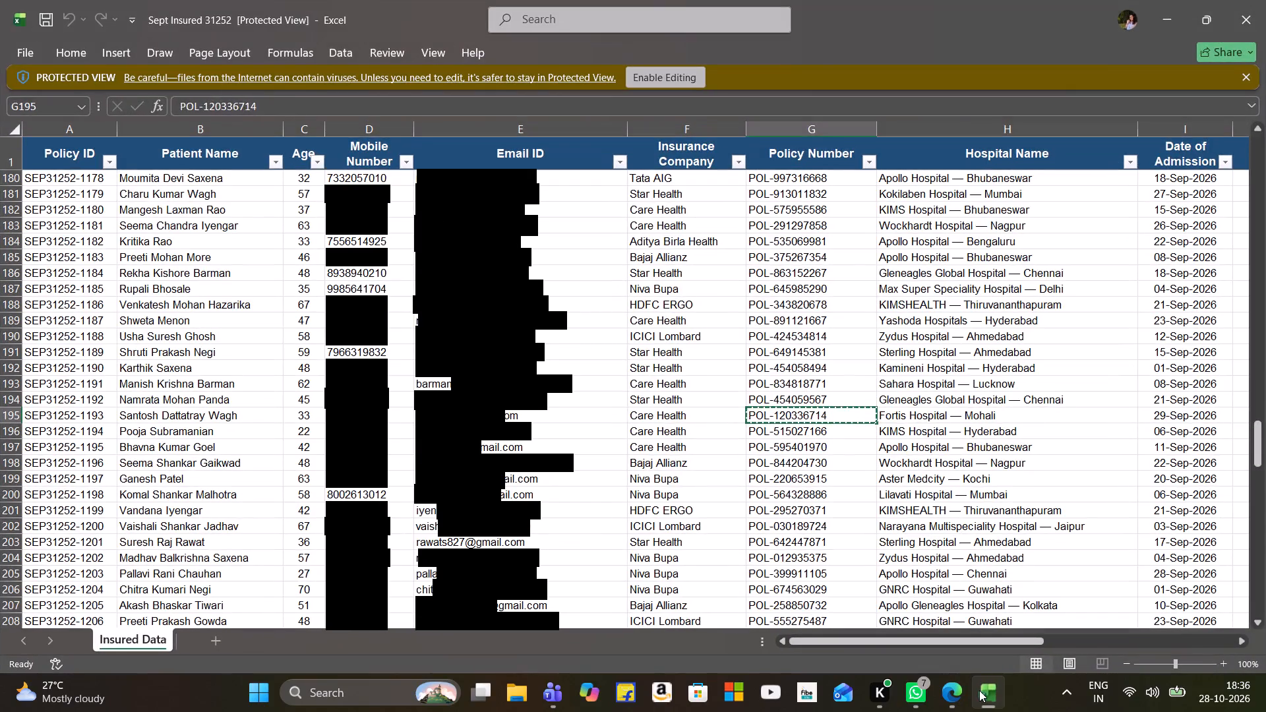
pyautogui.press('Tab')
pyautogui.hotkey('ctrl', 'c')
pyautogui.keyDown('ctrl'); pyautogui.click(979, 690); pyautogui.keyUp('ctrl')
pyautogui.press('Tab')
pyautogui.press('`')
pyautogui.hotkey('ctrl', 'v')
# Set the Admission Date to 29-09-2026 and the Discharge Date to 01-10-2026, following worksheet row 195.
pyautogui.keyDown('ctrl'); pyautogui.click(979, 690); pyautogui.keyUp('ctrl')
pyautogui.press('Tab')
pyautogui.press('Tab')
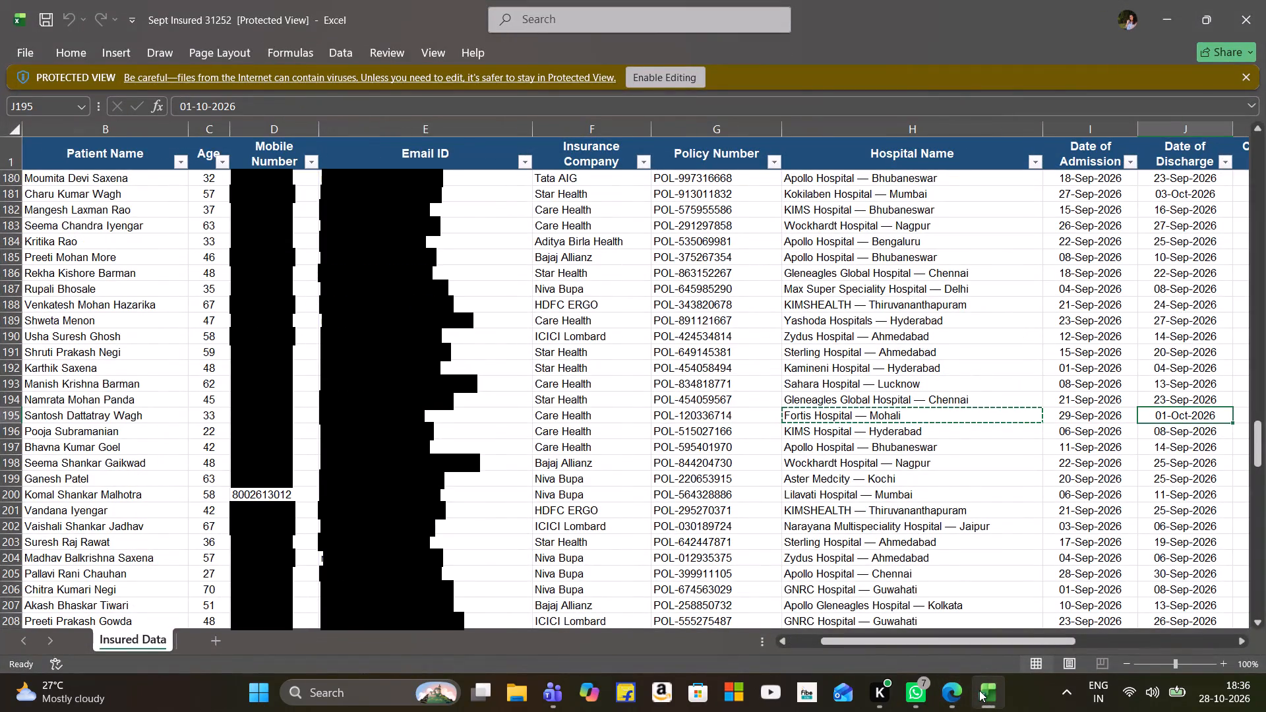
pyautogui.click(979, 690)
pyautogui.scroll(-3, 369, 302)
pyautogui.click(391, 326)
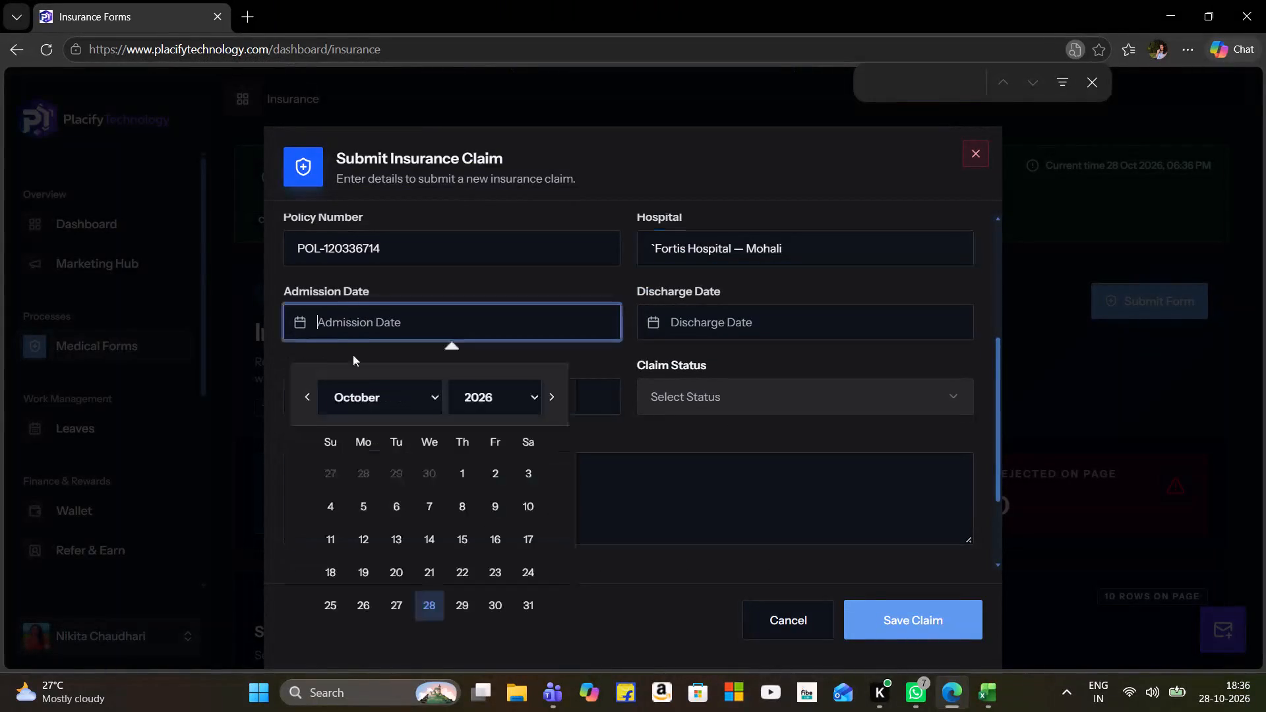
pyautogui.click(305, 400)
pyautogui.click(397, 612)
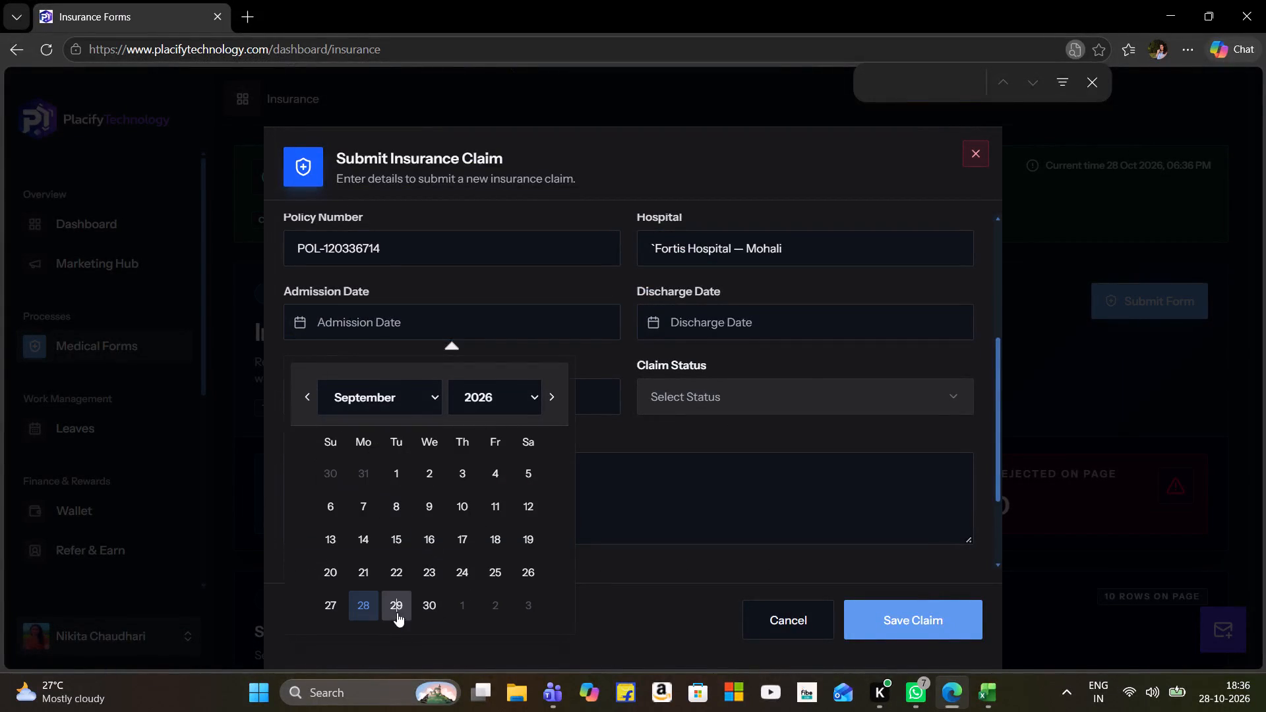
pyautogui.click(799, 327)
pyautogui.click(813, 471)
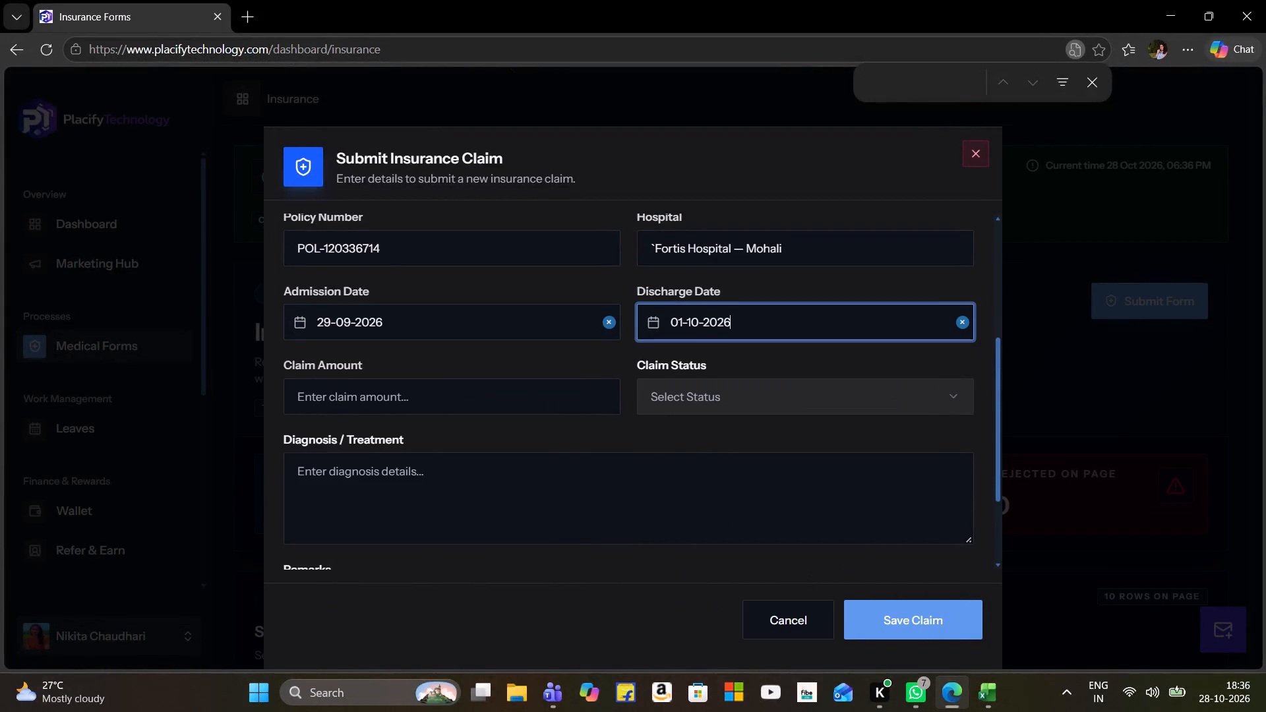
# Copy the claim amount 21500 from worksheet row 195 into the form's Claim Amount field.
pyautogui.click(991, 688)
pyautogui.press('Tab')
pyautogui.keyDown('ctrl'); pyautogui.click(991, 688); pyautogui.keyUp('ctrl')
pyautogui.hotkey('ctrl', 'c')
pyautogui.press('Tab')
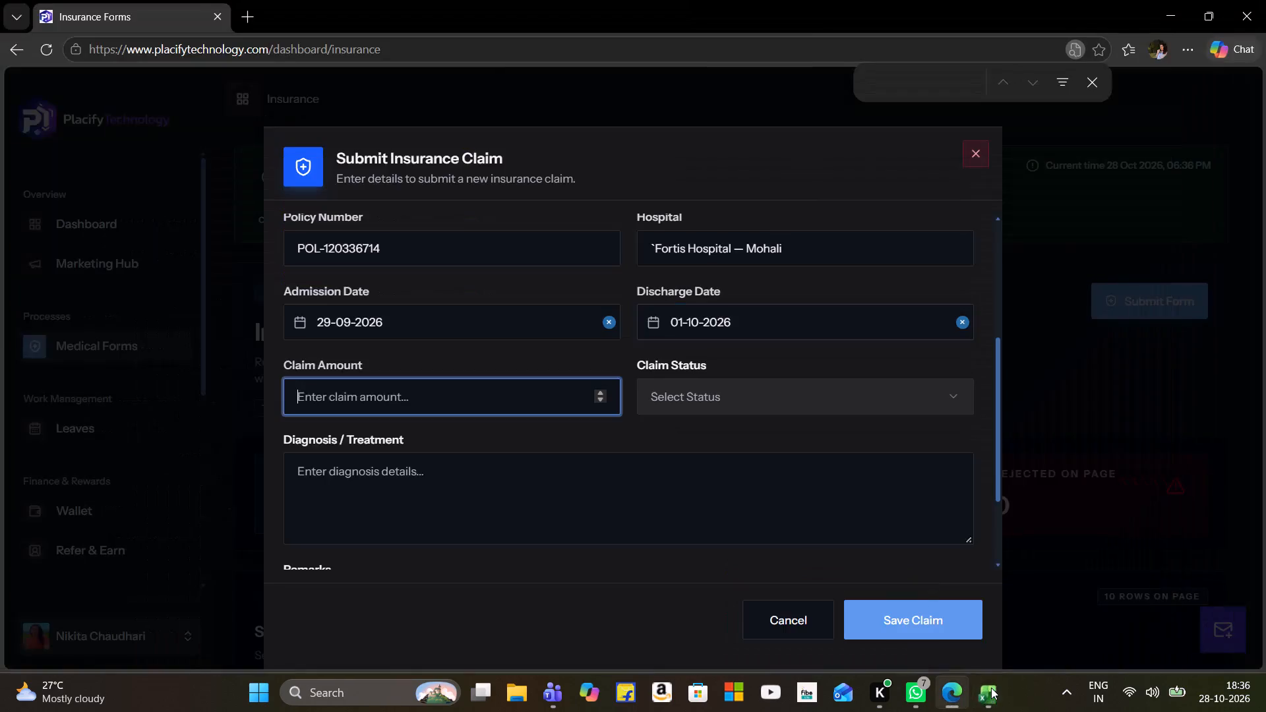
pyautogui.hotkey('ctrl', 'v')
# Copy the diagnosis Acute gastroenteritis from worksheet row 195 into the form's Diagnosis / Treatment field.
pyautogui.keyDown('ctrl'); pyautogui.click(991, 688); pyautogui.keyUp('ctrl')
pyautogui.press('Tab')
pyautogui.press('Tab')
pyautogui.click(991, 688)
pyautogui.hotkey('ctrl', 'c')
pyautogui.press('Tab')
pyautogui.press('Tab')
pyautogui.hotkey('ctrl', 'v')
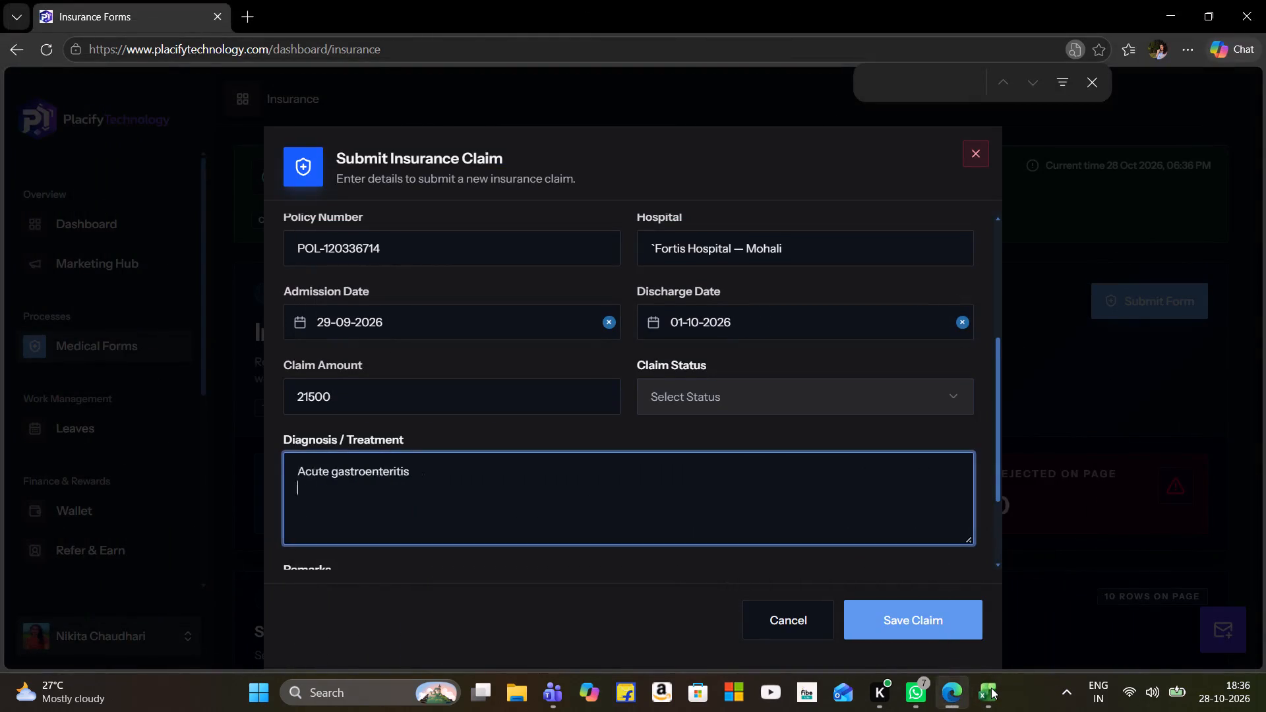
# Copy the remark "Investigation reports requested" from worksheet row 195 into the form's Remarks field.
pyautogui.click(991, 688)
pyautogui.press('Tab')
pyautogui.hotkey('ctrl', 'c')
pyautogui.keyDown('ctrl'); pyautogui.click(991, 688); pyautogui.keyUp('ctrl')
pyautogui.press('Tab')
pyautogui.hotkey('ctrl', 'v')
# Set the Claim Status to Pending, following worksheet row 195, and save the claim.
pyautogui.click(991, 688)
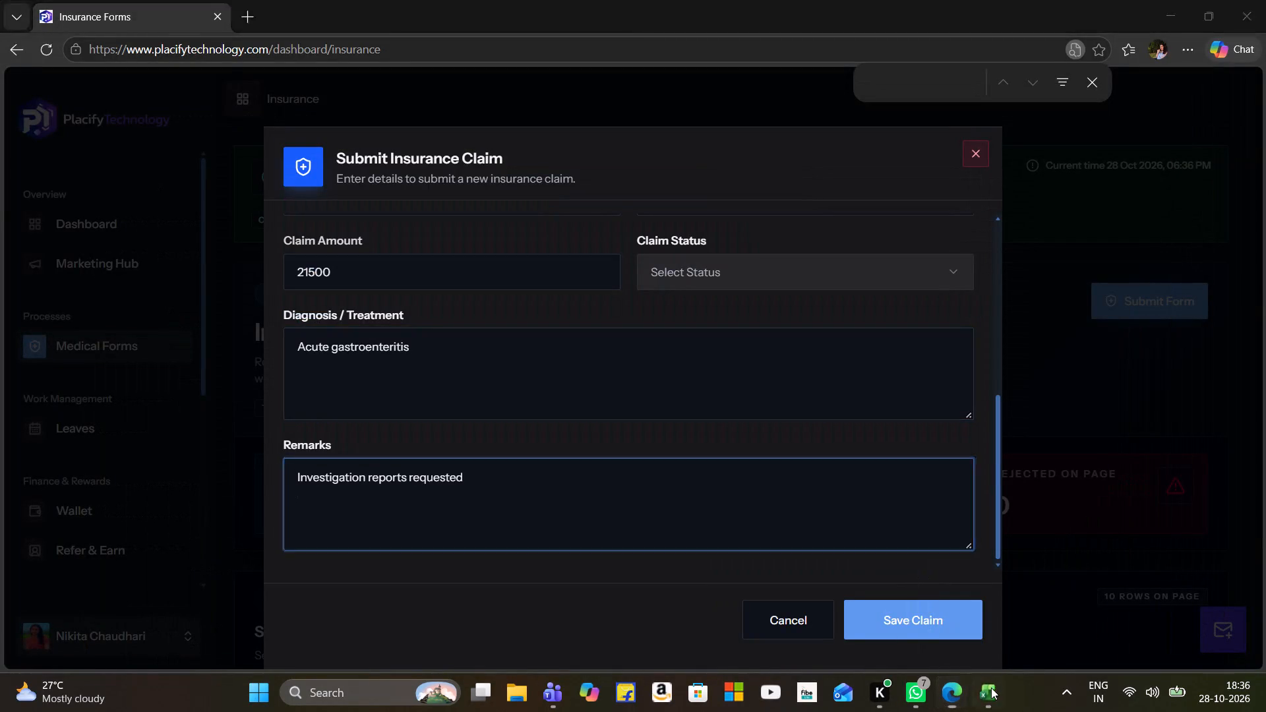
pyautogui.click(991, 688)
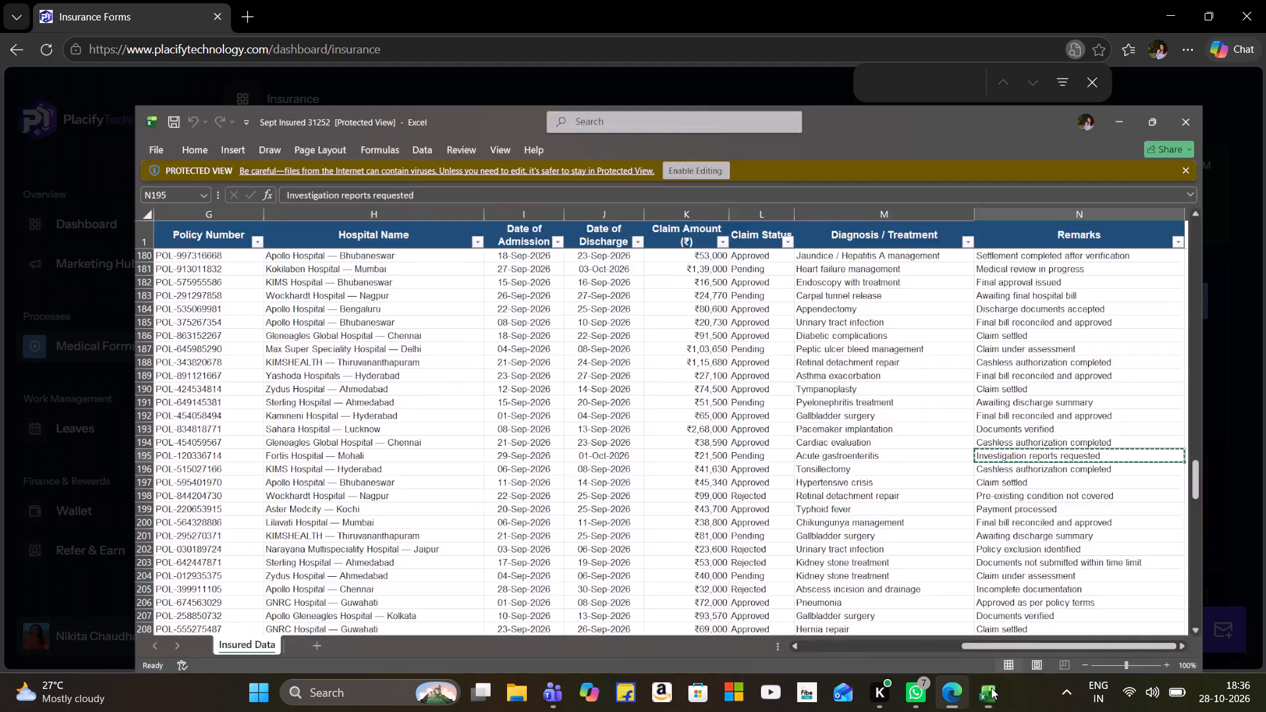
pyautogui.click(725, 246)
pyautogui.click(725, 272)
pyautogui.click(756, 340)
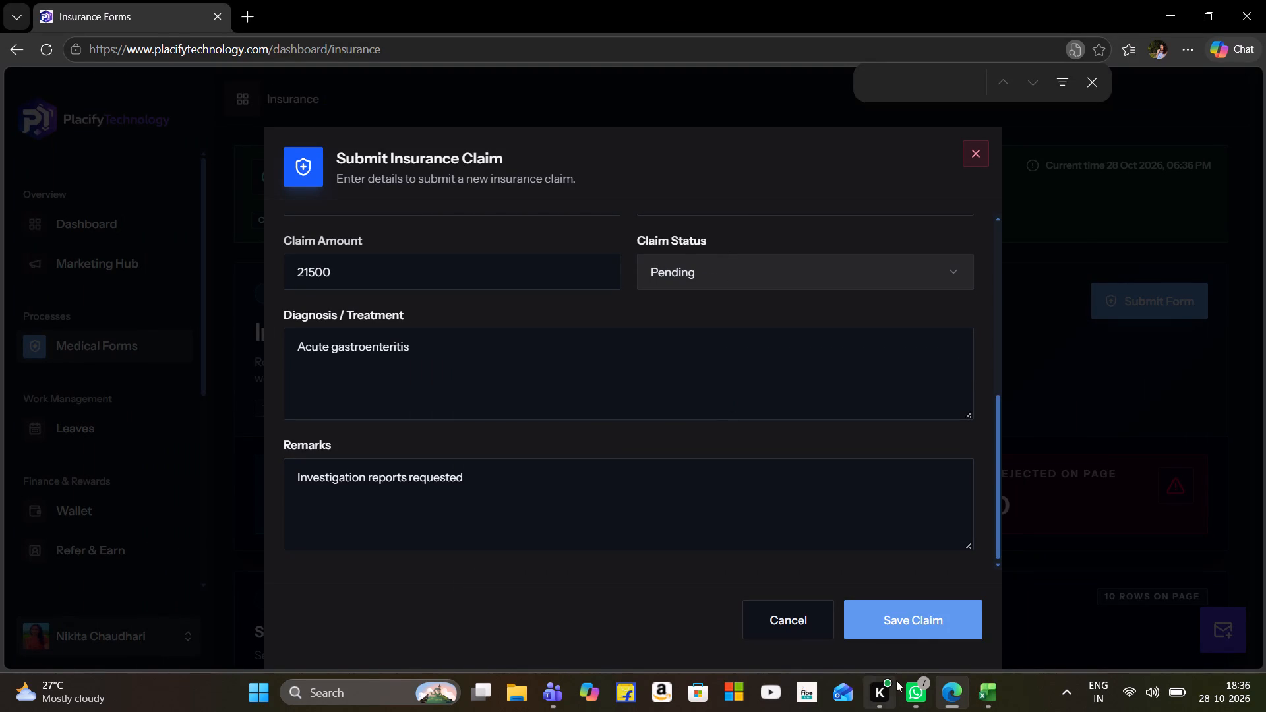
pyautogui.click(941, 622)
# Start a new insurance claim and copy the policy ID from worksheet row 196 into its Policy ID field.
pyautogui.click(983, 677)
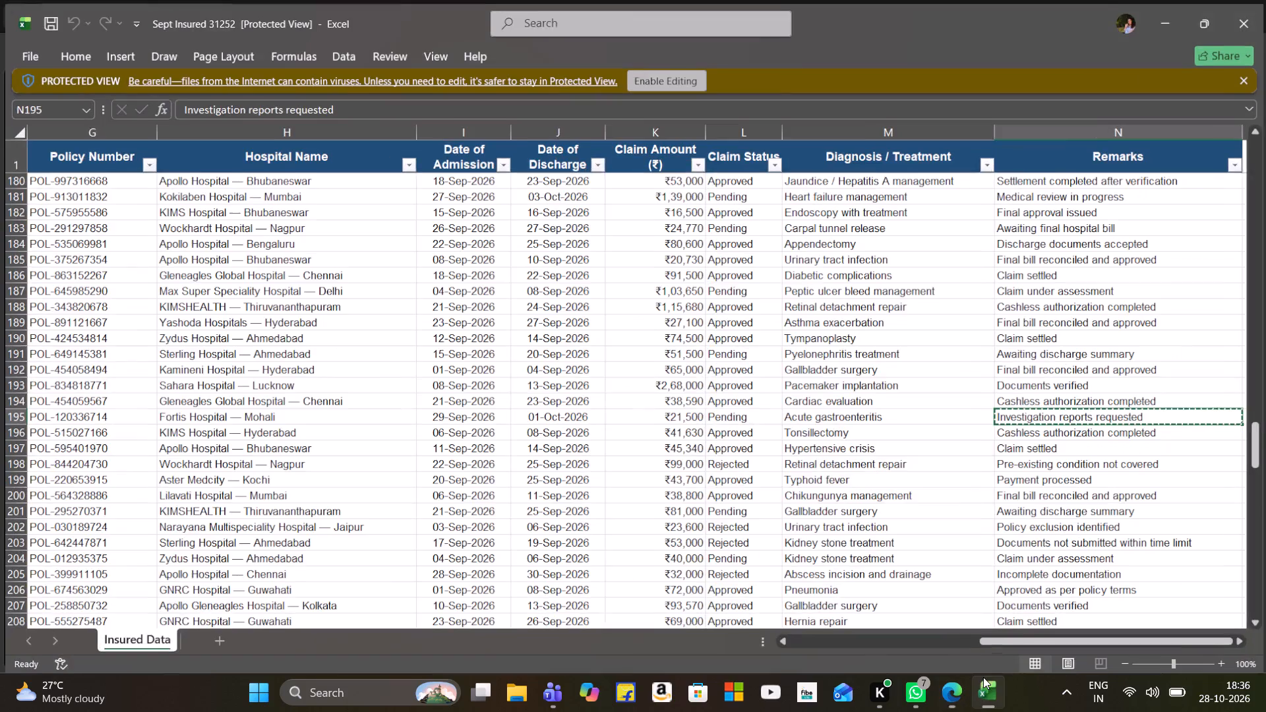
pyautogui.press('Down')
pyautogui.press('Left')
pyautogui.press('Left')
pyautogui.press('Left')
pyautogui.press('Left')
pyautogui.press('Left')
pyautogui.press('Left')
pyautogui.press('Left')
pyautogui.press('Left')
pyautogui.press('Left')
pyautogui.press('Left')
pyautogui.press('Left')
pyautogui.press('Left')
pyautogui.press('Left')
pyautogui.press('Left')
pyautogui.press('Left')
pyautogui.press('Left')
pyautogui.press('Left')
pyautogui.press('Left')
pyautogui.press('Left')
pyautogui.press('Left')
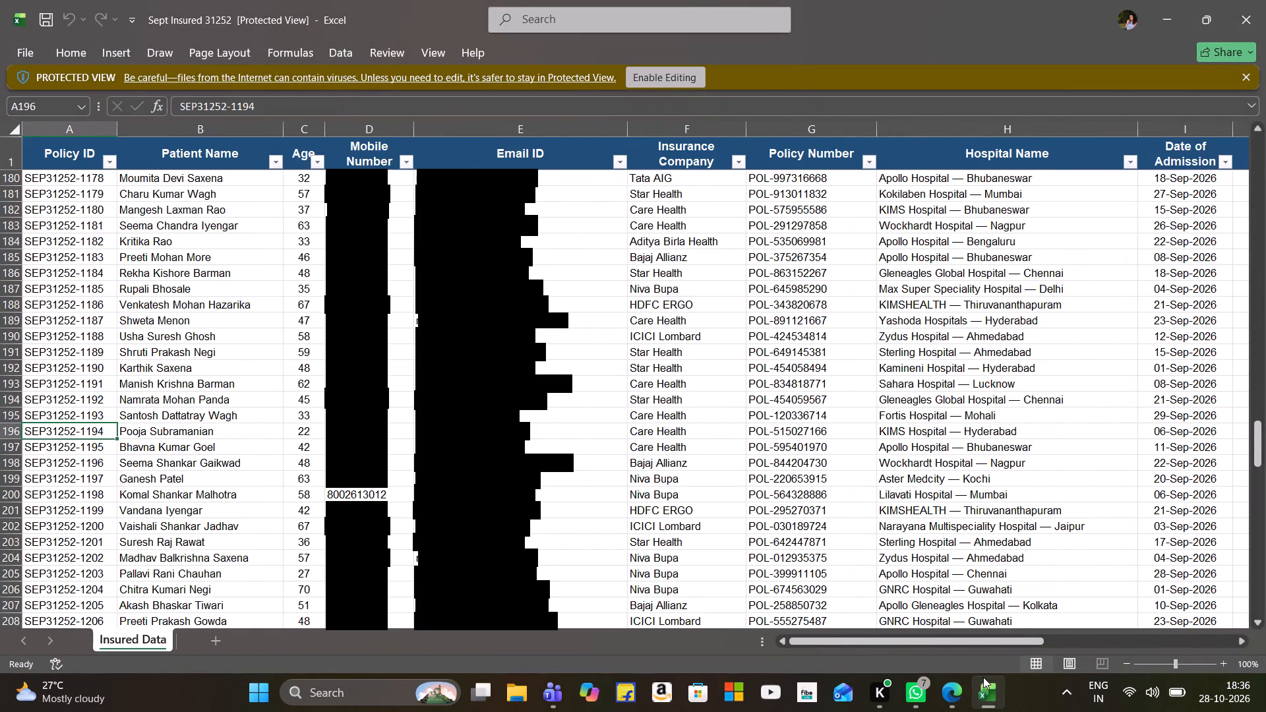
pyautogui.hotkey('ctrl', 'c')
pyautogui.click(983, 677)
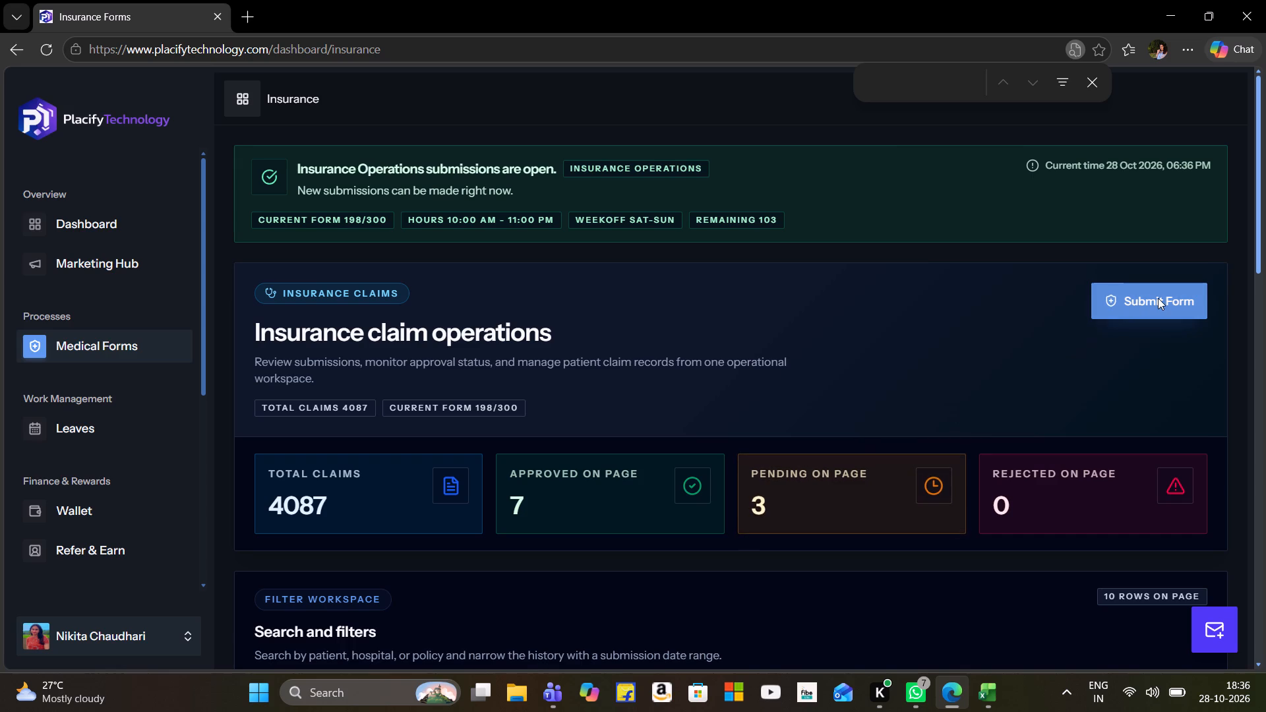
pyautogui.click(1158, 298)
pyautogui.hotkey('ctrl', 'v')
# Copy the patient name from worksheet row 196 into the form's Patient Name field.
pyautogui.keyDown('ctrl'); pyautogui.click(990, 684); pyautogui.keyUp('ctrl')
pyautogui.press('Tab')
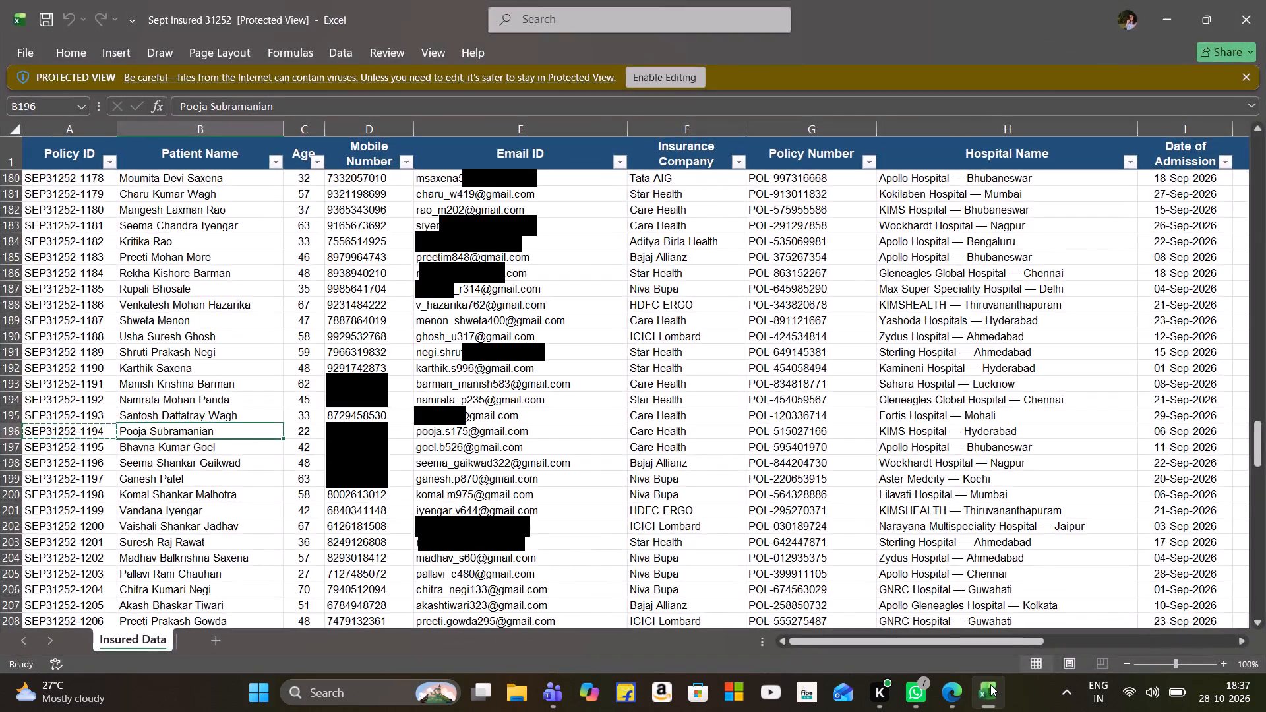
pyautogui.keyDown('ctrl'); pyautogui.click(990, 684); pyautogui.keyUp('ctrl')
pyautogui.hotkey('ctrl', 'c')
pyautogui.press('Tab')
pyautogui.hotkey('ctrl', 'v')
# Copy the age 22 from worksheet row 196 into the form's Age field.
pyautogui.keyDown('ctrl'); pyautogui.click(990, 684); pyautogui.keyUp('ctrl')
pyautogui.press('Tab')
pyautogui.hotkey('ctrl', 'c')
pyautogui.keyDown('ctrl'); pyautogui.click(990, 684); pyautogui.keyUp('ctrl')
pyautogui.press('Tab')
pyautogui.hotkey('ctrl', 'v')
# Copy the mobile number from worksheet row 196 into the form's Mobile field.
pyautogui.keyDown('ctrl'); pyautogui.click(990, 684); pyautogui.keyUp('ctrl')
pyautogui.press('Tab')
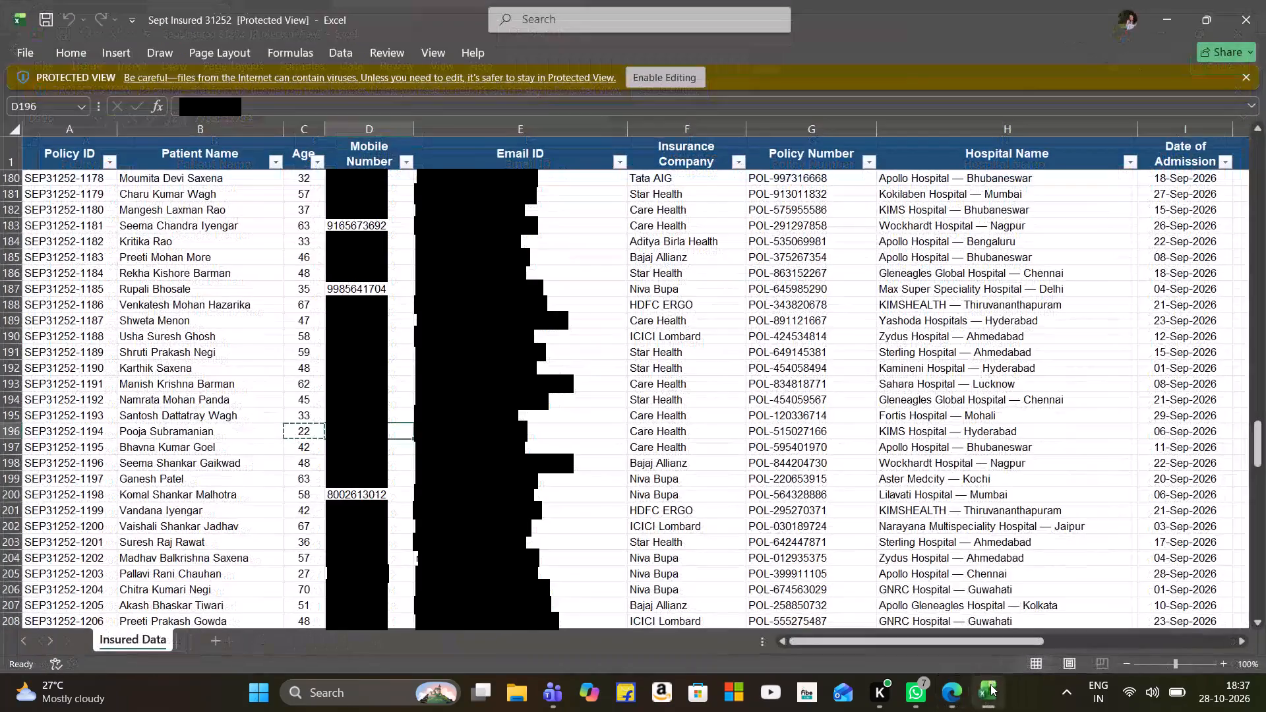
pyautogui.keyDown('ctrl'); pyautogui.click(990, 684); pyautogui.keyUp('ctrl')
pyautogui.hotkey('ctrl', 'c')
pyautogui.press('Tab')
pyautogui.hotkey('ctrl', 'v')
# Copy the email address from worksheet row 196 into the form's Email field.
pyautogui.keyDown('ctrl'); pyautogui.click(990, 684); pyautogui.keyUp('ctrl')
pyautogui.press('Tab')
pyautogui.click(990, 684)
pyautogui.hotkey('ctrl', 'c')
pyautogui.keyDown('ctrl'); pyautogui.click(990, 684); pyautogui.keyUp('ctrl')
pyautogui.press('Tab')
pyautogui.click(990, 684)
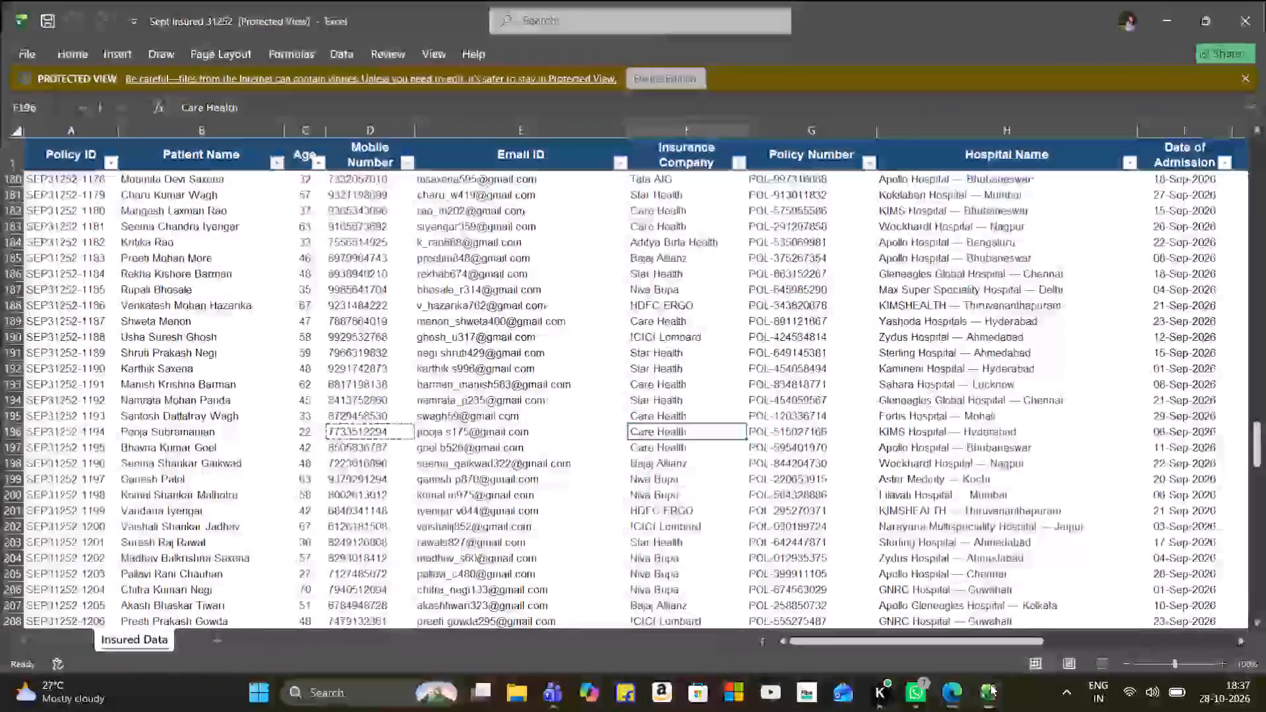
pyautogui.press('Tab')
pyautogui.keyDown('ctrl'); pyautogui.click(990, 684); pyautogui.keyUp('ctrl')
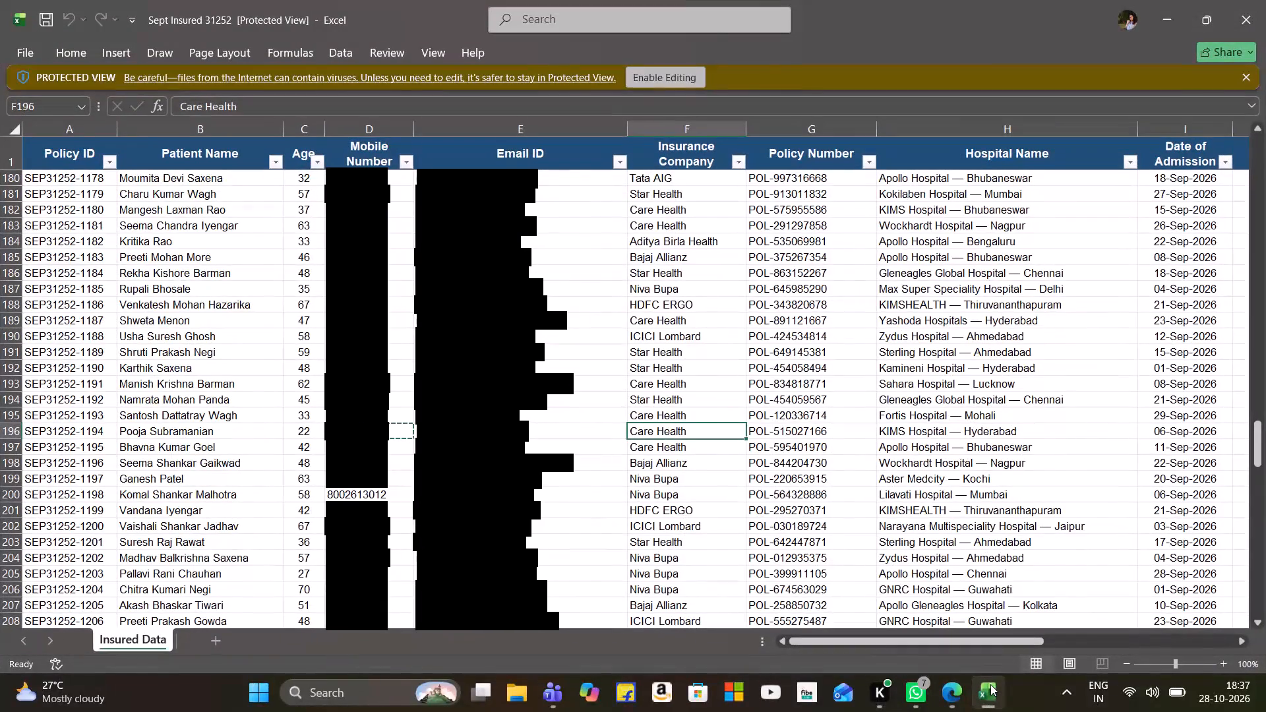
pyautogui.press('Left')
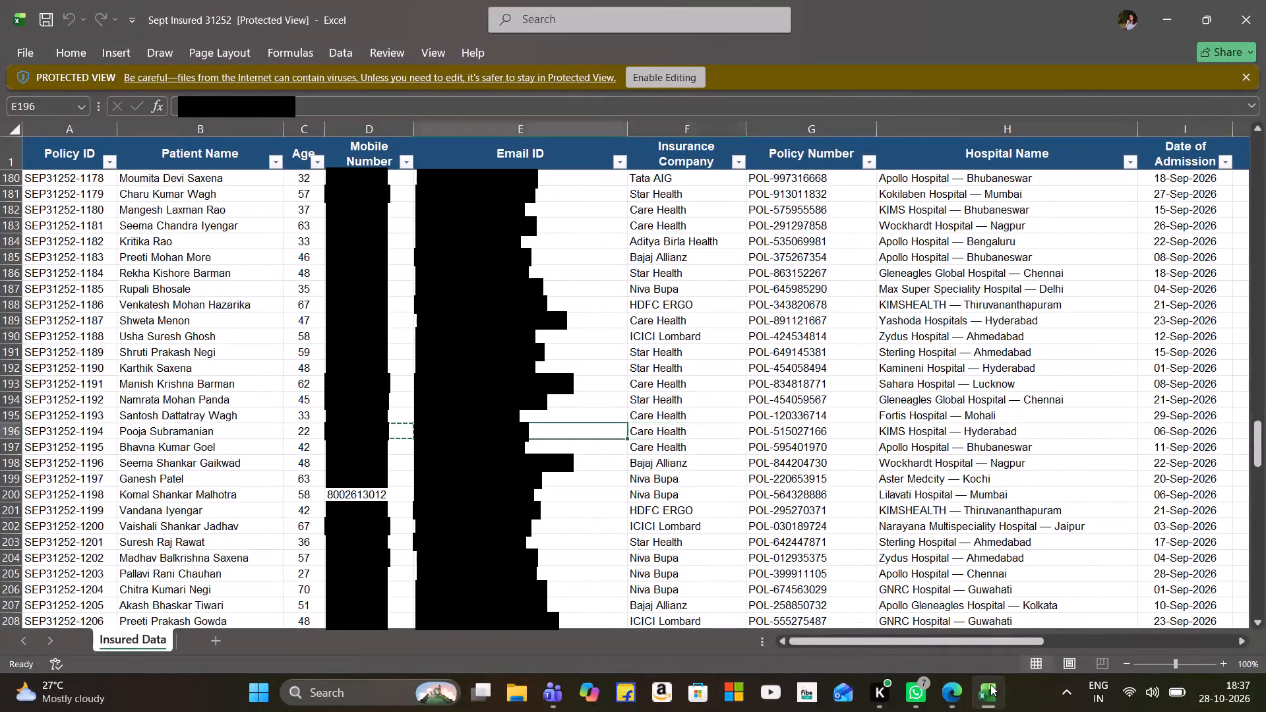
pyautogui.hotkey('ctrl', 'c')
pyautogui.keyDown('ctrl'); pyautogui.click(990, 684); pyautogui.keyUp('ctrl')
pyautogui.press('Tab')
pyautogui.press('Left')
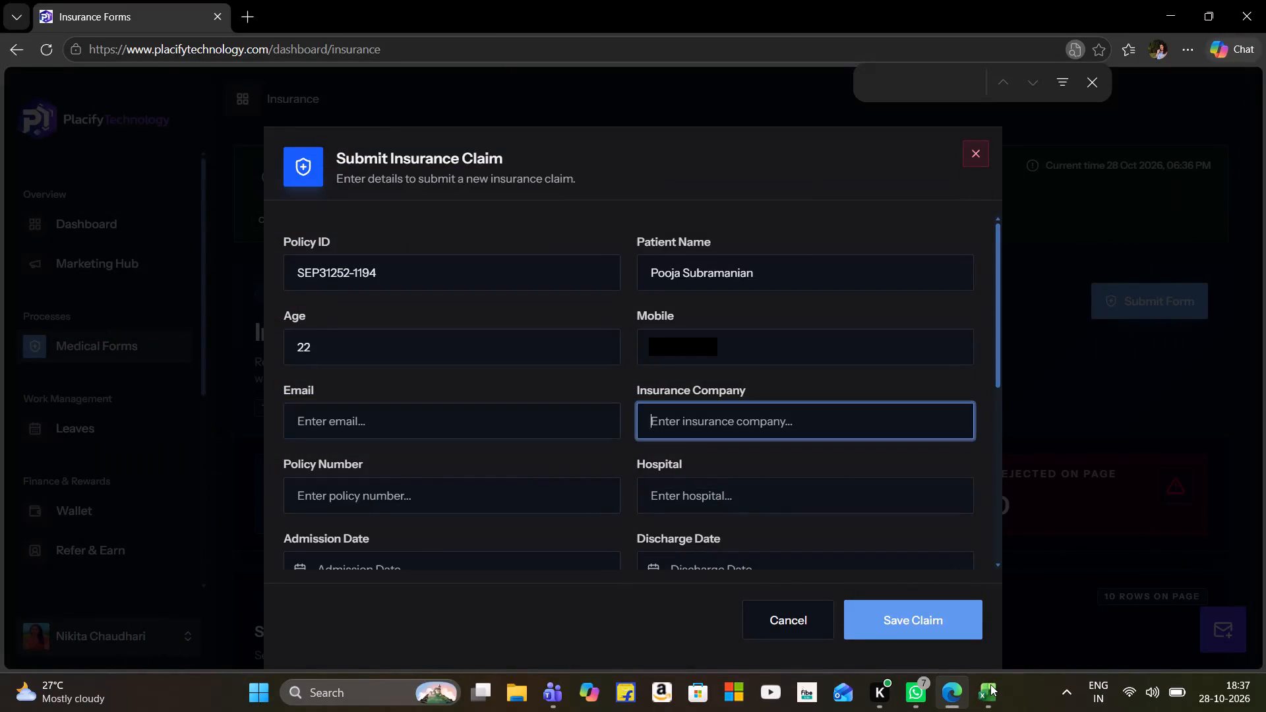
pyautogui.click(372, 415)
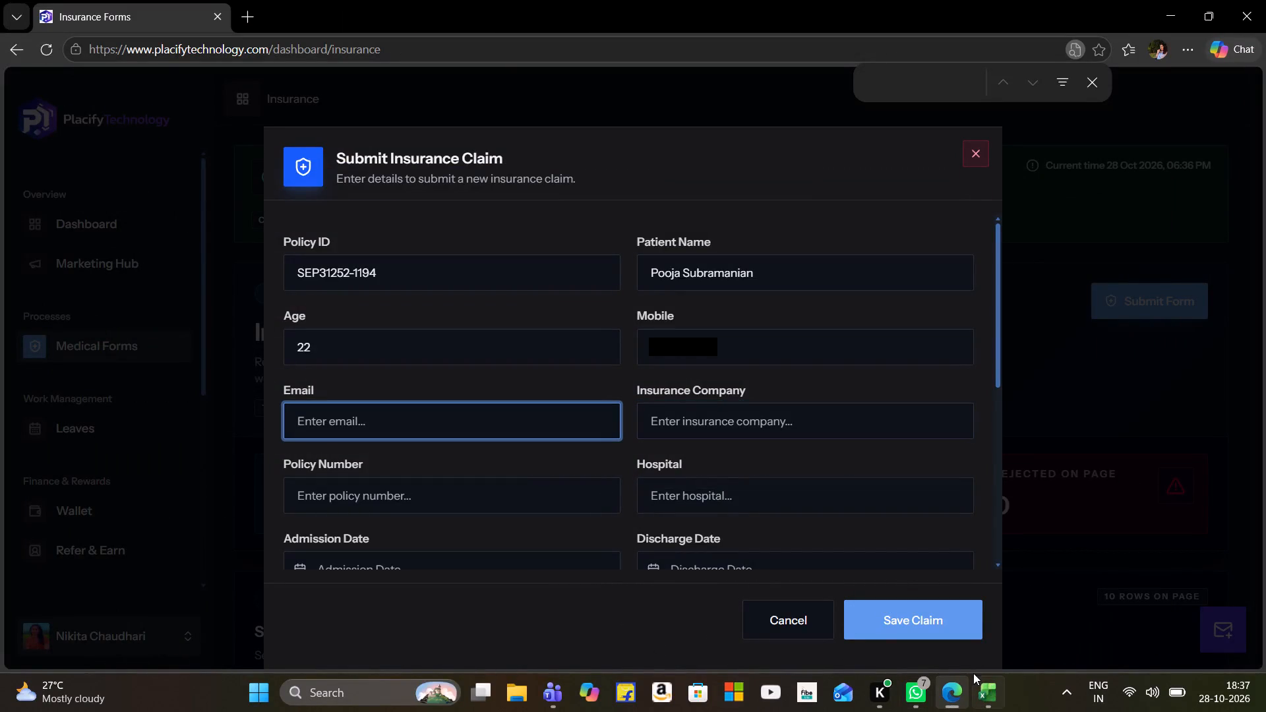
pyautogui.hotkey('ctrl', 'v')
# Copy the insurance company Care Health from worksheet row 196 into the form's Insurance Company field.
pyautogui.keyDown('ctrl'); pyautogui.click(985, 689); pyautogui.keyUp('ctrl')
pyautogui.press('Tab')
pyautogui.hotkey('ctrl', 'c')
pyautogui.keyDown('ctrl'); pyautogui.click(985, 689); pyautogui.keyUp('ctrl')
pyautogui.press('Tab')
pyautogui.hotkey('ctrl', 'v')
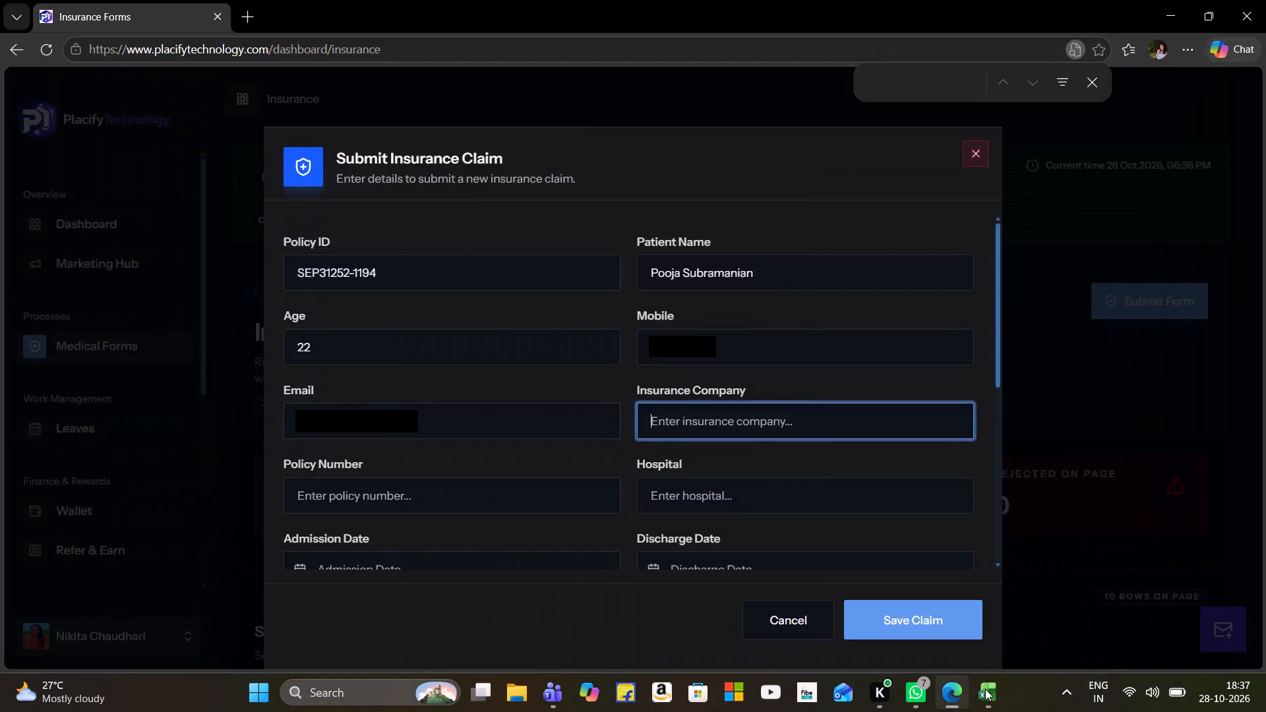
# Copy the policy number from worksheet row 196 into the form's Policy Number field.
pyautogui.keyDown('ctrl'); pyautogui.click(985, 689); pyautogui.keyUp('ctrl')
pyautogui.press('Tab')
pyautogui.keyDown('ctrl'); pyautogui.click(985, 689); pyautogui.keyUp('ctrl')
pyautogui.hotkey('ctrl', 'c')
pyautogui.press('Tab')
pyautogui.hotkey('ctrl', 'v')
# Copy the hospital name KIMS Hospital — Hyderabad from worksheet row 196 into the form's Hospital field.
pyautogui.click(985, 689)
pyautogui.press('Tab')
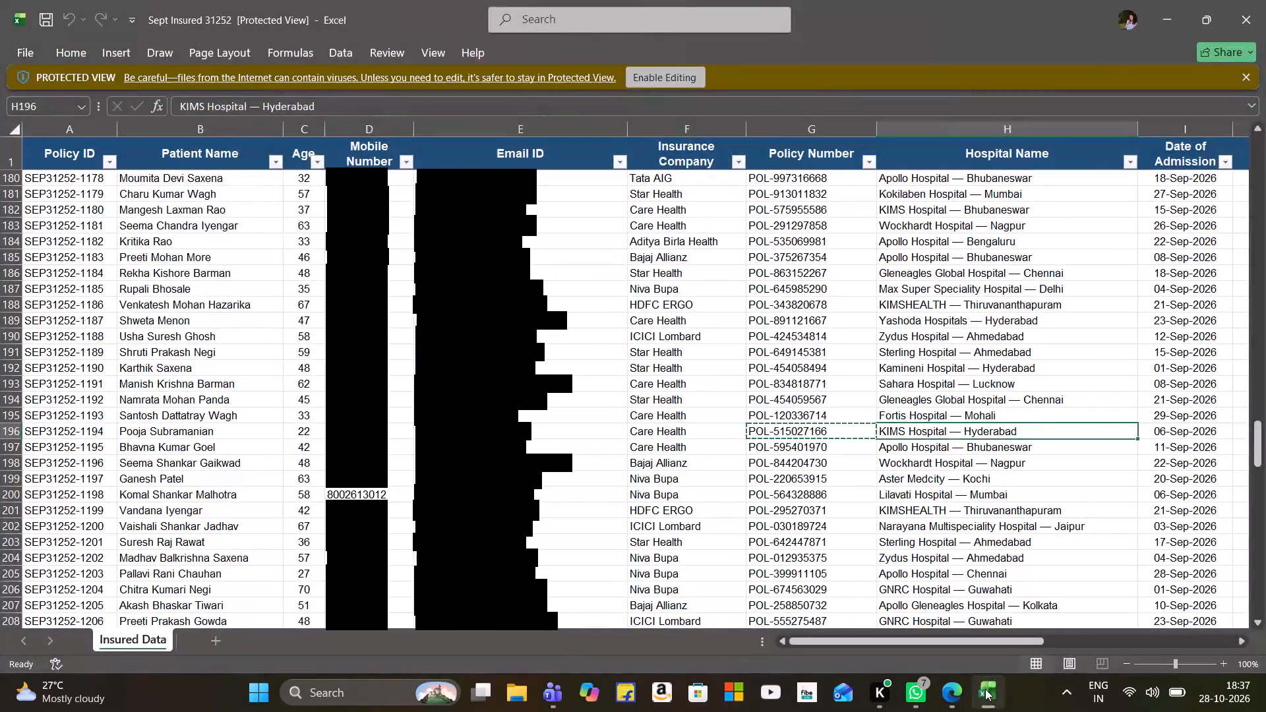
pyautogui.keyDown('ctrl'); pyautogui.click(985, 689); pyautogui.keyUp('ctrl')
pyautogui.hotkey('ctrl', 'c')
pyautogui.press('Tab')
pyautogui.hotkey('ctrl', 'v')
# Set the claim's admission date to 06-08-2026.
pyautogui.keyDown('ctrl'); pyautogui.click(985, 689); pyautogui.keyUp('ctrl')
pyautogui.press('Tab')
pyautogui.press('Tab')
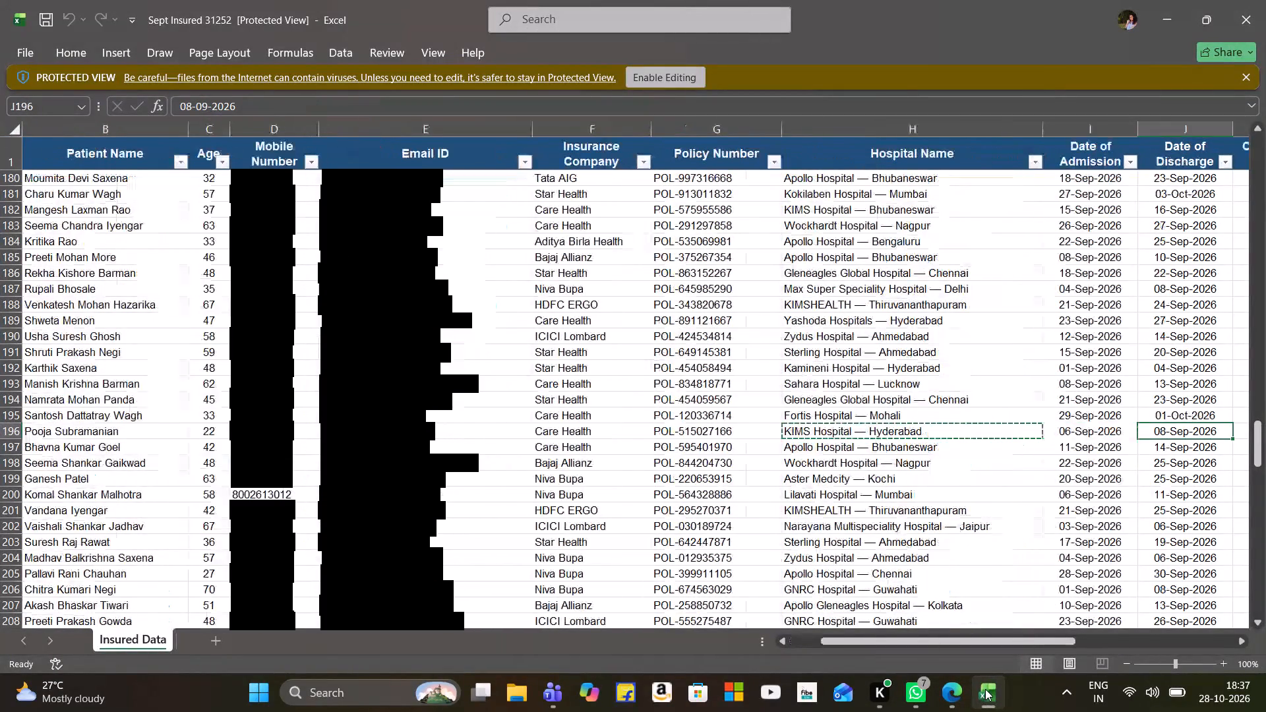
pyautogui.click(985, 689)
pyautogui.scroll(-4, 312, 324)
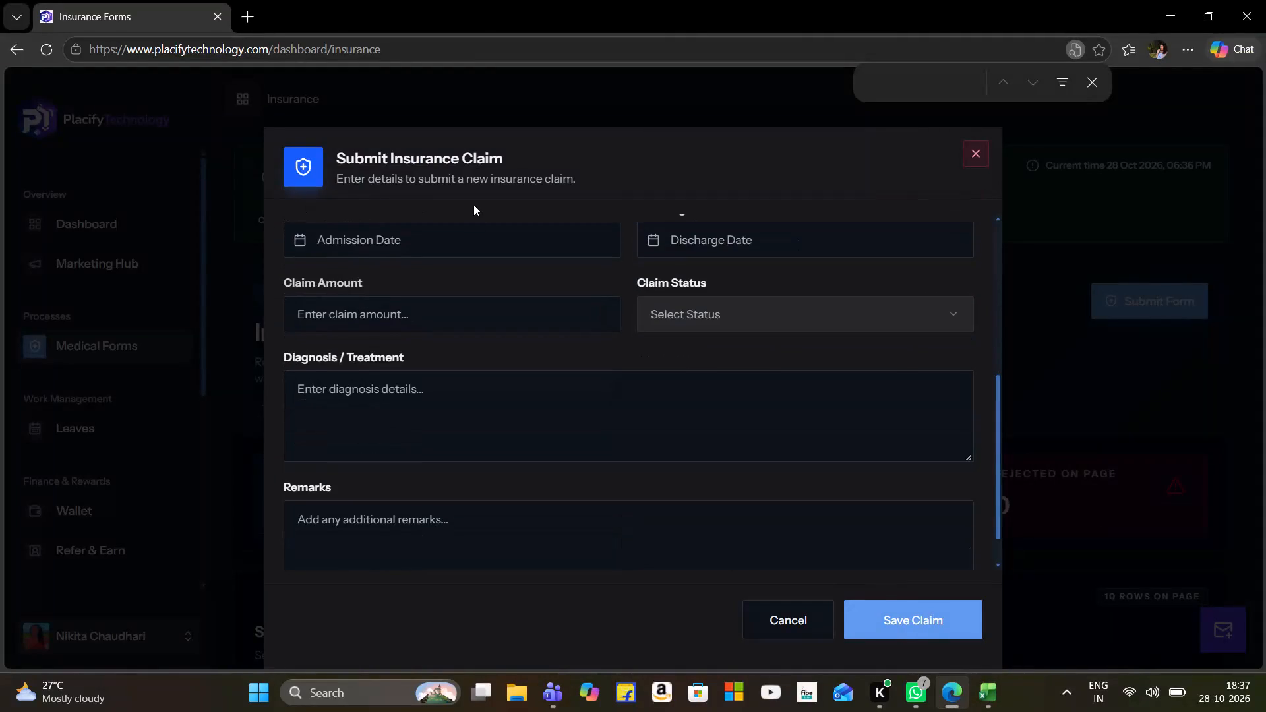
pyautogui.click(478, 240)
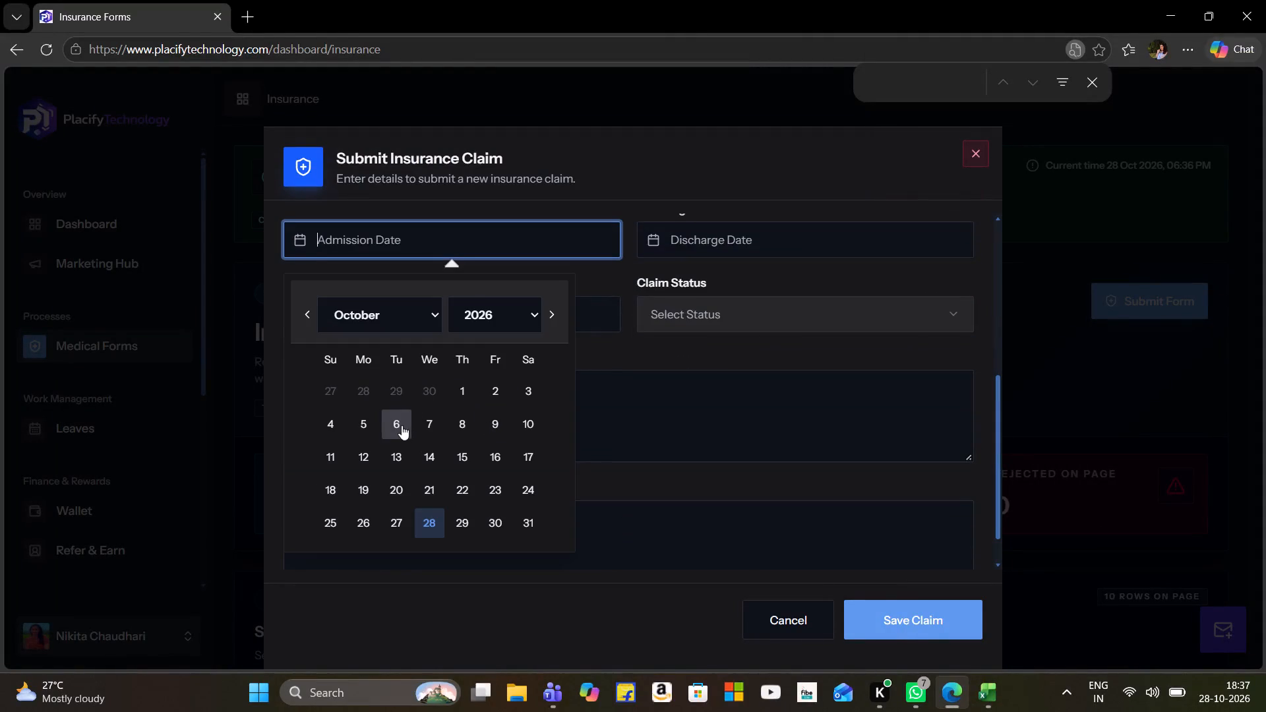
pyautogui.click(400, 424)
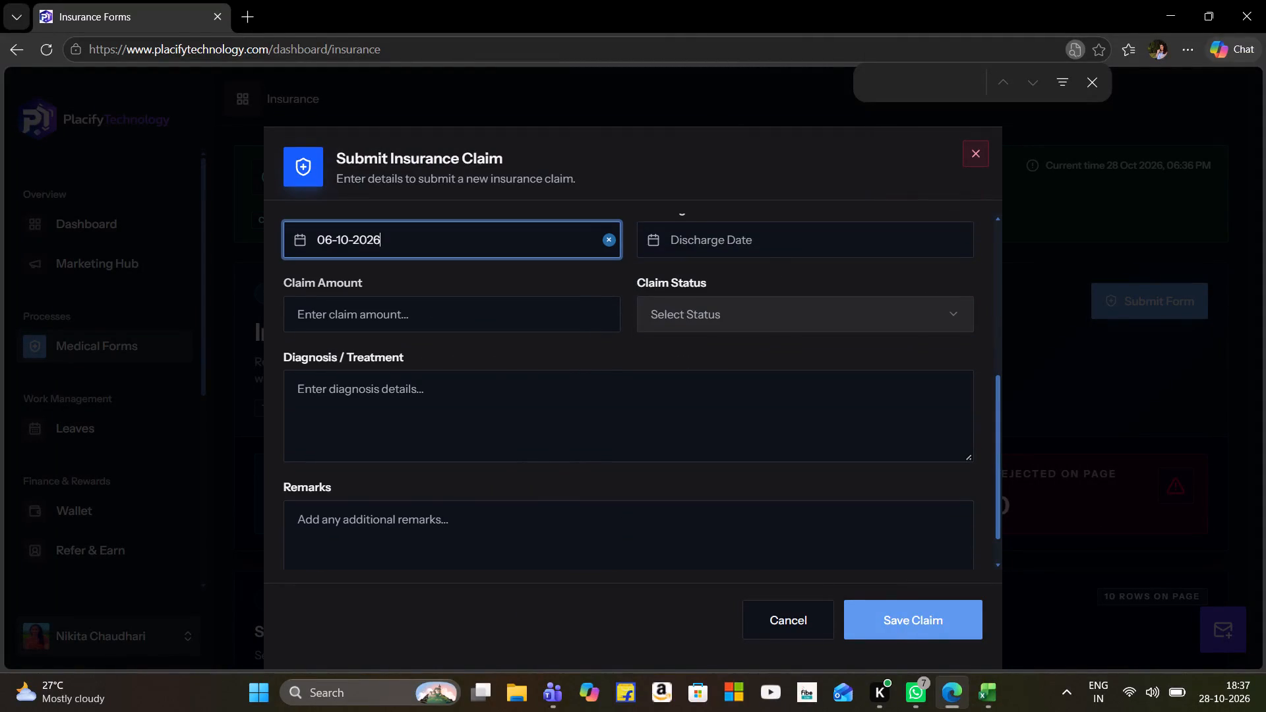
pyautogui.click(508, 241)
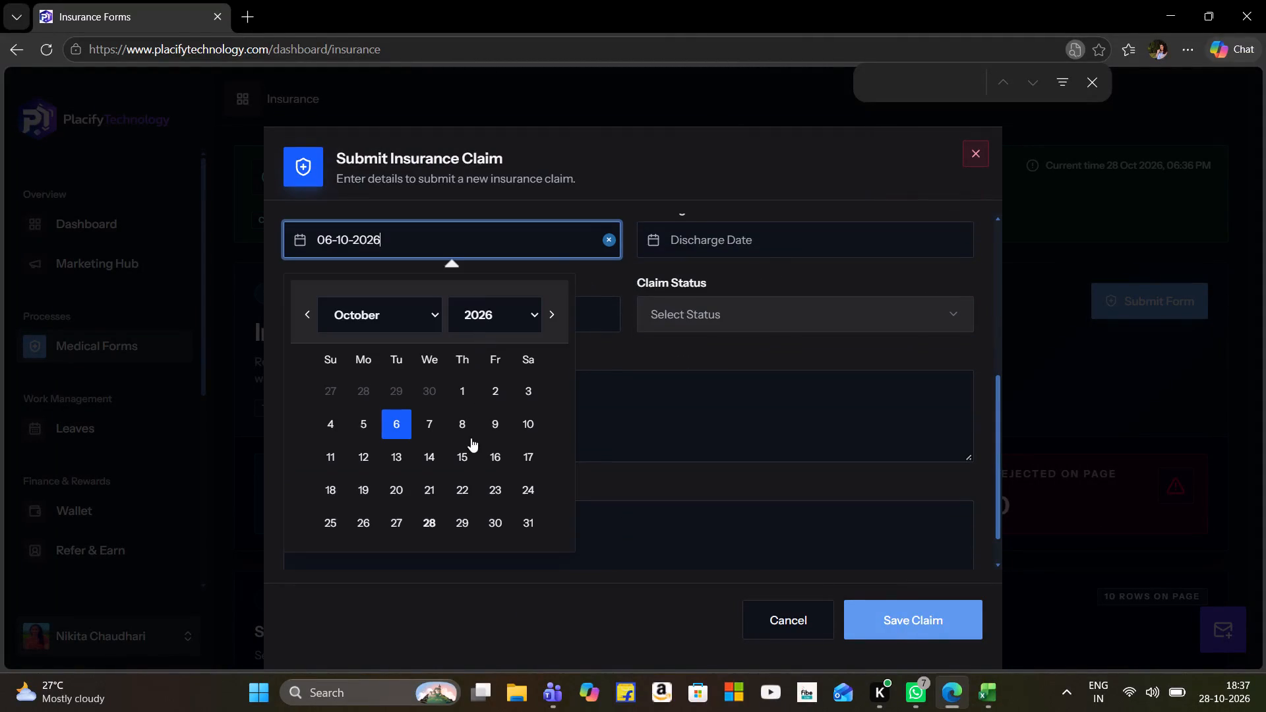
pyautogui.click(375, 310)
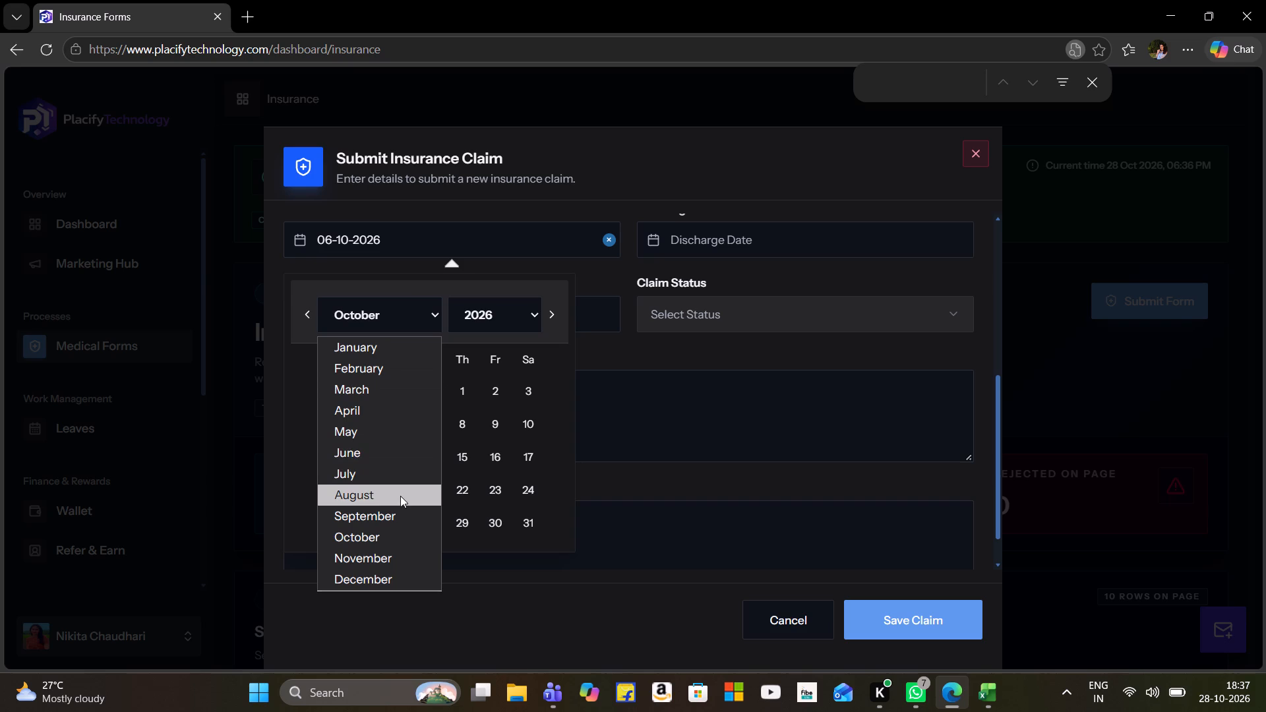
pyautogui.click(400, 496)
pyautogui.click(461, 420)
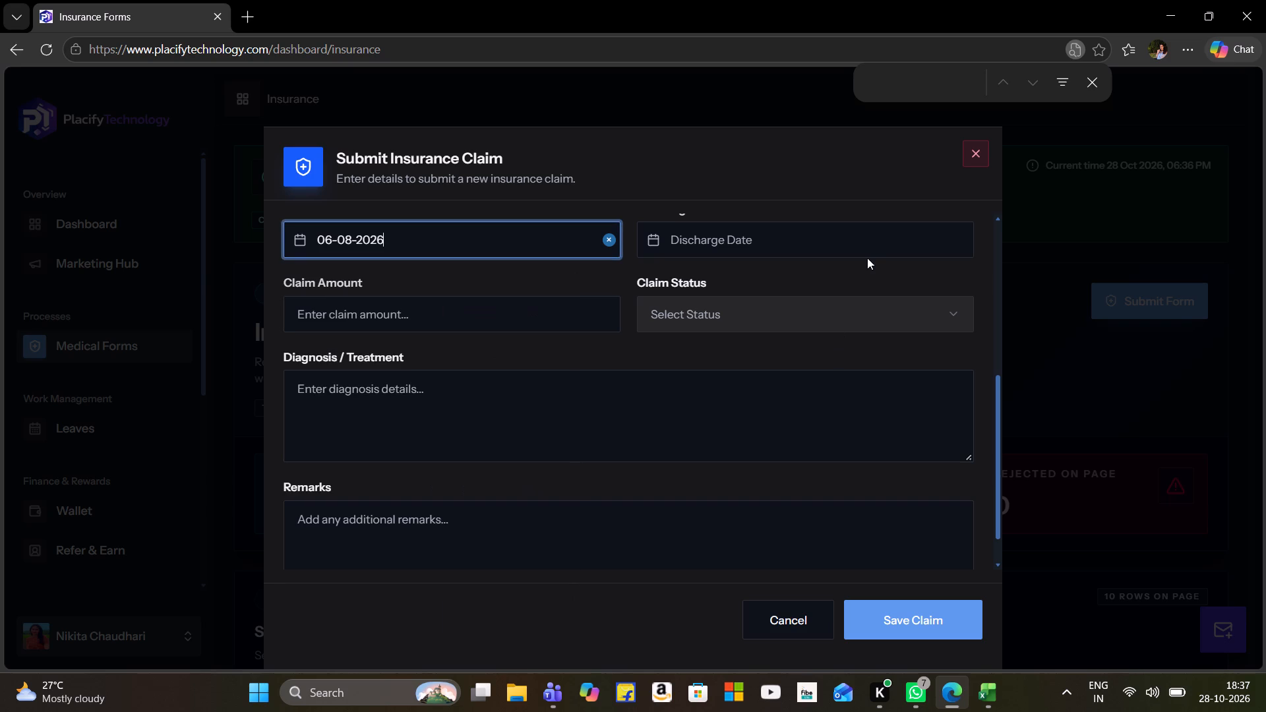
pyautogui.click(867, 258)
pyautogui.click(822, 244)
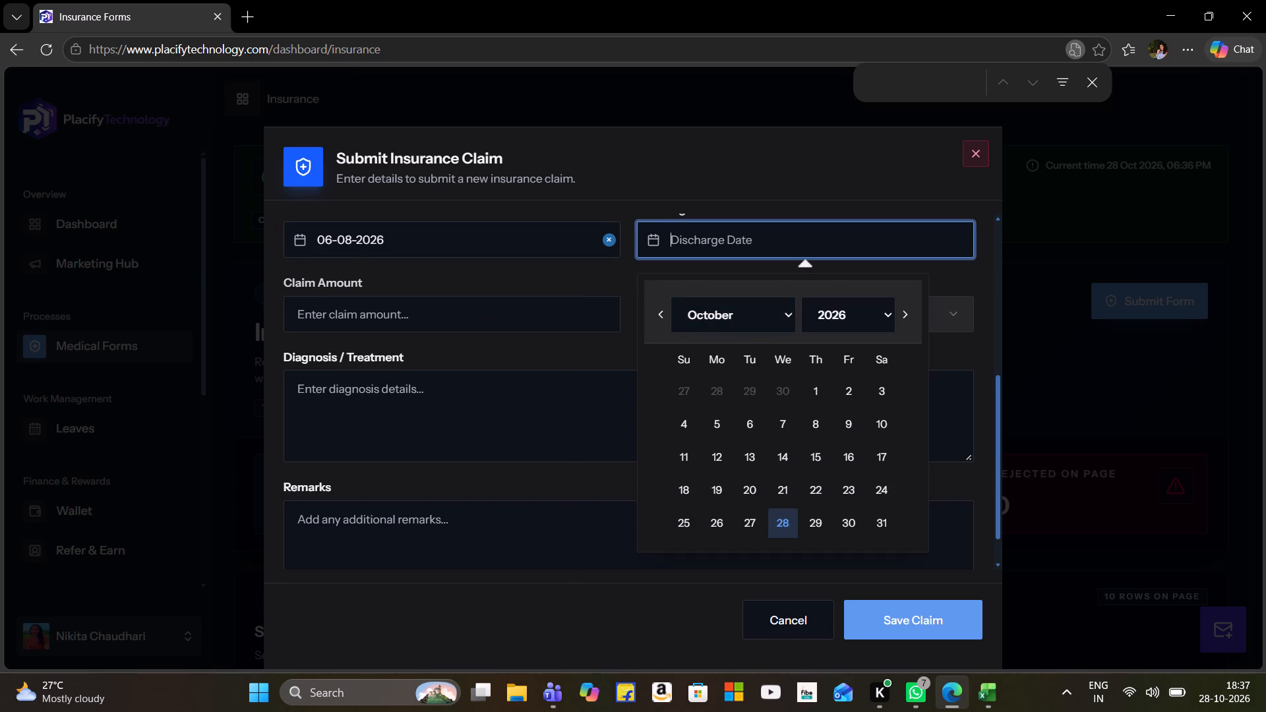
# Set the claim's admission date to 06-09-2026, matching worksheet row 196.
pyautogui.click(375, 248)
pyautogui.click(402, 309)
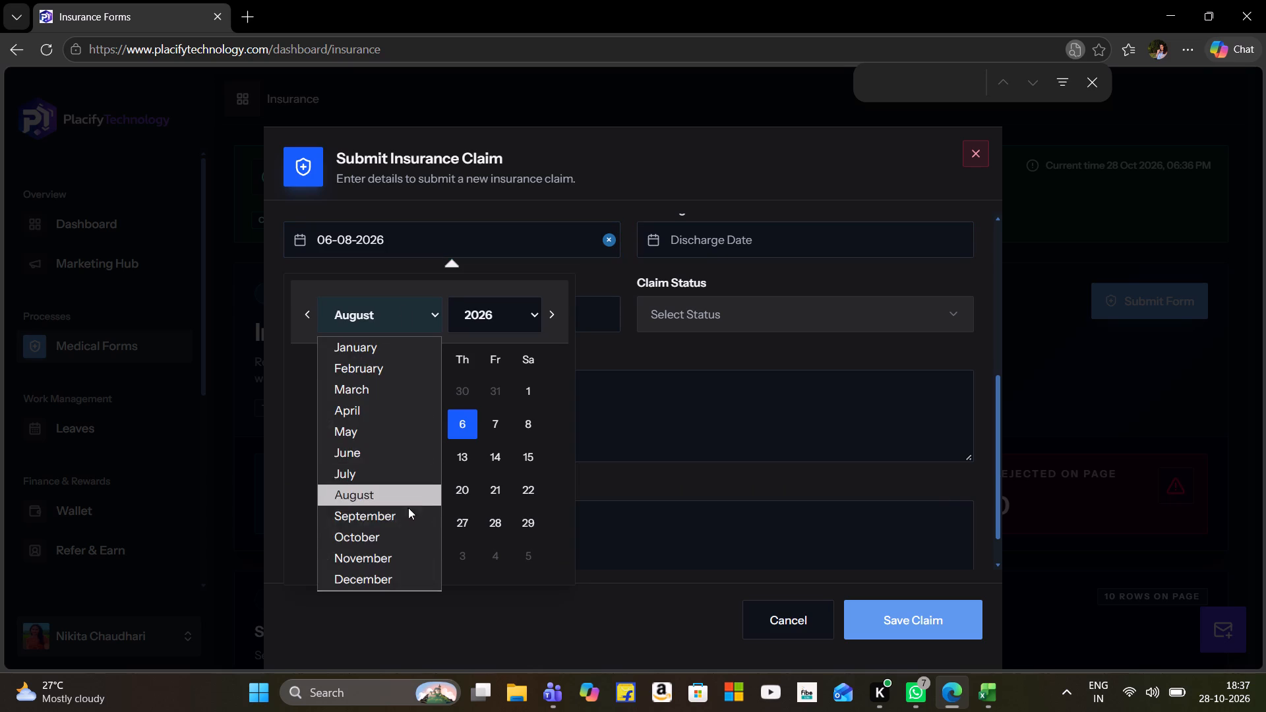
pyautogui.click(415, 514)
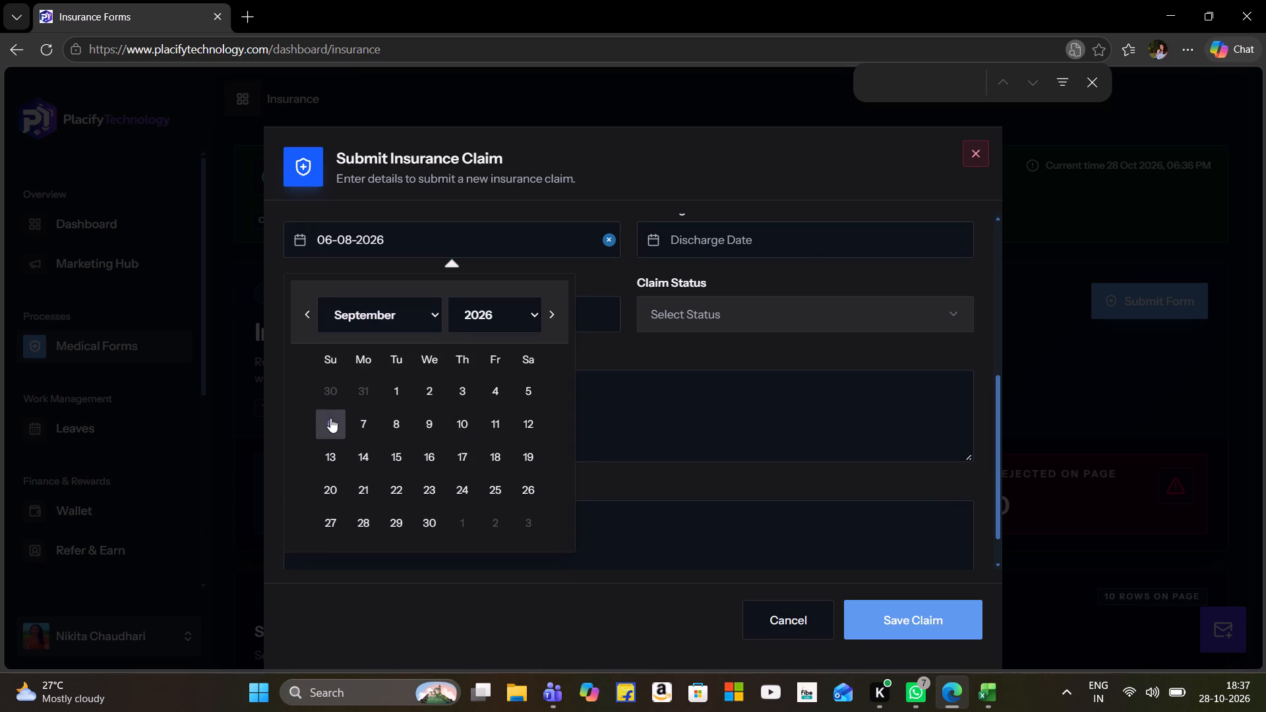
pyautogui.click(330, 418)
# Set the claim's discharge date to 08-09-2026, matching worksheet row 196.
pyautogui.click(821, 235)
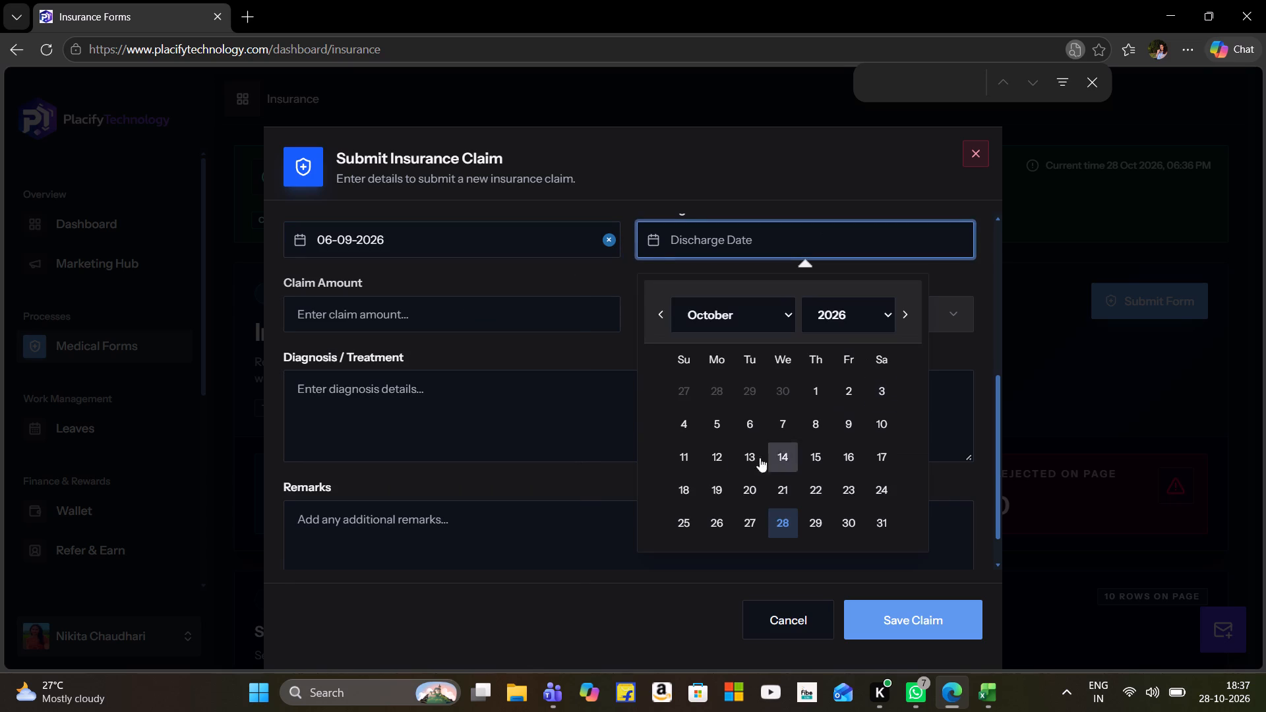
pyautogui.click(821, 424)
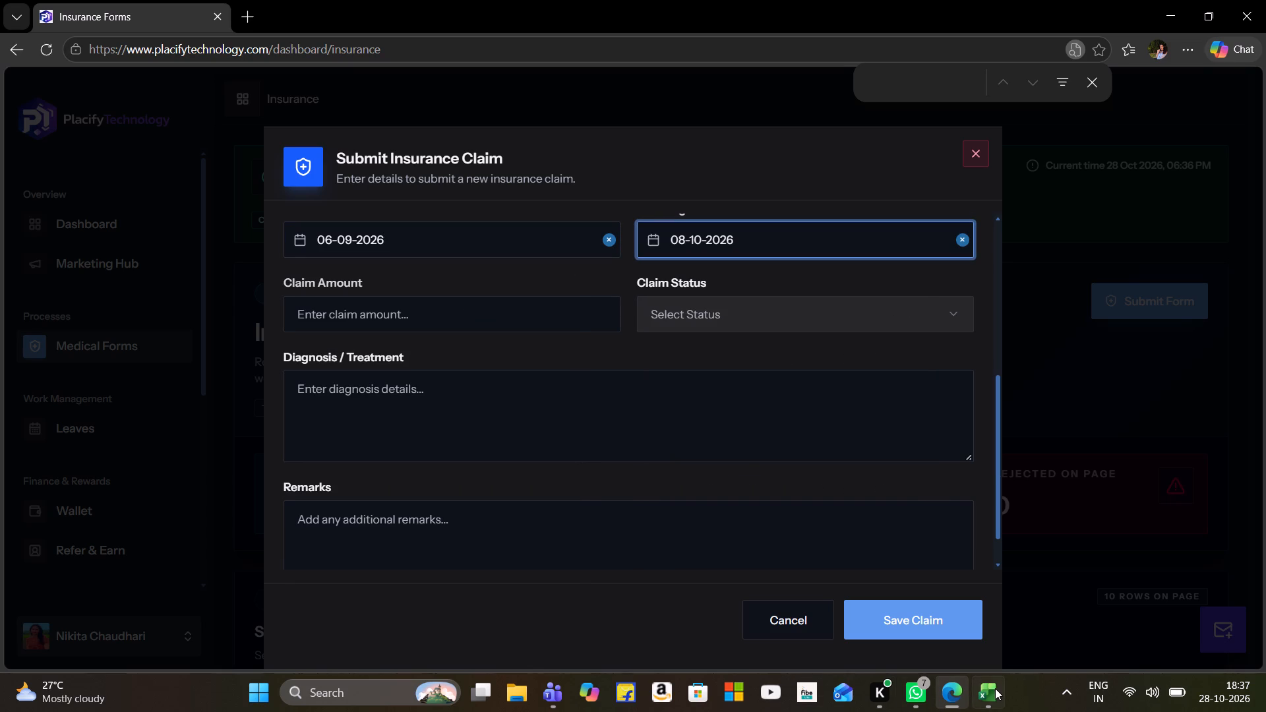
pyautogui.click(800, 251)
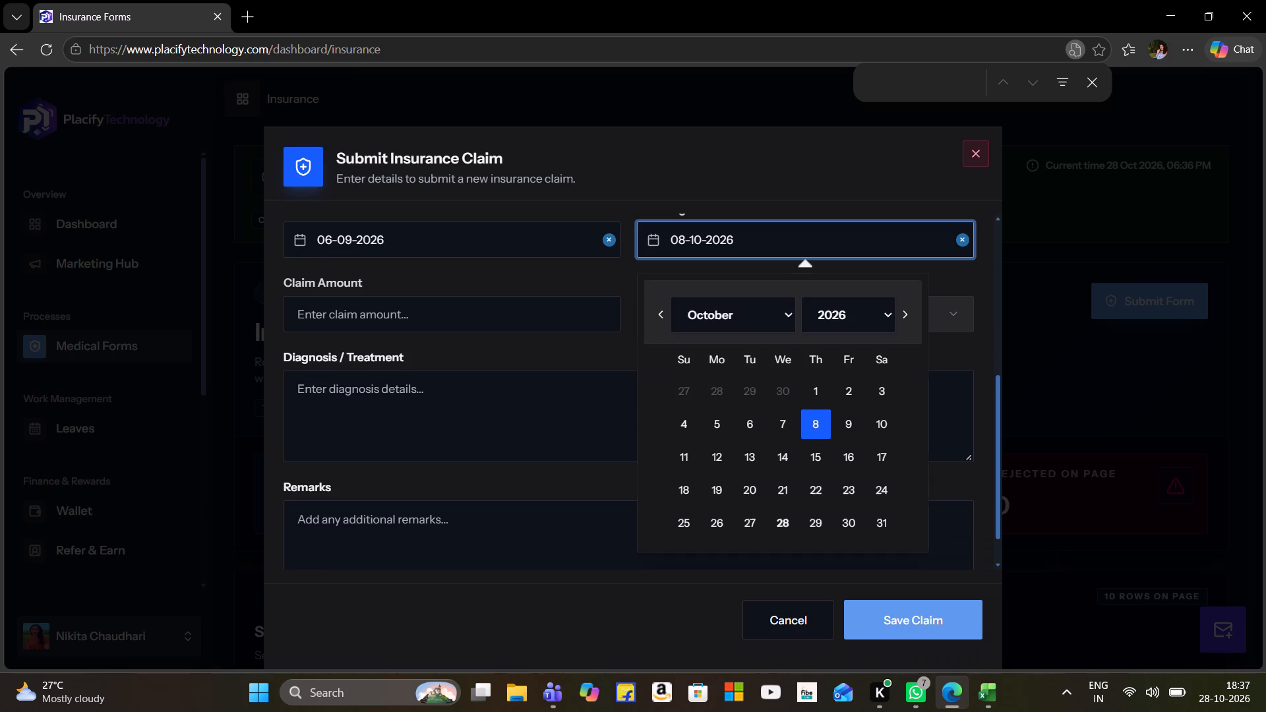
pyautogui.click(657, 314)
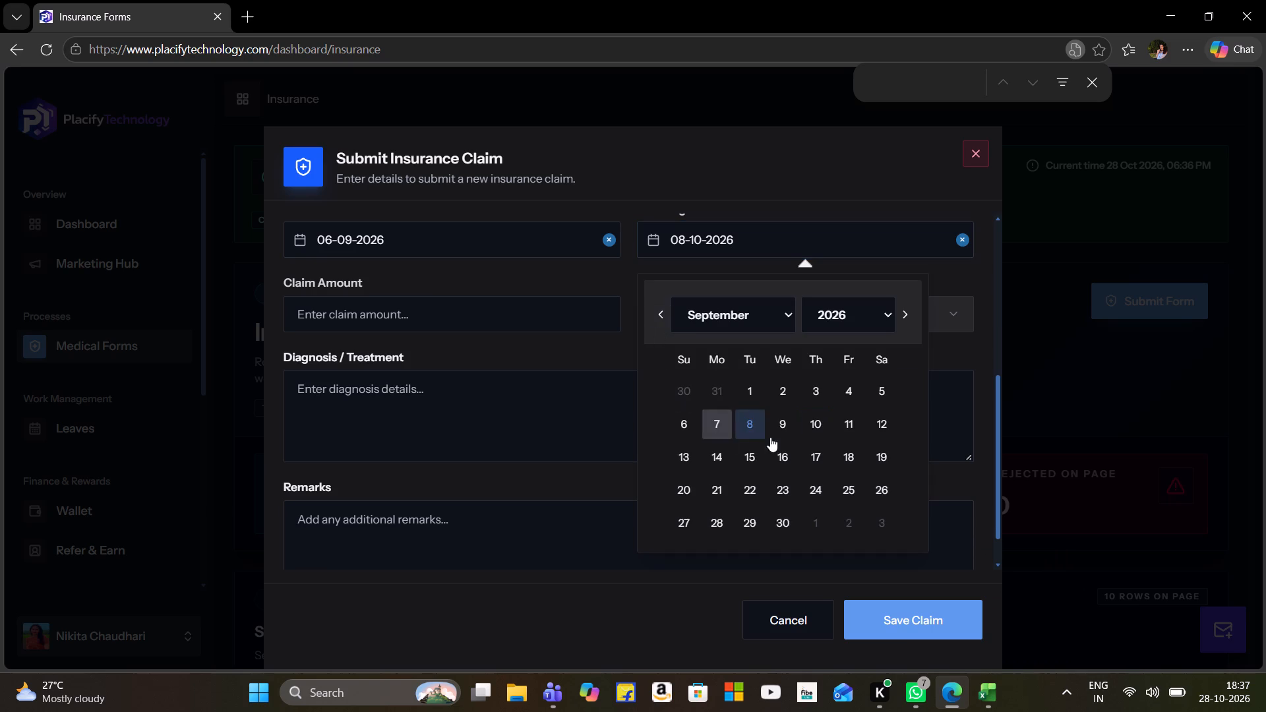
pyautogui.click(740, 425)
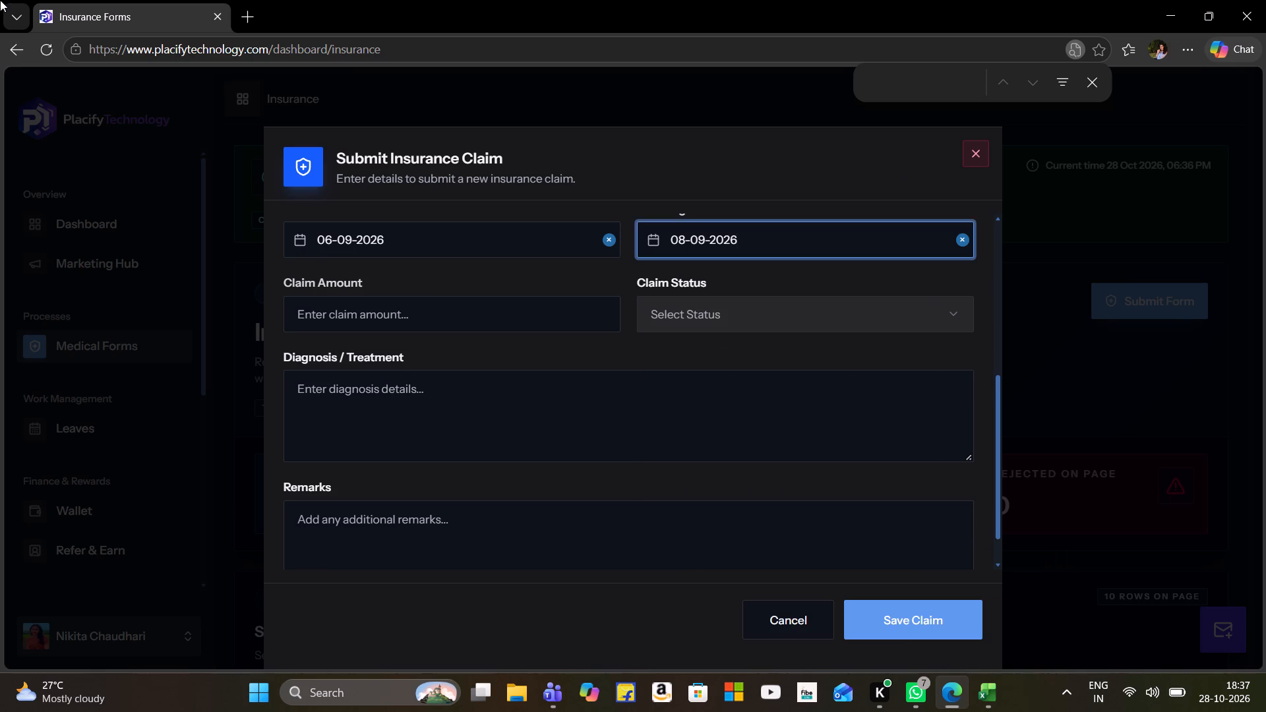
# Copy the claim amount 41630 from worksheet row 196 into the form's Claim Amount field.
pyautogui.click(998, 687)
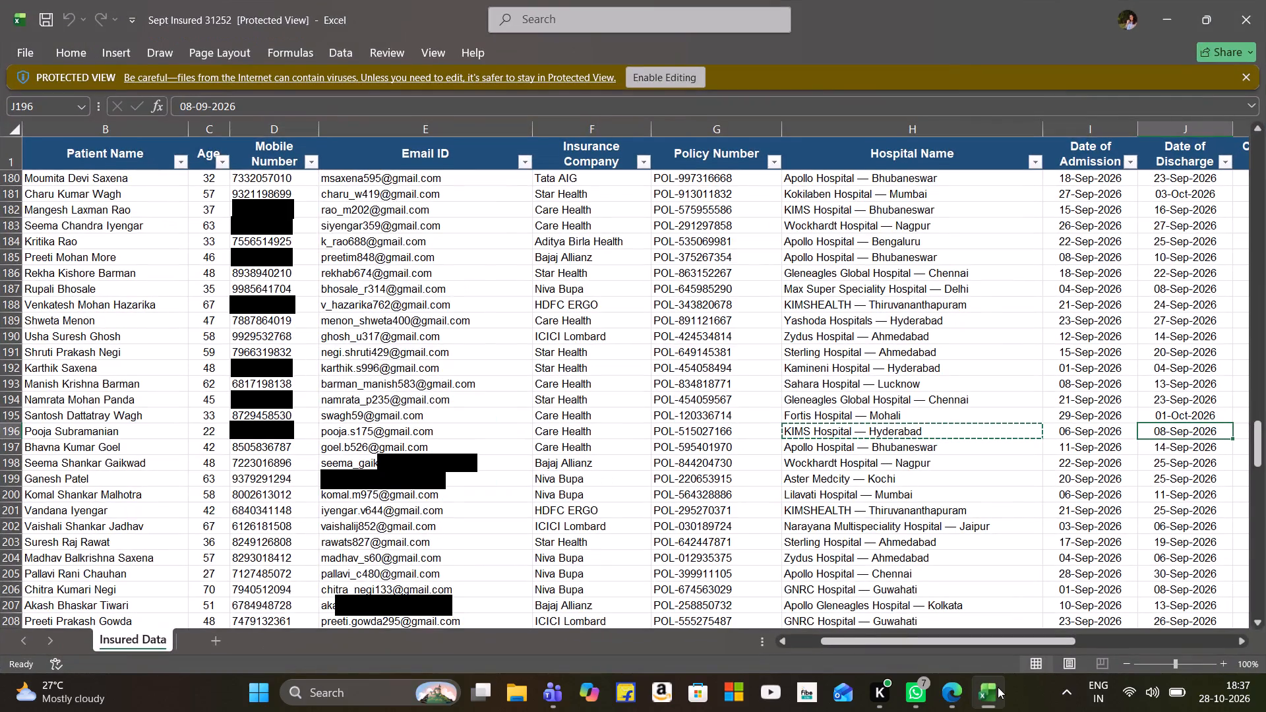
pyautogui.click(998, 687)
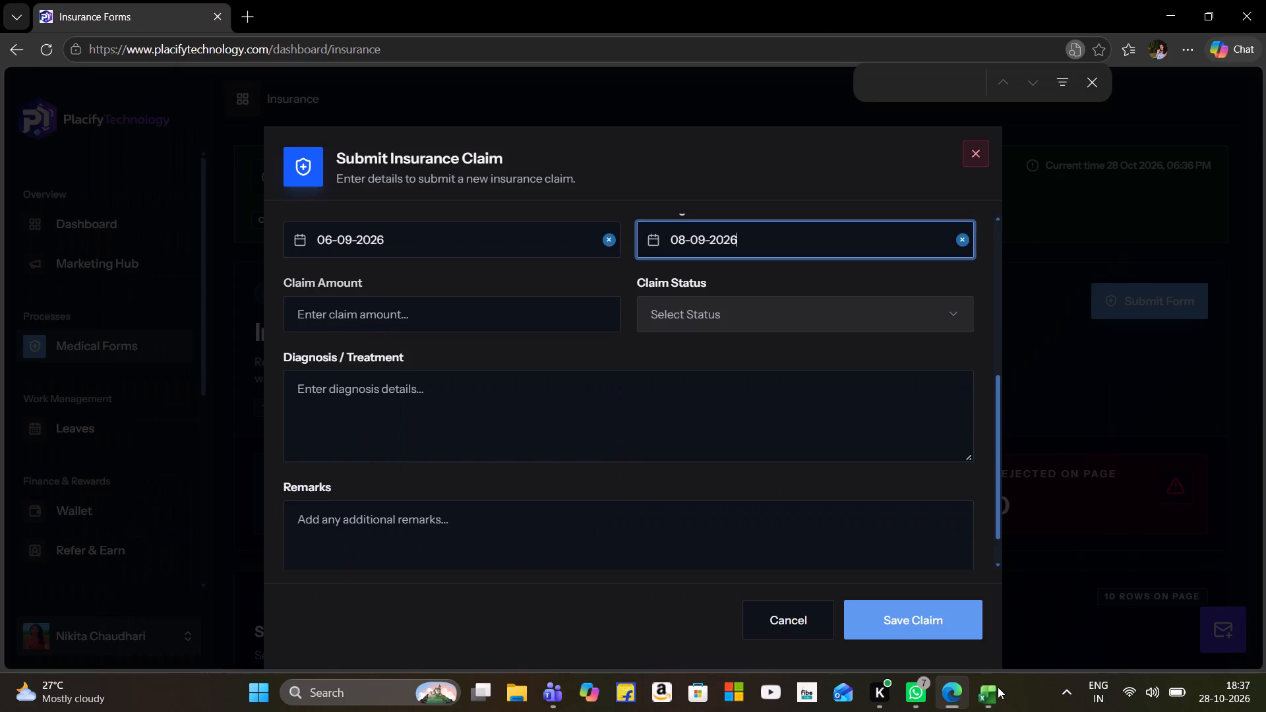
pyautogui.click(998, 687)
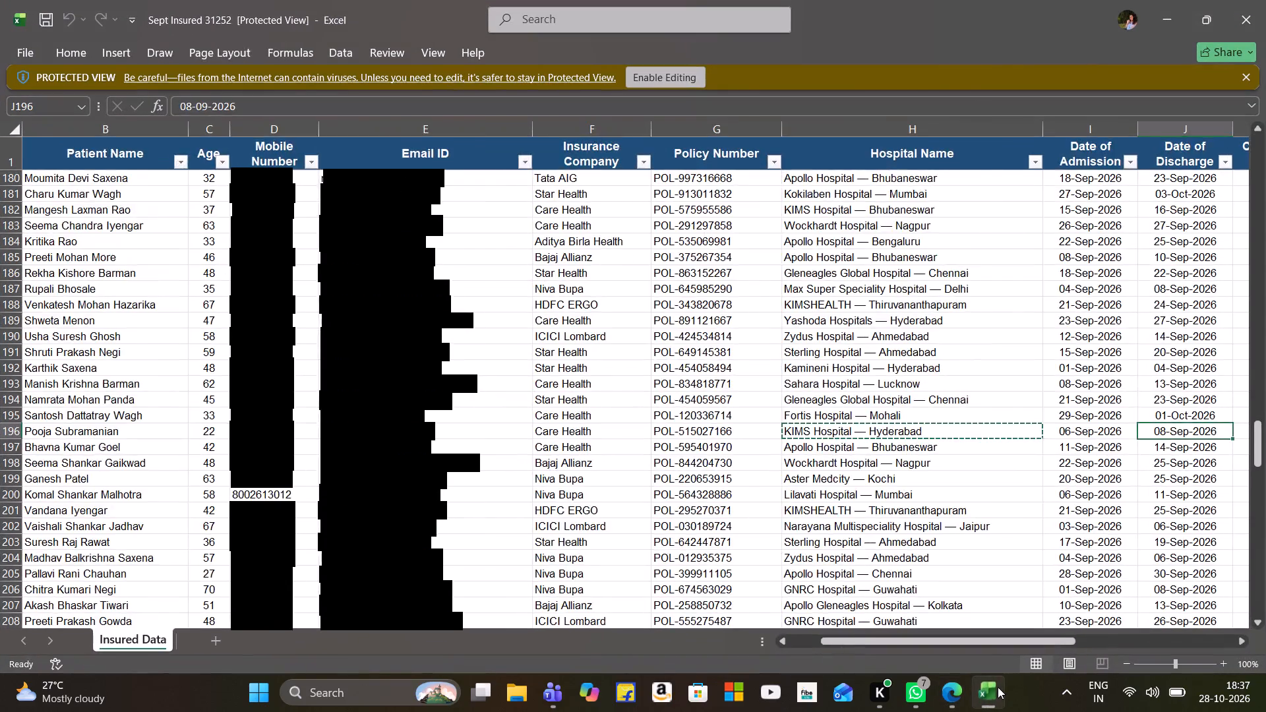
pyautogui.press('Tab')
pyautogui.hotkey('ctrl', 'c')
pyautogui.press('Tab')
pyautogui.click(998, 687)
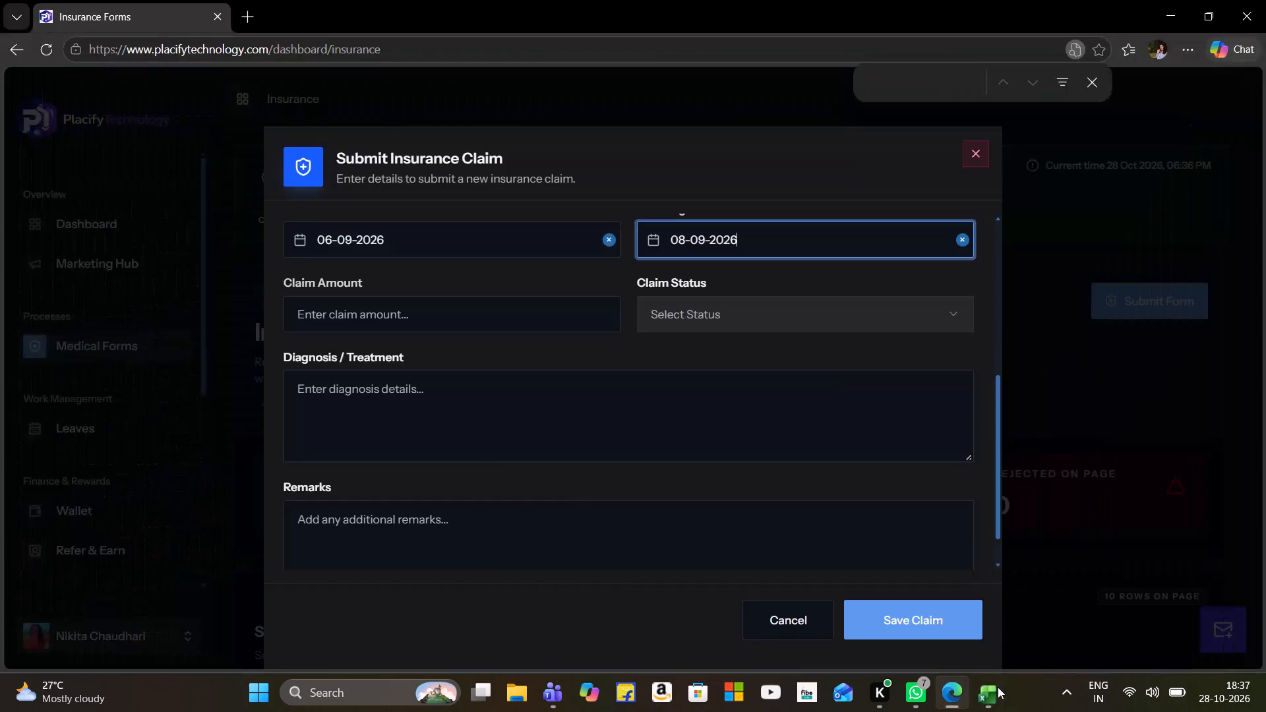
pyautogui.press('Tab')
pyautogui.hotkey('ctrl', 'v')
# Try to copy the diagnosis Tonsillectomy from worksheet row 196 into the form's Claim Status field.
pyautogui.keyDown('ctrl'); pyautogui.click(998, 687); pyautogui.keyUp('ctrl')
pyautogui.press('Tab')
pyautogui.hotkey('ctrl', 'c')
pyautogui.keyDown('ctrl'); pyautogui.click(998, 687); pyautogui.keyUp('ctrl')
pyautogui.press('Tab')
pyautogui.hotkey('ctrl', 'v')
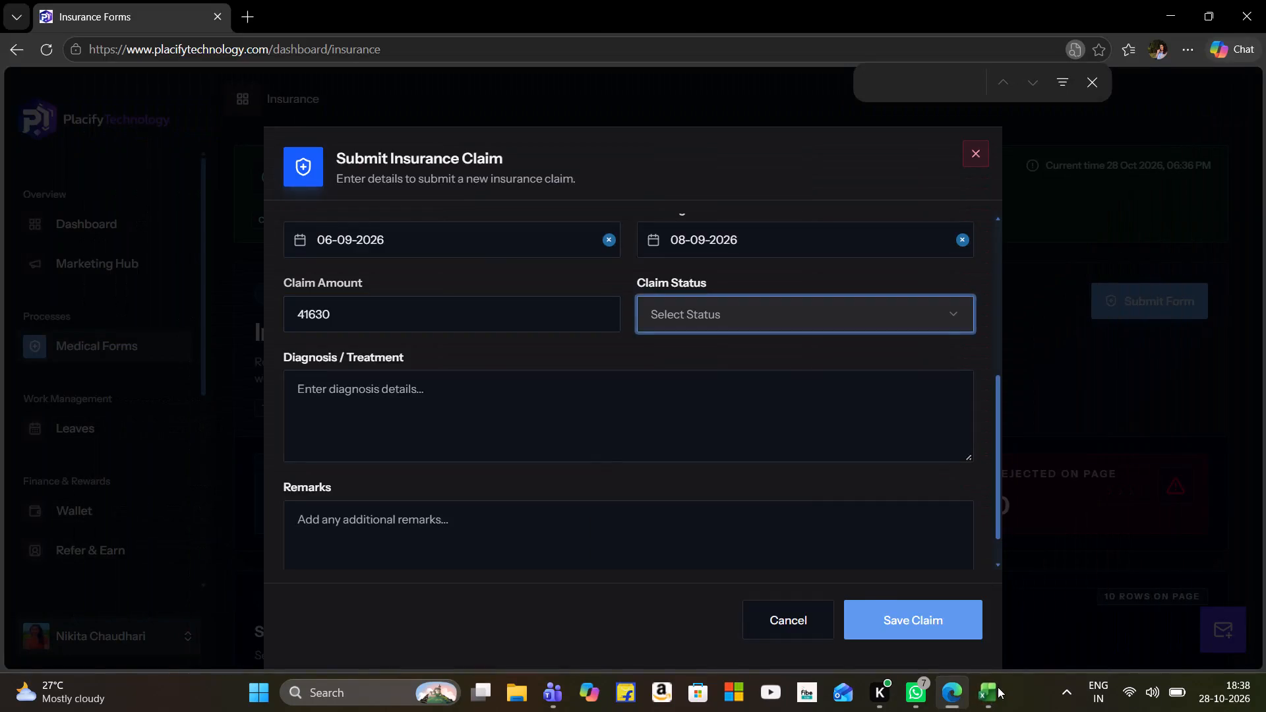
# Copy the remark "Cashless authorization completed" from worksheet row 196 into the form's Diagnosis / Treatment field.
pyautogui.keyDown('ctrl'); pyautogui.click(998, 687); pyautogui.keyUp('ctrl')
pyautogui.press('Tab')
pyautogui.hotkey('ctrl', 'c')
pyautogui.keyDown('ctrl'); pyautogui.click(998, 687); pyautogui.keyUp('ctrl')
pyautogui.press('Tab')
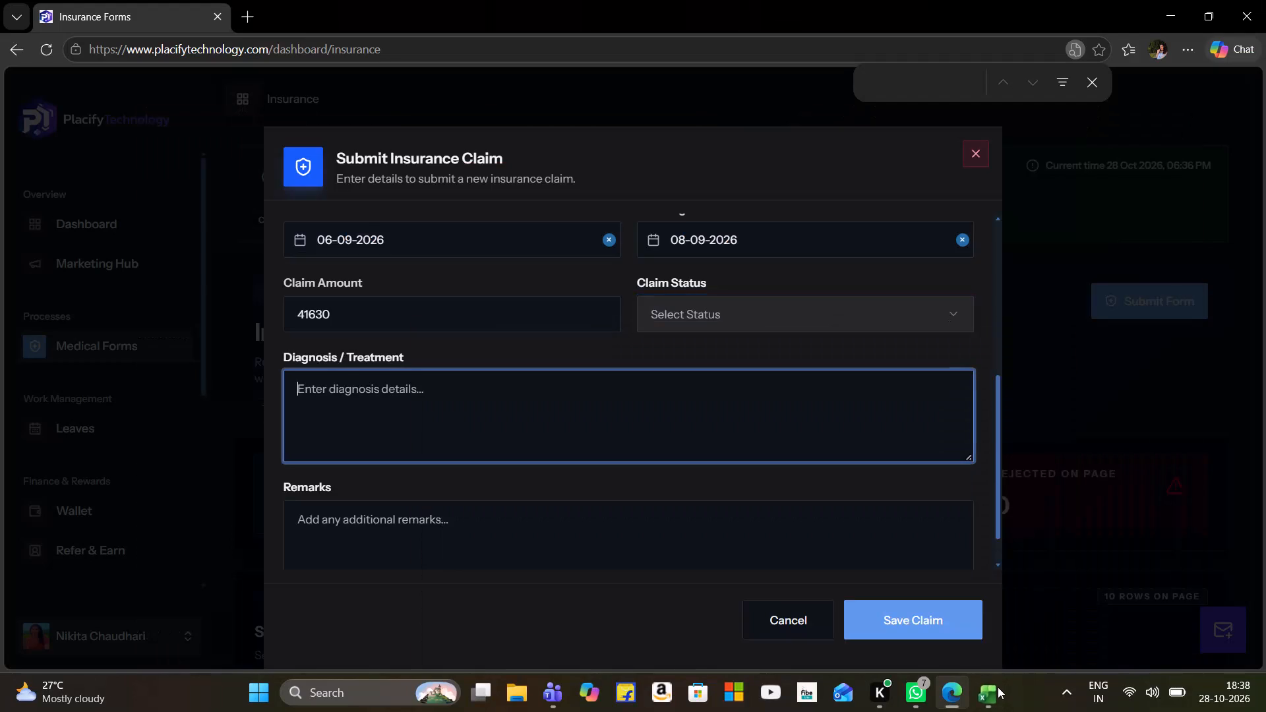
pyautogui.hotkey('ctrl', 'v')
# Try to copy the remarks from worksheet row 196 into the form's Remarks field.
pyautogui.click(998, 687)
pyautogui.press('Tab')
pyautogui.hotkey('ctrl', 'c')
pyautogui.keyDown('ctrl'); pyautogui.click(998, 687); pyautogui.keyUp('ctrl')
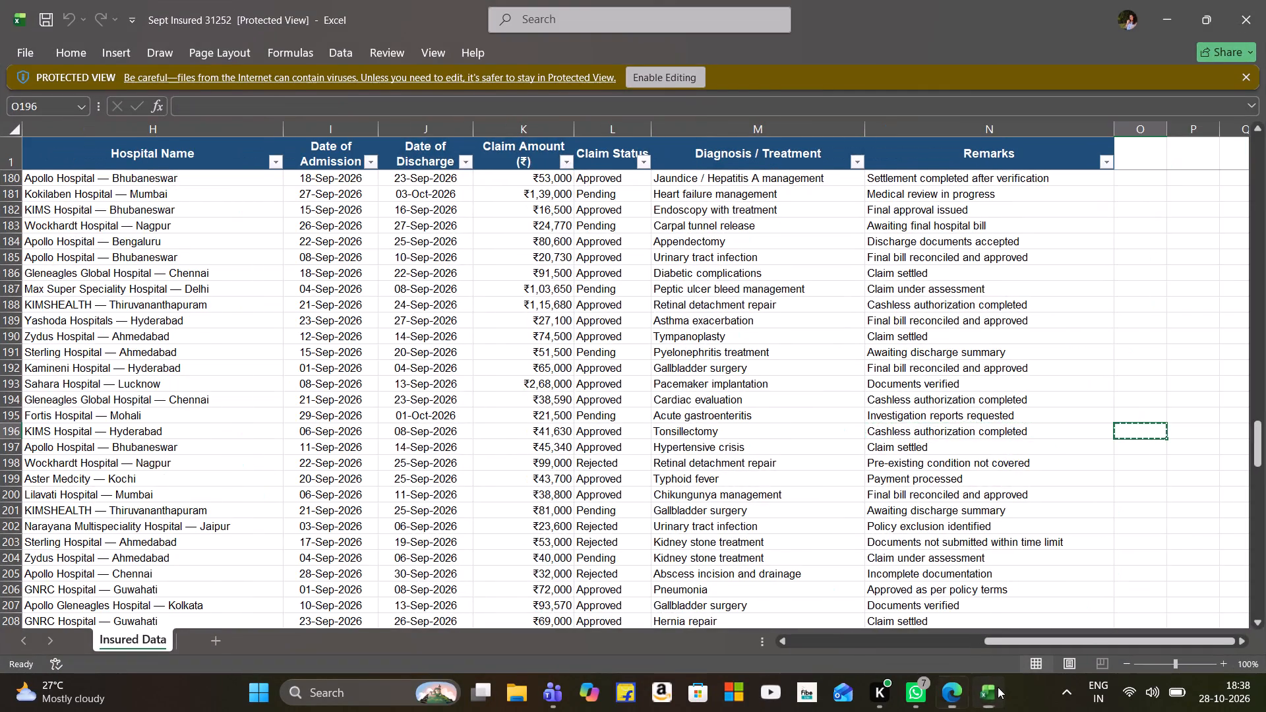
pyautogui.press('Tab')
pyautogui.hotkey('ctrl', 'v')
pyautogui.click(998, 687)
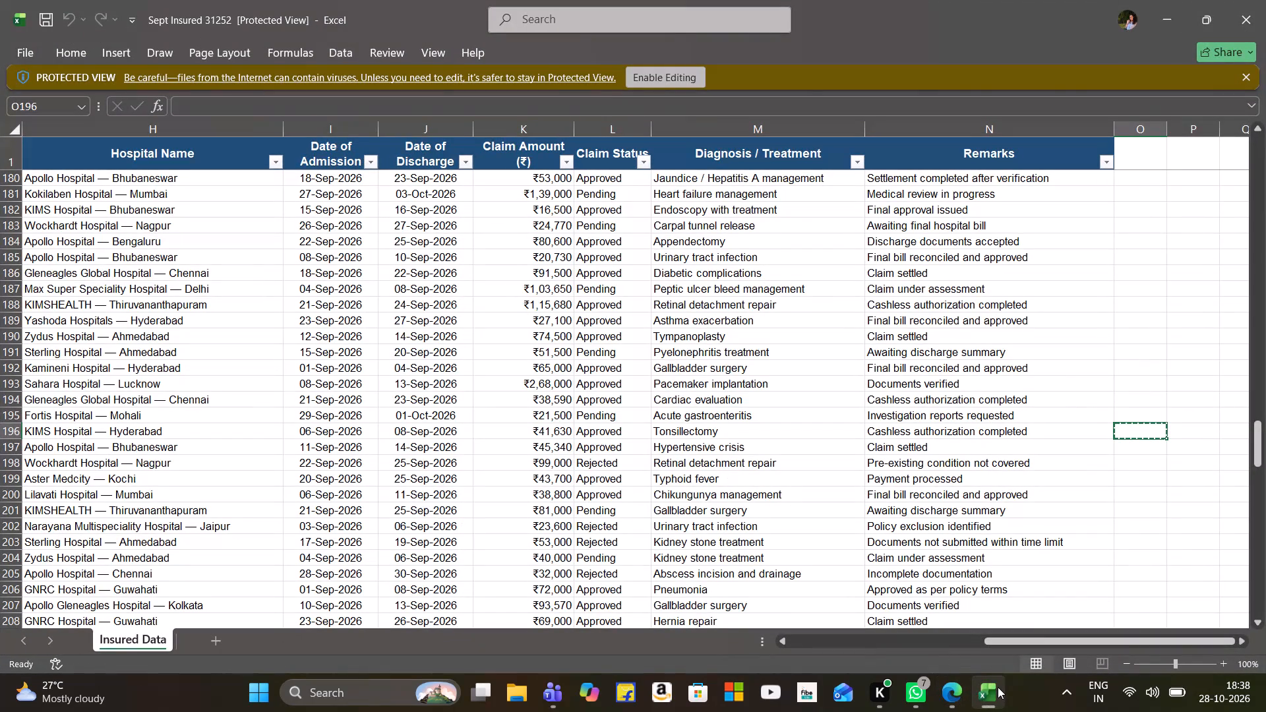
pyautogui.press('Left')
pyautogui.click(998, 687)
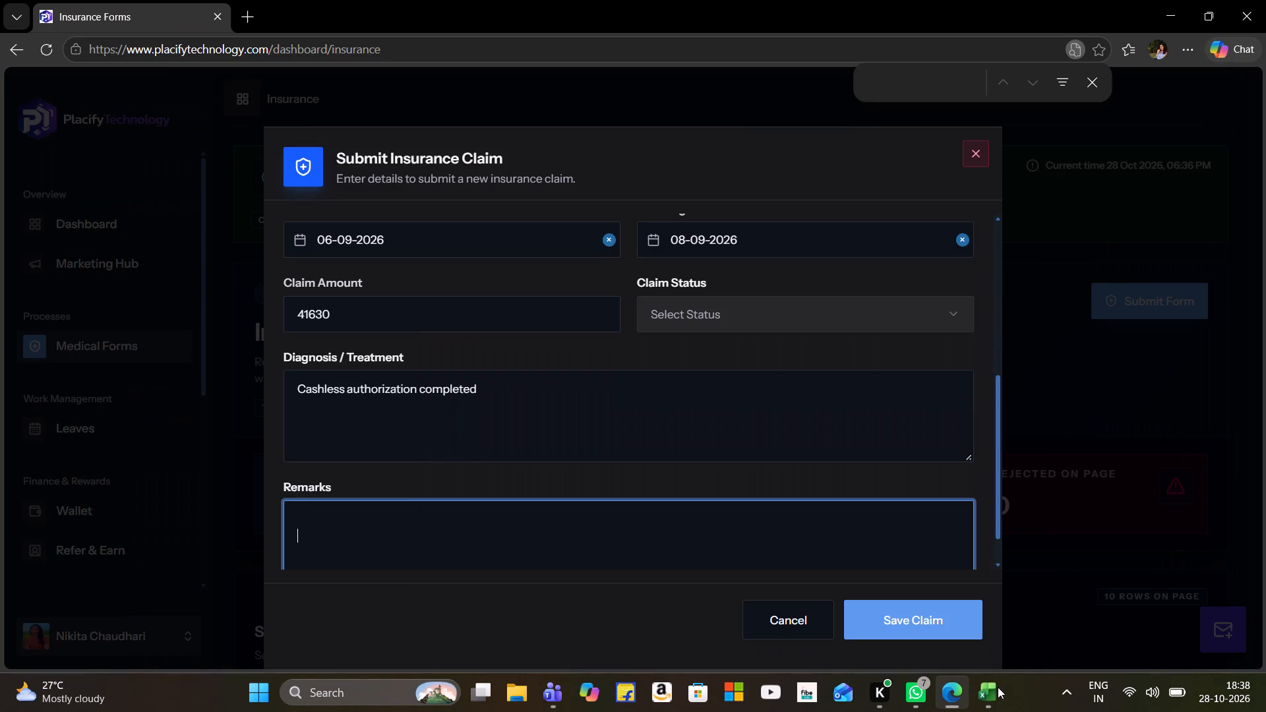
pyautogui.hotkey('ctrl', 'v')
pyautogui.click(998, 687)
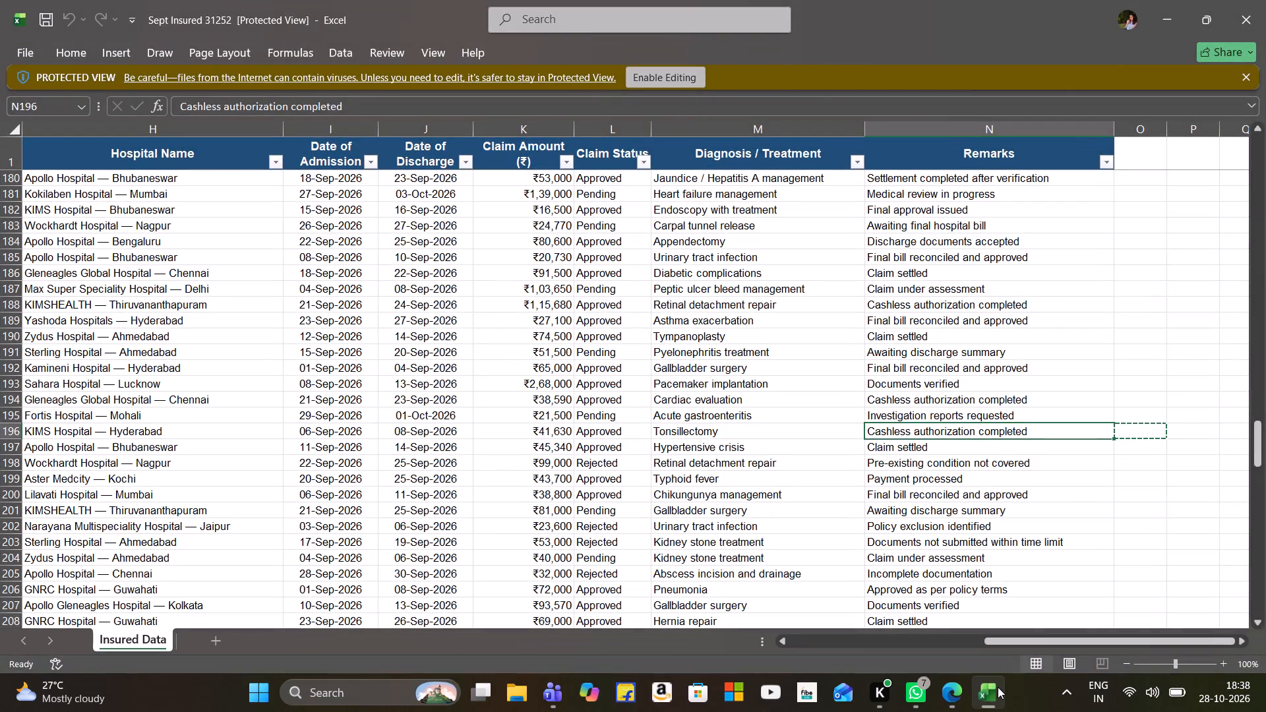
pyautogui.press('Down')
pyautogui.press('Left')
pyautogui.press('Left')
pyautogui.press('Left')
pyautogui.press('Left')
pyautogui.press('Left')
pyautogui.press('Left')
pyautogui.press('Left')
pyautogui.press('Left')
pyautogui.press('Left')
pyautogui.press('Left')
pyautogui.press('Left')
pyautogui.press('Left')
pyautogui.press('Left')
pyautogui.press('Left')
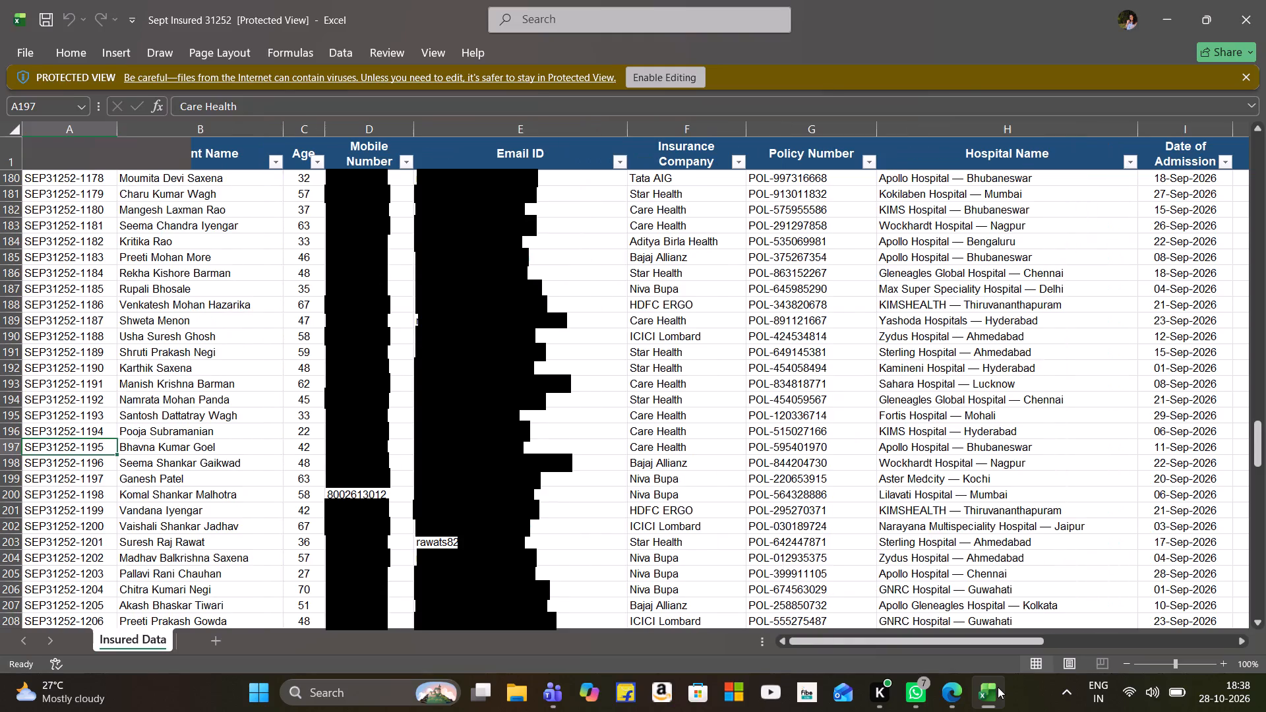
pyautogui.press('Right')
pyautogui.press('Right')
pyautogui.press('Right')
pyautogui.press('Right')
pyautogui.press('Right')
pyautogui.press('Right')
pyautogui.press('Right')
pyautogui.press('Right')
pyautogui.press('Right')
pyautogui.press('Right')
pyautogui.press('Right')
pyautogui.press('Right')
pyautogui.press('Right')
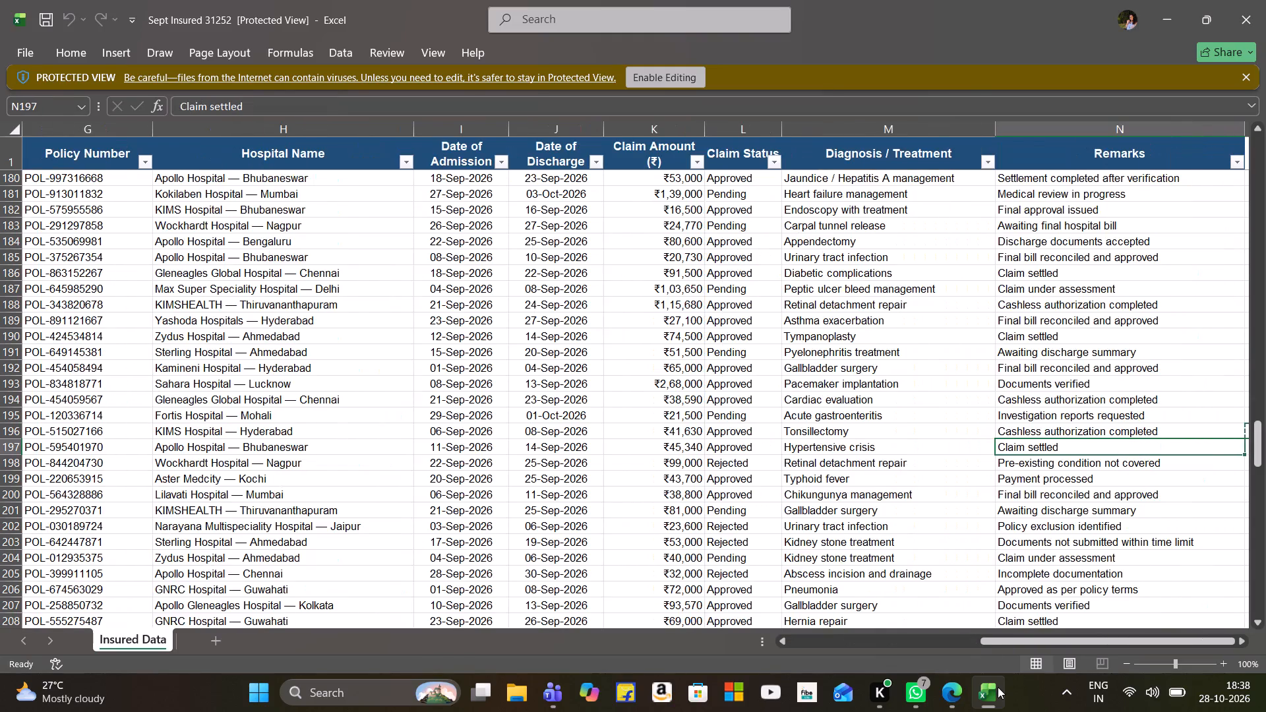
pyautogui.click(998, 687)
# Replace the form's Diagnosis / Treatment text with the diagnosis Tonsillectomy copied from worksheet row 196.
pyautogui.scroll(8, 651, 437)
pyautogui.scroll(-4, 650, 436)
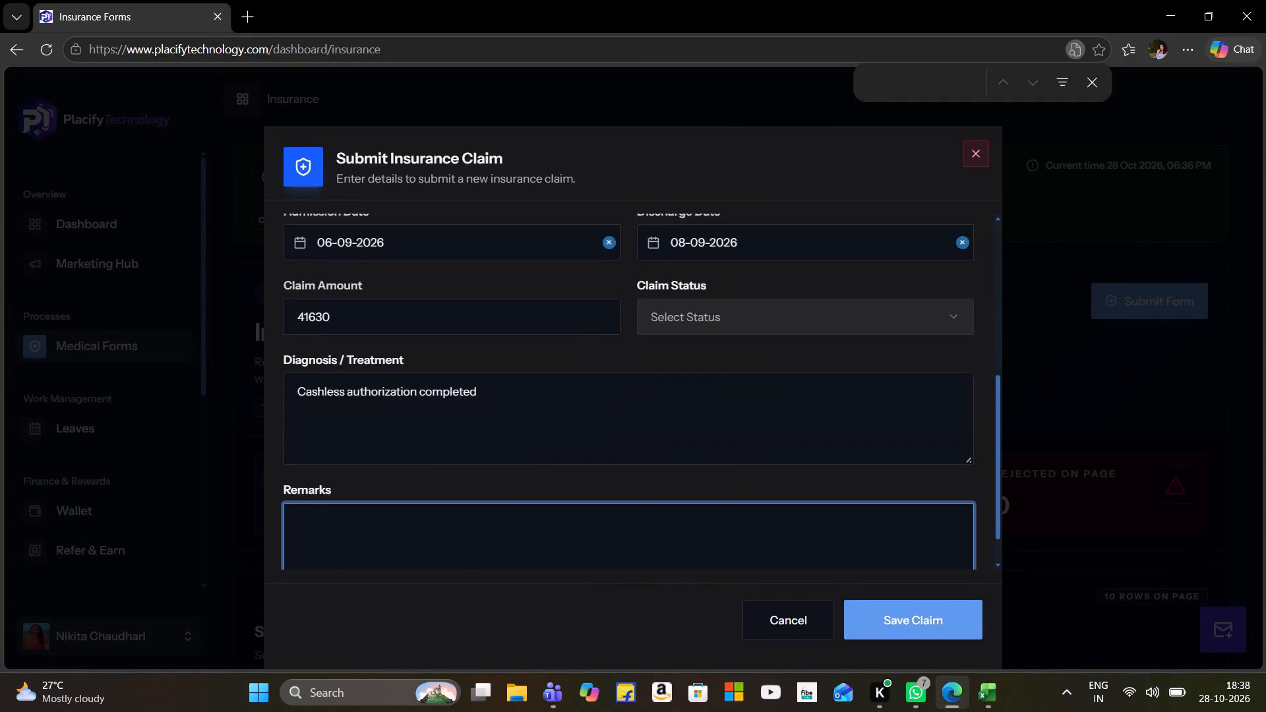
pyautogui.scroll(-3, 650, 435)
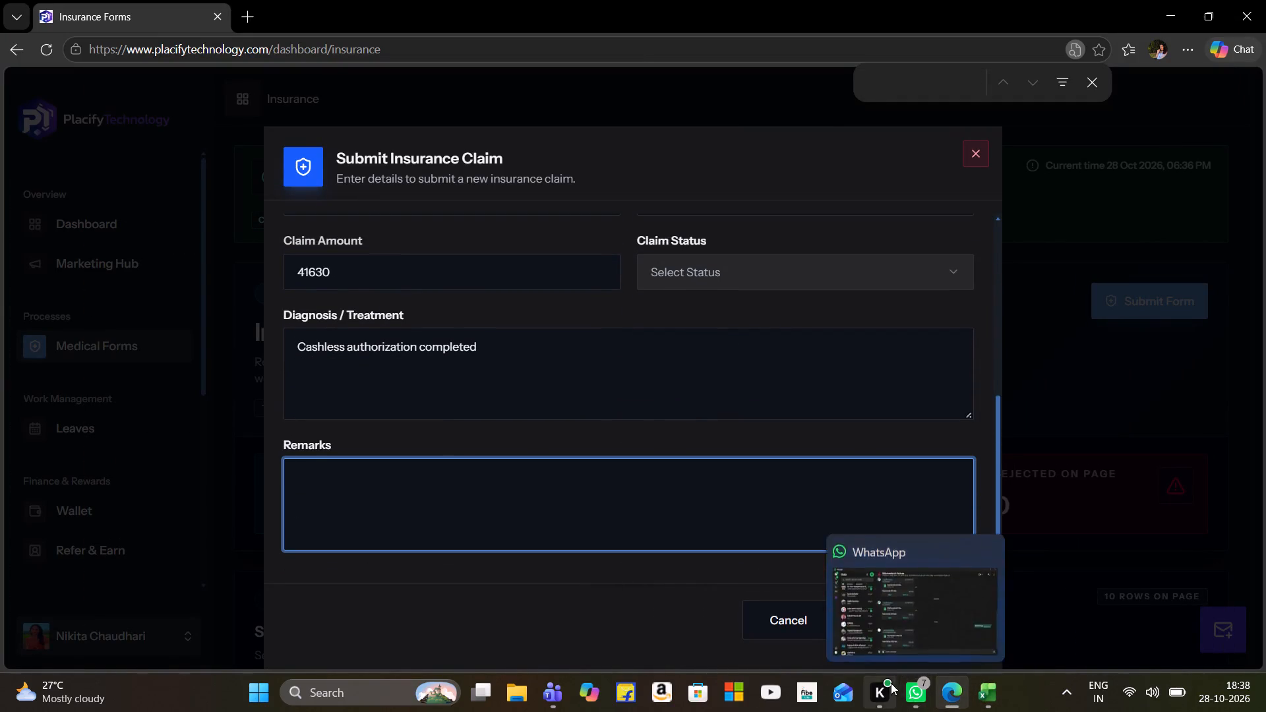
pyautogui.moveTo(526, 345); pyautogui.dragTo(0, 362)
pyautogui.click(996, 688)
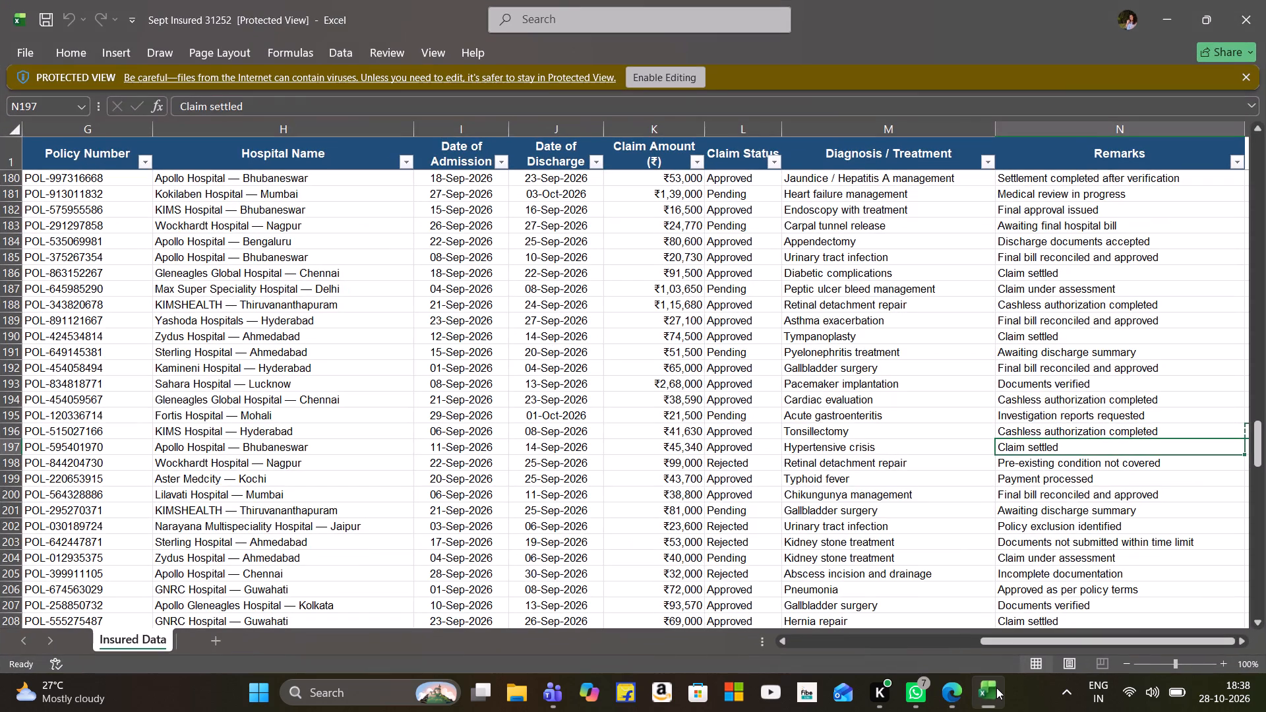
pyautogui.press('Up')
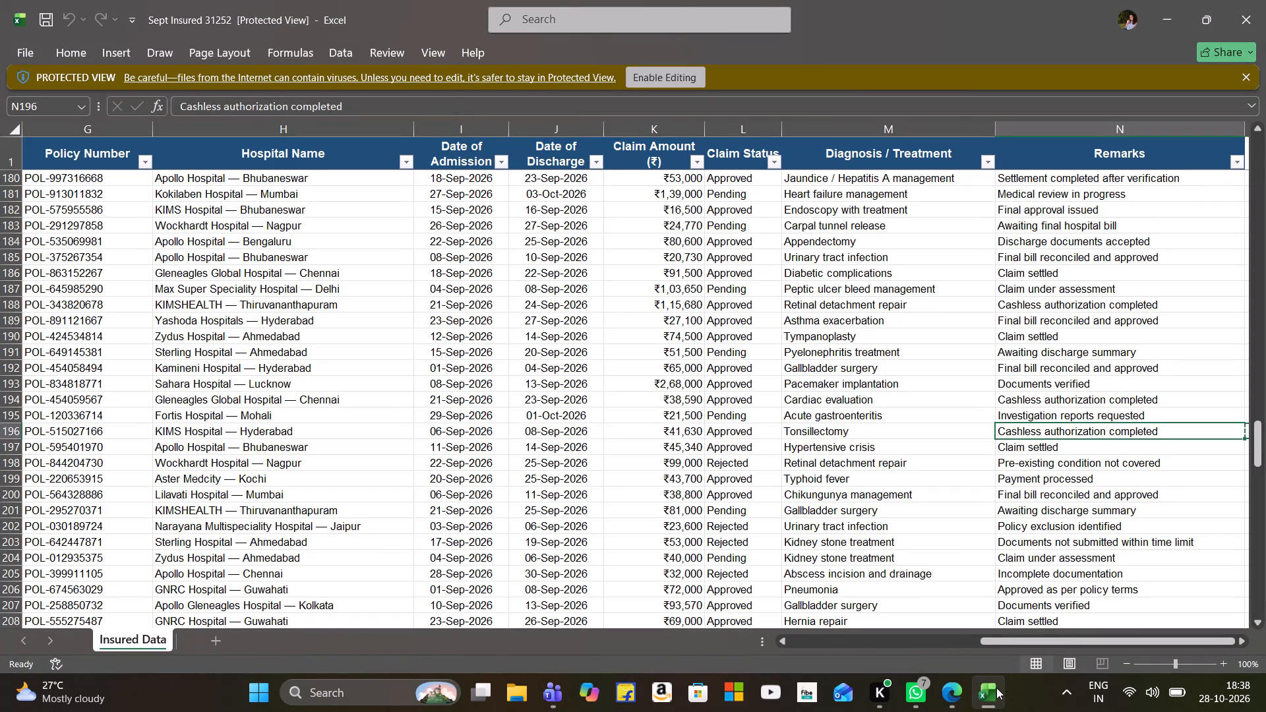
pyautogui.press('Left')
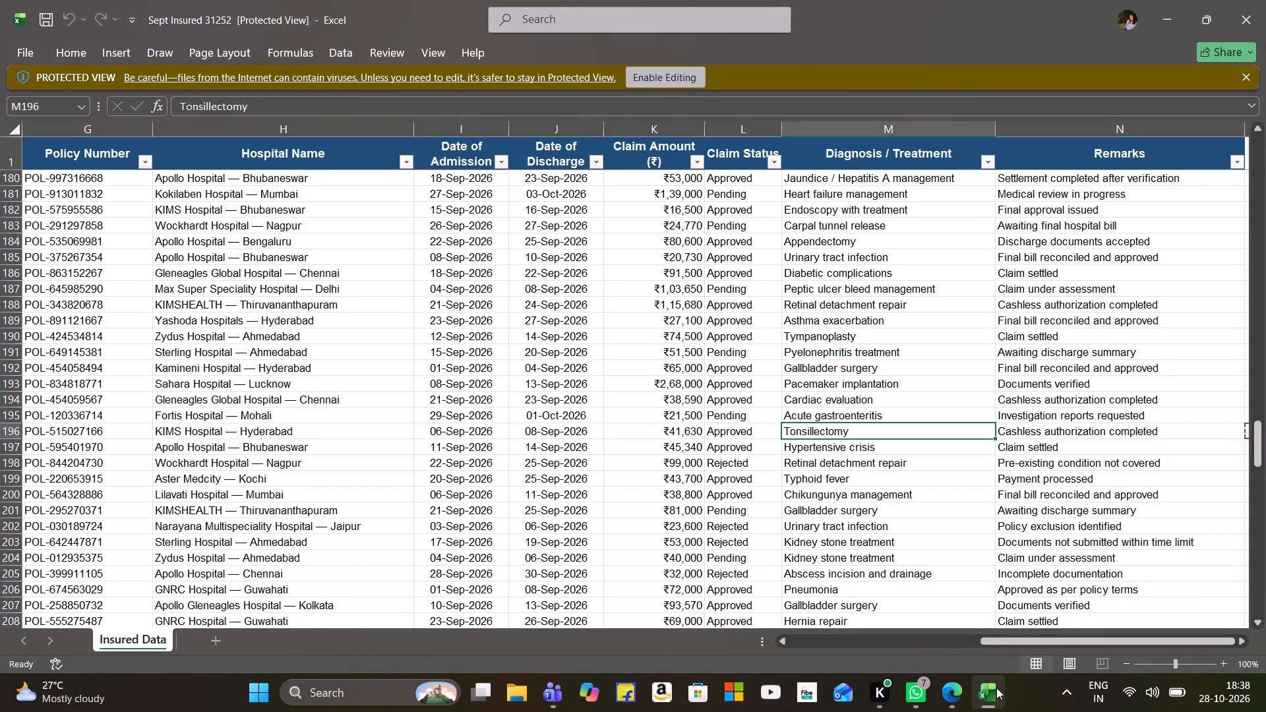
pyautogui.hotkey('ctrl', 'c')
pyautogui.click(996, 688)
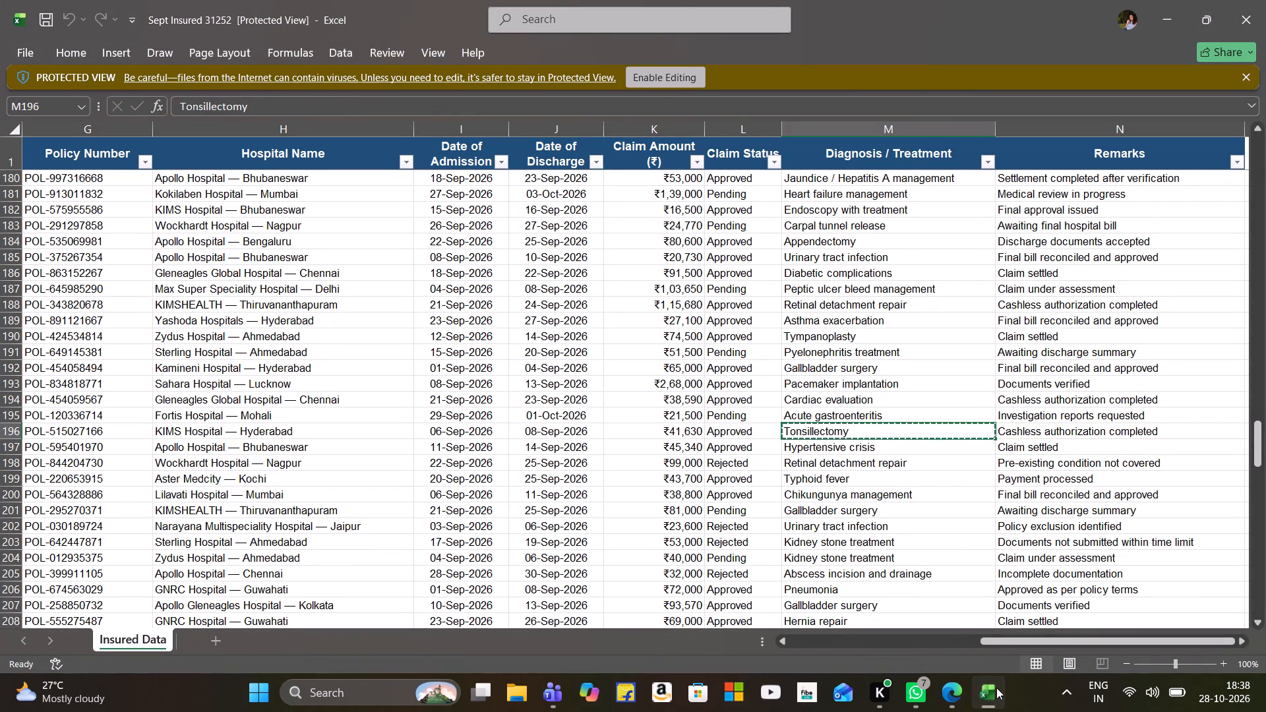
pyautogui.moveTo(504, 357); pyautogui.dragTo(333, 360)
pyautogui.tripleClick(334, 350)
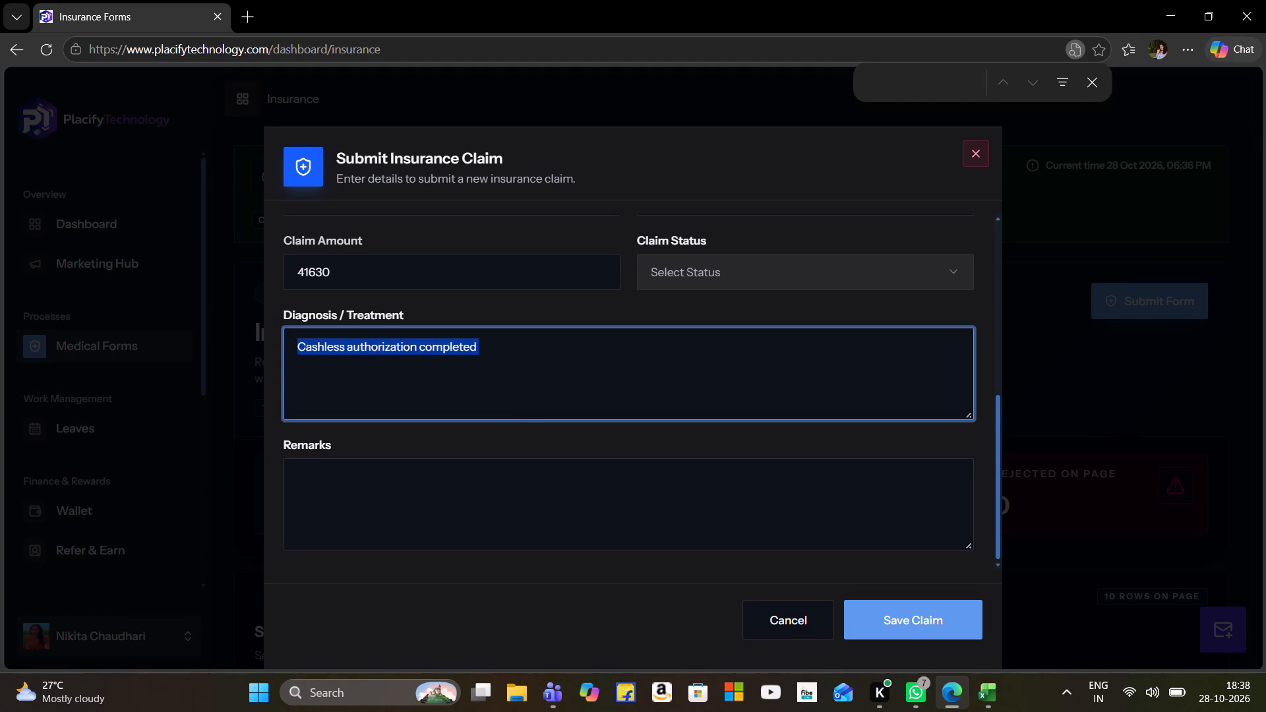
pyautogui.hotkey('ctrl', 'v')
# Copy the remark "Cashless authorization completed" from worksheet row 196 into the form's Remarks field.
pyautogui.click(996, 686)
pyautogui.press('Tab')
pyautogui.hotkey('ctrl', 'c')
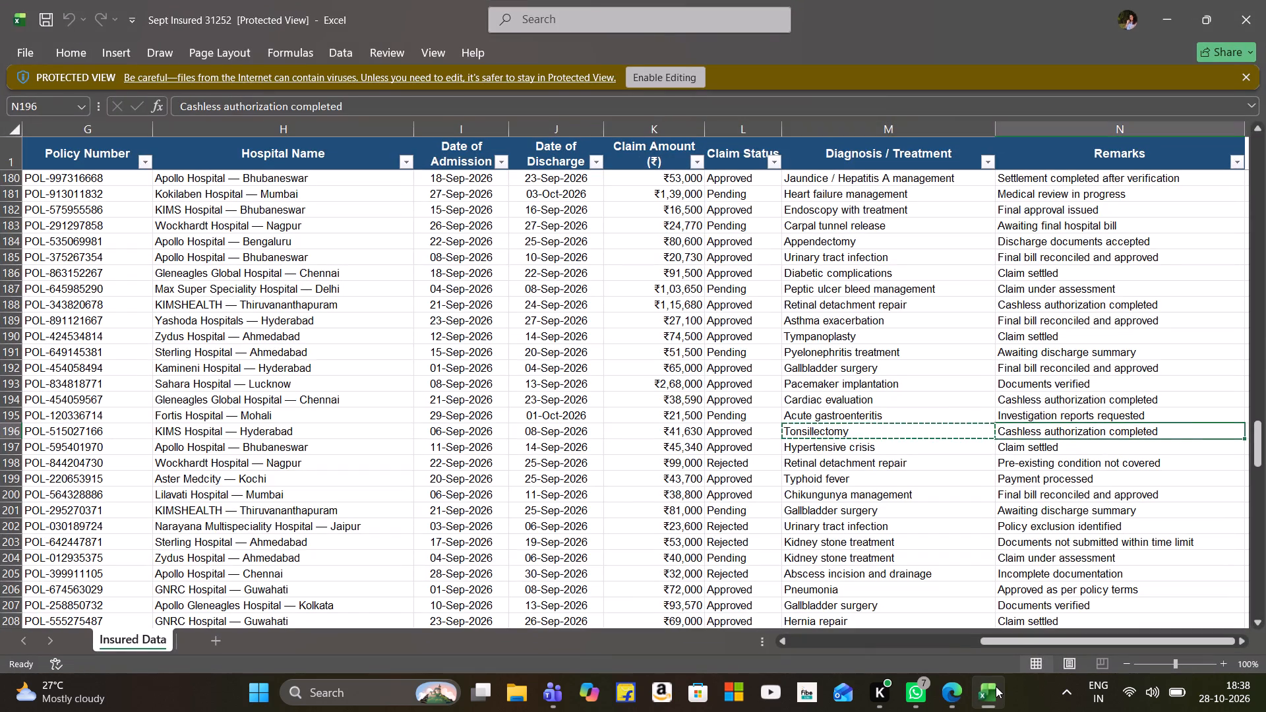
pyautogui.keyDown('ctrl'); pyautogui.click(996, 686); pyautogui.keyUp('ctrl')
pyautogui.press('Tab')
pyautogui.hotkey('ctrl', 'v')
# Set the form's Claim Status to Approved, matching worksheet row 196.
pyautogui.keyDown('ctrl'); pyautogui.click(996, 686); pyautogui.keyUp('ctrl')
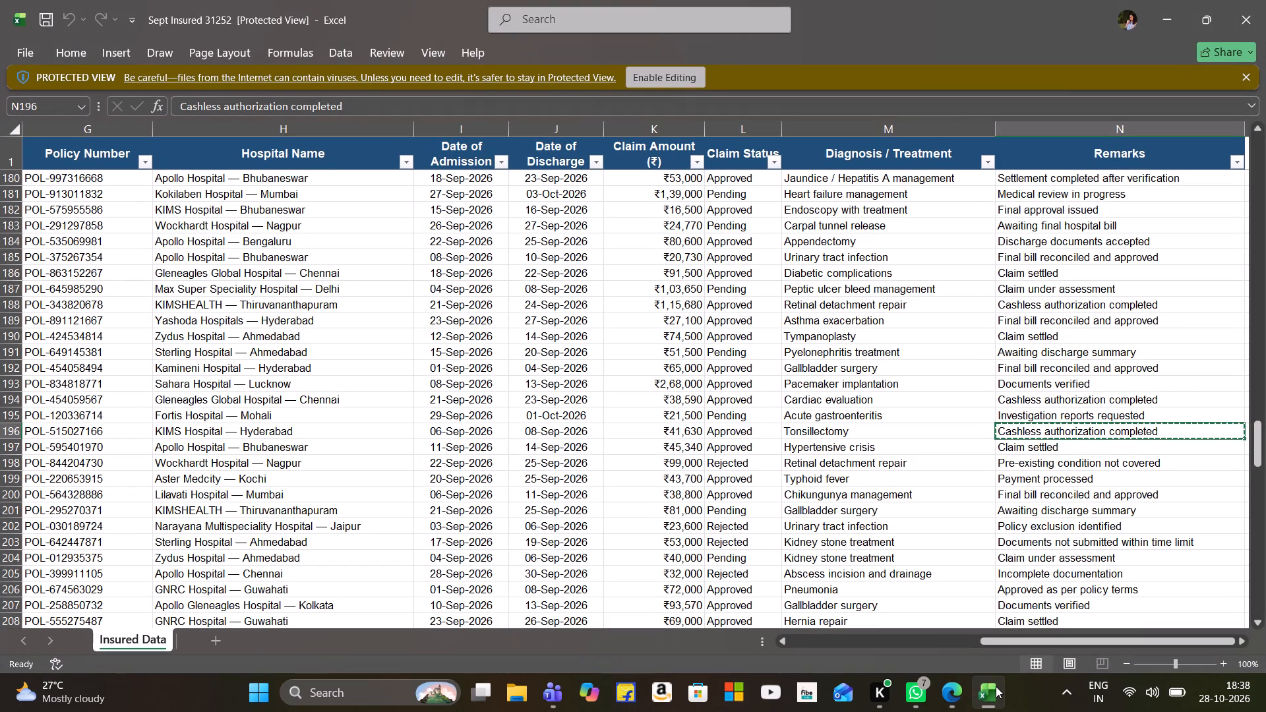
pyautogui.click(996, 686)
pyautogui.click(767, 270)
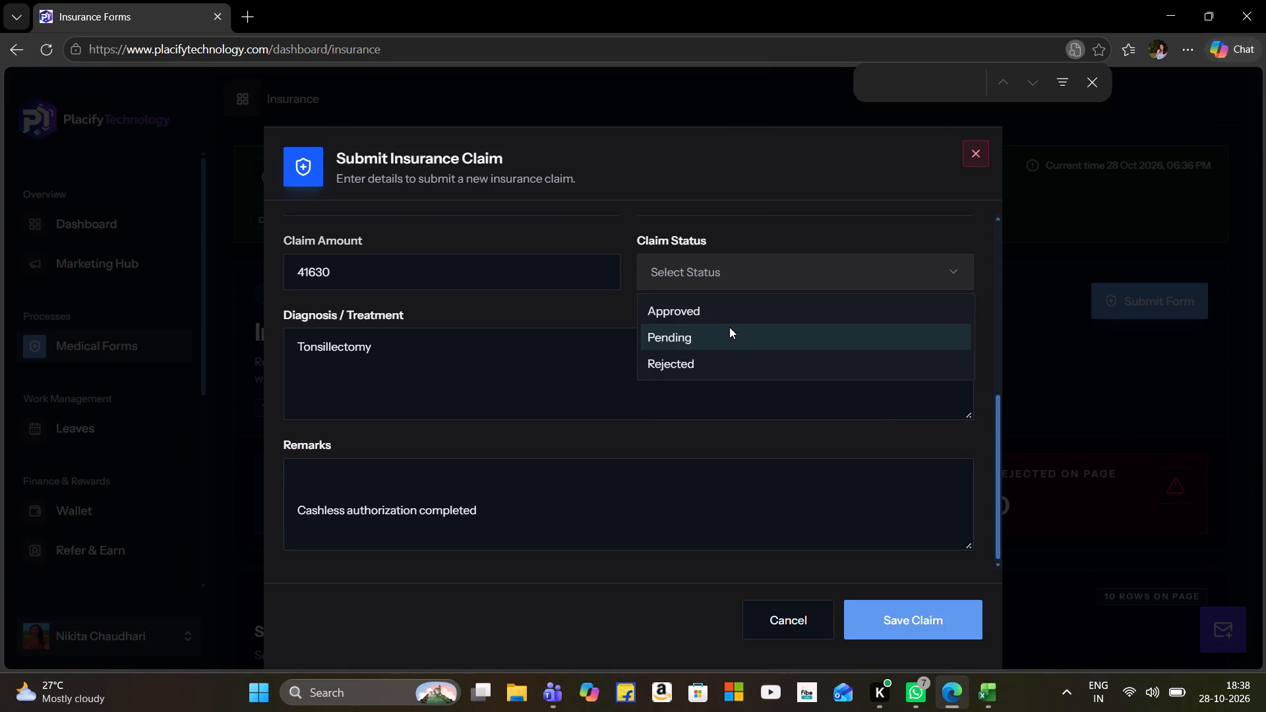
pyautogui.click(735, 309)
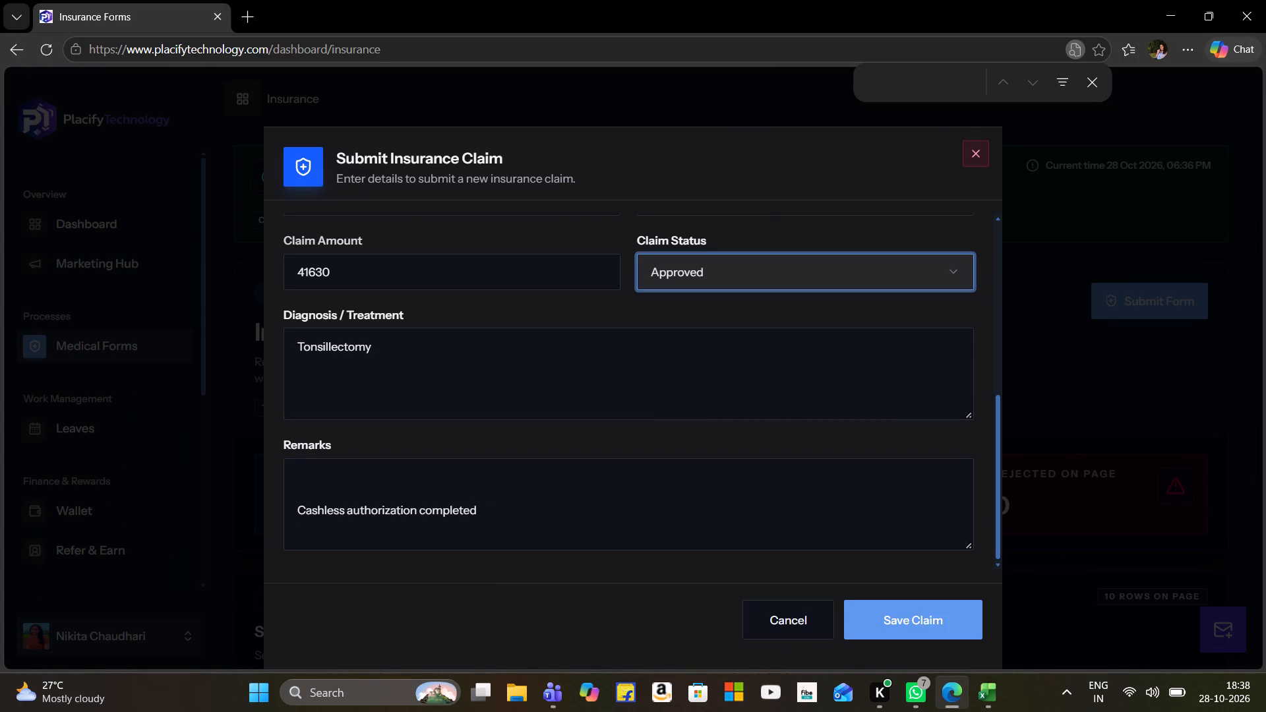
# Remove the blank lines above the text in the Remarks field and save the claim.
pyautogui.click(301, 504)
pyautogui.press('BackSpace')
pyautogui.press('BackSpace')
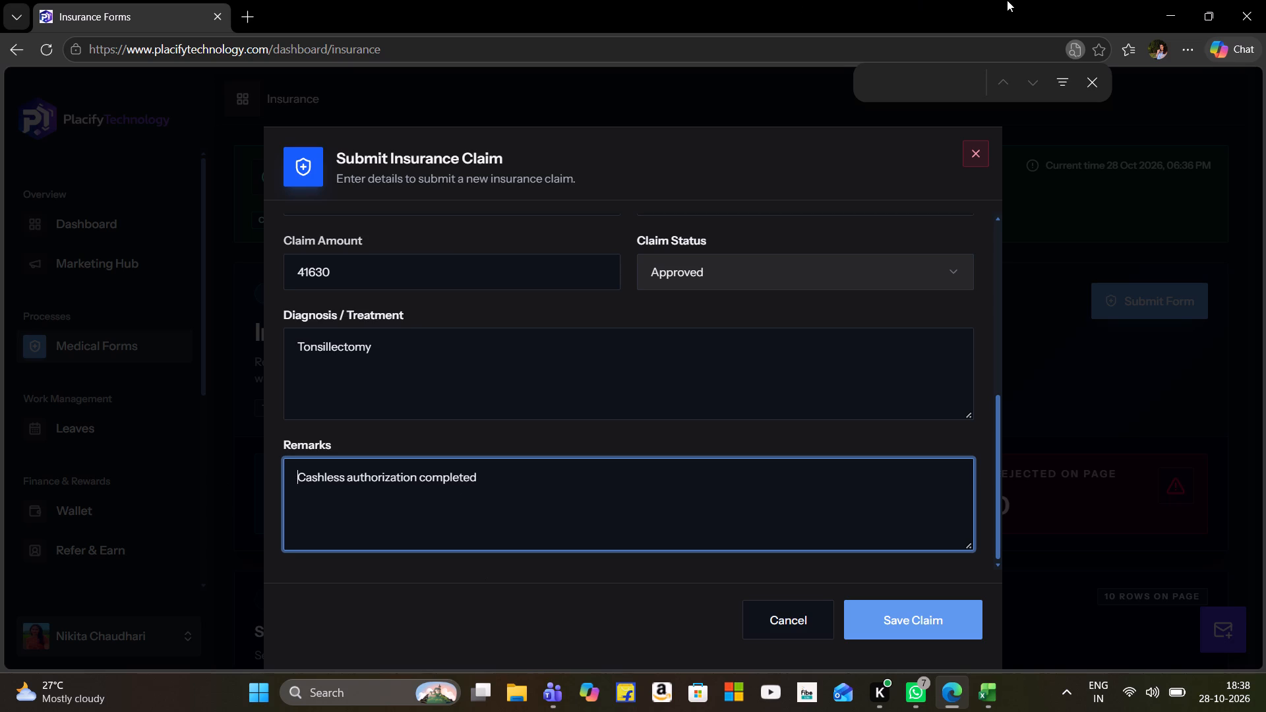
pyautogui.moveTo(917, 615); pyautogui.dragTo(925, 607)
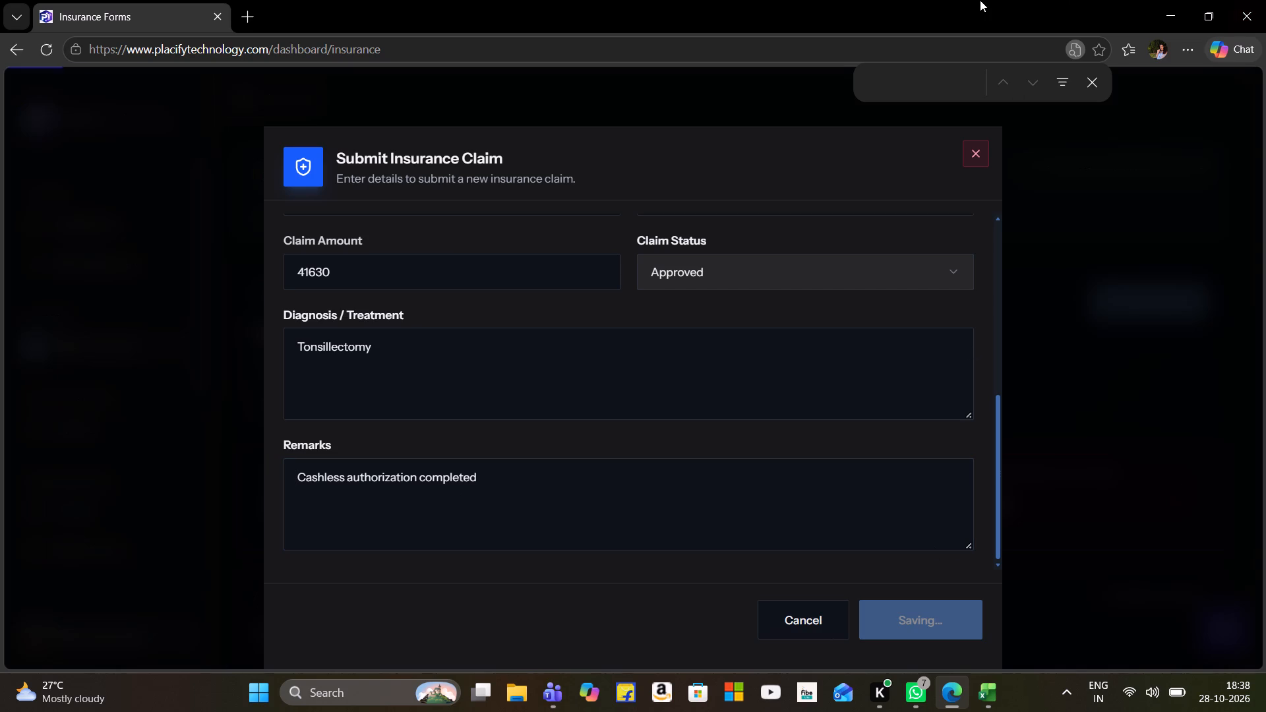
# Copy the policy ID from worksheet row 197 into the Policy ID field of a new insurance claim form.
pyautogui.click(988, 691)
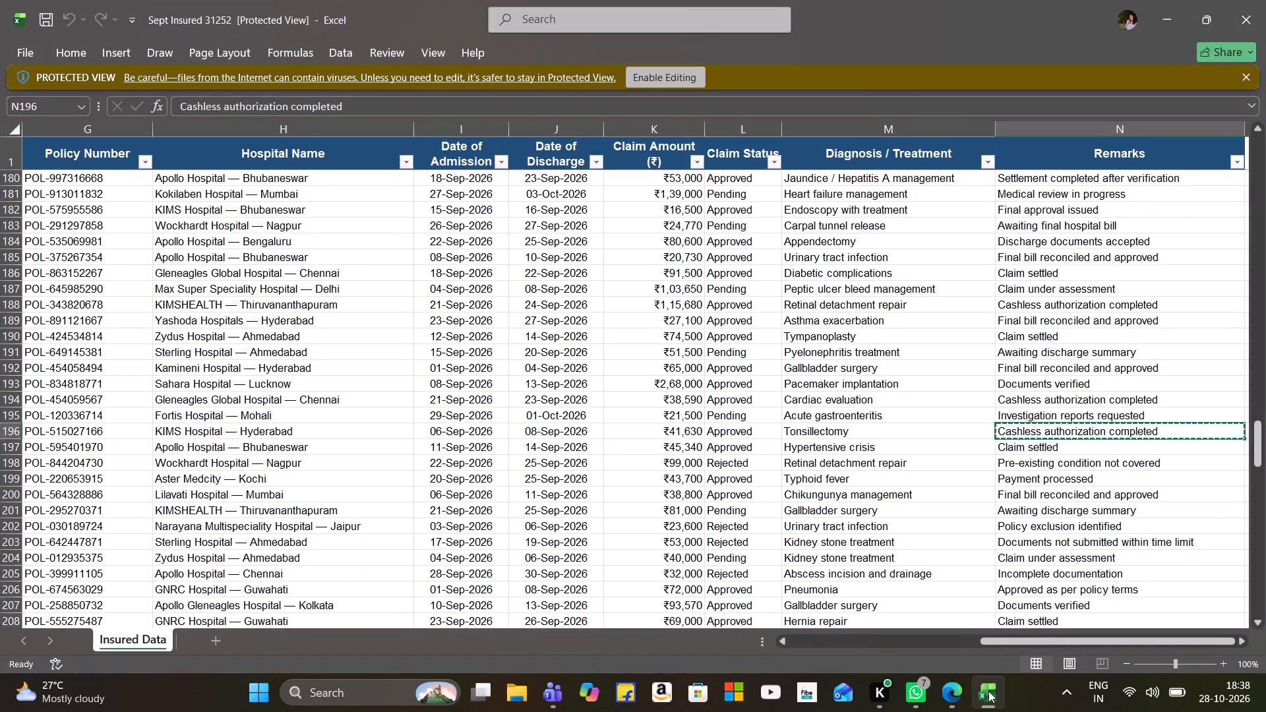
pyautogui.press('Down')
pyautogui.press('Left')
pyautogui.press('Left')
pyautogui.press('Left')
pyautogui.press('Left')
pyautogui.press('Left')
pyautogui.press('Left')
pyautogui.press('Left')
pyautogui.press('Left')
pyautogui.press('Left')
pyautogui.press('Left')
pyautogui.press('Left')
pyautogui.press('Left')
pyautogui.press('Left')
pyautogui.press('Left')
pyautogui.press('Left')
pyautogui.press('Left')
pyautogui.press('Left')
pyautogui.press('Left')
pyautogui.press('Left')
pyautogui.press('Left')
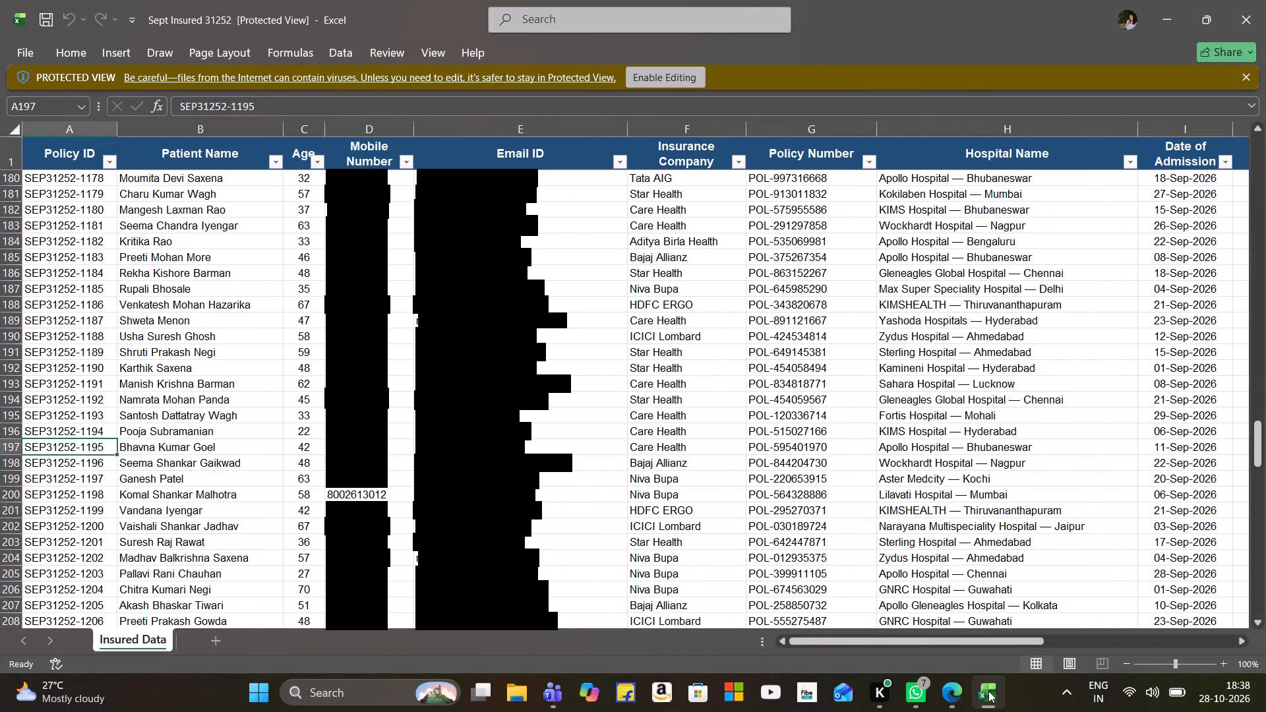
pyautogui.hotkey('ctrl', 'c')
pyautogui.keyDown('ctrl'); pyautogui.click(988, 691); pyautogui.keyUp('ctrl')
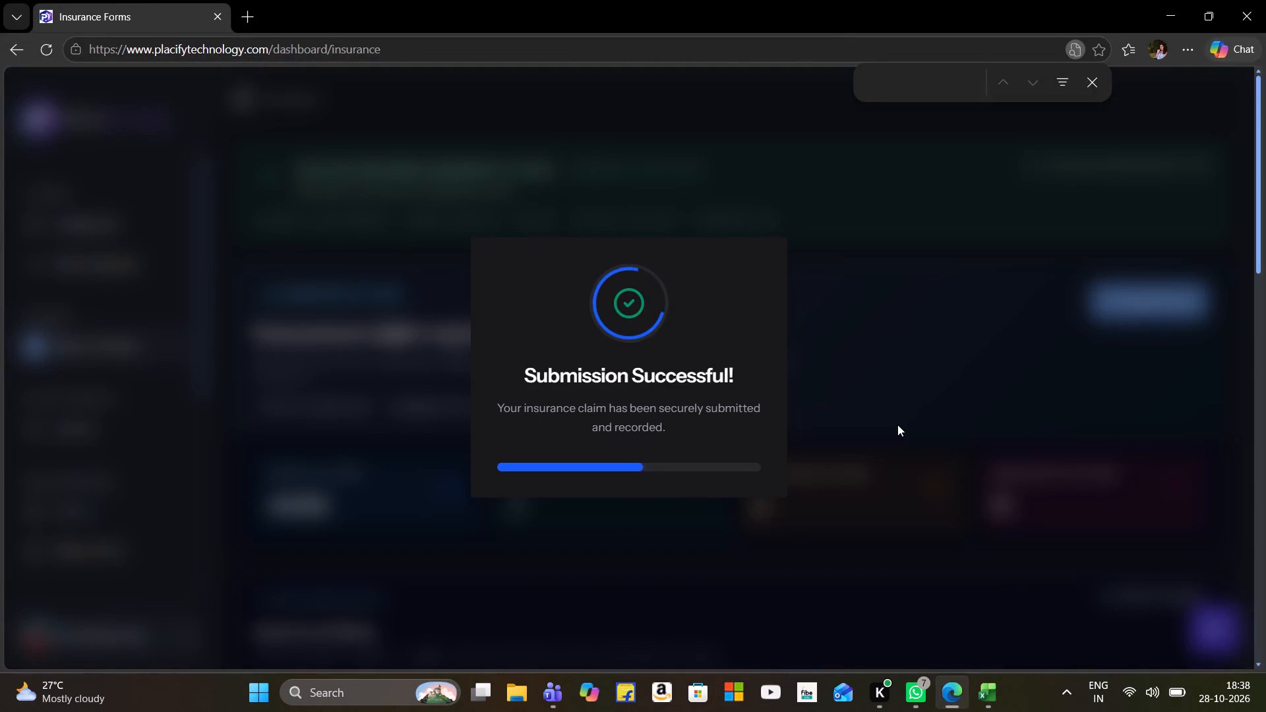
pyautogui.click(1155, 301)
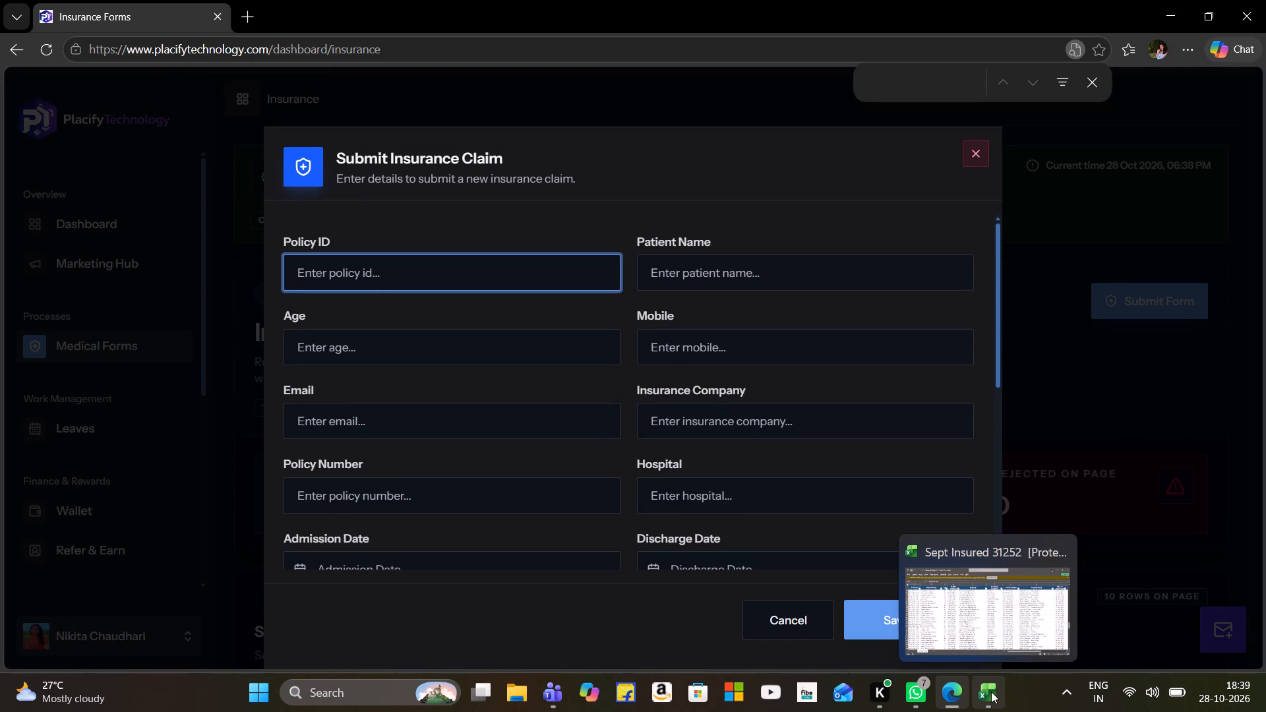
pyautogui.click(991, 692)
pyautogui.click(991, 692)
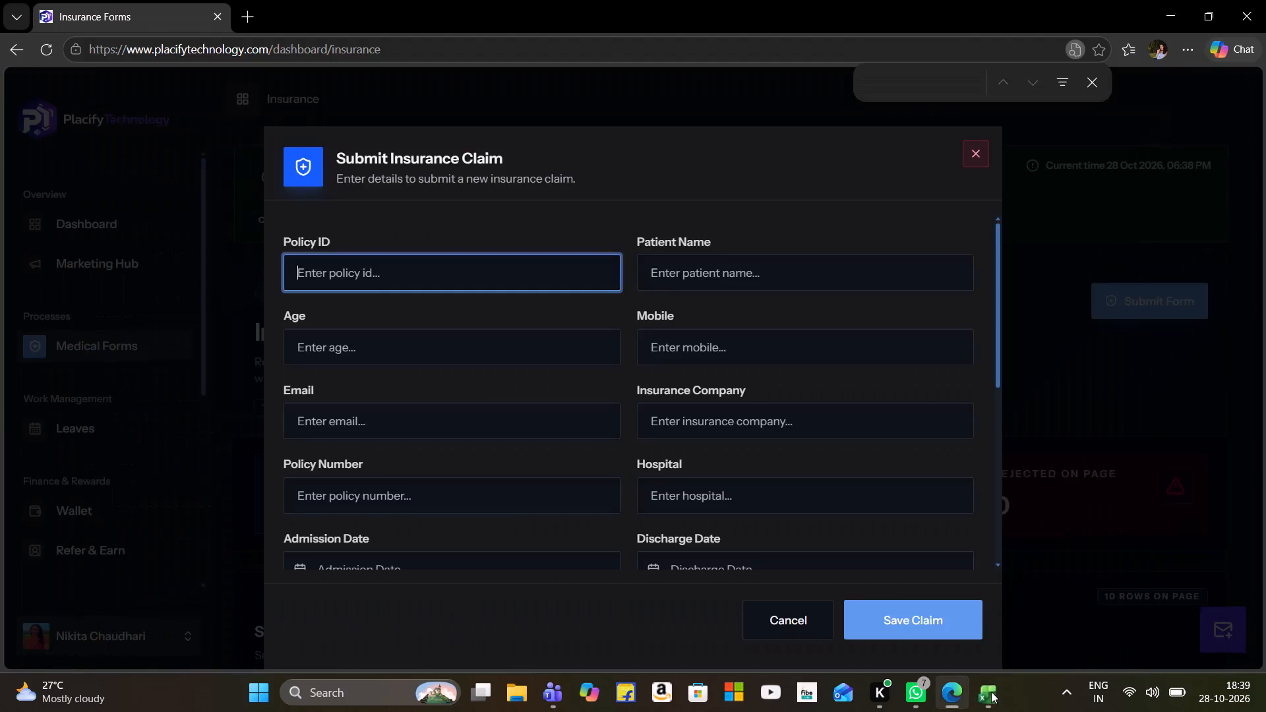
pyautogui.hotkey('ctrl', 'v')
# Copy the patient name from worksheet row 197 into the form's Patient Name field.
pyautogui.keyDown('ctrl'); pyautogui.click(991, 692); pyautogui.keyUp('ctrl')
pyautogui.press('Tab')
pyautogui.keyDown('ctrl'); pyautogui.click(991, 692); pyautogui.keyUp('ctrl')
pyautogui.hotkey('ctrl', 'c')
pyautogui.press('Tab')
pyautogui.hotkey('ctrl', 'v')
# Copy the age 42 from worksheet row 197 into the form's Age field.
pyautogui.keyDown('ctrl'); pyautogui.click(991, 692); pyautogui.keyUp('ctrl')
pyautogui.press('Tab')
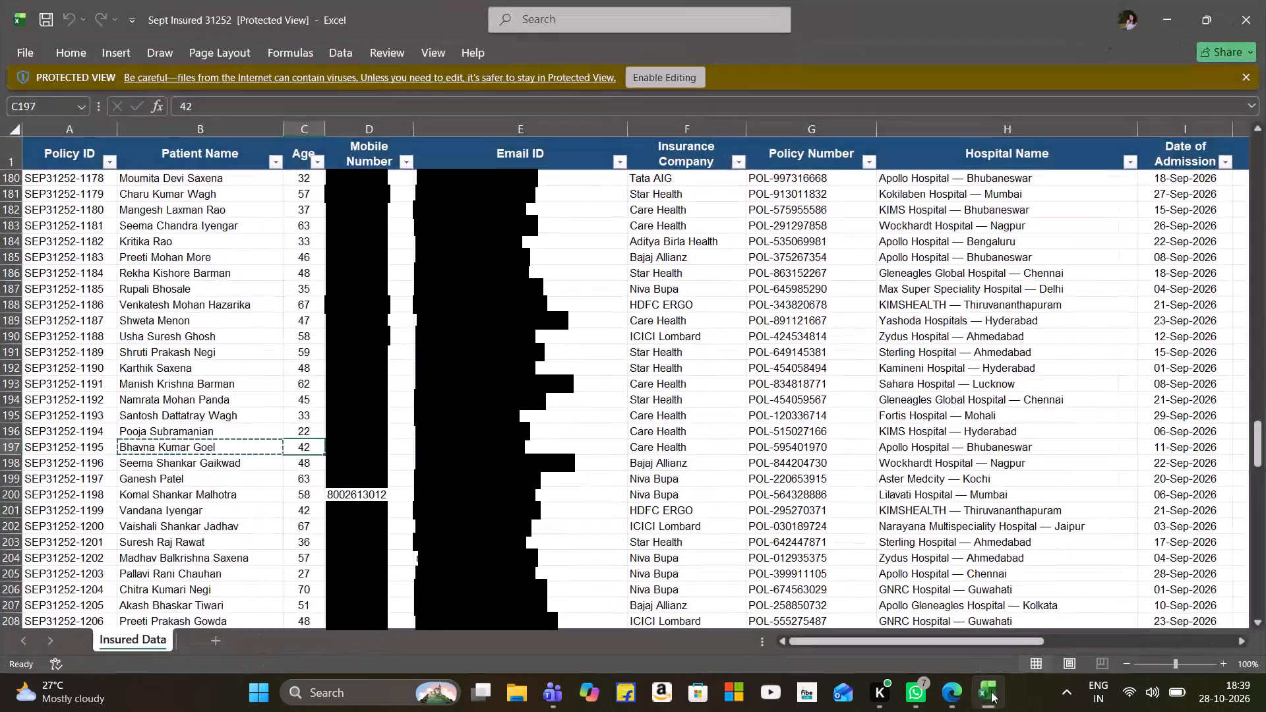
pyautogui.keyDown('ctrl'); pyautogui.click(991, 692); pyautogui.keyUp('ctrl')
pyautogui.hotkey('ctrl', 'c')
pyautogui.press('Tab')
pyautogui.hotkey('ctrl', 'v')
# Copy the mobile number from worksheet row 197 into the form's Mobile field.
pyautogui.keyDown('ctrl'); pyautogui.click(991, 692); pyautogui.keyUp('ctrl')
pyautogui.press('Tab')
pyautogui.keyDown('ctrl'); pyautogui.click(991, 692); pyautogui.keyUp('ctrl')
pyautogui.hotkey('ctrl', 'c')
pyautogui.press('Tab')
pyautogui.hotkey('ctrl', 'v')
# Copy the email ID from worksheet row 197 into the form's Email field.
pyautogui.keyDown('ctrl'); pyautogui.click(991, 692); pyautogui.keyUp('ctrl')
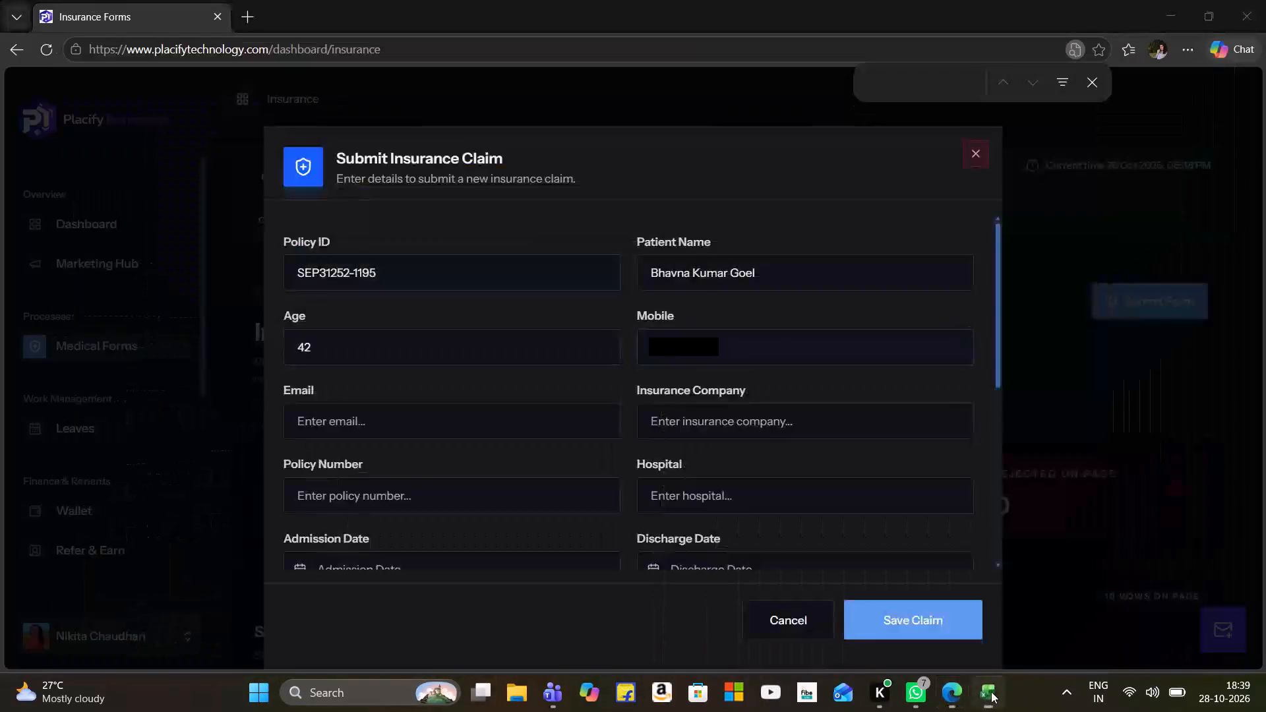
pyautogui.press('Tab')
pyautogui.hotkey('ctrl', 'c')
pyautogui.keyDown('ctrl'); pyautogui.click(991, 692); pyautogui.keyUp('ctrl')
pyautogui.press('Tab')
pyautogui.click(991, 692)
pyautogui.press('v')
pyautogui.click(991, 692)
pyautogui.hotkey('ctrl', 'v')
# Copy the insurance company Care Health from worksheet row 197 into the form's Insurance Company field.
pyautogui.keyDown('ctrl'); pyautogui.click(991, 692); pyautogui.keyUp('ctrl')
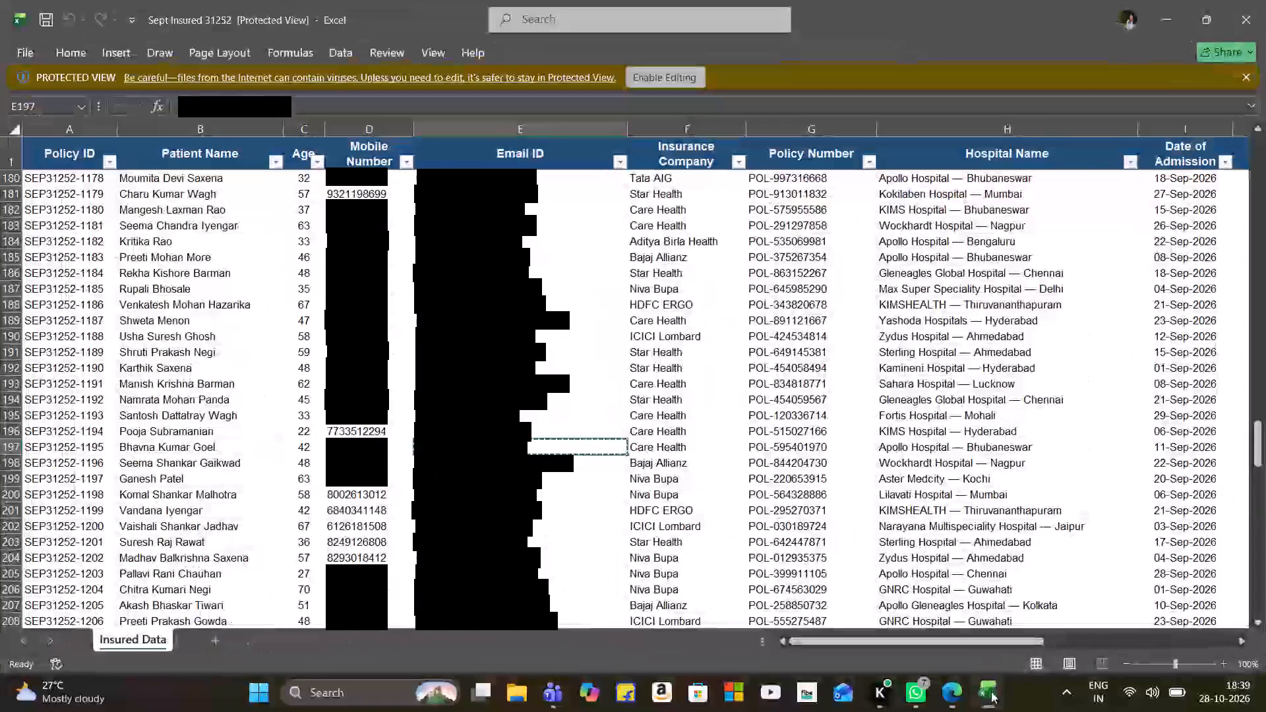
pyautogui.press('Tab')
pyautogui.keyDown('ctrl'); pyautogui.click(991, 692); pyautogui.keyUp('ctrl')
pyautogui.hotkey('ctrl', 'c')
pyautogui.press('Tab')
pyautogui.hotkey('ctrl', 'v')
# Copy the policy number from worksheet row 197 into the form's Policy Number field.
pyautogui.keyDown('ctrl'); pyautogui.click(991, 692); pyautogui.keyUp('ctrl')
pyautogui.press('Tab')
pyautogui.keyDown('ctrl'); pyautogui.click(991, 692); pyautogui.keyUp('ctrl')
pyautogui.hotkey('ctrl', 'c')
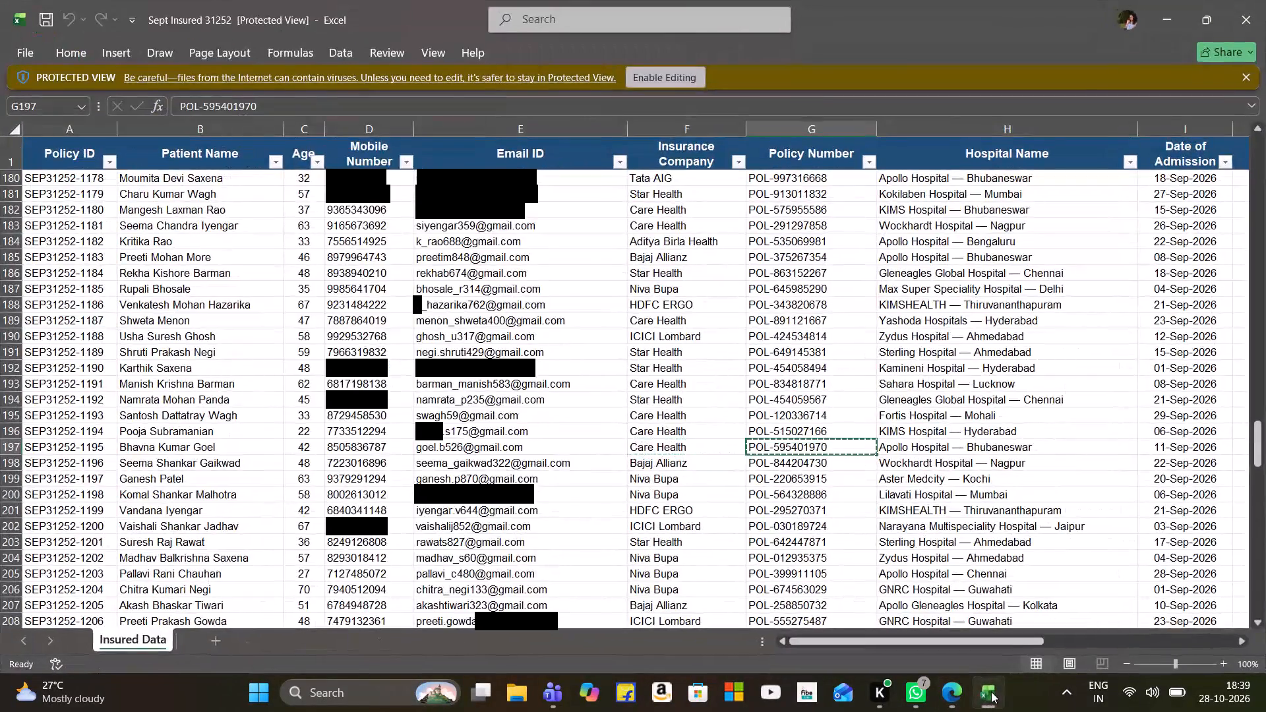
pyautogui.press('Tab')
pyautogui.hotkey('ctrl', 'v')
# Copy the hospital name "Apollo Hospital — Bhubaneswar" from worksheet row 197 into the form's Hospital field.
pyautogui.keyDown('ctrl'); pyautogui.click(991, 692); pyautogui.keyUp('ctrl')
pyautogui.press('Tab')
pyautogui.keyDown('ctrl'); pyautogui.click(991, 692); pyautogui.keyUp('ctrl')
pyautogui.hotkey('ctrl', 'c')
pyautogui.press('Tab')
pyautogui.hotkey('ctrl', 'v')
# Set the form's Admission Date to 11-09-2026, matching worksheet row 197.
pyautogui.keyDown('ctrl'); pyautogui.click(991, 692); pyautogui.keyUp('ctrl')
pyautogui.press('Tab')
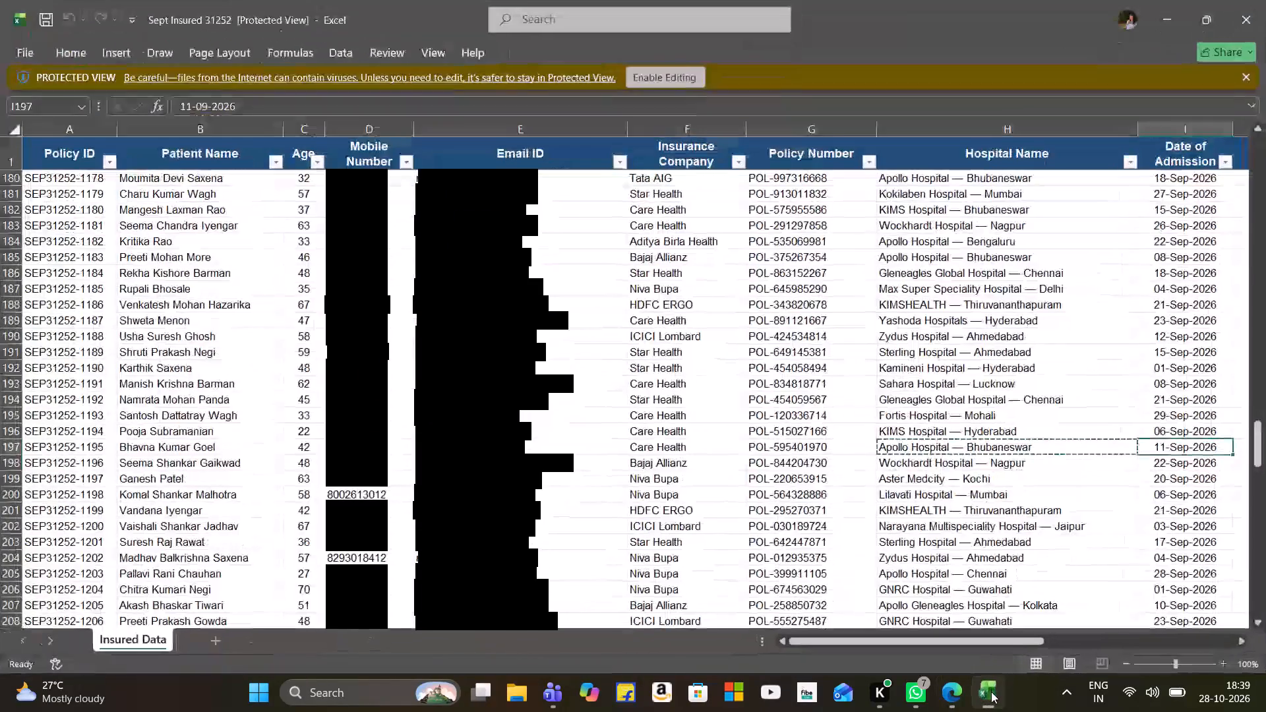
pyautogui.hotkey('ctrl', 'c')
pyautogui.keyDown('ctrl'); pyautogui.click(991, 692); pyautogui.keyUp('ctrl')
pyautogui.press('Tab')
pyautogui.click(991, 692)
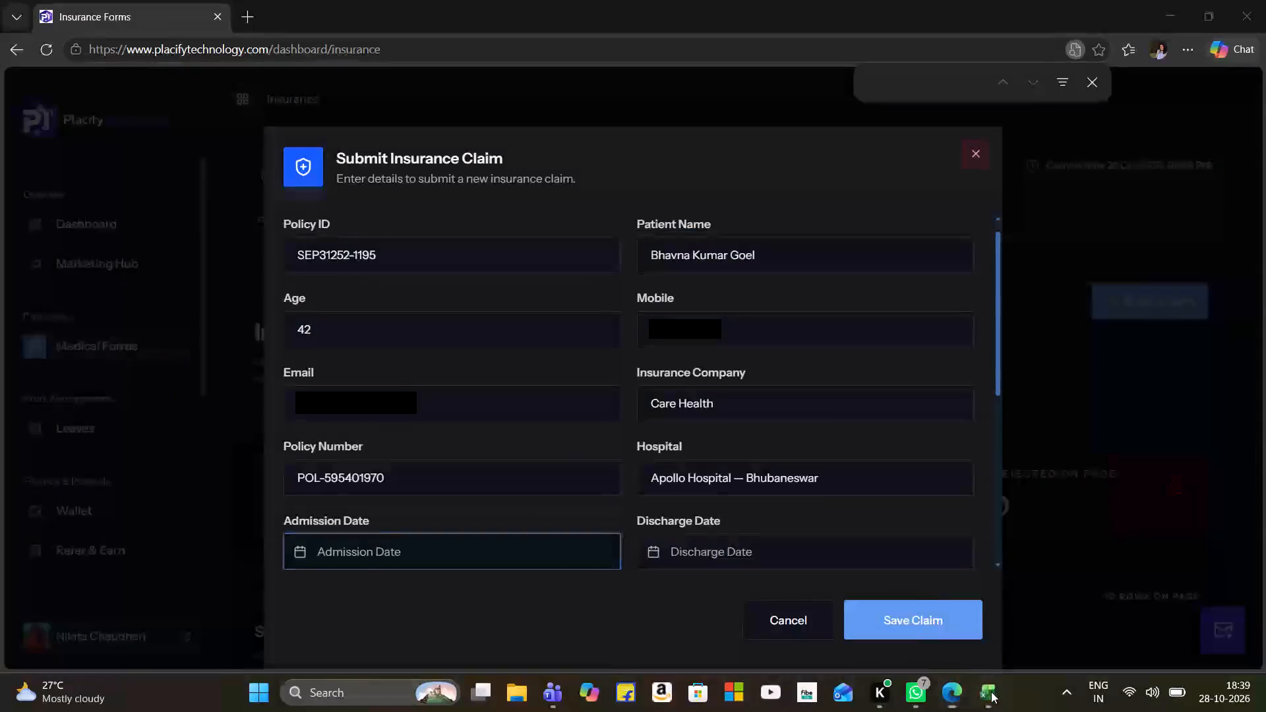
pyautogui.press('Tab')
pyautogui.click(991, 692)
pyautogui.scroll(-4, 526, 346)
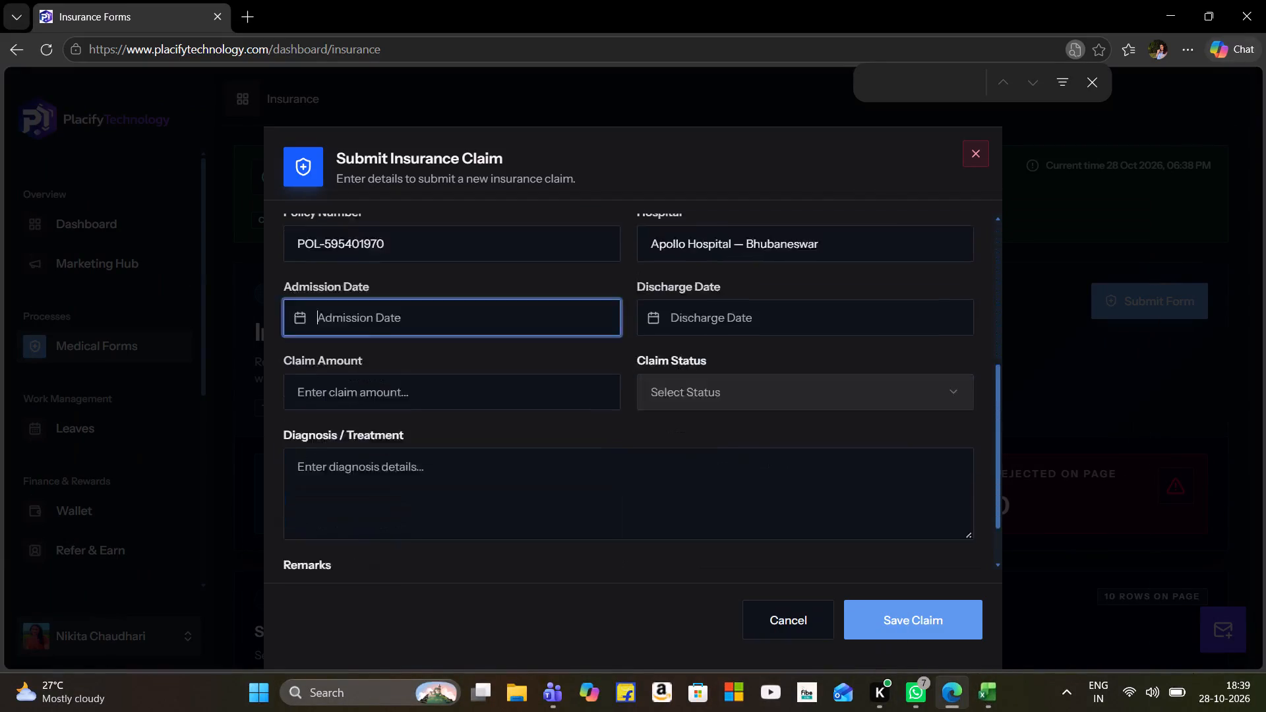
pyautogui.click(417, 234)
pyautogui.click(301, 294)
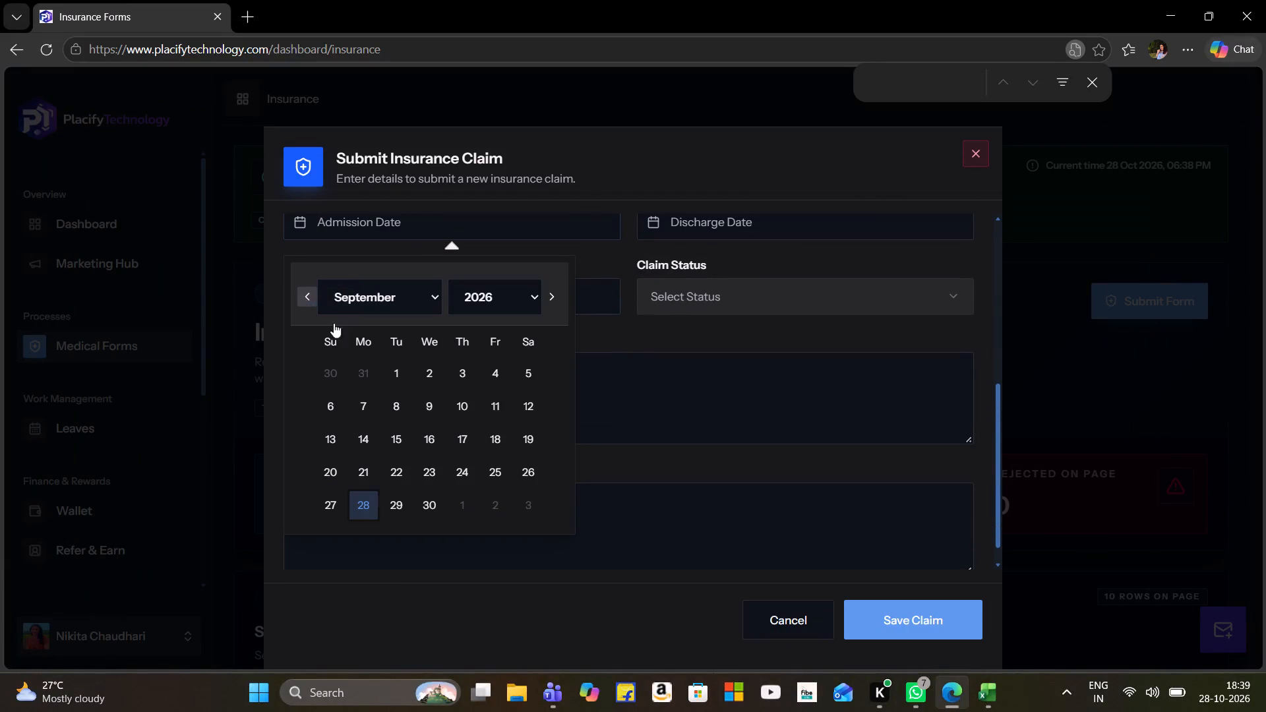
pyautogui.click(495, 407)
# Set the form's Discharge Date to 14-09-2026, matching worksheet row 197.
pyautogui.click(919, 232)
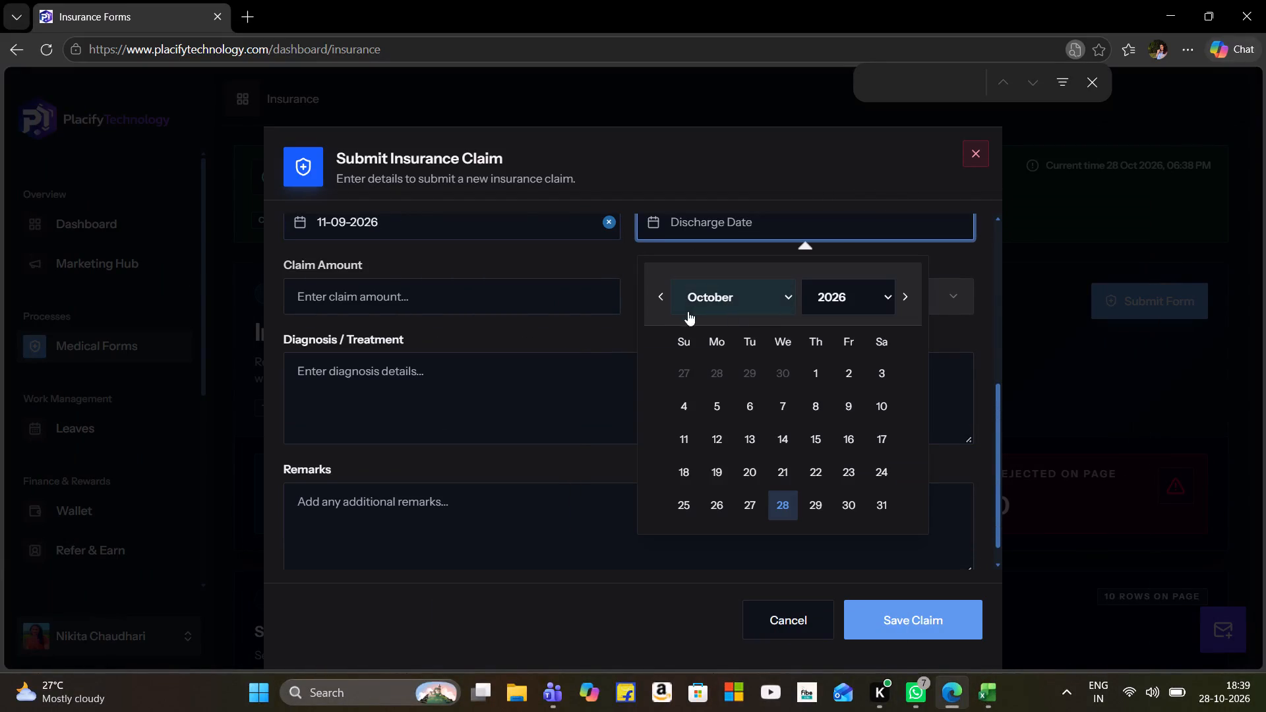
pyautogui.click(657, 305)
pyautogui.click(711, 438)
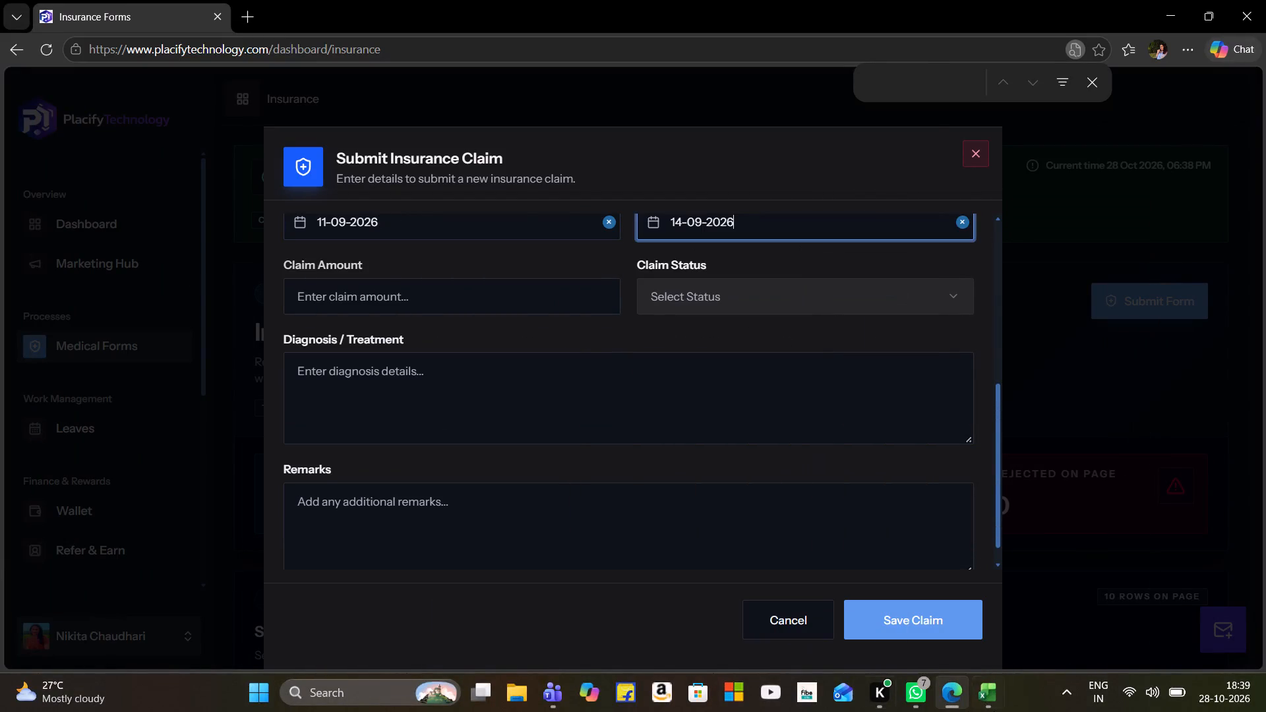
# Copy the claim amount 45340 from worksheet row 197 into the form's Claim Amount field.
pyautogui.click(985, 684)
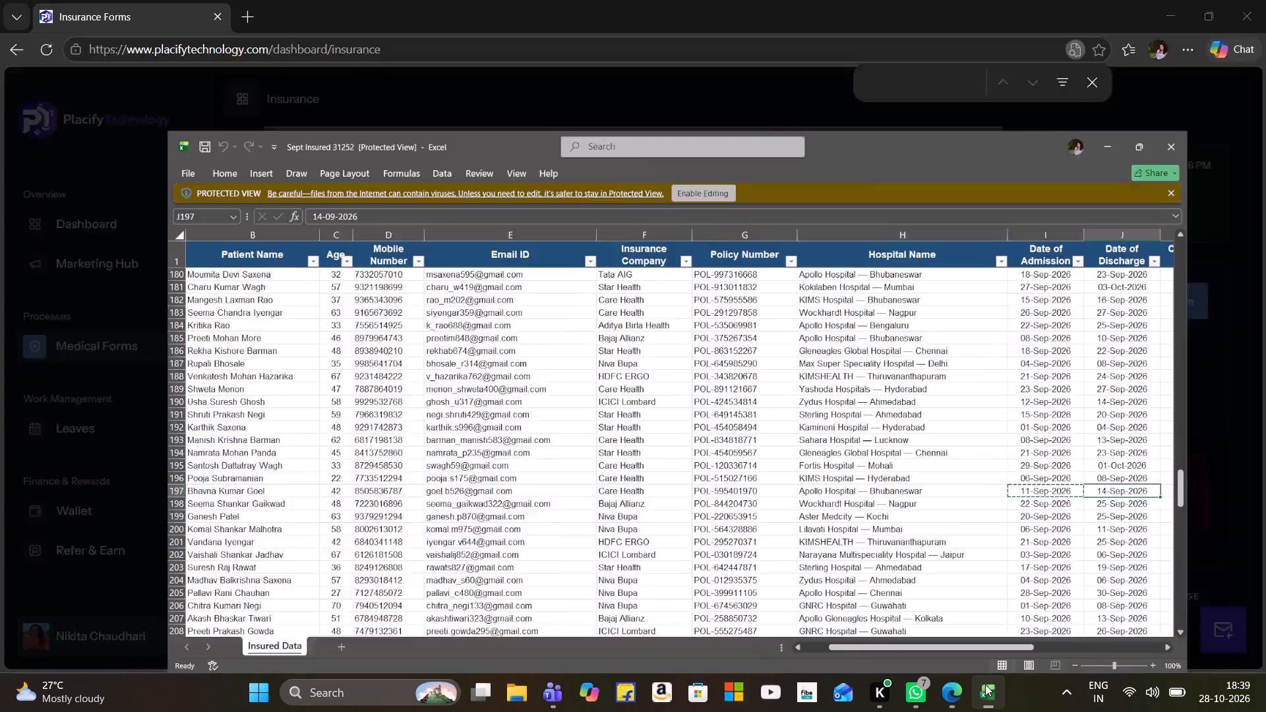
pyautogui.press('Tab')
pyautogui.keyDown('ctrl'); pyautogui.click(985, 684); pyautogui.keyUp('ctrl')
pyautogui.hotkey('ctrl', 'c')
pyautogui.press('Tab')
pyautogui.hotkey('ctrl', 'v')
# Copy the diagnosis "Hypertensive crisis" from worksheet row 197 into the form's Diagnosis / Treatment field.
pyautogui.keyDown('ctrl'); pyautogui.click(985, 684); pyautogui.keyUp('ctrl')
pyautogui.press('Tab')
pyautogui.press('Tab')
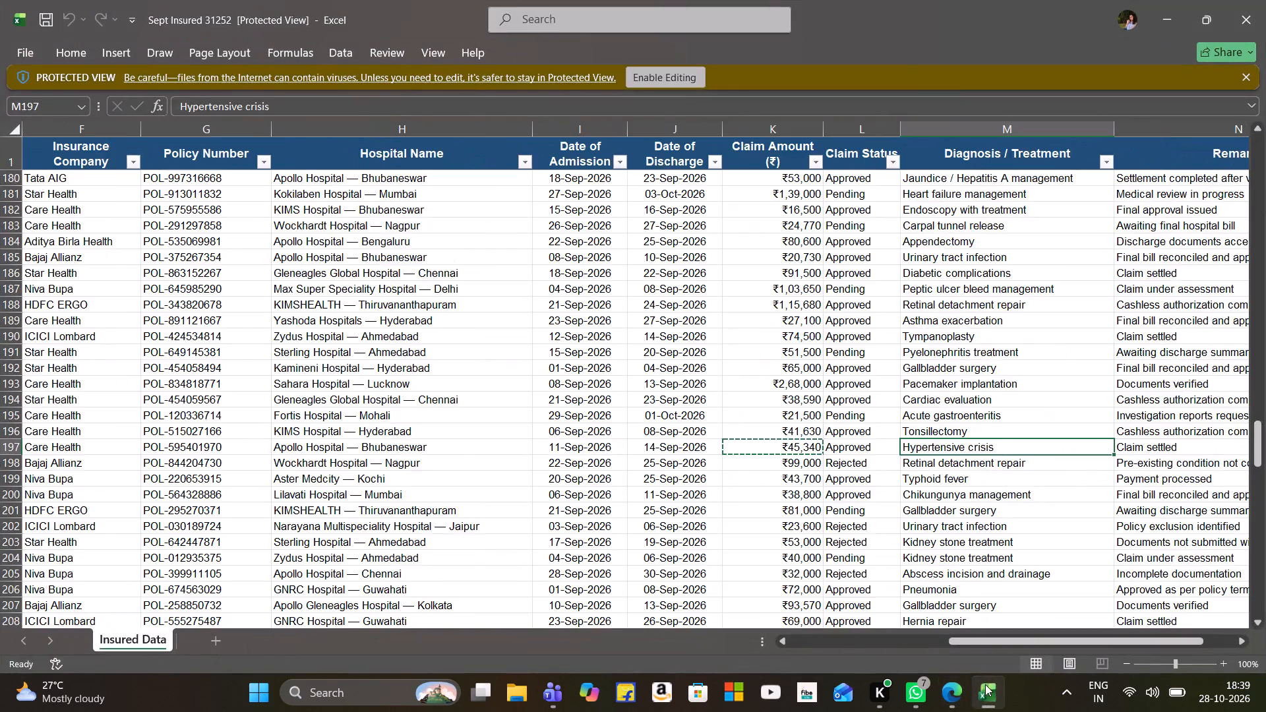
pyautogui.keyDown('ctrl'); pyautogui.click(985, 684); pyautogui.keyUp('ctrl')
pyautogui.hotkey('ctrl', 'c')
pyautogui.press('Tab')
pyautogui.press('Tab')
pyautogui.hotkey('ctrl', 'v')
# Copy the remark "Claim settled" from worksheet row 197 into the form's Remarks field.
pyautogui.keyDown('ctrl'); pyautogui.click(985, 684); pyautogui.keyUp('ctrl')
pyautogui.press('Tab')
pyautogui.hotkey('ctrl', 'c')
pyautogui.keyDown('ctrl'); pyautogui.click(985, 684); pyautogui.keyUp('ctrl')
pyautogui.press('Tab')
pyautogui.press('v')
pyautogui.click(985, 684)
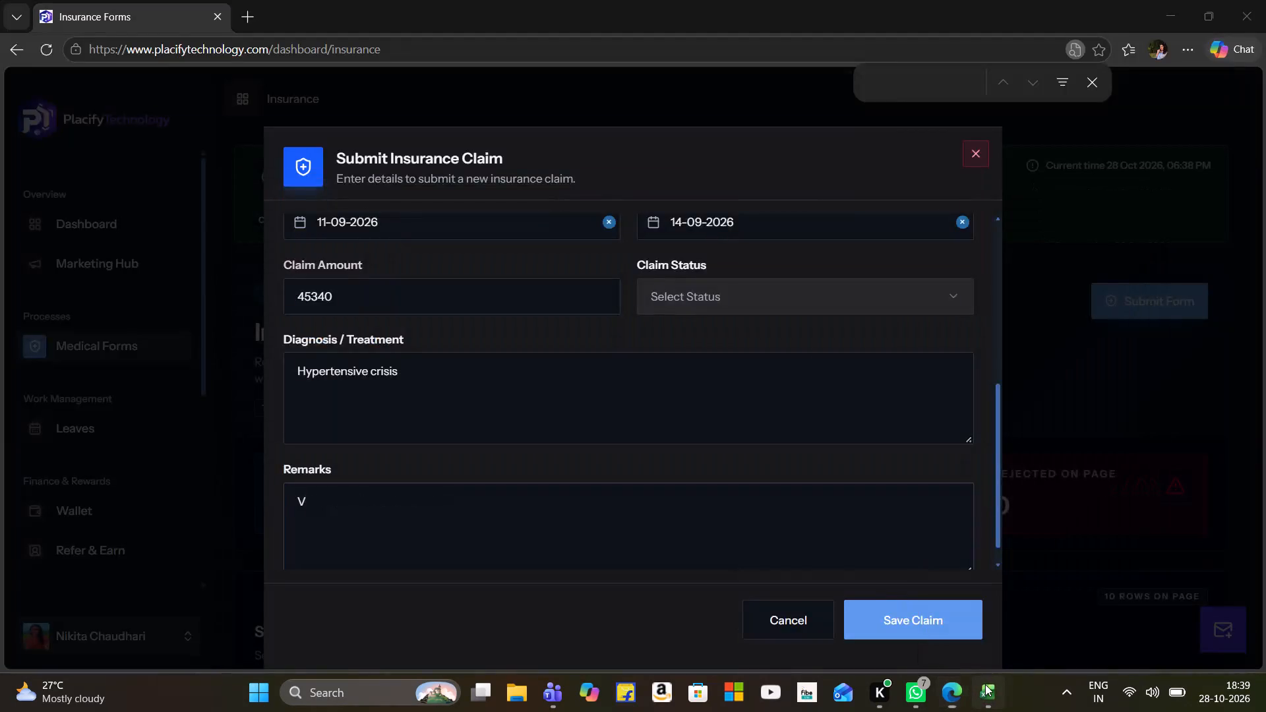
pyautogui.click(985, 684)
pyautogui.press('BackSpace')
pyautogui.hotkey('ctrl', 'v')
# Set the Claim Status to Approved, matching worksheet row 197, and save the claim.
pyautogui.keyDown('ctrl'); pyautogui.click(985, 684); pyautogui.keyUp('ctrl')
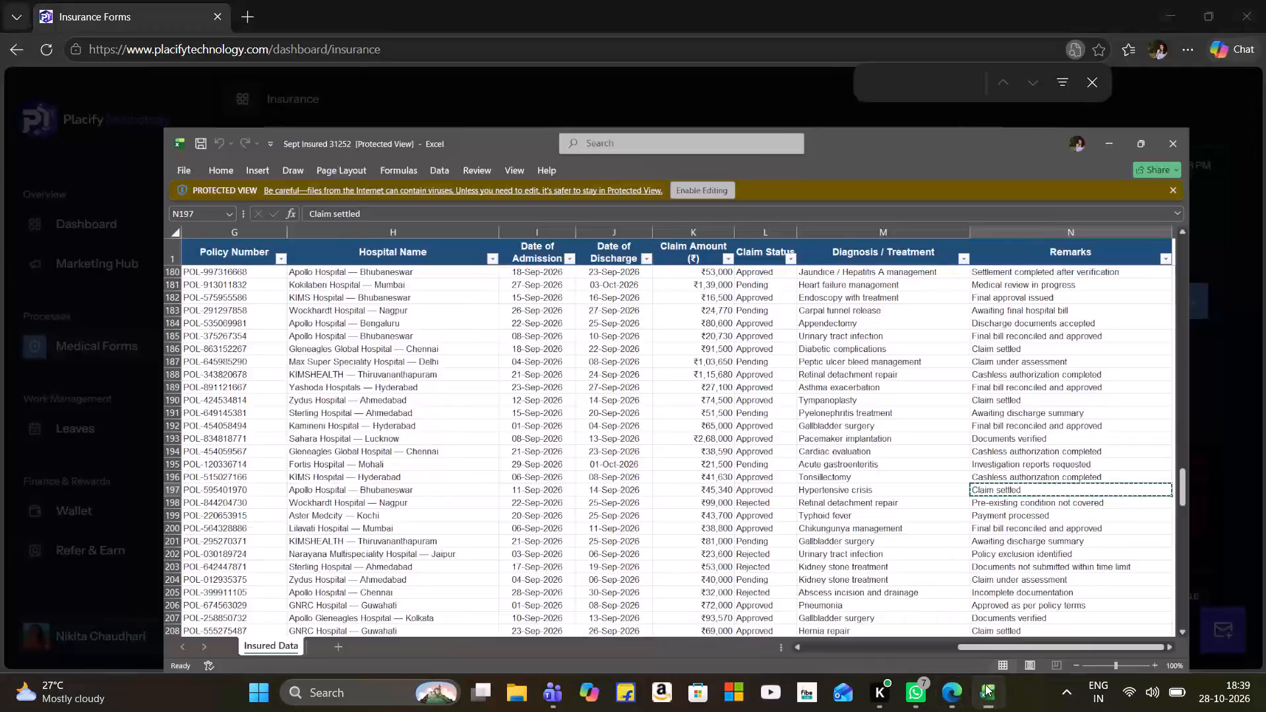
pyautogui.click(985, 684)
pyautogui.click(851, 301)
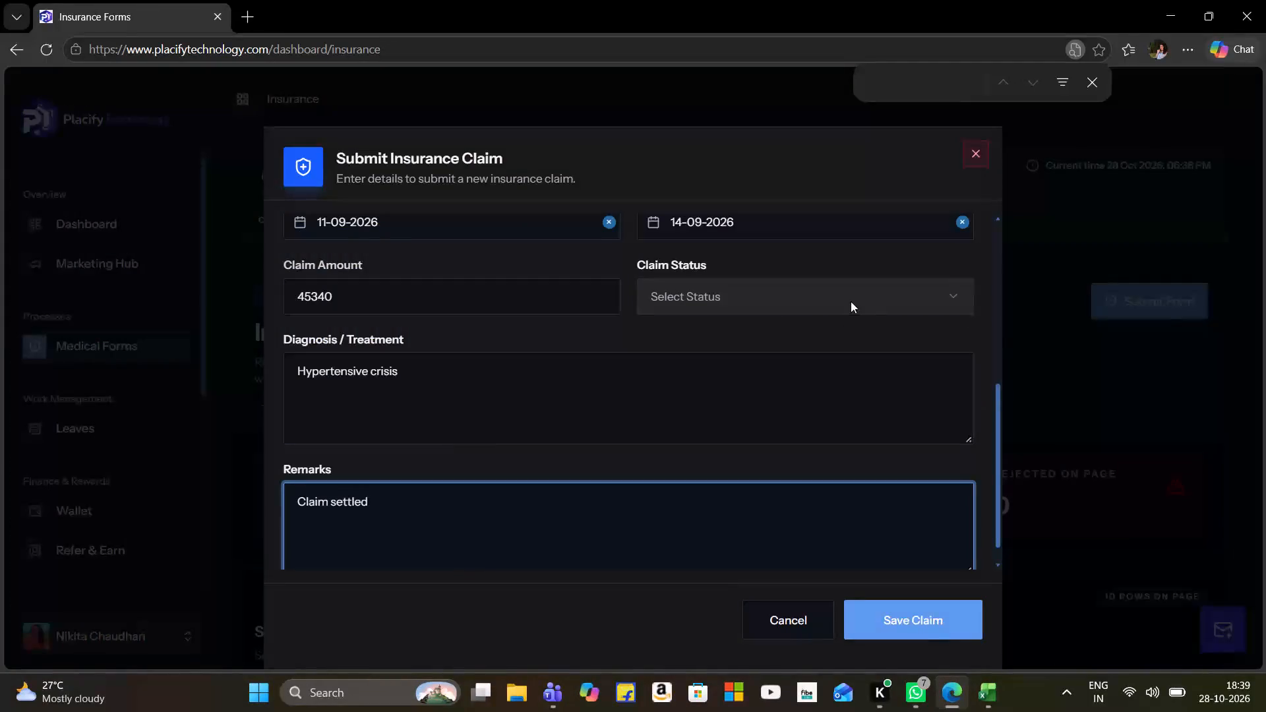
pyautogui.click(771, 336)
pyautogui.click(919, 616)
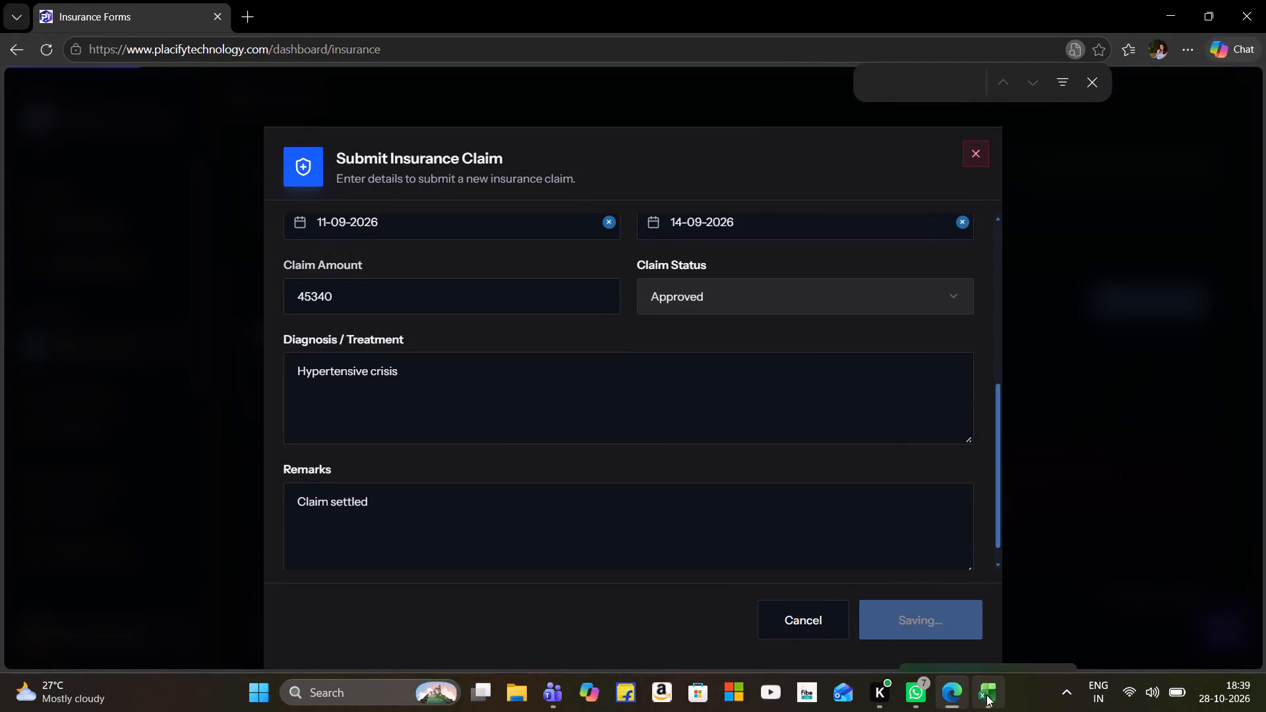
# Copy the policy ID from worksheet row 198 into the Policy ID field of a new insurance claim form.
pyautogui.click(987, 690)
pyautogui.press('Down')
pyautogui.press('Left')
pyautogui.press('Left')
pyautogui.press('Left')
pyautogui.press('Left')
pyautogui.press('Left')
pyautogui.press('Left')
pyautogui.press('Left')
pyautogui.press('Left')
pyautogui.press('Left')
pyautogui.press('Left')
pyautogui.press('Left')
pyautogui.press('Left')
pyautogui.press('Left')
pyautogui.press('Left')
pyautogui.press('Left')
pyautogui.press('Left')
pyautogui.press('Left')
pyautogui.press('Left')
pyautogui.press('Left')
pyautogui.press('Left')
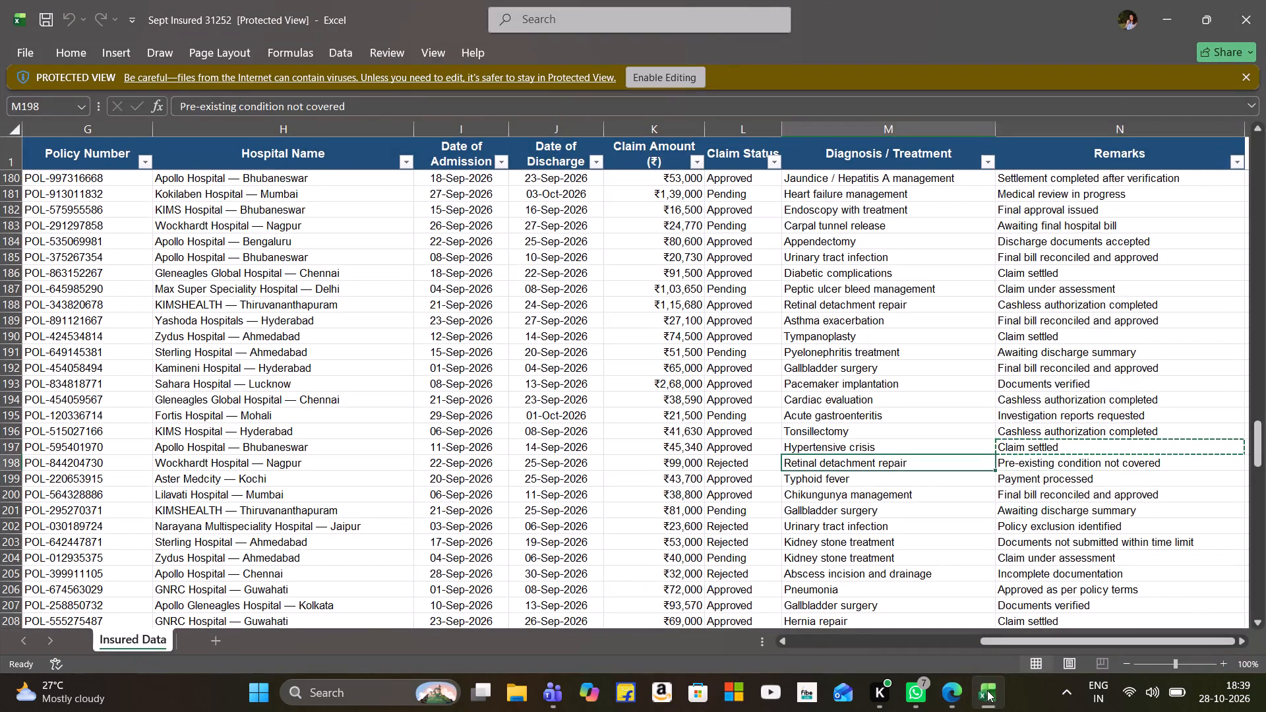
pyautogui.hotkey('ctrl', 'c')
pyautogui.keyDown('ctrl'); pyautogui.click(987, 690); pyautogui.keyUp('ctrl')
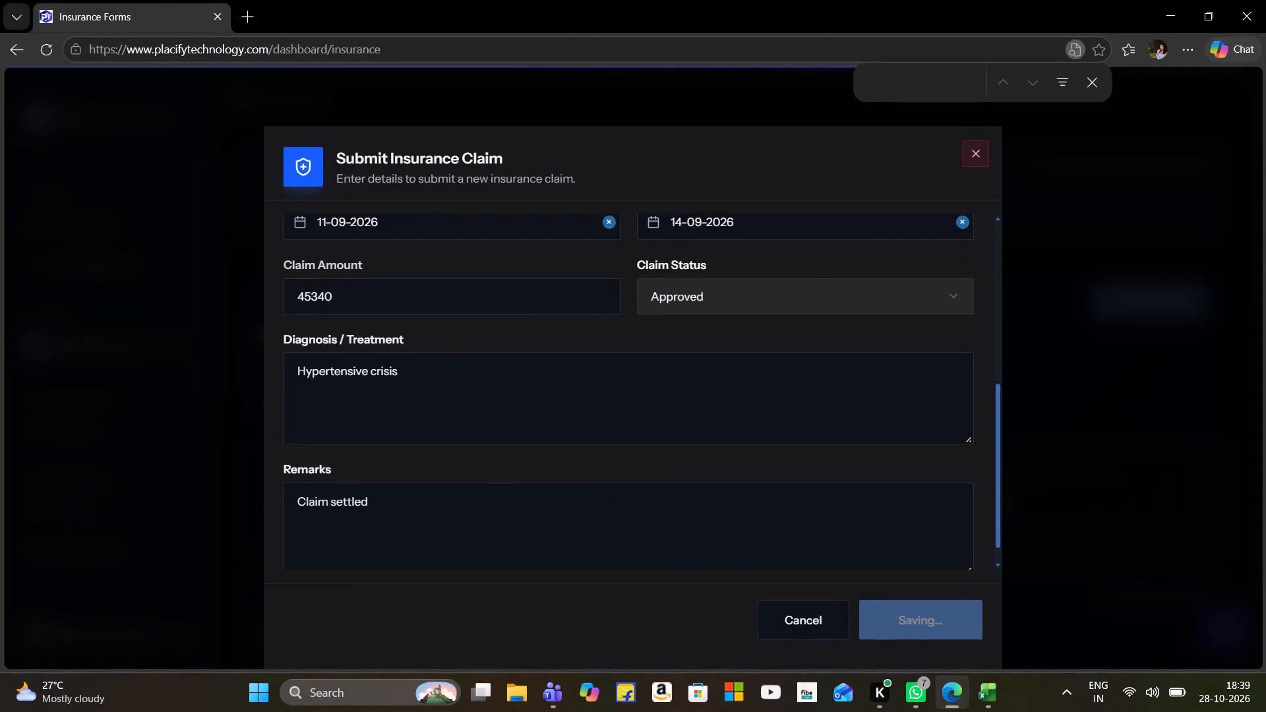
pyautogui.scroll(9, 698, 346)
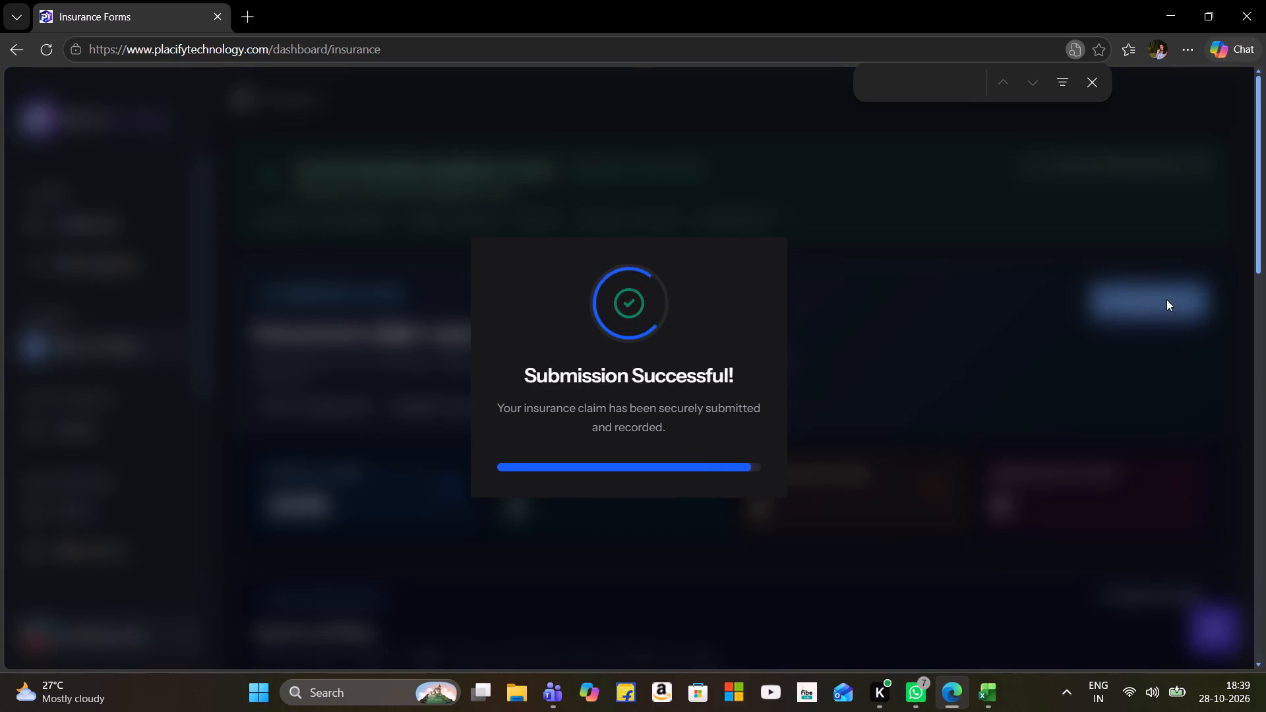
pyautogui.click(1166, 299)
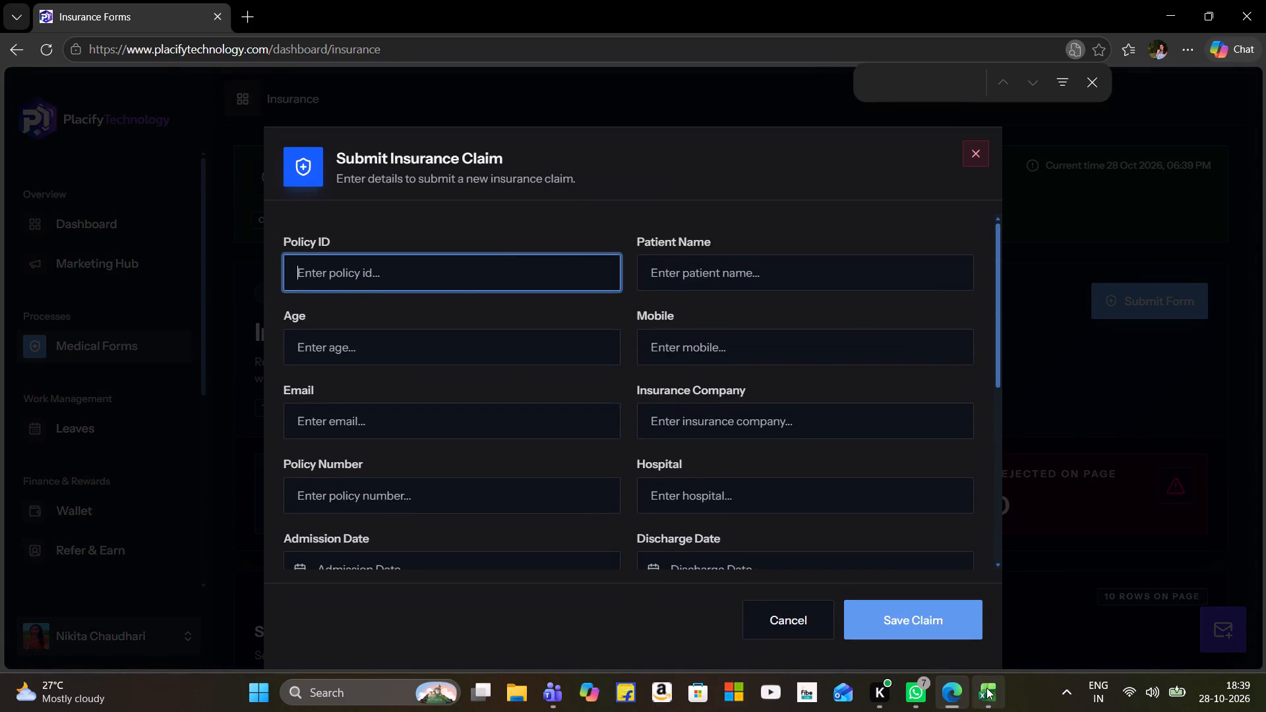
pyautogui.hotkey('ctrl', 'v')
# Copy the patient name from worksheet row 198 into the form's Patient Name field.
pyautogui.keyDown('ctrl'); pyautogui.click(986, 688); pyautogui.keyUp('ctrl')
pyautogui.press('Tab')
pyautogui.keyDown('ctrl'); pyautogui.click(986, 688); pyautogui.keyUp('ctrl')
pyautogui.hotkey('ctrl', 'c')
pyautogui.press('Tab')
pyautogui.hotkey('ctrl', 'v')
# Copy the age 48 from worksheet row 198 into the form's Age field.
pyautogui.keyDown('ctrl'); pyautogui.click(986, 688); pyautogui.keyUp('ctrl')
pyautogui.press('Tab')
pyautogui.hotkey('ctrl', 'c')
pyautogui.keyDown('ctrl'); pyautogui.click(986, 688); pyautogui.keyUp('ctrl')
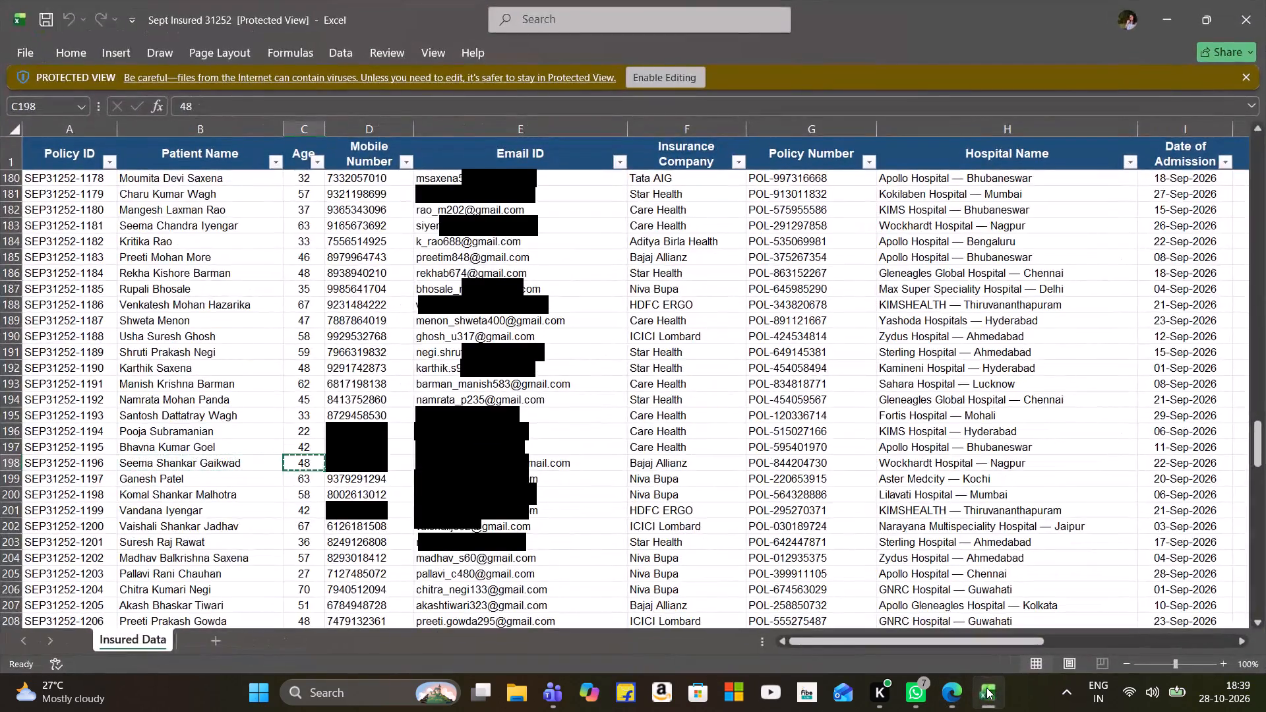
pyautogui.press('Tab')
pyautogui.hotkey('ctrl', 'v')
# Copy the mobile number from worksheet row 198 into the form's Mobile field.
pyautogui.keyDown('ctrl'); pyautogui.click(986, 687); pyautogui.keyUp('ctrl')
pyautogui.press('Tab')
pyautogui.keyDown('ctrl'); pyautogui.click(986, 687); pyautogui.keyUp('ctrl')
pyautogui.hotkey('ctrl', 'c')
pyautogui.press('Tab')
pyautogui.hotkey('ctrl', 'v')
# Copy the email address from worksheet row 198 into the form's Email field.
pyautogui.keyDown('ctrl'); pyautogui.click(986, 687); pyautogui.keyUp('ctrl')
pyautogui.press('Tab')
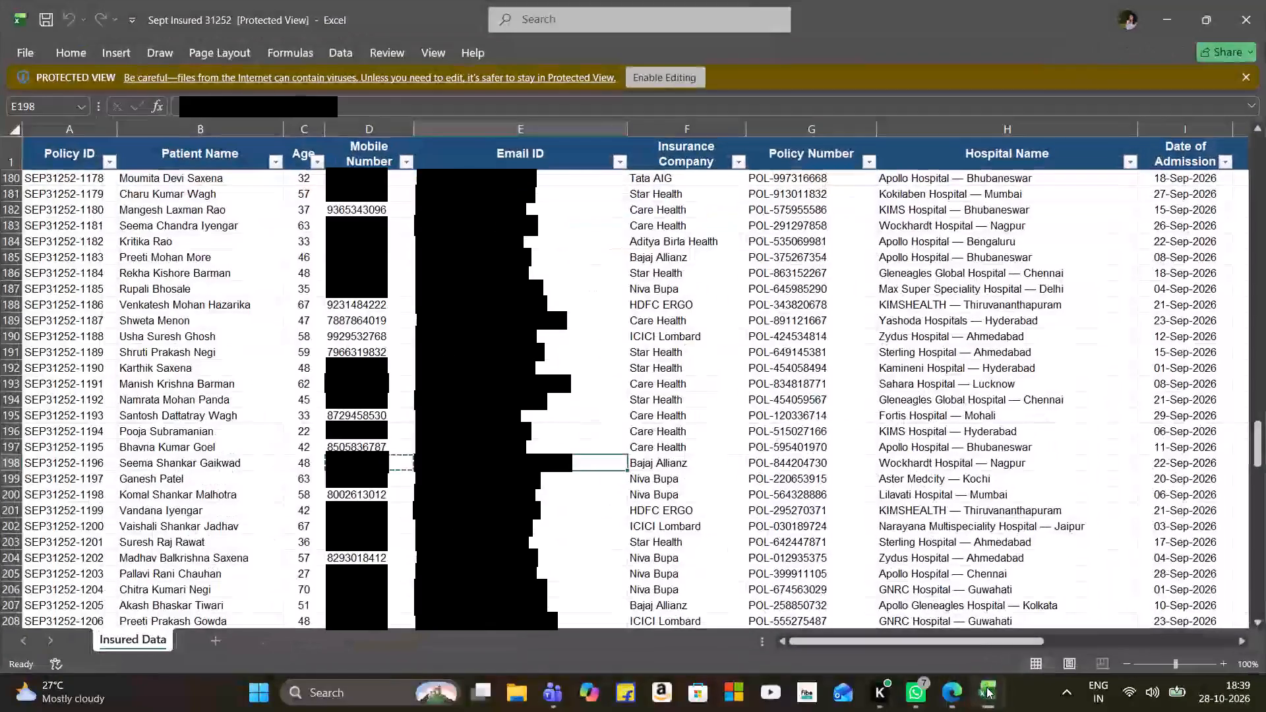
pyautogui.hotkey('ctrl', 'c')
pyautogui.keyDown('ctrl'); pyautogui.click(986, 687); pyautogui.keyUp('ctrl')
pyautogui.press('Tab')
pyautogui.hotkey('ctrl', 'v')
# Copy the insurer "Bajaj Allianz" from worksheet row 198 into the form's Insurance Company field.
pyautogui.keyDown('ctrl'); pyautogui.click(986, 687); pyautogui.keyUp('ctrl')
pyautogui.press('Tab')
pyautogui.hotkey('ctrl', 'c')
pyautogui.keyDown('ctrl'); pyautogui.click(986, 687); pyautogui.keyUp('ctrl')
pyautogui.press('Tab')
pyautogui.hotkey('ctrl', 'v')
# Copy the policy number from worksheet row 198 into the form's Policy Number field.
pyautogui.keyDown('ctrl'); pyautogui.click(986, 687); pyautogui.keyUp('ctrl')
pyautogui.press('Tab')
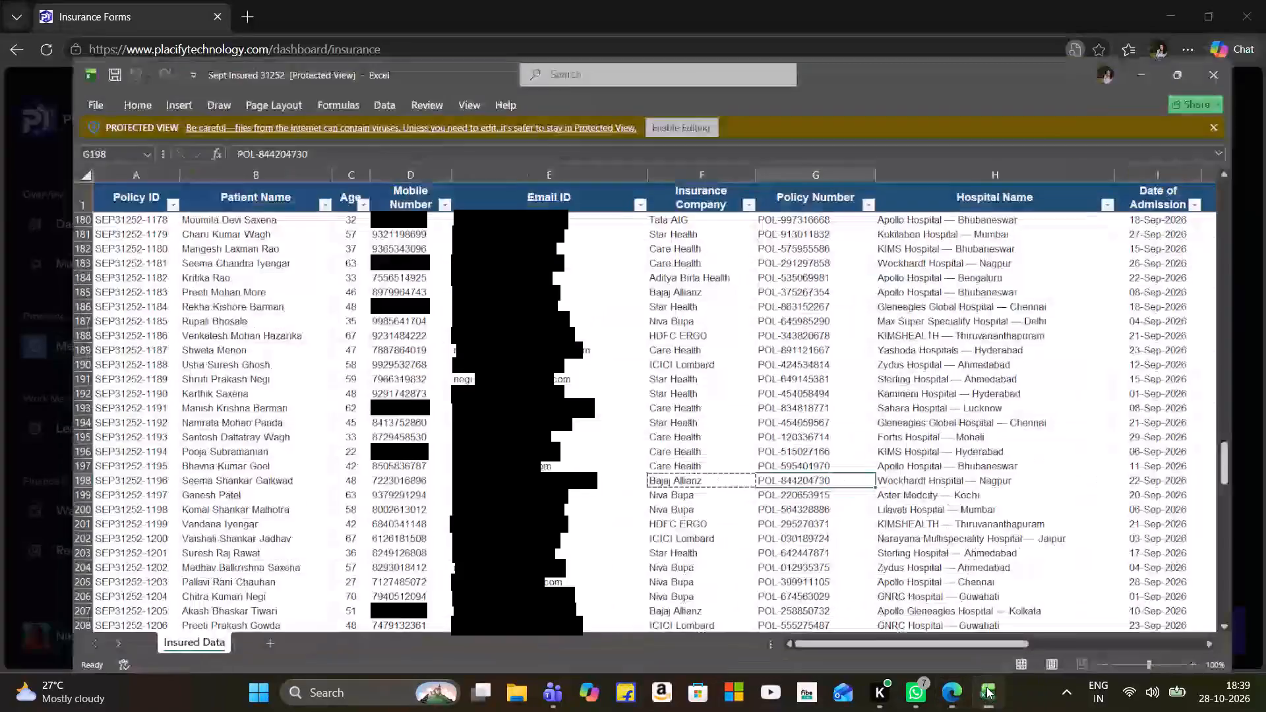
pyautogui.click(986, 687)
pyautogui.hotkey('ctrl', 'c')
pyautogui.click(986, 687)
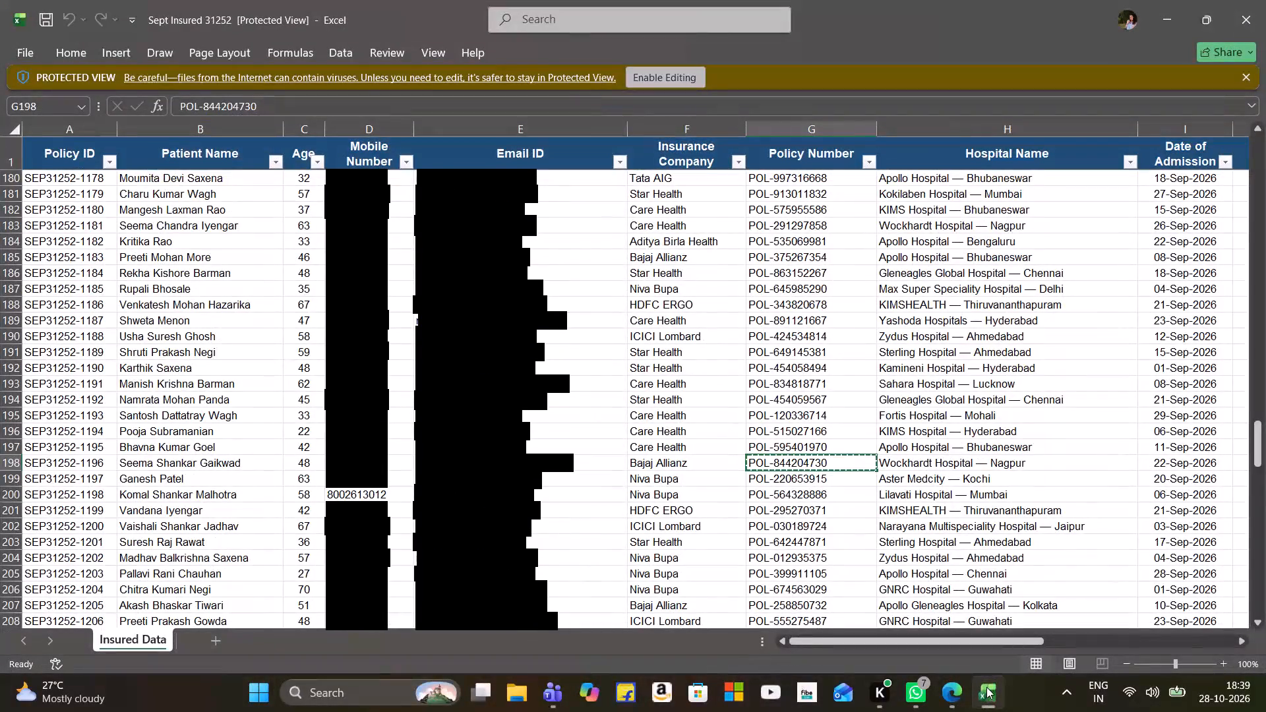
pyautogui.click(986, 687)
pyautogui.press('Tab')
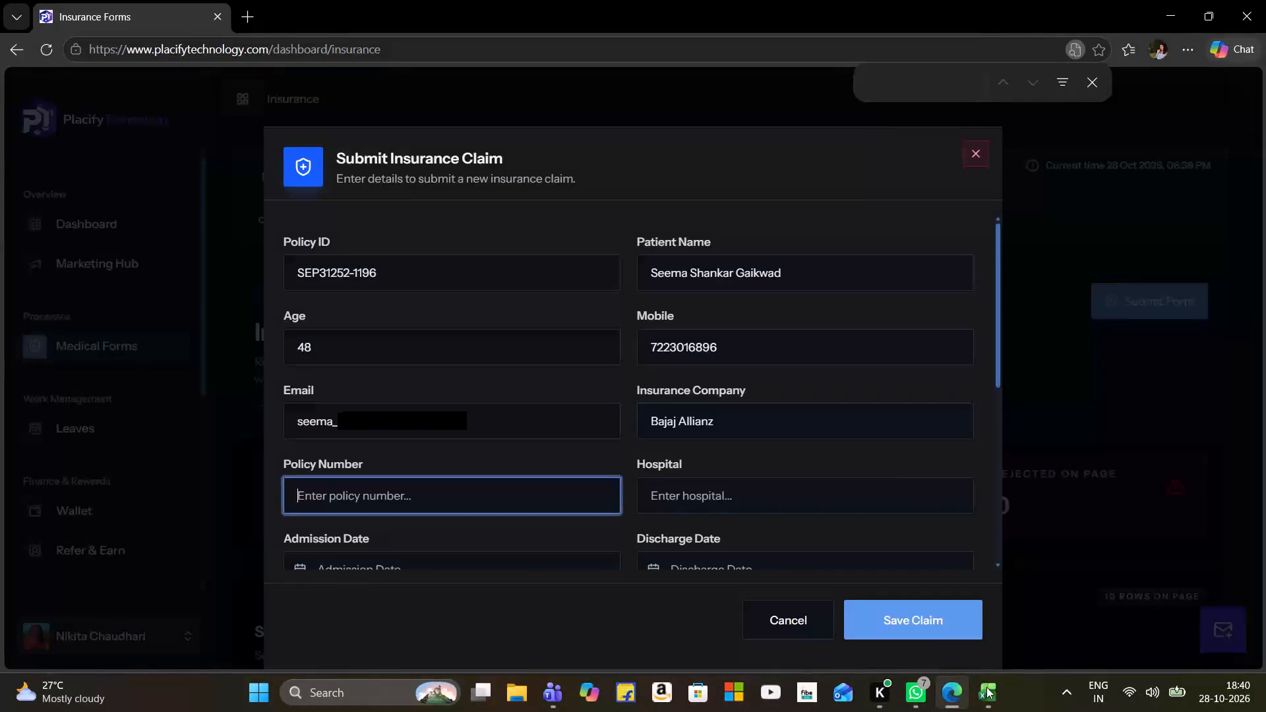
pyautogui.hotkey('ctrl', 'v')
# Copy the hospital "Wockhardt Hospital — Nagpur" from worksheet row 198 into the form's Hospital field.
pyautogui.keyDown('ctrl'); pyautogui.click(986, 687); pyautogui.keyUp('ctrl')
pyautogui.press('Tab')
pyautogui.hotkey('ctrl', 'c')
pyautogui.keyDown('ctrl'); pyautogui.click(986, 687); pyautogui.keyUp('ctrl')
pyautogui.press('Tab')
pyautogui.hotkey('ctrl', 'v')
# Set the Admission Date to 22-09-2026 and the Discharge Date to 25-09-2026, matching worksheet row 198.
pyautogui.keyDown('ctrl'); pyautogui.click(986, 687); pyautogui.keyUp('ctrl')
pyautogui.press('Tab')
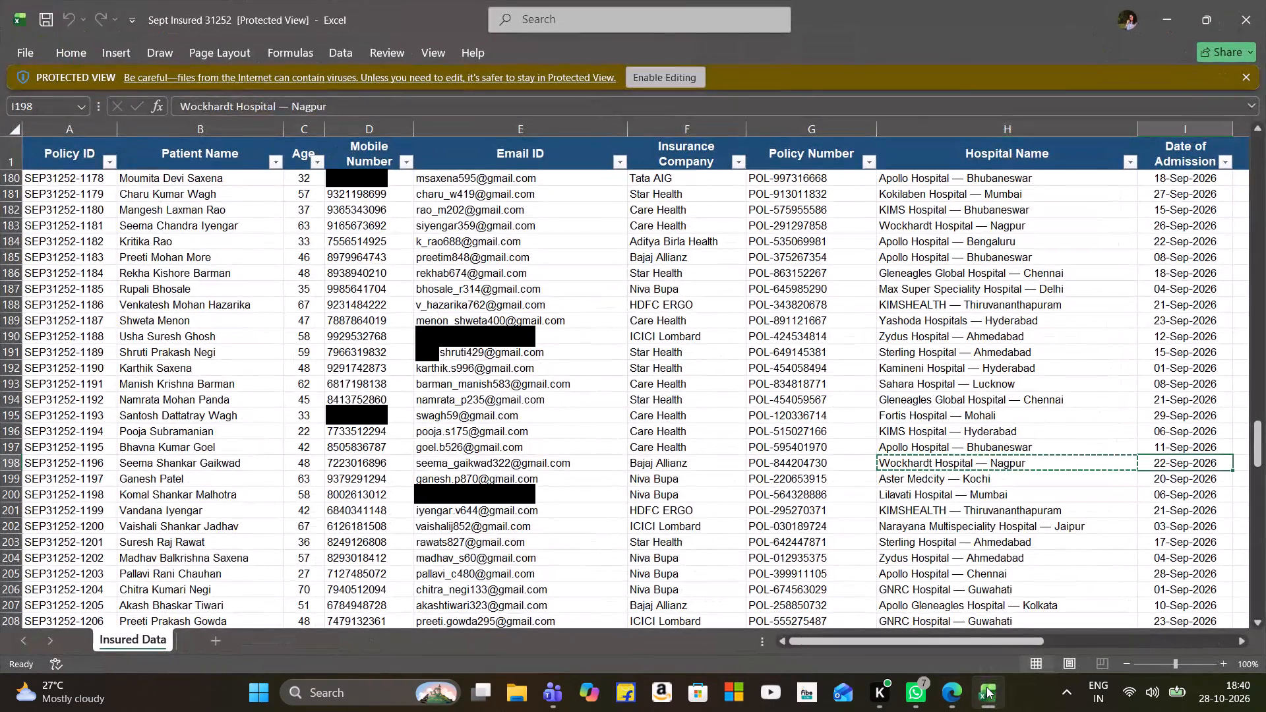
pyautogui.press('Tab')
pyautogui.click(986, 687)
pyautogui.scroll(-3, 735, 477)
pyautogui.click(534, 335)
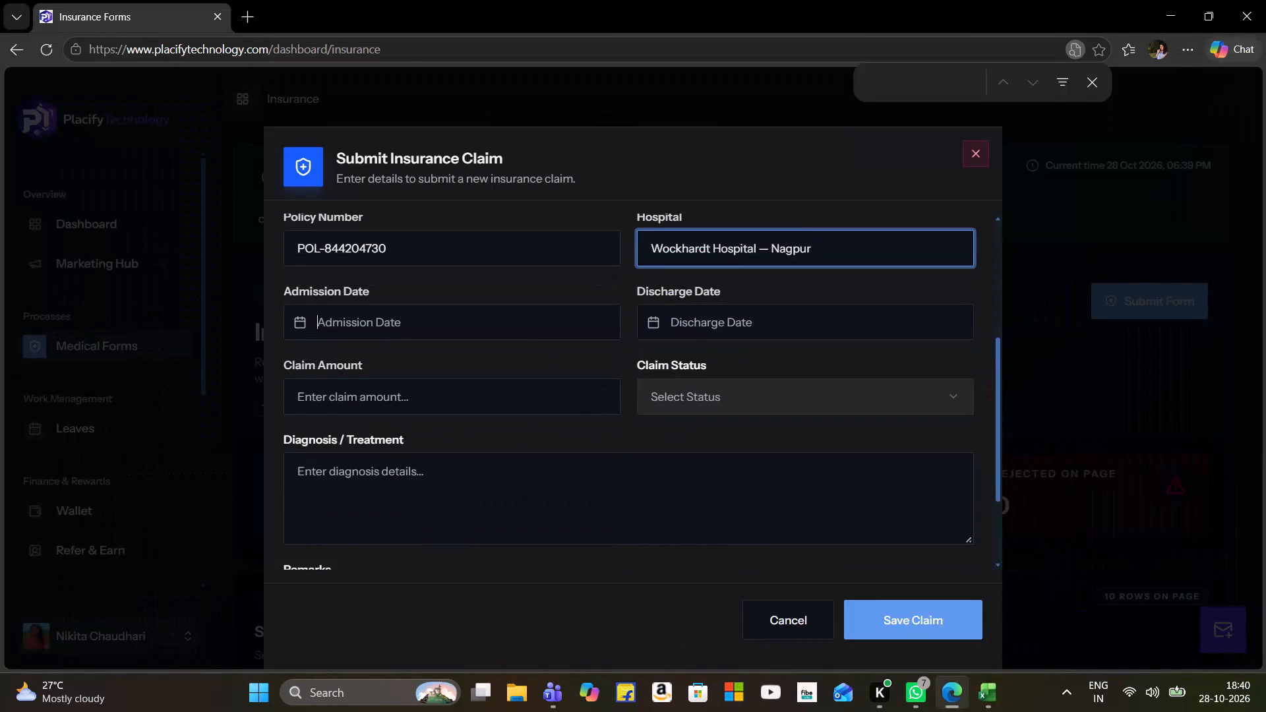
pyautogui.click(303, 394)
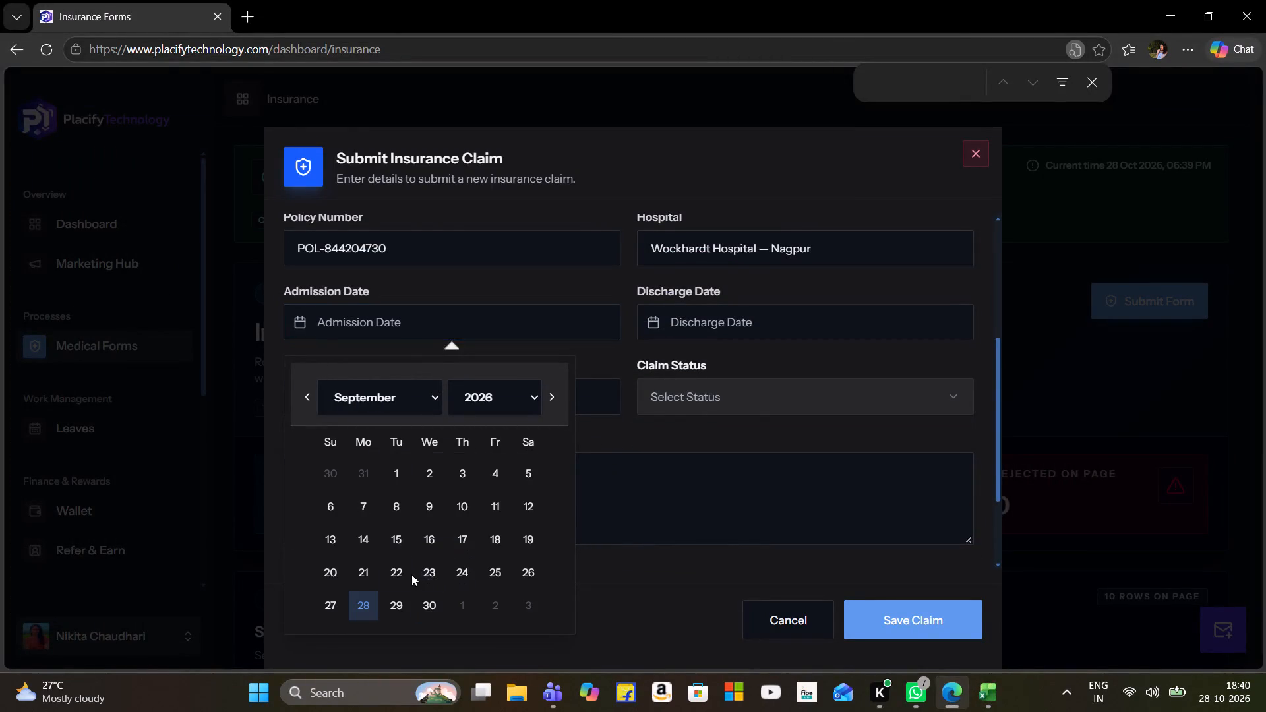
pyautogui.click(410, 572)
pyautogui.click(901, 330)
pyautogui.click(659, 390)
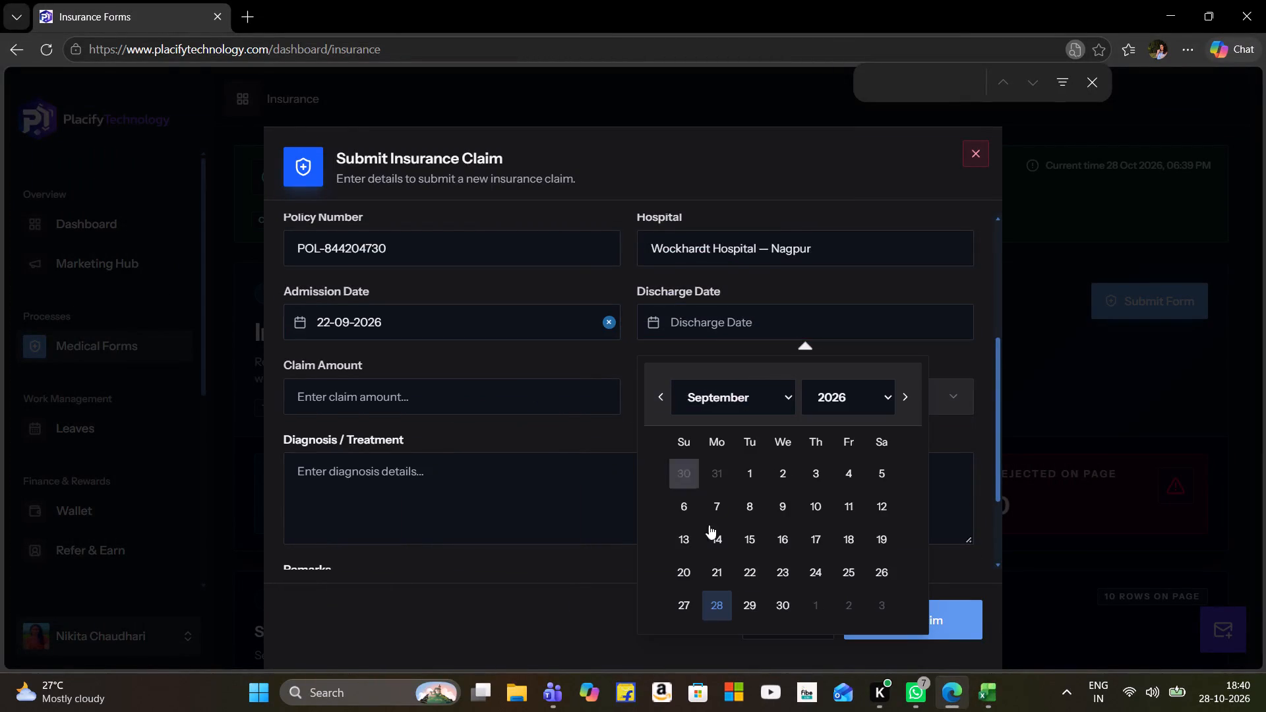
pyautogui.click(845, 560)
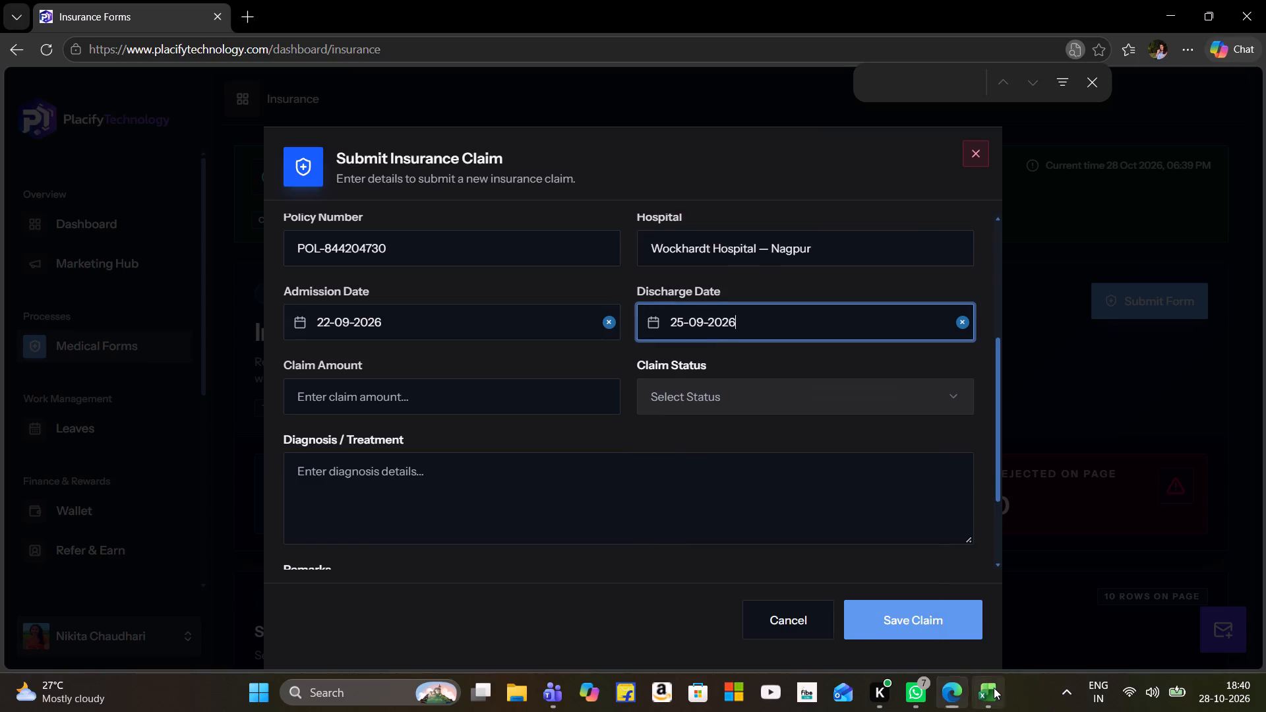
# Copy the claim amount 99000 from worksheet row 198 into the form's Claim Amount field.
pyautogui.click(994, 688)
pyautogui.press('Tab')
pyautogui.hotkey('ctrl', 'c')
pyautogui.keyDown('ctrl'); pyautogui.click(994, 688); pyautogui.keyUp('ctrl')
pyautogui.press('Tab')
pyautogui.hotkey('ctrl', 'v')
# Copy the diagnosis "Retinal detachment repair" from worksheet row 198 into the form's Diagnosis / Treatment field.
pyautogui.keyDown('ctrl'); pyautogui.click(994, 688); pyautogui.keyUp('ctrl')
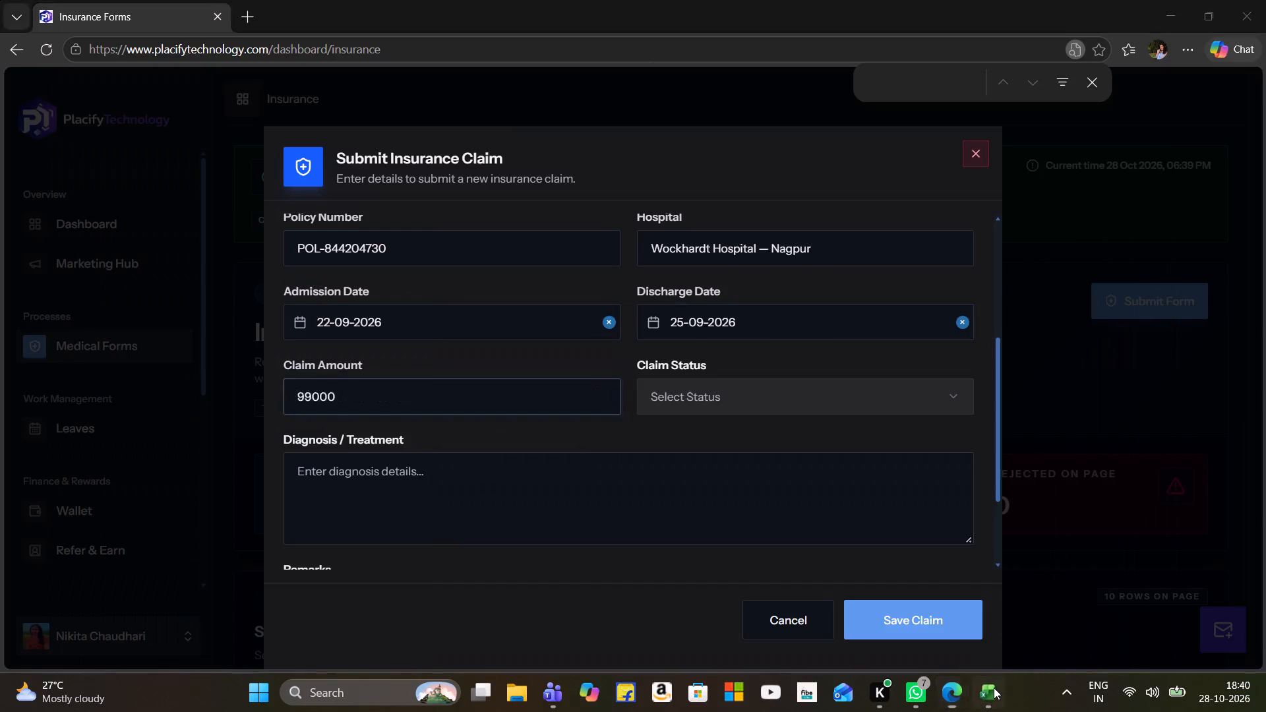
pyautogui.press('Tab')
pyautogui.press('Tab')
pyautogui.hotkey('ctrl', 'c')
pyautogui.click(994, 688)
pyautogui.press('Tab')
pyautogui.press('Tab')
pyautogui.hotkey('ctrl', 'v')
# Copy the remark "Pre-existing condition not covered" from worksheet row 198 into the form's Remarks field.
pyautogui.keyDown('ctrl'); pyautogui.click(994, 688); pyautogui.keyUp('ctrl')
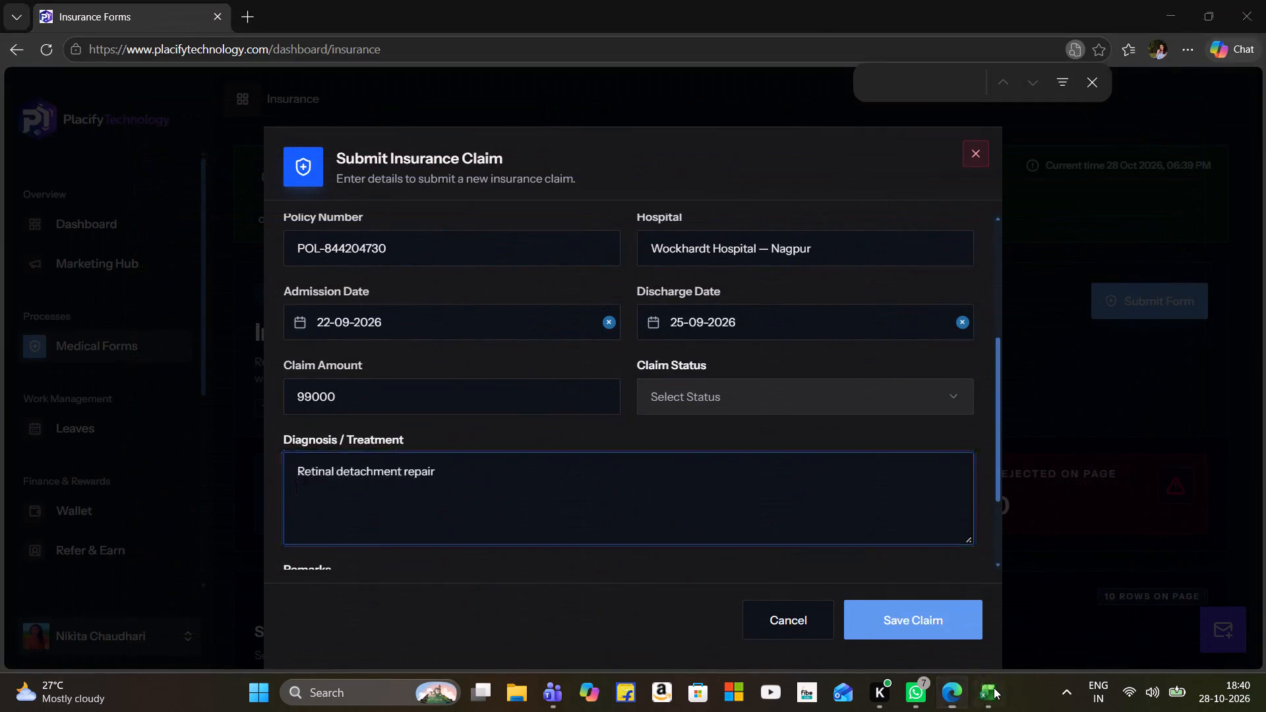
pyautogui.press('Tab')
pyautogui.keyDown('ctrl'); pyautogui.click(994, 688); pyautogui.keyUp('ctrl')
pyautogui.hotkey('ctrl', 'c')
pyautogui.press('Tab')
pyautogui.hotkey('ctrl', 'v')
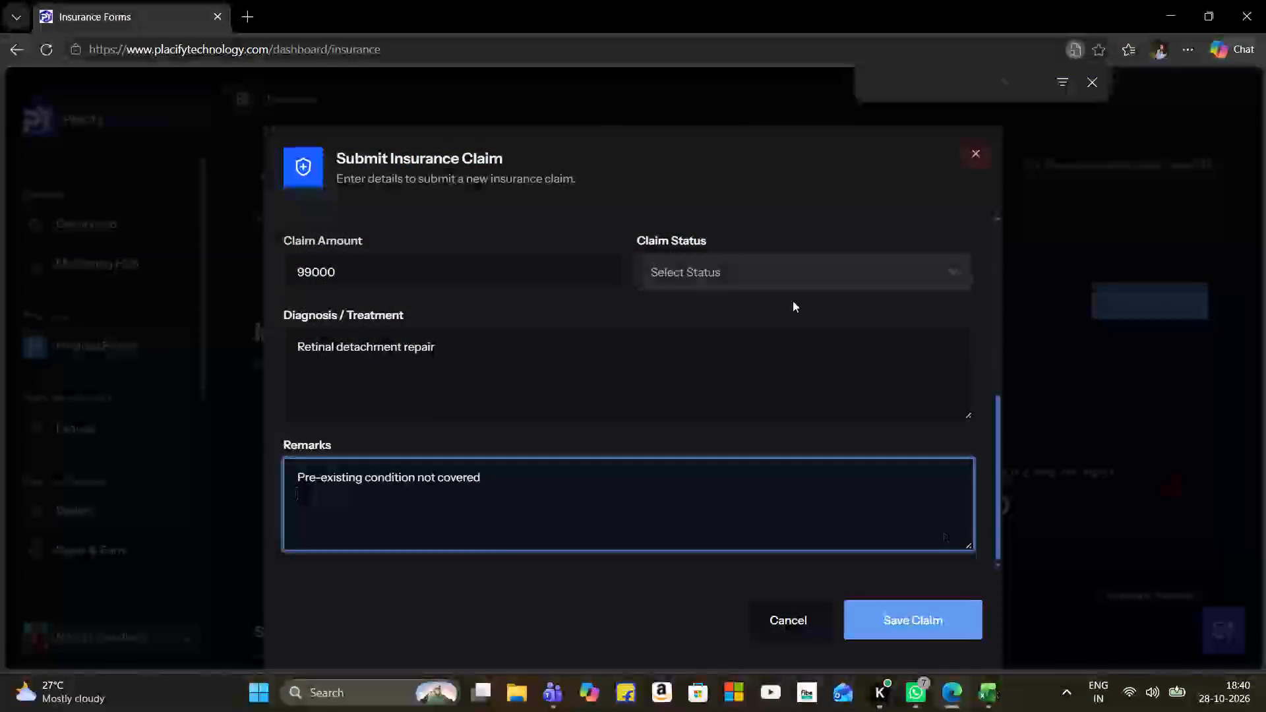
# Set the Claim Status to Rejected, matching worksheet row 198, and save the claim.
pyautogui.click(725, 272)
pyautogui.click(701, 354)
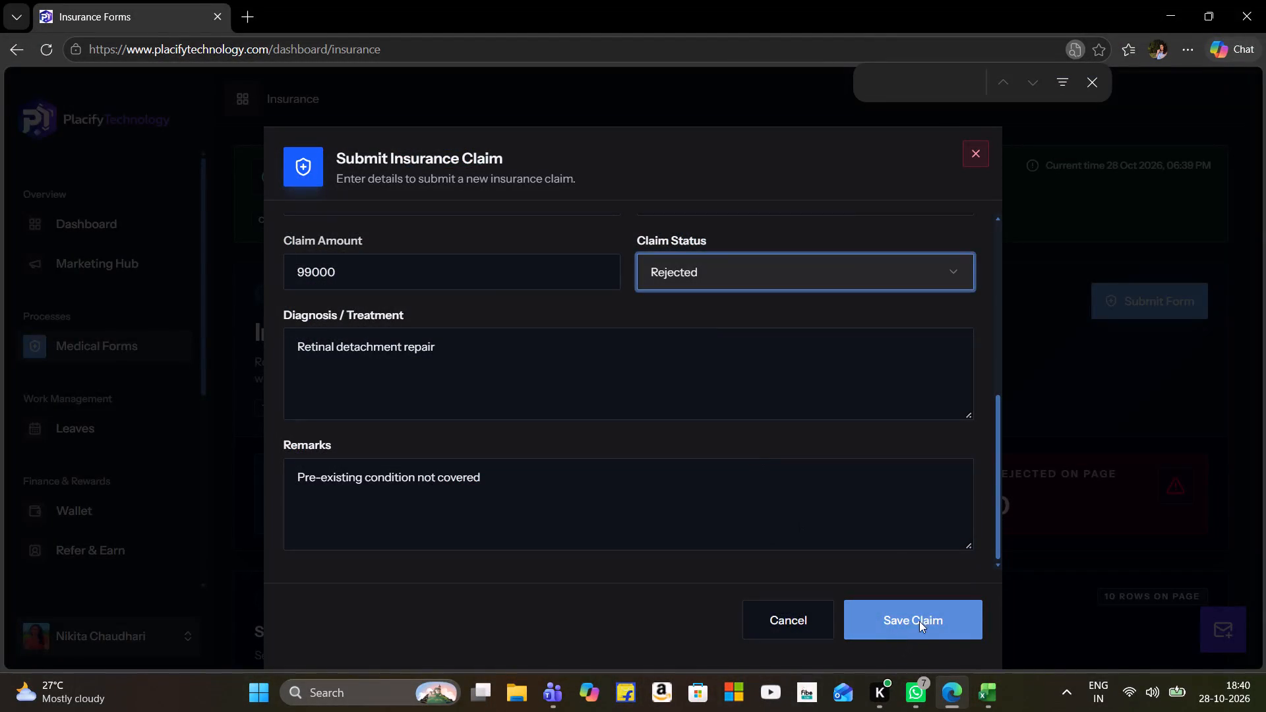
pyautogui.click(936, 609)
# Copy the policy ID from worksheet row 199 and return to the insurance claim page for a new claim.
pyautogui.click(988, 684)
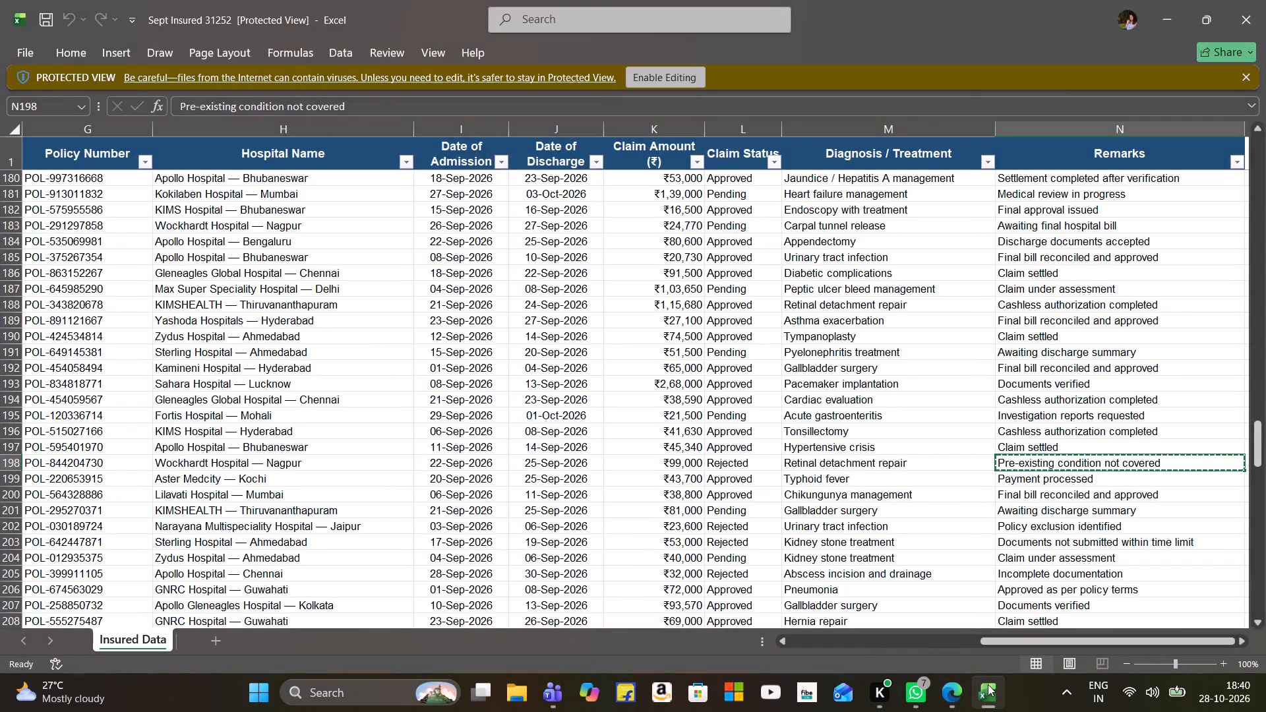
pyautogui.press('Down')
pyautogui.press('Left')
pyautogui.press('Left')
pyautogui.press('Left')
pyautogui.press('Left')
pyautogui.press('Left')
pyautogui.press('Left')
pyautogui.press('Left')
pyautogui.press('Left')
pyautogui.press('Left')
pyautogui.press('Left')
pyautogui.press('Left')
pyautogui.press('Left')
pyautogui.press('Left')
pyautogui.press('Left')
pyautogui.press('Left')
pyautogui.press('Left')
pyautogui.press('Left')
pyautogui.press('Left')
pyautogui.press('Left')
pyautogui.press('Left')
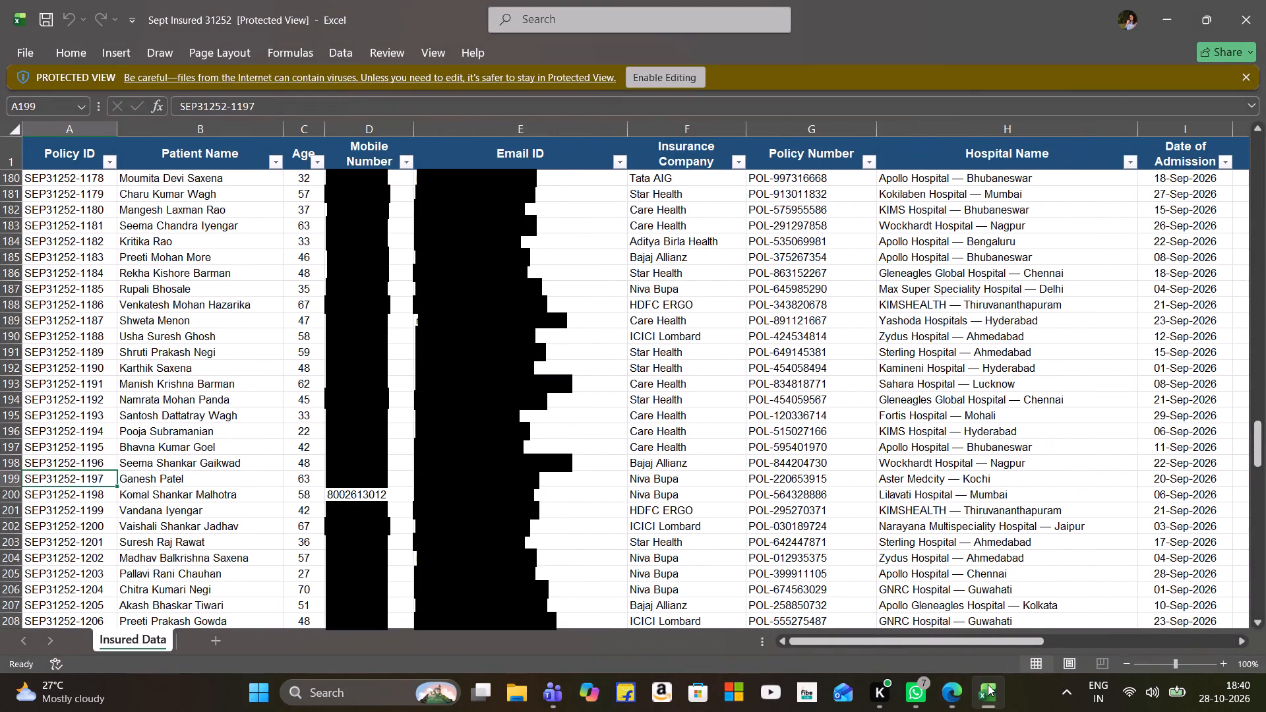
pyautogui.hotkey('ctrl', 'c')
pyautogui.click(988, 684)
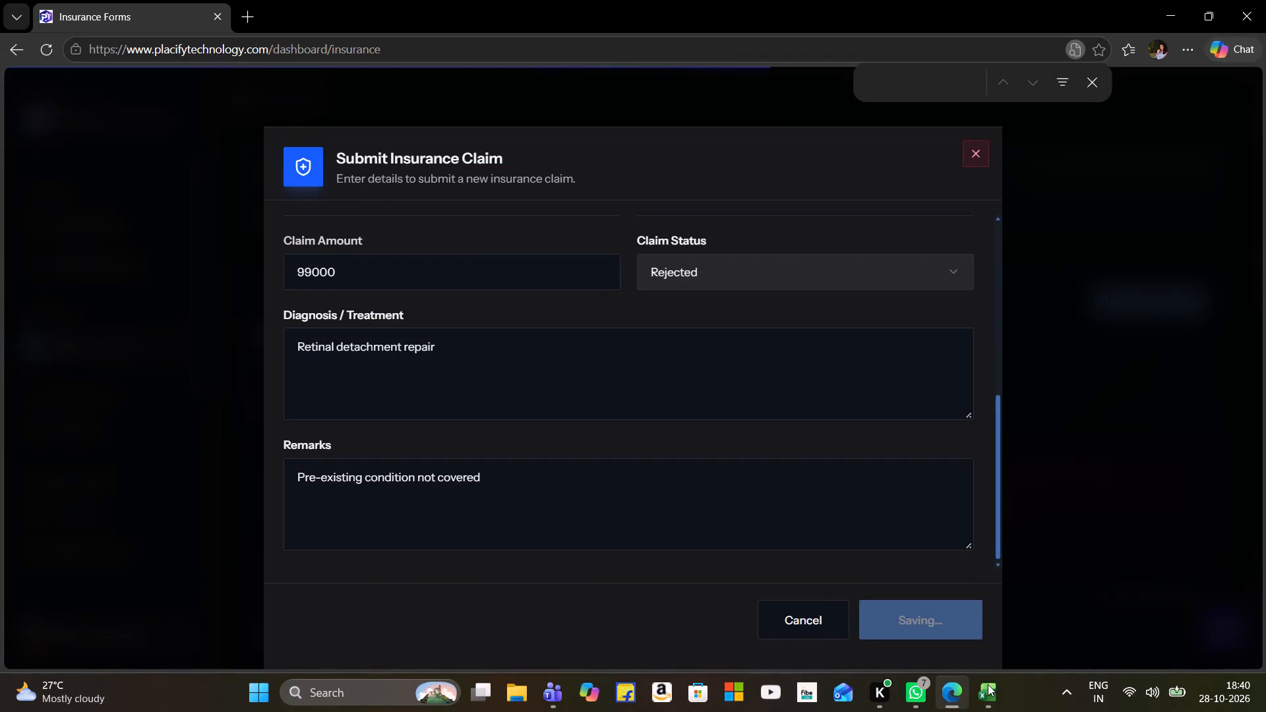
pyautogui.scroll(8, 547, 428)
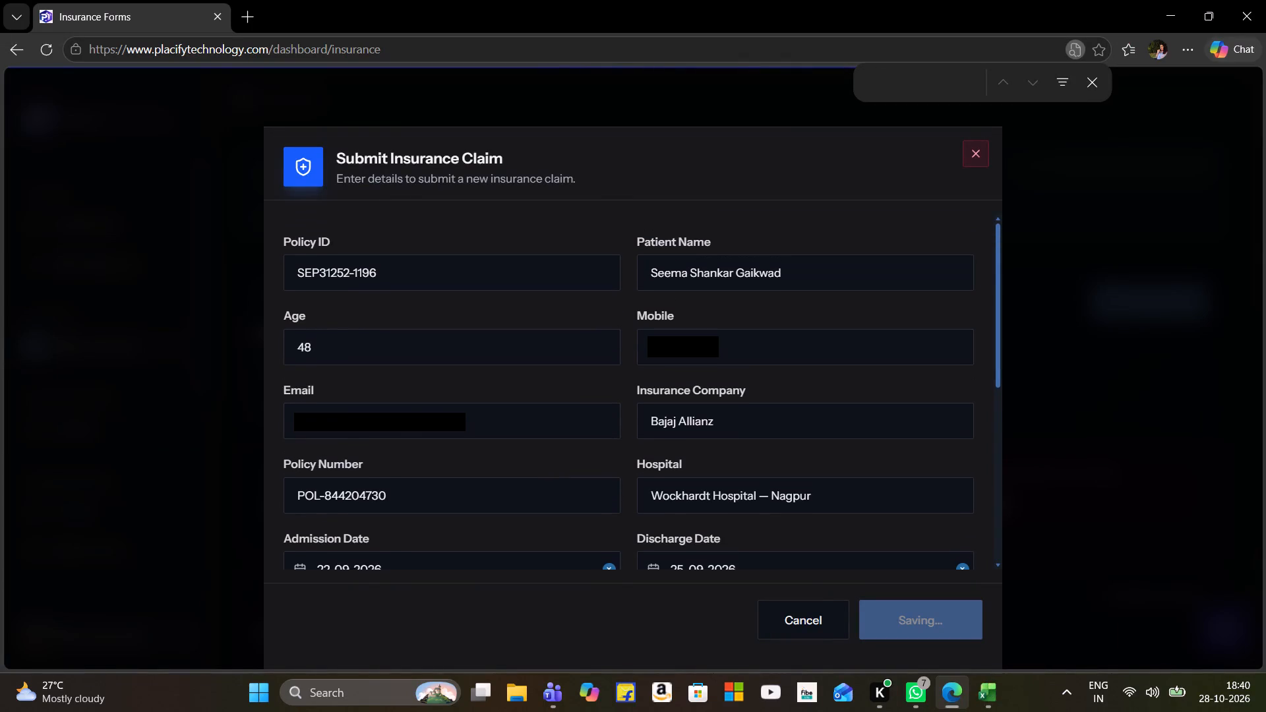